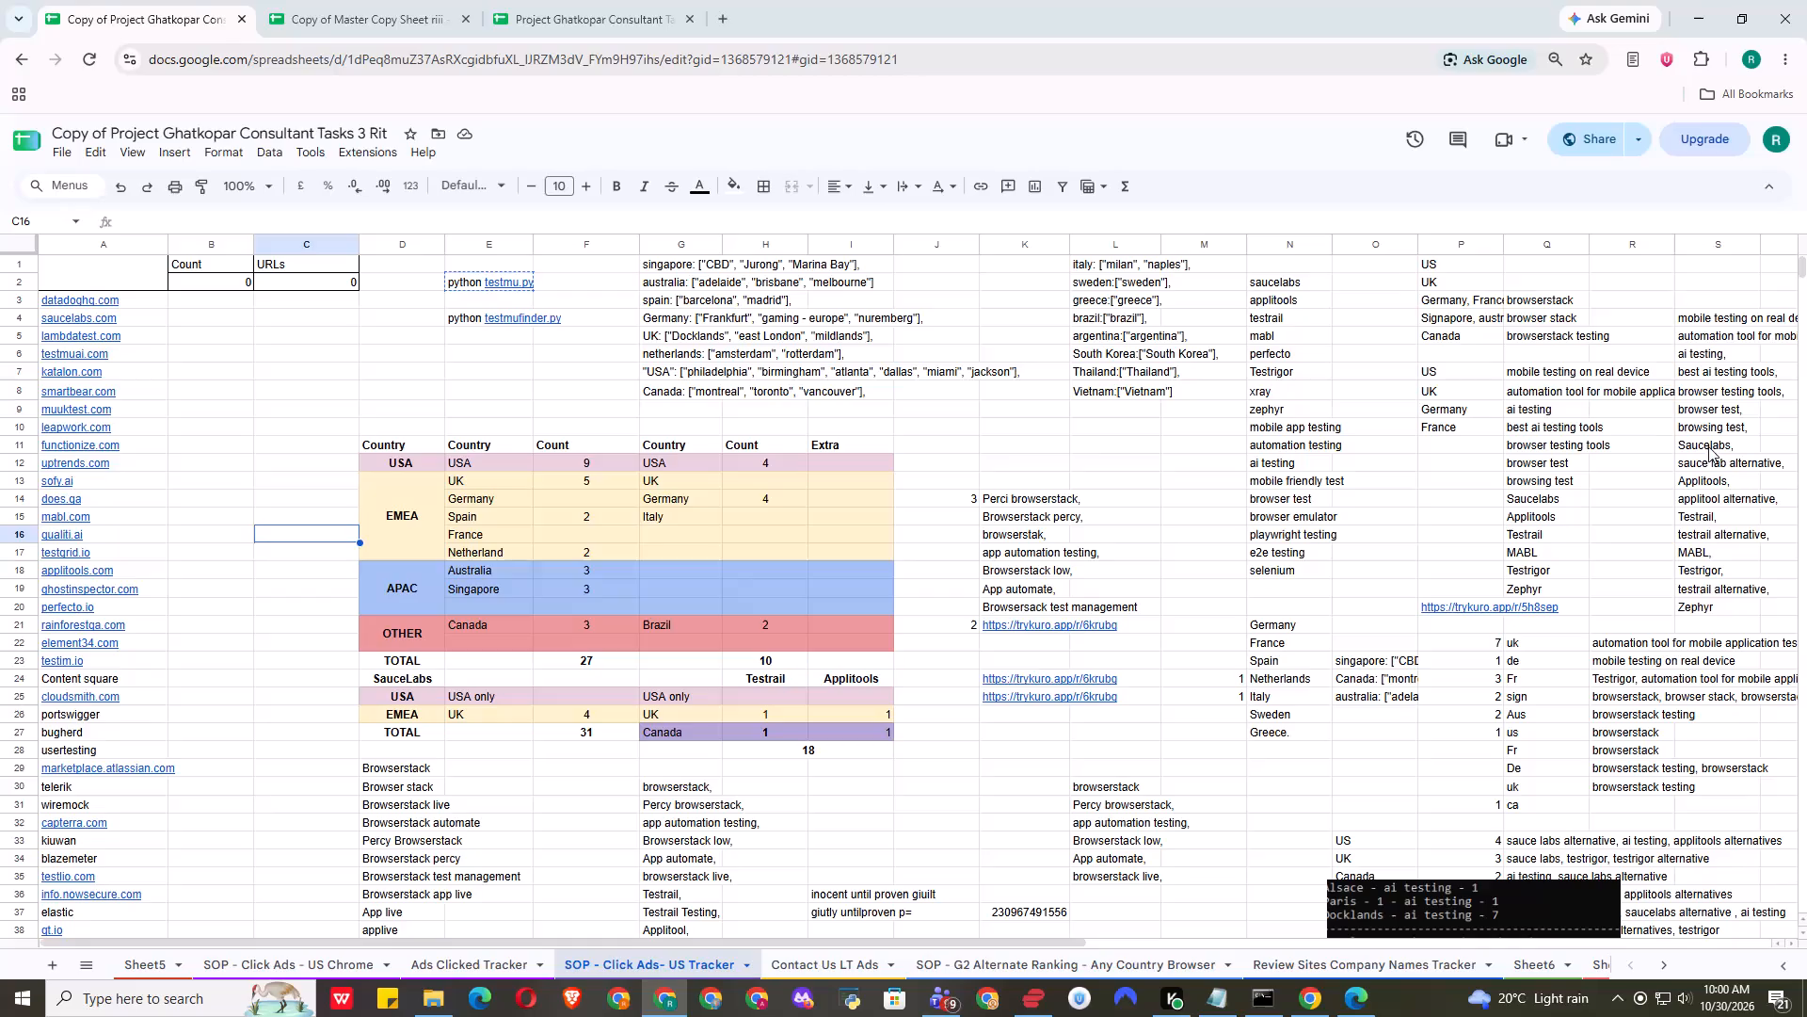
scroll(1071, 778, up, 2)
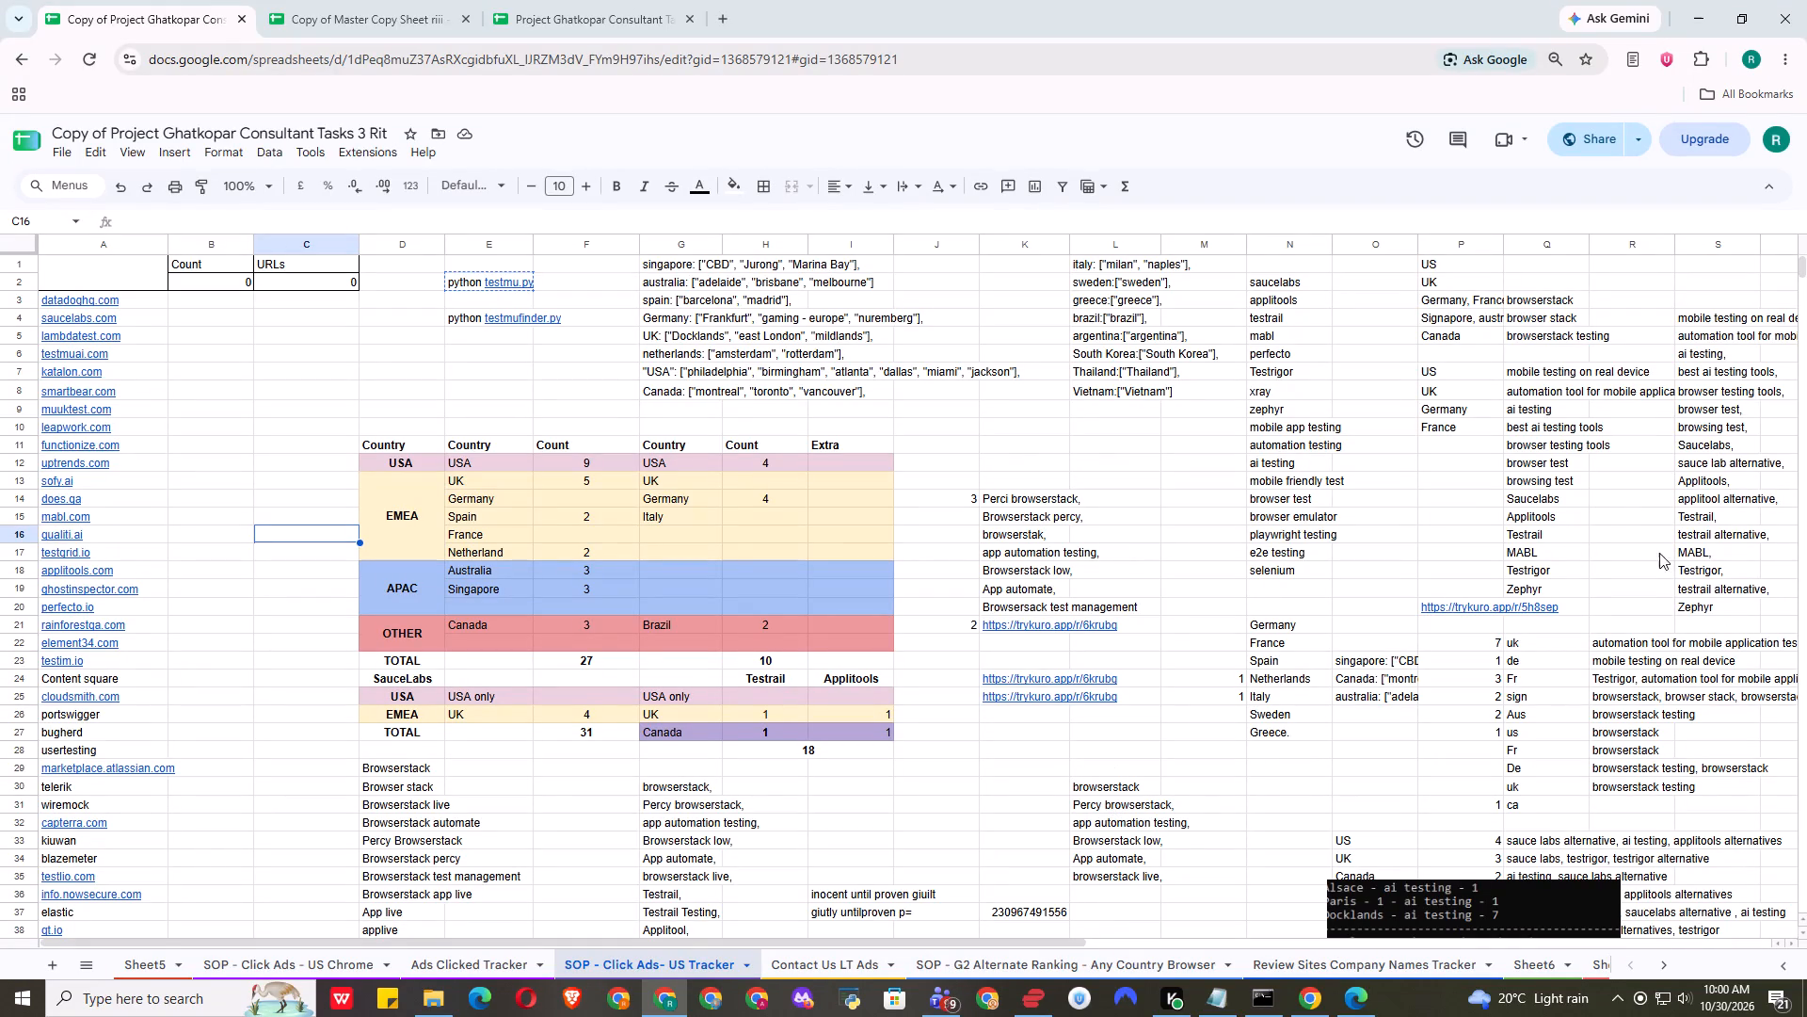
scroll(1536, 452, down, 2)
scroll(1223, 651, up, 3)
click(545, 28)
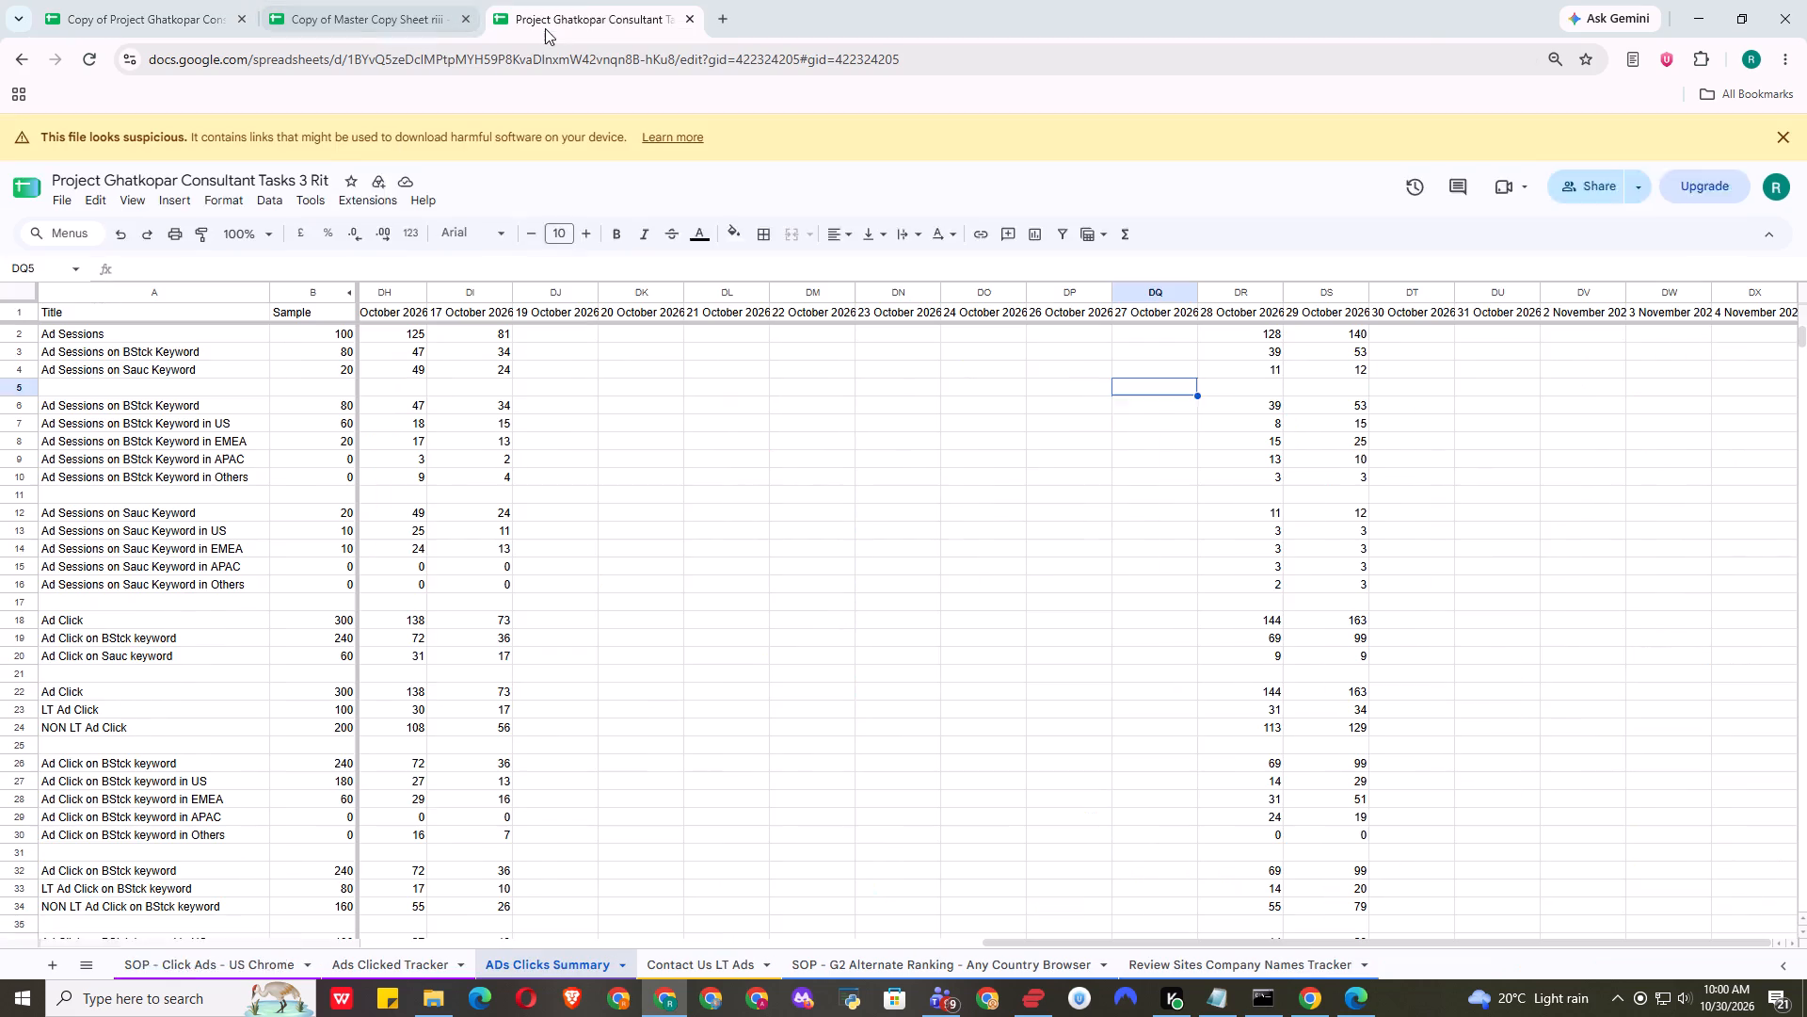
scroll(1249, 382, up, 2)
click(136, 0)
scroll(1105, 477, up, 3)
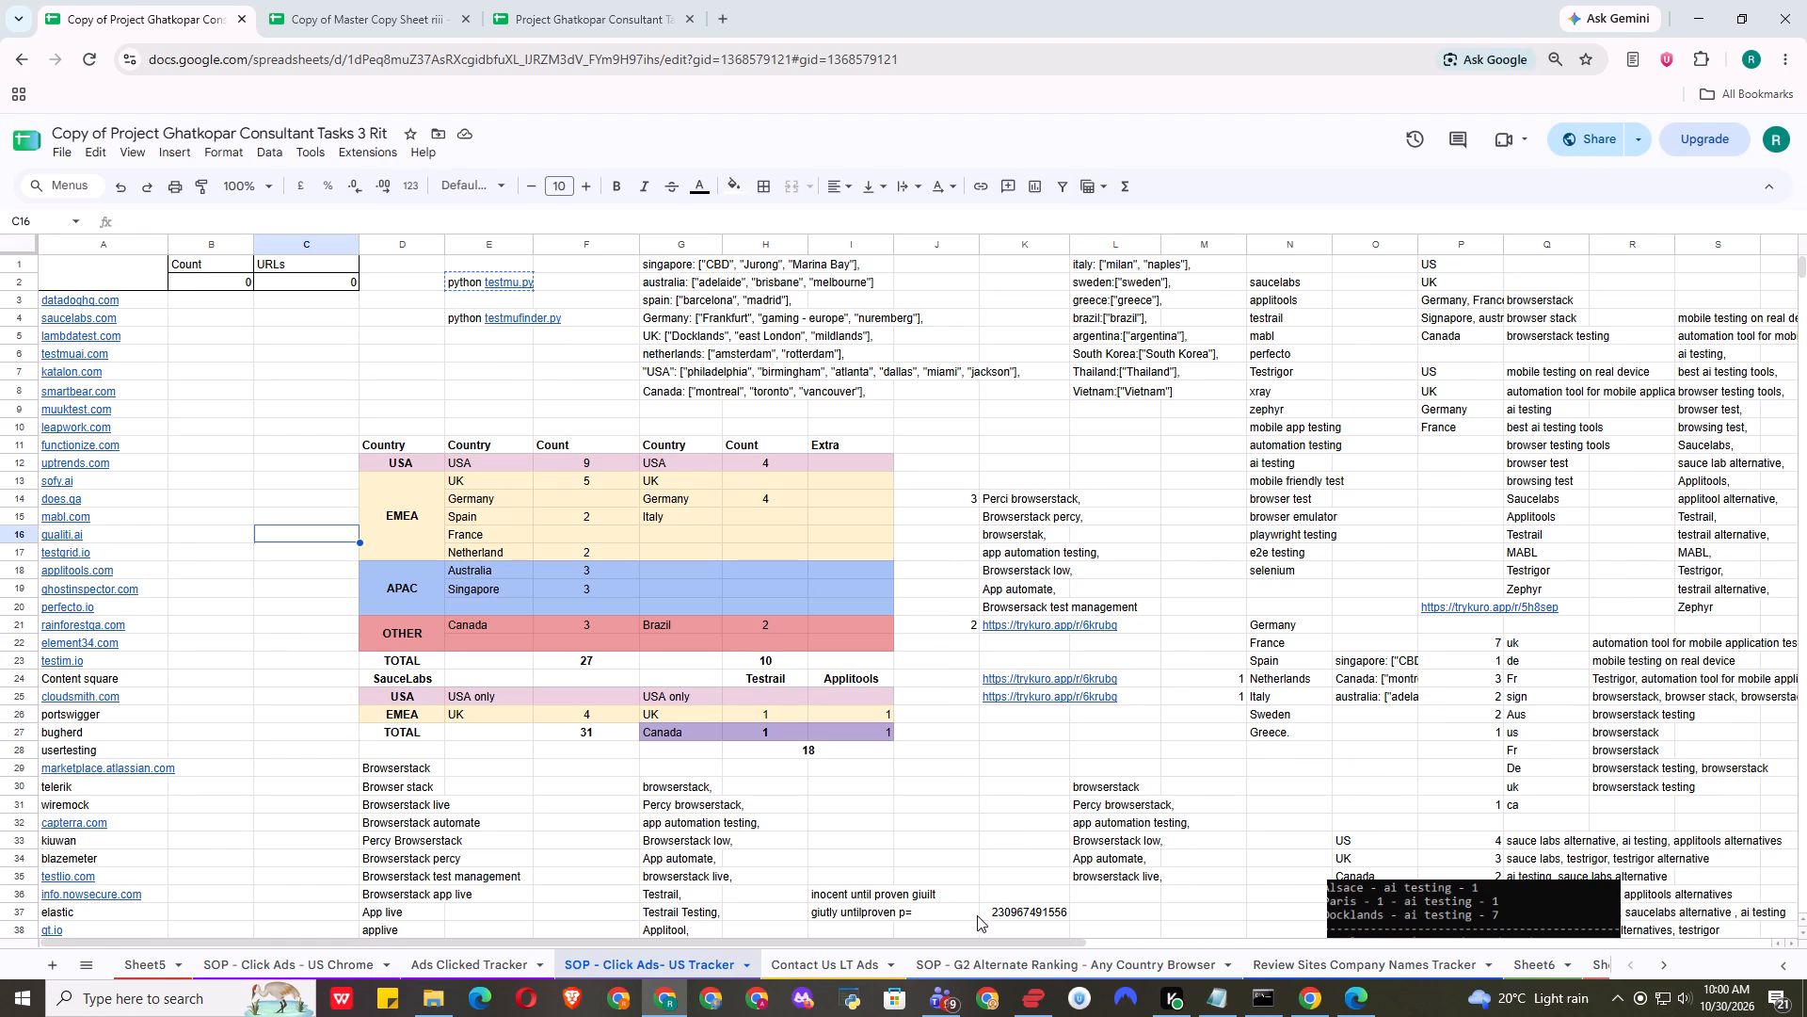
Copy V5:V21, the Bstck Brand and keyword count lists, from SOP - Click Ads- US Tracker into Copy of Master Copy Sheet riii, Ads Click, at F25.
drag(938, 944, 1267, 943)
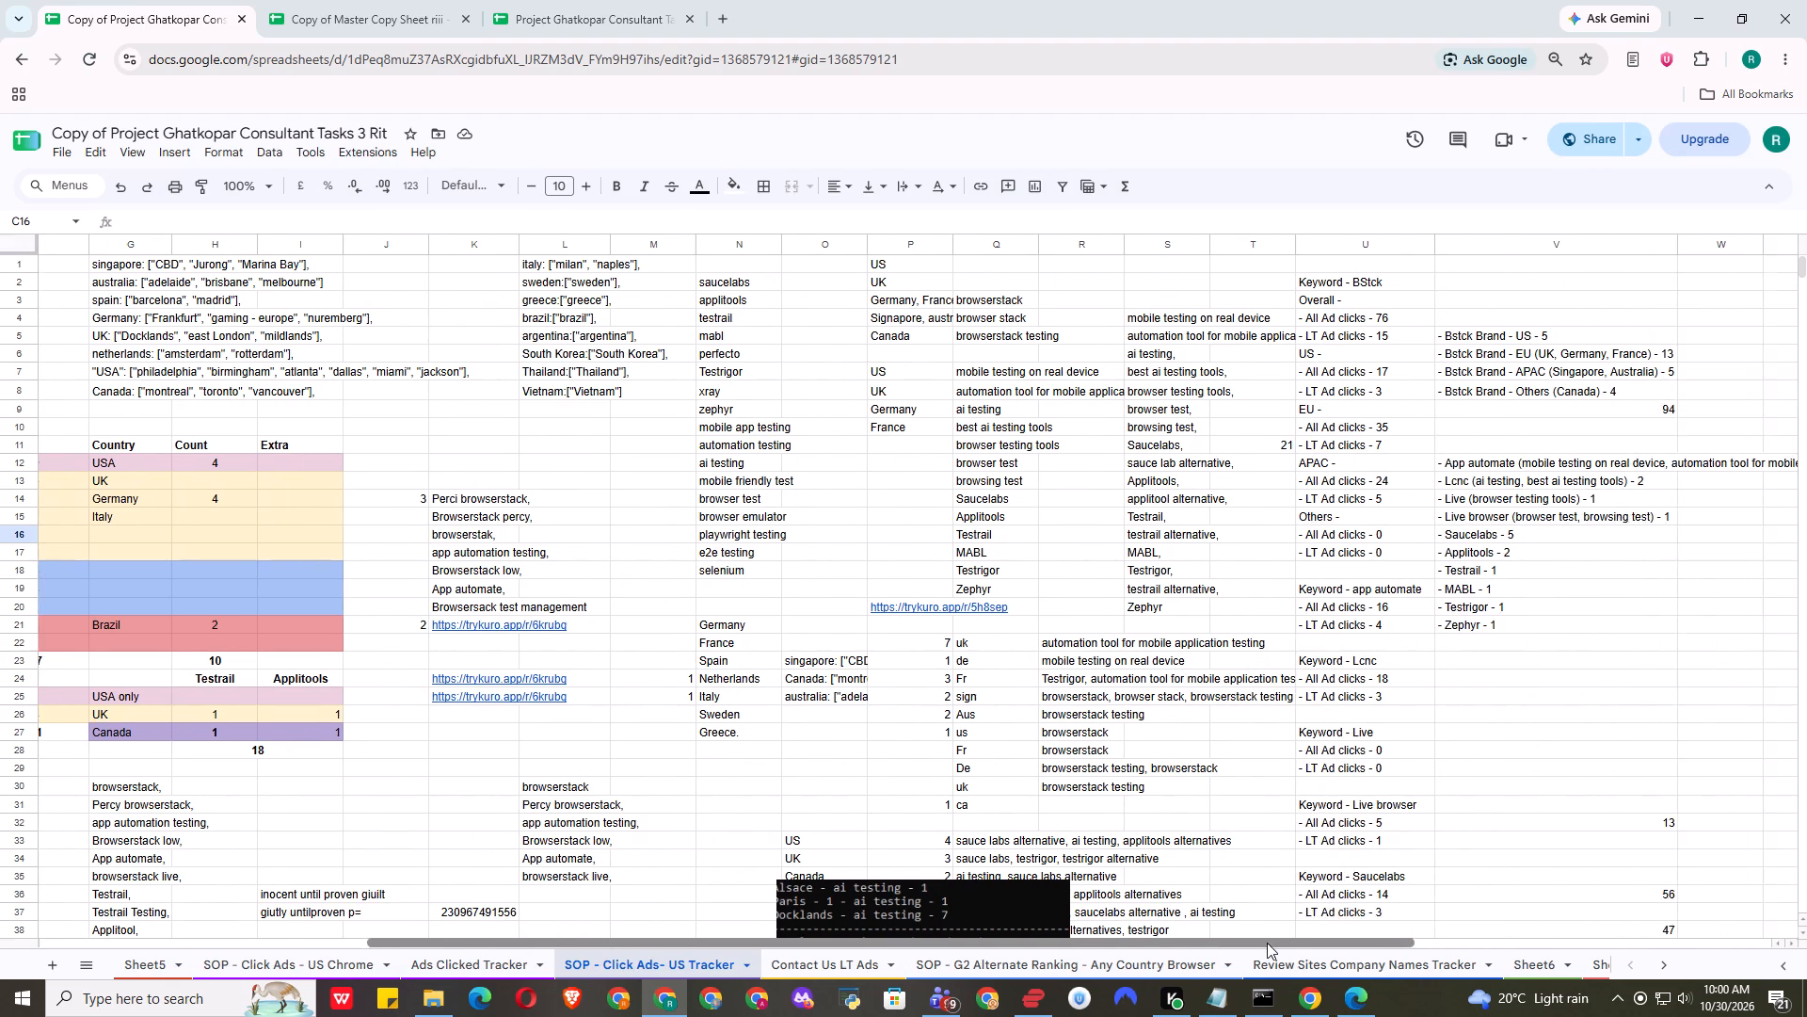
drag(1267, 943, 1697, 944)
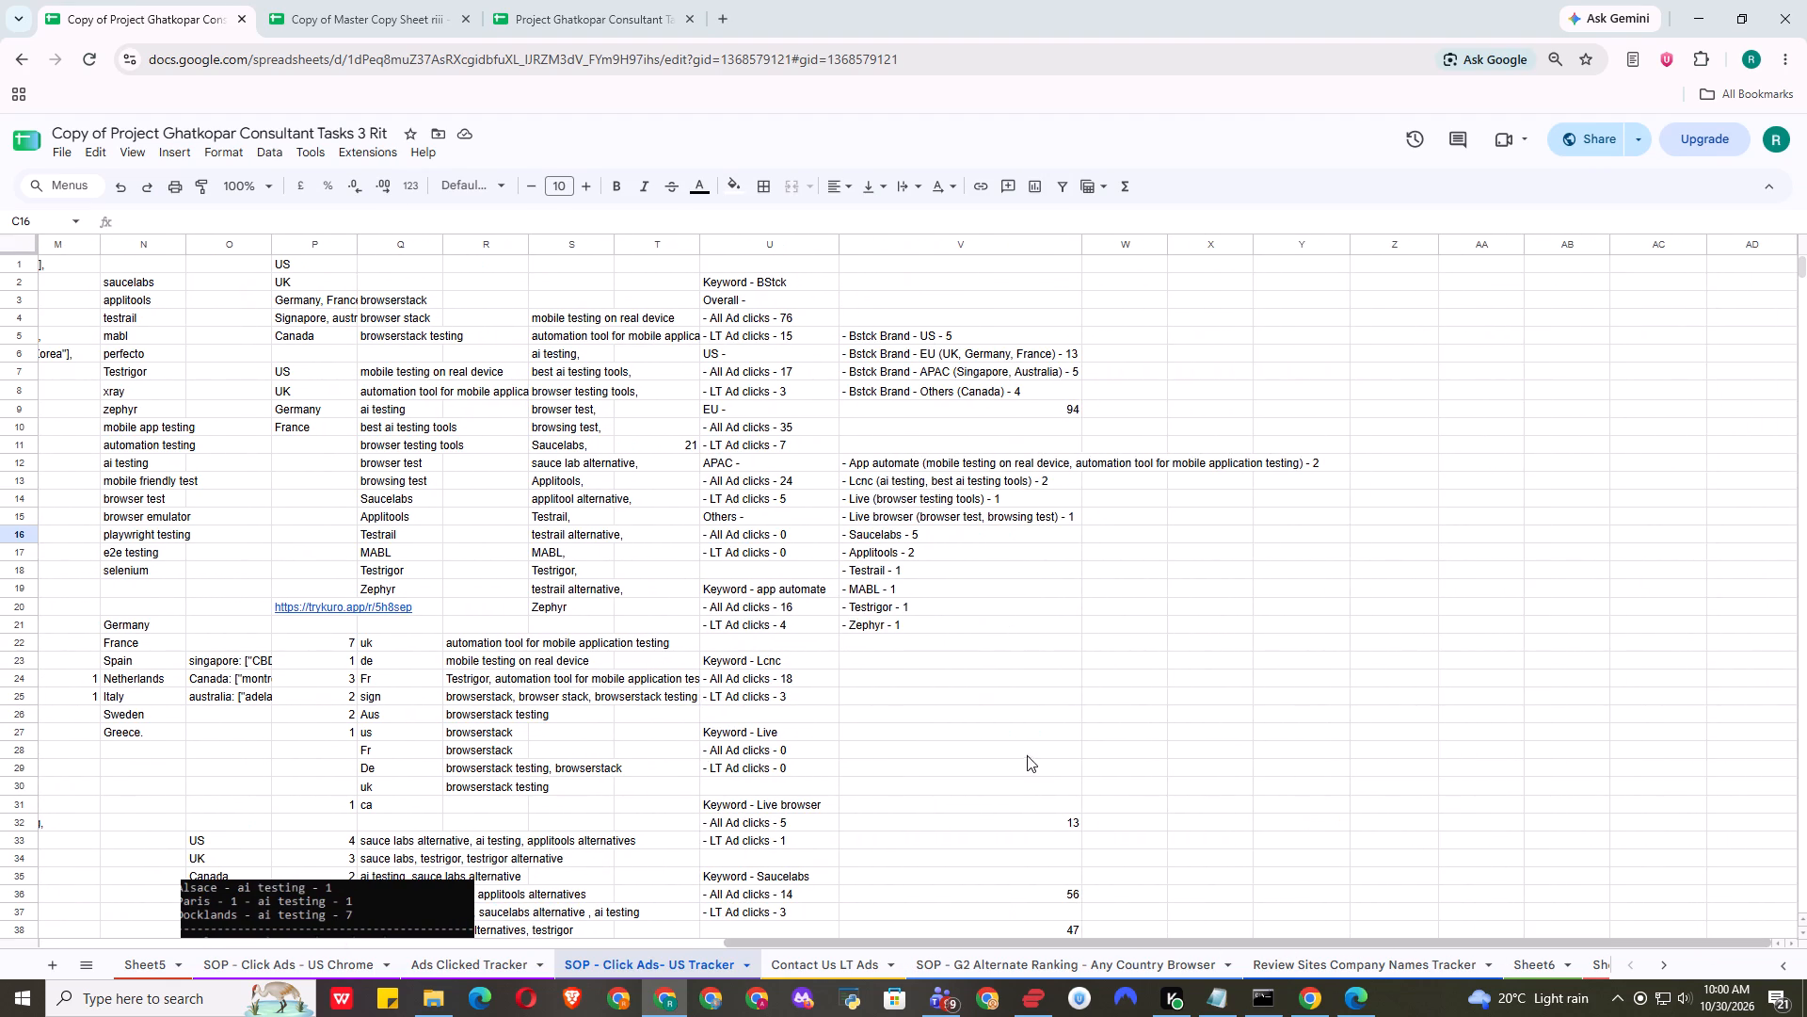
drag(936, 338, 960, 621)
key(ctrl+c)
key(ctrl+c)
click(579, 5)
scroll(836, 548, up, 3)
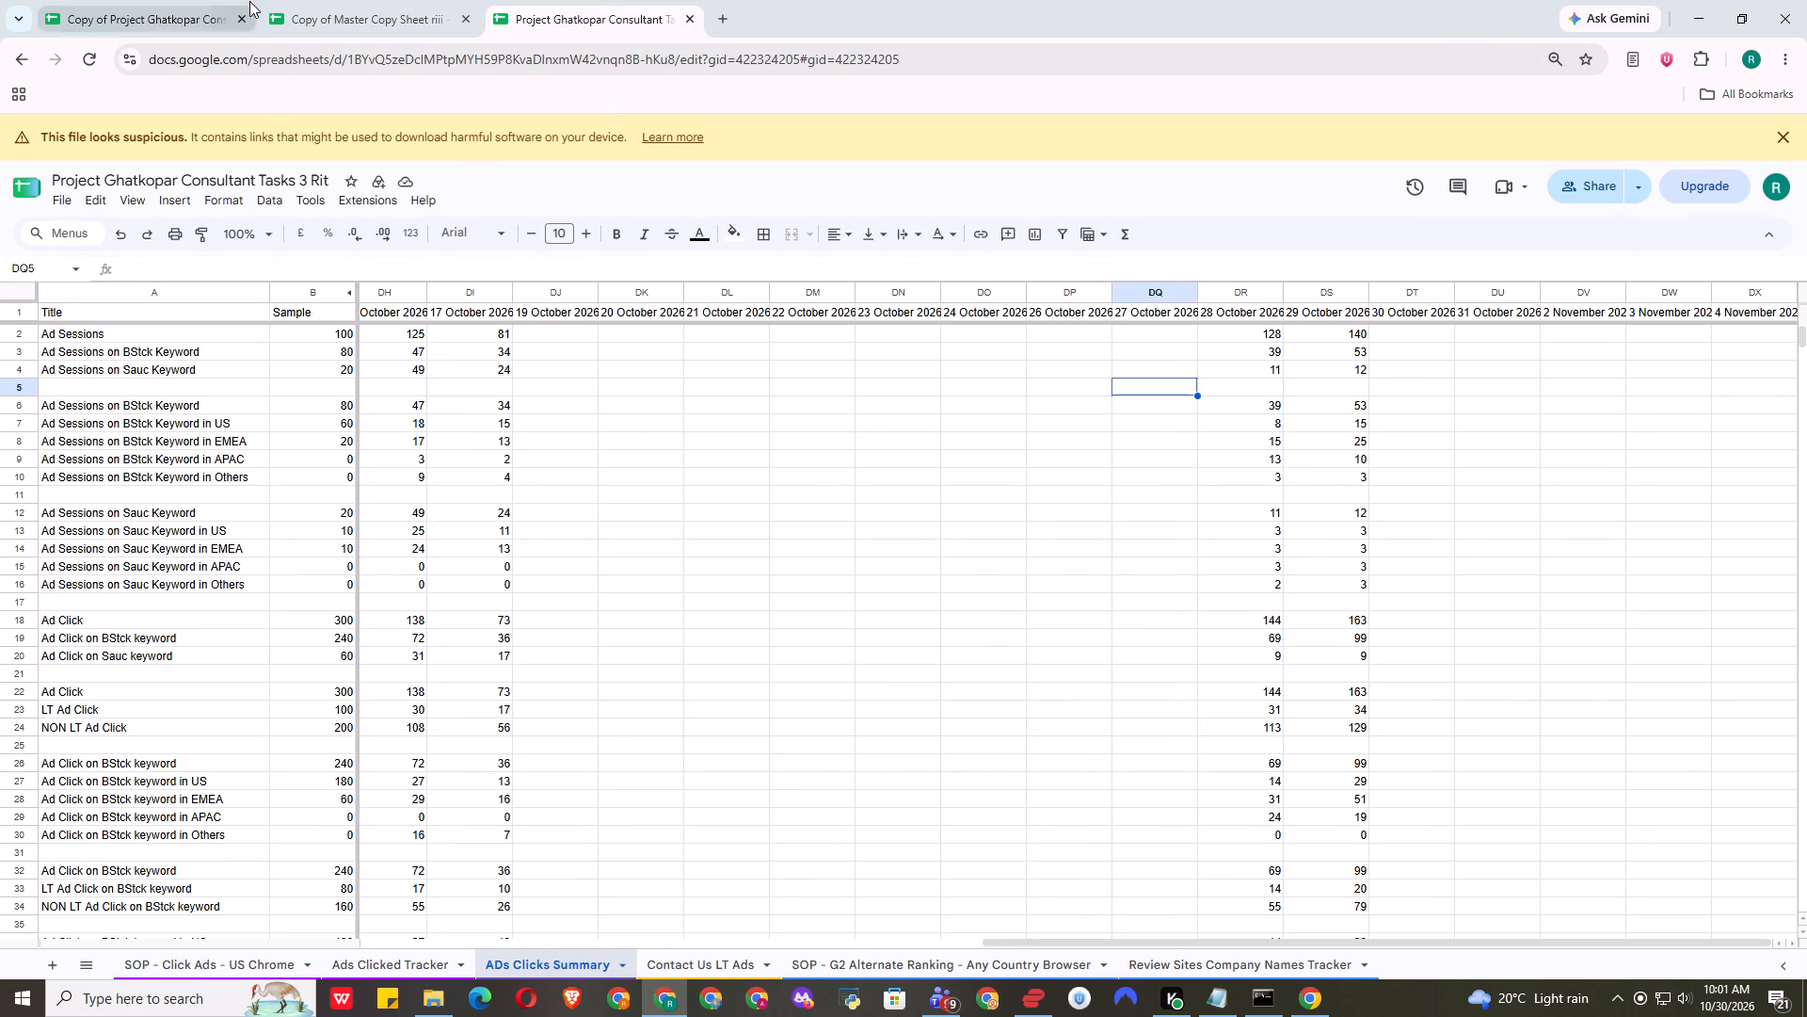
click(322, 10)
scroll(607, 580, up, 3)
scroll(704, 584, up, 1)
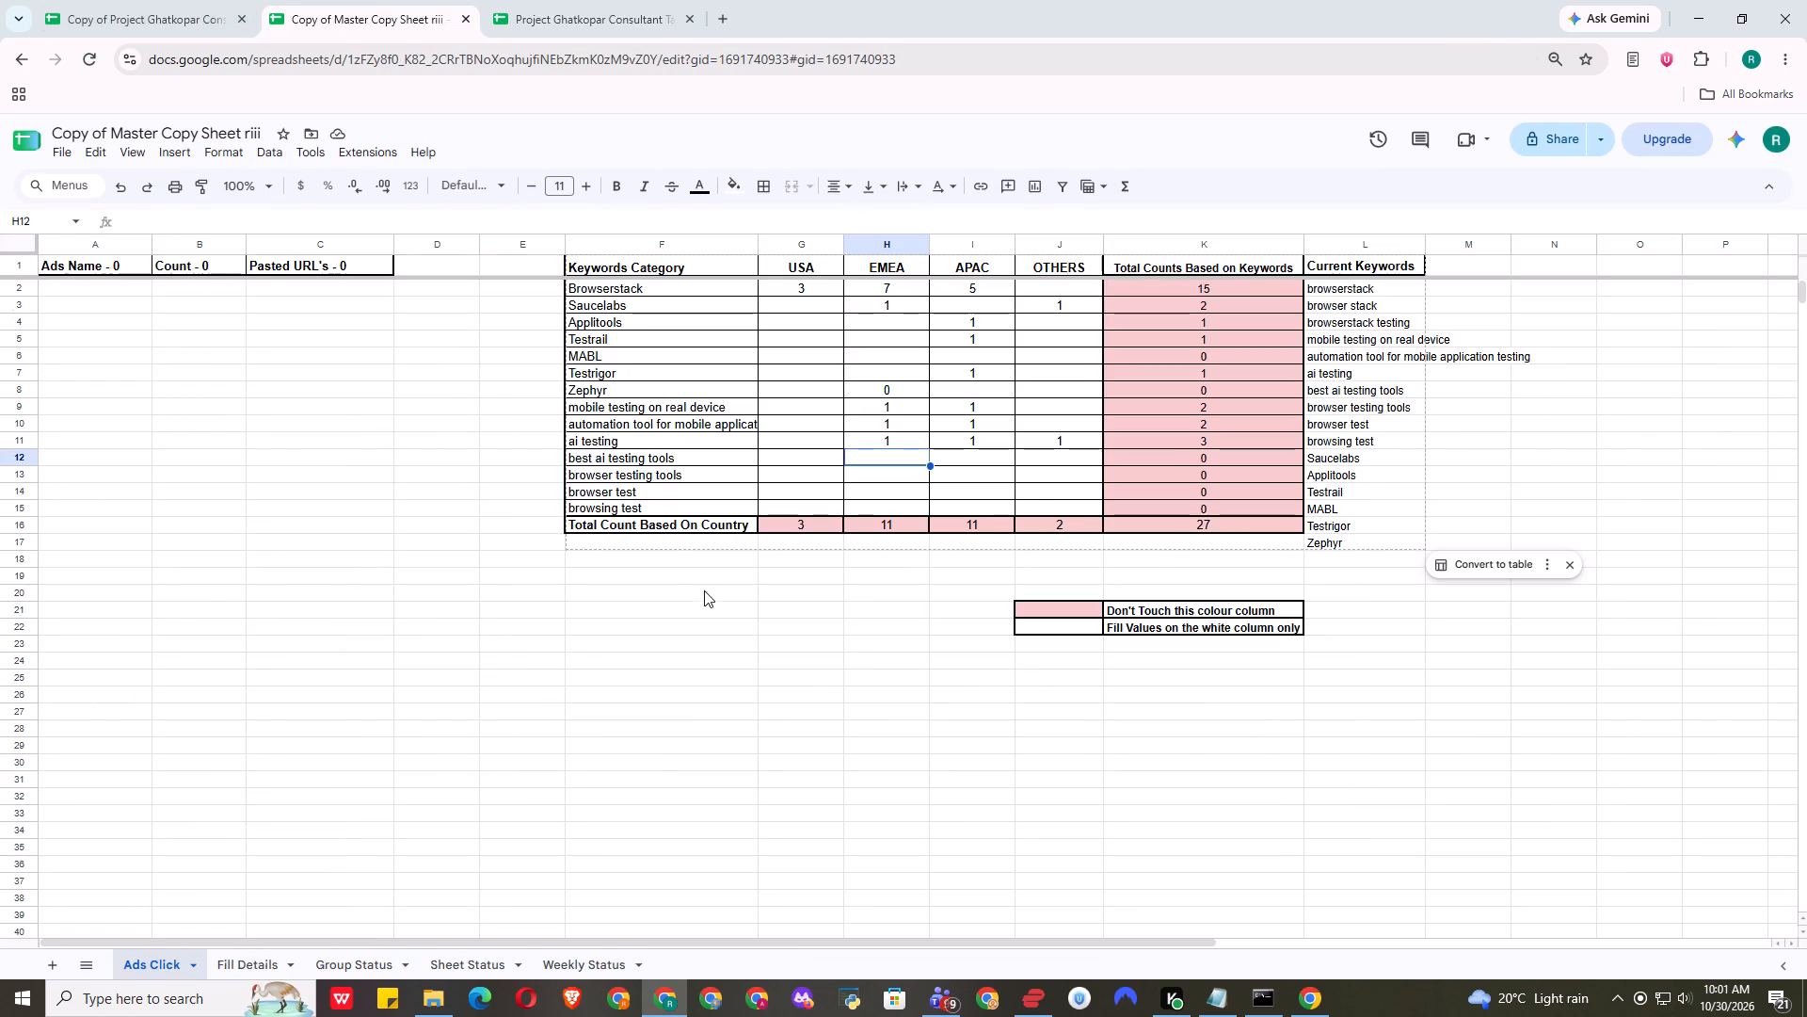
scroll(704, 590, up, 2)
click(700, 710)
click(686, 675)
key(ctrl+v)
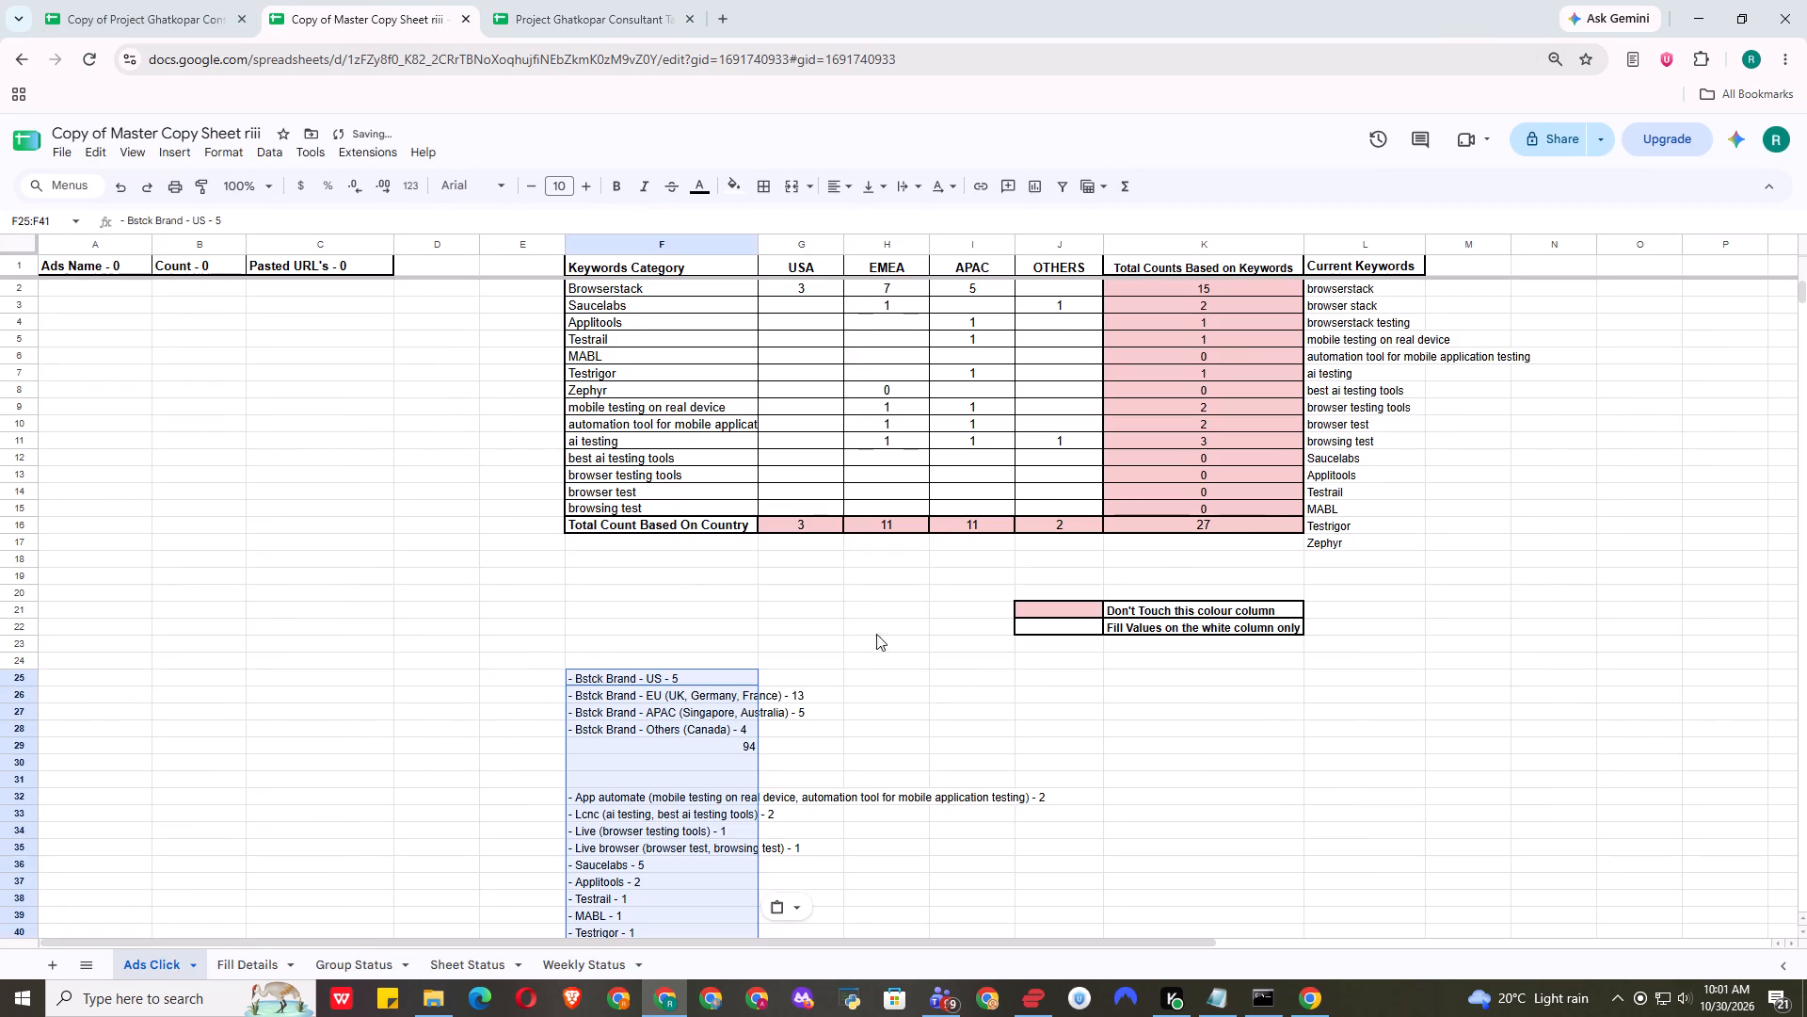
Move the keyword count list in F32:F41, from App automate to Zephyr, to I25 beside the Bstck Brand list.
drag(622, 799, 745, 876)
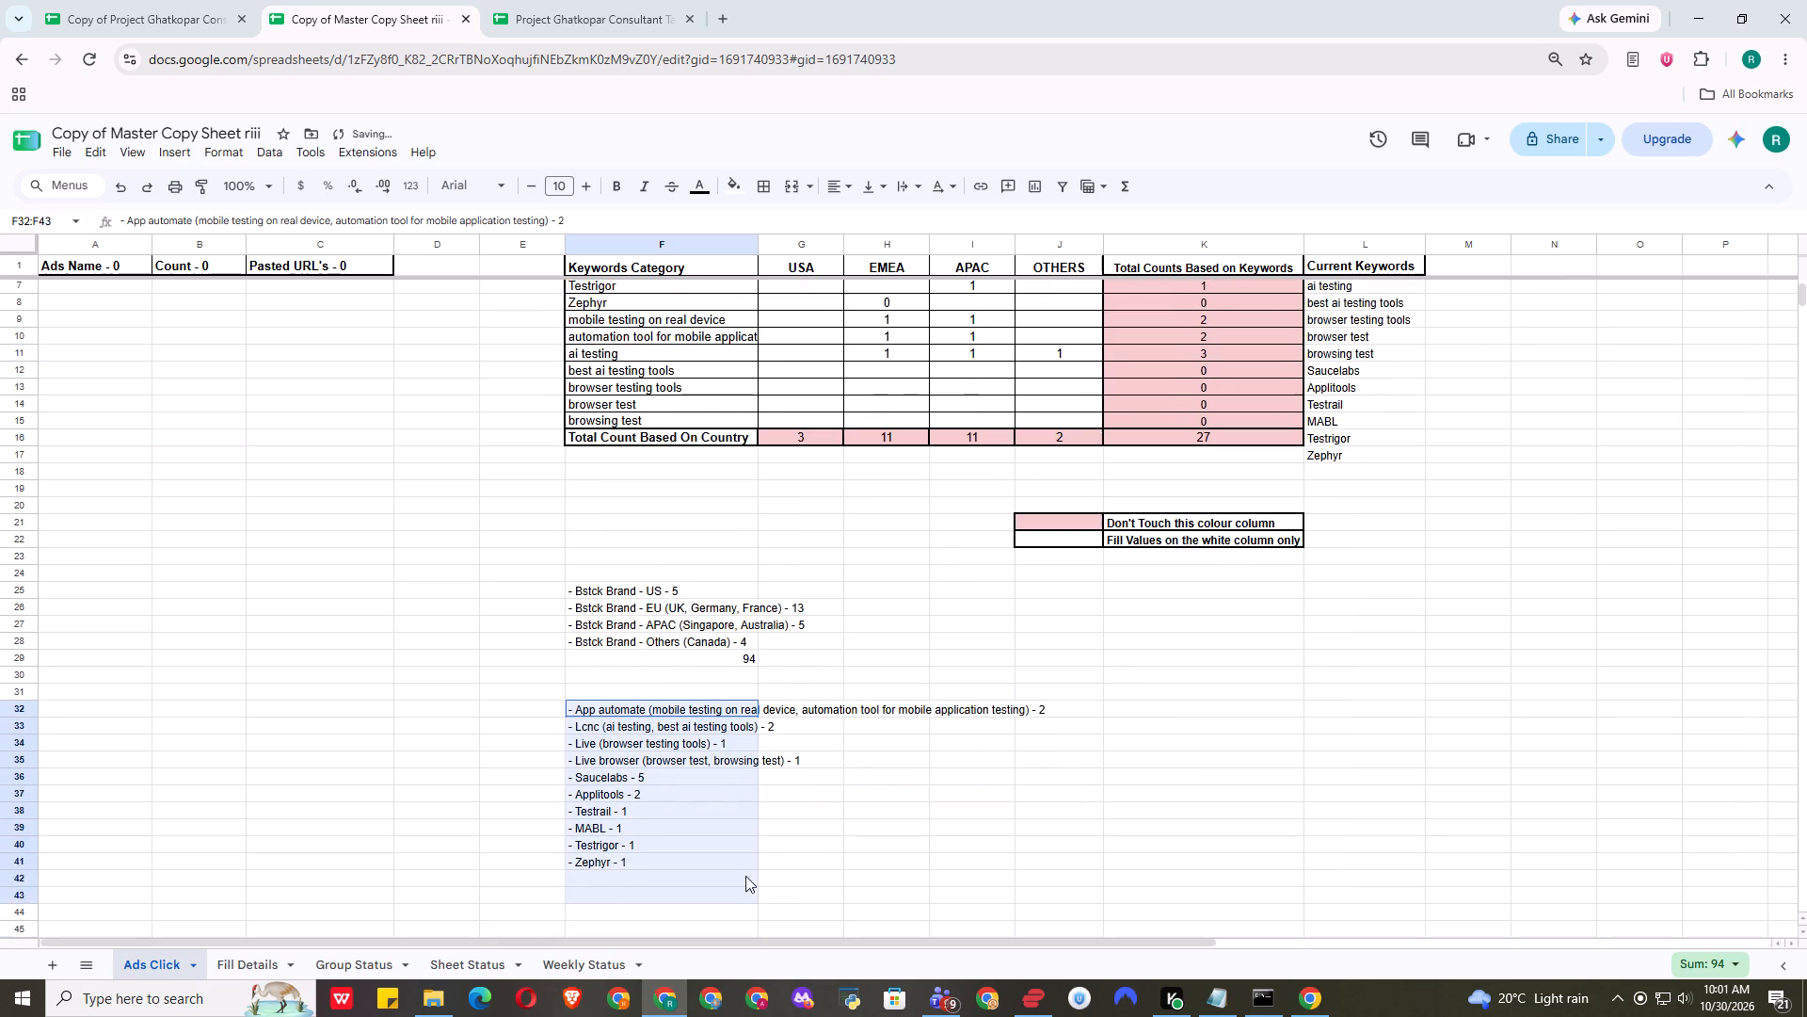
drag(745, 876, 755, 870)
key(ctrl+x)
click(936, 595)
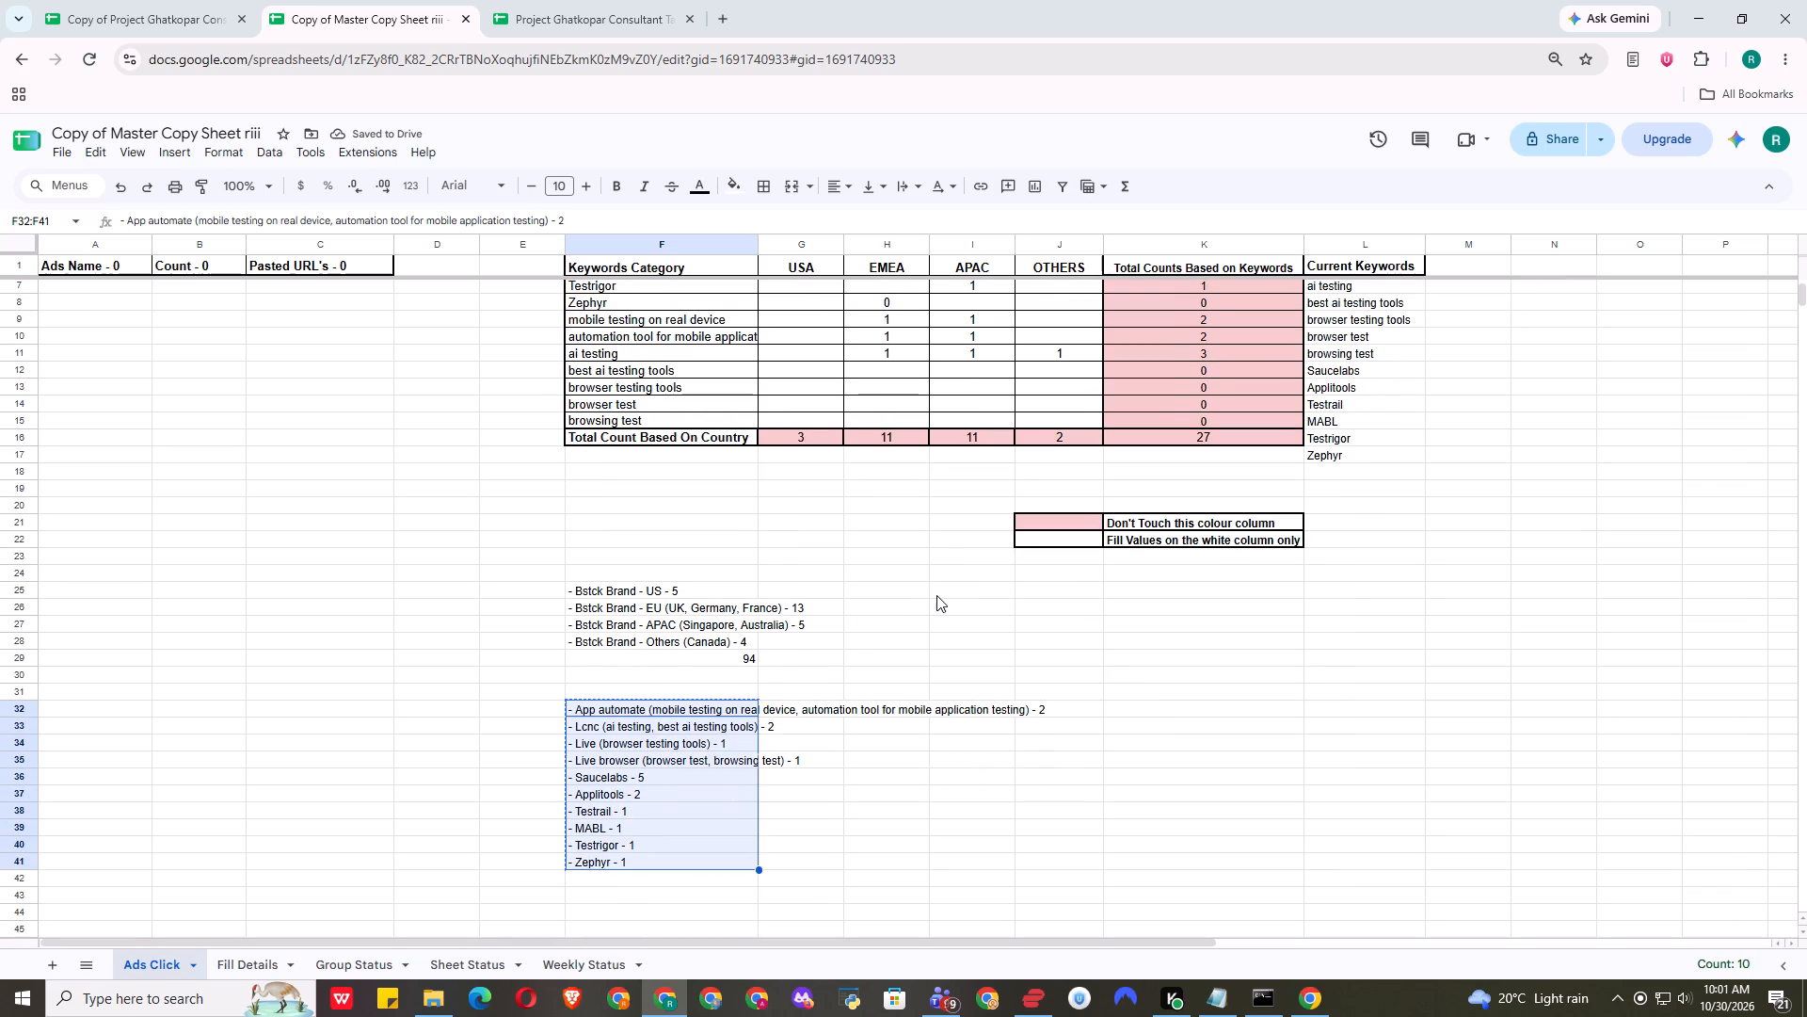
key(ctrl+v)
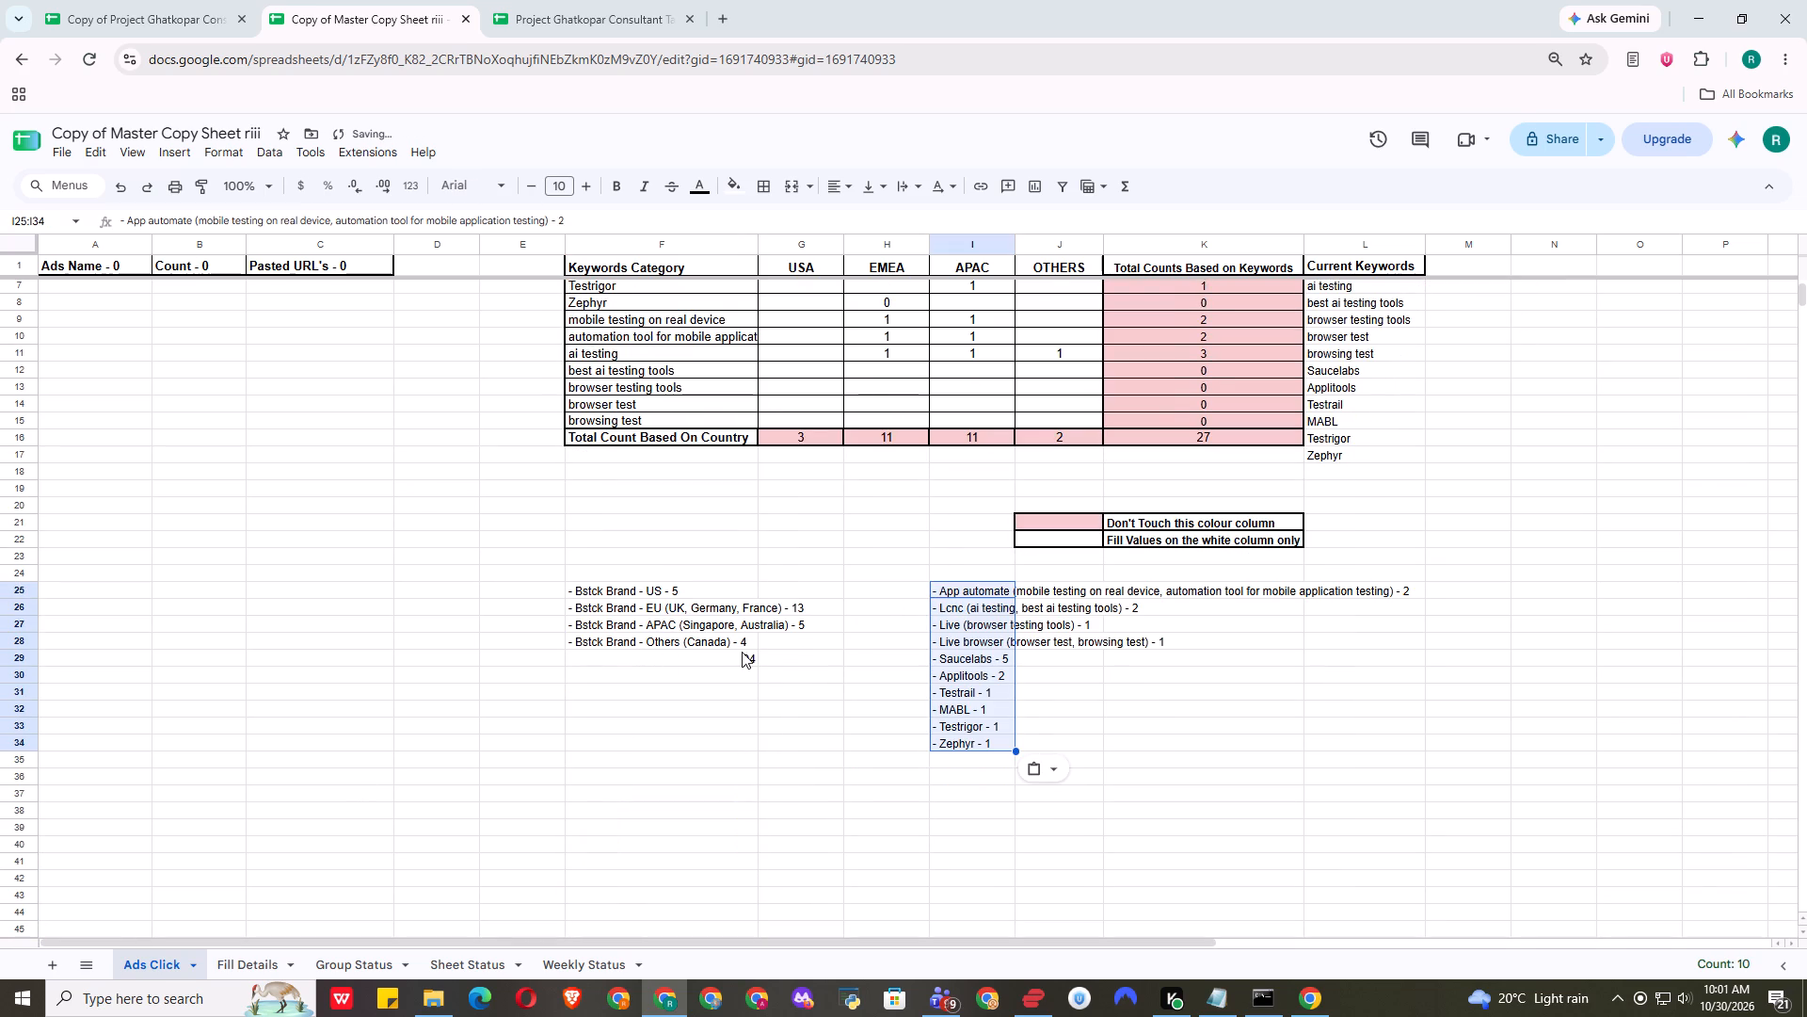
Delete the stray number in F29, directly below the Bstck Brand list.
click(736, 662)
scroll(788, 717, up, 3)
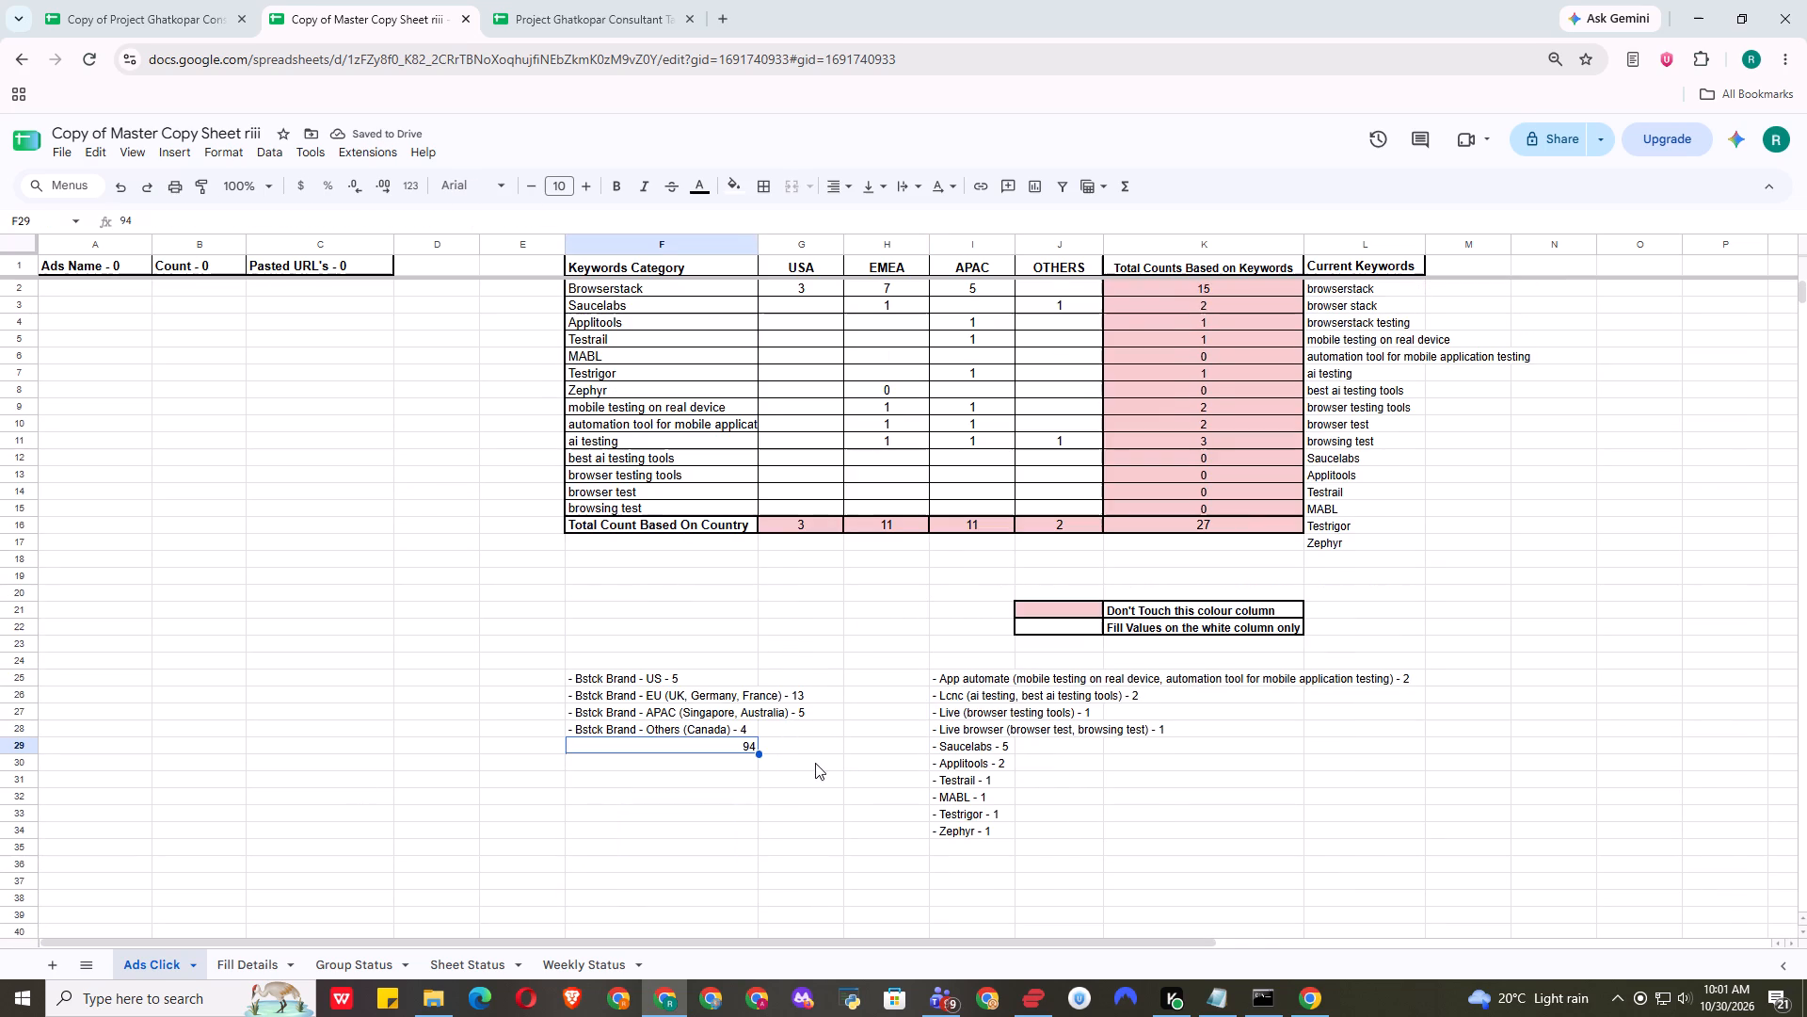
key(BackSpace)
click(812, 772)
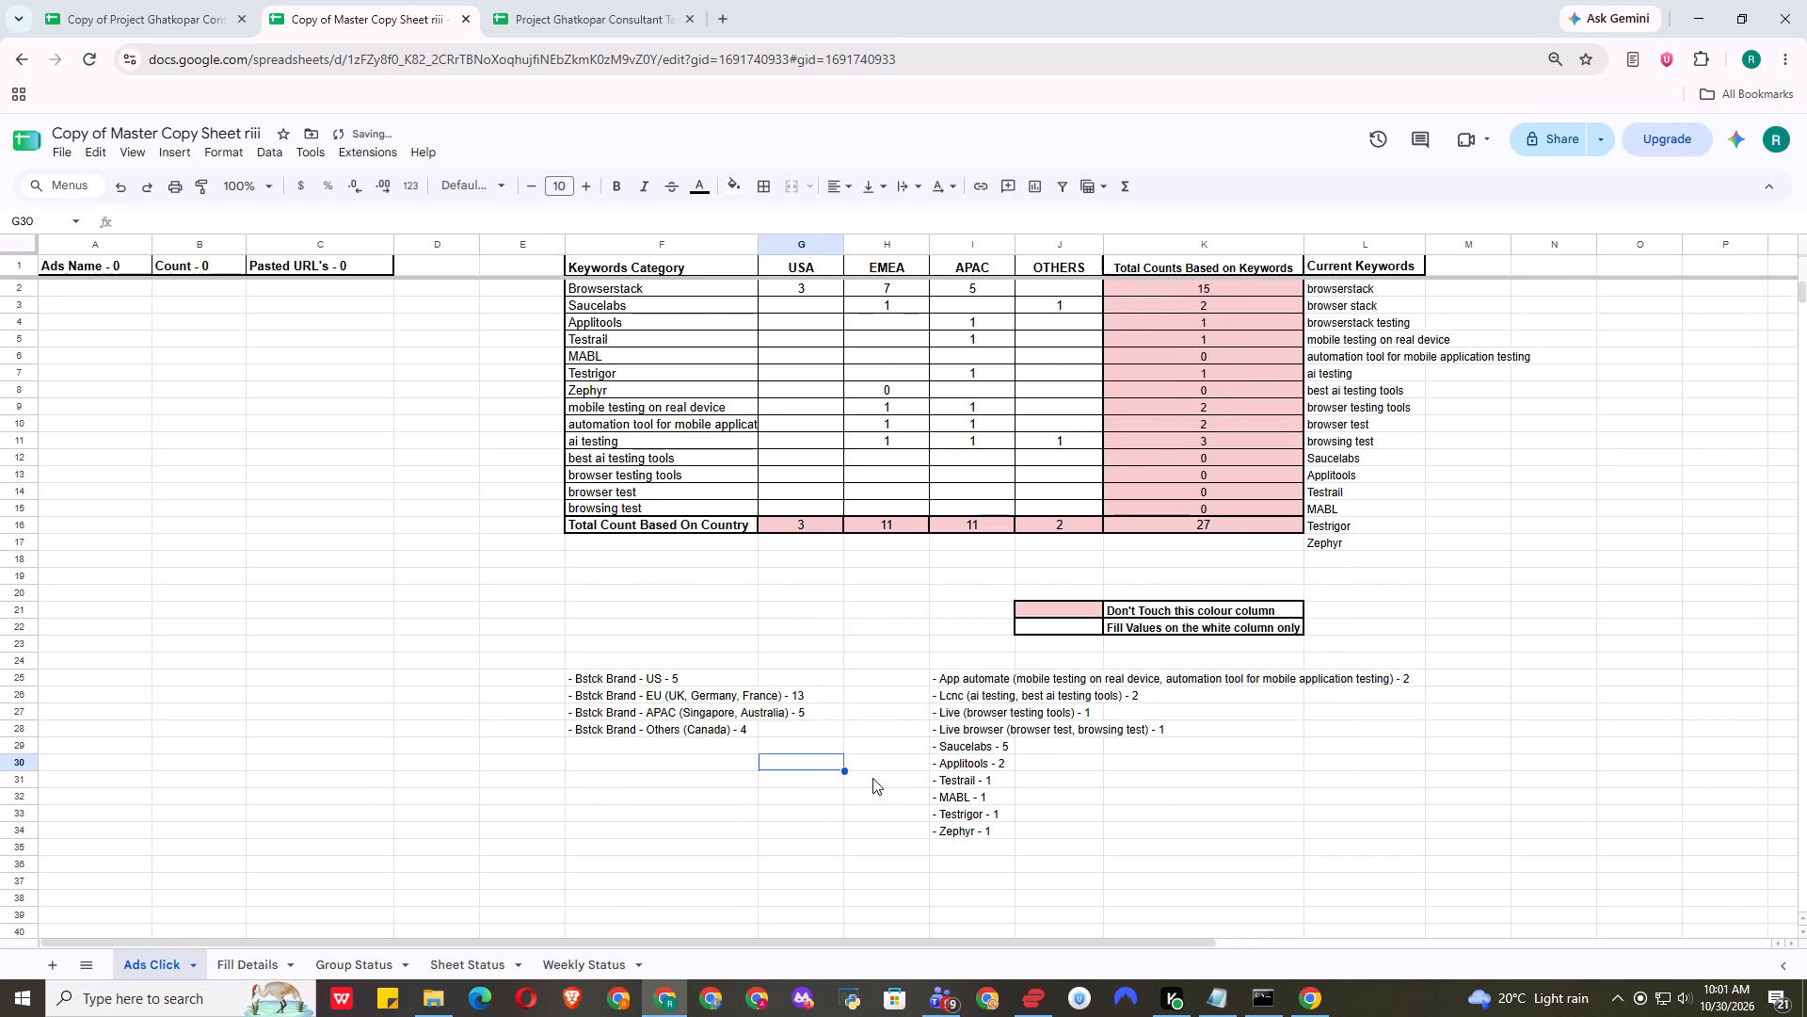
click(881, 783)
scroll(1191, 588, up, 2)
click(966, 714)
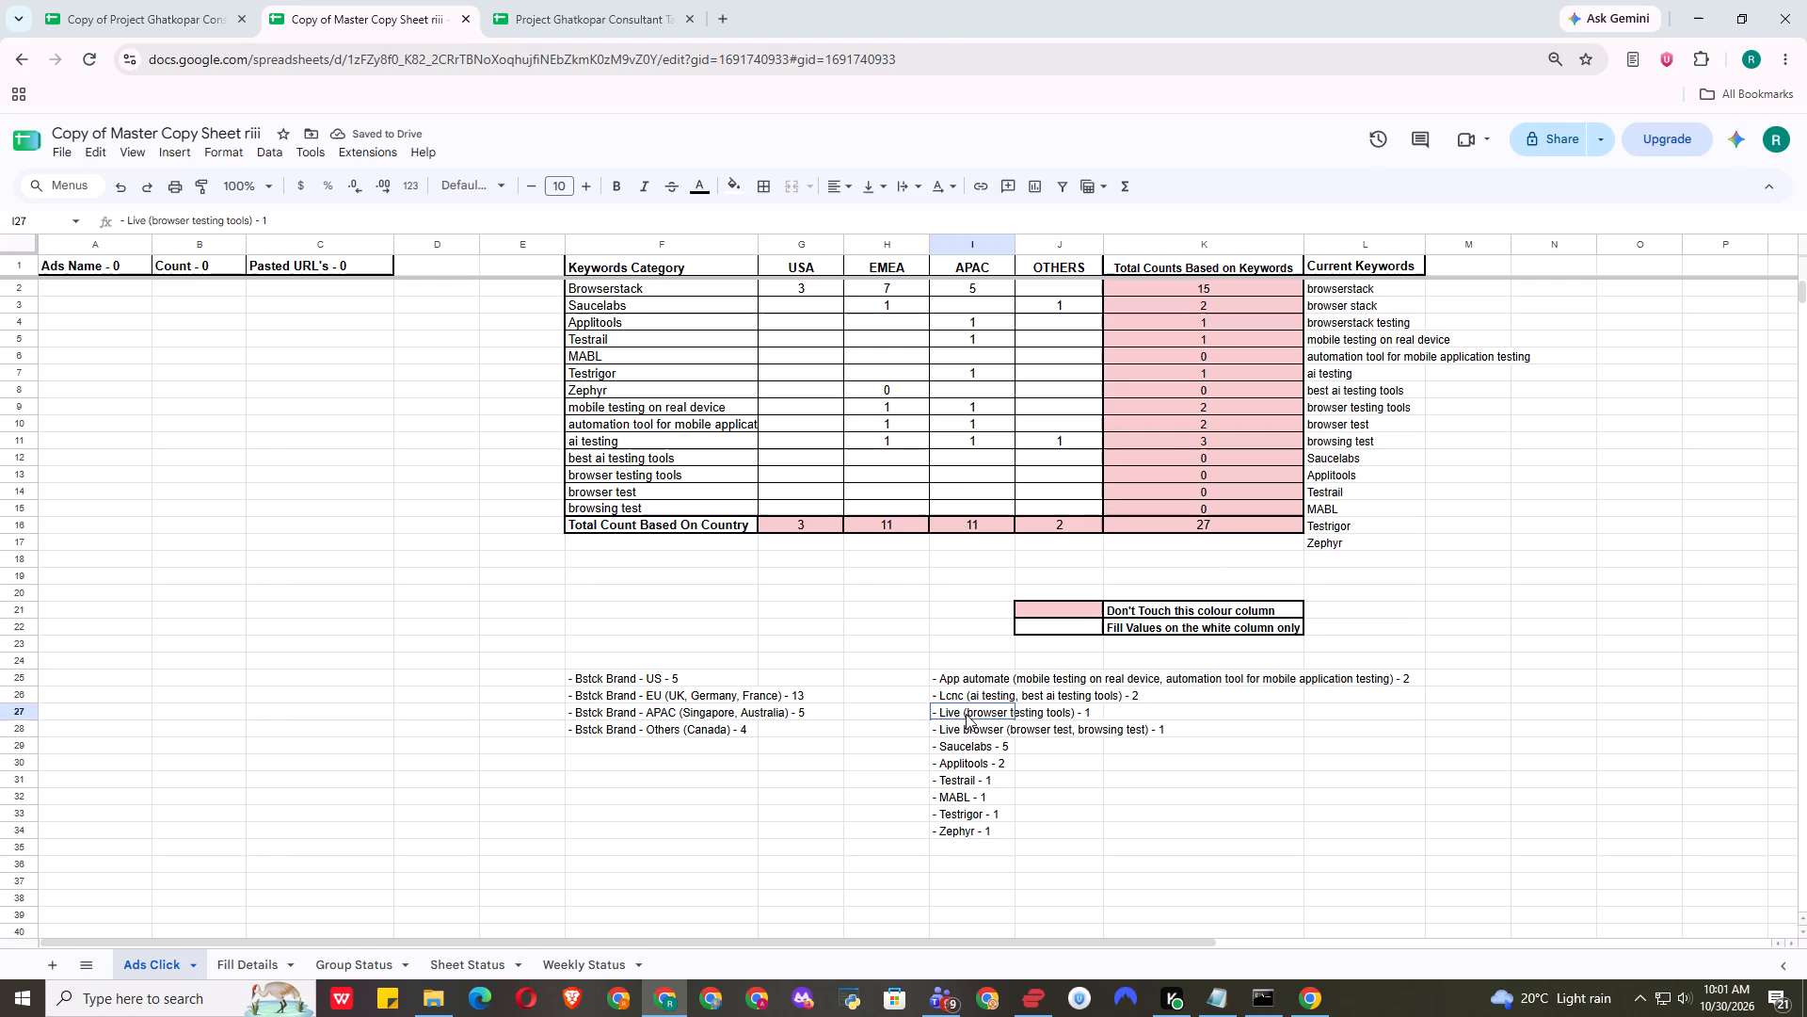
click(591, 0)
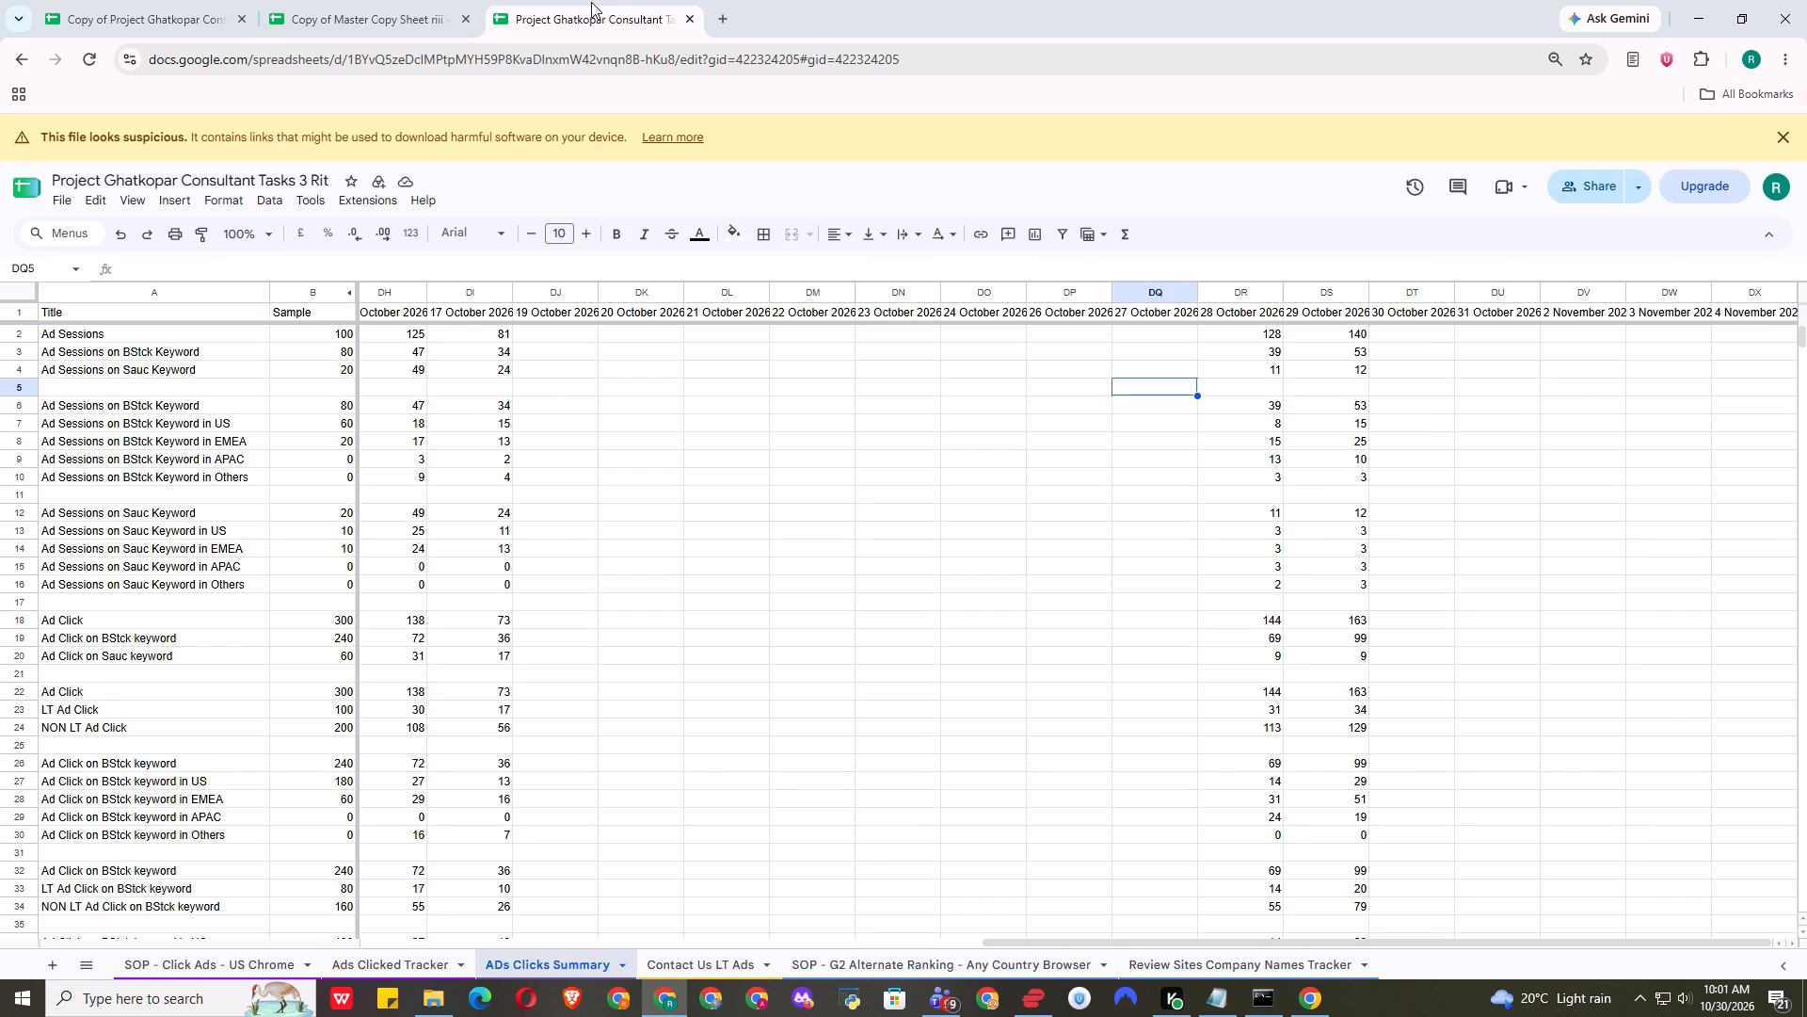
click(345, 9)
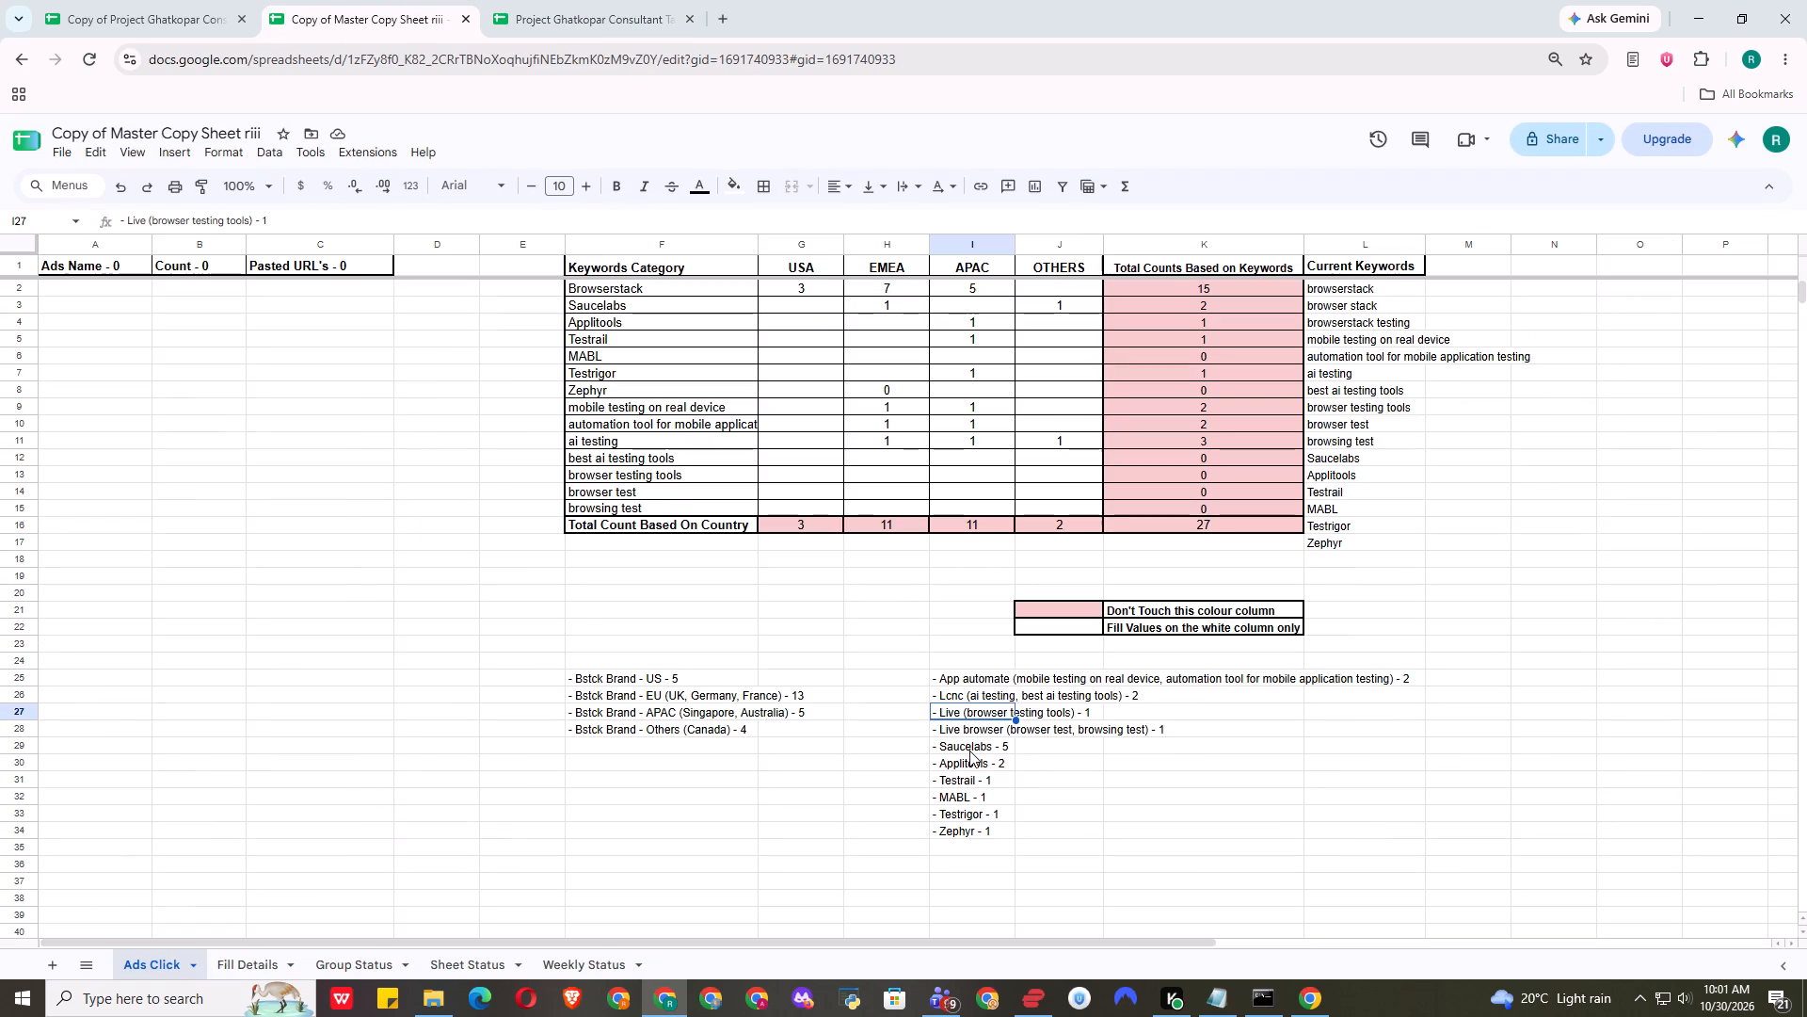
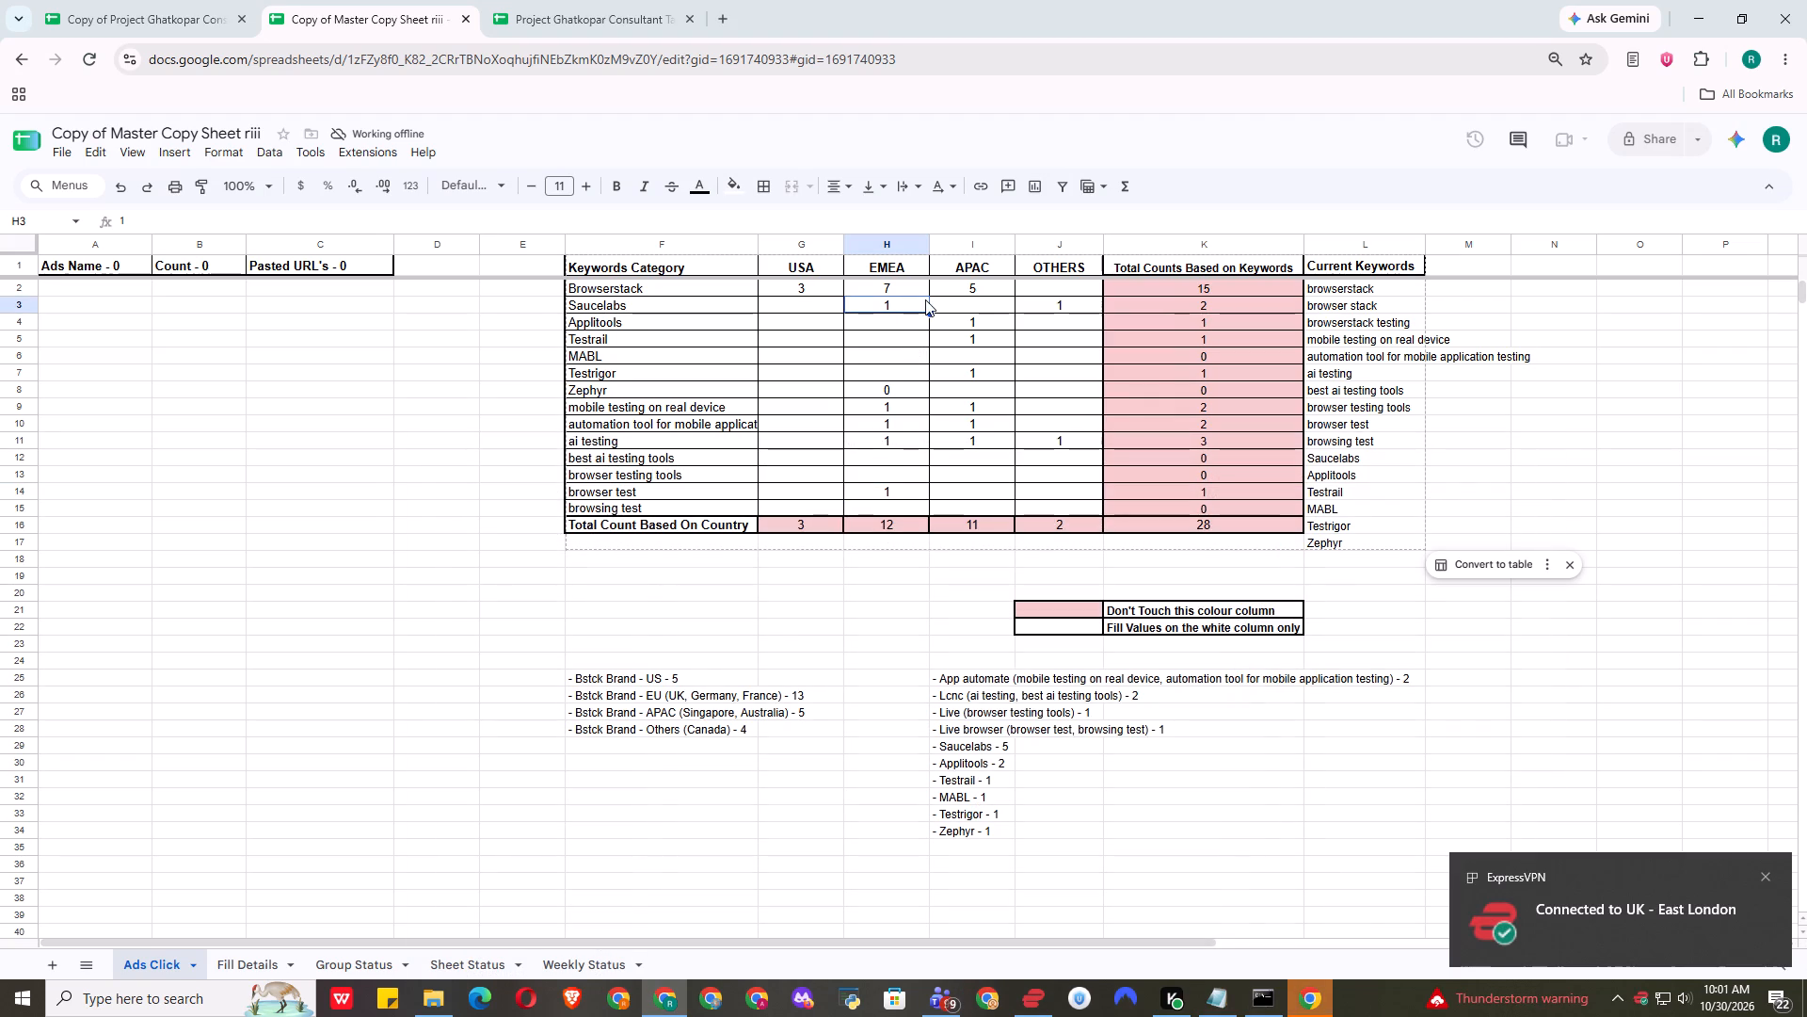
Set the Saucelabs row's counts to 2 for EMEA and 1 for APAC, and clear its OTHERS count.
key(2)
click(975, 302)
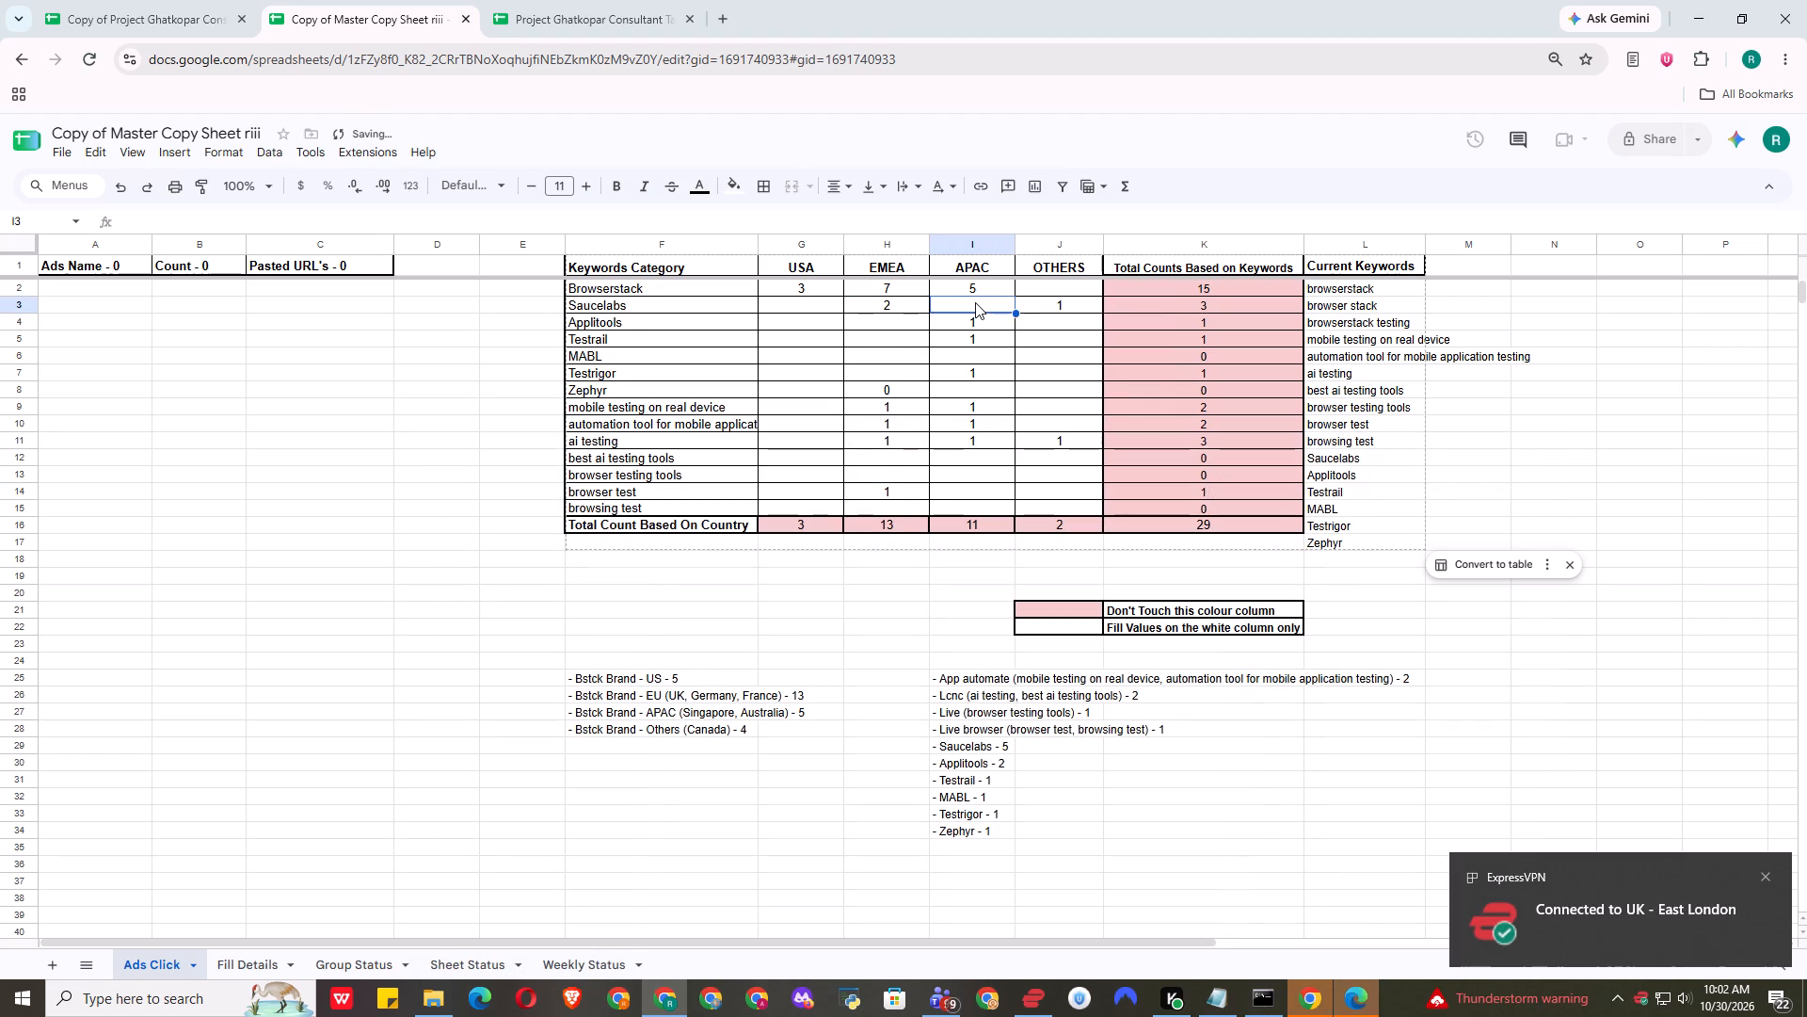
key(1)
click(1041, 304)
key(BackSpace)
click(1064, 359)
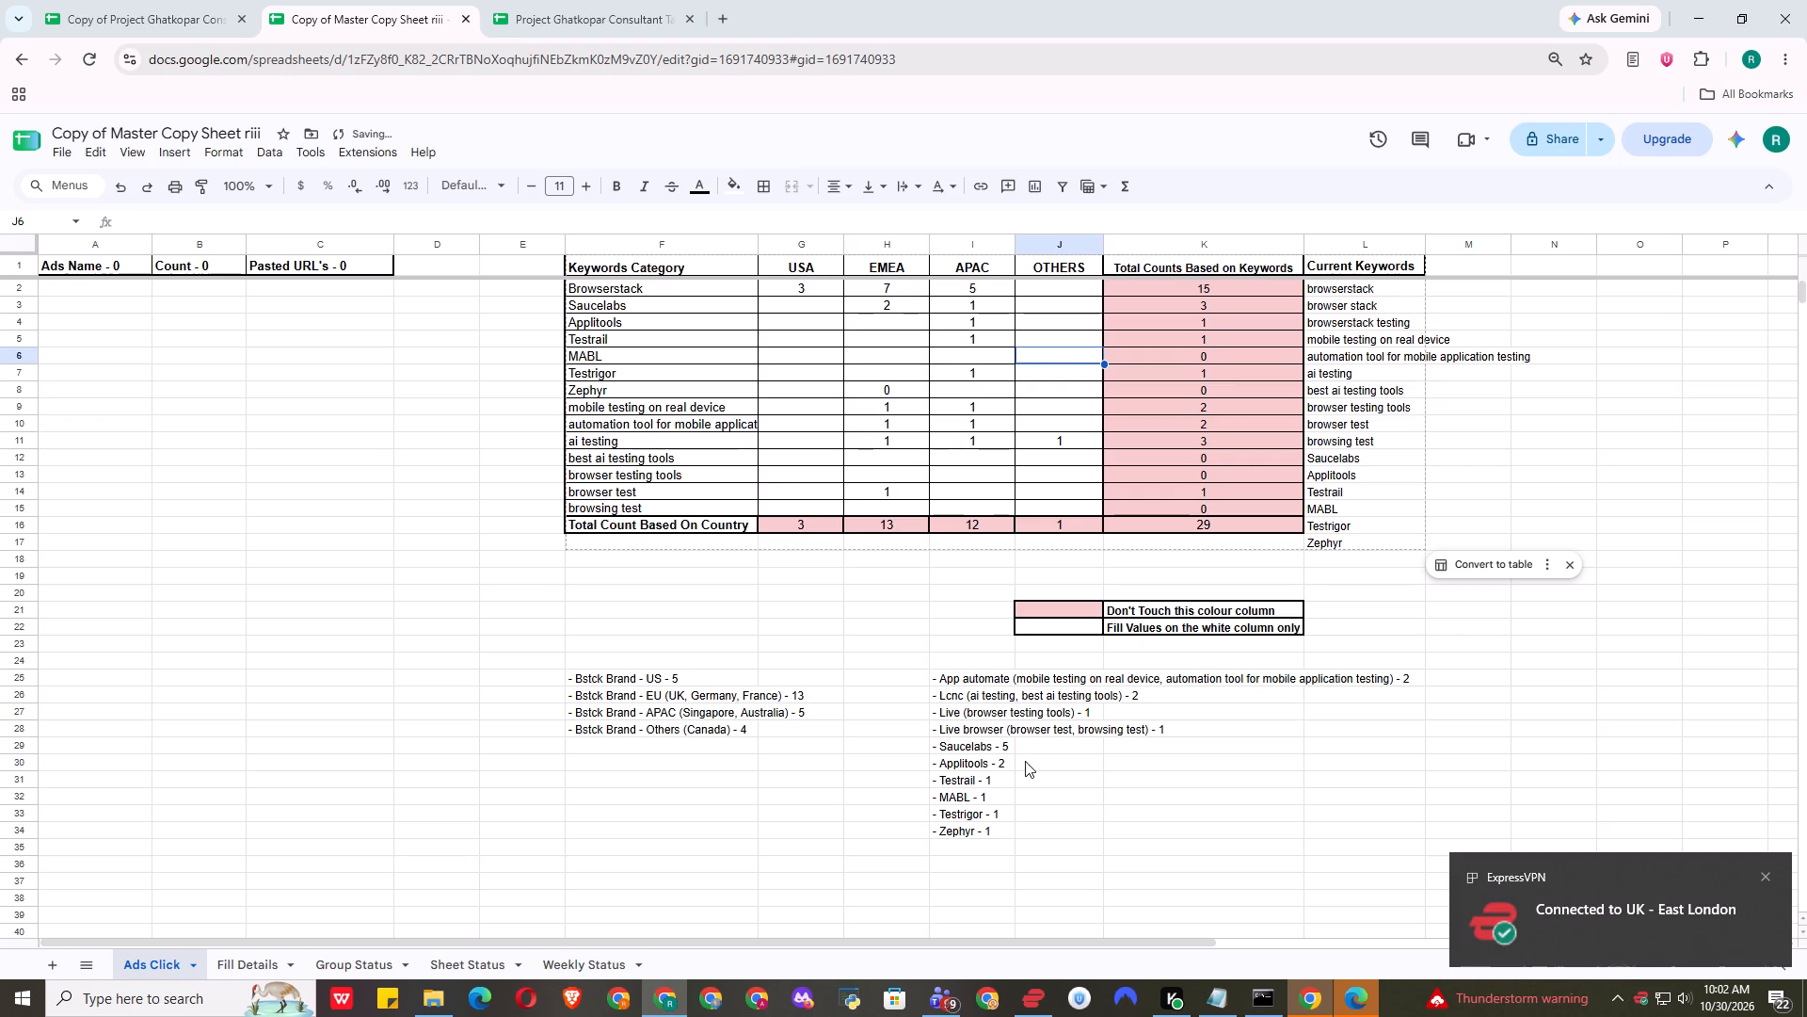
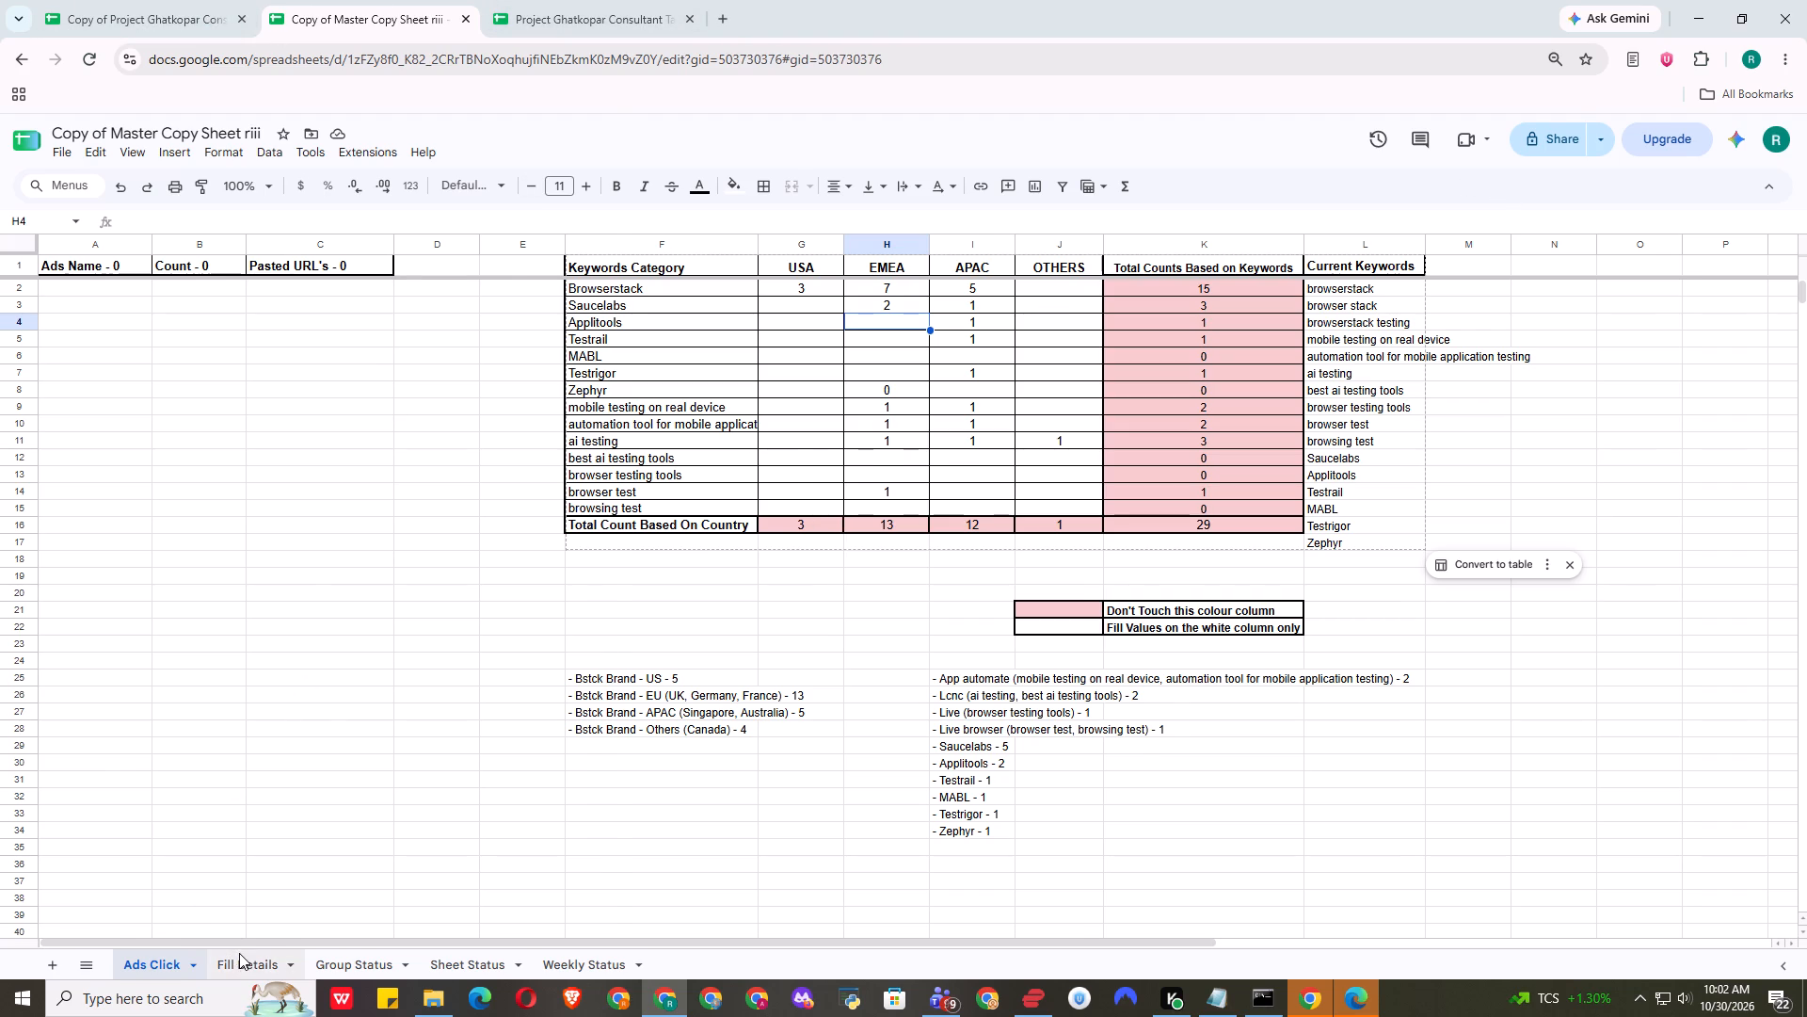
Review the master copy's Group Status, Sheet Status, Weekly Status and Fill Details sheets, returning to the keyword table on Ads Click.
click(119, 953)
click(354, 967)
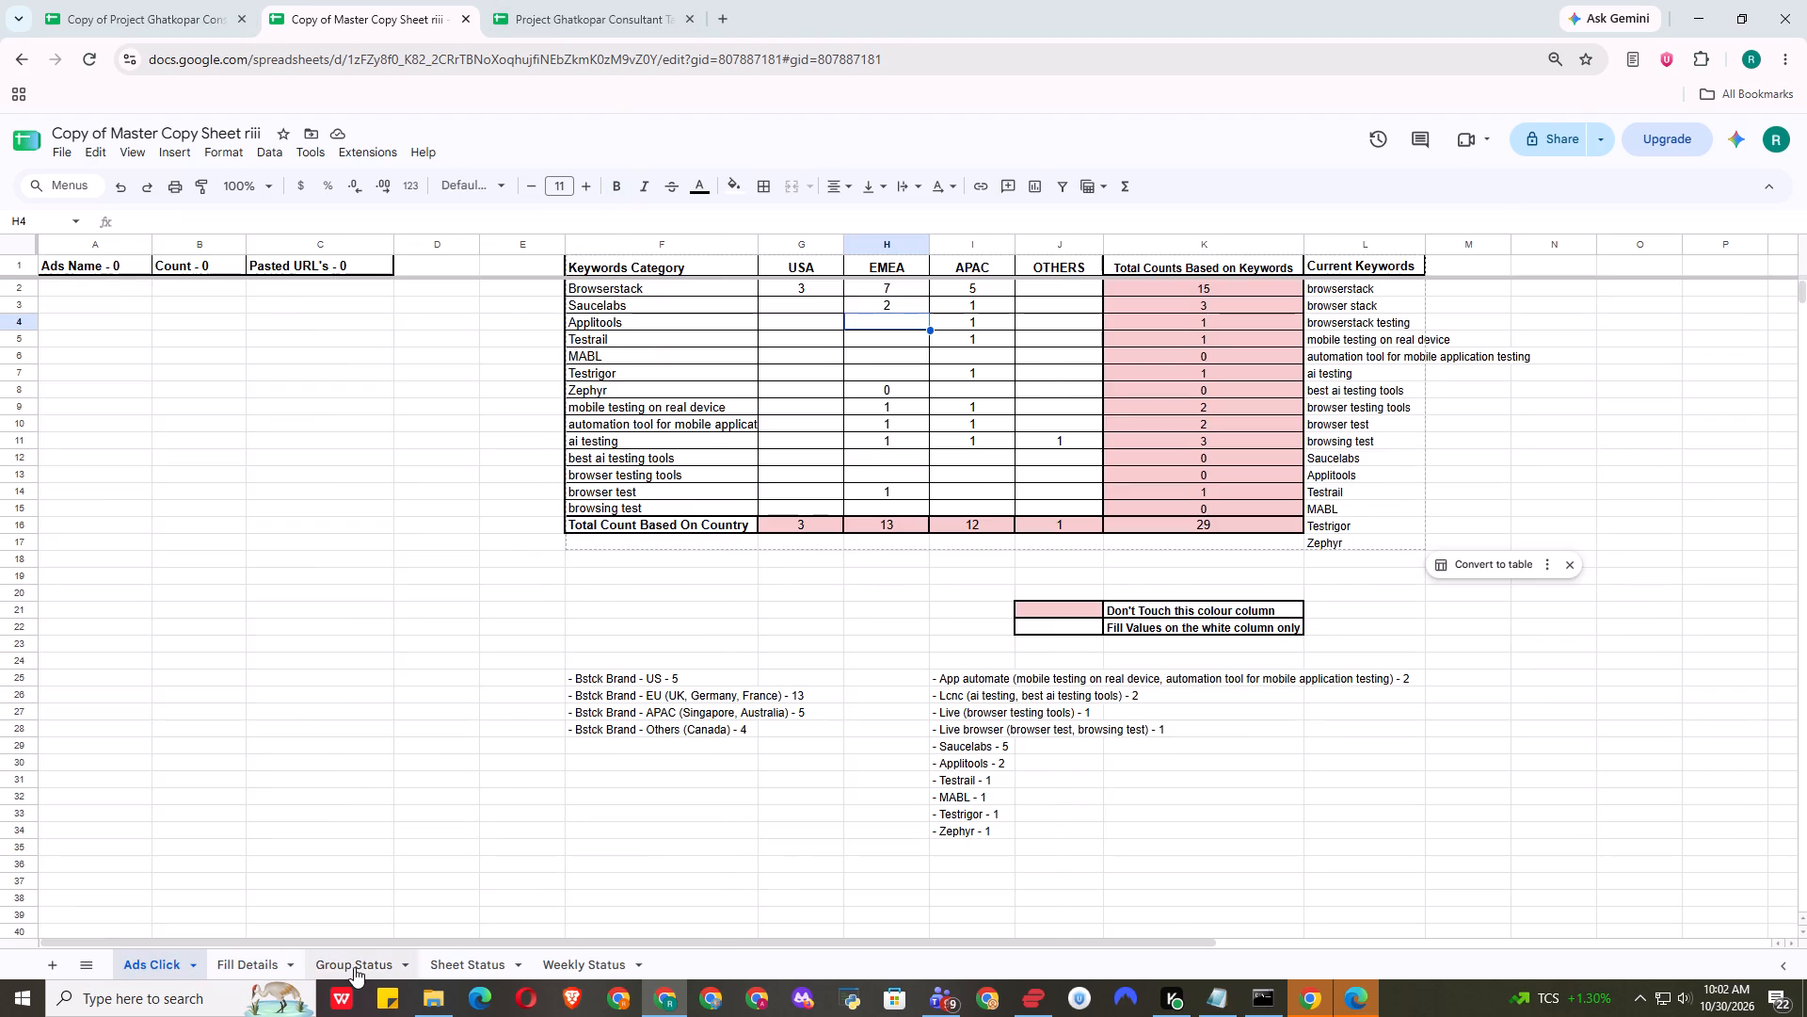
click(513, 963)
click(556, 958)
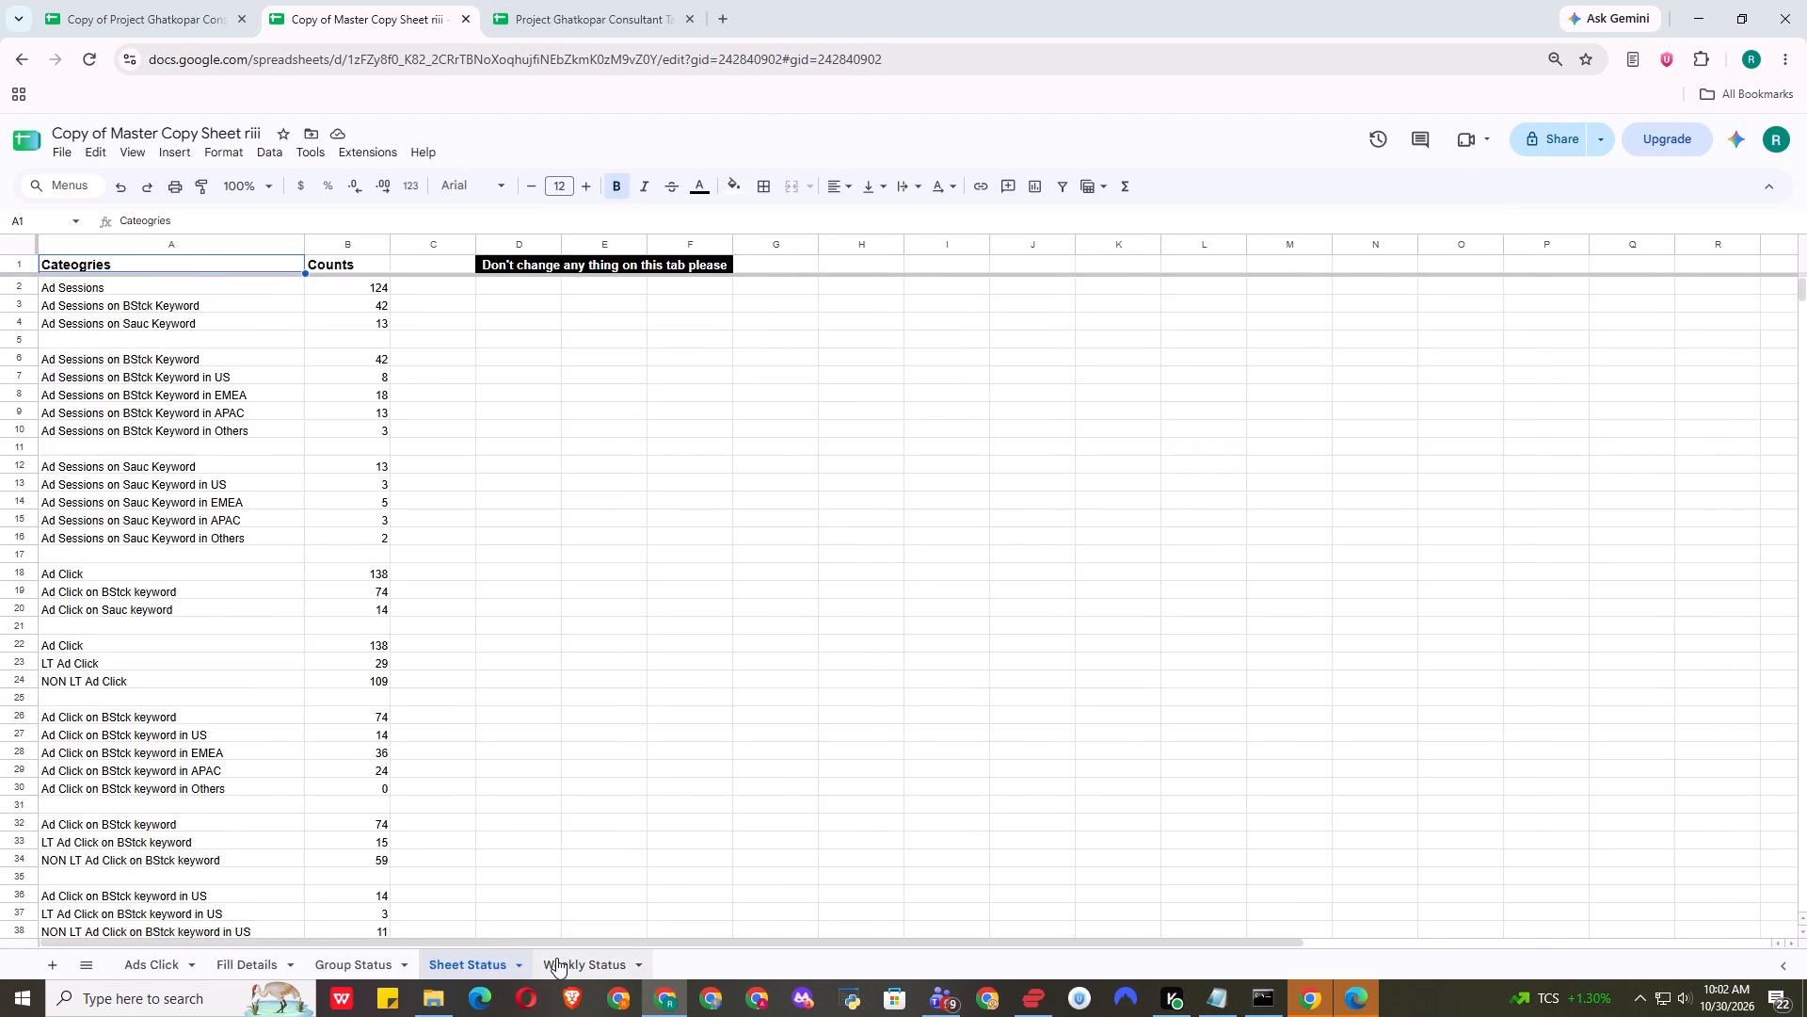
scroll(868, 509, up, 2)
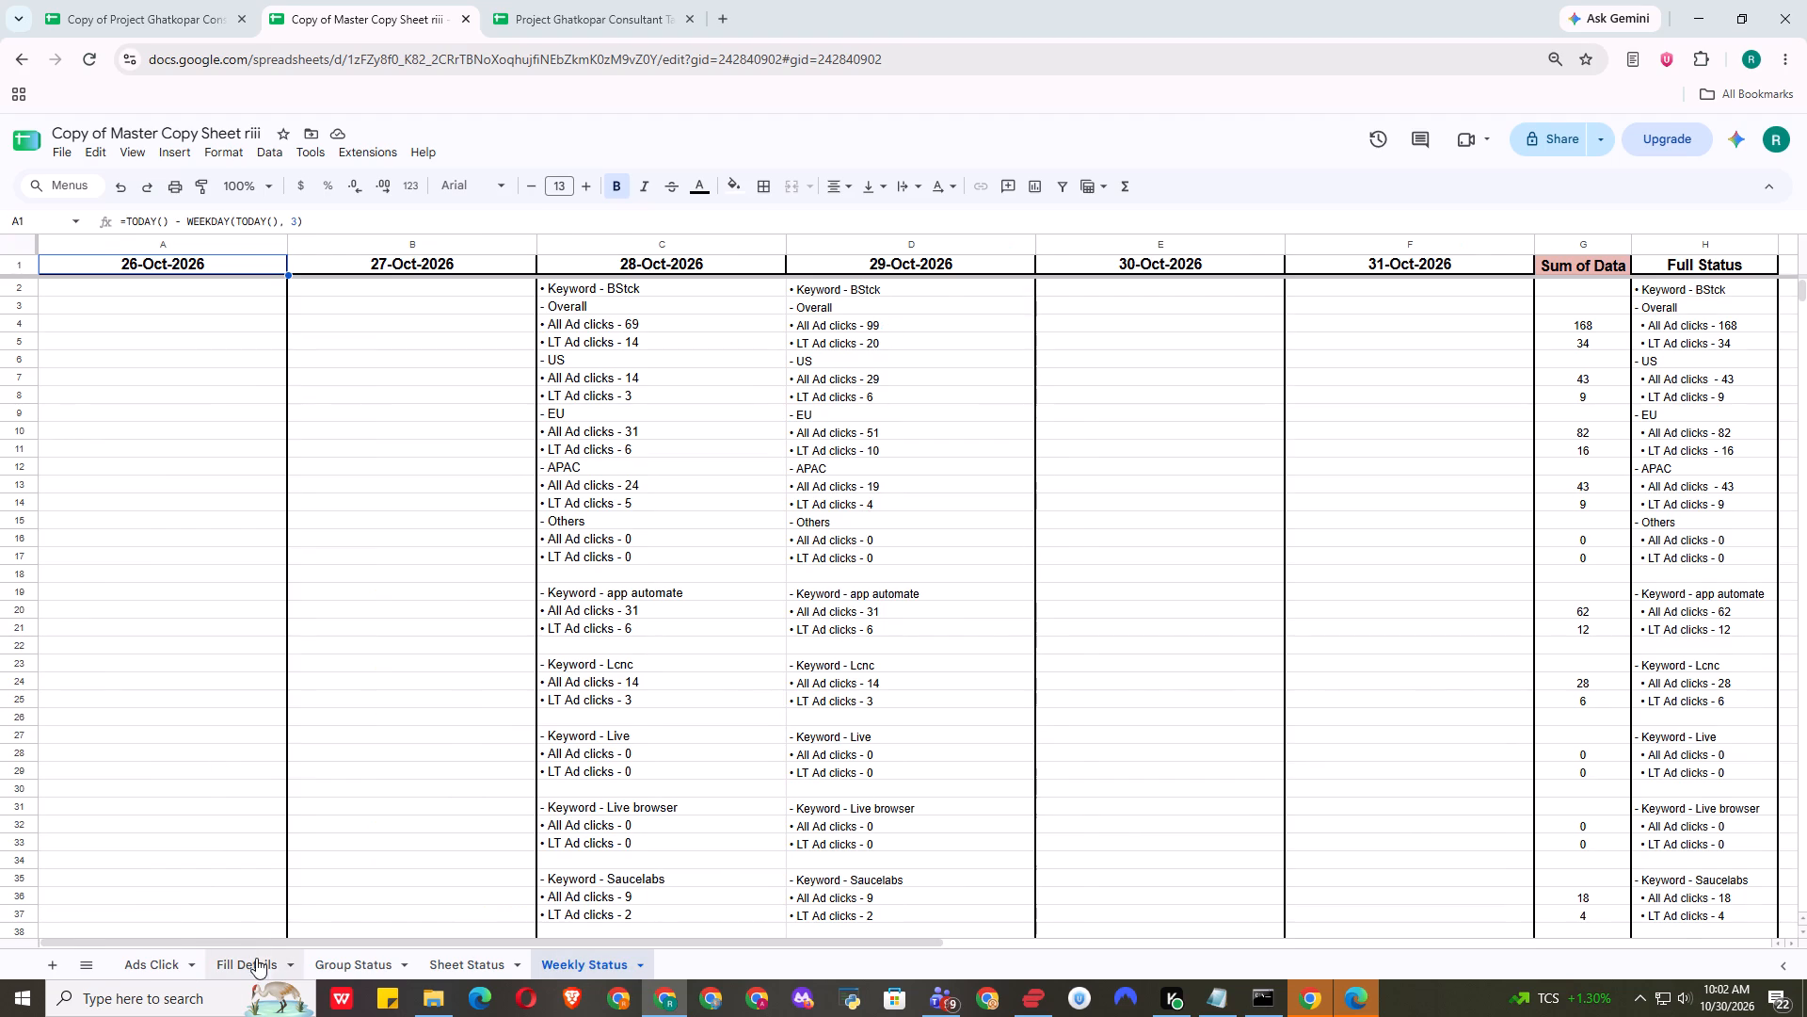
click(250, 965)
click(141, 960)
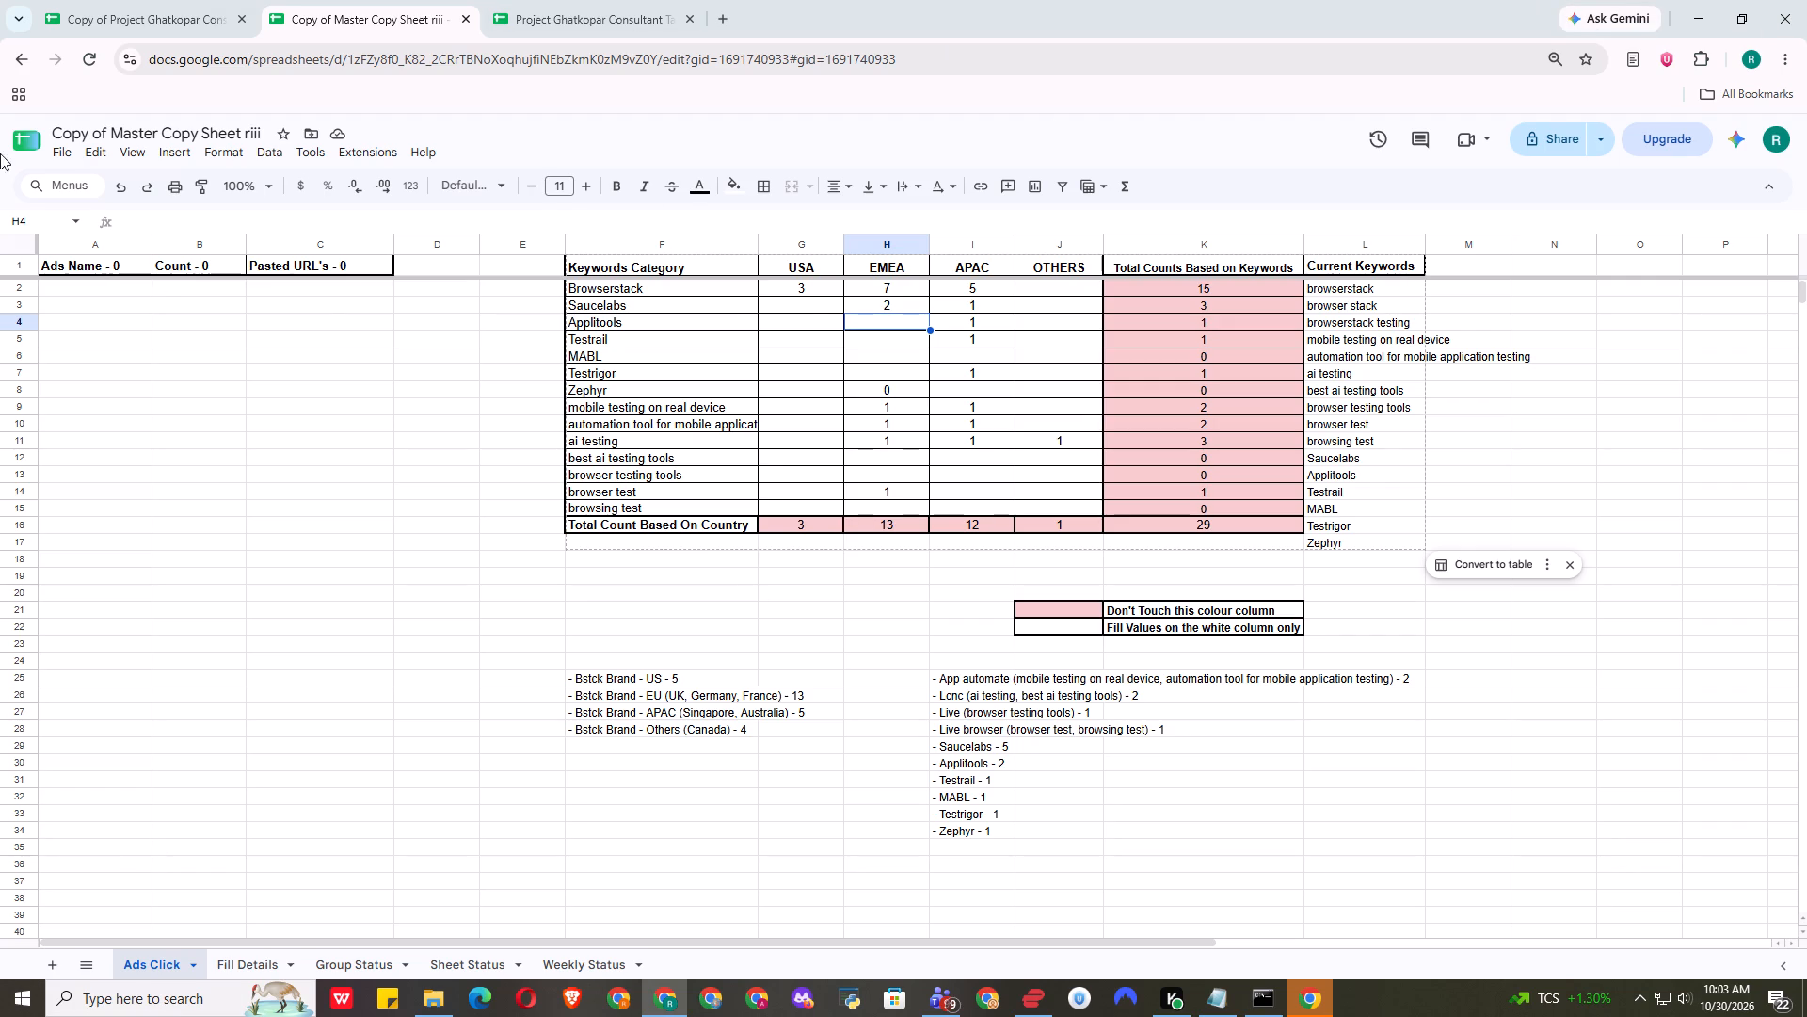
click(860, 460)
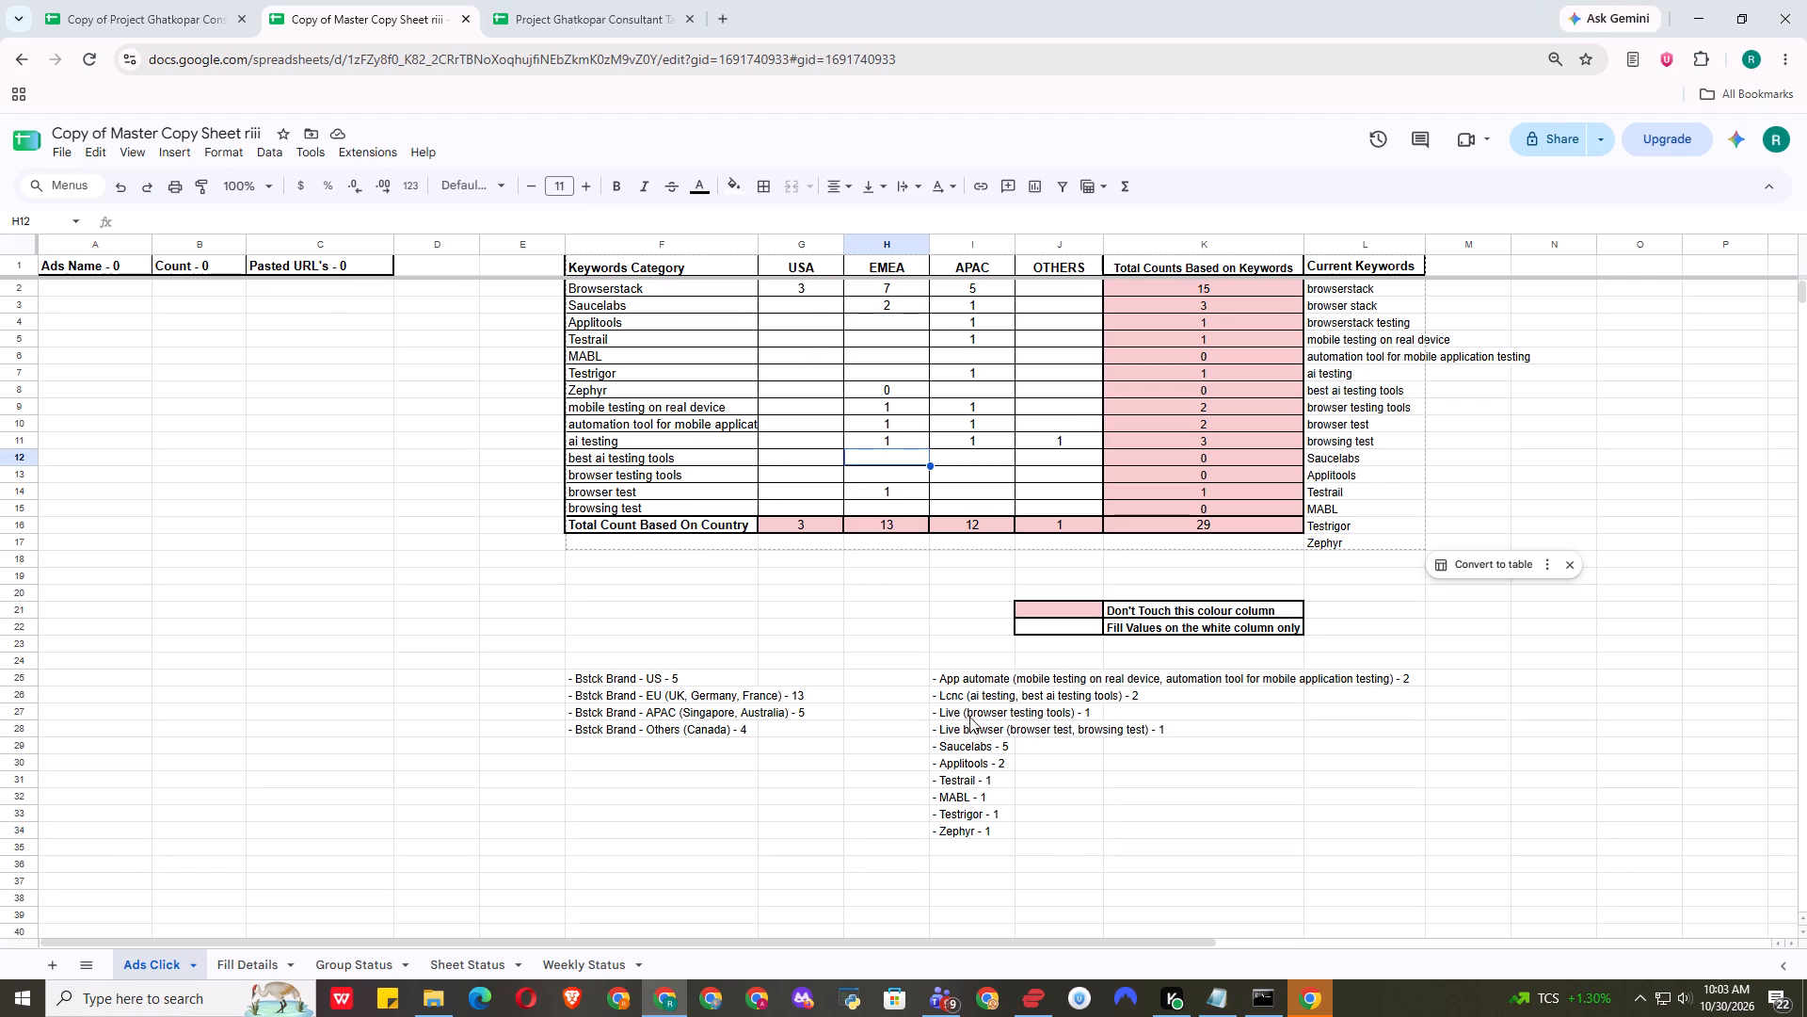
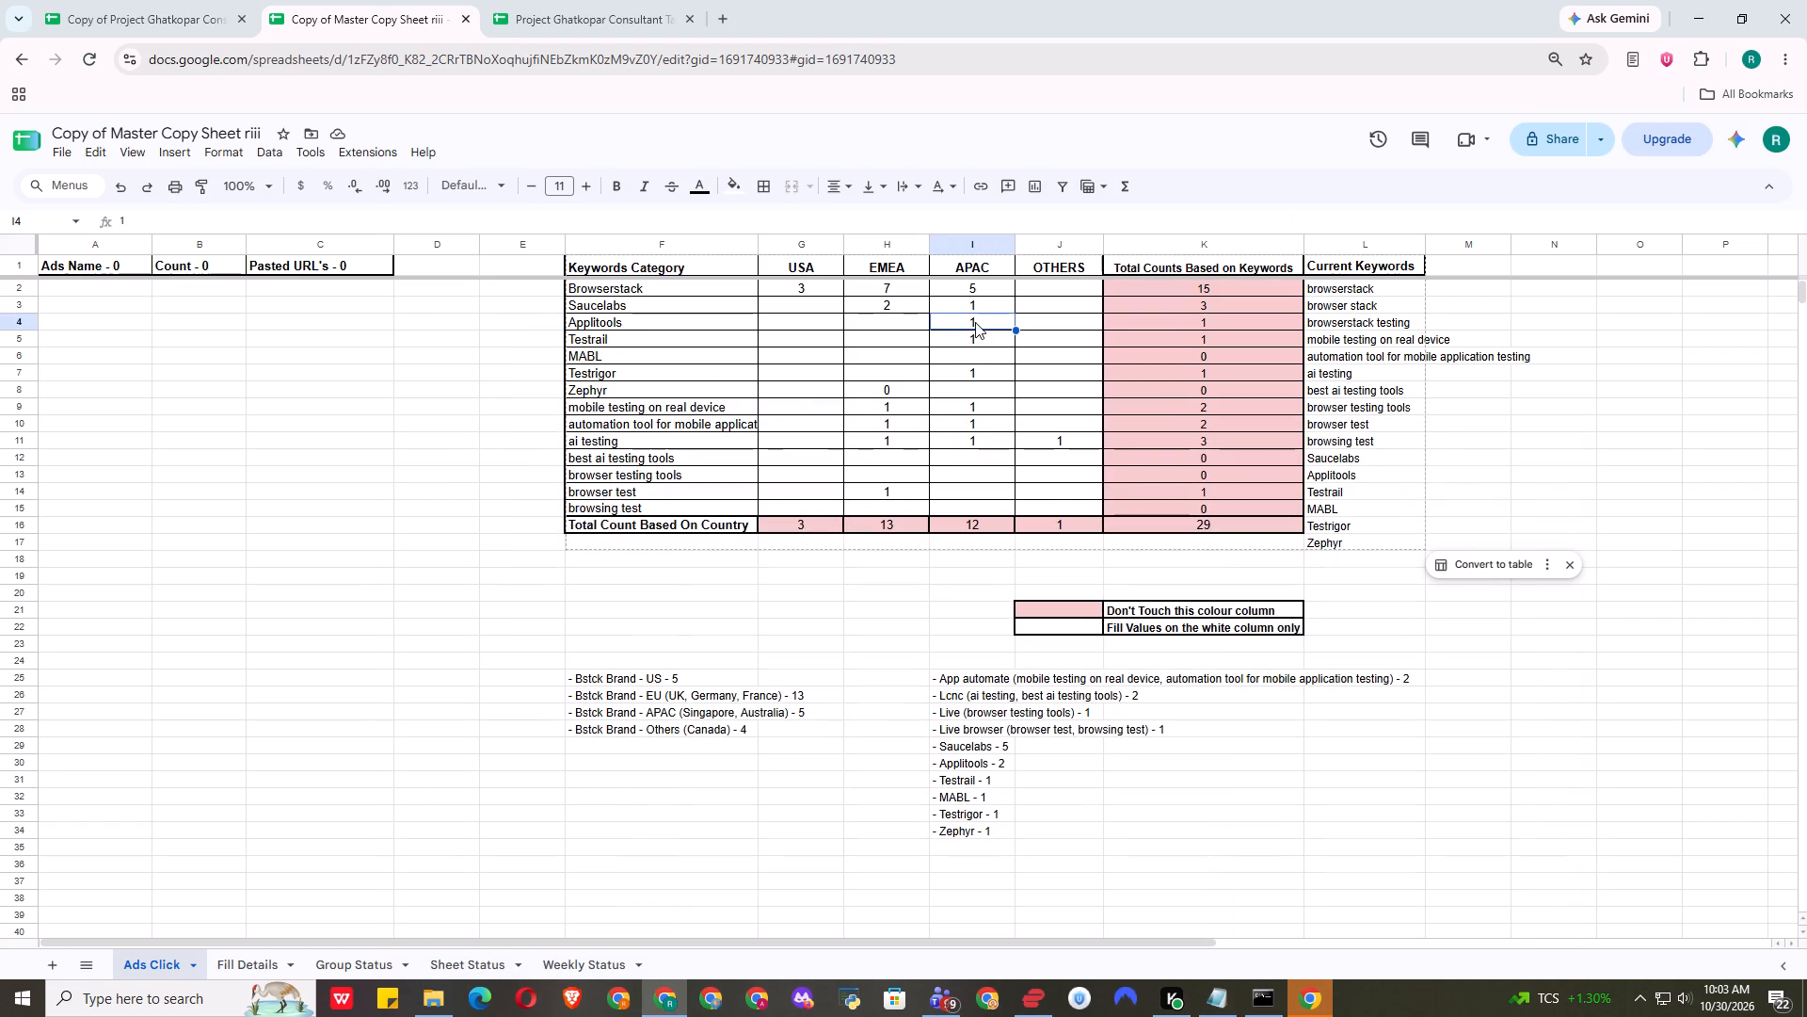
Clear the Applitools count under APAC in the keyword table and enter 2 for Applitools under EMEA.
key(BackSpace)
click(919, 315)
click(913, 321)
key(2)
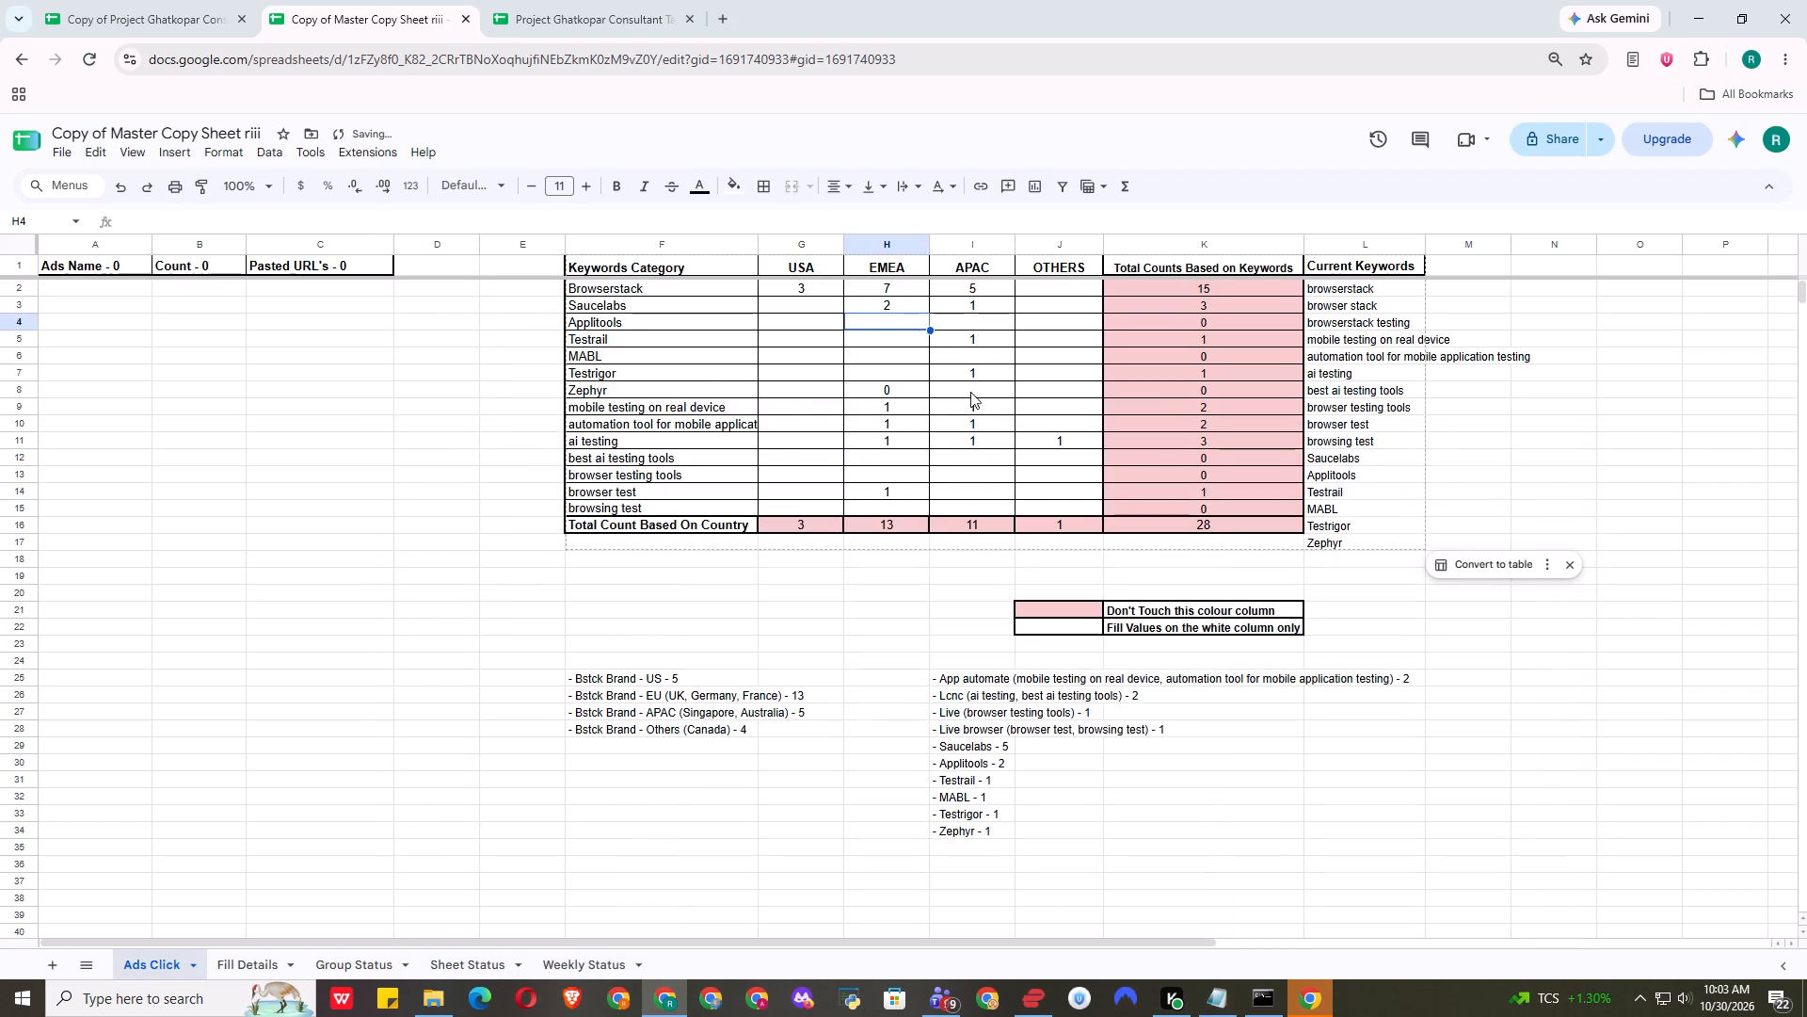
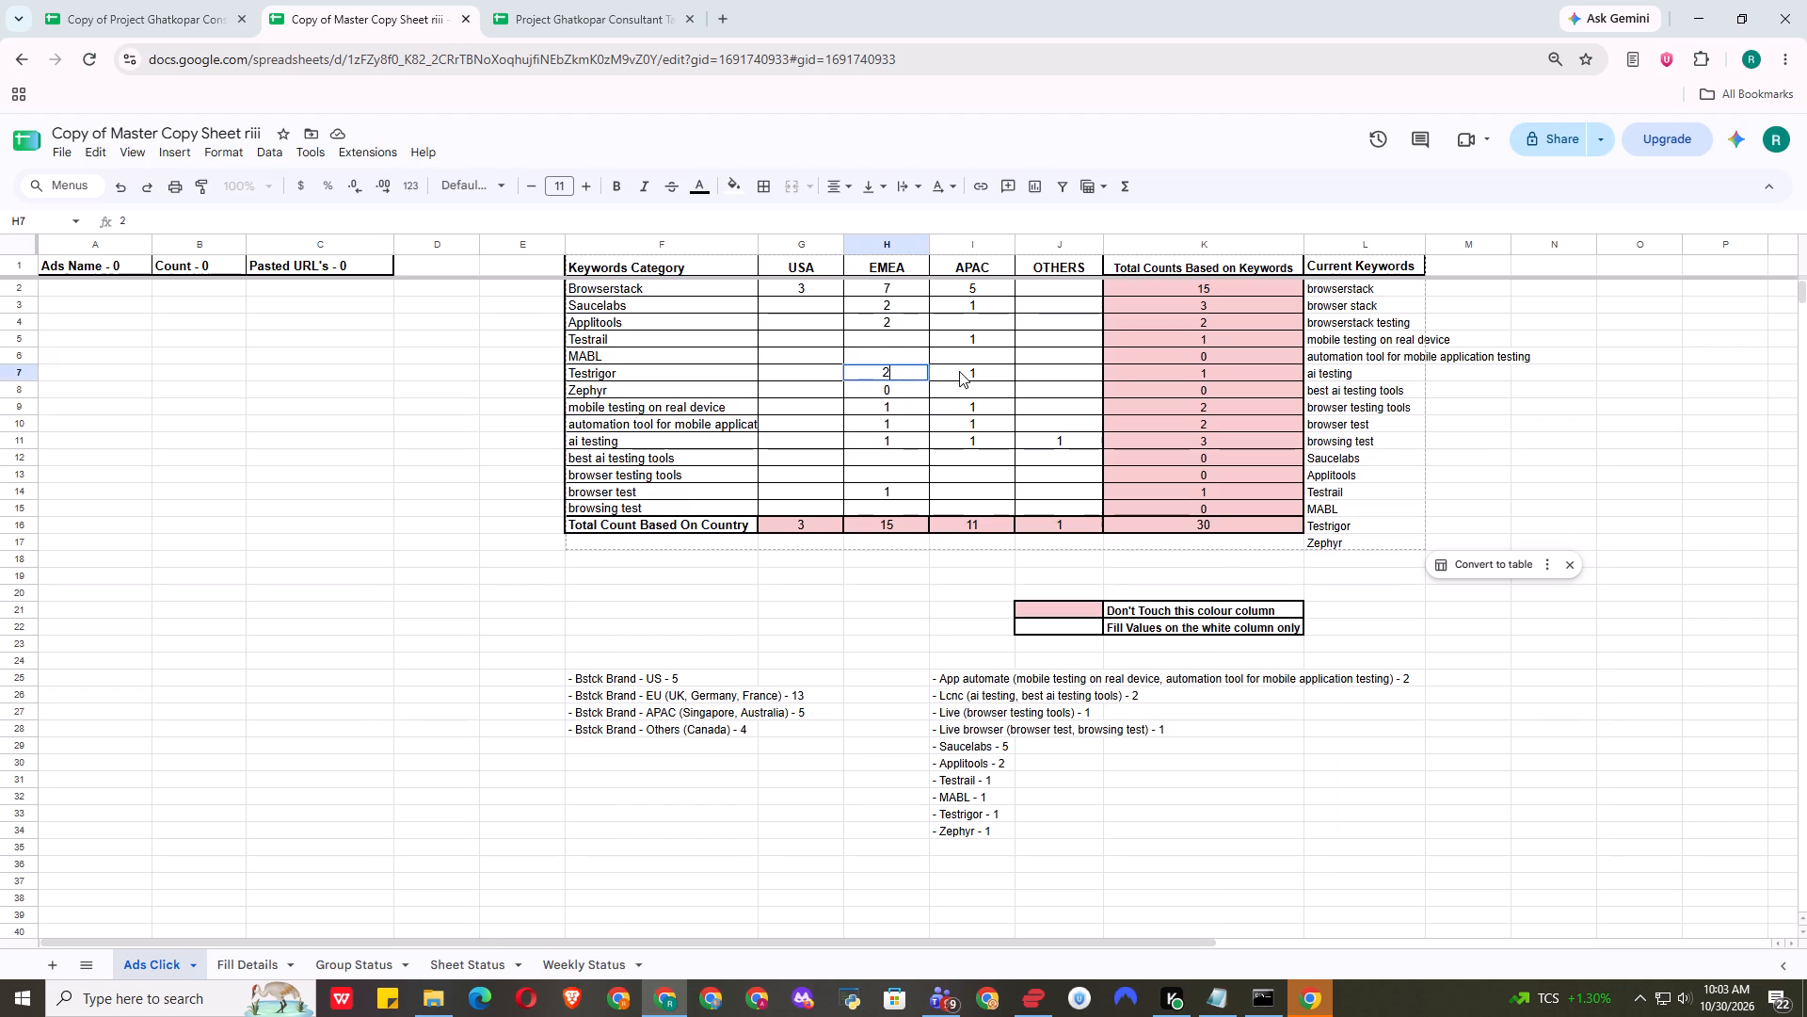
Commit the count of 2 for Testrigor under EMEA in the keyword table and select its APAC count.
click(959, 371)
Switch to ExpressVPN and bring up its connection window.
click(1042, 1003)
click(1042, 1003)
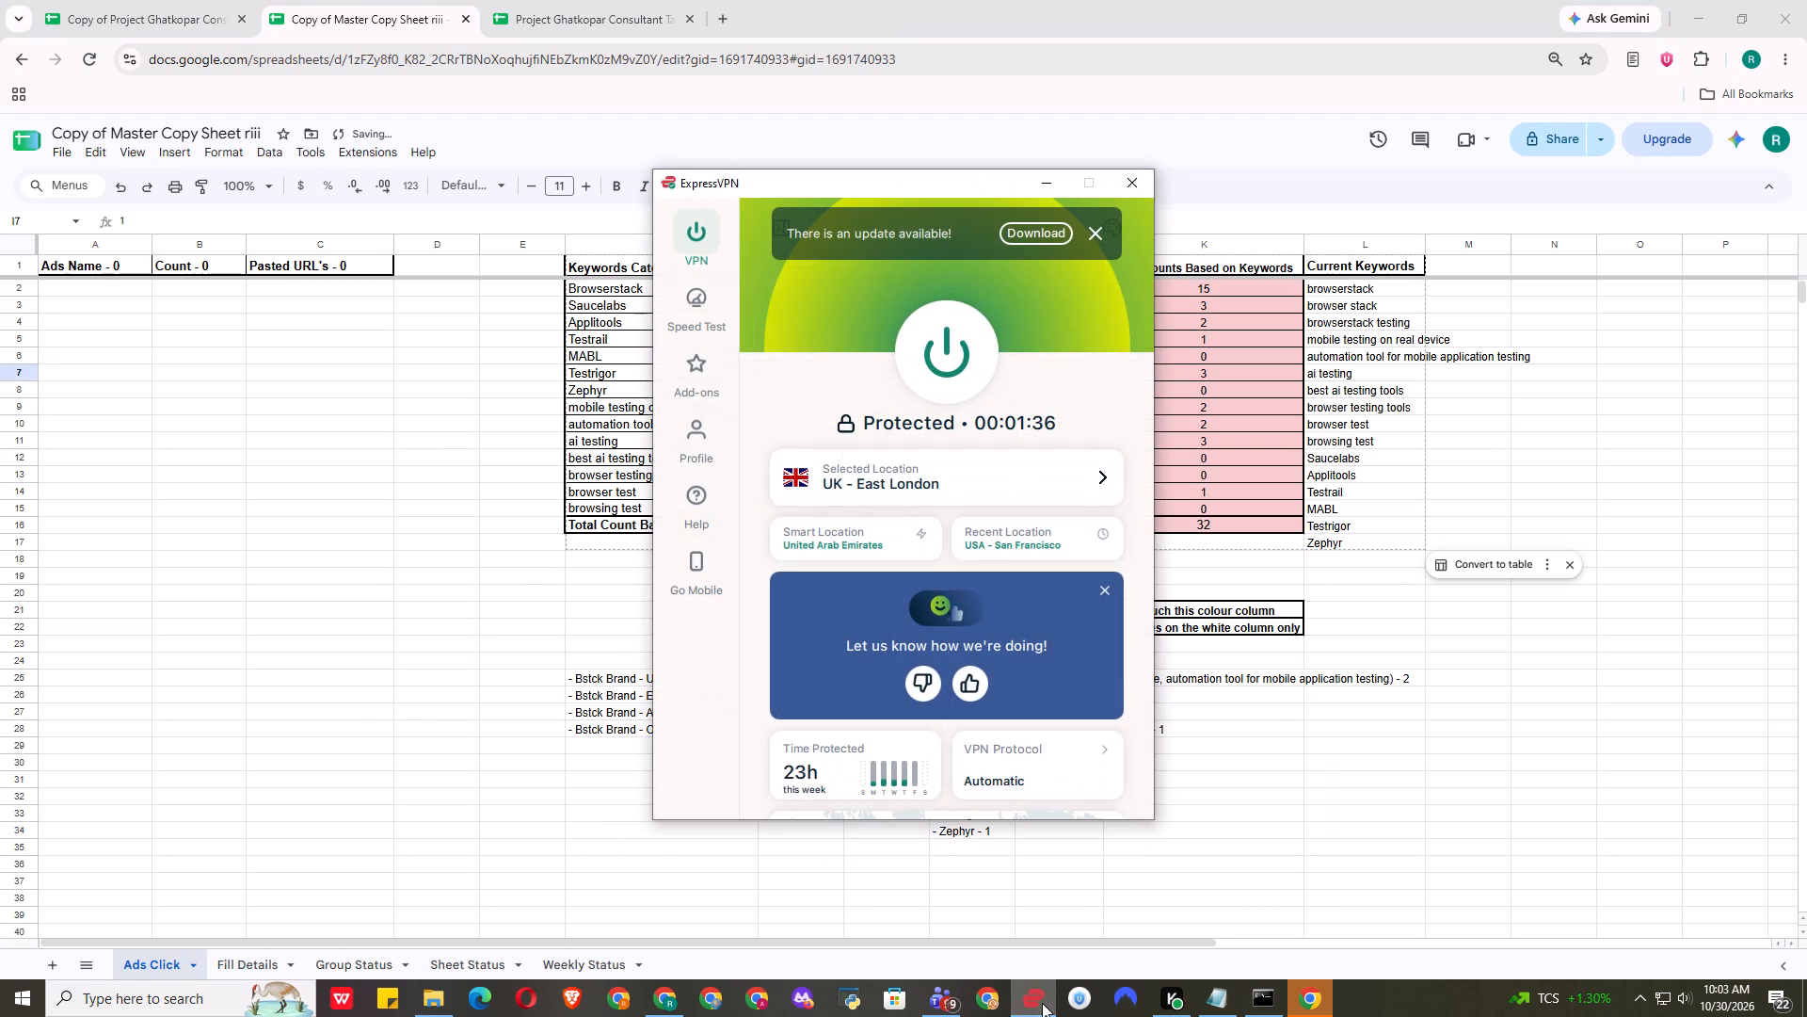
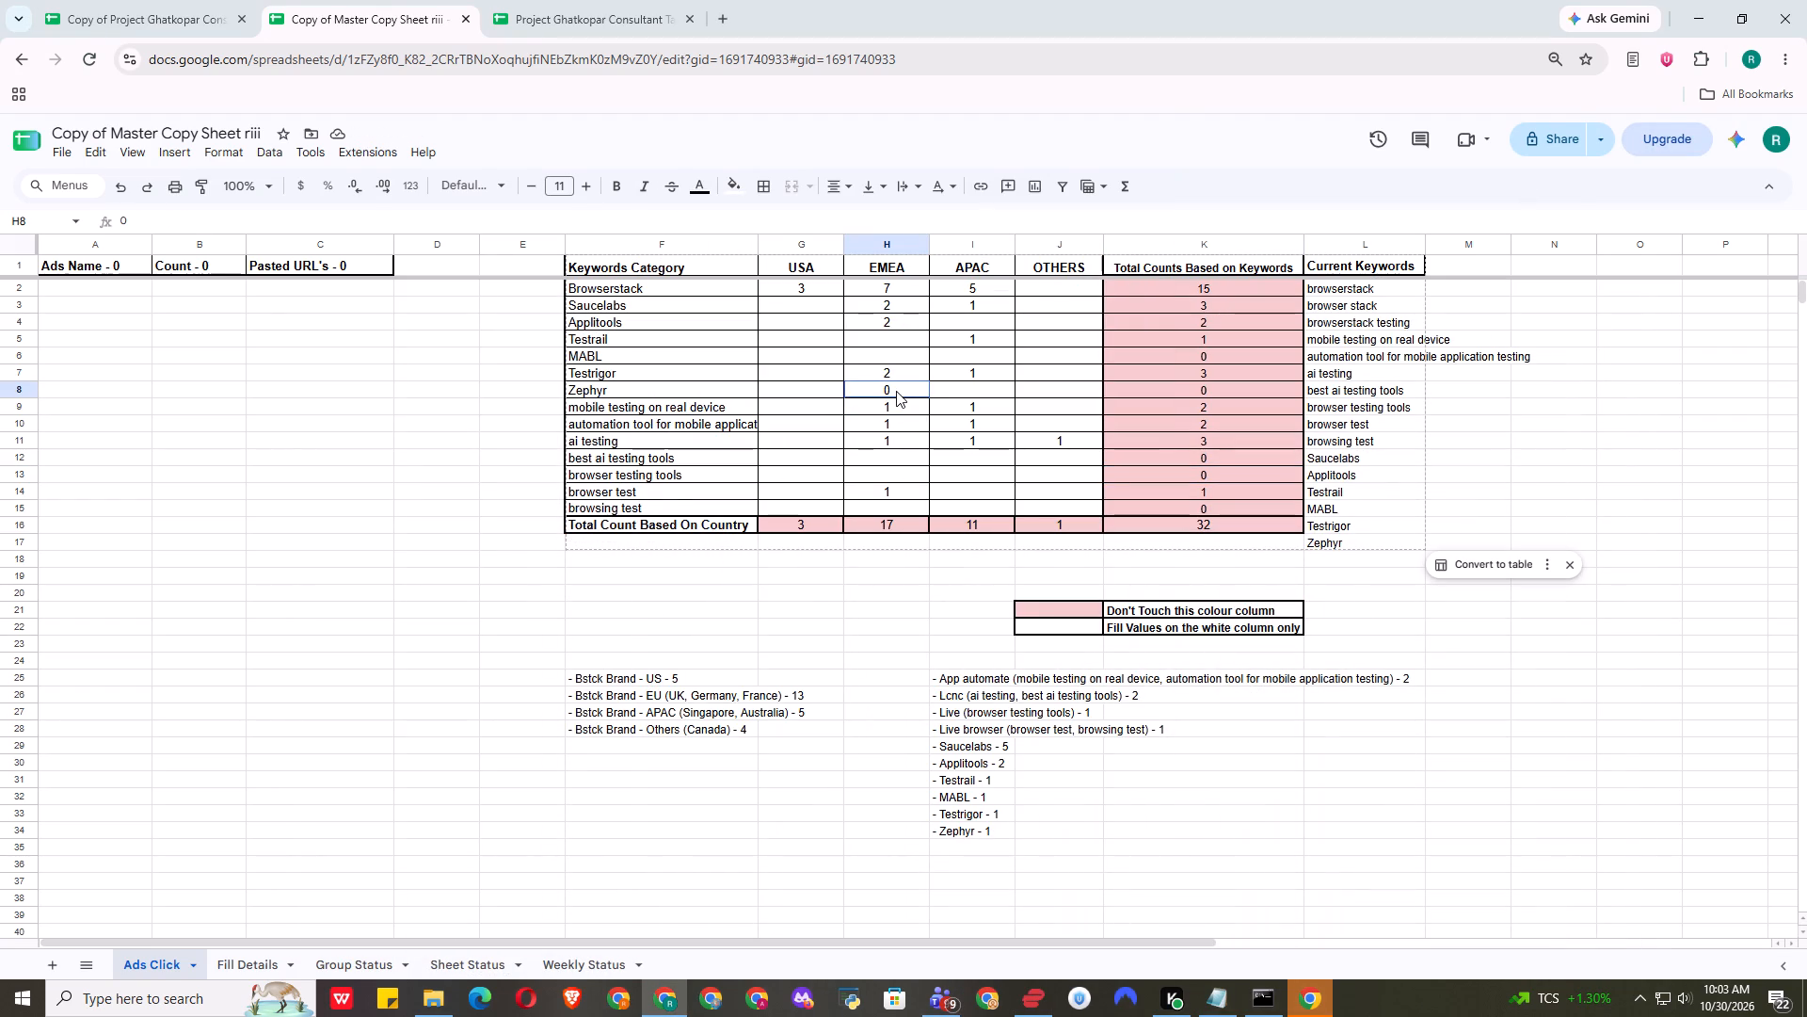
Clear the EMEA count for Zephyr in the keyword table.
key(BackSpace)
Set the EMEA count for Testrail to 2 in the keyword table.
click(906, 375)
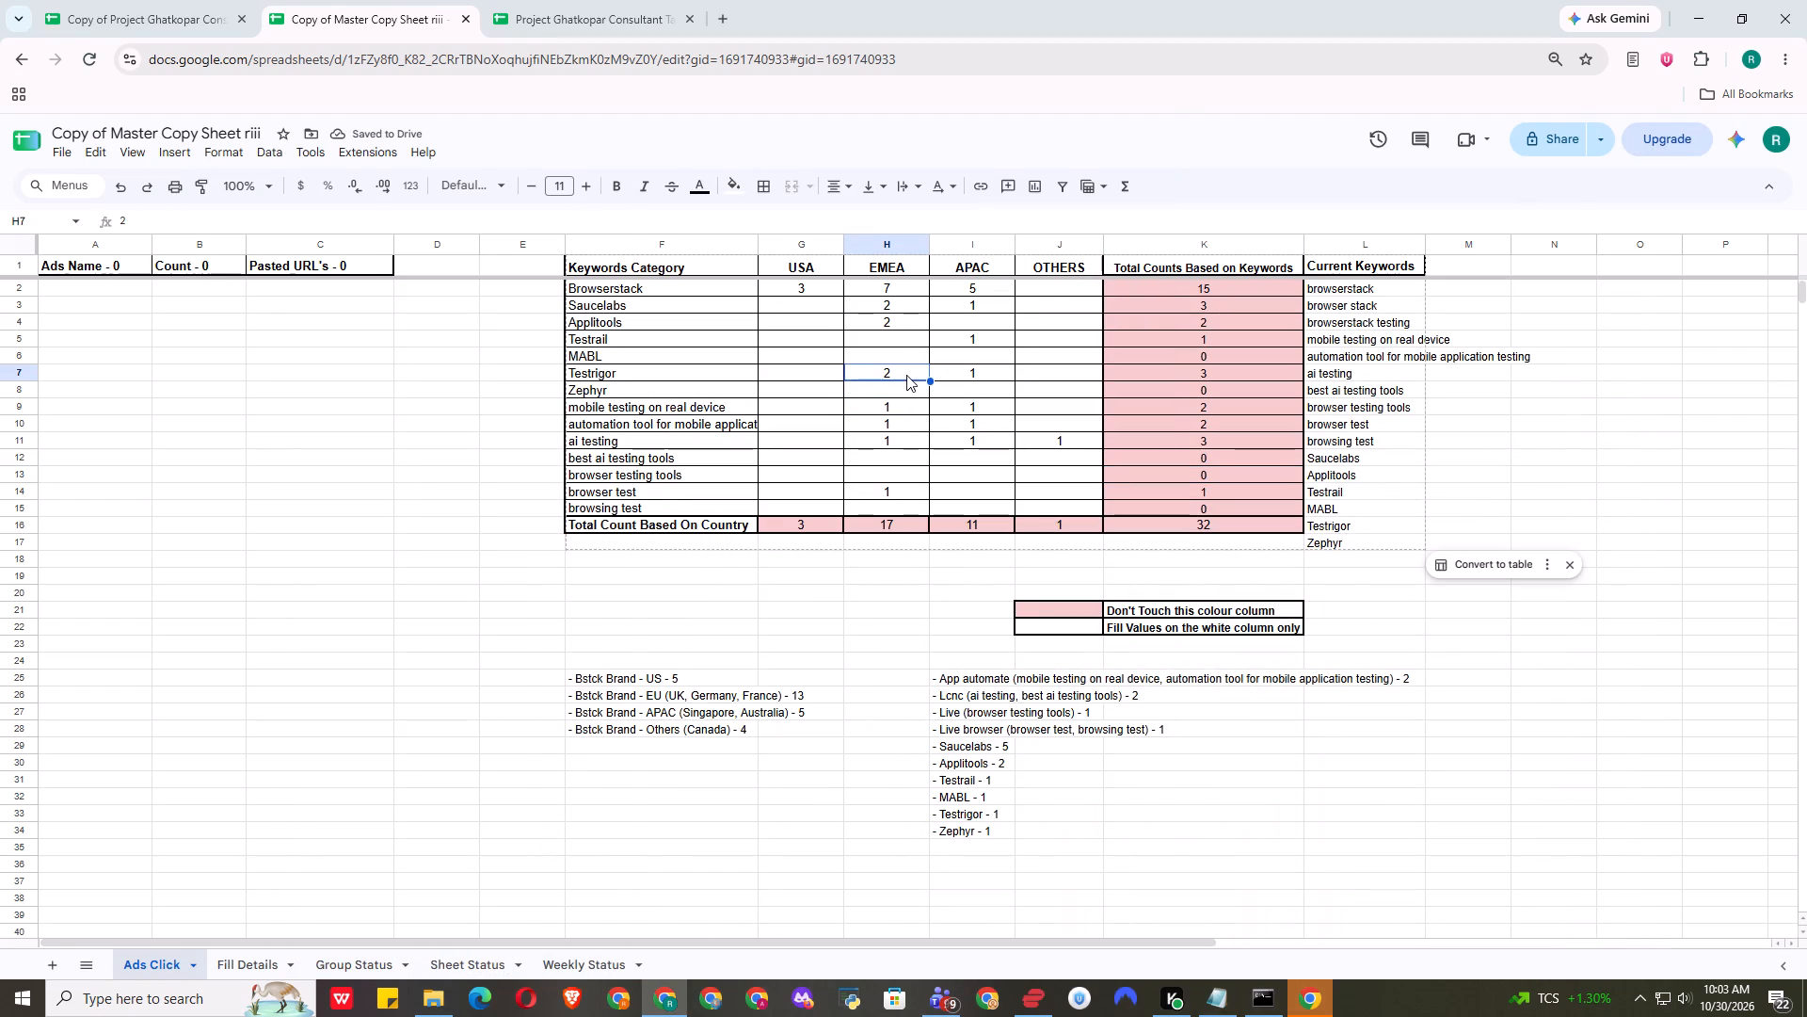
click(895, 338)
key(2)
Set Testrigor's EMEA count to 1 and clear its APAC count, ending on the APAC count for ai testing.
click(903, 377)
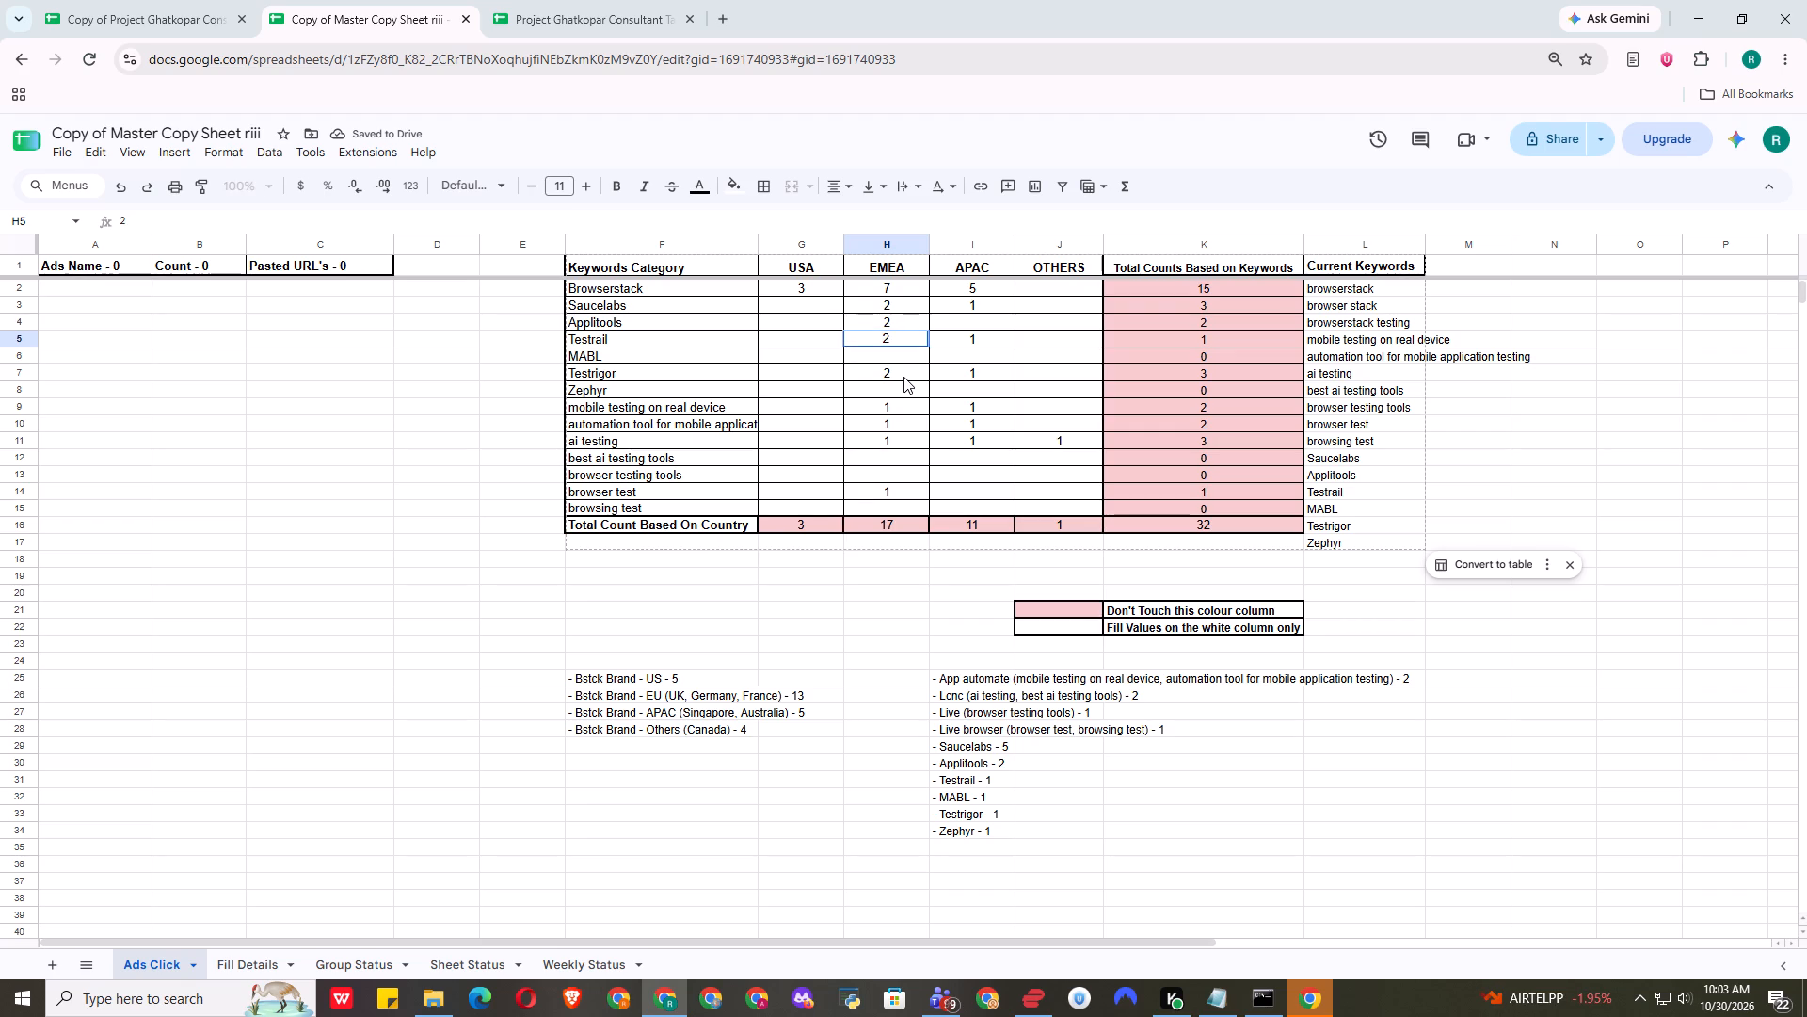
key(1)
click(958, 371)
key(BackSpace)
click(981, 448)
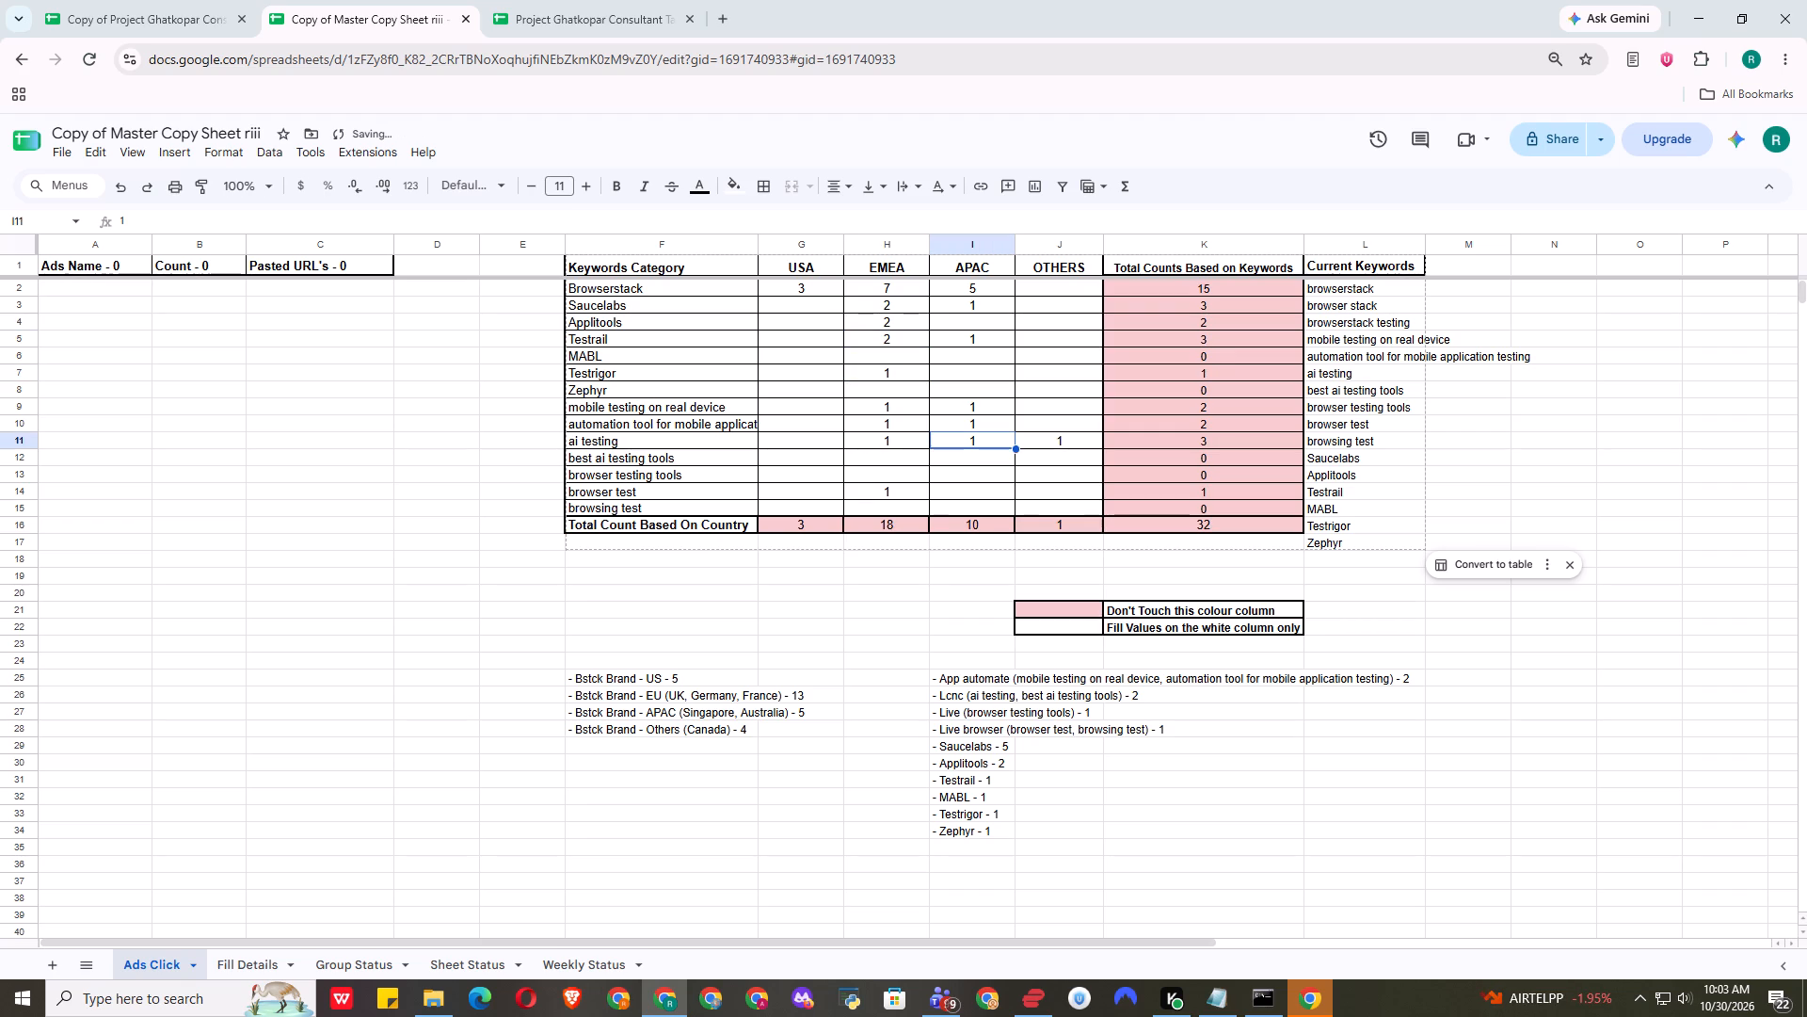
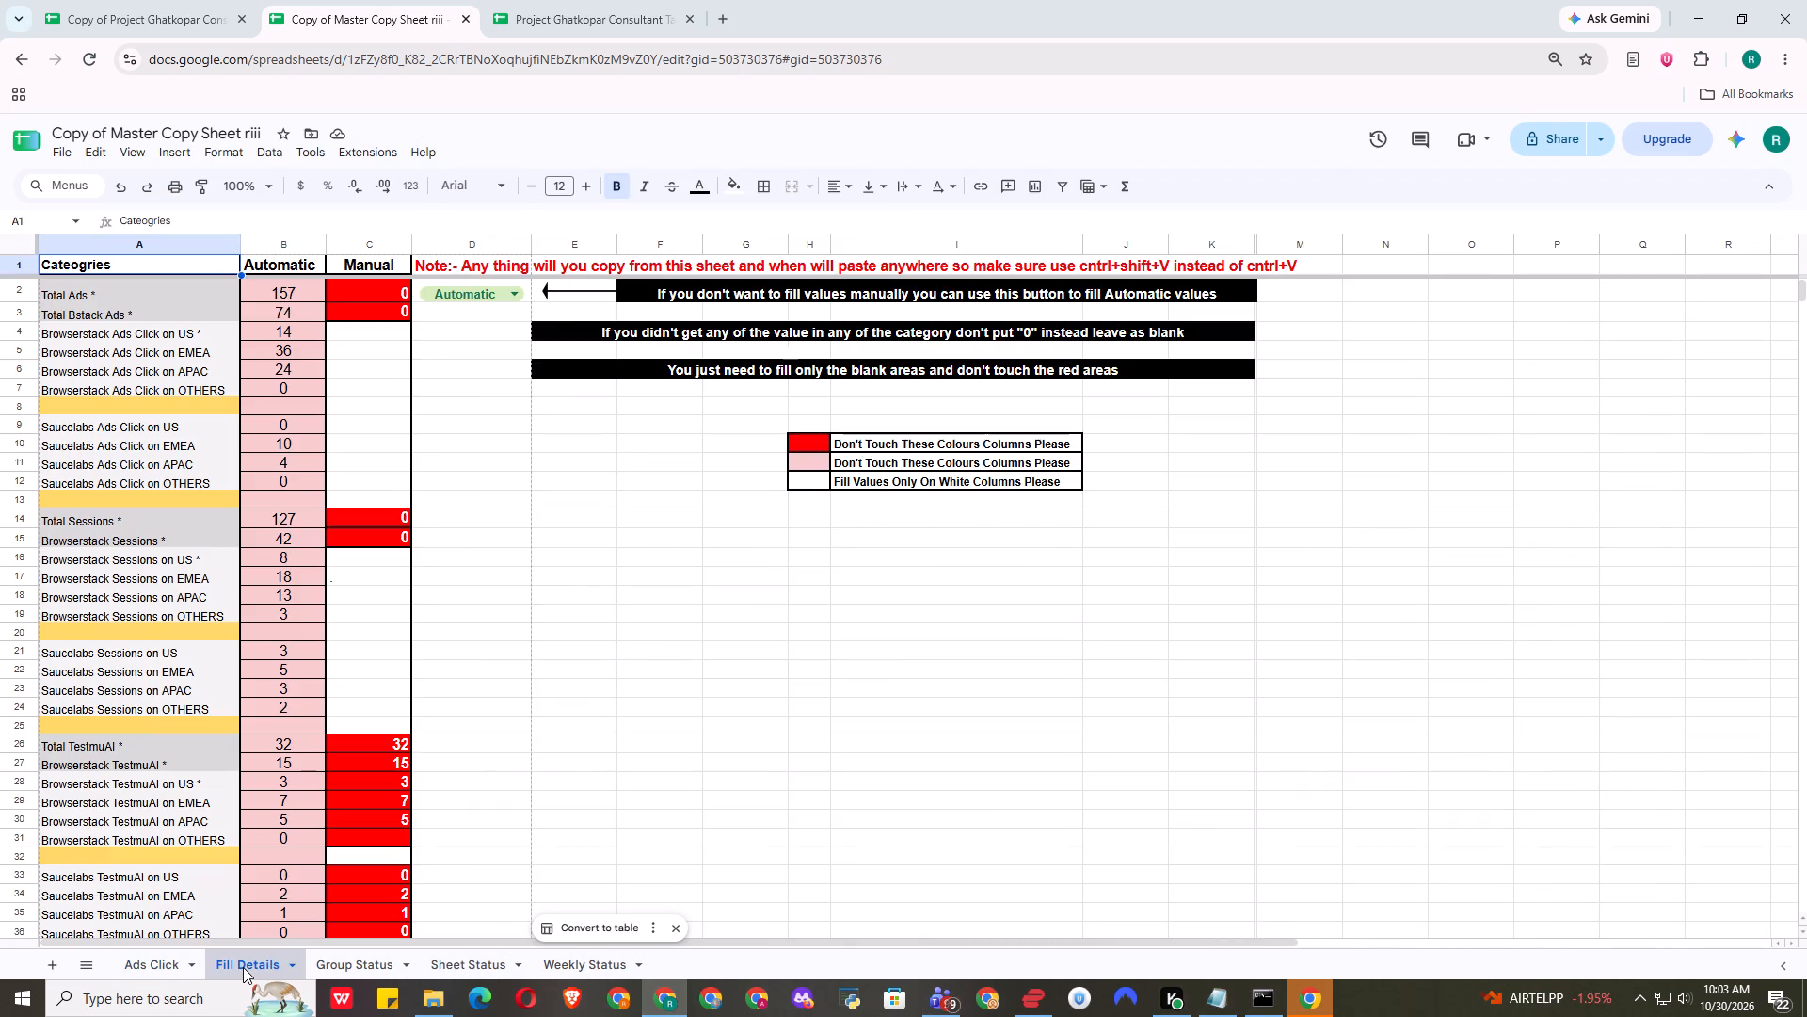
Review the Group Status, Fill Details and Ads Click sheets and compare them with the source consultant tasks spreadsheet.
click(344, 960)
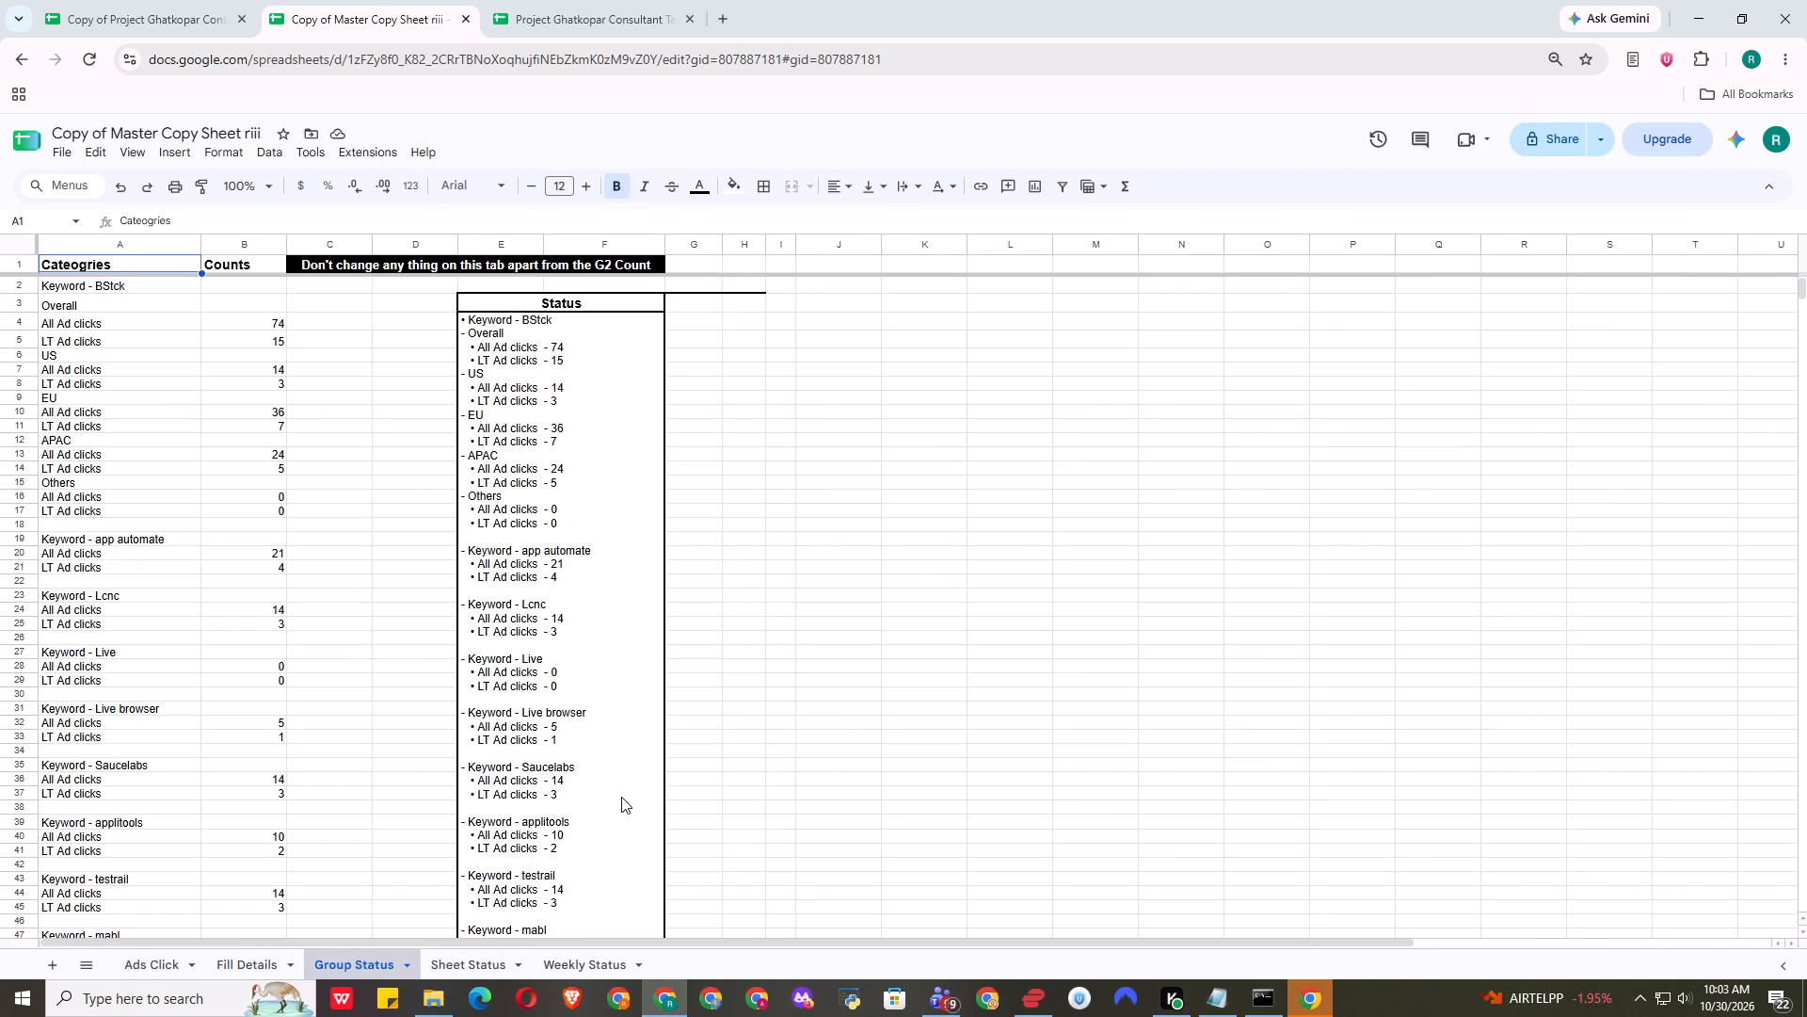
scroll(621, 797, up, 2)
click(139, 967)
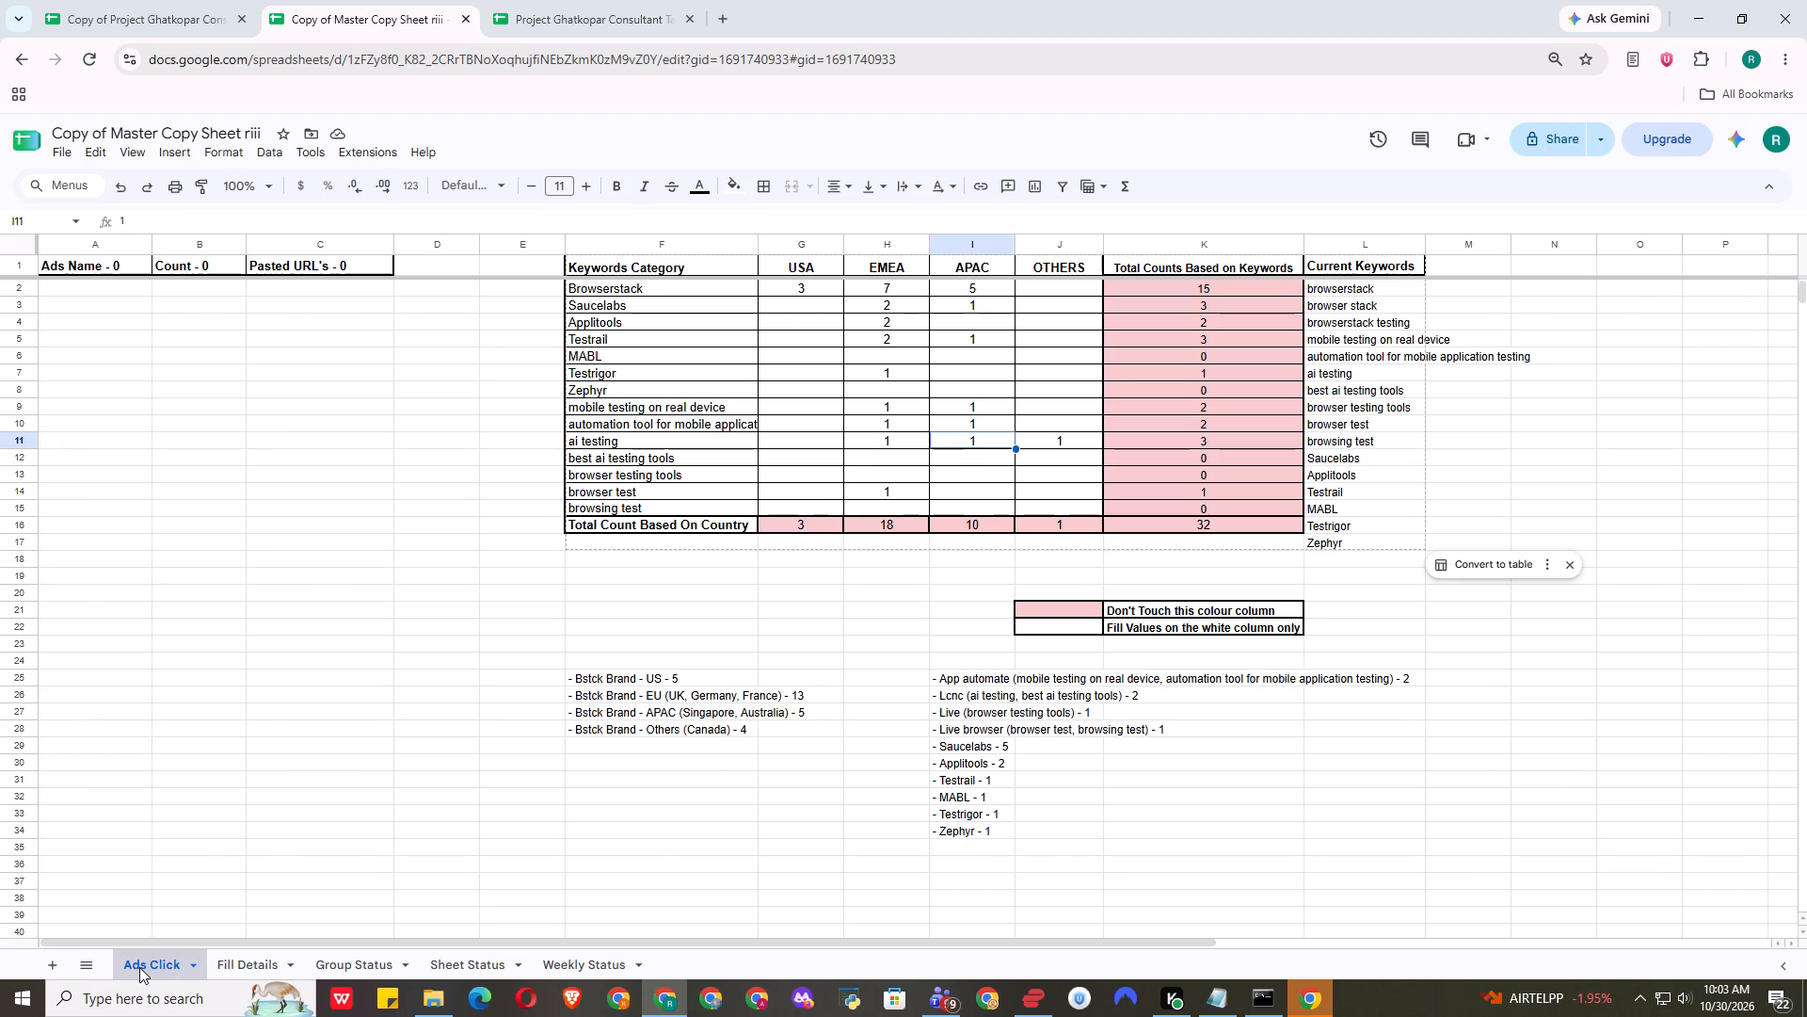
click(249, 973)
scroll(606, 737, up, 2)
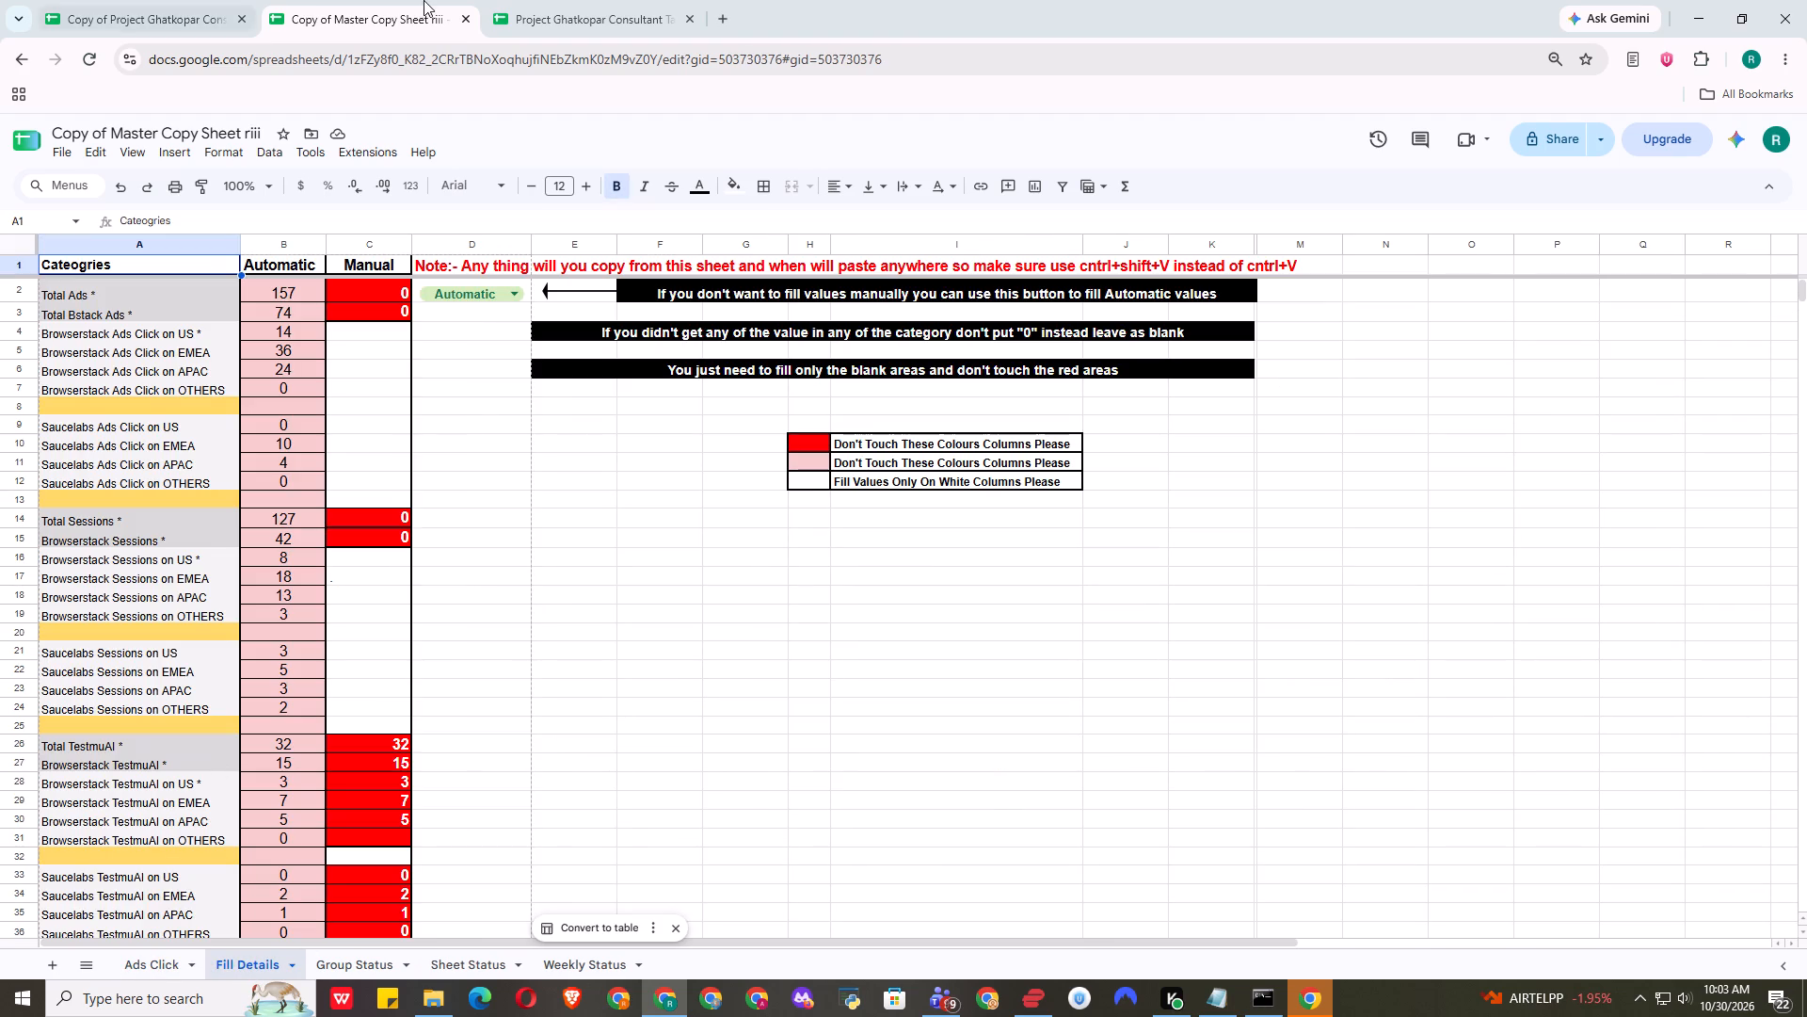
click(134, 0)
scroll(1335, 529, up, 2)
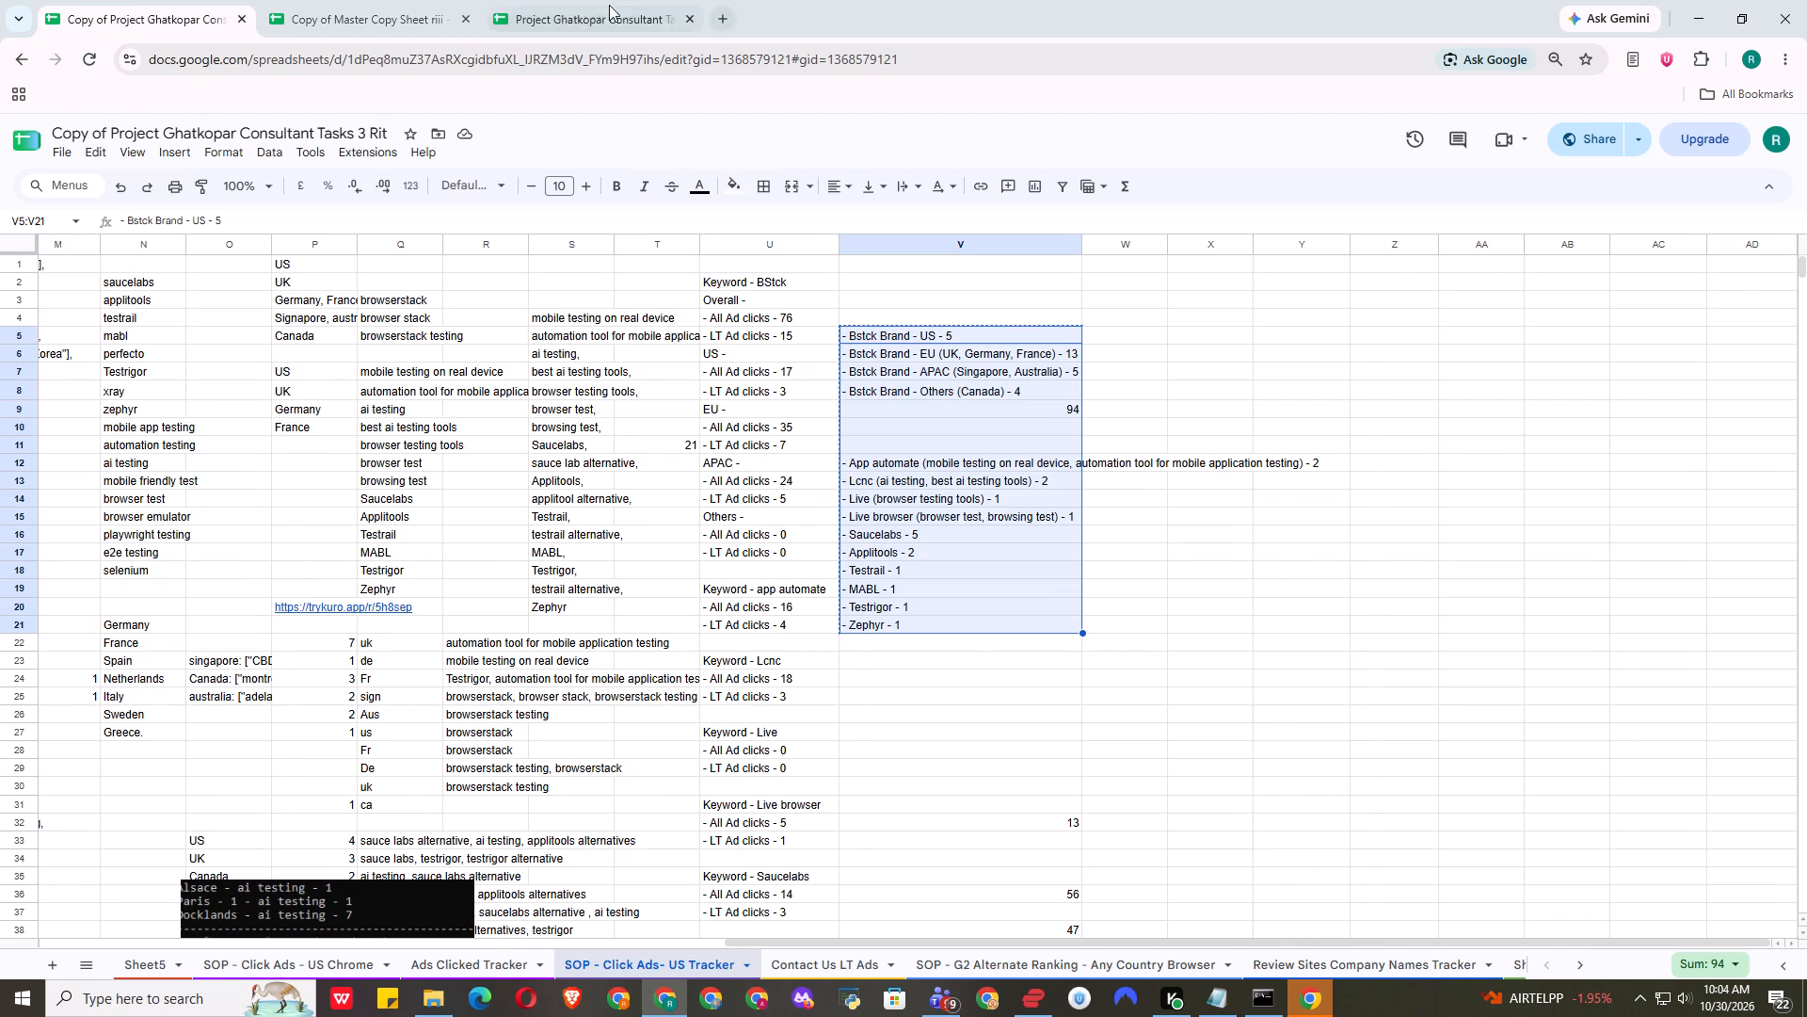
click(575, 5)
click(339, 1)
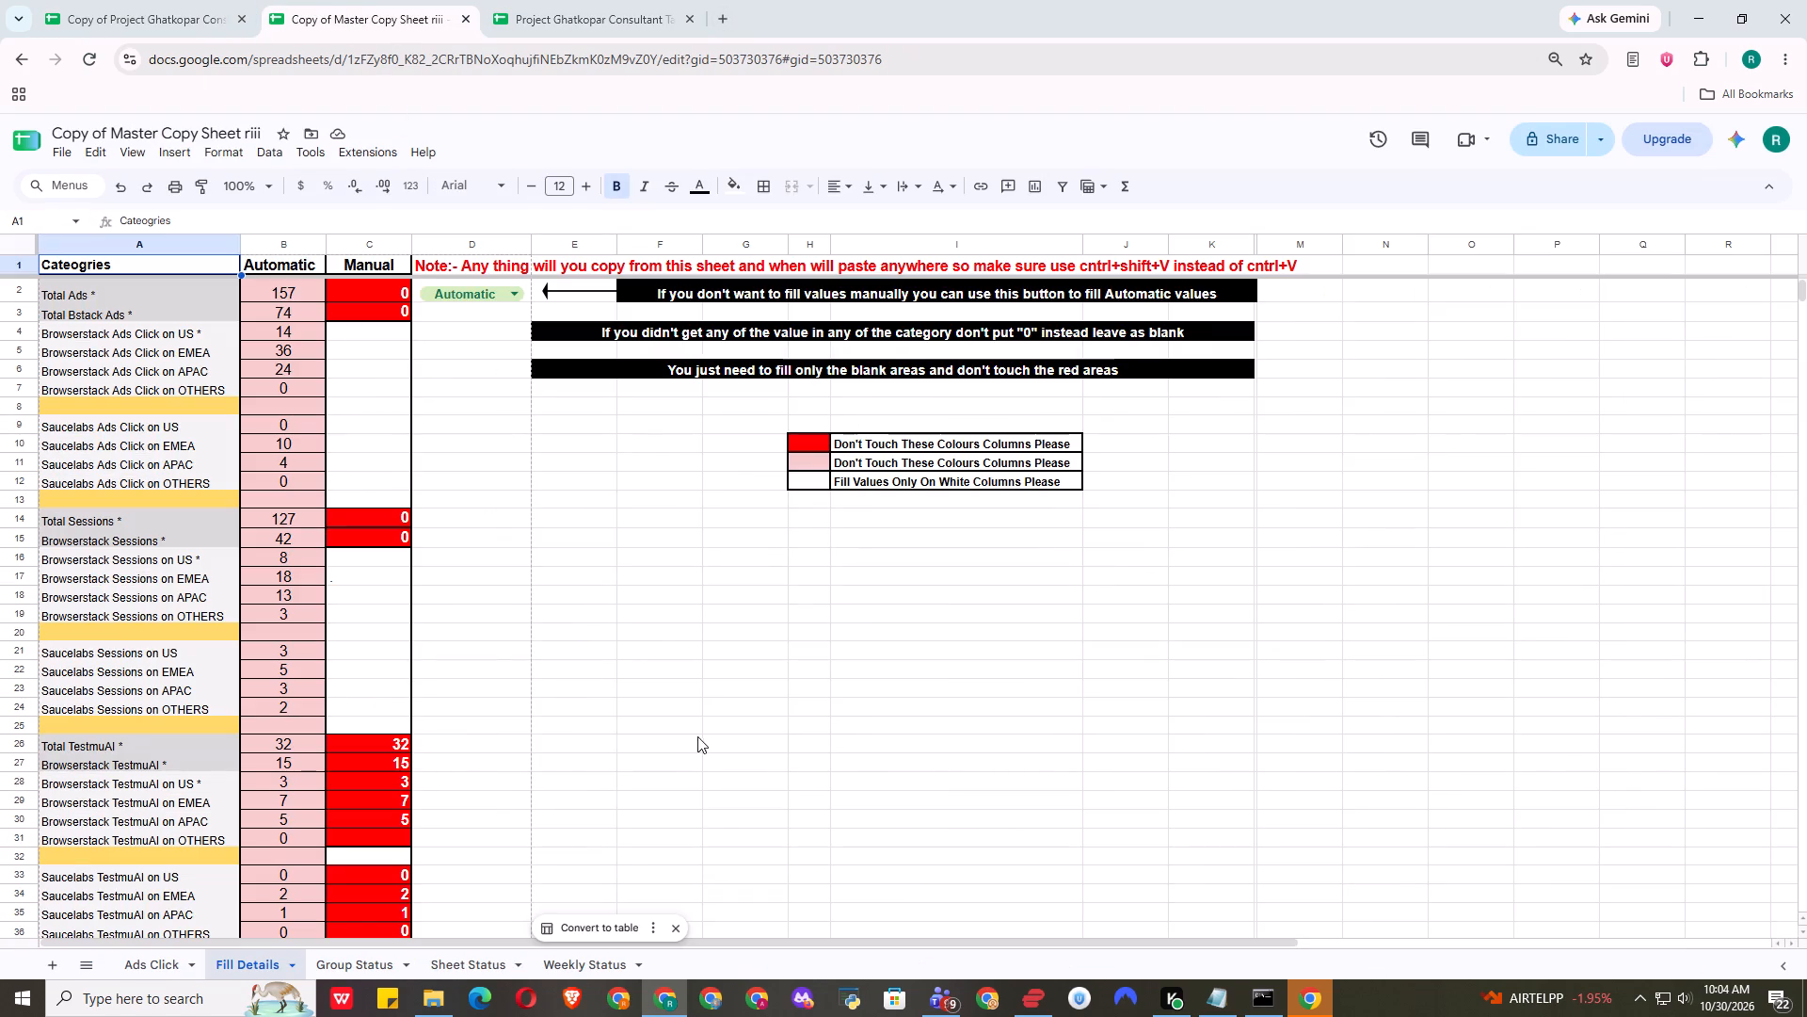
click(154, 970)
scroll(842, 684, up, 2)
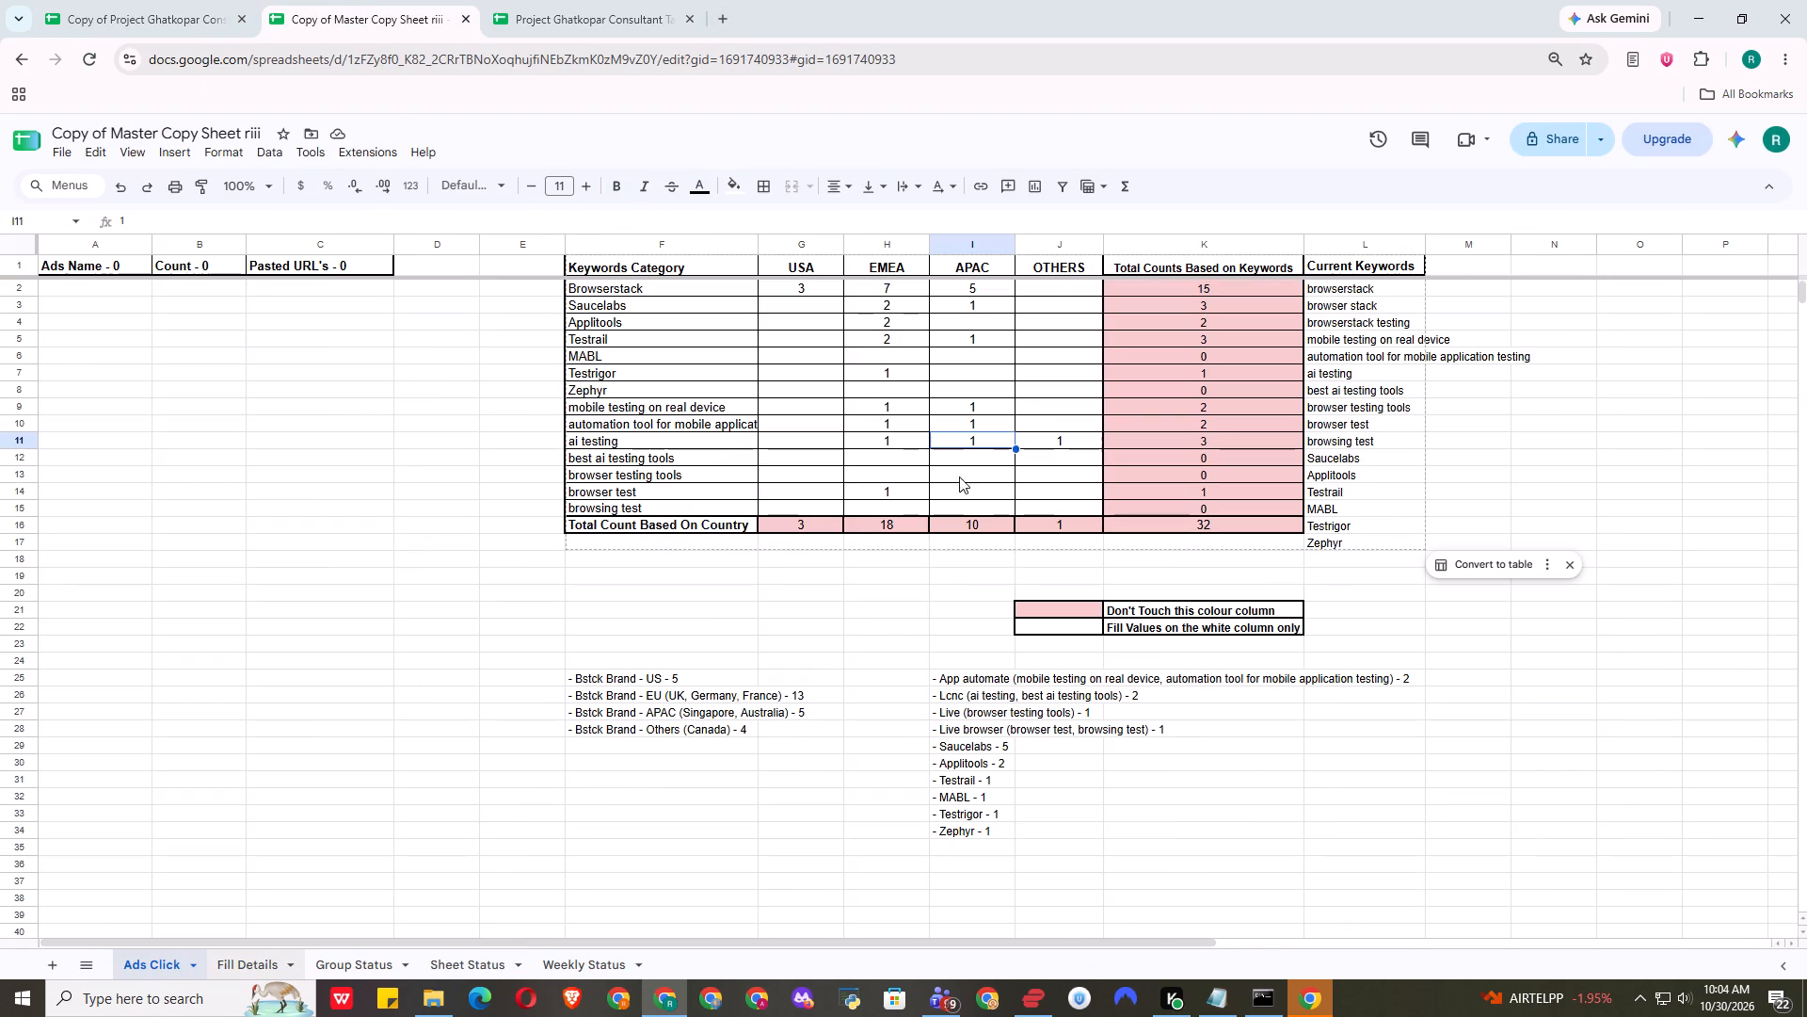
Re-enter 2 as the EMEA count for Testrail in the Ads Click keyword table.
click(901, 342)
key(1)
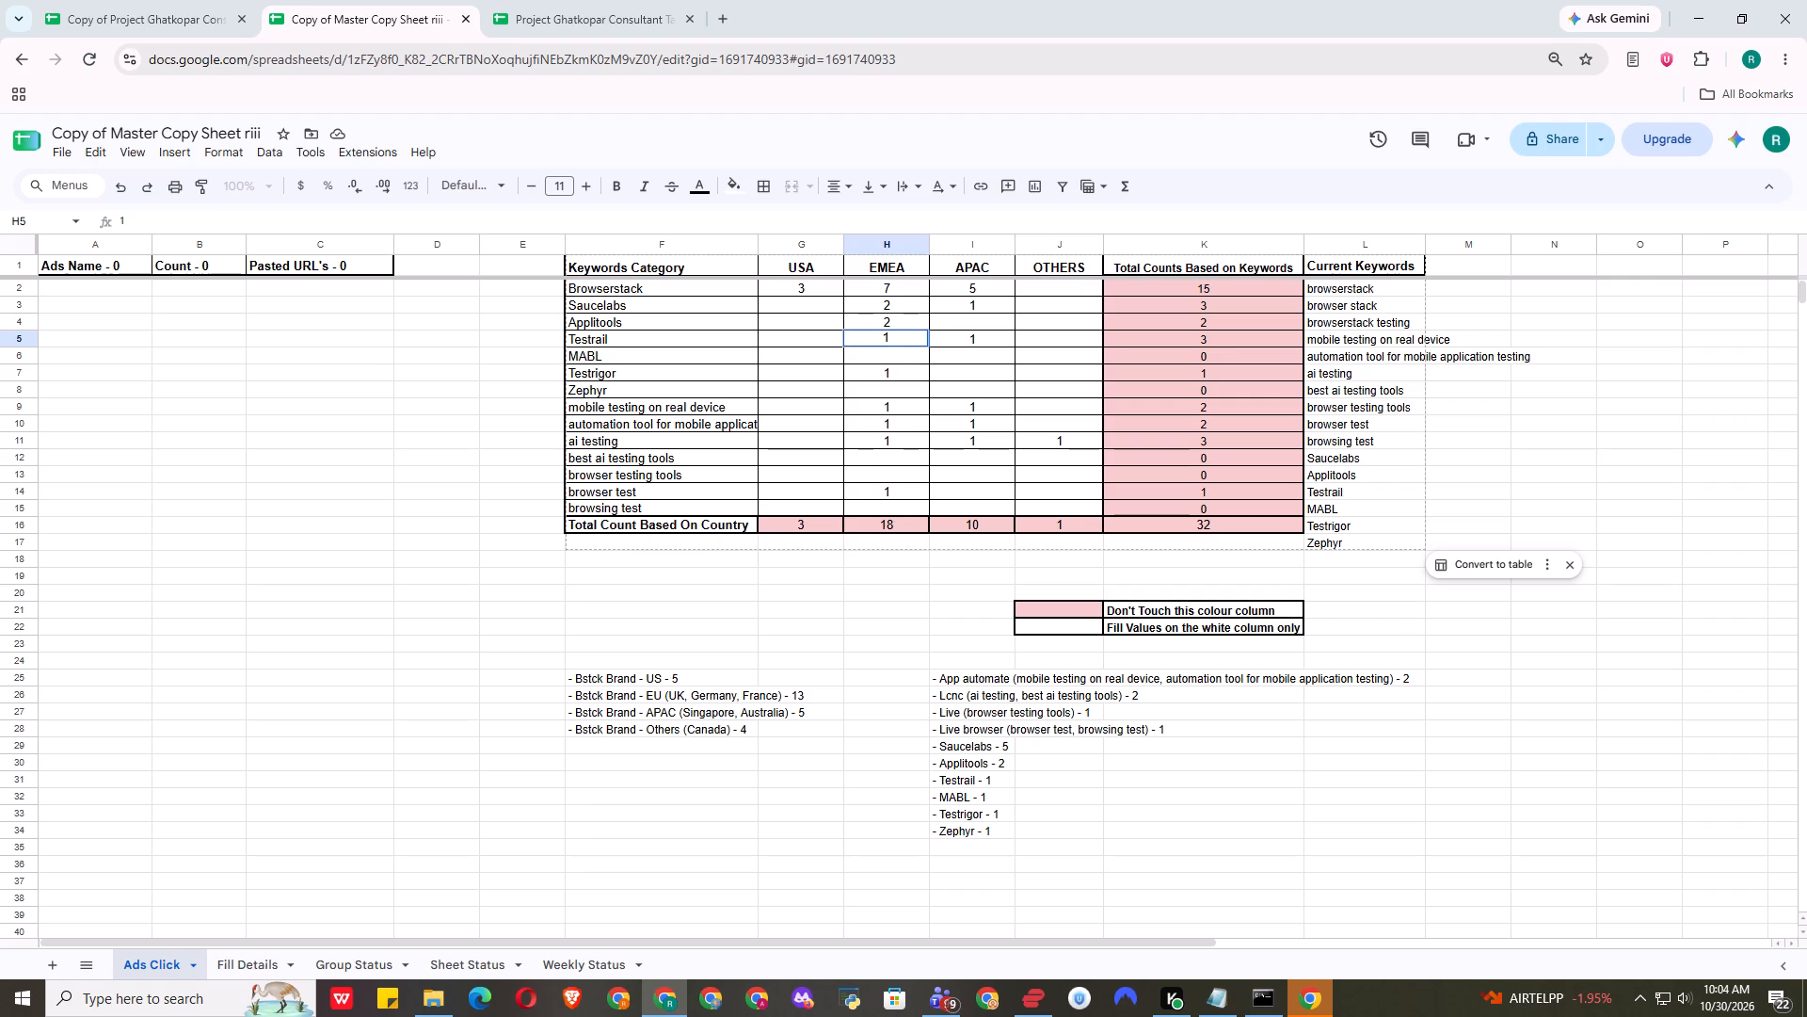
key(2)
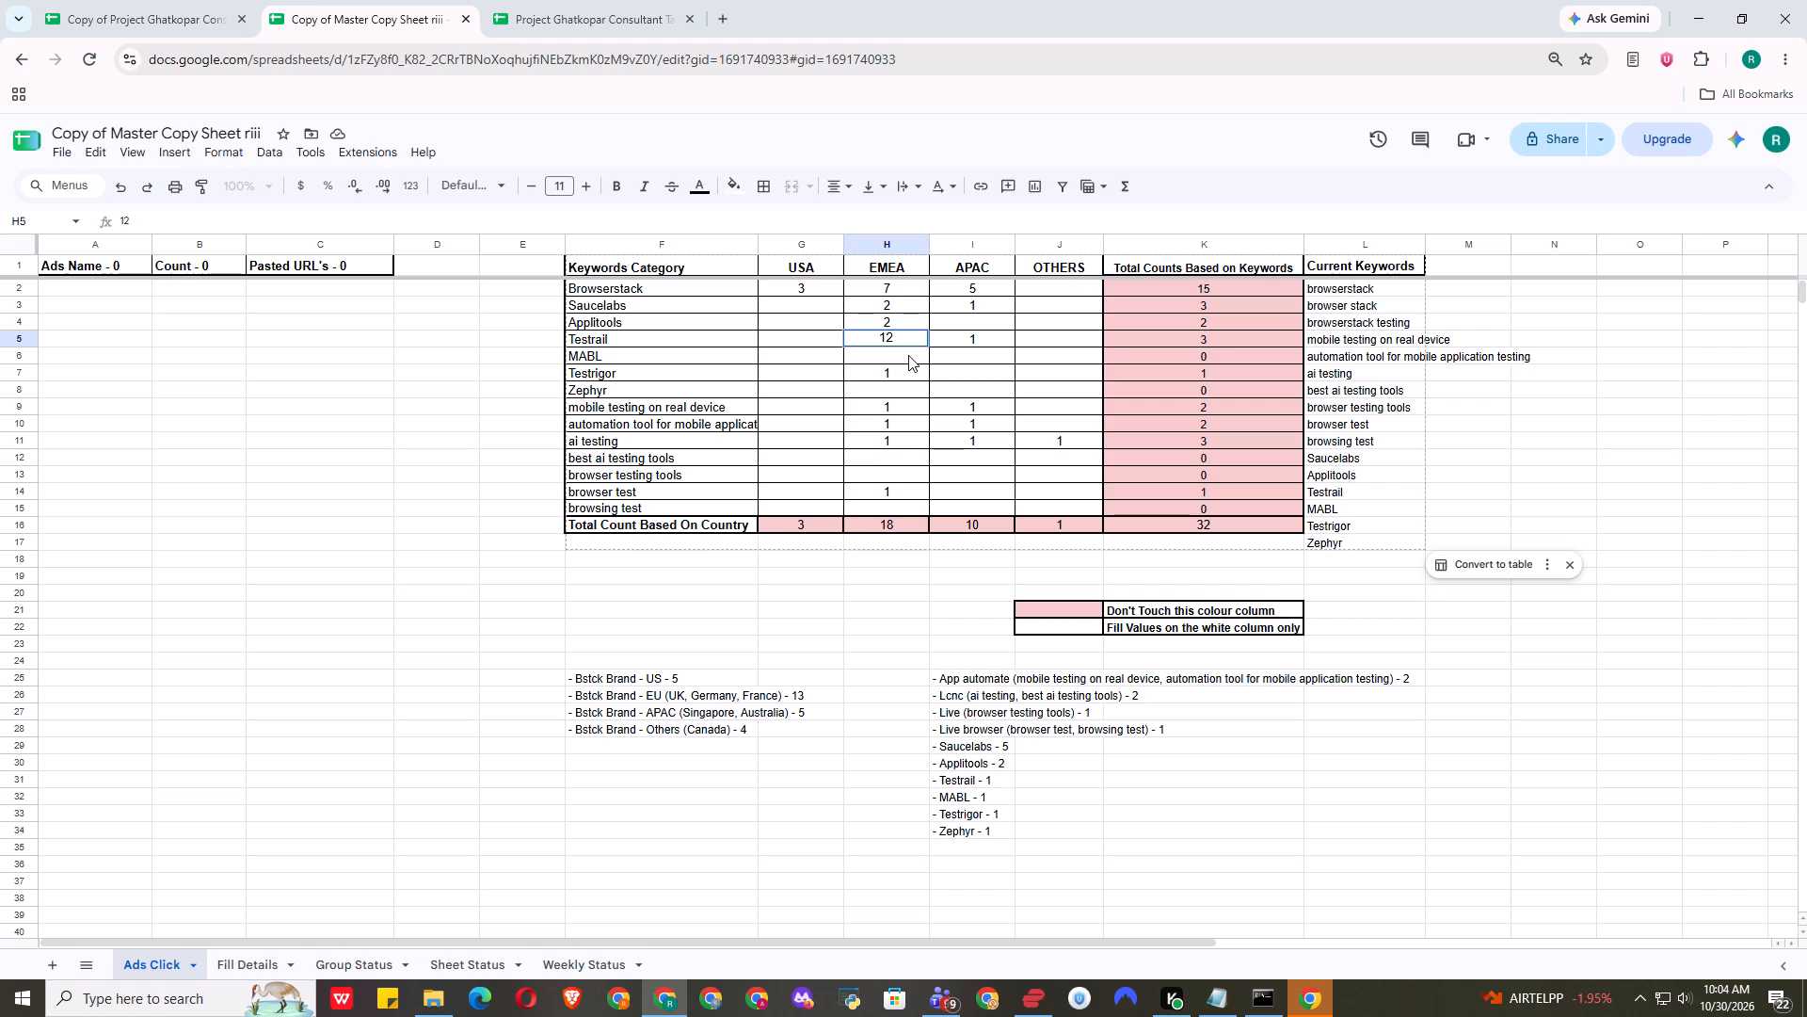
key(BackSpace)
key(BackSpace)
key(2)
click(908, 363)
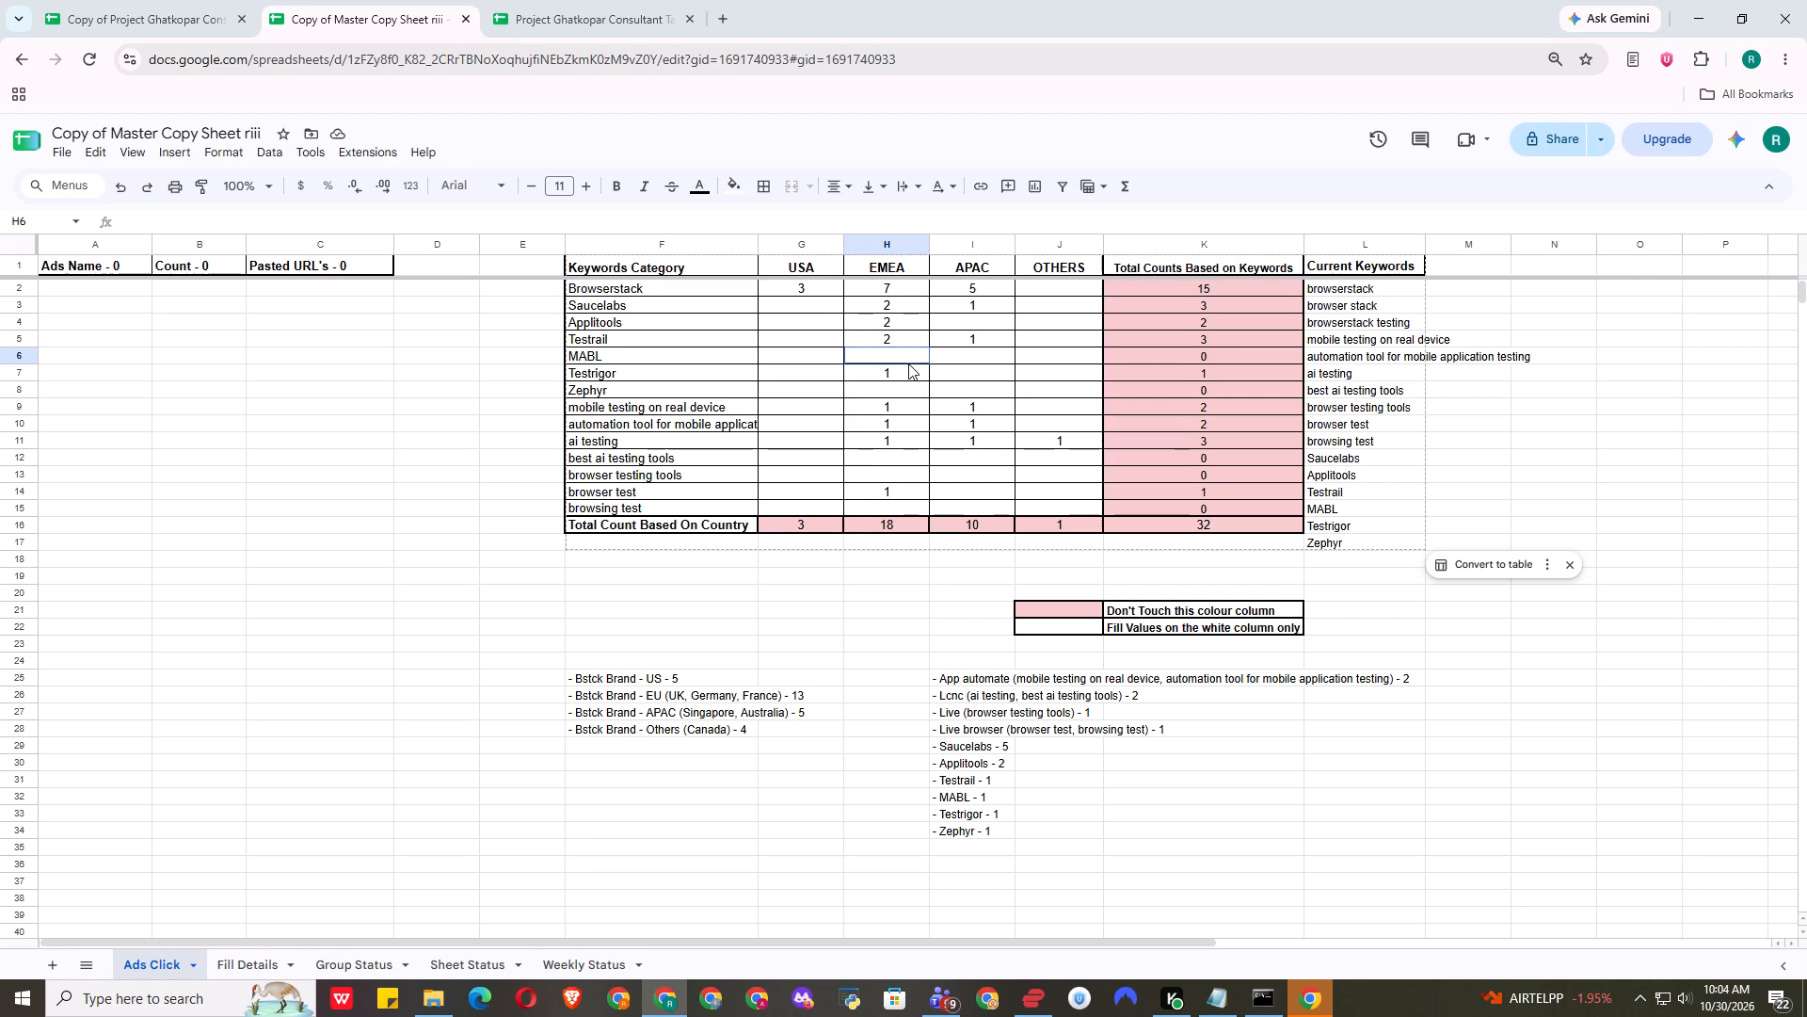
Set Applitools' EMEA and APAC counts to 1 each in the keyword table and check the Fill Details sheet.
click(893, 323)
key(1)
click(993, 317)
key(1)
click(985, 375)
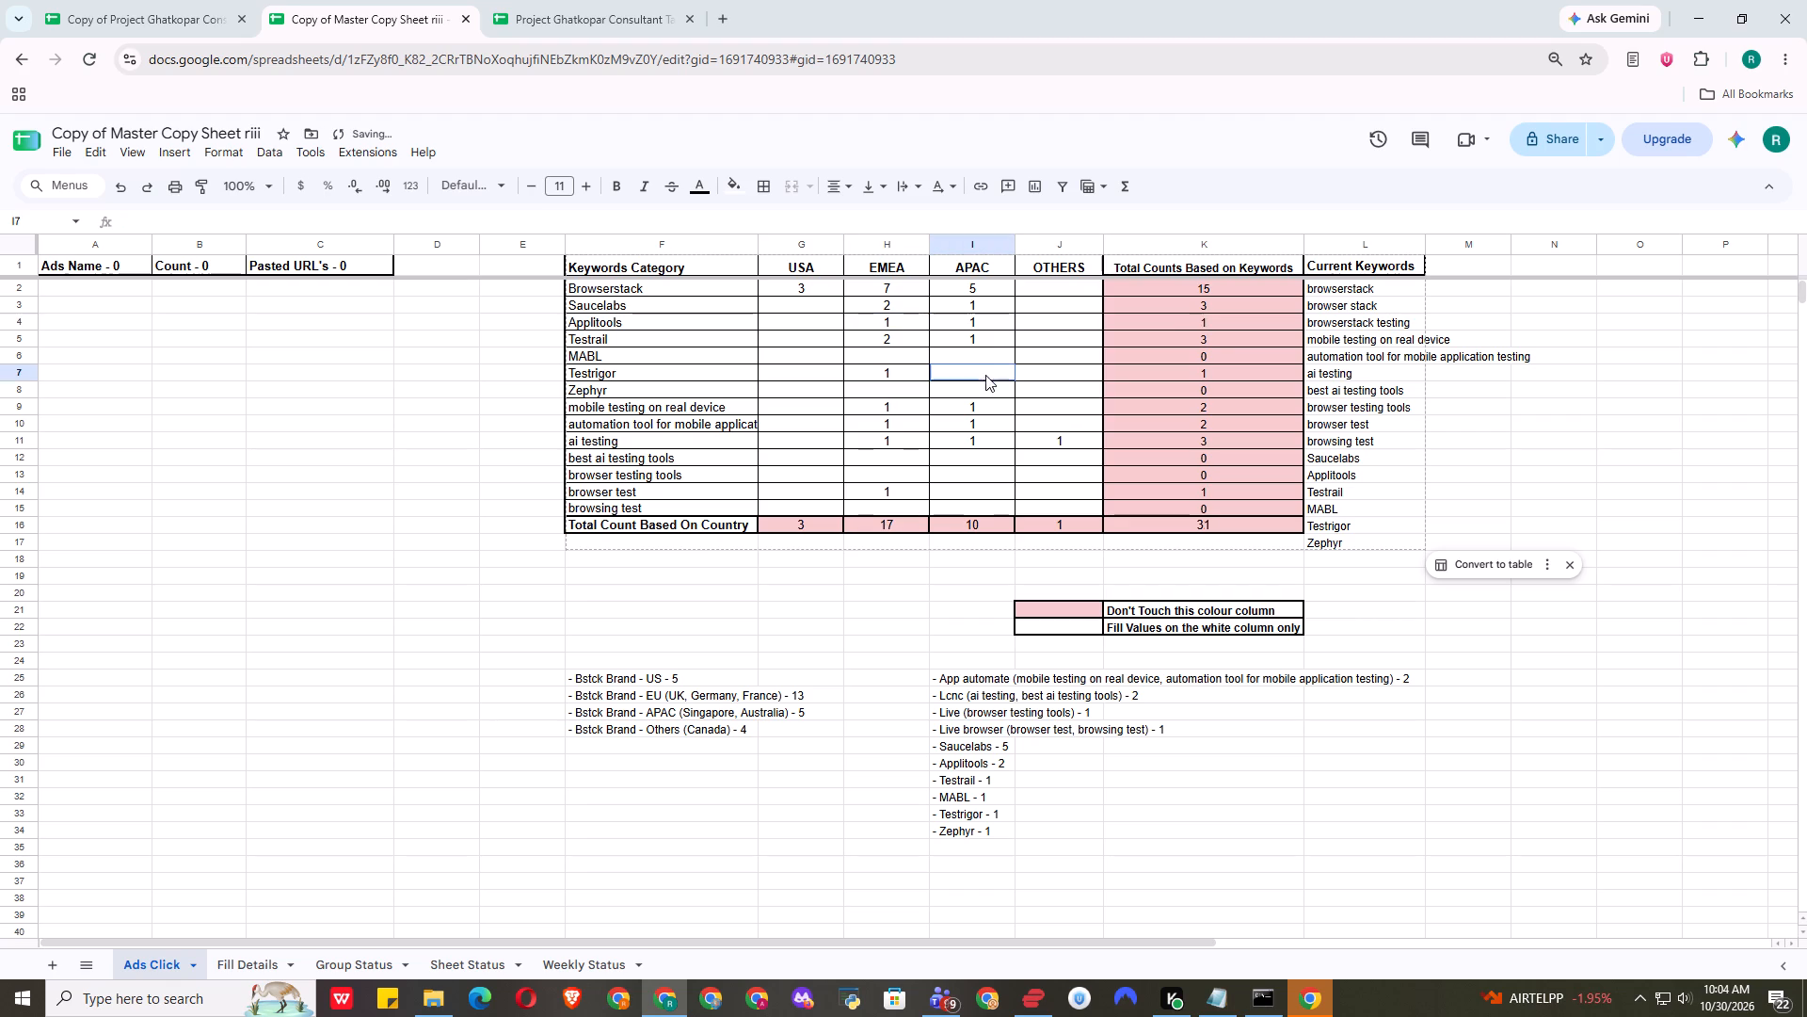
click(269, 948)
click(242, 973)
click(146, 953)
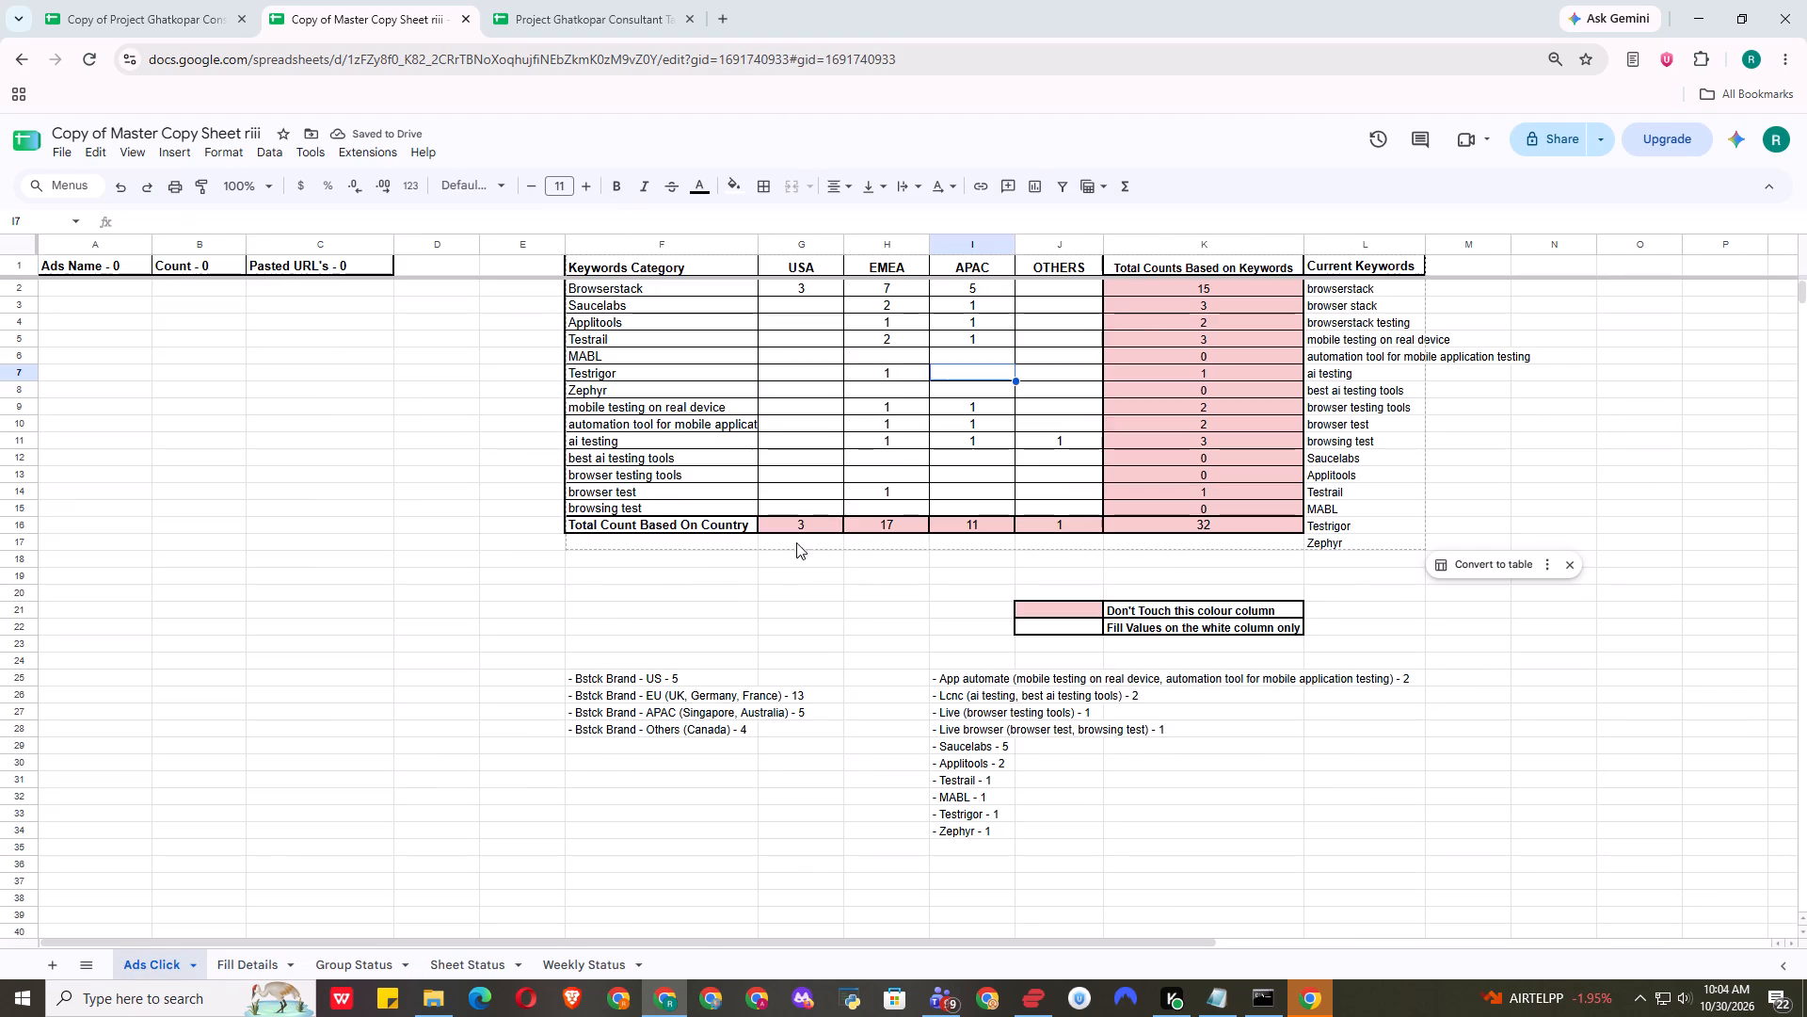
Set Testrail's EMEA count to 1 and its APAC count to 2 in the keyword table.
click(893, 339)
key(1)
click(961, 342)
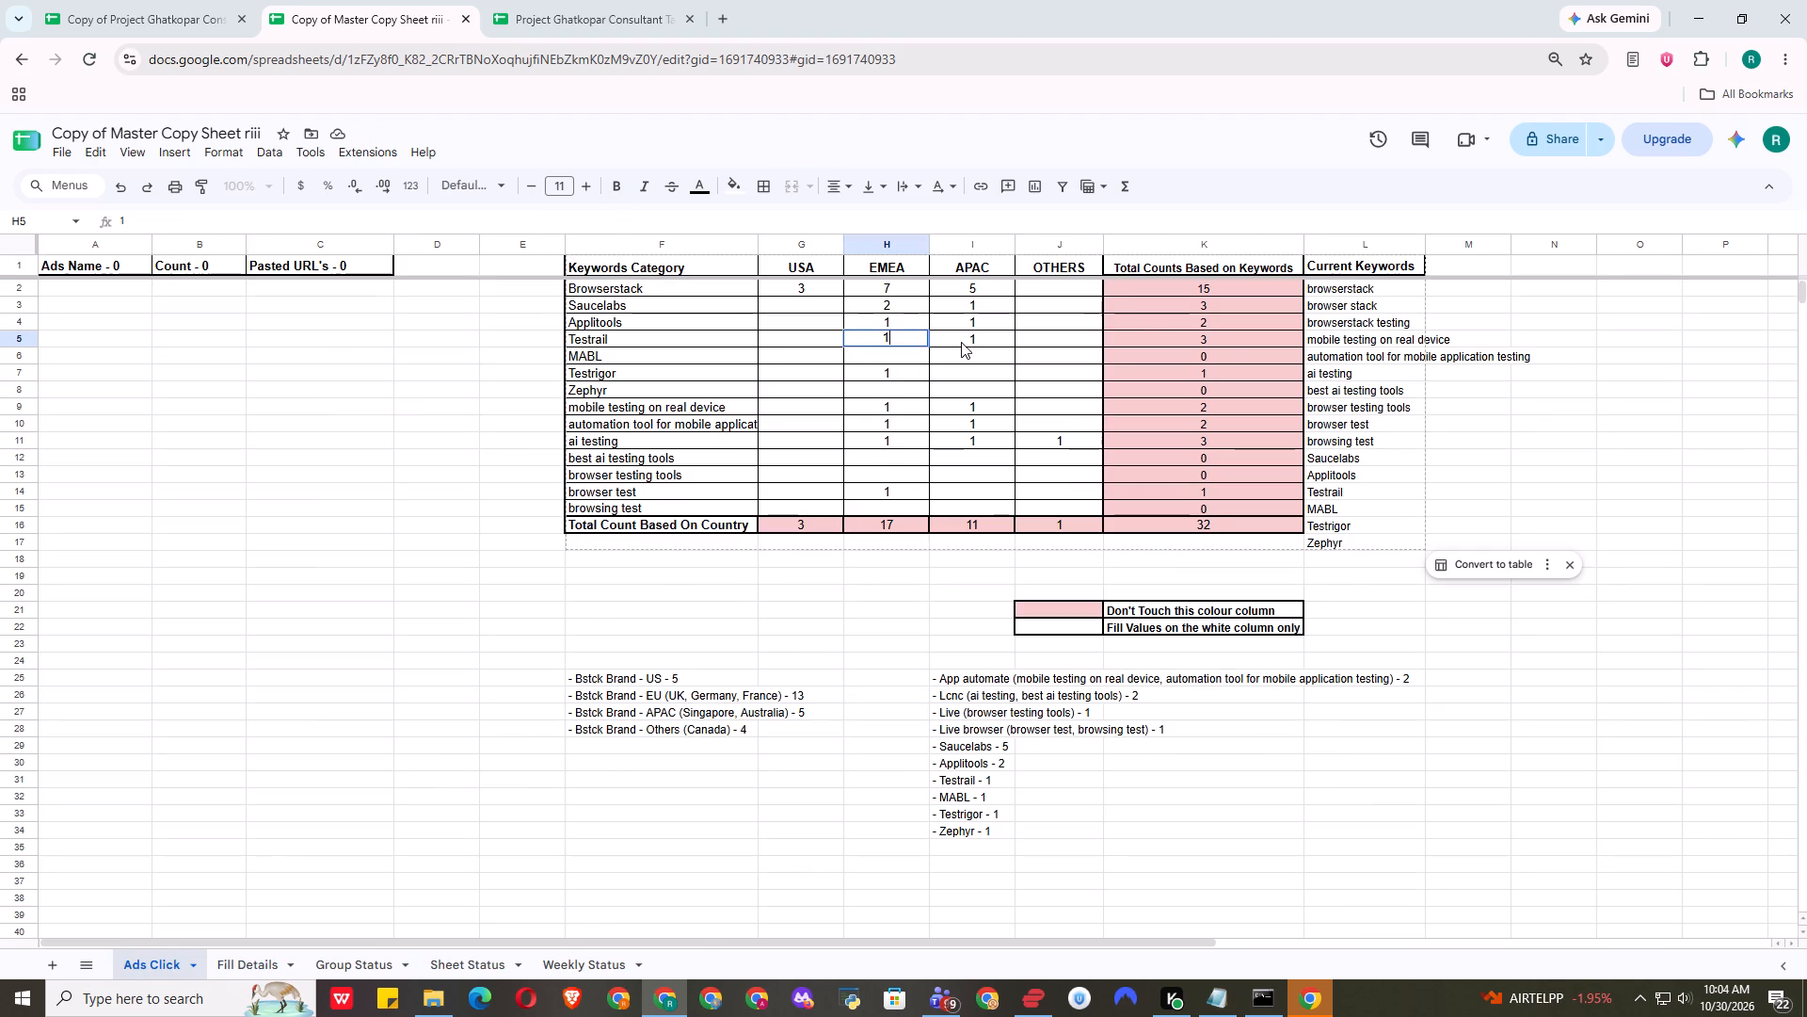
key(2)
click(924, 504)
Check the automatic totals in the Fill Details sheet against the keyword table's regional counts.
click(237, 960)
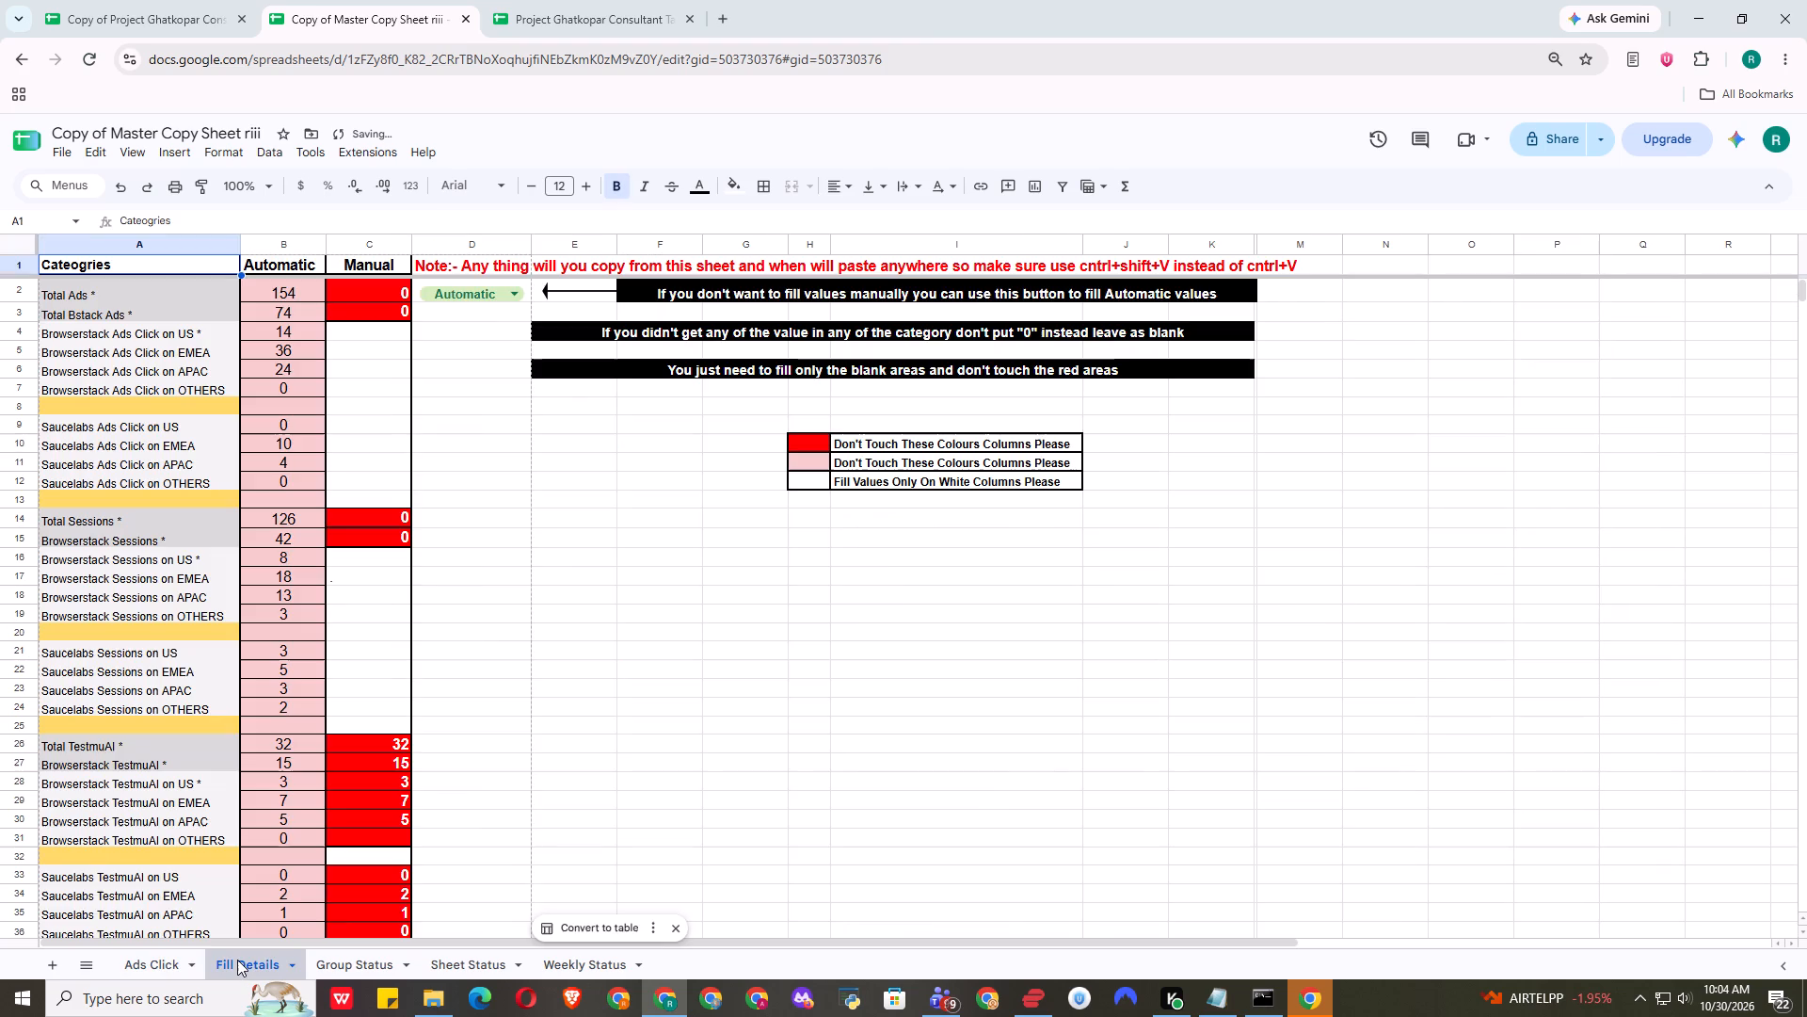
click(135, 953)
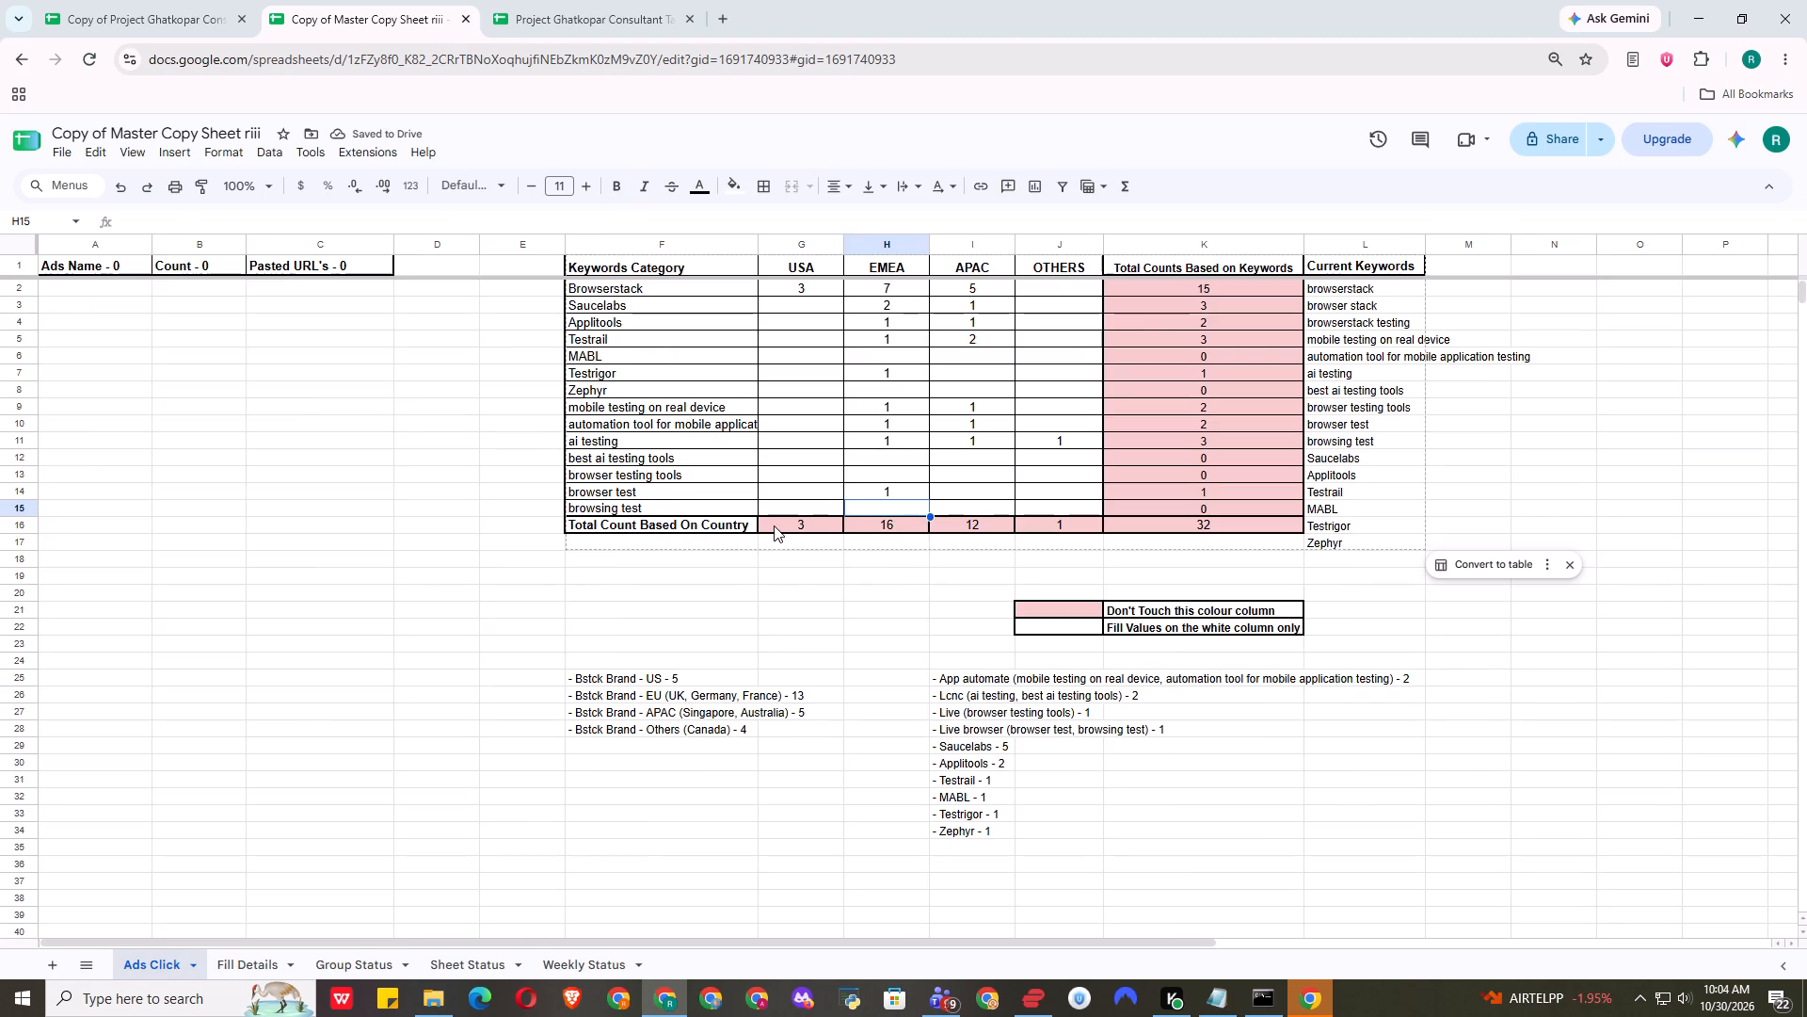
scroll(774, 525, up, 2)
click(247, 945)
click(264, 951)
scroll(520, 659, up, 3)
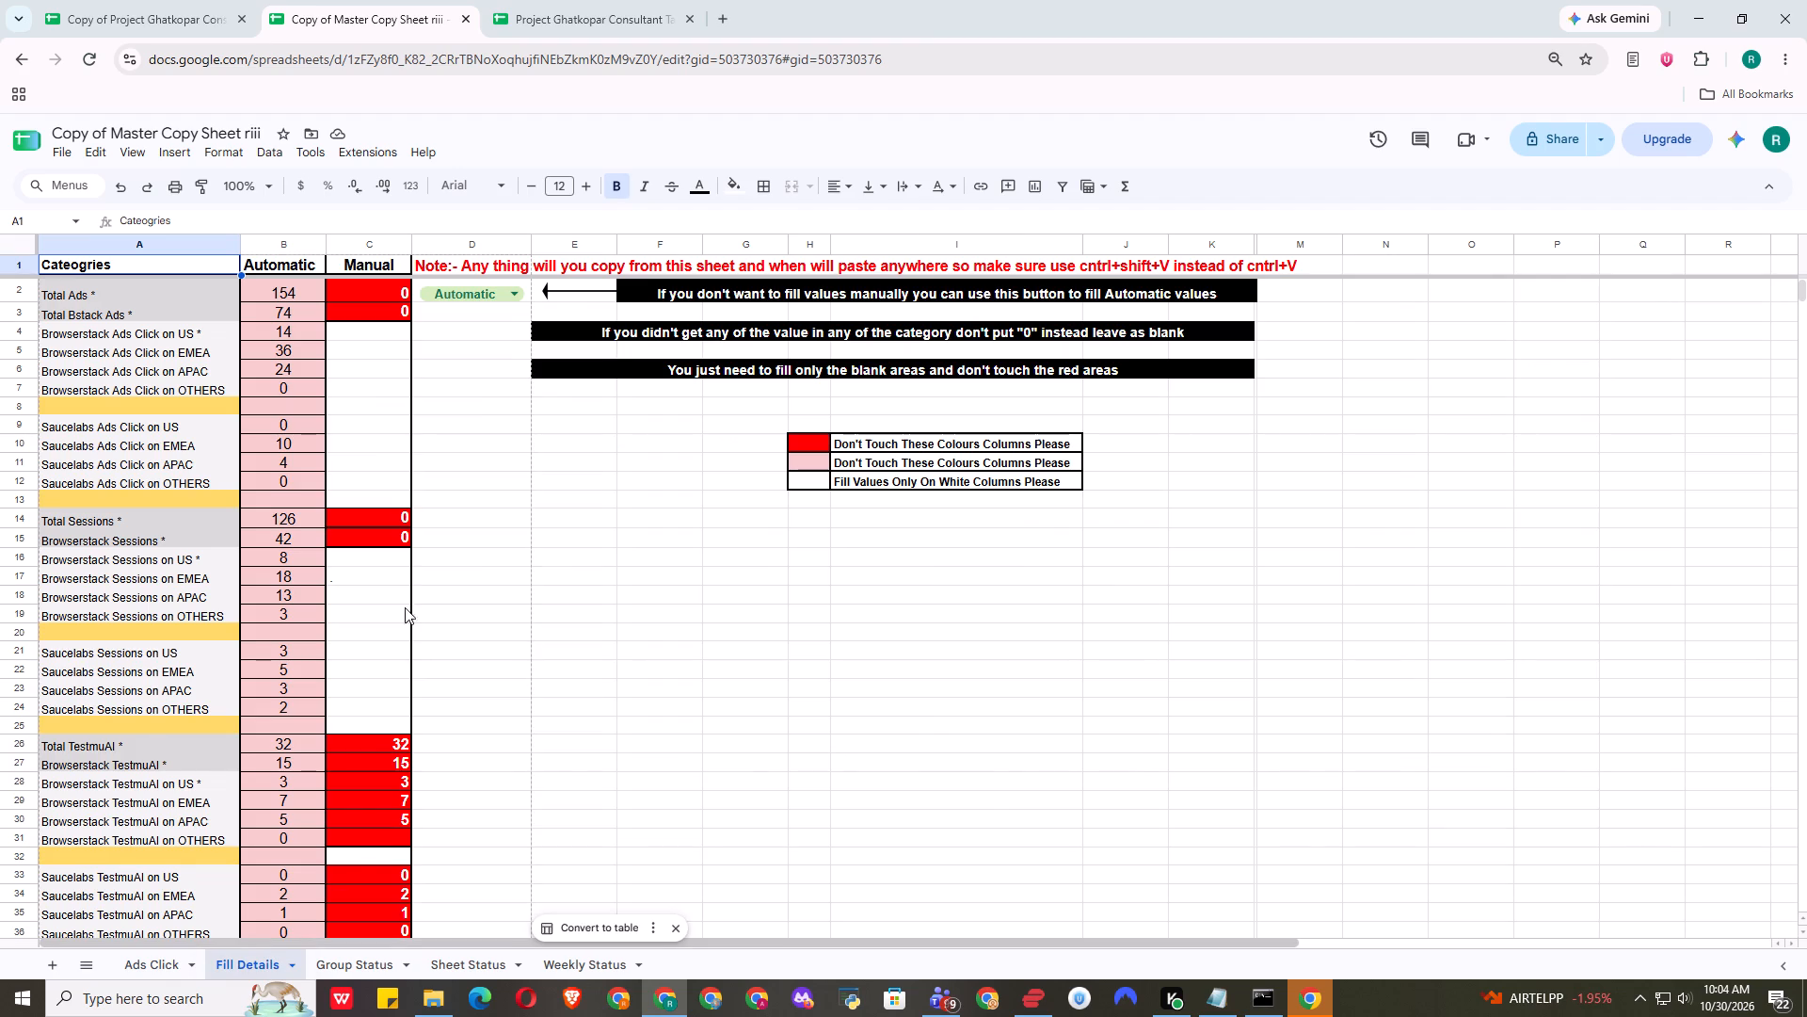
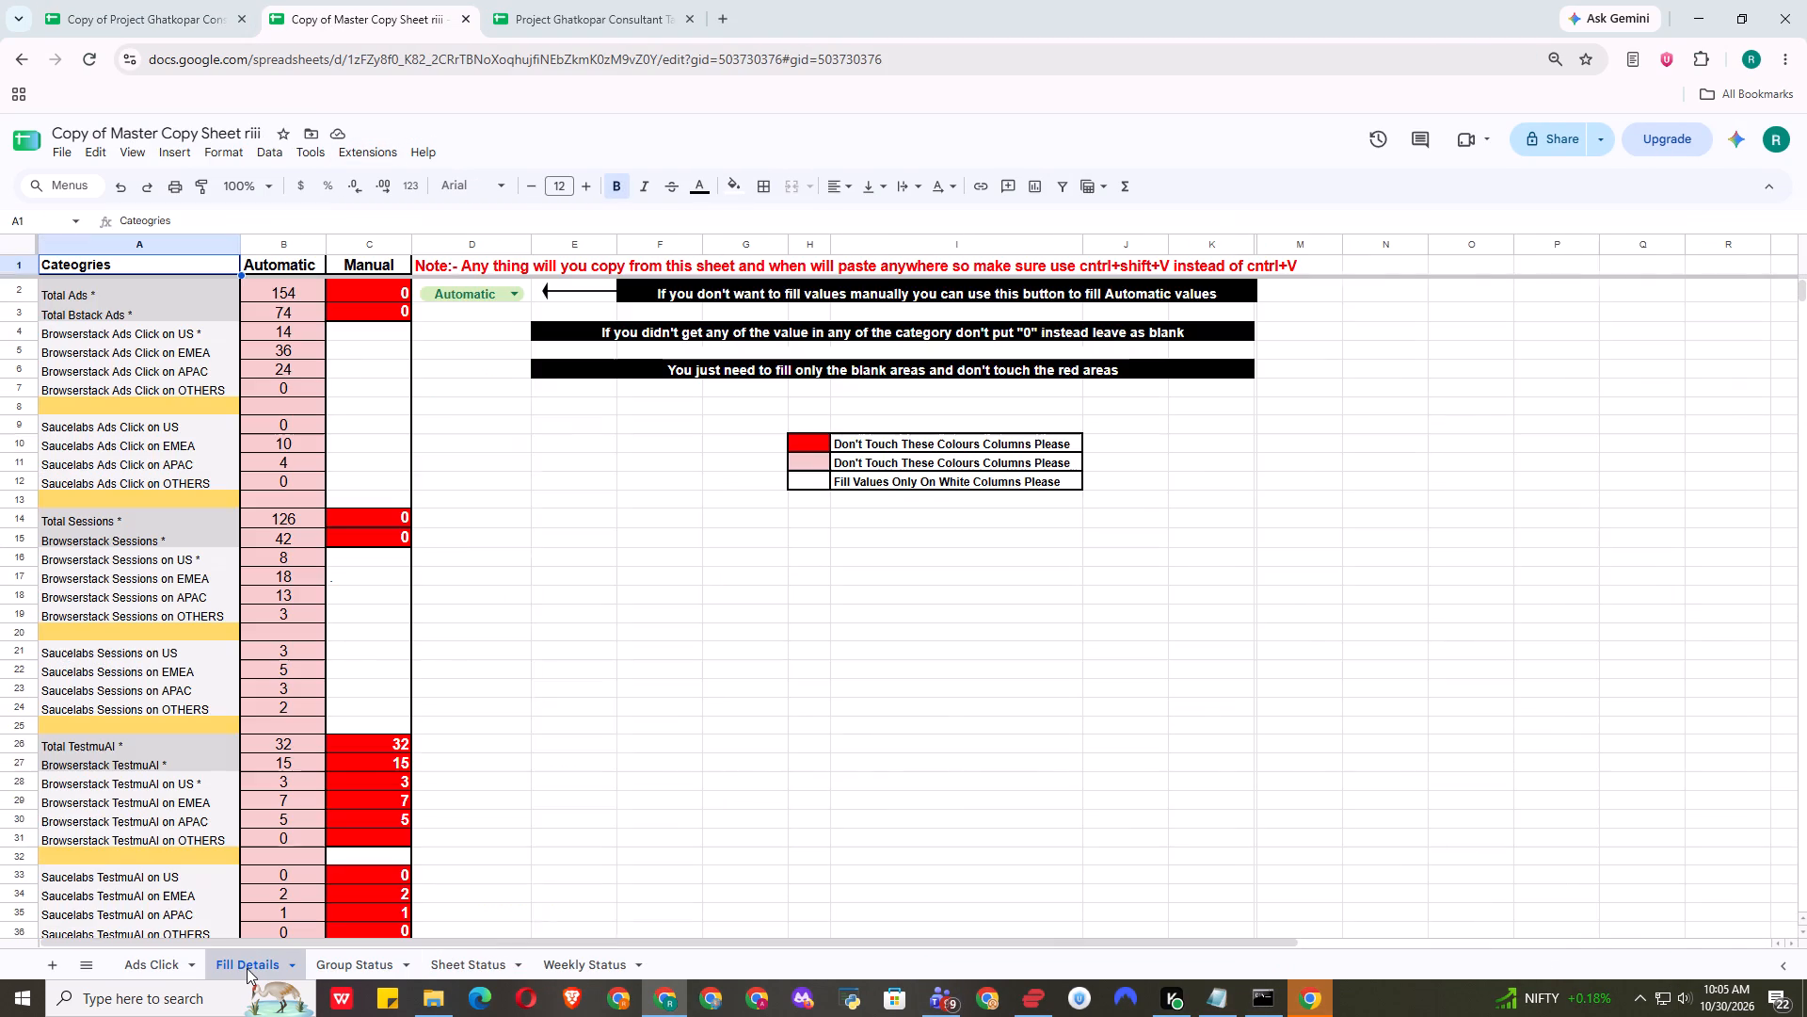
Compare the Ads Click keyword table with the Fill Details totals and the Group Status summary.
click(147, 961)
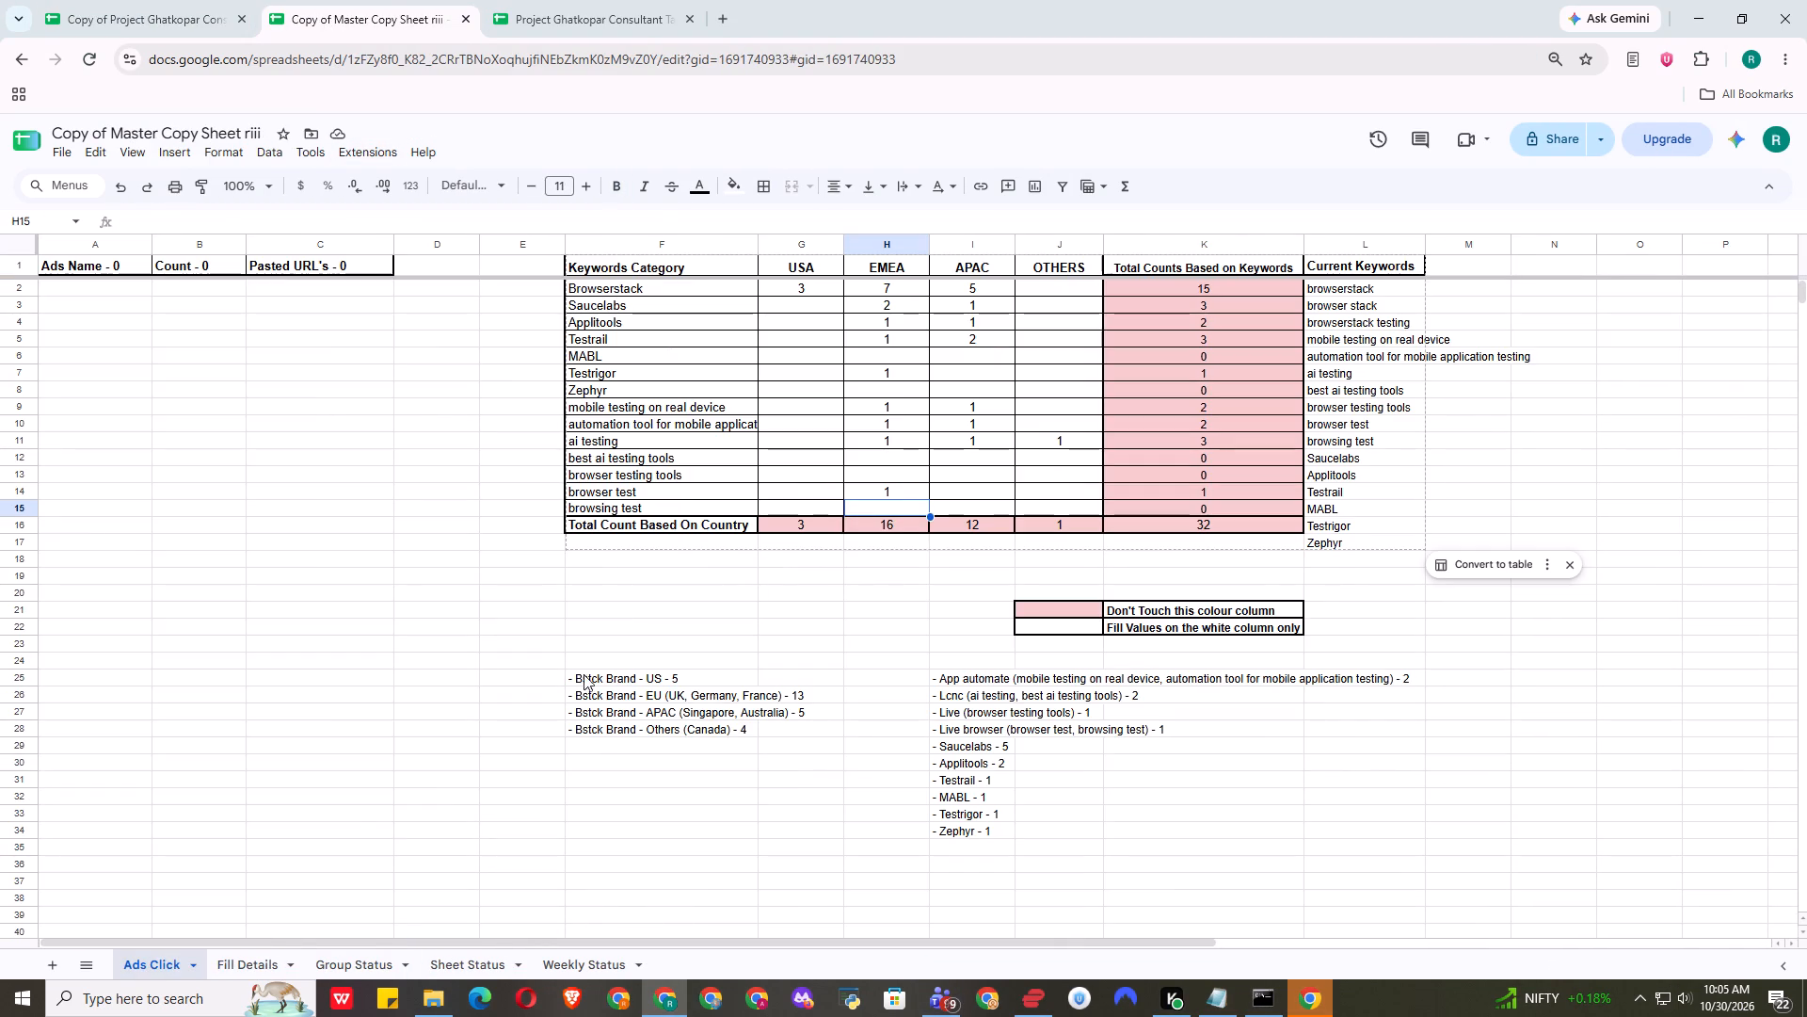
scroll(897, 512, up, 3)
click(815, 285)
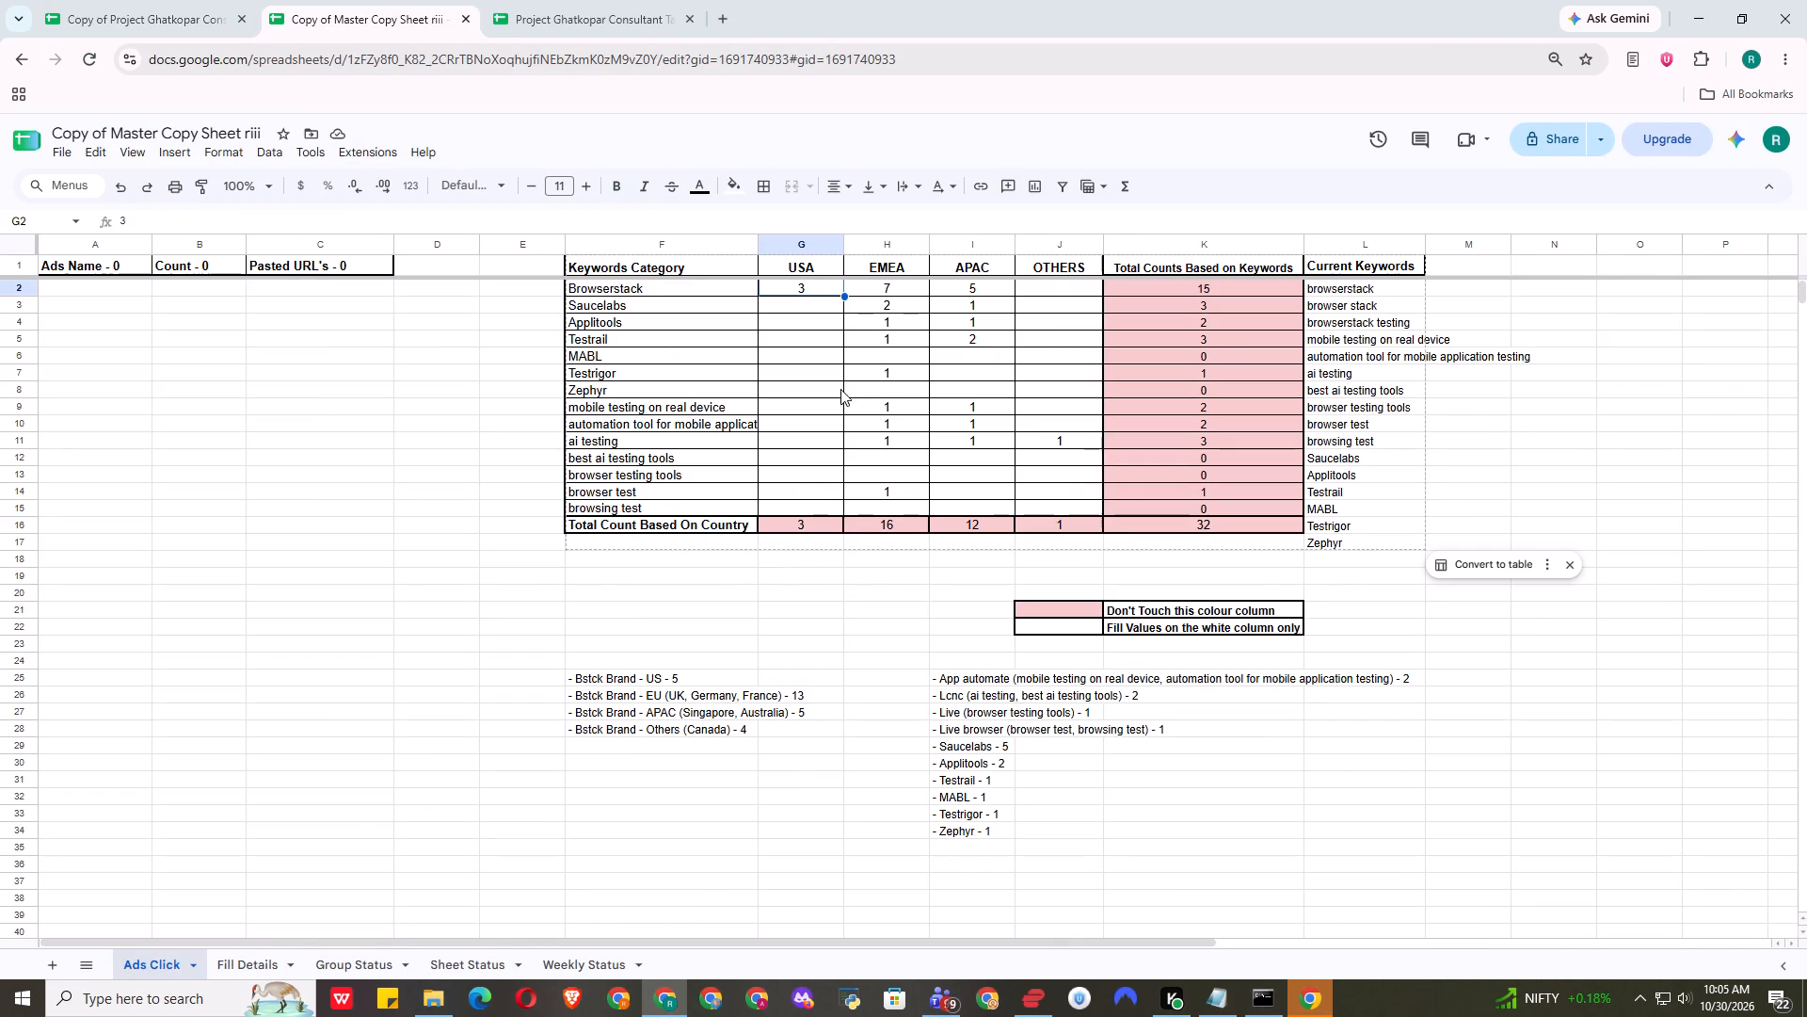
scroll(846, 424, up, 2)
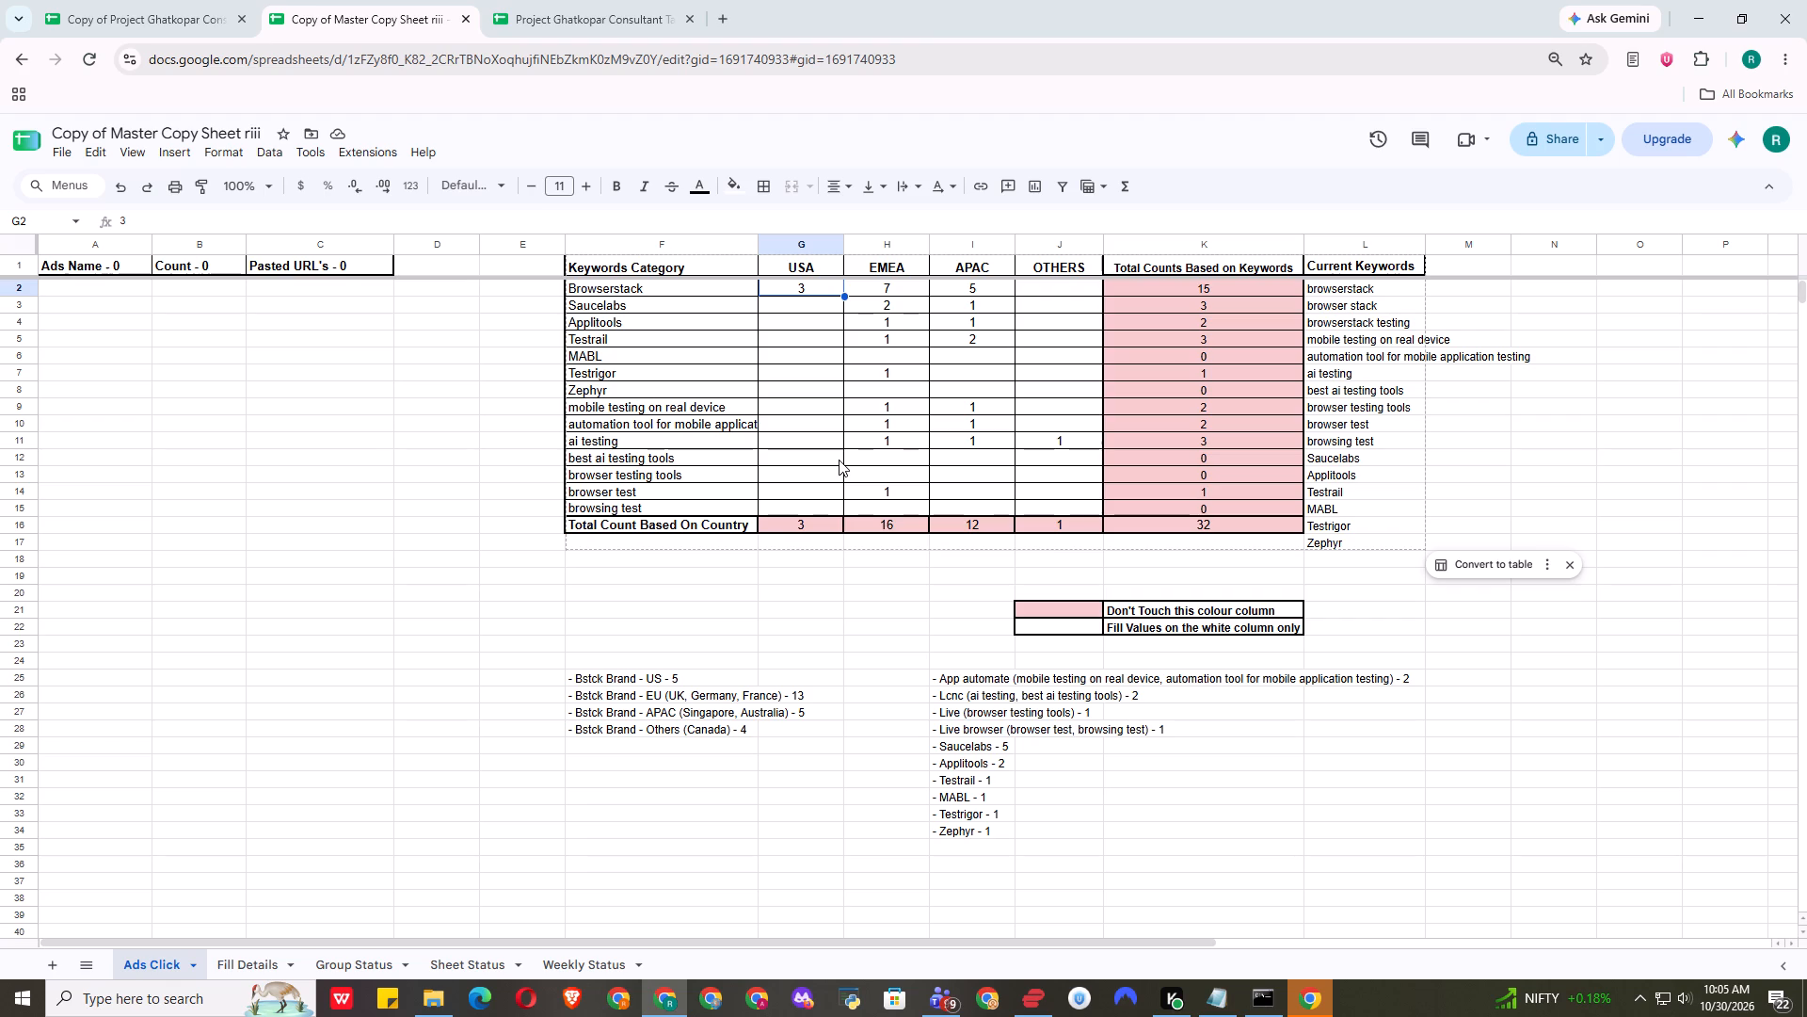
click(257, 967)
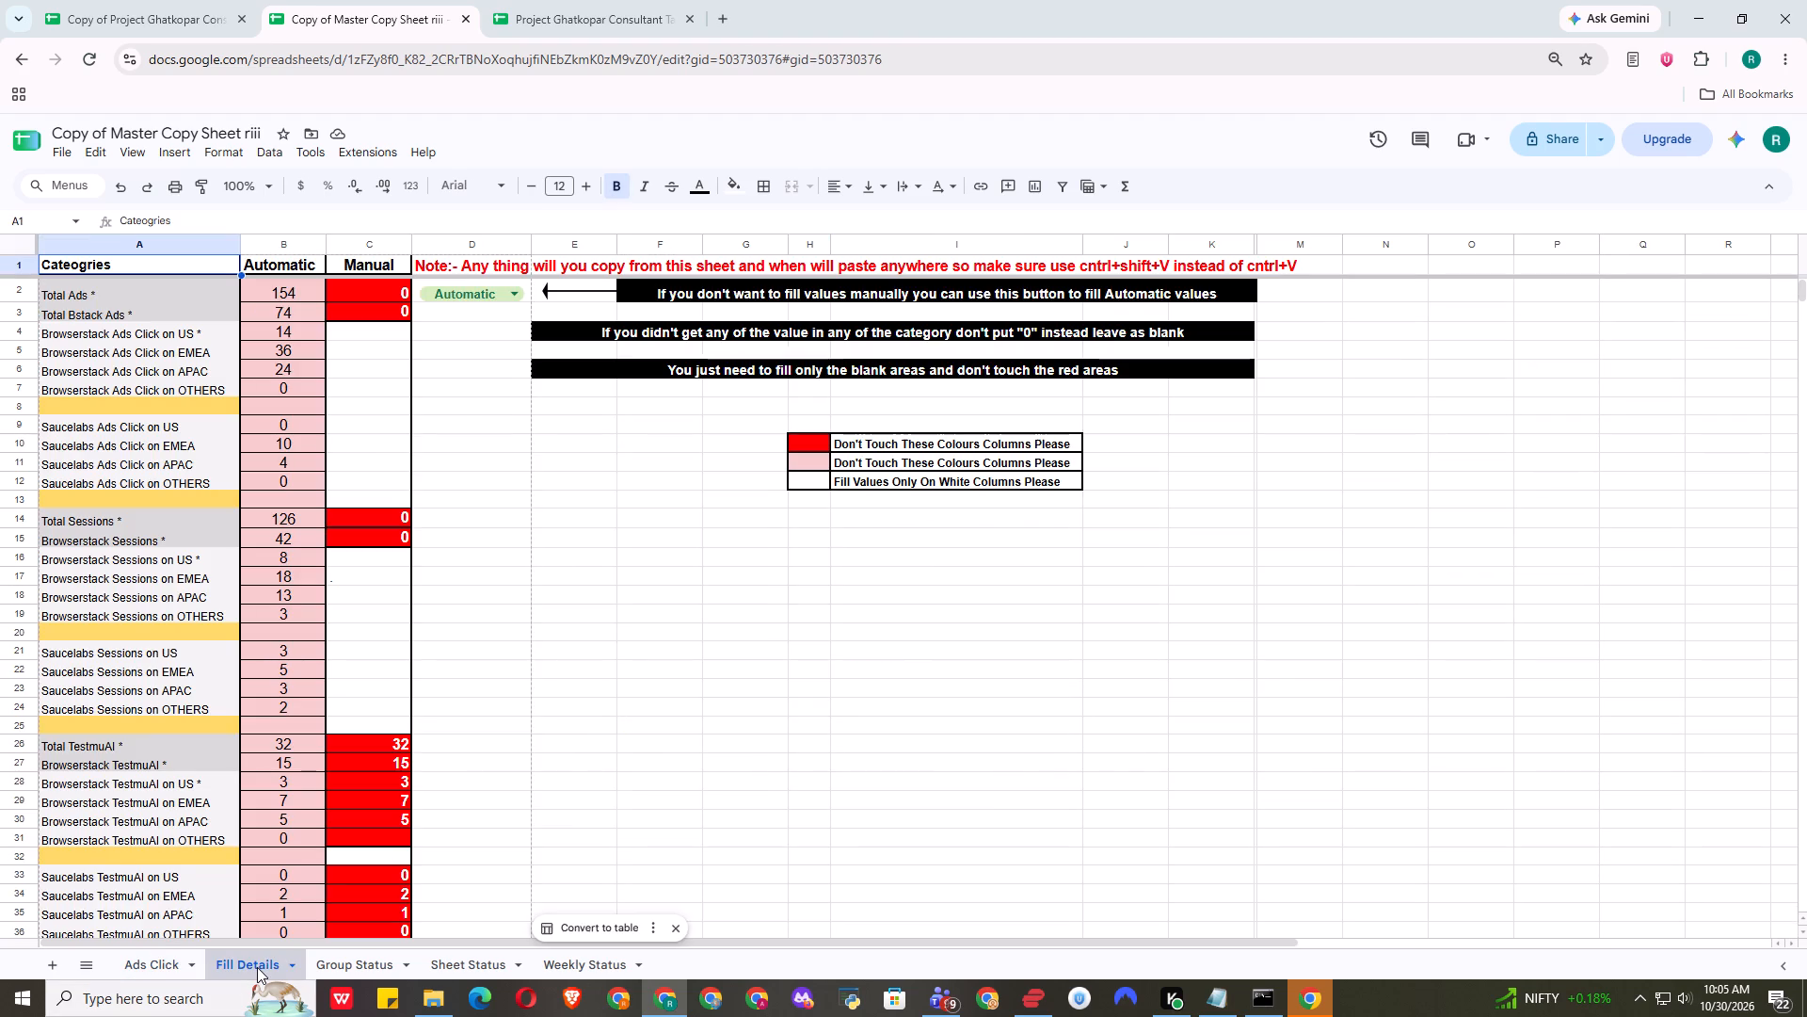
click(344, 953)
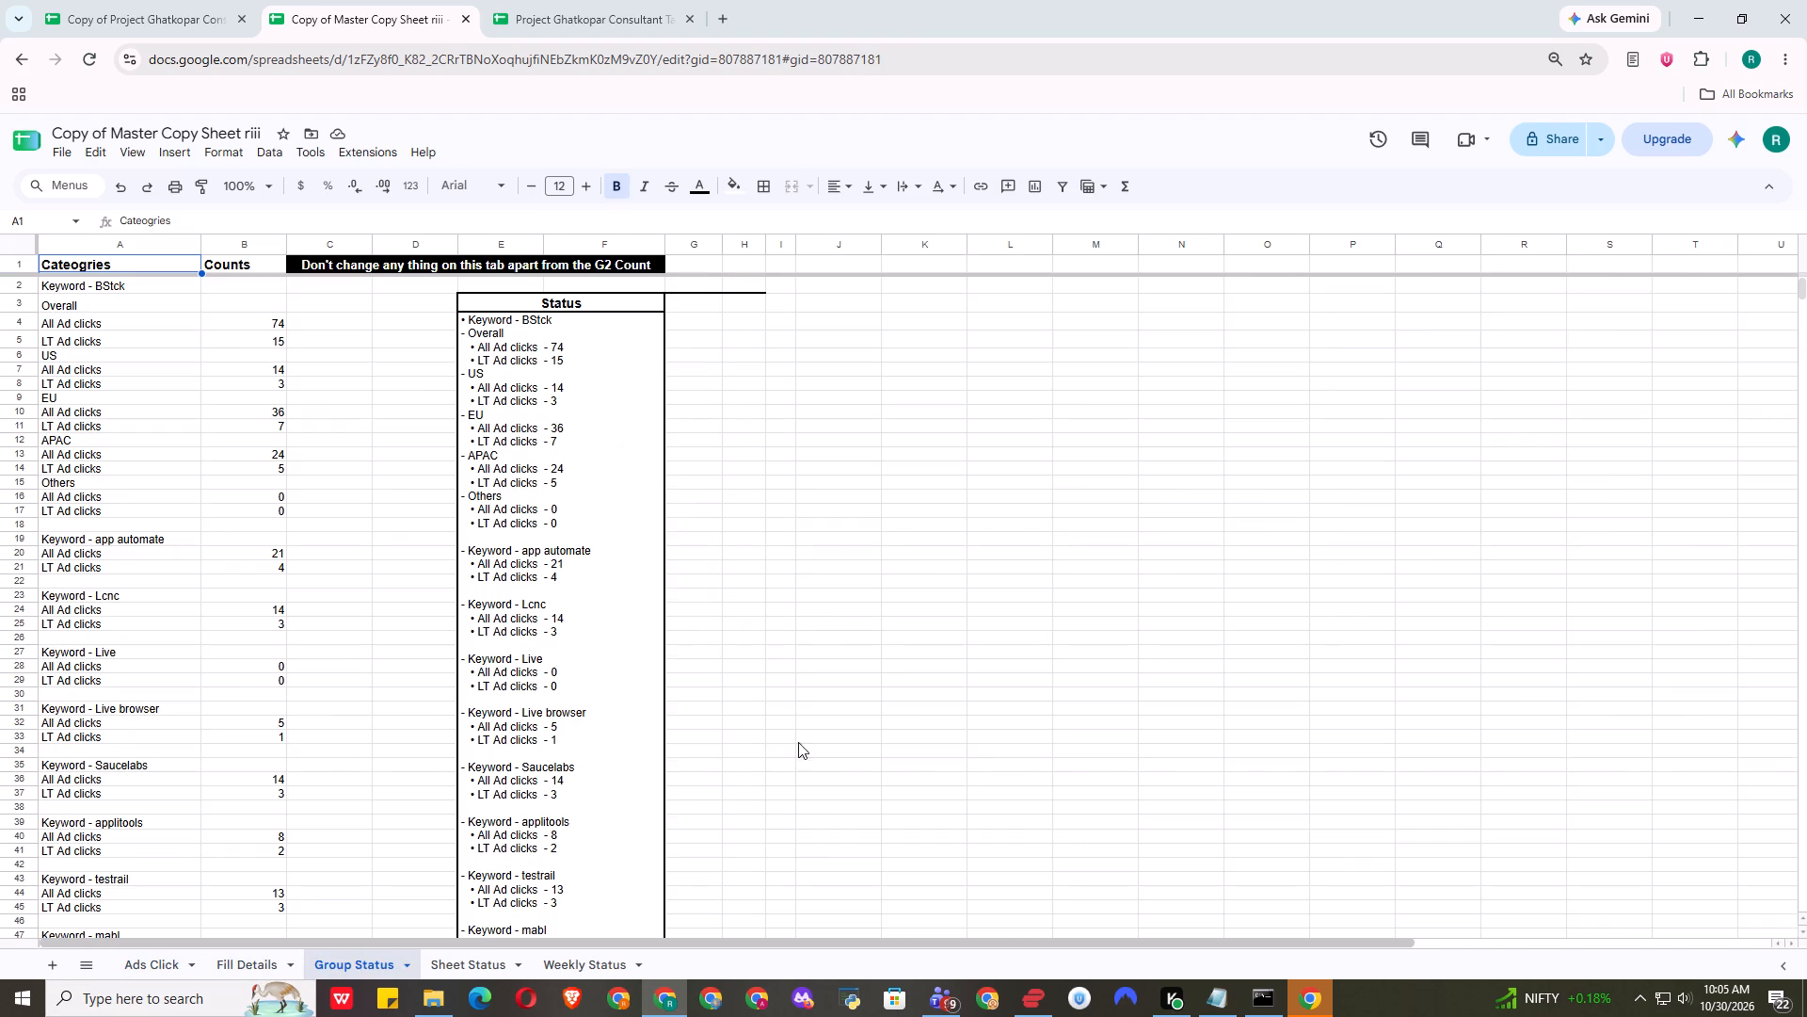
scroll(856, 708, up, 2)
click(574, 685)
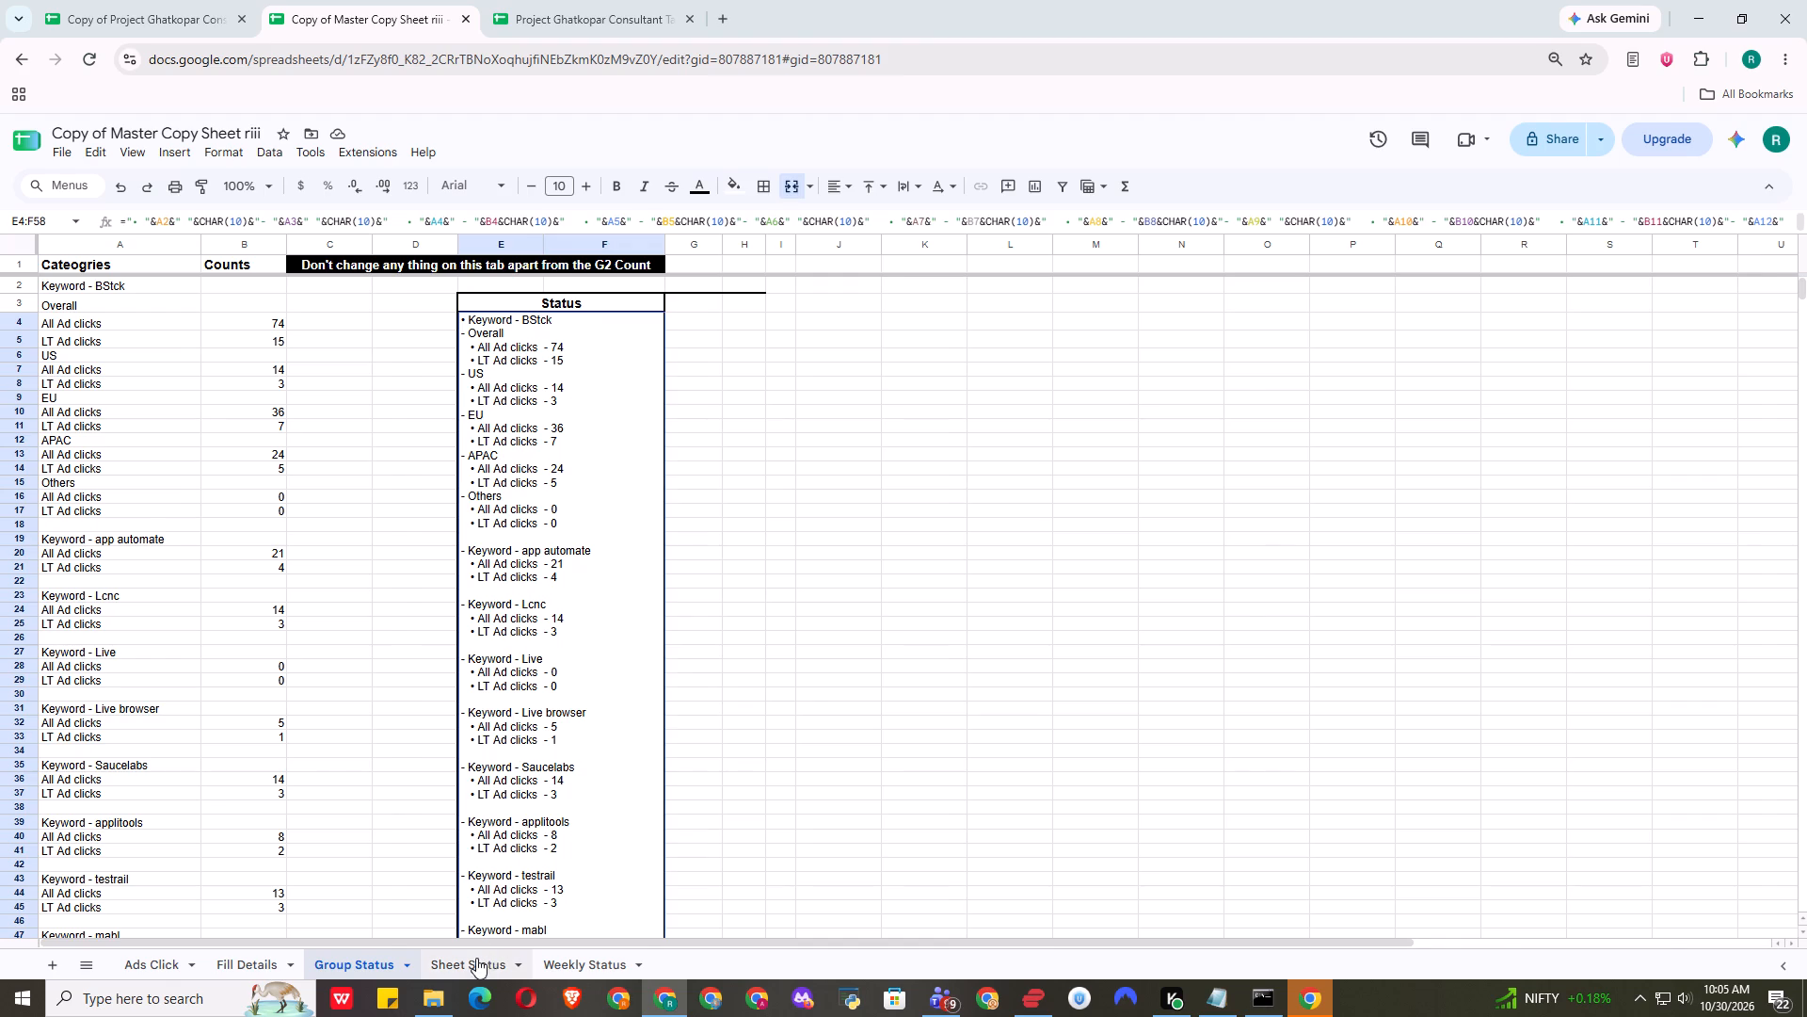
Examine the Counts column in the Sheet Status sheet from Ad Sessions down to the Zephyr keyword rows.
click(476, 958)
scroll(863, 568, up, 3)
click(345, 289)
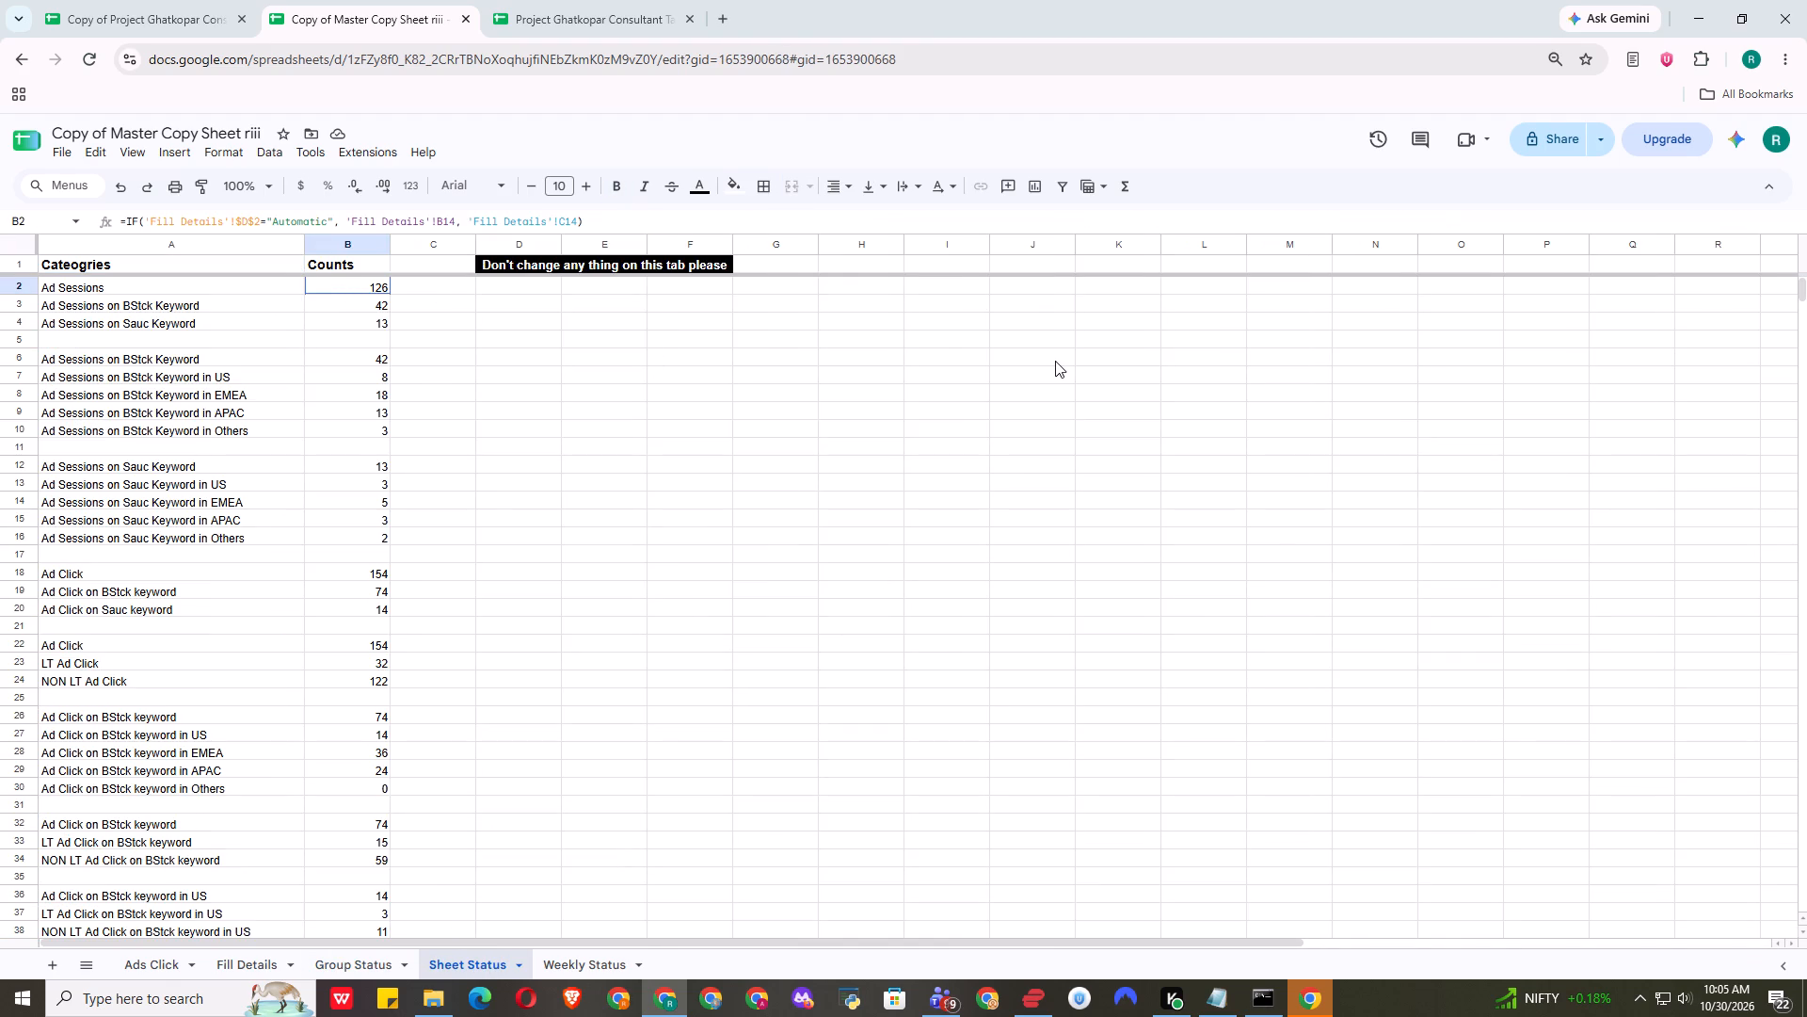
key(ctrl+shift+Down)
key(ctrl+shift+Down)
key(ctrl+shift+Down)
key(ctrl+shift+Down)
key(ctrl+shift+Down)
key(ctrl+shift+Down)
key(ctrl+shift+Down)
key(ctrl+shift+Down)
key(ctrl+shift+Down)
key(ctrl+shift+Down)
key(ctrl+shift+Down)
key(ctrl+shift+Down)
key(ctrl+shift+Down)
key(ctrl+shift+Down)
key(ctrl+shift+Down)
key(ctrl+shift+Down)
key(ctrl+shift+Down)
key(ctrl+shift+Down)
key(ctrl+shift+Down)
key(ctrl+shift+Down)
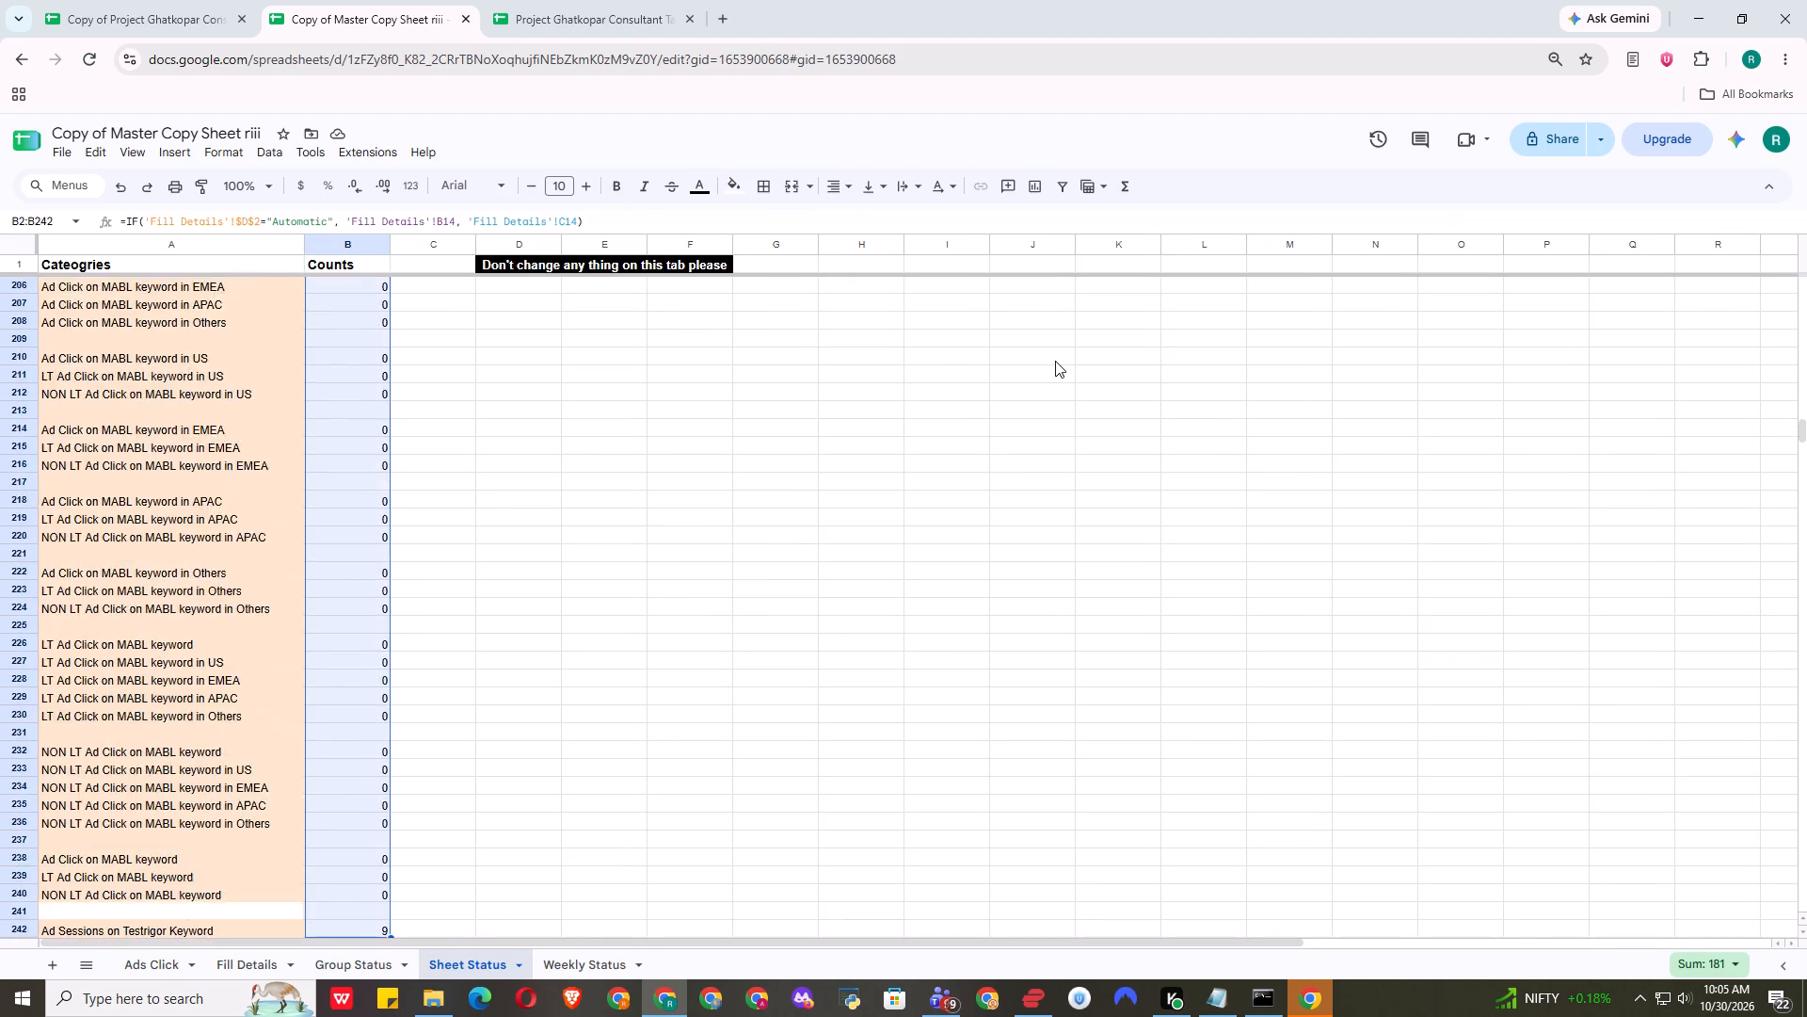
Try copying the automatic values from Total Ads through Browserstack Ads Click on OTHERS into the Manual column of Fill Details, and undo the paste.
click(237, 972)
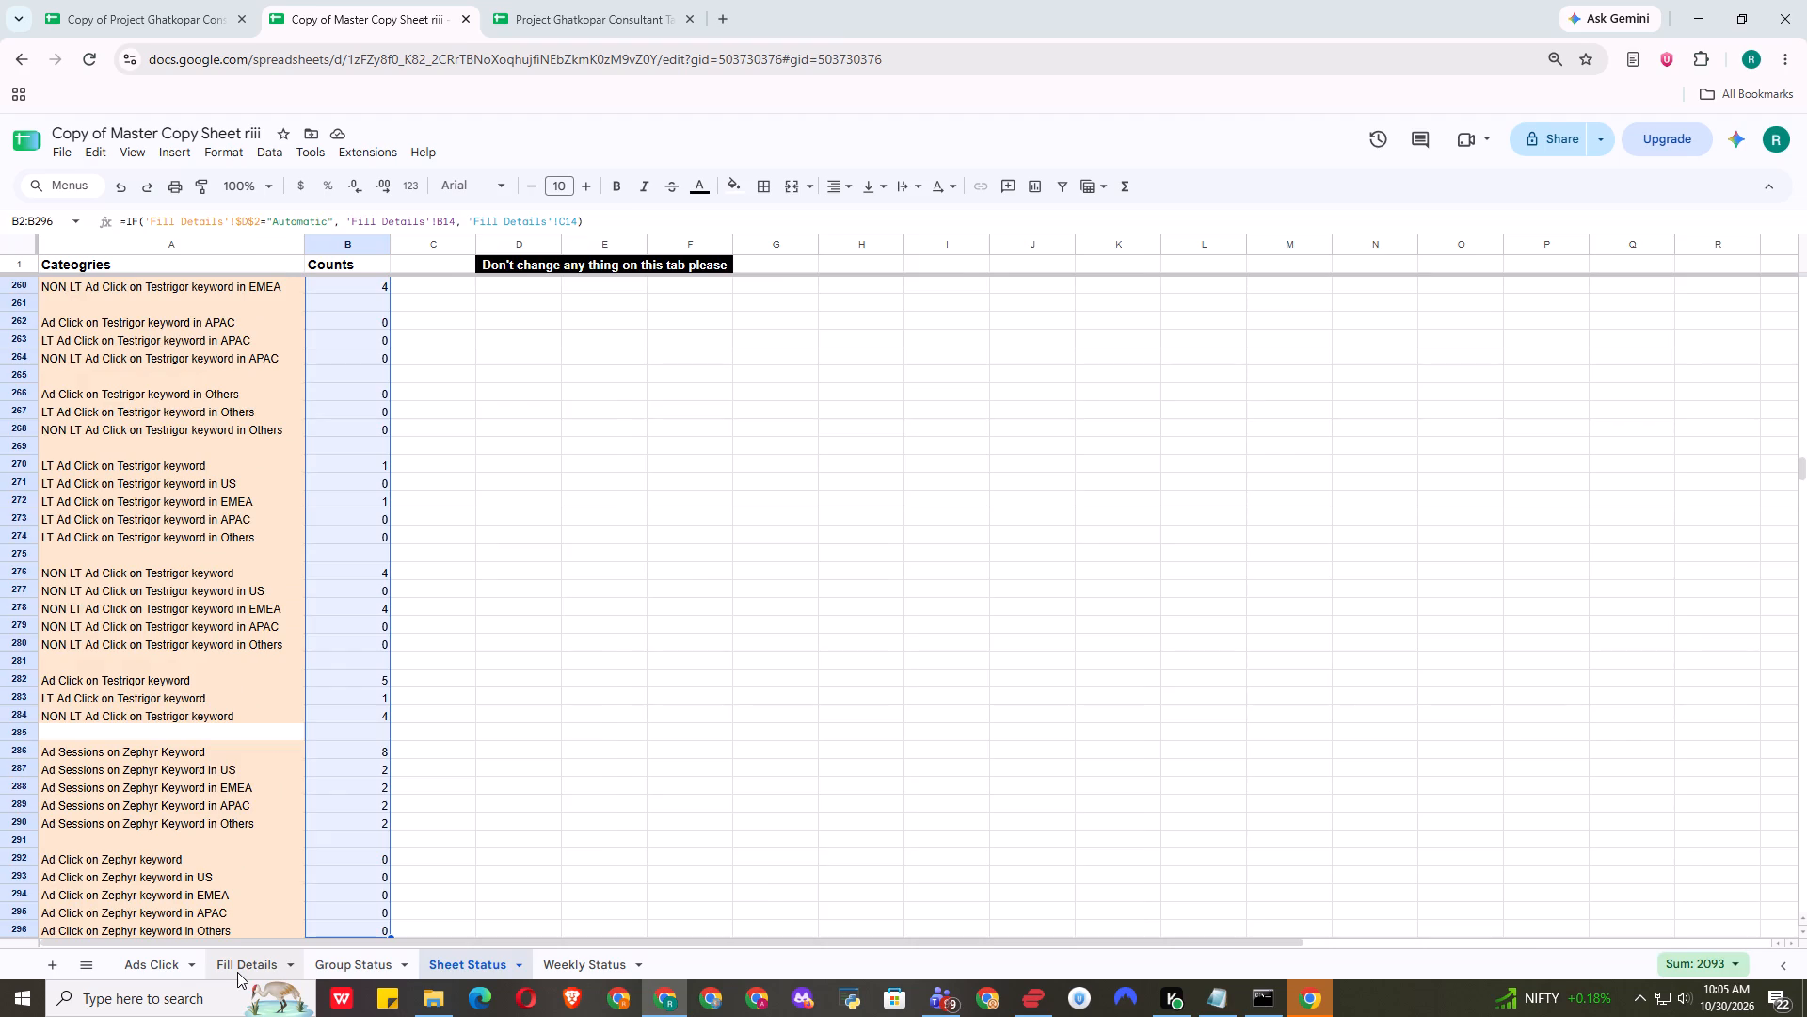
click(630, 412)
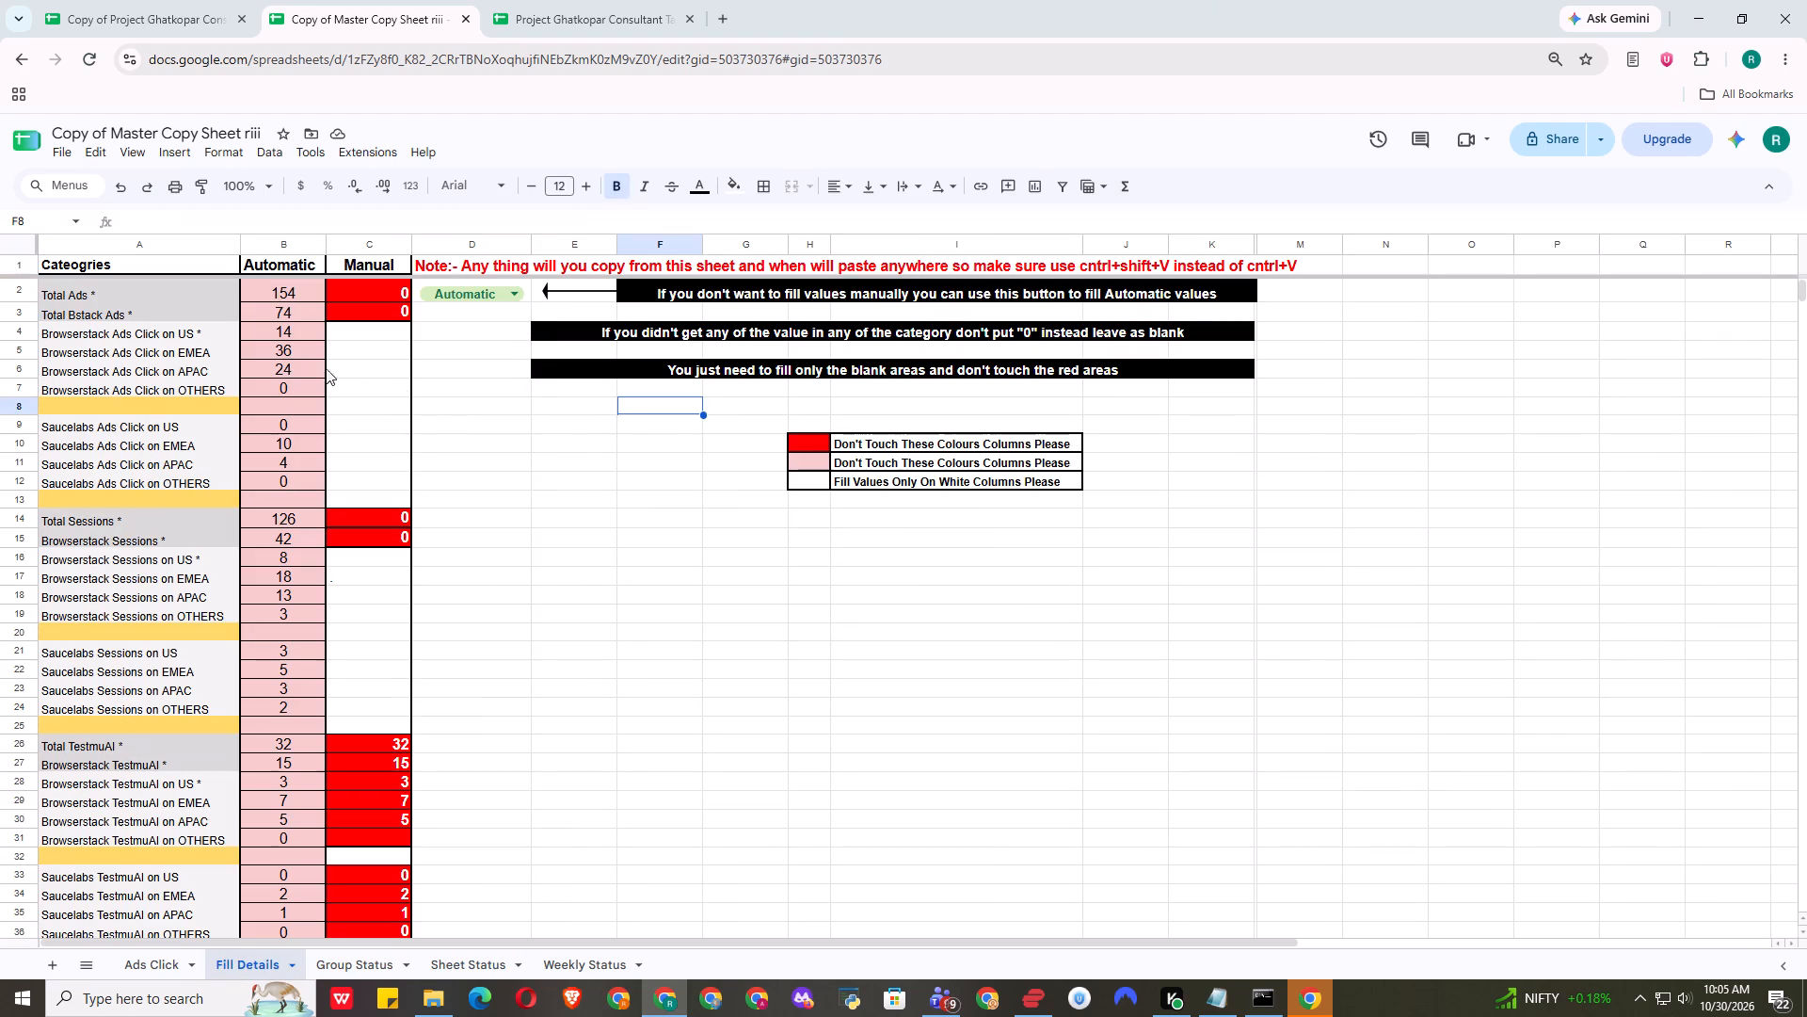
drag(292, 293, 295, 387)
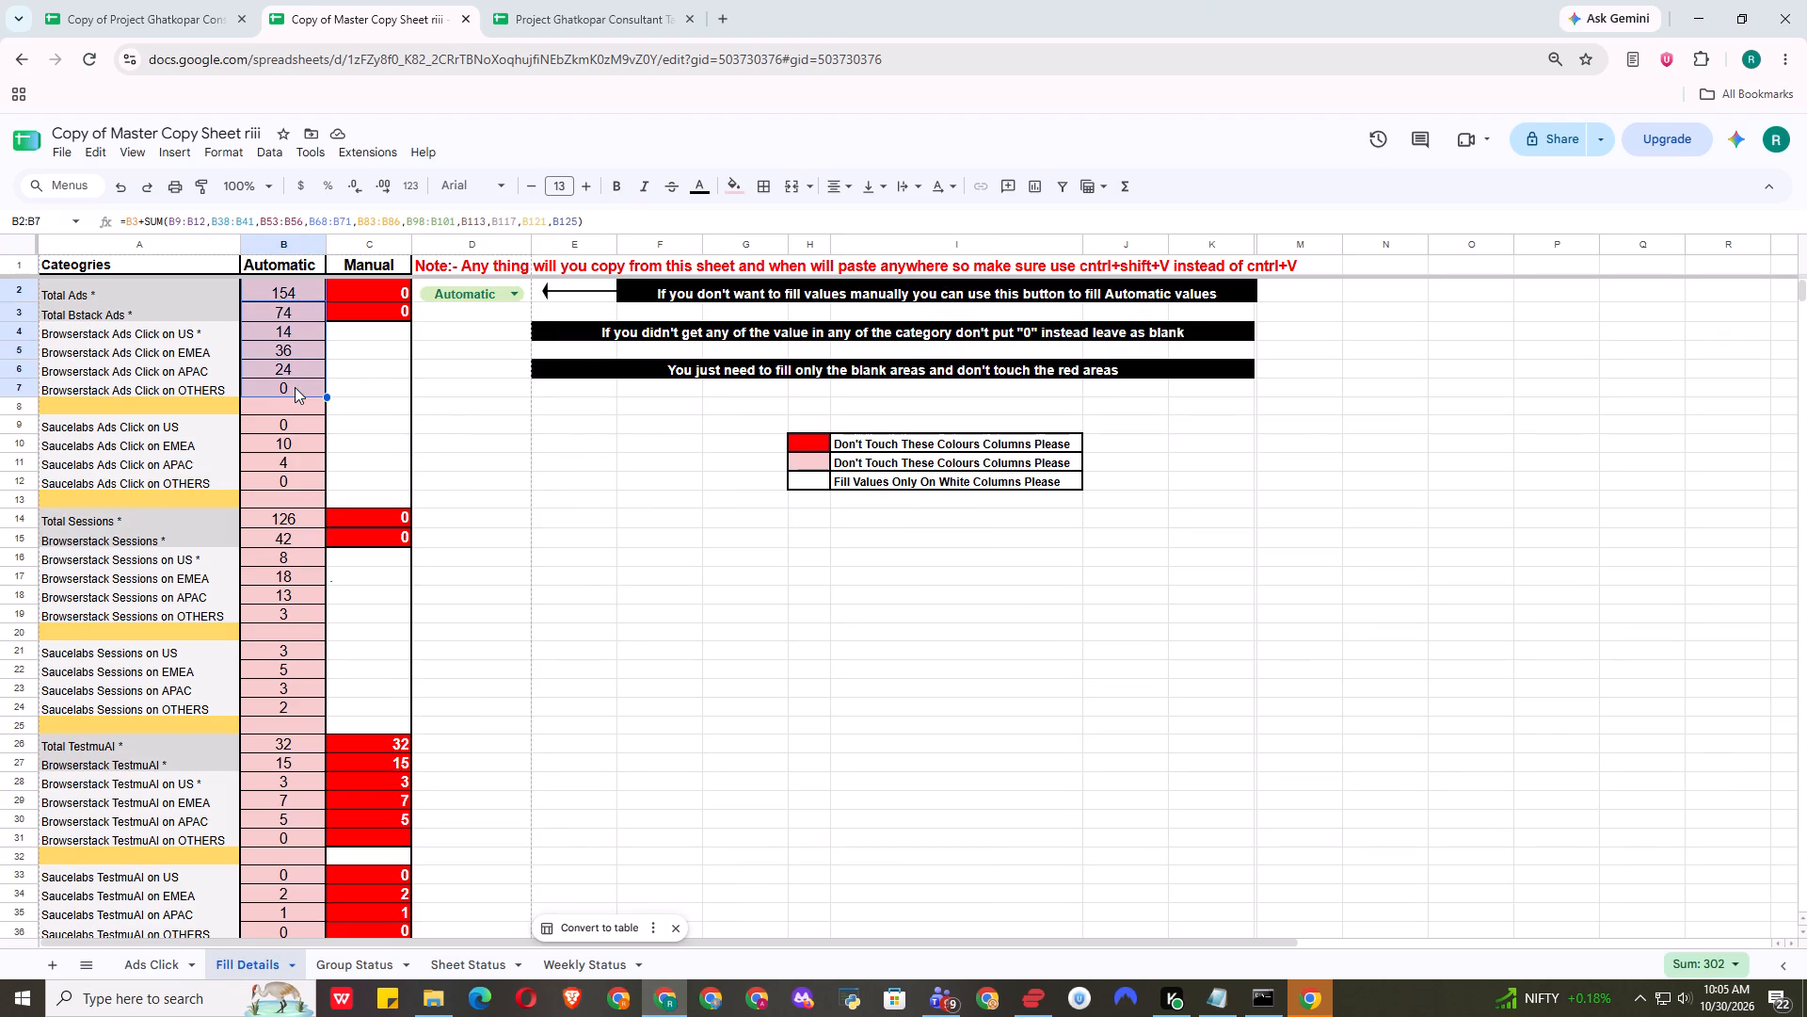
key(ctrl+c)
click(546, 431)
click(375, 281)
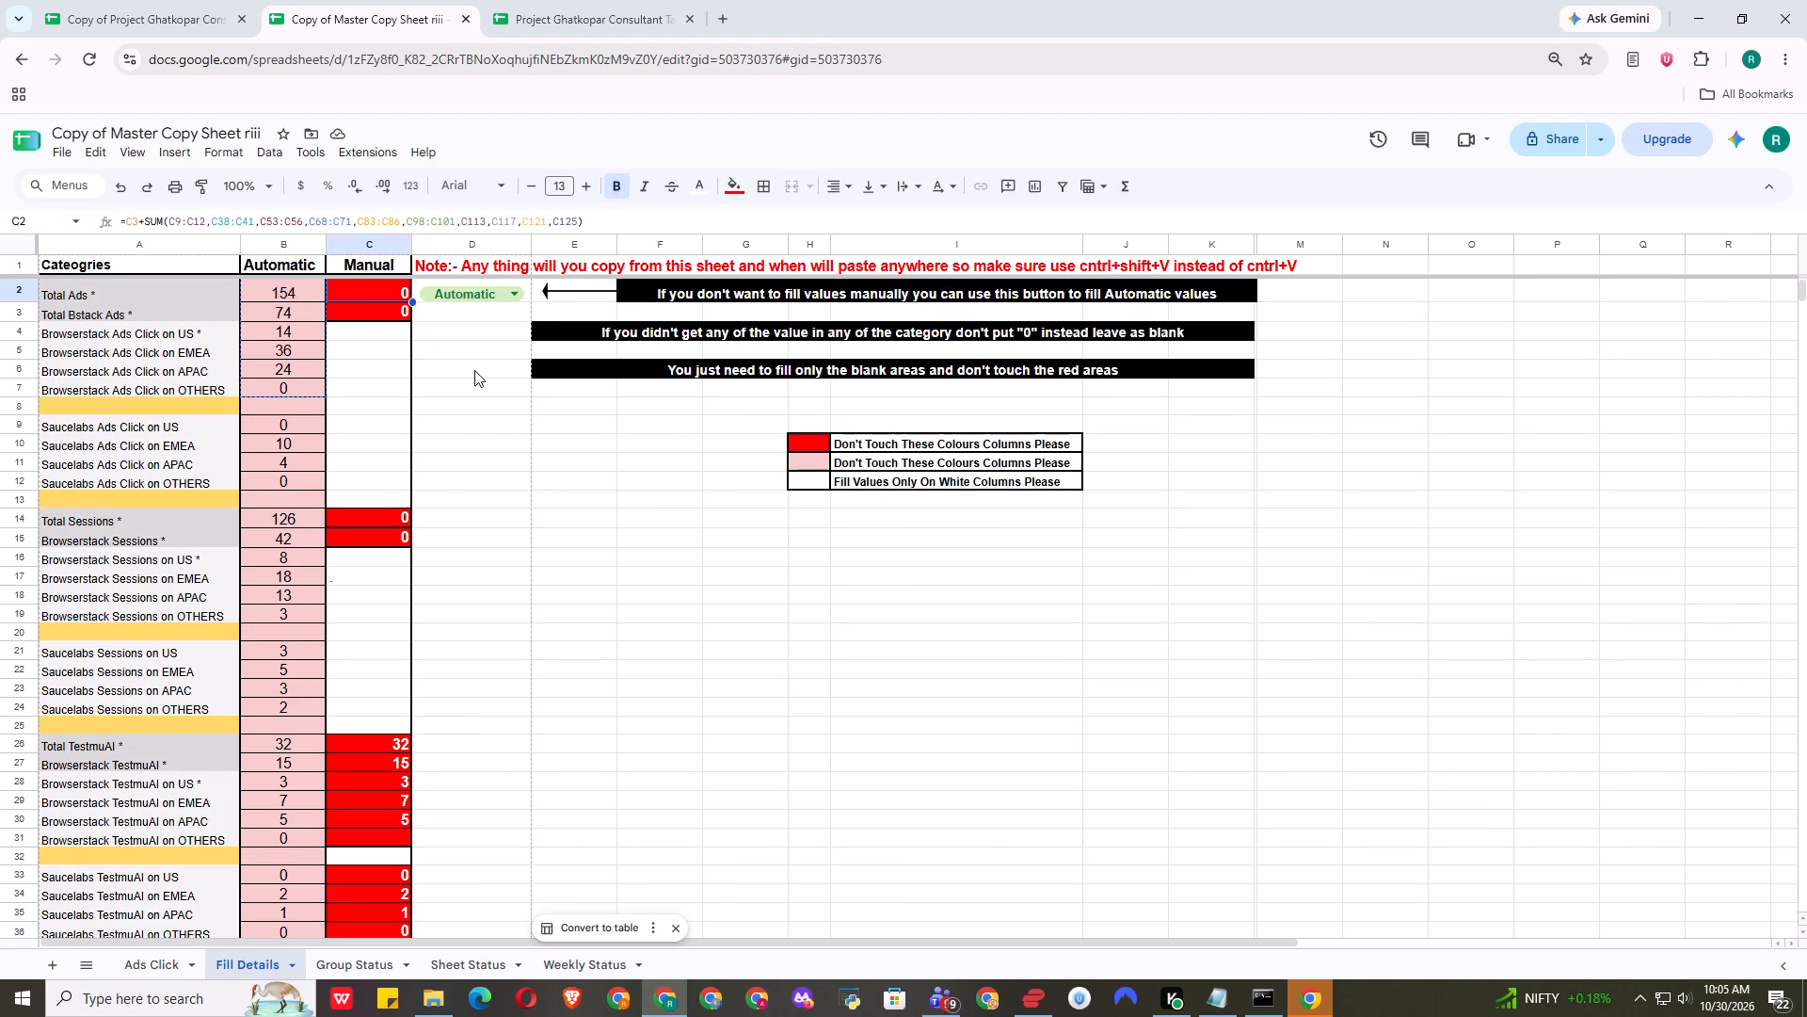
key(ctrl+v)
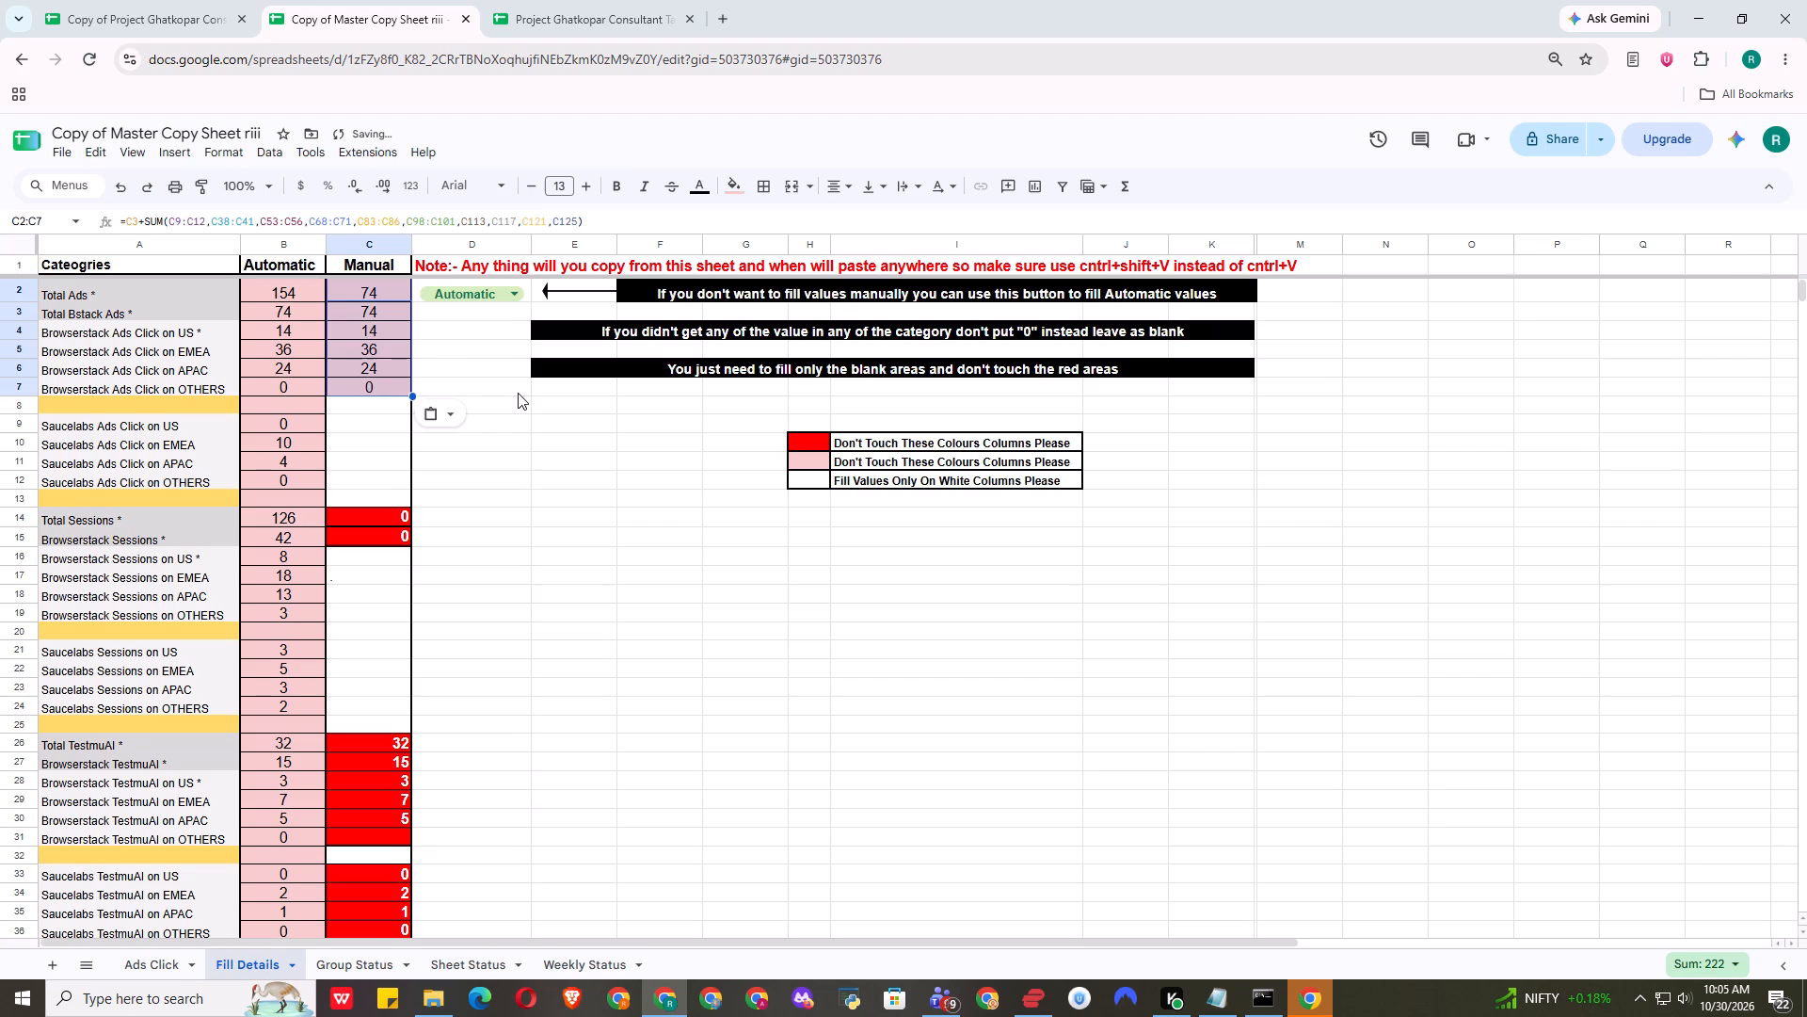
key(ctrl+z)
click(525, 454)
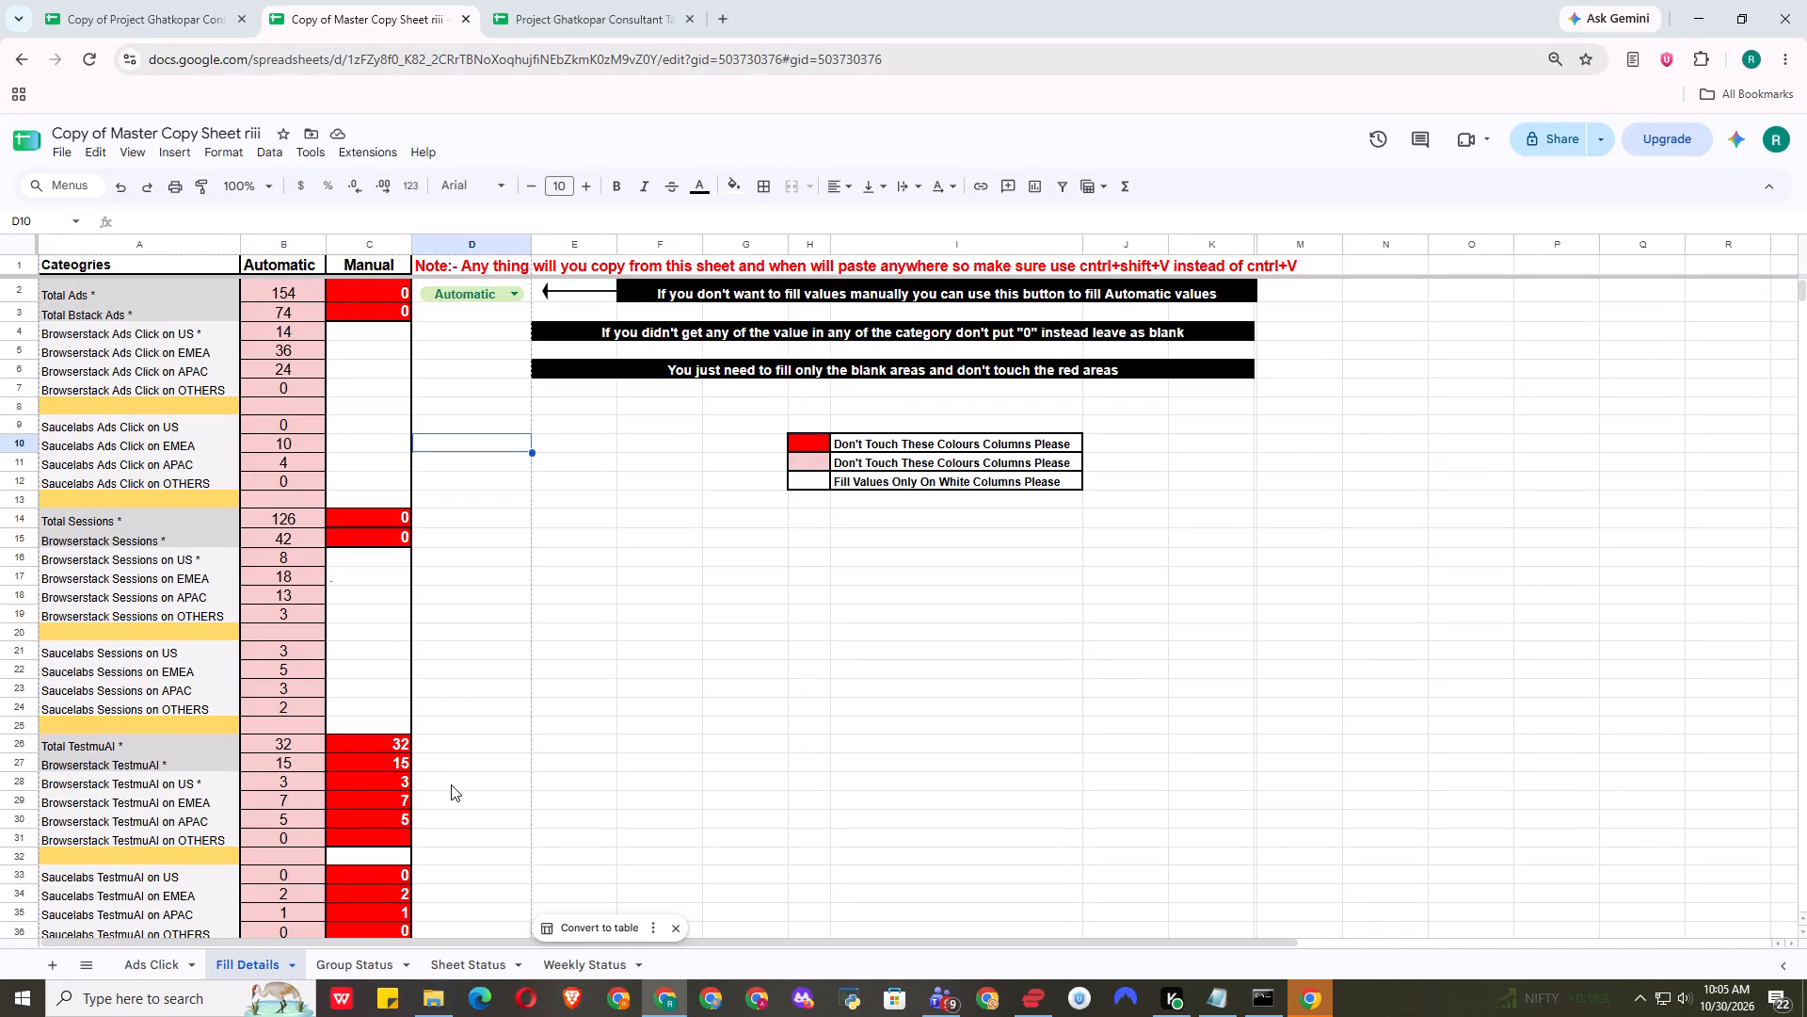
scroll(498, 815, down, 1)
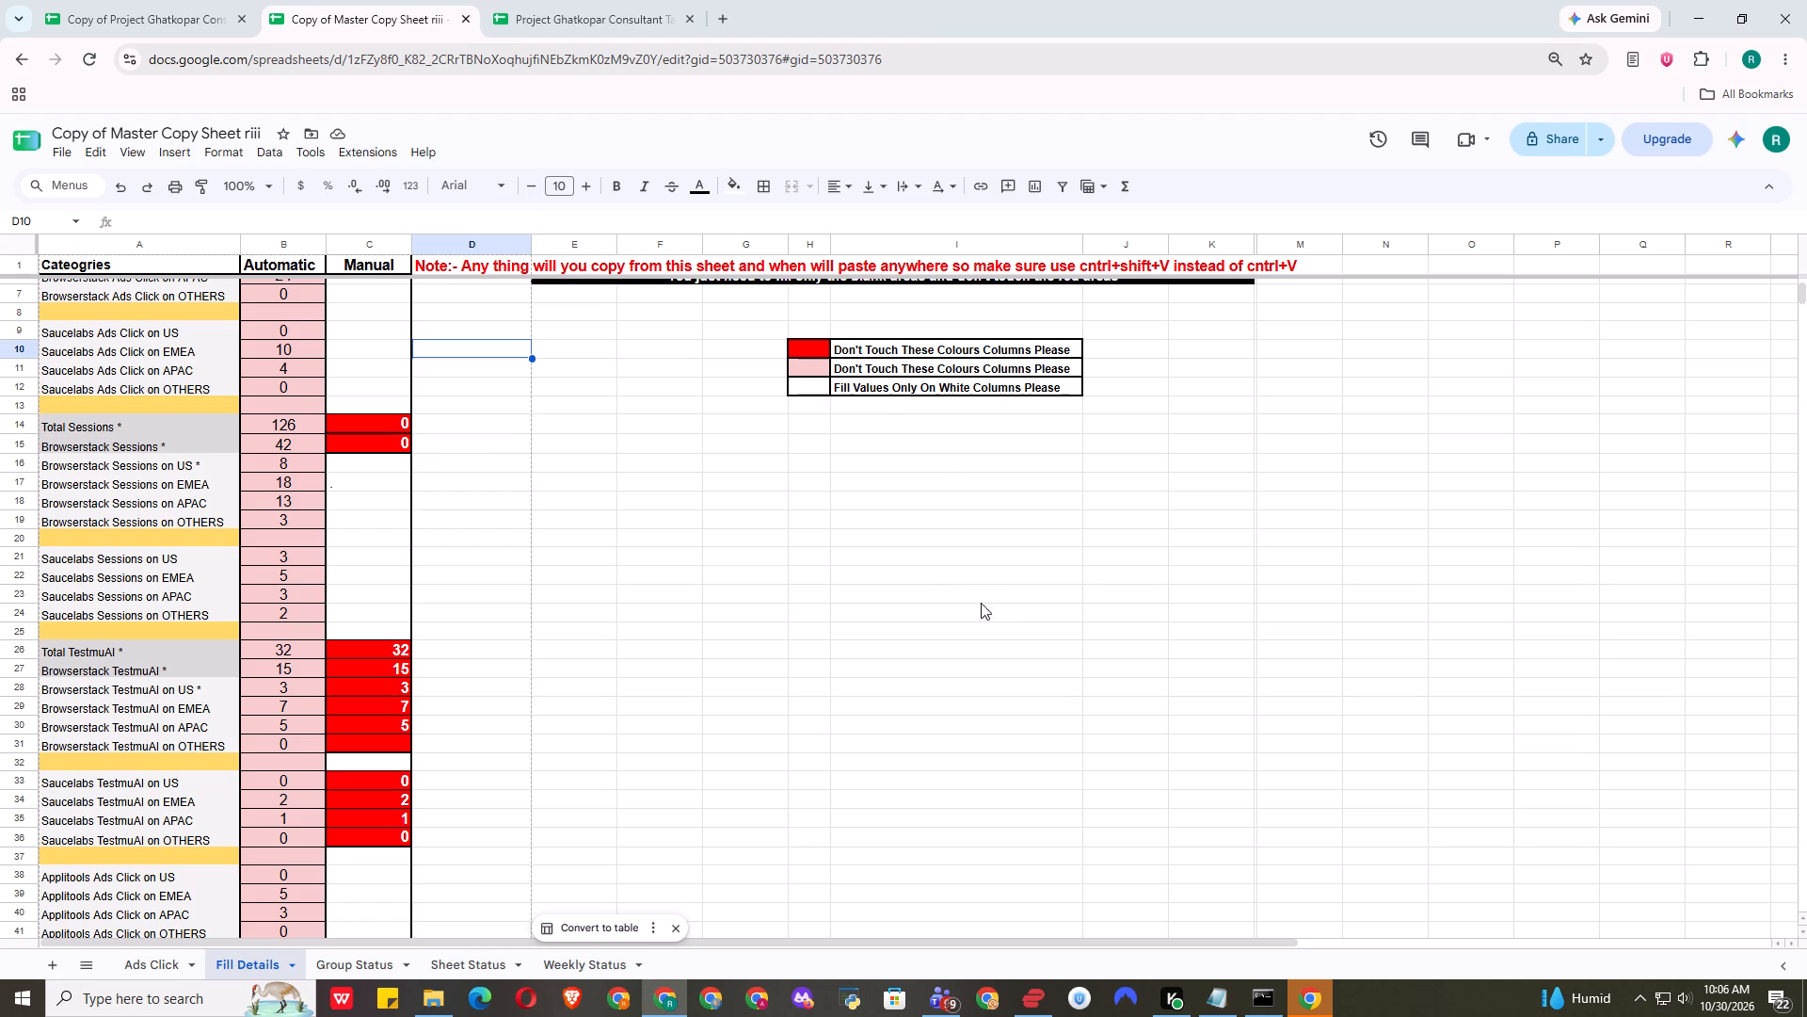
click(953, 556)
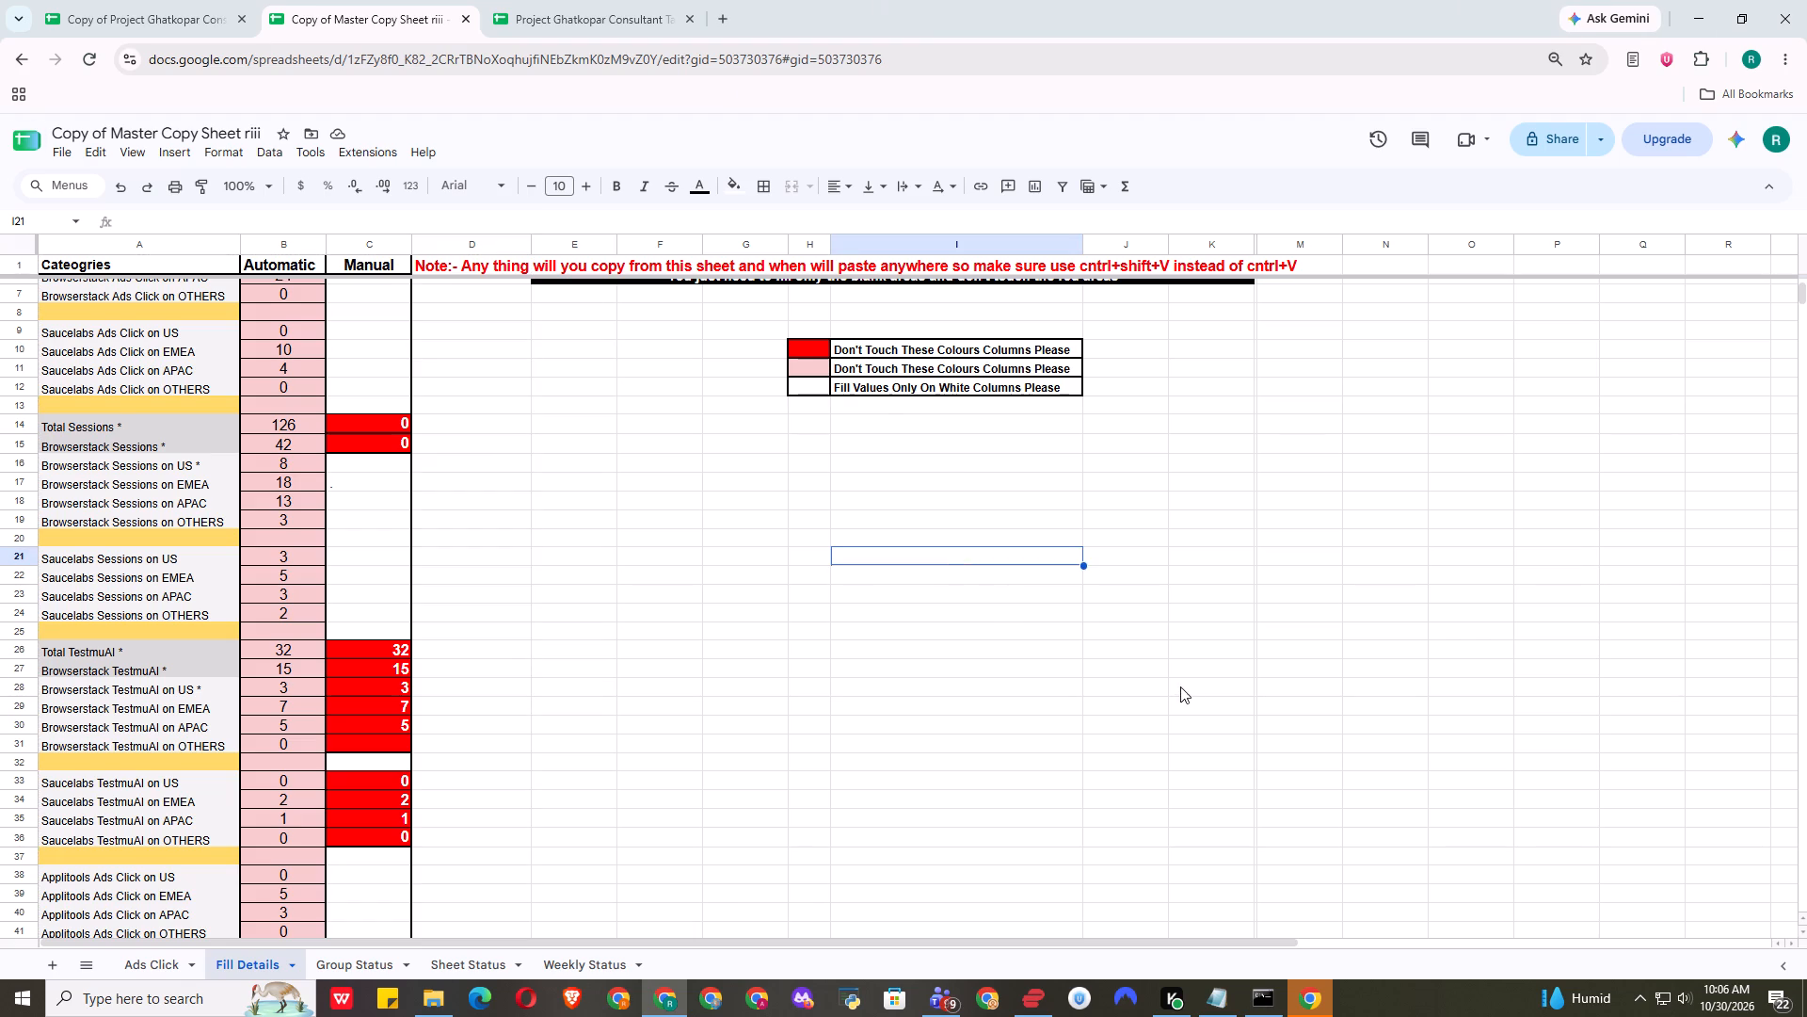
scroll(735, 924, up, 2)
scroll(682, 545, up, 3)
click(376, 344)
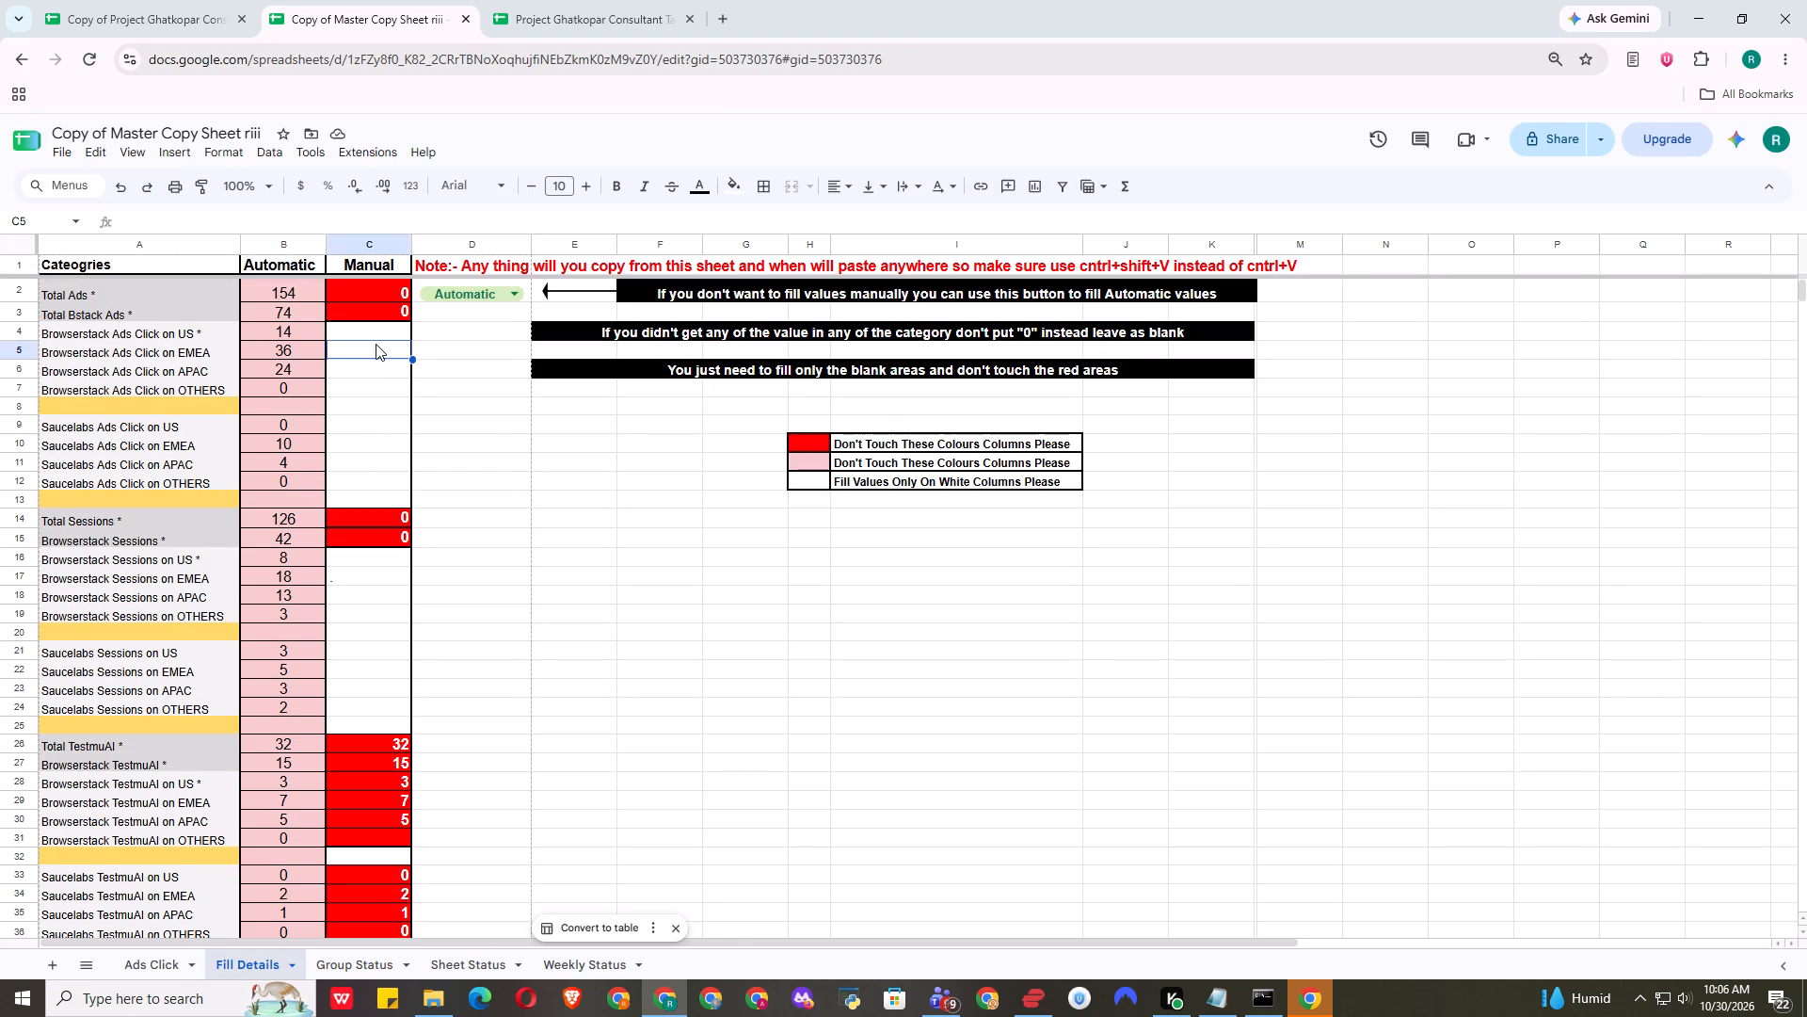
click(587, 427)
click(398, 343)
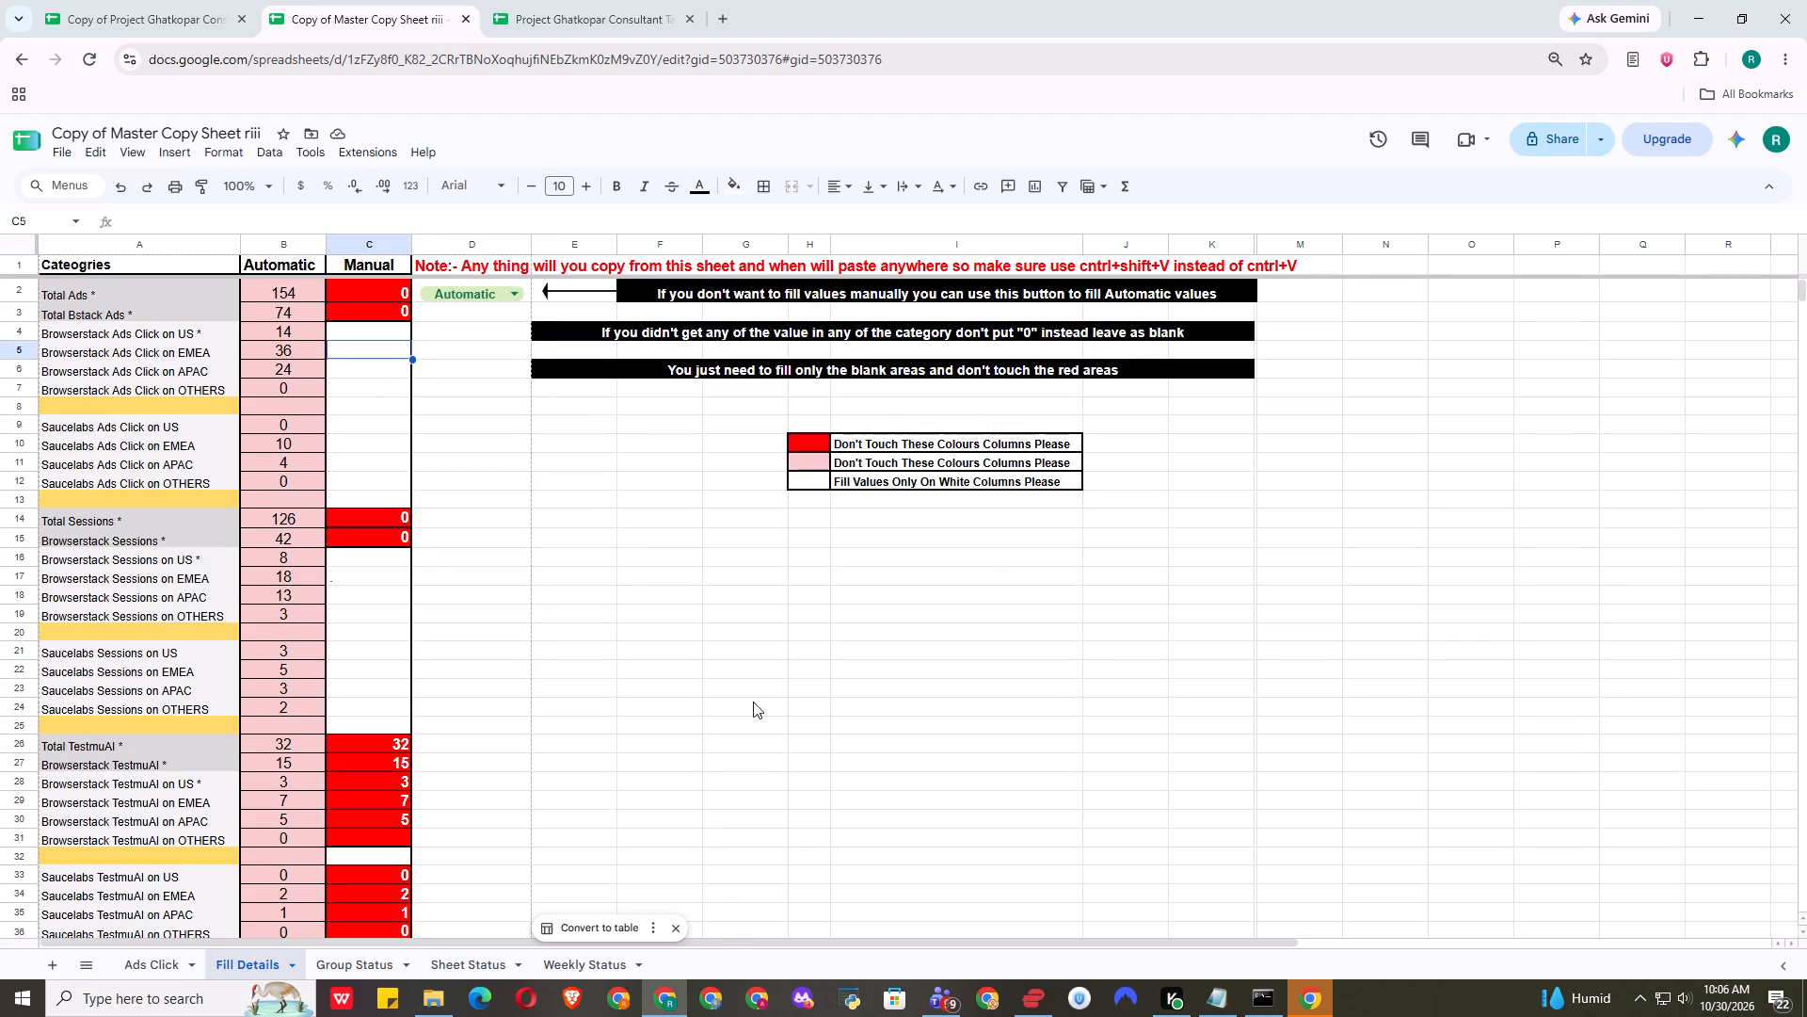
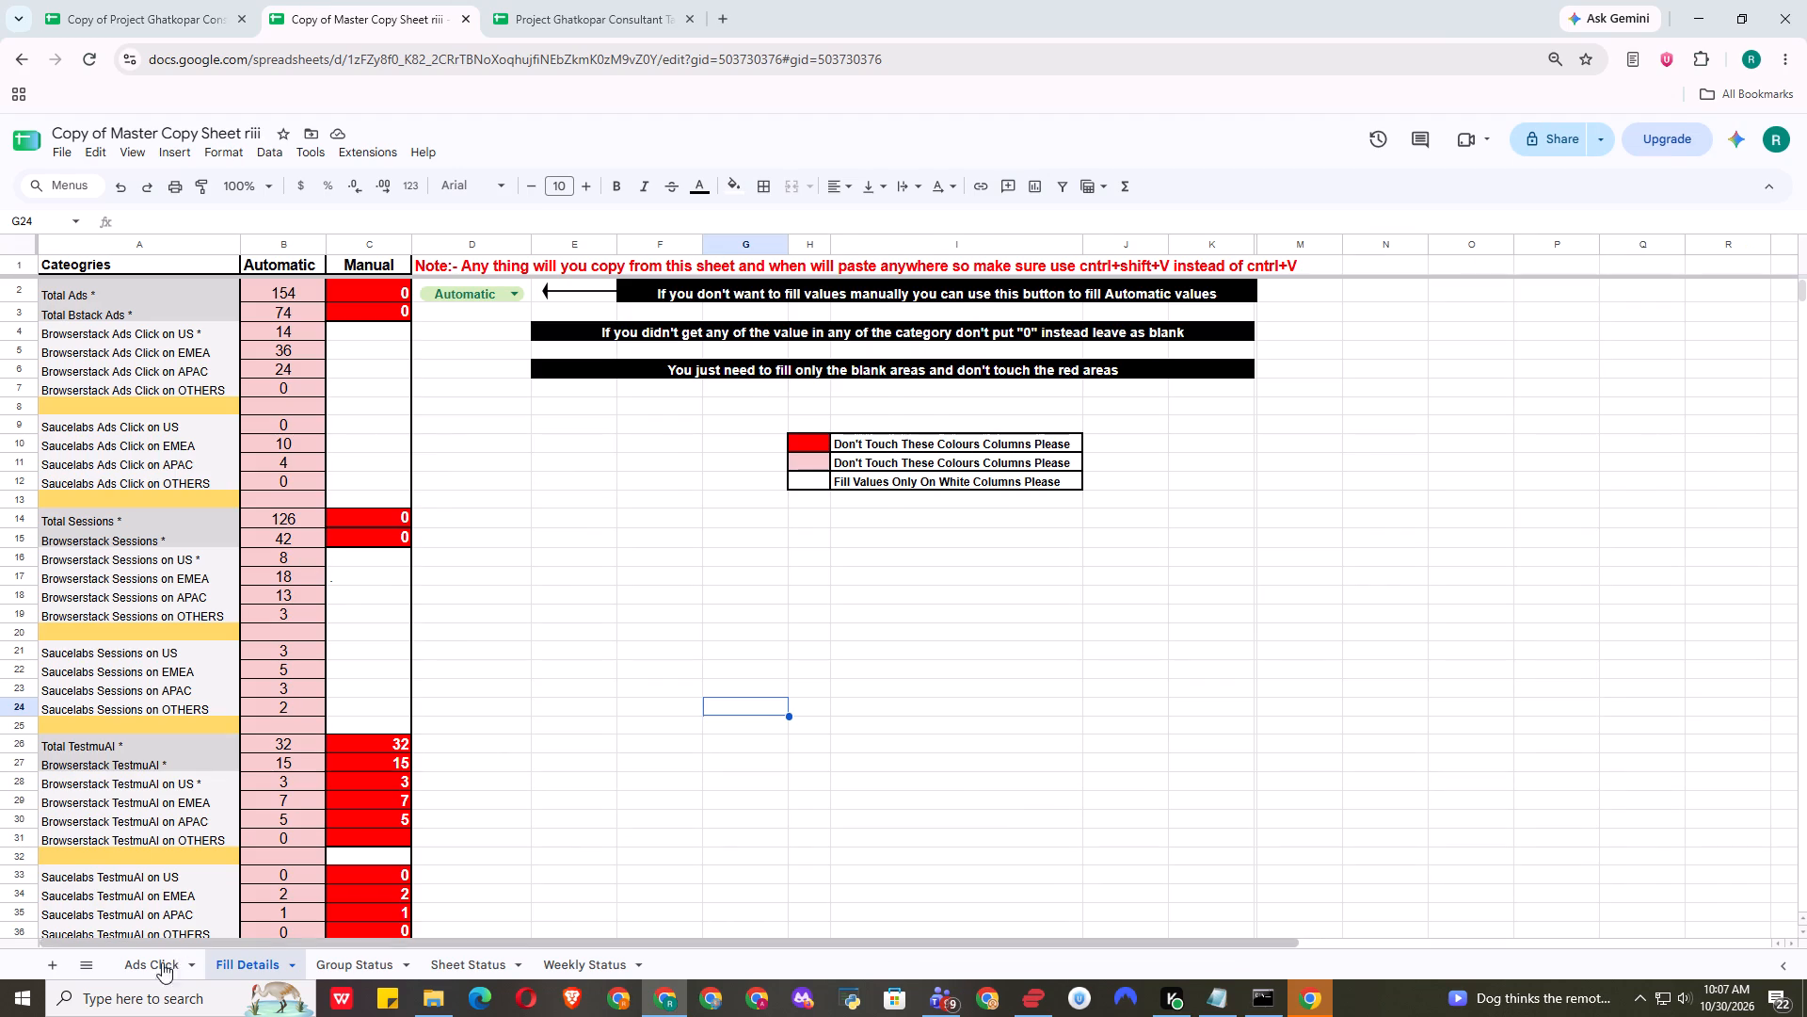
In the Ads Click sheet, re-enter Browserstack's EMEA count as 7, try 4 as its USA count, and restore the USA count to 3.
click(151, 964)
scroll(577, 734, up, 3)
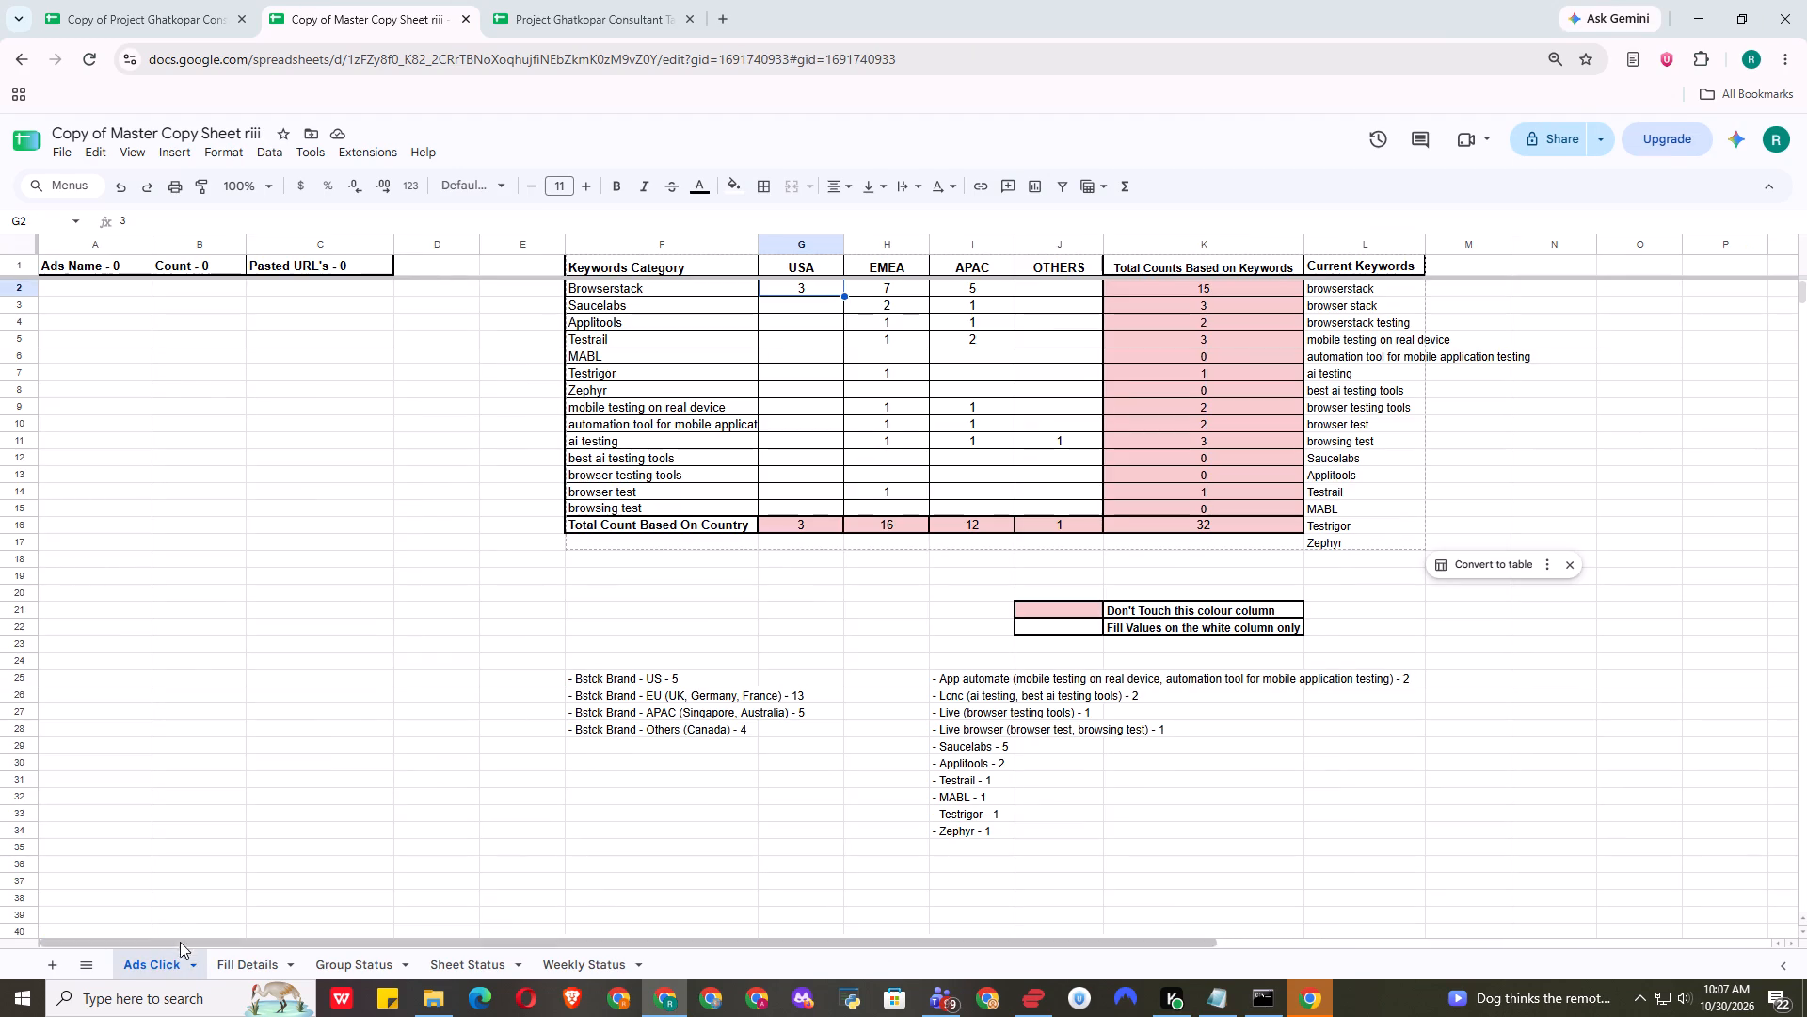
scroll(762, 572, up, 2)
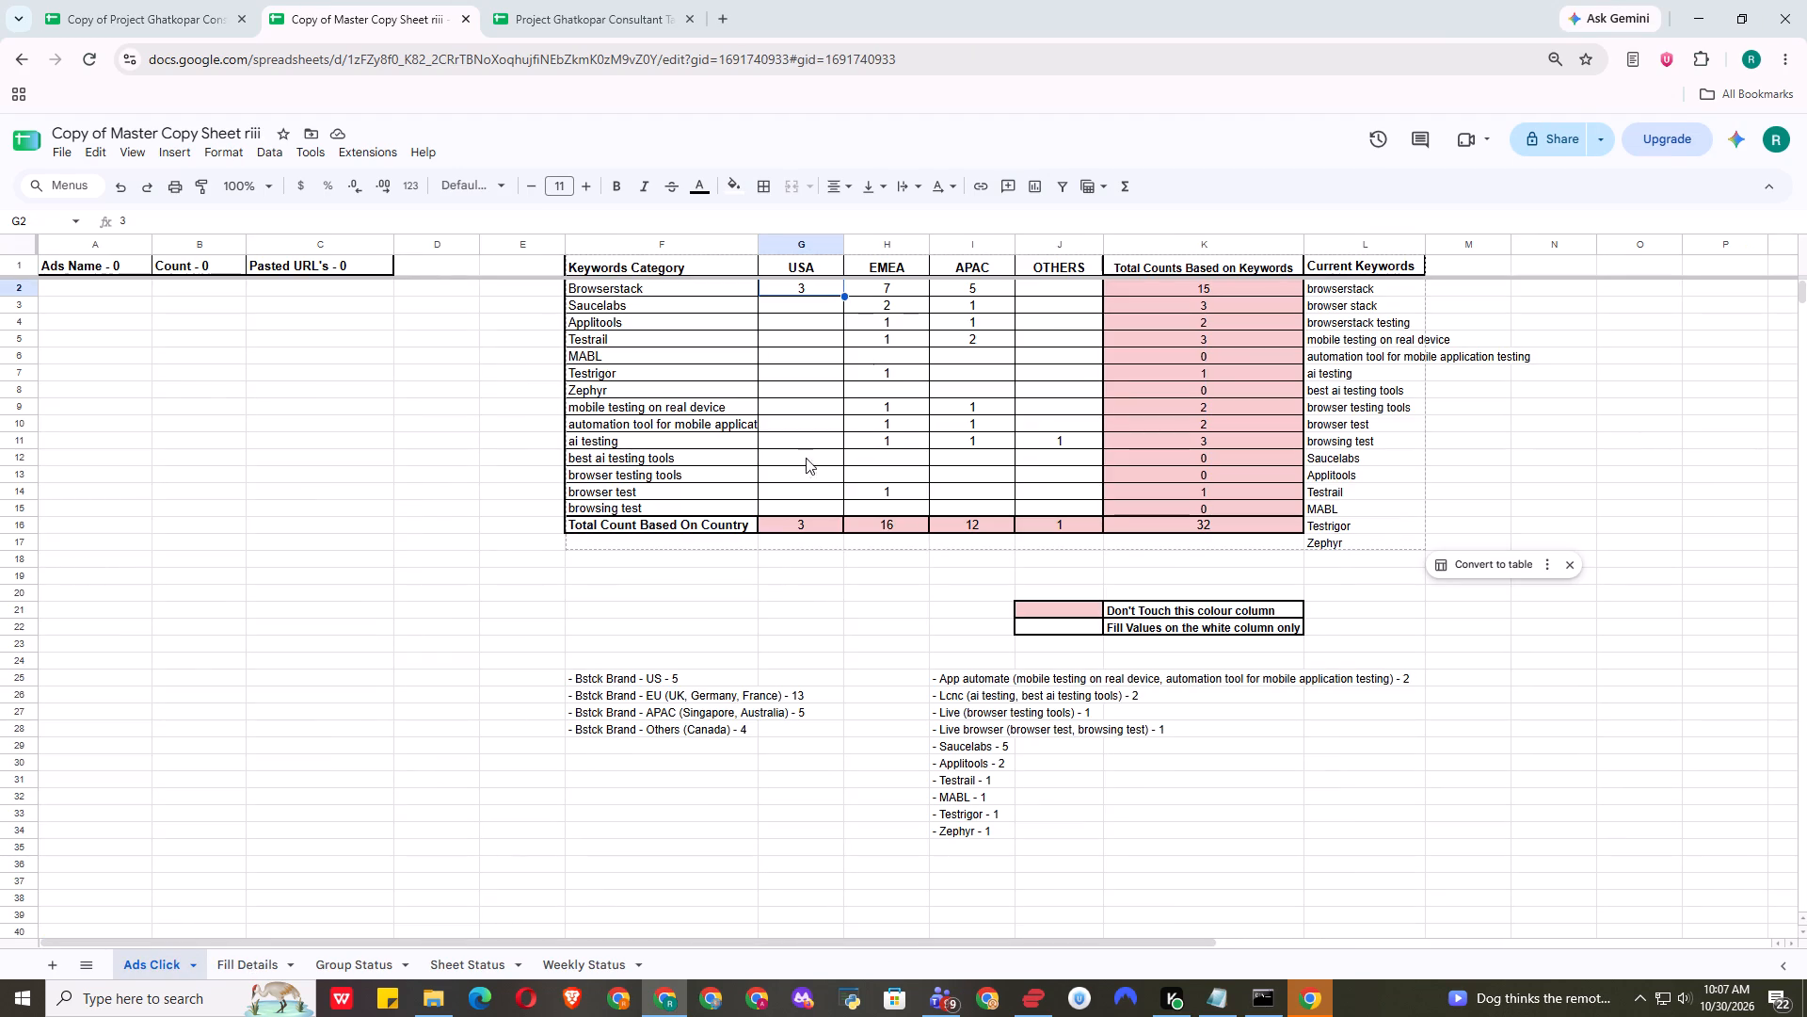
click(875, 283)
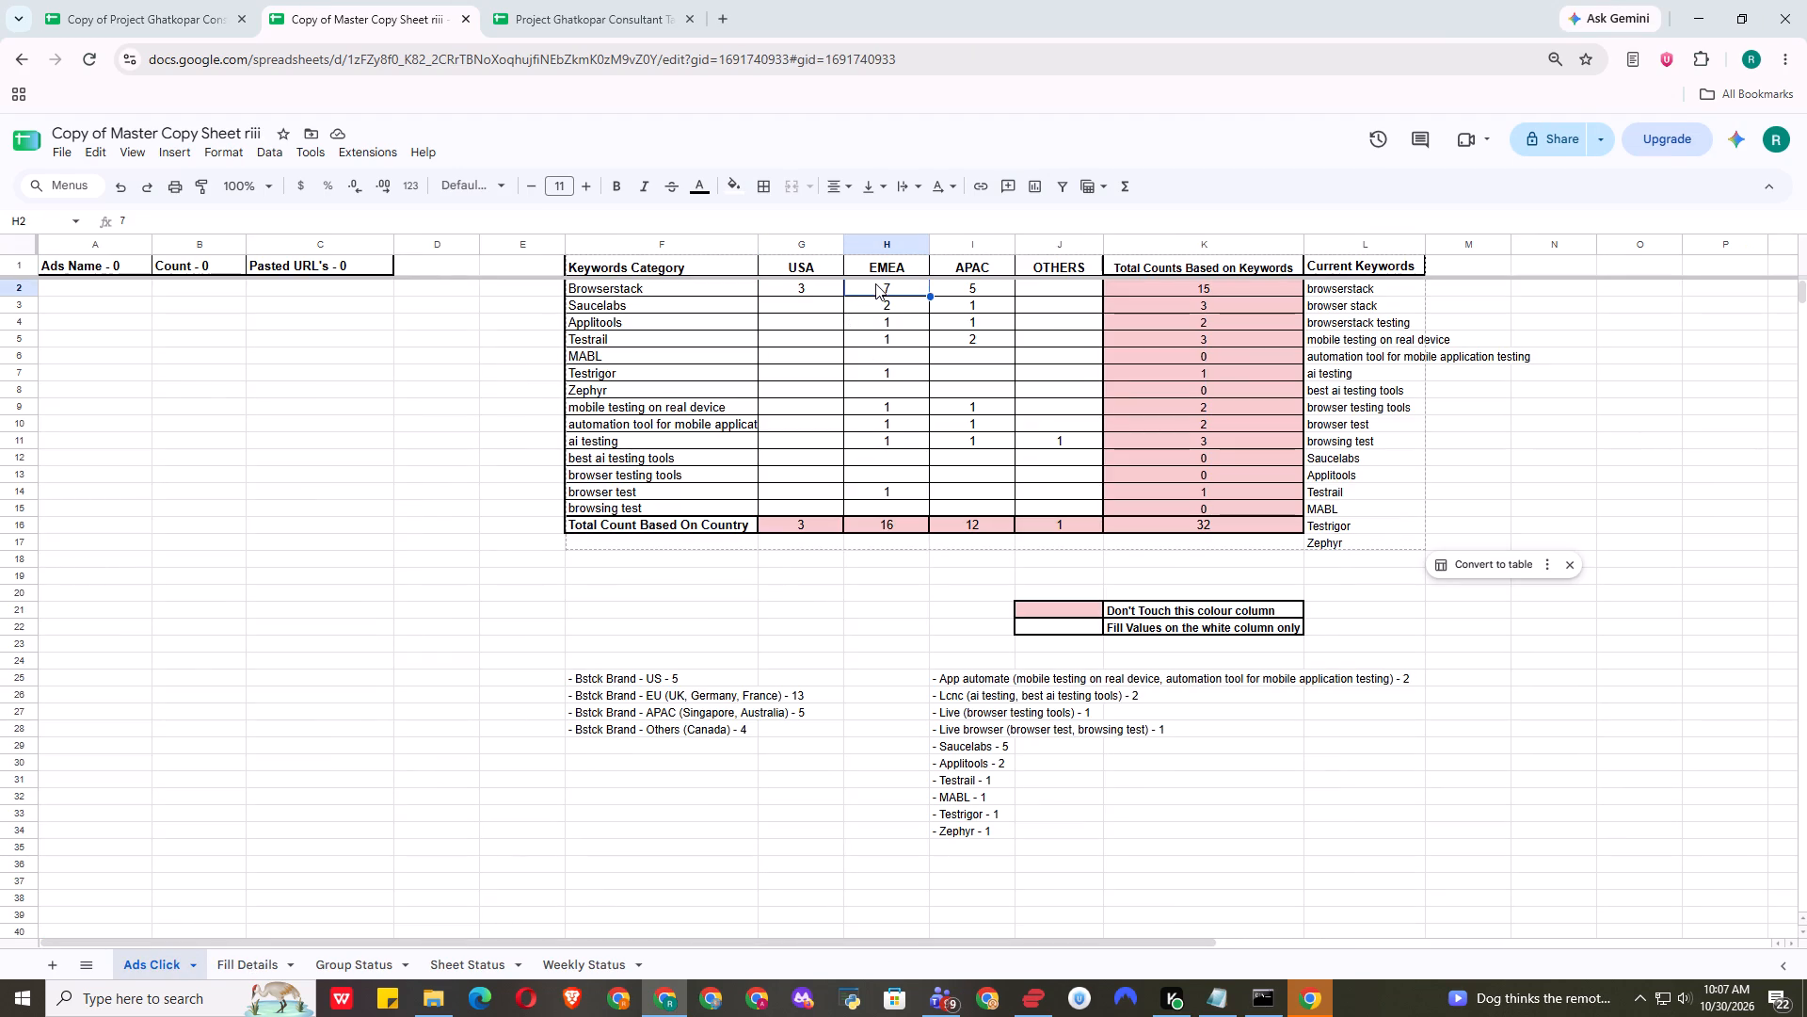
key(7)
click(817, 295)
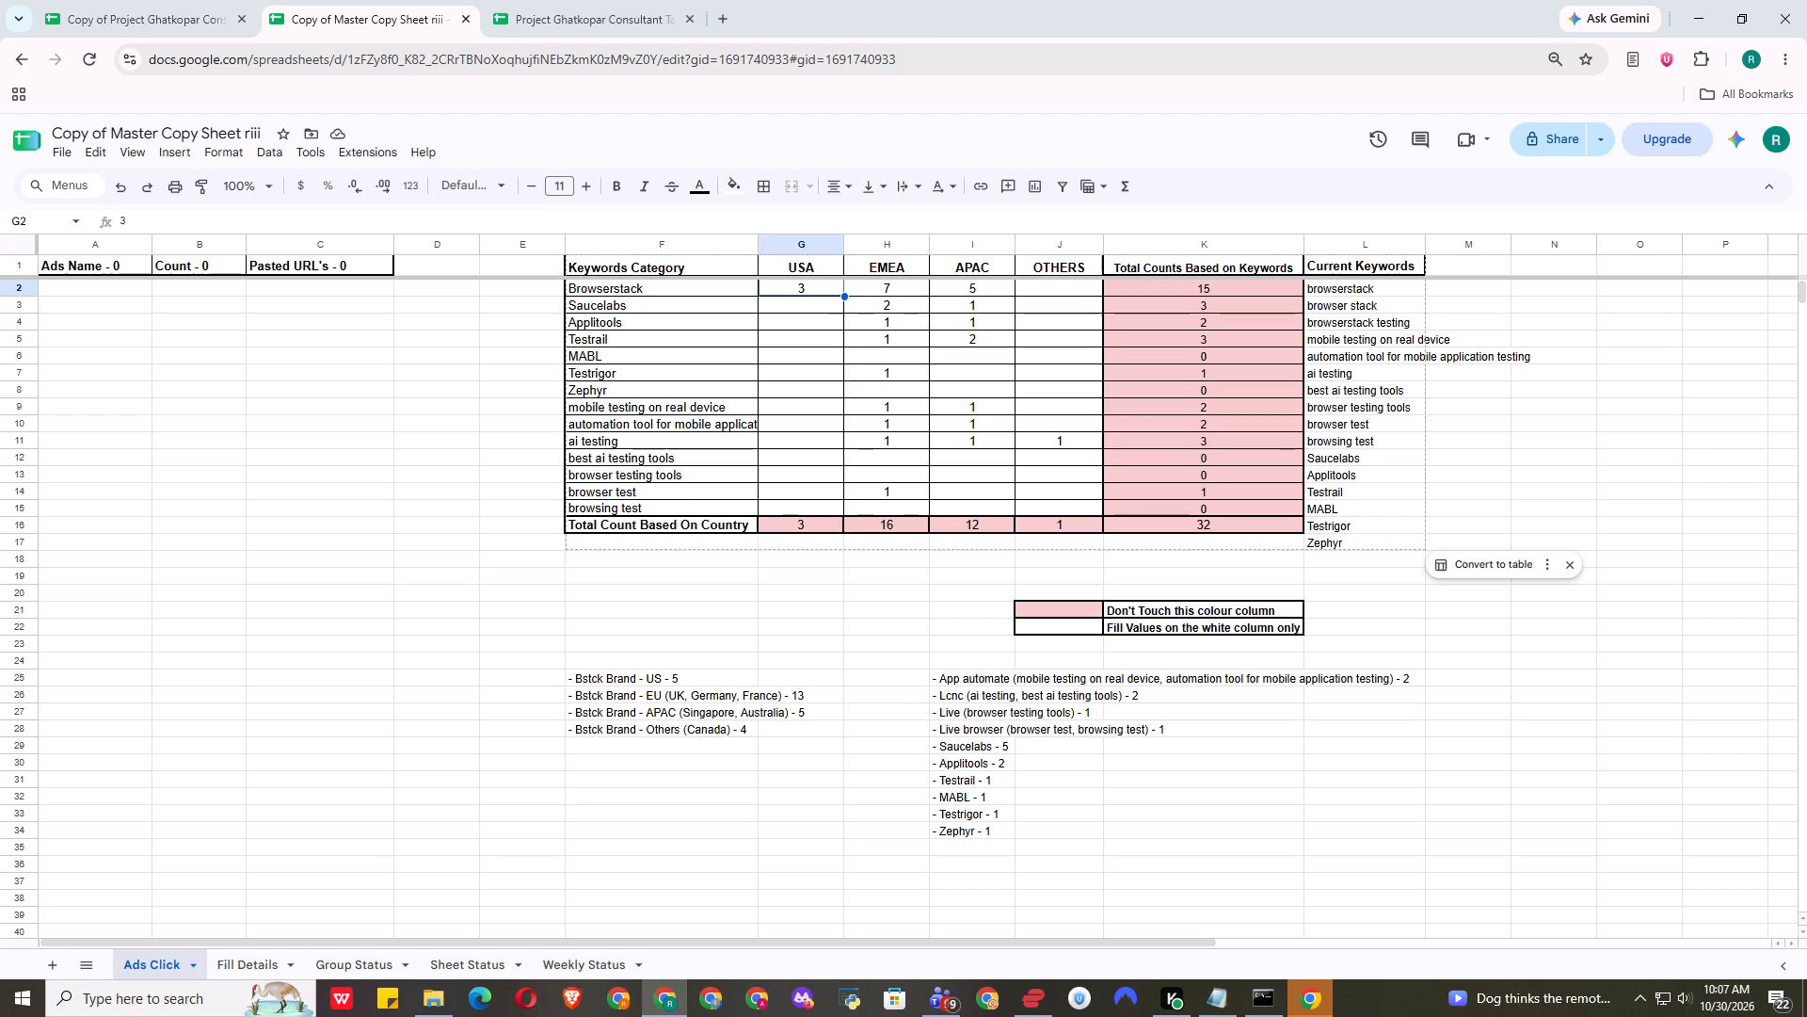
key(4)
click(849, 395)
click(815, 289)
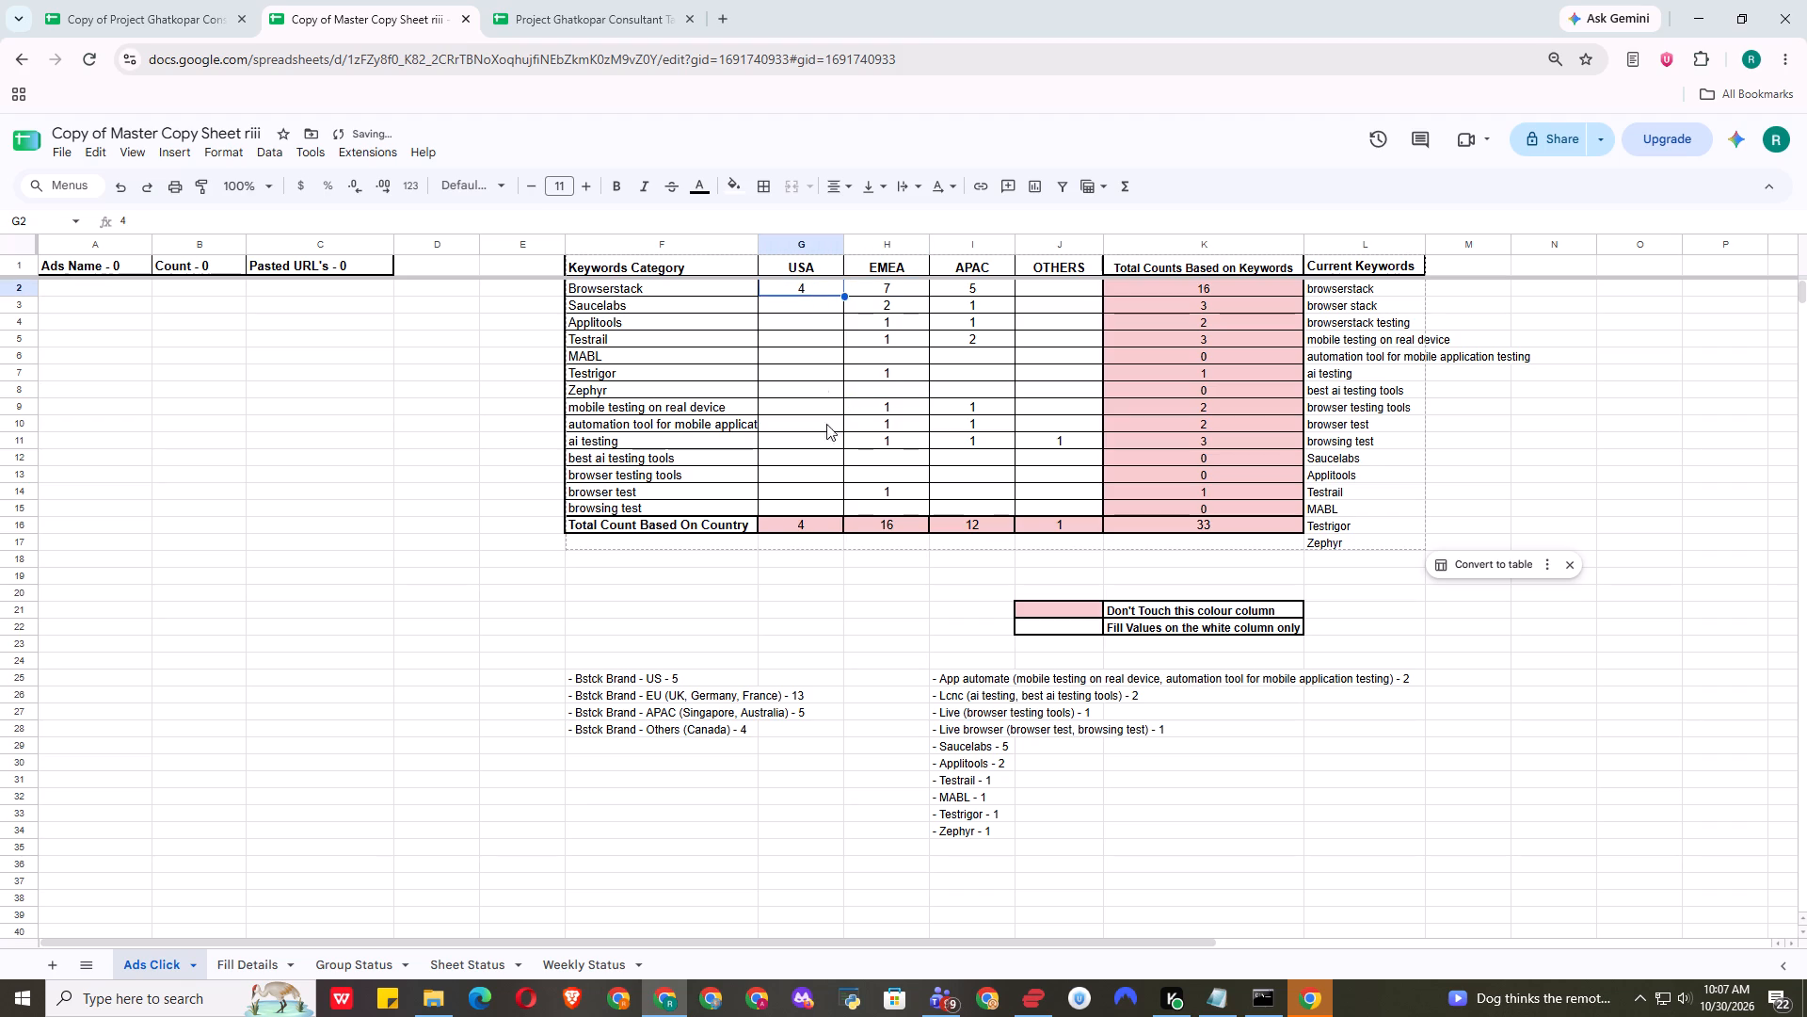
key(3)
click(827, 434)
Return to the Fill Details sheet to check the automatic and manual category values.
click(250, 957)
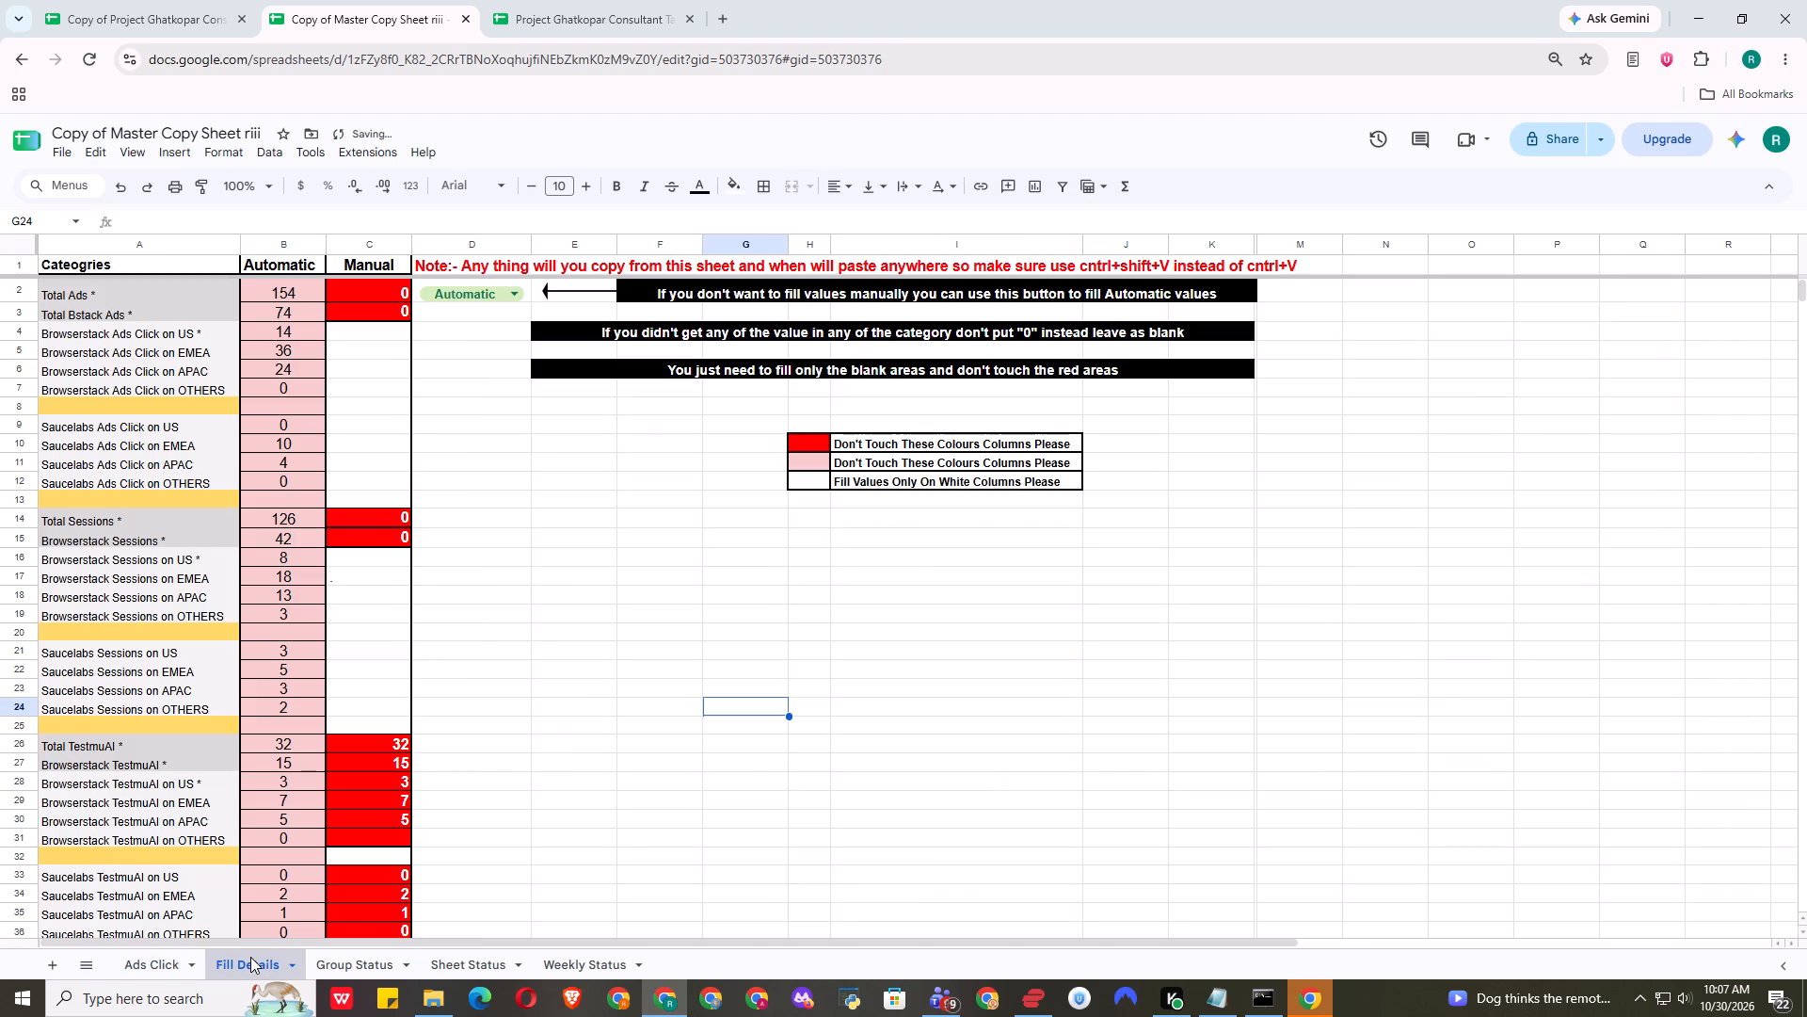
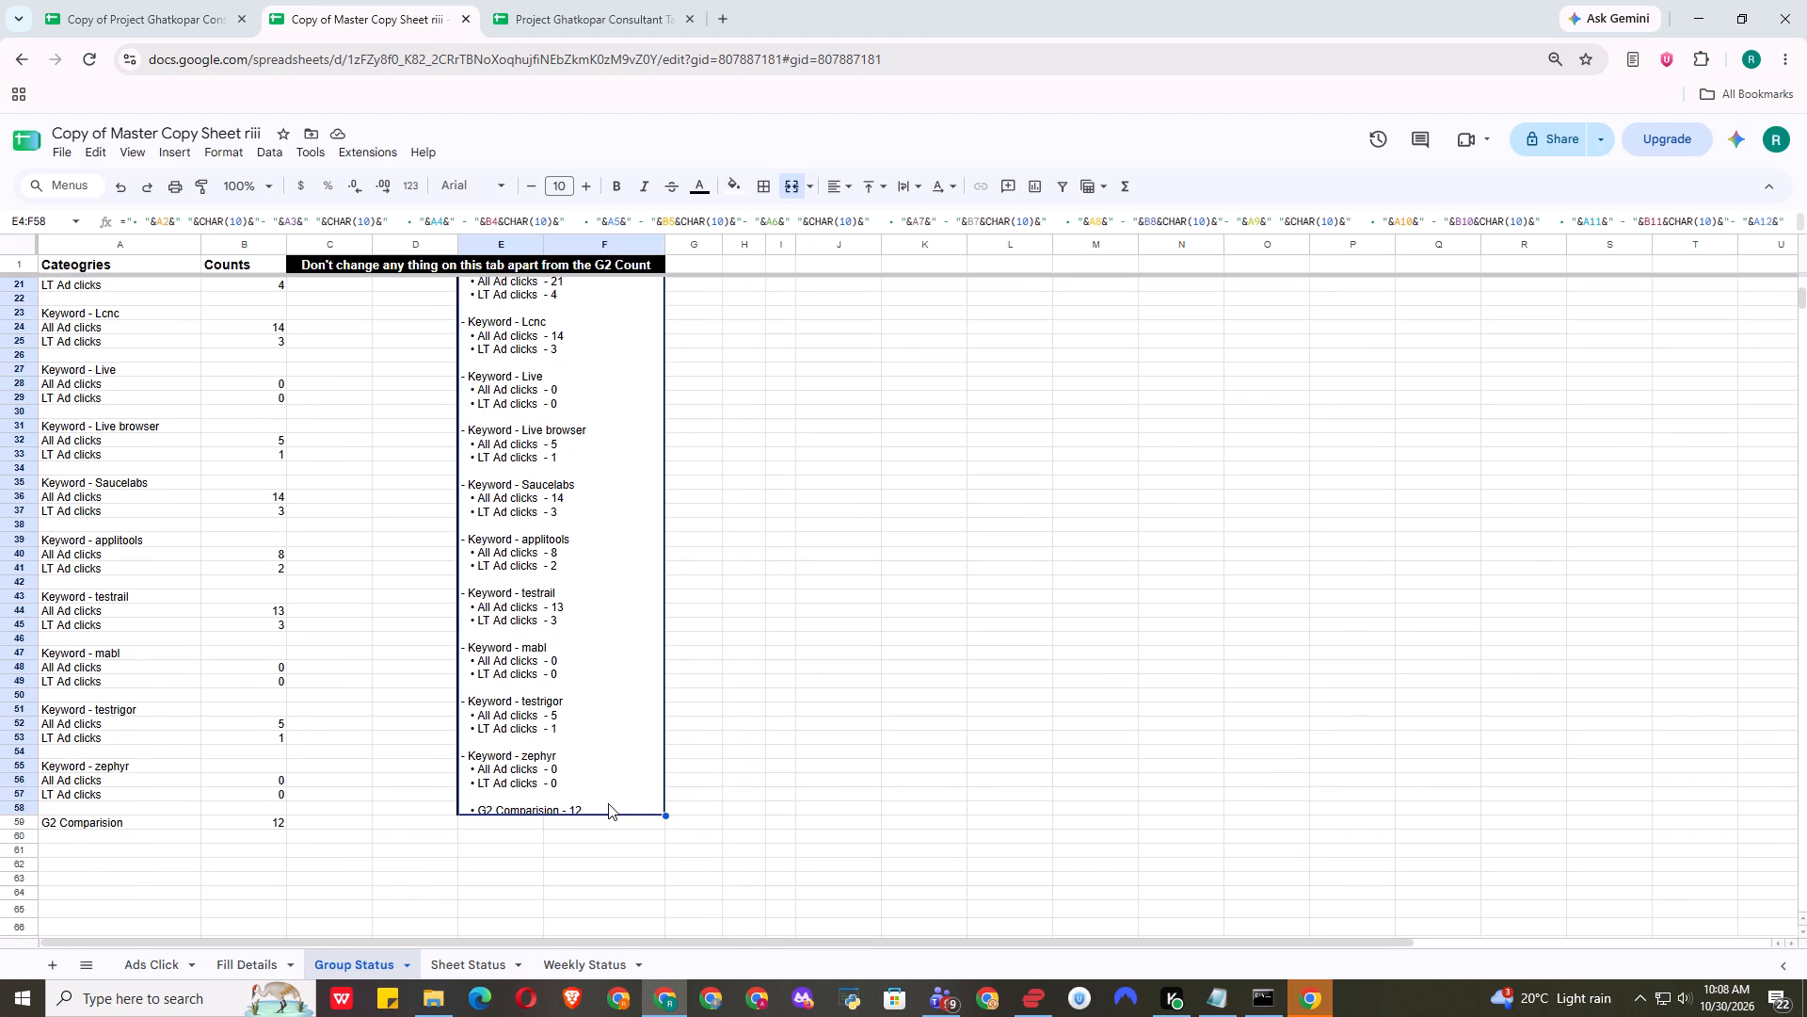
Review the Group Status summary and return to the Fill Details sheet to examine the automatic and manual values of all categories.
scroll(608, 804, up, 9)
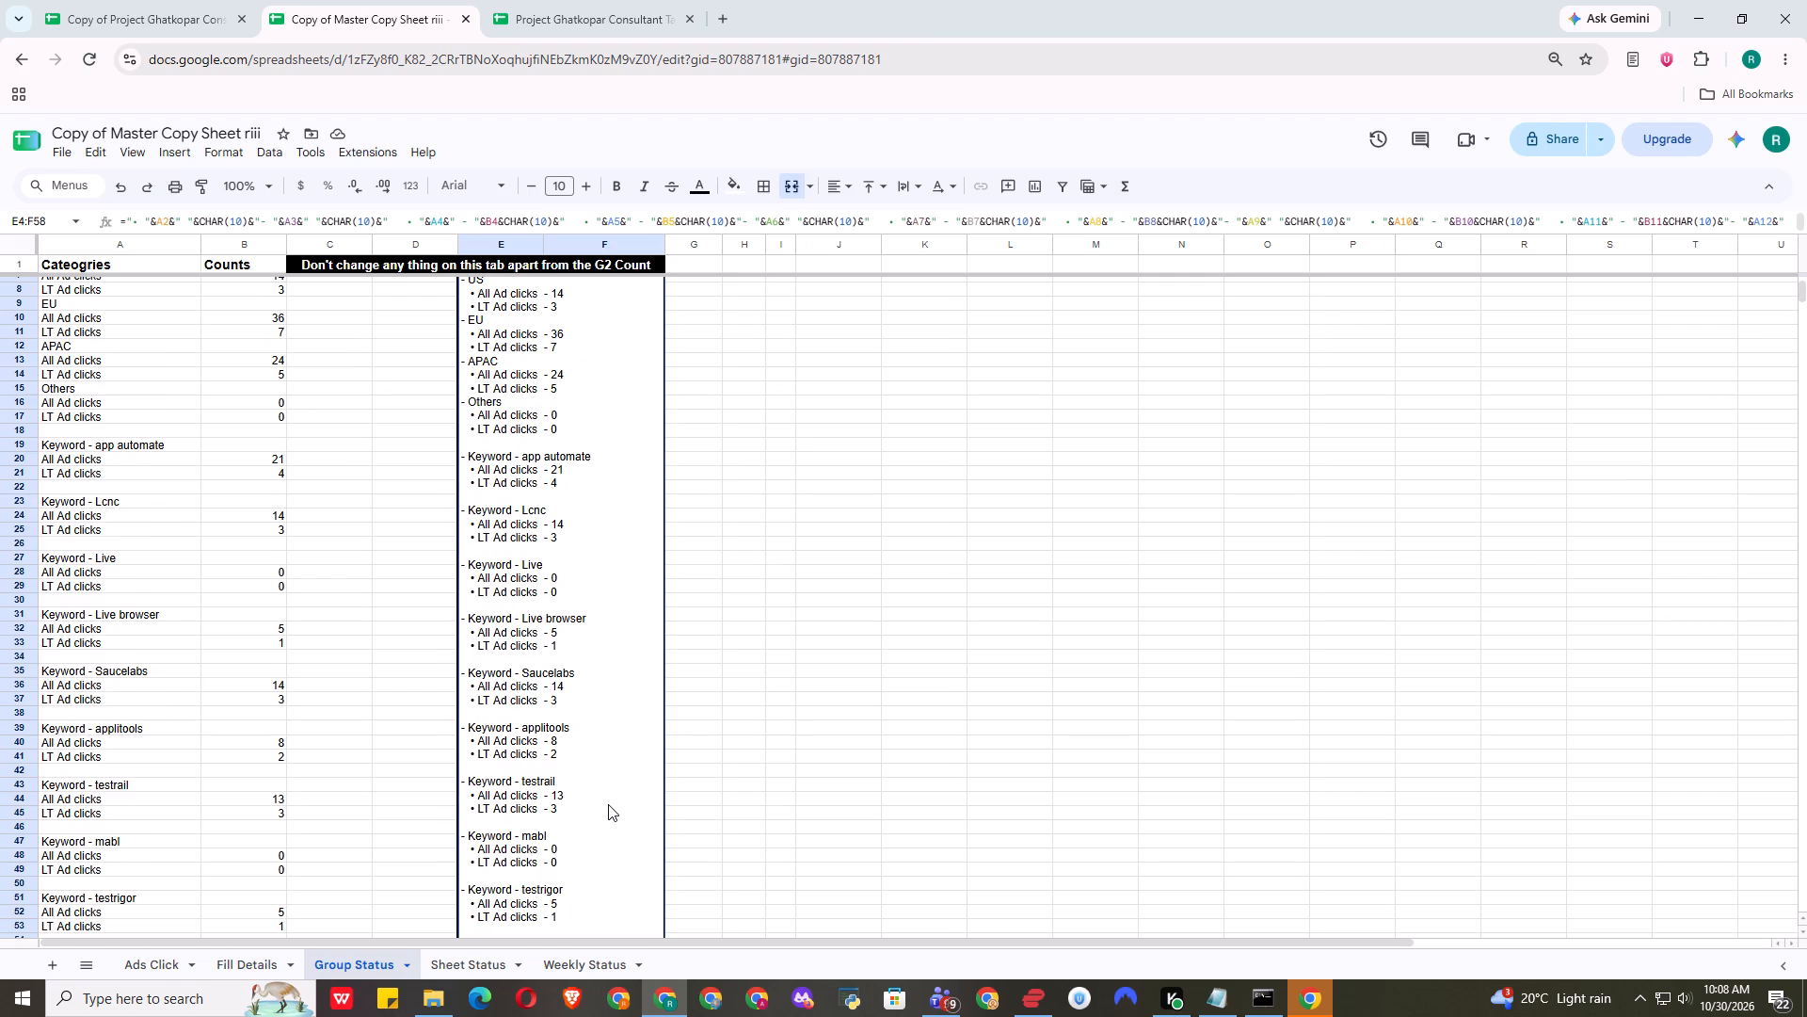
click(244, 968)
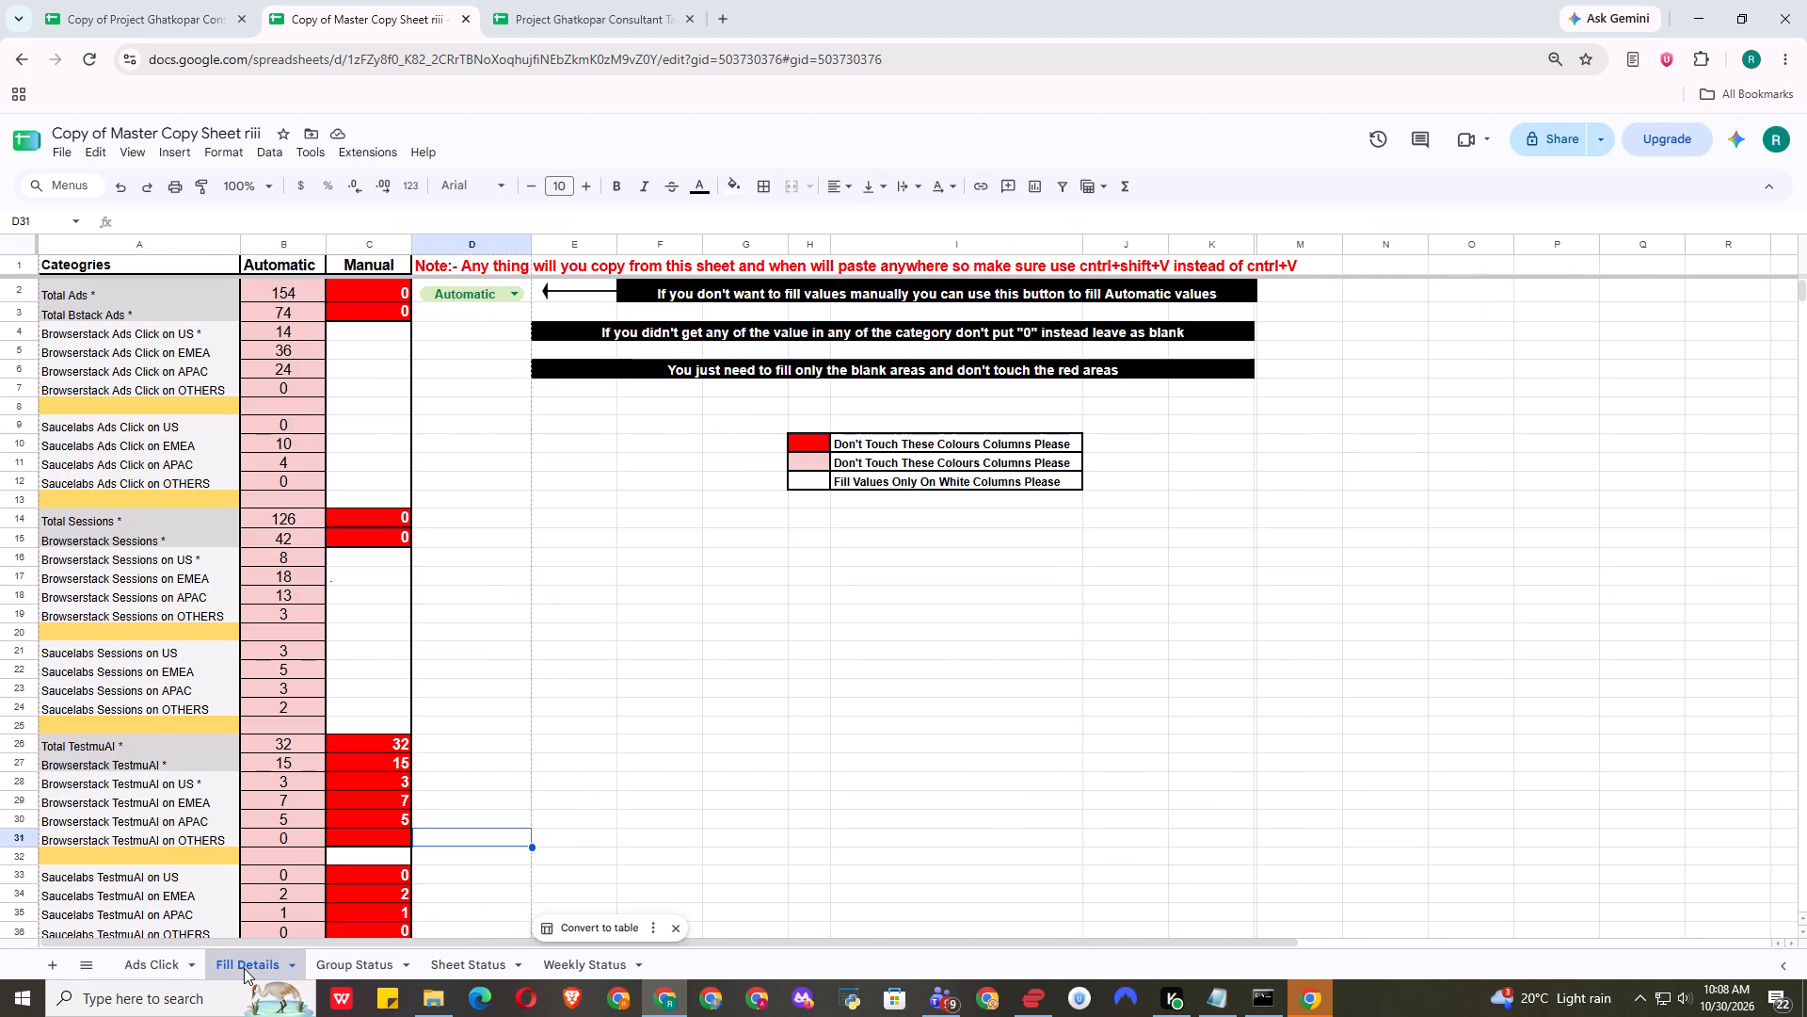
scroll(710, 699, up, 2)
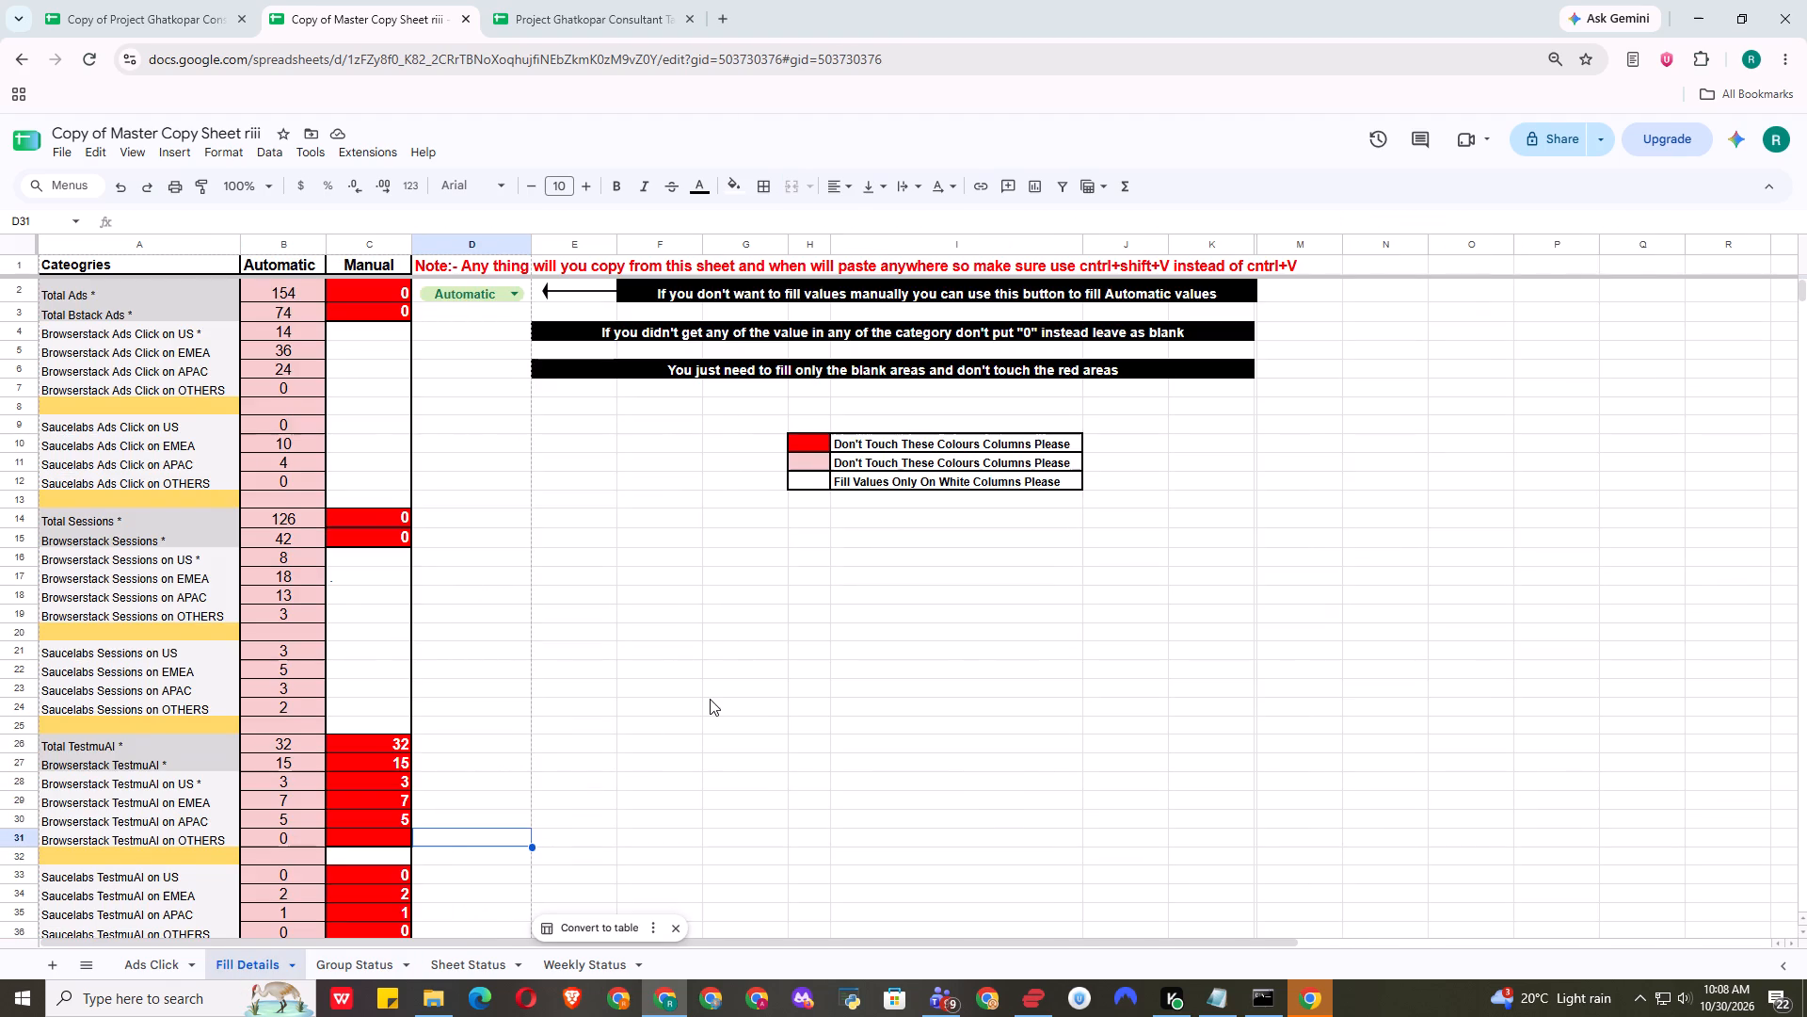
scroll(710, 699, down, 20)
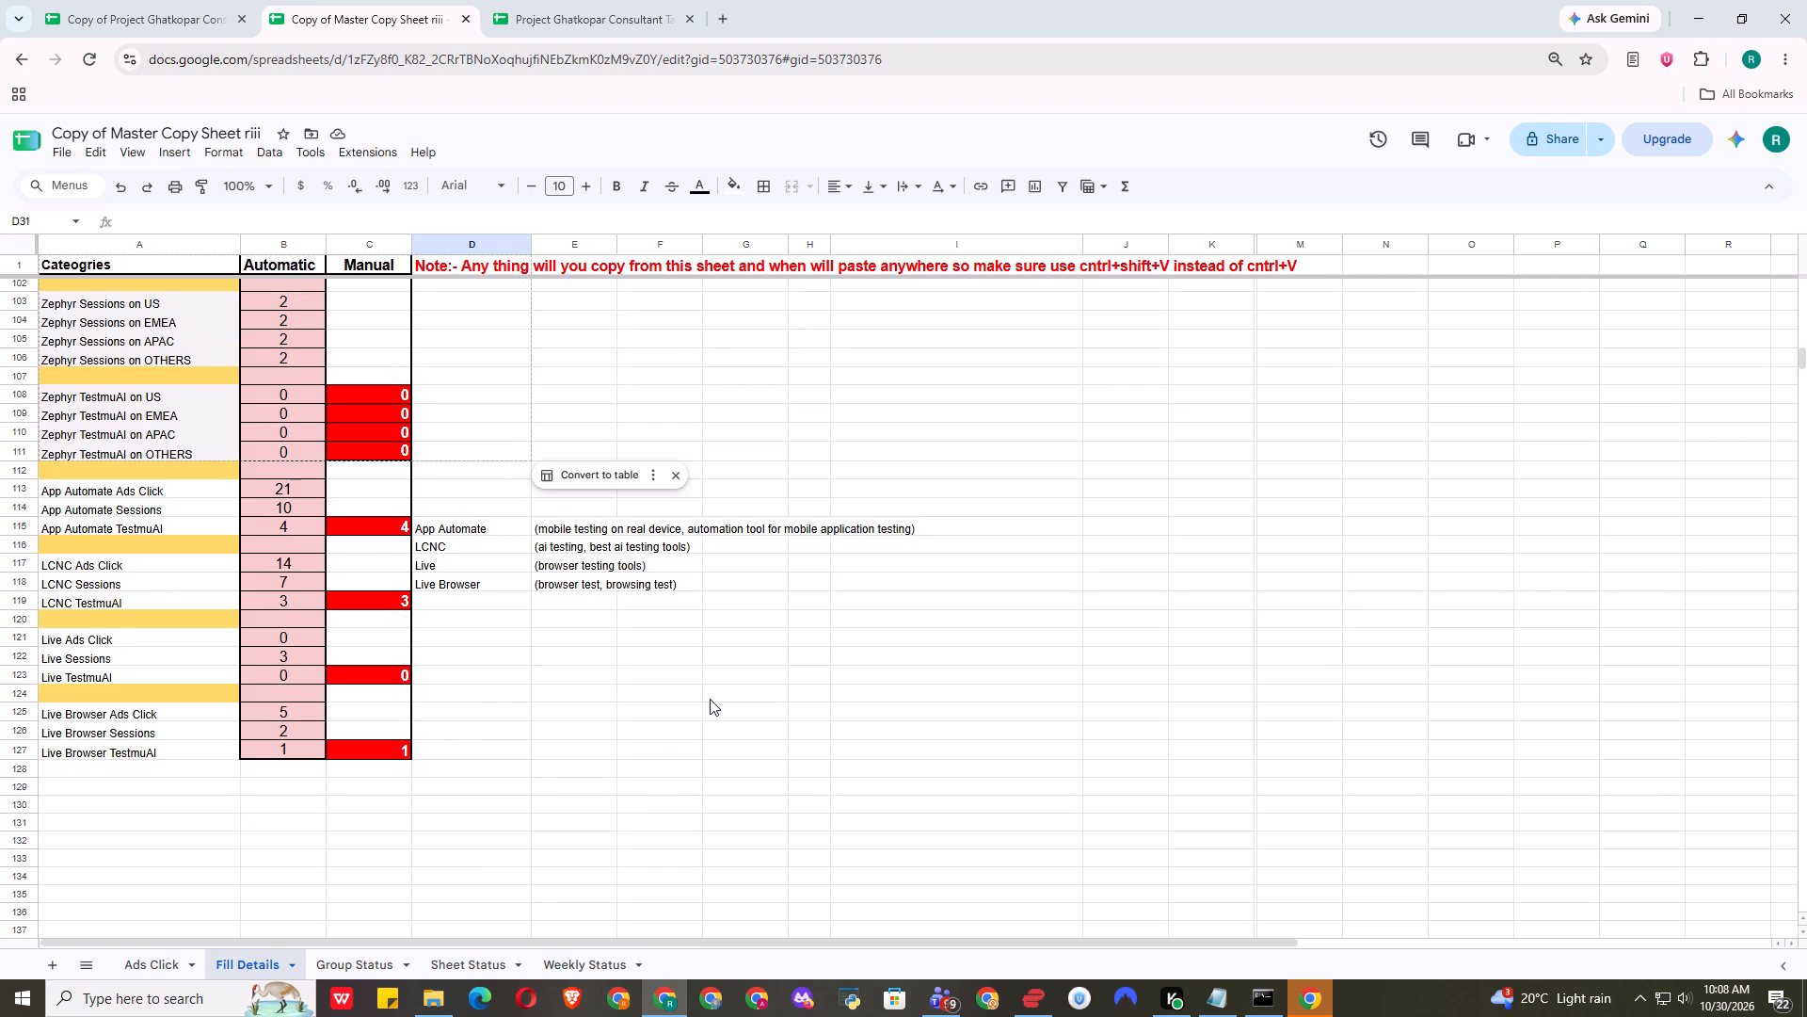
scroll(710, 699, up, 17)
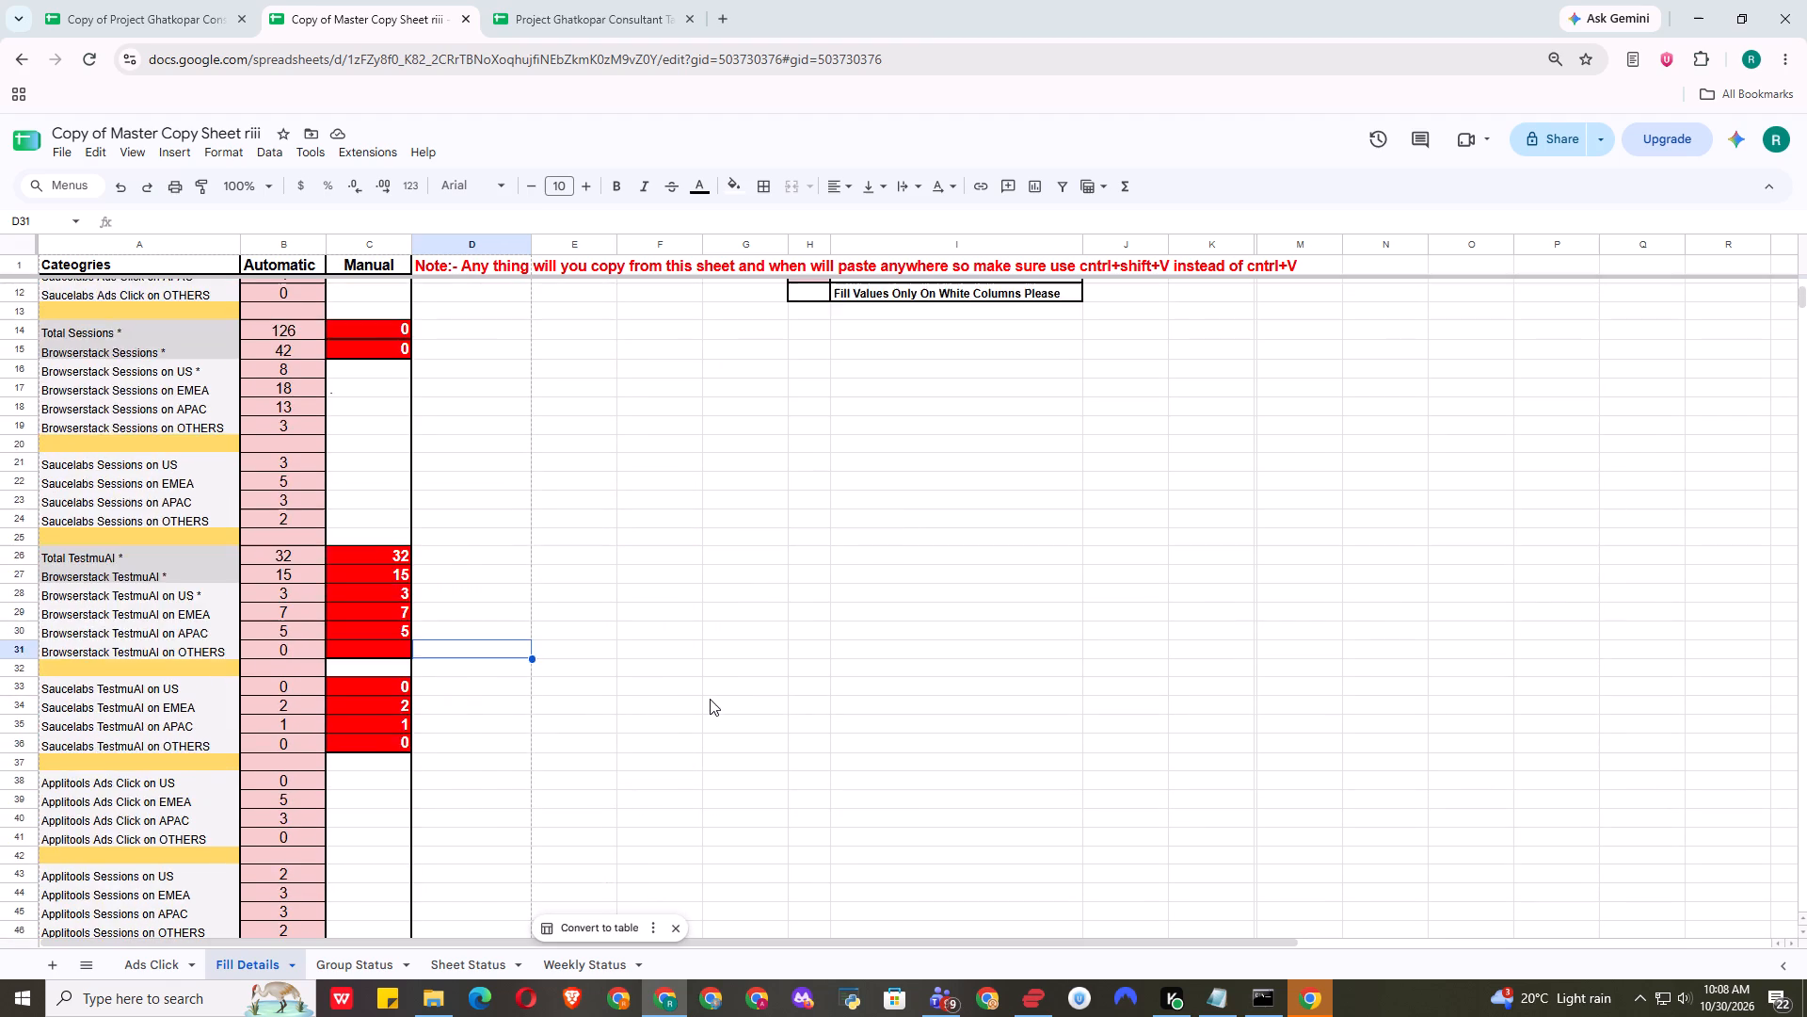
scroll(710, 699, up, 9)
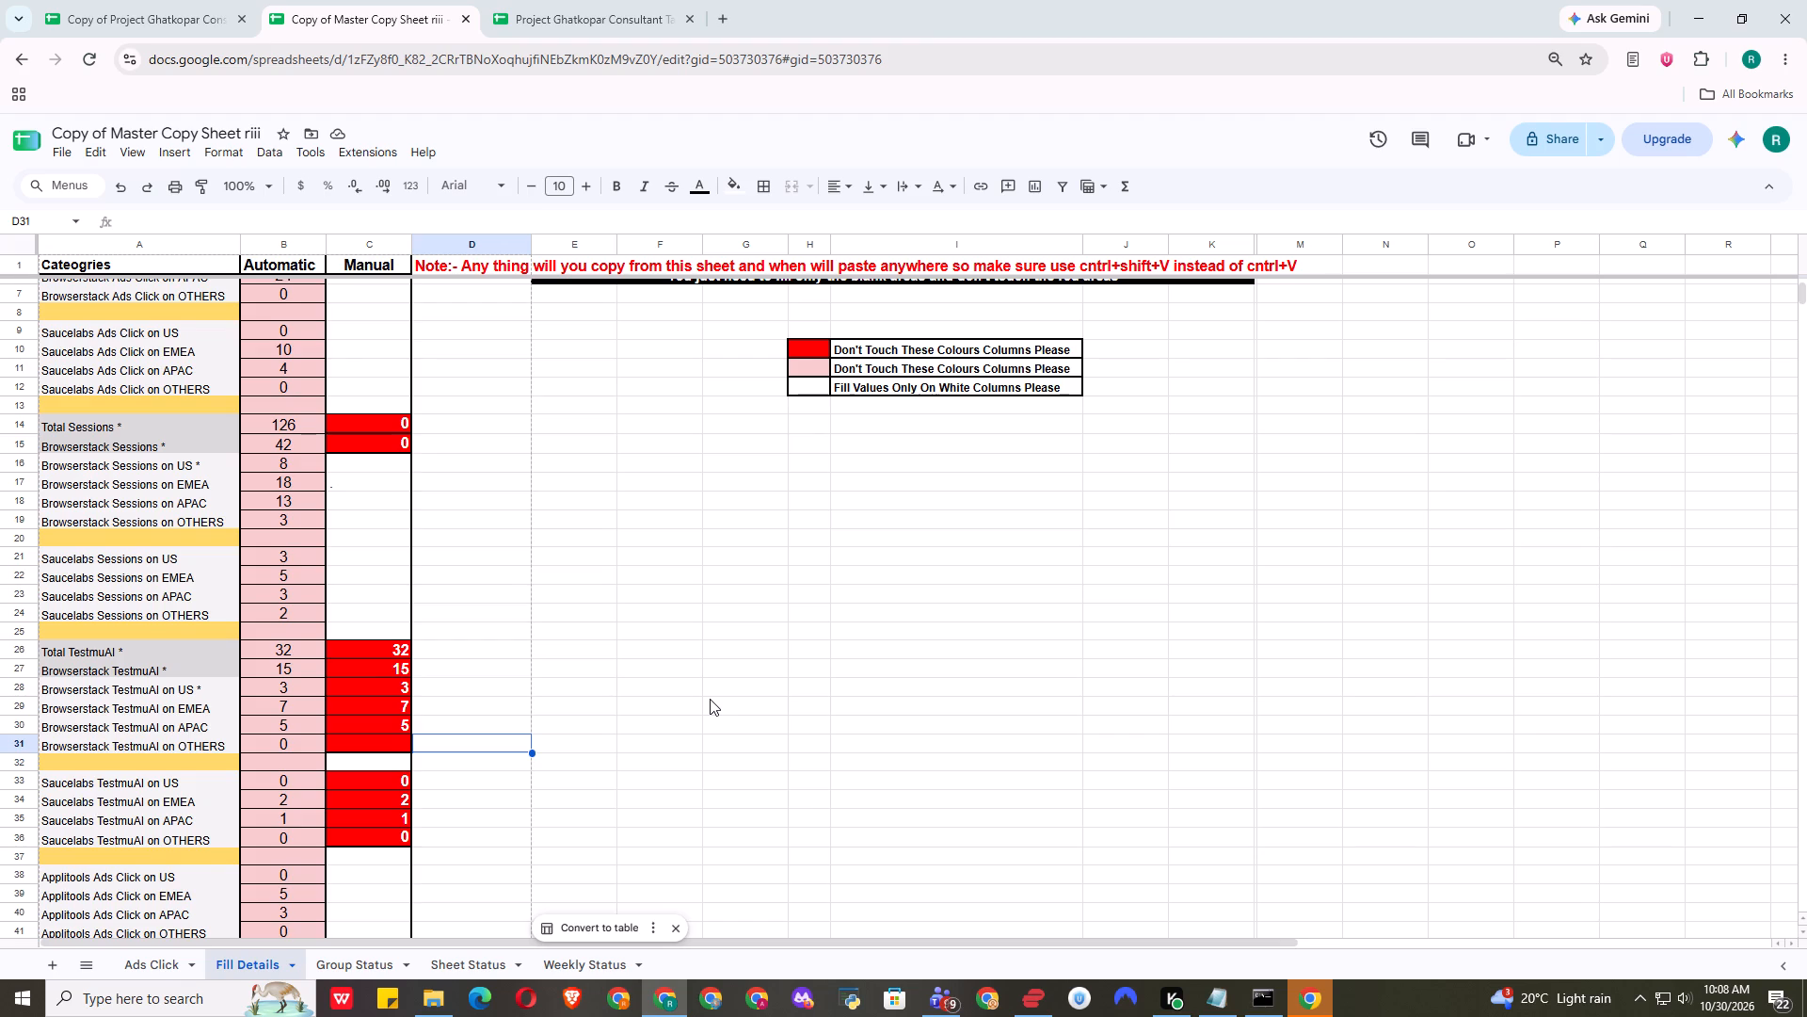
scroll(710, 699, down, 2)
scroll(710, 699, up, 3)
click(867, 671)
click(1309, 547)
scroll(1184, 605, up, 4)
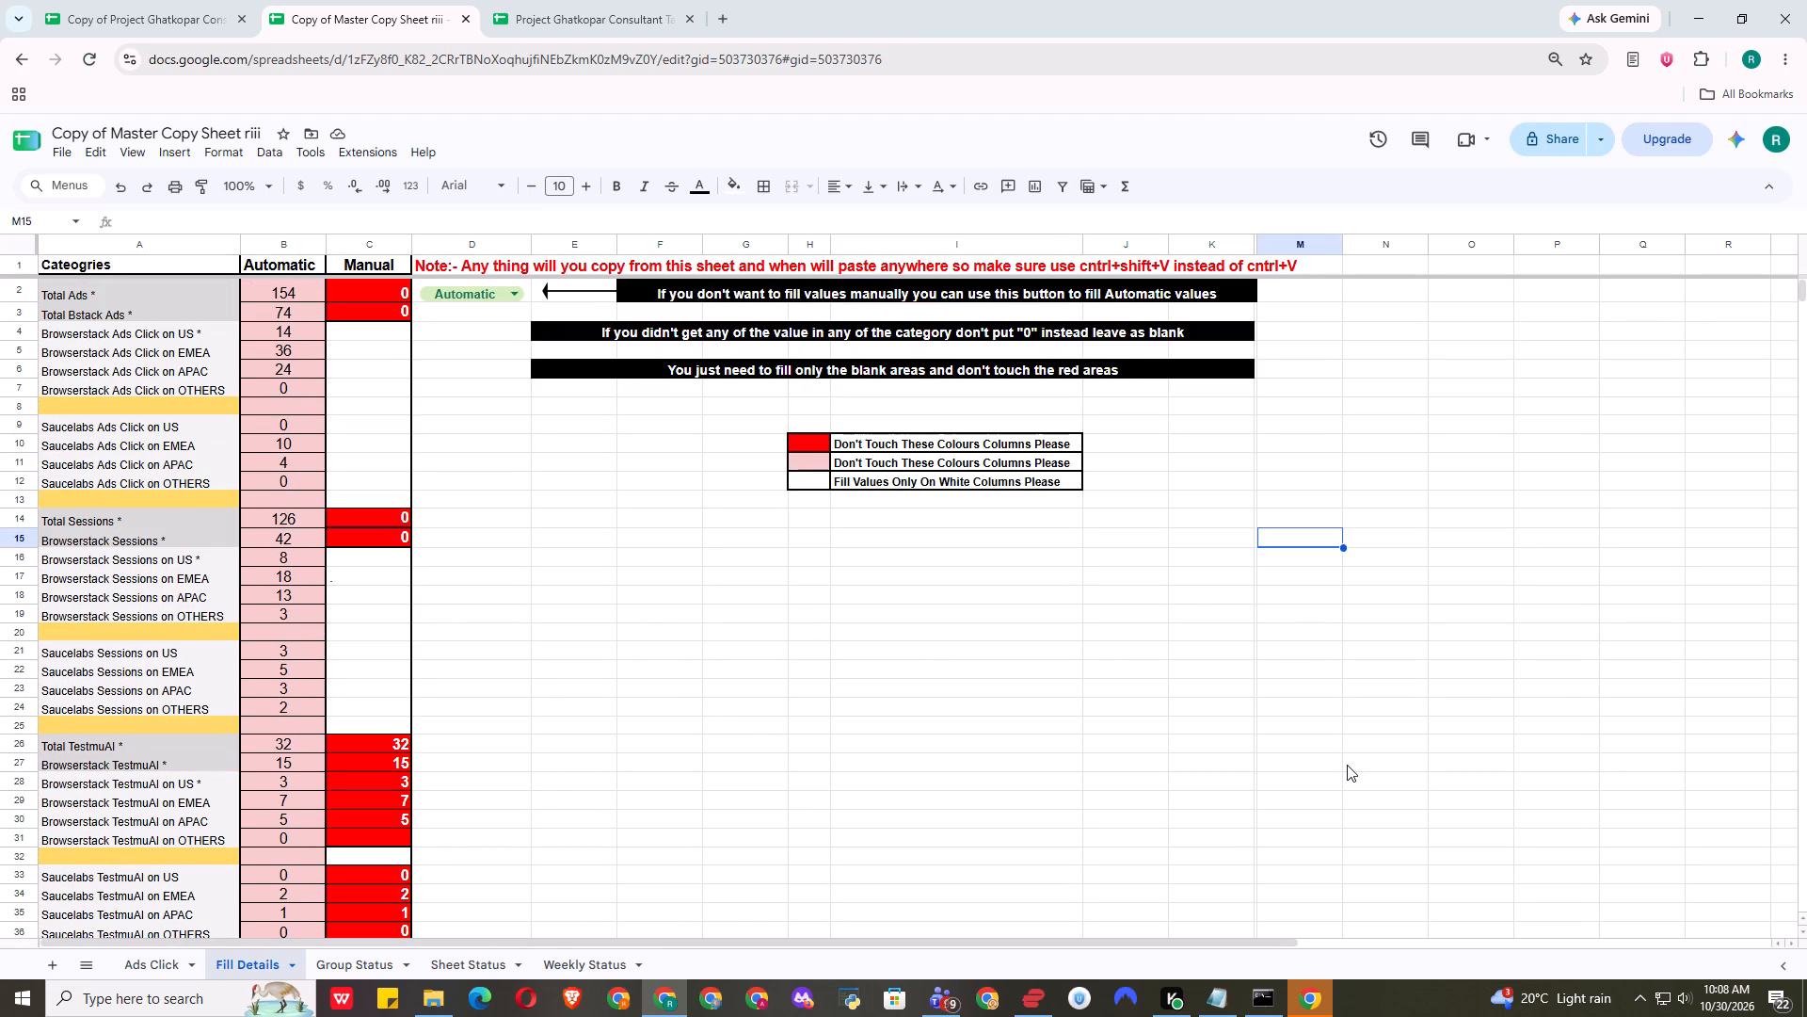
Check the project copy's SOP - Click Ads- US Tracker counts against the category values in the master copy's Fill Details sheet.
click(156, 16)
scroll(430, 702, up, 3)
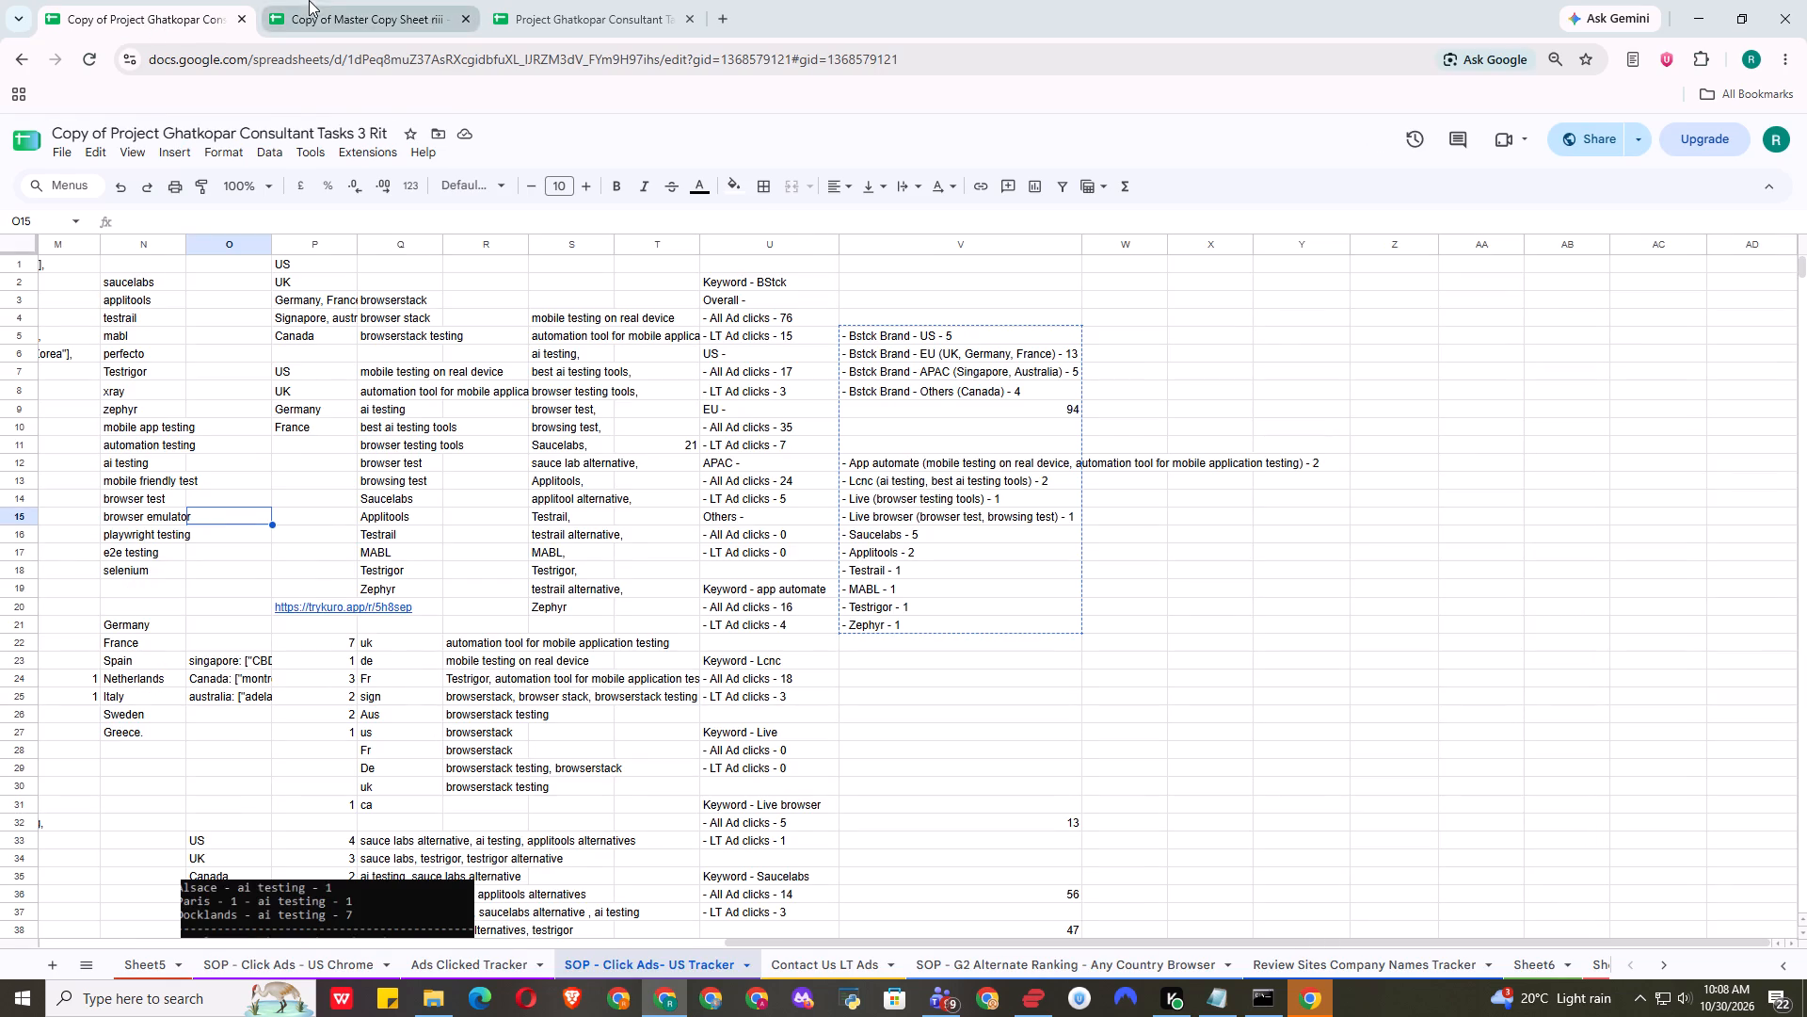
click(332, 5)
scroll(97, 737, down, 8)
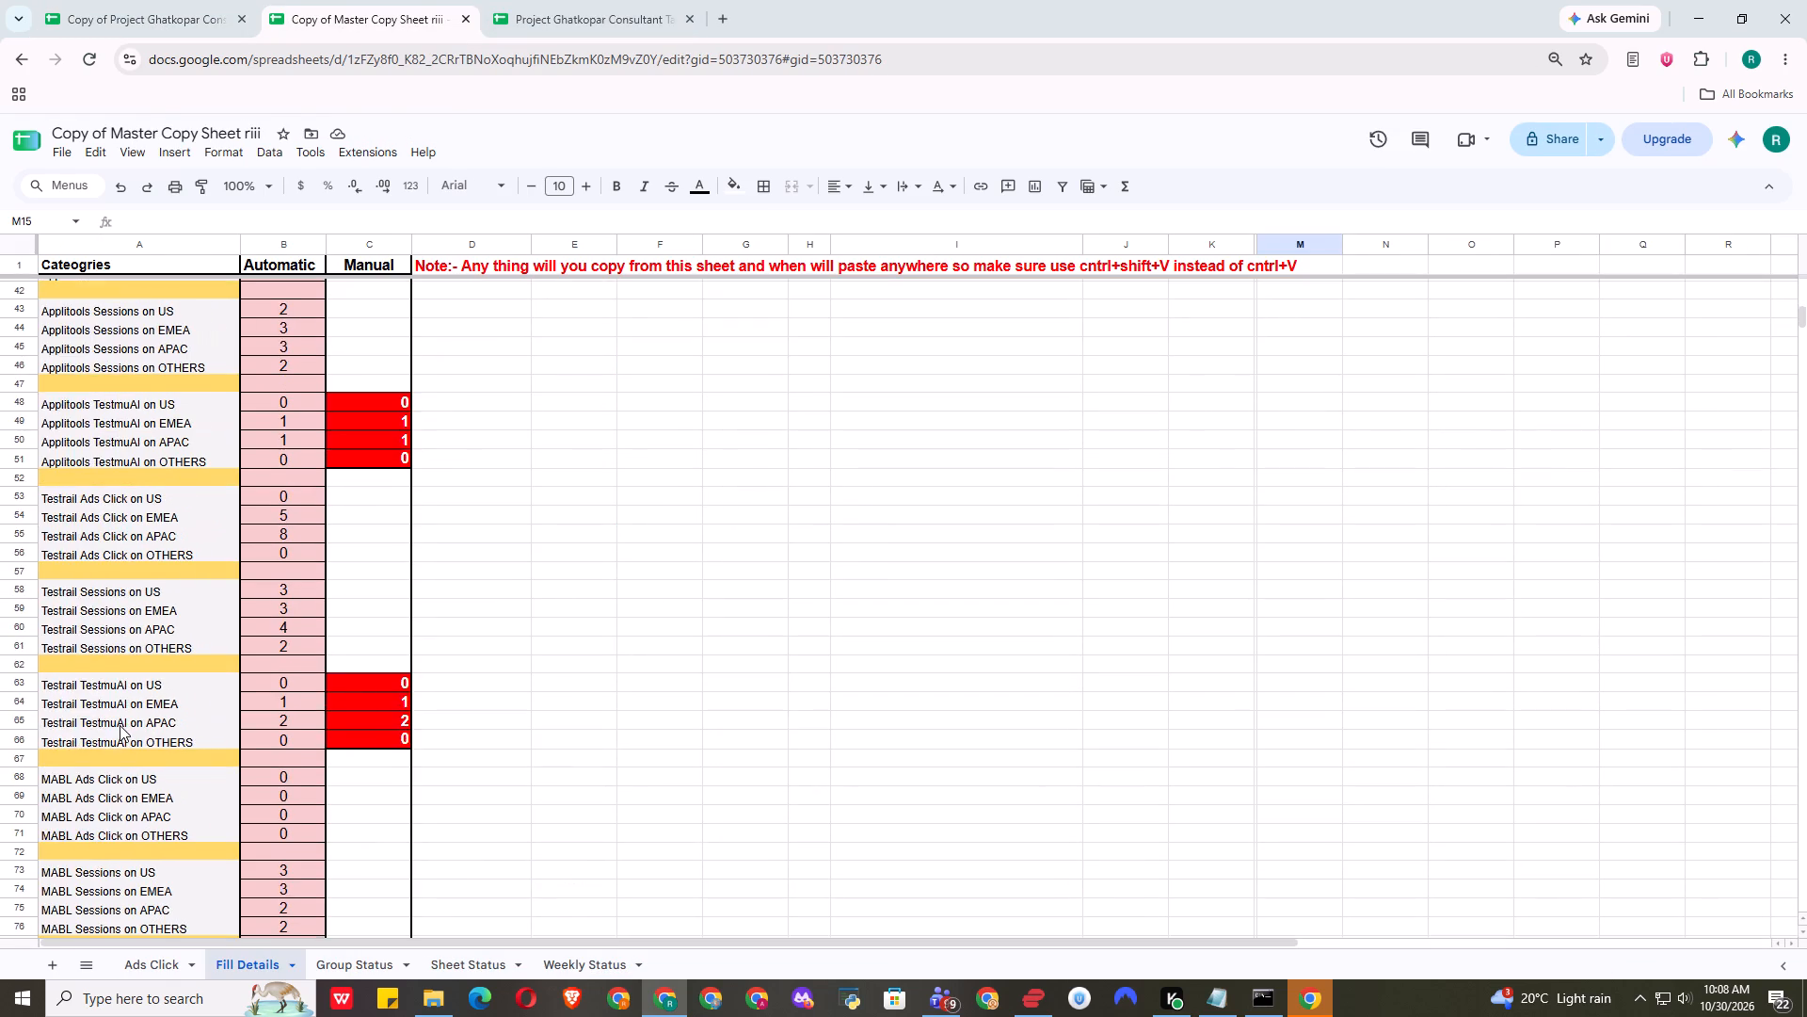
scroll(120, 725, down, 11)
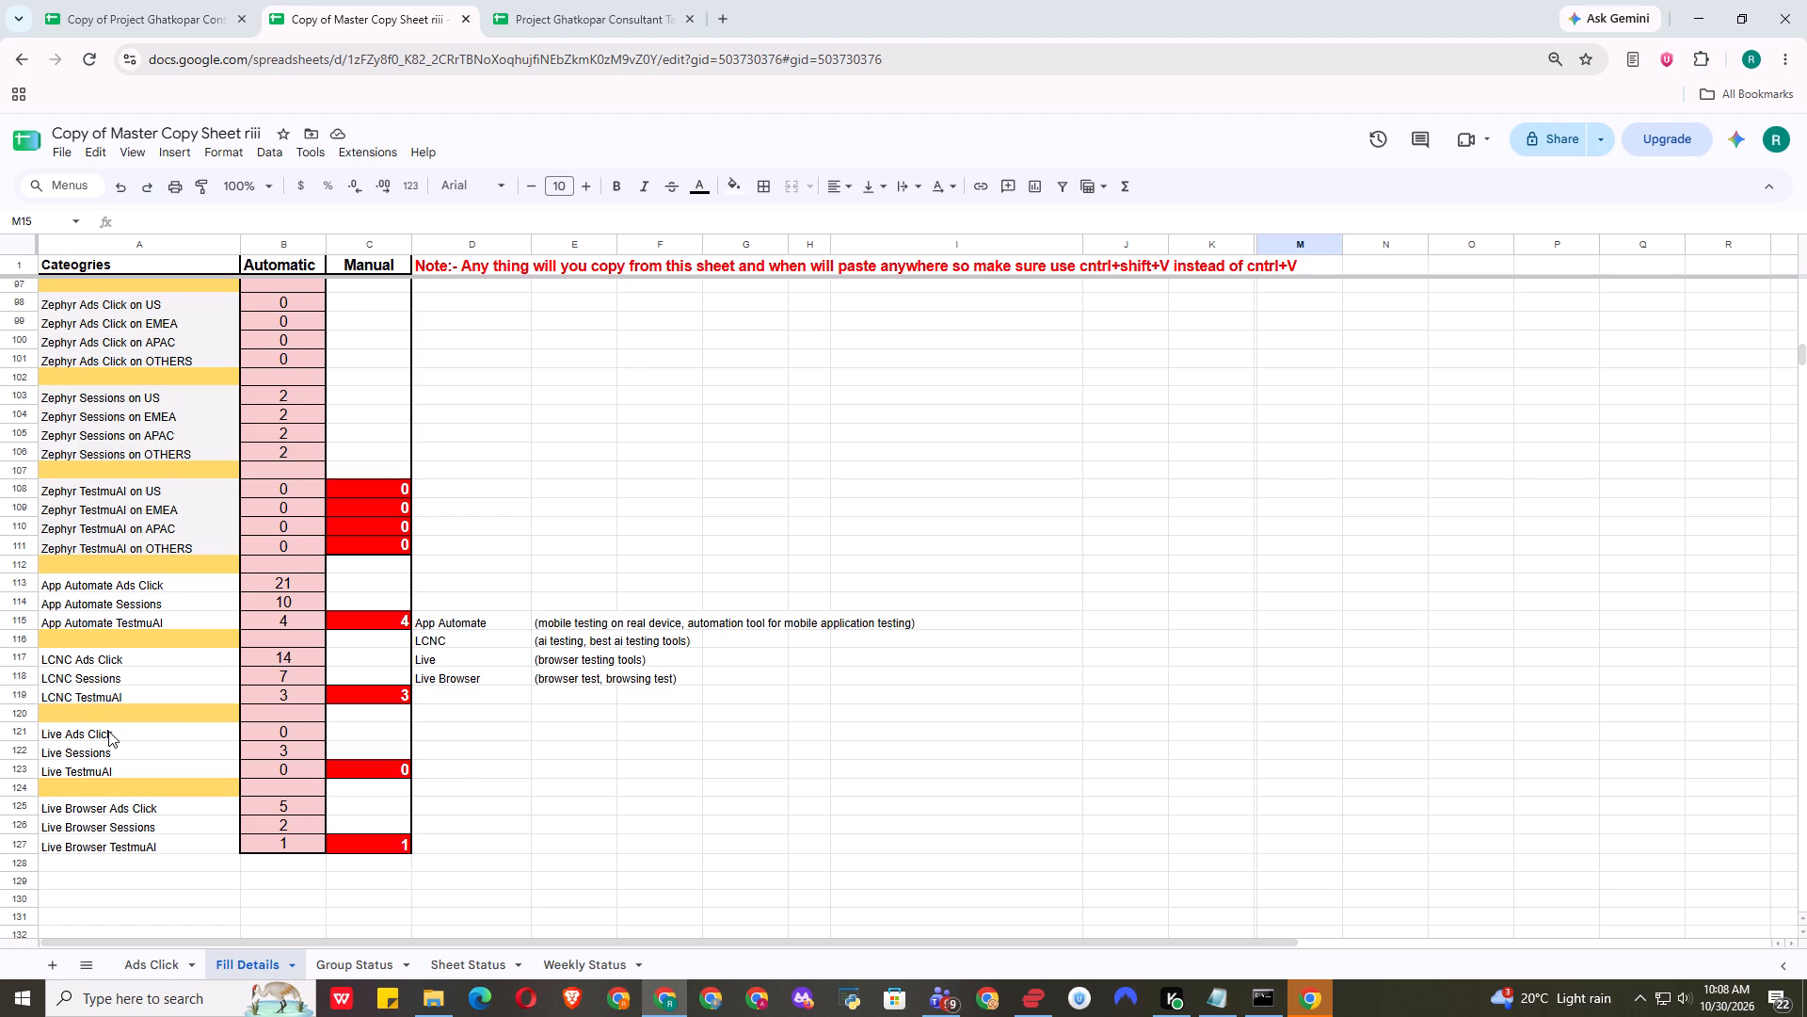
scroll(108, 731, up, 11)
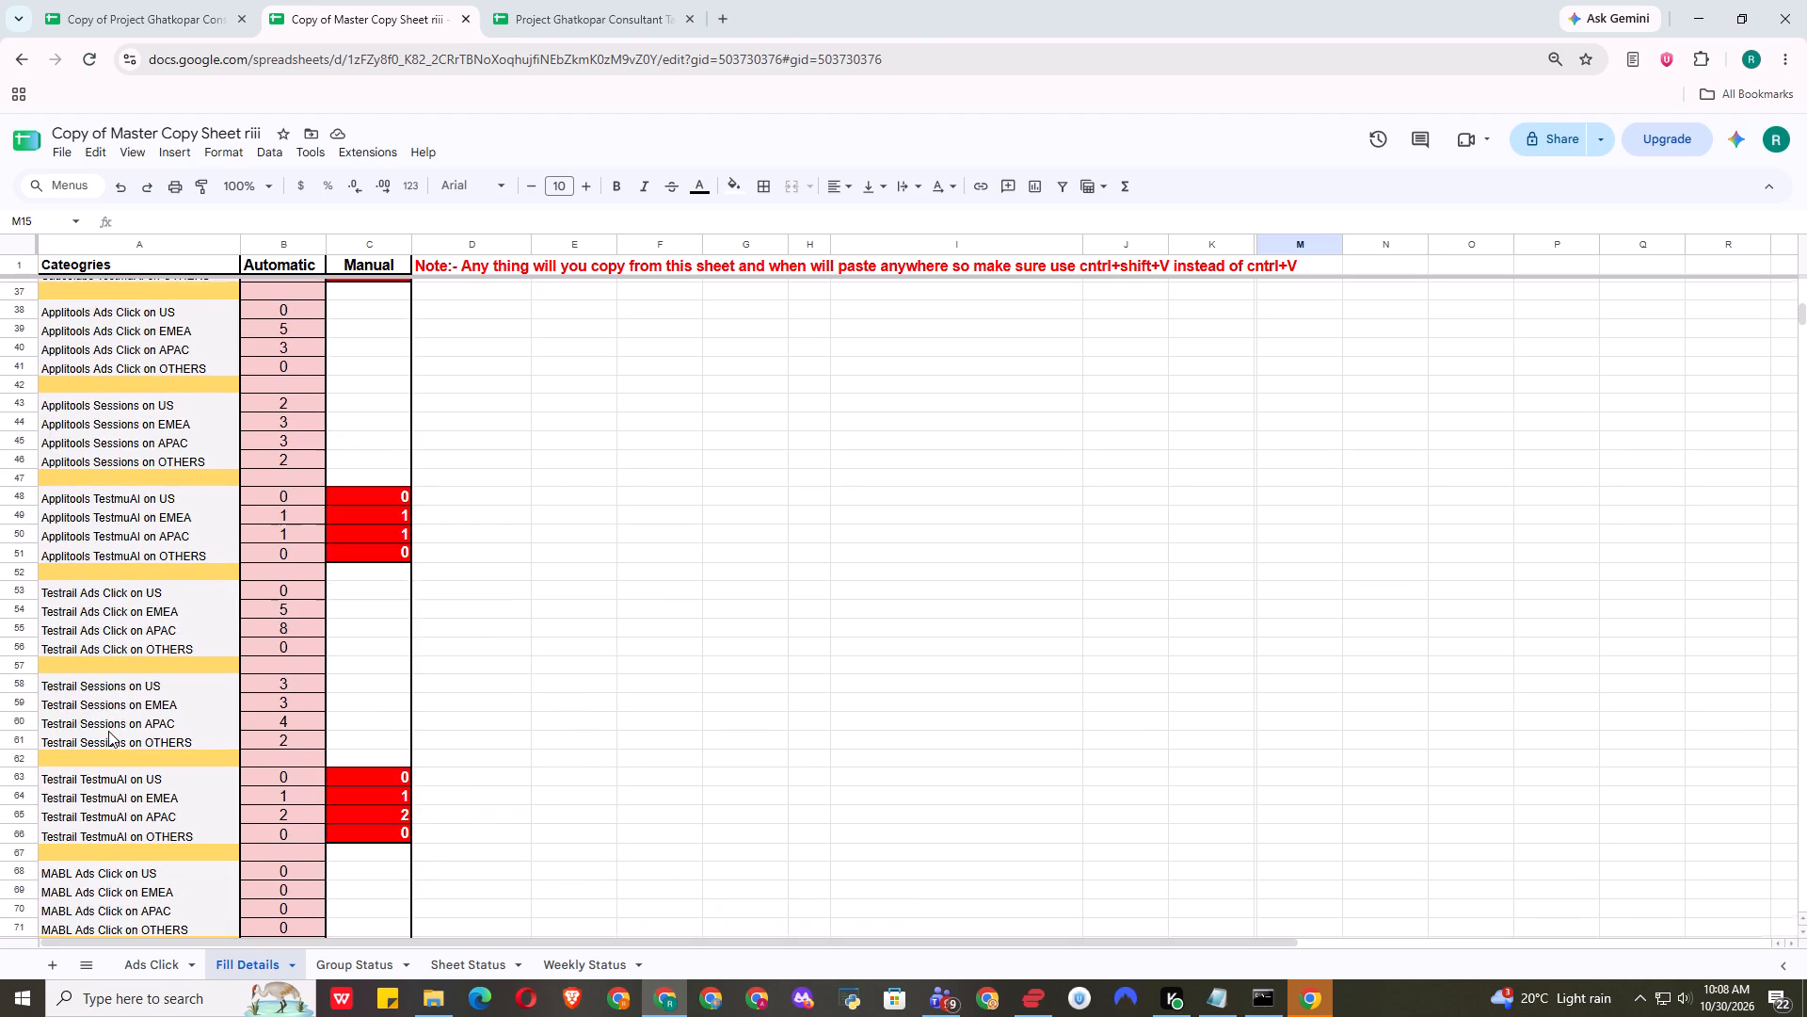
scroll(108, 731, up, 3)
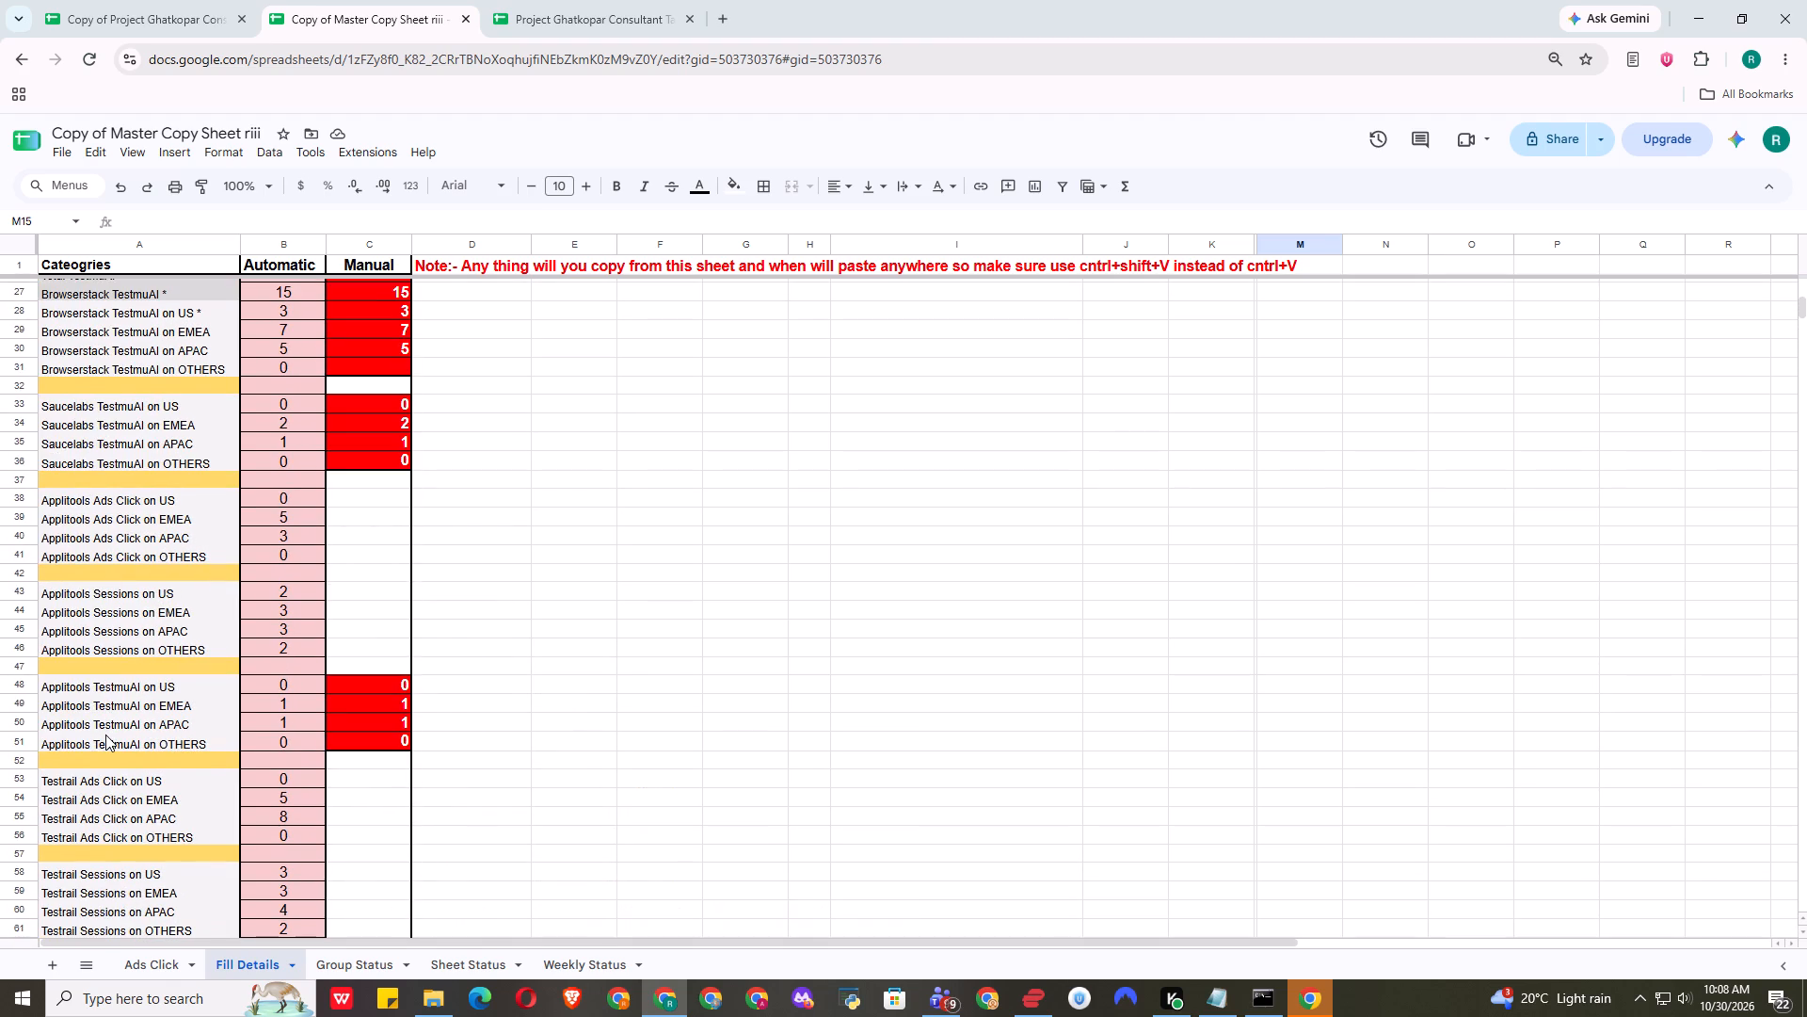
scroll(150, 804, down, 4)
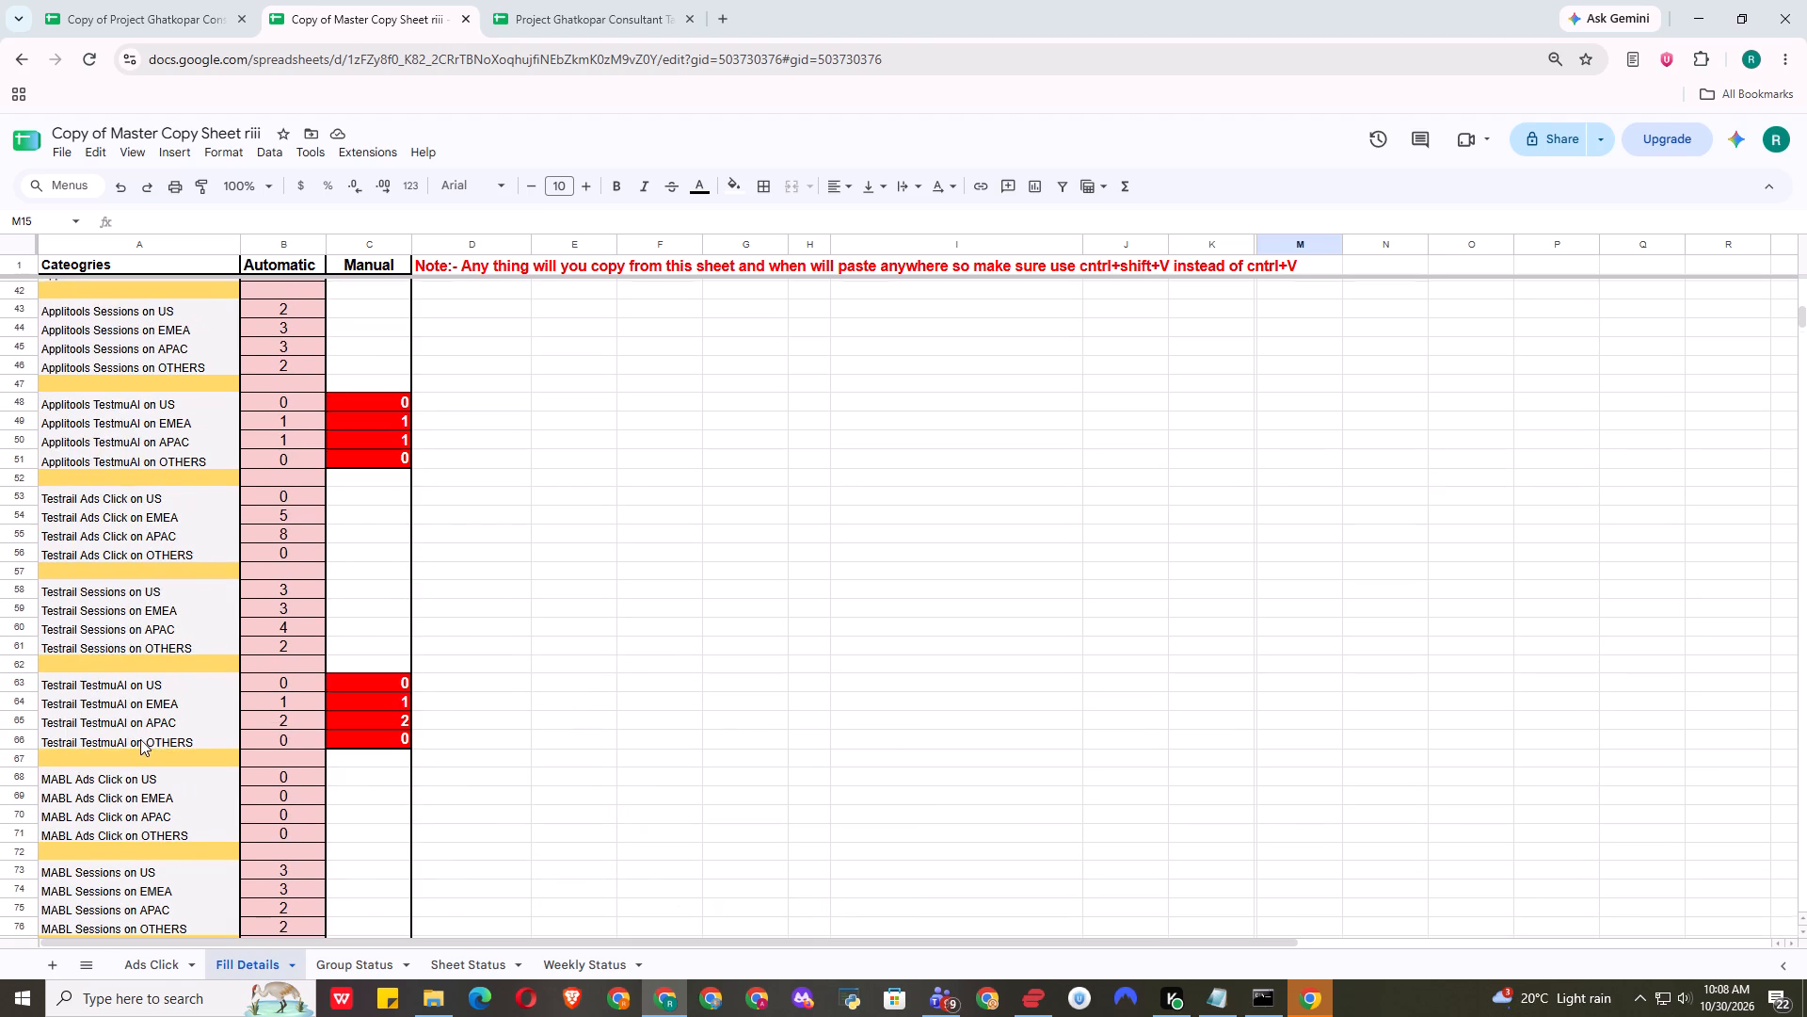
scroll(308, 686, down, 3)
scroll(305, 791, down, 7)
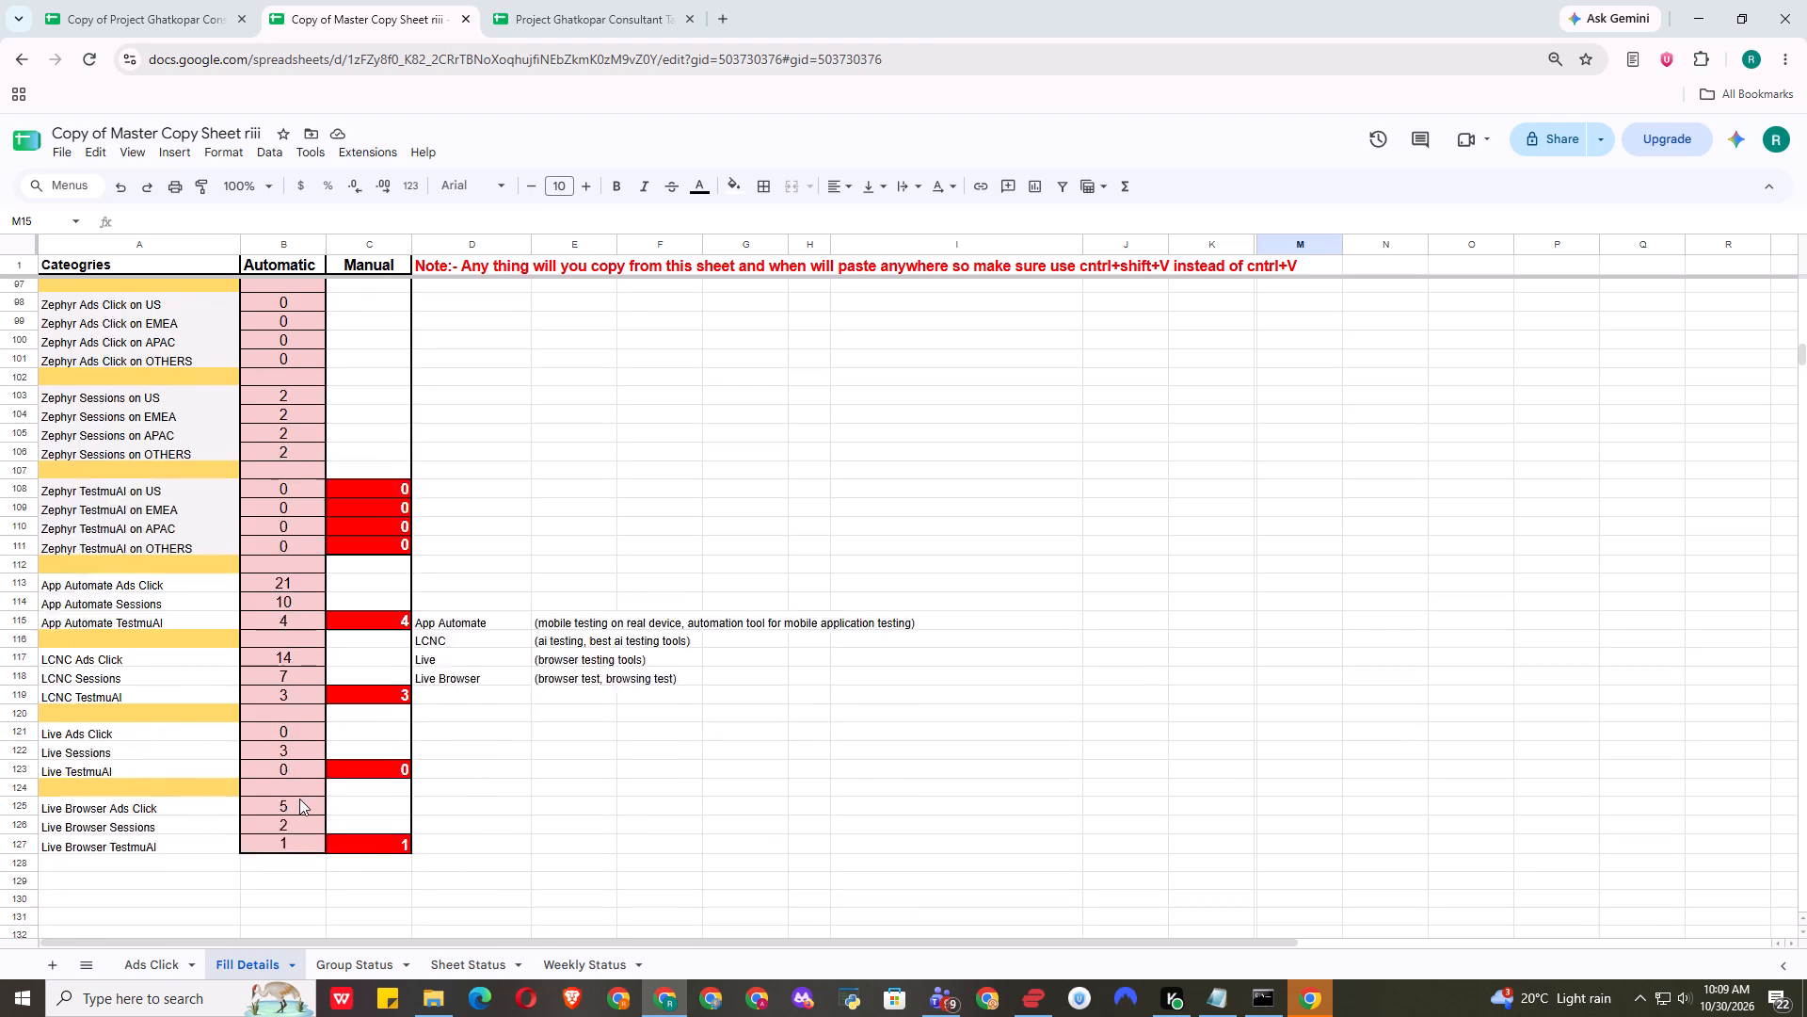
scroll(299, 799, down, 3)
scroll(296, 795, up, 15)
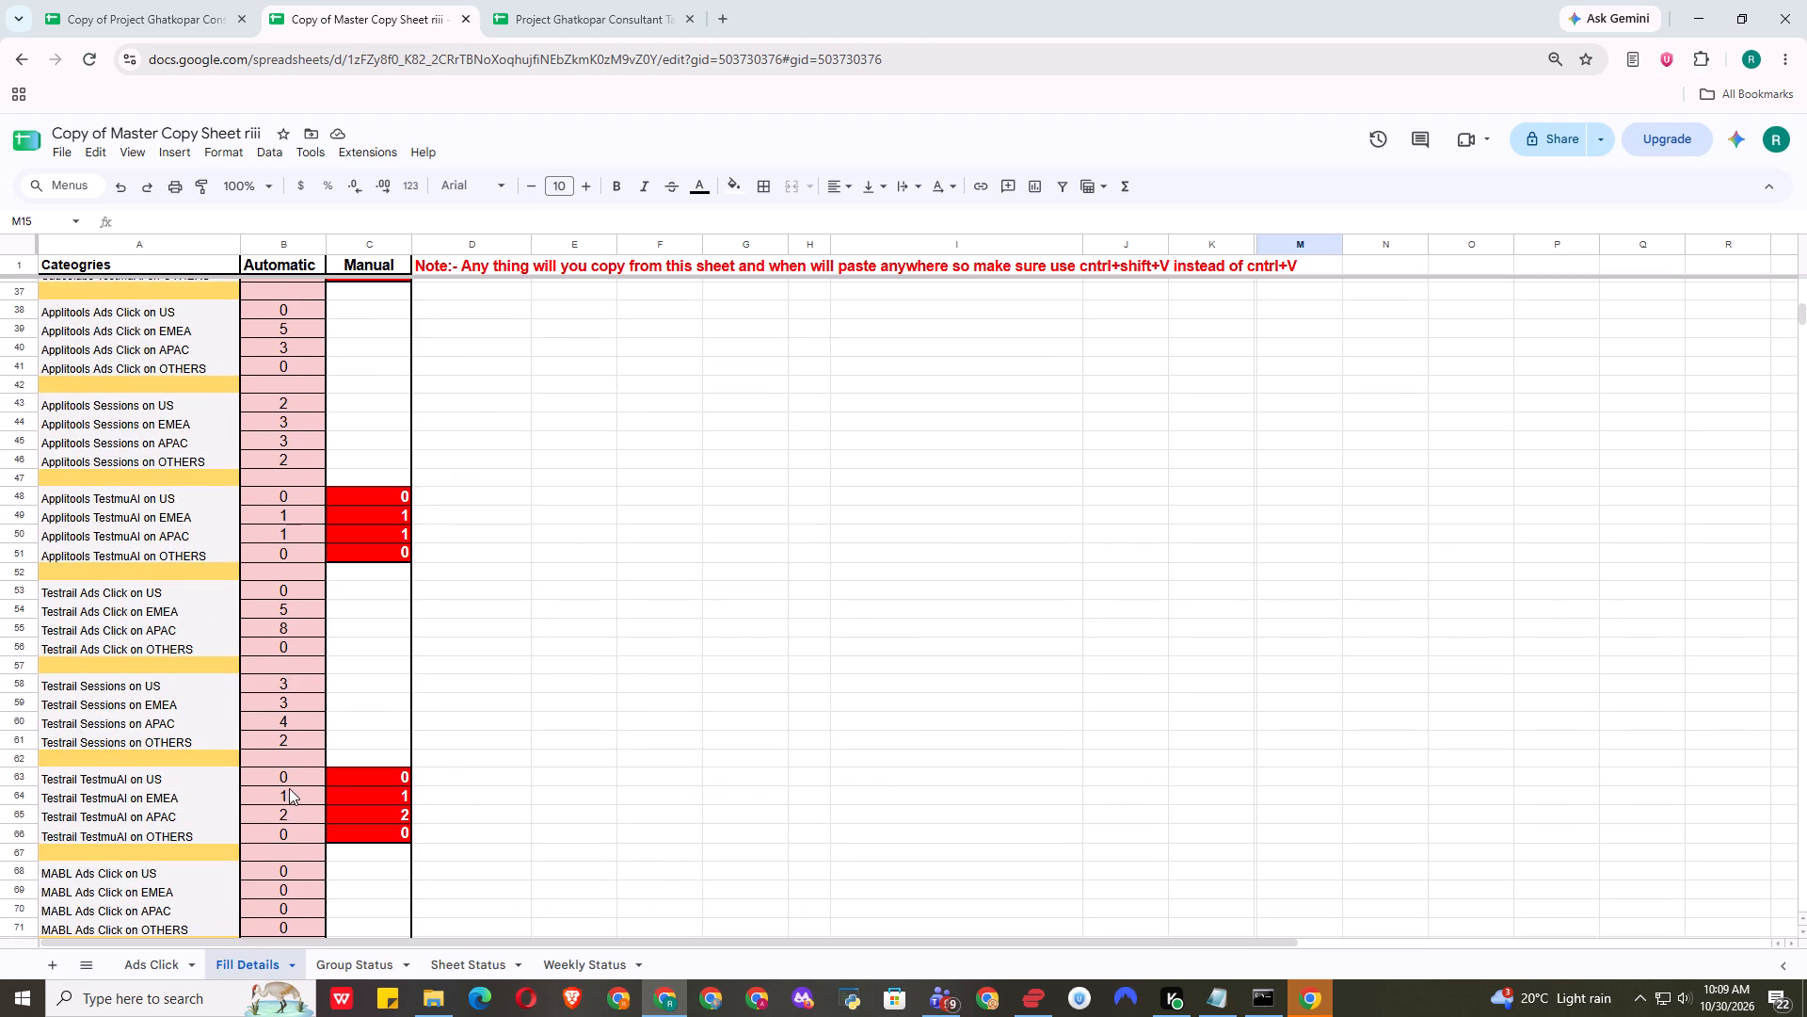
scroll(285, 770, up, 2)
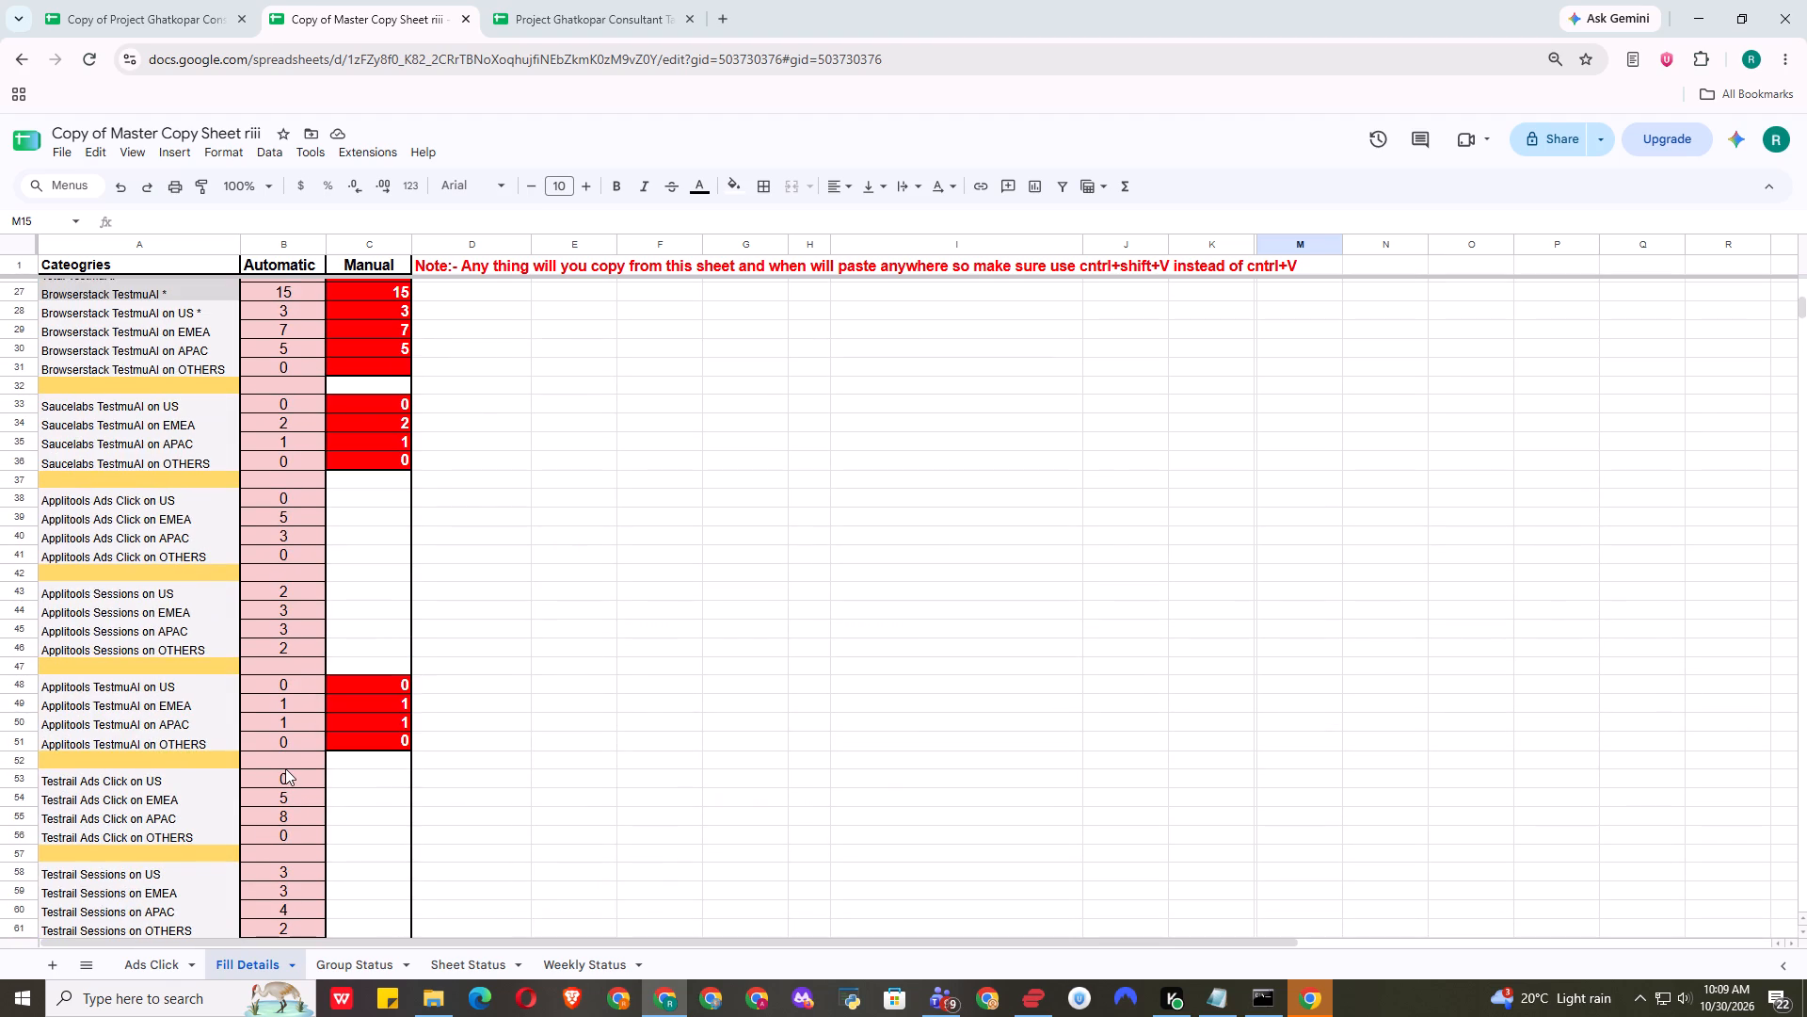
Examine the daily ad session and ad click rows in the ADs Clicks Summary sheet of the original Project Ghatkopar spreadsheet.
click(540, 13)
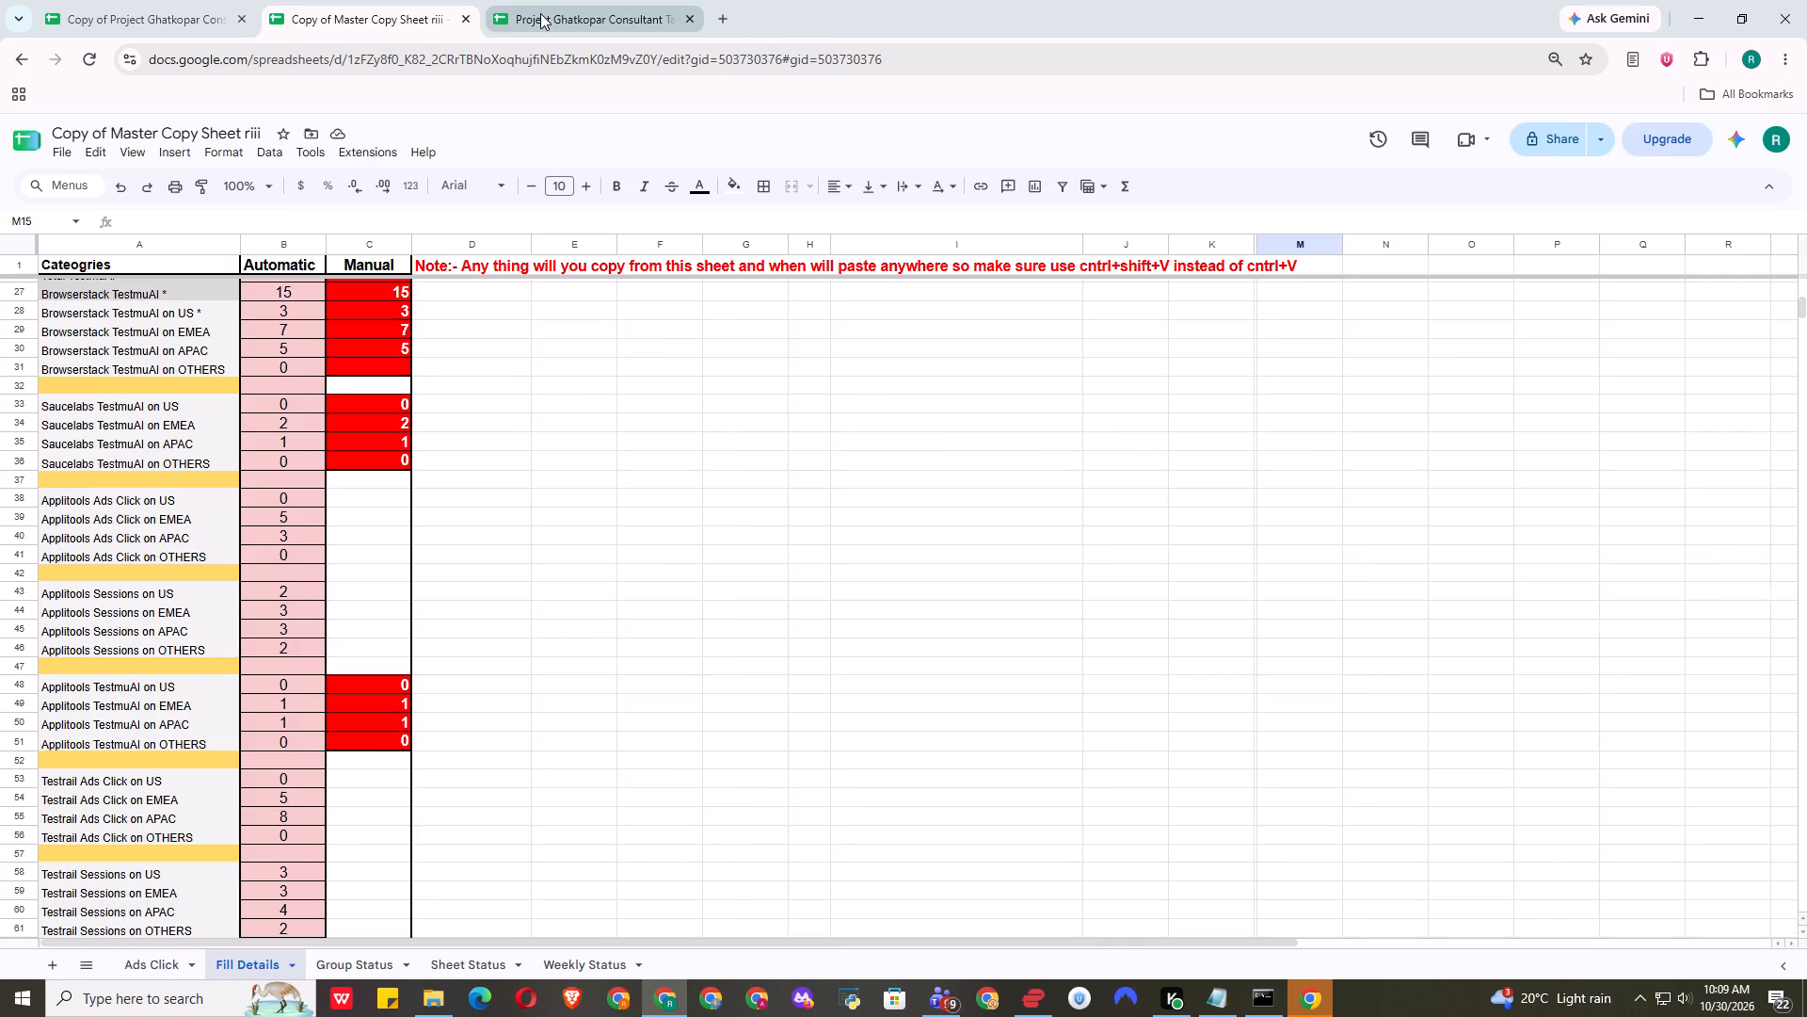
scroll(738, 530, up, 3)
scroll(737, 529, down, 1)
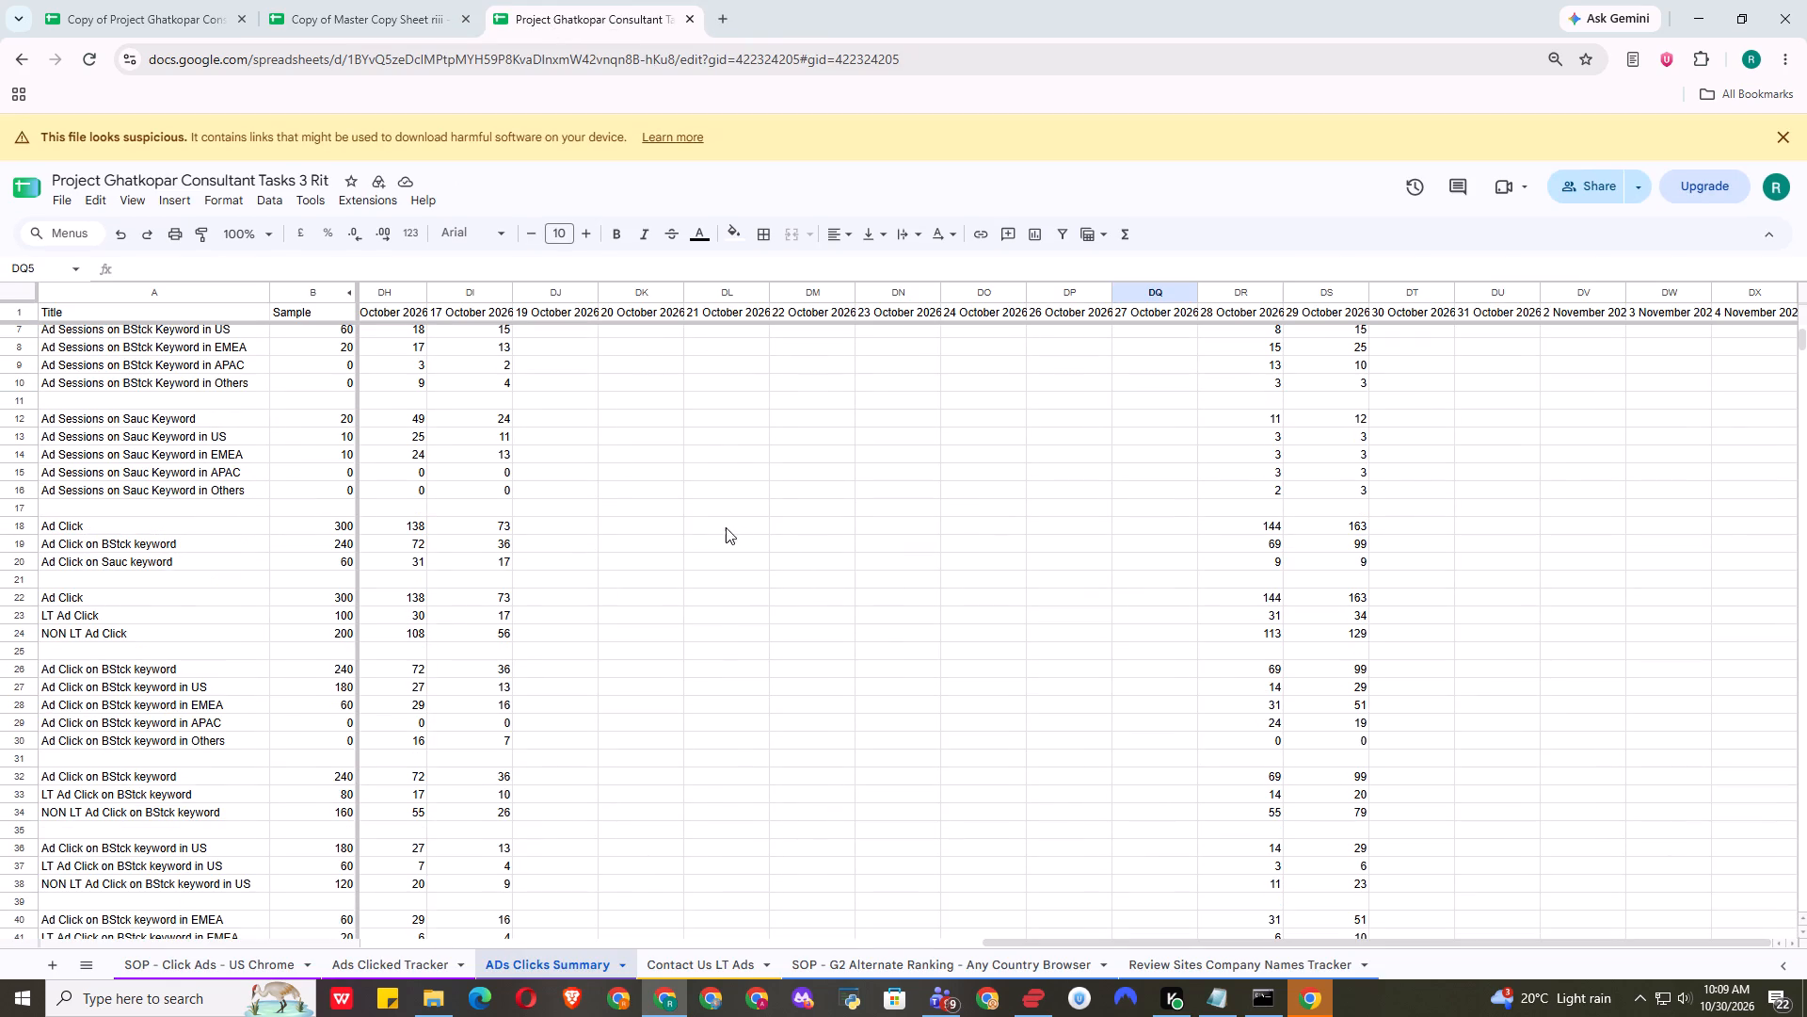
scroll(693, 587, up, 5)
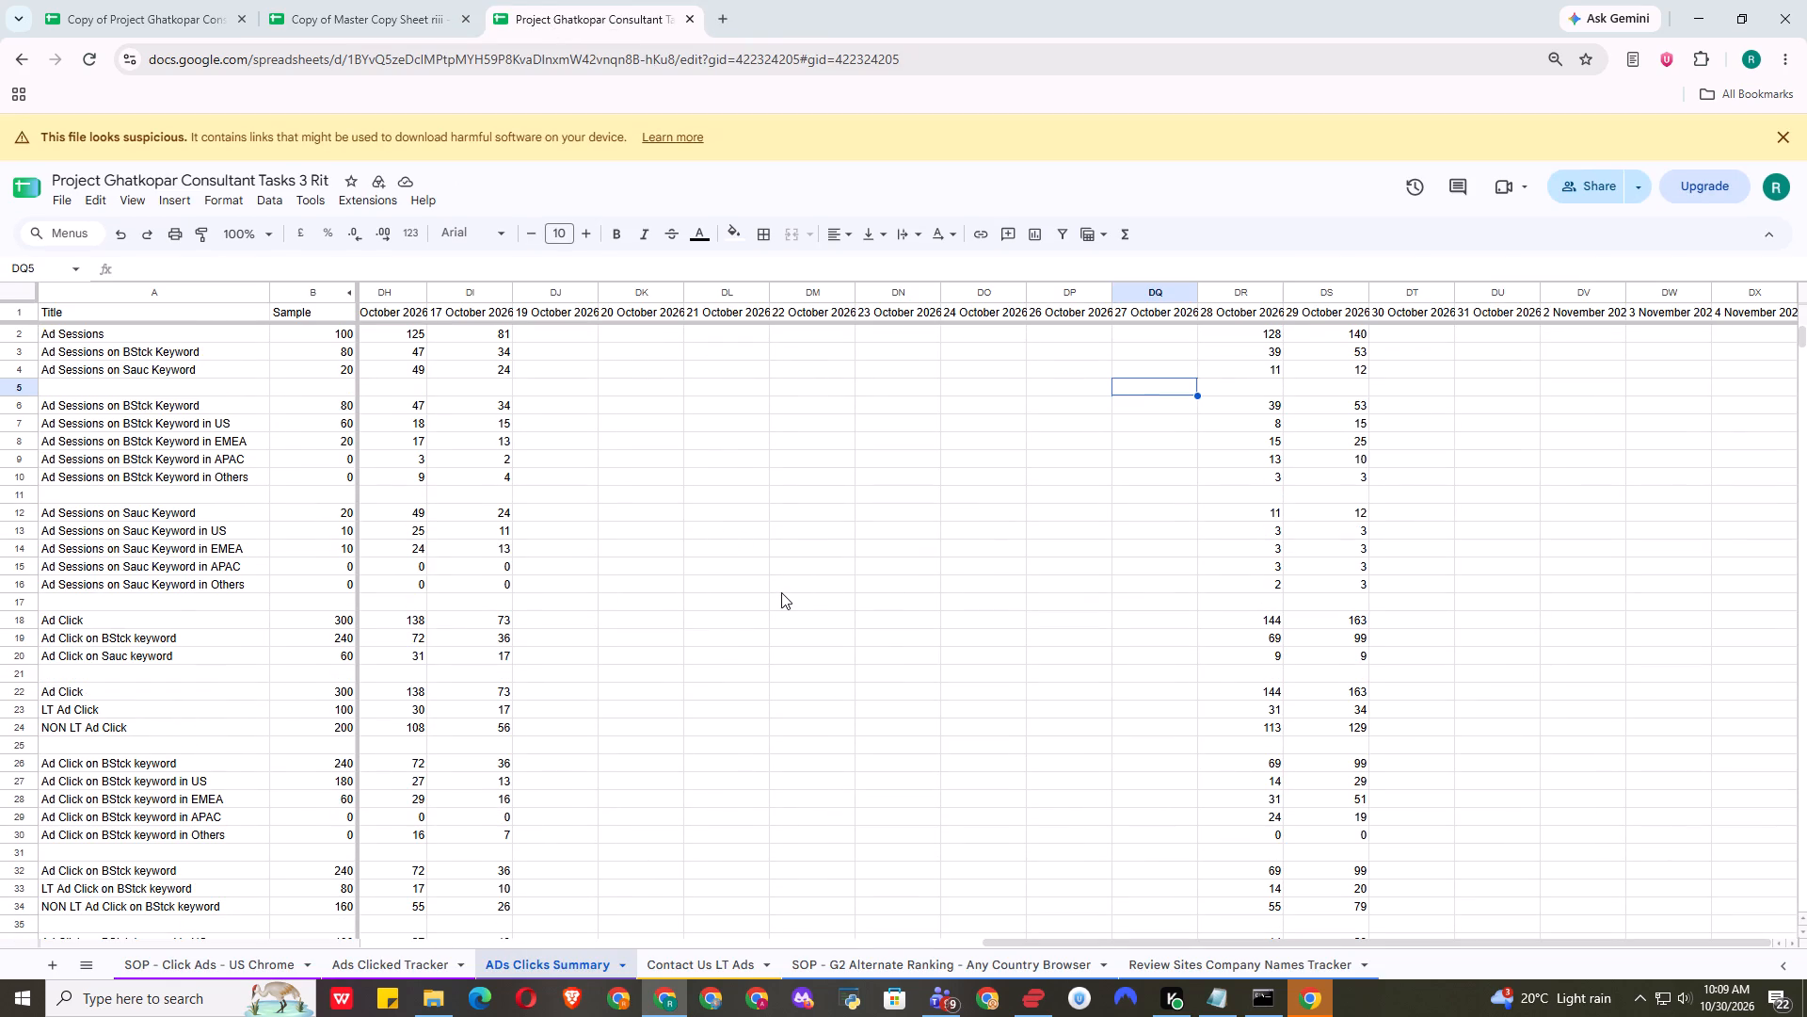
scroll(781, 592, up, 2)
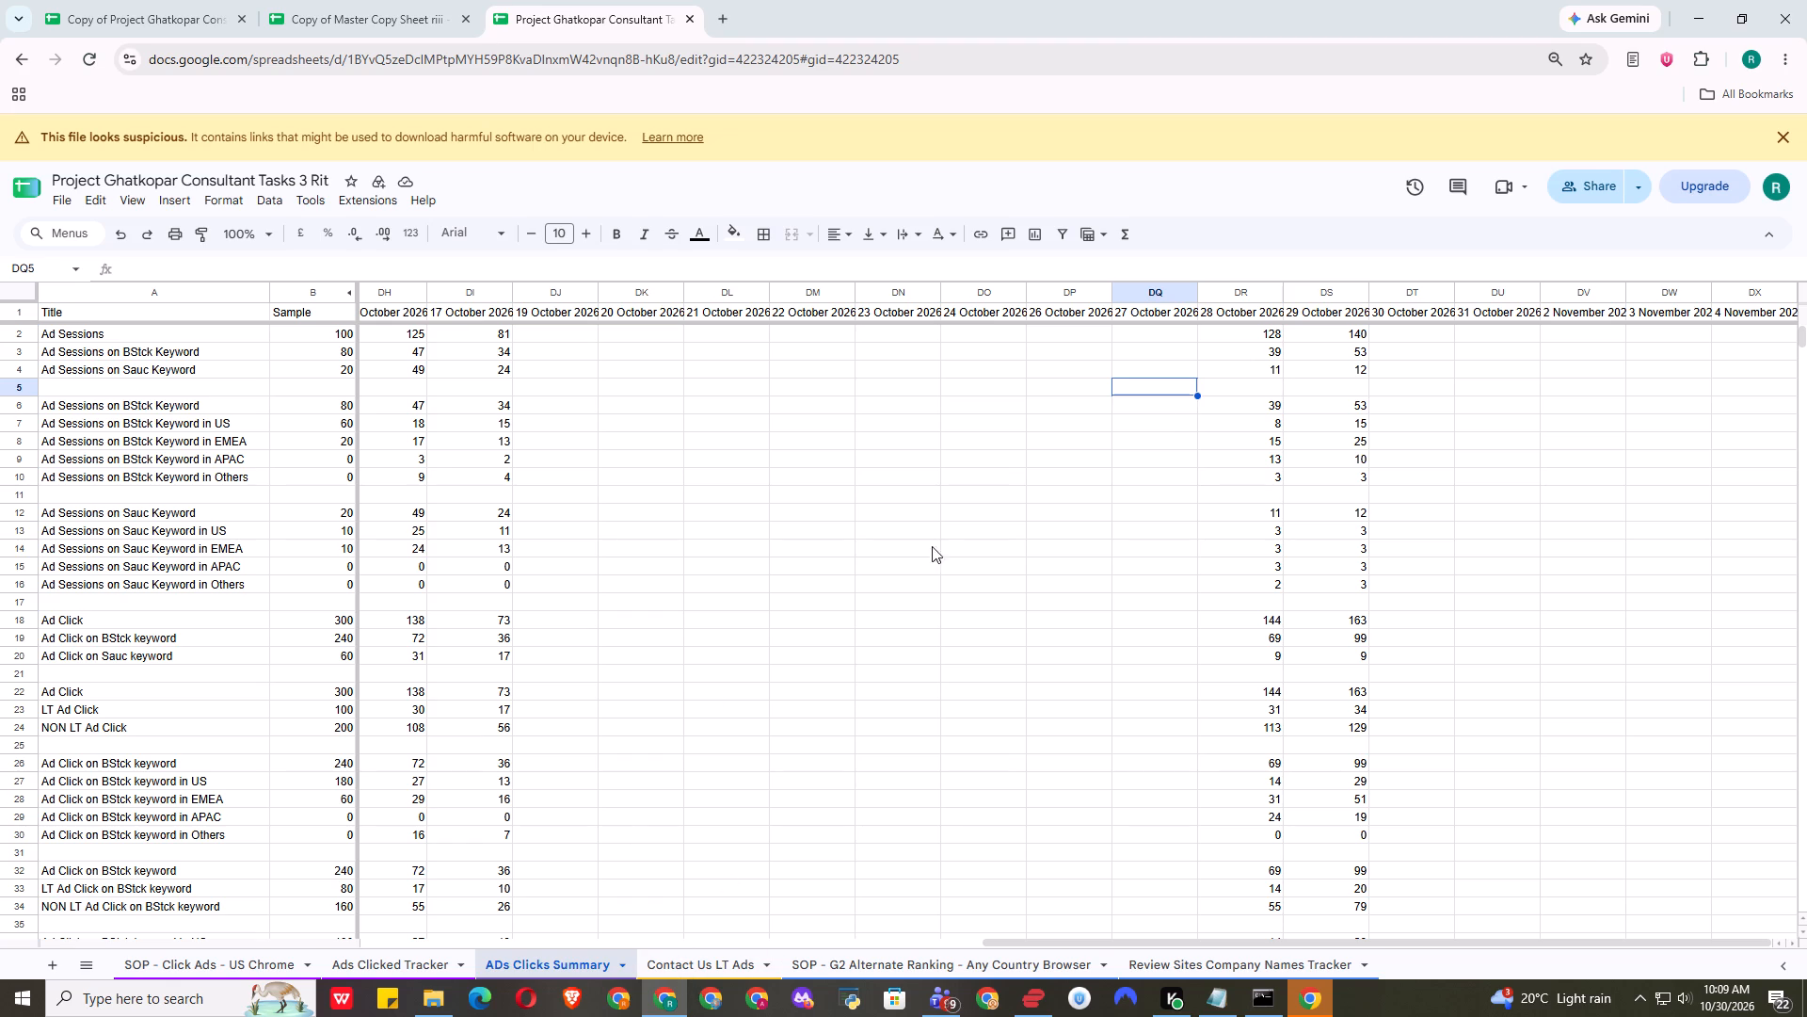
scroll(925, 541, up, 2)
Switch to the ExpressVPN app.
click(1031, 993)
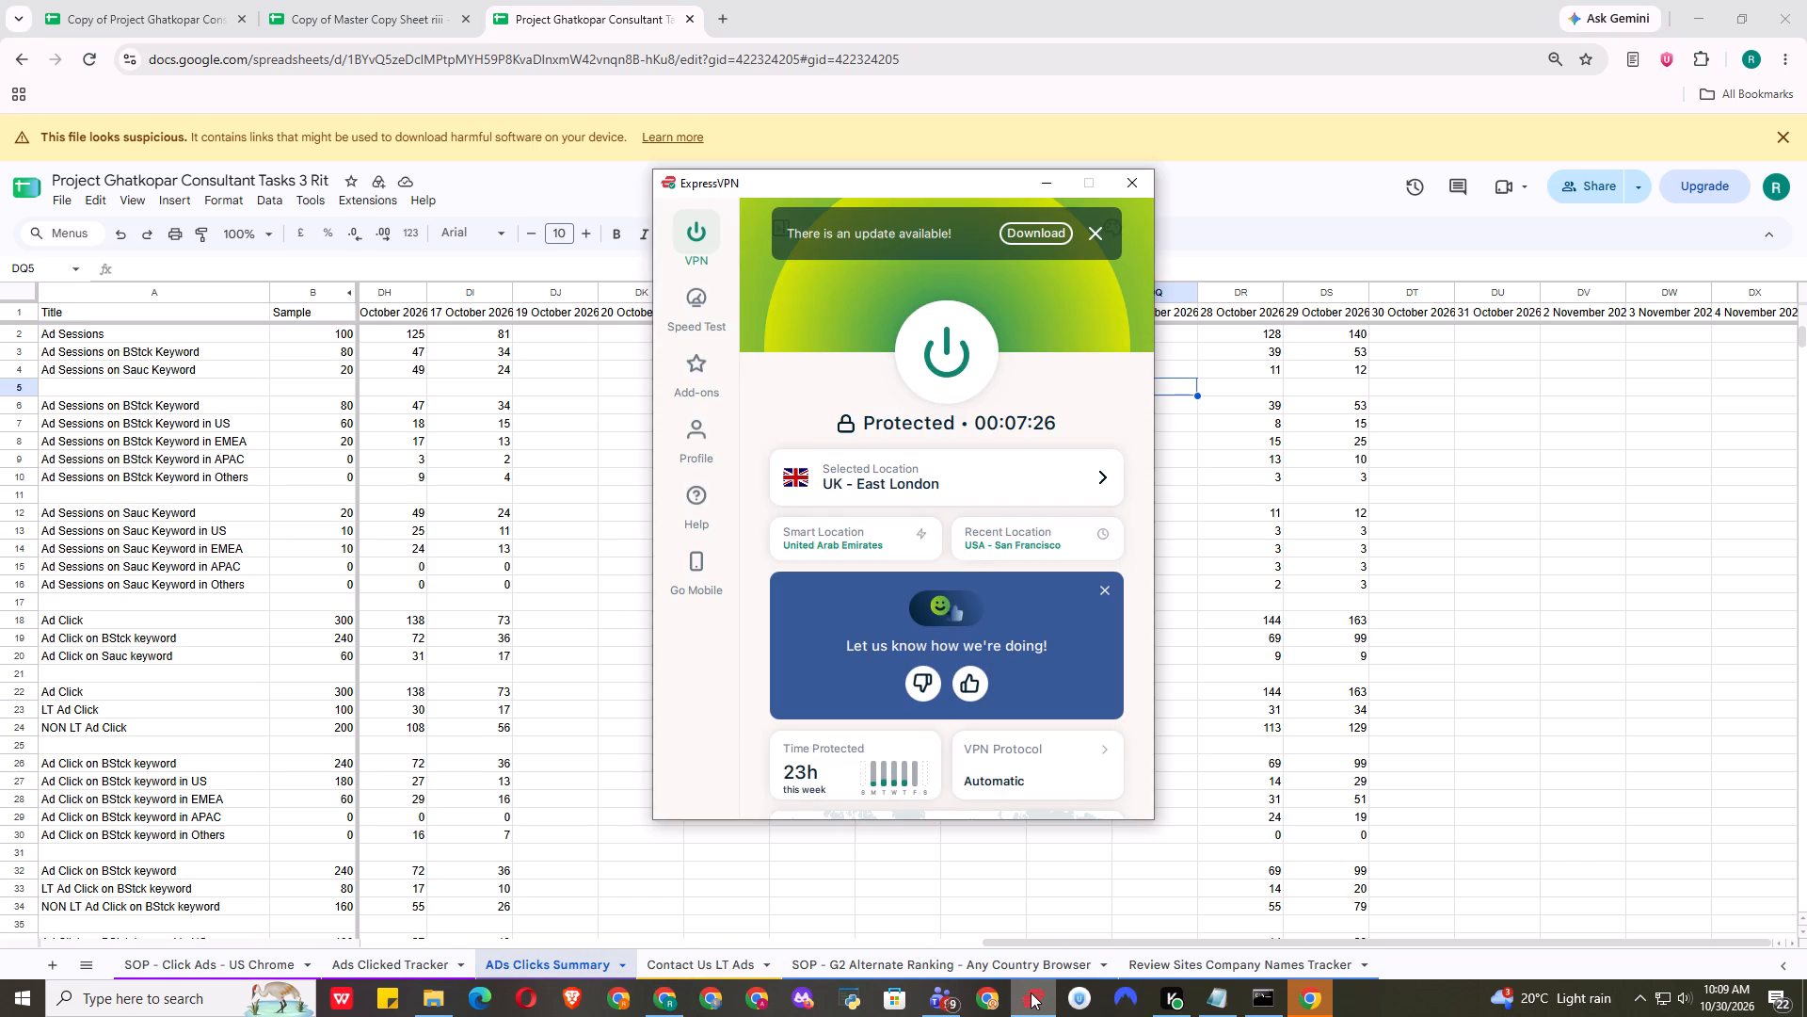
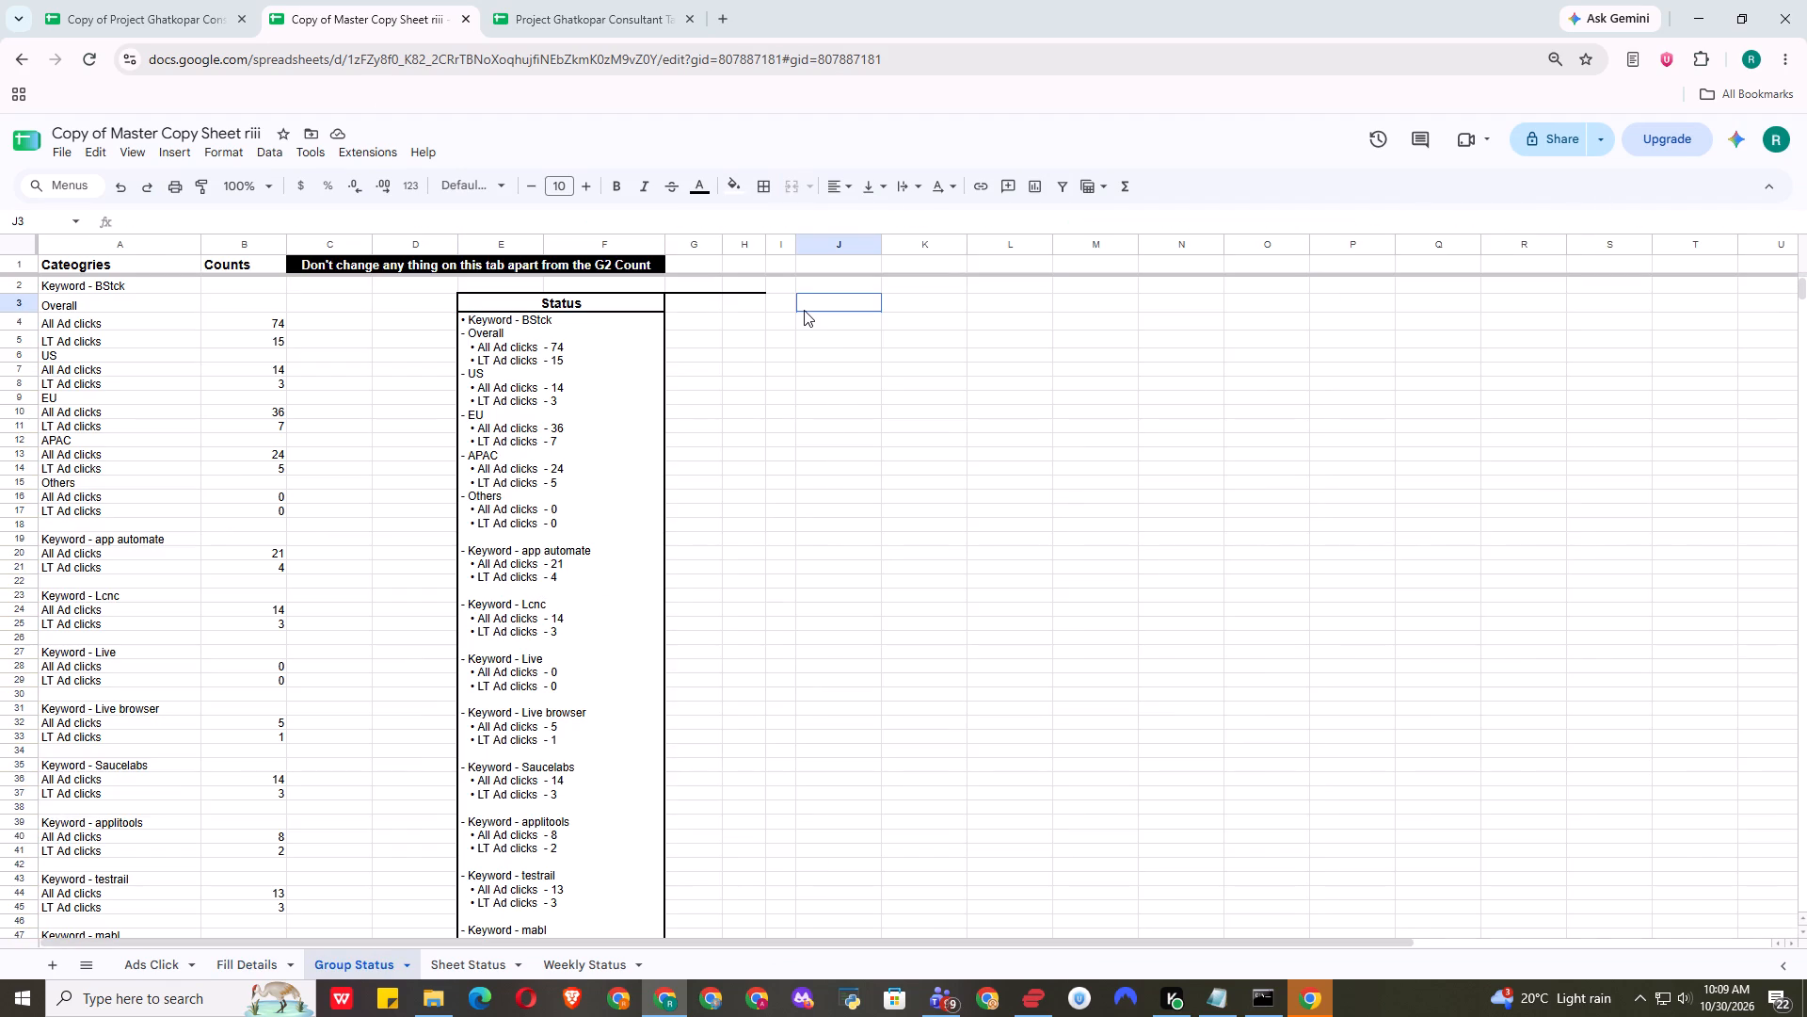
Paste the copied keyword ad-click status list into Group Status starting at J3 and fit column J to its contents.
key(ctrl+v)
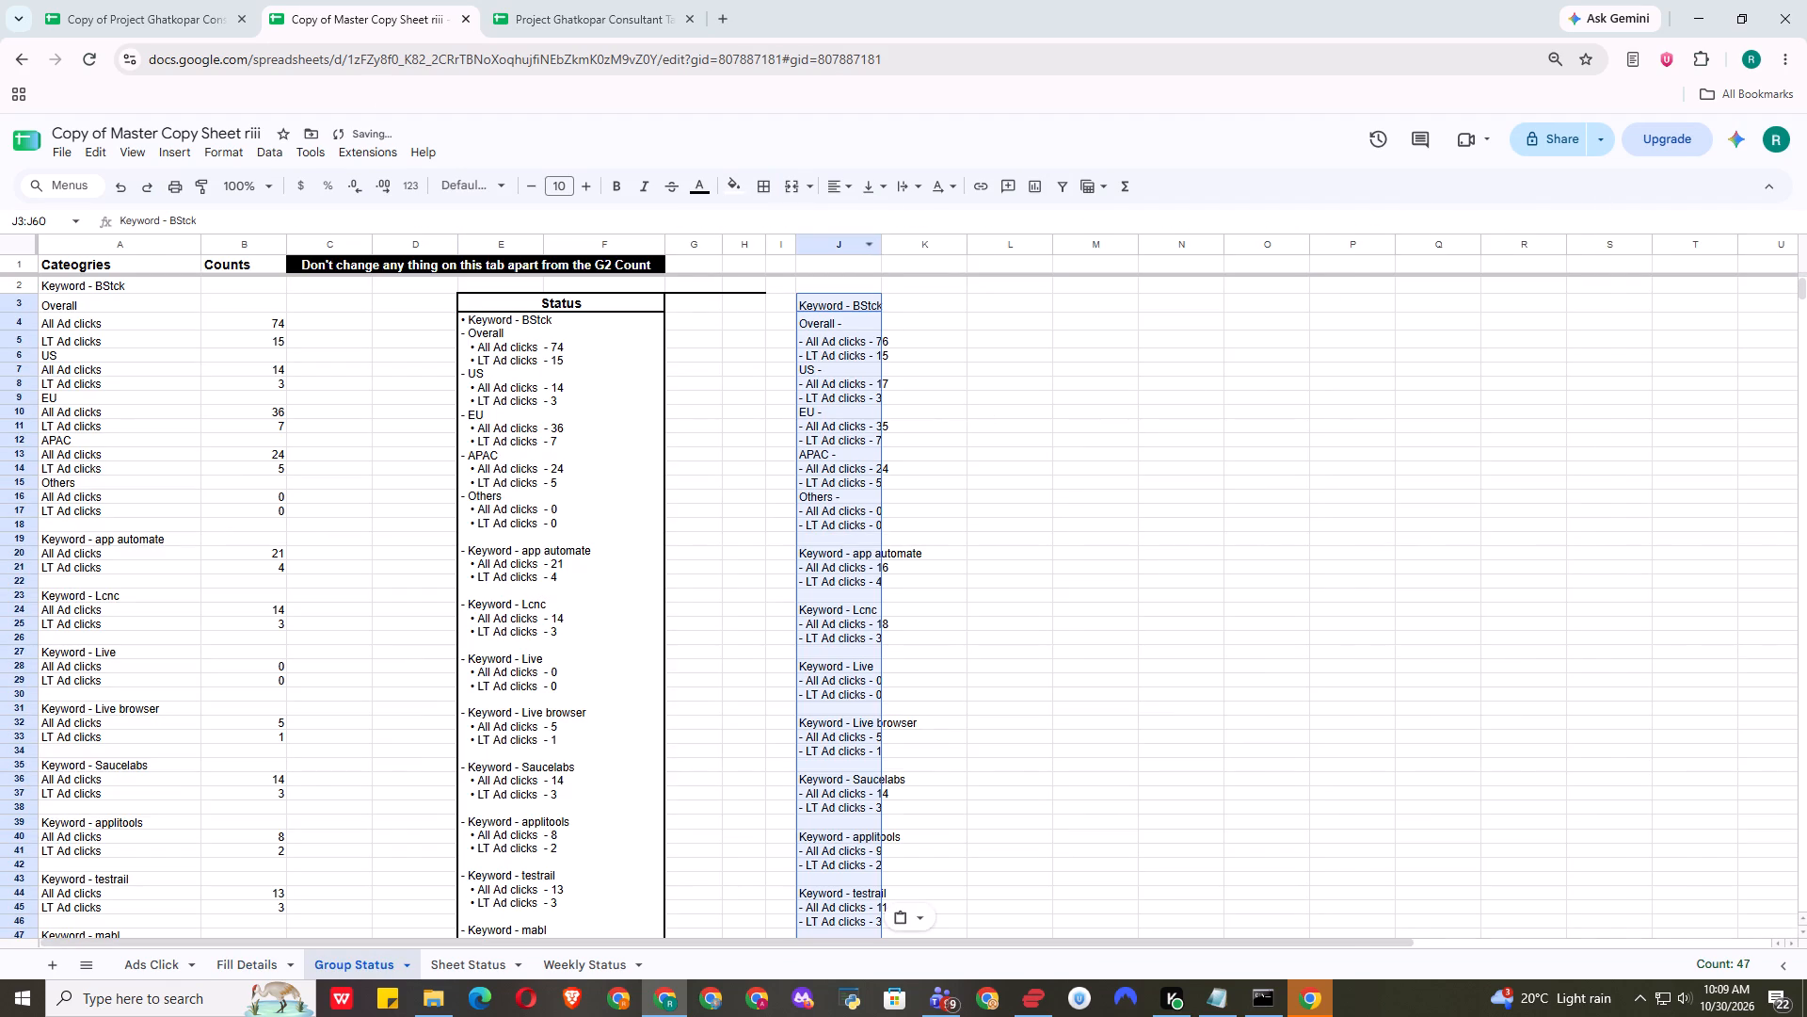
double_click(881, 242)
click(1023, 402)
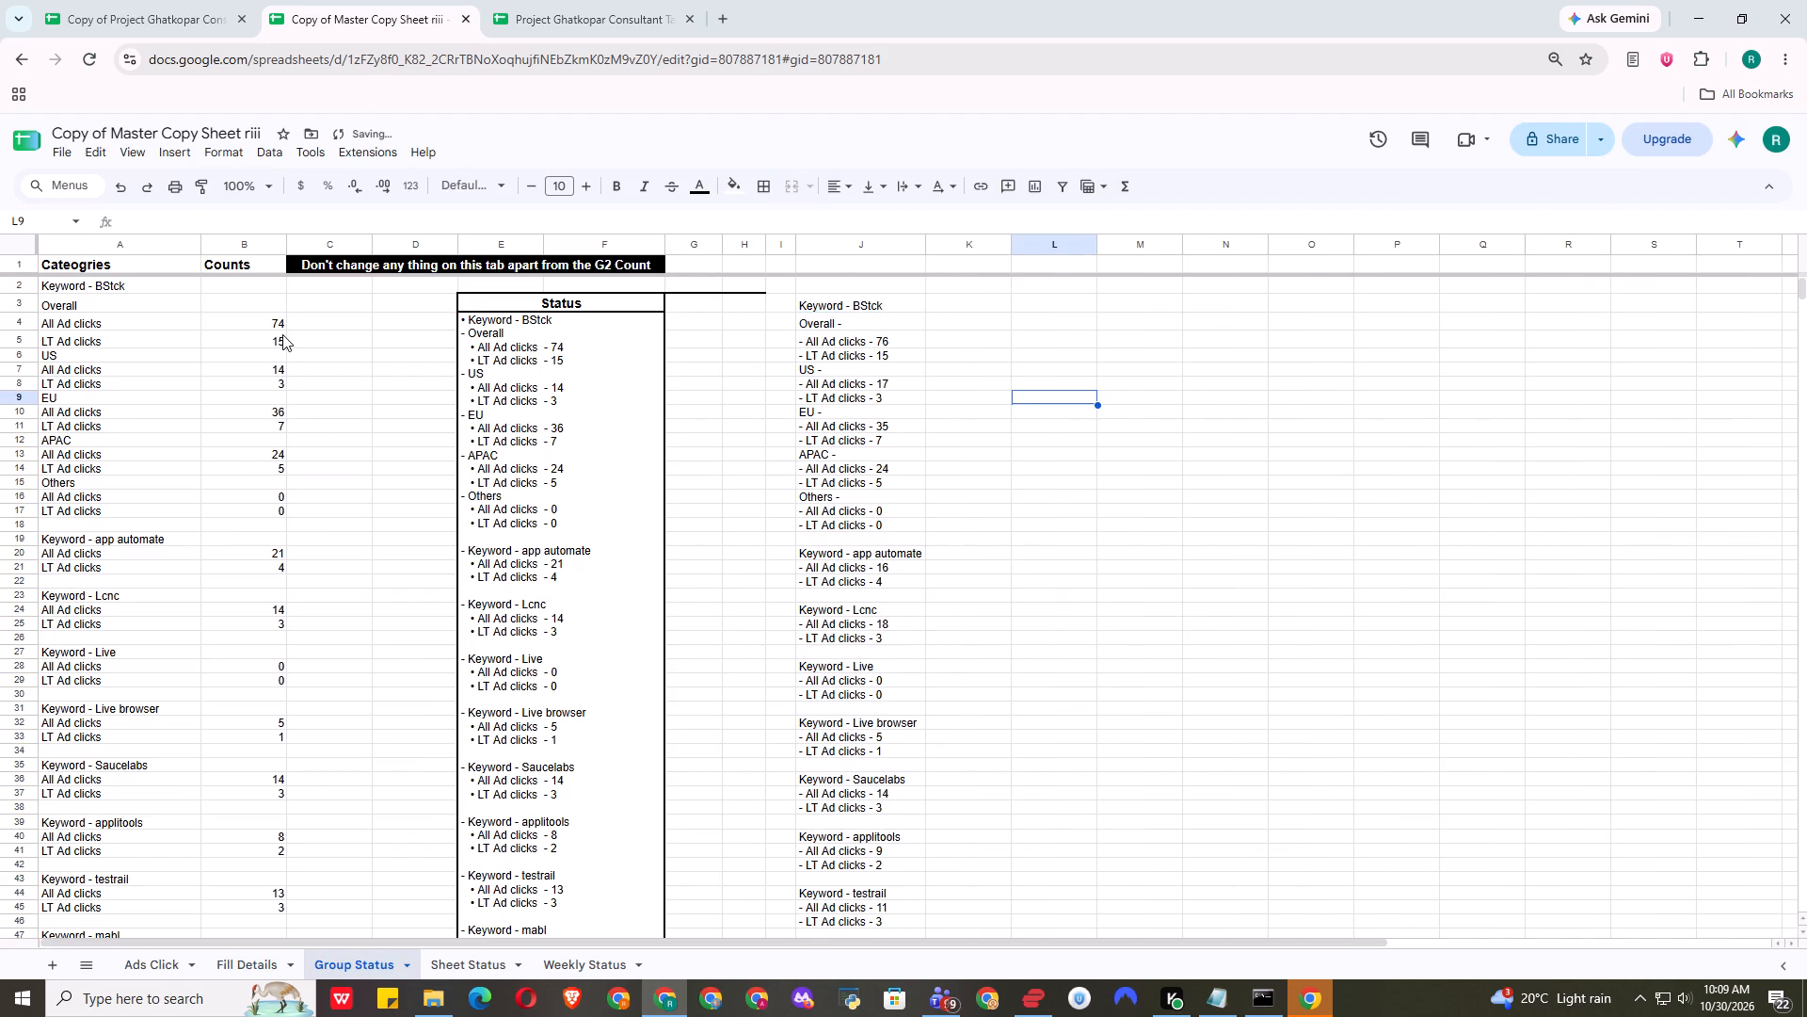
Inspect the formula behind the Overall All Ad clicks count in Group Status, and check the click counts in both project spreadsheets.
double_click(273, 324)
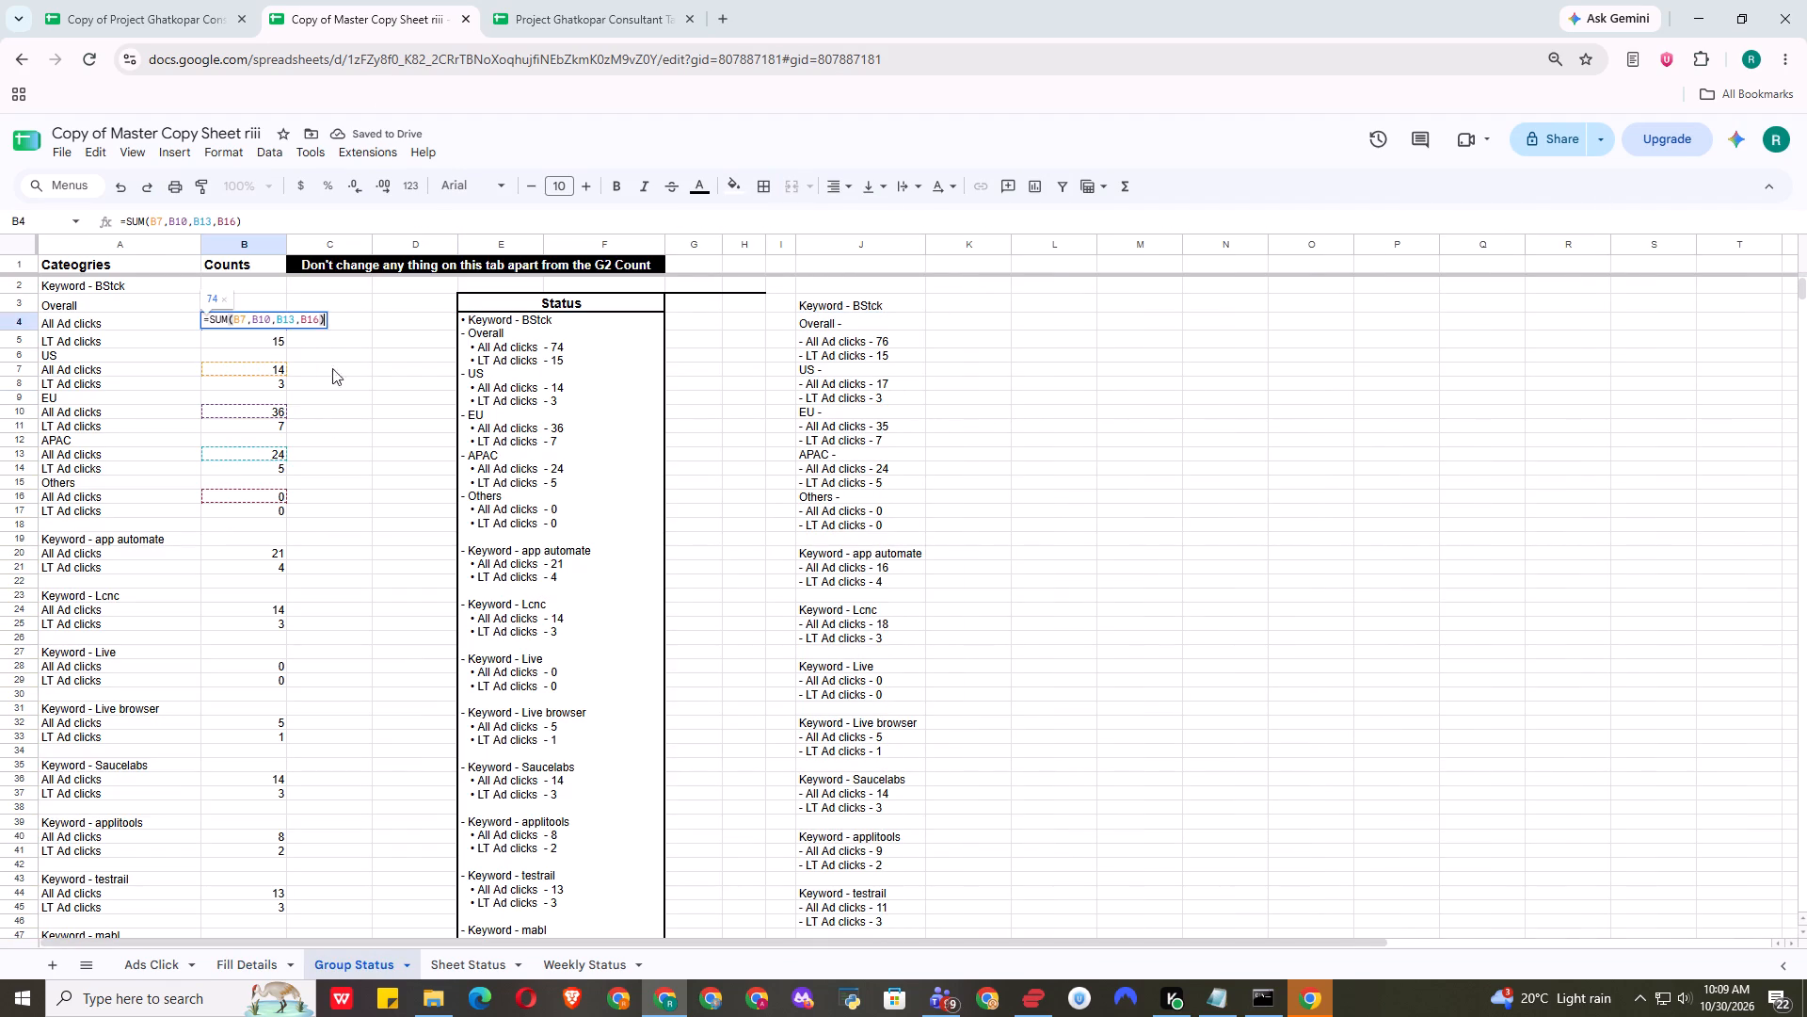
click(355, 376)
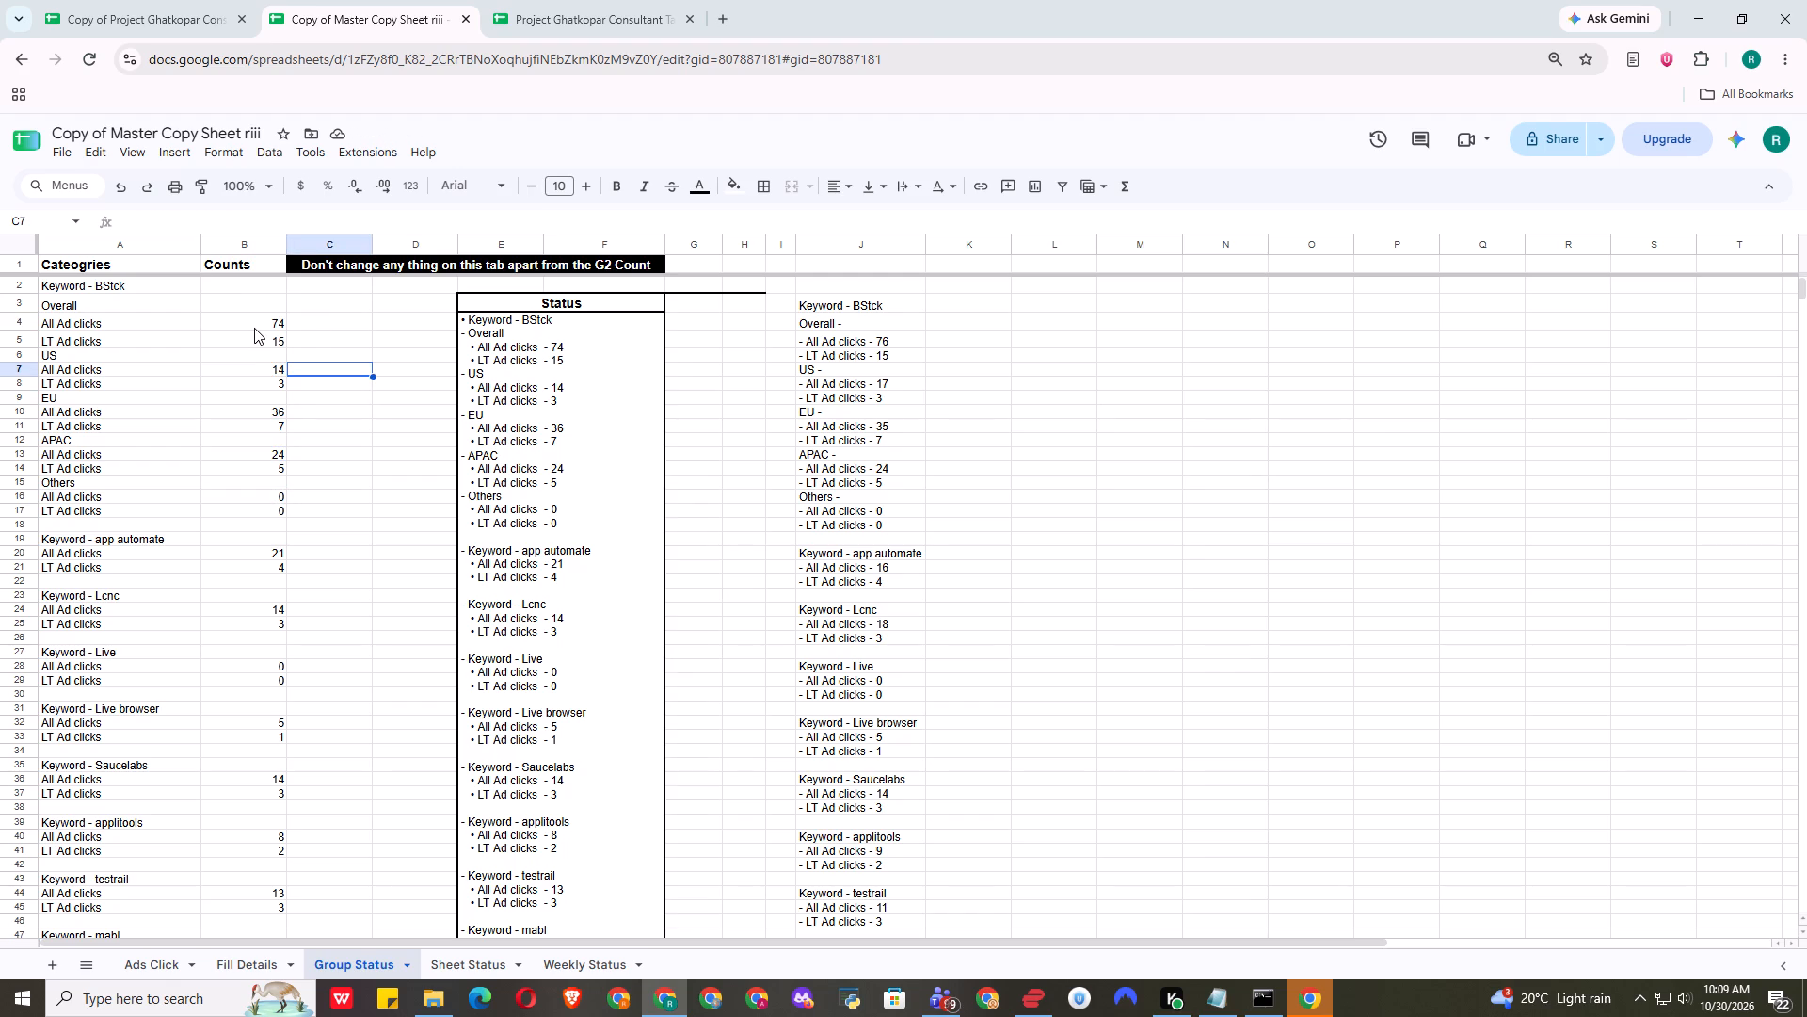
click(186, 0)
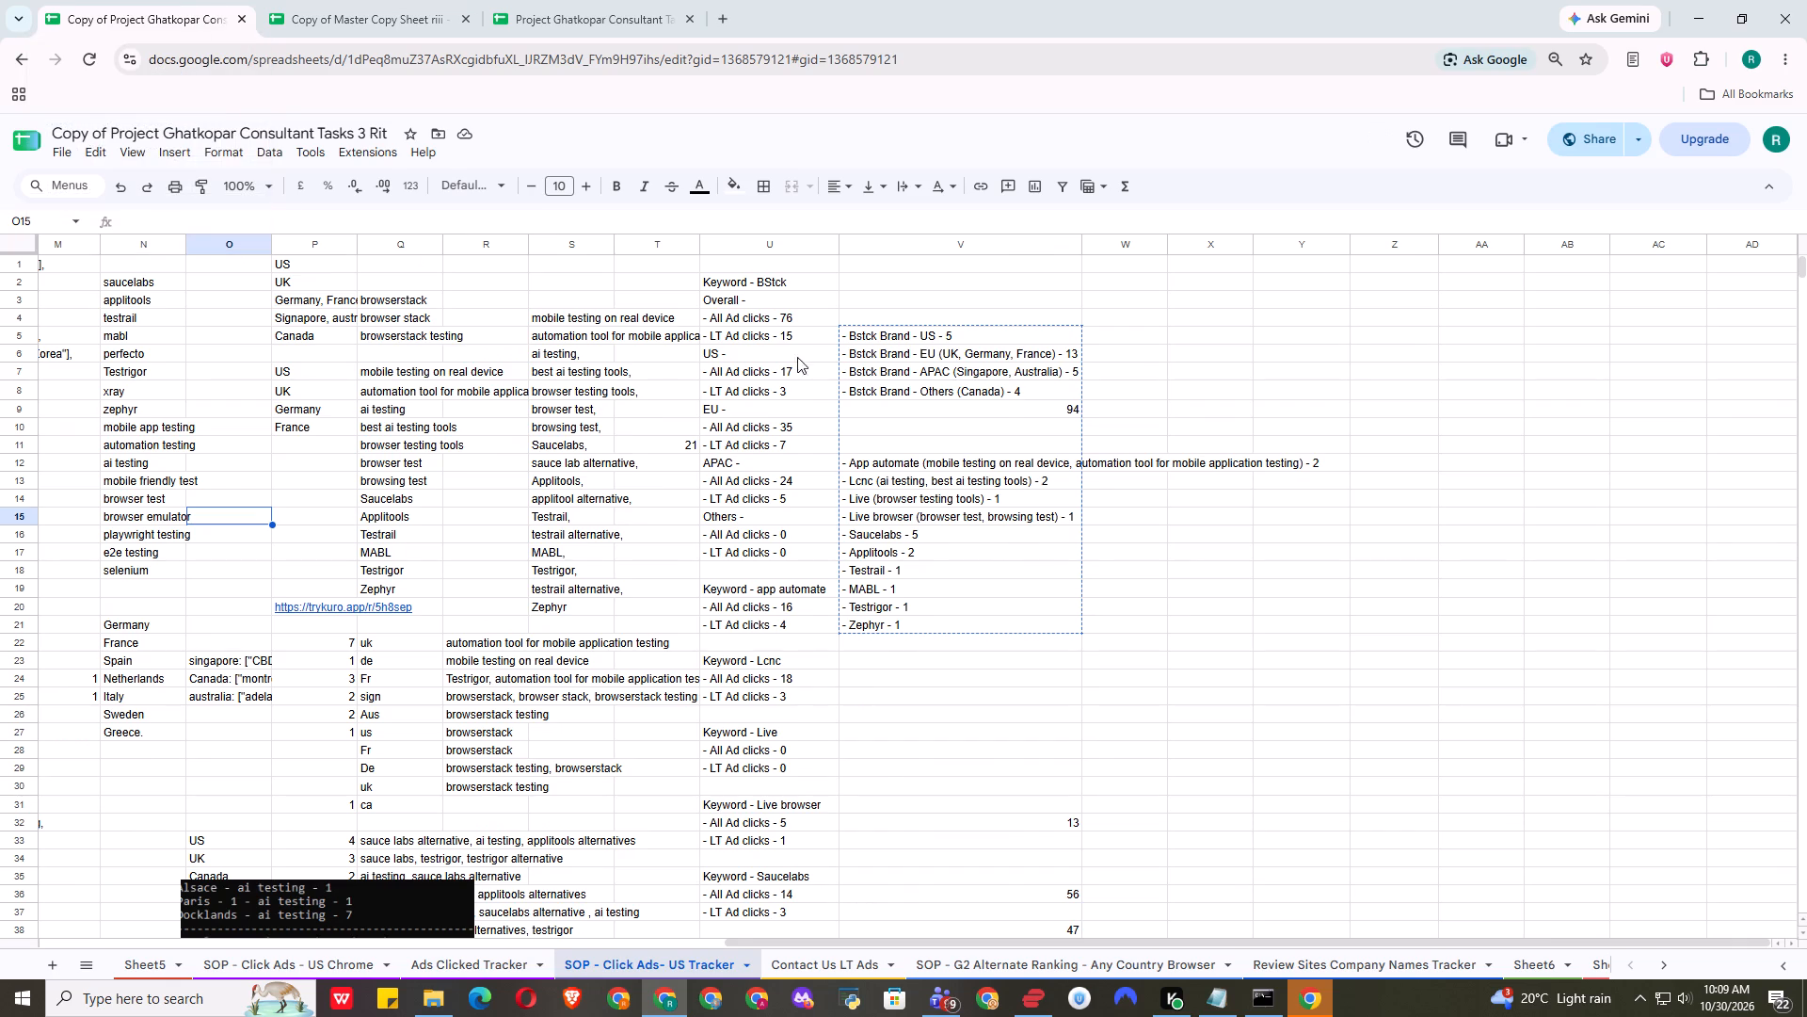
scroll(519, 447, up, 2)
click(392, 0)
click(552, 8)
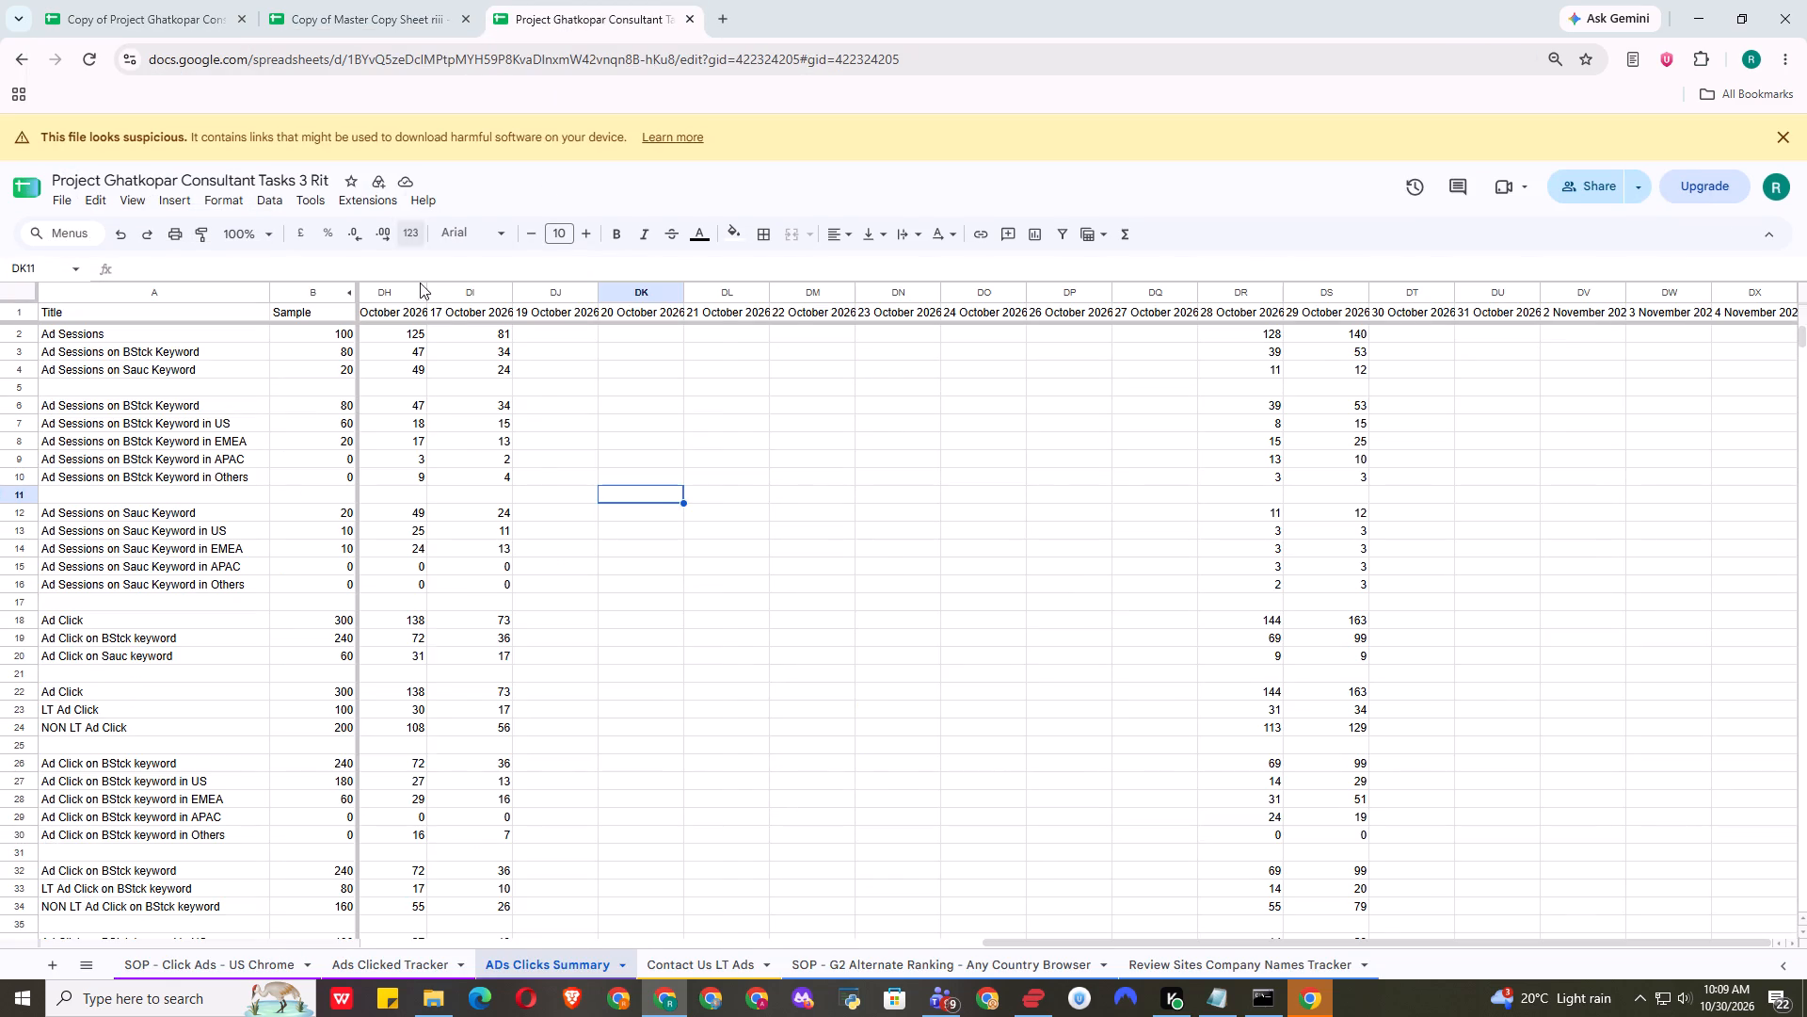
In the master copy's Fill Details sheet, enter manual Browserstack Ads Click values of 17 for US and 24 for APAC.
click(361, 15)
click(256, 953)
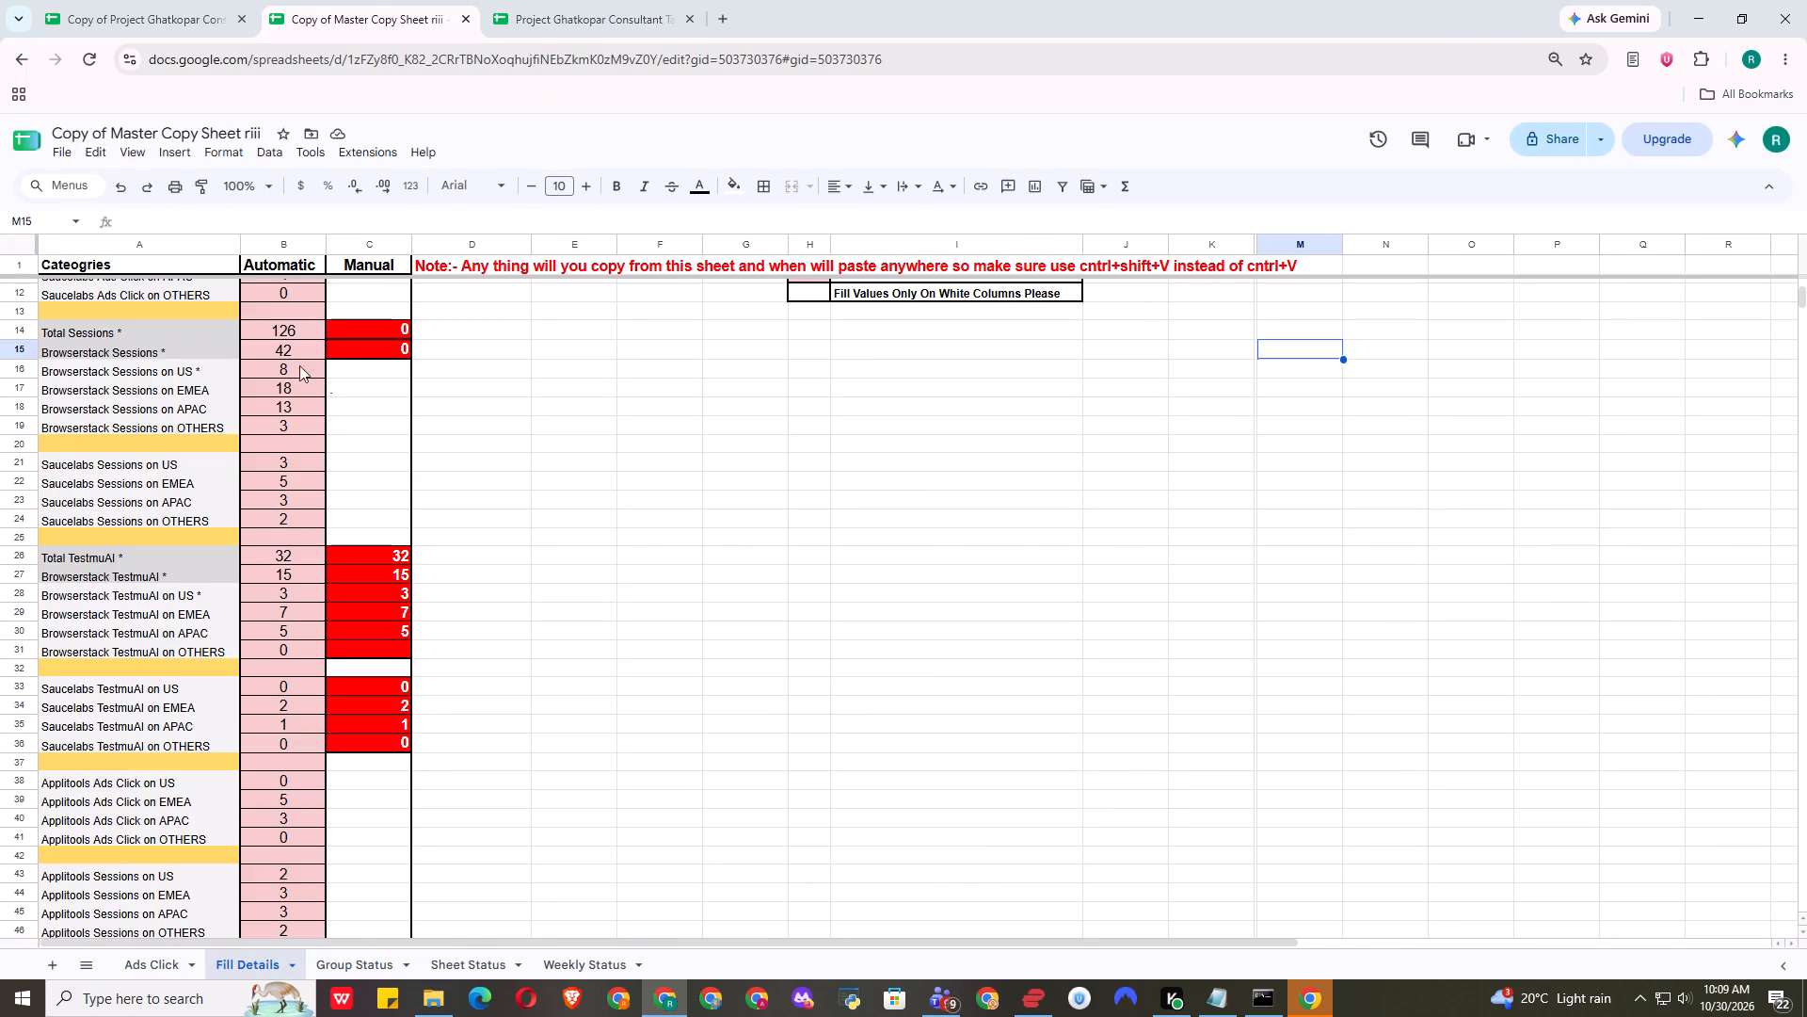
scroll(374, 398, up, 5)
click(369, 336)
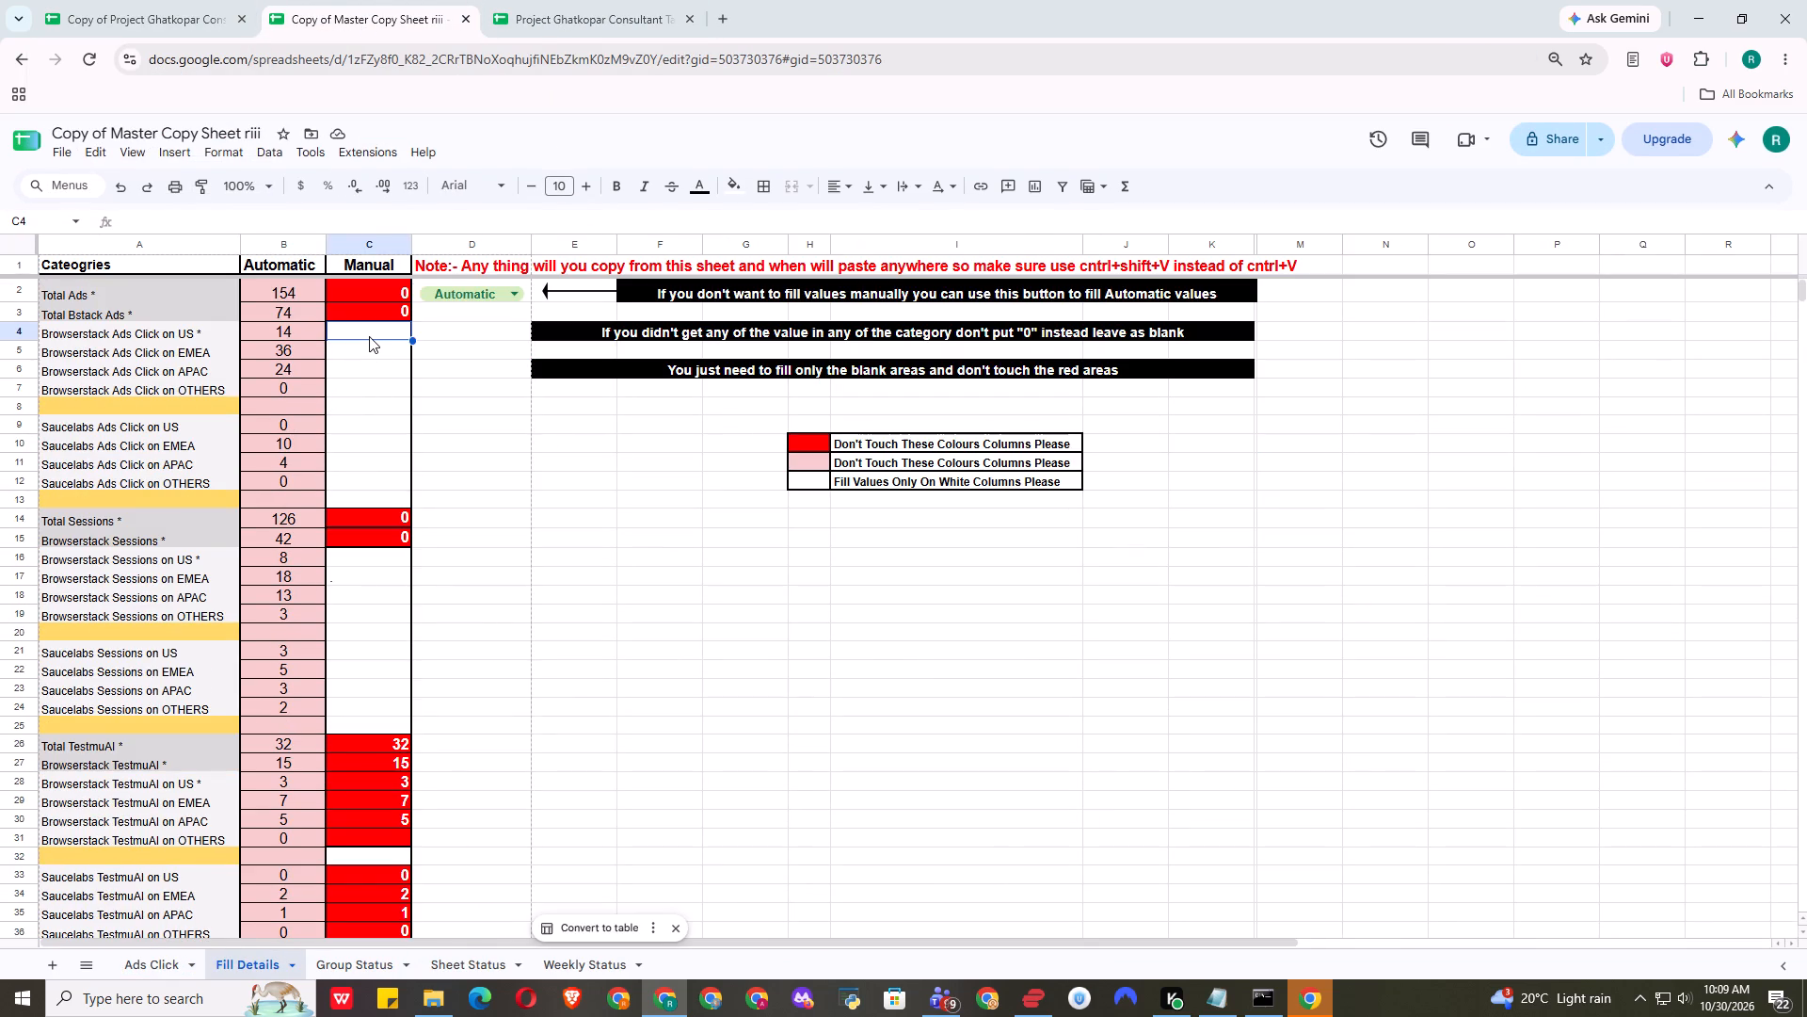
key(1)
key(7)
click(366, 350)
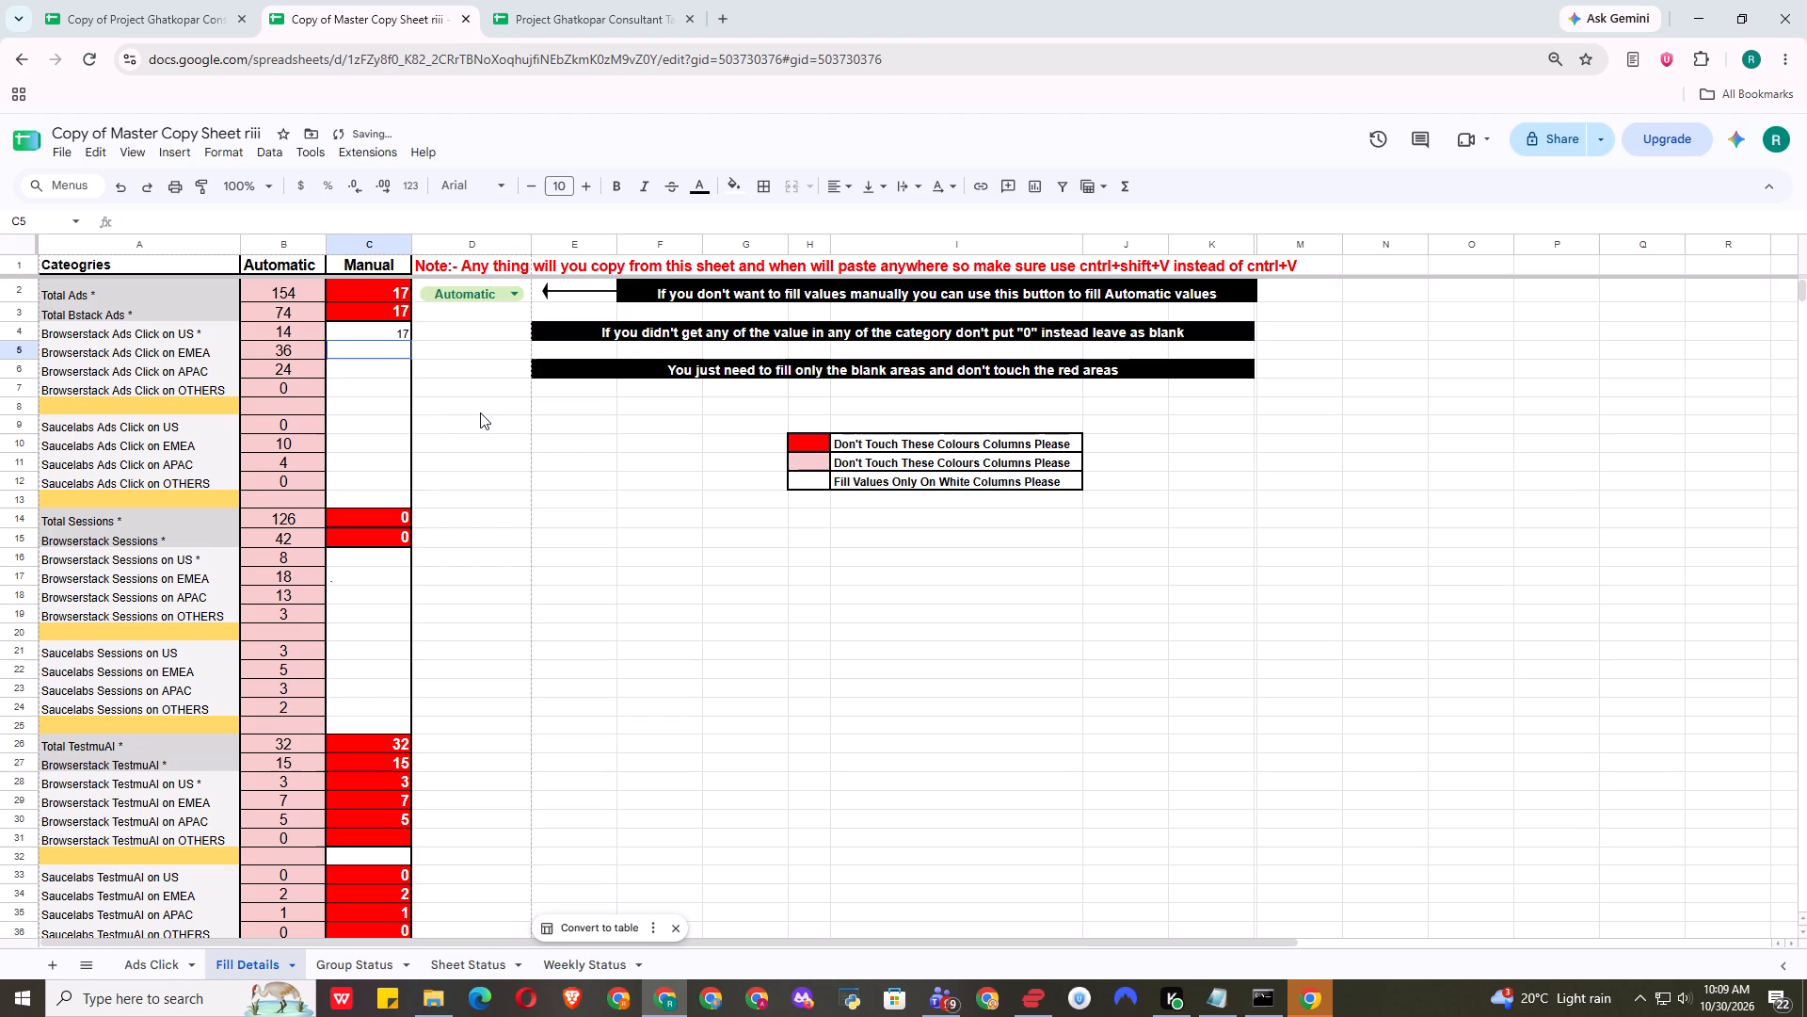
scroll(485, 412, up, 2)
click(380, 366)
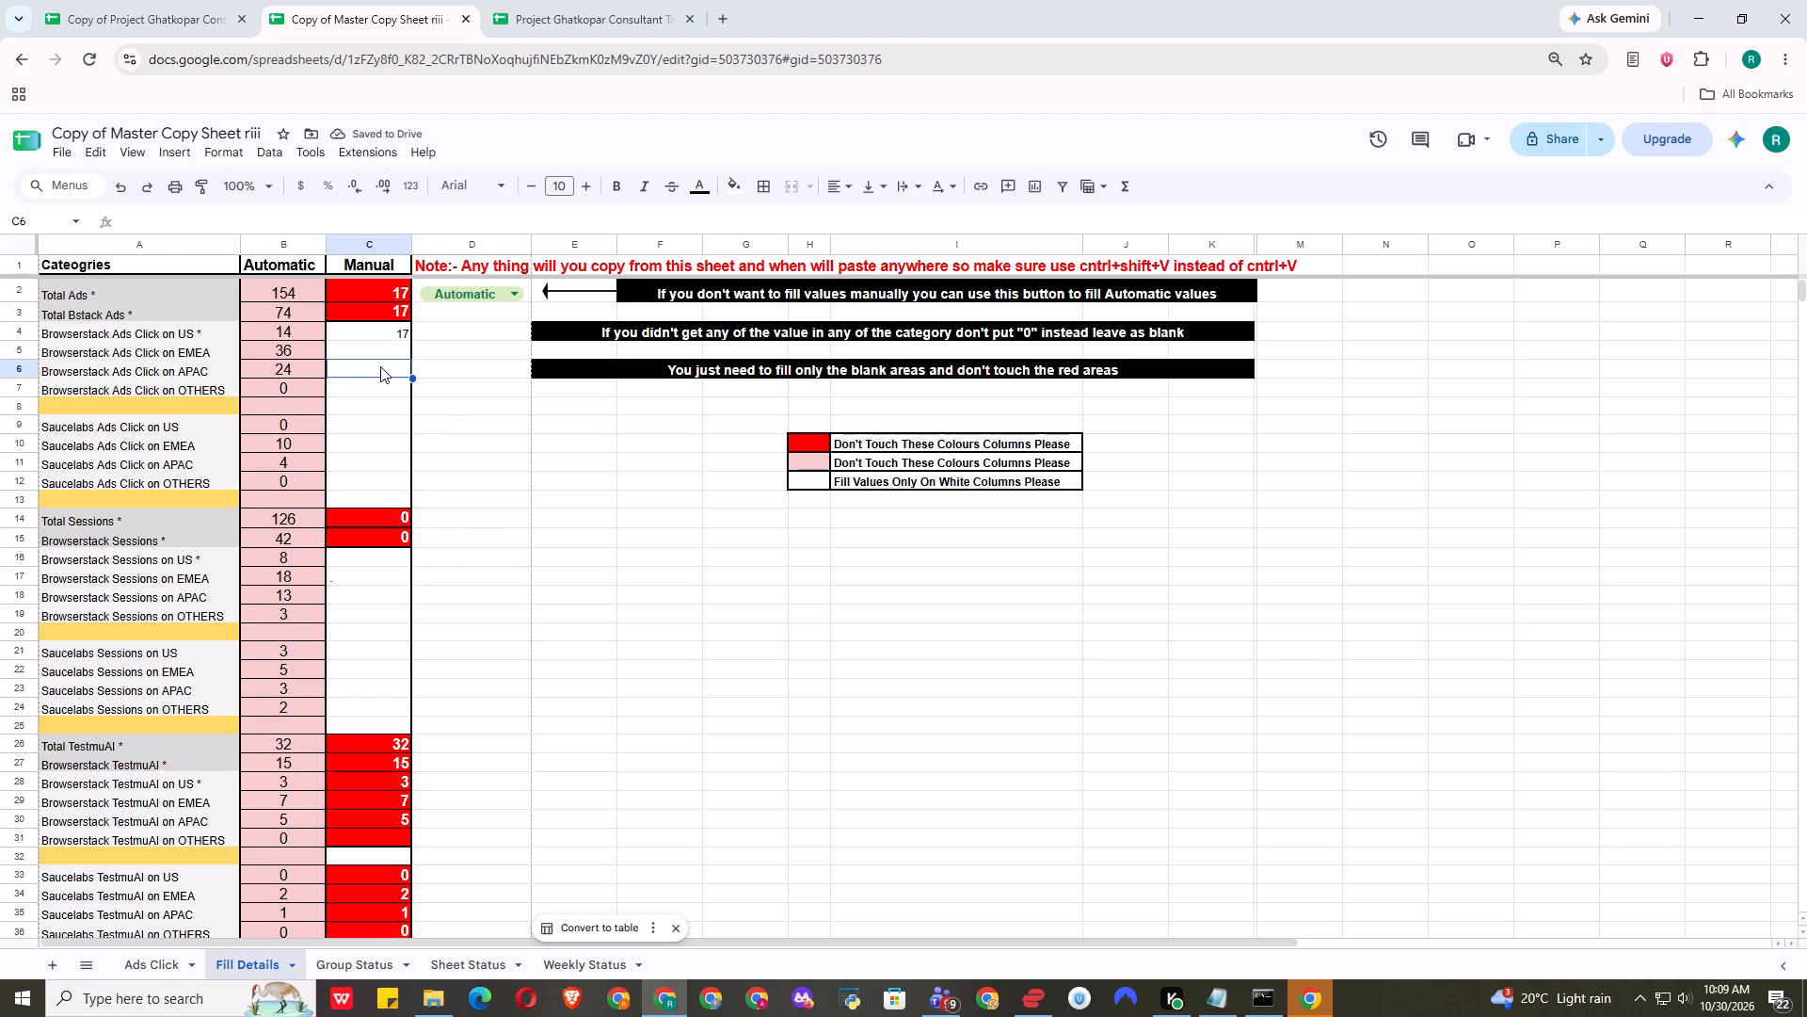
key(2)
key(4)
click(472, 379)
Enter 35 as the manual value for Browserstack Ads Click on EMEA.
click(359, 350)
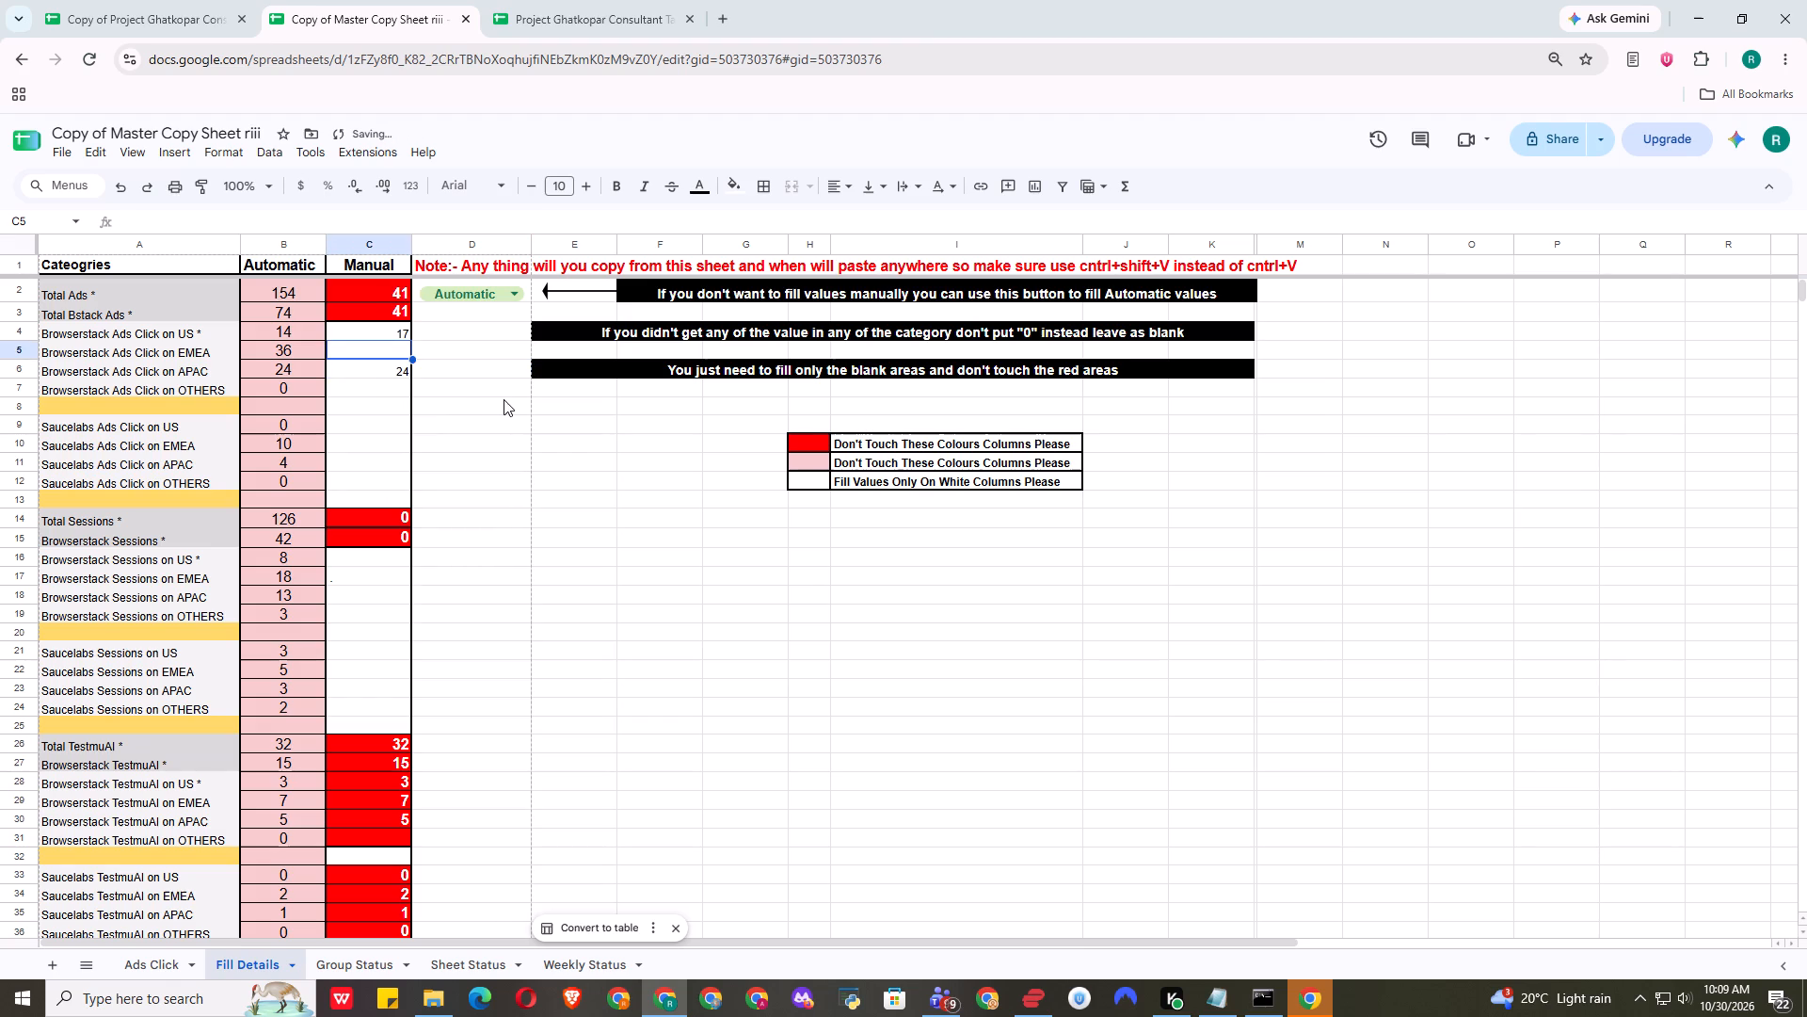
key(3)
key(6)
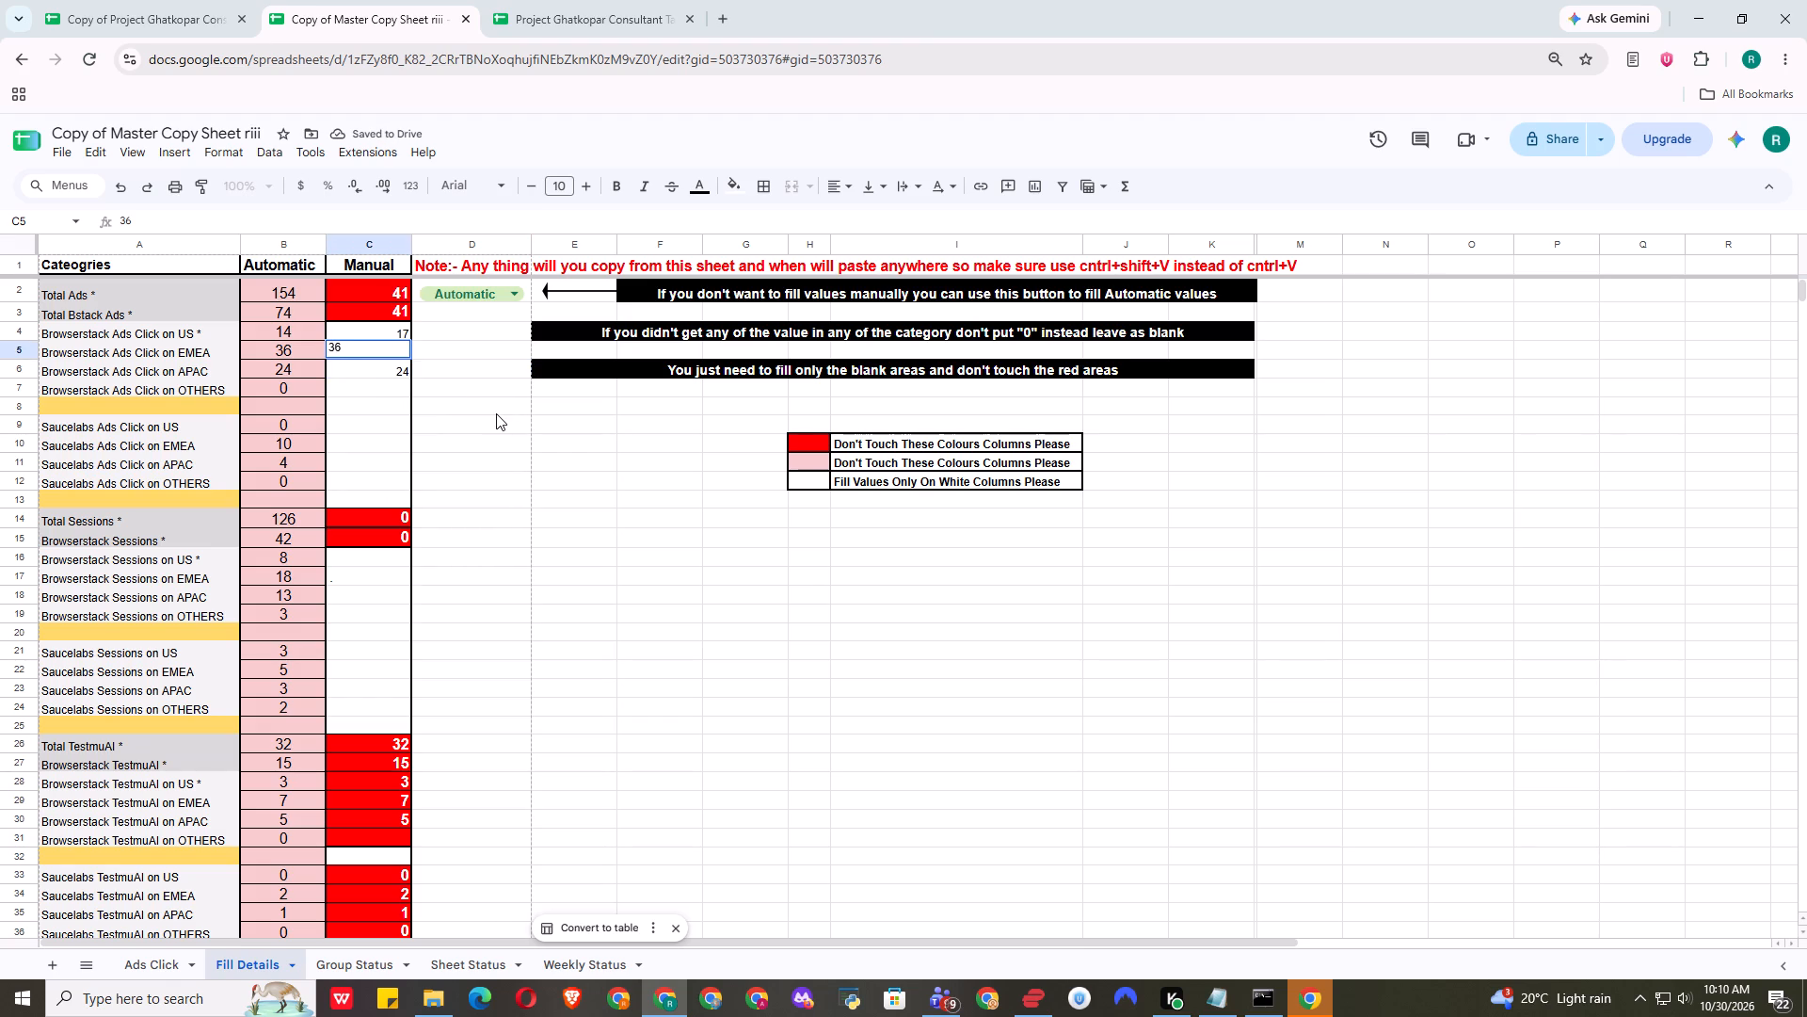
key(BackSpace)
key(5)
click(496, 413)
scroll(496, 413, up, 2)
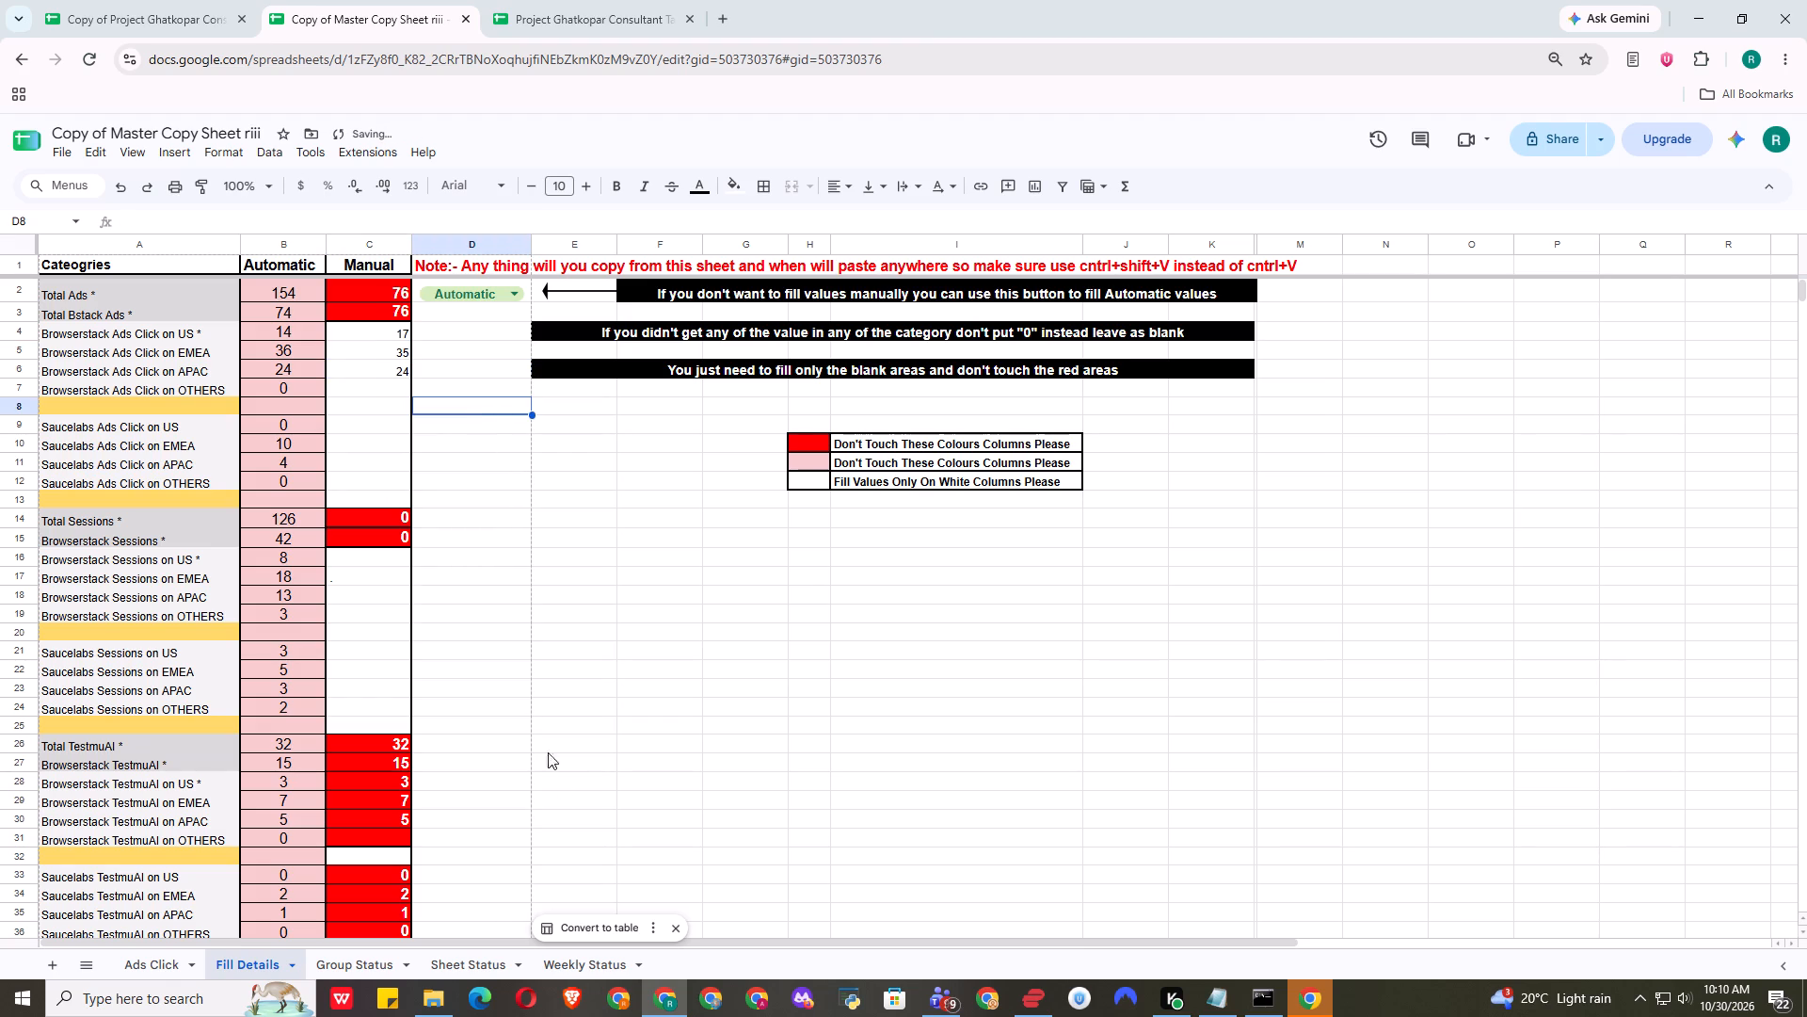
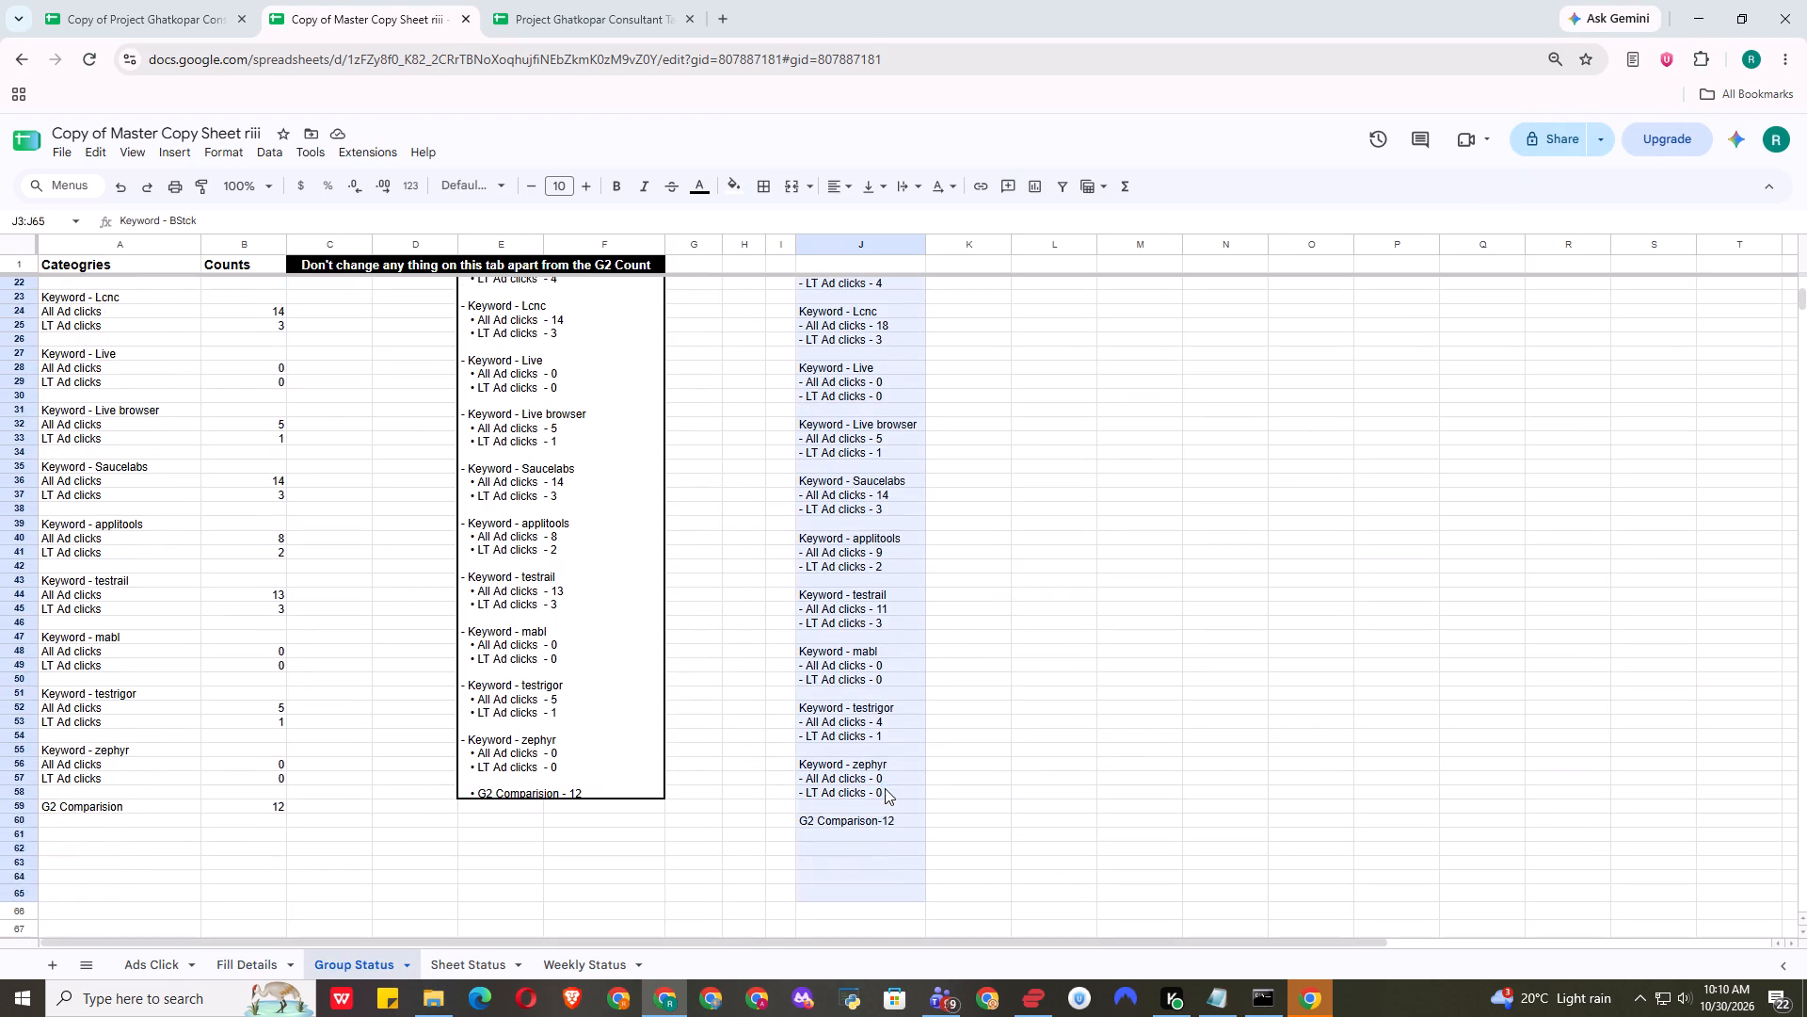
Copy the keyword ad-click status list from Group Status column J into Fill Details starting at J9, and fit column J to its contents.
drag(885, 788, 907, 831)
key(ctrl+c)
click(997, 781)
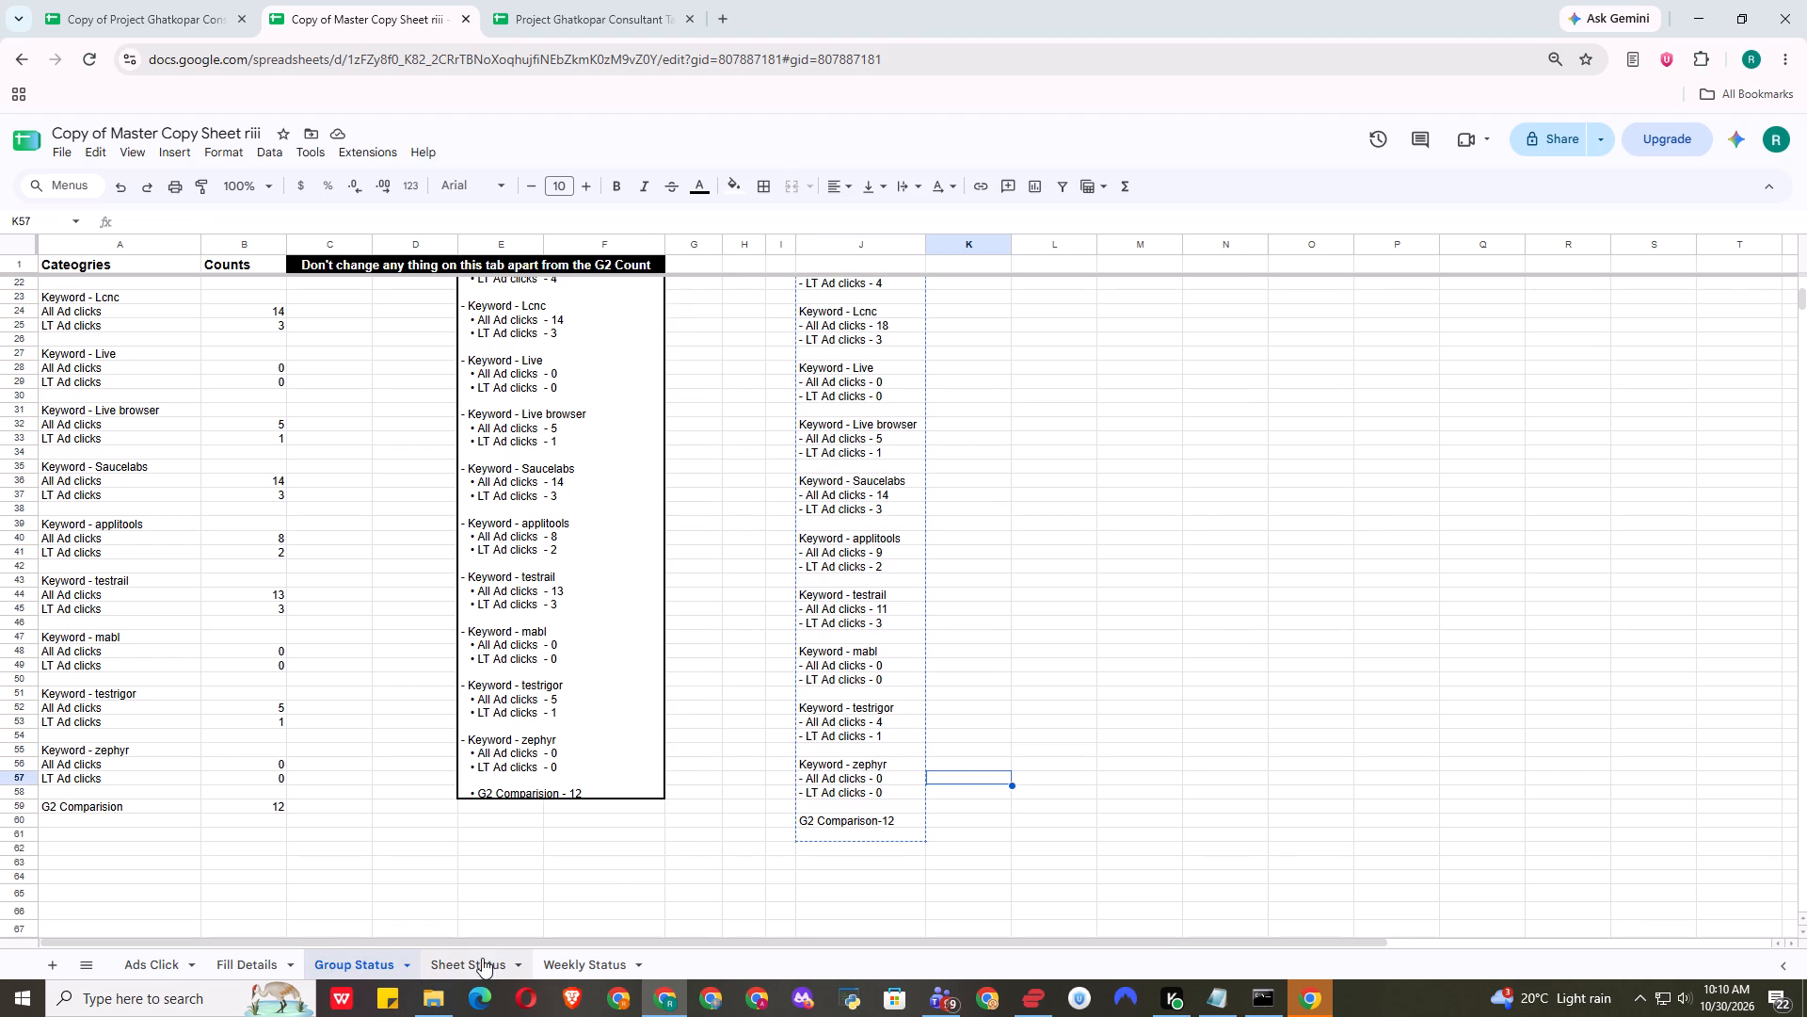
click(239, 966)
scroll(836, 489, up, 6)
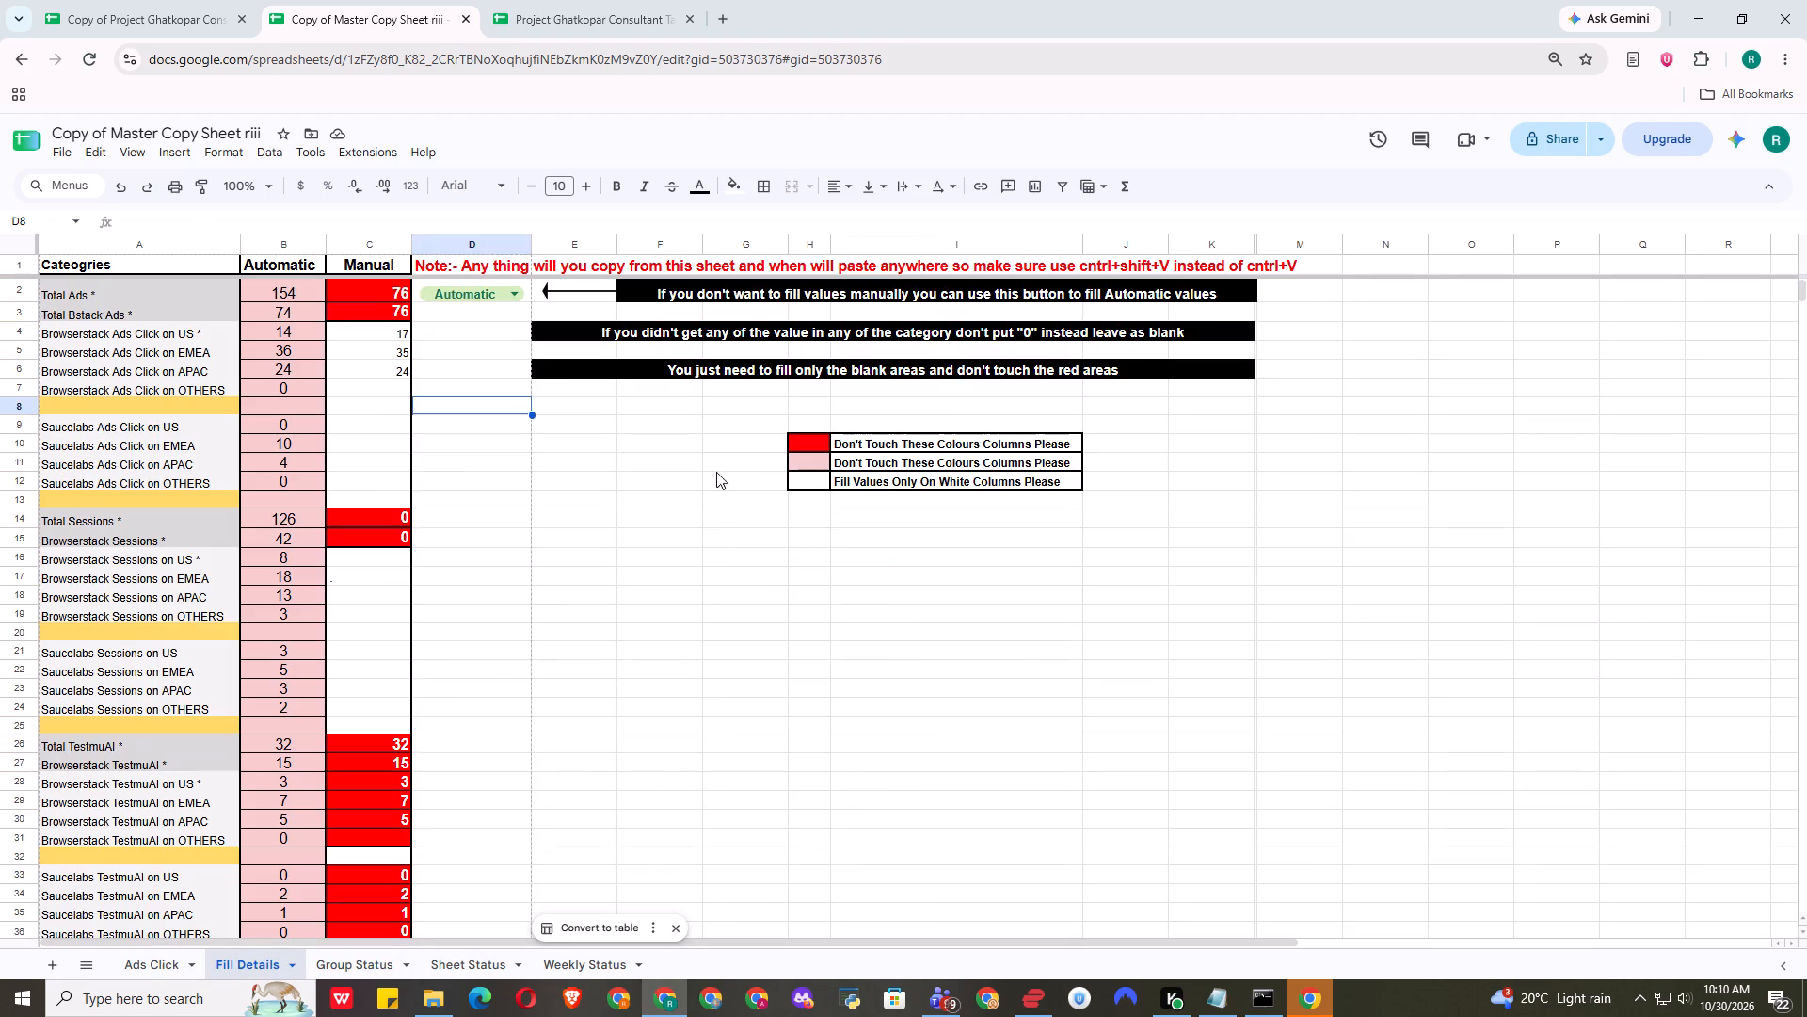
click(686, 419)
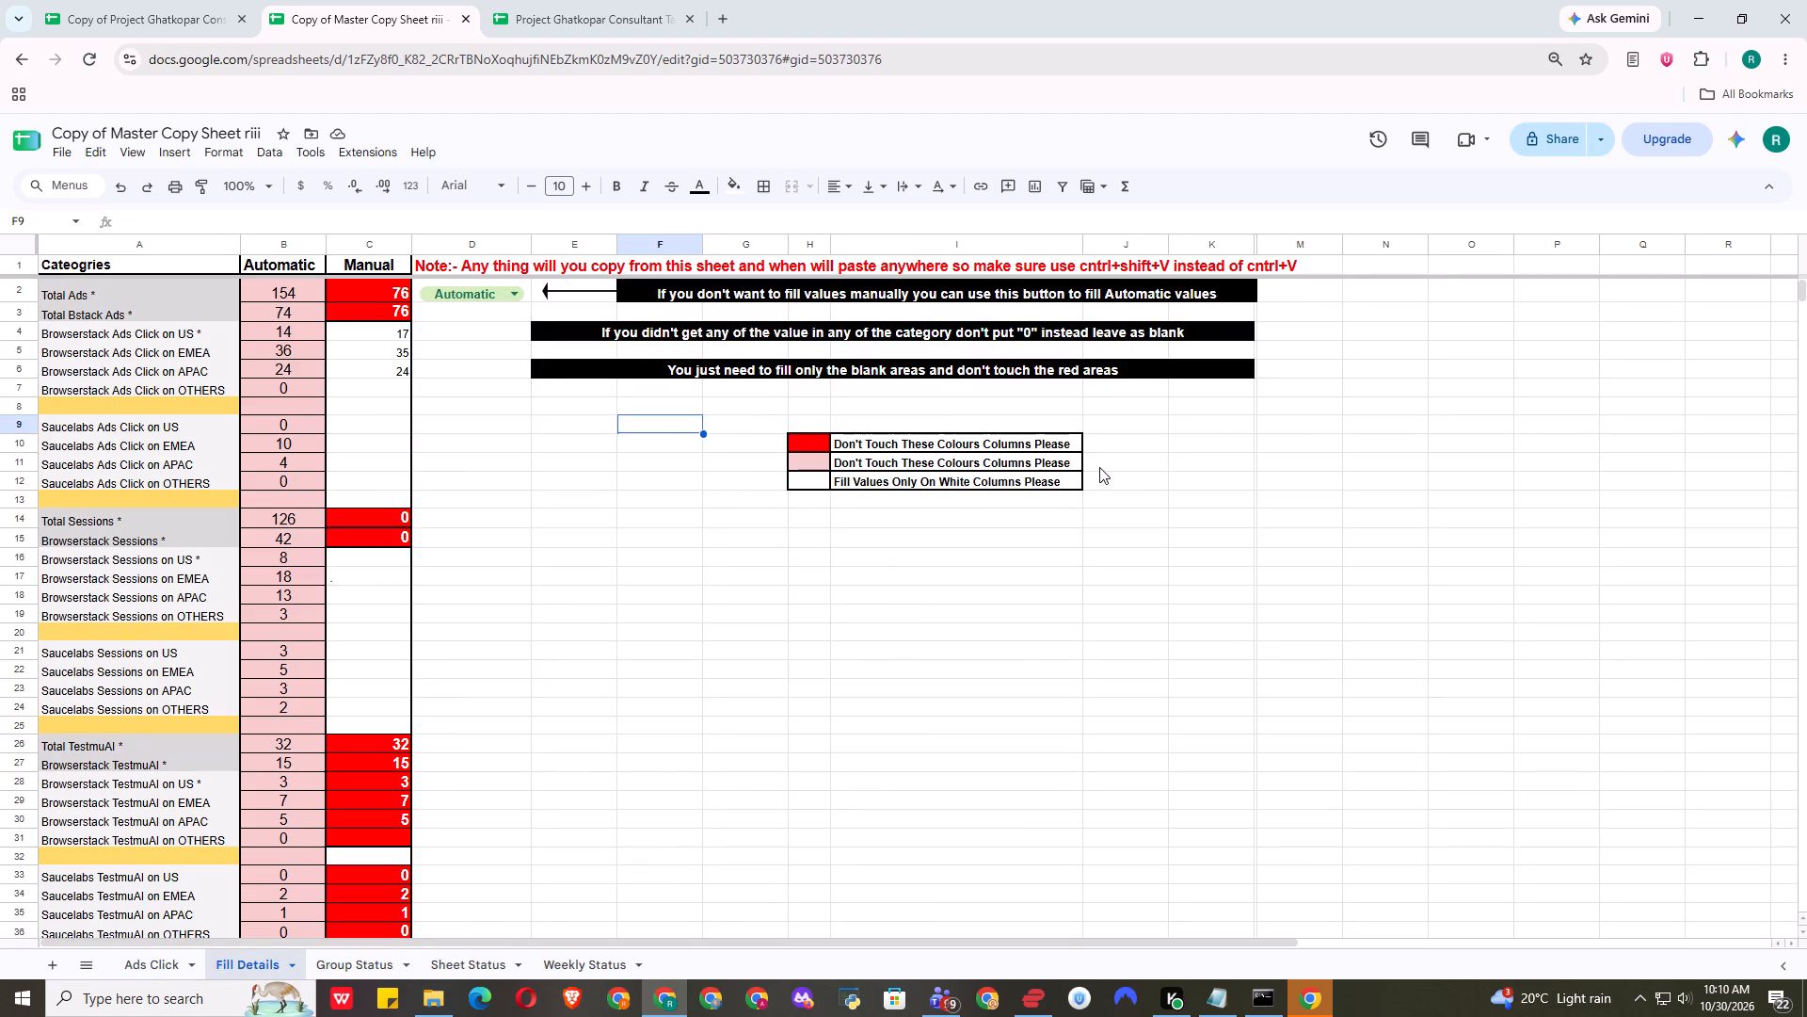
click(1157, 426)
key(ctrl+v)
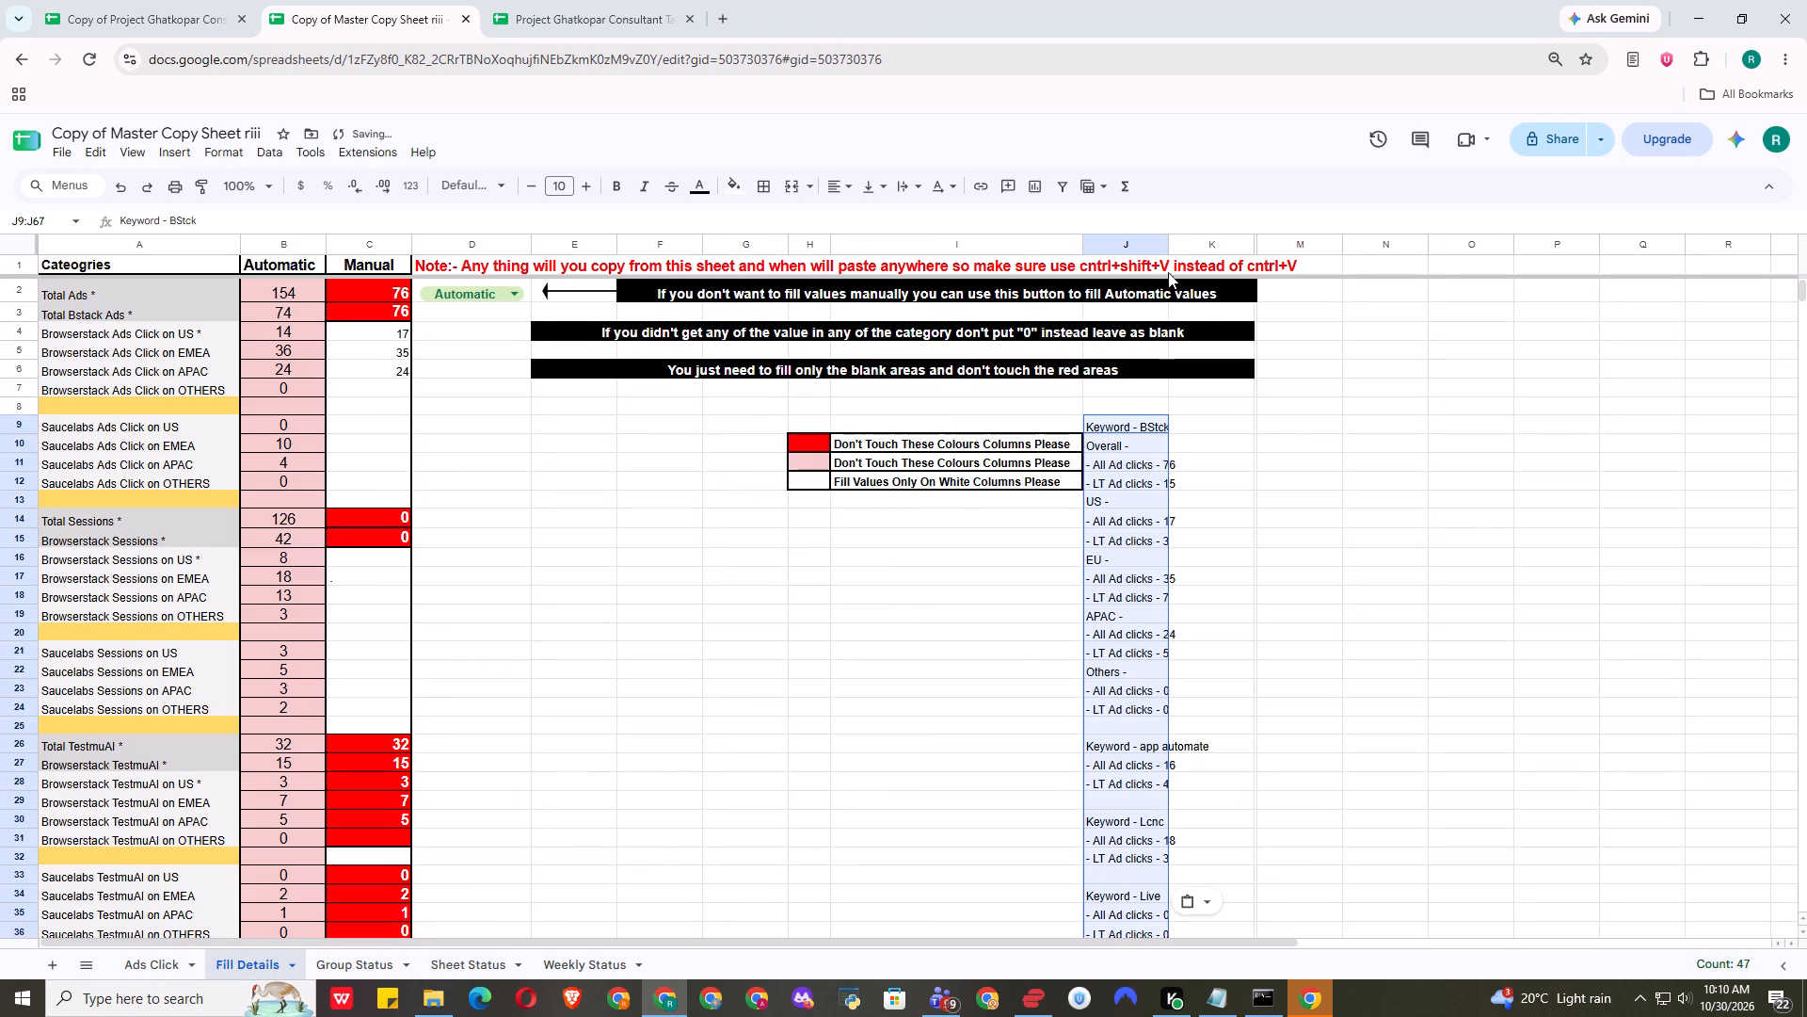
double_click(1169, 248)
click(1330, 459)
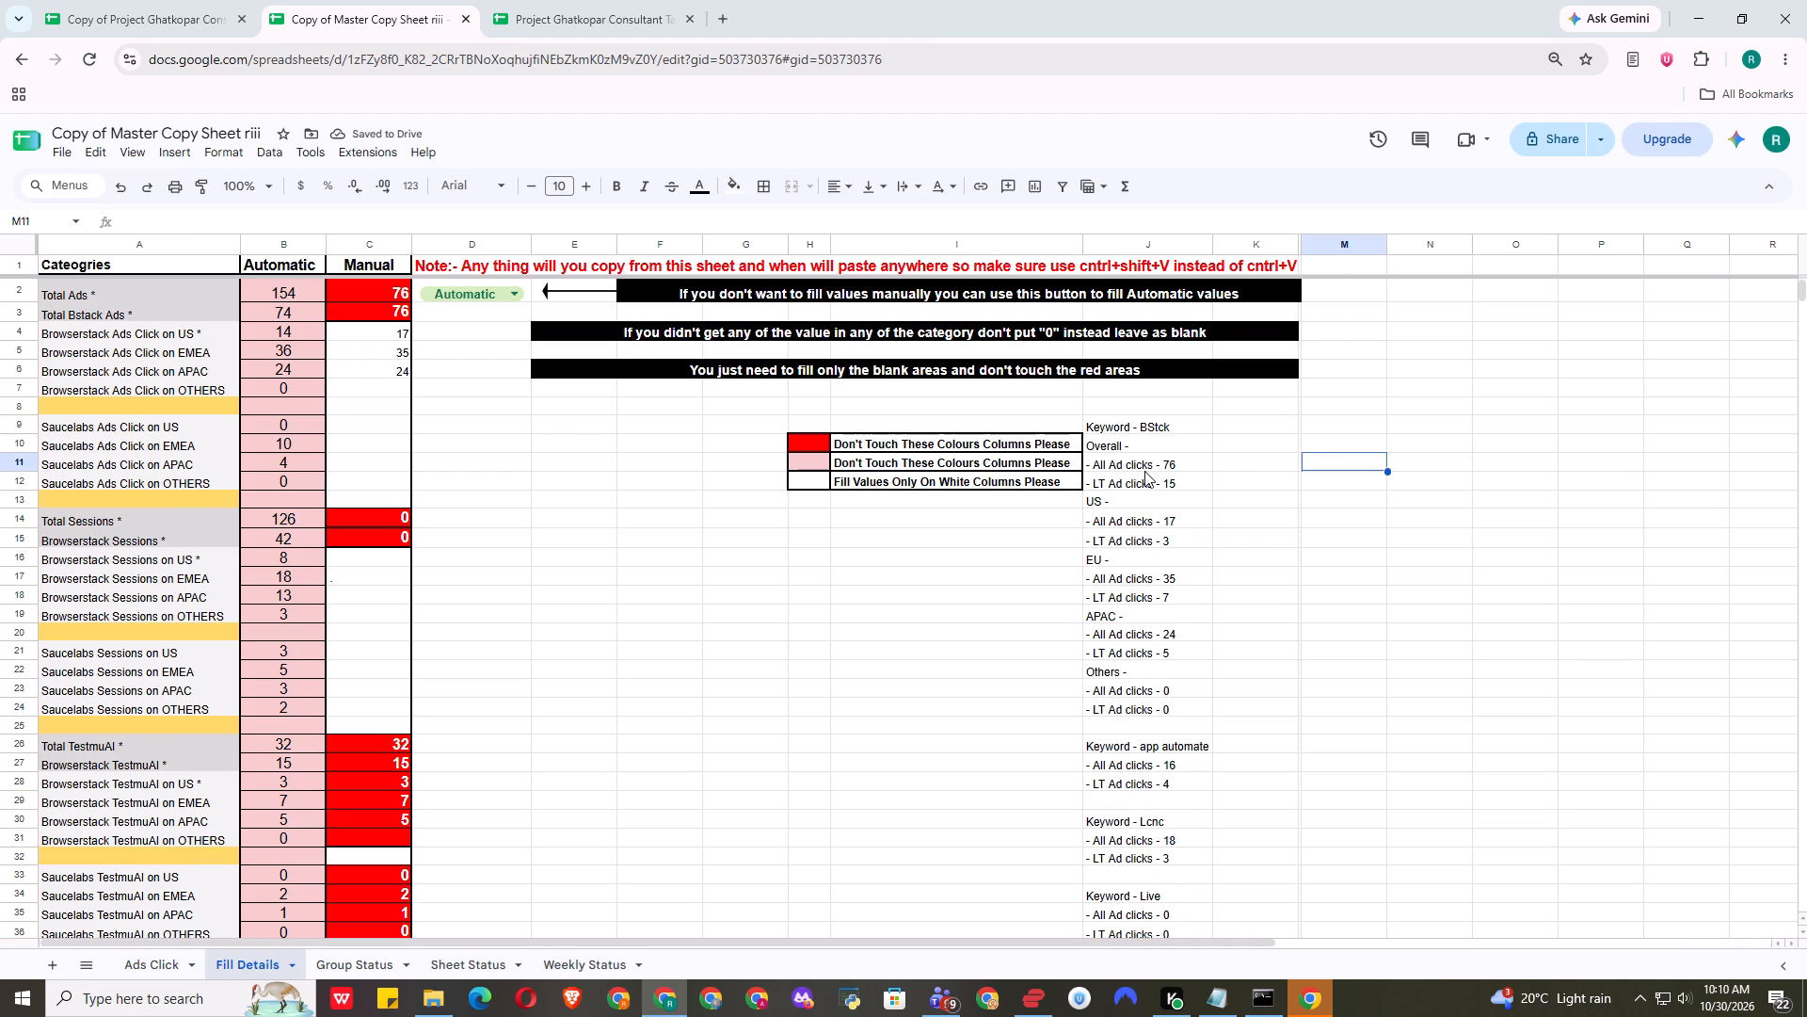
Compare the pasted status list with the Fill Details categories, and check the regional keyword counts in the Ads Click sheet.
scroll(1144, 472, down, 1)
scroll(1154, 484, up, 1)
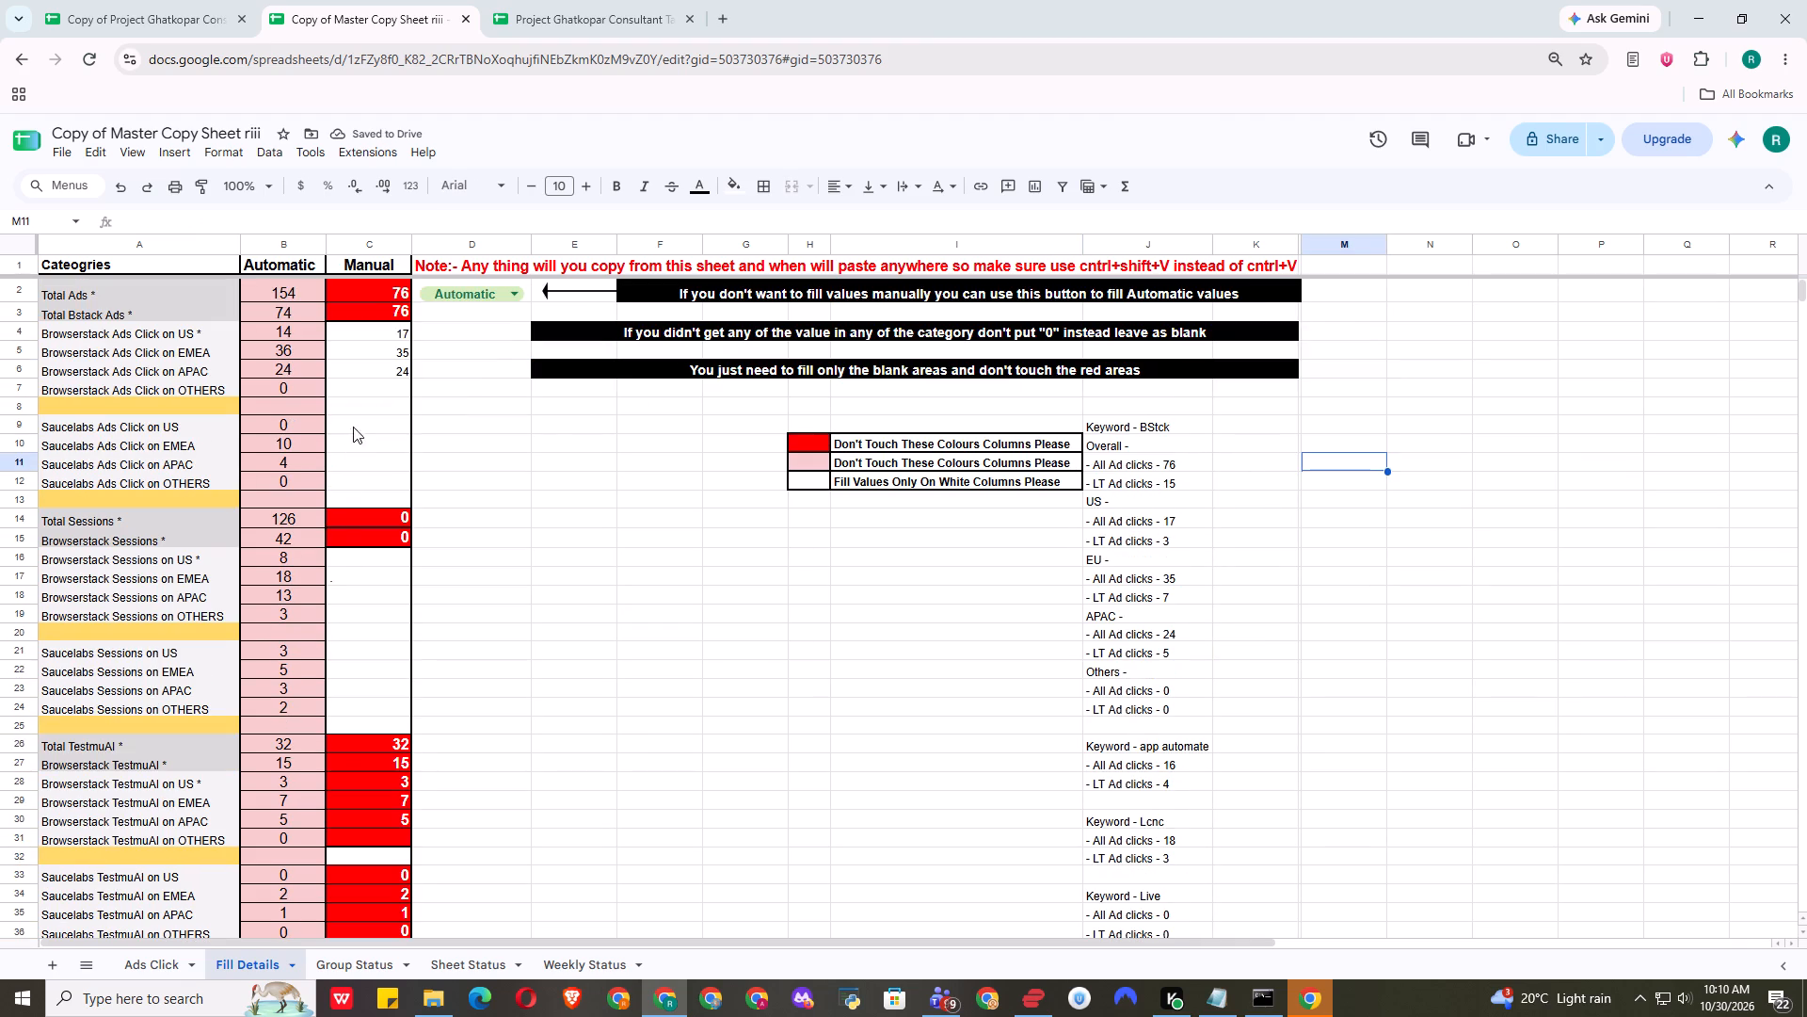
click(371, 433)
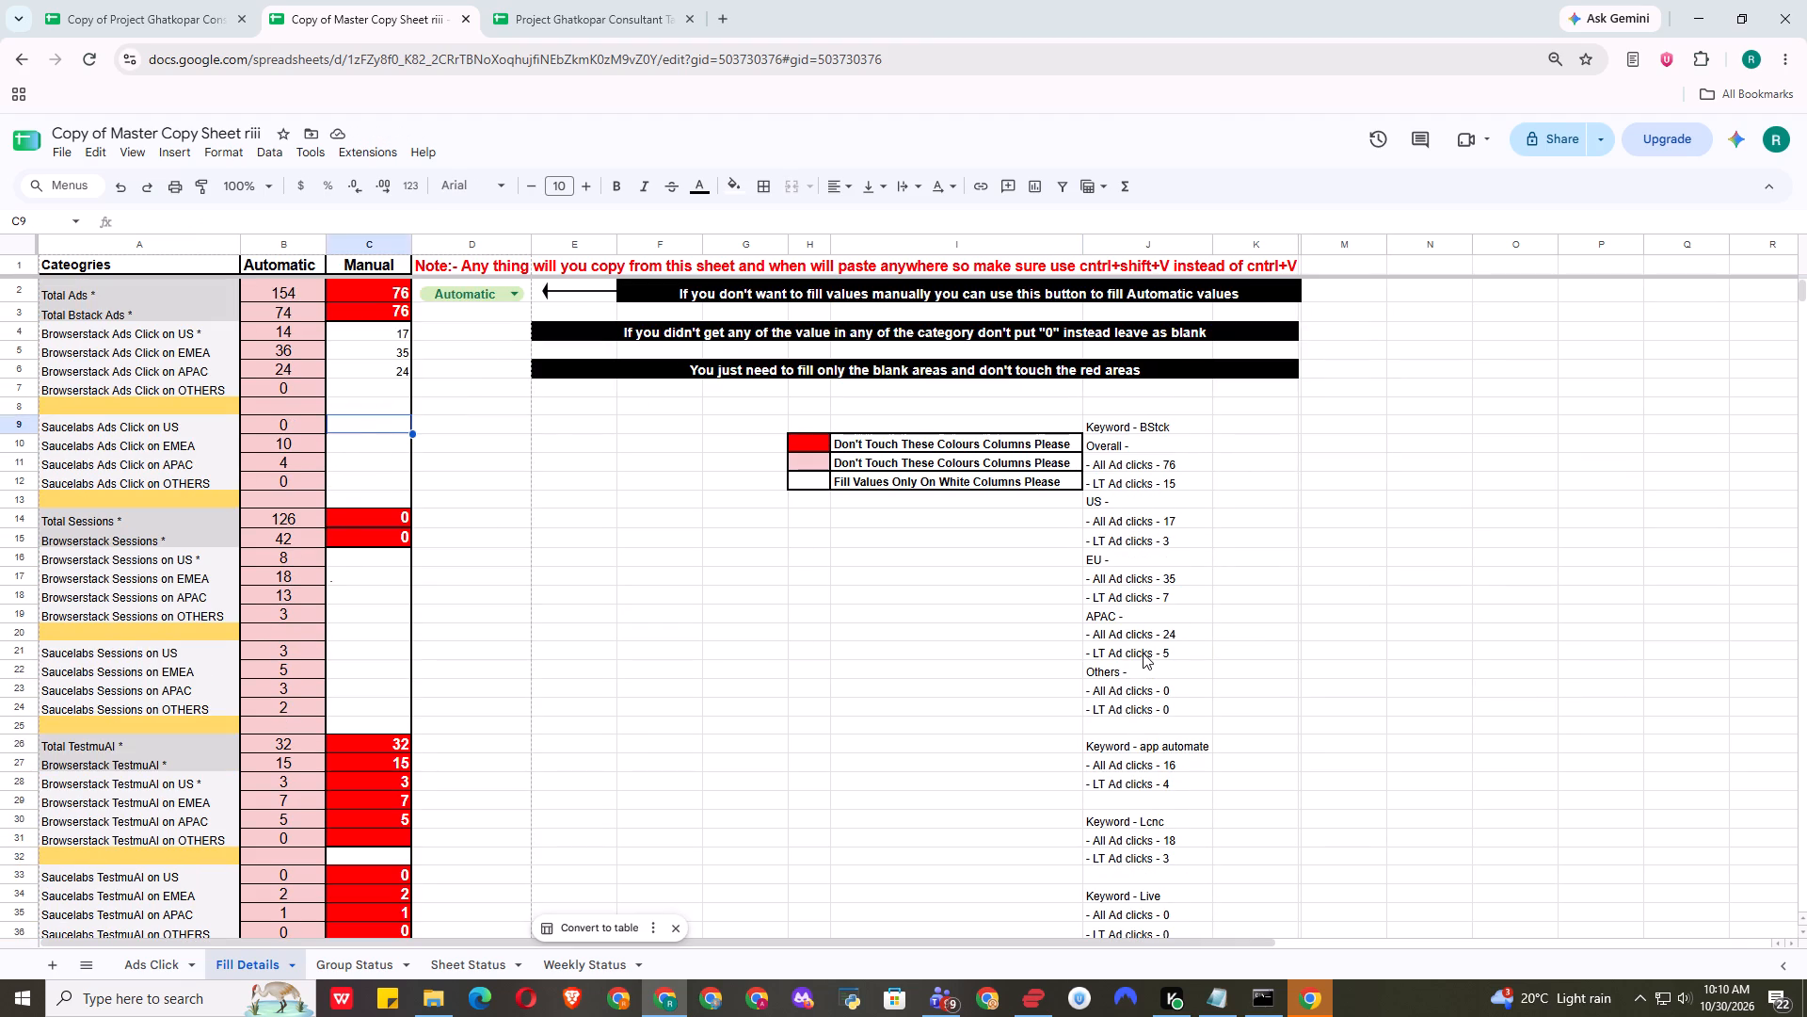
scroll(1134, 654, up, 2)
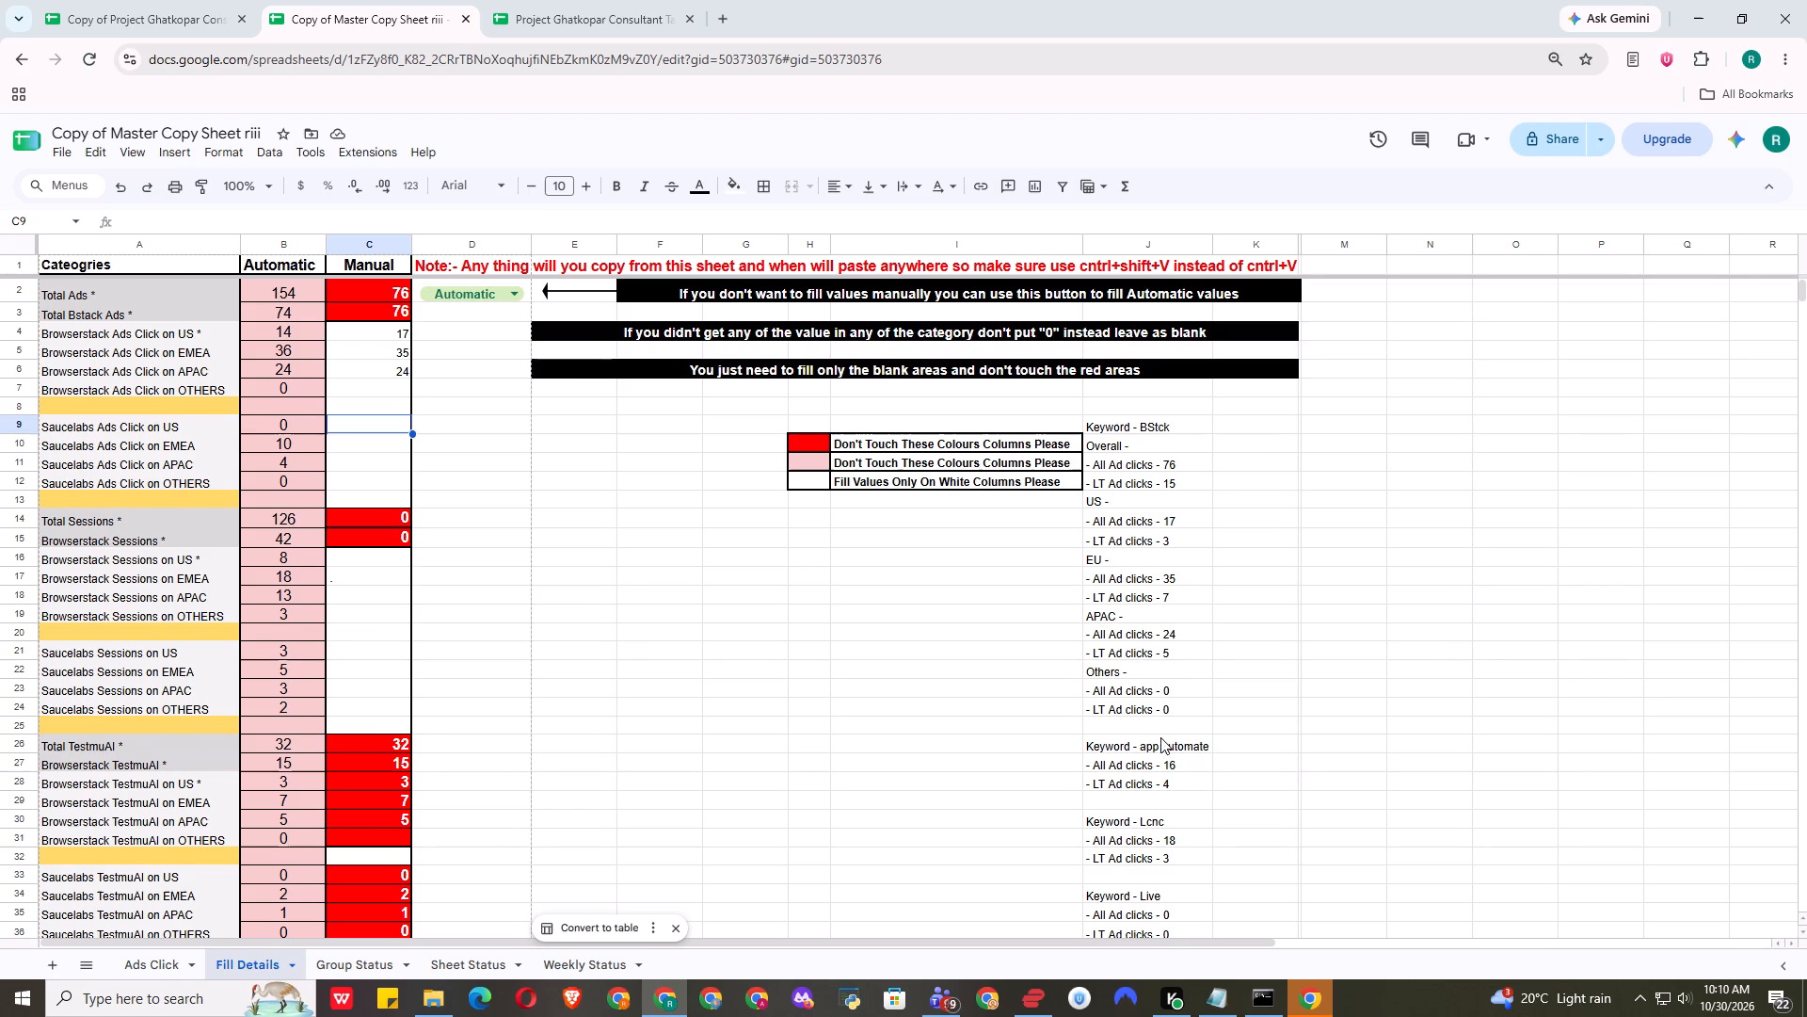
scroll(1160, 737, down, 2)
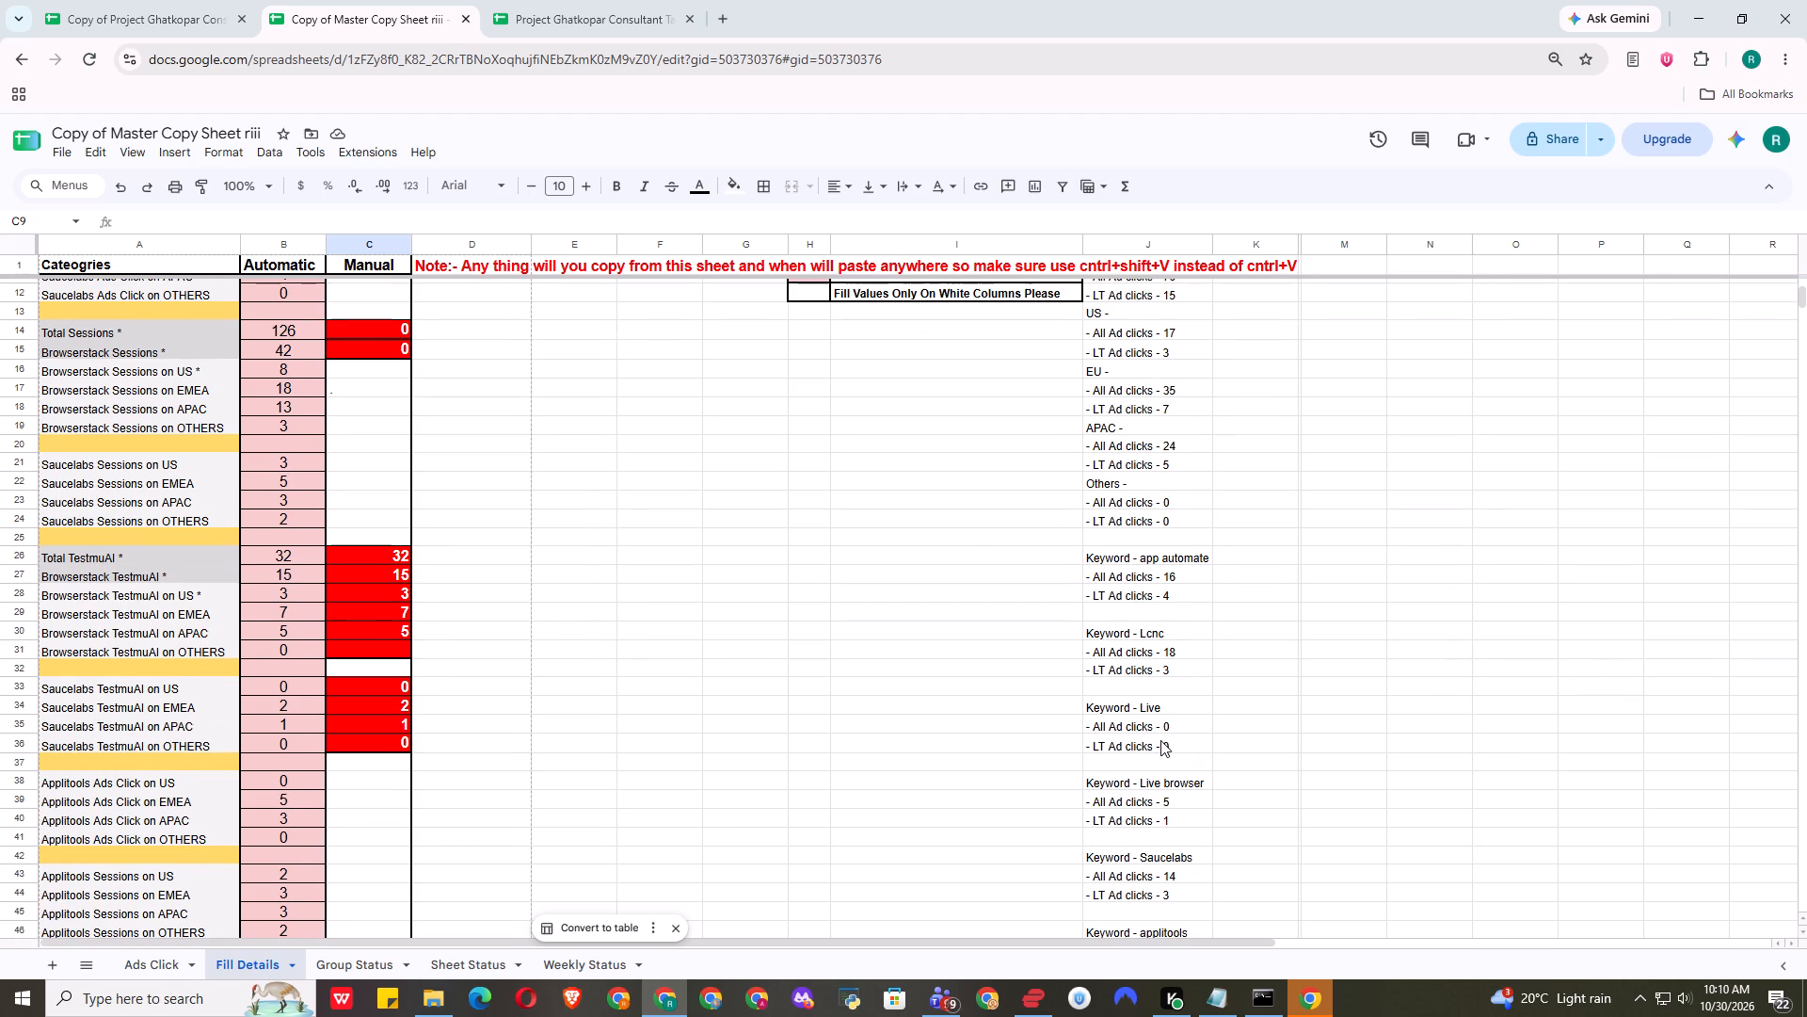
scroll(662, 882, up, 5)
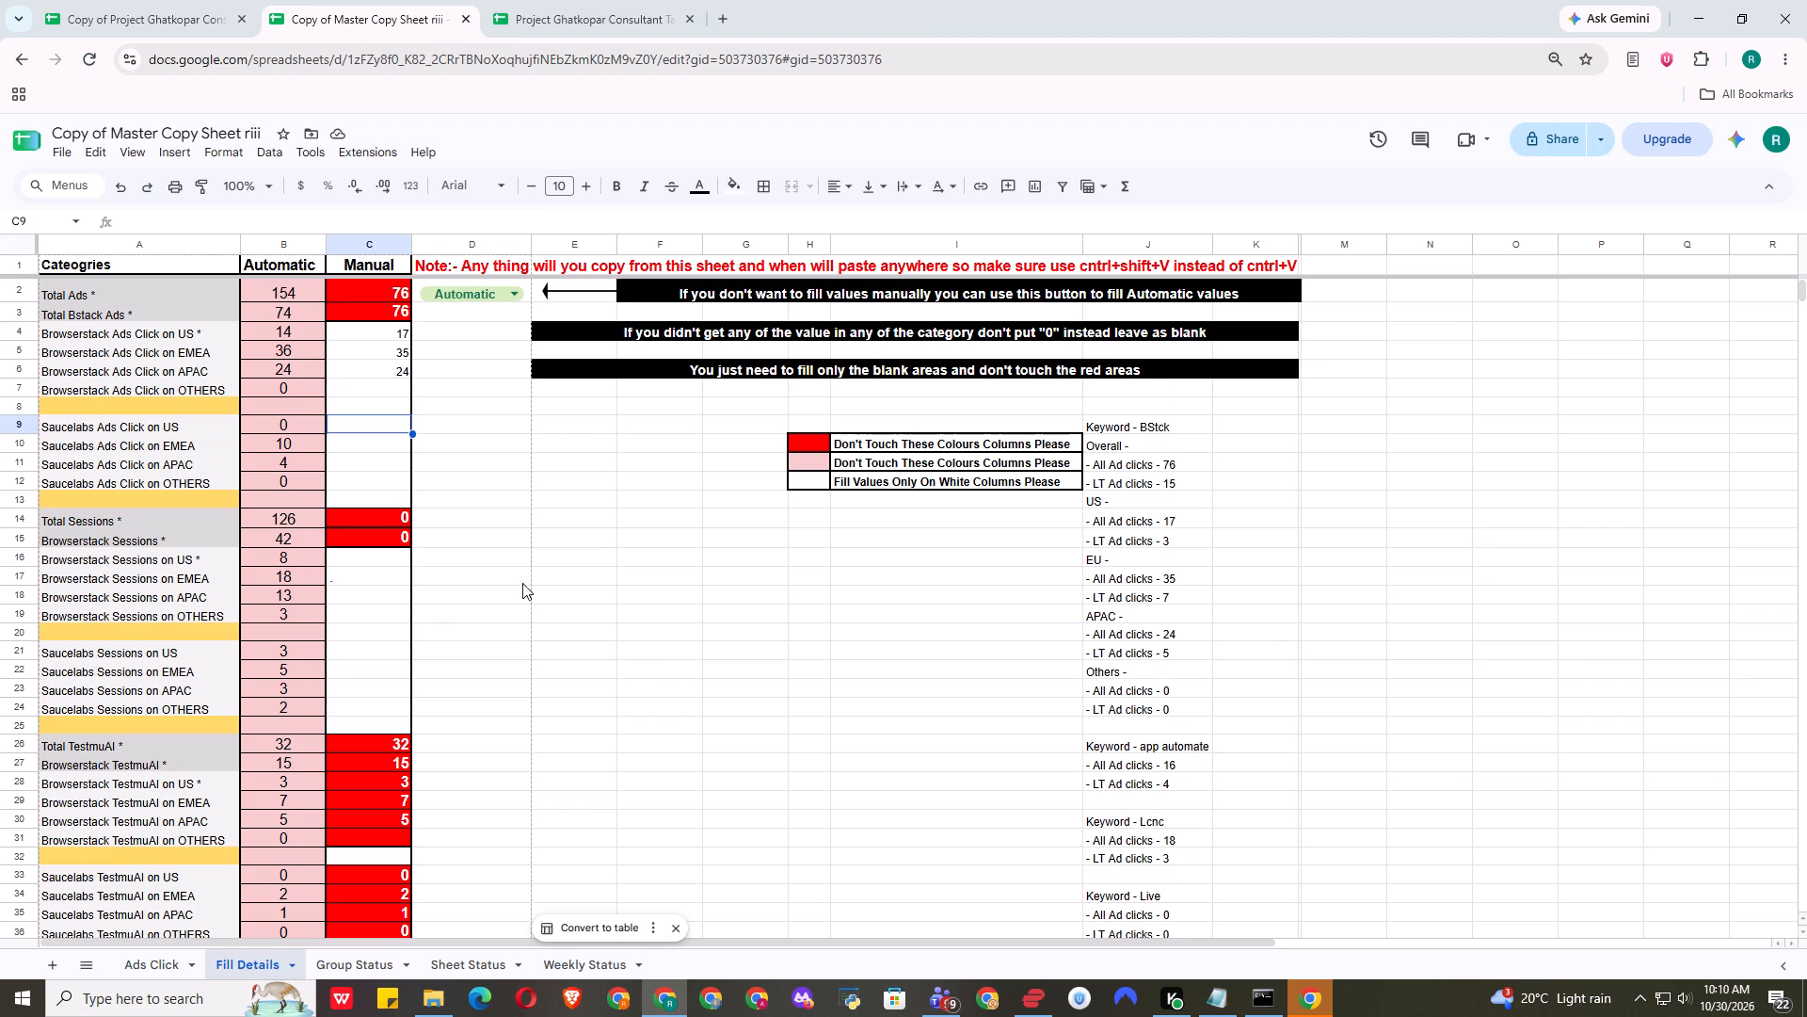
click(503, 617)
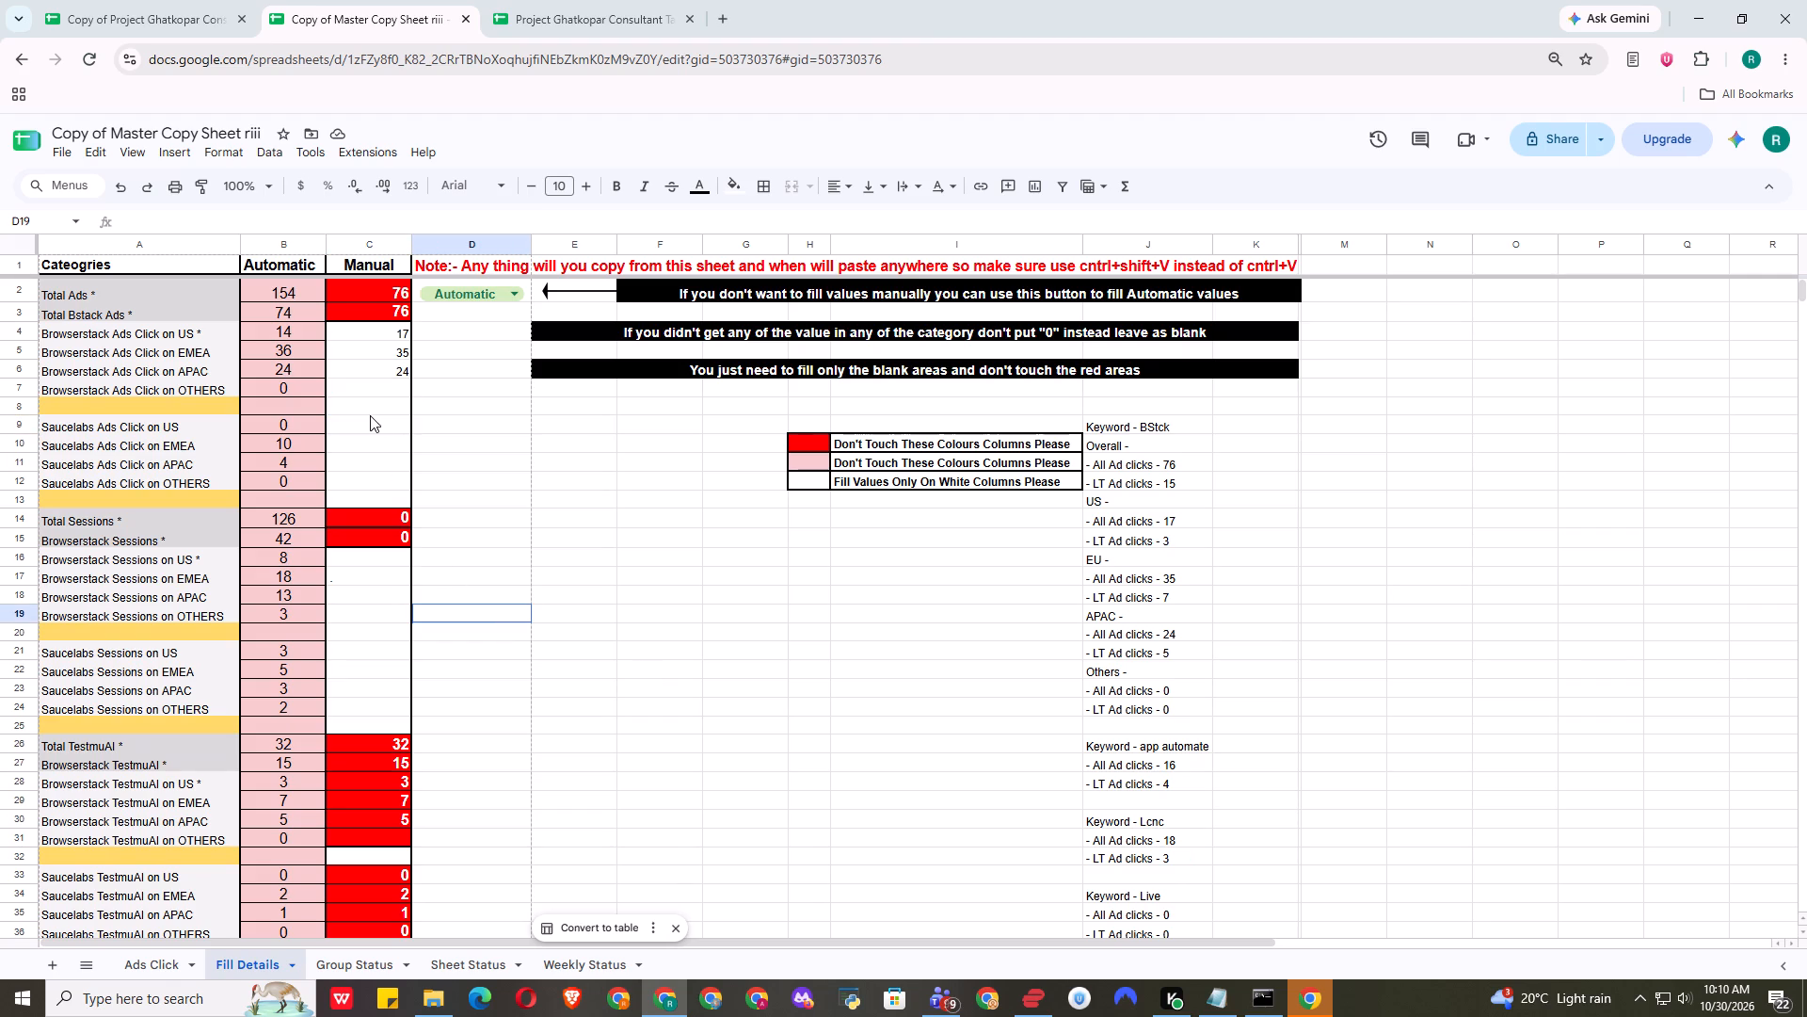
click(377, 429)
scroll(1097, 715, down, 1)
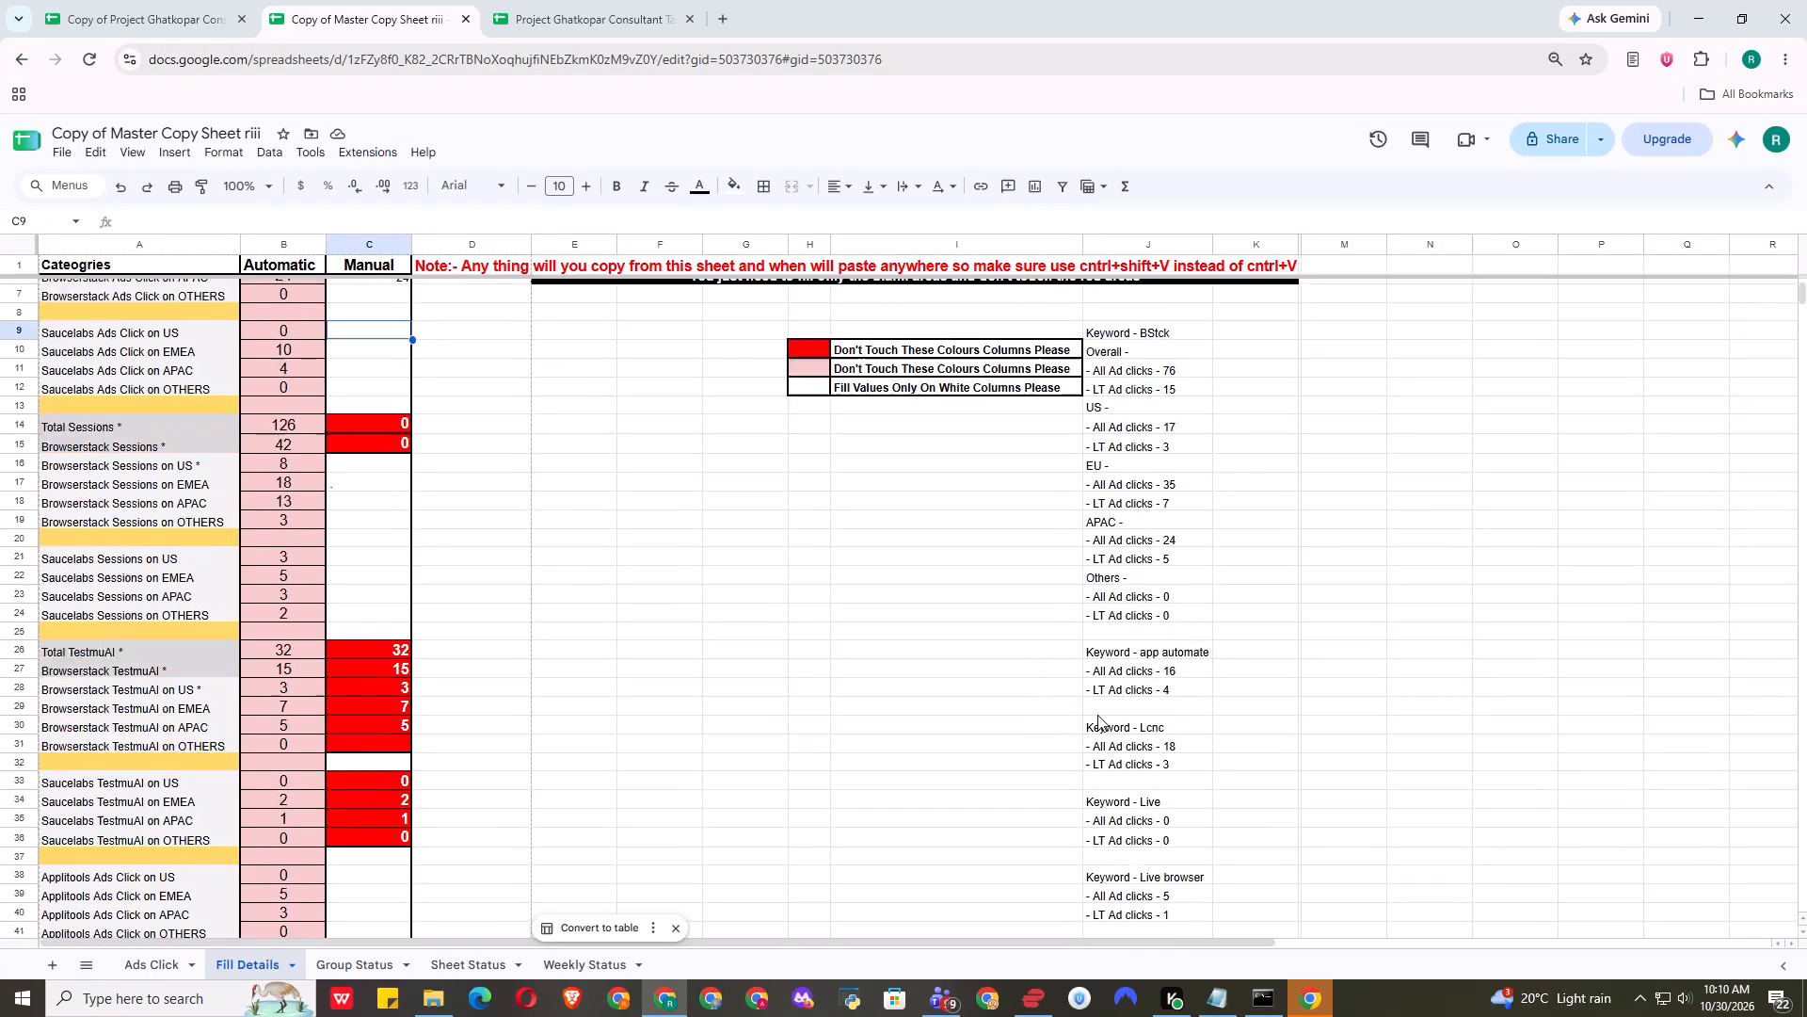
scroll(1097, 715, down, 5)
scroll(1097, 715, up, 2)
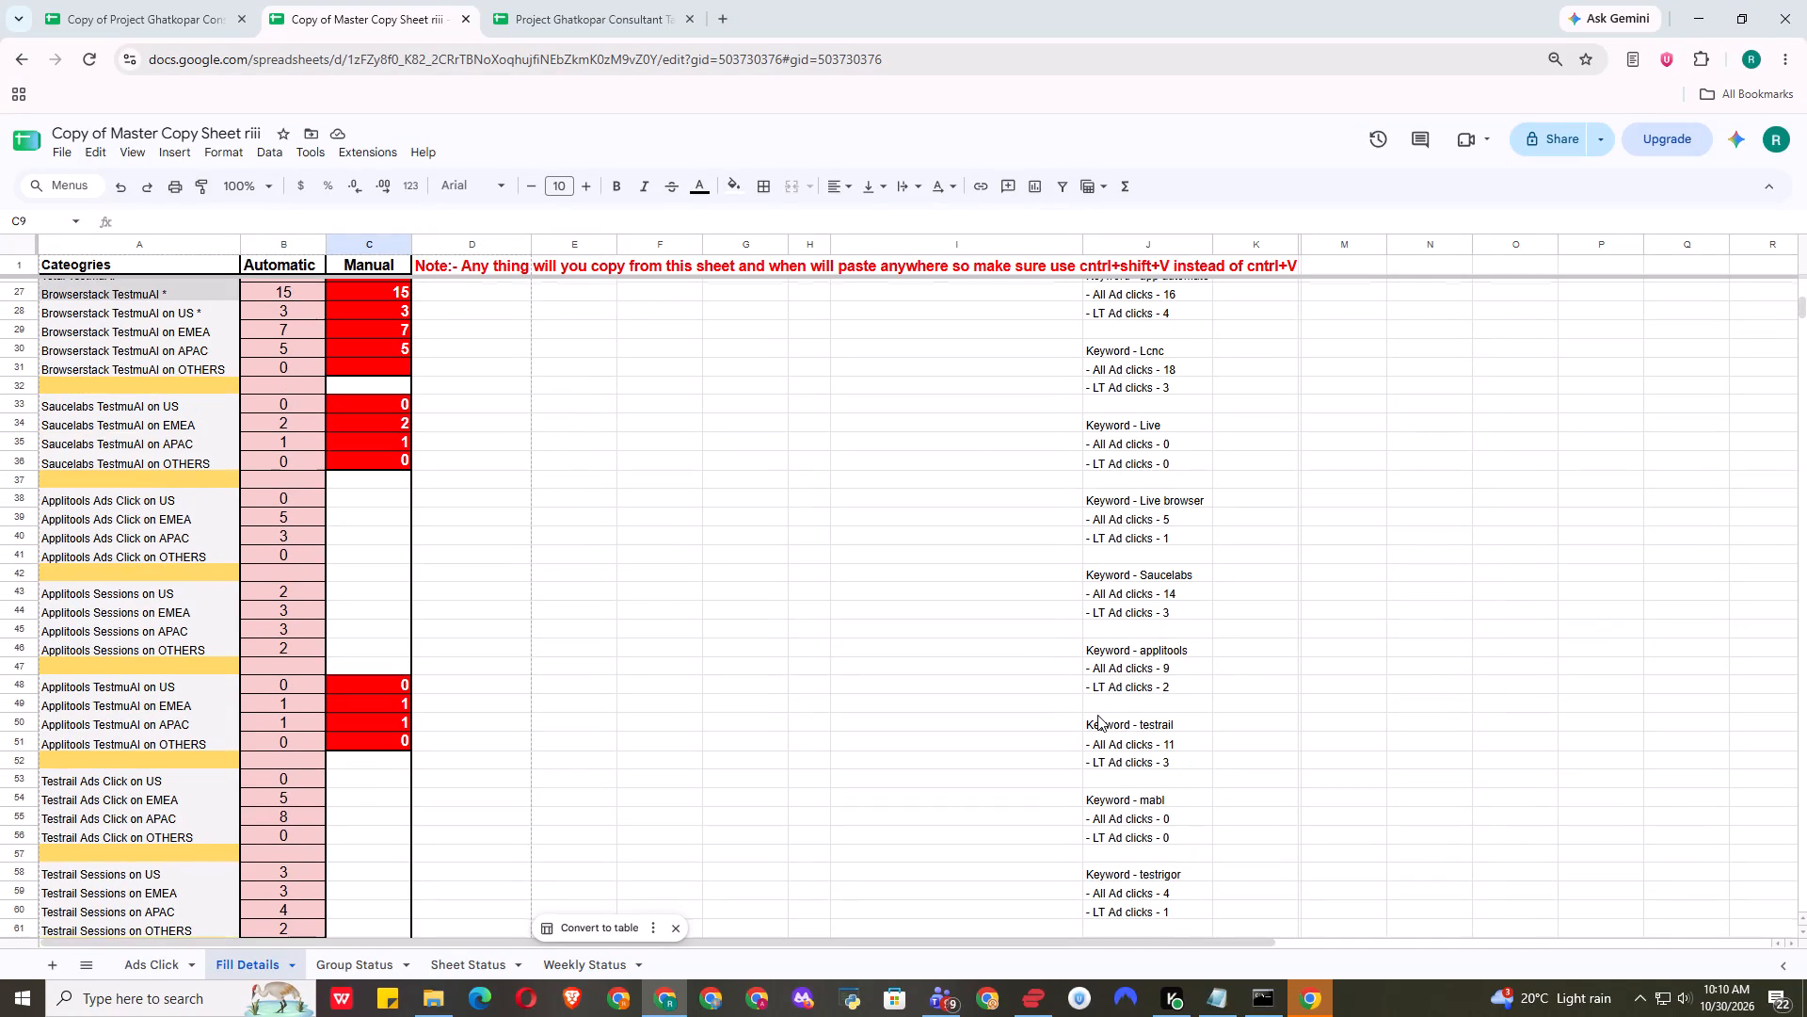
scroll(1097, 715, up, 7)
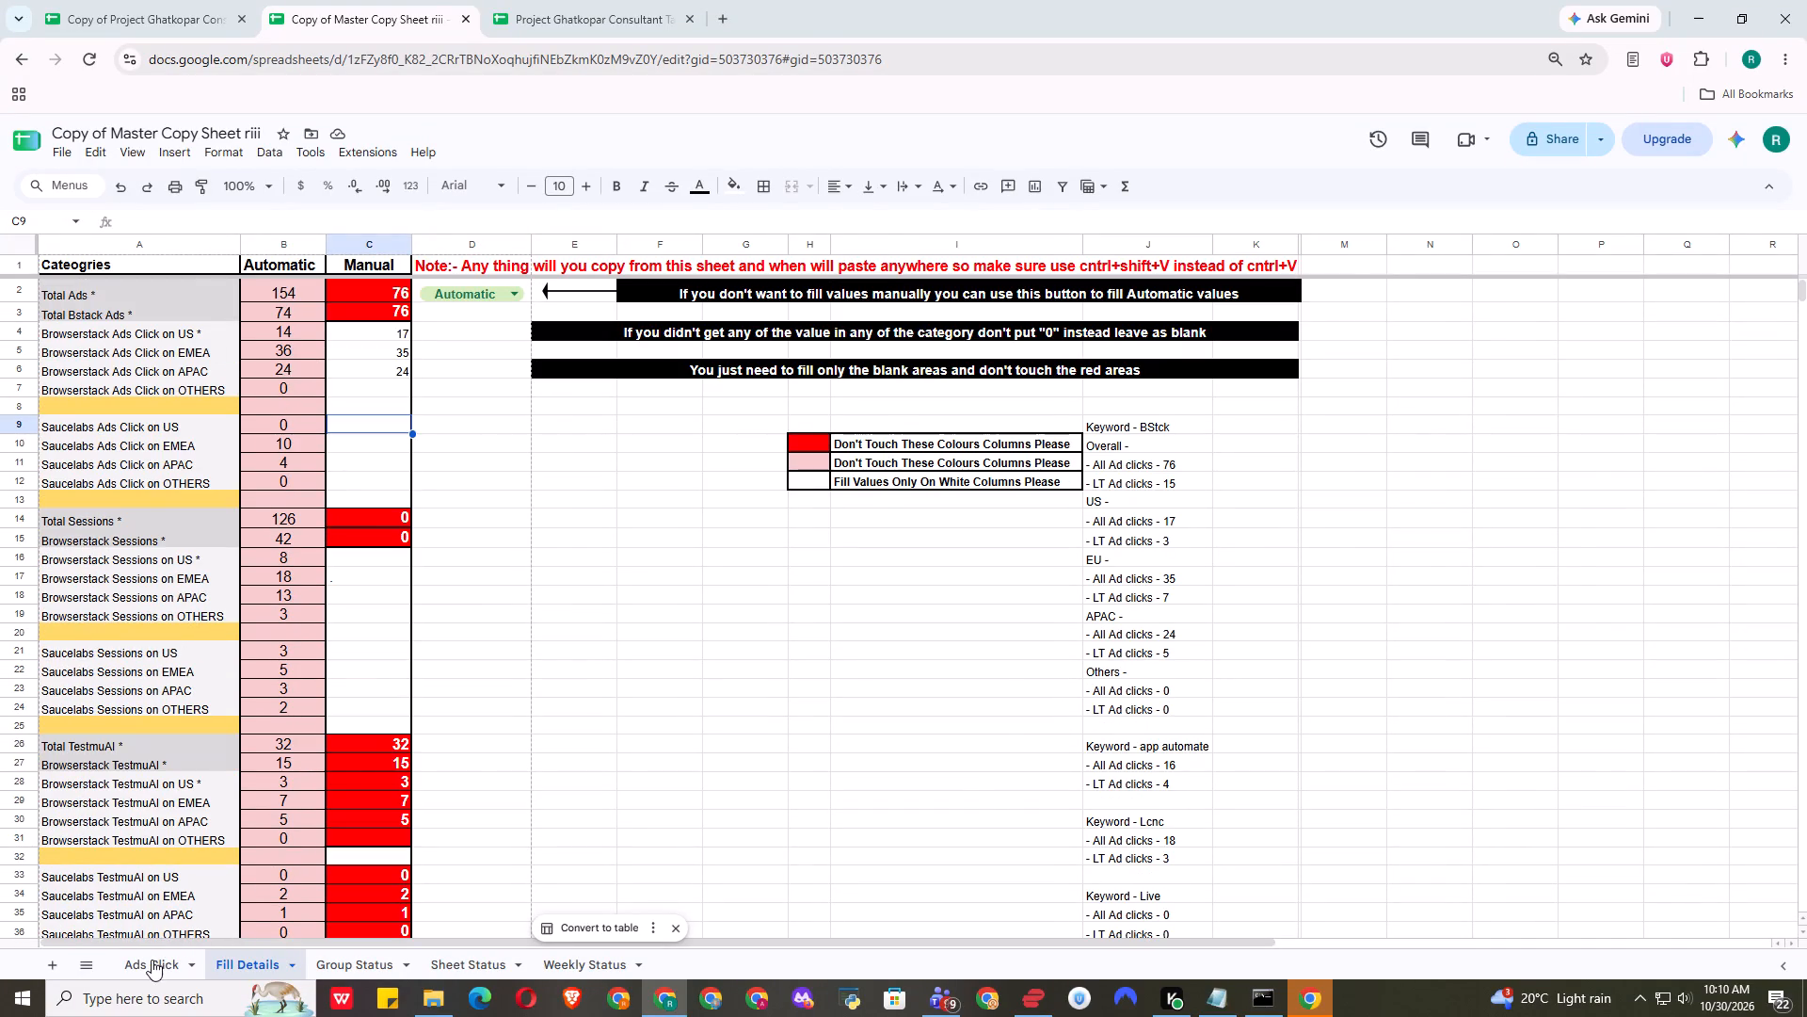
click(151, 960)
scroll(891, 395, up, 3)
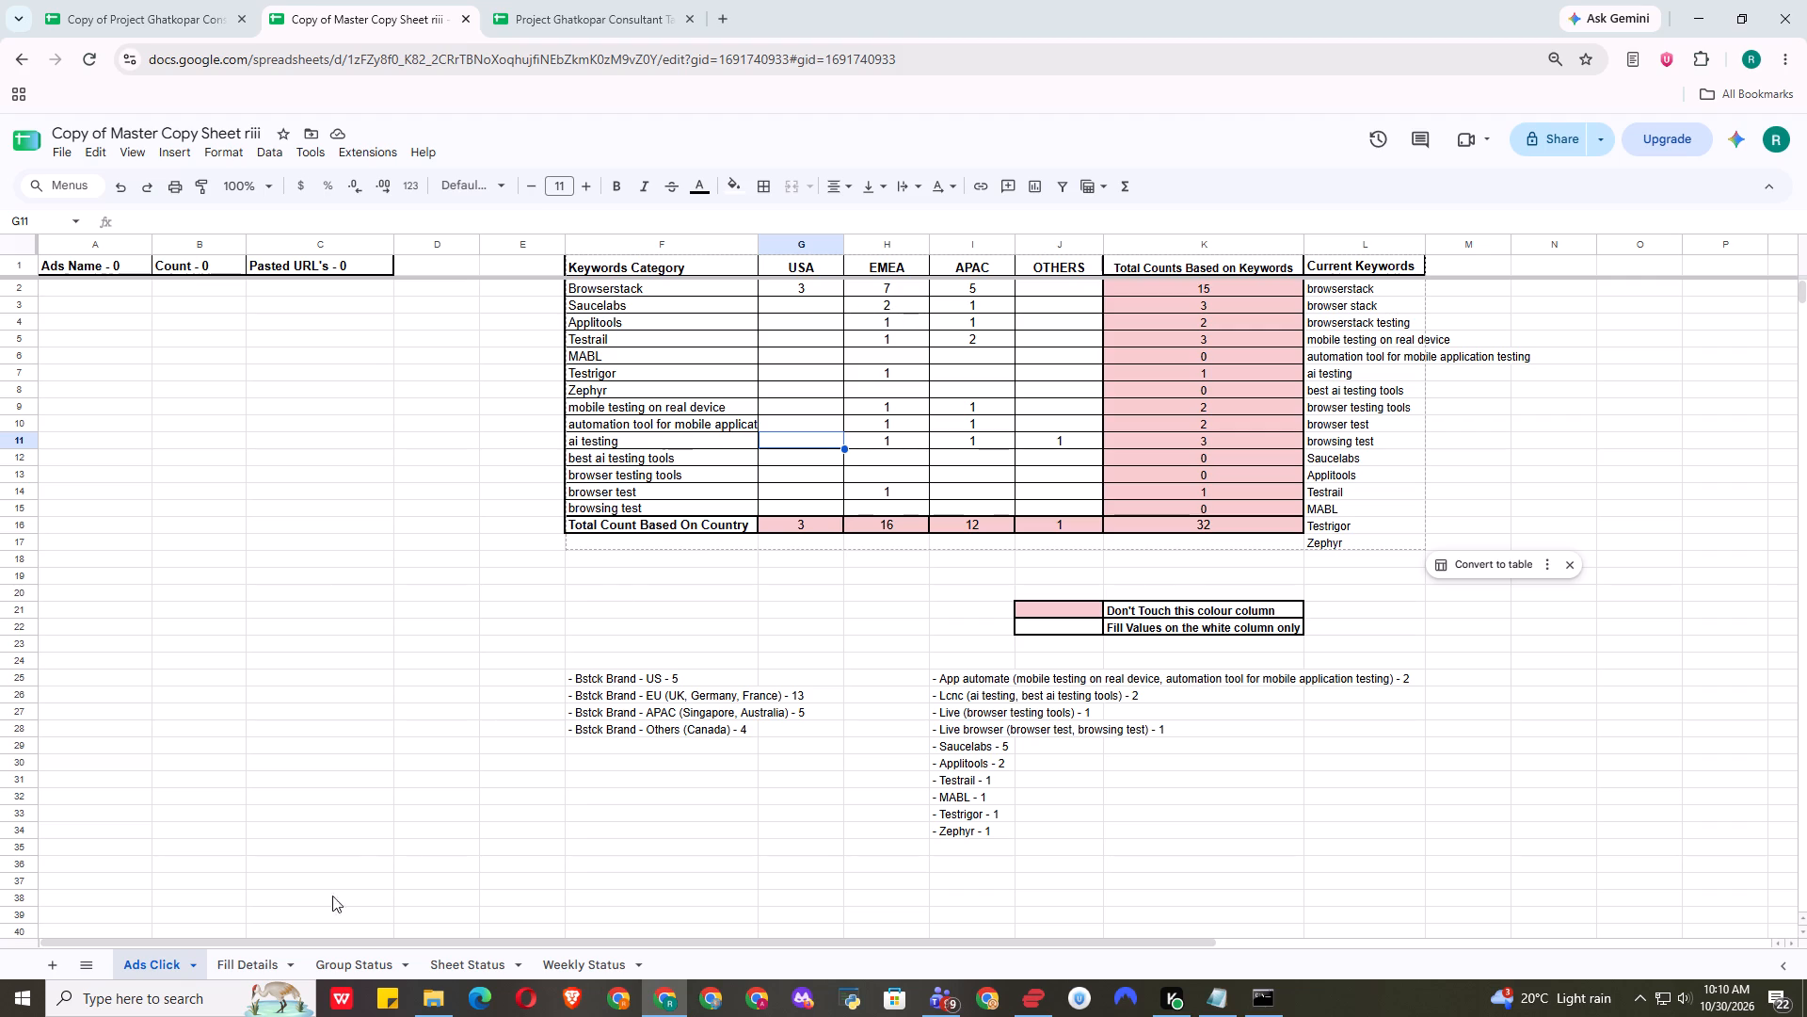
click(246, 965)
scroll(417, 792, up, 4)
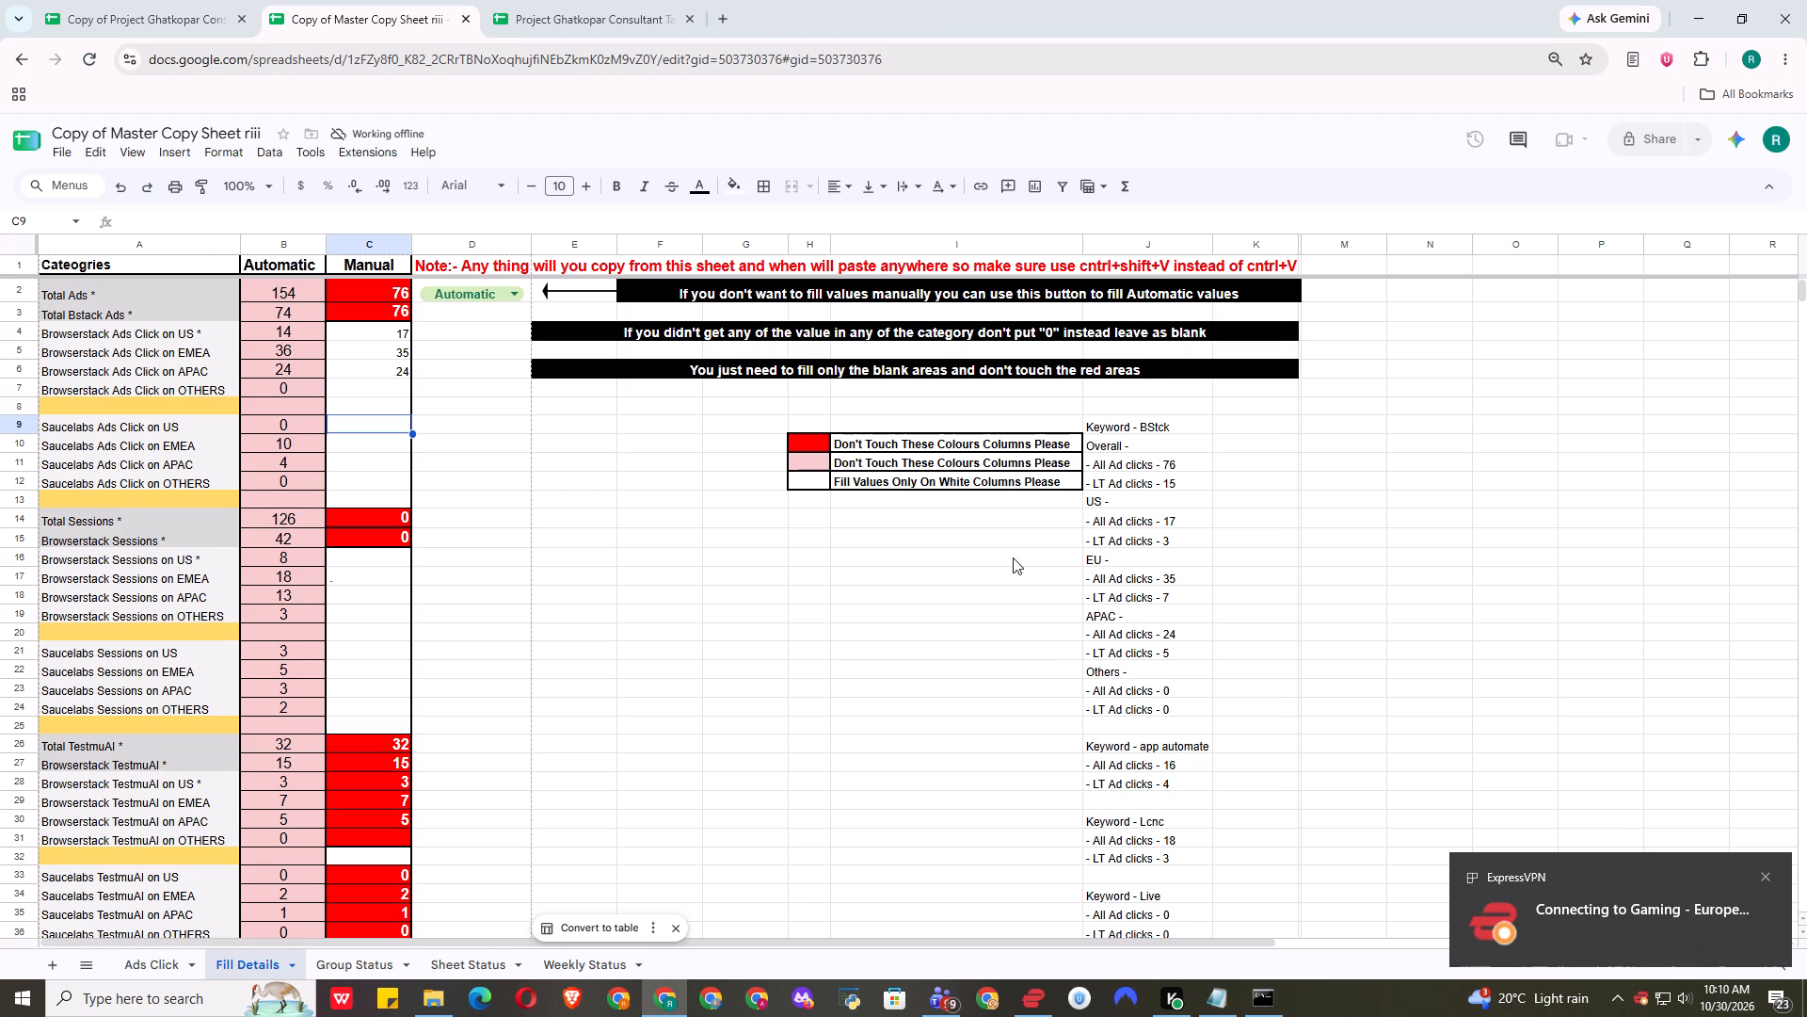
Review the pasted keyword click counts against the automatic regional values in Fill Details, from Saucelabs down to Applitools.
scroll(1146, 598, down, 2)
scroll(1151, 605, up, 4)
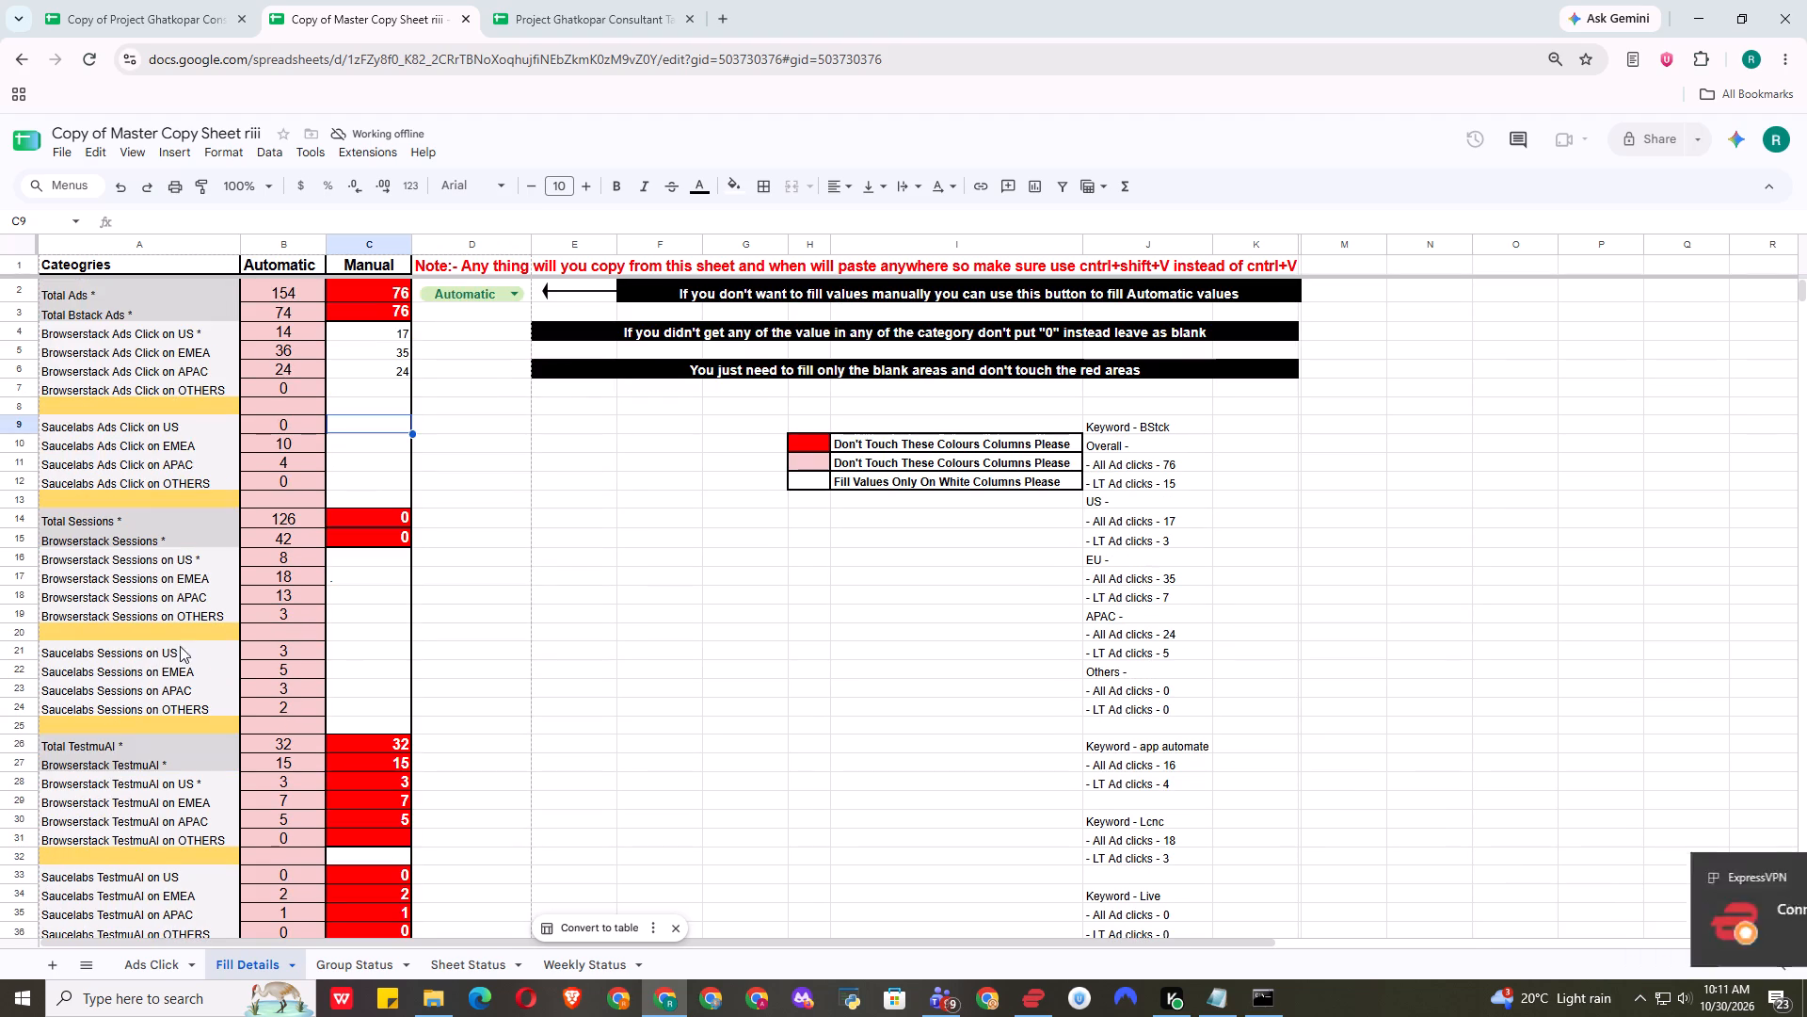
click(345, 447)
scroll(1196, 563, down, 1)
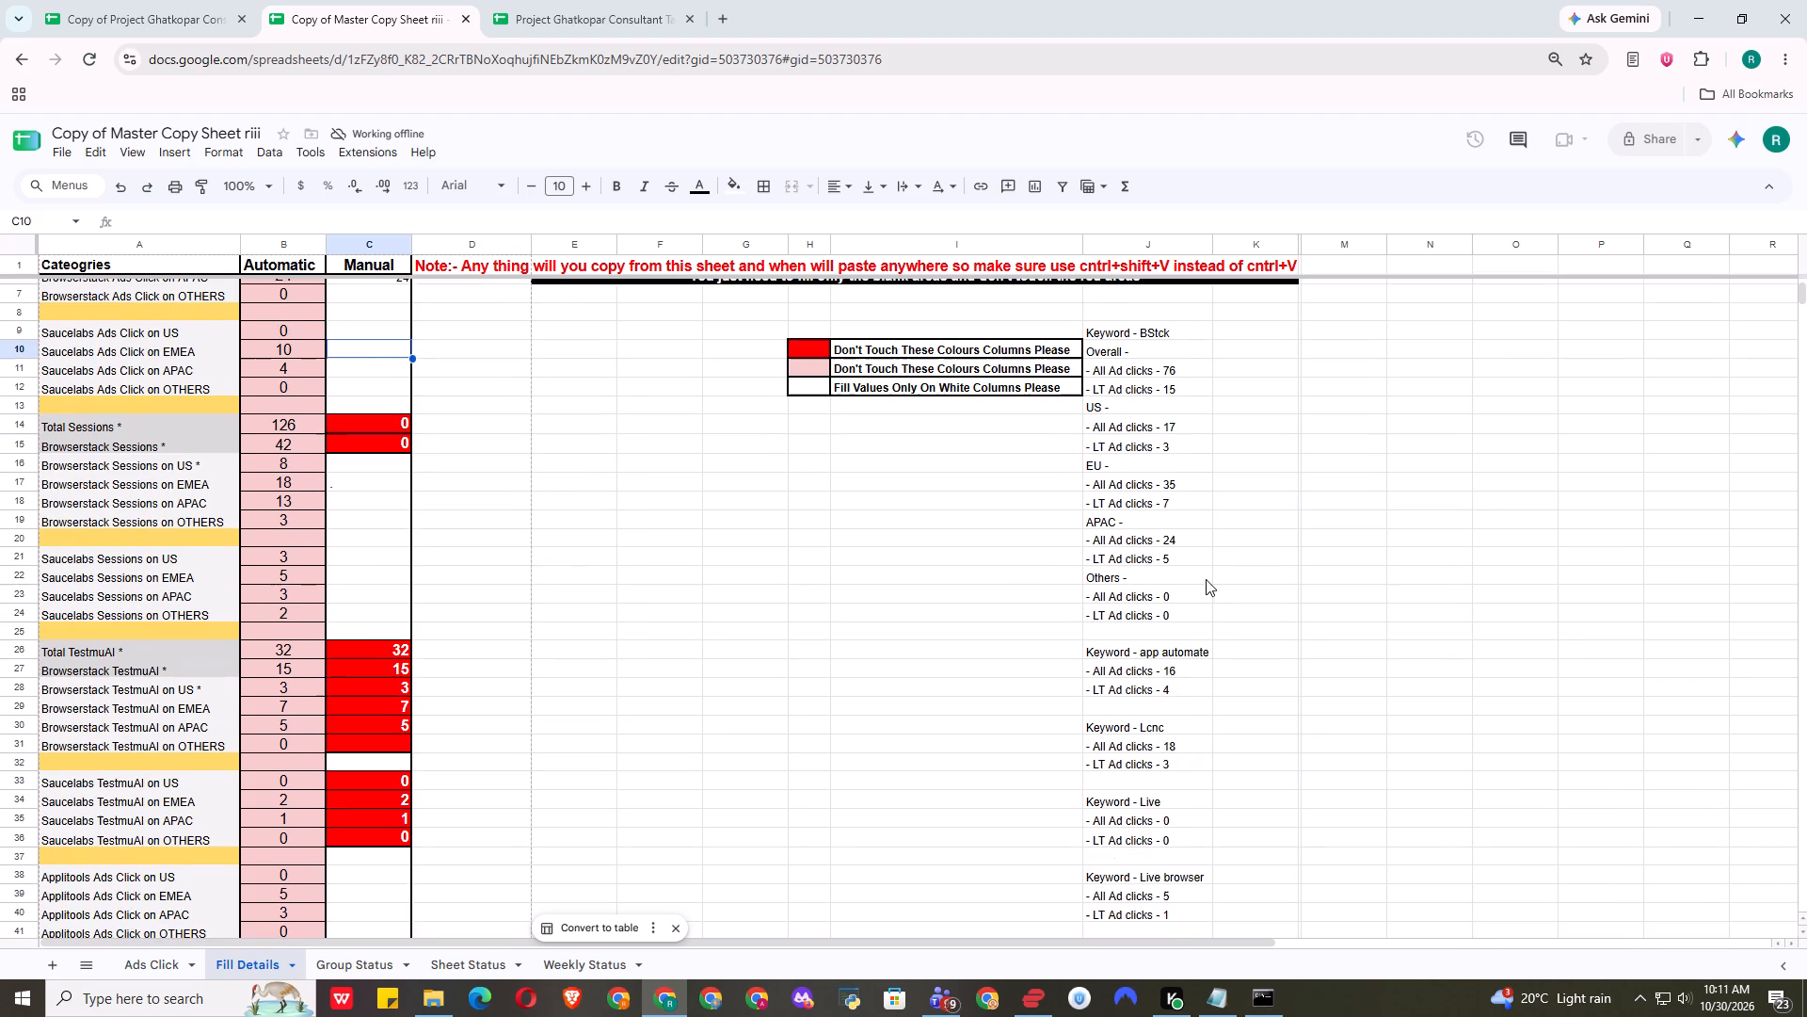
scroll(1206, 579, down, 4)
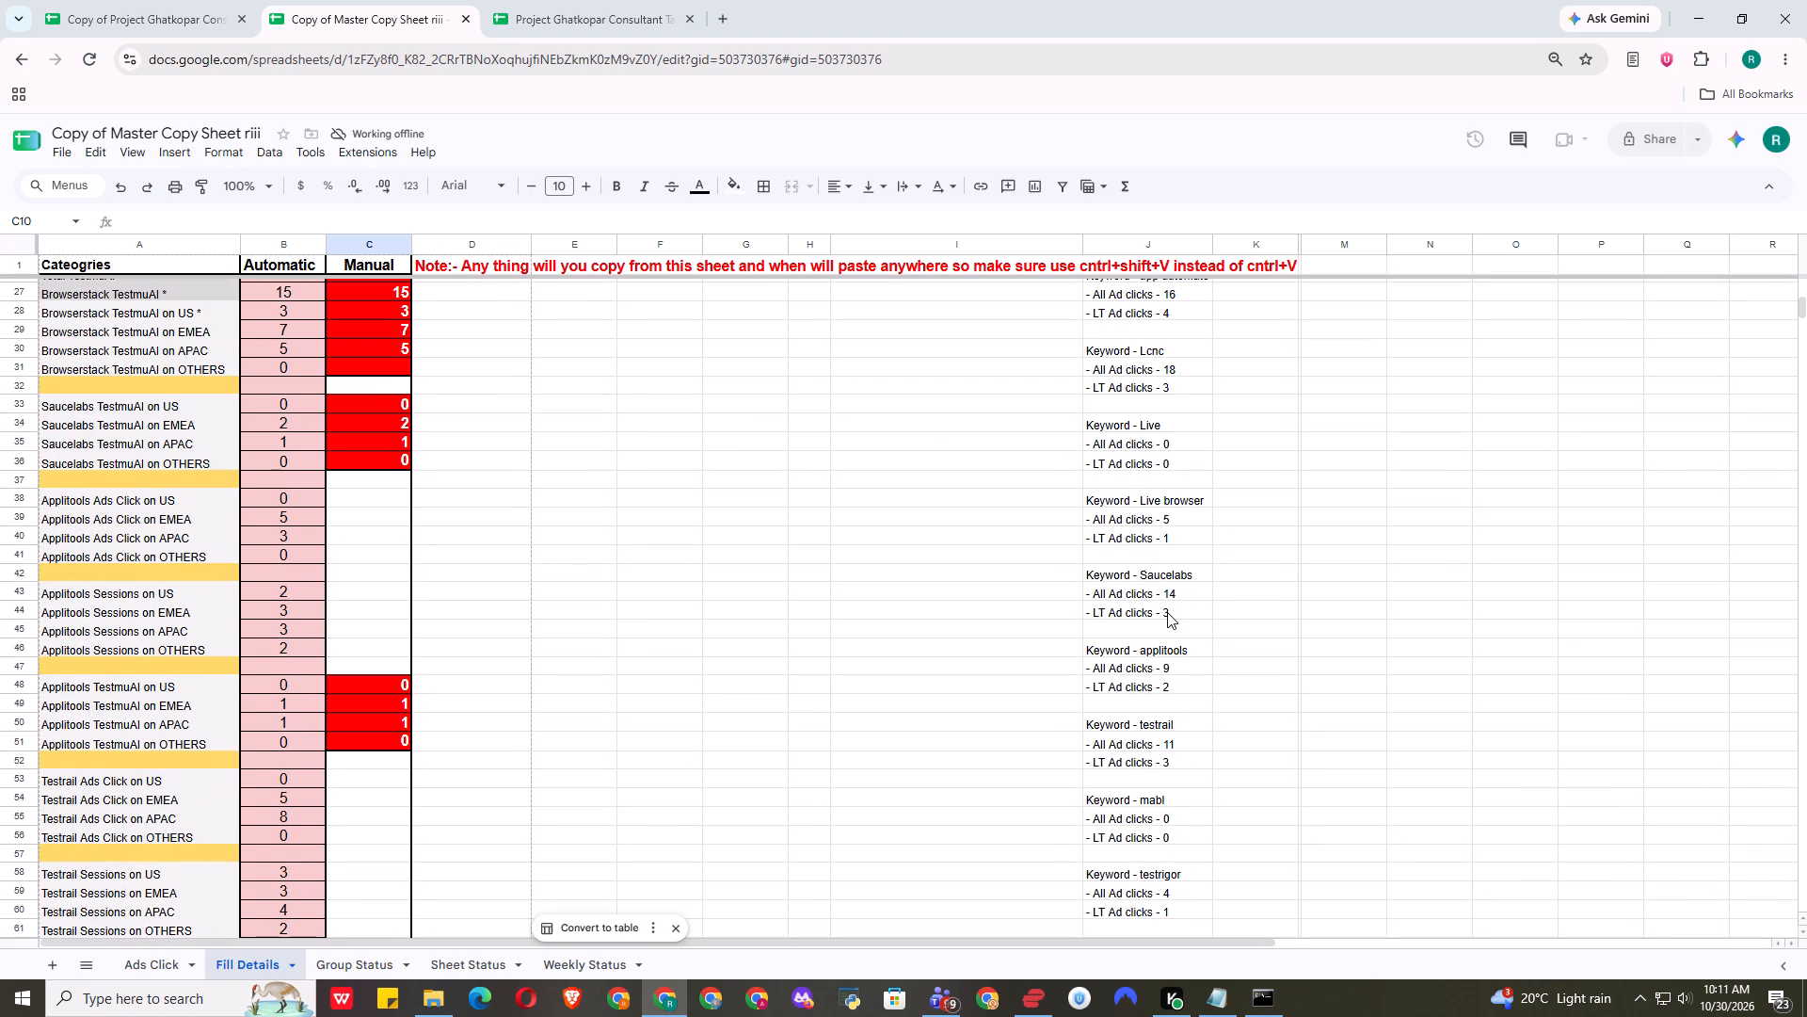
scroll(1084, 675, up, 8)
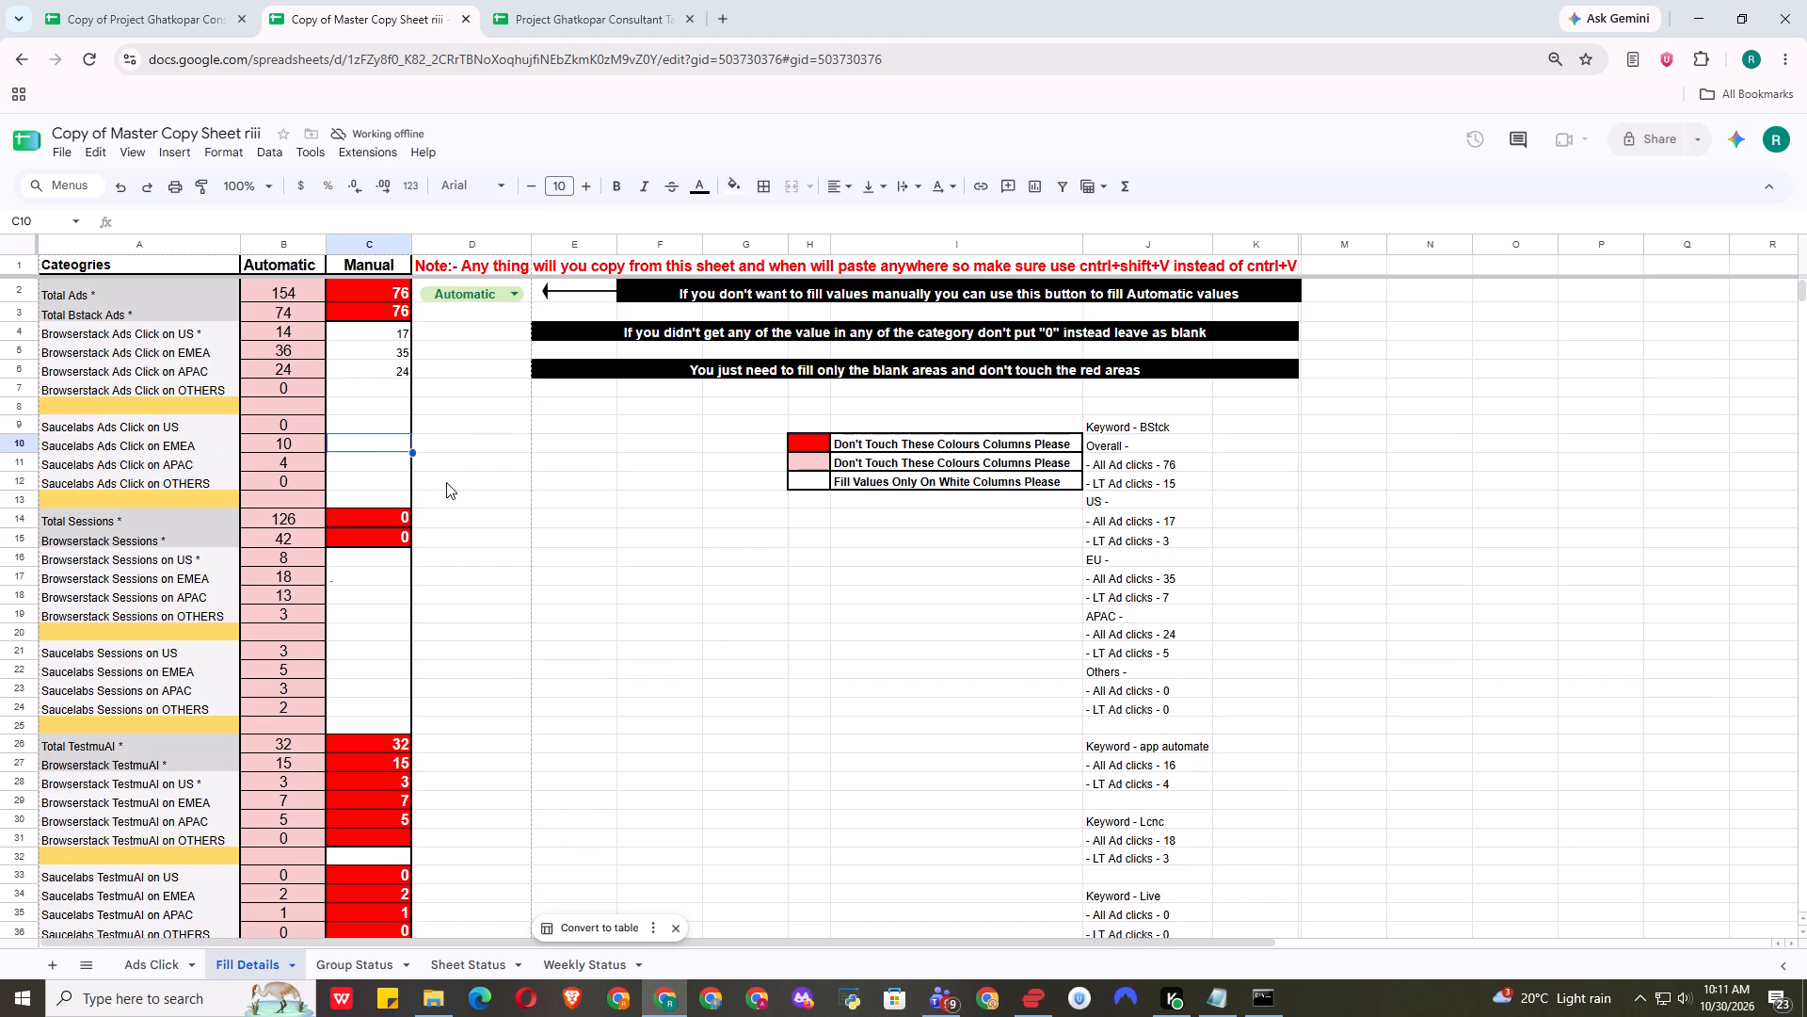
click(453, 485)
click(460, 587)
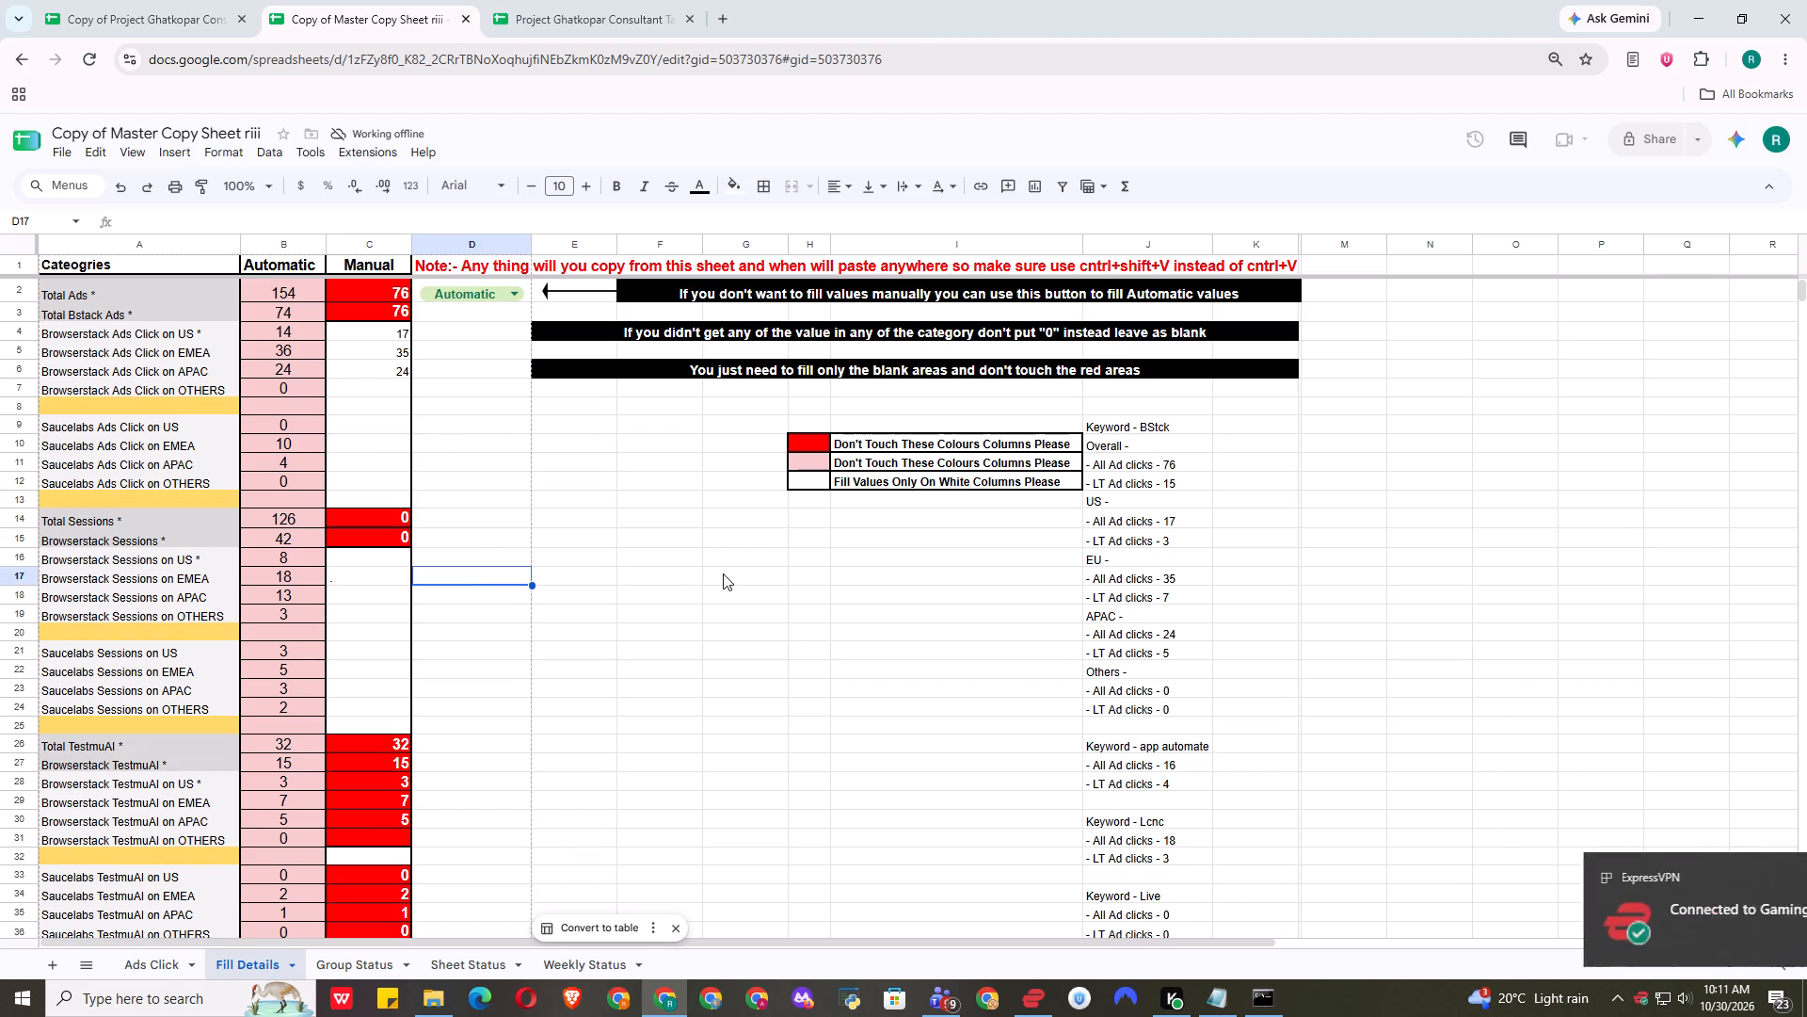
scroll(621, 619, down, 2)
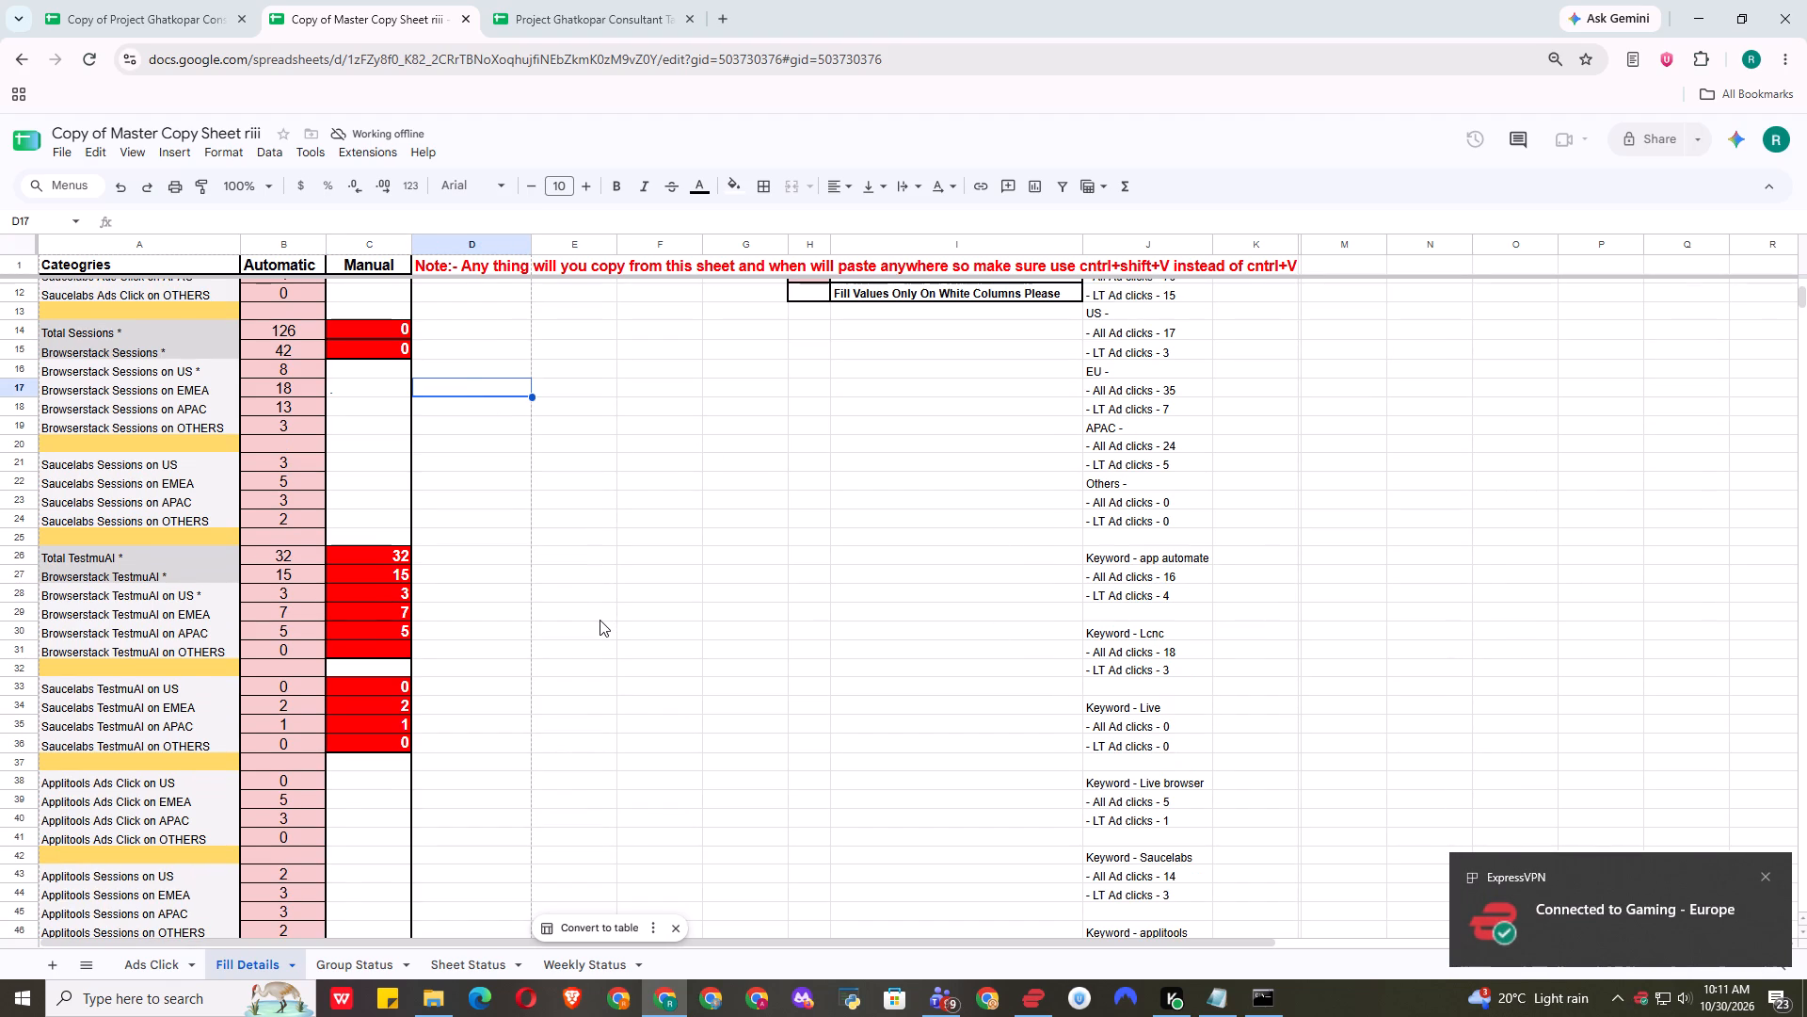
click(500, 630)
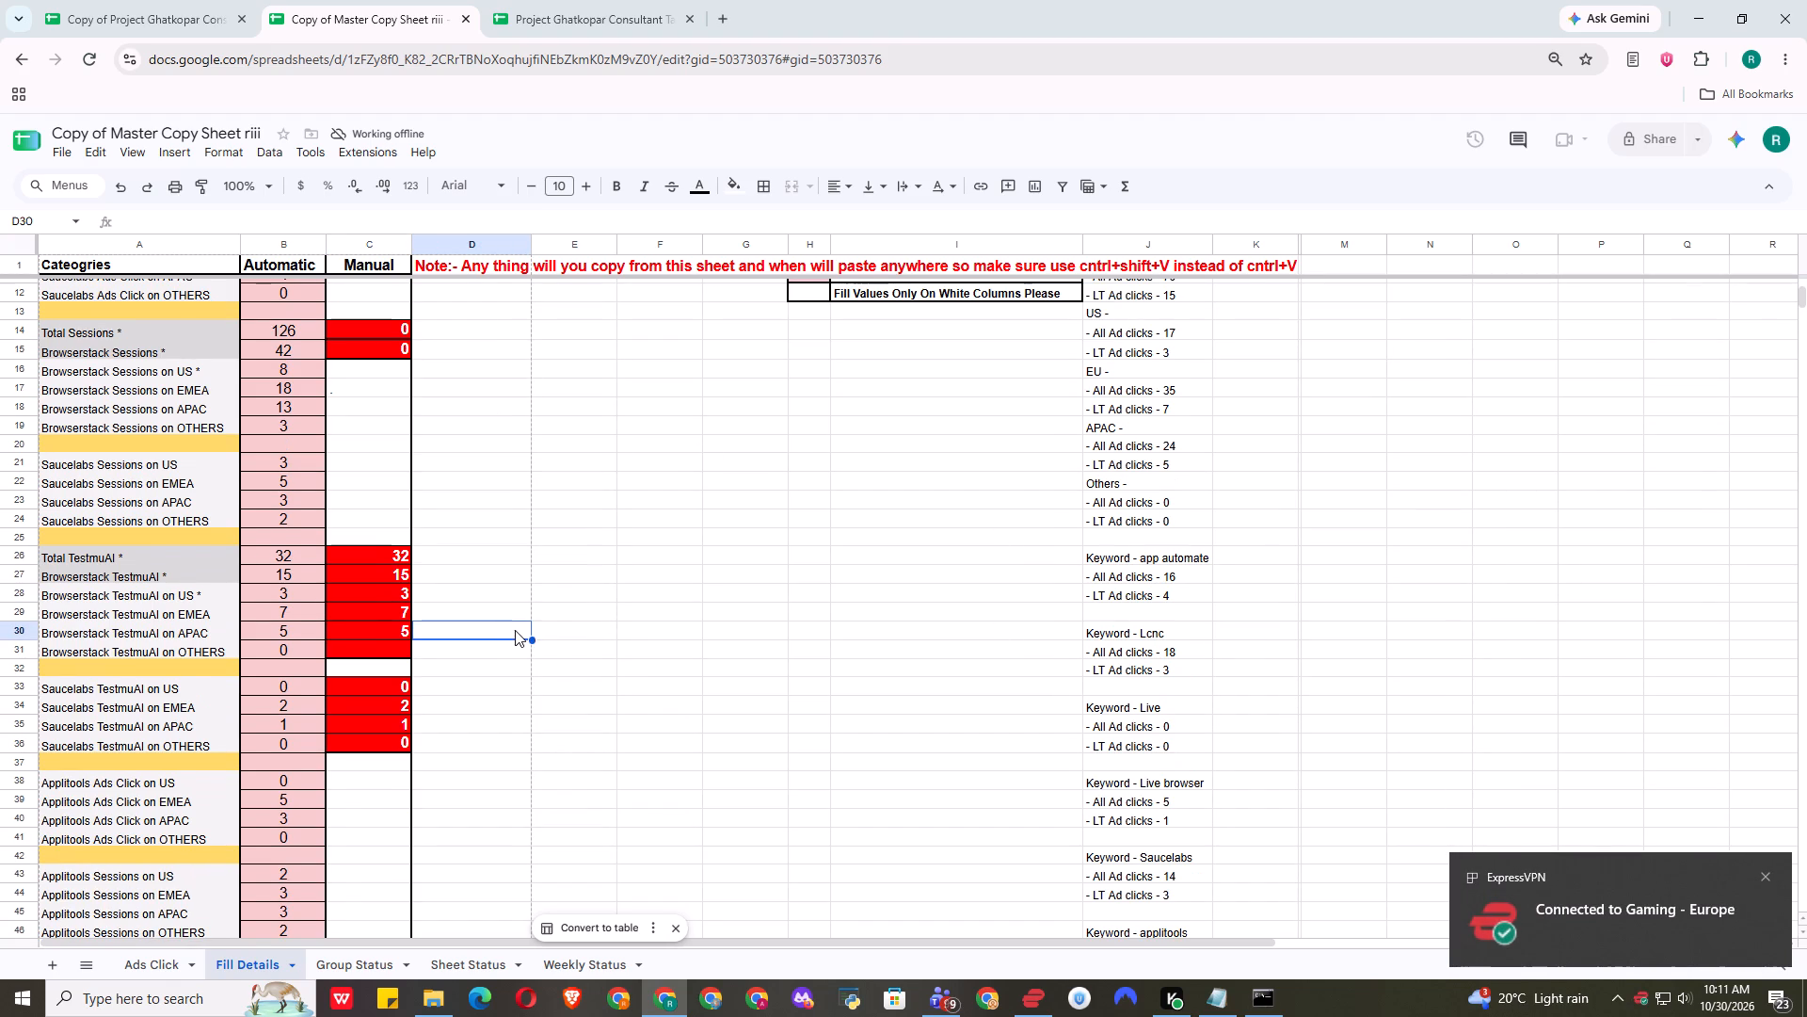
scroll(516, 632, down, 1)
click(484, 627)
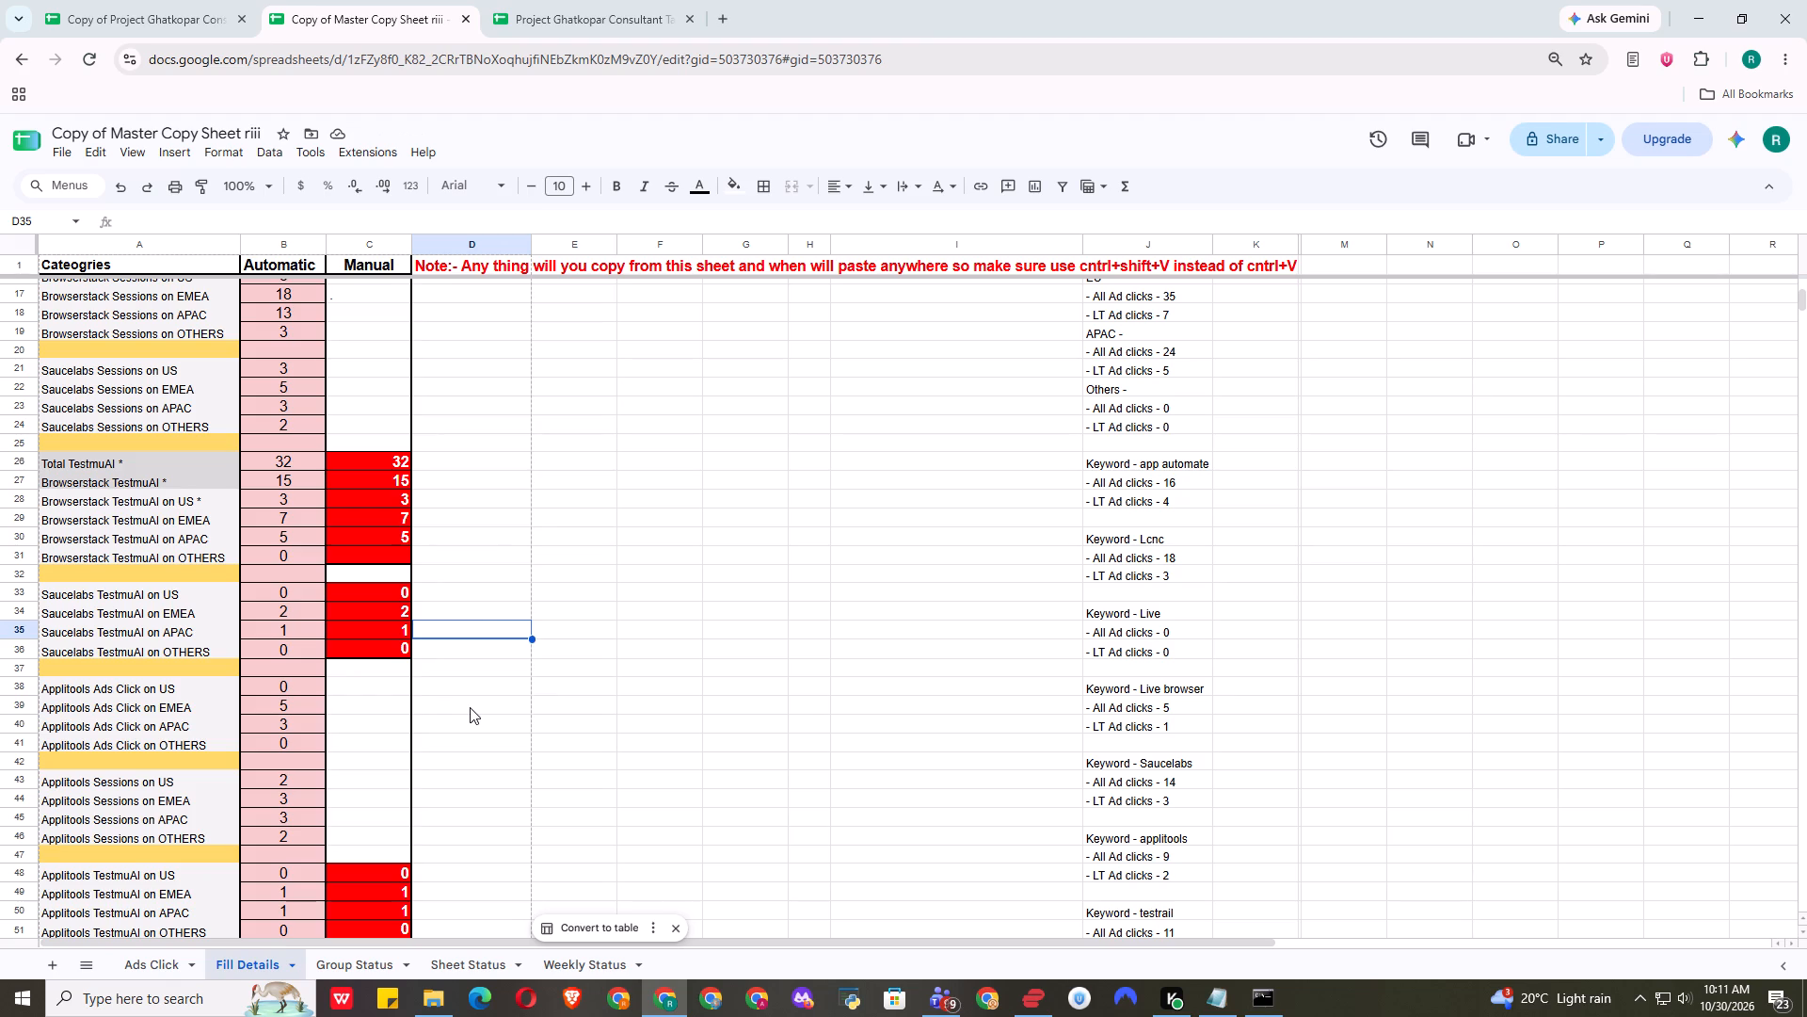
click(470, 707)
scroll(635, 633, down, 1)
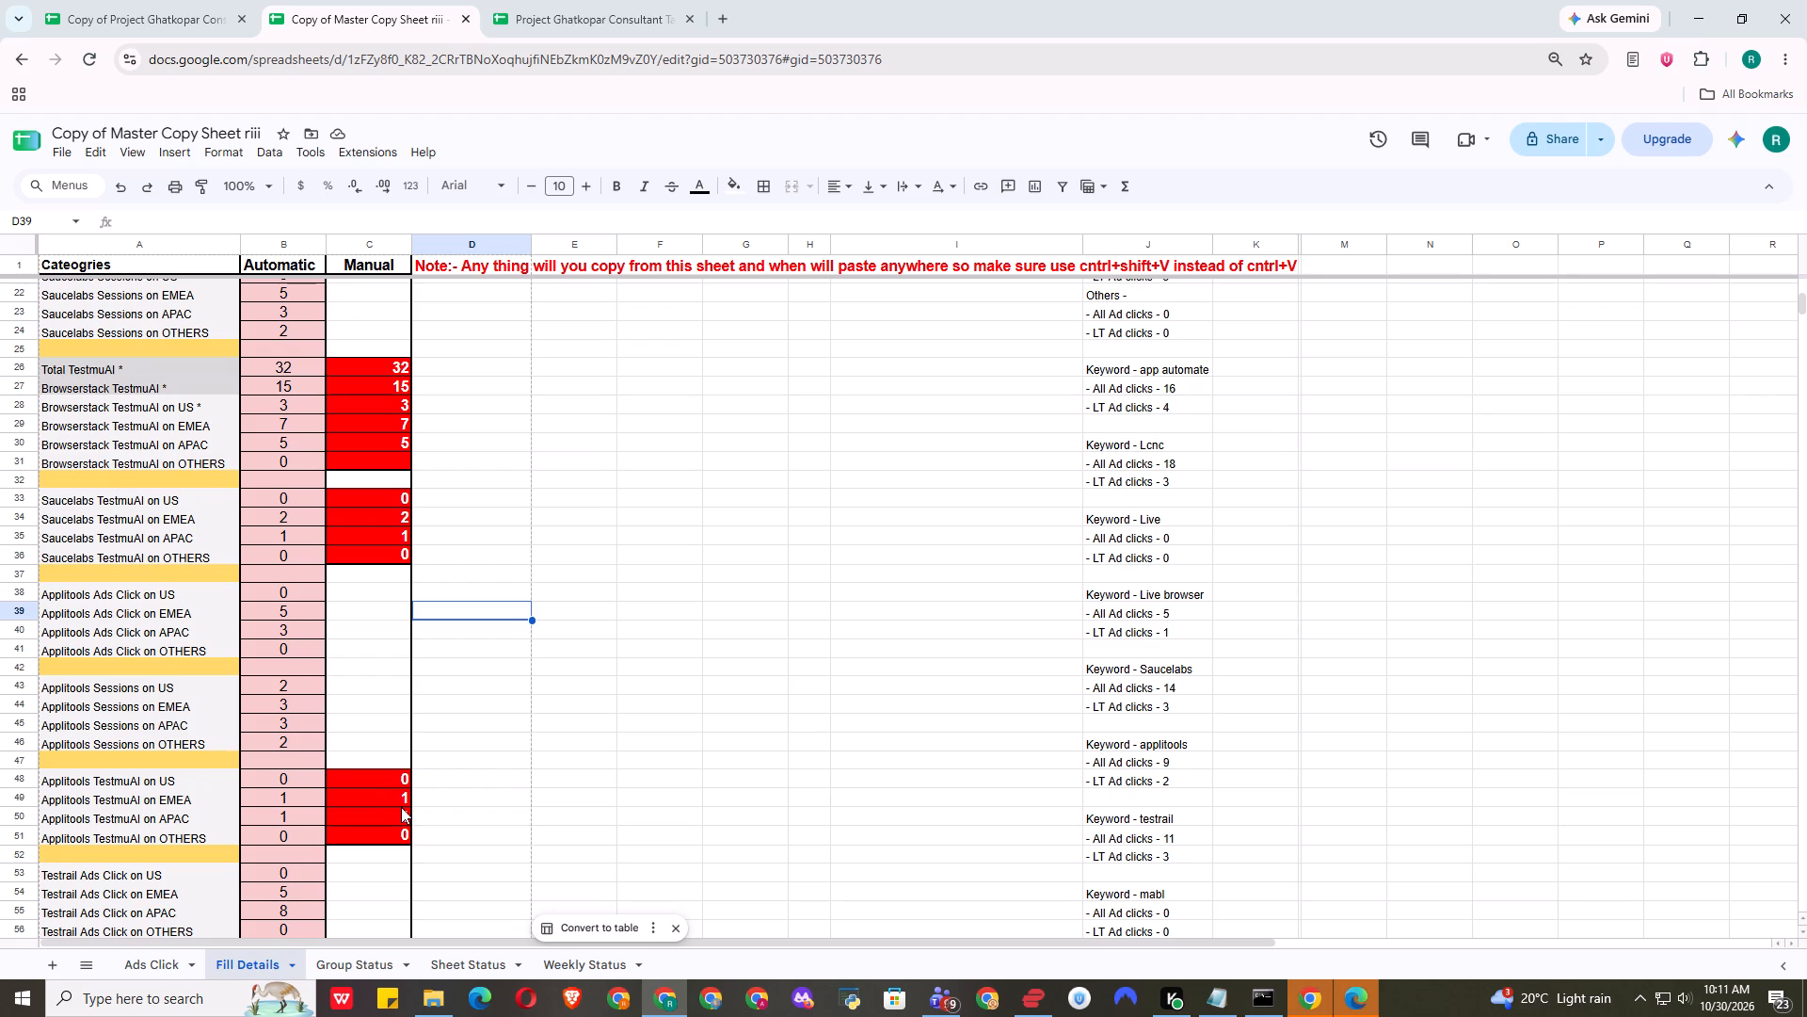
Enter manual Applitools Ads Click values of 5 for EMEA and 4 for APAC.
click(1182, 761)
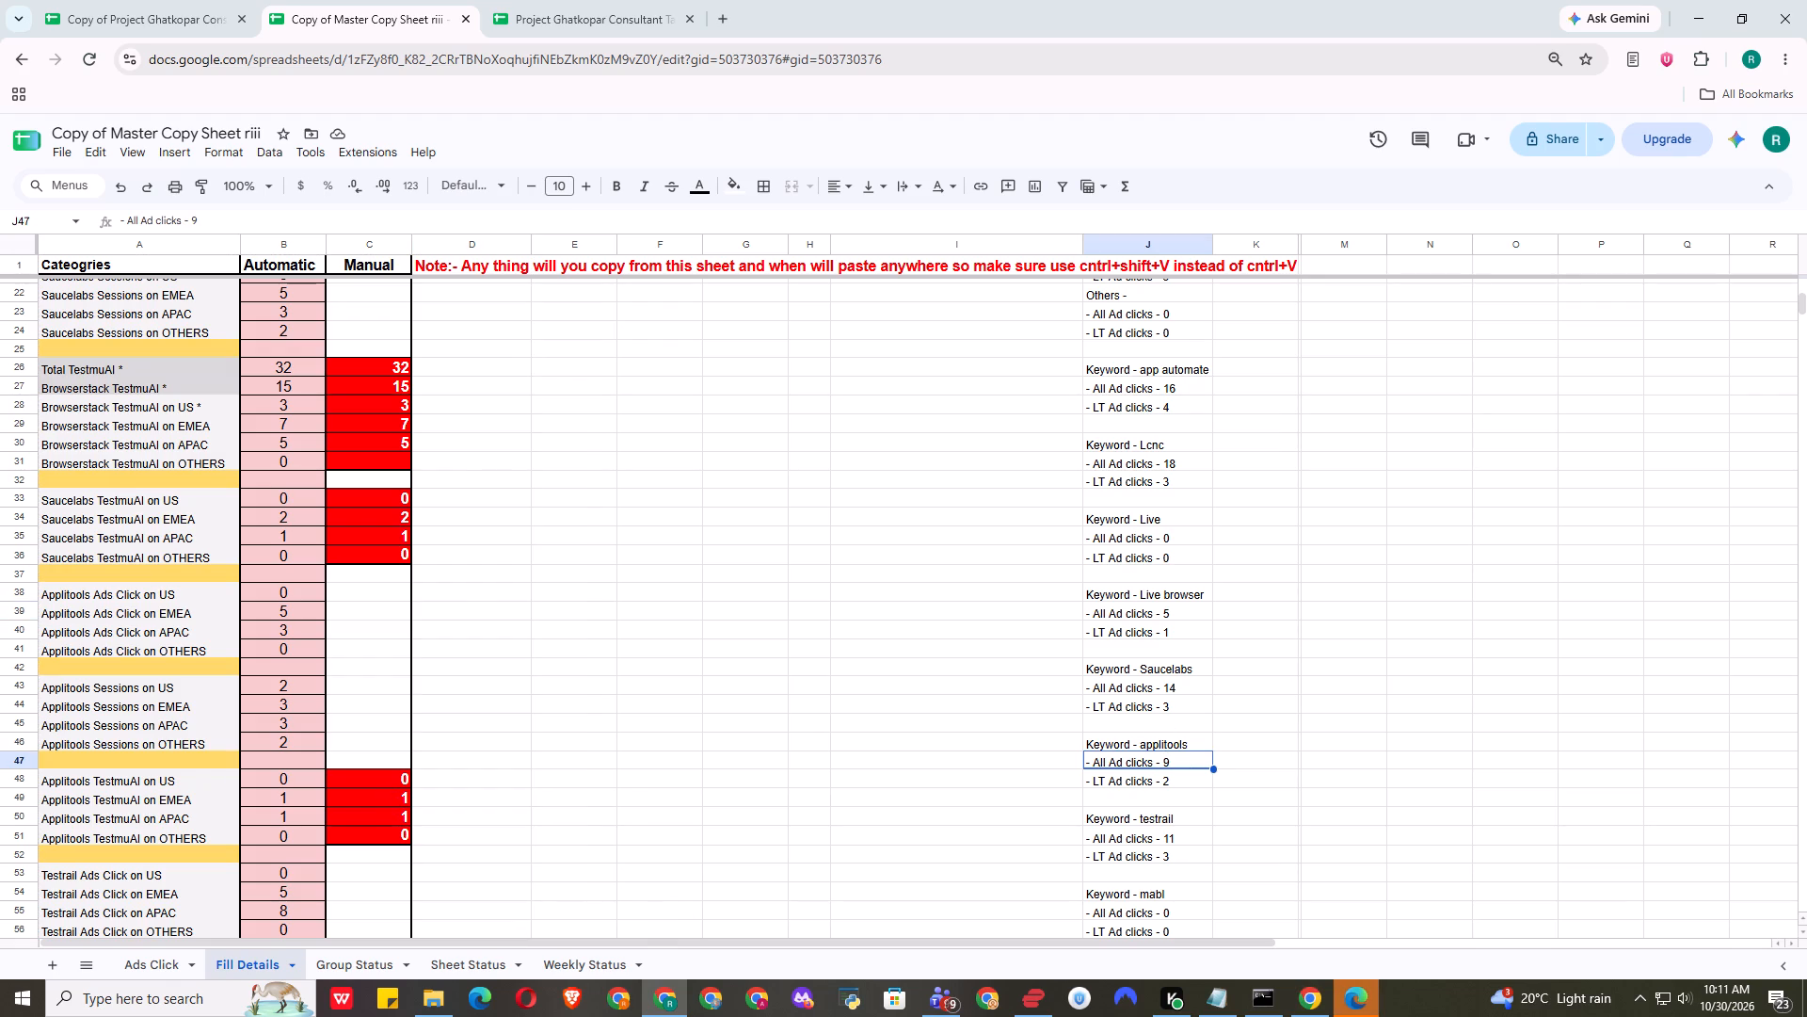
click(304, 627)
click(300, 611)
click(374, 614)
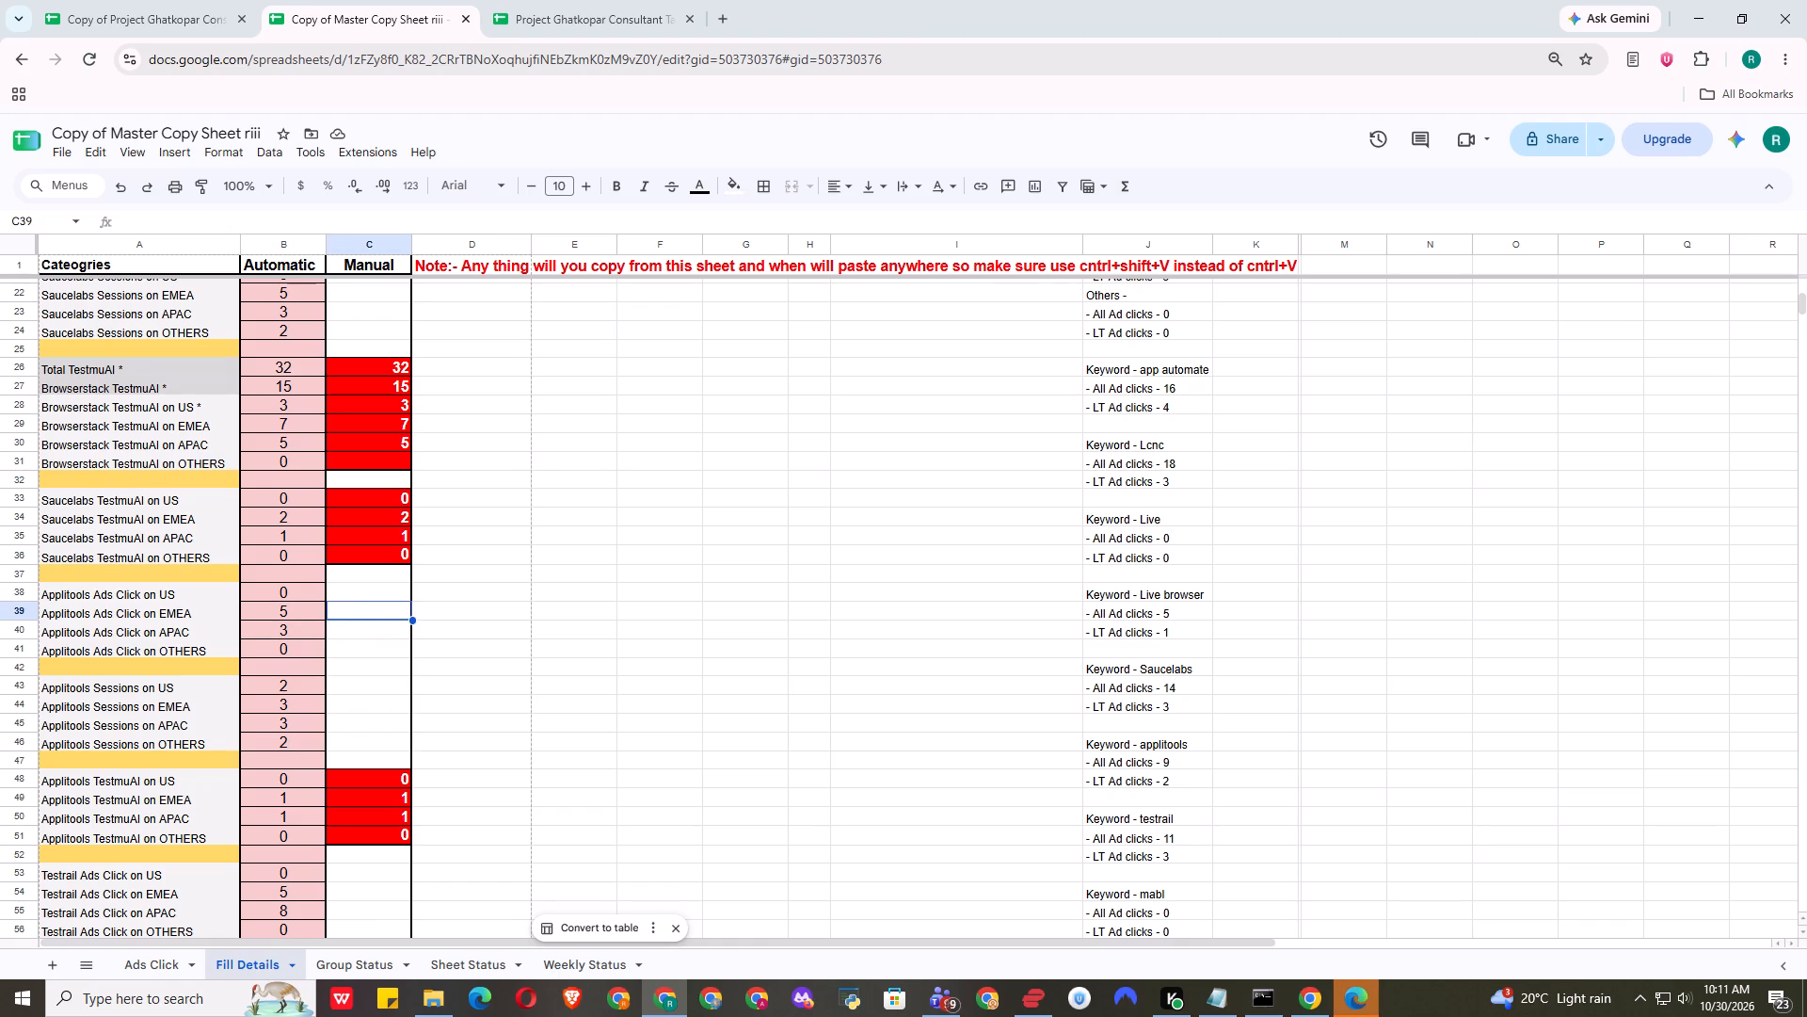
key(5)
click(360, 630)
key(4)
click(480, 642)
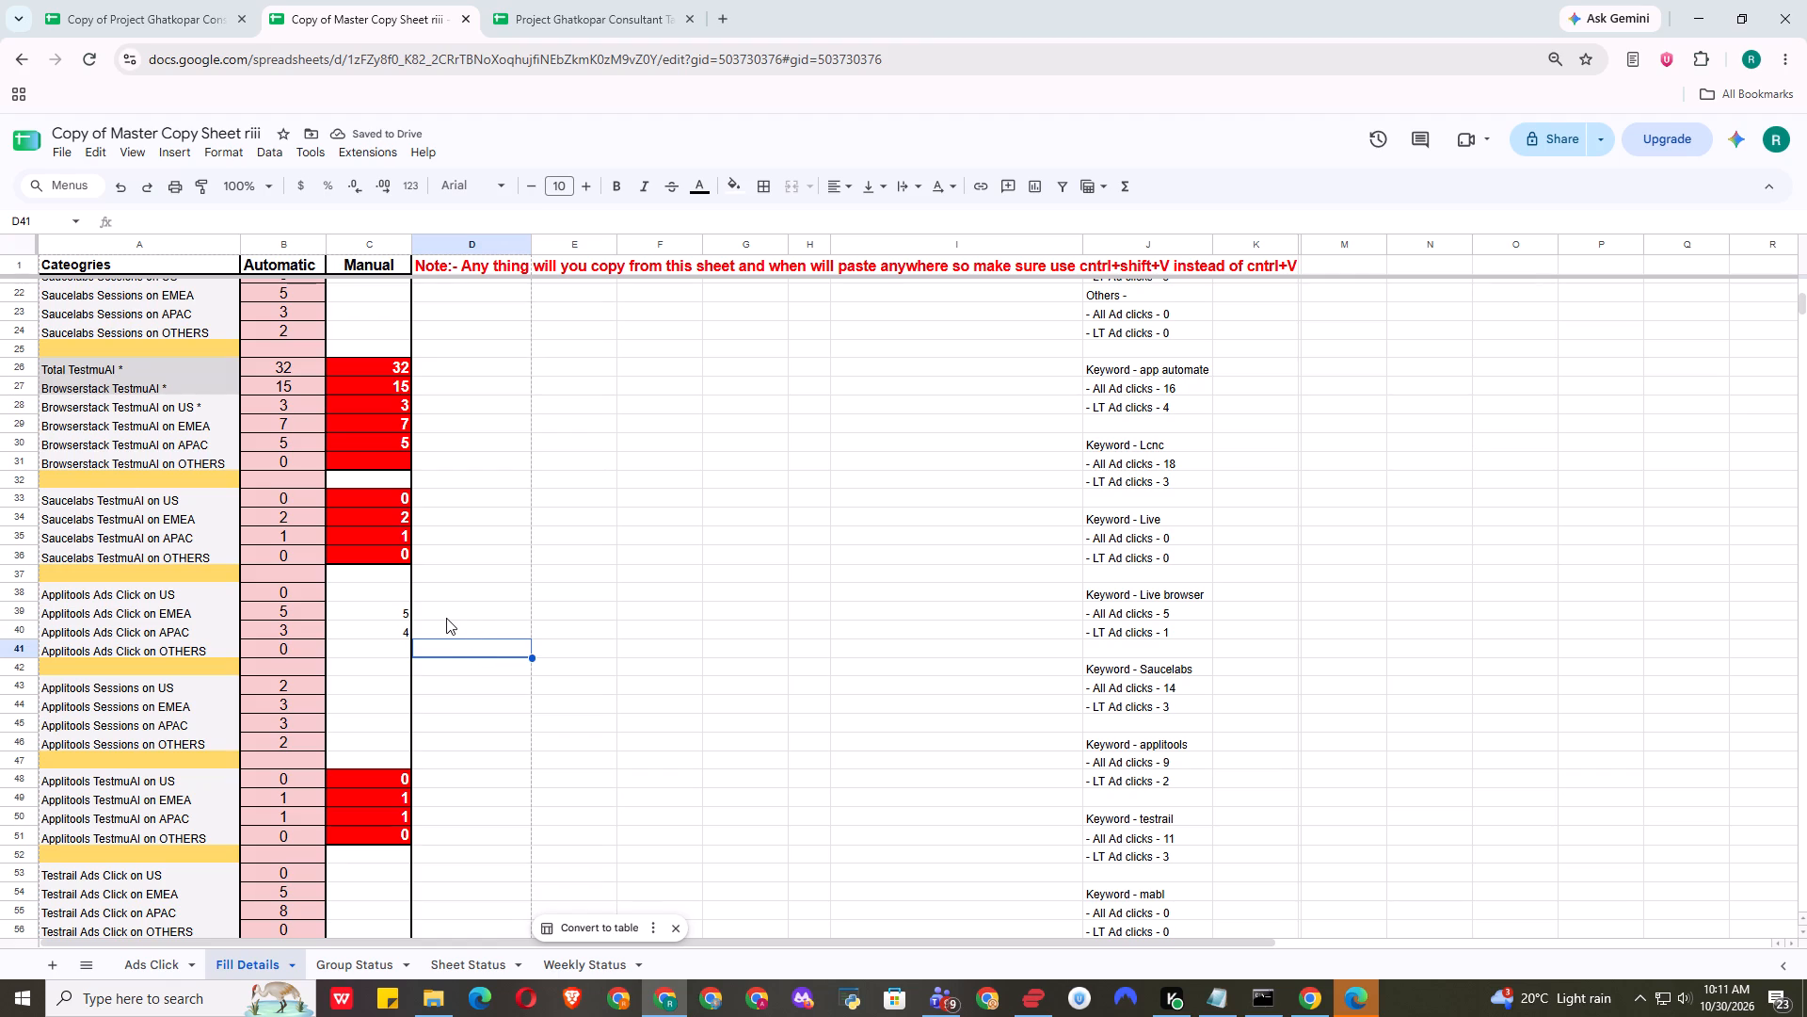
Check the counts in Group Status, and set the fill mode in cell D2 of Fill Details to Manual.
scroll(448, 618, down, 2)
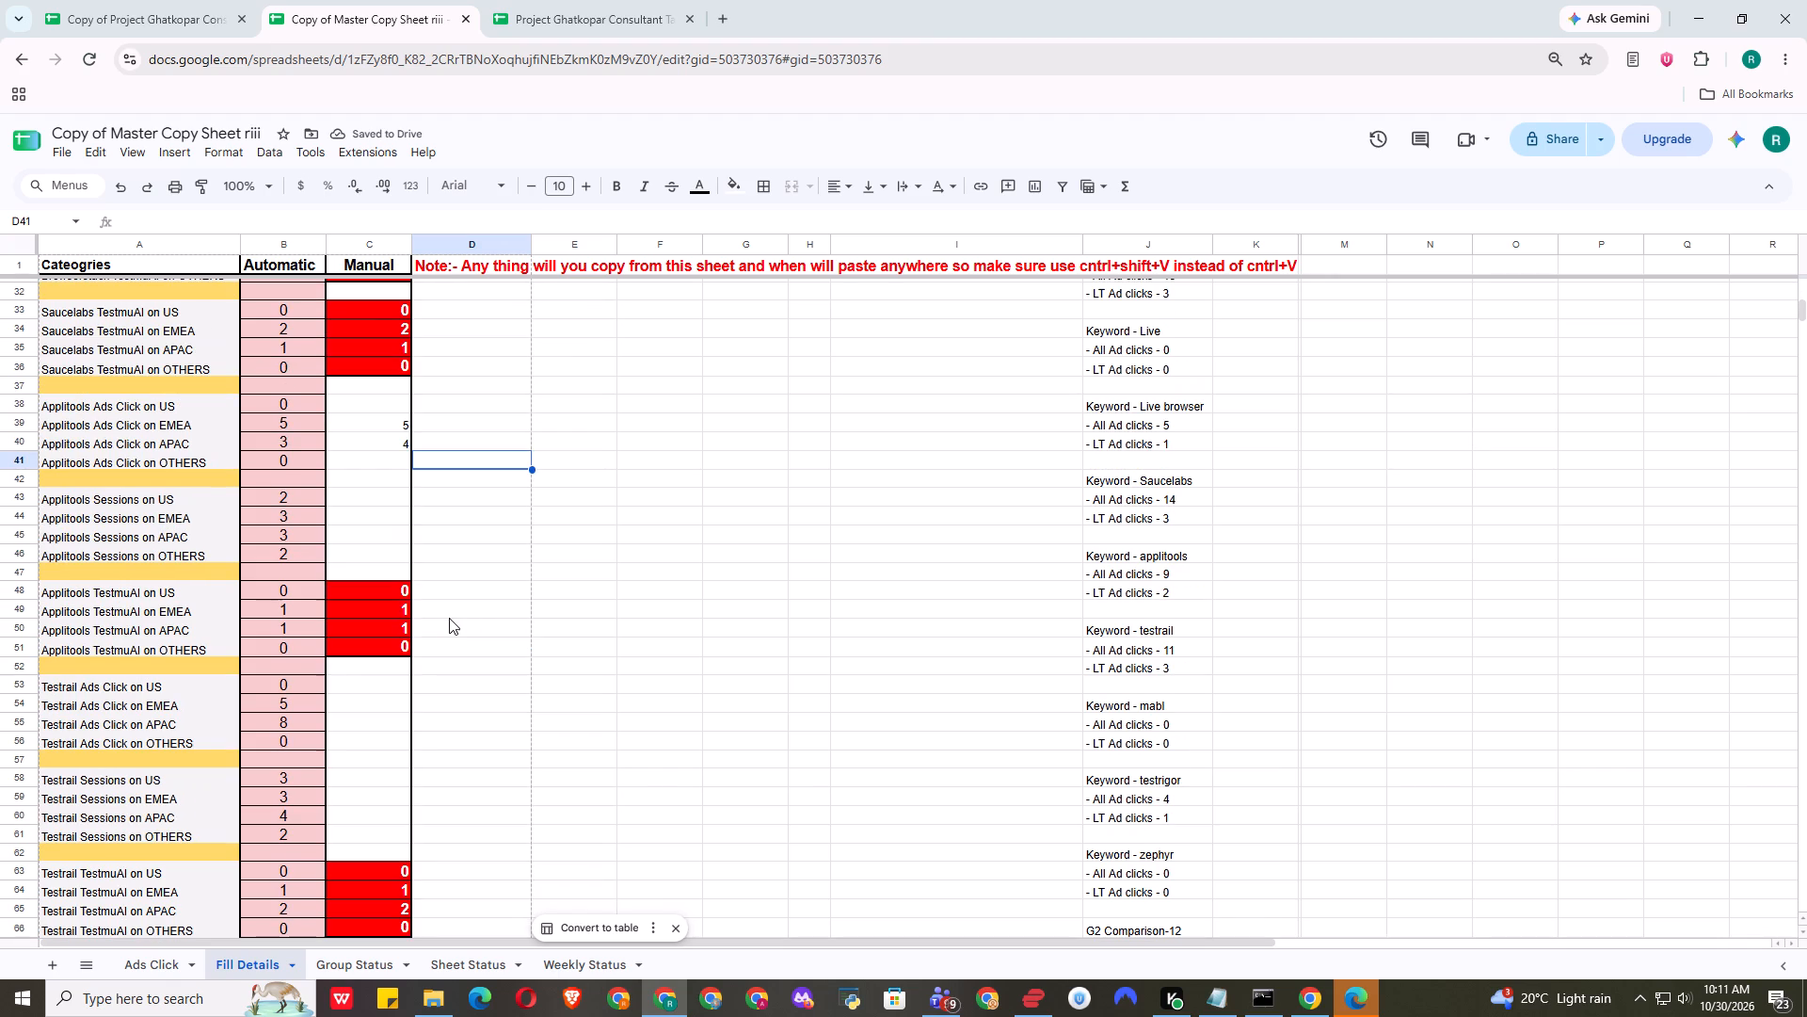
click(354, 971)
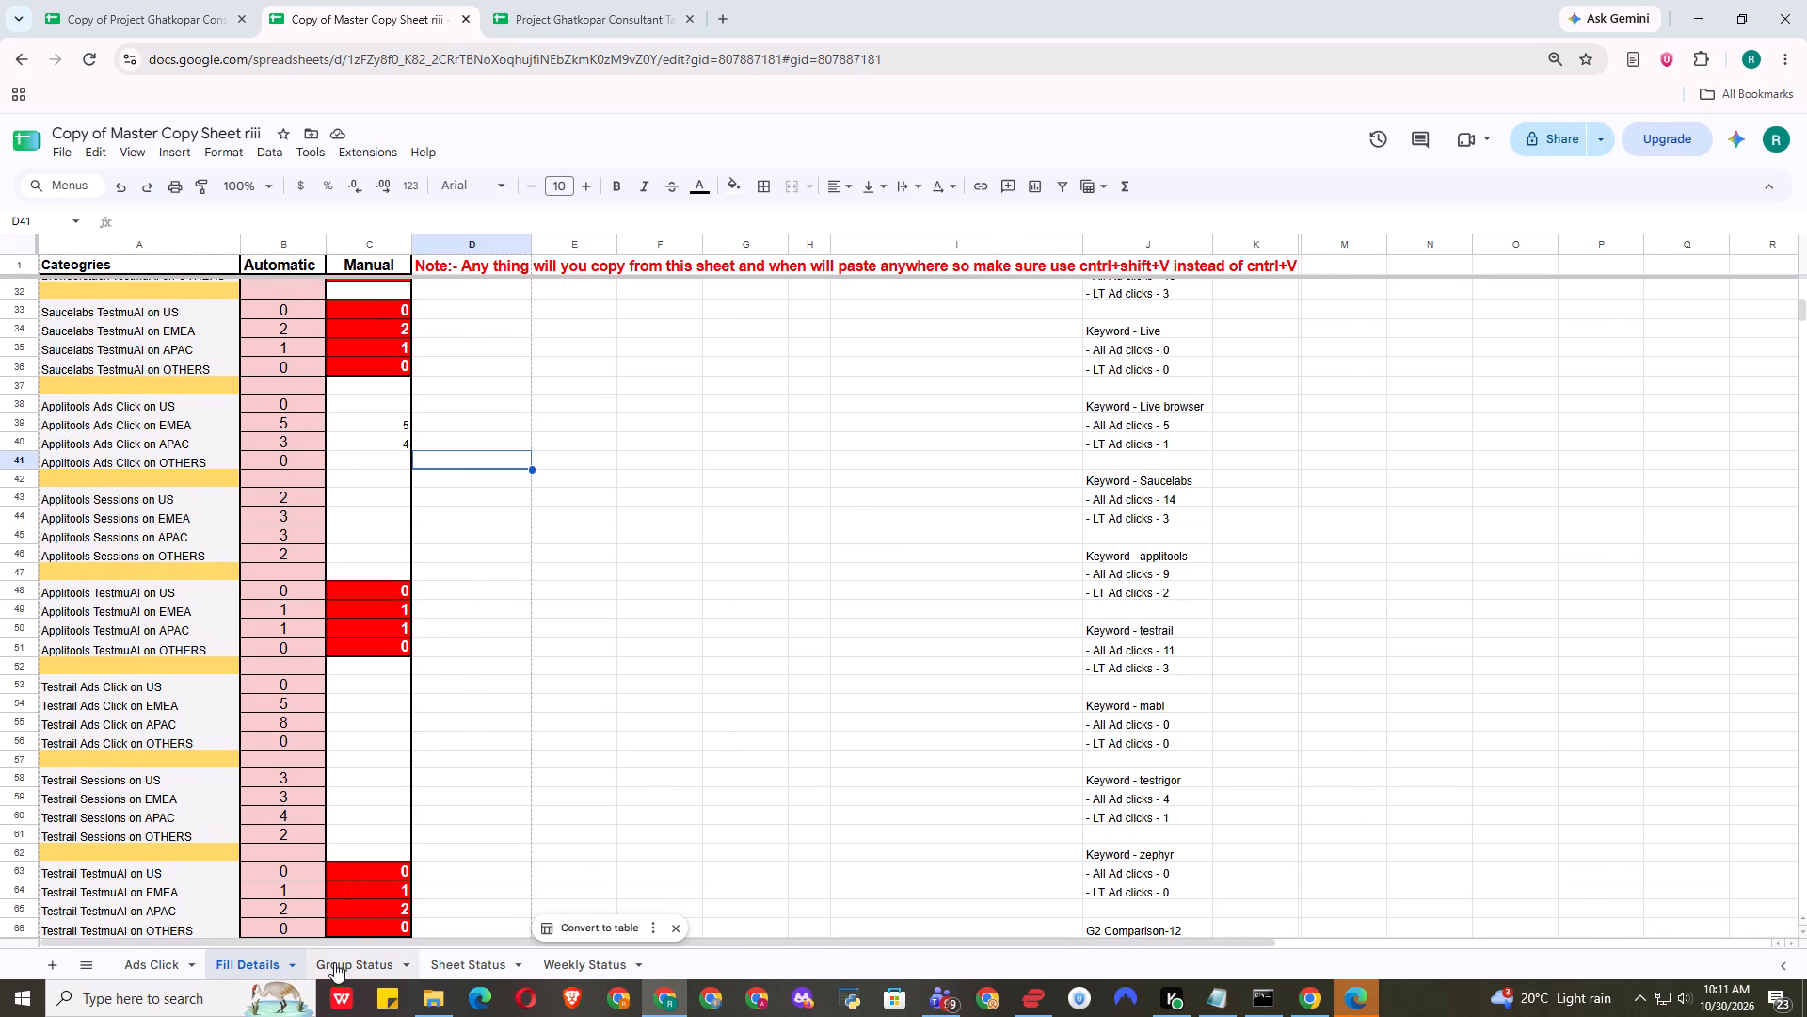
scroll(449, 690, up, 9)
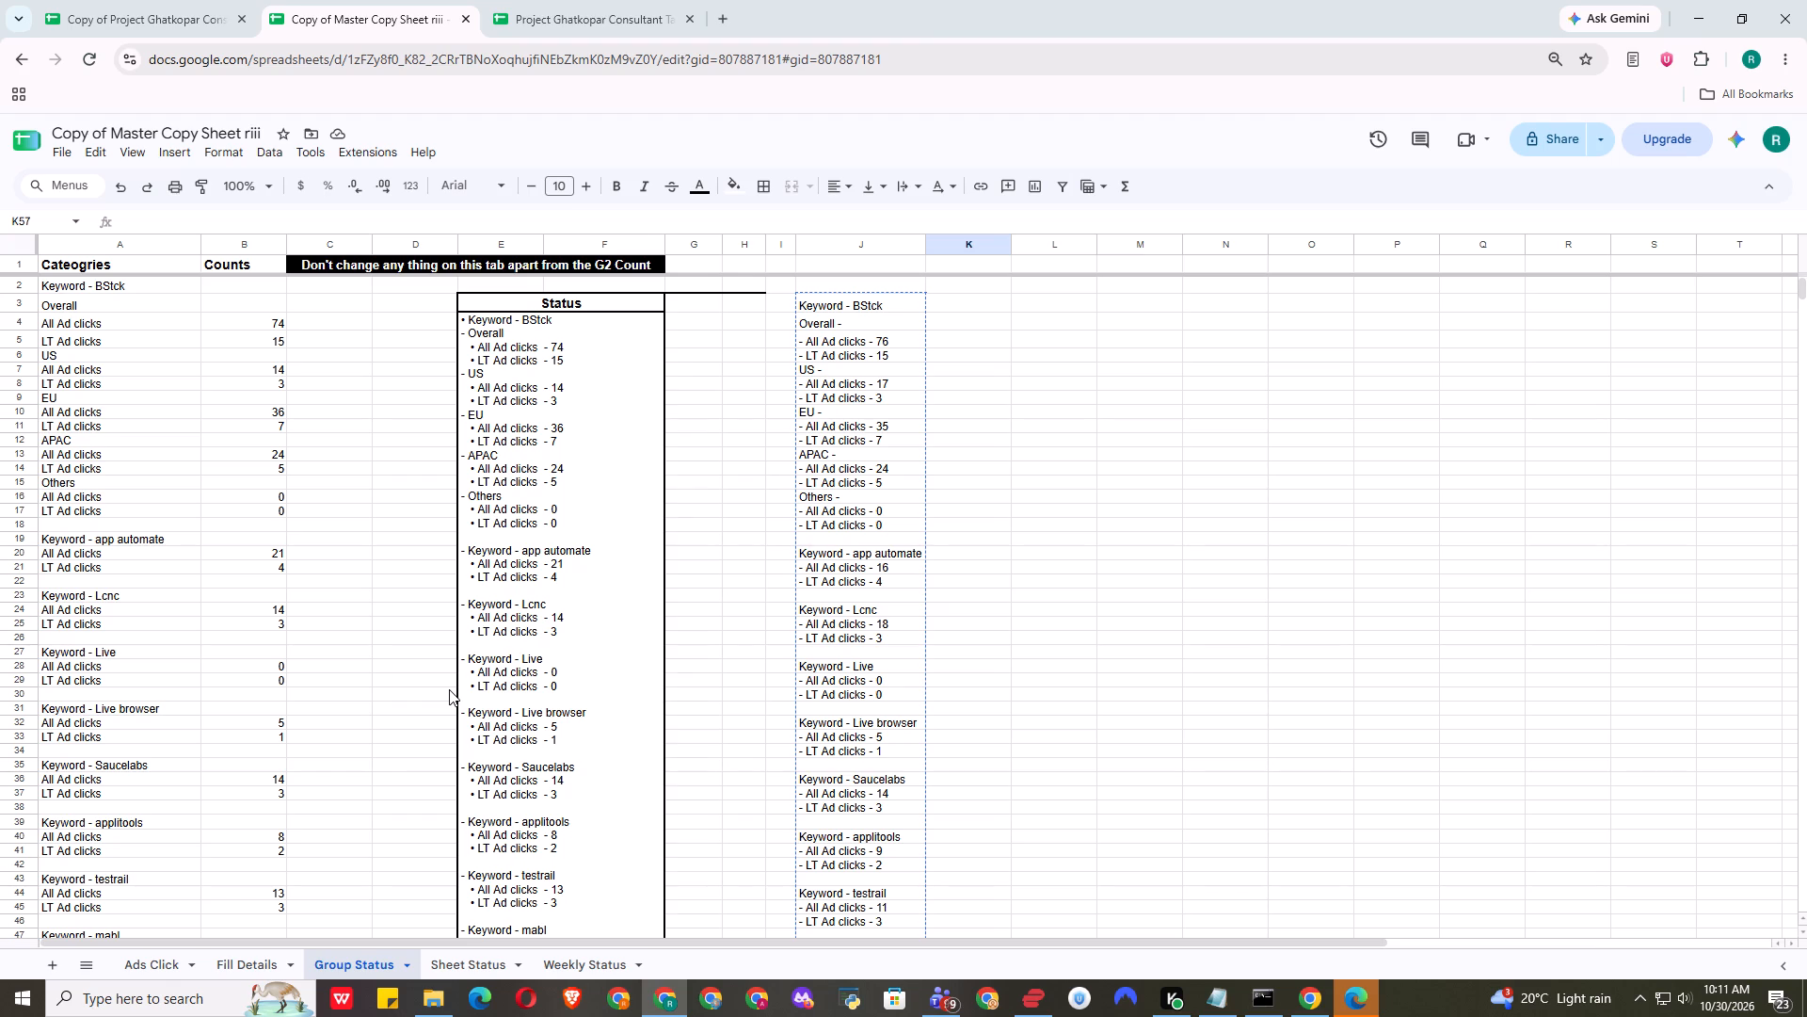
click(239, 966)
scroll(507, 706, up, 4)
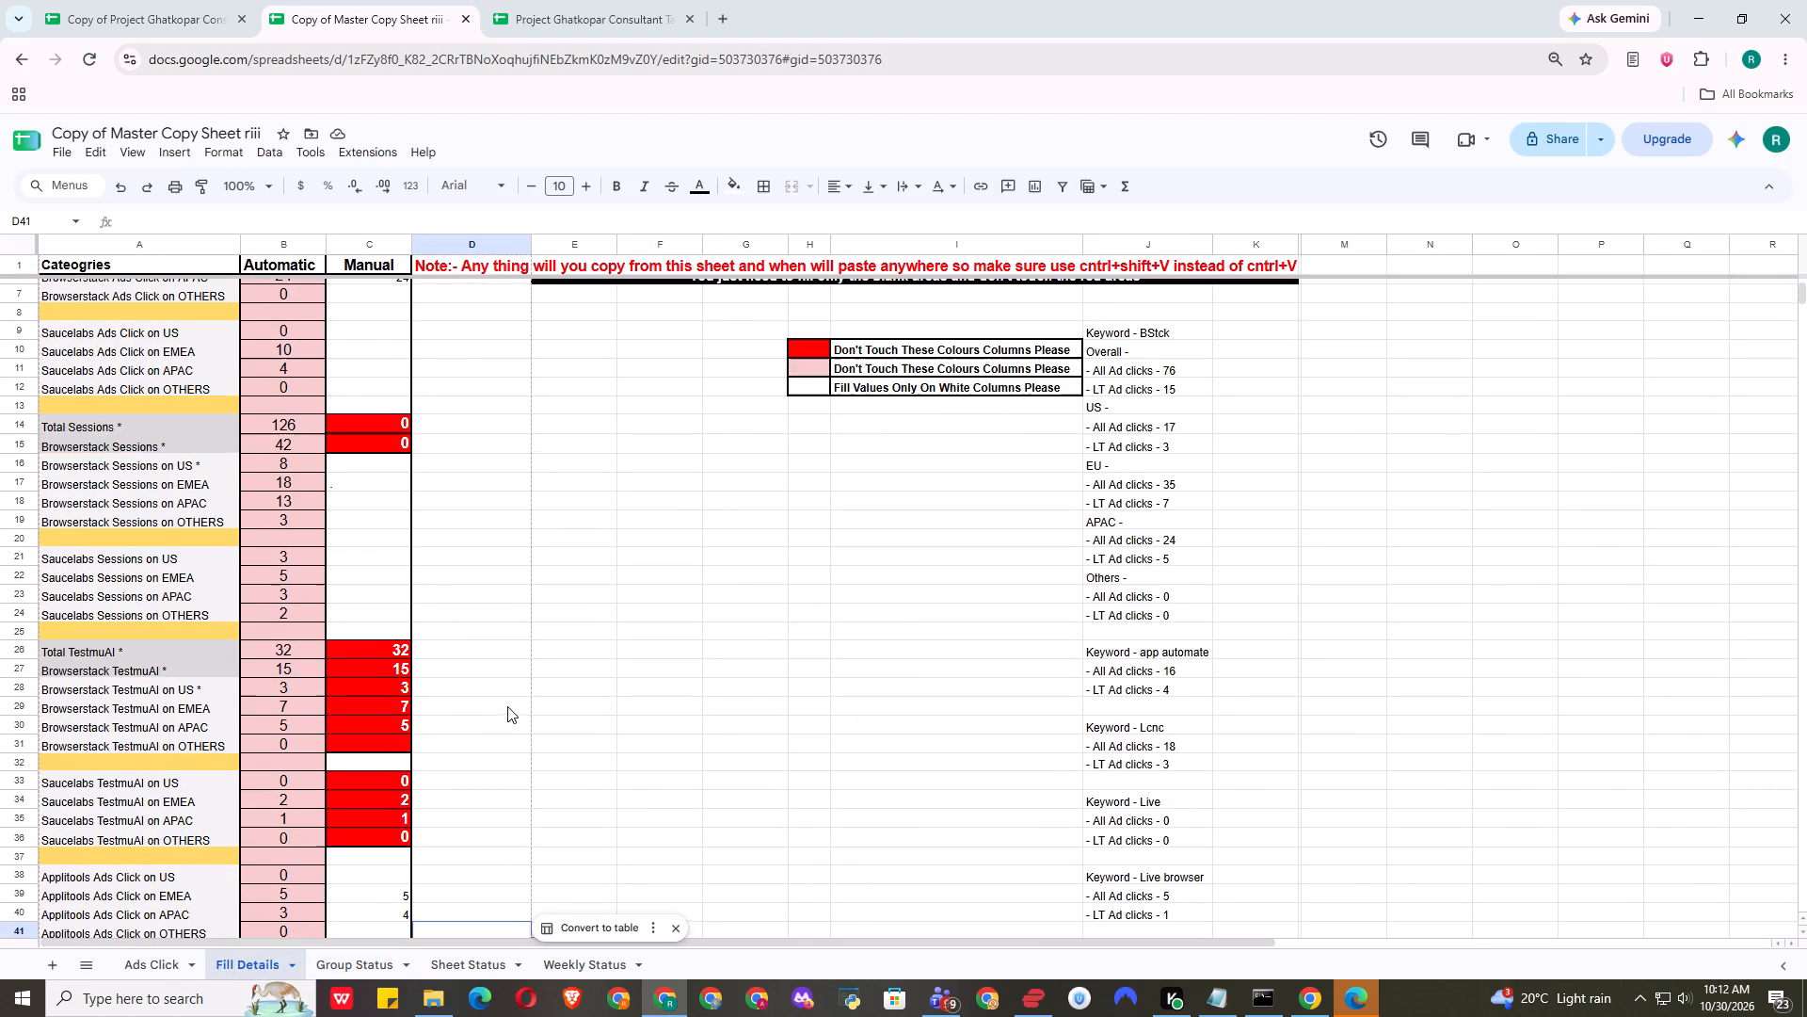
scroll(507, 706, up, 3)
scroll(507, 706, down, 2)
scroll(507, 703, up, 6)
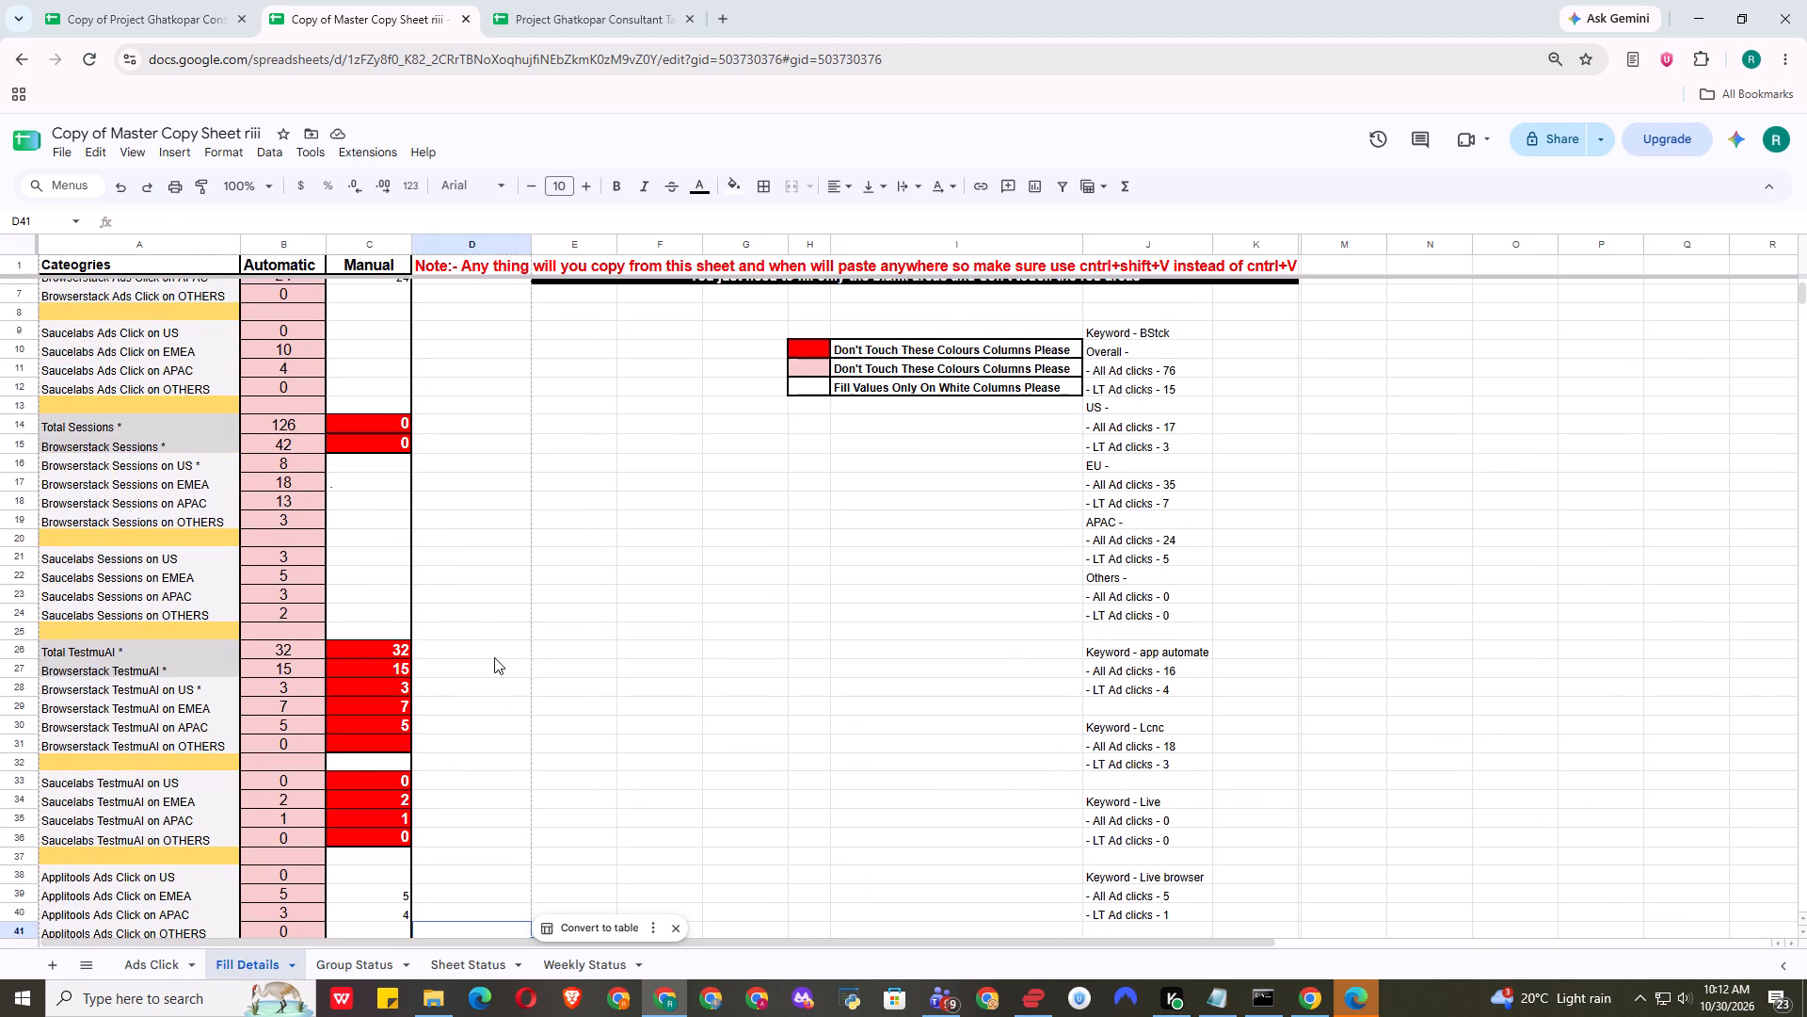
click(485, 282)
click(488, 294)
click(446, 345)
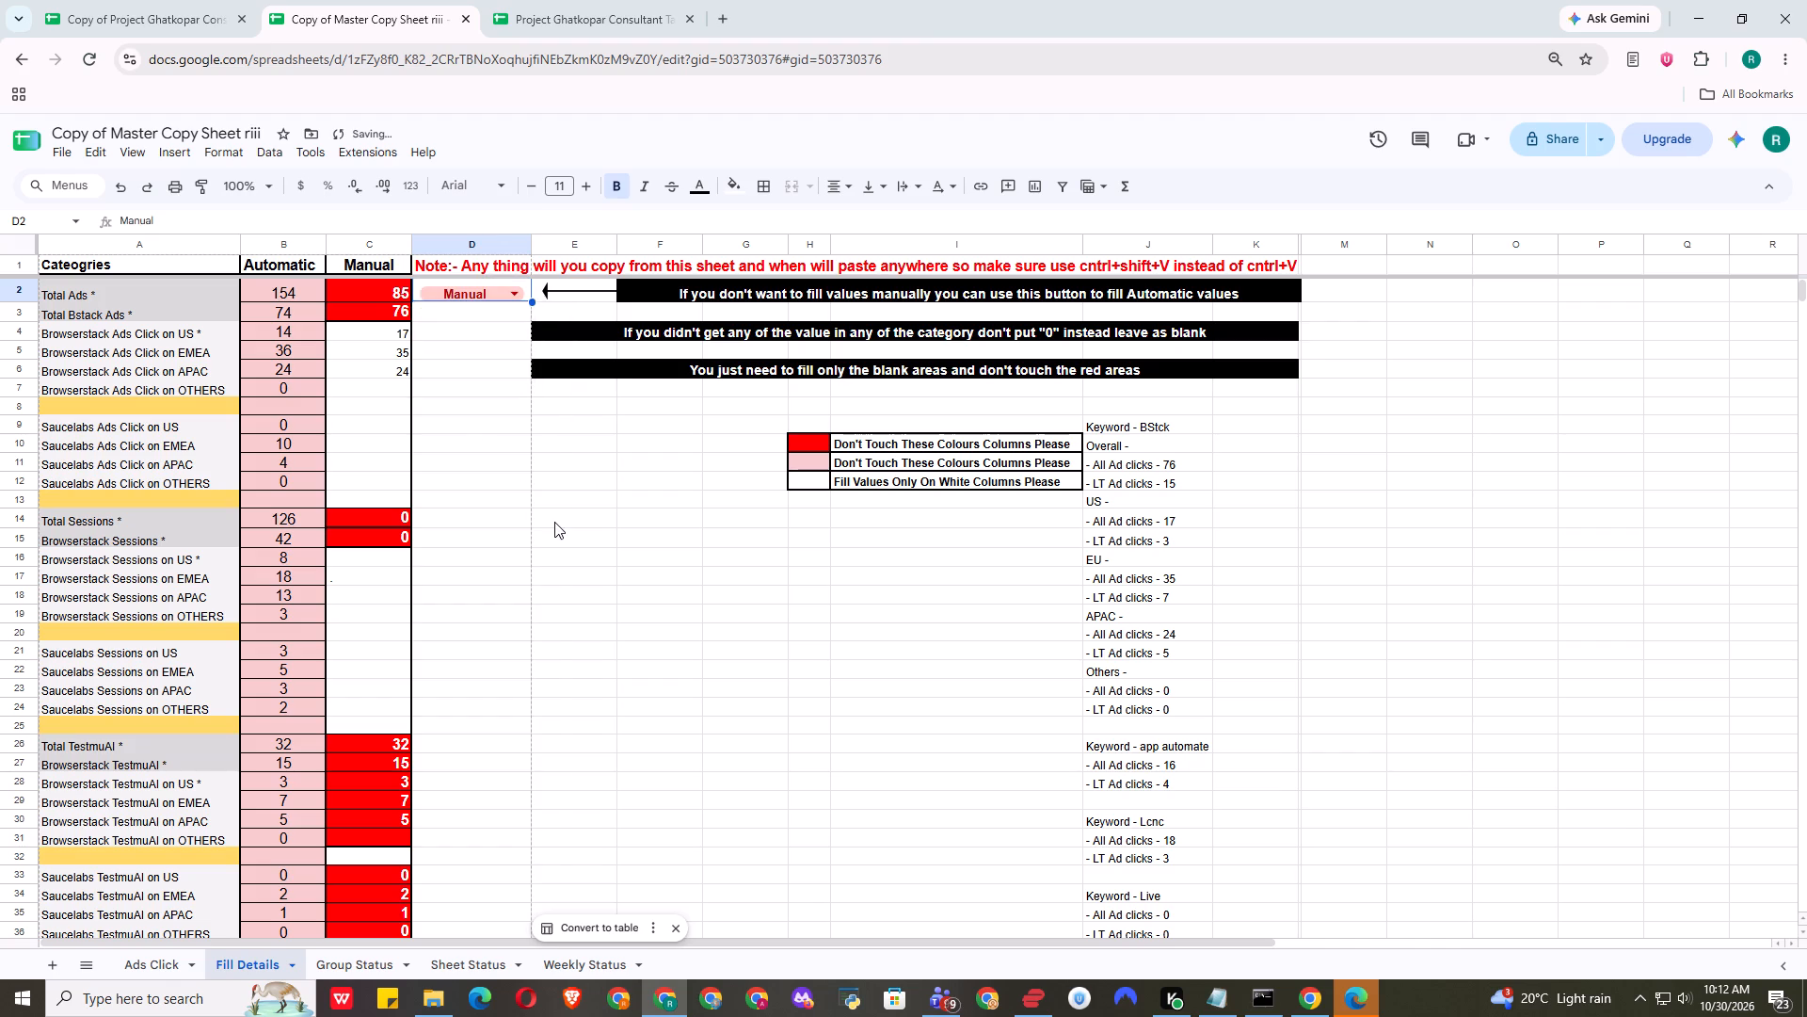
Check the keyword counts in Group Status against the manual values in Fill Details, and reselect Manual in cell D2.
click(554, 522)
click(345, 958)
scroll(478, 729, up, 2)
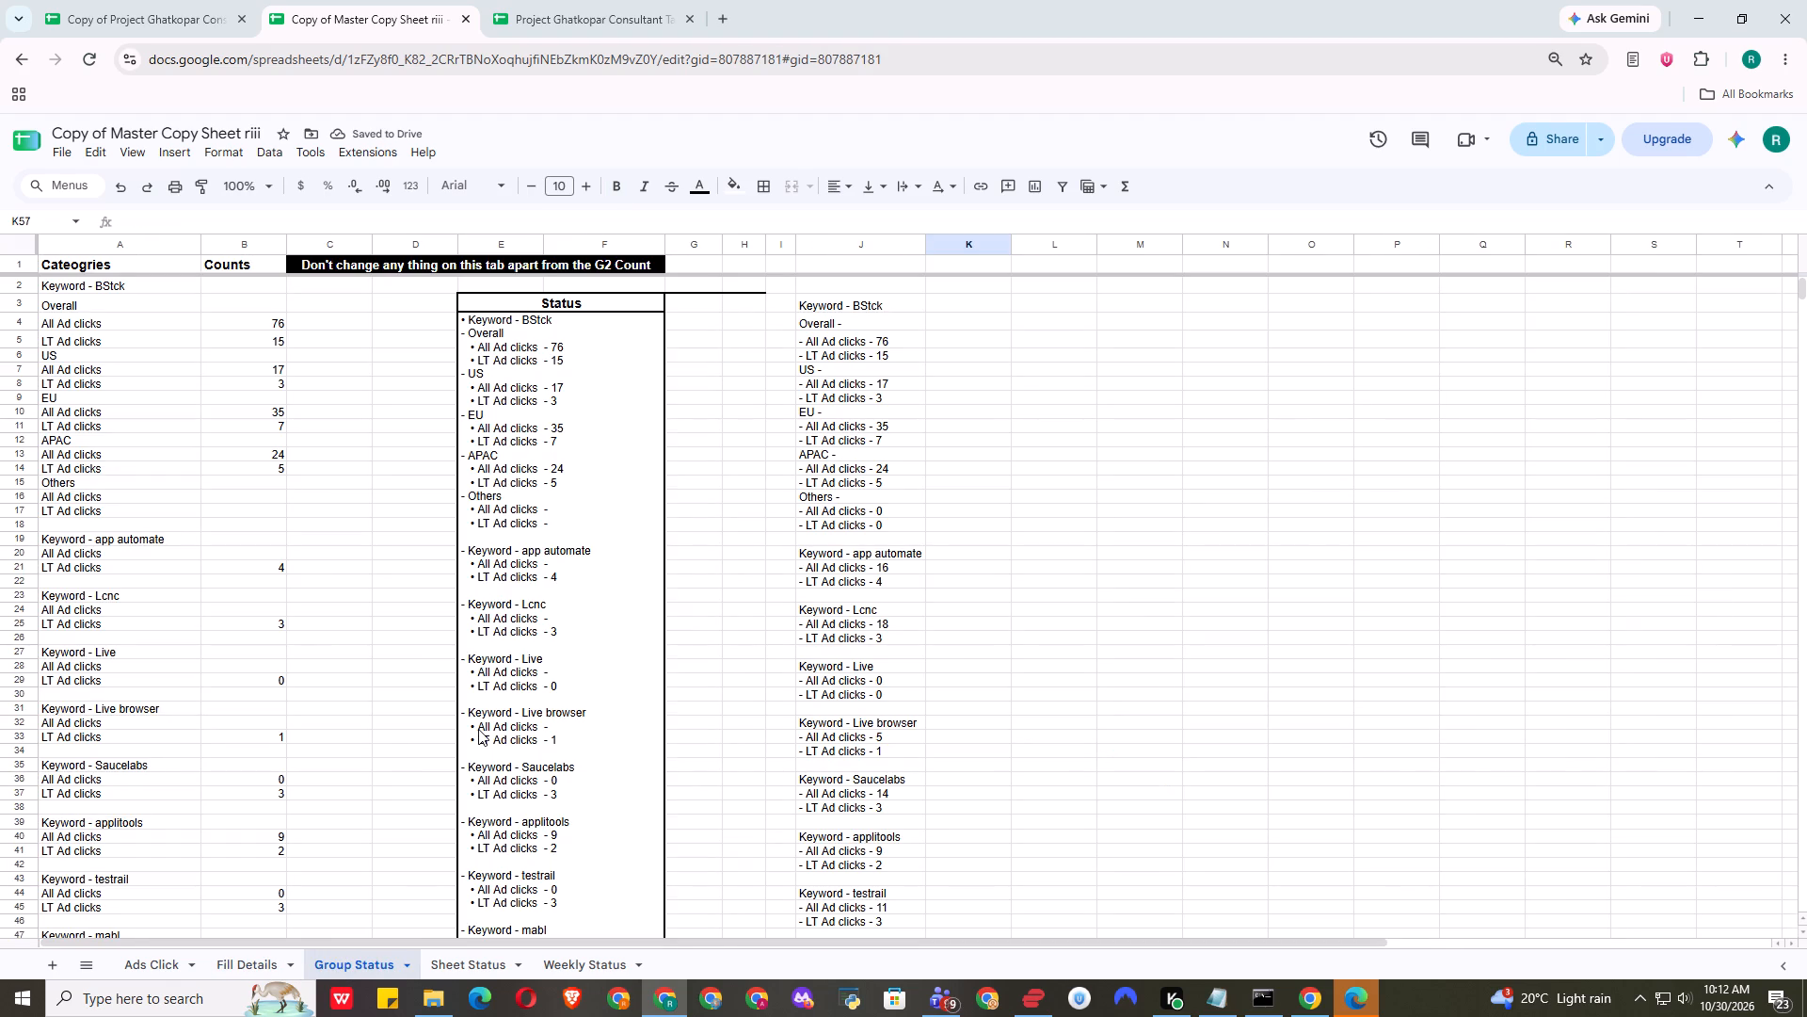
click(246, 960)
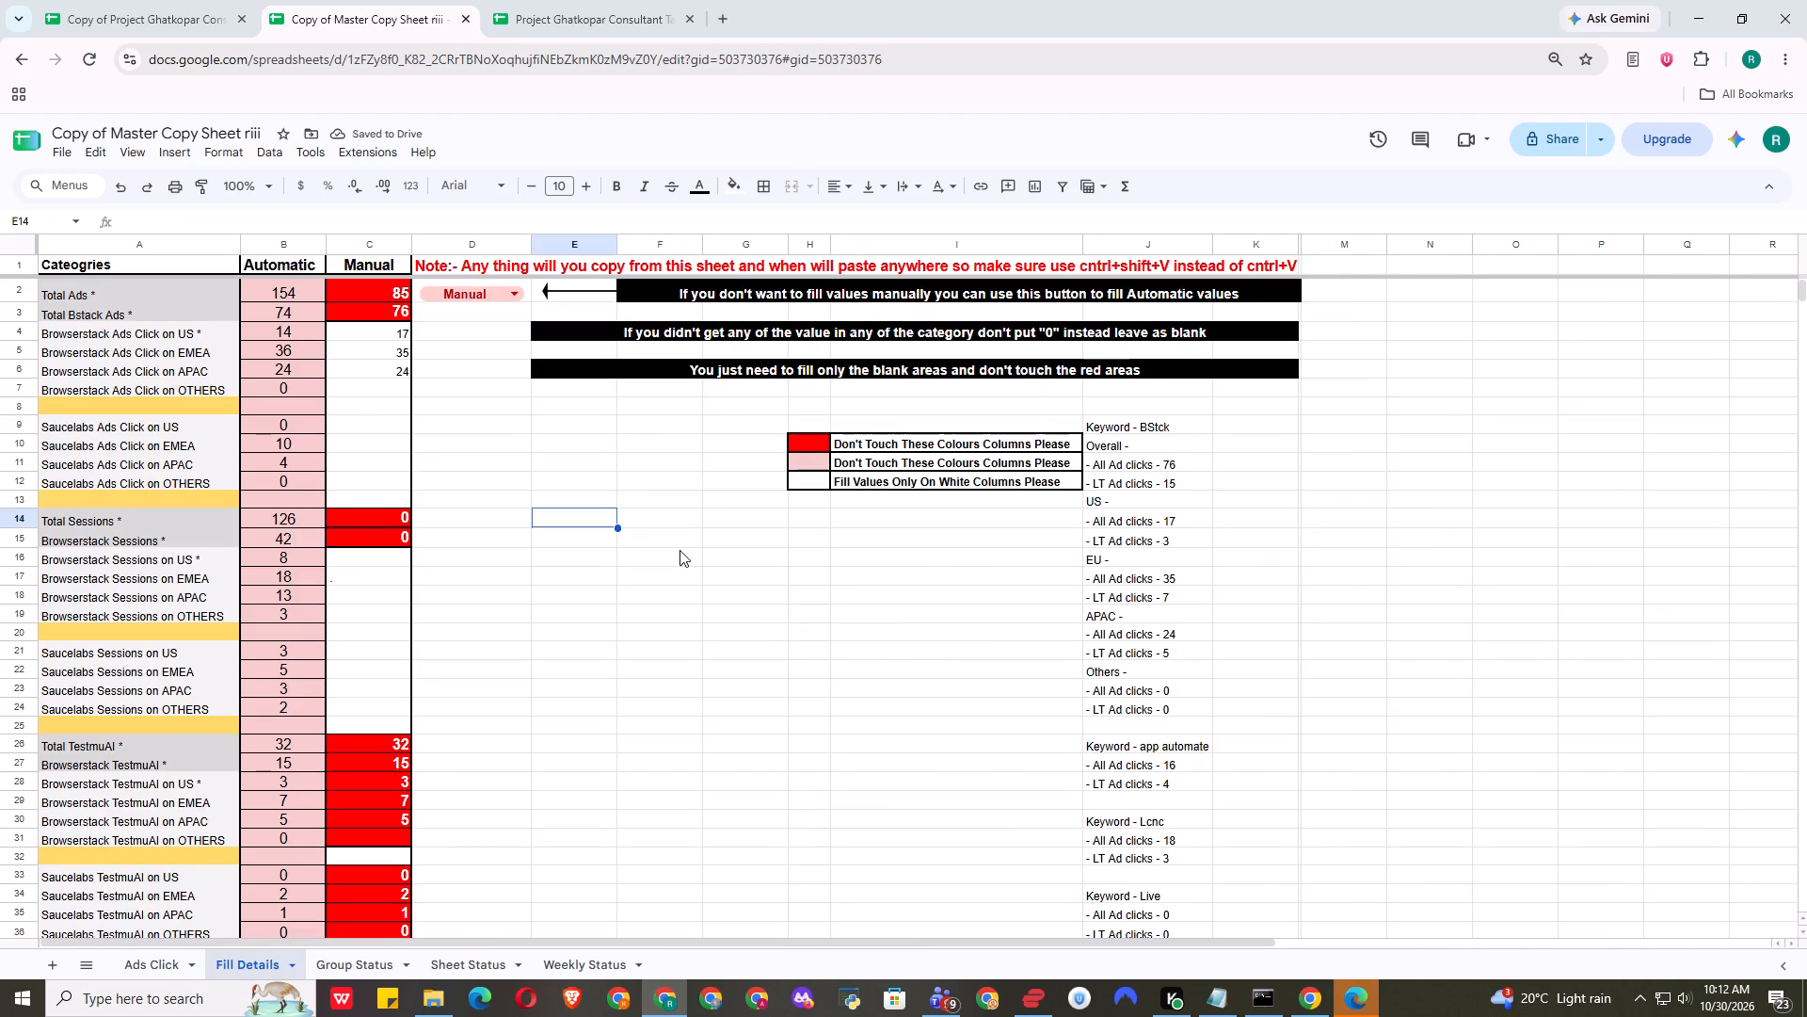
scroll(531, 625, down, 1)
scroll(533, 646, up, 3)
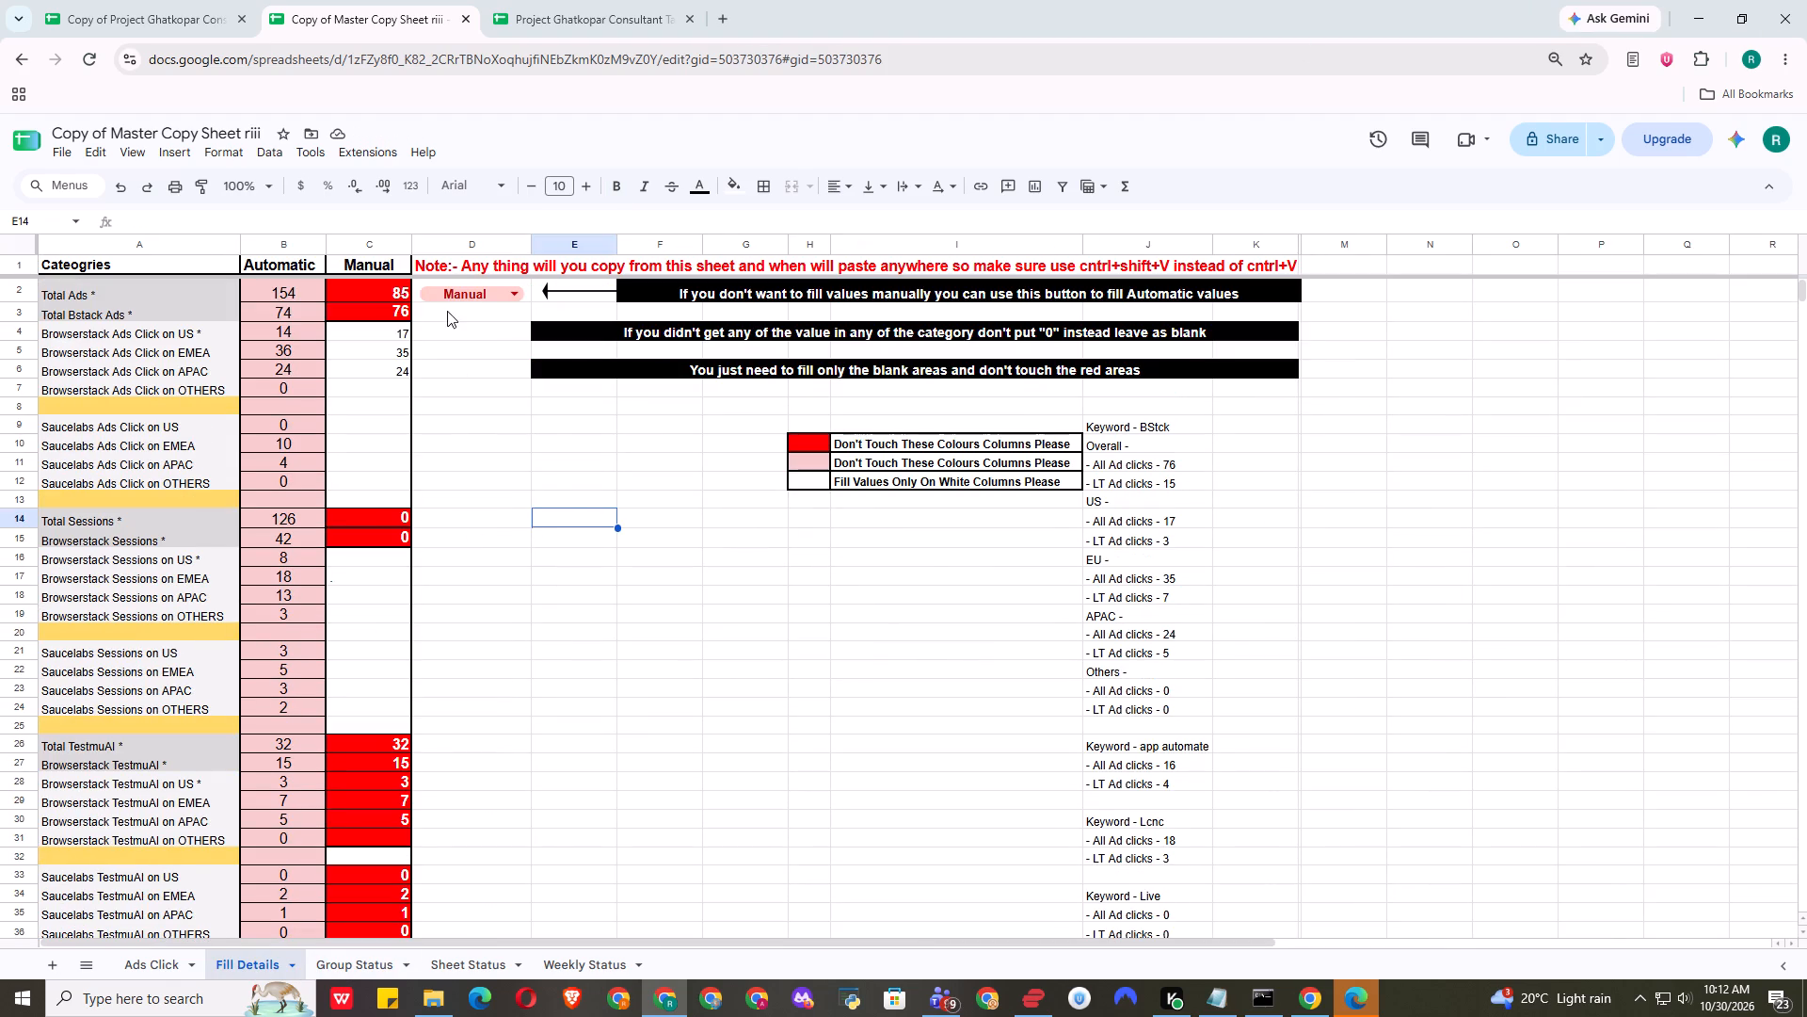
scroll(476, 744, down, 4)
scroll(471, 743, up, 2)
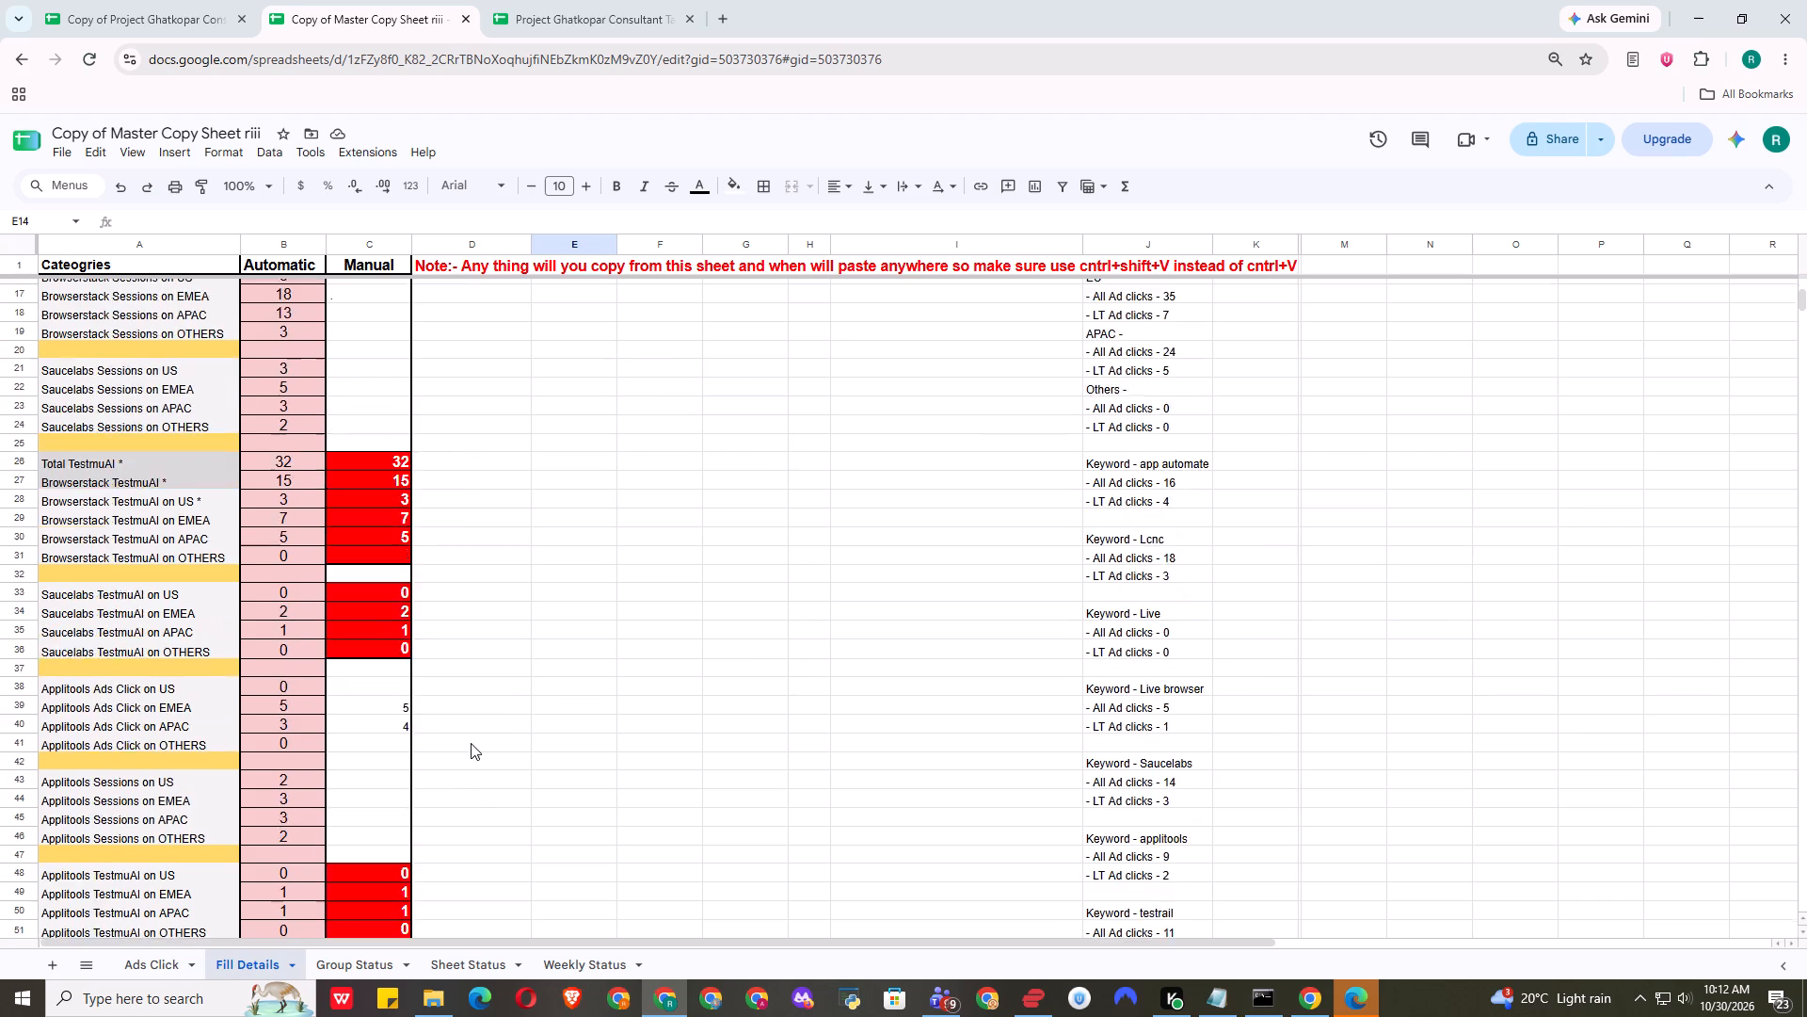
scroll(471, 743, up, 8)
click(464, 295)
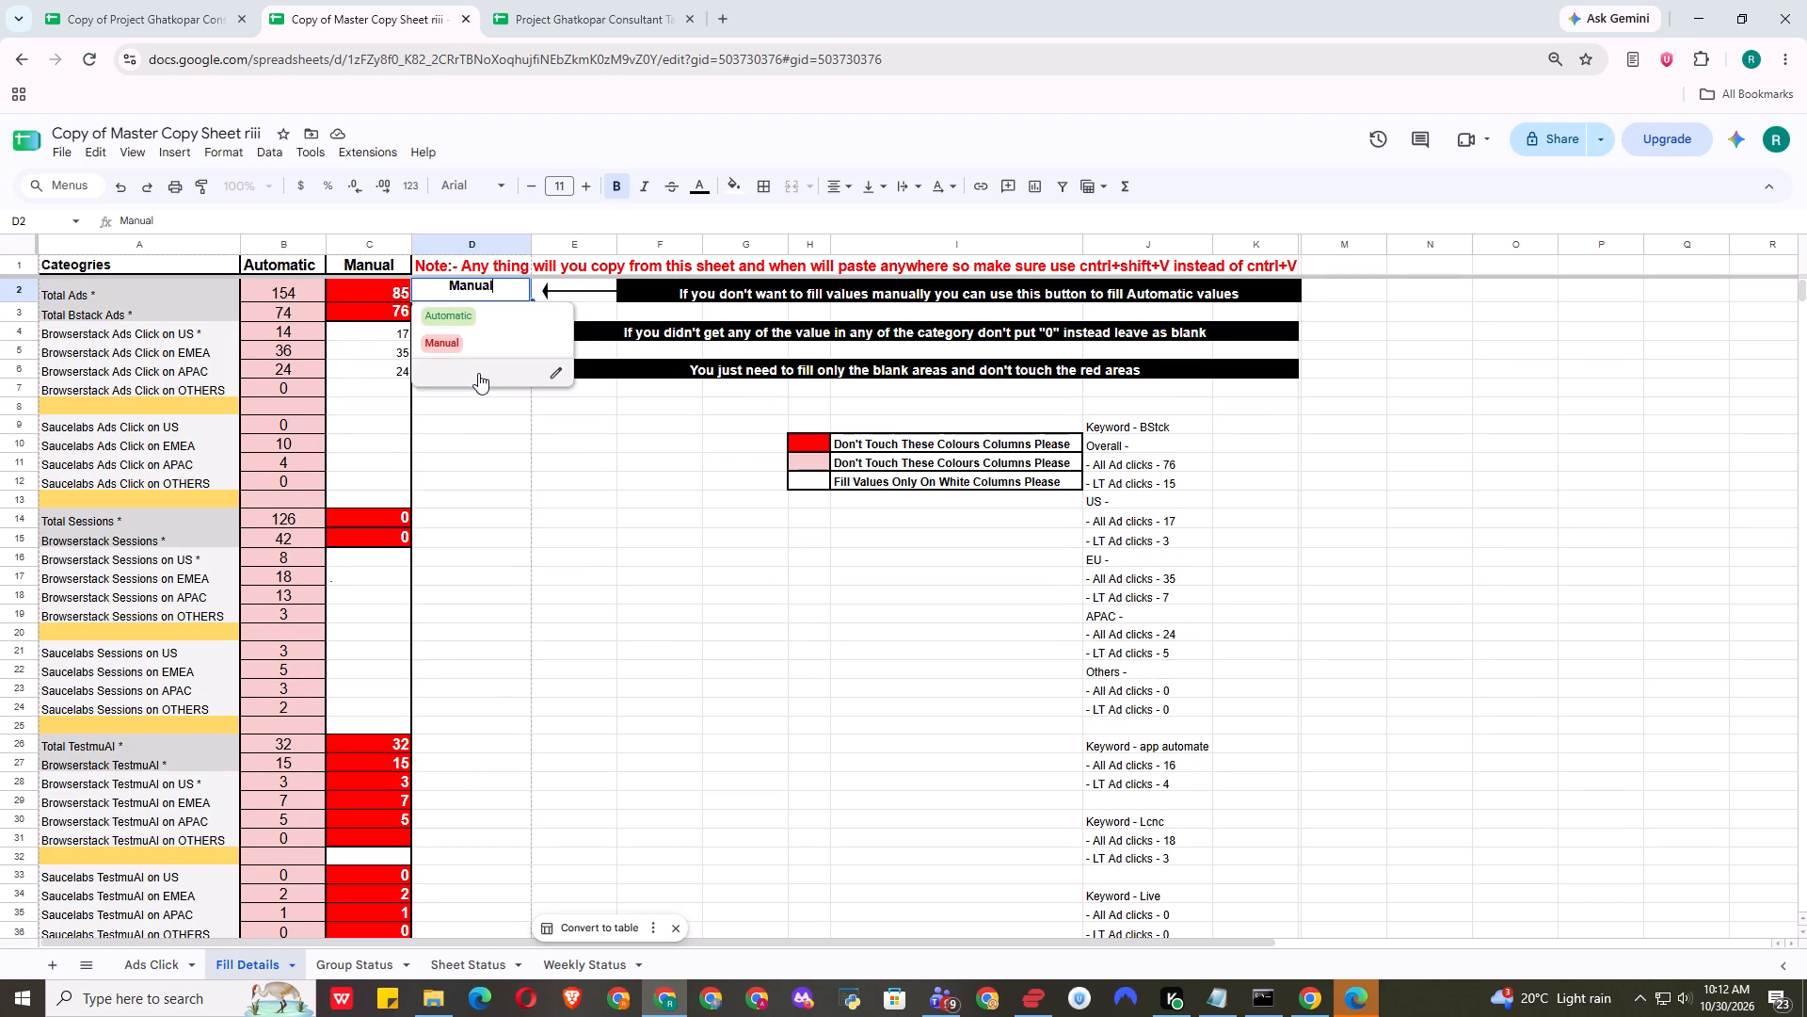
click(437, 346)
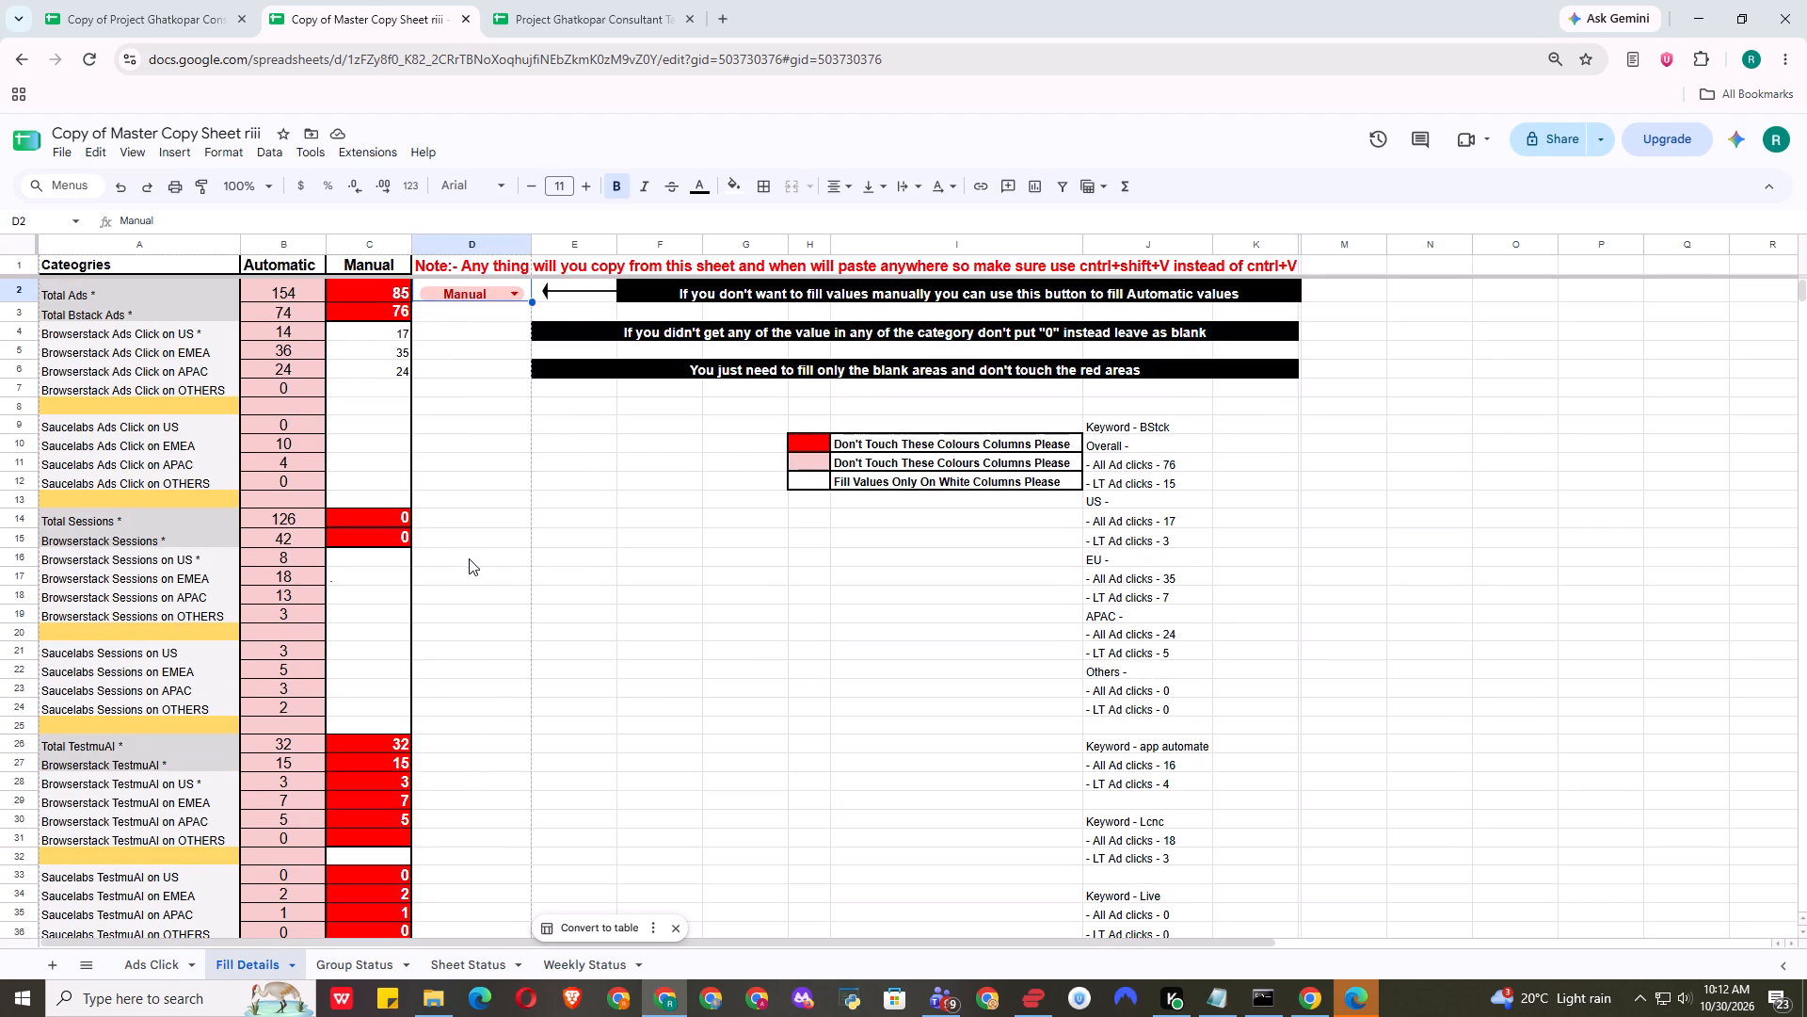
scroll(473, 560, up, 2)
Enter manual Saucelabs Ads Click values of 0 for US, 10 for EMEA, 4 for APAC and 0 for OTHERS.
click(296, 421)
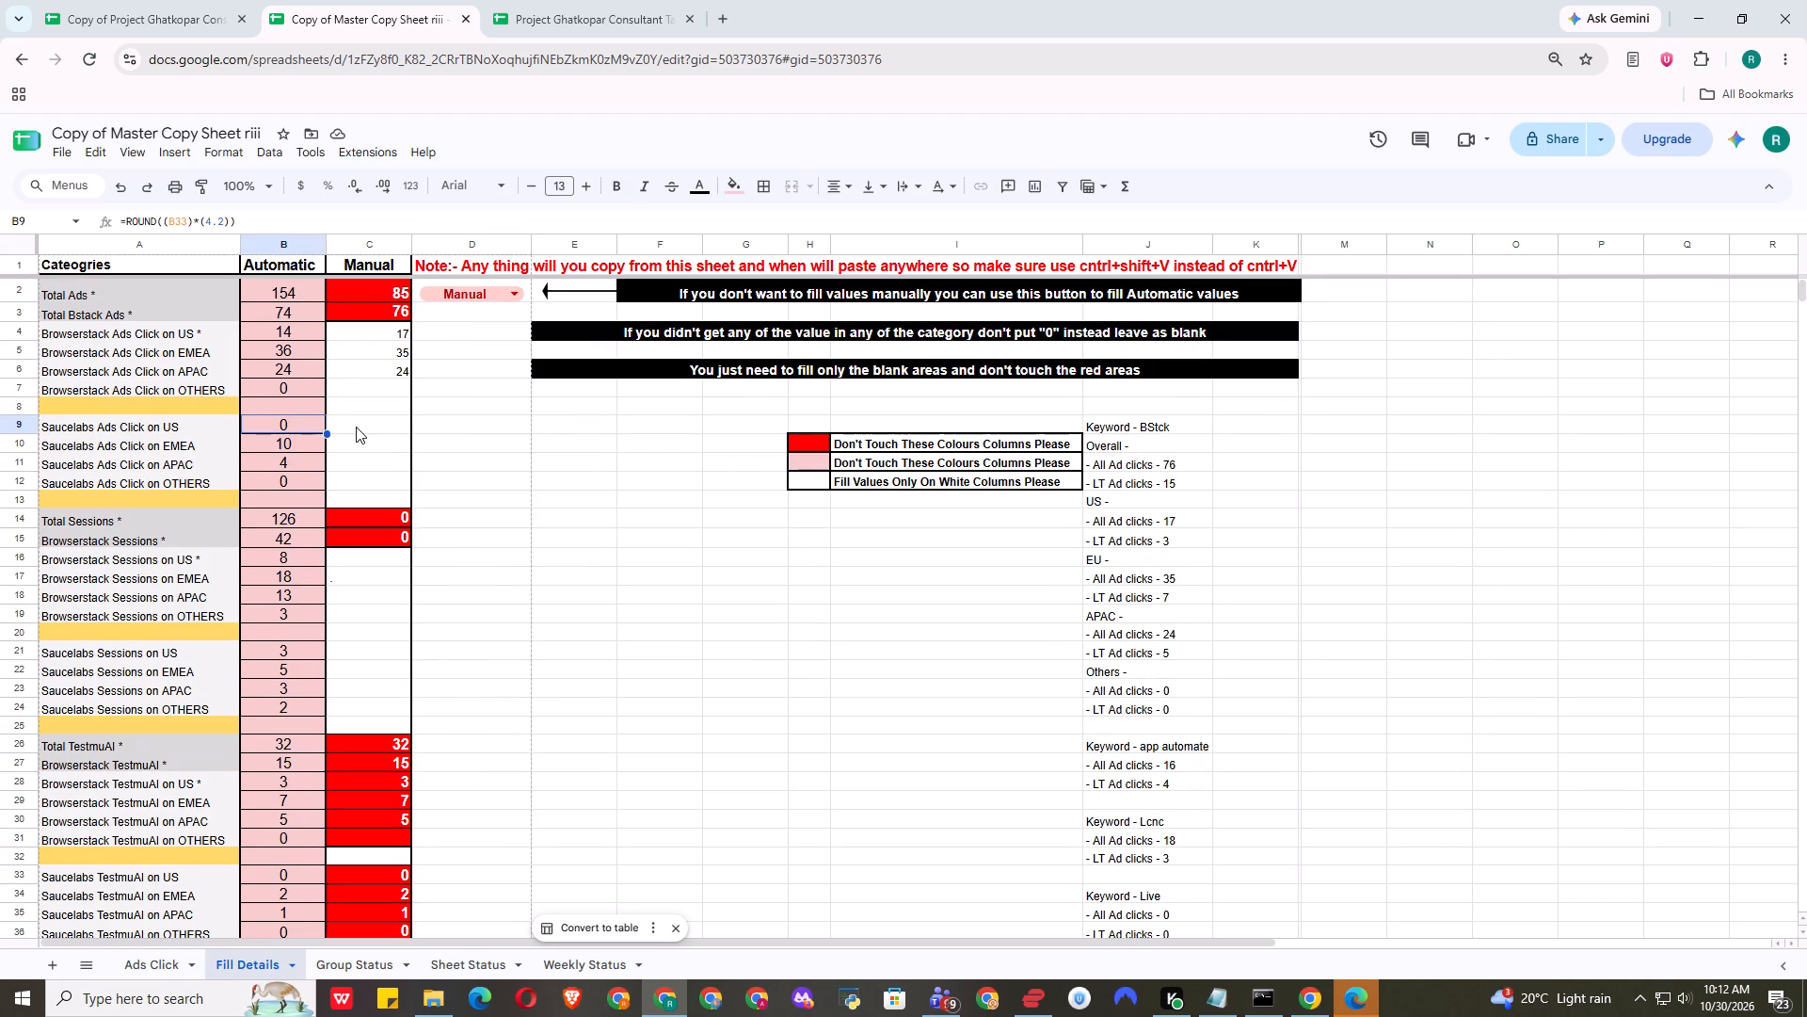
click(356, 427)
scroll(360, 439, up, 1)
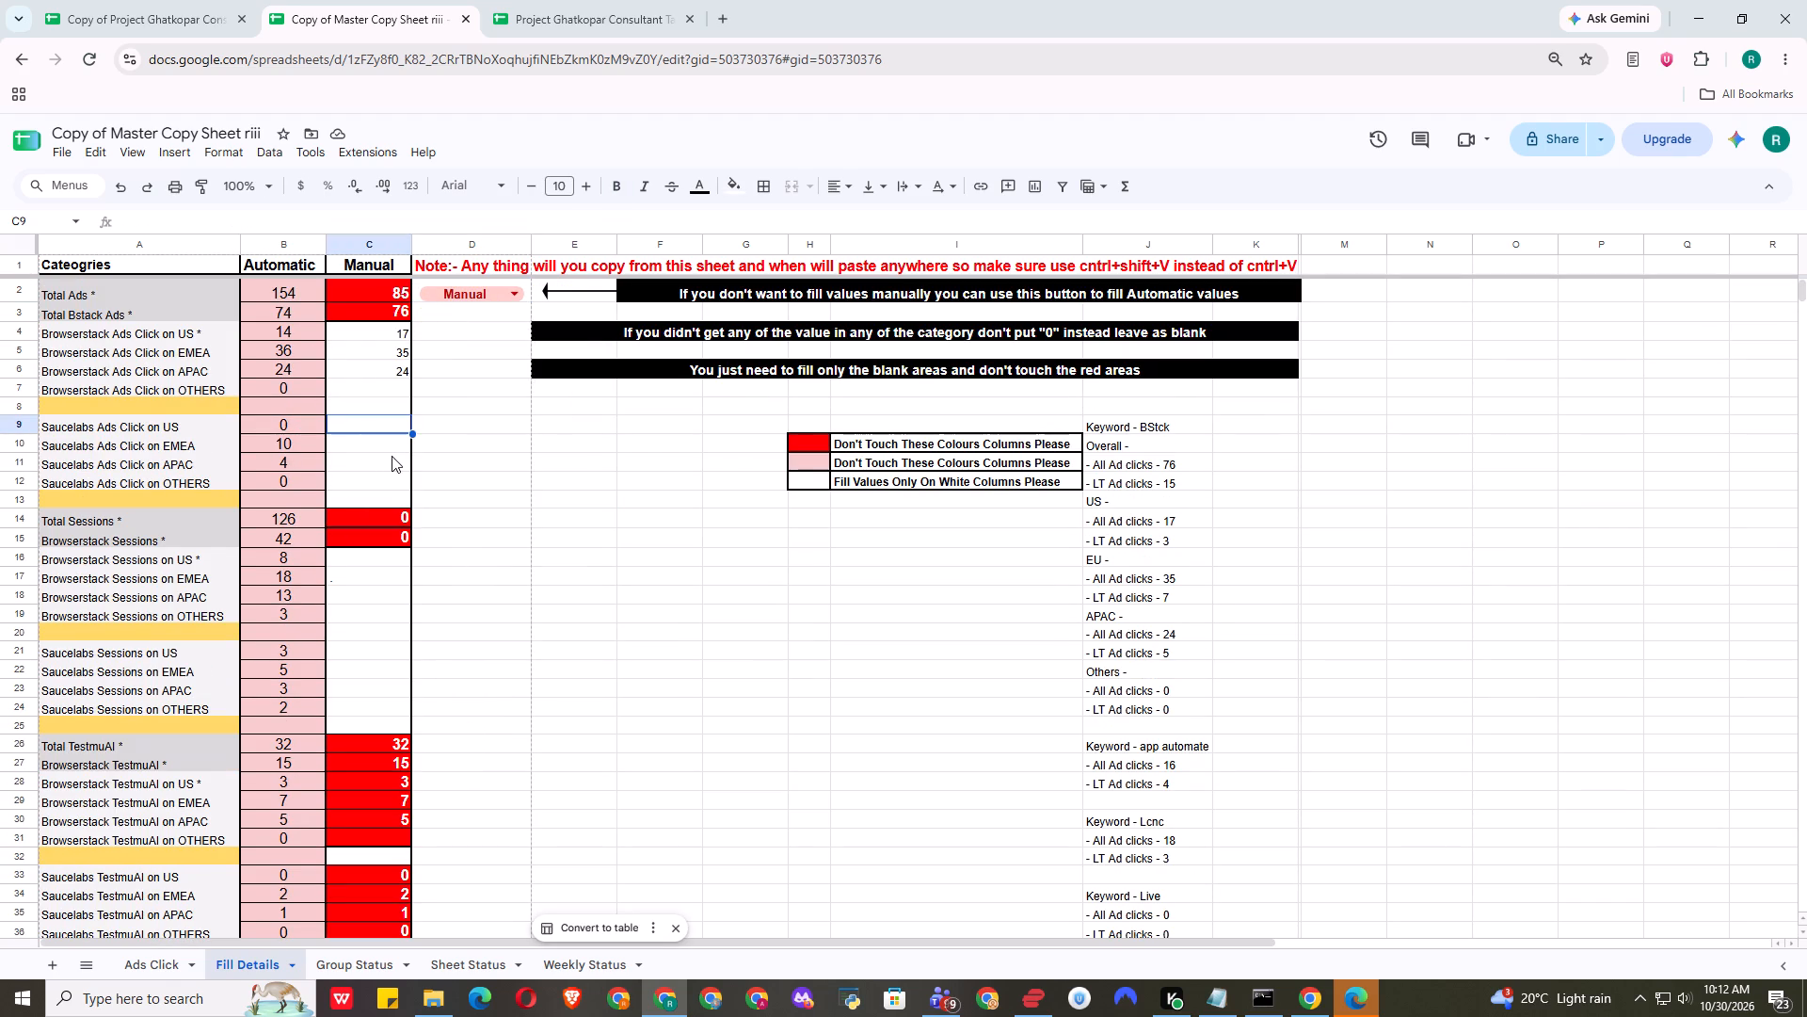
key(0)
key(Return)
text(10)
key(Return)
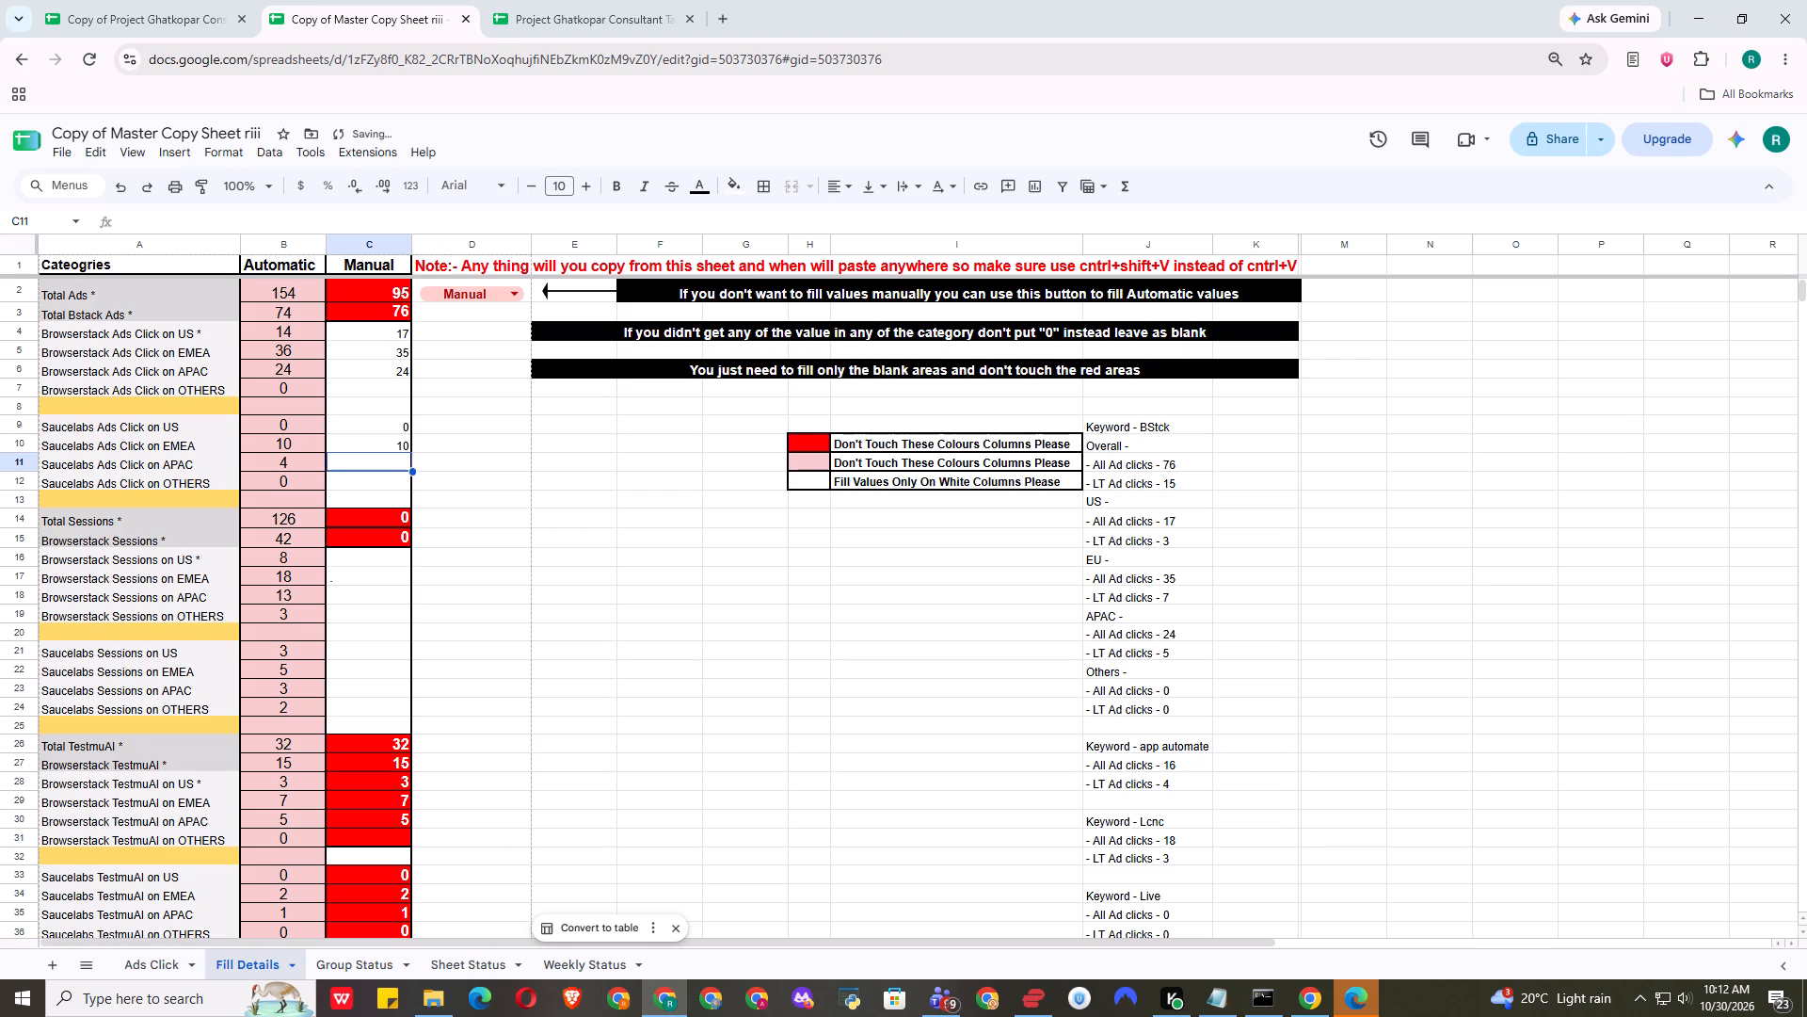
key(4)
key(Return)
key(0)
key(Return)
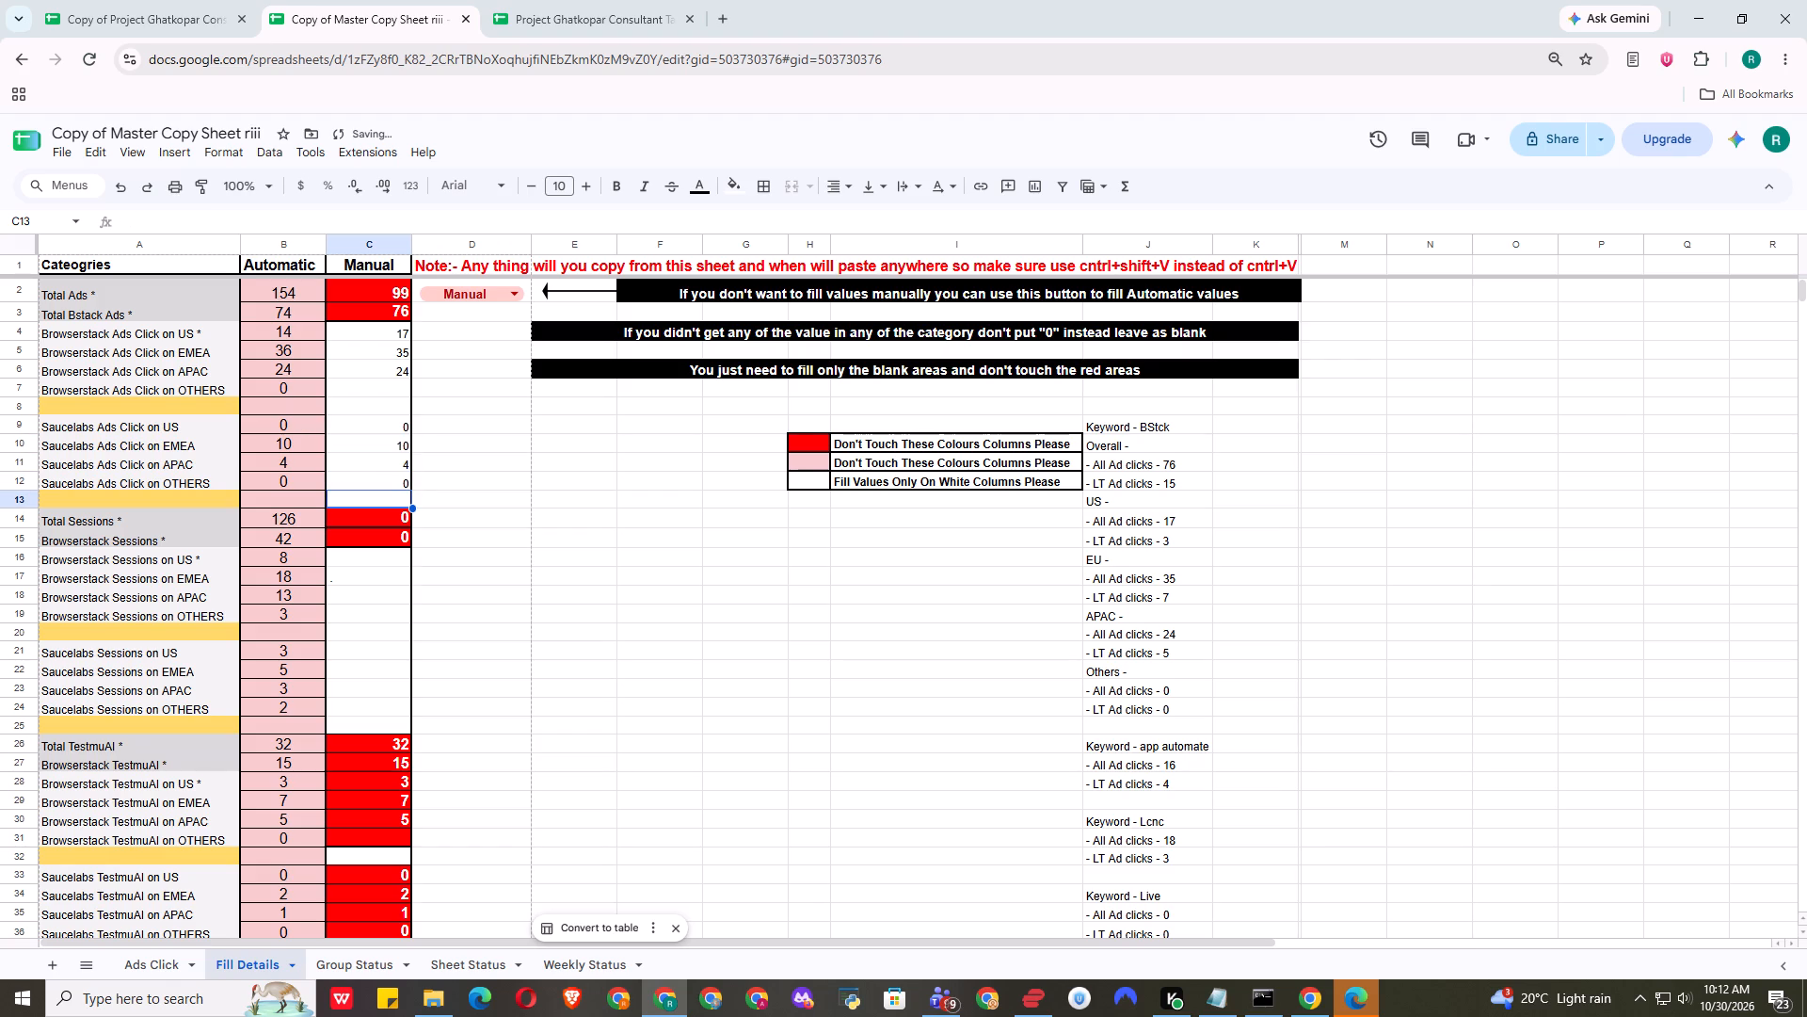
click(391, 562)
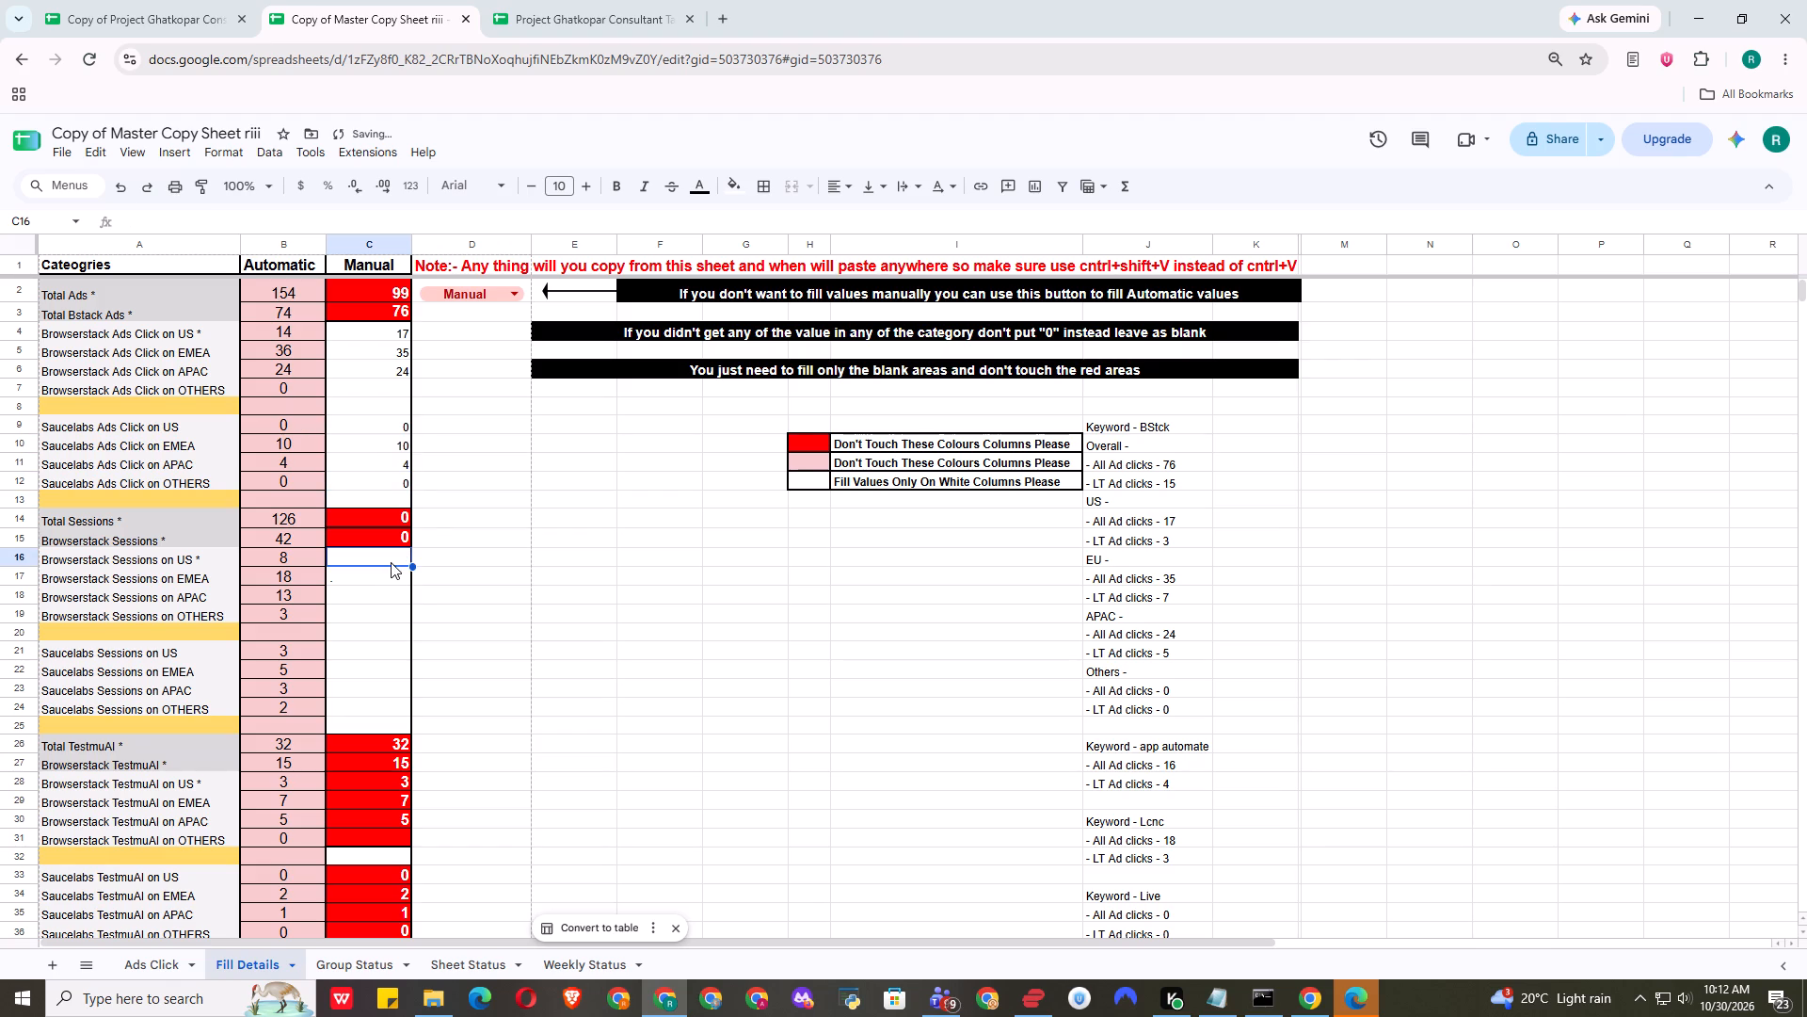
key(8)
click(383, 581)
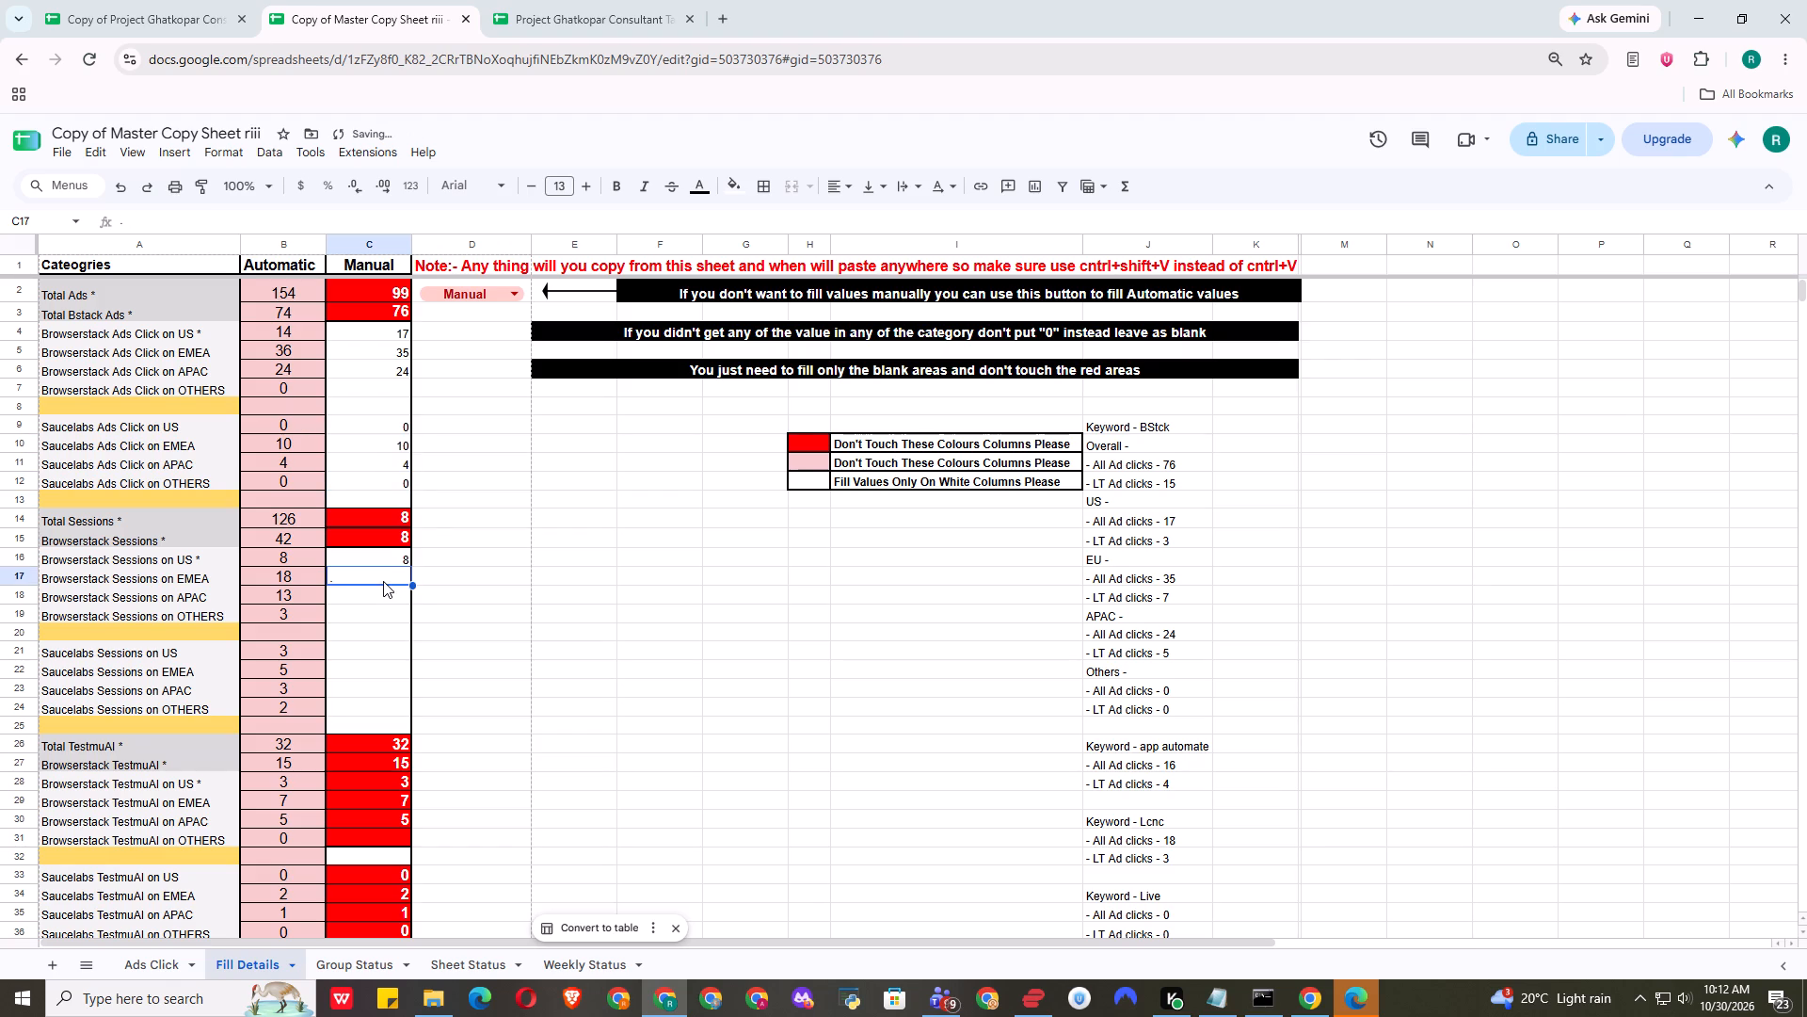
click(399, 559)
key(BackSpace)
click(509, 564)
Review the manual Applitools and empty Testrail Ads Click cells in Fill Details against the pasted keyword counts.
scroll(393, 628, down, 1)
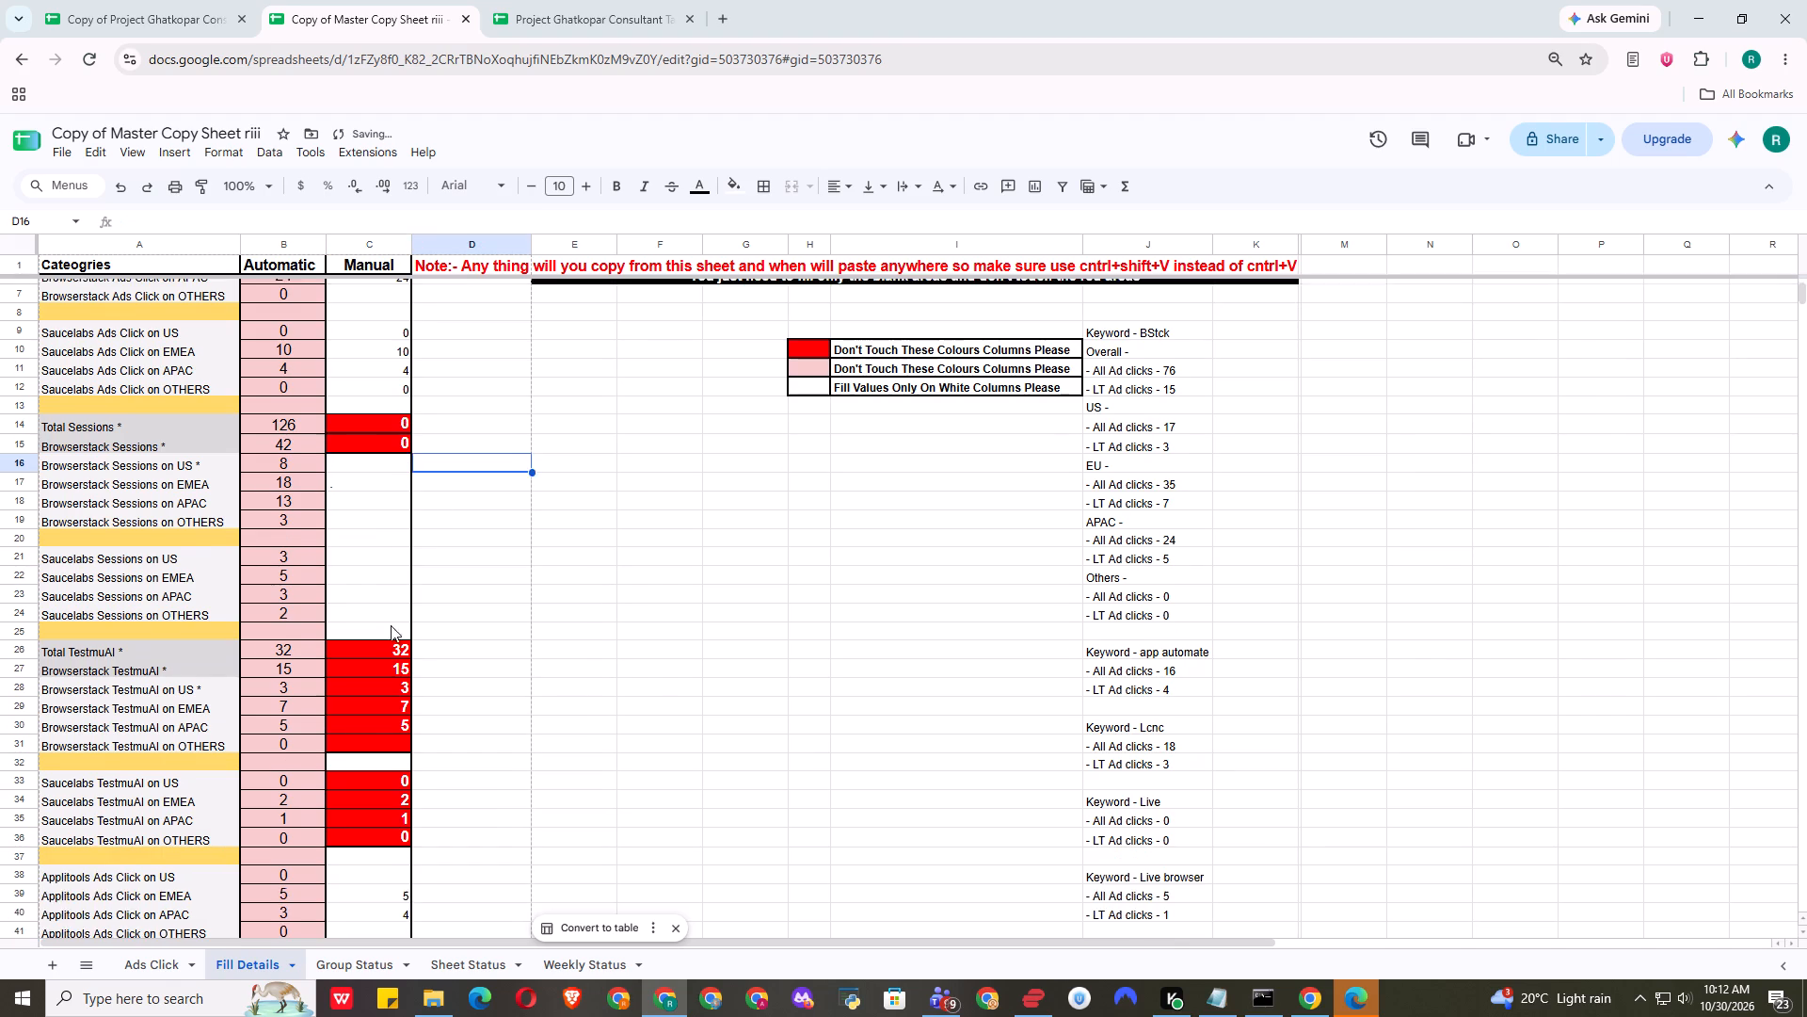
scroll(391, 625, down, 7)
scroll(418, 588, up, 4)
click(391, 616)
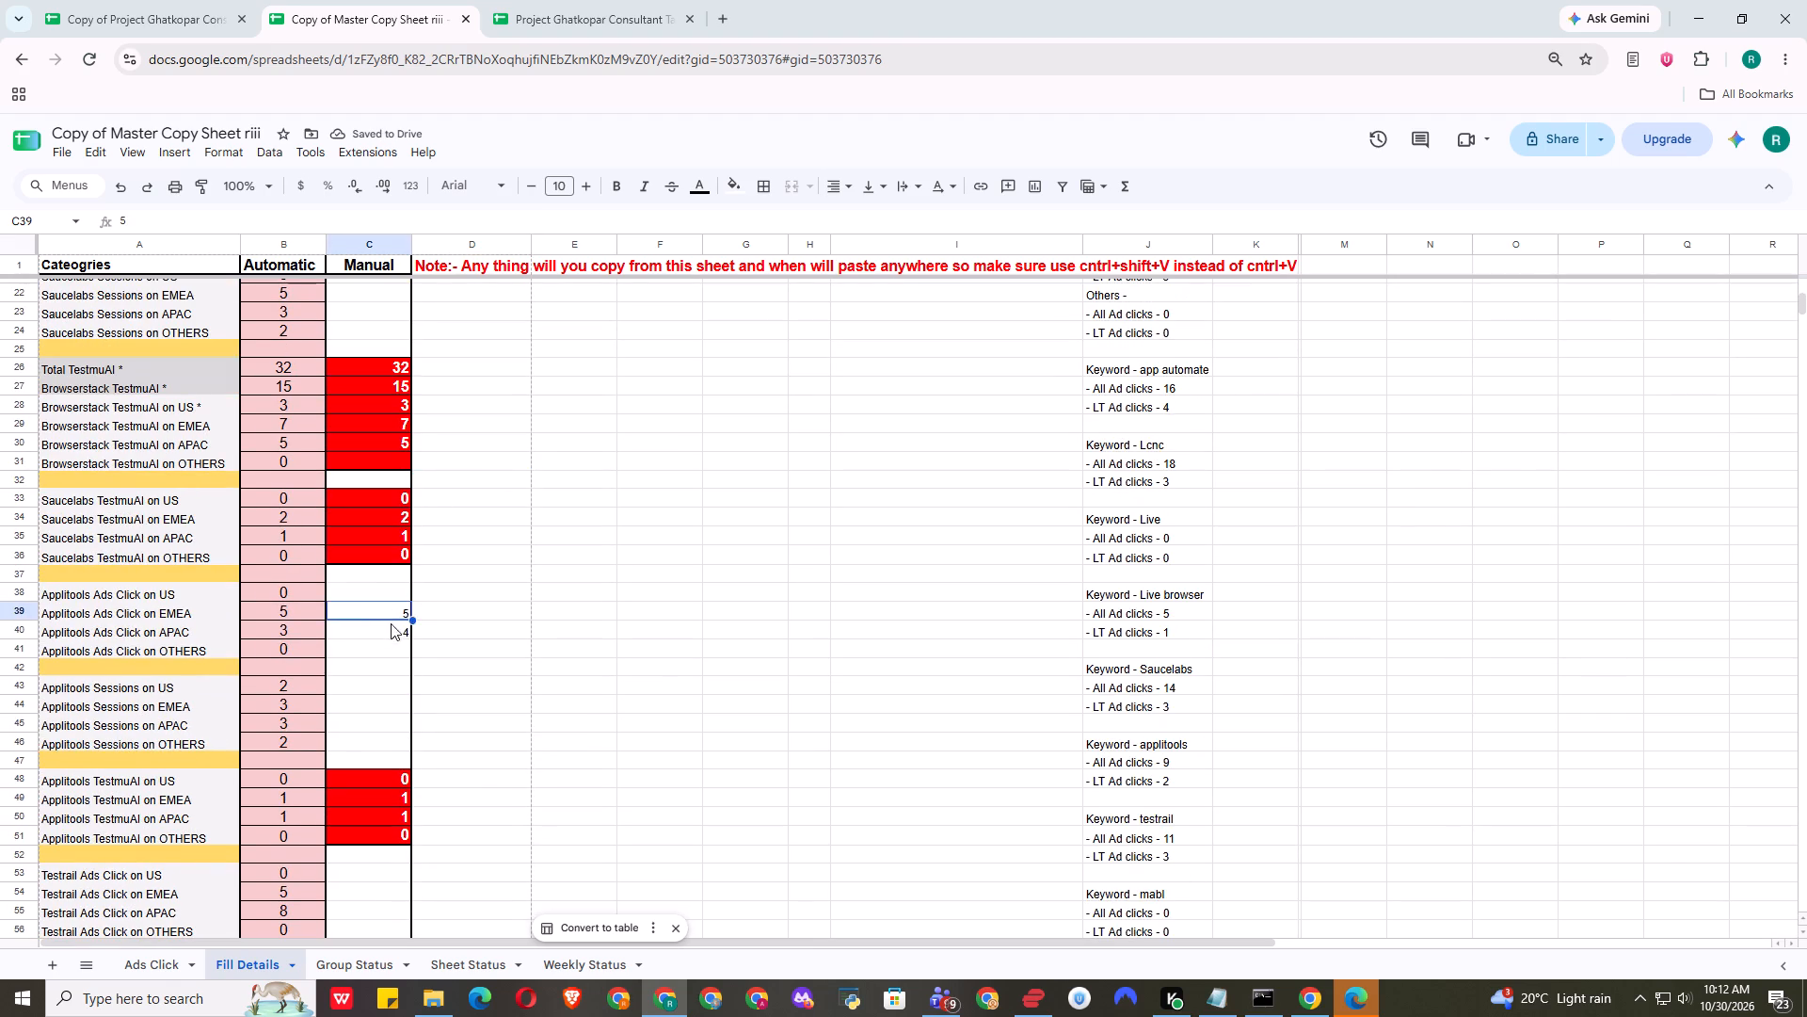
click(391, 626)
scroll(1147, 473, up, 3)
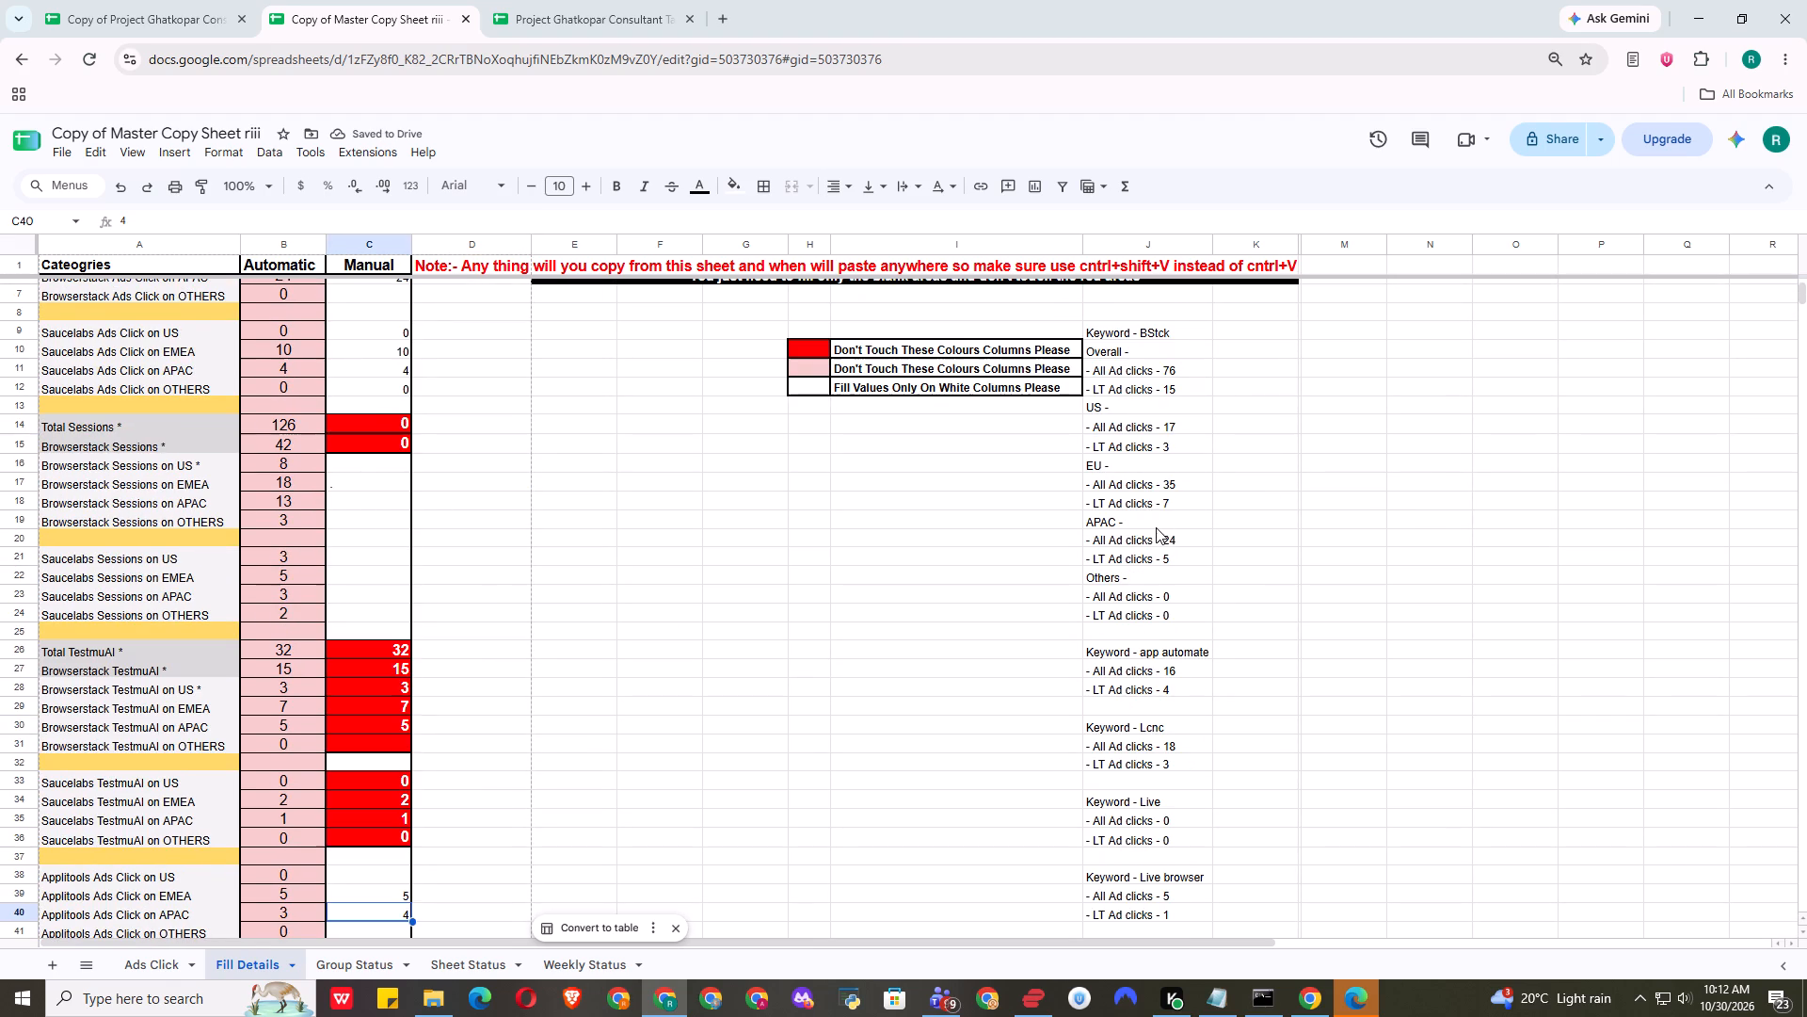
scroll(753, 728, down, 4)
scroll(443, 650, up, 2)
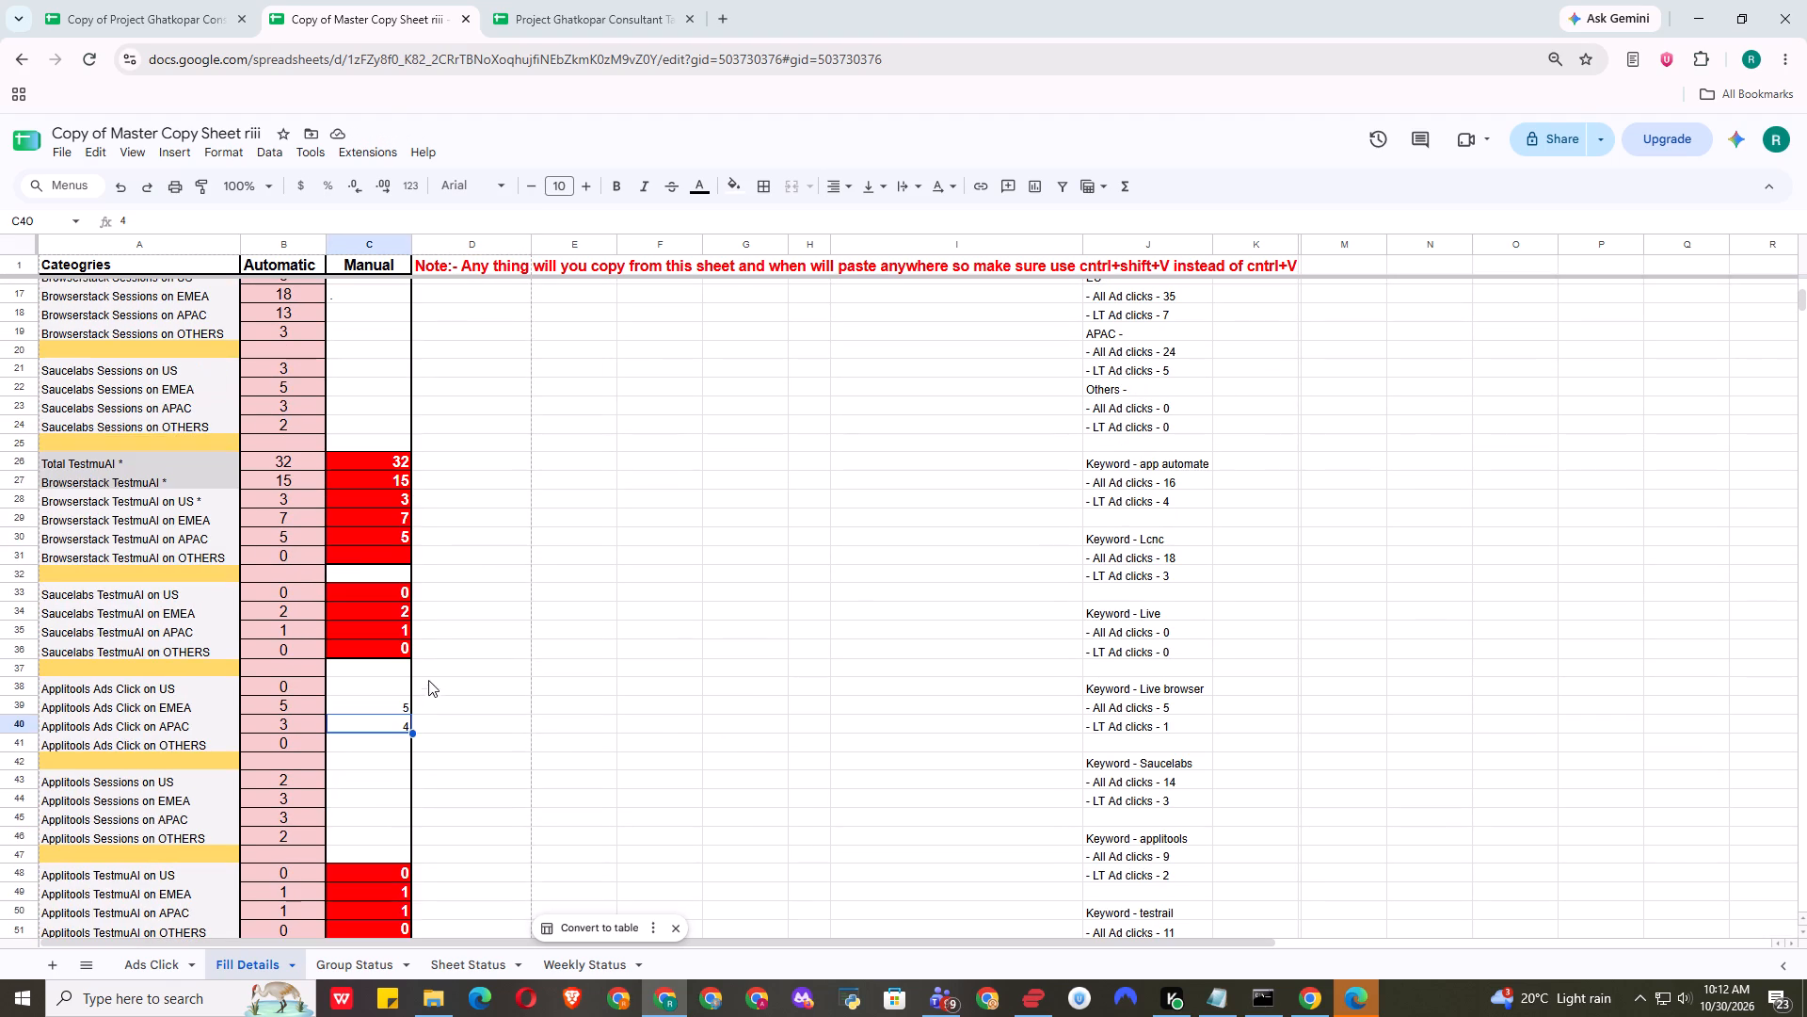
scroll(385, 755, down, 1)
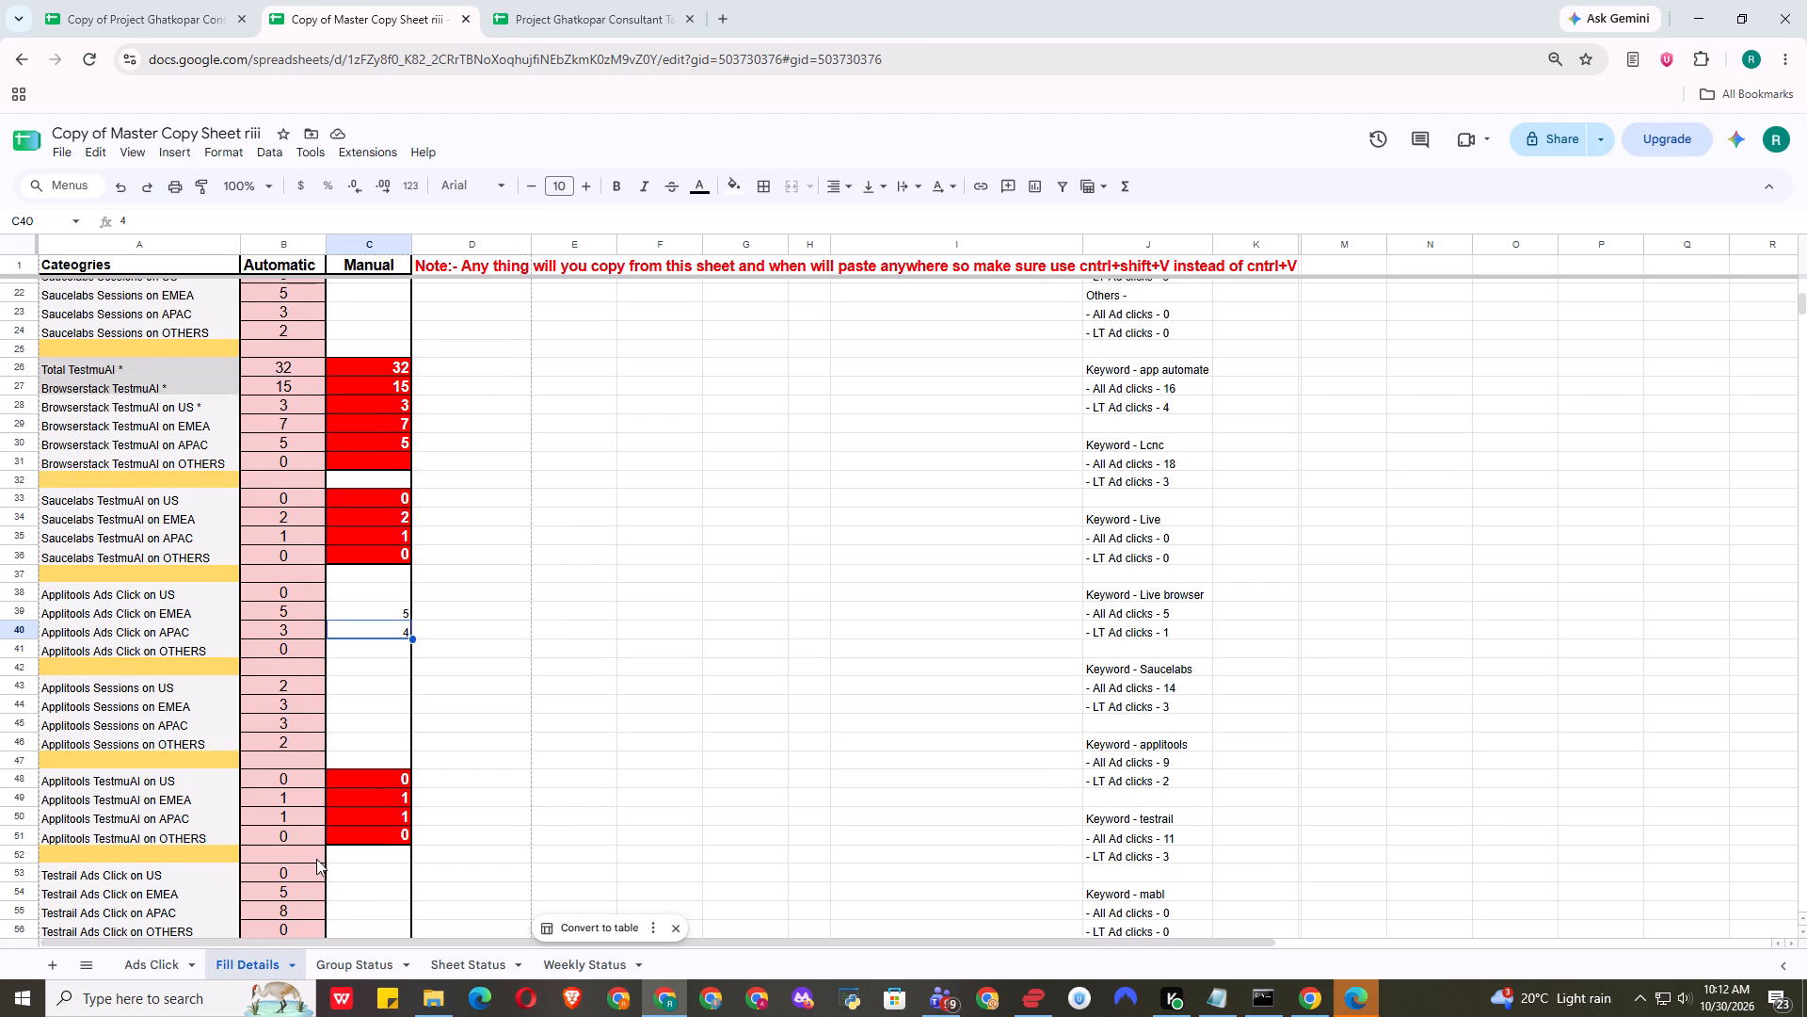
scroll(433, 824, down, 1)
click(361, 783)
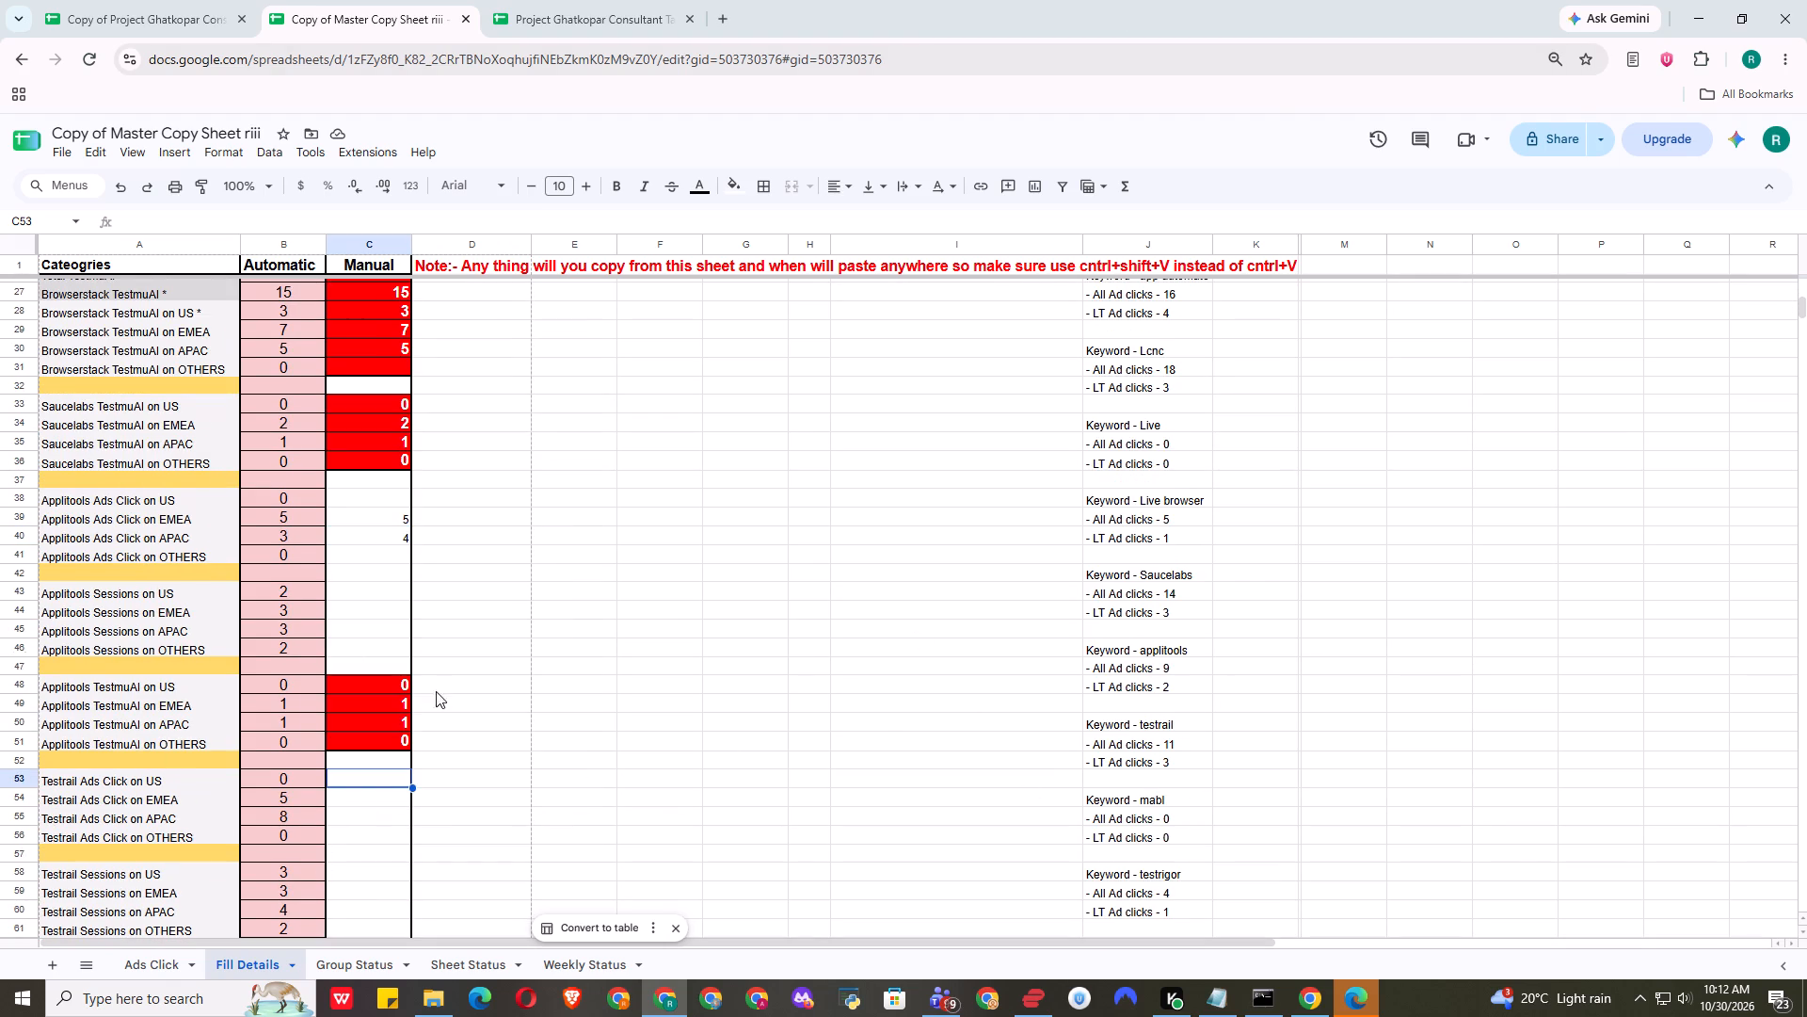
scroll(616, 718, down, 1)
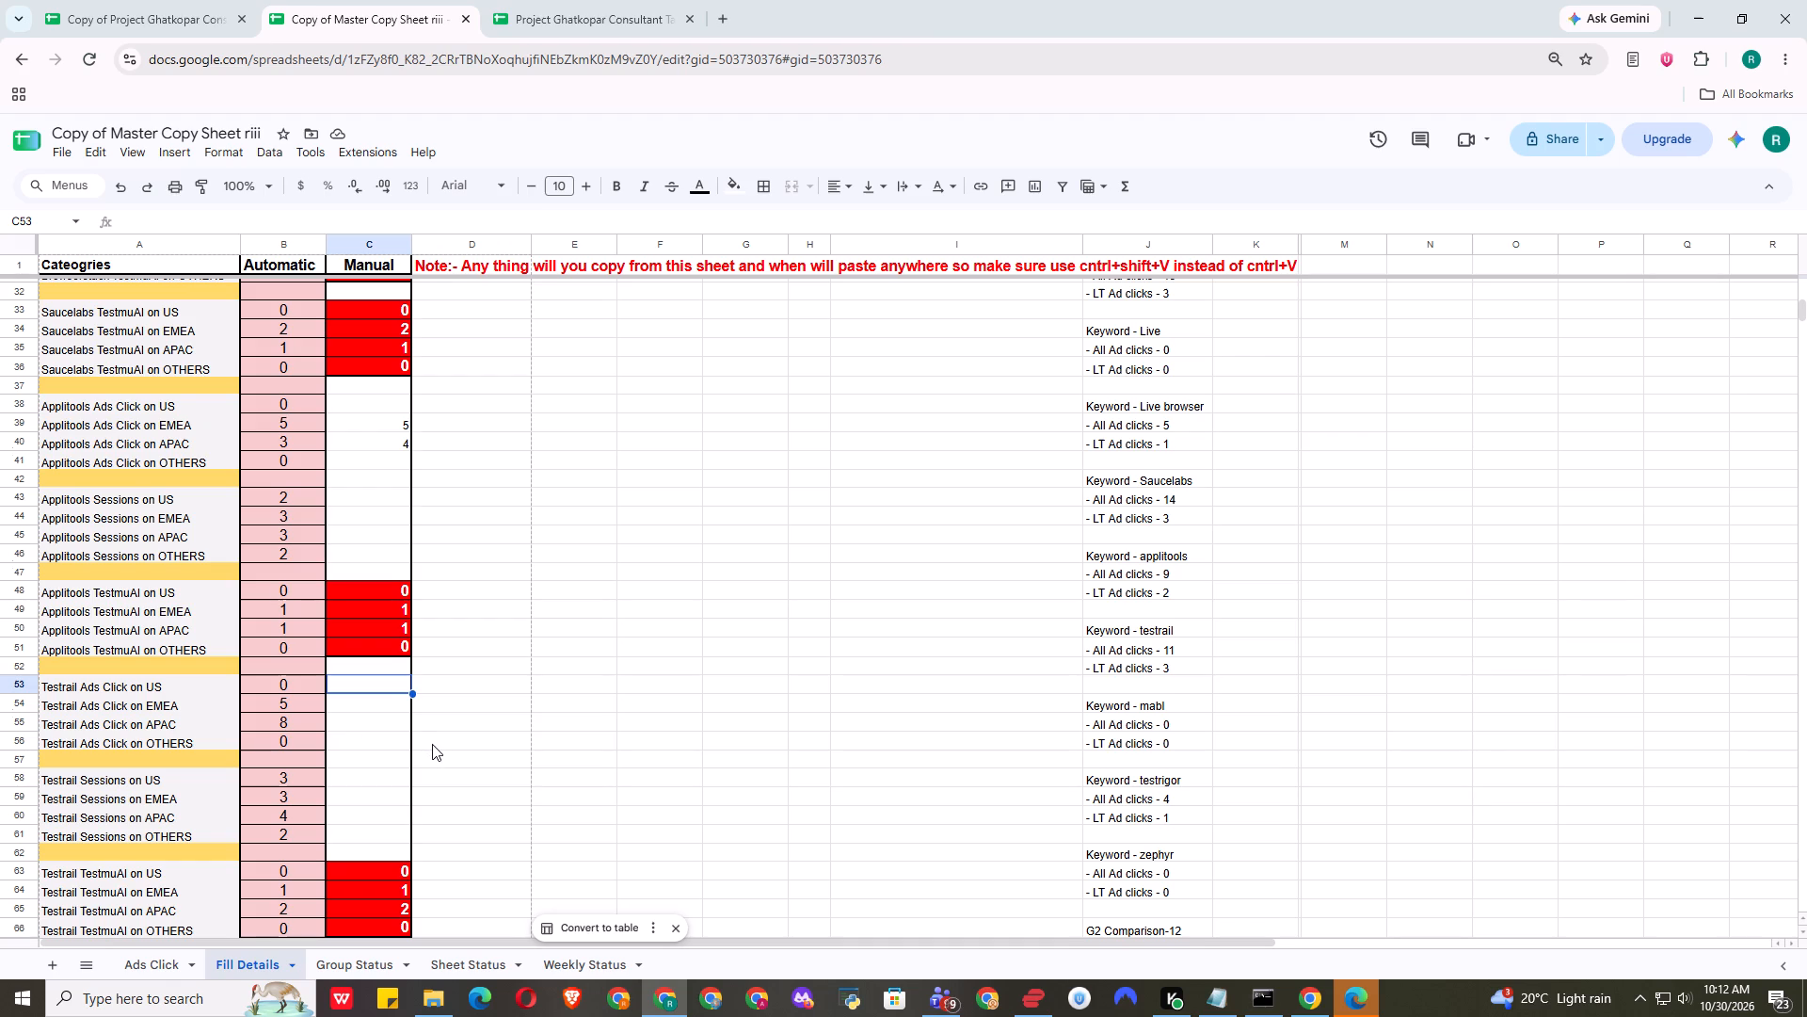
scroll(685, 613, up, 5)
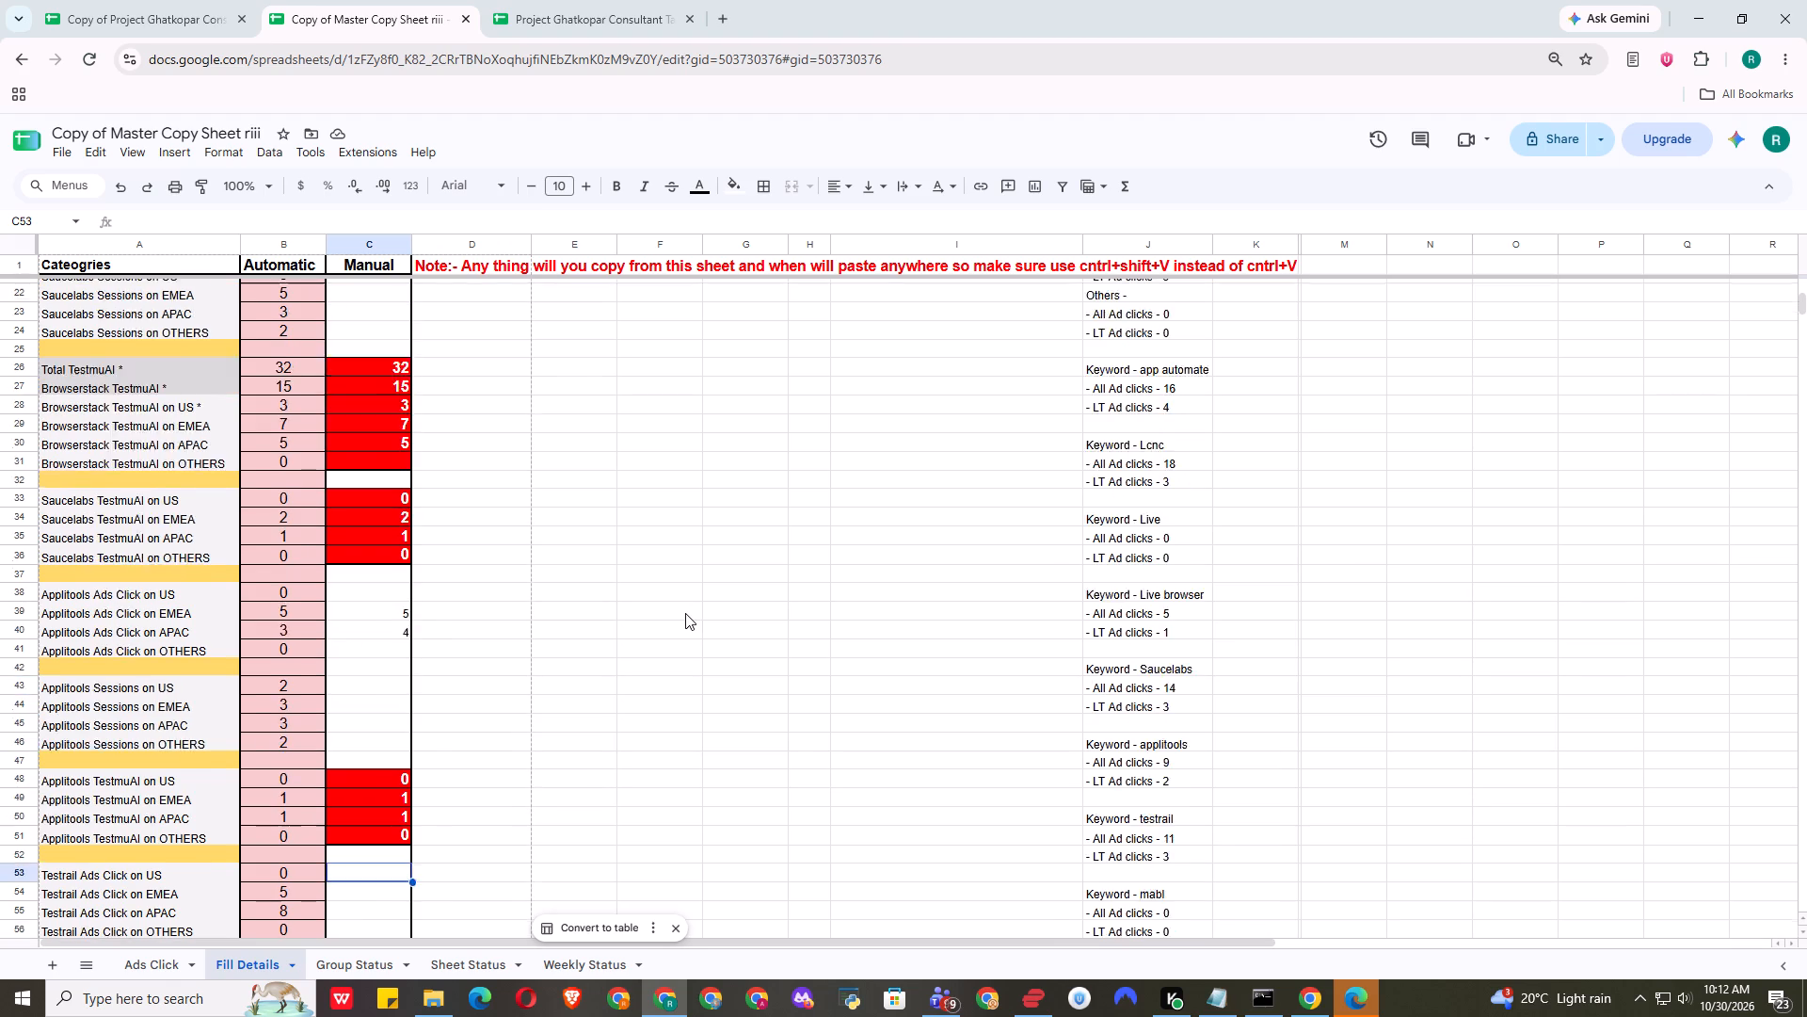
scroll(685, 613, up, 15)
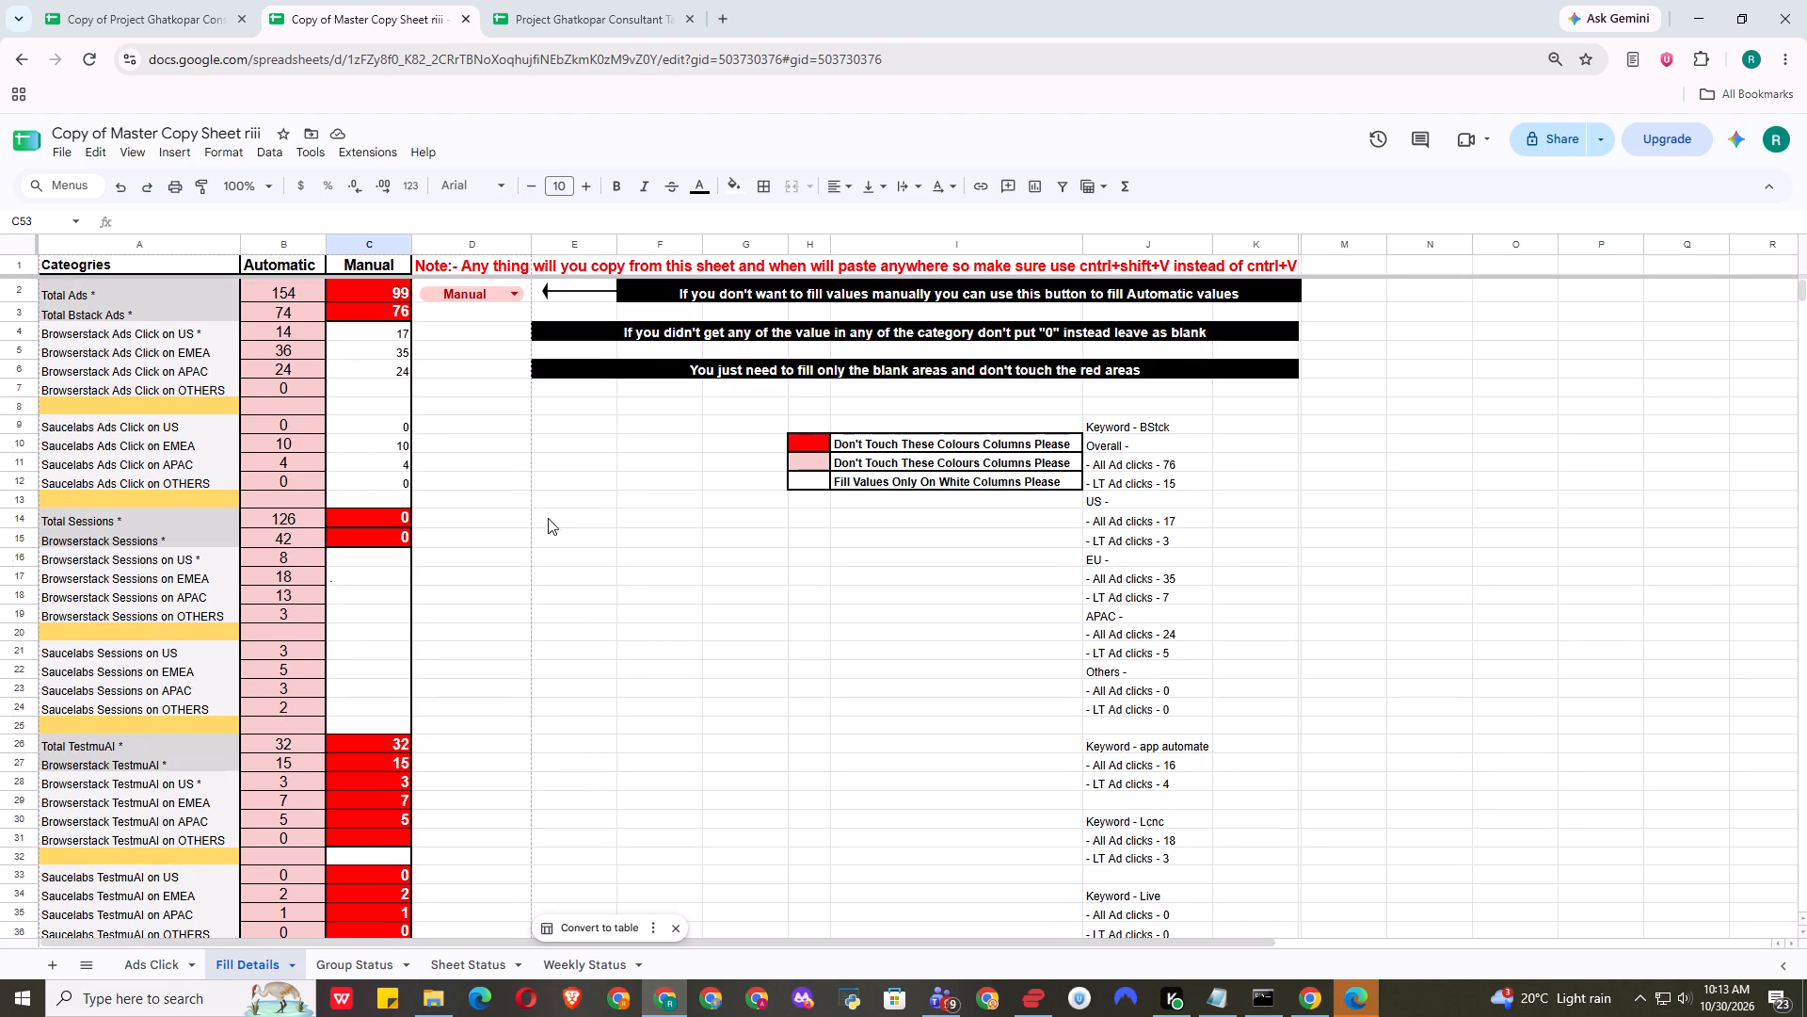
Examine the pasted BStck overall and US click counts, and look through the Fill Details categories down to Live Browser.
click(1148, 428)
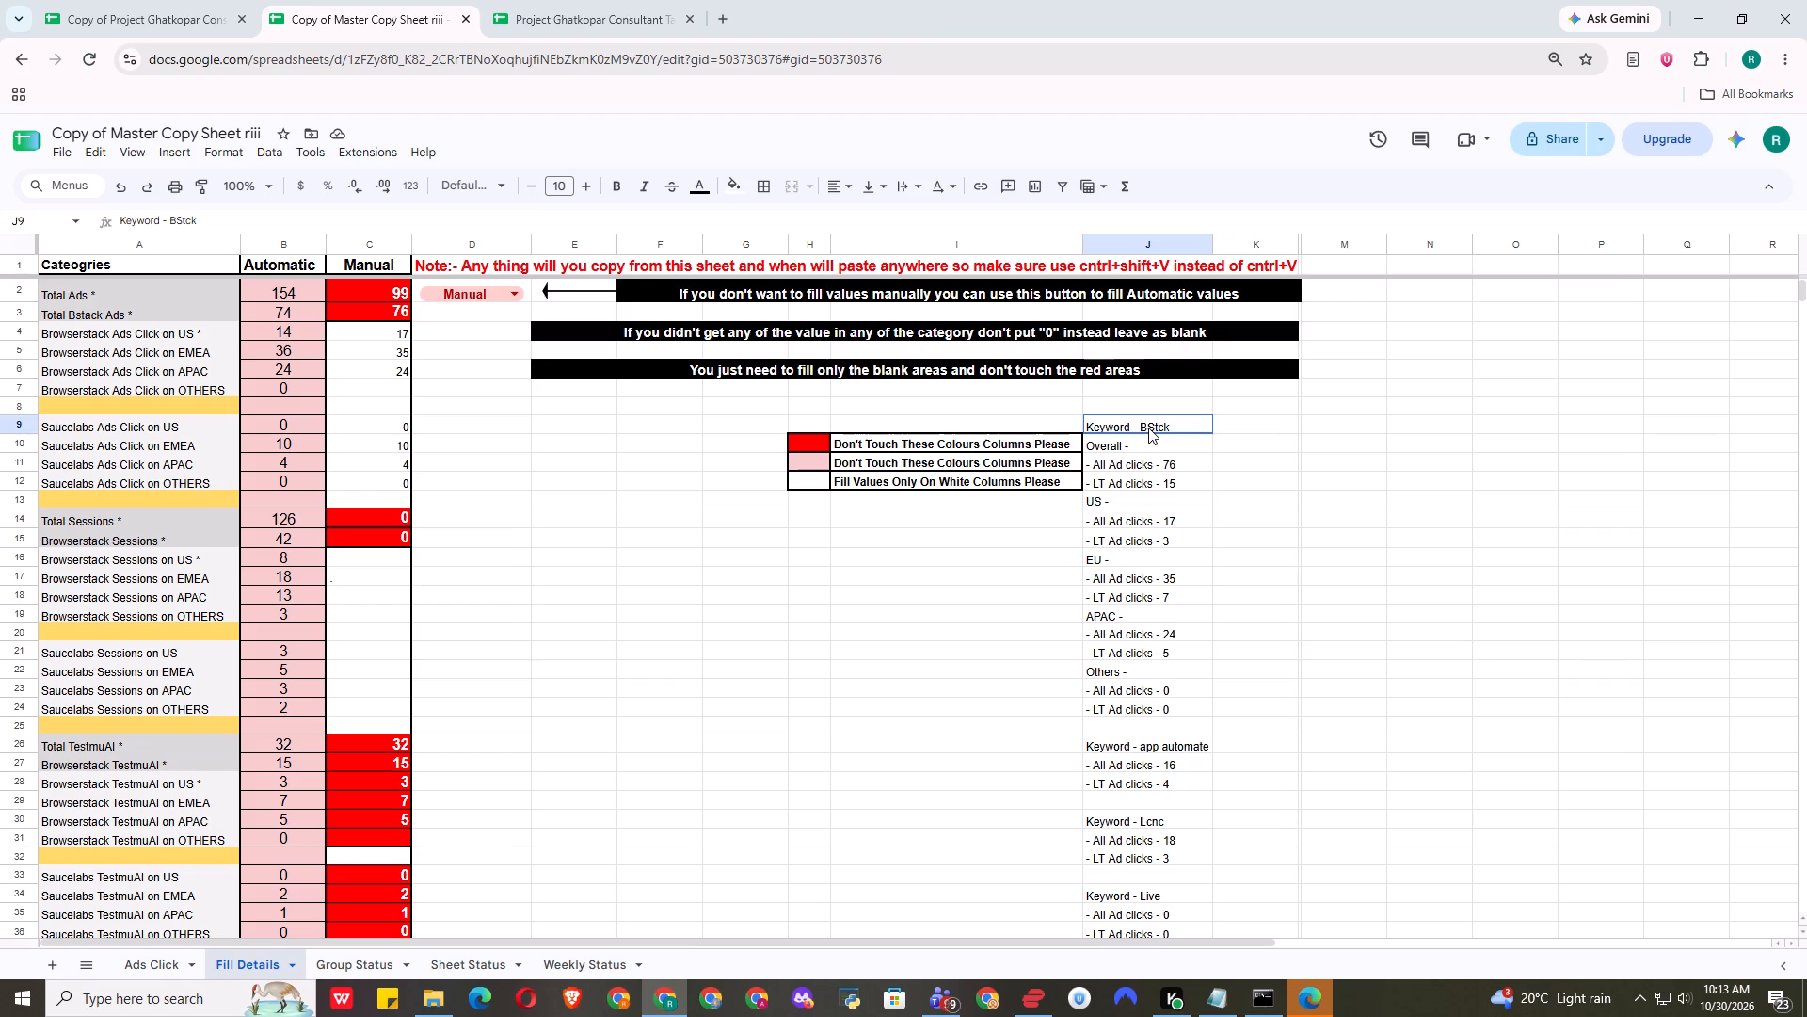
click(1142, 518)
drag(1139, 465, 1147, 478)
click(1159, 528)
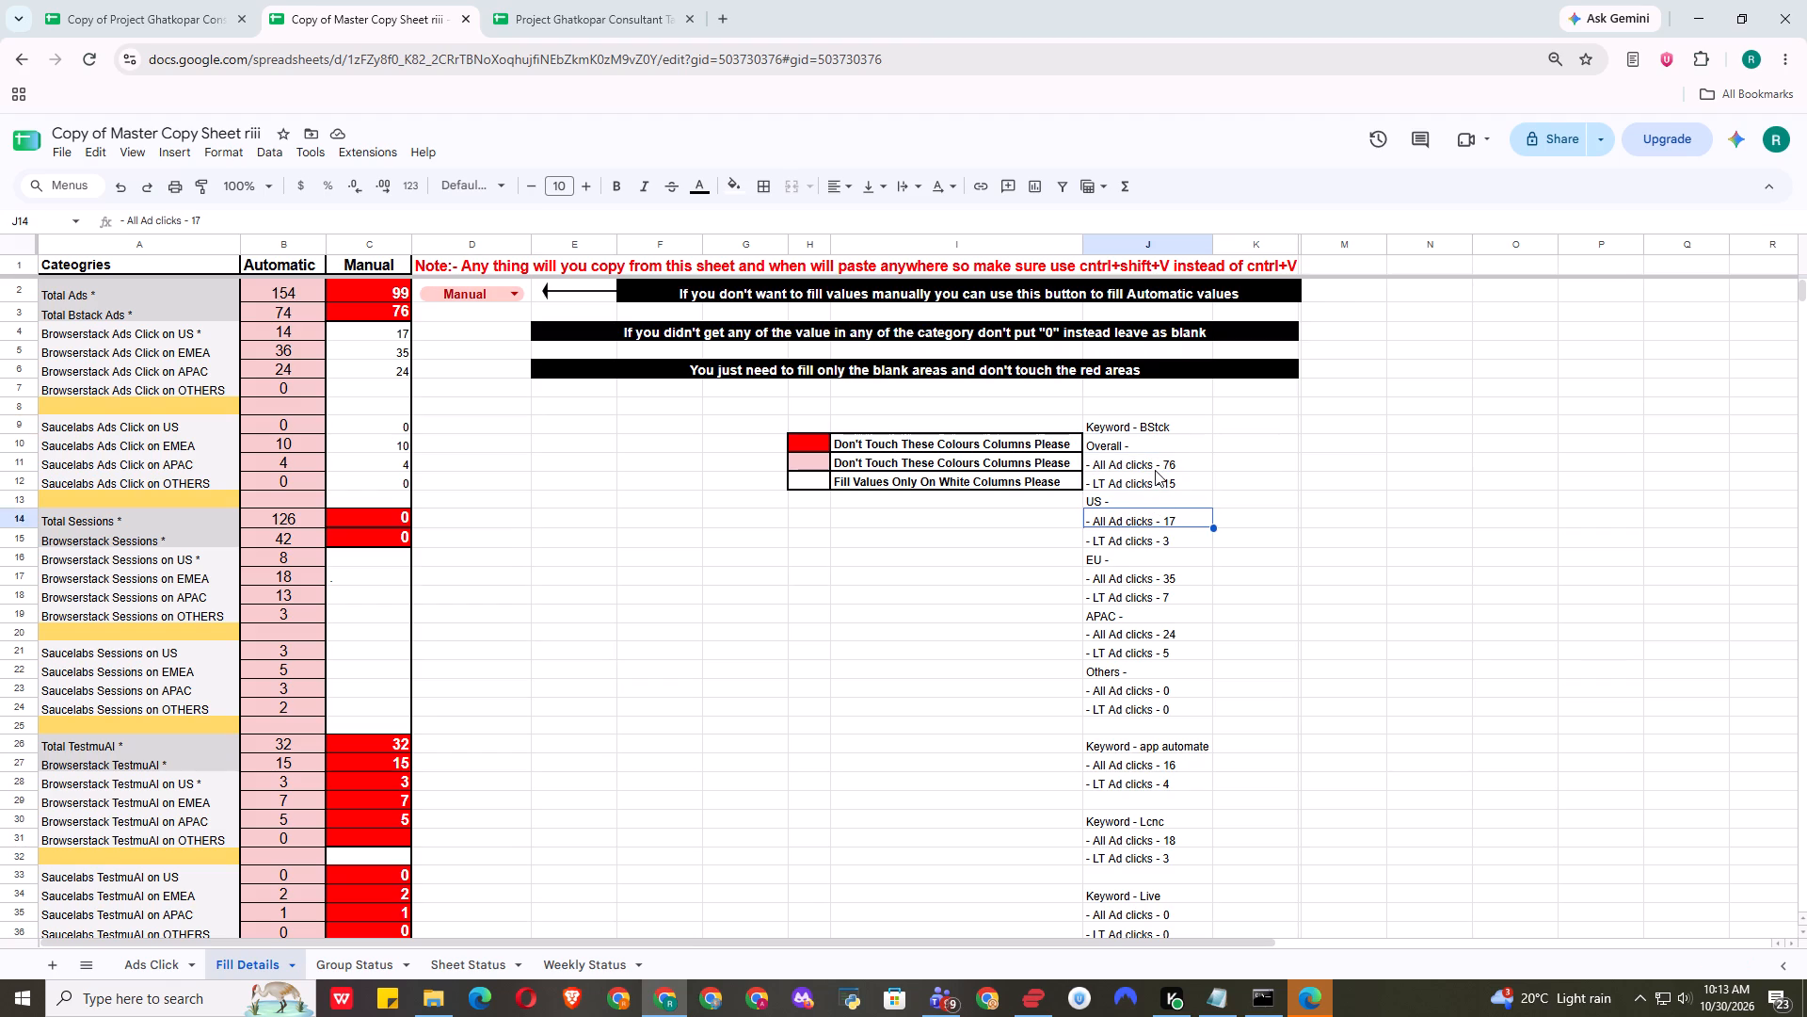
click(1166, 547)
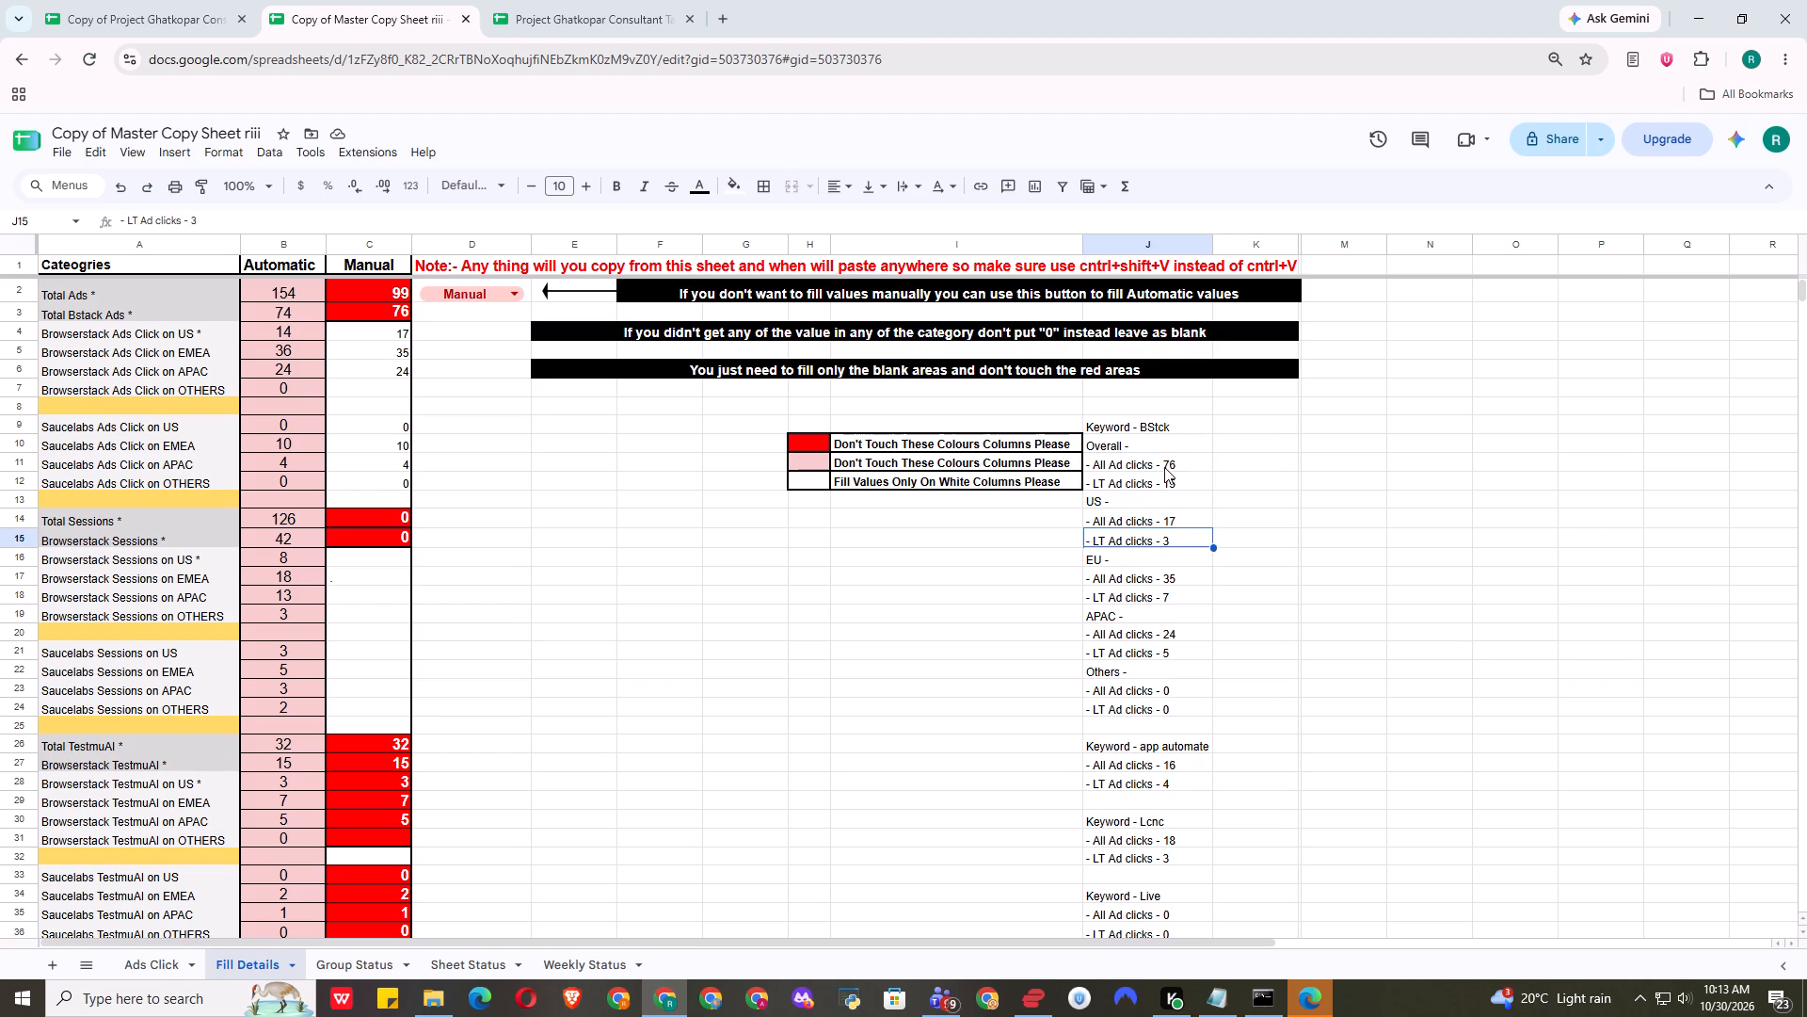
click(1164, 467)
click(1173, 484)
scroll(1154, 569, down, 12)
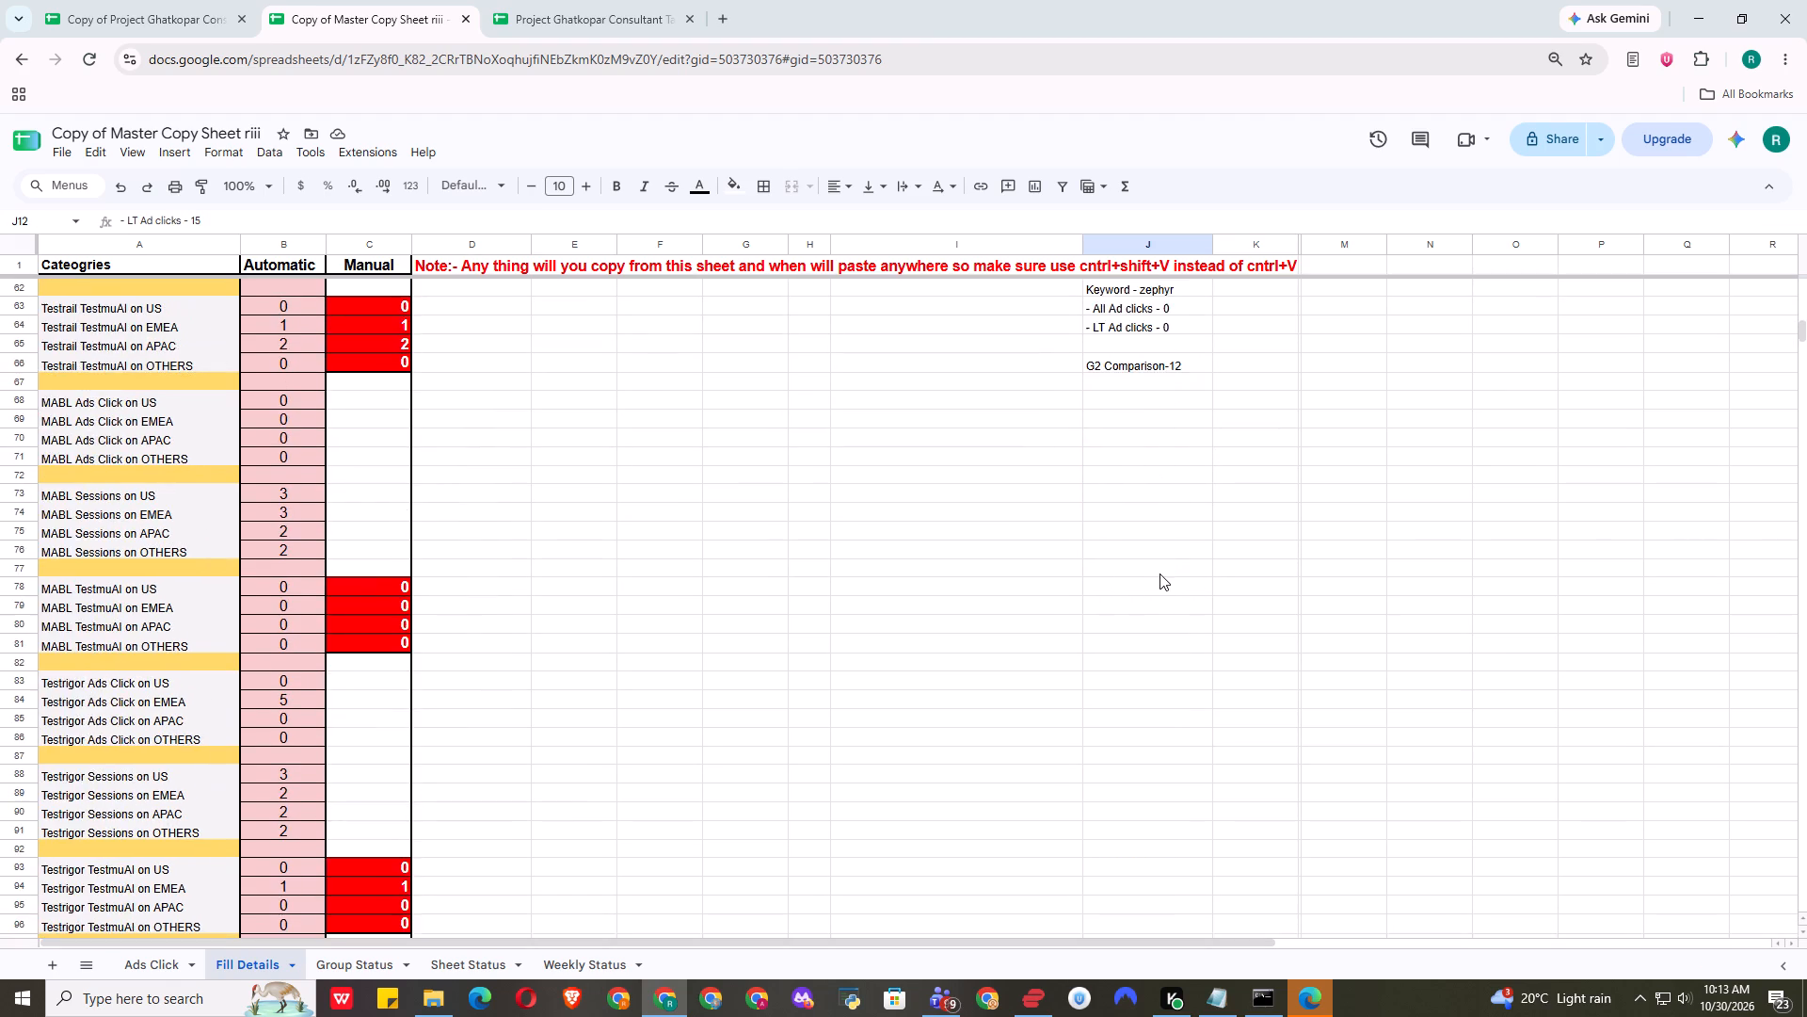
scroll(1159, 573, up, 9)
scroll(735, 812, down, 17)
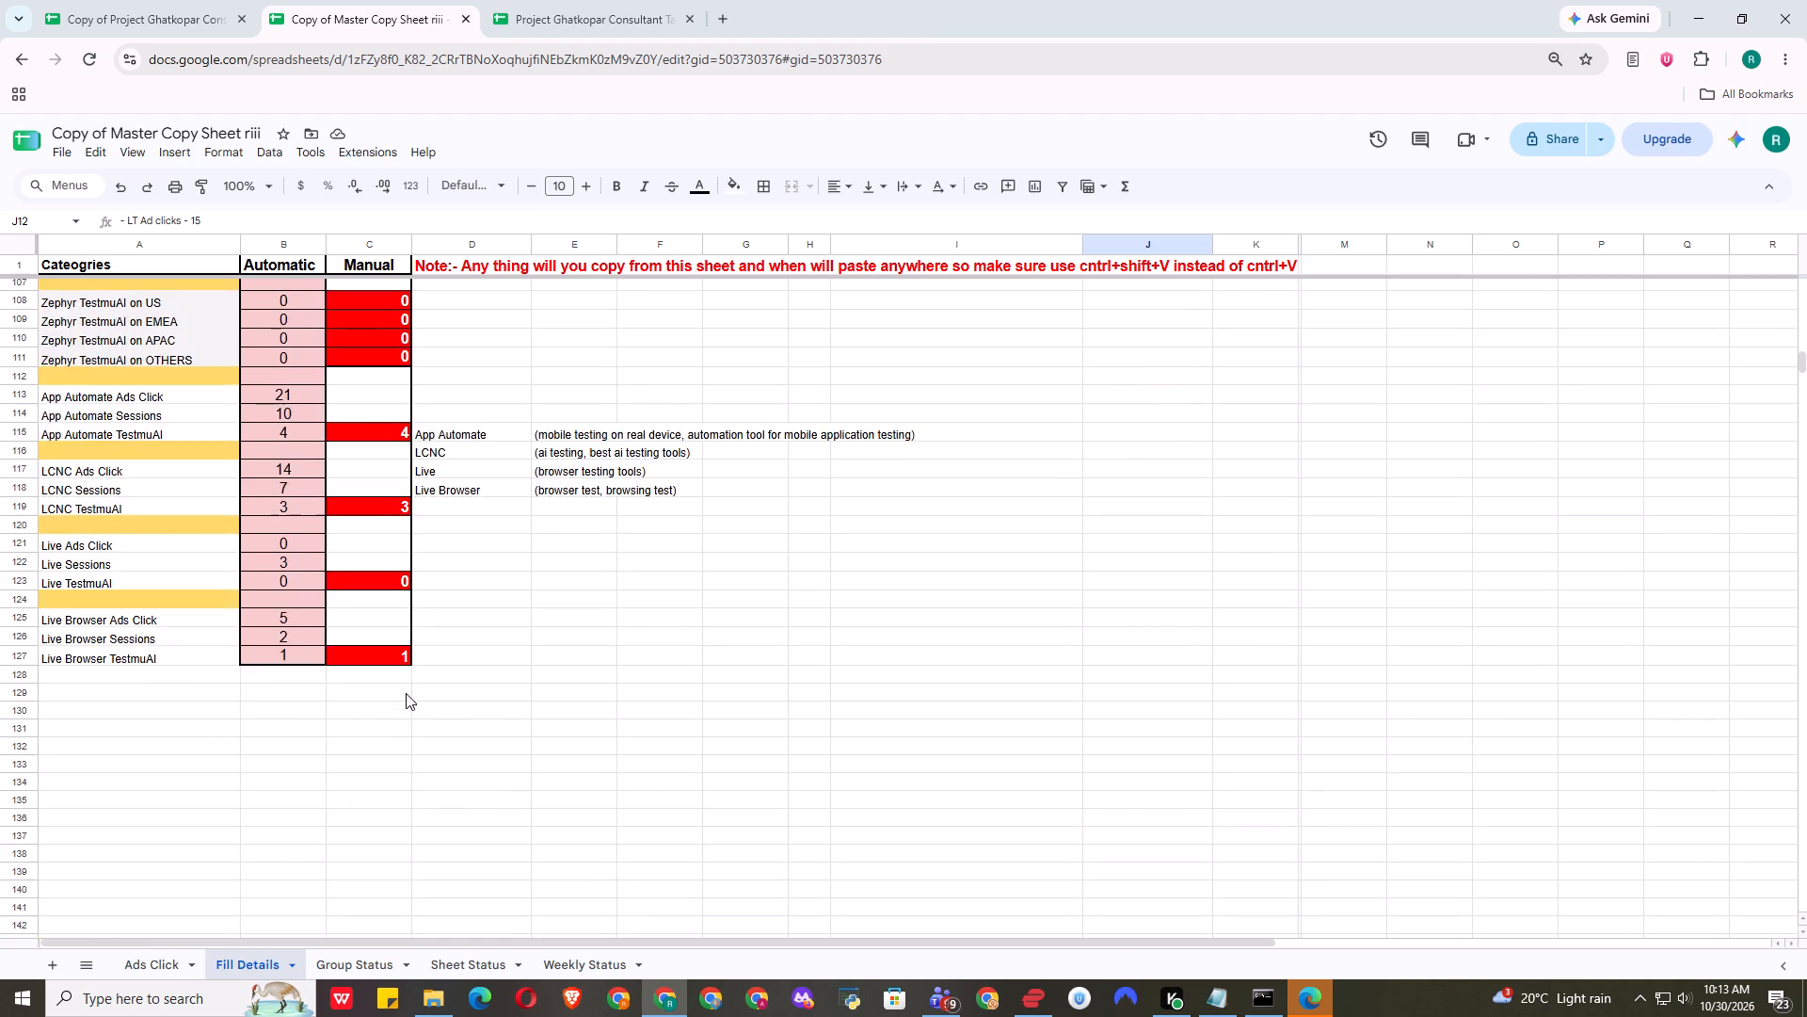
scroll(406, 693, down, 7)
scroll(532, 725, up, 7)
scroll(1396, 597, up, 20)
scroll(1396, 597, up, 19)
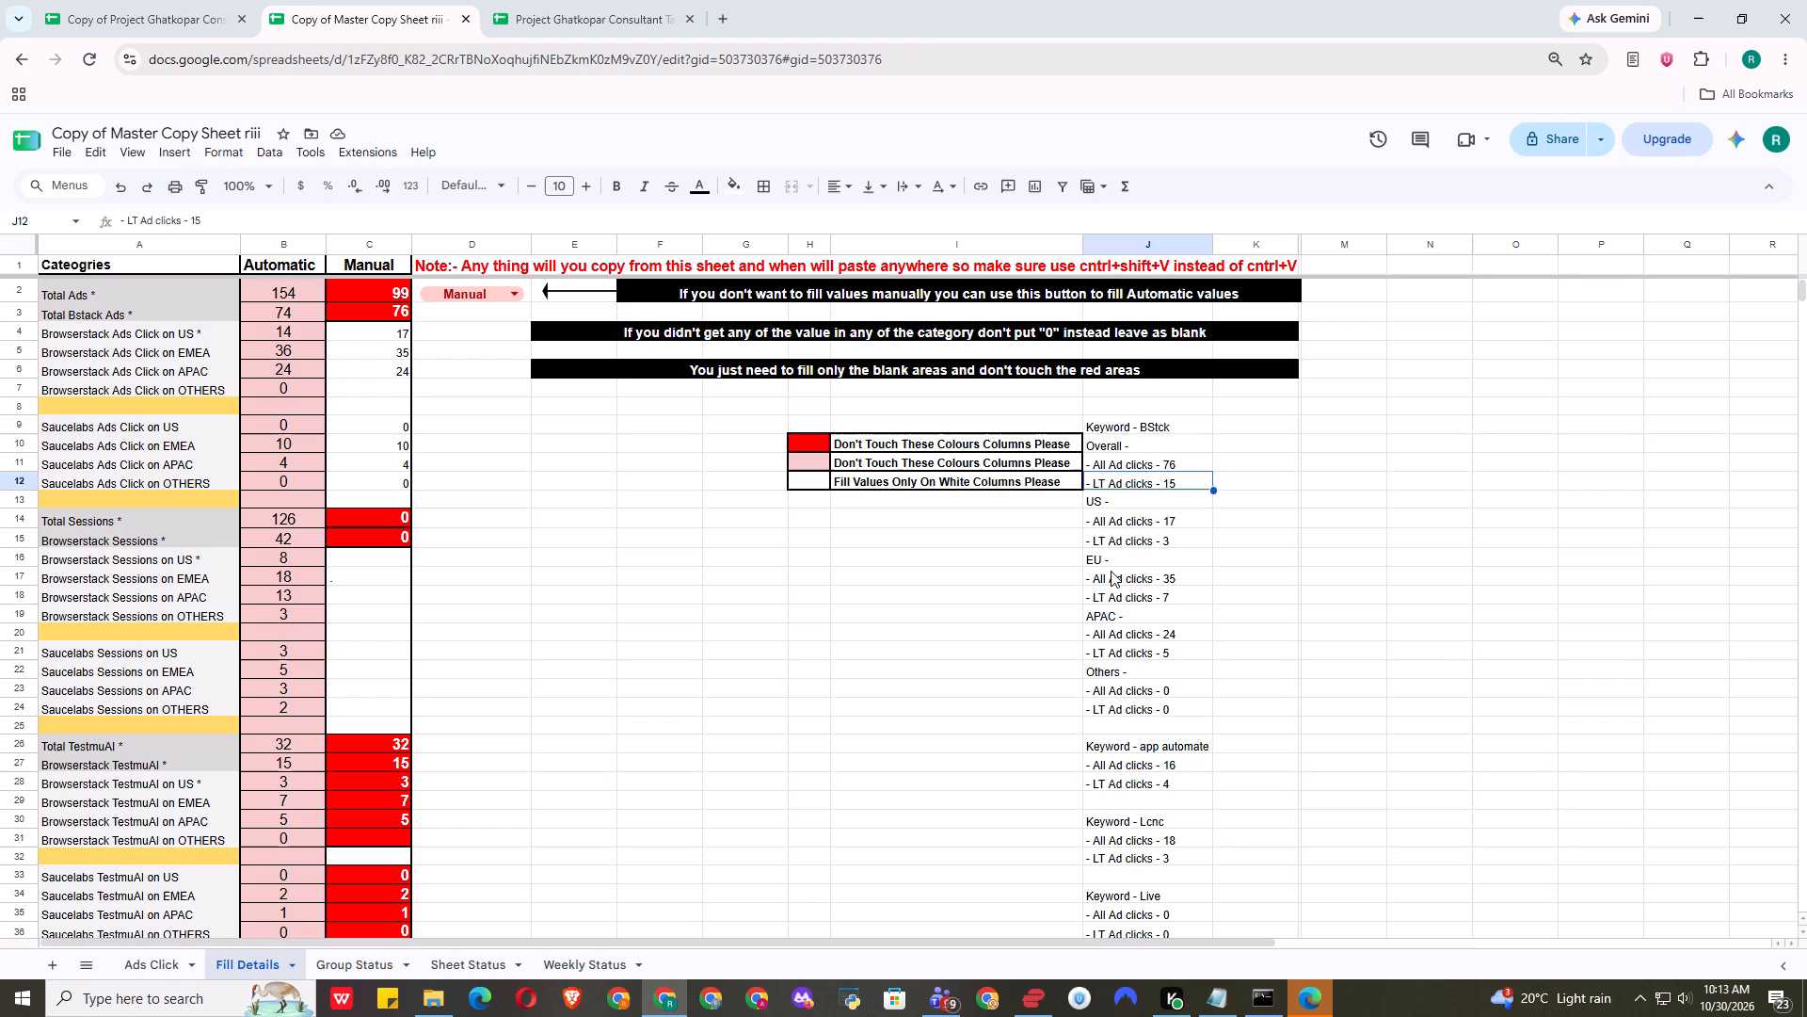
scroll(1006, 656, up, 3)
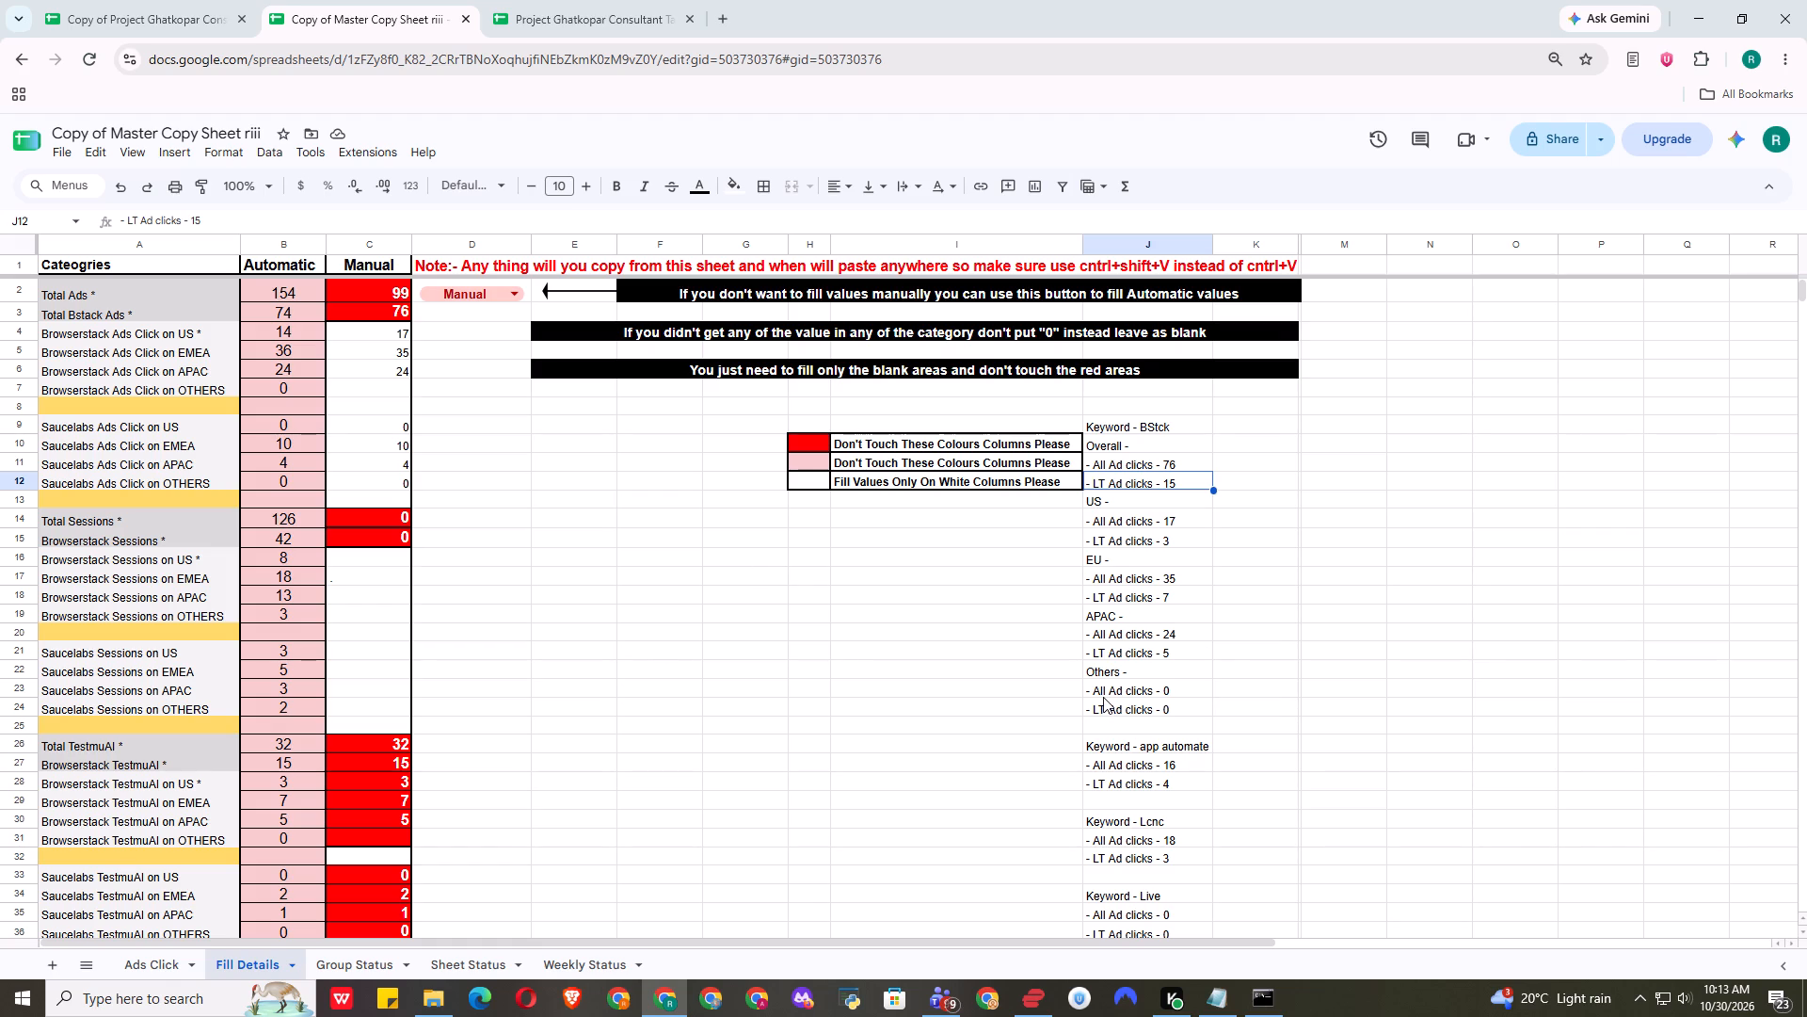
Enter a manual value of 0 for Browserstack Ads Click on OTHERS.
click(360, 392)
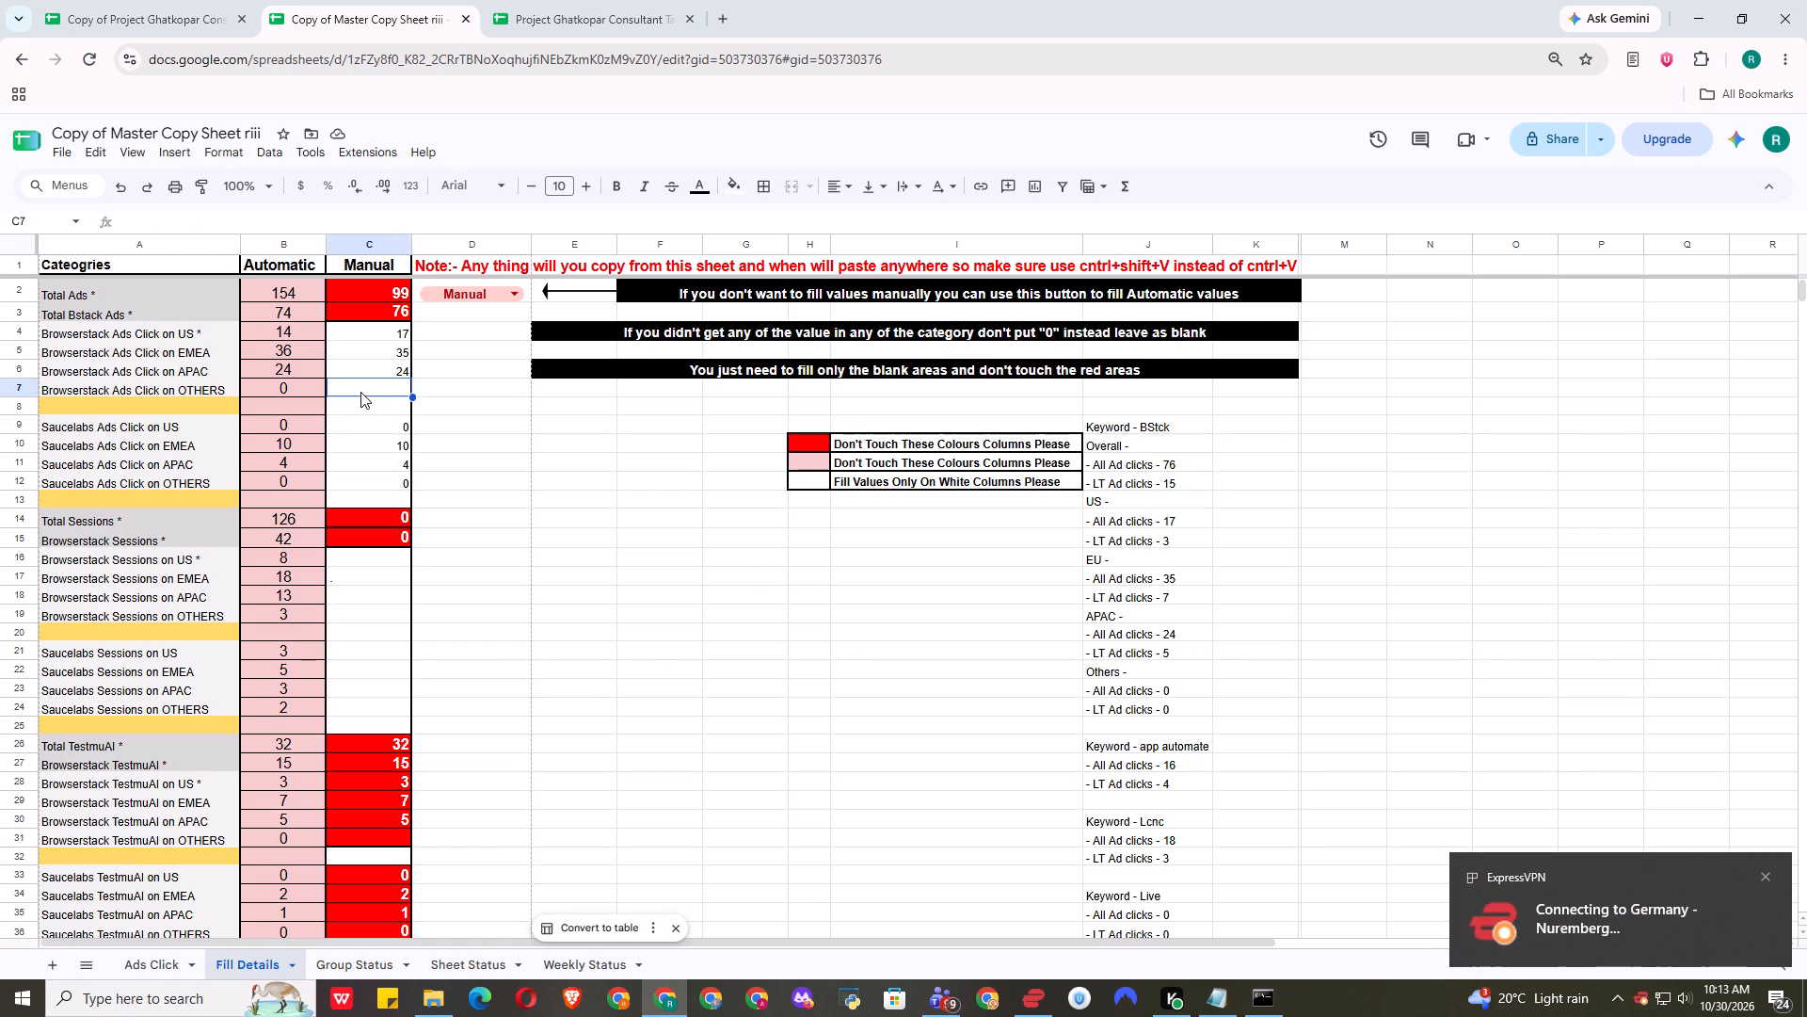
key(0)
click(517, 516)
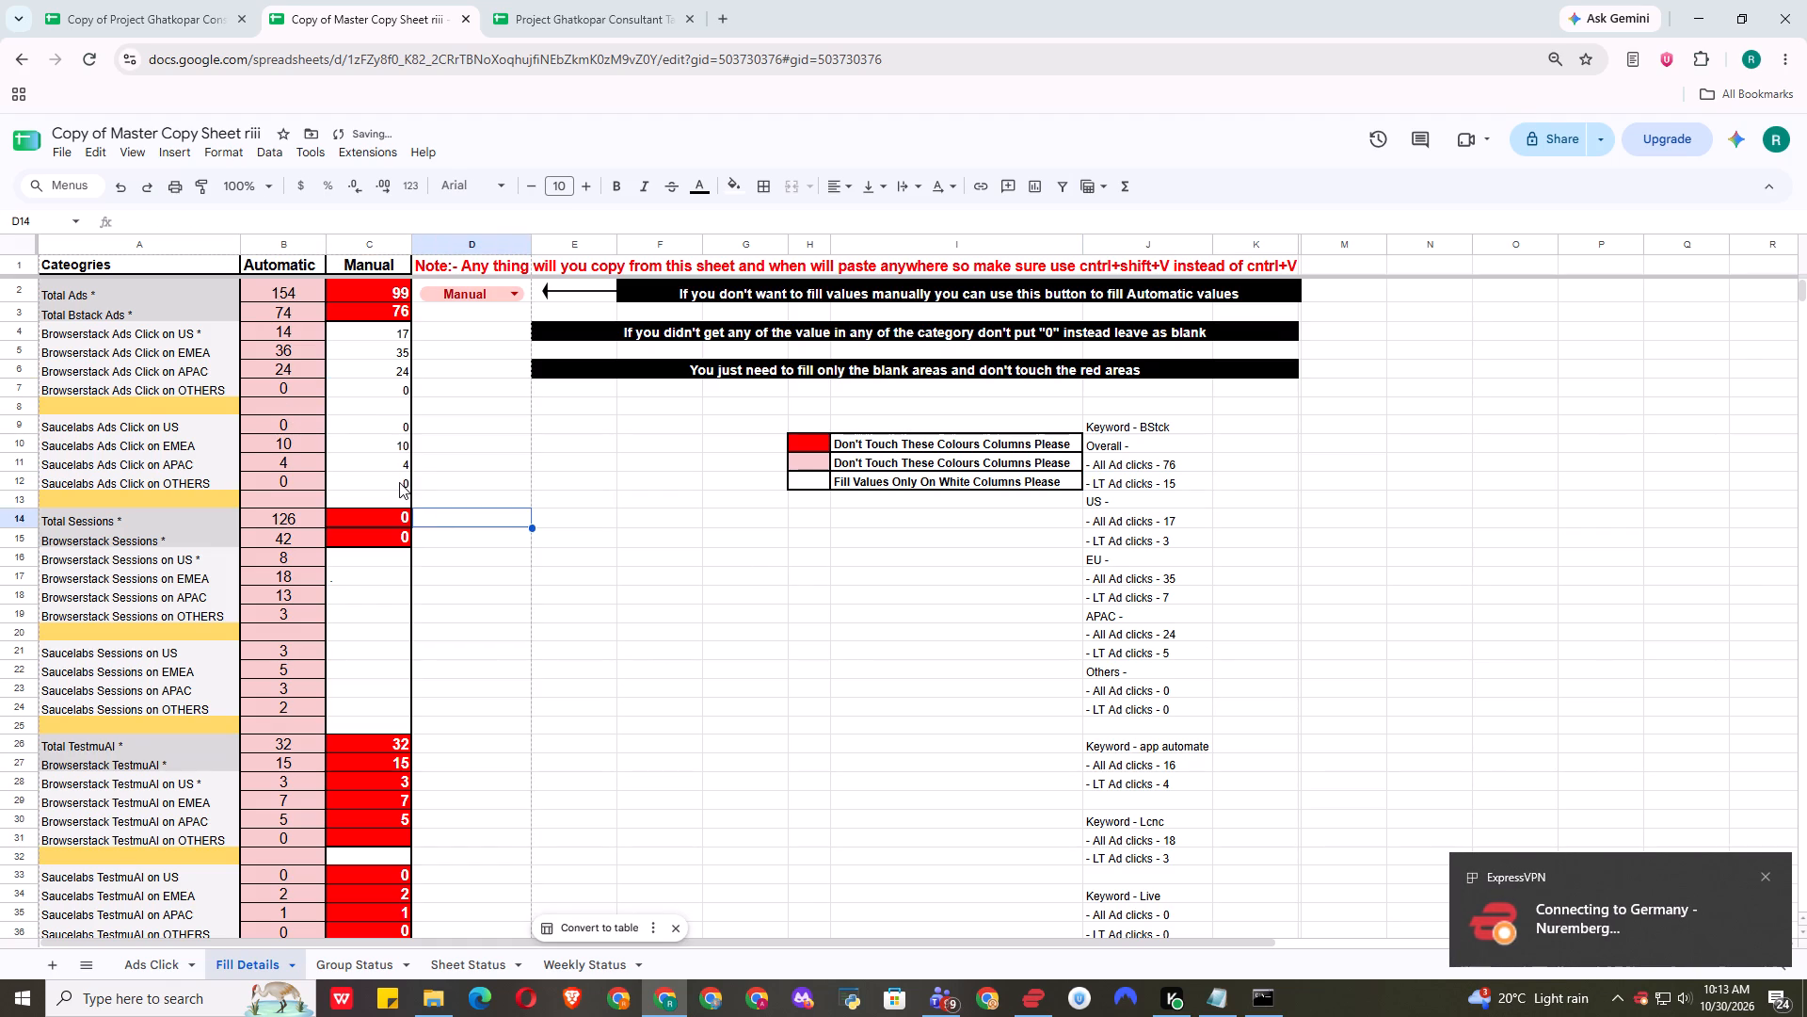
click(399, 482)
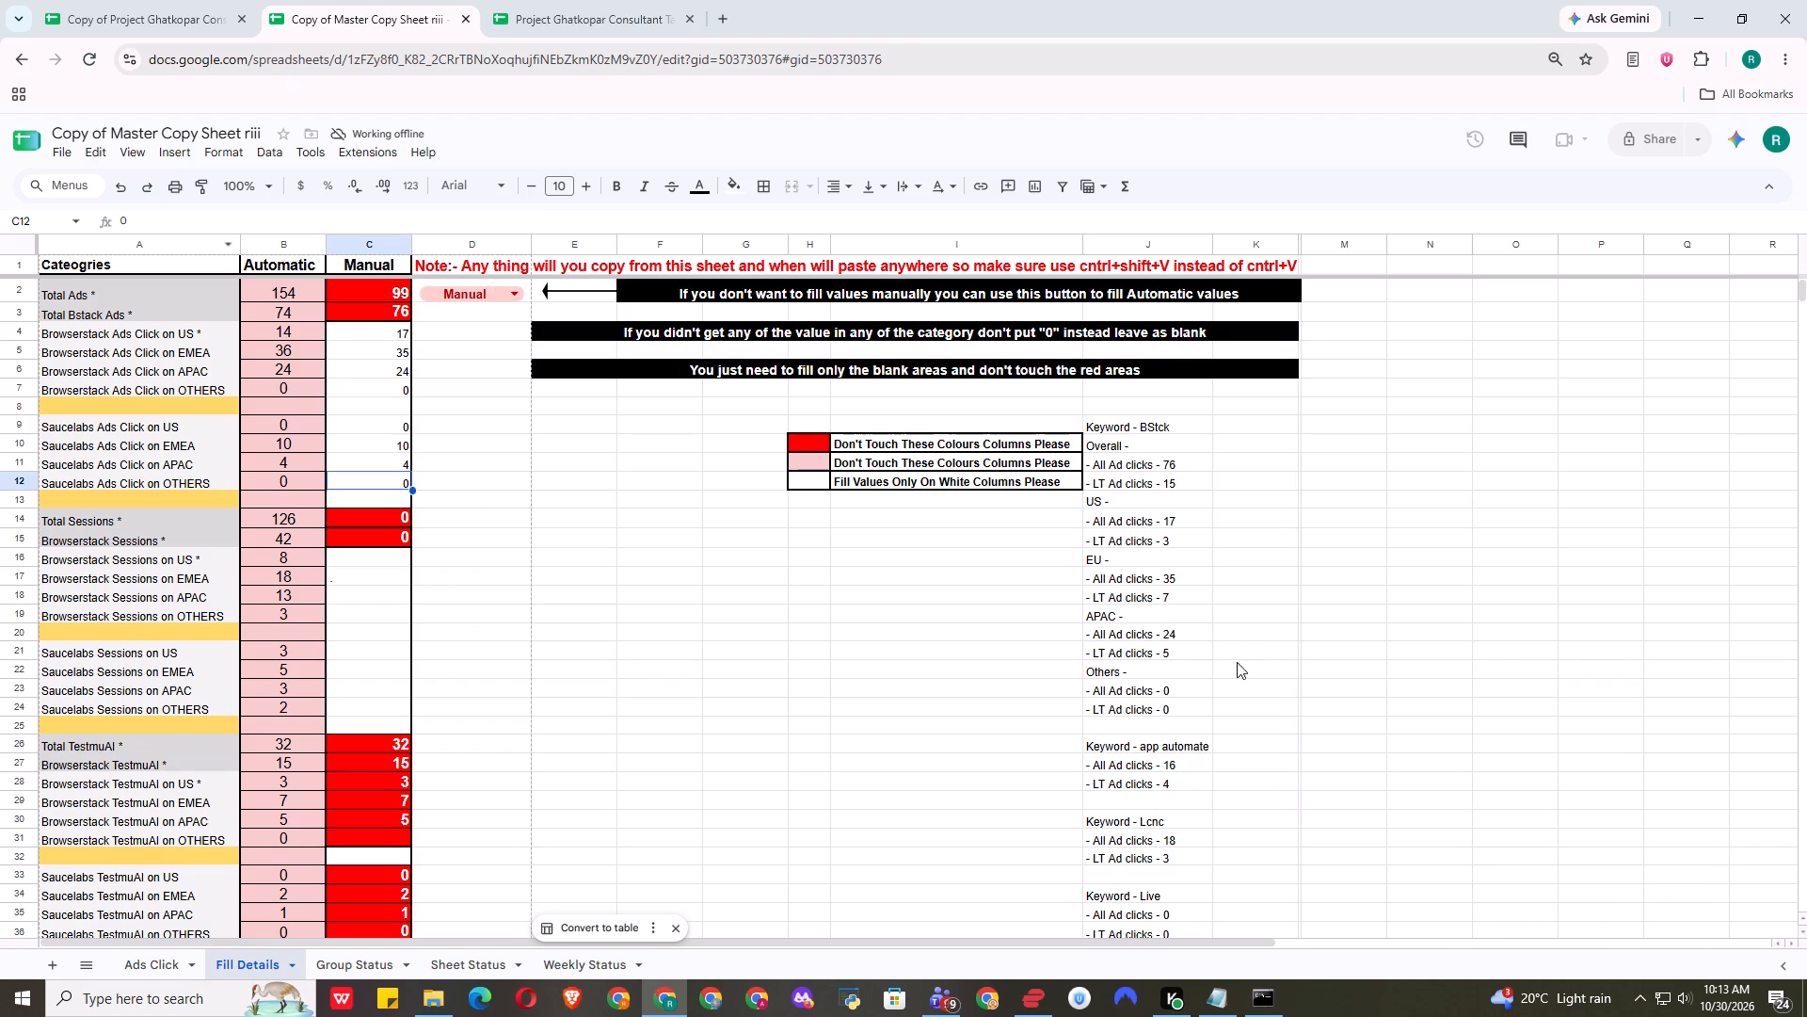
Compare the pasted app automate and other keyword click counts with the Fill Details categories down to Live Browser.
click(1143, 758)
scroll(642, 730, down, 7)
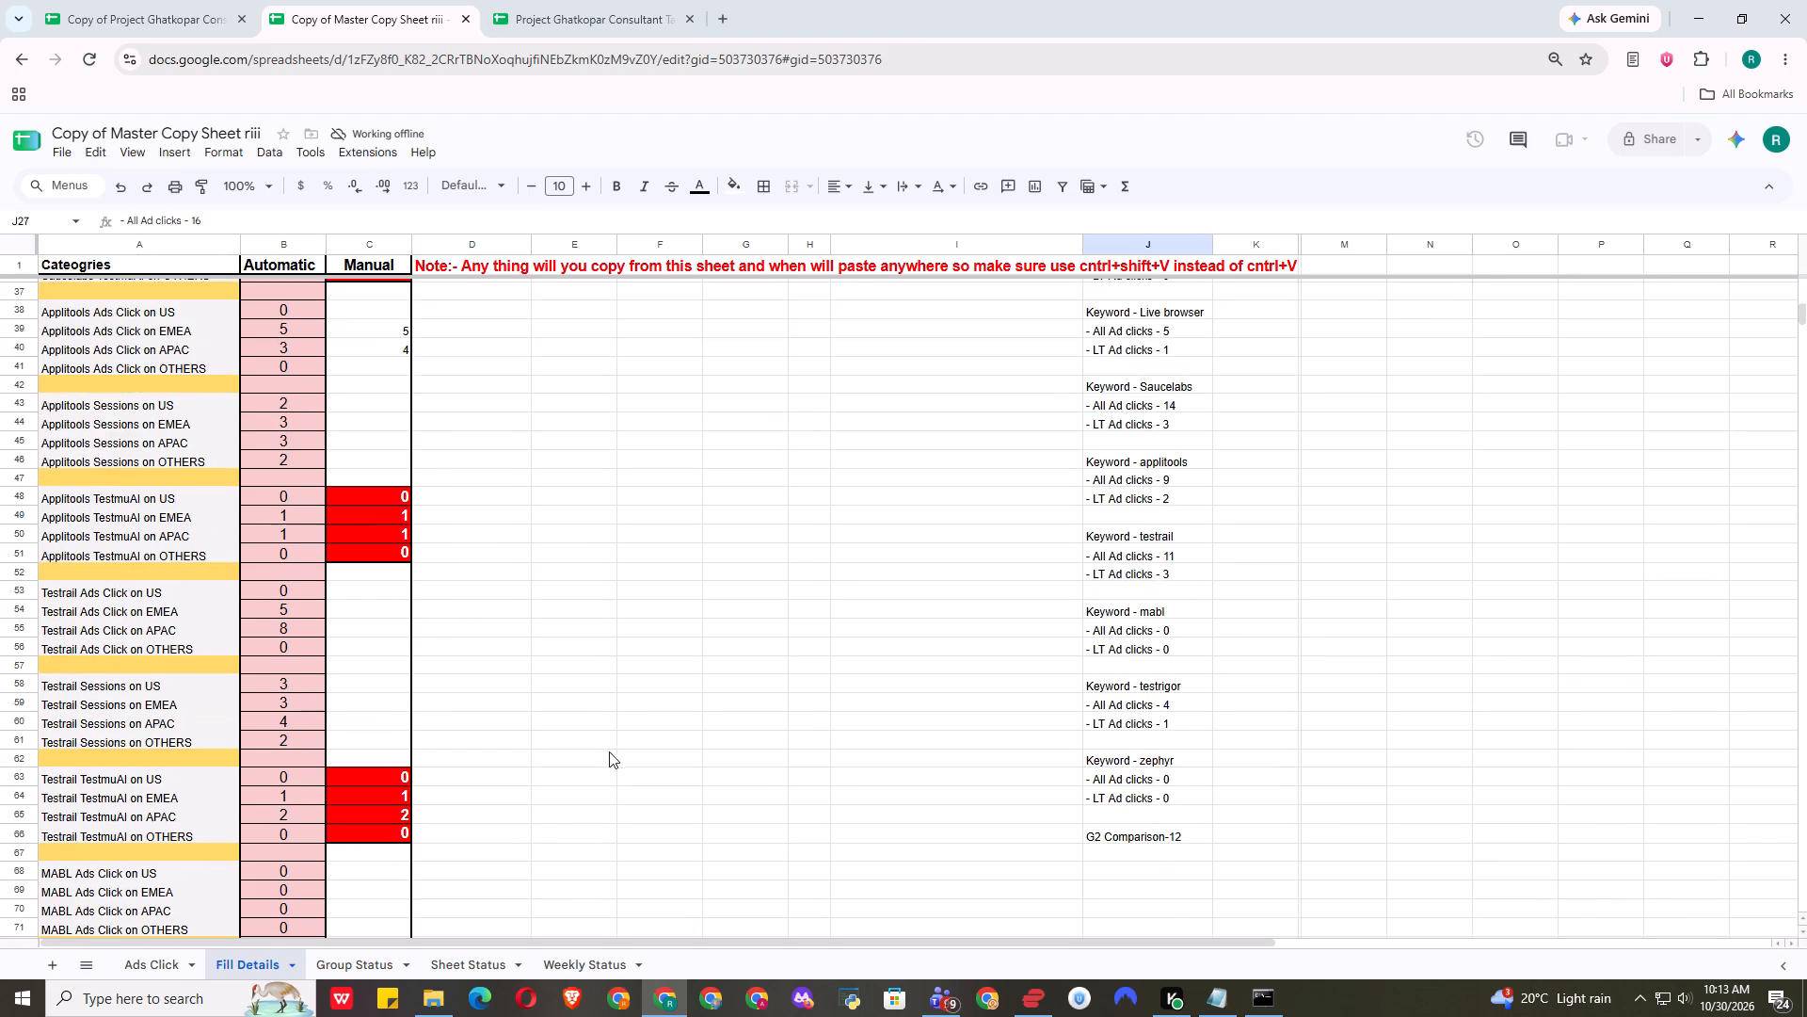
scroll(609, 751, down, 5)
scroll(331, 604, down, 12)
scroll(1, 732, up, 4)
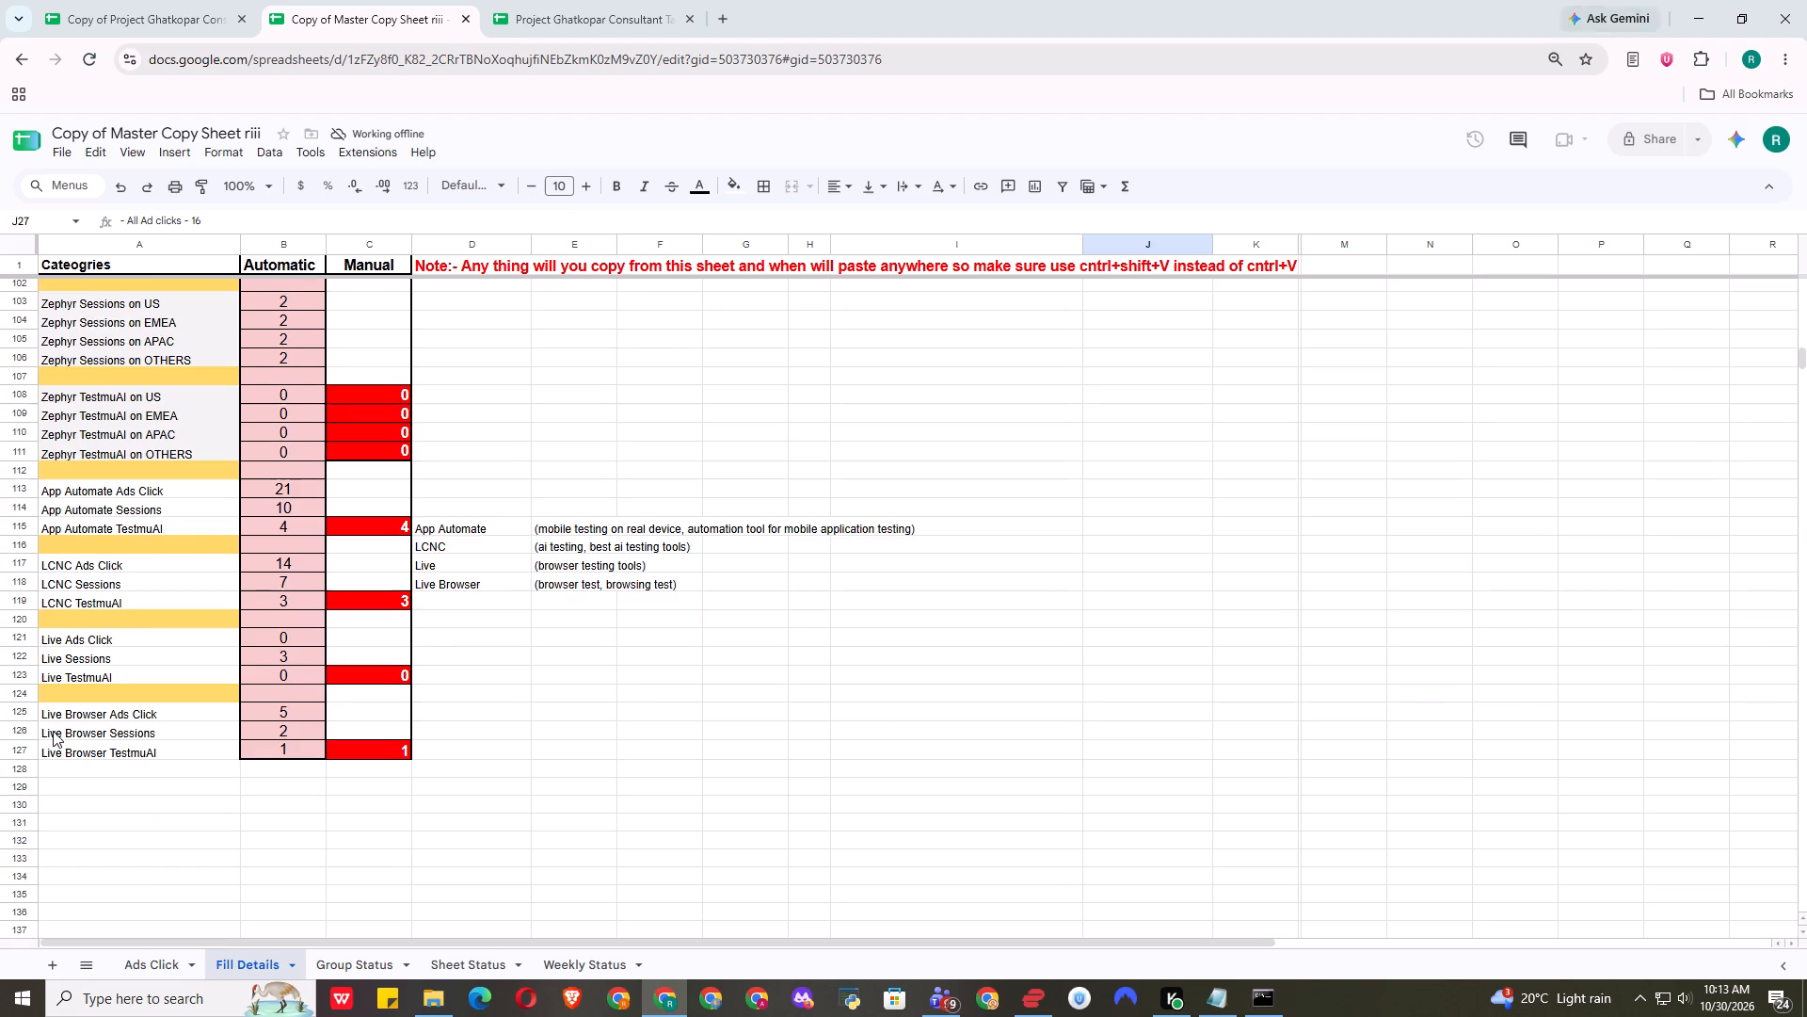
scroll(596, 643, up, 1)
scroll(880, 638, up, 3)
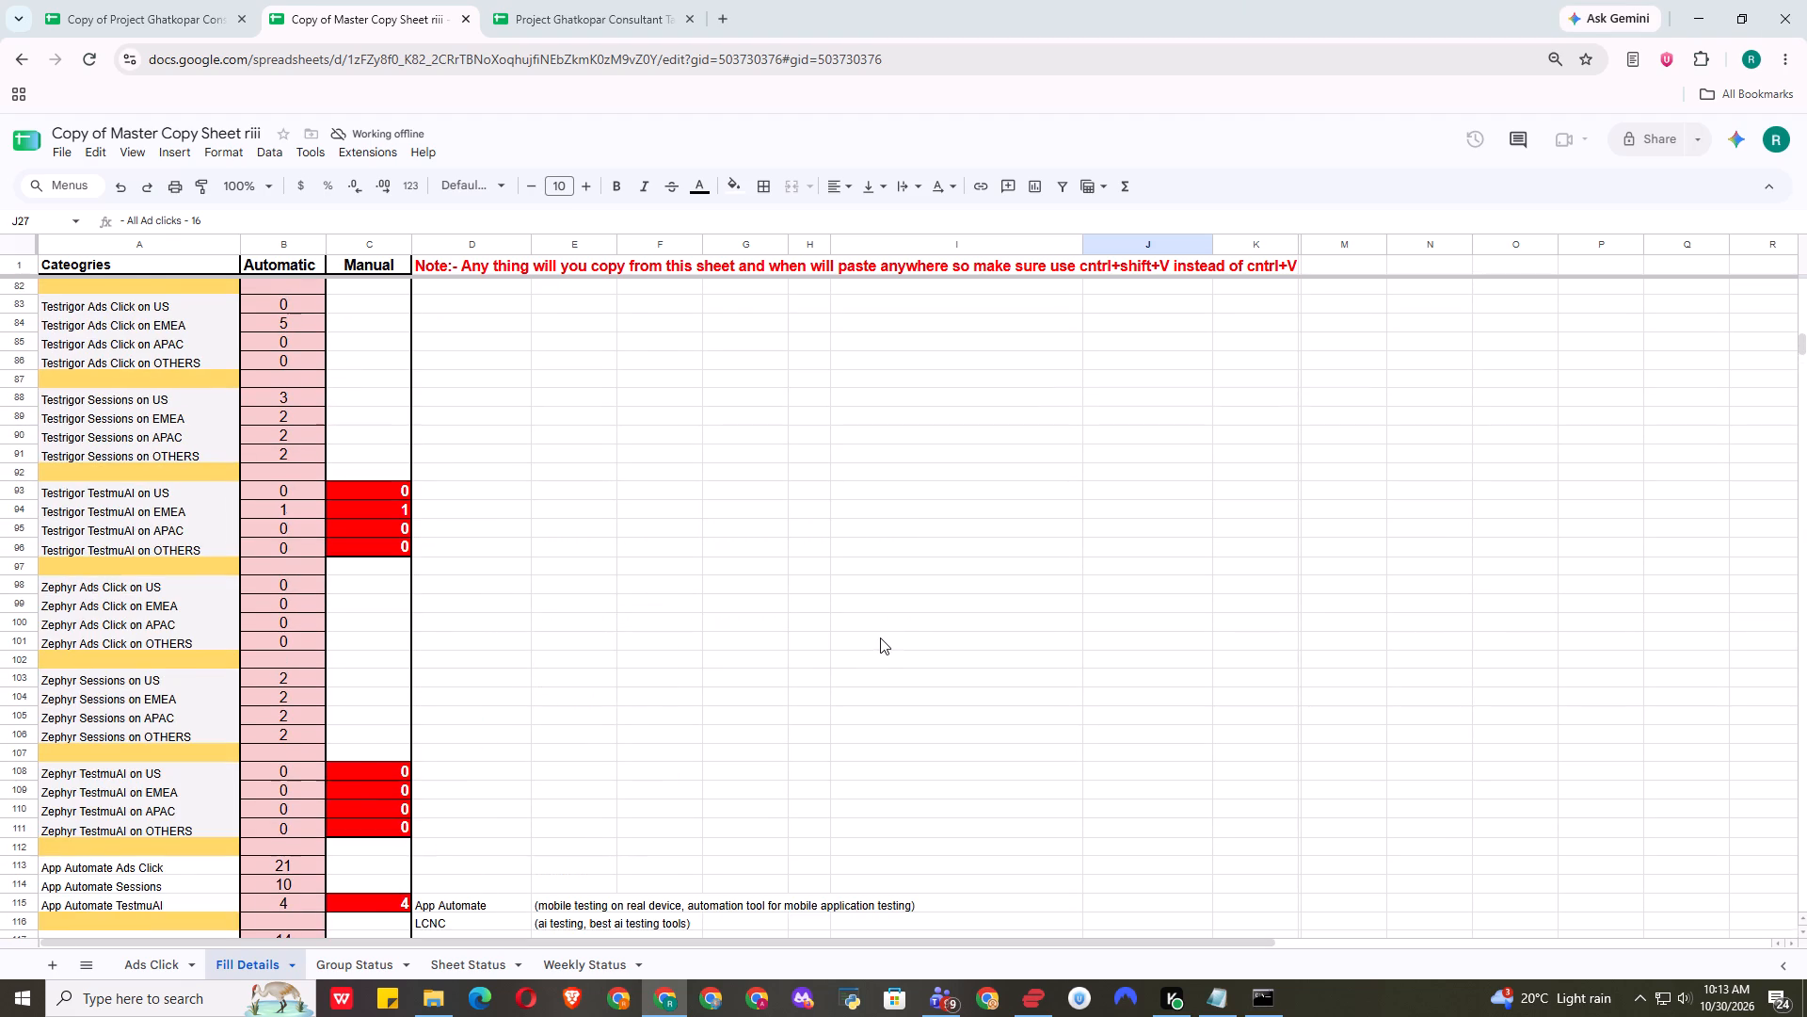
scroll(975, 661, up, 17)
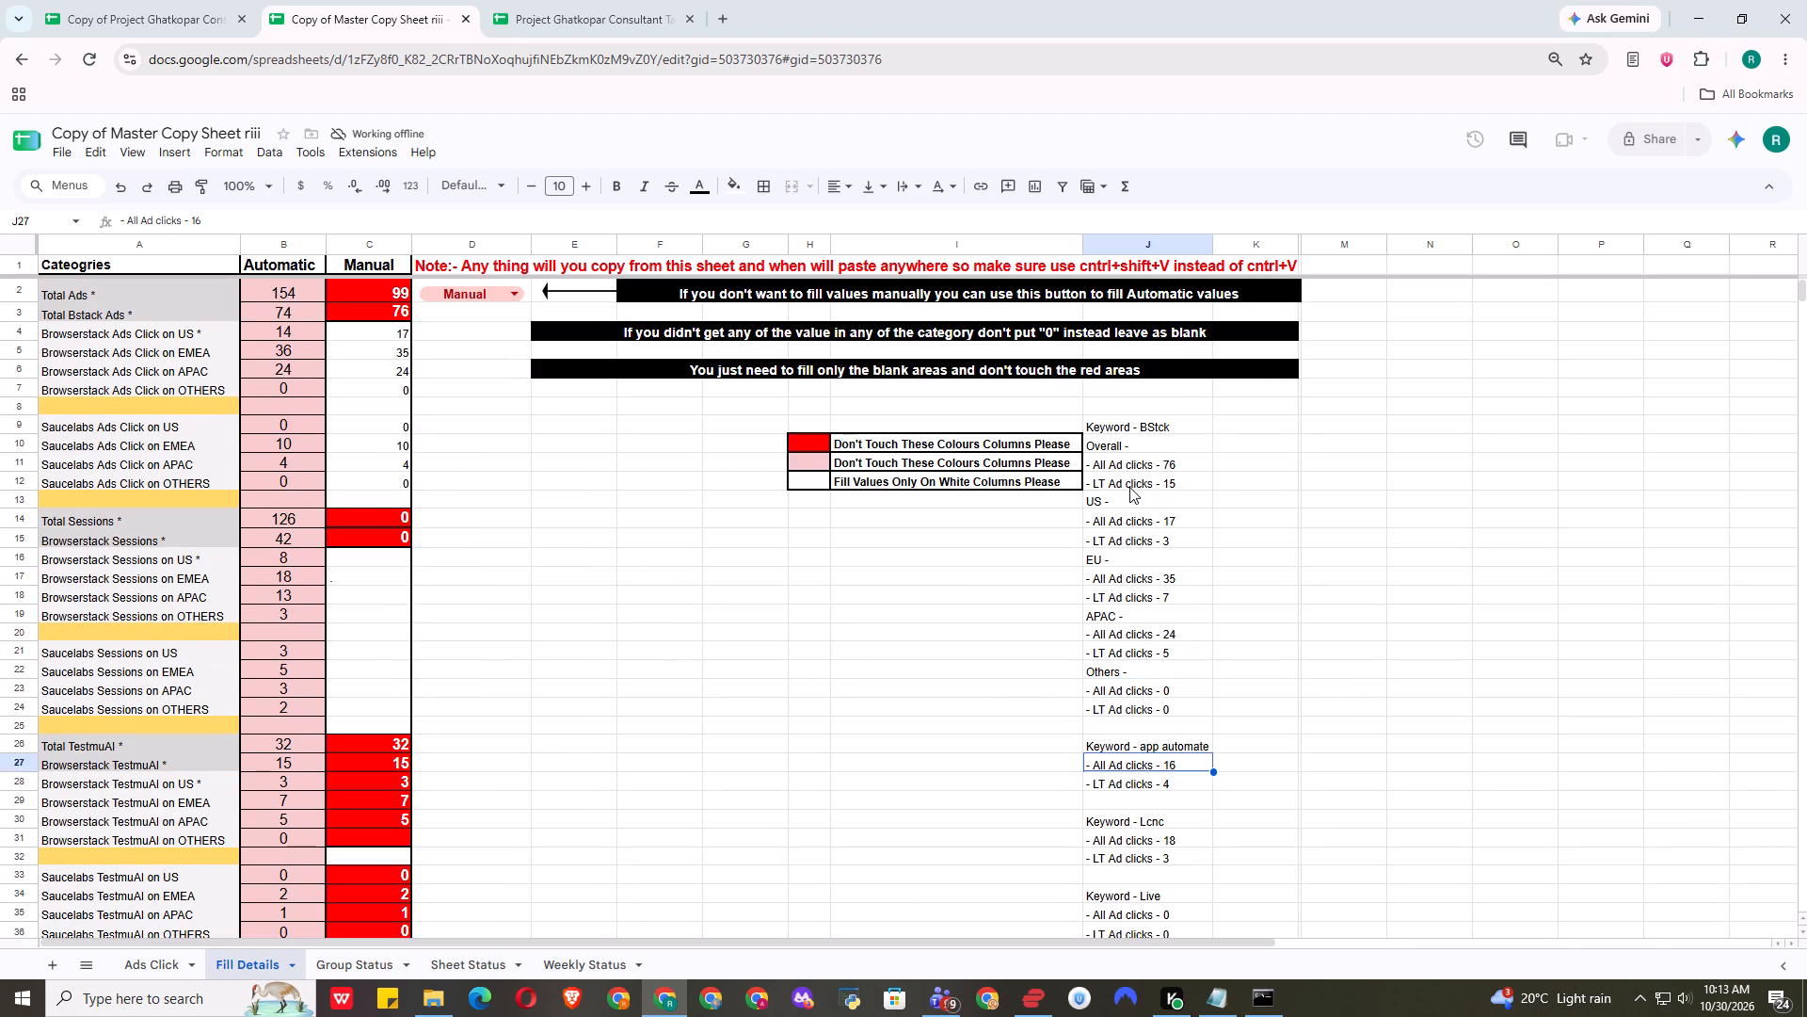
Copy the pasted keyword click list, from BStck through G2 Comparison-12, into column I starting at row 91.
drag(1127, 423, 1148, 831)
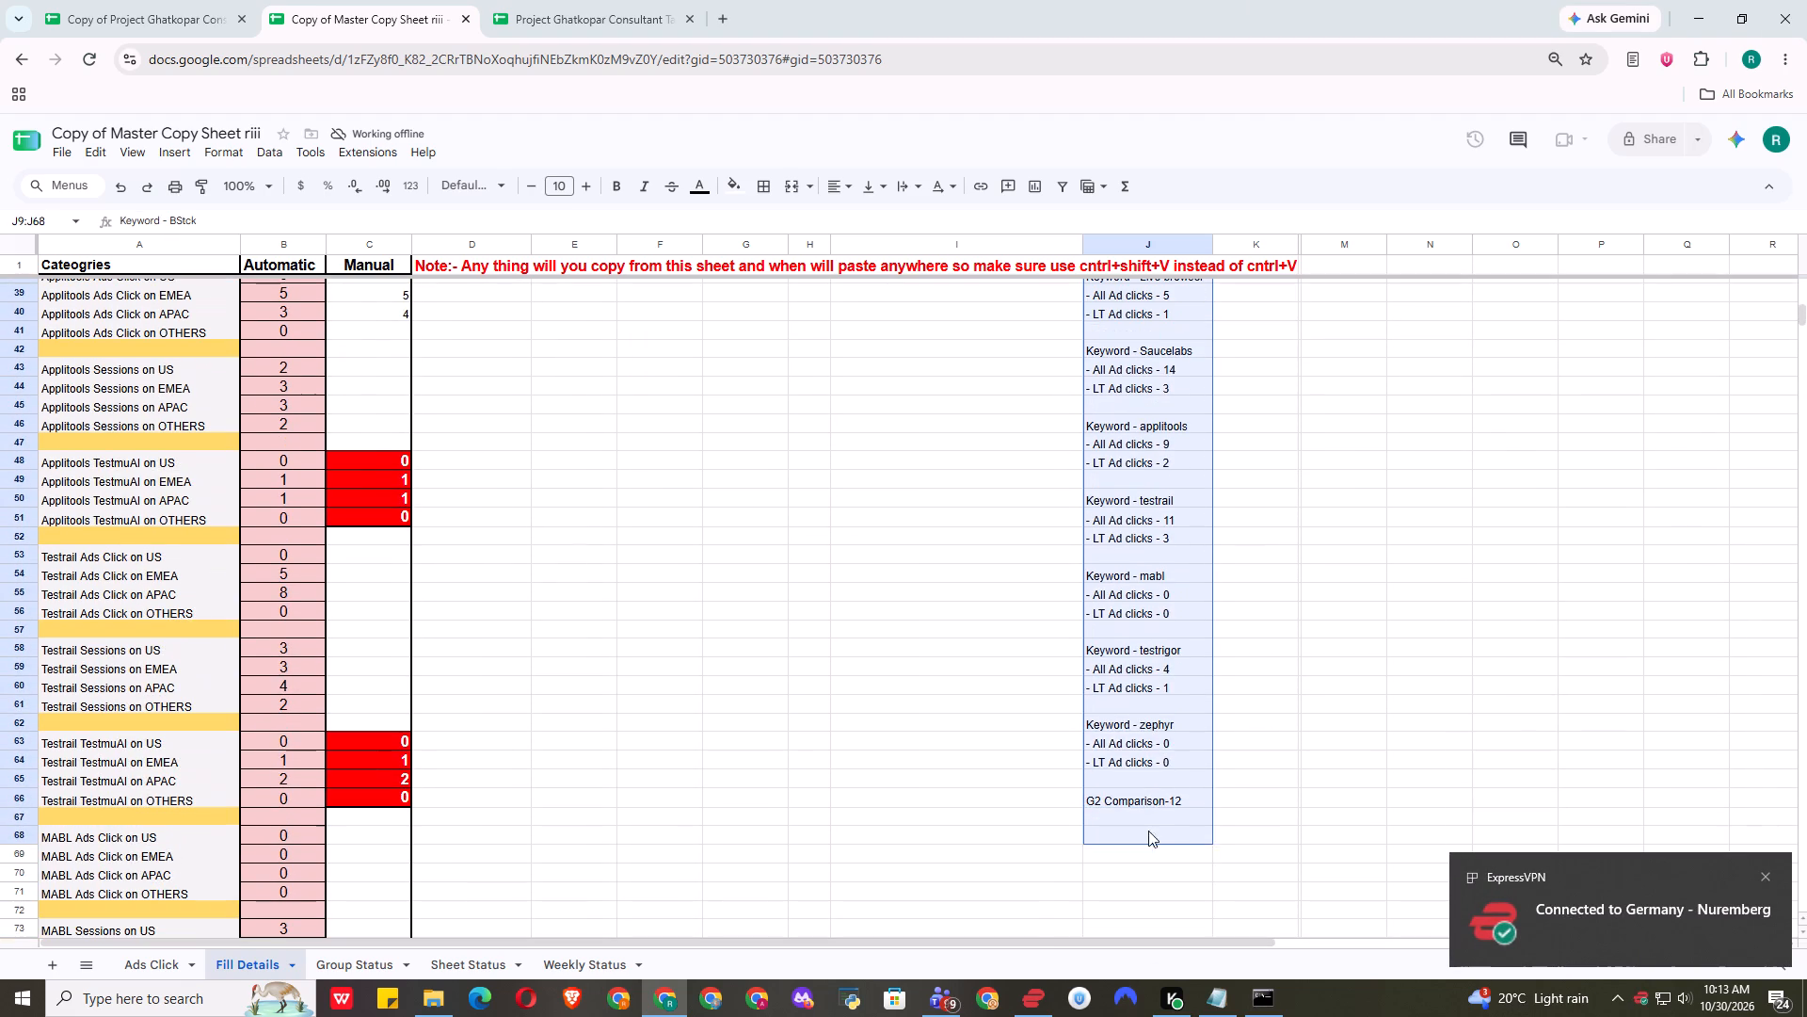
drag(1148, 831, 1156, 793)
key(ctrl+c)
scroll(1032, 818, down, 12)
scroll(1004, 727, up, 2)
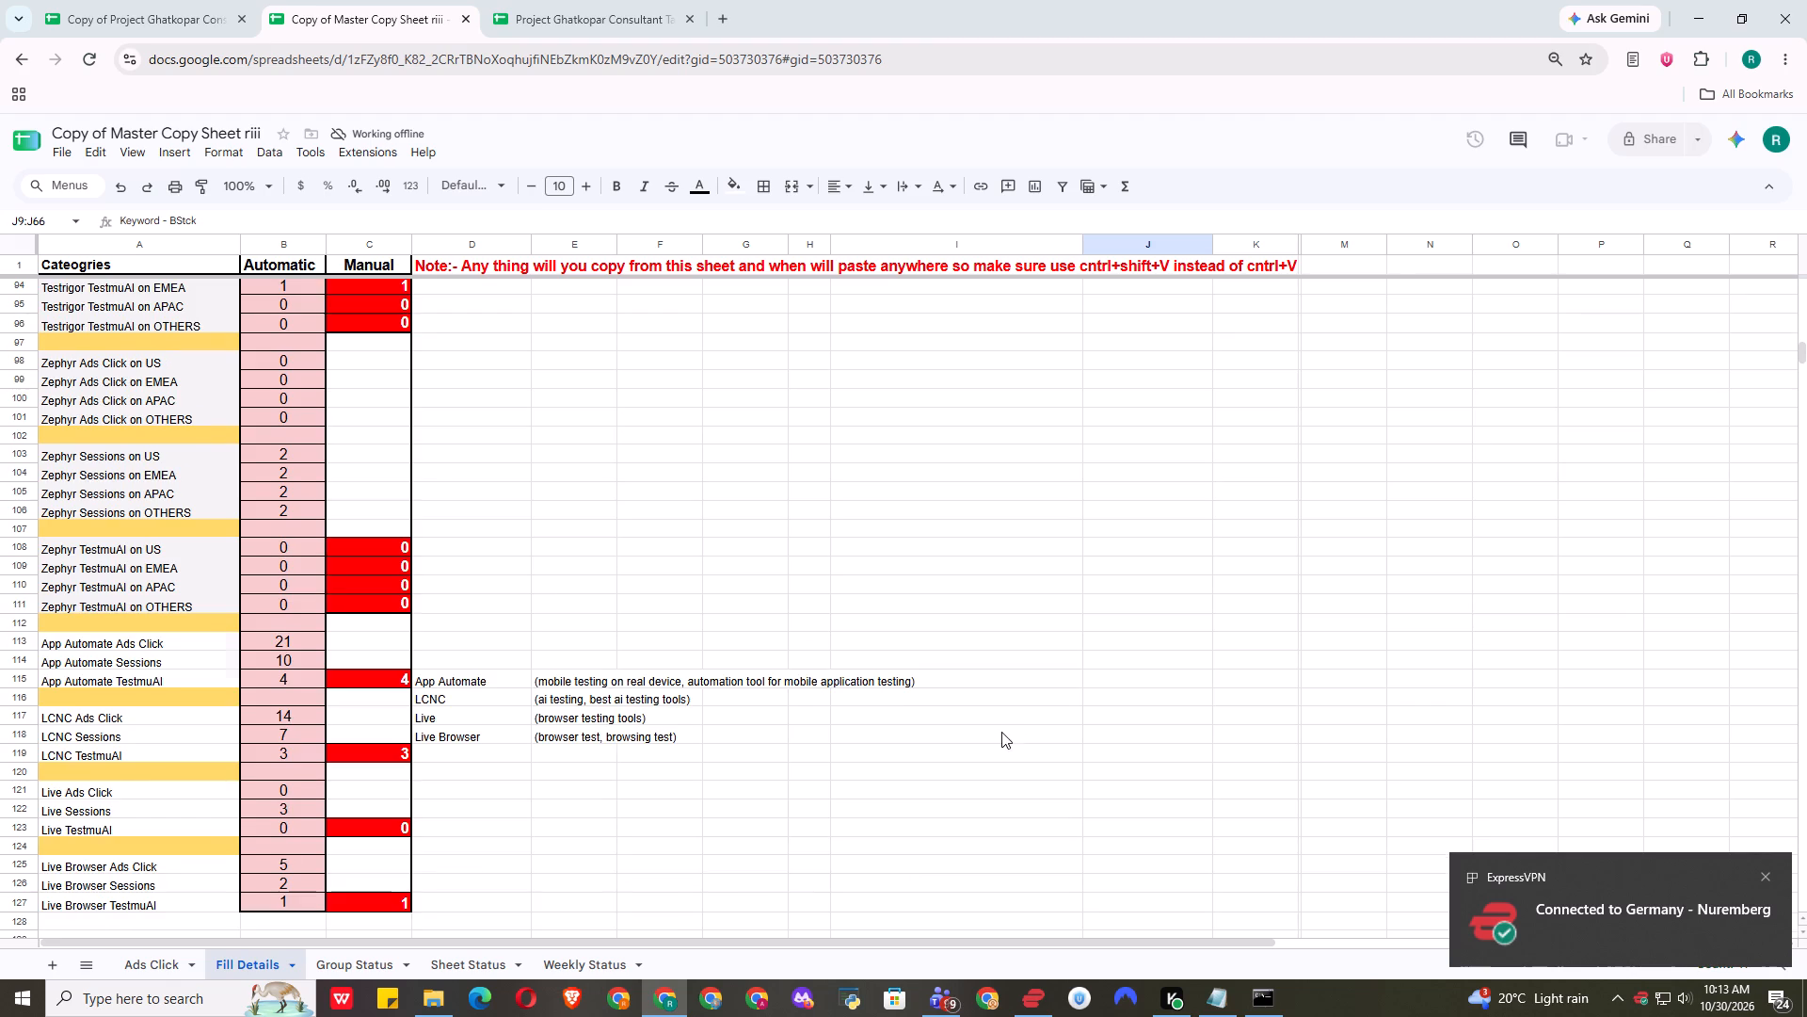
scroll(1001, 732, up, 2)
click(951, 522)
key(ctrl+v)
scroll(1181, 611, down, 3)
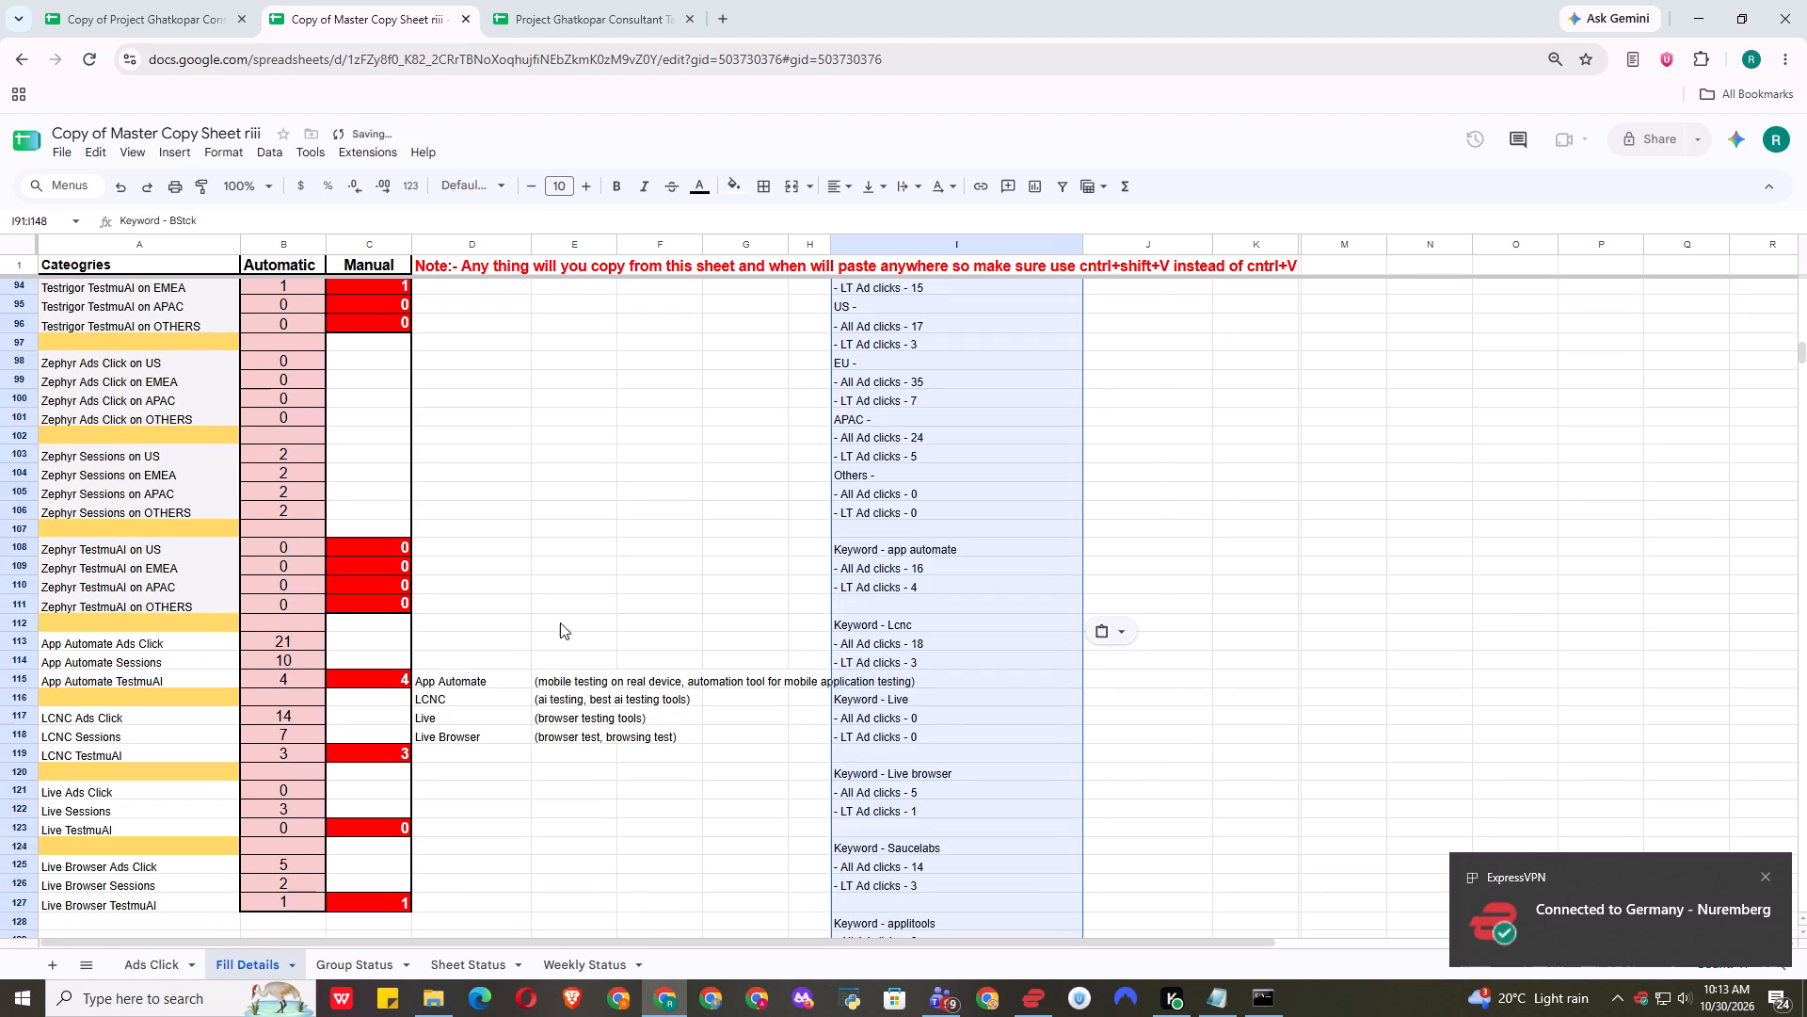
Enter a manual value of 16 for App Automate Ads Click, matching the app automate keyword count.
click(546, 617)
click(357, 660)
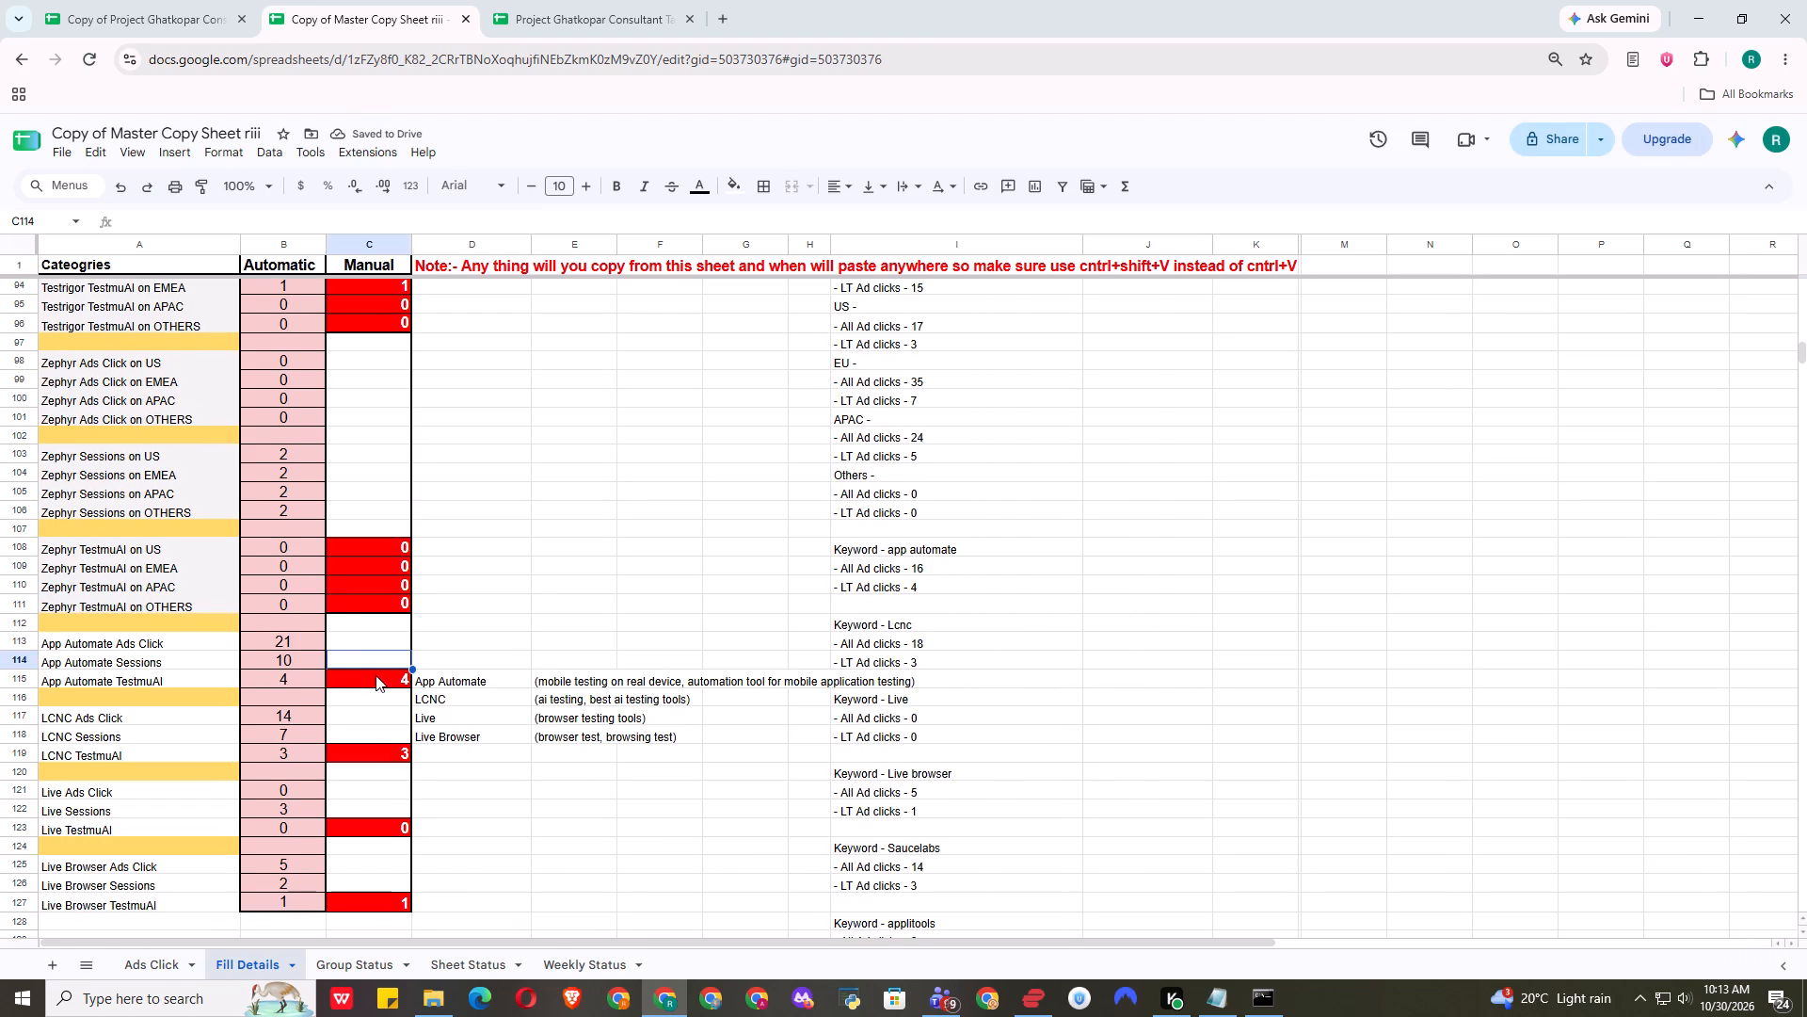
click(380, 681)
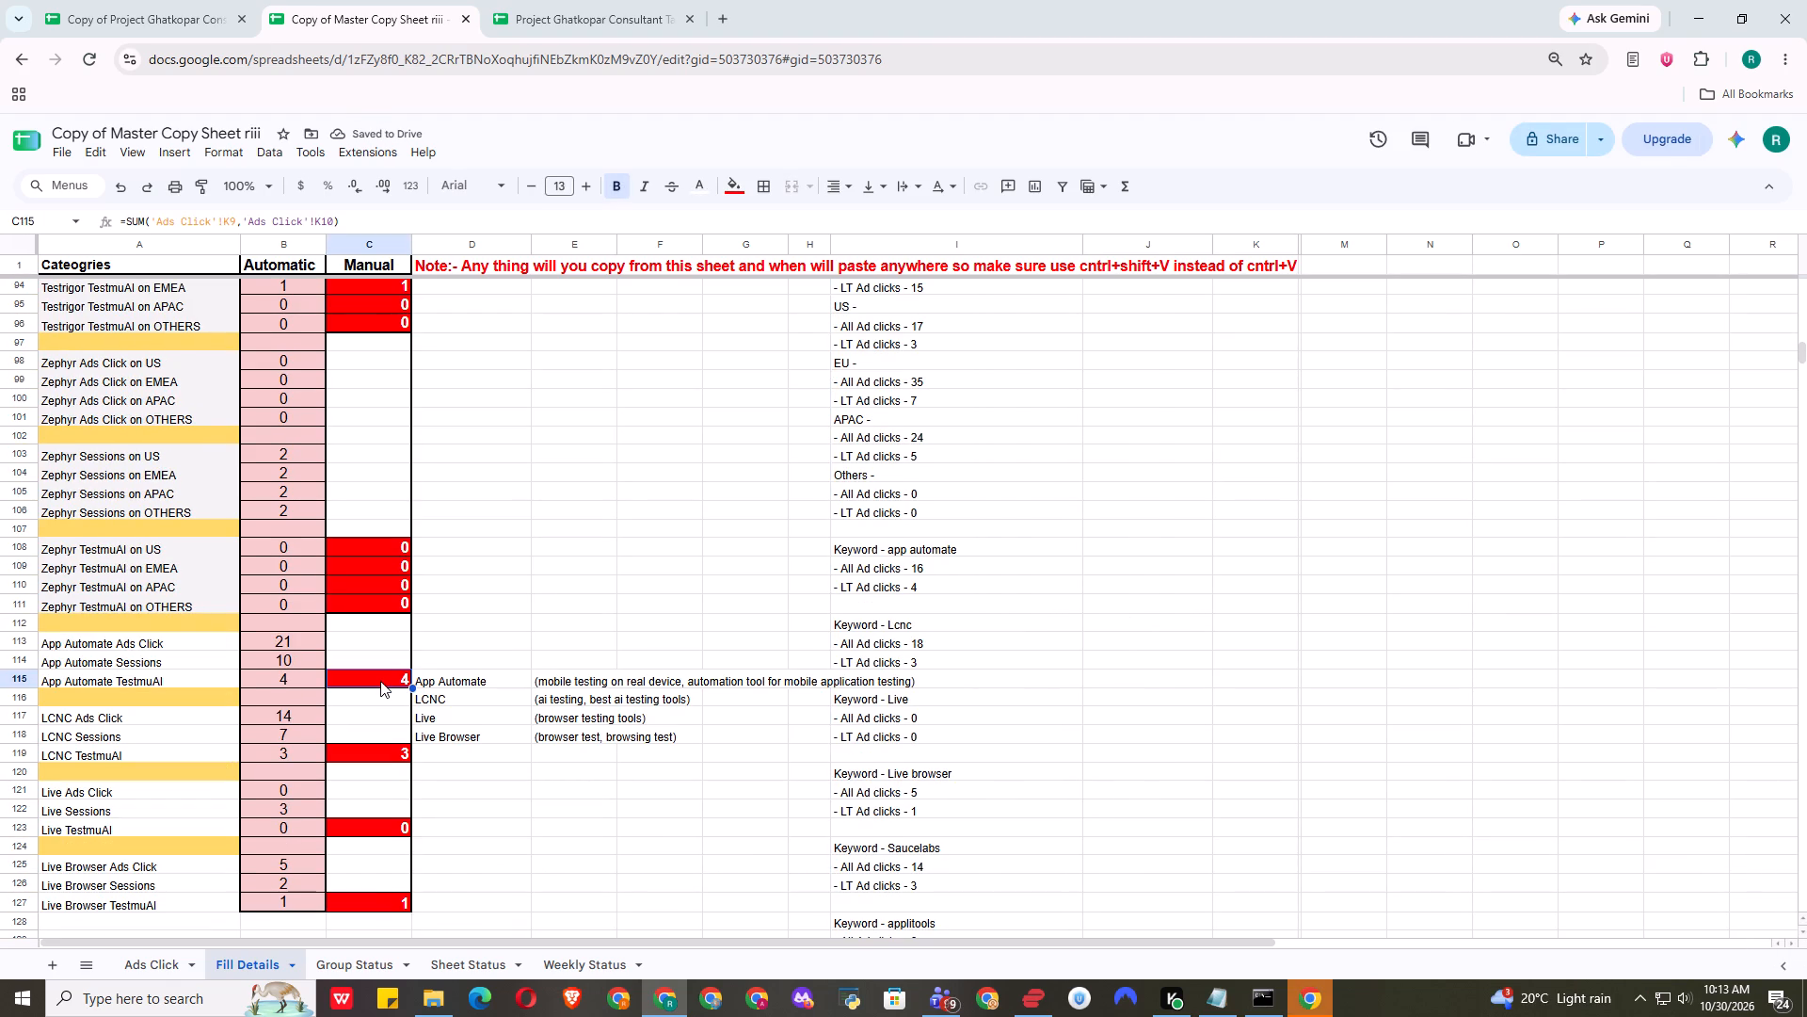
click(350, 656)
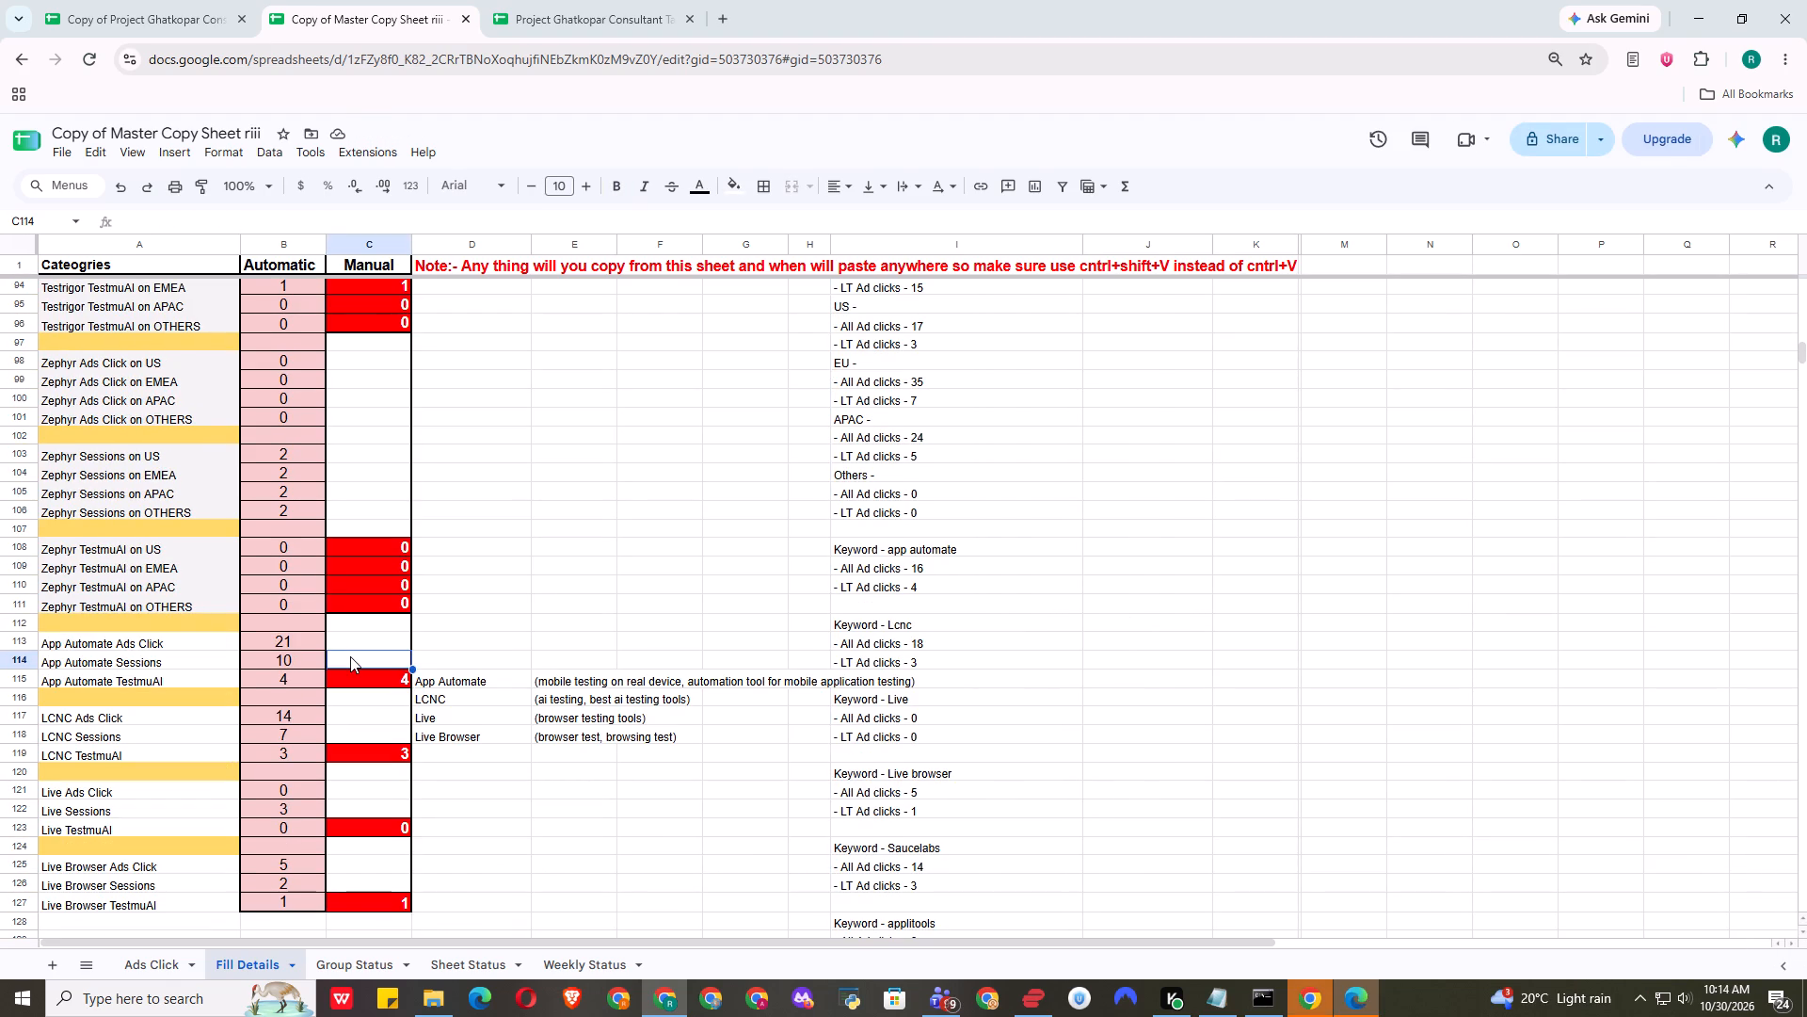
click(359, 639)
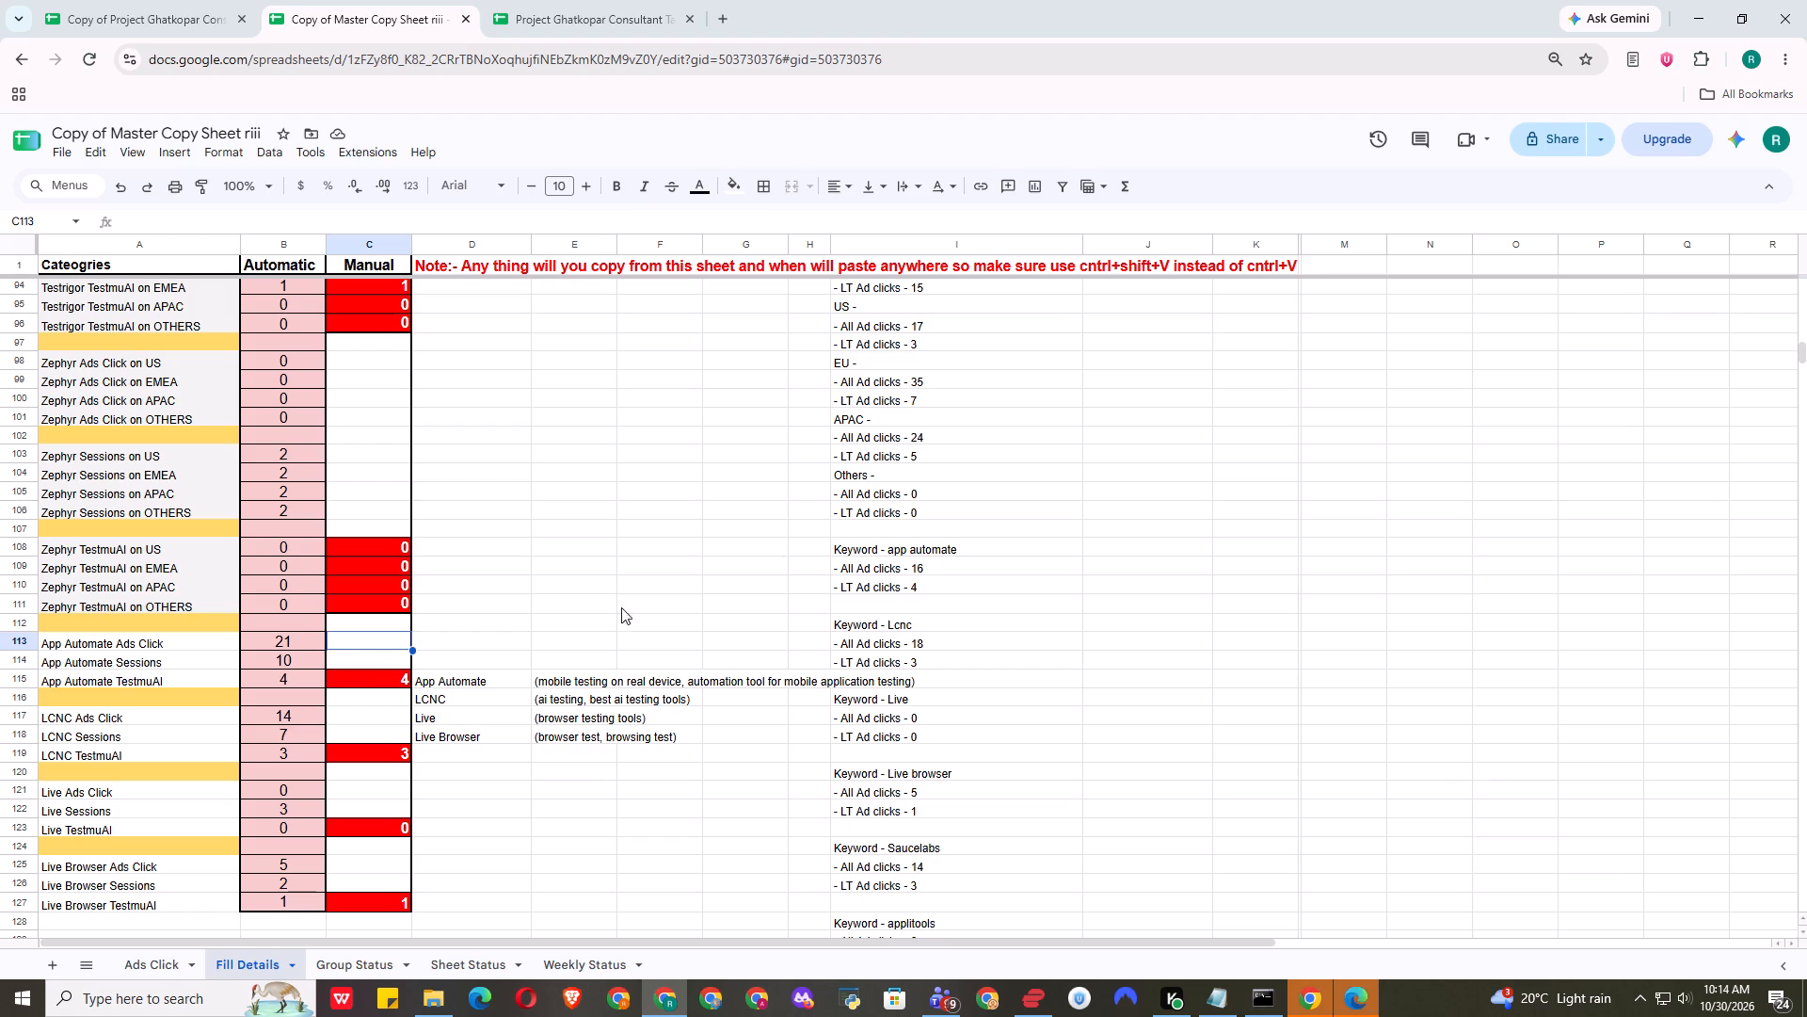
click(925, 562)
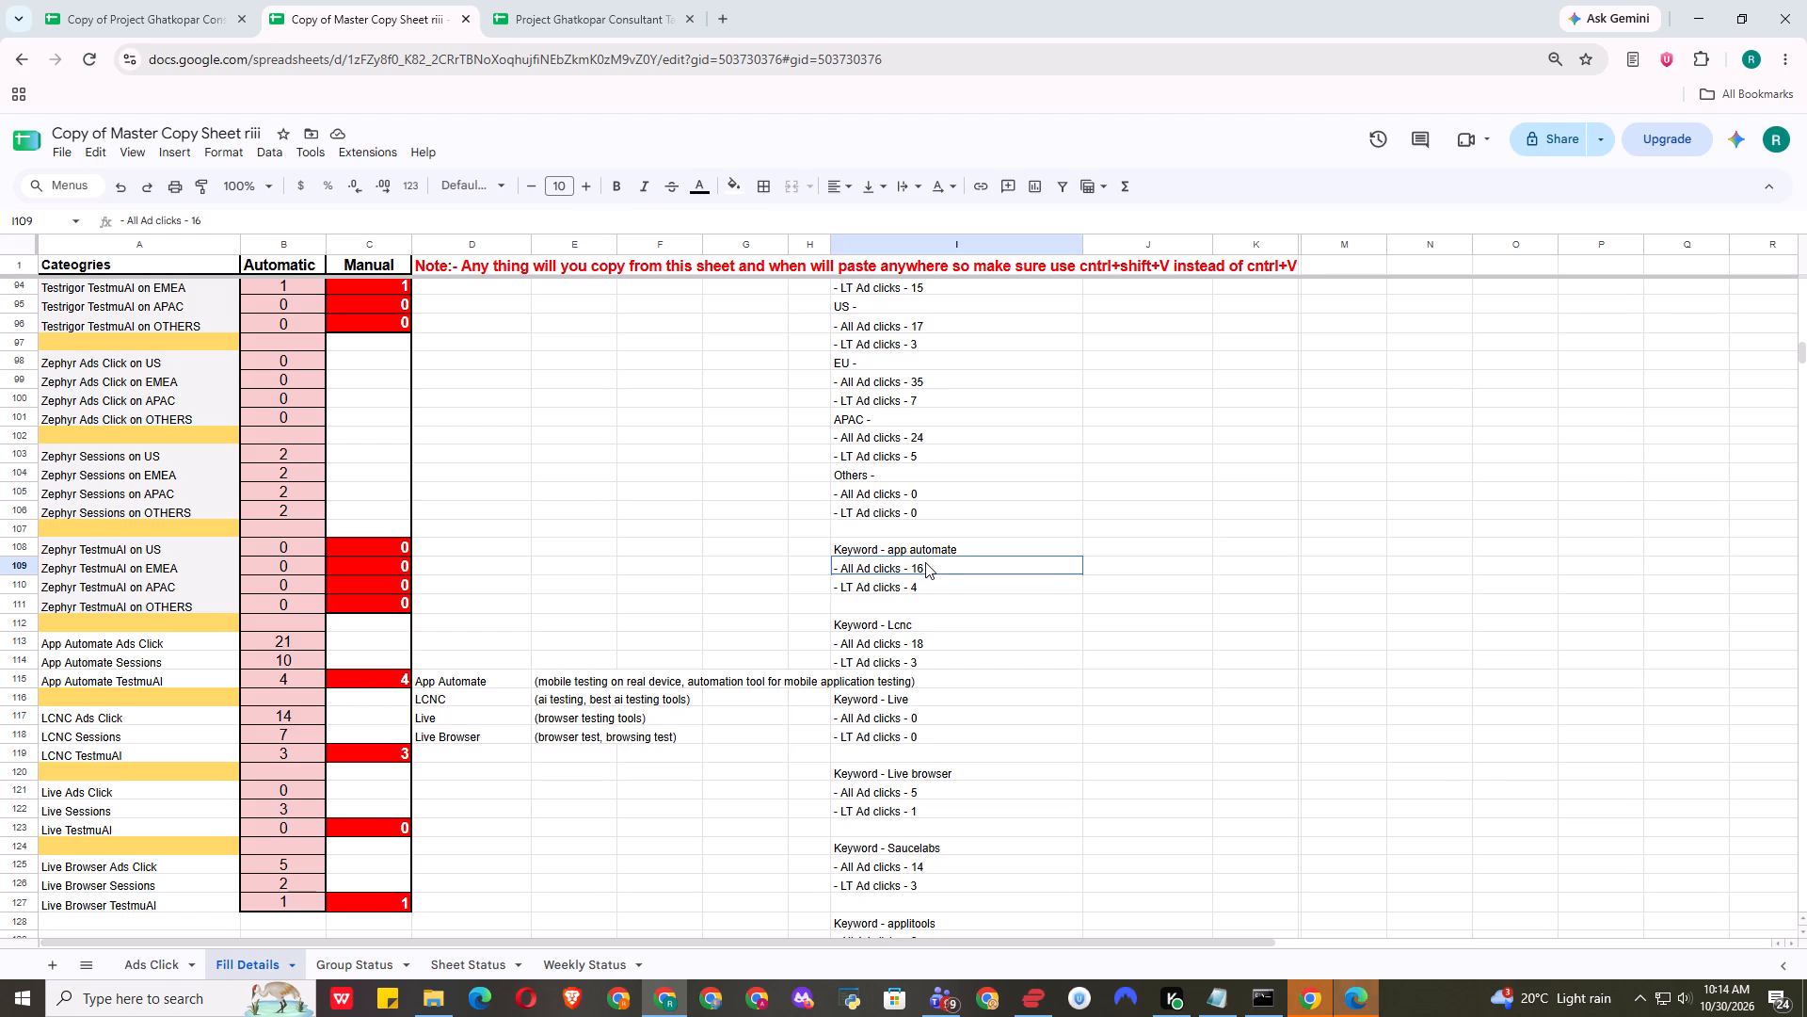
click(377, 649)
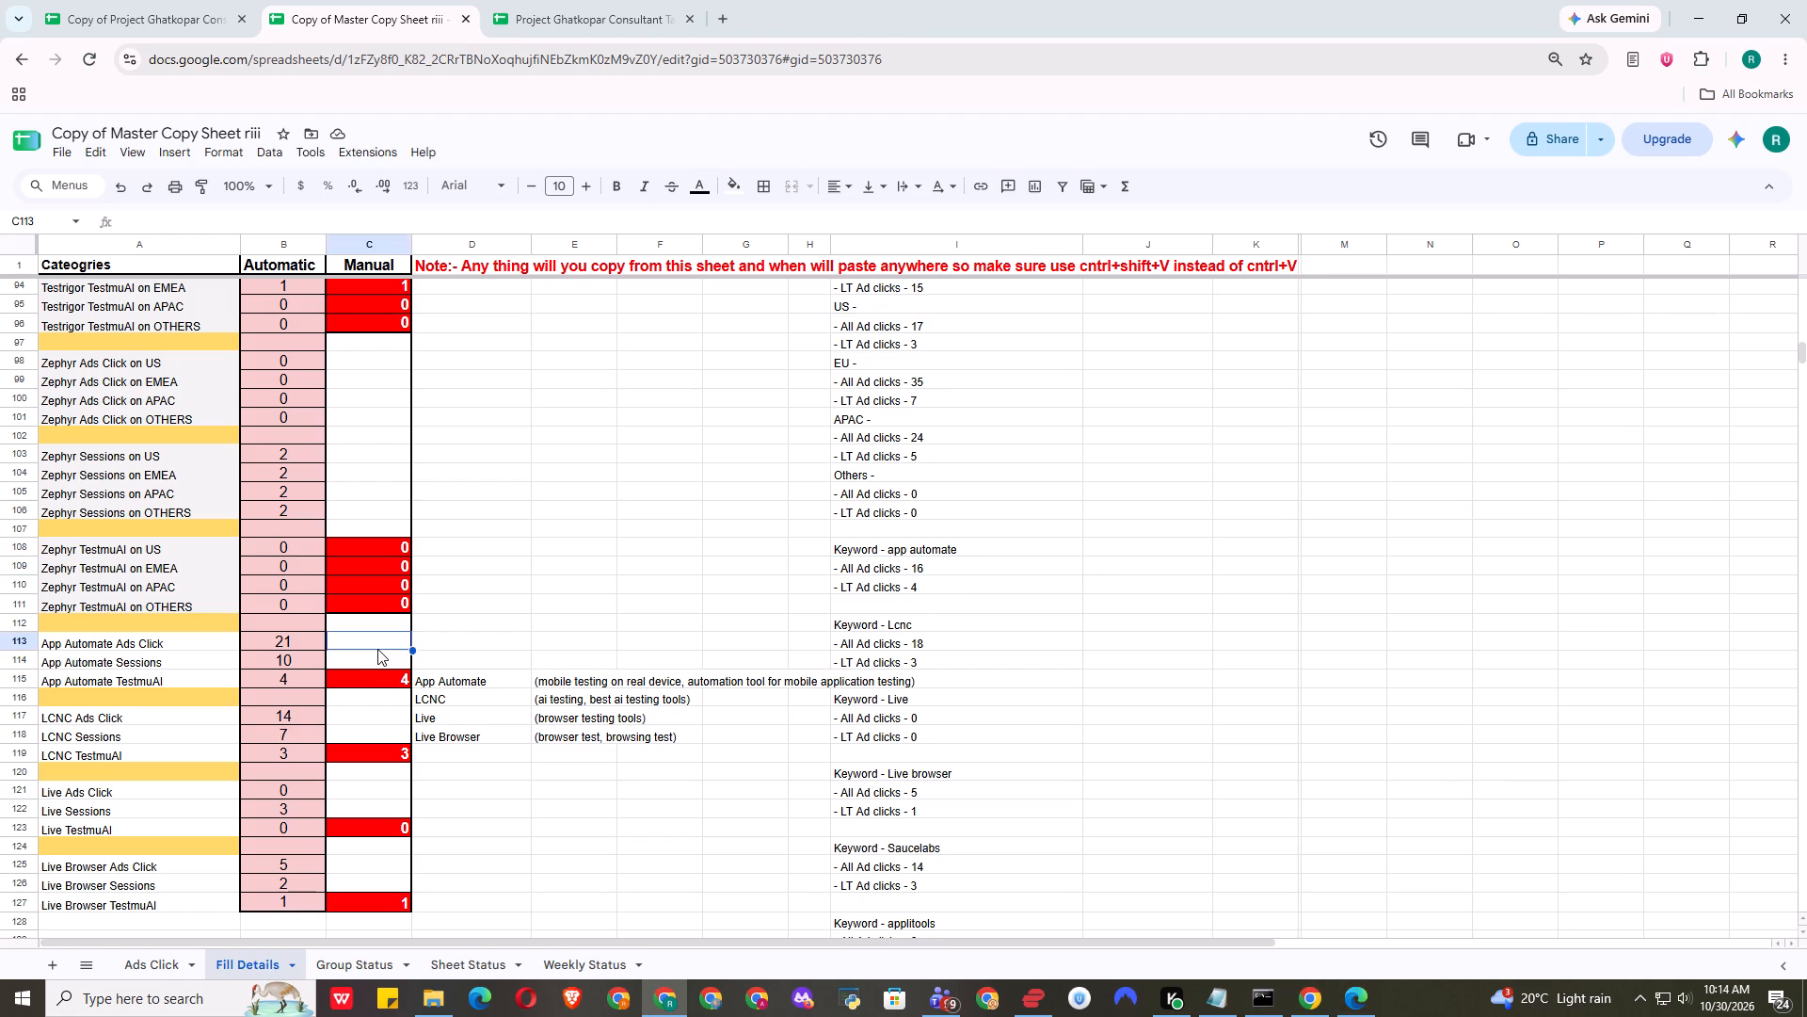
text(16)
click(360, 654)
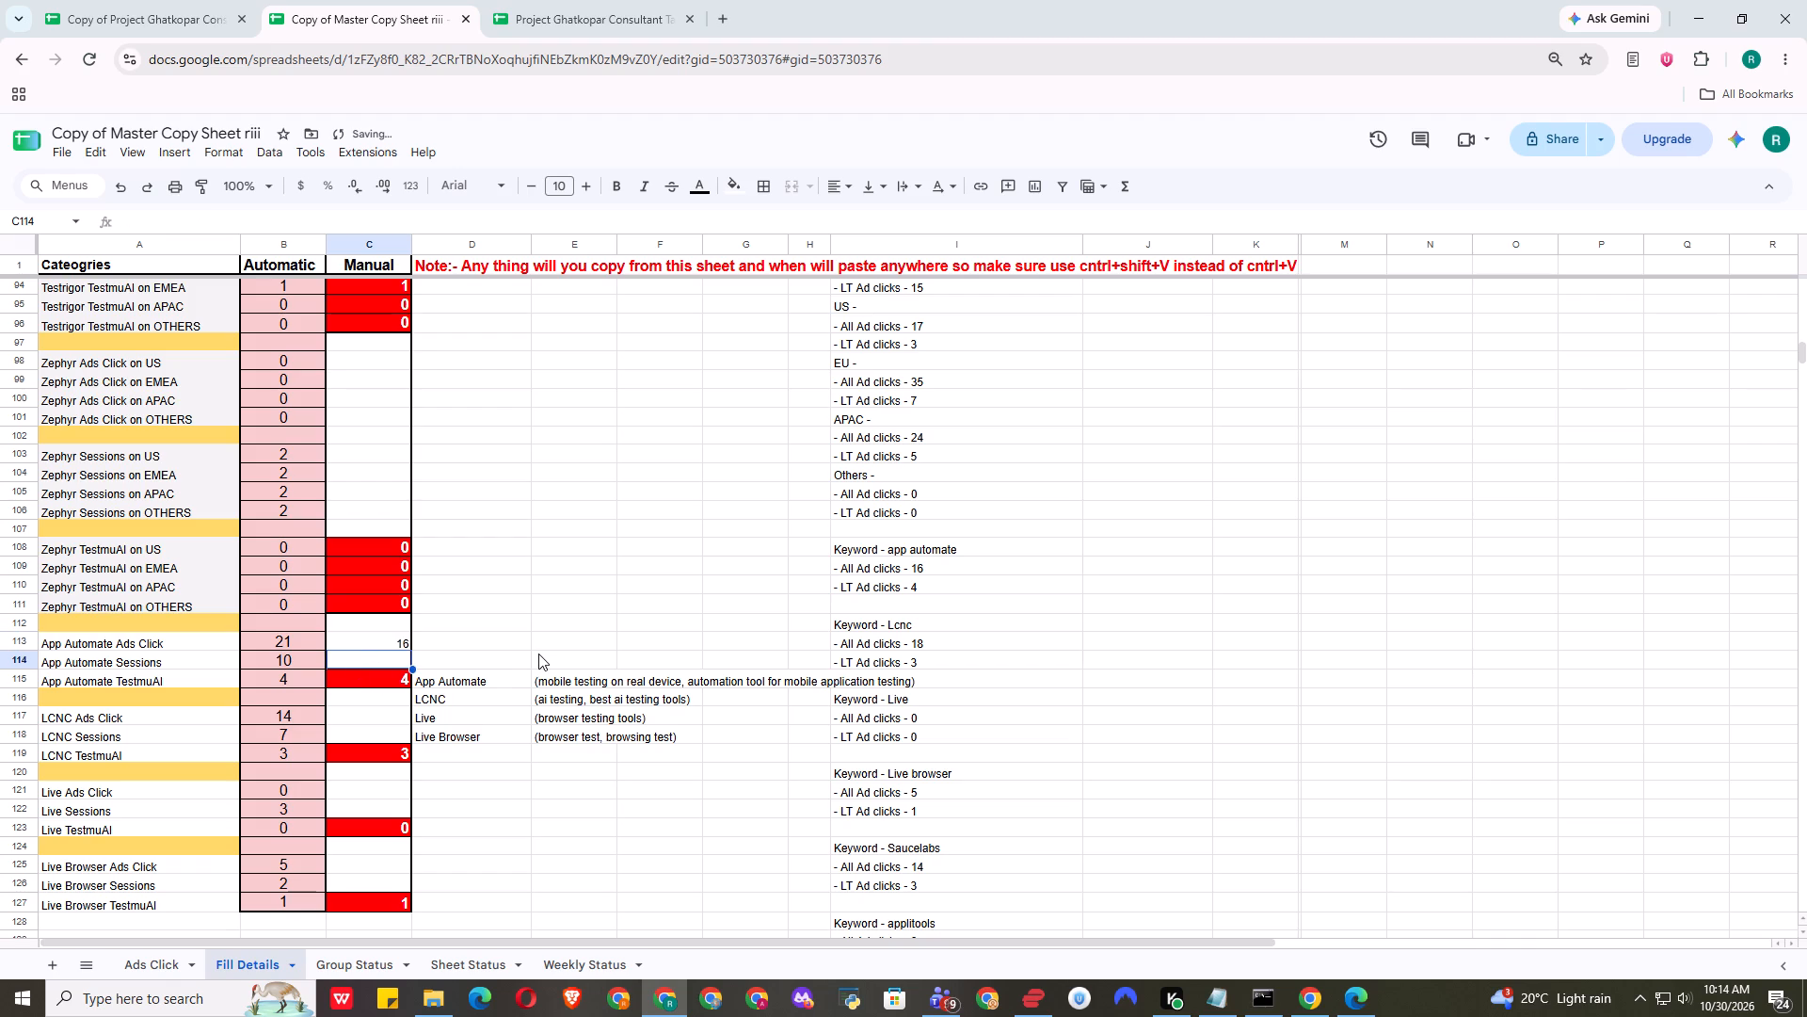
click(933, 583)
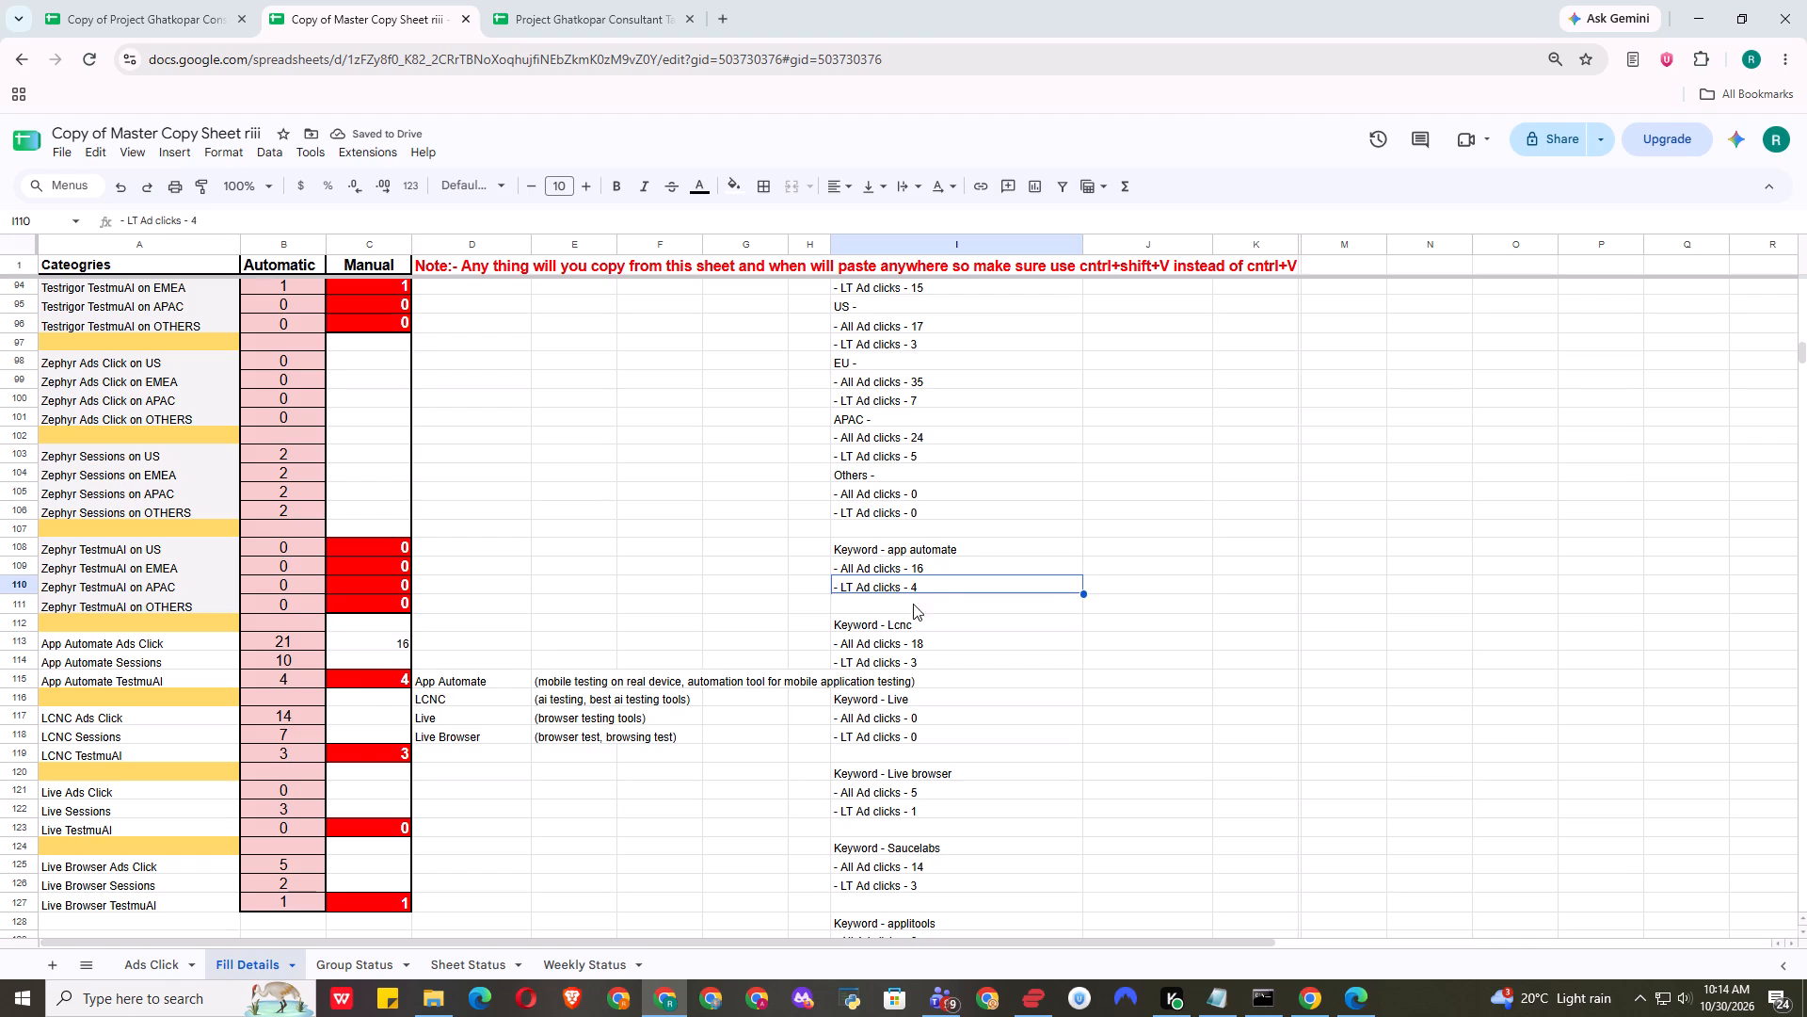
click(388, 660)
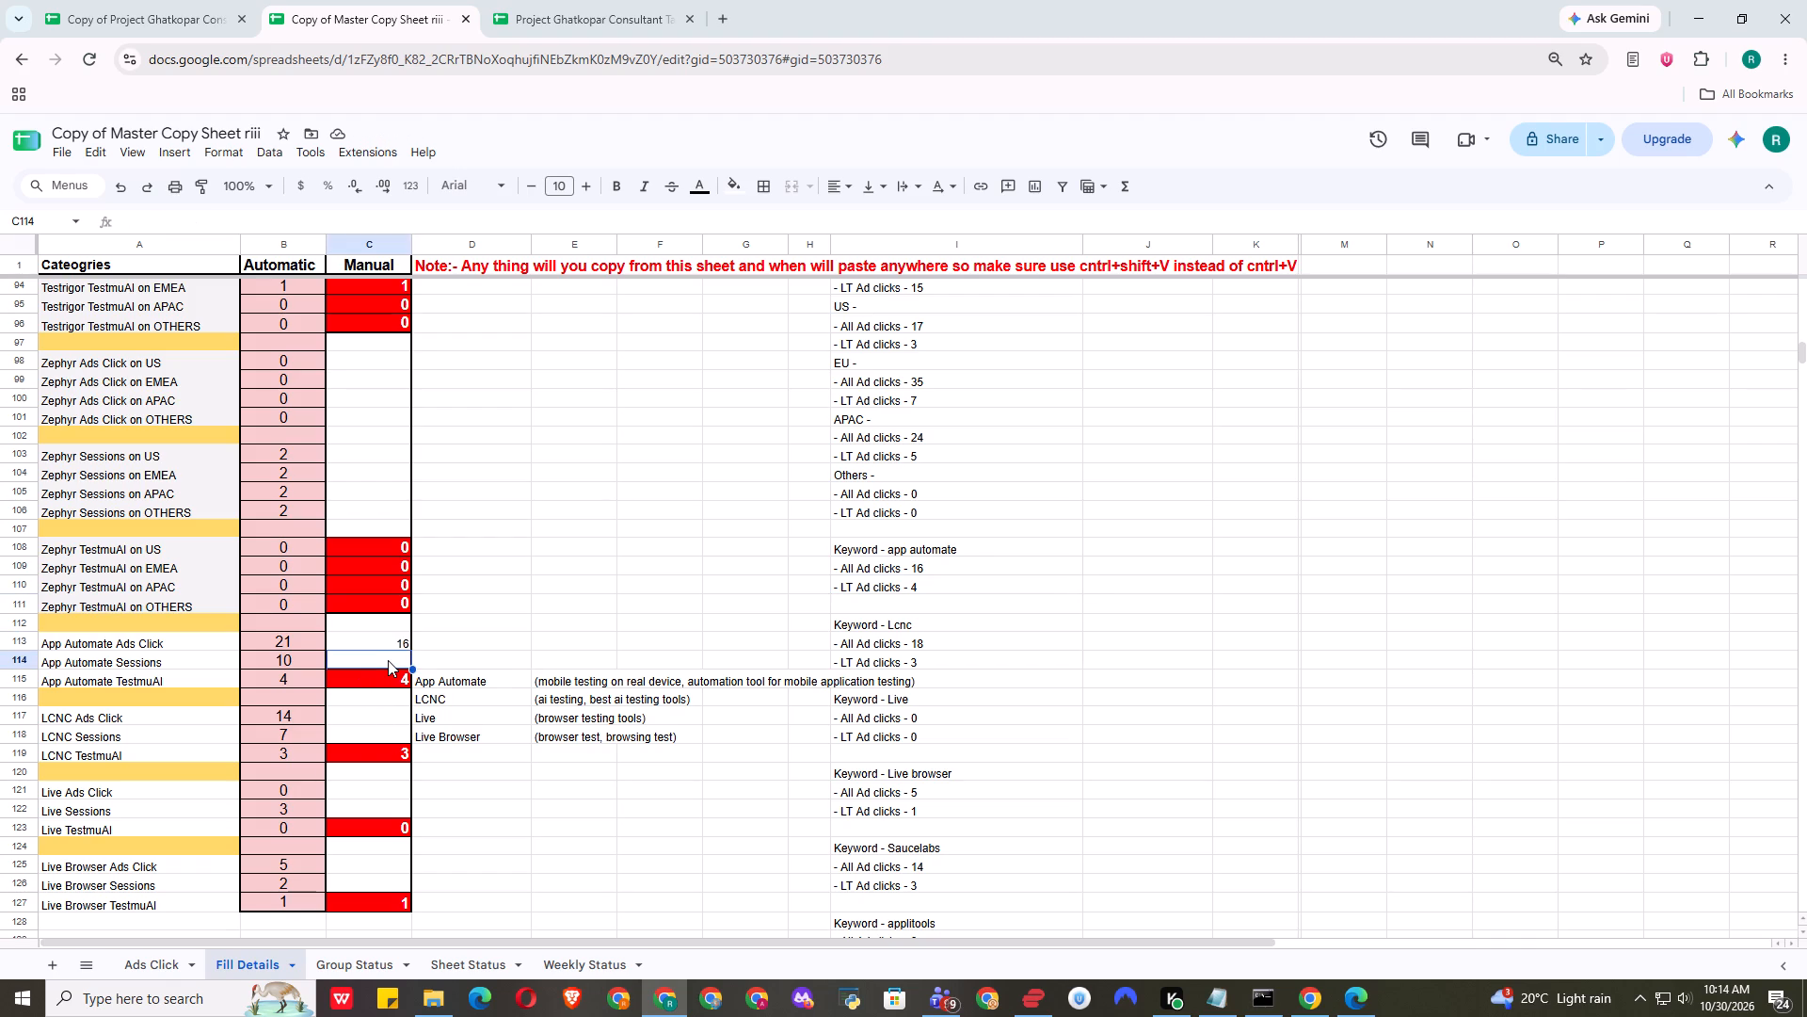
Enter manual Ads Click values of 18 for LCNC and 5 for Live Browser.
click(379, 721)
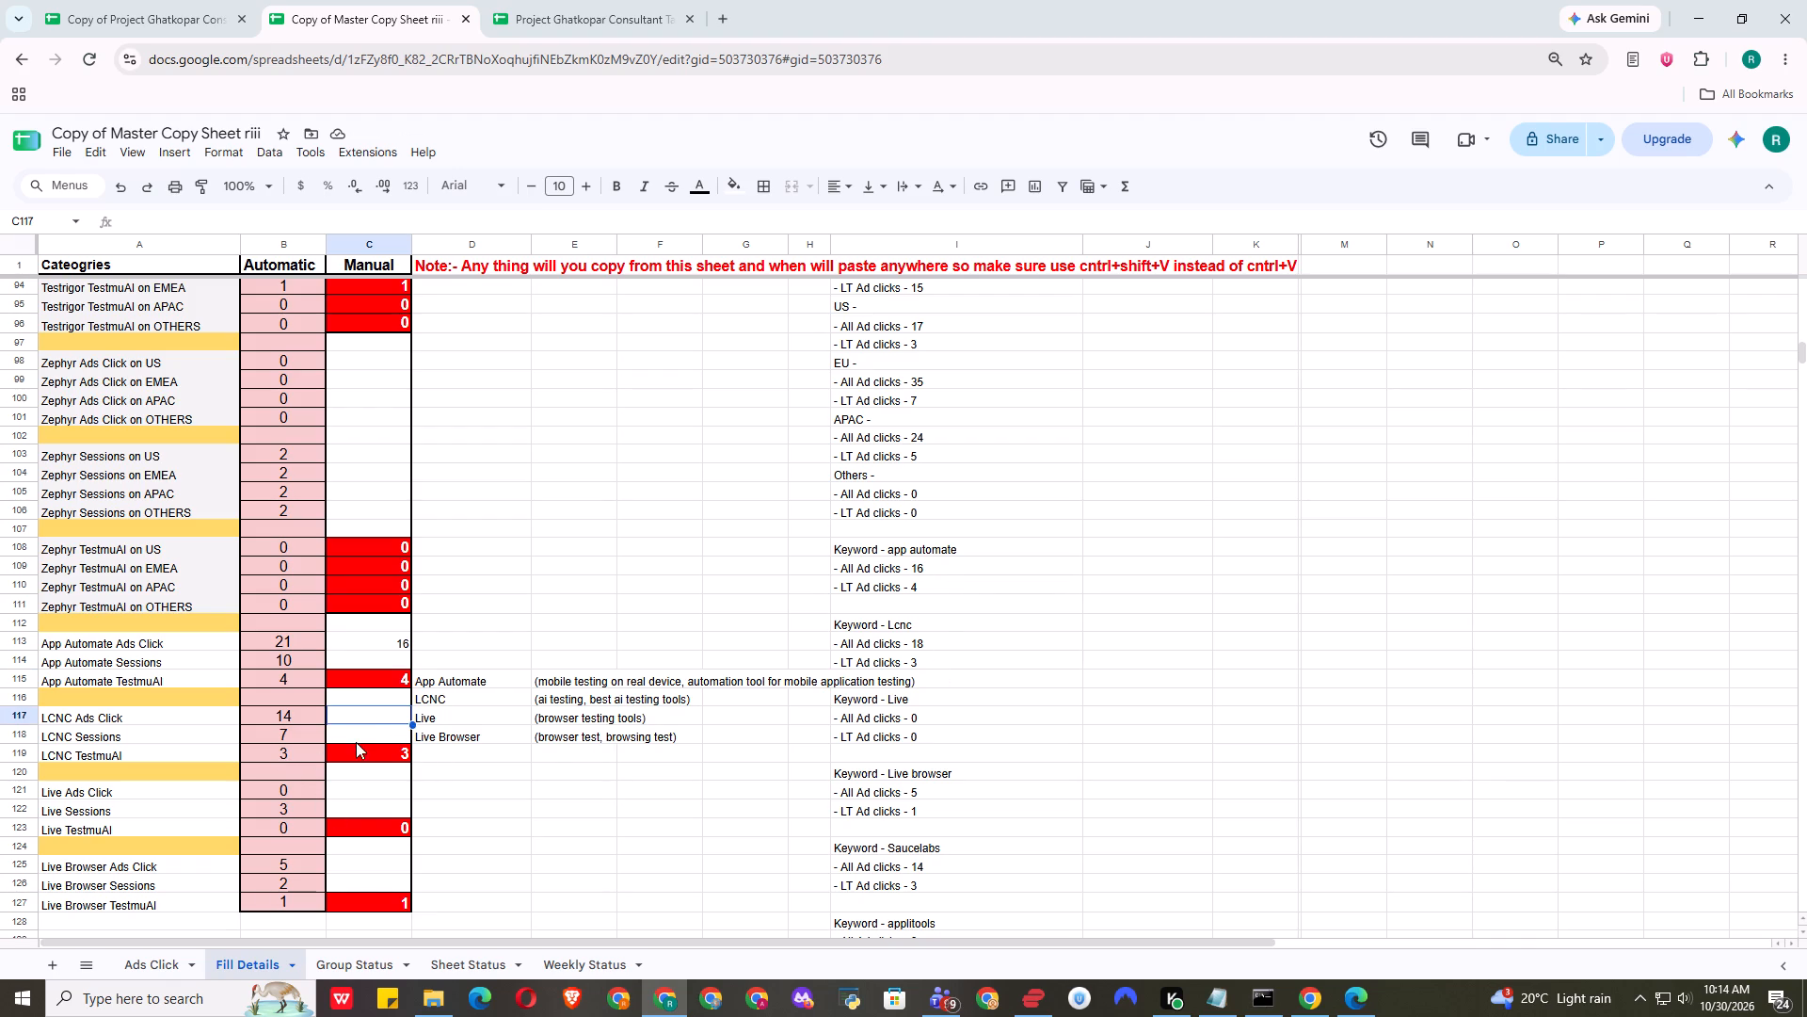
text(18)
click(927, 643)
click(378, 786)
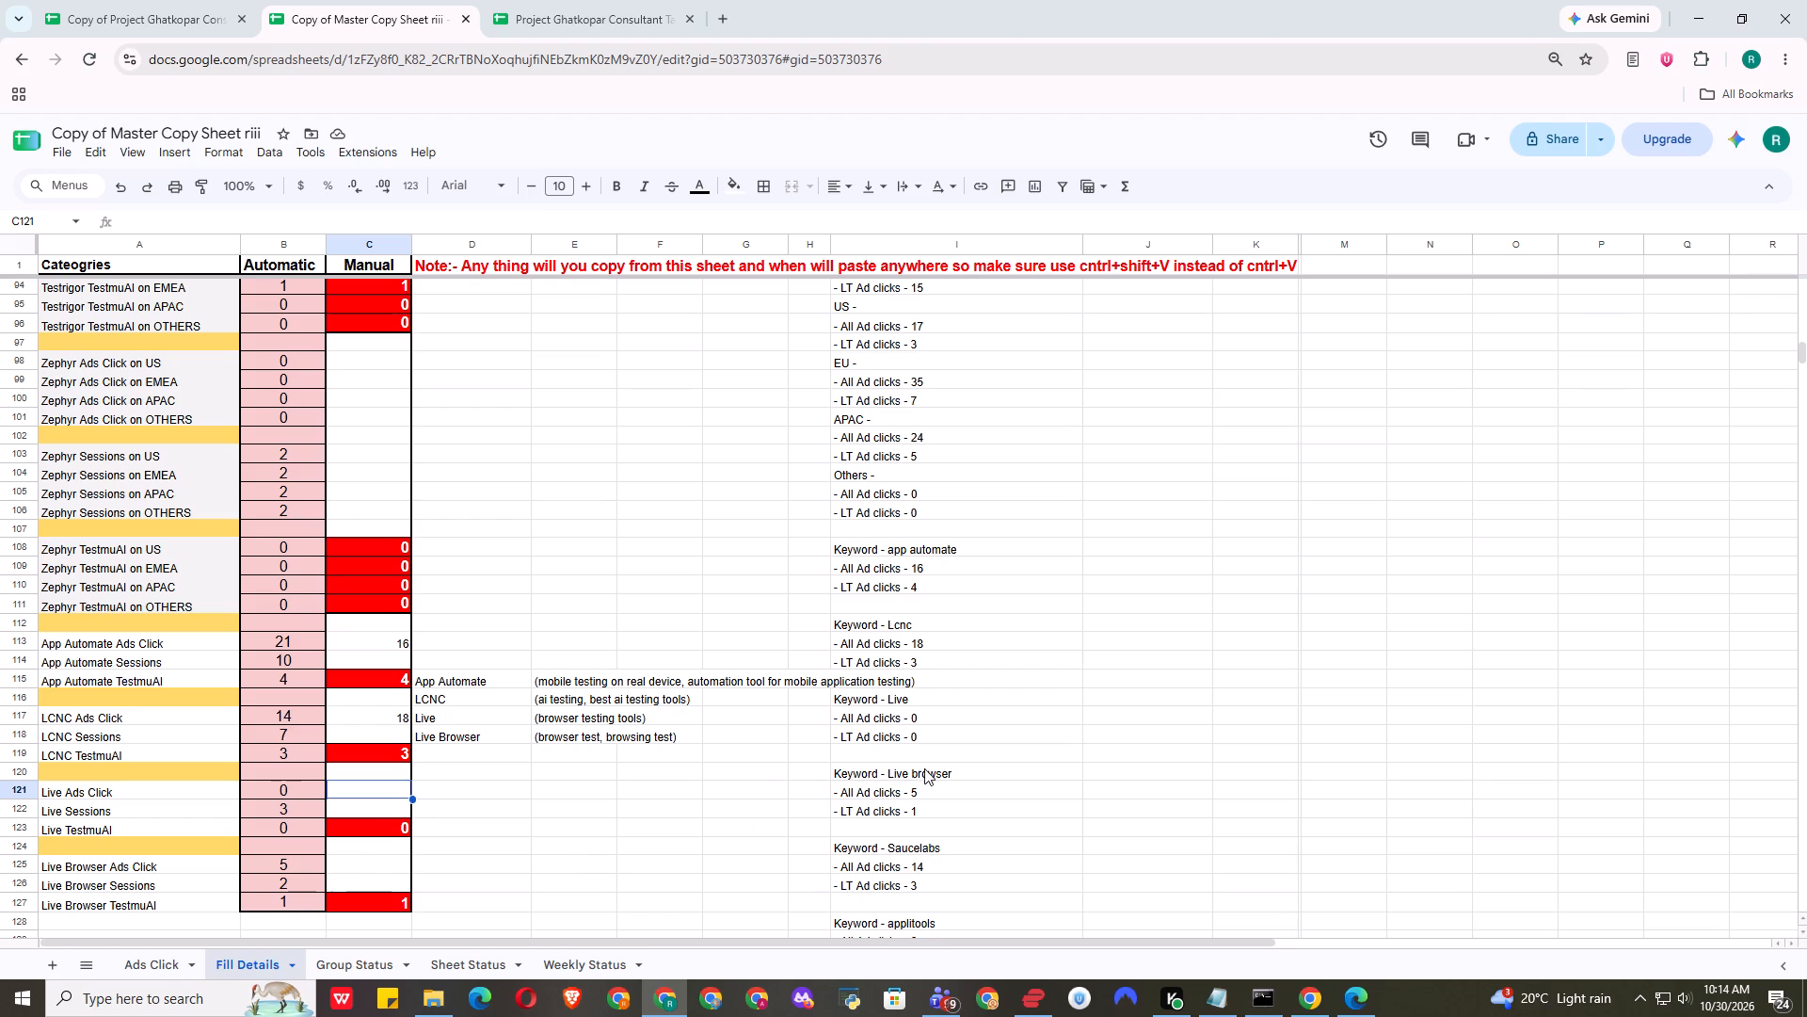
click(379, 865)
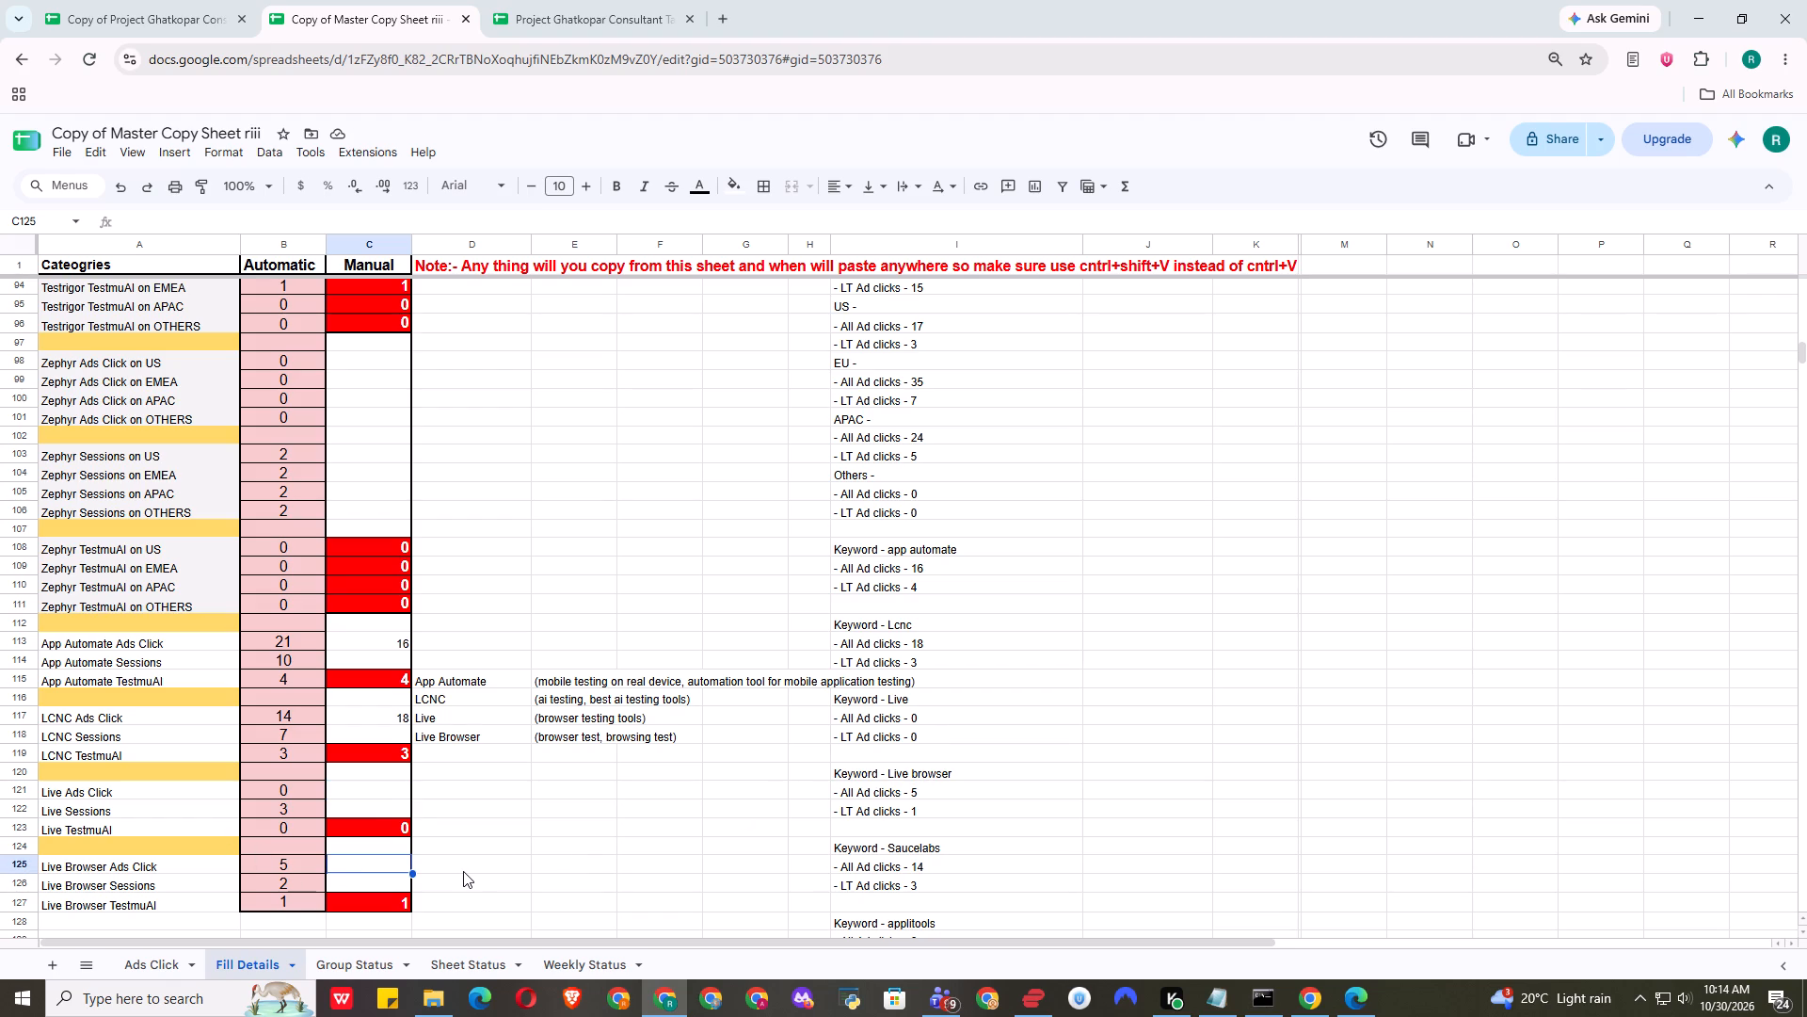
key(5)
click(472, 813)
Delete the app automate, Lcnc, Live and Live browser keyword blocks from the copied list in column I.
scroll(472, 818, down, 2)
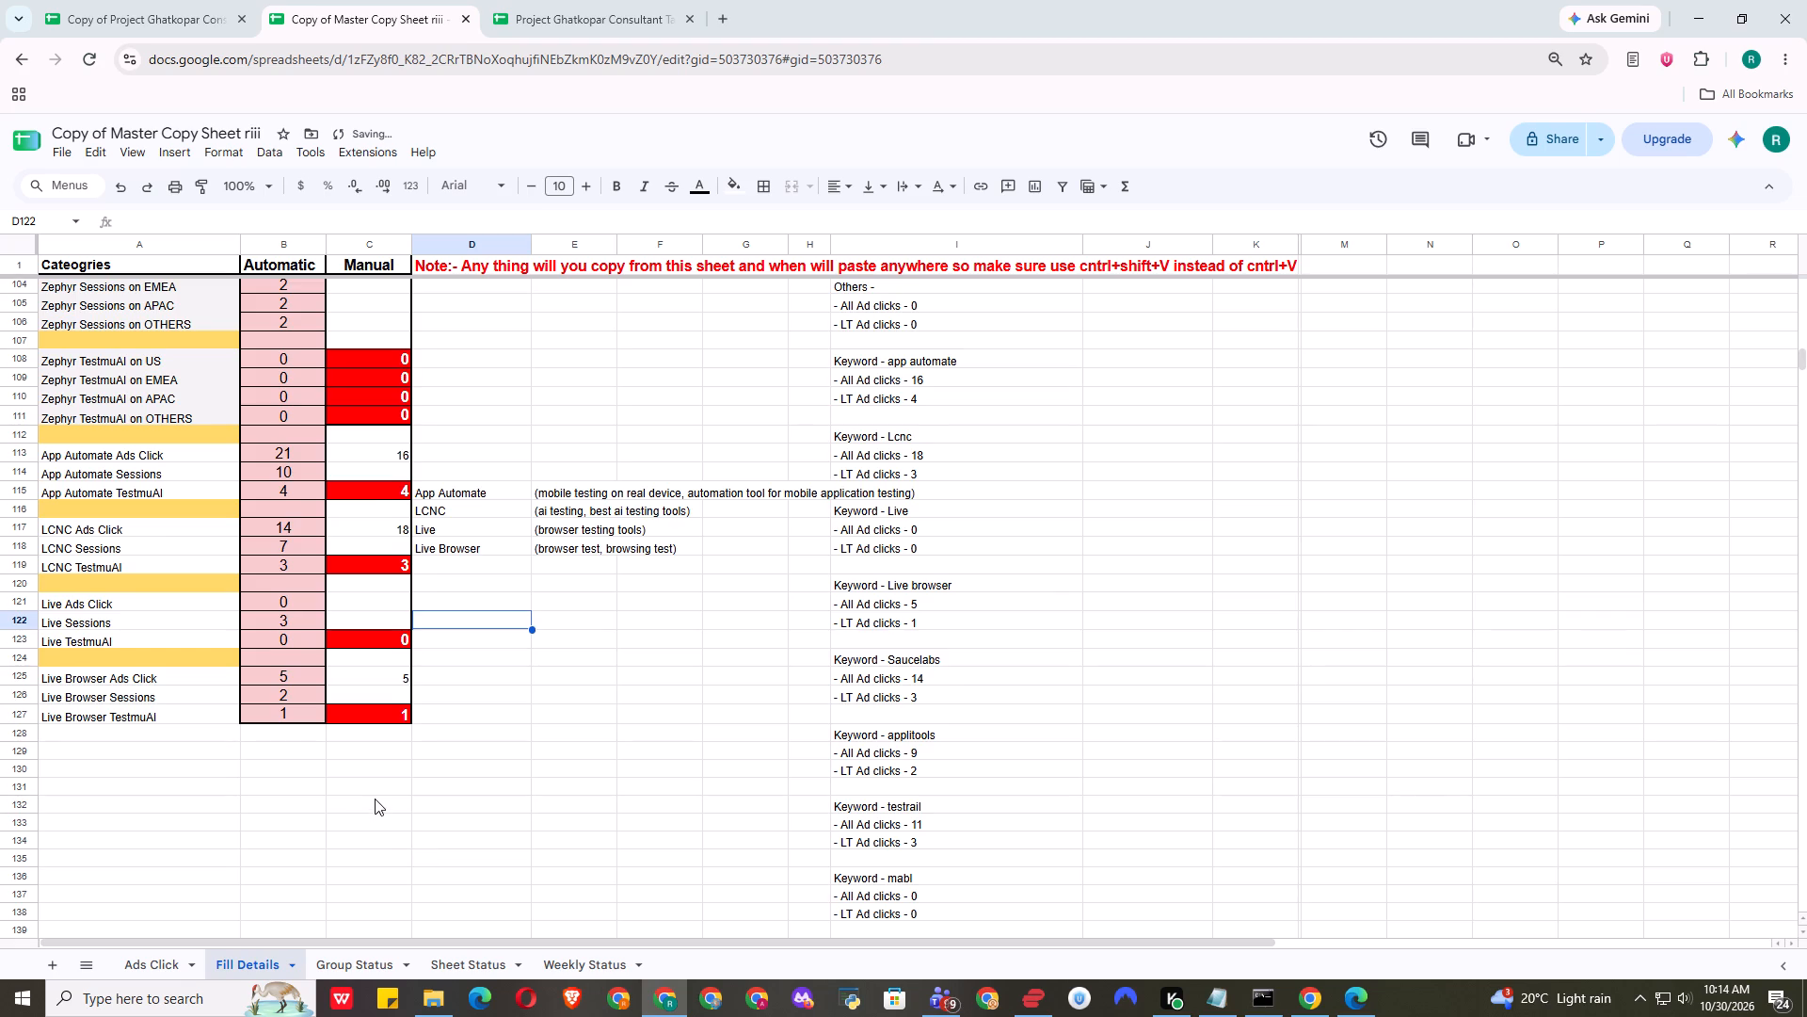
scroll(412, 798, up, 2)
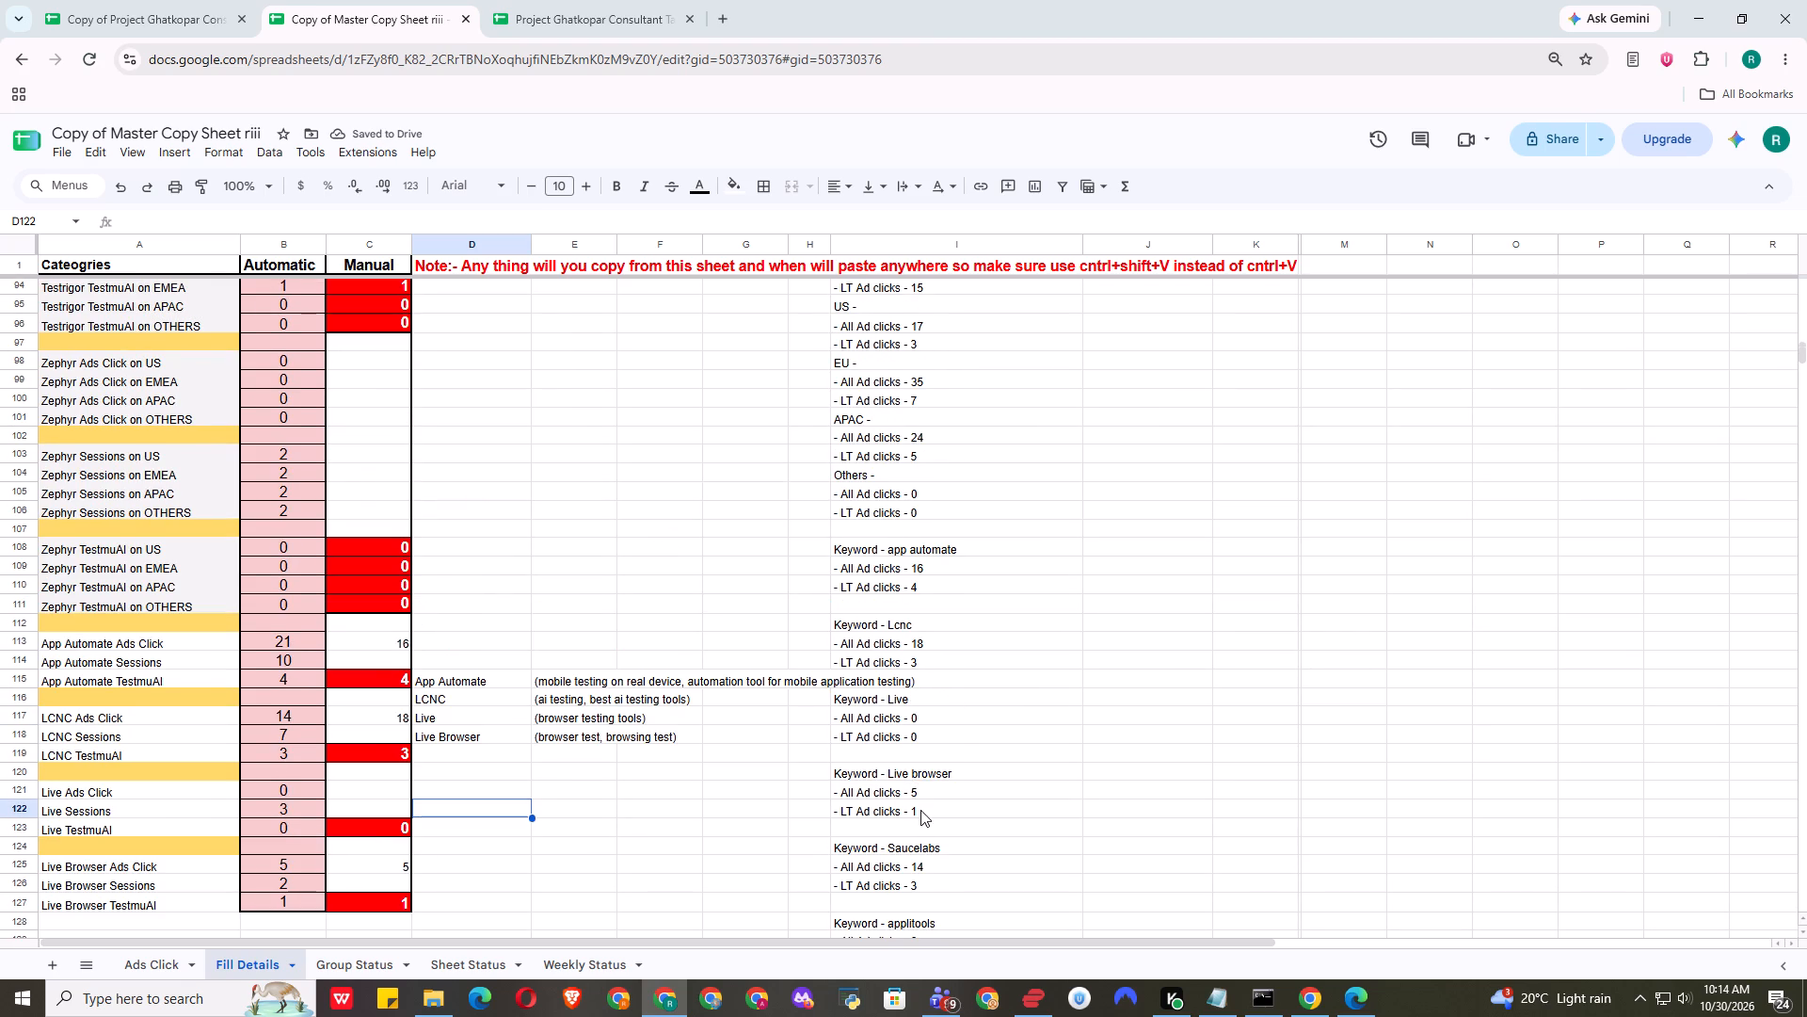
scroll(920, 810, down, 2)
scroll(932, 699, up, 2)
drag(970, 559, 950, 734)
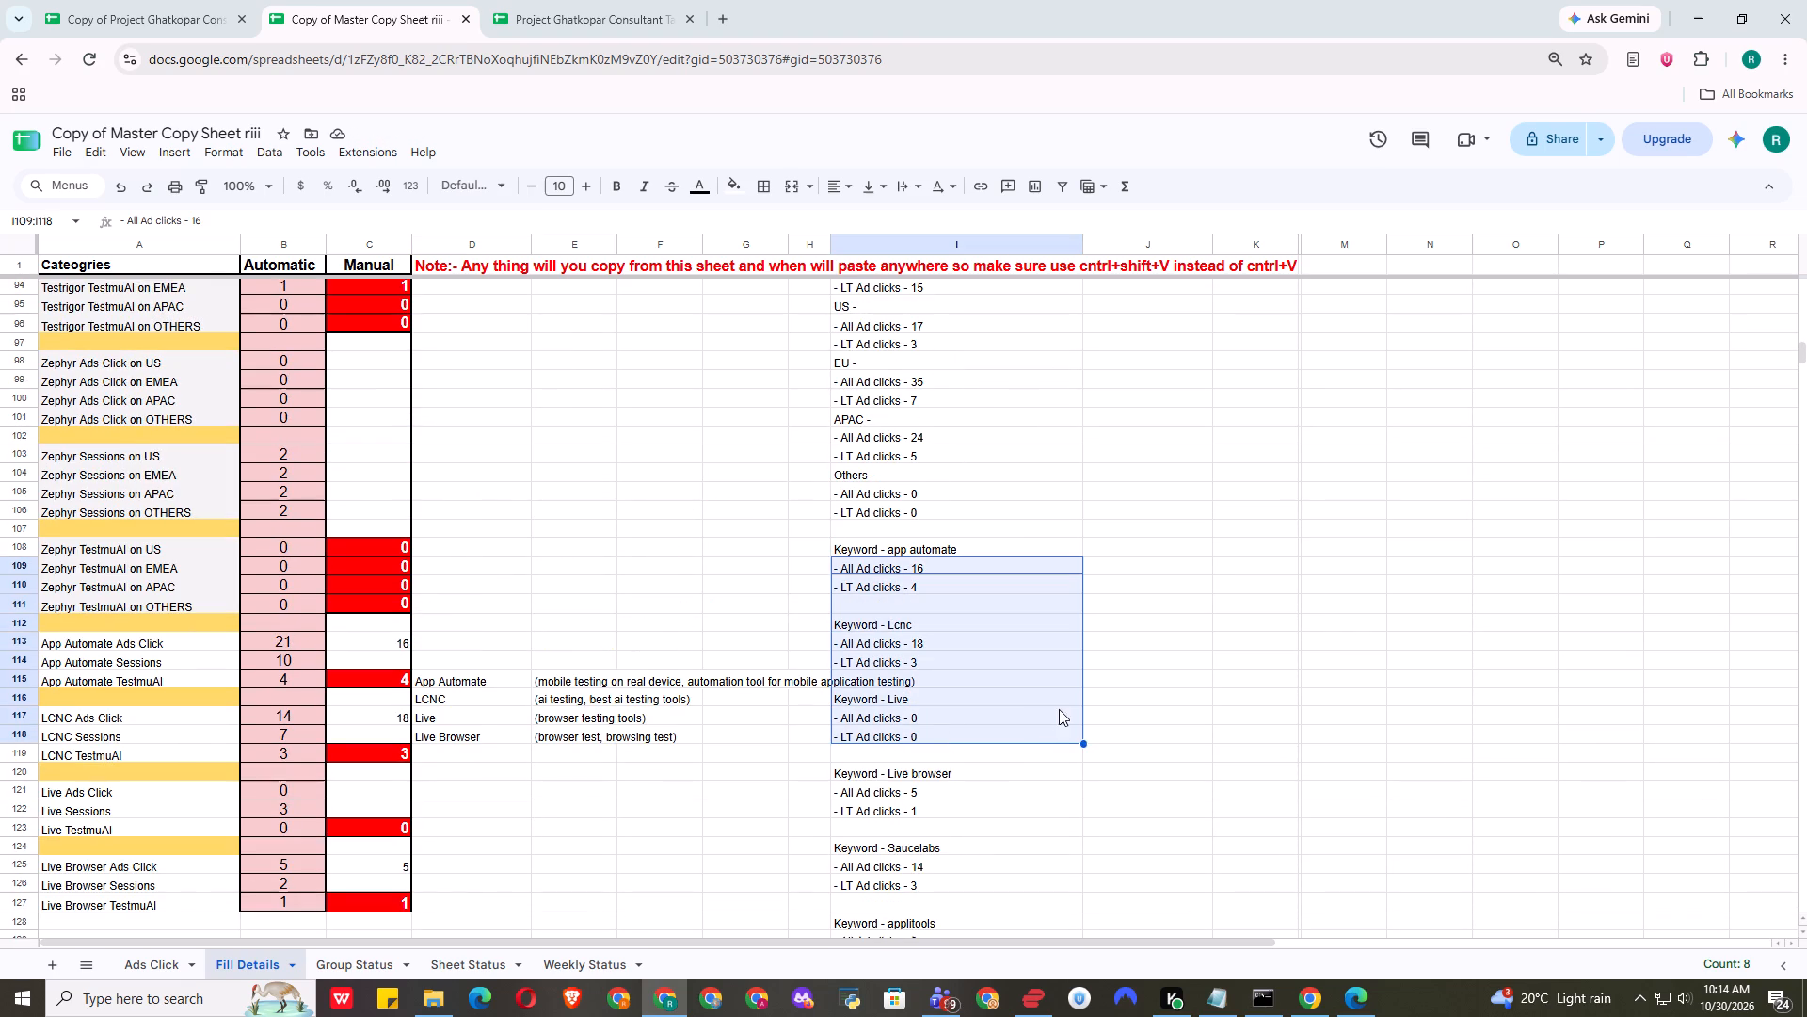
click(998, 802)
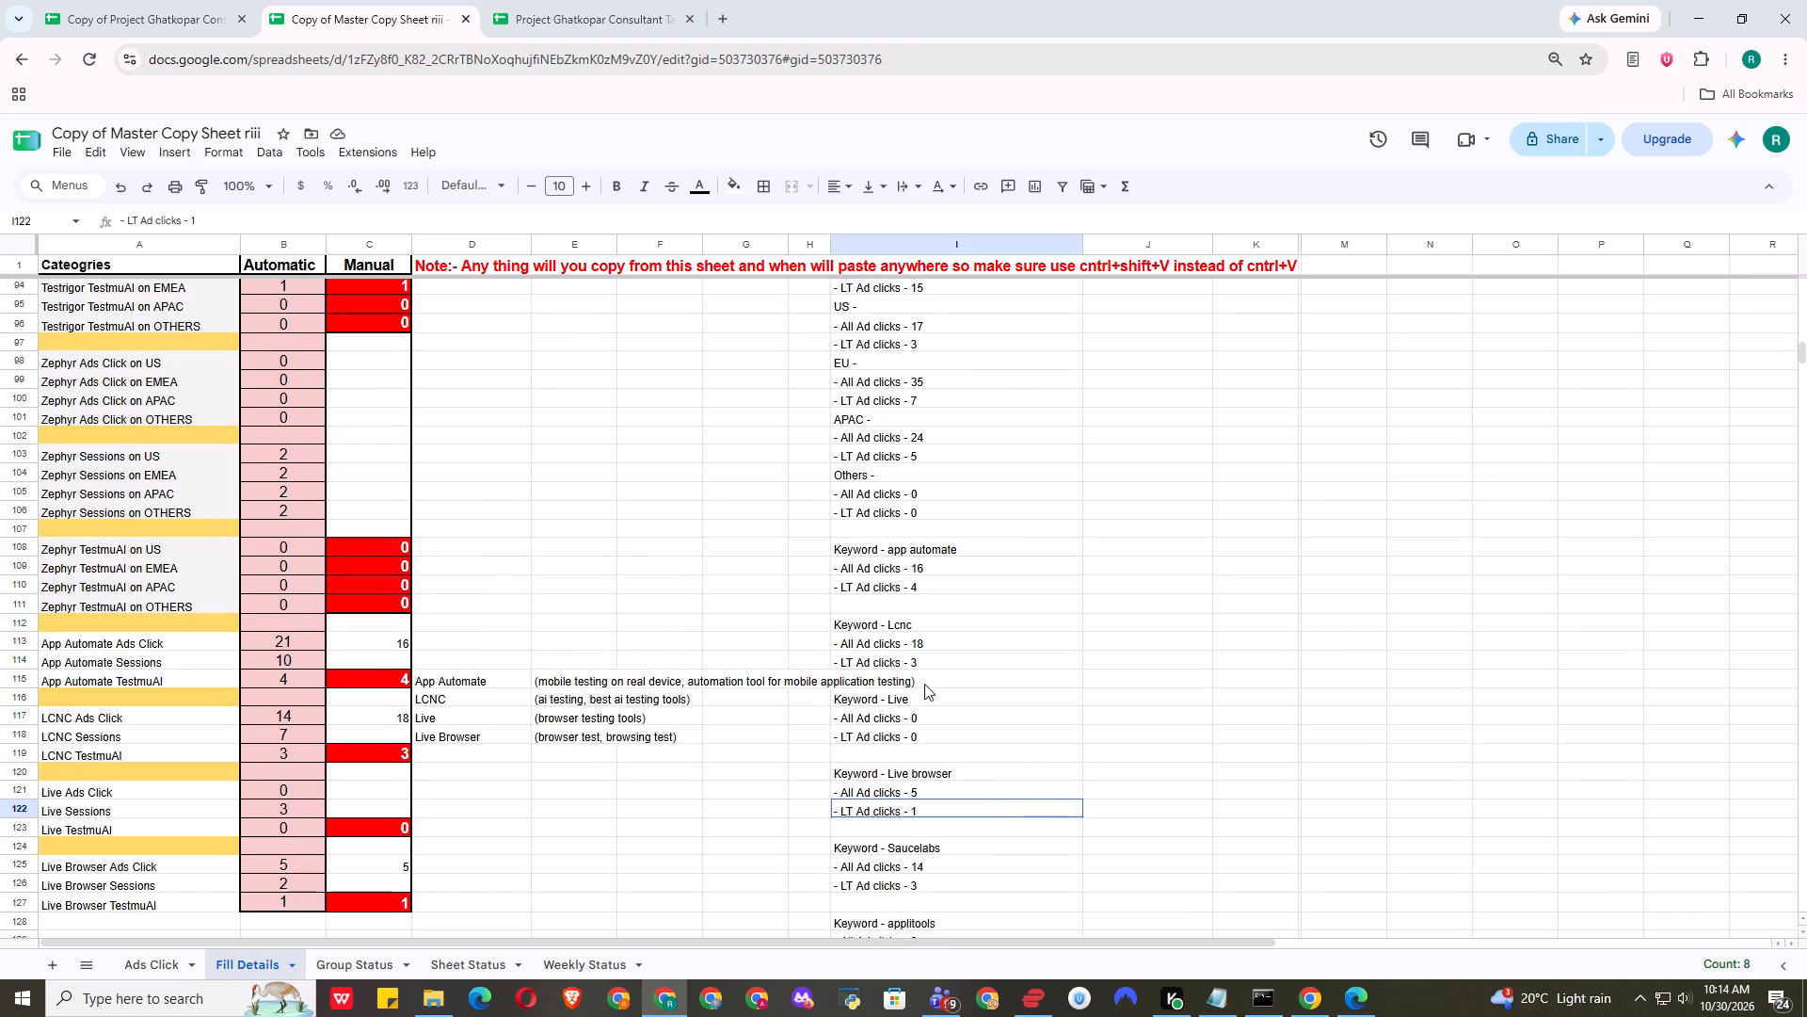
drag(933, 543, 976, 801)
key(BackSpace)
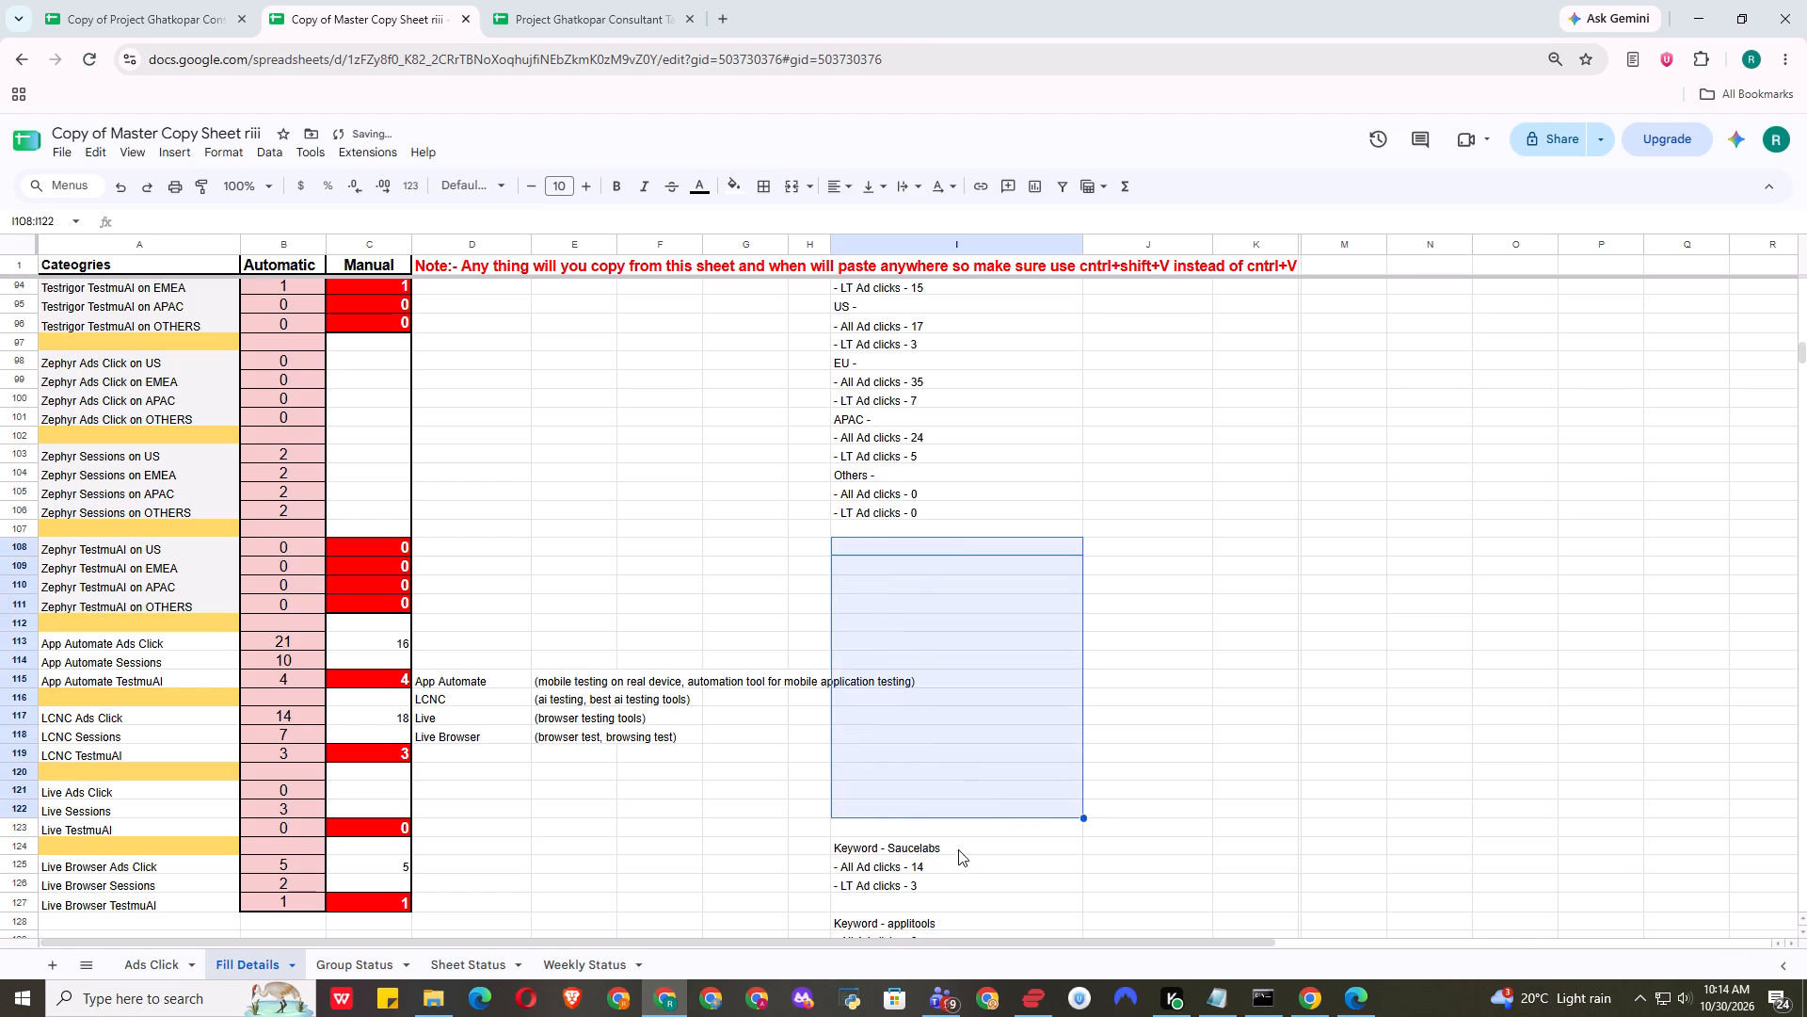
Move the copied Saucelabs through zephyr keyword blocks up column I to start at row 75, beside the MABL sessions.
drag(958, 849, 957, 661)
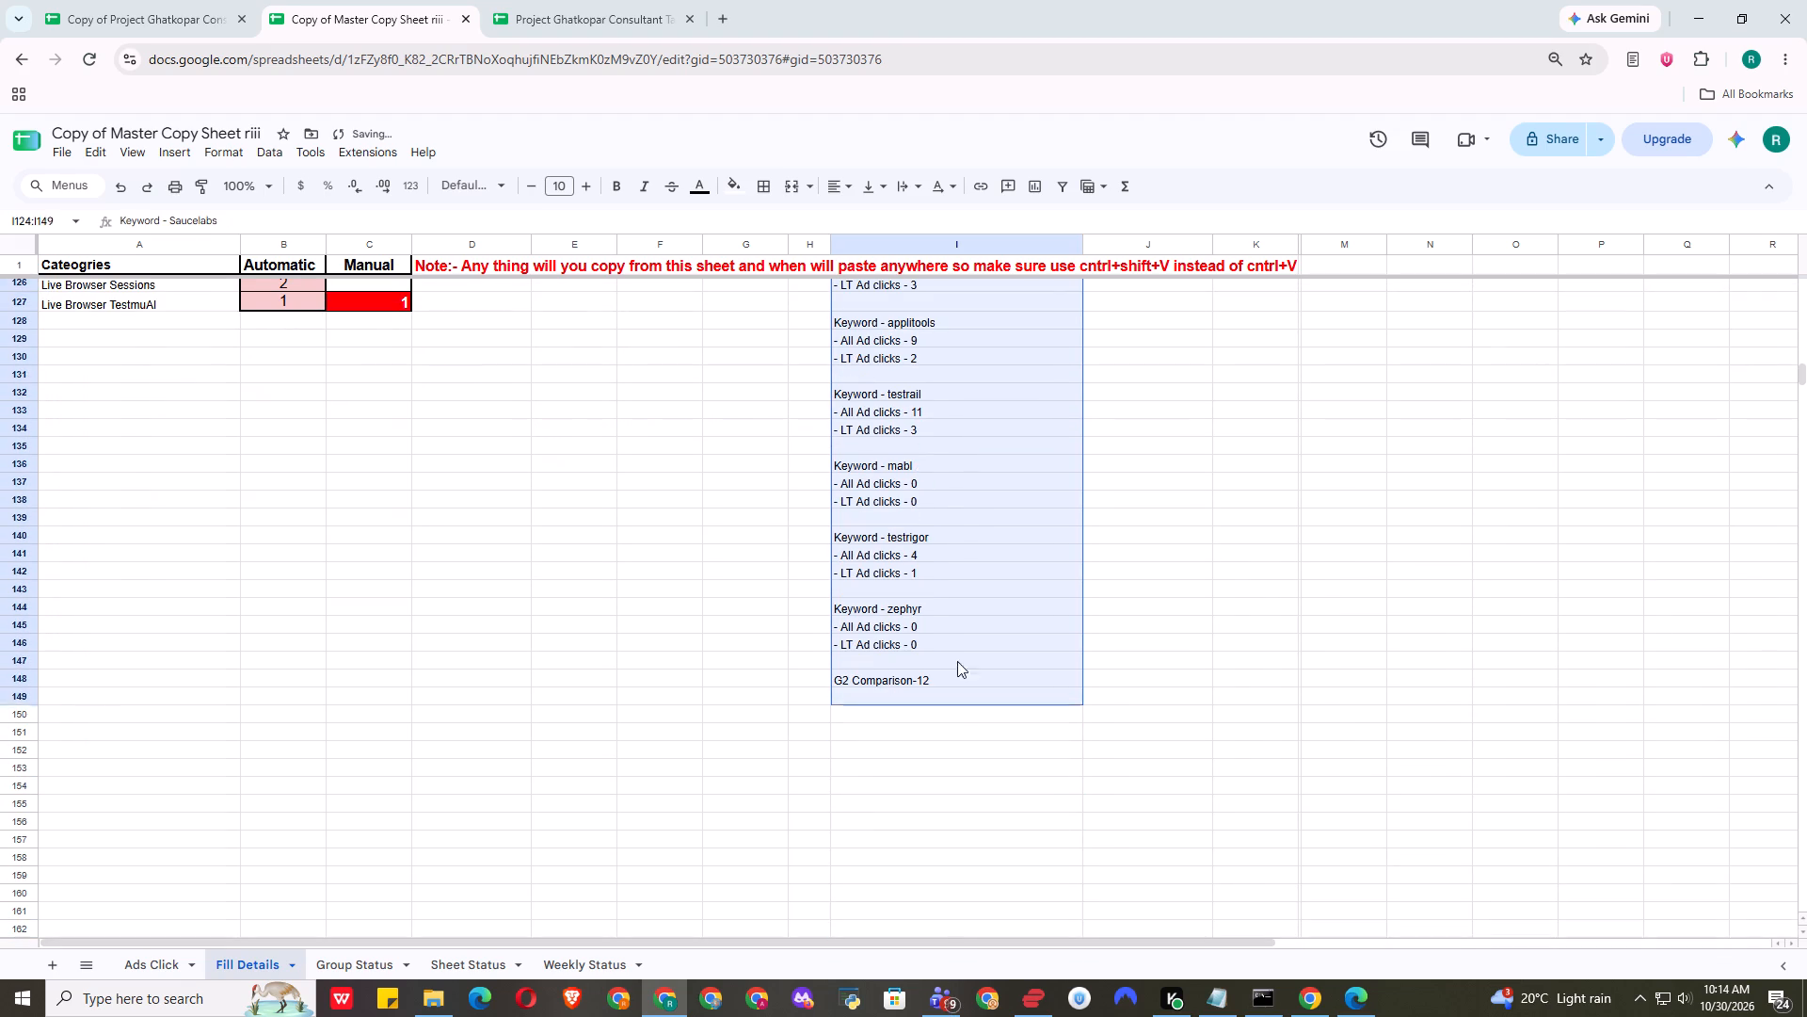
drag(957, 661, 958, 653)
key(ctrl+x)
scroll(854, 659, up, 4)
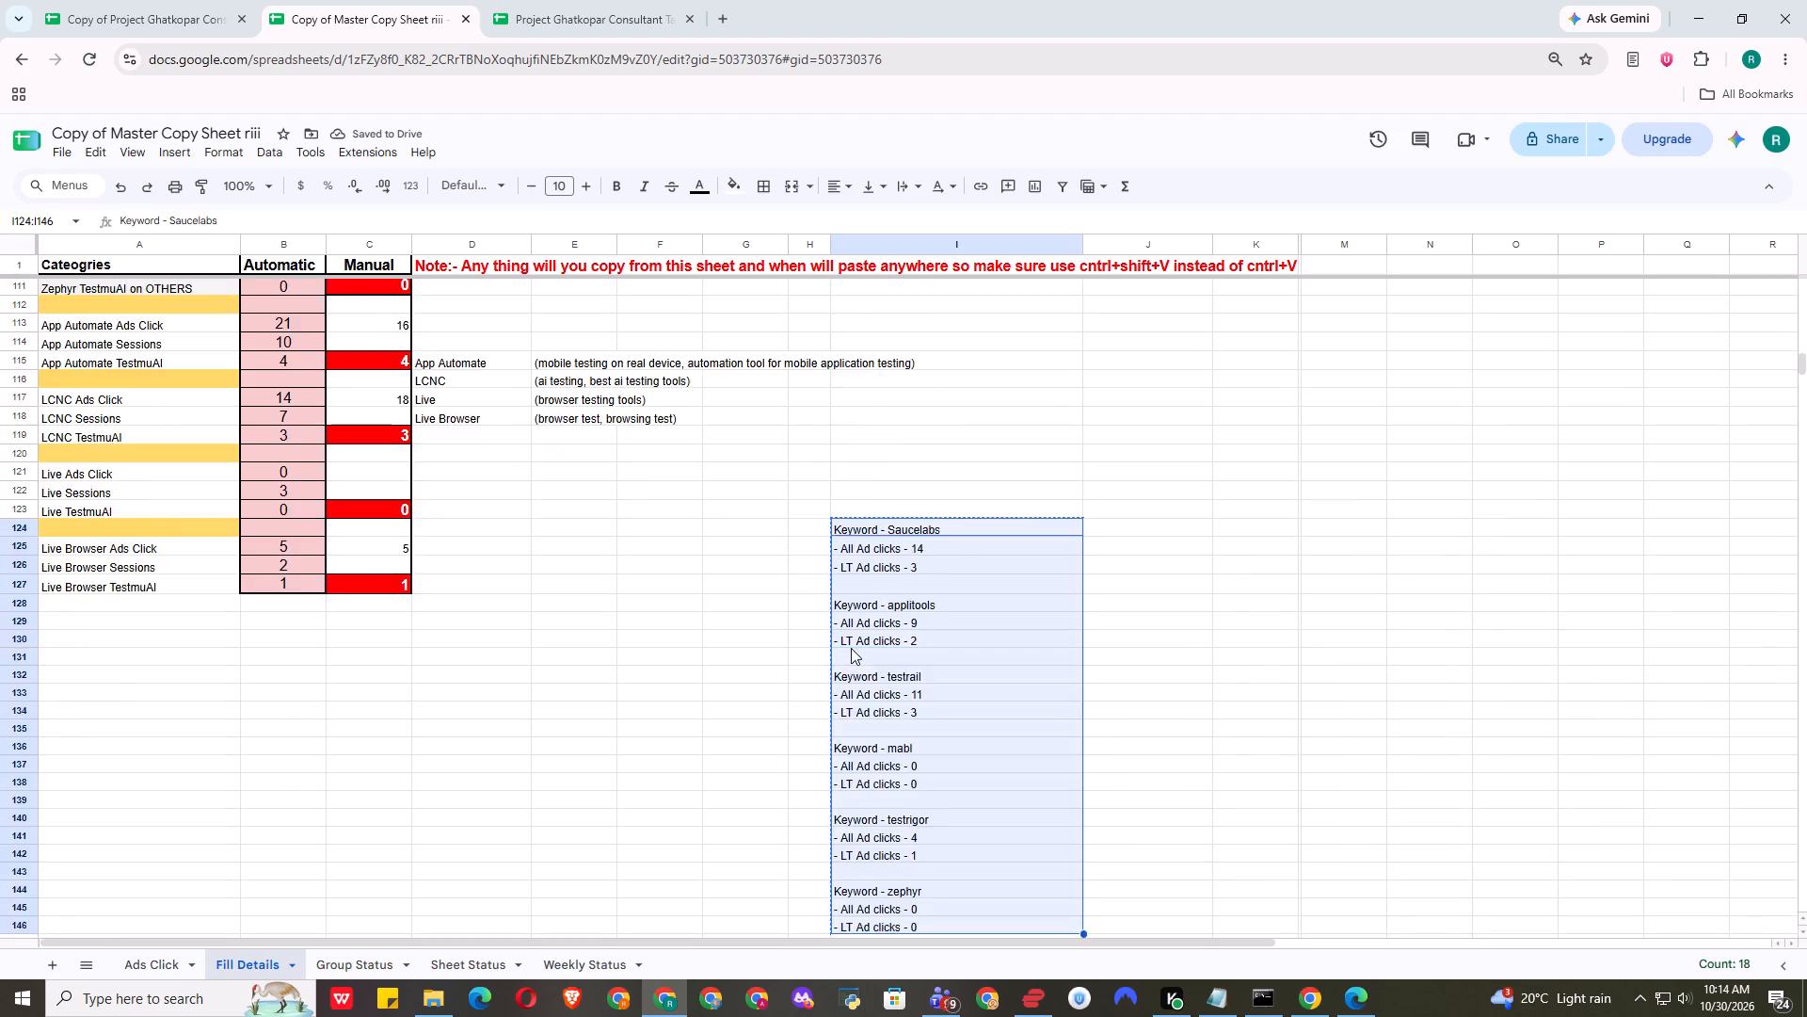
scroll(851, 648, up, 5)
scroll(837, 563, up, 2)
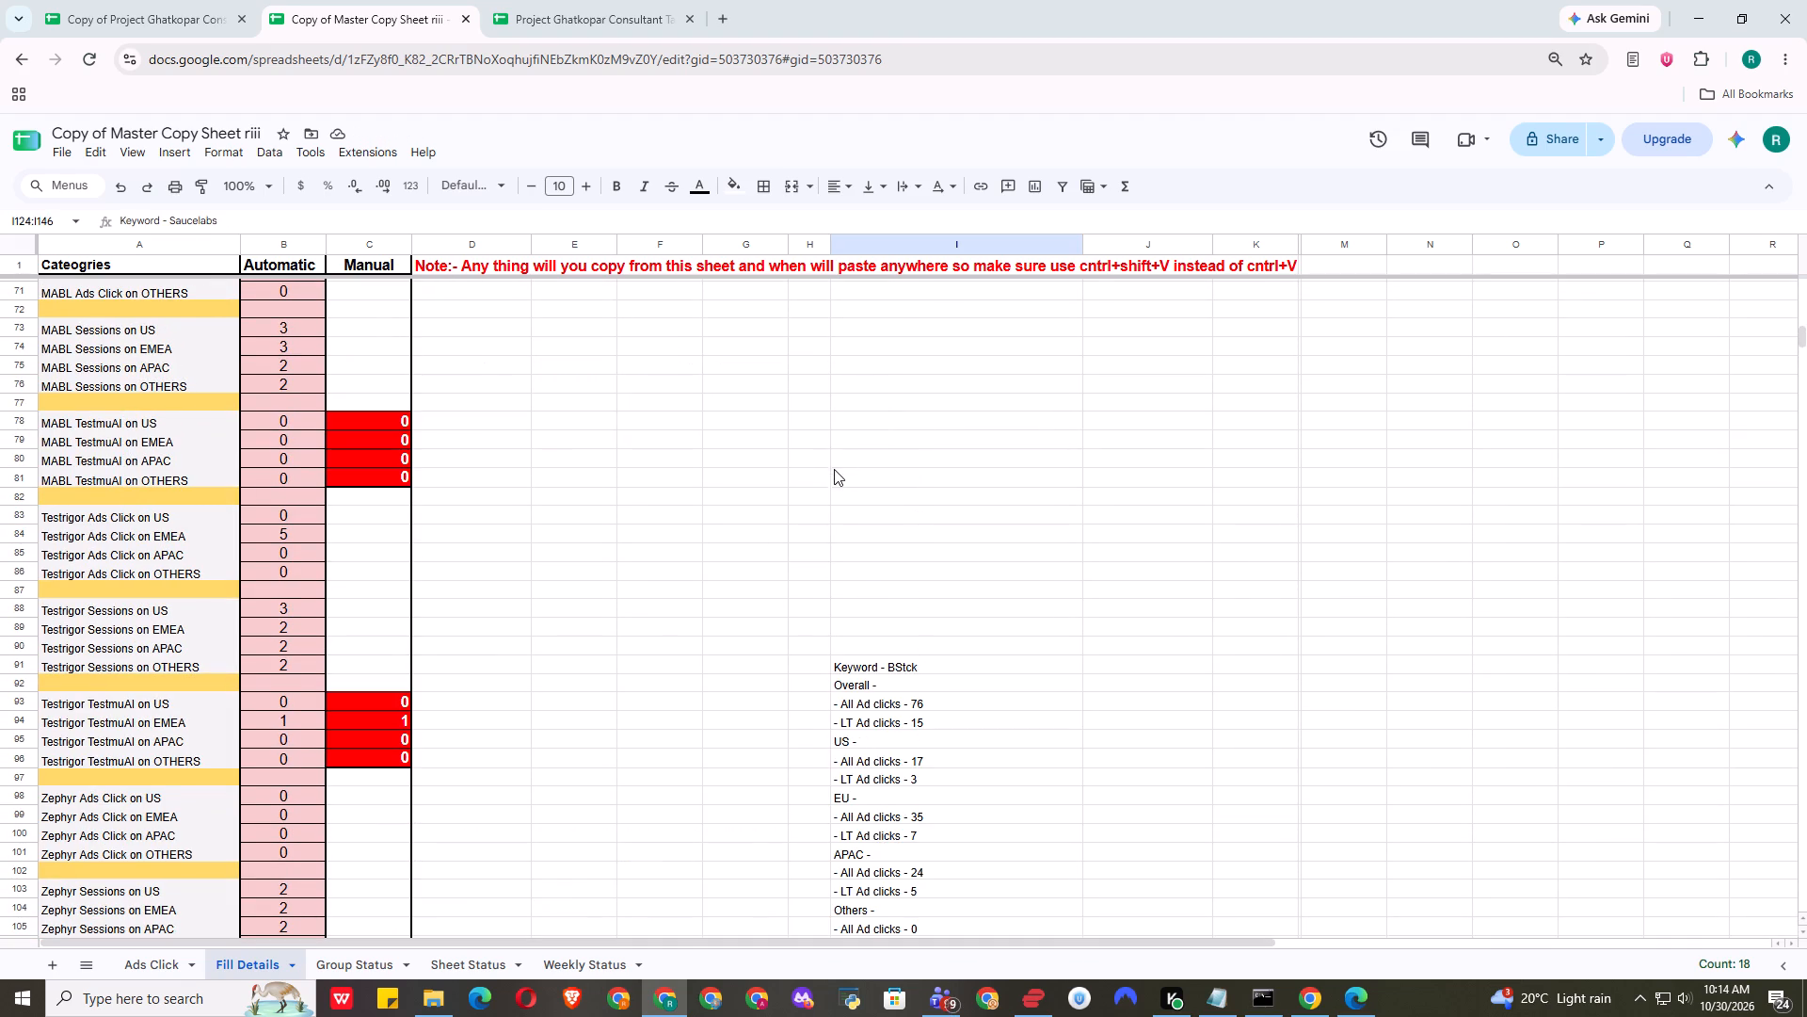
scroll(835, 474, up, 2)
click(842, 482)
scroll(851, 494, up, 3)
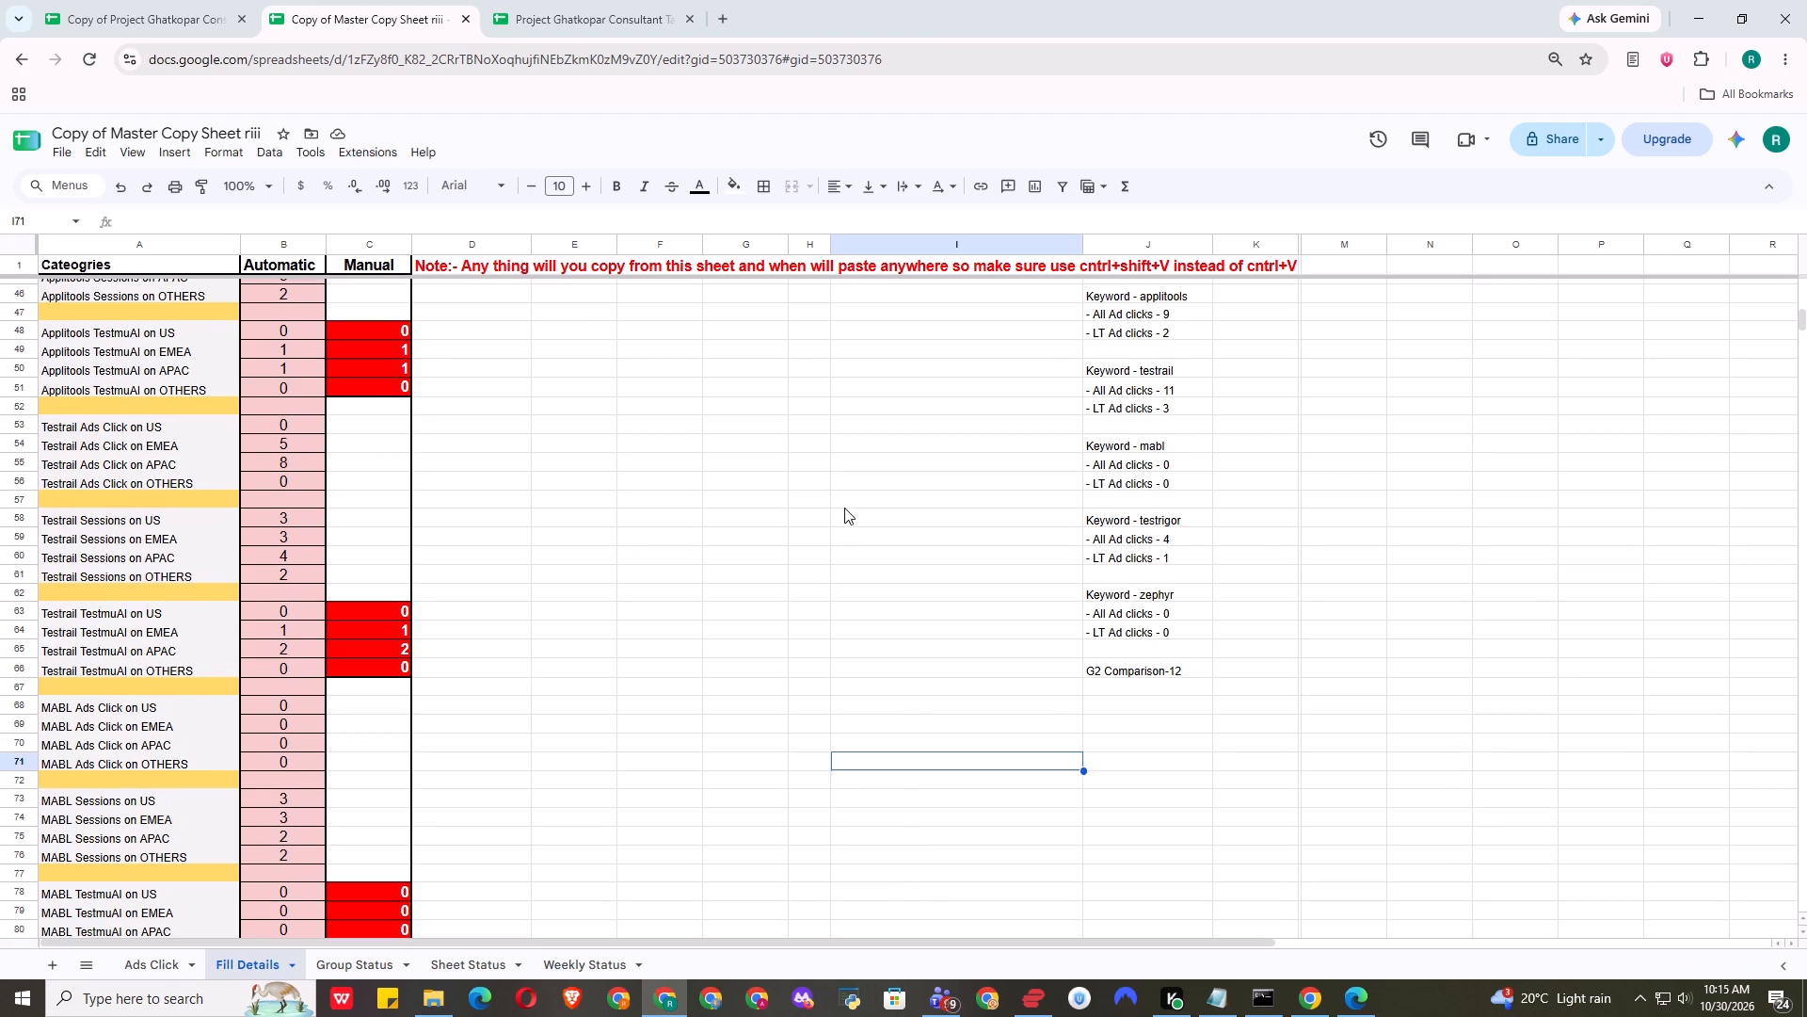
scroll(844, 508, up, 2)
click(842, 524)
click(820, 581)
scroll(837, 605, down, 5)
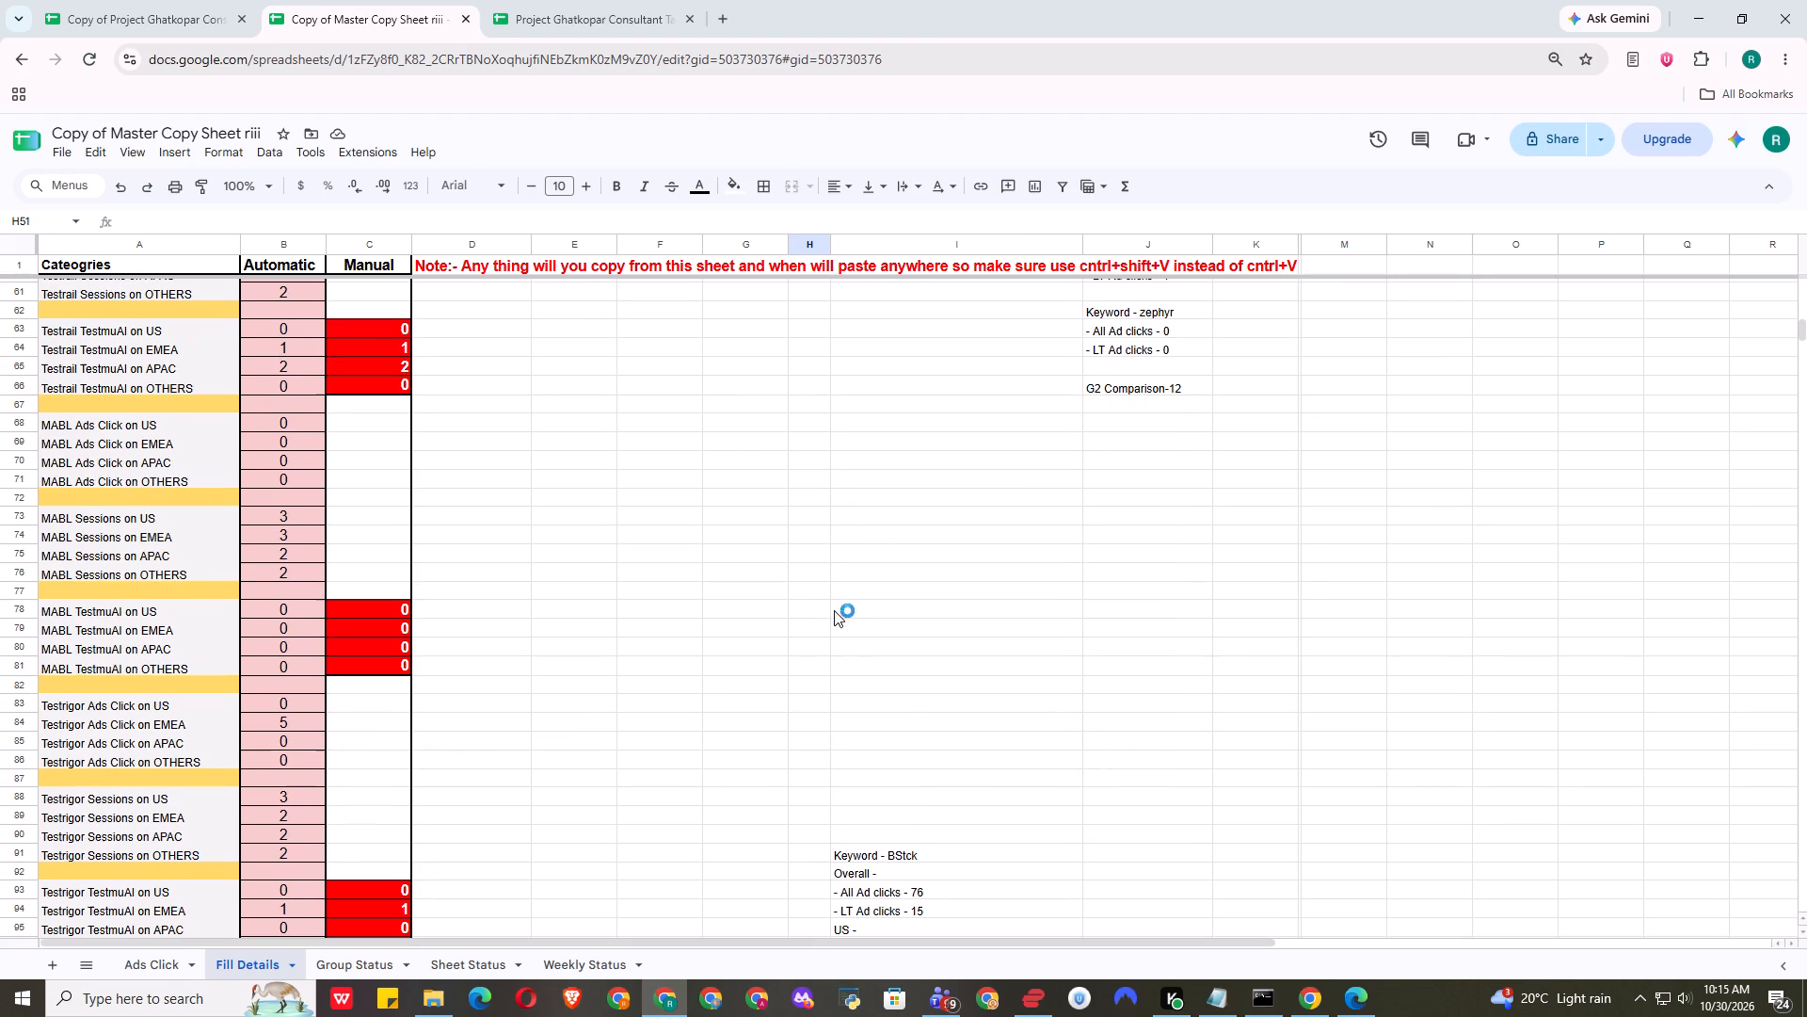
click(866, 553)
key(ctrl+v)
scroll(878, 573, down, 1)
scroll(880, 572, up, 6)
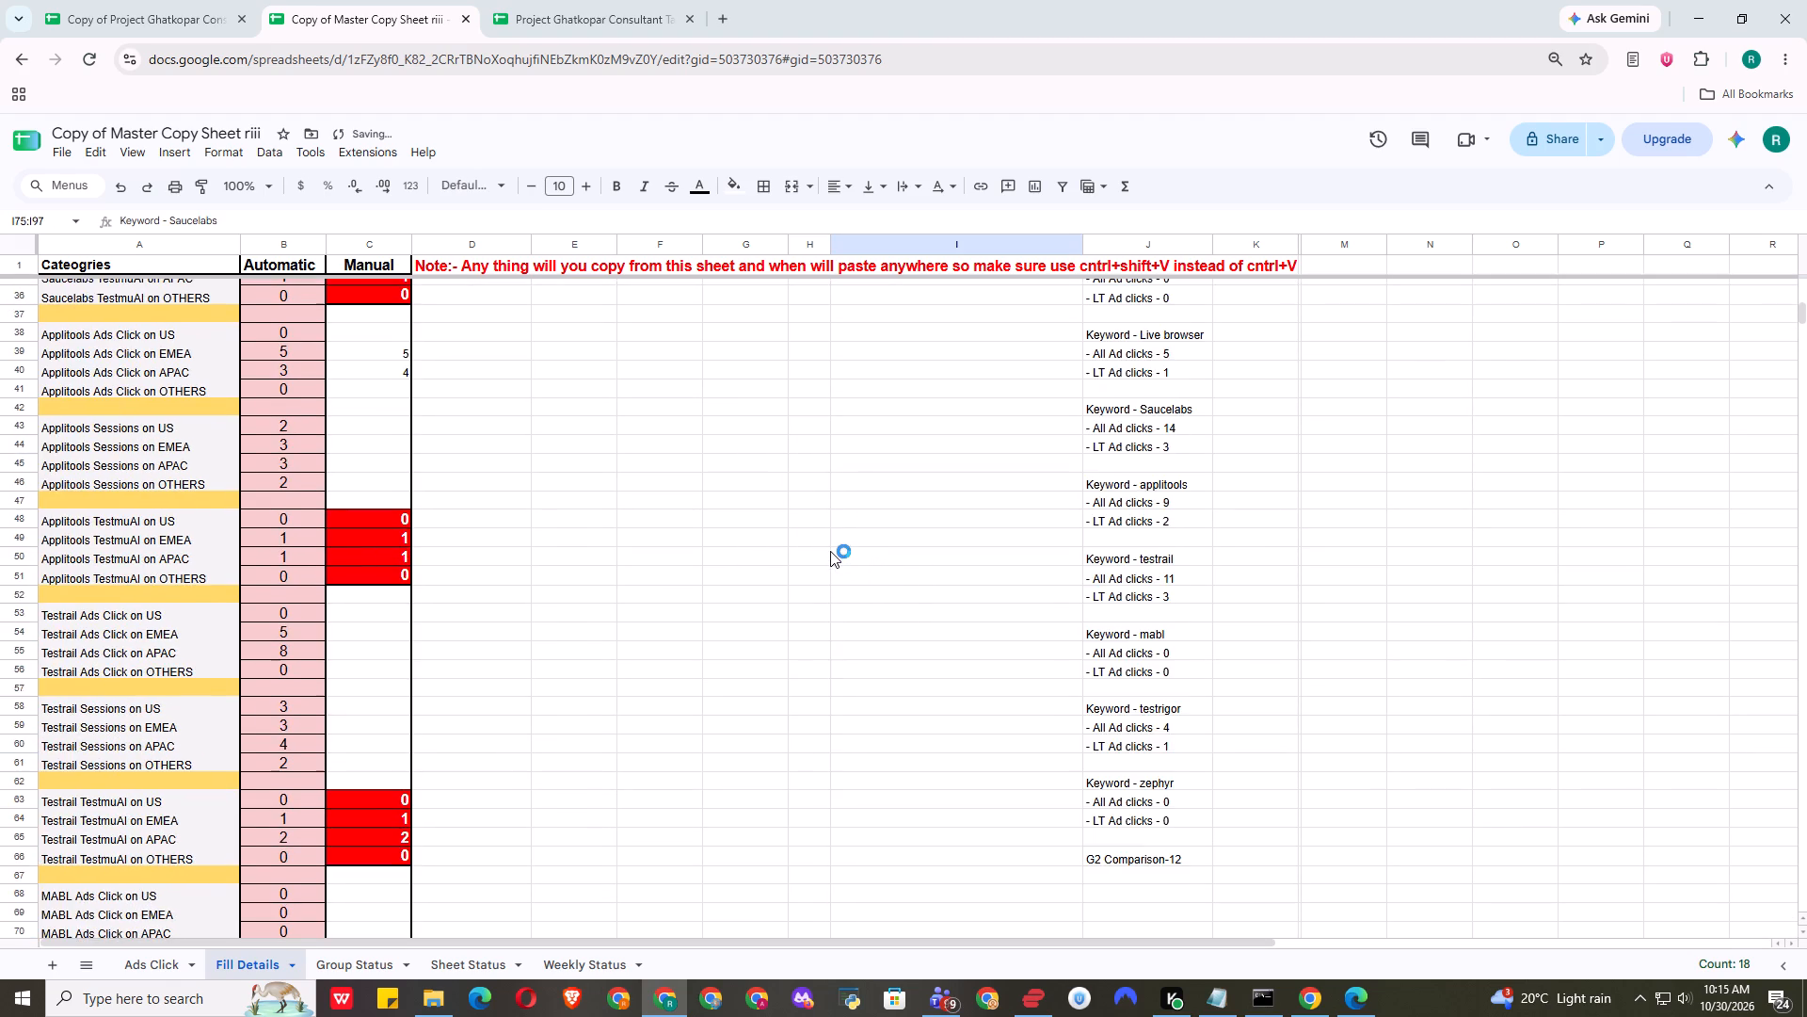
Delete the leftover BStck EU, APAC and Others lines below the moved zephyr block in column I.
scroll(827, 551, down, 4)
scroll(924, 585, down, 3)
drag(902, 801, 903, 896)
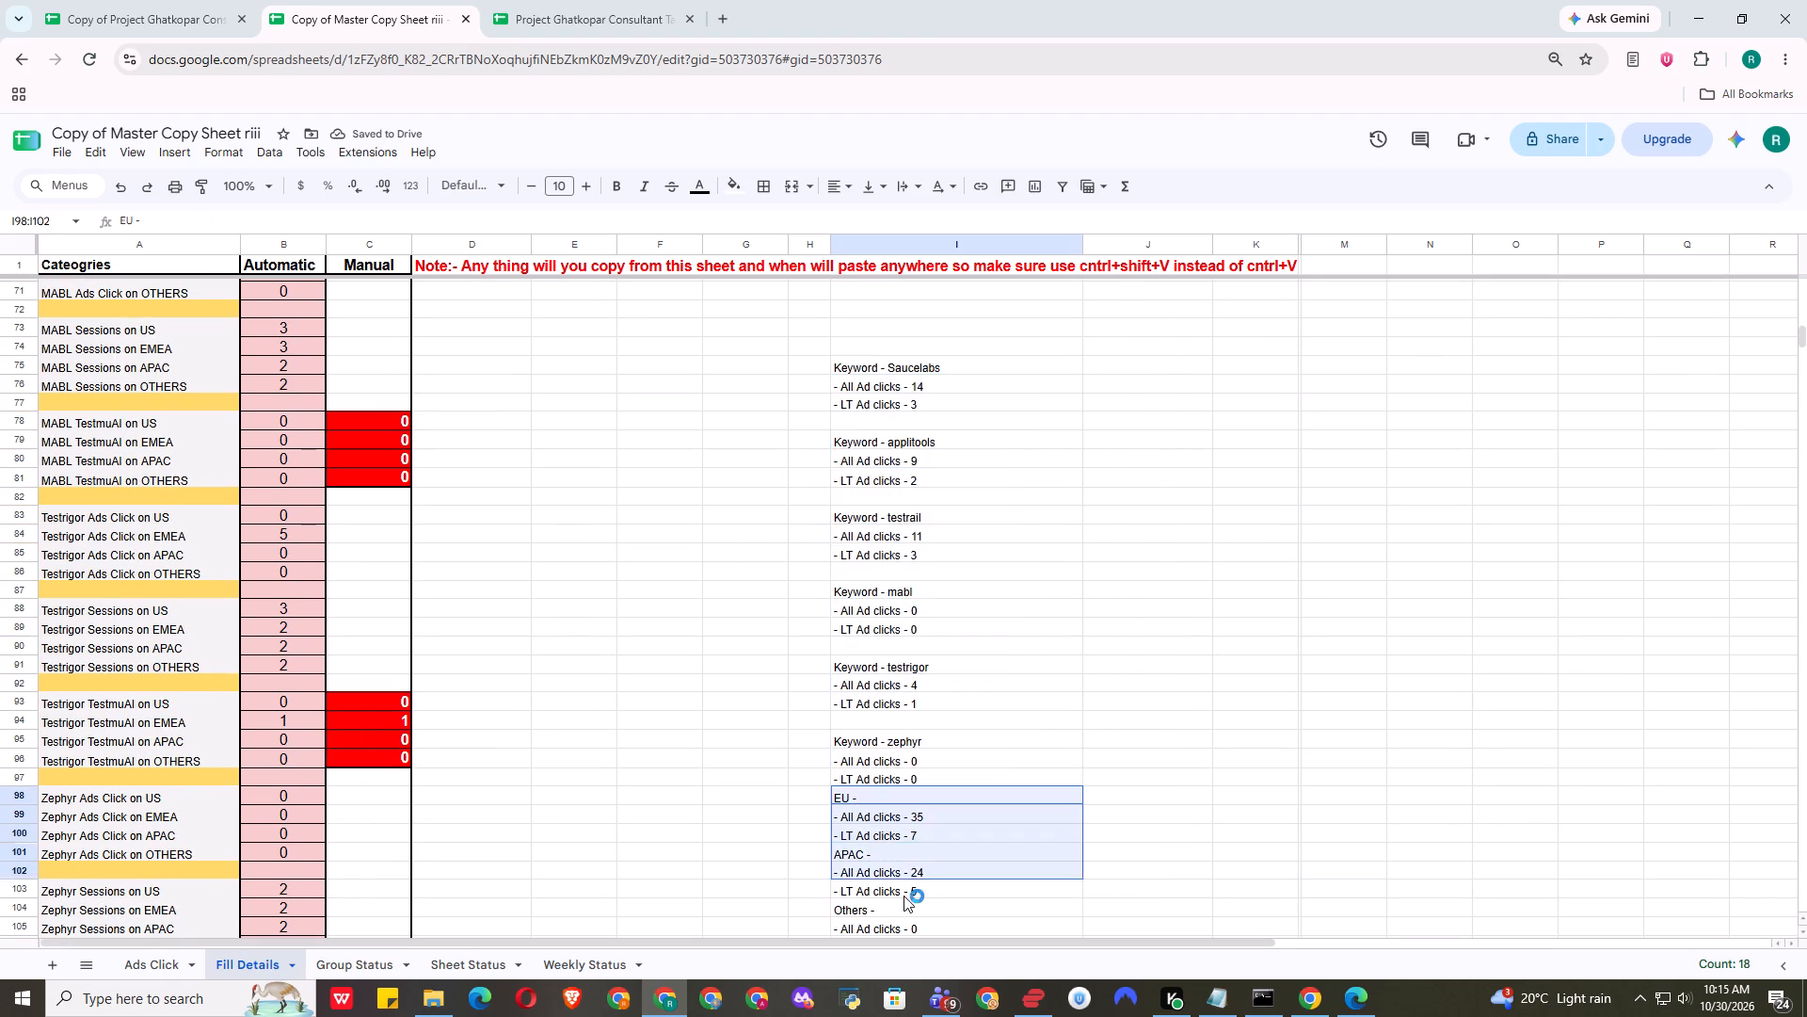
drag(903, 896, 927, 871)
key(BackSpace)
click(1034, 742)
Enter 4 as the manual value for Testrigor Ads Click on EMEA.
scroll(951, 737, up, 2)
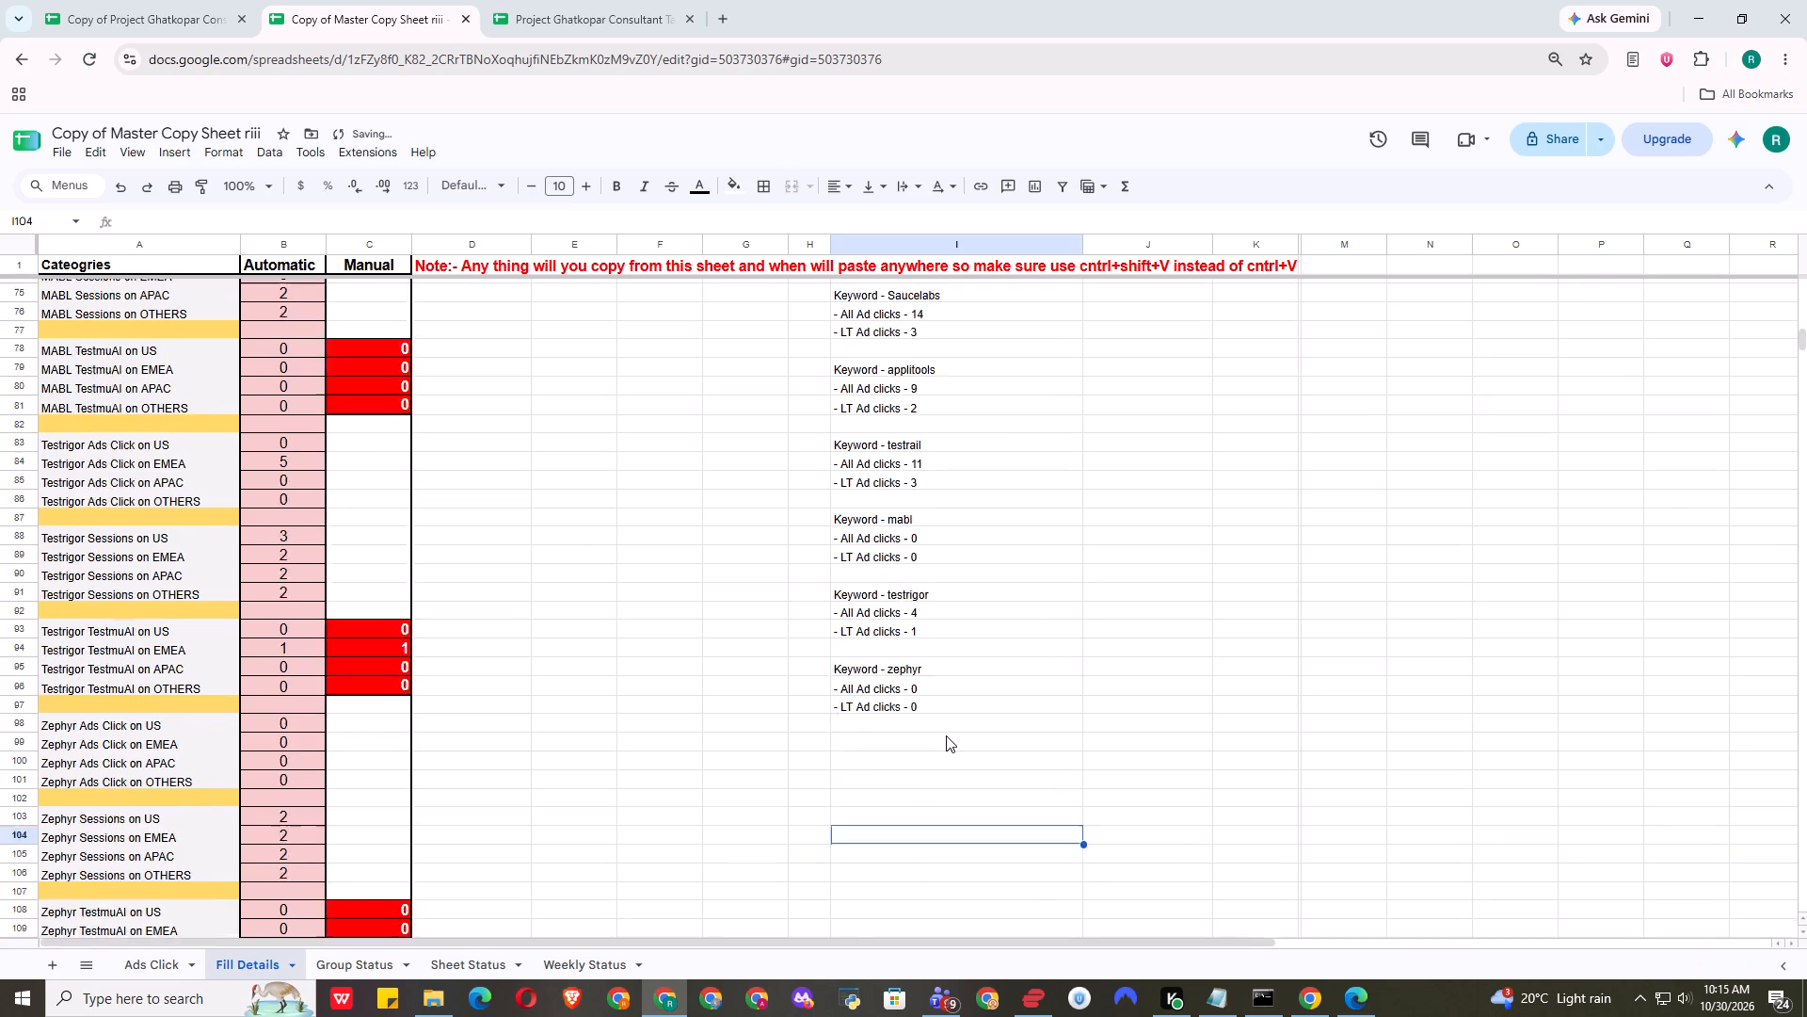
scroll(946, 735, up, 1)
scroll(226, 646, down, 2)
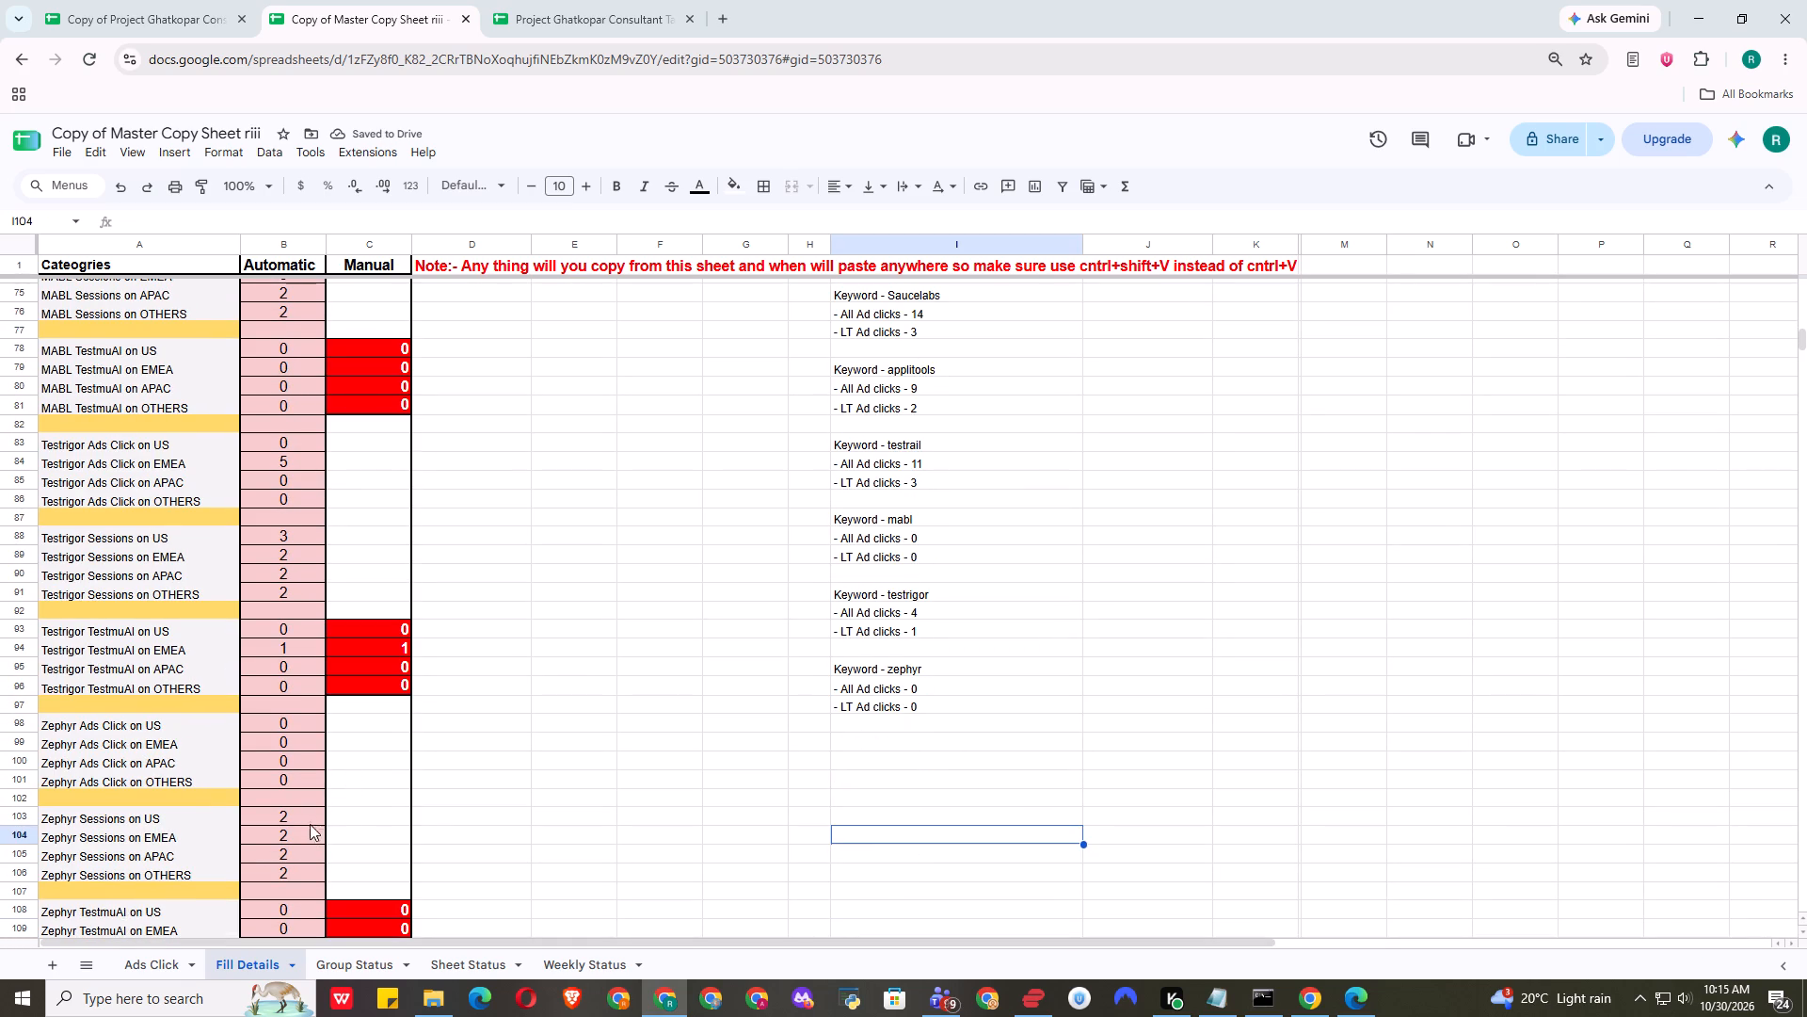
scroll(383, 879, down, 1)
scroll(367, 818, up, 1)
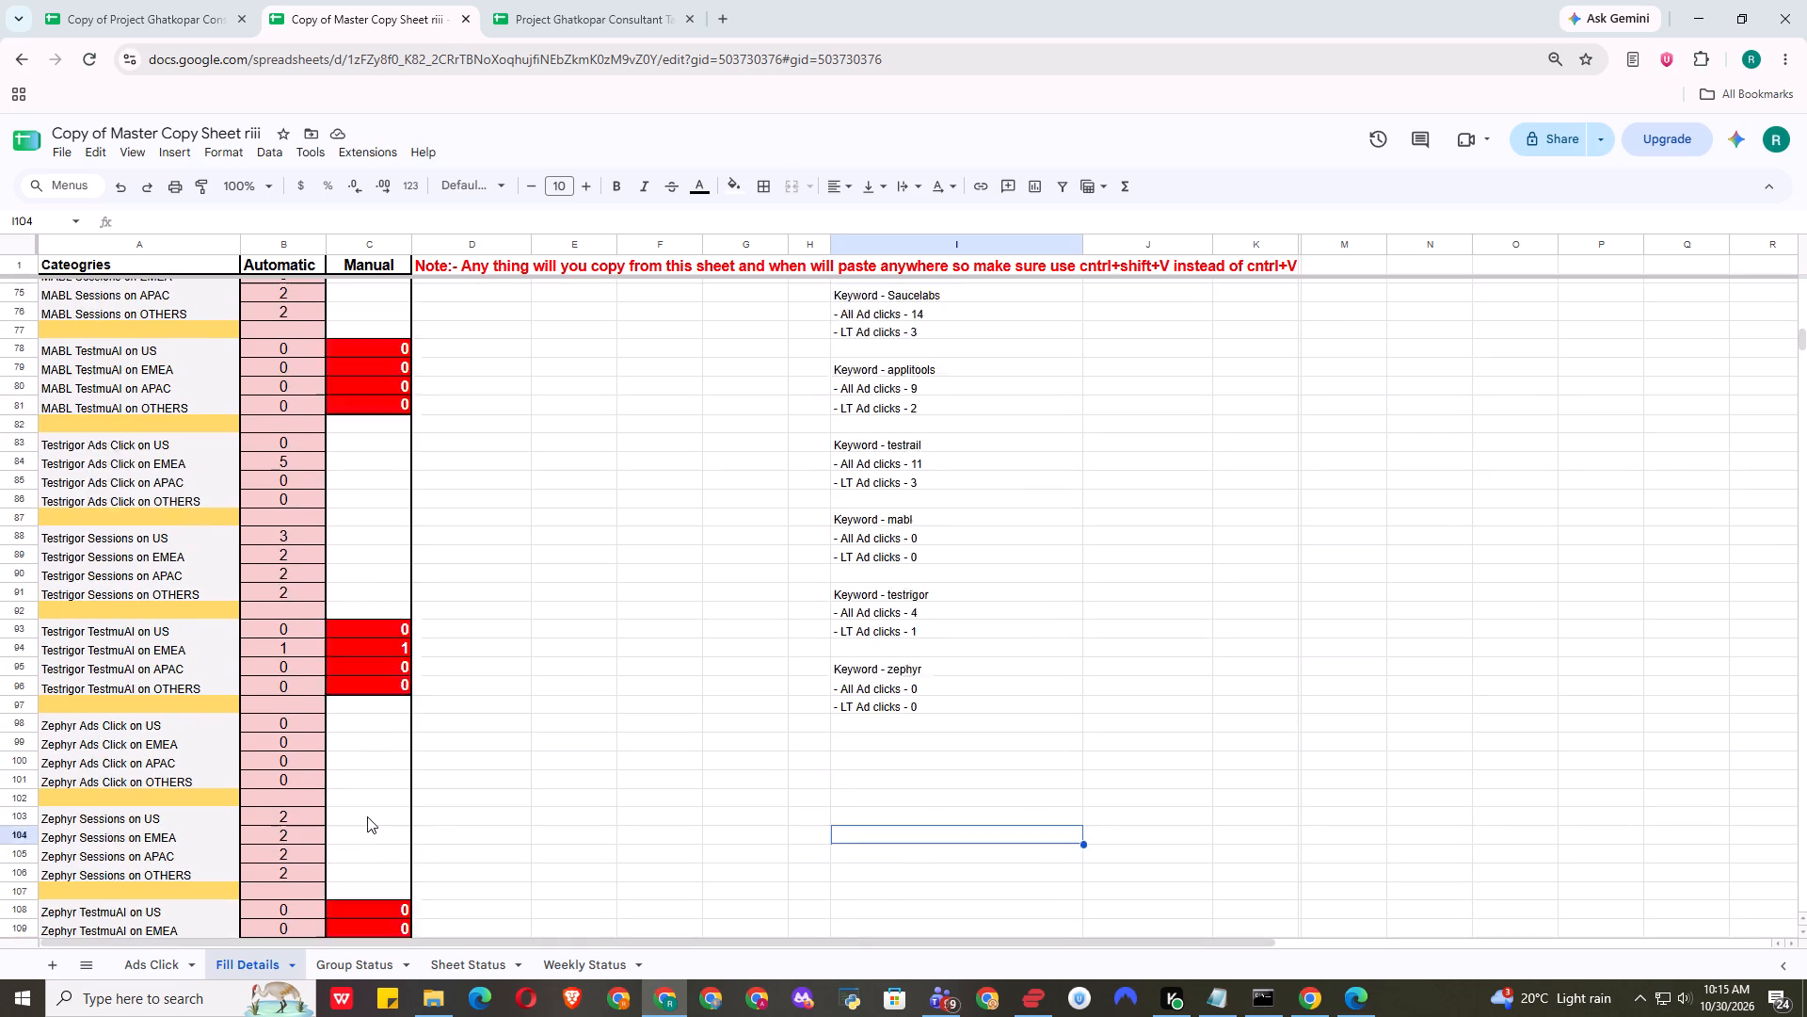
scroll(367, 816, up, 1)
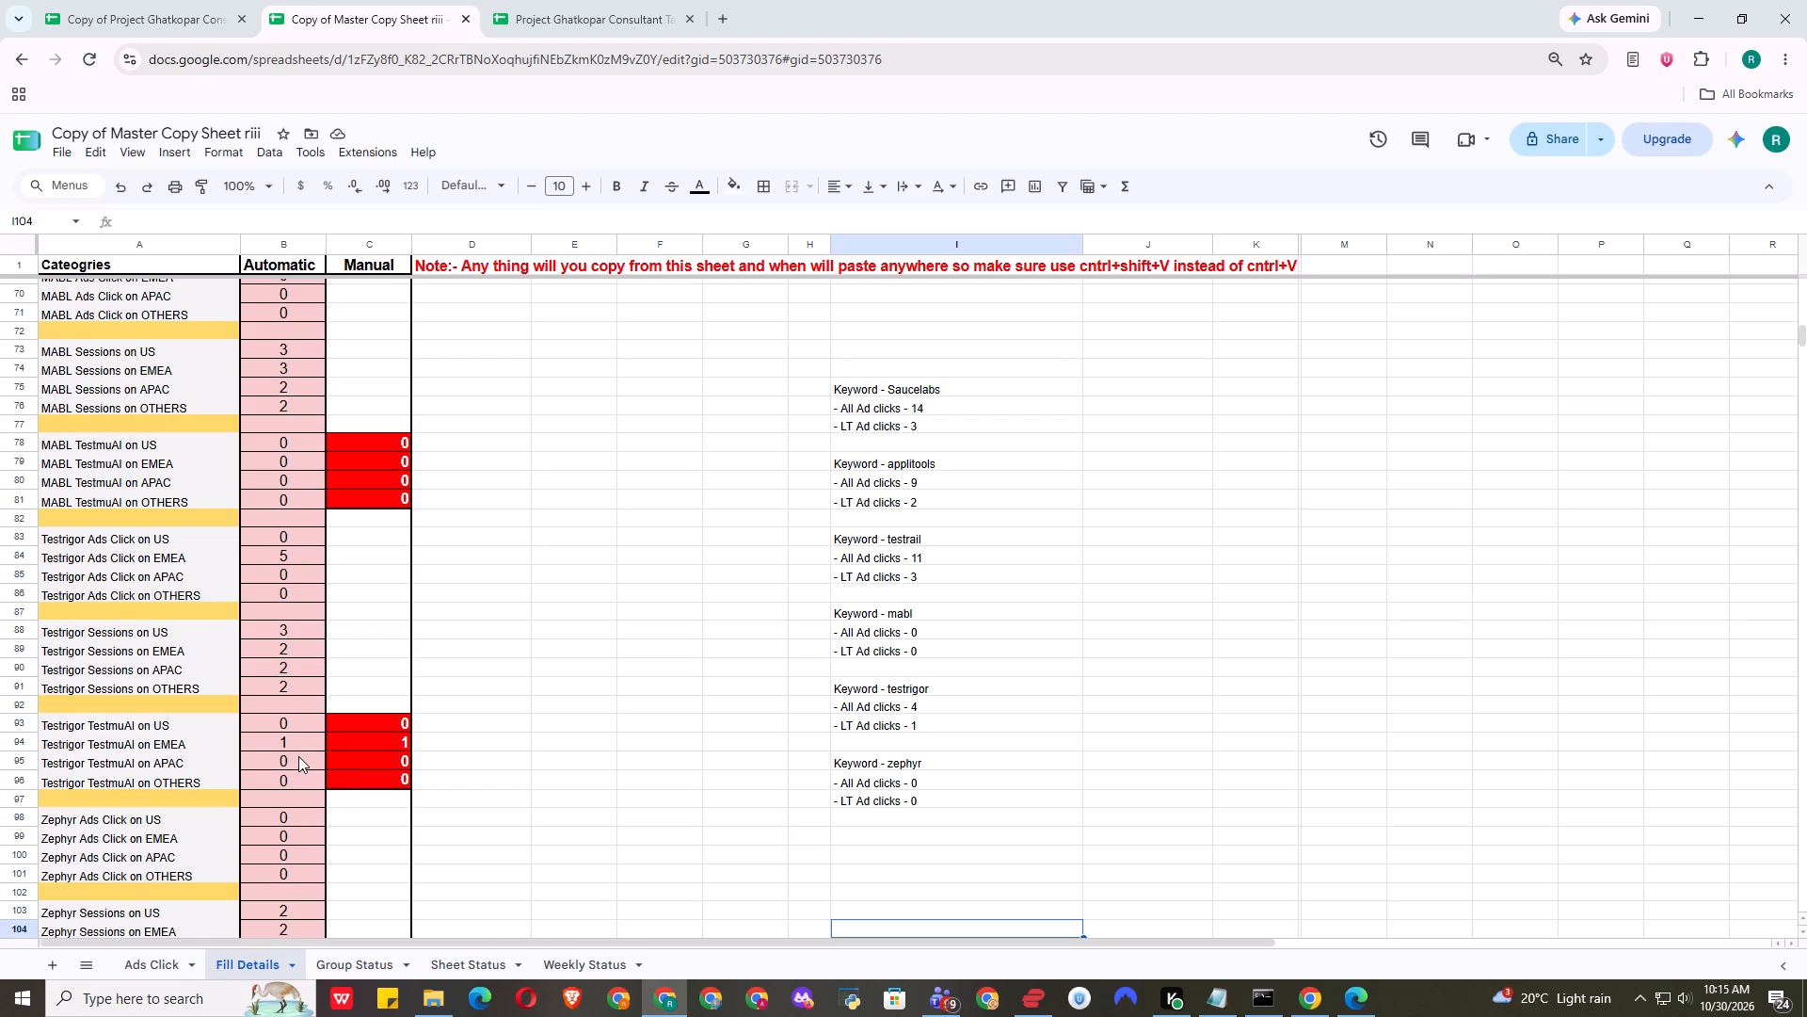
click(928, 700)
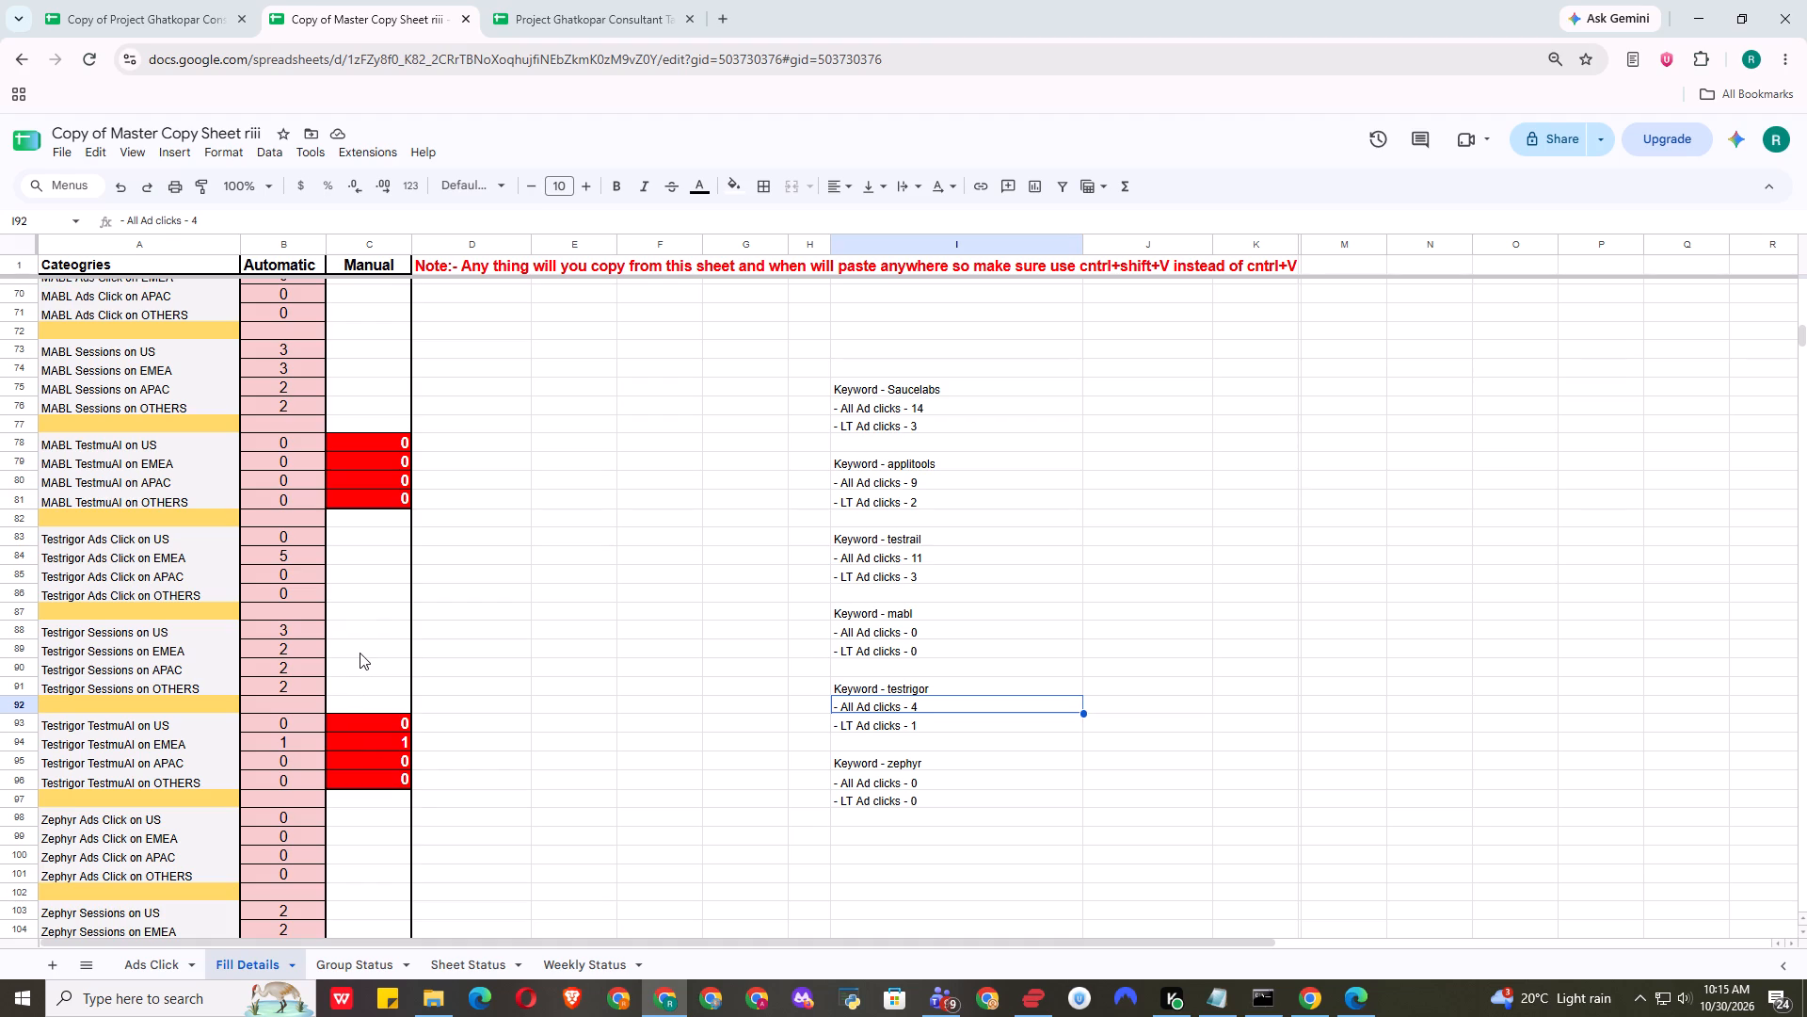
click(366, 559)
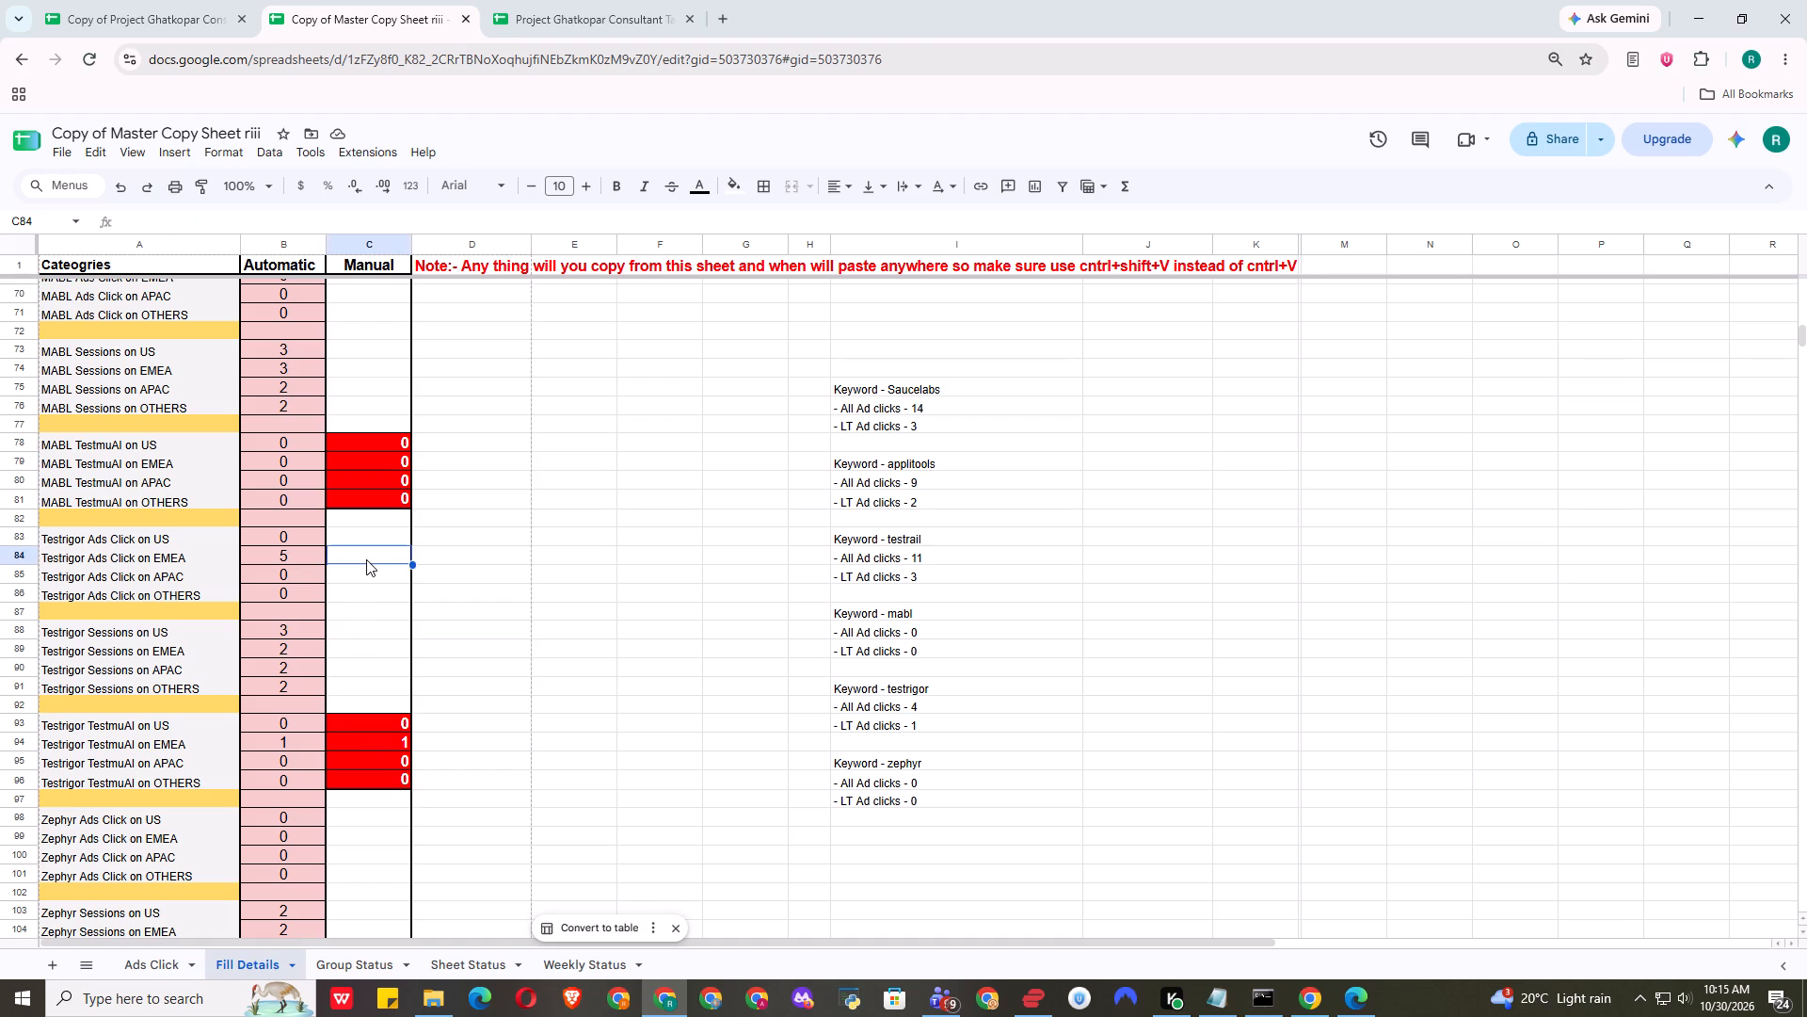
key(4)
click(408, 640)
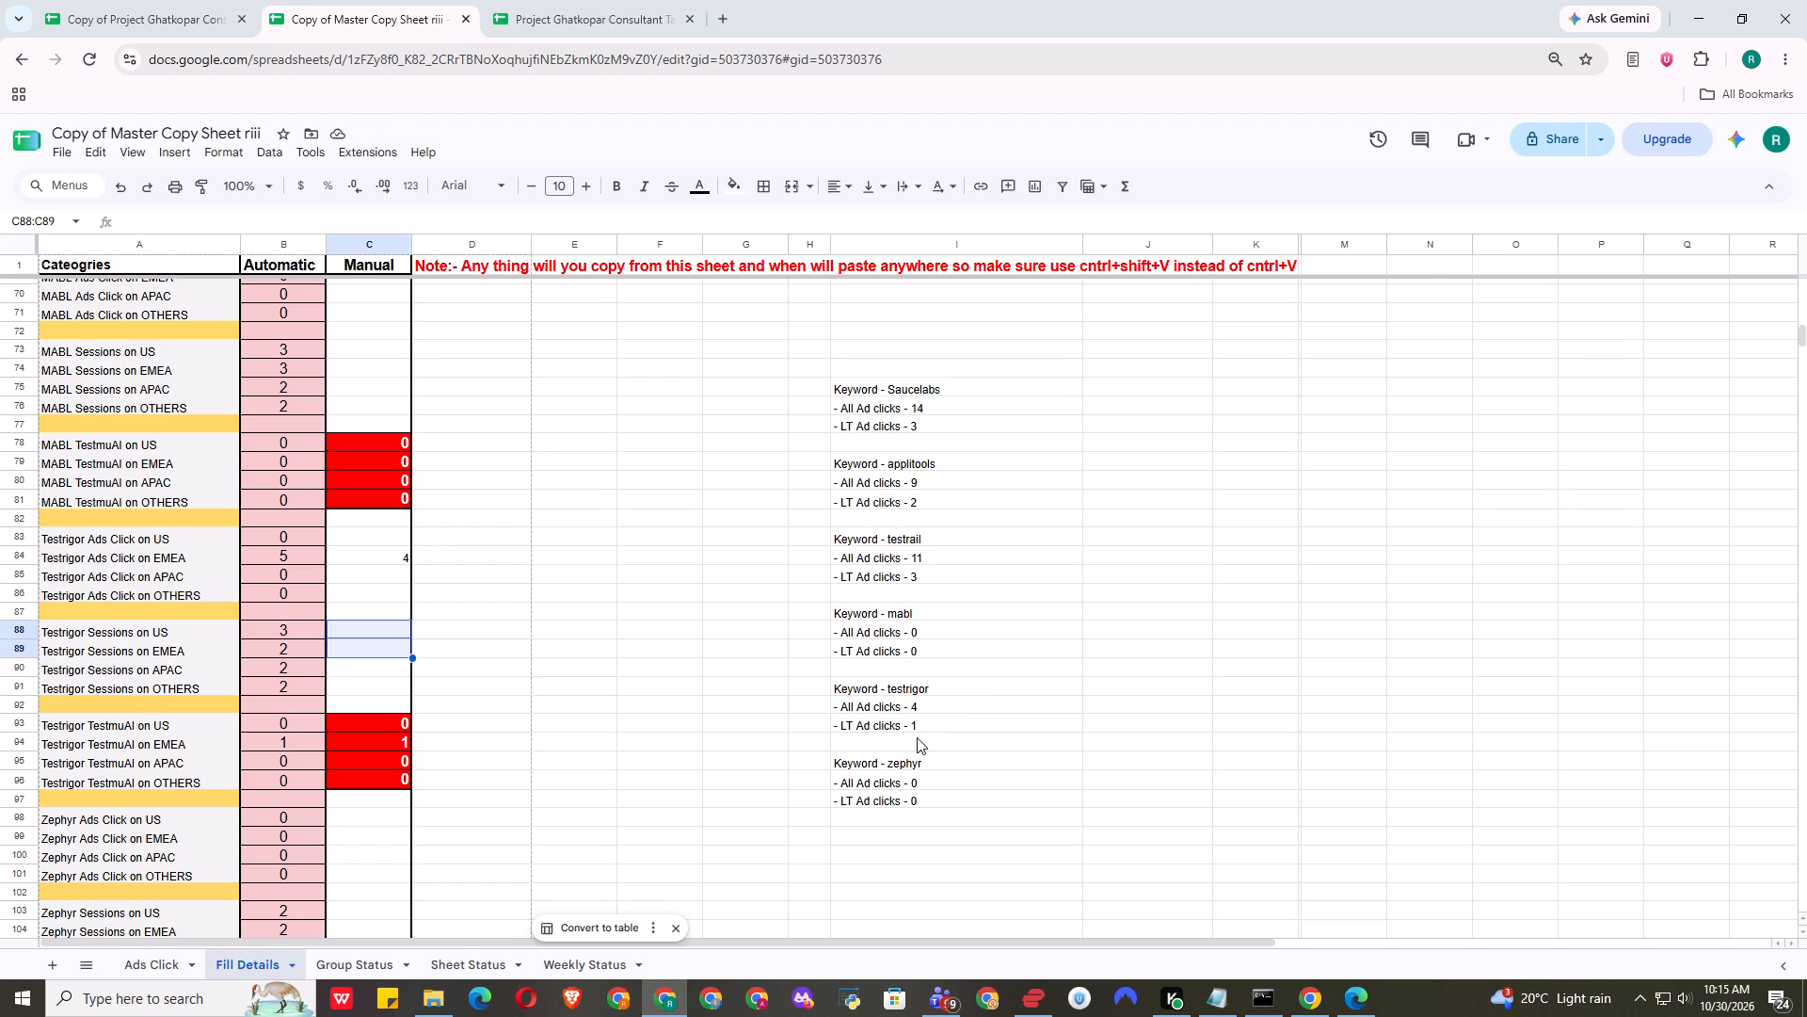
click(492, 738)
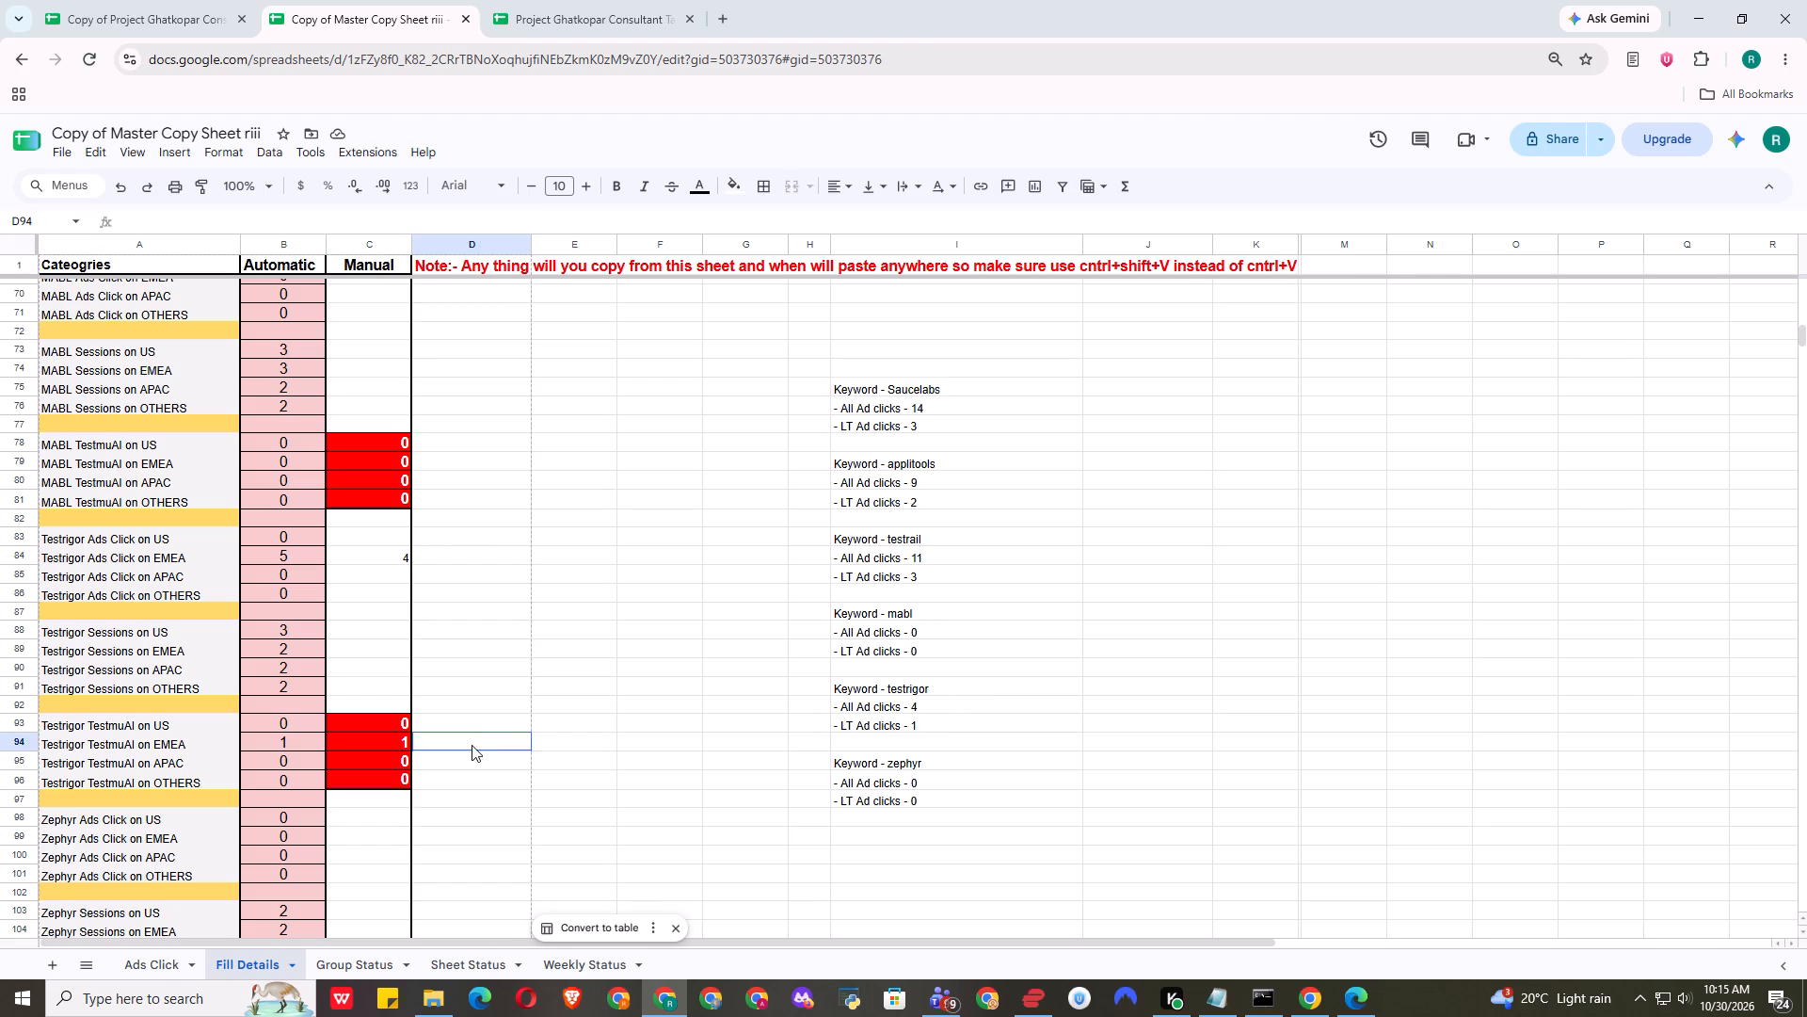
click(454, 748)
Delete the mabl, testrigor and zephyr keyword blocks from the copied list in column I.
drag(939, 699, 943, 738)
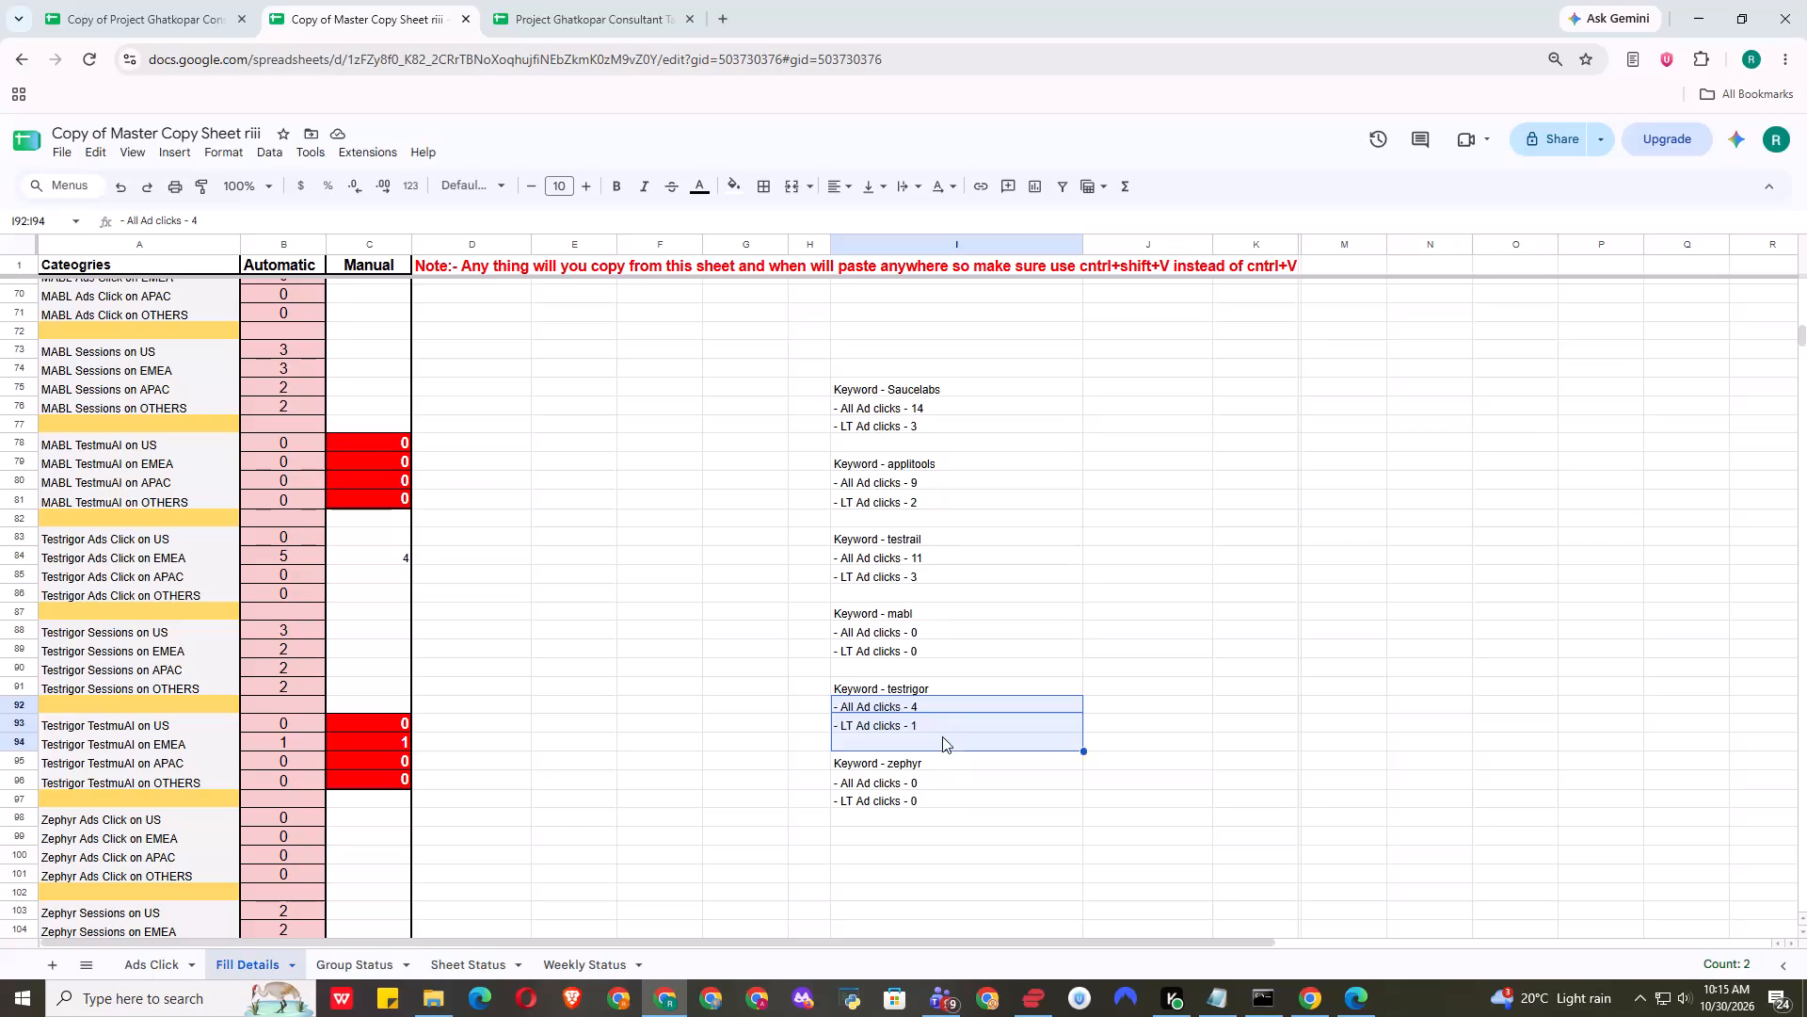
drag(944, 790, 946, 670)
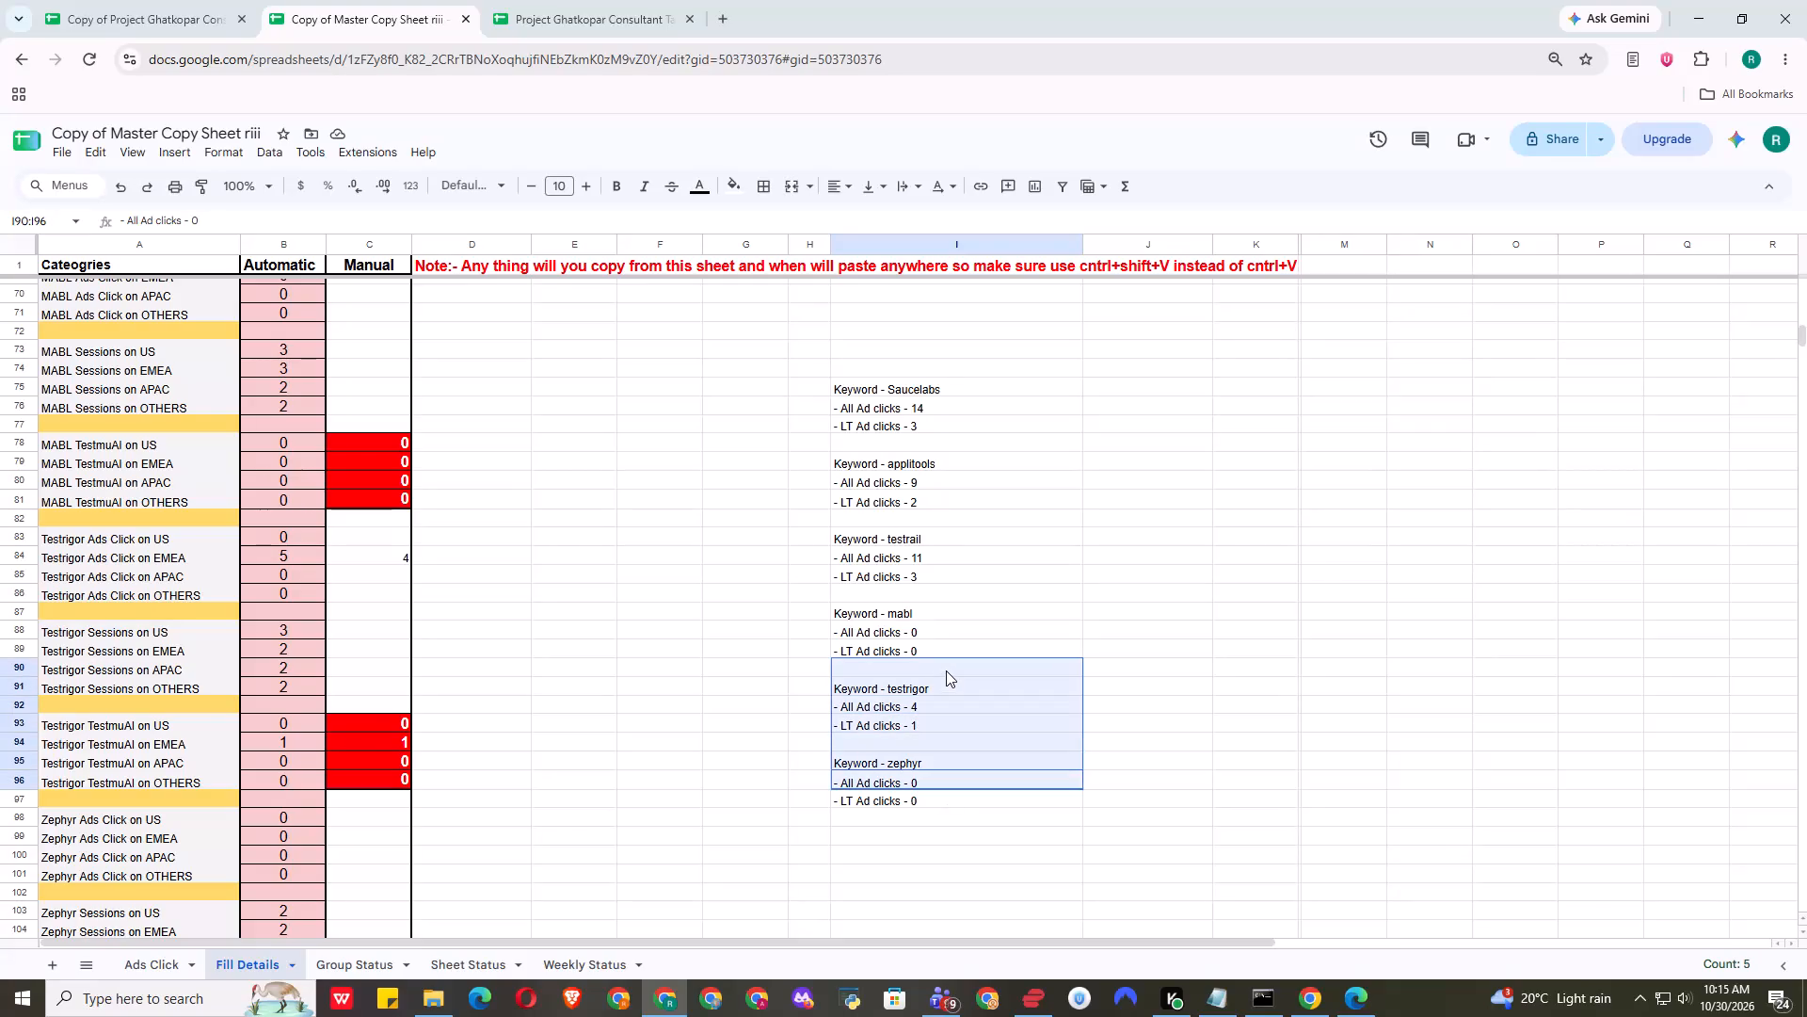
drag(946, 670, 951, 624)
key(BackSpace)
drag(941, 805, 940, 630)
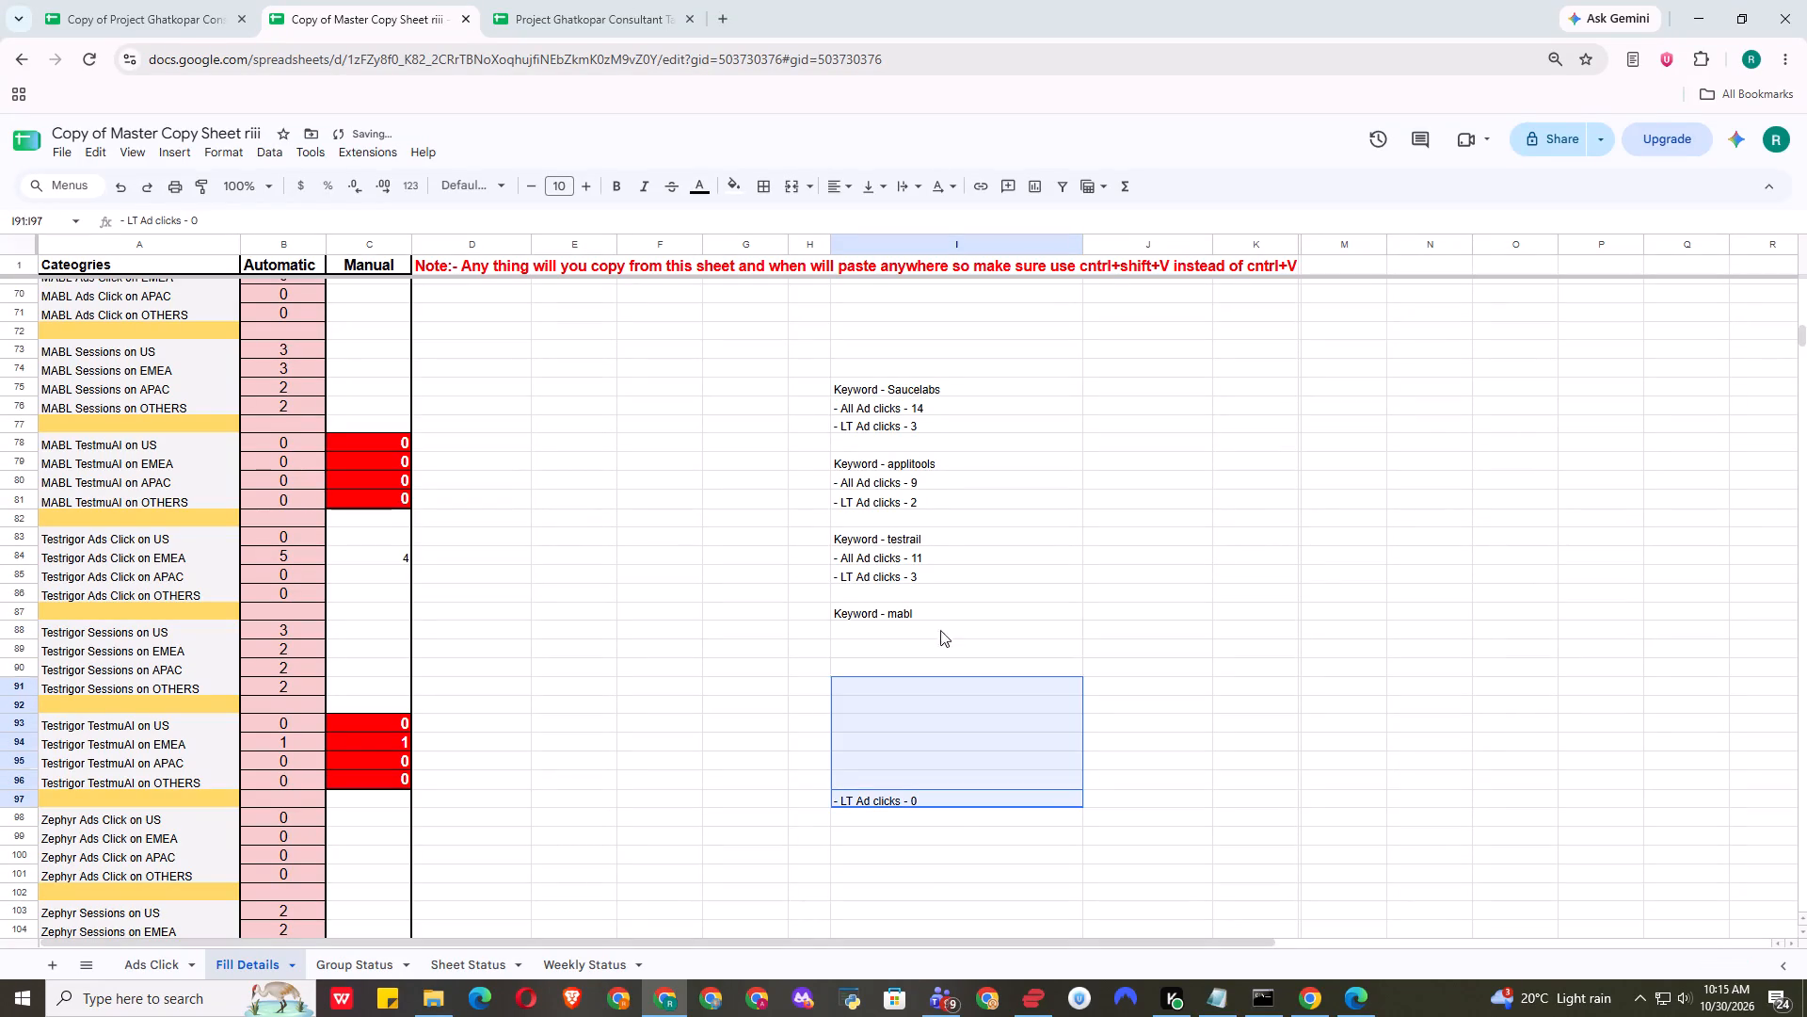
drag(940, 630, 940, 608)
key(BackSpace)
Move the Saucelabs, applitools and testrail keyword blocks up column I to start at row 54, beside the Testrail Ads Click rows.
scroll(673, 734, up, 3)
scroll(663, 741, down, 3)
scroll(860, 626, up, 2)
drag(934, 762, 943, 579)
key(ctrl+x)
scroll(870, 555, up, 3)
click(796, 468)
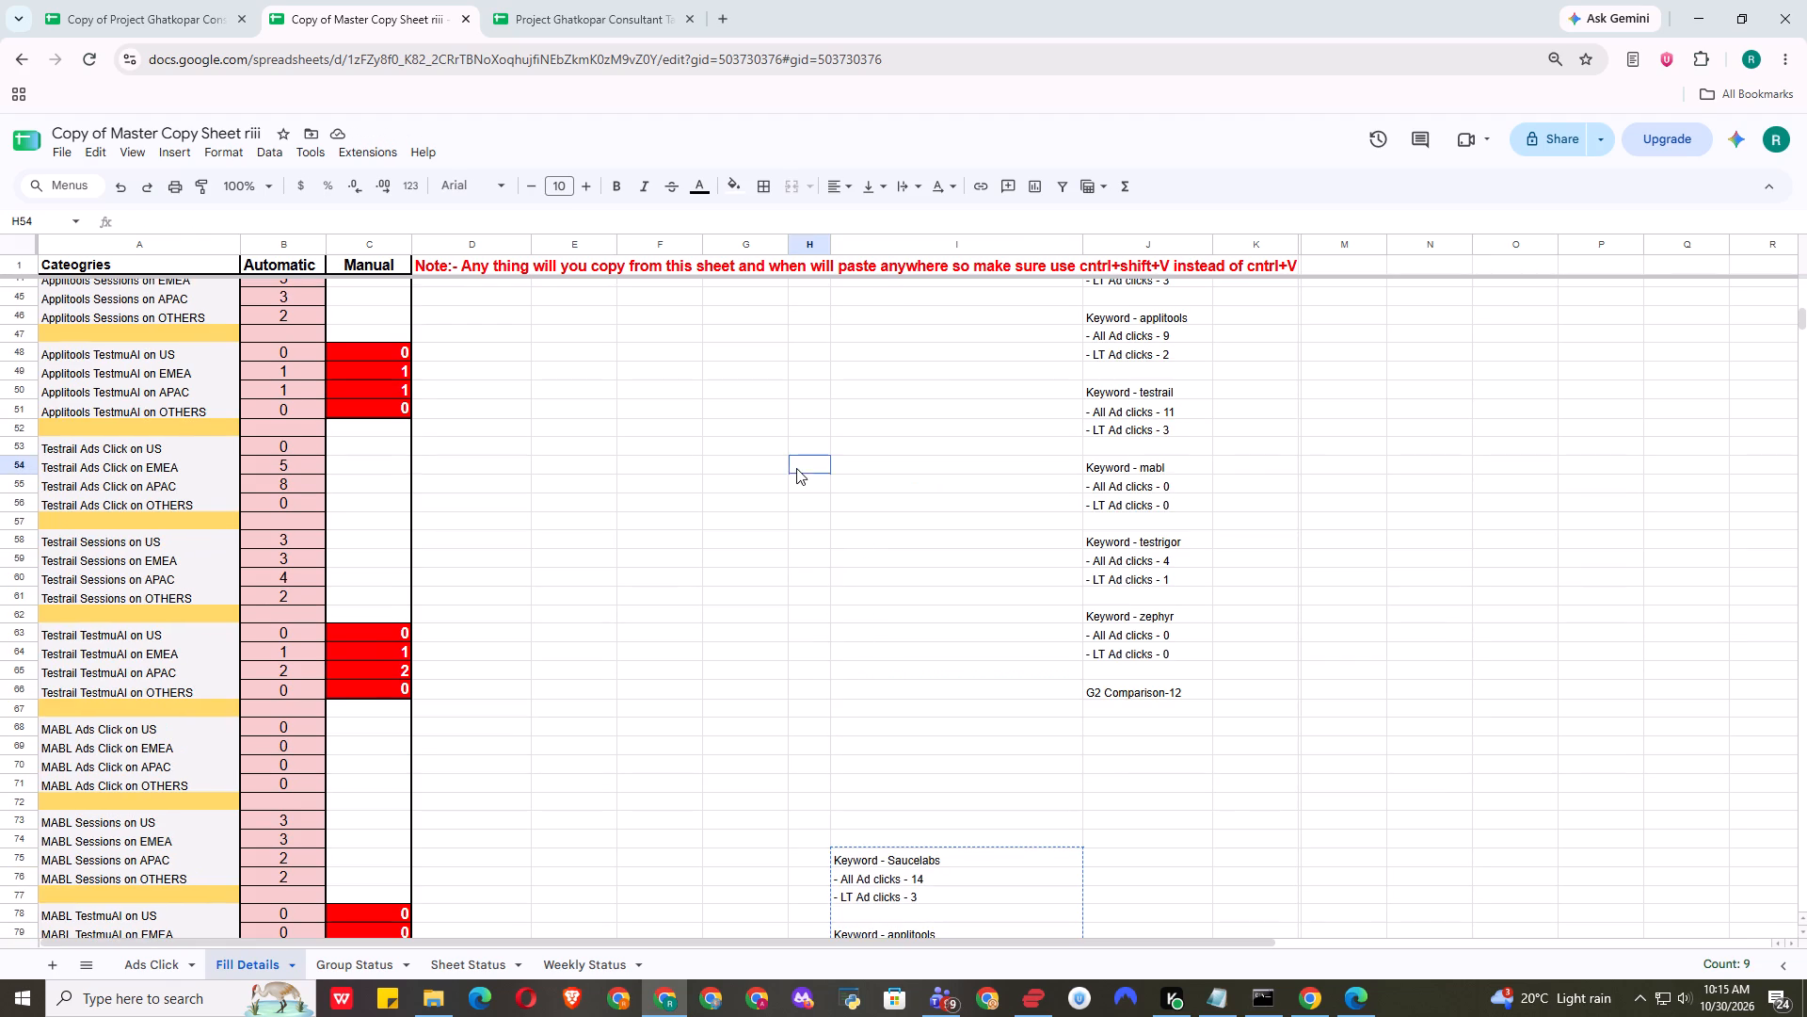
click(897, 460)
key(ctrl+v)
Enter manual Testrail Ads Click values of 5 for EMEA and 6 for APAC, and check them against the testrail keyword counts.
scroll(886, 541, up, 1)
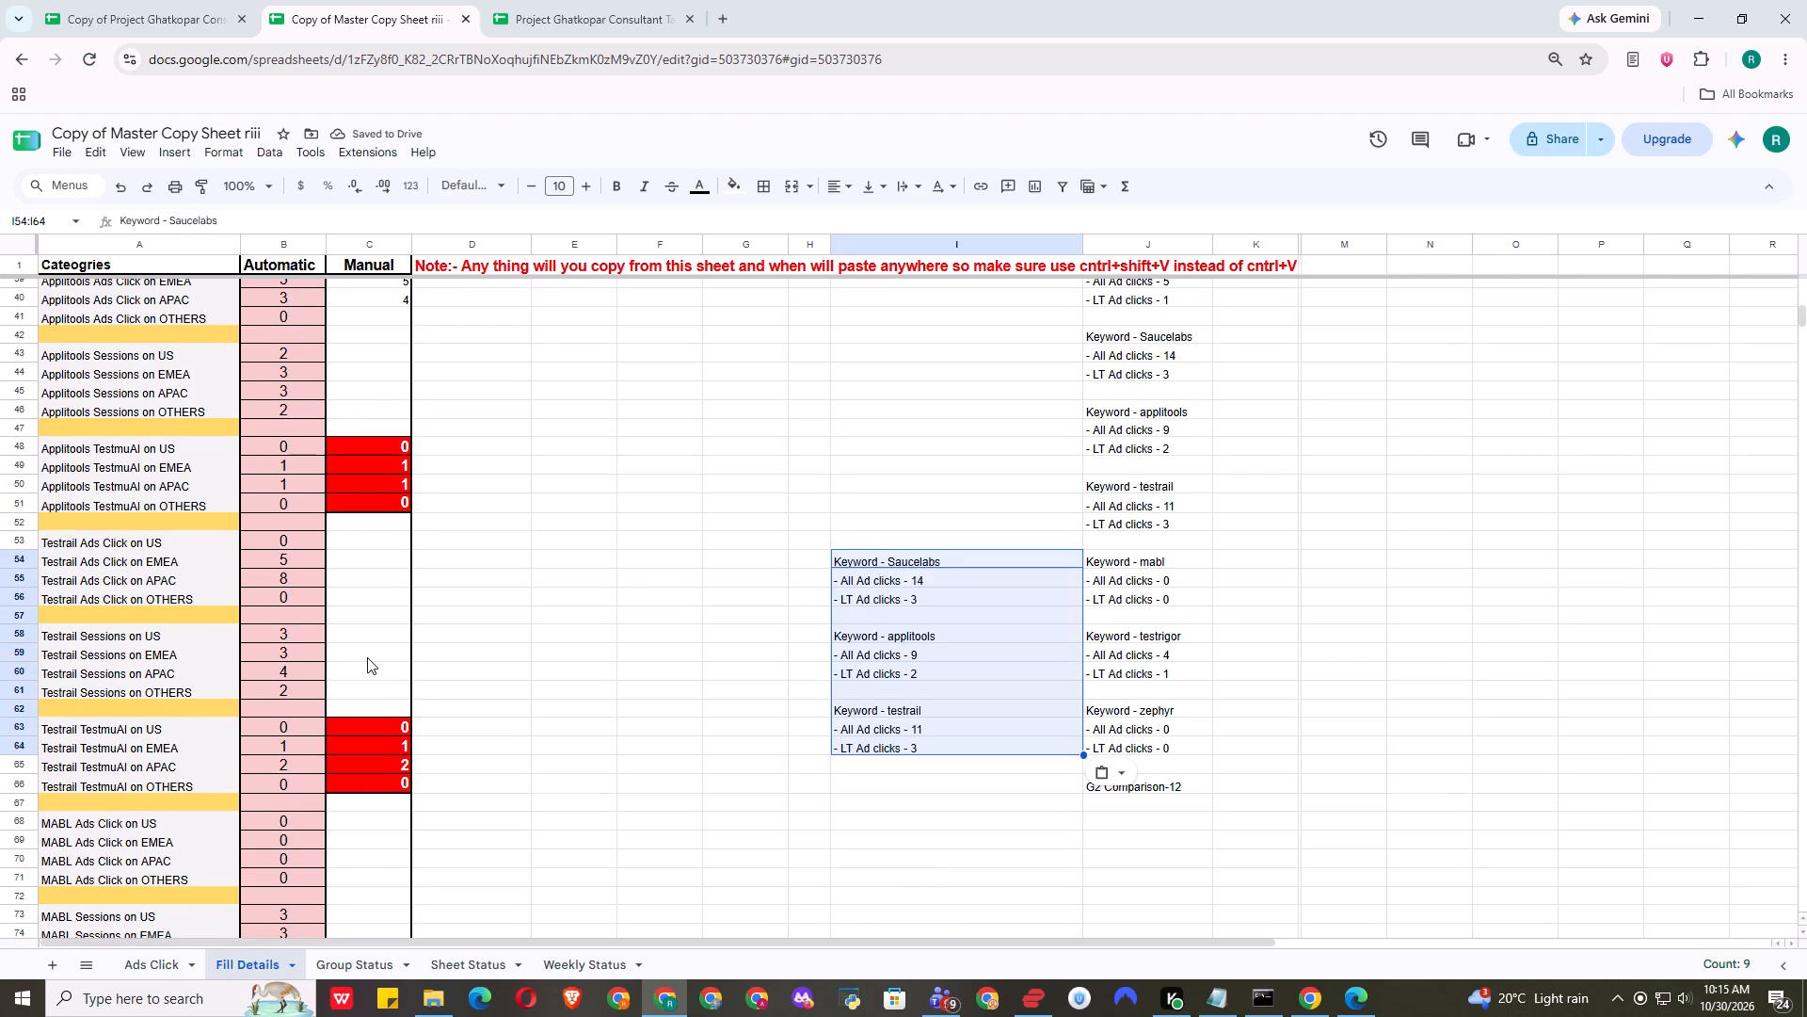
click(358, 560)
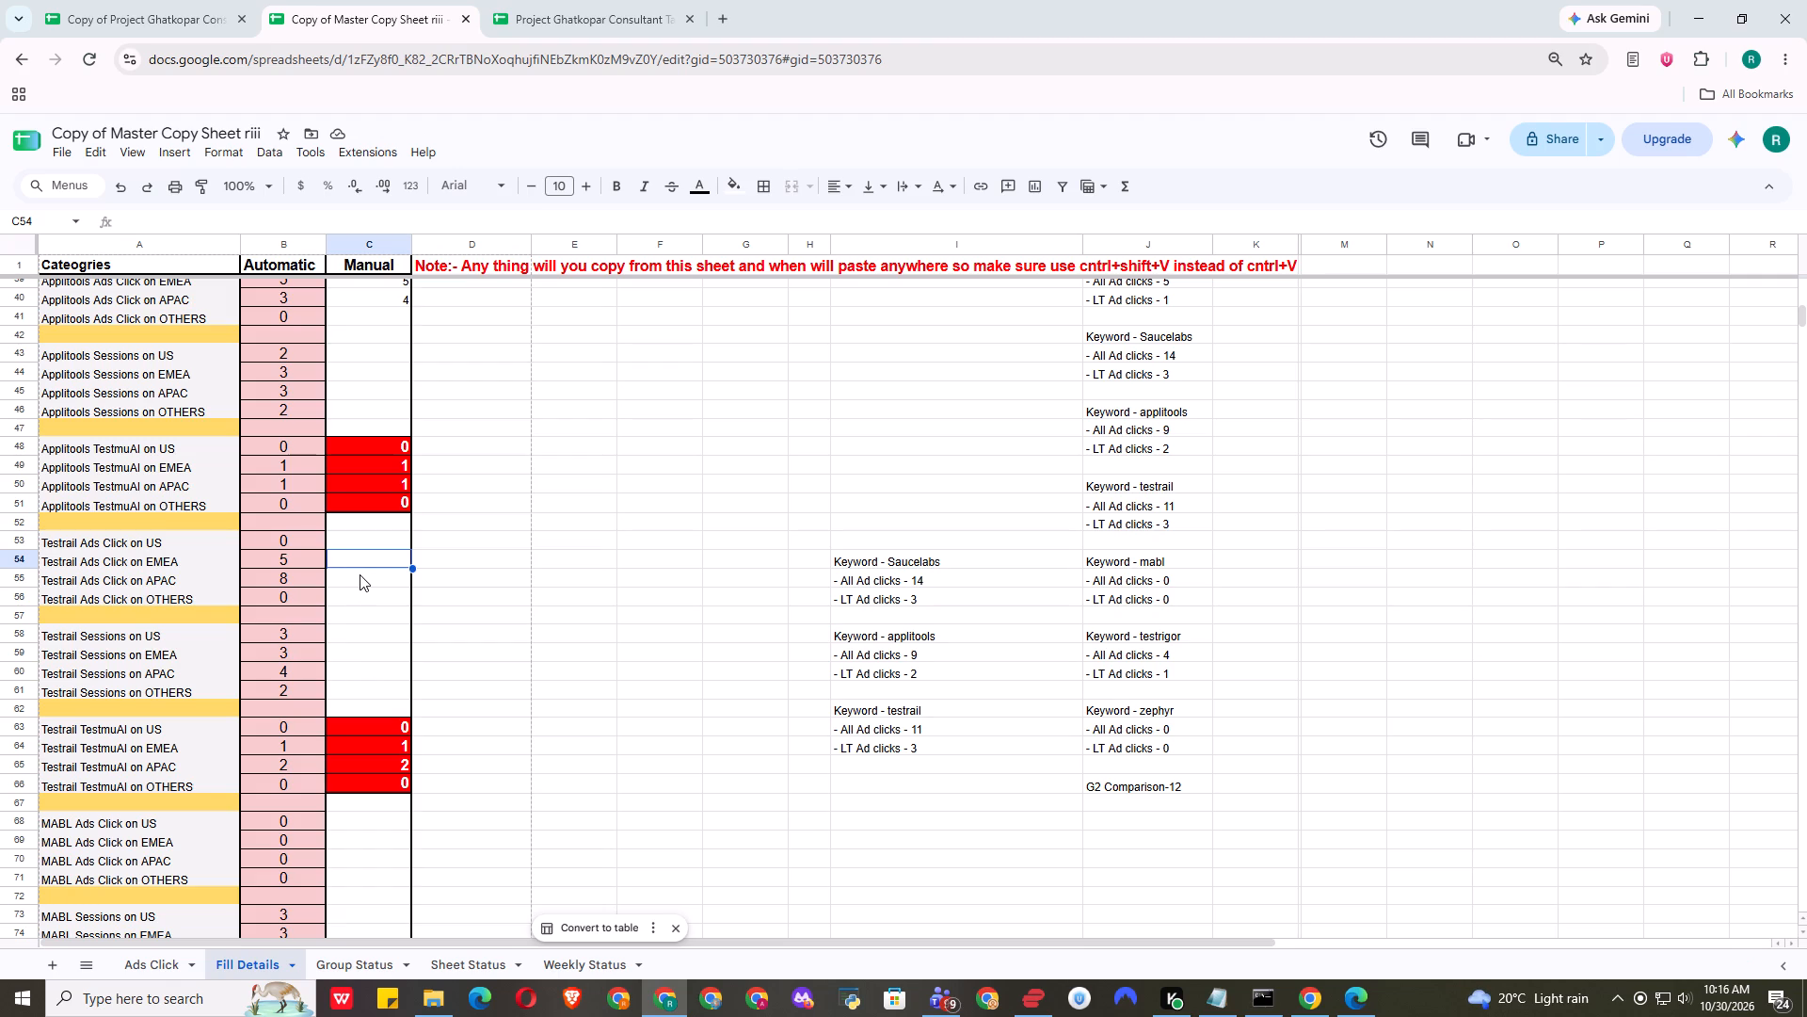
key(5)
click(371, 574)
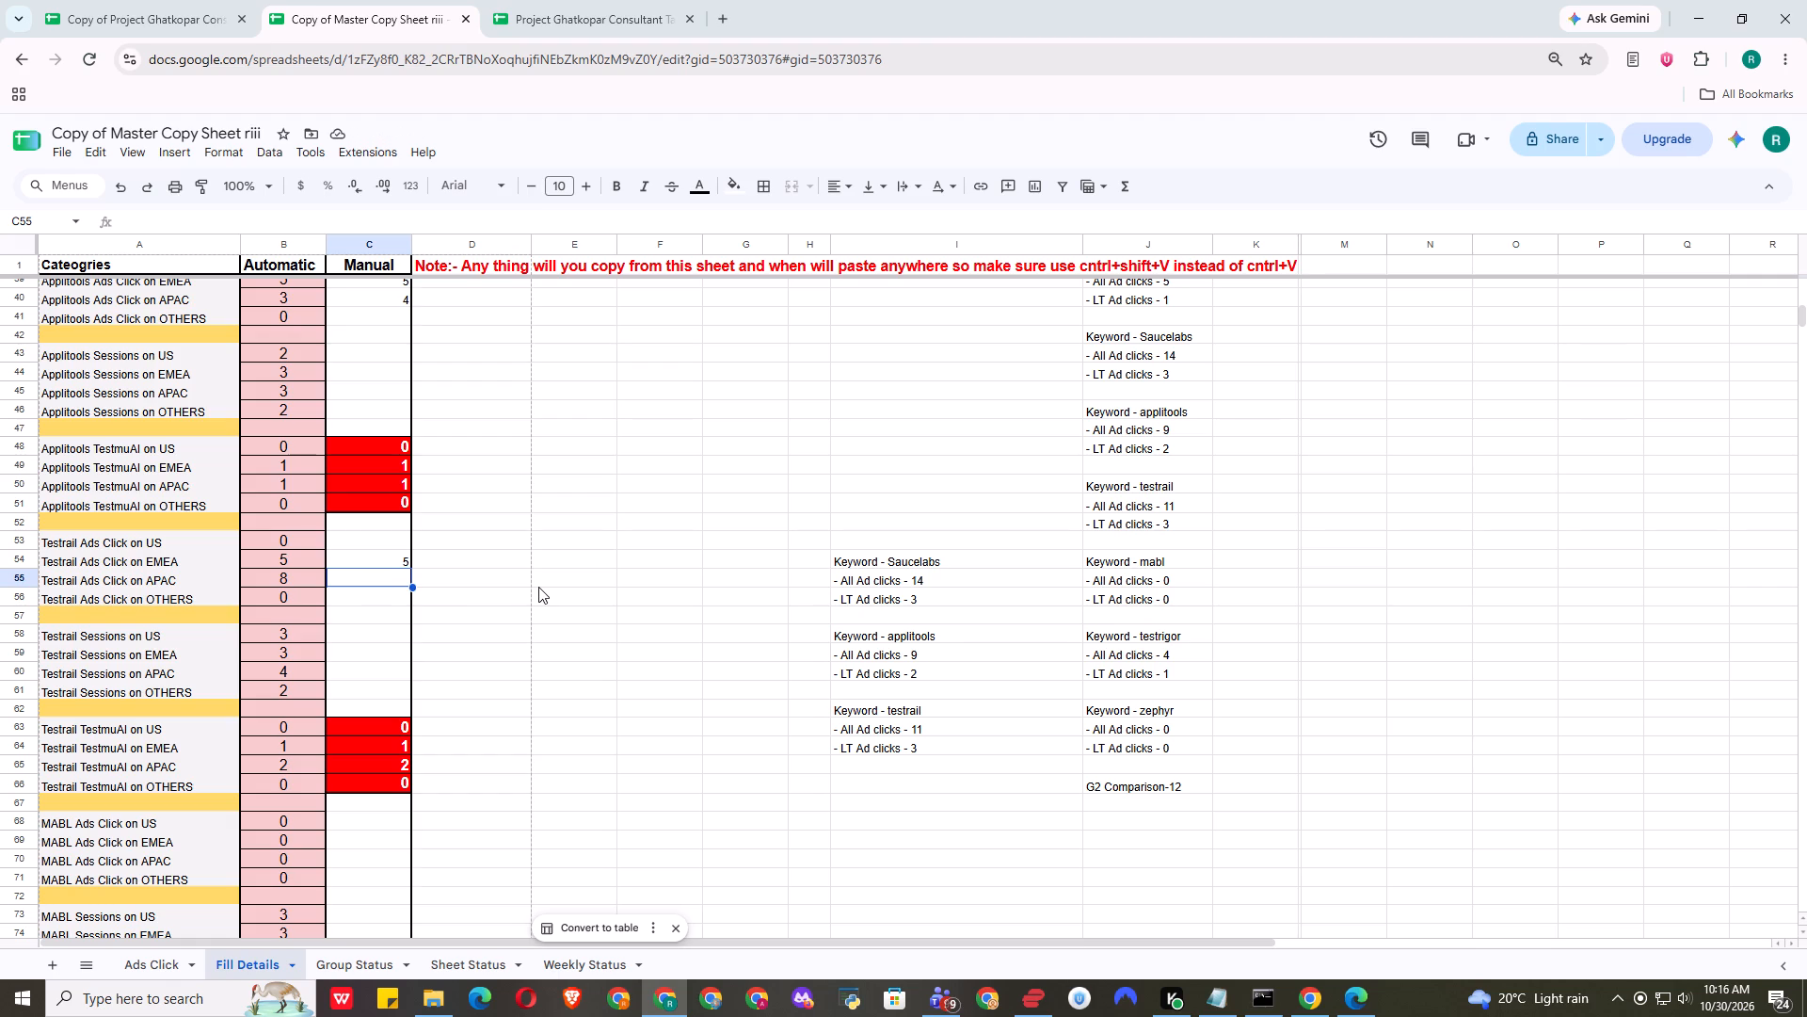
text(11)
key(BackSpace)
key(BackSpace)
key(6)
key(Return)
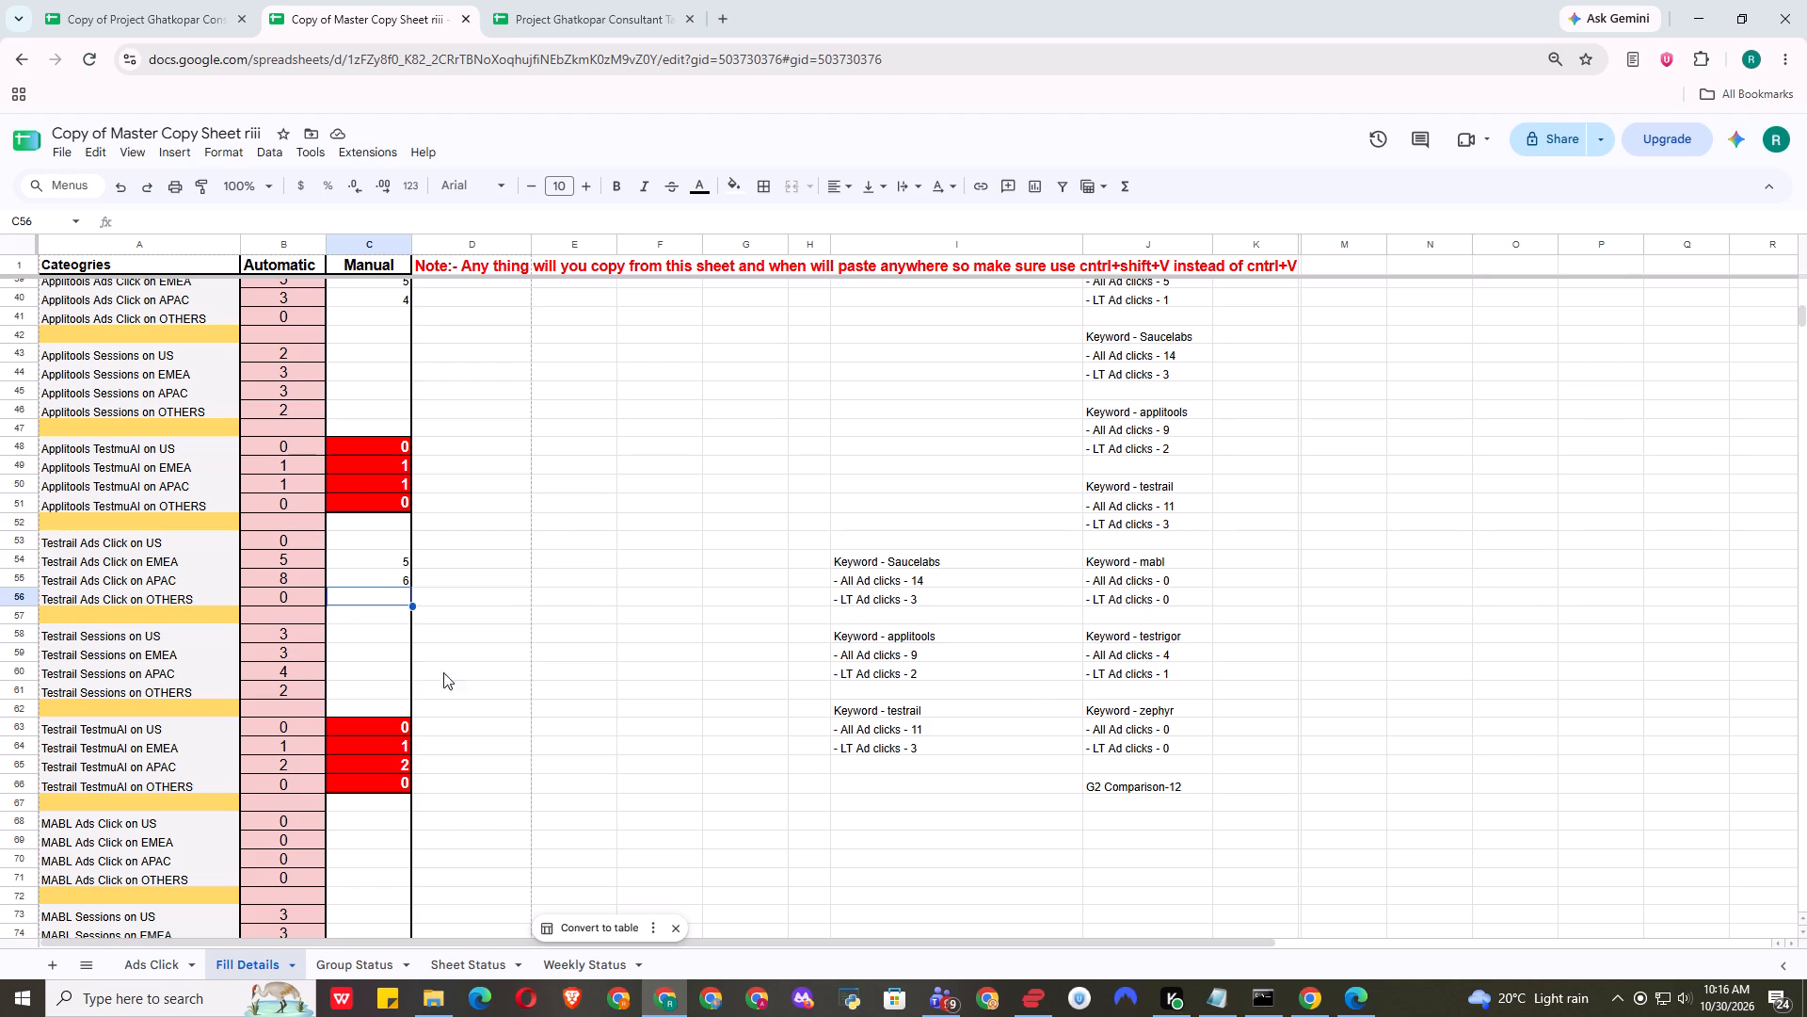
drag(919, 751, 909, 729)
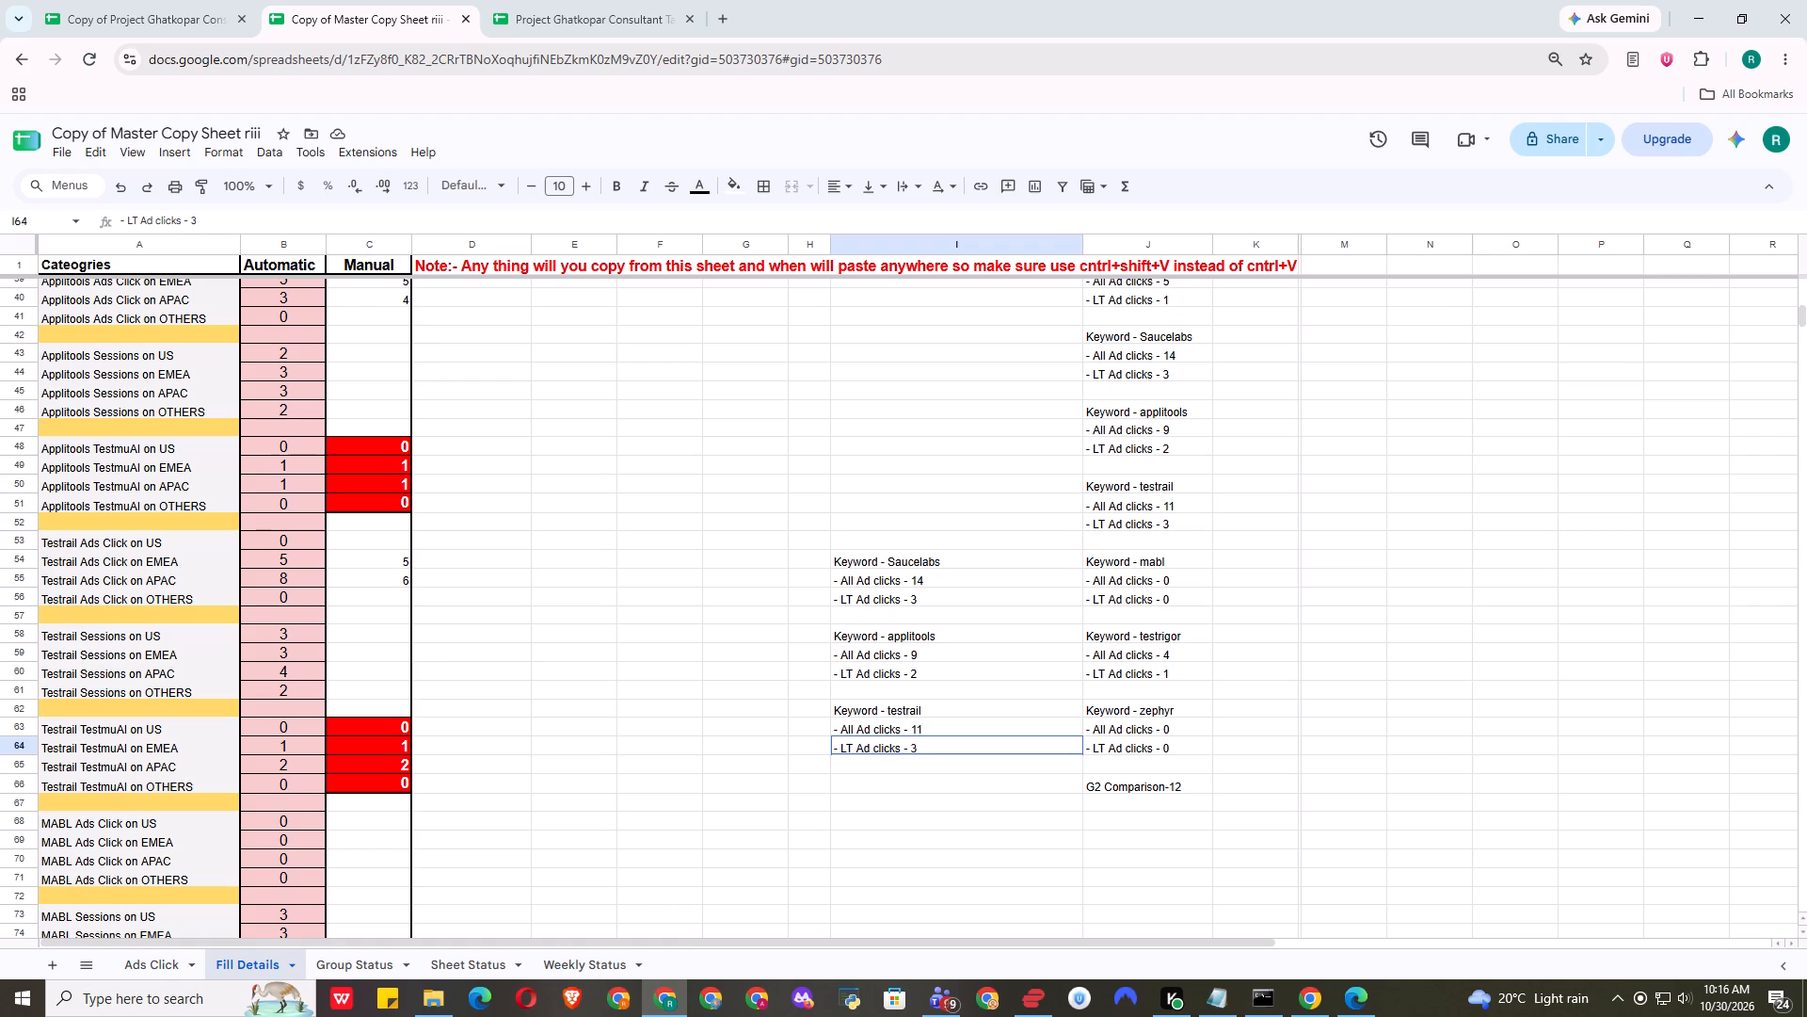
drag(909, 729, 905, 718)
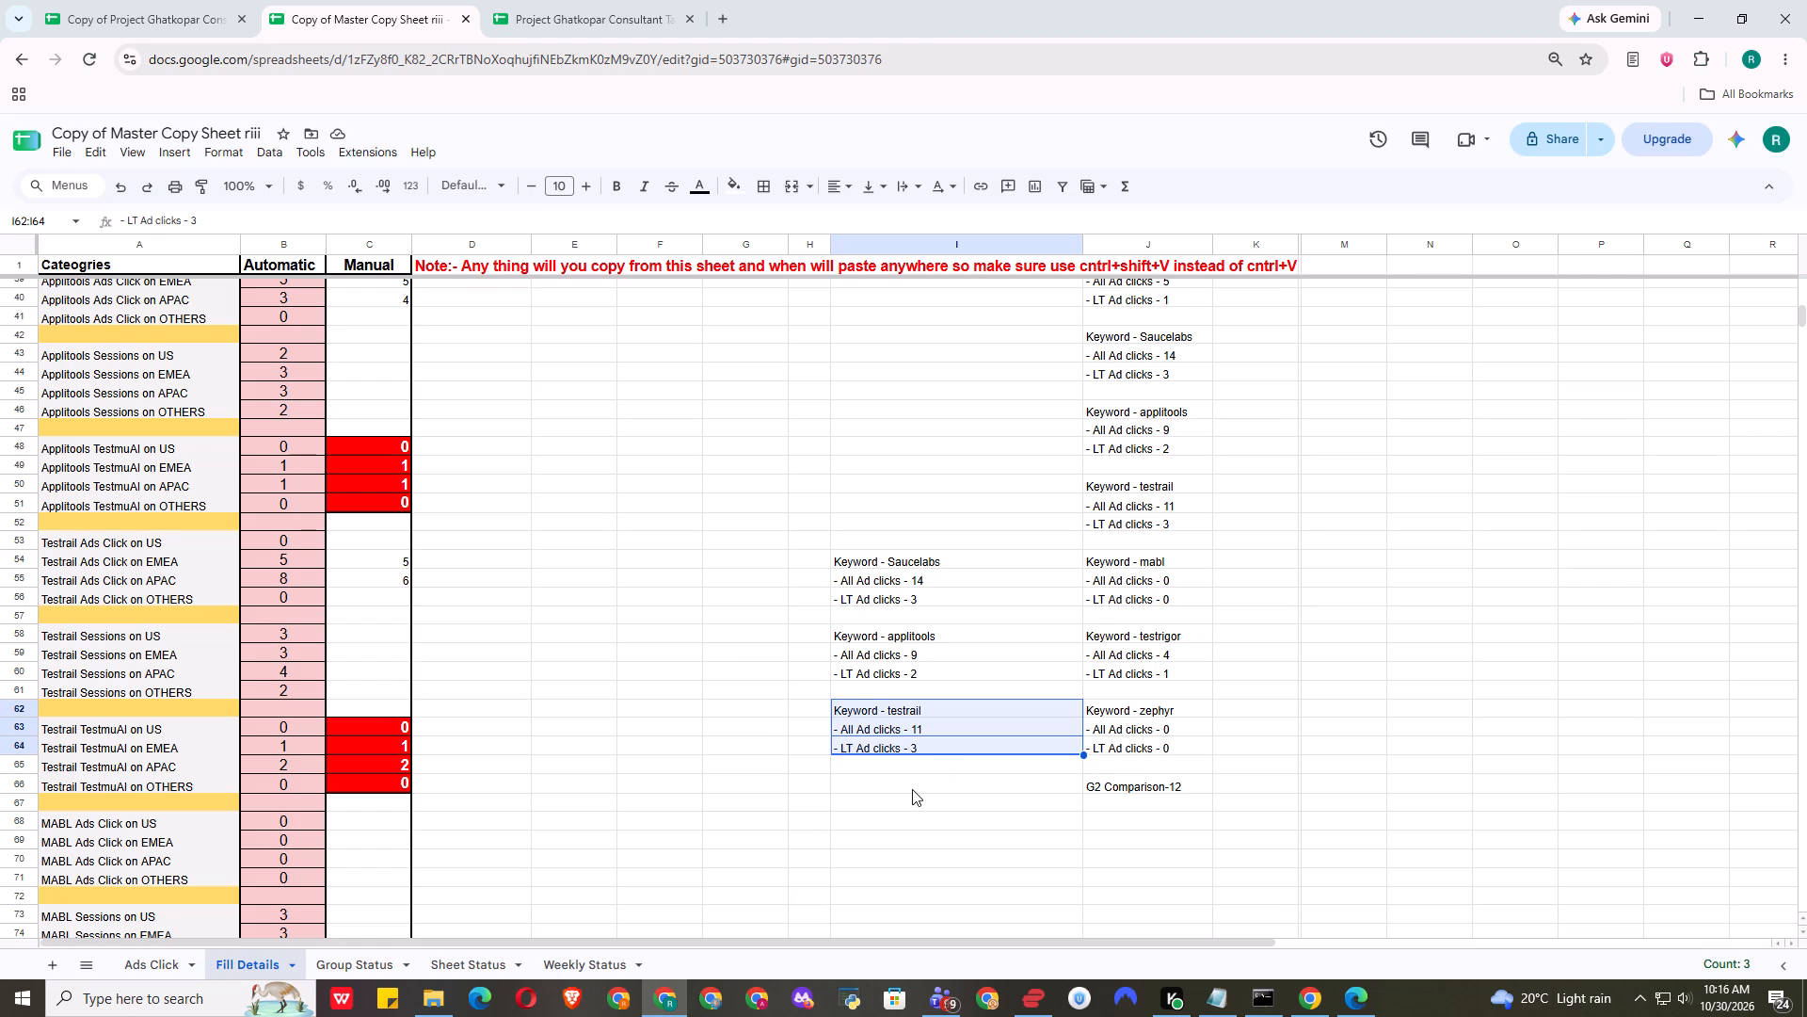
click(723, 803)
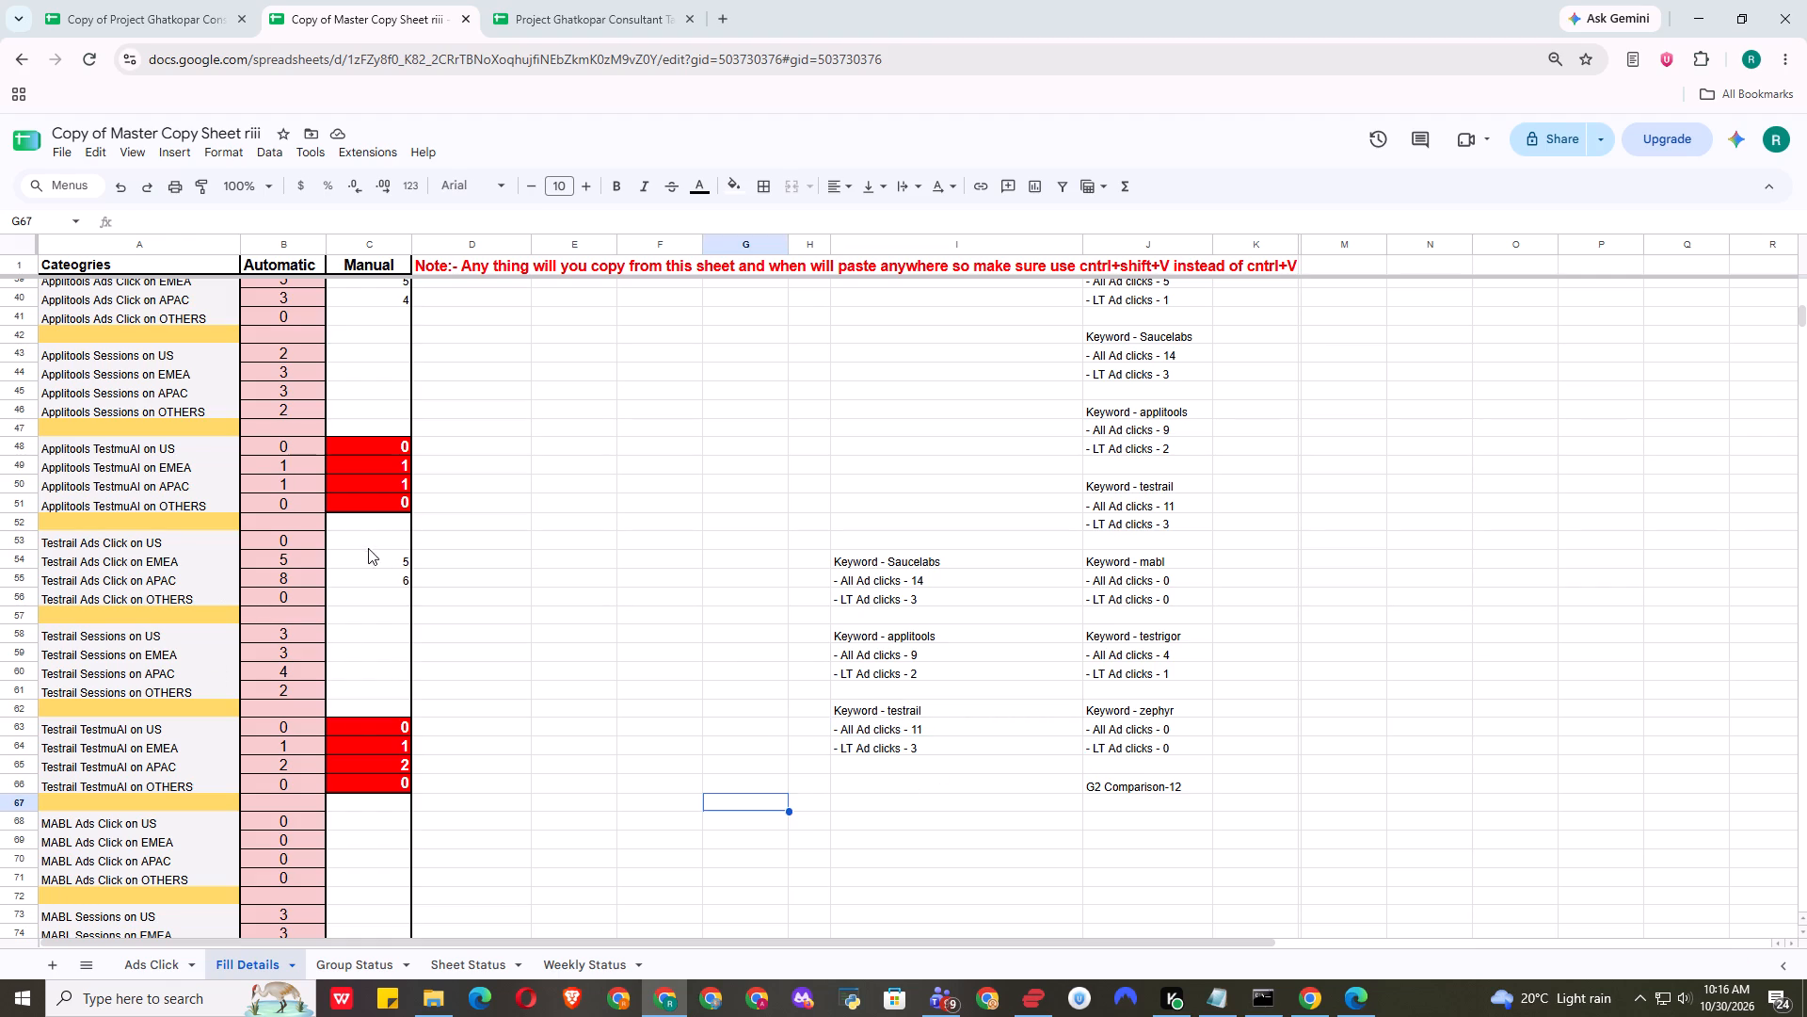
drag(369, 566, 382, 582)
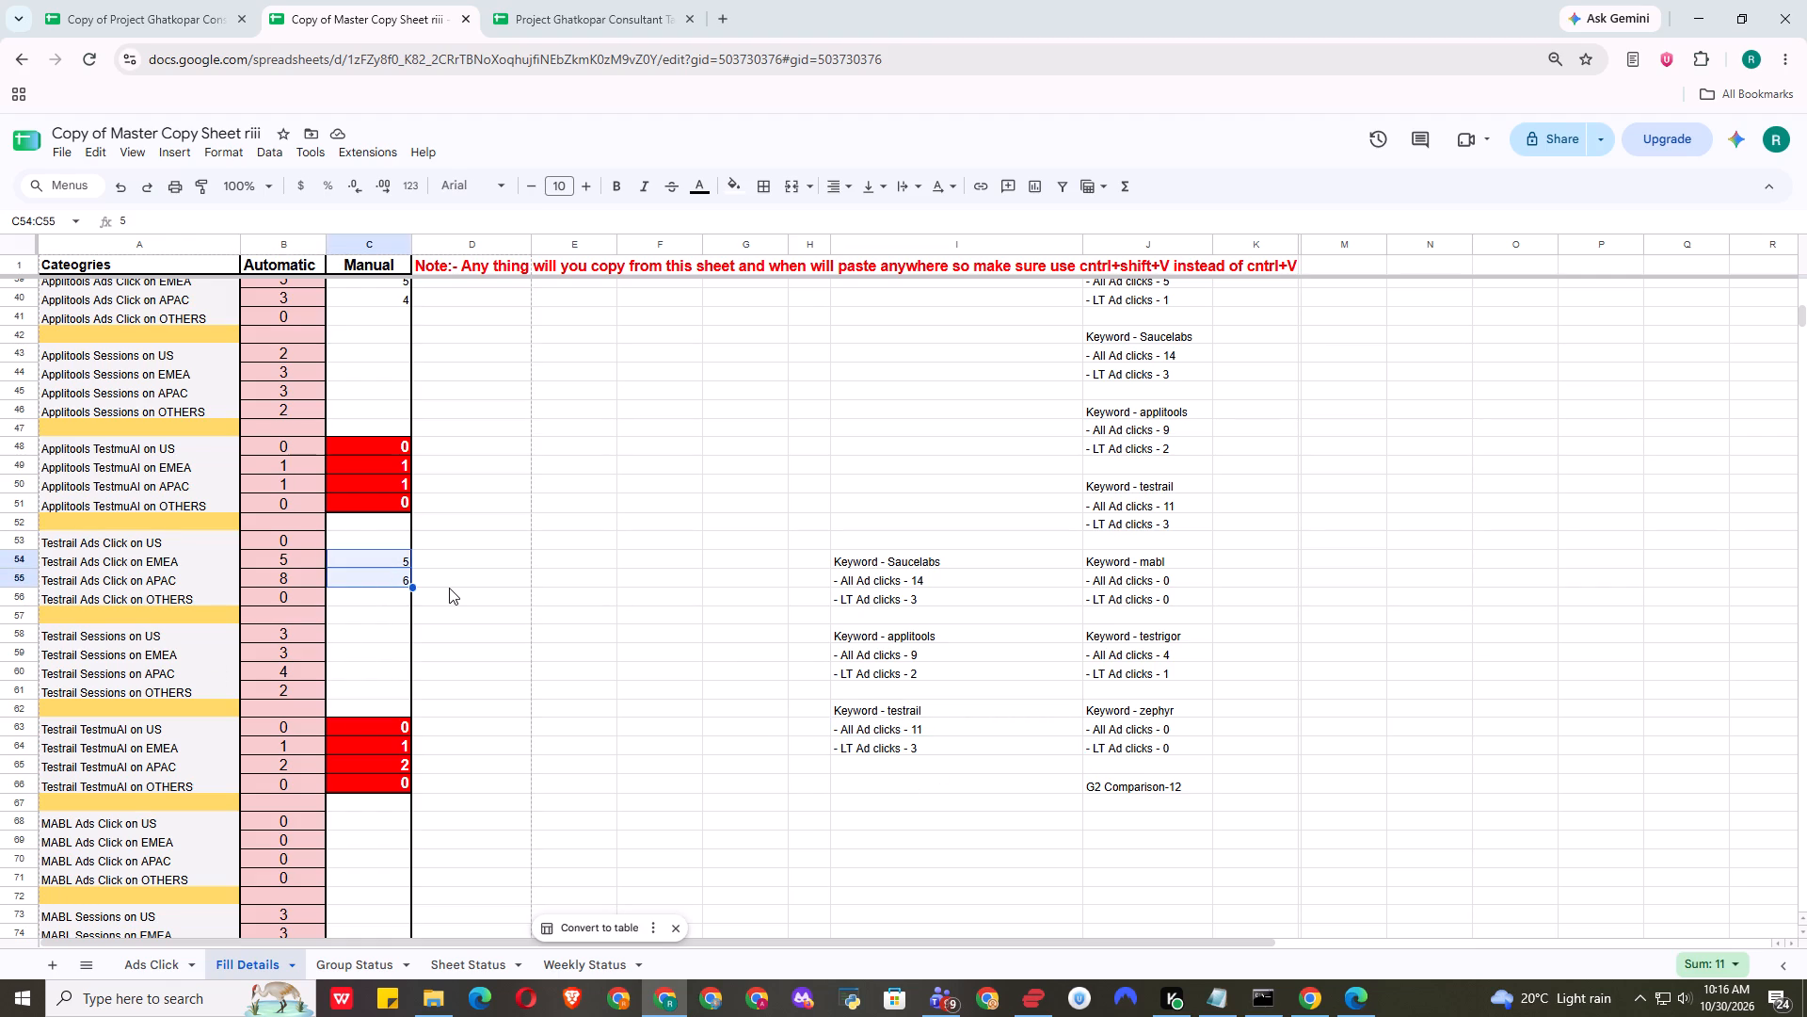
Delete the testrail keyword block from the copied list in column I.
scroll(449, 588, up, 2)
scroll(648, 599, down, 3)
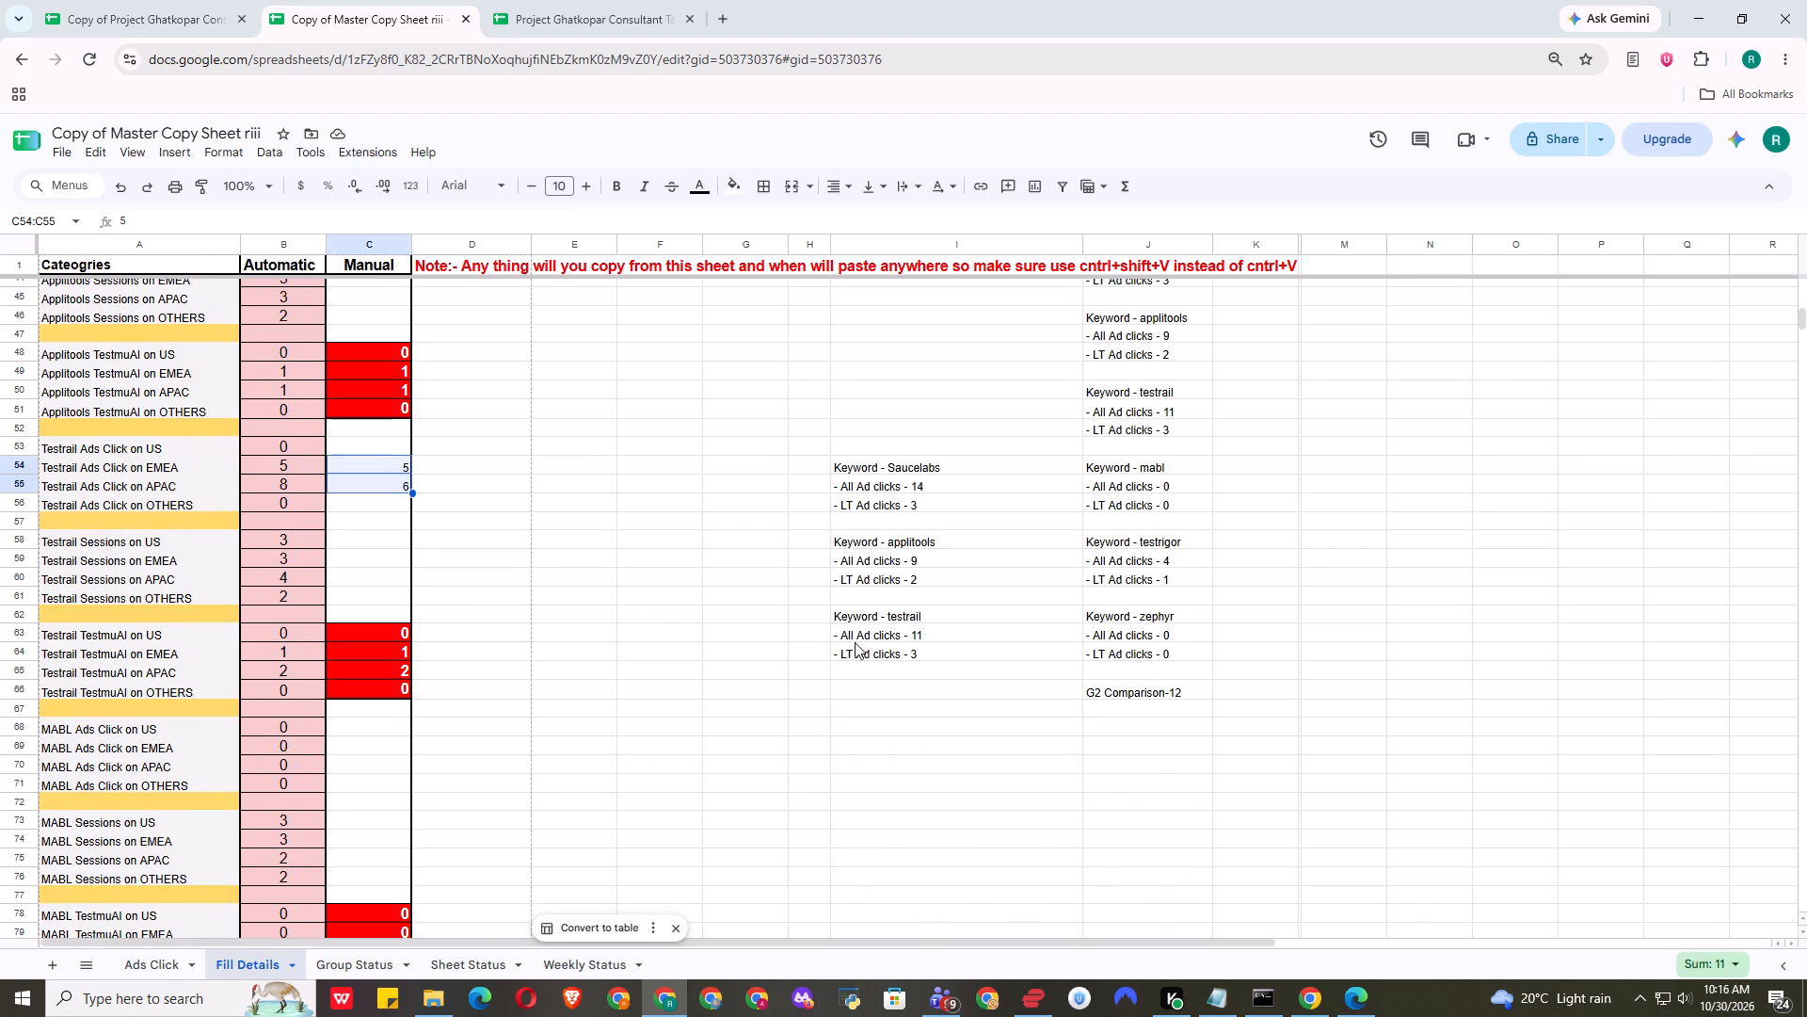
drag(898, 684, 900, 684)
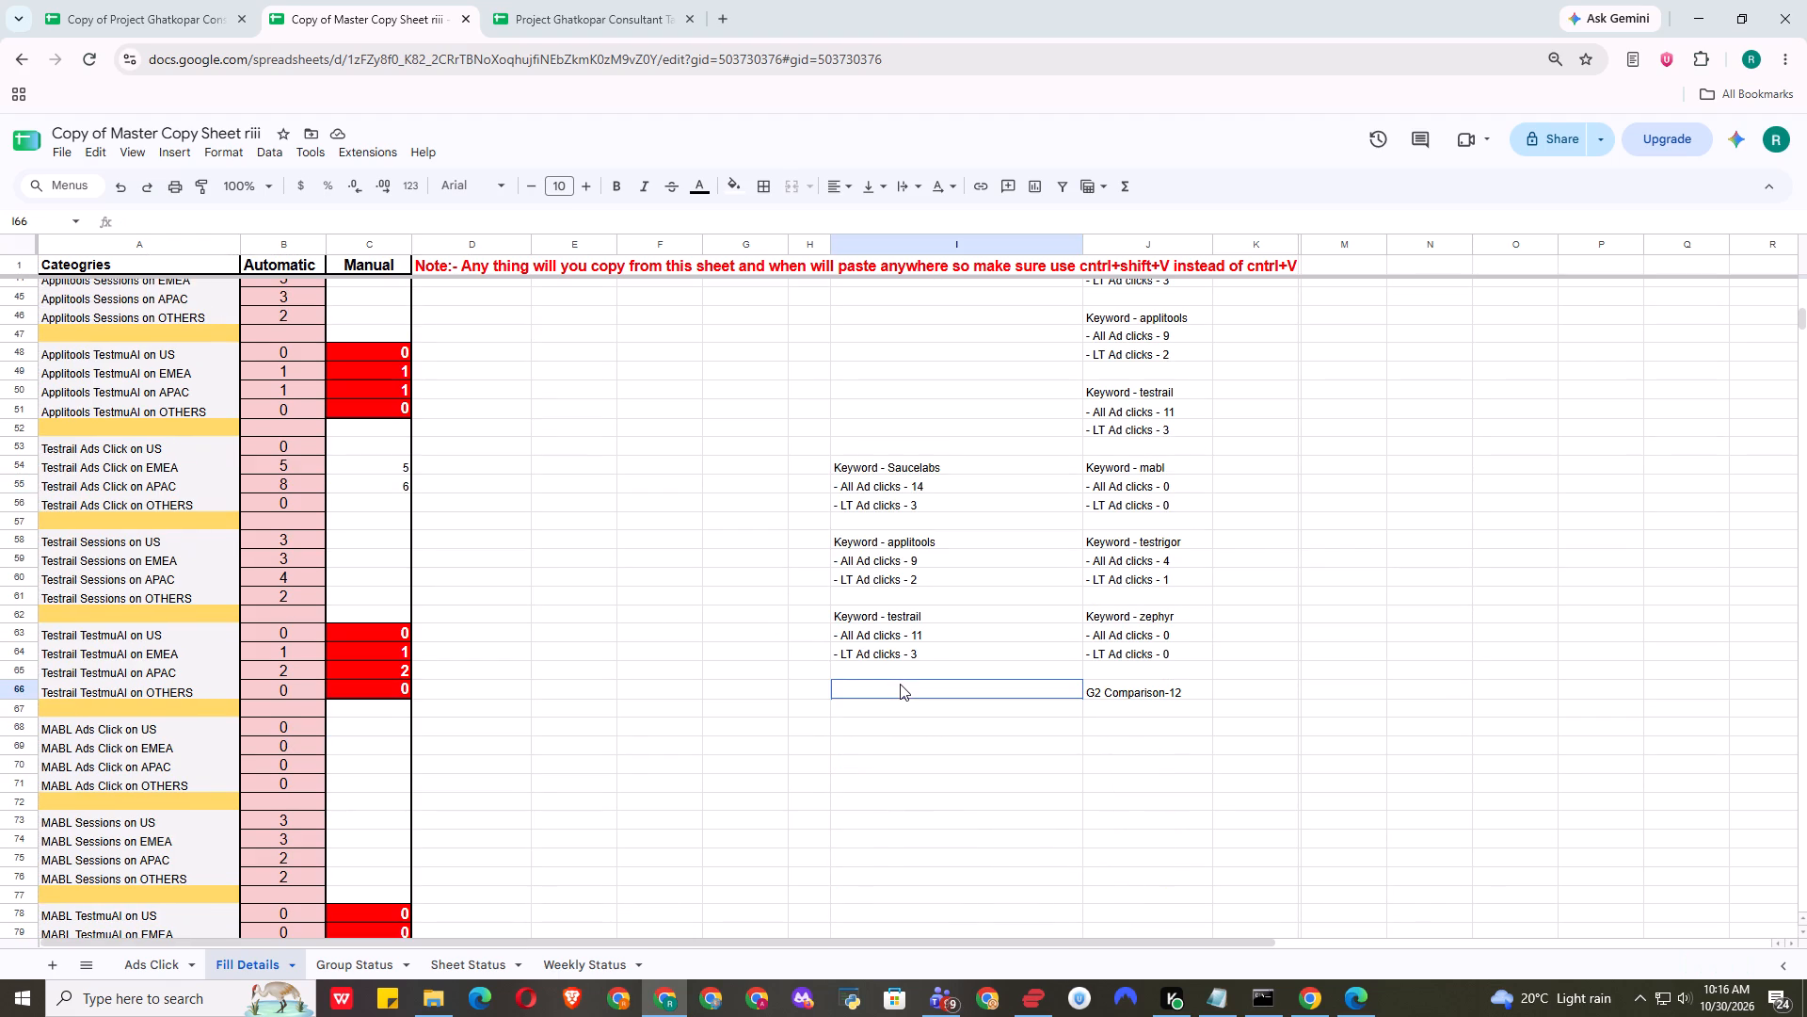
drag(900, 684, 902, 611)
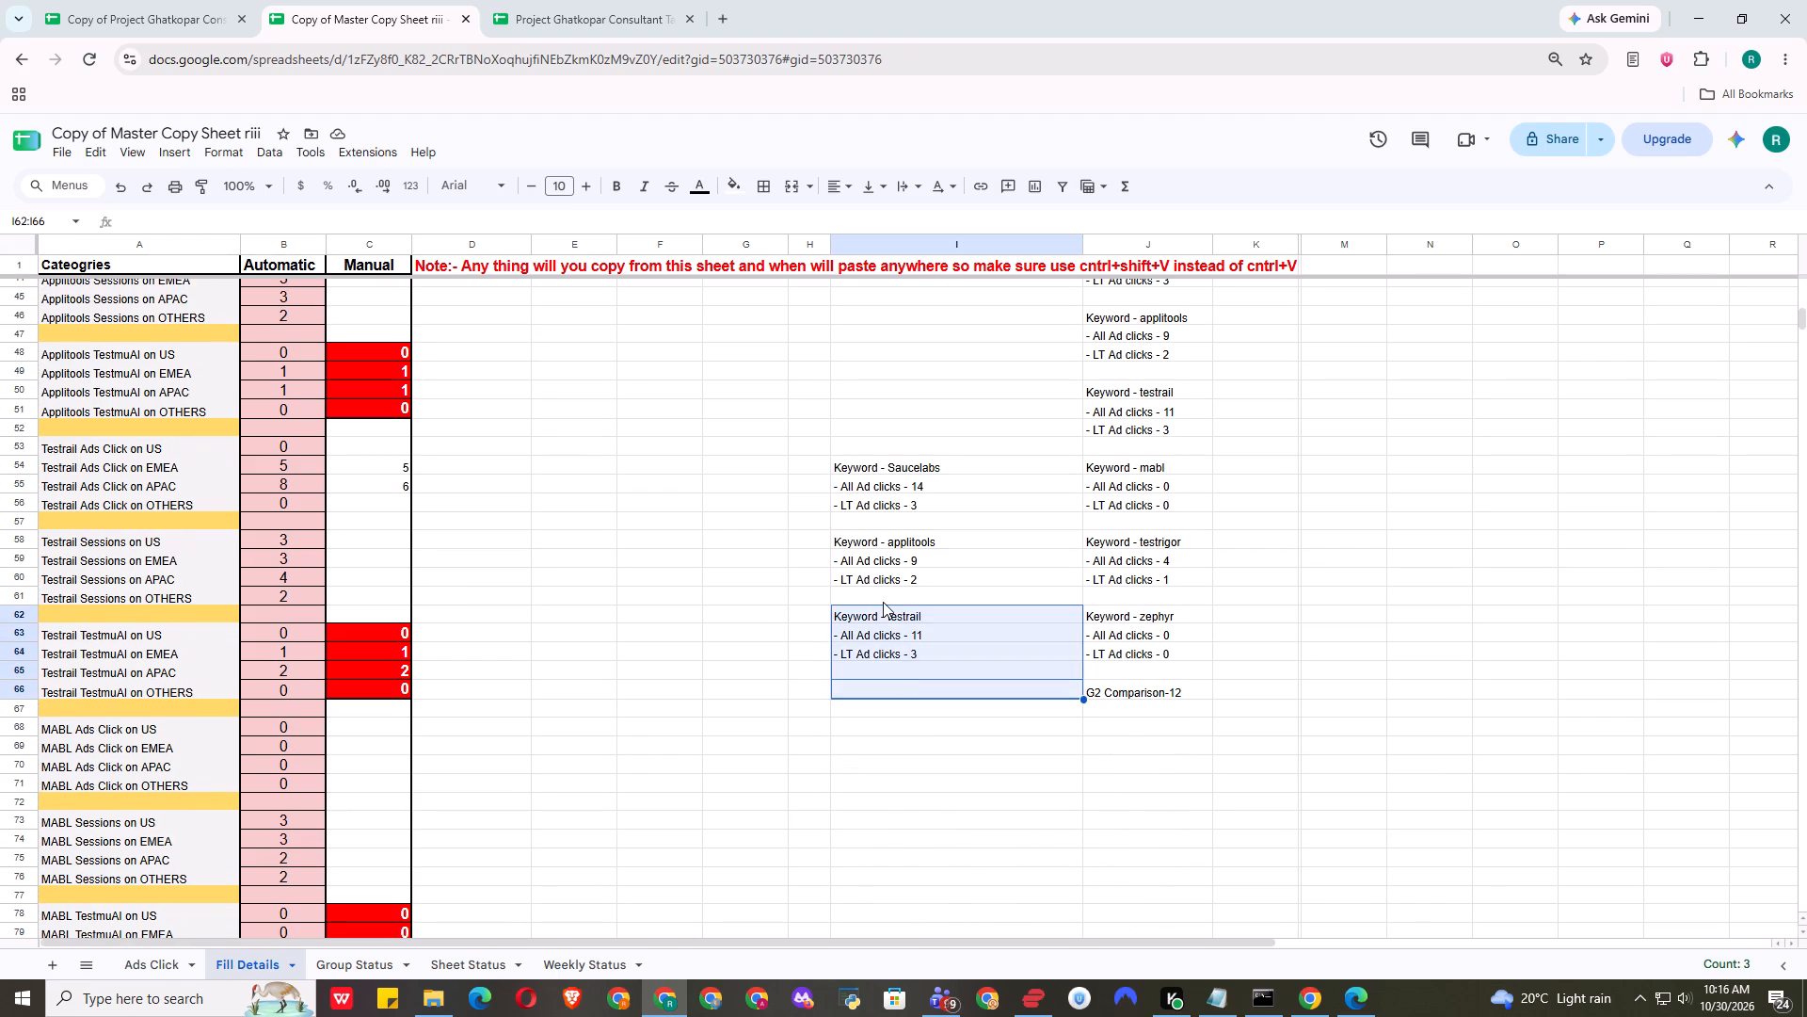
key(BackSpace)
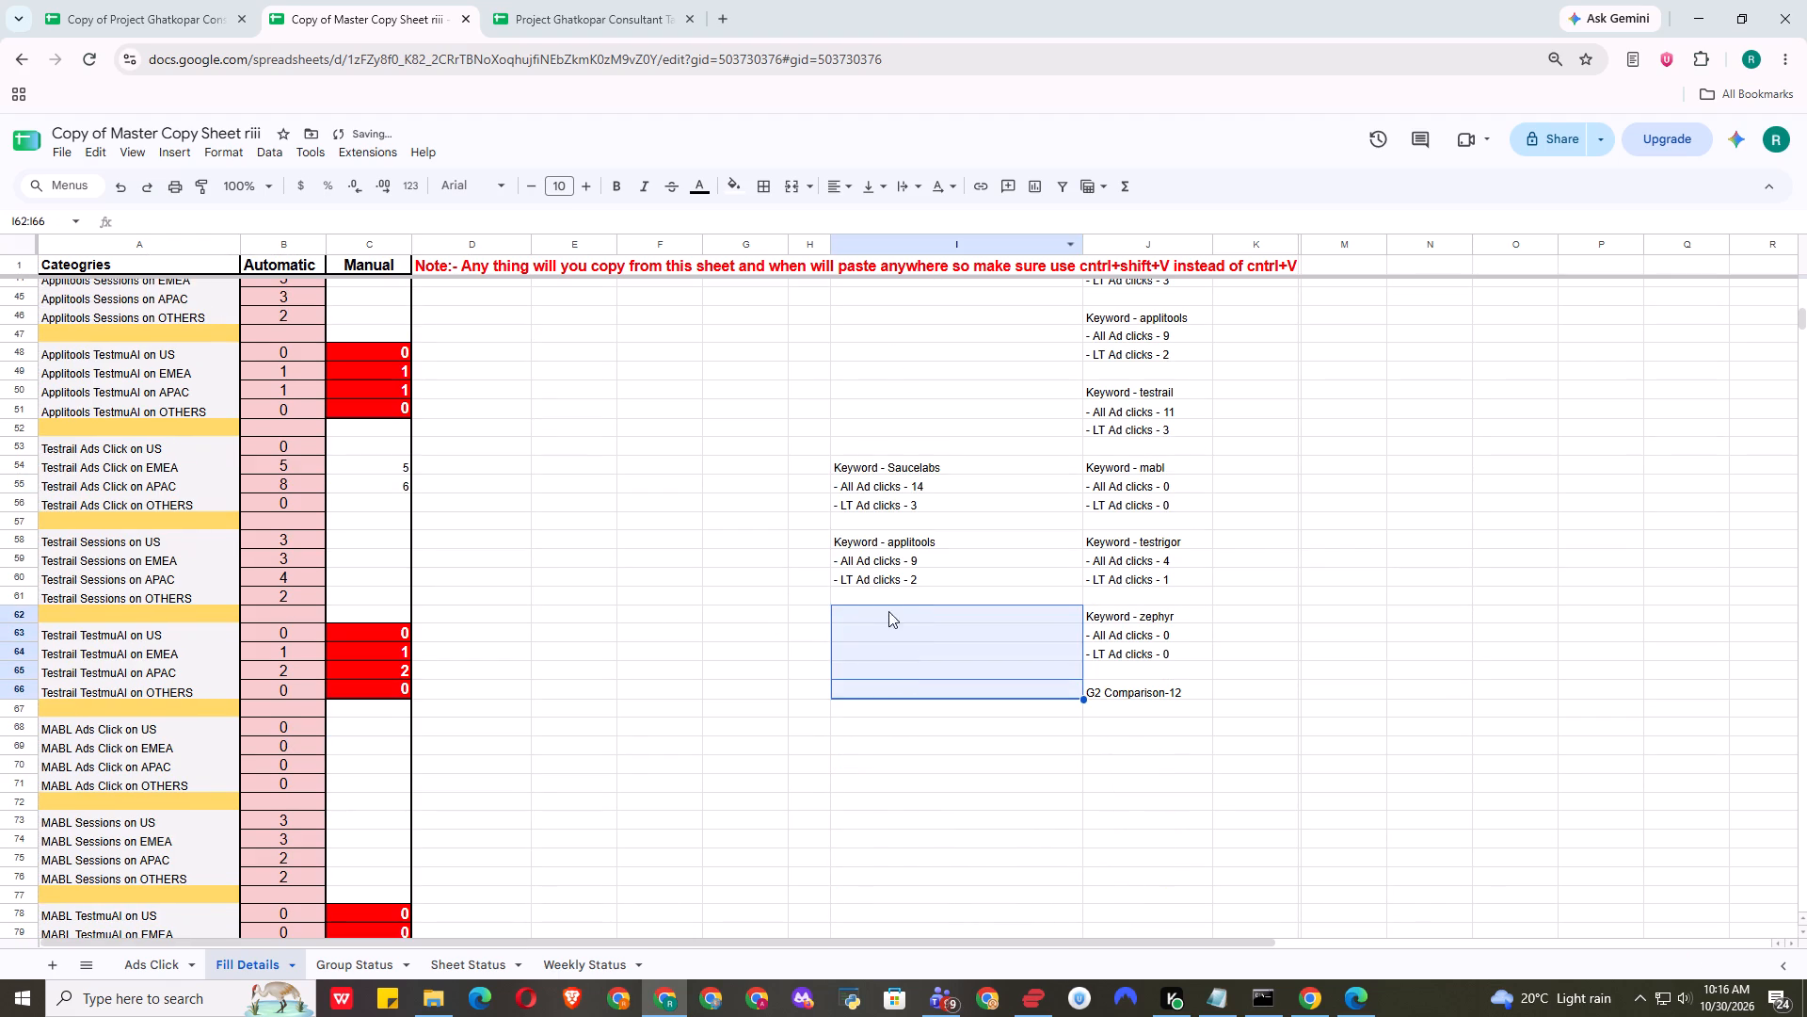
Move the remaining Saucelabs and applitools keyword blocks up column I to start at row 35, near the Applitools Ads Click rows.
drag(916, 467, 933, 587)
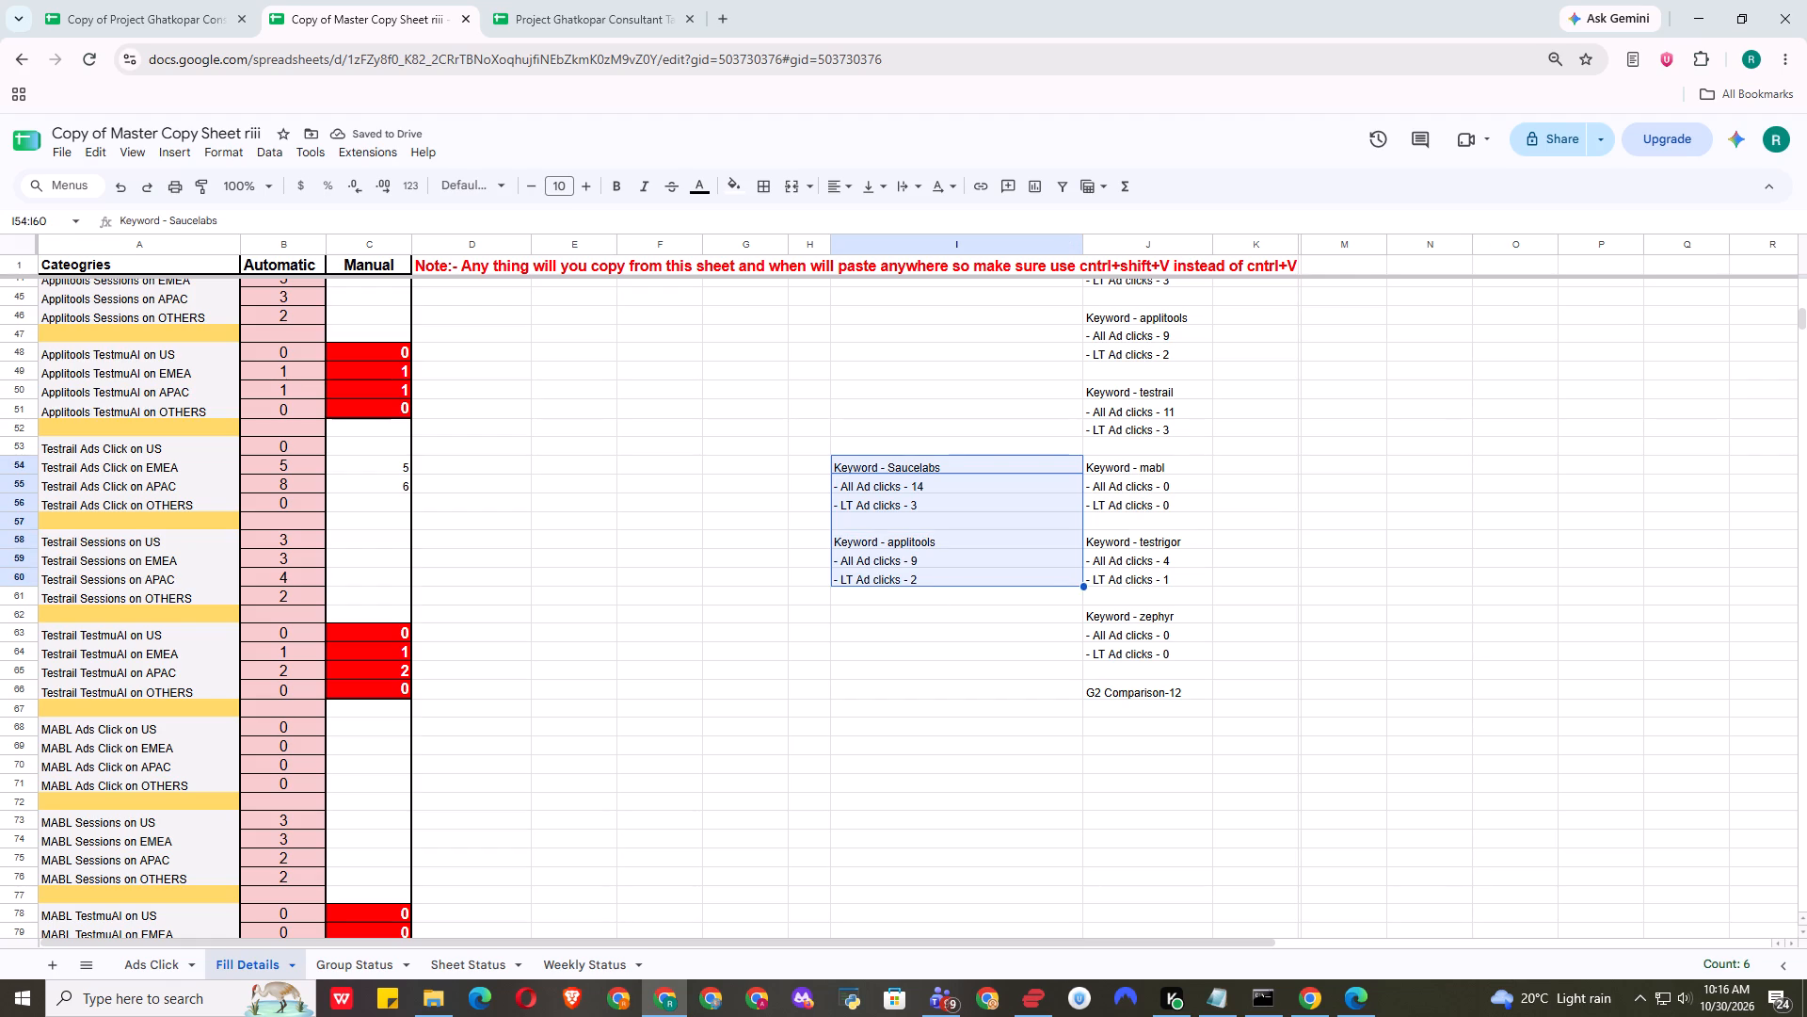
key(ctrl+x)
scroll(933, 587, up, 4)
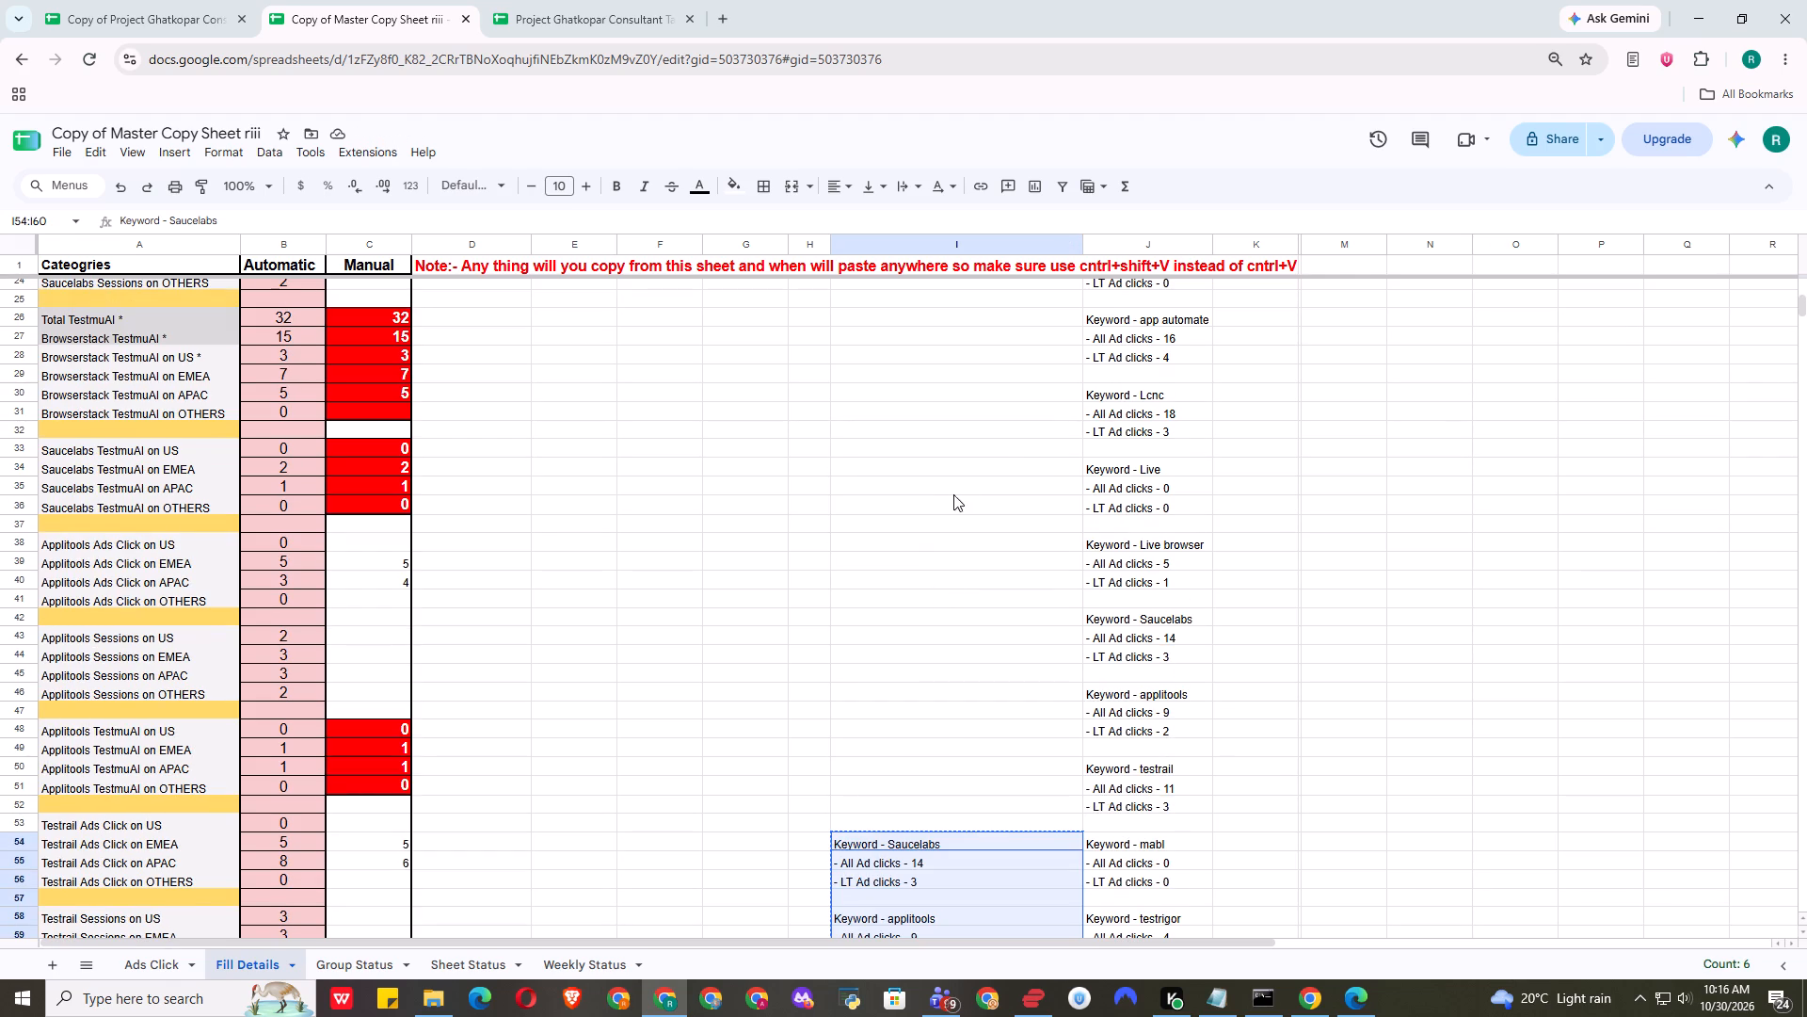
click(918, 494)
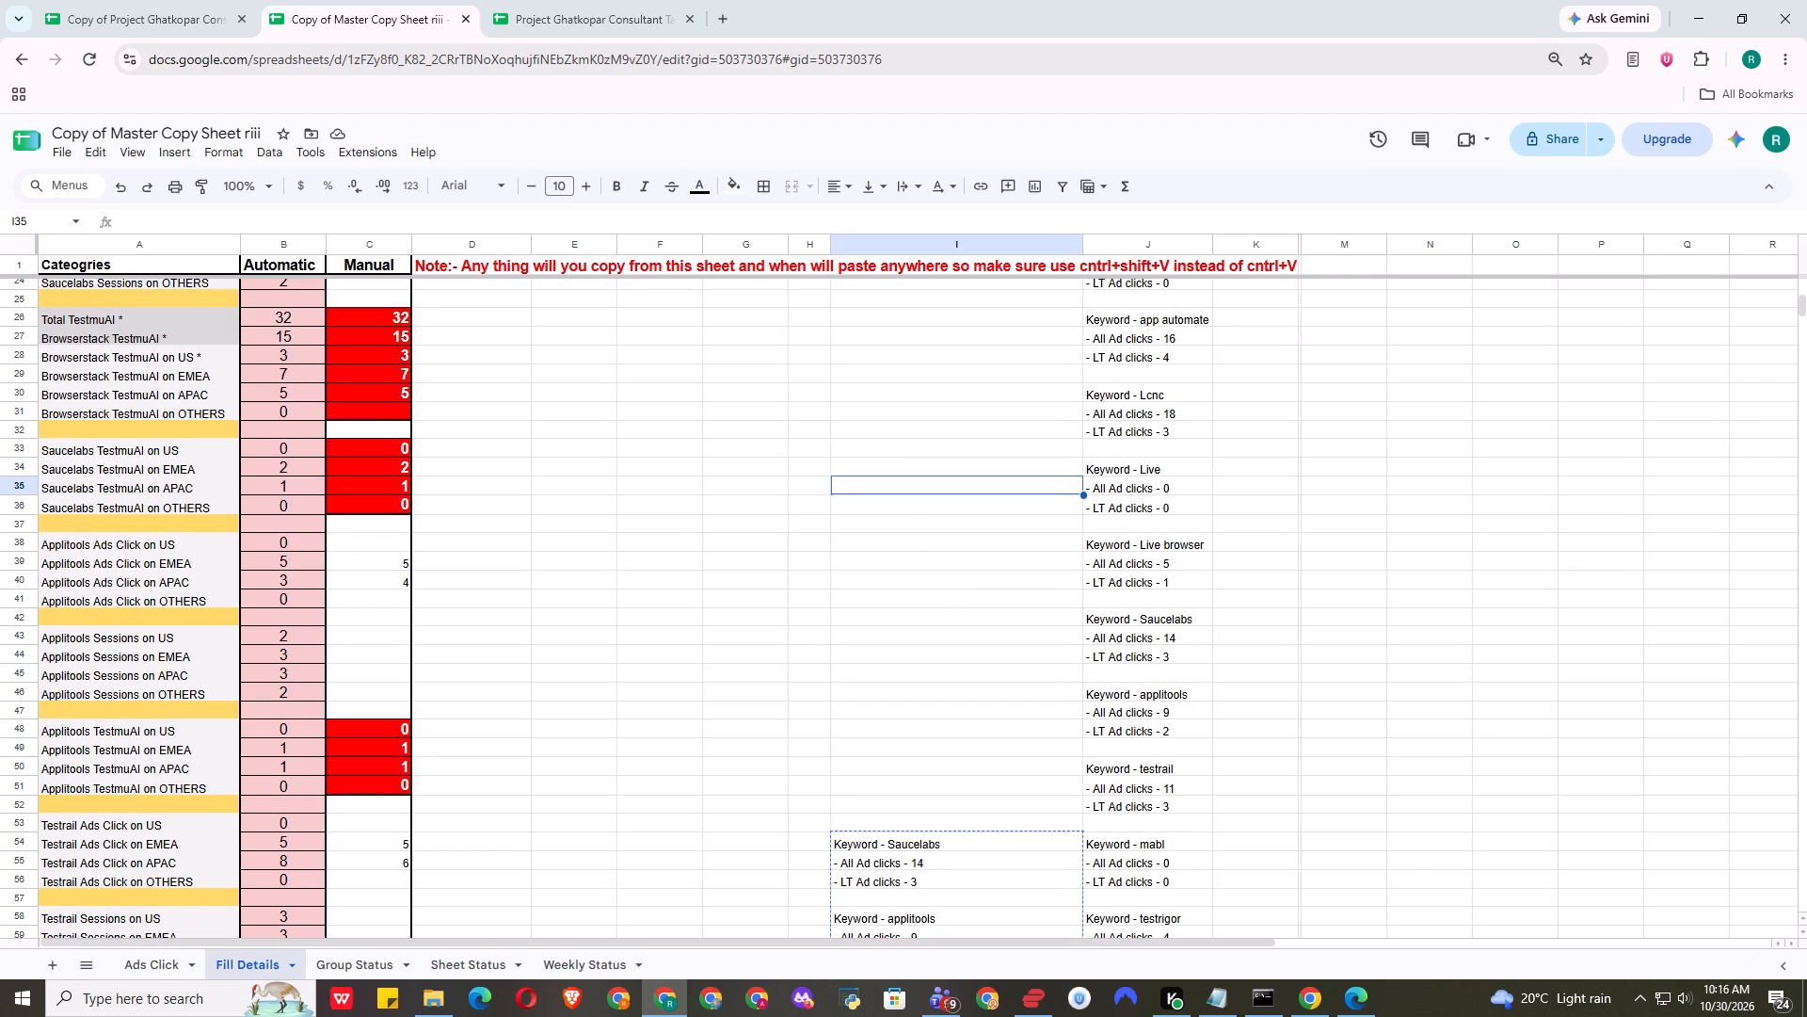
key(ctrl+v)
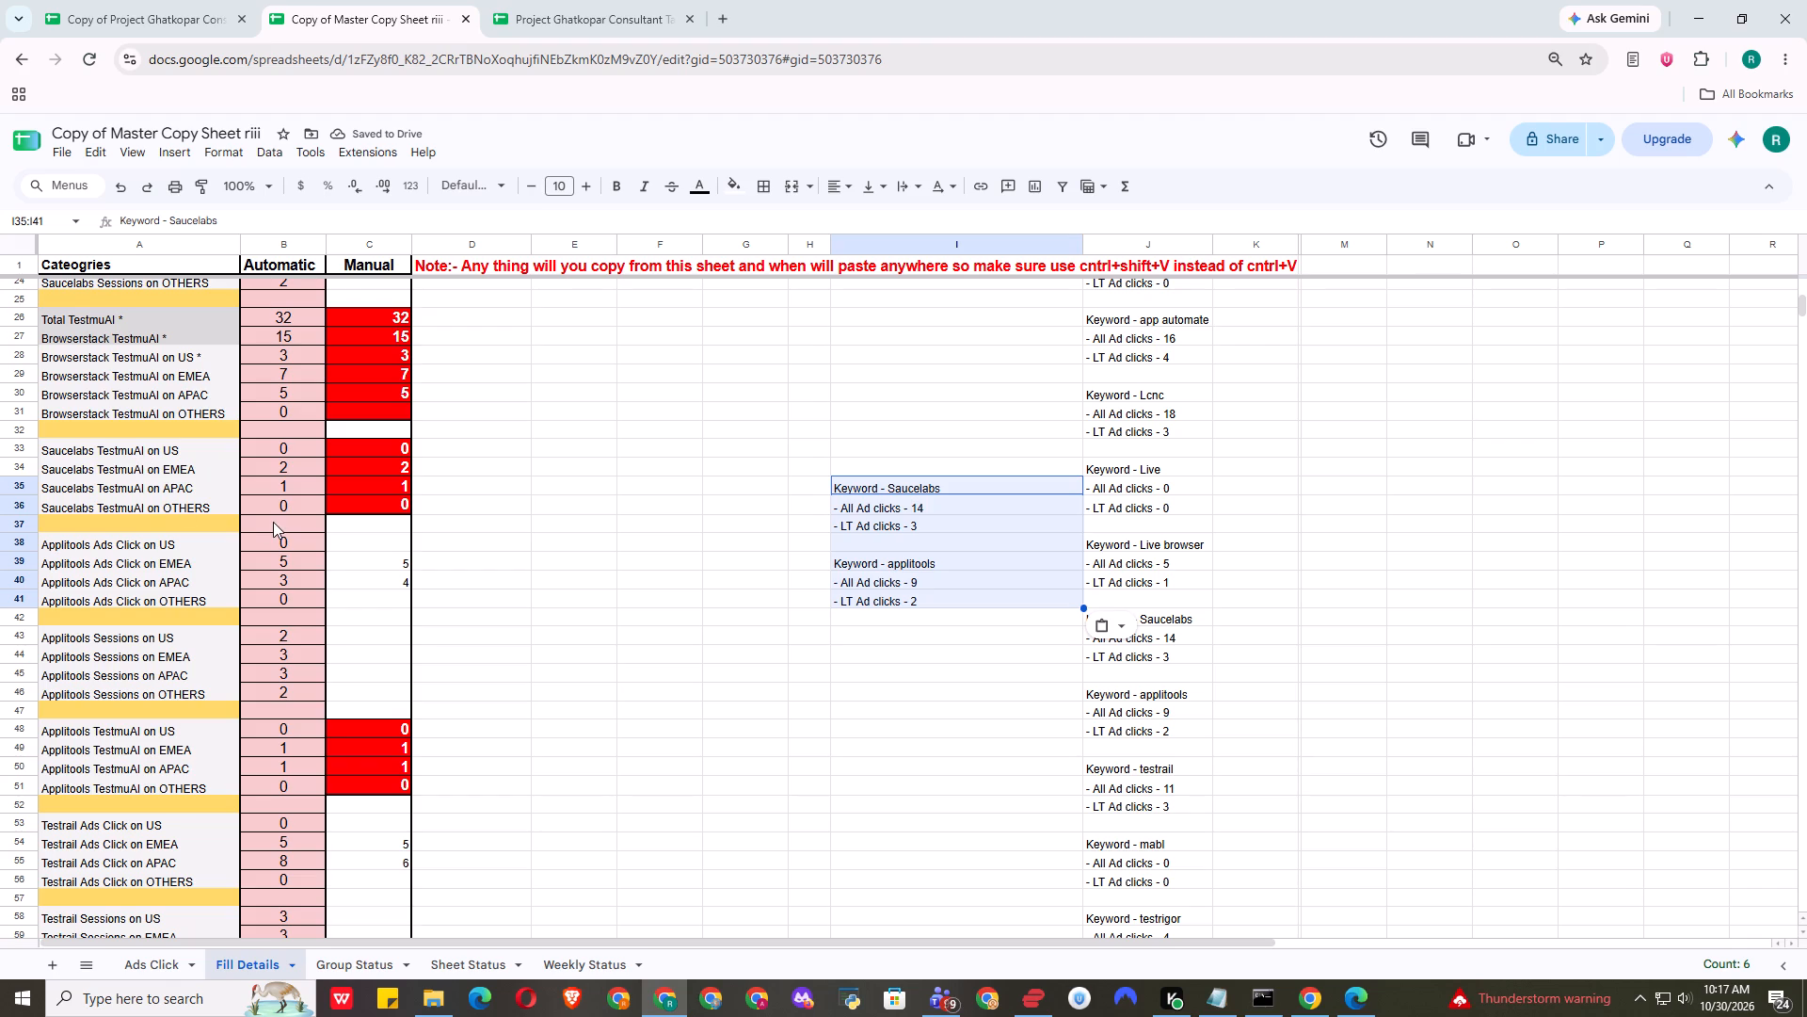
Review the manual Applitools, Saucelabs and Browserstack Ads Click values and the ad totals against the automatic figures and keyword counts.
scroll(390, 587, up, 1)
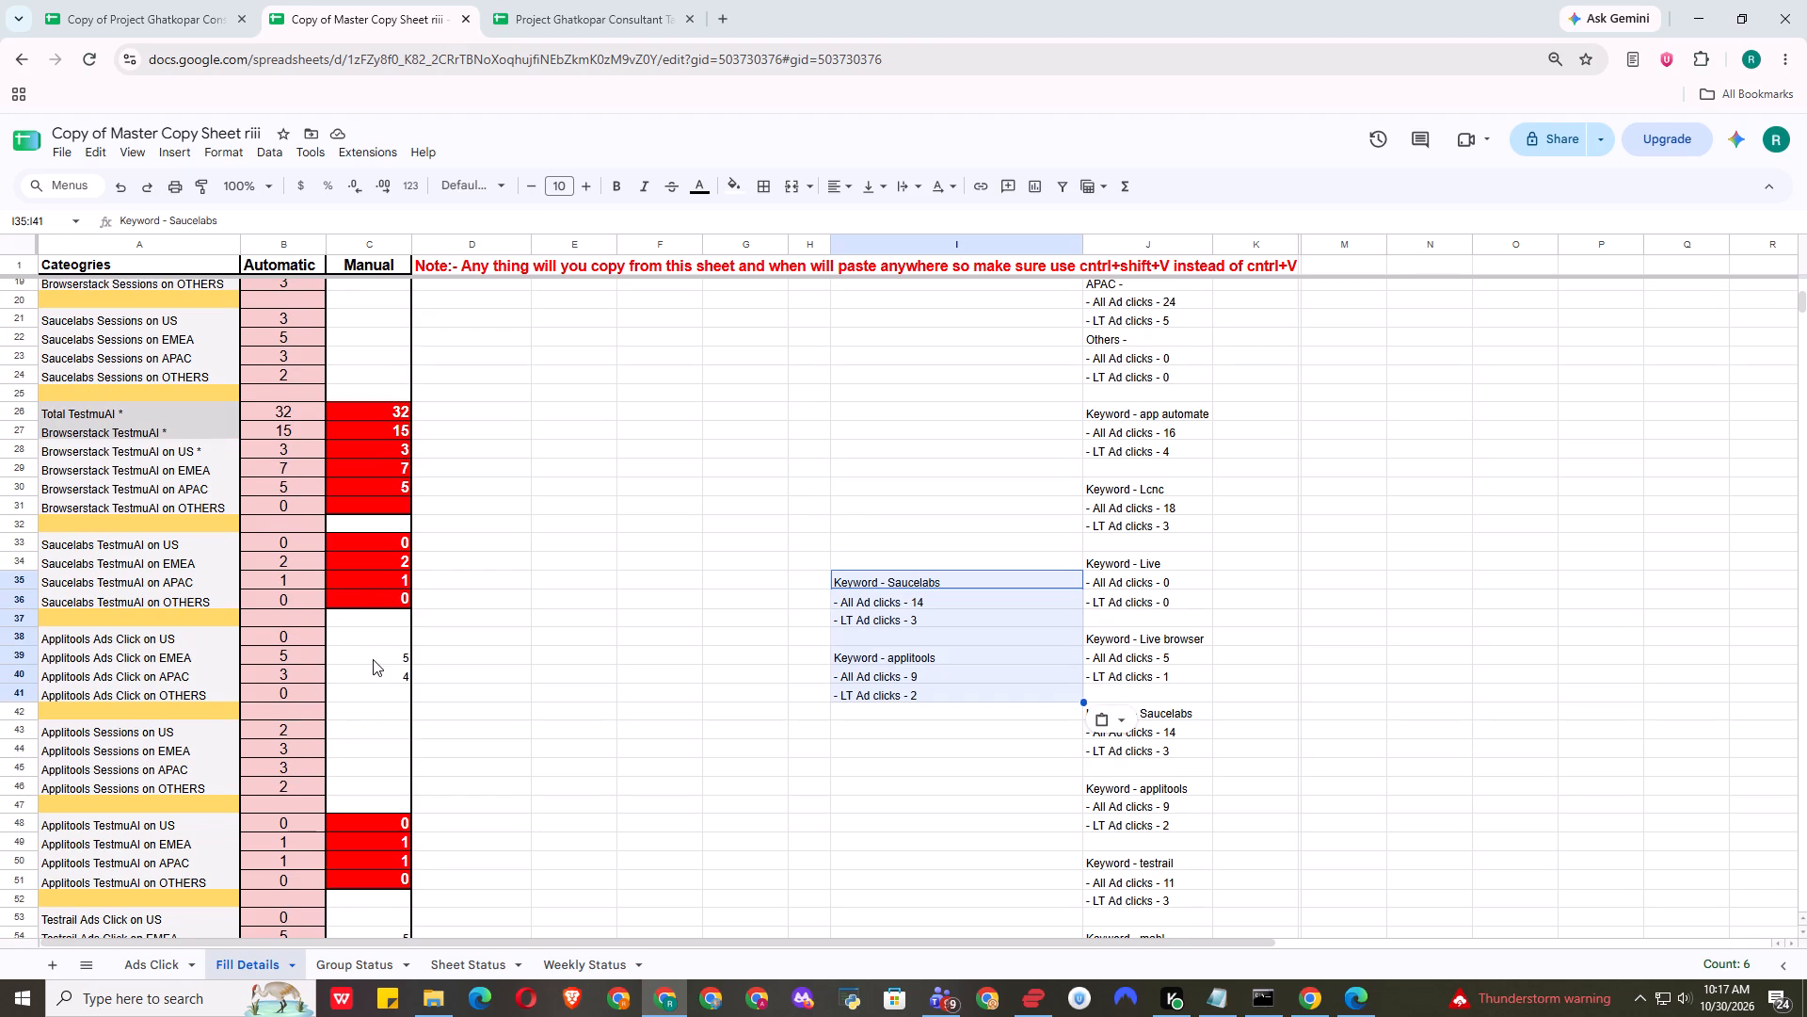
click(471, 788)
scroll(440, 730, up, 1)
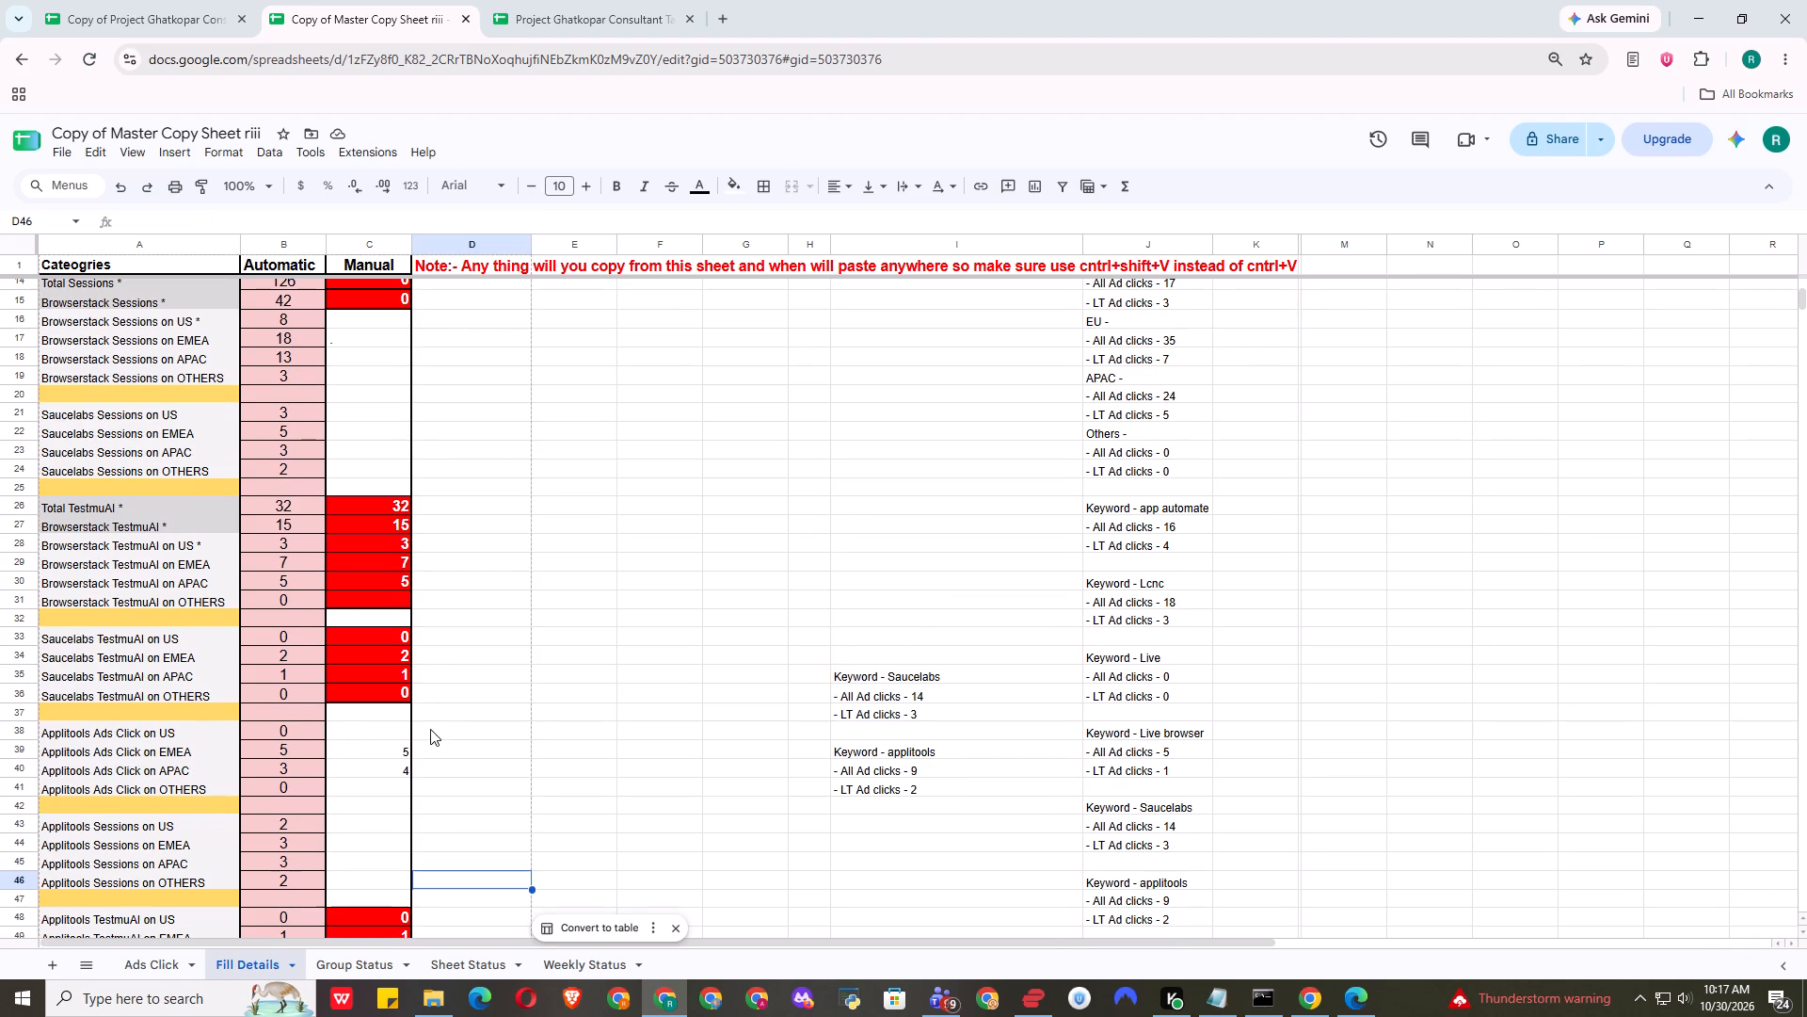
scroll(407, 729, up, 7)
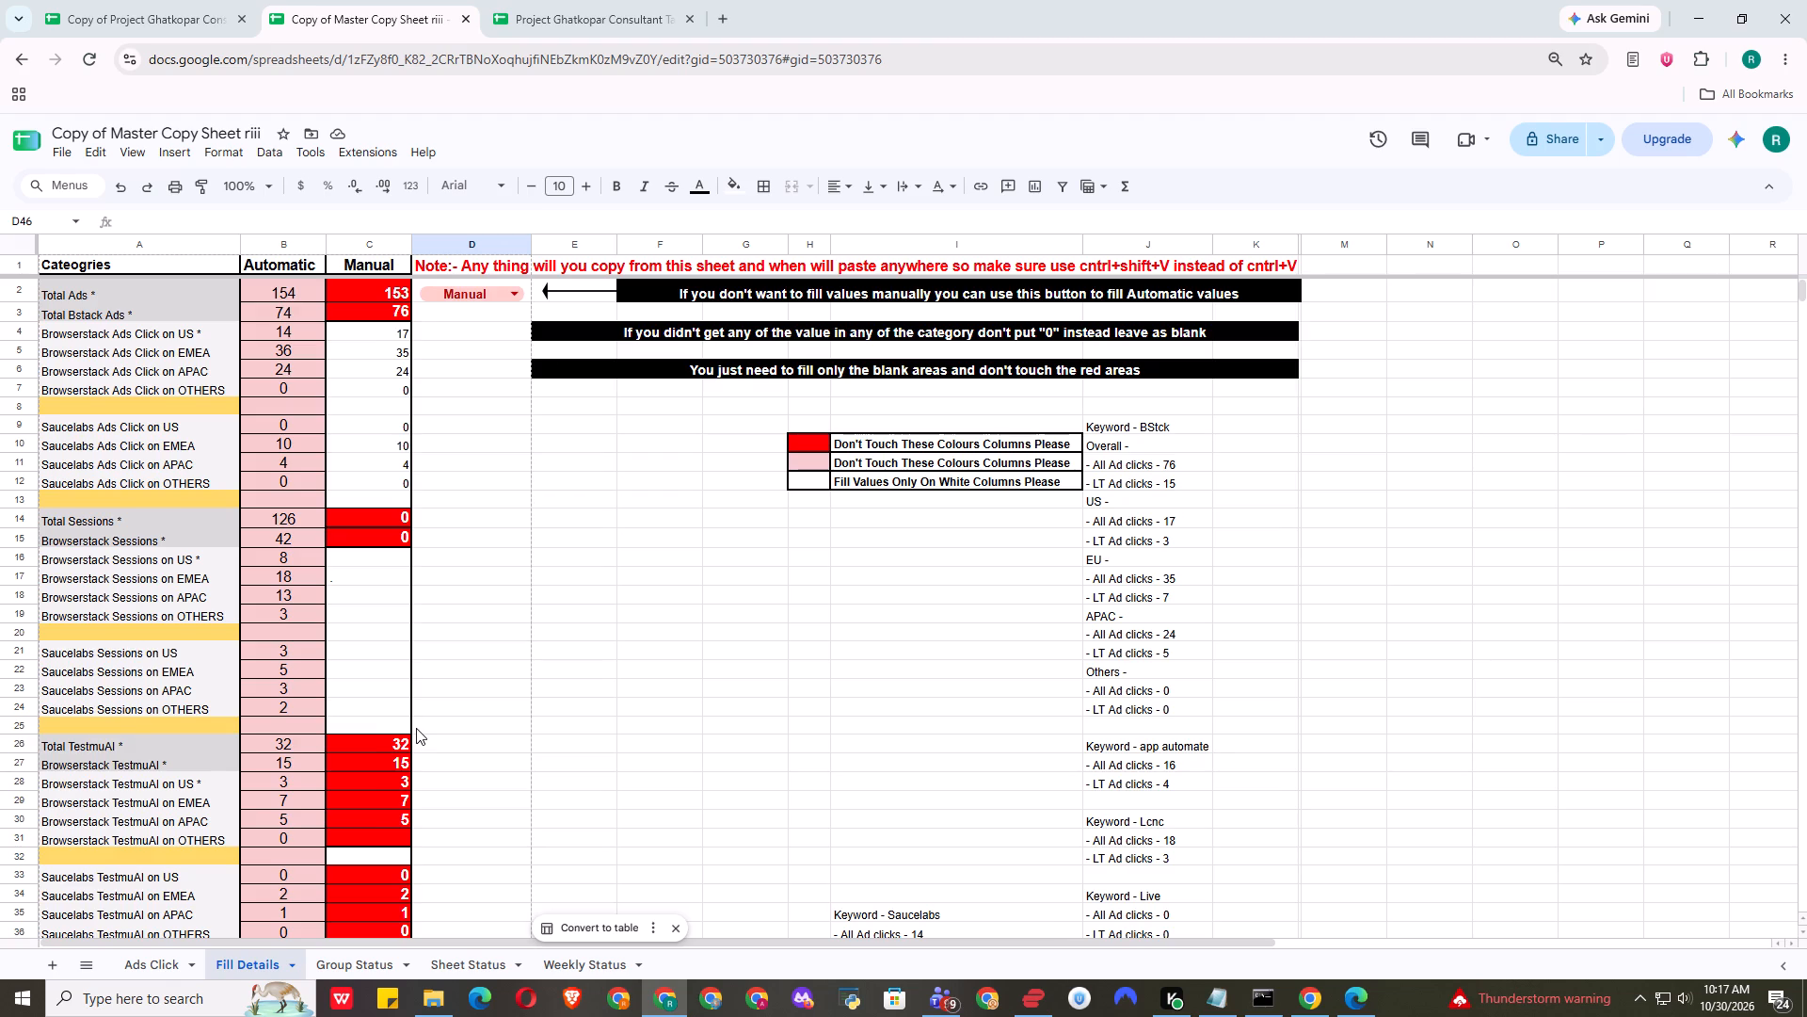
scroll(416, 729, down, 3)
scroll(158, 504, up, 3)
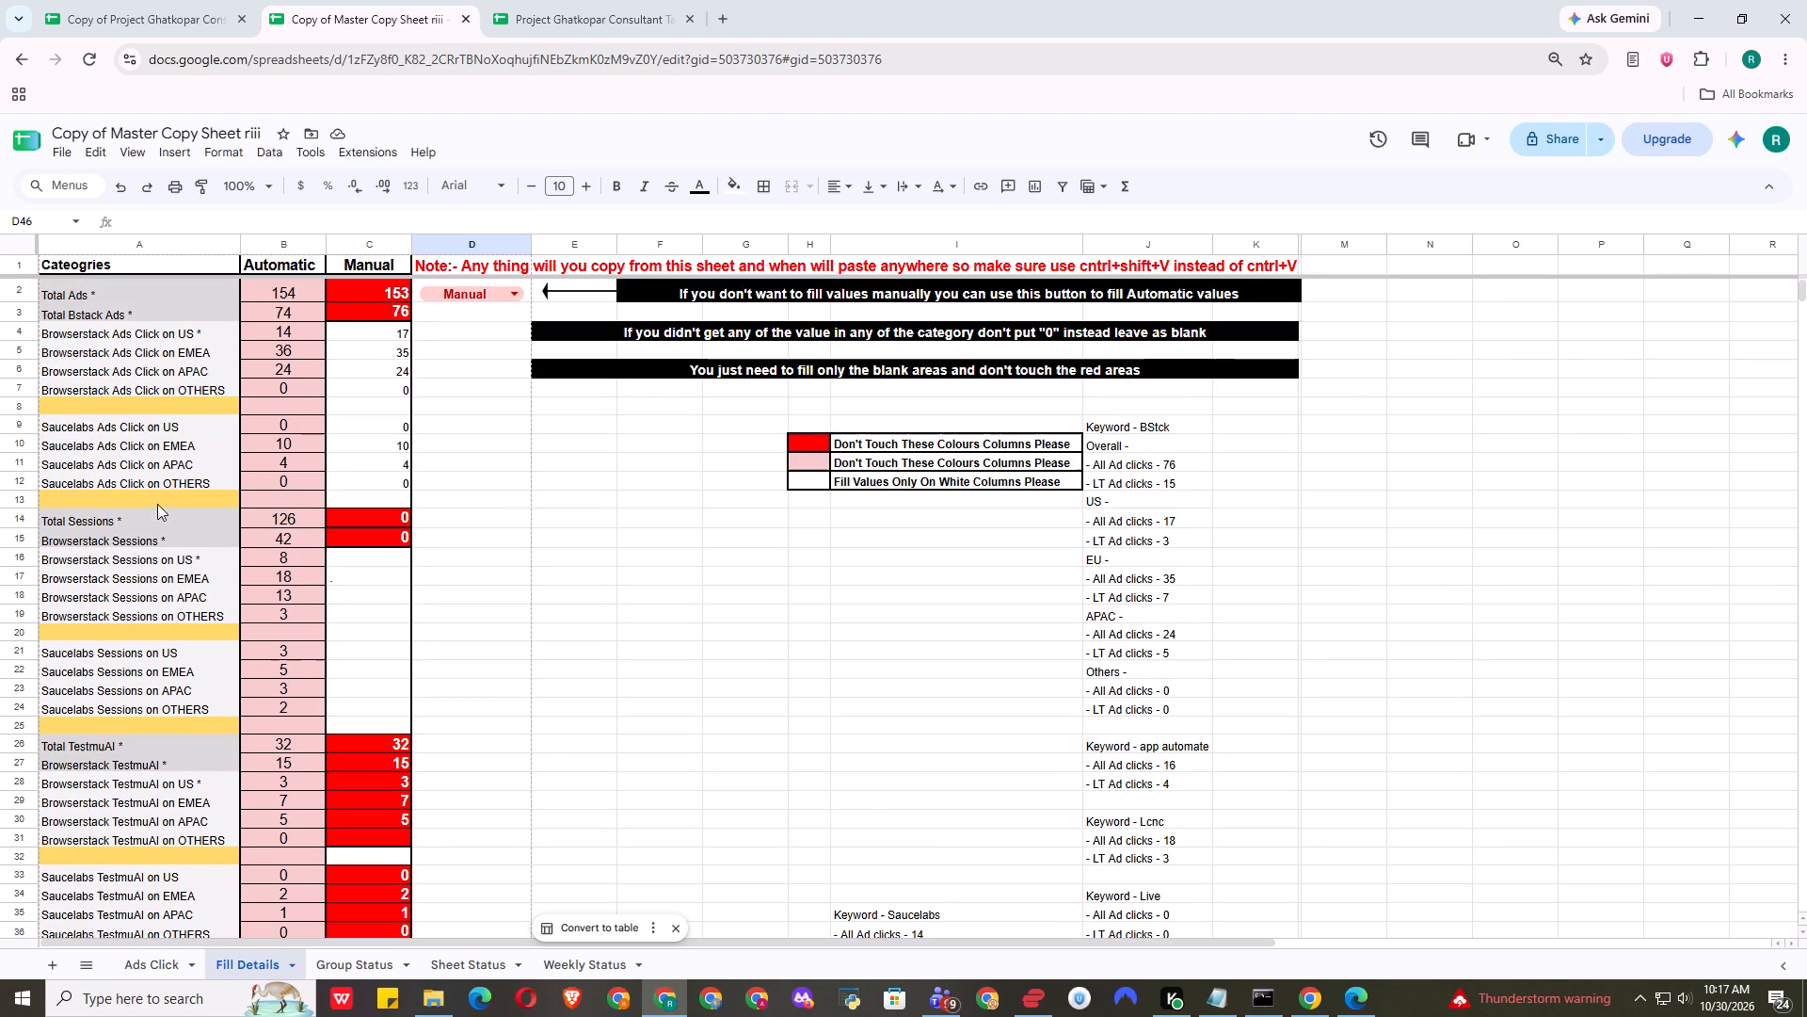
scroll(292, 613, up, 1)
scroll(853, 761, down, 1)
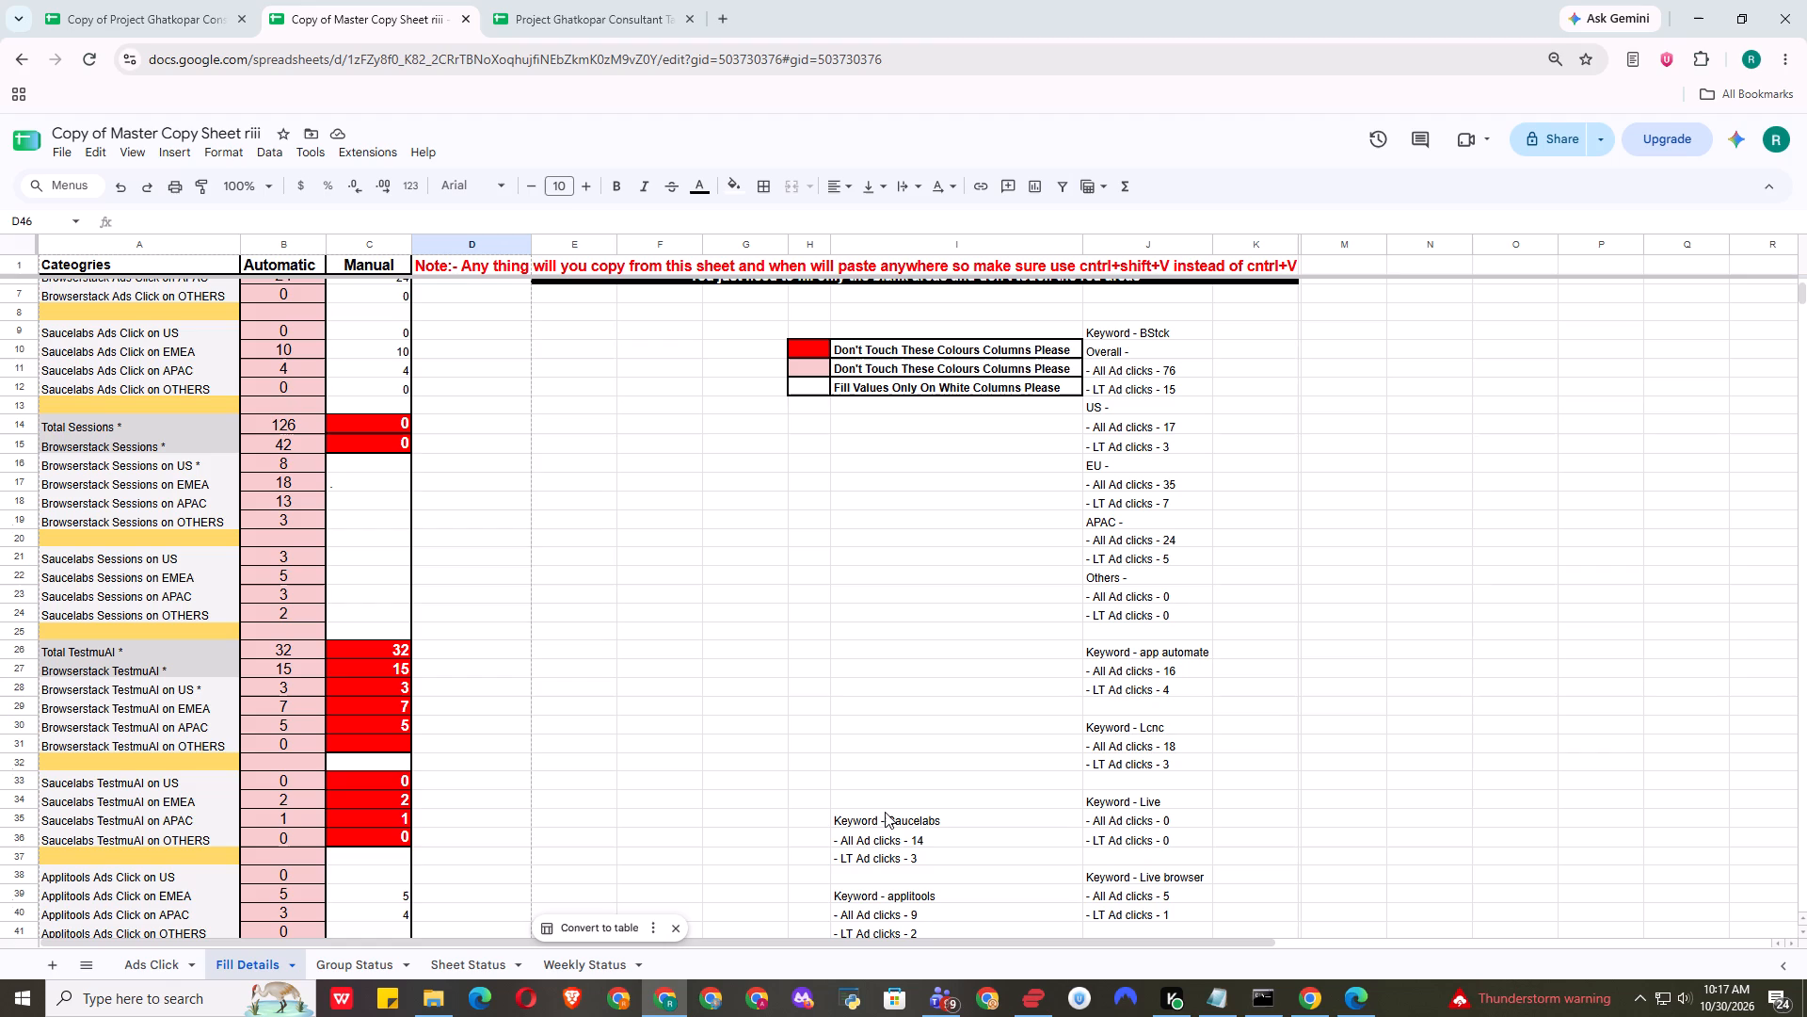
Delete the remaining Saucelabs and applitools keyword blocks from column I of Fill Details.
scroll(836, 728, up, 1)
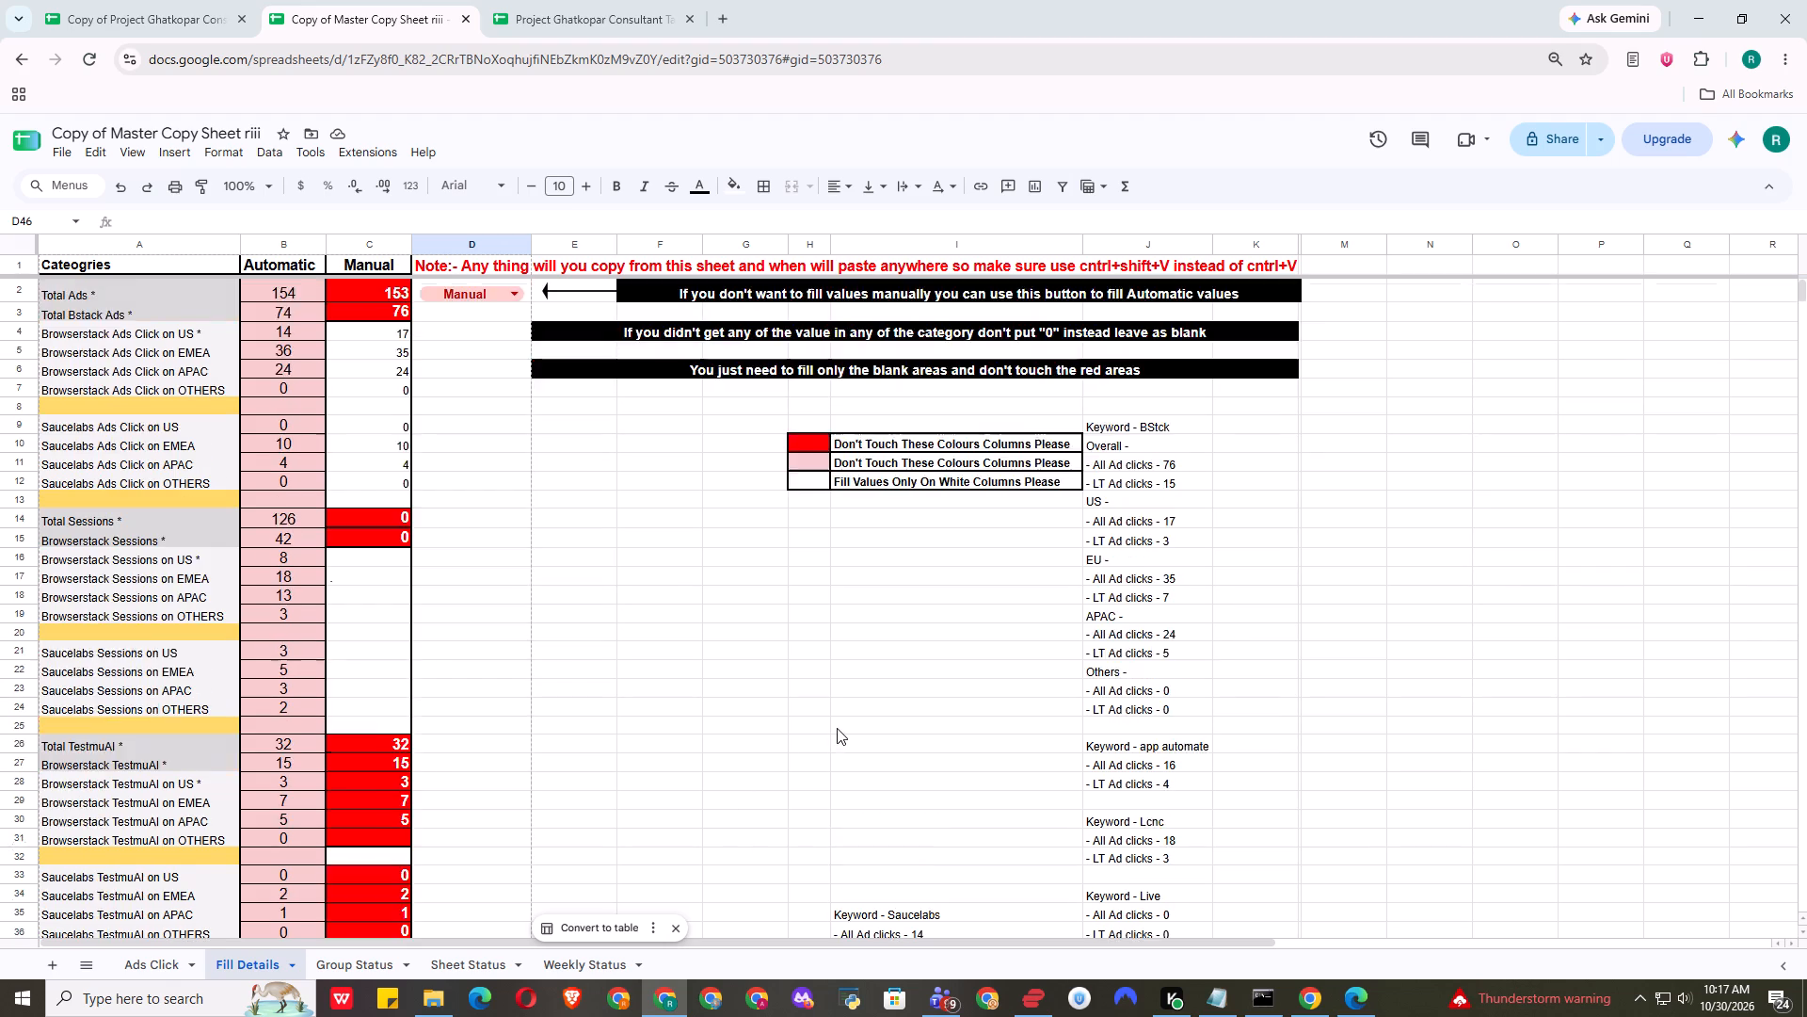
scroll(938, 724, down, 4)
drag(933, 502, 937, 780)
key(BackSpace)
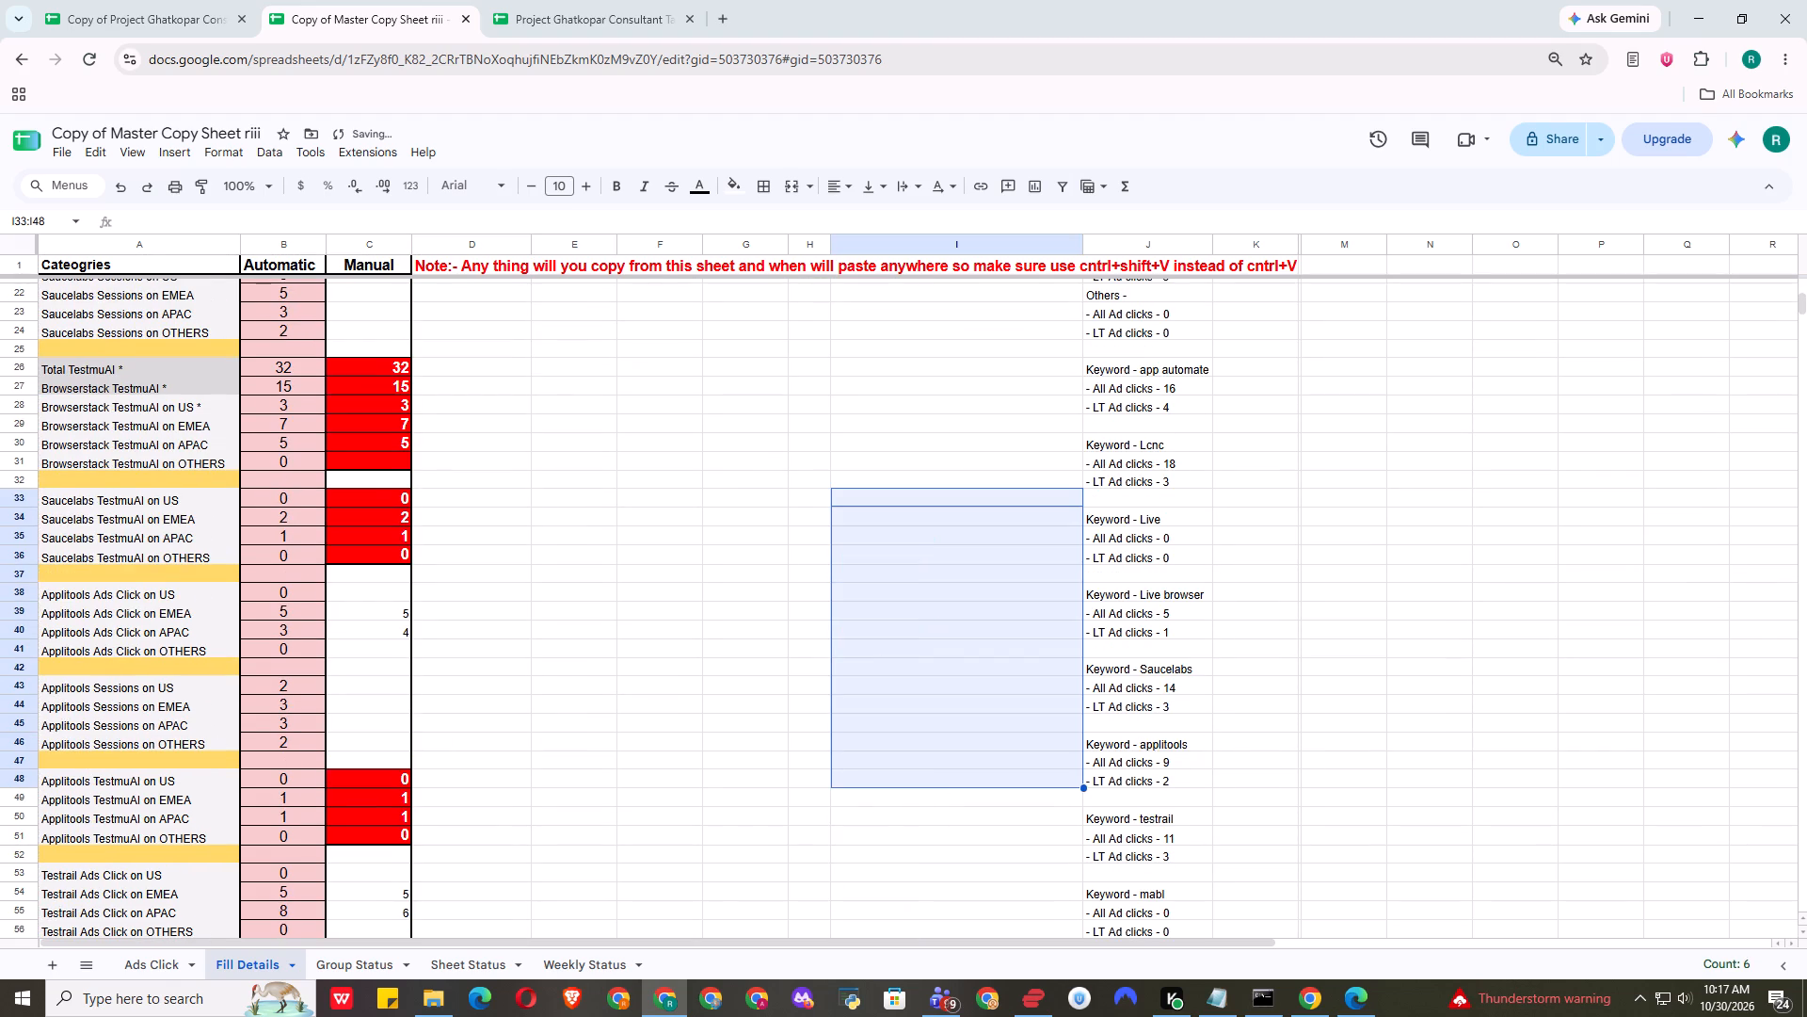
Review the keyword ad-click counts and the status text in Group Status, from BStck down to G2 Comparision.
click(348, 949)
scroll(706, 642, up, 3)
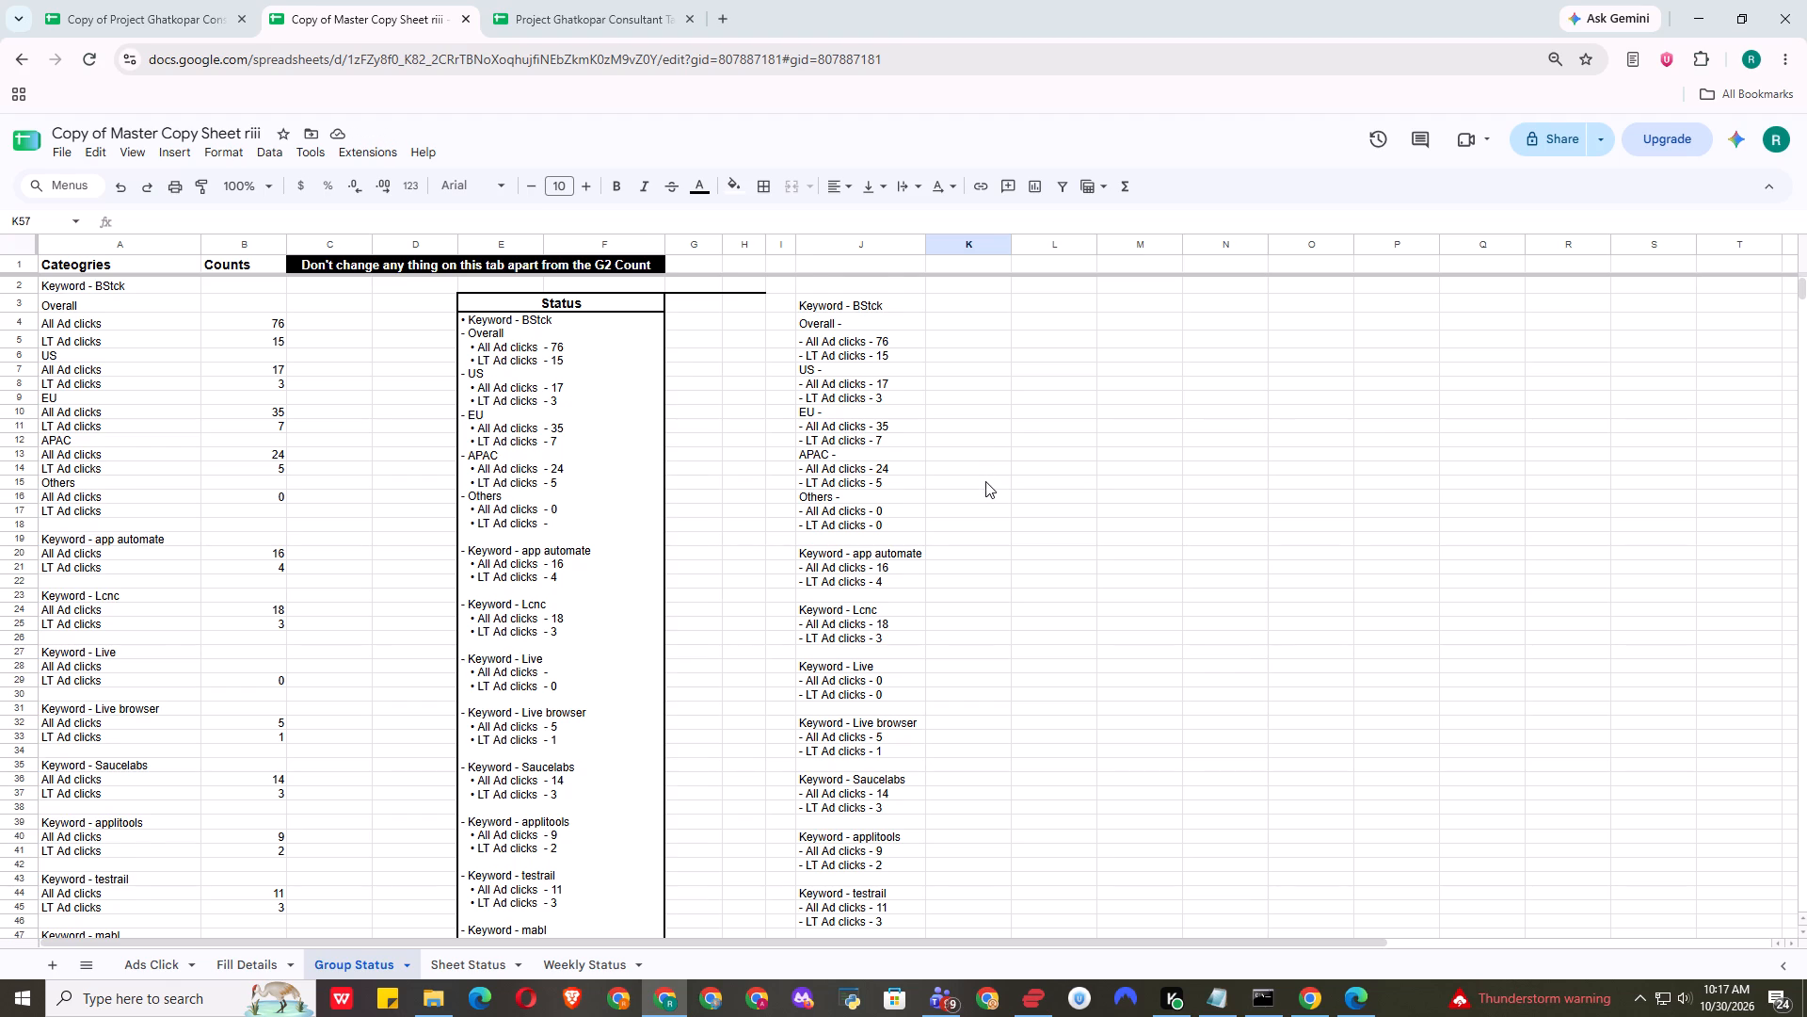
scroll(985, 483, down, 2)
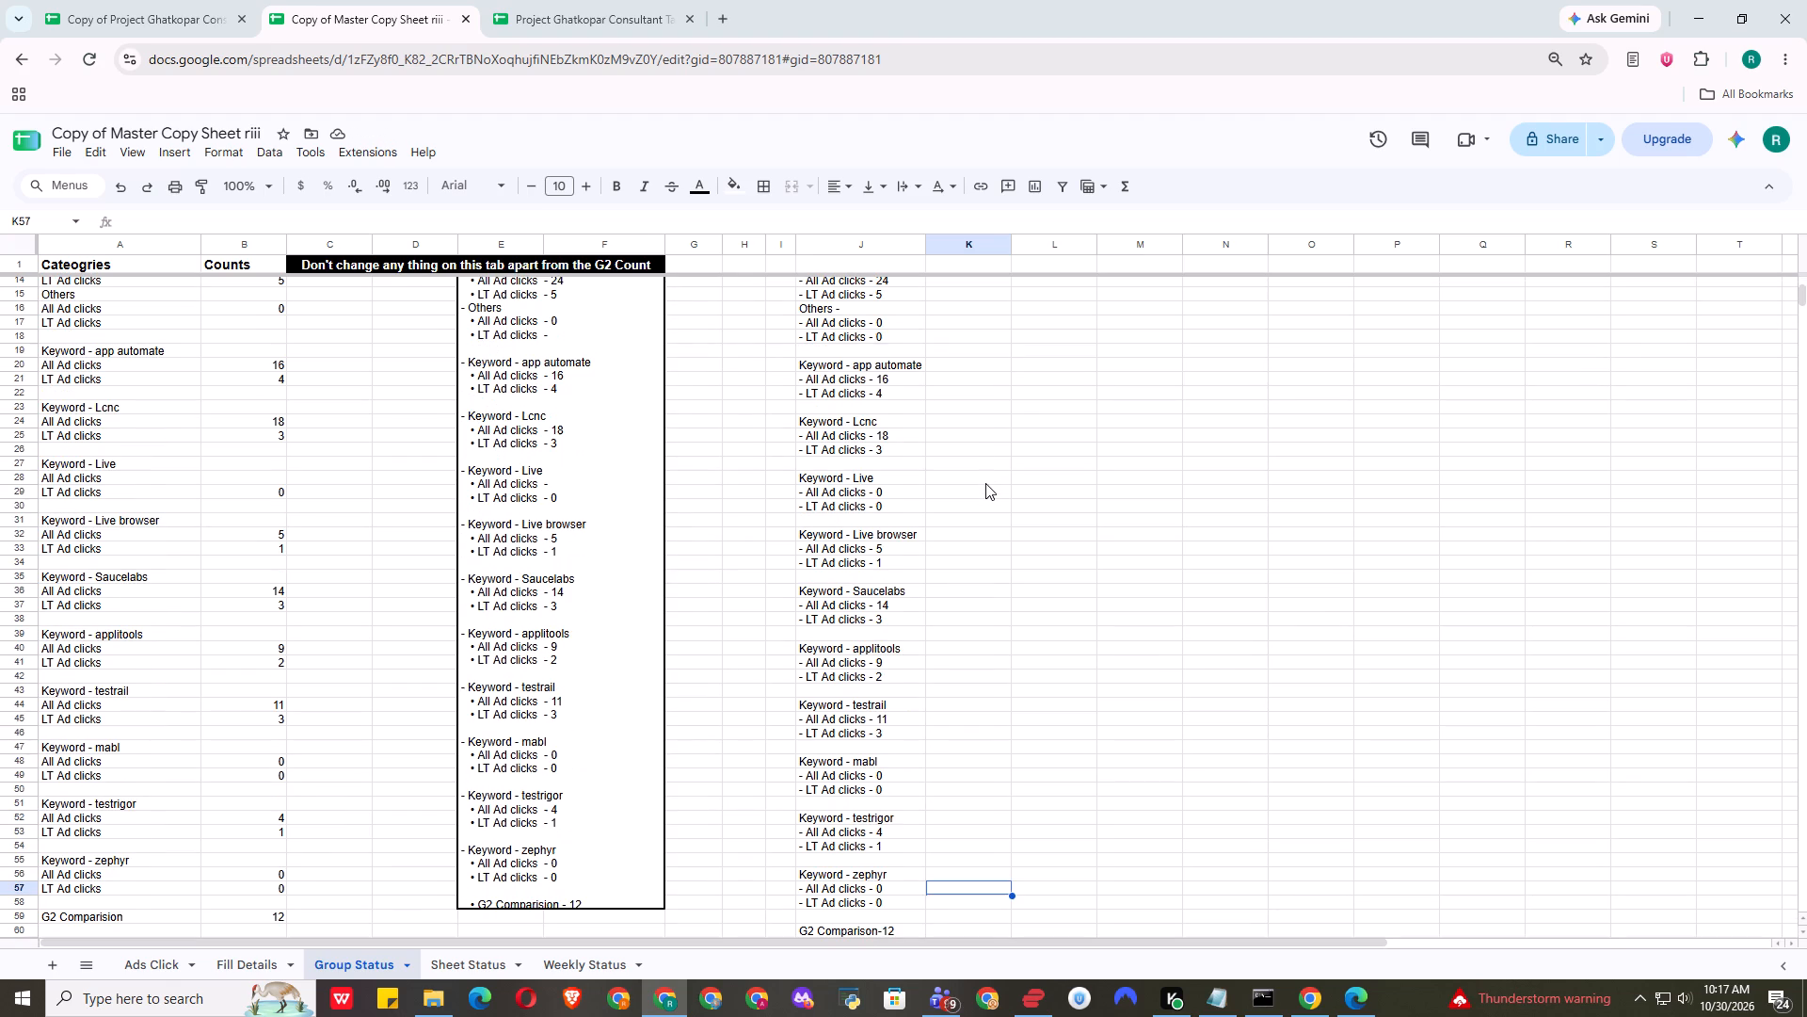
scroll(985, 483, down, 2)
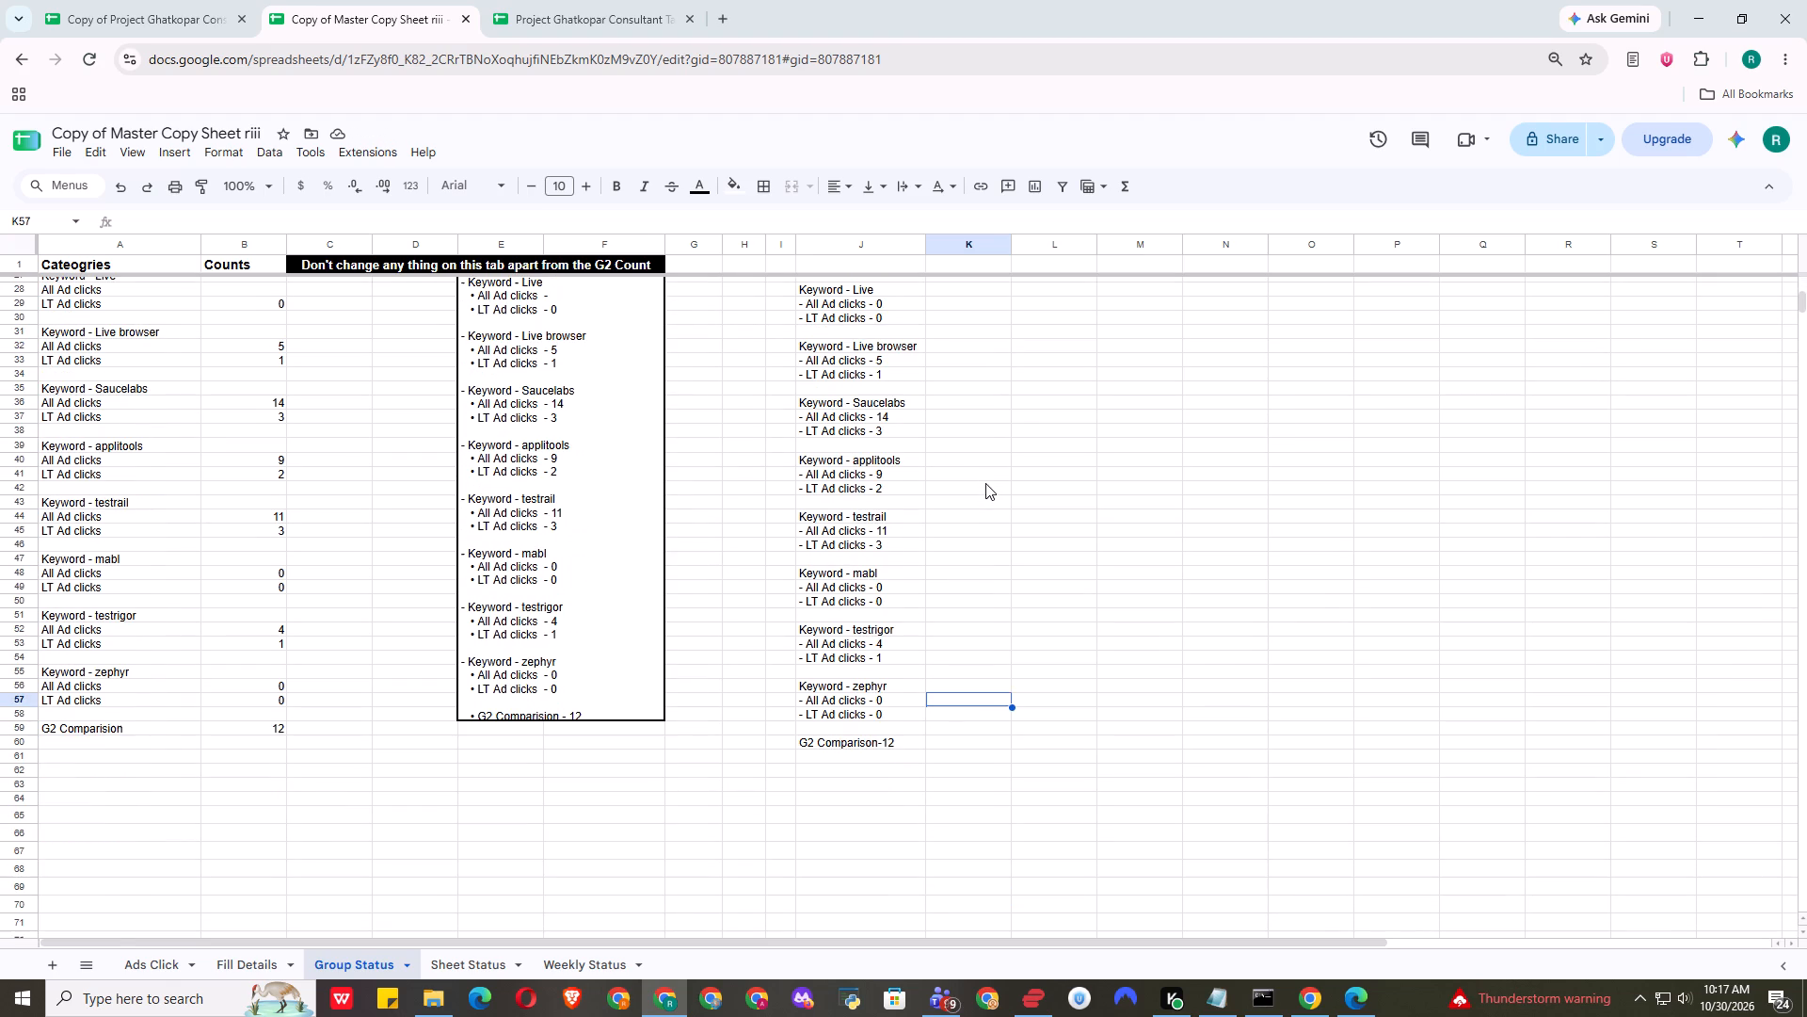
scroll(946, 570, up, 9)
click(869, 308)
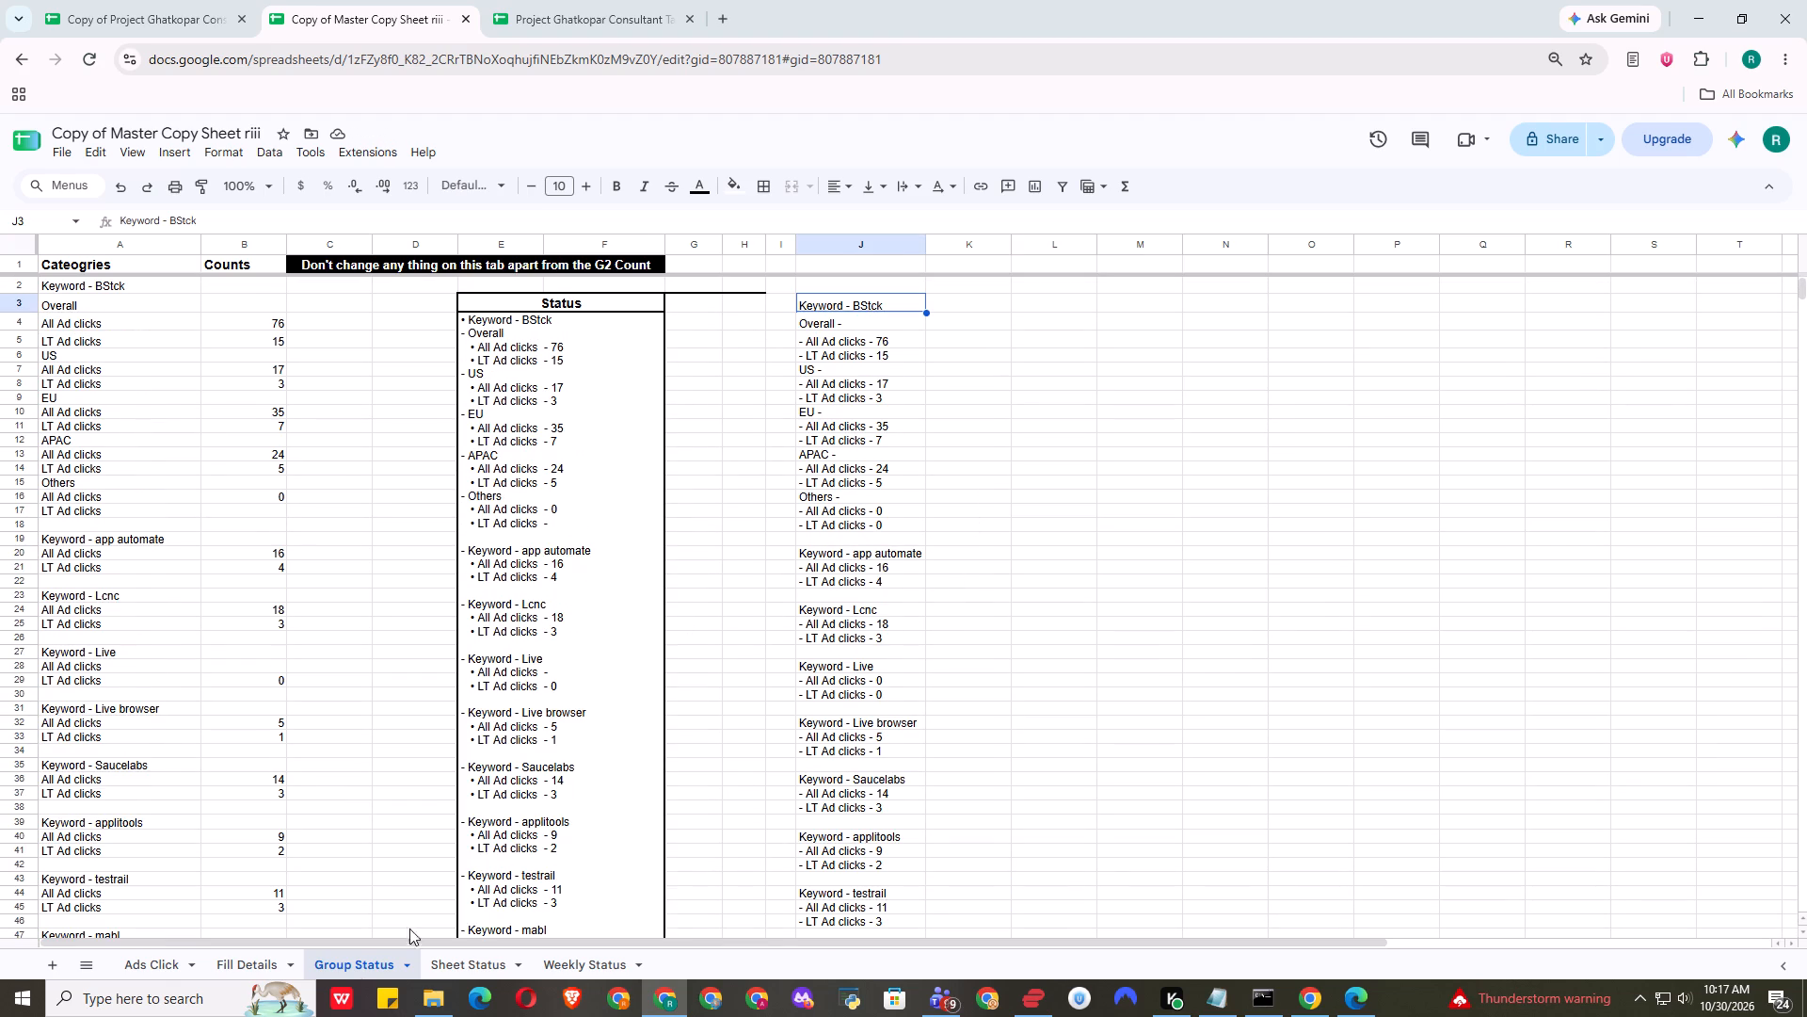
Review the session and ad-click counts throughout Sheet Status, and glance at the keyword counts in the Project Ghatkopar copy.
click(453, 956)
scroll(600, 773, up, 1)
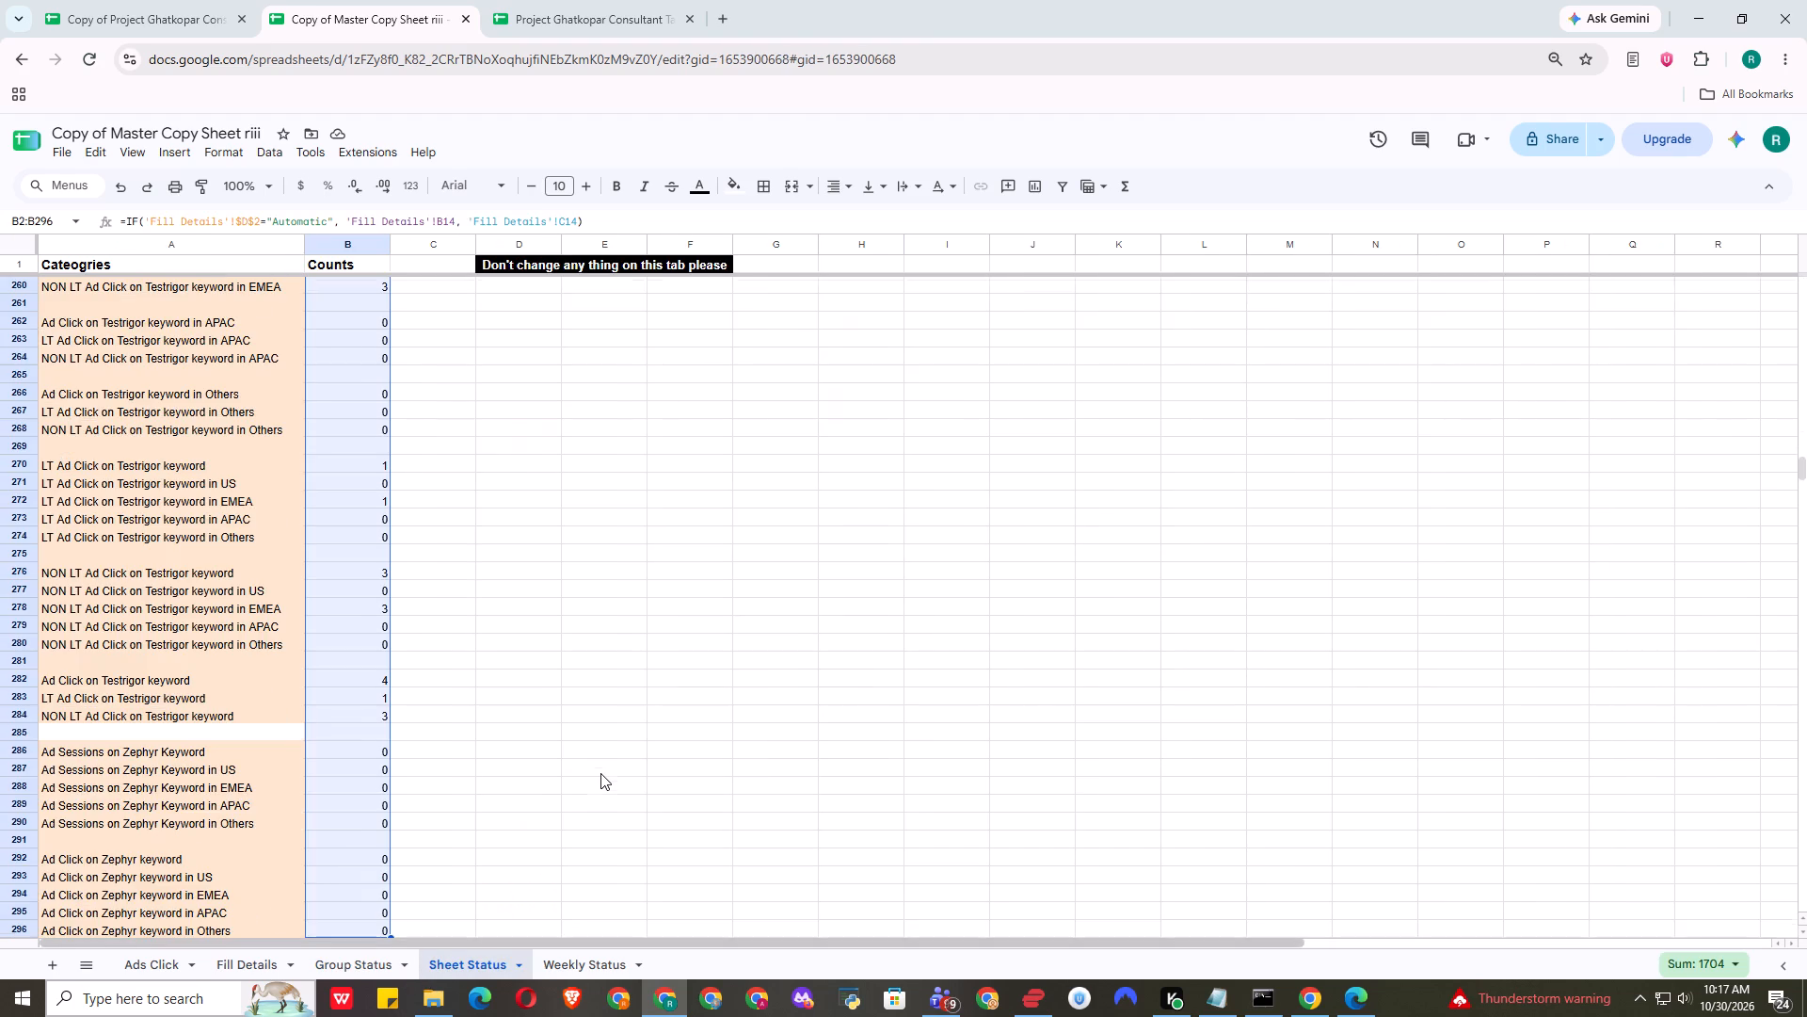
scroll(600, 773, up, 6)
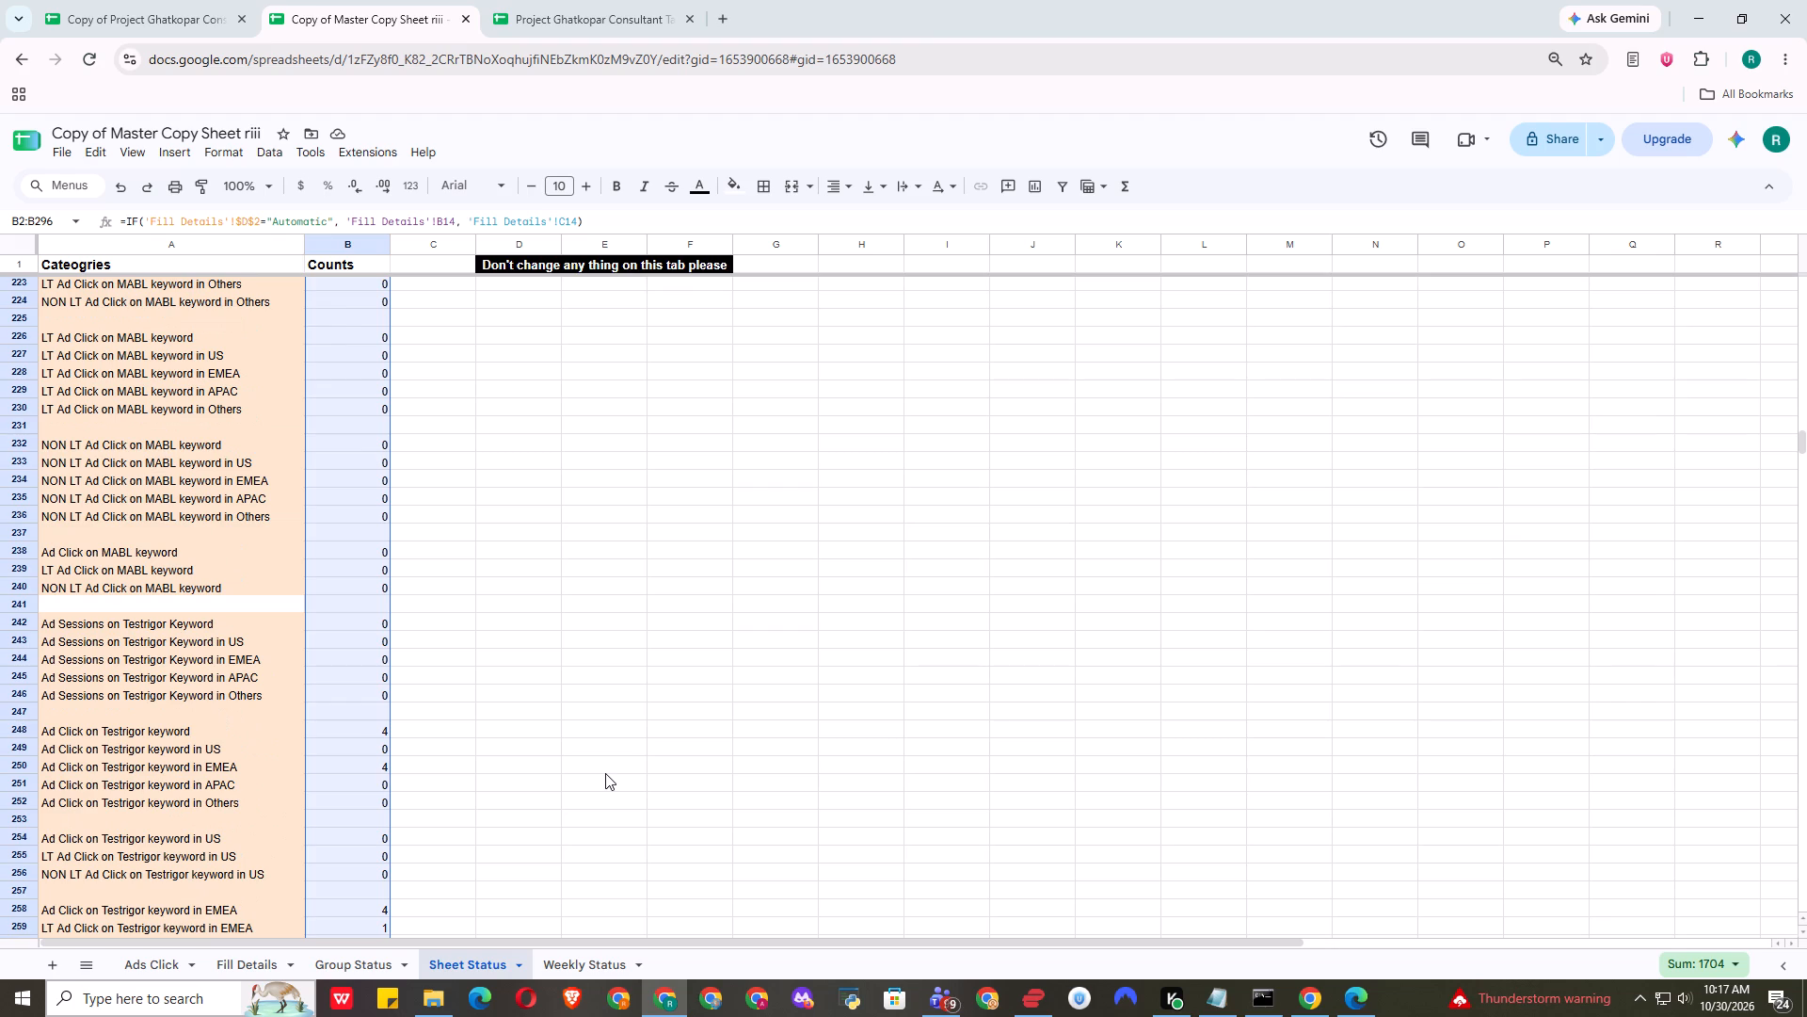
scroll(569, 682, up, 7)
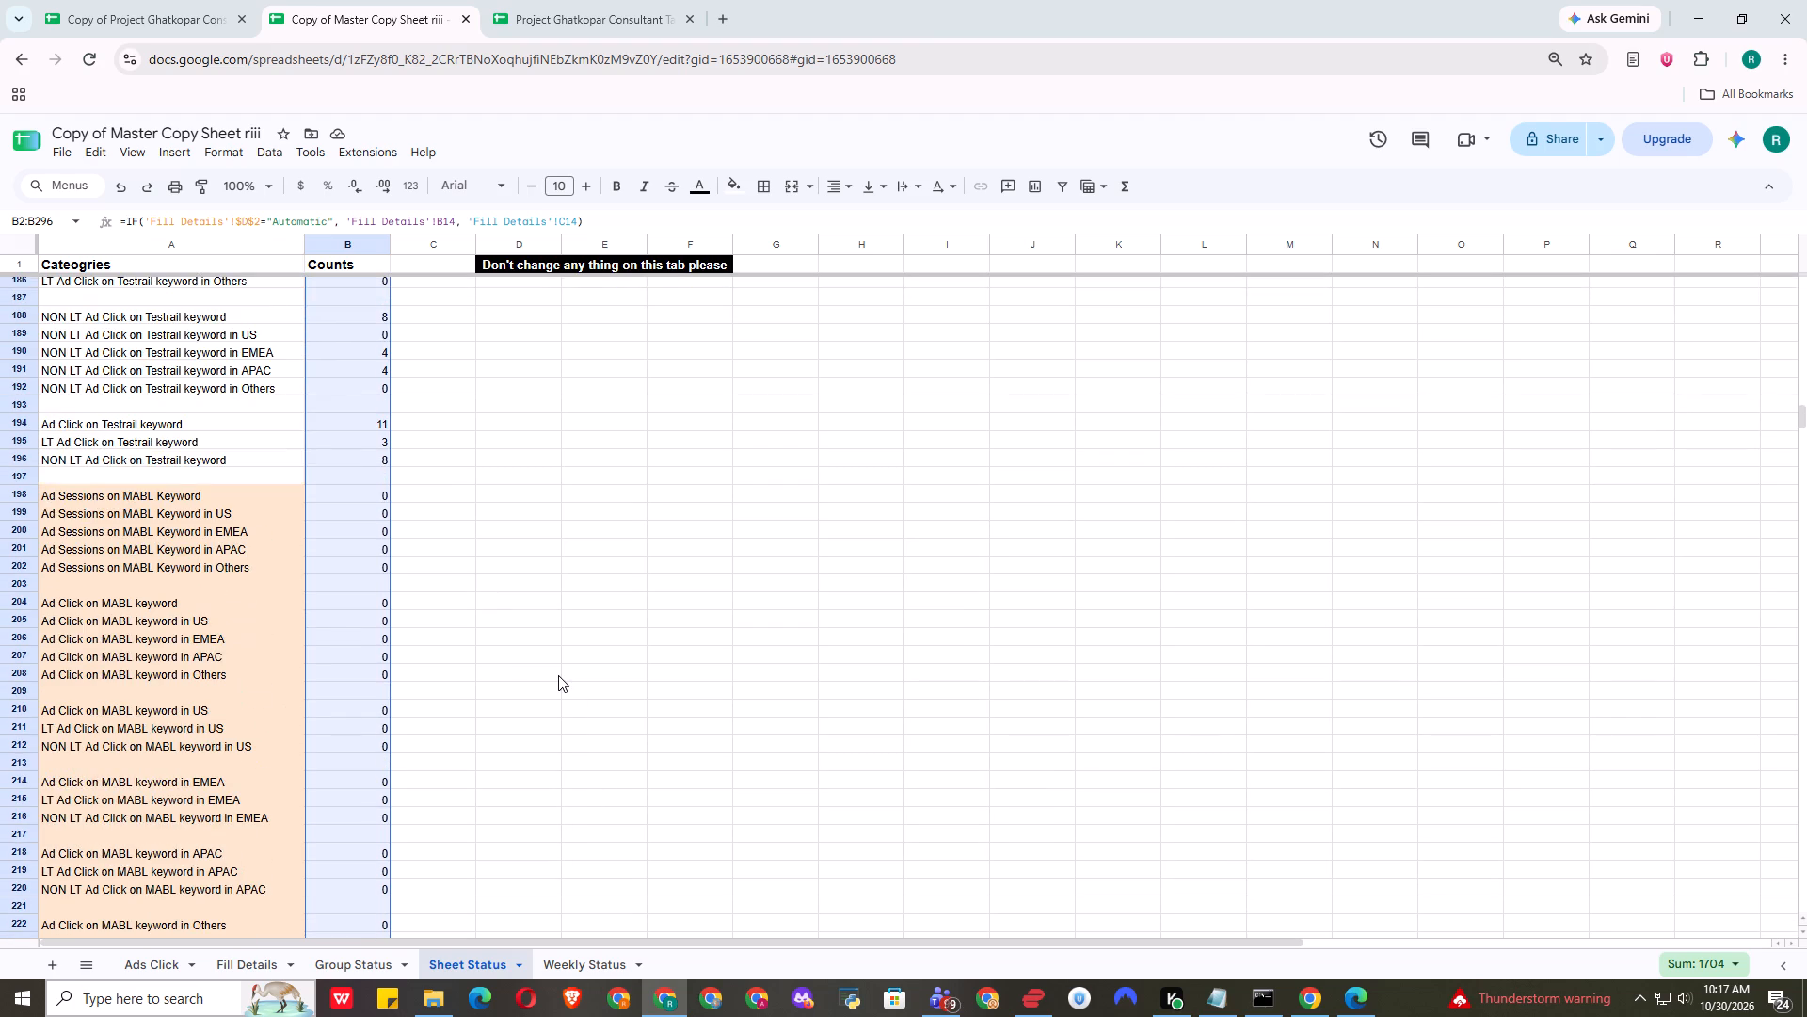
scroll(558, 674, up, 7)
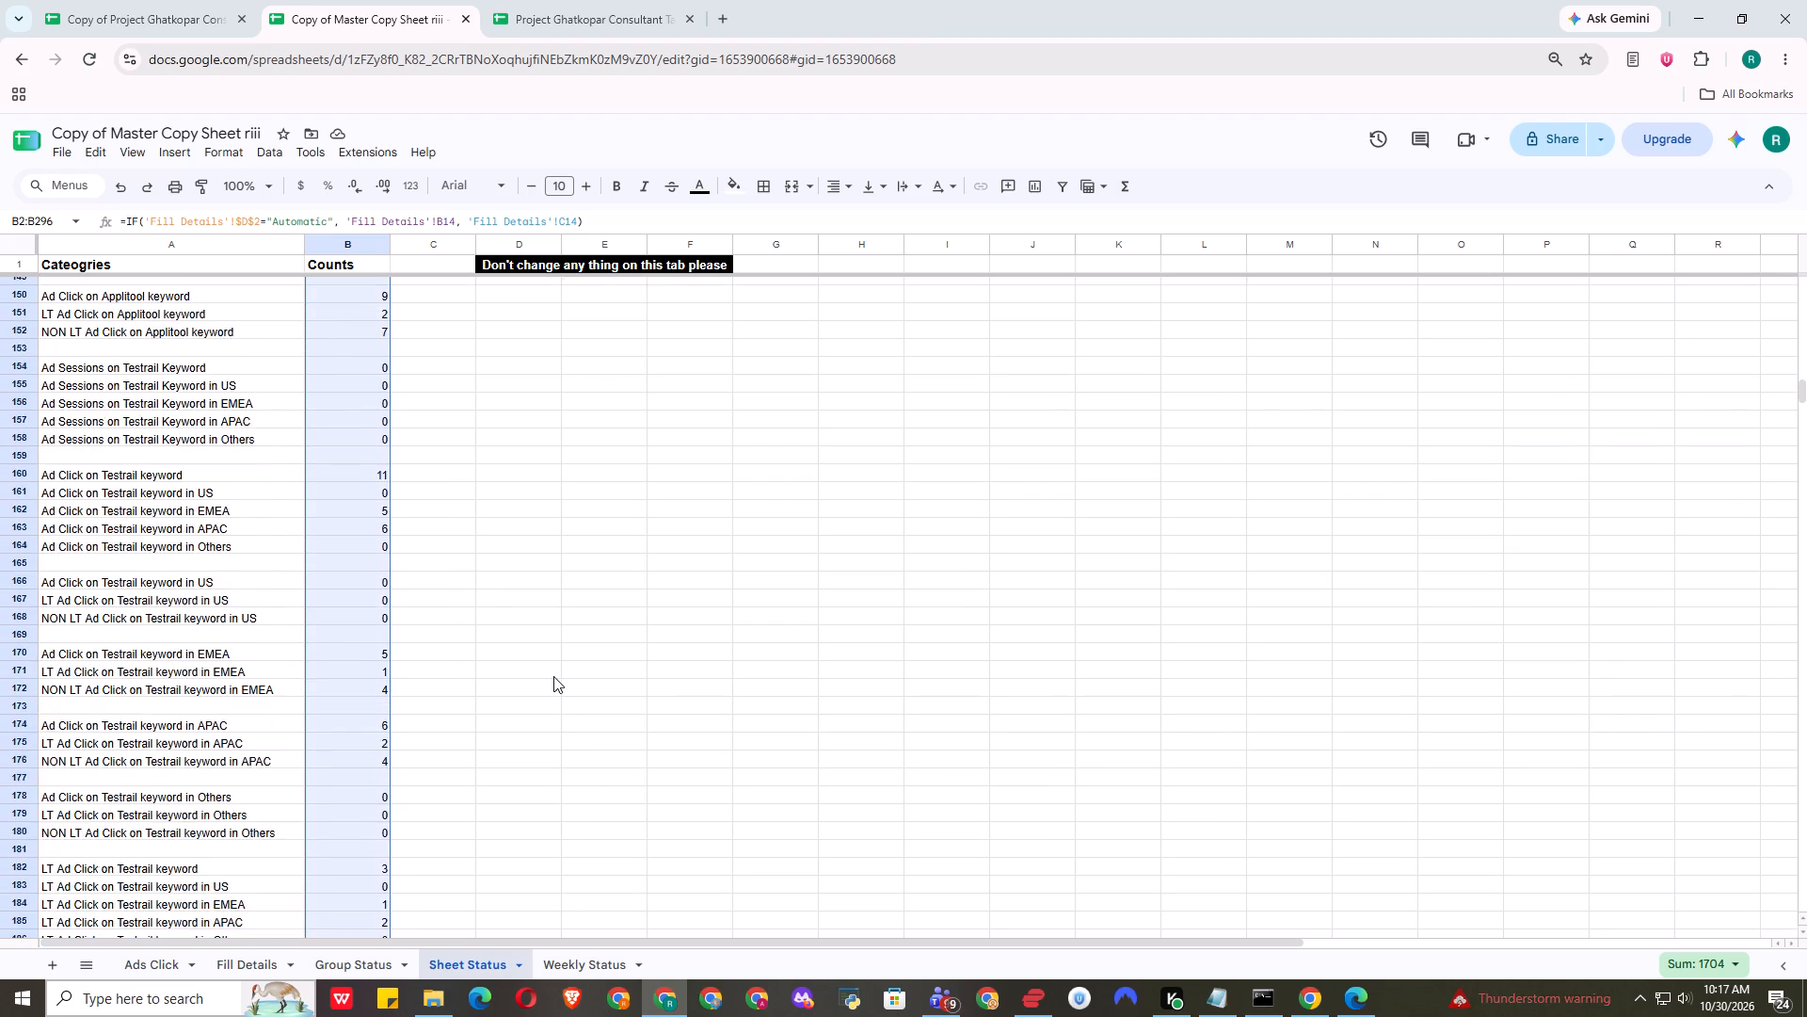
scroll(553, 676, up, 19)
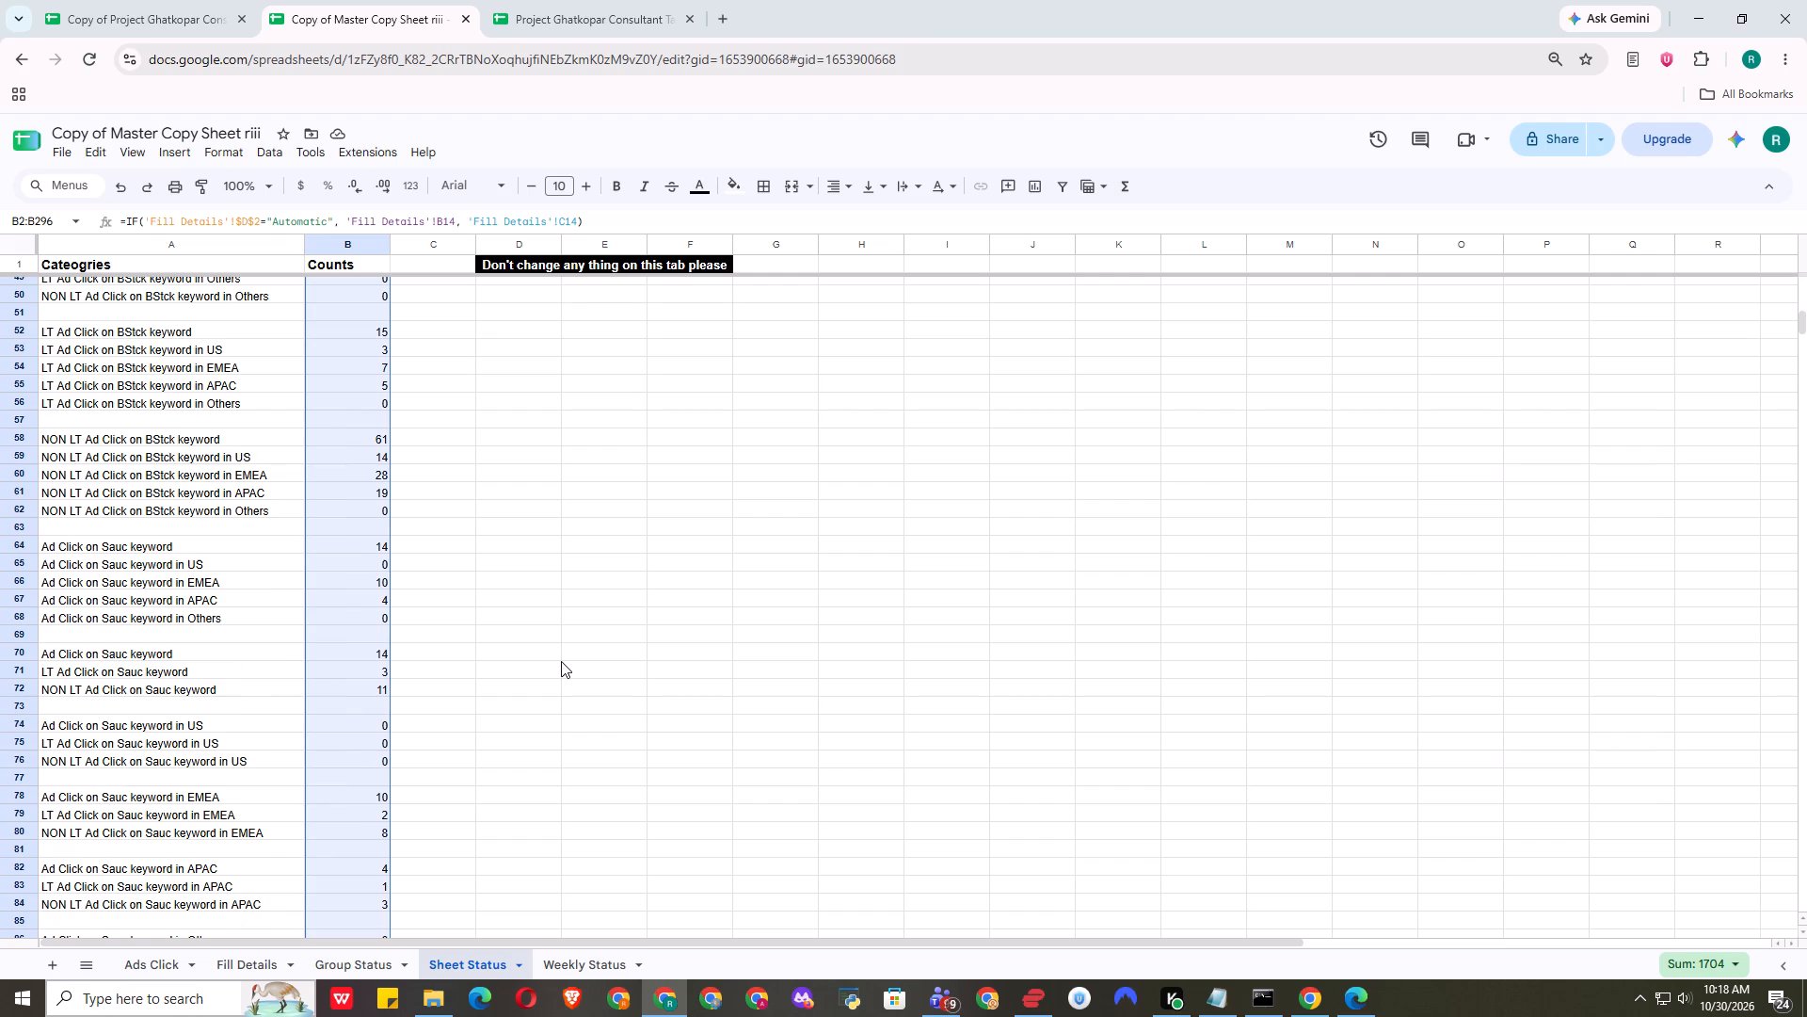
scroll(561, 661, up, 8)
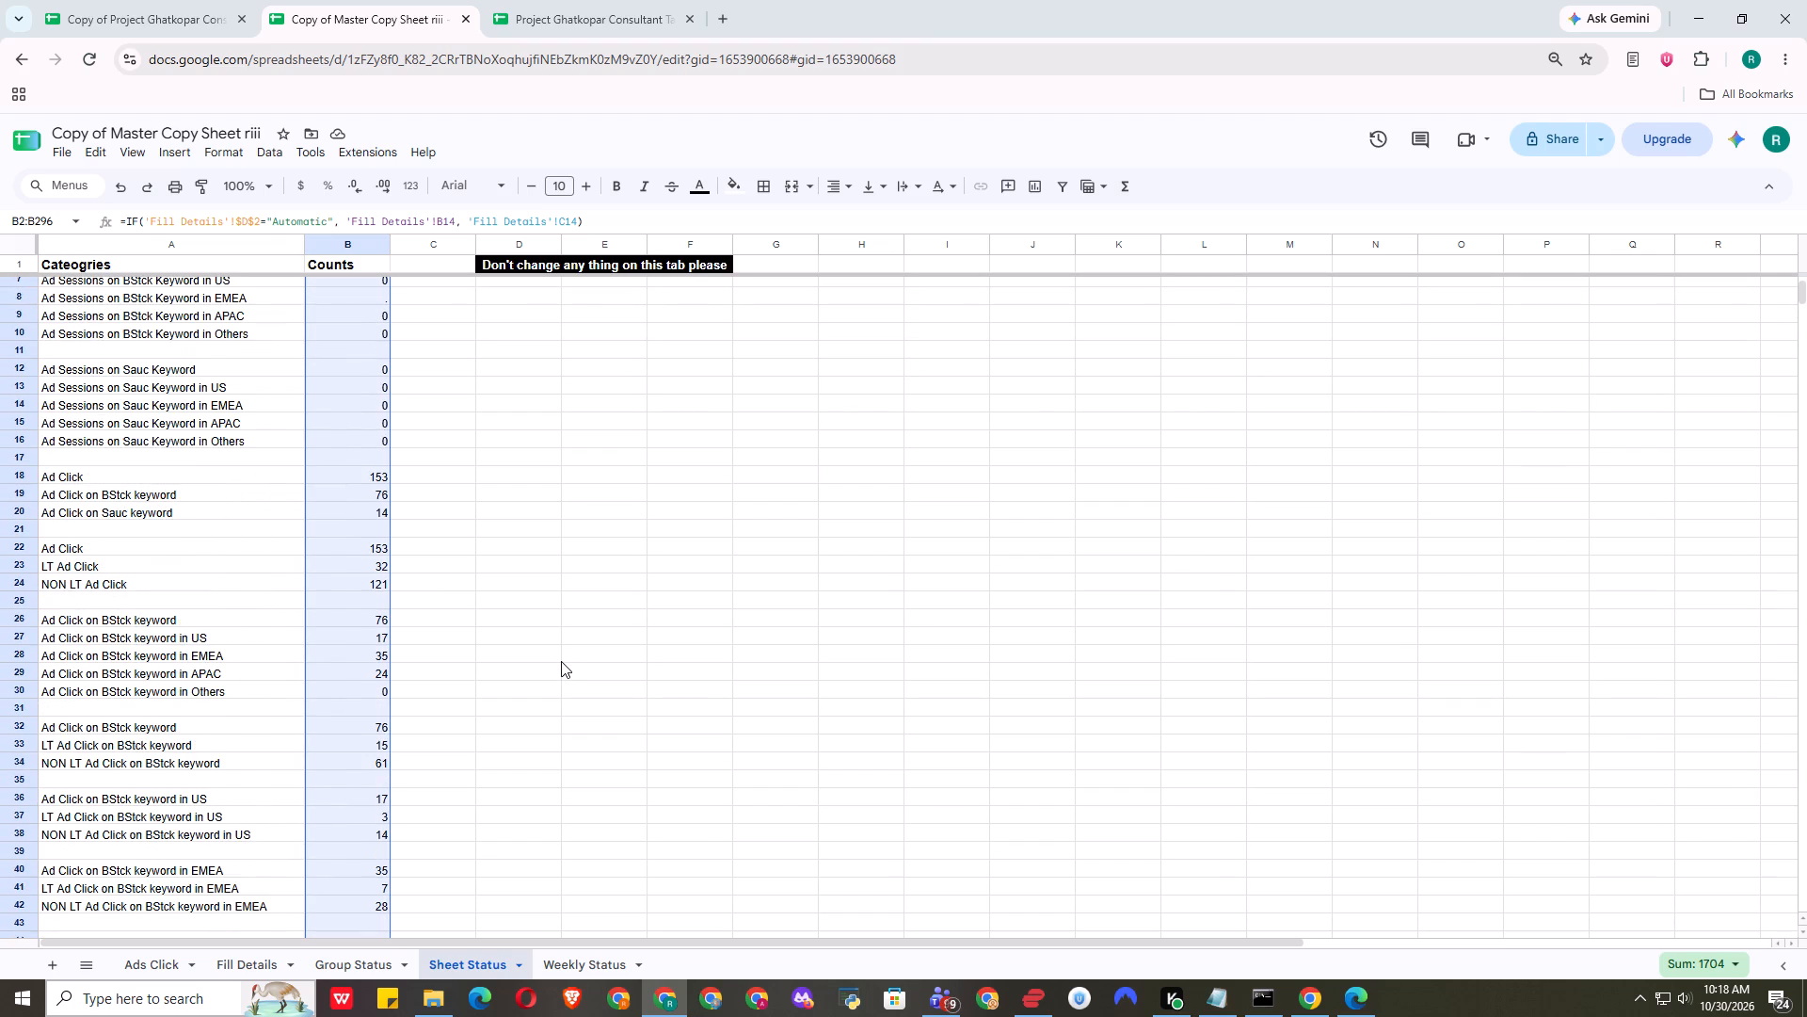
scroll(561, 661, up, 14)
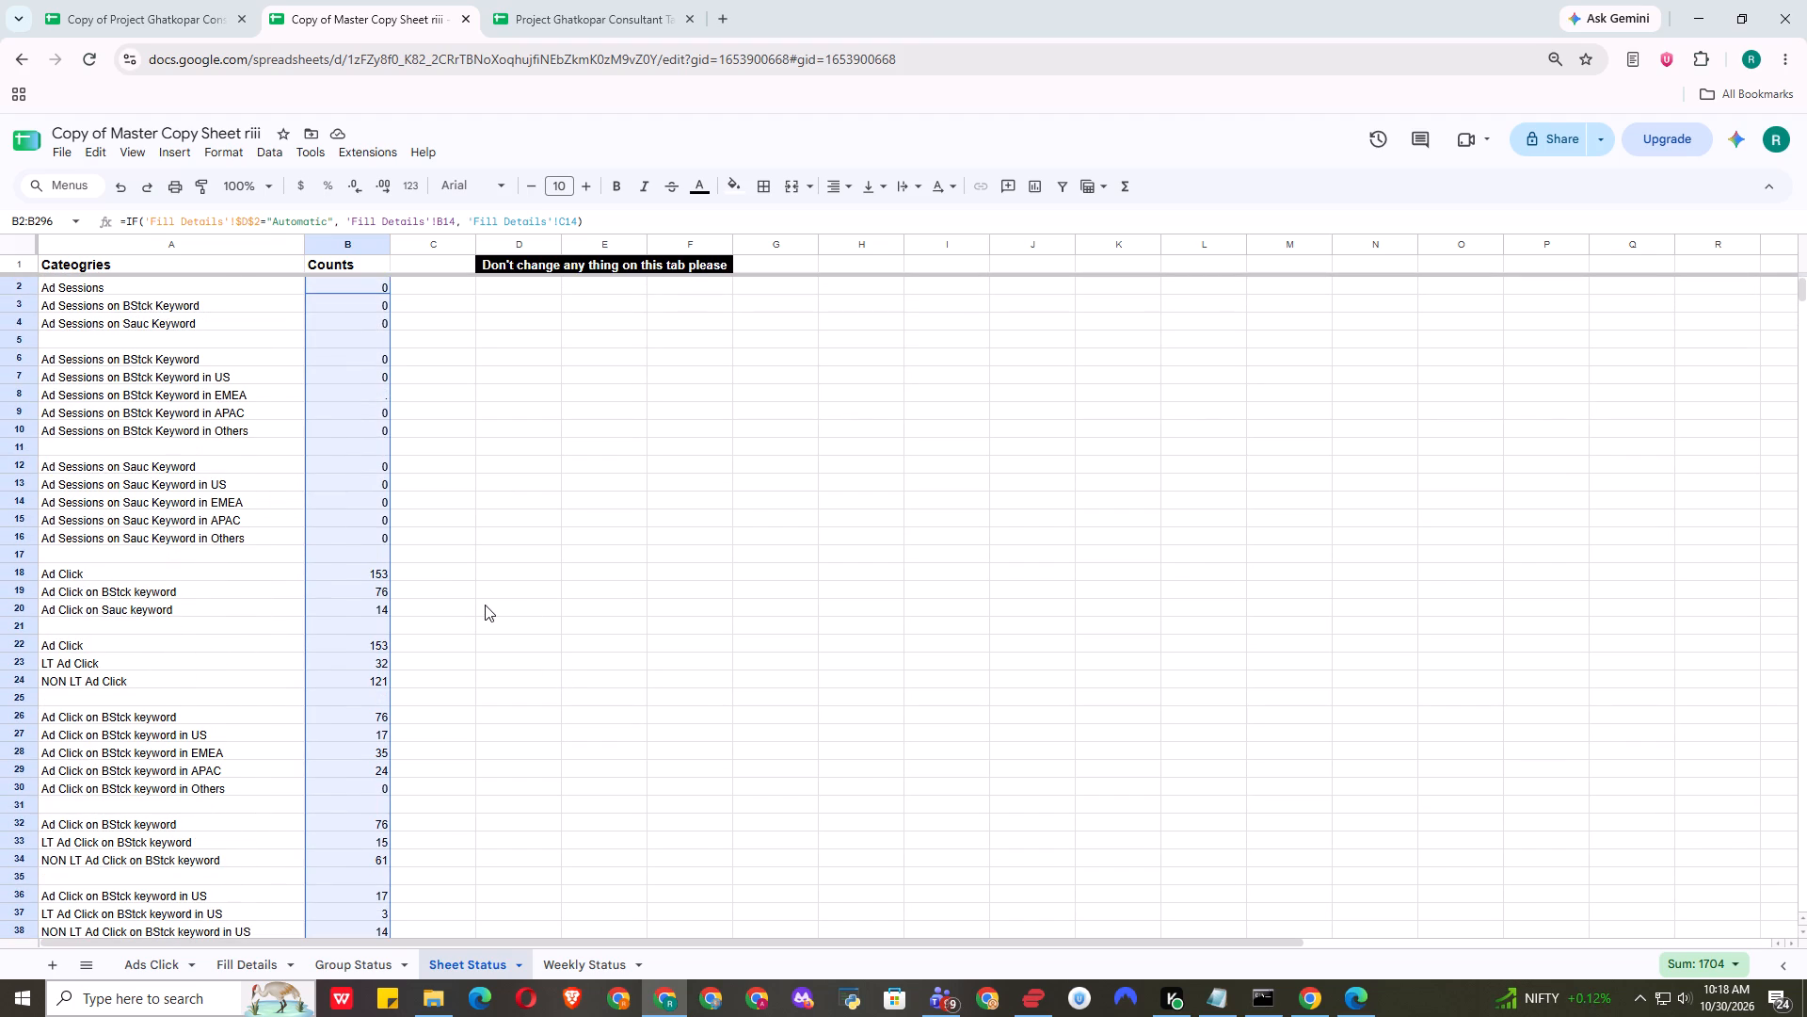
scroll(489, 605, up, 4)
click(511, 620)
scroll(483, 642, up, 2)
click(96, 8)
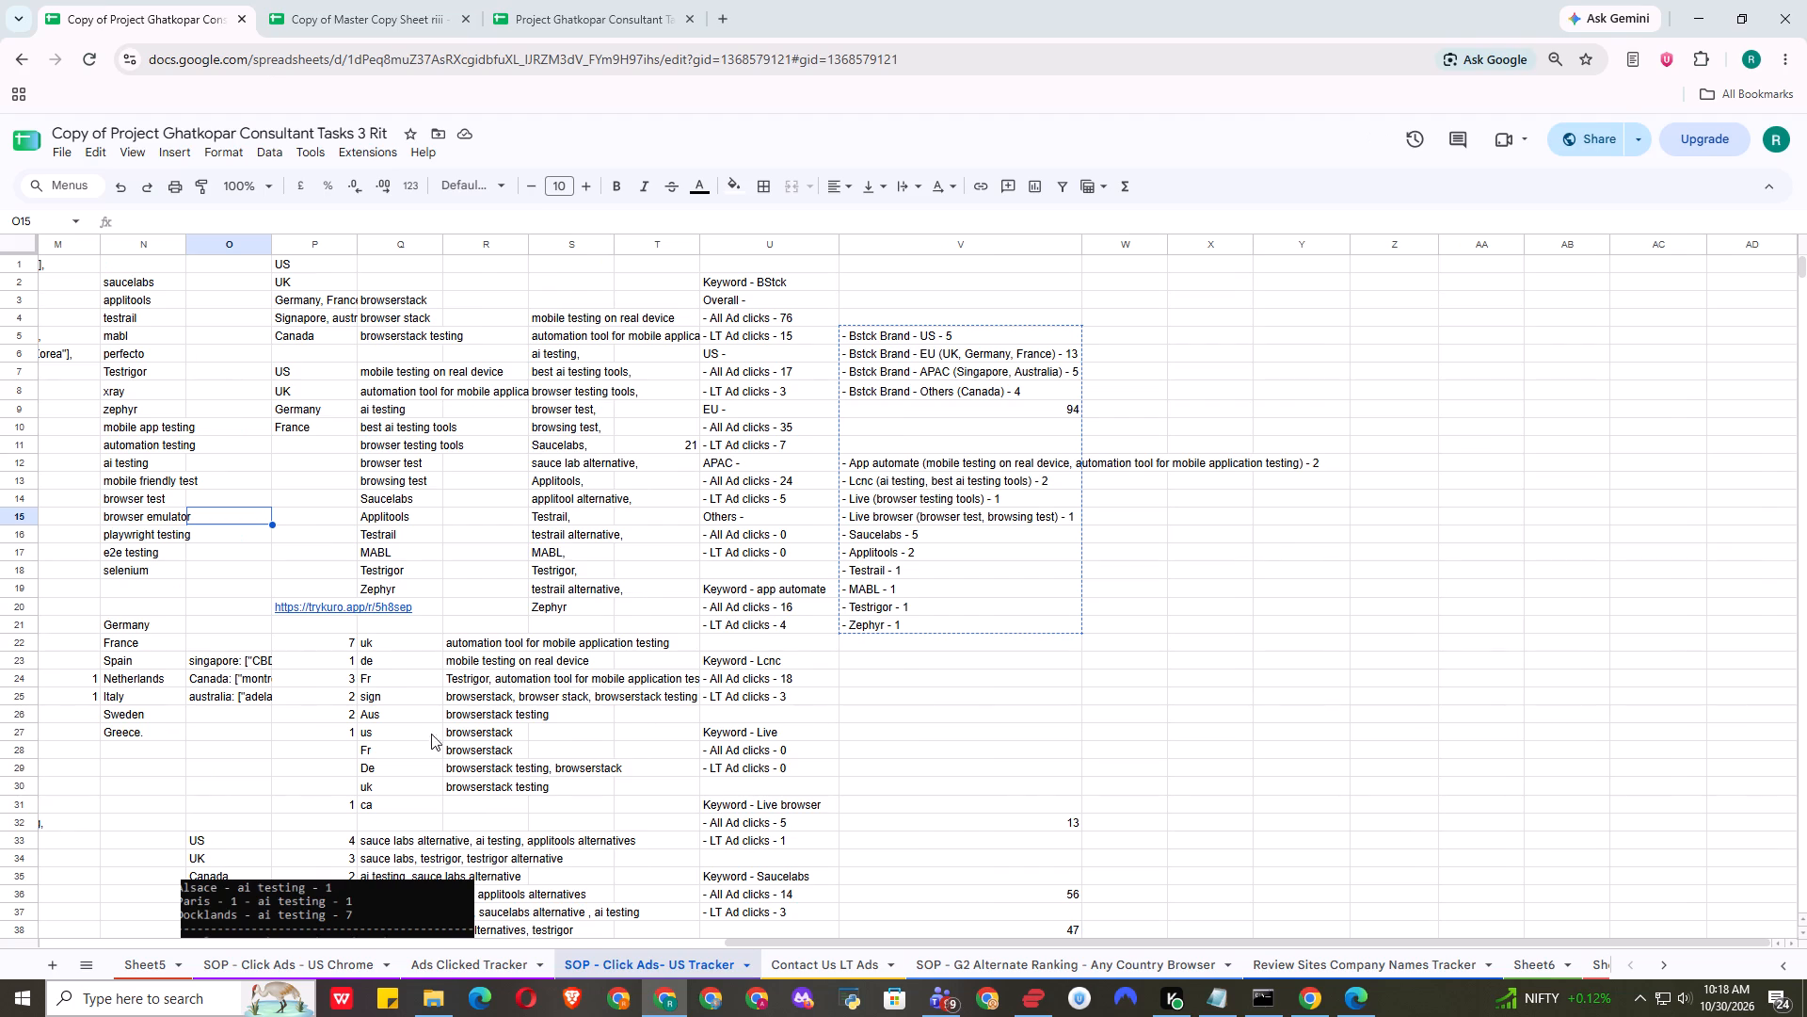
scroll(466, 776, up, 3)
click(350, 10)
scroll(302, 784, up, 2)
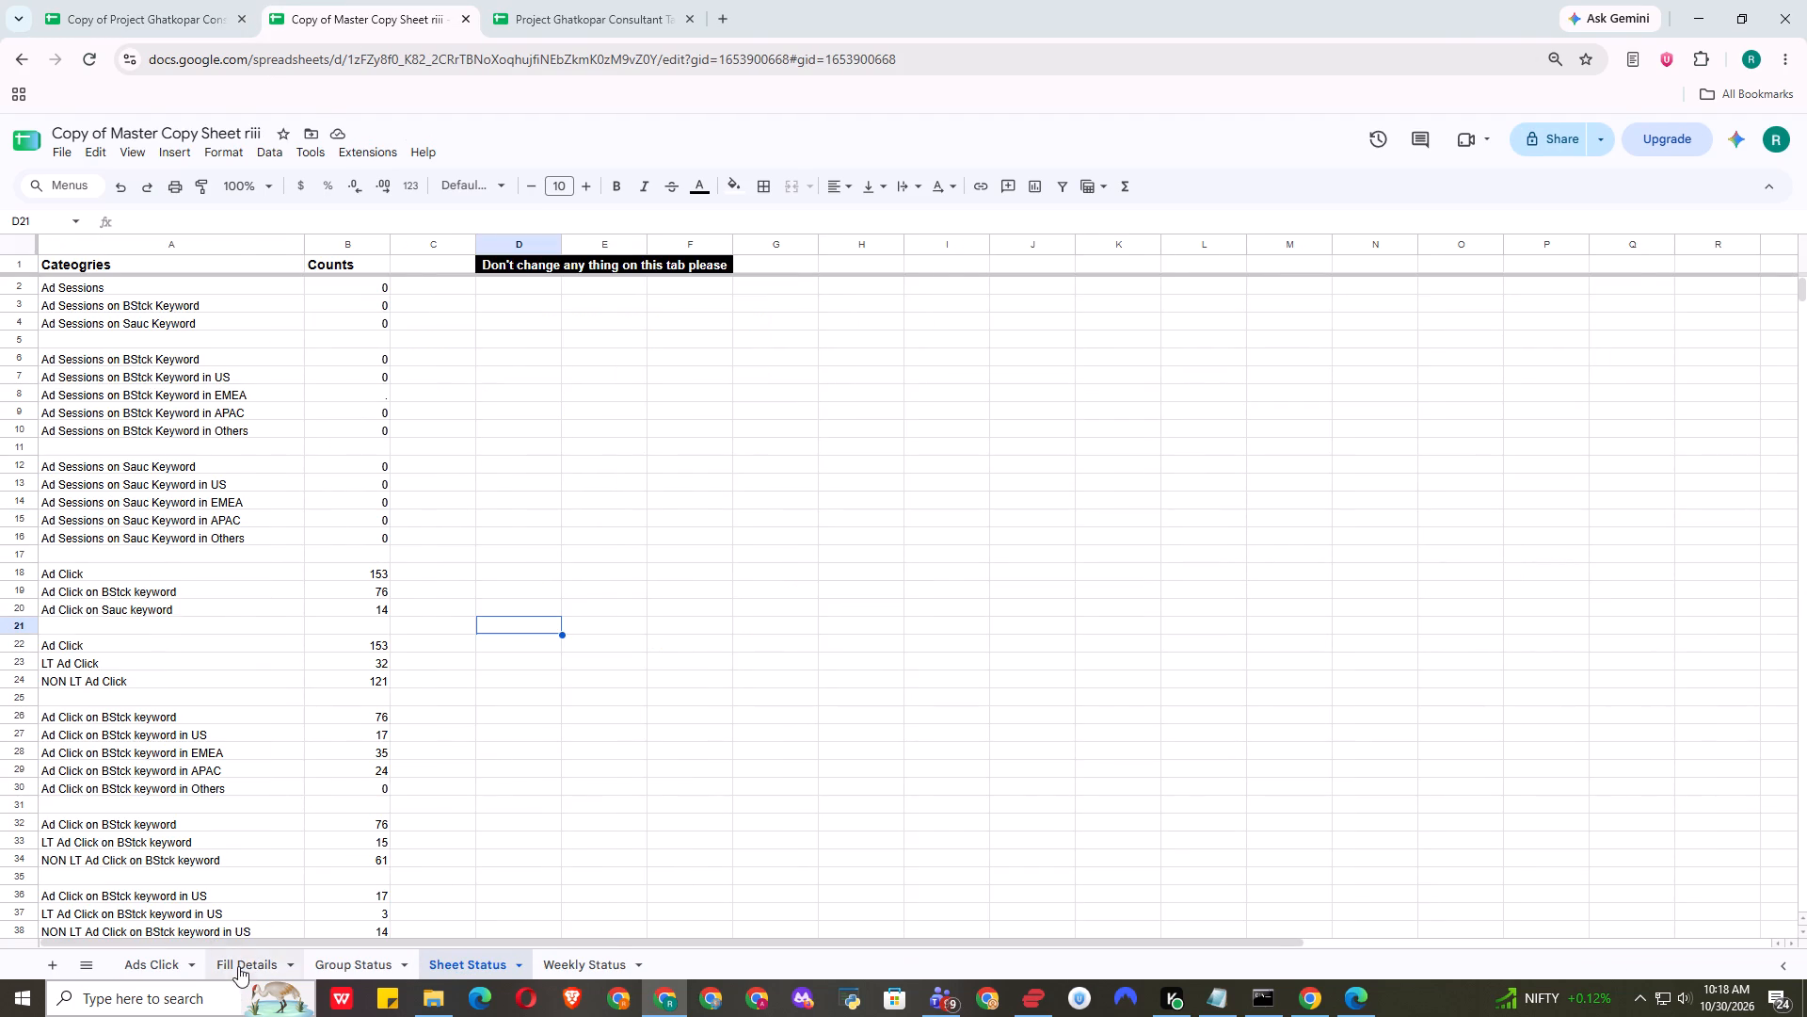
Enter manual Browserstack Sessions values in Fill Details: 8 for US, 18 for EMEA, 13 for APAC and 3 for OTHERS.
click(240, 964)
scroll(460, 669, up, 11)
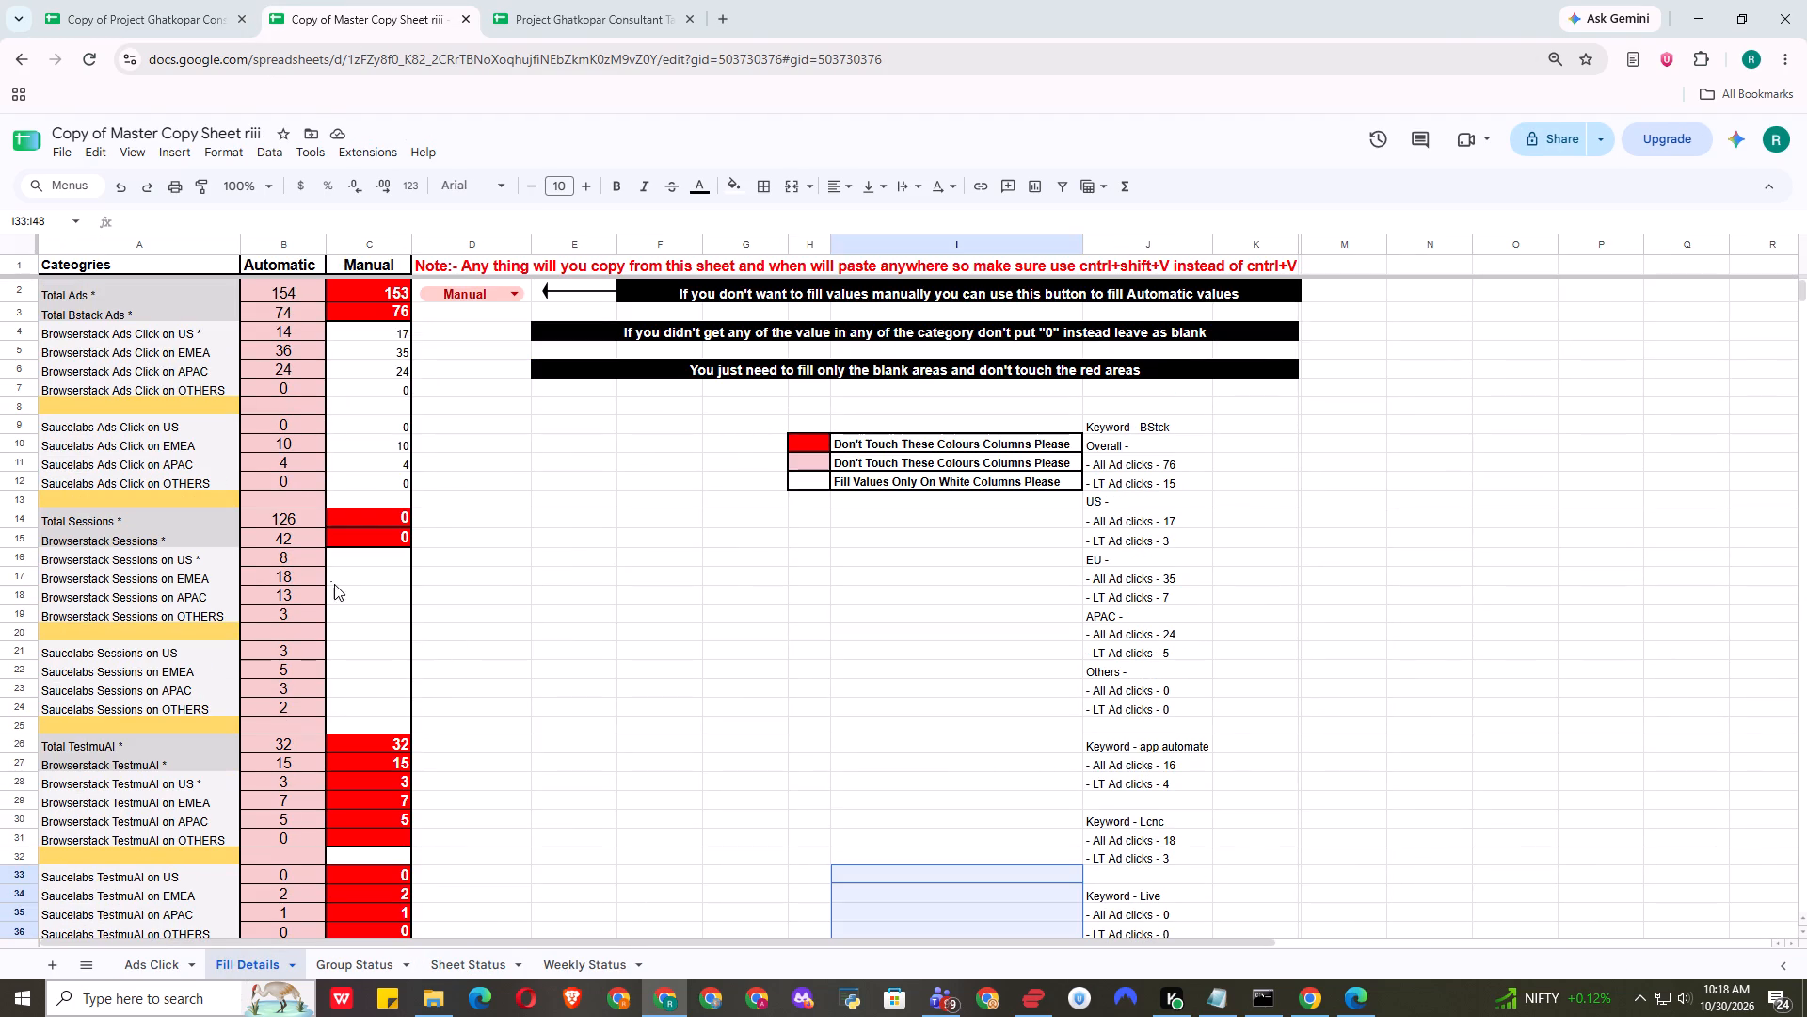
click(360, 564)
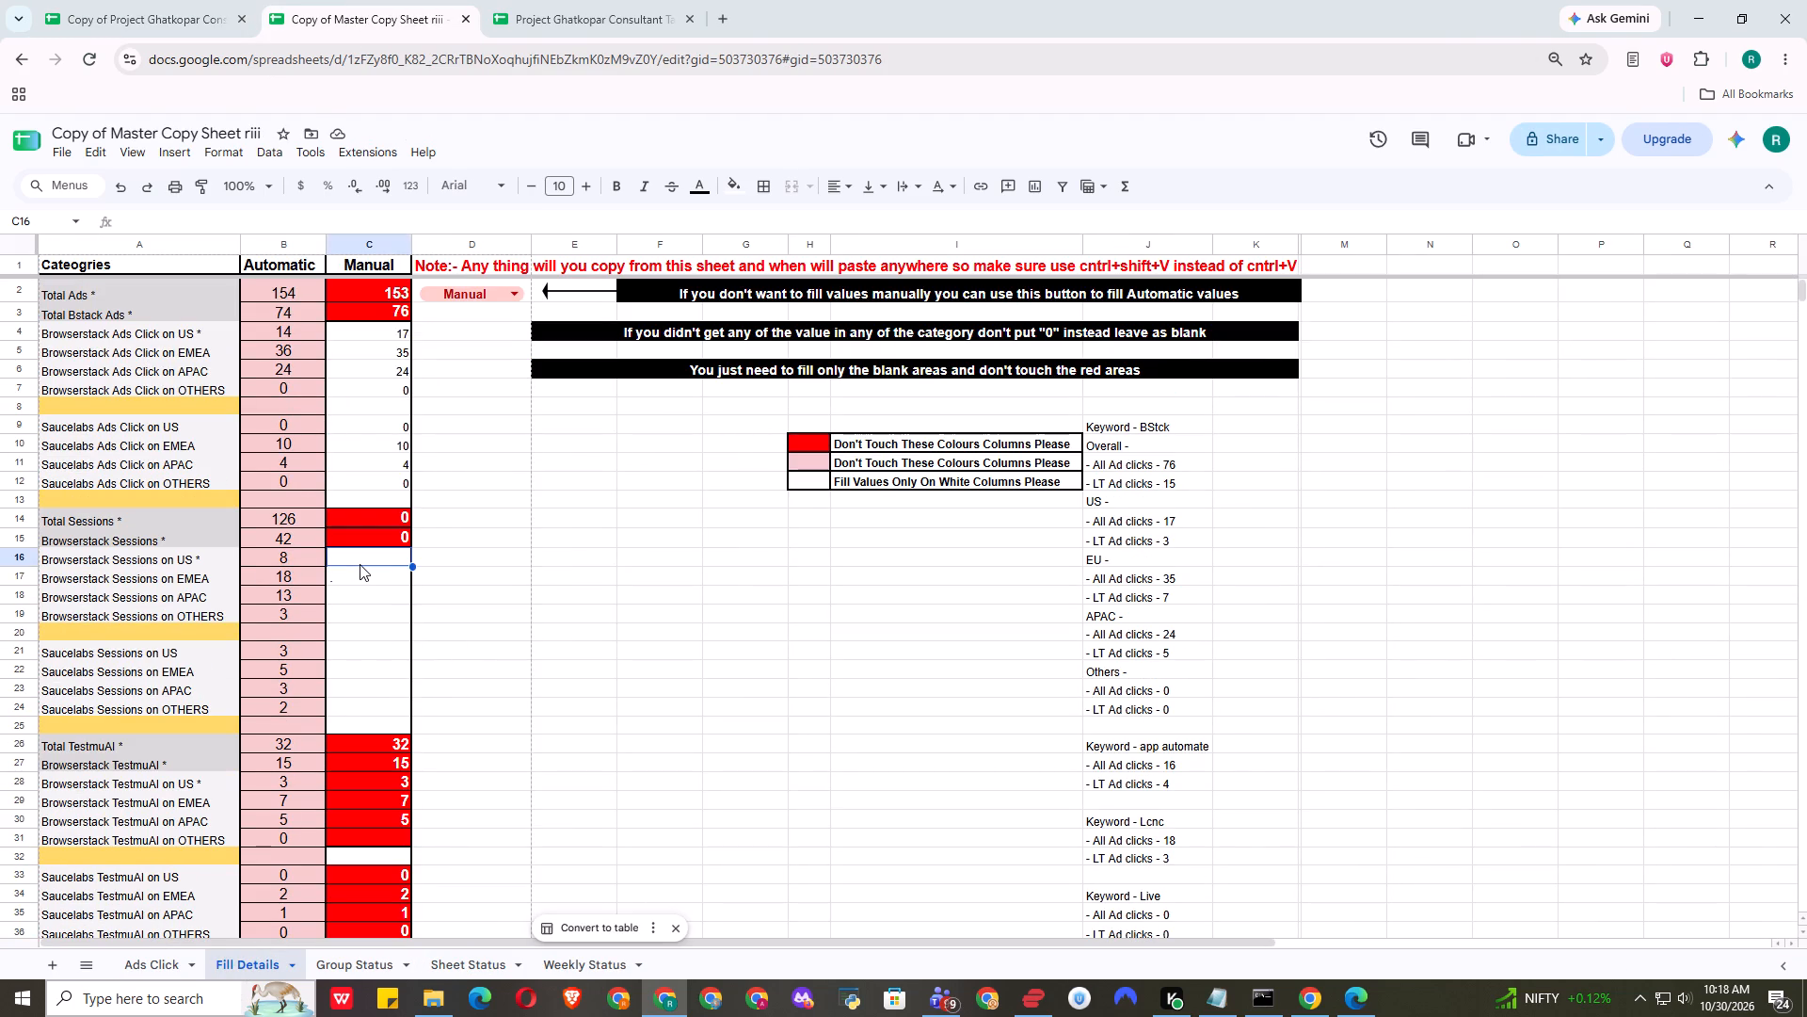
key(8)
key(Return)
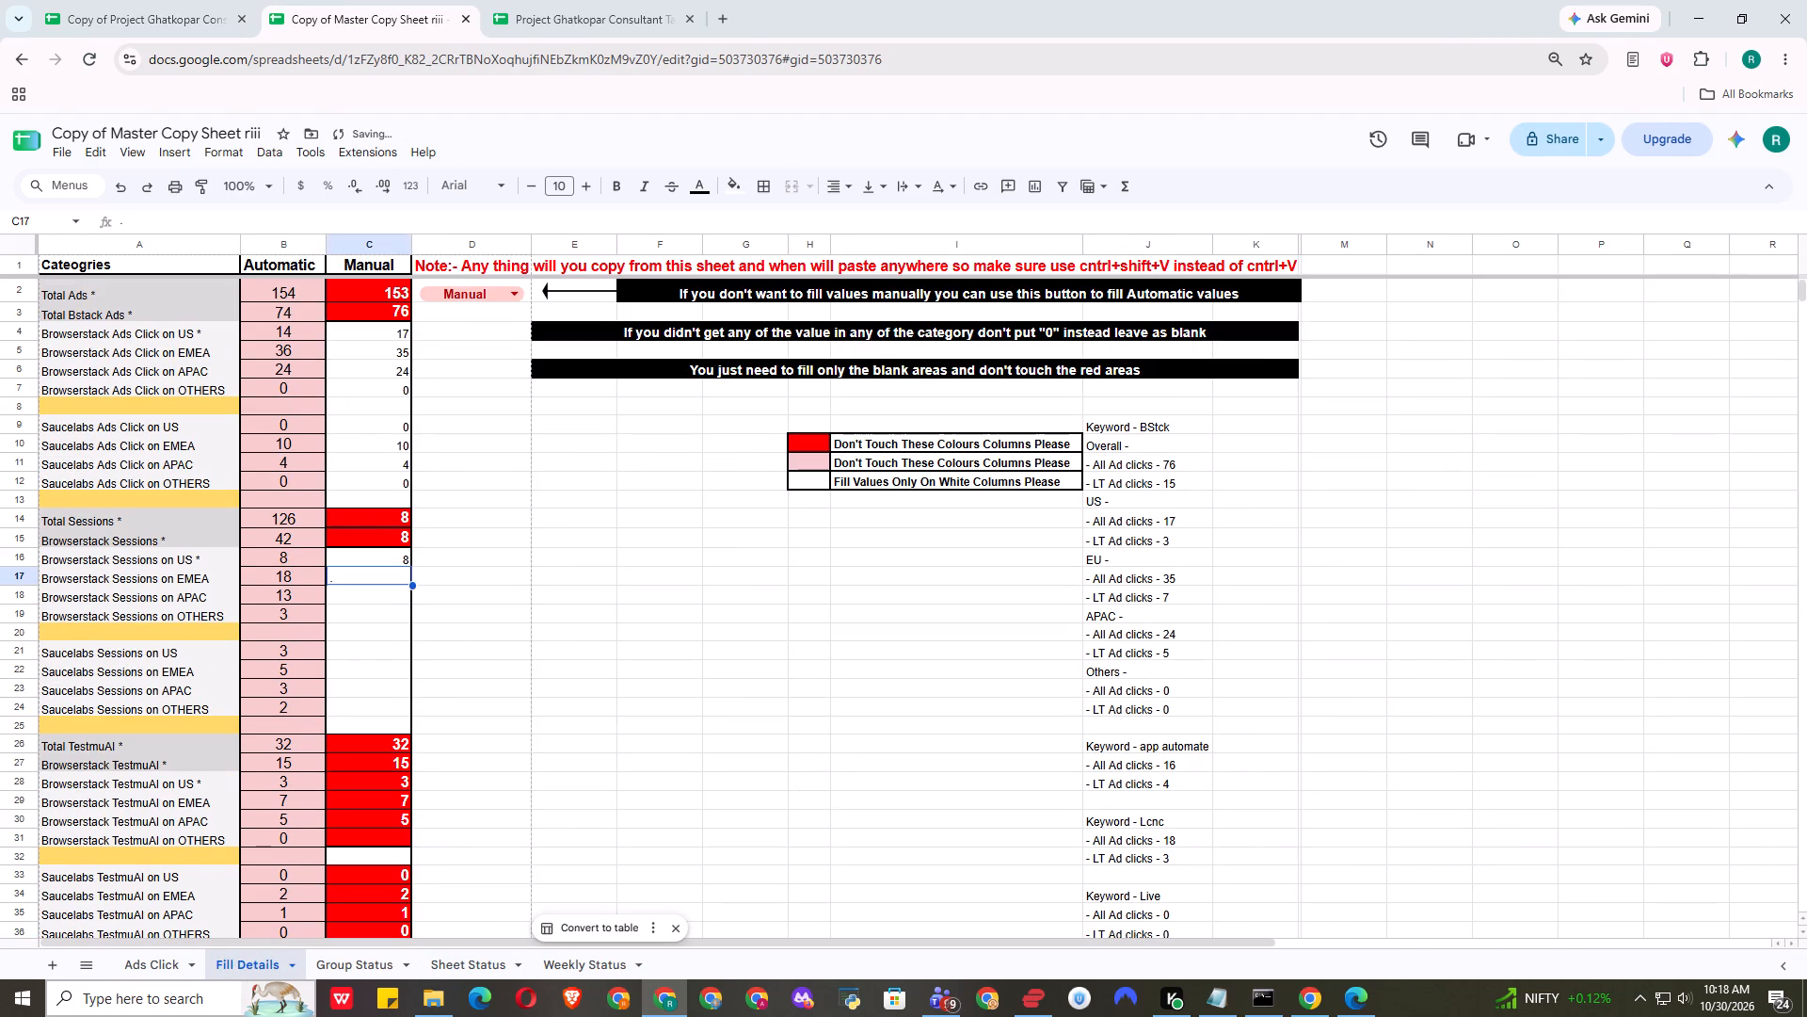
text(18)
key(Return)
text(13)
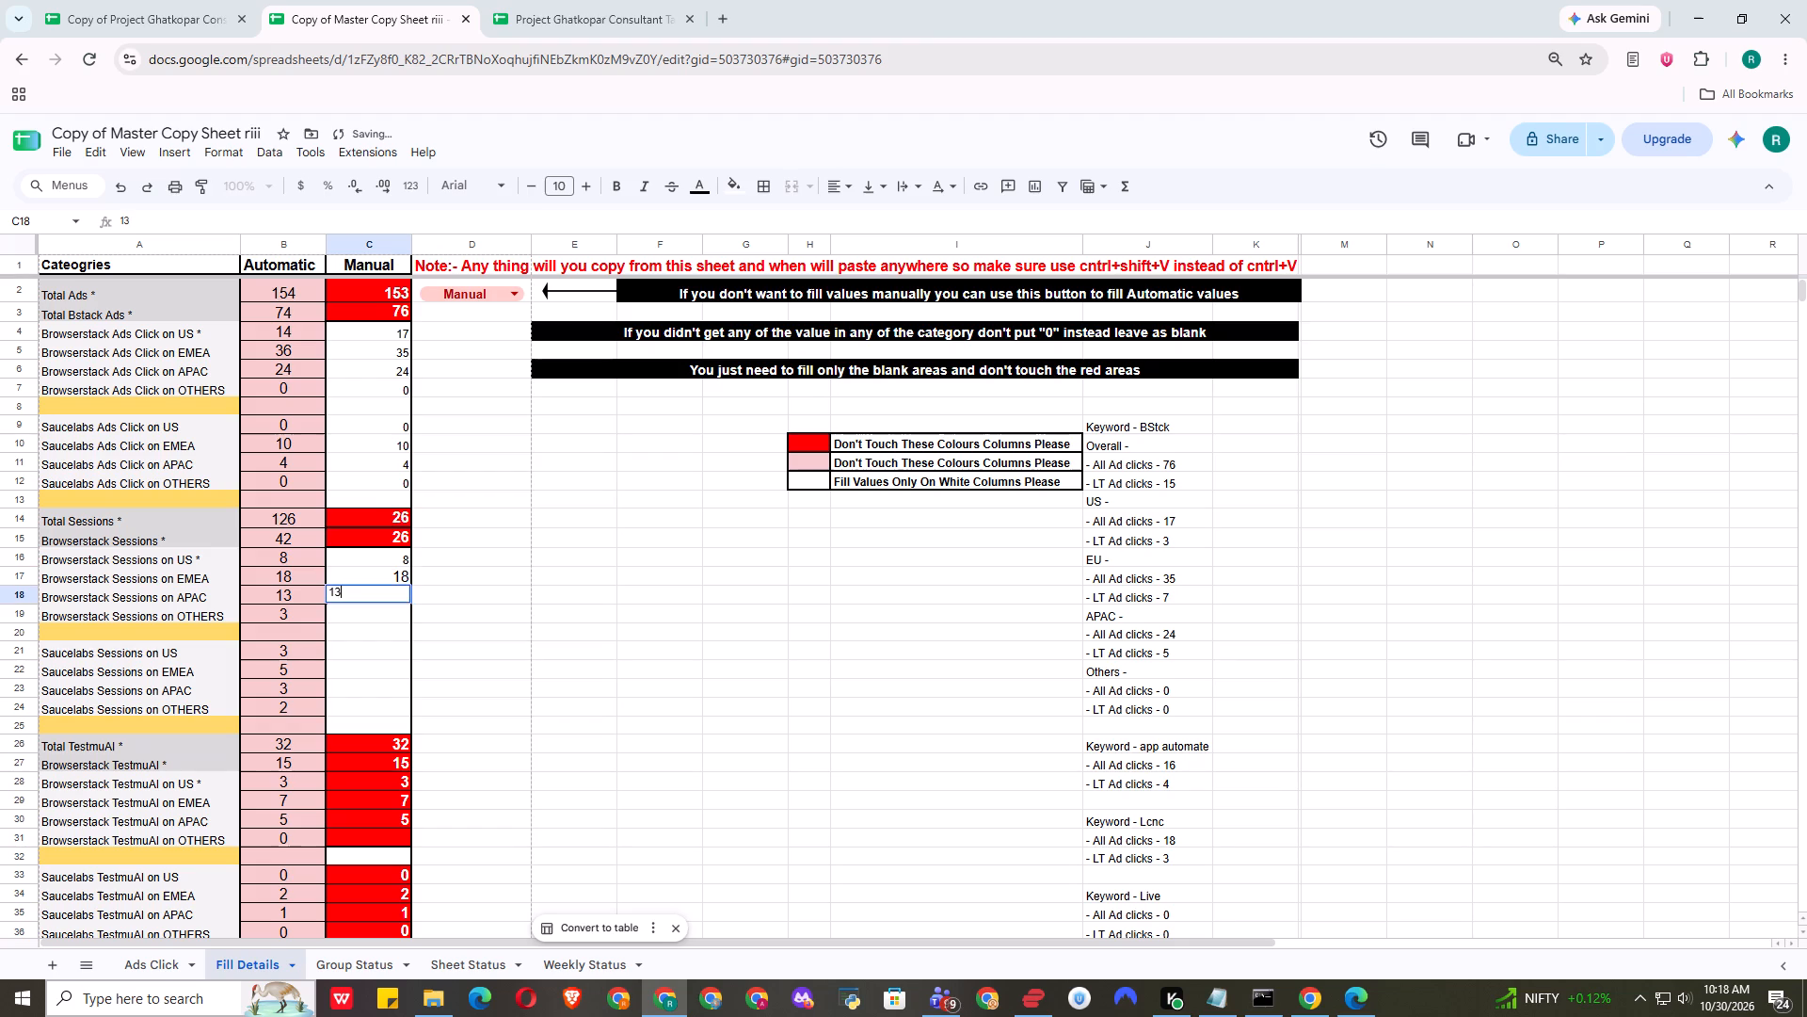
key(Return)
key(3)
key(Return)
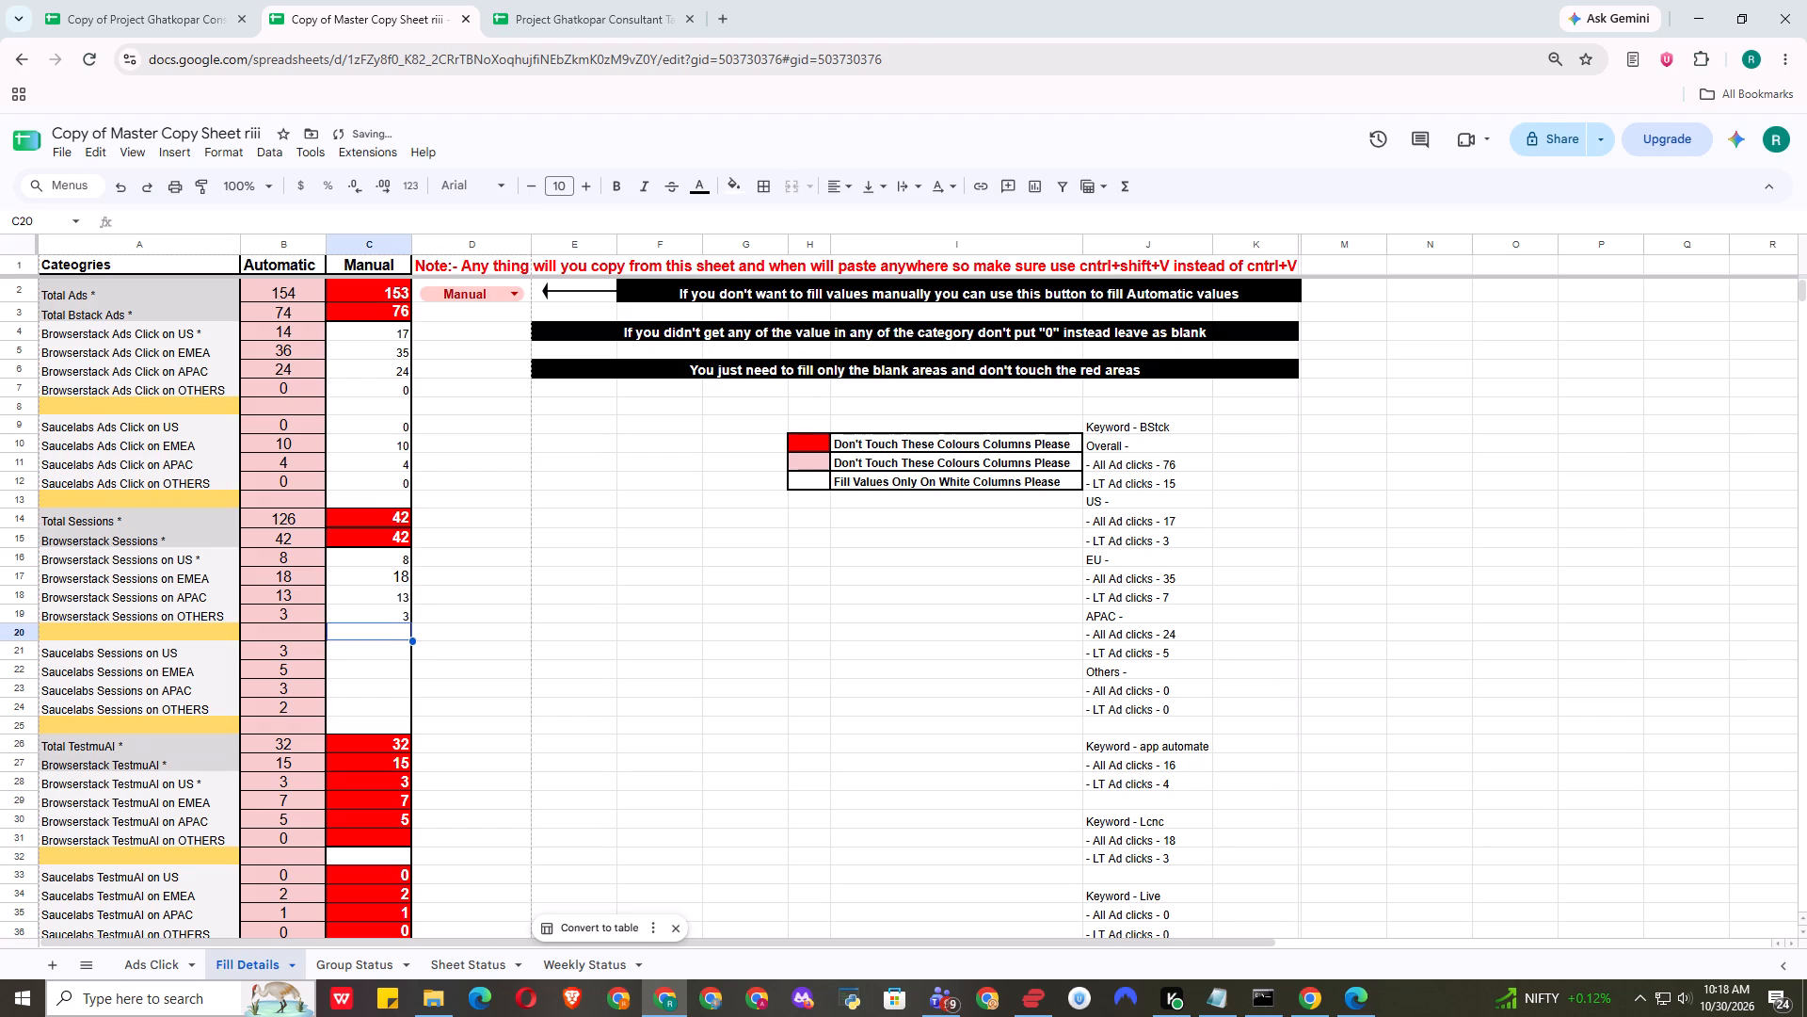
Enter manual Saucelabs Sessions values: 3 for US, 5 for EMEA, 3 for APAC and 2 for OTHERS.
key(Down)
key(3)
key(Return)
key(5)
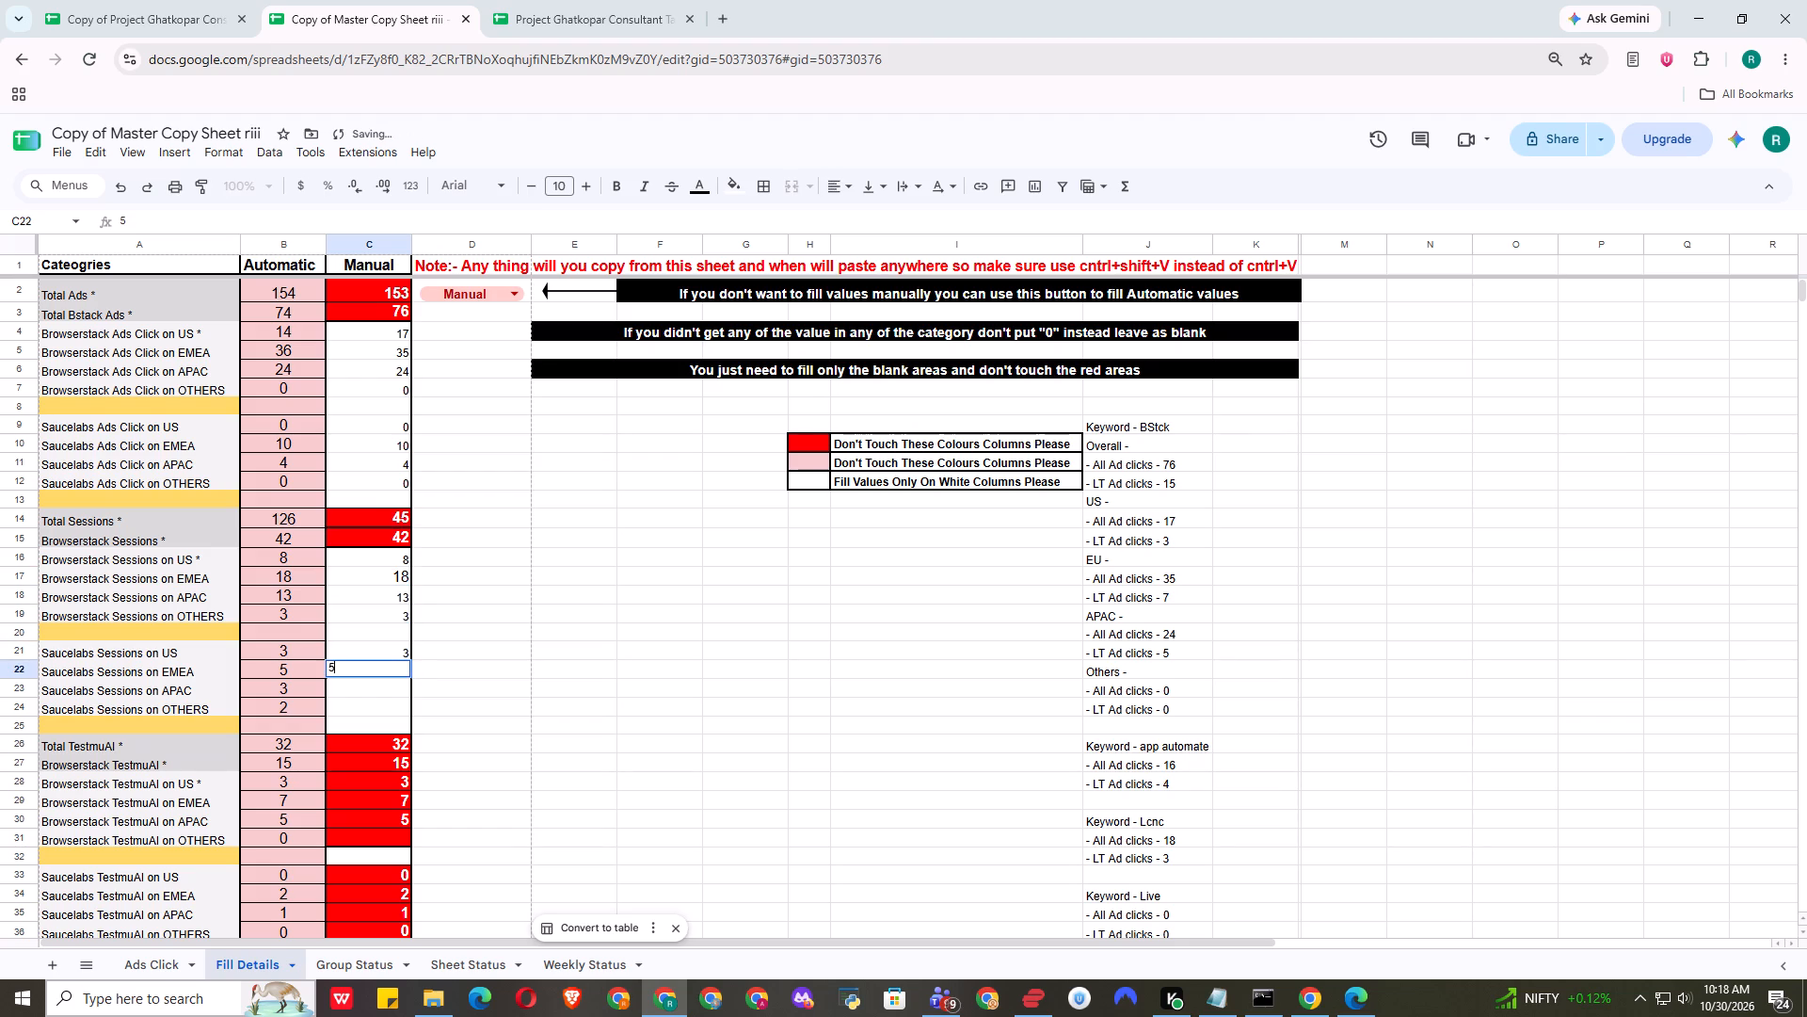
key(Return)
key(3)
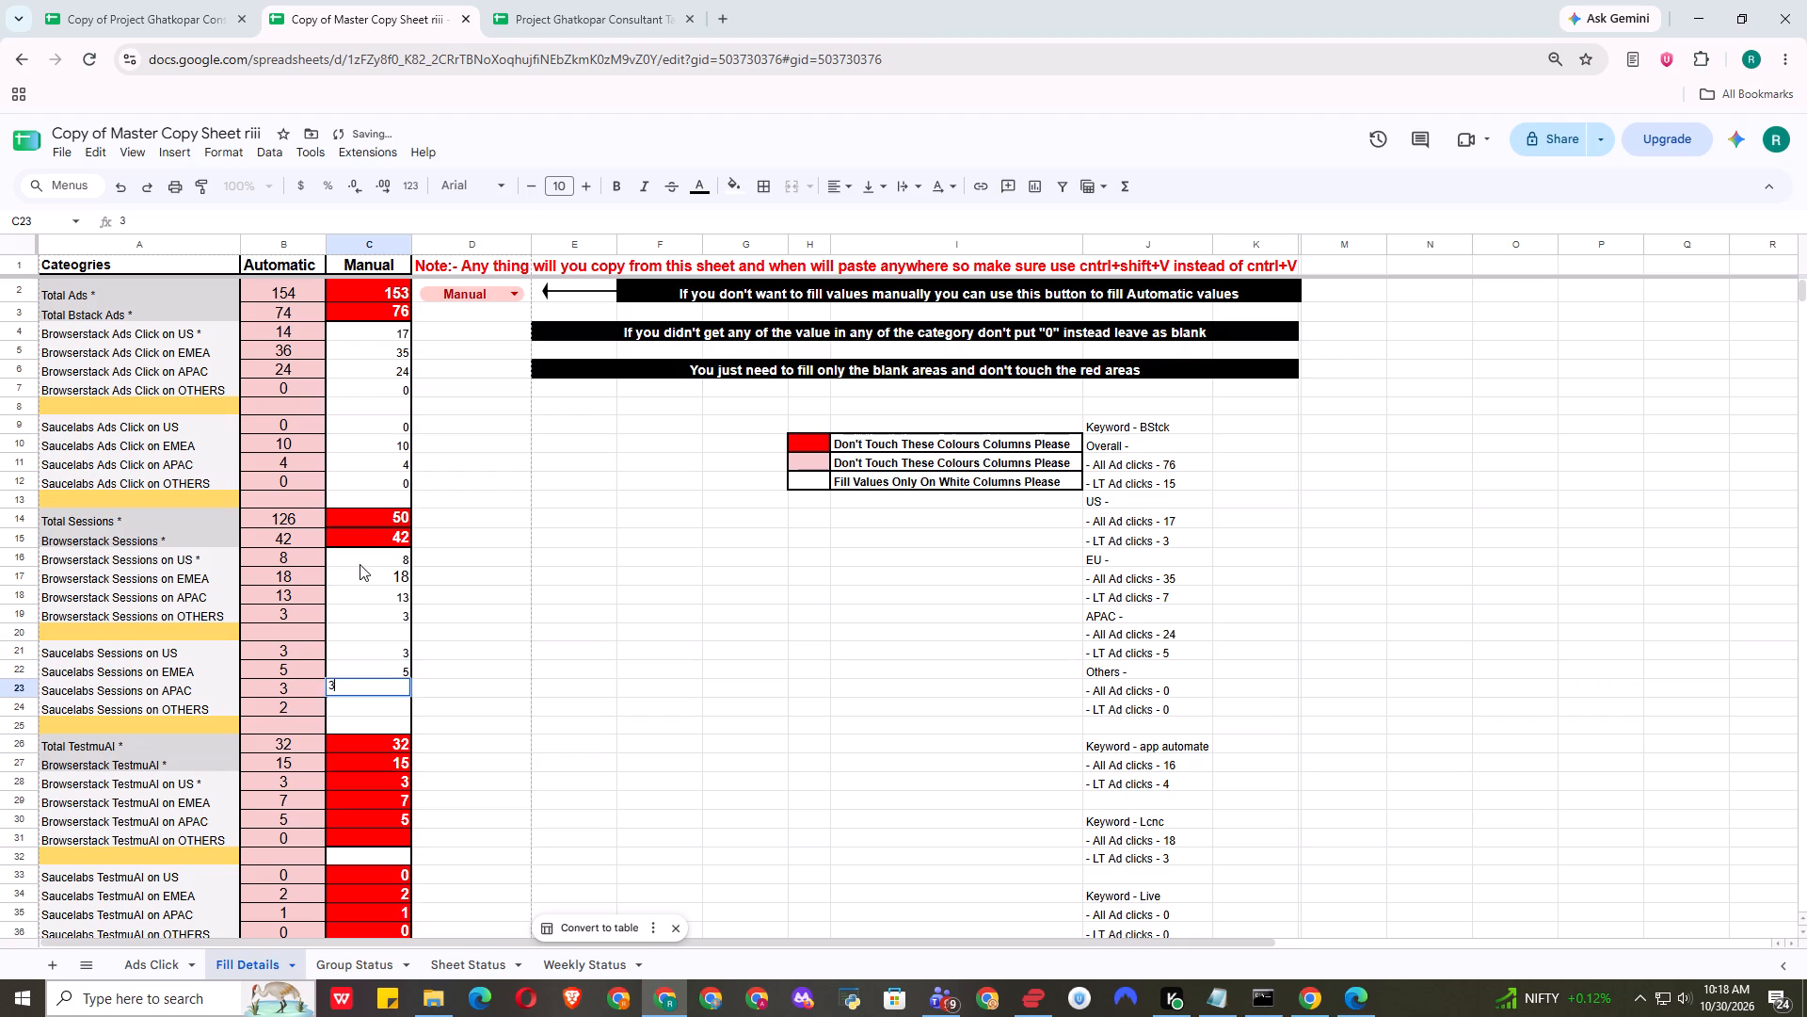
key(Return)
key(2)
key(Return)
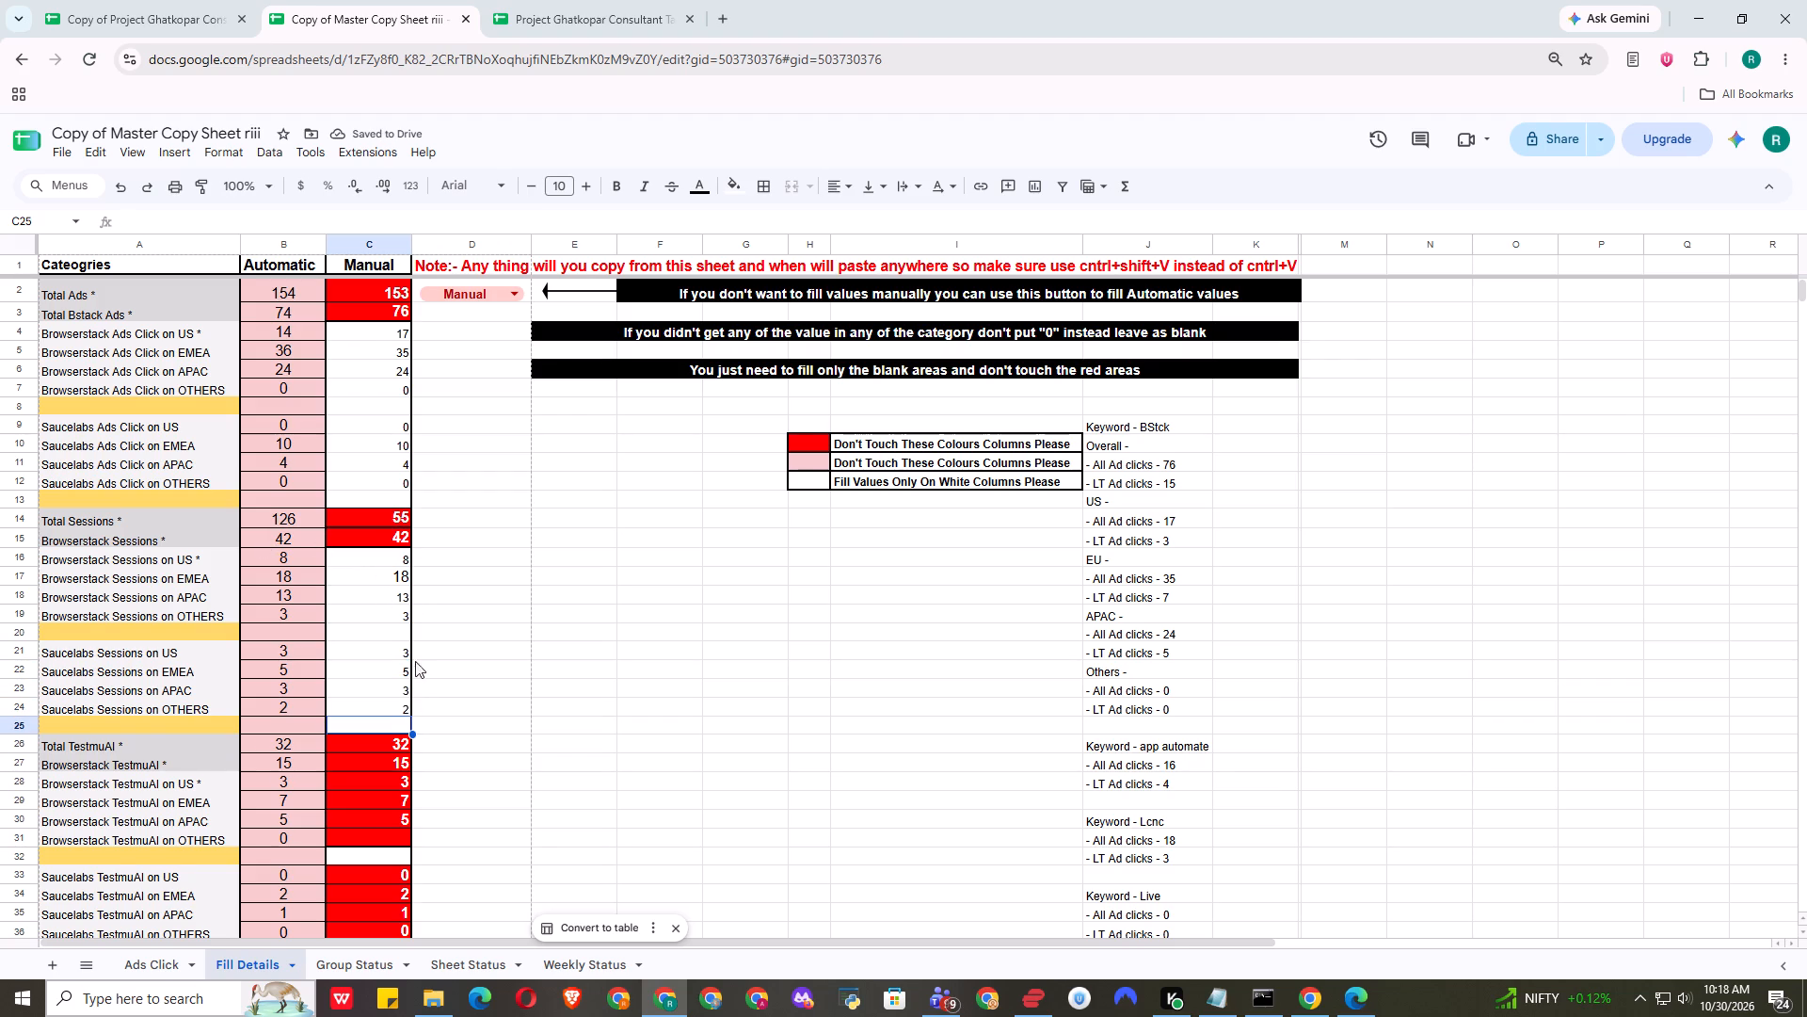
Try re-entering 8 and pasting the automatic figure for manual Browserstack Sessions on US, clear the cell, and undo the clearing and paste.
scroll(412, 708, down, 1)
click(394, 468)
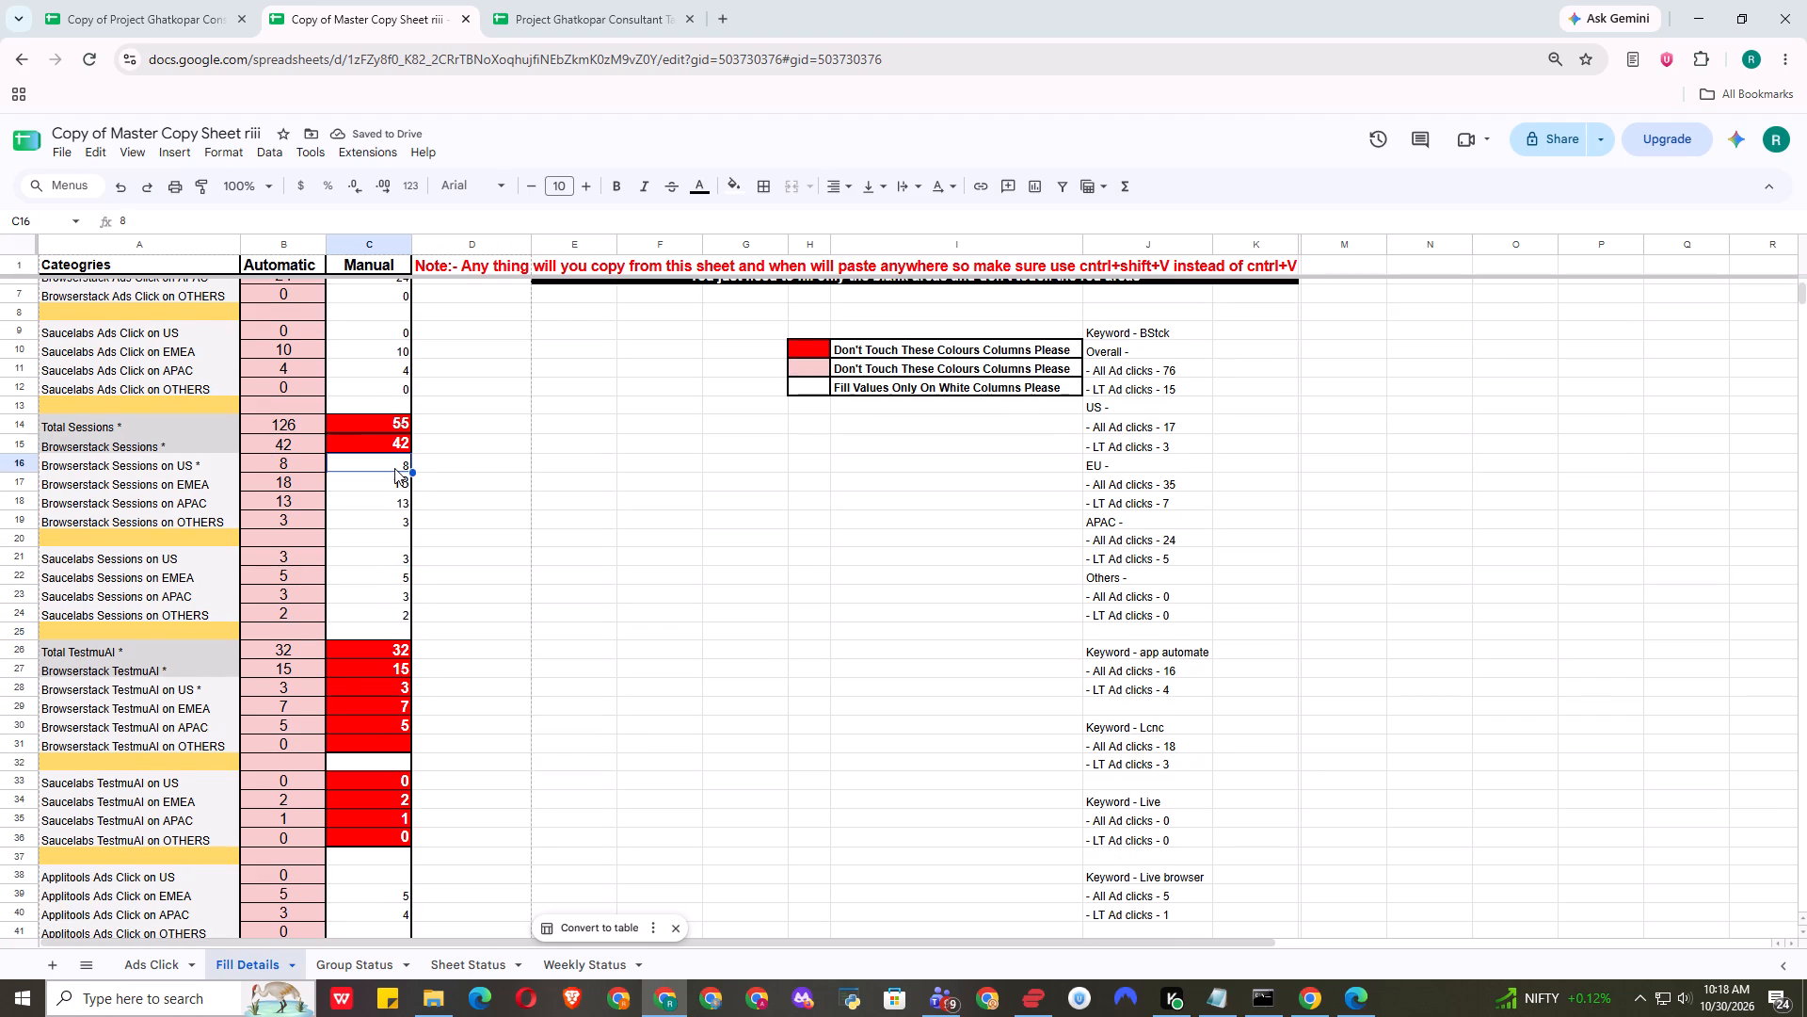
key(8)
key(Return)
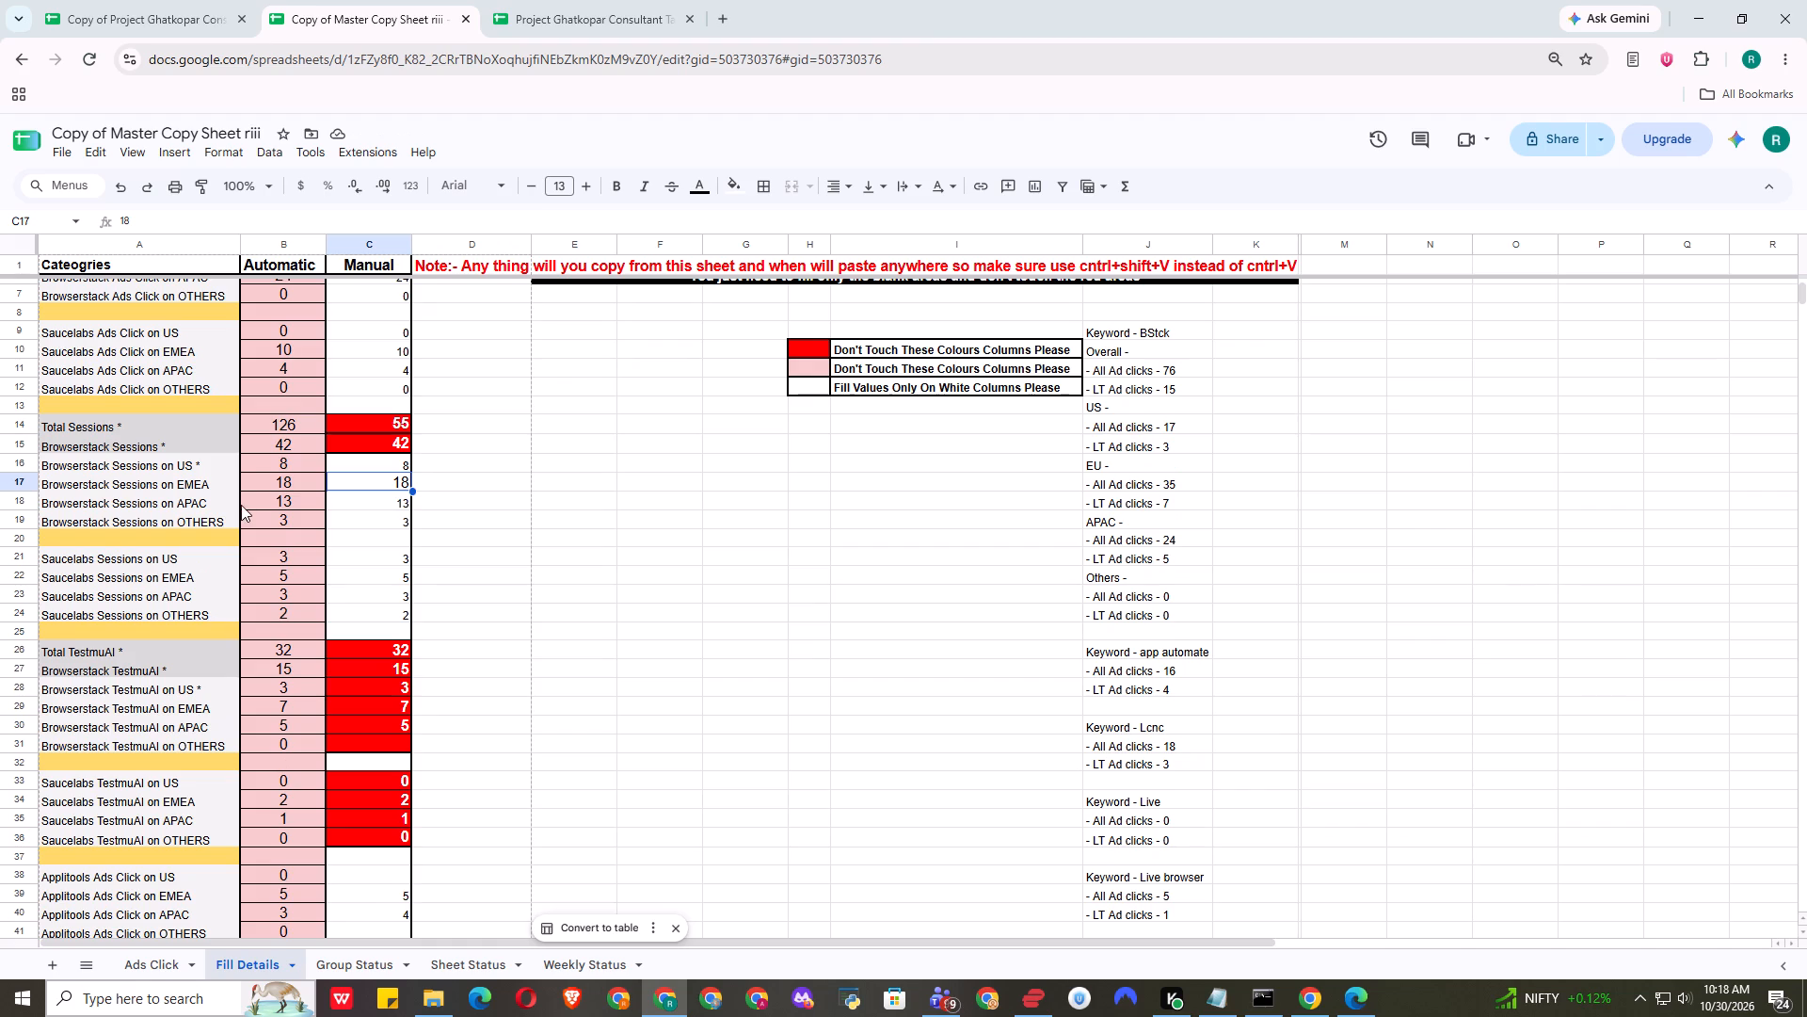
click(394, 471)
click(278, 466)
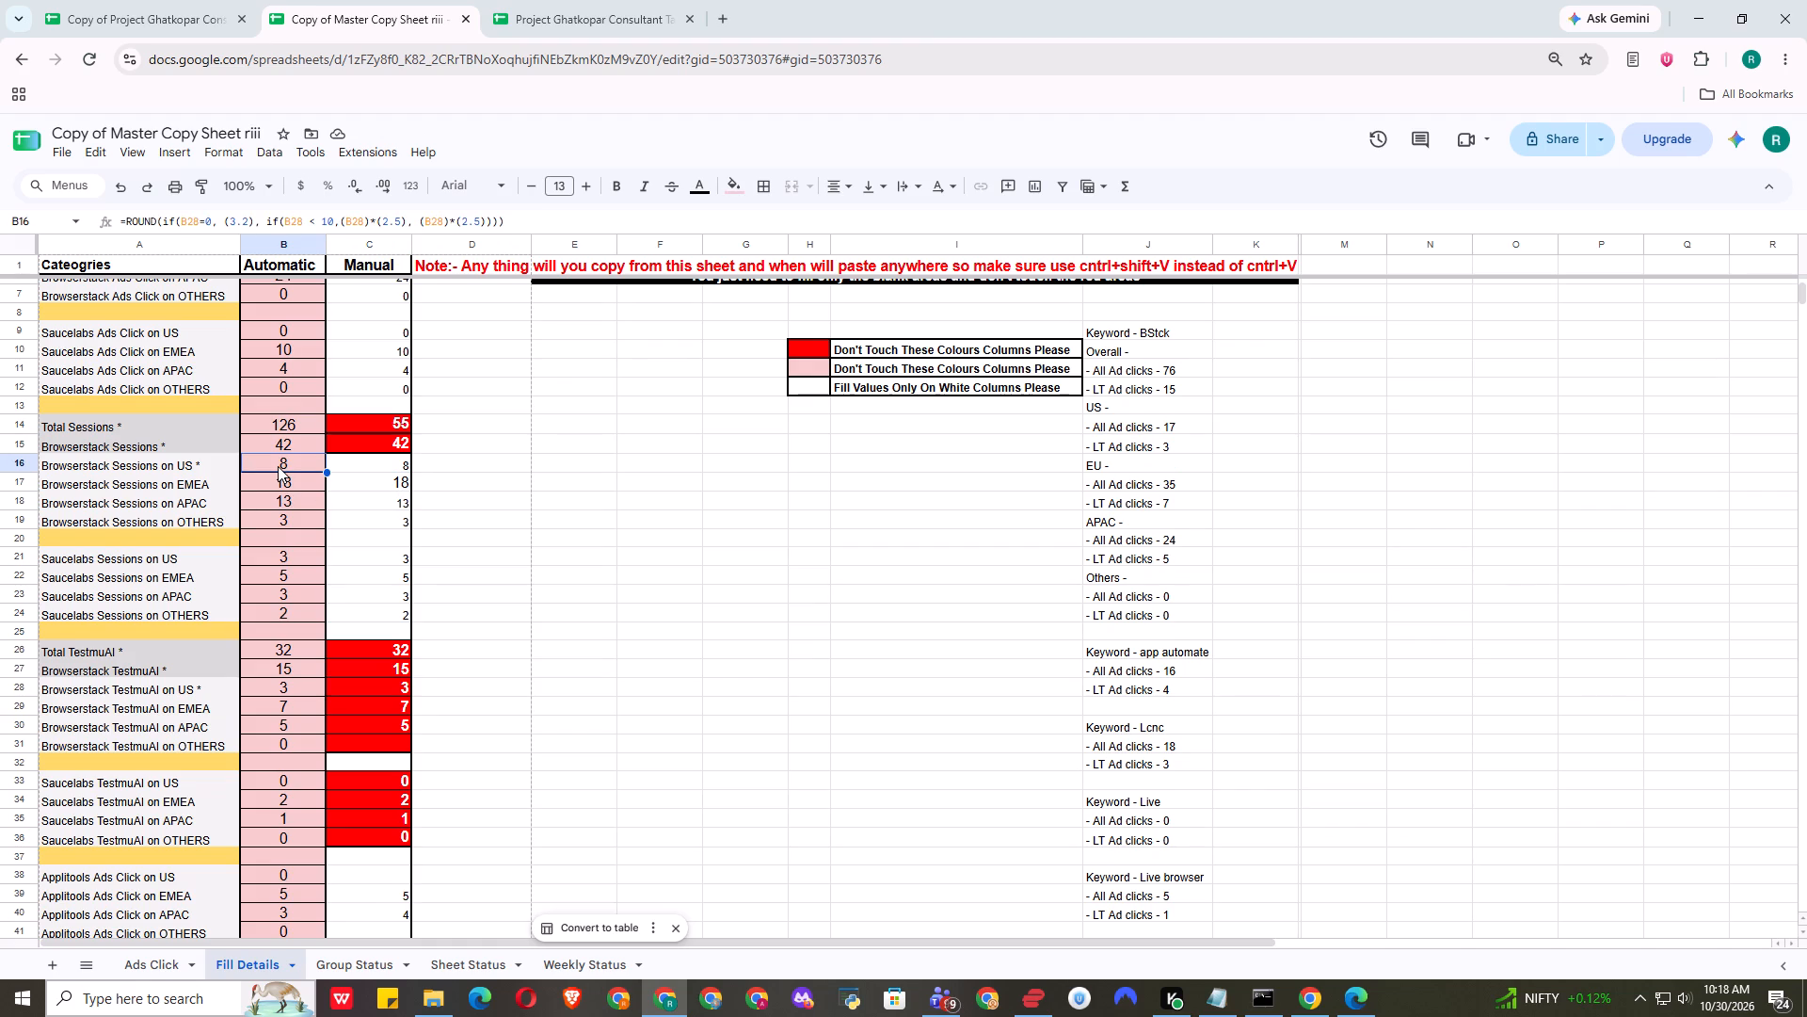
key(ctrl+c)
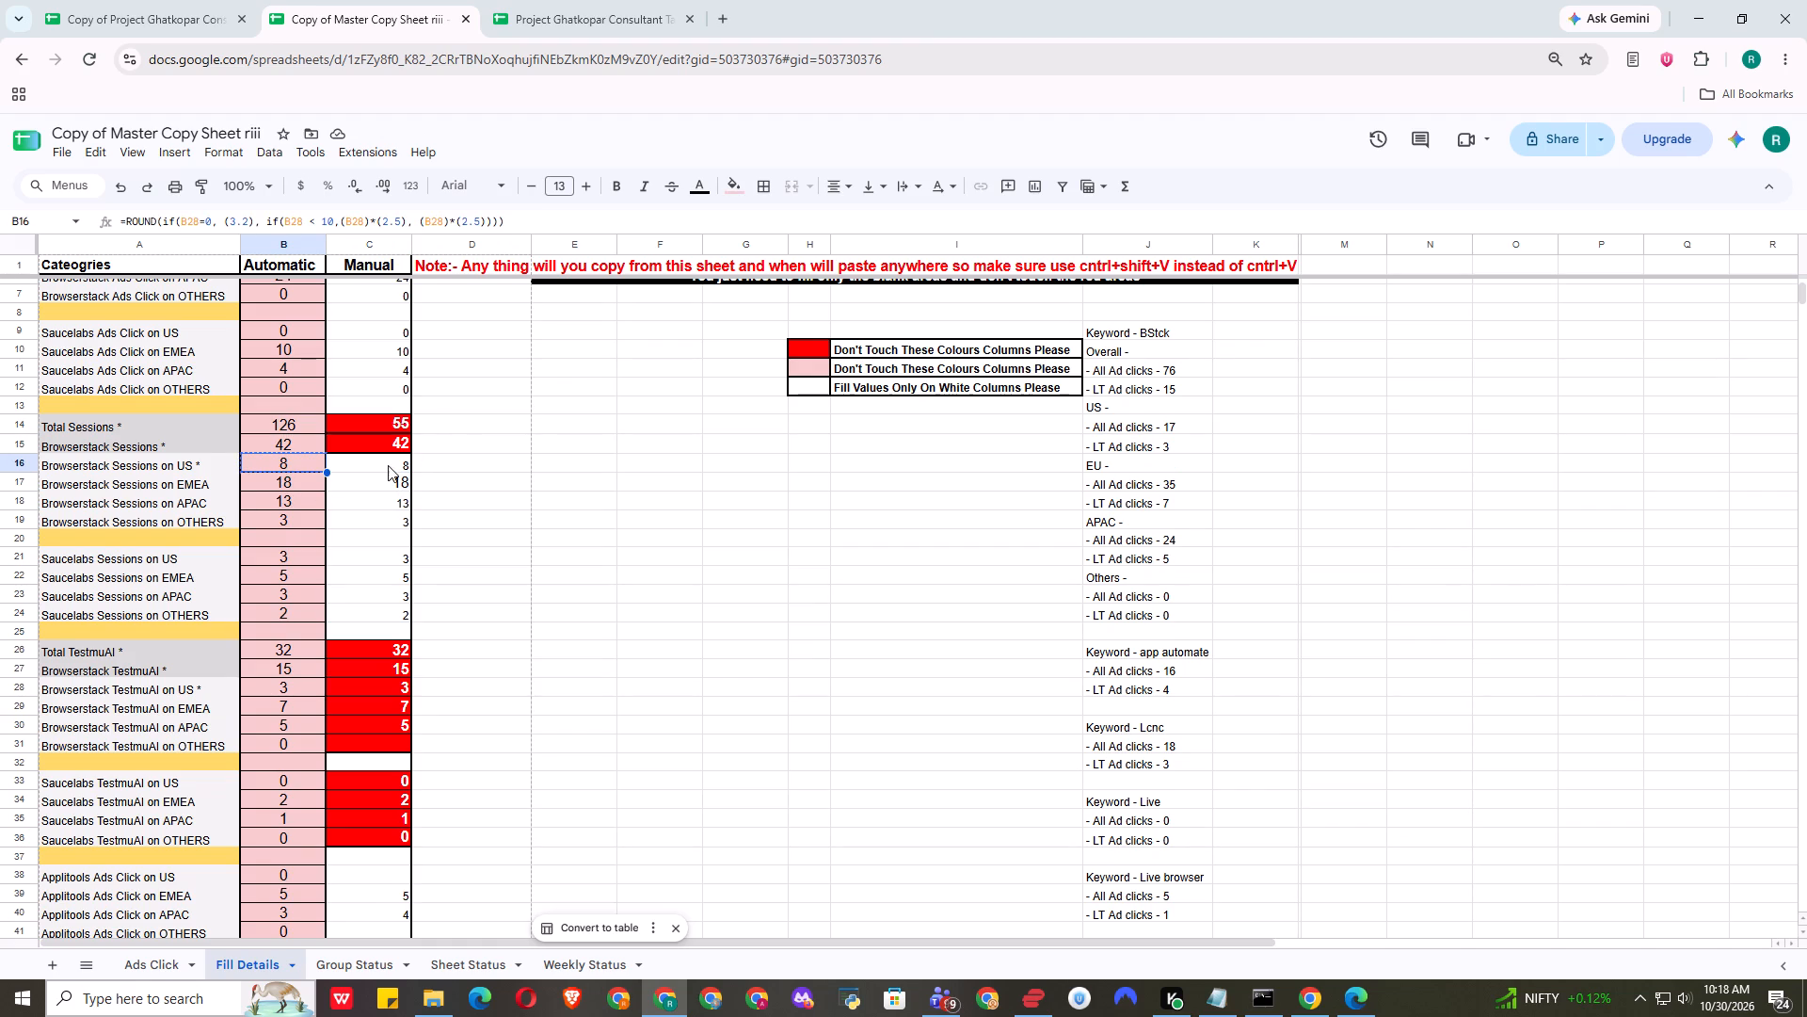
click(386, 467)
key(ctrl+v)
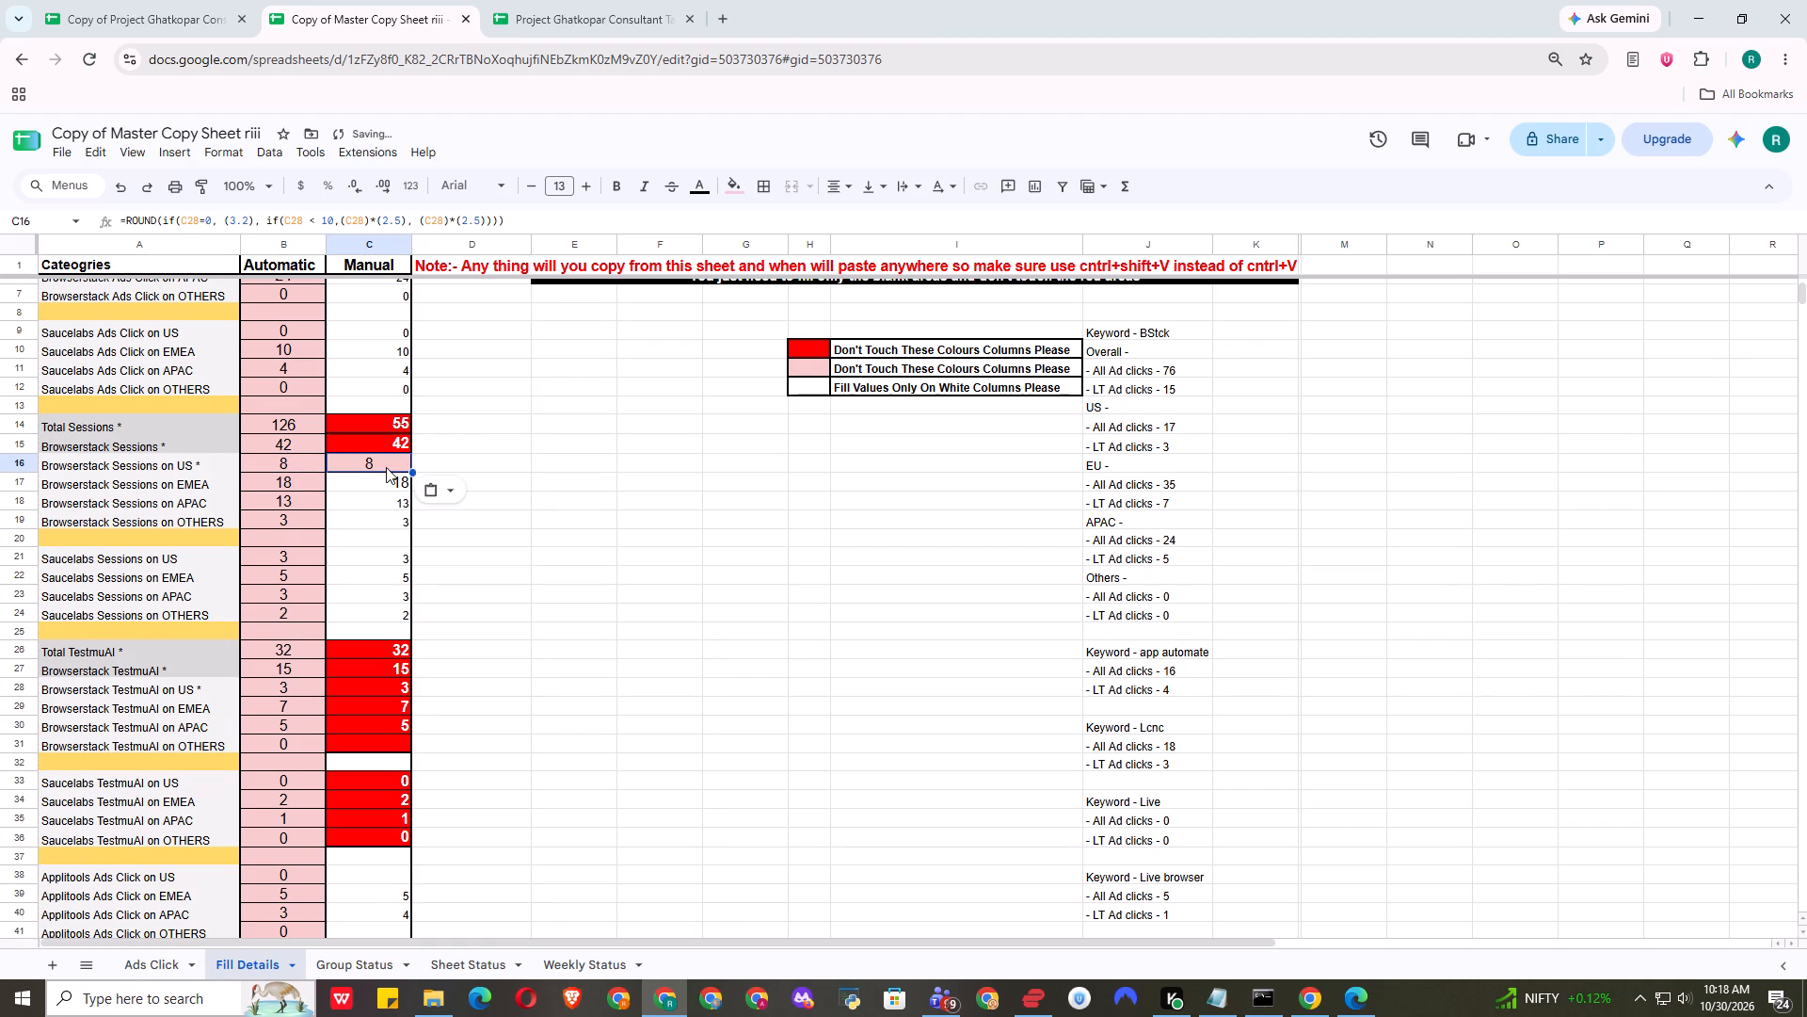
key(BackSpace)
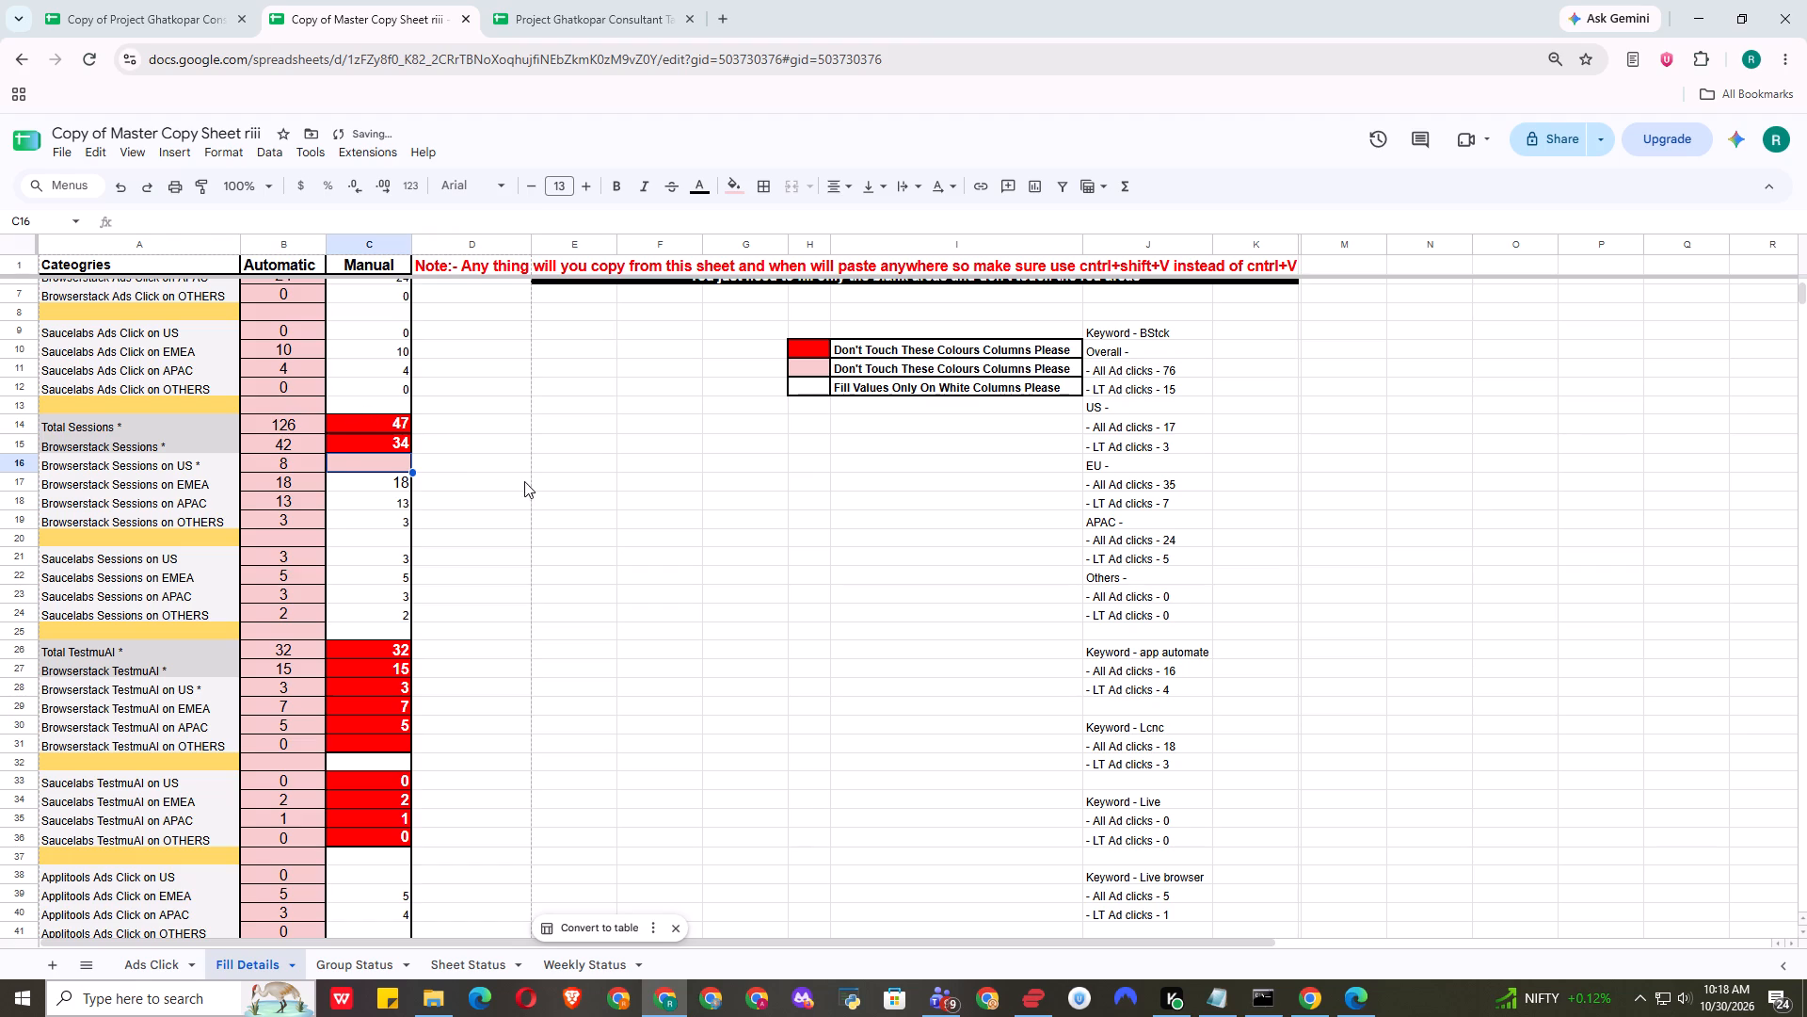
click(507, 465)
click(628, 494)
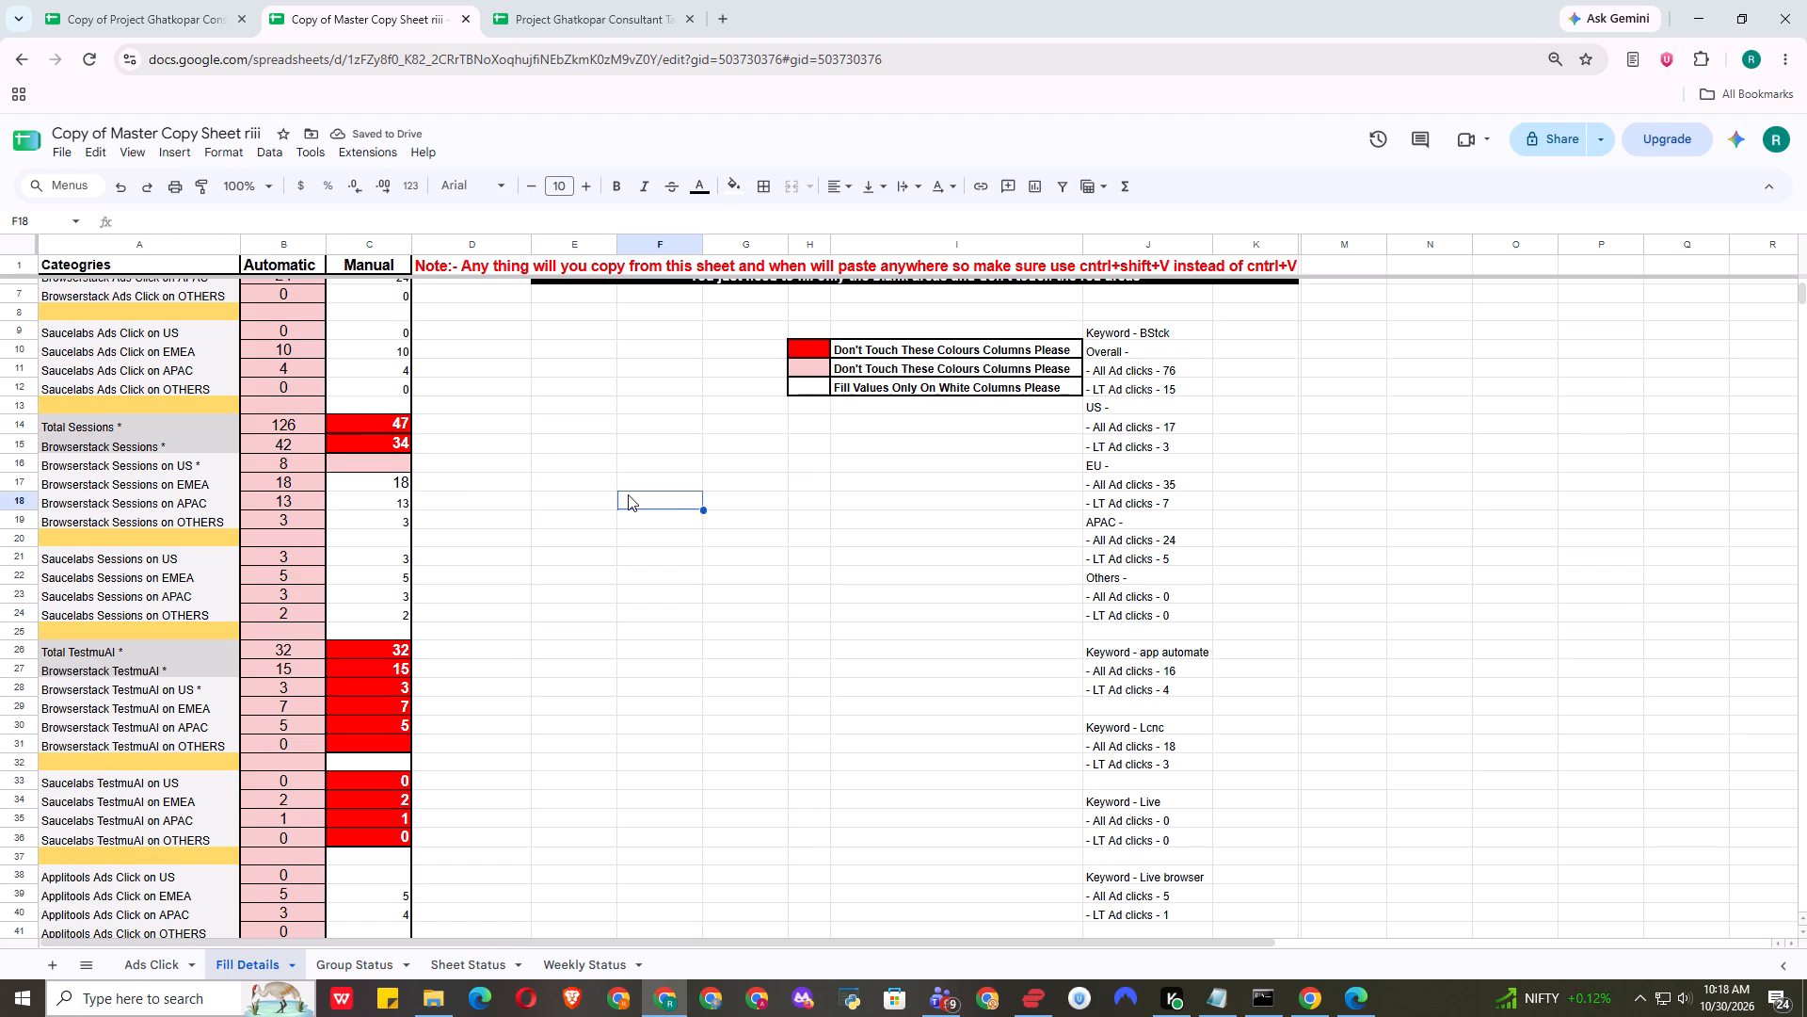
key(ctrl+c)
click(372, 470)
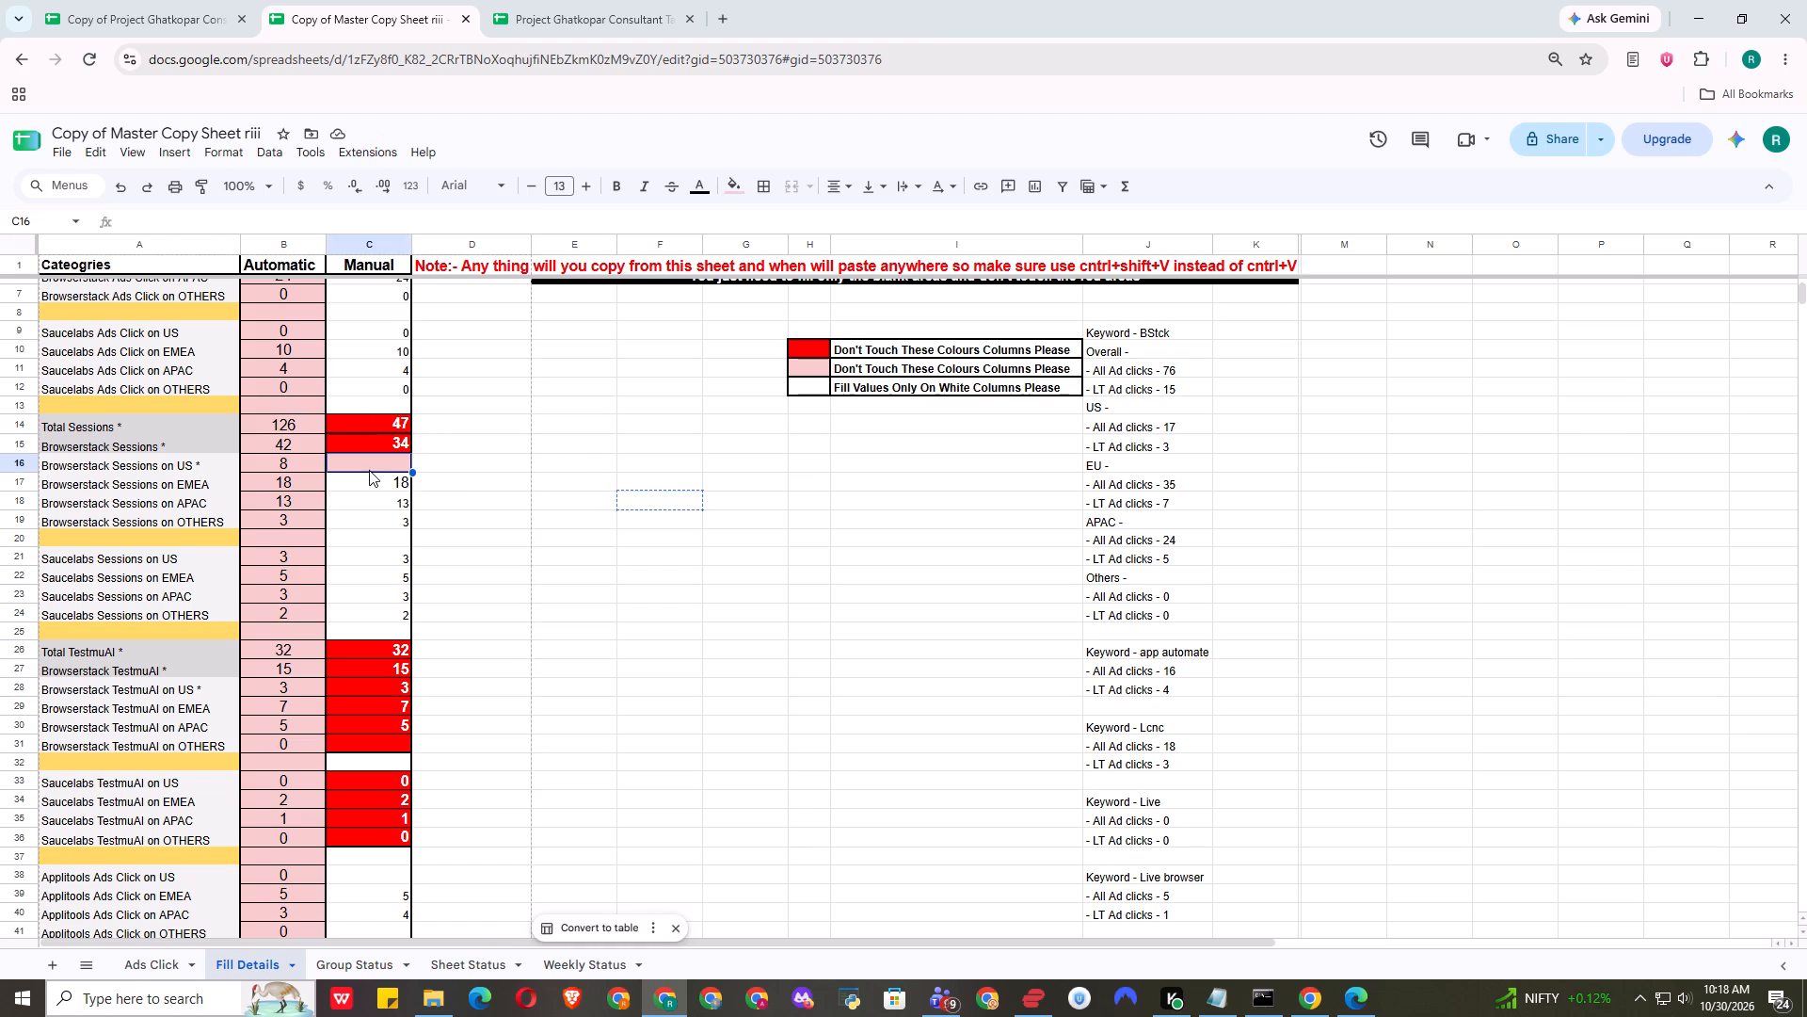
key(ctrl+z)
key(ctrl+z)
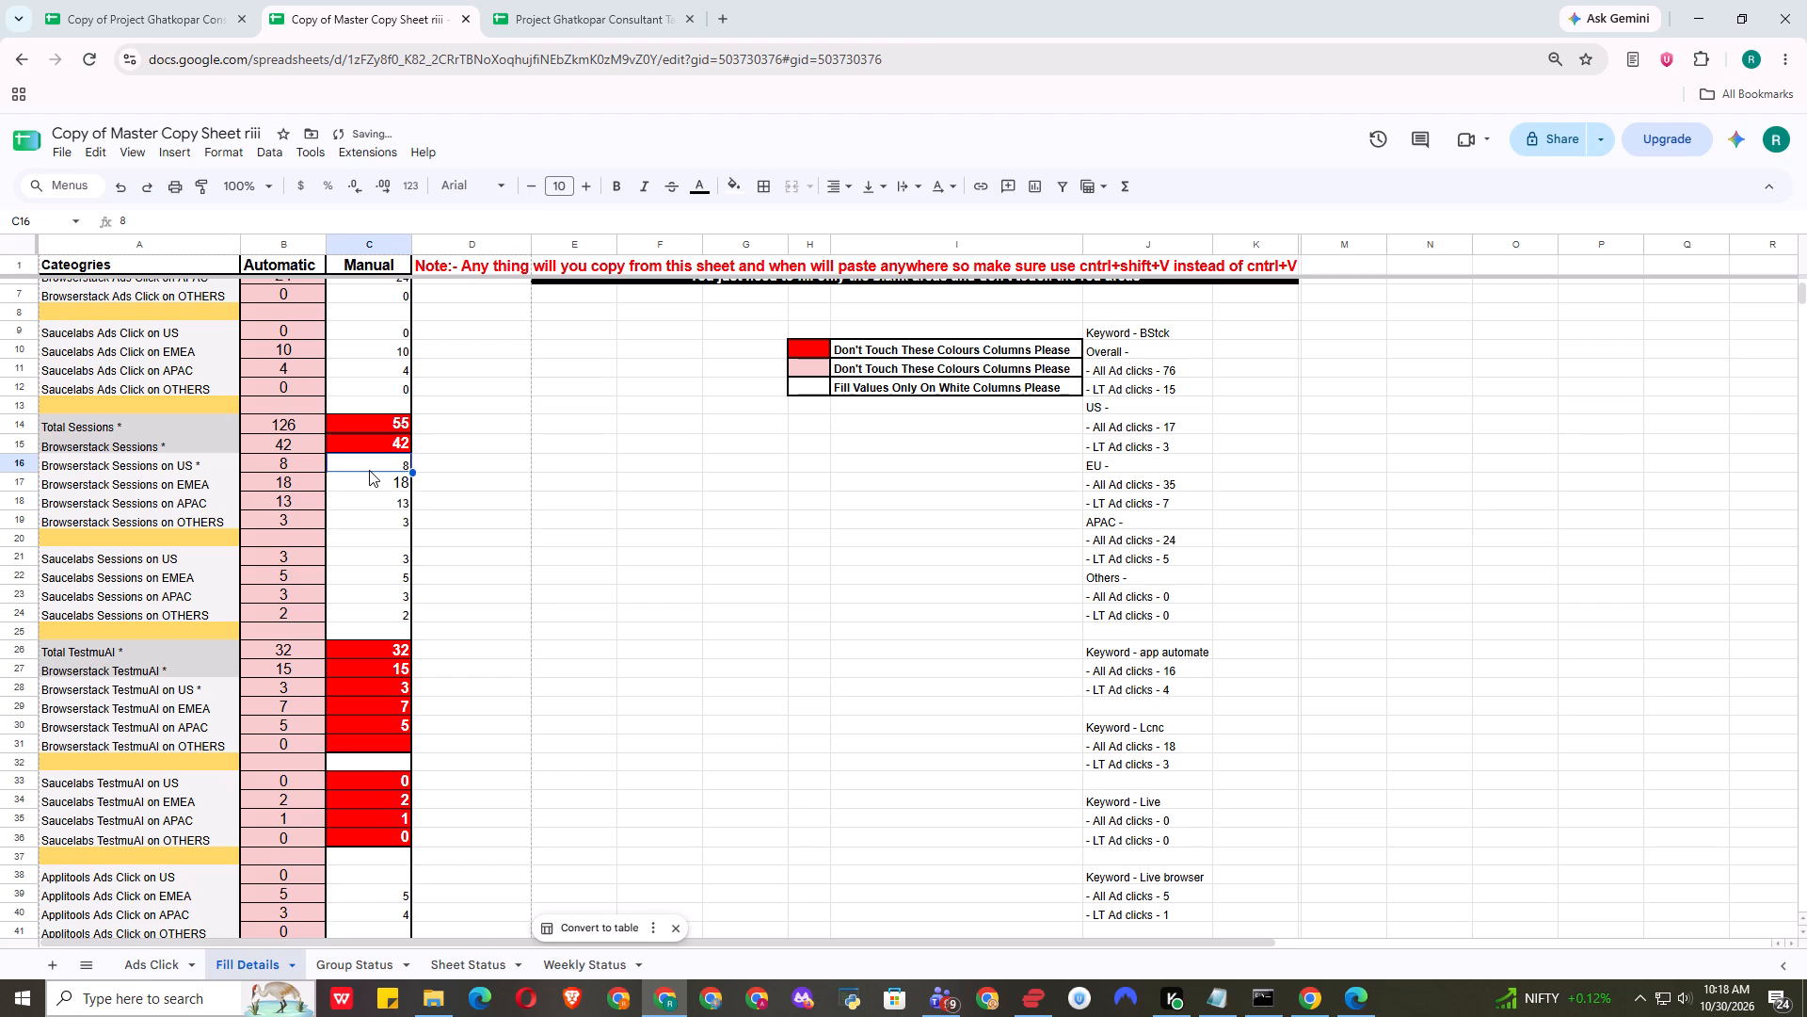
Review the manual Browserstack and Saucelabs Sessions values against the automatic figures.
key(Down)
key(Down)
key(Down)
key(Down)
key(Down)
key(Down)
key(Down)
key(Down)
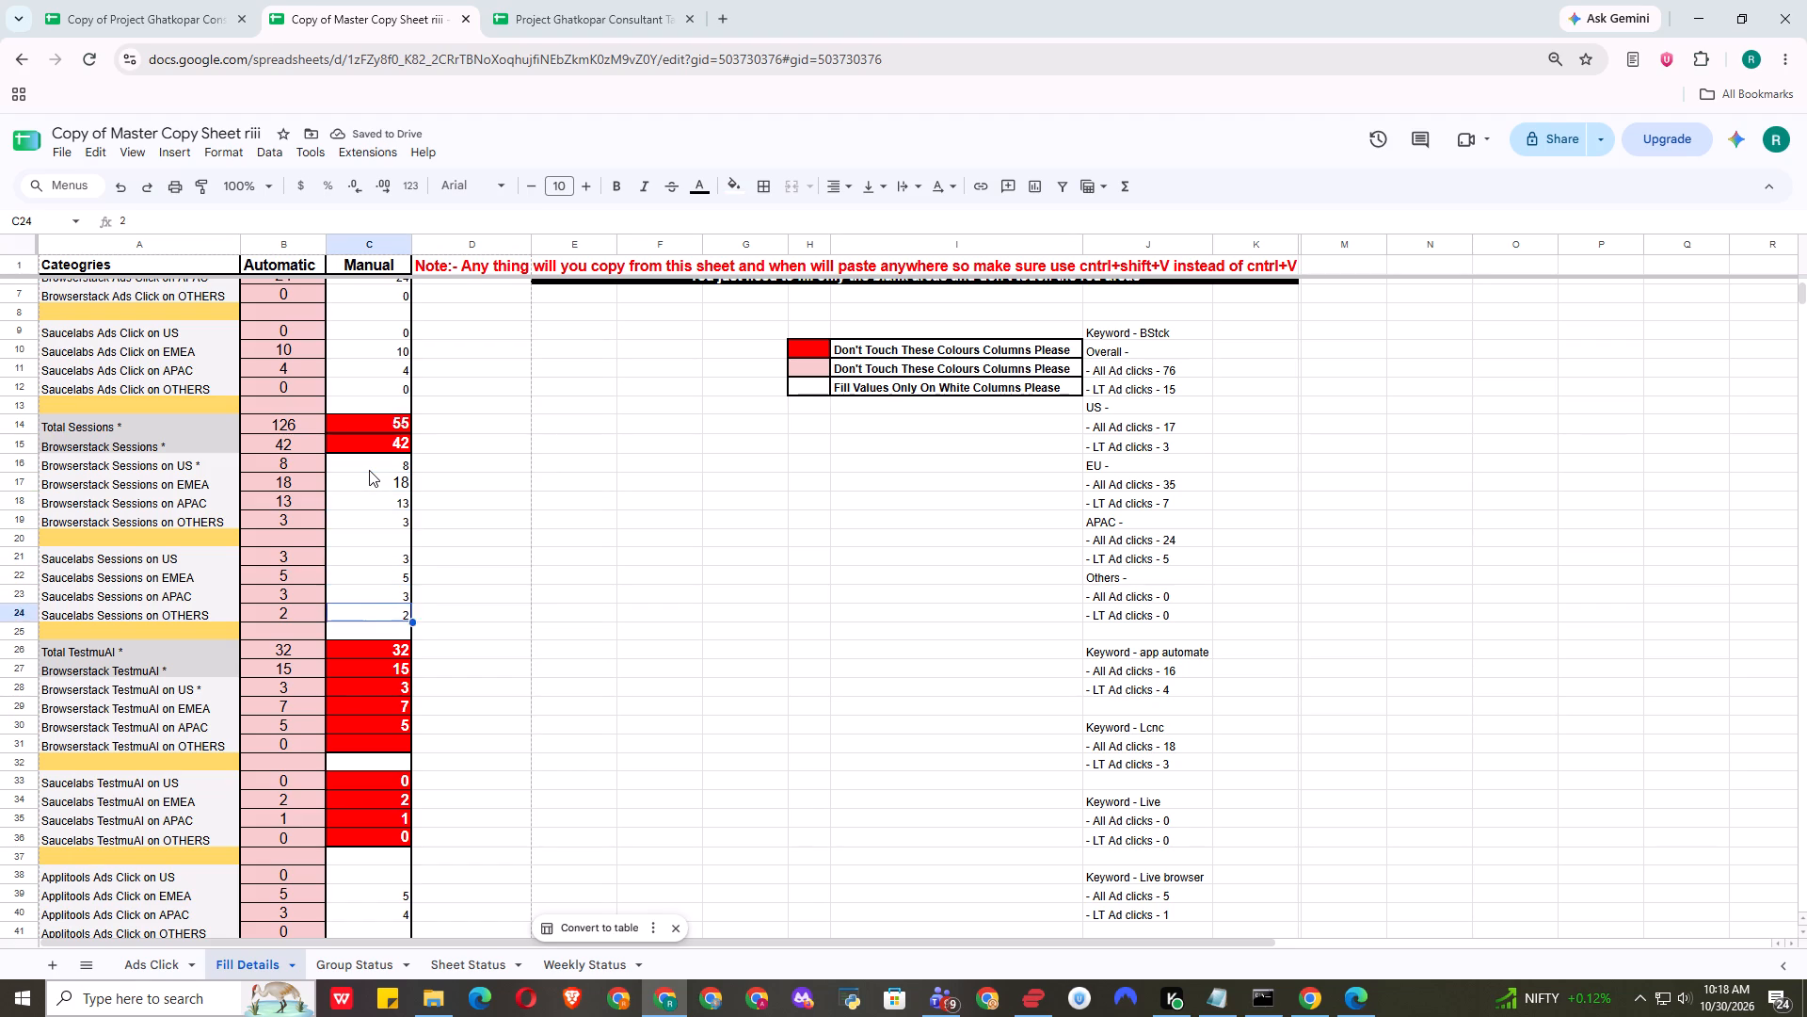
key(Down)
key(Down)
key(Up)
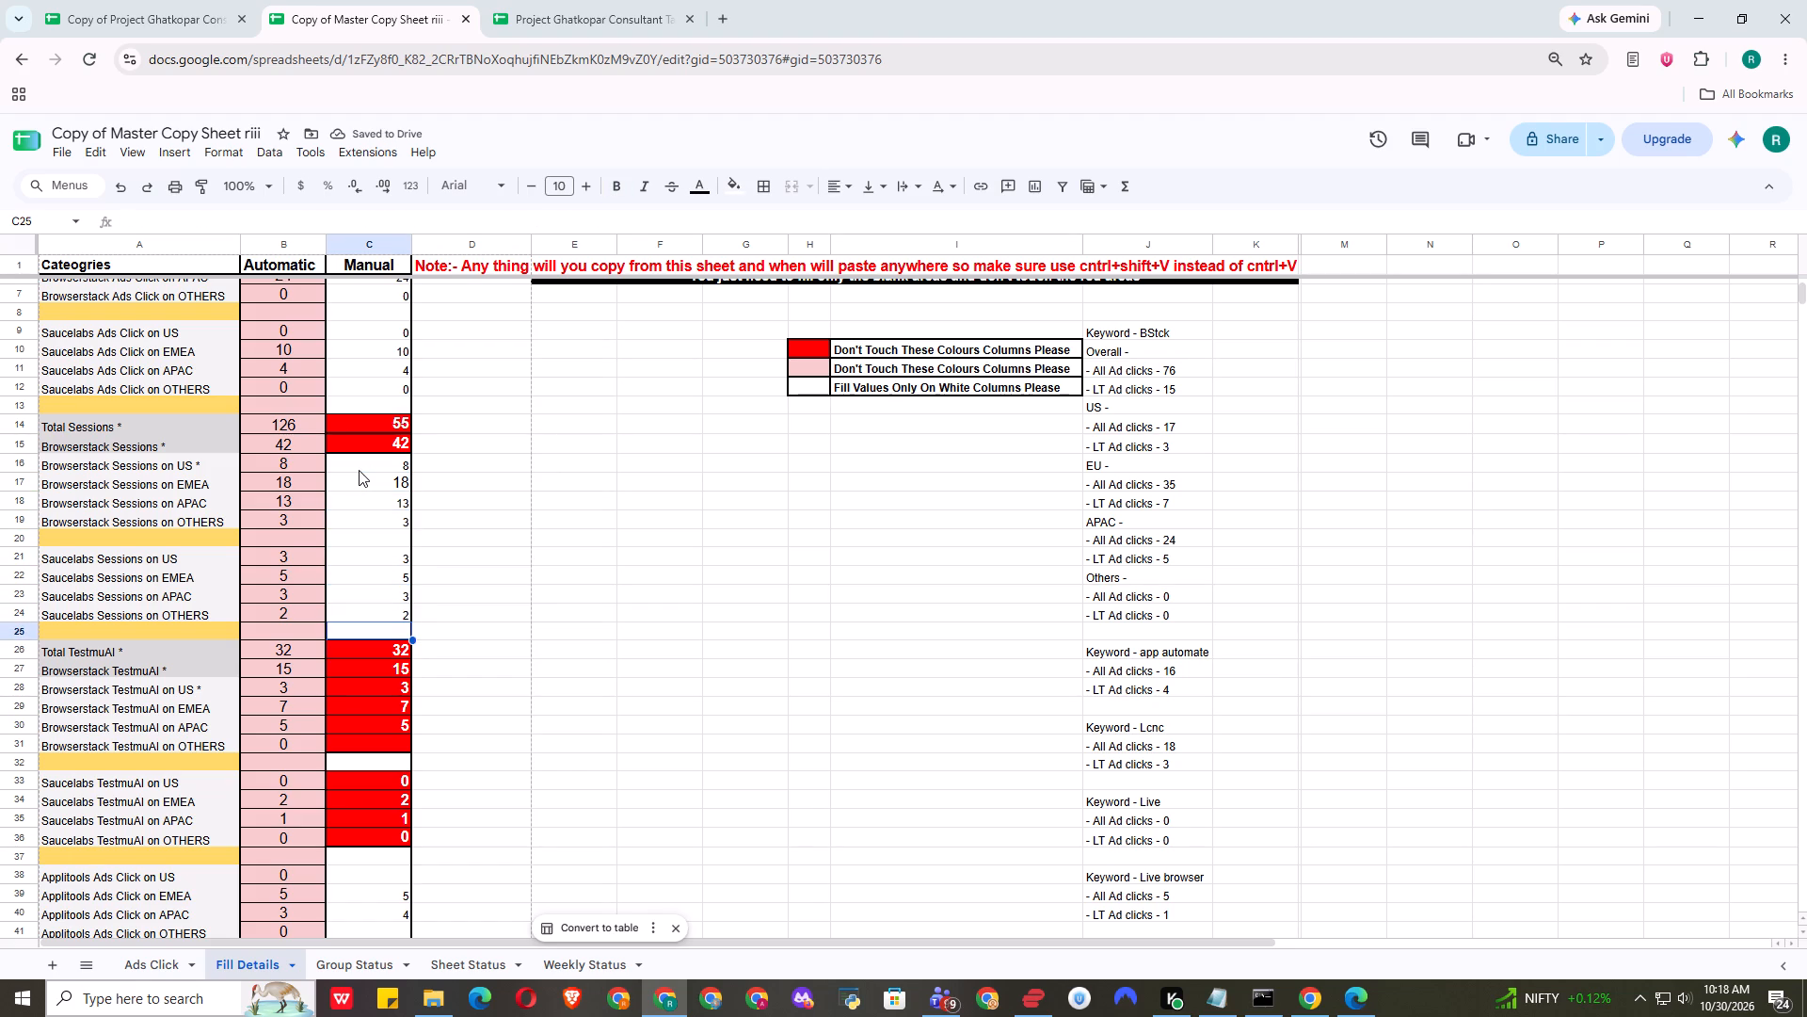
Reduce the font size of the manual Browserstack Sessions on EMEA value to match the neighbouring cells.
click(380, 483)
click(532, 190)
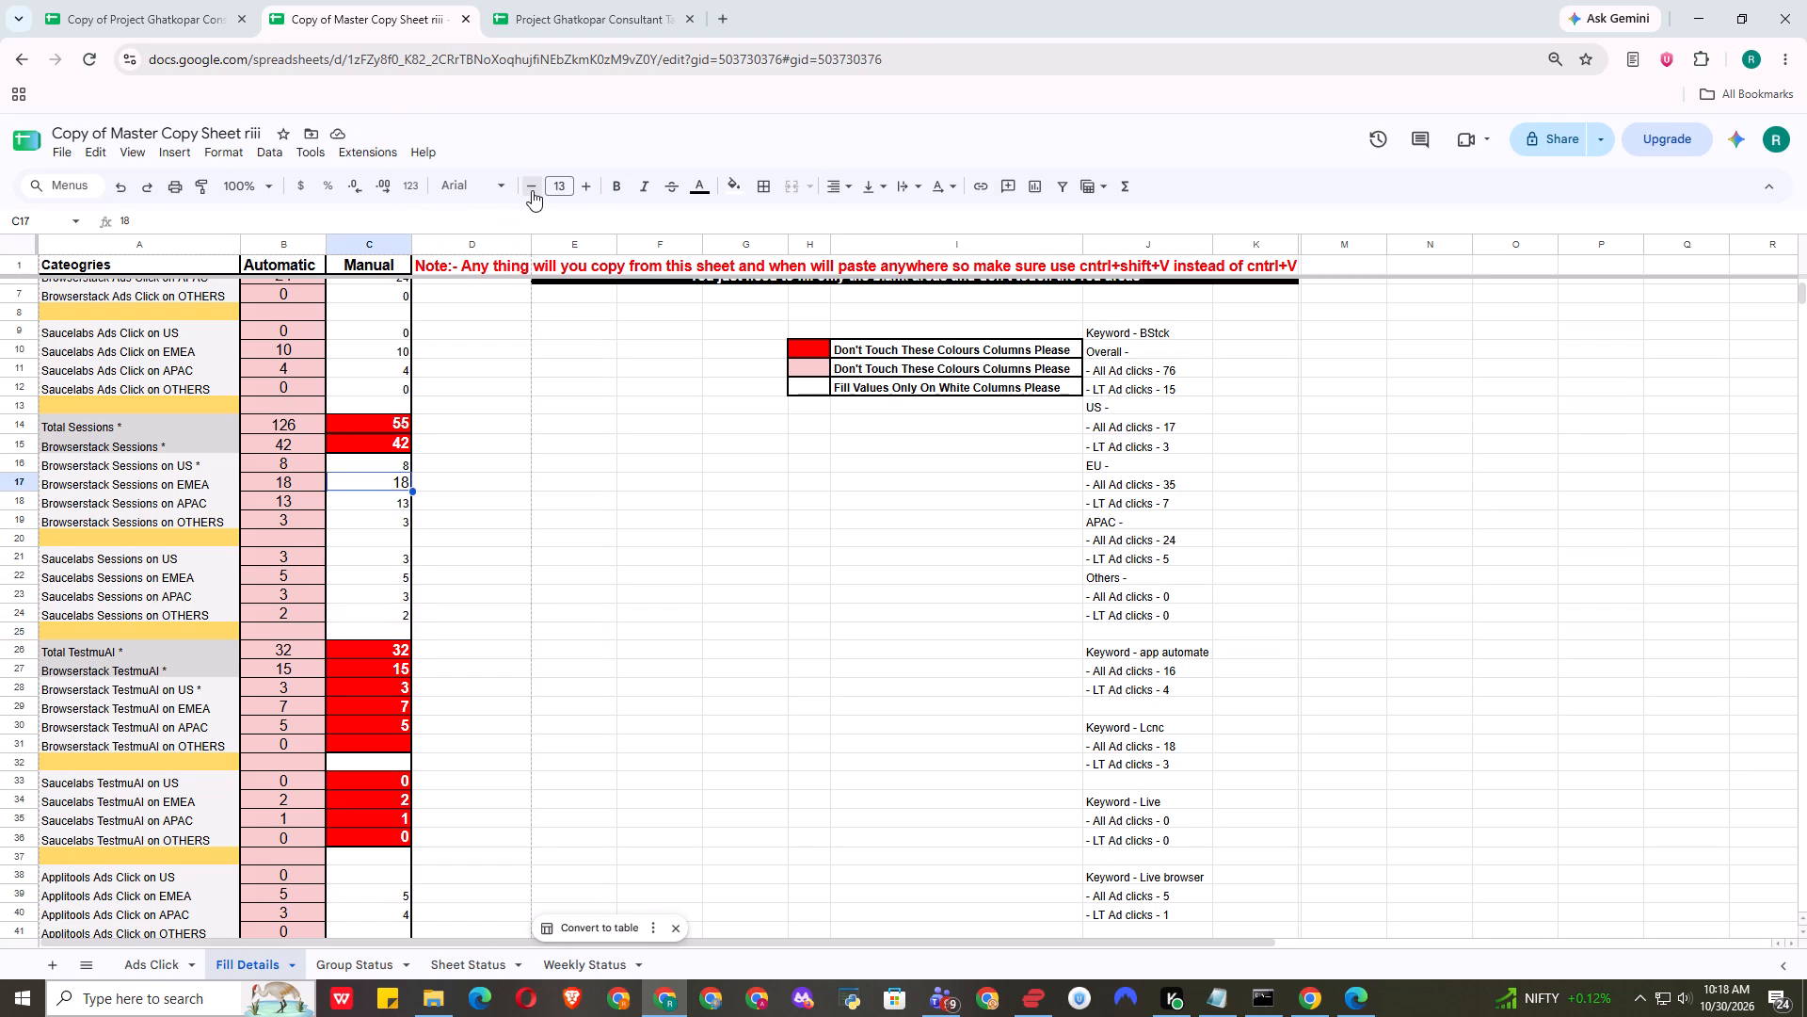
click(532, 190)
click(618, 498)
Enter manual Applitools Ads Click values of 0 for US and 0 for OTHERS.
scroll(440, 556, down, 2)
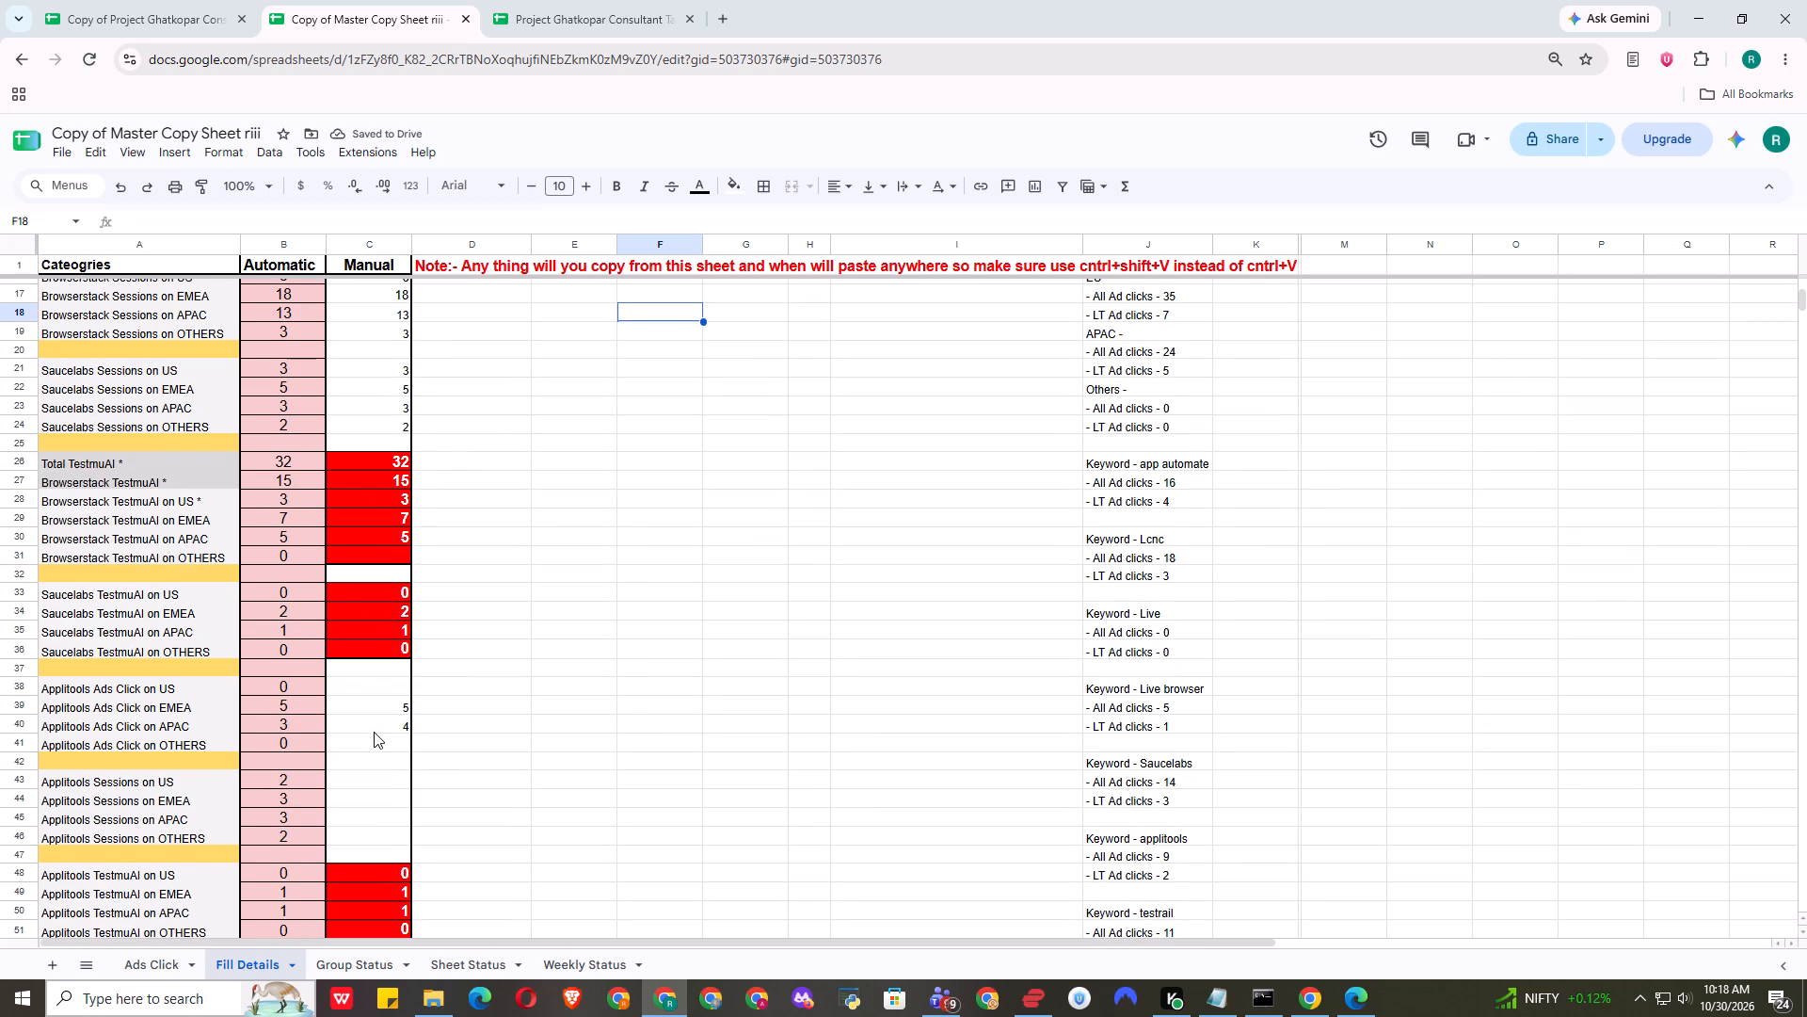
click(384, 687)
key(0)
key(Return)
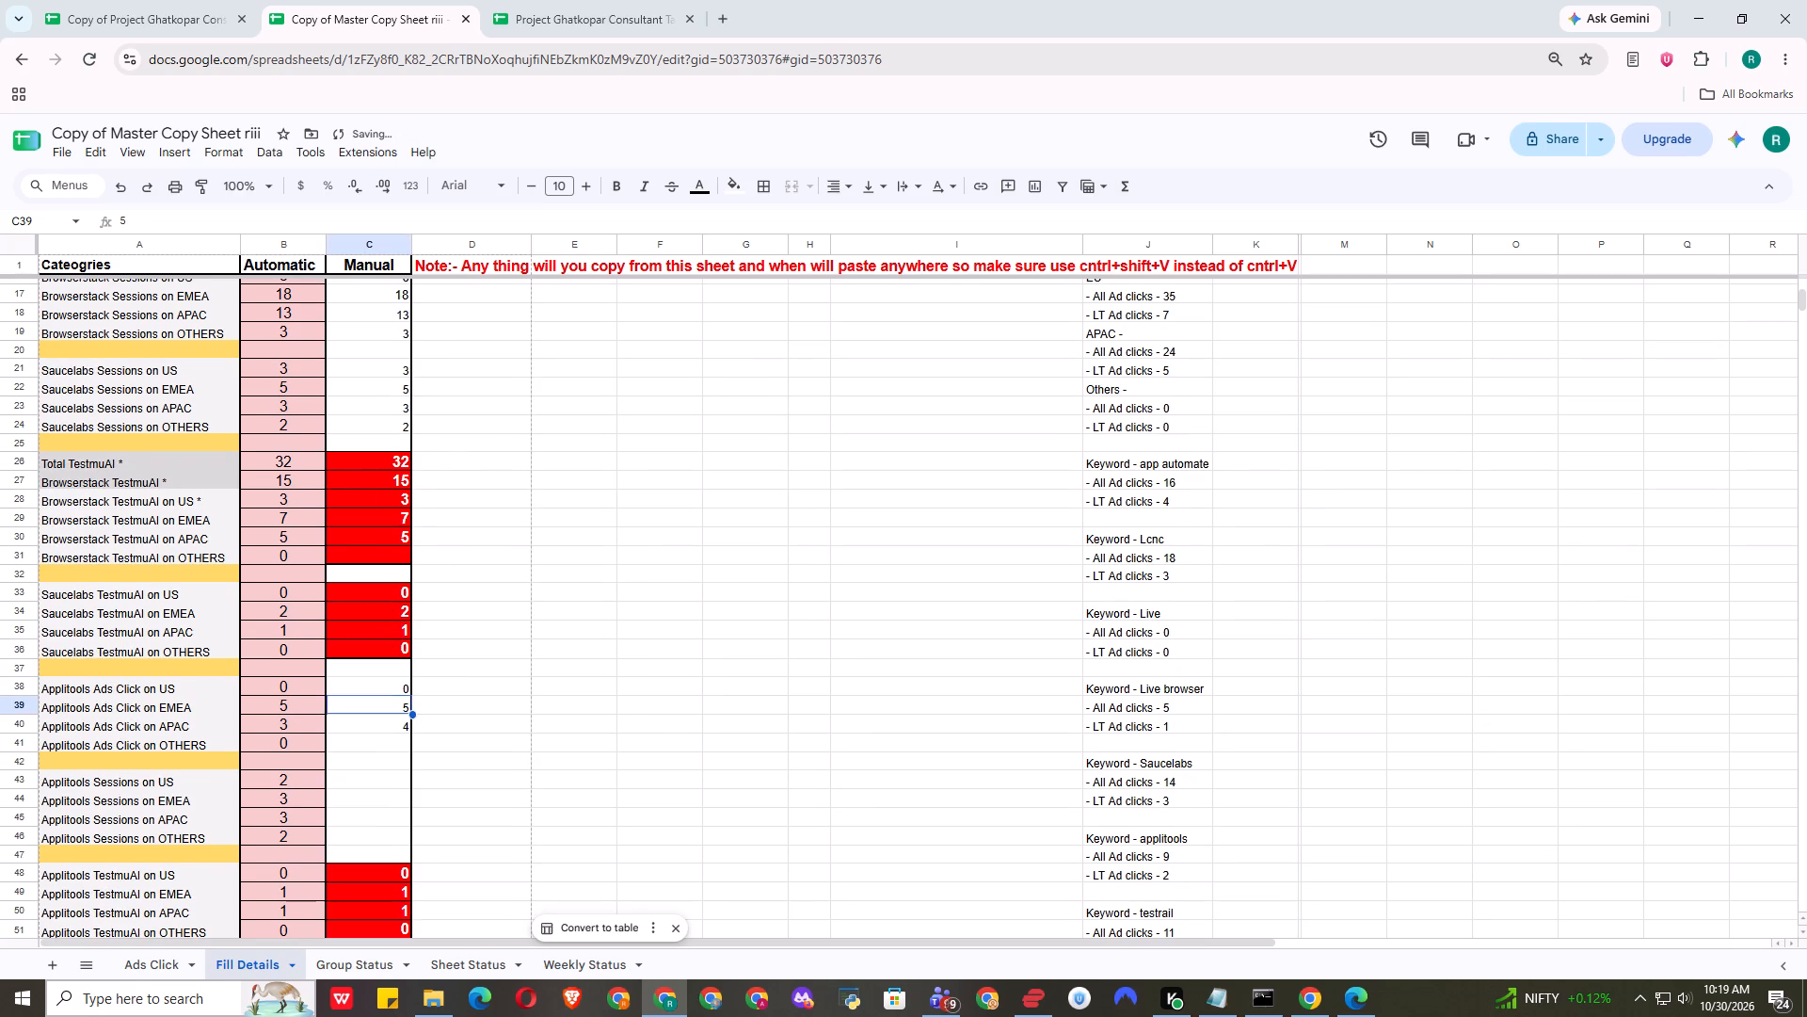
key(Return)
key(Return)
key(Return)
key(Return)
key(0)
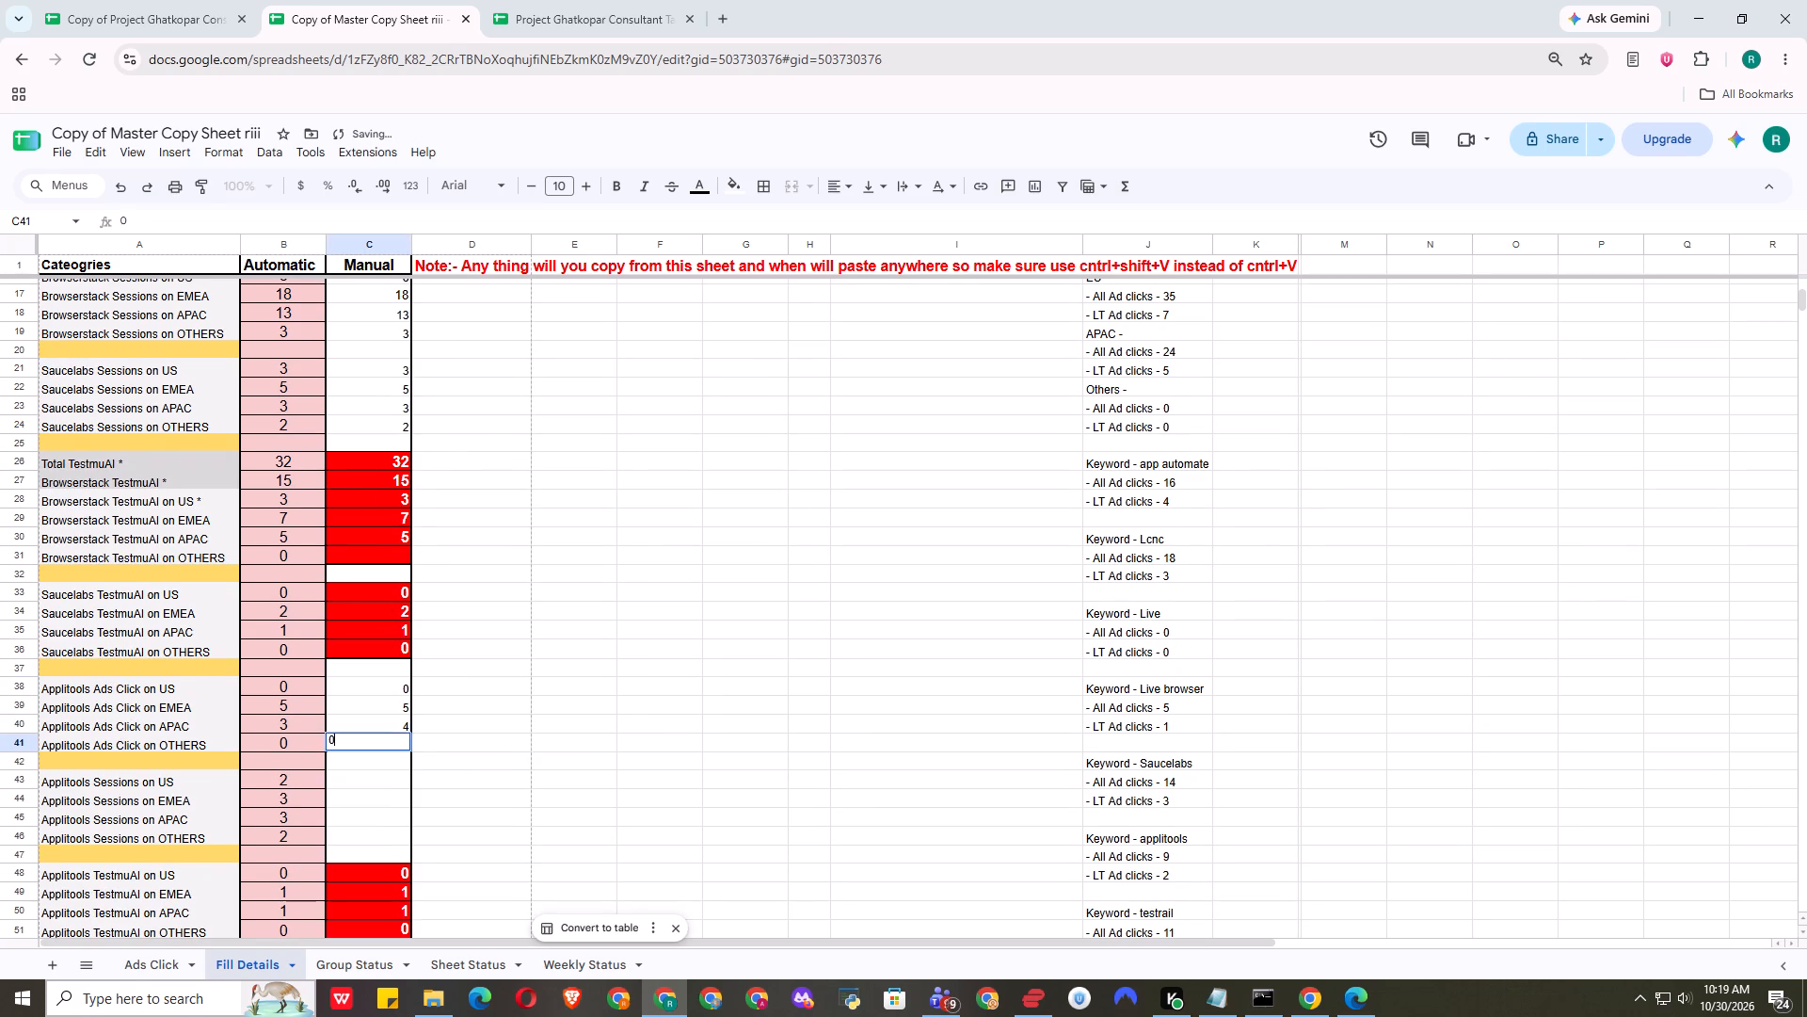
key(Return)
Enter manual Applitools Sessions values: 2 for US, 3 for EMEA, 3 for APAC and 2 for OTHERS.
scroll(488, 625, up, 4)
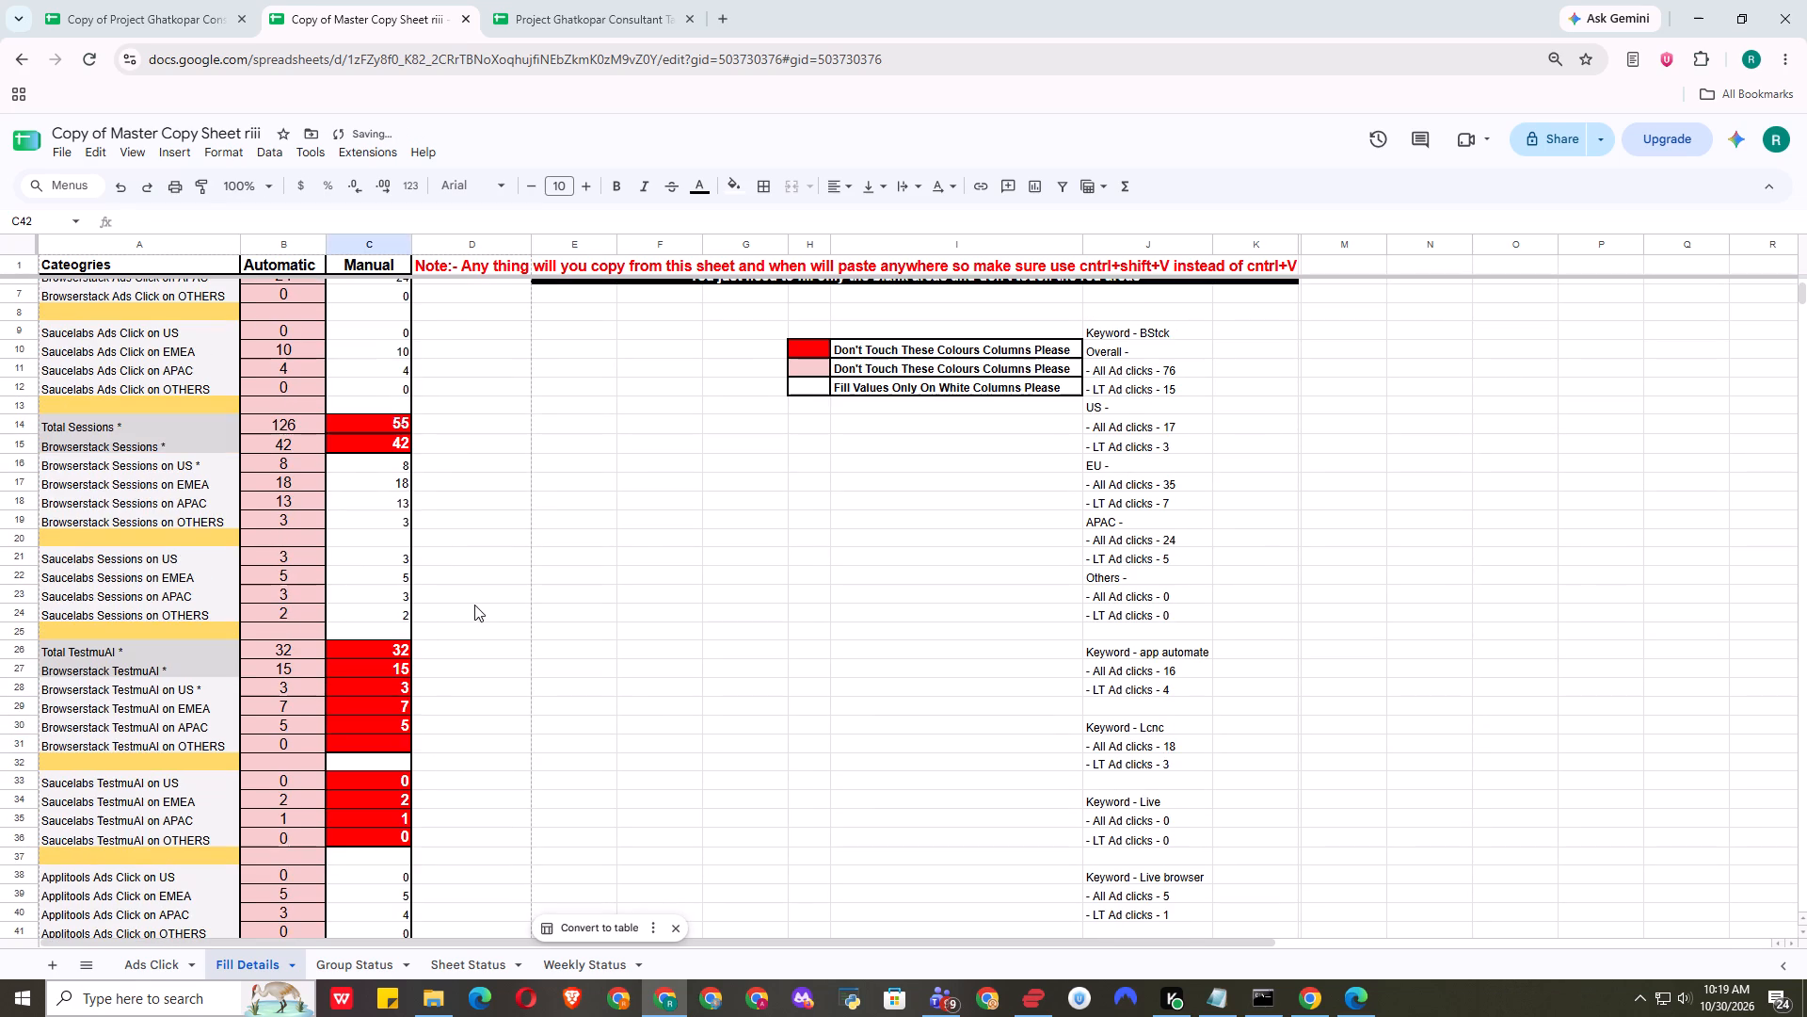
scroll(468, 605, up, 1)
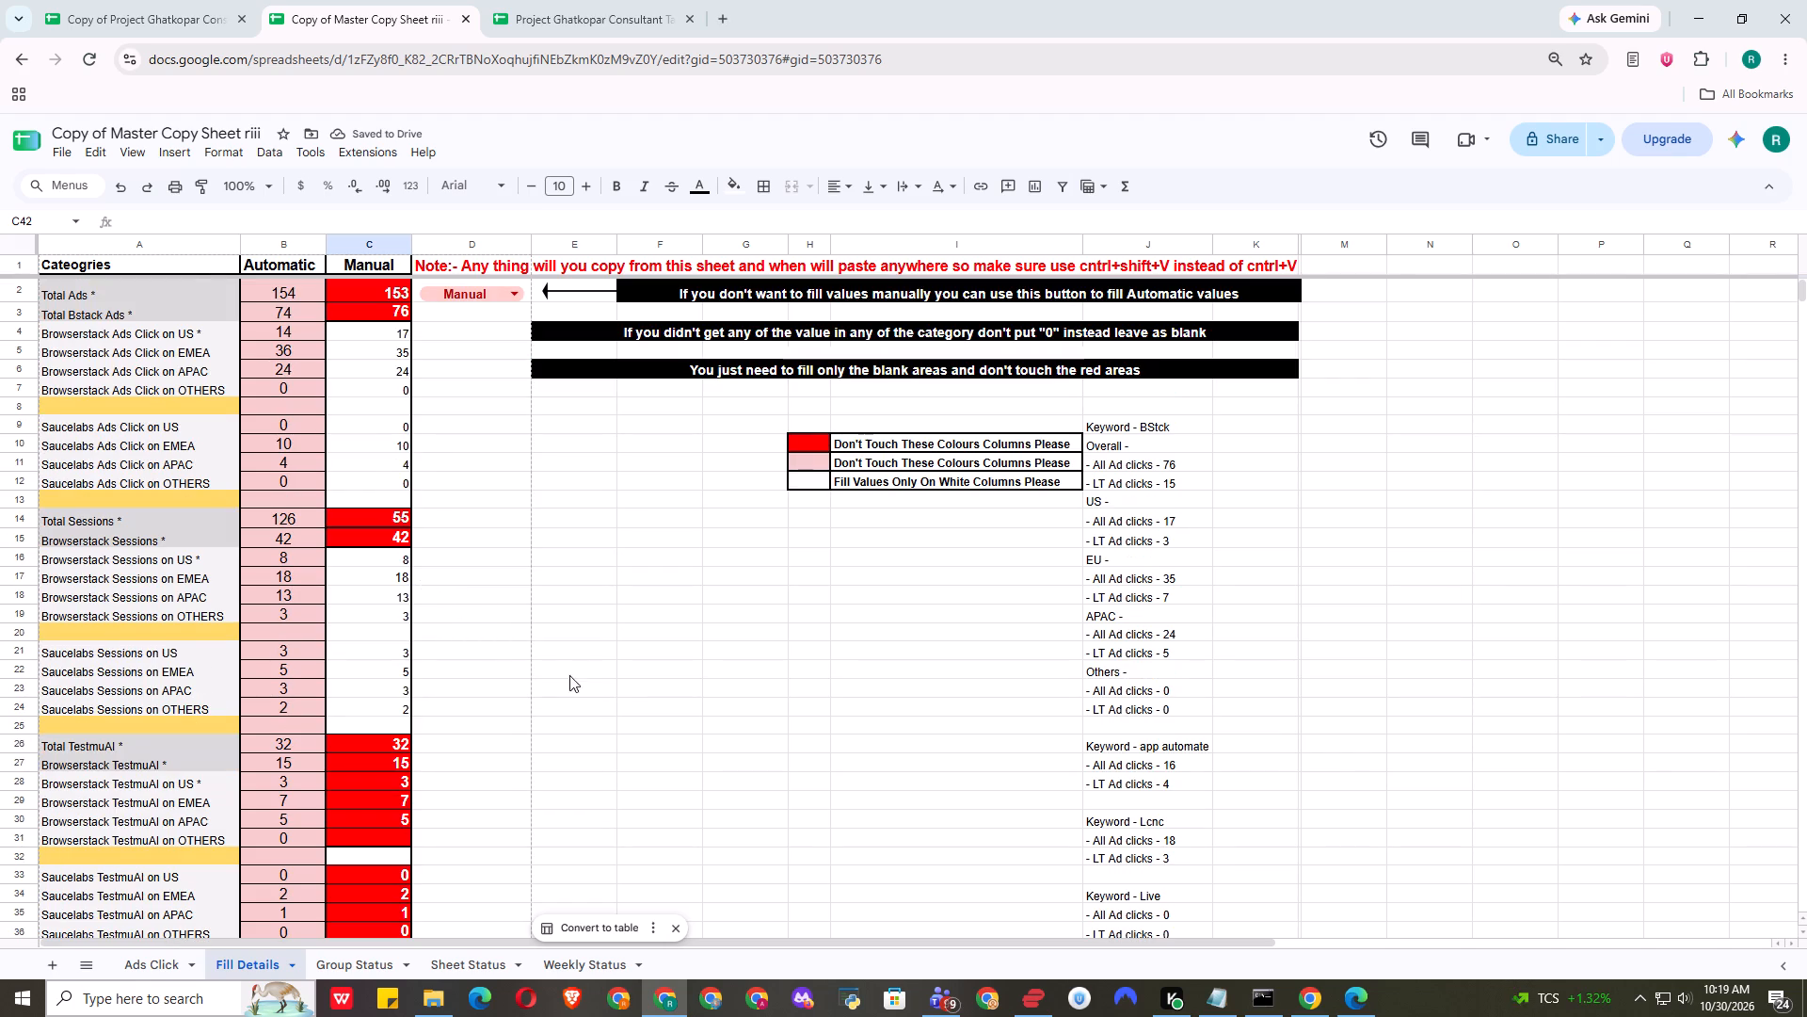
scroll(494, 684, down, 4)
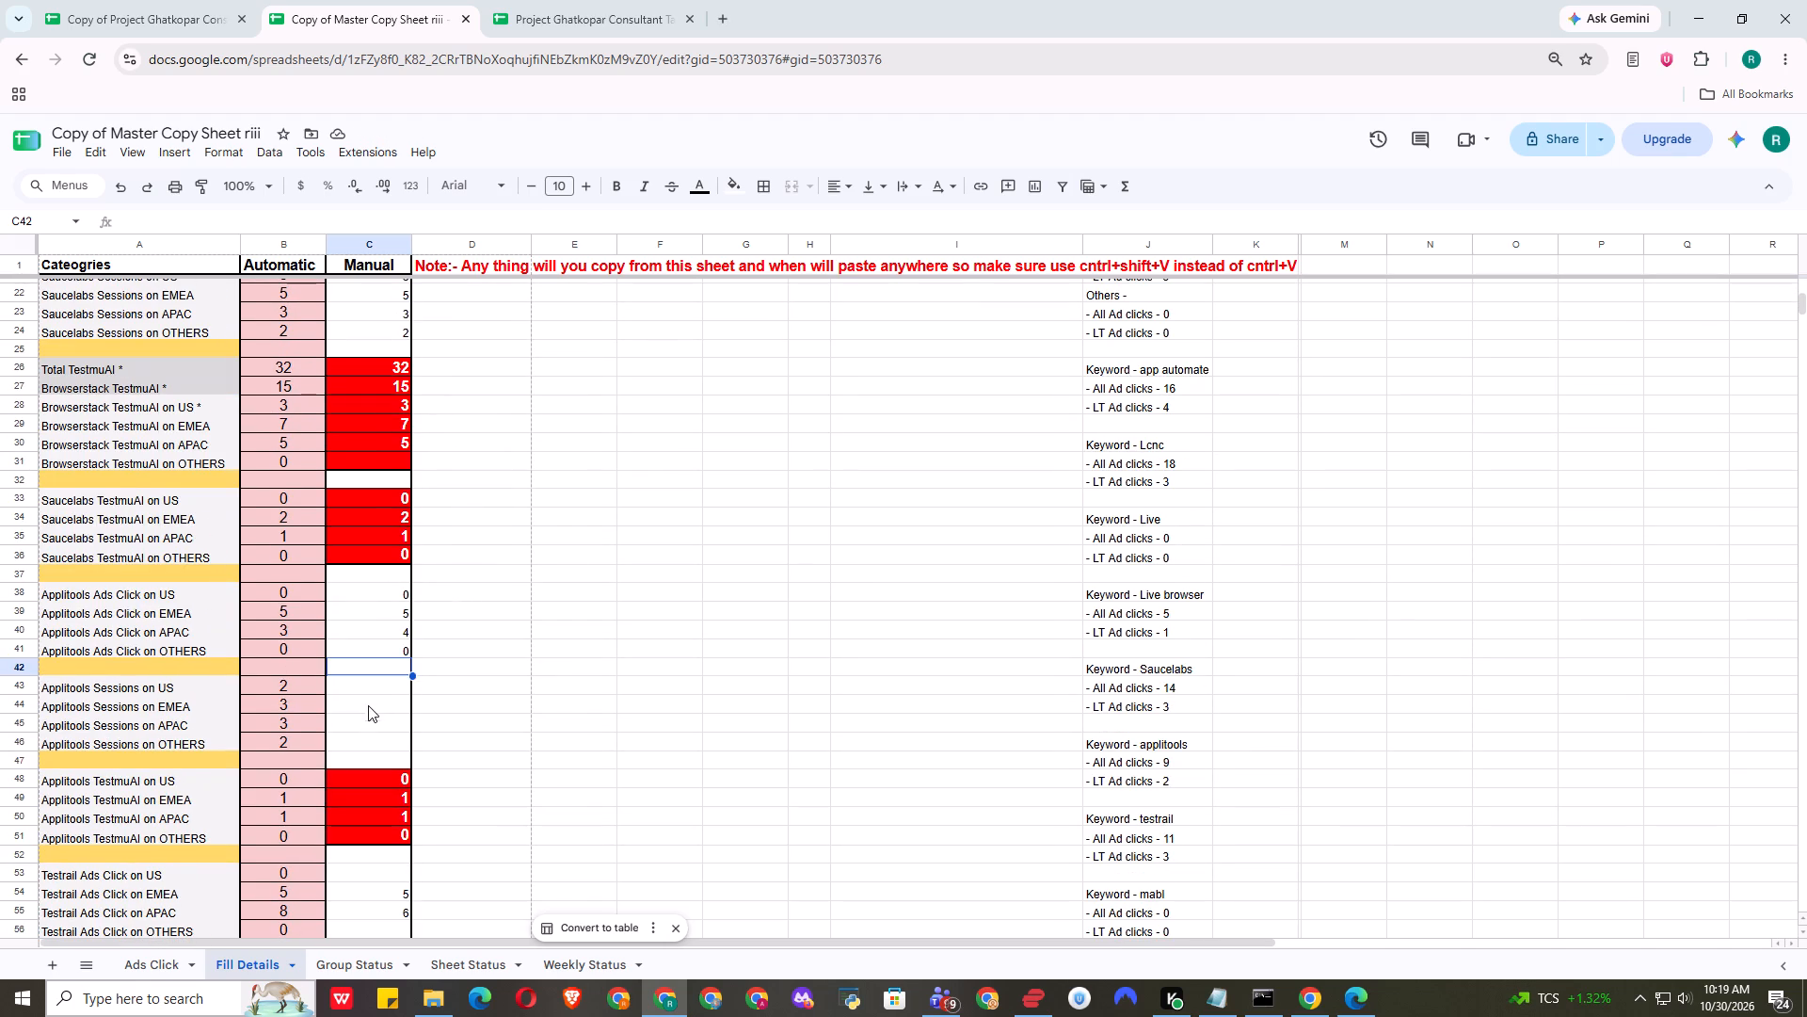
click(370, 692)
key(2)
key(Return)
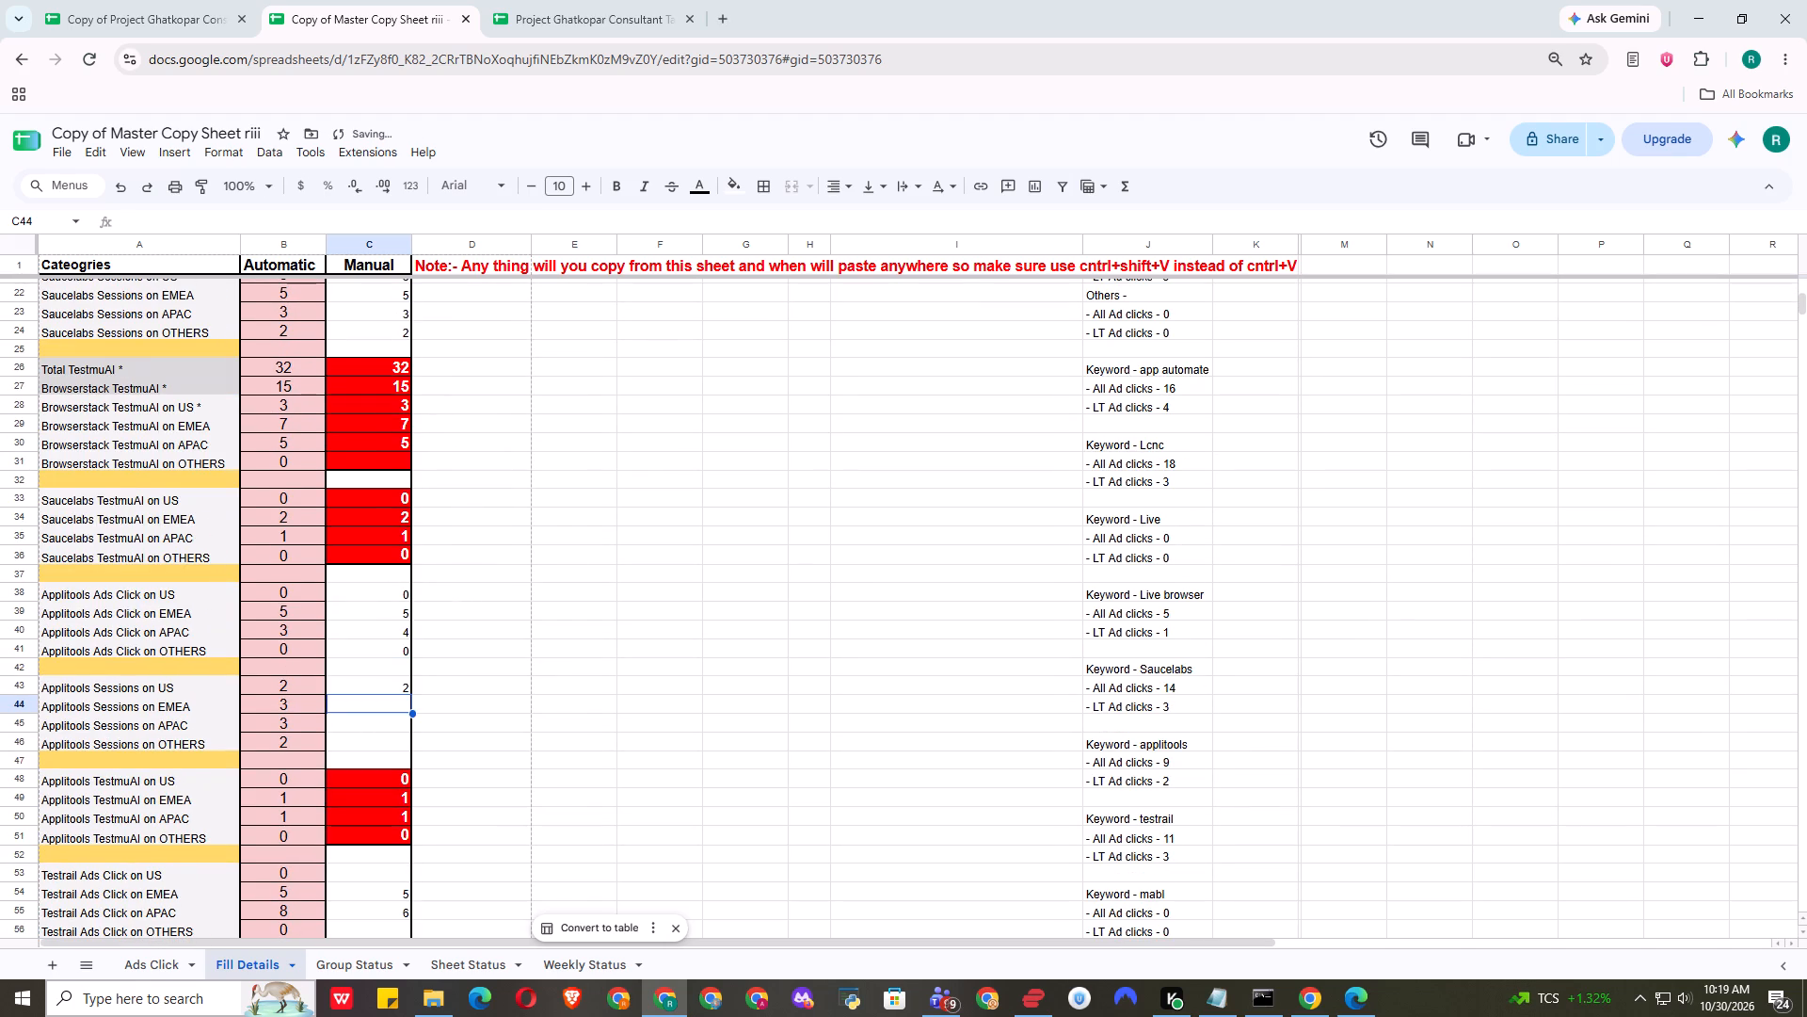
key(3)
key(Return)
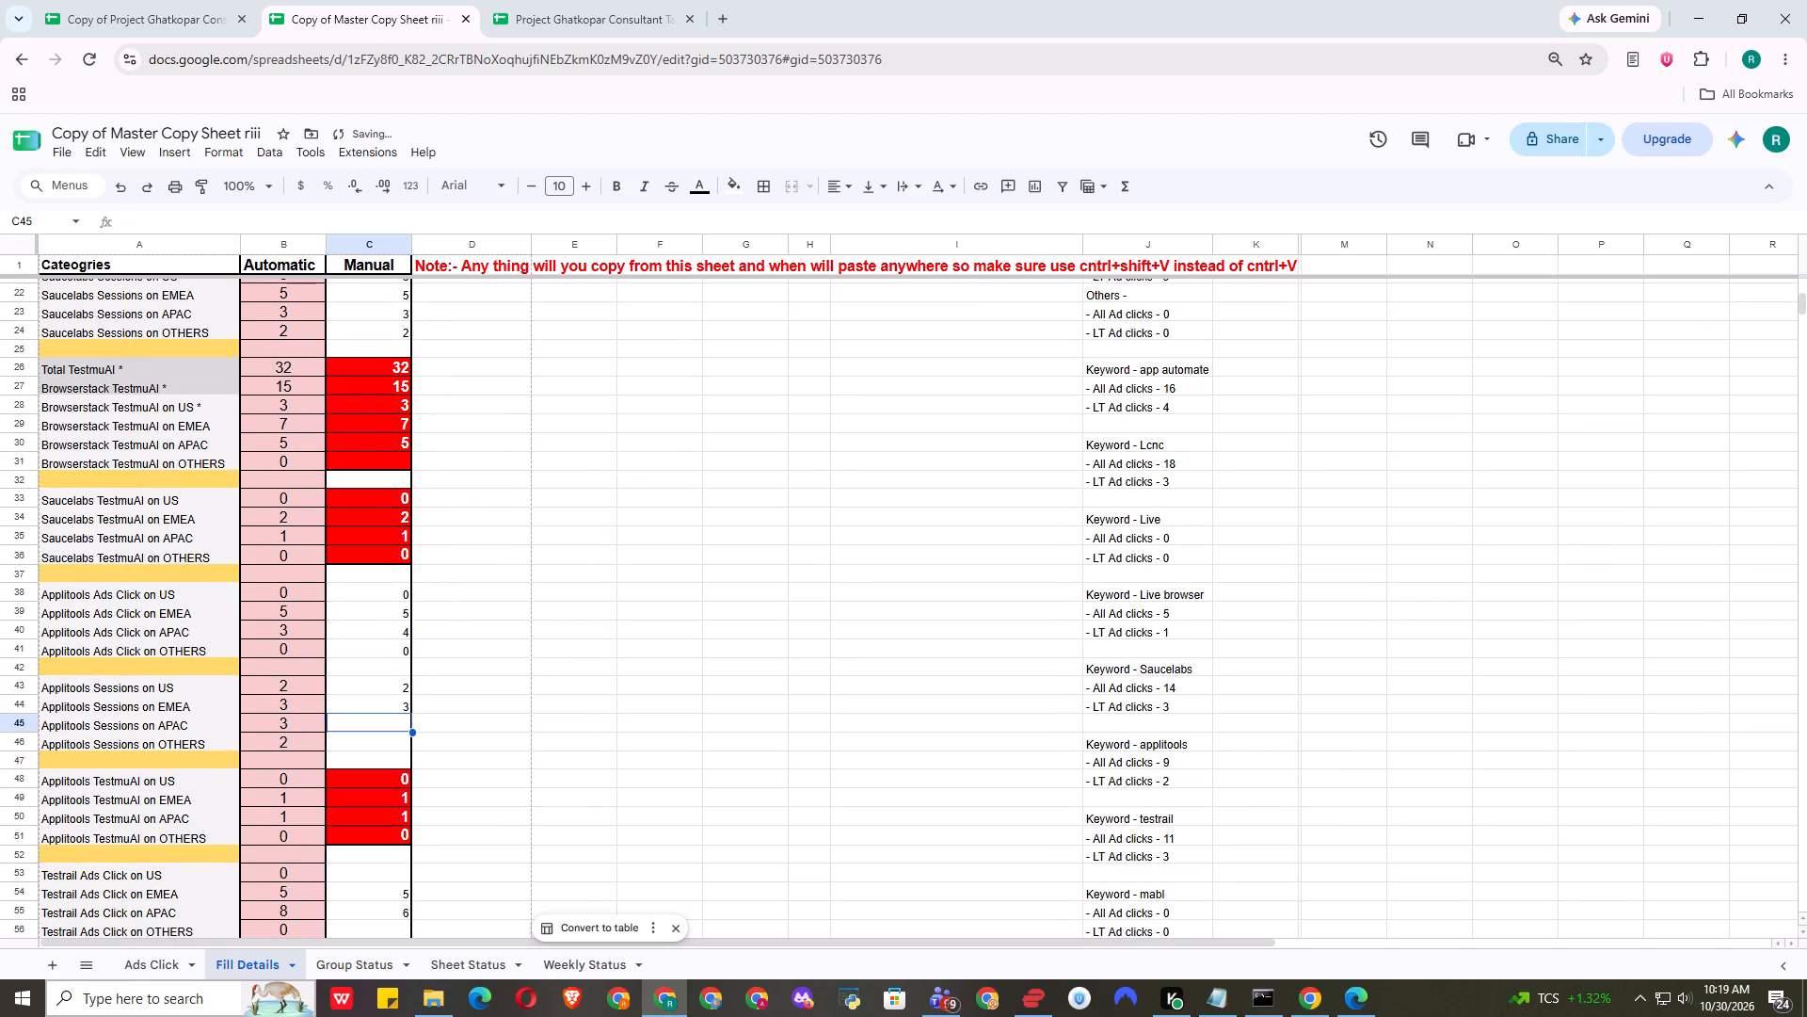
key(3)
key(Return)
key(2)
key(Return)
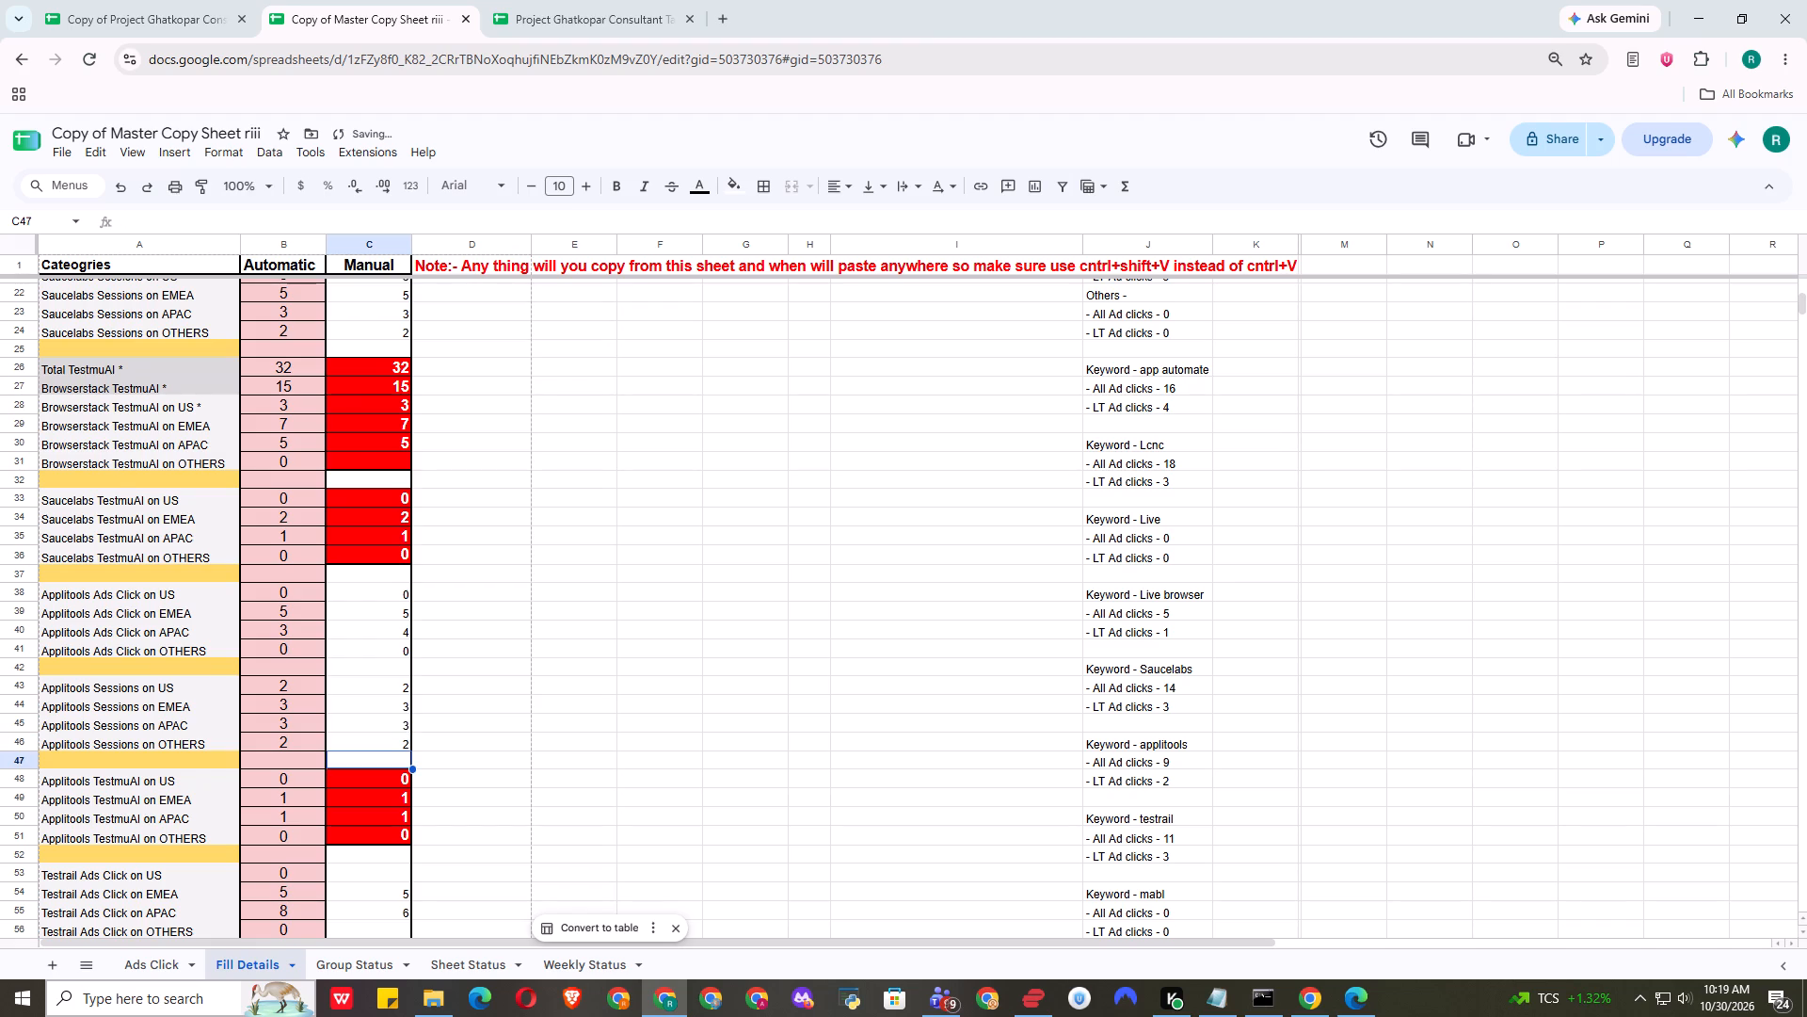
Enter manual Testrail Ads Click values of 0 for US and 0 for OTHERS.
scroll(340, 621, down, 3)
click(378, 598)
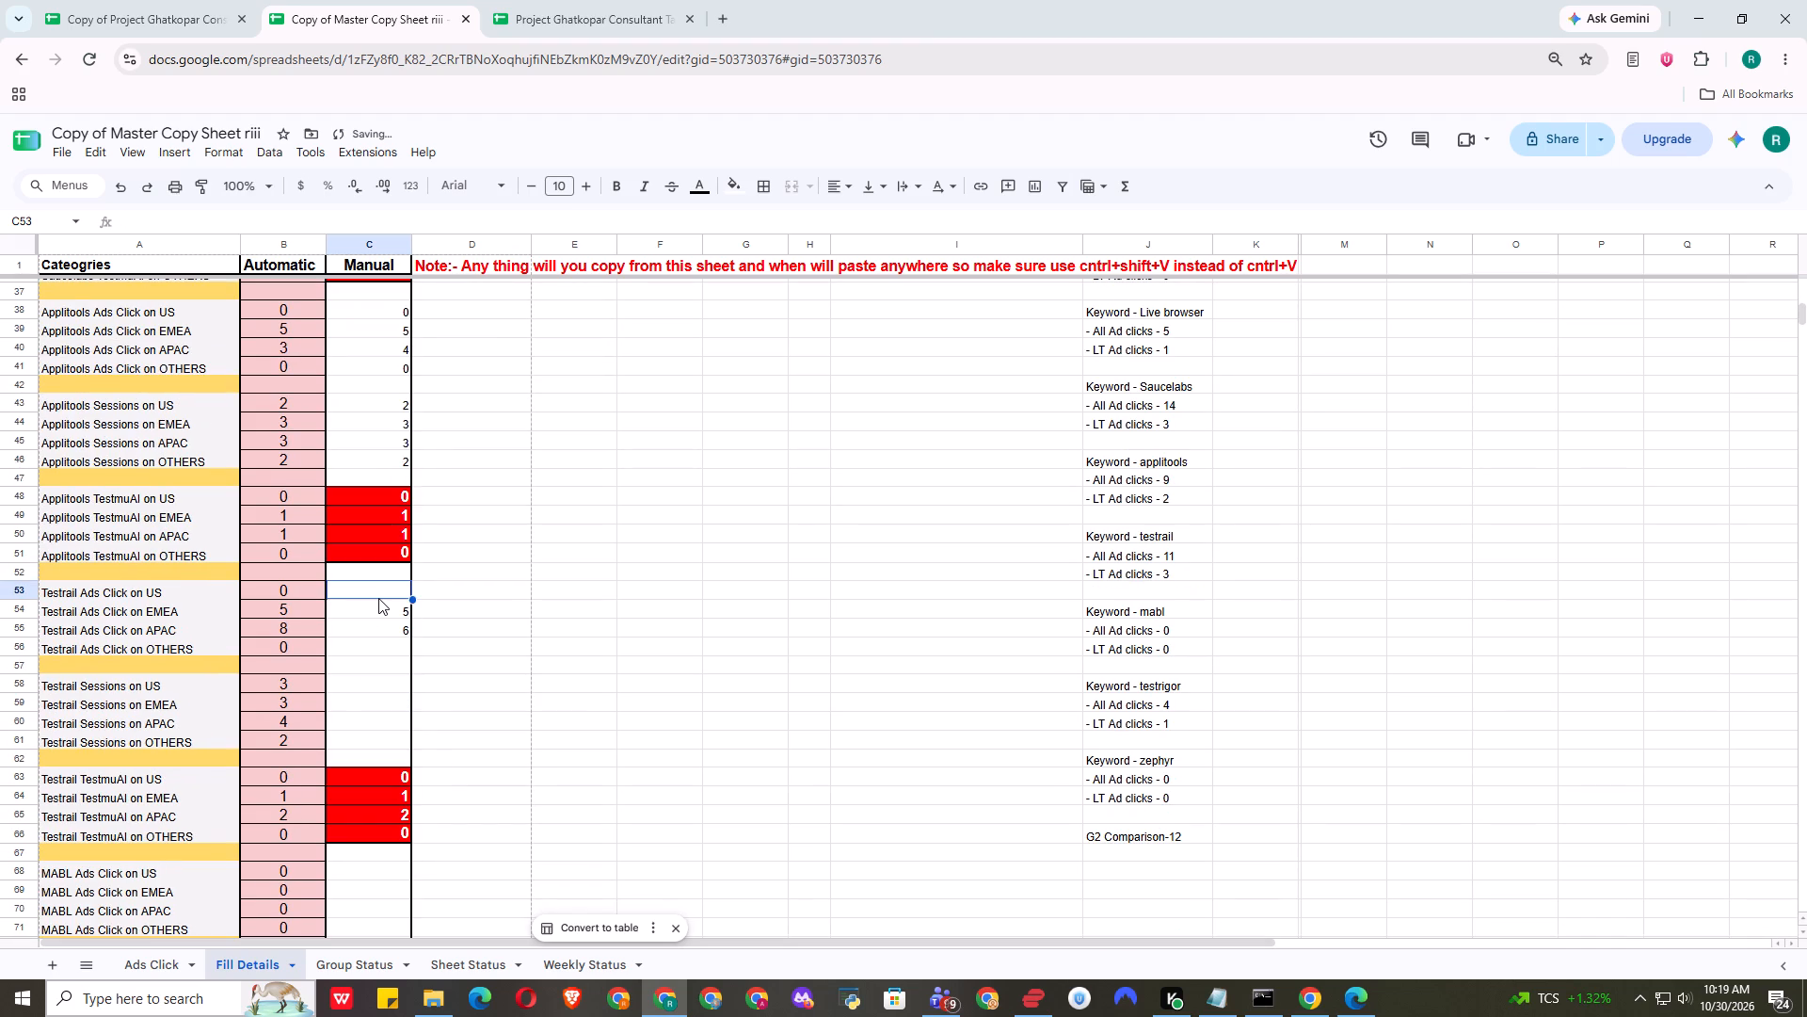
key(0)
key(Down)
key(Down)
key(Down)
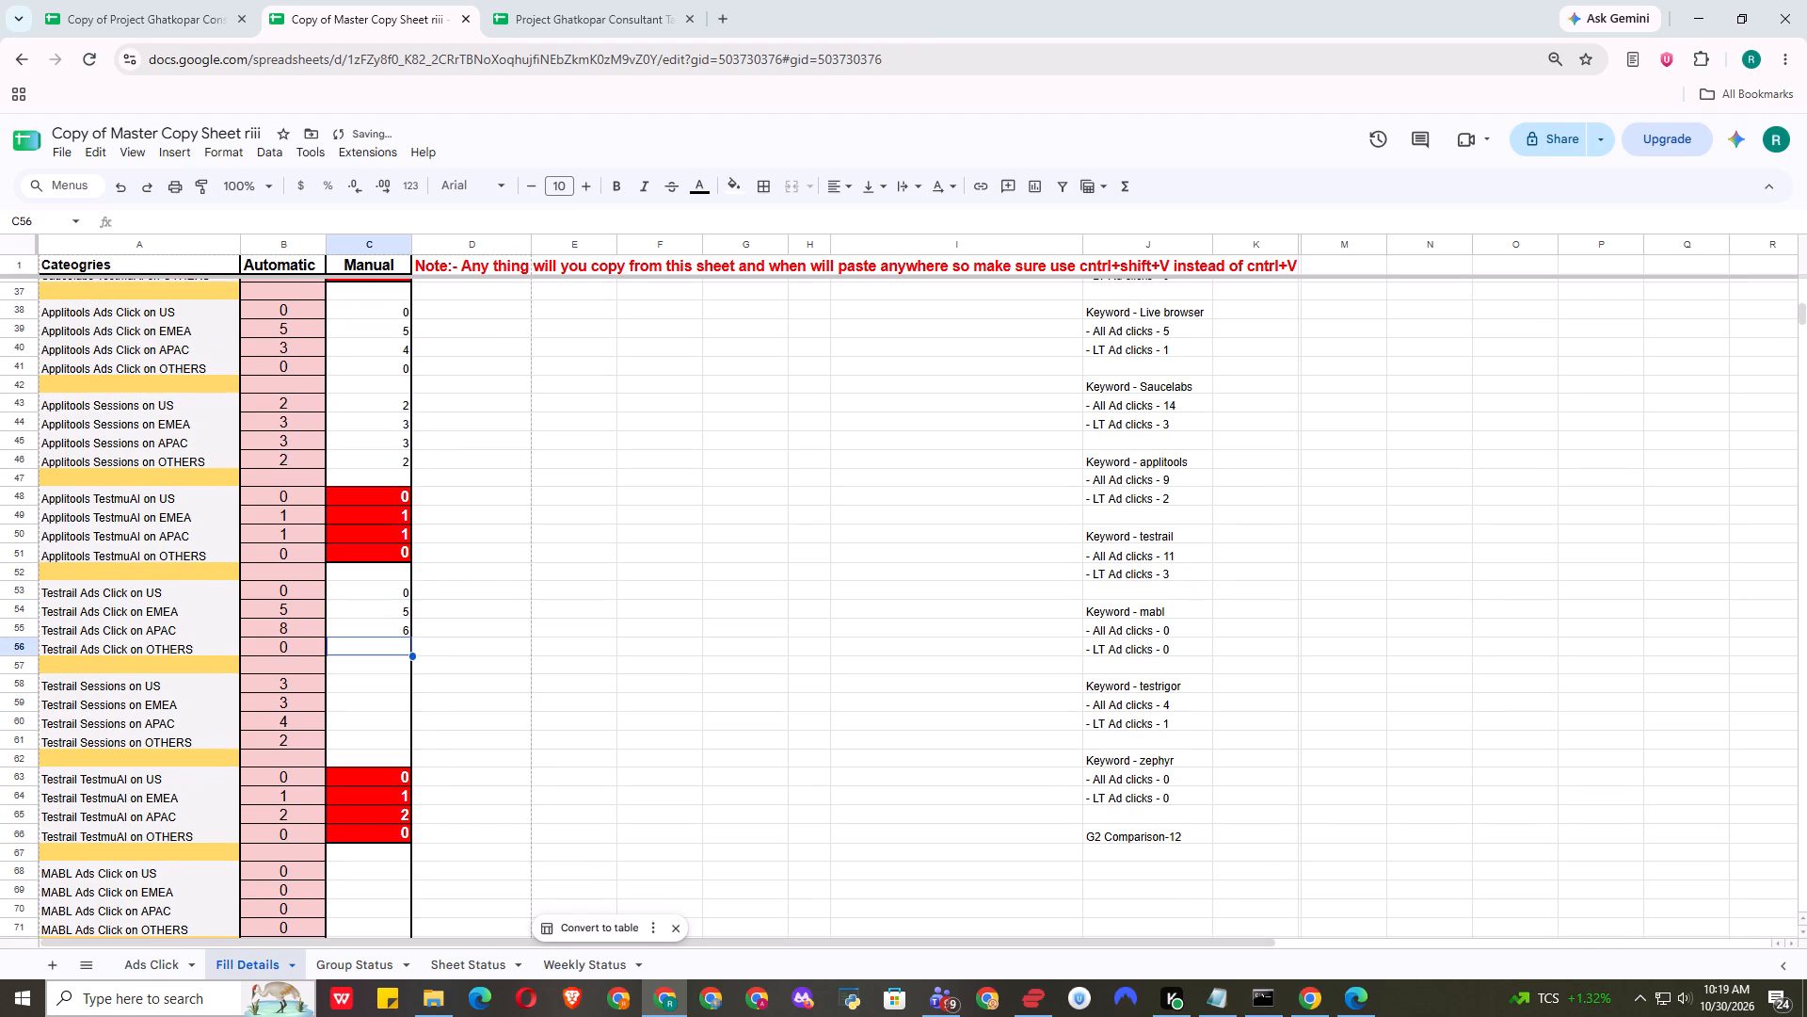
key(0)
key(Down)
Enter manual Testrail Sessions values: 3 for US, 3 for EMEA, 4 for APAC and 2 for OTHERS.
key(Down)
key(3)
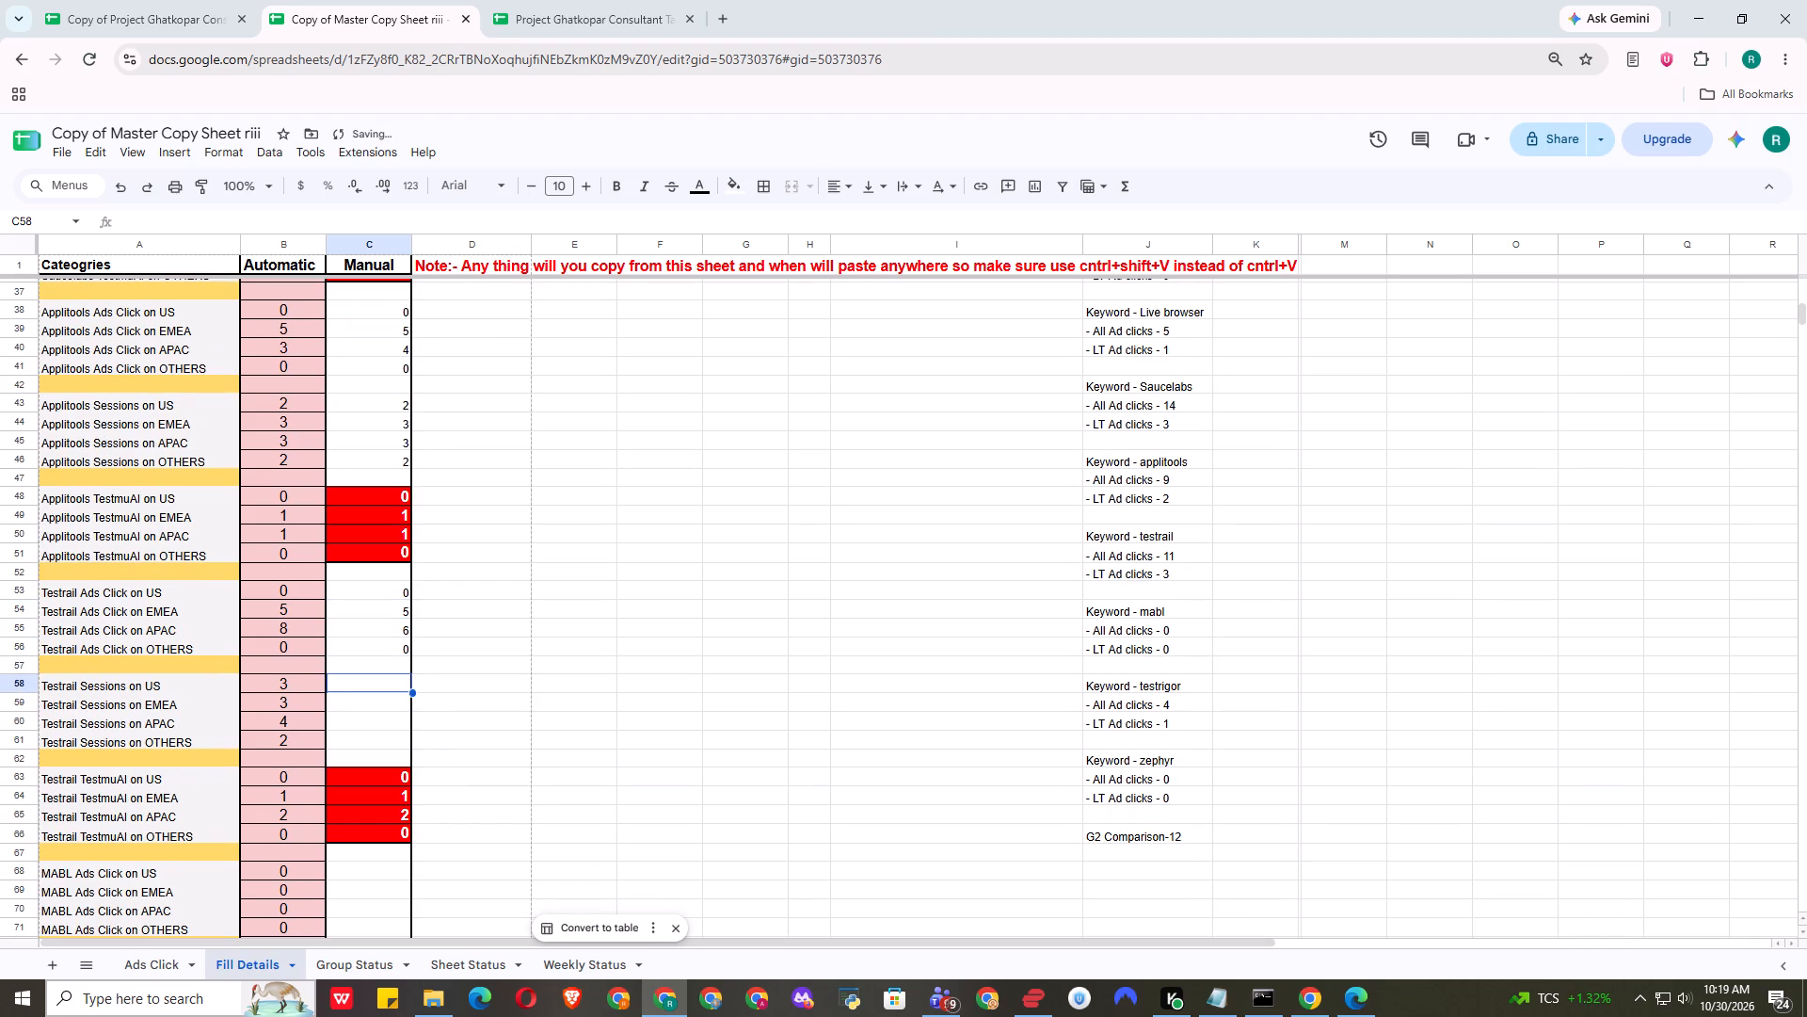
key(Down)
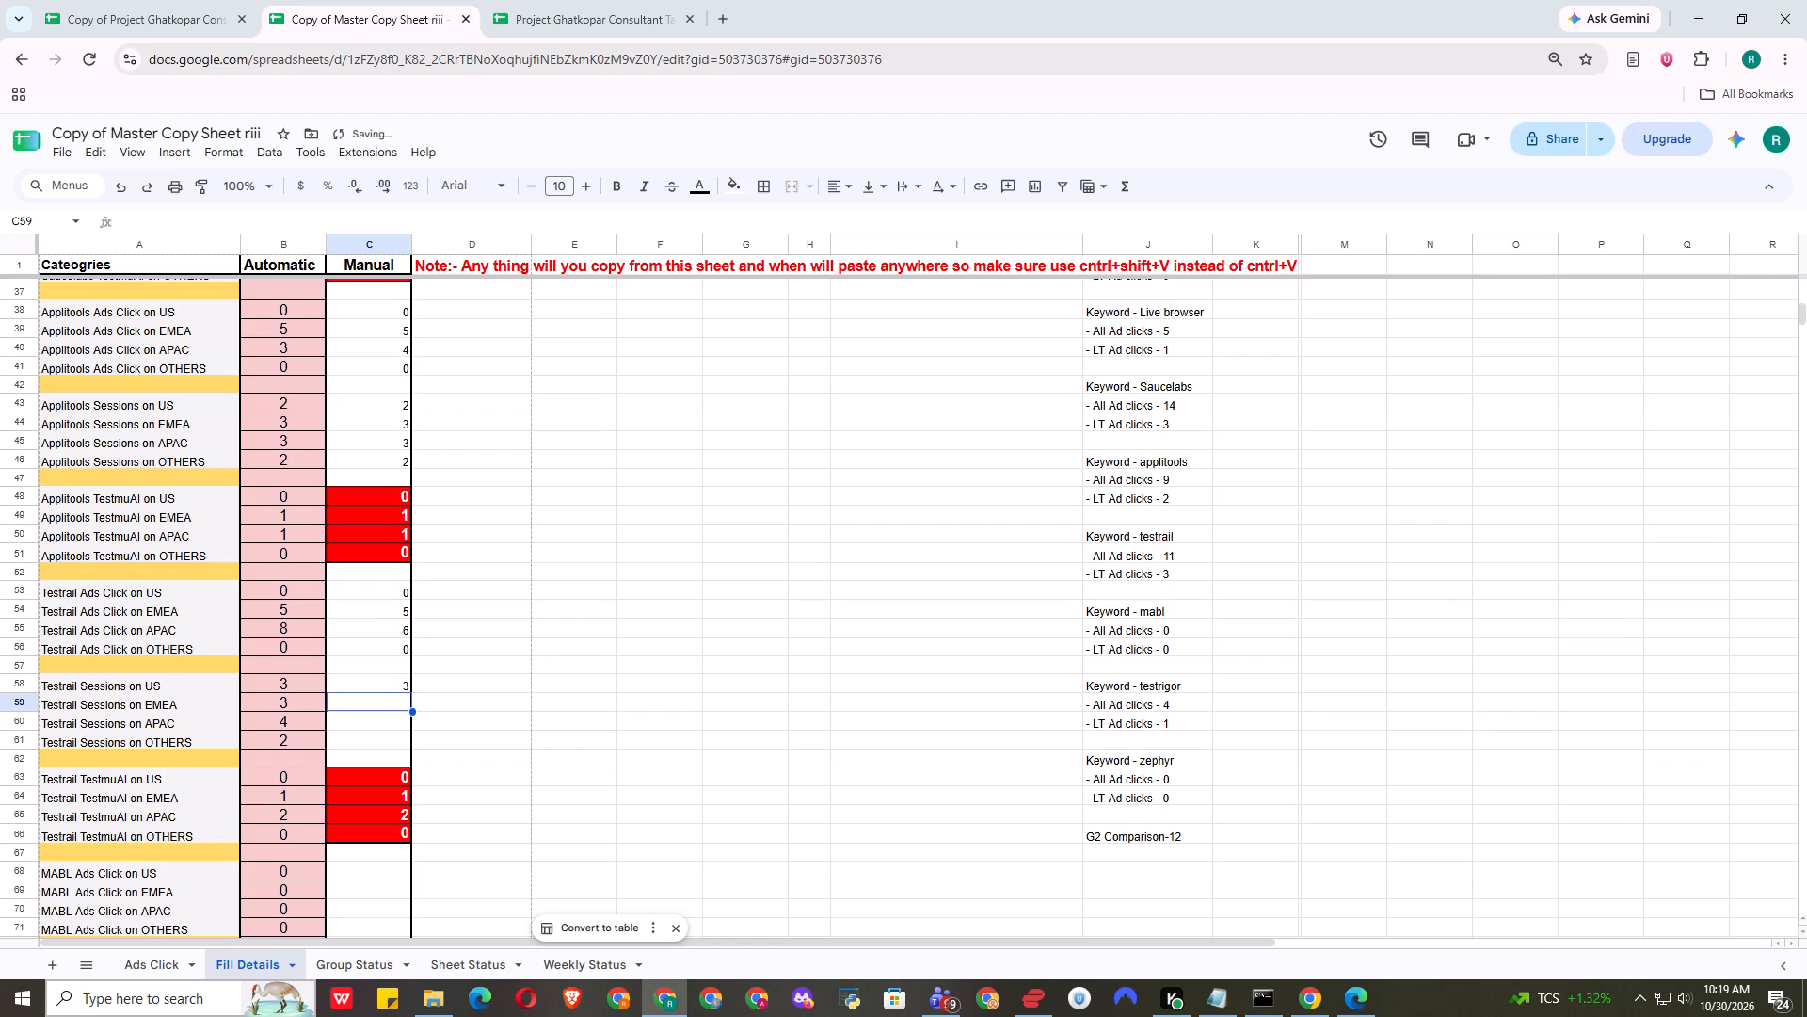
key(3)
key(Down)
key(4)
key(Down)
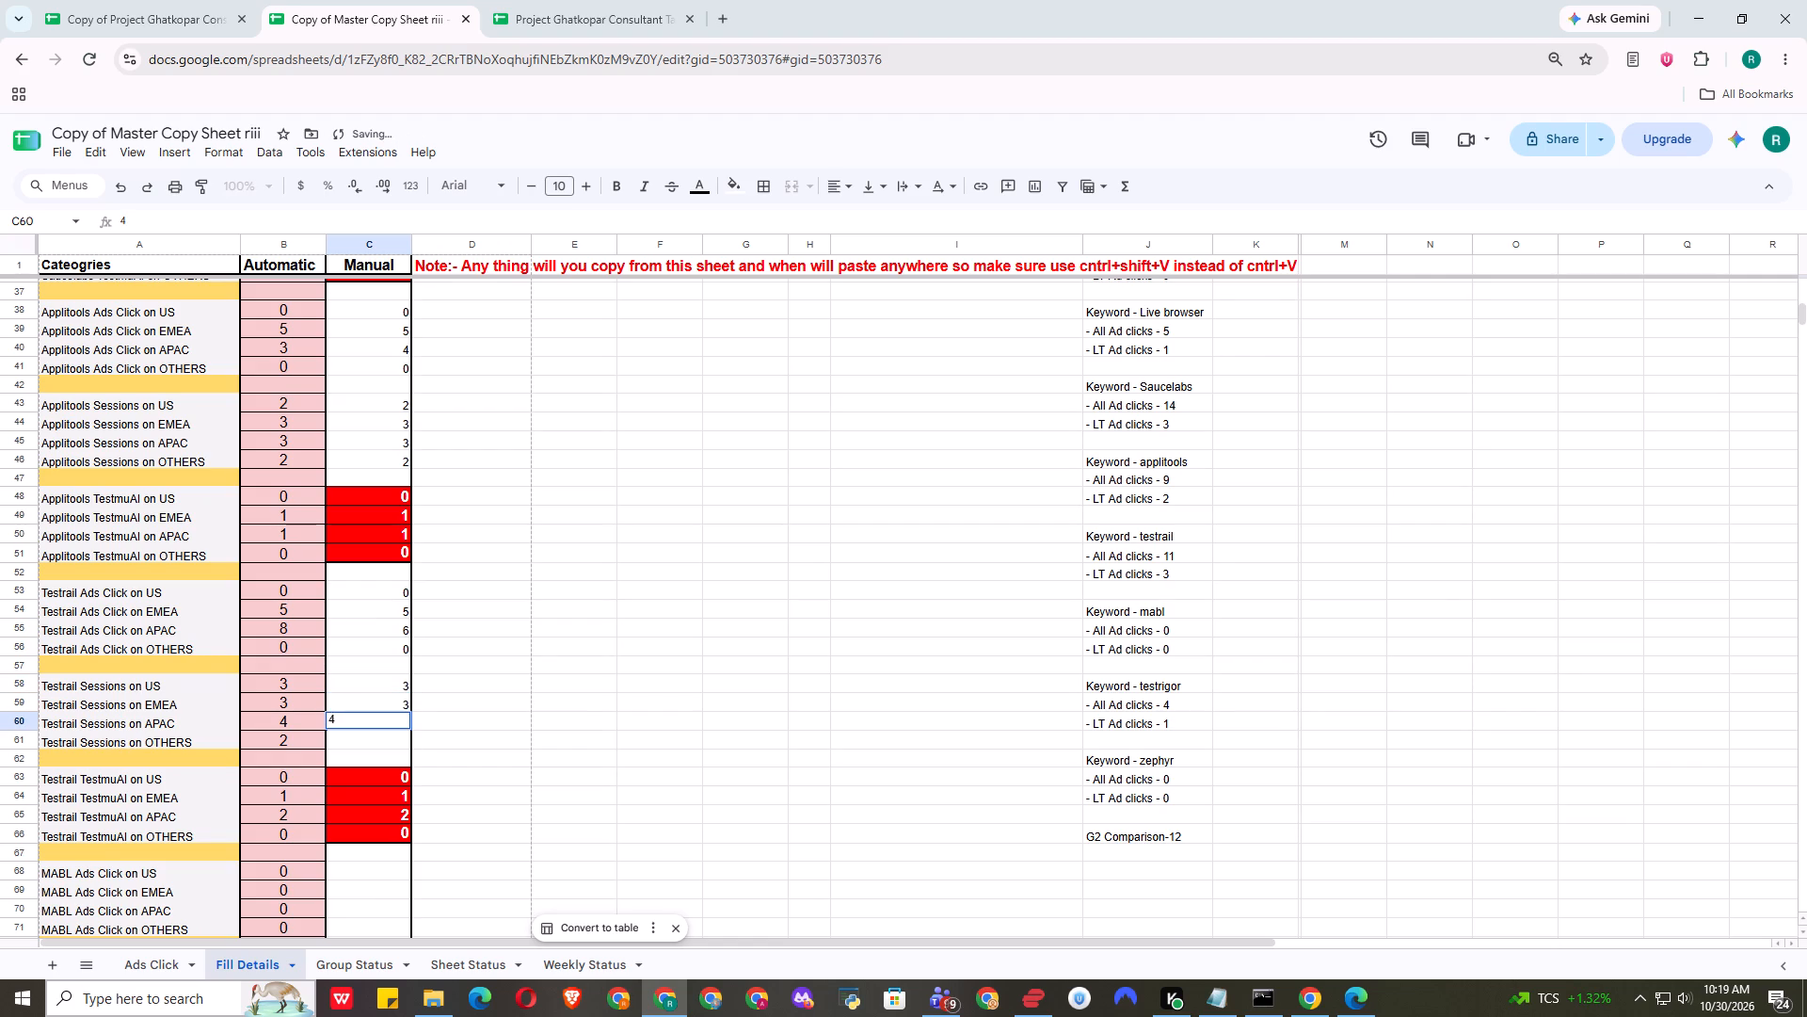
key(2)
key(Down)
Enter manual MABL Ads Click values of 0 for US and 0 for EMEA.
key(Down)
key(Down)
key(Down)
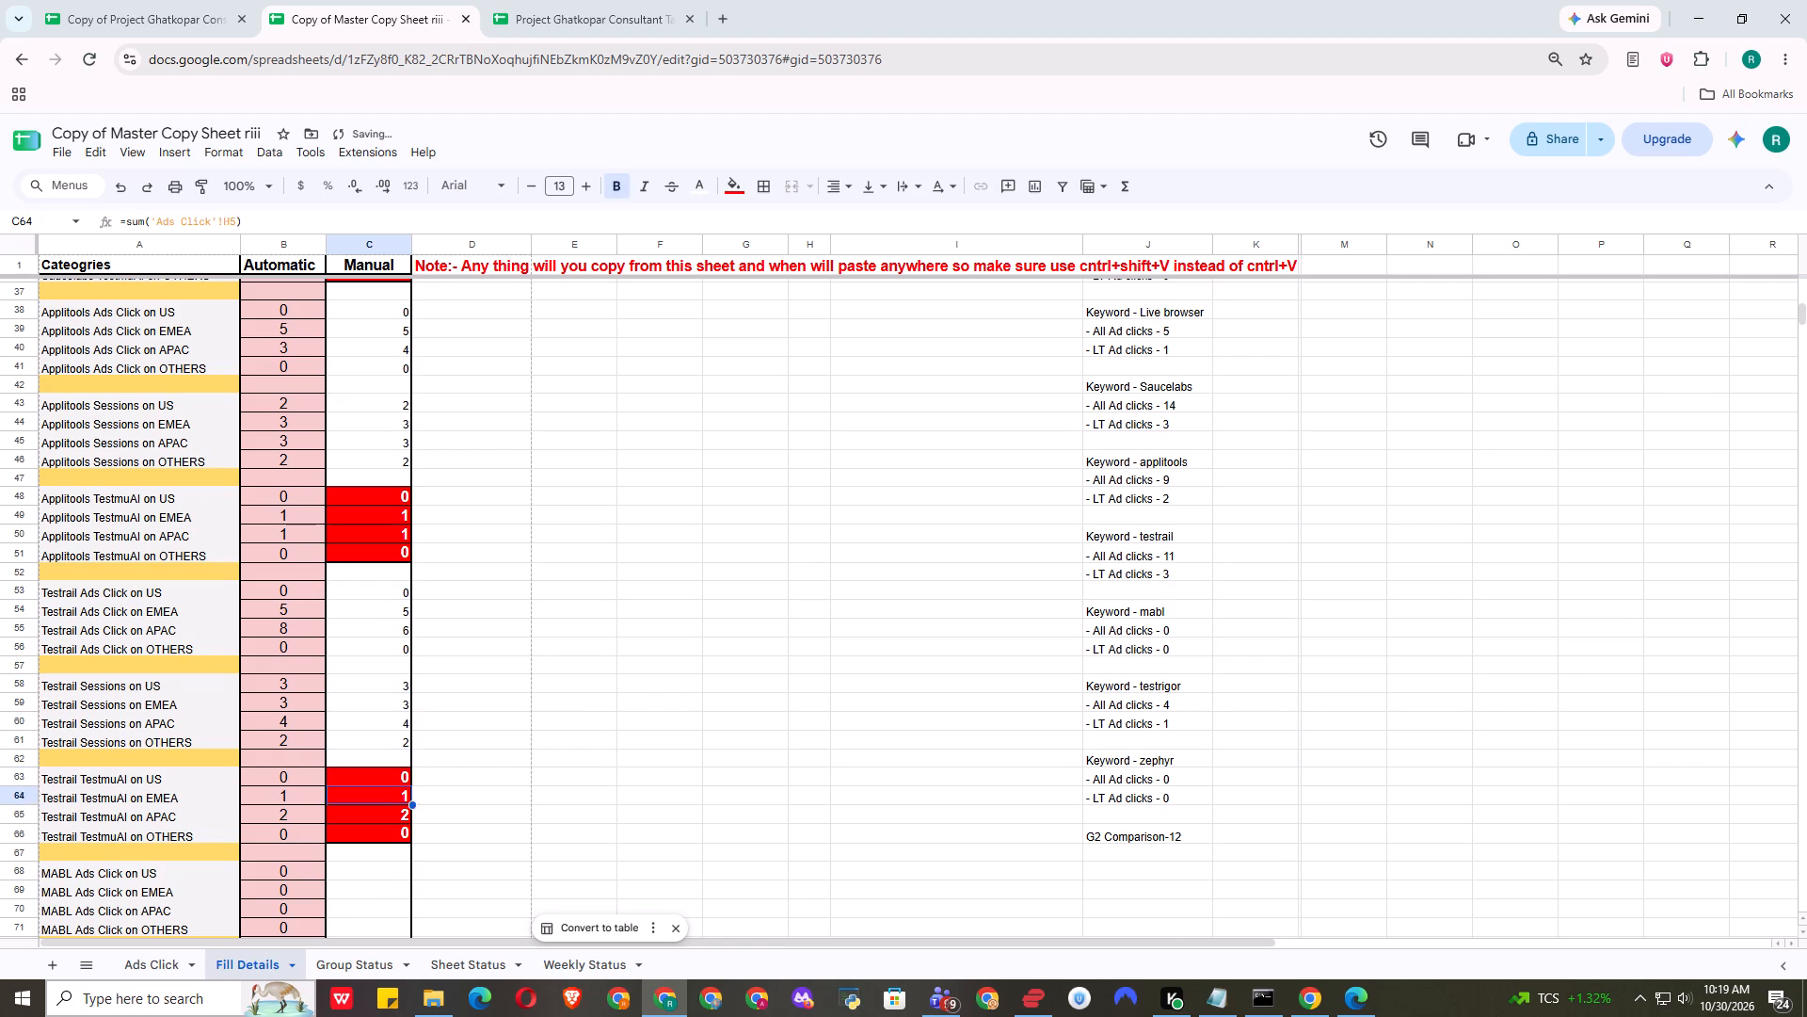
key(Down)
key(Down)
key(Down)
key(Down)
key(Up)
key(0)
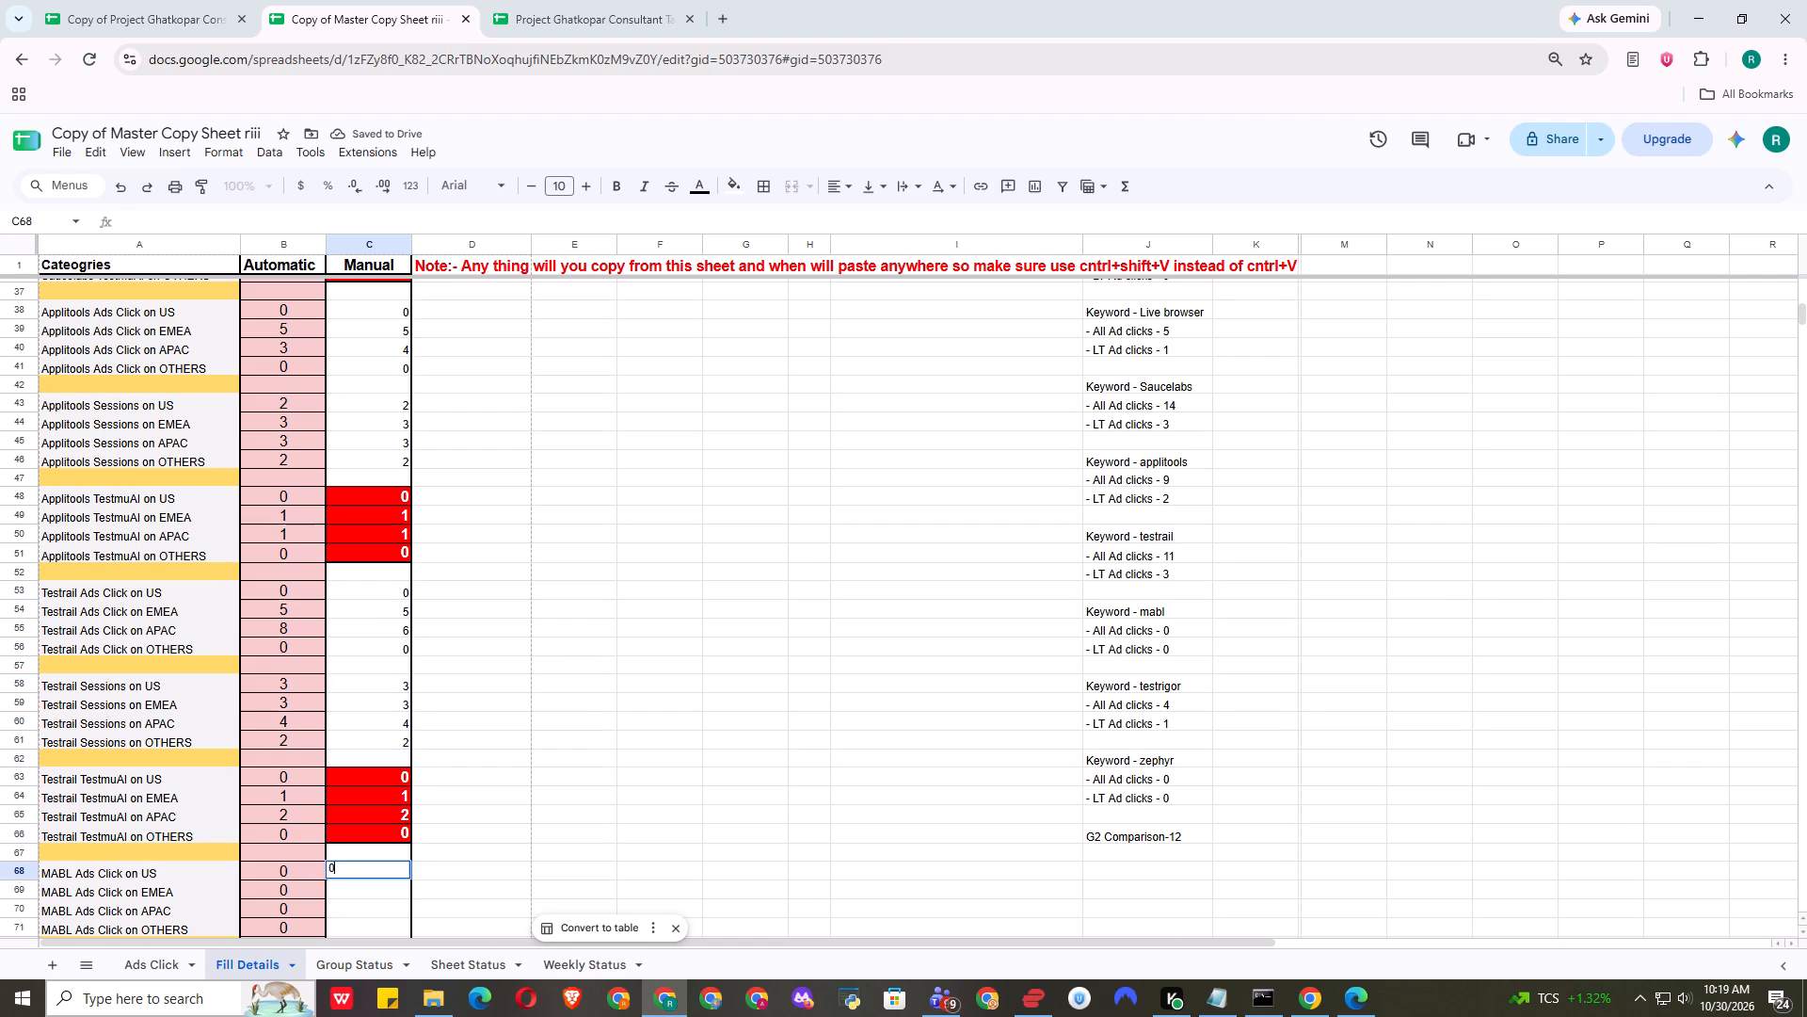
key(Down)
key(0)
key(Down)
Enter manual MABL Sessions values: 3 for US, 3 for EMEA, 2 for APAC and 2 for OTHERS.
key(Down)
key(Down)
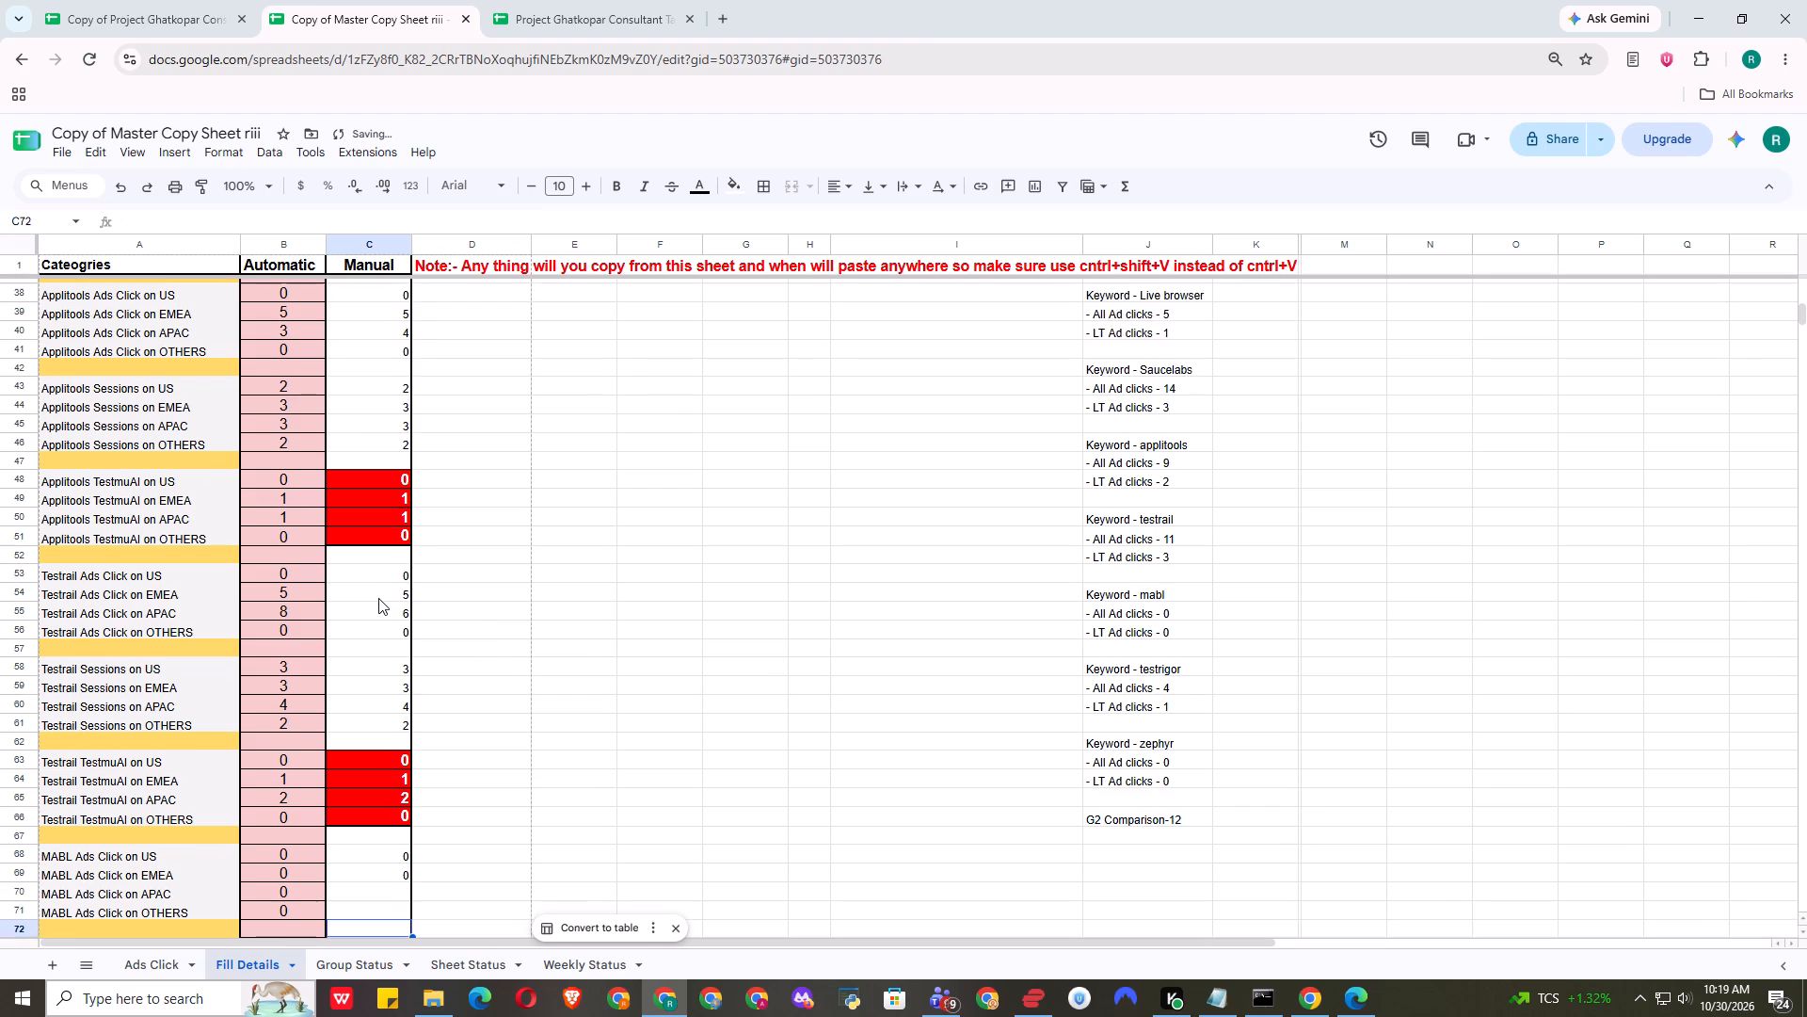
key(Down)
key(Down)
key(Down)
key(Down)
key(Up)
key(Up)
key(Up)
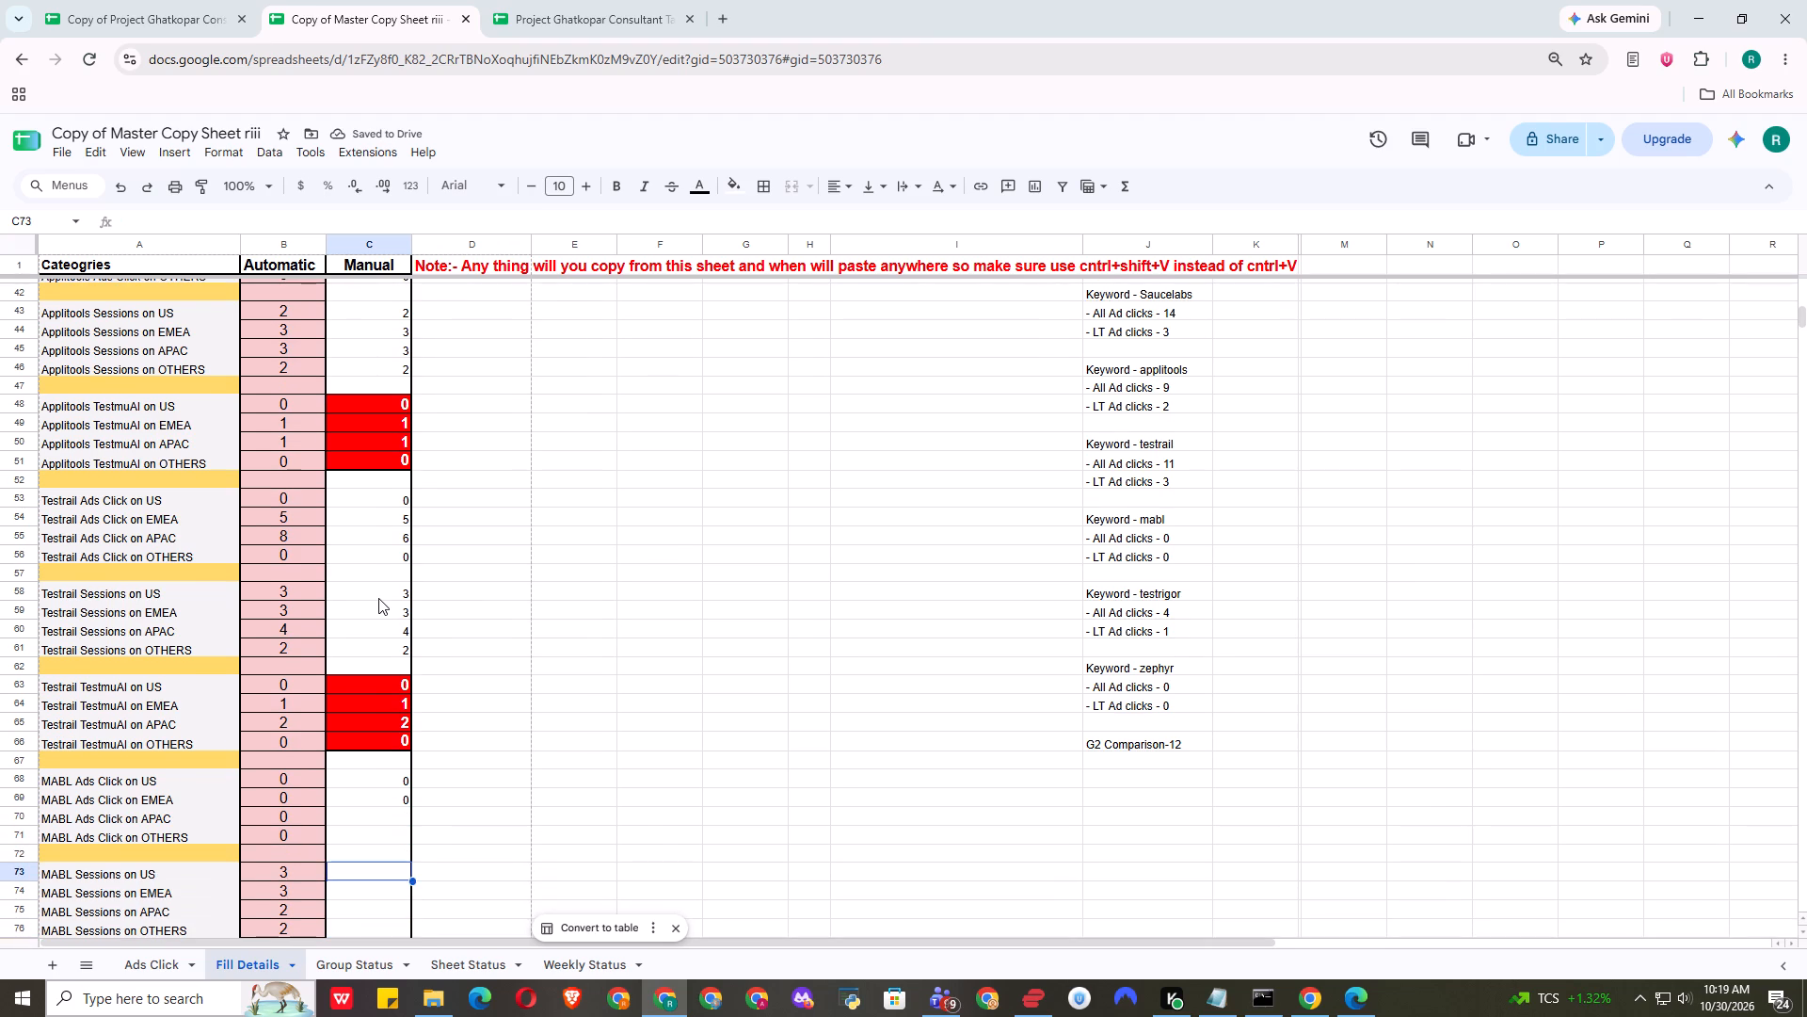
key(3)
key(Return)
key(3)
key(Return)
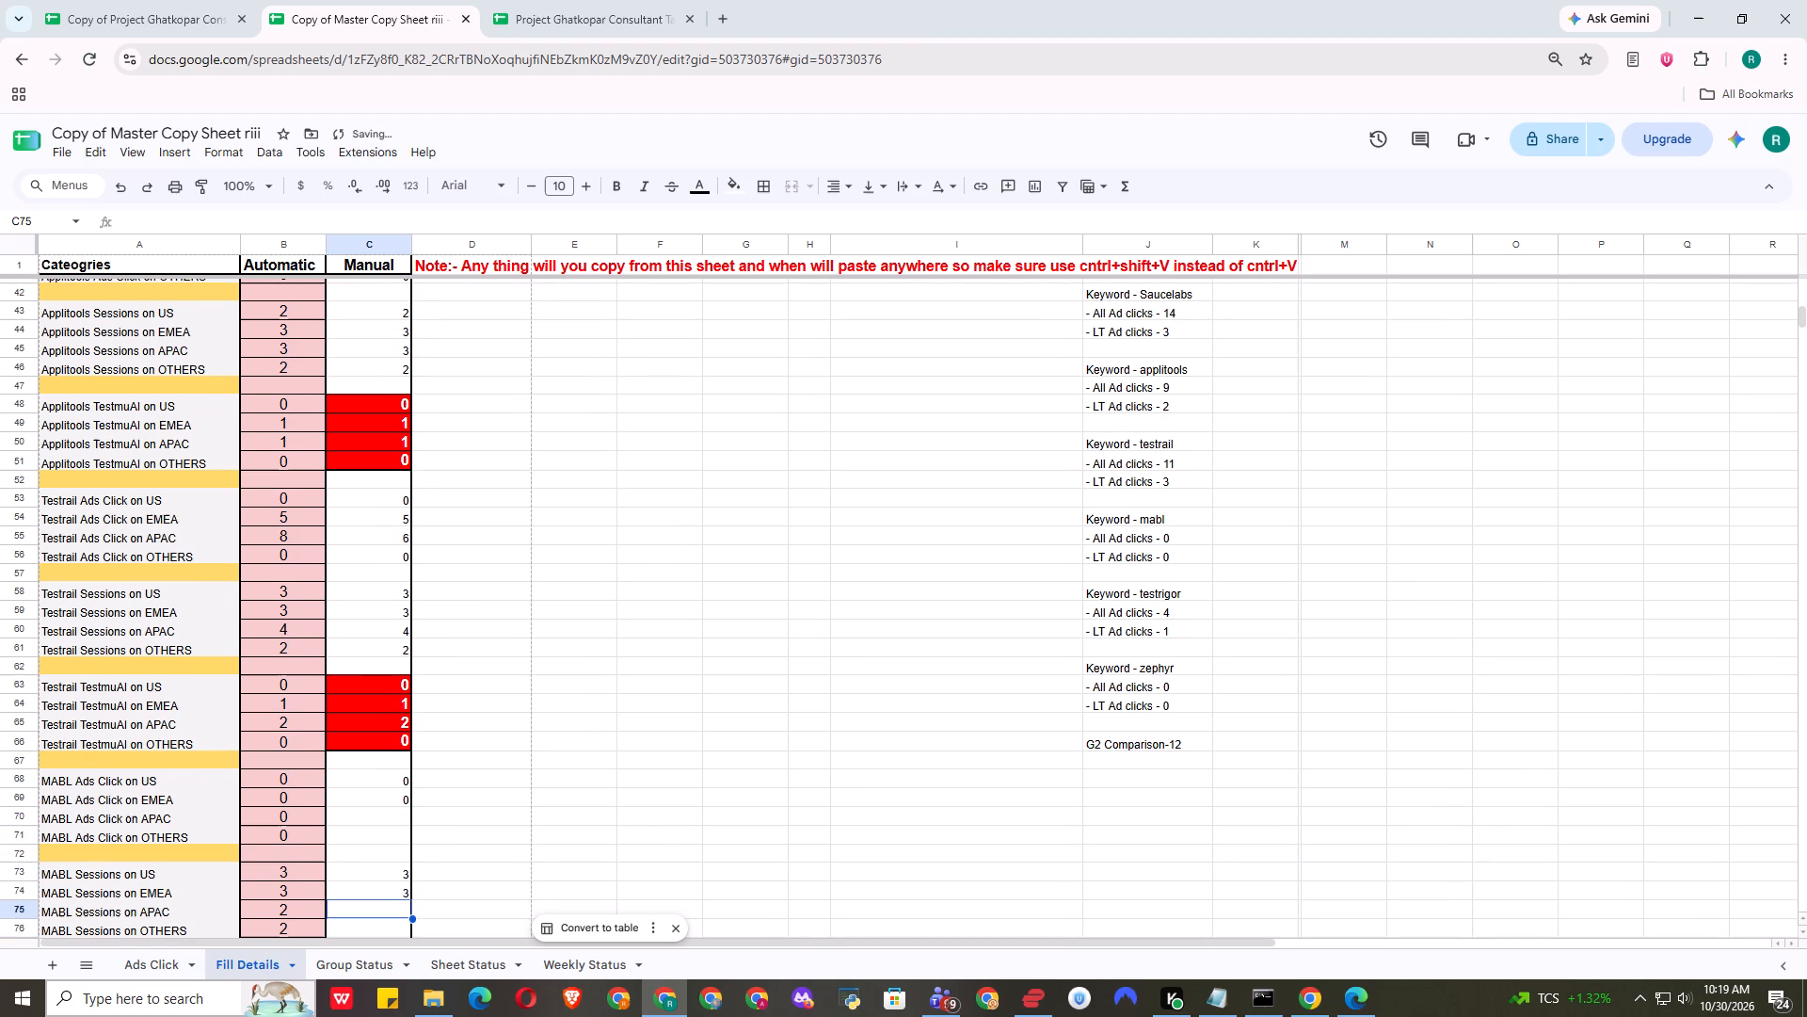
key(2)
key(Return)
key(2)
key(Return)
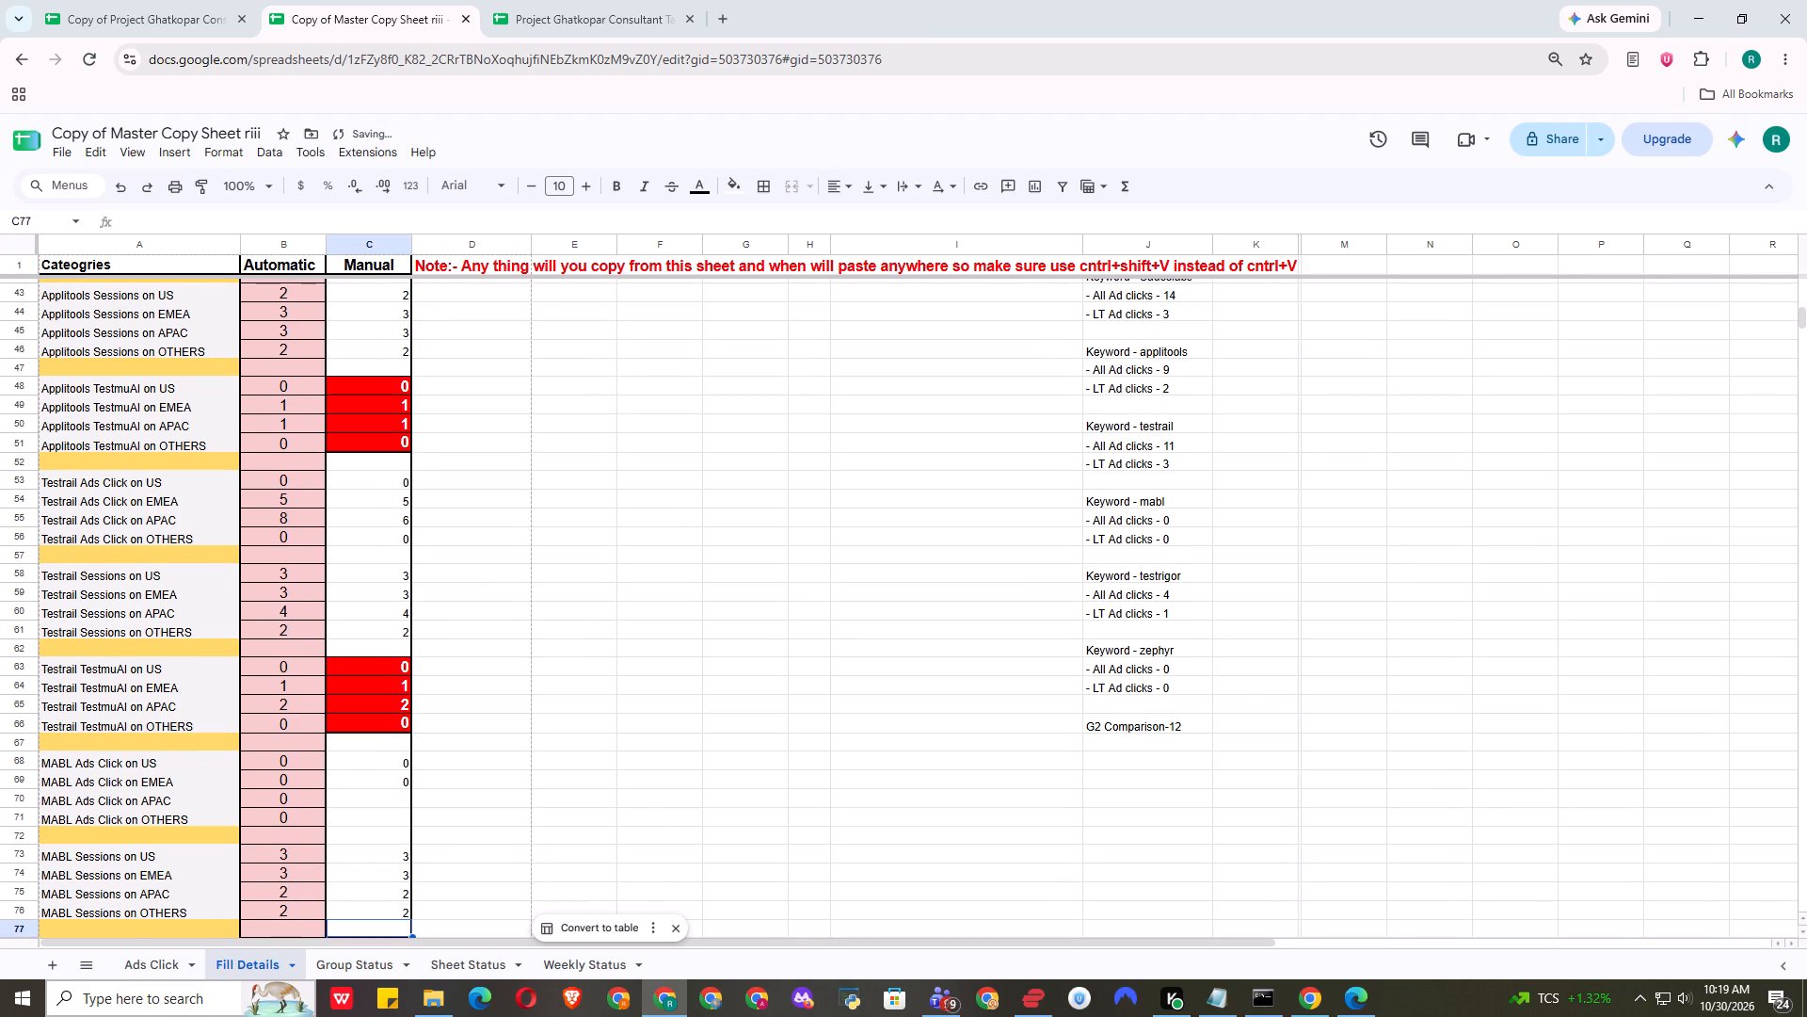
Enter 0 as the manual Testrigor Ads Click value for US, APAC and OTHERS.
key(Right)
key(Down)
key(Down)
key(Down)
key(Down)
key(Down)
key(Down)
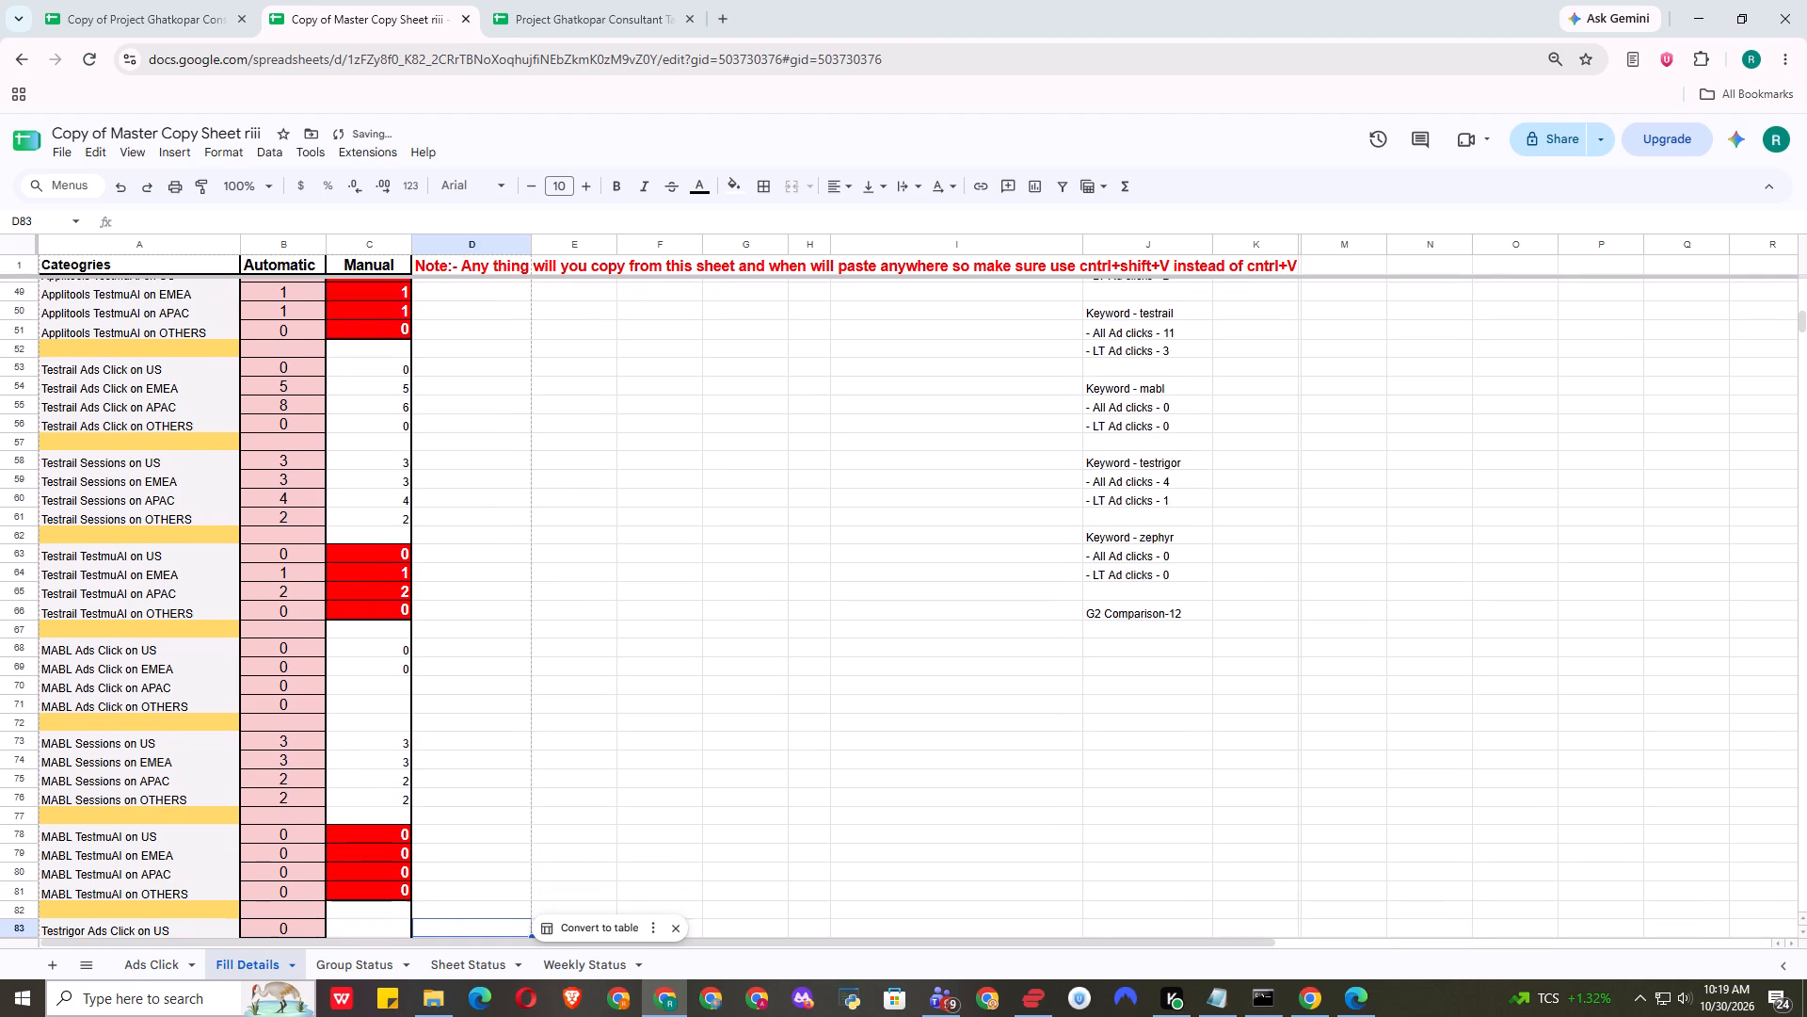
key(Down)
key(Down)
key(Left)
key(Up)
key(Up)
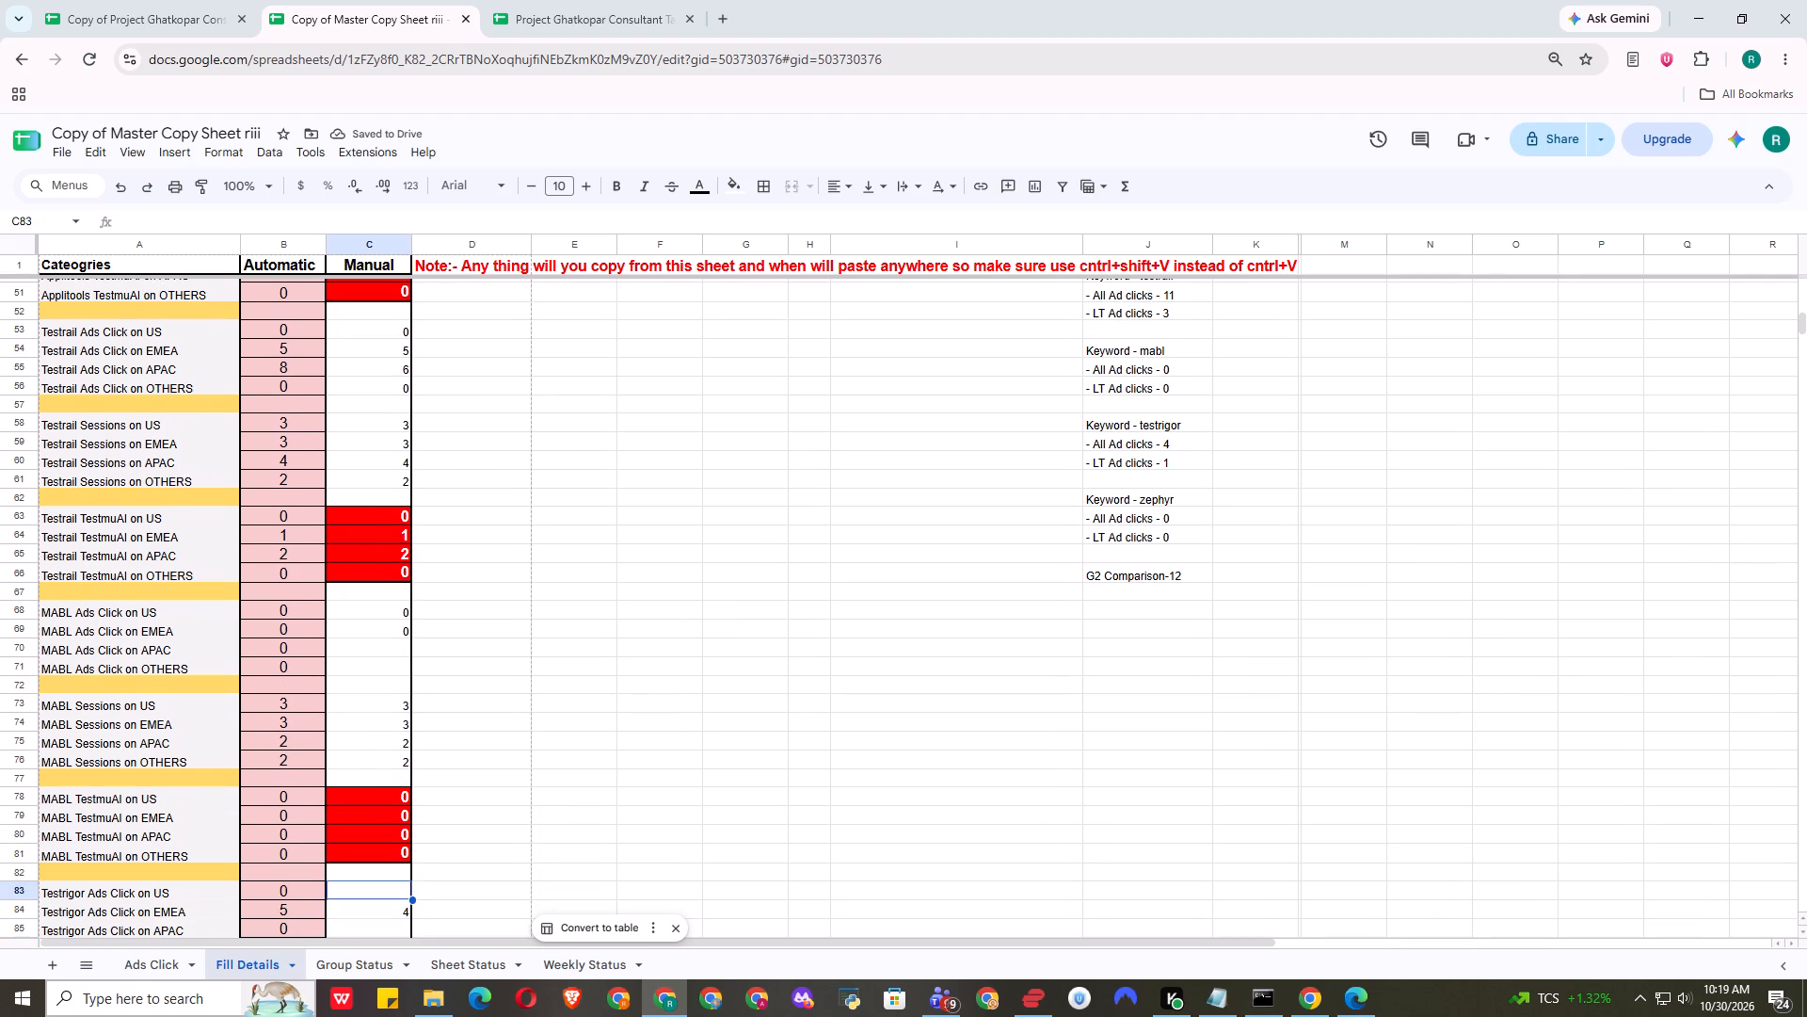
key(0)
key(Down)
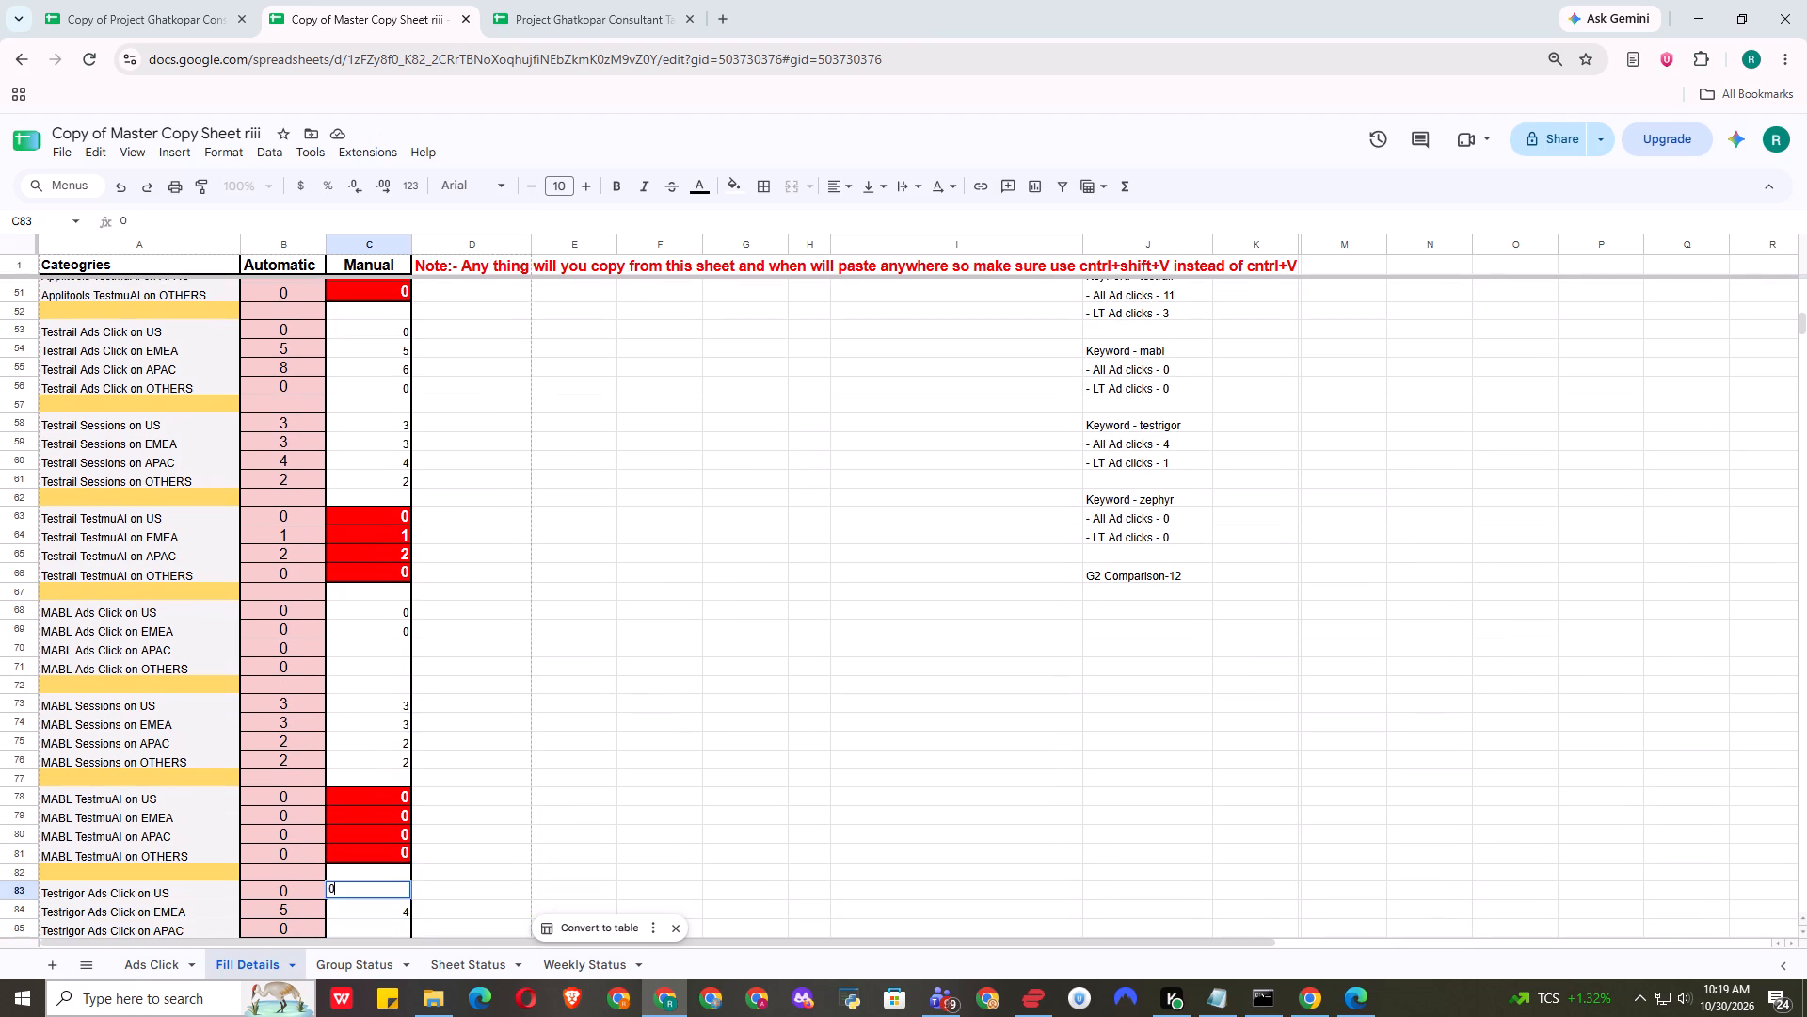
key(Down)
key(Down)
key(Up)
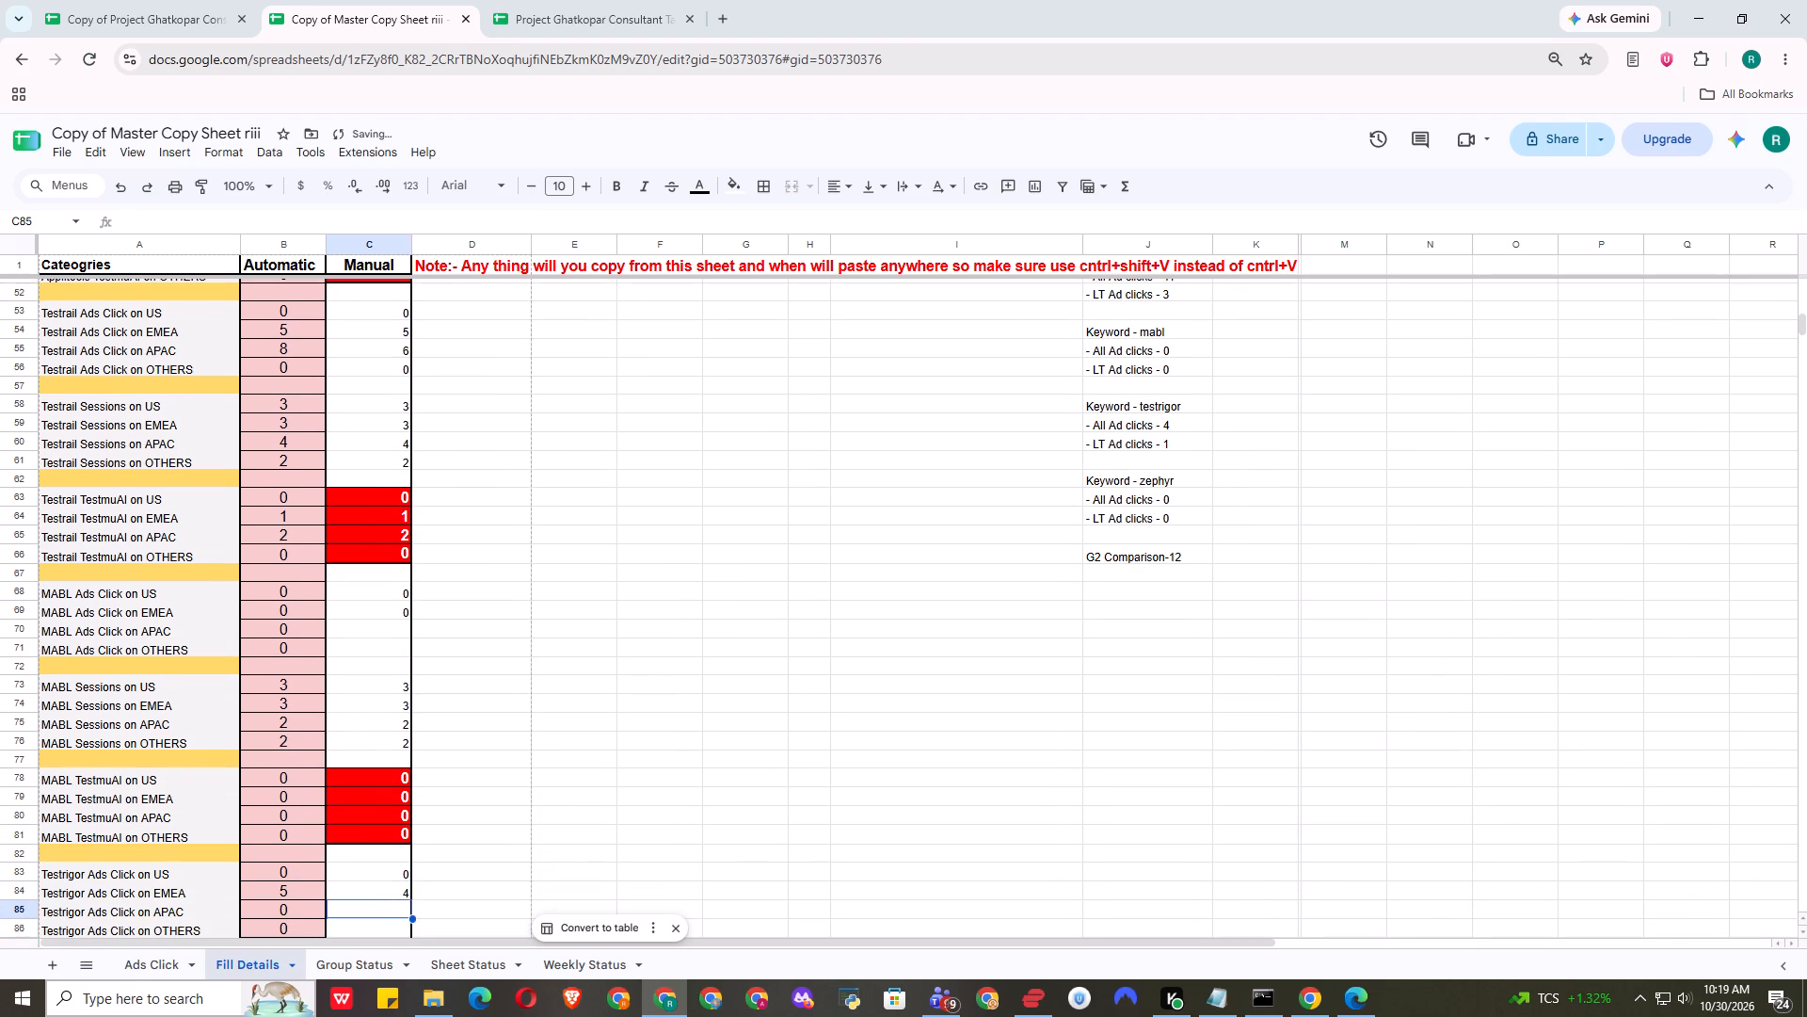
key(0)
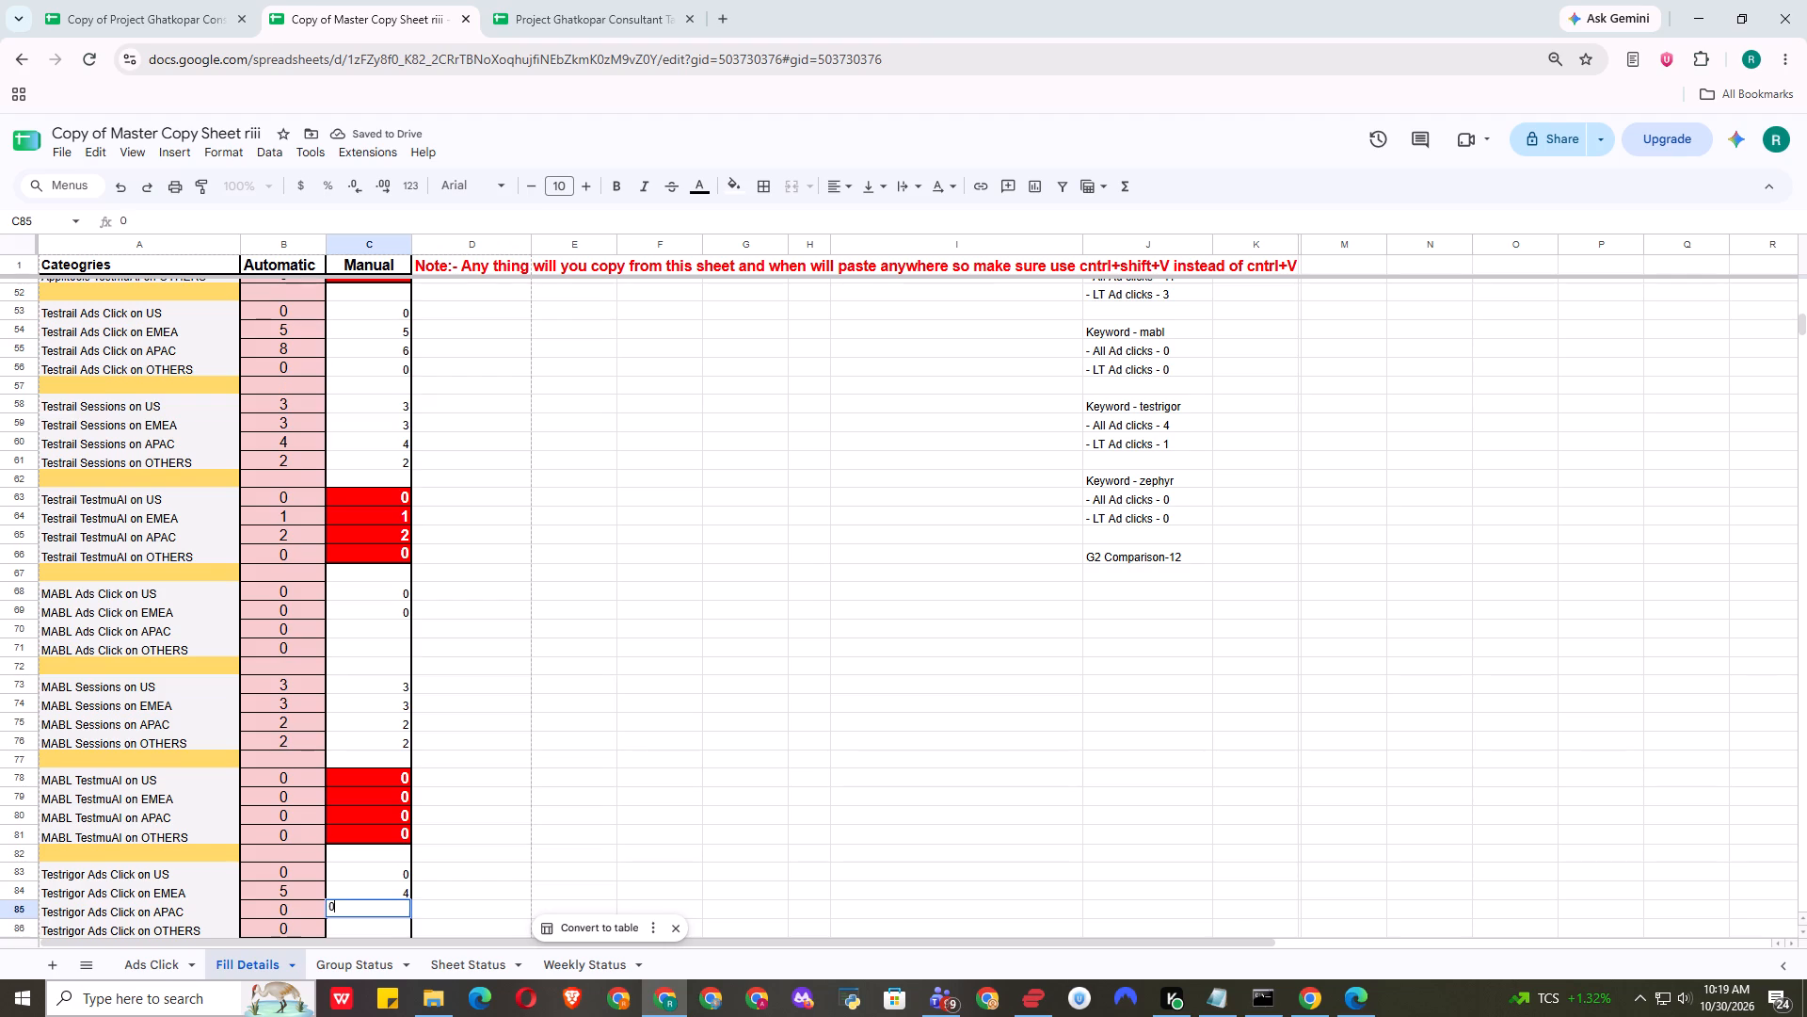
key(Return)
key(0)
key(Return)
Enter manual Testrigor Sessions values: 3 for US, 2 for EMEA, 2 for APAC and 2 for OTHERS.
key(Down)
key(Down)
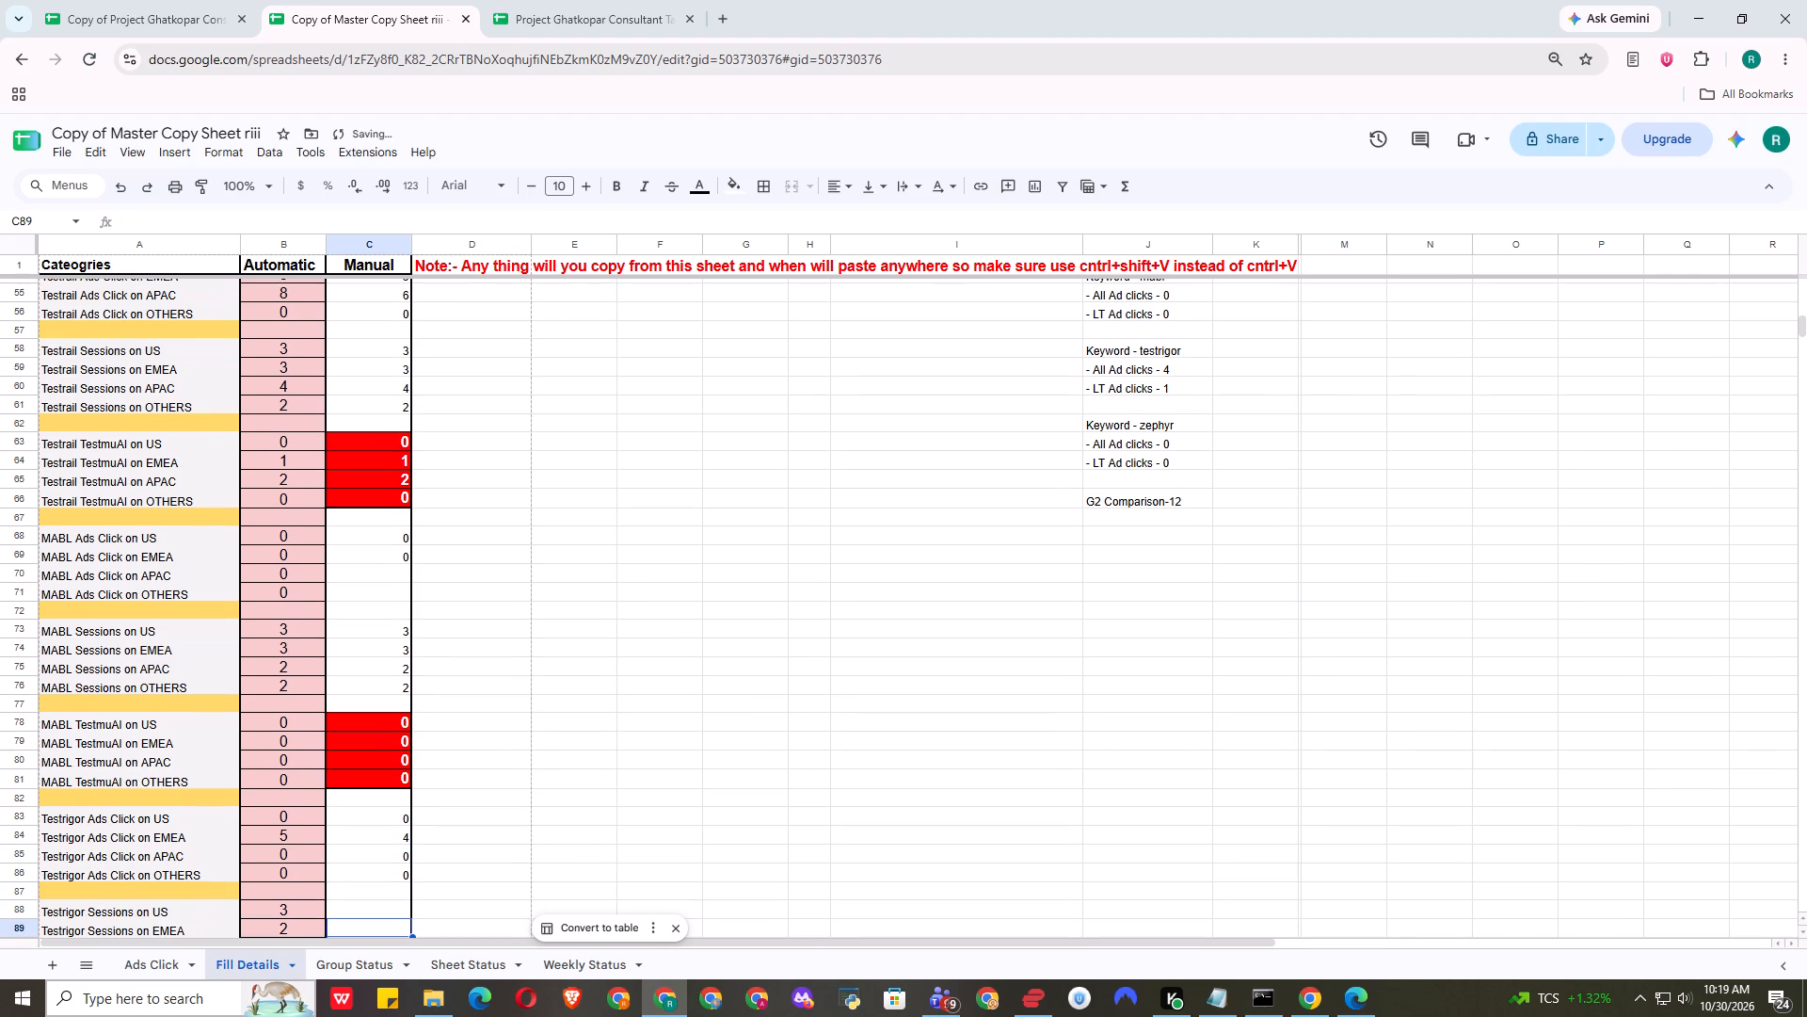
key(Up)
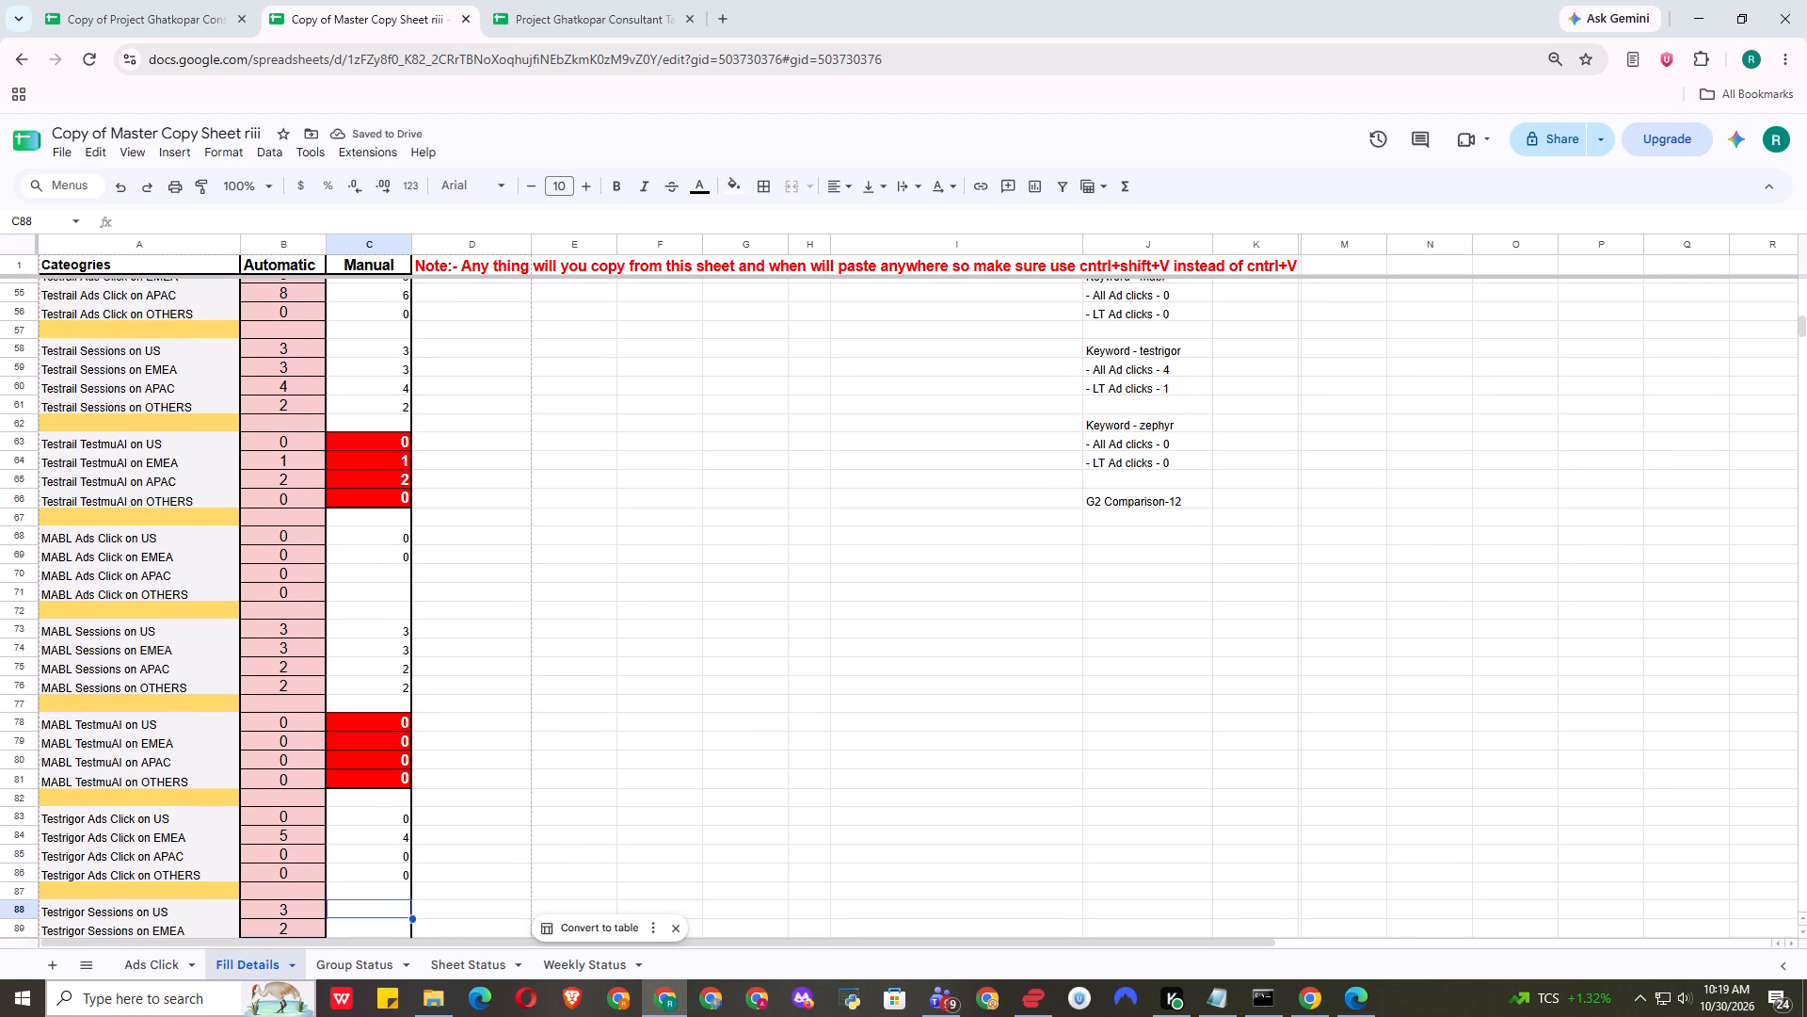
key(3)
key(Return)
key(2)
key(Return)
scroll(377, 598, down, 3)
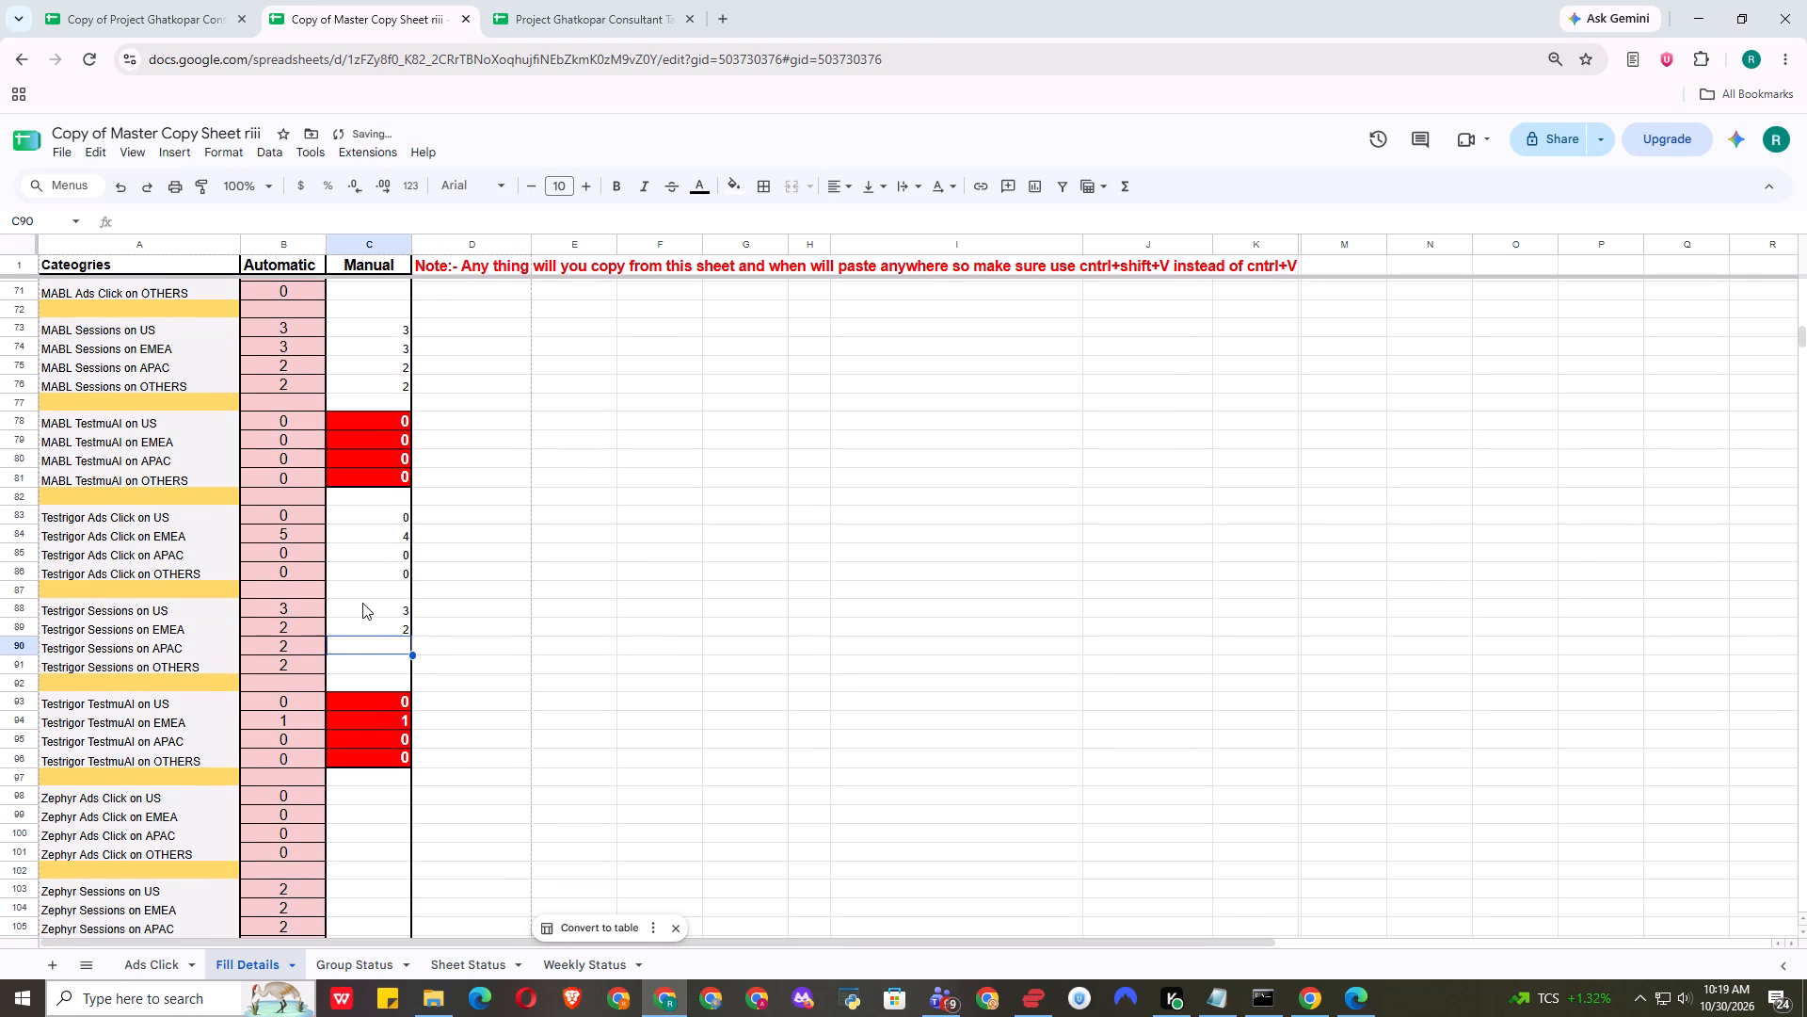
key(2)
key(Return)
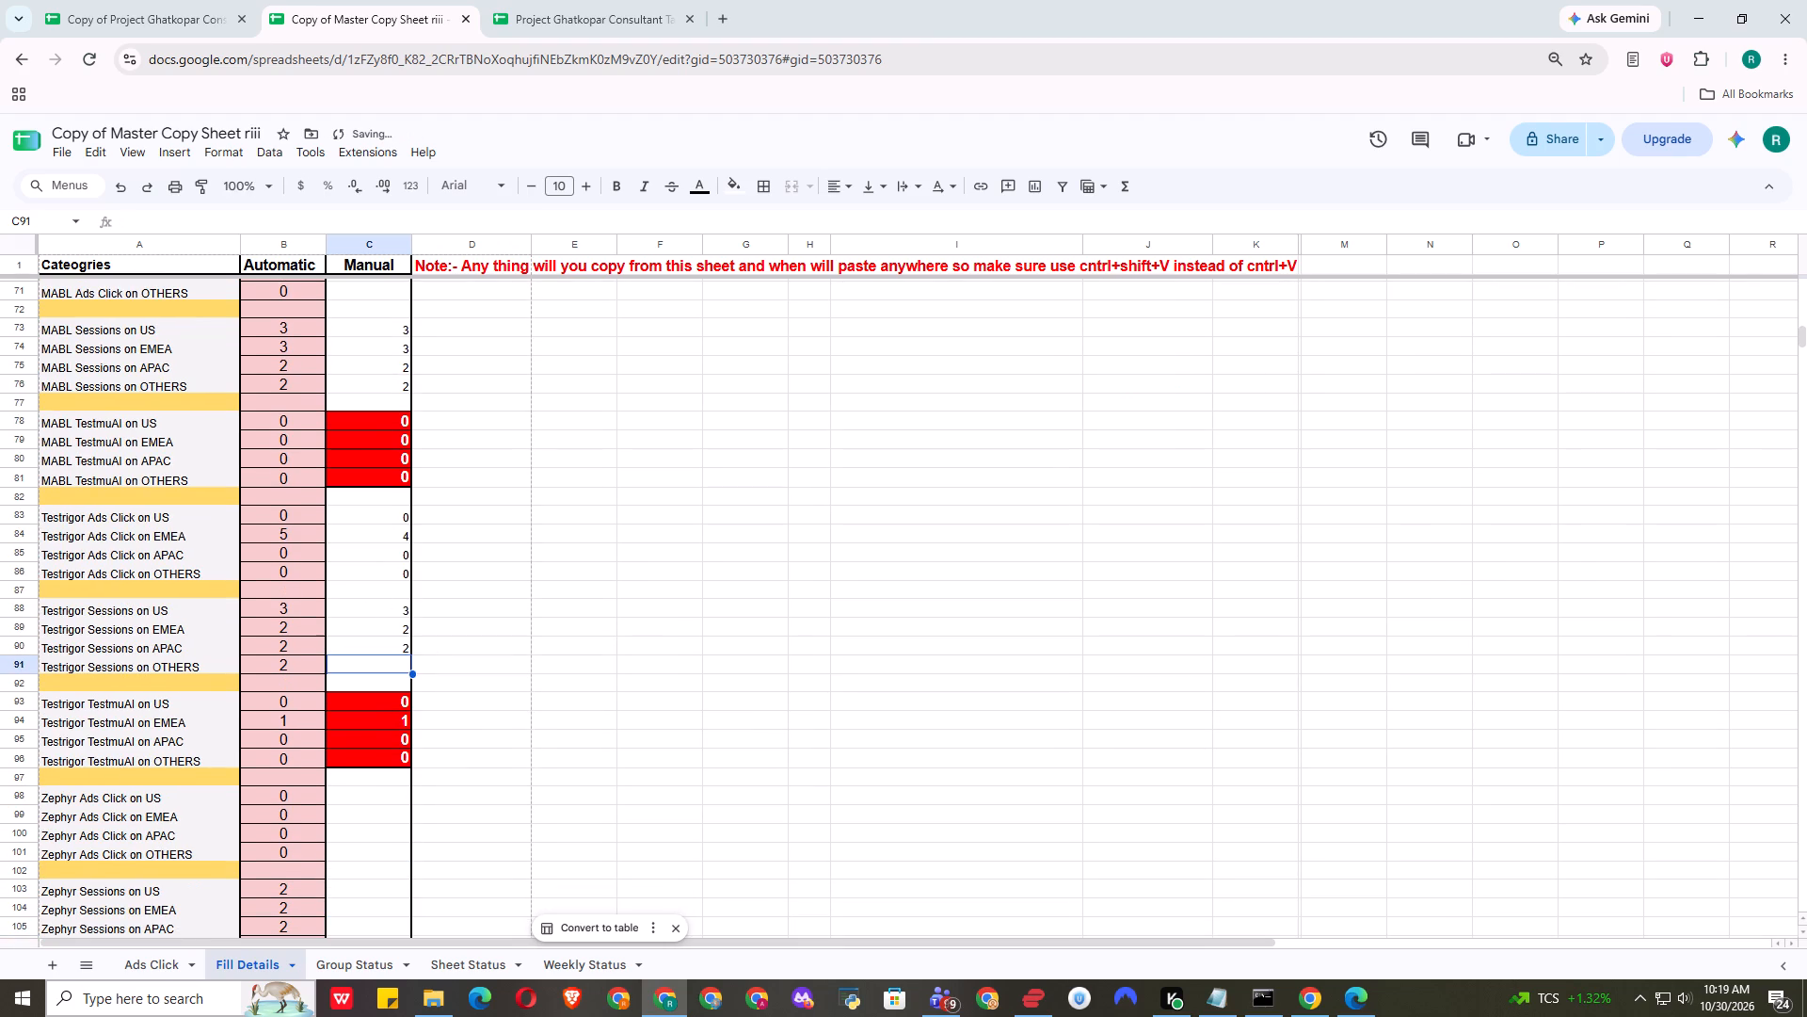
key(2)
key(Return)
Enter 2 as the manual Zephyr Sessions value for each of US, EMEA, APAC and OTHERS.
key(Down)
key(Down)
key(Down)
key(Down)
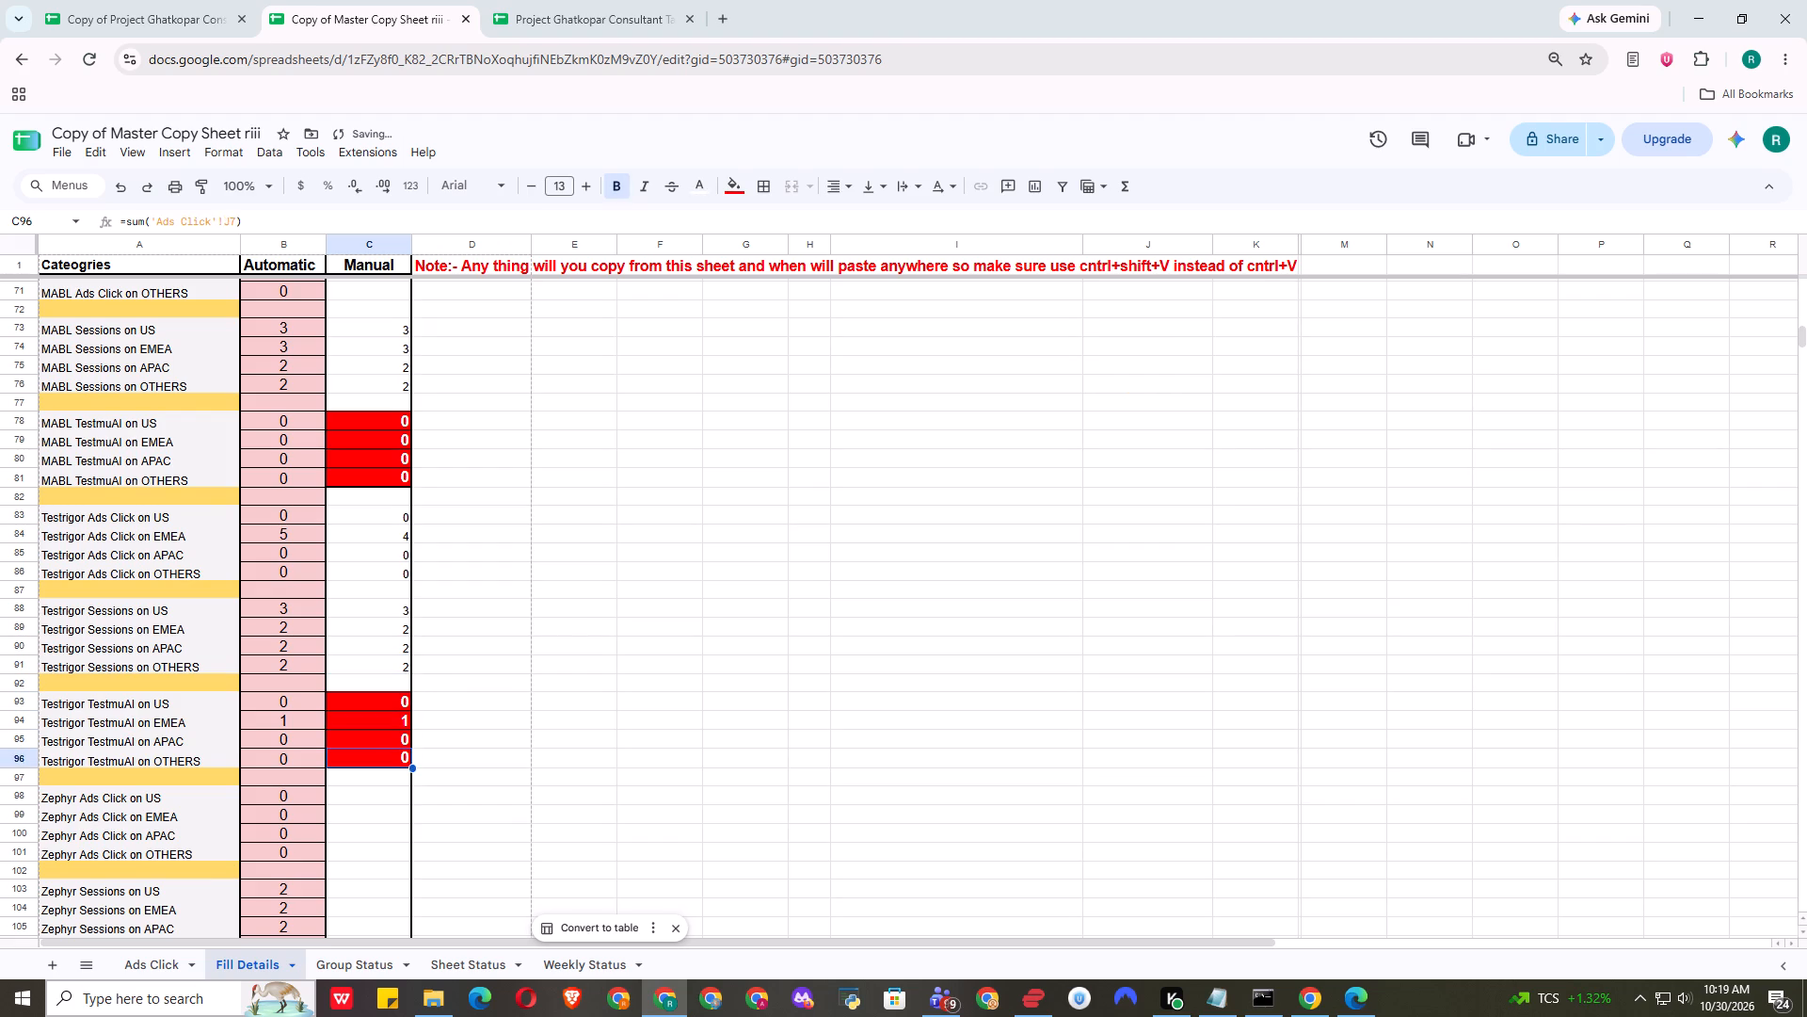
key(Down)
key(Down)
key(Down)
key(Down)
key(Down)
key(Down)
key(Down)
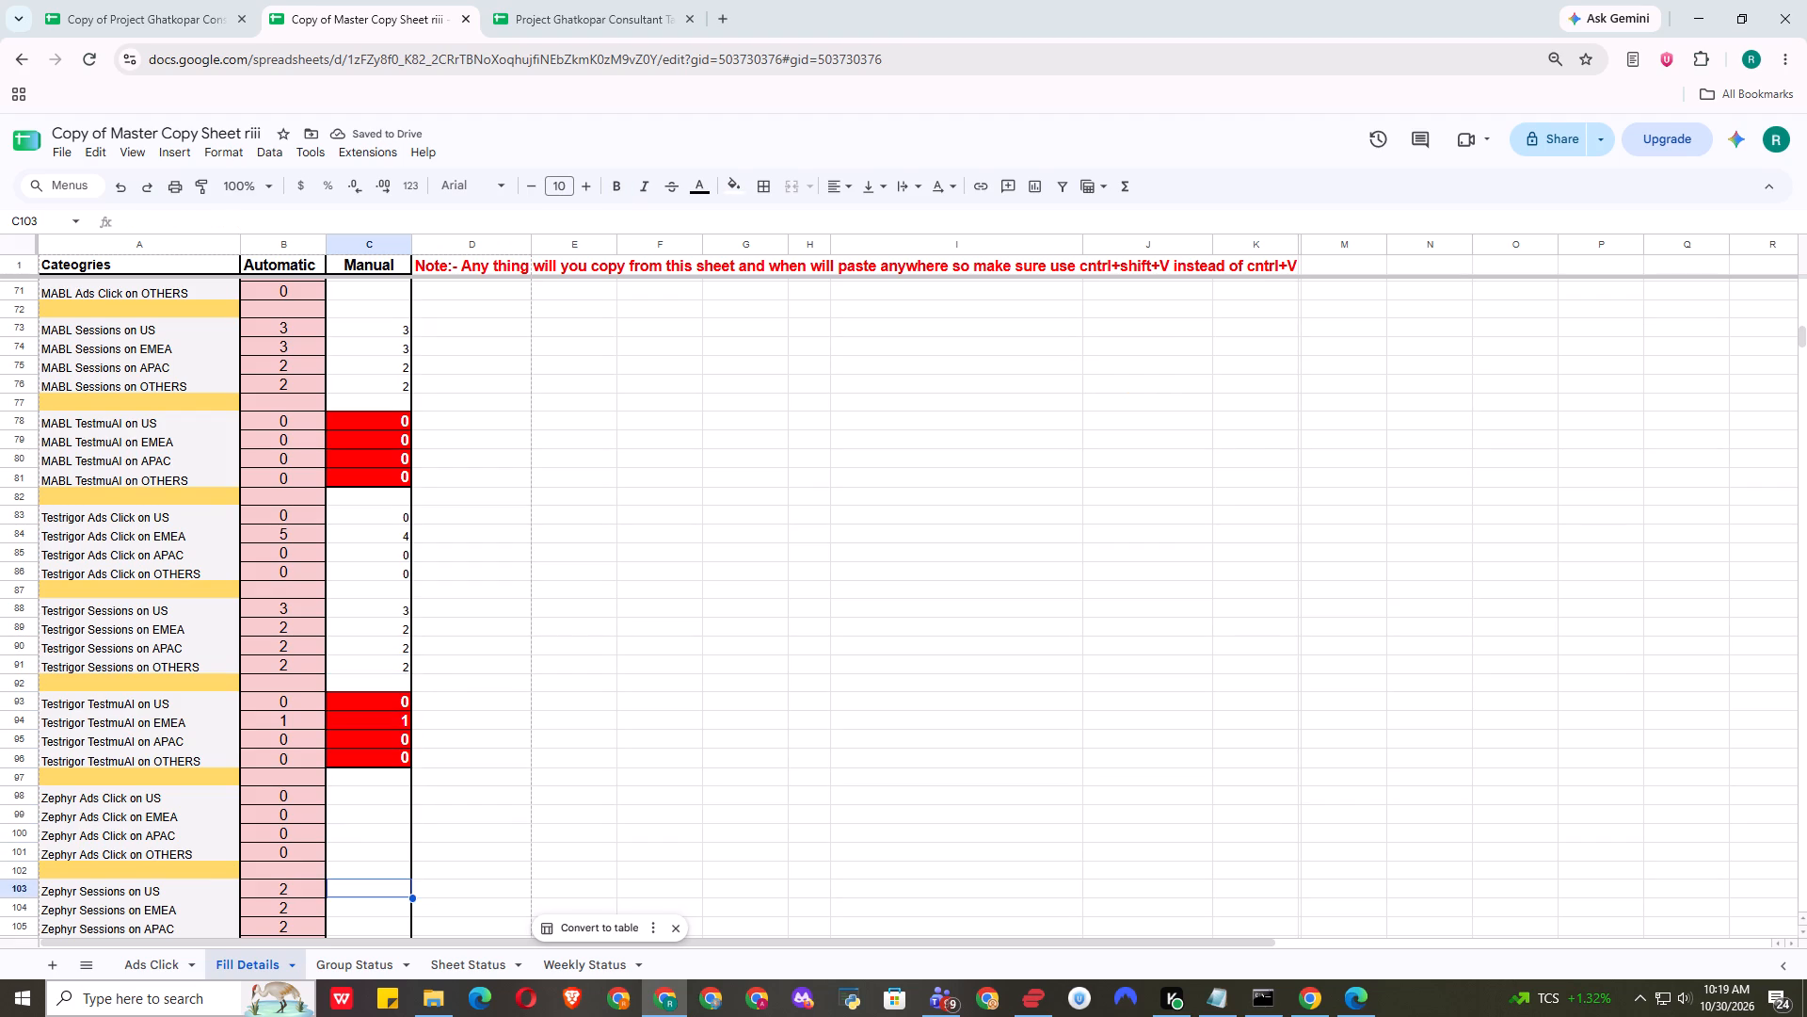
key(2)
key(Return)
key(2)
key(Return)
key(2)
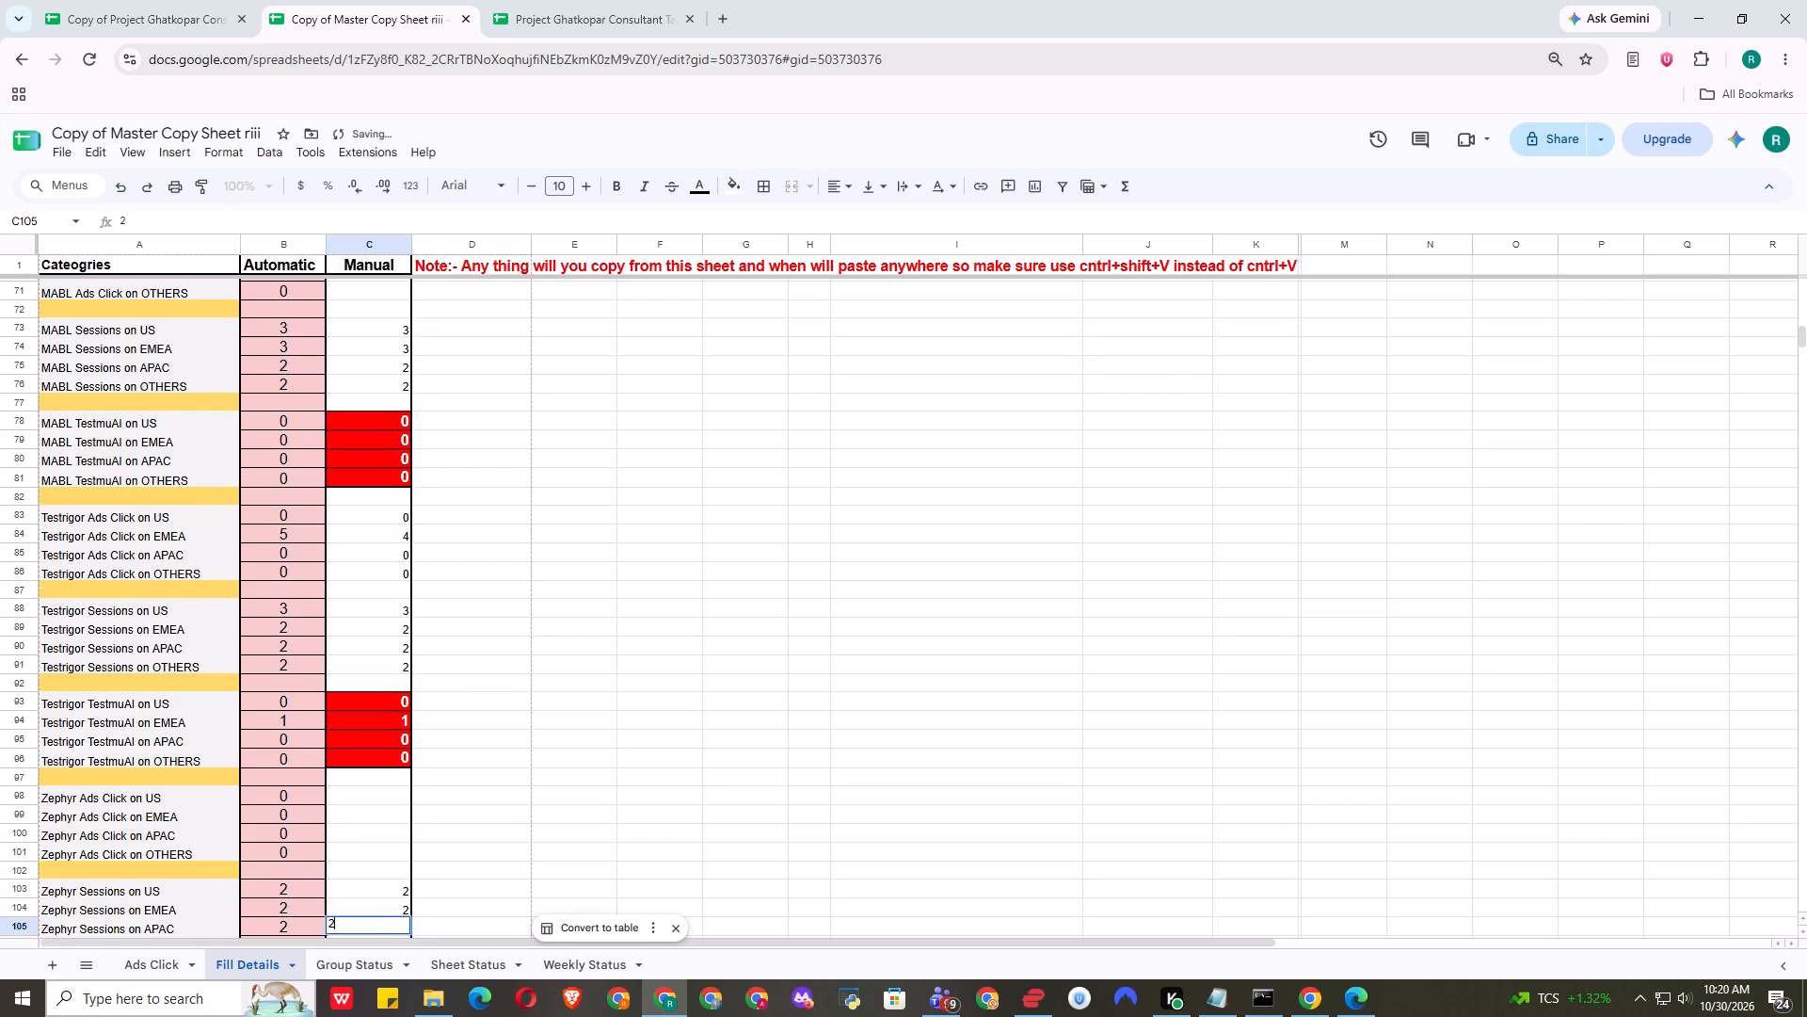
key(Return)
key(2)
key(Return)
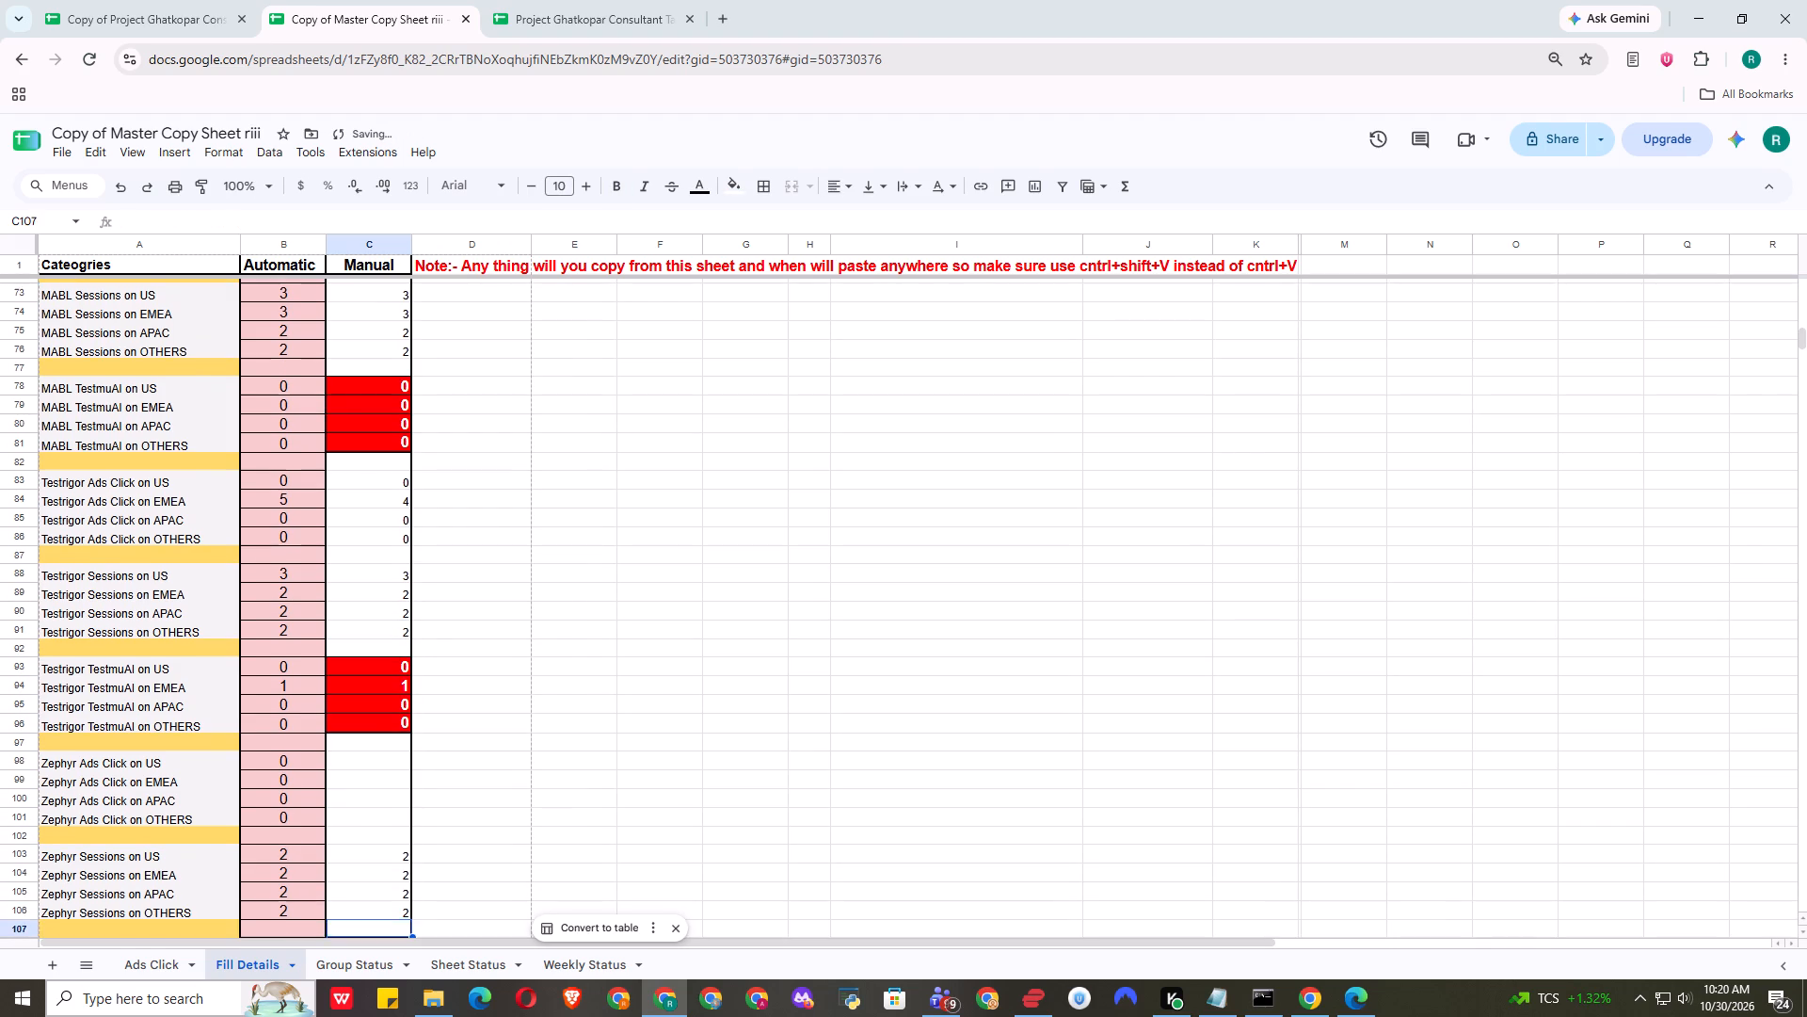
Enter 10 as the manual App Automate Sessions value.
key(Down)
key(Down)
key(Down)
key(Down)
key(Down)
key(Down)
key(Down)
key(Down)
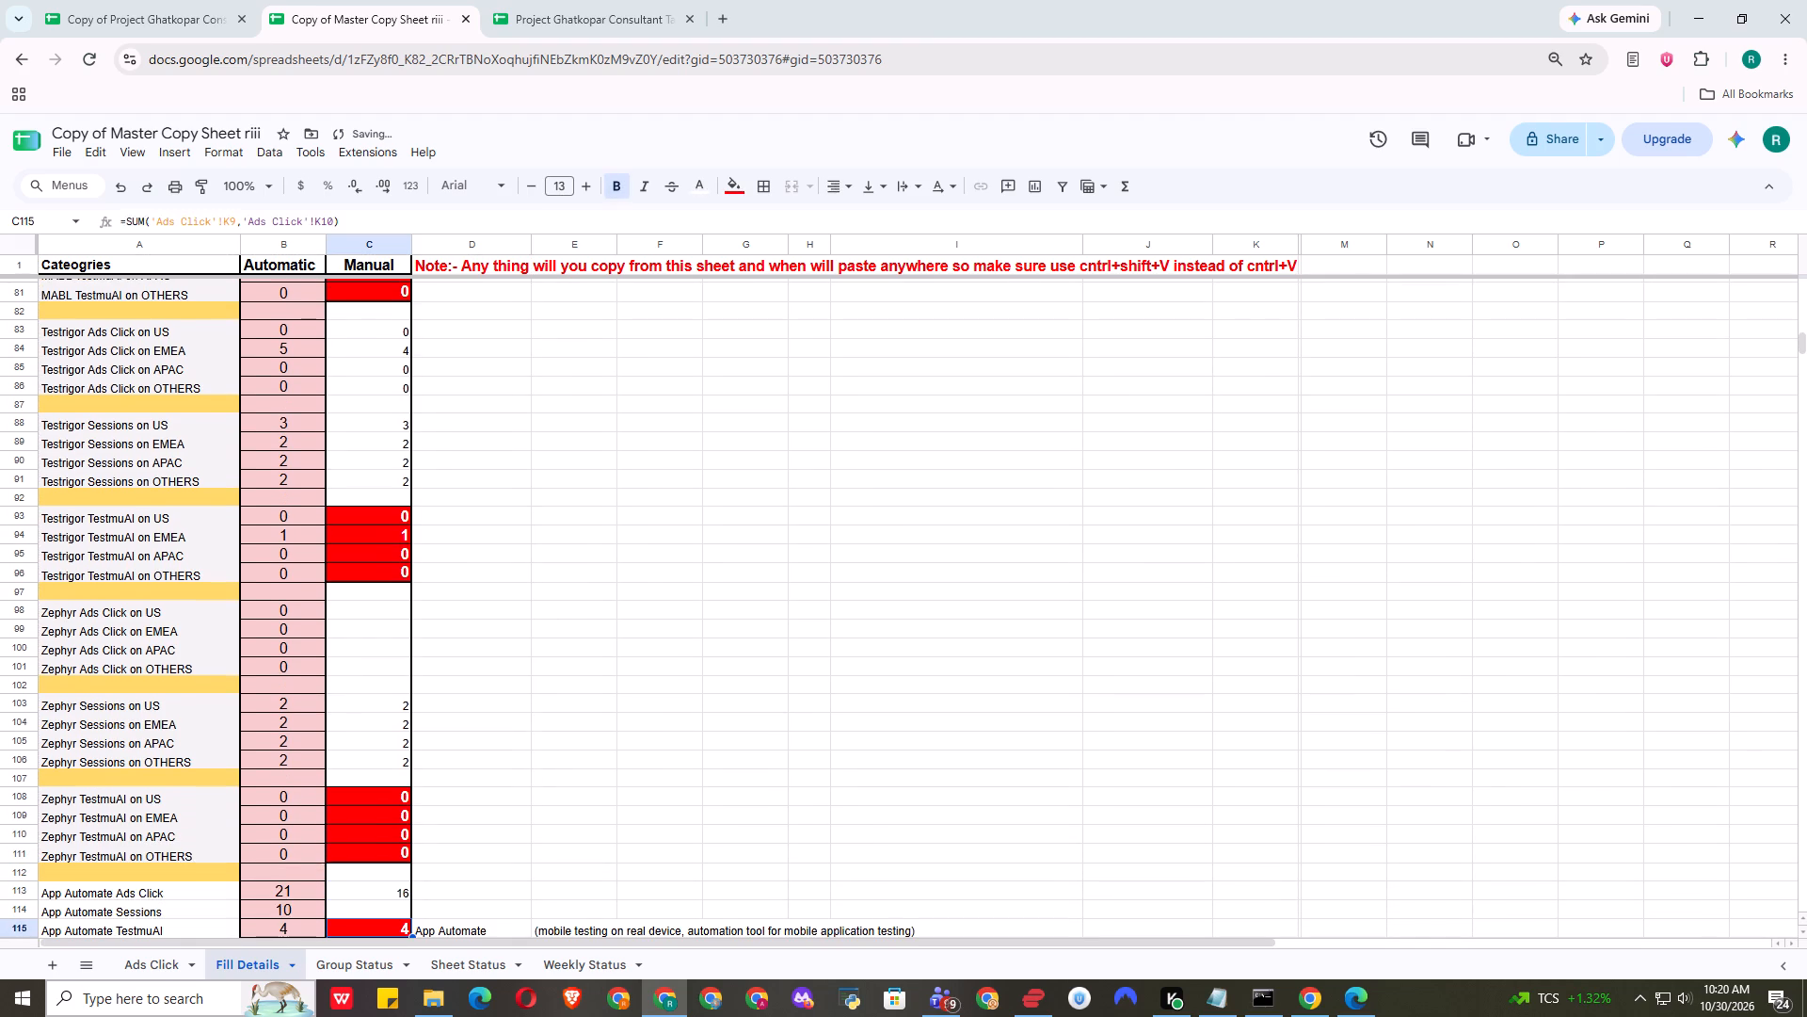
key(Up)
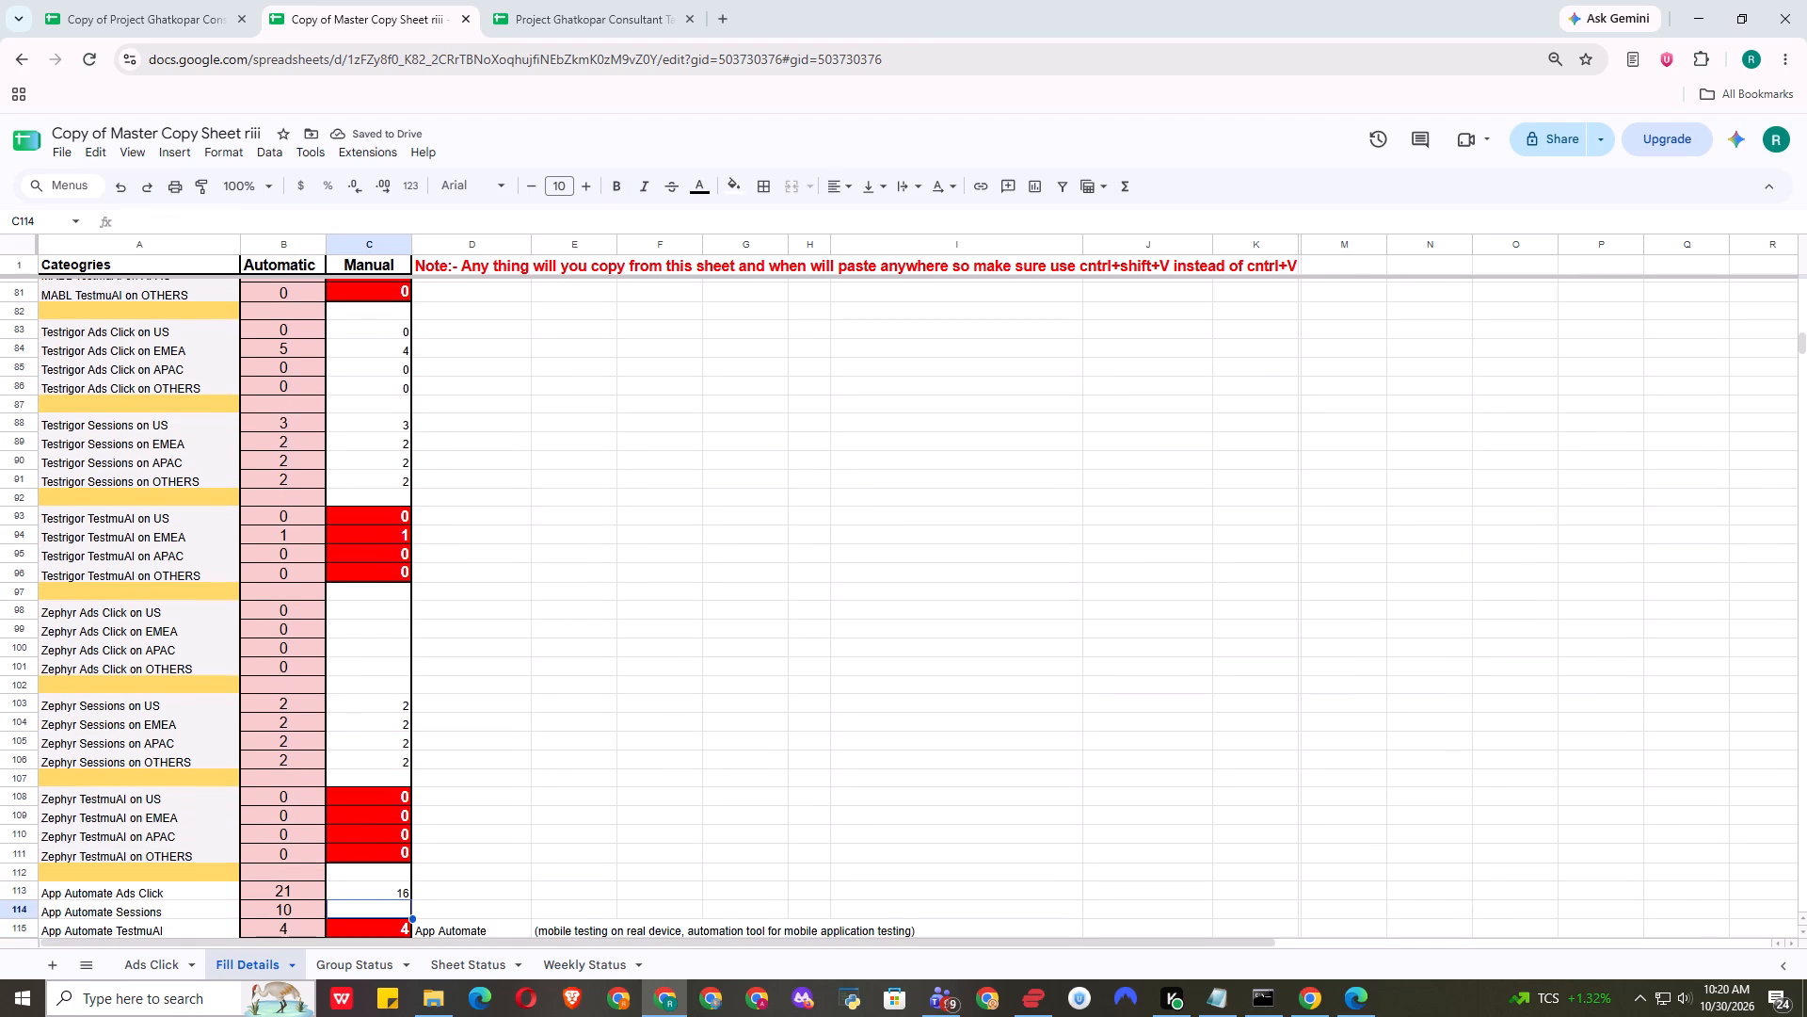
text(10)
key(Down)
Enter 7 as the manual LCNC Sessions value.
key(Down)
key(Down)
key(Down)
key(Down)
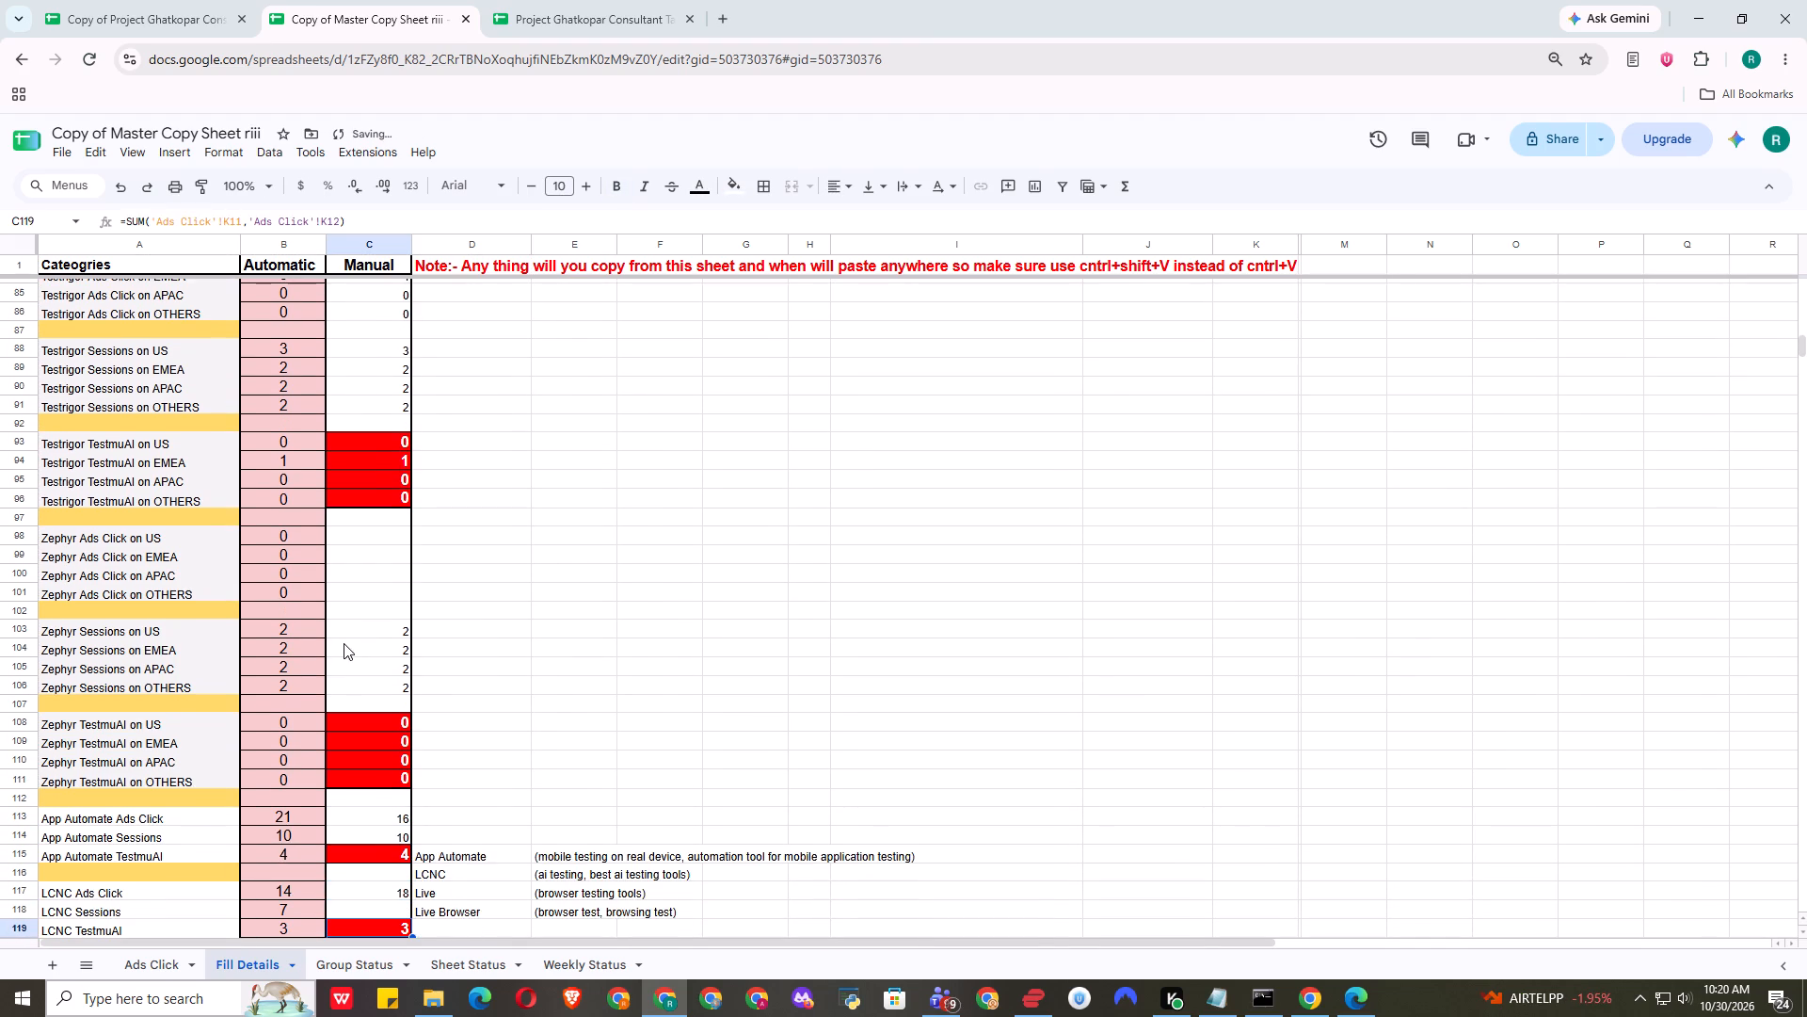
key(Down)
key(Up)
key(Up)
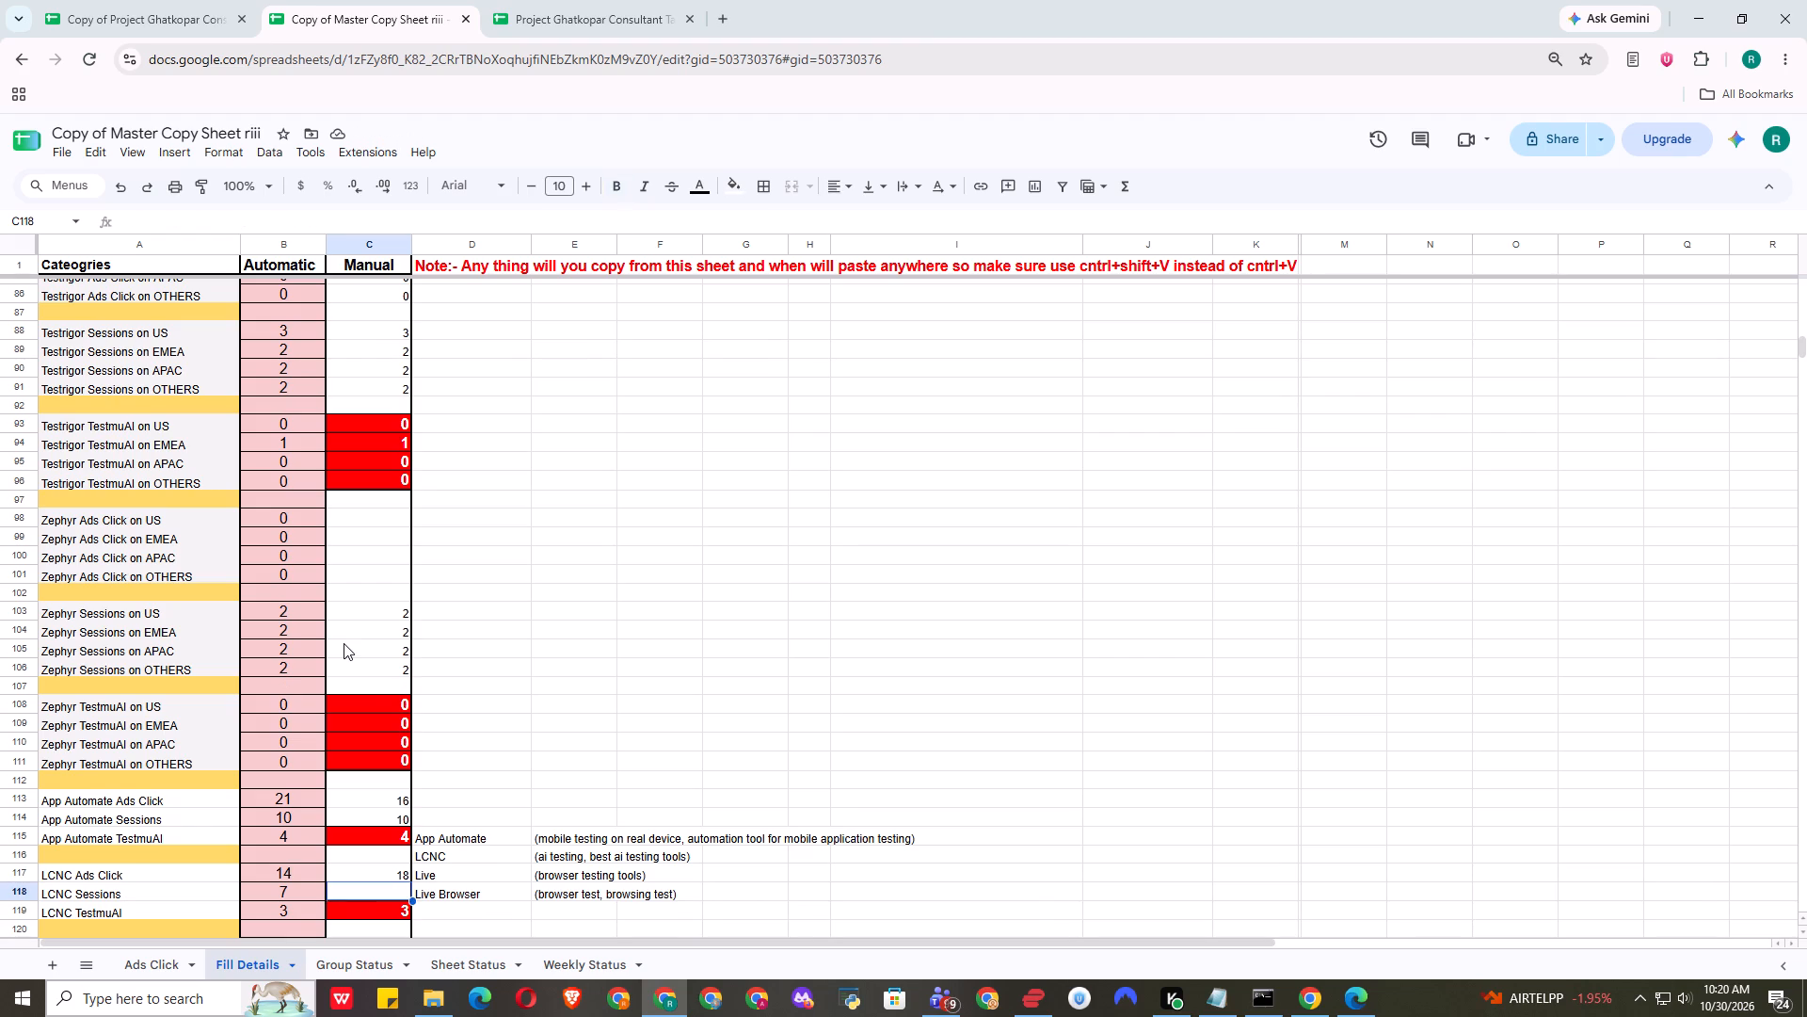
key(7)
key(Down)
Enter manual Live values: 0 for Ads Click and 3 for Sessions.
key(Down)
key(Down)
key(Down)
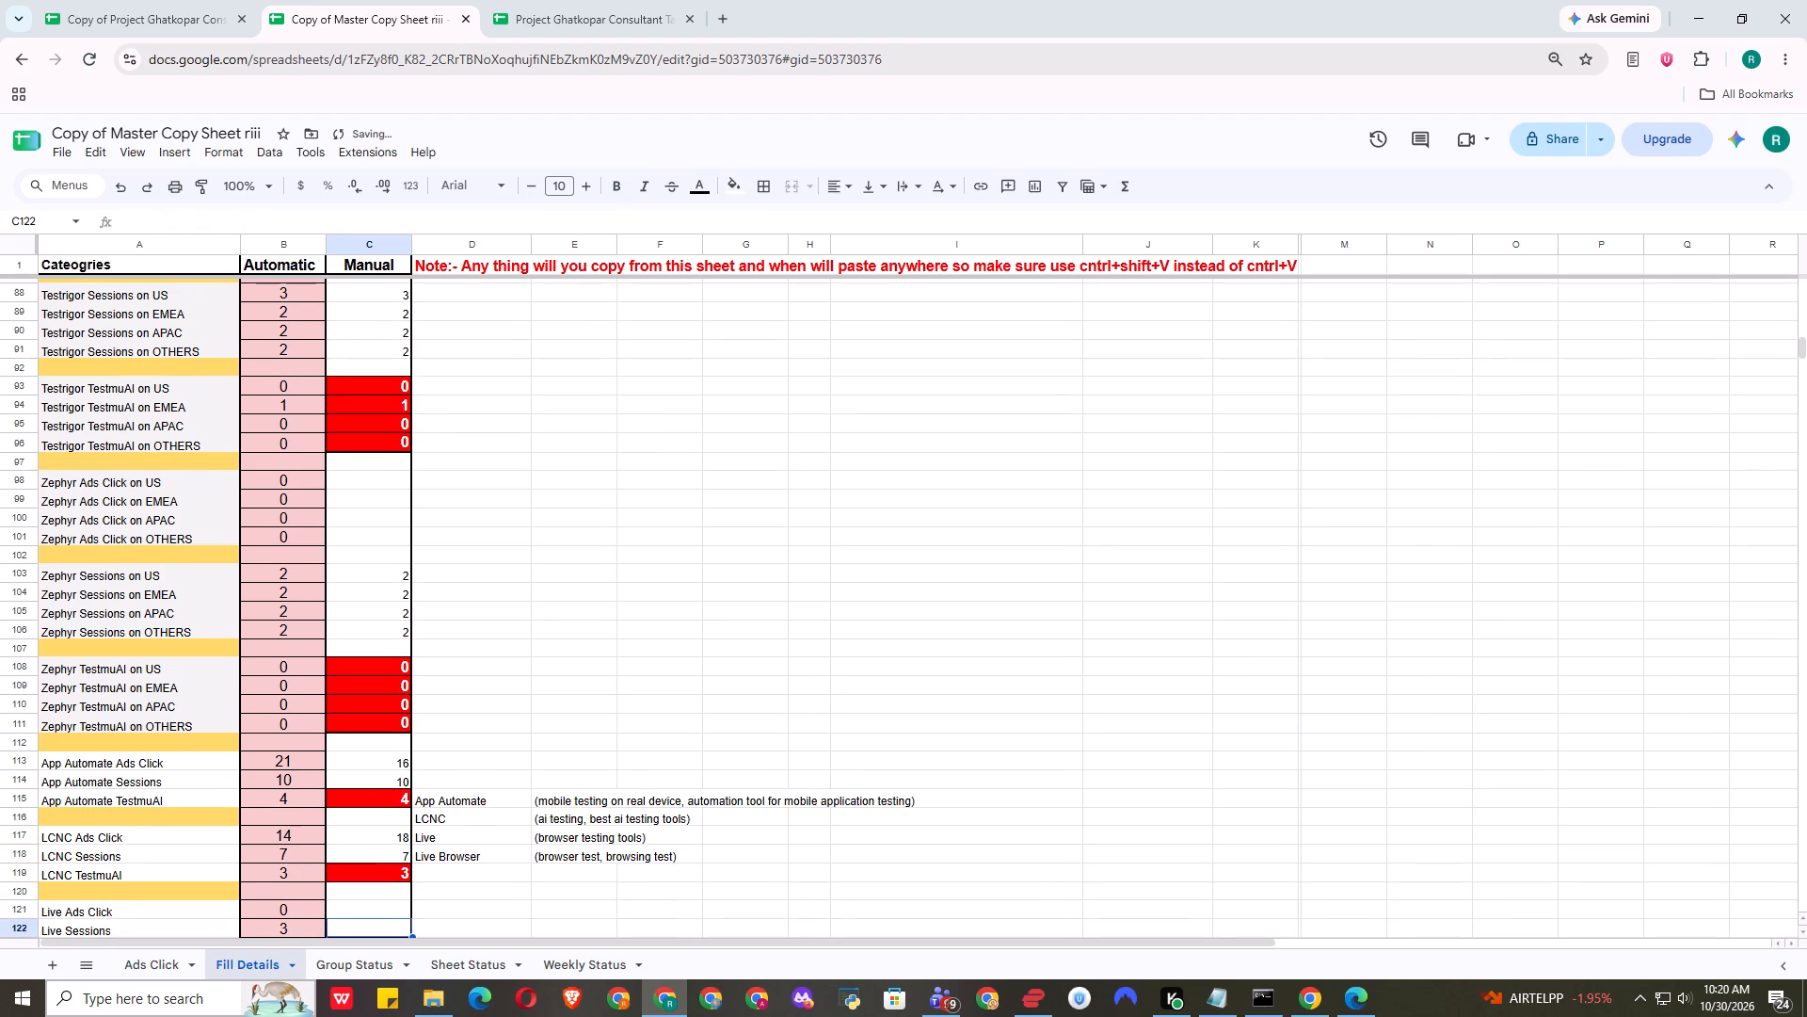
key(Down)
key(Down)
key(Up)
key(Up)
key(Up)
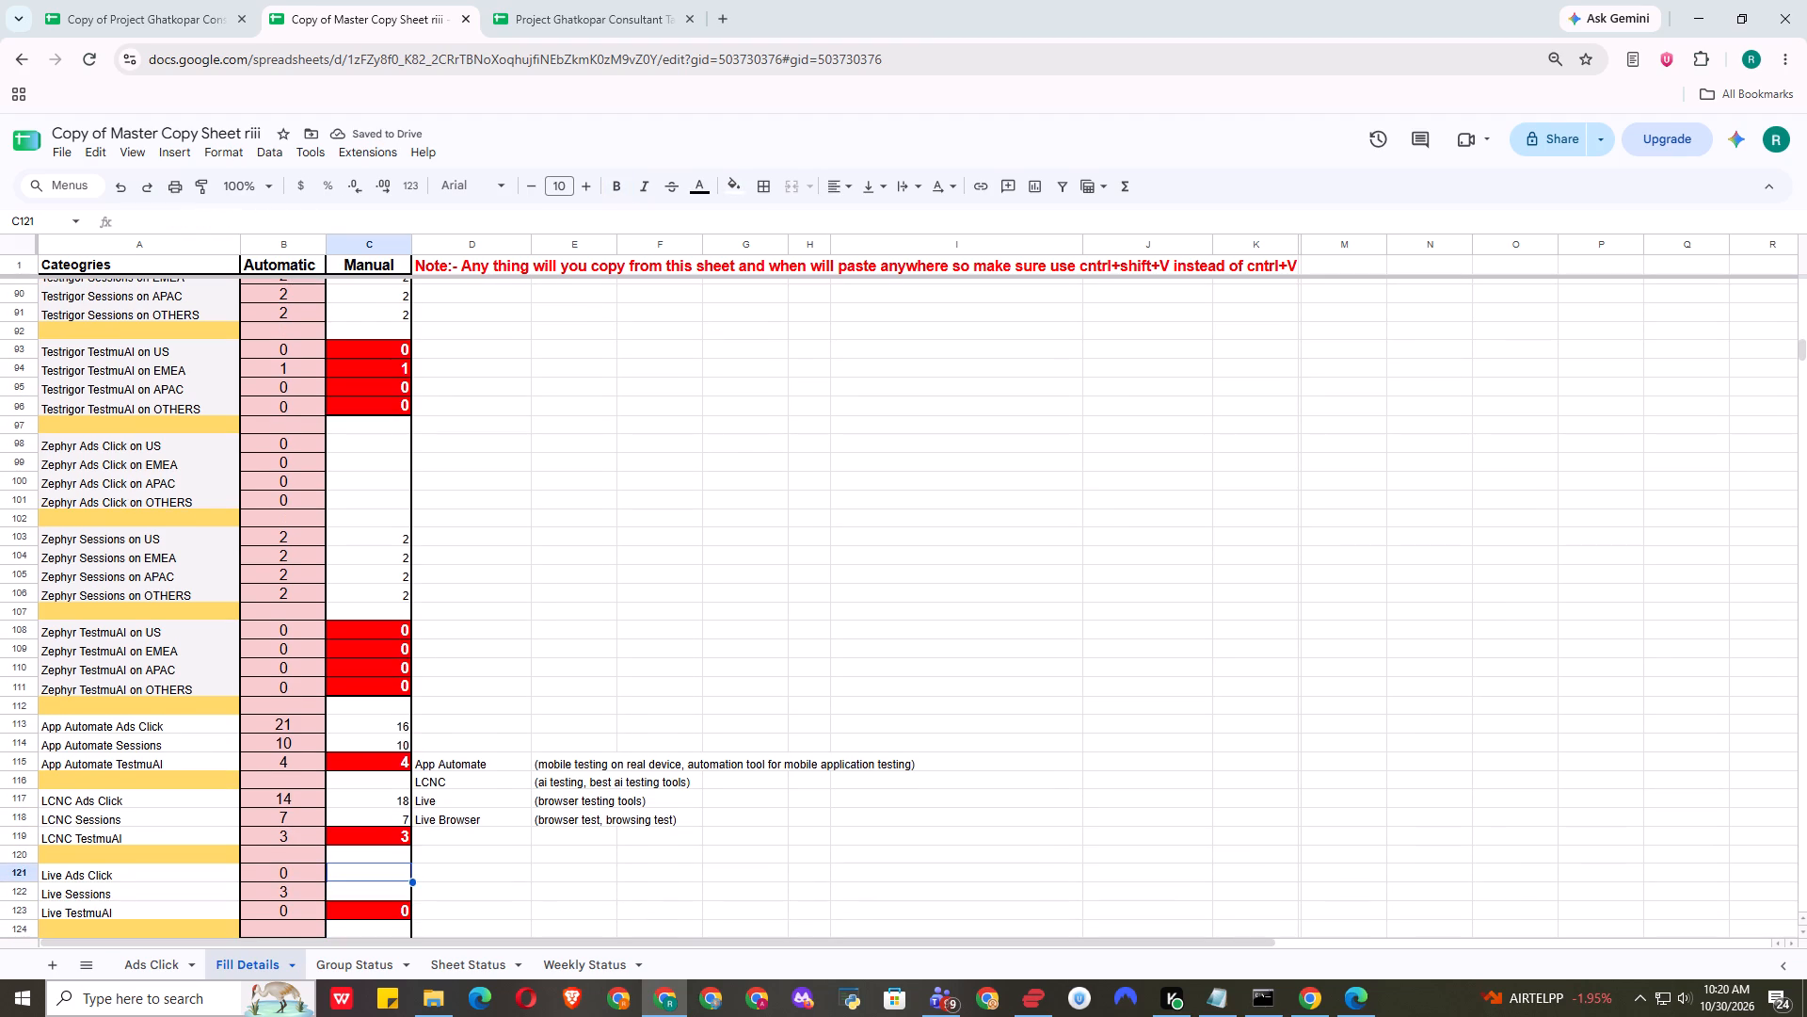
key(0)
key(Return)
key(3)
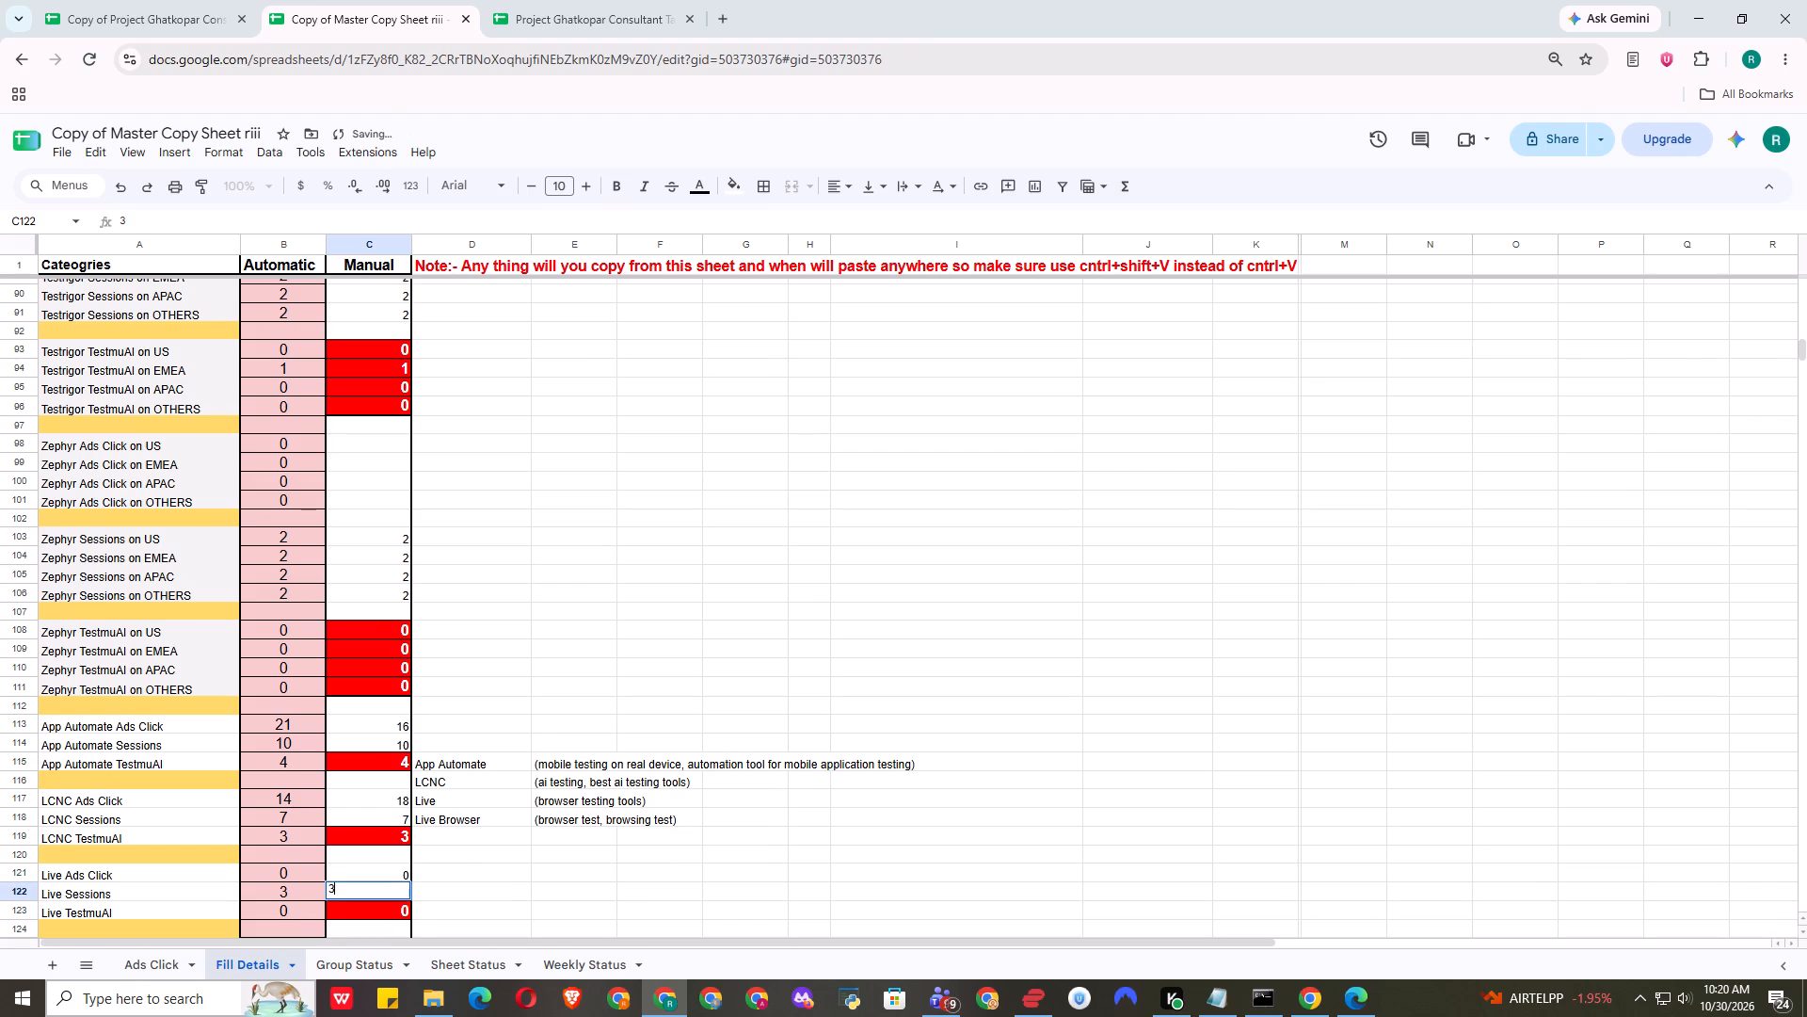
key(Down)
Enter 2 as the manual Live Browser Sessions value.
key(Down)
key(Down)
key(Down)
key(Down)
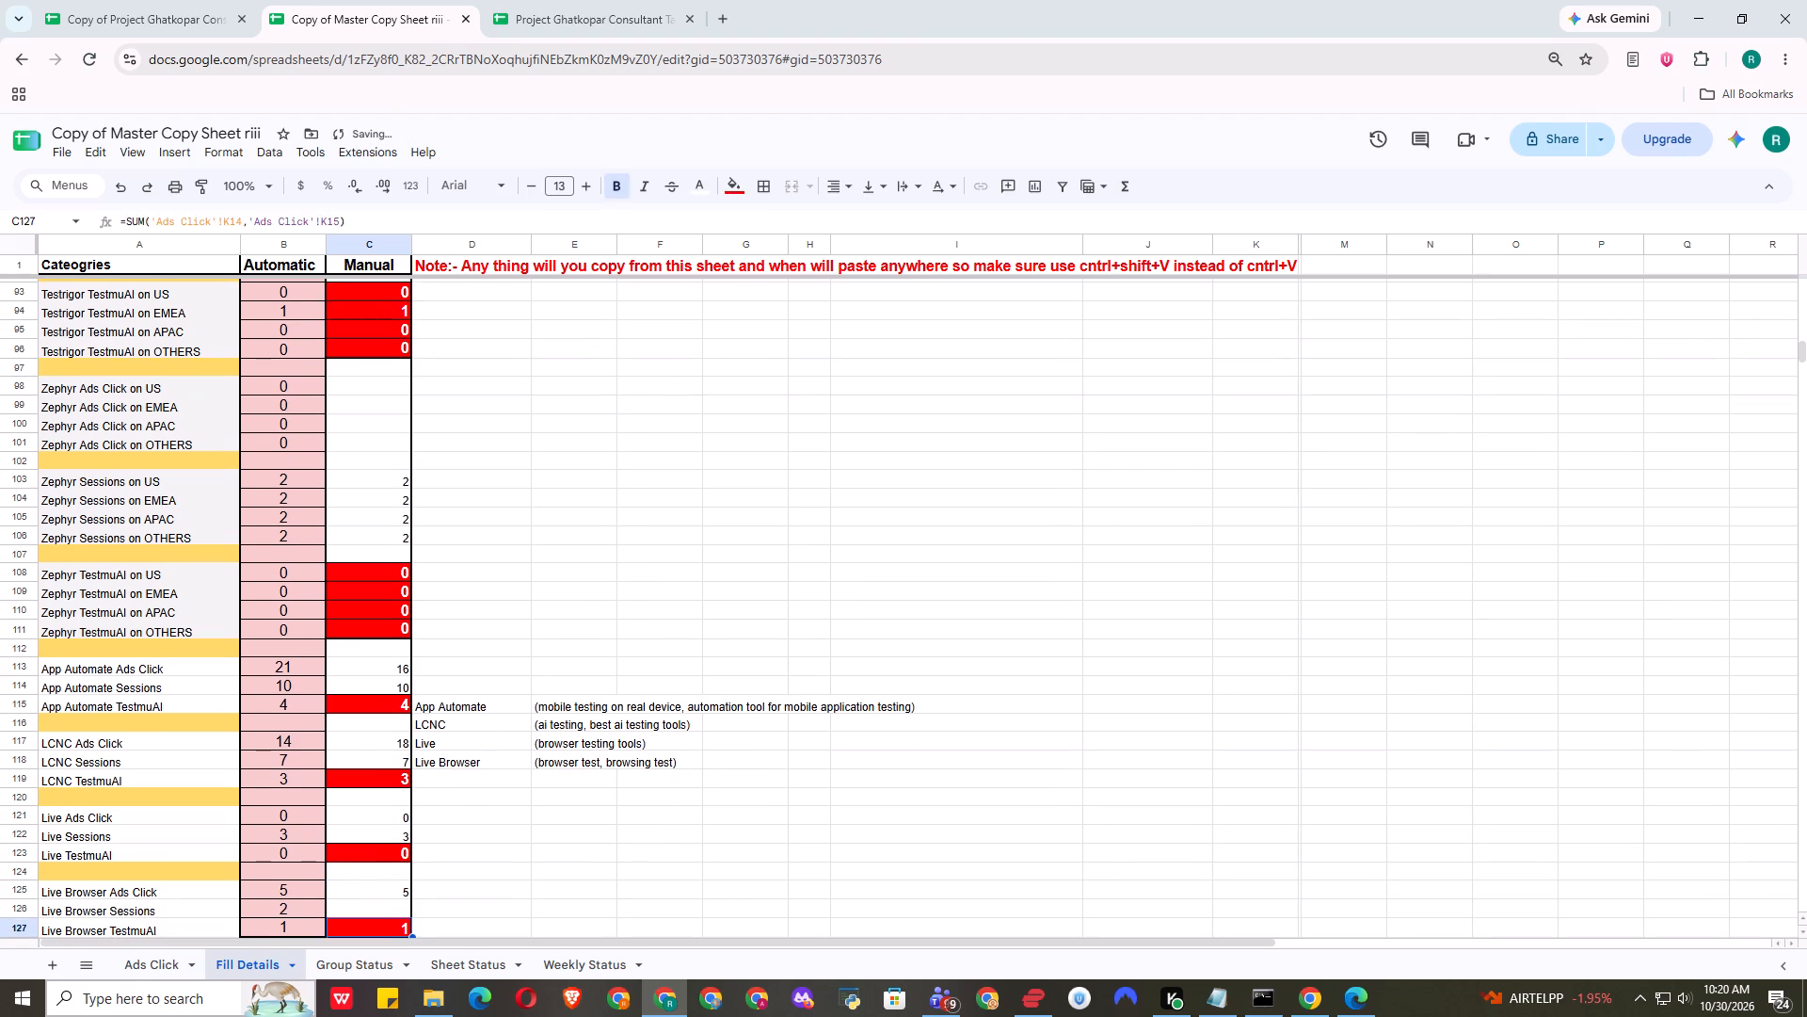
key(Down)
key(Up)
key(Up)
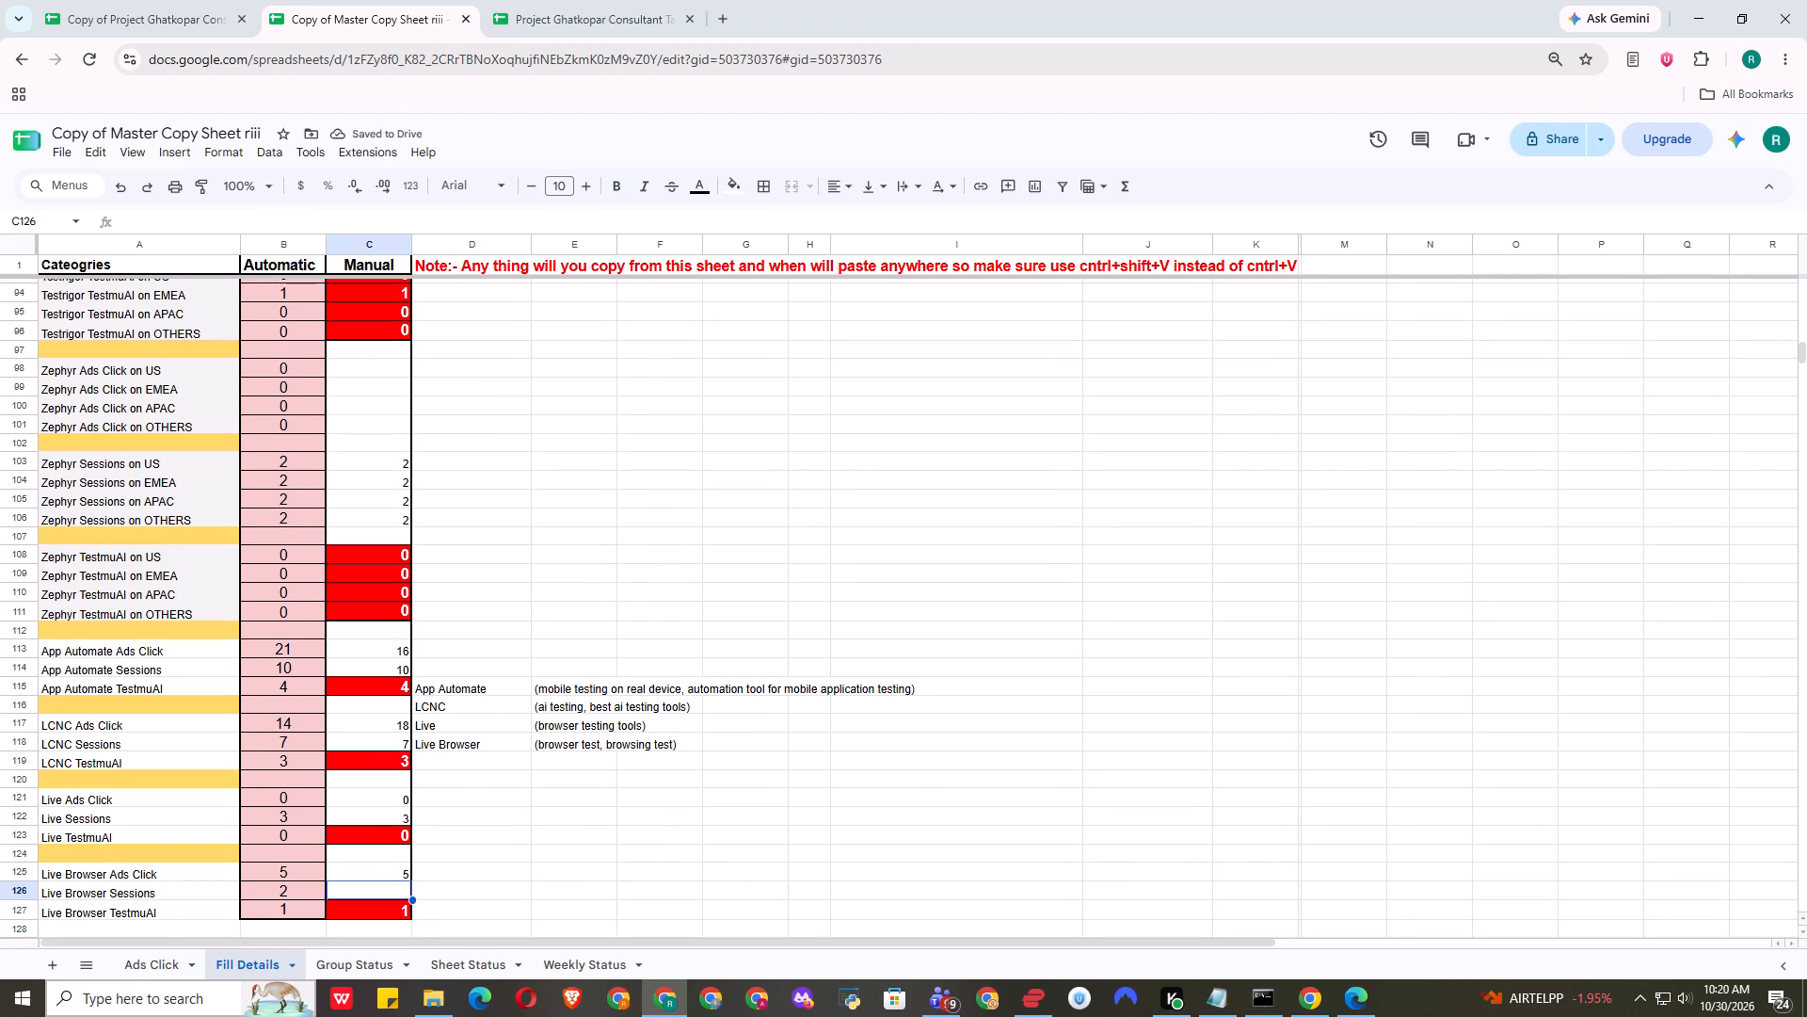
key(2)
key(Down)
Check the end and the top totals of Fill Details, and look over the Group Status summary.
key(Down)
key(Down)
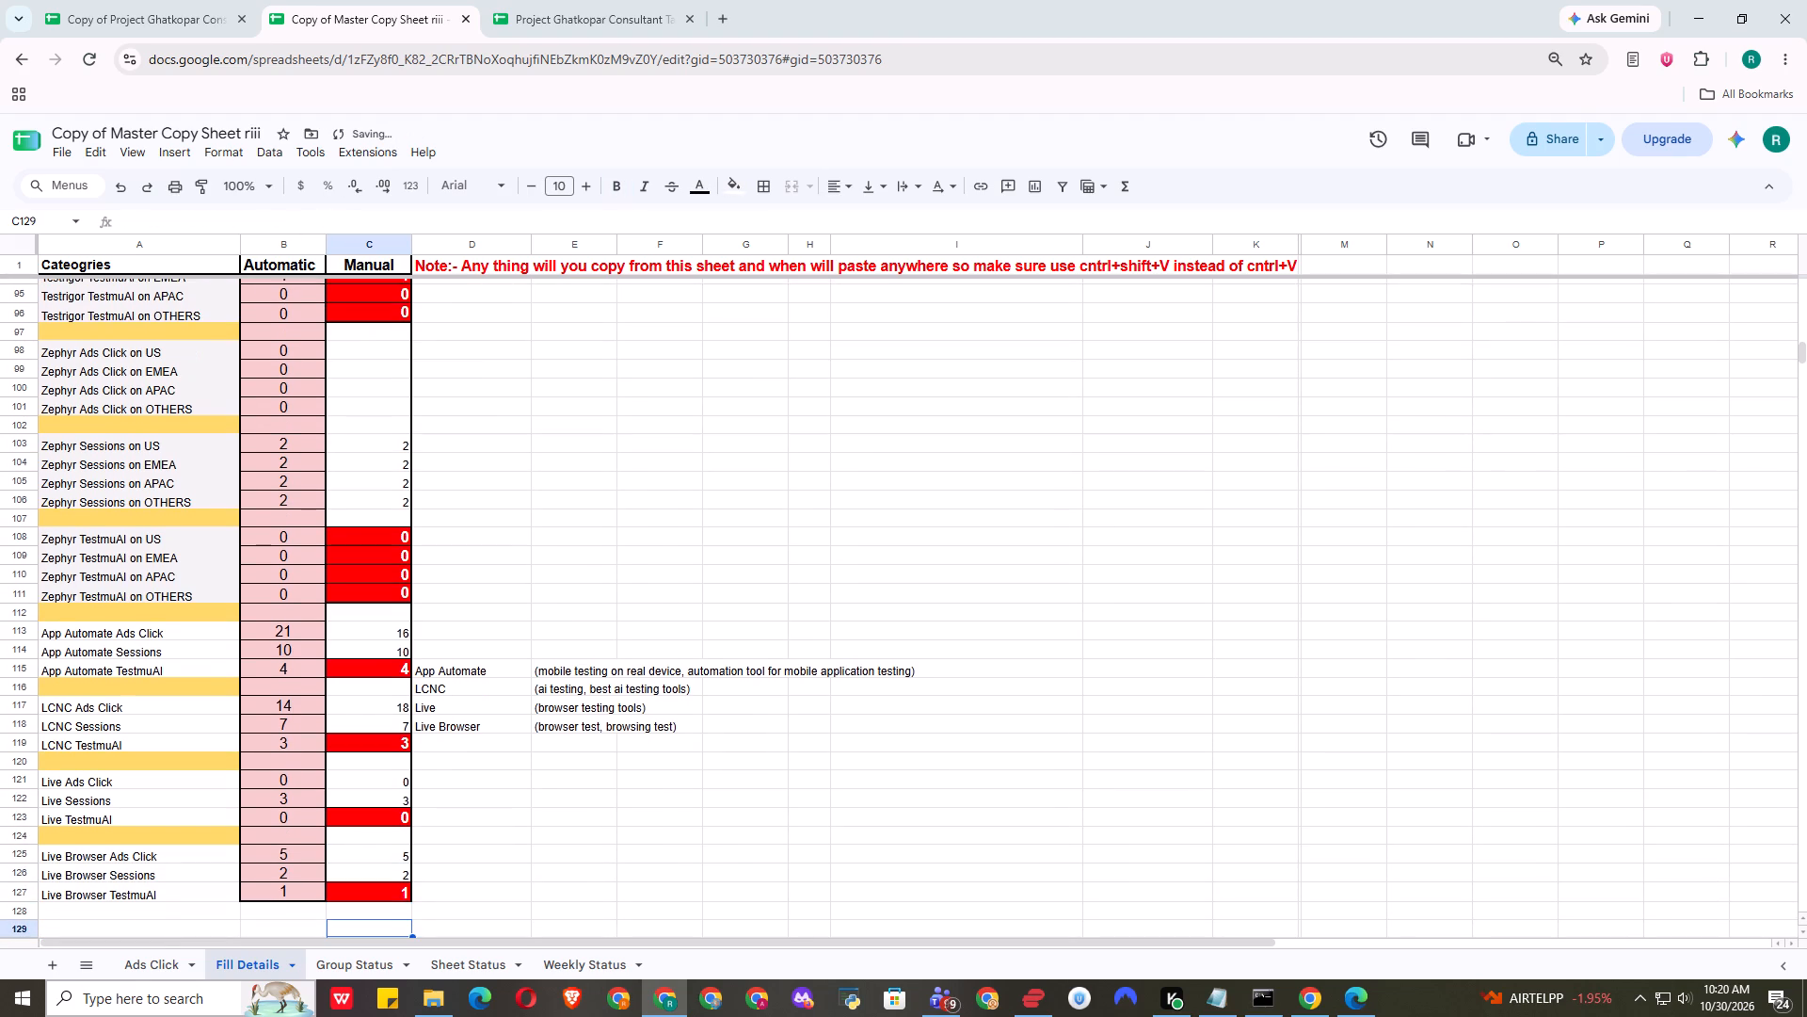
key(Down)
key(Down)
key(Down)
scroll(344, 643, up, 20)
scroll(344, 643, up, 20)
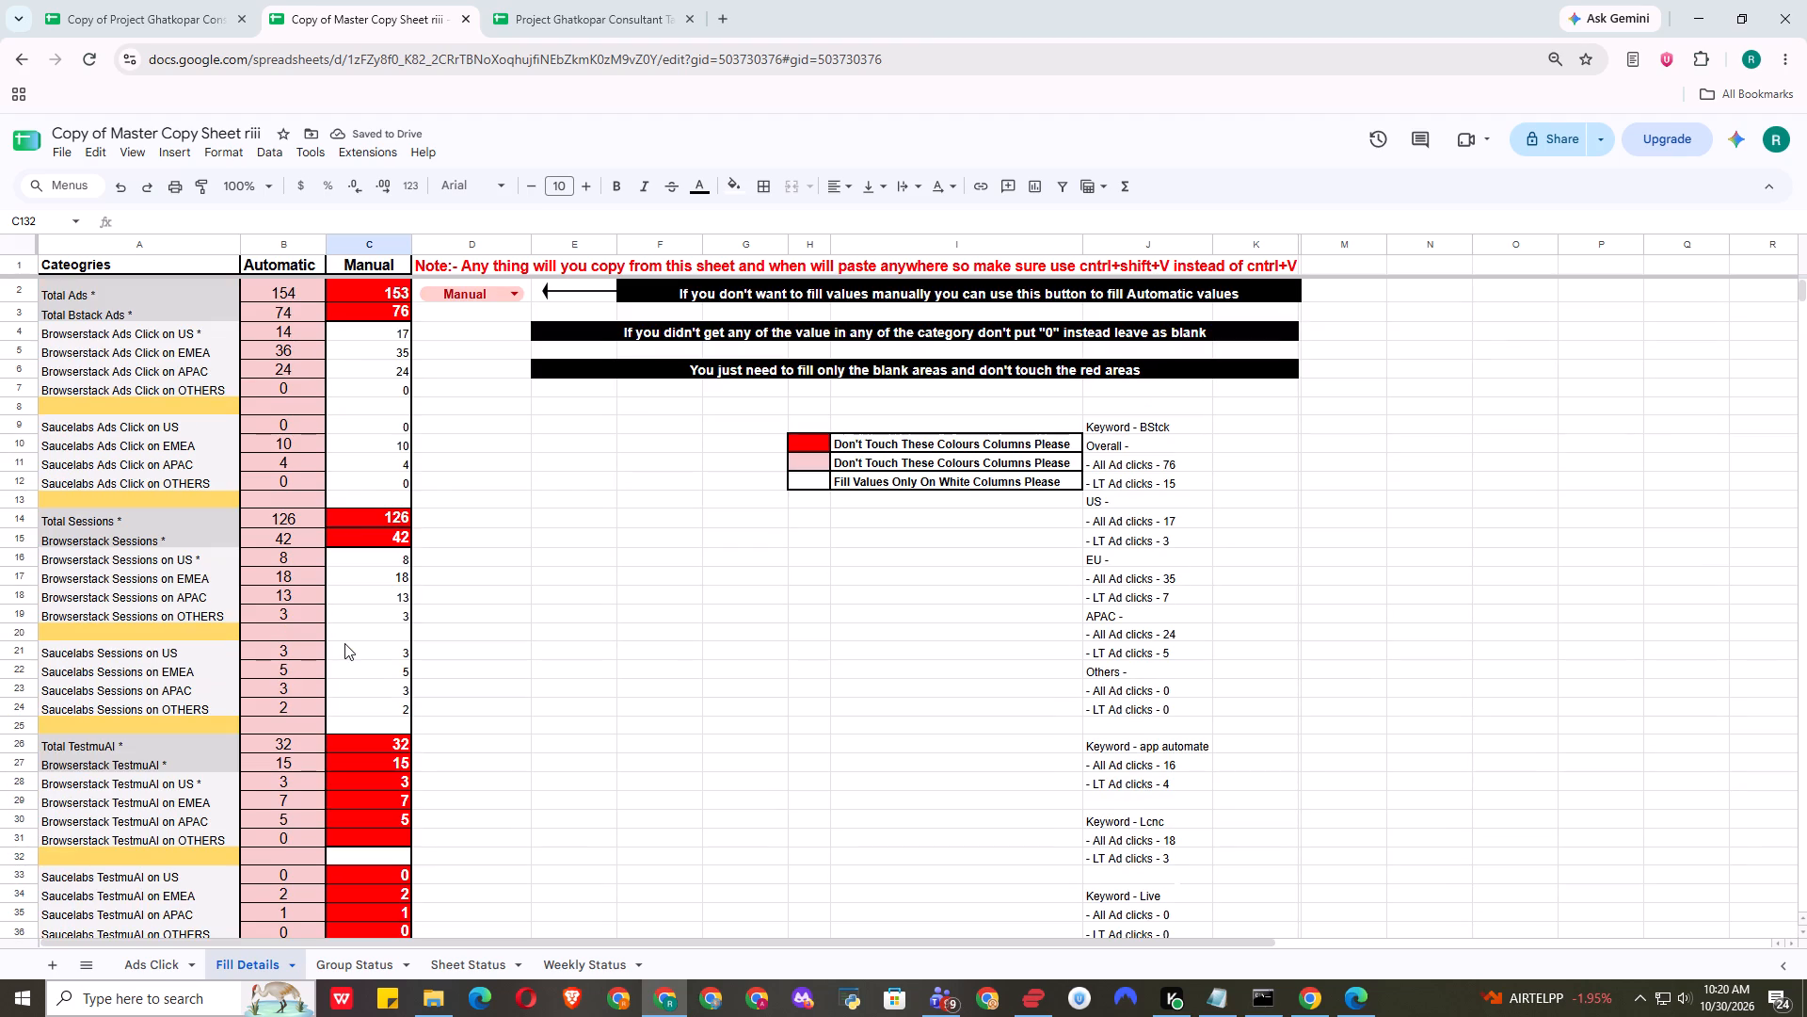
click(363, 955)
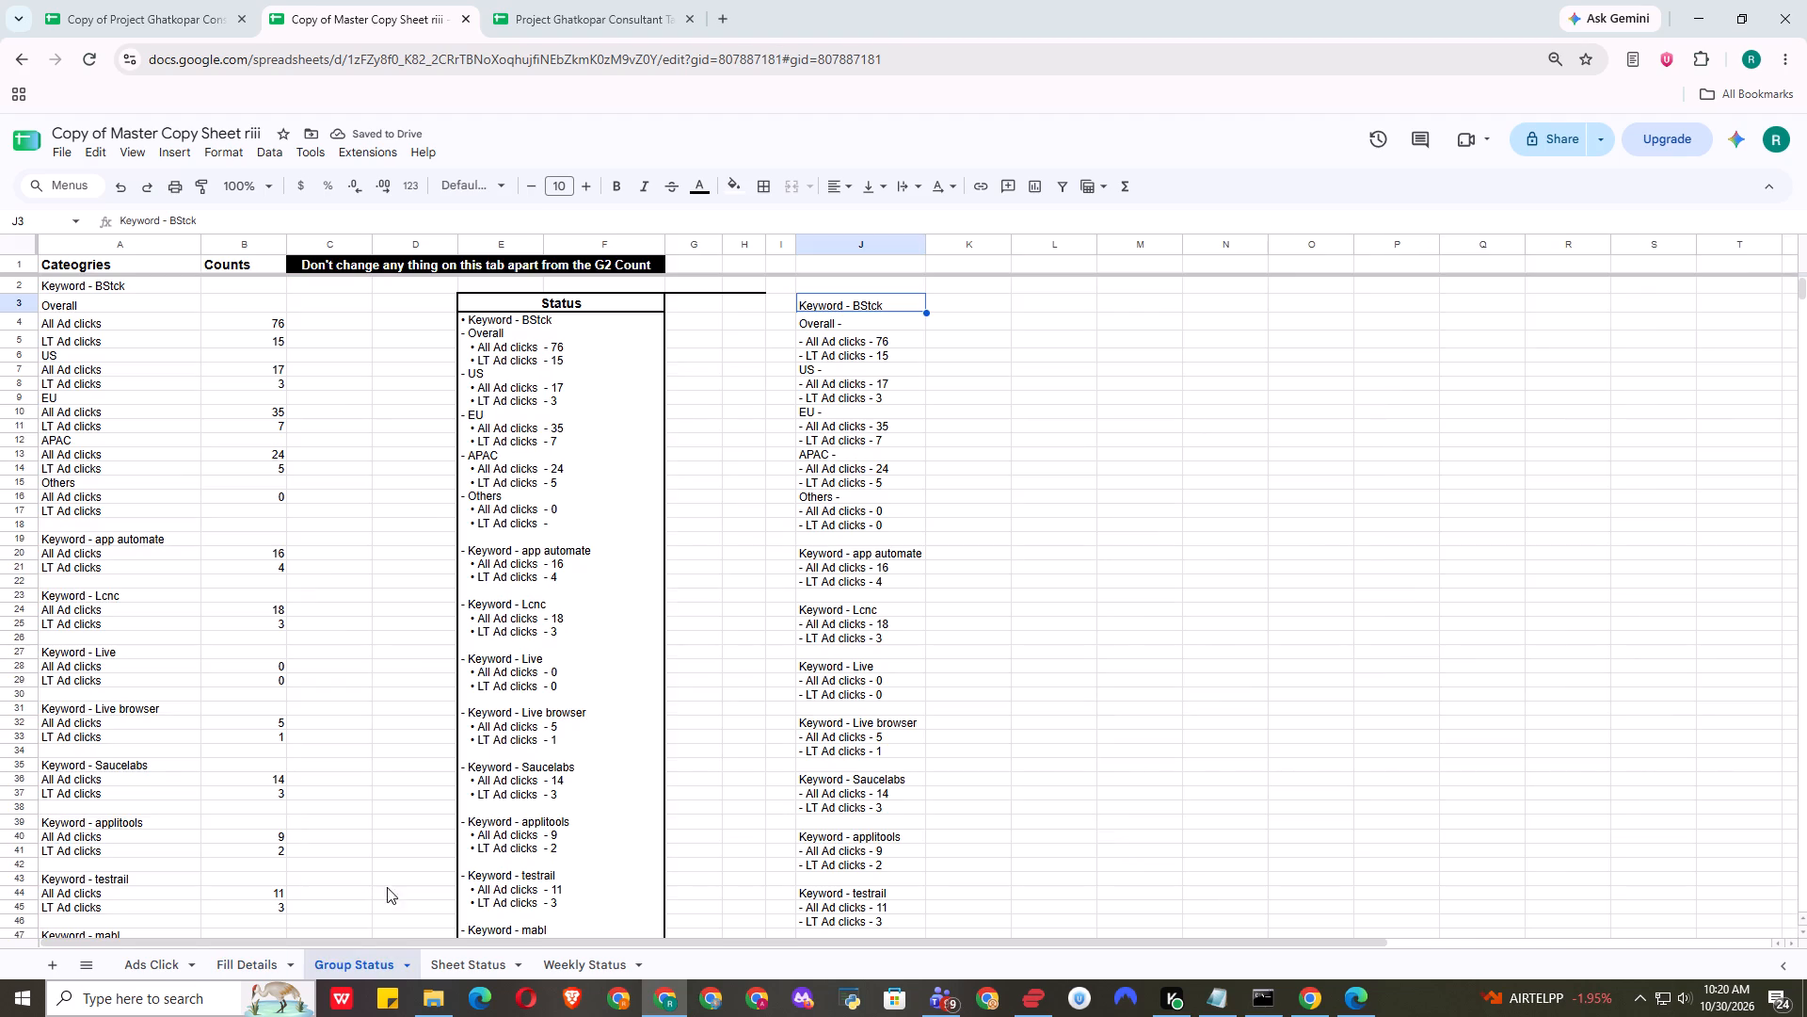
scroll(385, 495, up, 7)
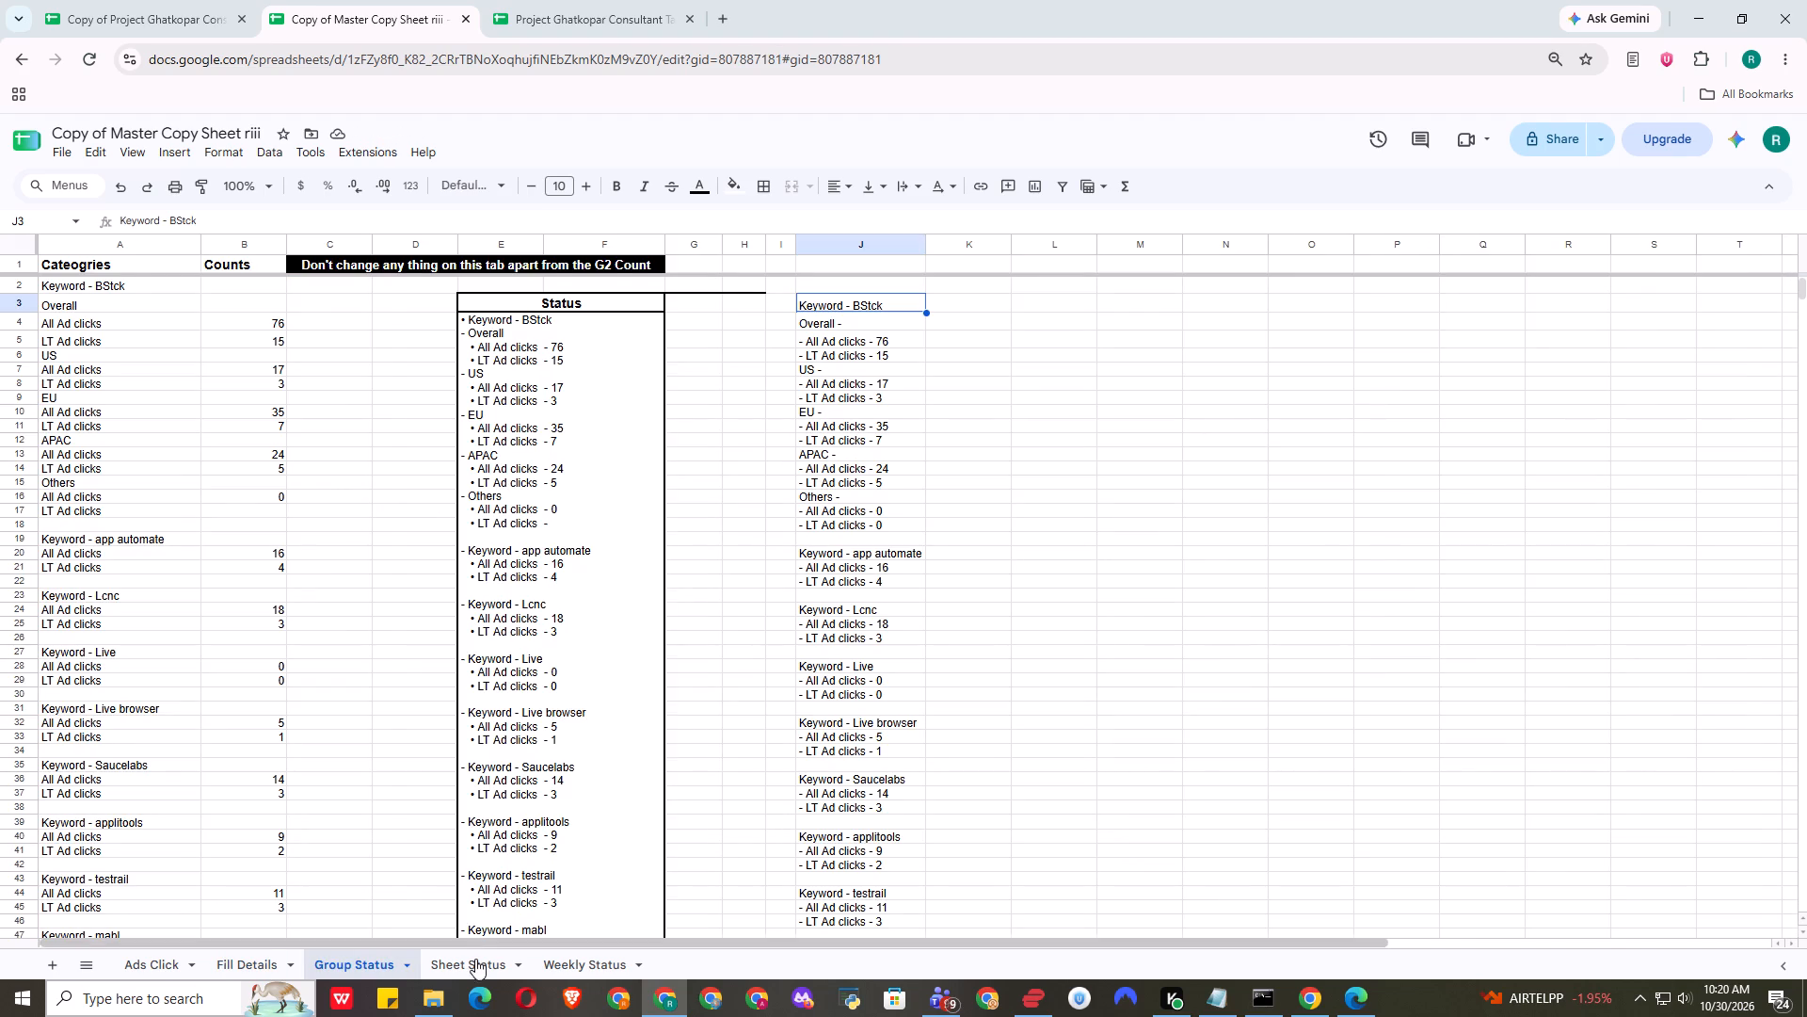
Copy the Counts column of Sheet Status from the Ad Sessions row down to the end of the sheet.
click(475, 960)
scroll(276, 376, up, 3)
click(356, 290)
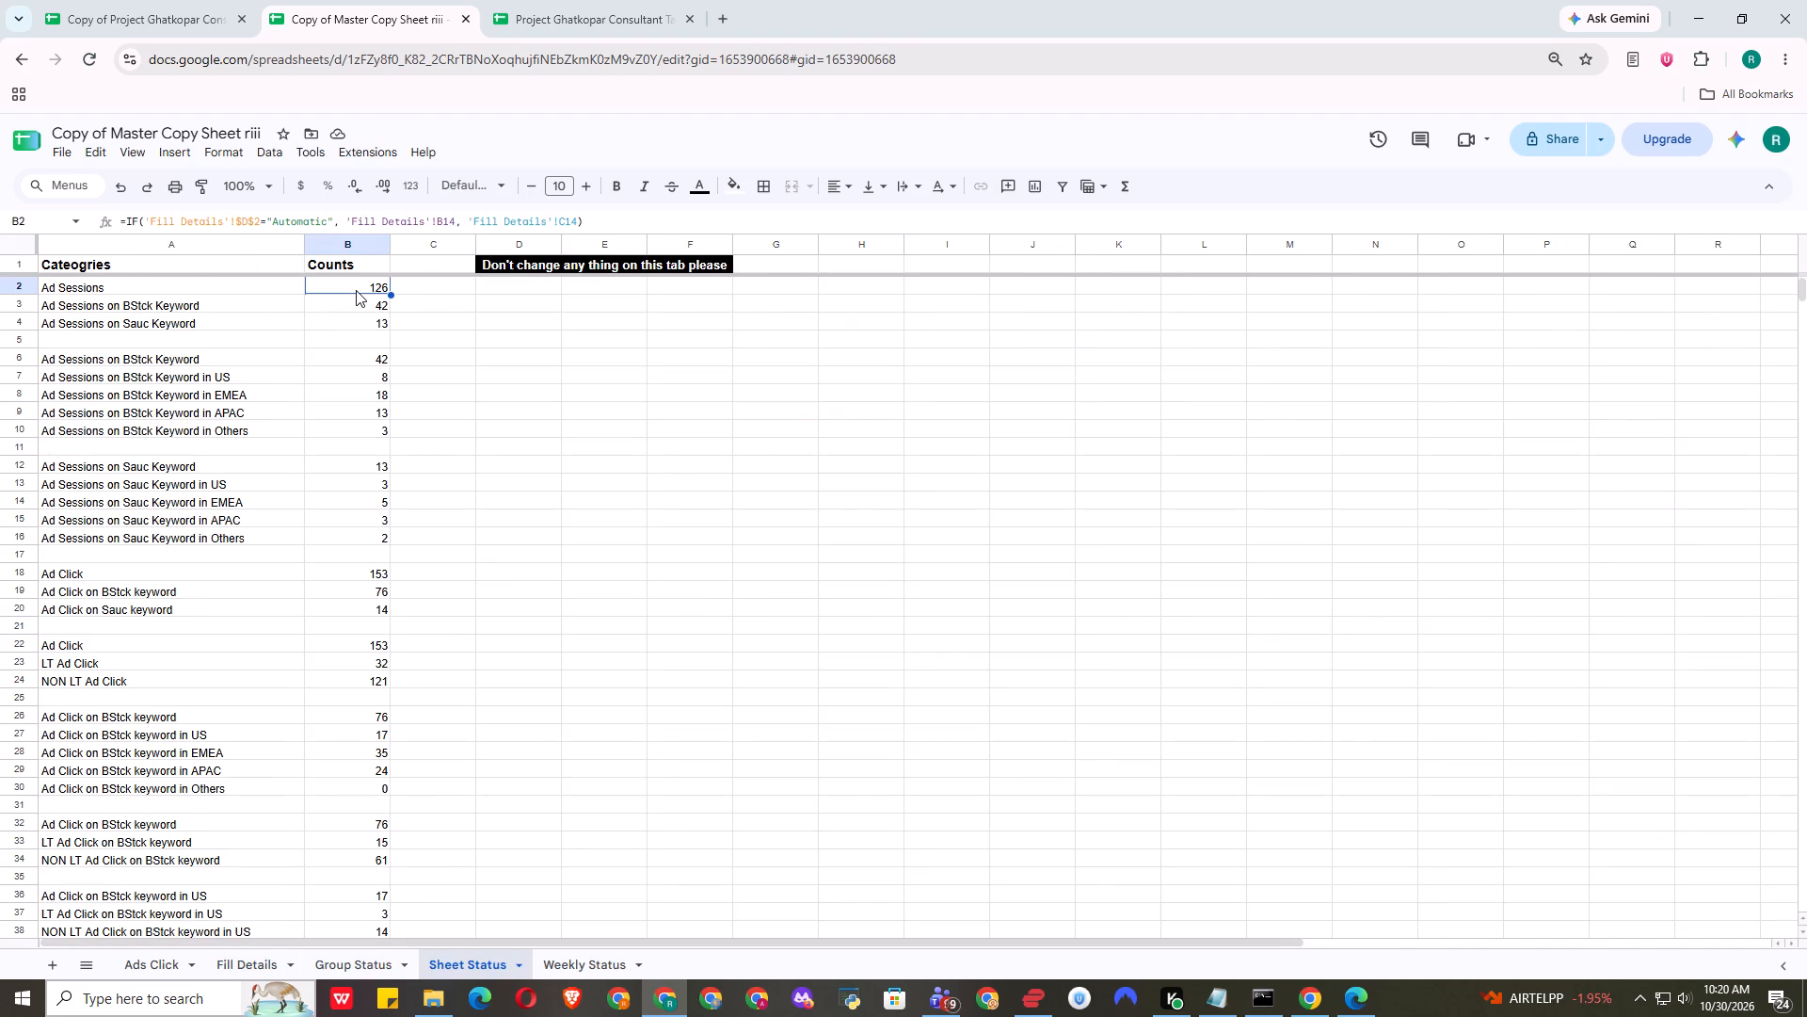
key(ctrl+shift+Down)
key(ctrl+shift+Down)
key(ctrl+shift+Down)
key(ctrl+shift+Down)
key(ctrl+shift+Down)
key(ctrl+shift+Down)
key(ctrl+shift+Down)
key(ctrl+shift+Down)
key(ctrl+shift+Down)
key(ctrl+shift+Down)
key(ctrl+shift+Down)
key(ctrl+shift+Down)
key(ctrl+shift+Down)
key(ctrl+shift+Down)
key(ctrl+shift+Down)
key(ctrl+shift+Down)
key(ctrl+shift+Down)
key(ctrl+shift+Down)
key(ctrl+shift+Down)
key(ctrl+shift+Down)
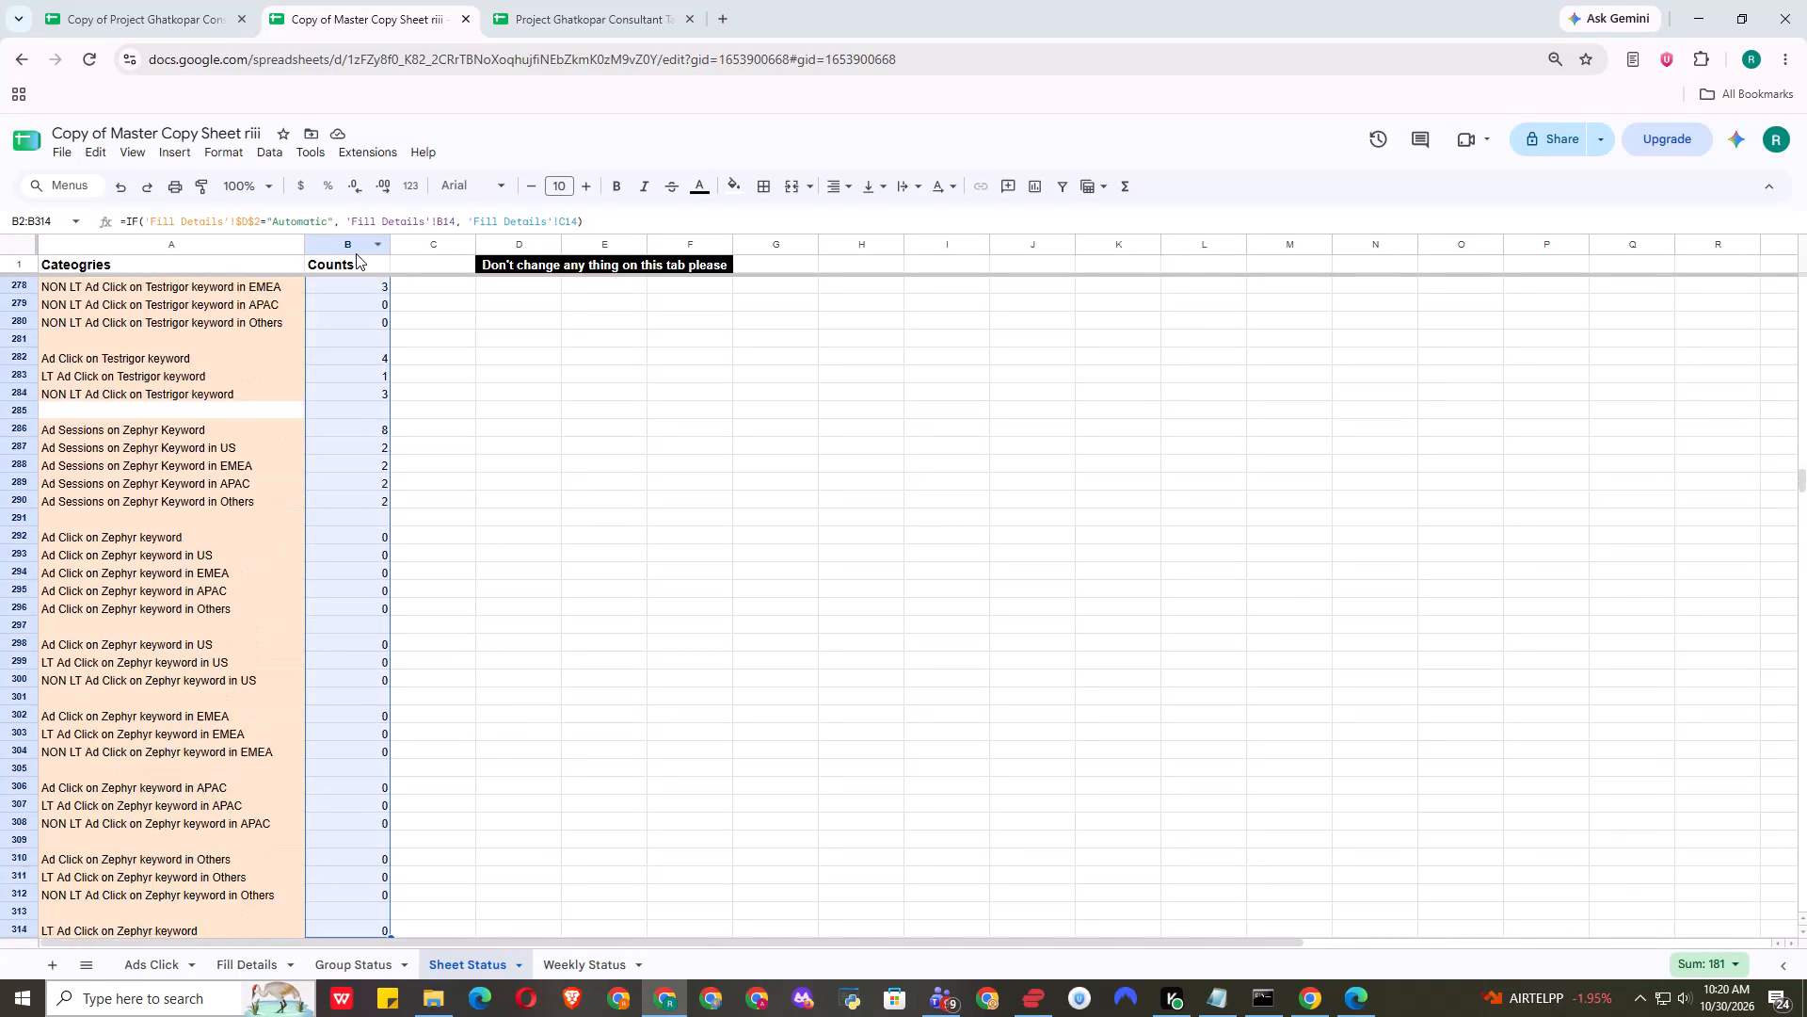
key(ctrl+c)
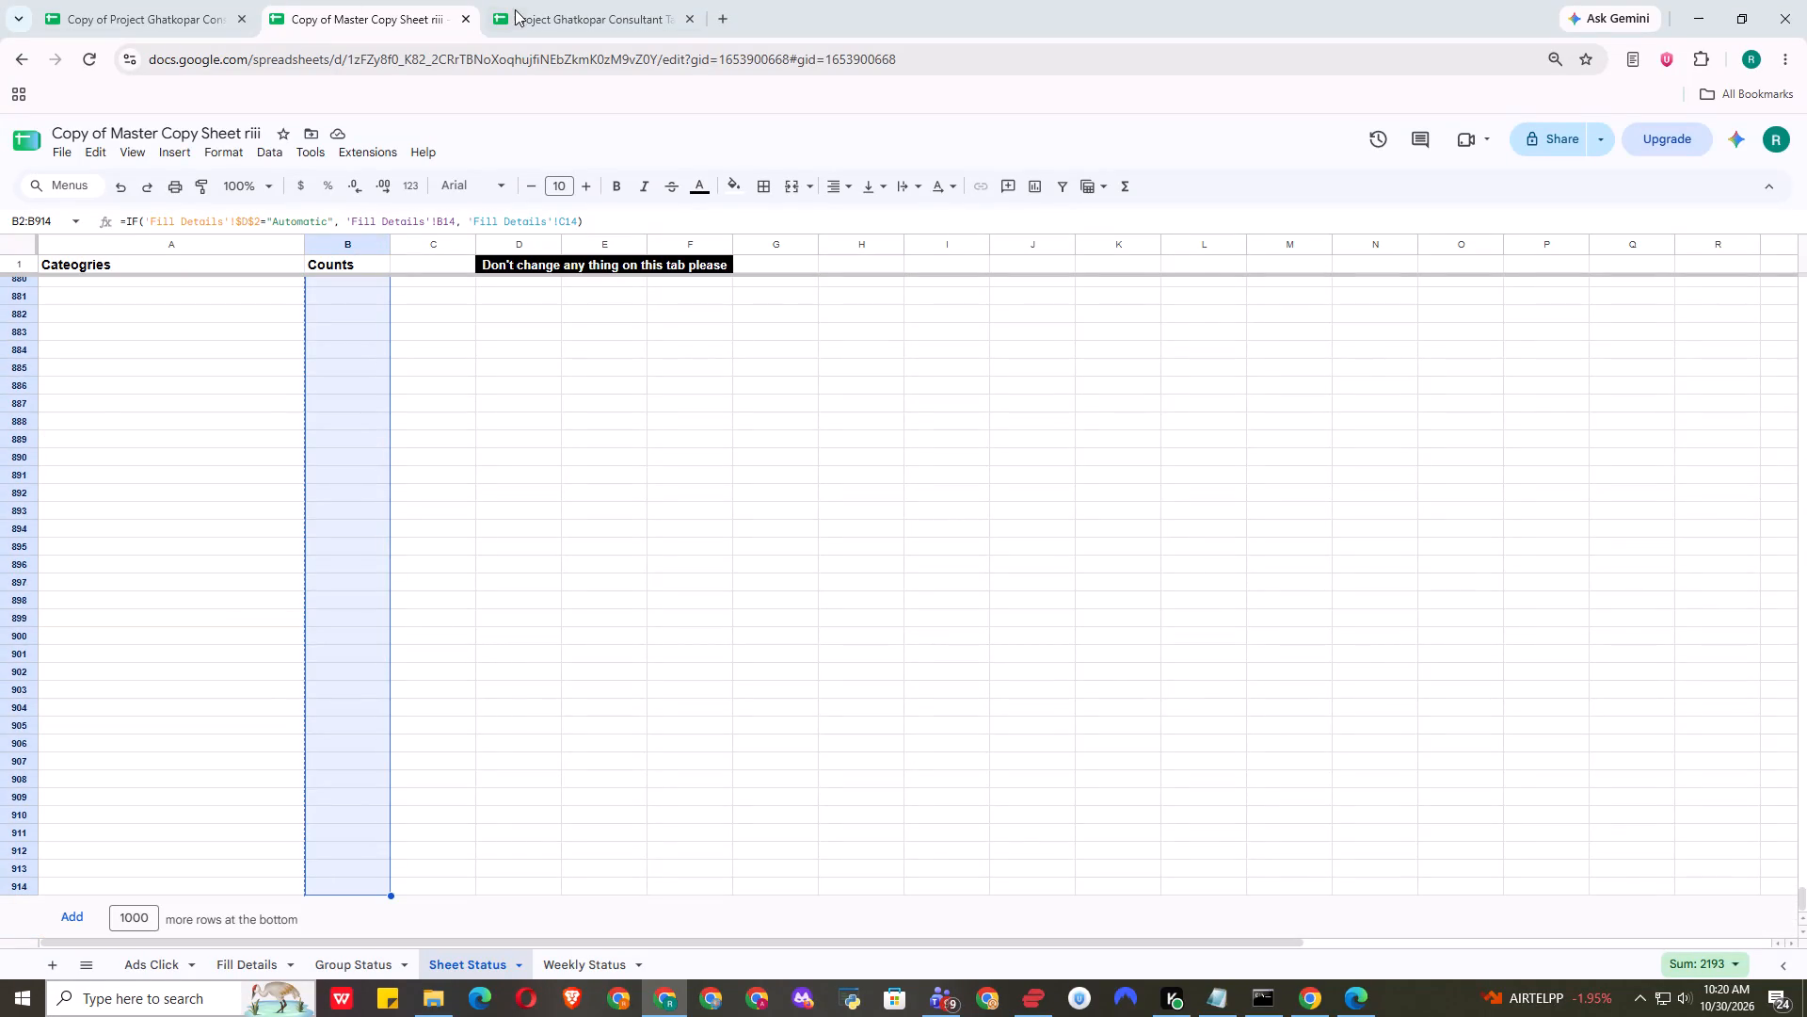
Paste the copied counts as values only into the 27 October 2026 column of ADs Clicks Summary in Project Ghatkopar Consultant Tasks 3 Rit, starting at Ad Sessions.
click(543, 0)
scroll(1099, 218, up, 2)
click(1166, 331)
right_click(1164, 331)
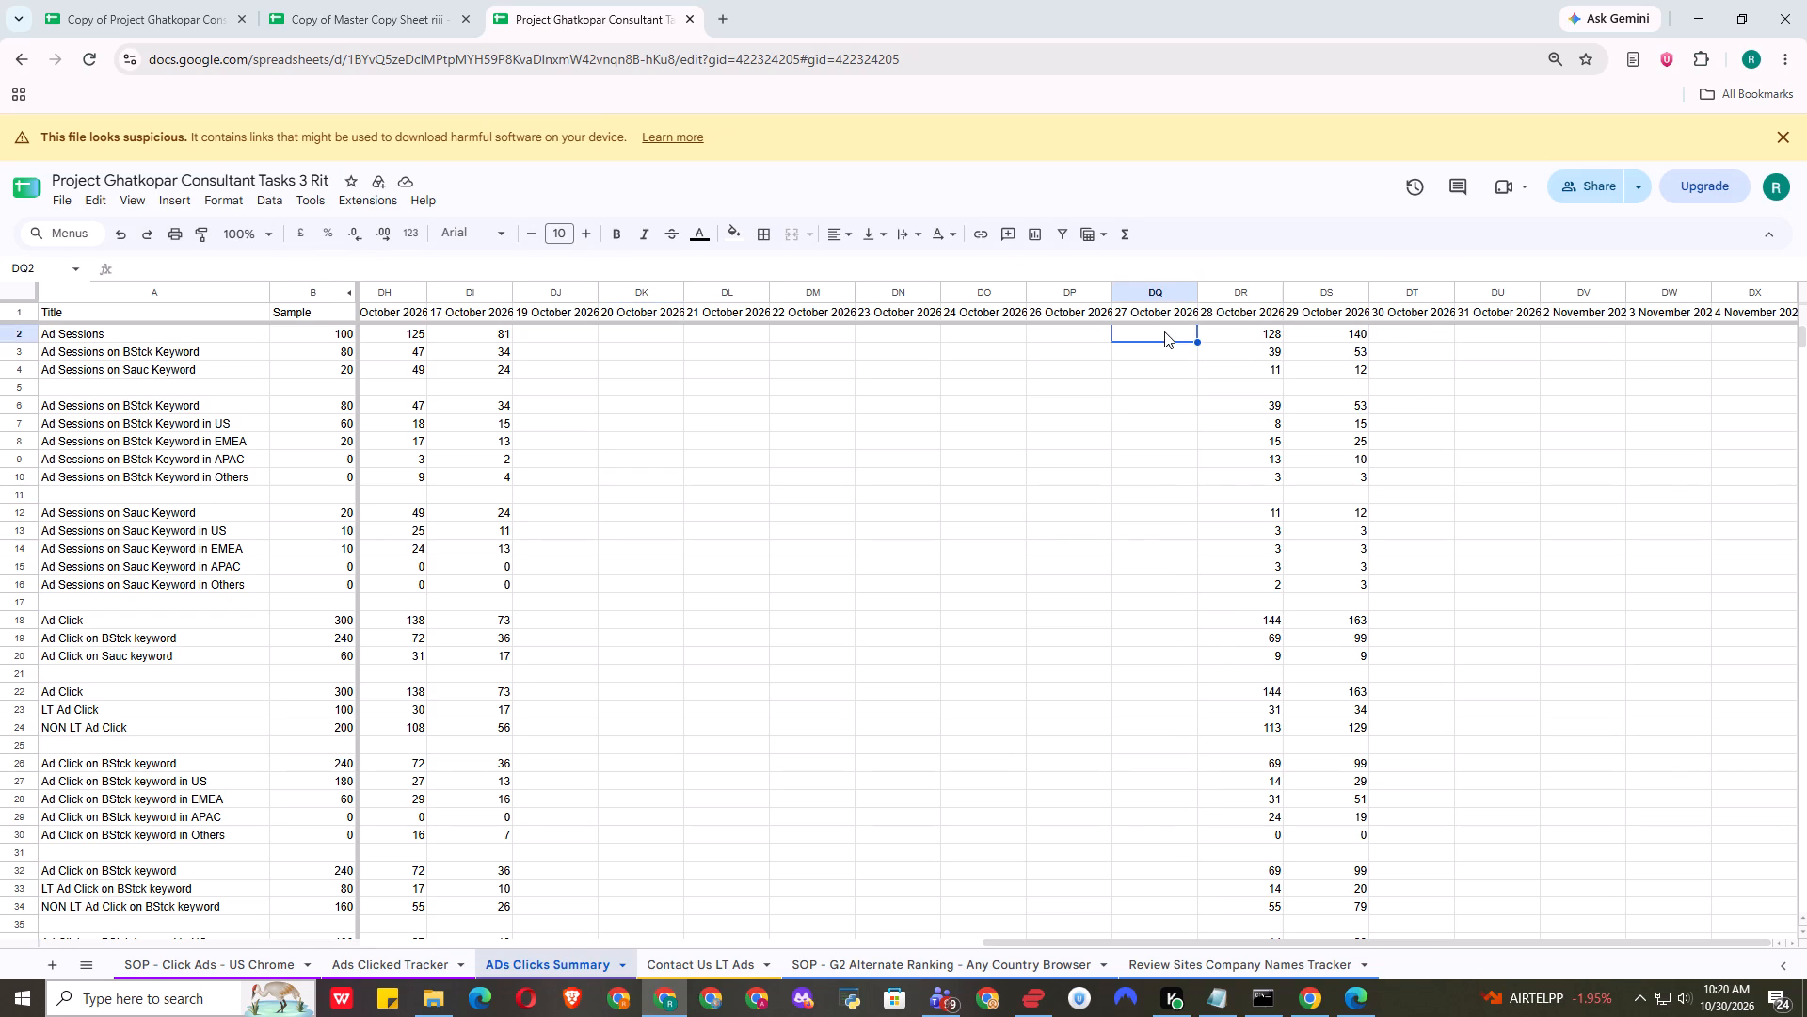
click(1473, 372)
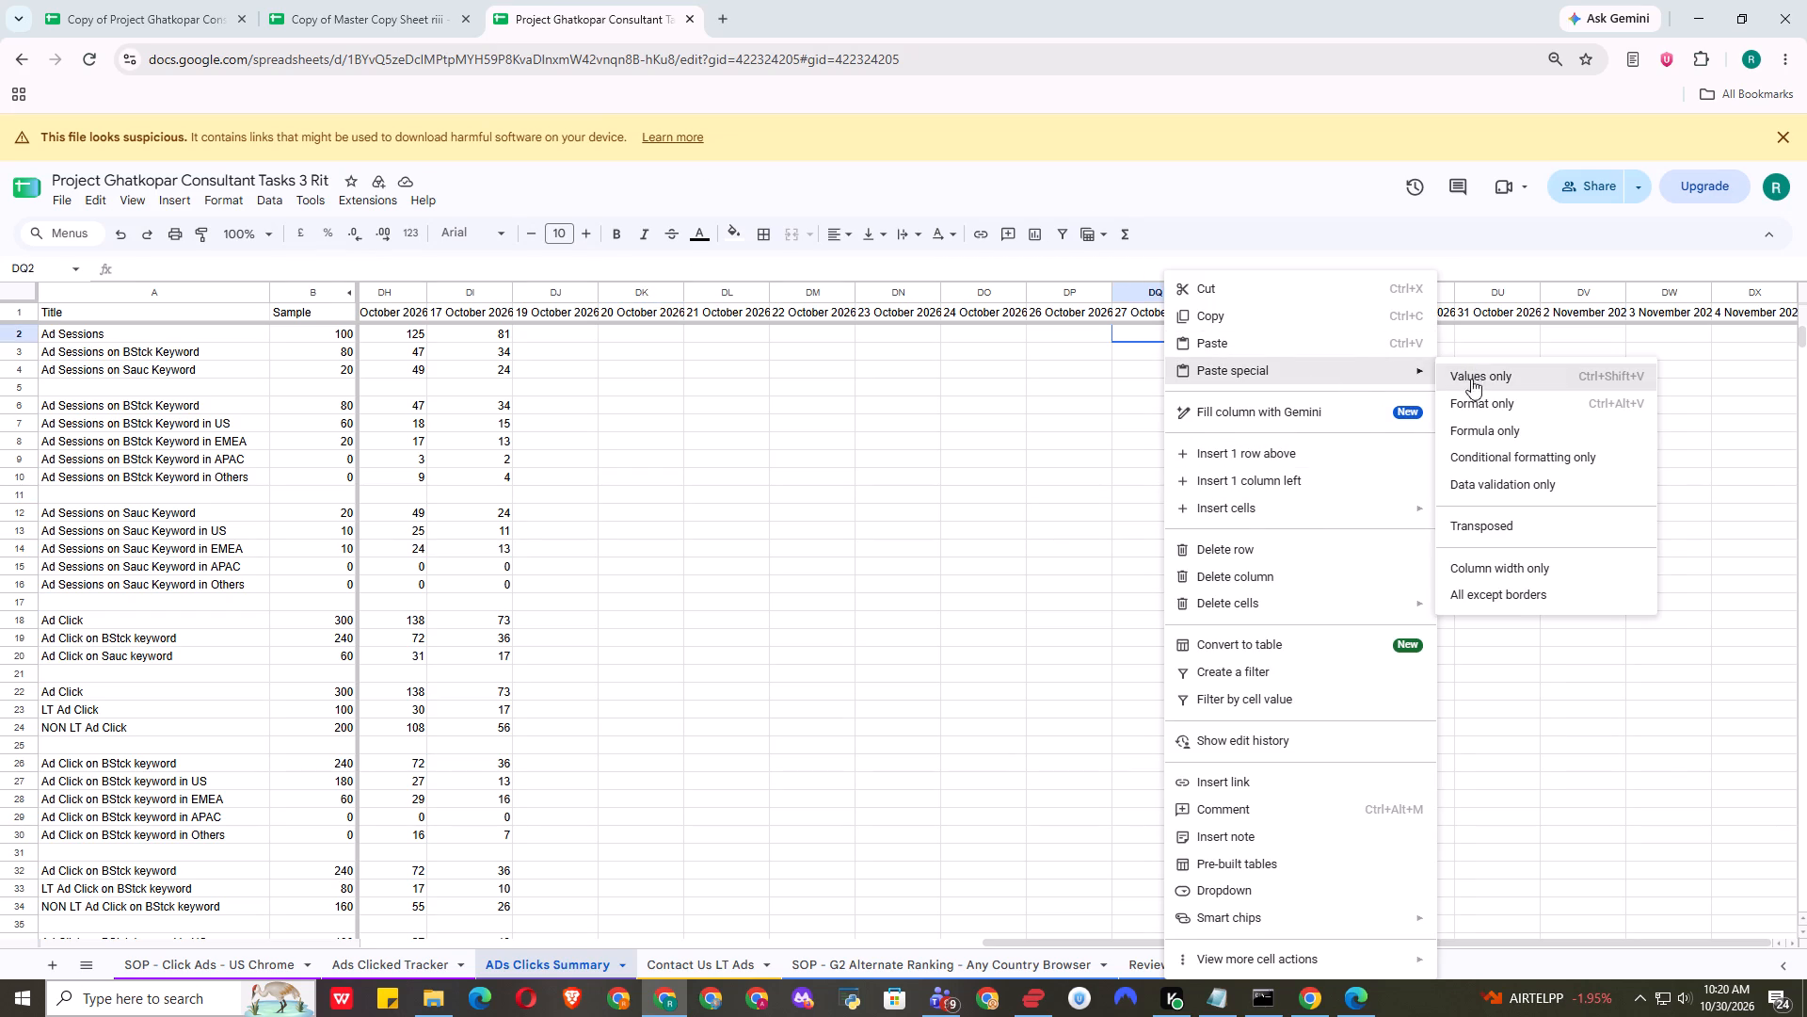
click(1143, 492)
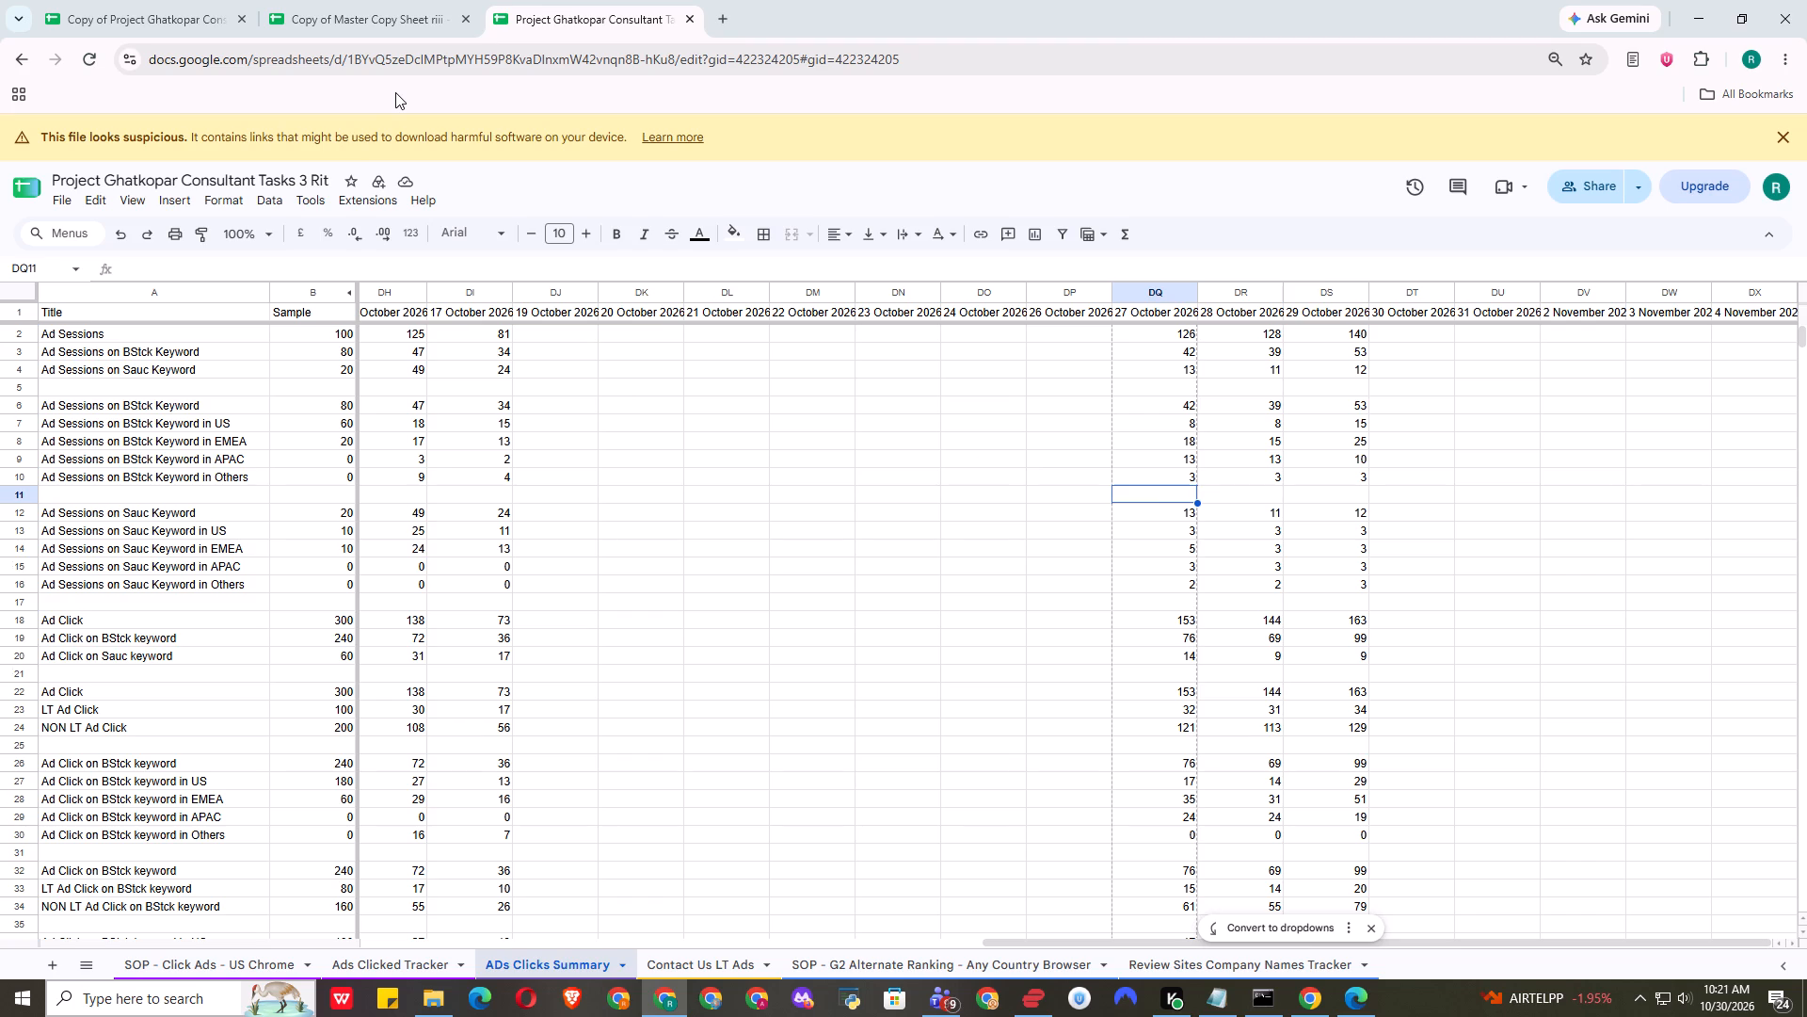
Return to the master copy and open the top of its Weekly Status sheet.
click(385, 8)
scroll(682, 671, up, 2)
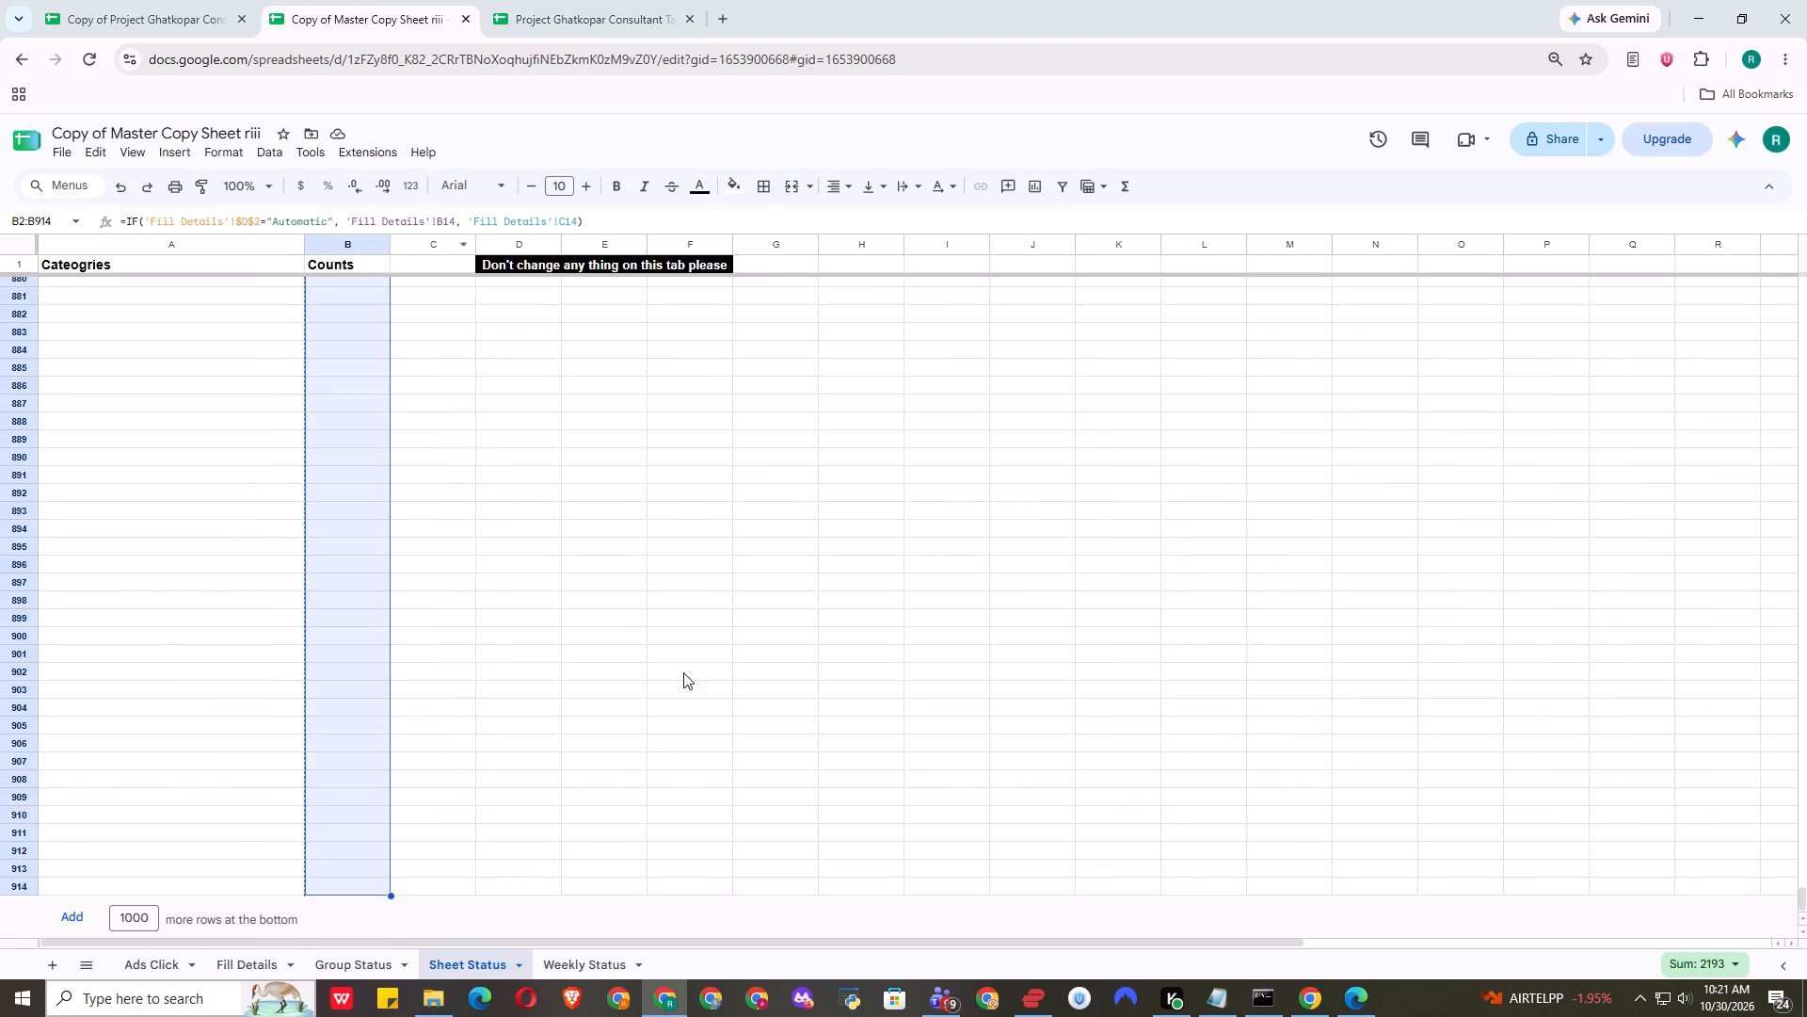
scroll(683, 672, up, 2)
click(597, 974)
scroll(1169, 519, up, 8)
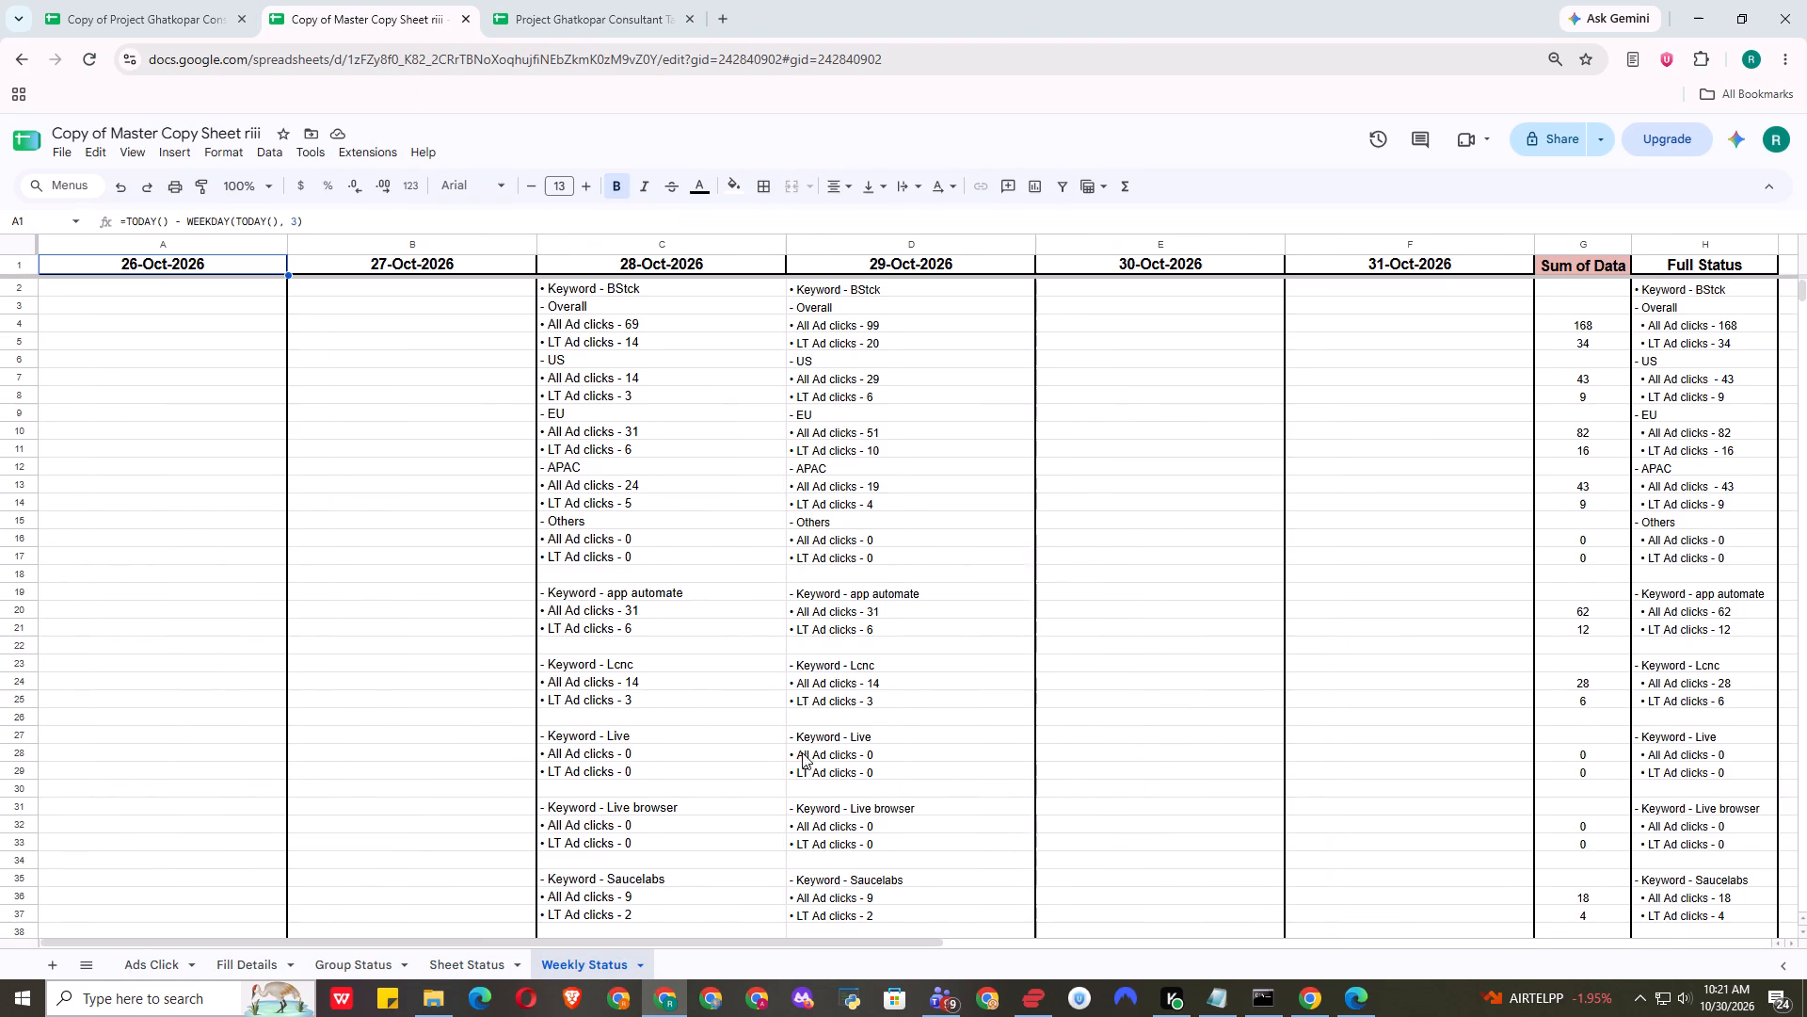
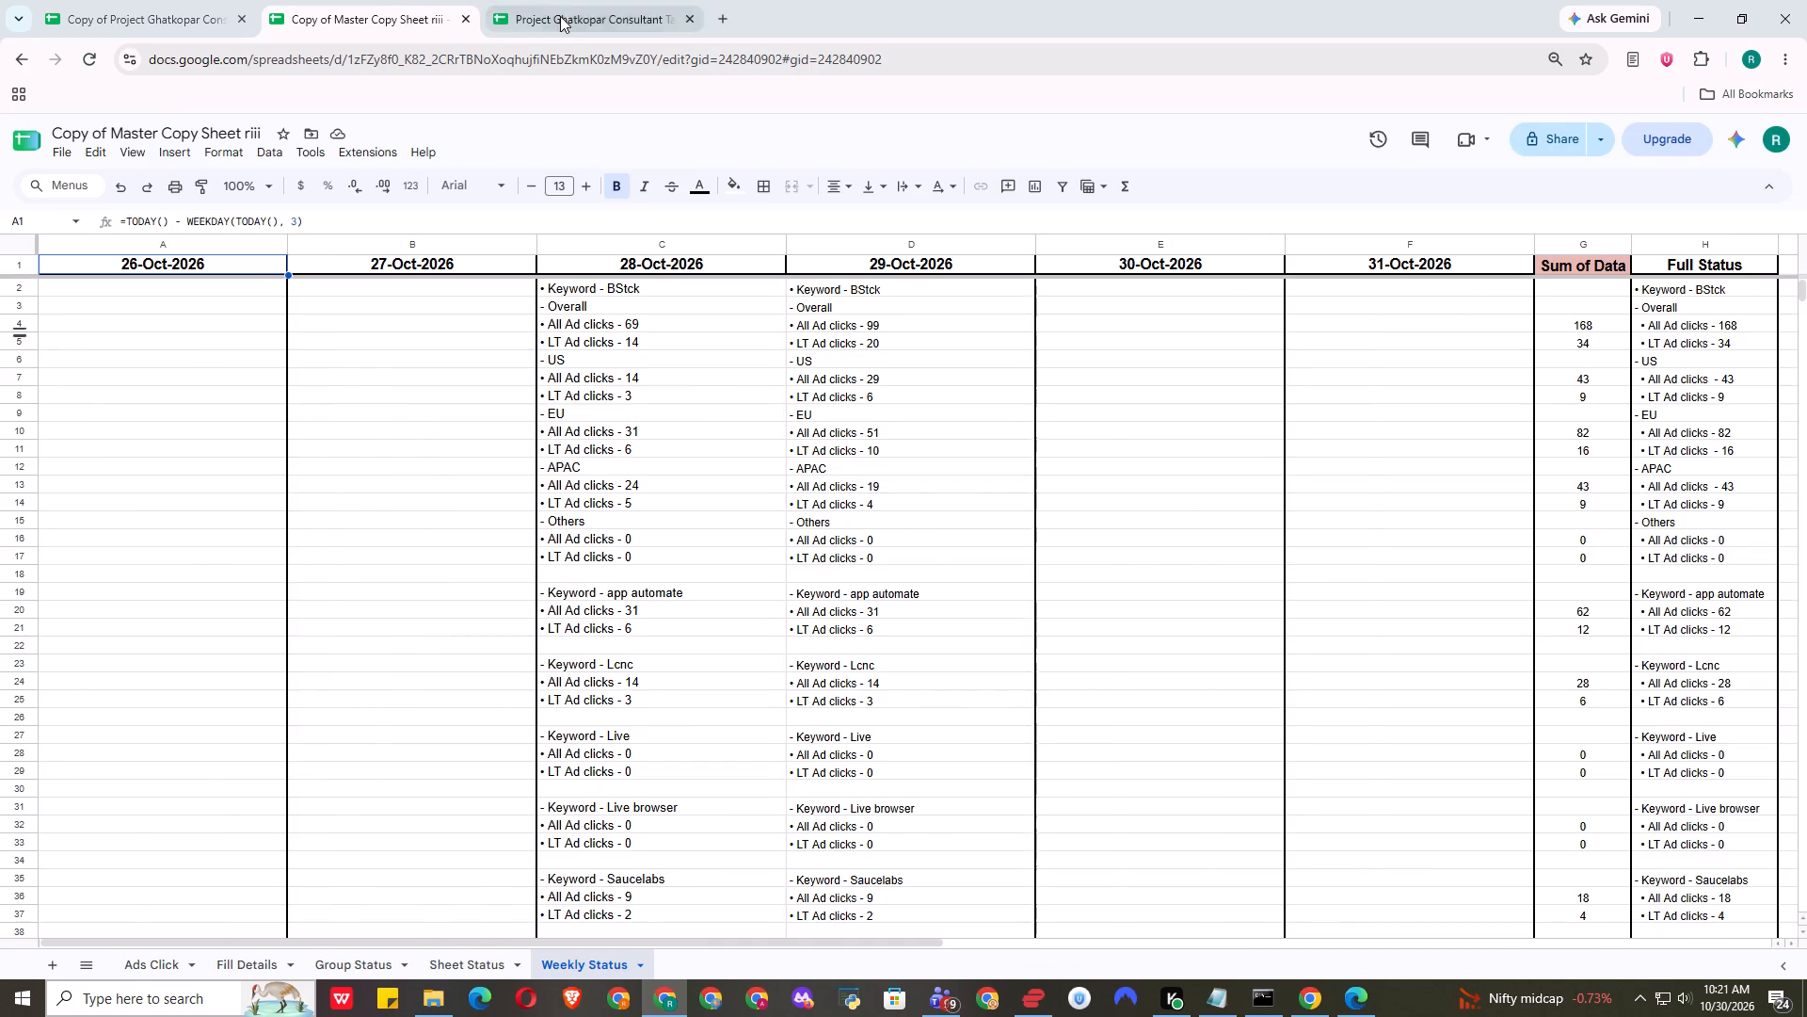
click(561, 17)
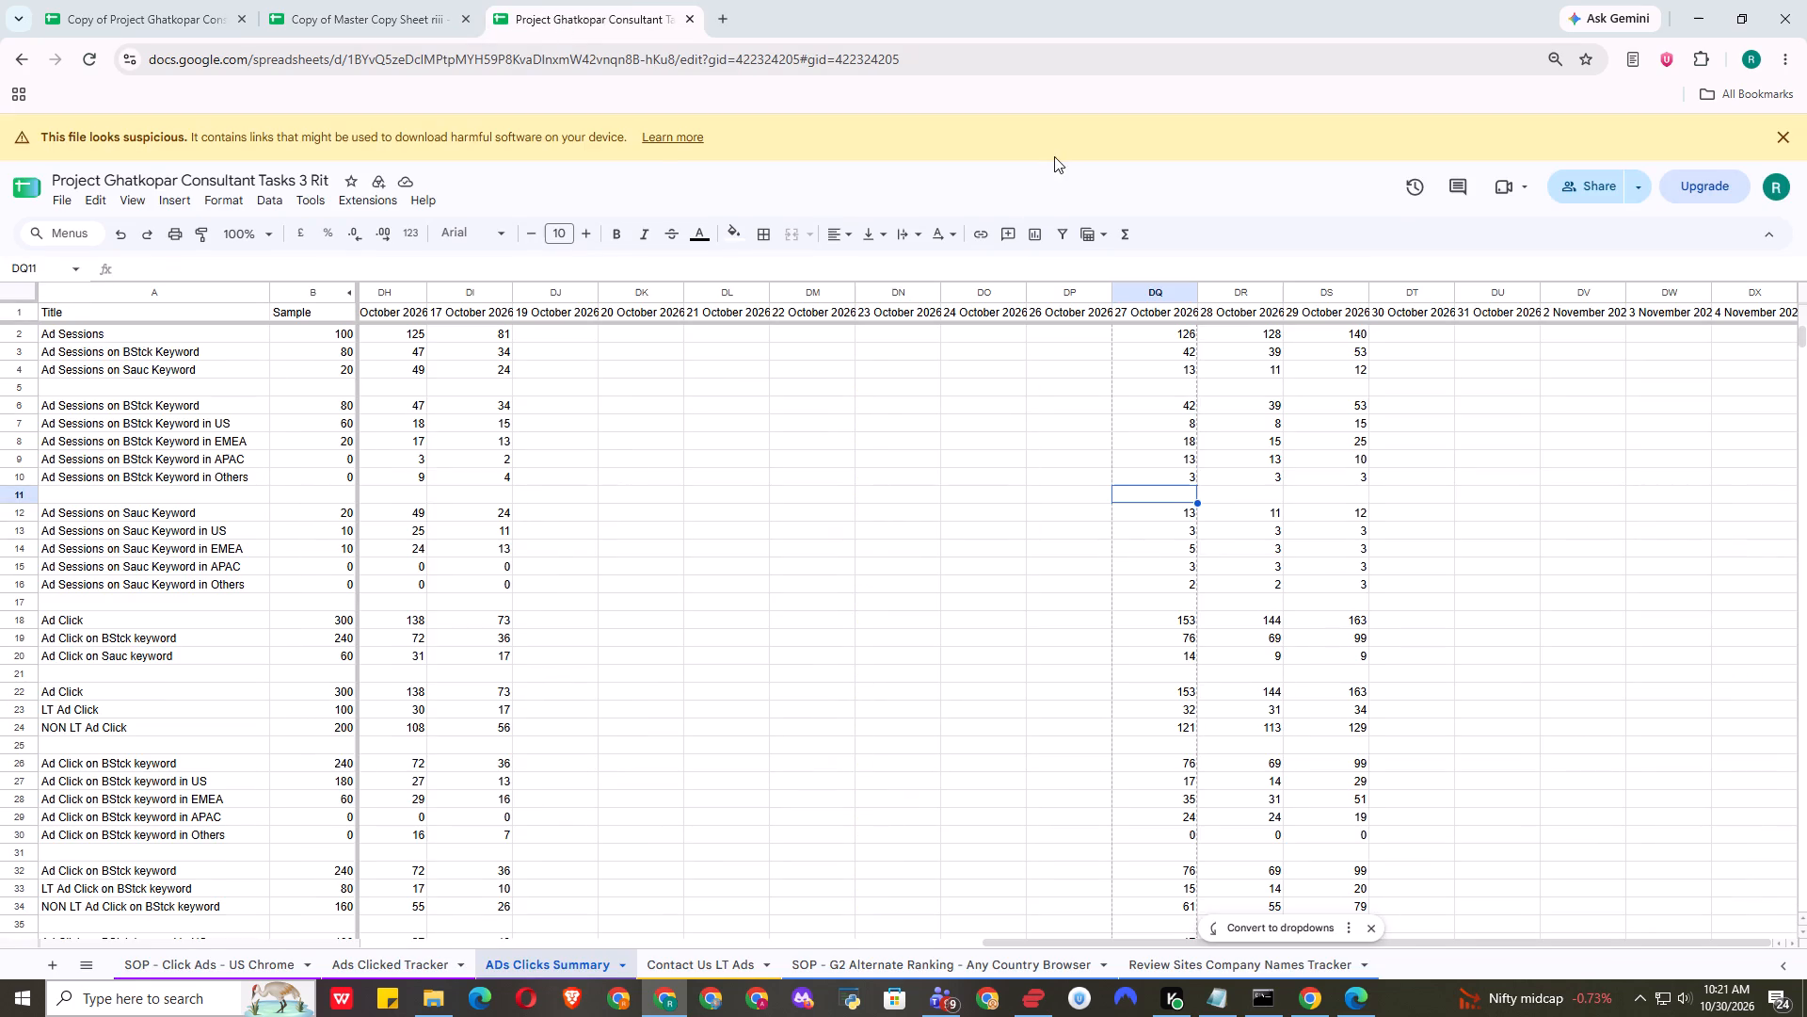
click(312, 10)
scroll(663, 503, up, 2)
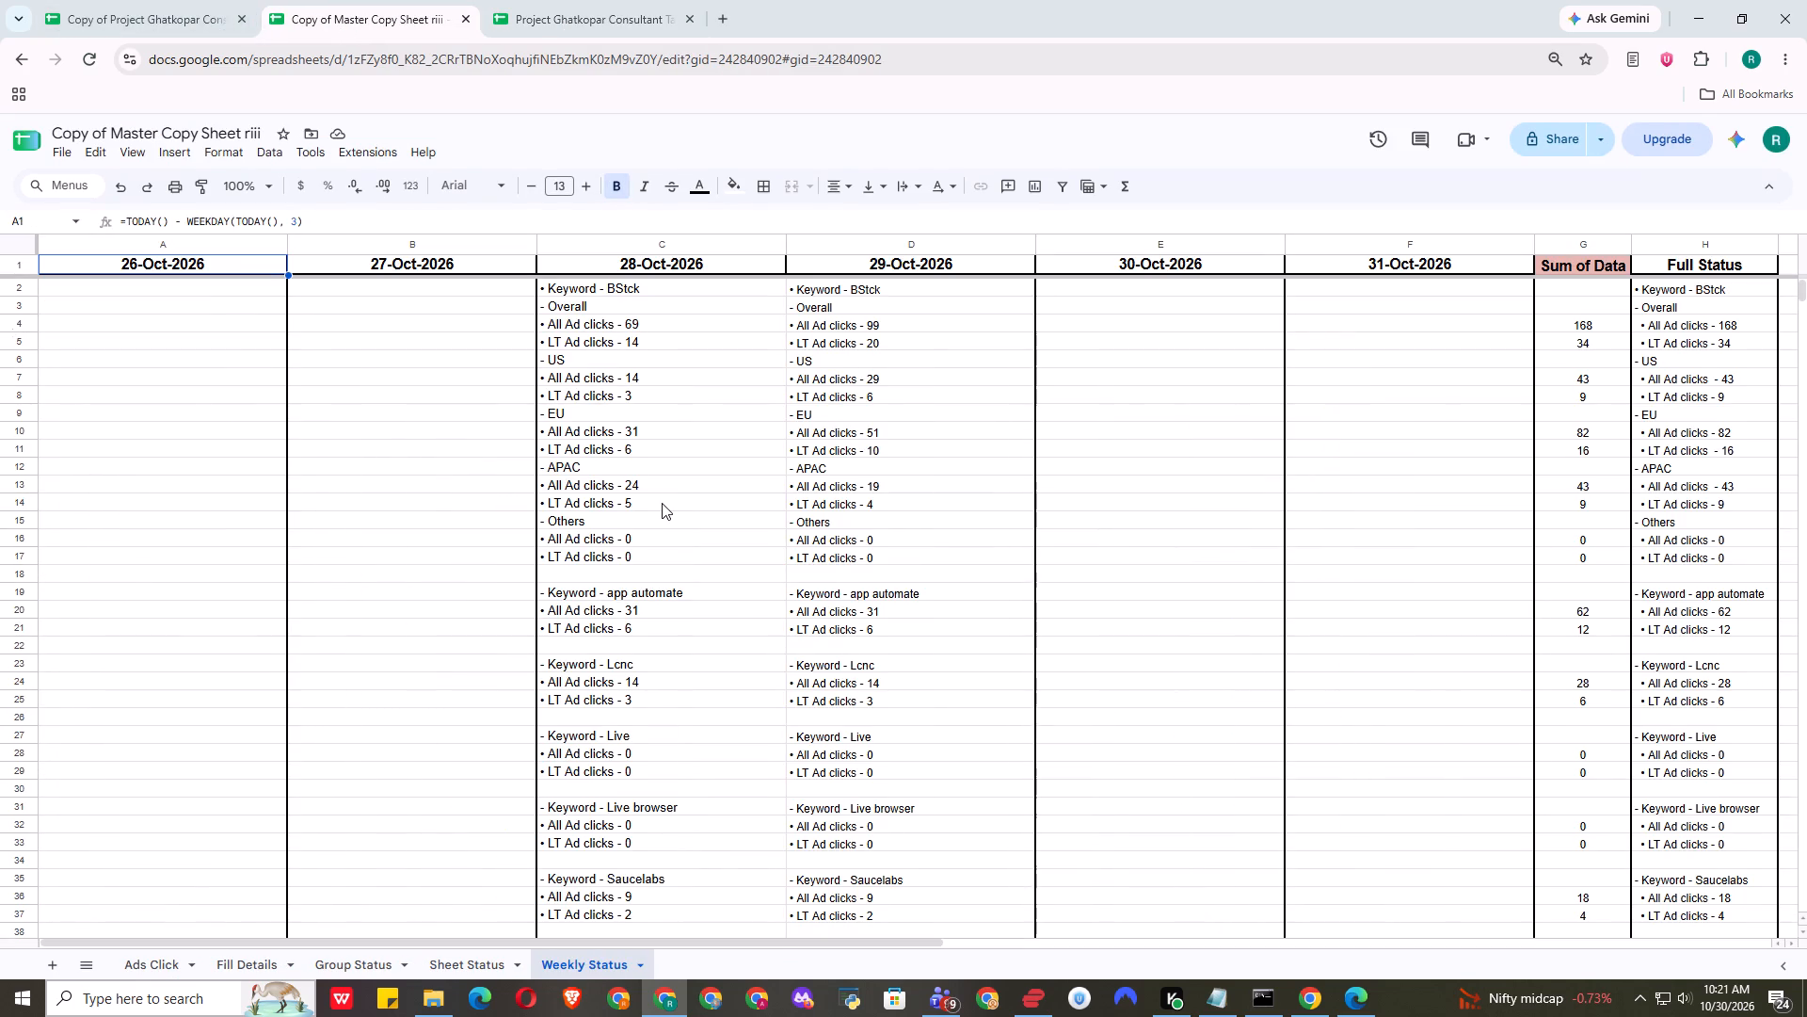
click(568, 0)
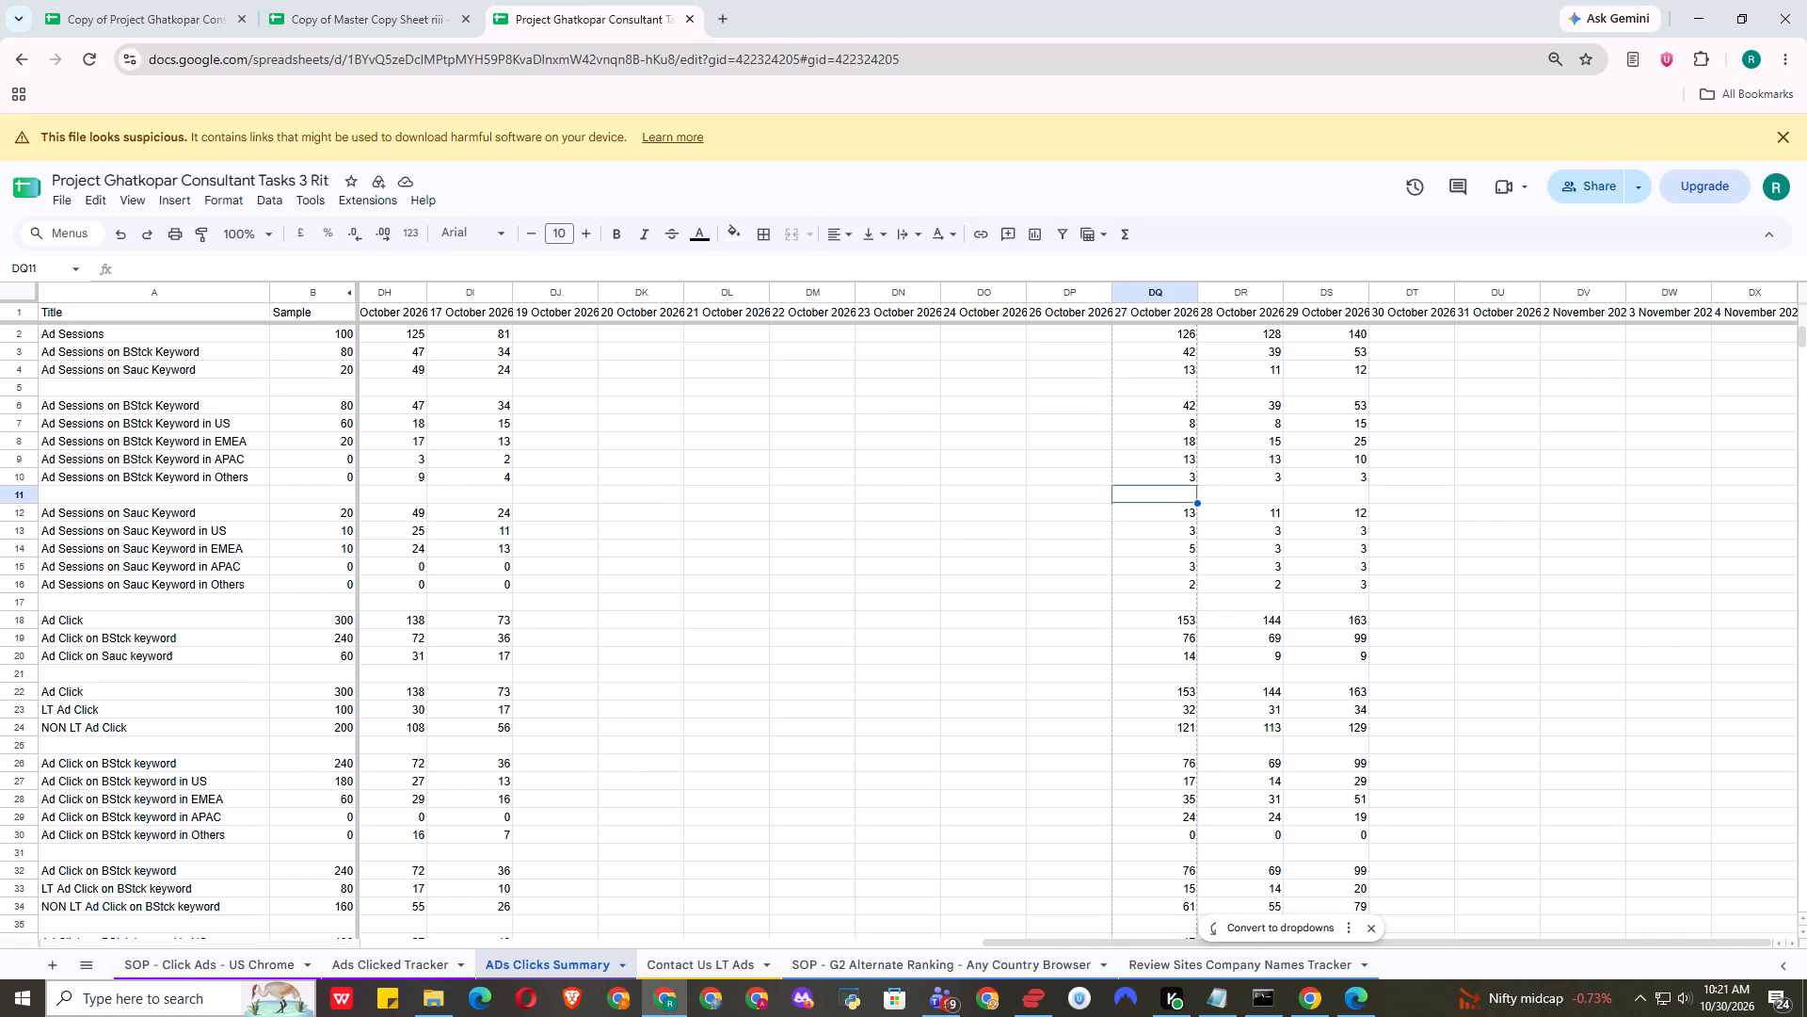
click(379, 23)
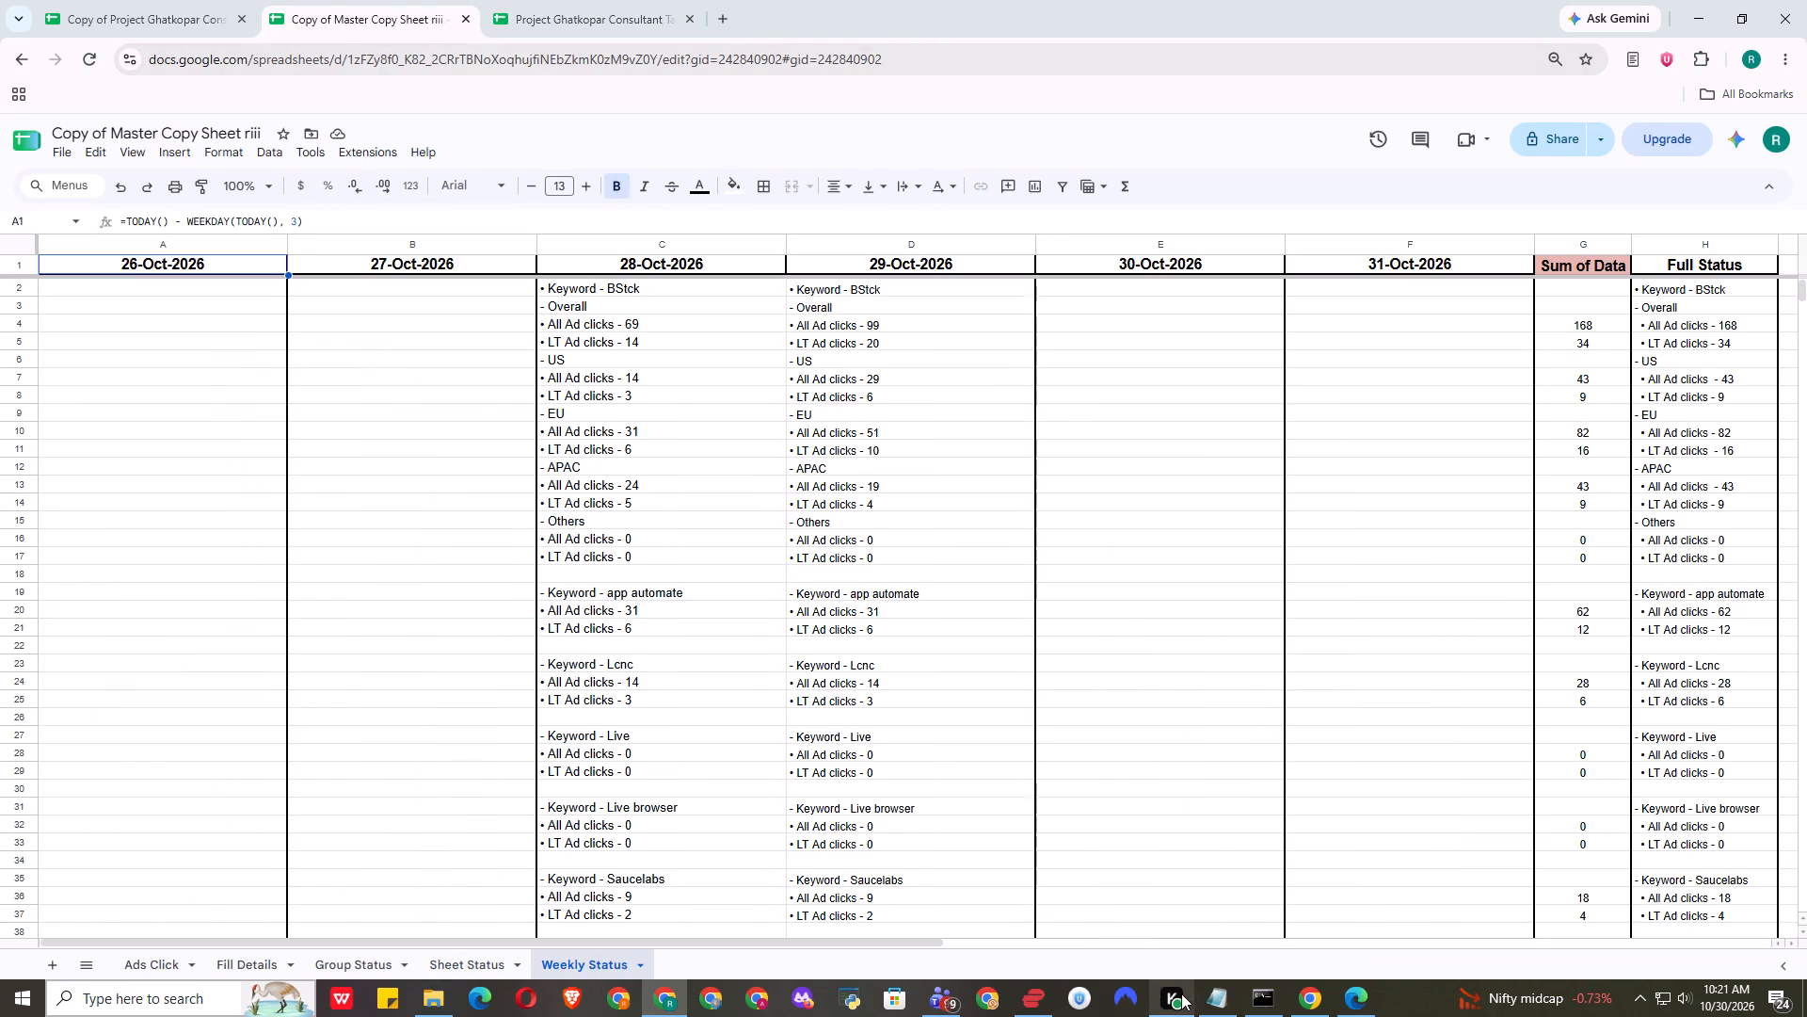
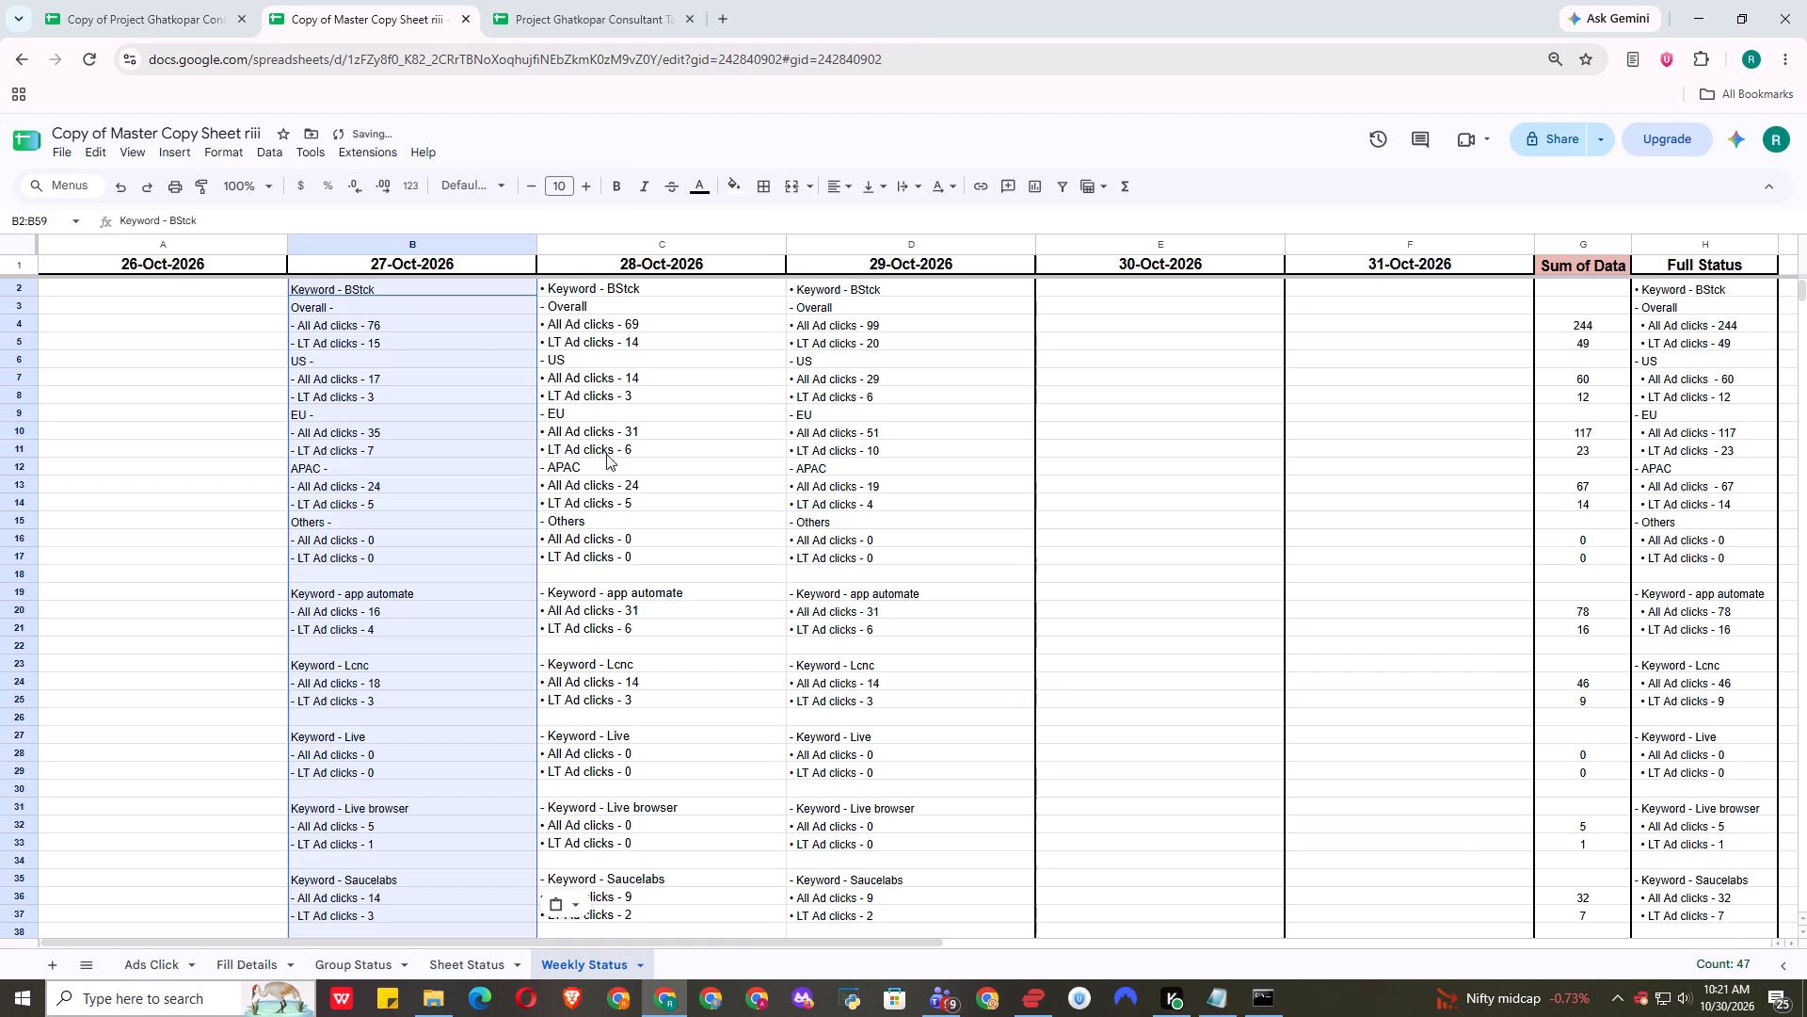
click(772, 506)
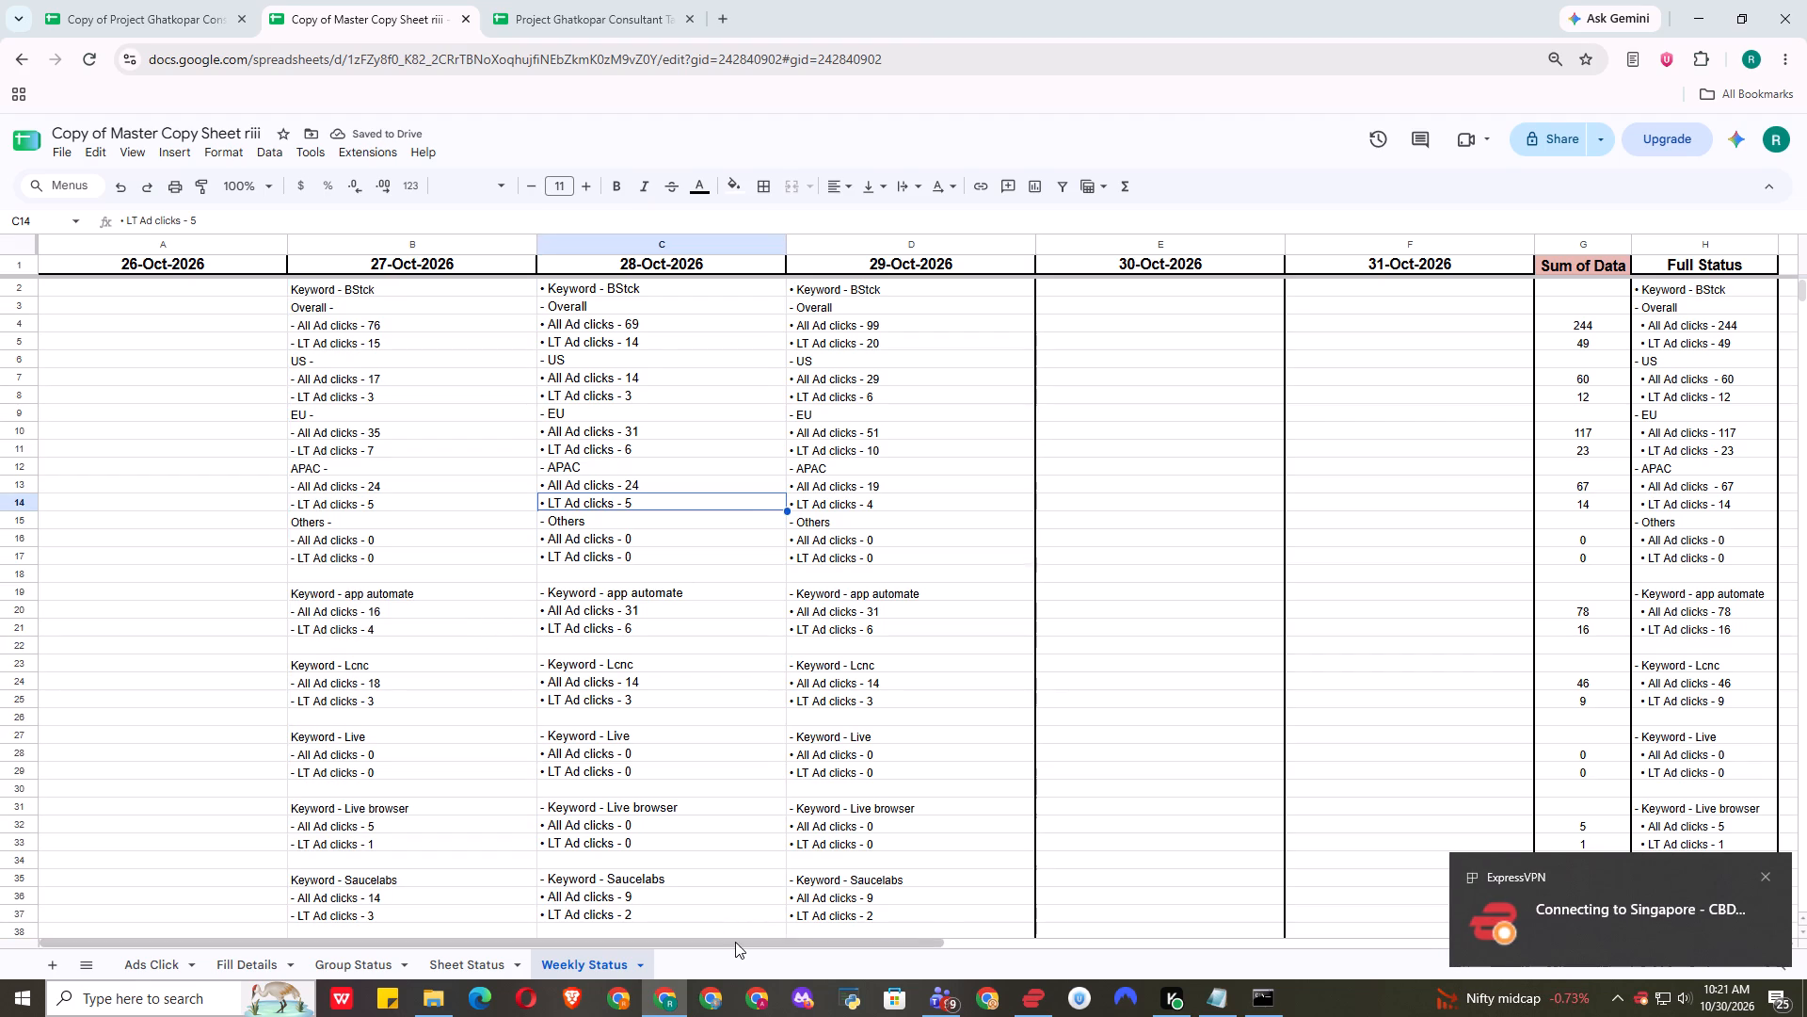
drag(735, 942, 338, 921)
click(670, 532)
Return to the Copy of Project Ghatkopar Consultant Tasks 3 spreadsheet and check the date in the system calendar.
click(78, 6)
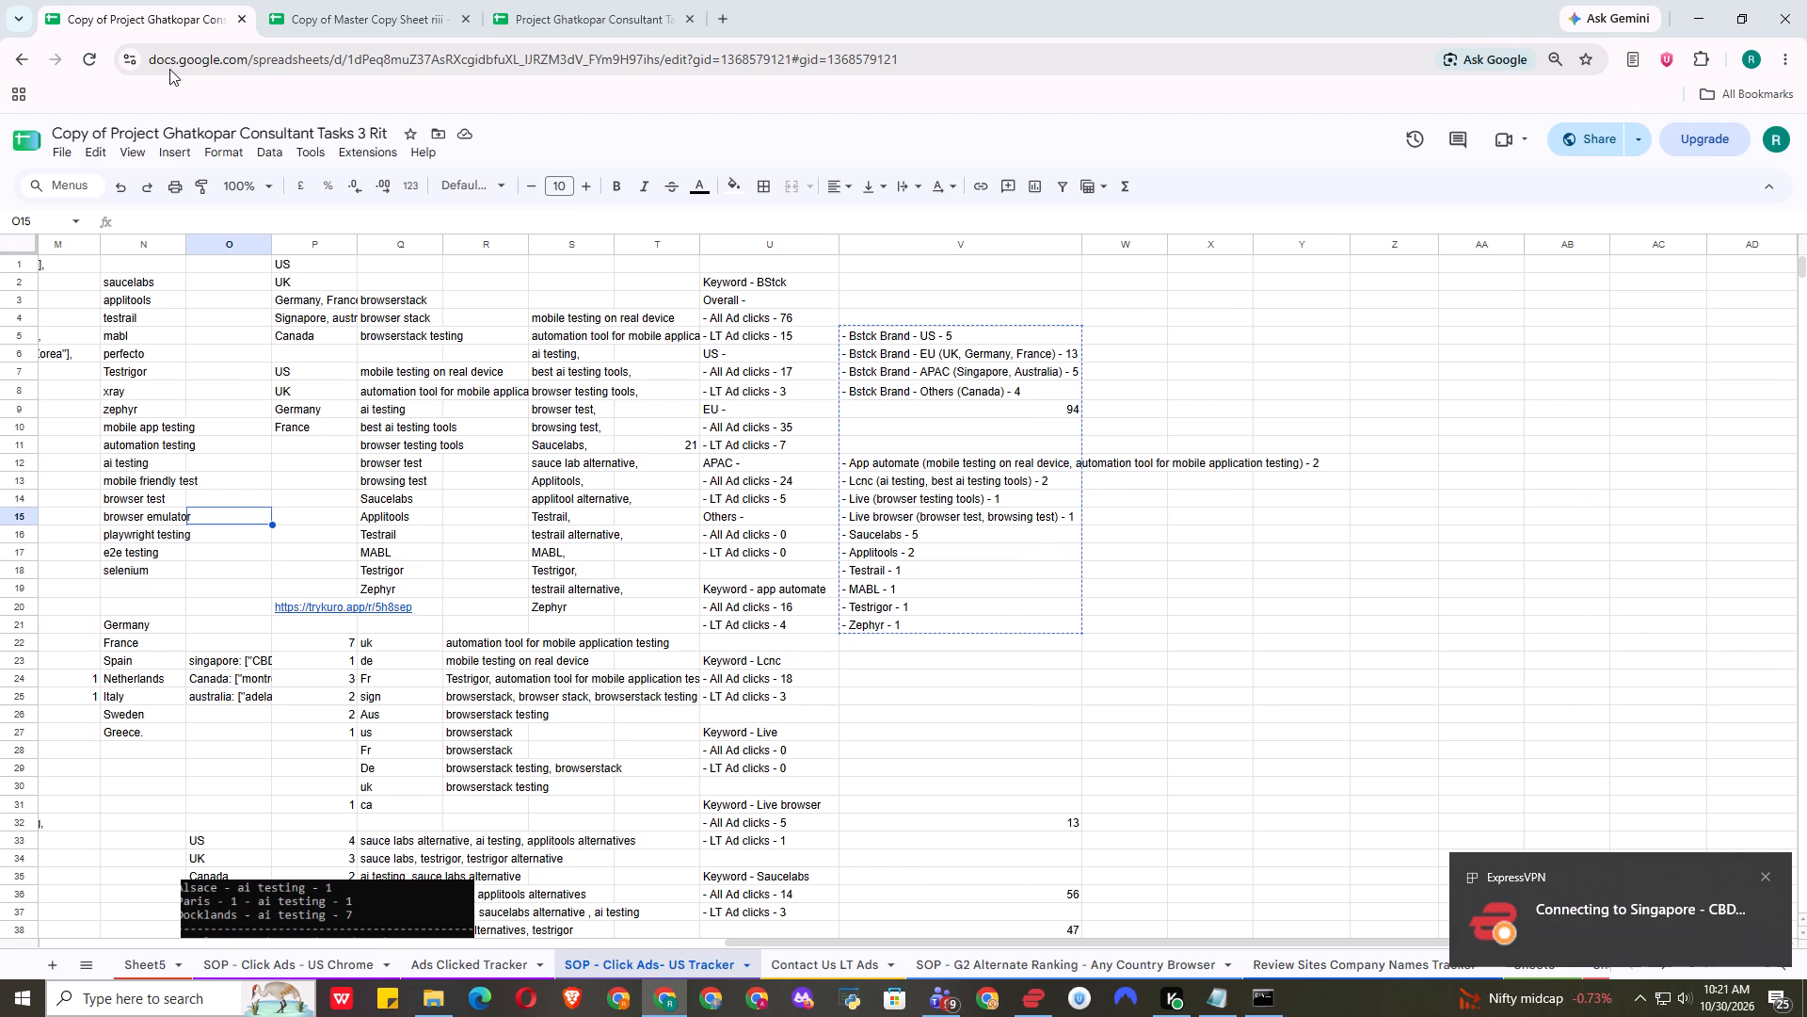
click(1721, 1016)
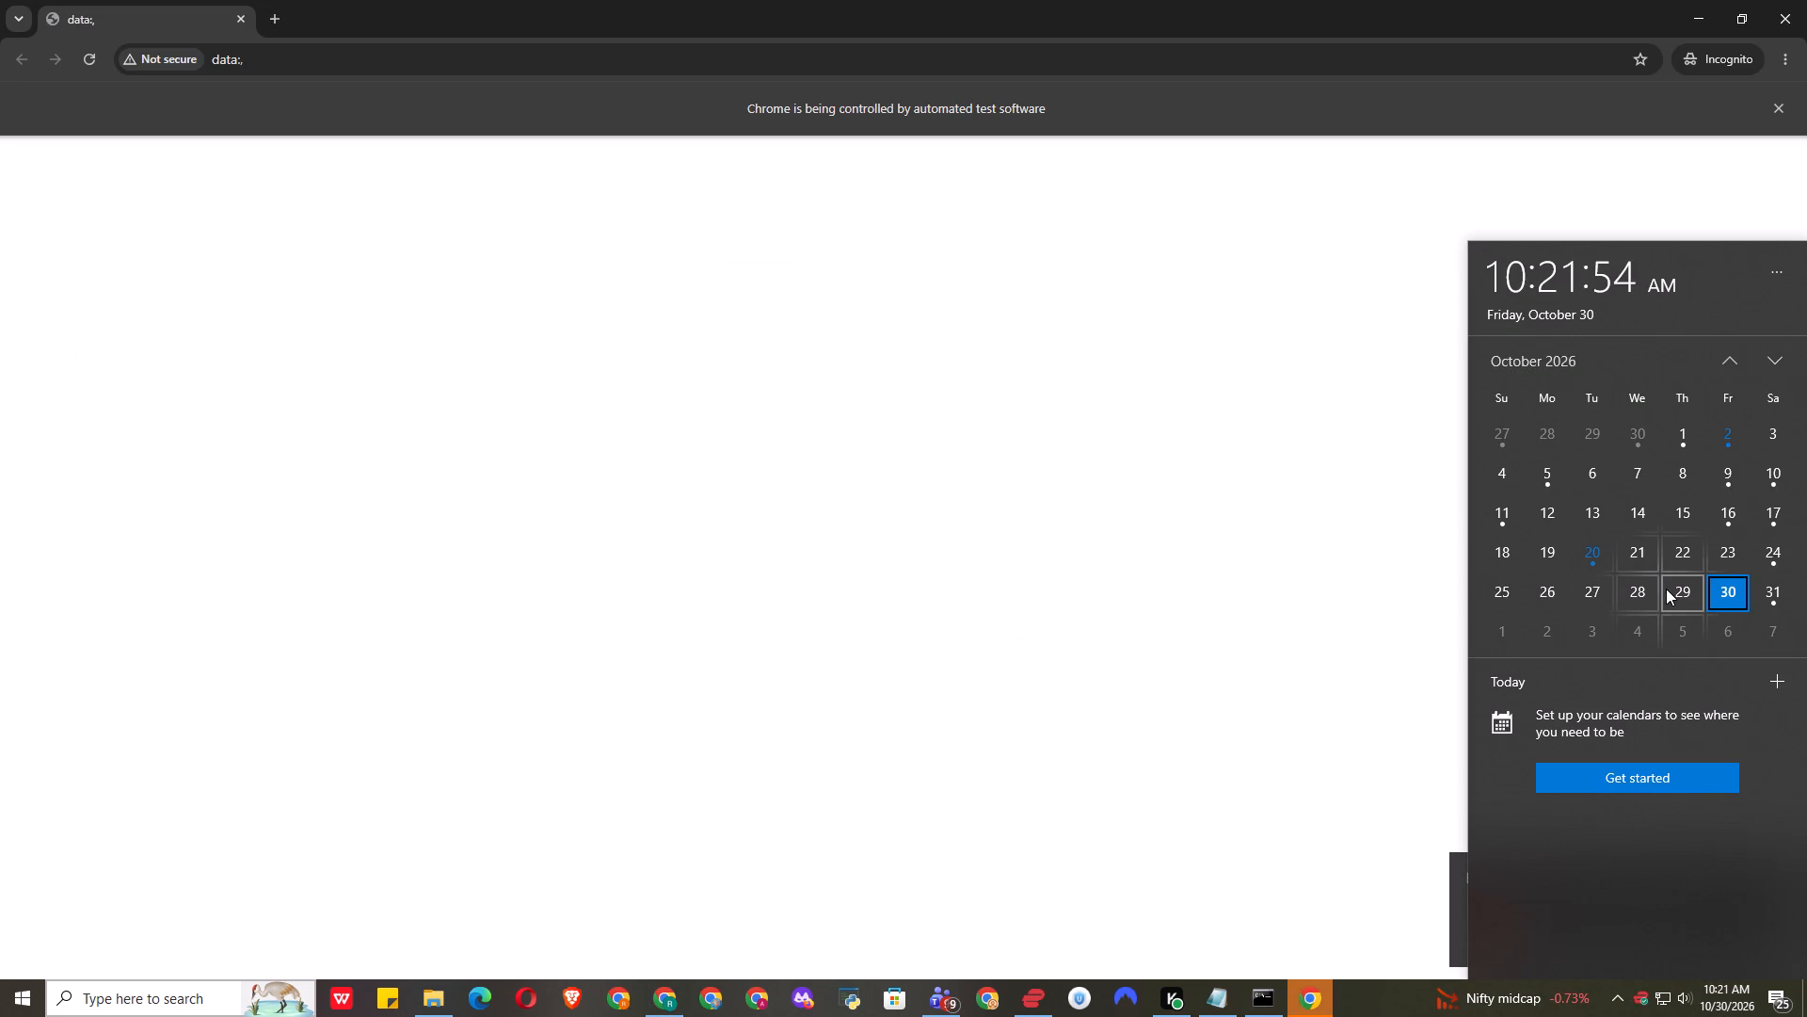
click(1079, 716)
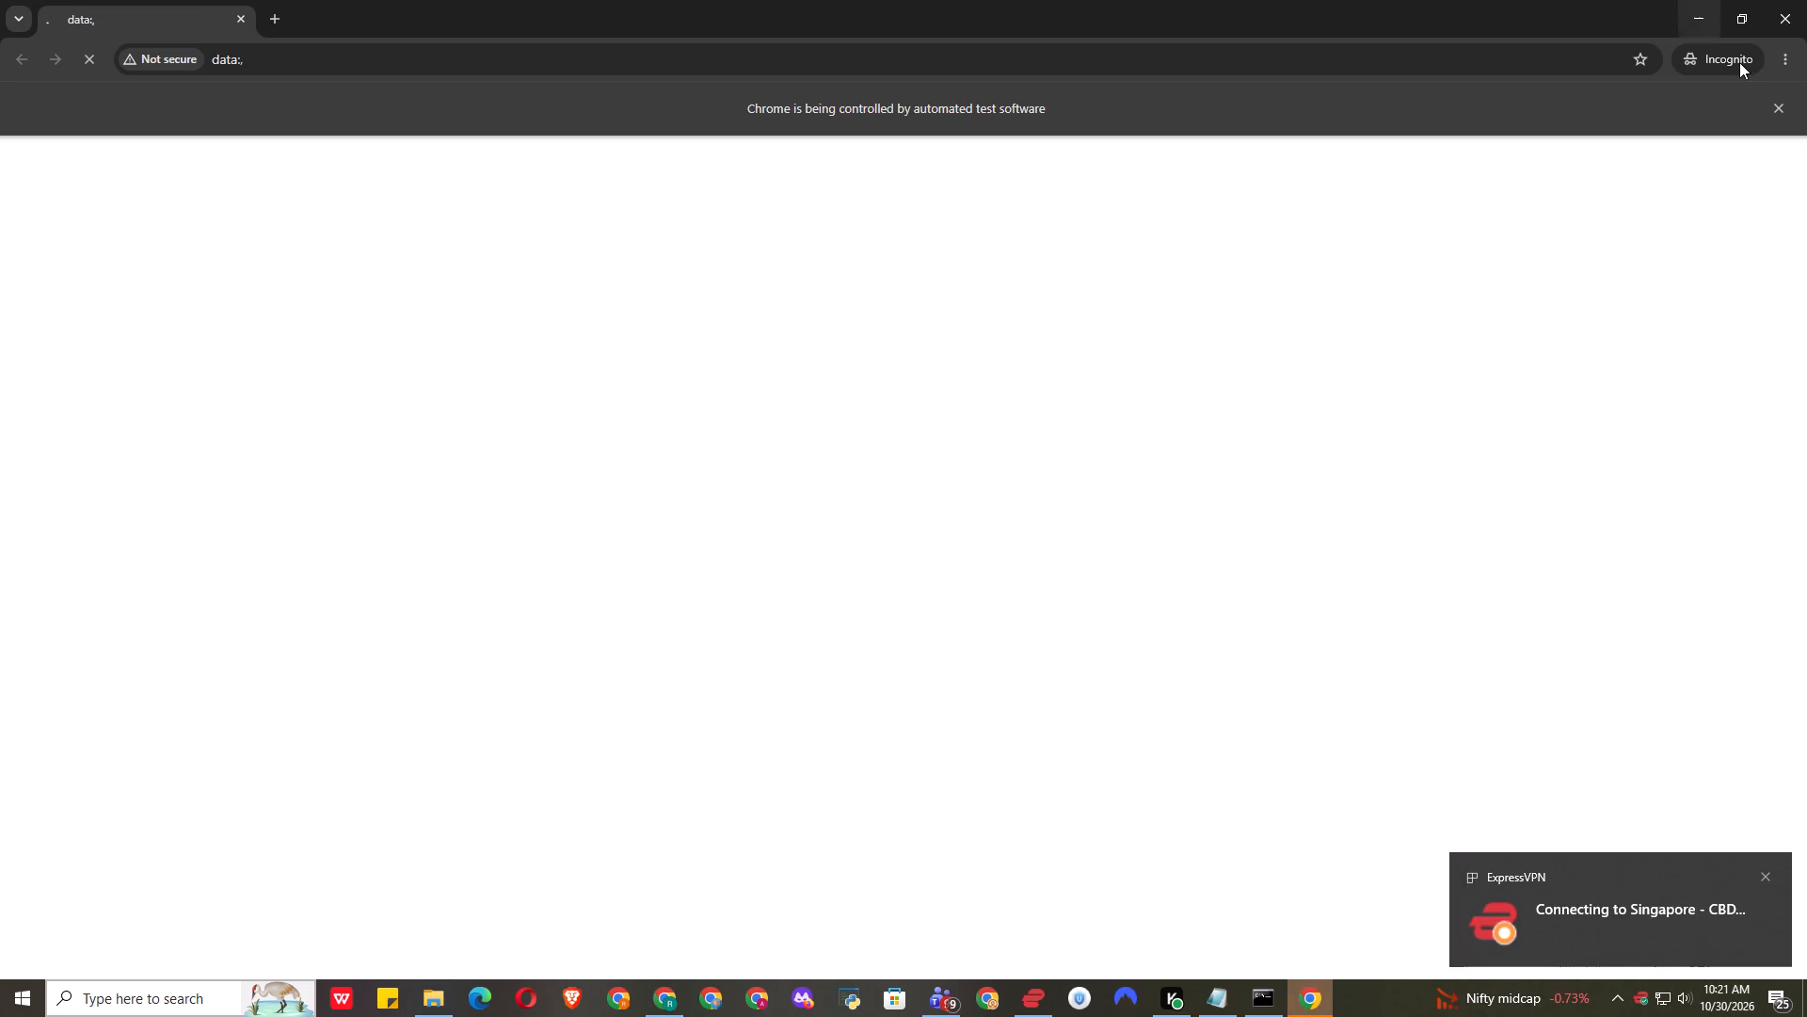
Minimize the automated incognito browser window so the spreadsheet window is back in front.
click(1705, 25)
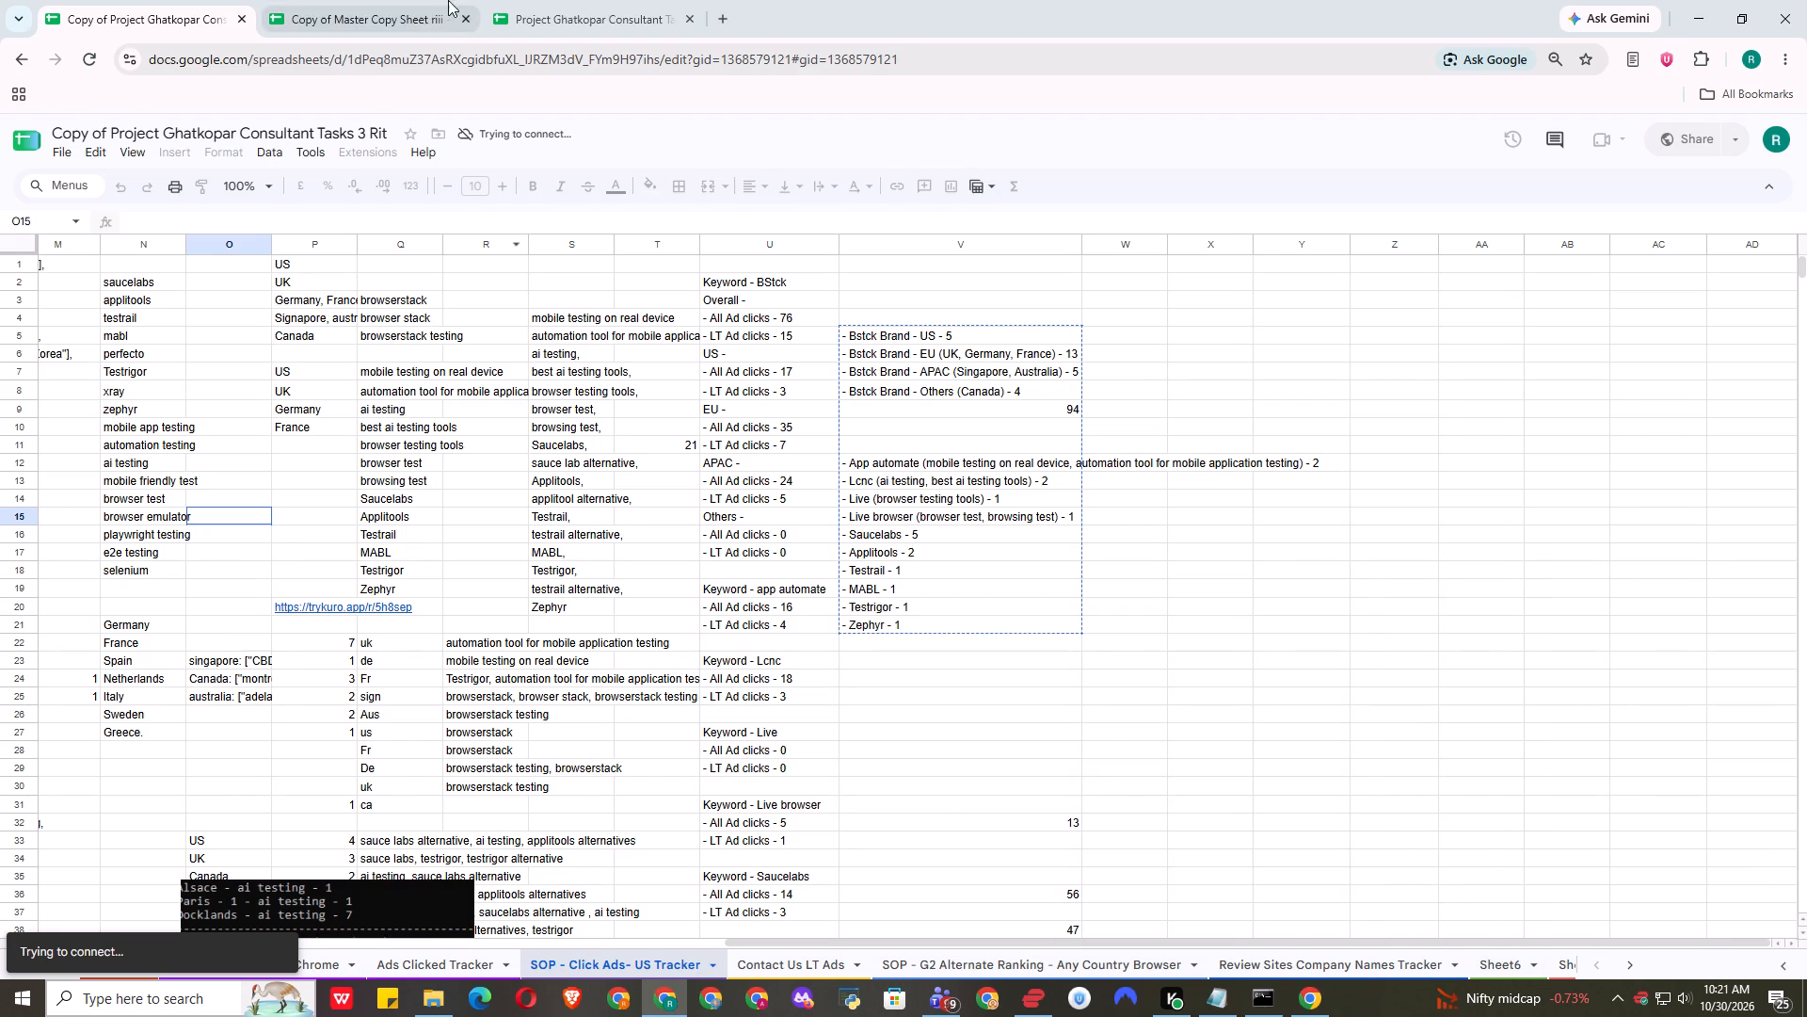
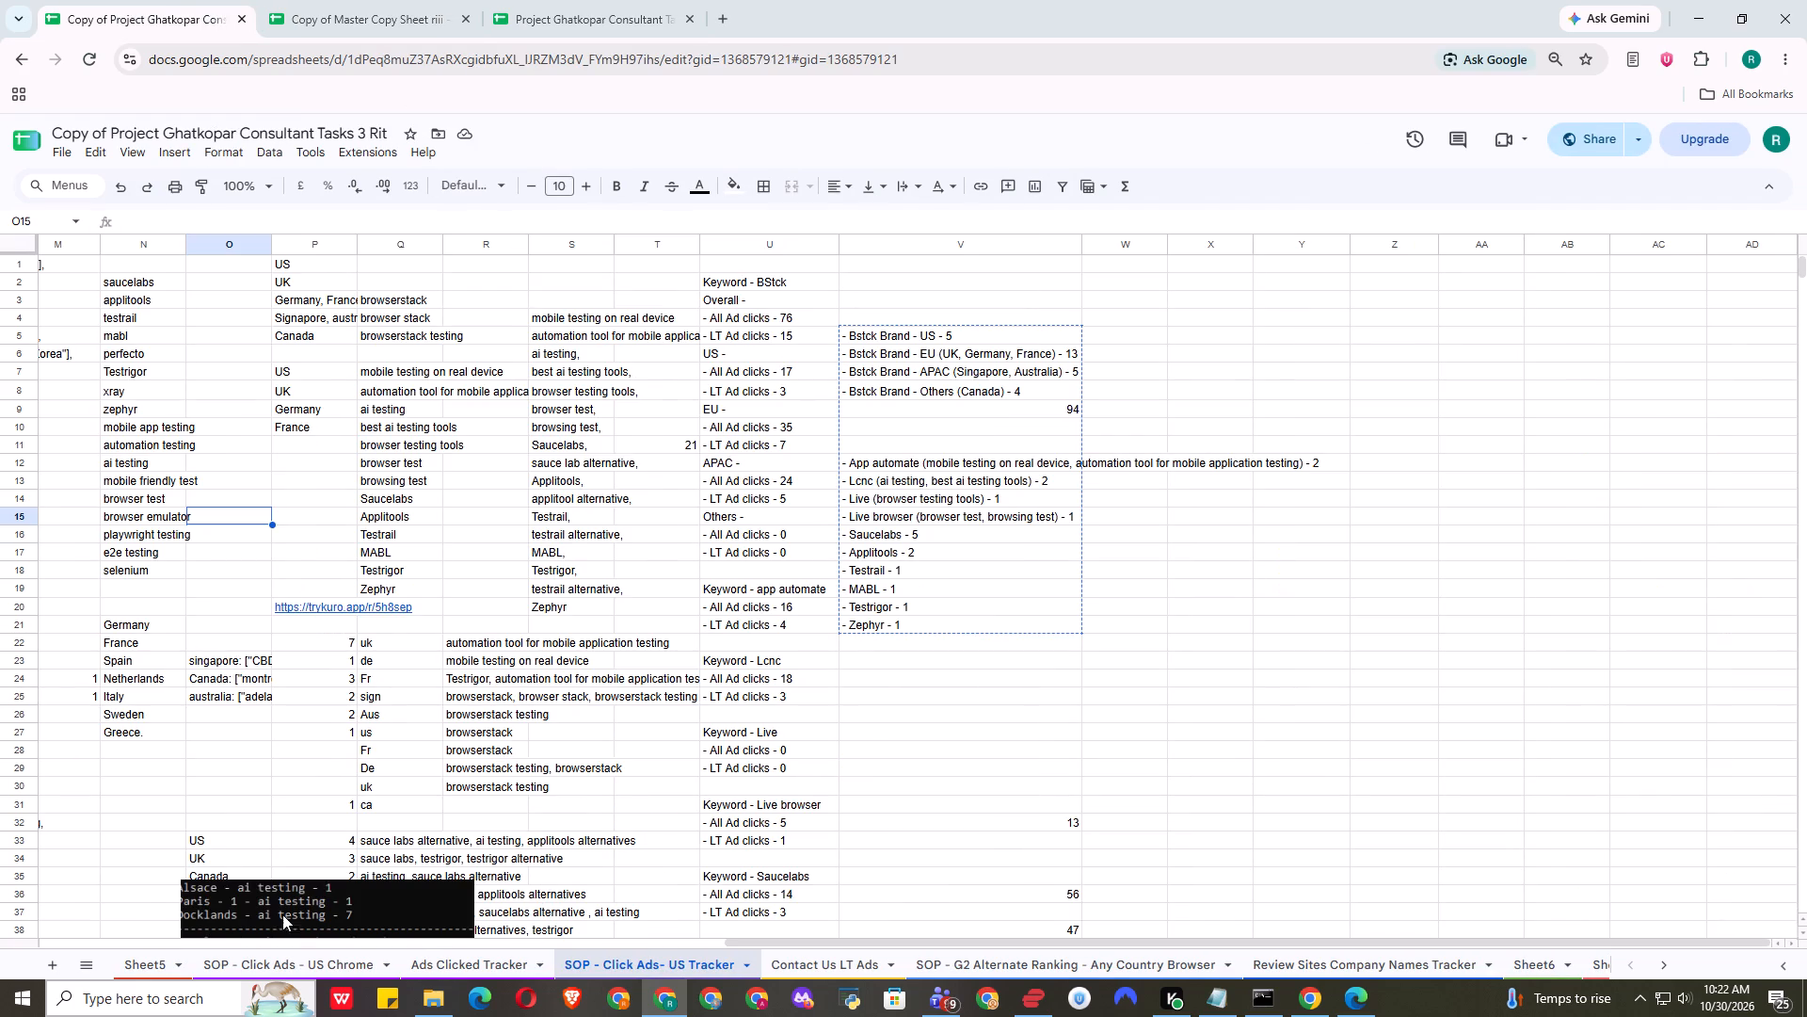
In the Master Copy spreadsheet's Fill Details sheet, paste the copied keyword status list over the existing one starting at J9.
click(401, 0)
click(252, 966)
scroll(690, 623, up, 2)
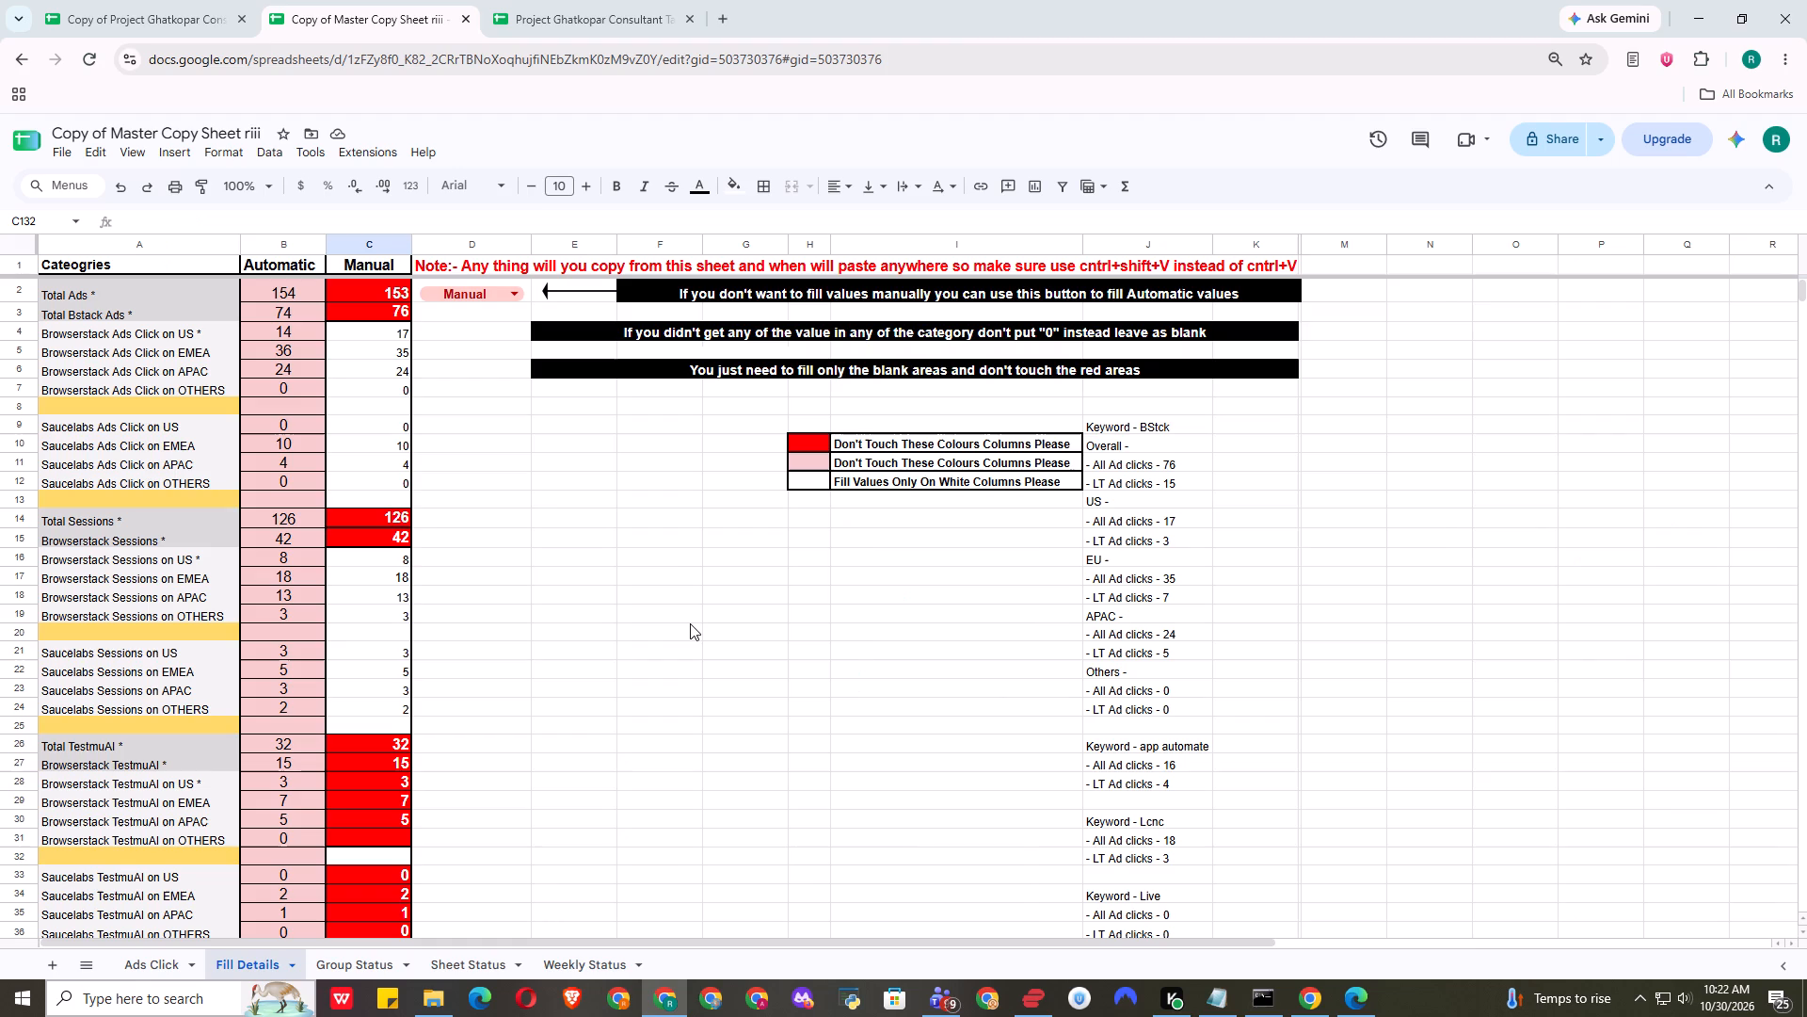
scroll(690, 623, up, 5)
click(1141, 439)
click(1138, 423)
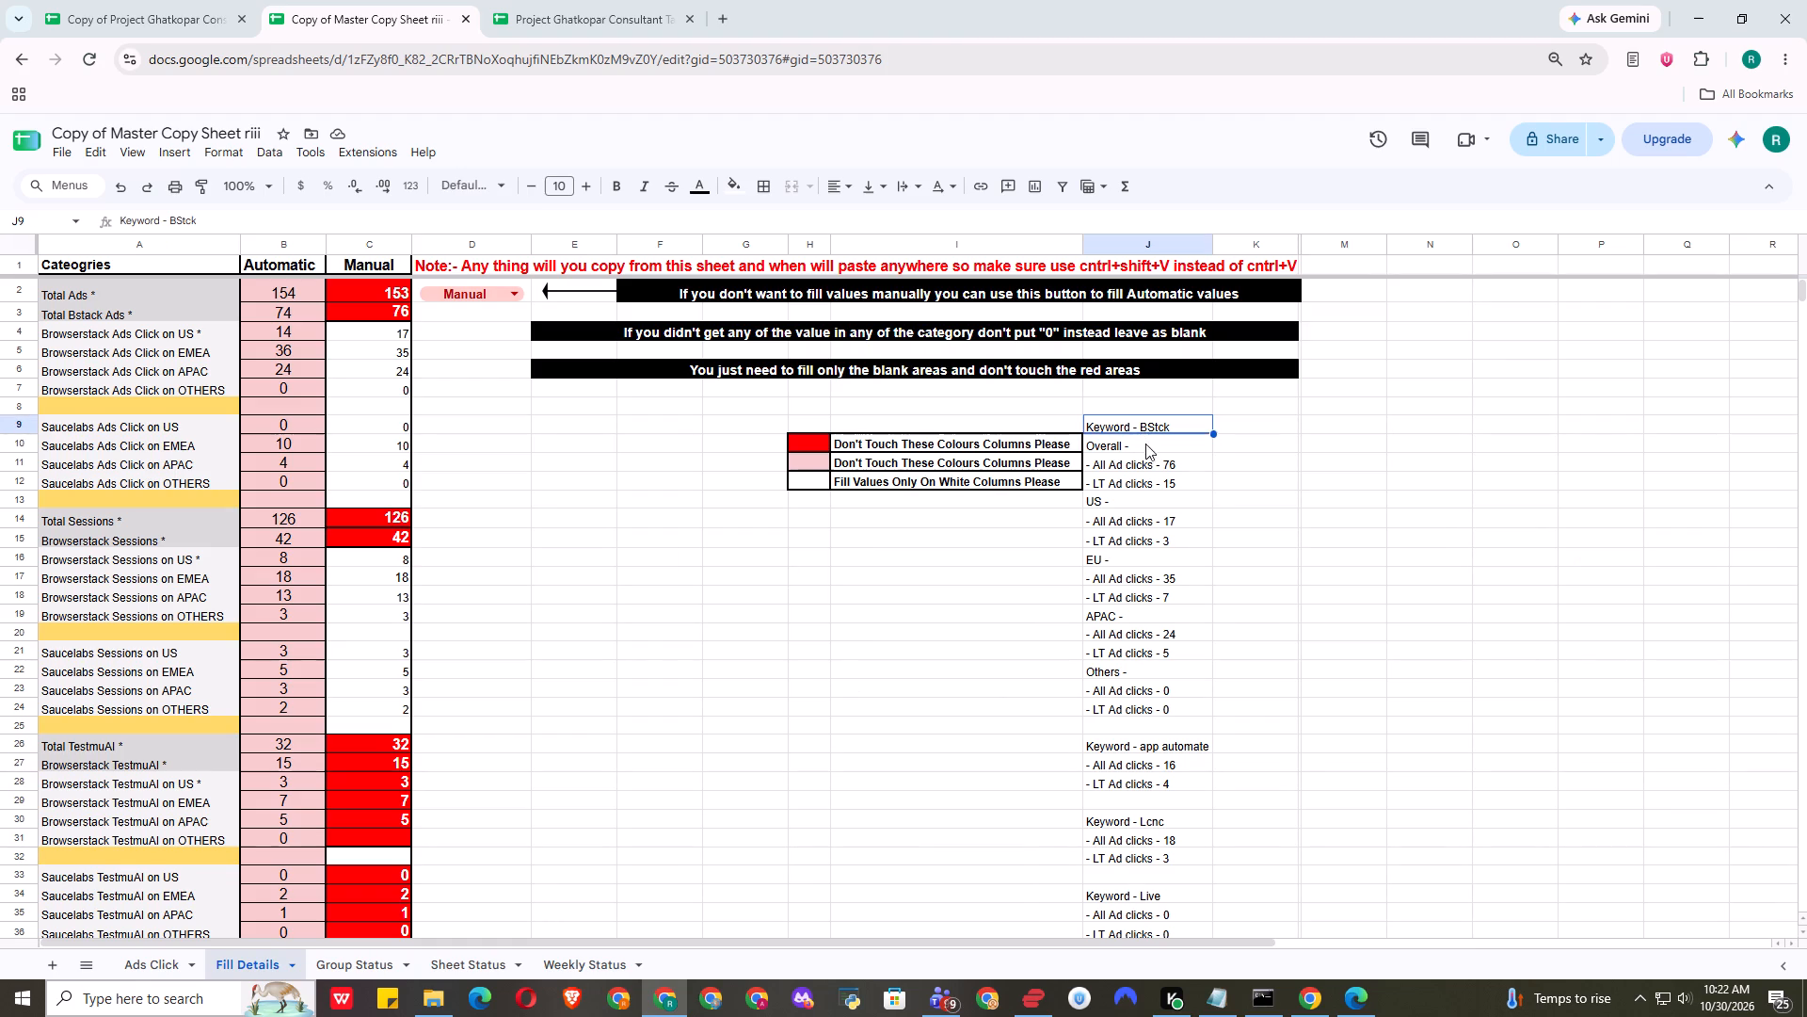
key(ctrl+v)
scroll(1162, 596, down, 10)
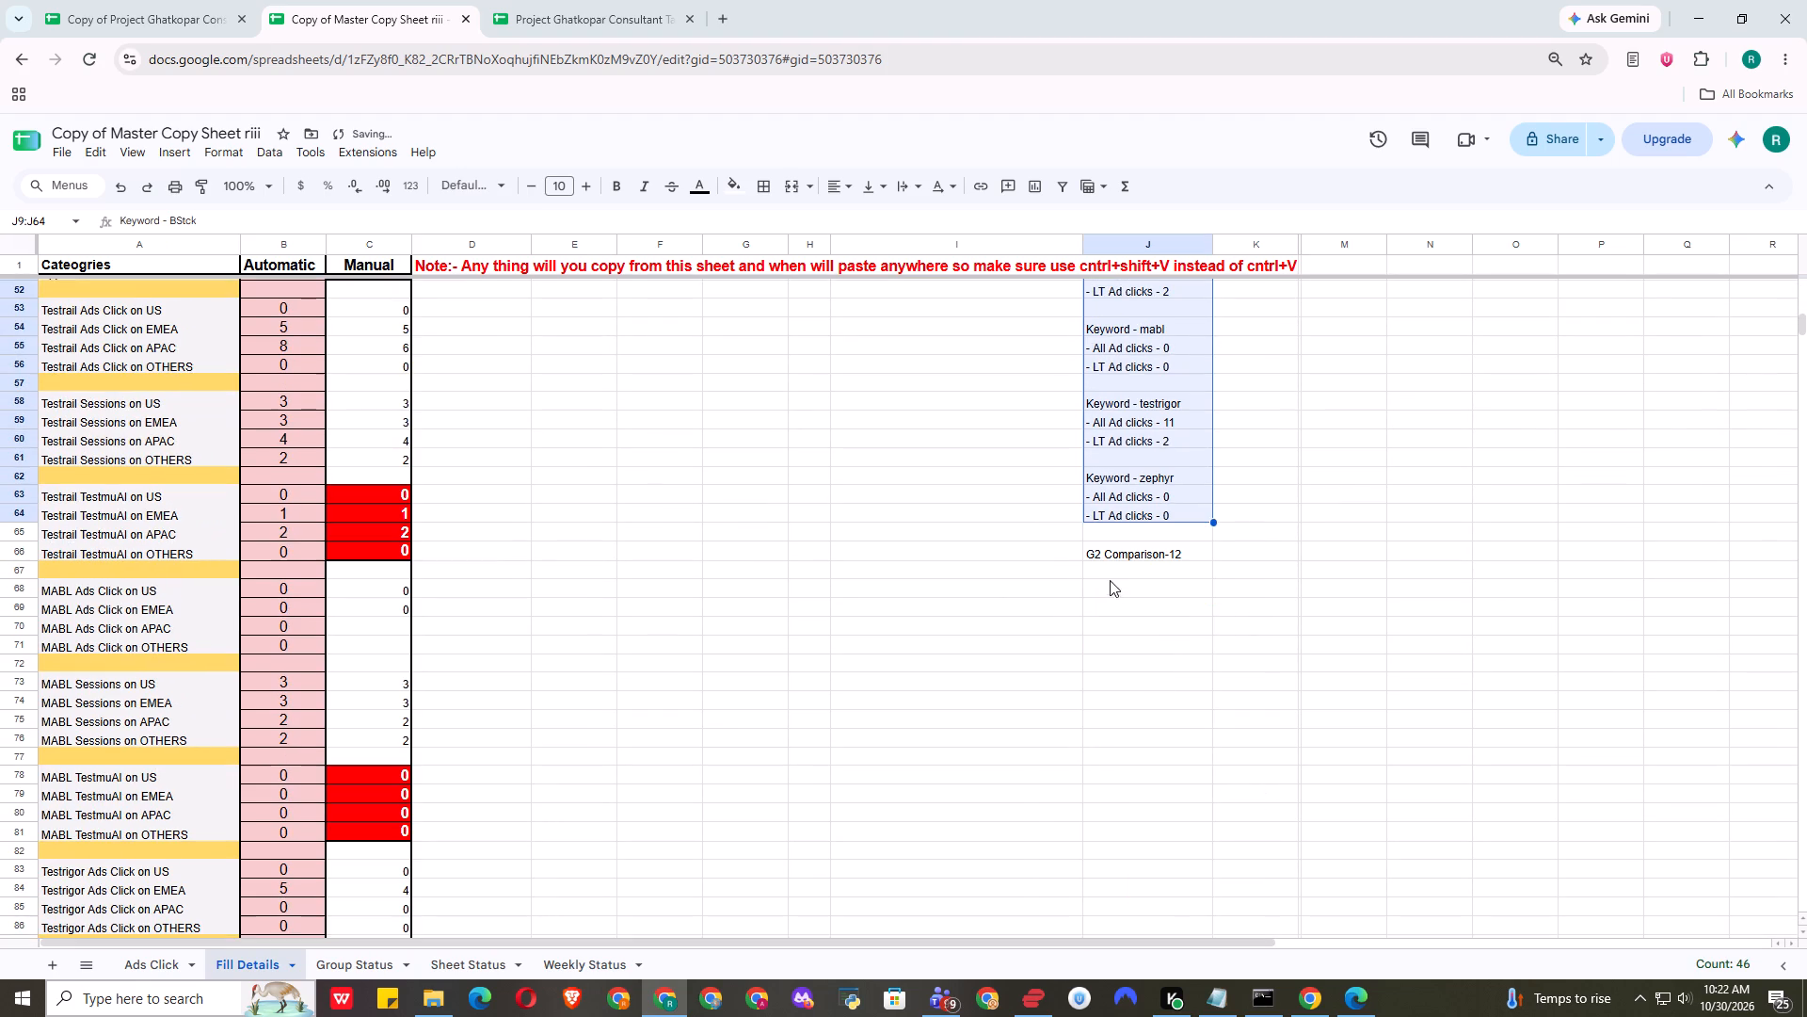
Paste the same keyword status list over the existing one starting at J3 in the Group Status sheet.
click(360, 956)
scroll(673, 656, up, 3)
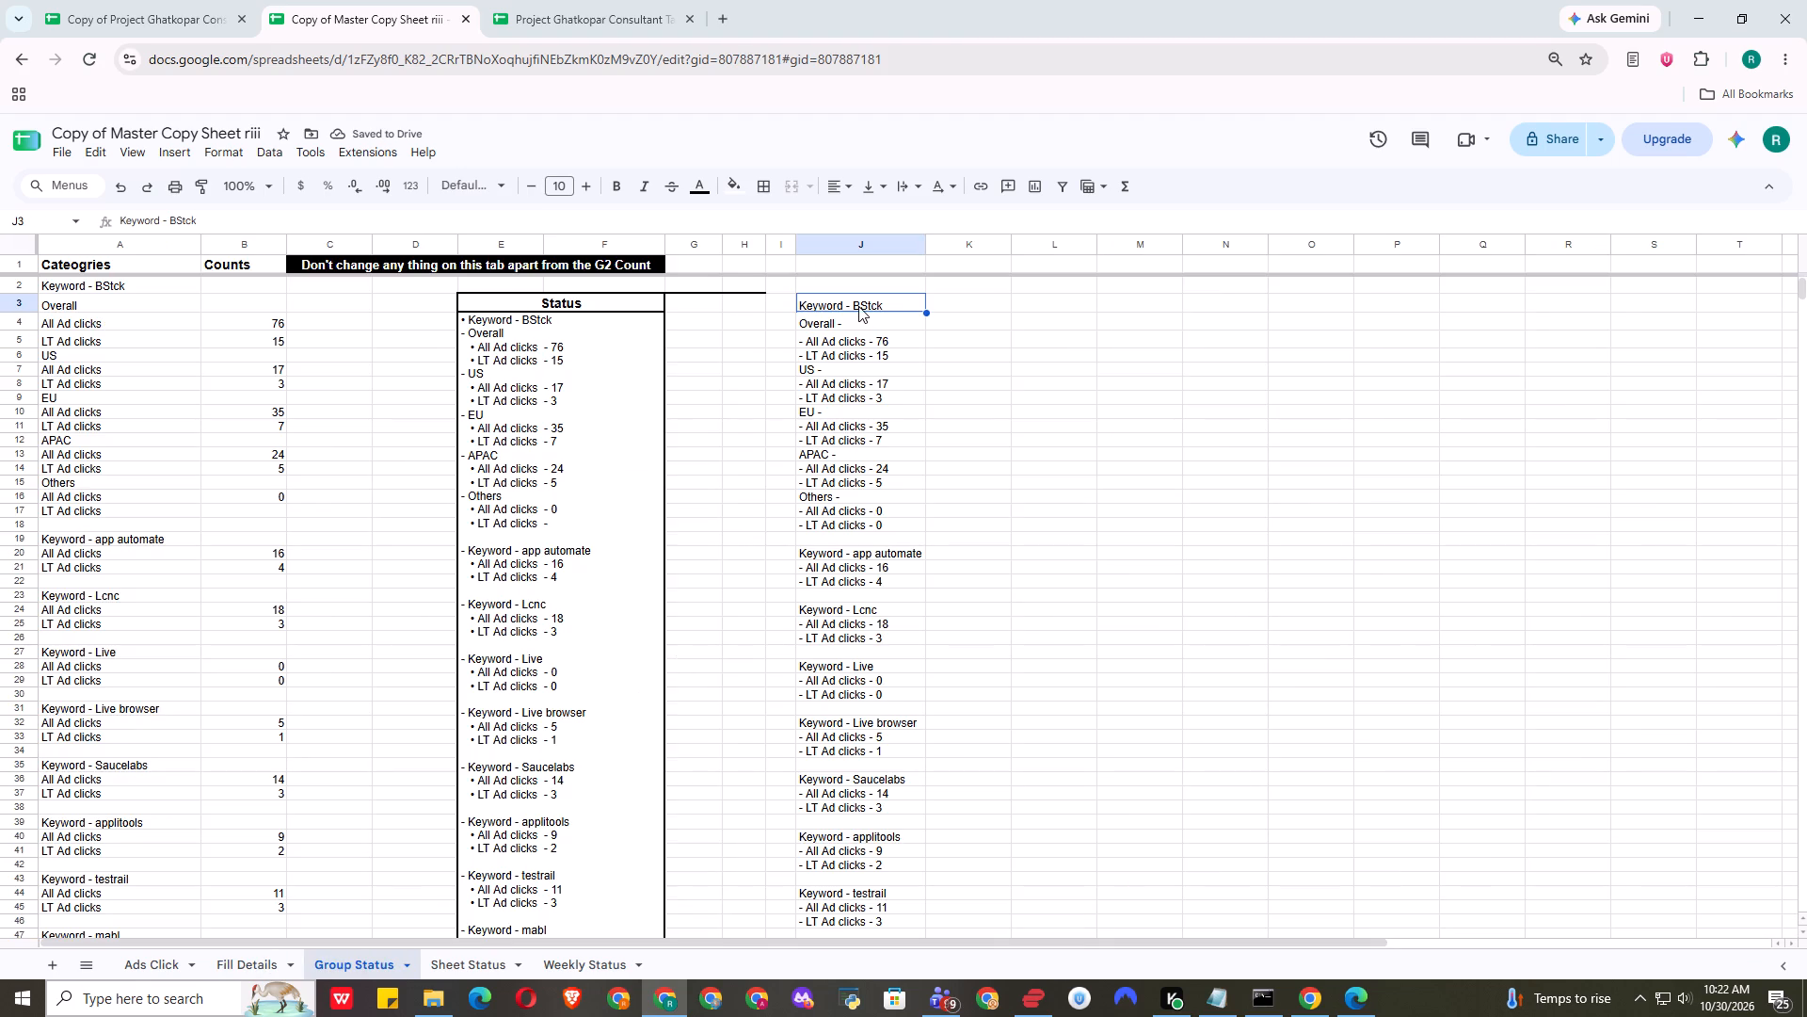
click(858, 306)
key(ctrl+v)
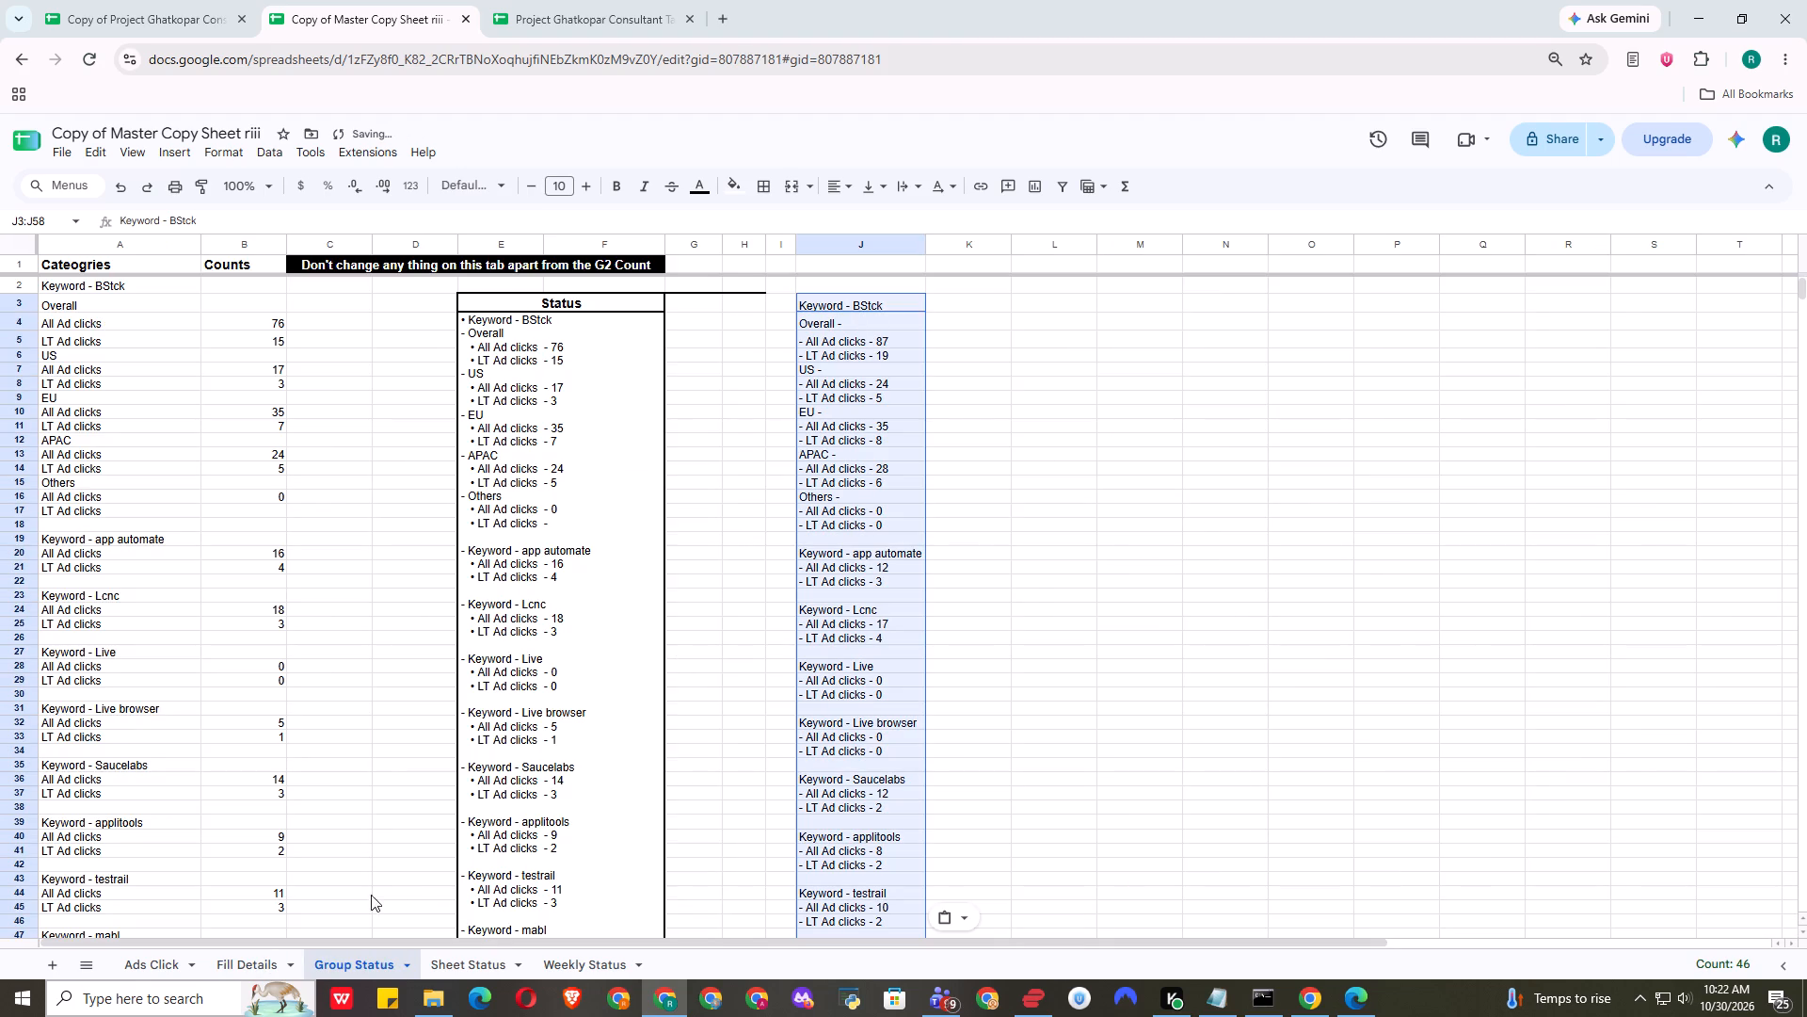
scroll(917, 573, up, 3)
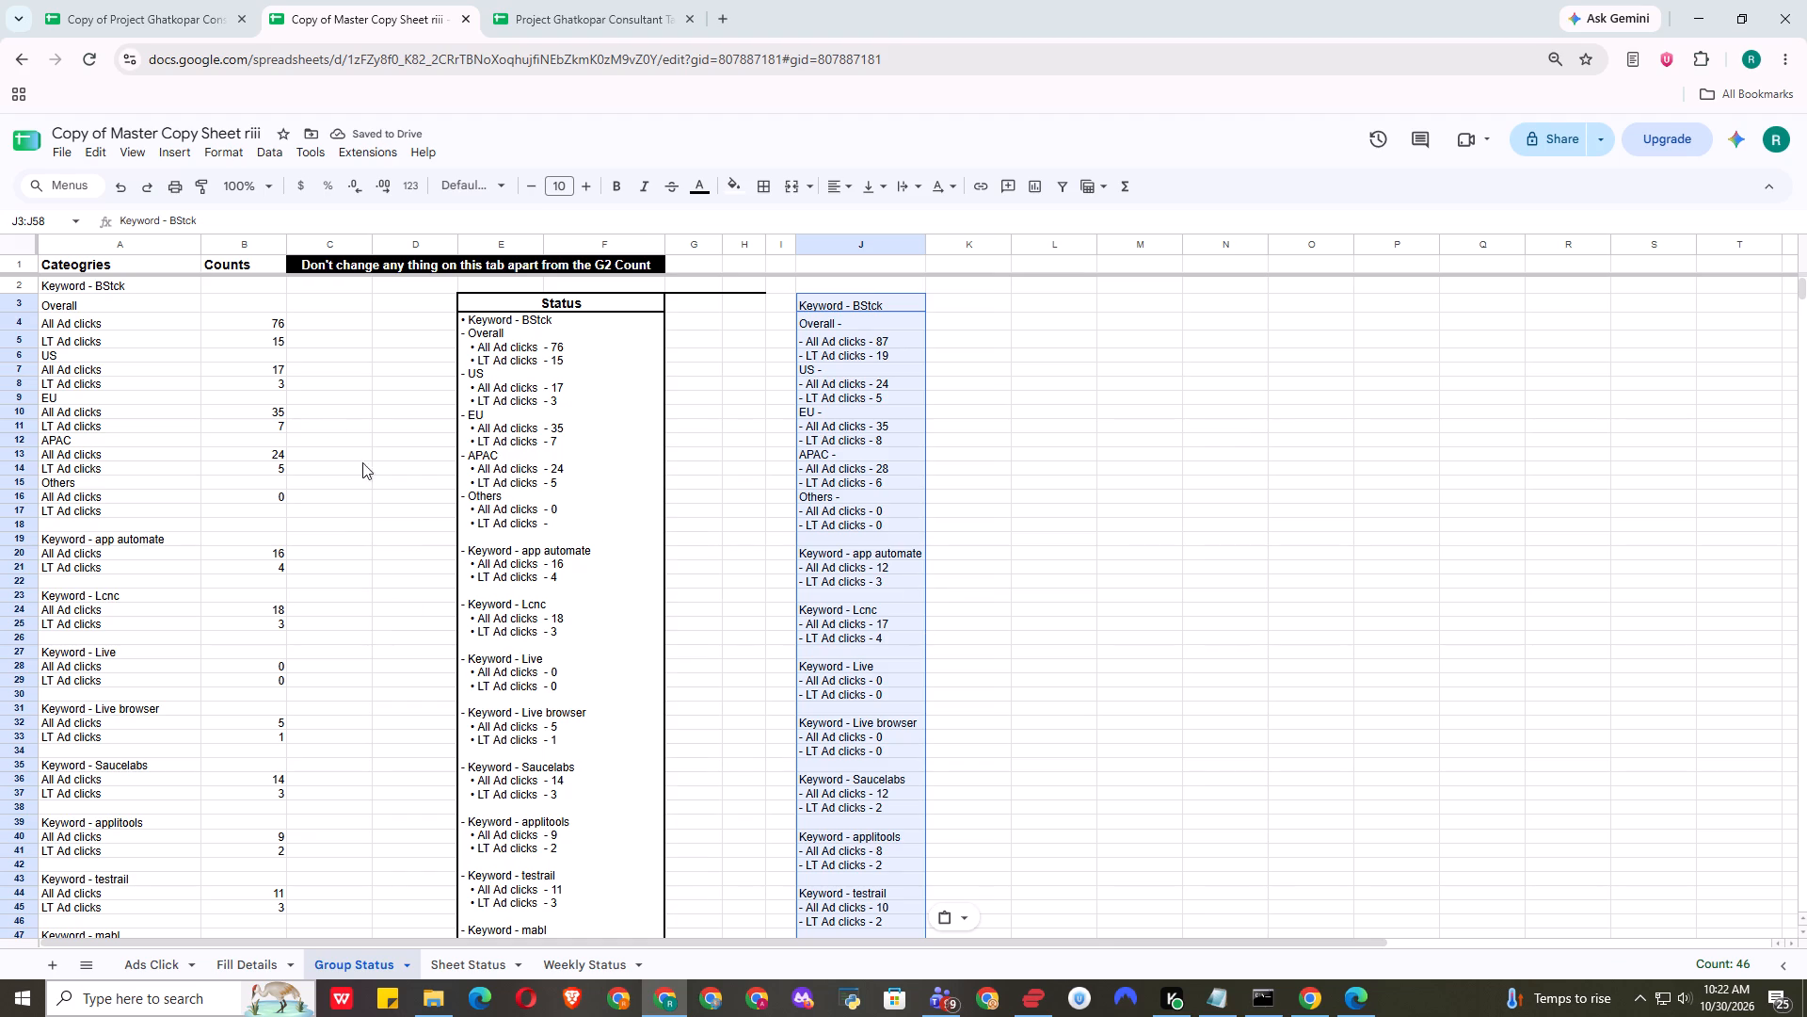
Return to the Fill Details sheet and review the pasted keyword status list against the category counts.
click(162, 0)
scroll(1359, 556, up, 2)
click(341, 3)
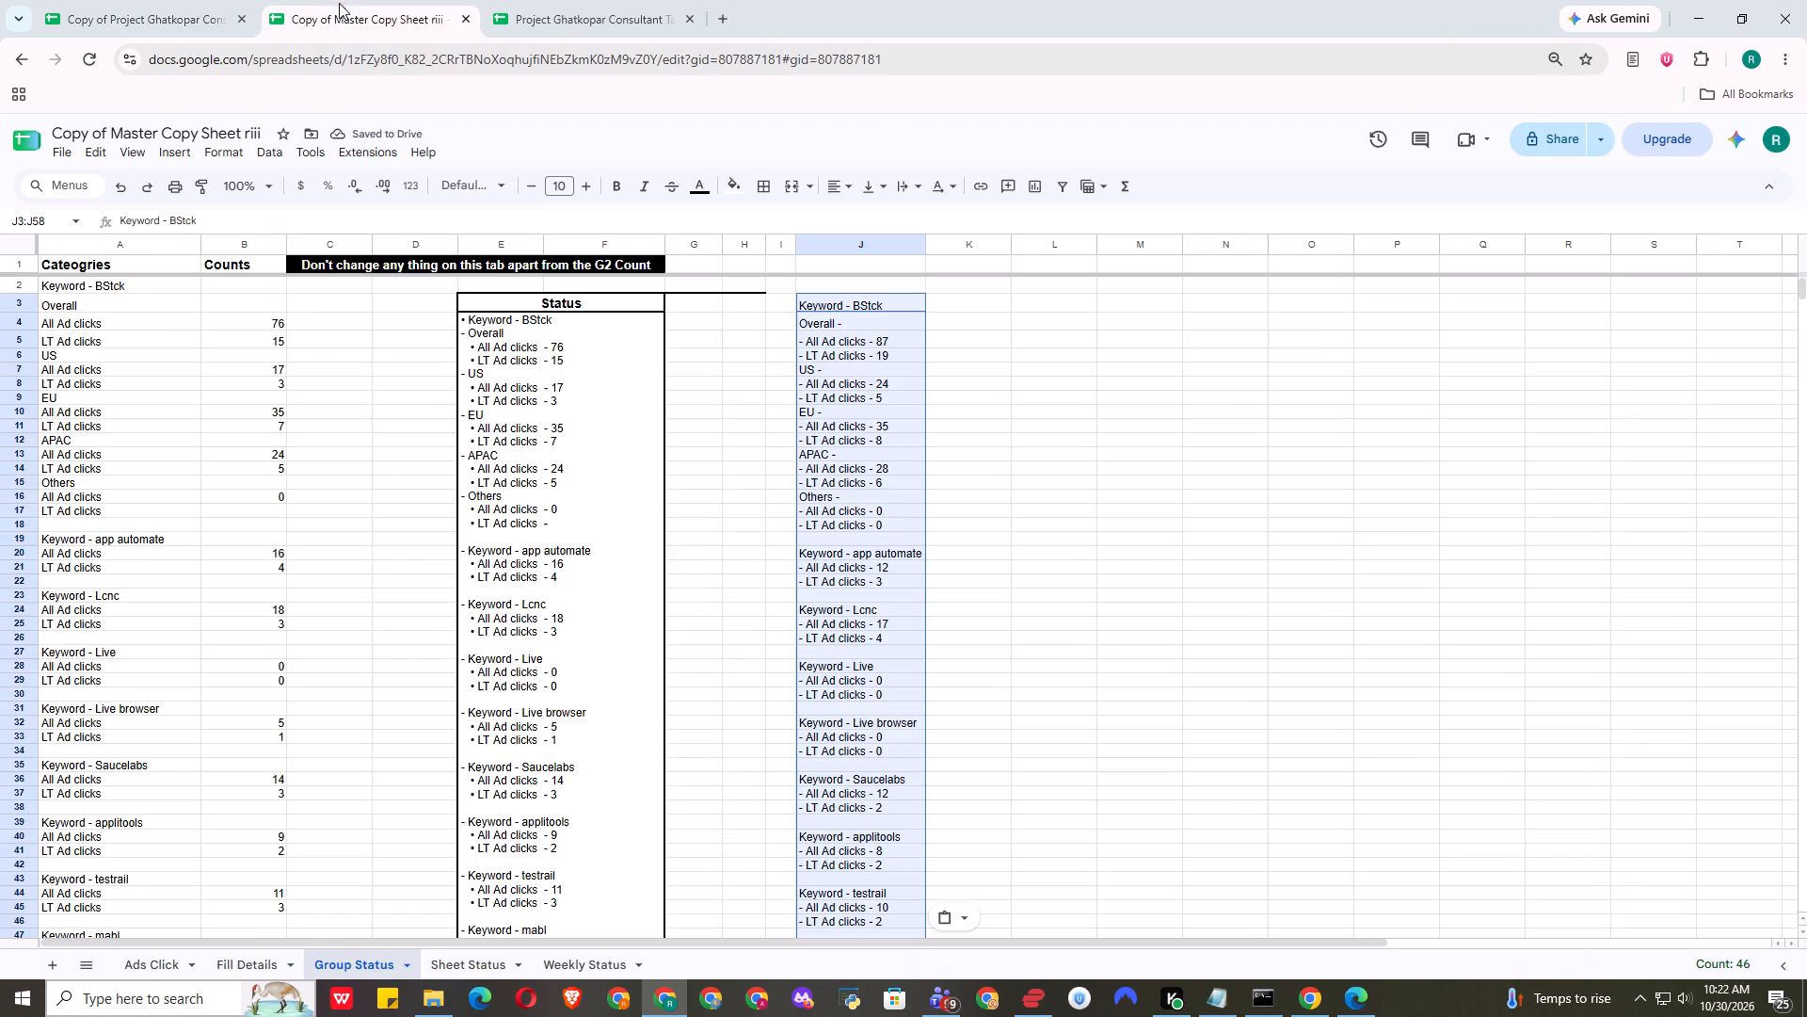
click(246, 956)
scroll(1125, 534, up, 6)
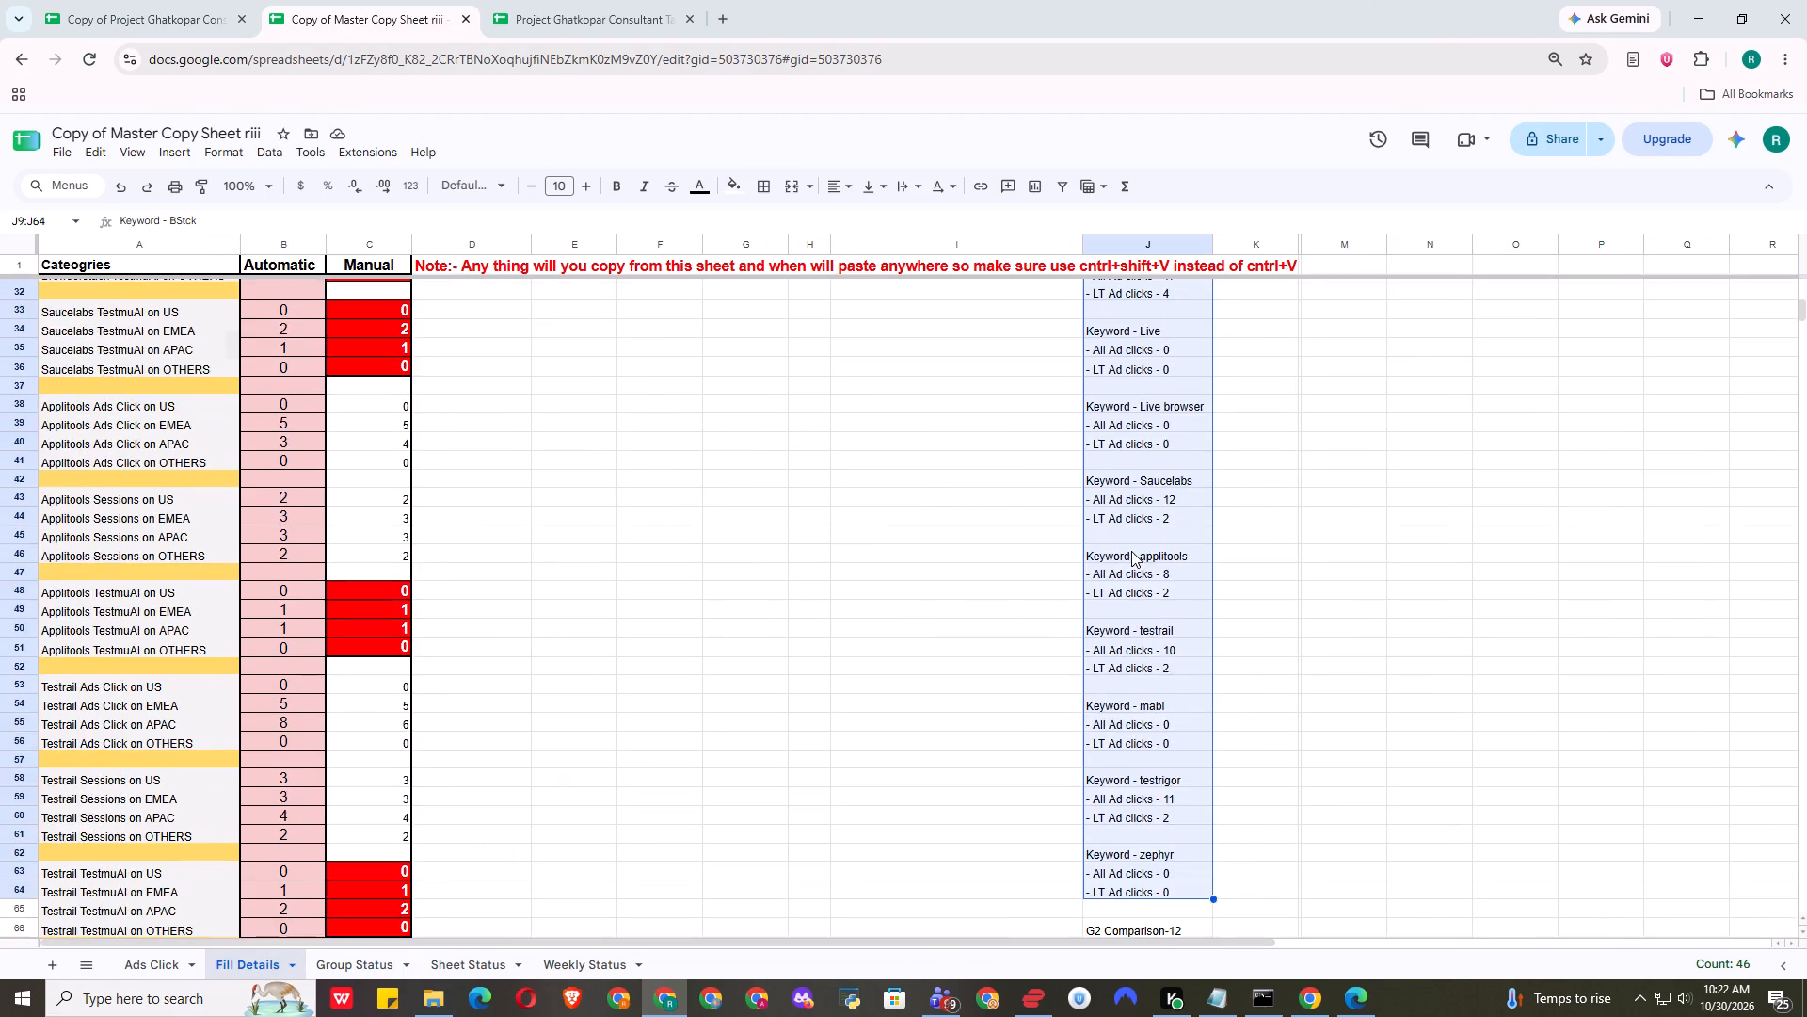
scroll(1131, 551, up, 6)
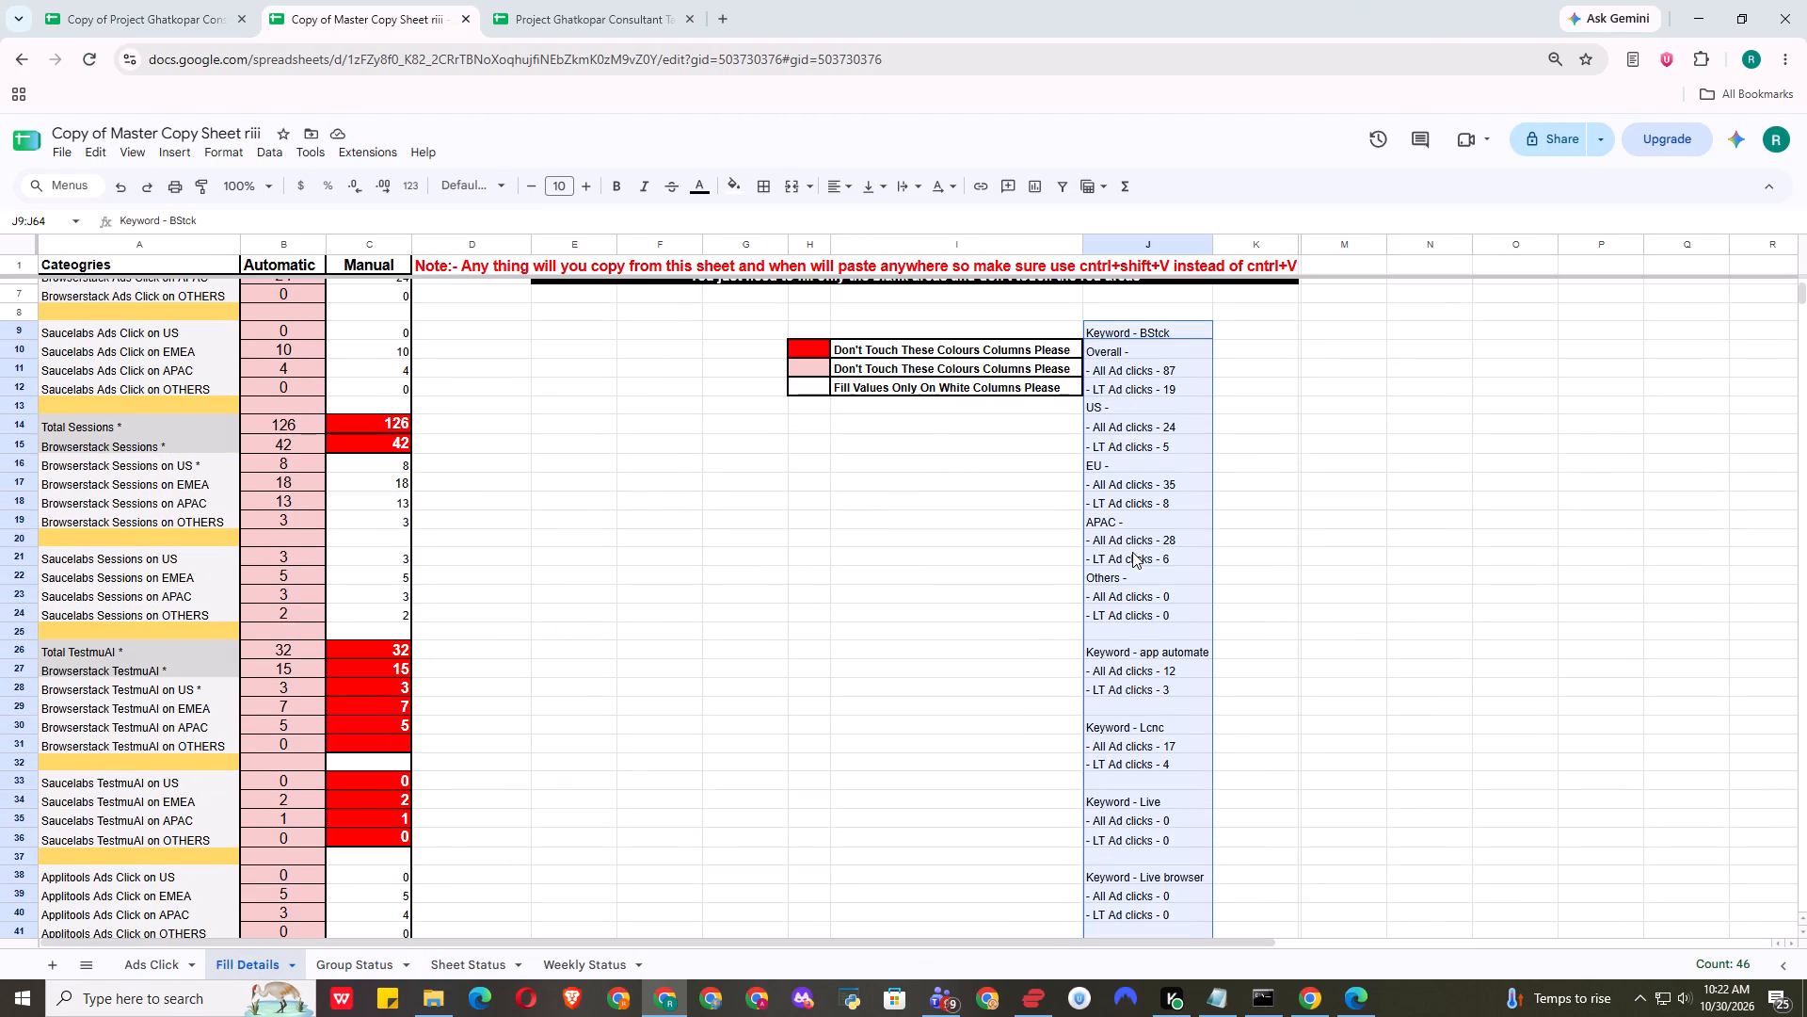
scroll(1213, 619, up, 5)
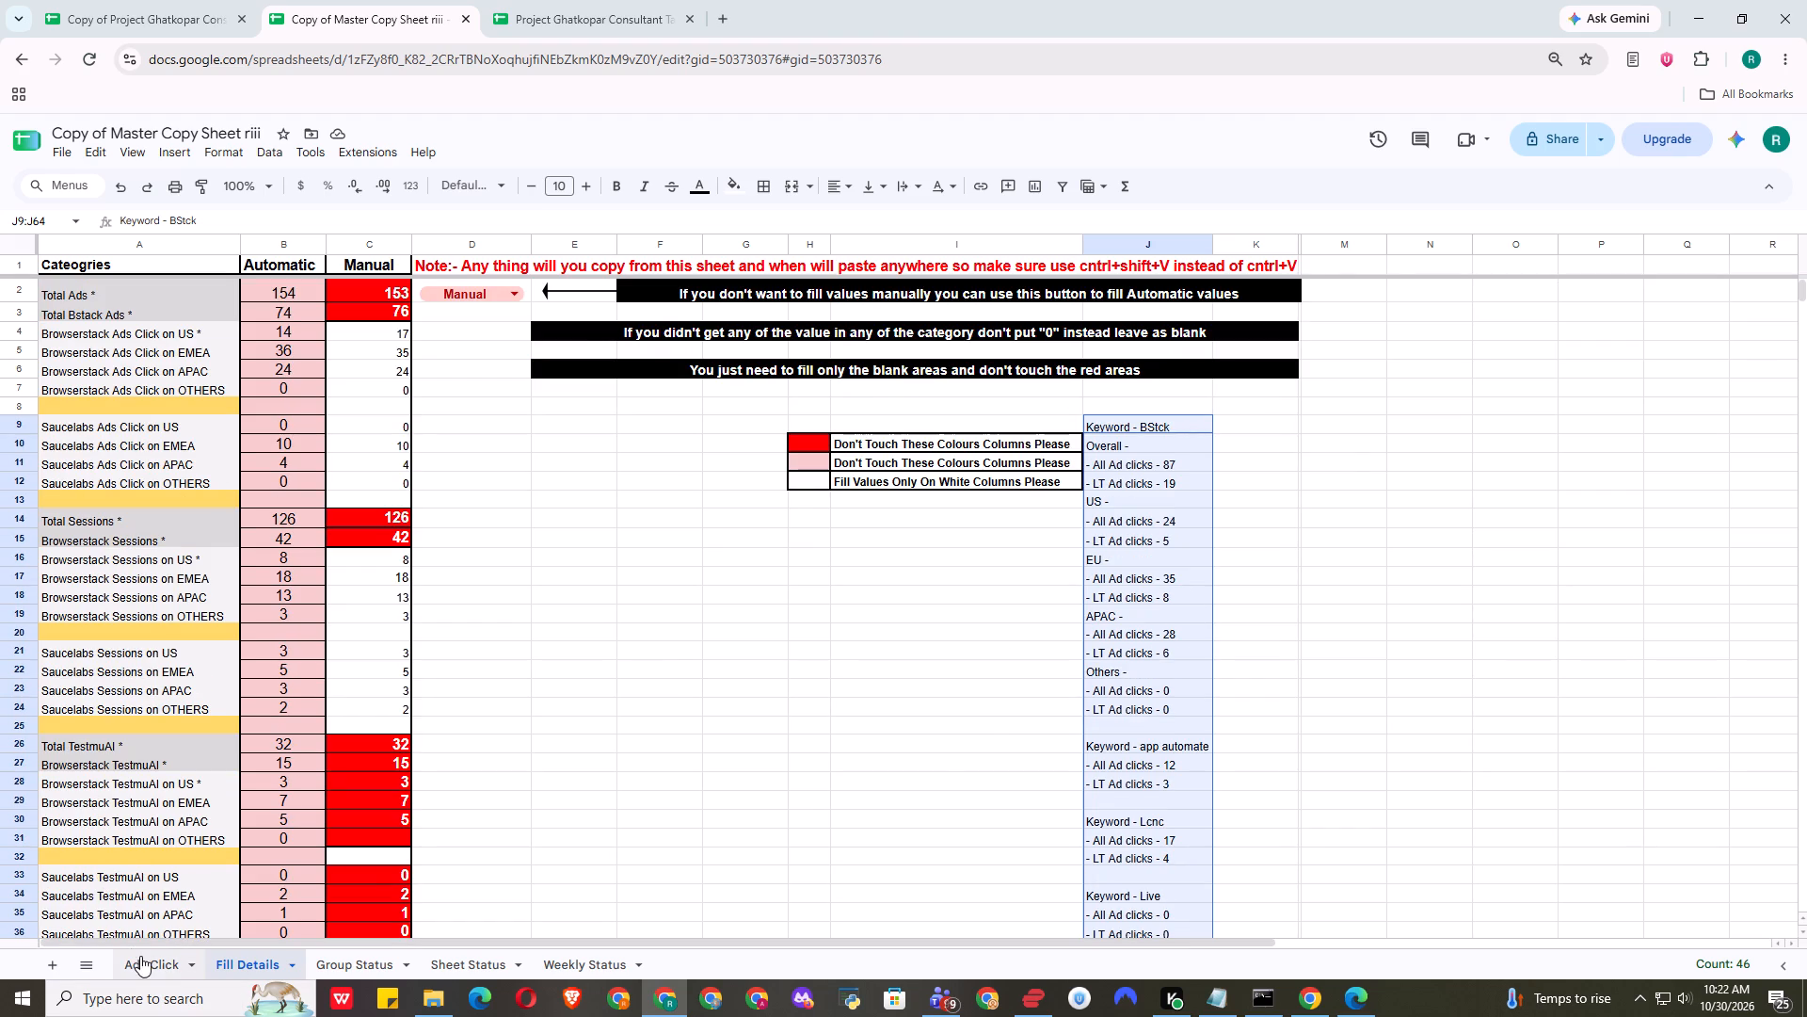
Paste the keyword status list into the Ads Click sheet starting at N3 and widen column N slightly.
click(143, 962)
scroll(931, 548, up, 3)
scroll(1118, 577, up, 3)
scroll(1682, 337, up, 2)
click(1610, 289)
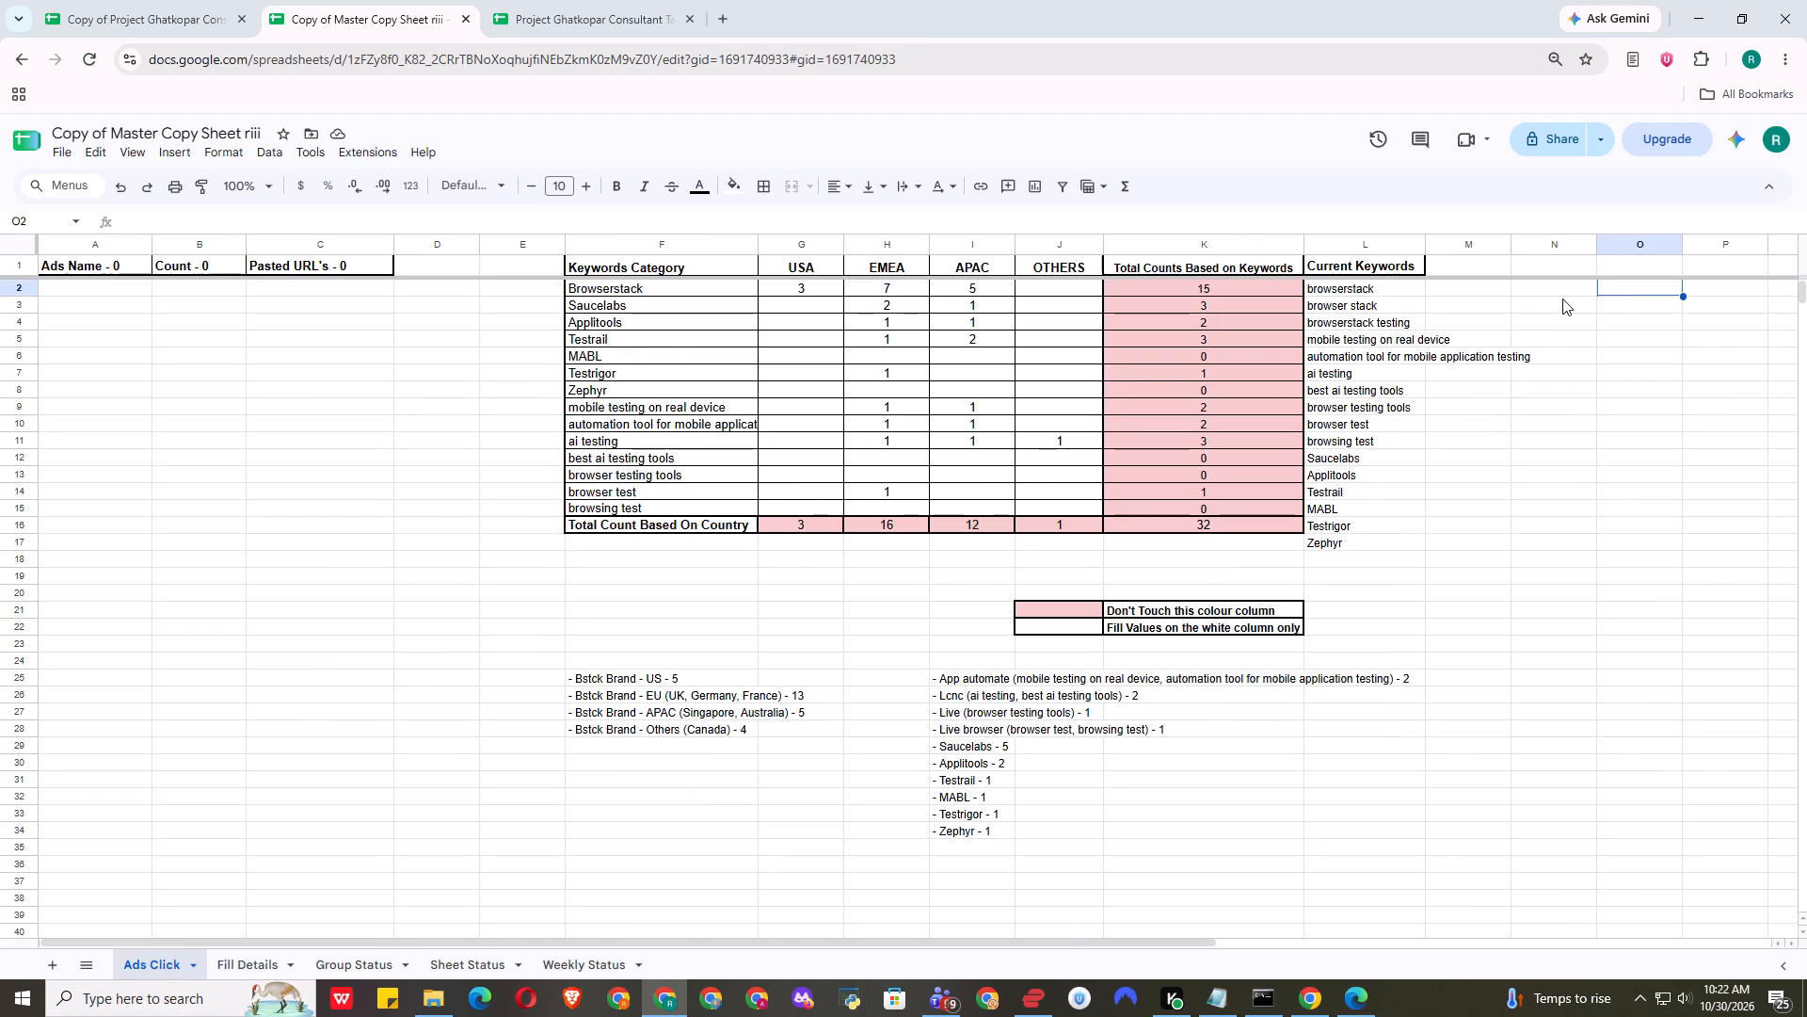
click(1562, 299)
key(ctrl+v)
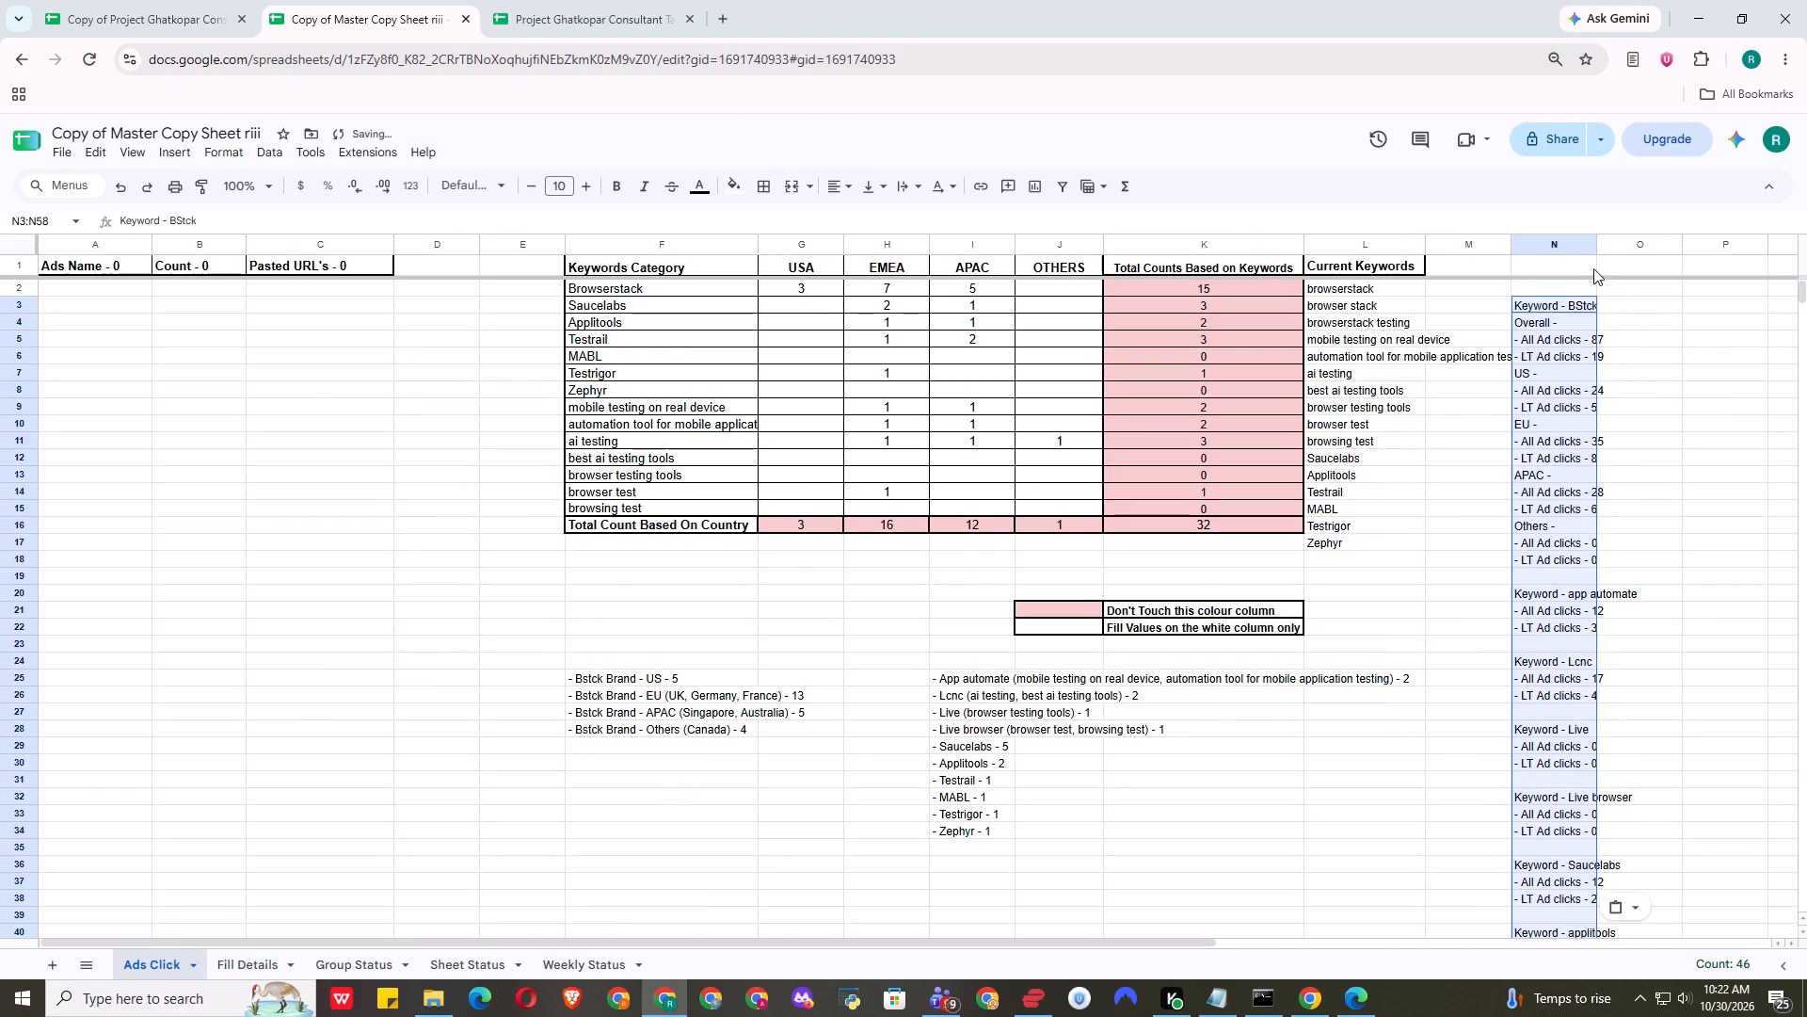
drag(1600, 245, 1618, 248)
click(1647, 367)
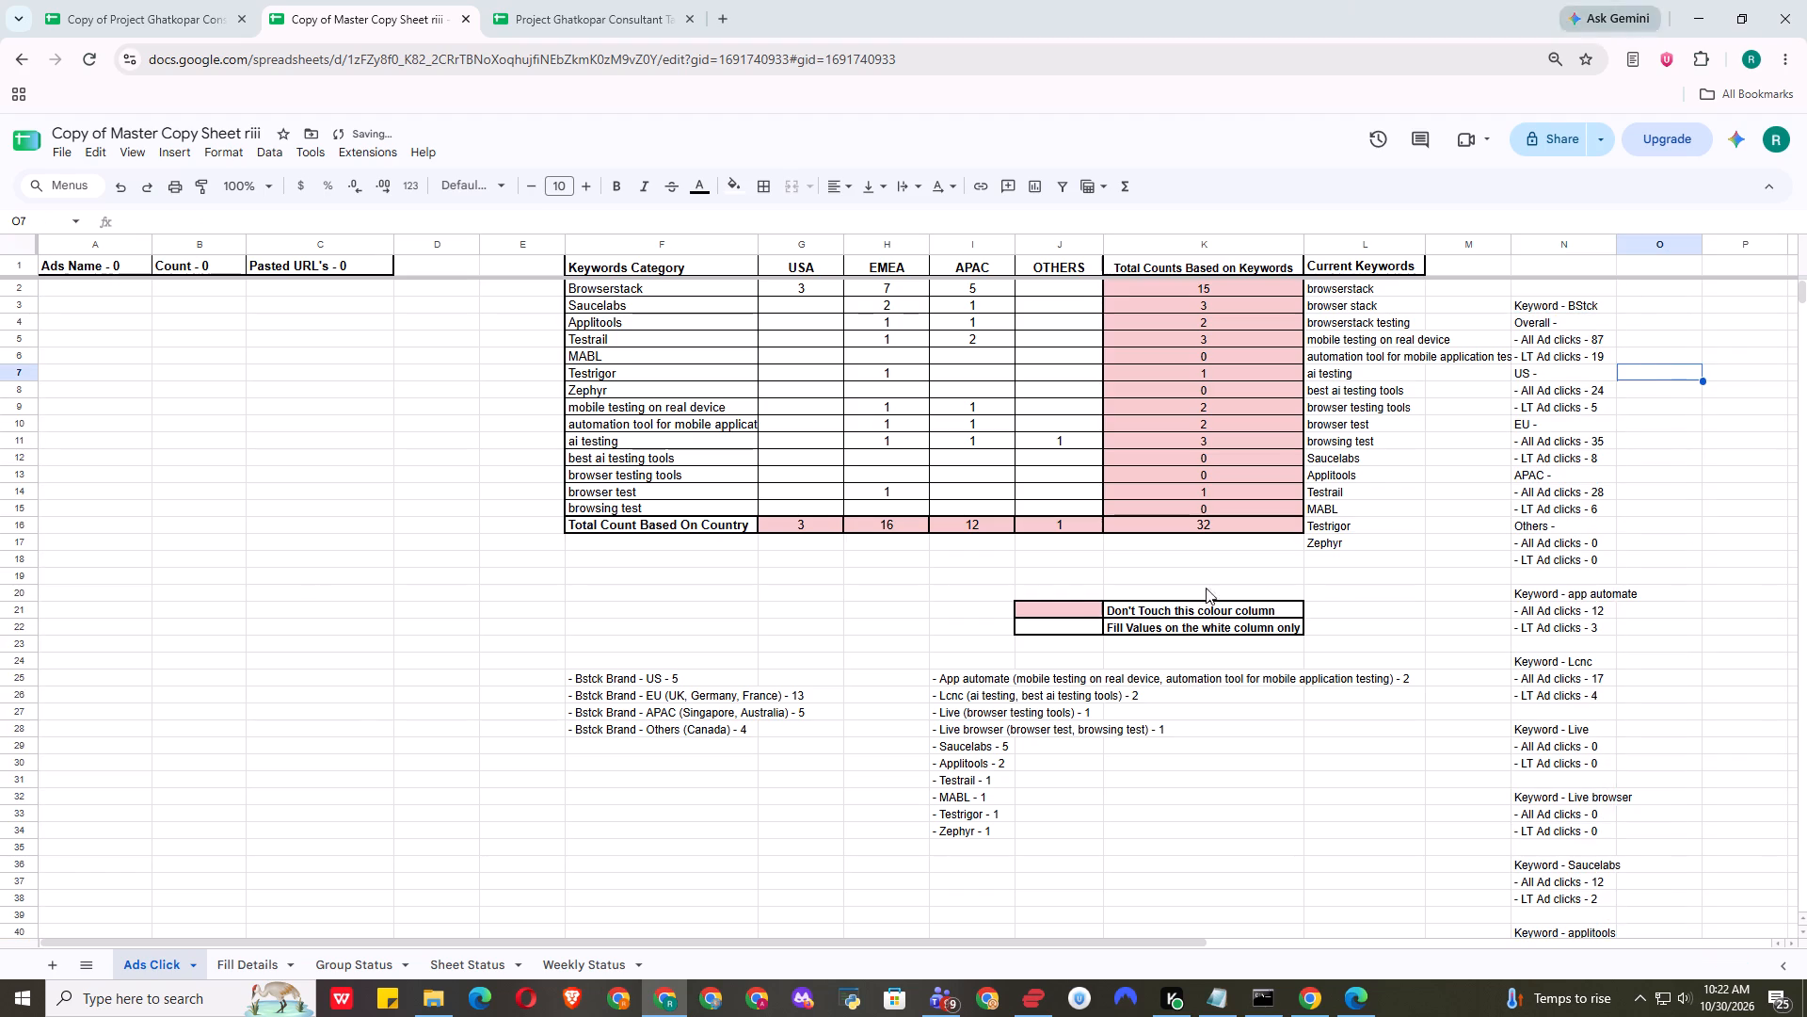
Set the Browserstack row's counts in Ads Click to 5 for USA, 8 for EMEA and 6 for APAC.
click(791, 288)
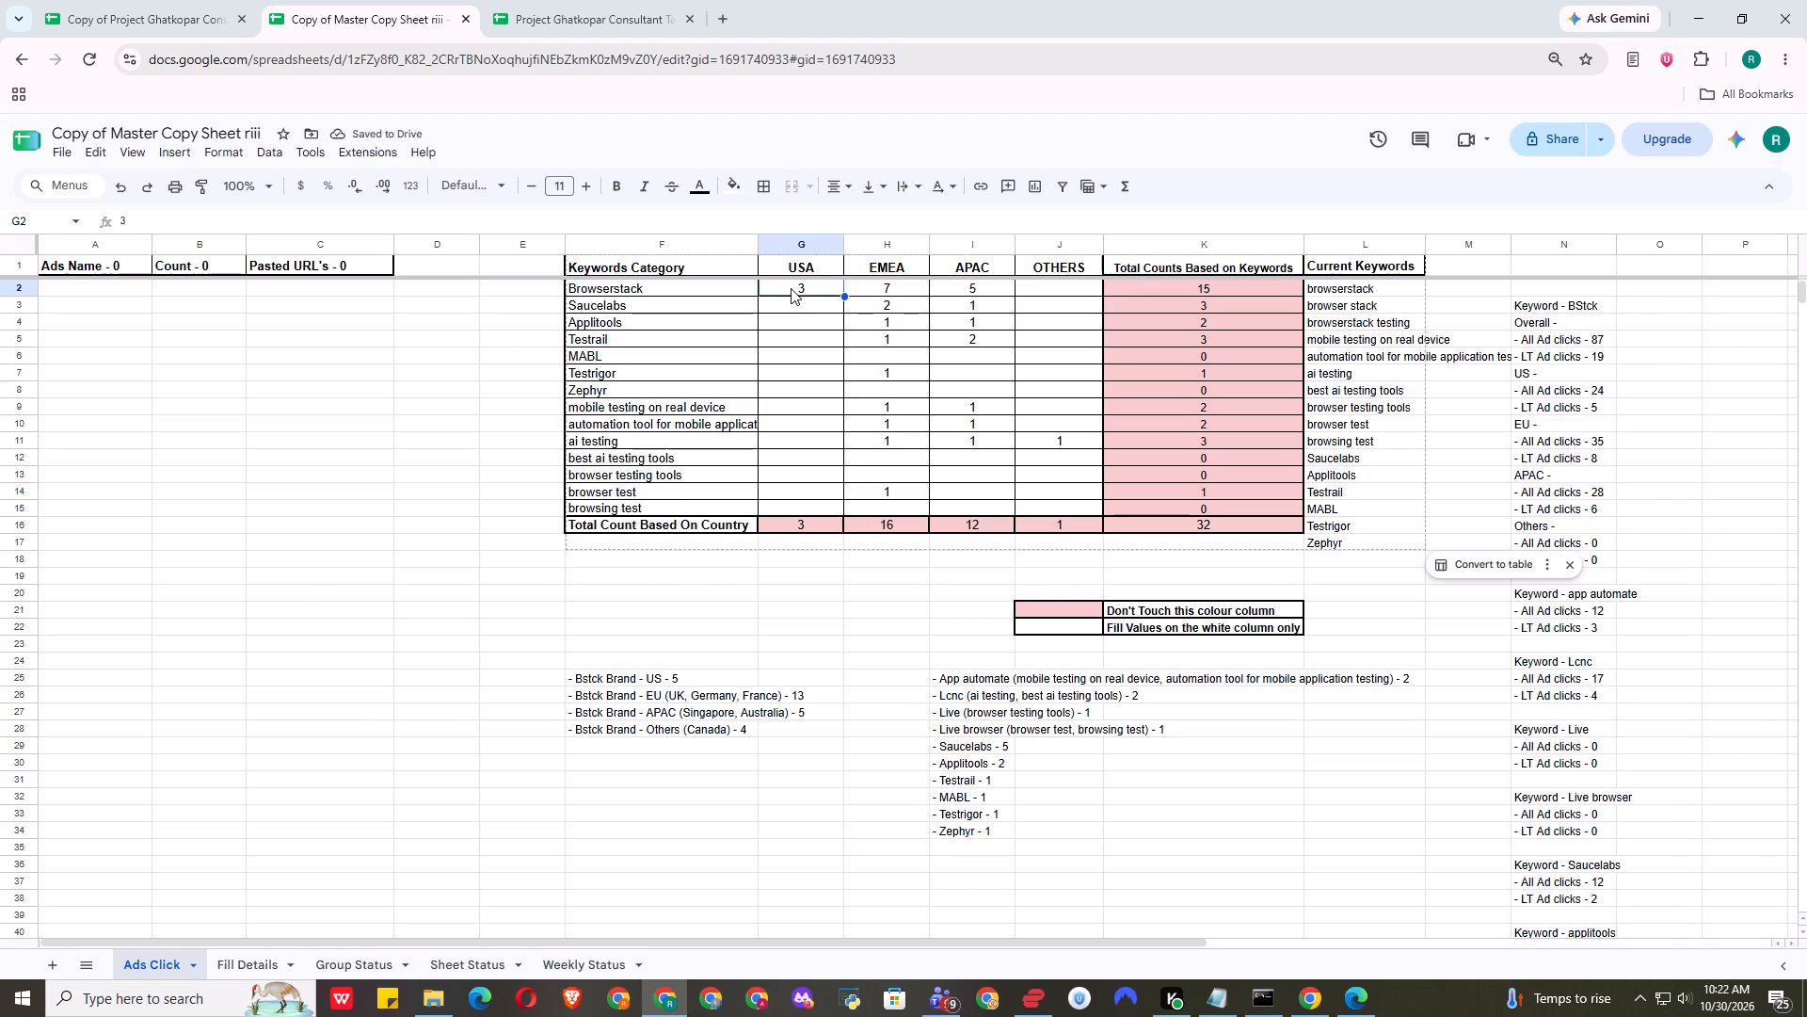
key(5)
click(903, 298)
key(8)
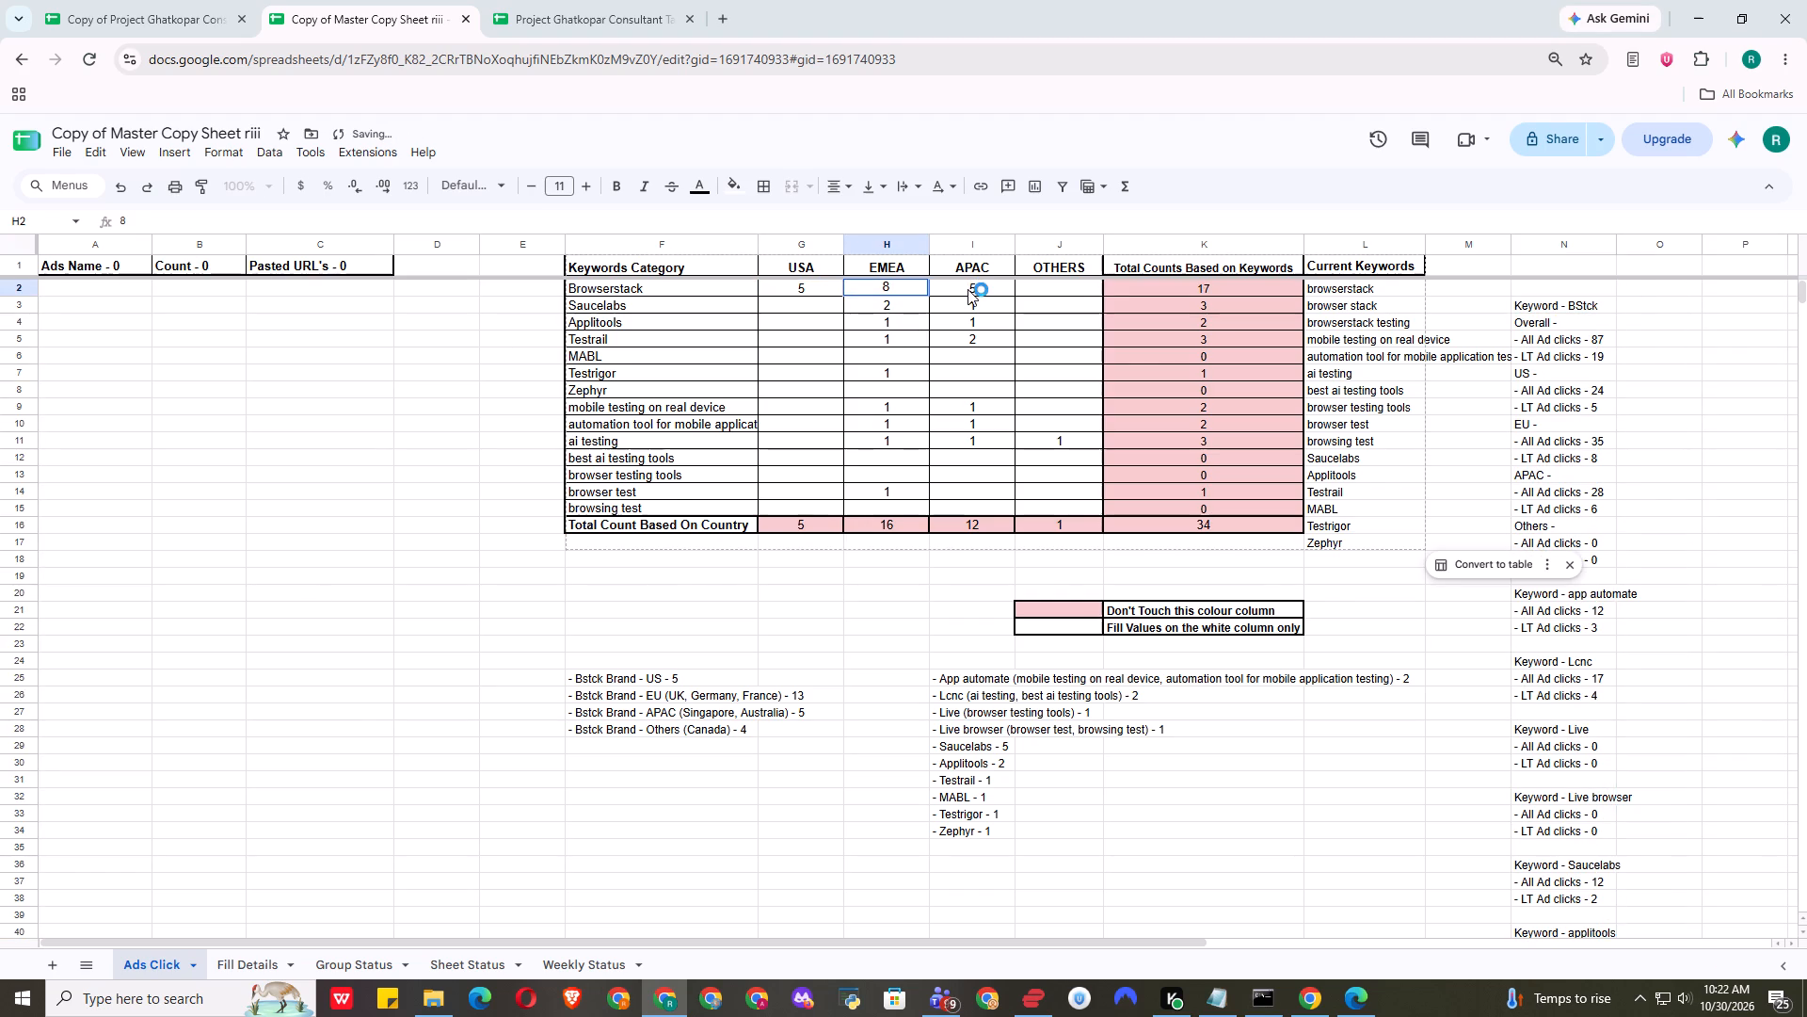
click(967, 289)
key(6)
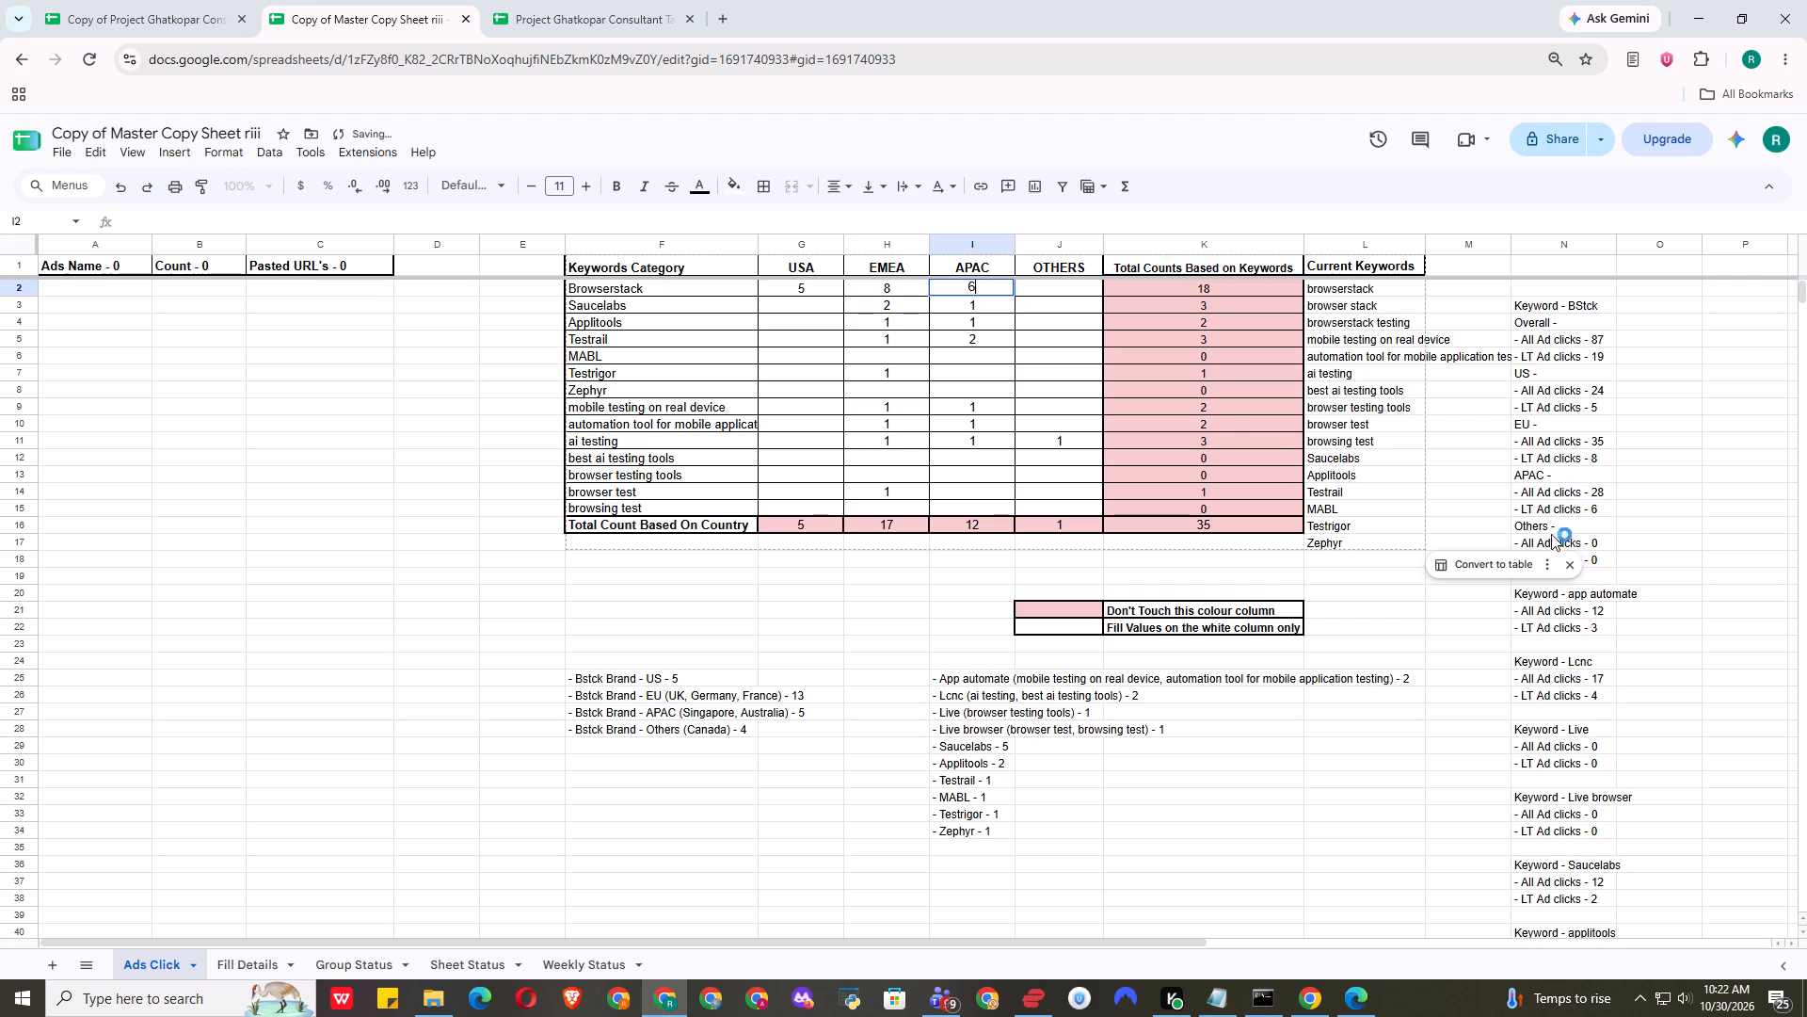
click(897, 302)
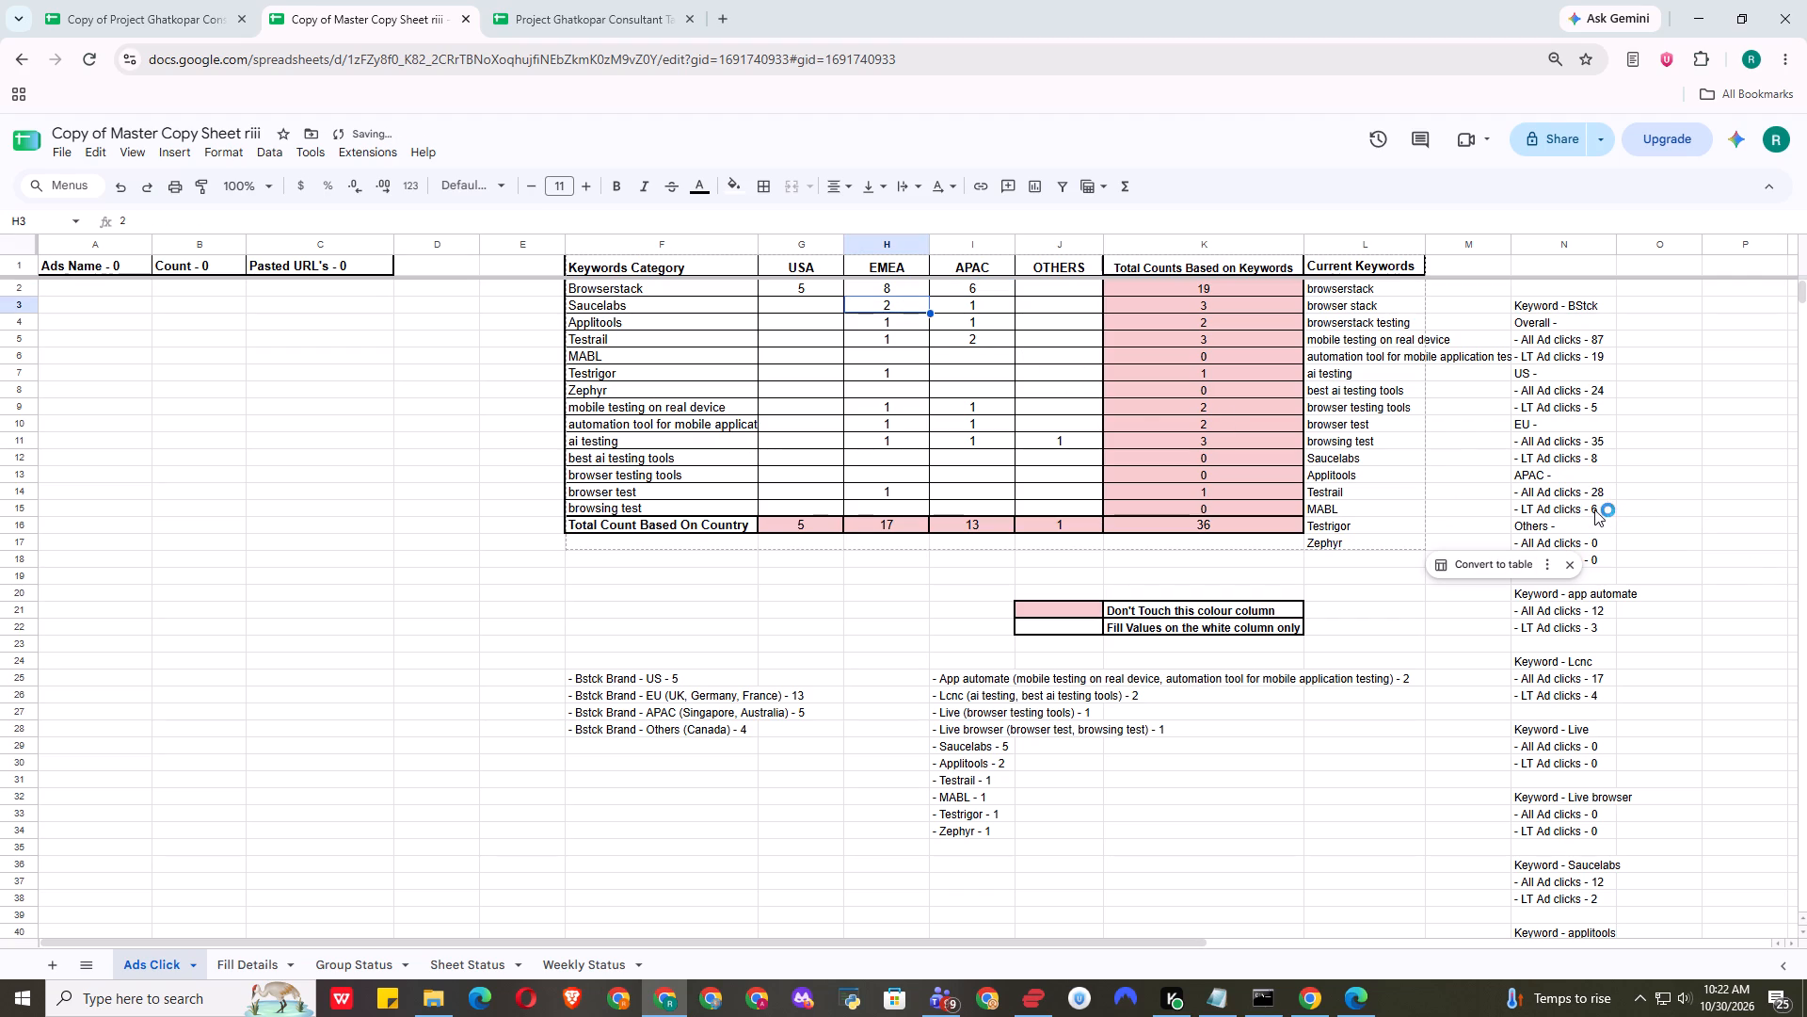
Match the app automate rows to the pasted list: clear both APAC counts and set the automation tool row's EMEA count to 2.
click(1594, 509)
click(1597, 539)
click(1600, 610)
click(1600, 620)
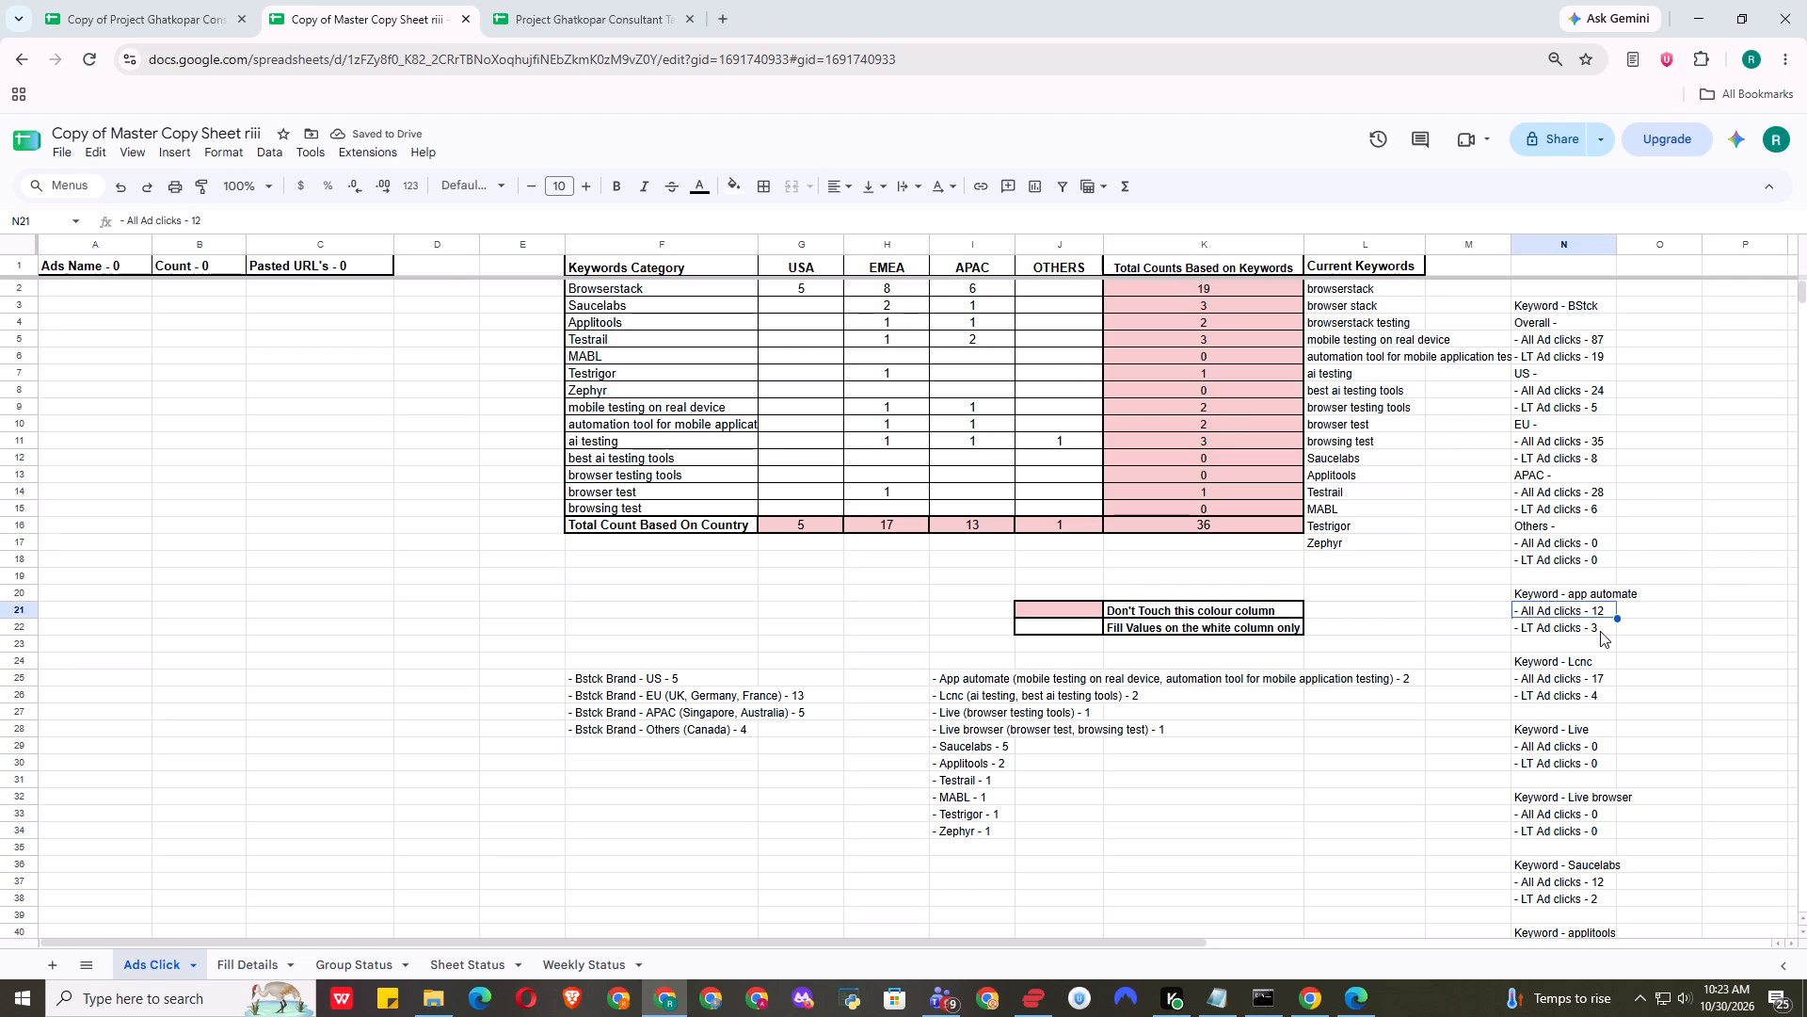
click(1600, 631)
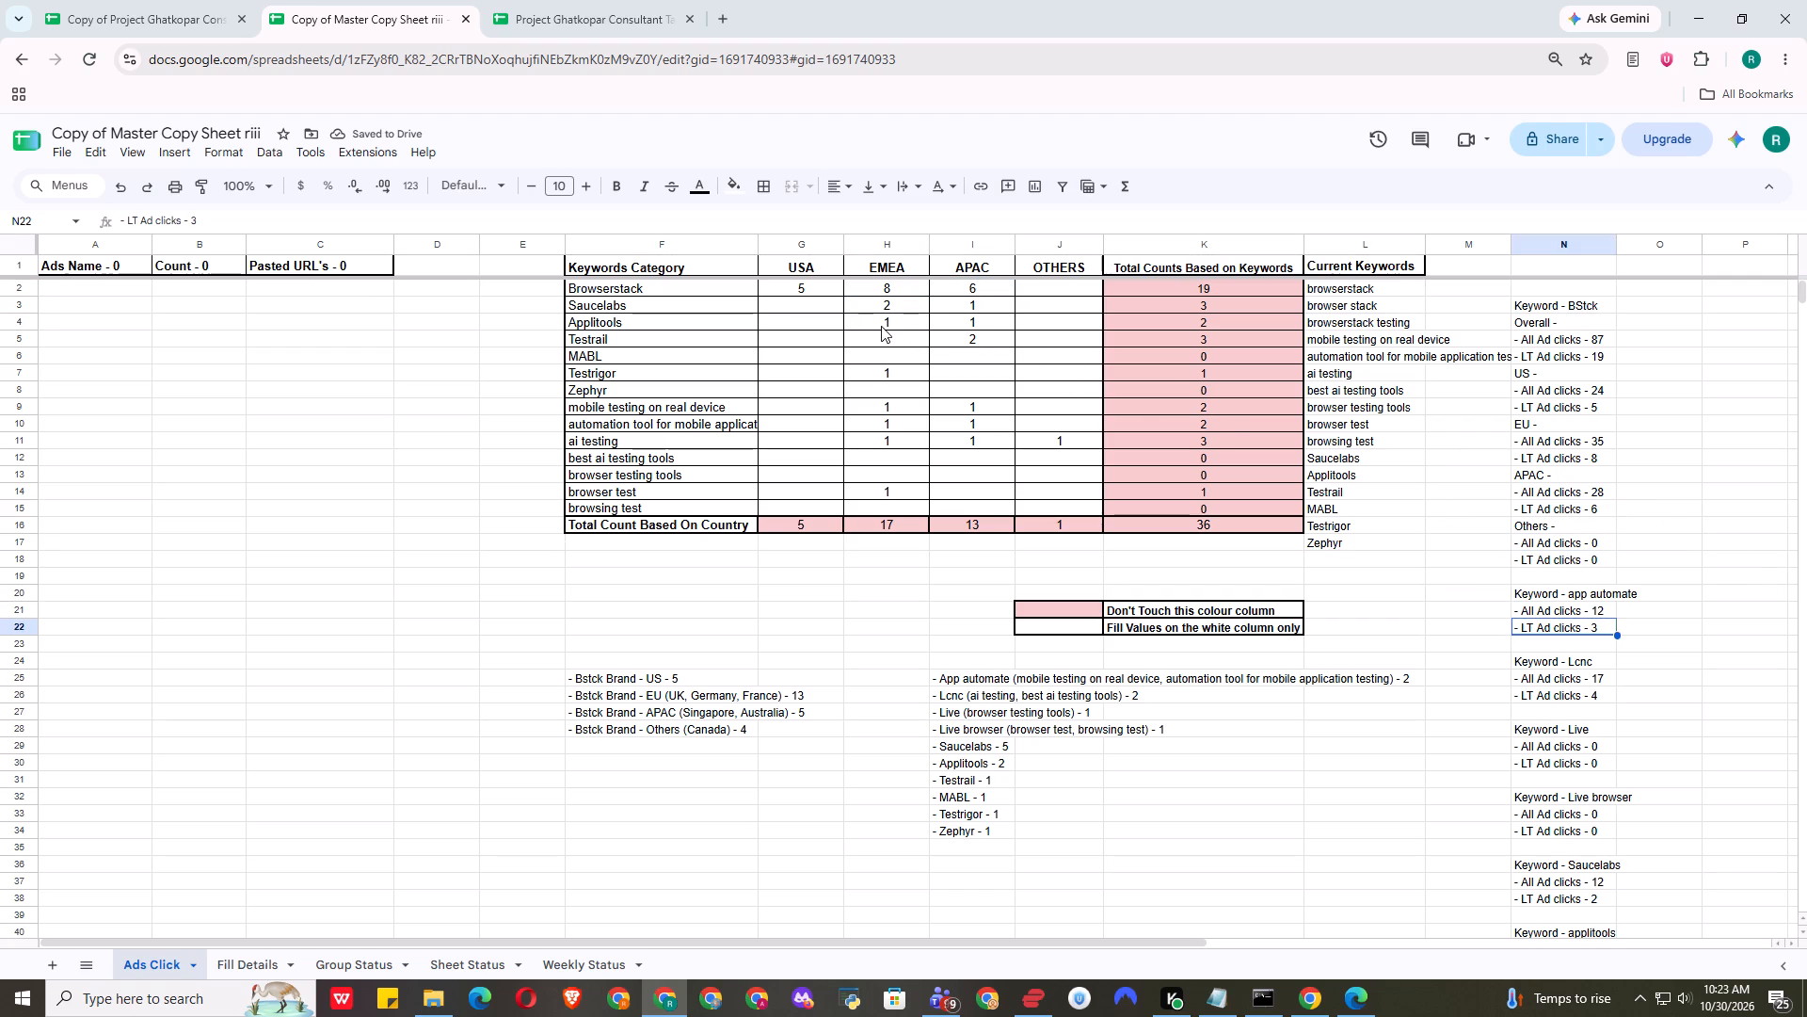
click(893, 310)
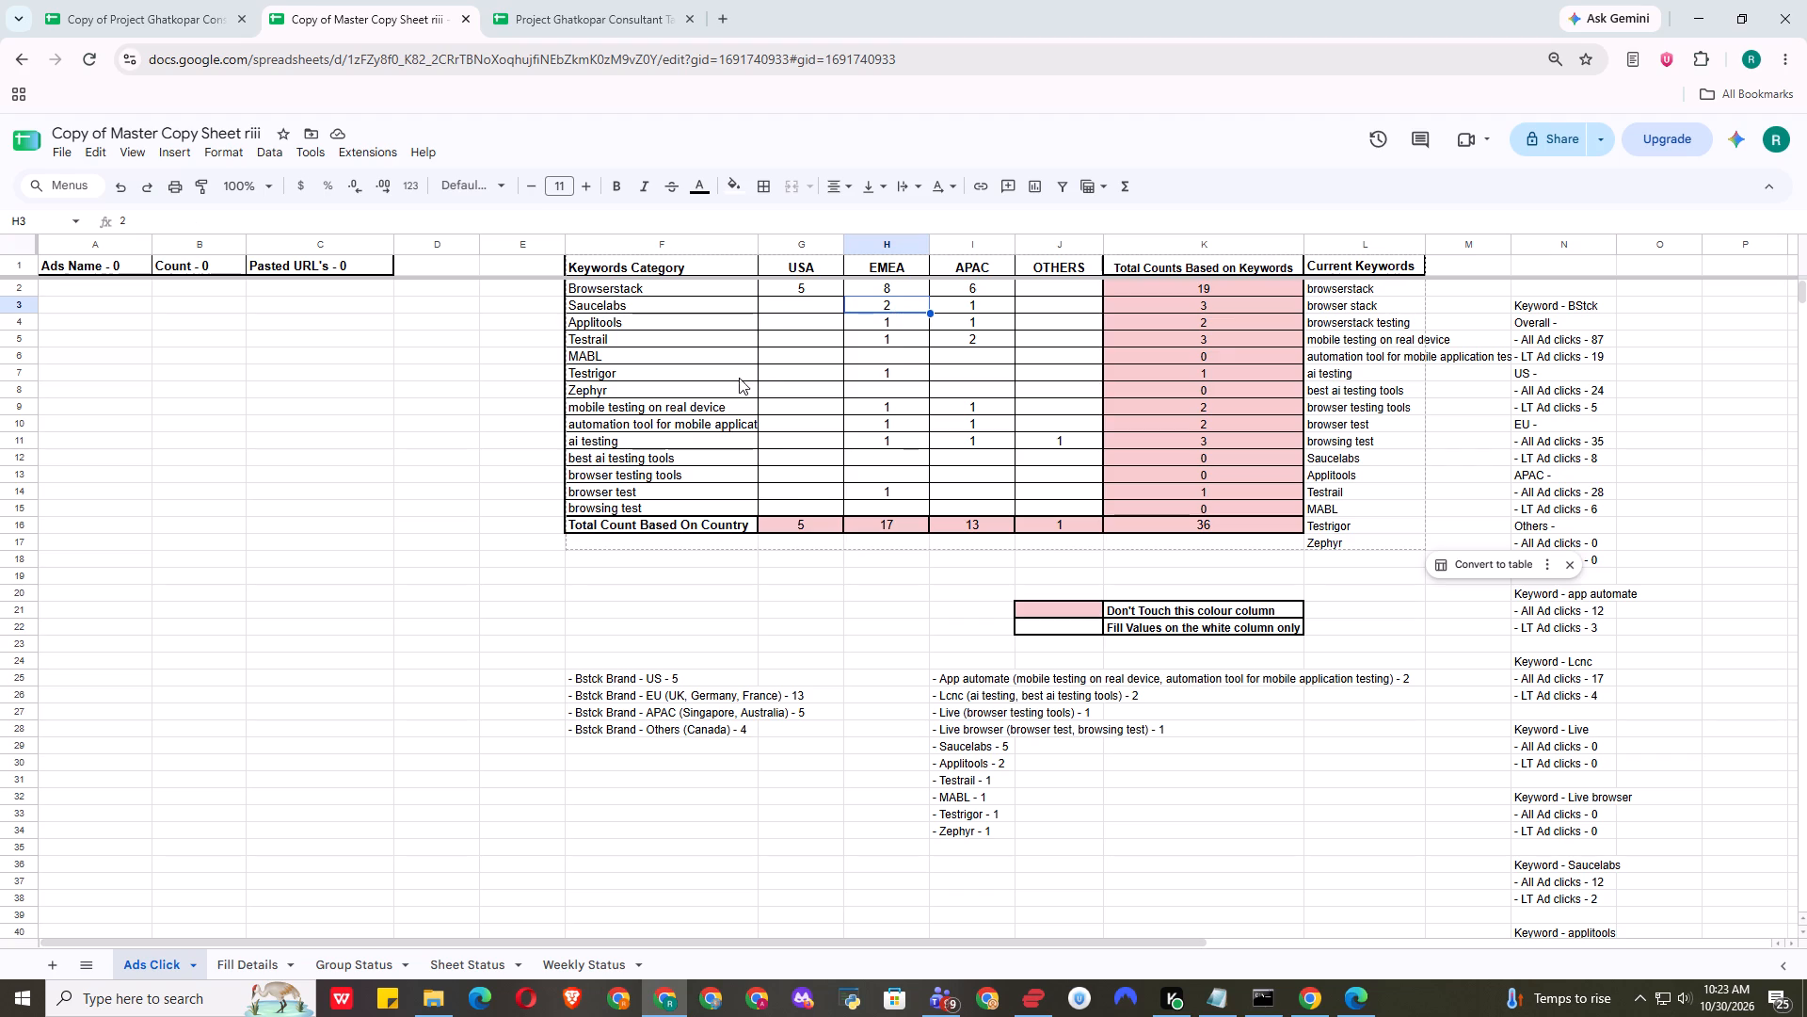
click(884, 420)
click(892, 411)
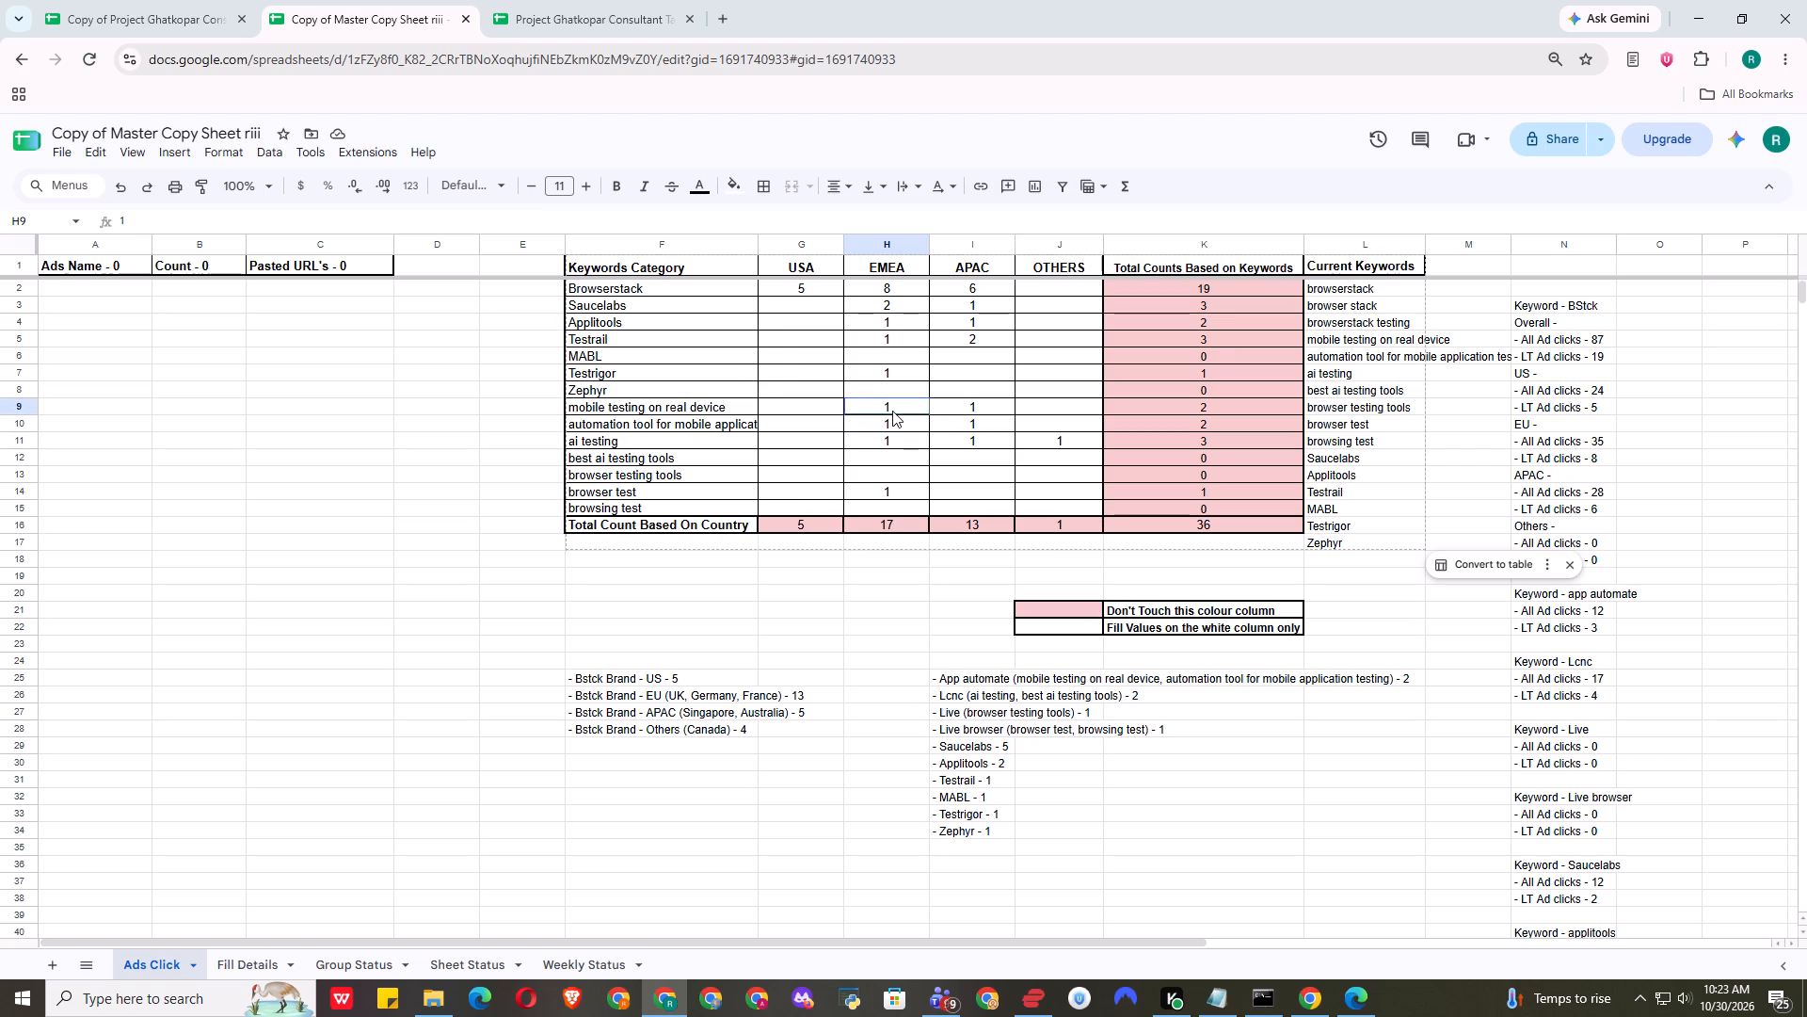
click(986, 406)
key(BackSpace)
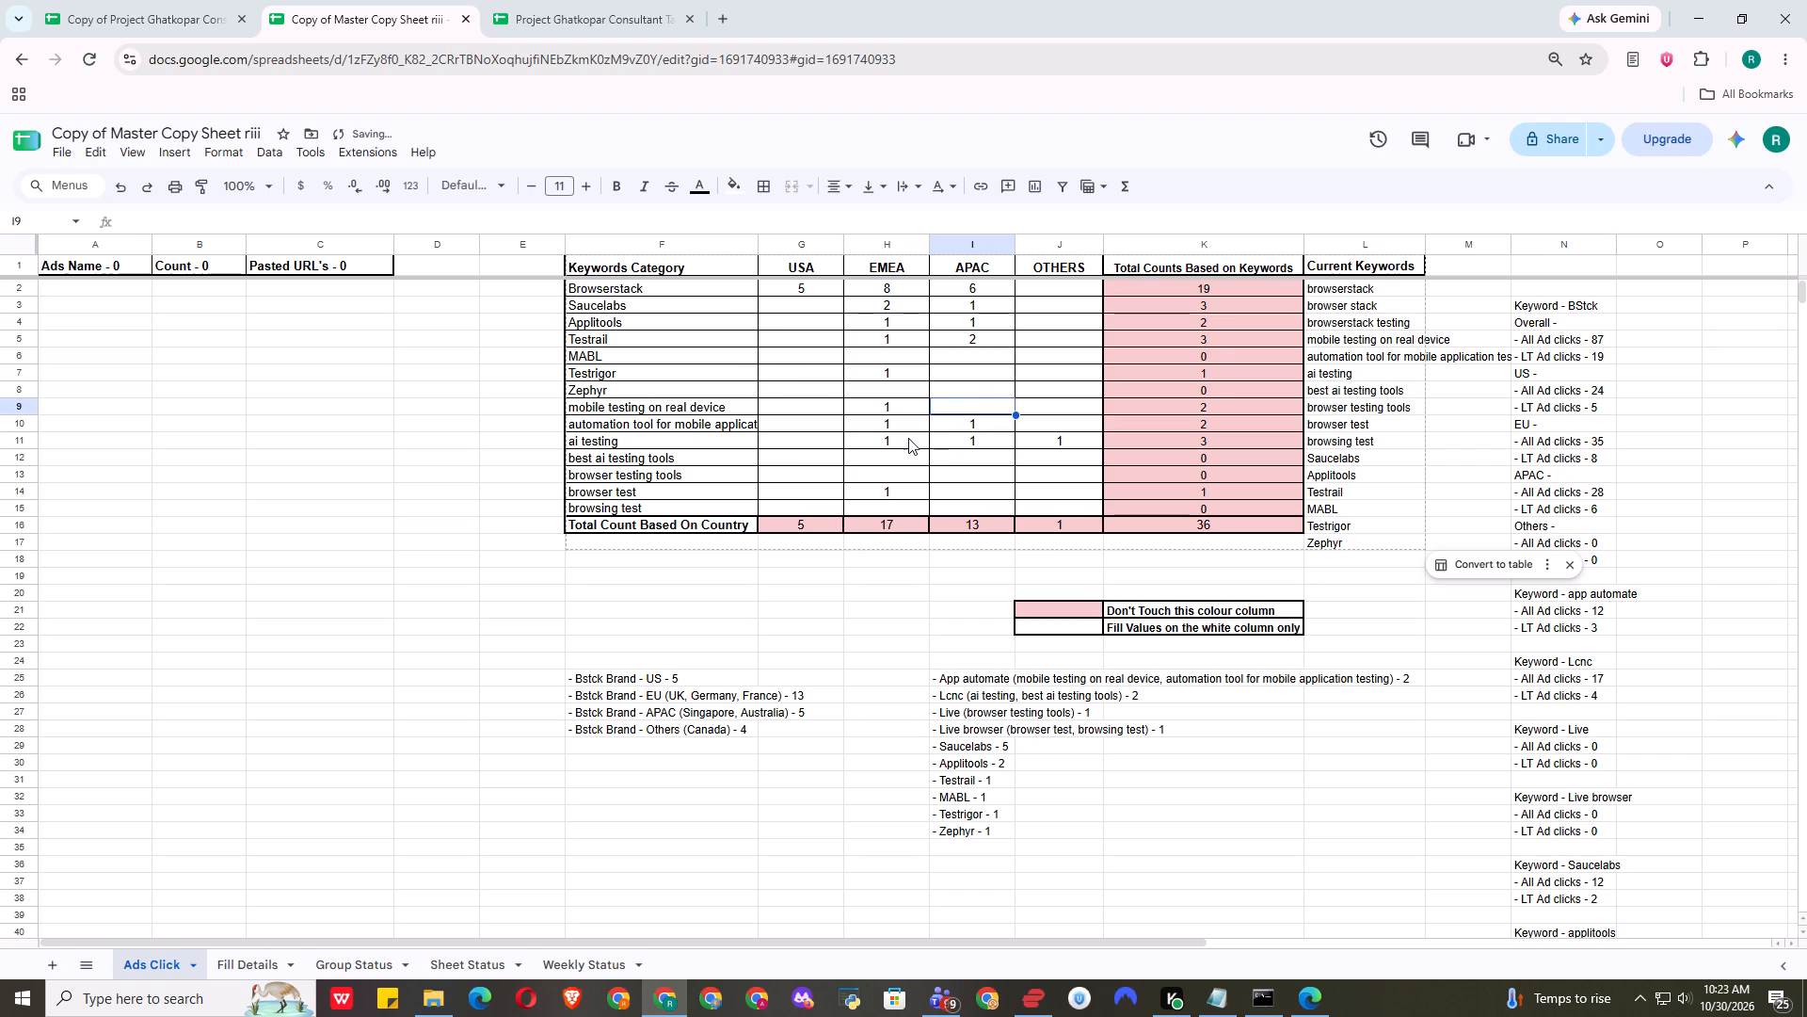
click(890, 439)
click(895, 422)
key(2)
click(989, 422)
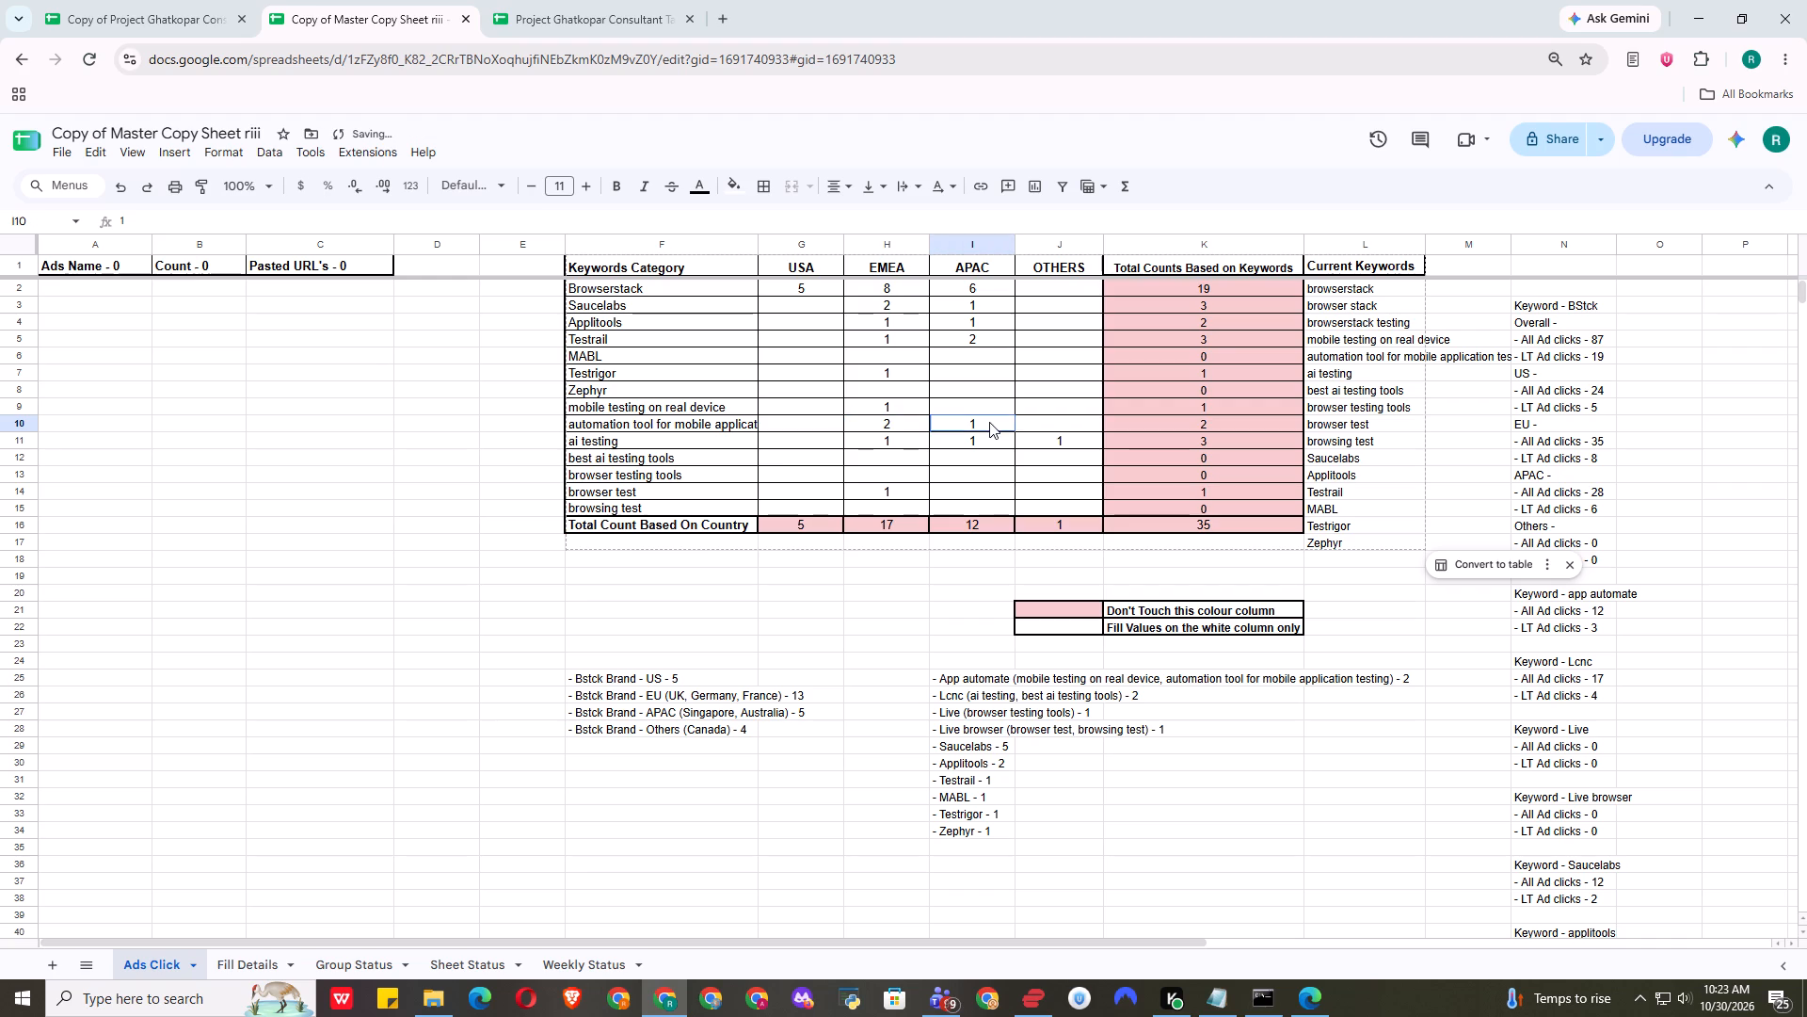
key(BackSpace)
click(994, 463)
Set the ai testing row to 2 for EMEA and 2 for APAC, and clear its OTHERS count.
click(893, 440)
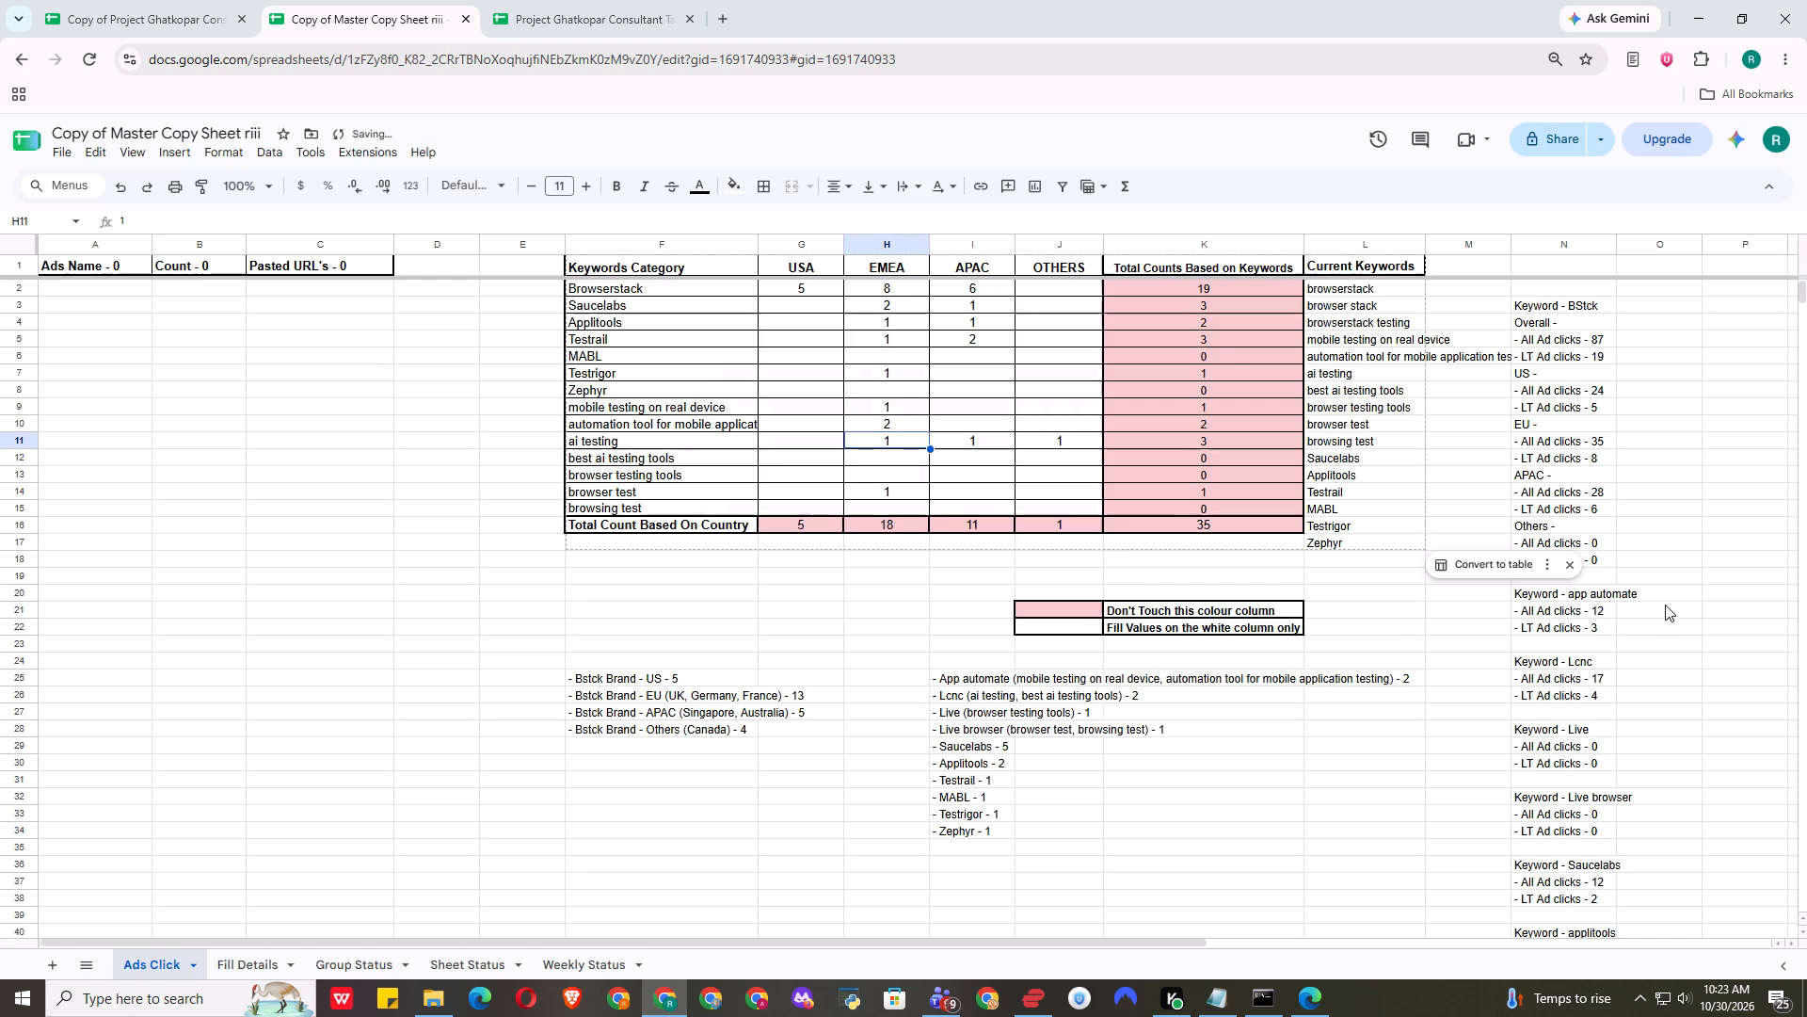
click(1595, 696)
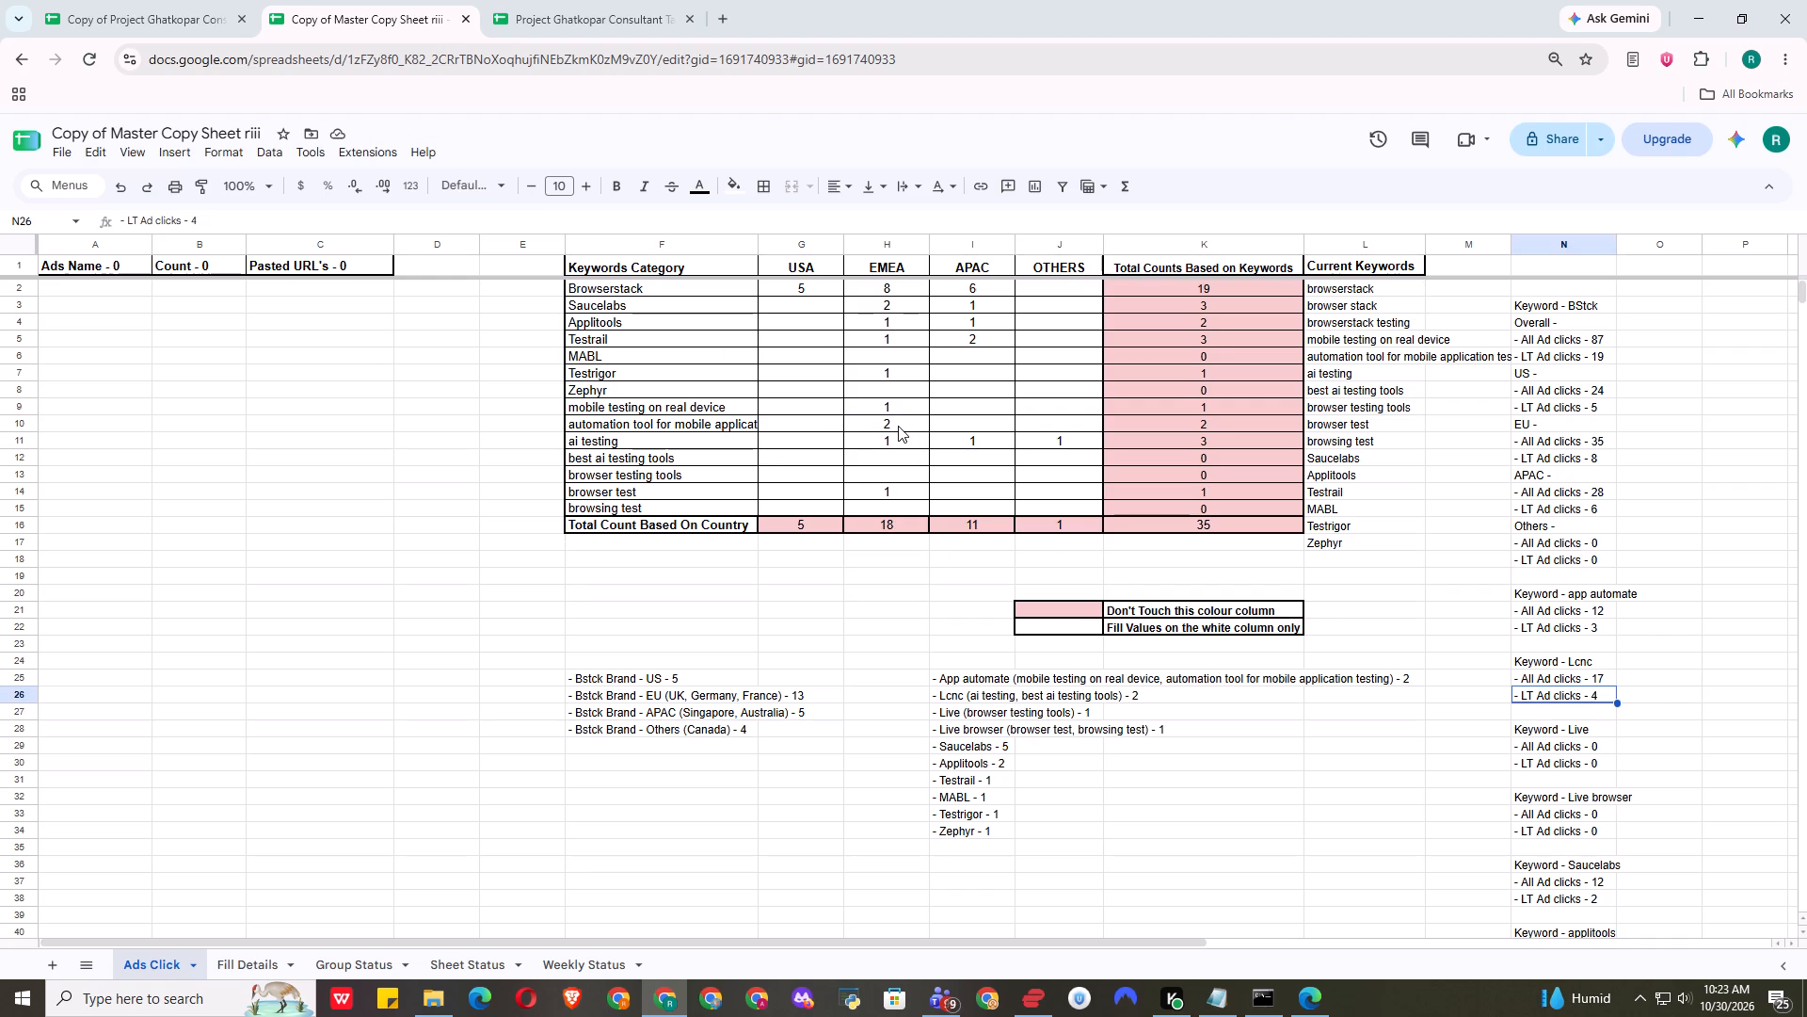
click(946, 426)
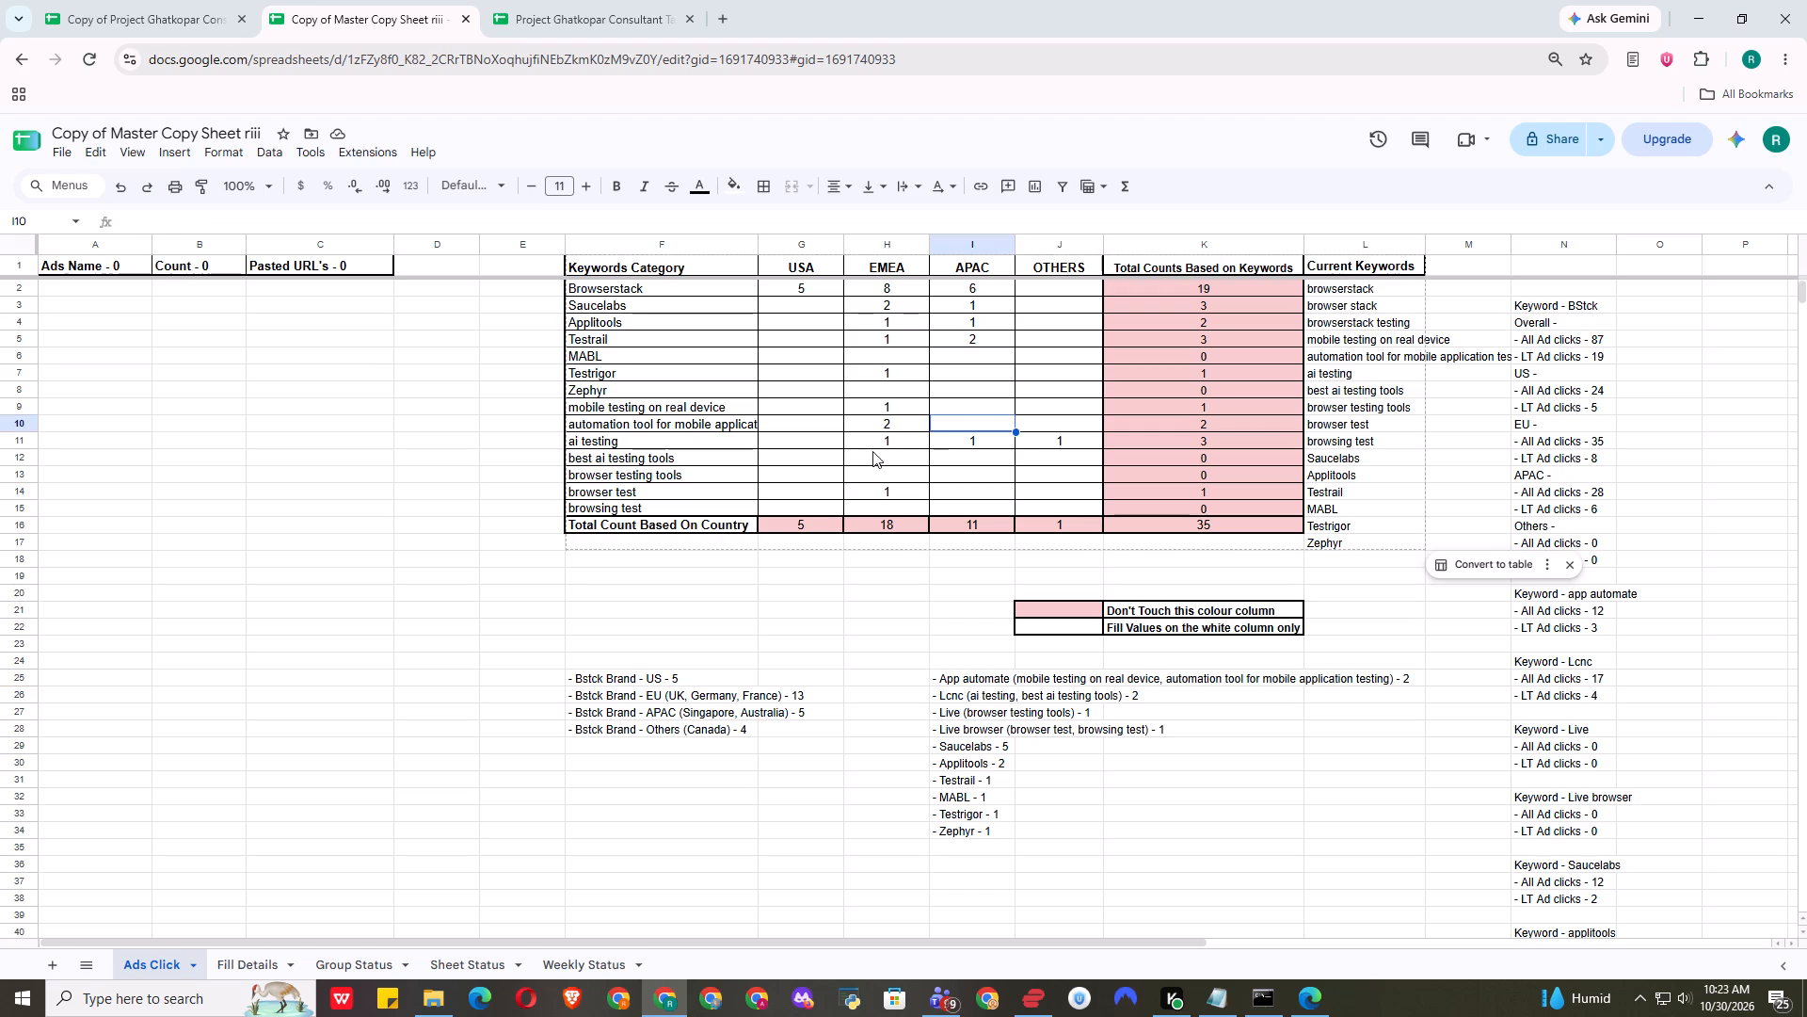
click(878, 447)
key(2)
click(944, 443)
key(2)
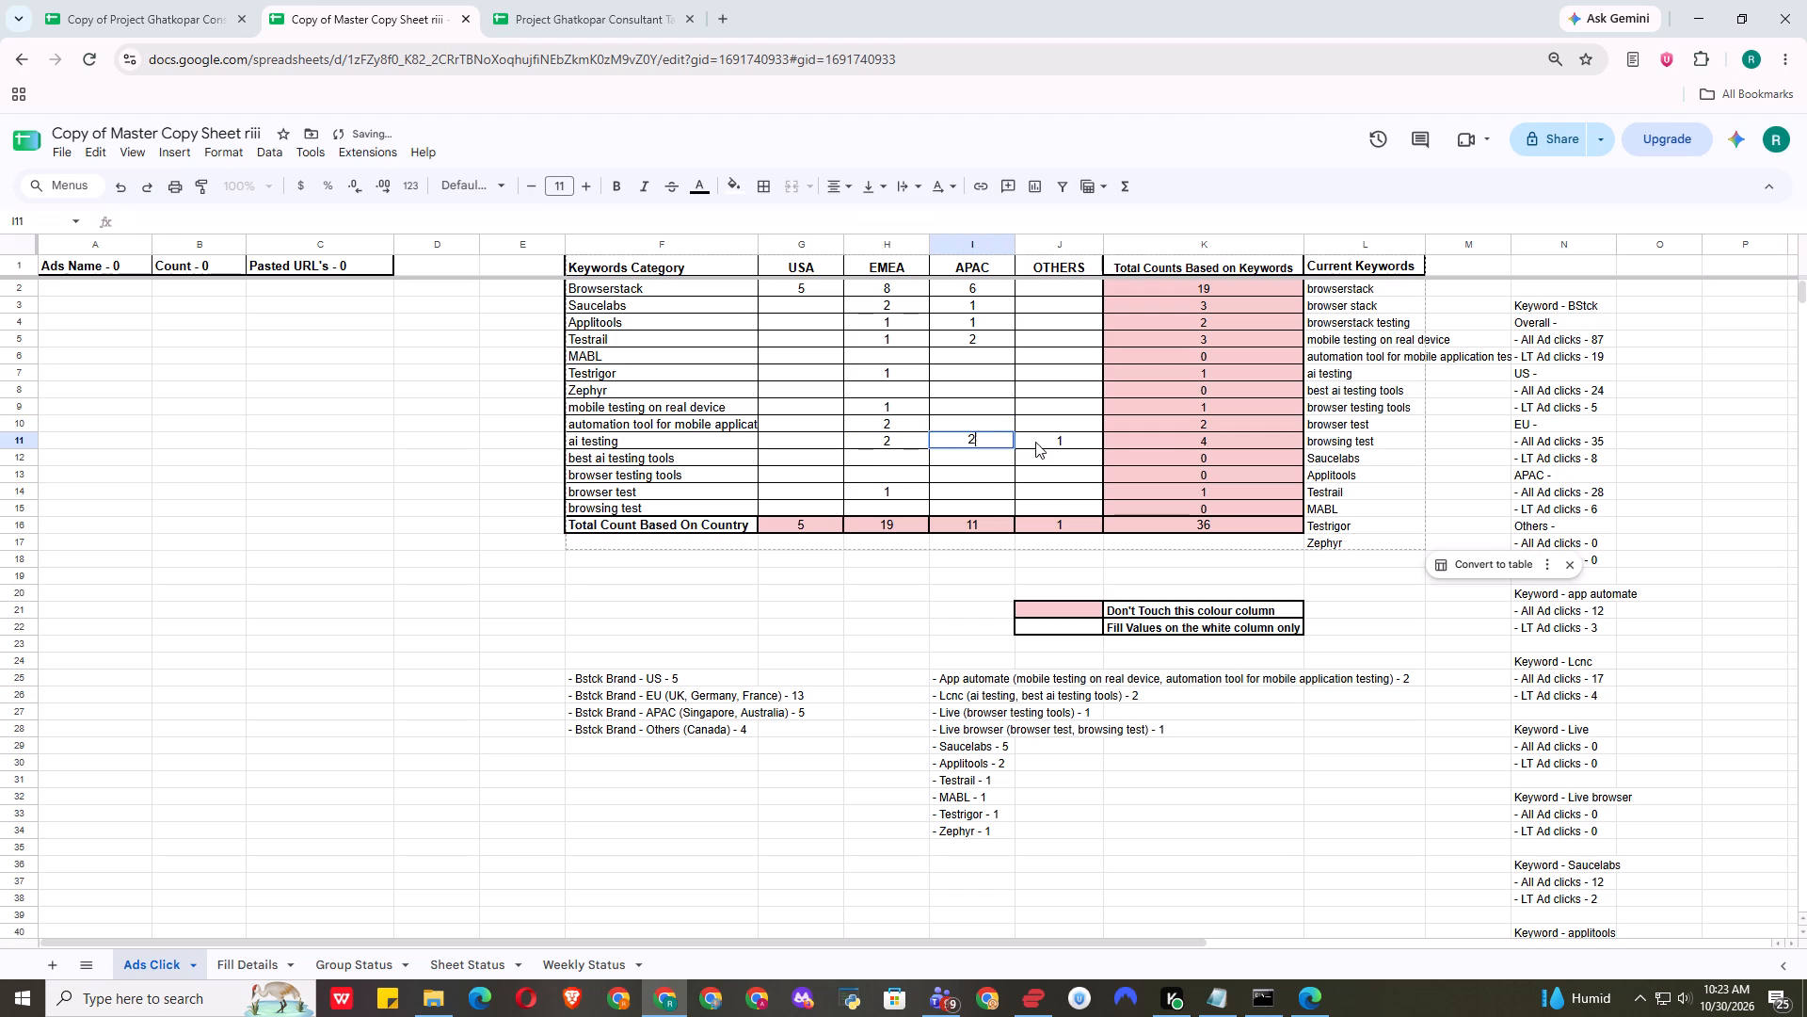
click(1080, 442)
key(BackSpace)
click(909, 460)
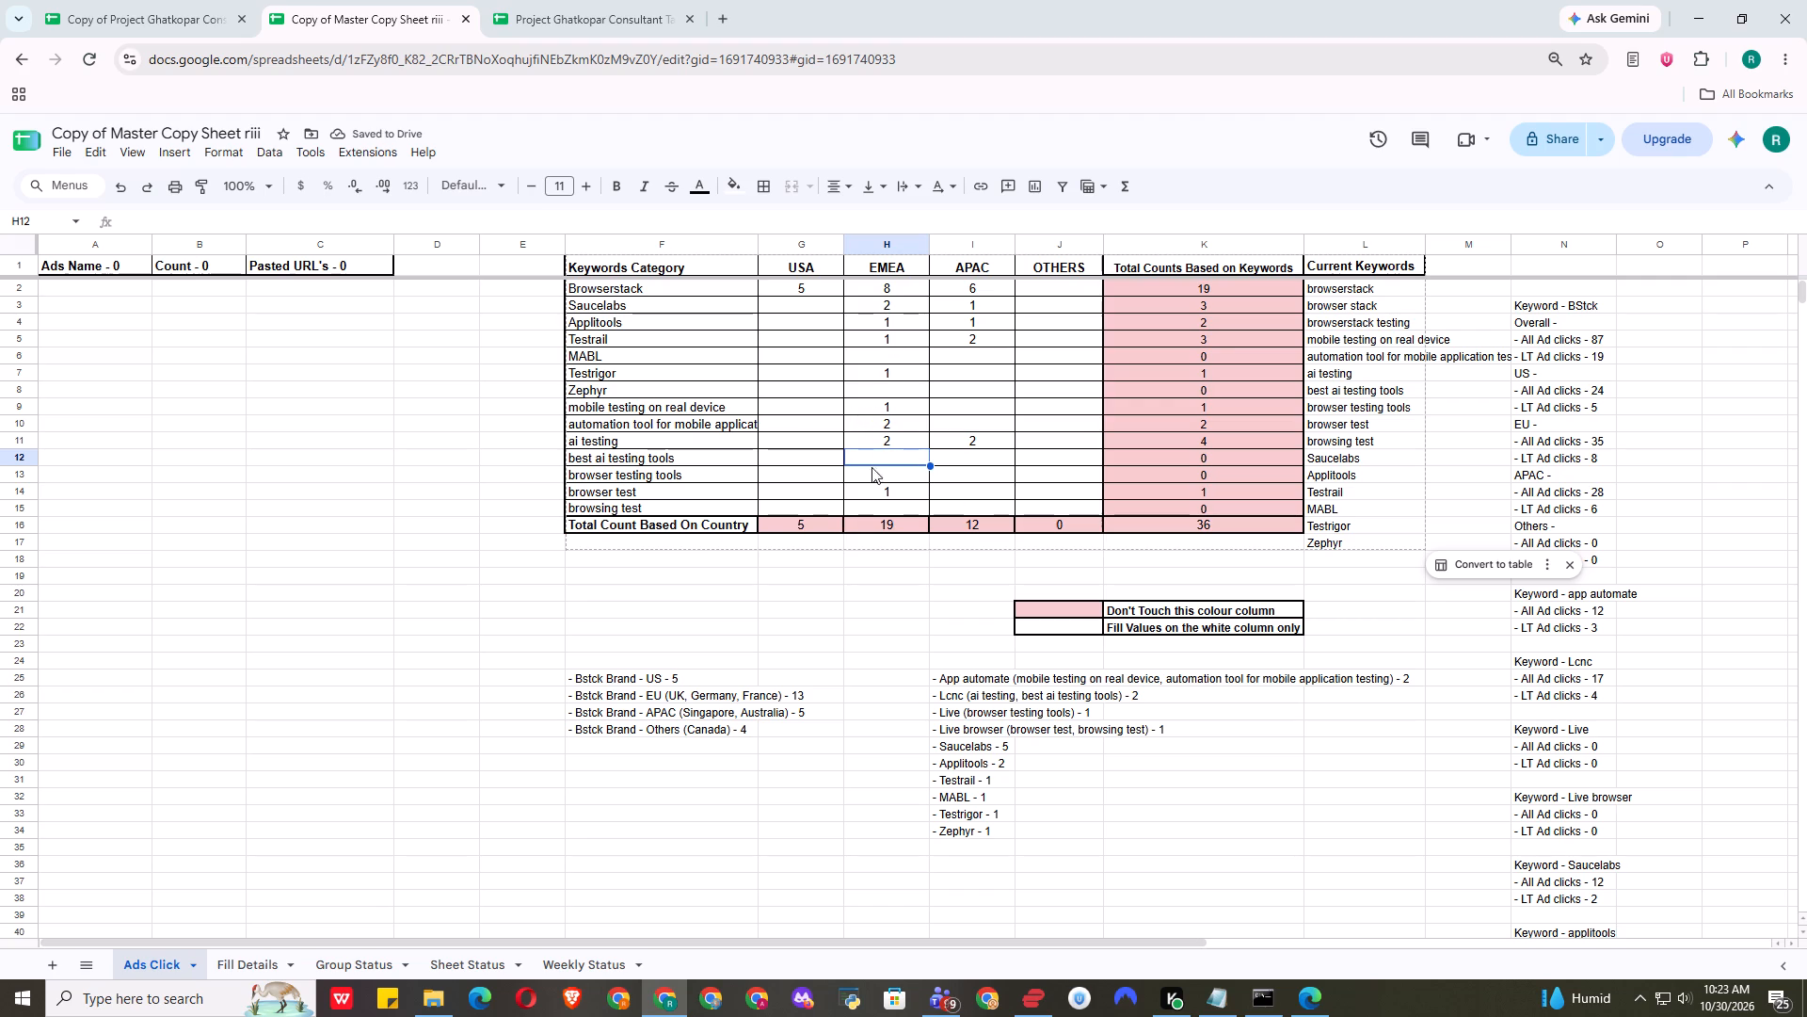
Clear the APAC count in the Saucelabs row.
click(888, 308)
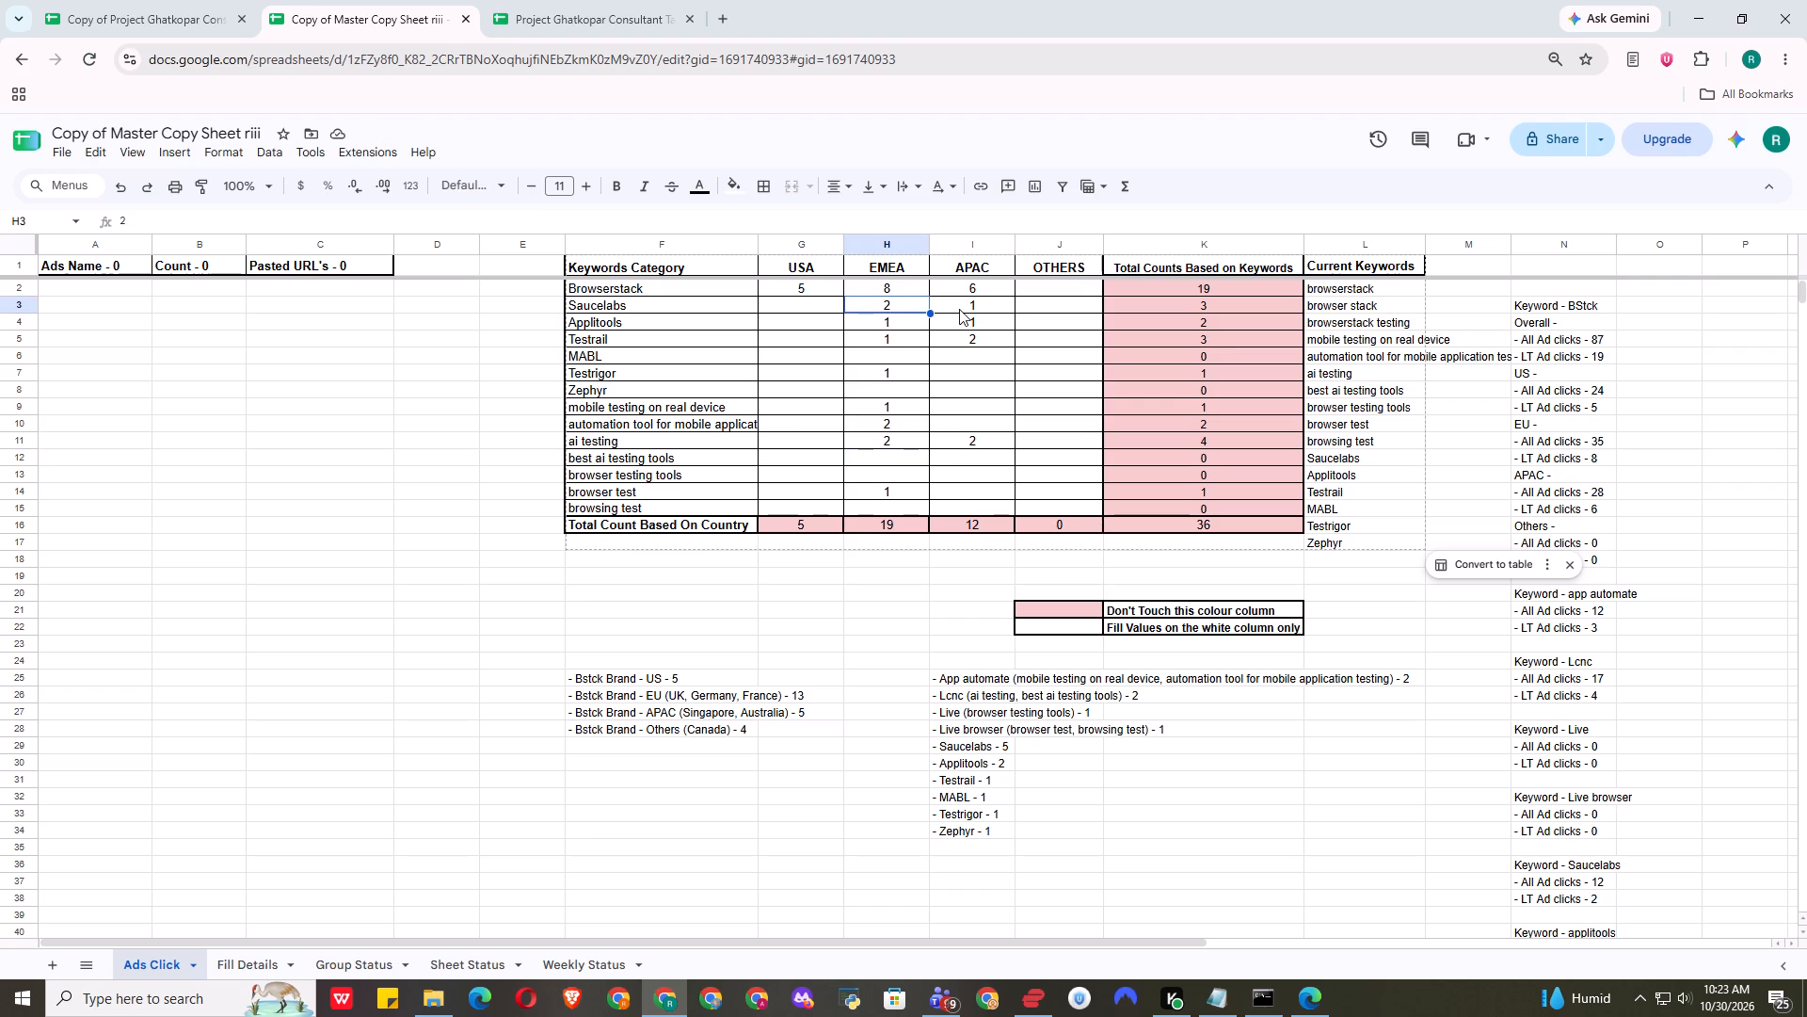
click(959, 309)
key(BackSpace)
Check the Saucelabs and Applitools counts against the LT ad clicks in the pasted keyword list.
scroll(1603, 905, down, 1)
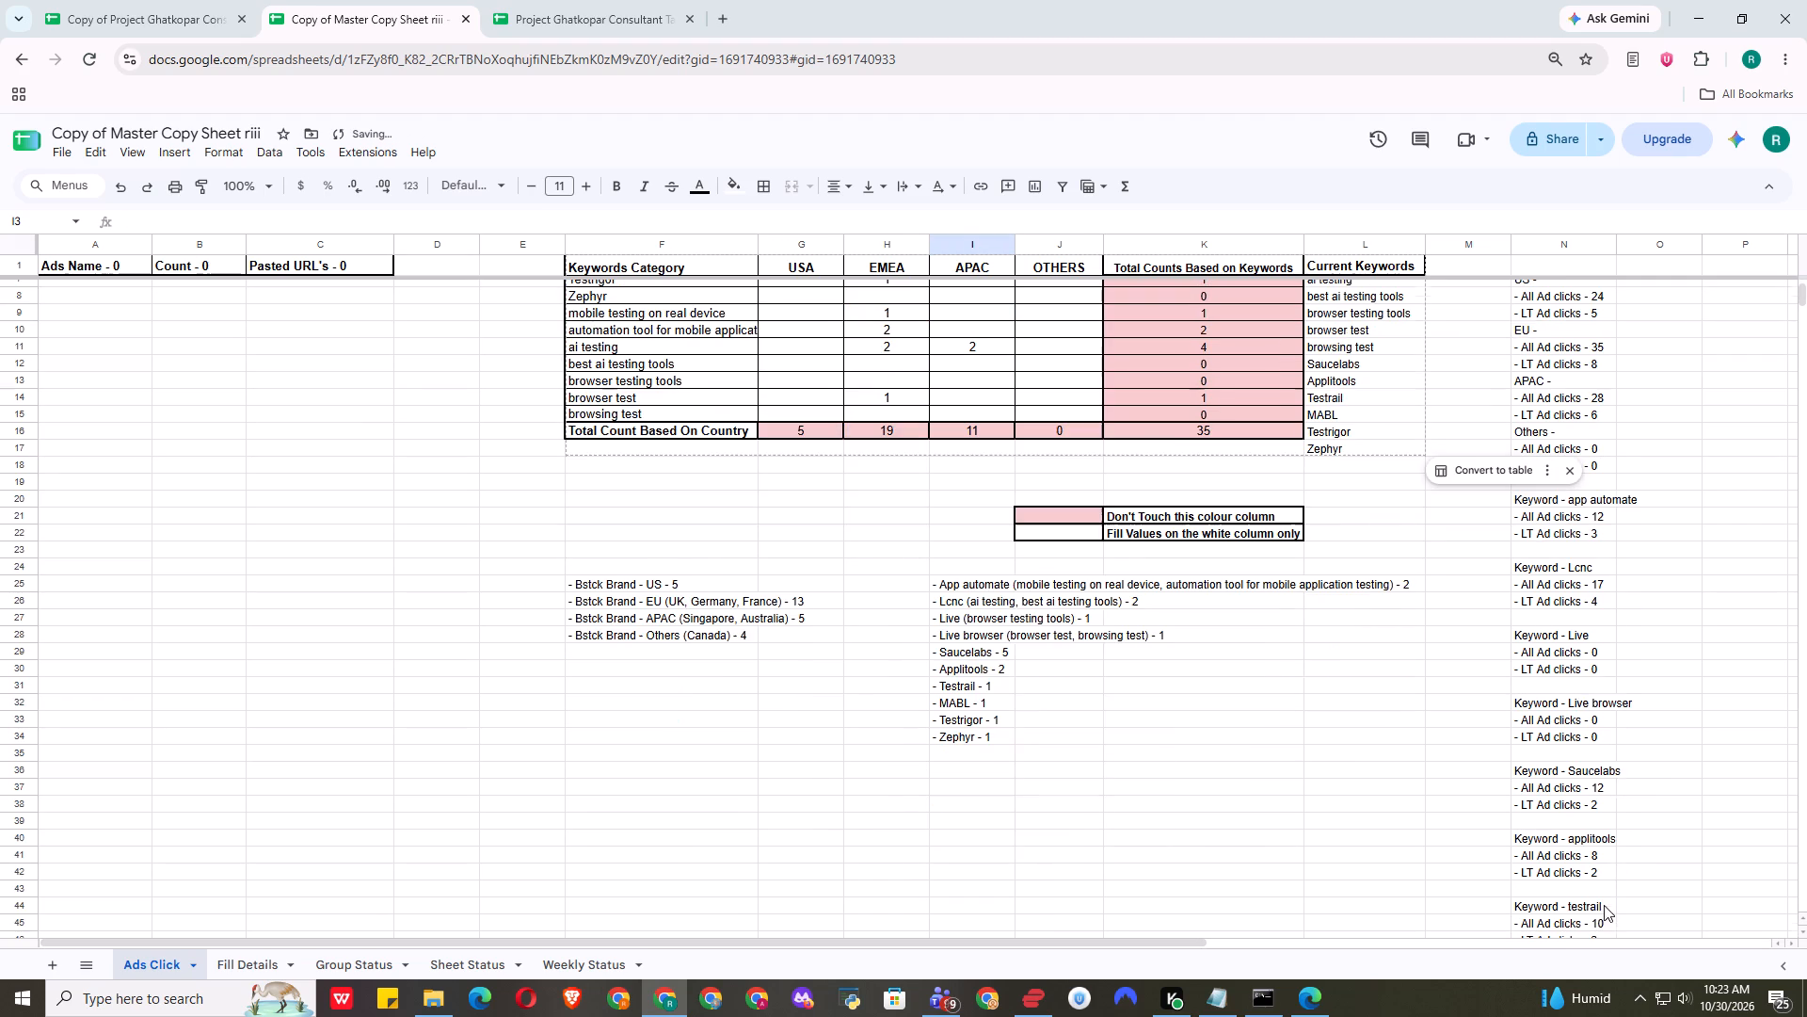
scroll(1012, 366, up, 3)
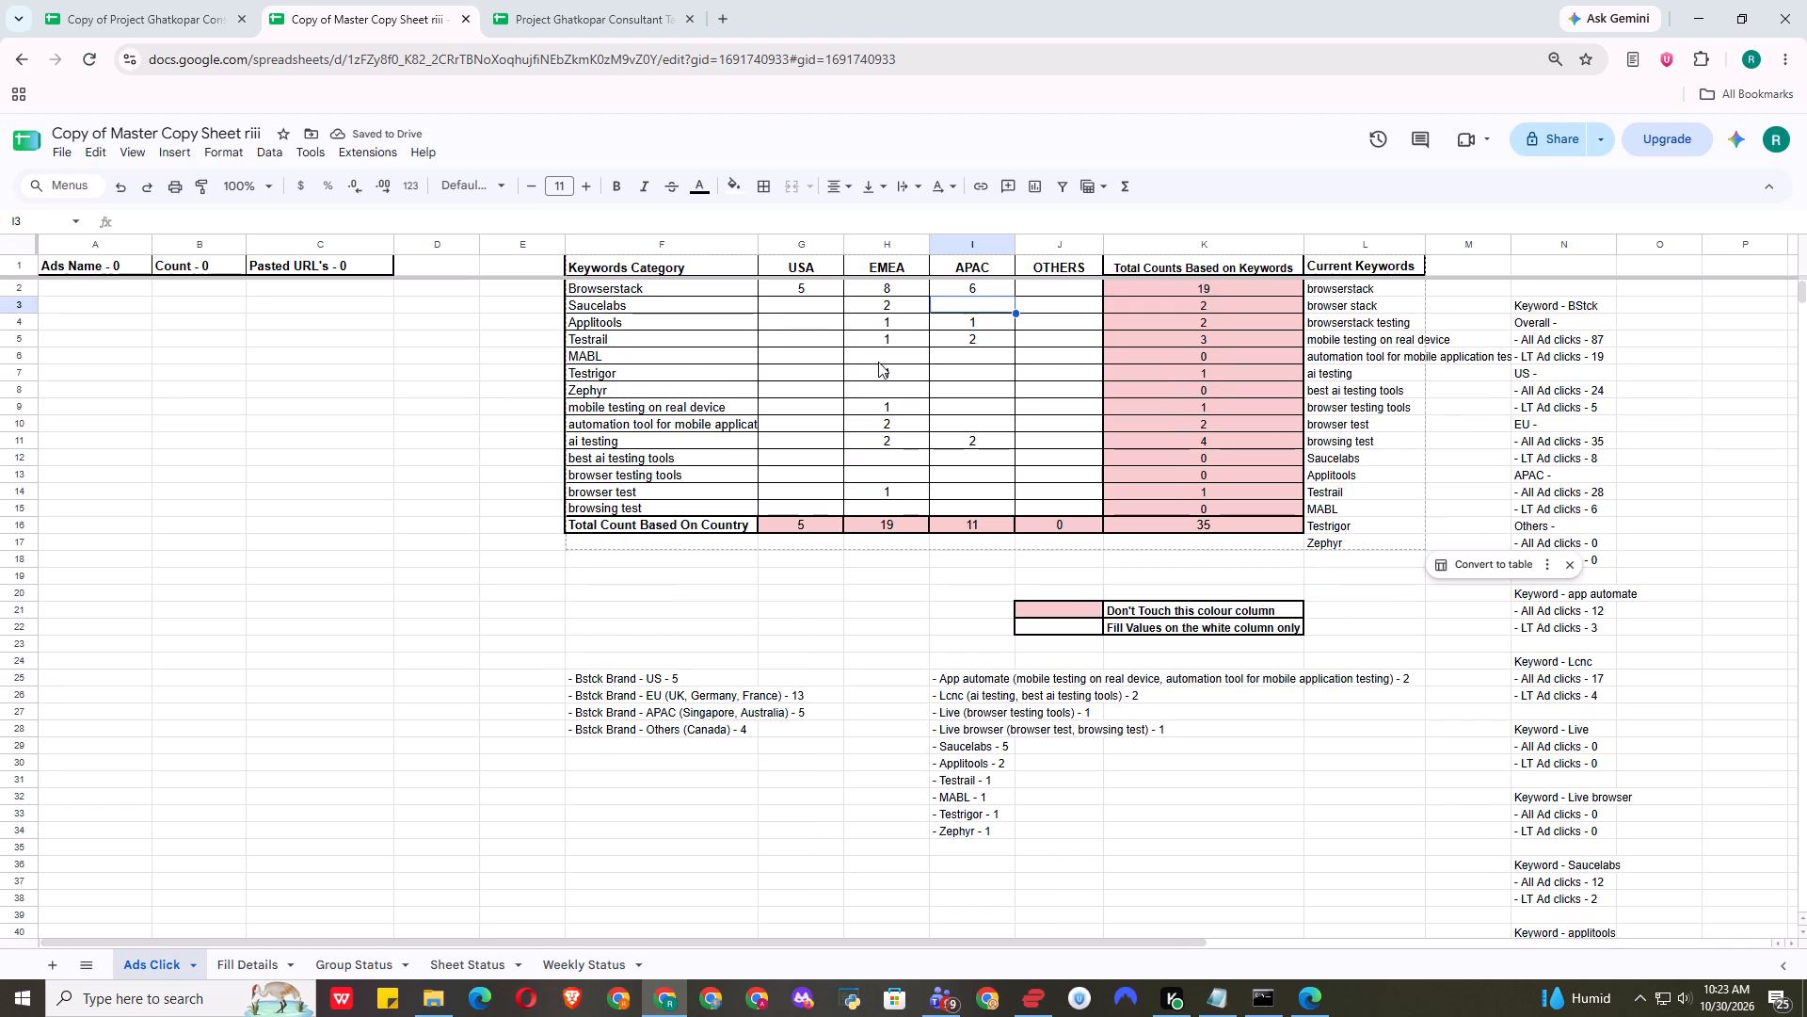
click(893, 323)
click(961, 320)
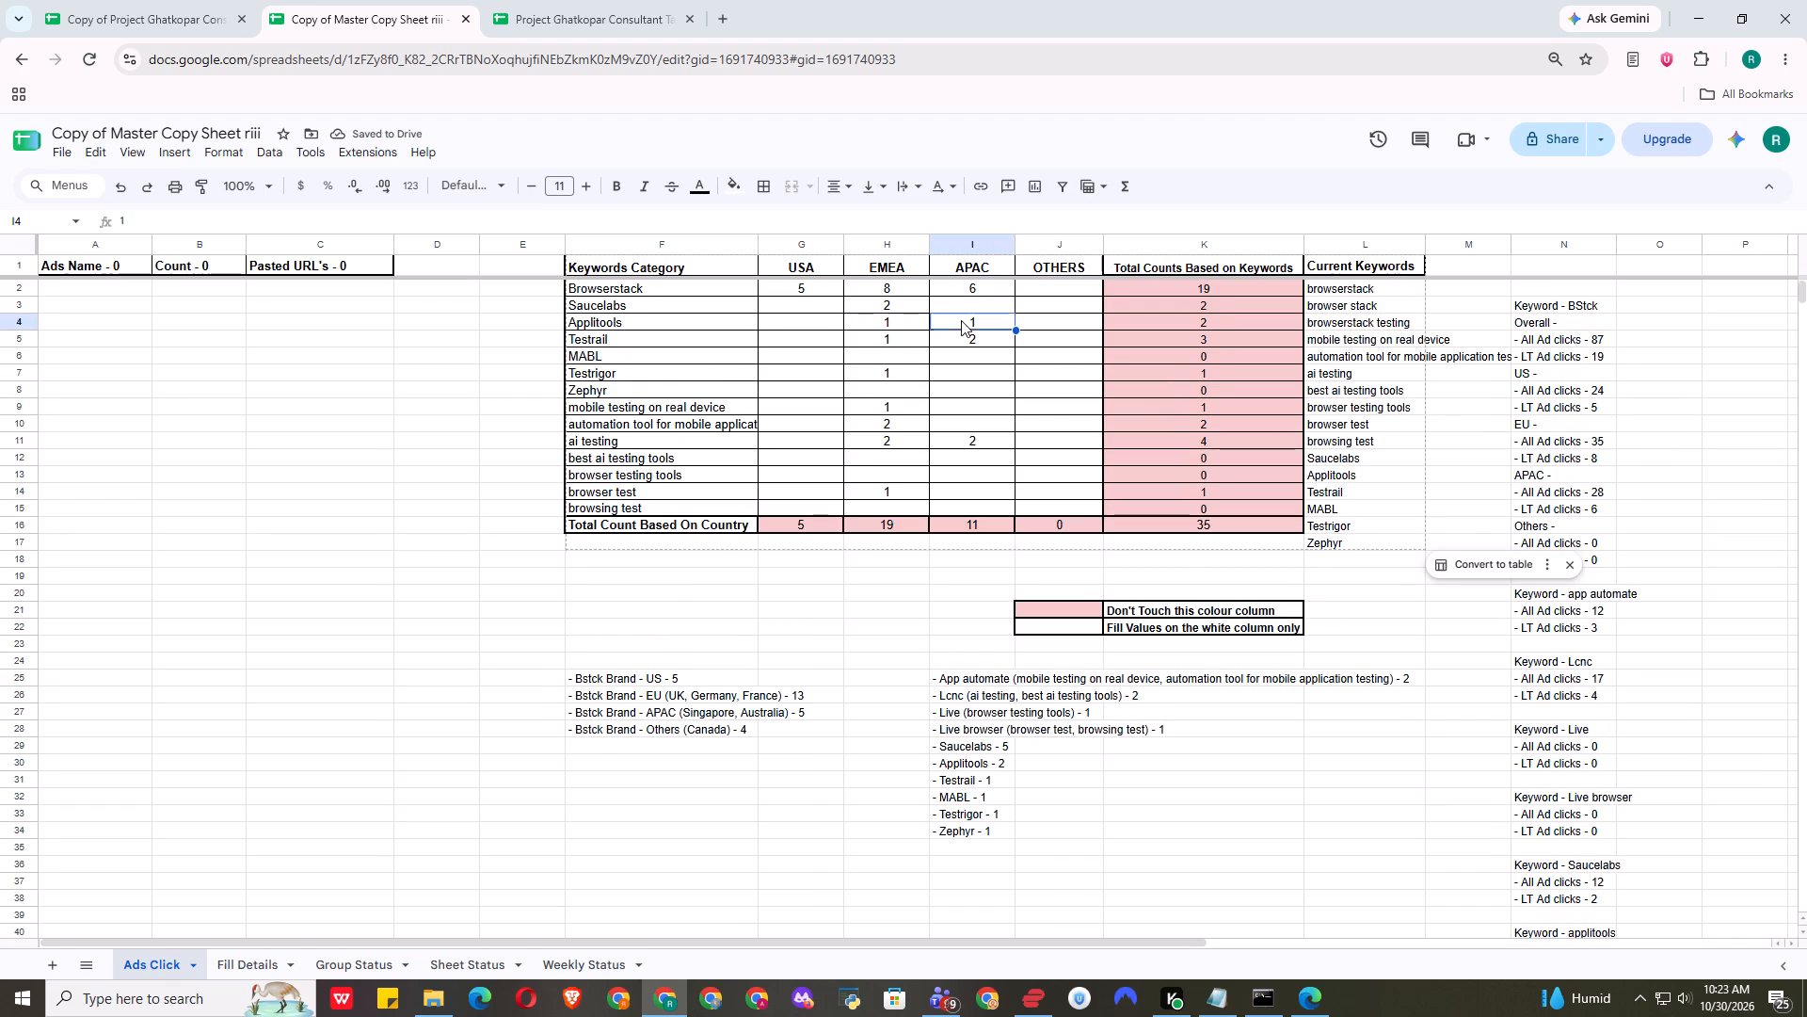
scroll(1614, 814, down, 1)
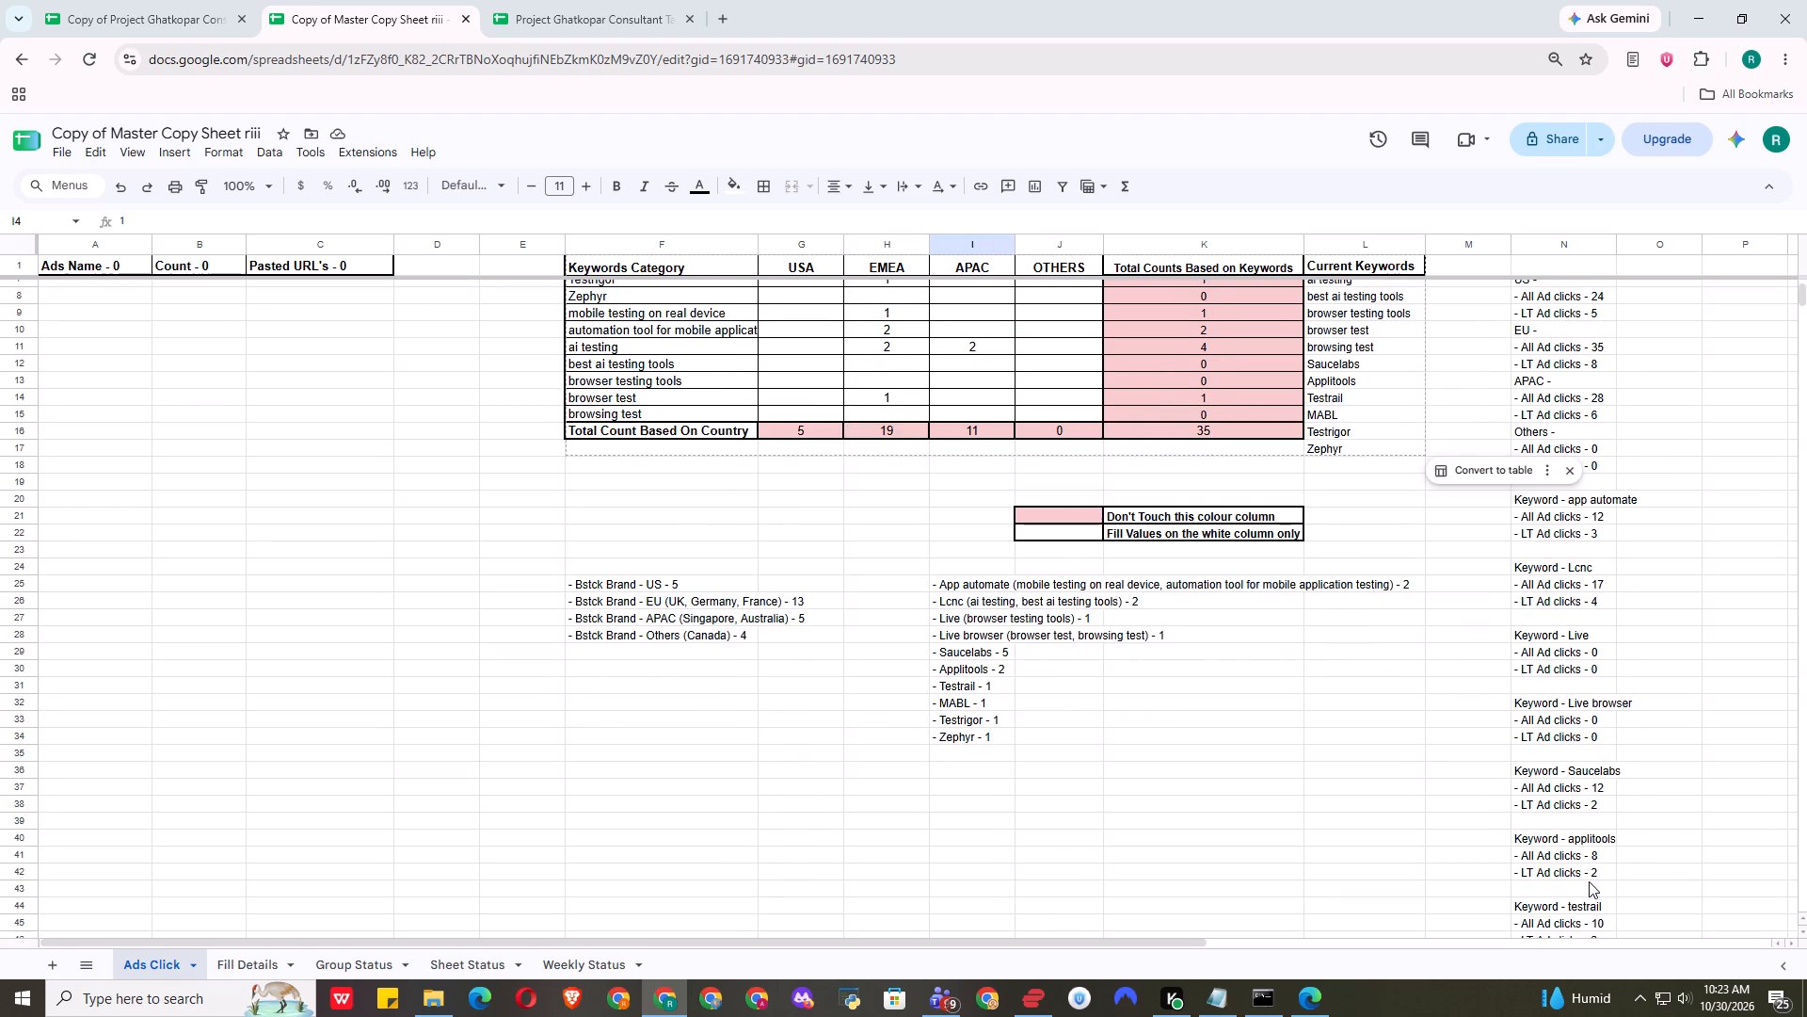
scroll(1597, 885, down, 1)
scroll(1176, 638, up, 2)
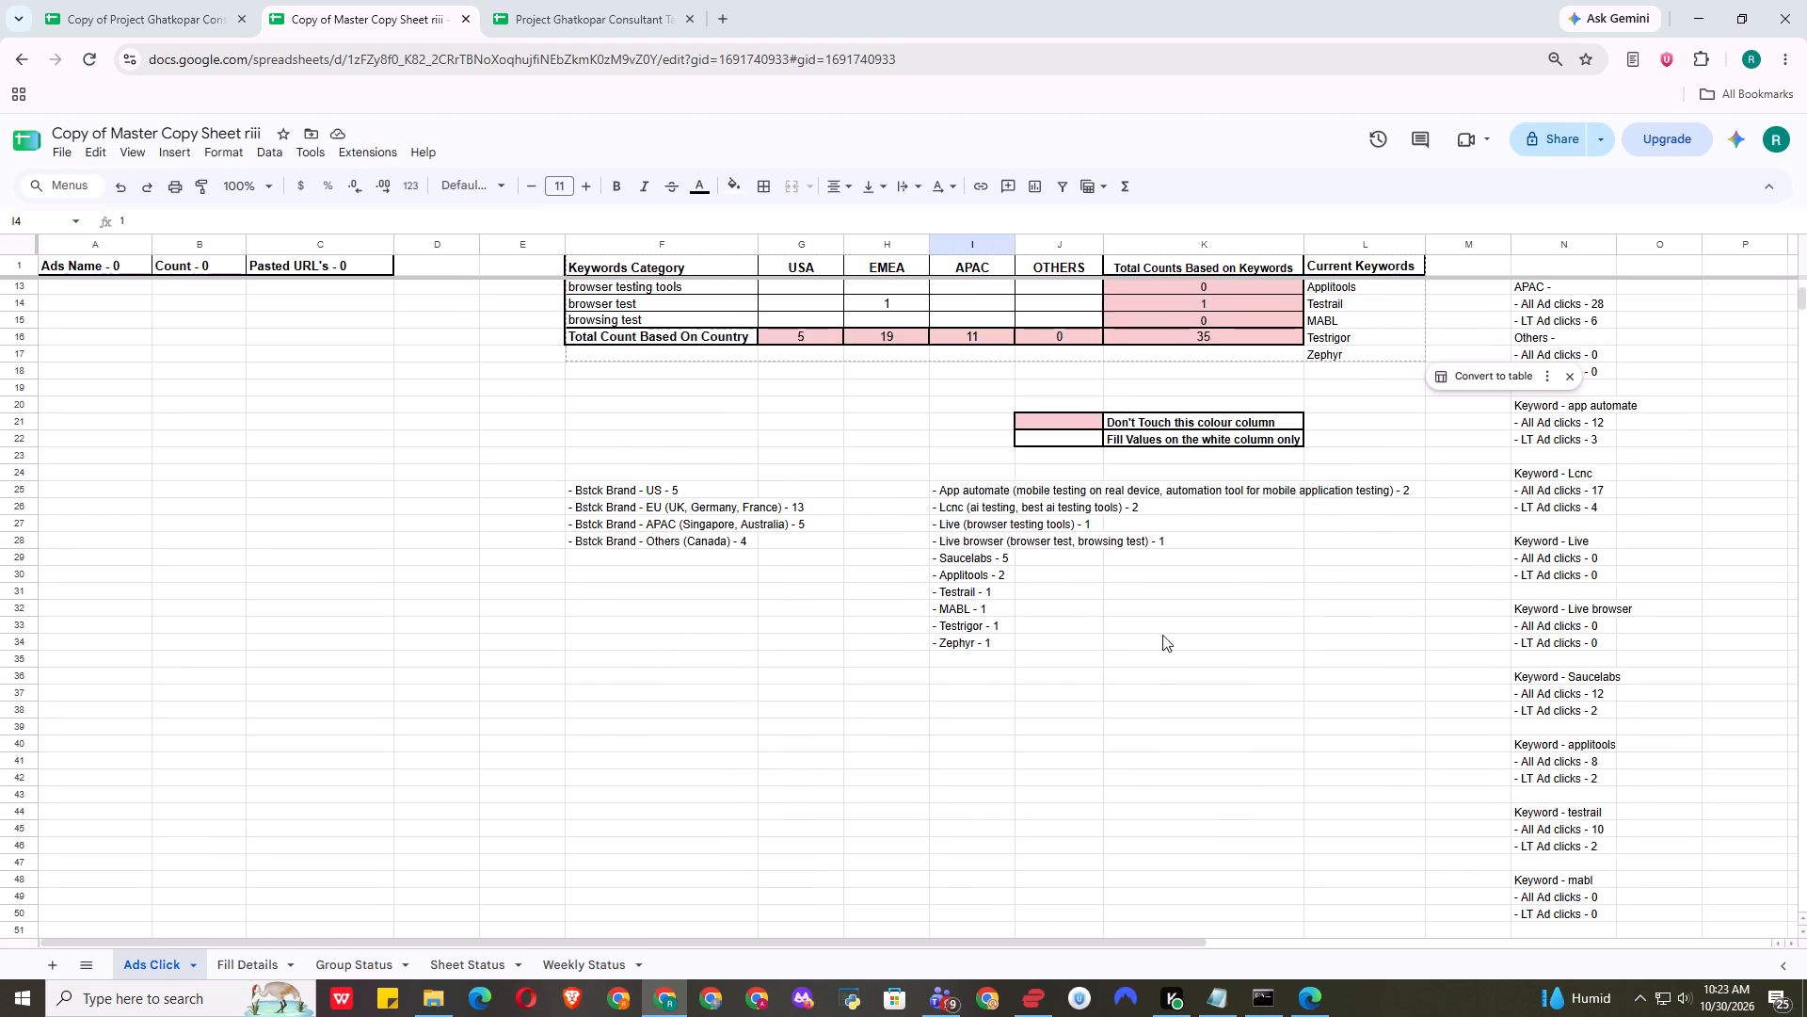
scroll(1162, 635, up, 2)
click(907, 326)
Set the Testrail row's EMEA count to 2 and clear its APAC count.
click(906, 340)
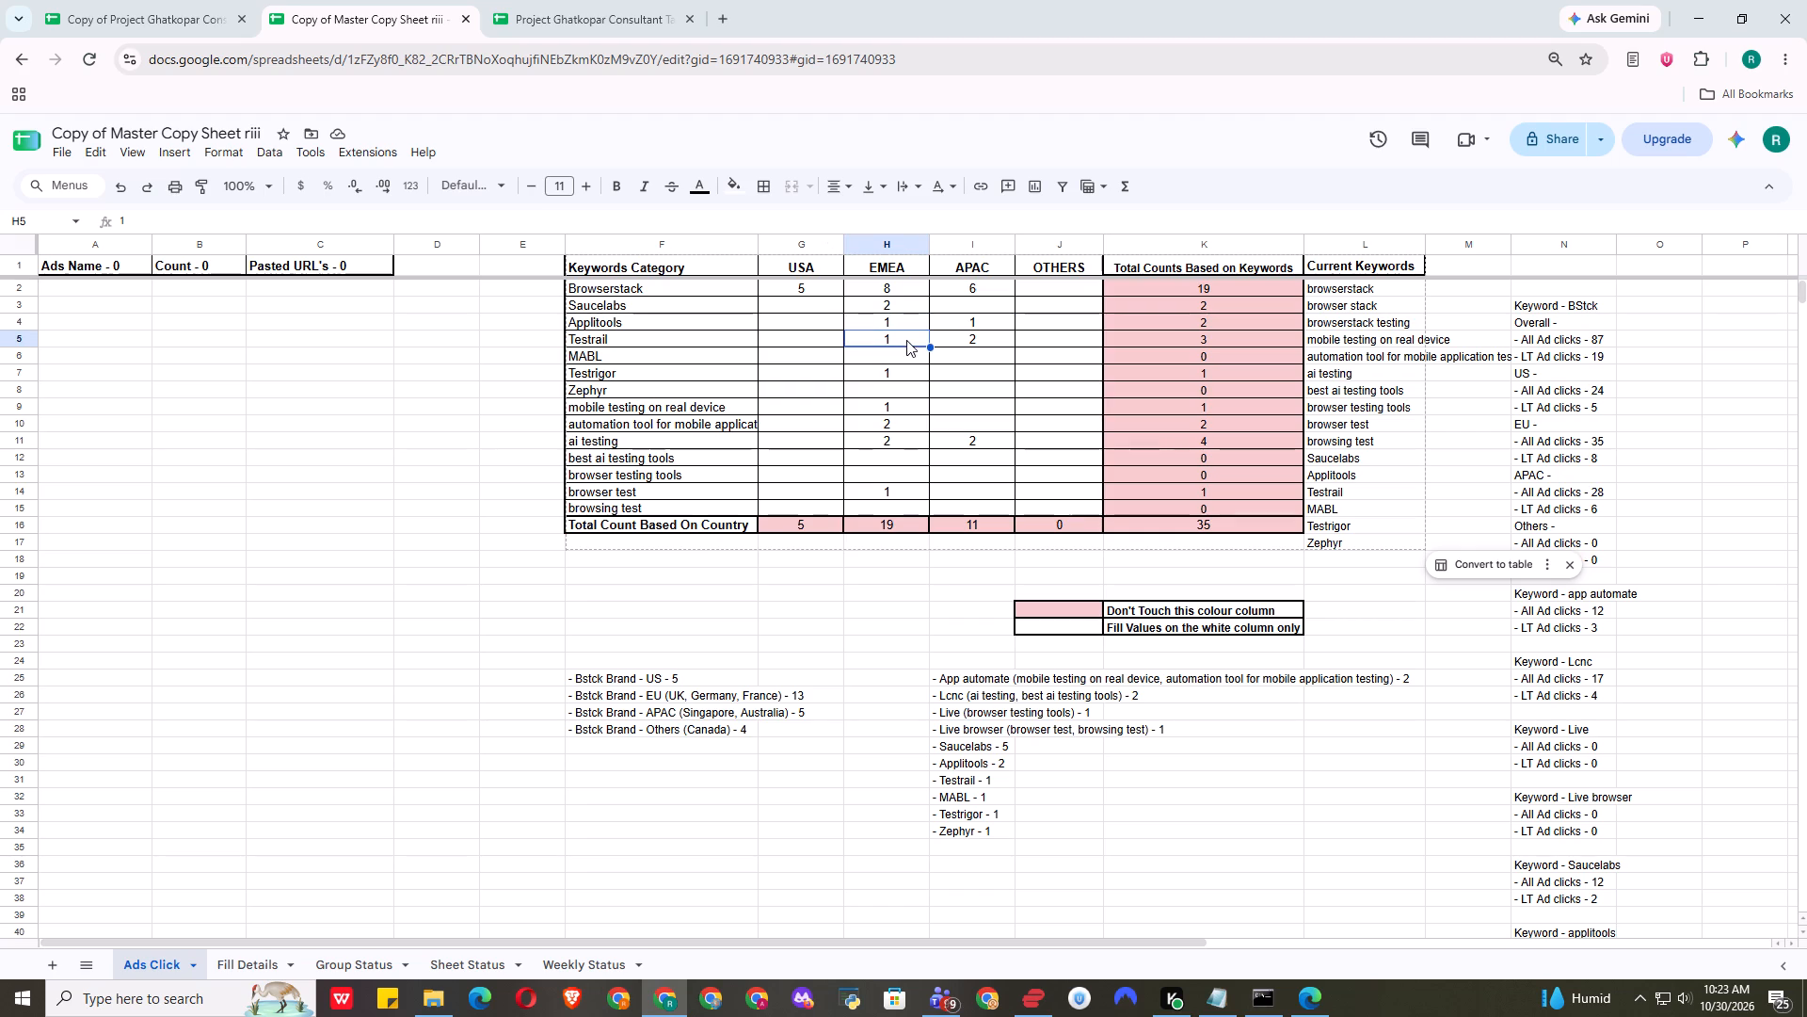
key(2)
click(940, 345)
key(BackSpace)
Match the Testrigor row to the pasted keyword list by setting its EMEA count to 2.
scroll(1595, 695, down, 3)
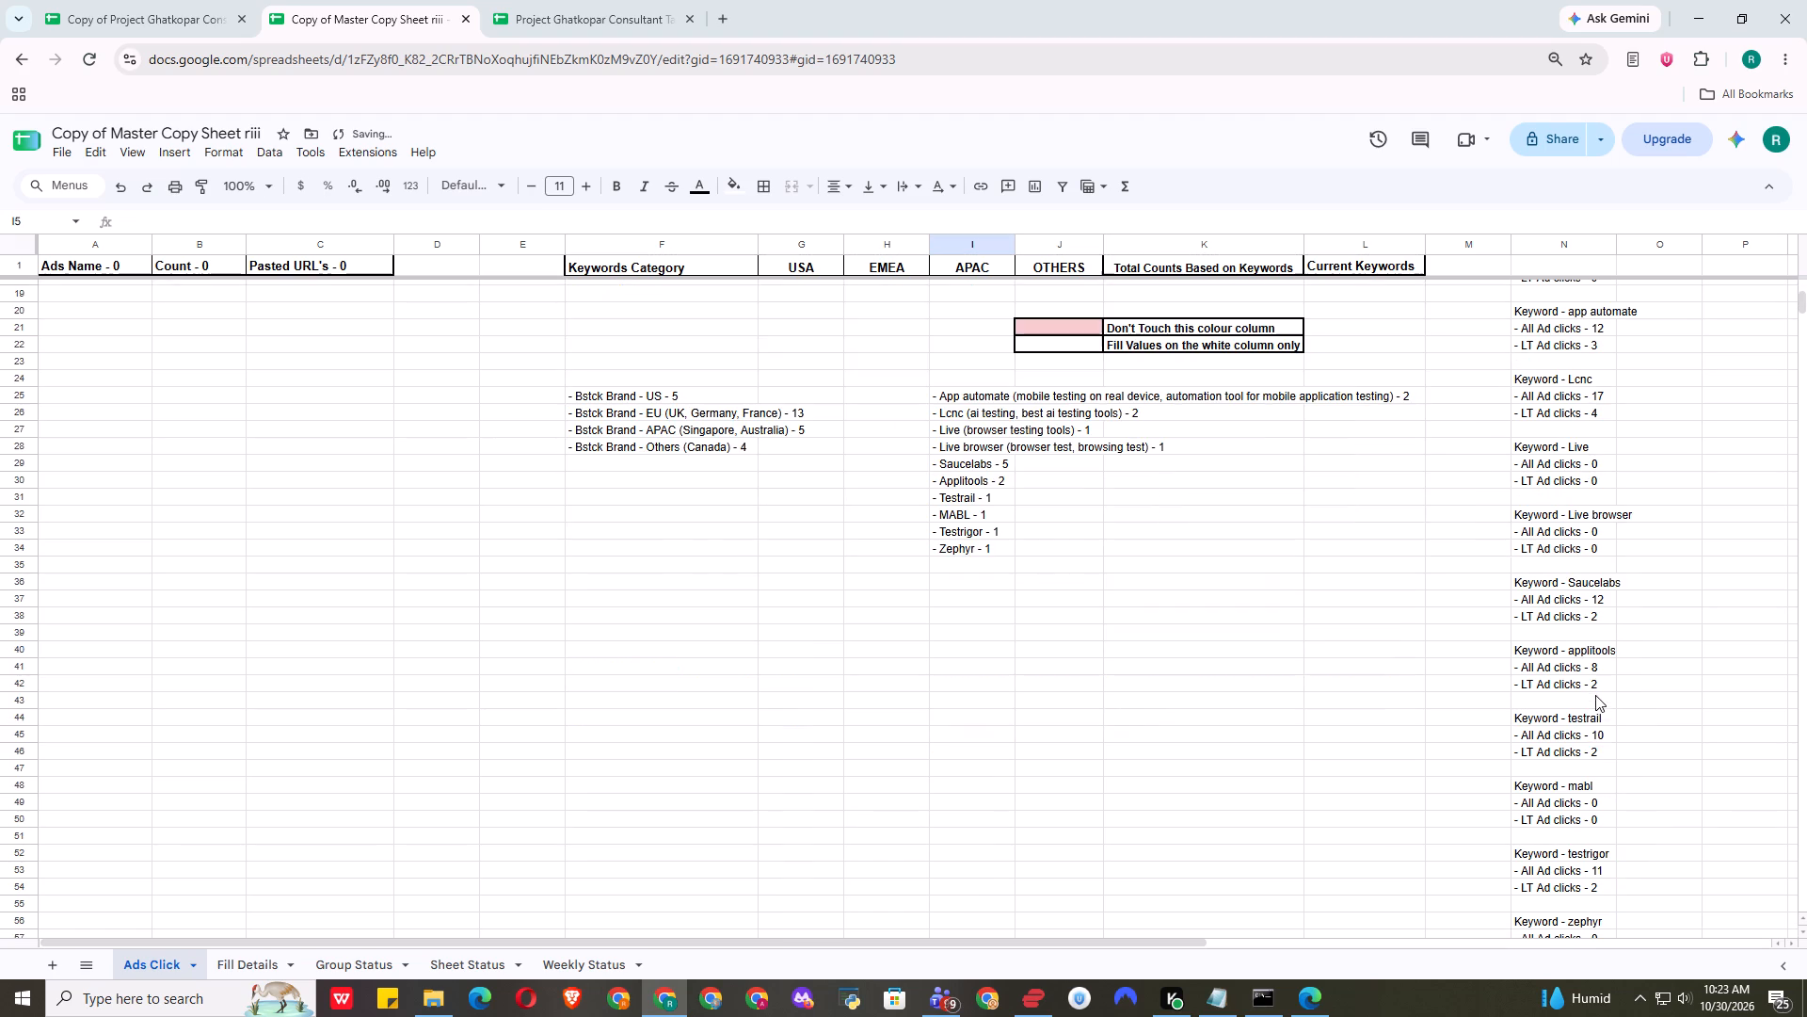
scroll(1589, 815, down, 1)
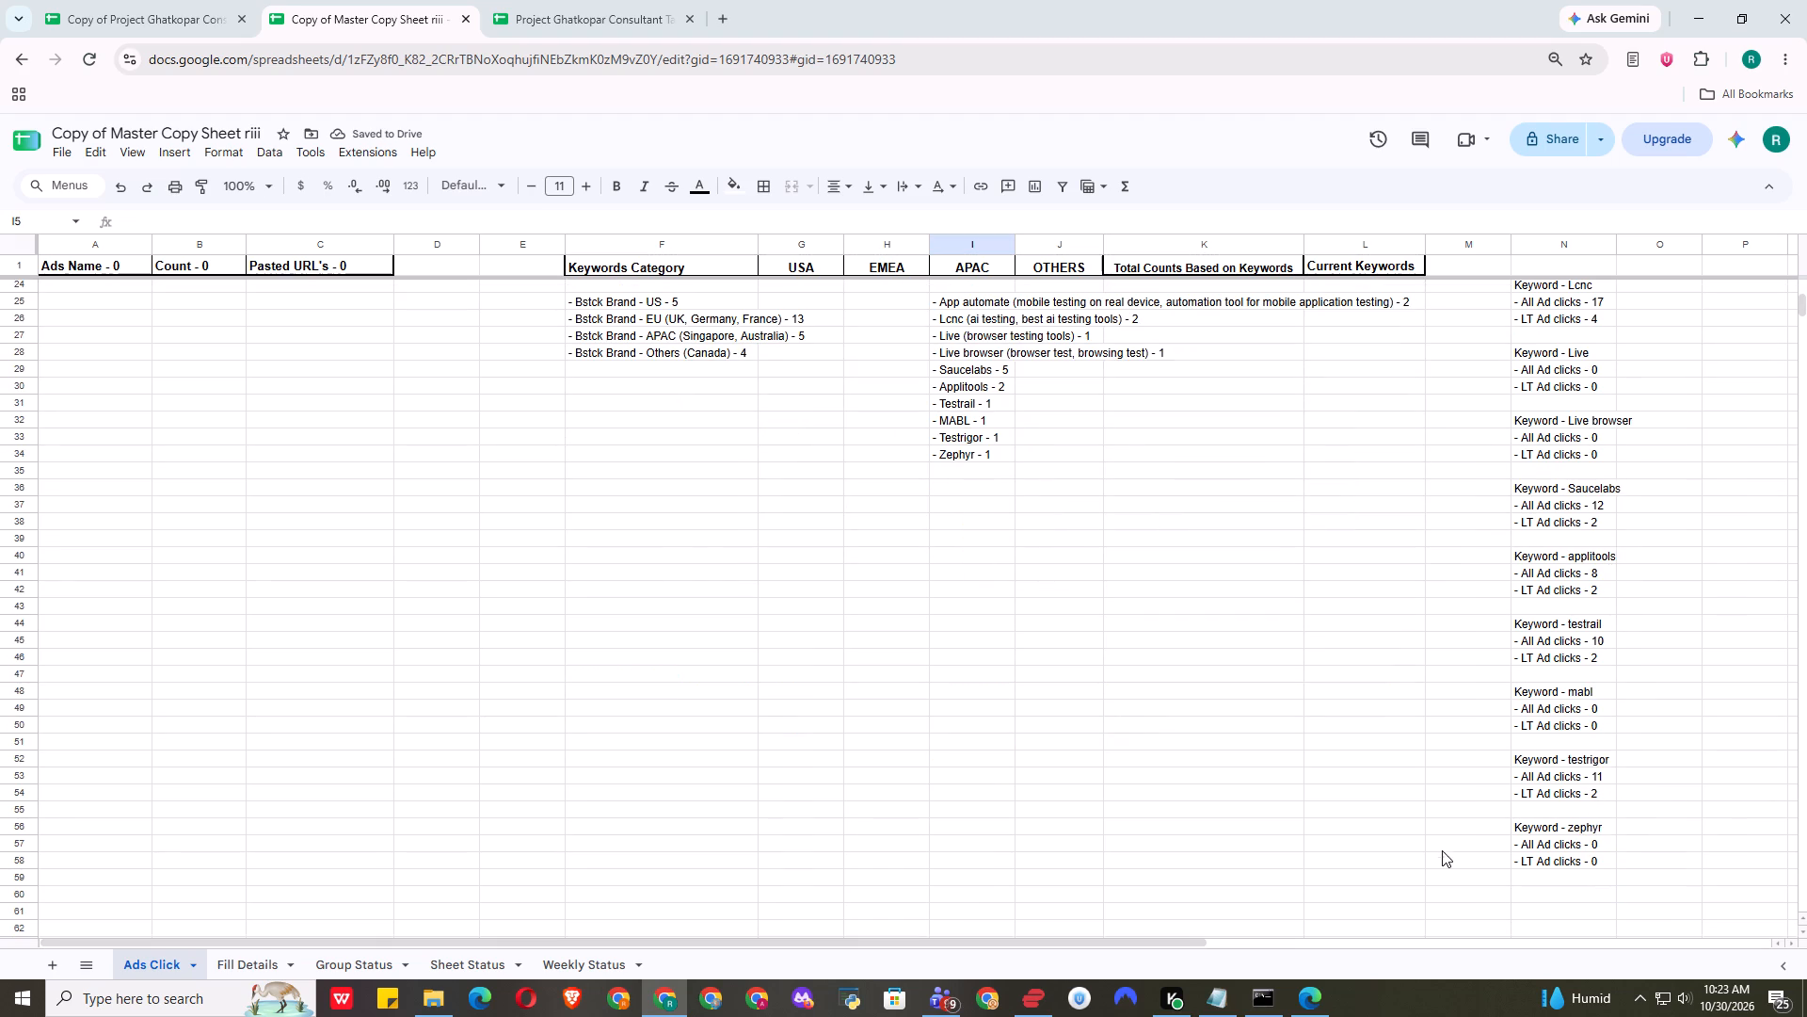
scroll(1440, 812, up, 10)
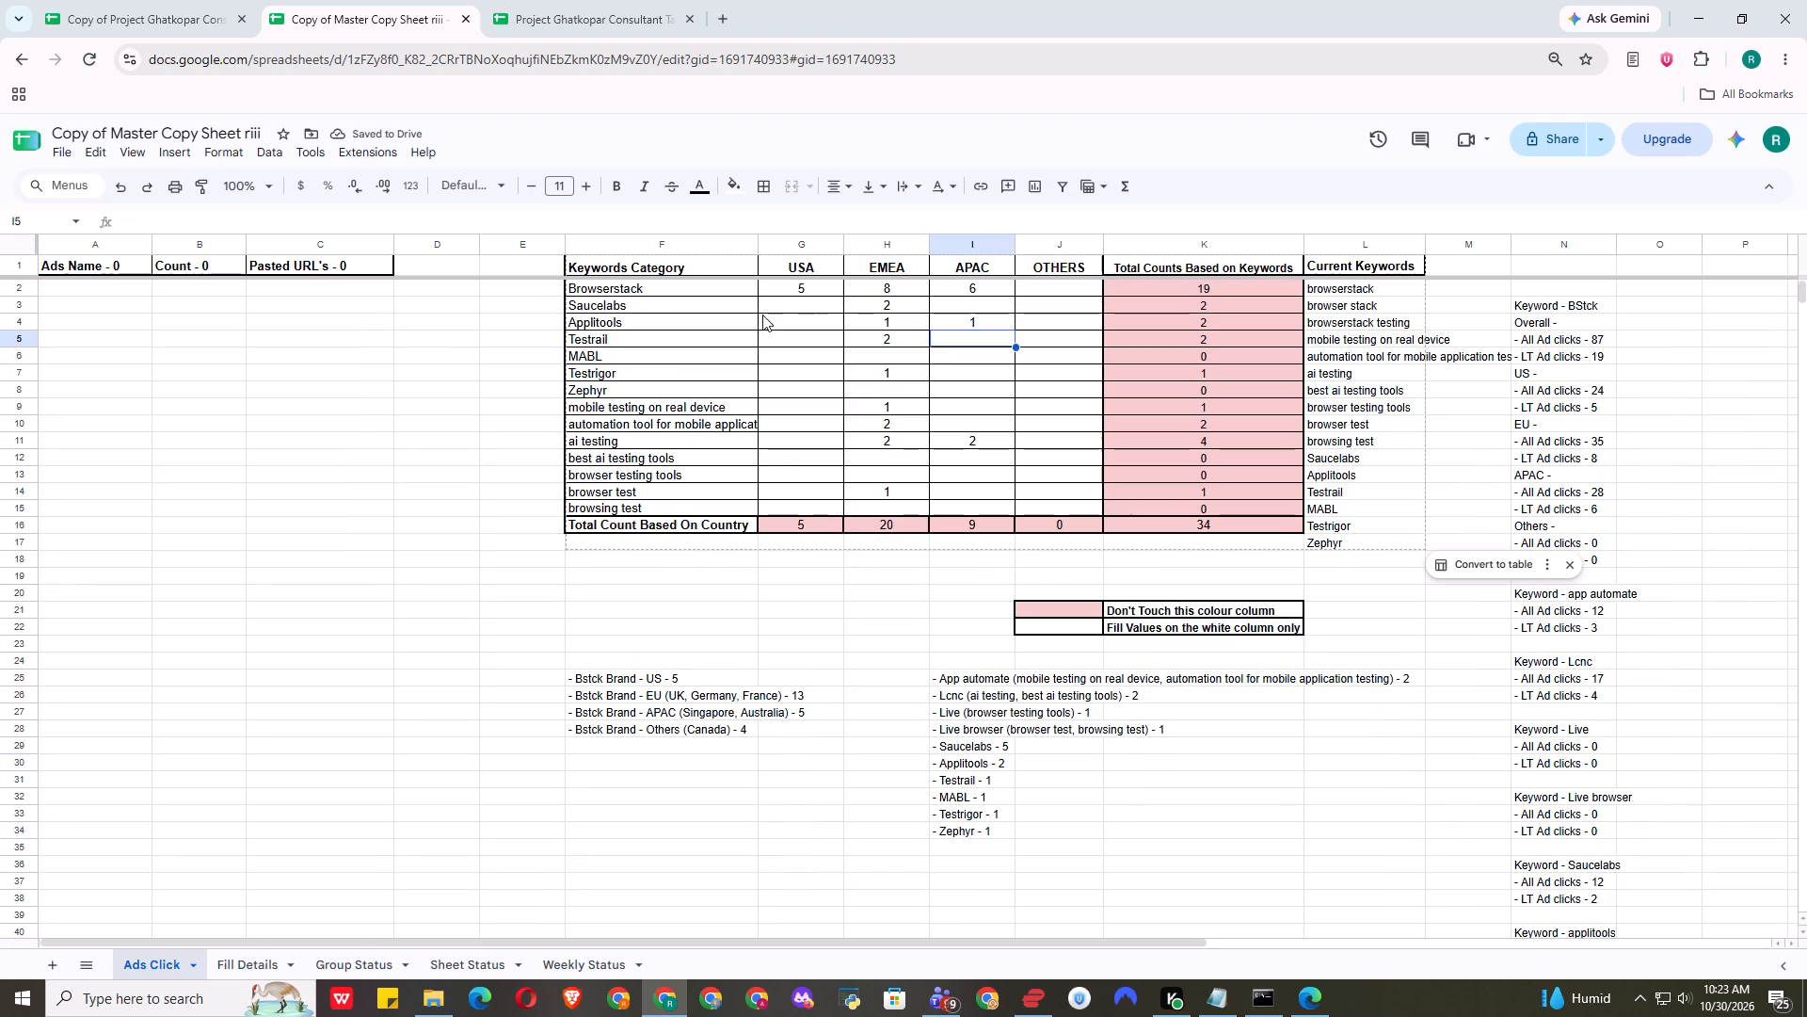
click(897, 370)
key(2)
Clear the EMEA count in the browser test row.
click(945, 439)
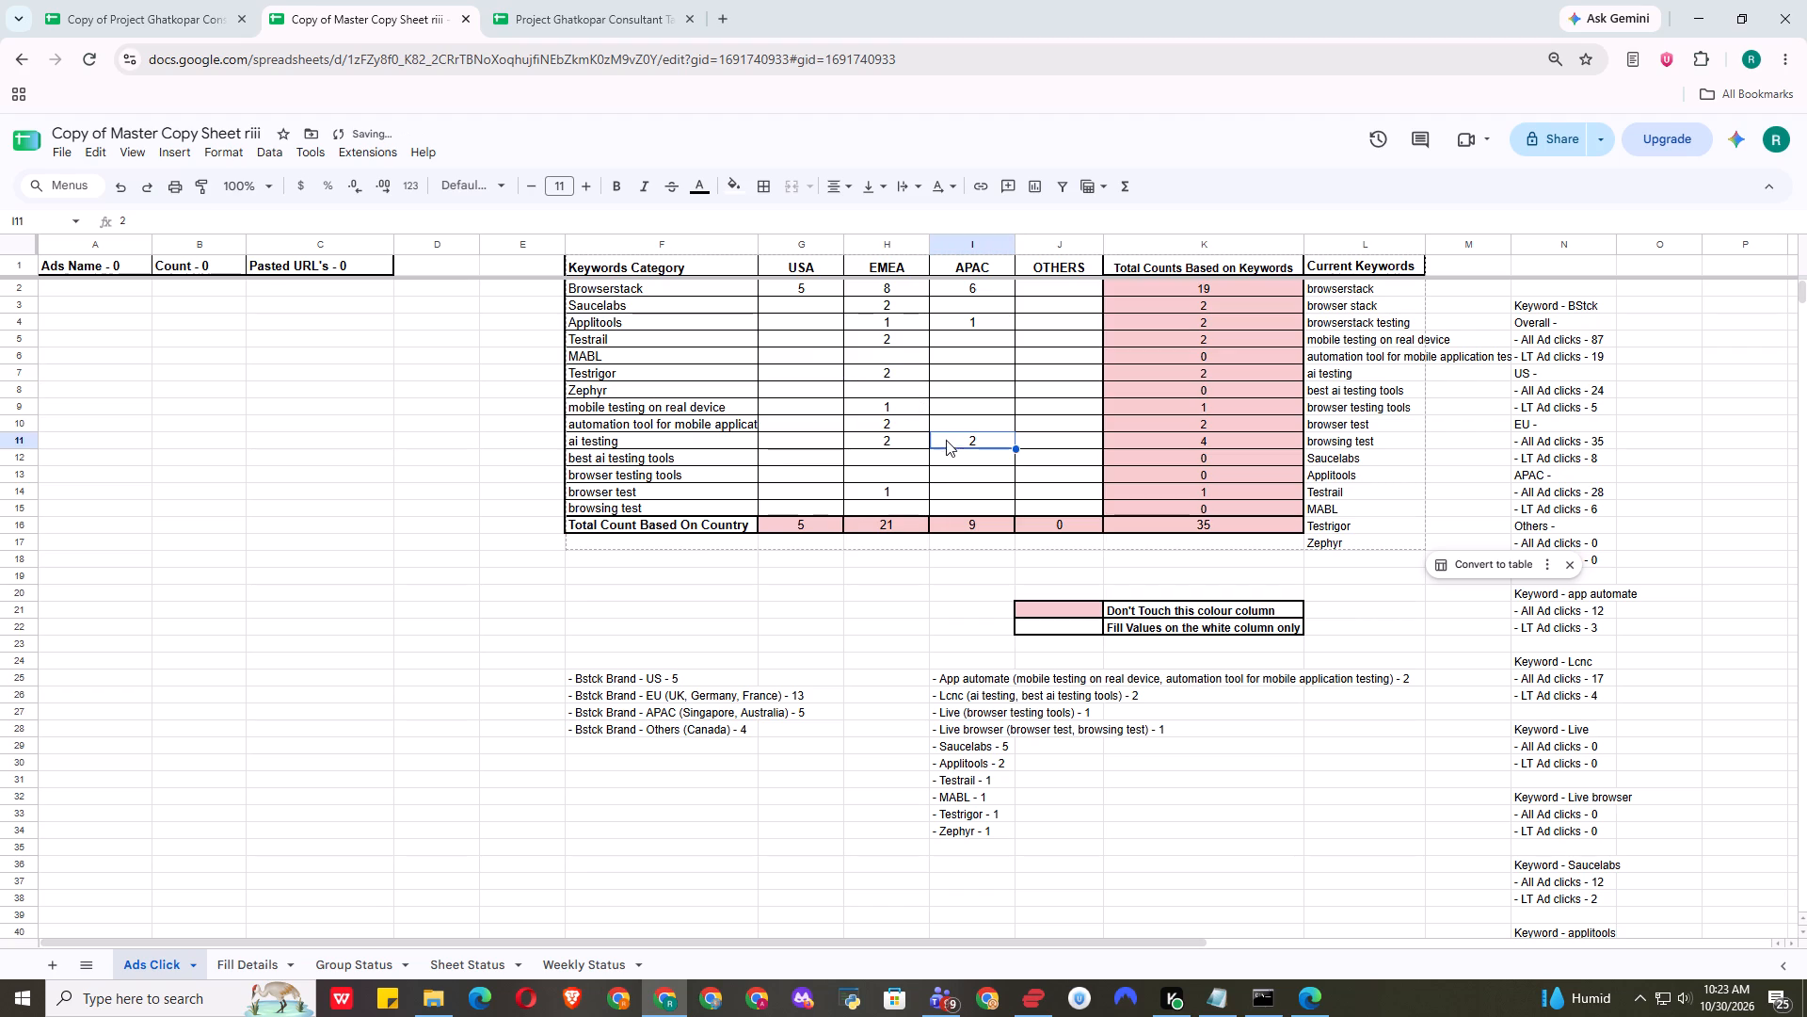
click(910, 492)
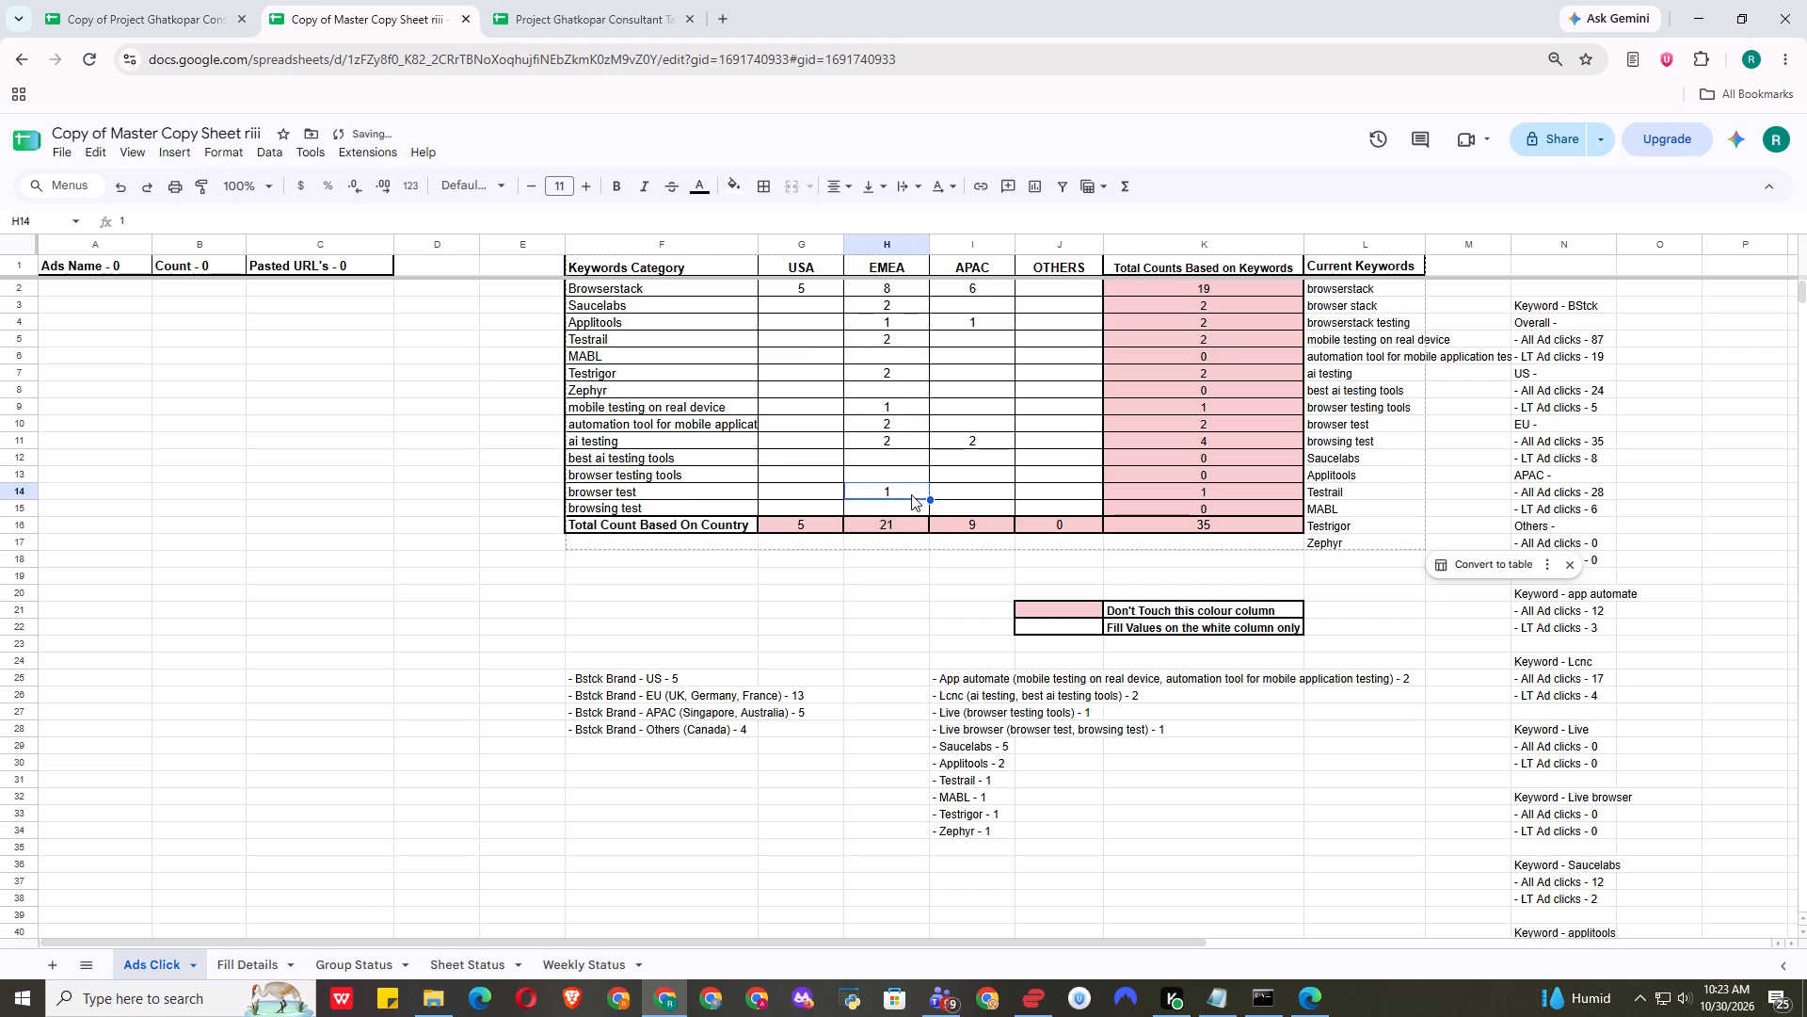
key(BackSpace)
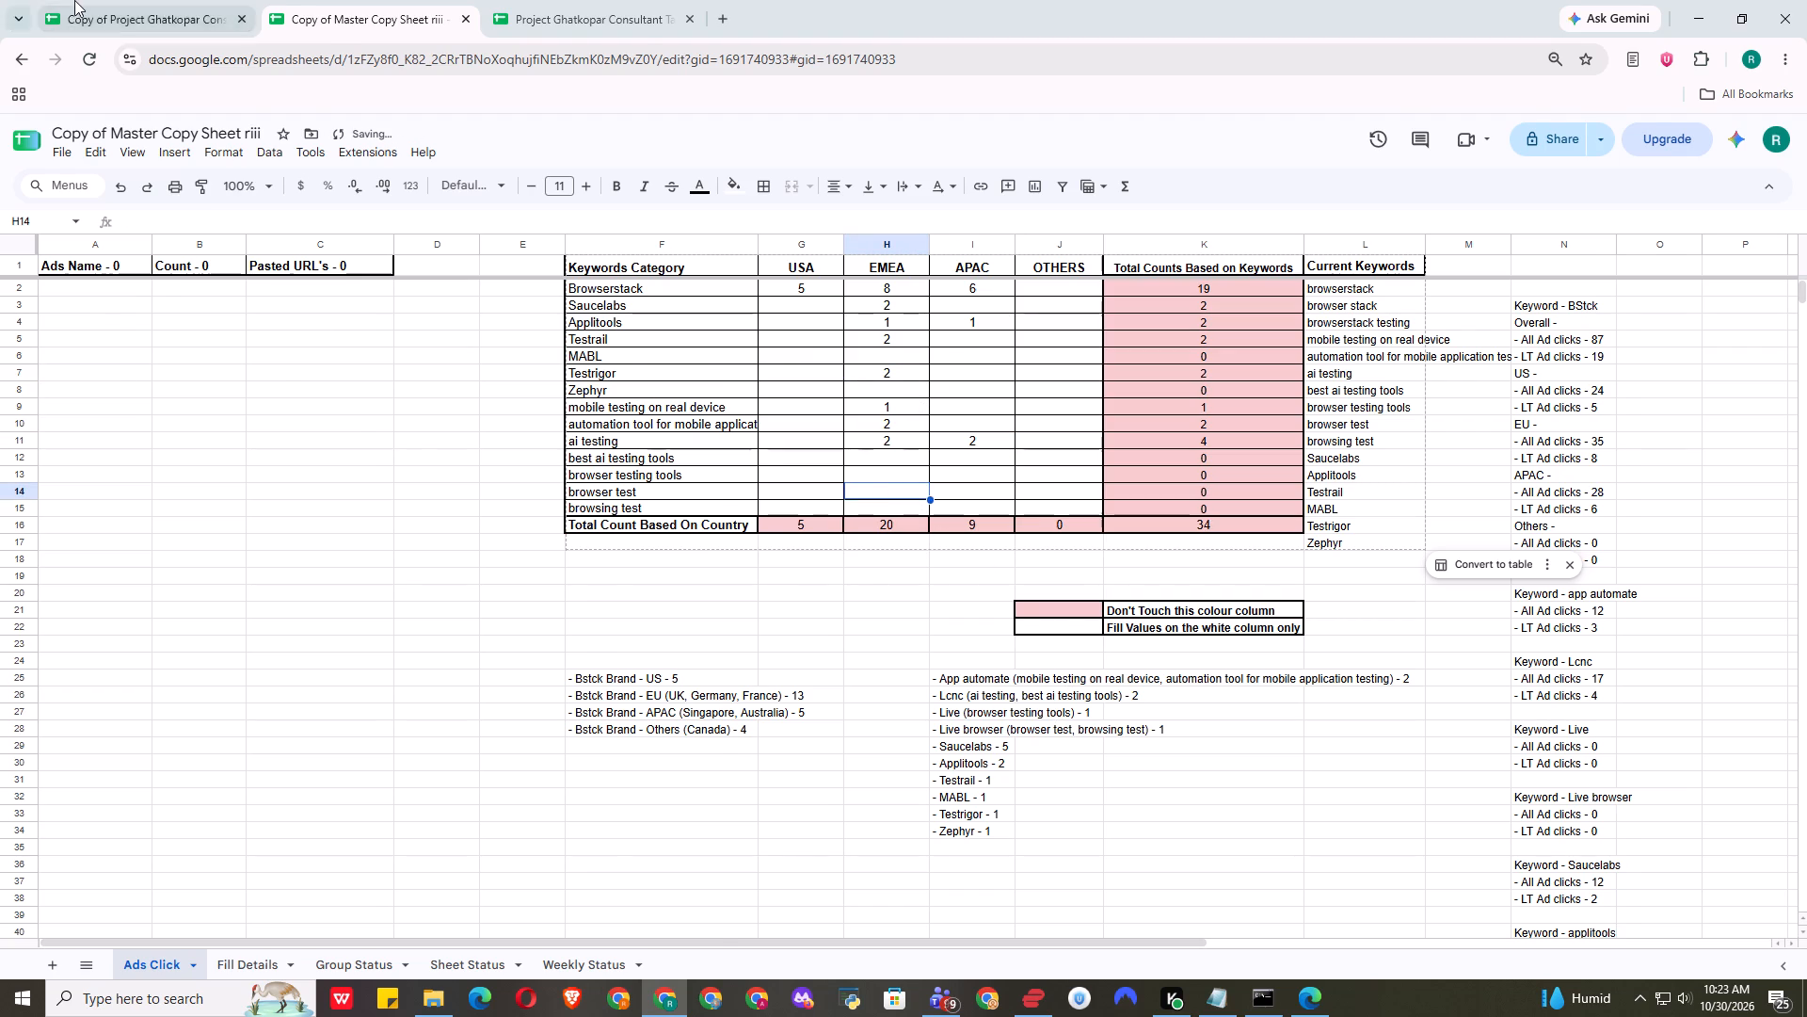
Examine the late October 2026 columns of the Ads Clicked Tracker sheet in the original Project Ghatkopar consultant tasks workbook.
click(78, 0)
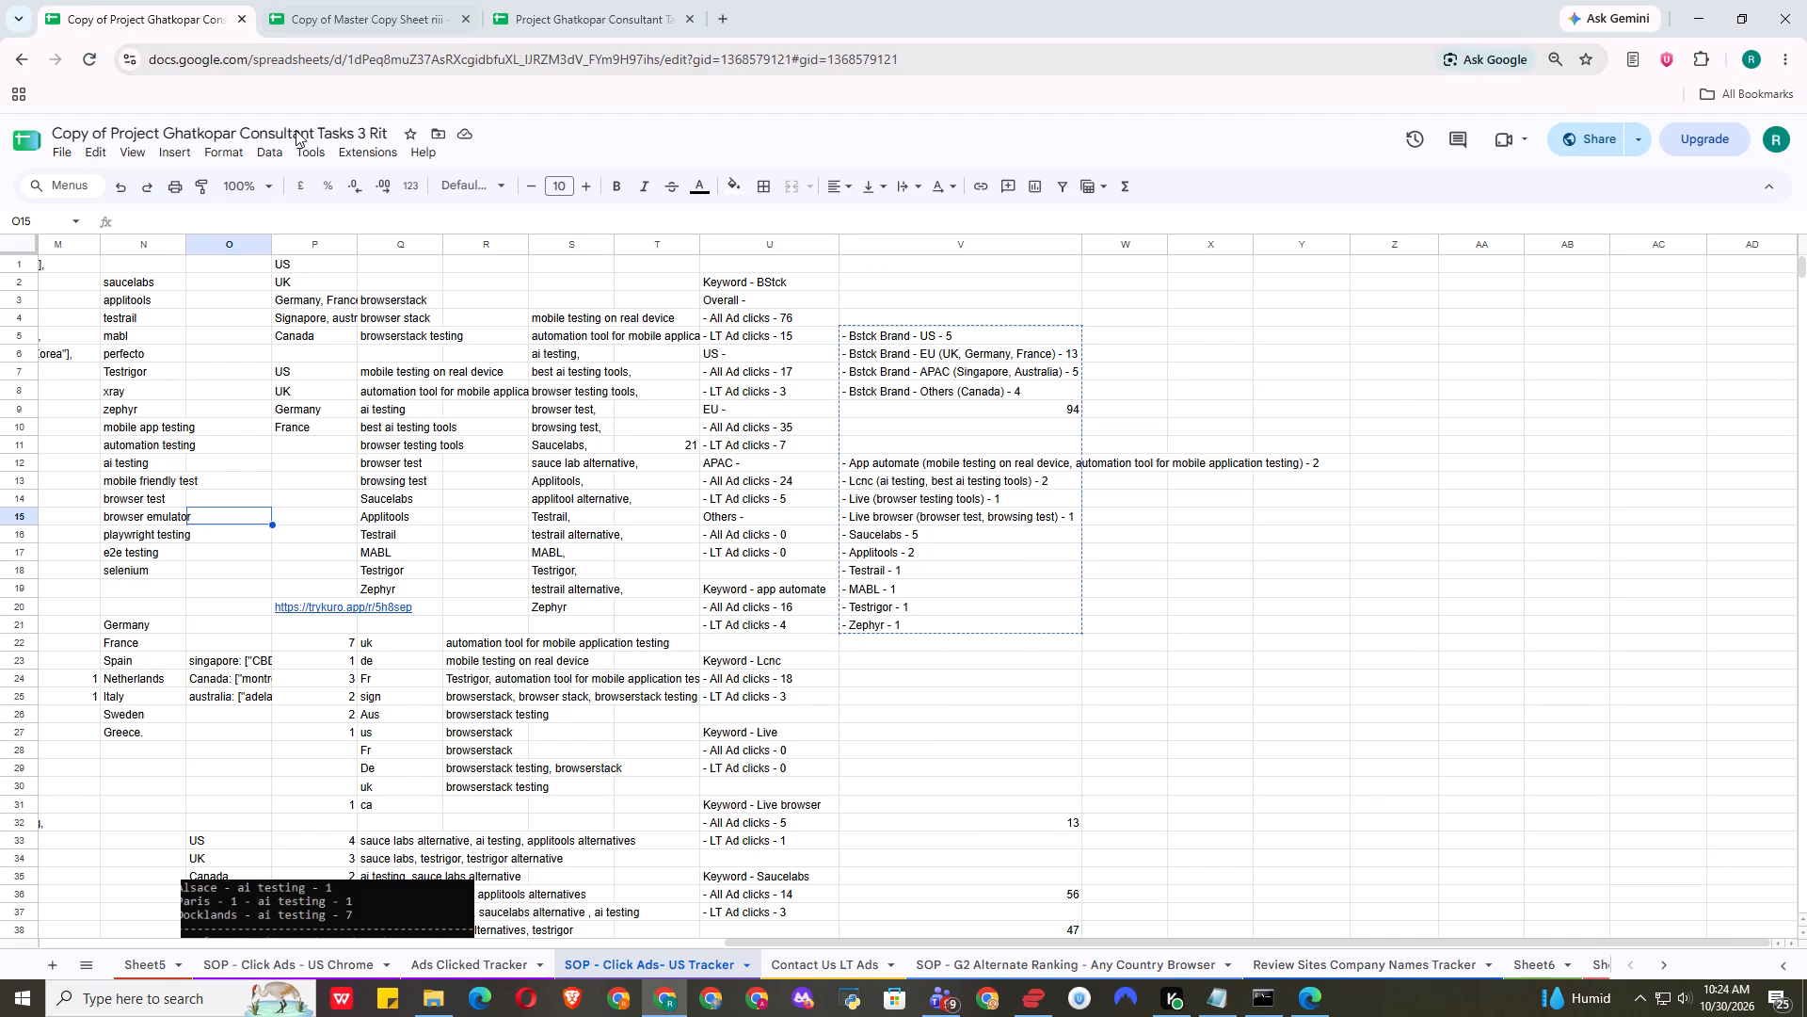
click(600, 3)
scroll(688, 333, up, 3)
click(379, 971)
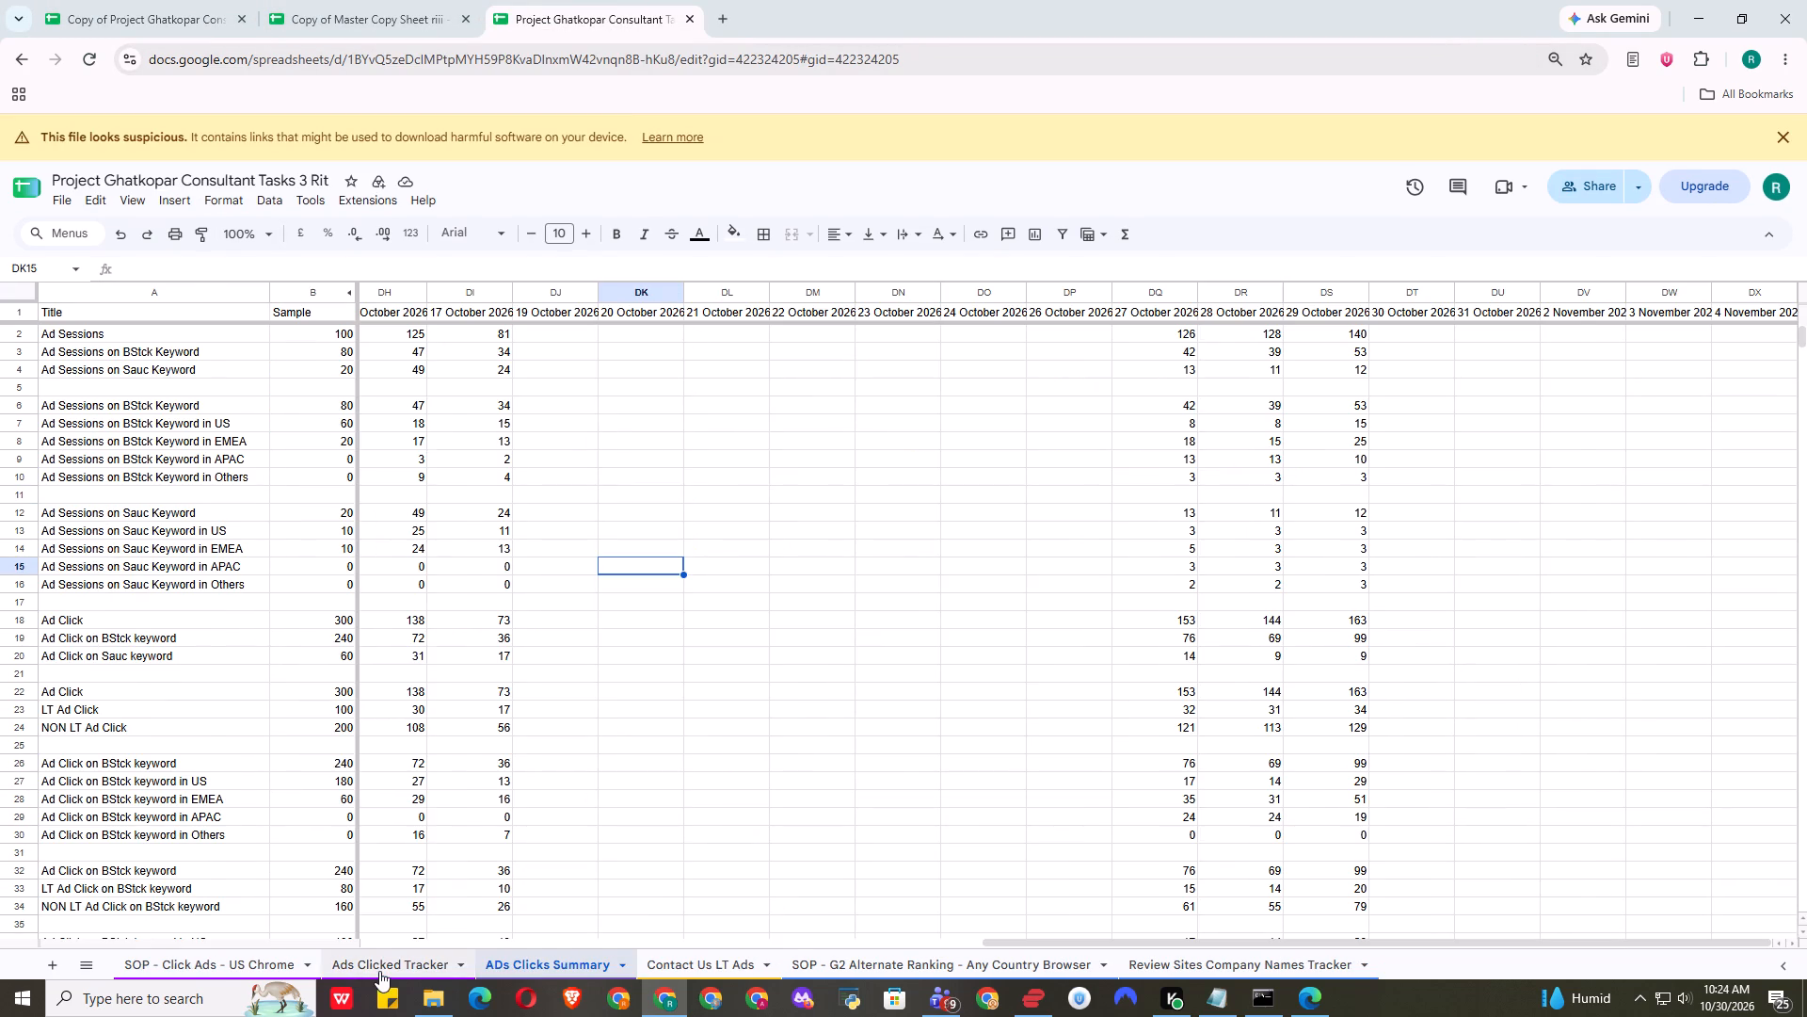
scroll(1037, 496, up, 10)
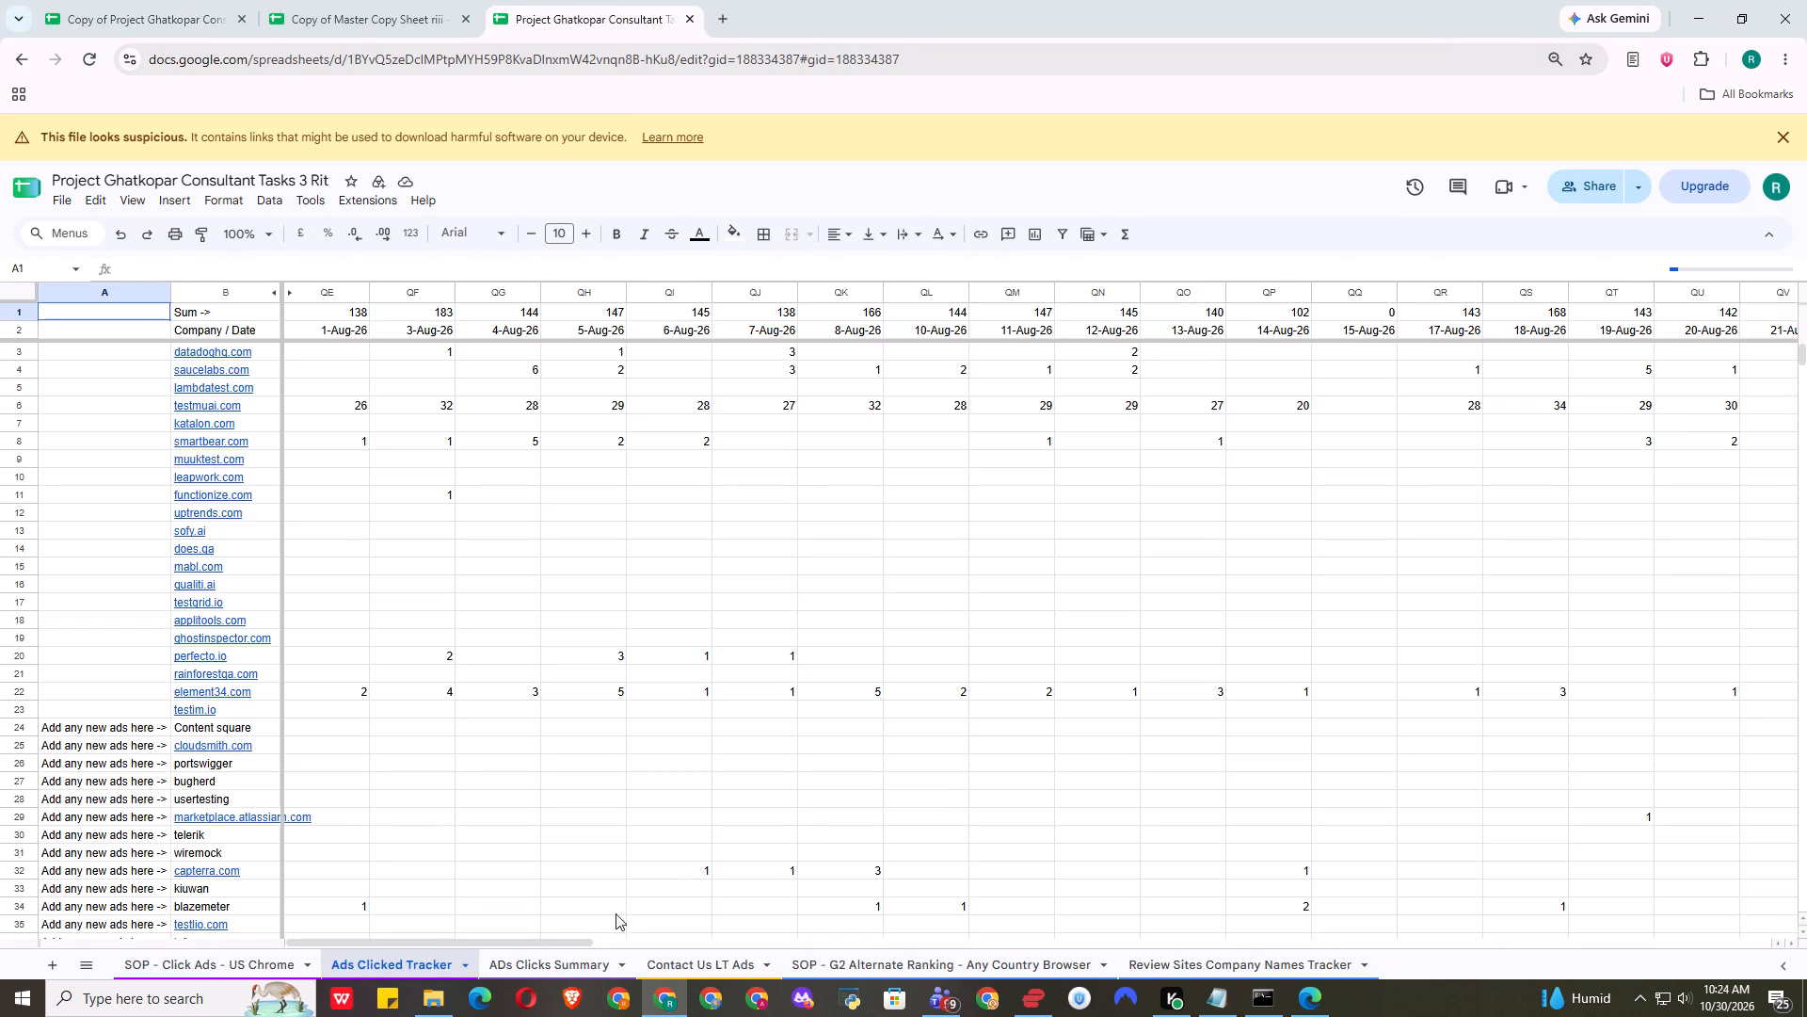
drag(588, 941, 1529, 938)
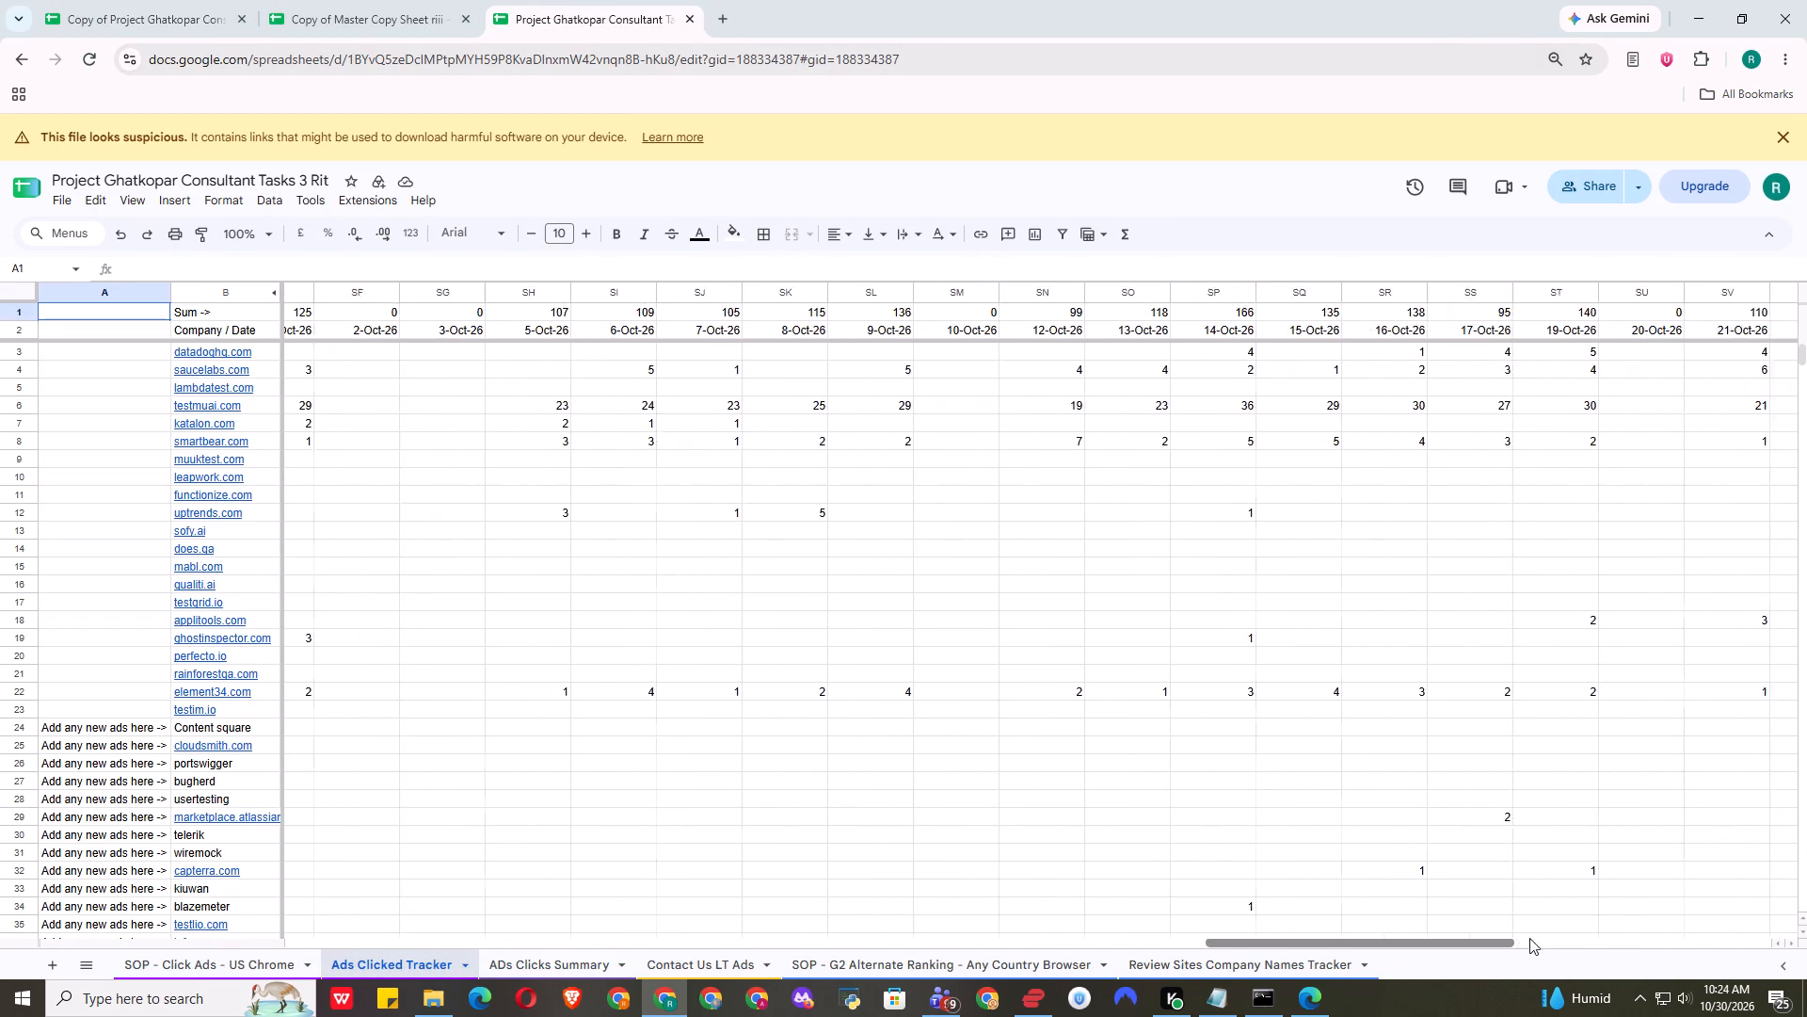
drag(1529, 938, 1678, 944)
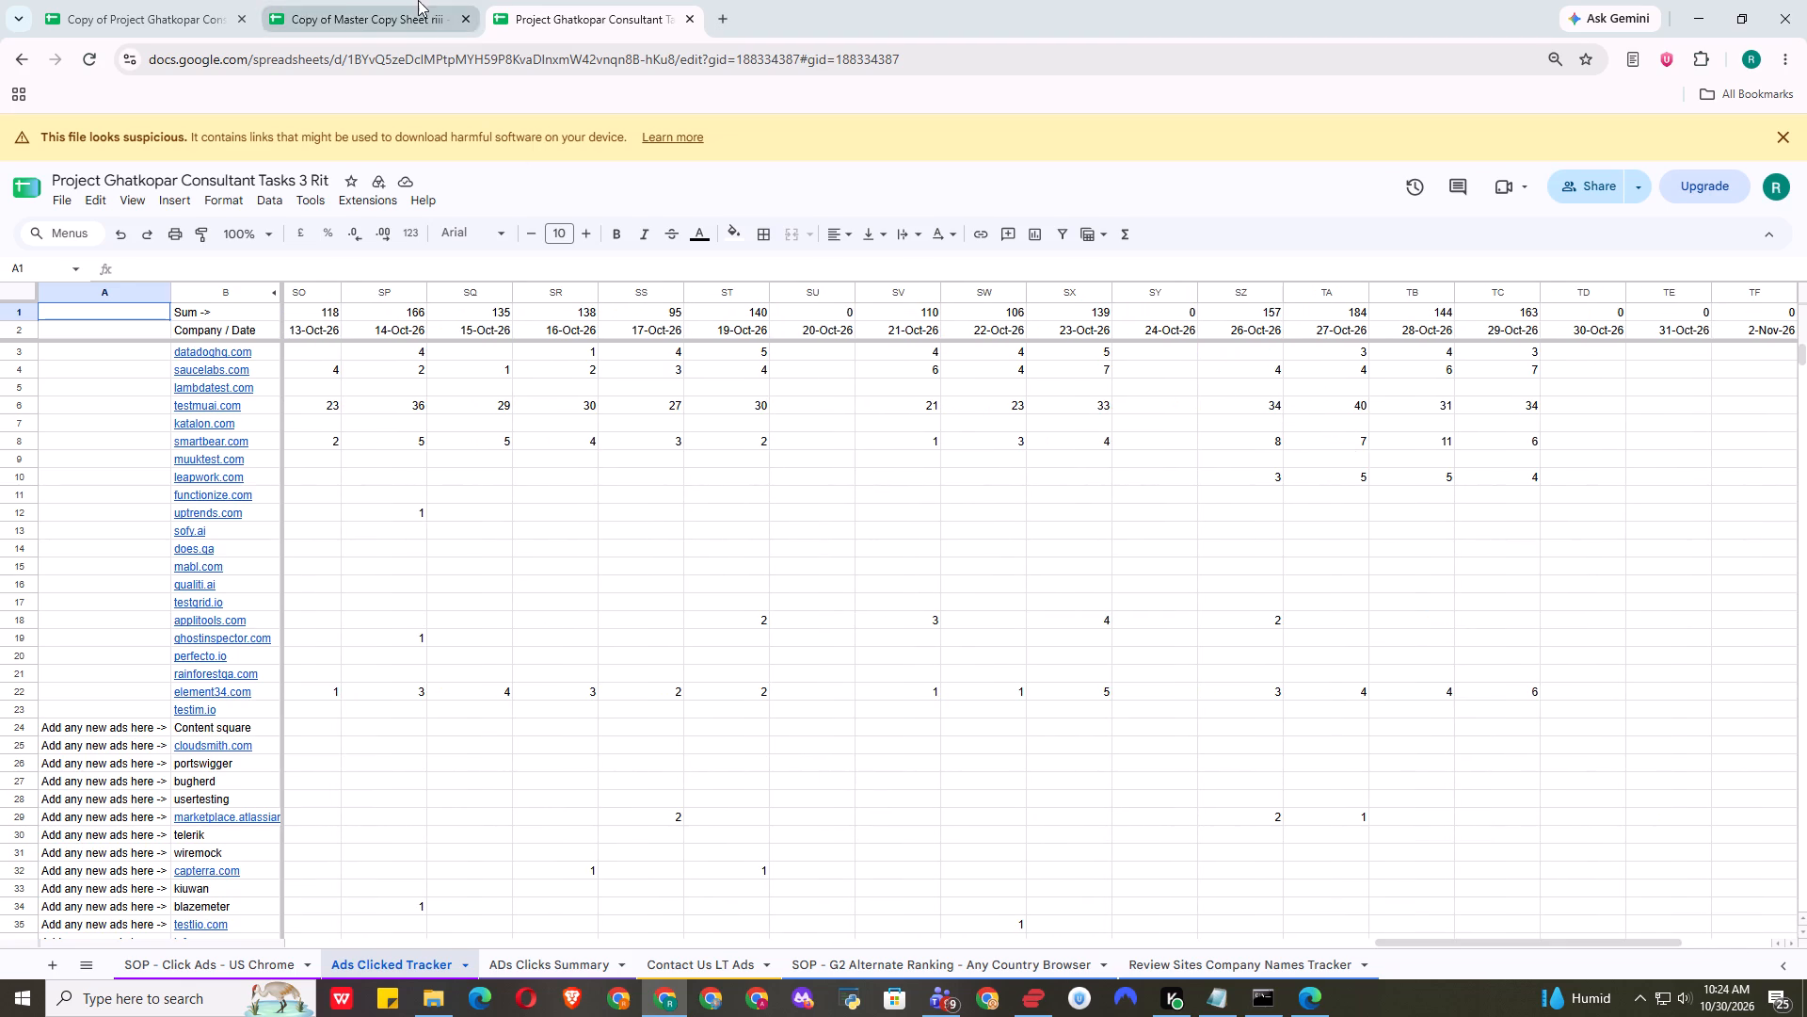
Return to the master copy and review the Automatic and Manual values beside the pasted keyword status in Fill Details.
click(359, 0)
scroll(1124, 653, up, 3)
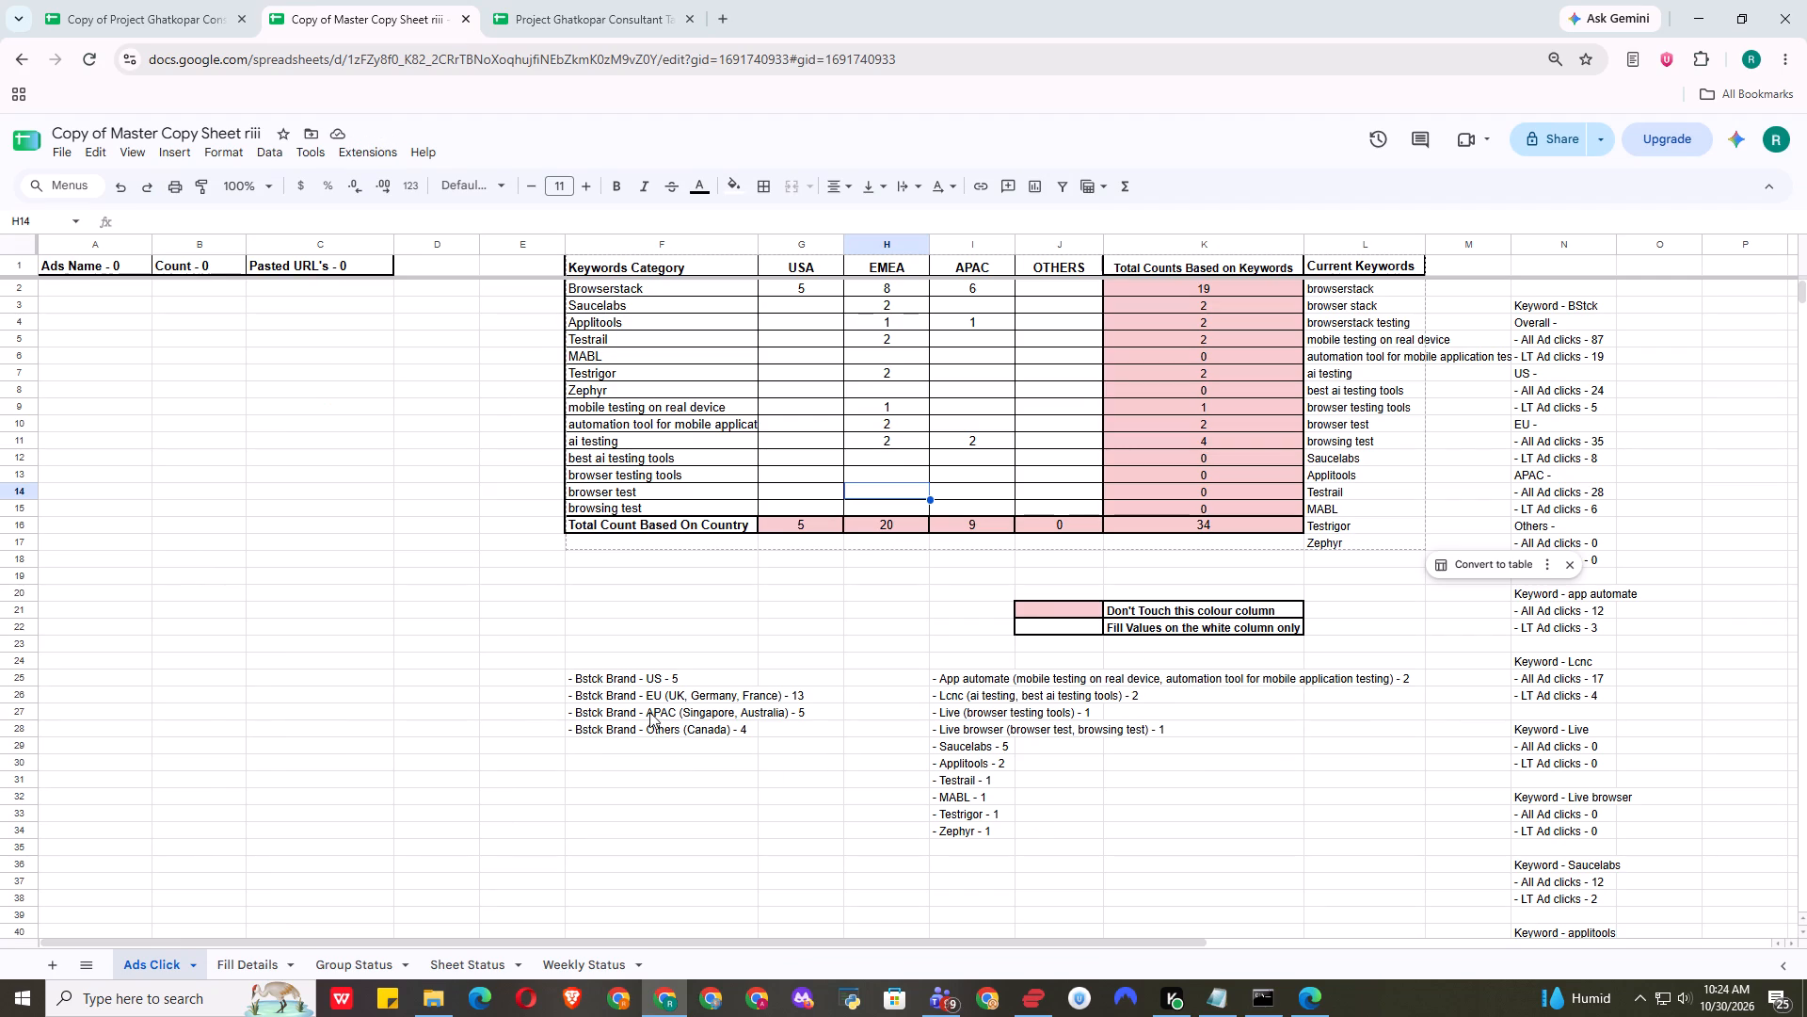
click(216, 966)
scroll(1062, 599, up, 3)
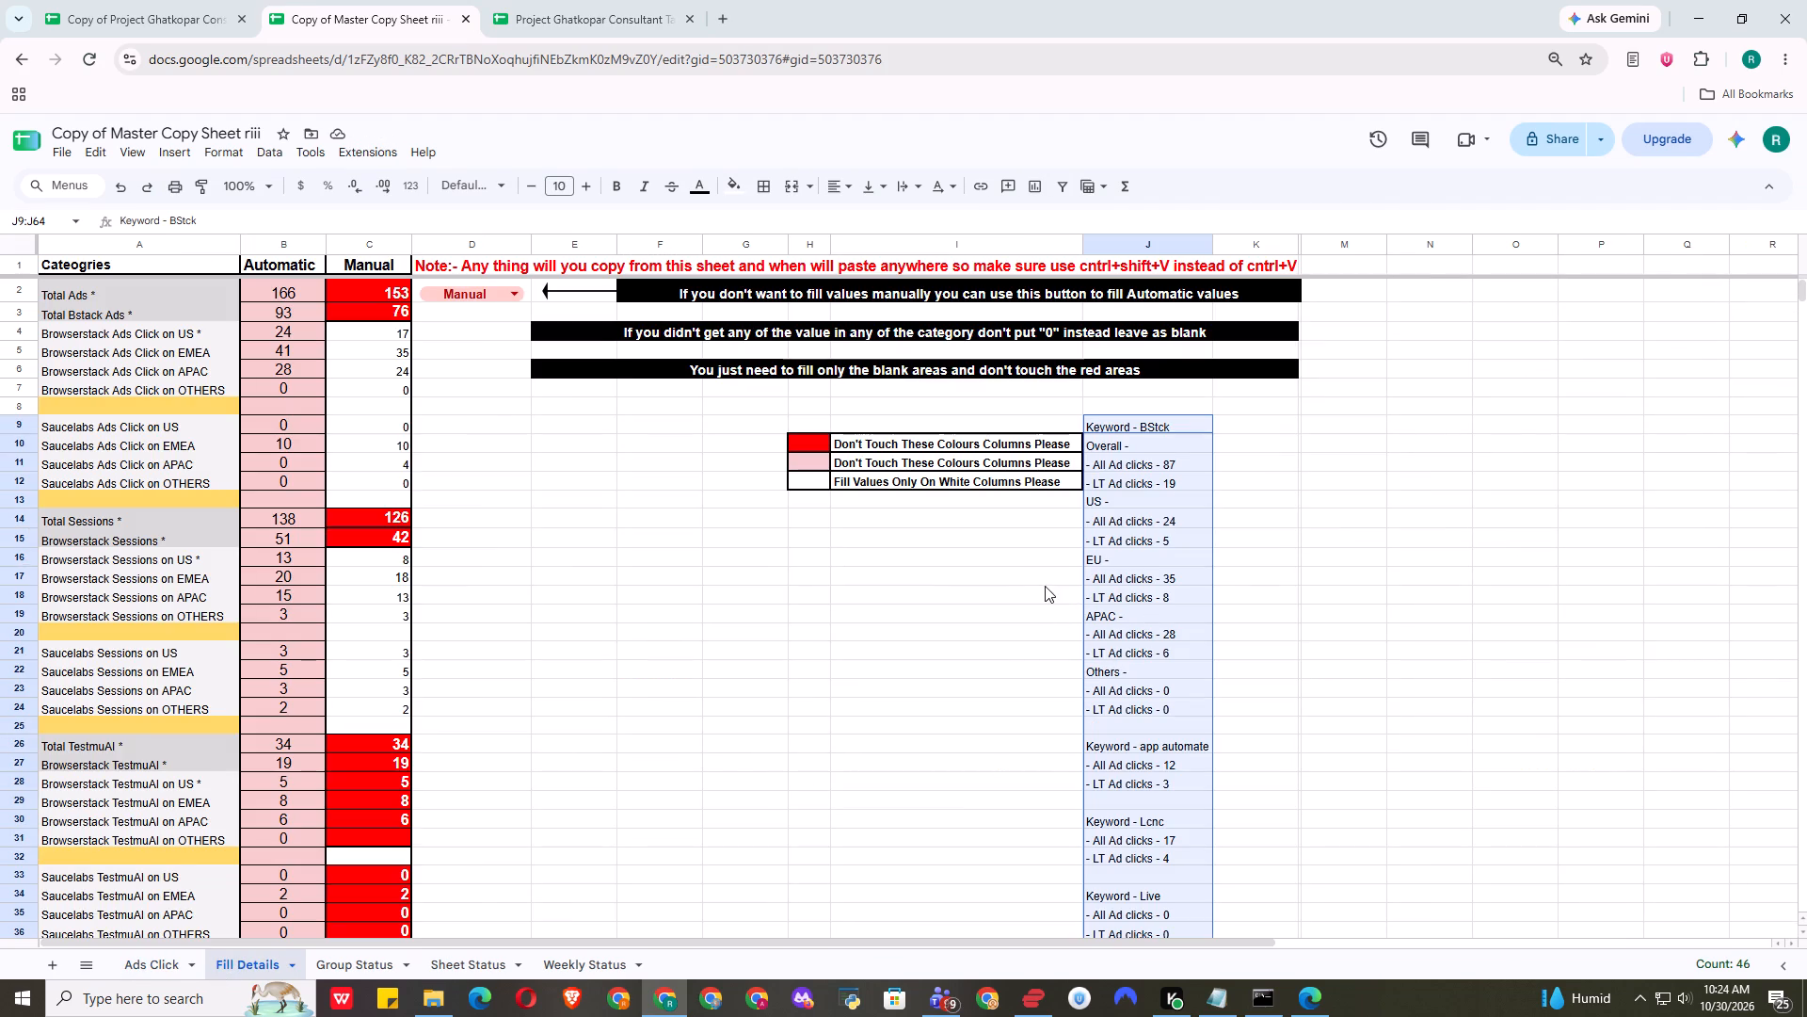
scroll(1045, 586, up, 3)
scroll(1320, 623, down, 1)
scroll(1315, 624, up, 2)
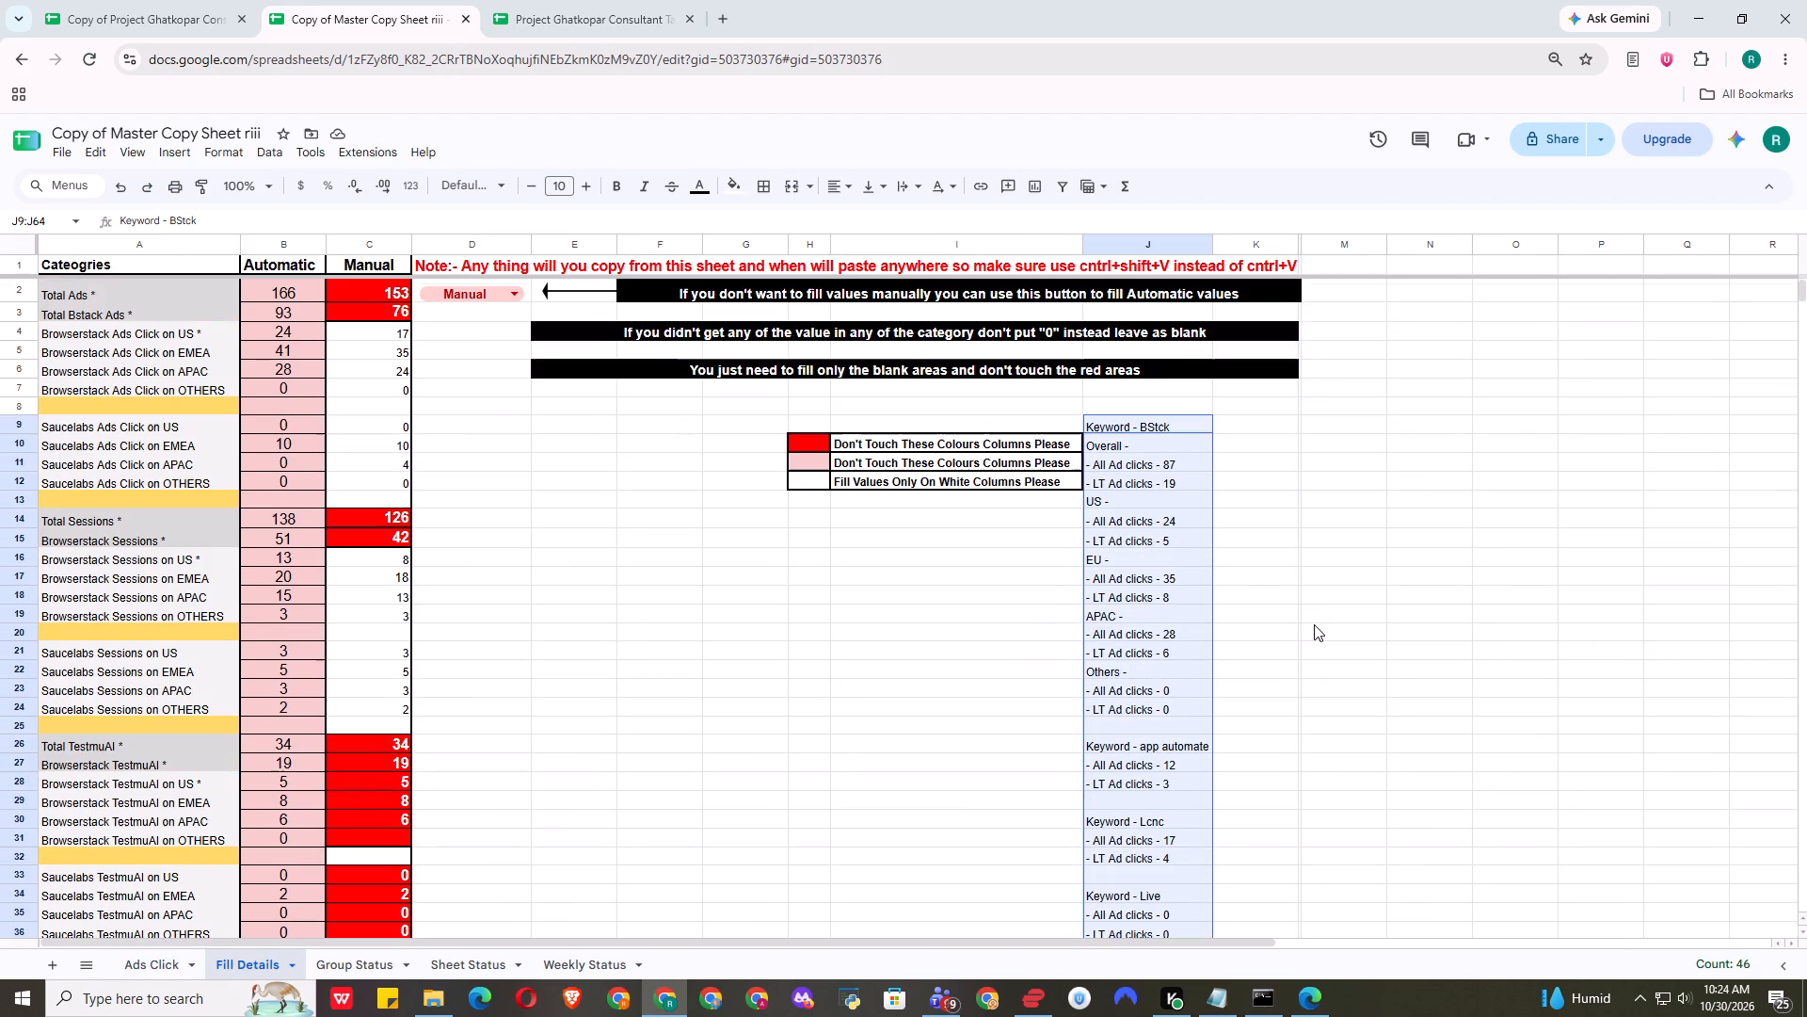
scroll(1314, 624, up, 1)
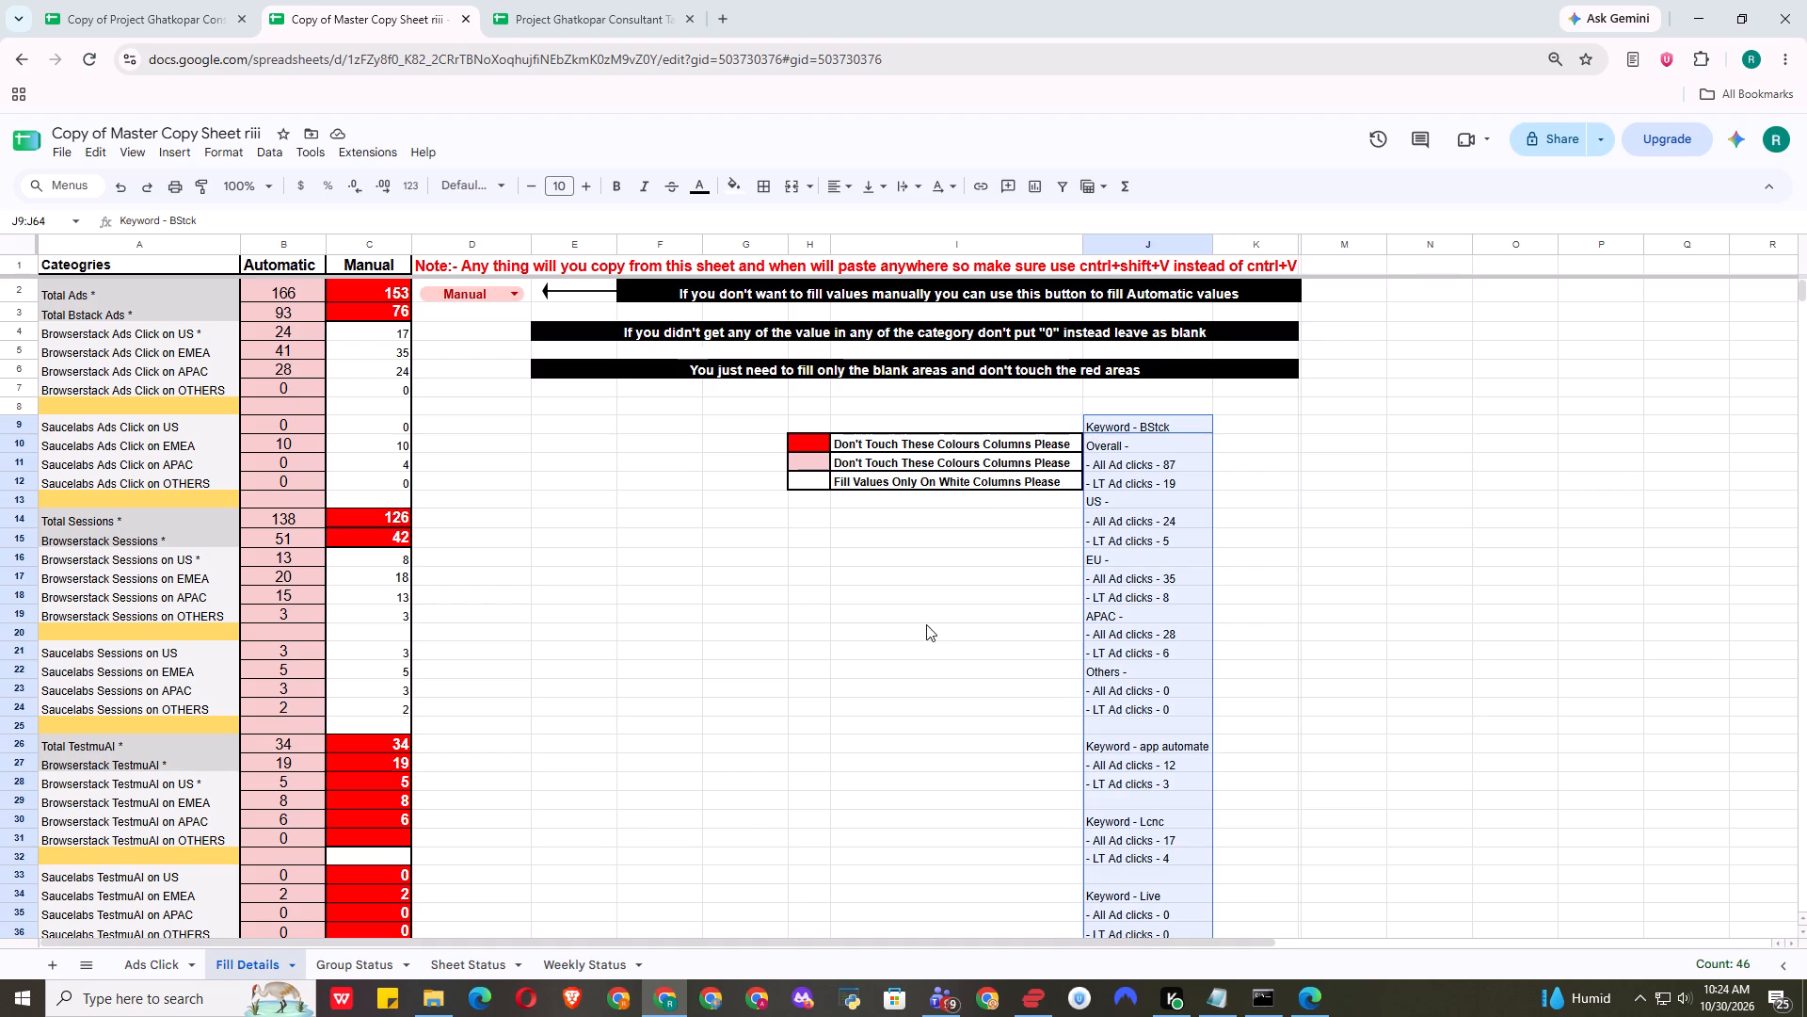
click(926, 624)
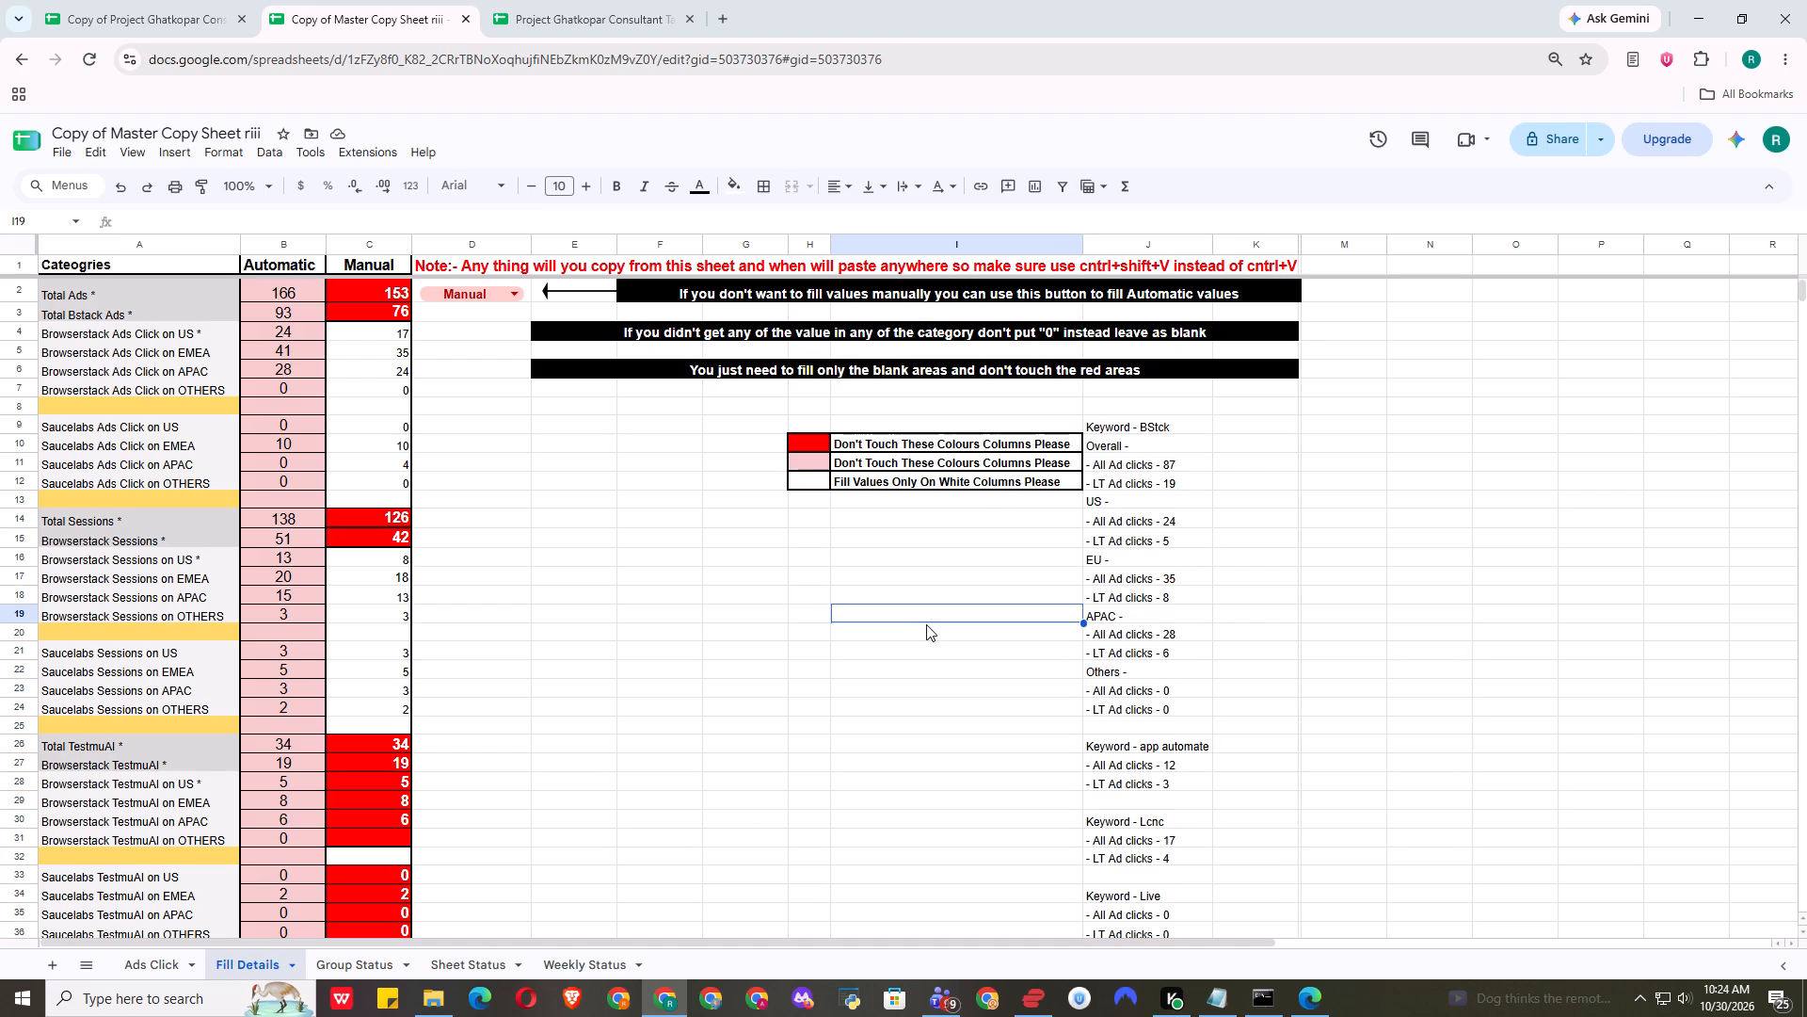
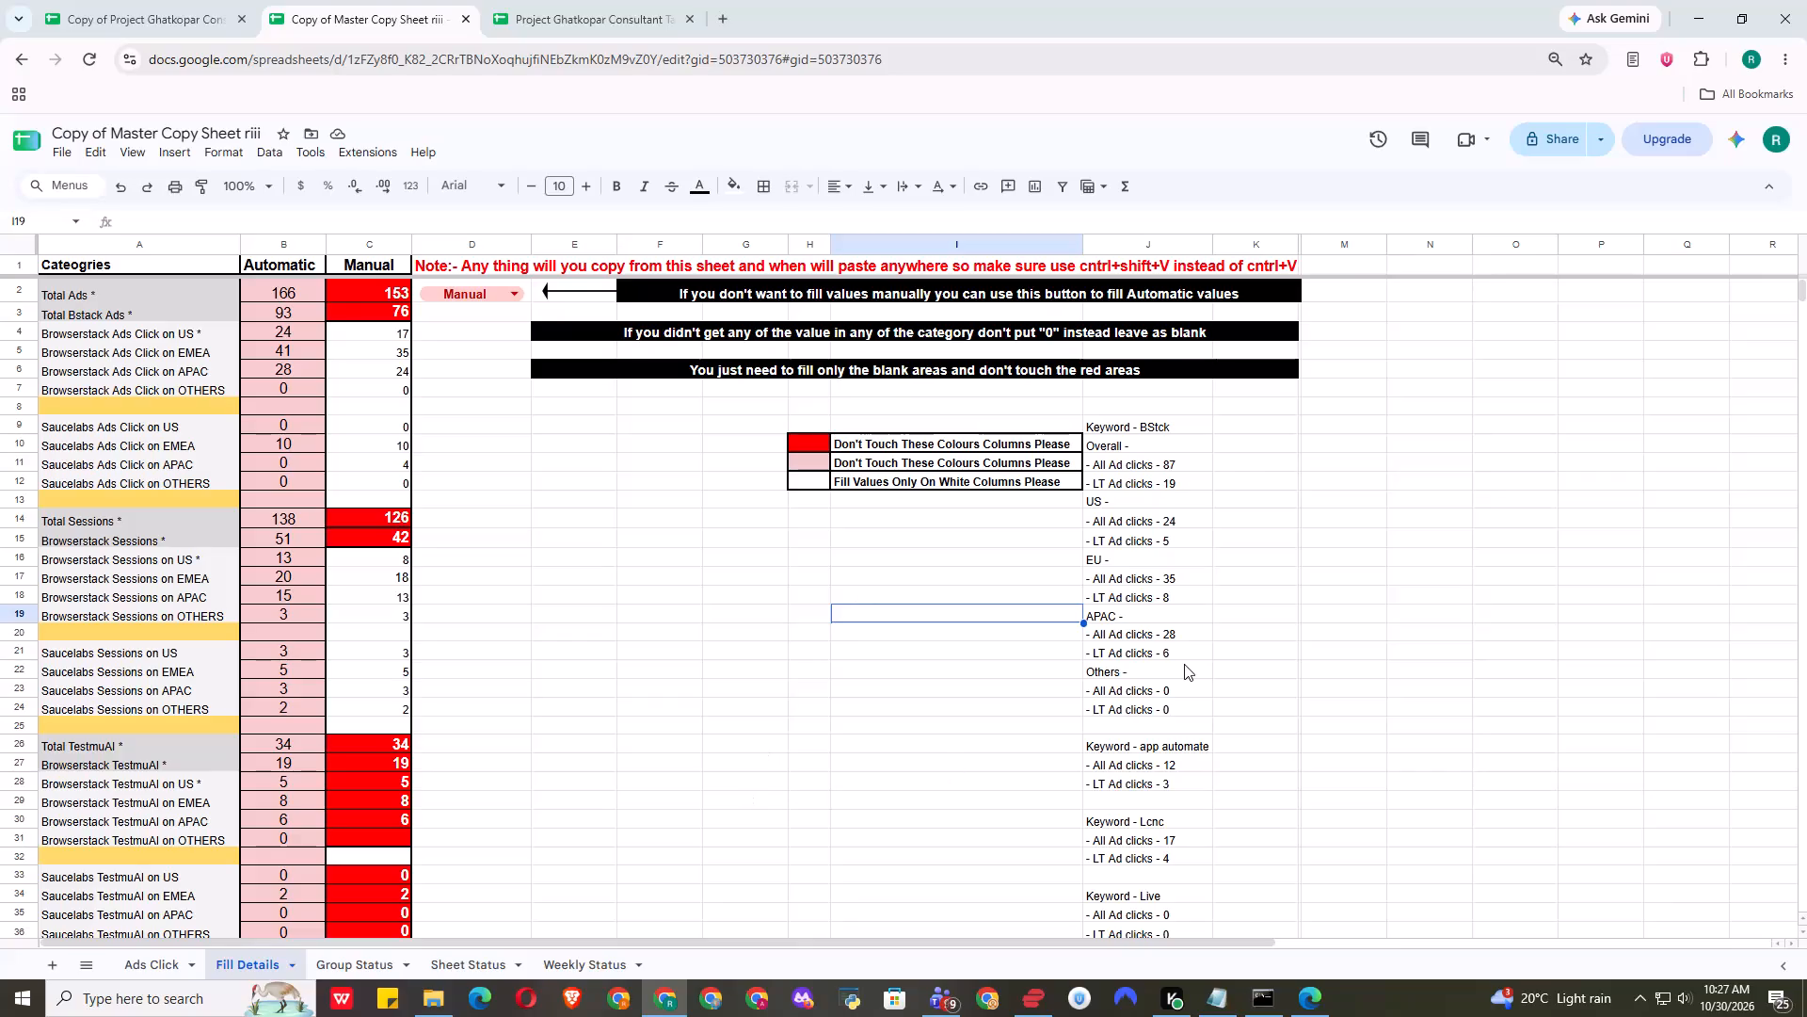
Compare the US ad clicks in the pasted BStck keyword status with the Manual value for Browserstack Ads Click on US.
scroll(543, 440, up, 2)
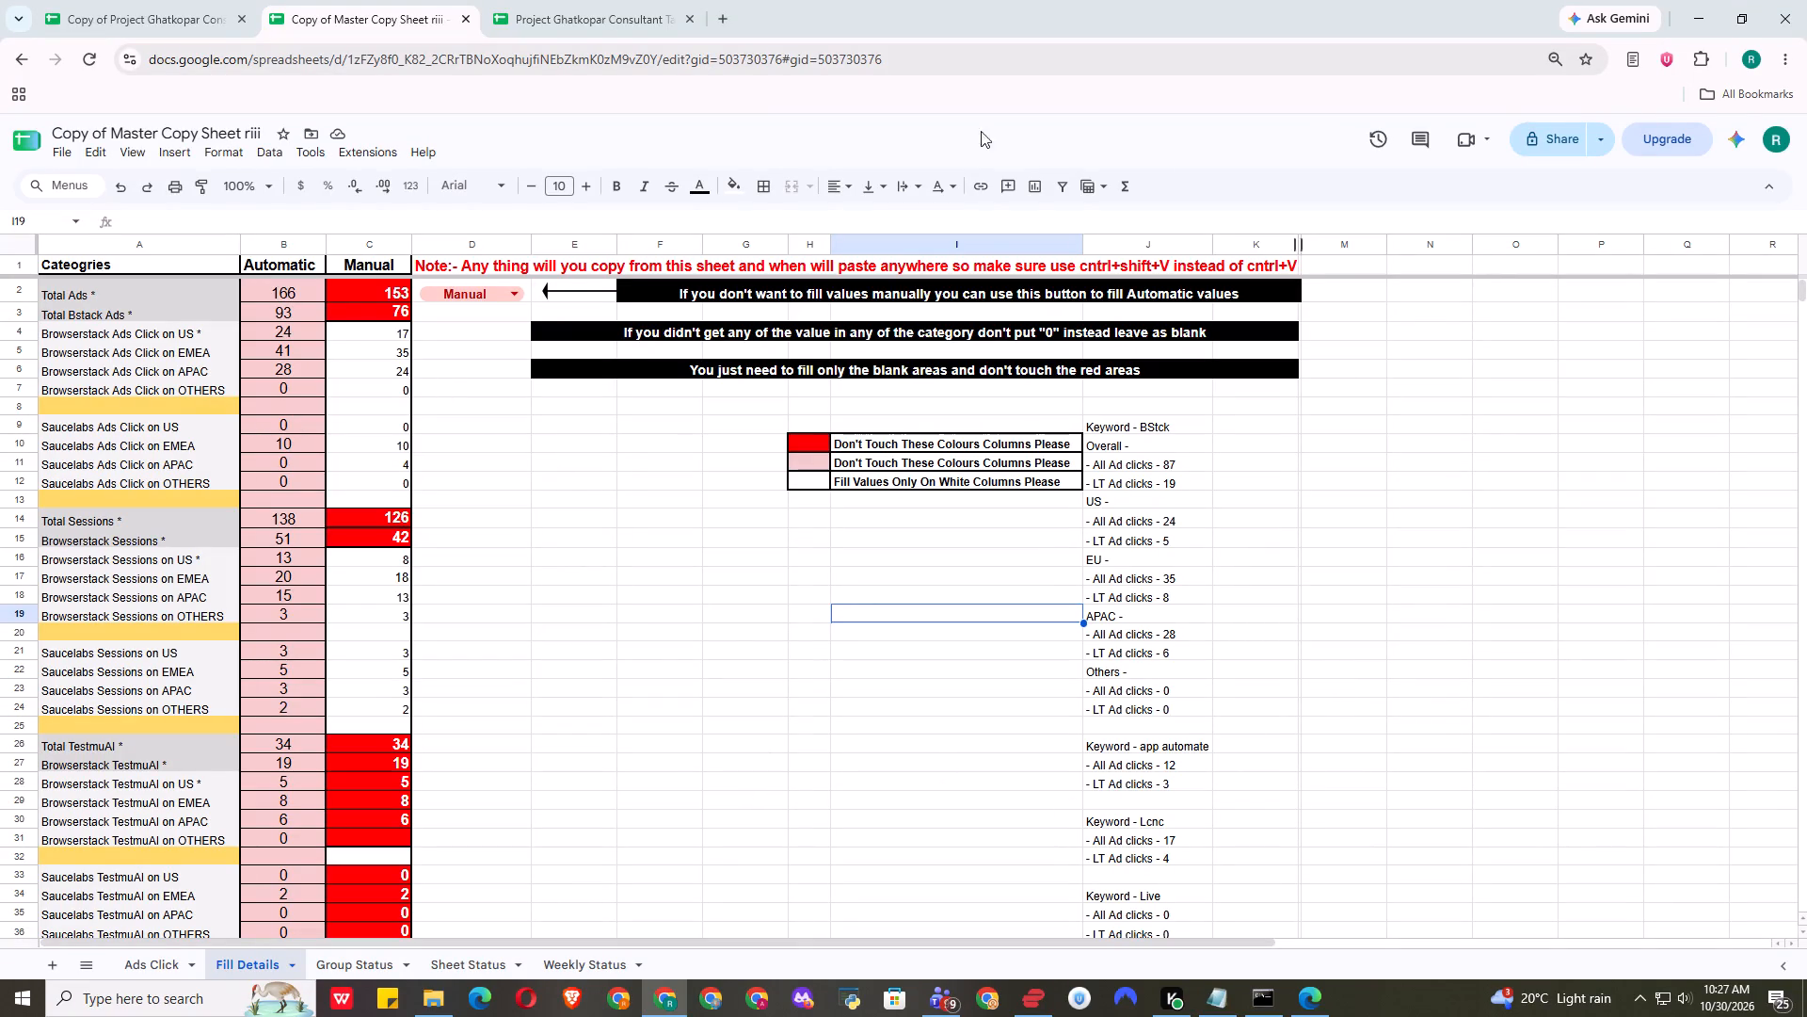
click(1176, 491)
click(1180, 541)
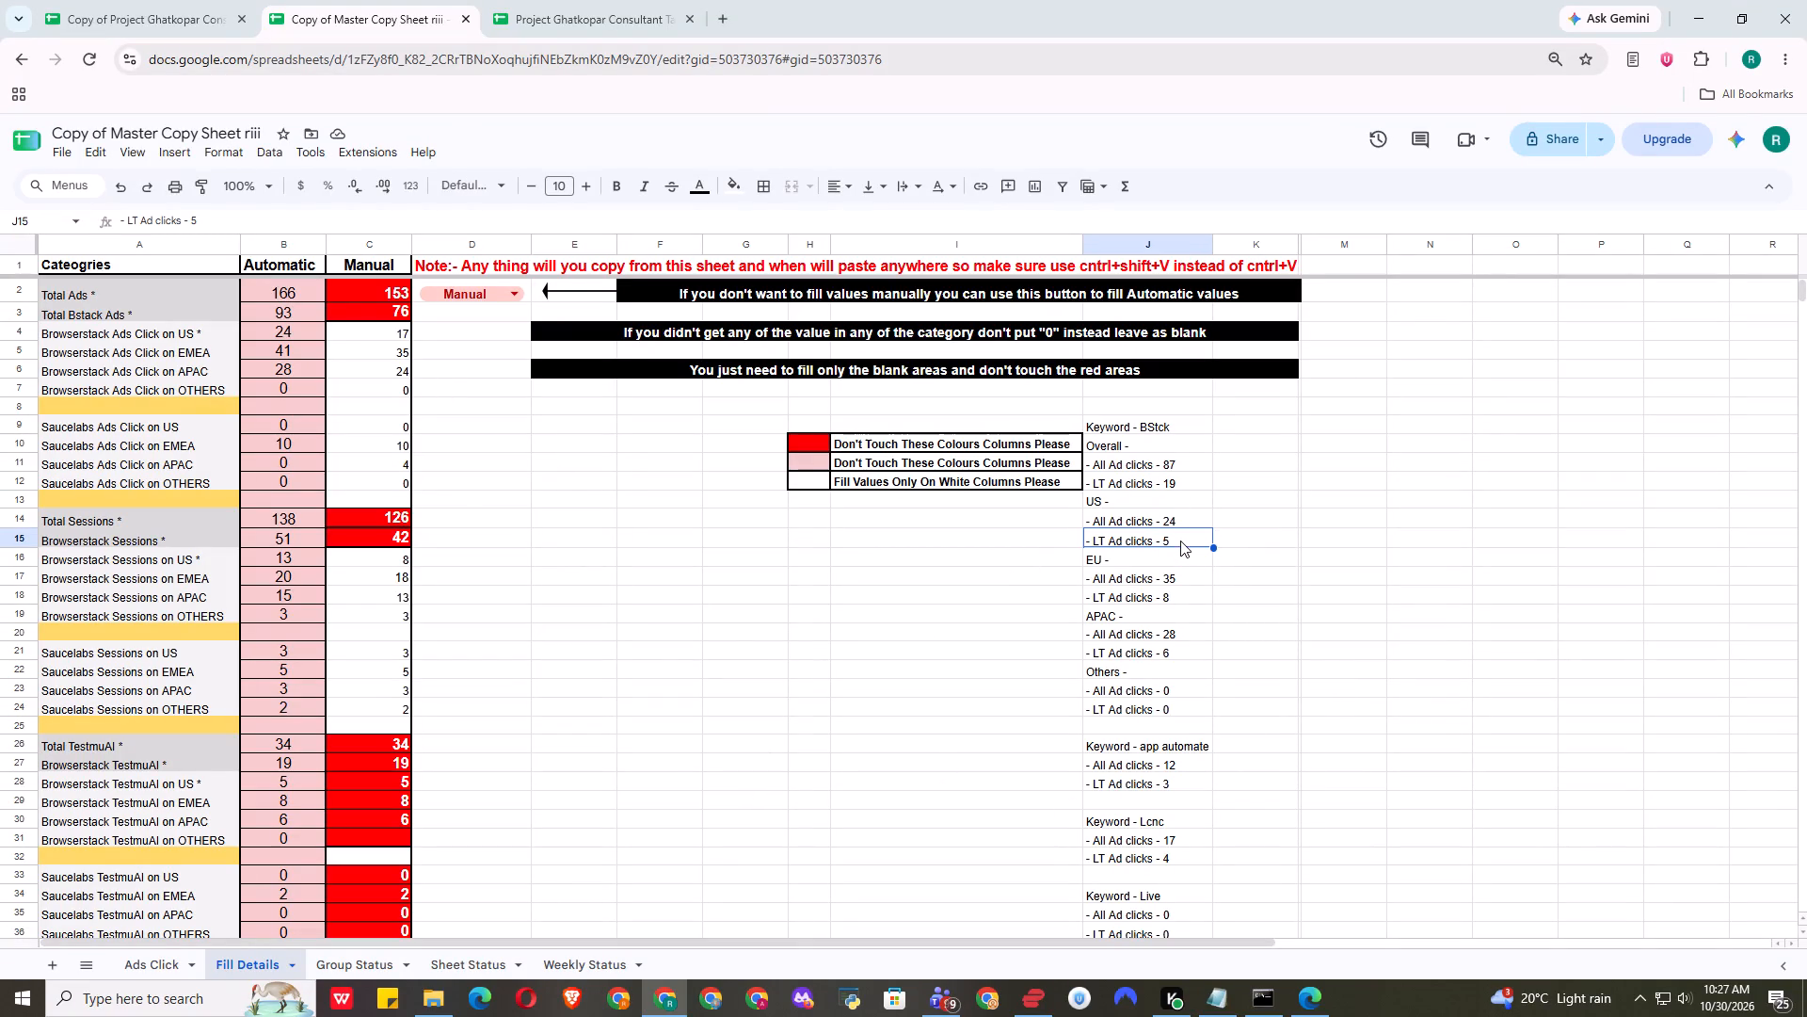
click(376, 336)
scroll(517, 570, up, 2)
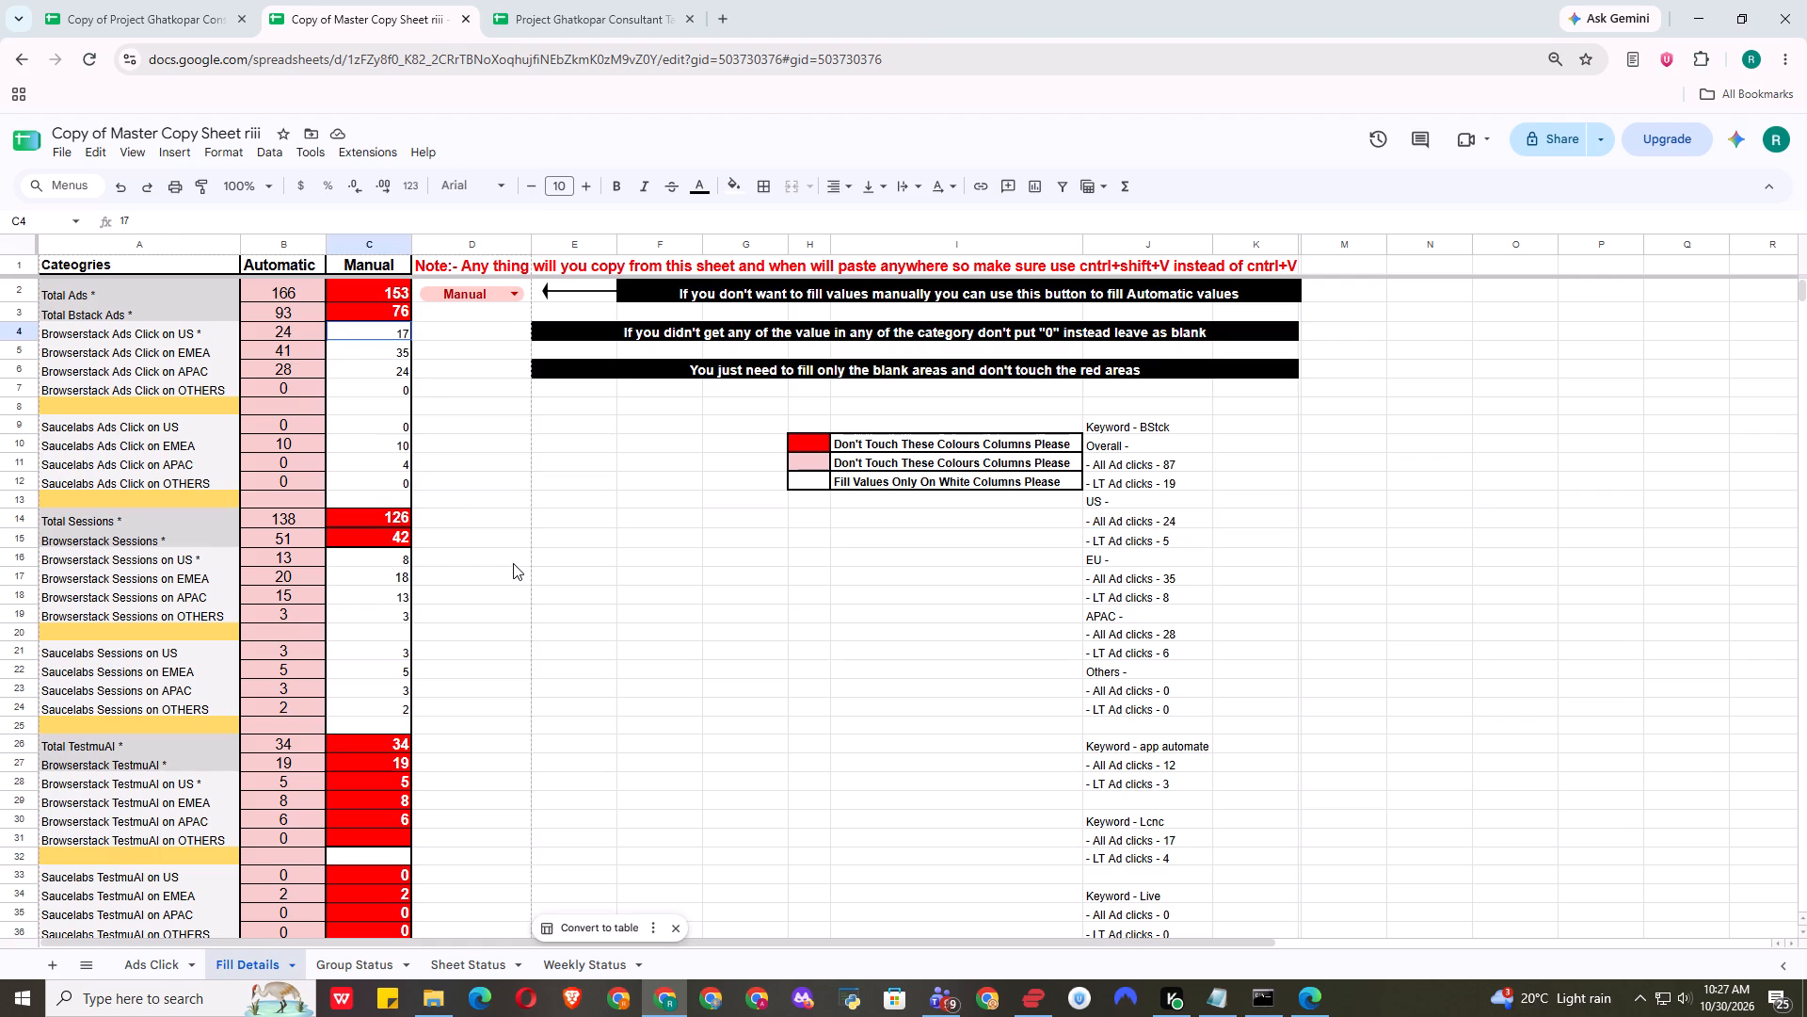
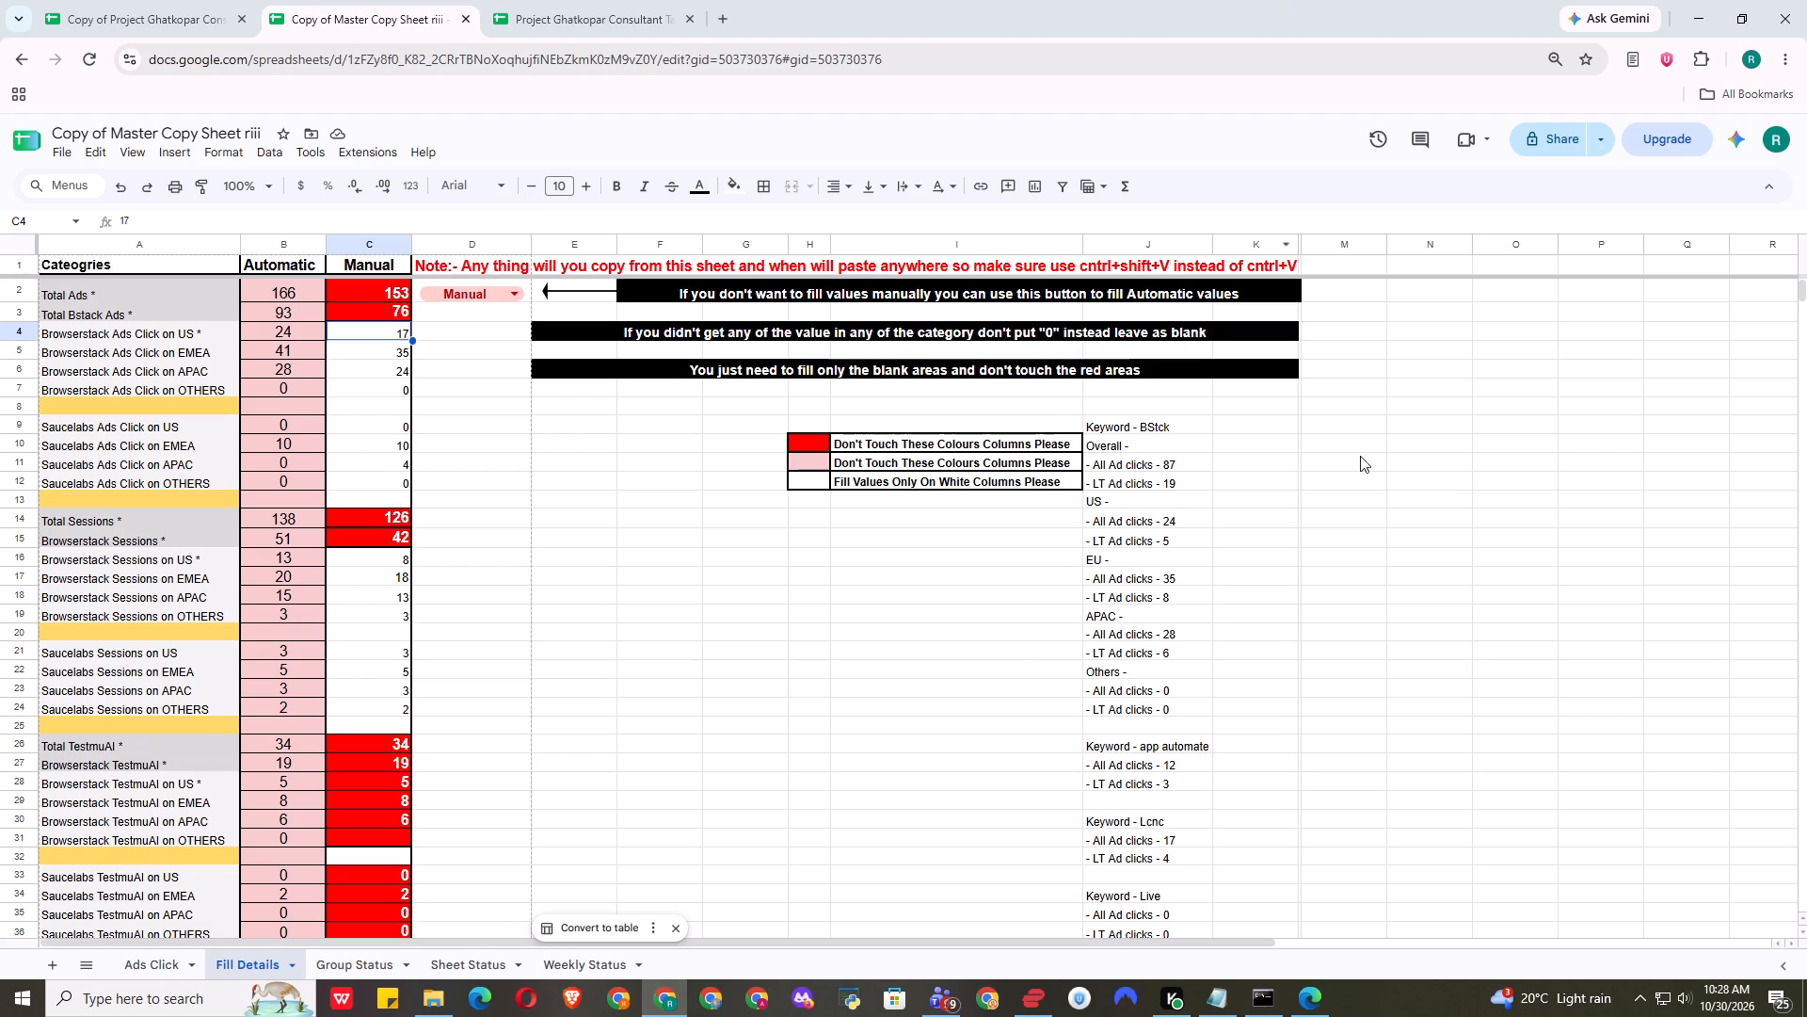
Set the Manual Browserstack Ads Click values to 24 for US and 28 for APAC, following the pasted BStck keyword status.
click(1168, 492)
click(1168, 525)
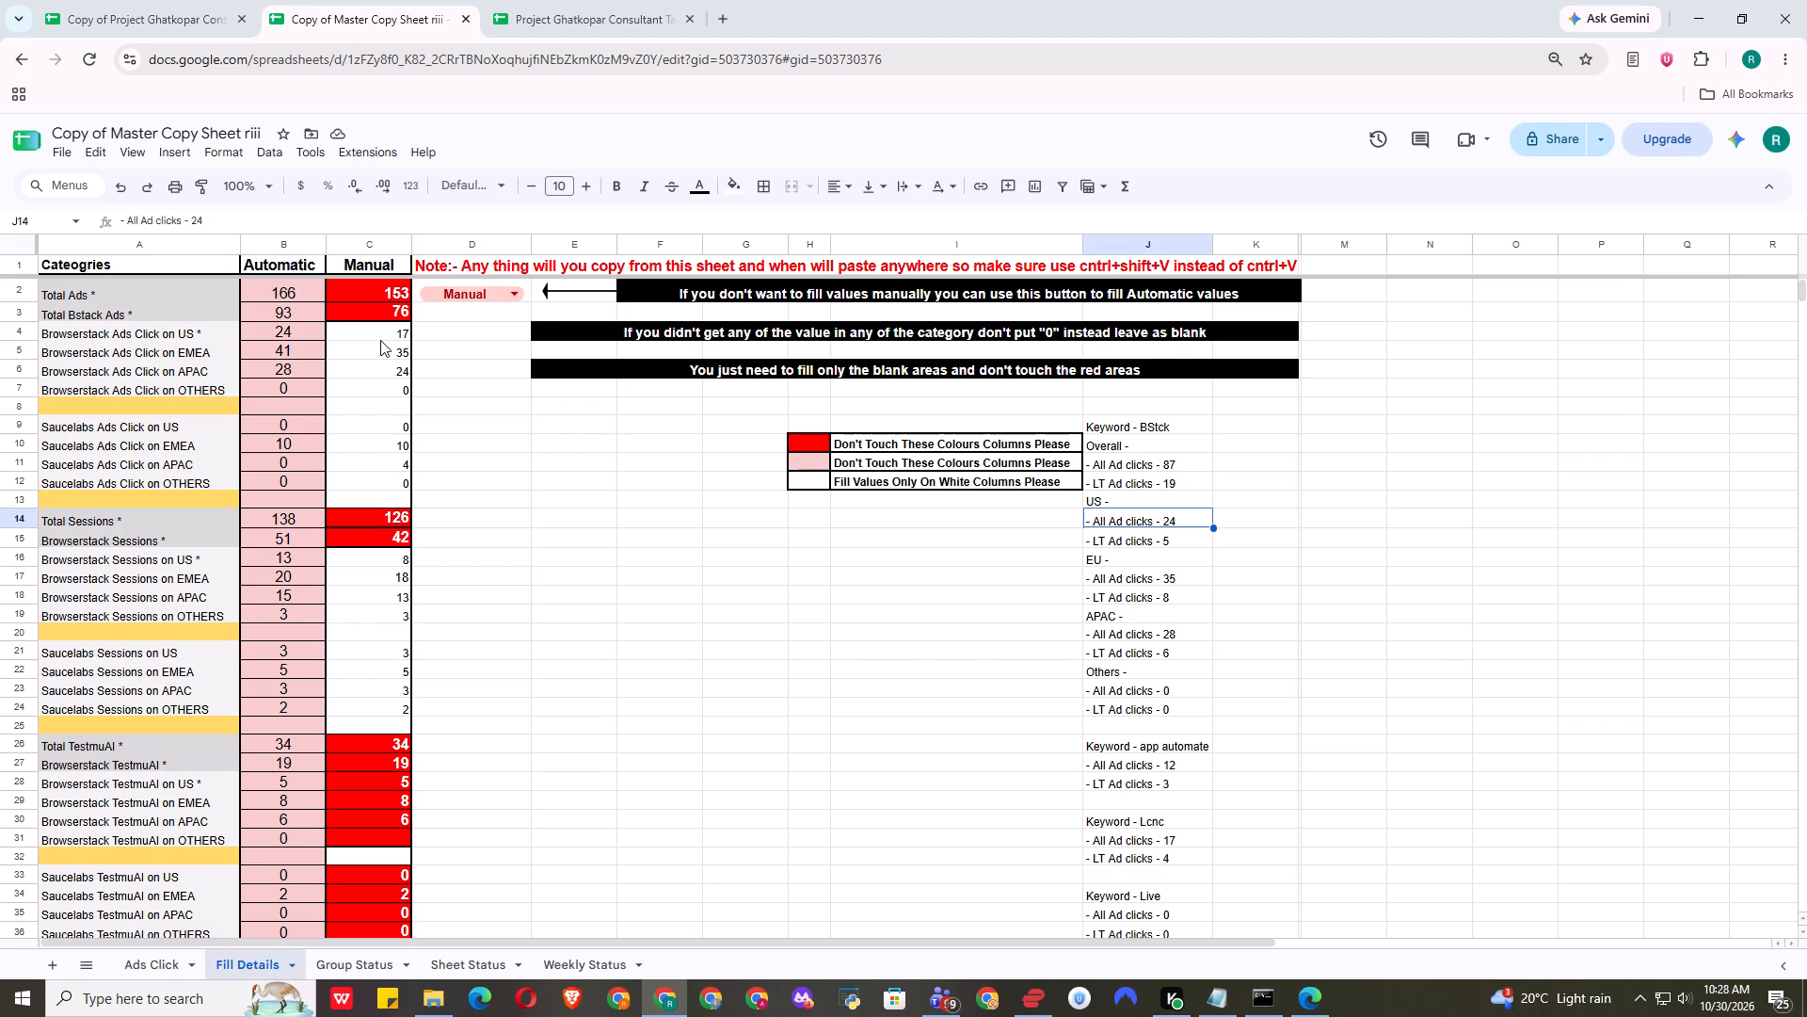
click(379, 340)
text(24)
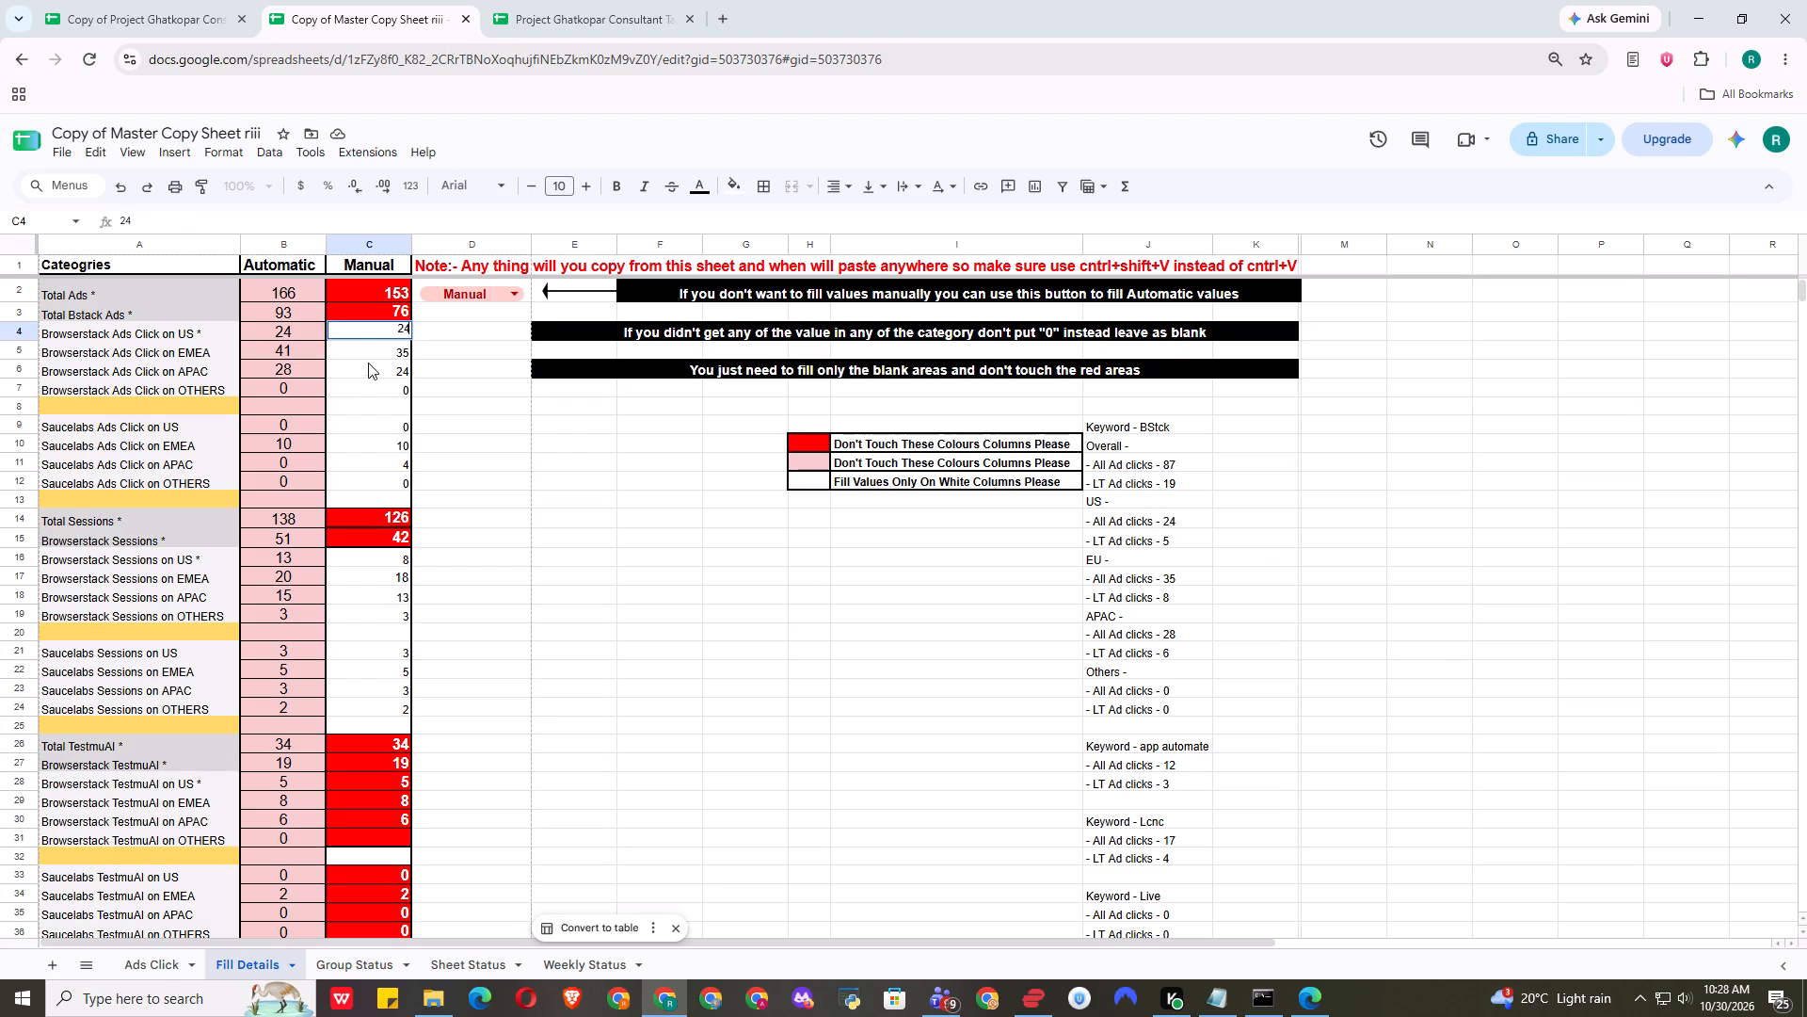
click(377, 353)
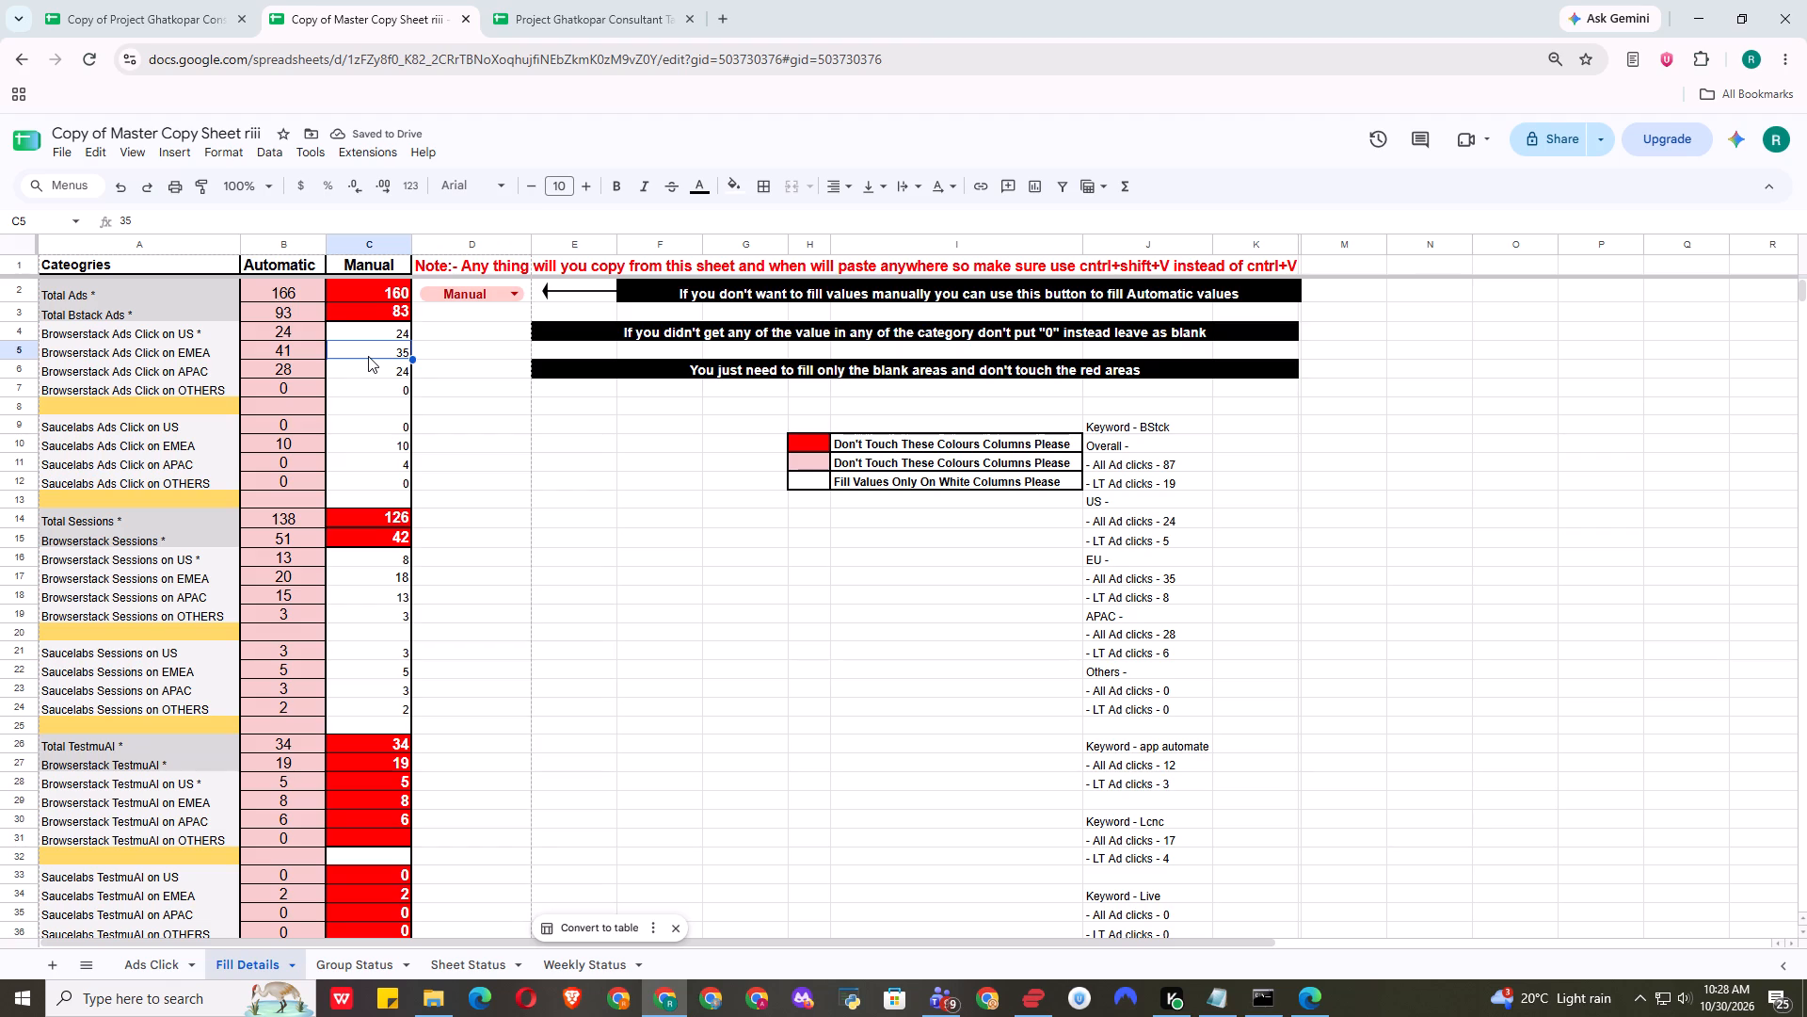
click(396, 375)
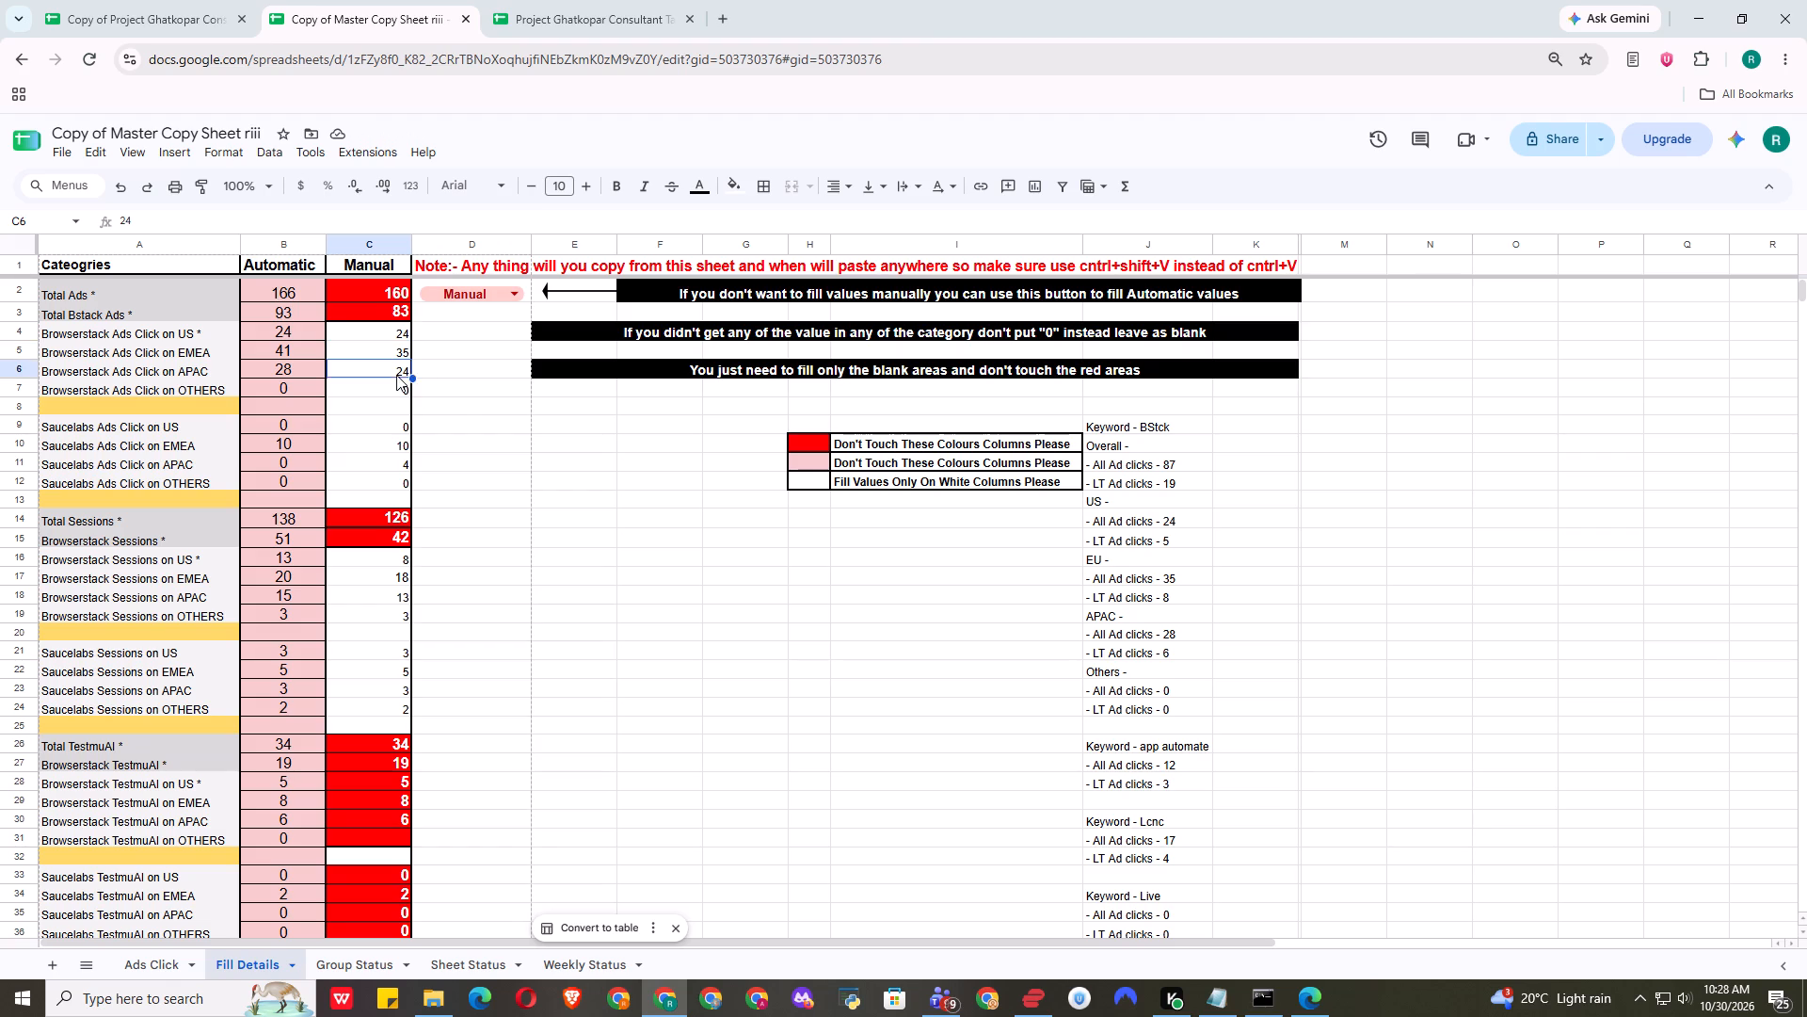
key(2)
key(8)
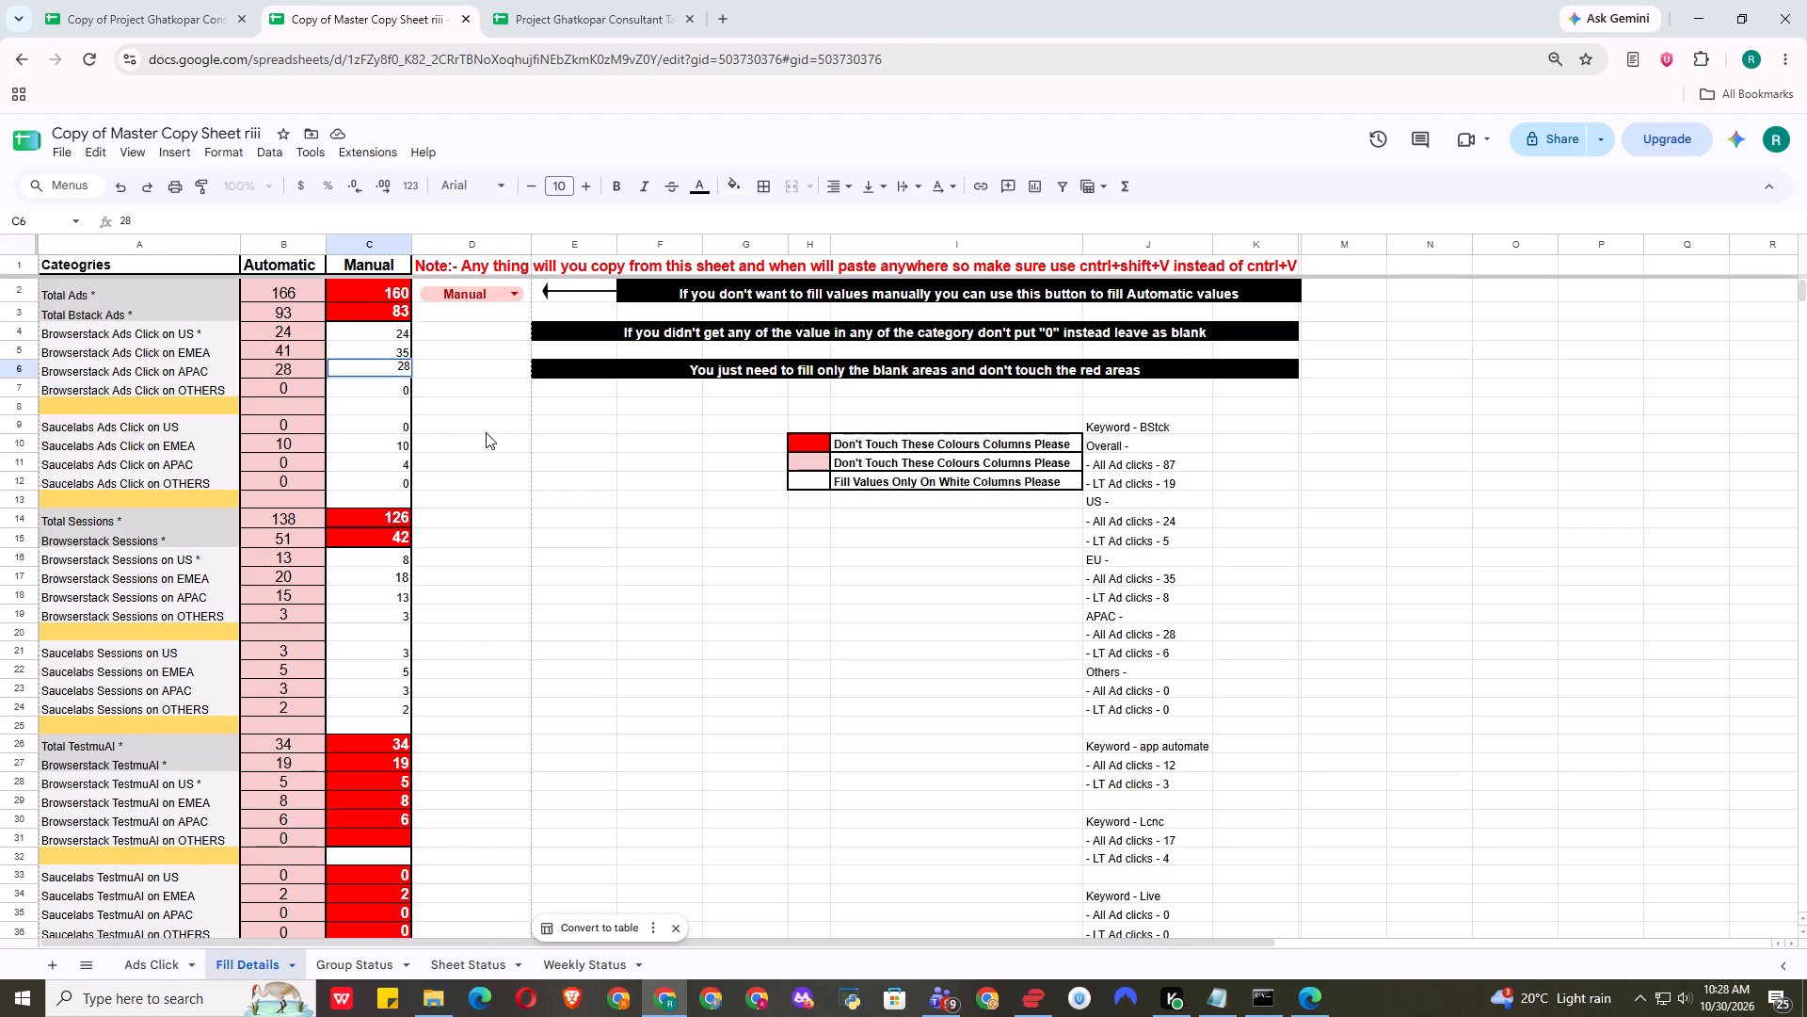
click(483, 429)
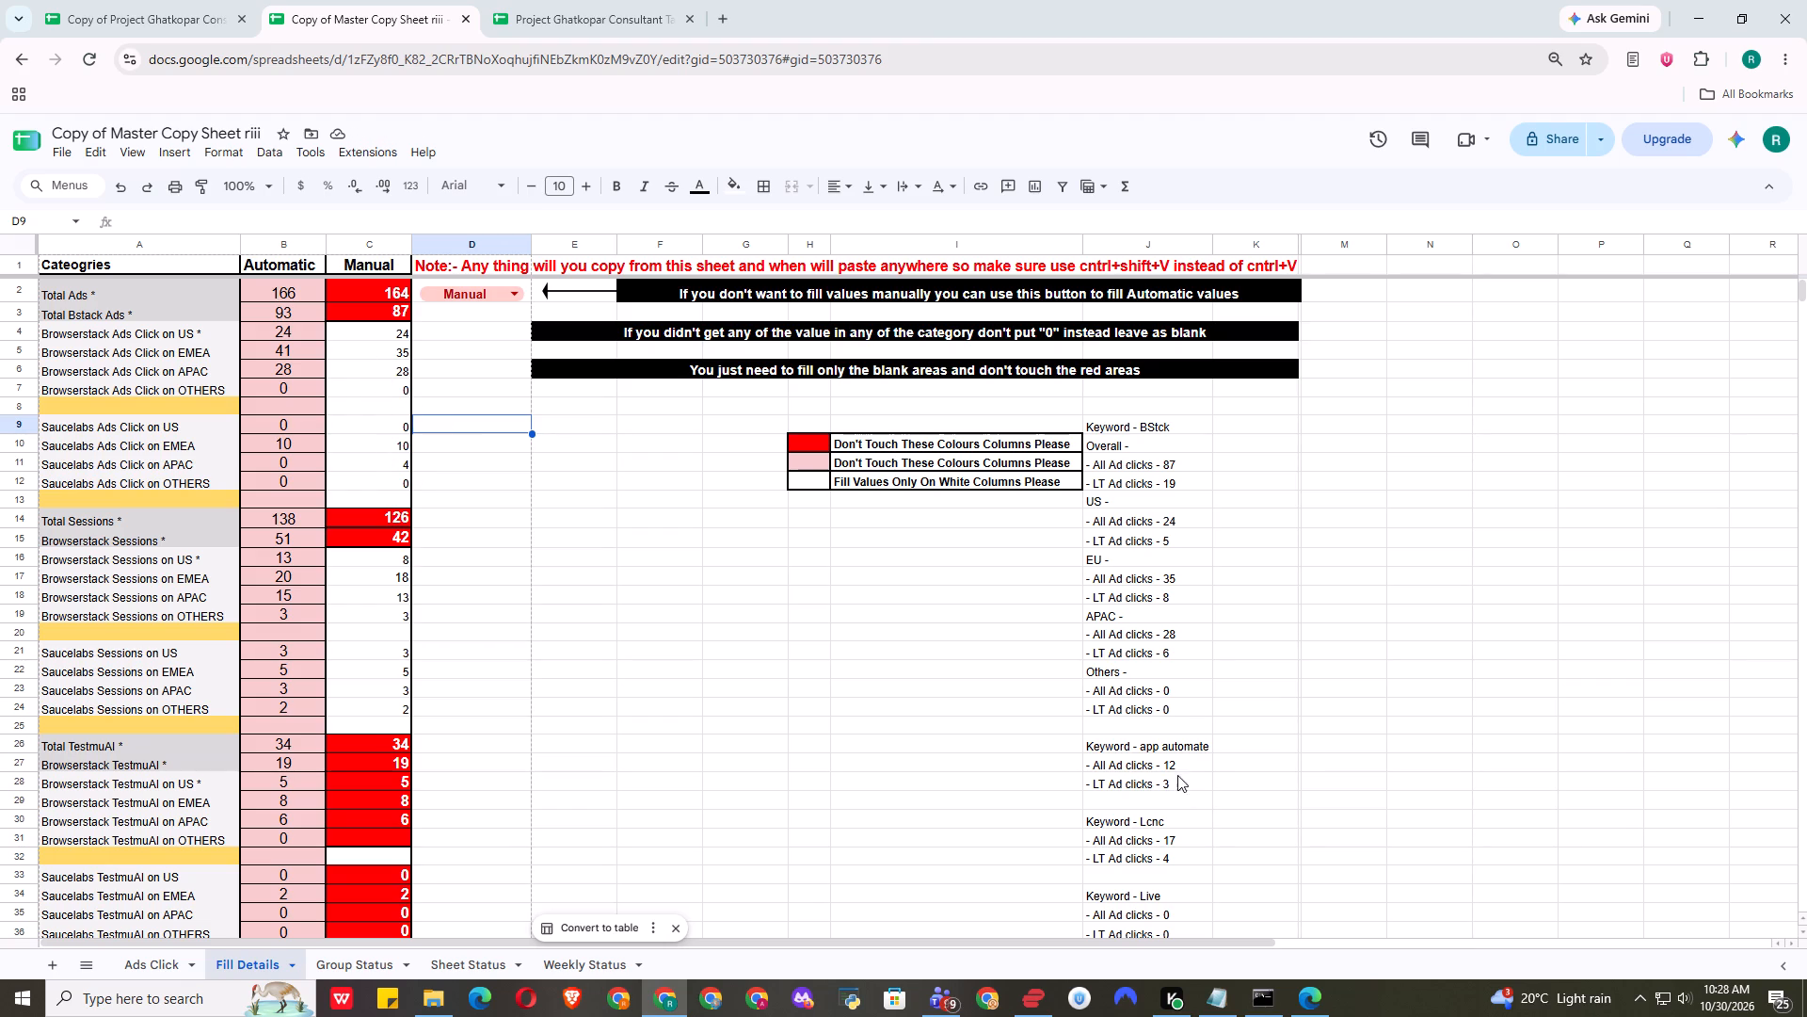
Review the pasted BStck ad-click figures on Fill Details alongside the US Tracker, Ads Click and Ads Clicked Tracker sheets.
scroll(1164, 703, down, 1)
scroll(1166, 704, up, 5)
drag(1151, 457, 1145, 670)
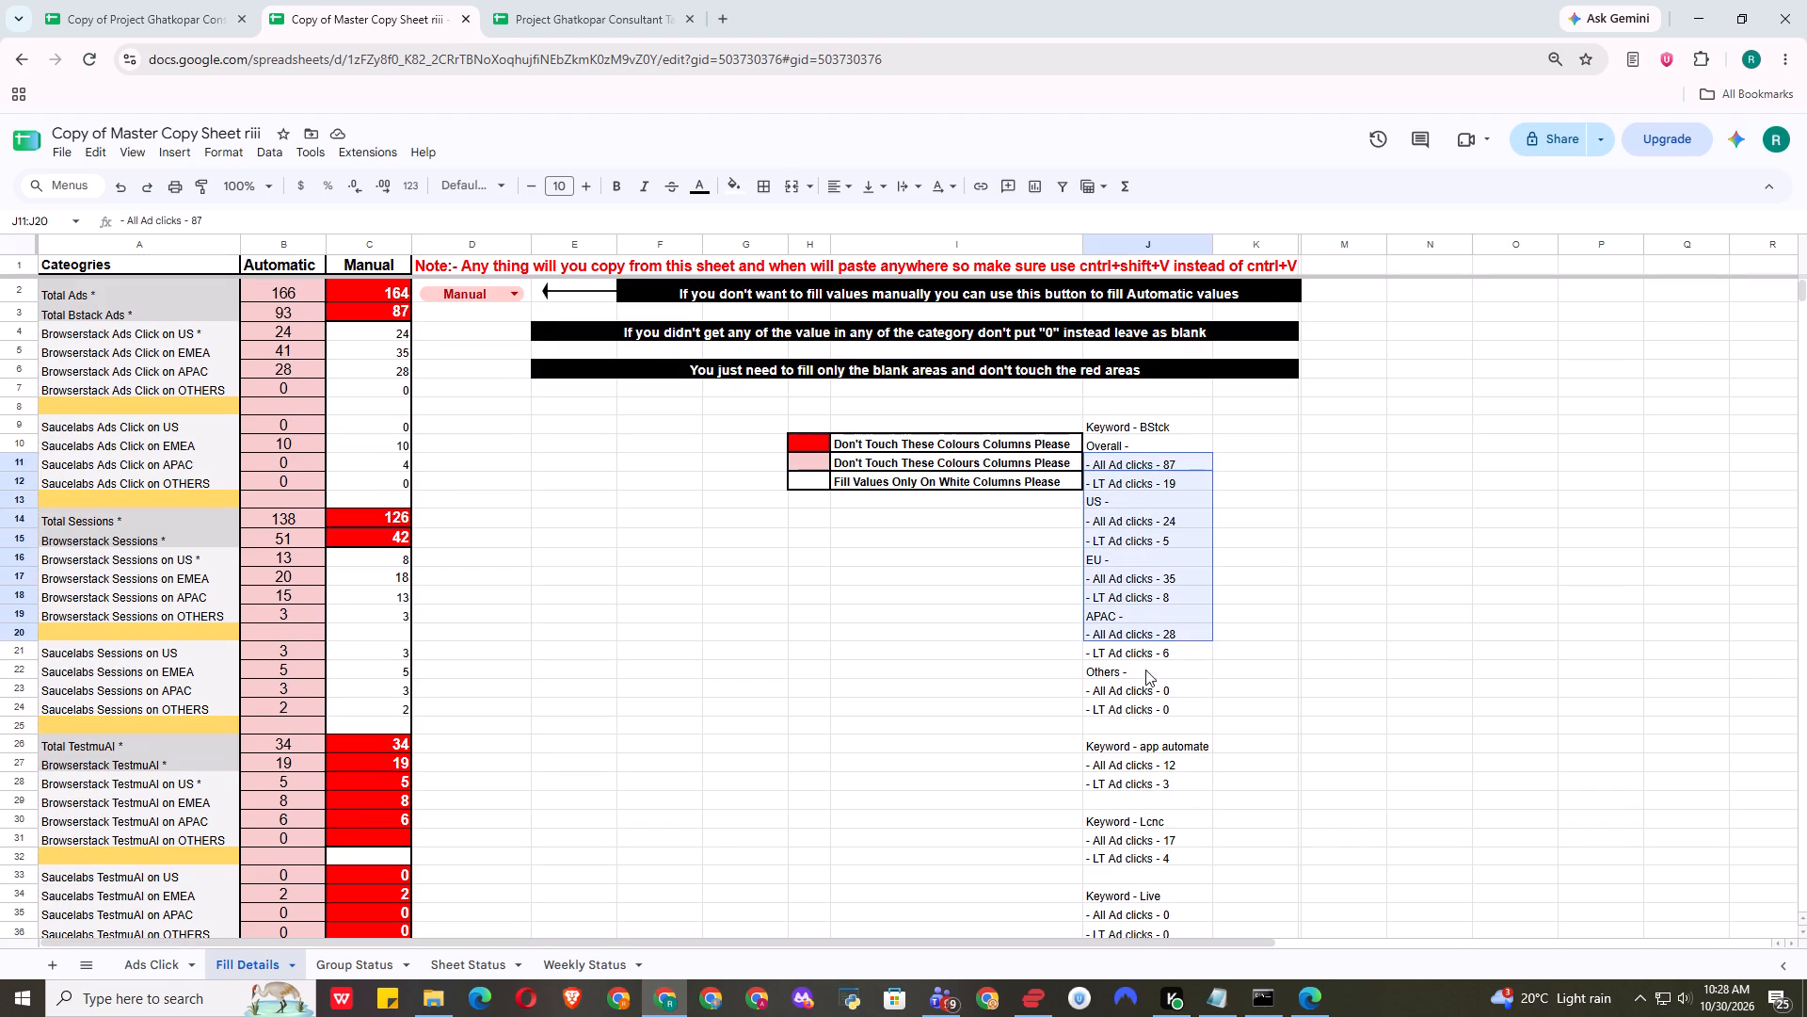
drag(1145, 670, 1160, 705)
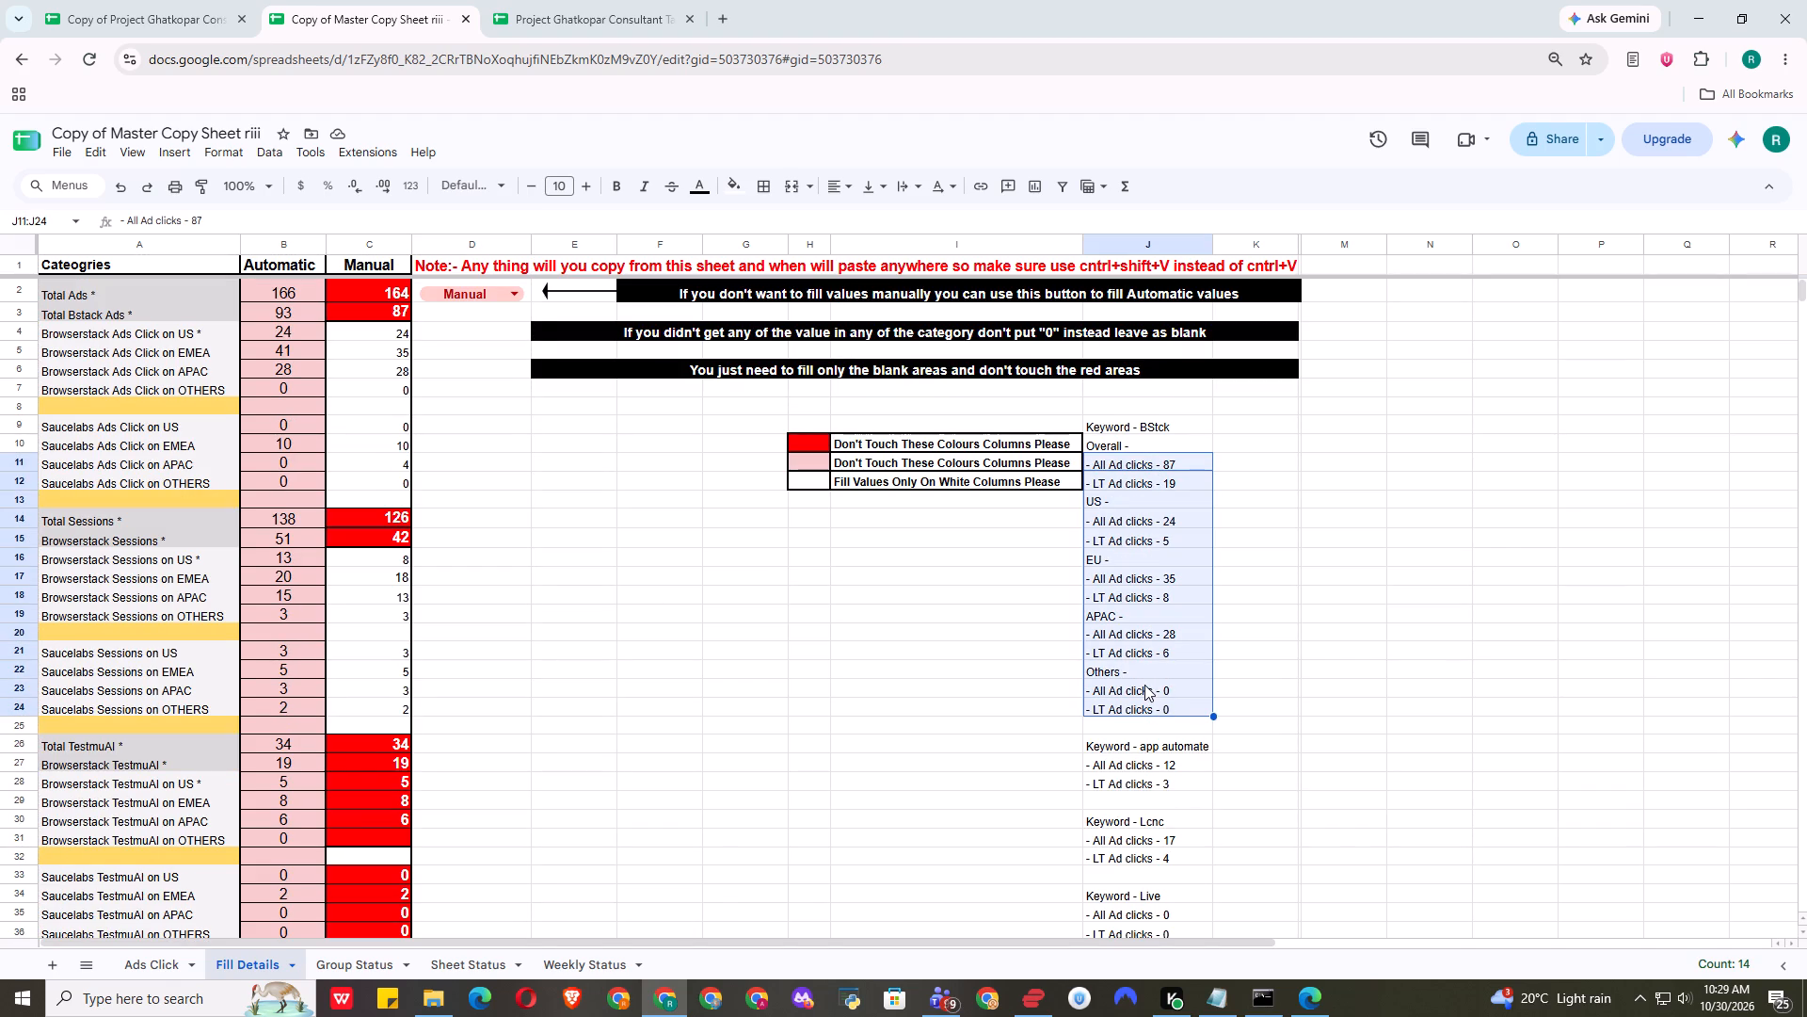
click(122, 0)
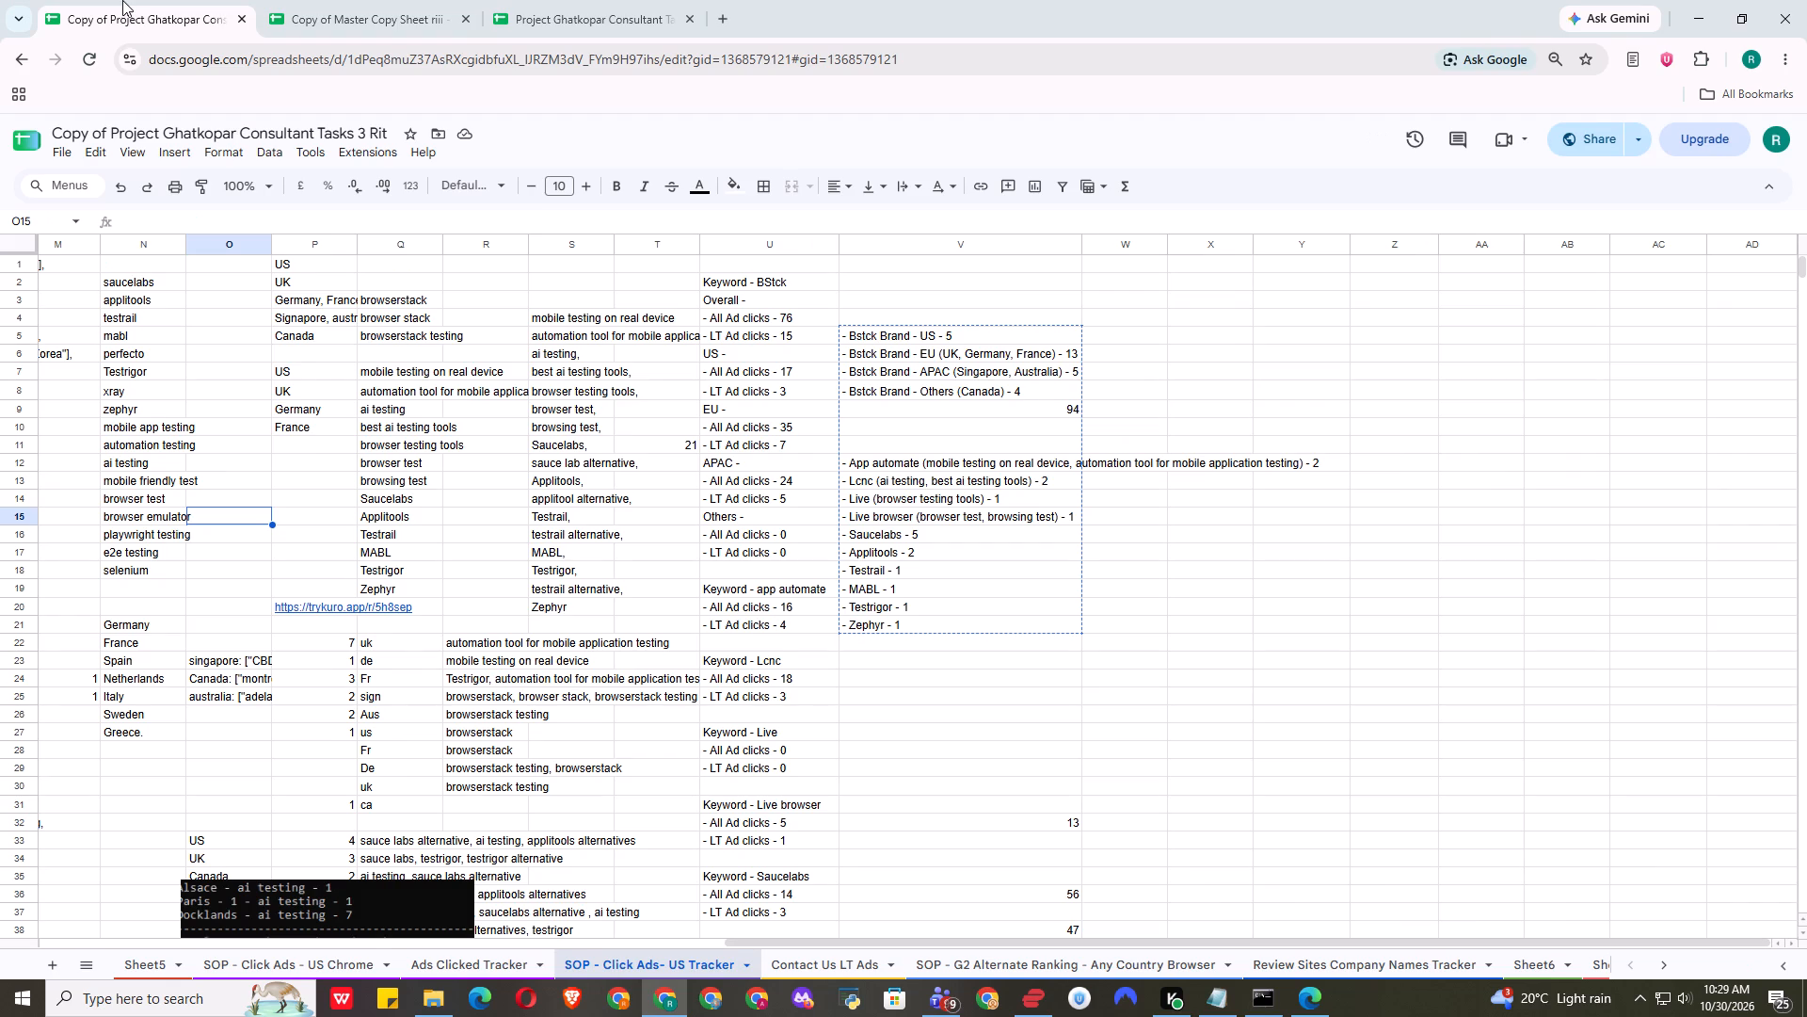
click(407, 0)
scroll(603, 621, up, 3)
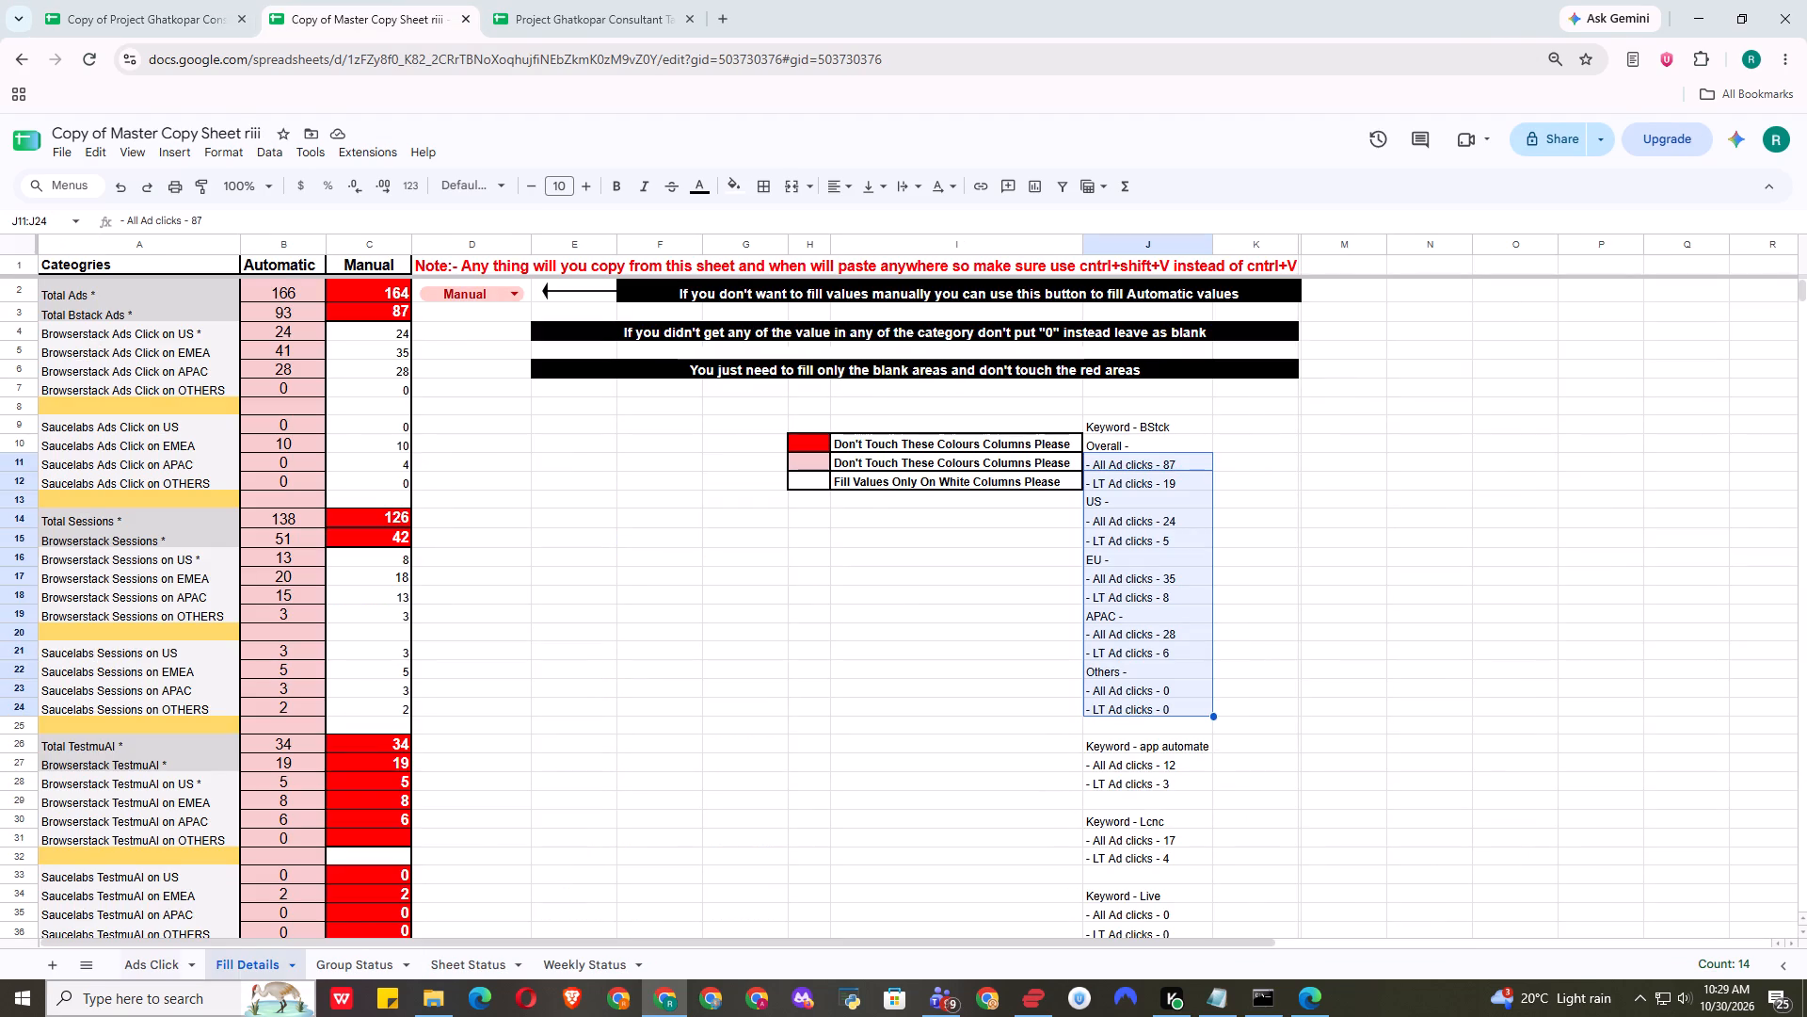
click(151, 955)
click(543, 8)
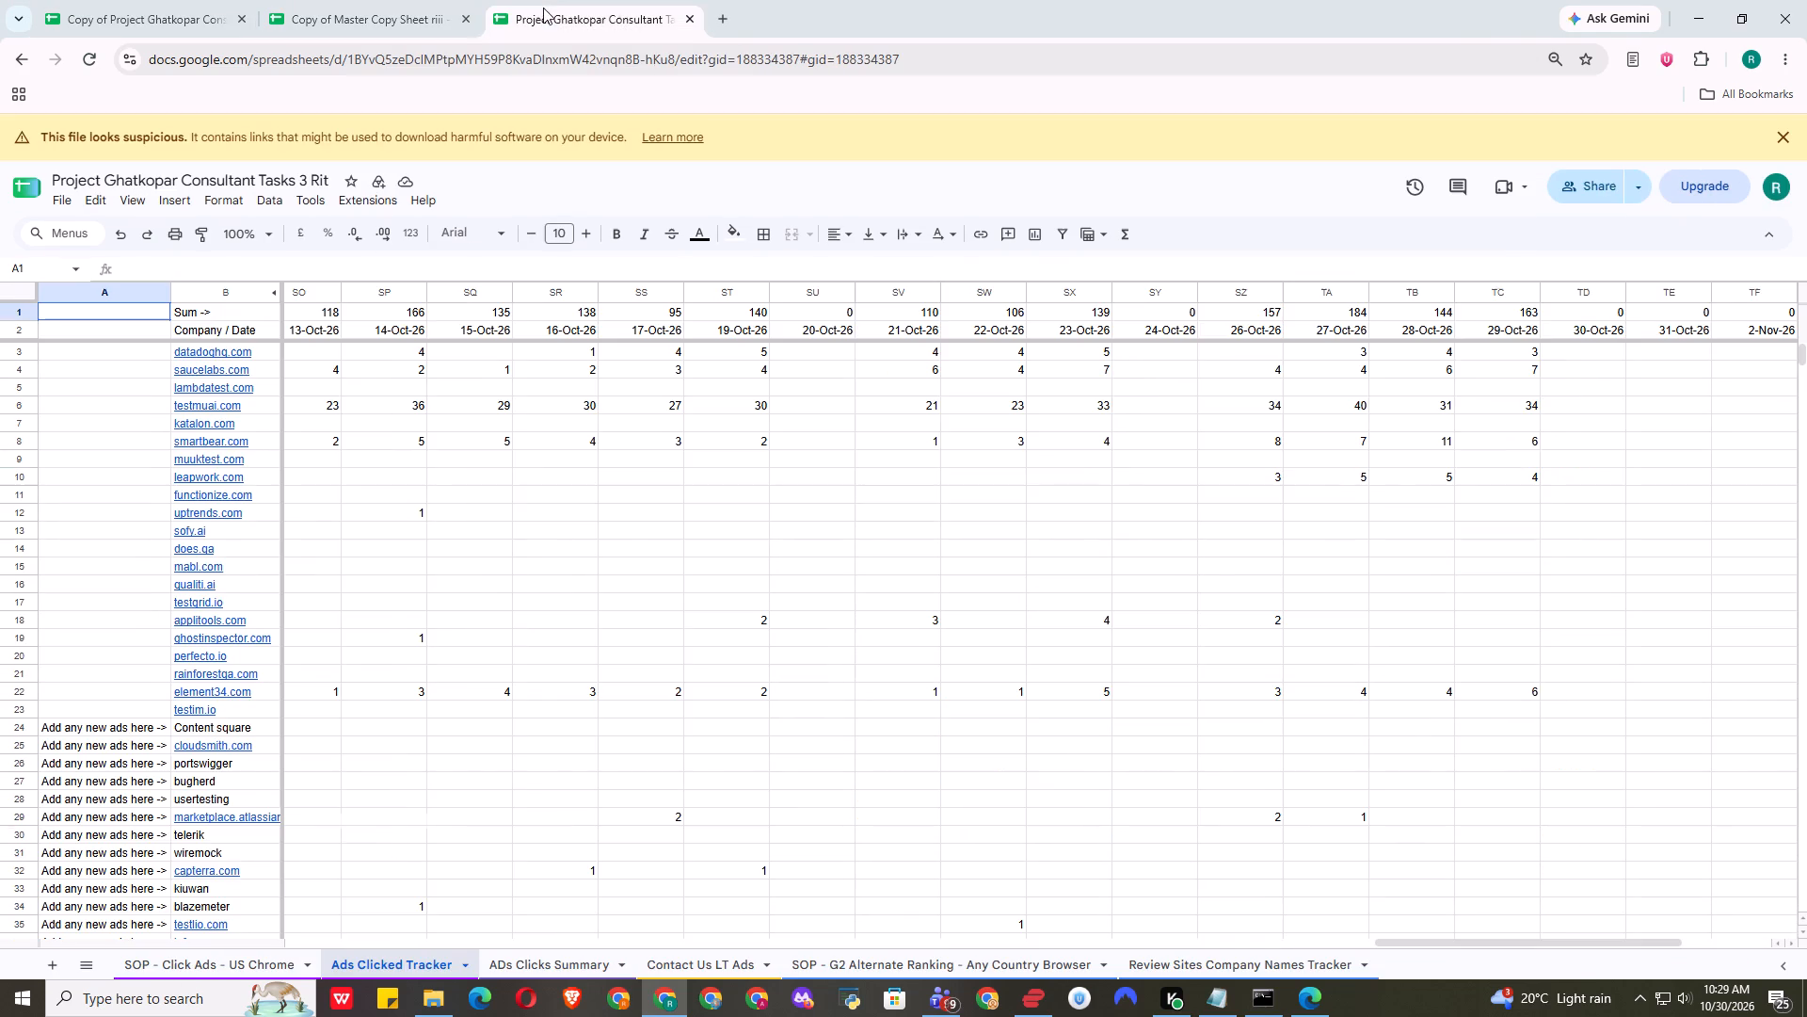
scroll(445, 333, up, 2)
click(1275, 406)
click(311, 0)
scroll(562, 752, up, 2)
click(580, 0)
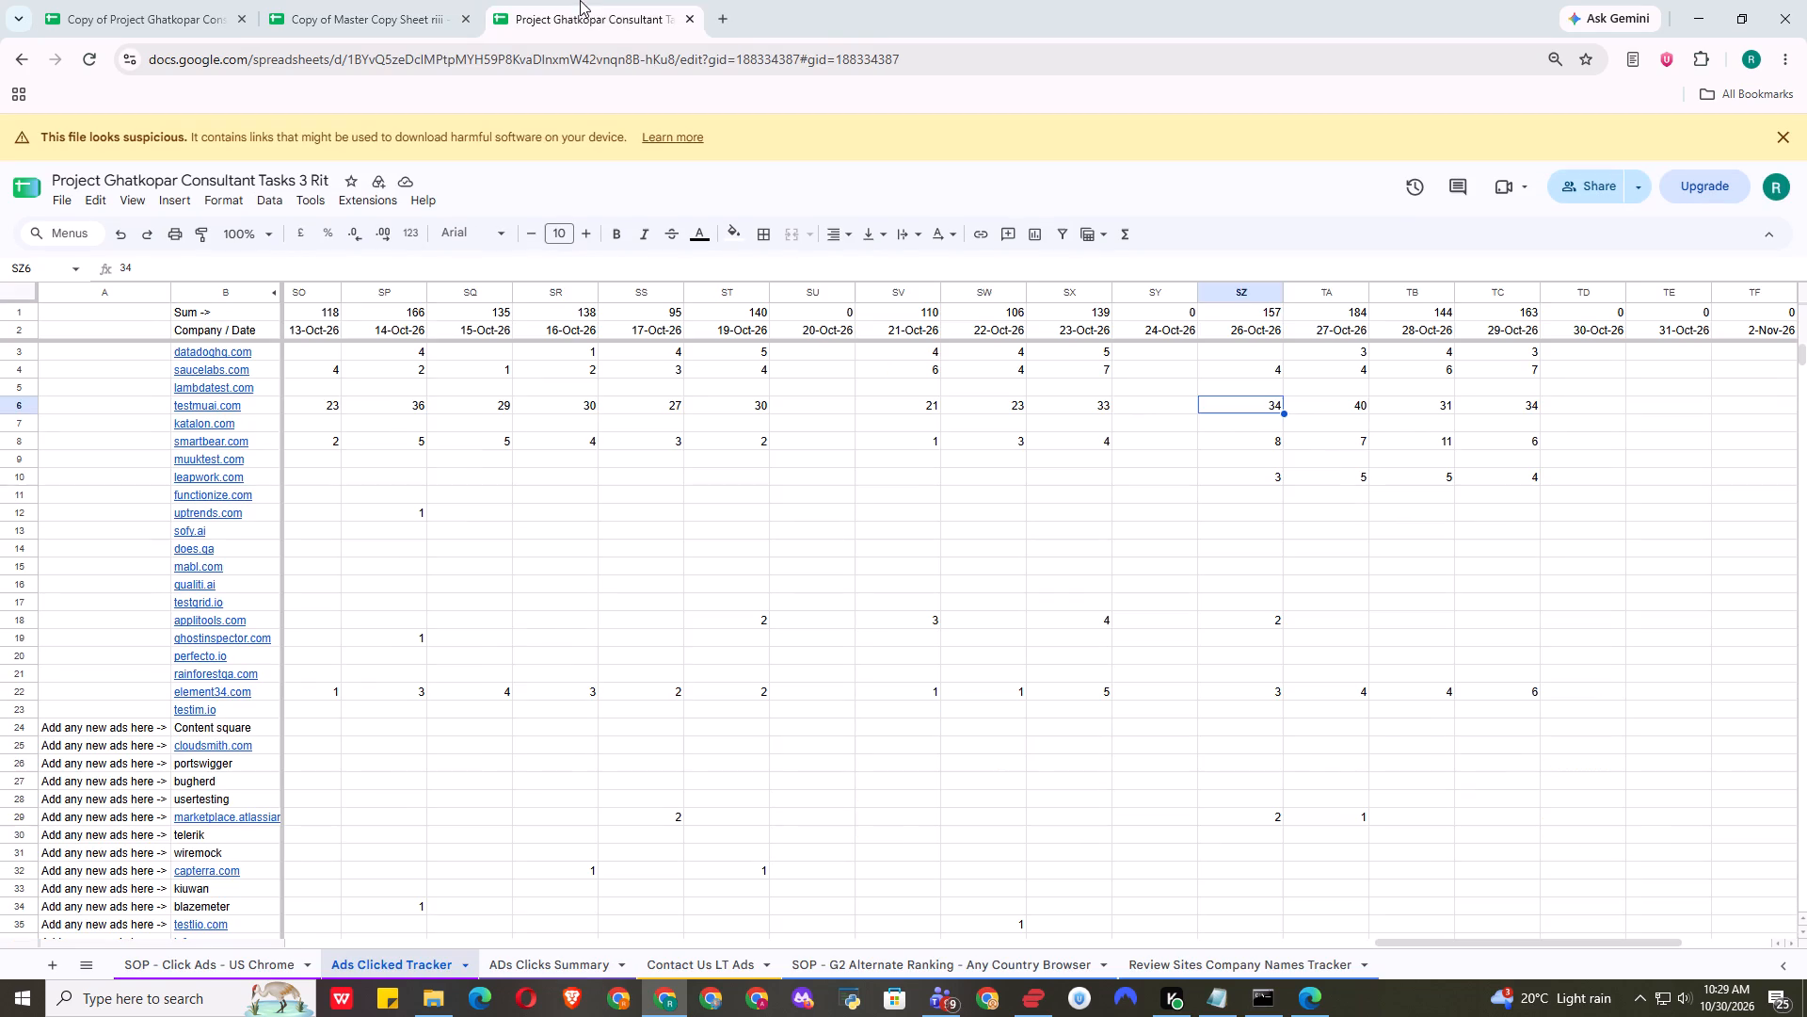
scroll(510, 662, up, 2)
click(293, 2)
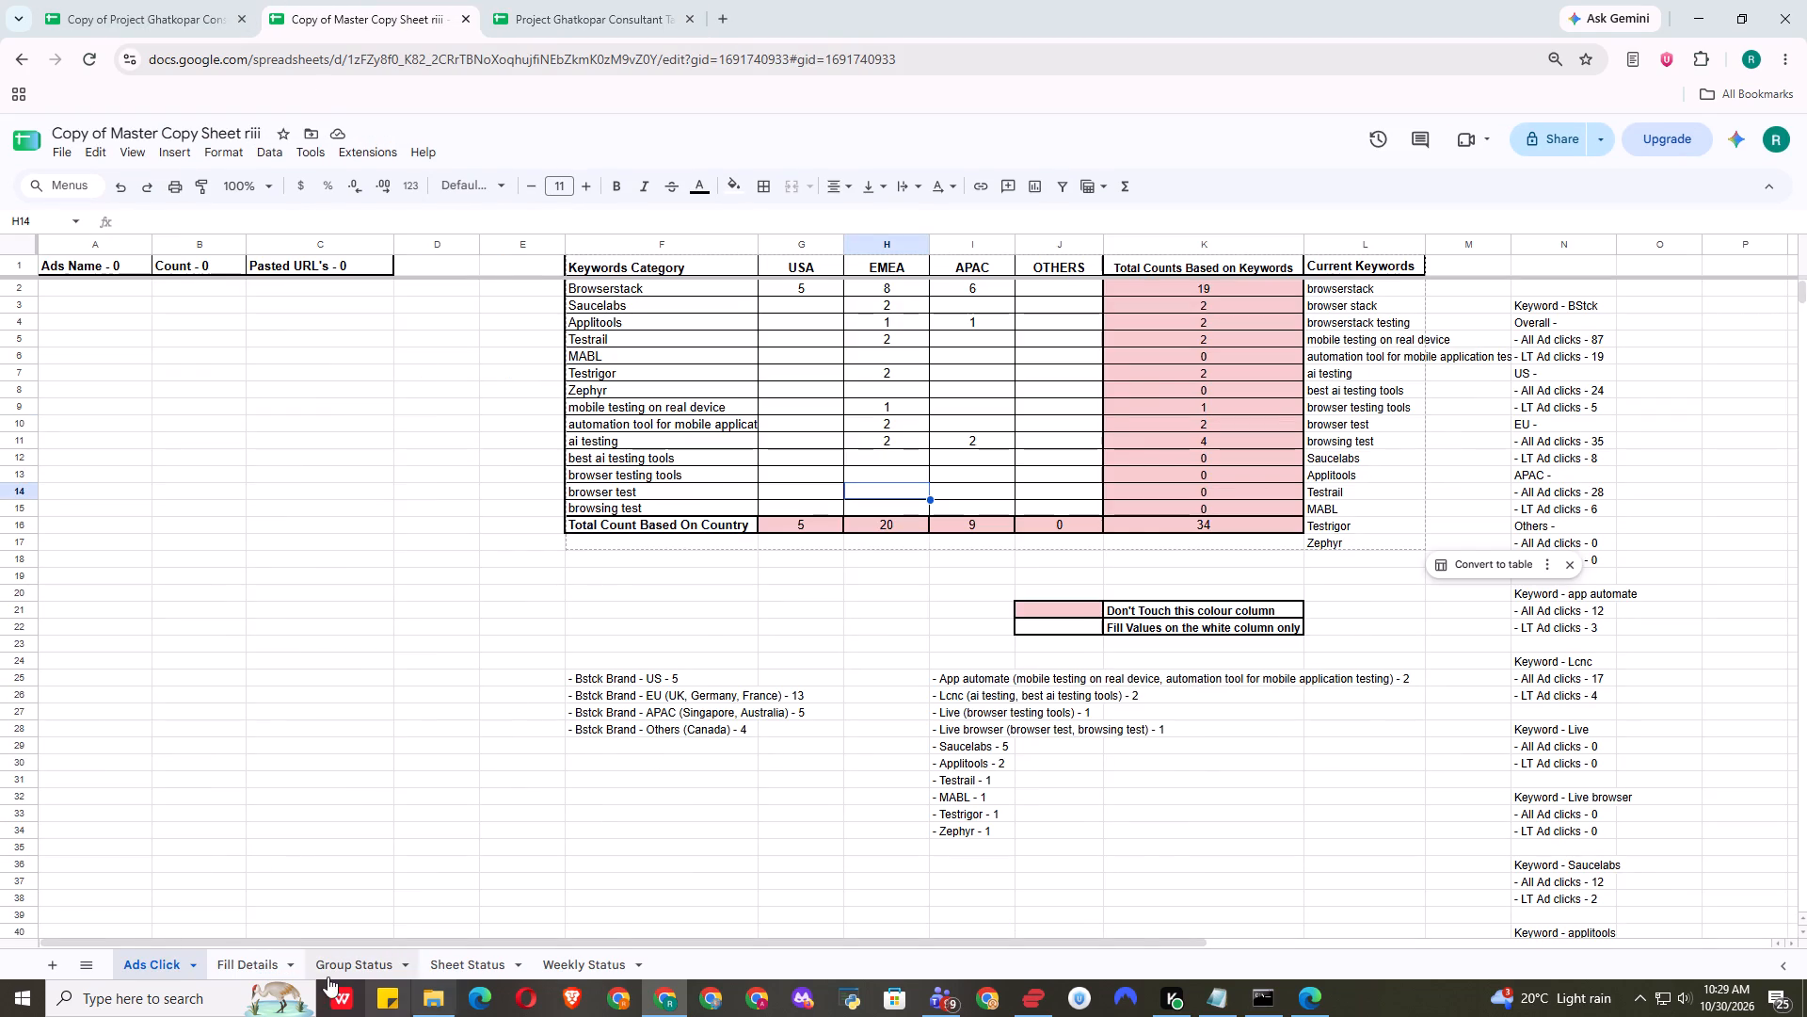
click(236, 966)
scroll(560, 830, up, 3)
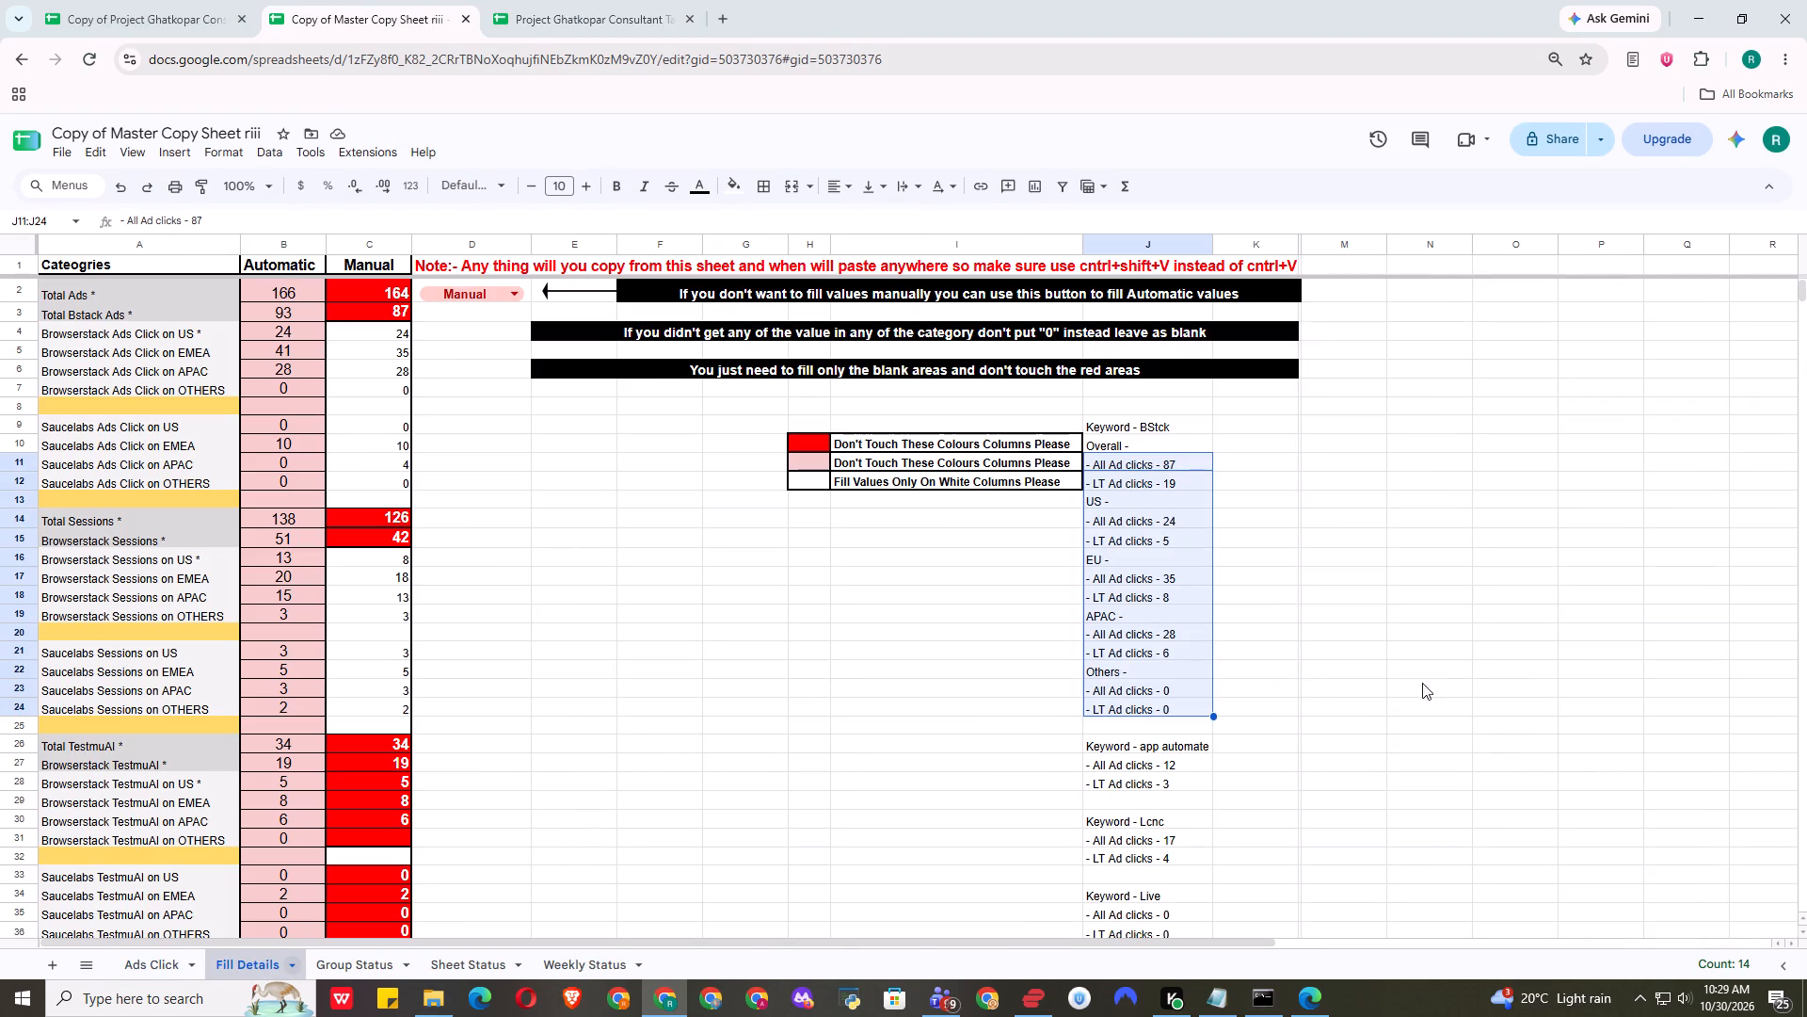
click(1325, 675)
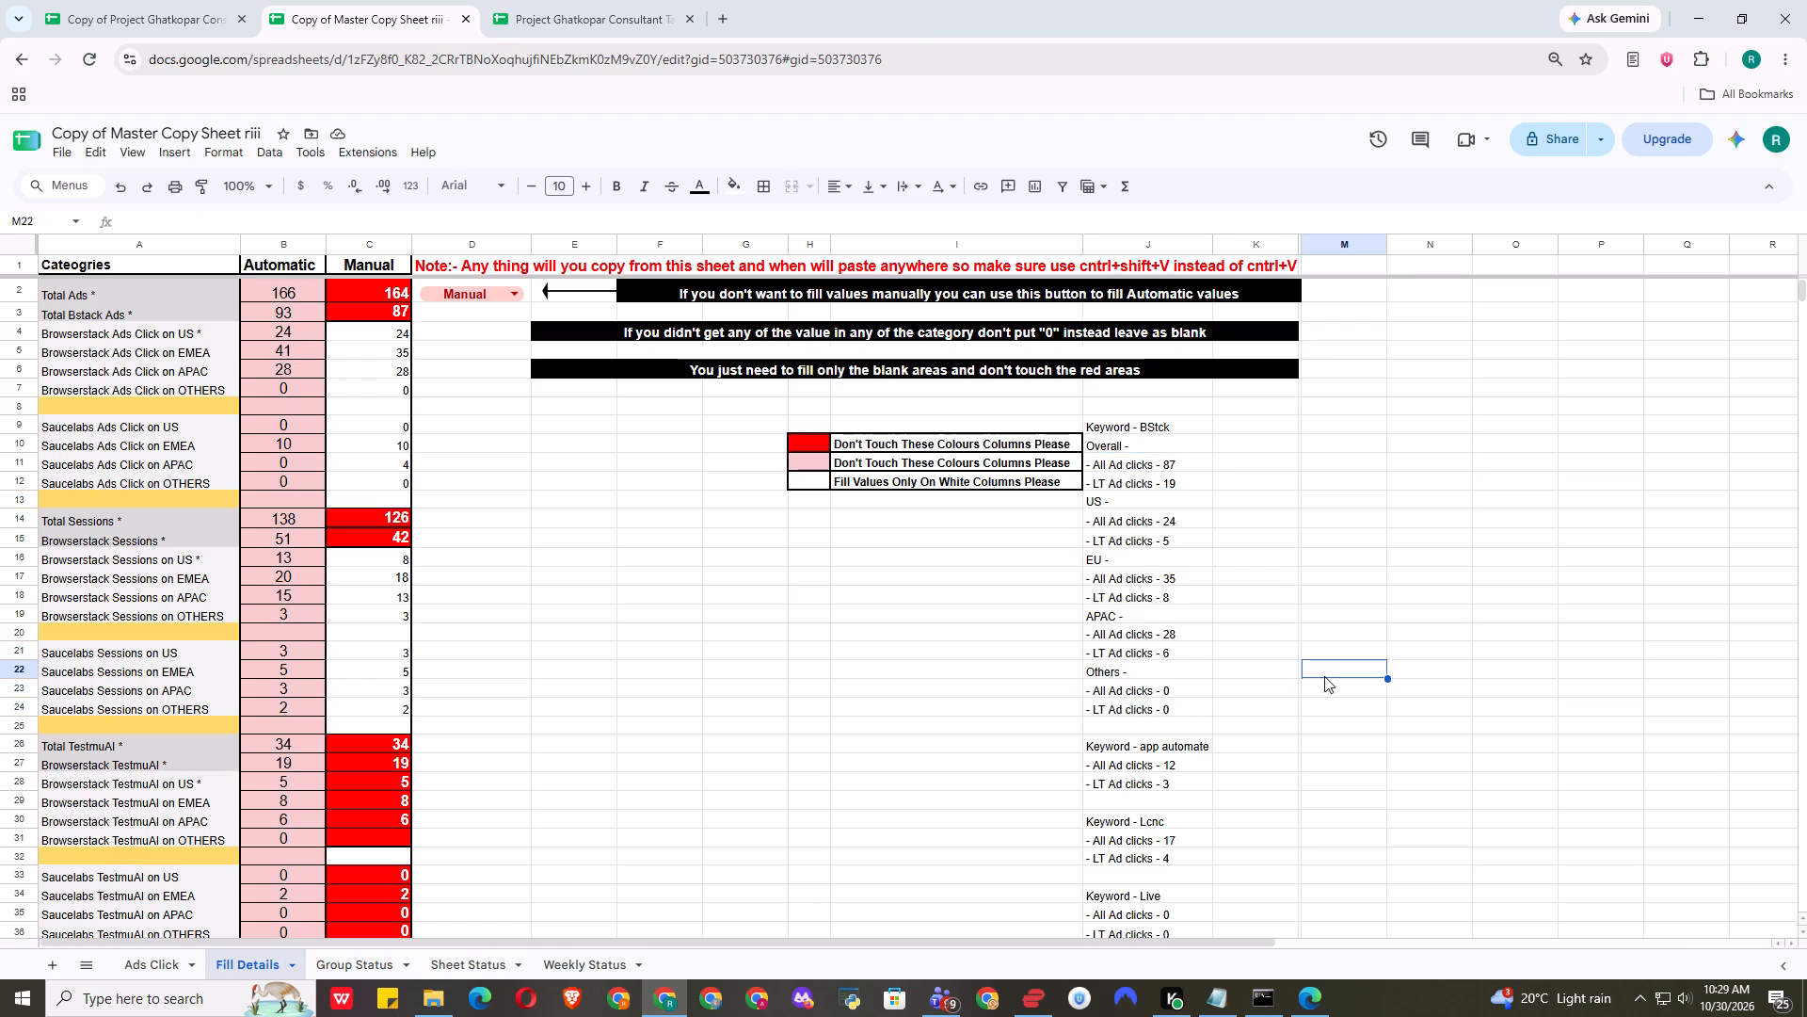
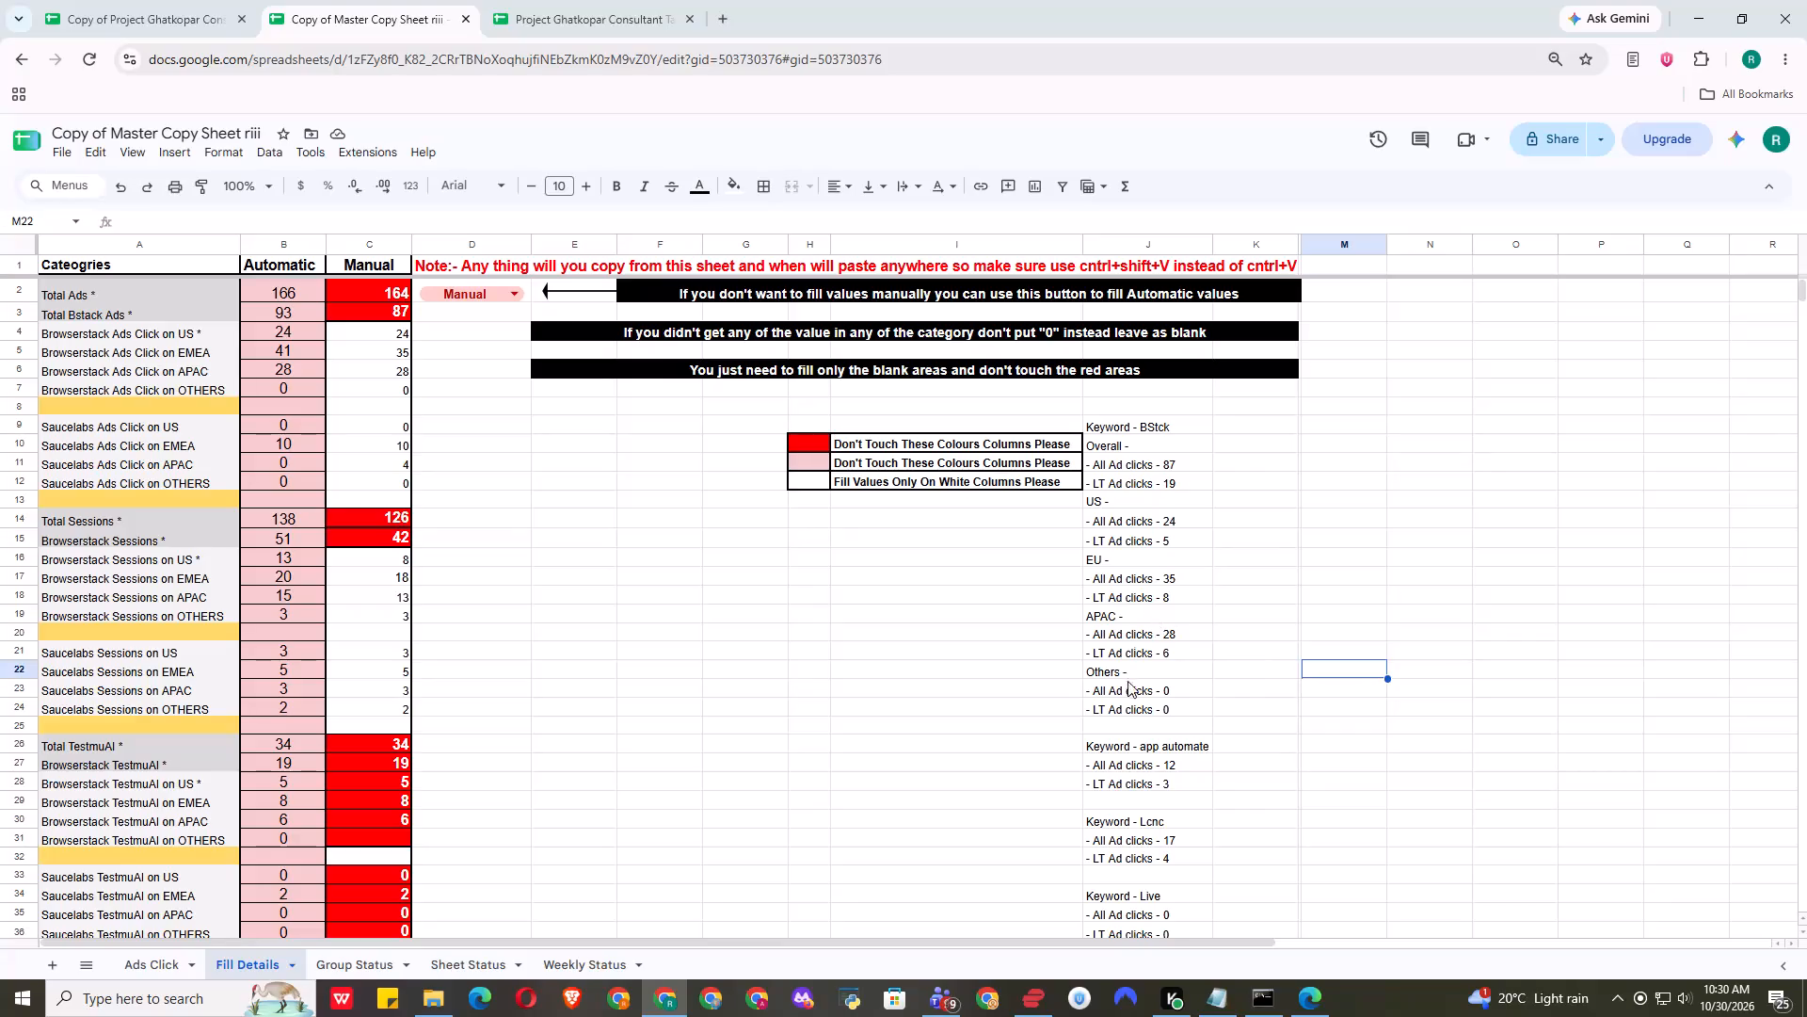
Review the pasted BStck ad-click figures per region on Fill Details and compare them with the Ads Clicked Tracker sheet.
scroll(1070, 793, up, 3)
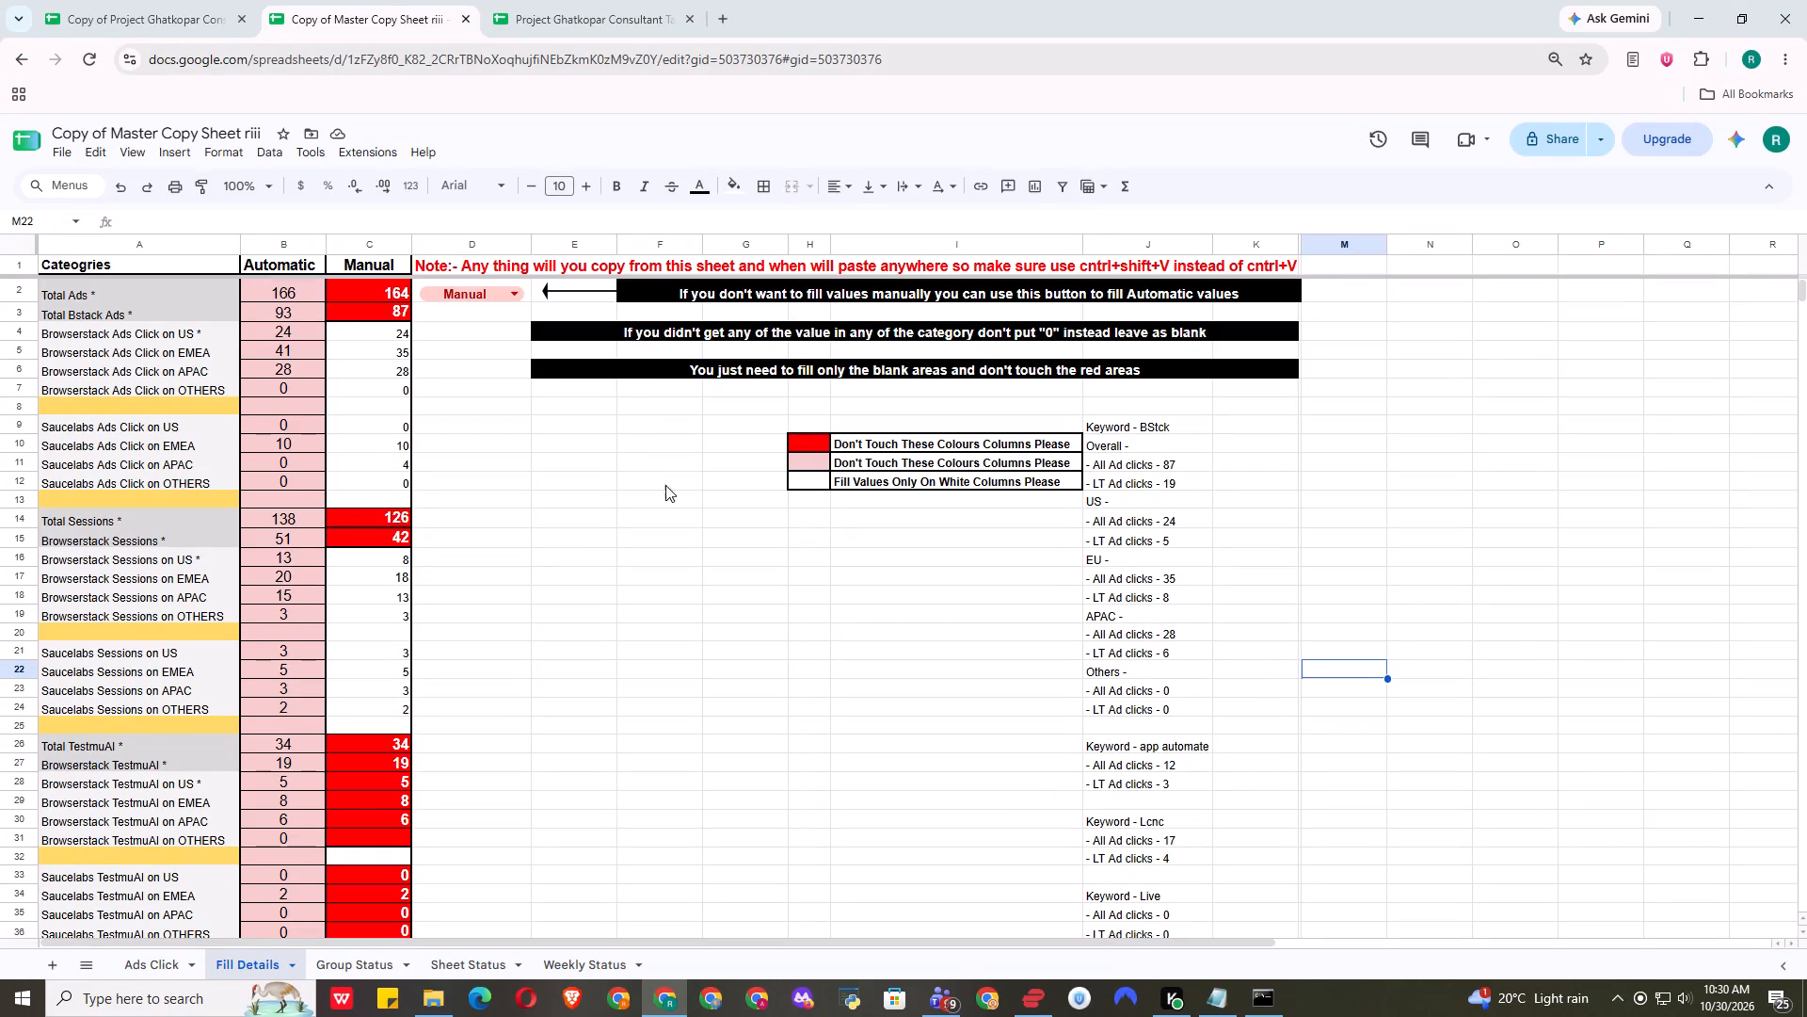
scroll(584, 538, up, 2)
scroll(591, 627, up, 2)
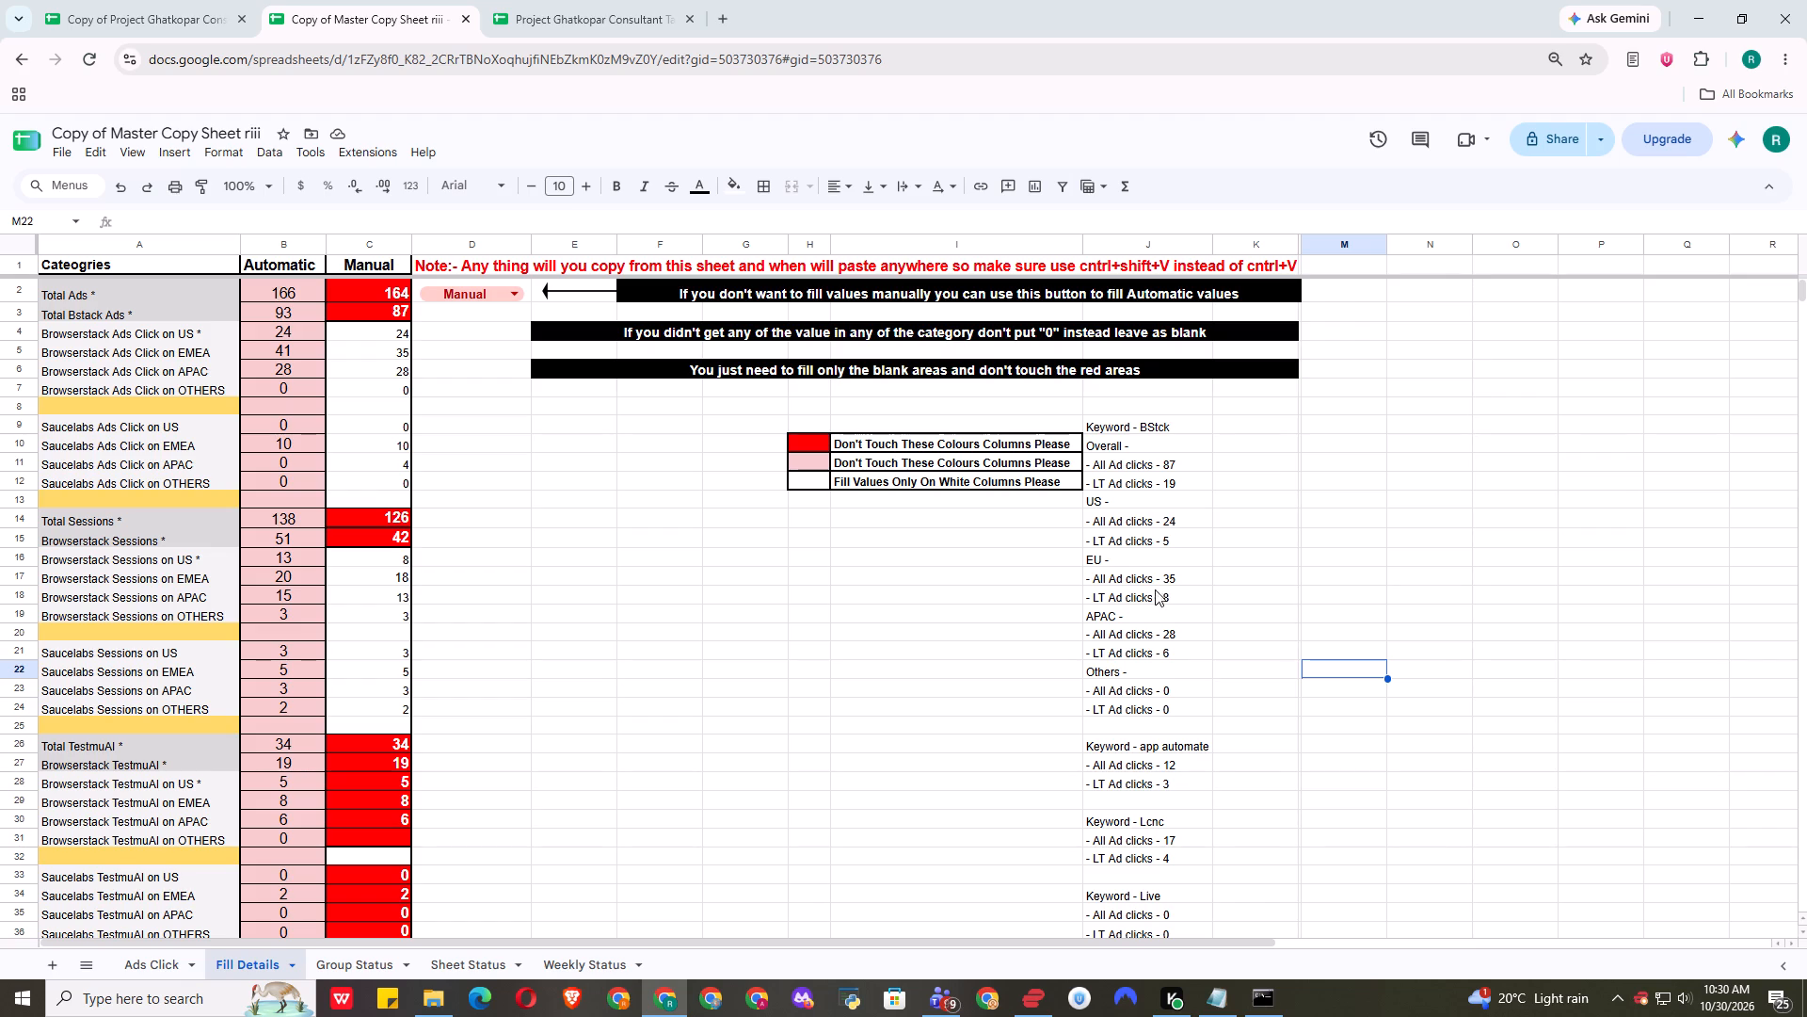
scroll(1163, 589, up, 2)
click(1204, 681)
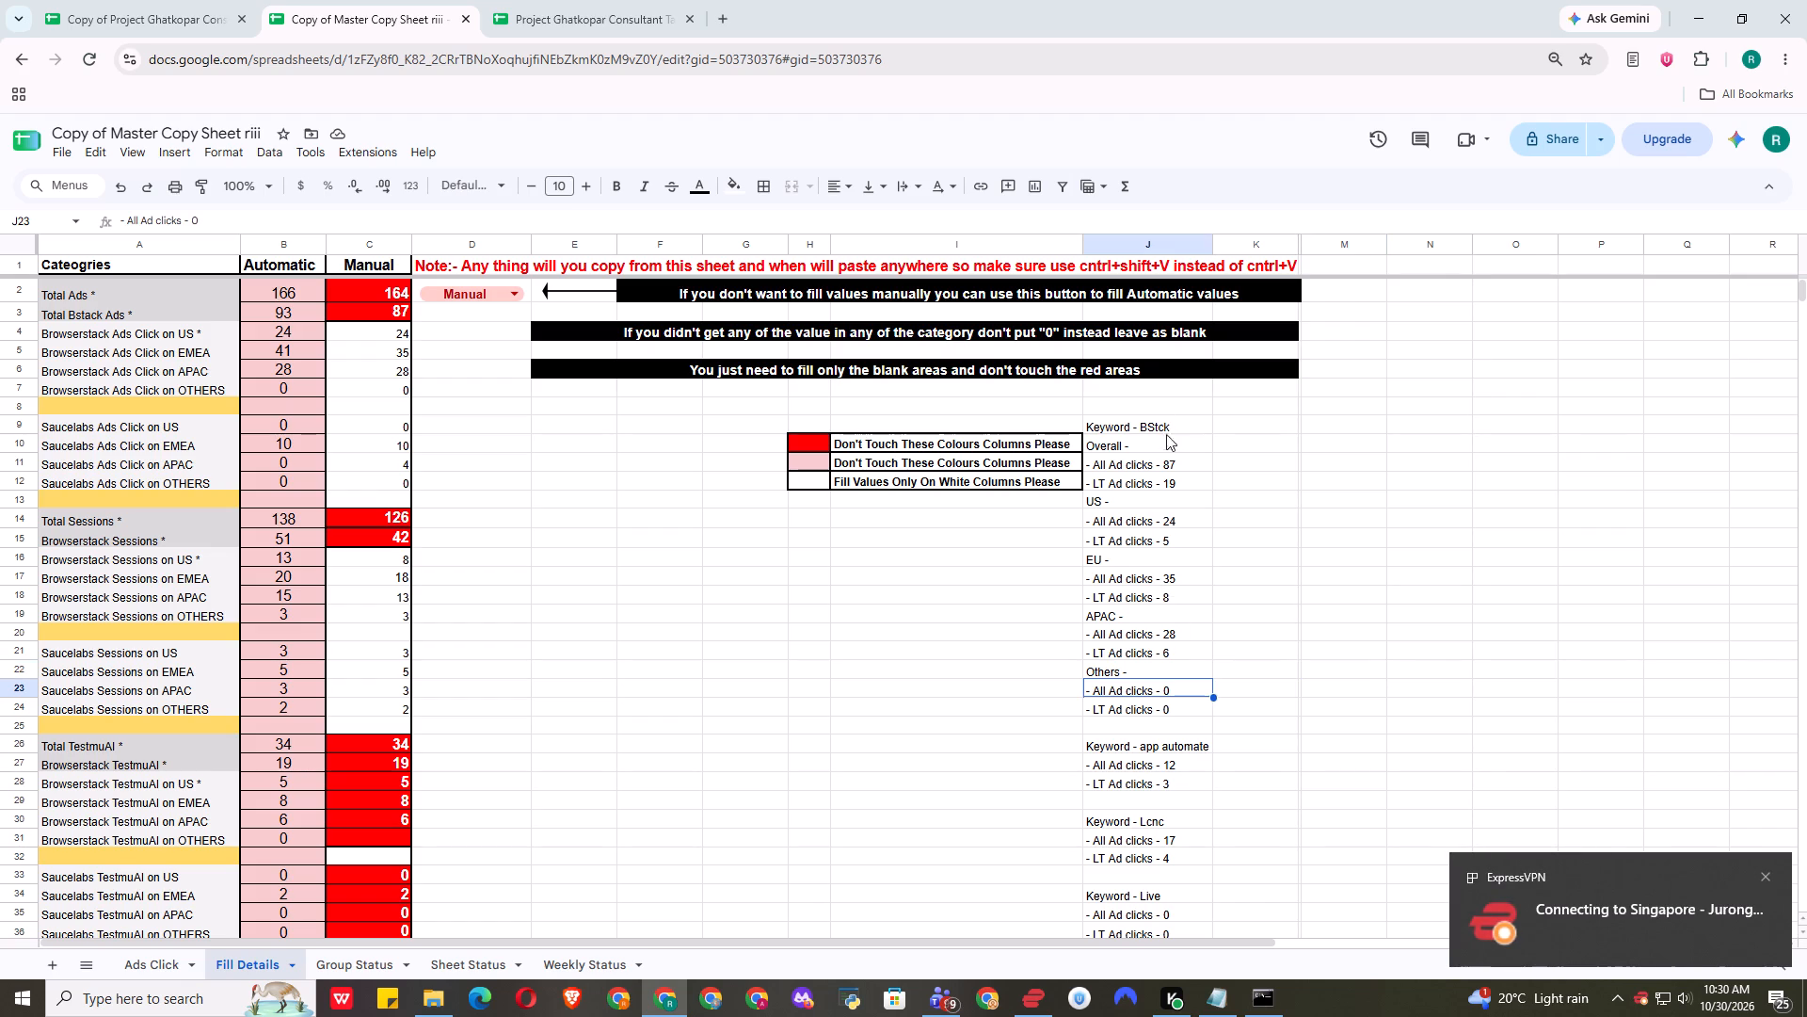
click(1170, 442)
click(1174, 481)
click(1185, 462)
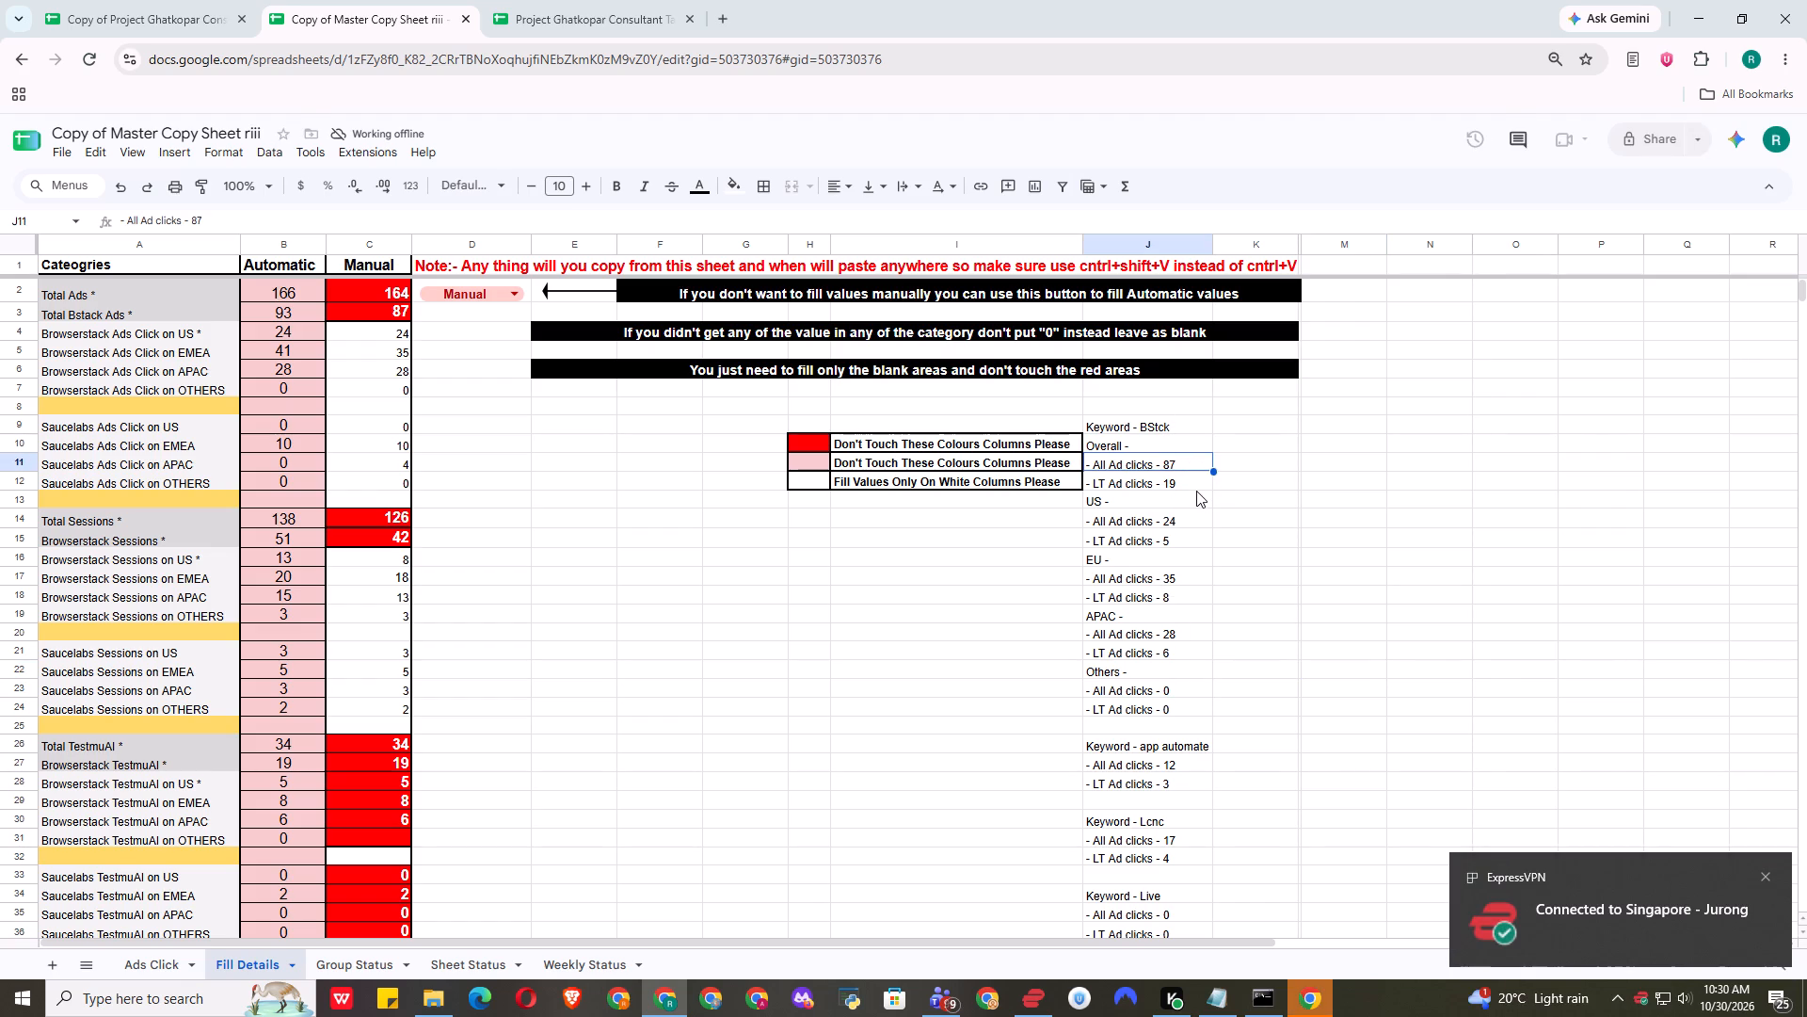
scroll(1123, 612, up, 2)
click(1190, 581)
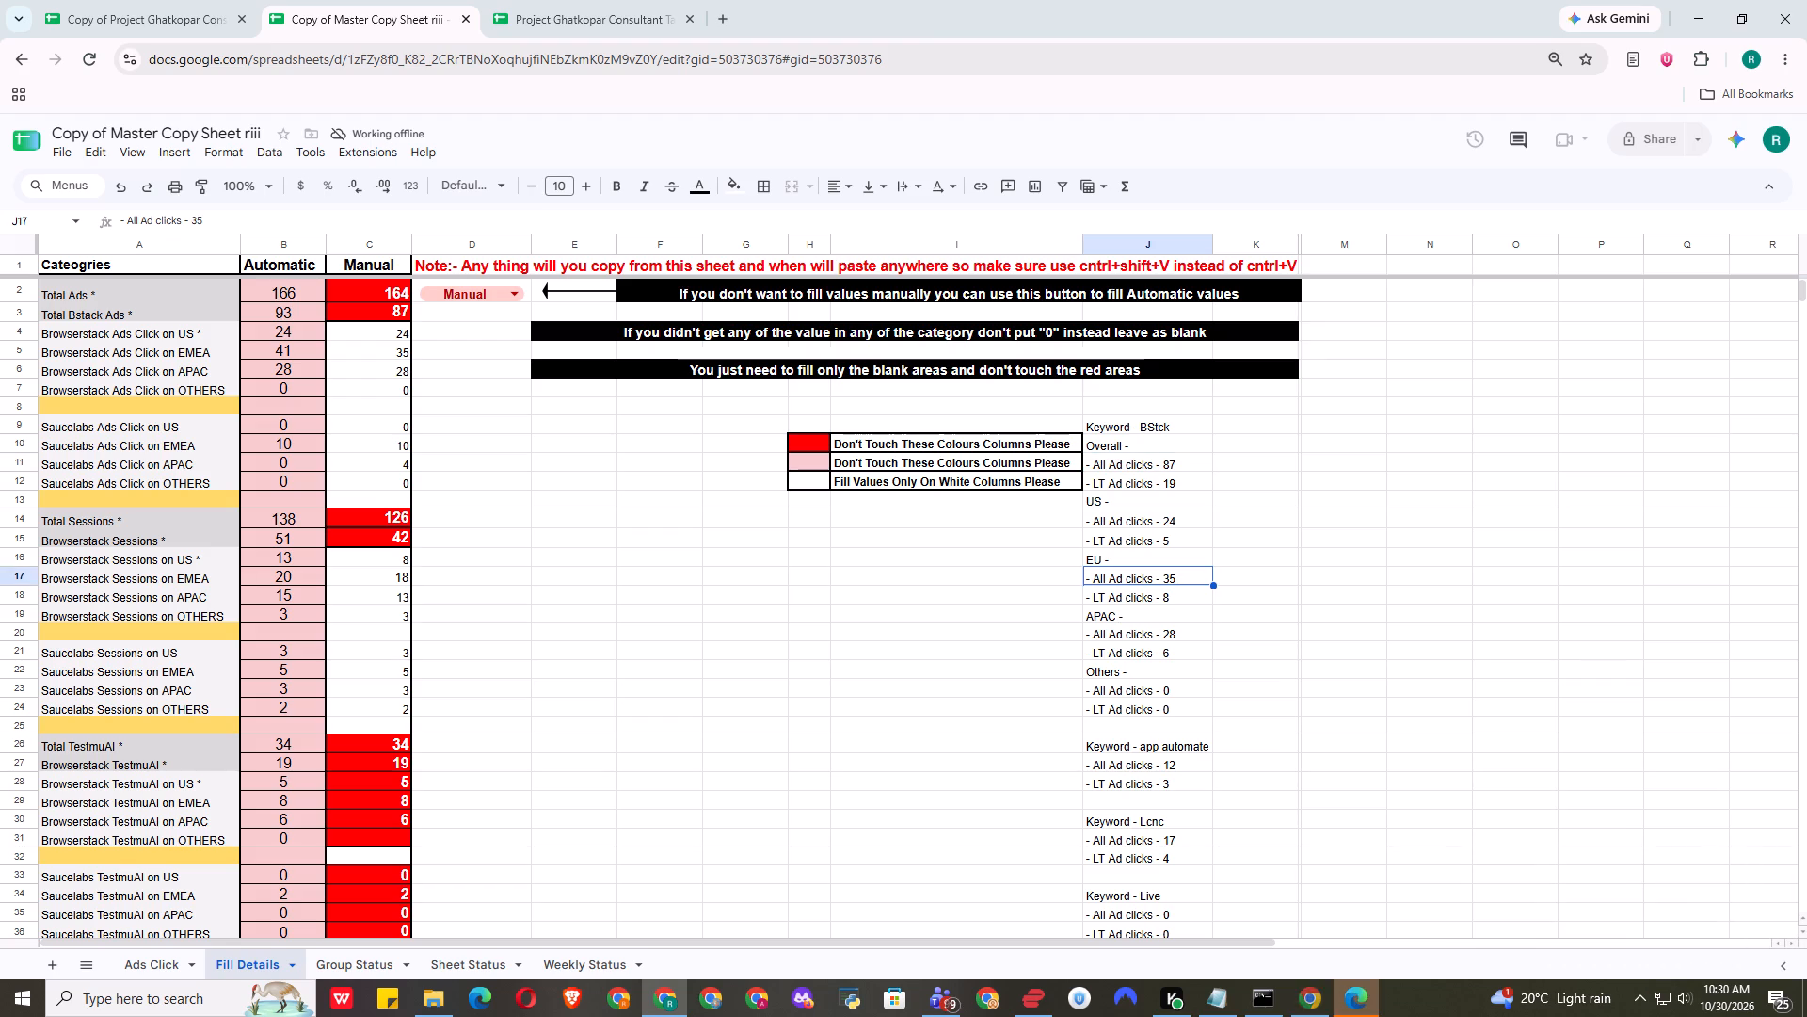
click(1198, 639)
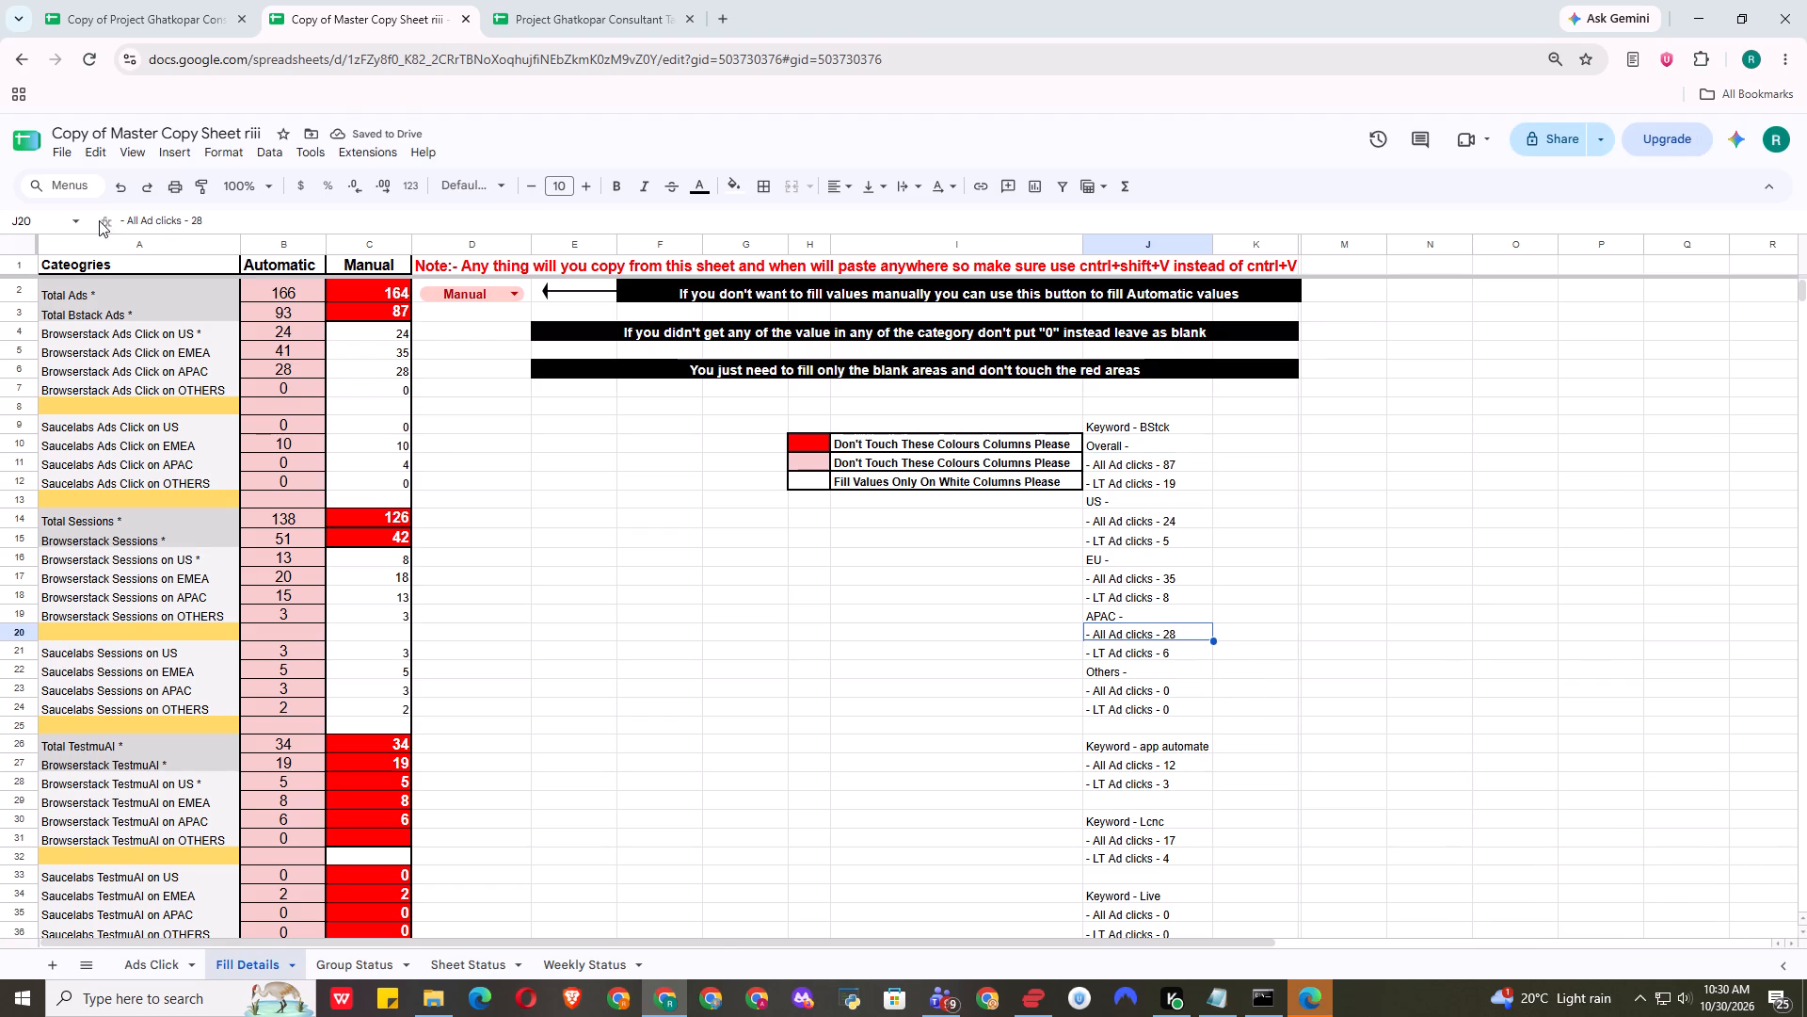
click(89, 8)
click(575, 20)
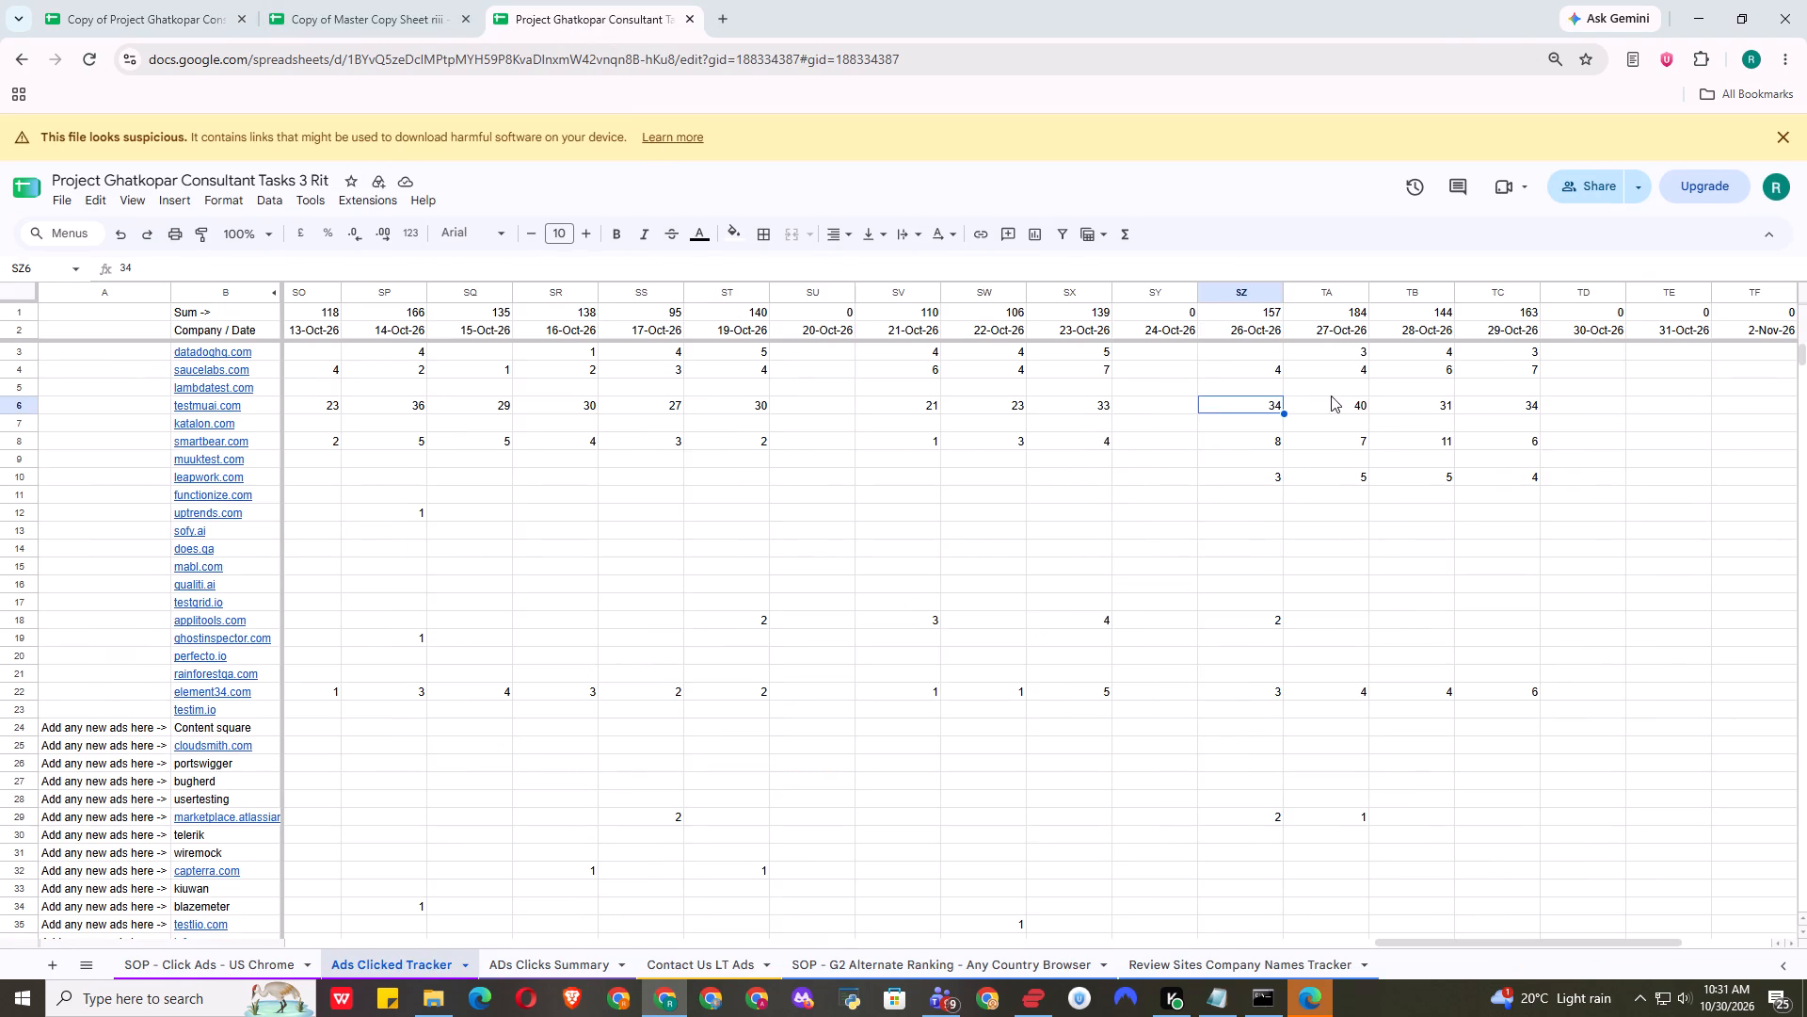
click(370, 24)
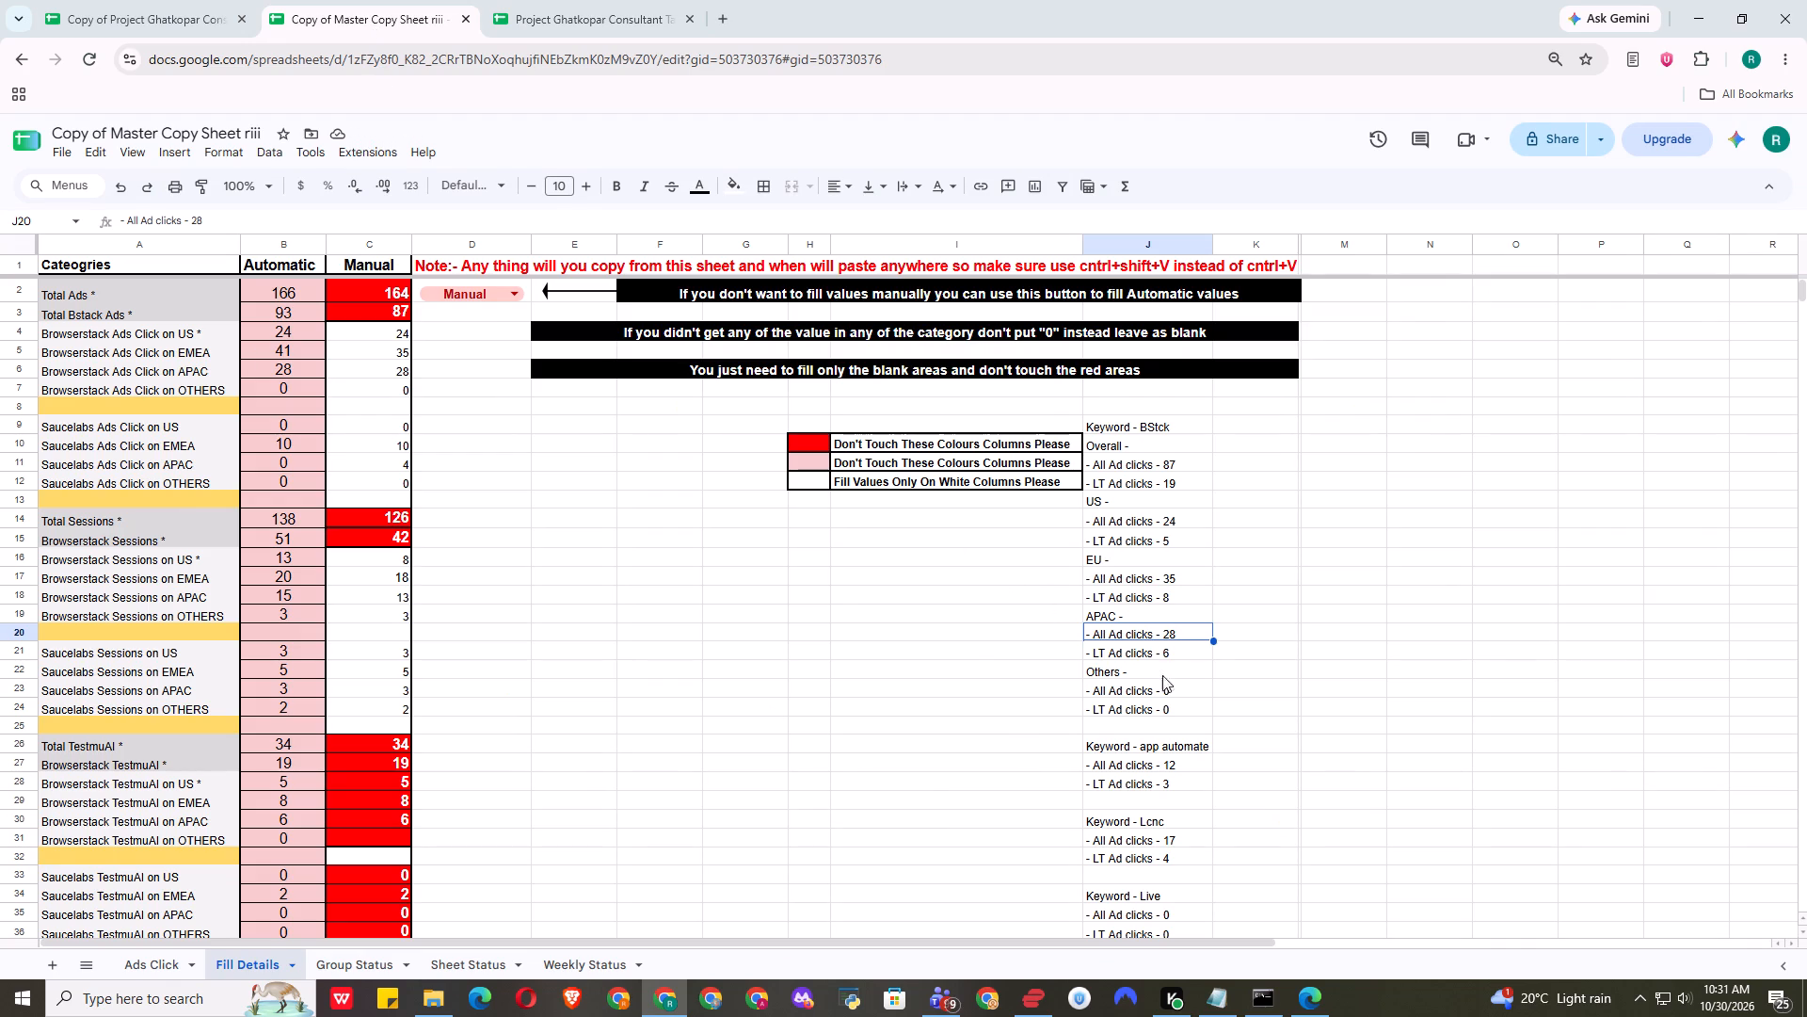
Move the pasted keyword status from Keyword - app automate through Keyword - zephyr out of column J into column I, starting at I91.
click(1175, 767)
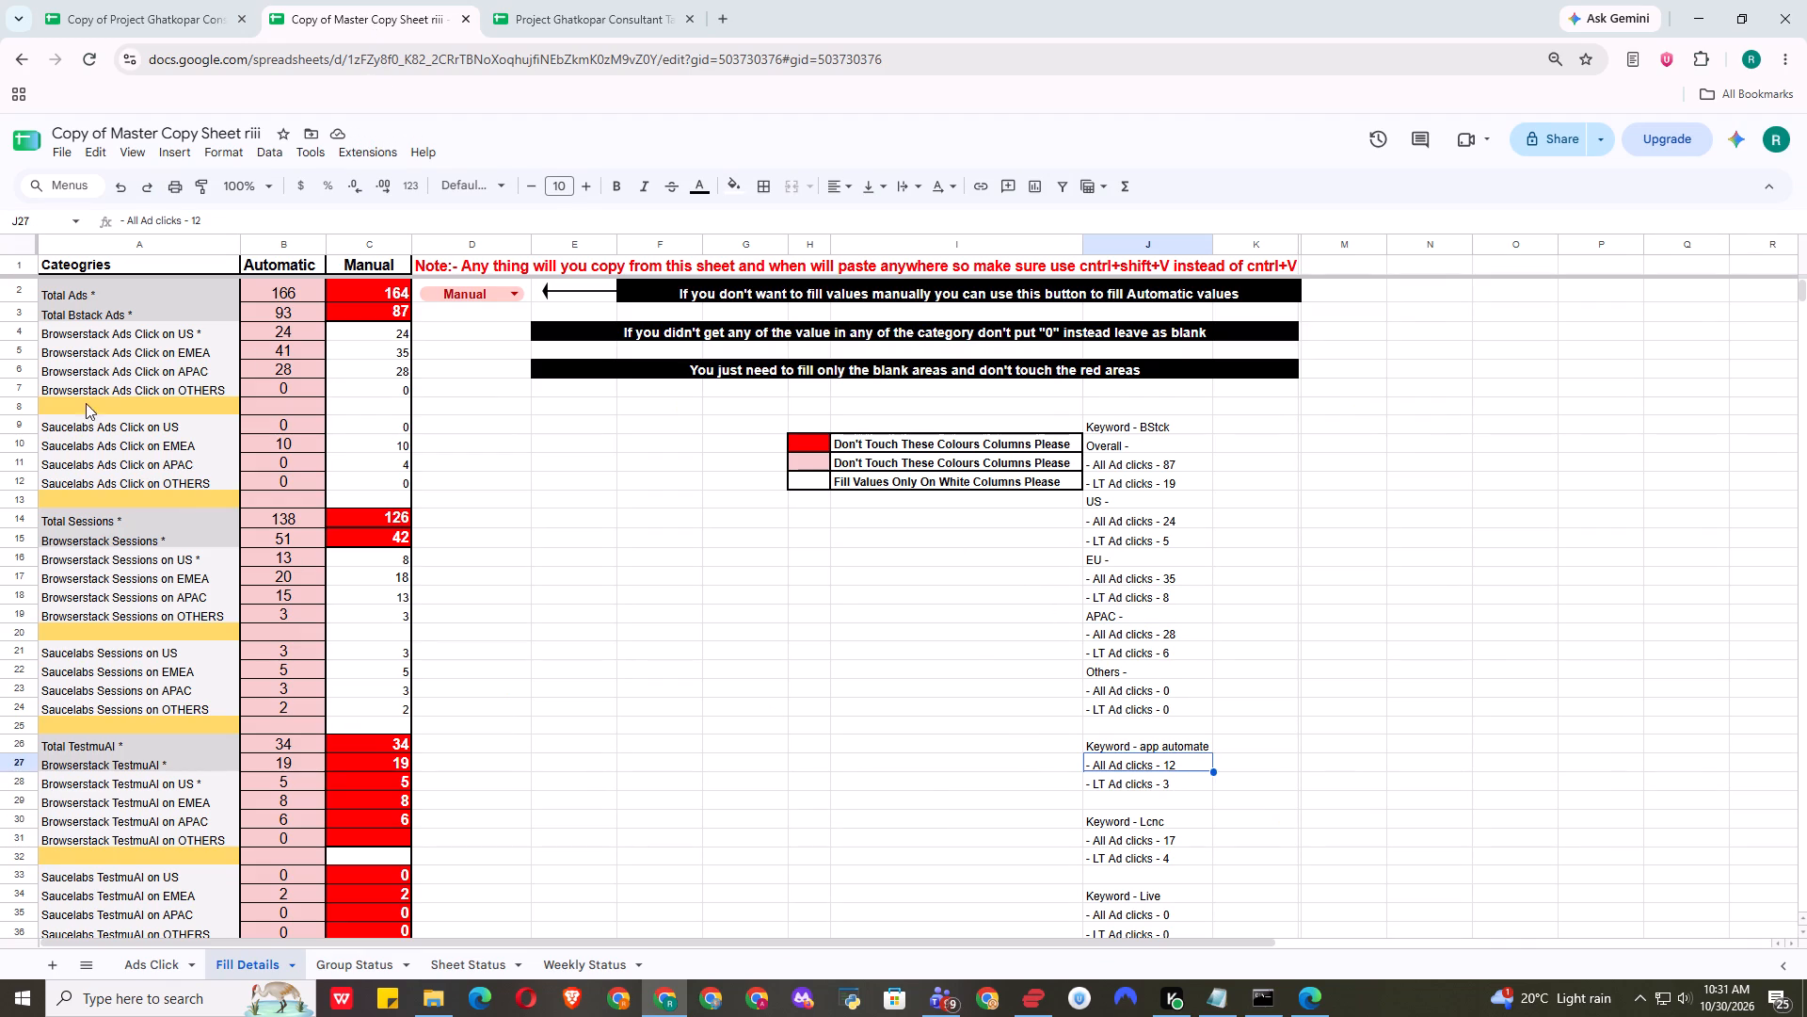
scroll(381, 611, down, 4)
scroll(1173, 588, up, 2)
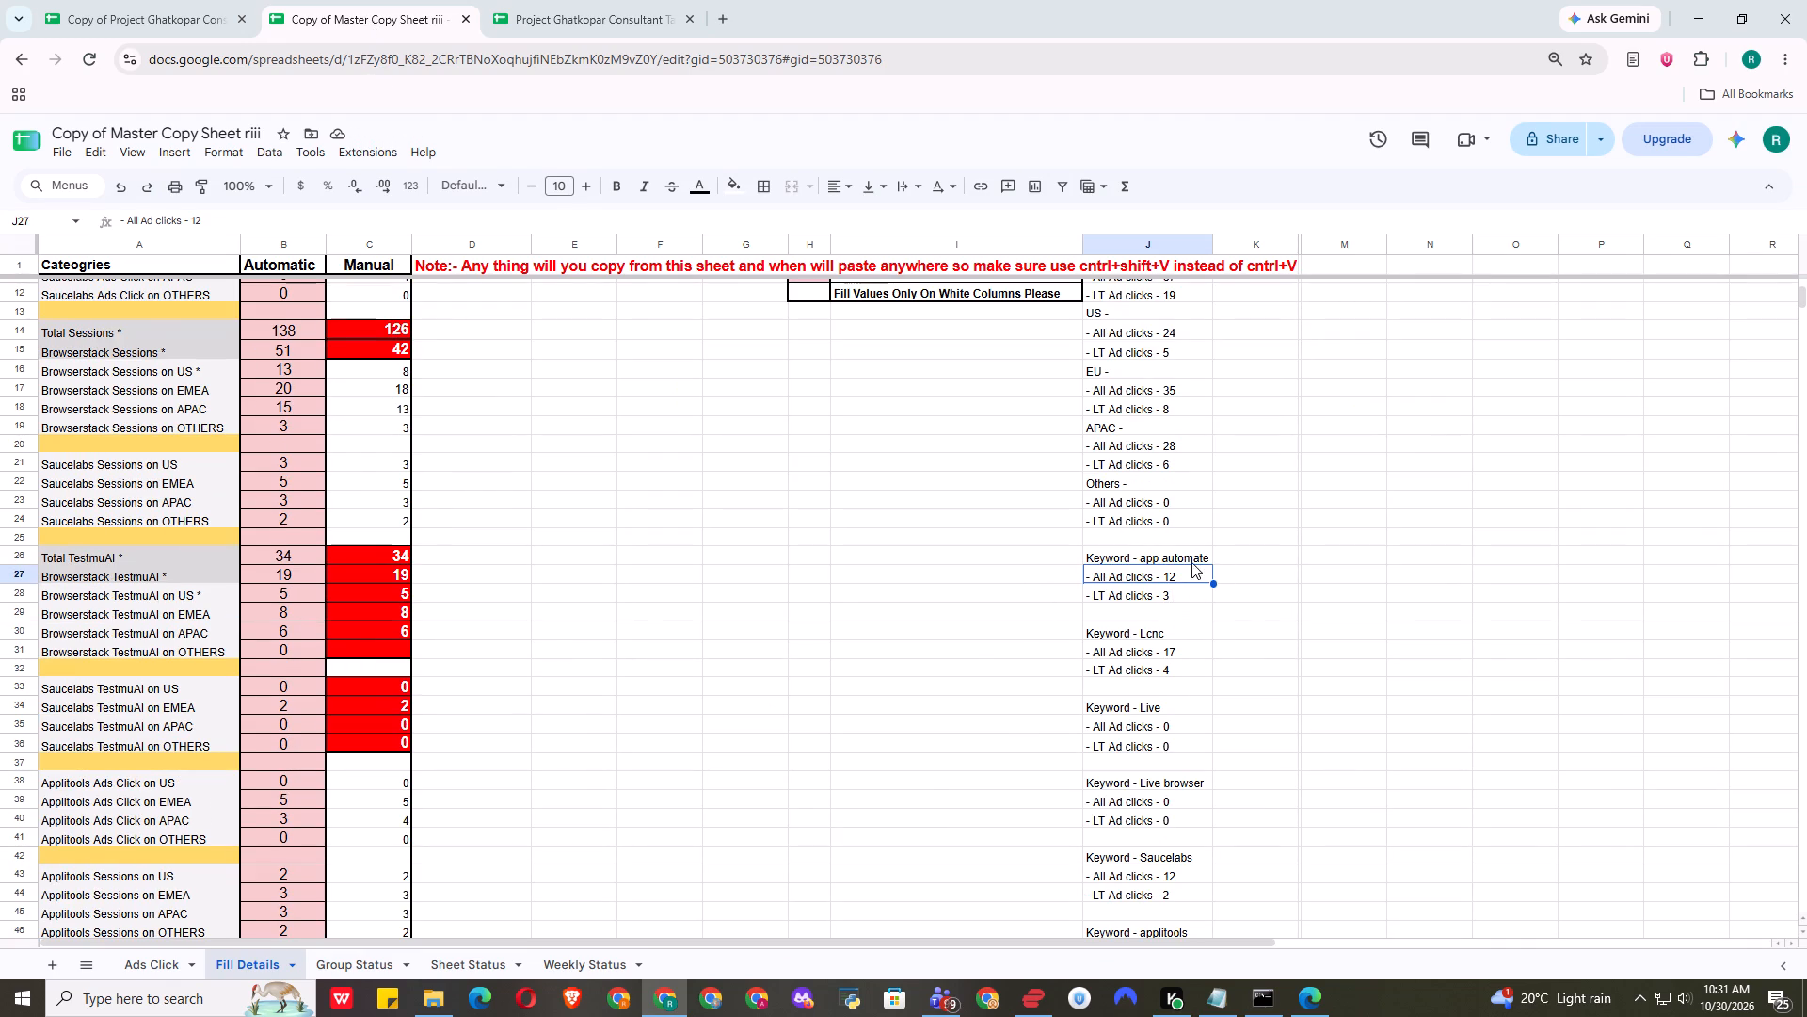
drag(1191, 562, 1190, 733)
key(ctrl+x)
scroll(876, 666, down, 9)
scroll(1106, 646, down, 3)
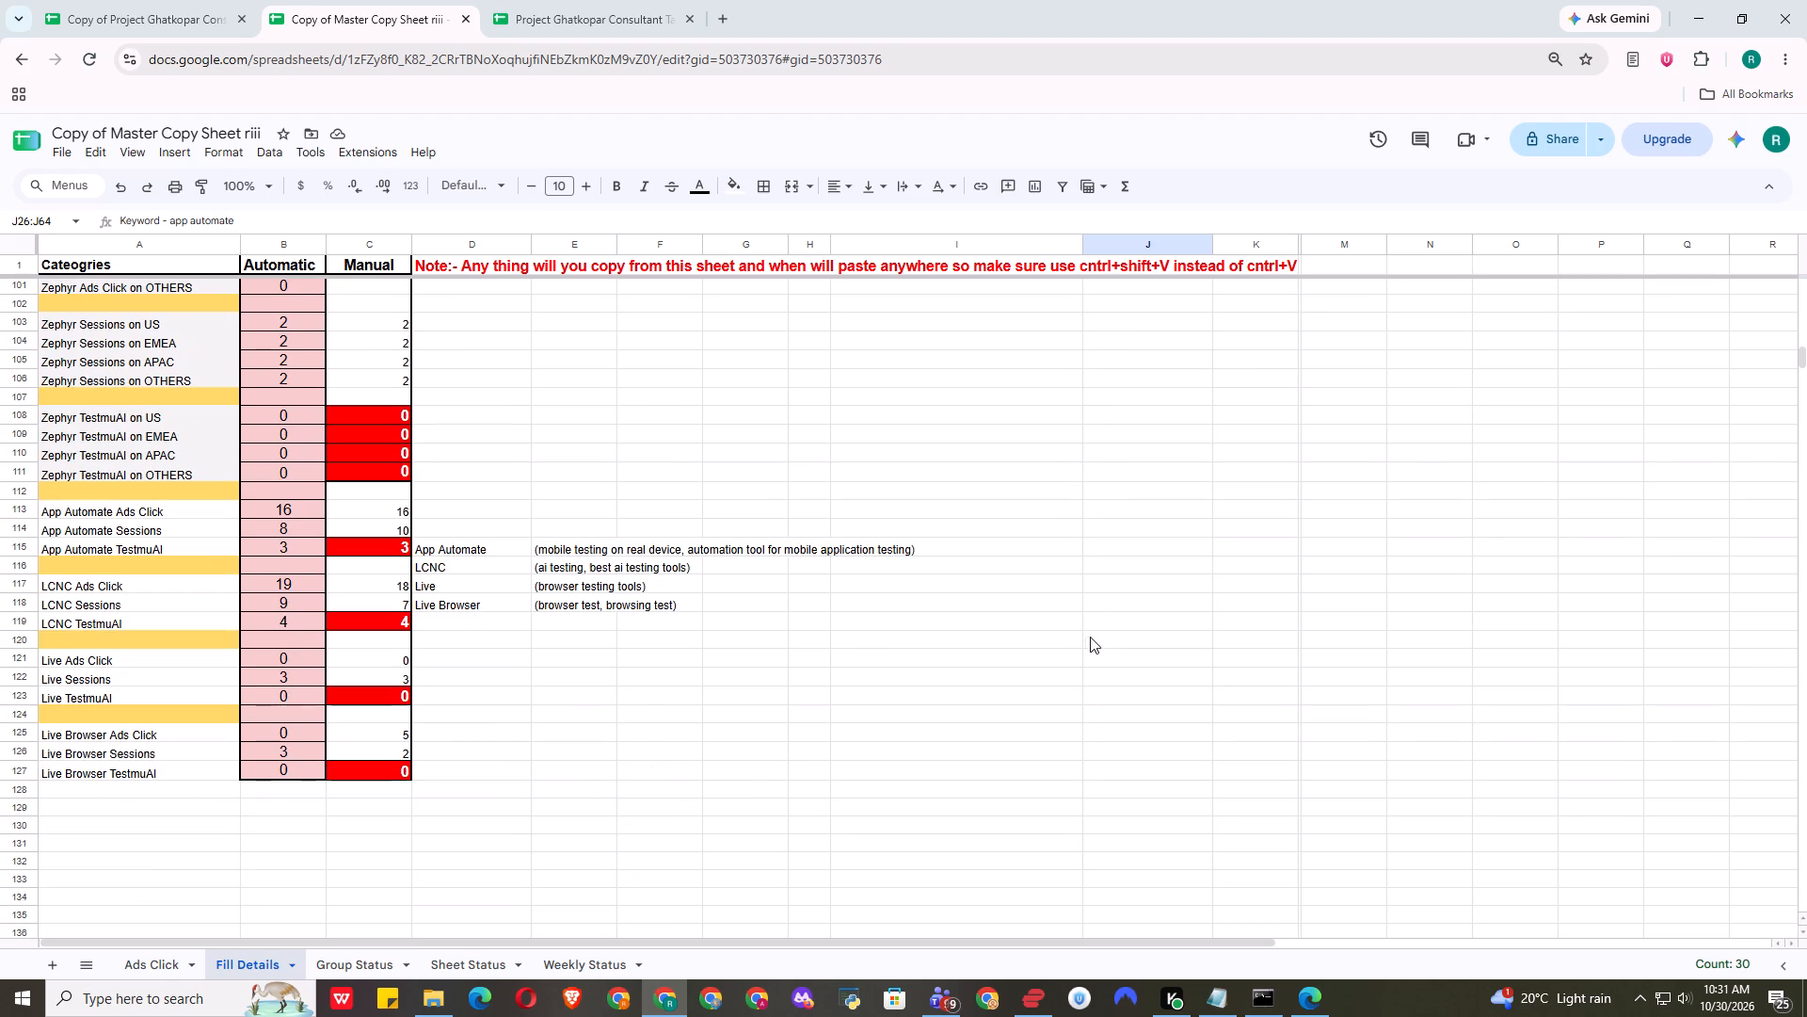
click(992, 368)
scroll(1123, 479, up, 3)
click(1023, 378)
key(ctrl+v)
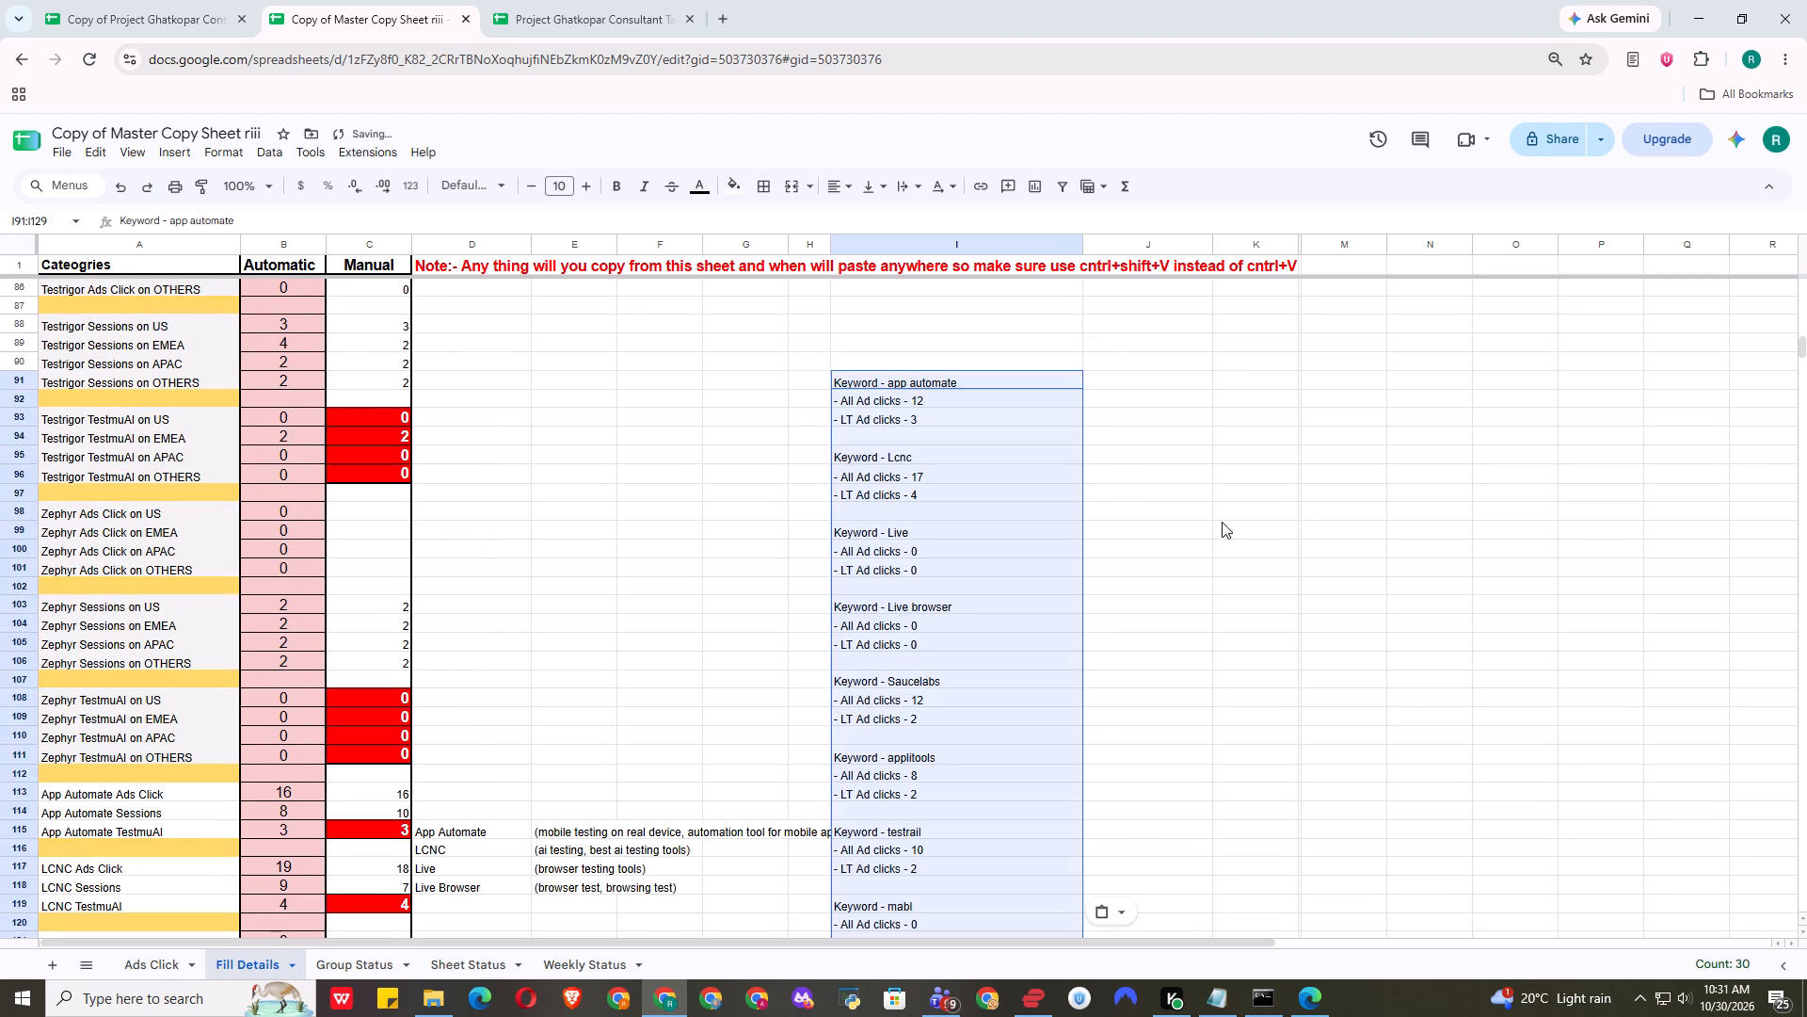
click(1194, 549)
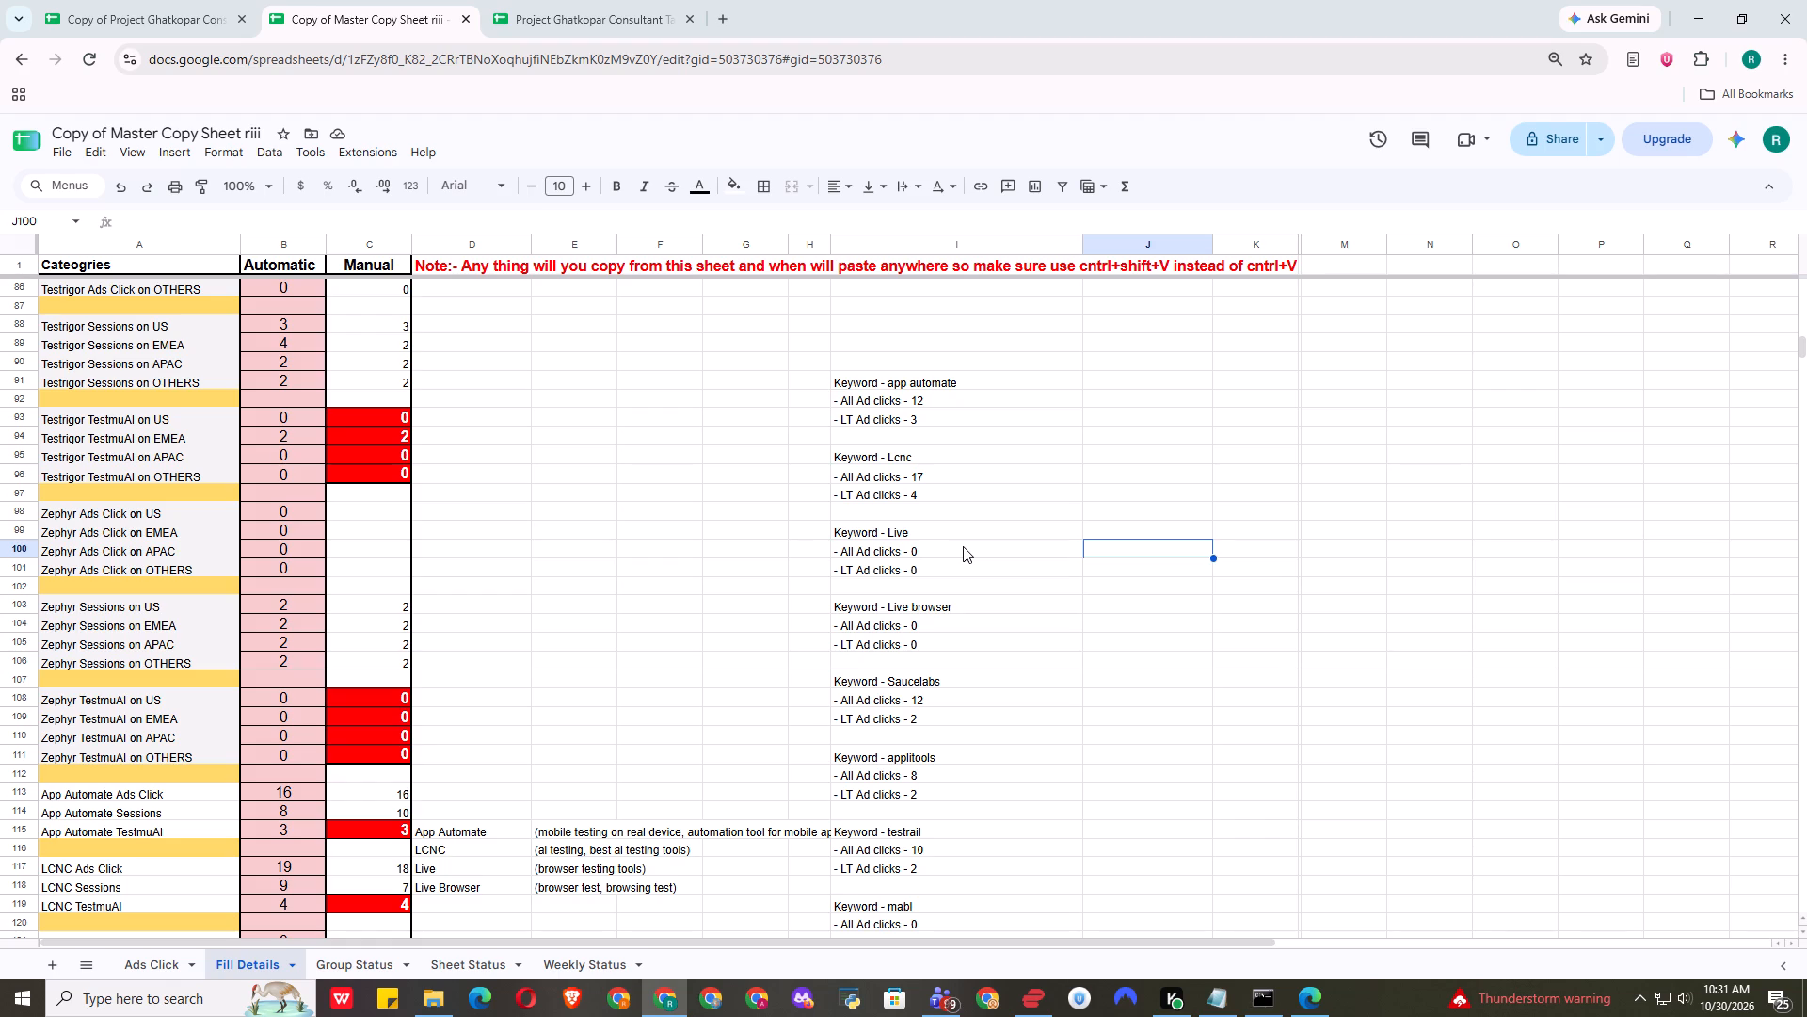
Delete the keyword status blocks from Saucelabs through zephyr in column I, keeping app automate, Lcnc, Live and Live browser.
scroll(993, 667, down, 4)
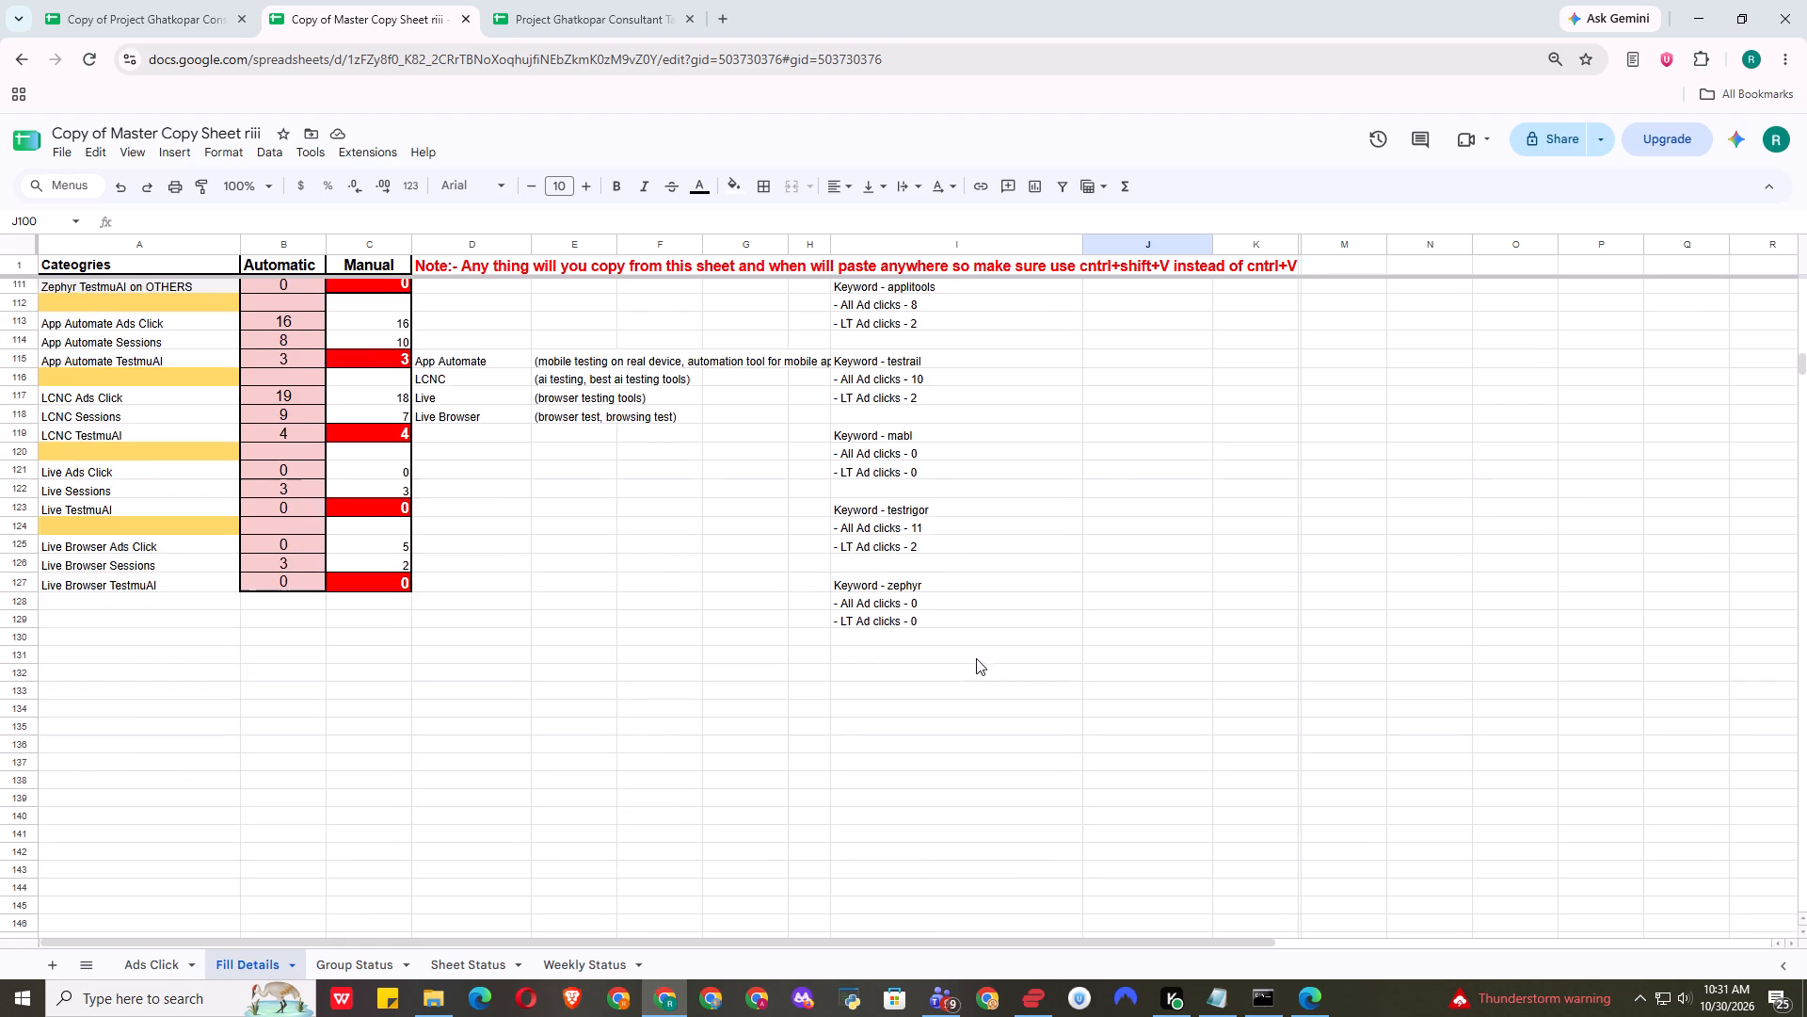
scroll(976, 658, down, 2)
scroll(992, 697, up, 7)
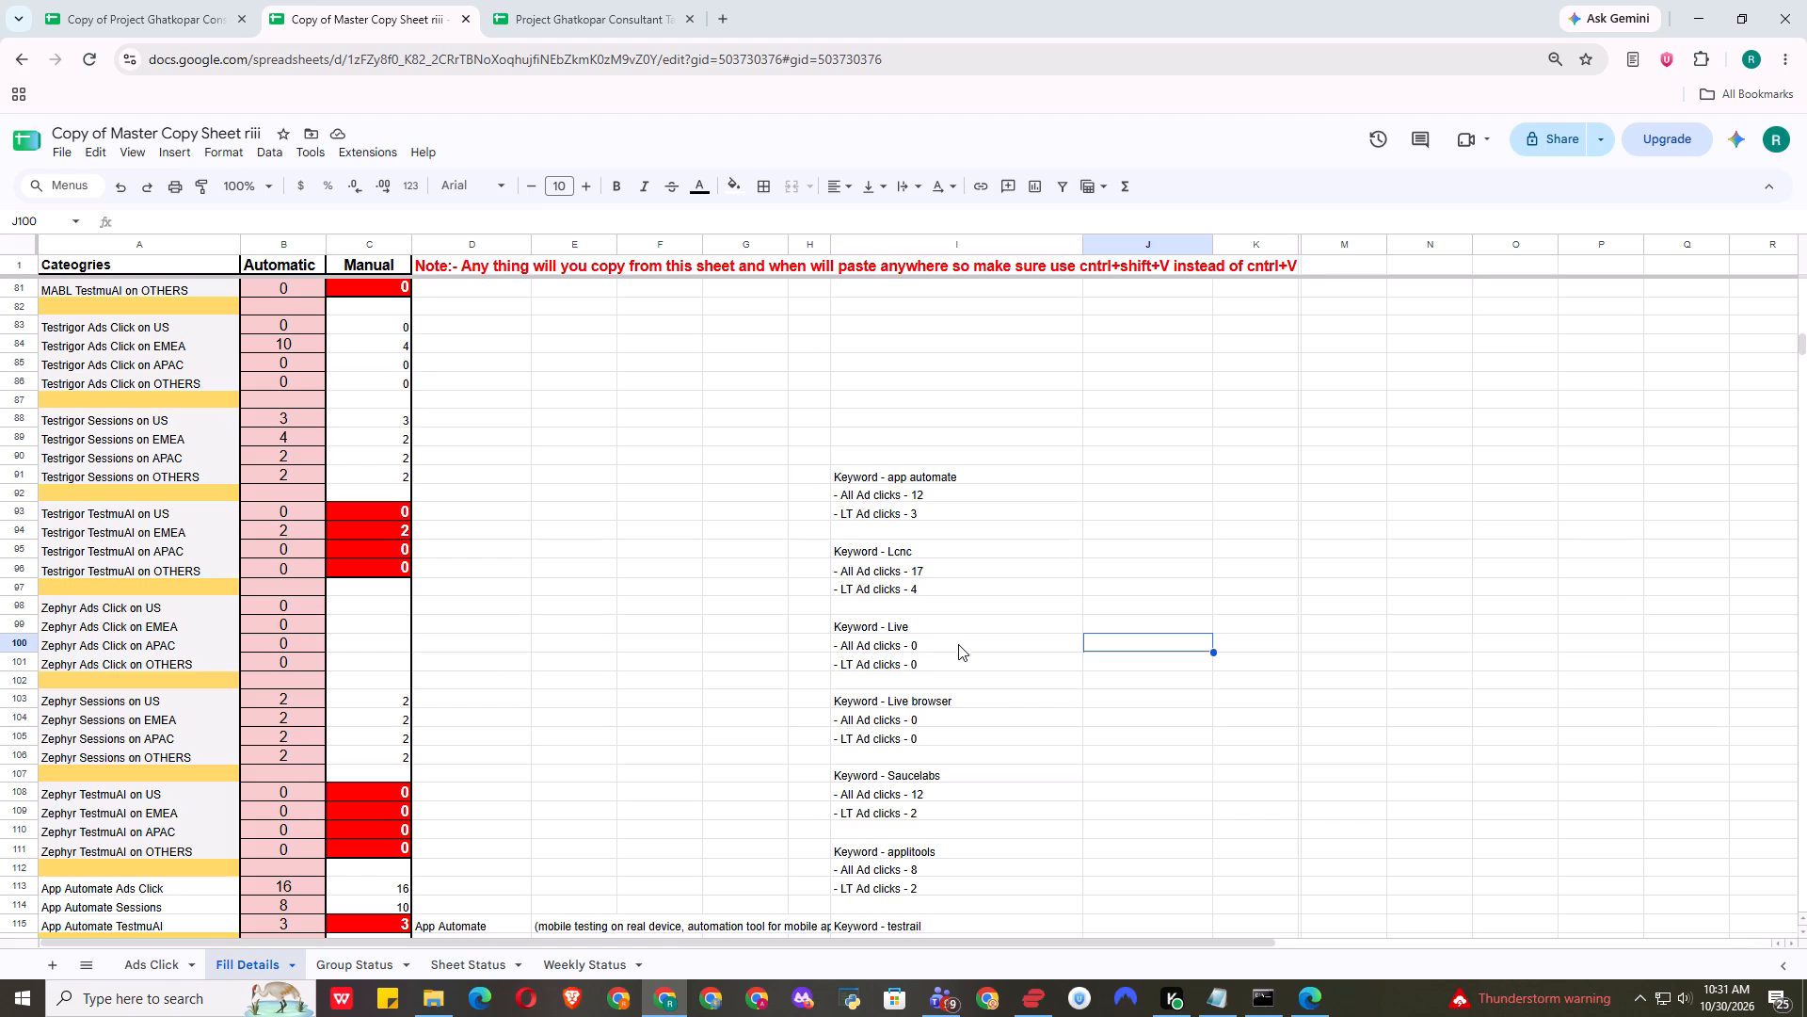
scroll(970, 683, down, 5)
scroll(973, 687, up, 4)
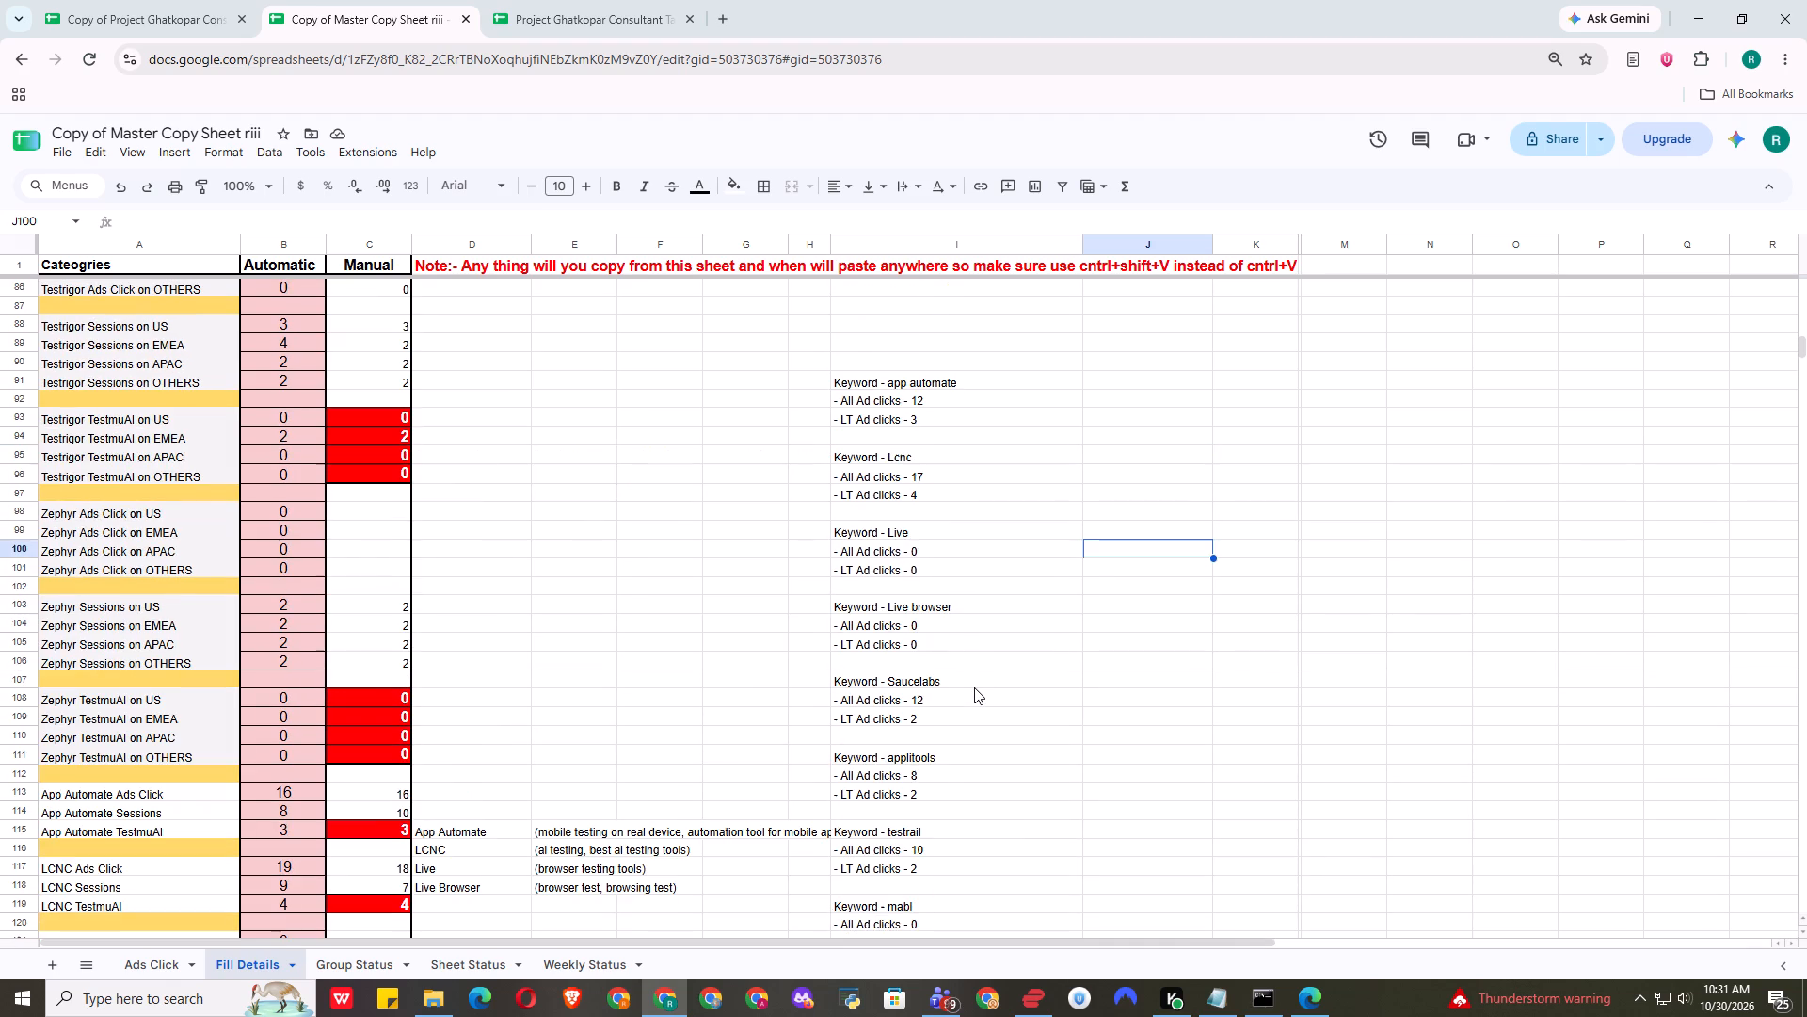
scroll(975, 687, up, 4)
scroll(975, 688, down, 3)
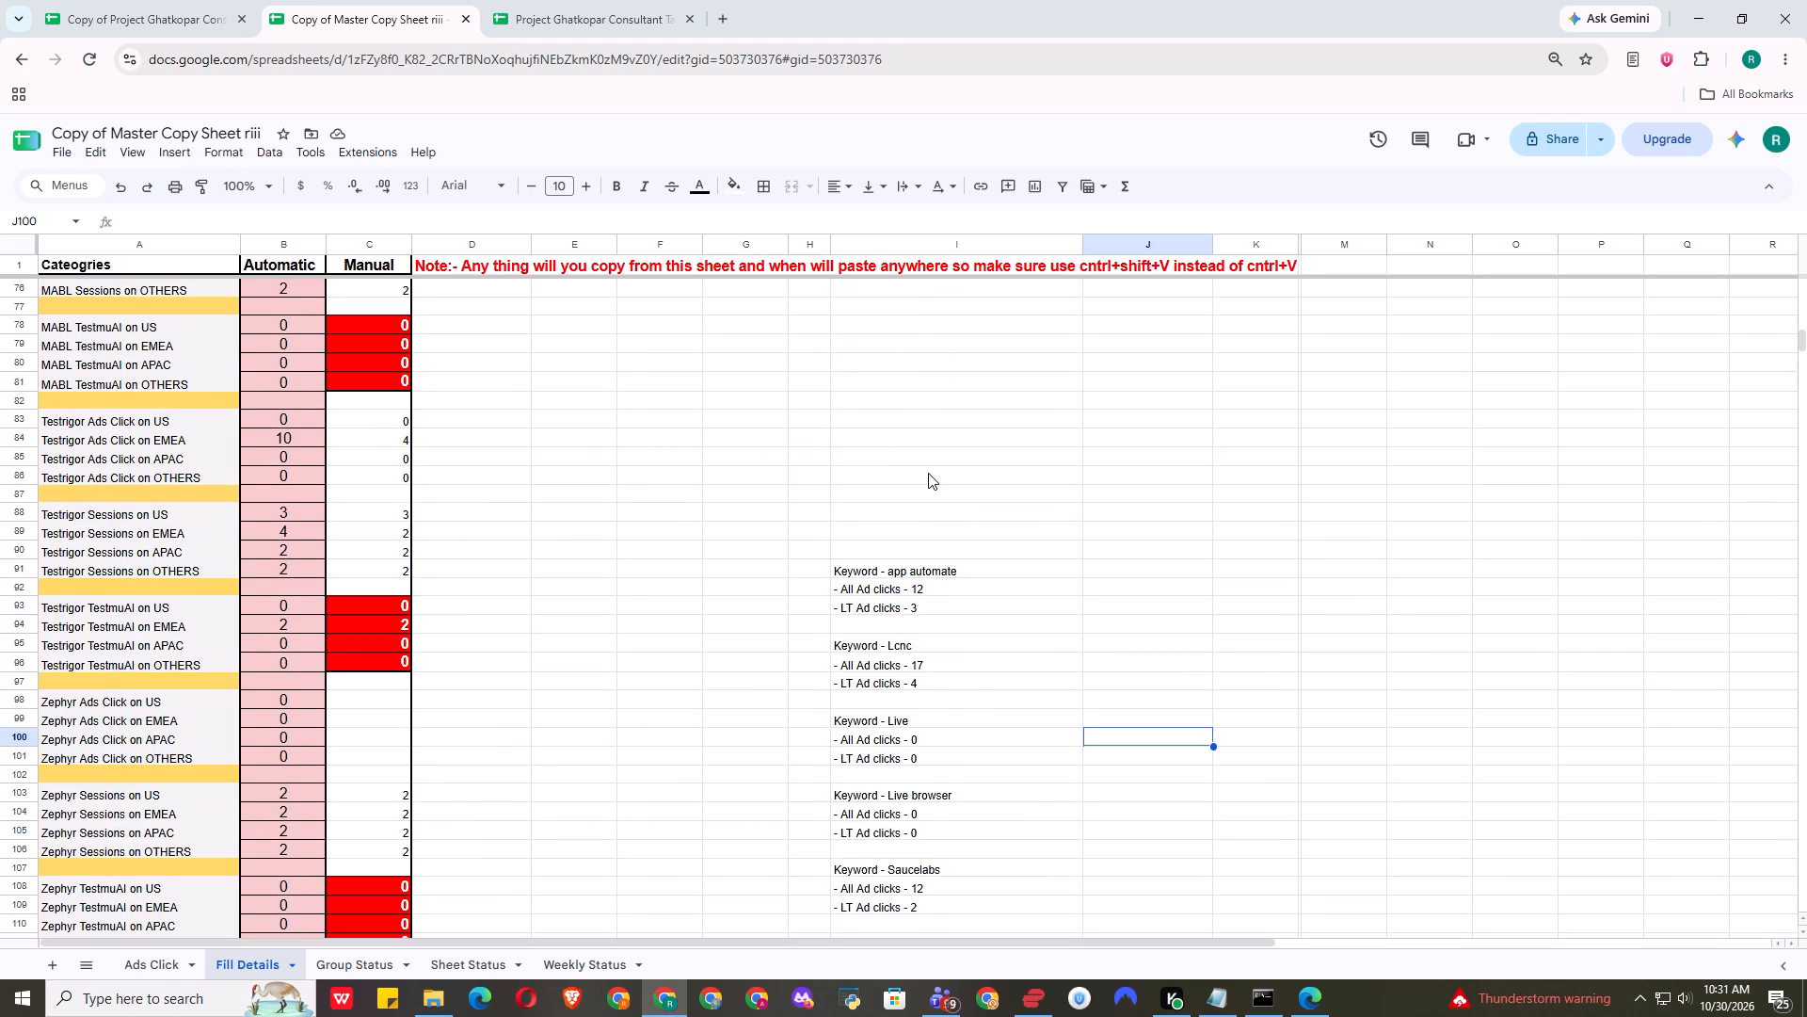
drag(928, 475, 996, 717)
scroll(1015, 776, down, 3)
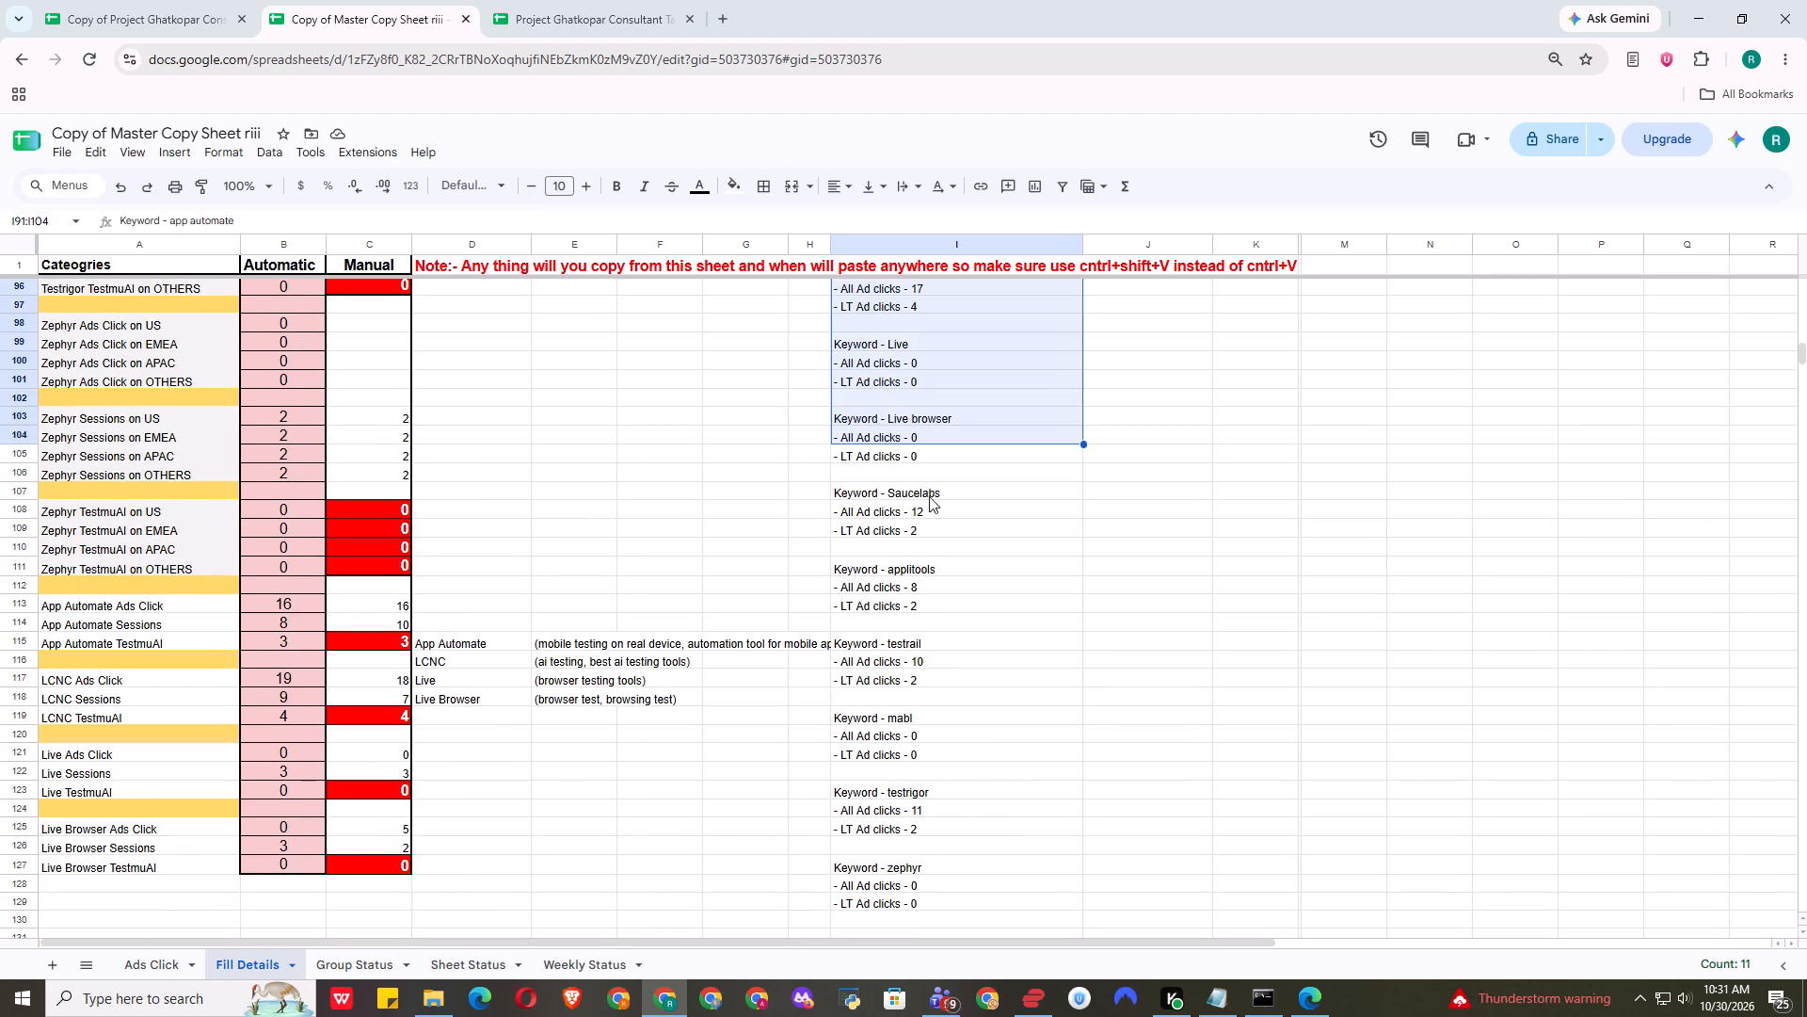
drag(931, 480, 964, 900)
key(BackSpace)
click(1217, 758)
Move the app automate, Lcnc, Live and Live browser status blocks down column I to start at I109, beside their categories.
scroll(1030, 699, up, 4)
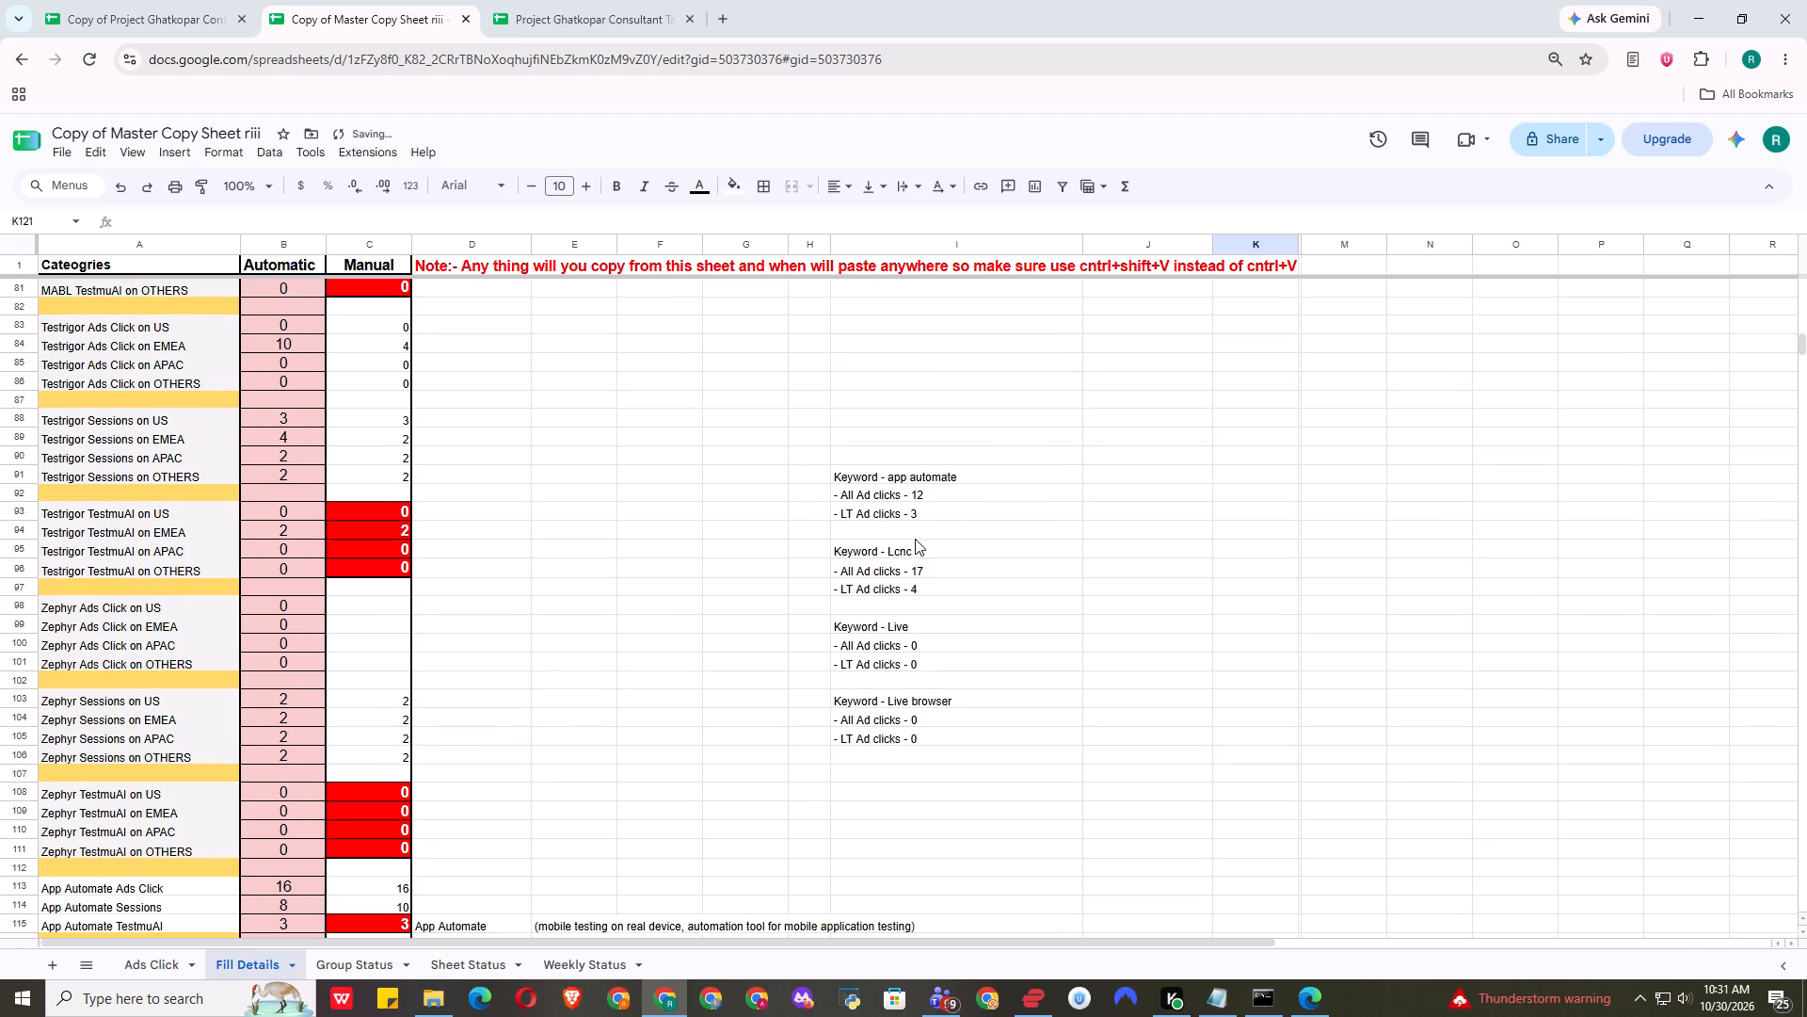
drag(939, 573, 957, 837)
key(ctrl+x)
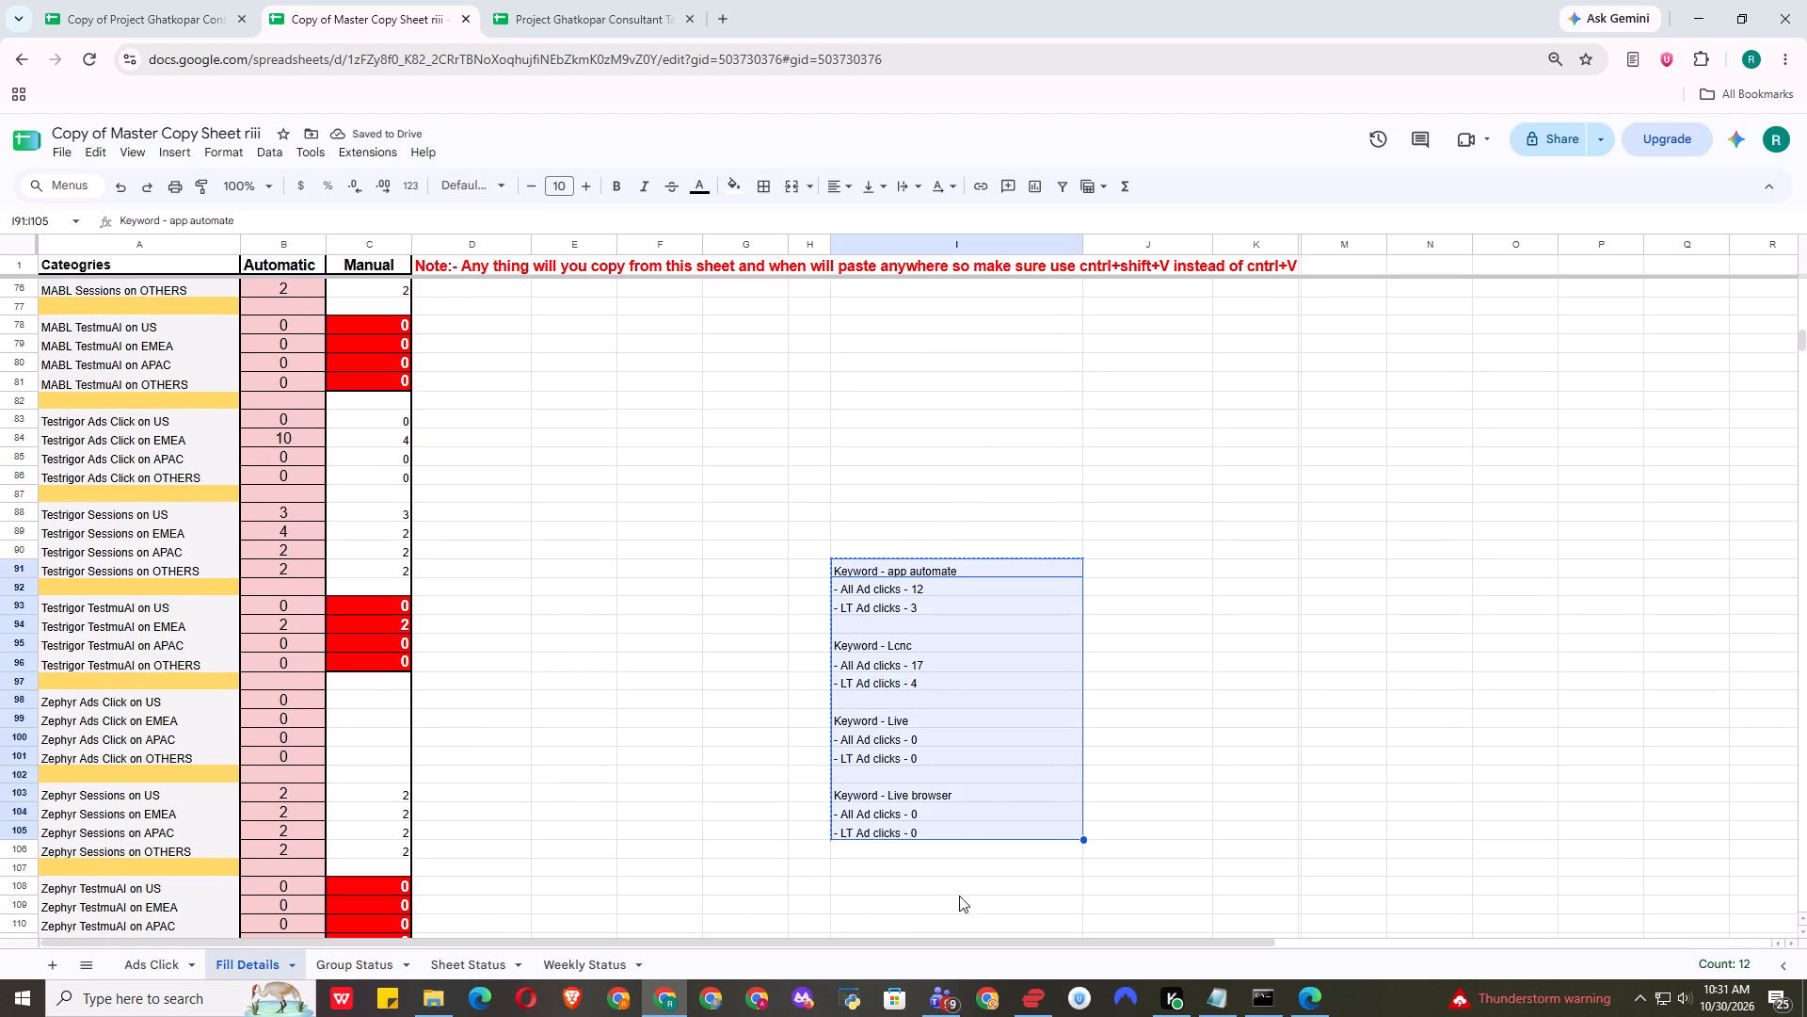
scroll(981, 812, down, 6)
scroll(921, 472, up, 2)
click(919, 496)
drag(919, 521, 919, 529)
key(ctrl+v)
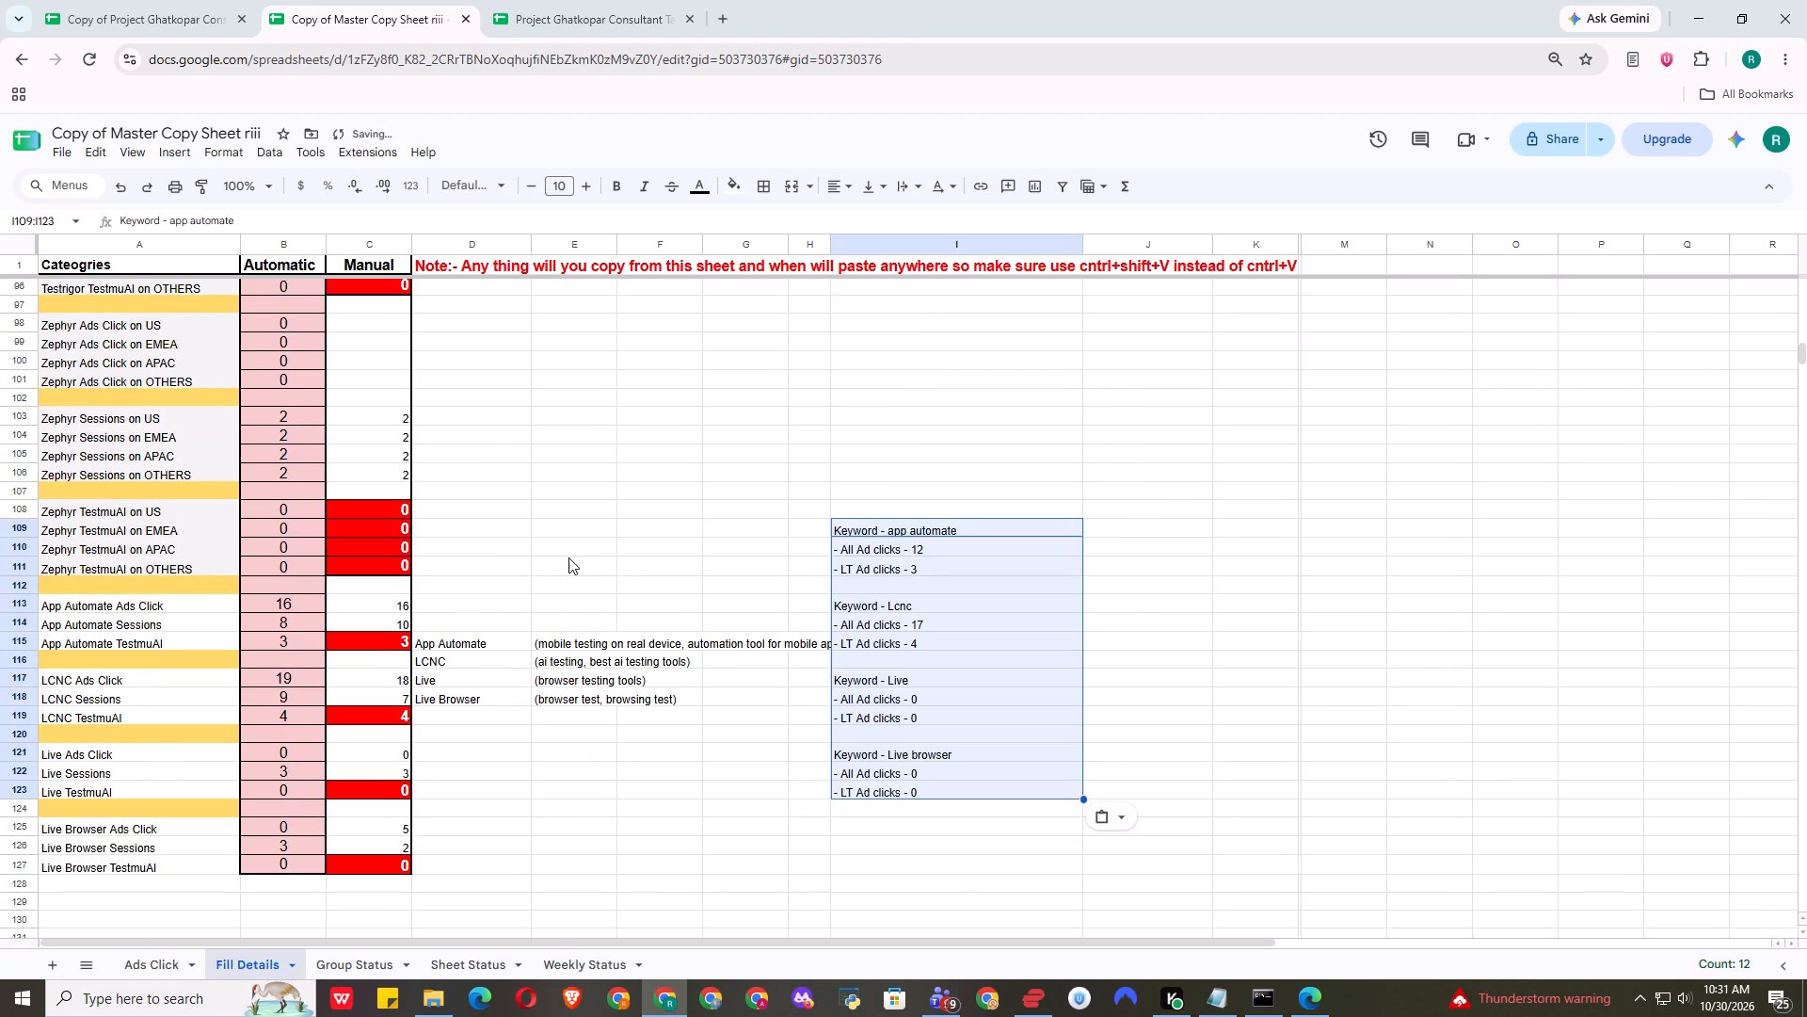
click(568, 557)
click(919, 558)
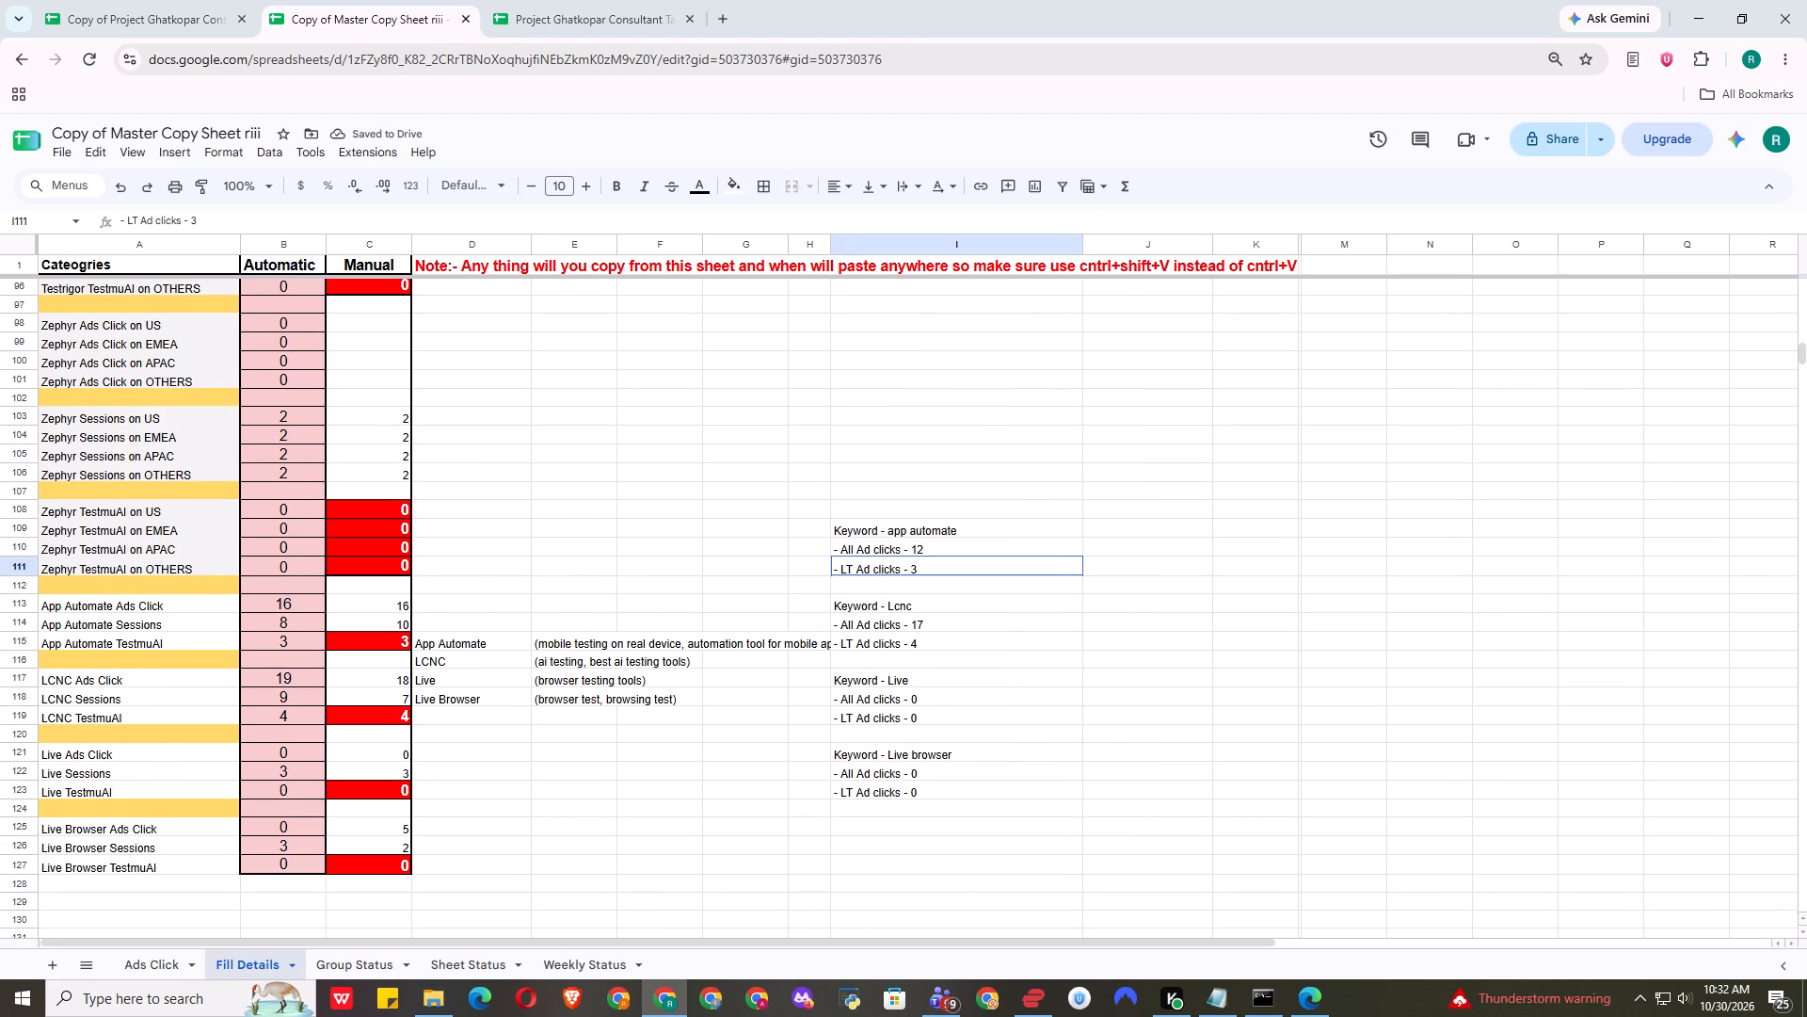
Set the Manual values for App Automate to 12 for Ads Click and 8 for Sessions.
click(386, 606)
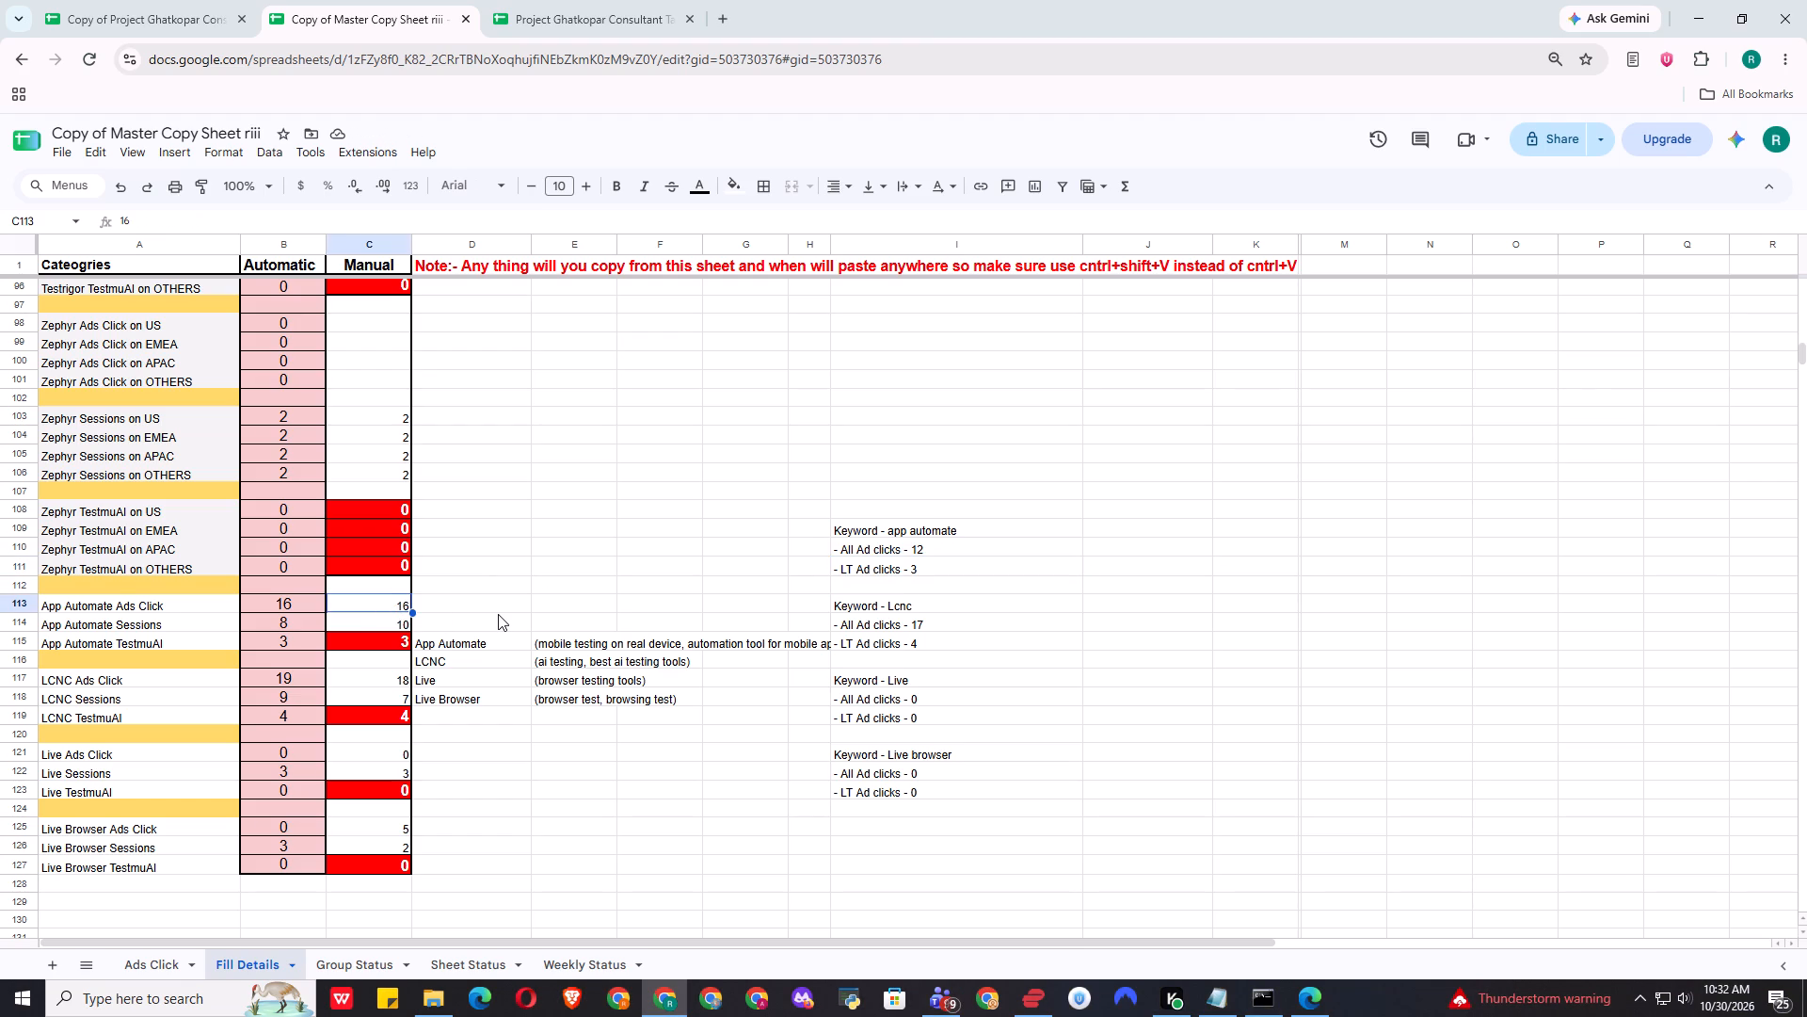
text(12)
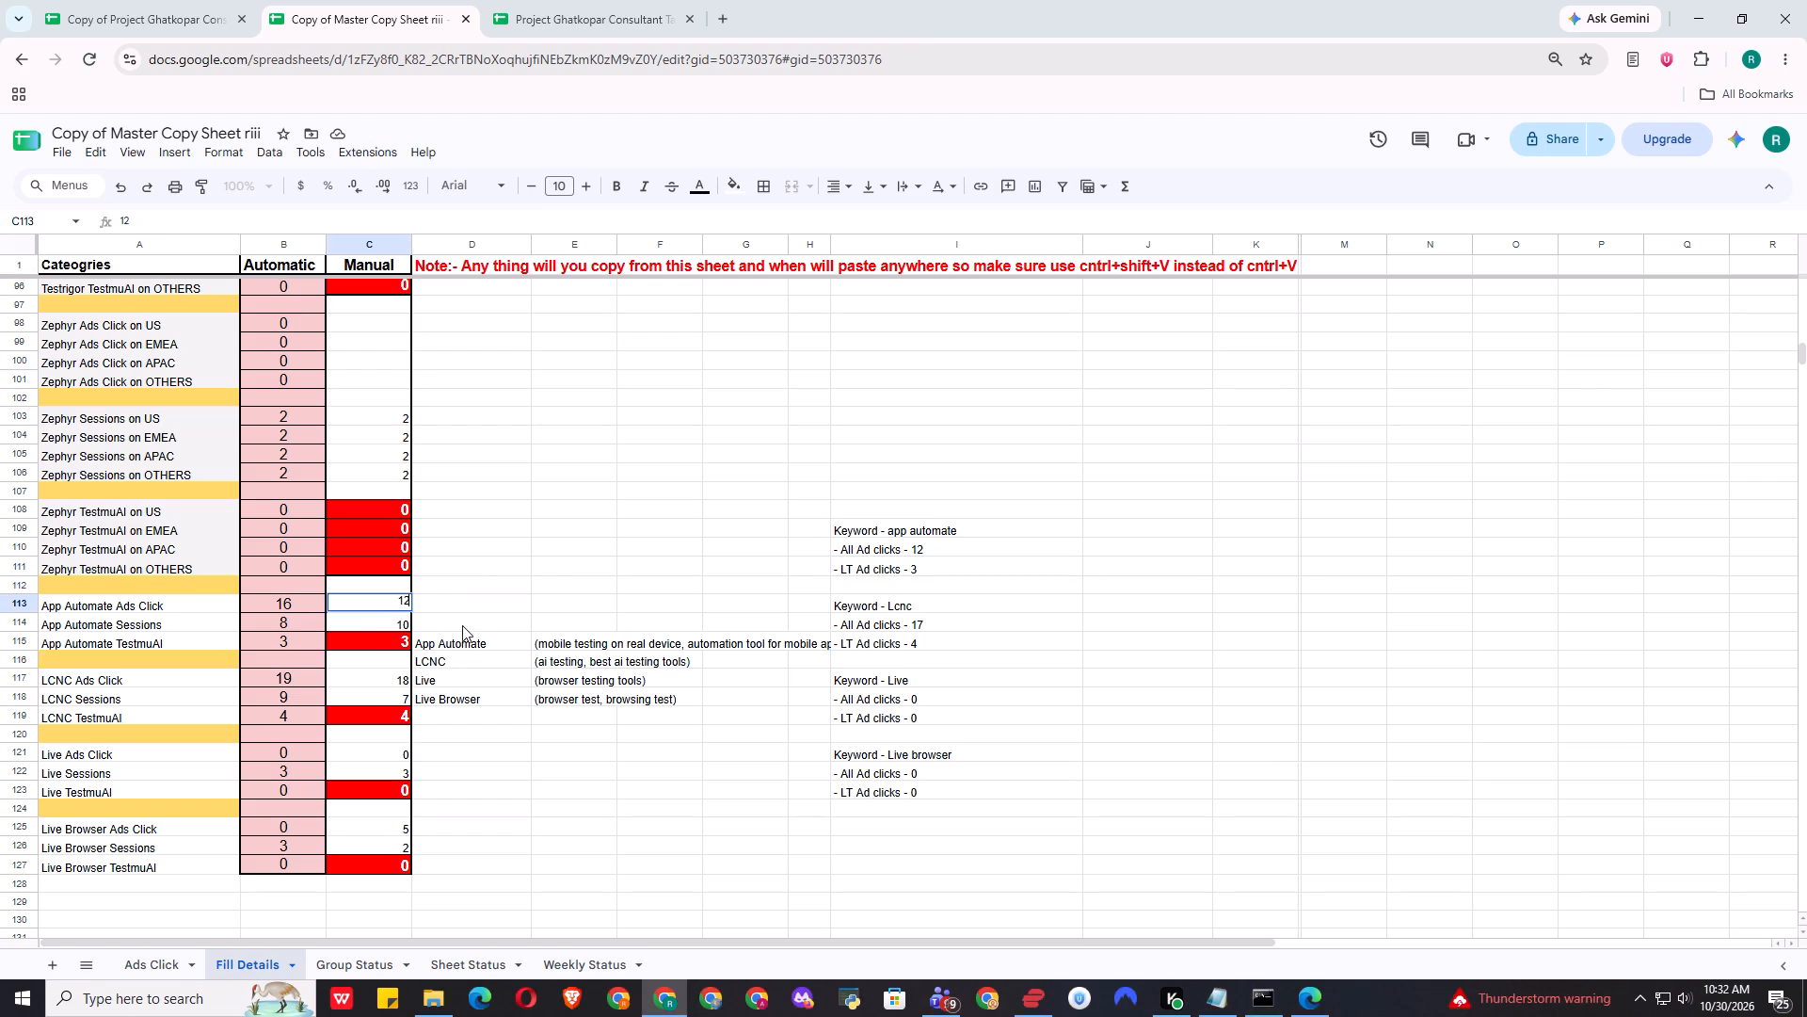
click(462, 625)
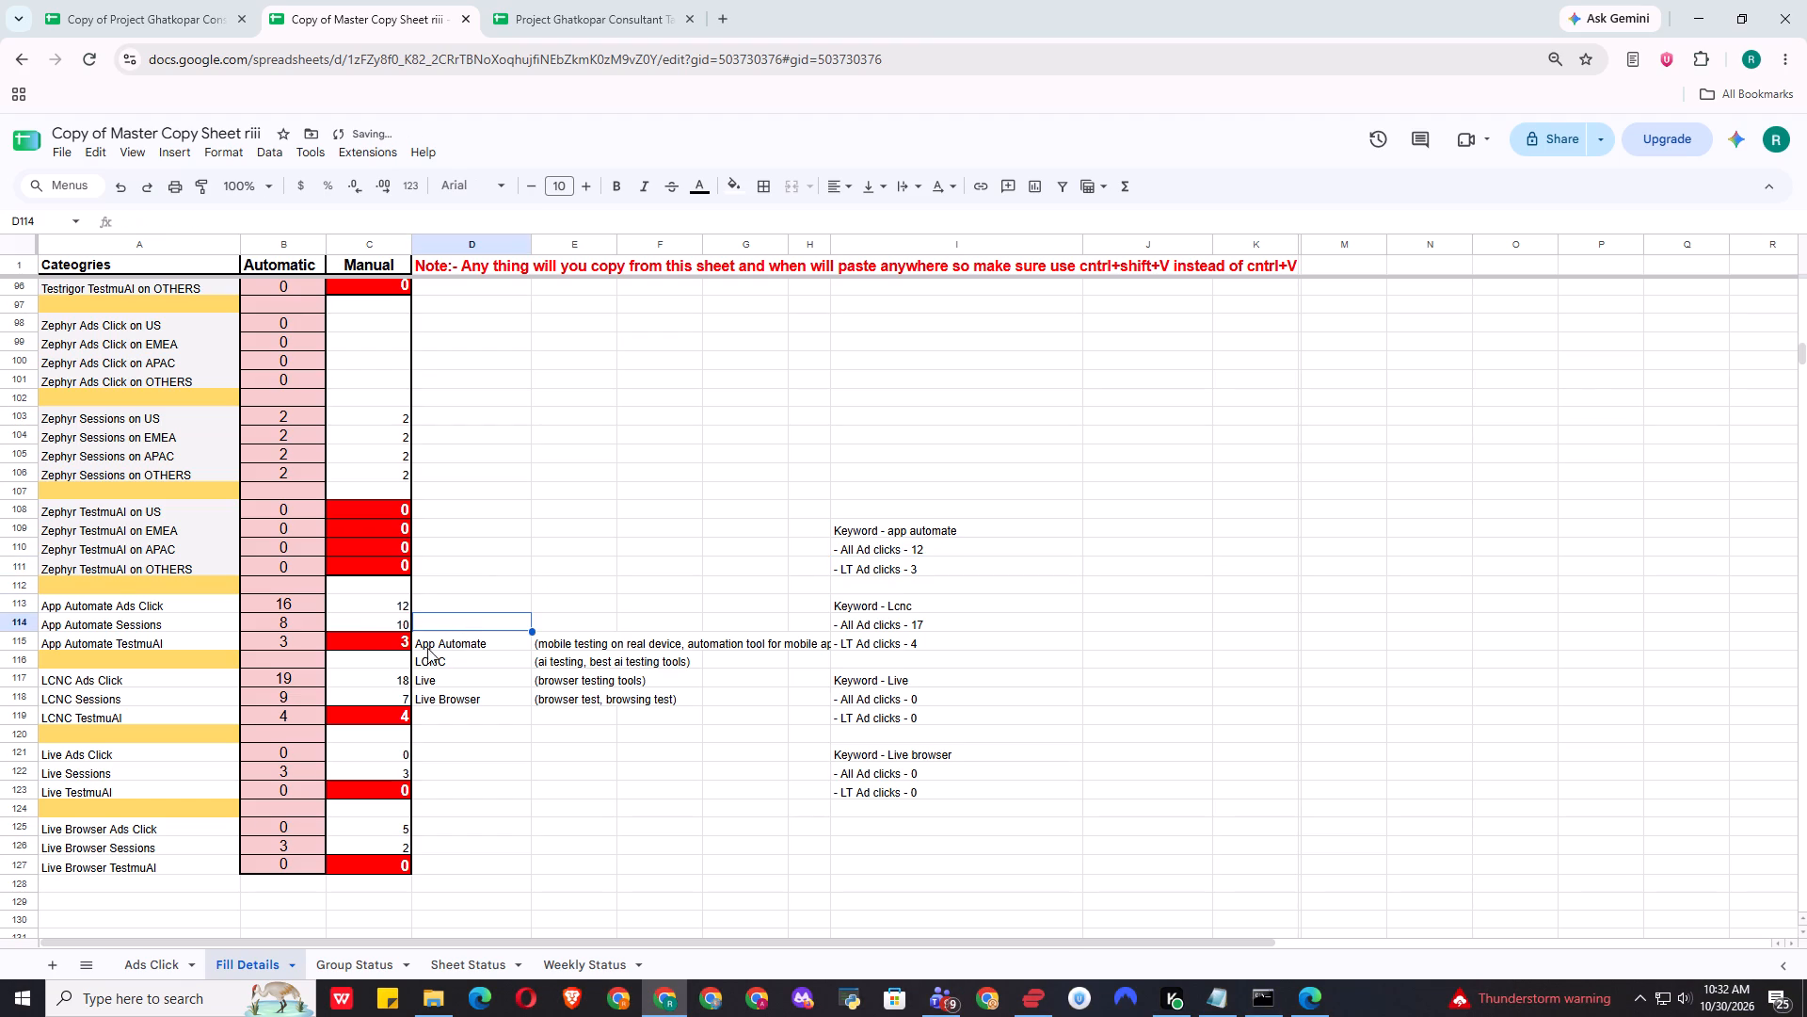
click(383, 627)
key(8)
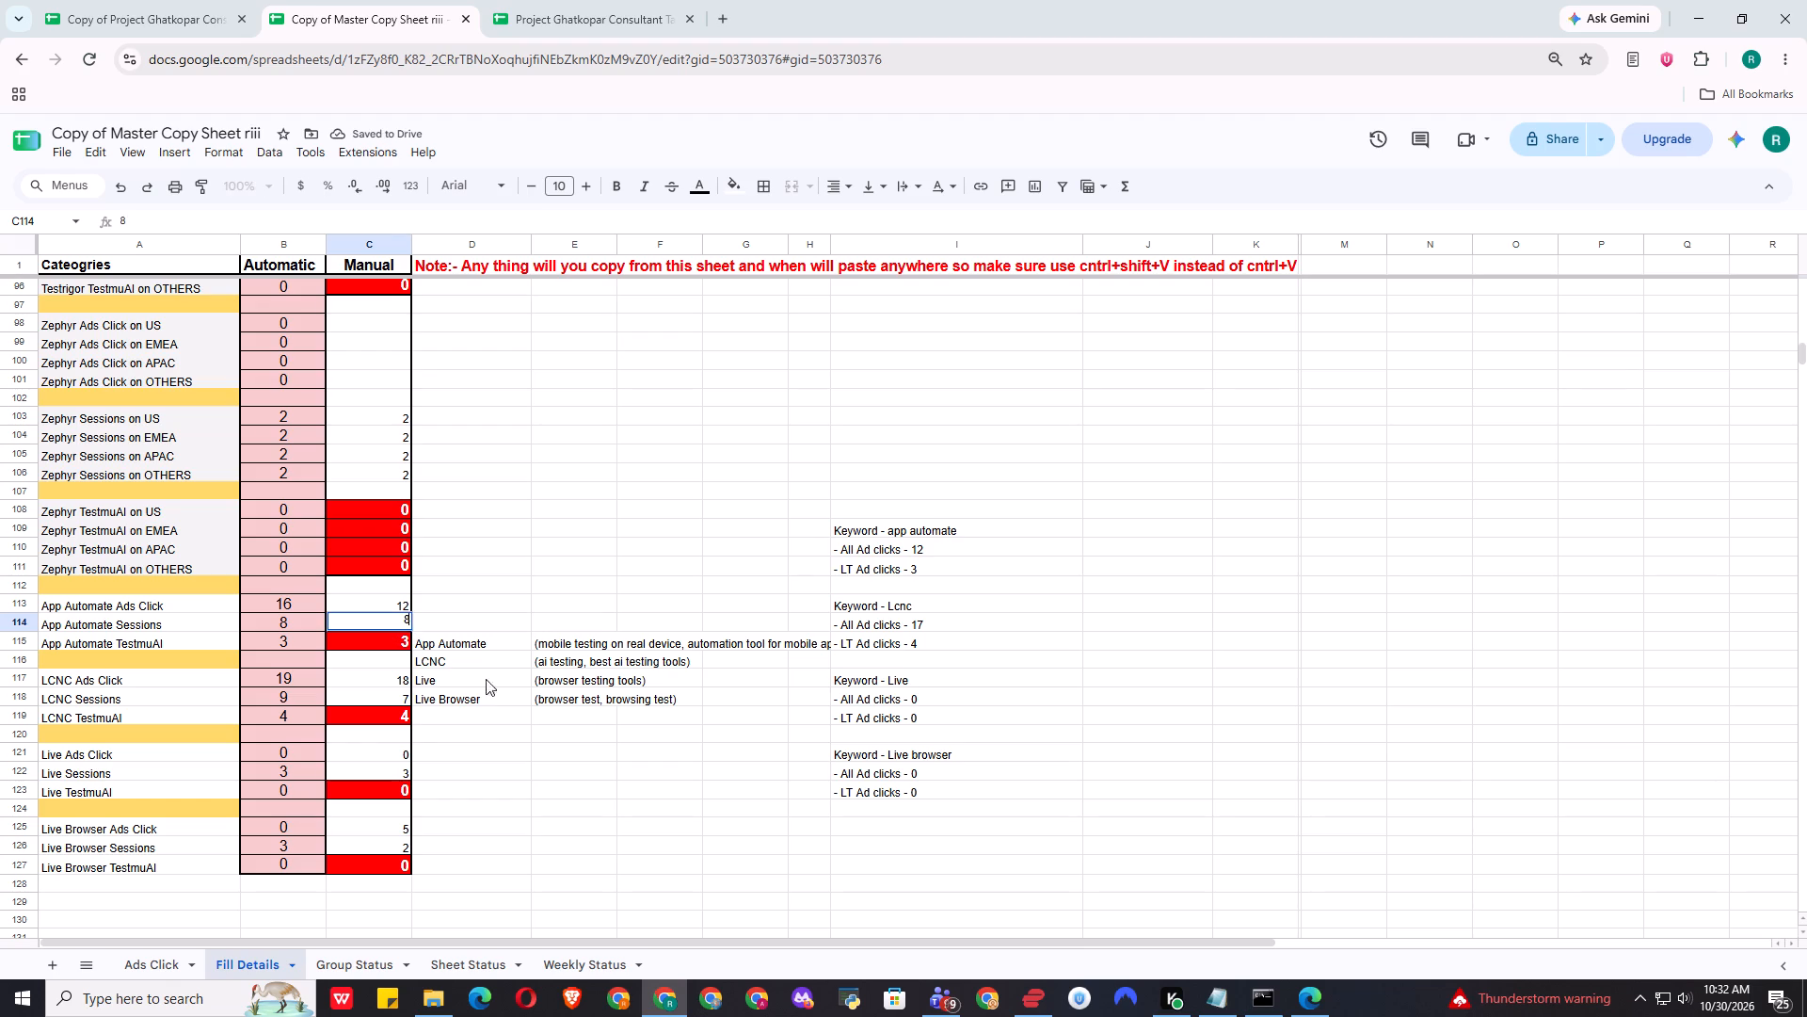
click(489, 686)
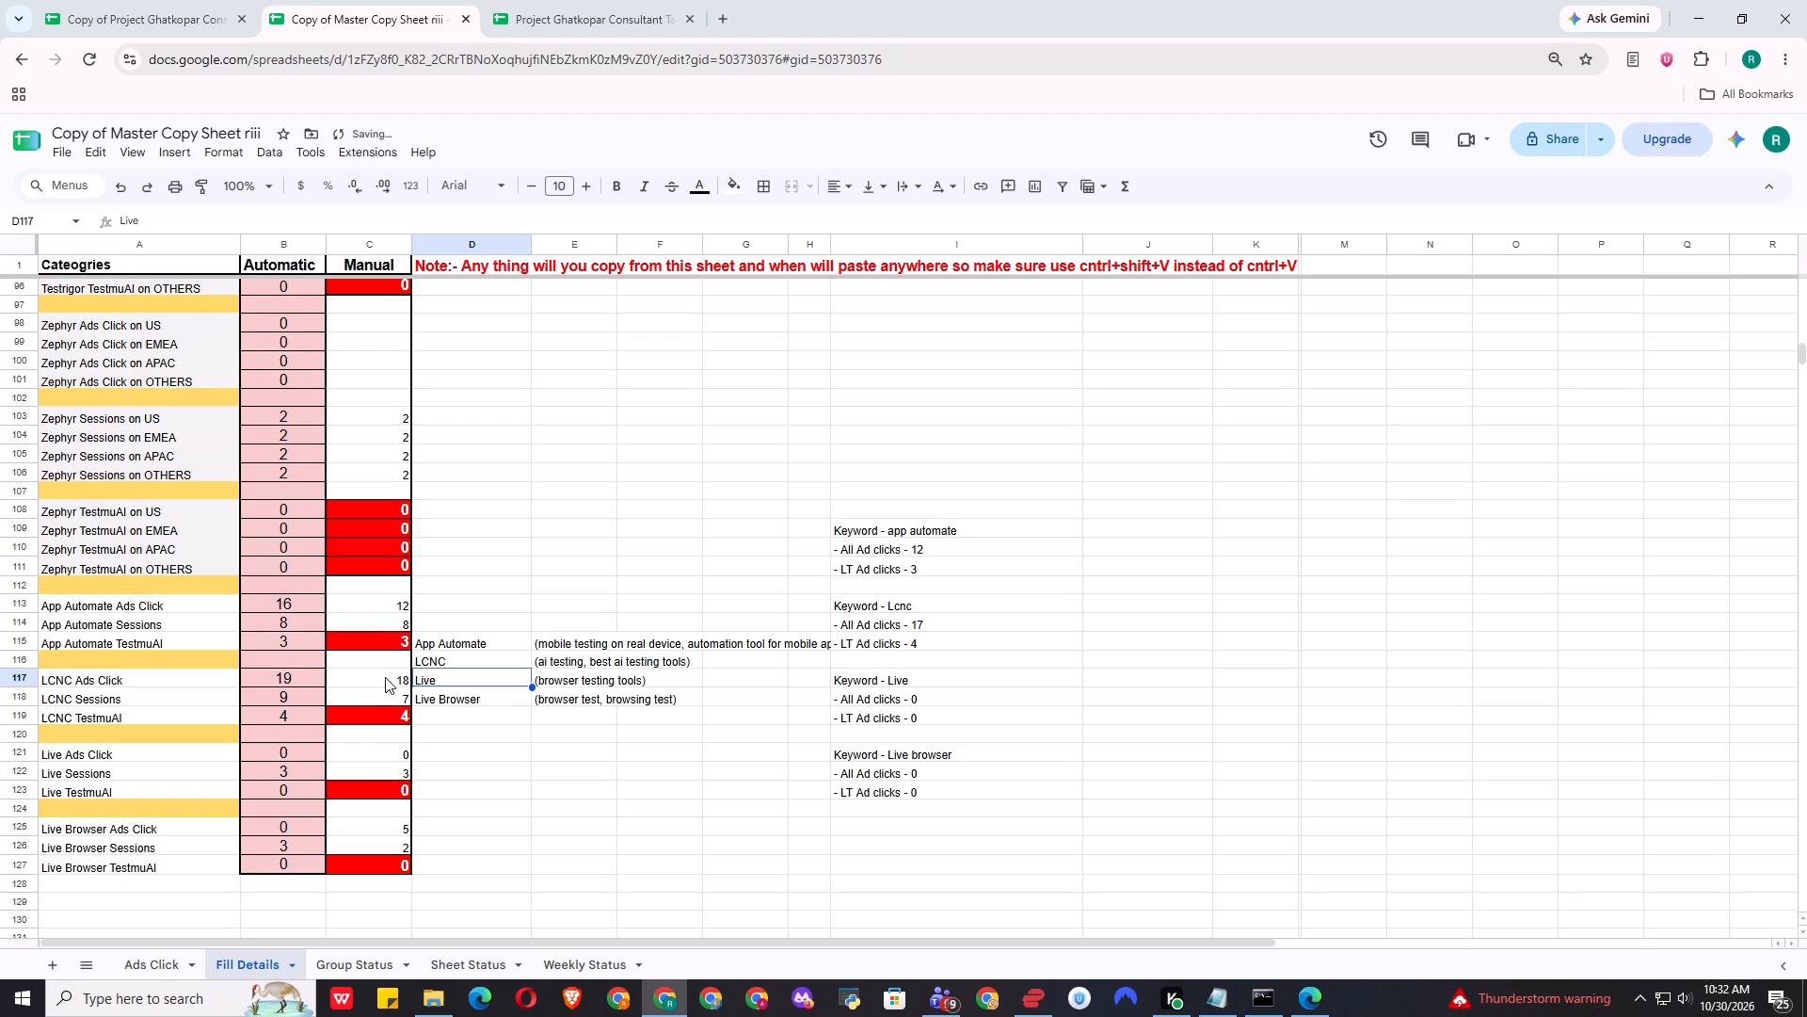
Set the Manual values for LCNC to 17 for Ads Click and 9 for Sessions.
click(385, 677)
key(1)
key(7)
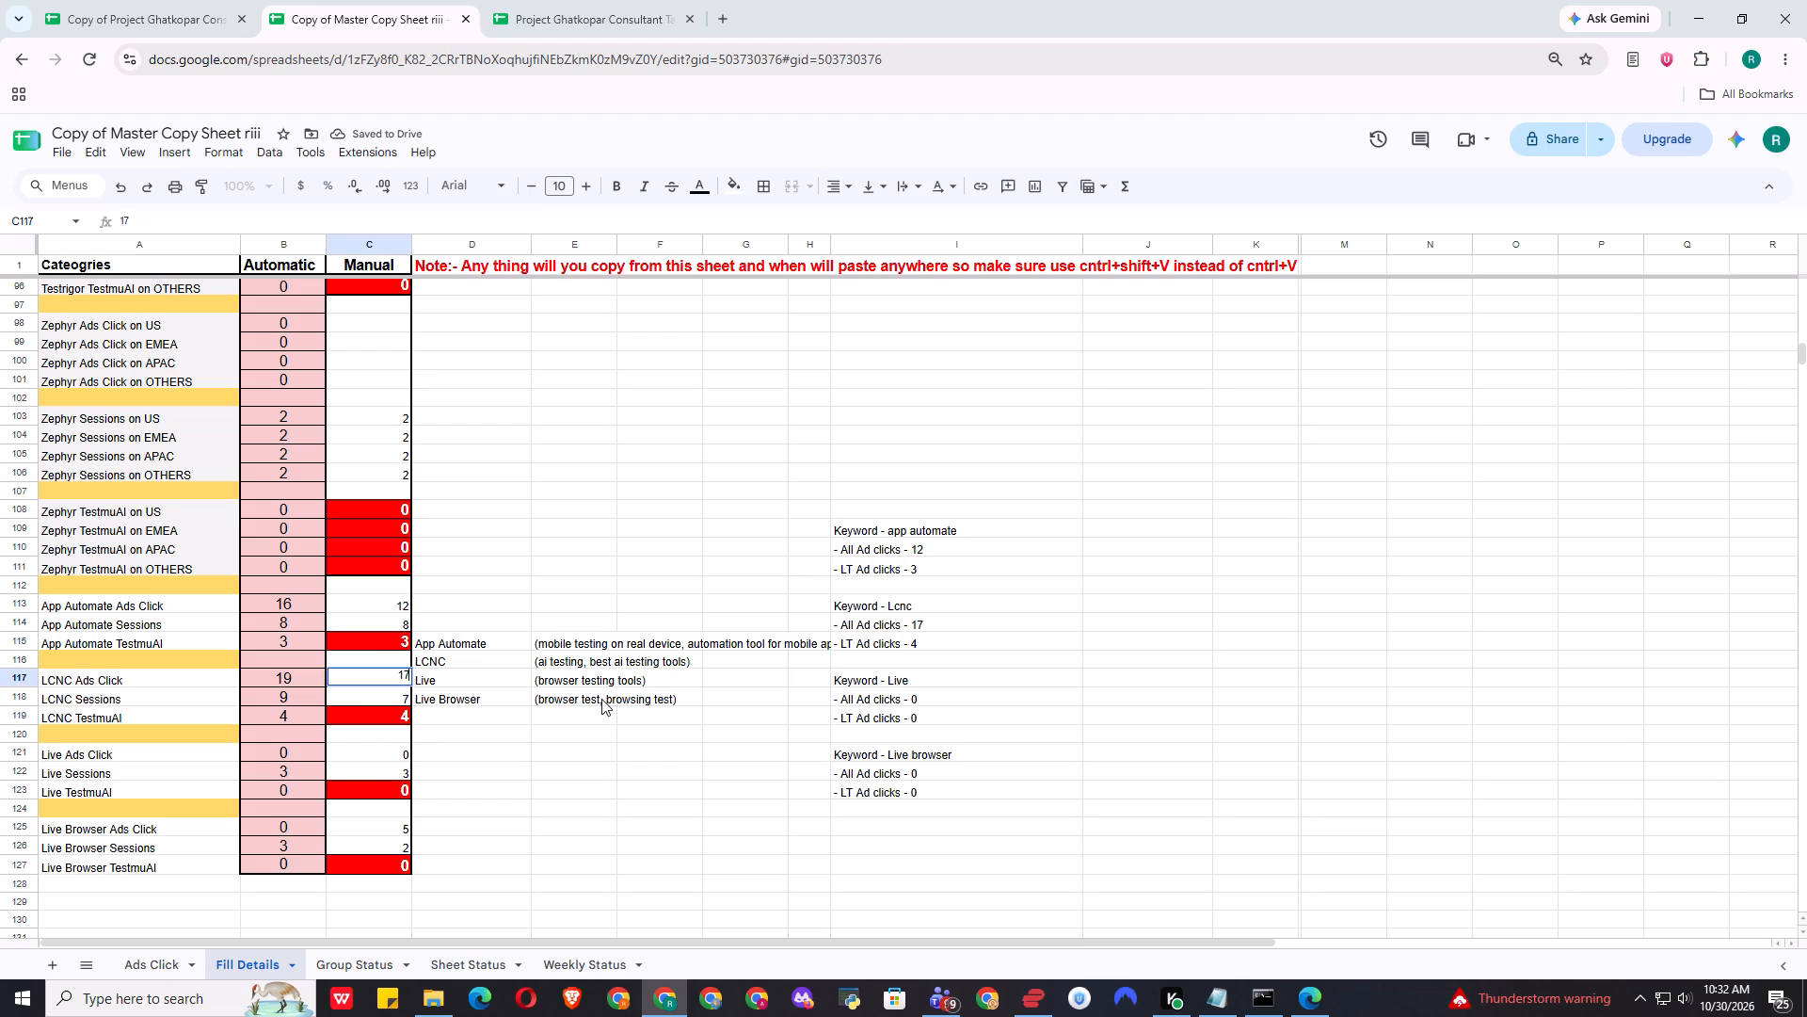
click(388, 699)
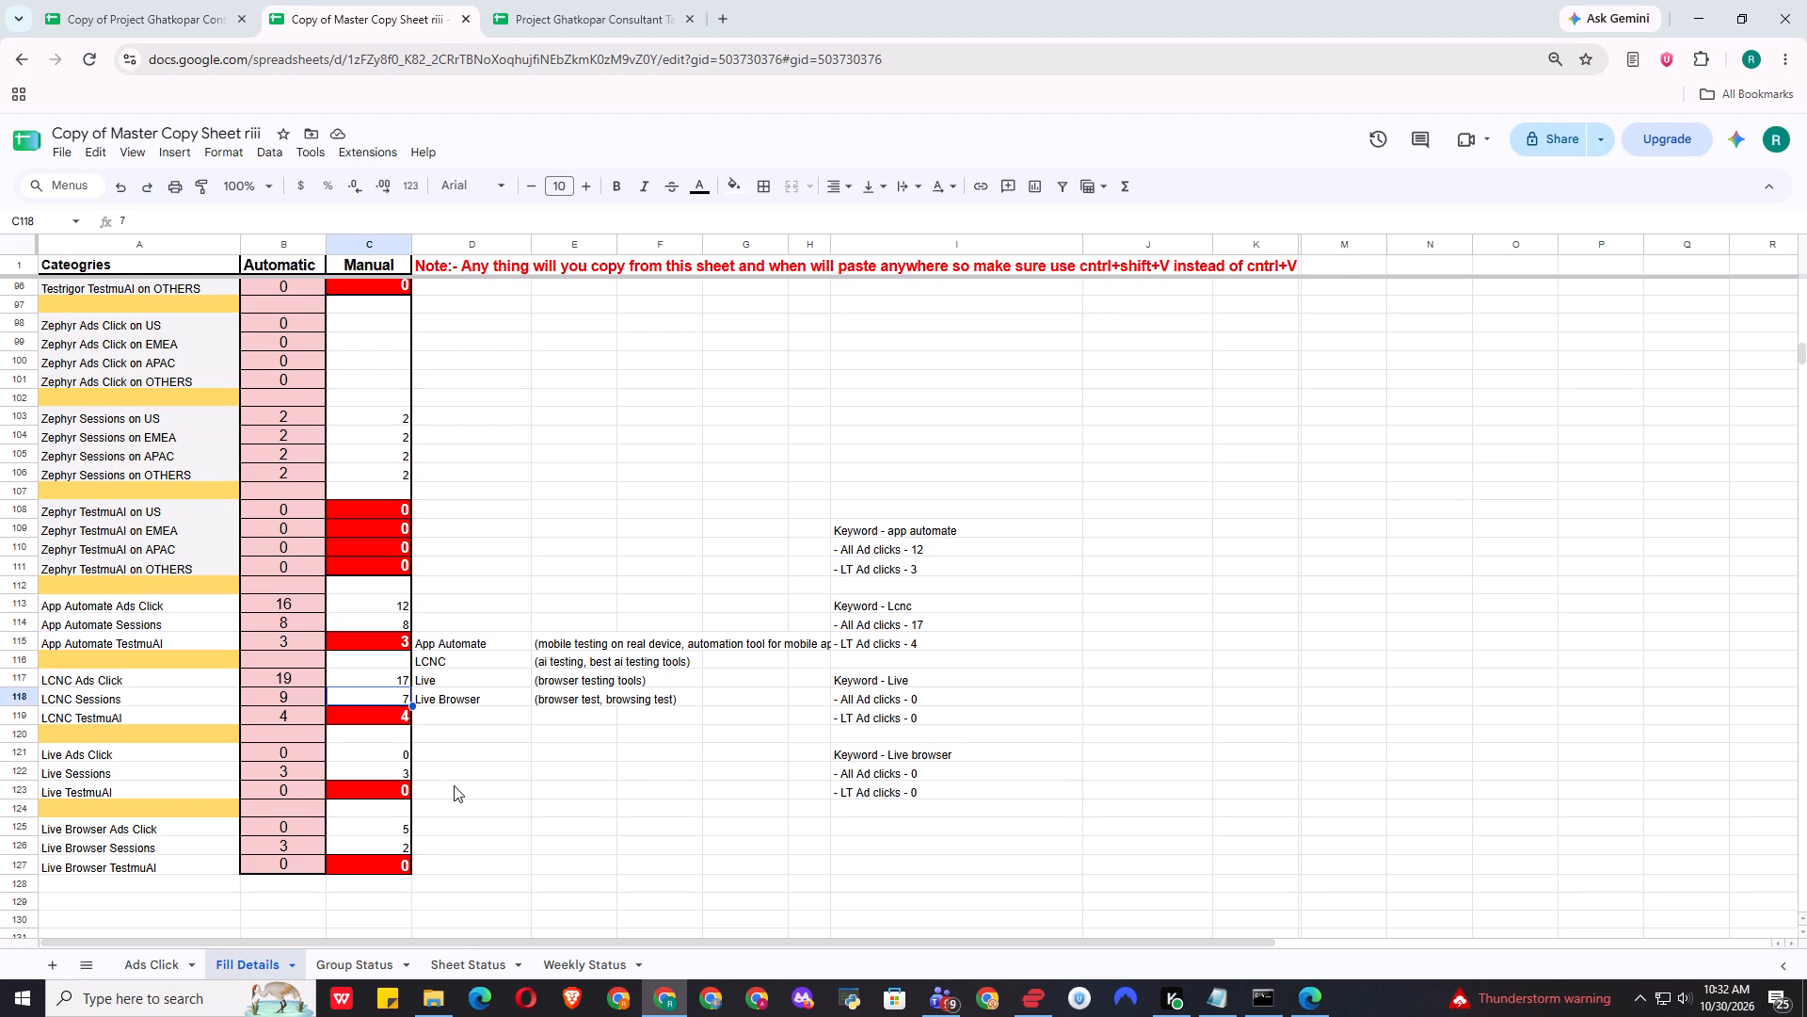
key(9)
click(488, 780)
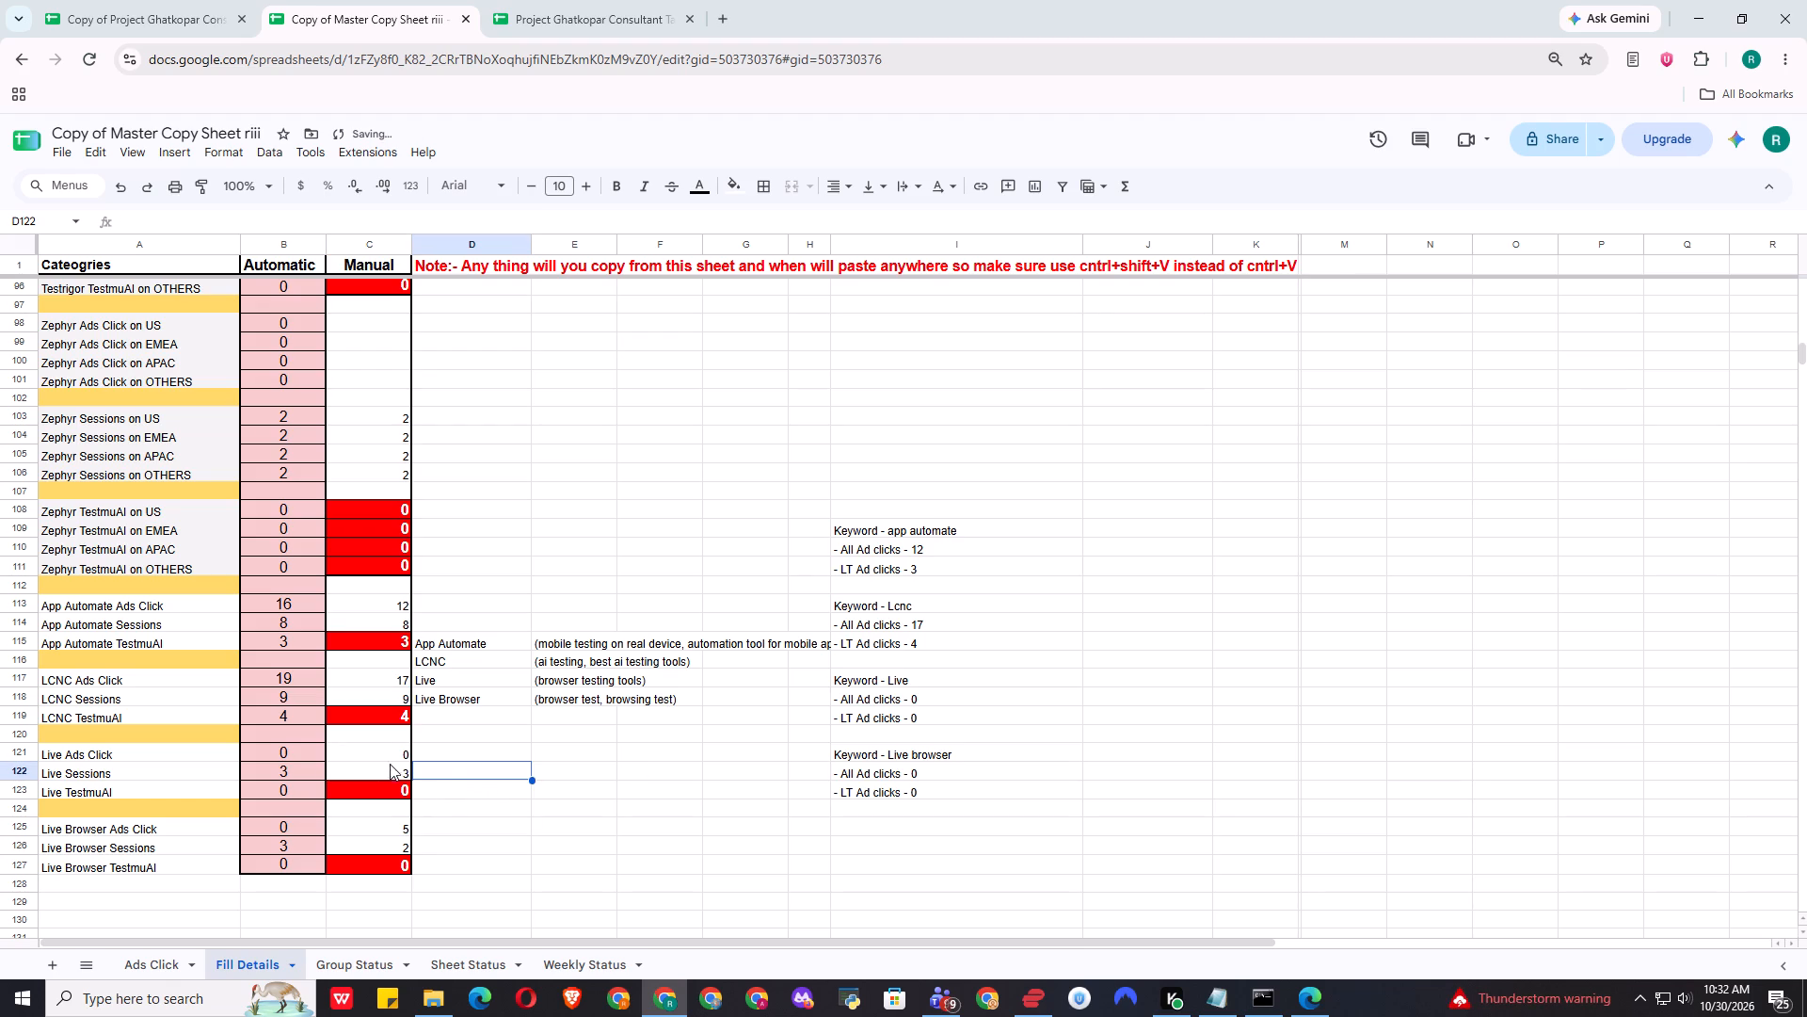
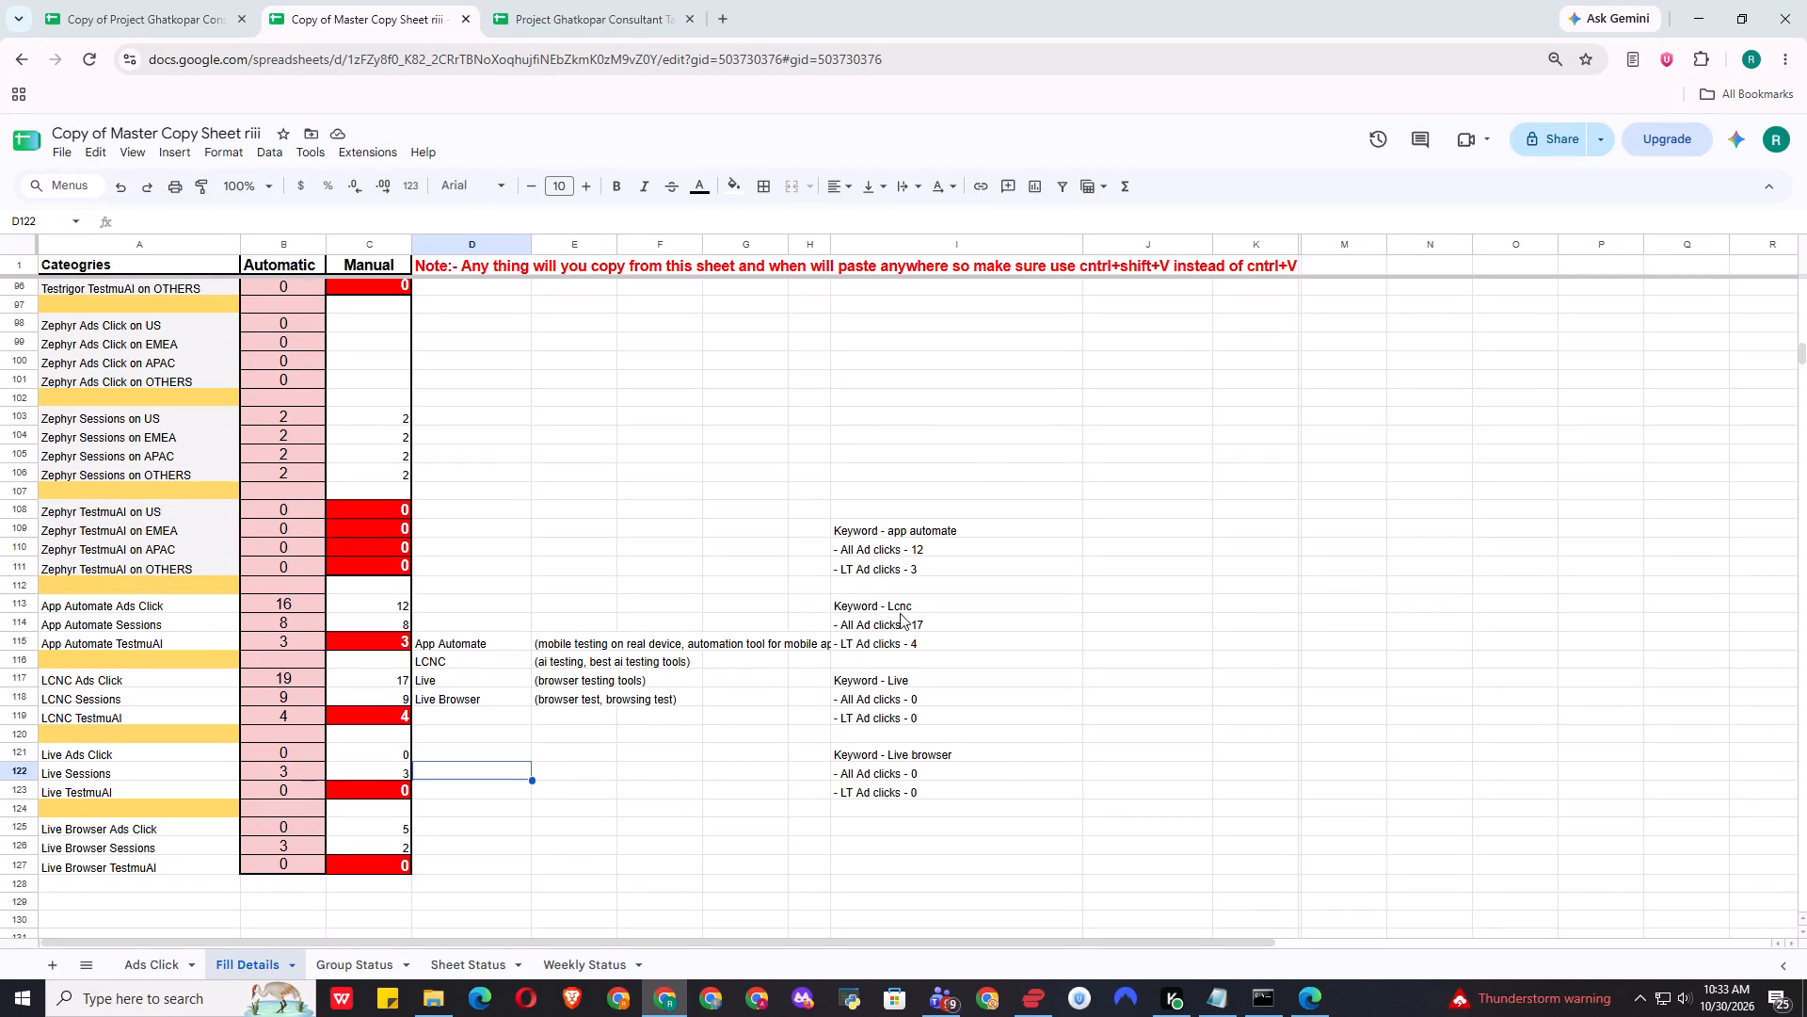
Set the Manual values for Live Browser to 0 for Ads Click and 3 for Sessions.
click(931, 644)
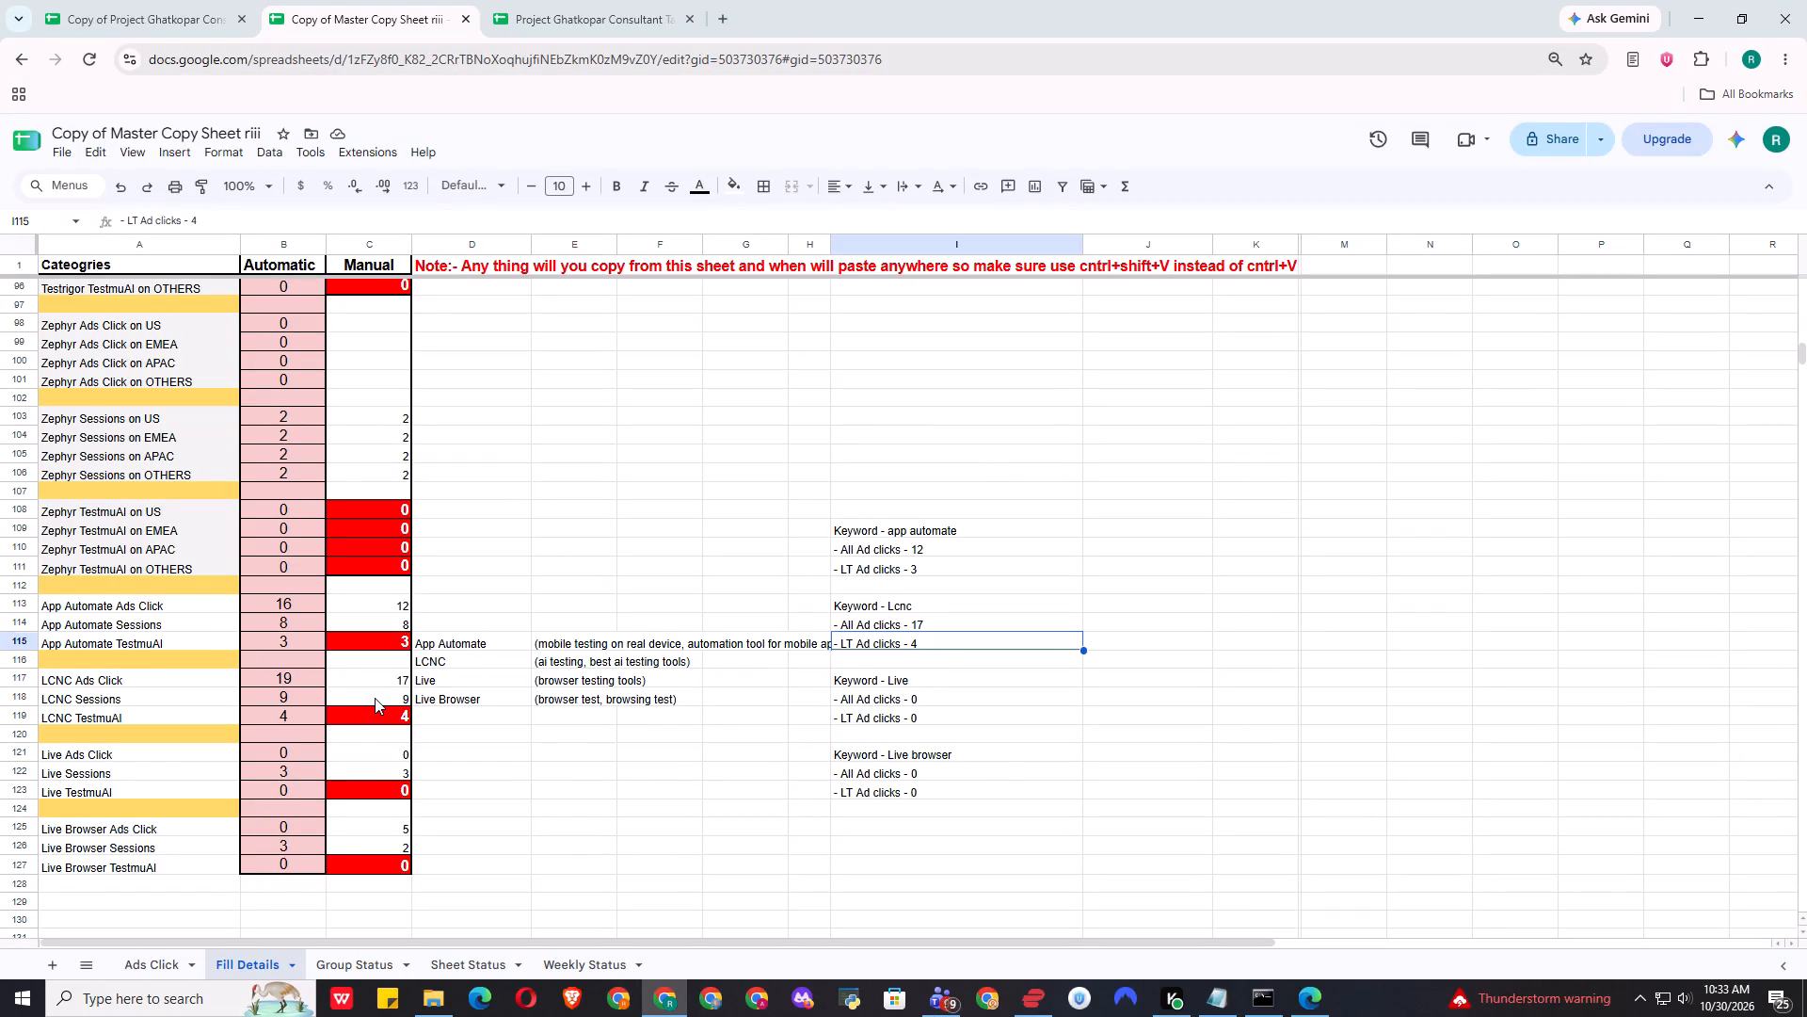
click(375, 698)
click(389, 768)
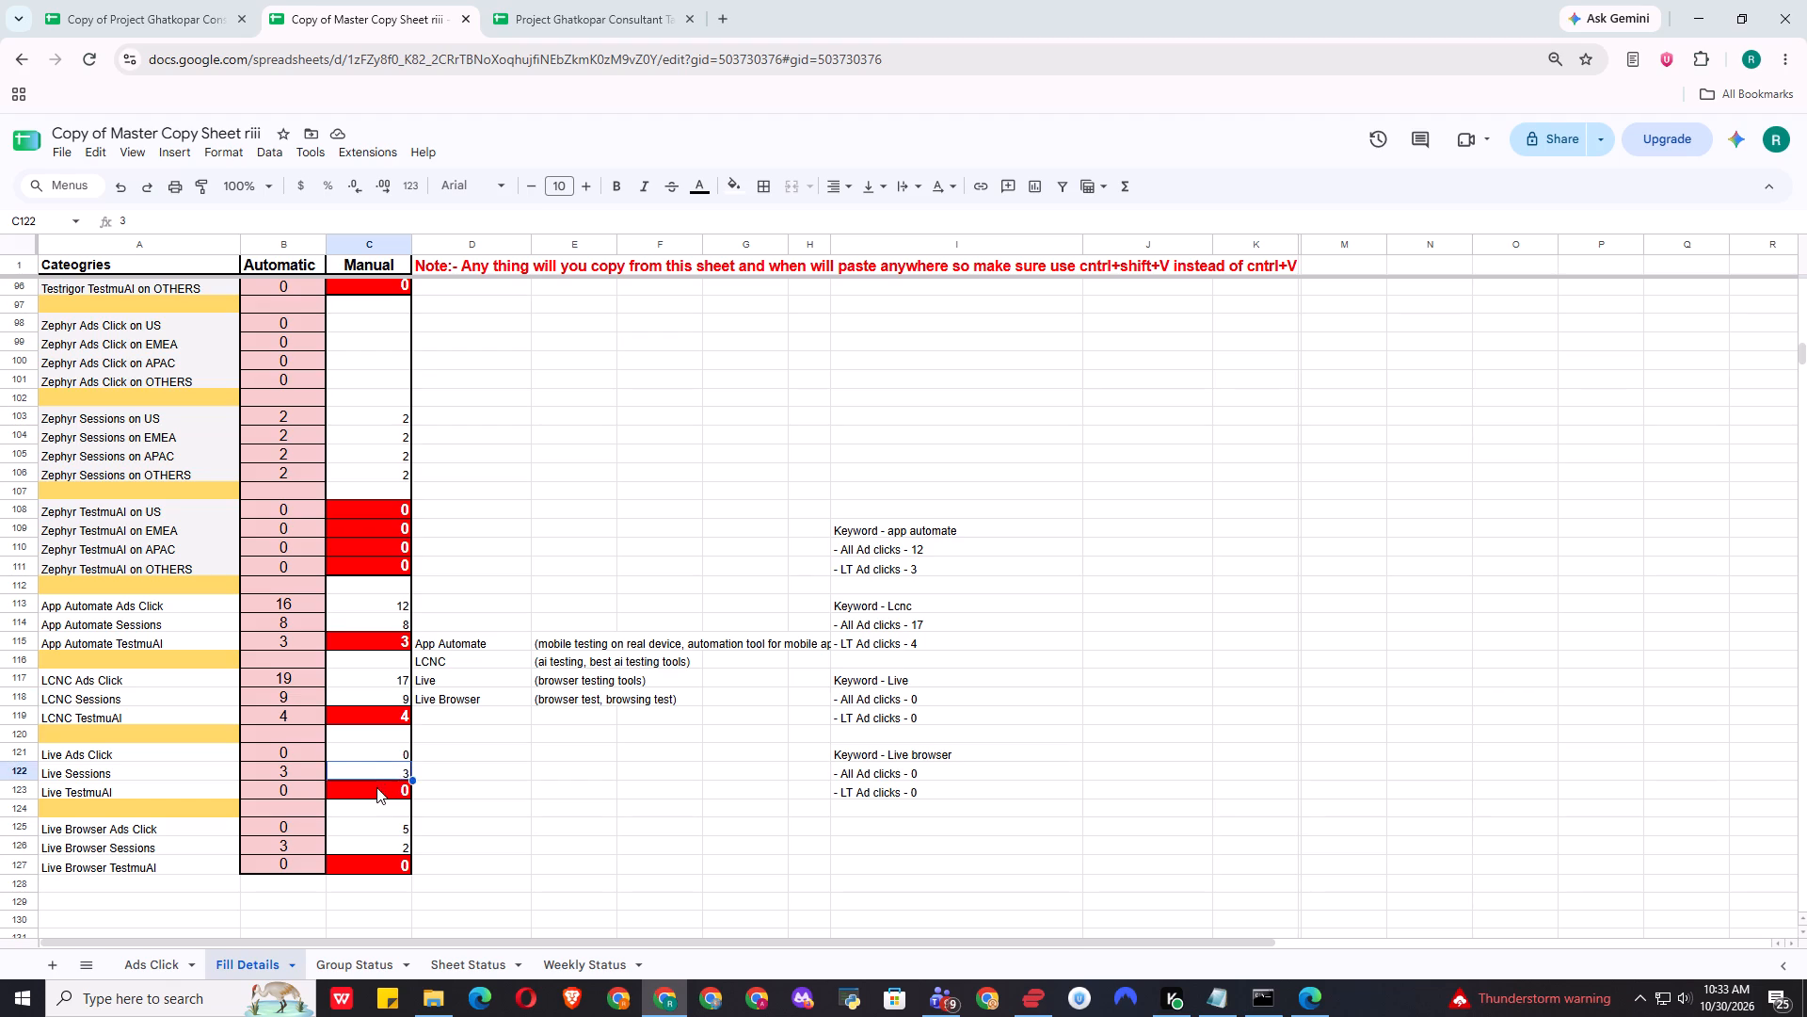
click(372, 756)
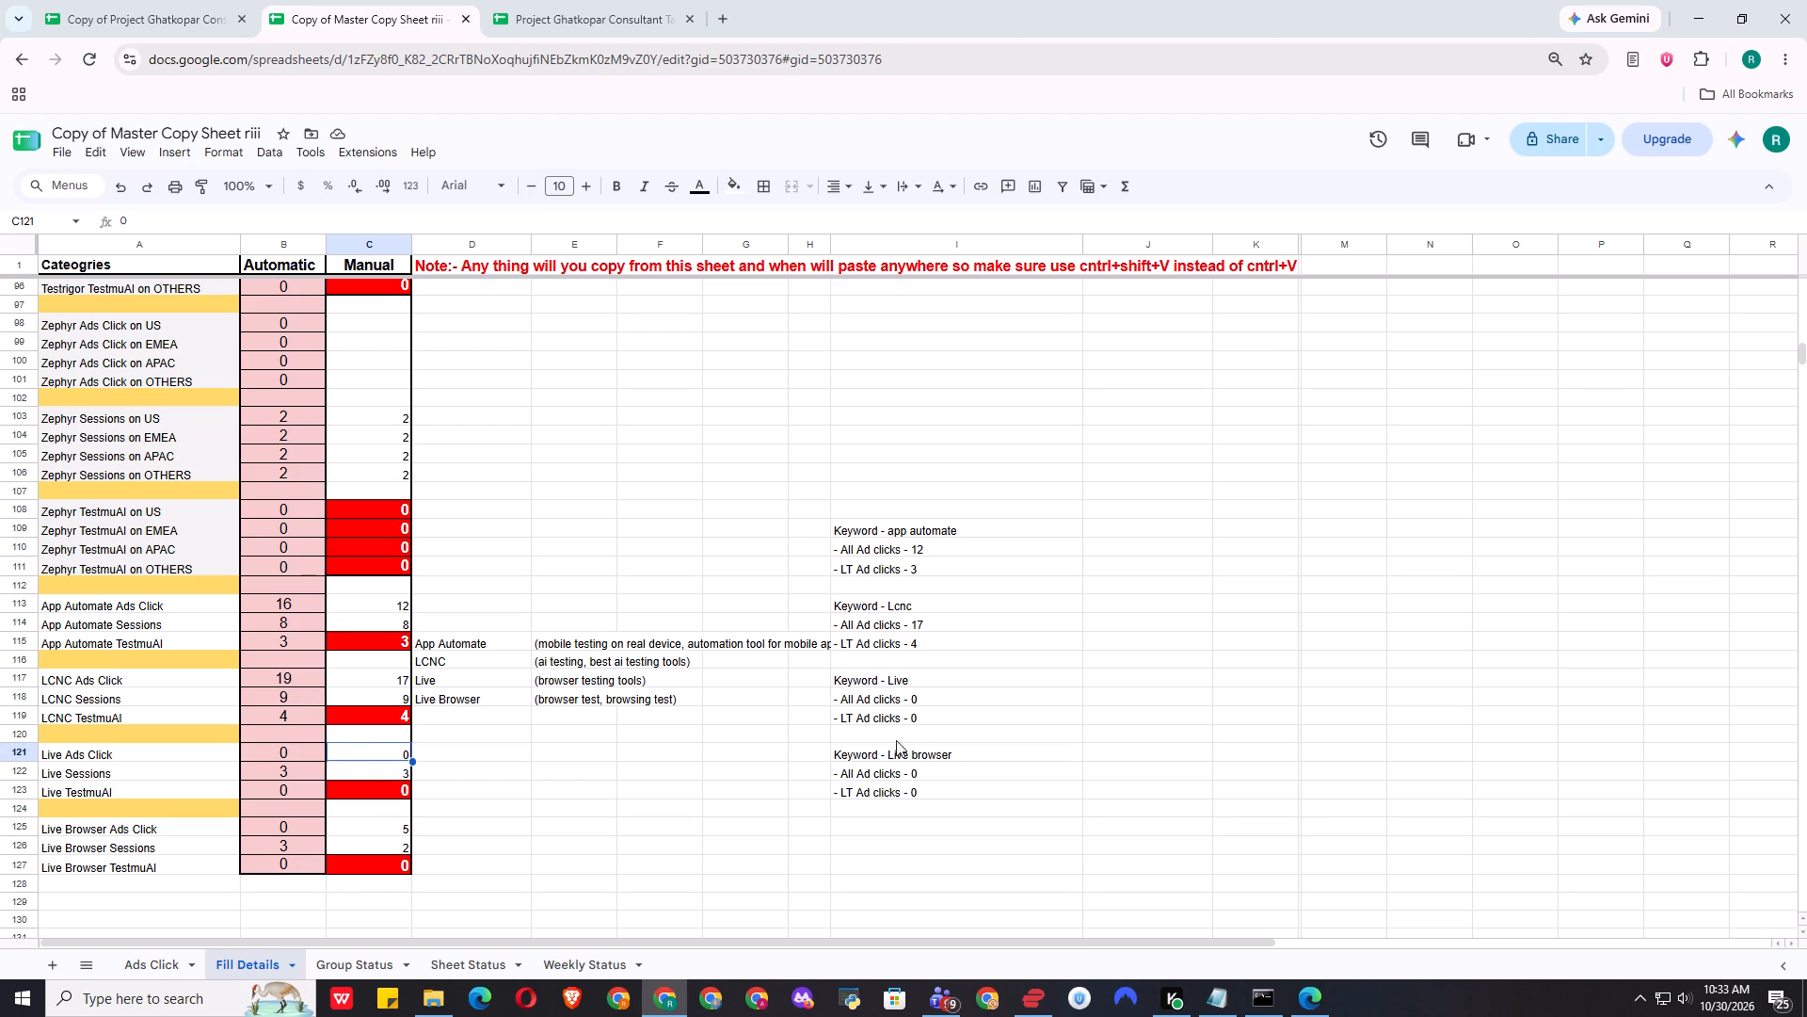
click(348, 778)
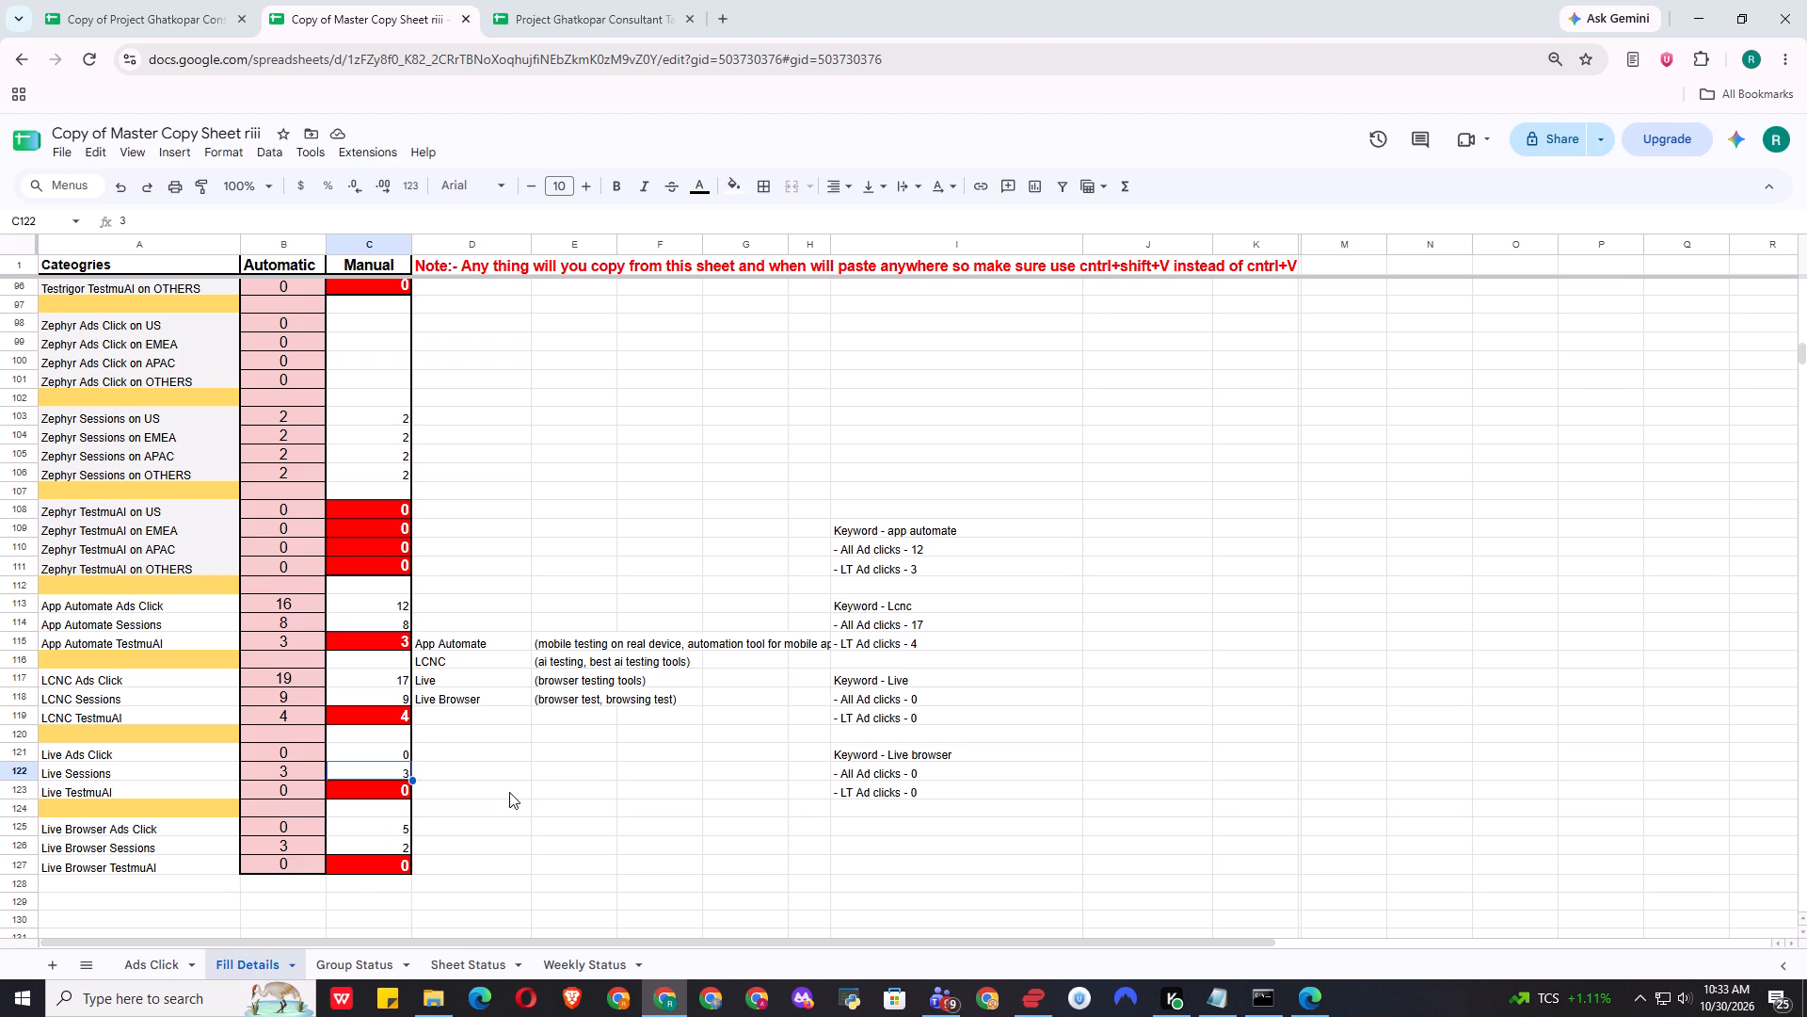
click(378, 833)
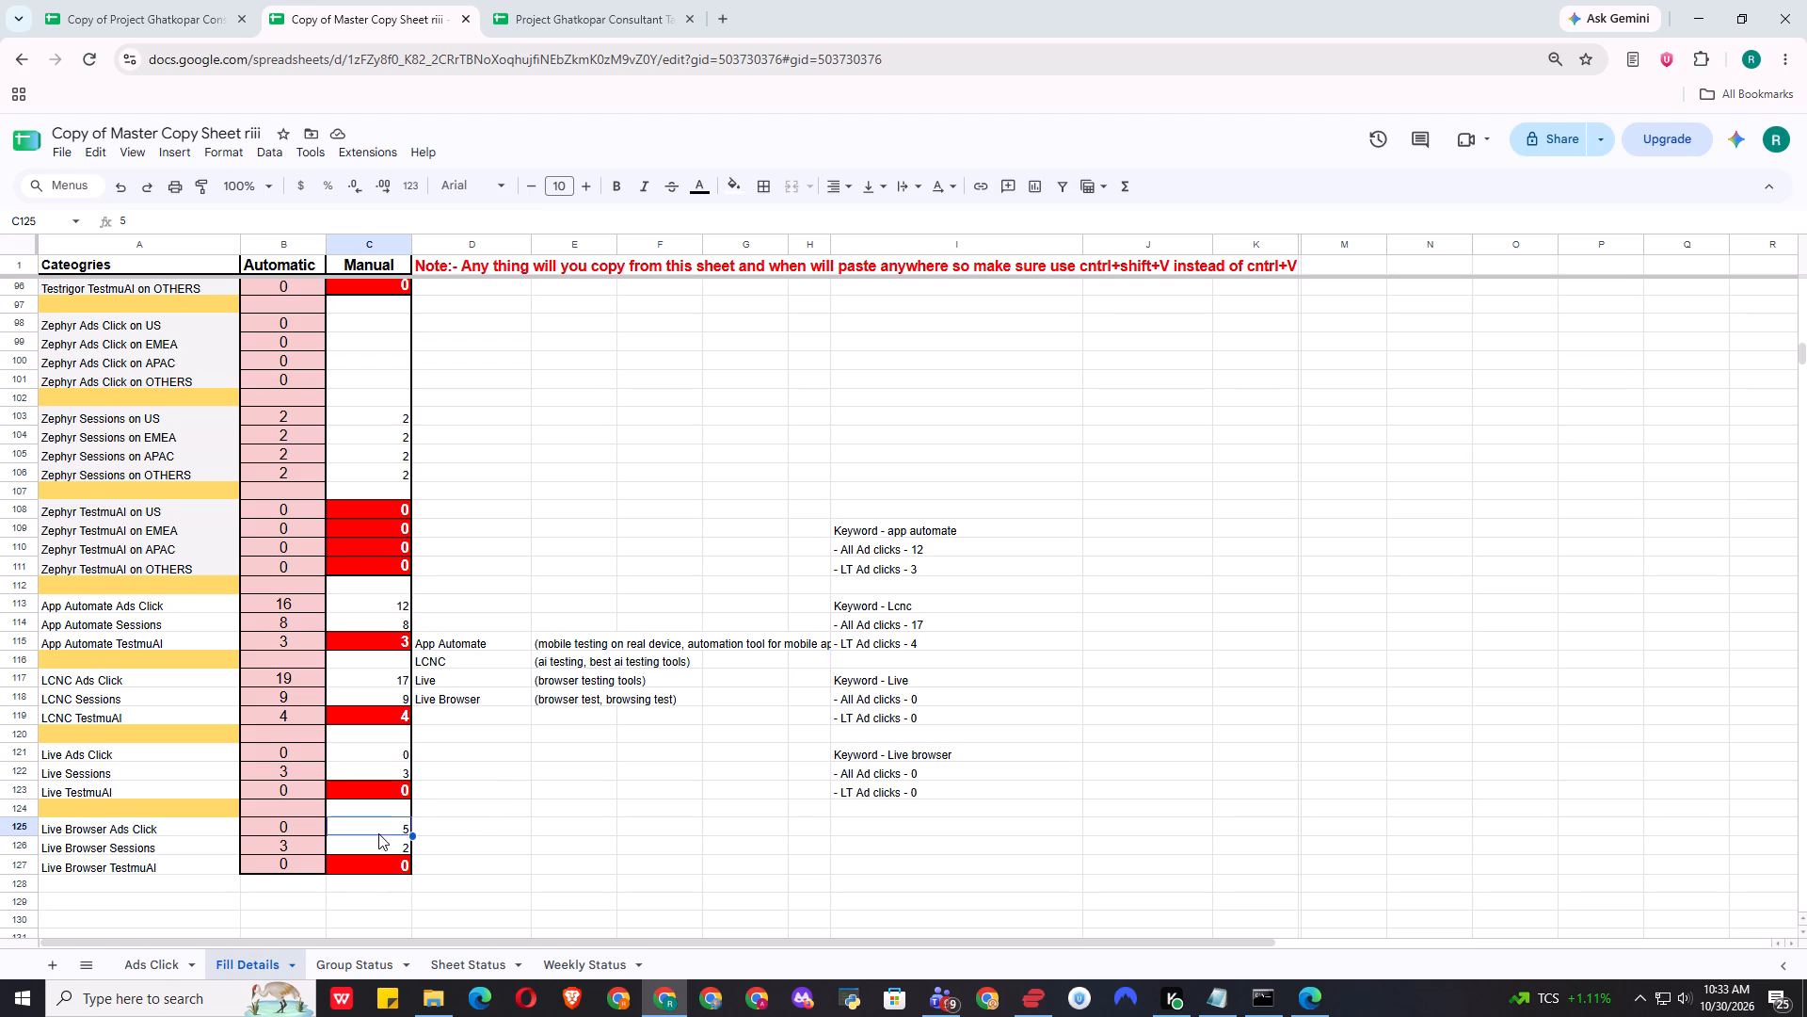
key(0)
click(397, 845)
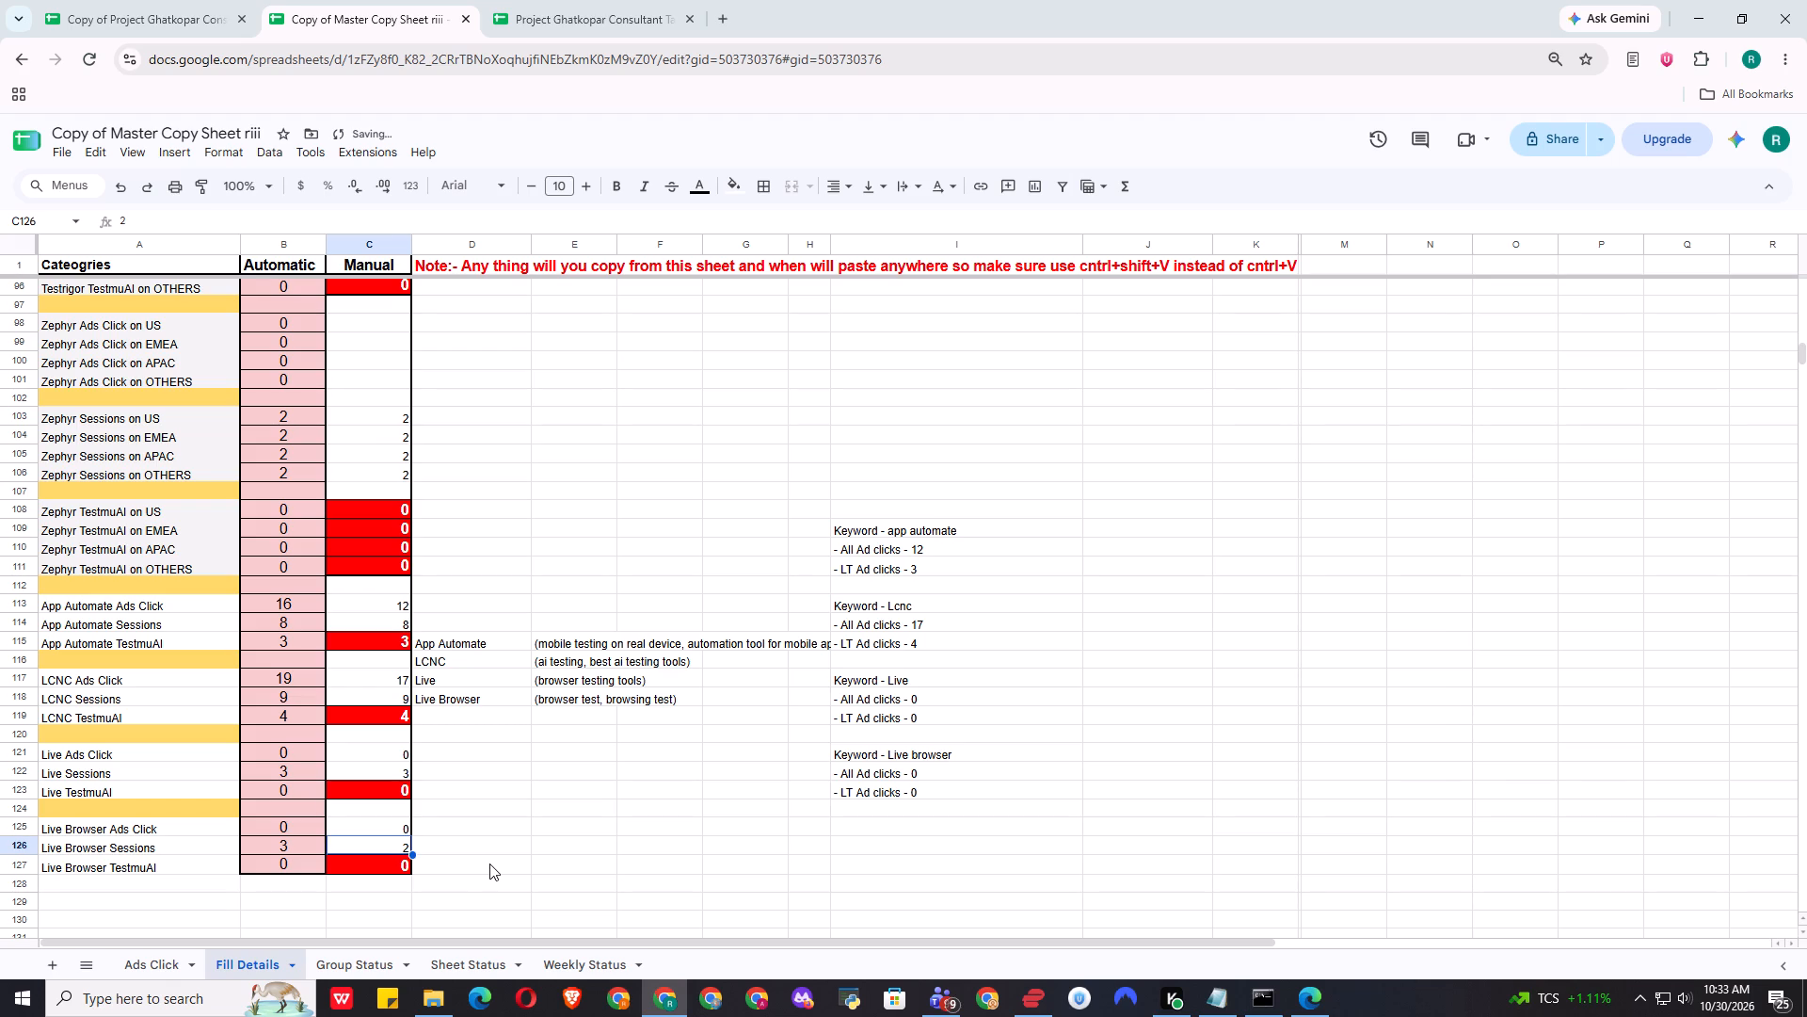
key(3)
click(489, 864)
Delete the app automate, Lcnc, Live and Live browser status blocks from column I.
scroll(469, 871, up, 2)
scroll(1067, 673, down, 3)
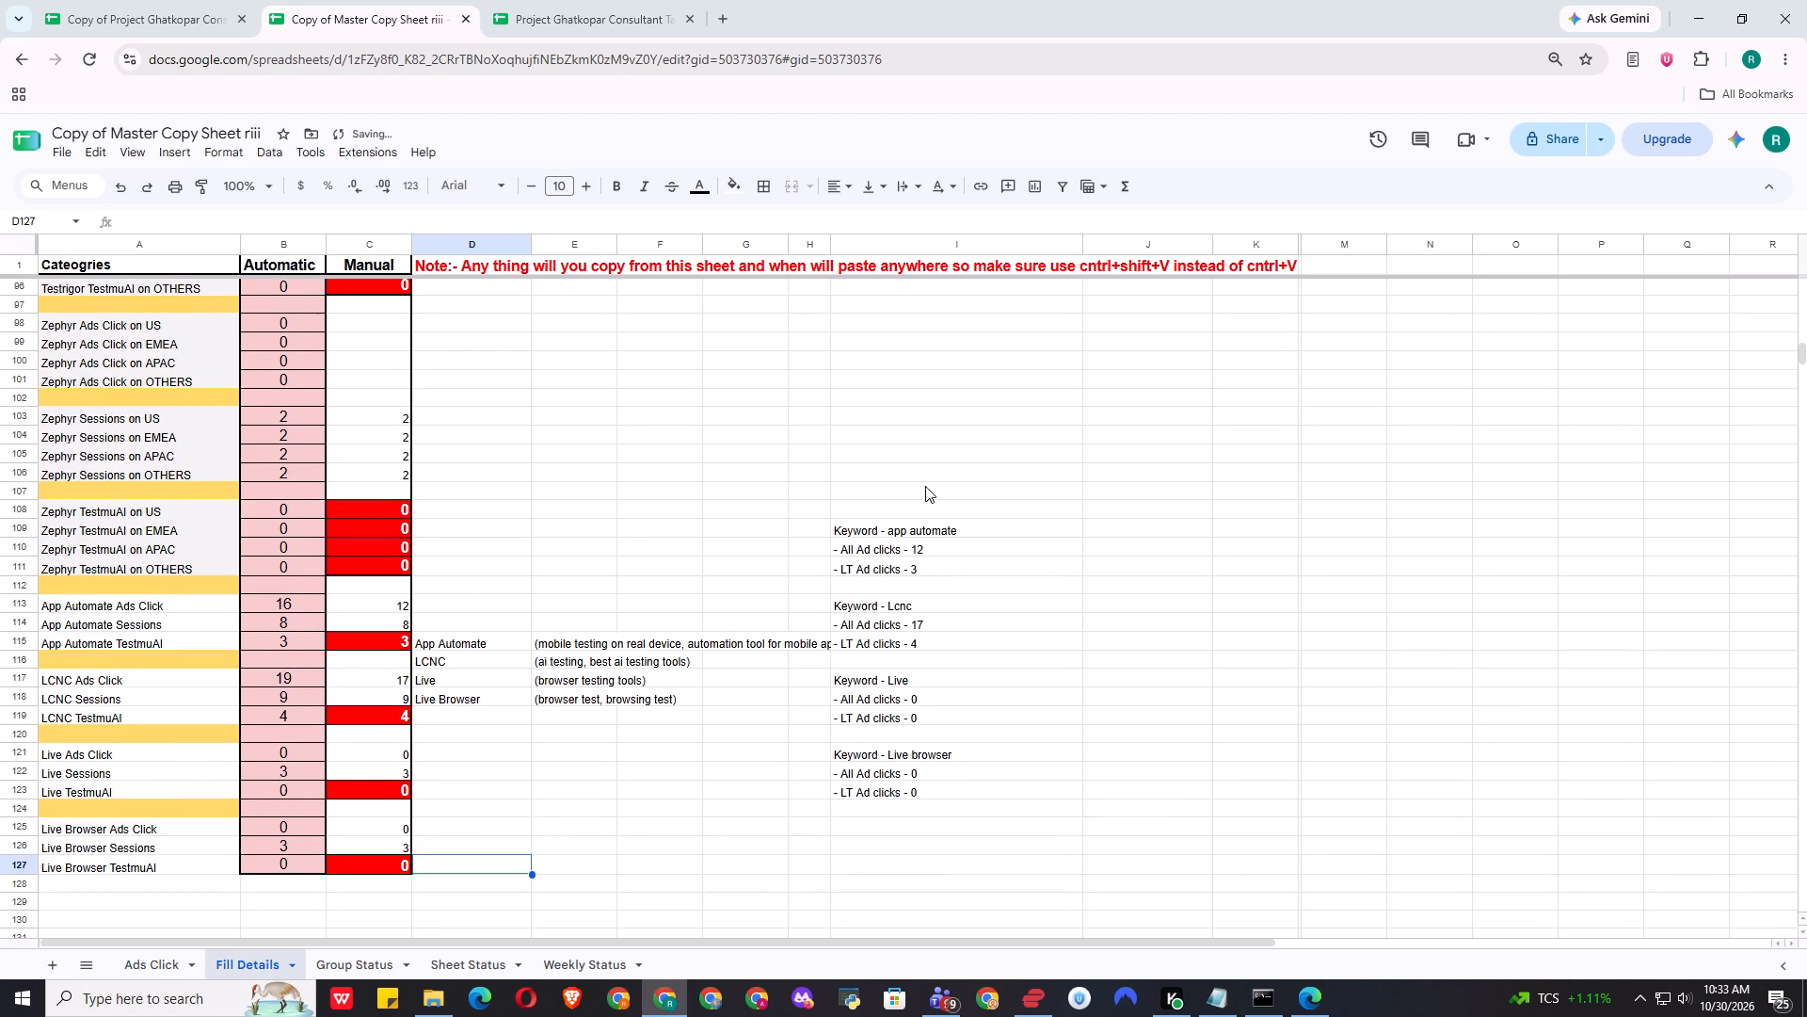
drag(919, 455, 932, 763)
drag(911, 414, 919, 744)
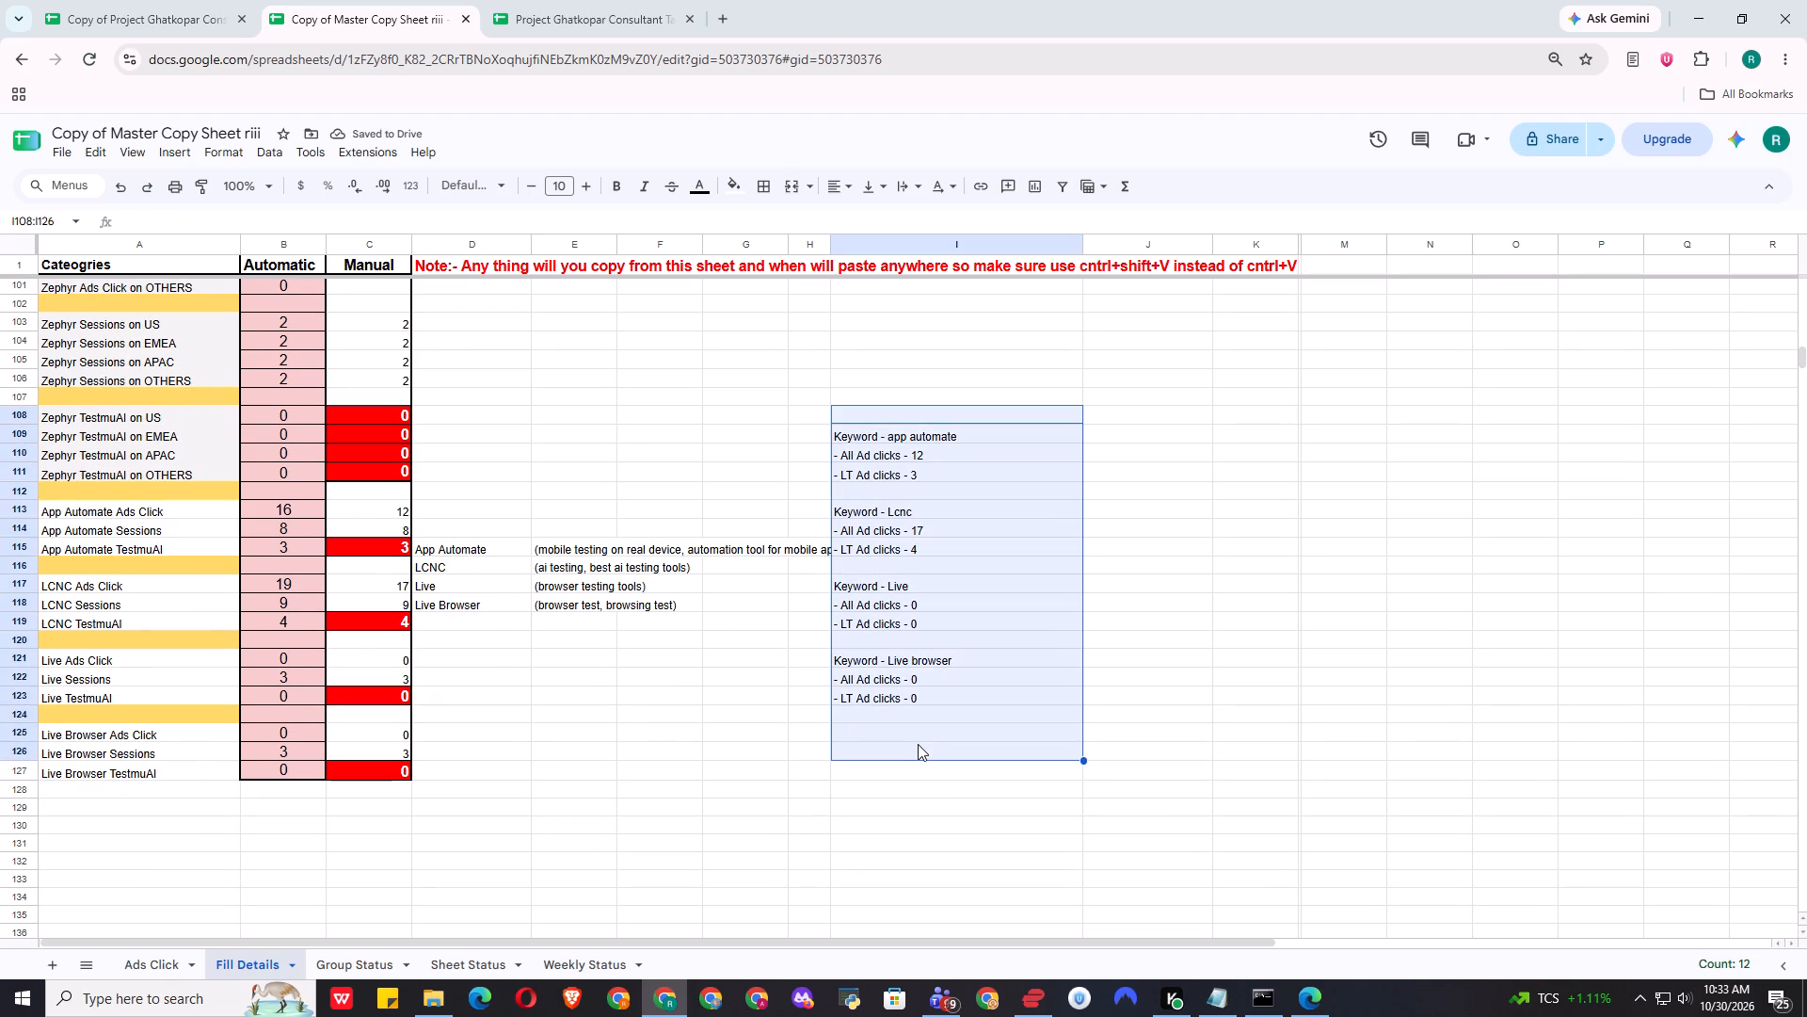
key(BackSpace)
Copy the full keyword status list, BStck through G2 Comparison, from Group Status column J into Fill Details starting at J9.
scroll(882, 508, up, 3)
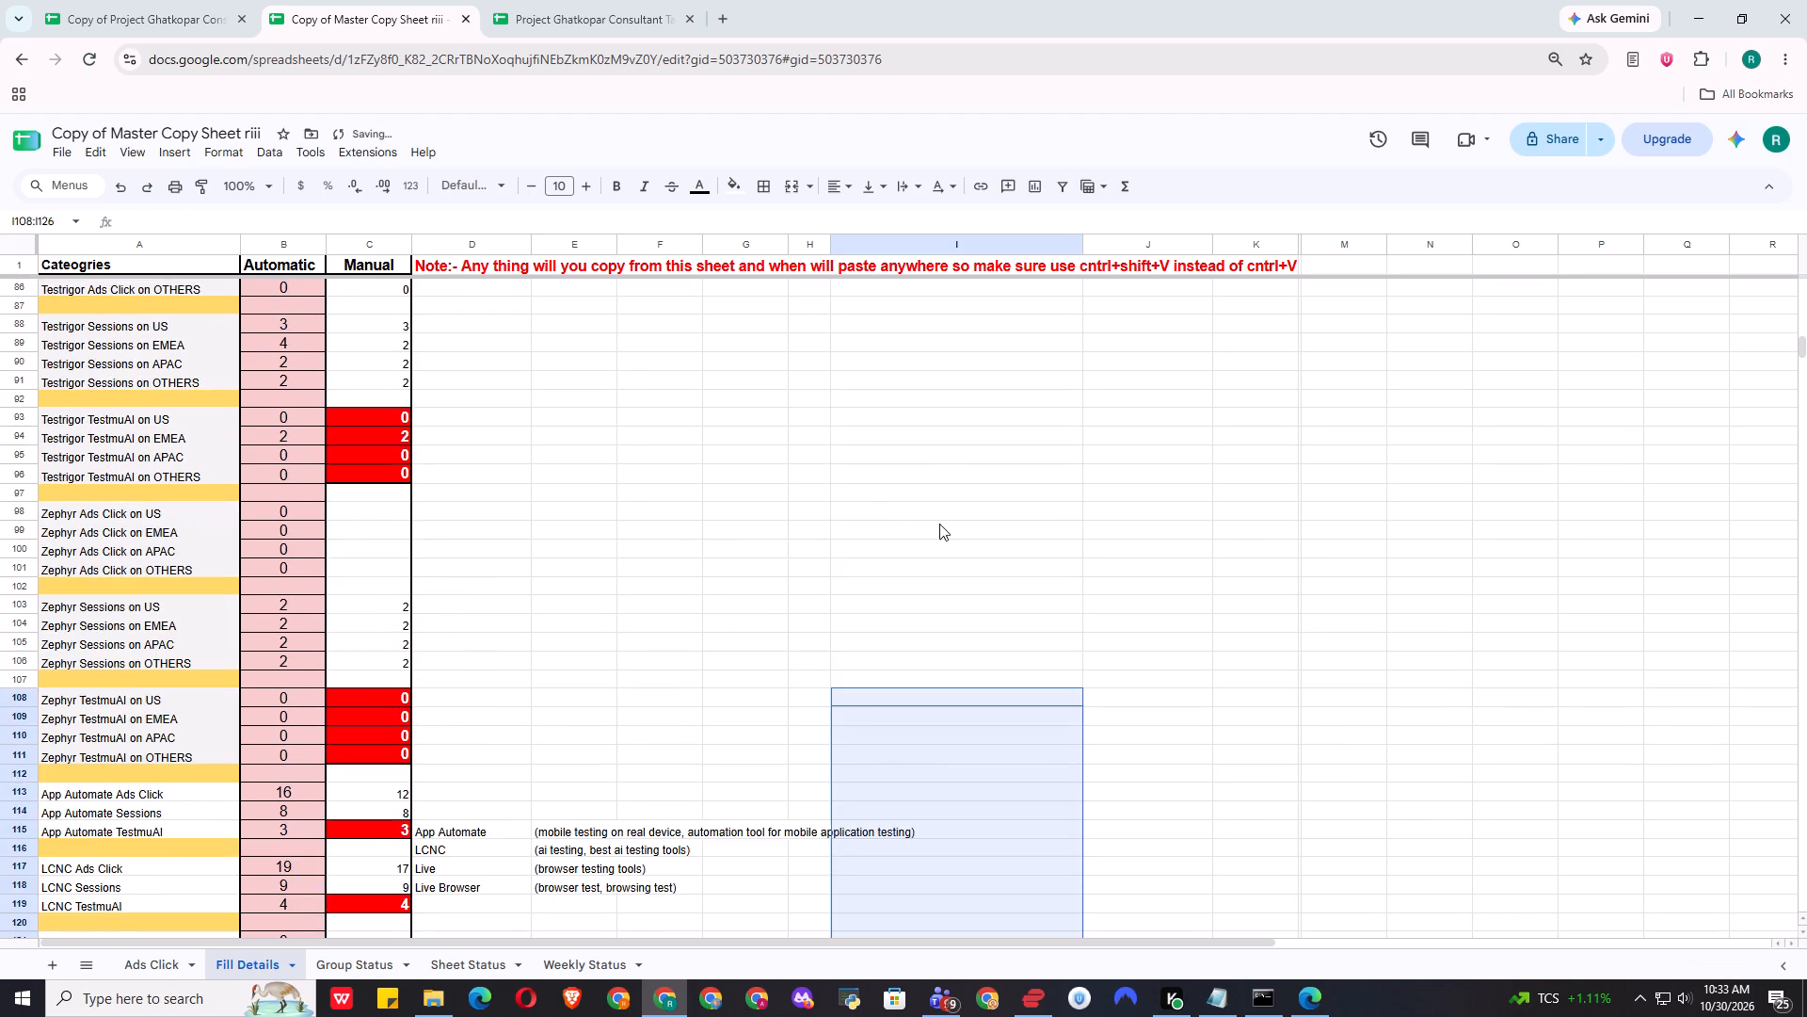
scroll(958, 531, up, 20)
scroll(1090, 585, up, 4)
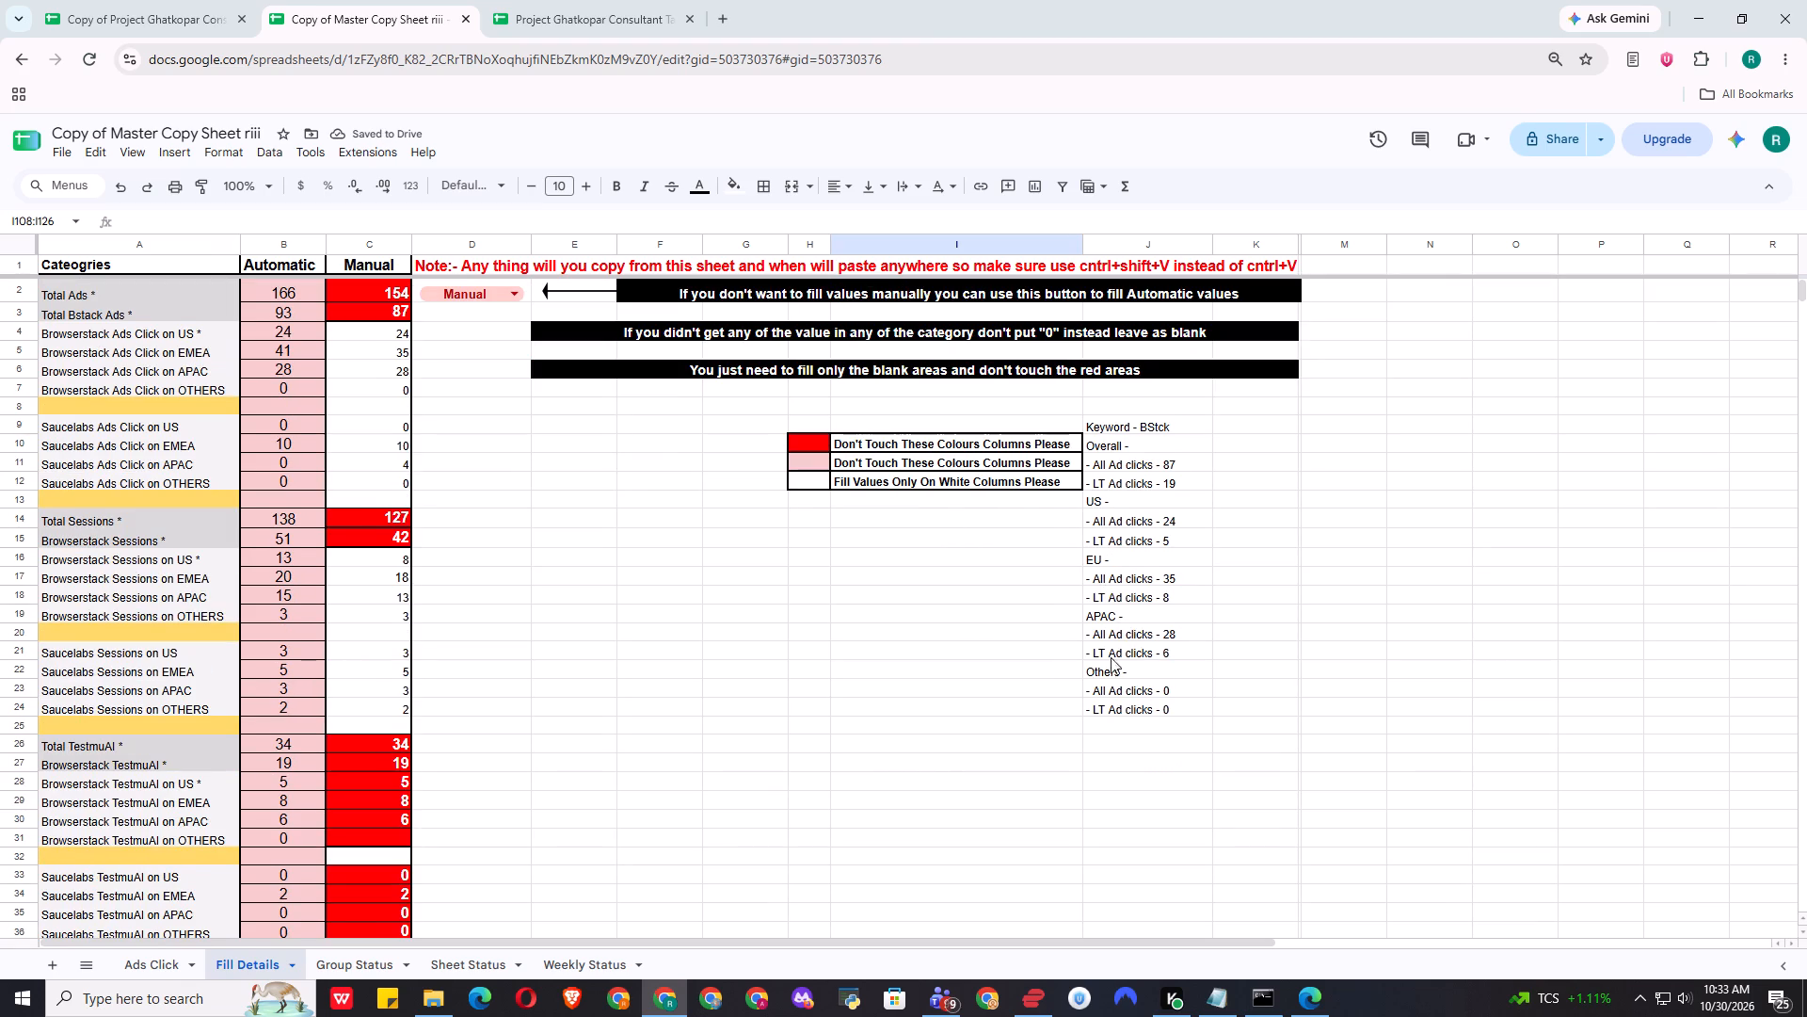
scroll(1127, 693, down, 3)
click(346, 960)
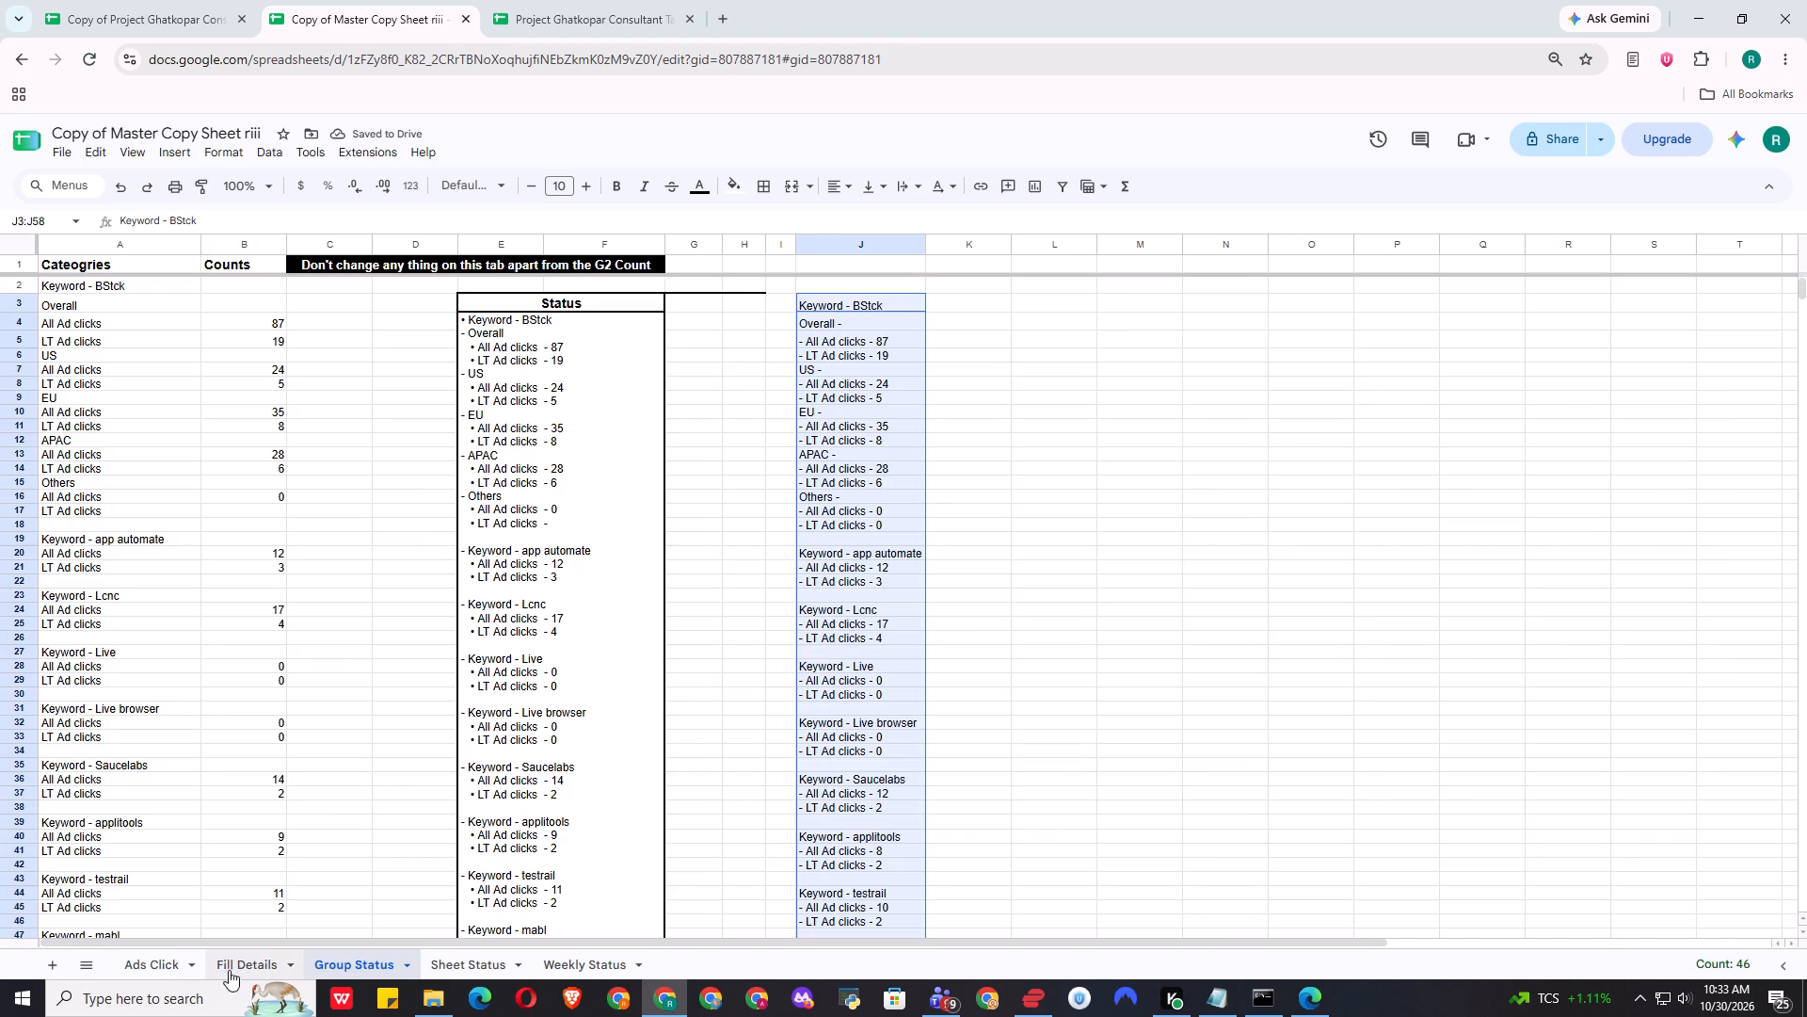
drag(881, 306, 906, 918)
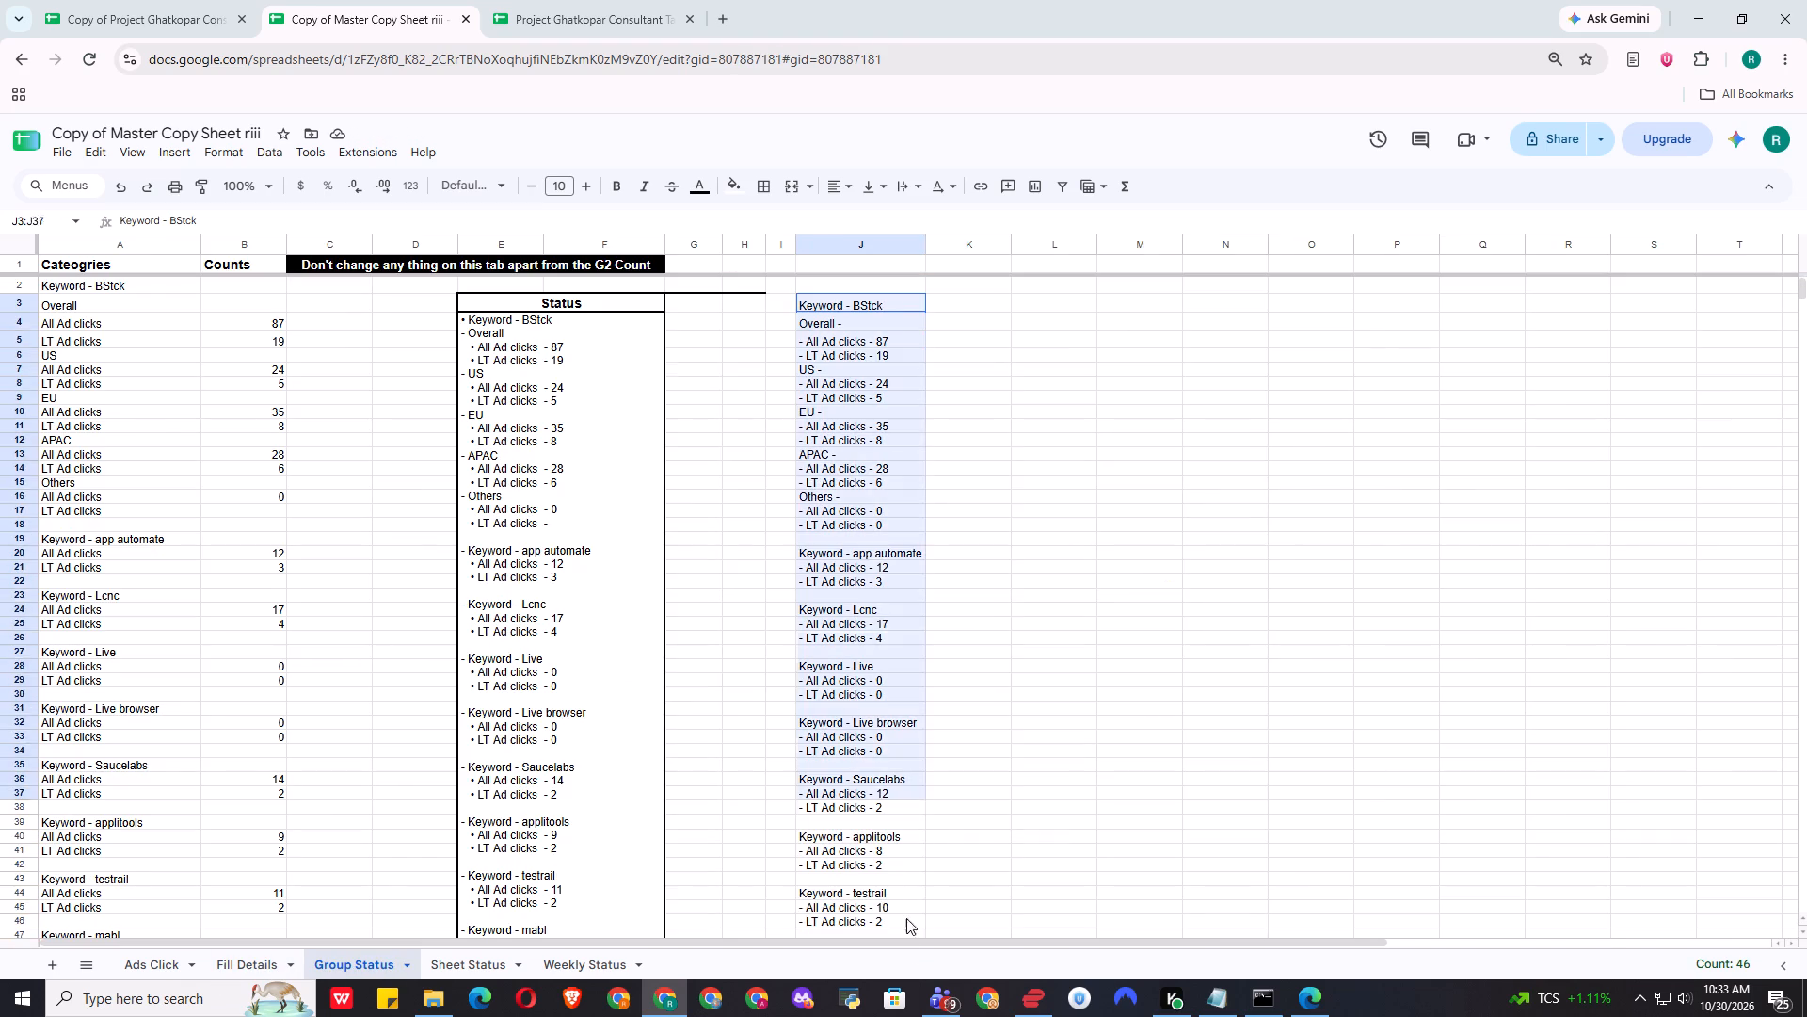
drag(906, 918, 898, 557)
key(ctrl+c)
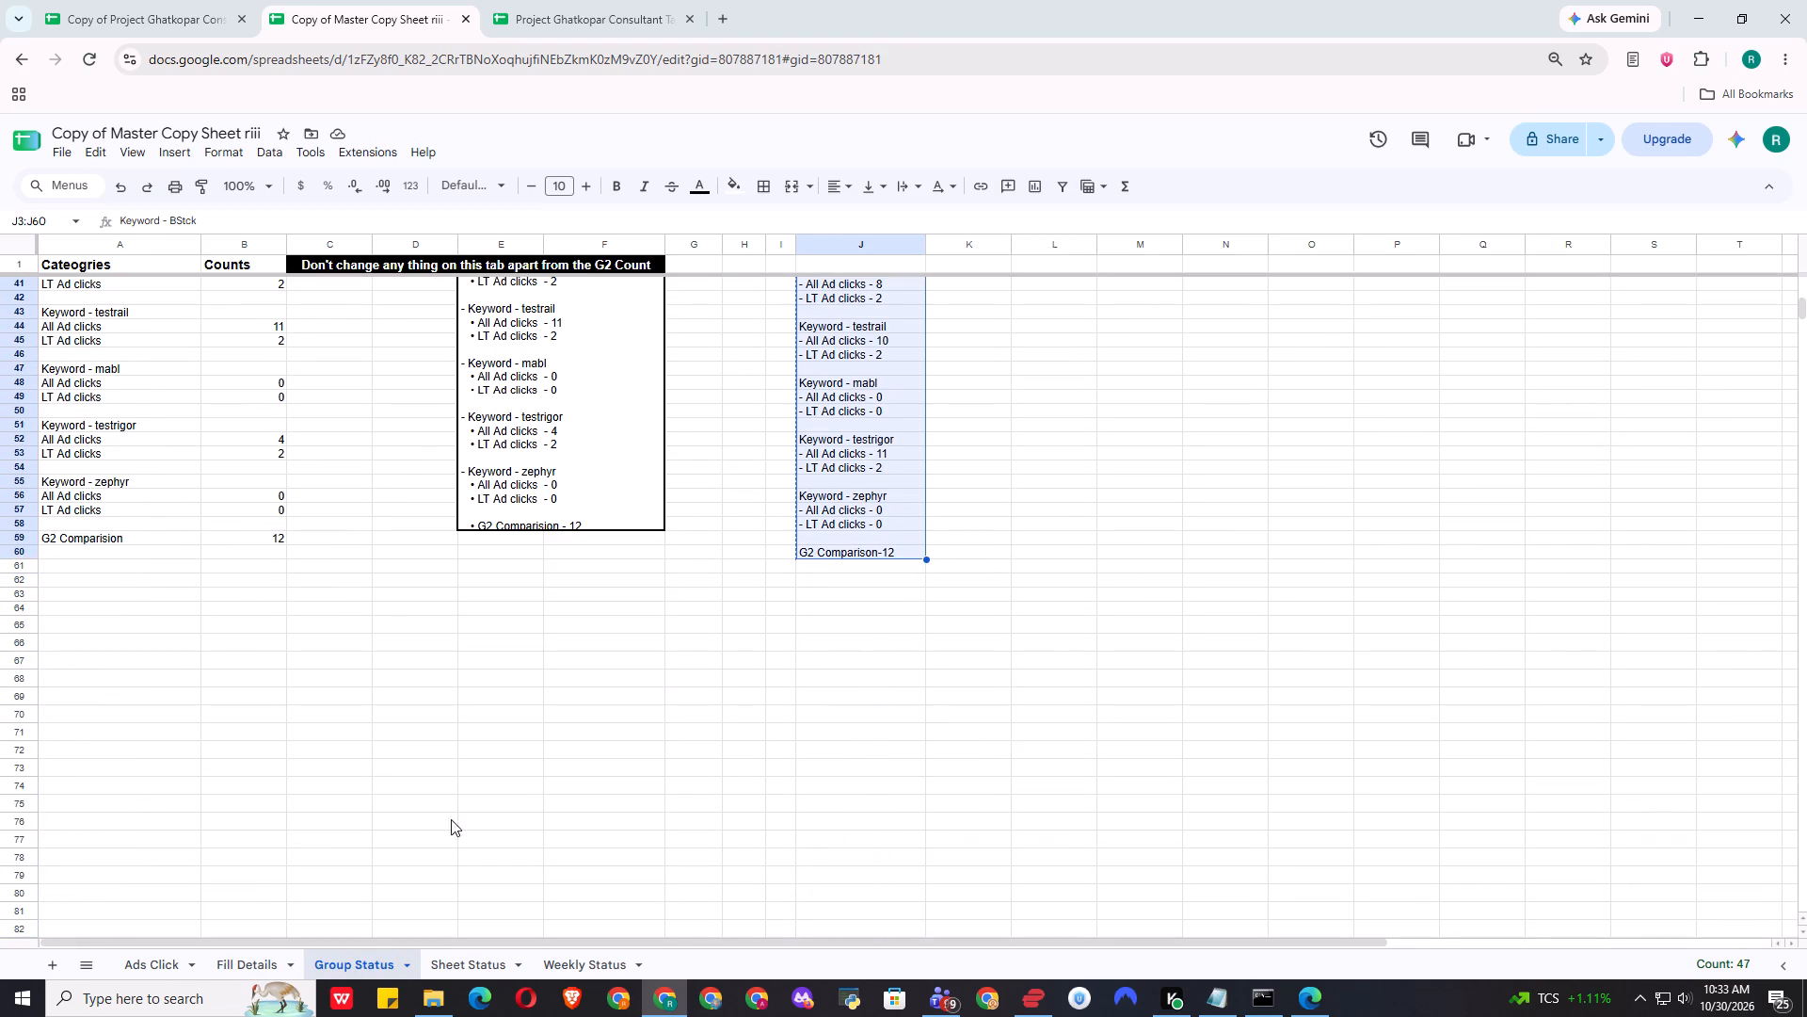
click(222, 956)
scroll(1090, 464, up, 6)
click(1144, 429)
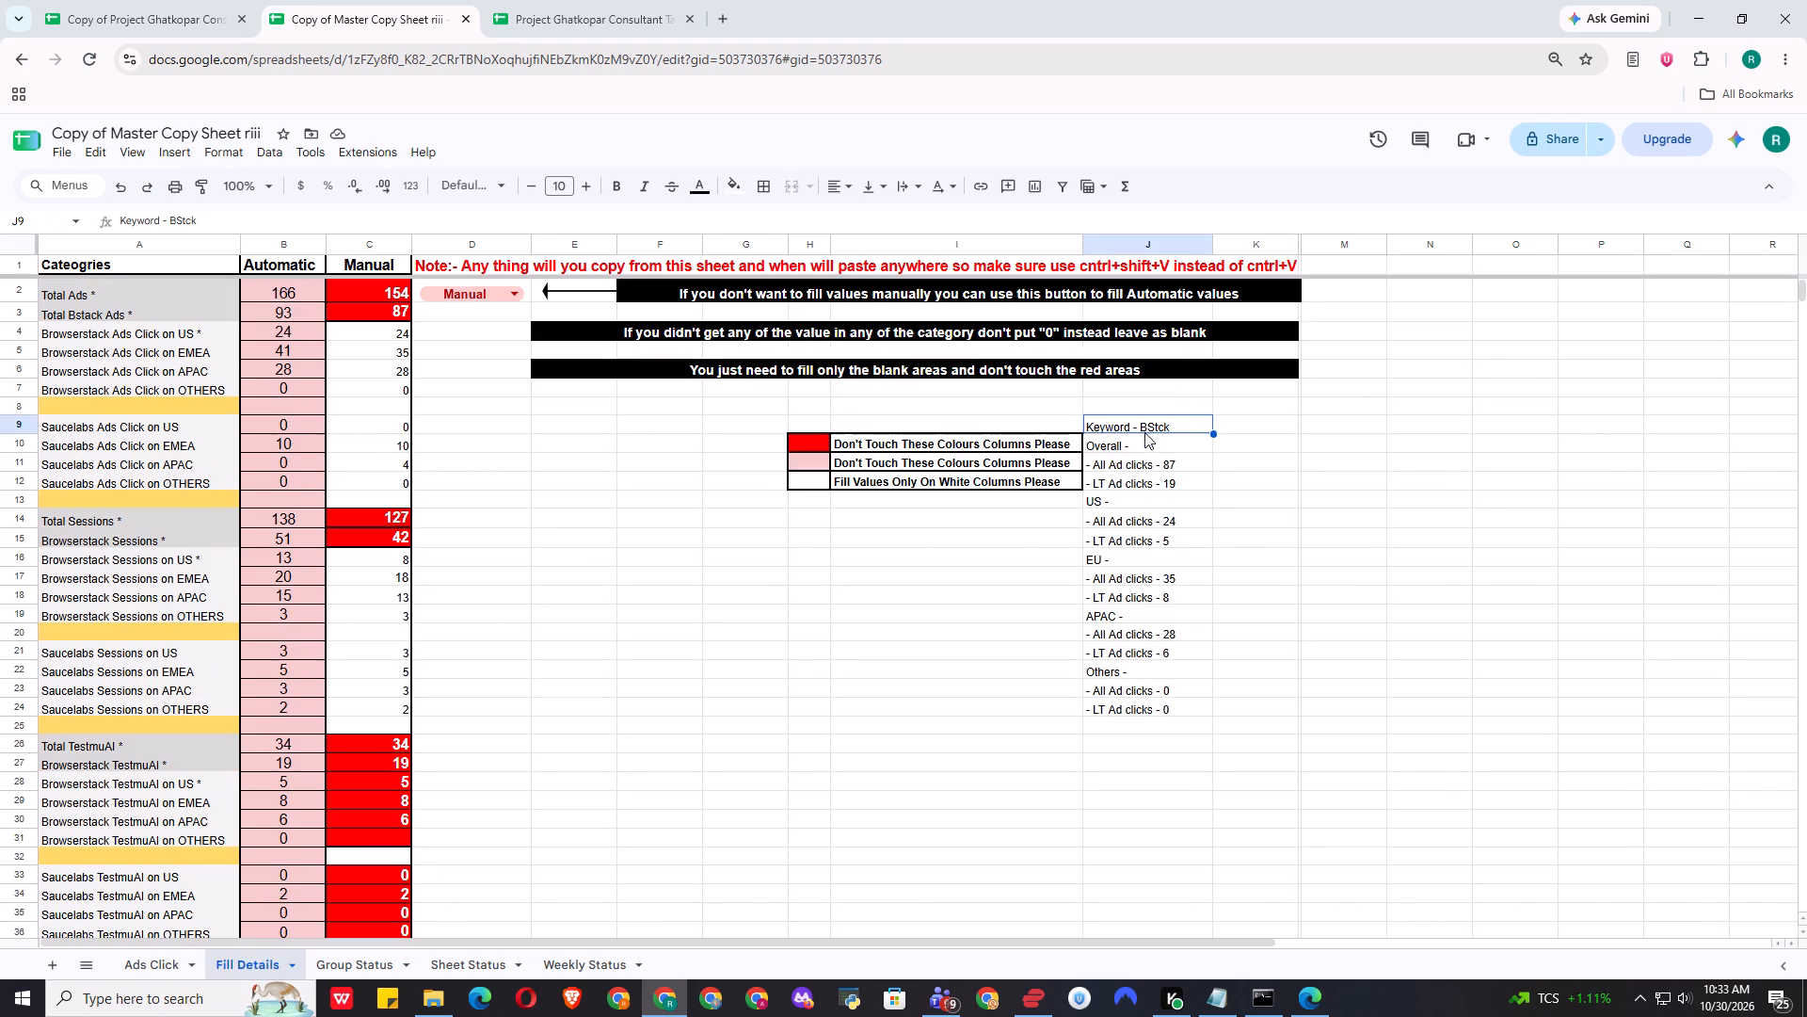
key(ctrl+v)
Delete the app automate, Lcnc, Live and Live browser status blocks from the pasted list in column J.
scroll(1252, 488, down, 4)
scroll(1176, 589, down, 2)
scroll(1171, 594, up, 2)
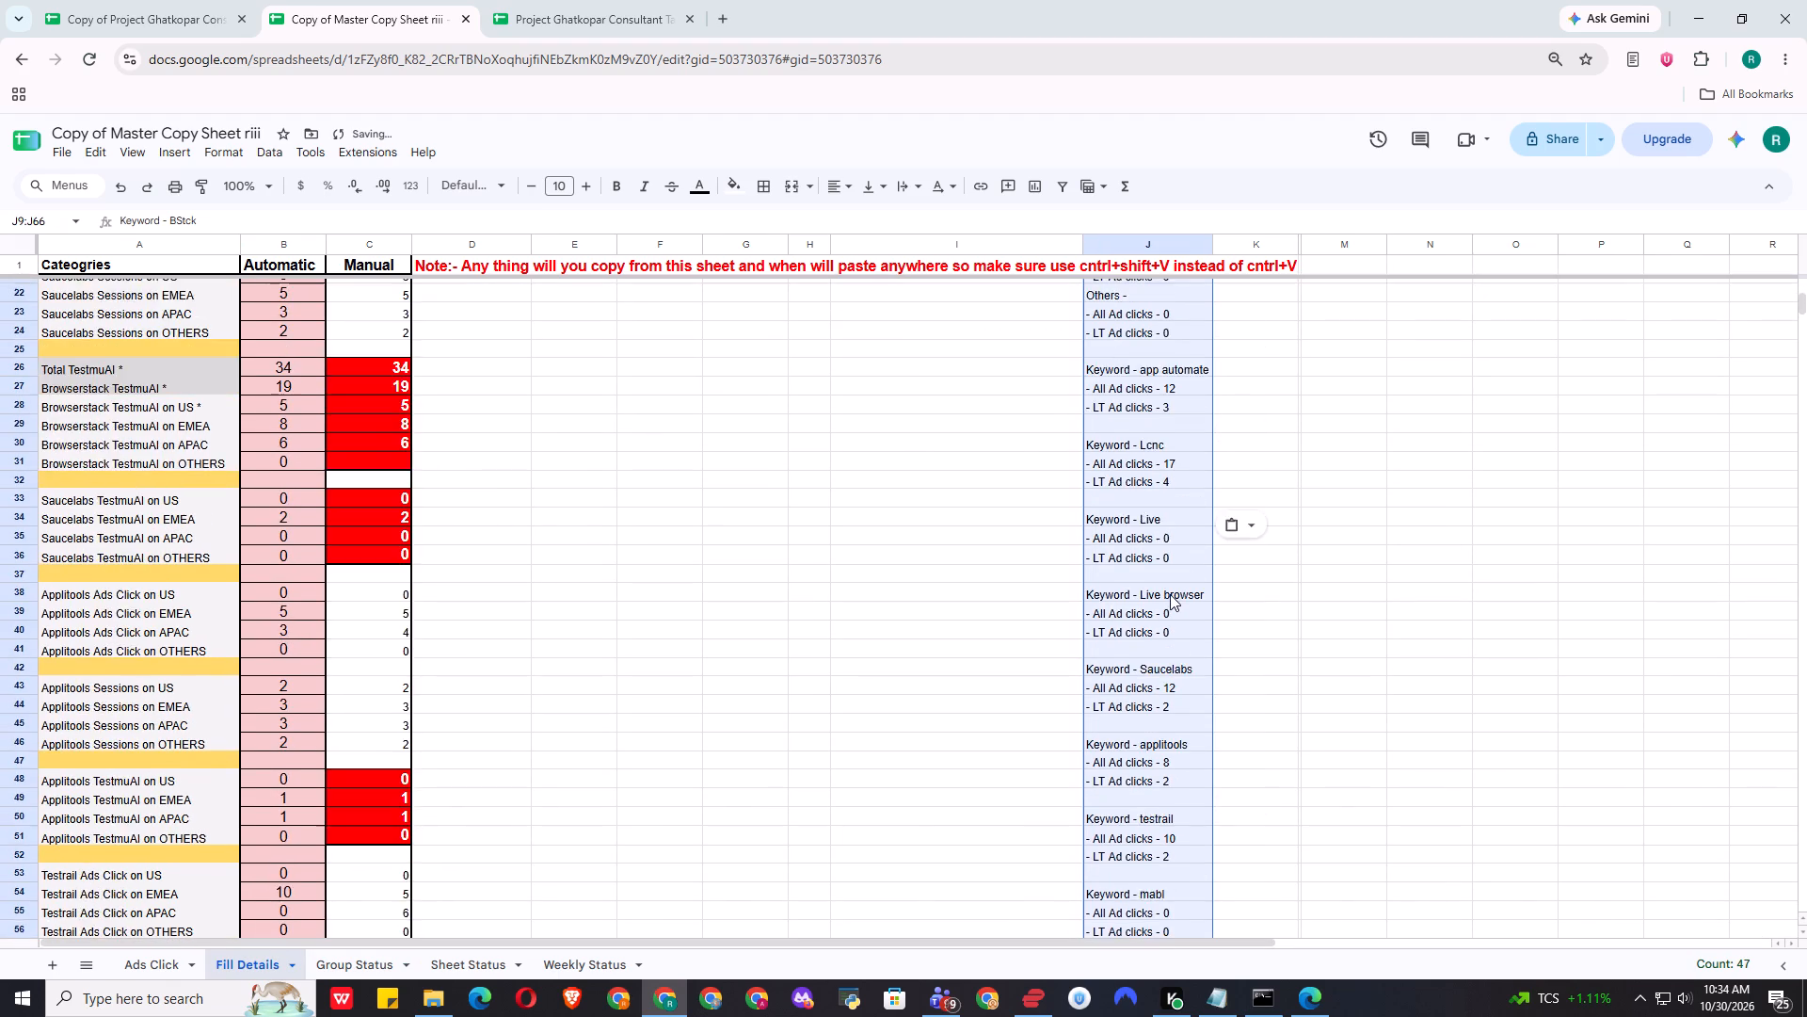
scroll(1170, 594, up, 1)
drag(1173, 461, 1198, 727)
key(BackSpace)
Move the Saucelabs through zephyr status blocks from column J to column I, starting at I47.
scroll(1256, 711, down, 2)
drag(1166, 574, 1163, 685)
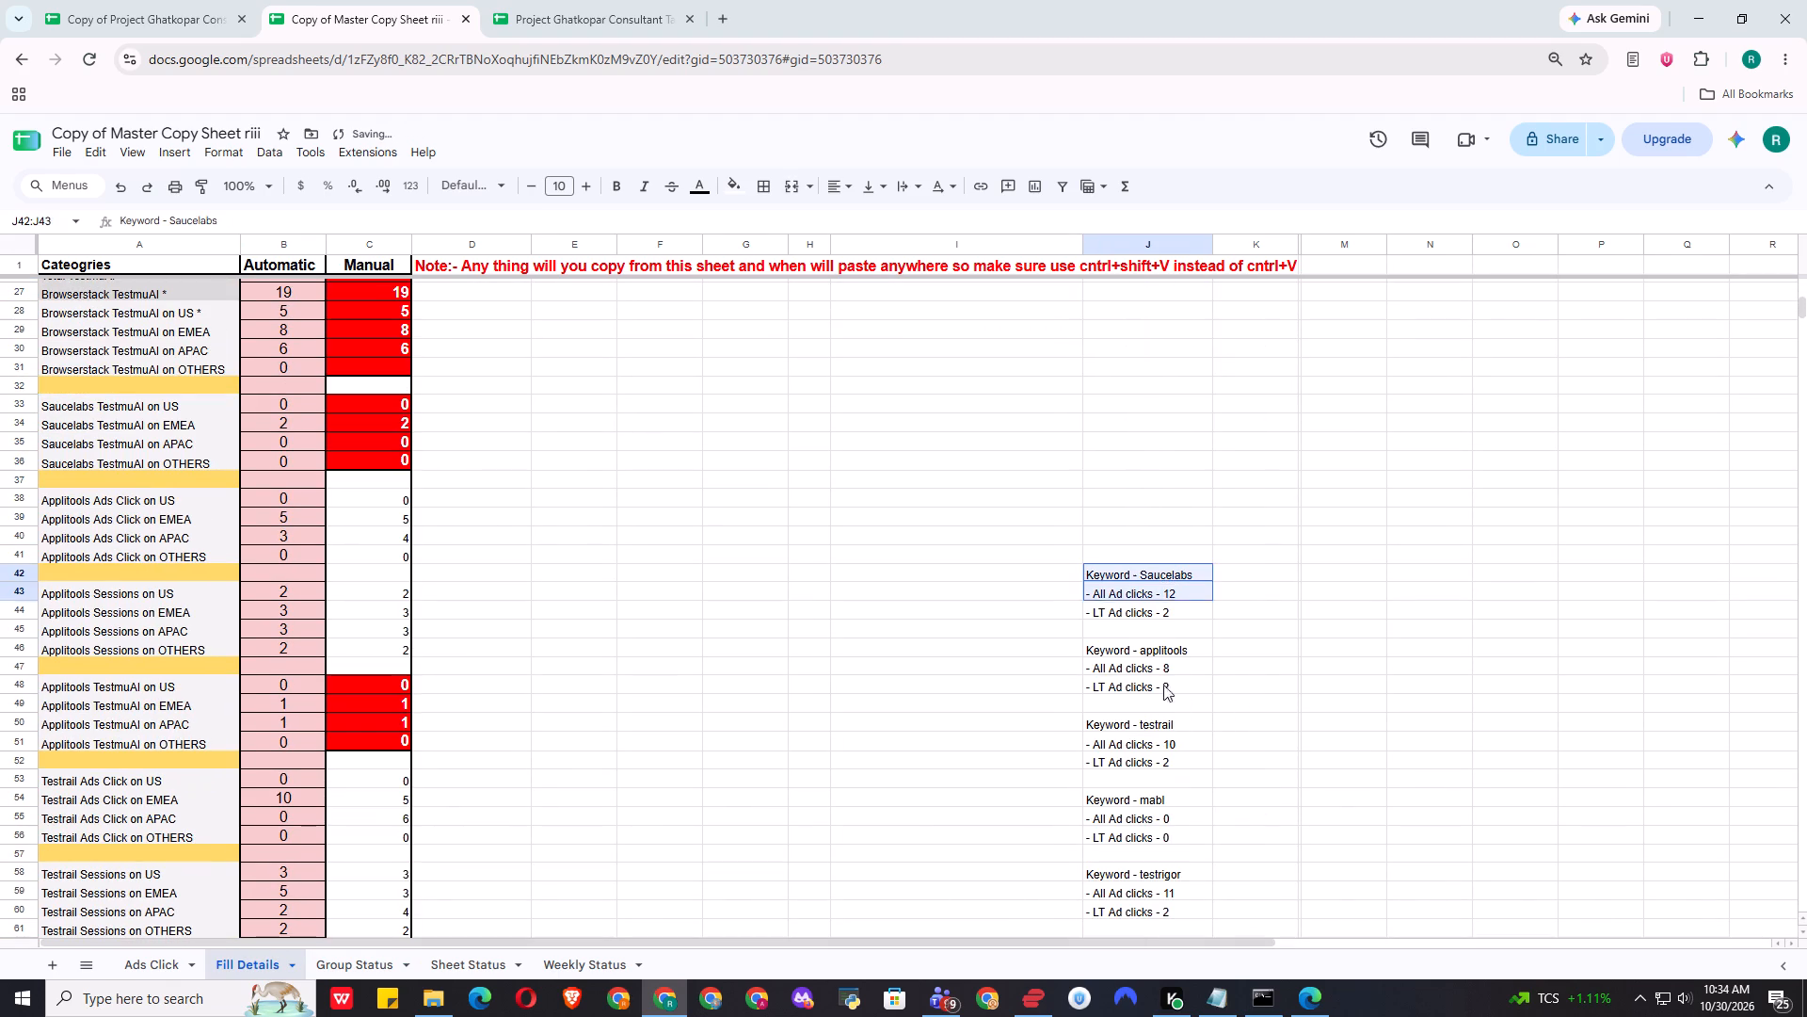
drag(1163, 685, 1151, 721)
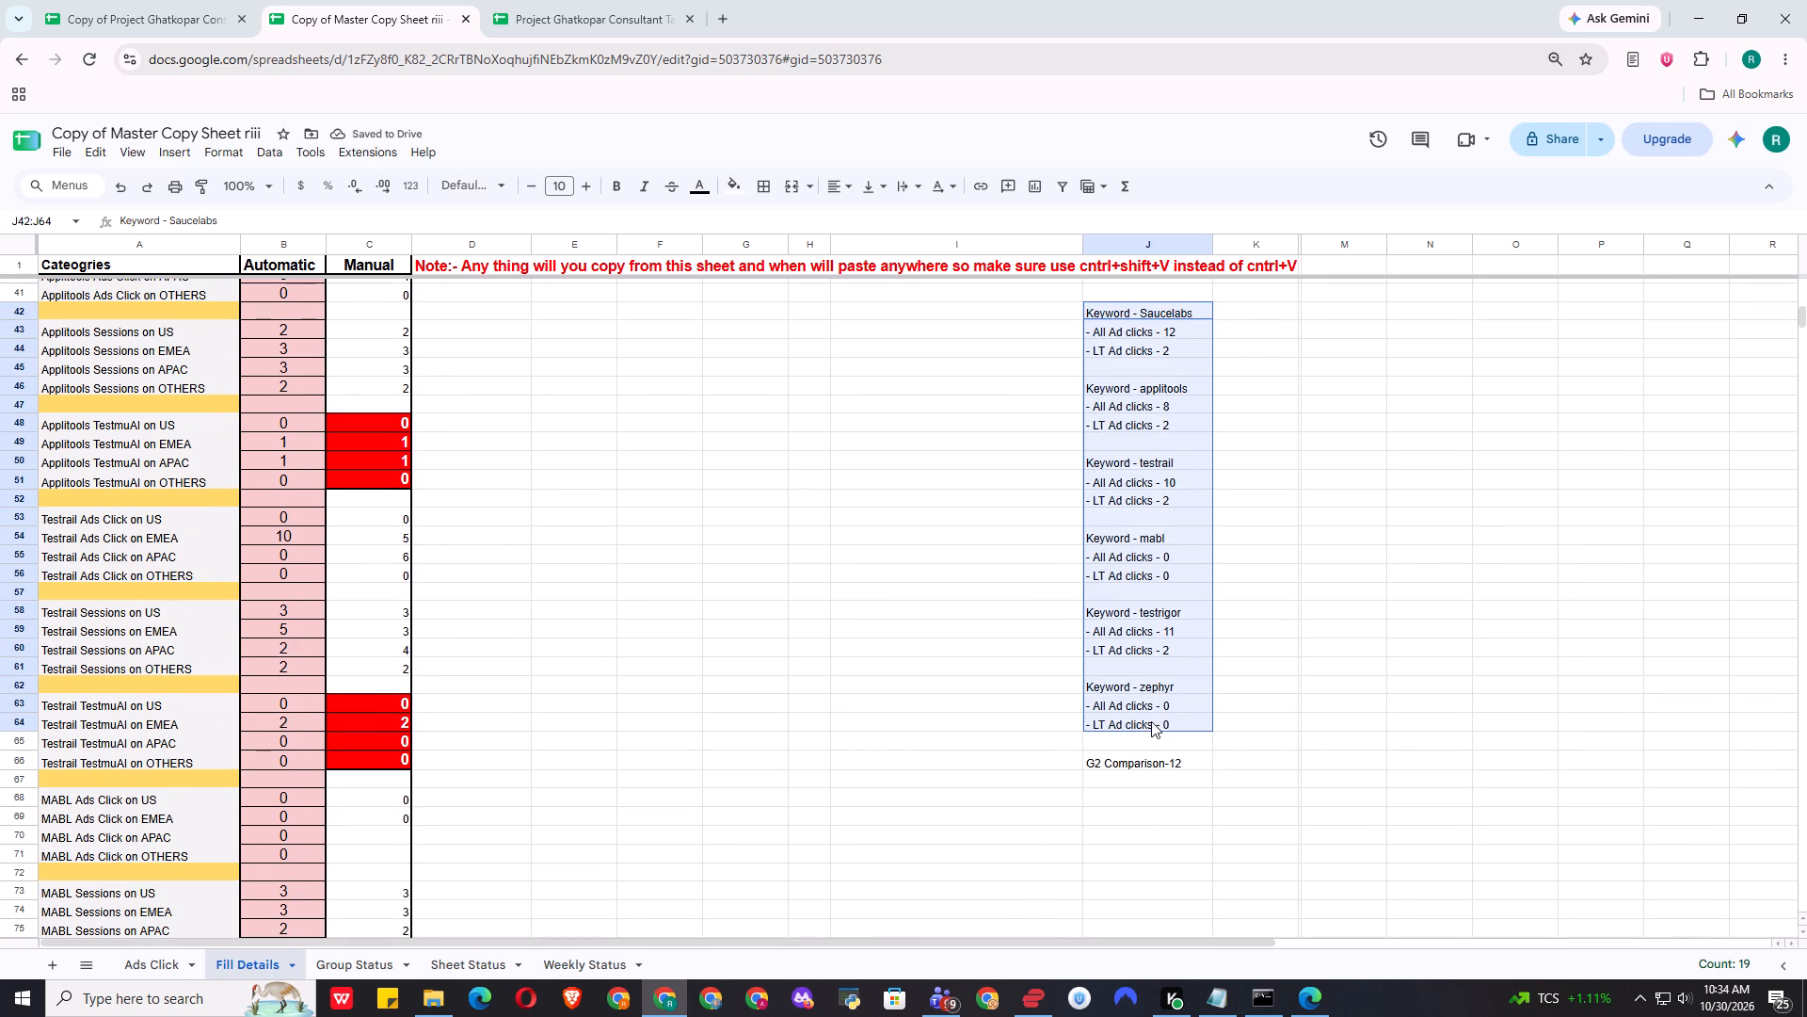
drag(1151, 721, 1151, 719)
key(ctrl+x)
click(872, 412)
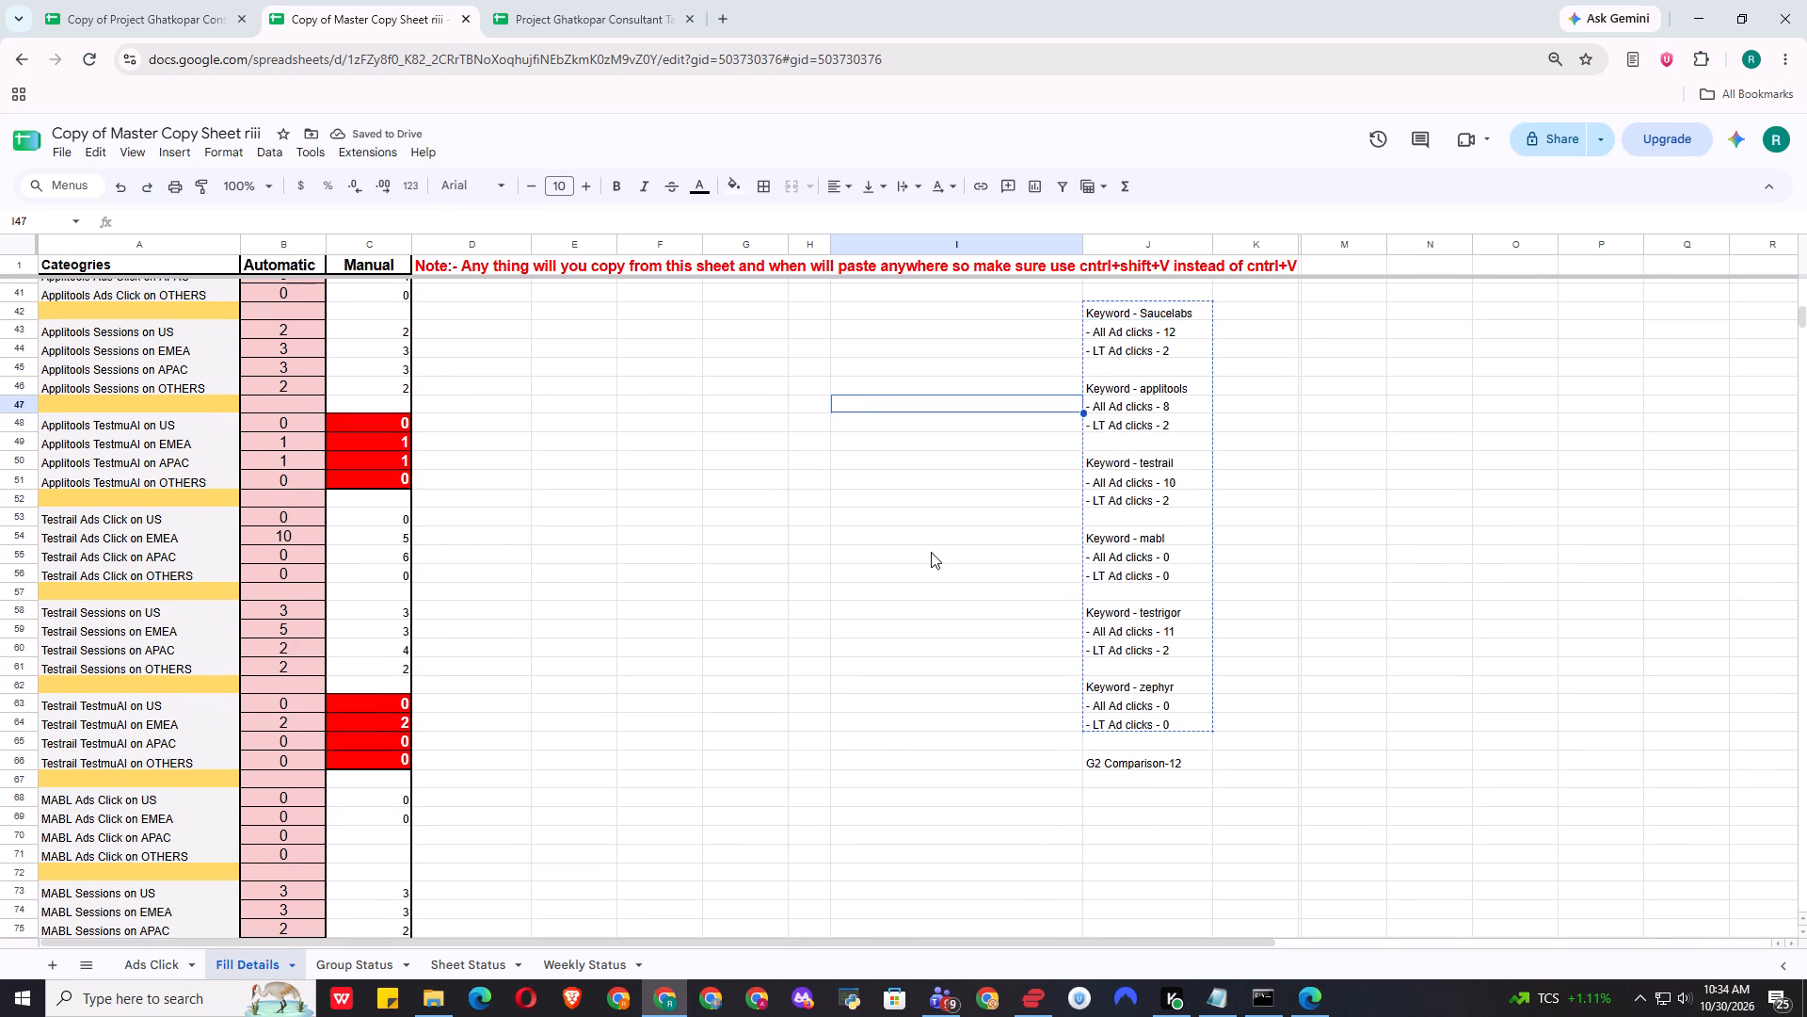
key(ctrl+v)
Review the Automatic and Manual values of the categories from Saucelabs down to Live Browser.
scroll(765, 540, up, 2)
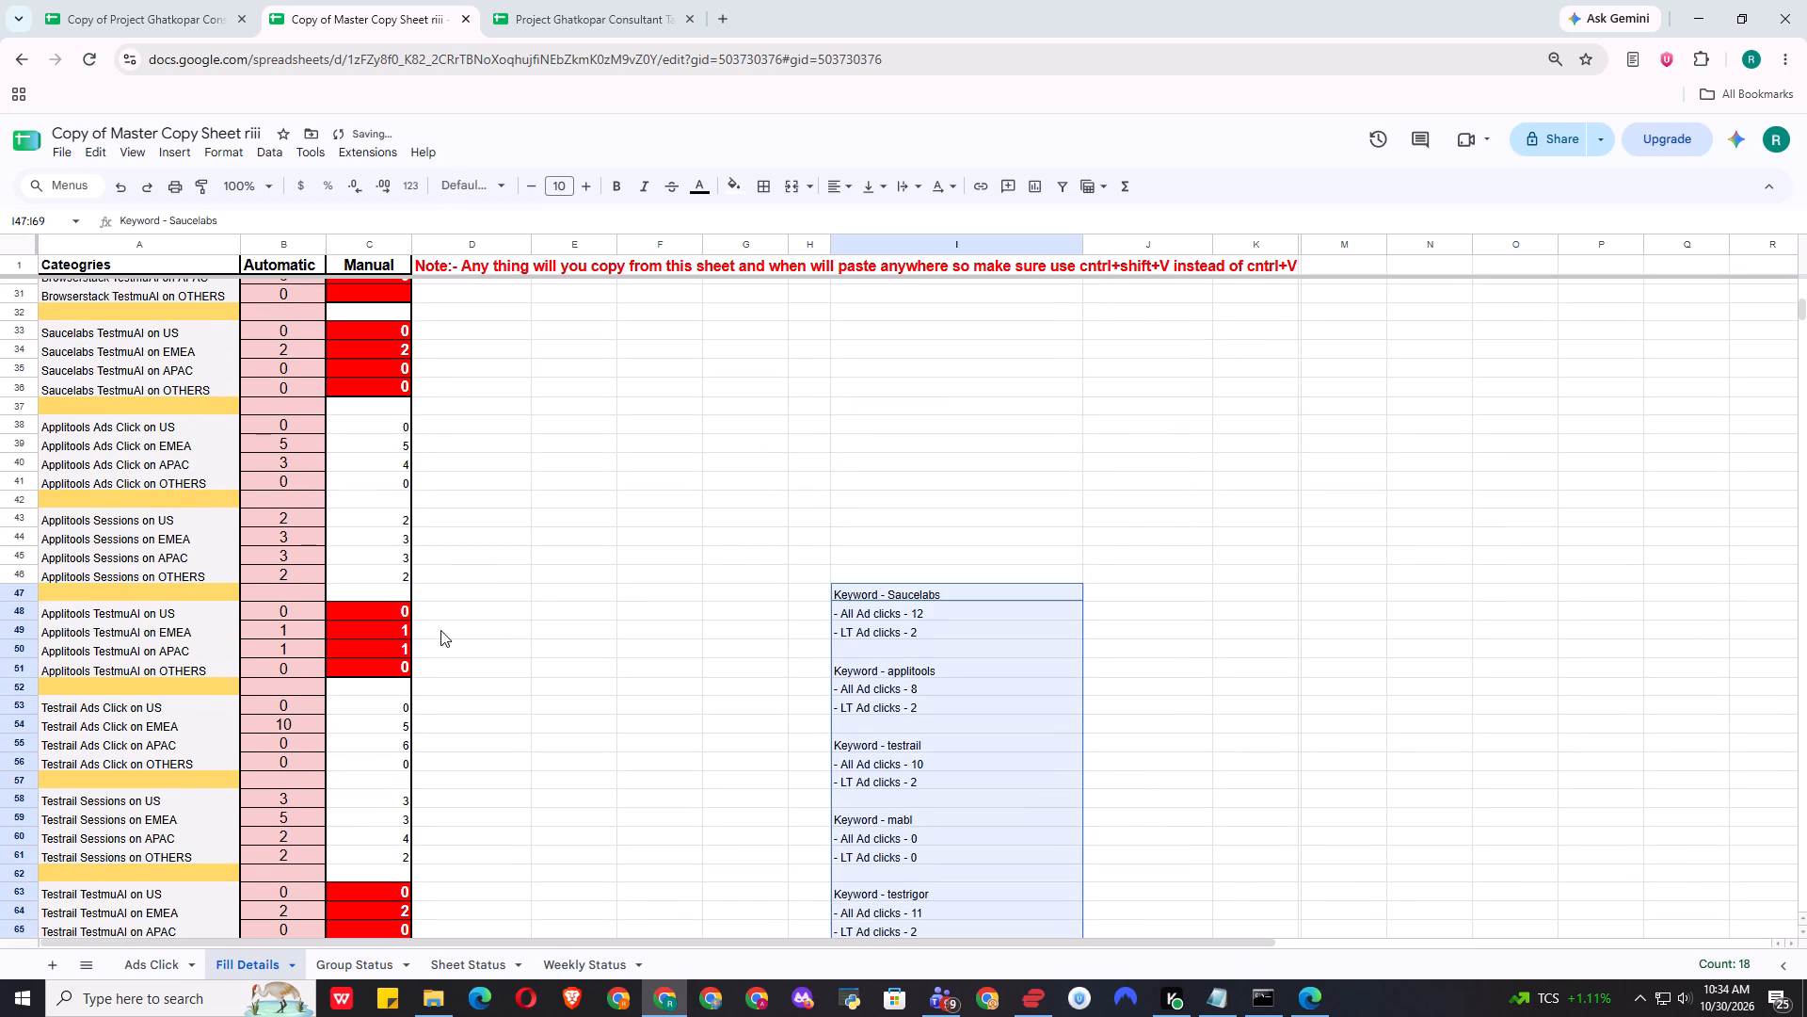
scroll(546, 504, up, 1)
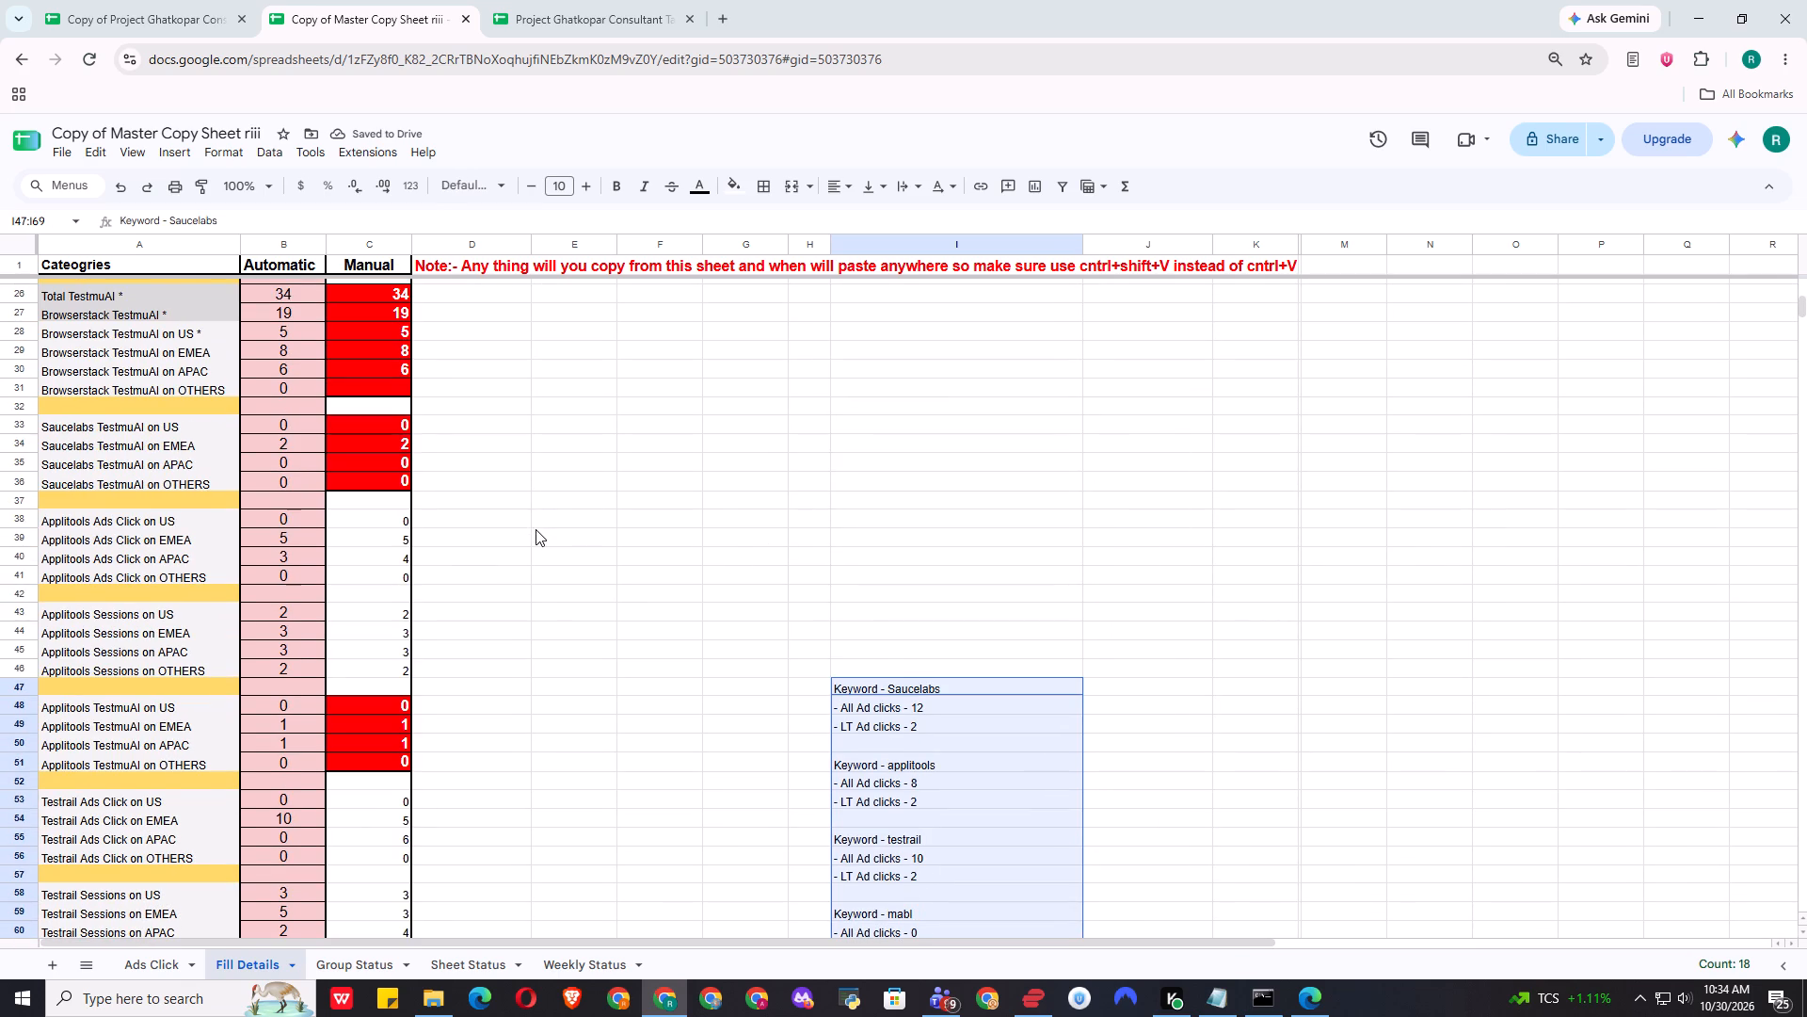
scroll(536, 533, down, 4)
scroll(789, 644, down, 2)
scroll(711, 661, down, 1)
scroll(634, 691, down, 1)
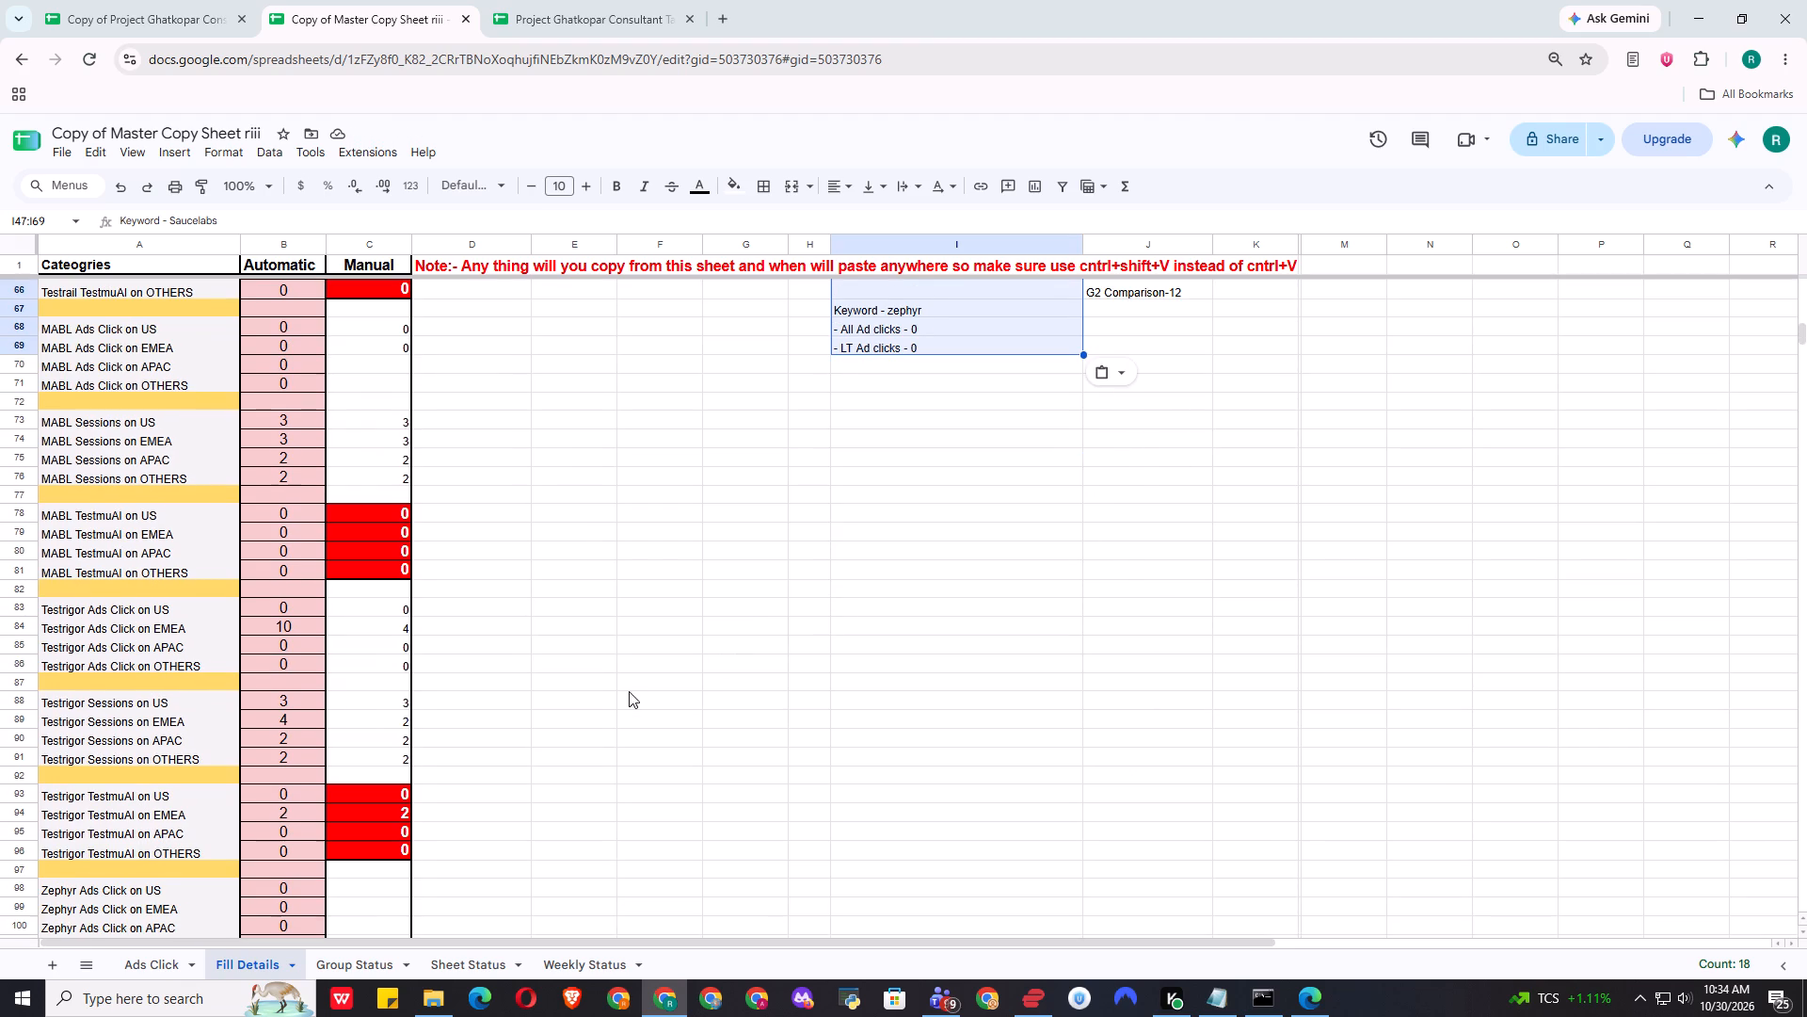
scroll(286, 748, down, 2)
scroll(400, 841, down, 4)
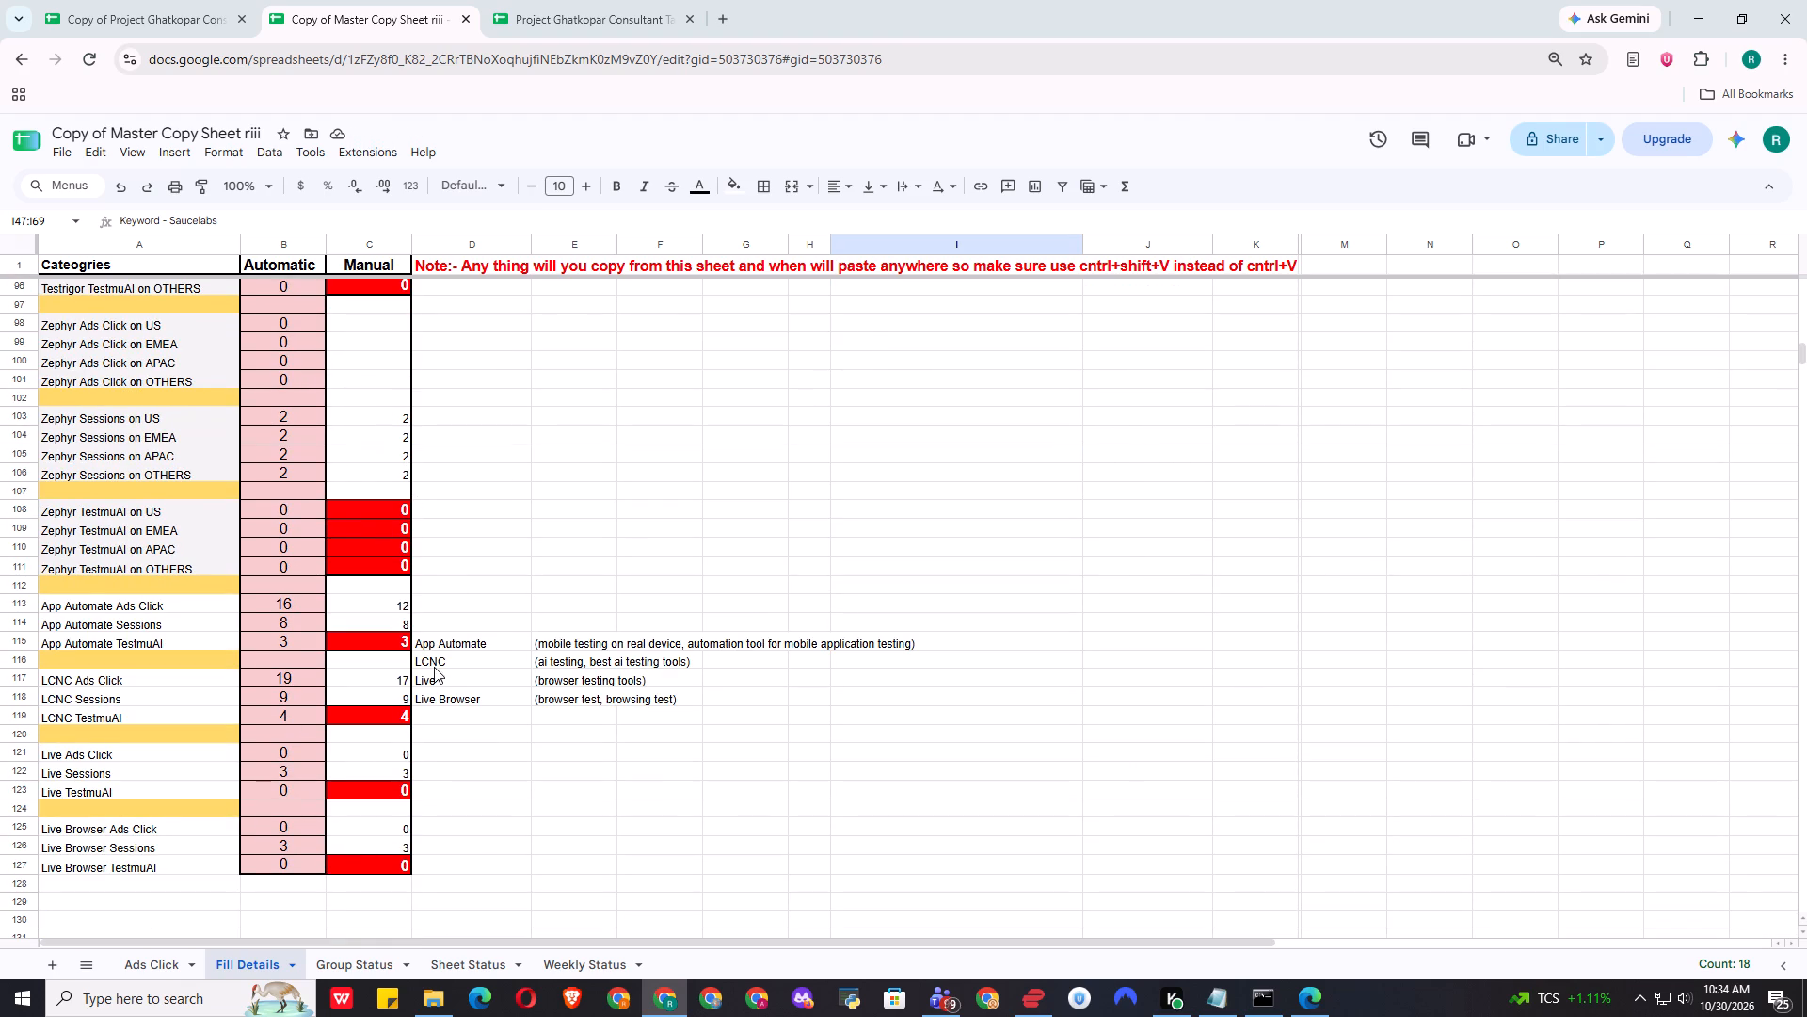
scroll(423, 658, up, 2)
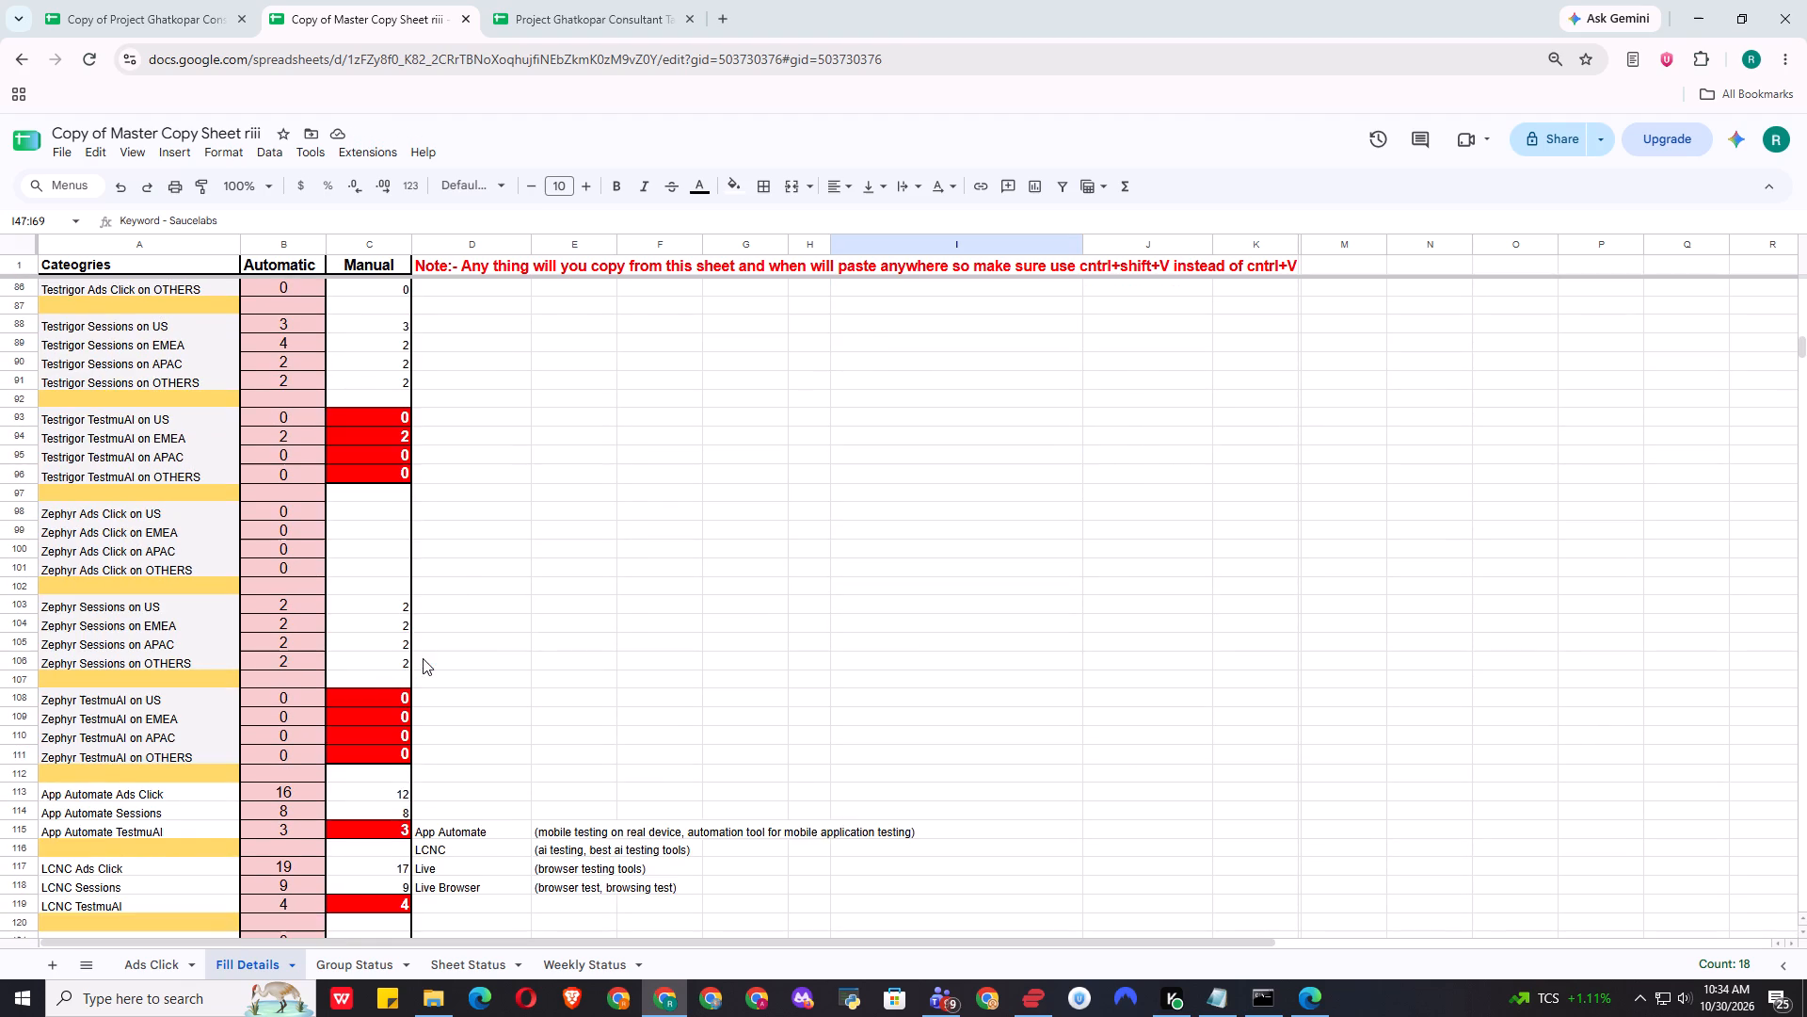
scroll(425, 667, up, 2)
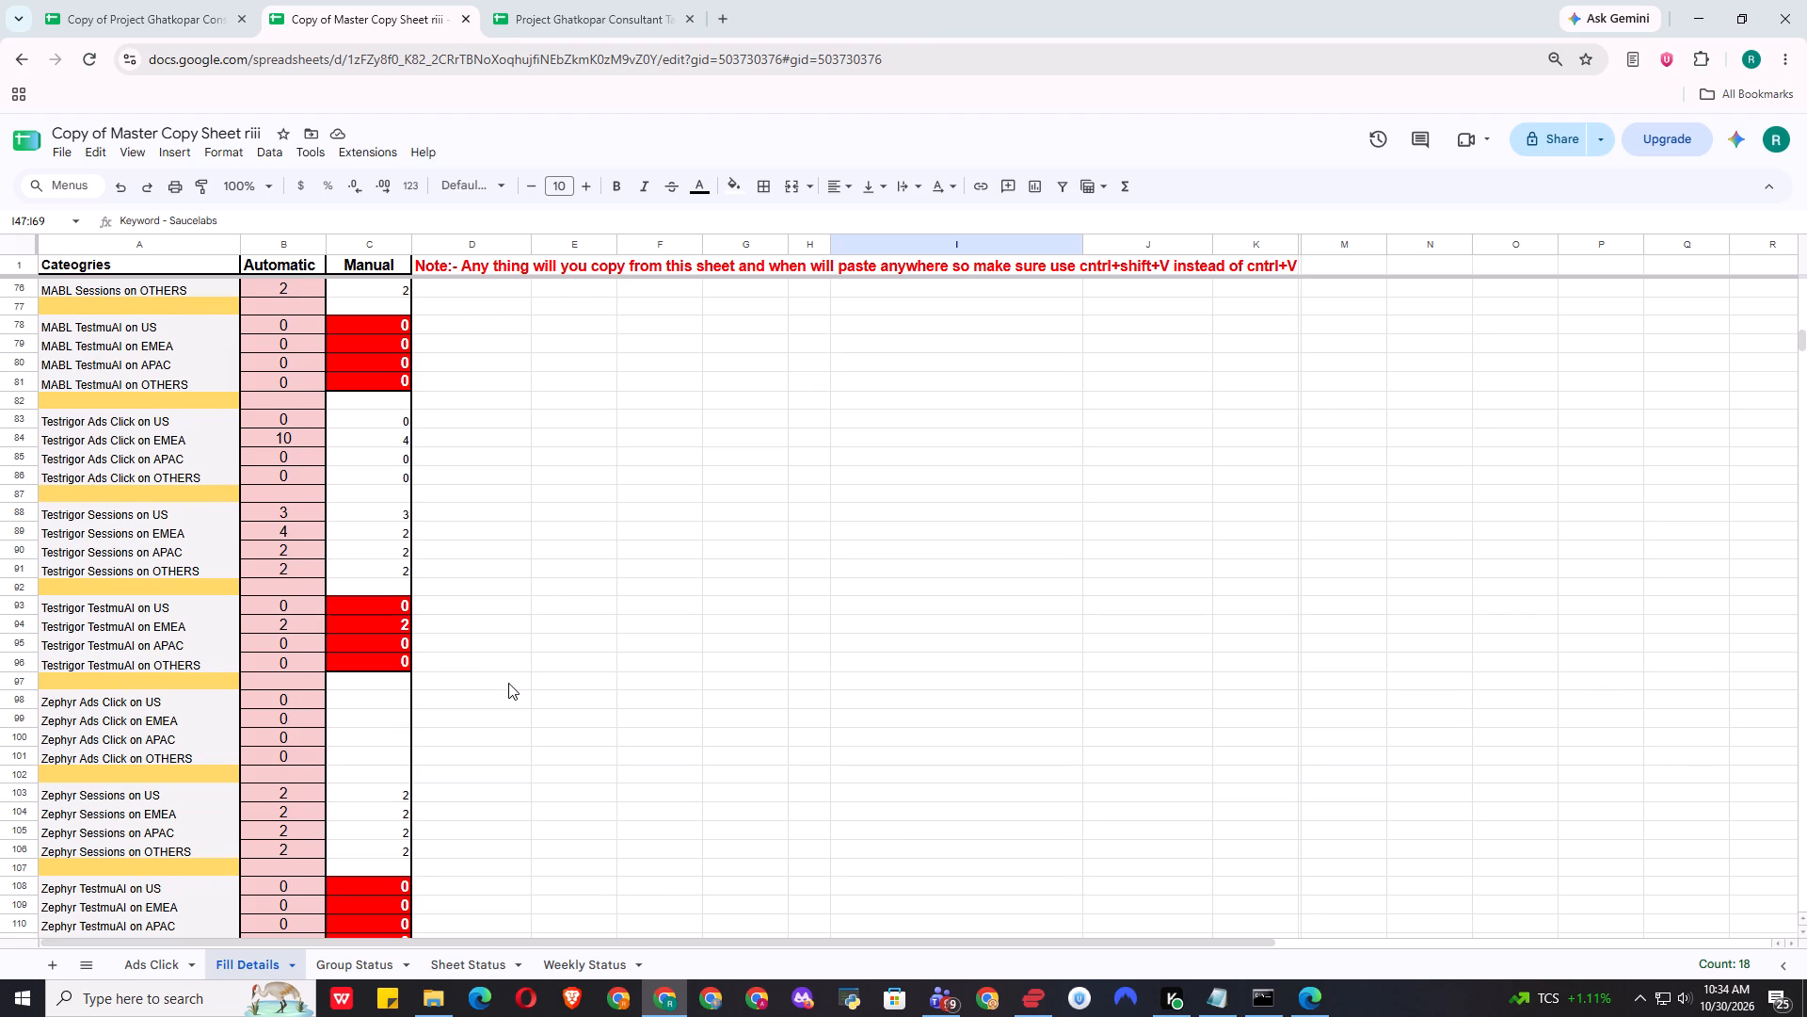
scroll(508, 683, up, 2)
scroll(1083, 566, up, 1)
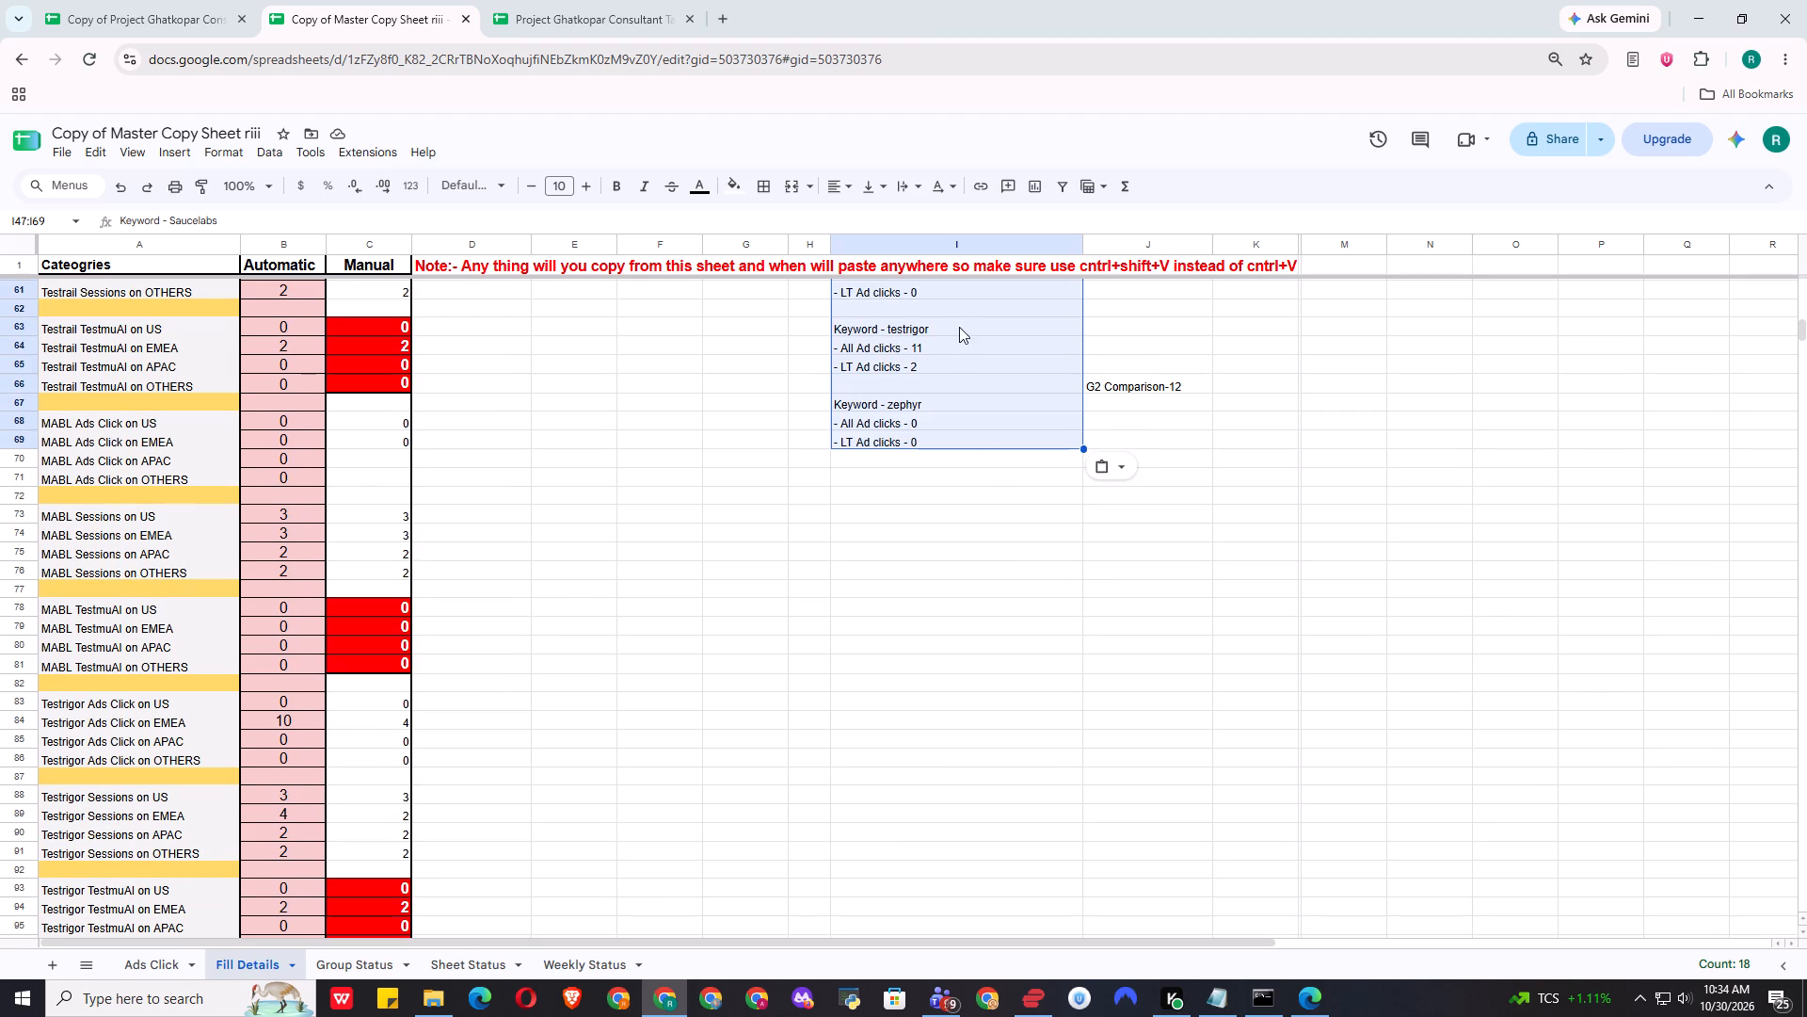
Copy the testrigor keyword status block to I93, beside the Testrigor TestmuAI rows.
drag(959, 327, 964, 379)
key(ctrl+c)
scroll(930, 642, down, 3)
click(903, 500)
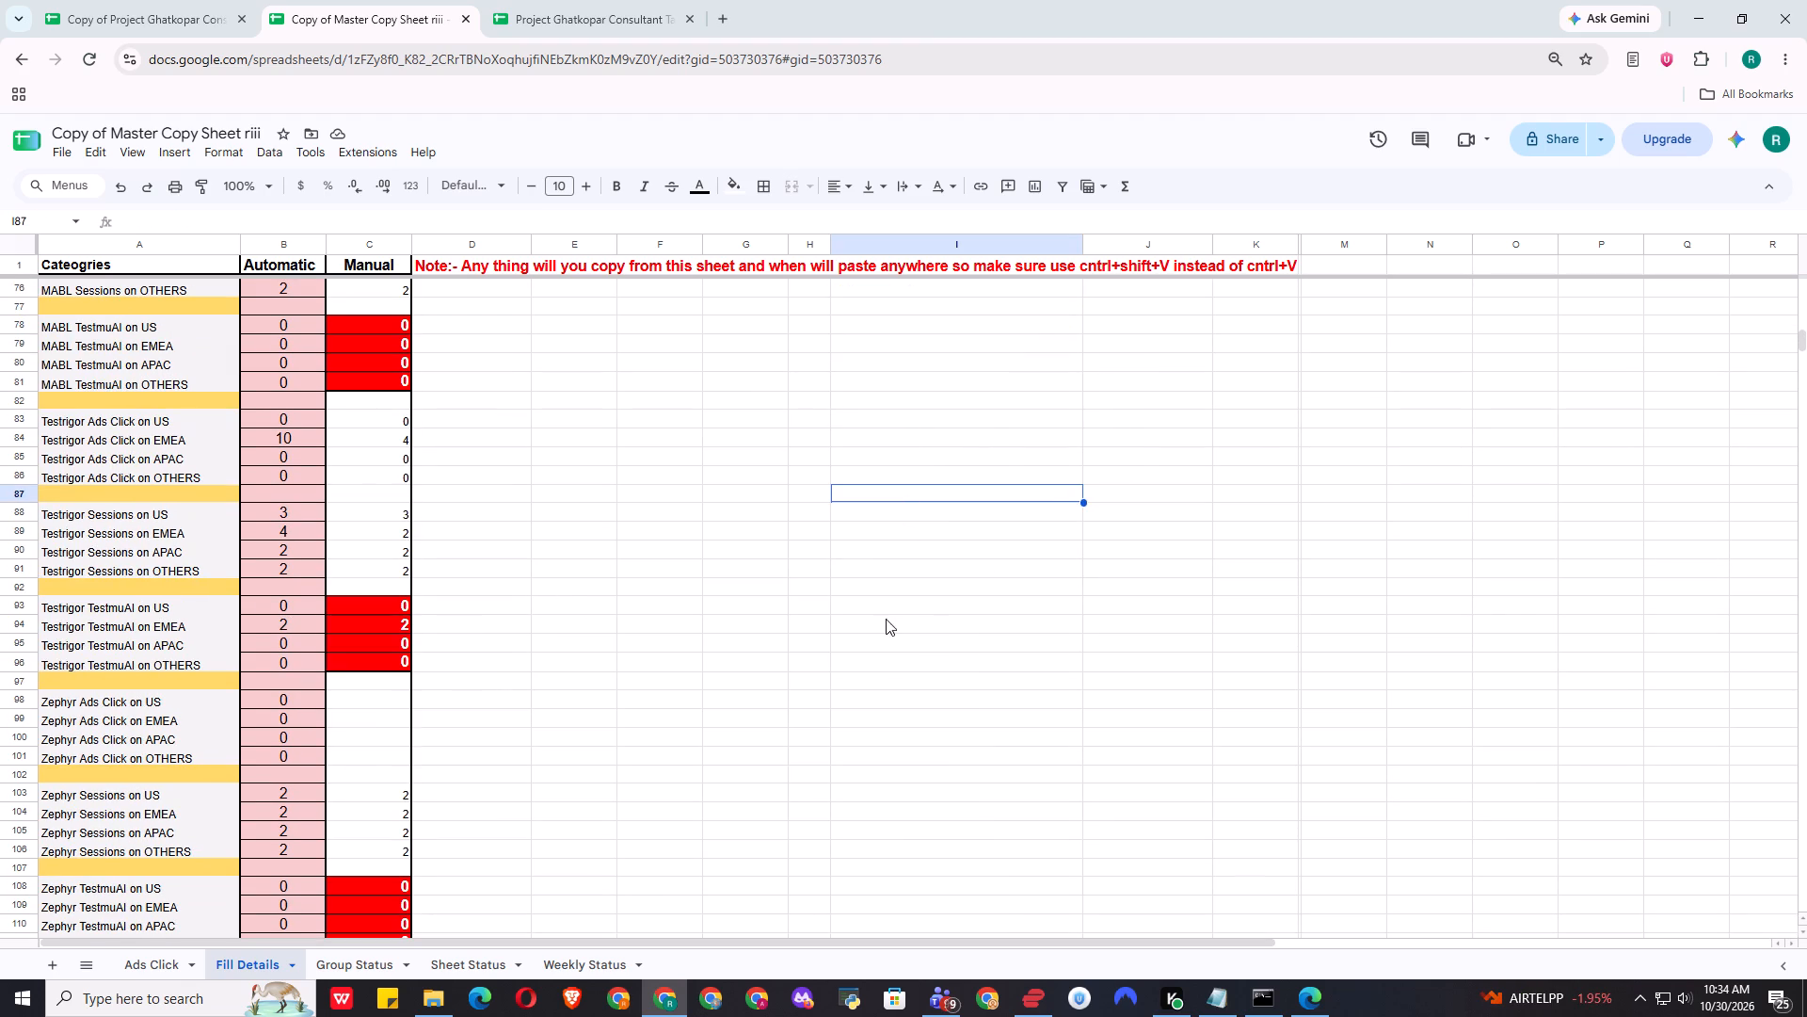
click(899, 543)
click(892, 605)
key(ctrl+v)
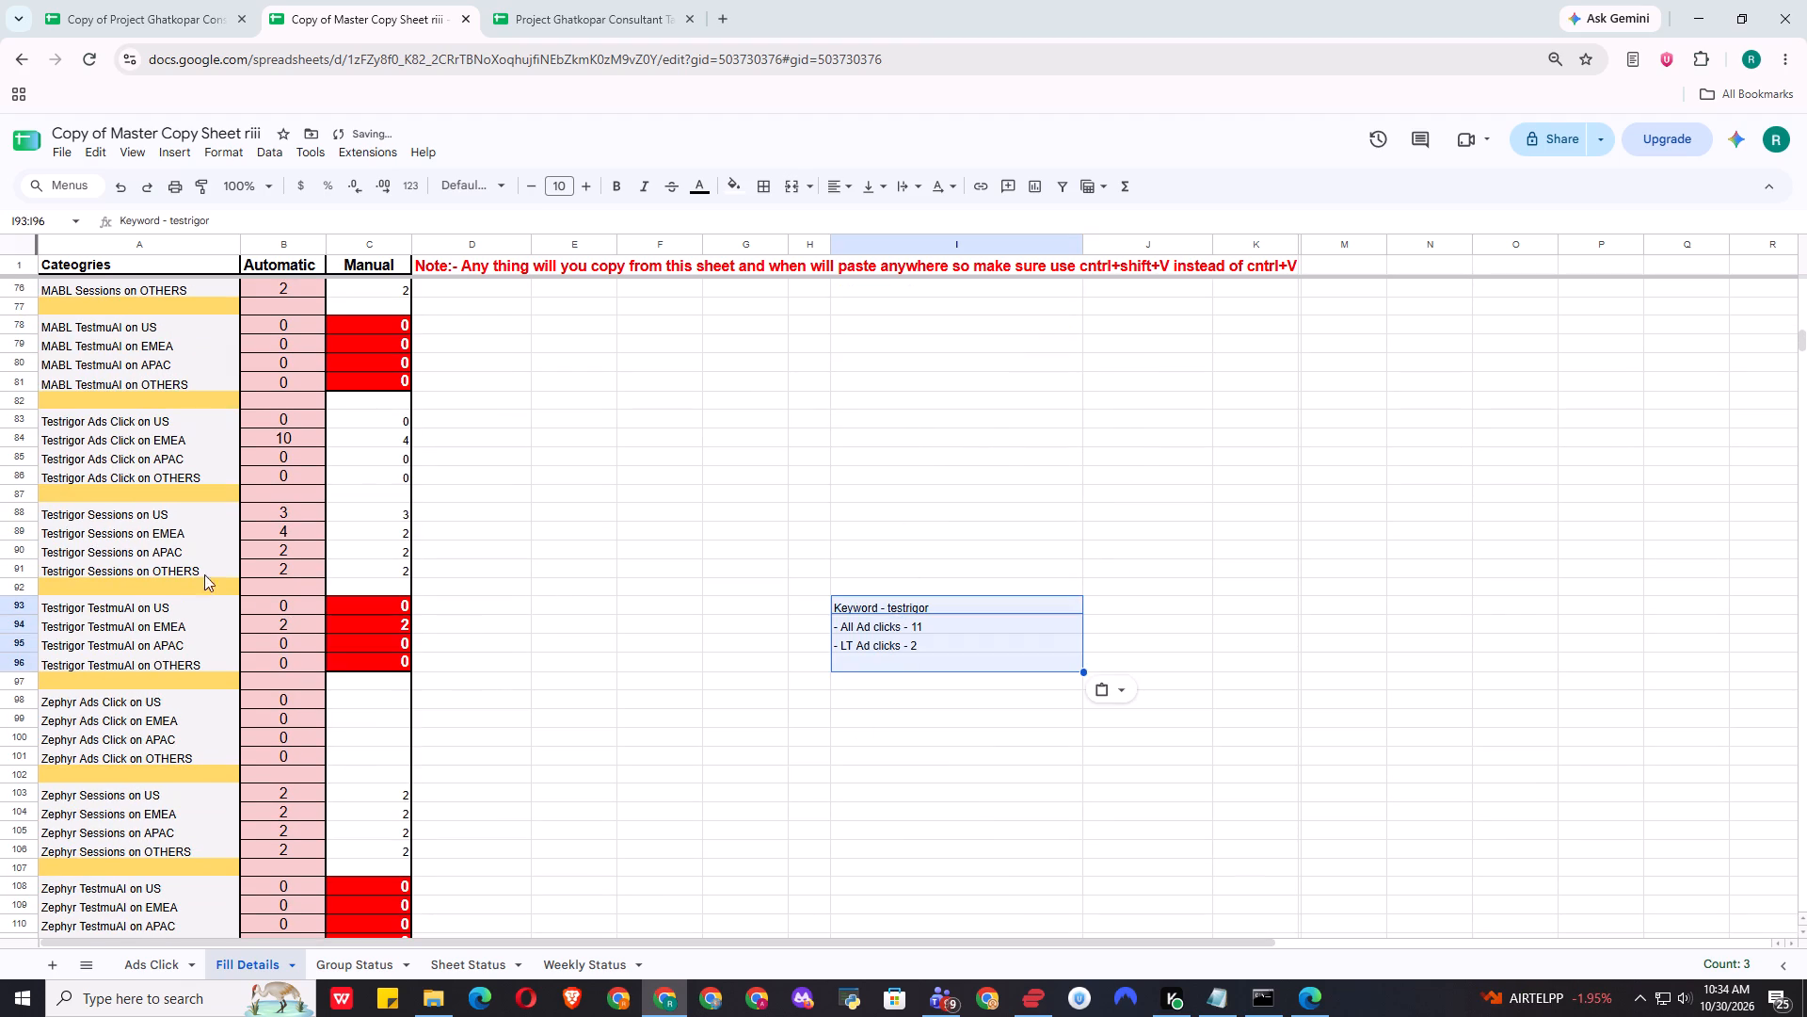
Set the Testrigor Manual values to 3 for Sessions on US, 4 for Sessions on EMEA and 10 for Ads Click on EMEA.
click(425, 675)
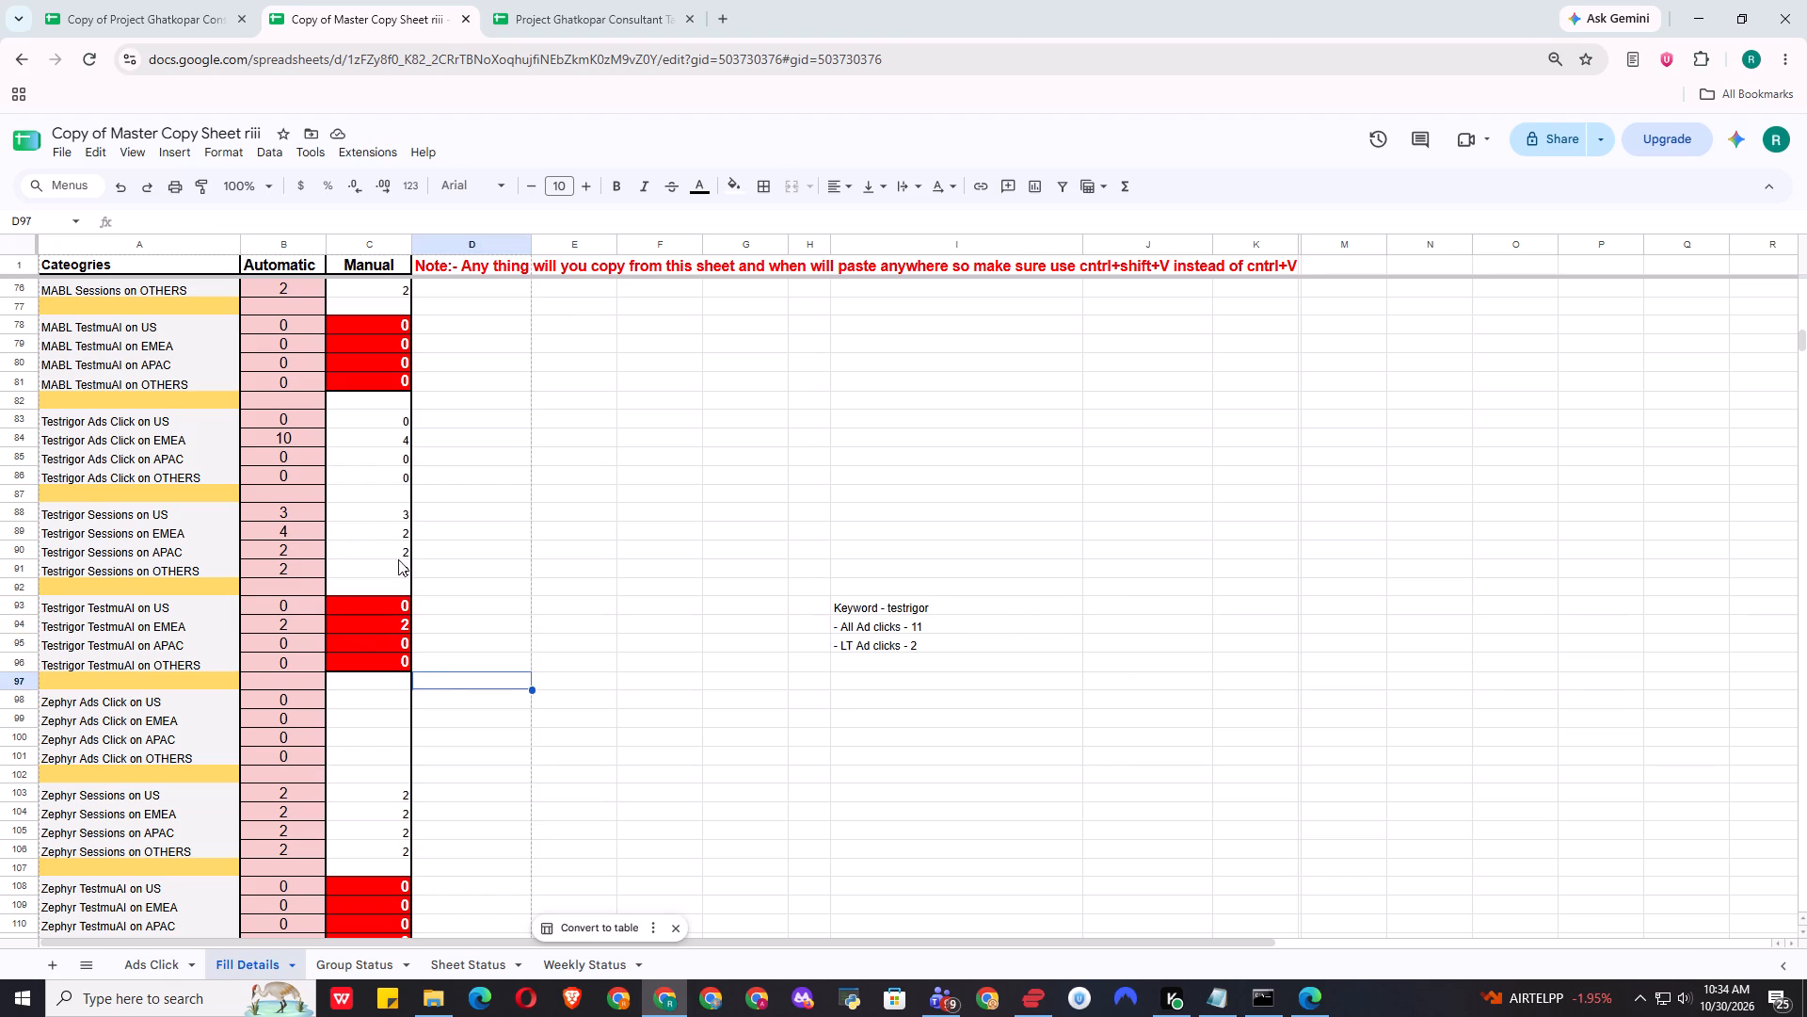
click(379, 520)
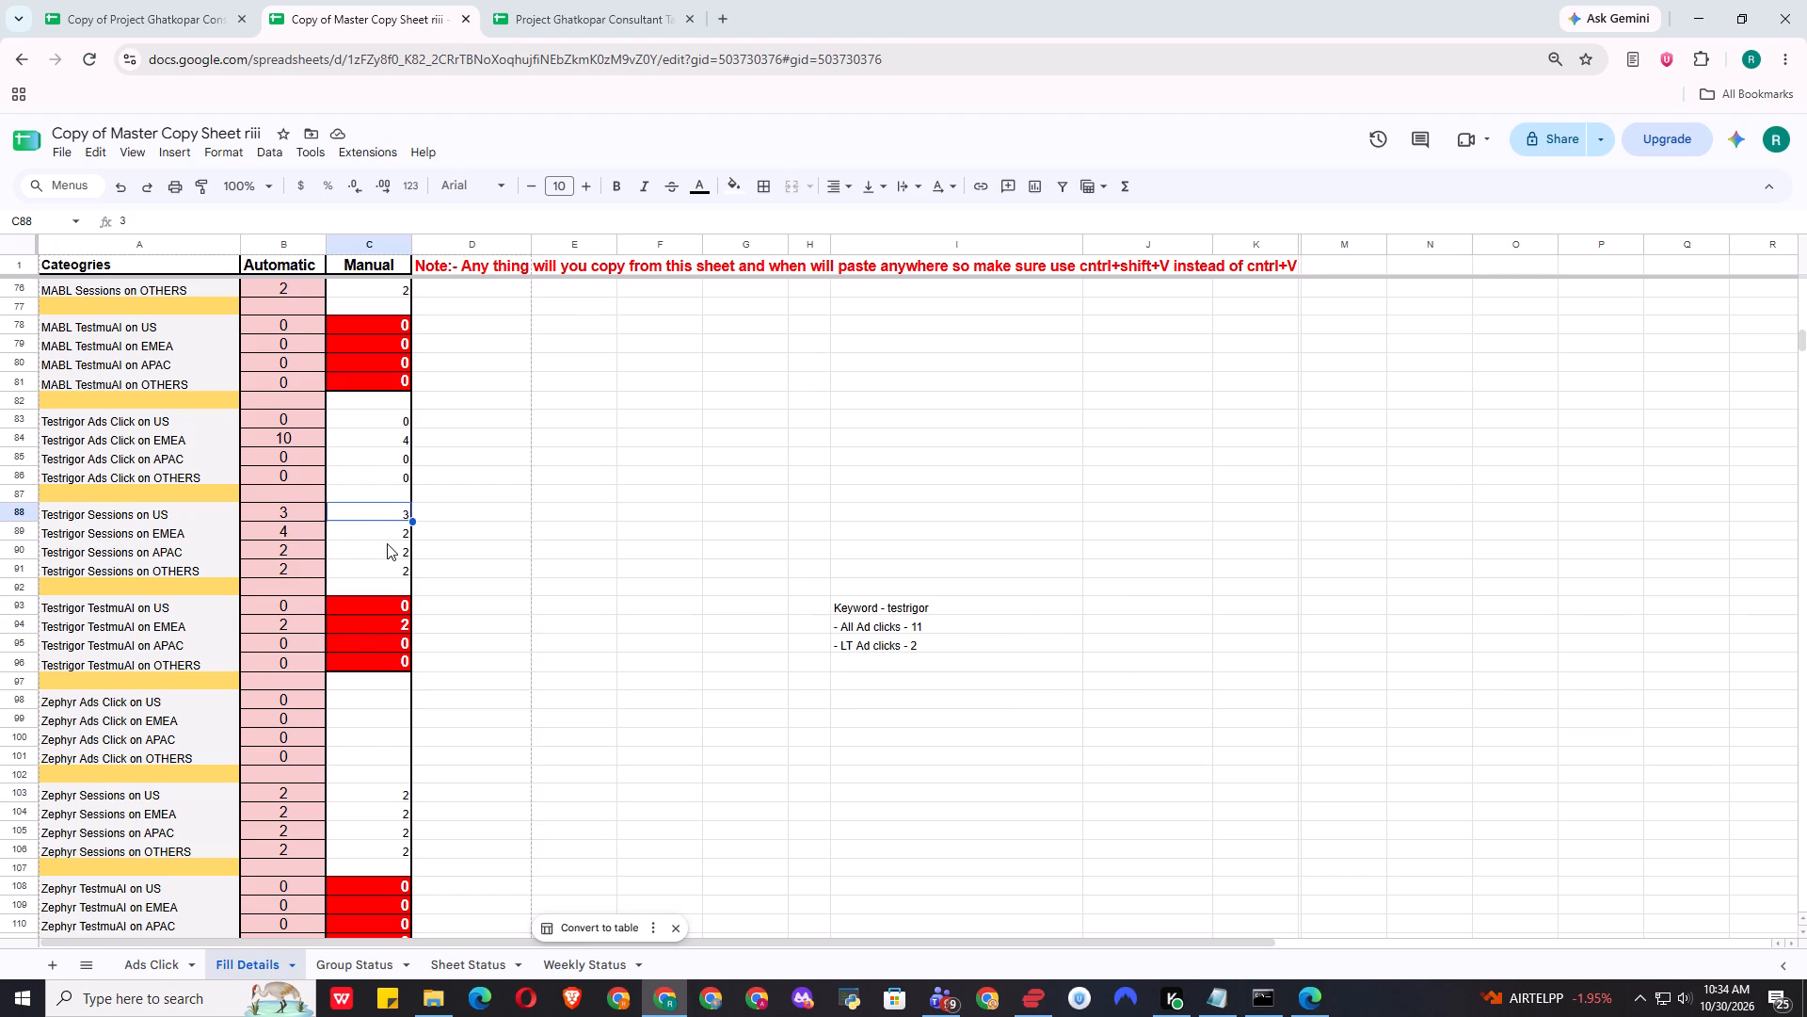
key(3)
click(378, 536)
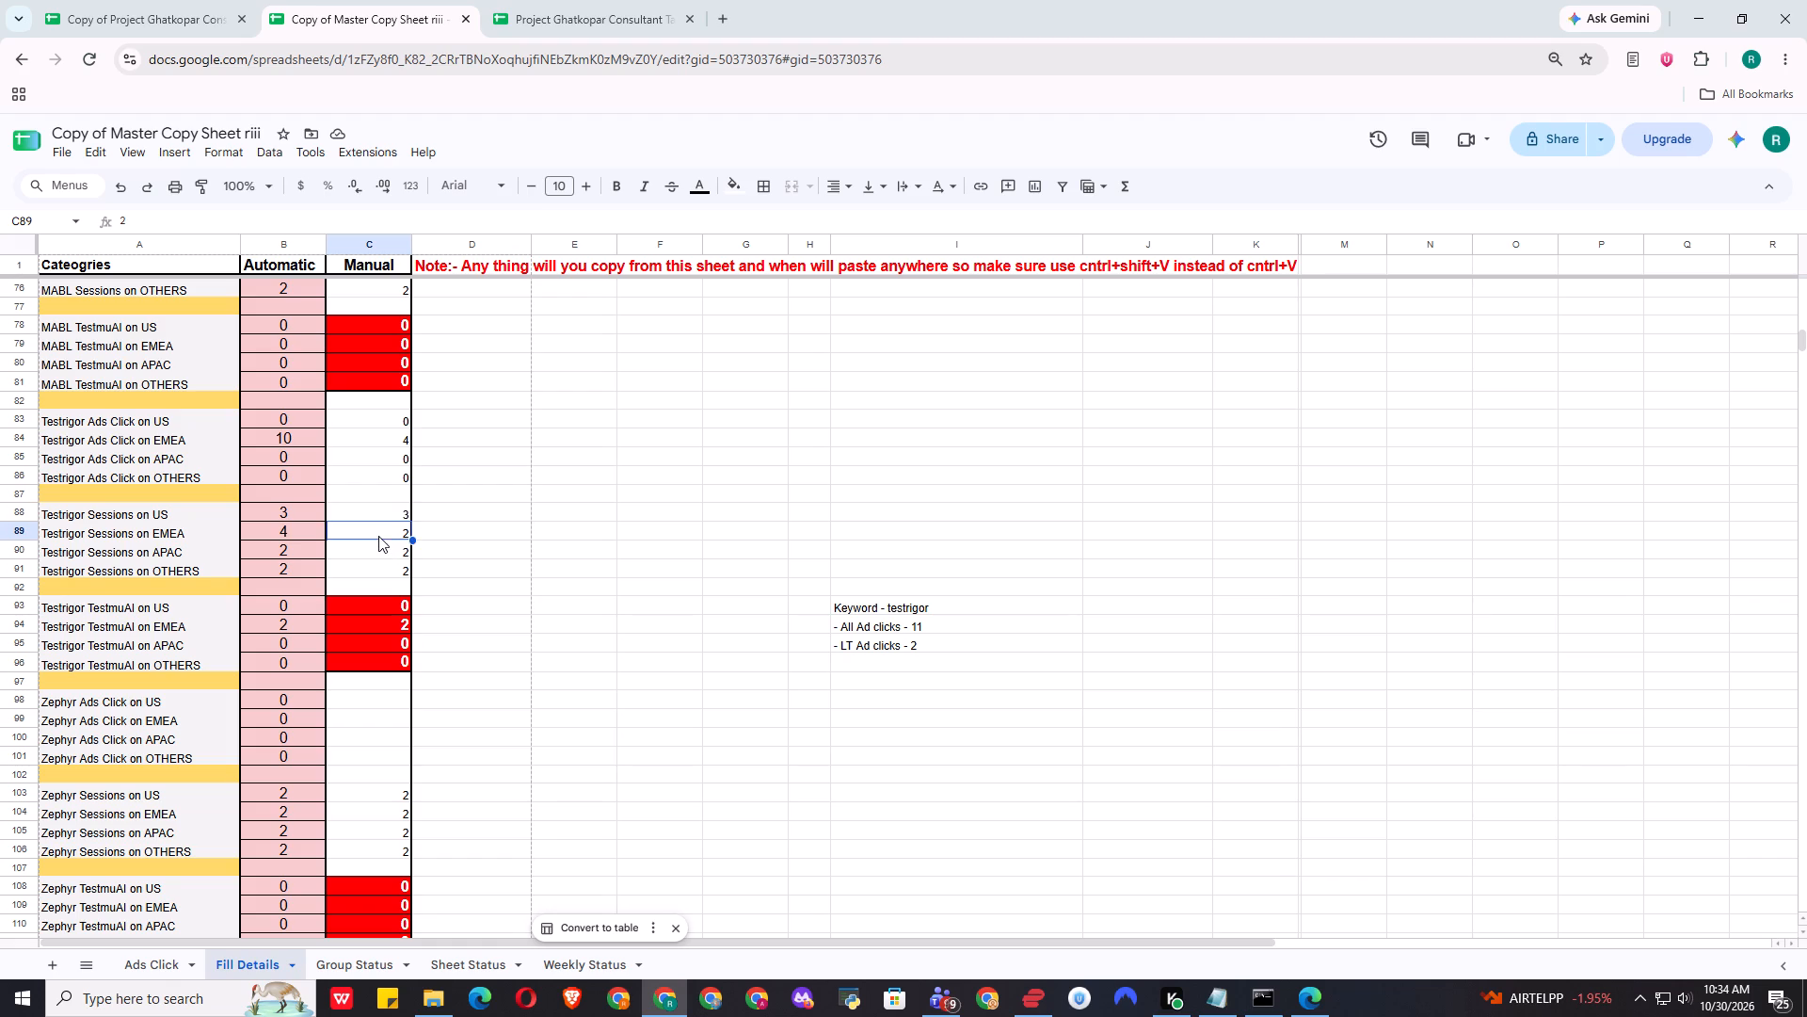
key(4)
click(377, 444)
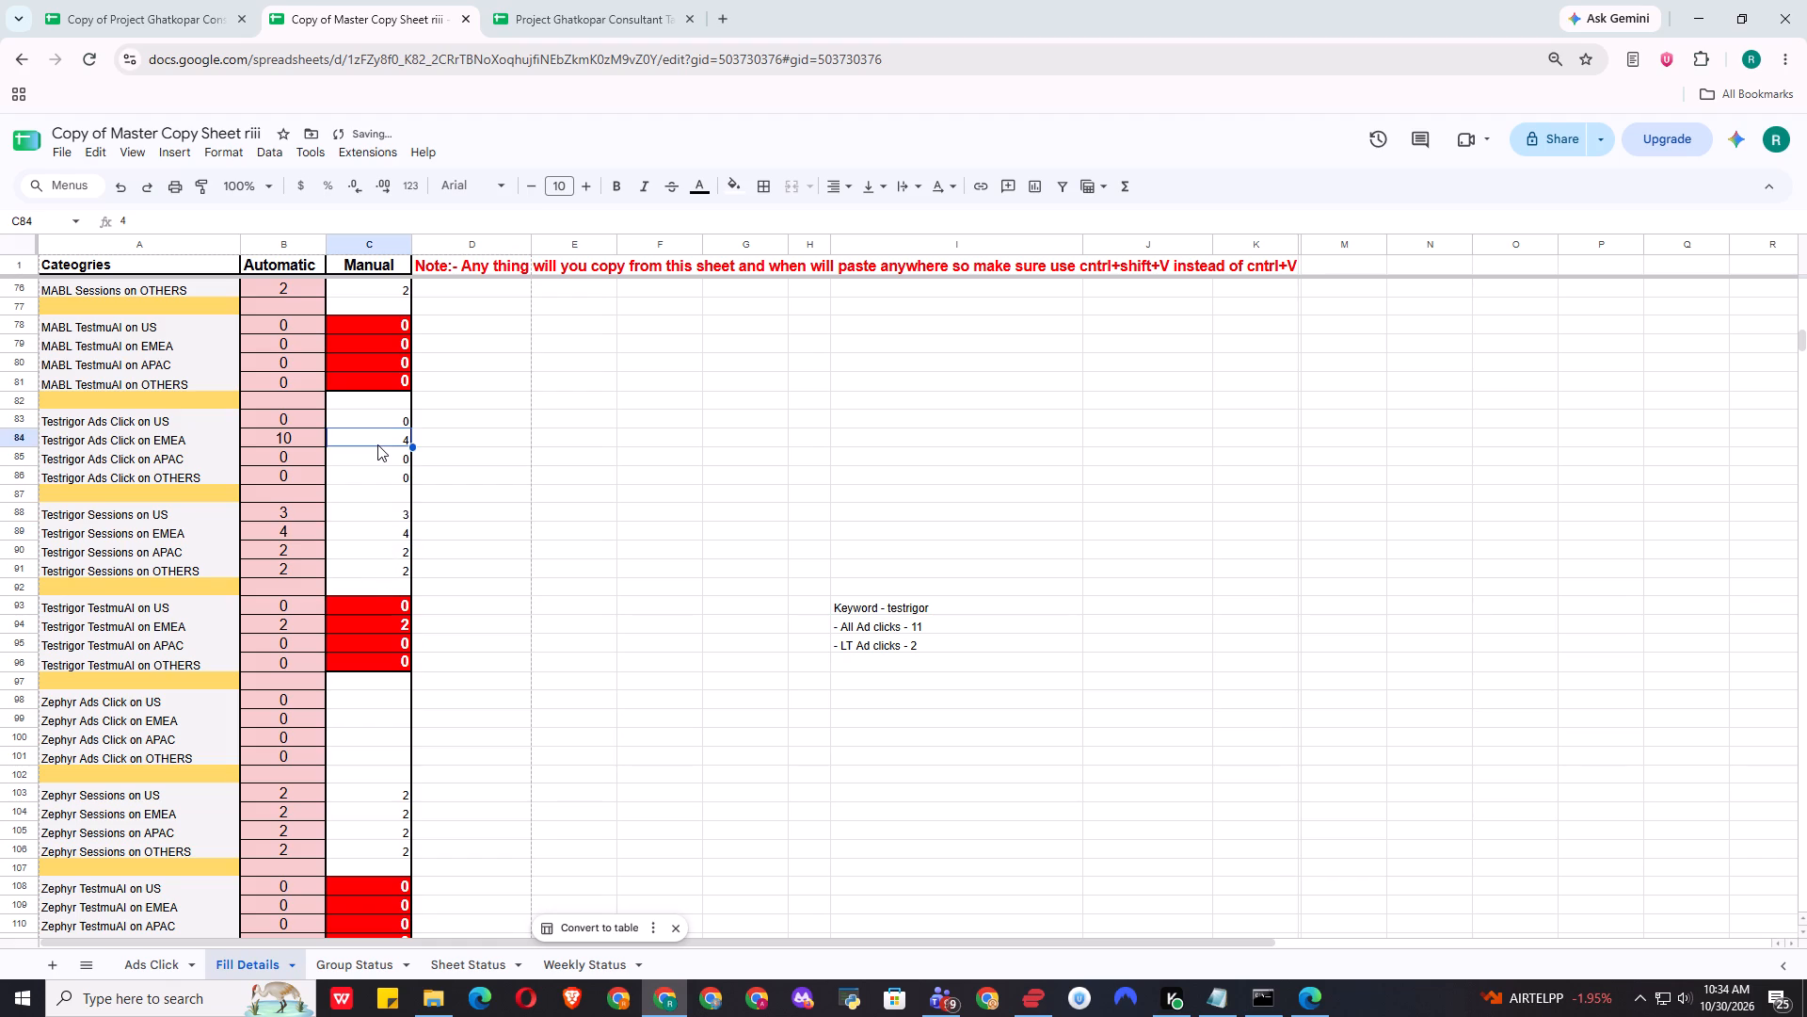
key(1)
key(0)
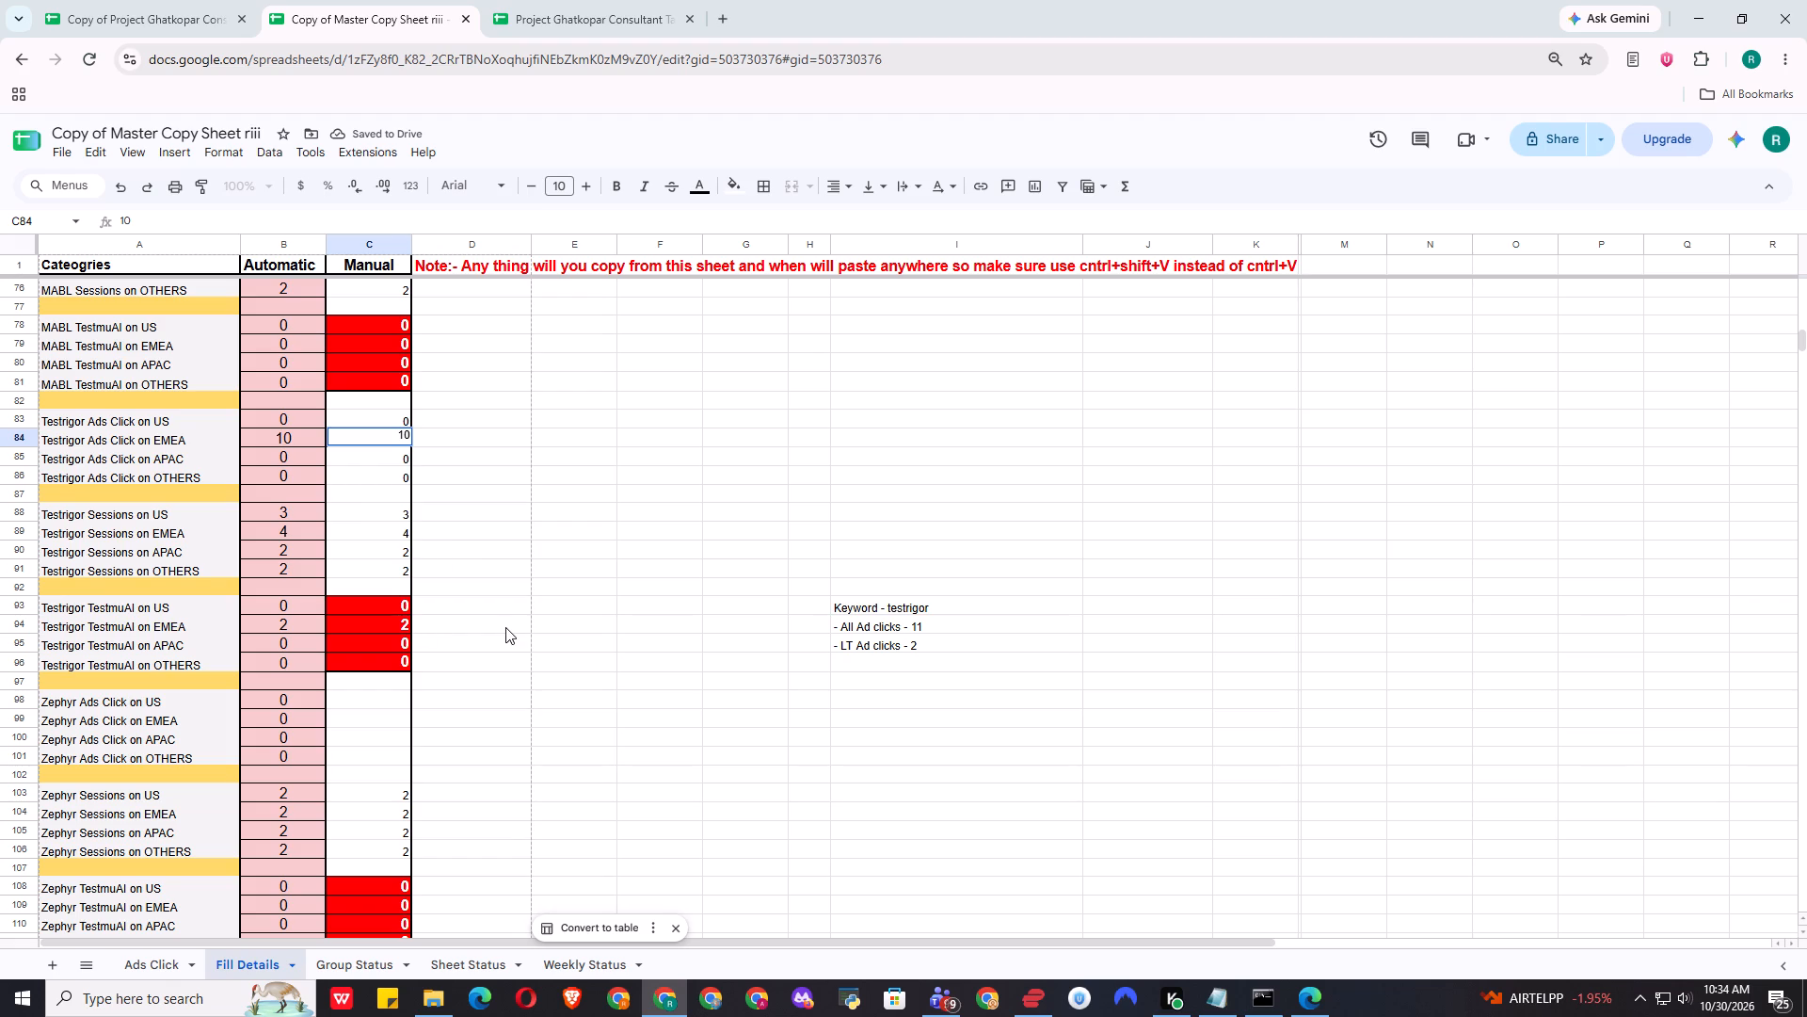
click(505, 627)
scroll(474, 601, up, 1)
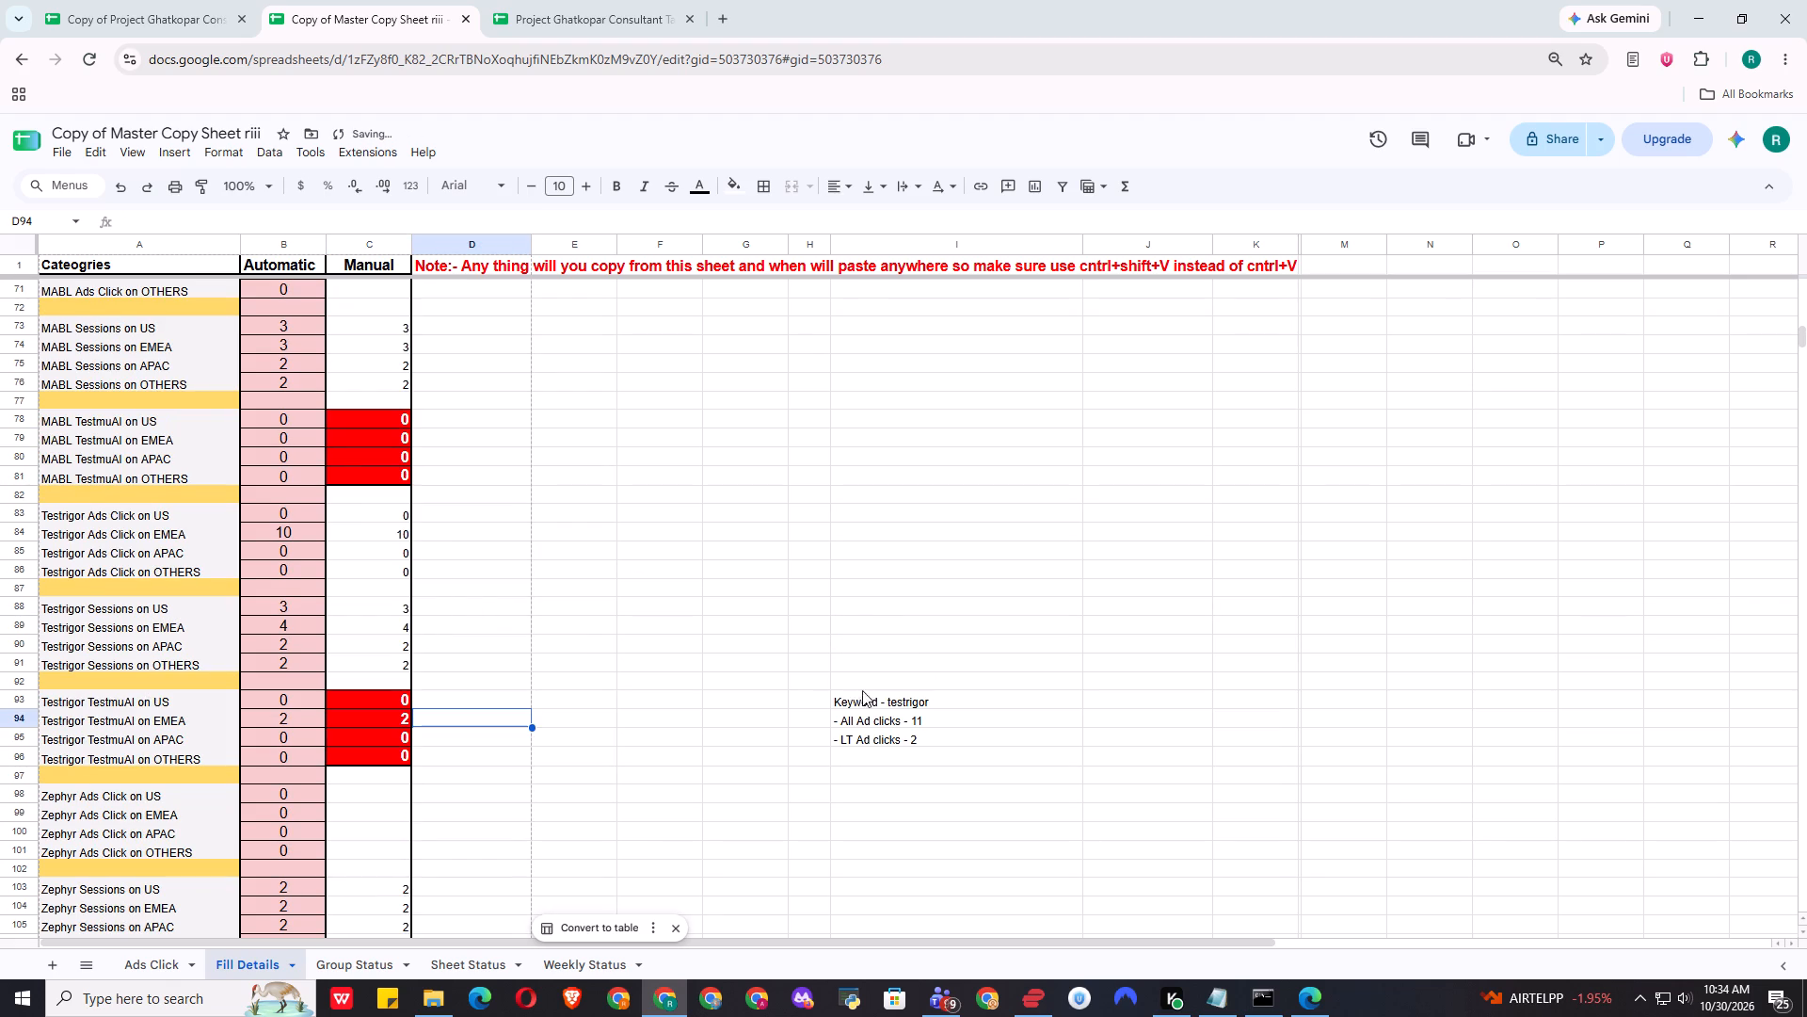
Delete the testrigor keyword status block beside the Testrigor TestmuAI rows in column I.
drag(846, 679, 896, 776)
key(BackSpace)
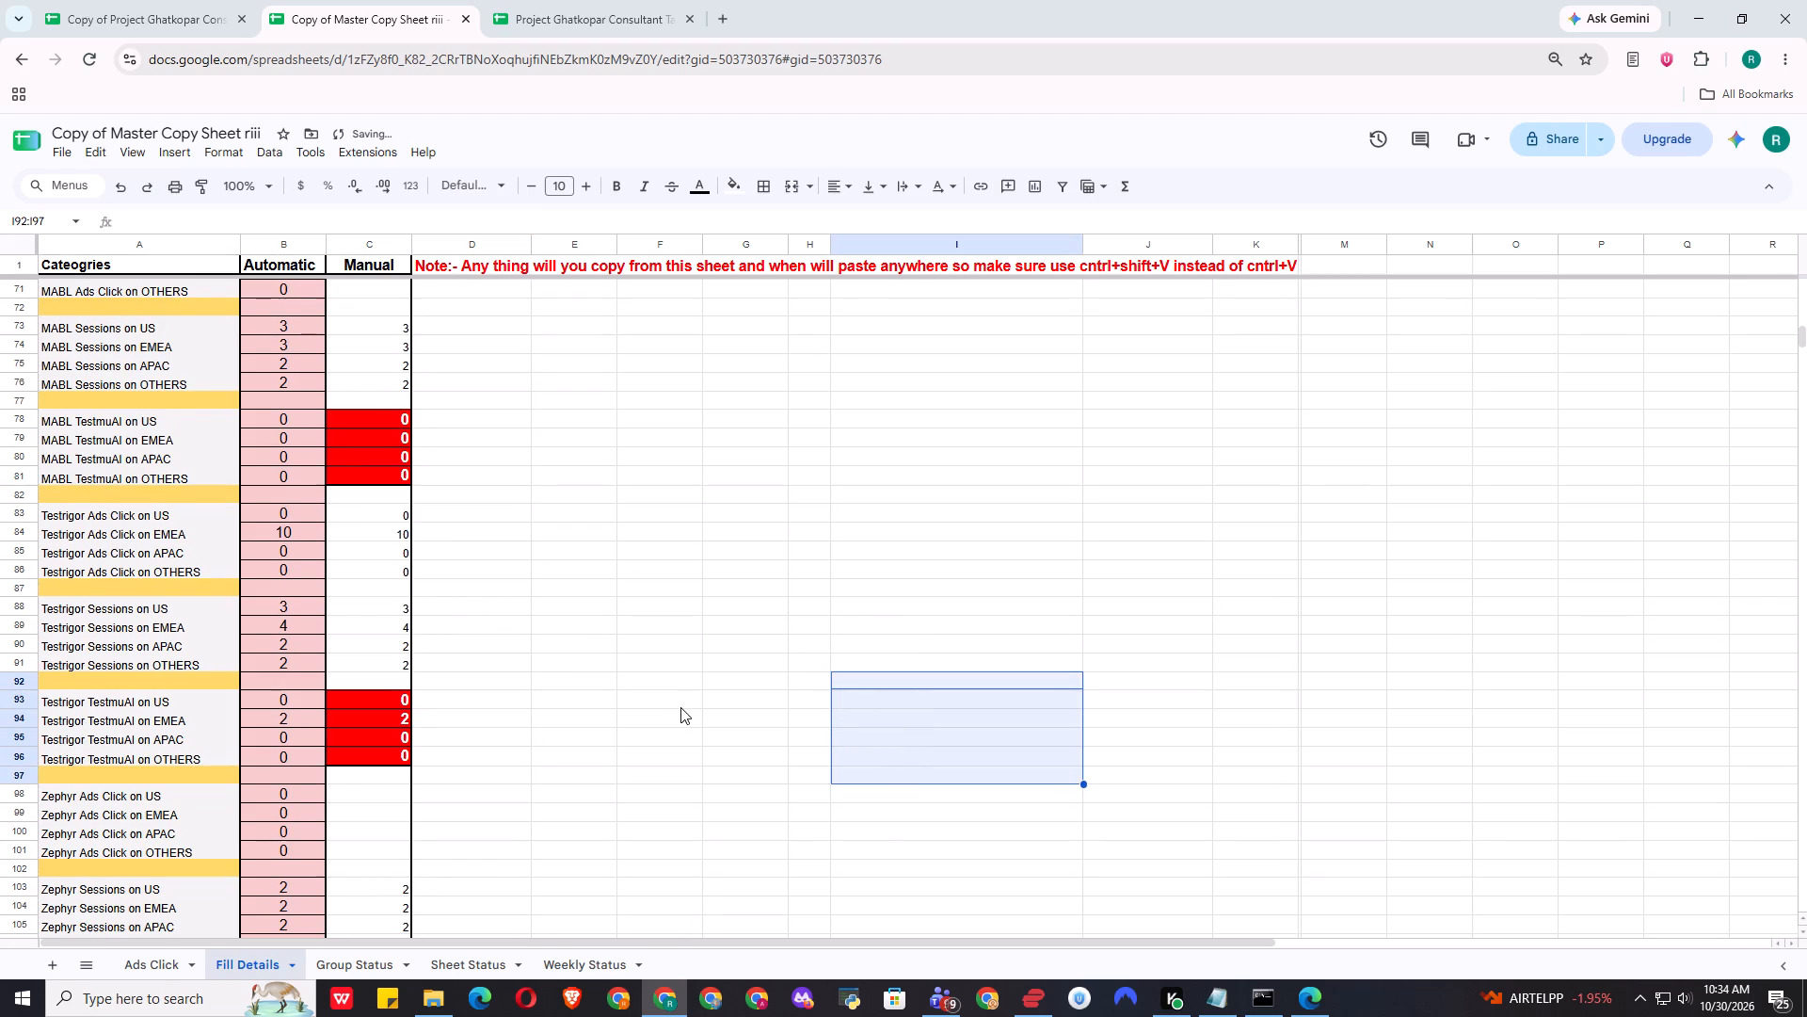
Set the Testrail Manual values to 10 for Ads Click on EMEA, 0 for Ads Click on APAC, 5 for Sessions on EMEA and 2 for Sessions on APAC.
scroll(680, 707, down, 1)
scroll(670, 705, up, 2)
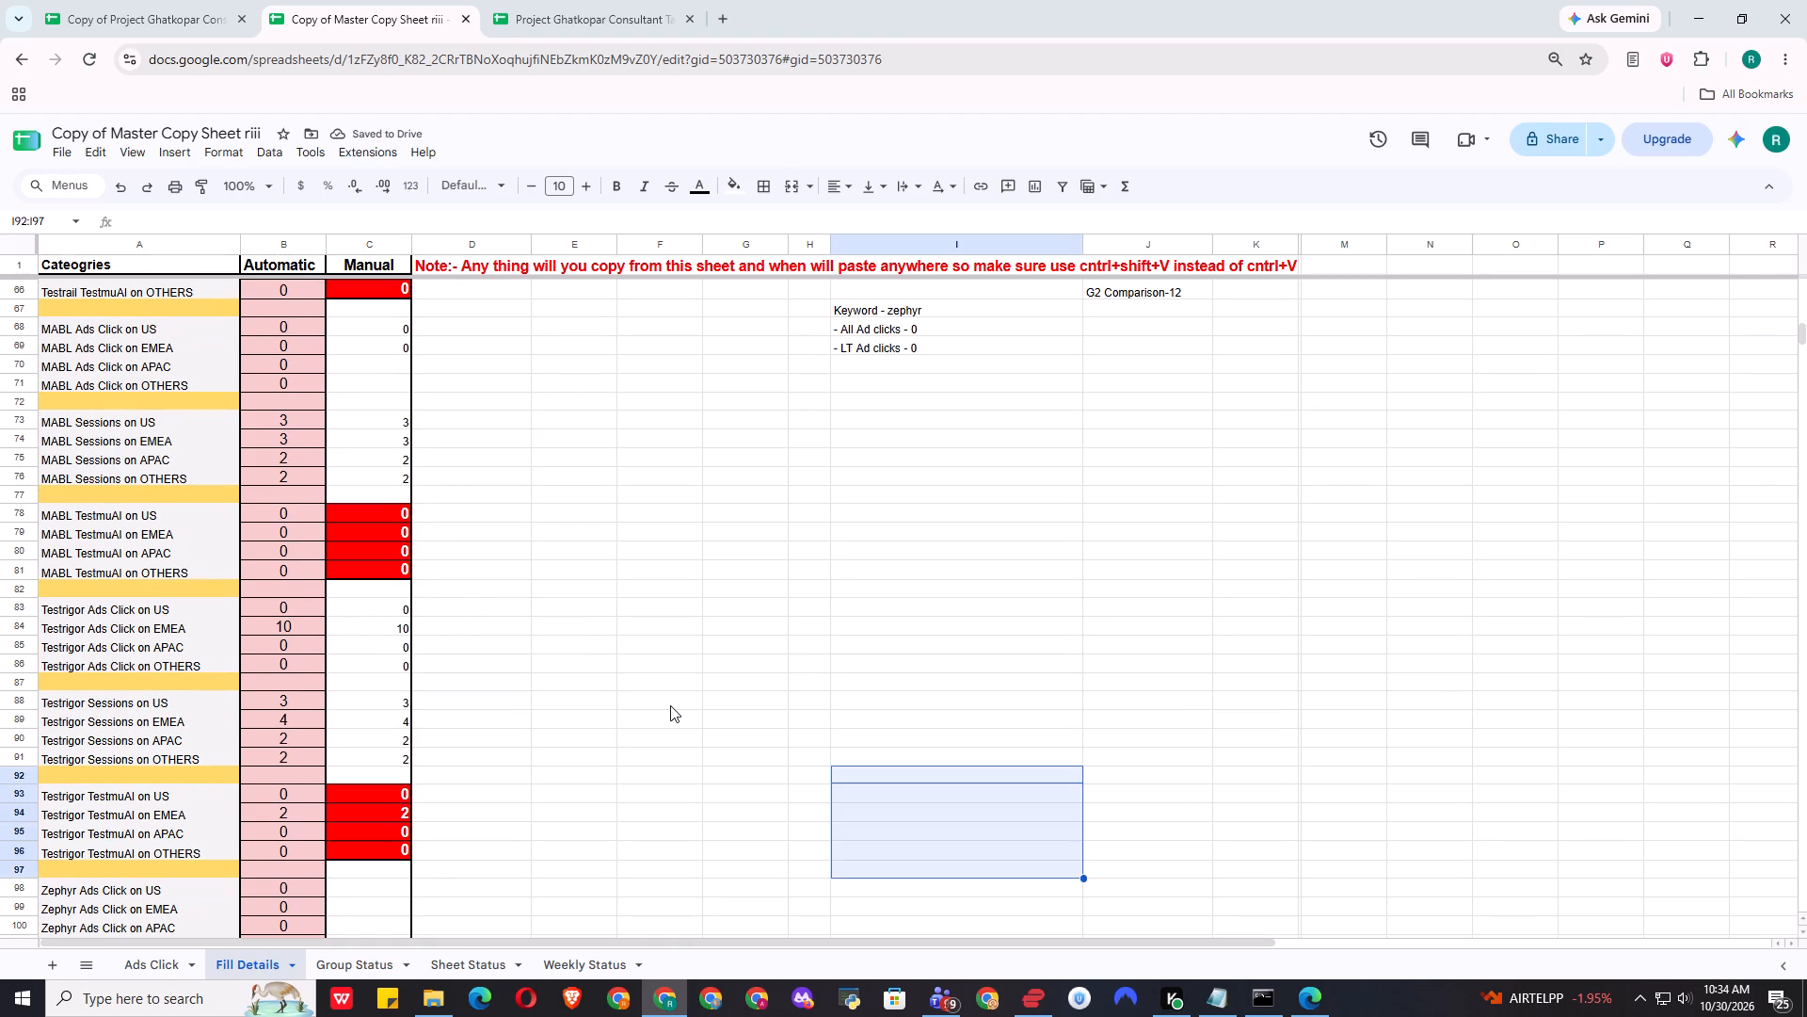
scroll(670, 705, up, 2)
scroll(778, 613, up, 1)
scroll(919, 403, up, 1)
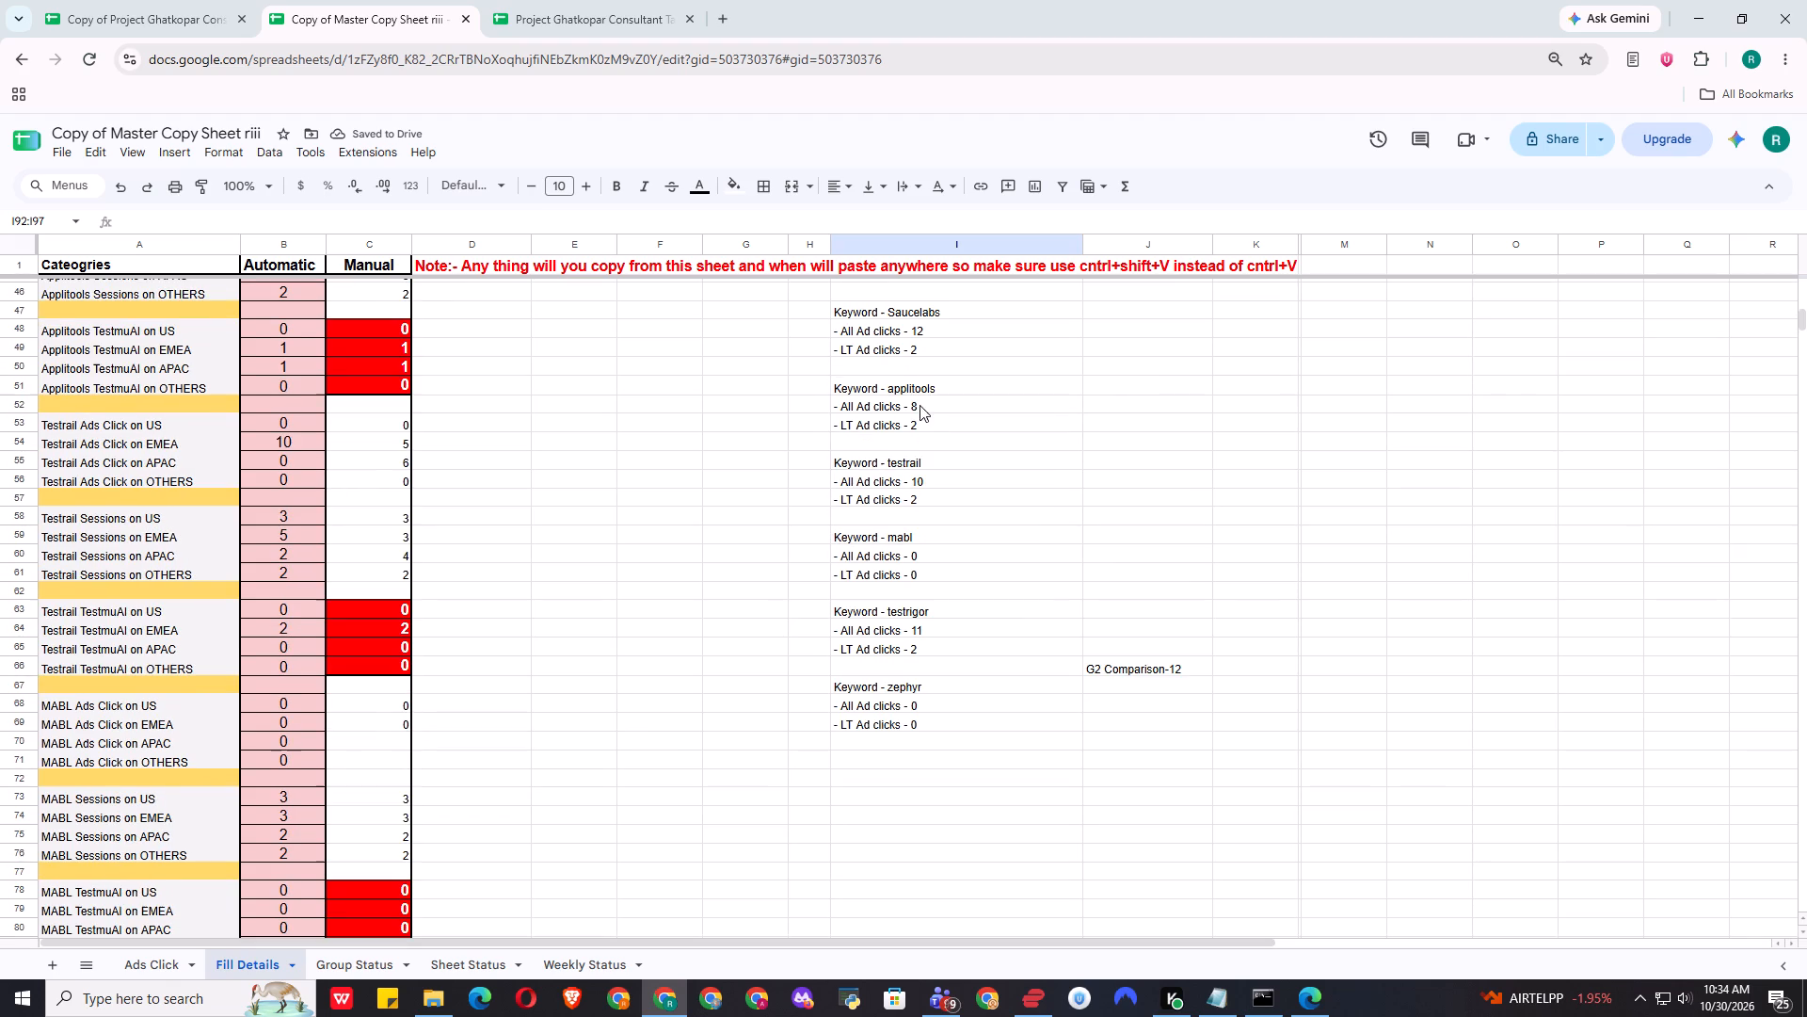
scroll(546, 666, down, 1)
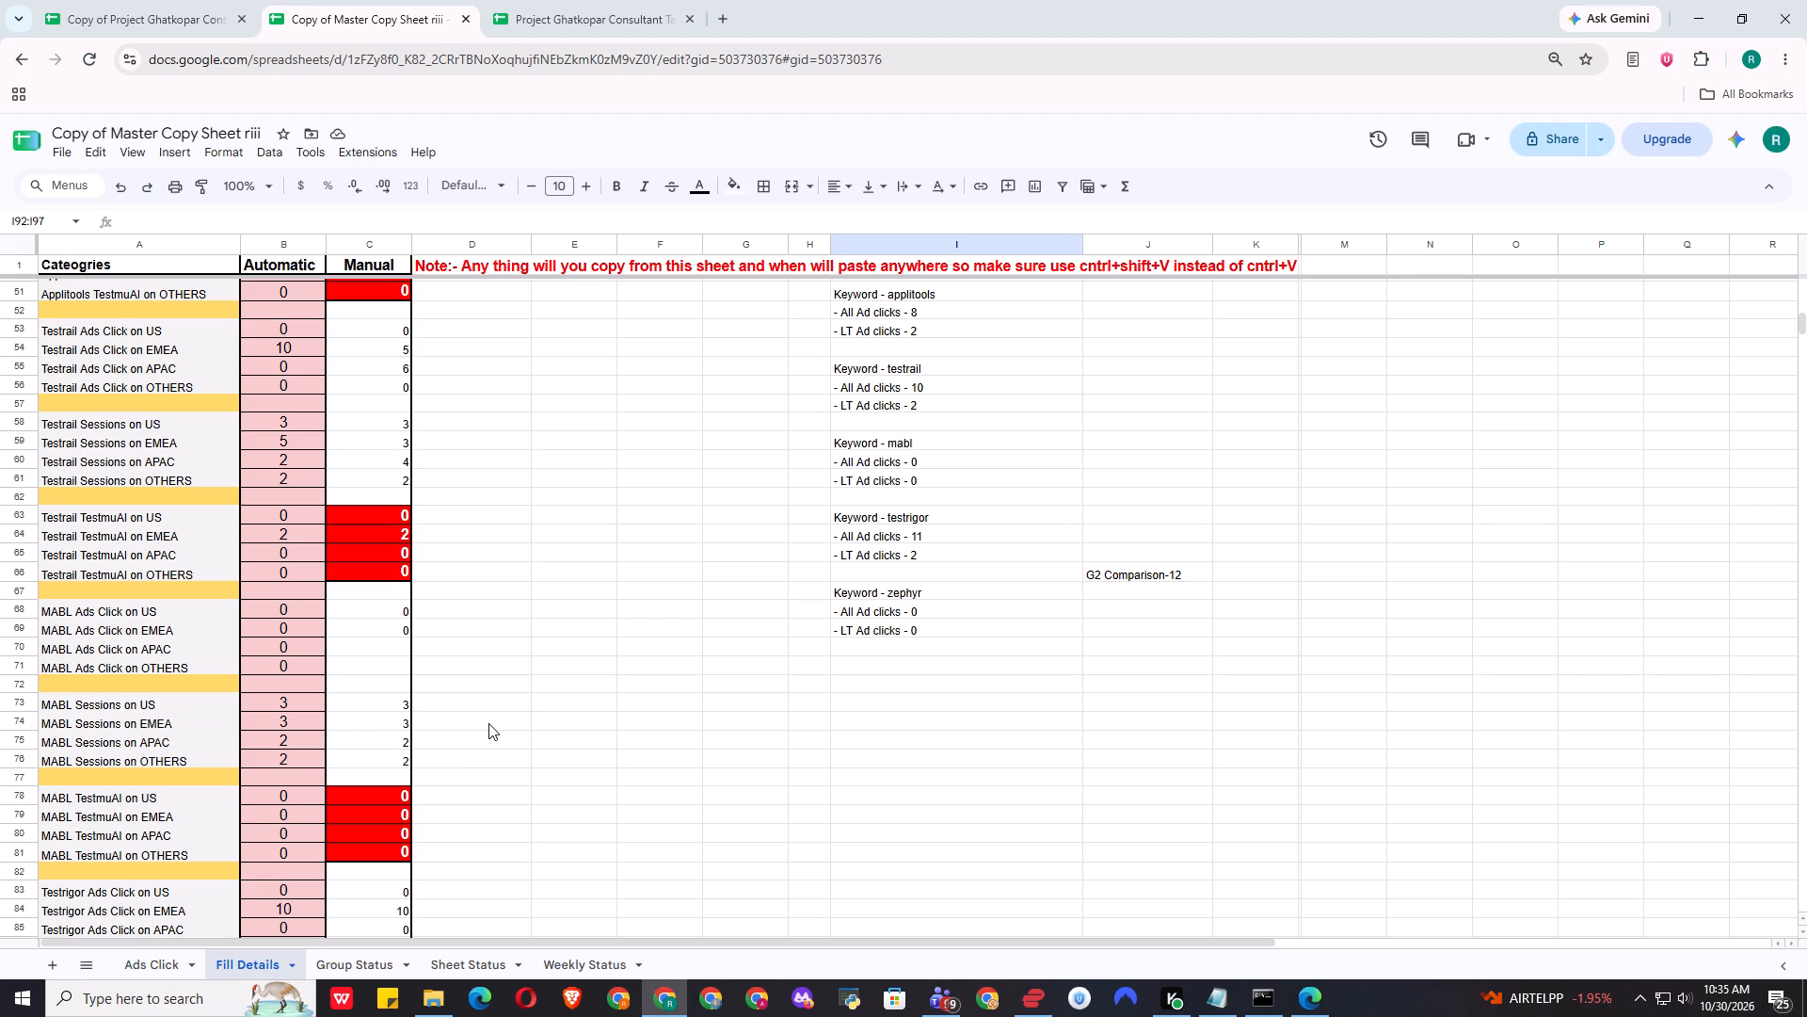
scroll(488, 723, up, 2)
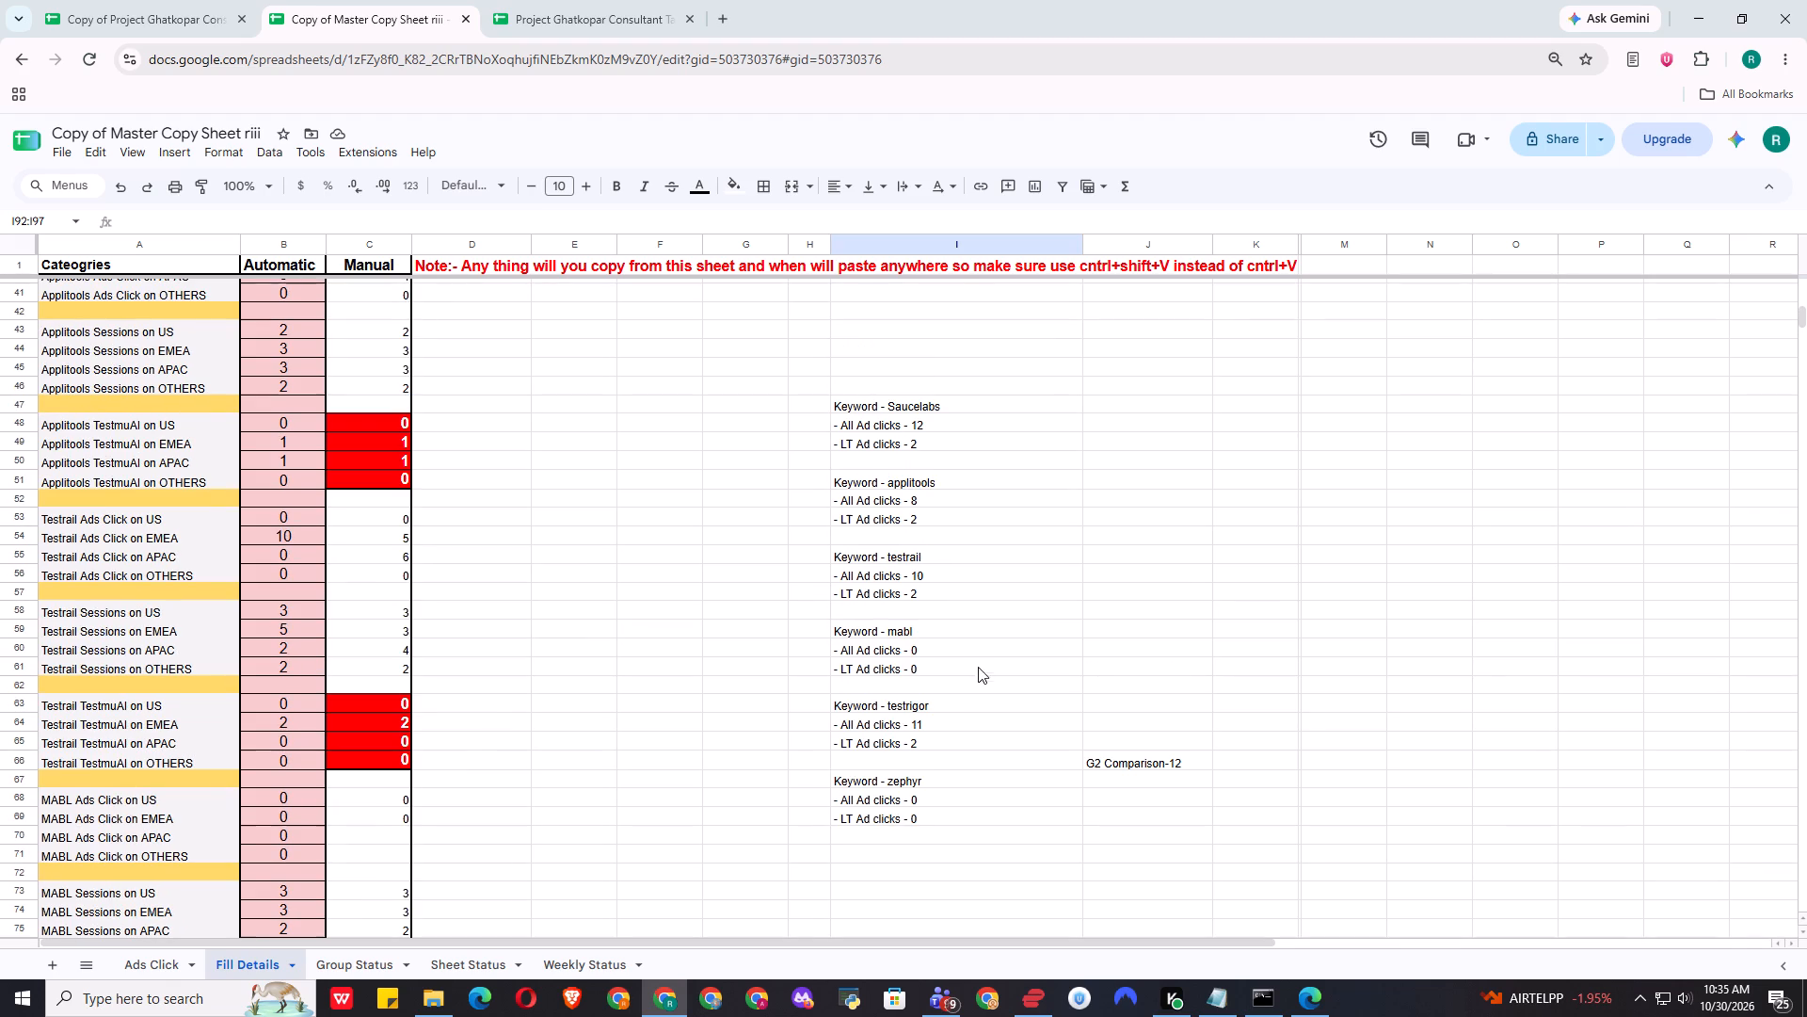
drag(934, 556, 936, 592)
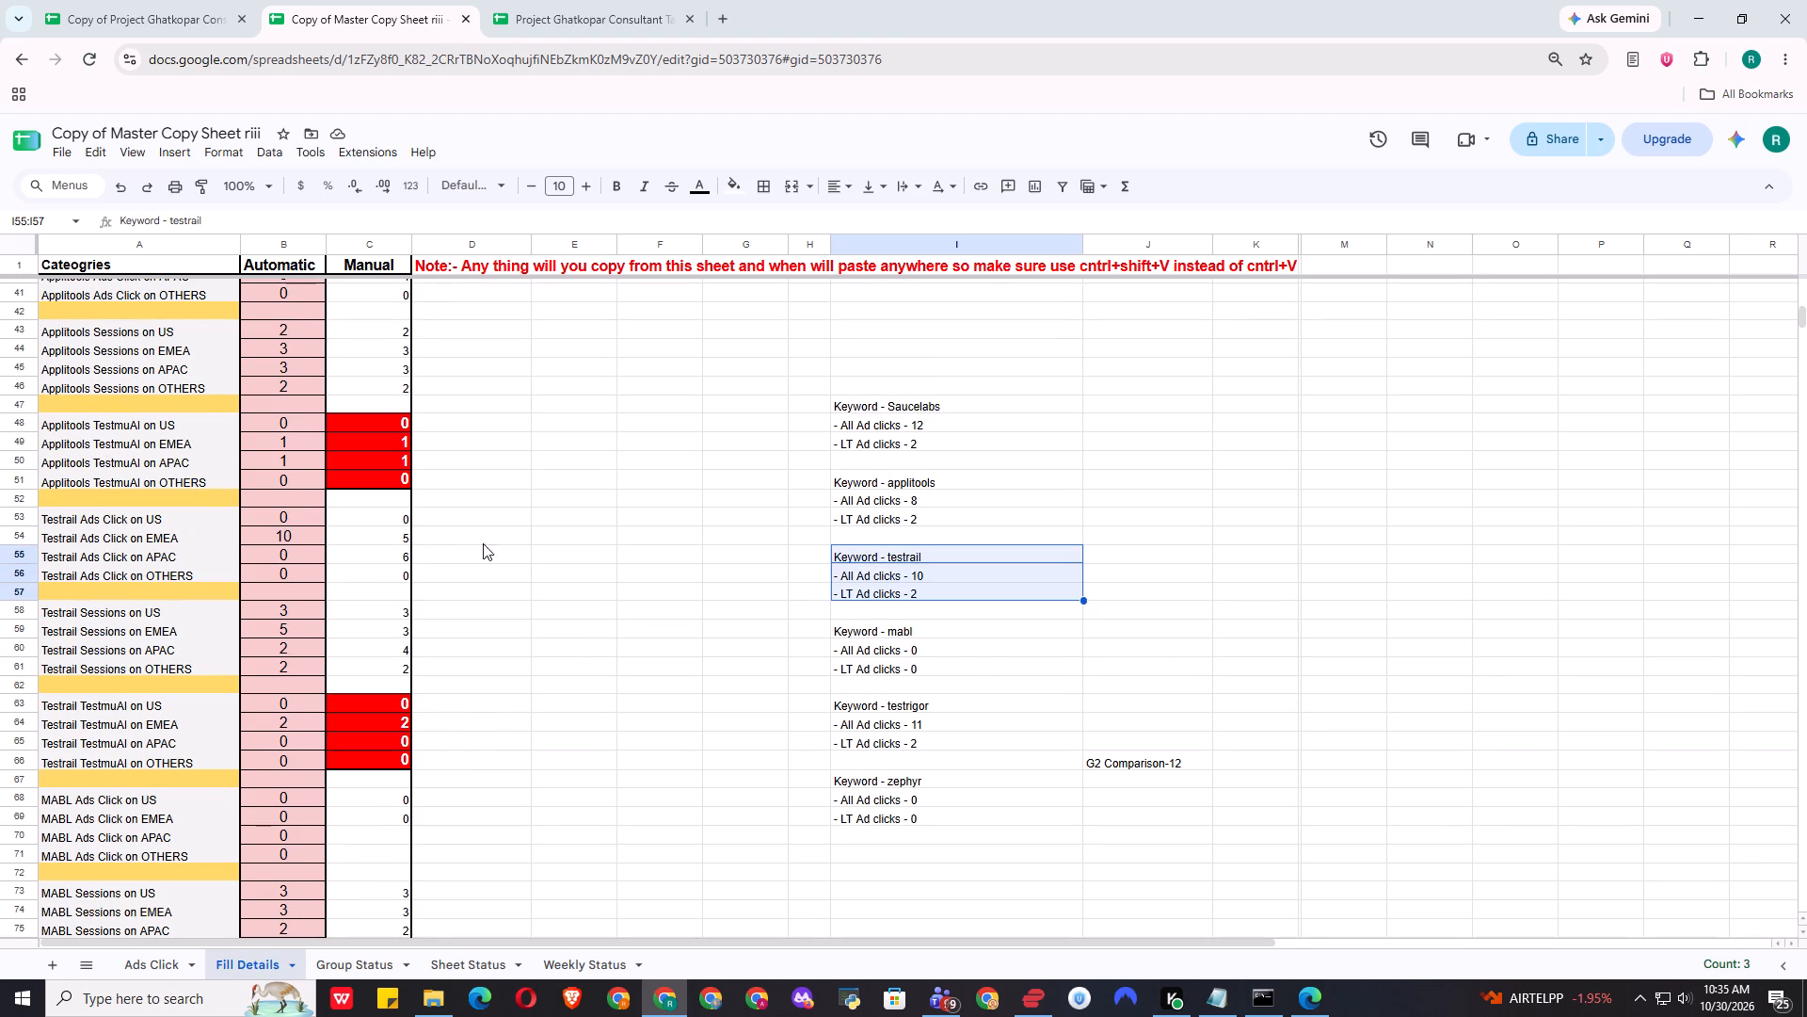
click(380, 535)
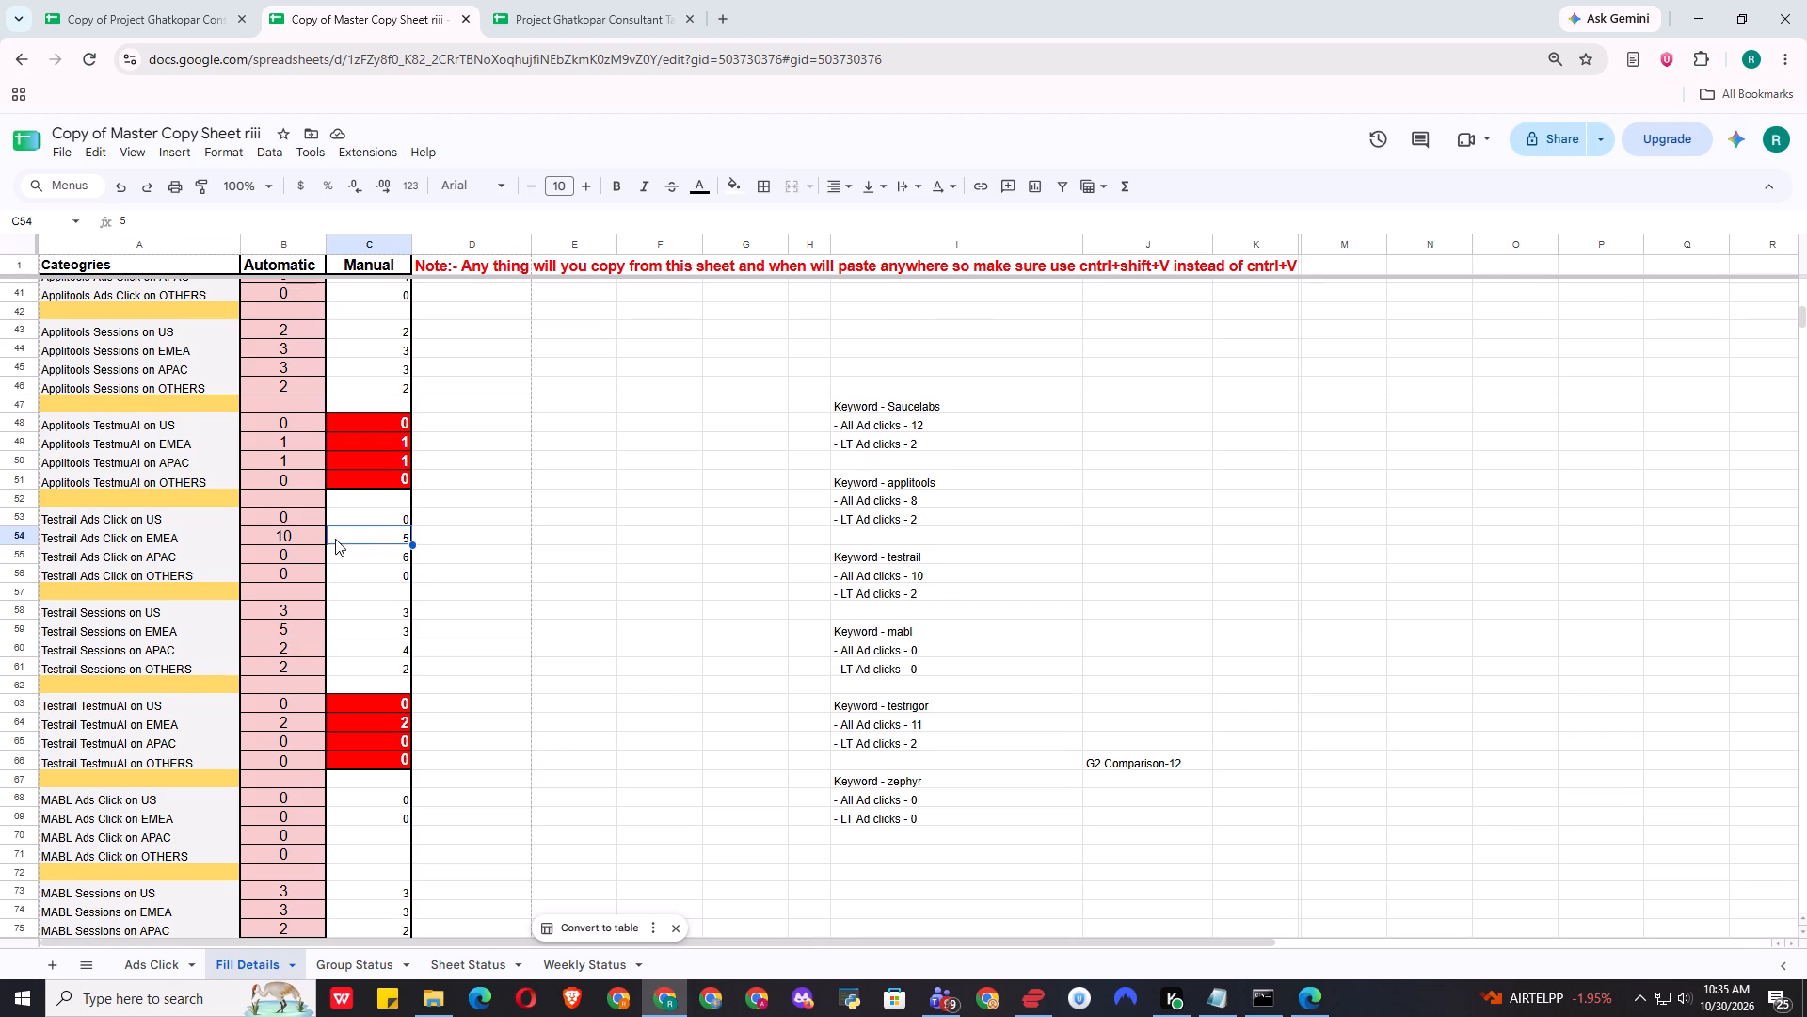
key(1)
key(0)
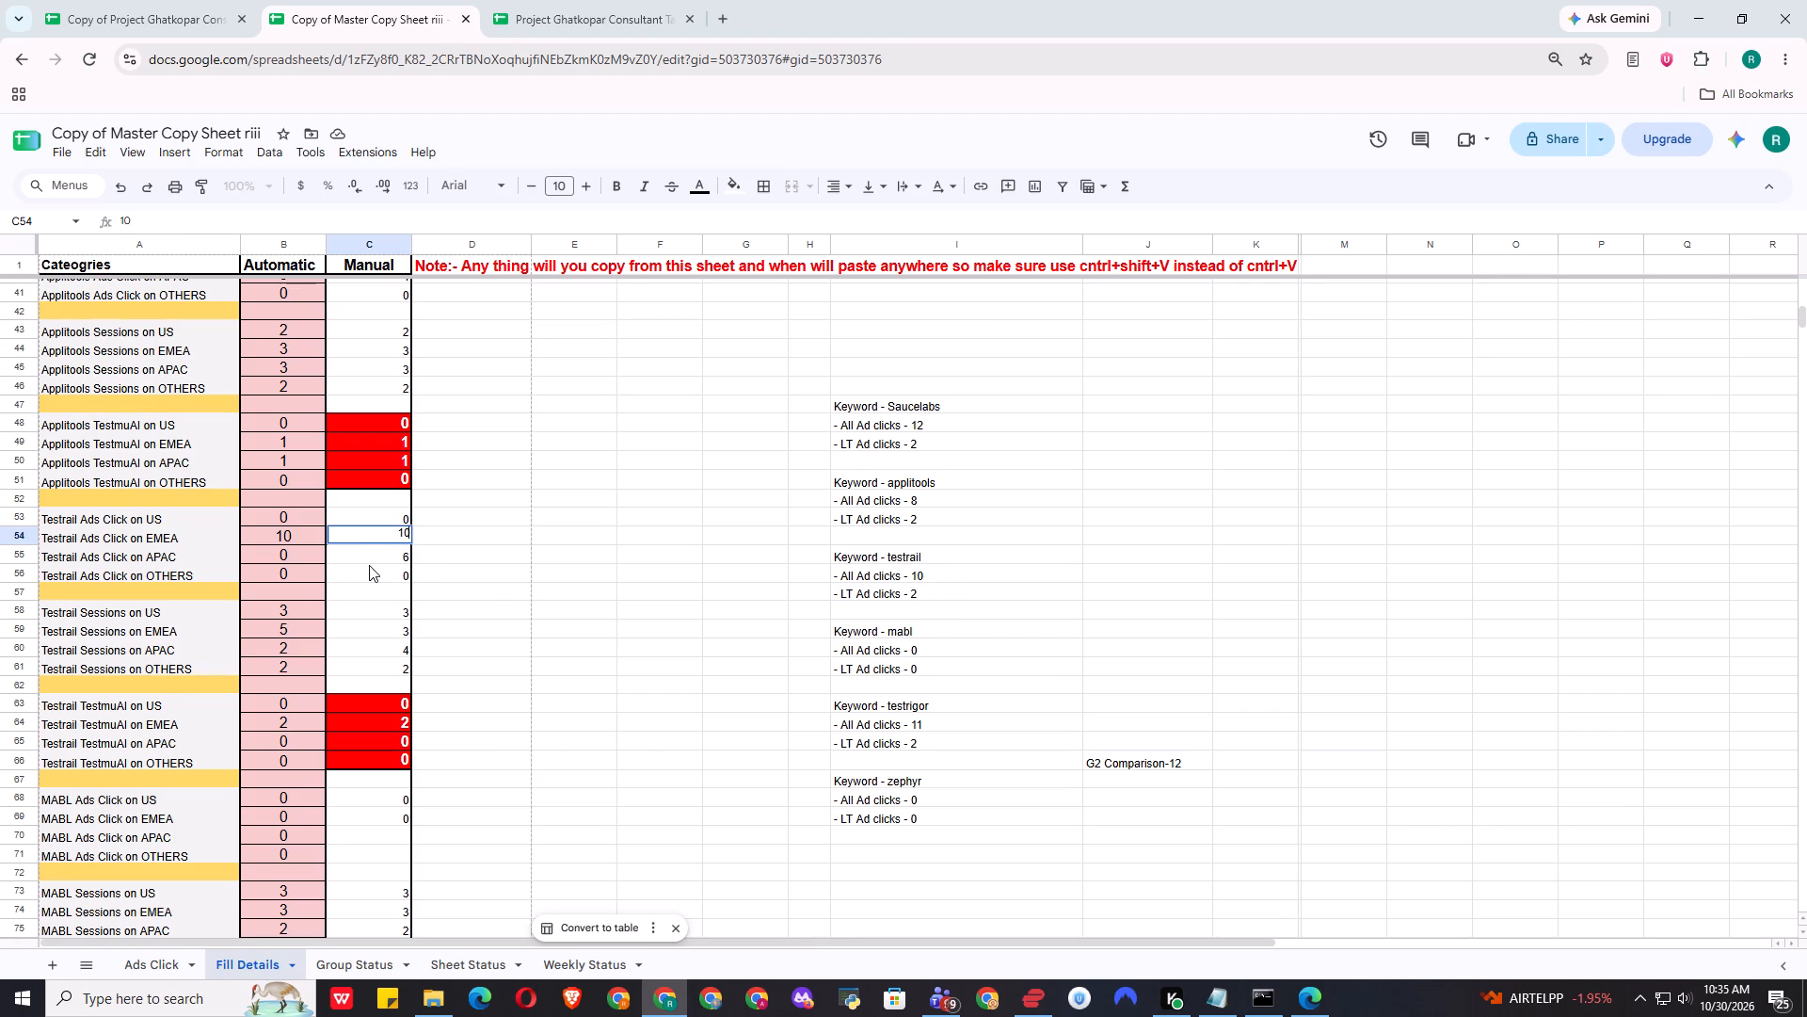
click(369, 557)
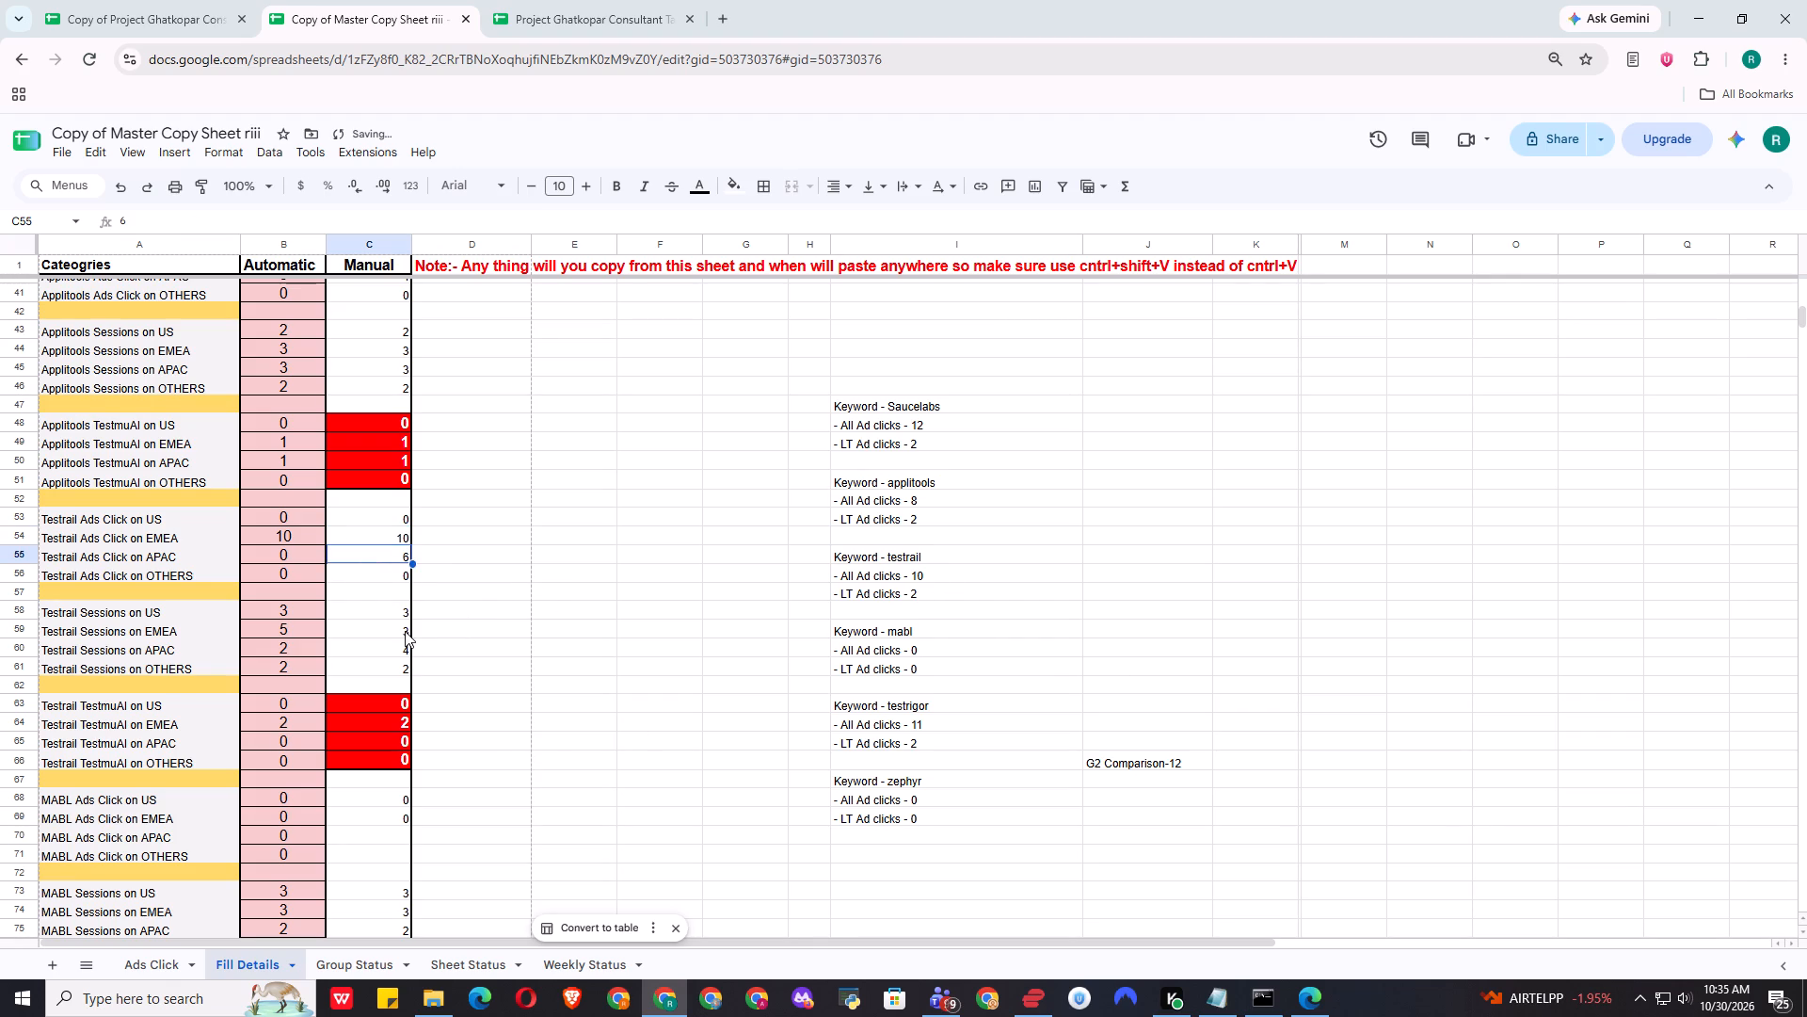
key(0)
click(379, 618)
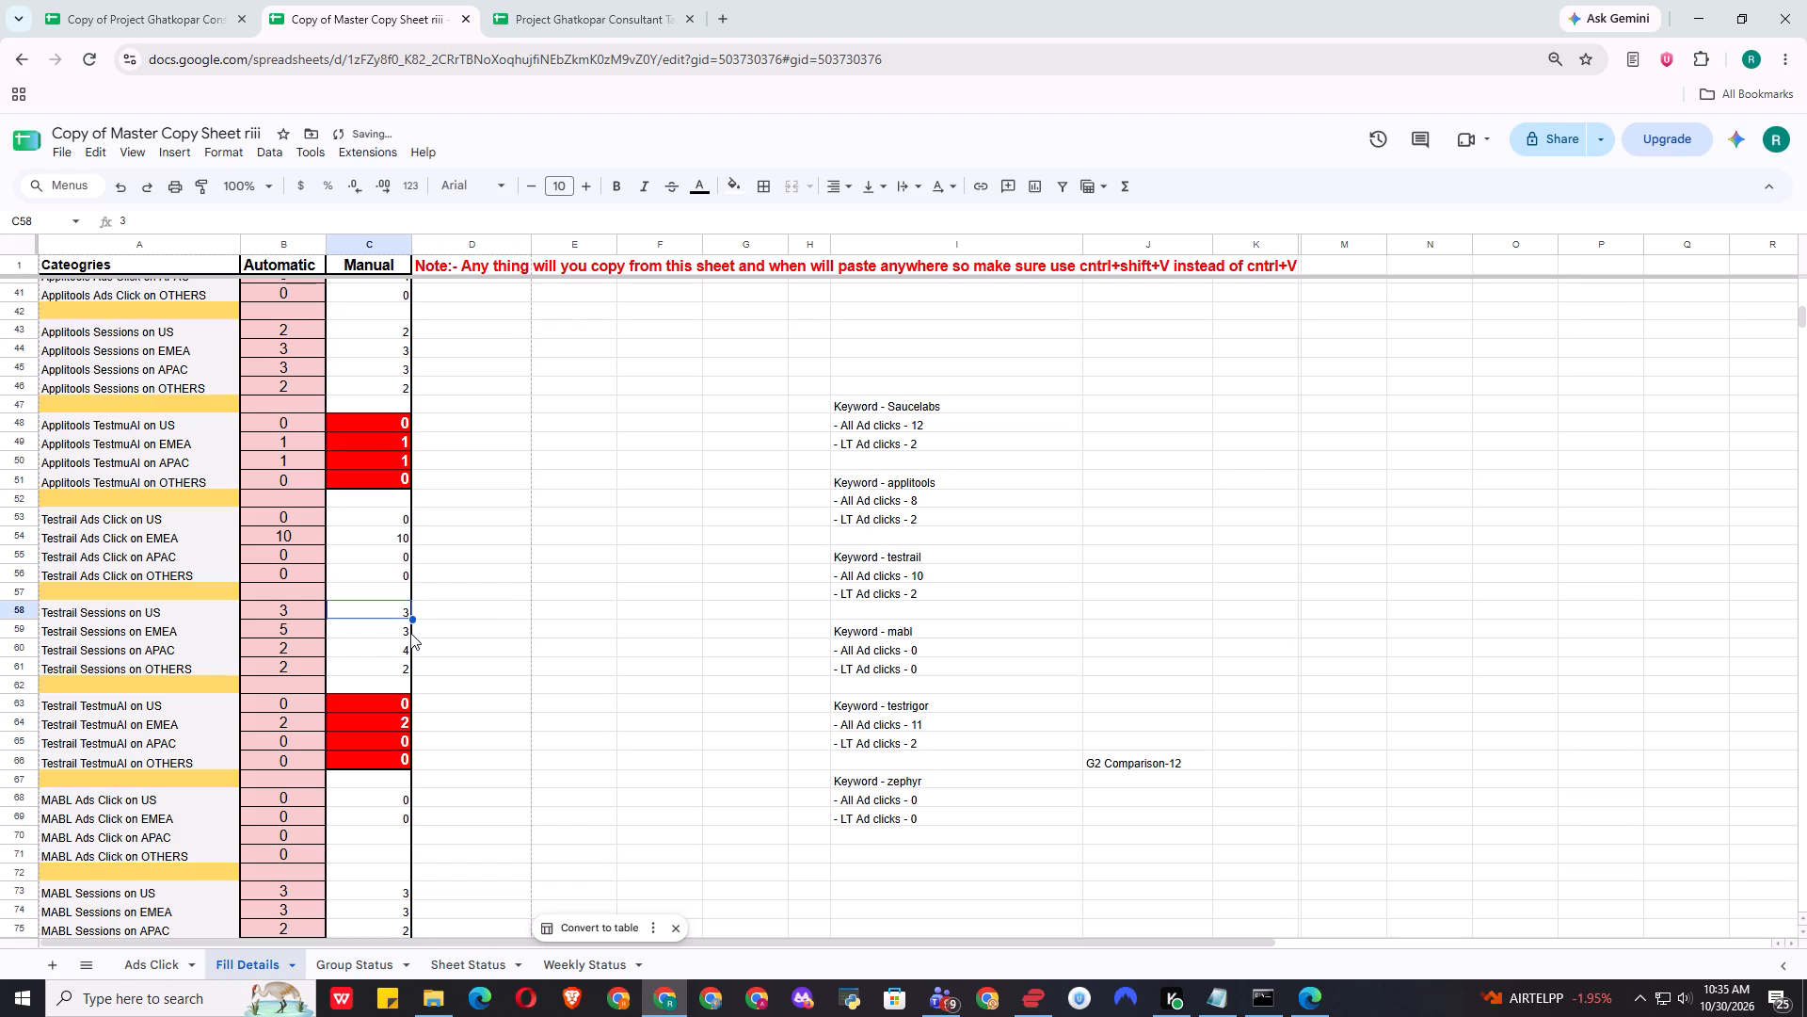
click(390, 636)
key(5)
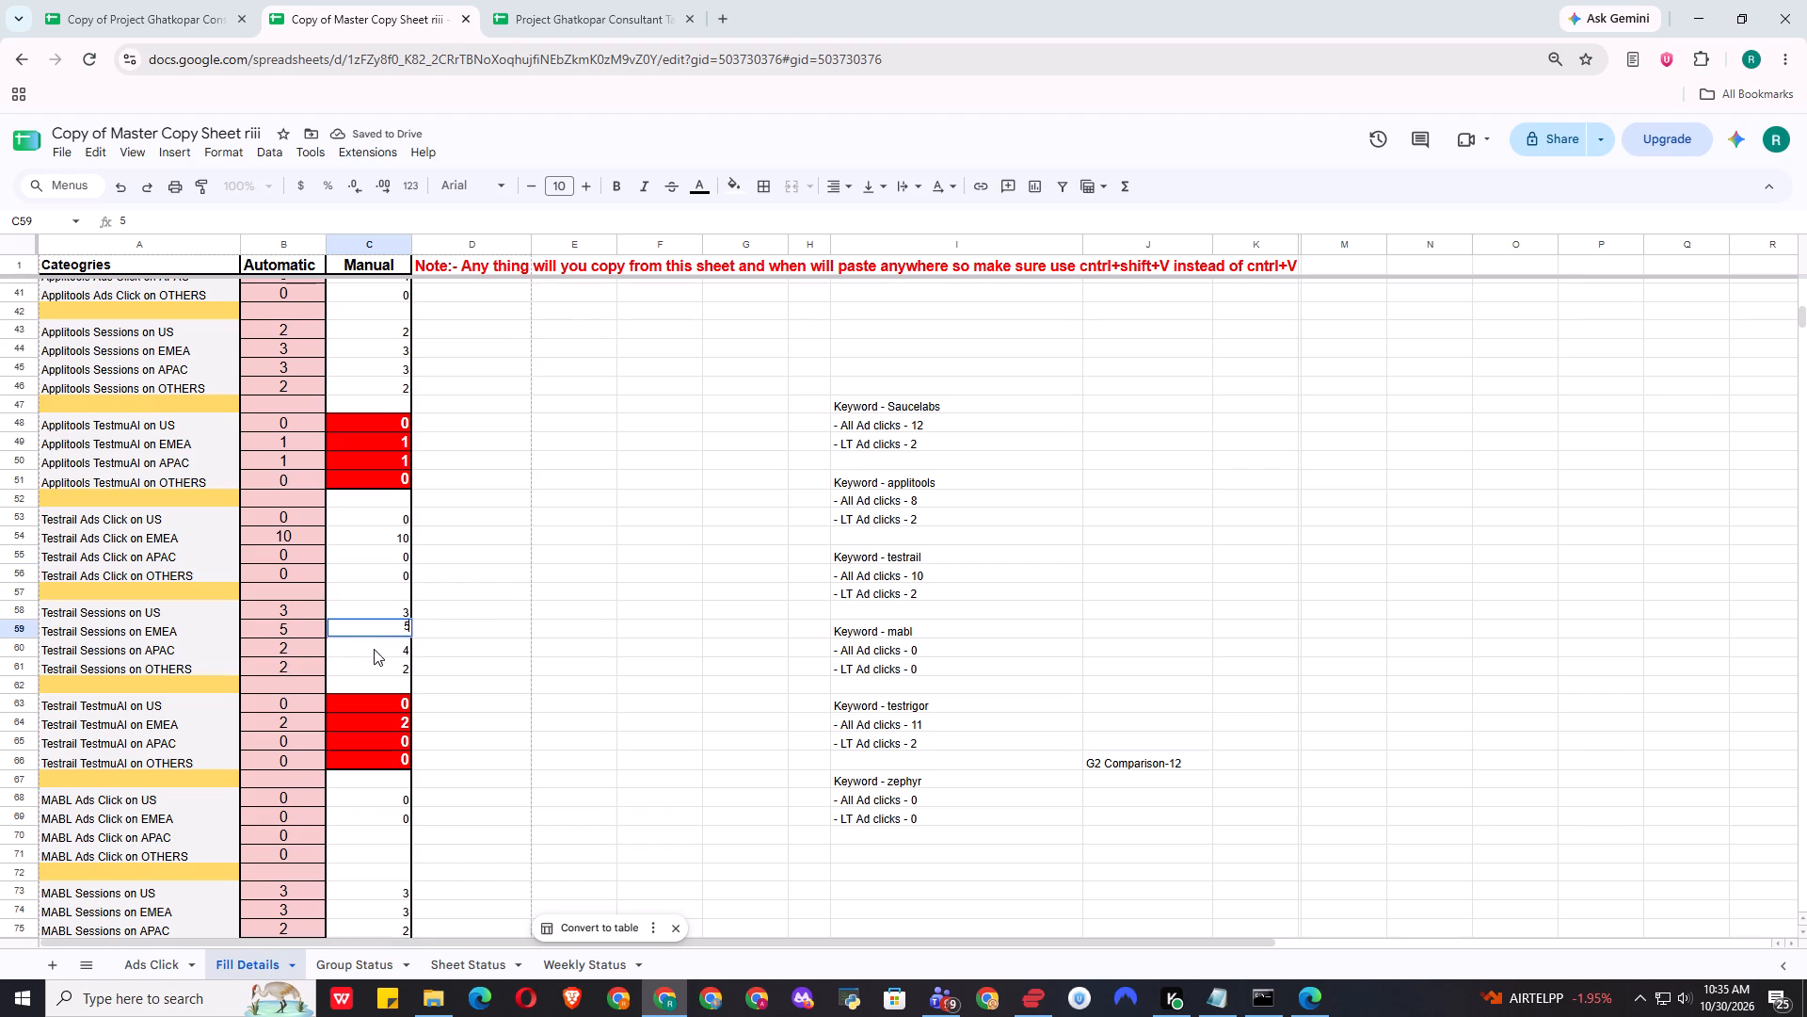
click(364, 647)
key(2)
click(464, 647)
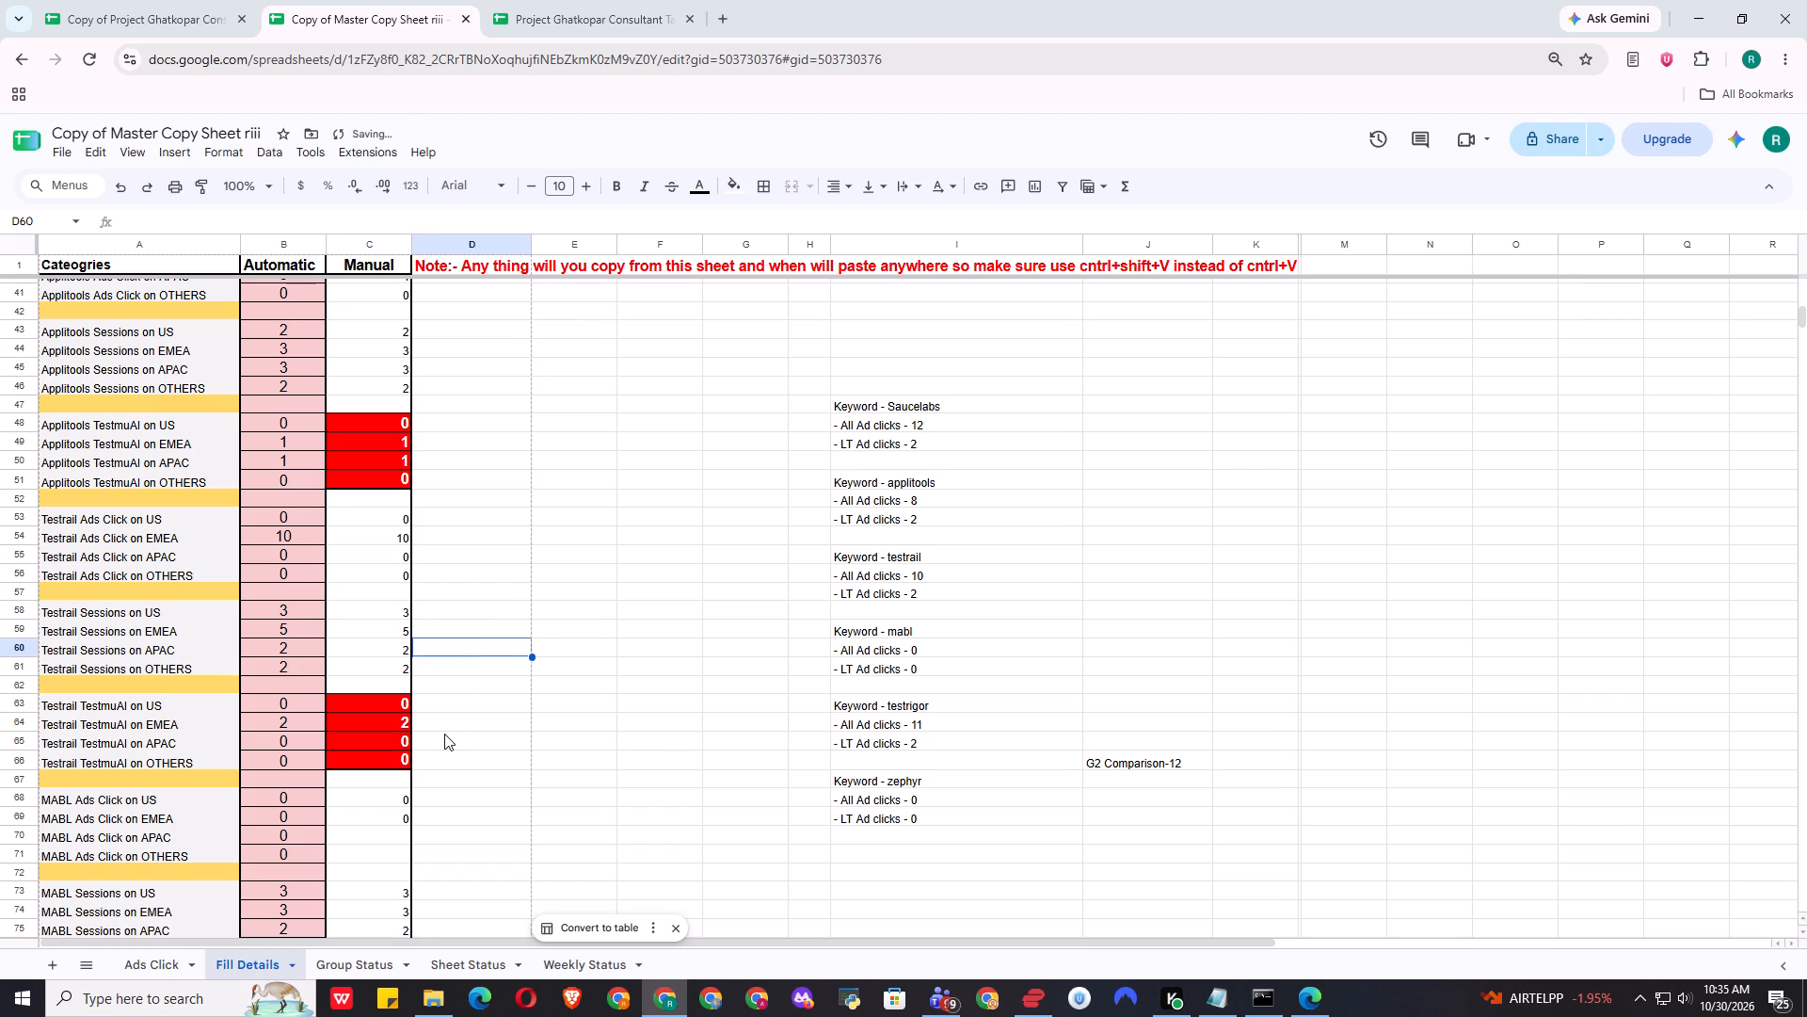
Delete the mabl, testrigor and zephyr keyword status blocks from column I.
drag(953, 745, 950, 703)
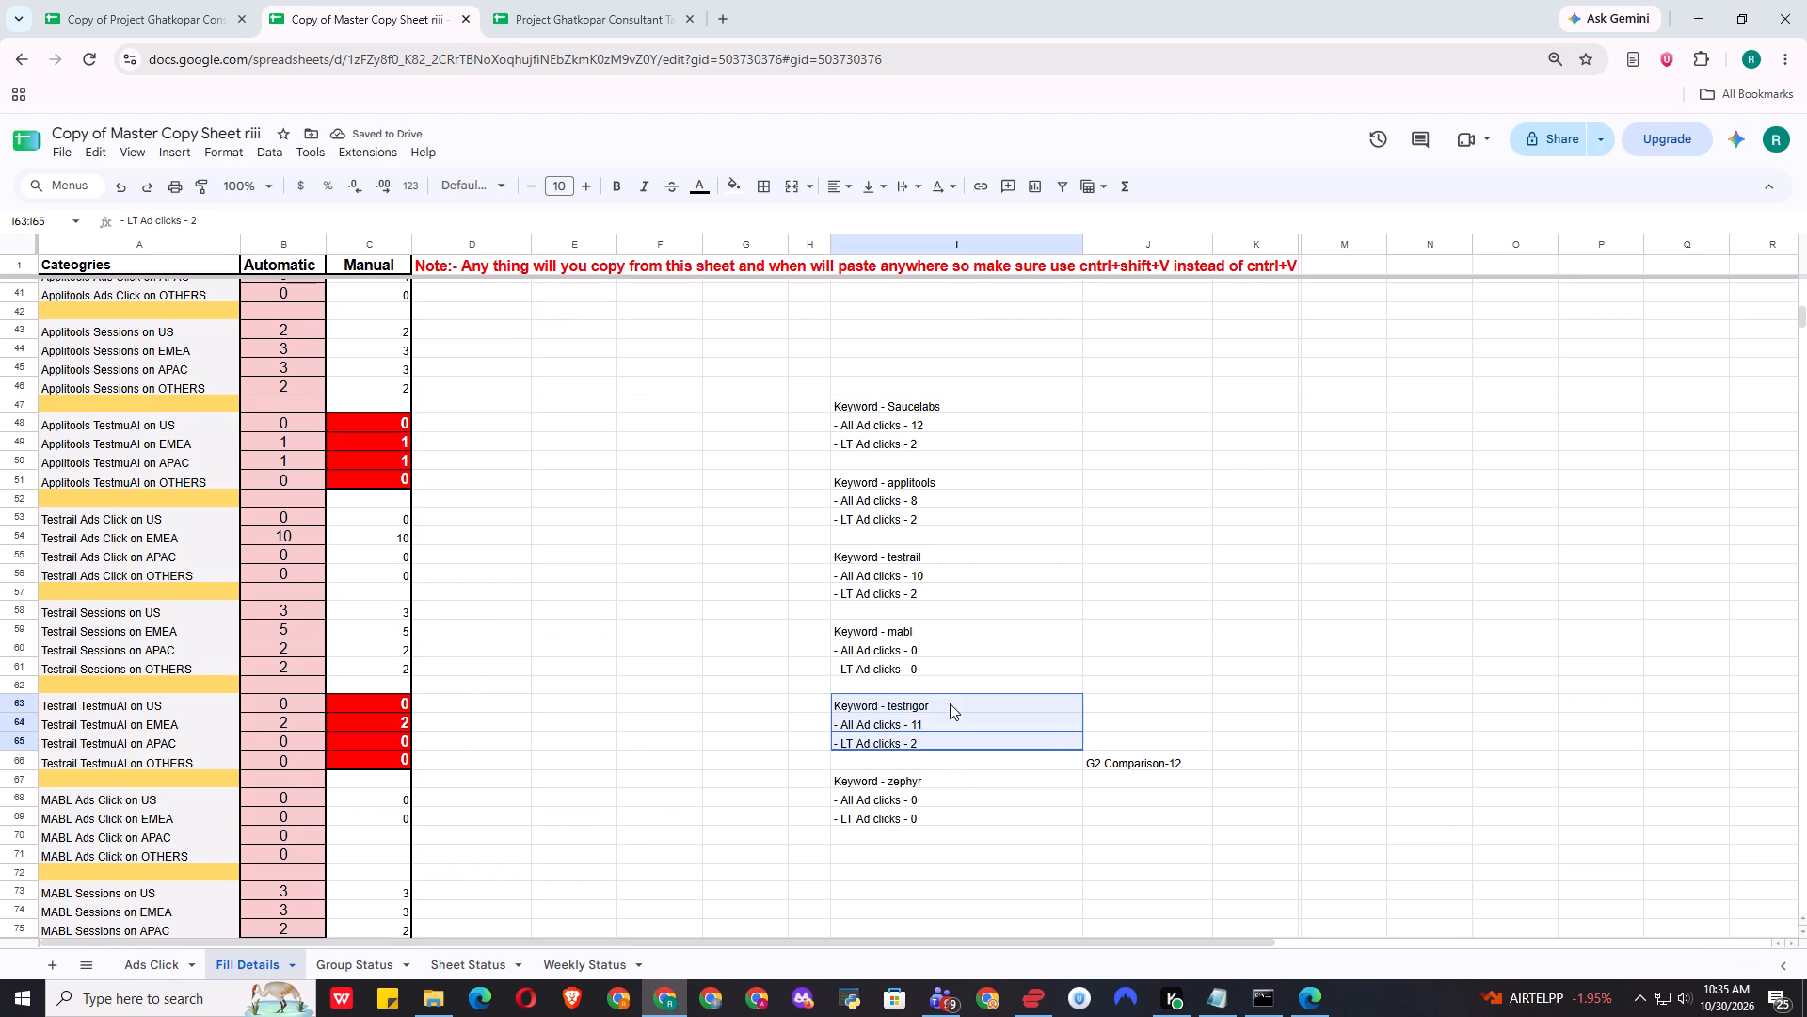
drag(950, 703, 949, 702)
drag(945, 831, 913, 614)
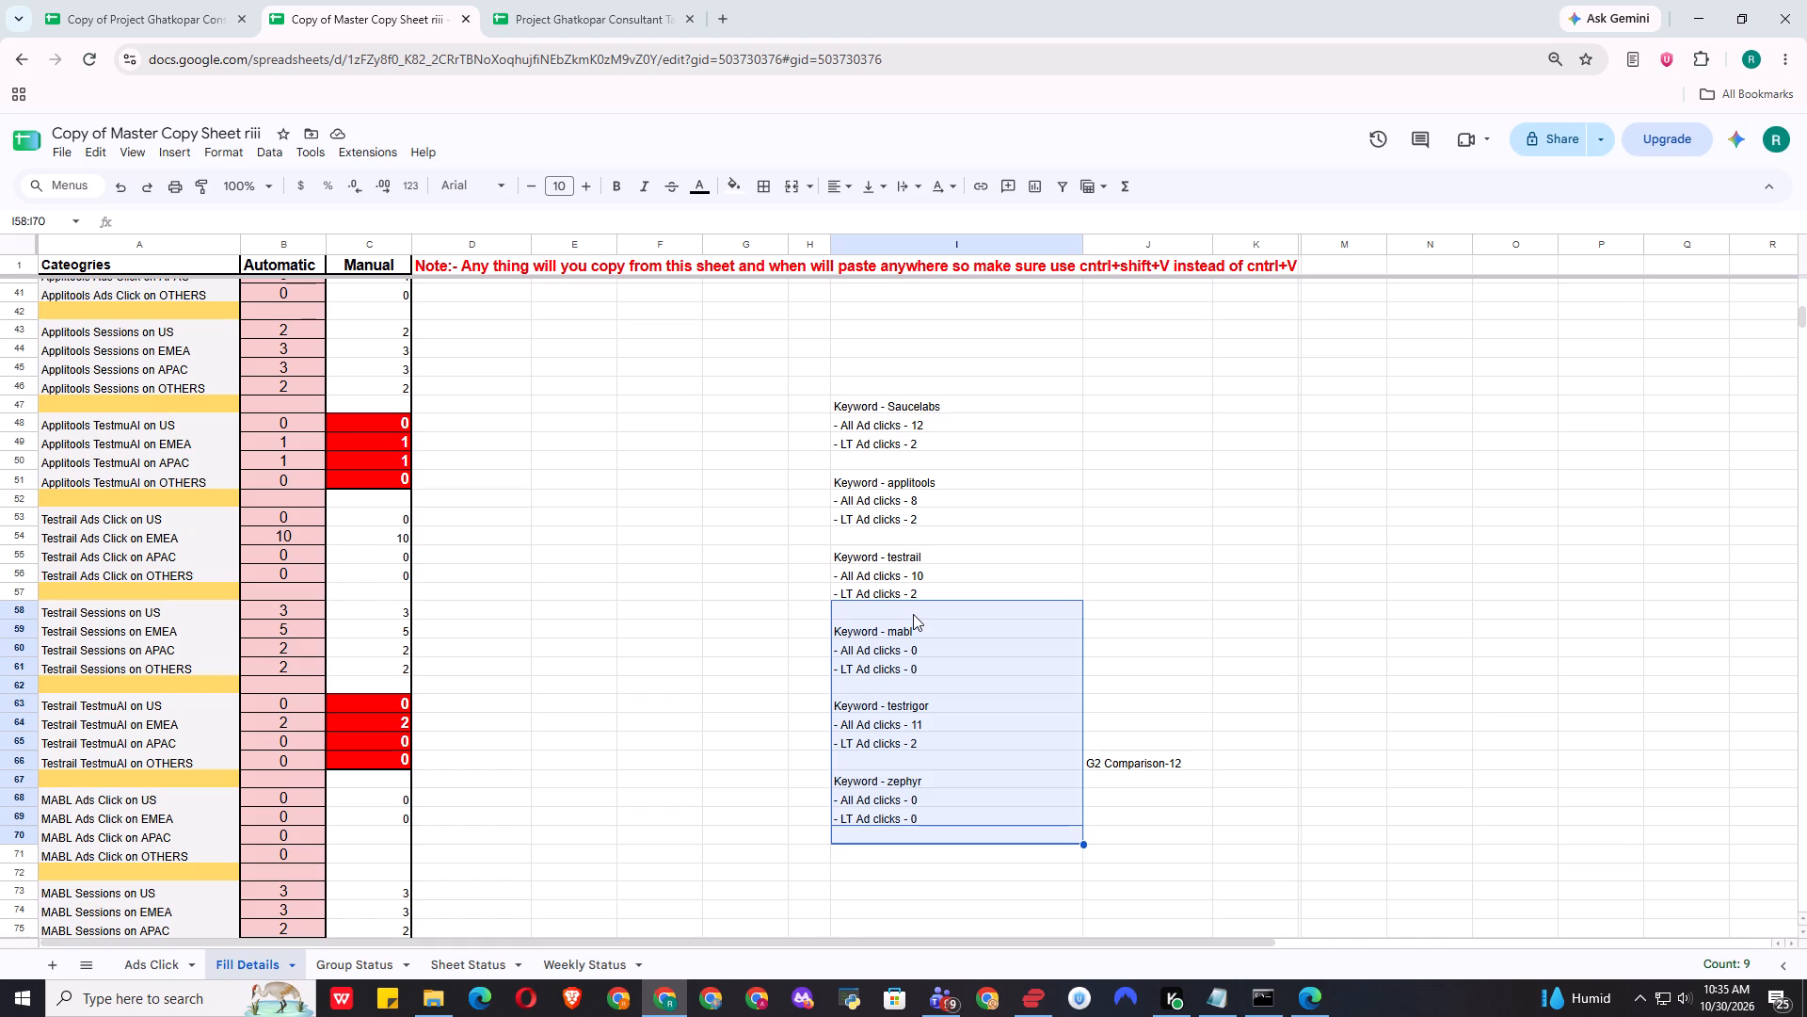
key(BackSpace)
Move the Saucelabs, applitools and testrail status blocks, cells I46 to I58, up column I to start at I34.
scroll(653, 597, up, 2)
drag(919, 576, 951, 799)
key(ctrl+x)
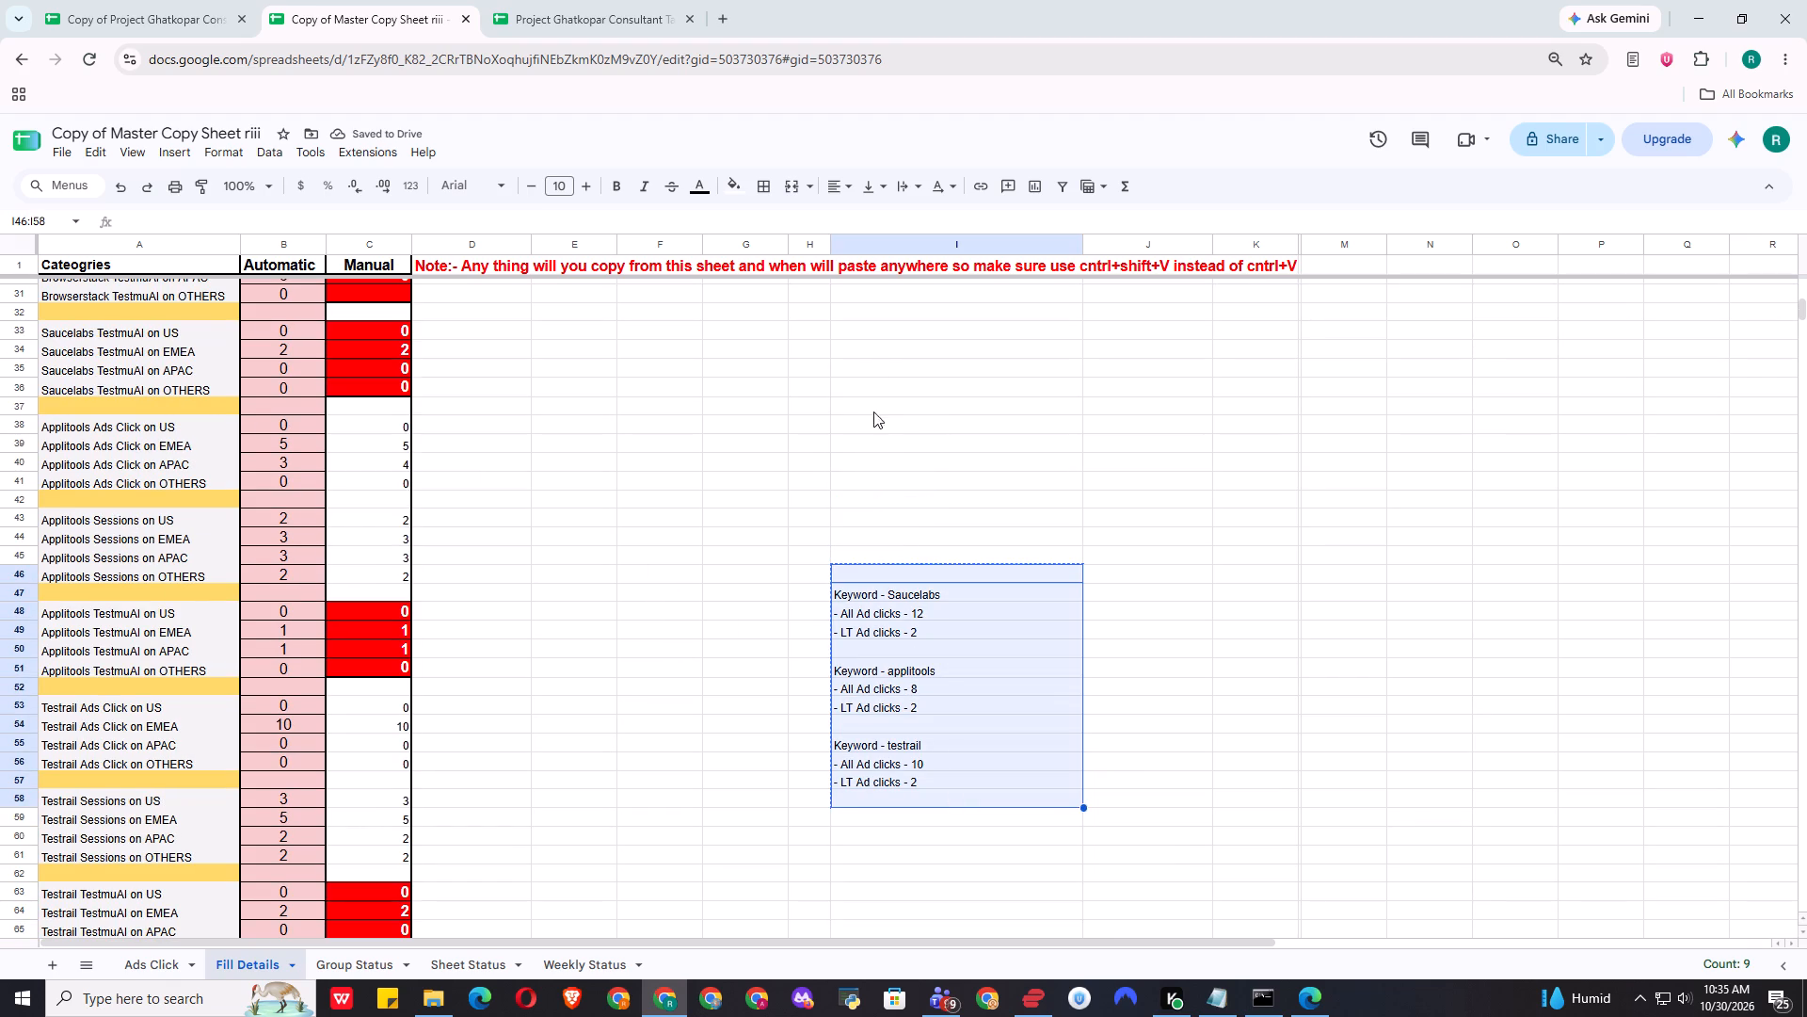
click(880, 347)
key(ctrl+v)
Review the Automatic and Manual values of the Saucelabs, Applitools and Testrail rows against their keyword status blocks.
scroll(781, 508, up, 2)
scroll(584, 589, up, 1)
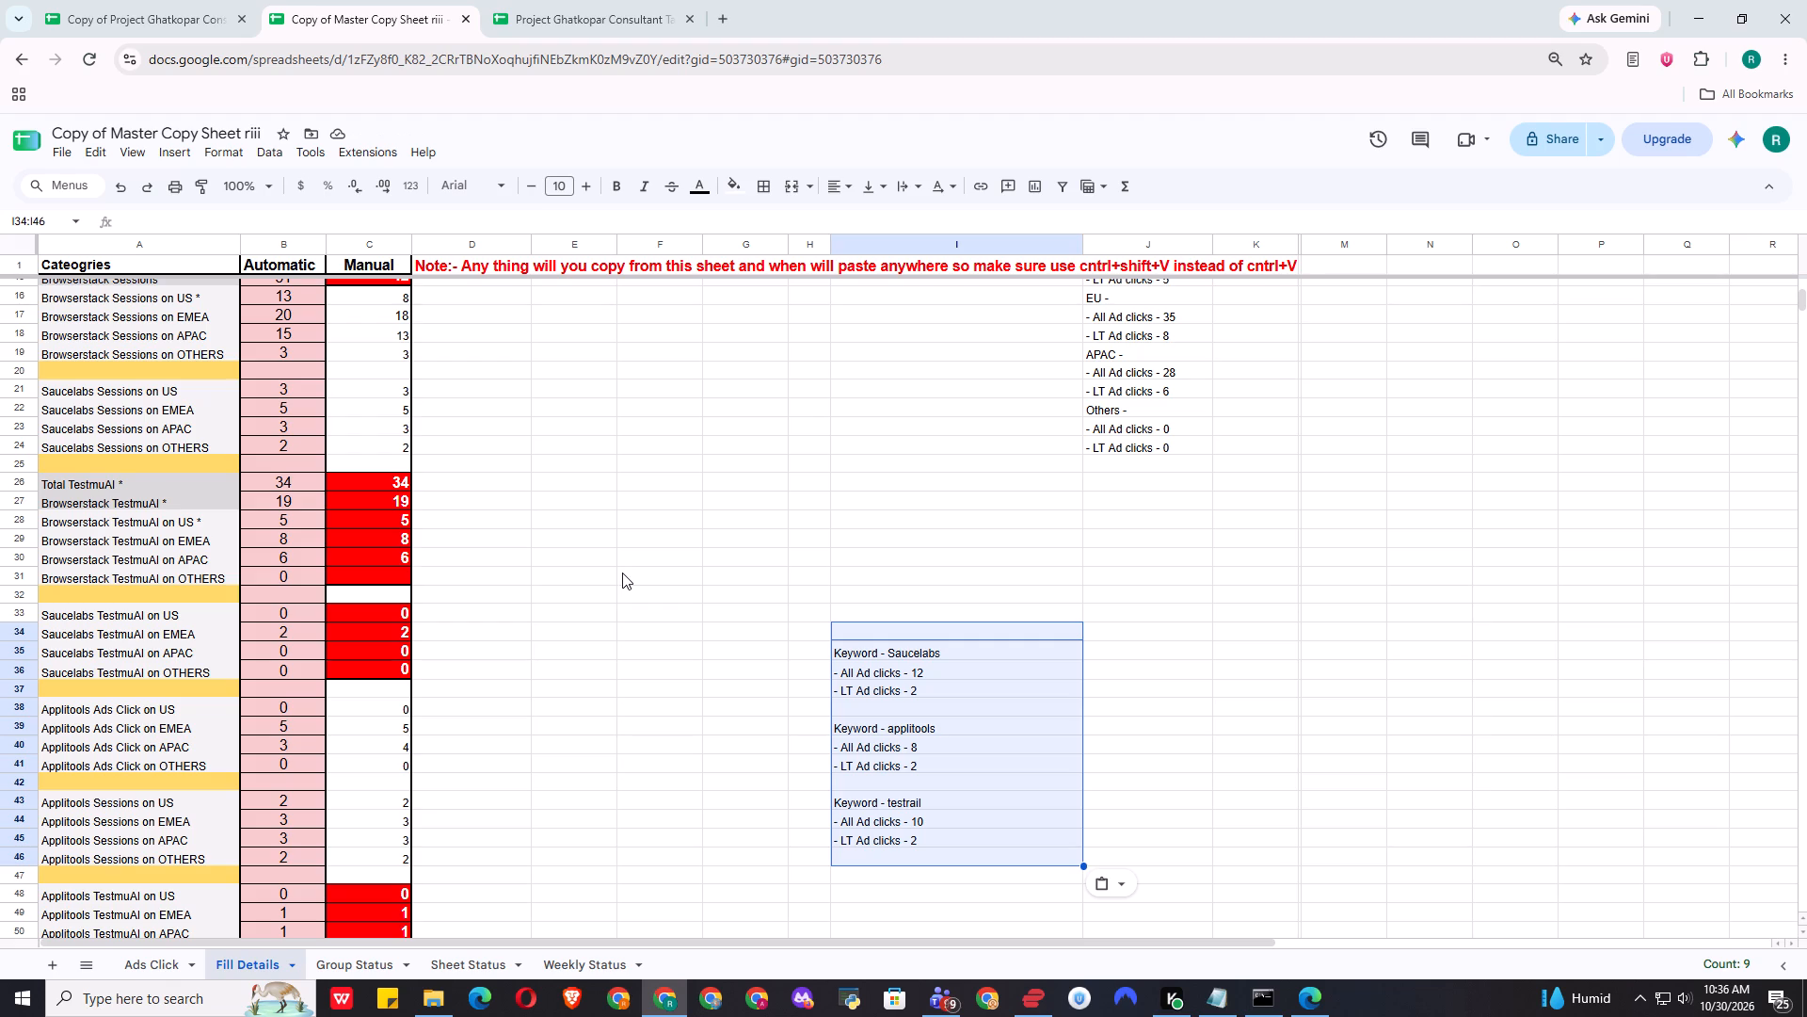
scroll(991, 798, down, 2)
scroll(960, 776, up, 2)
scroll(440, 739, down, 2)
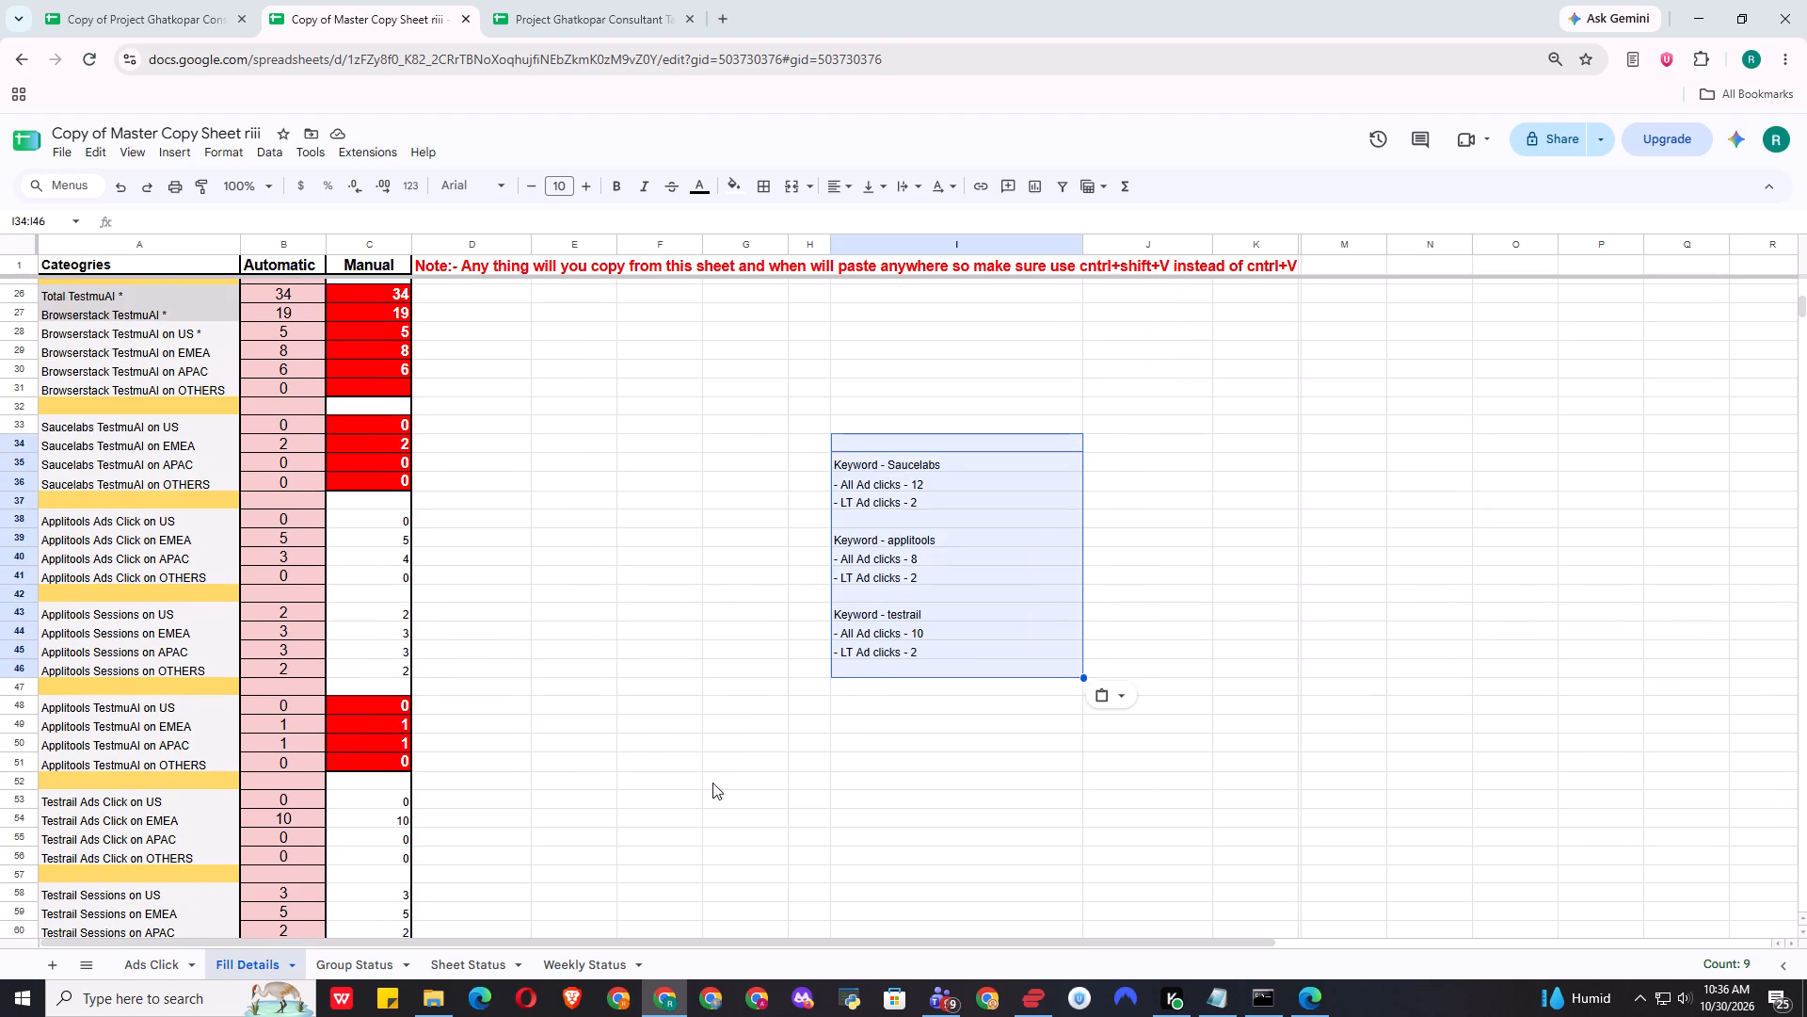
scroll(689, 799, down, 3)
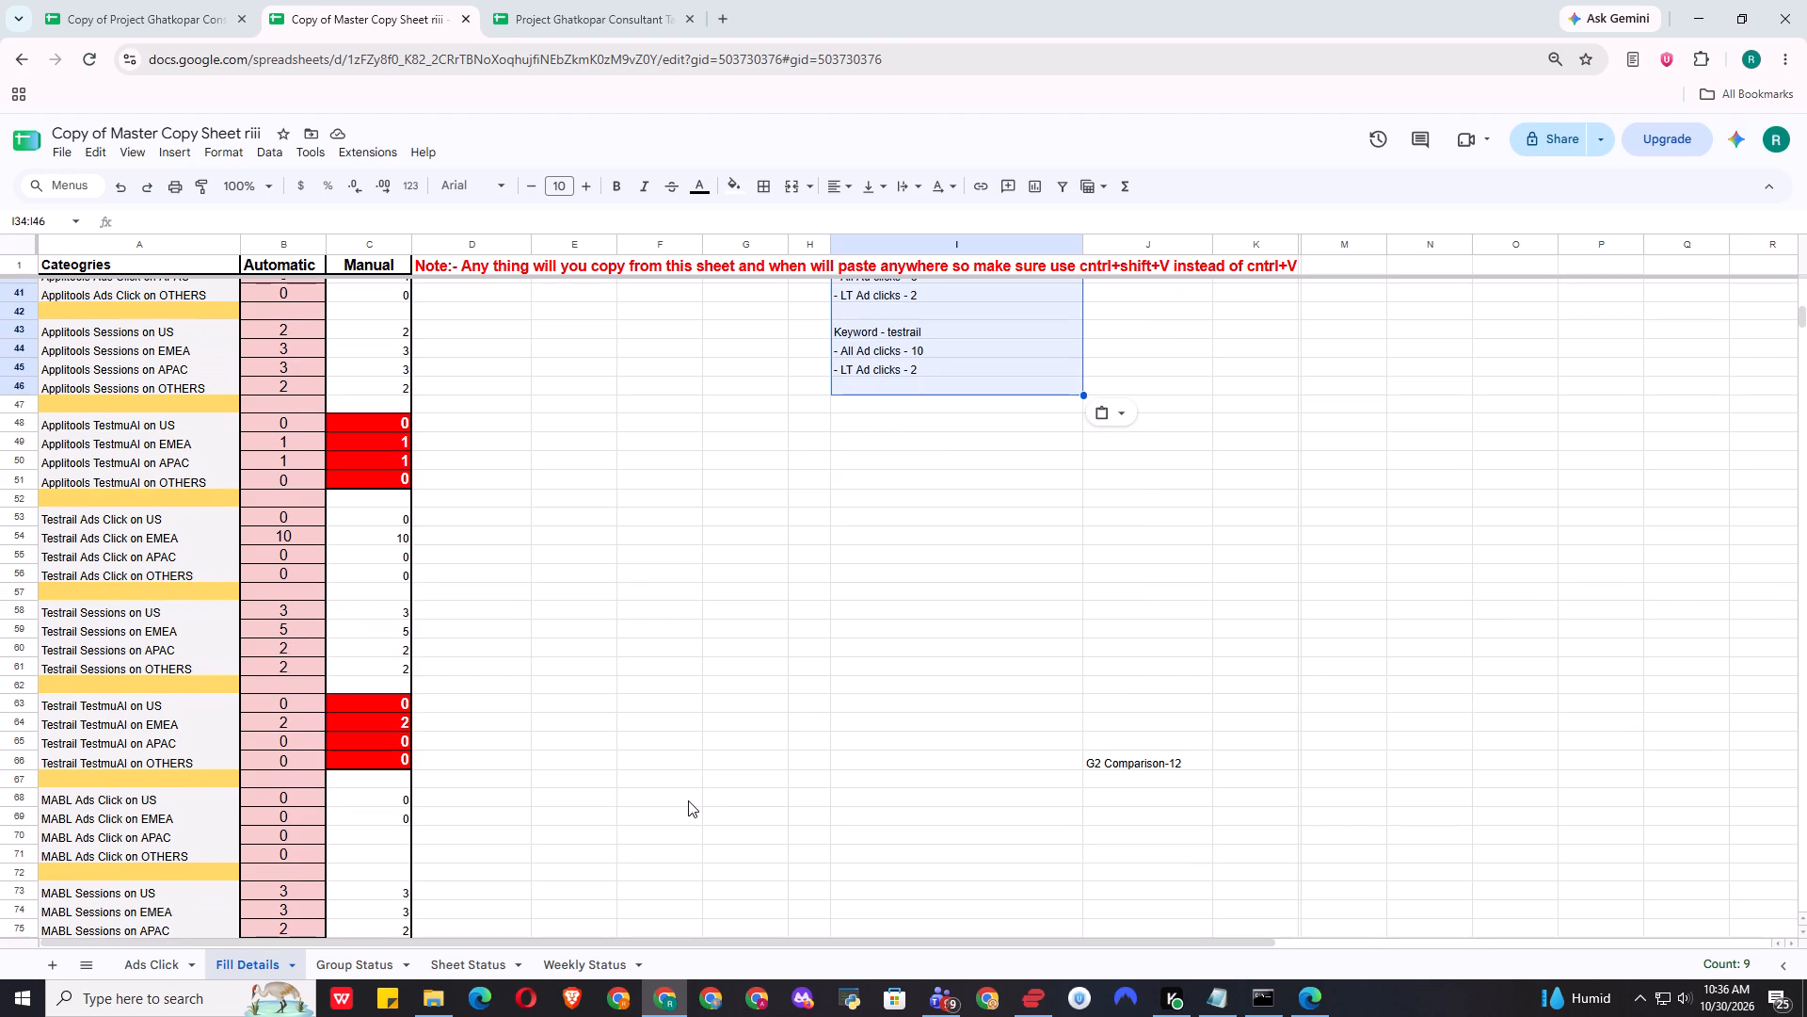
scroll(688, 800, up, 3)
scroll(691, 801, down, 3)
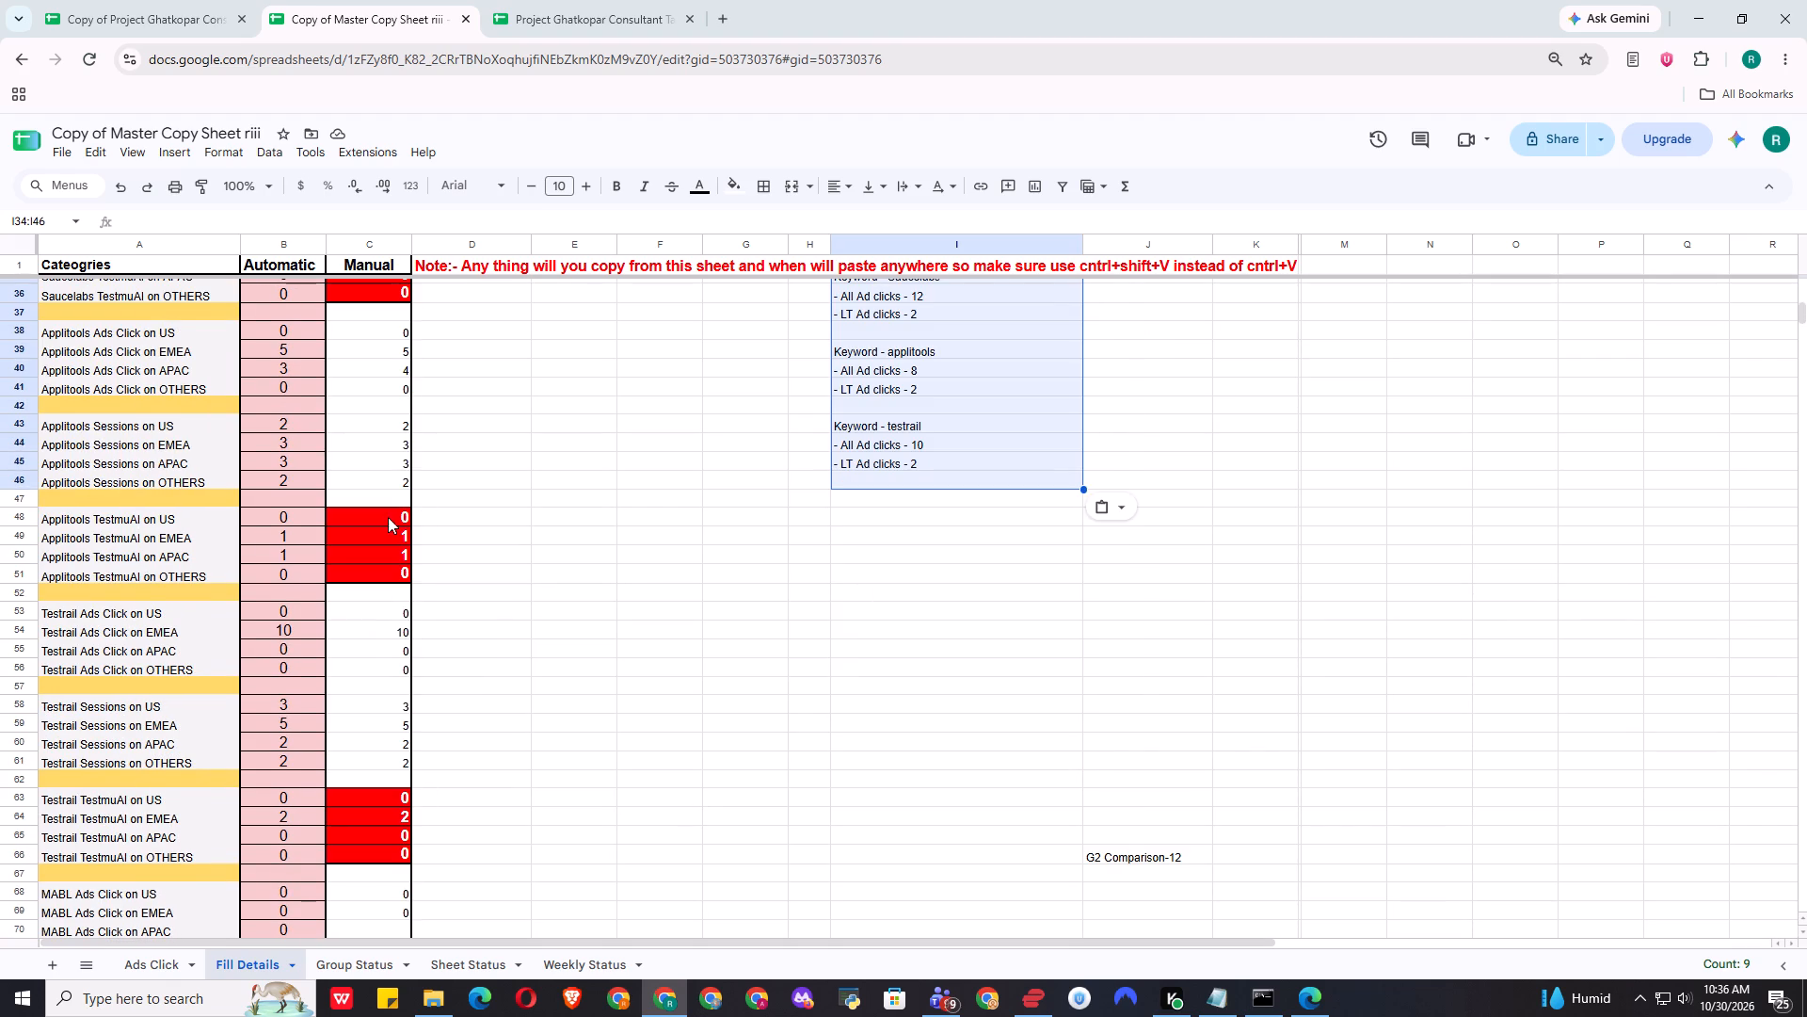
drag(388, 525, 389, 583)
scroll(562, 572, up, 2)
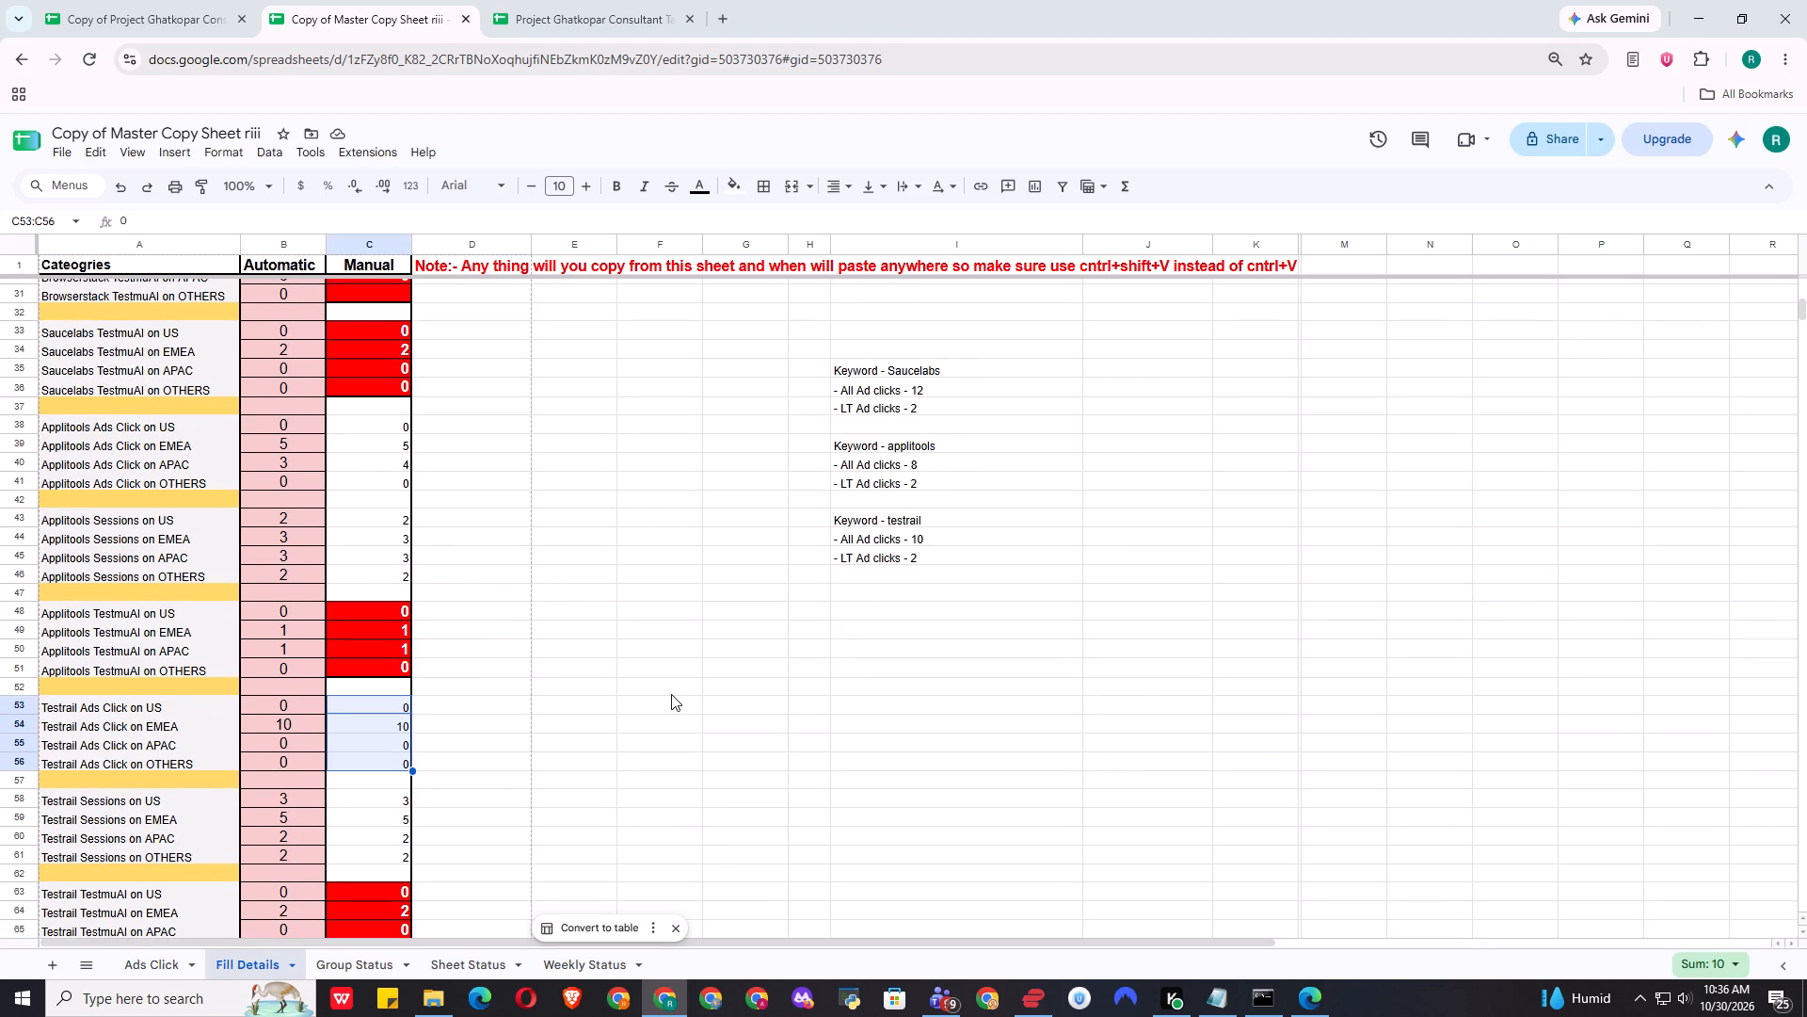
click(671, 694)
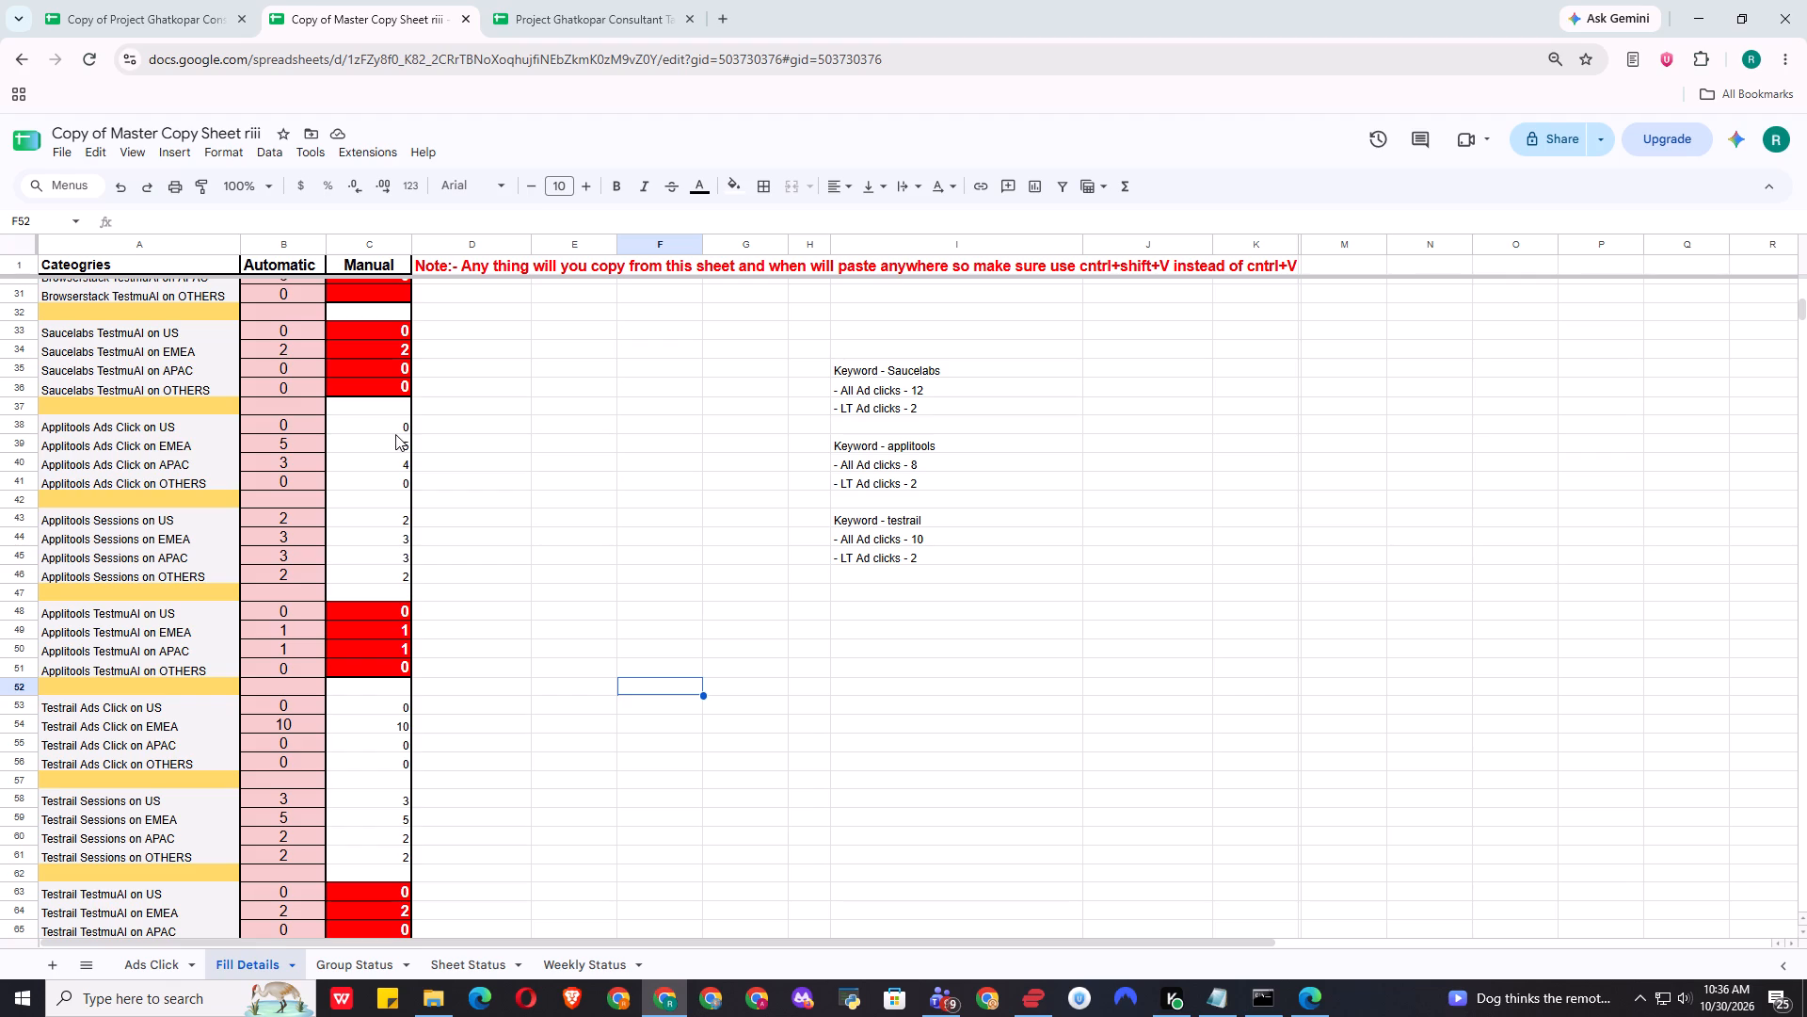
Set the Manual value of Applitools Ads Click on APAC to 3.
click(391, 468)
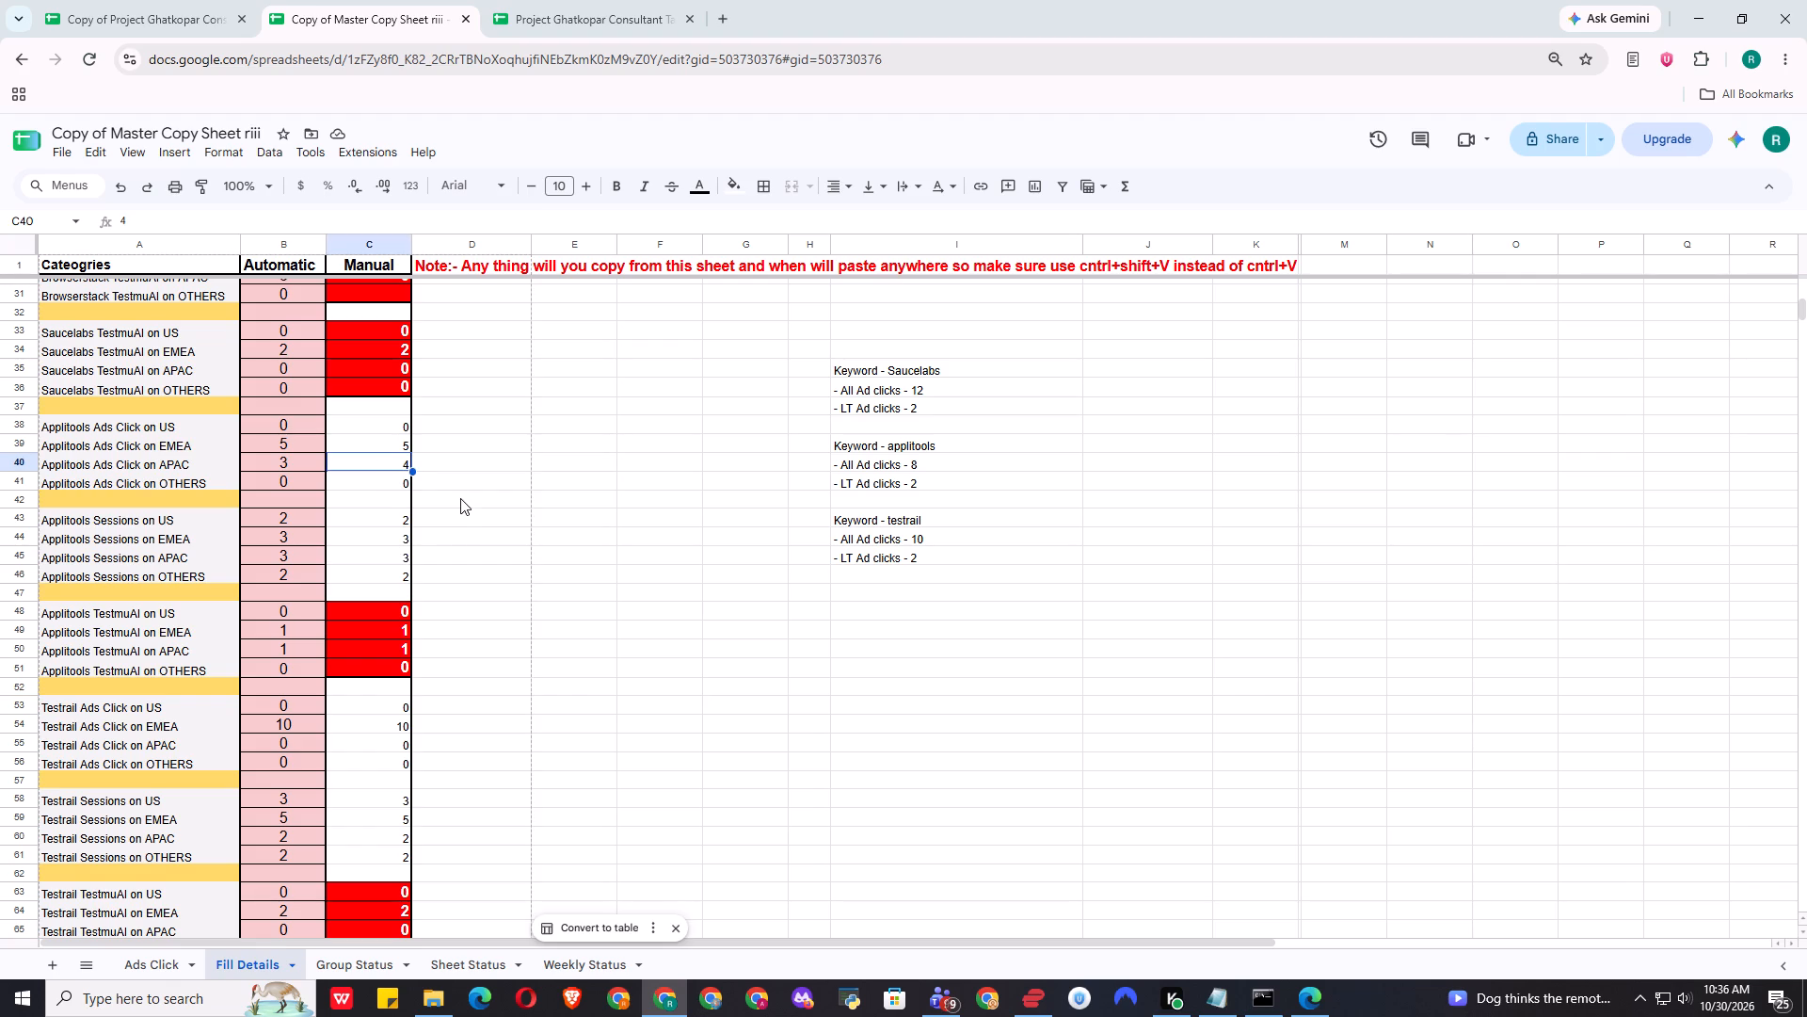
key(3)
drag(376, 520, 376, 584)
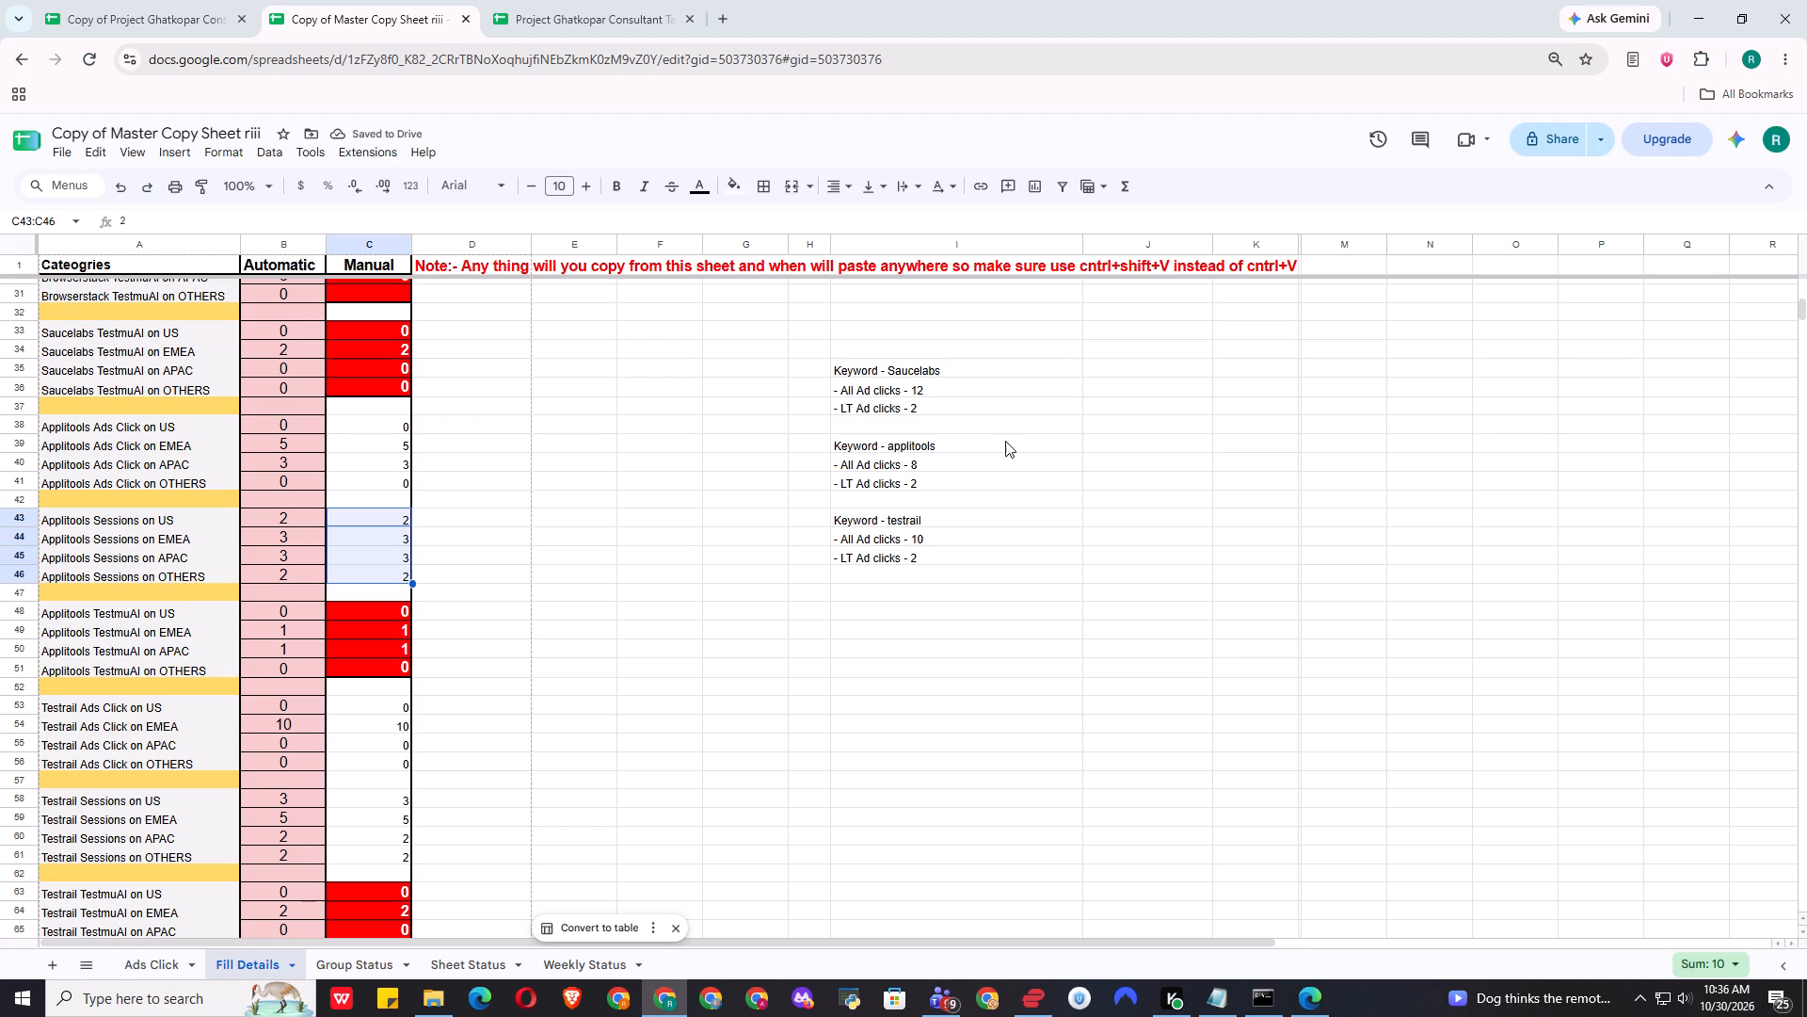
Check the Applitools and Saucelabs Manual values against their keyword status blocks, including the Saucelabs Ads Click and Sessions rows.
drag(935, 480, 940, 442)
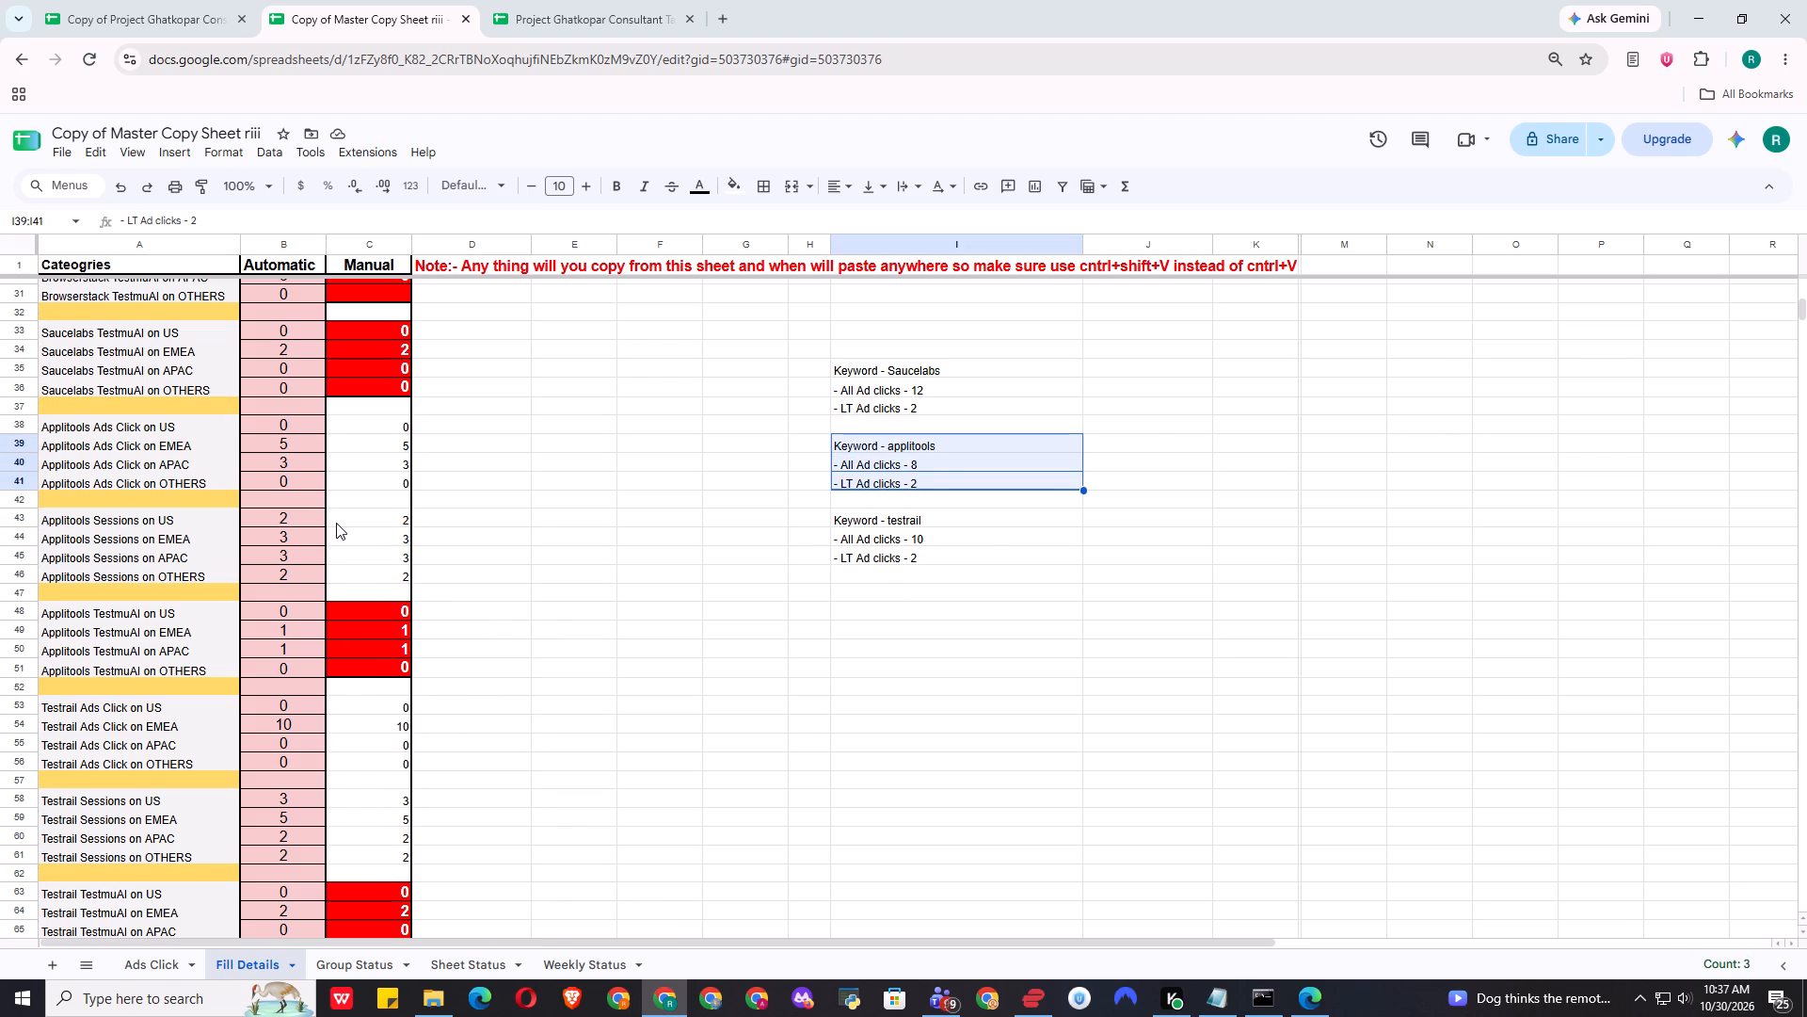
click(397, 578)
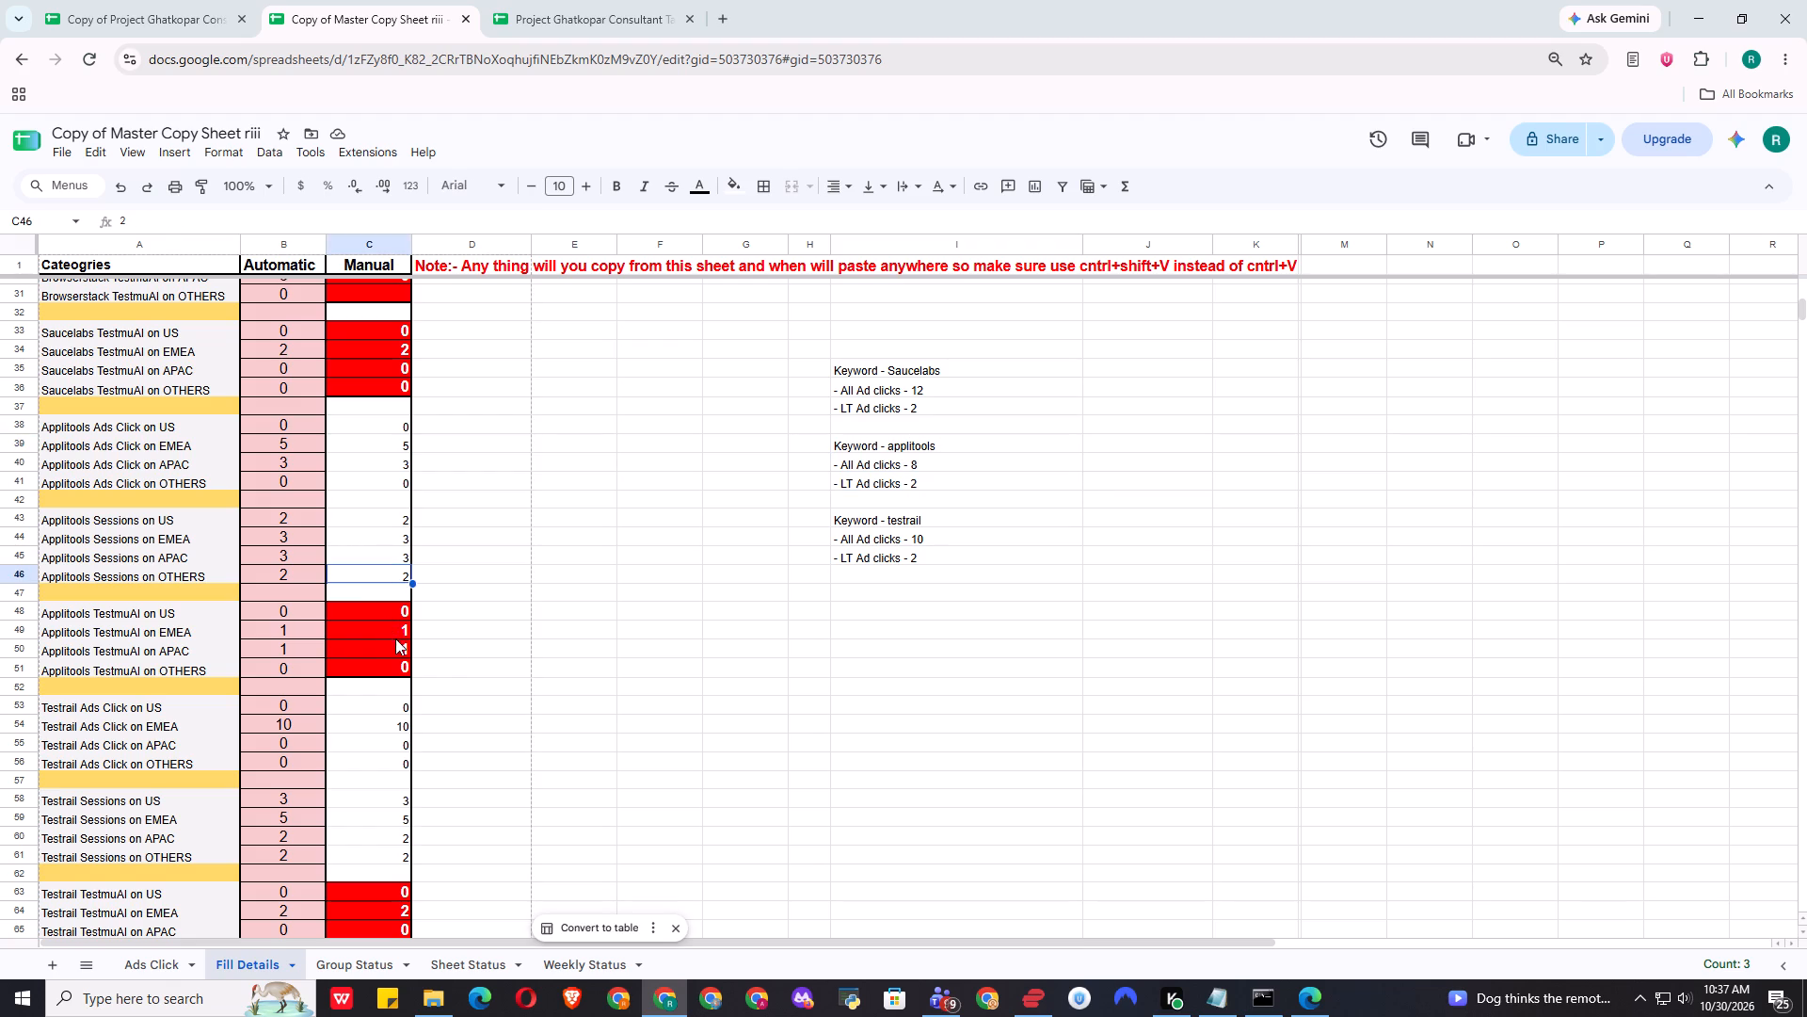
click(789, 556)
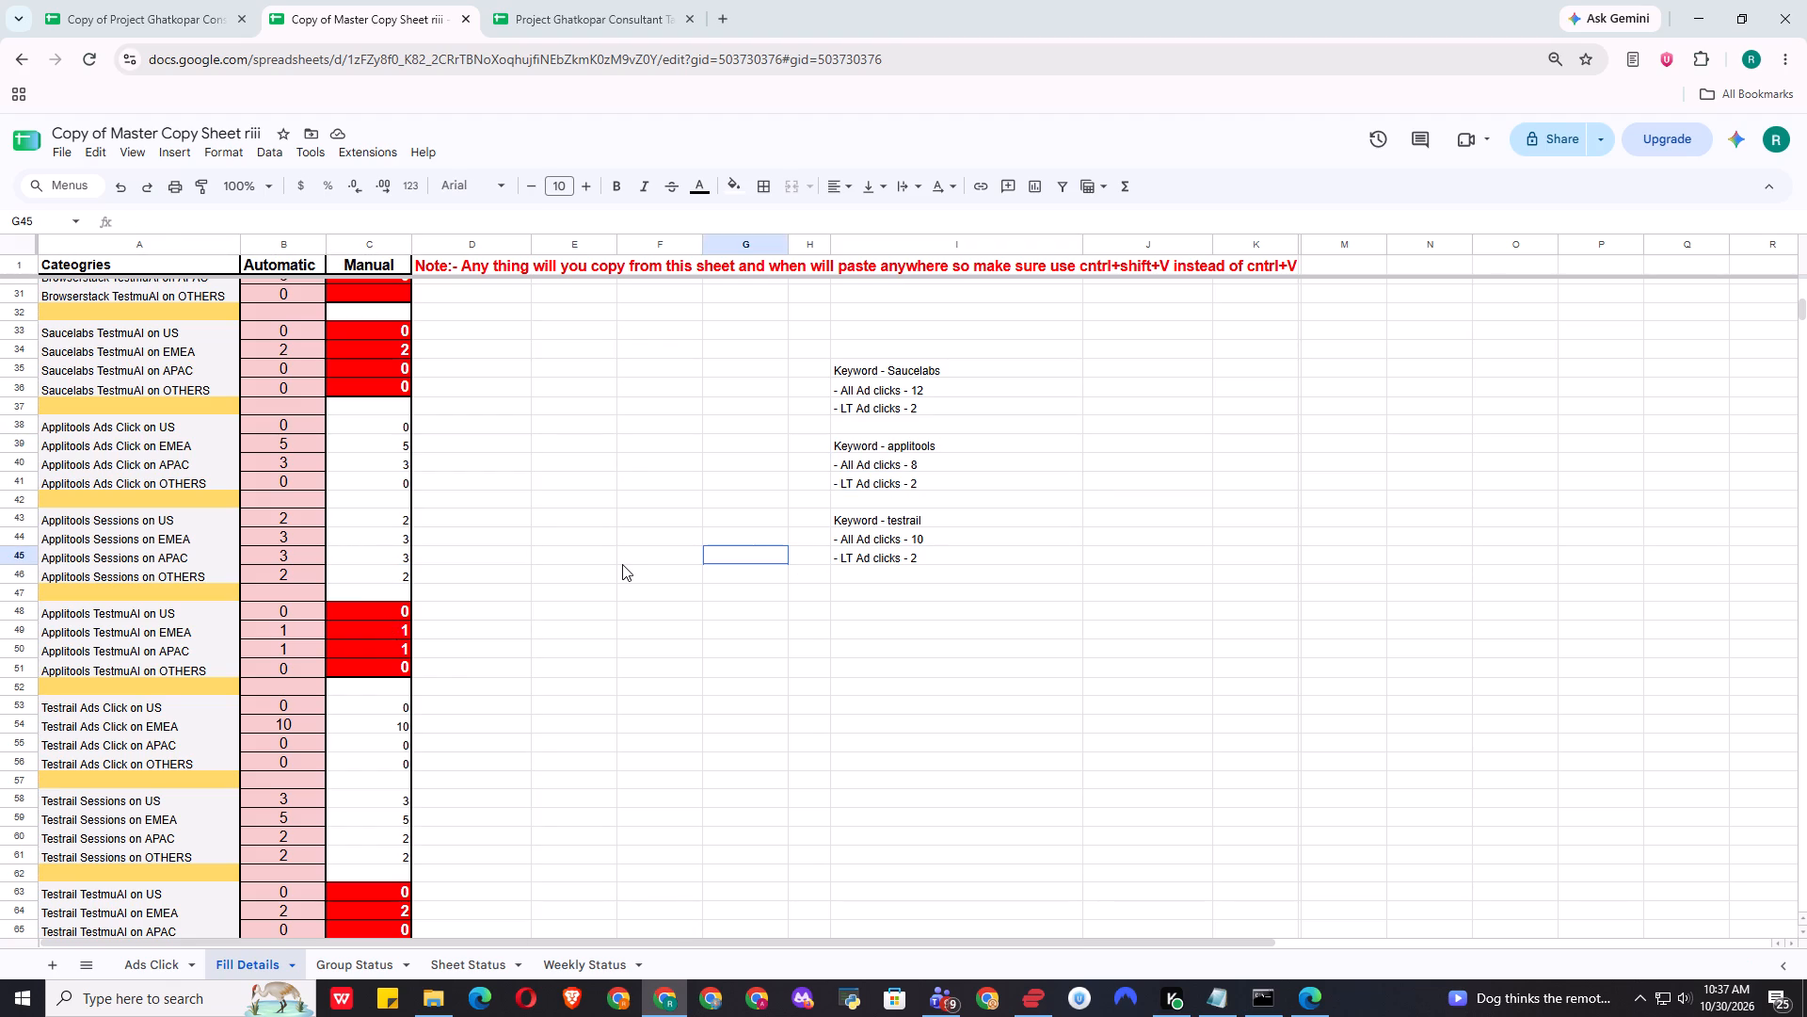
scroll(622, 564, up, 1)
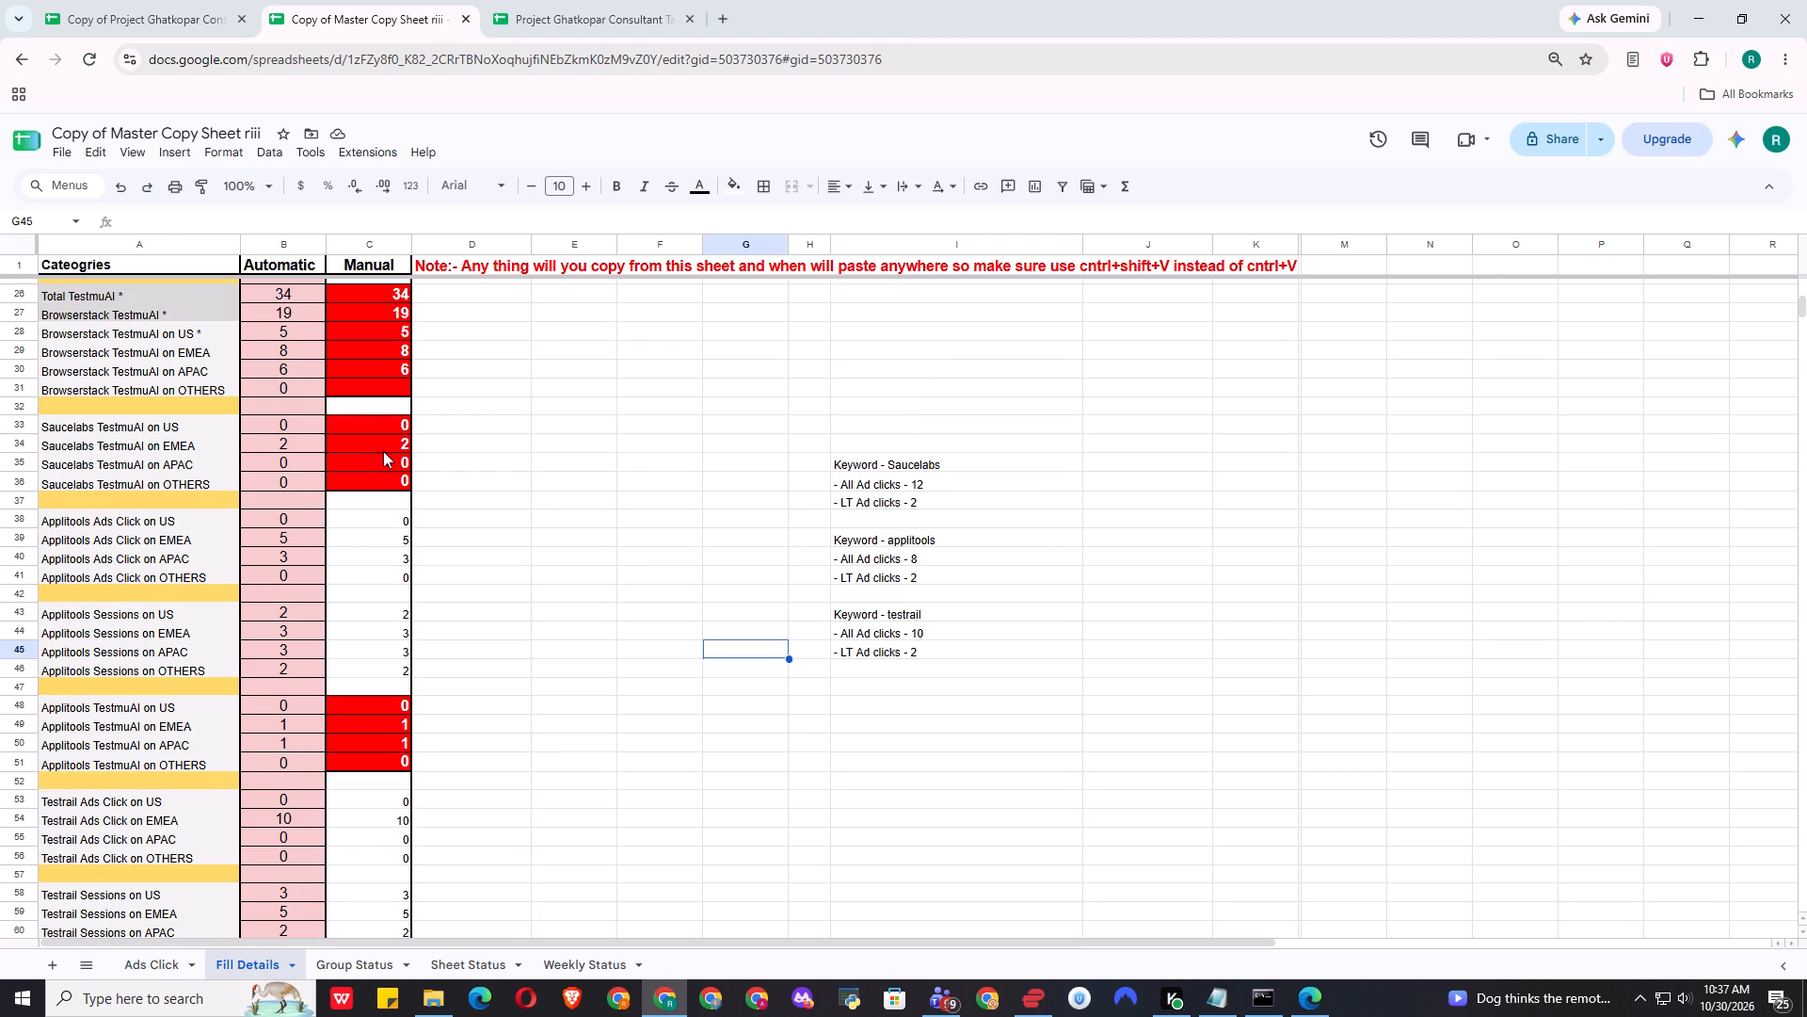
click(383, 451)
scroll(536, 448, up, 1)
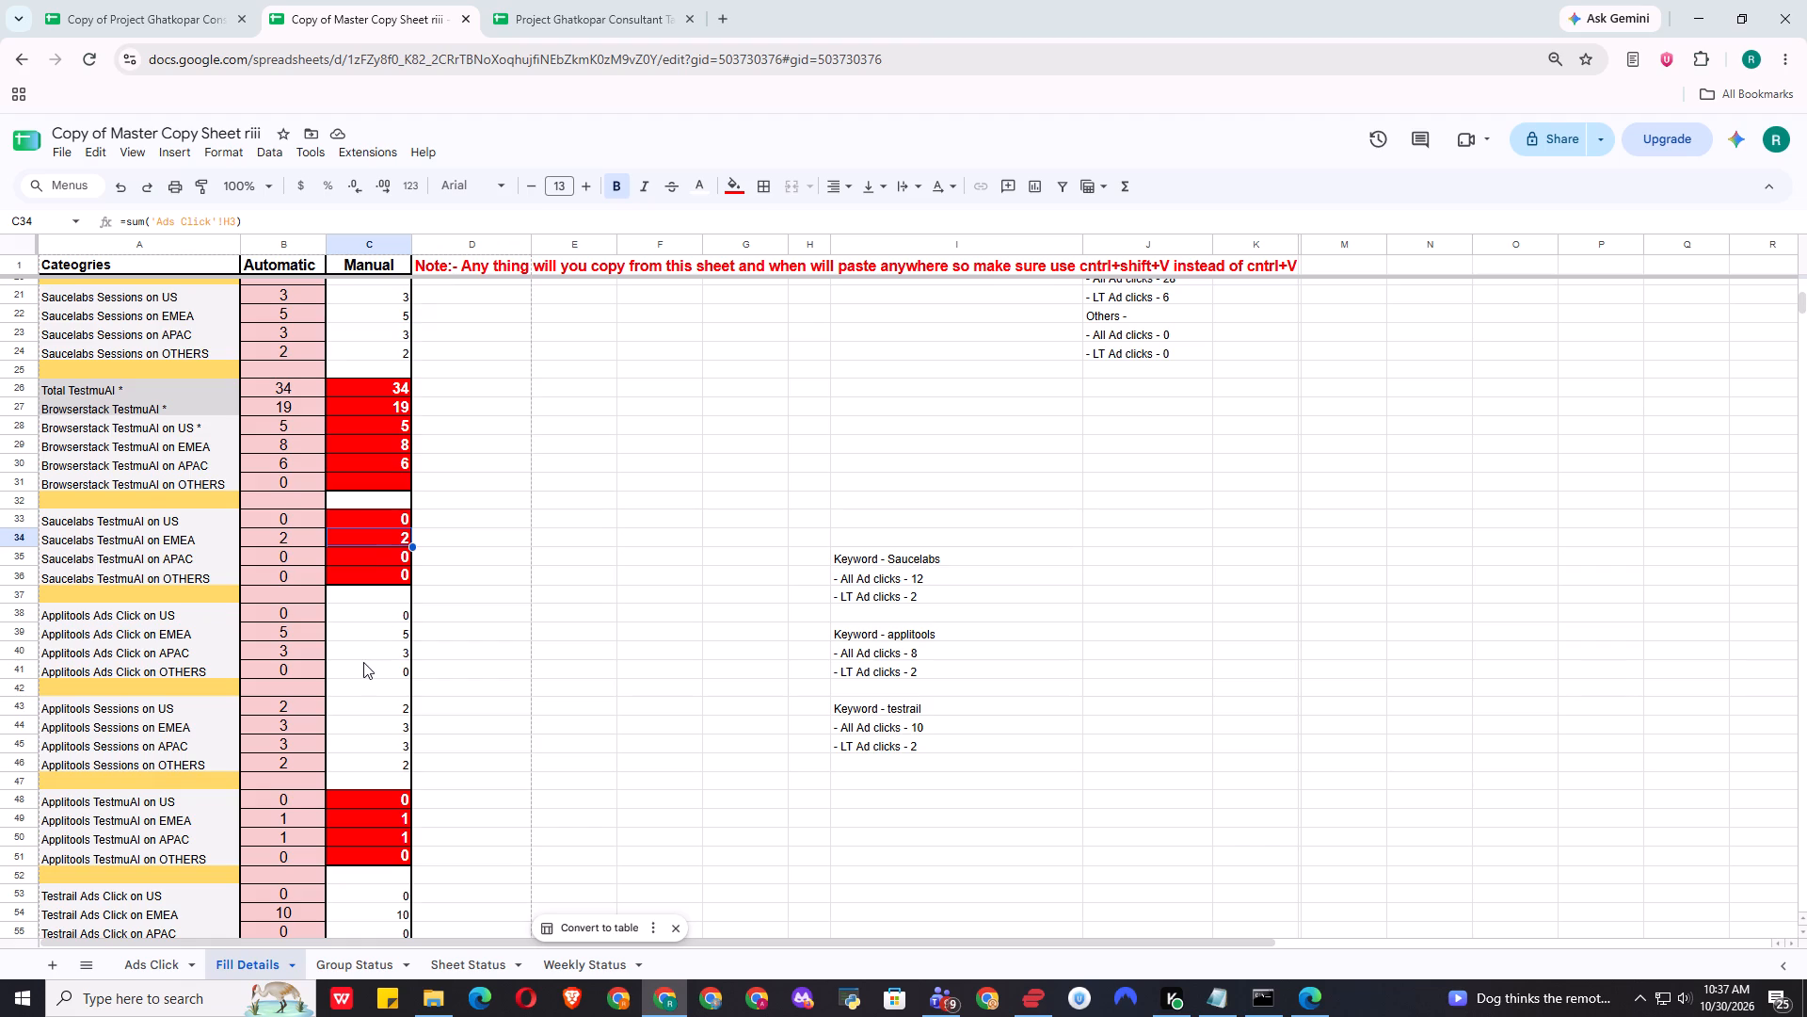
scroll(363, 663, up, 1)
scroll(353, 506, up, 2)
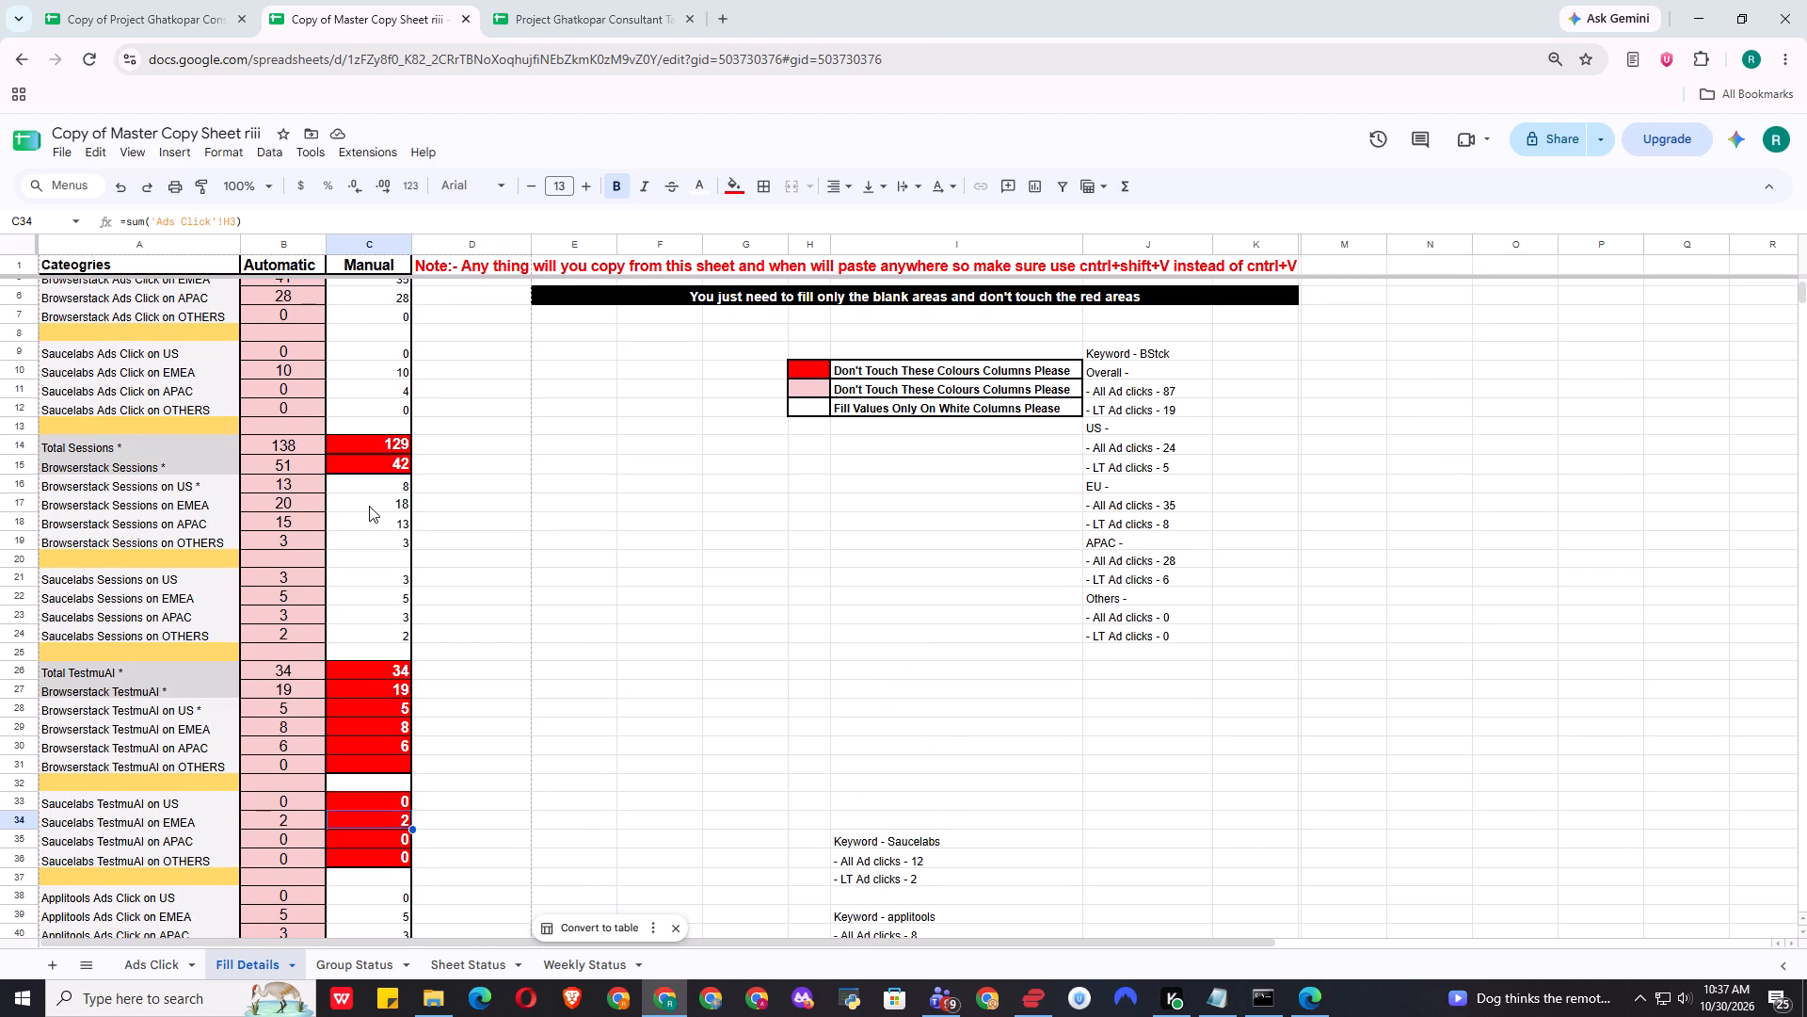
scroll(376, 508, up, 2)
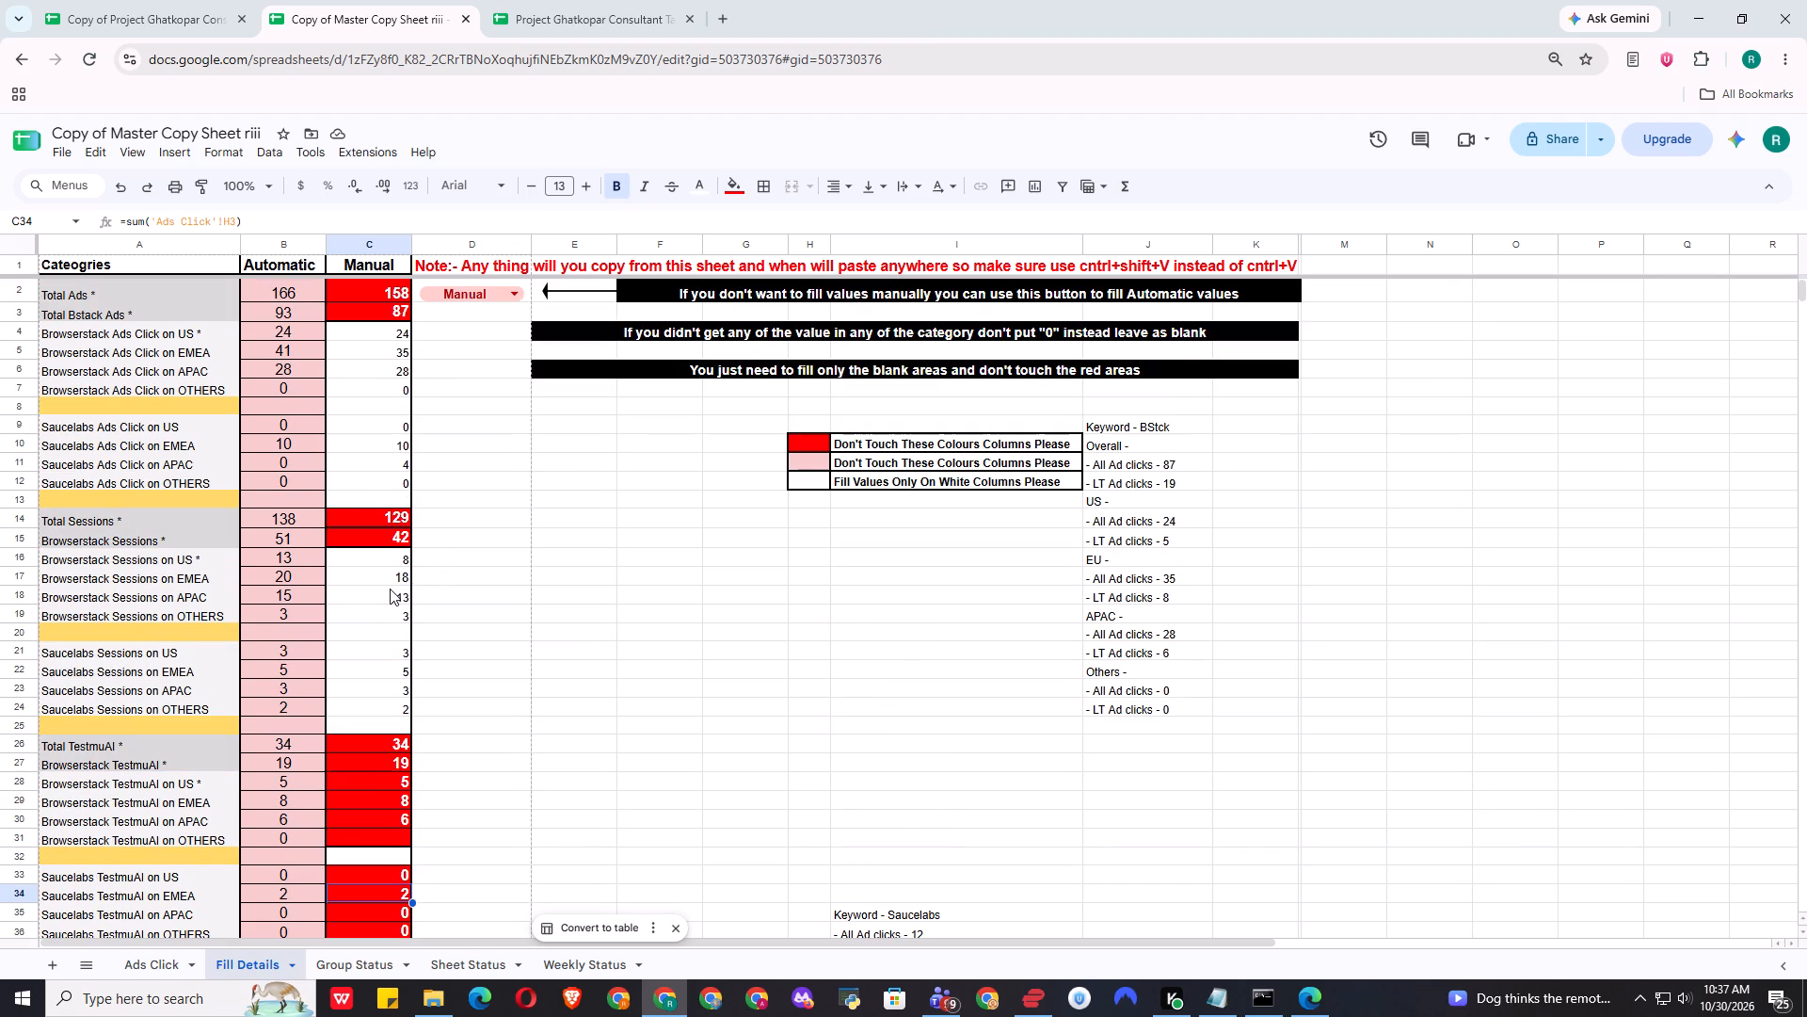
click(390, 463)
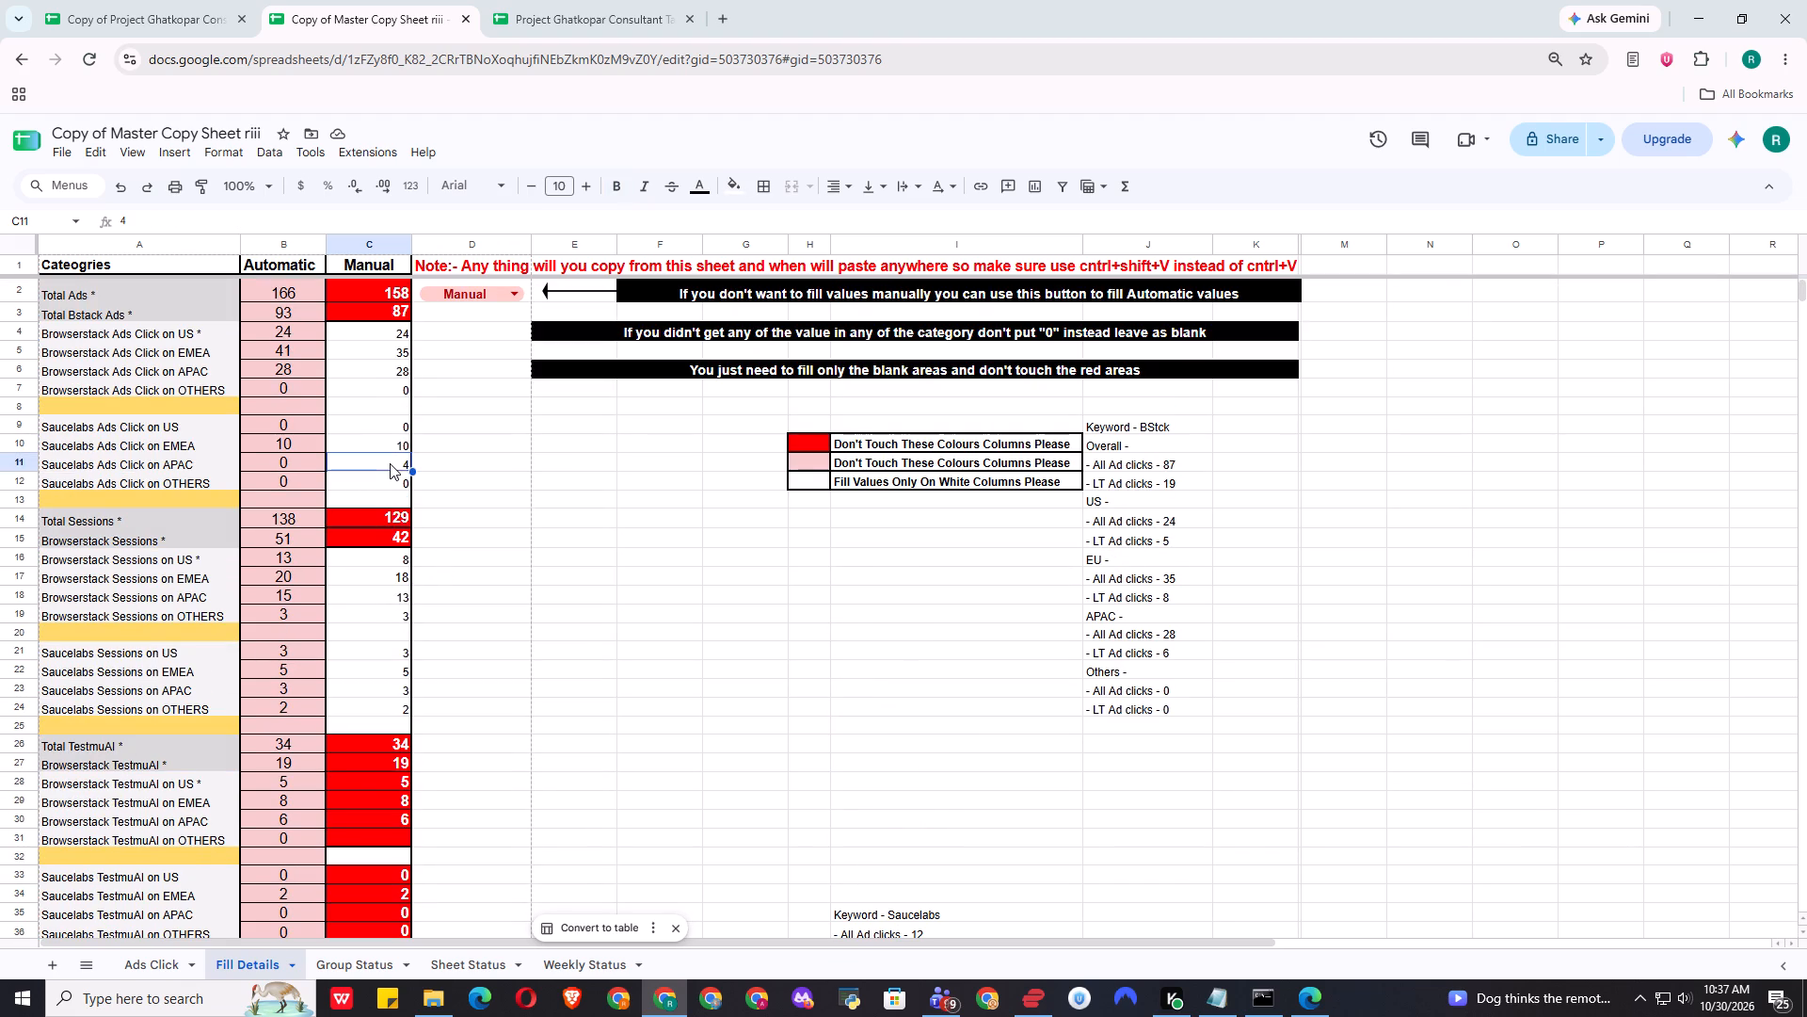
scroll(454, 561, down, 3)
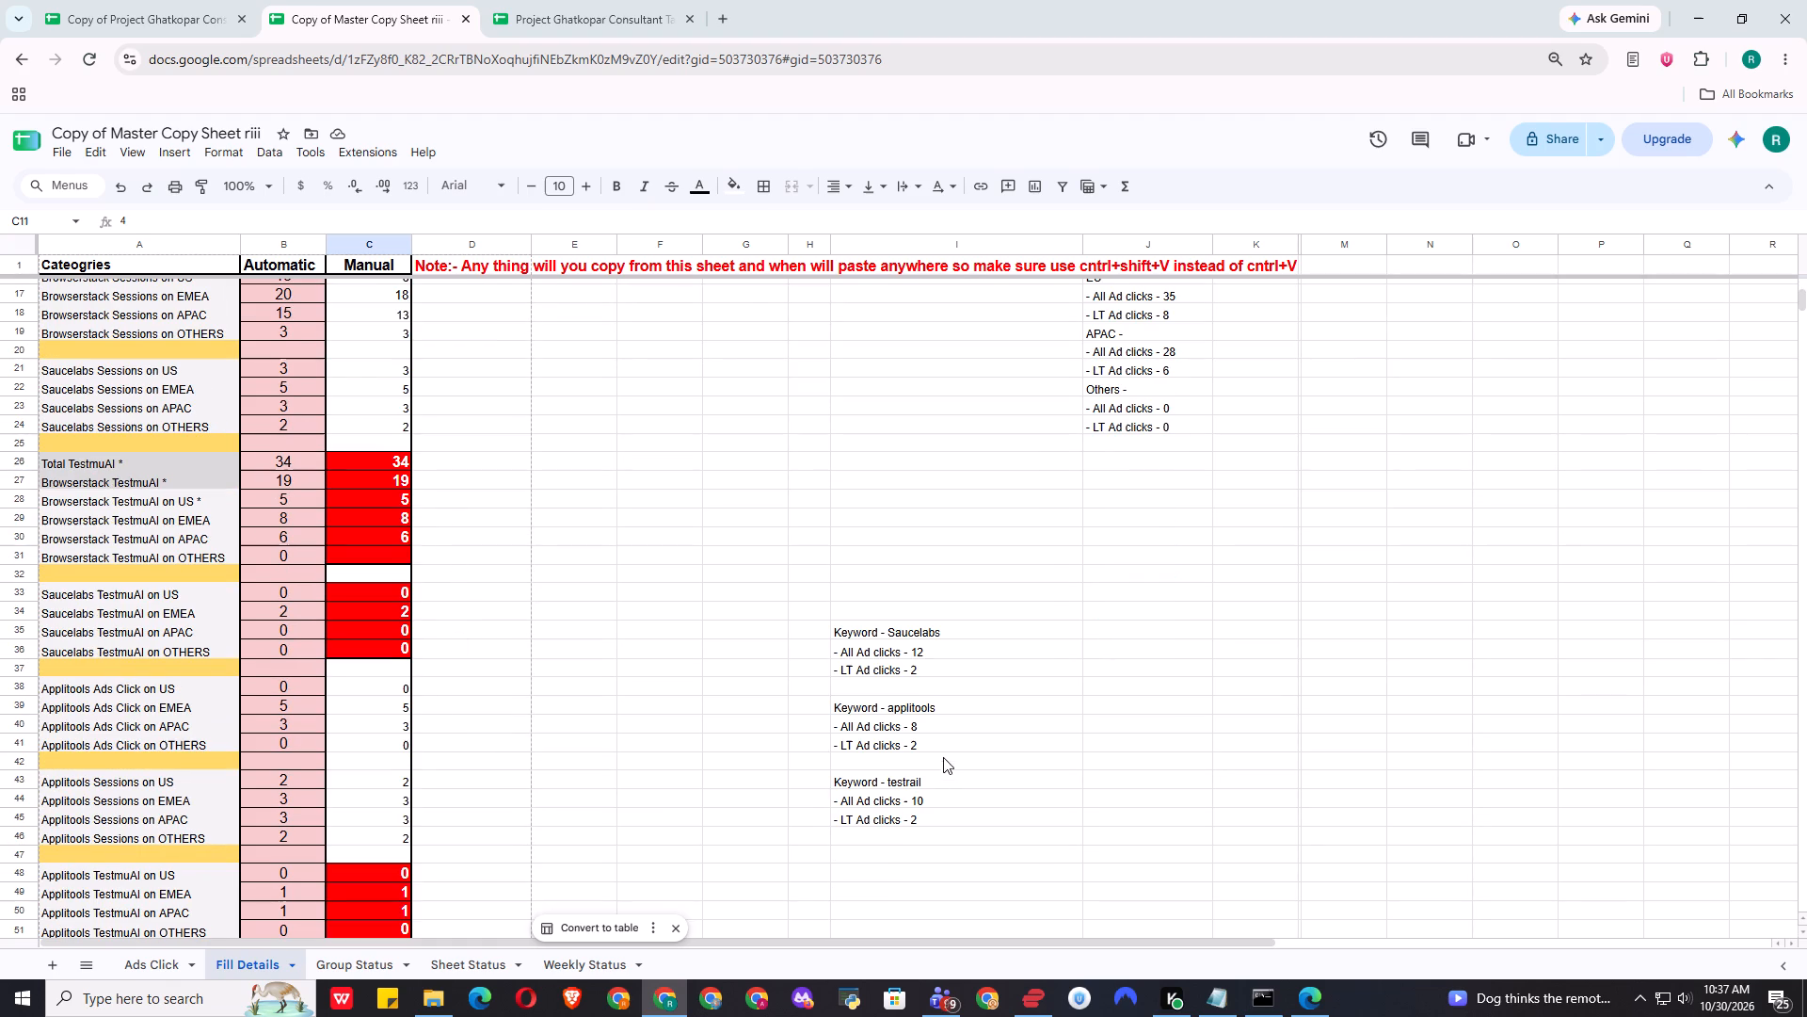
click(931, 673)
scroll(435, 645, up, 3)
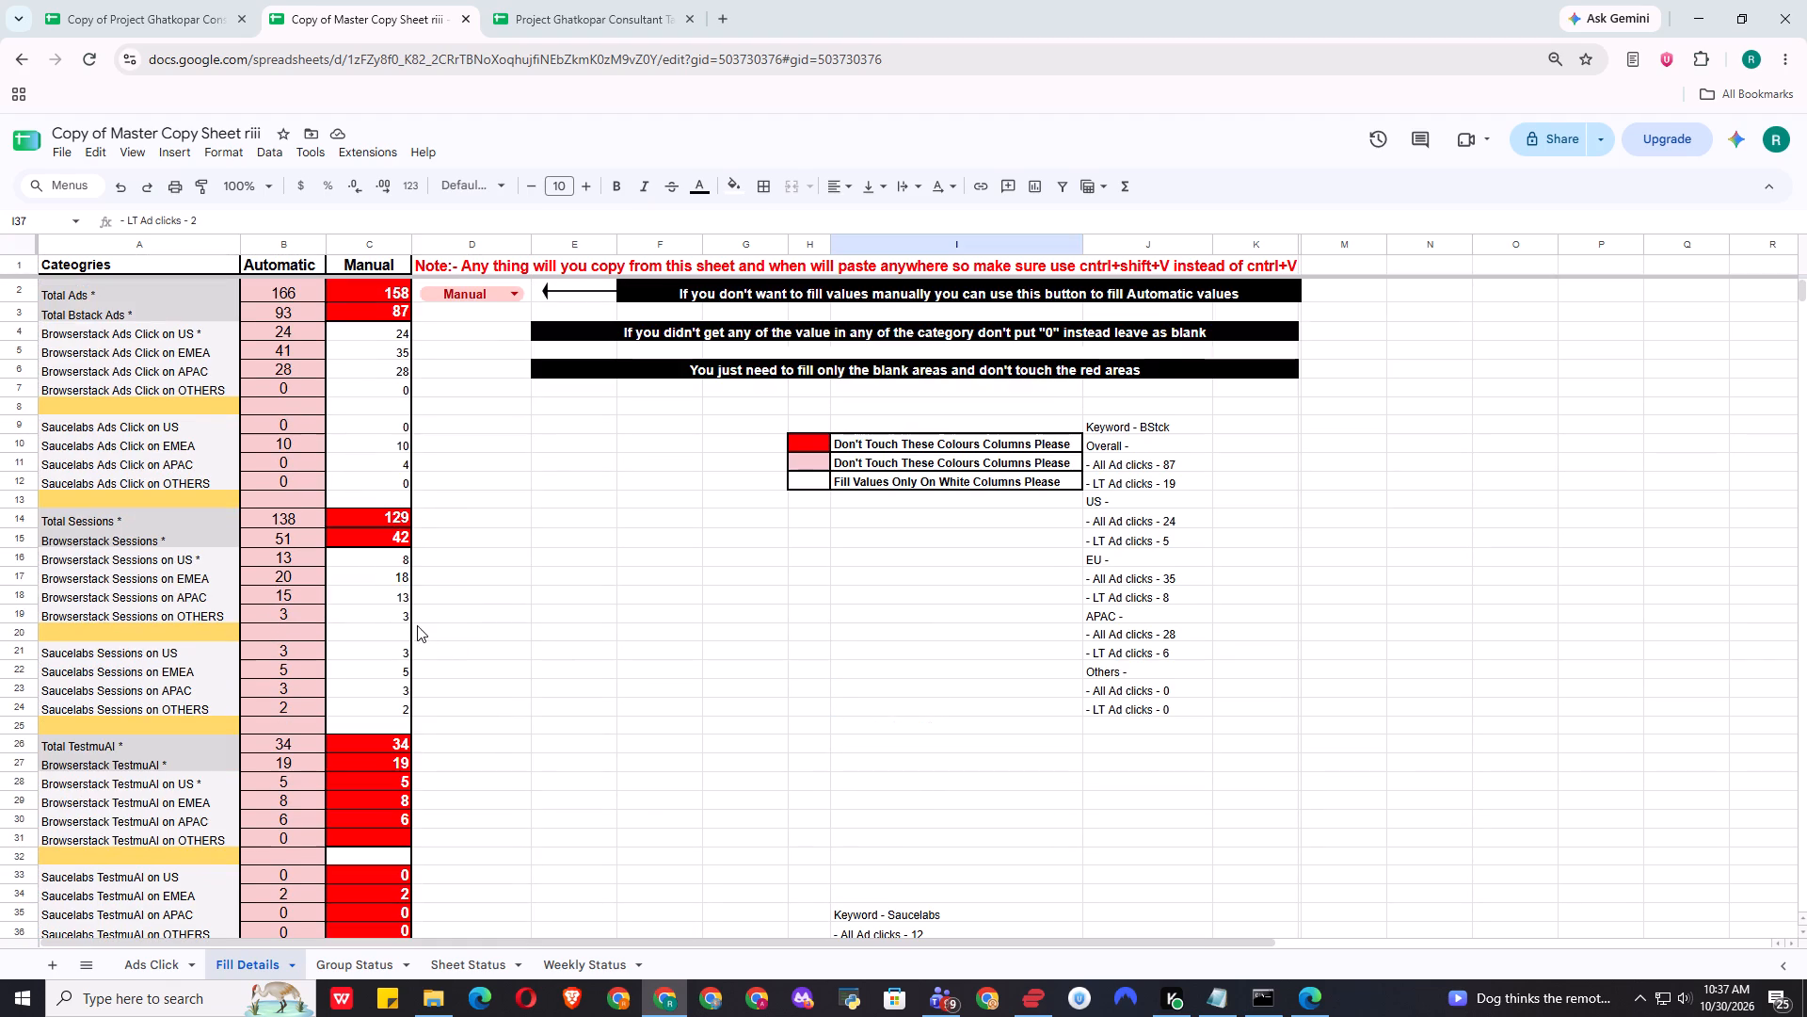
scroll(417, 625, up, 2)
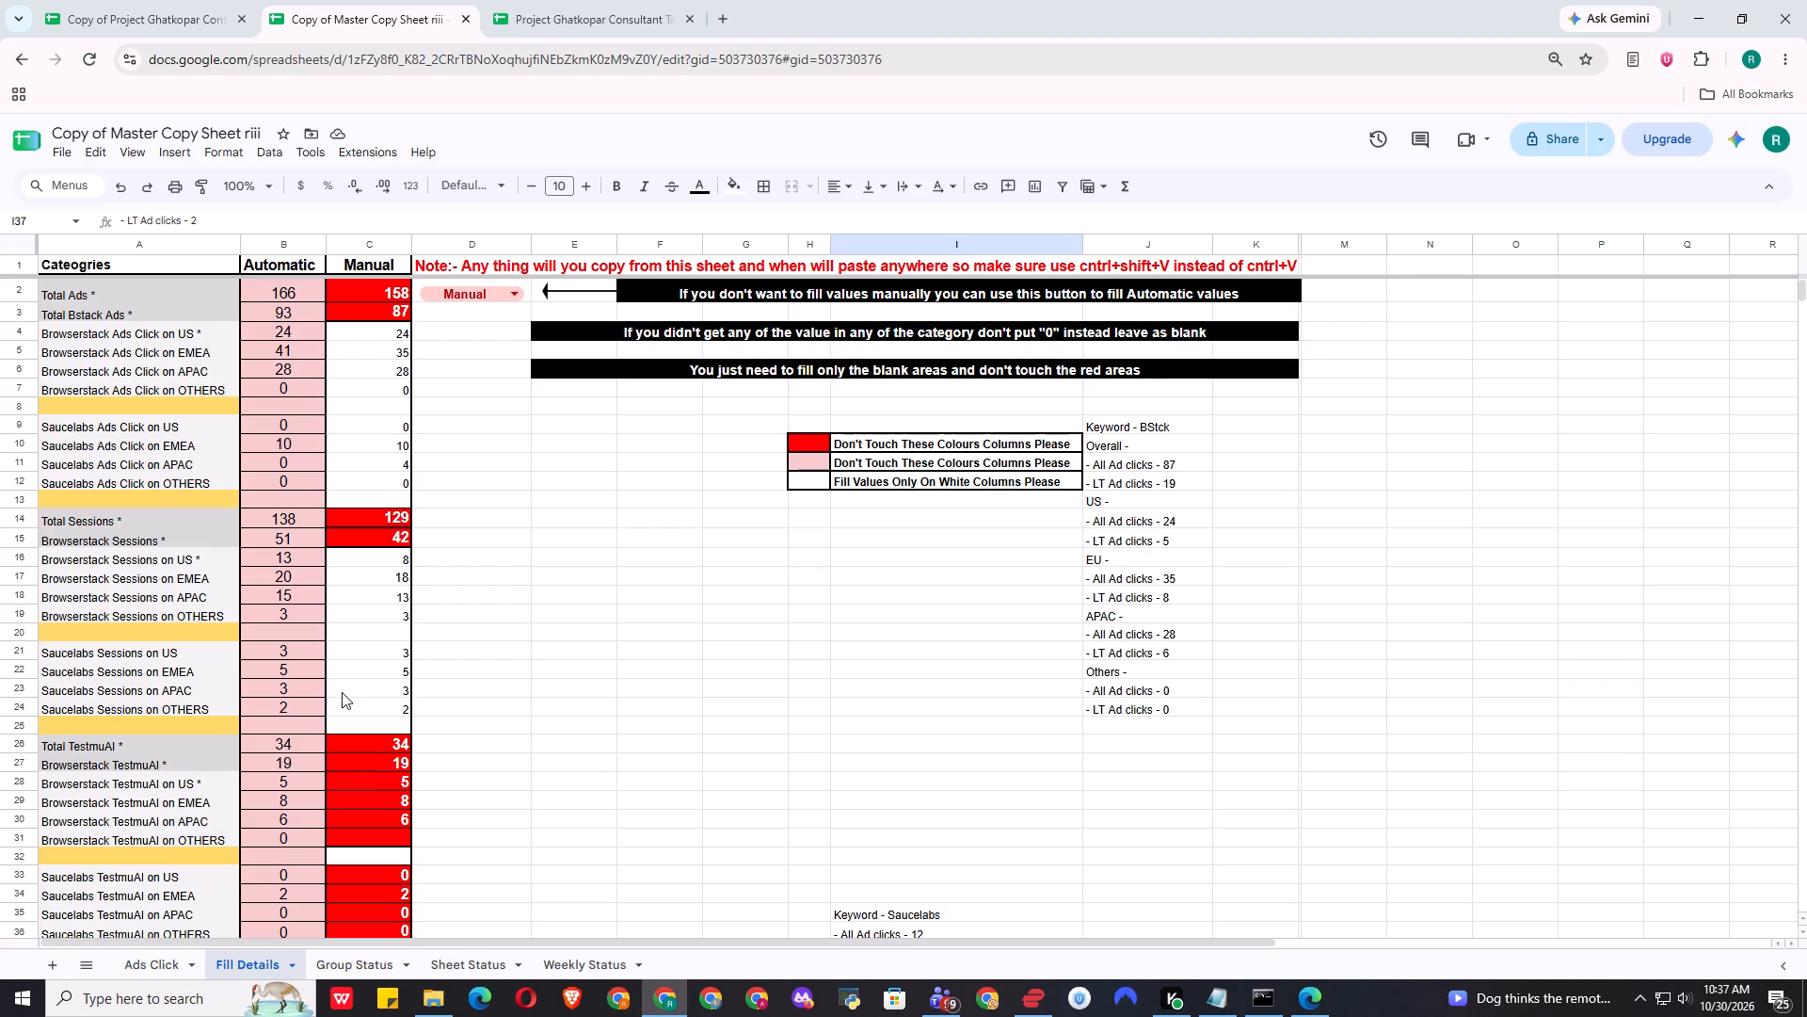
Set the Manual value of Saucelabs Ads Click on APAC to 0.
scroll(383, 737, down, 1)
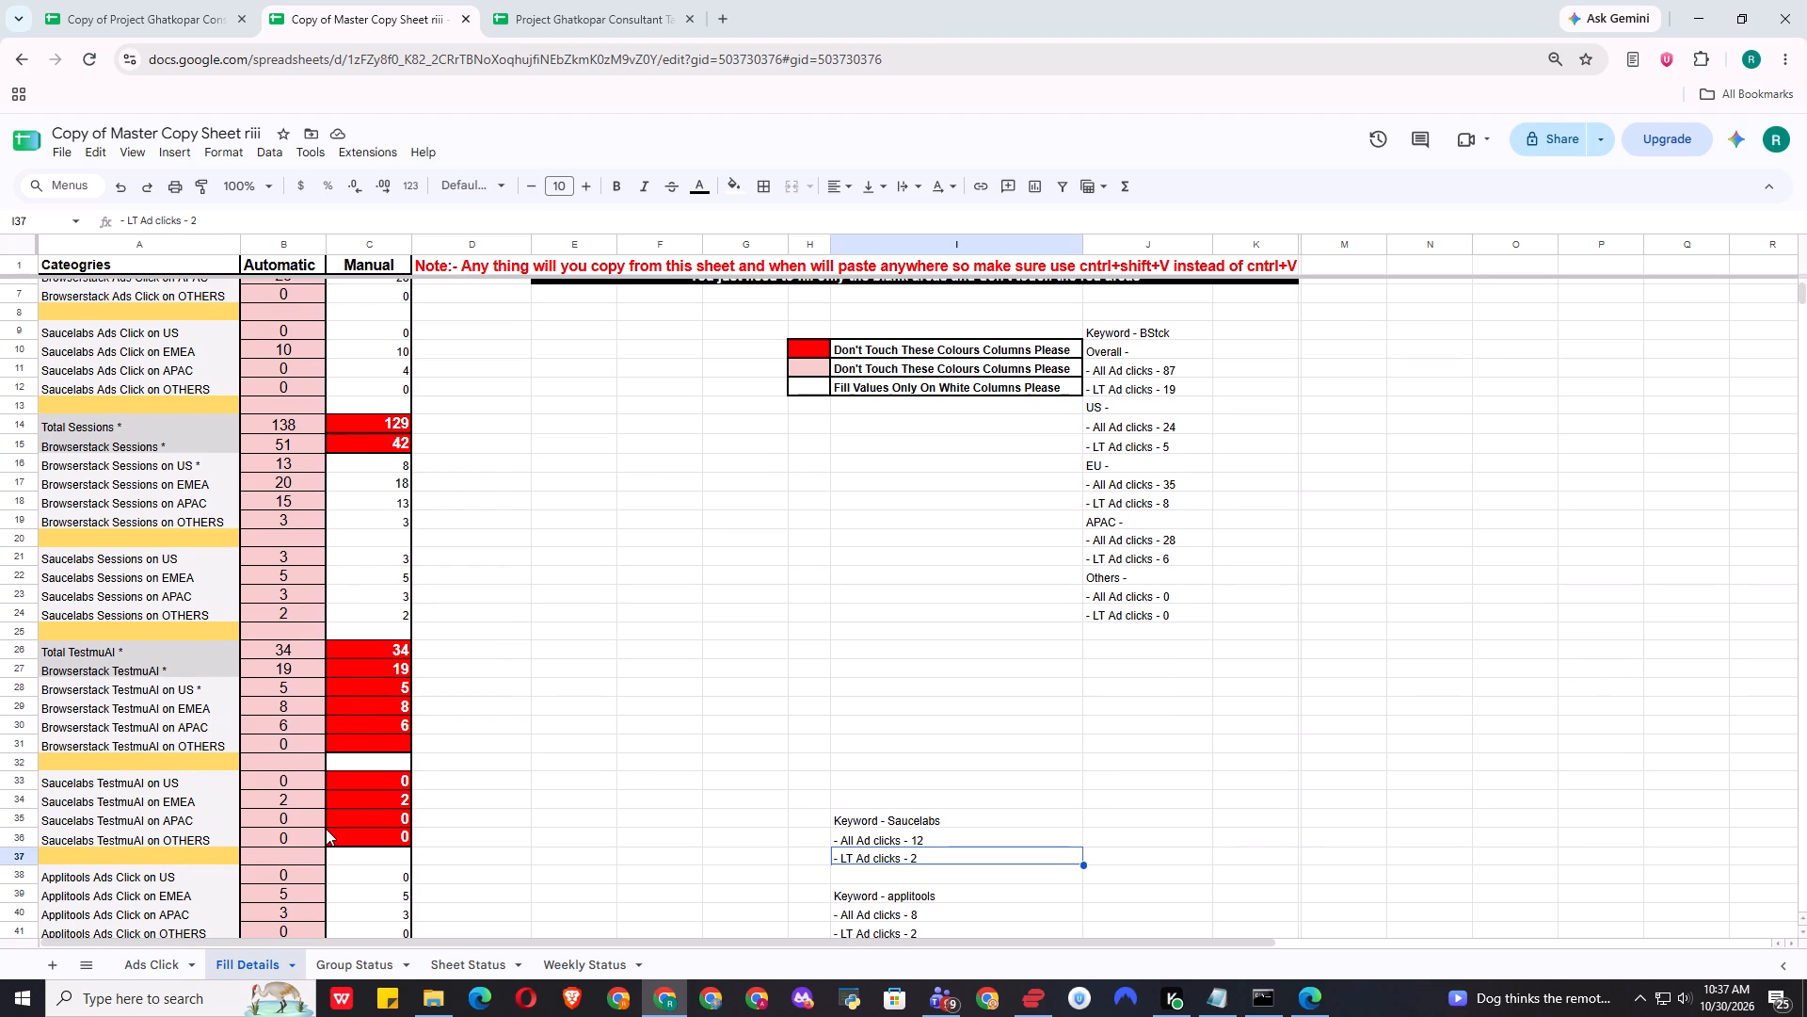
scroll(525, 766, up, 3)
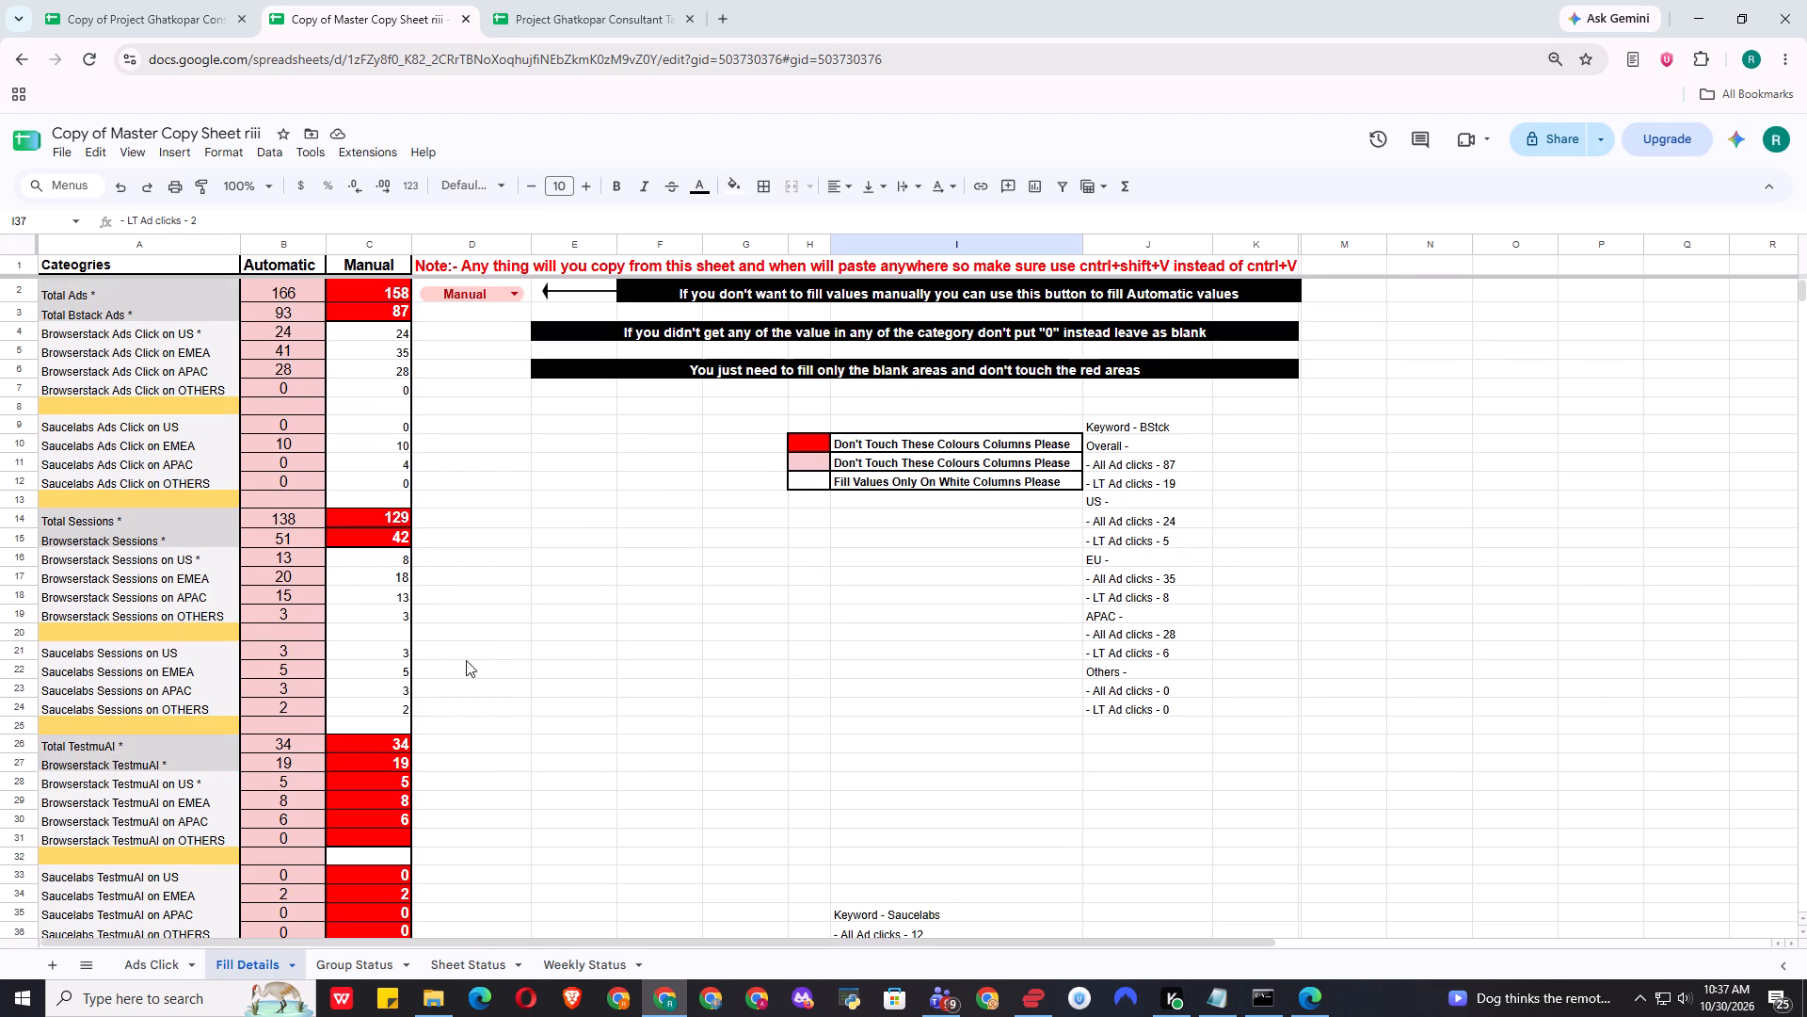
click(384, 445)
click(367, 468)
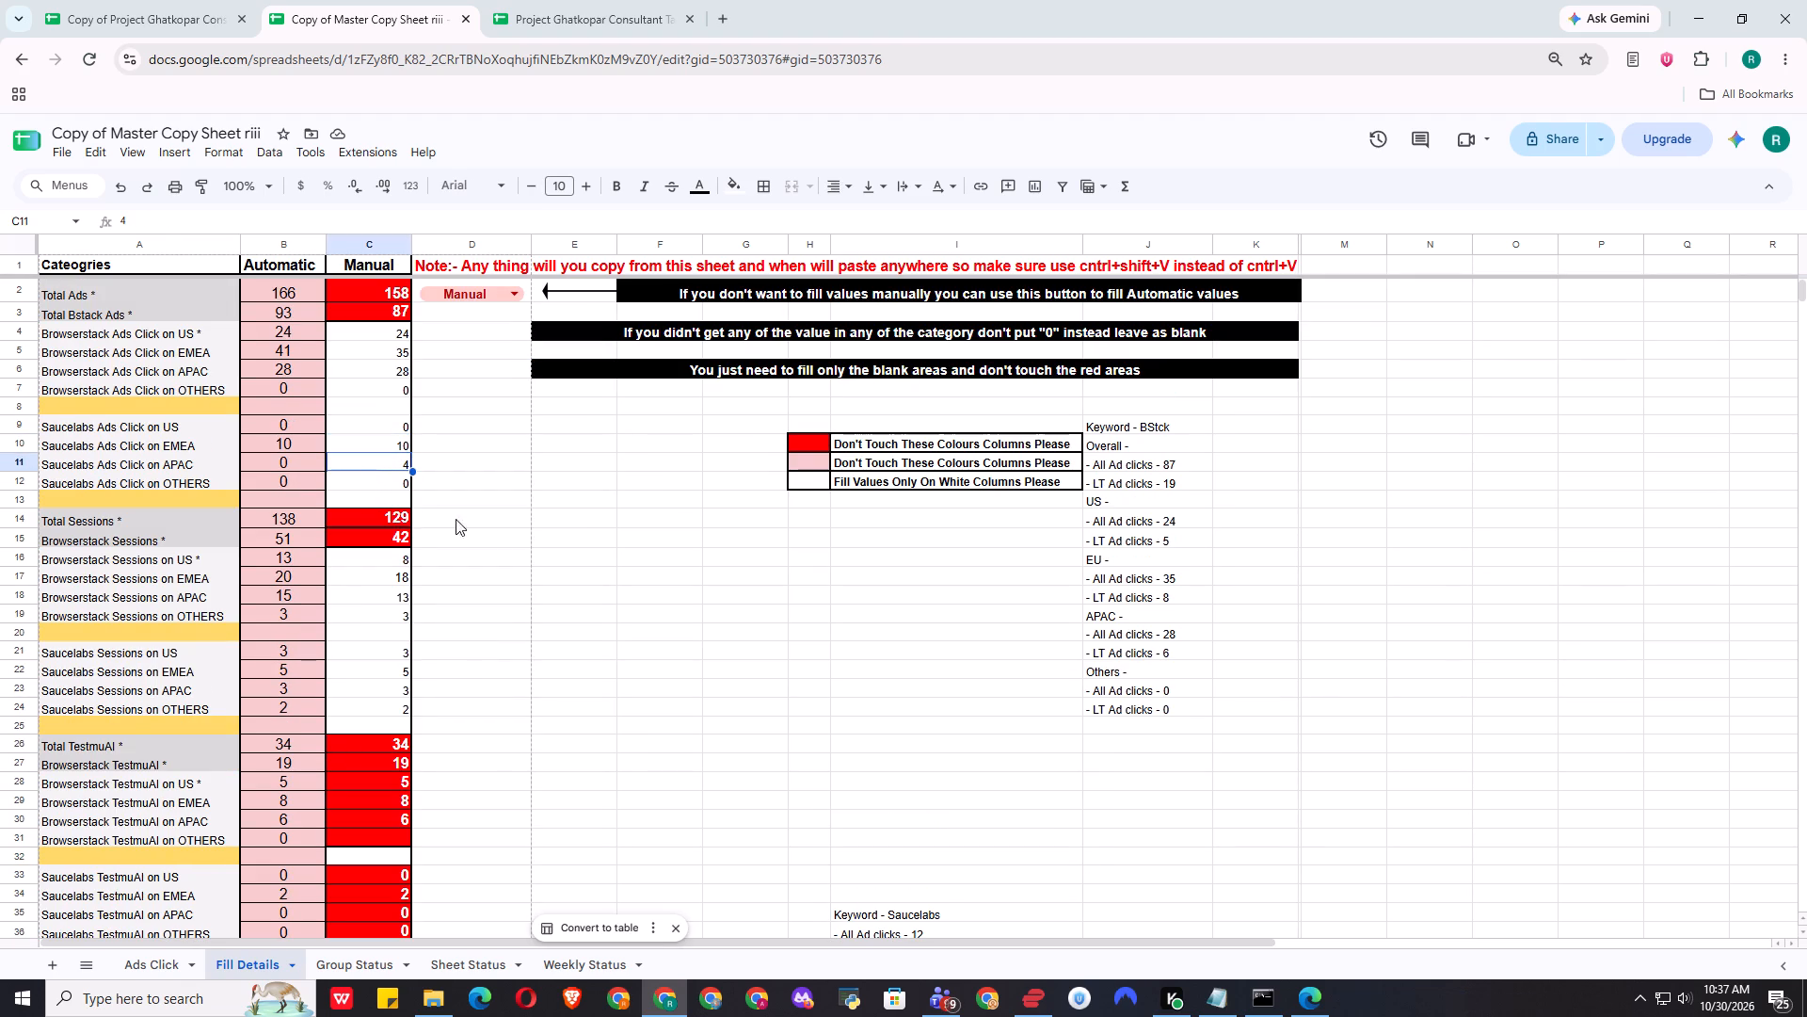
key(0)
click(490, 538)
scroll(487, 574, up, 1)
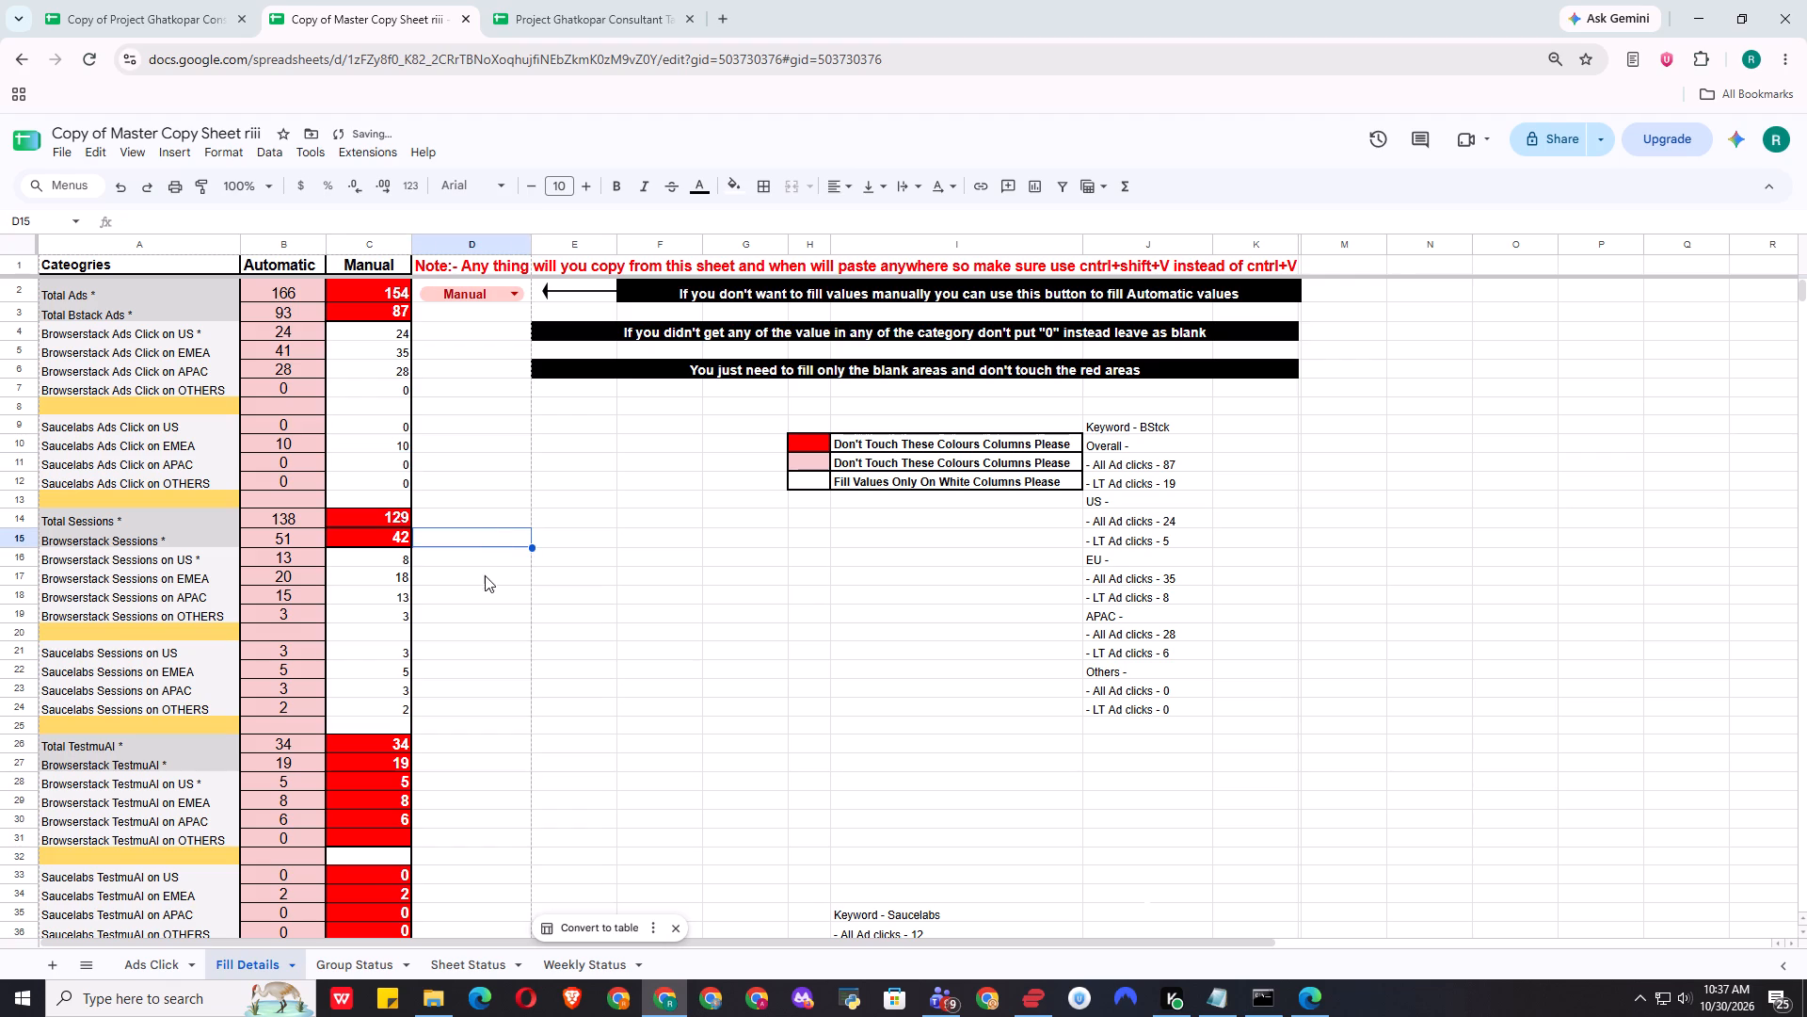
Check the Ads Clicked Tracker in the Project Ghatkopar Consultant Tasks 3 sheet and the Browserstack and Saucelabs Manual ad-click values in Fill Details.
scroll(485, 575, up, 1)
click(54, 0)
scroll(831, 412, up, 2)
click(567, 8)
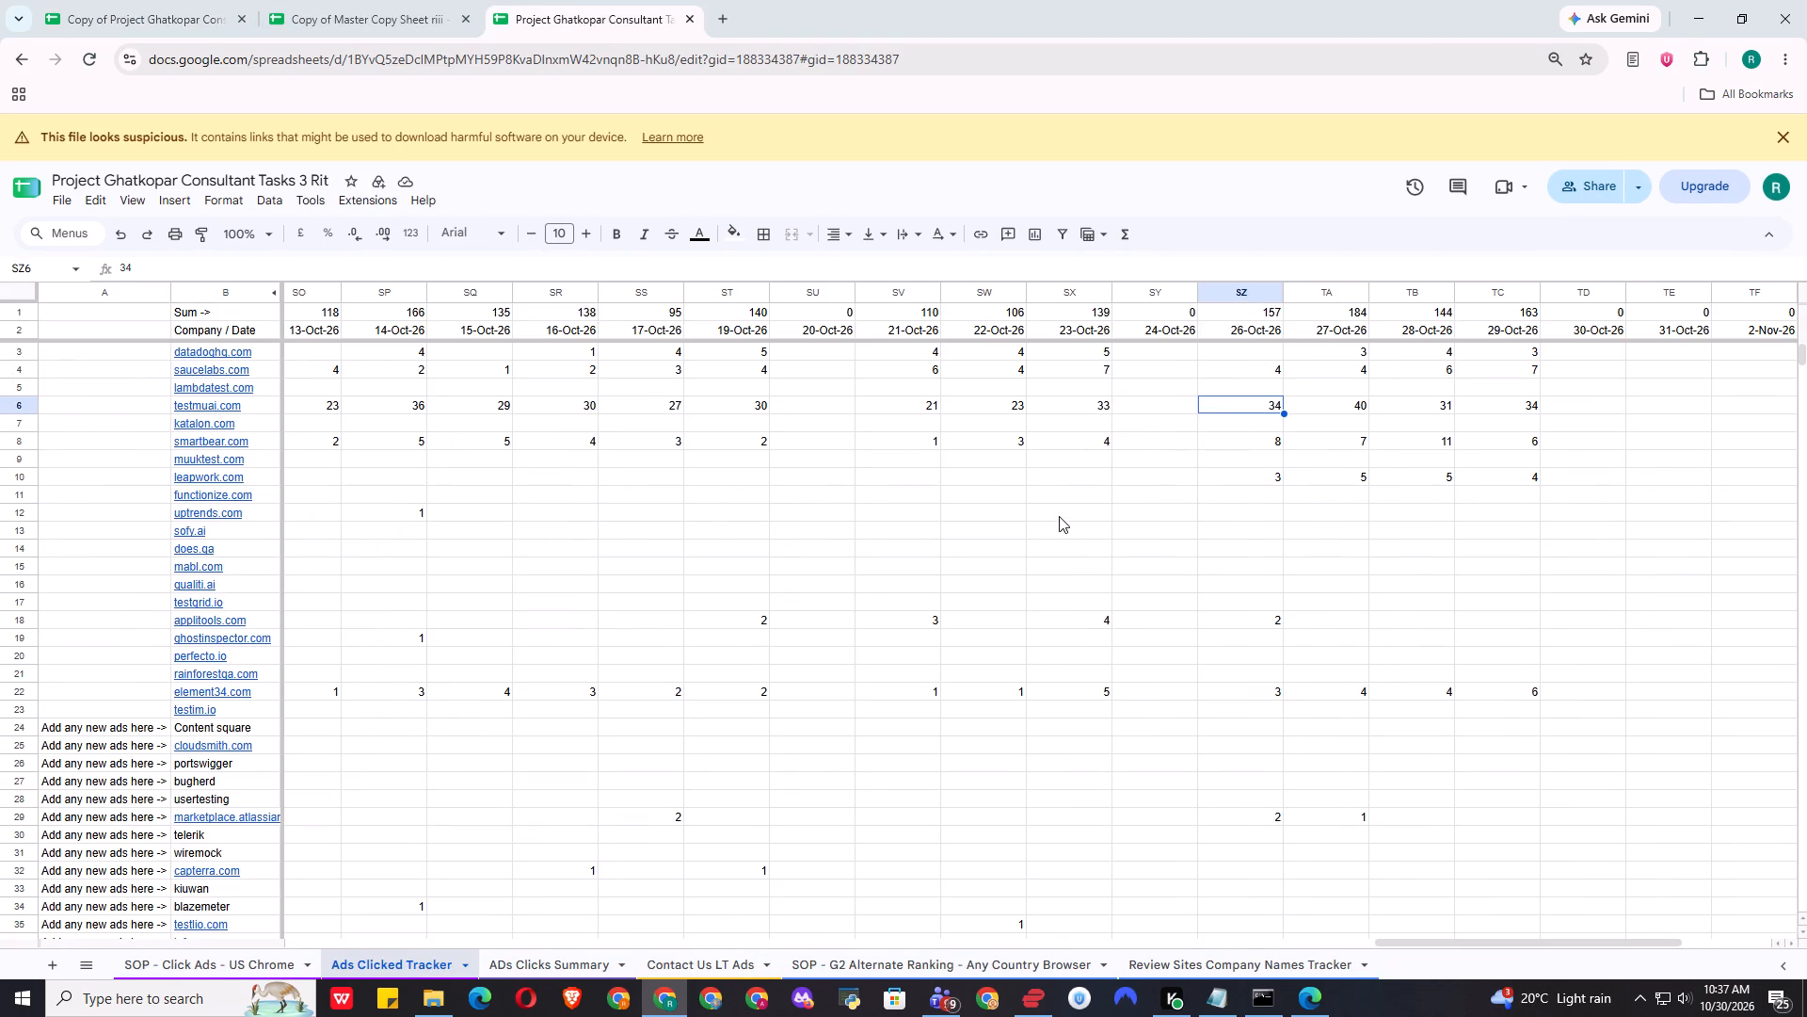
click(413, 0)
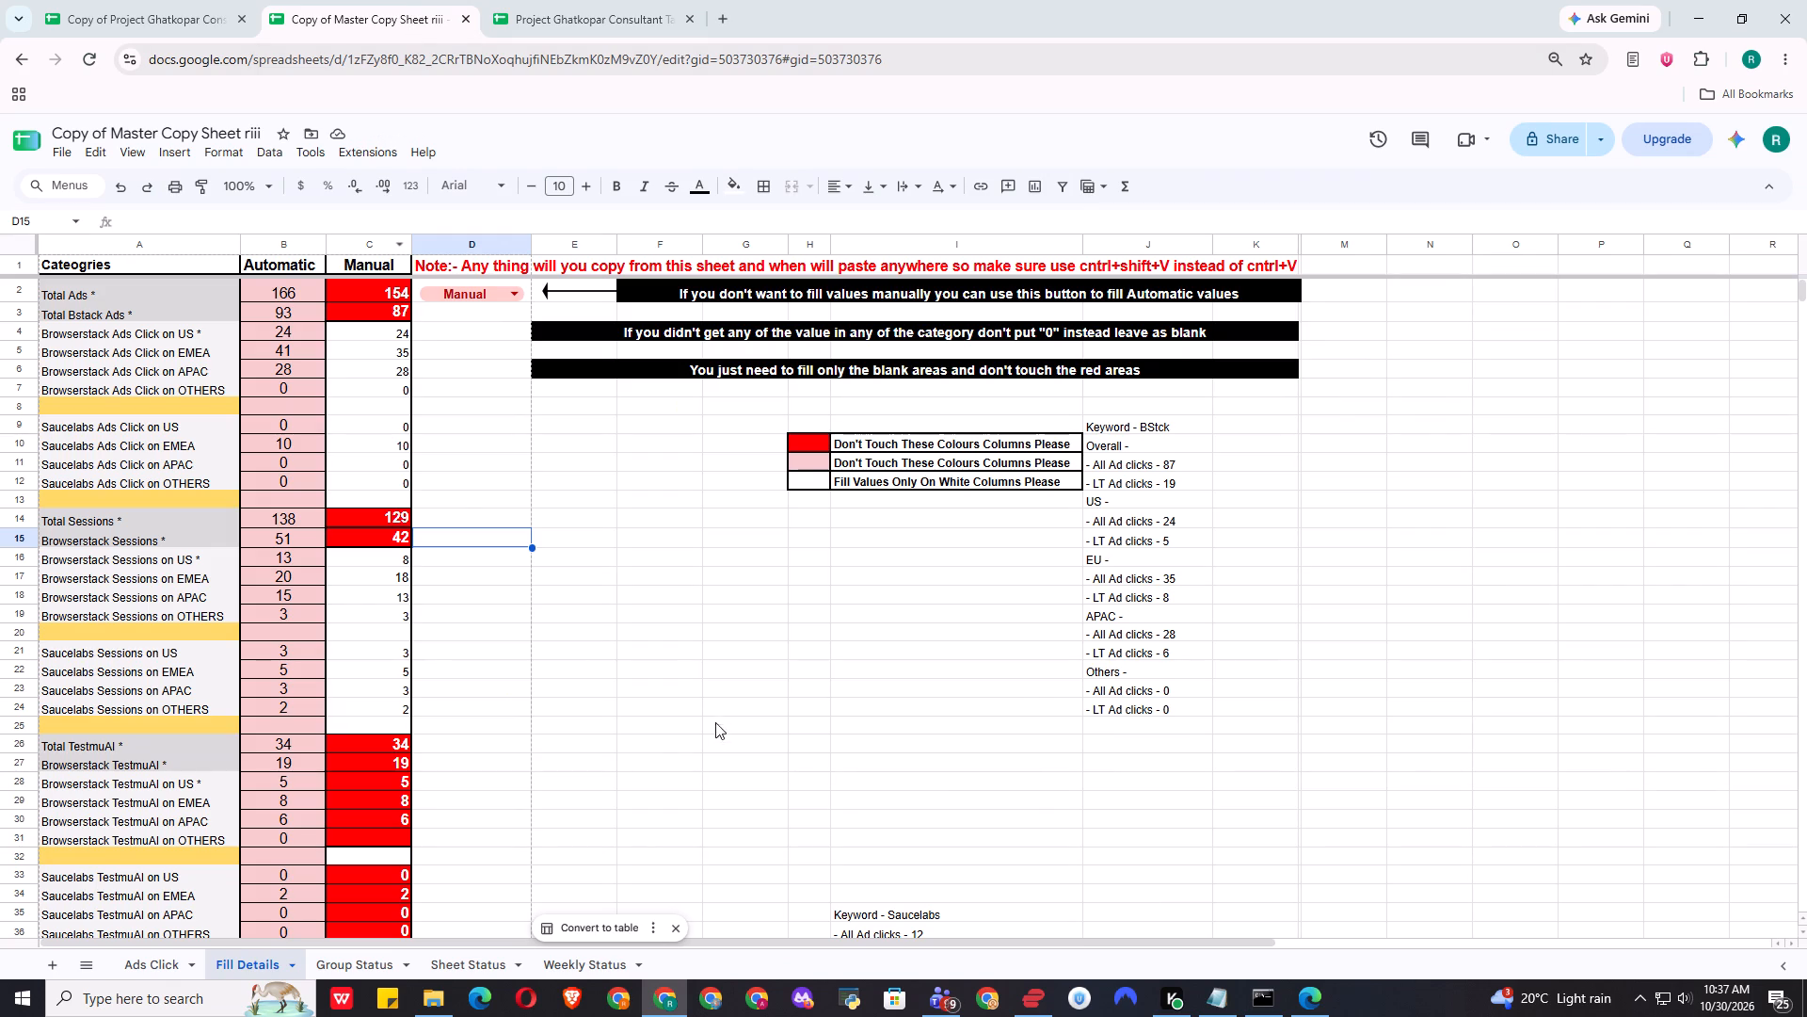
scroll(655, 673, up, 1)
click(374, 331)
click(376, 355)
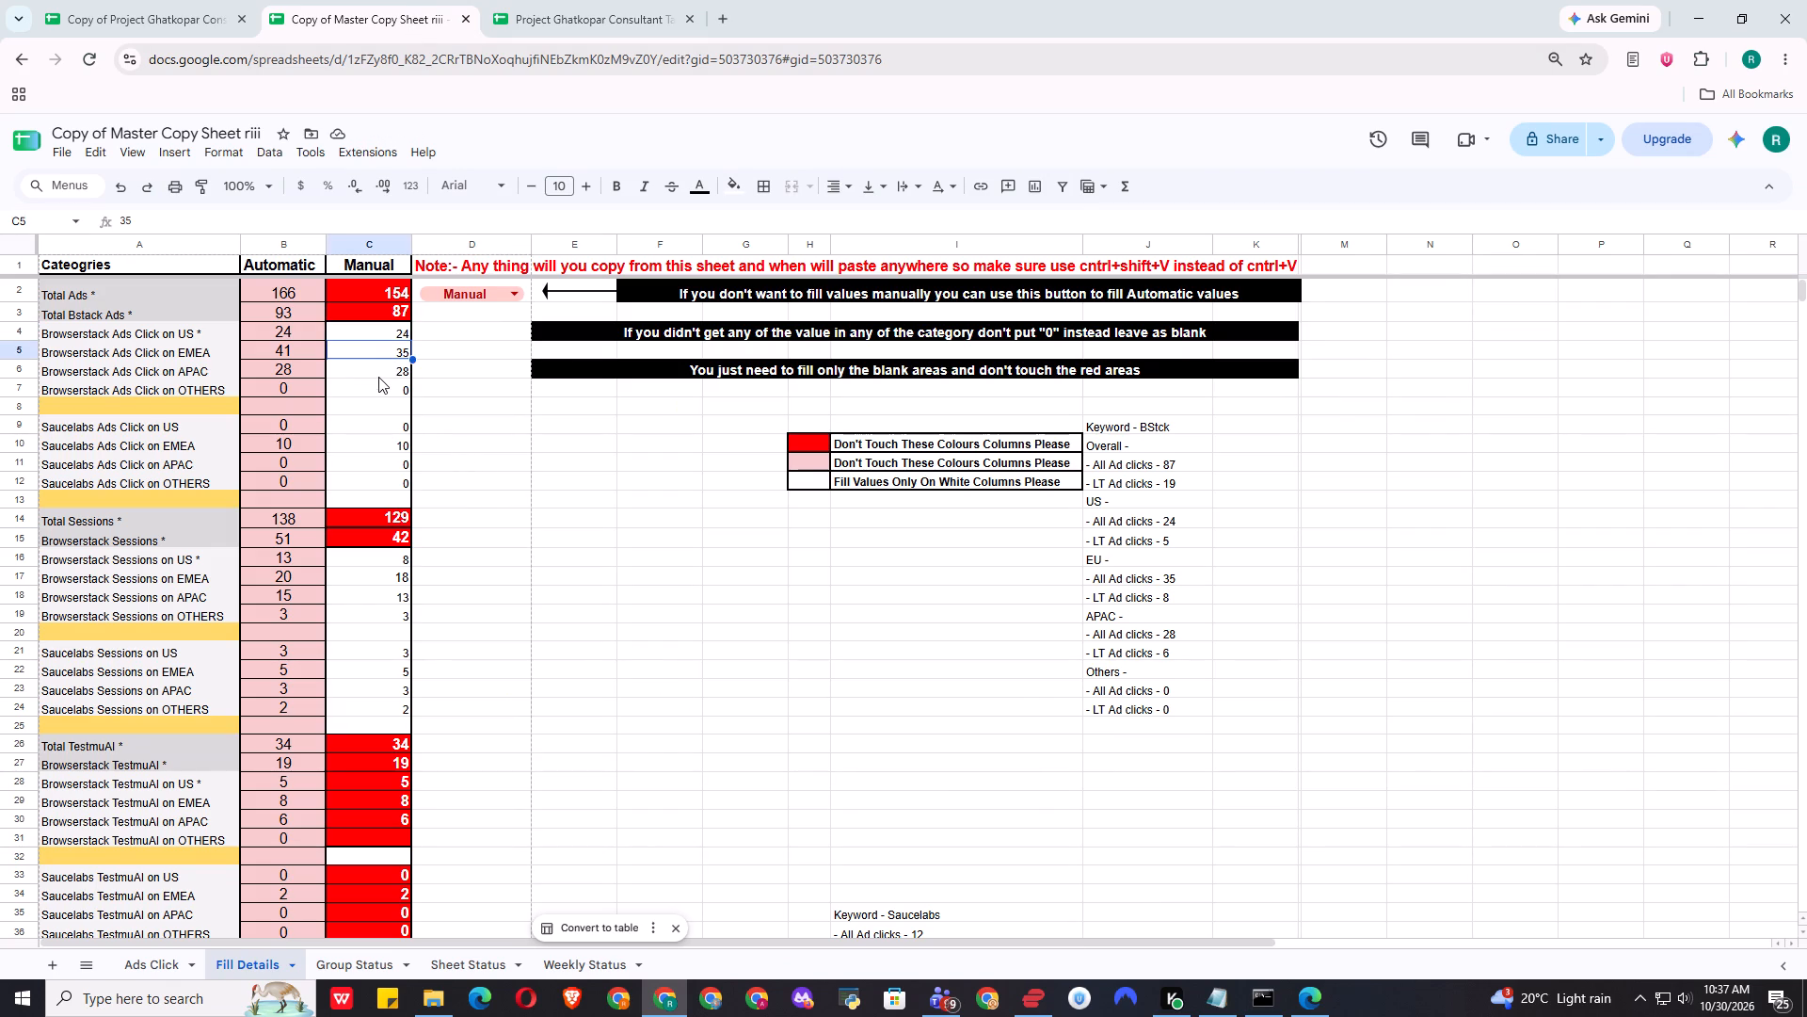
click(378, 377)
drag(360, 432, 367, 493)
click(557, 499)
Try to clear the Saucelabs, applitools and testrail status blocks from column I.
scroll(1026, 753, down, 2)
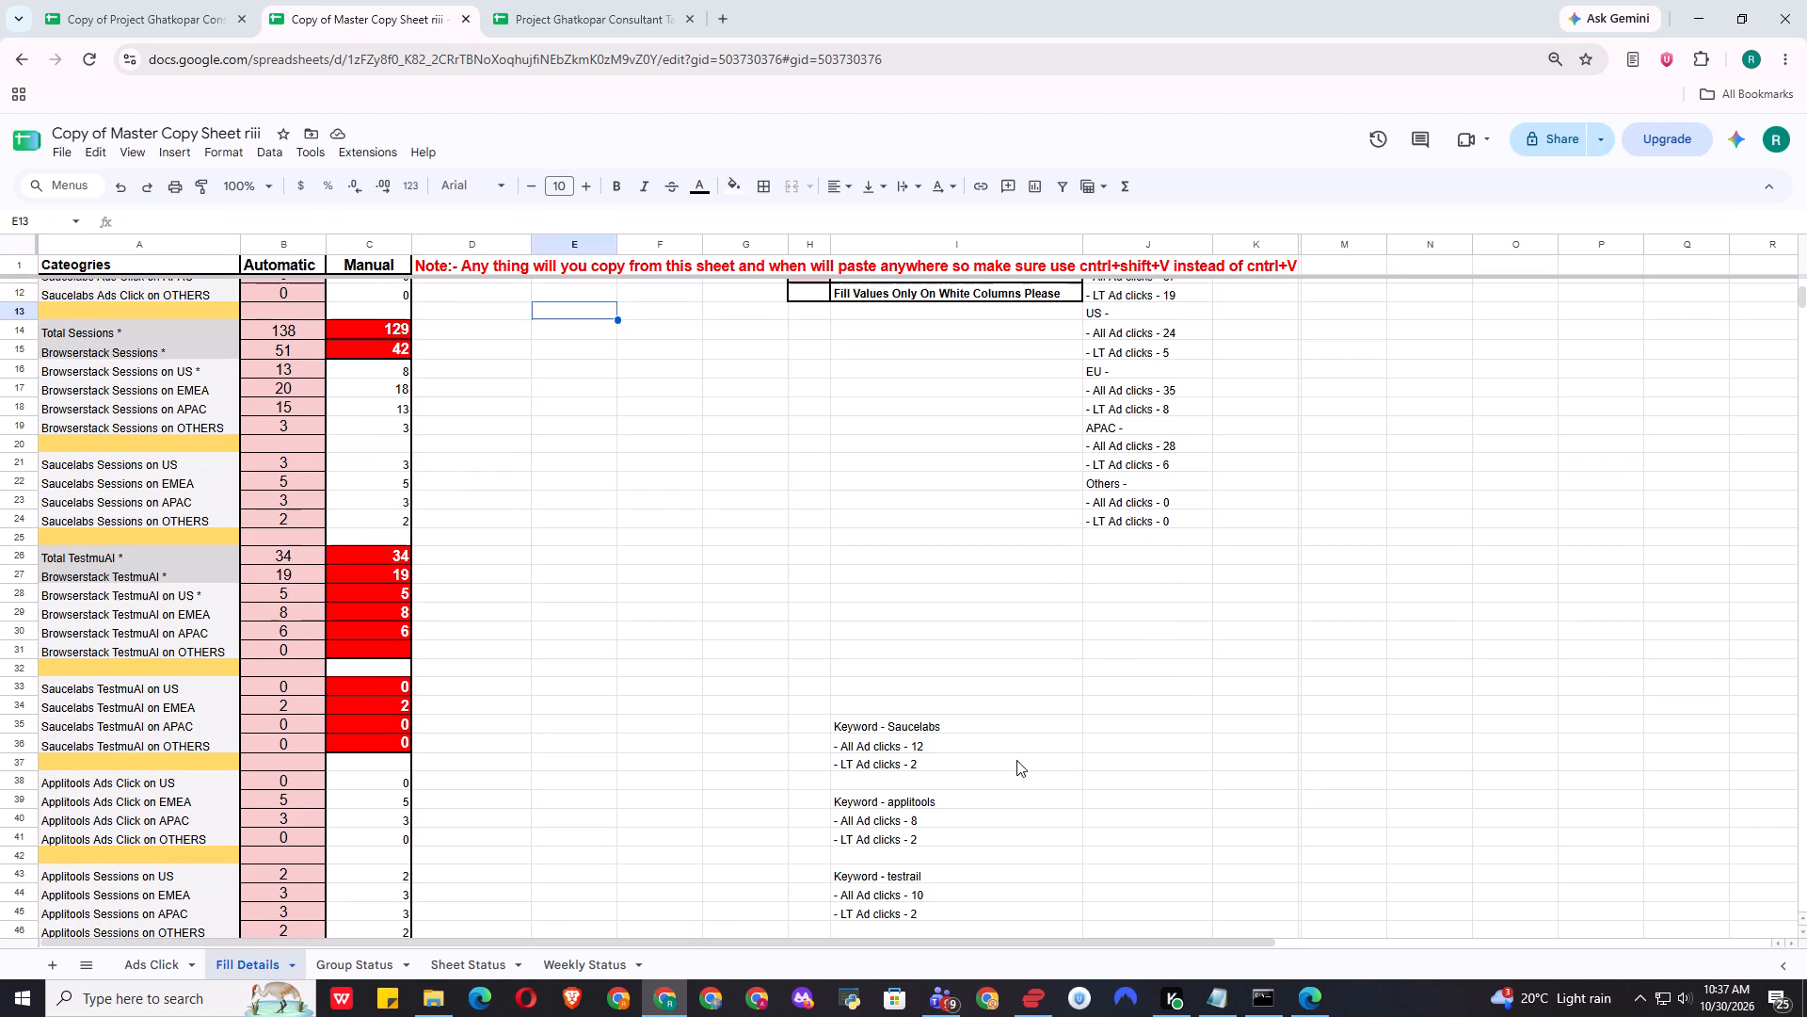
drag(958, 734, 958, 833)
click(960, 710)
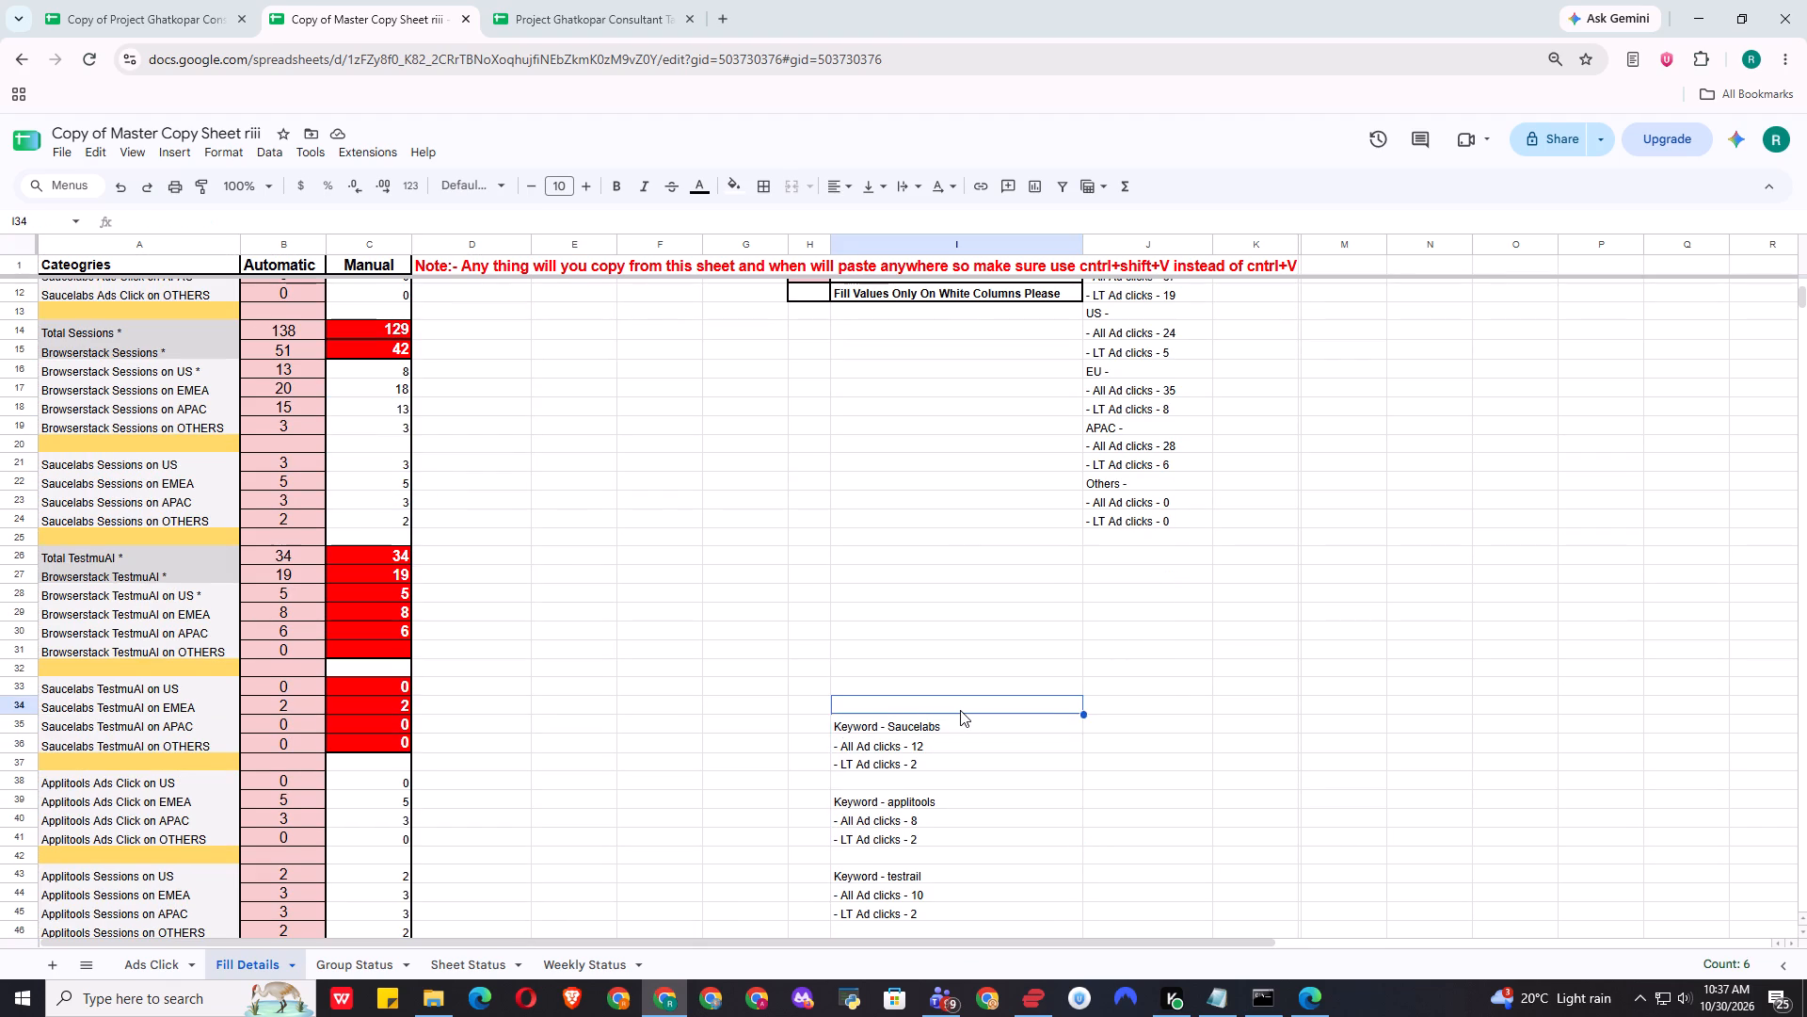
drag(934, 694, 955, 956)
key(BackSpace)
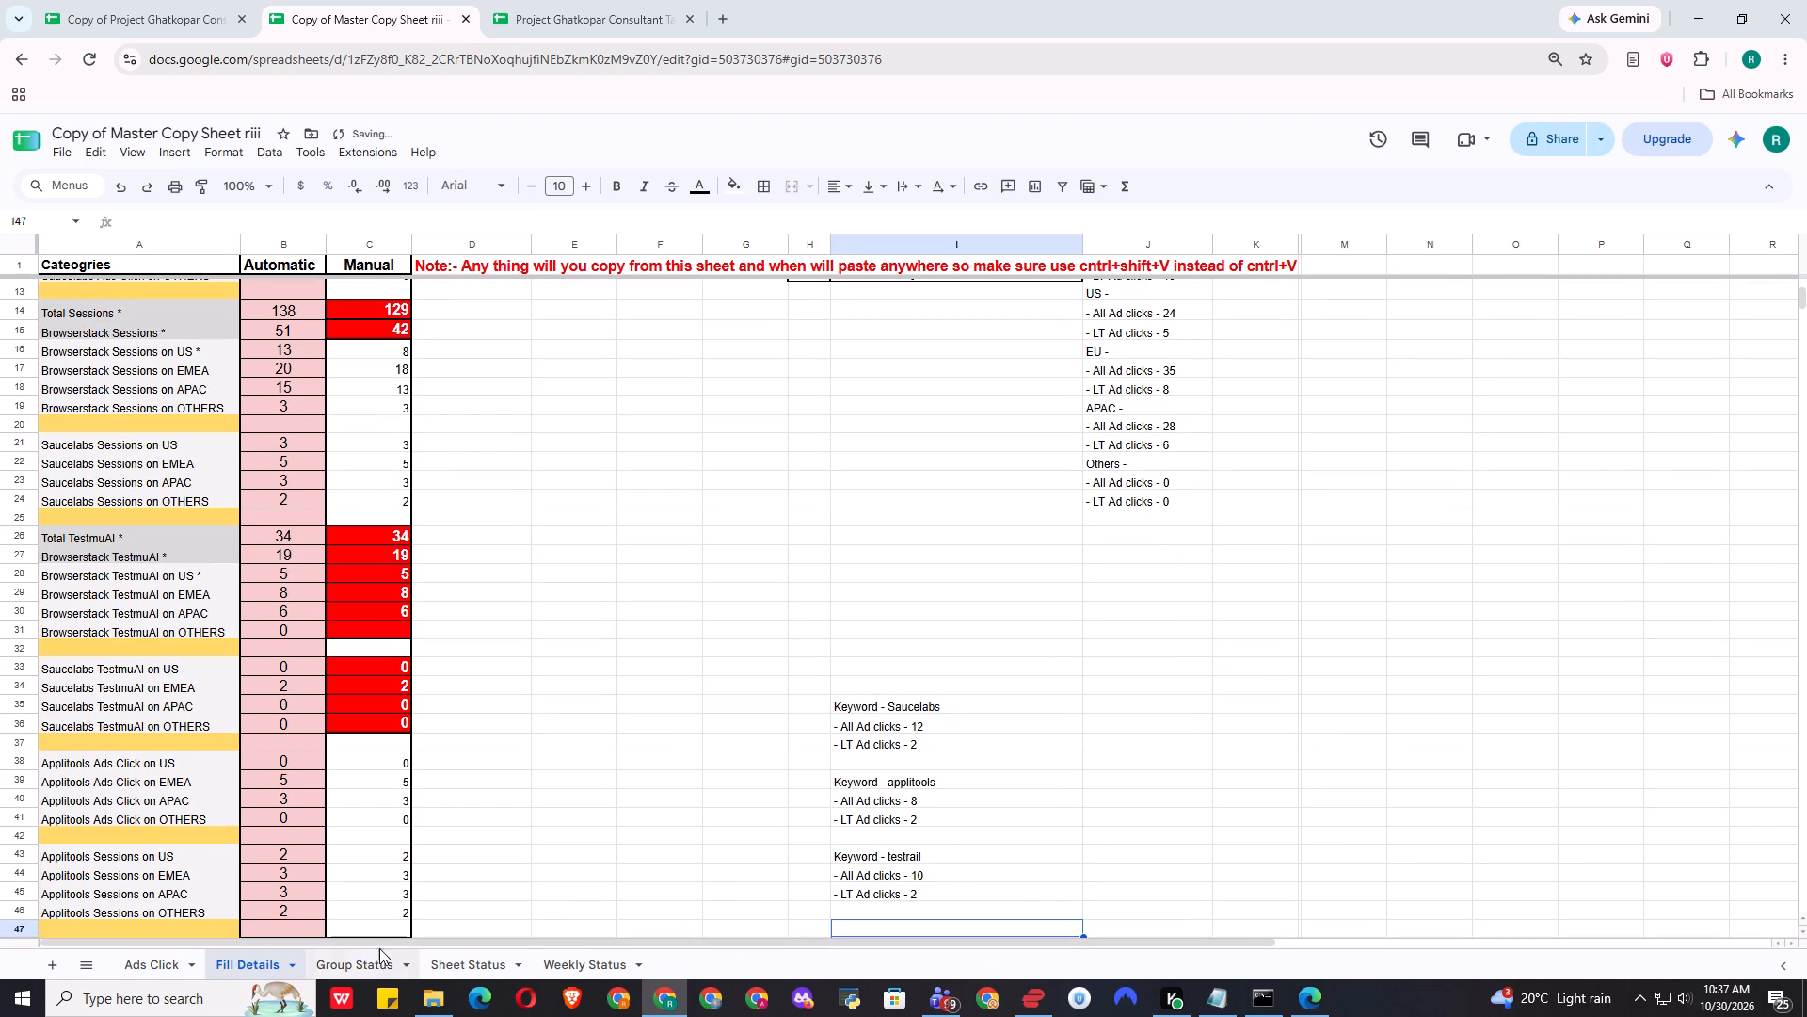
Copy the full keyword status list, cells J3 to J60 of Group Status, into Fill Details starting at J7.
click(379, 947)
click(350, 960)
scroll(945, 642, up, 3)
scroll(918, 441, up, 1)
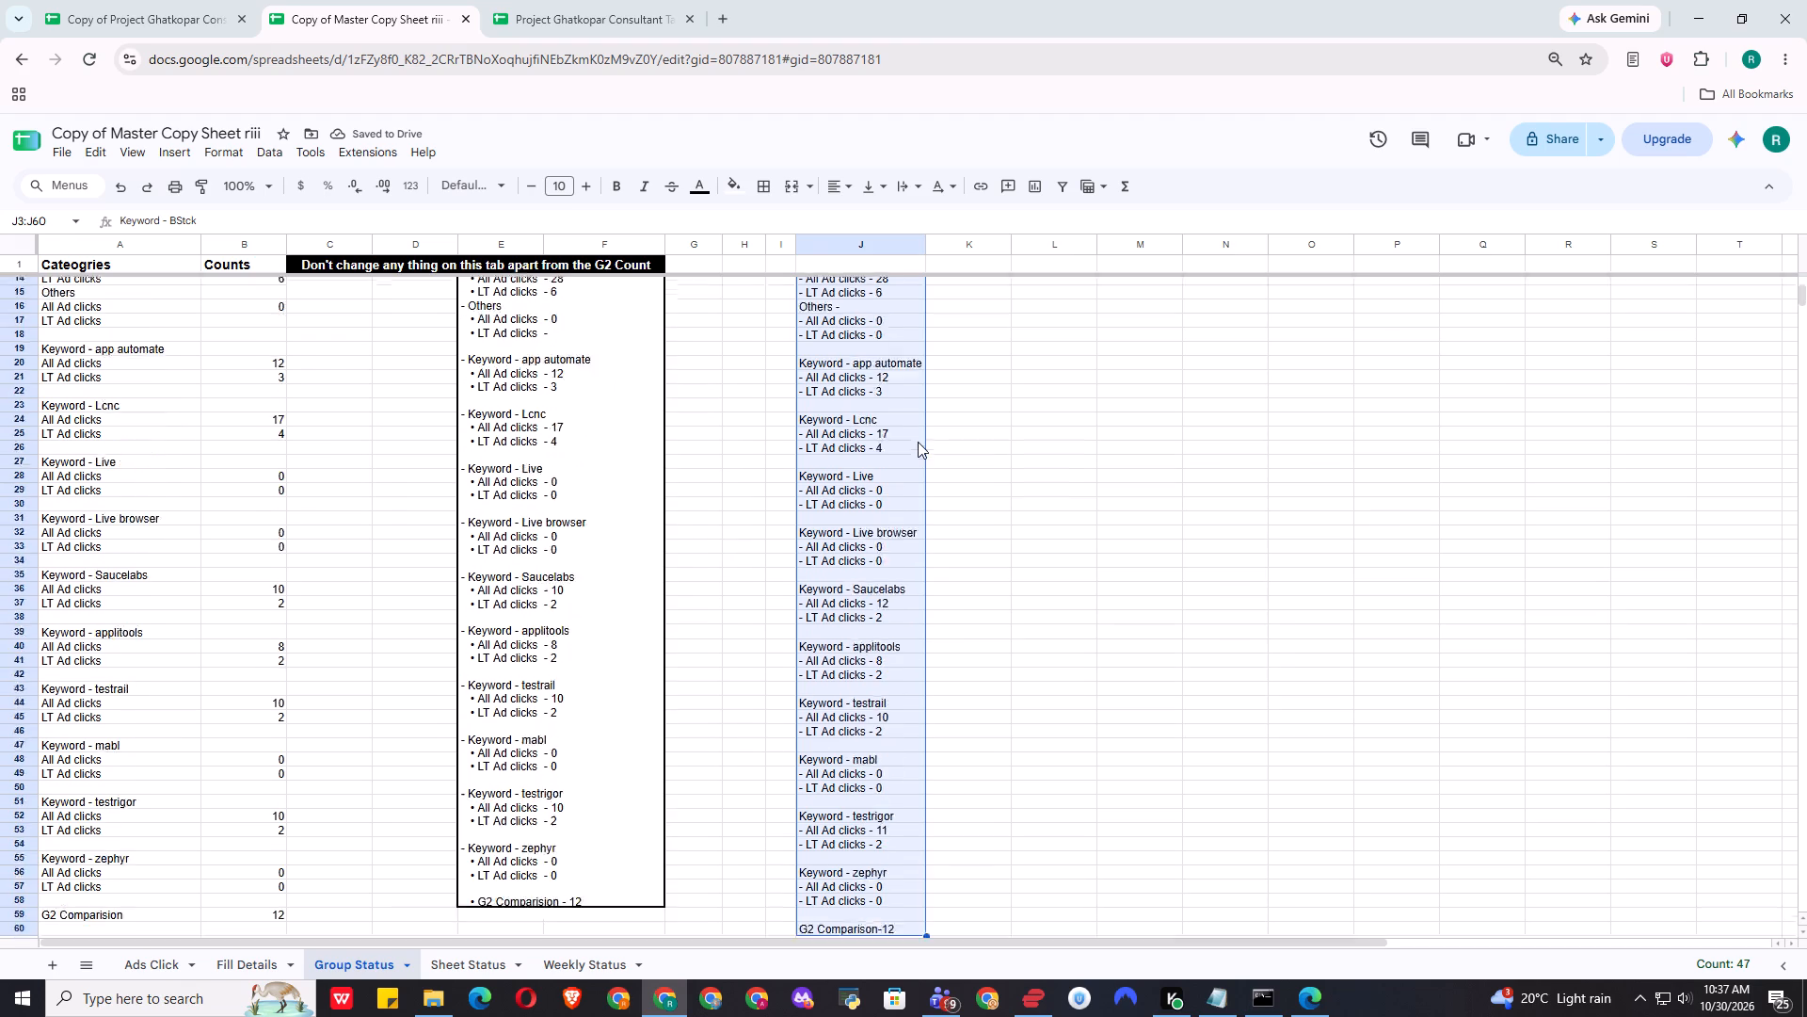
scroll(918, 442, up, 1)
key(ctrl+c)
click(244, 969)
scroll(1075, 439, up, 3)
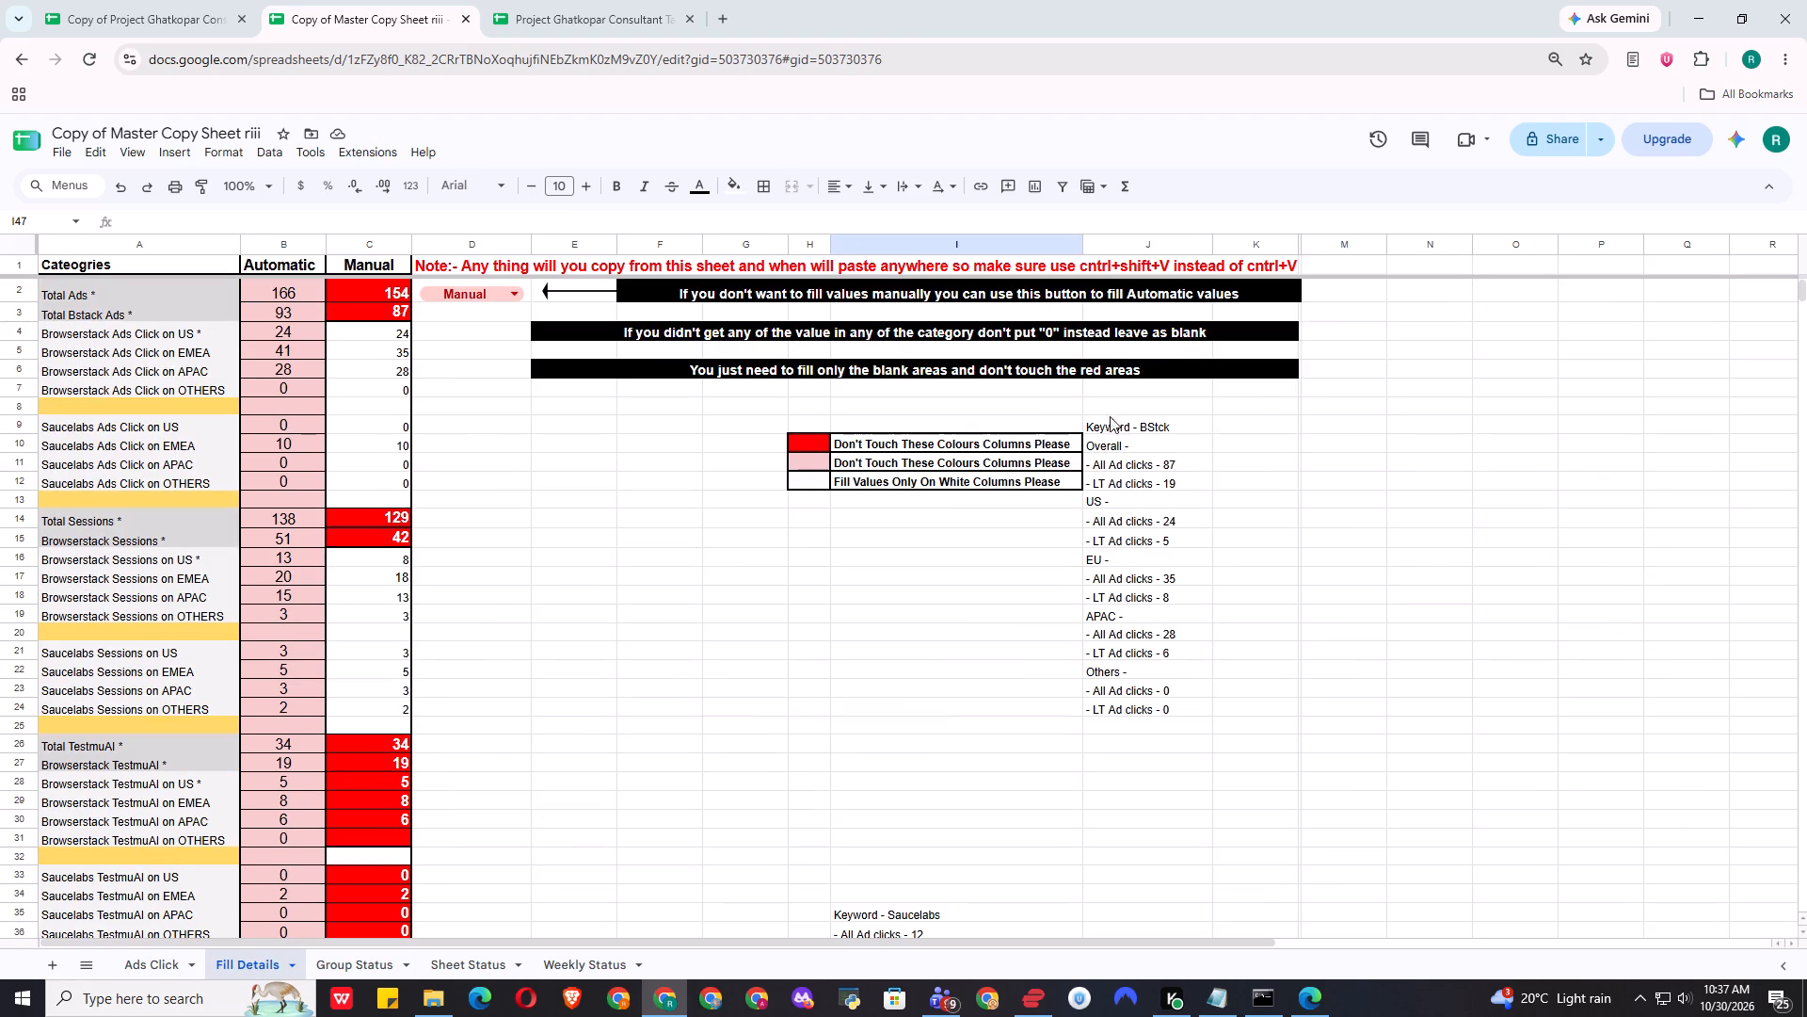
click(1127, 419)
click(1133, 398)
key(ctrl+v)
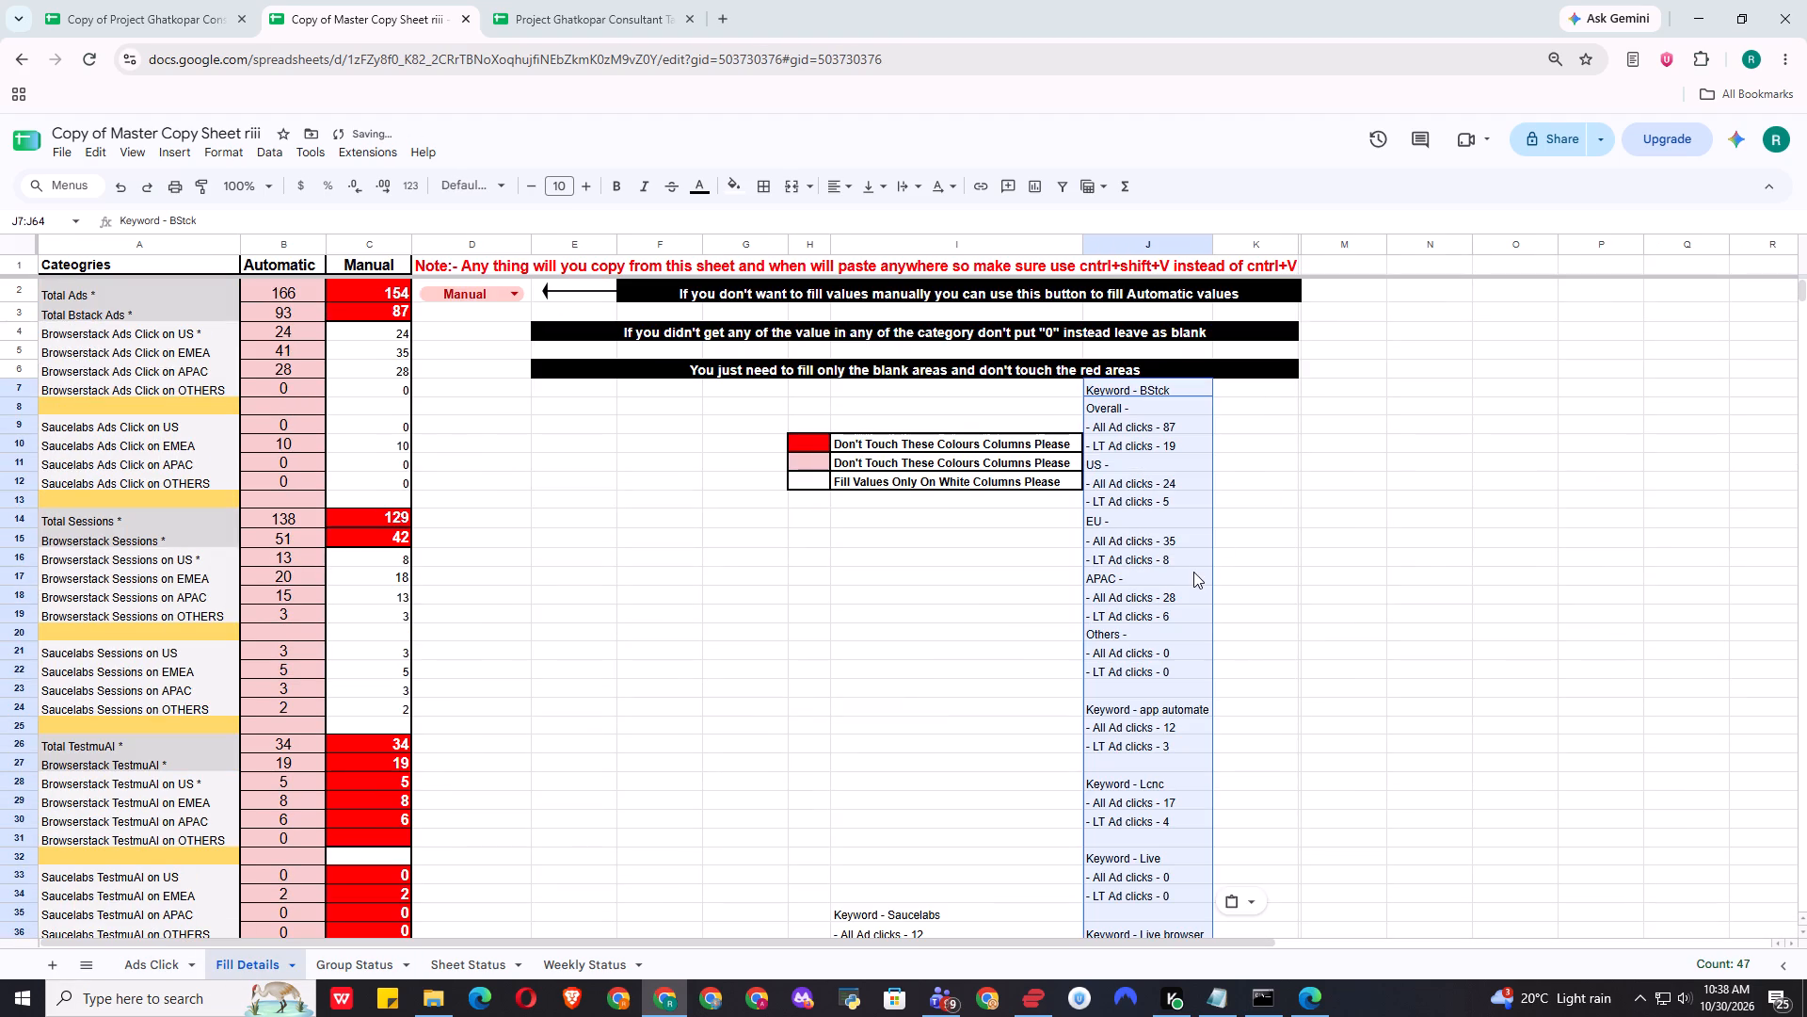
Compare the Browserstack Manual ad-click values for US, EMEA and APAC with the BStck keyword status block.
click(1191, 573)
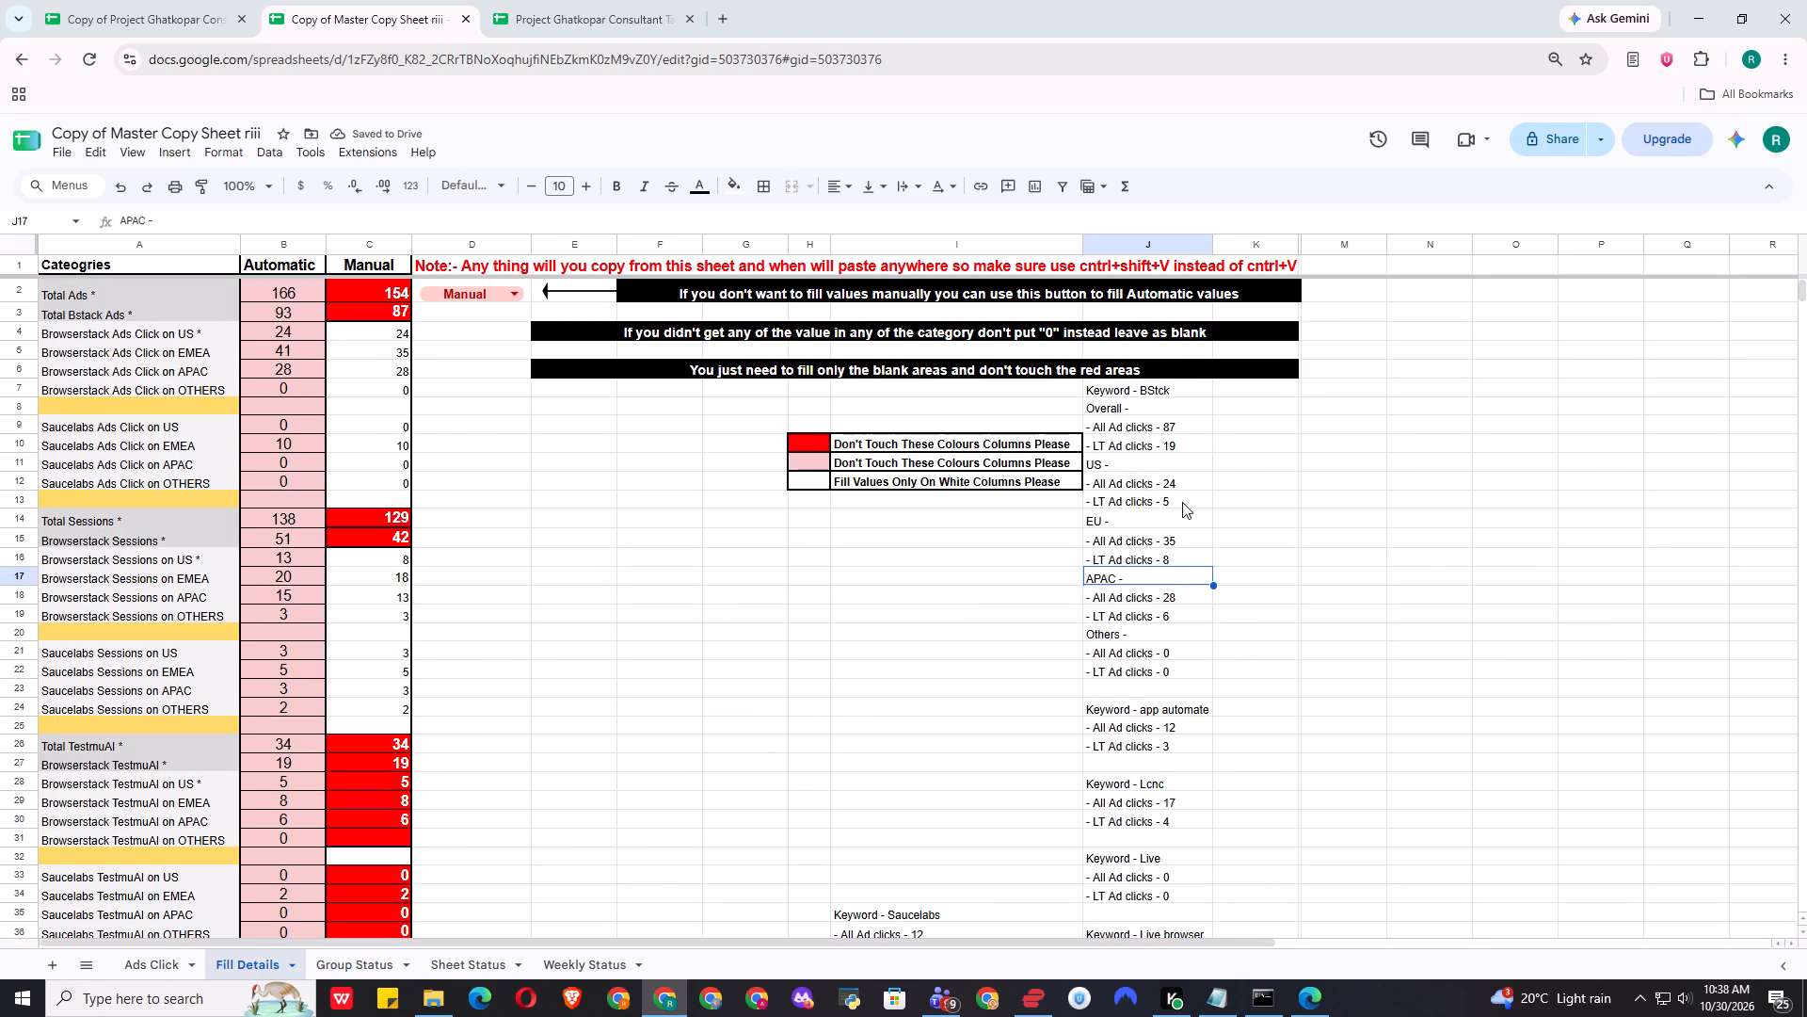
click(1185, 538)
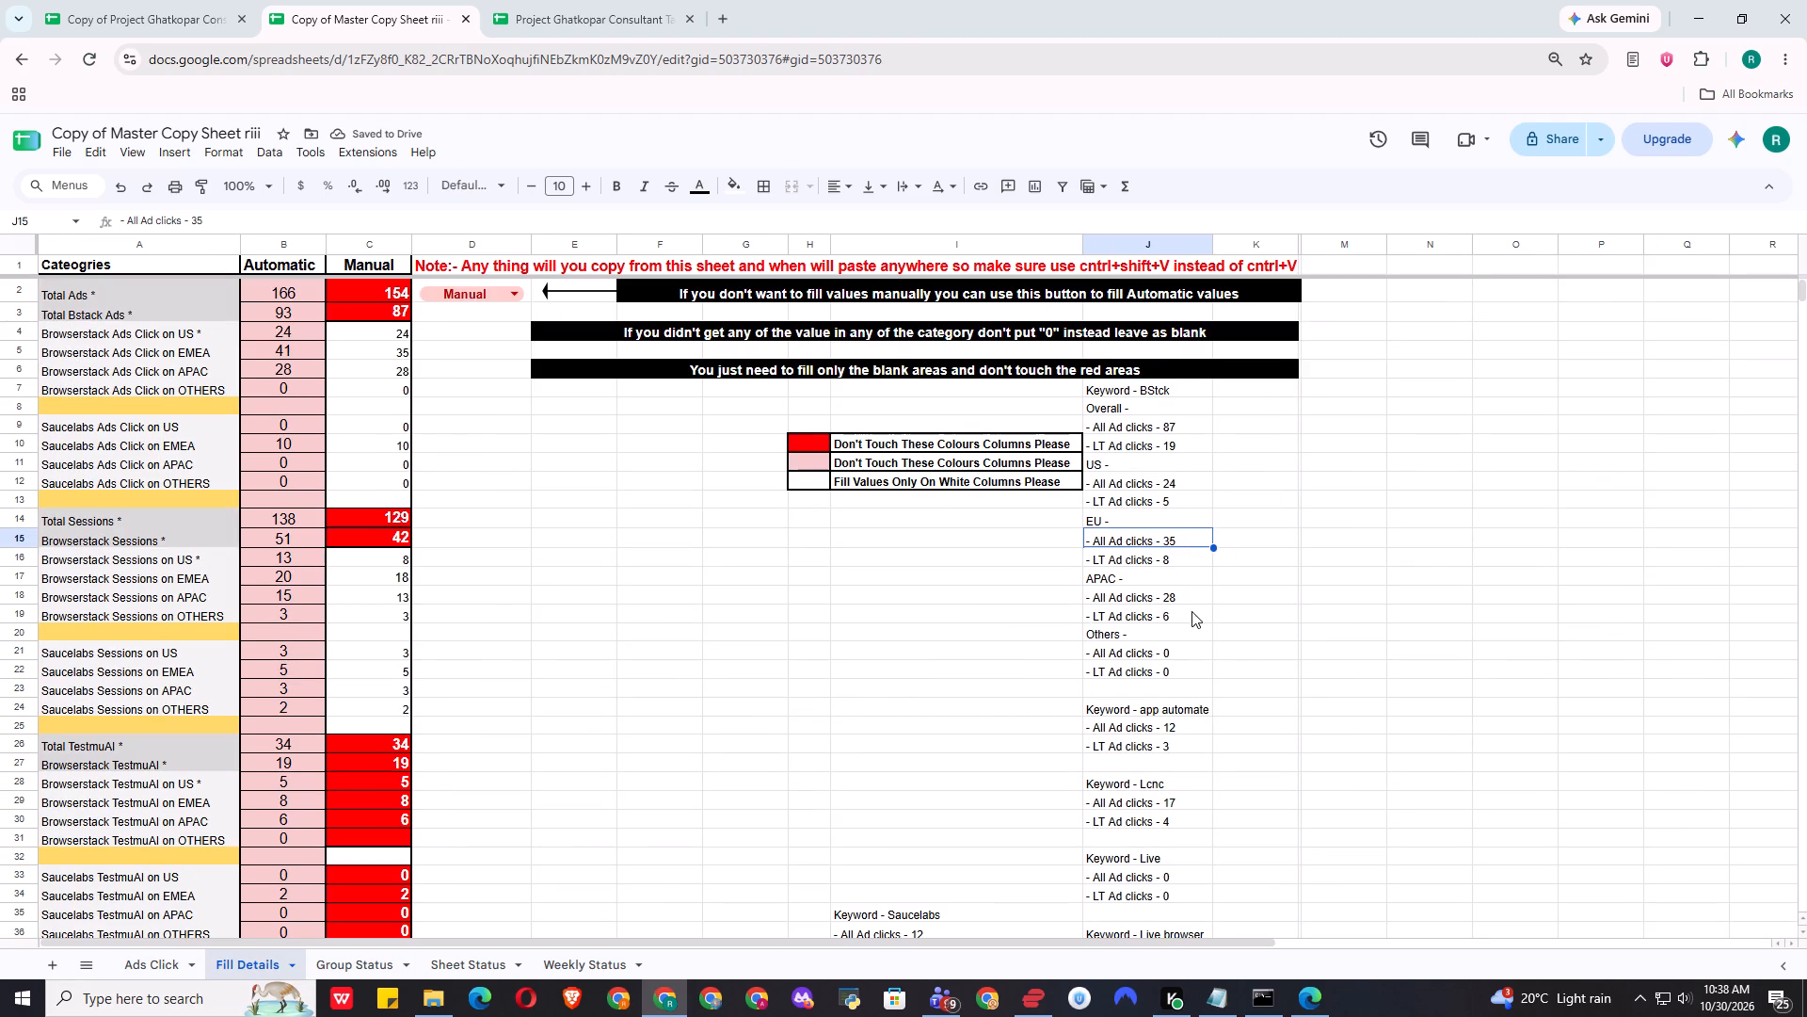
click(1178, 593)
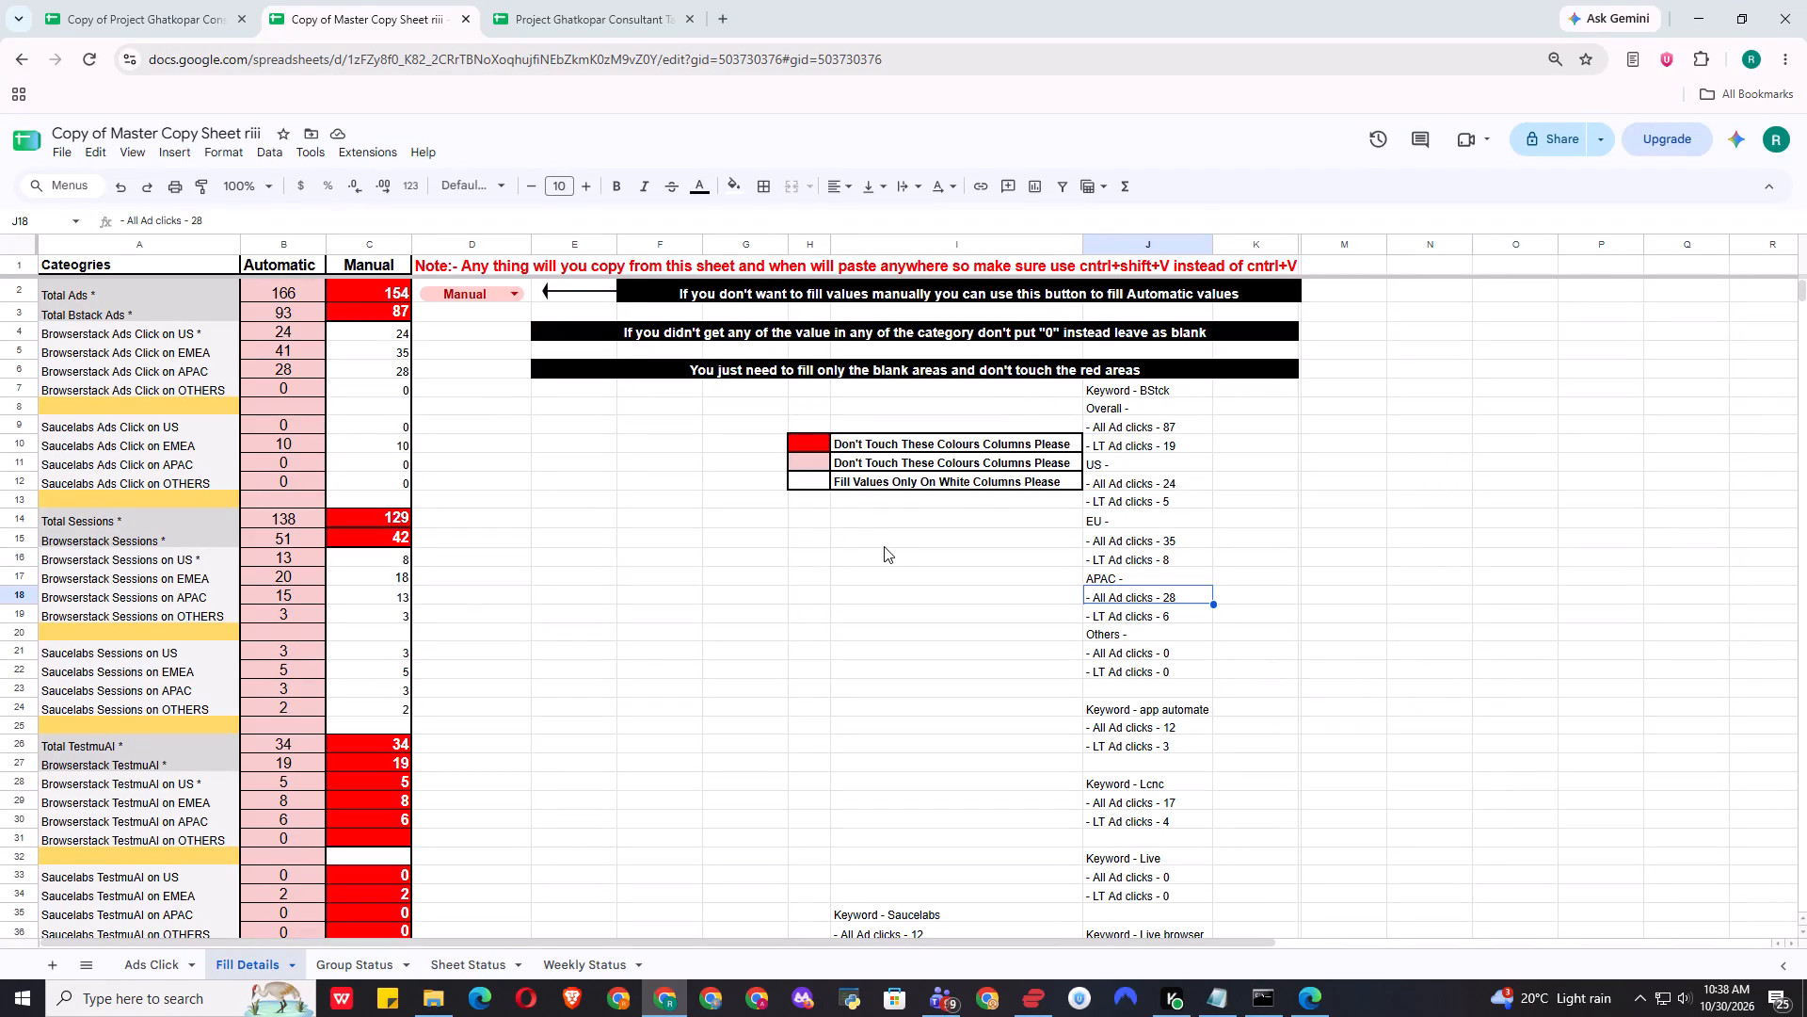
drag(375, 338, 378, 372)
click(494, 663)
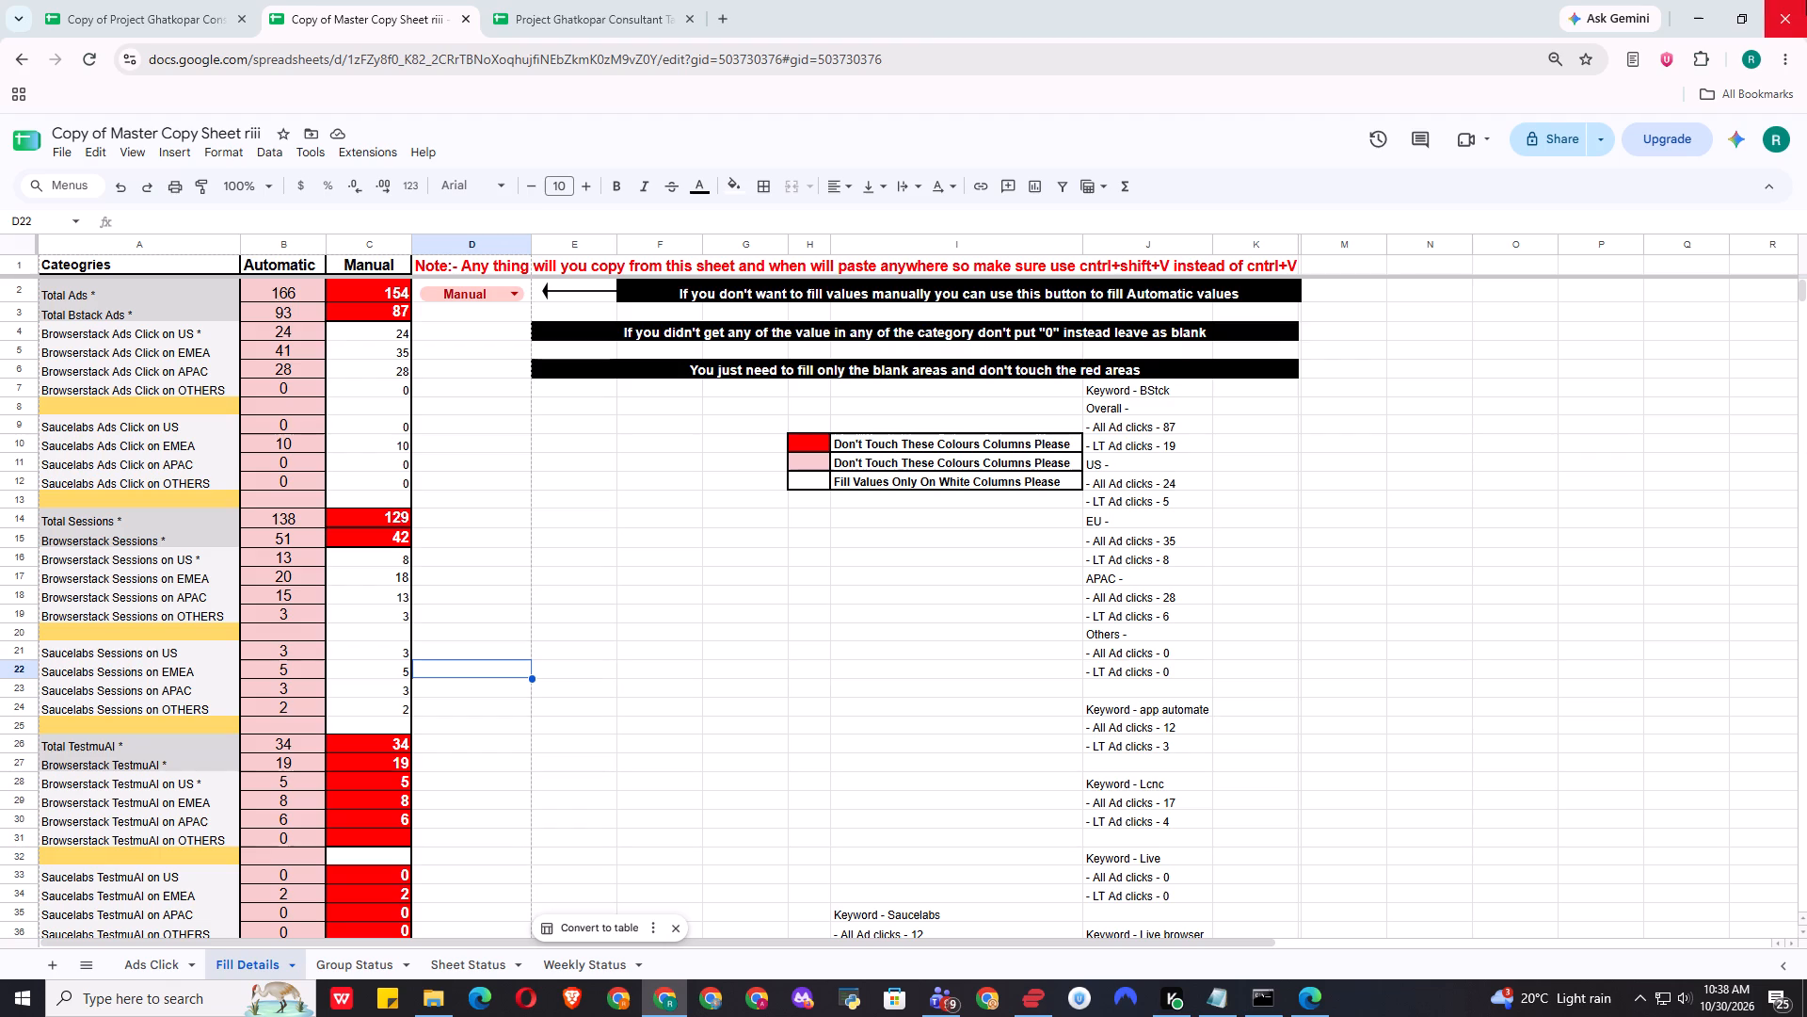
scroll(1134, 752, down, 3)
scroll(1136, 742, up, 2)
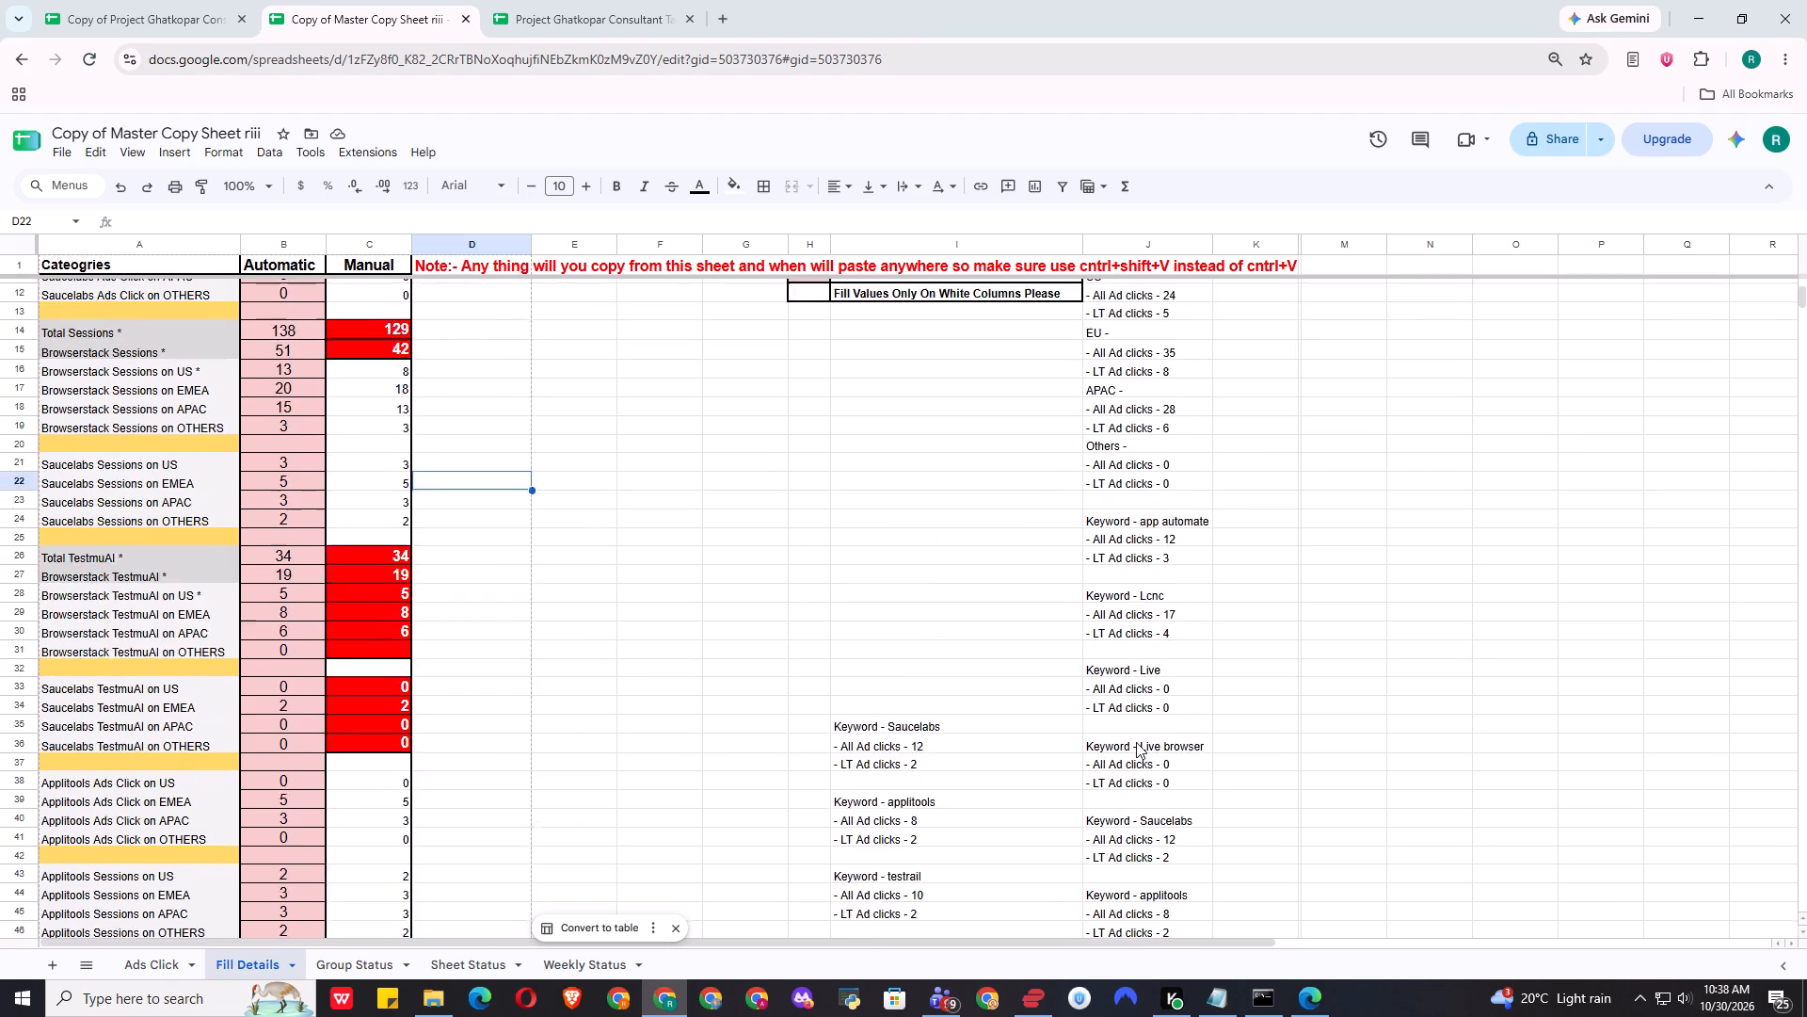
scroll(1136, 742, up, 3)
scroll(333, 627, up, 1)
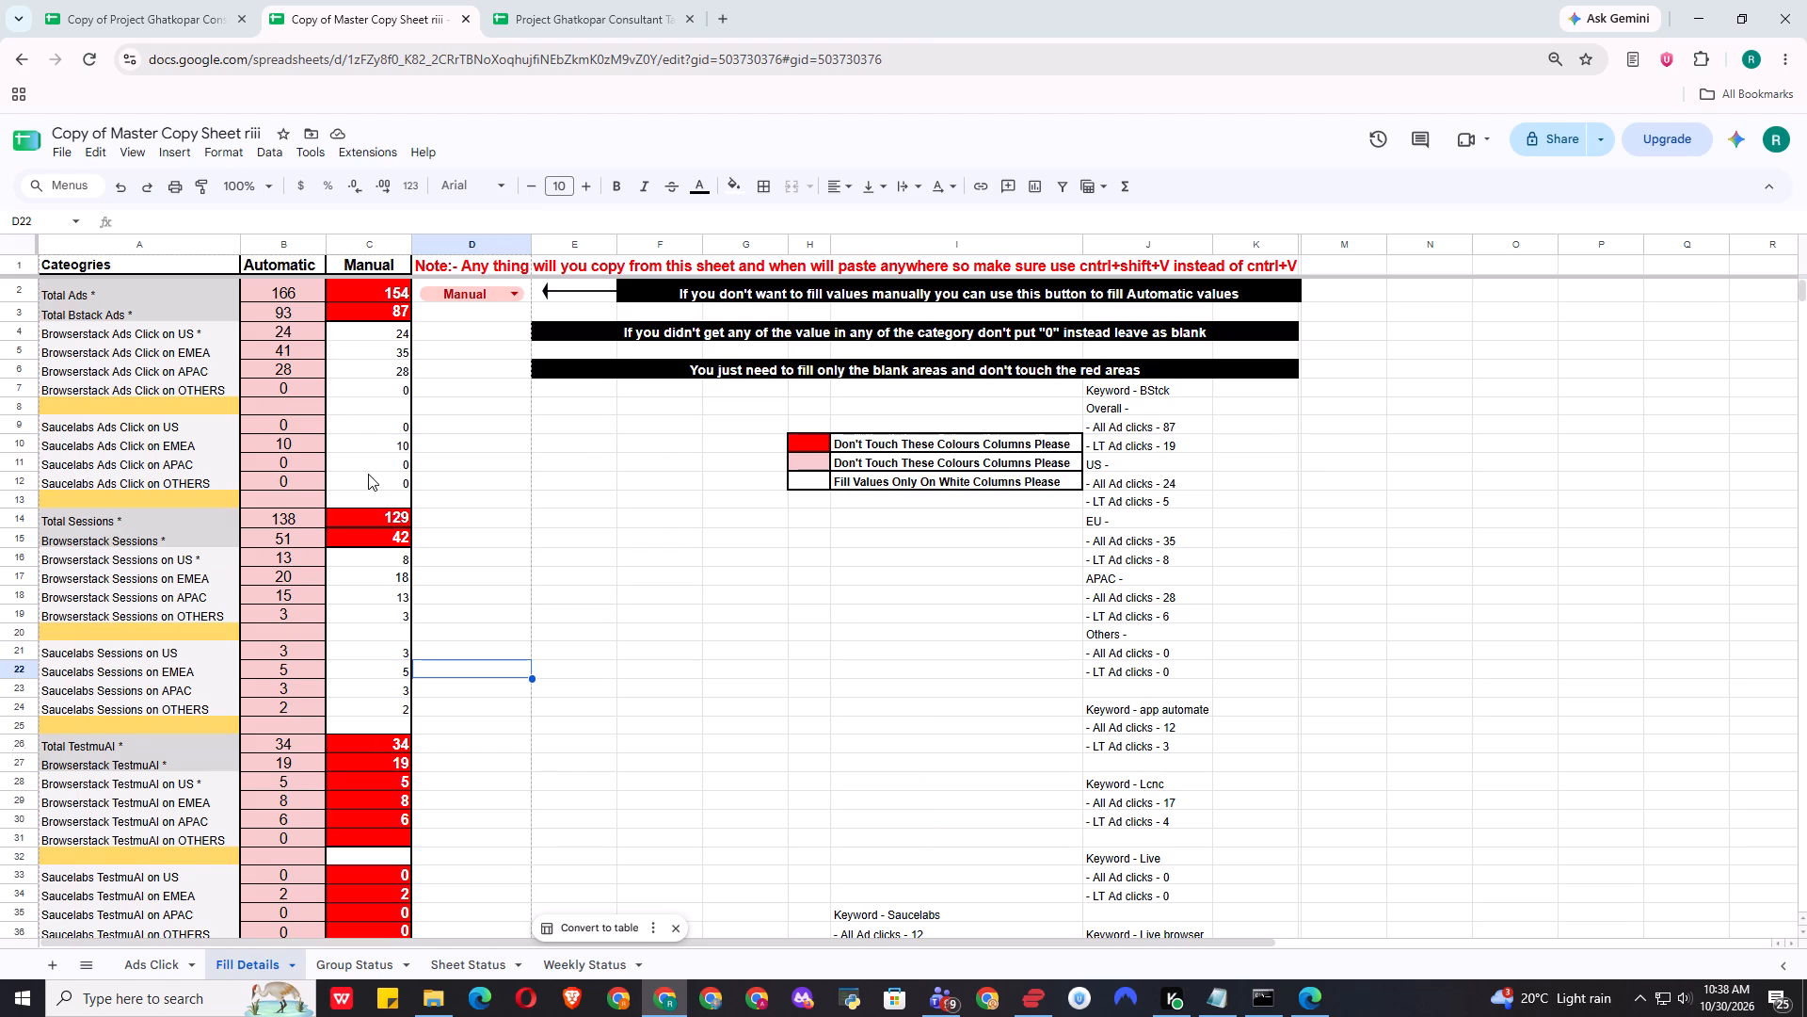
Set the Manual value of Saucelabs Ads Click on EMEA to 12, matching the Saucelabs keyword status.
click(392, 429)
scroll(1146, 751, down, 2)
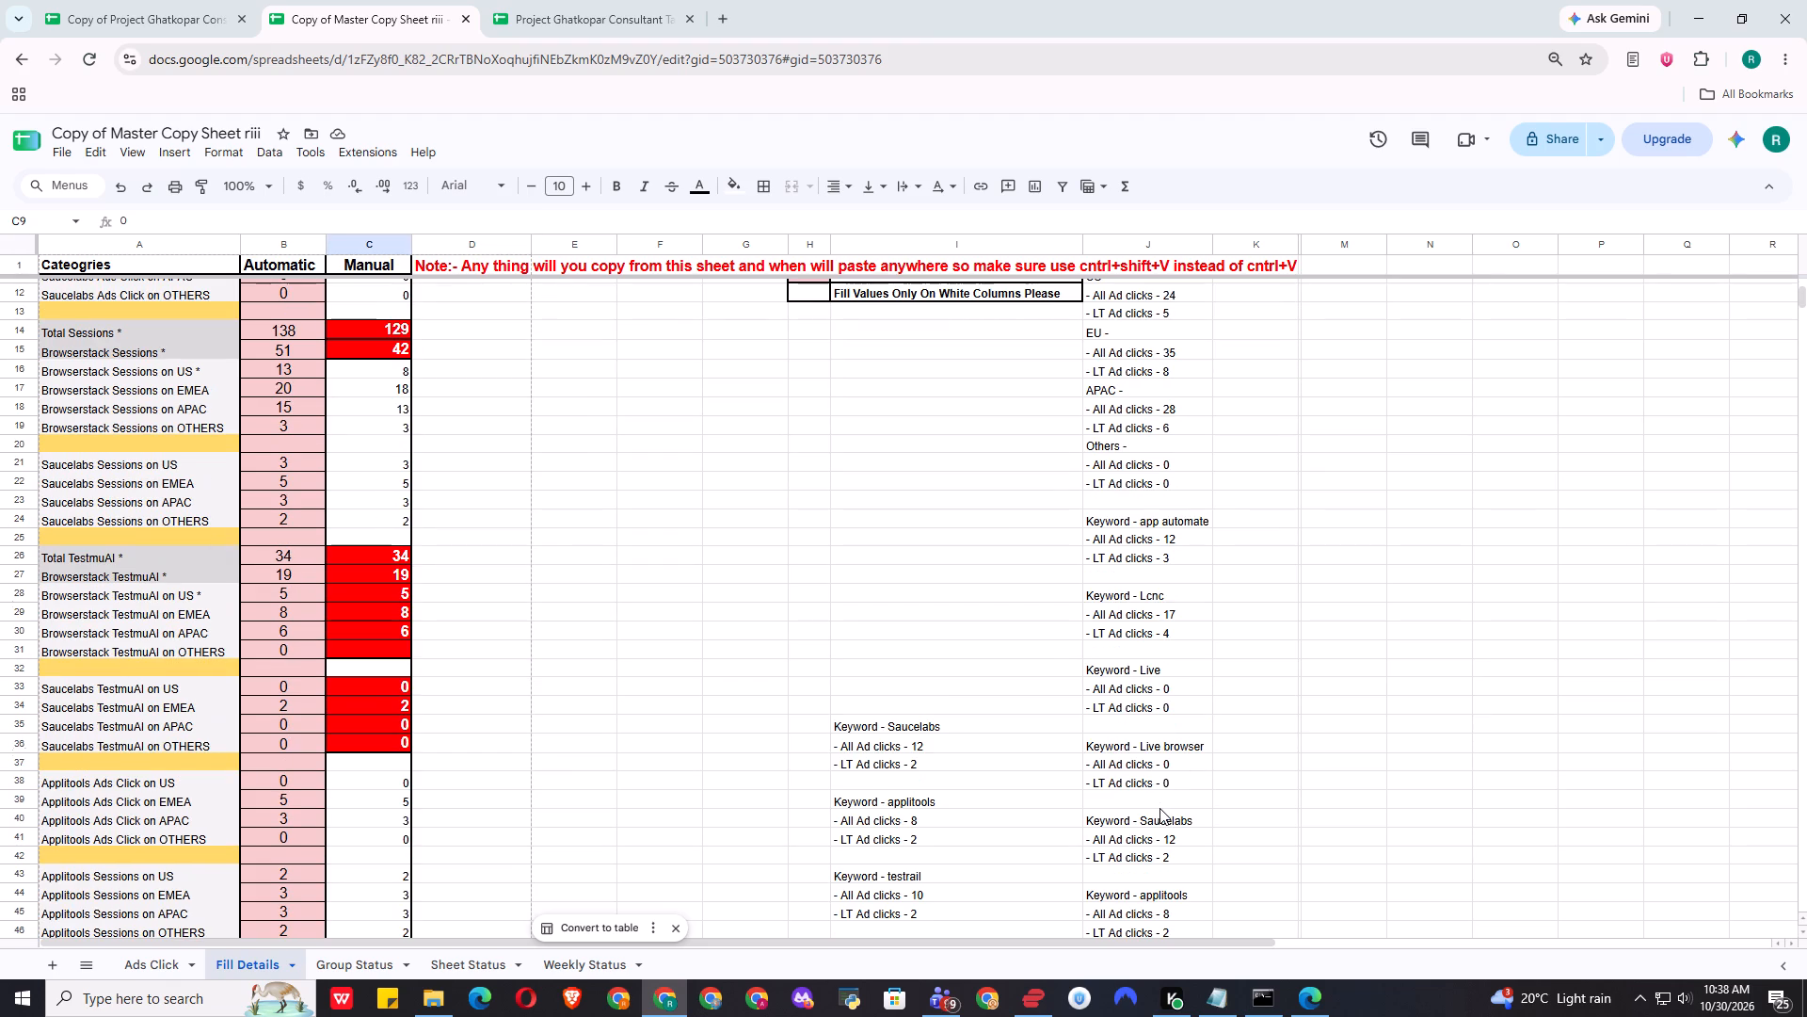
scroll(1203, 789, down, 1)
click(1168, 739)
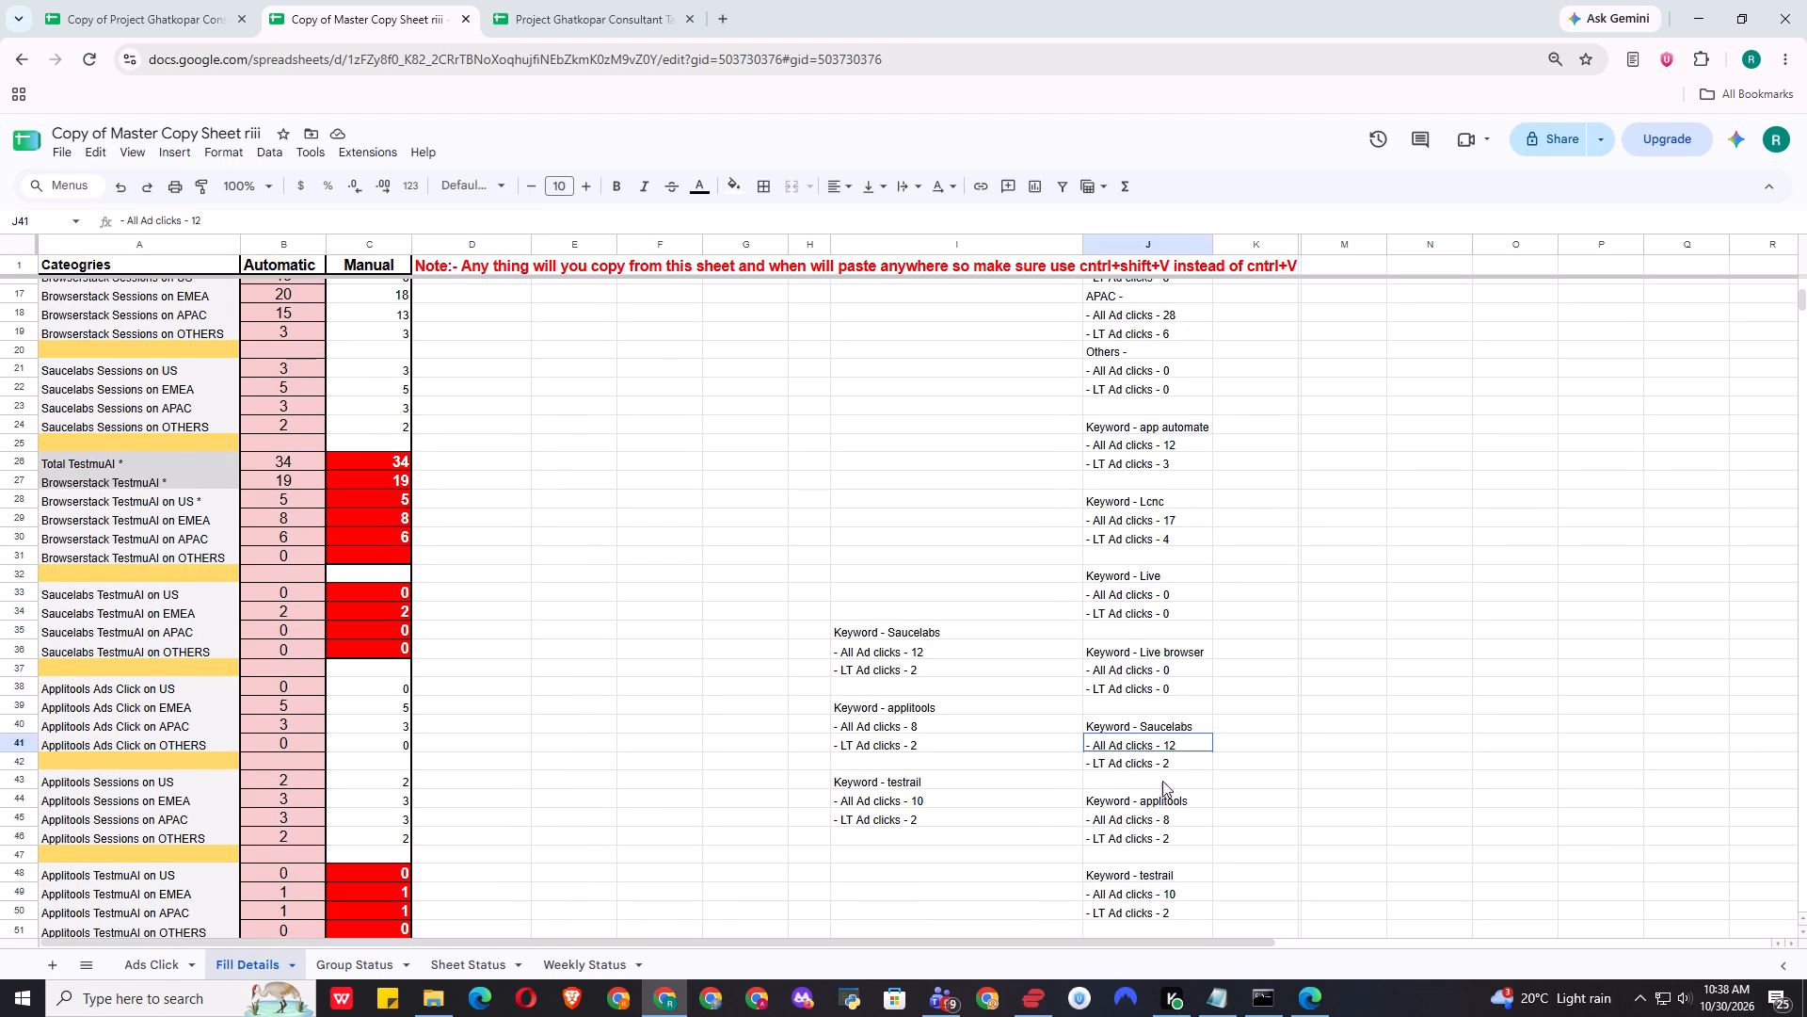
scroll(511, 678, up, 7)
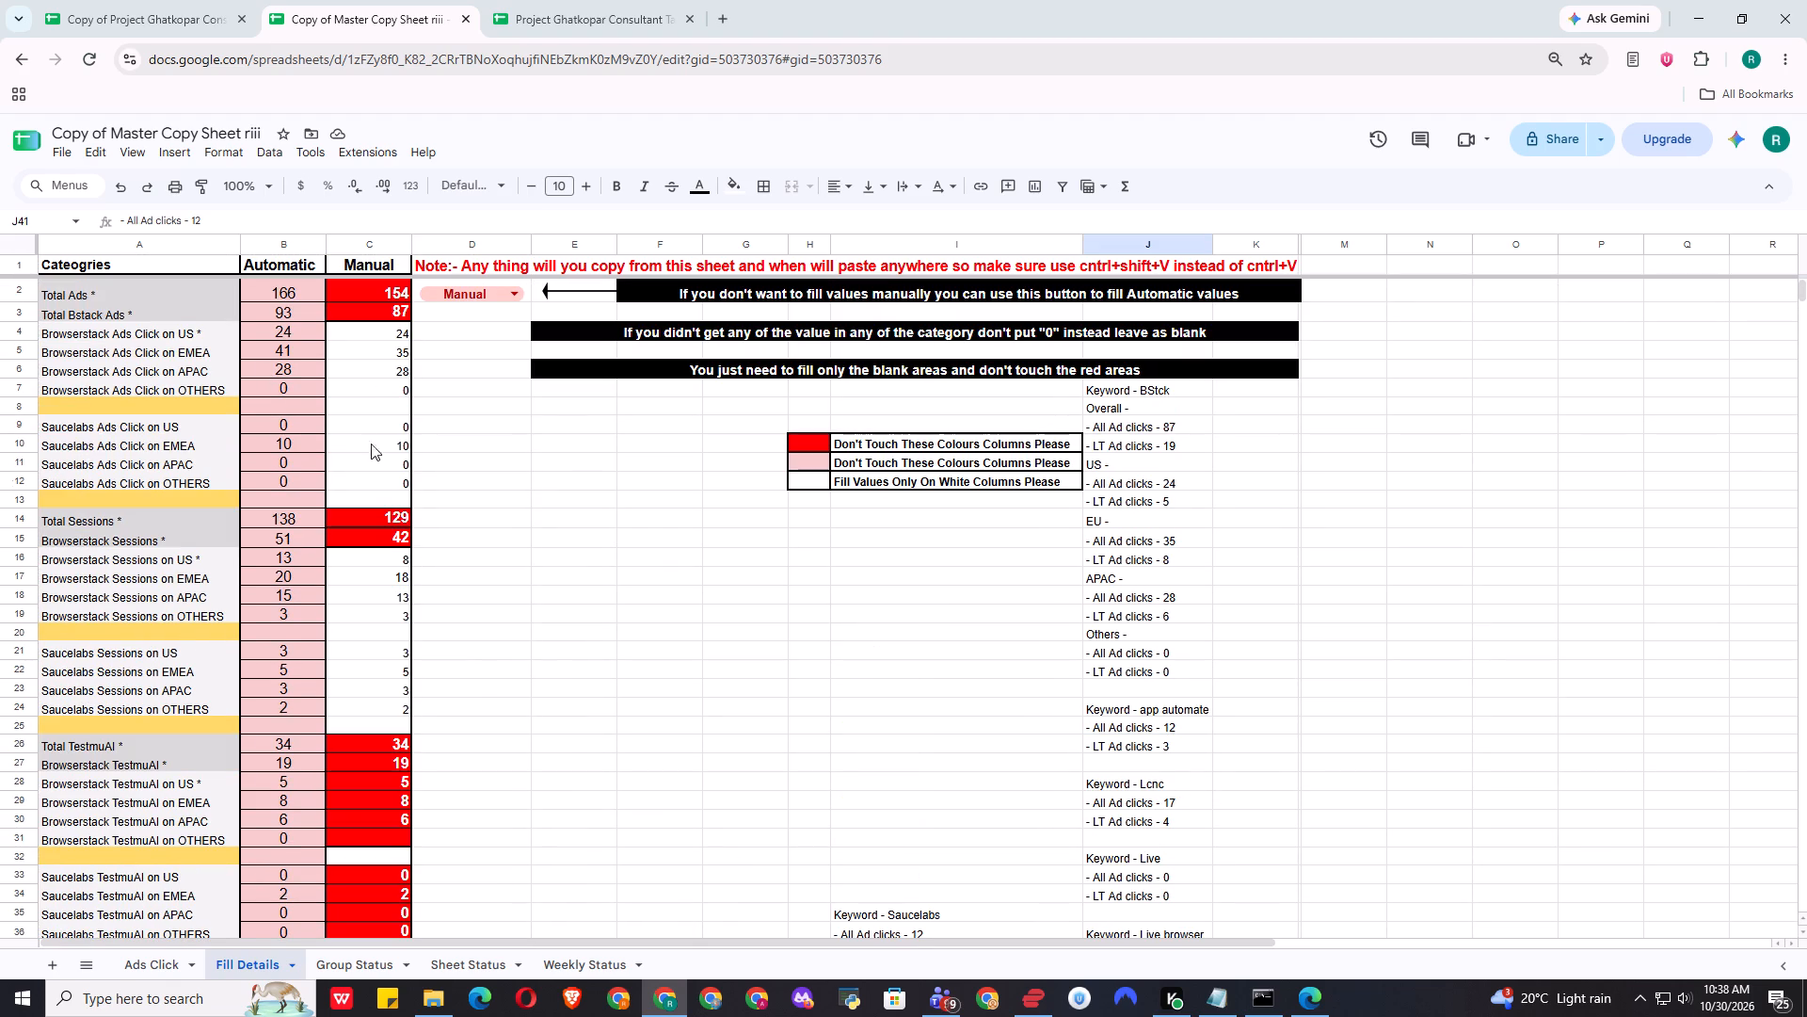
click(378, 452)
key(1)
key(2)
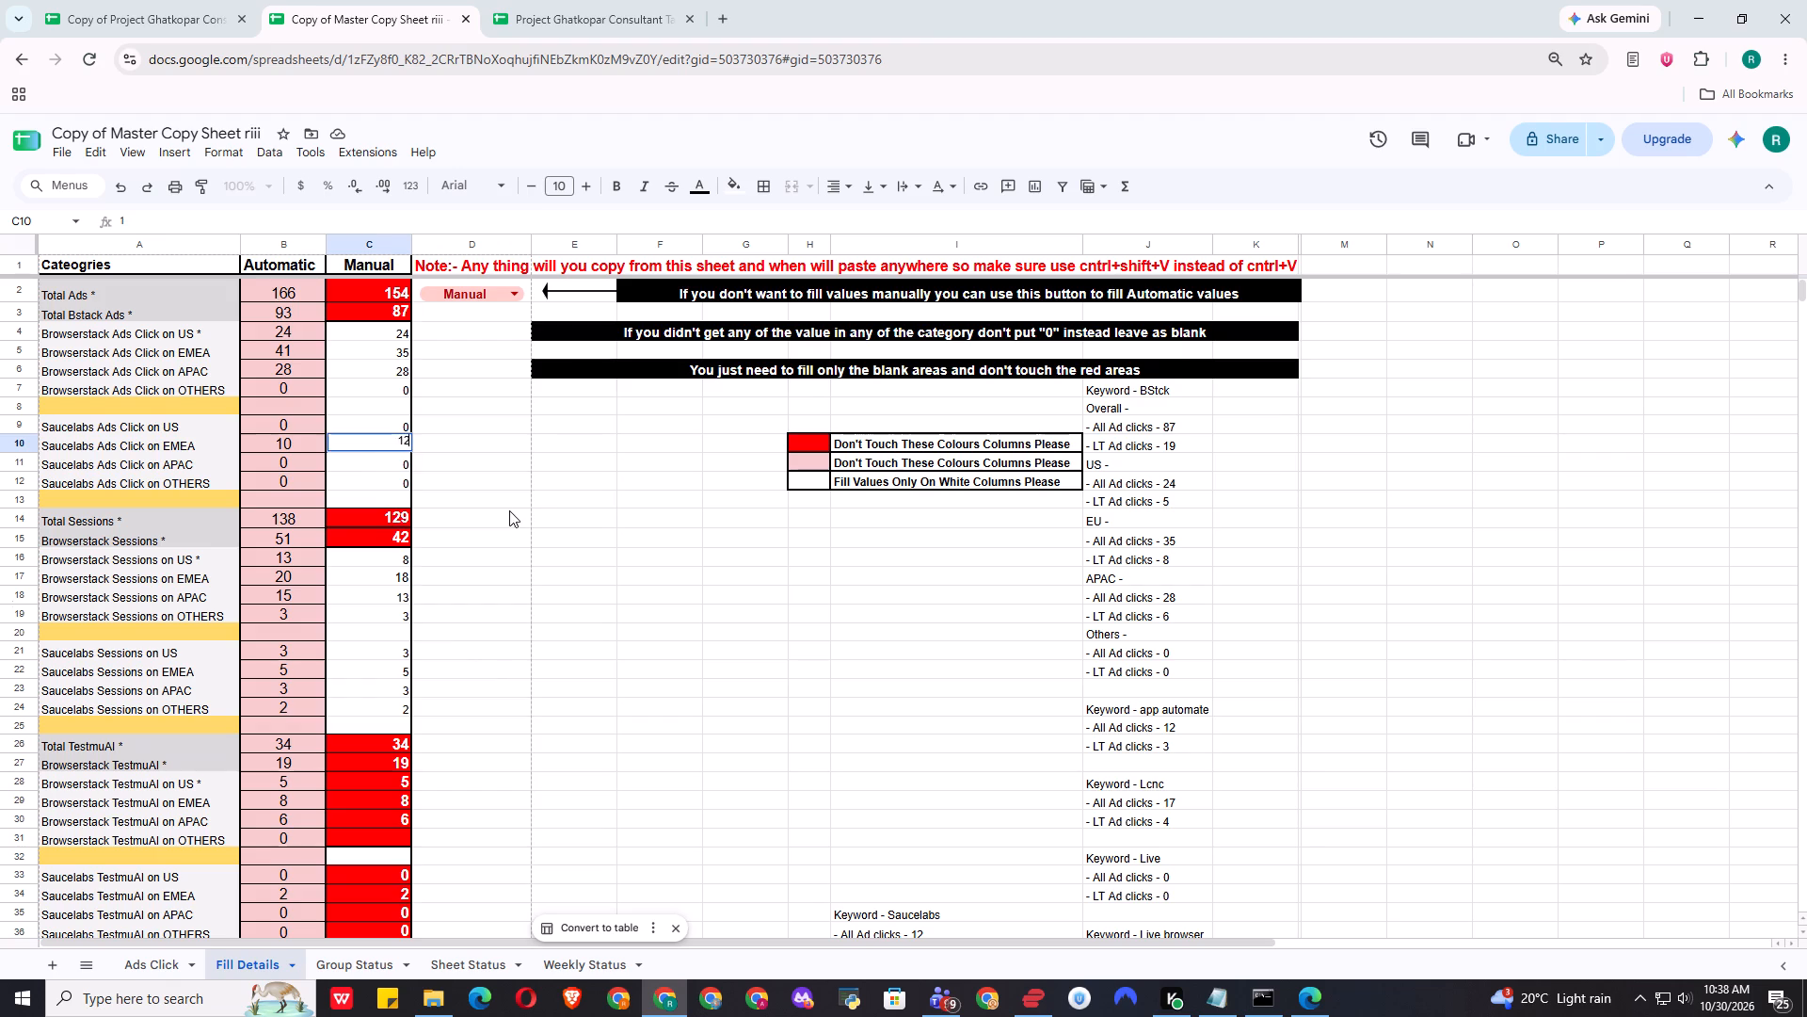
click(509, 510)
Check the Saucelabs Ads Click and Saucelabs TestmuAI Manual values against the Saucelabs keyword status block.
scroll(1165, 803, down, 2)
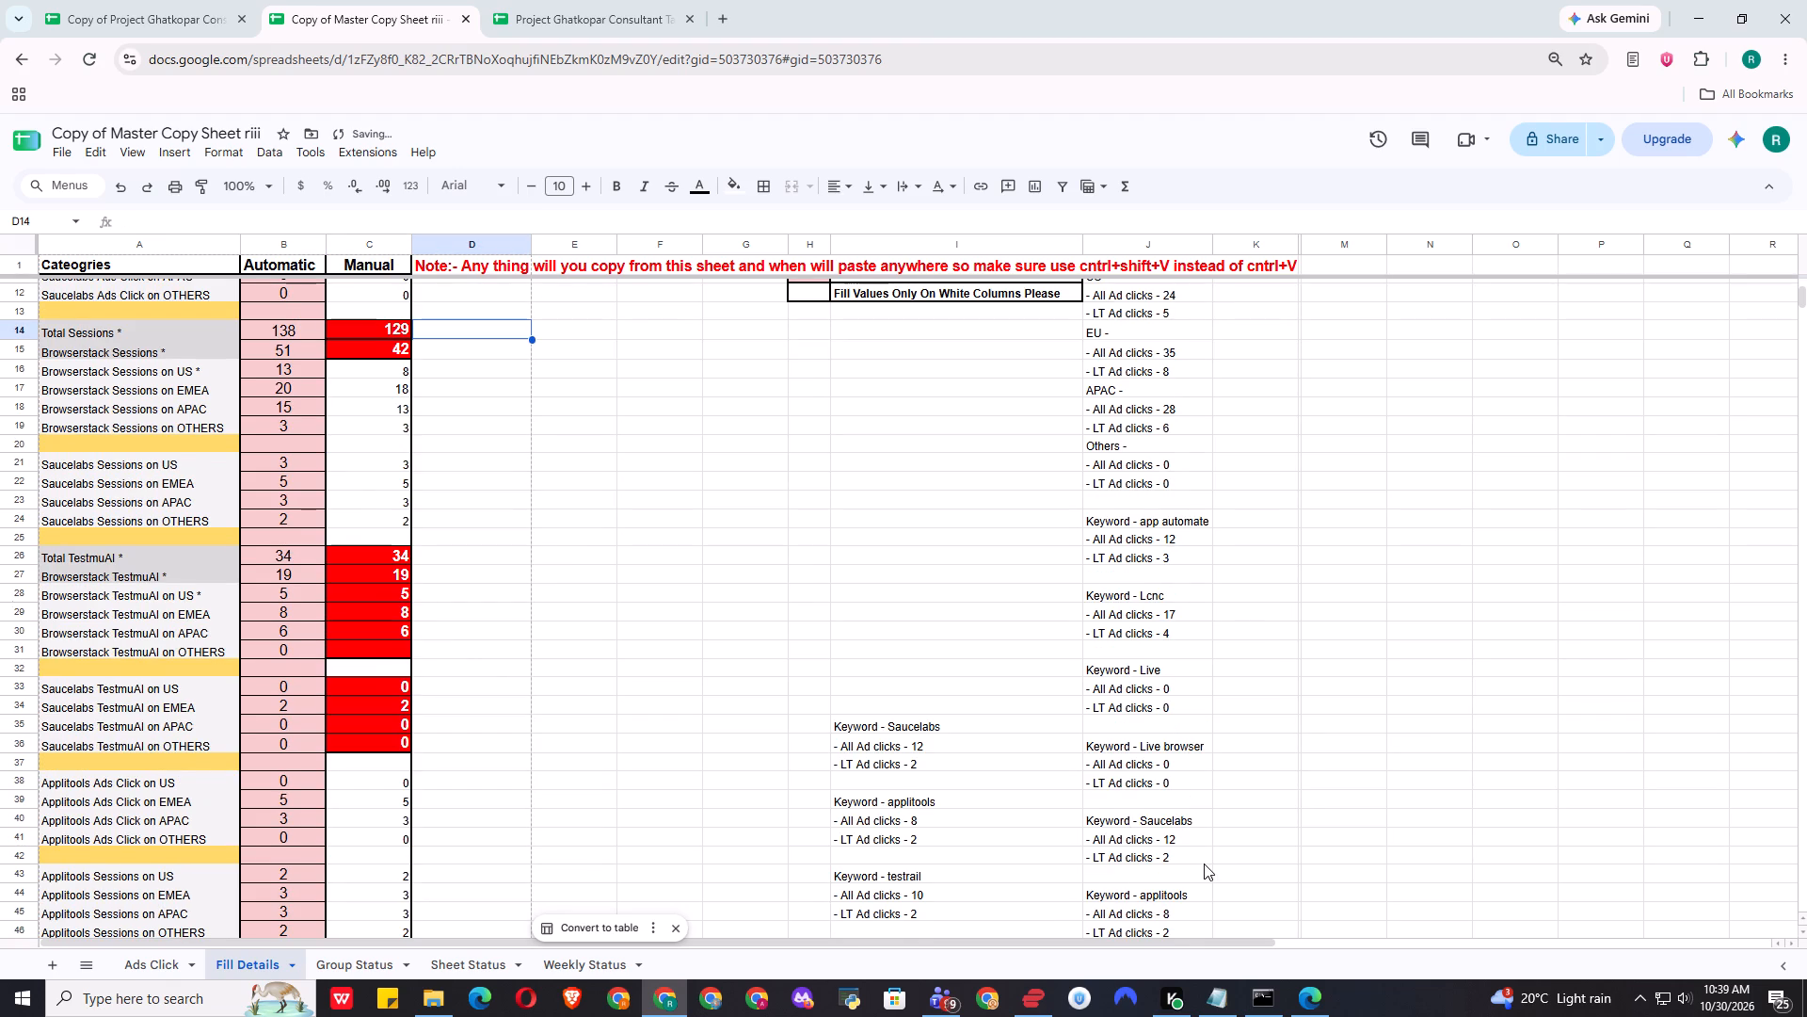
scroll(1191, 861, up, 3)
click(412, 443)
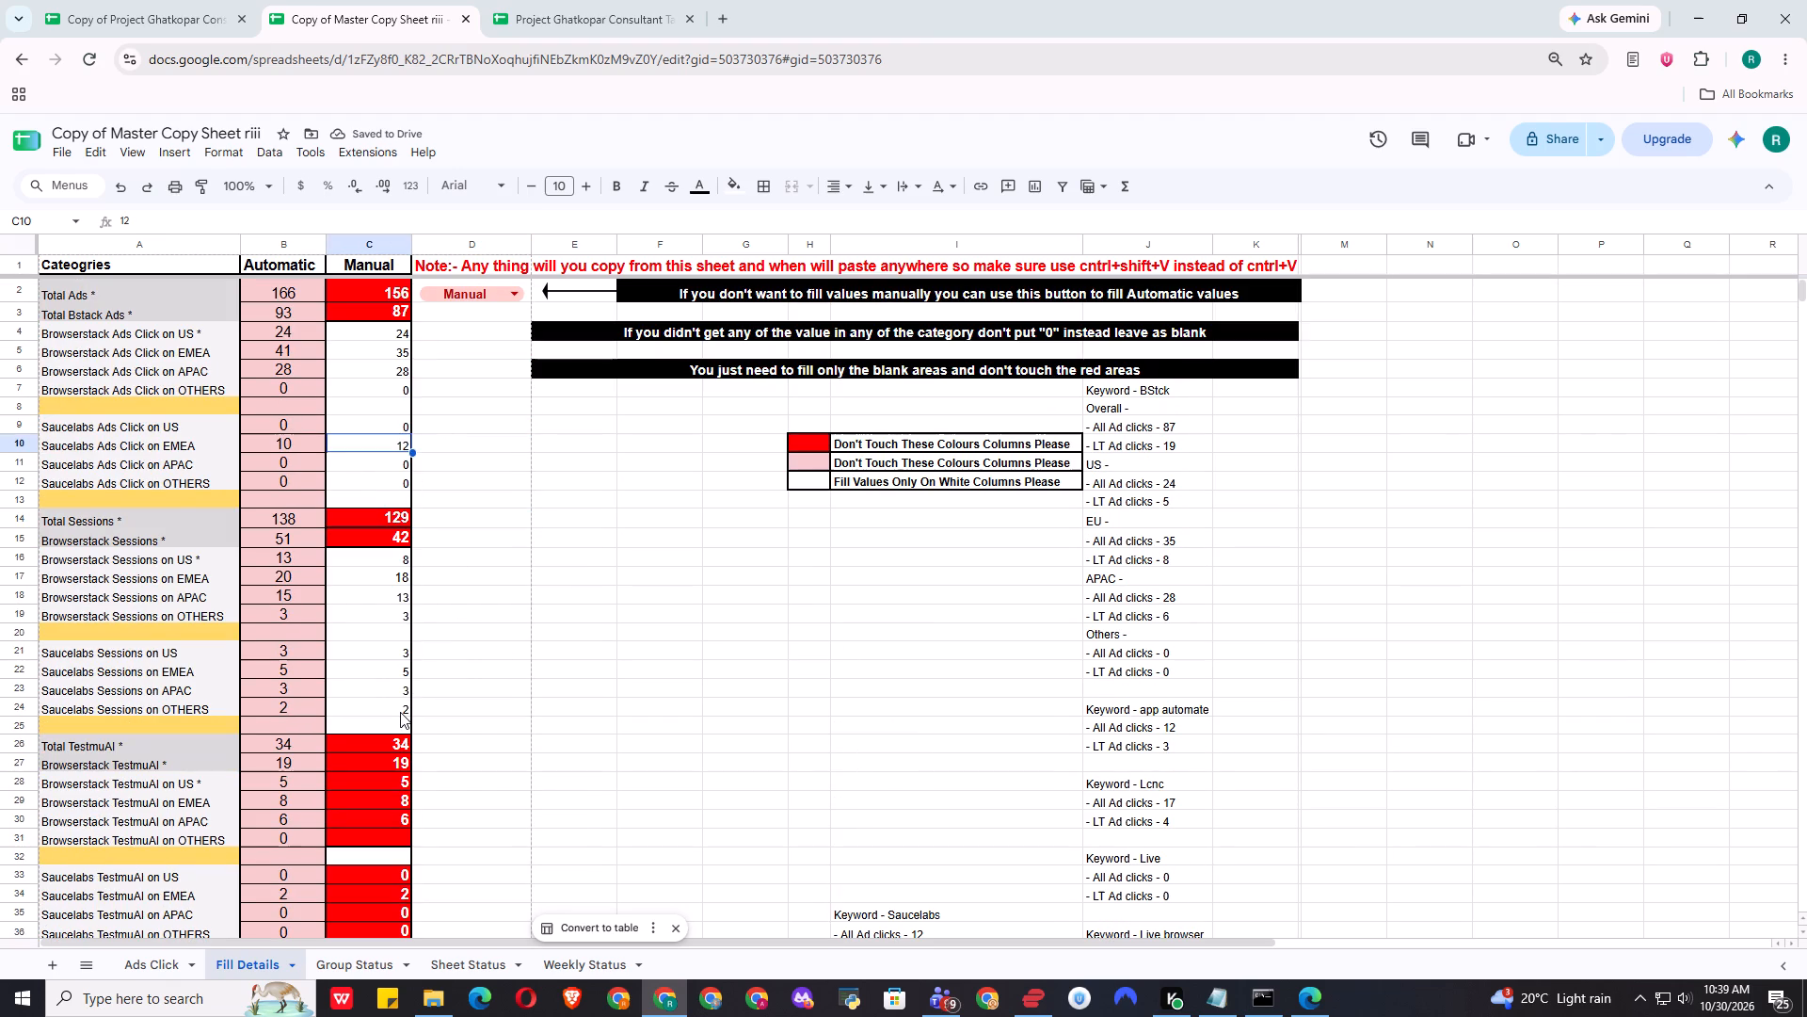
scroll(392, 822, down, 1)
click(393, 791)
scroll(614, 752, up, 2)
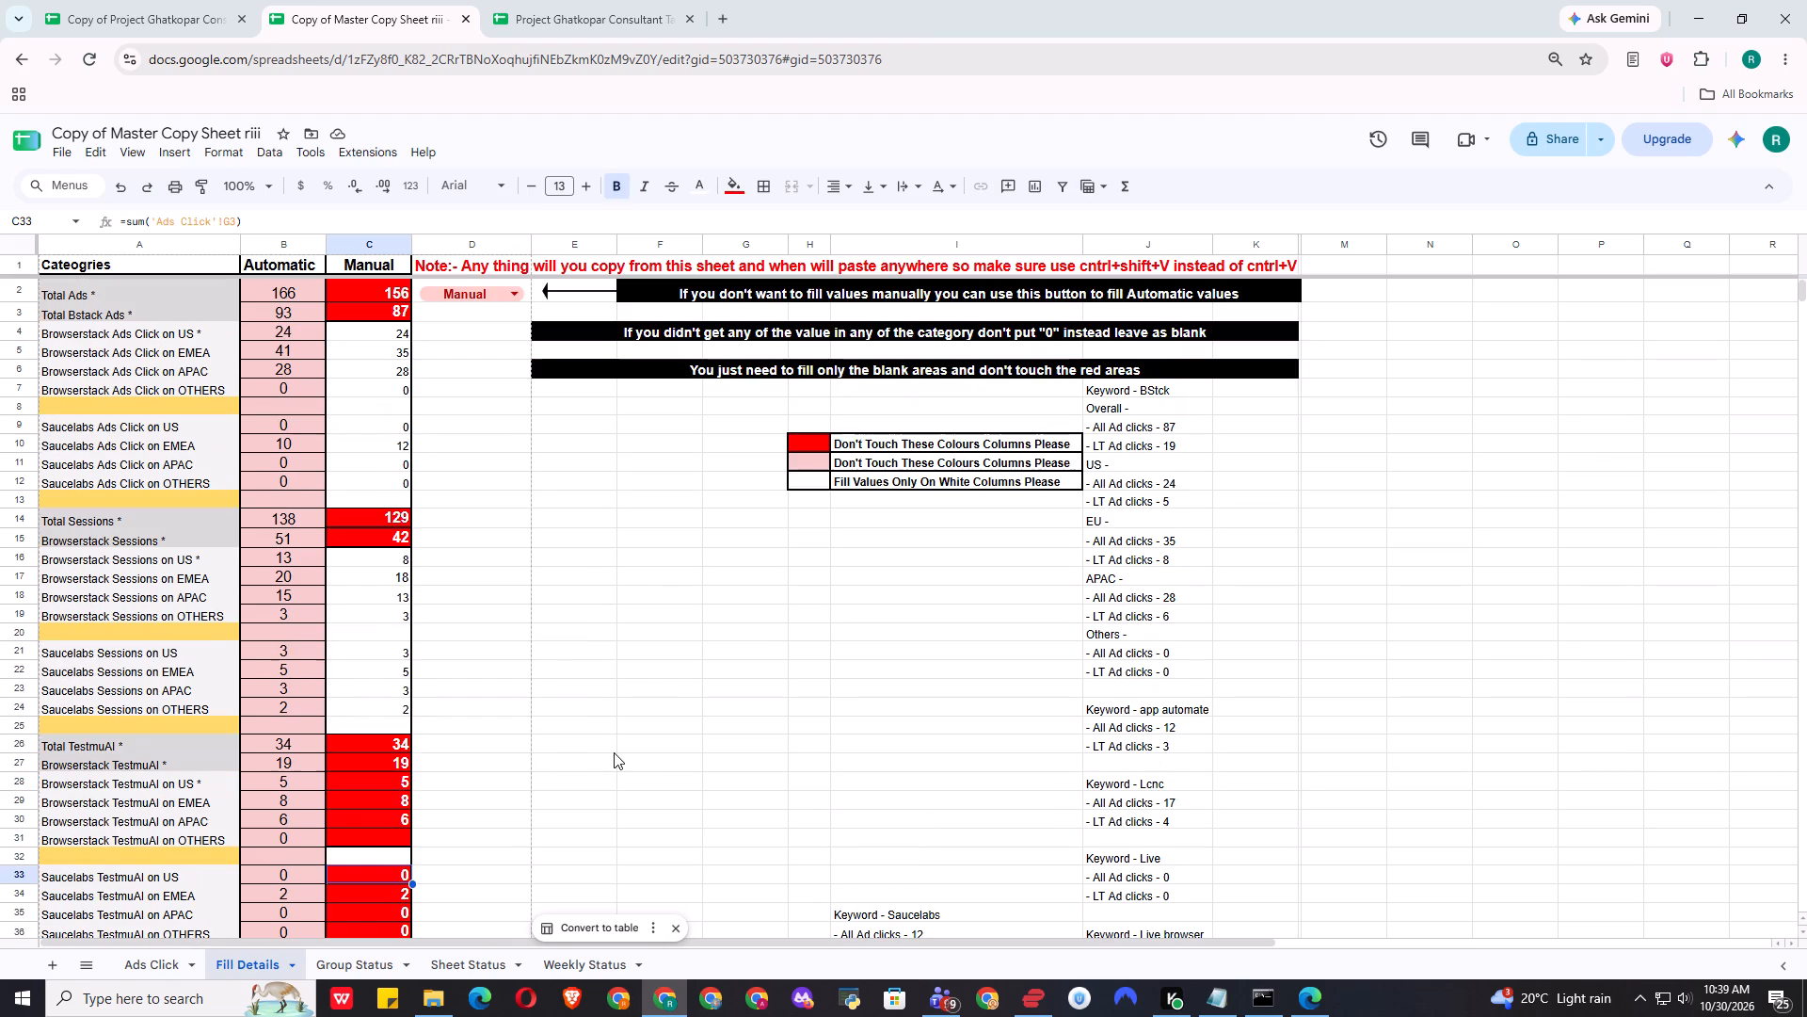
scroll(614, 752, up, 1)
click(182, 424)
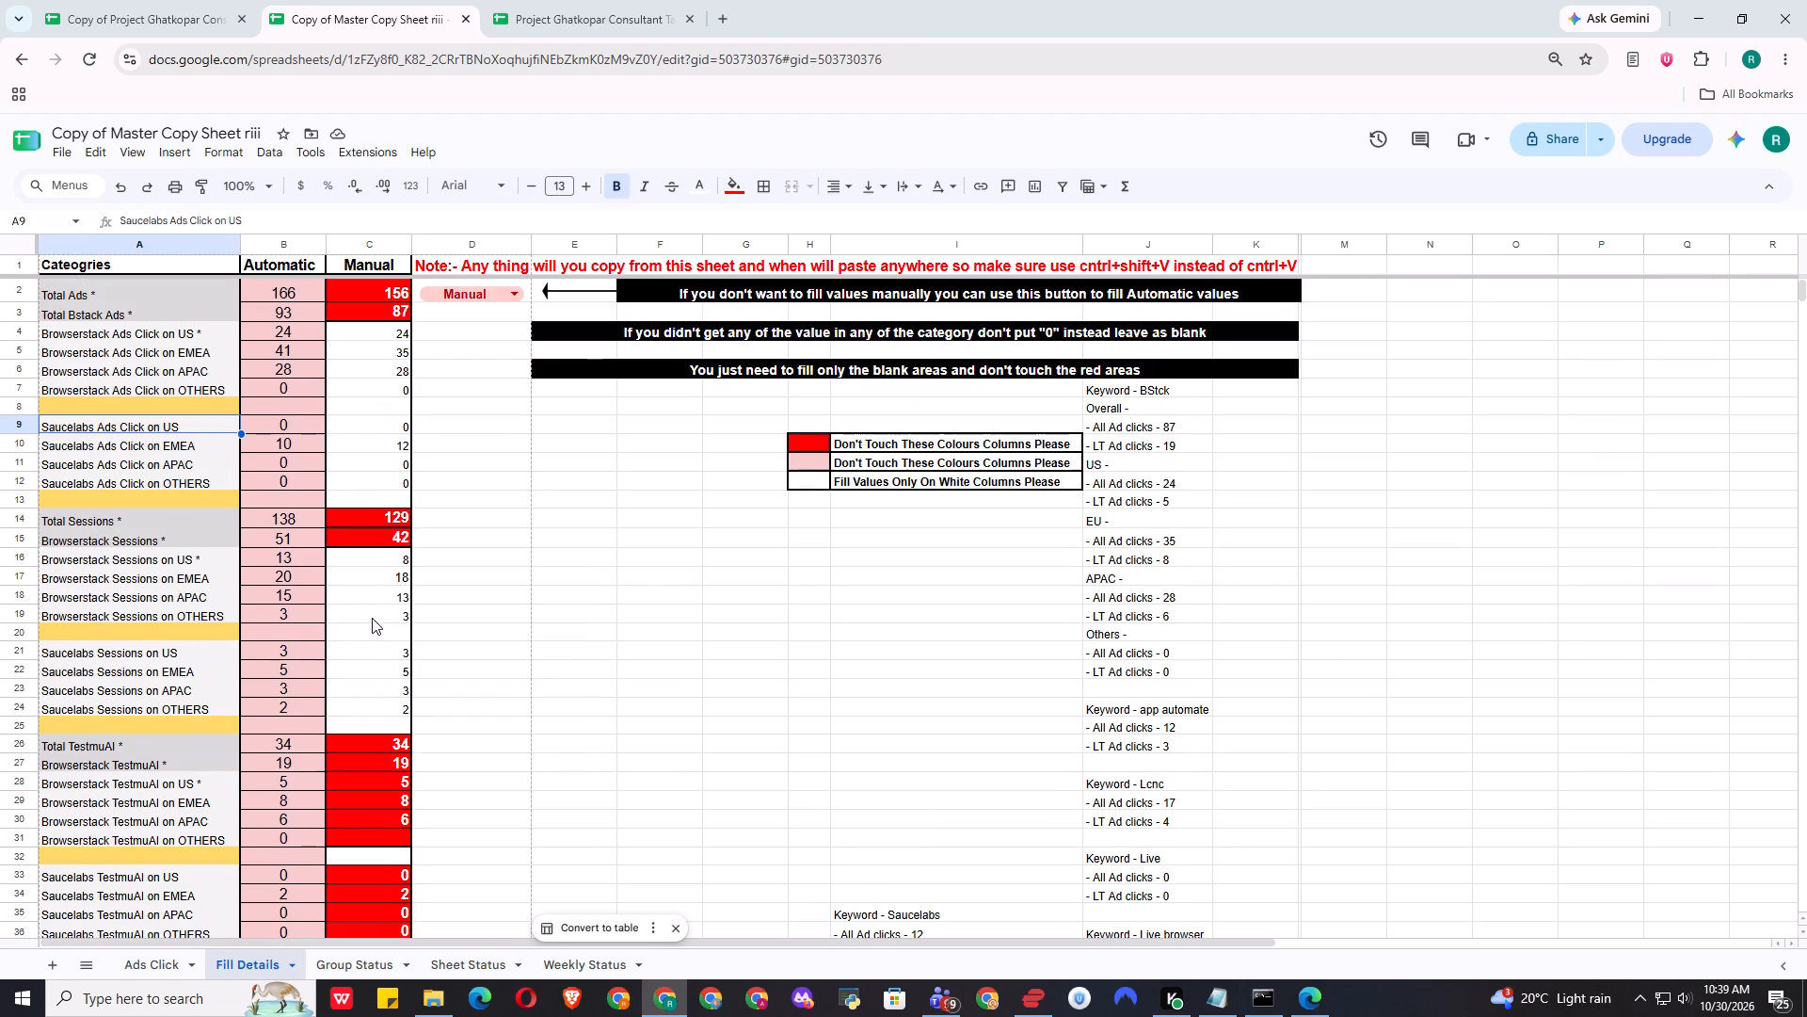
Review the Manual session values of the Browserstack and Saucelabs rows across US, EMEA, APAC and OTHERS.
drag(380, 562, 392, 596)
click(504, 620)
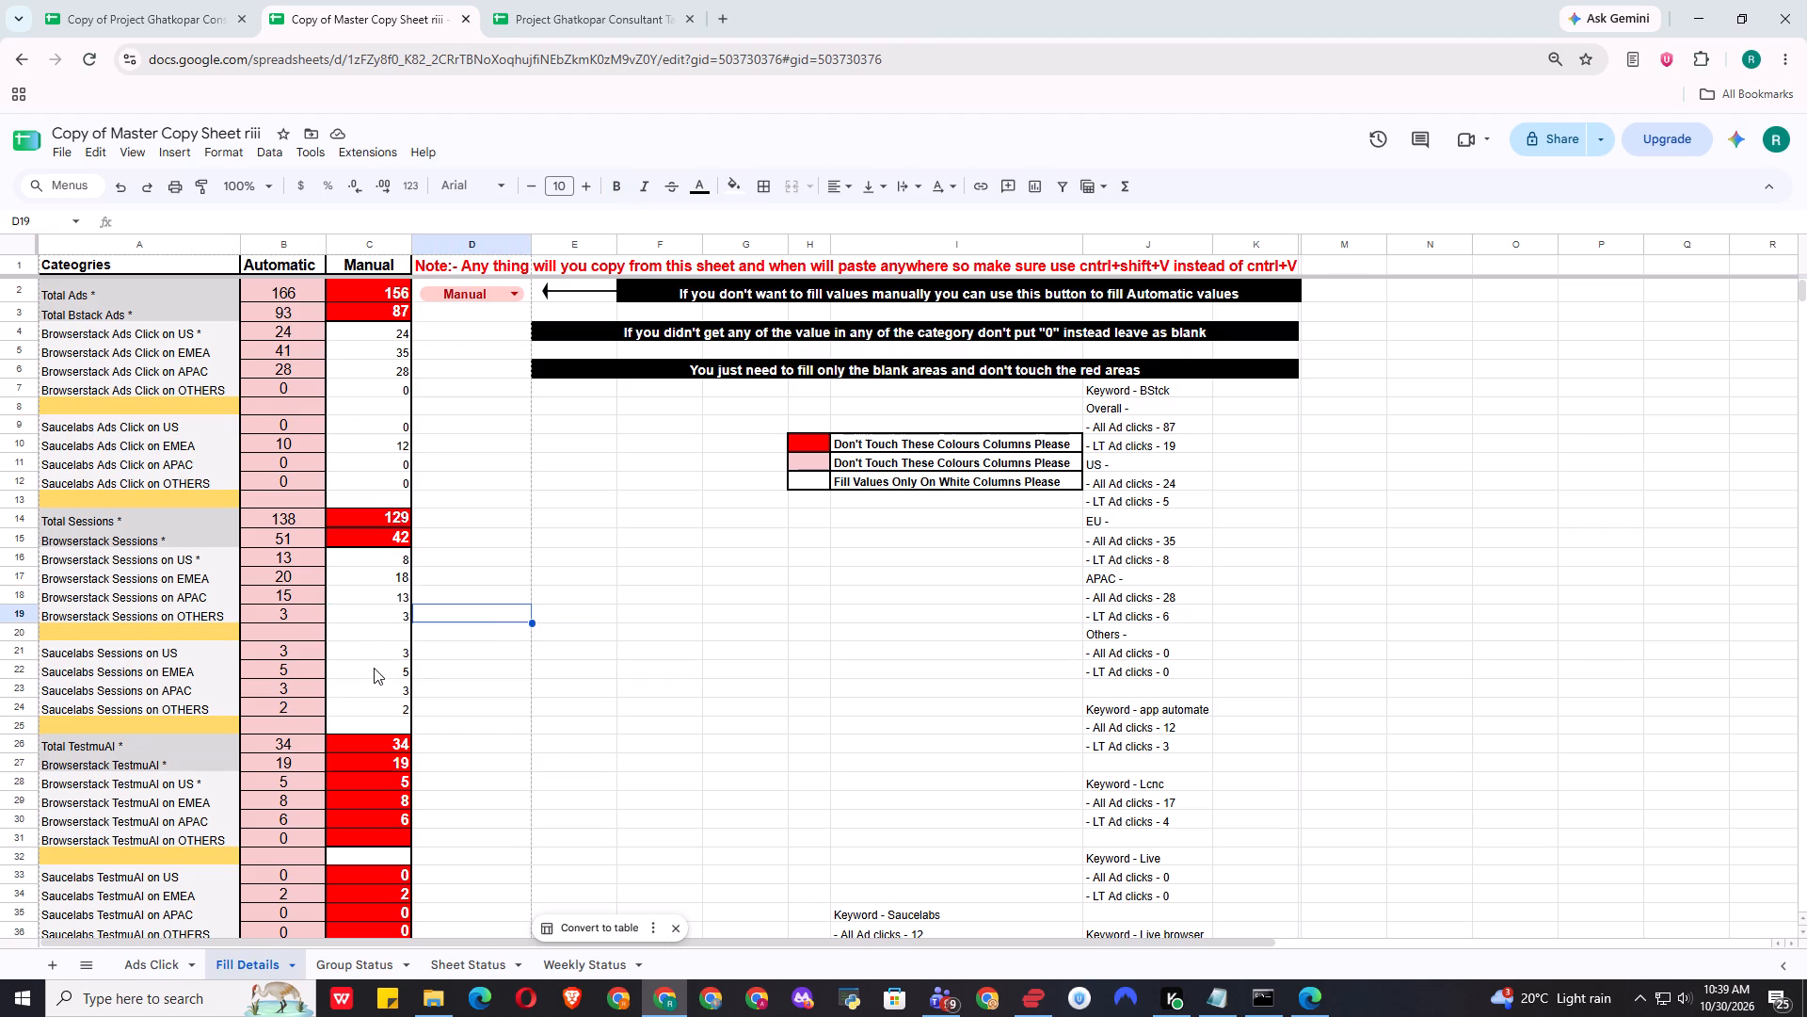
drag(377, 649, 386, 719)
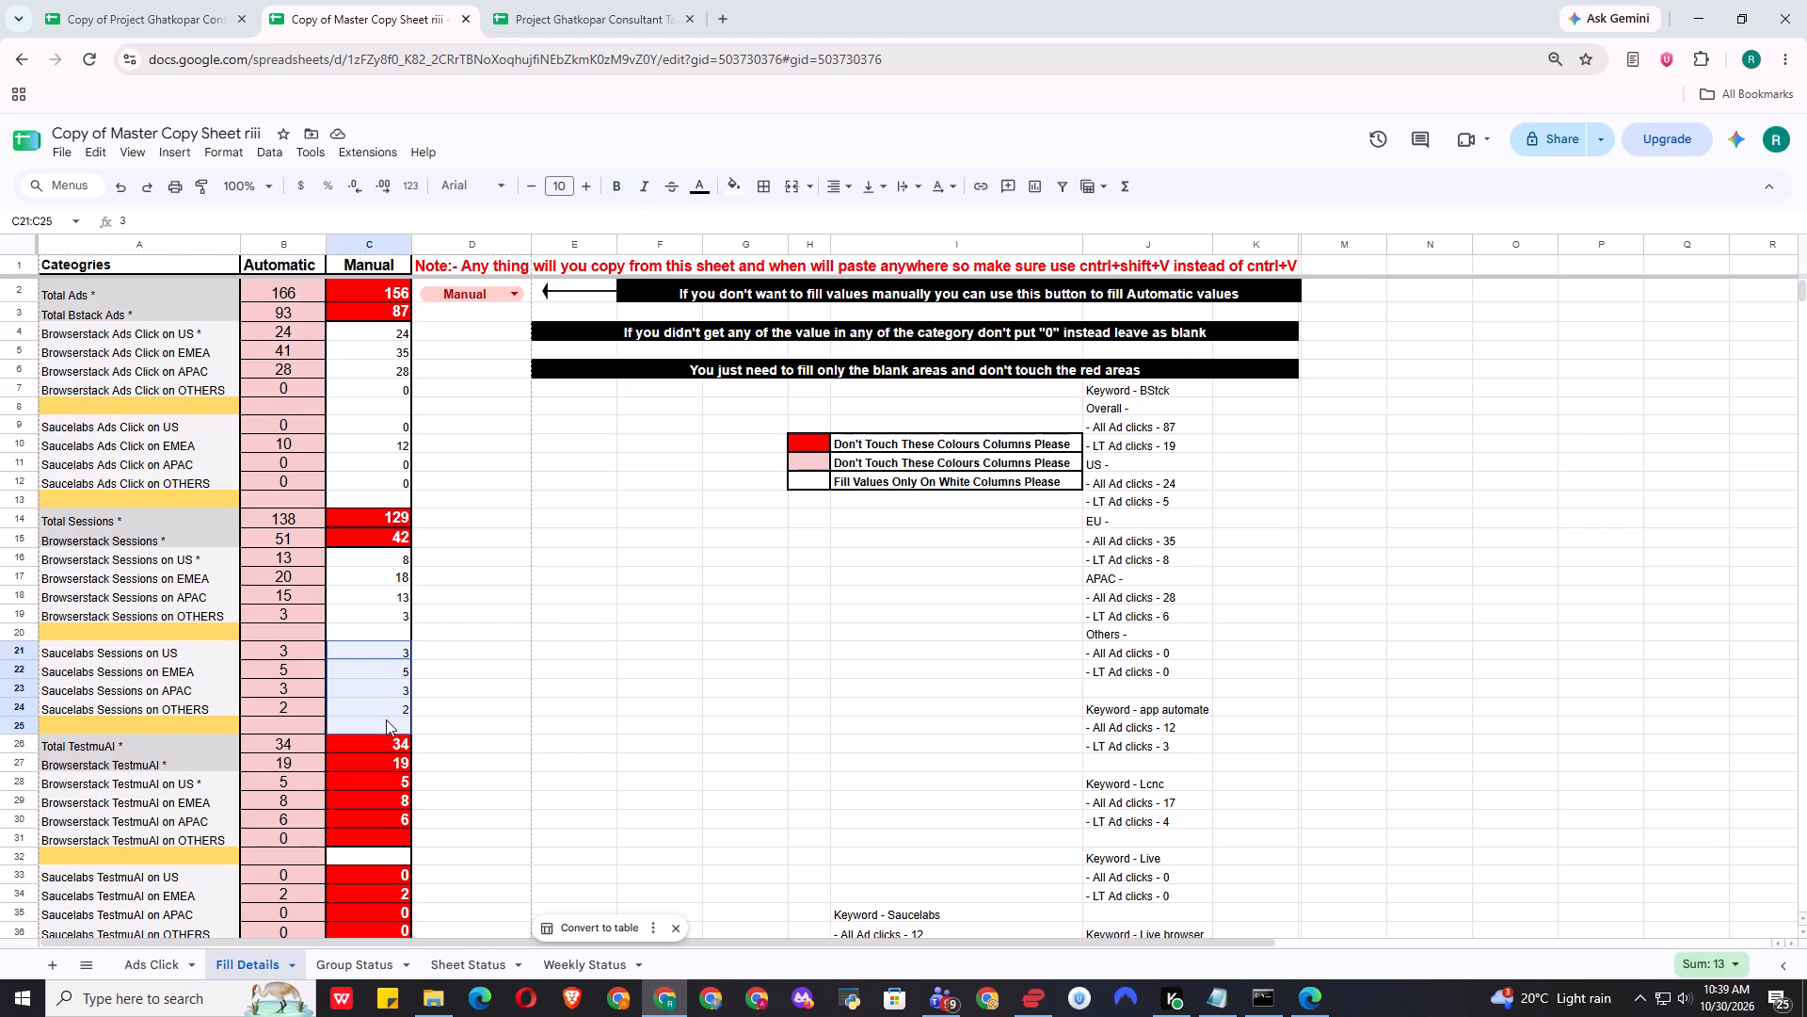
drag(386, 719, 392, 707)
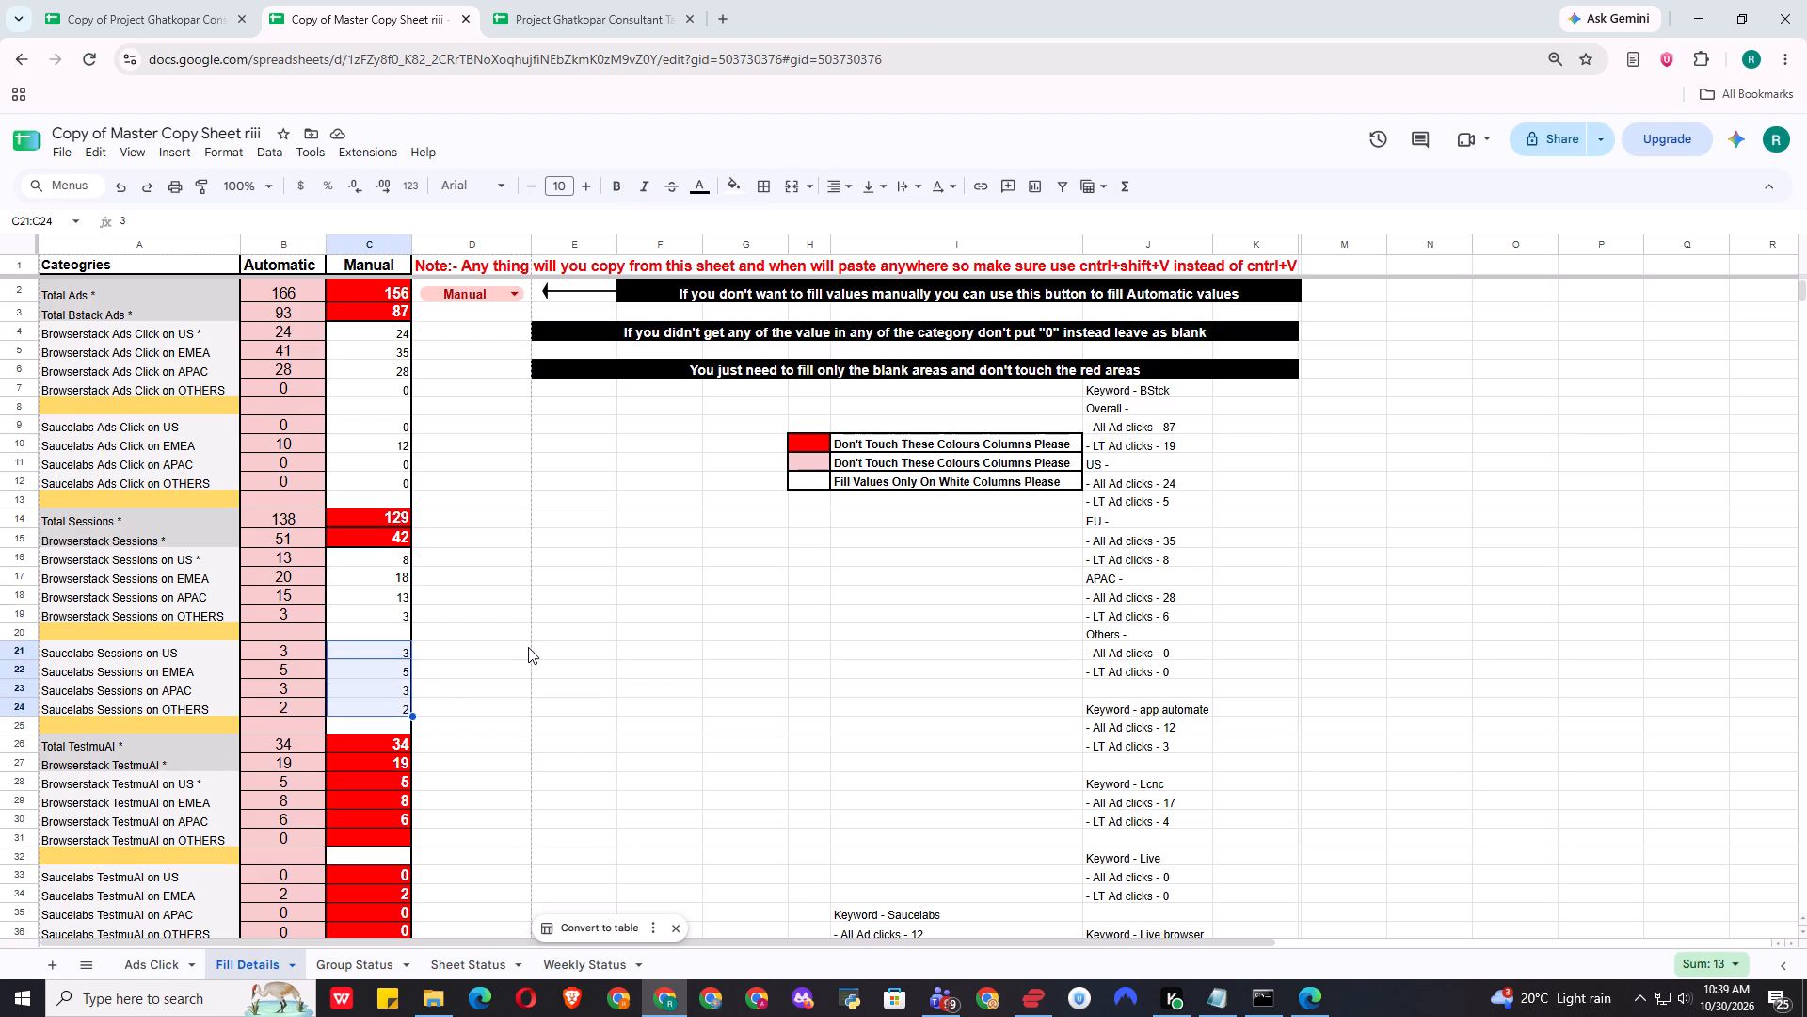
click(528, 647)
drag(381, 560, 384, 621)
drag(386, 650, 394, 715)
scroll(420, 670, down, 1)
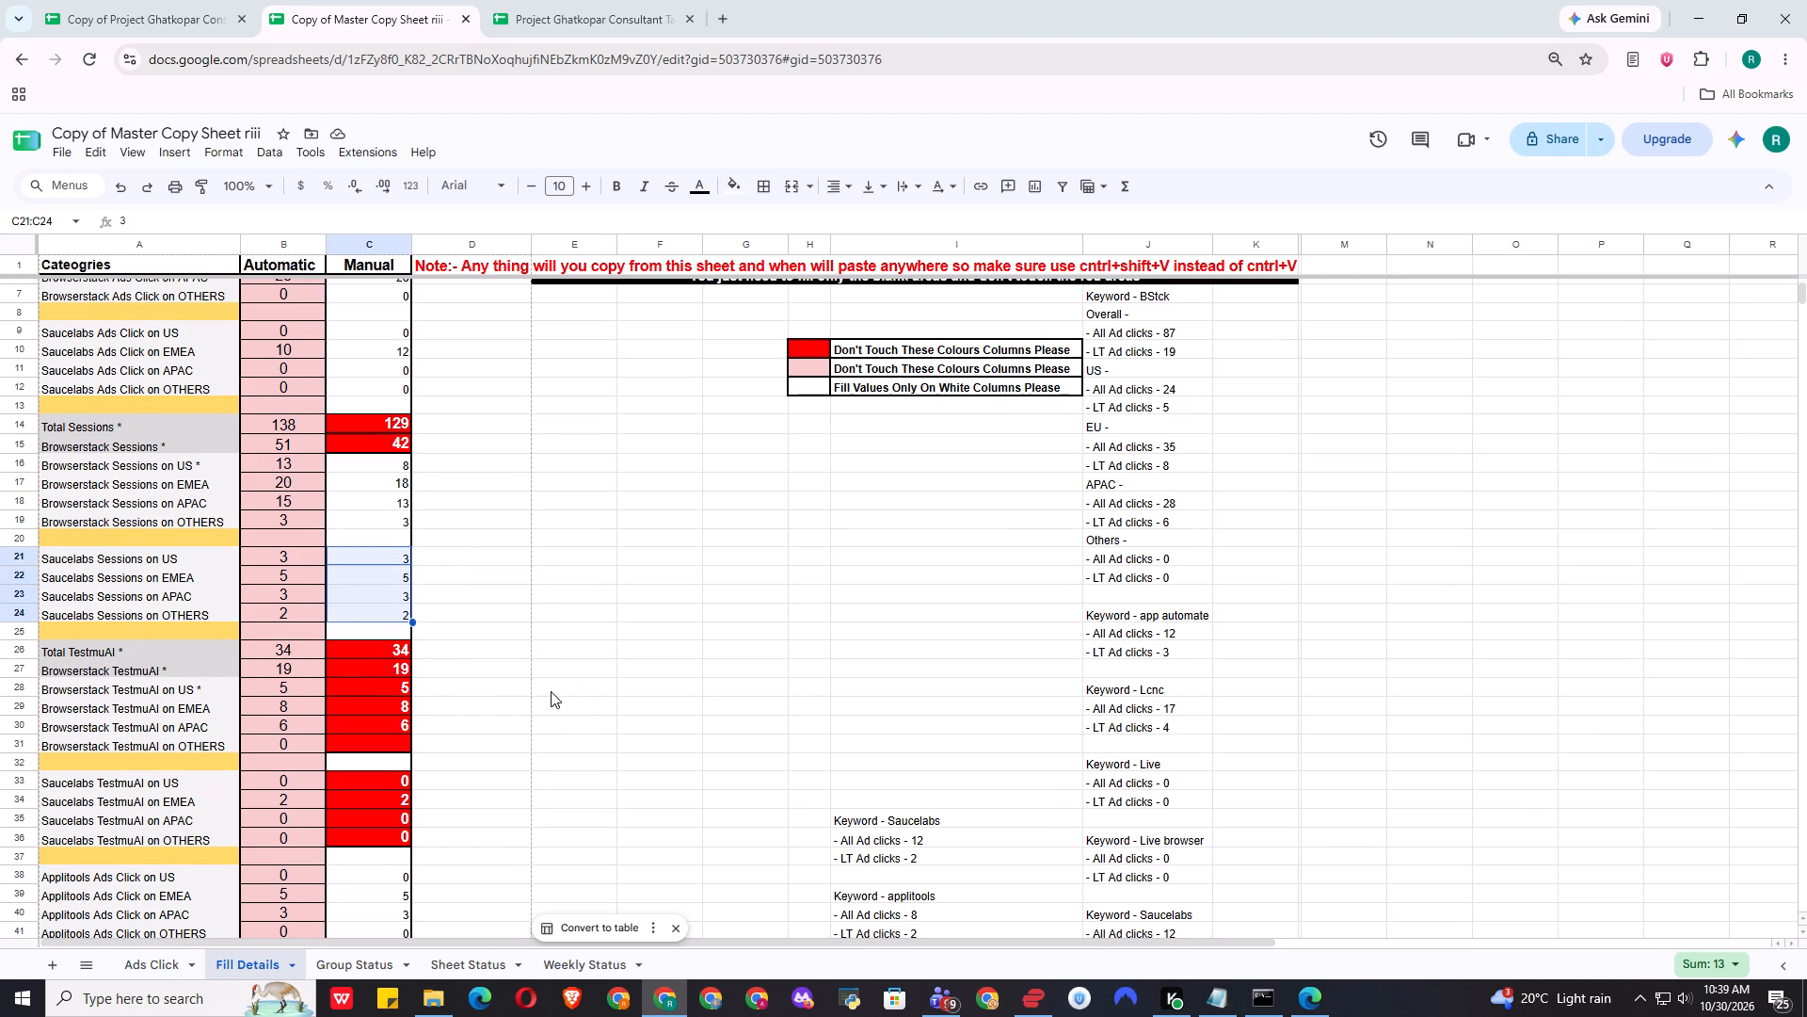
scroll(546, 691, down, 1)
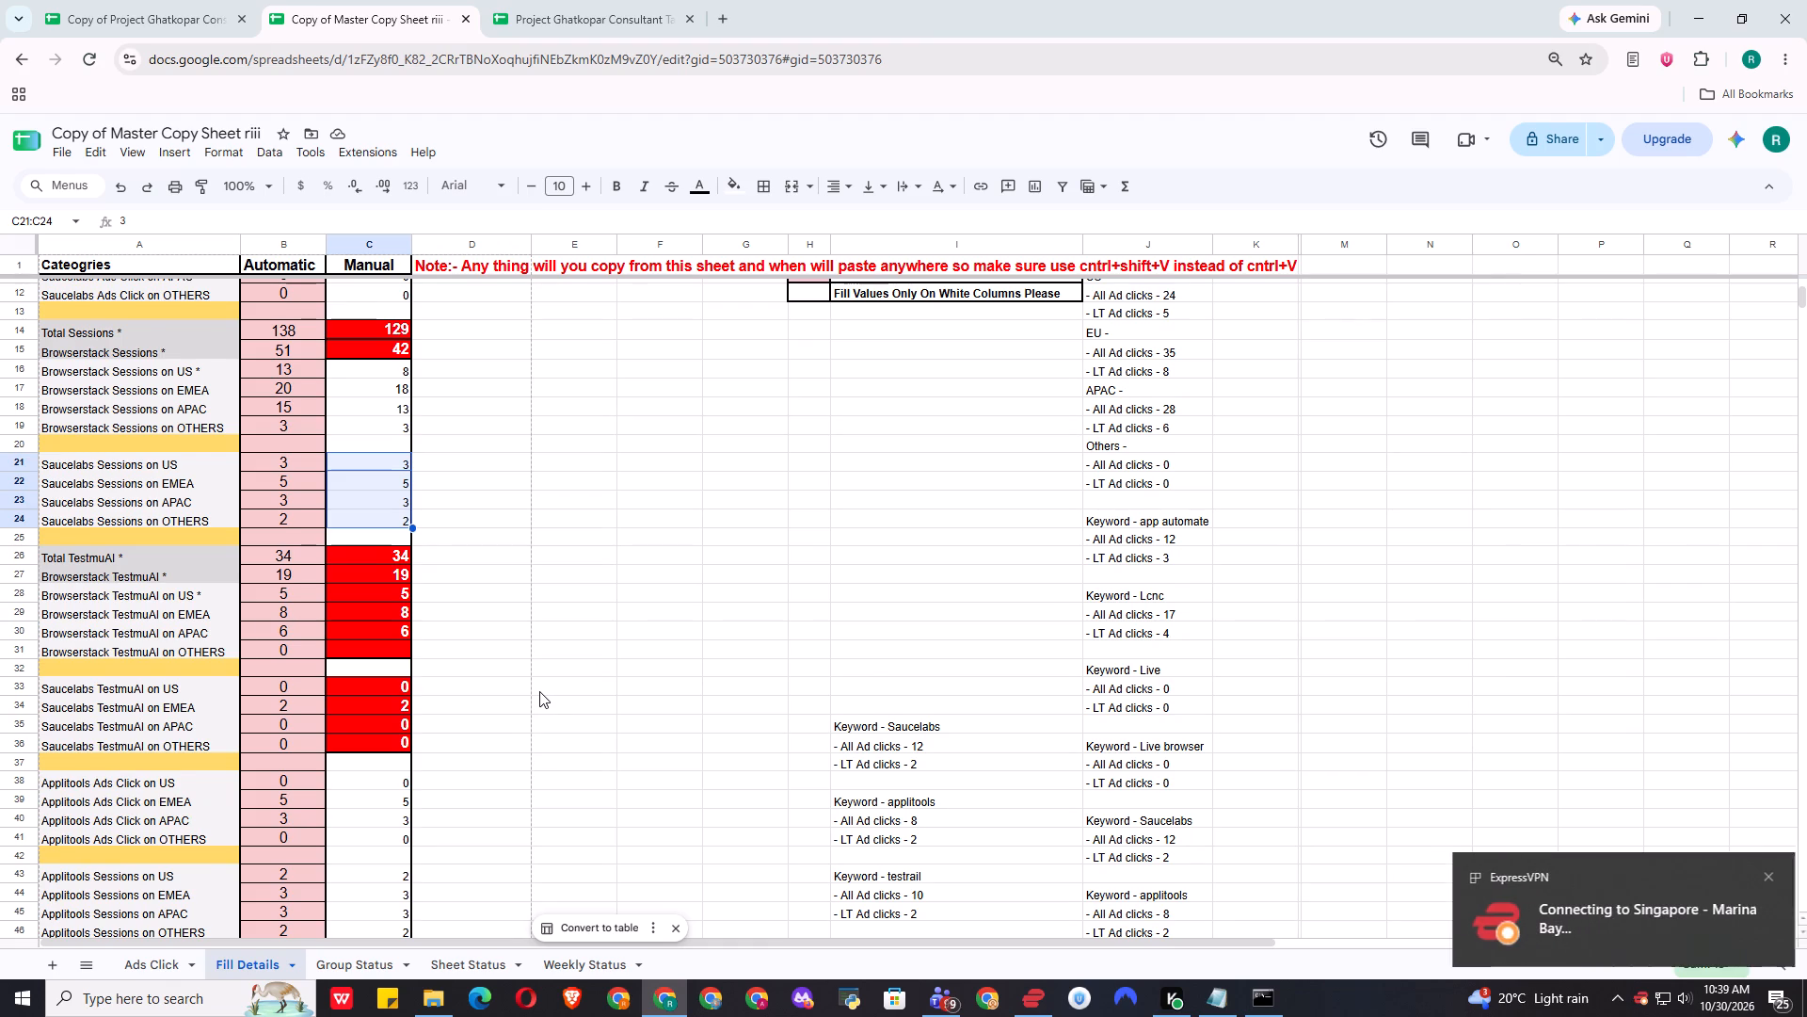
Compare the Applitools, Testrail and MABL Manual values with their keyword status blocks.
scroll(539, 691, down, 2)
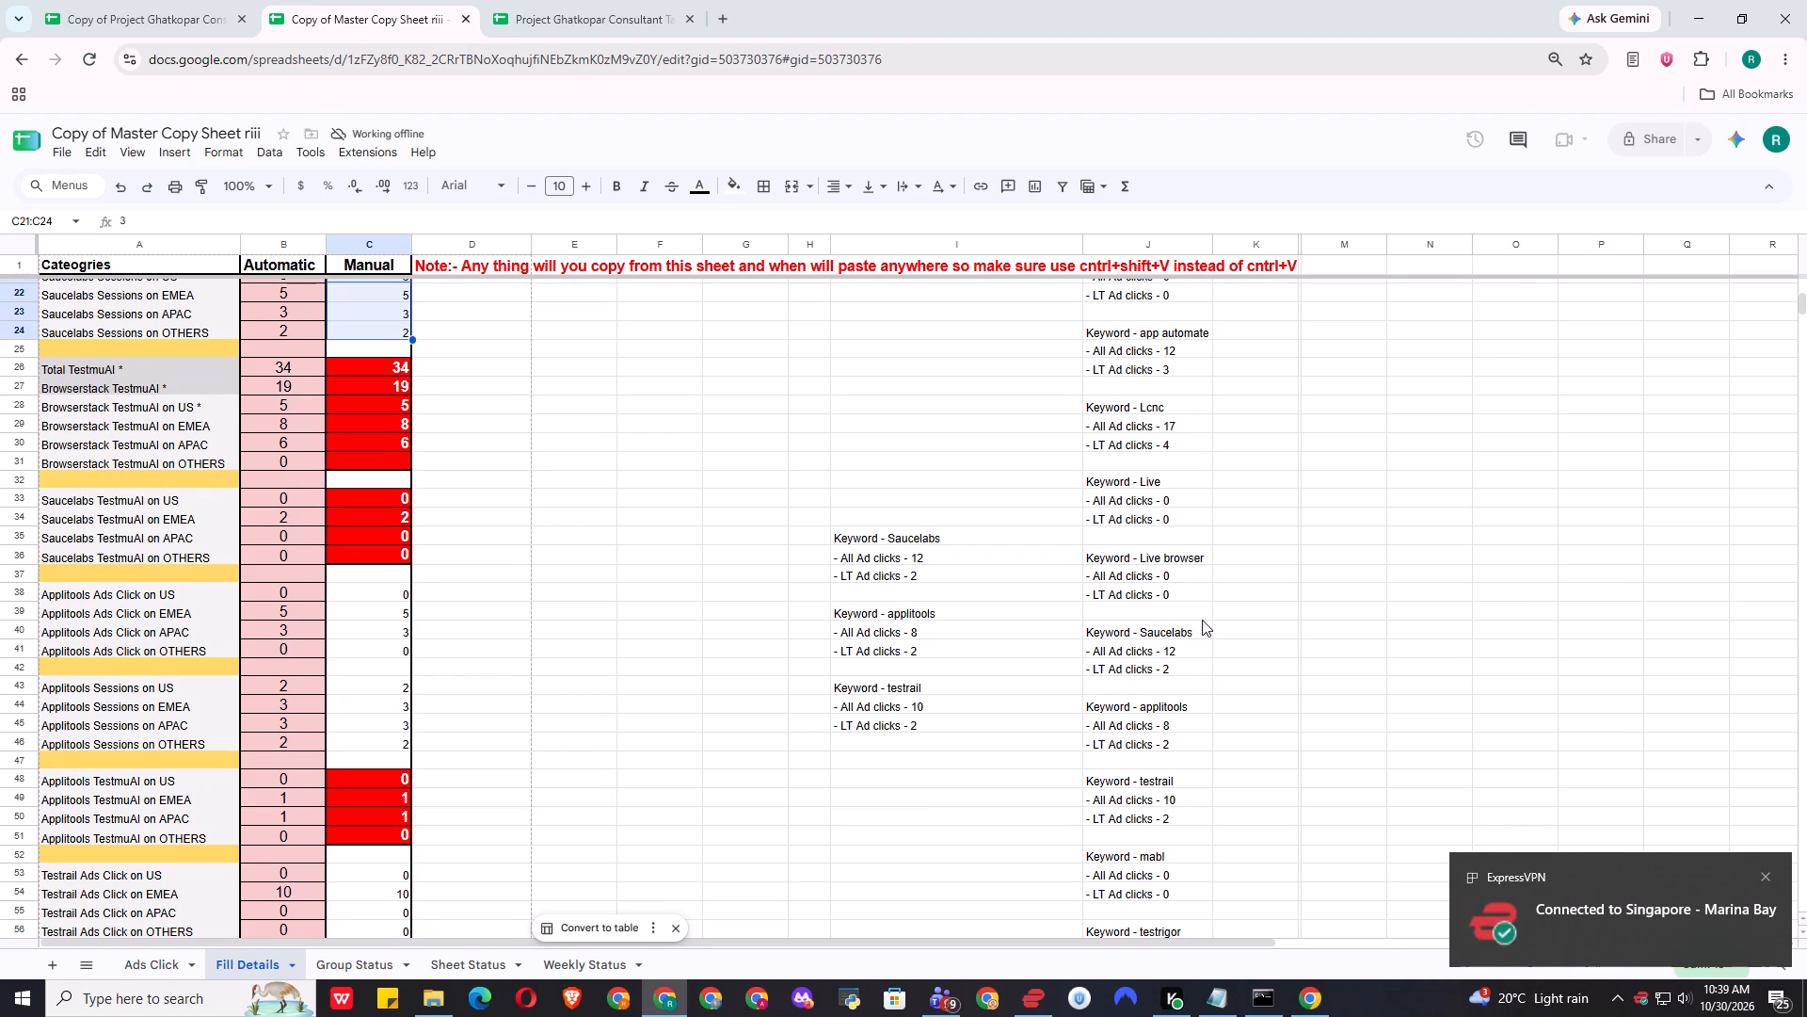
drag(373, 618, 376, 636)
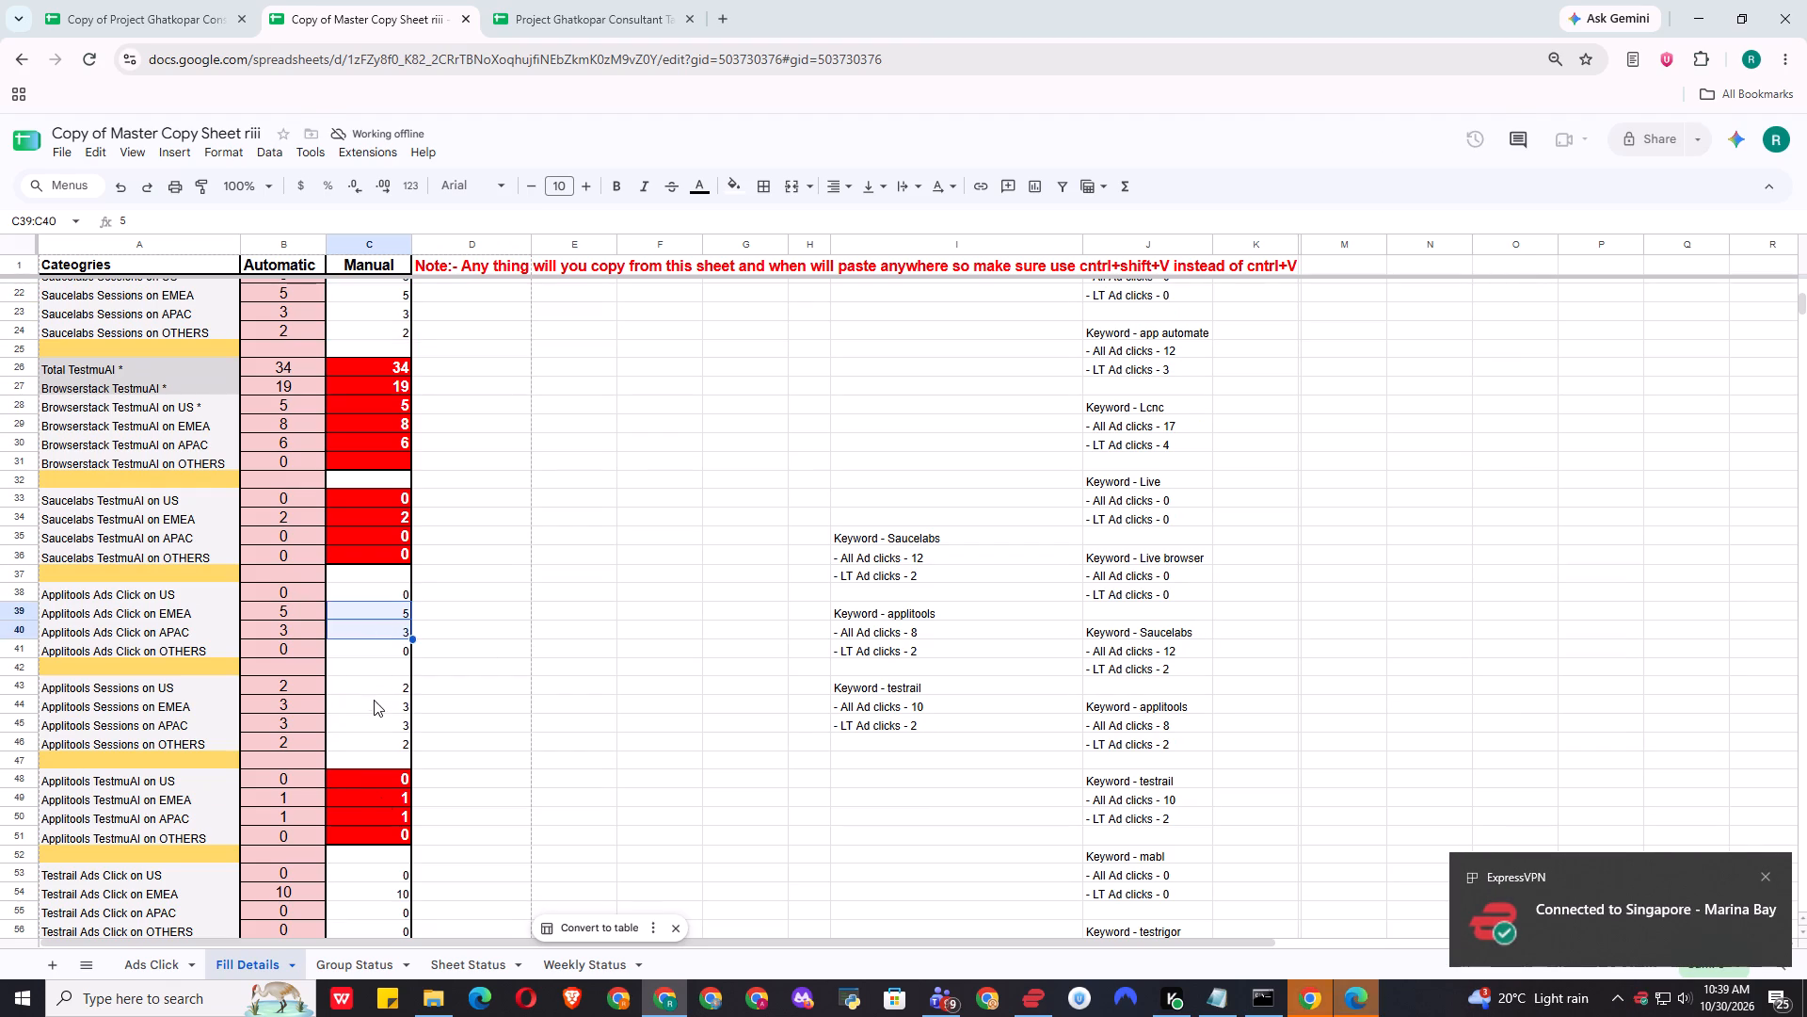
click(385, 825)
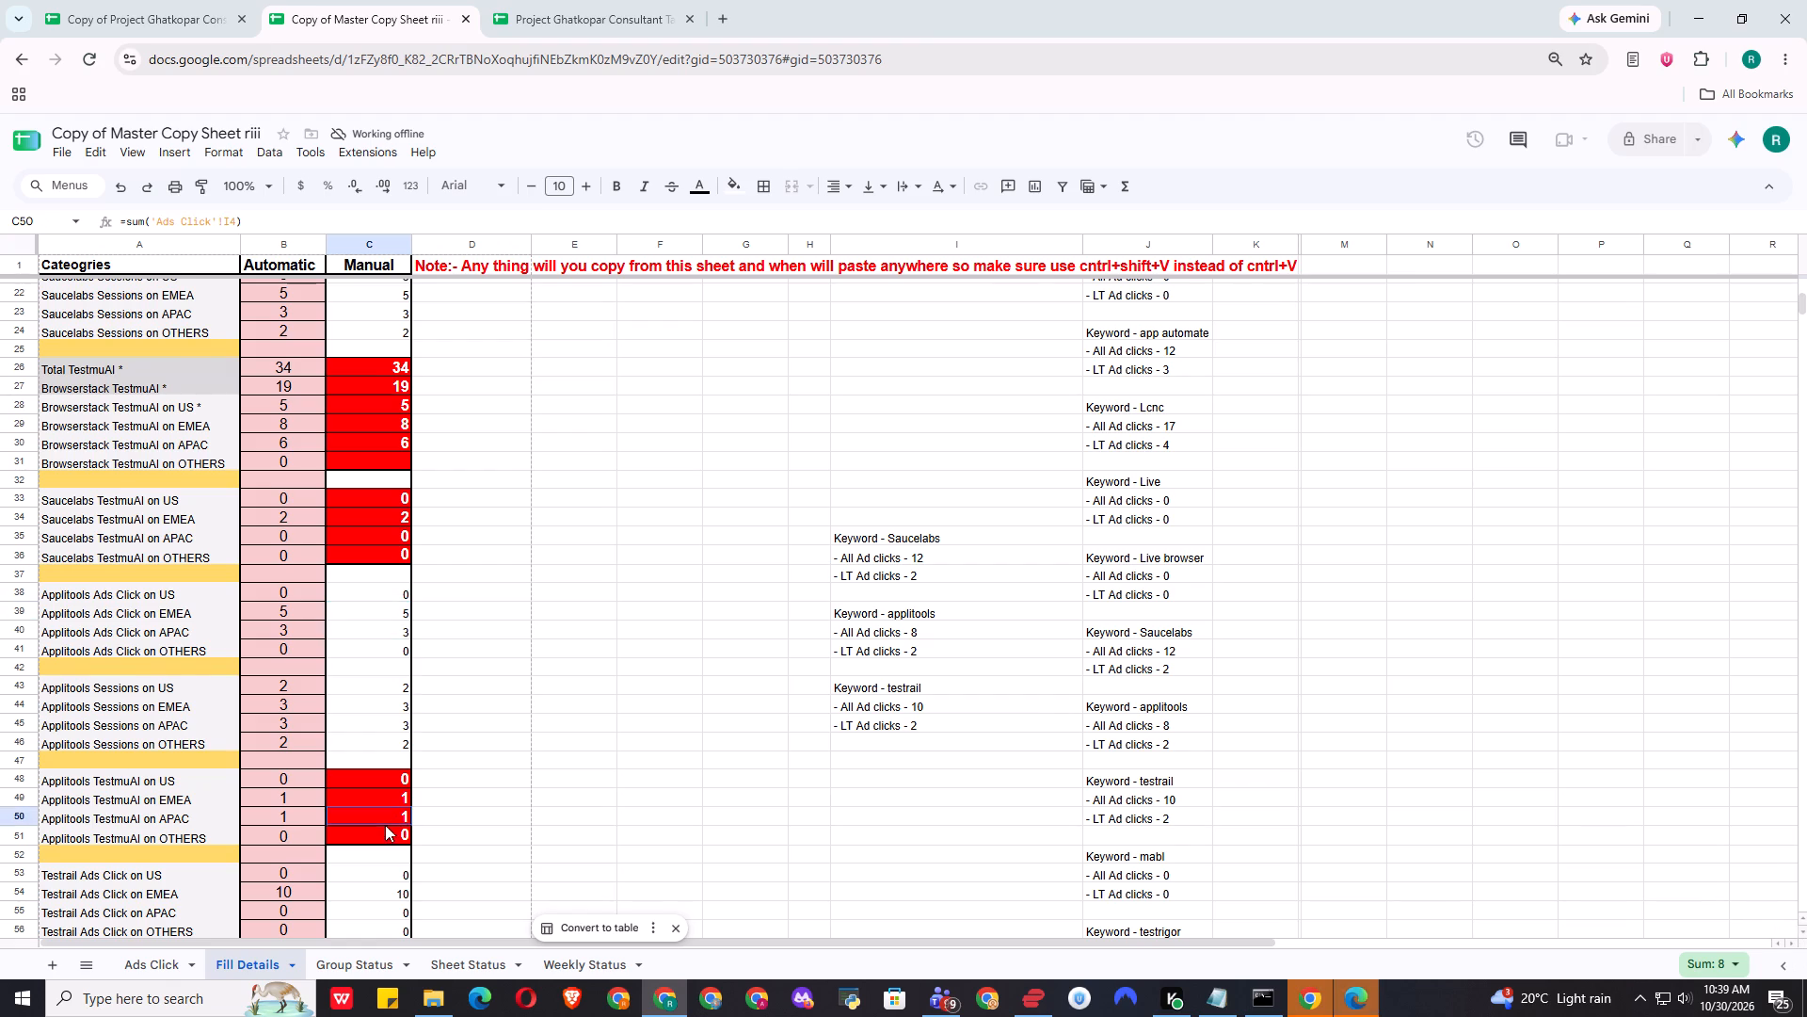
scroll(508, 820, down, 2)
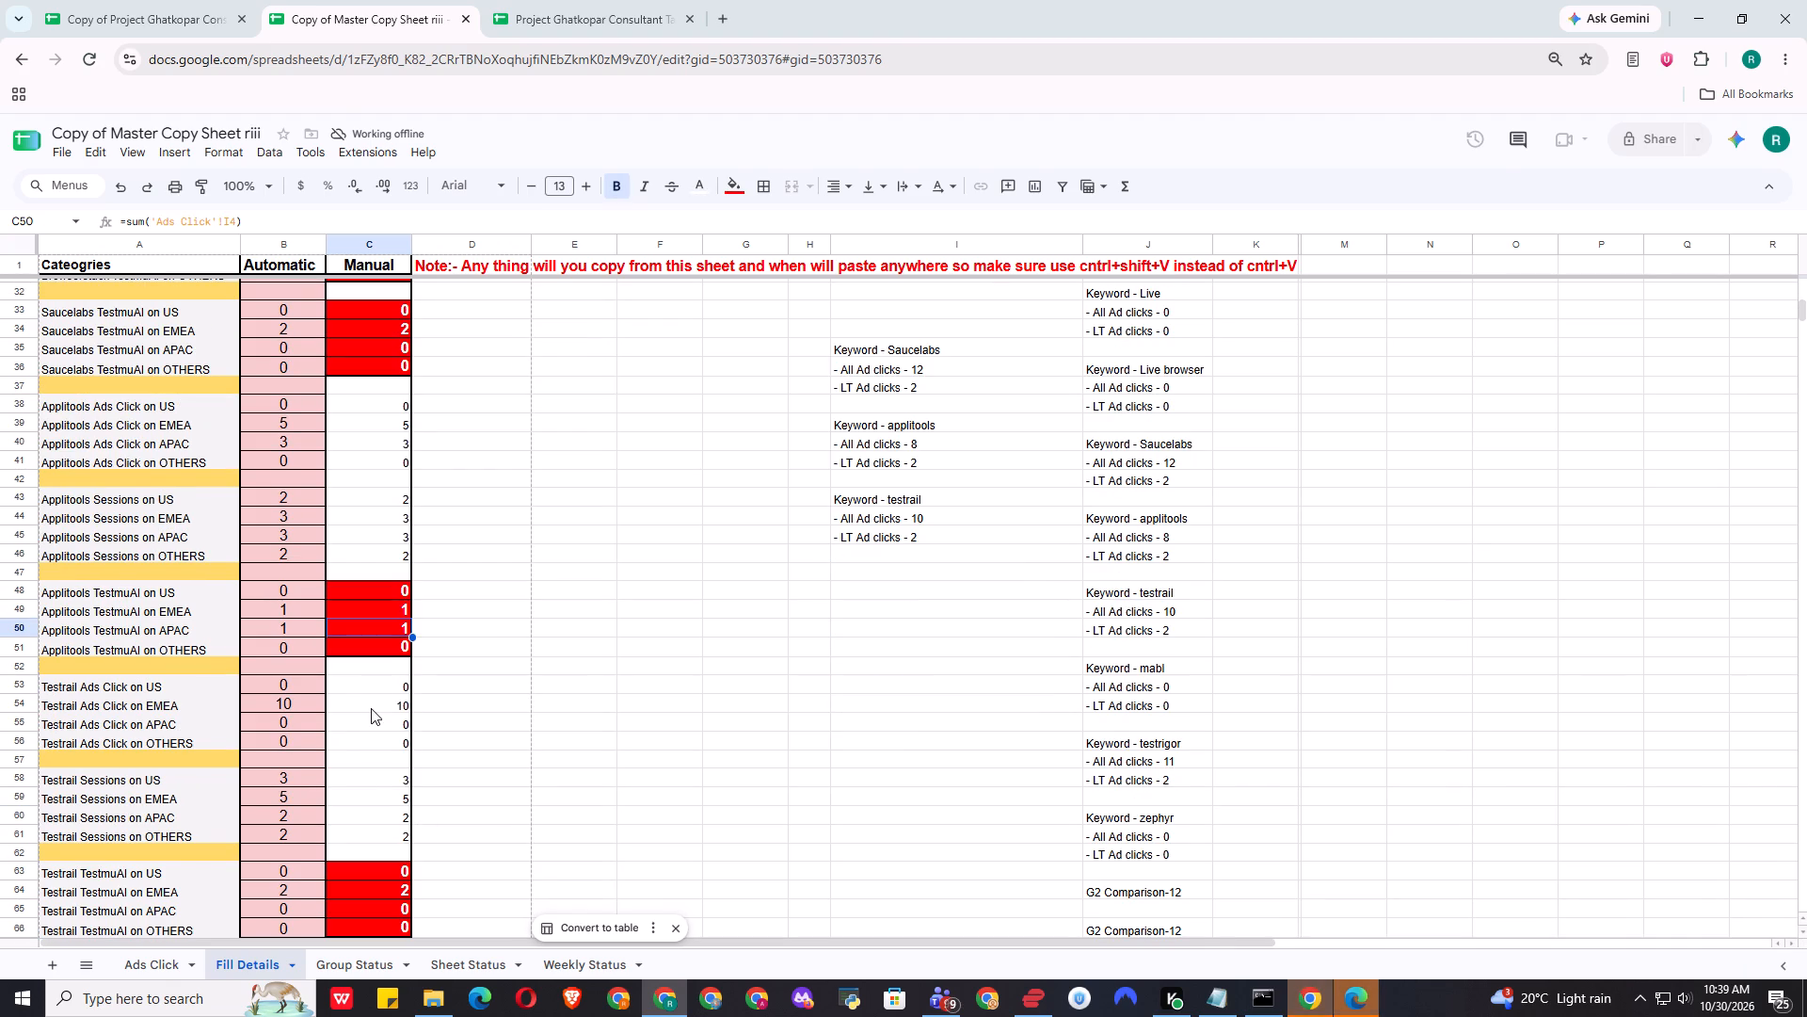
click(372, 712)
click(394, 898)
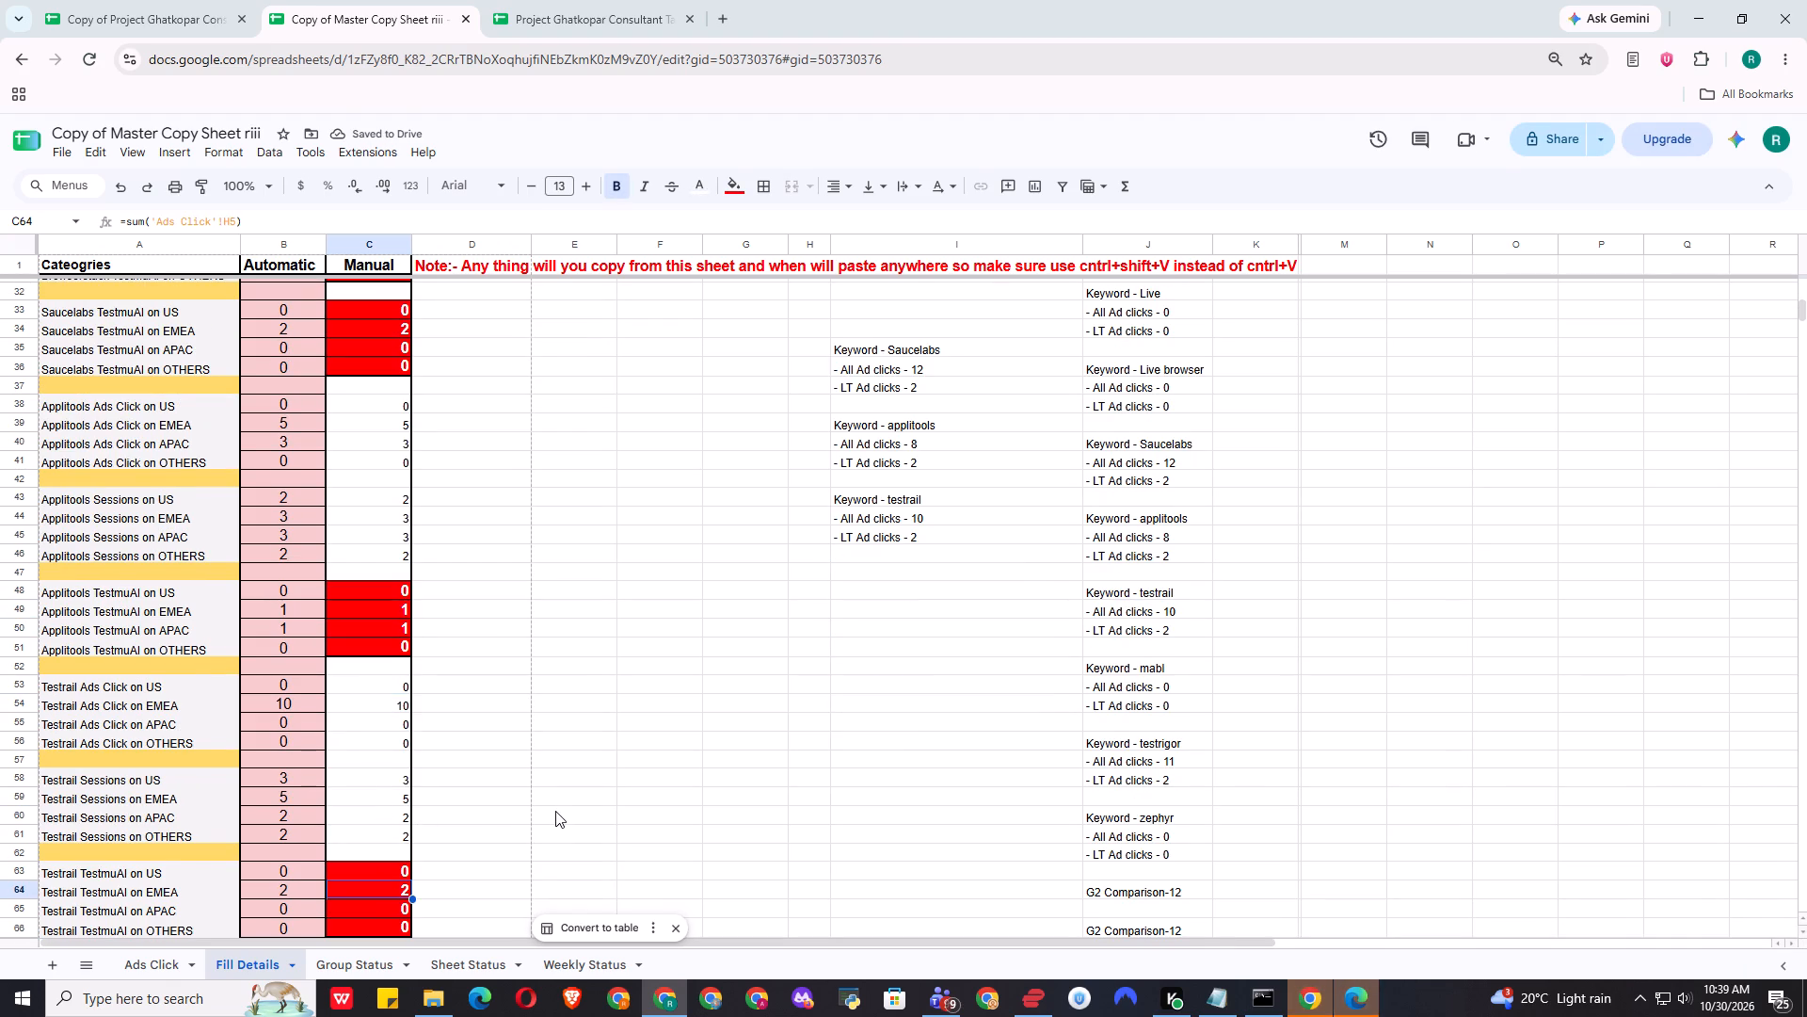
scroll(555, 811, down, 1)
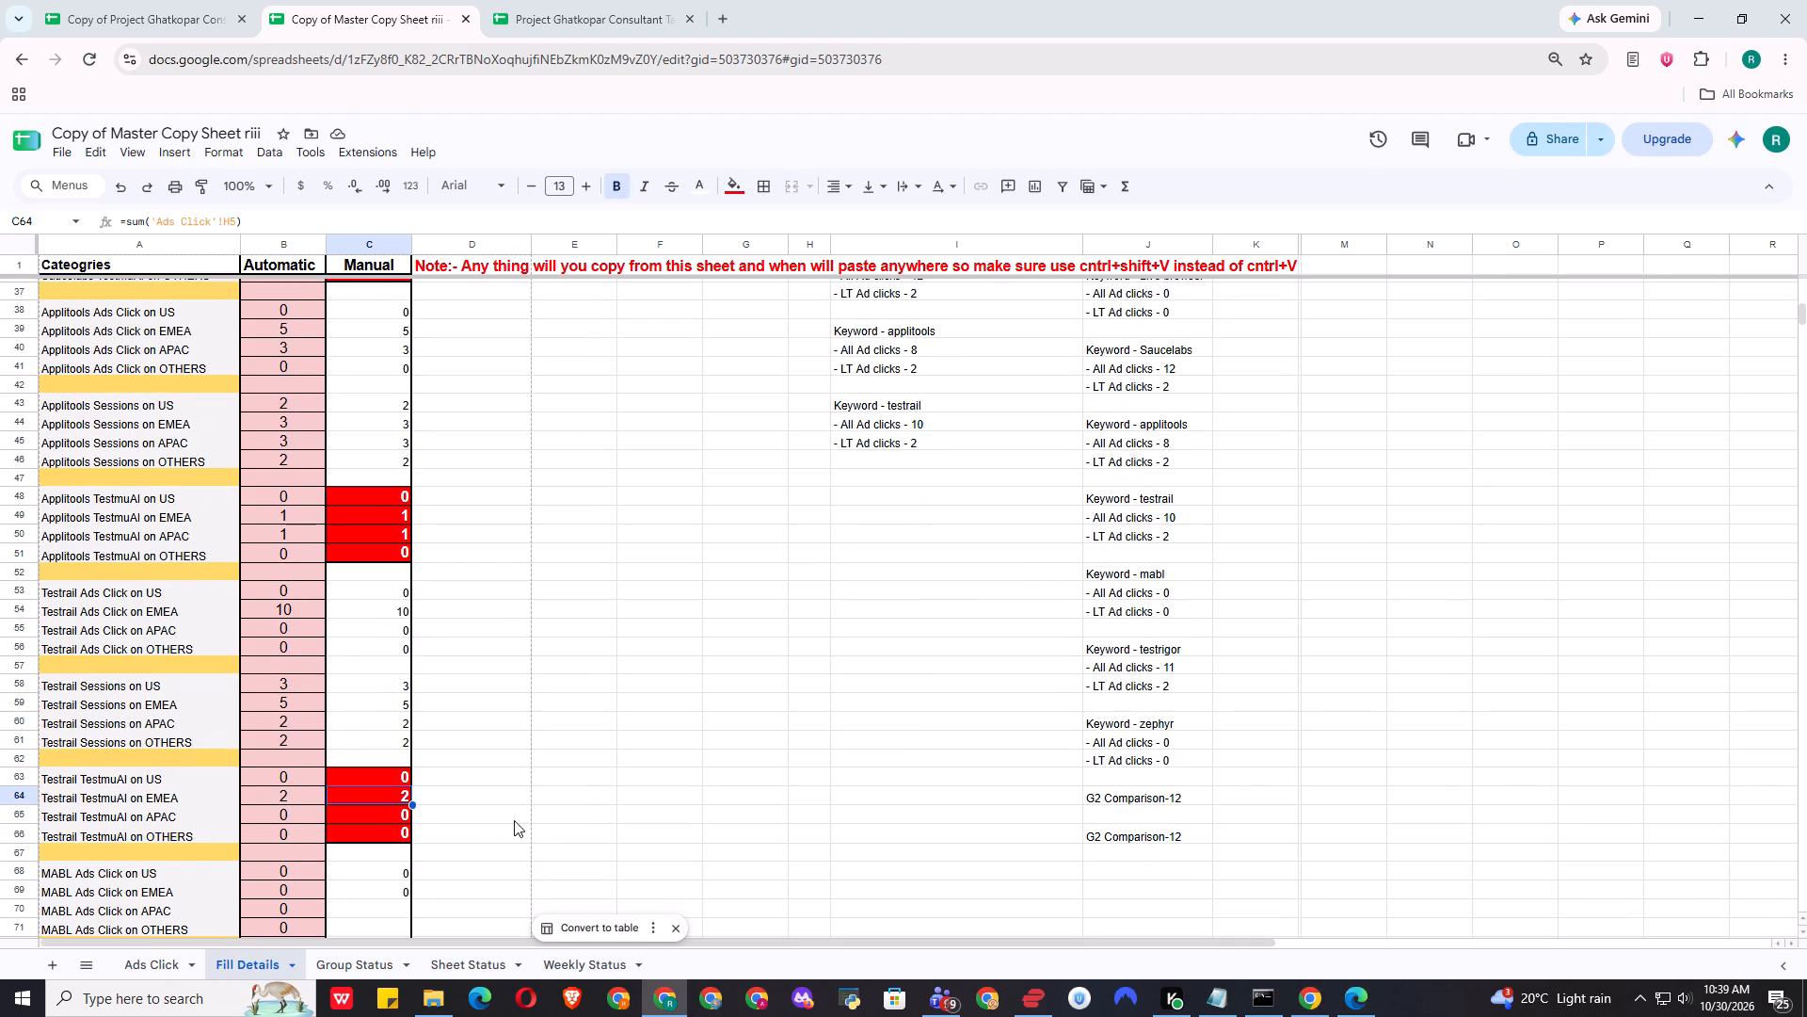
scroll(429, 855, down, 1)
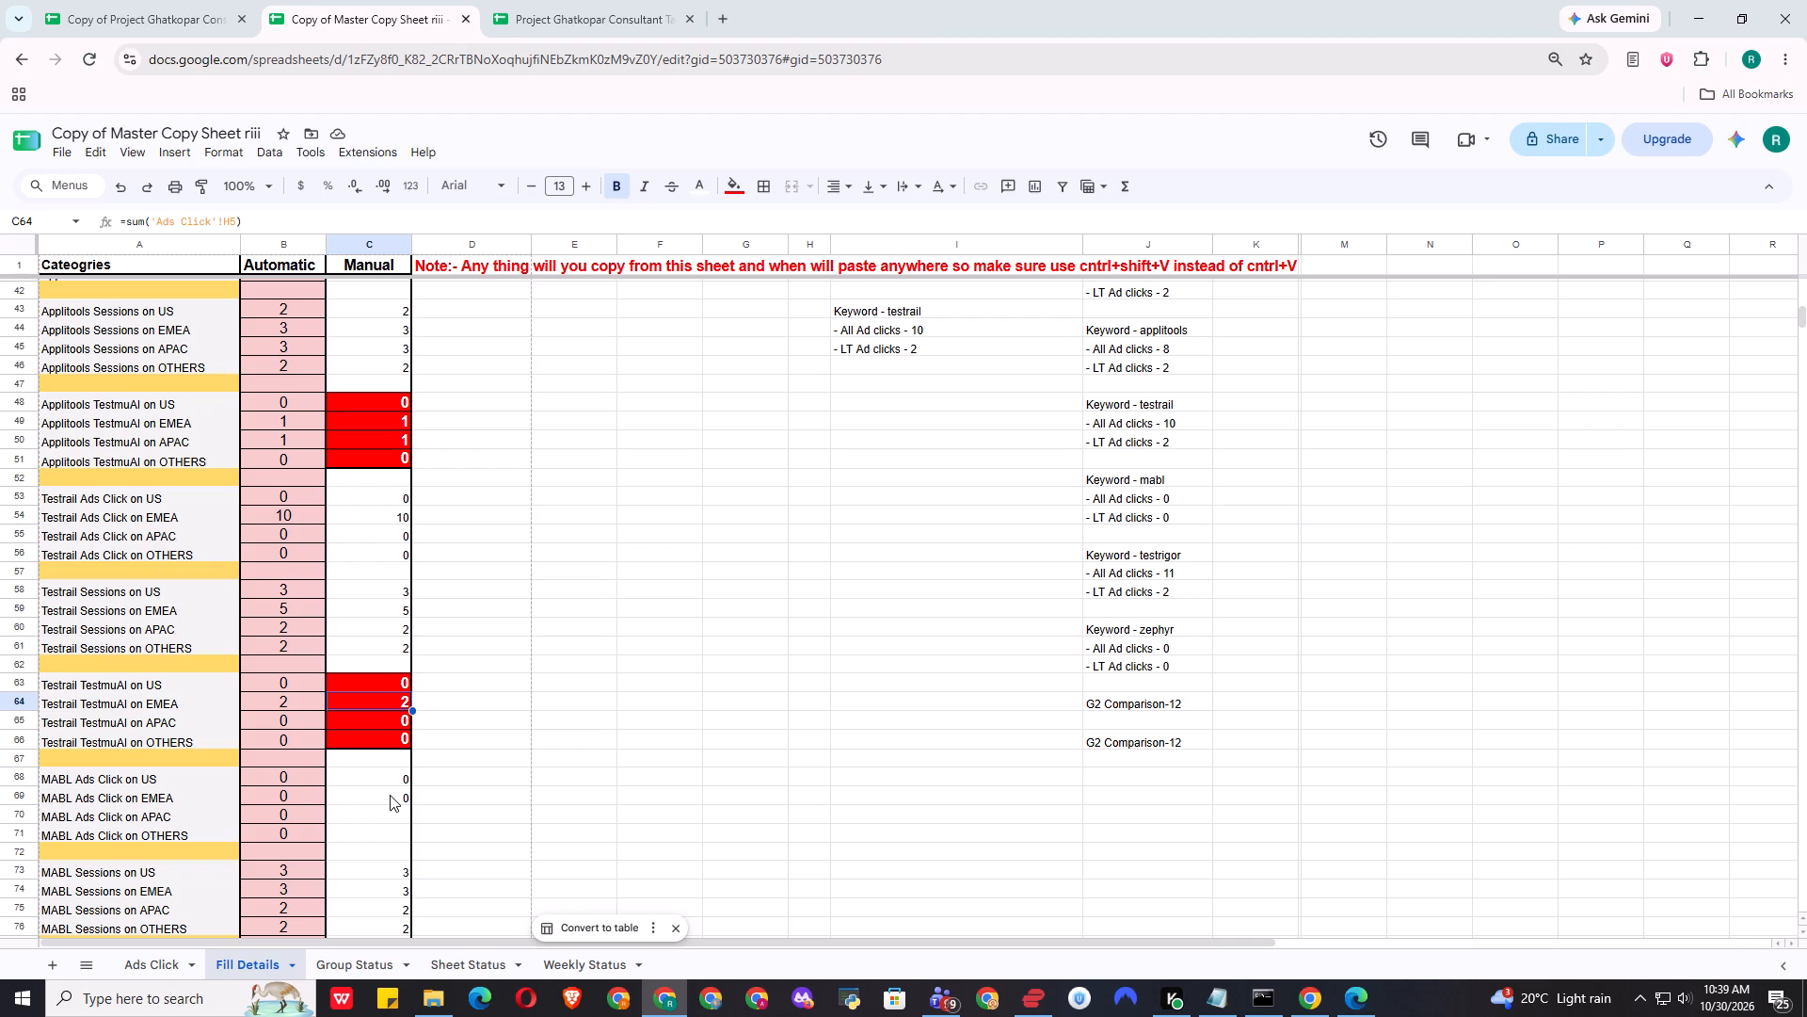
click(393, 882)
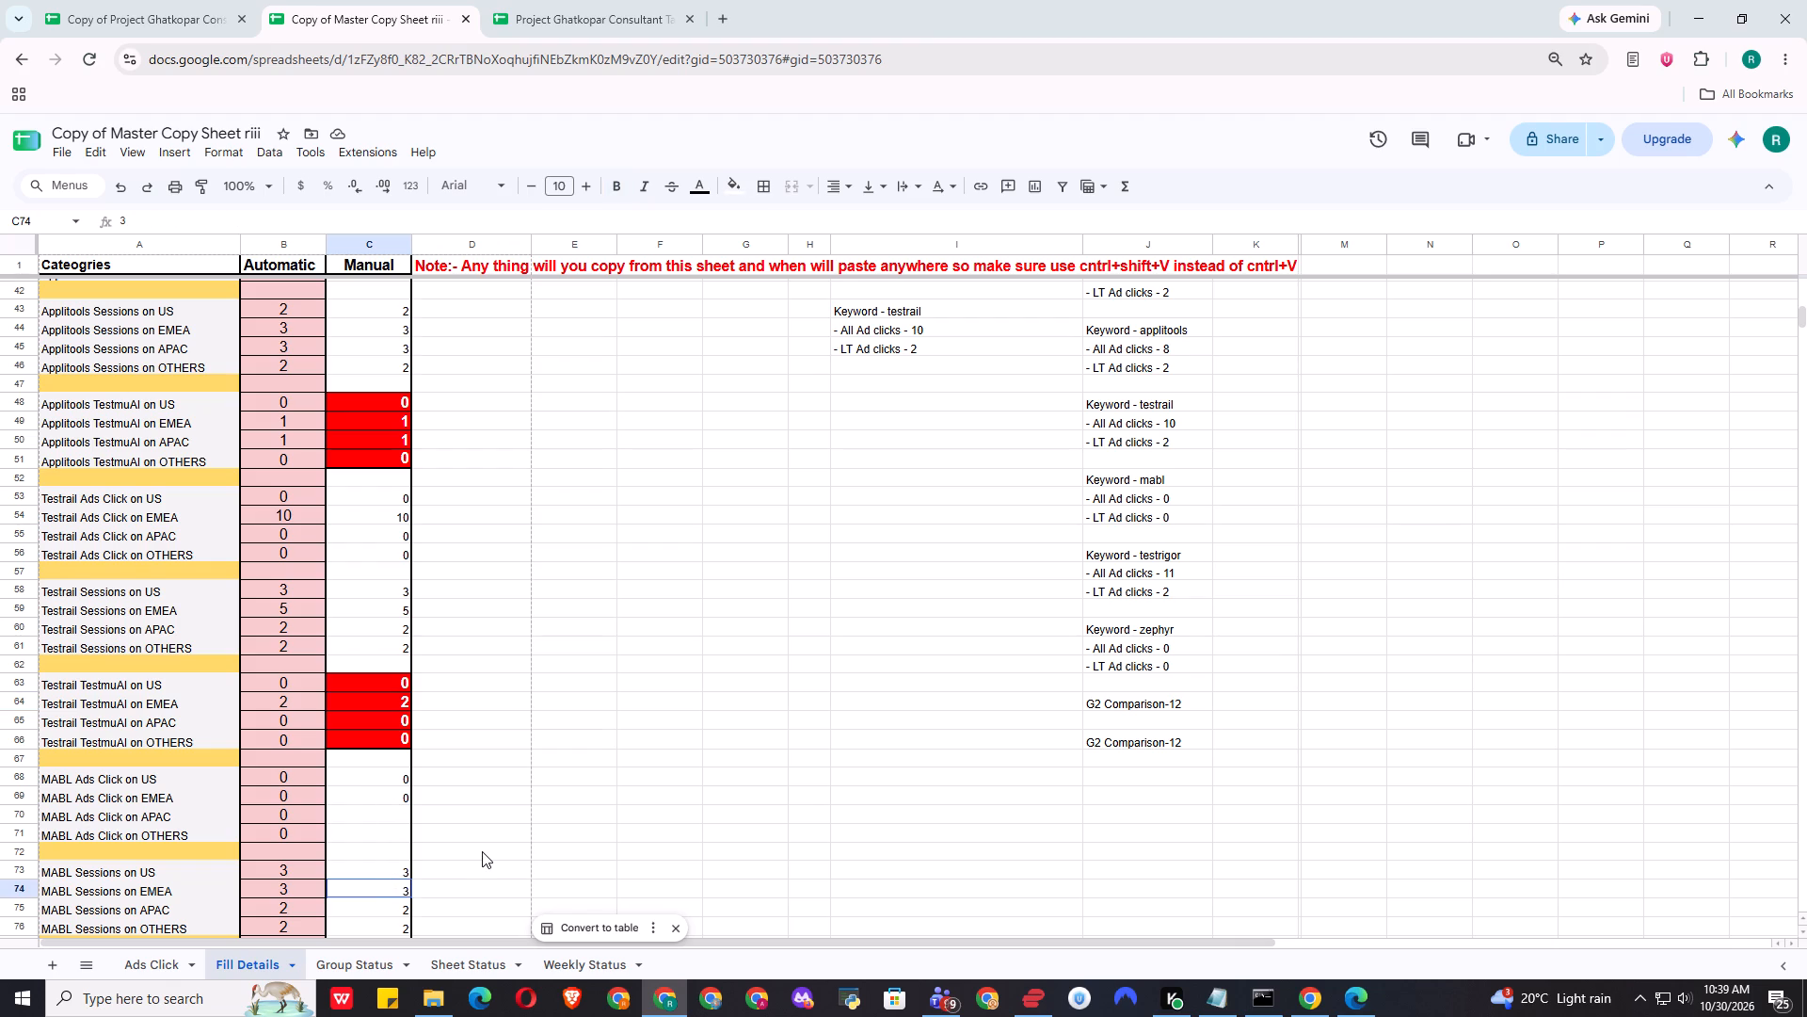
Set the Manual value of Testrigor Ads Click on EMEA to 11, matching the testrigor keyword status.
scroll(482, 851, down, 1)
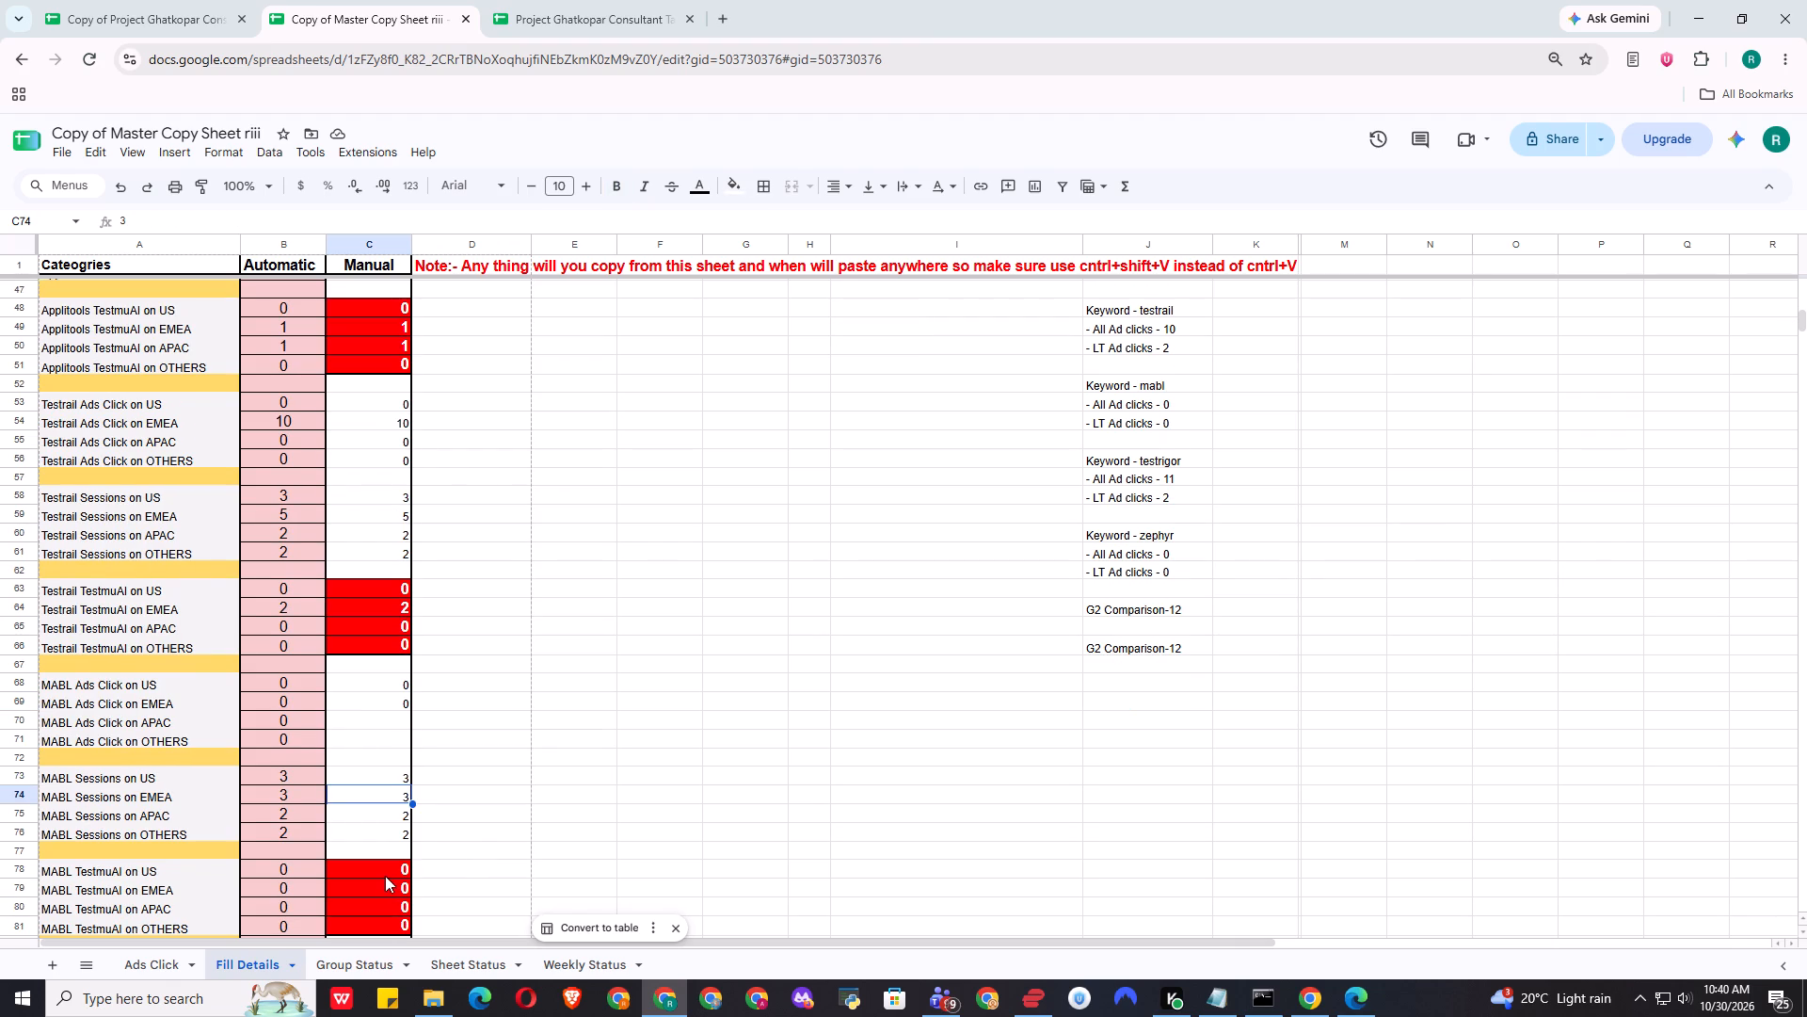
scroll(385, 876, down, 1)
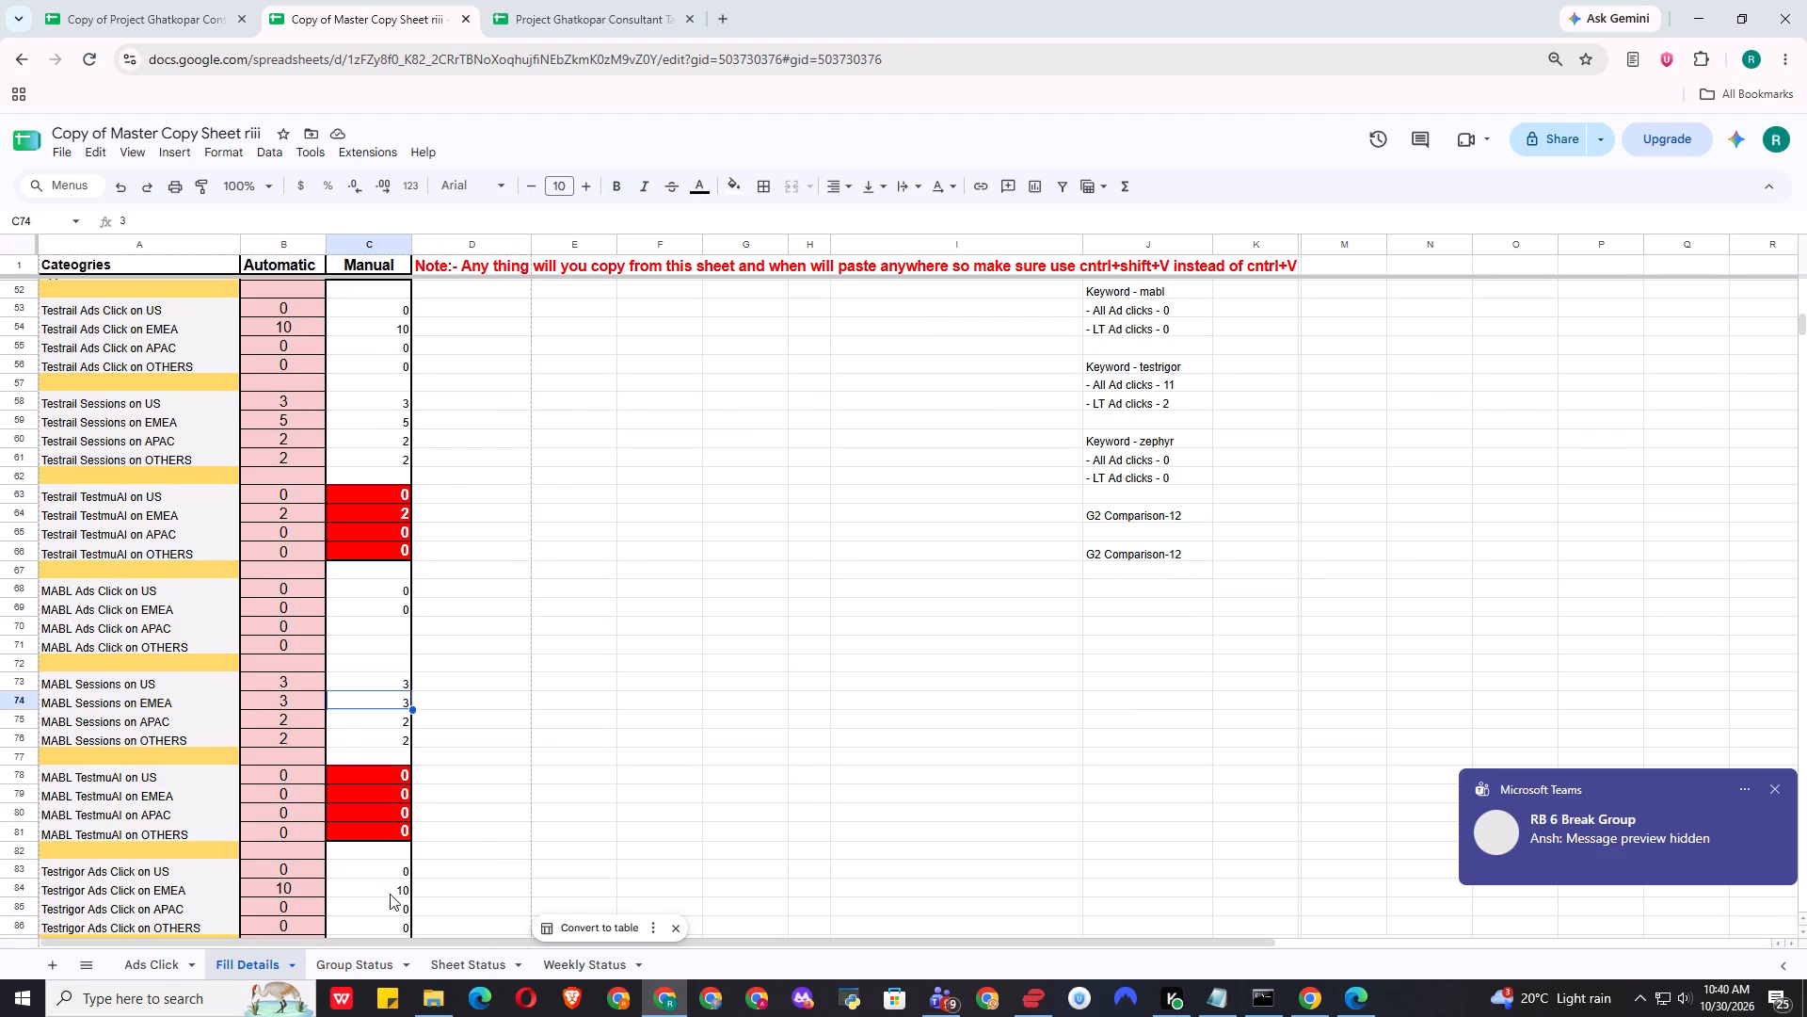
click(380, 891)
scroll(518, 831, down, 1)
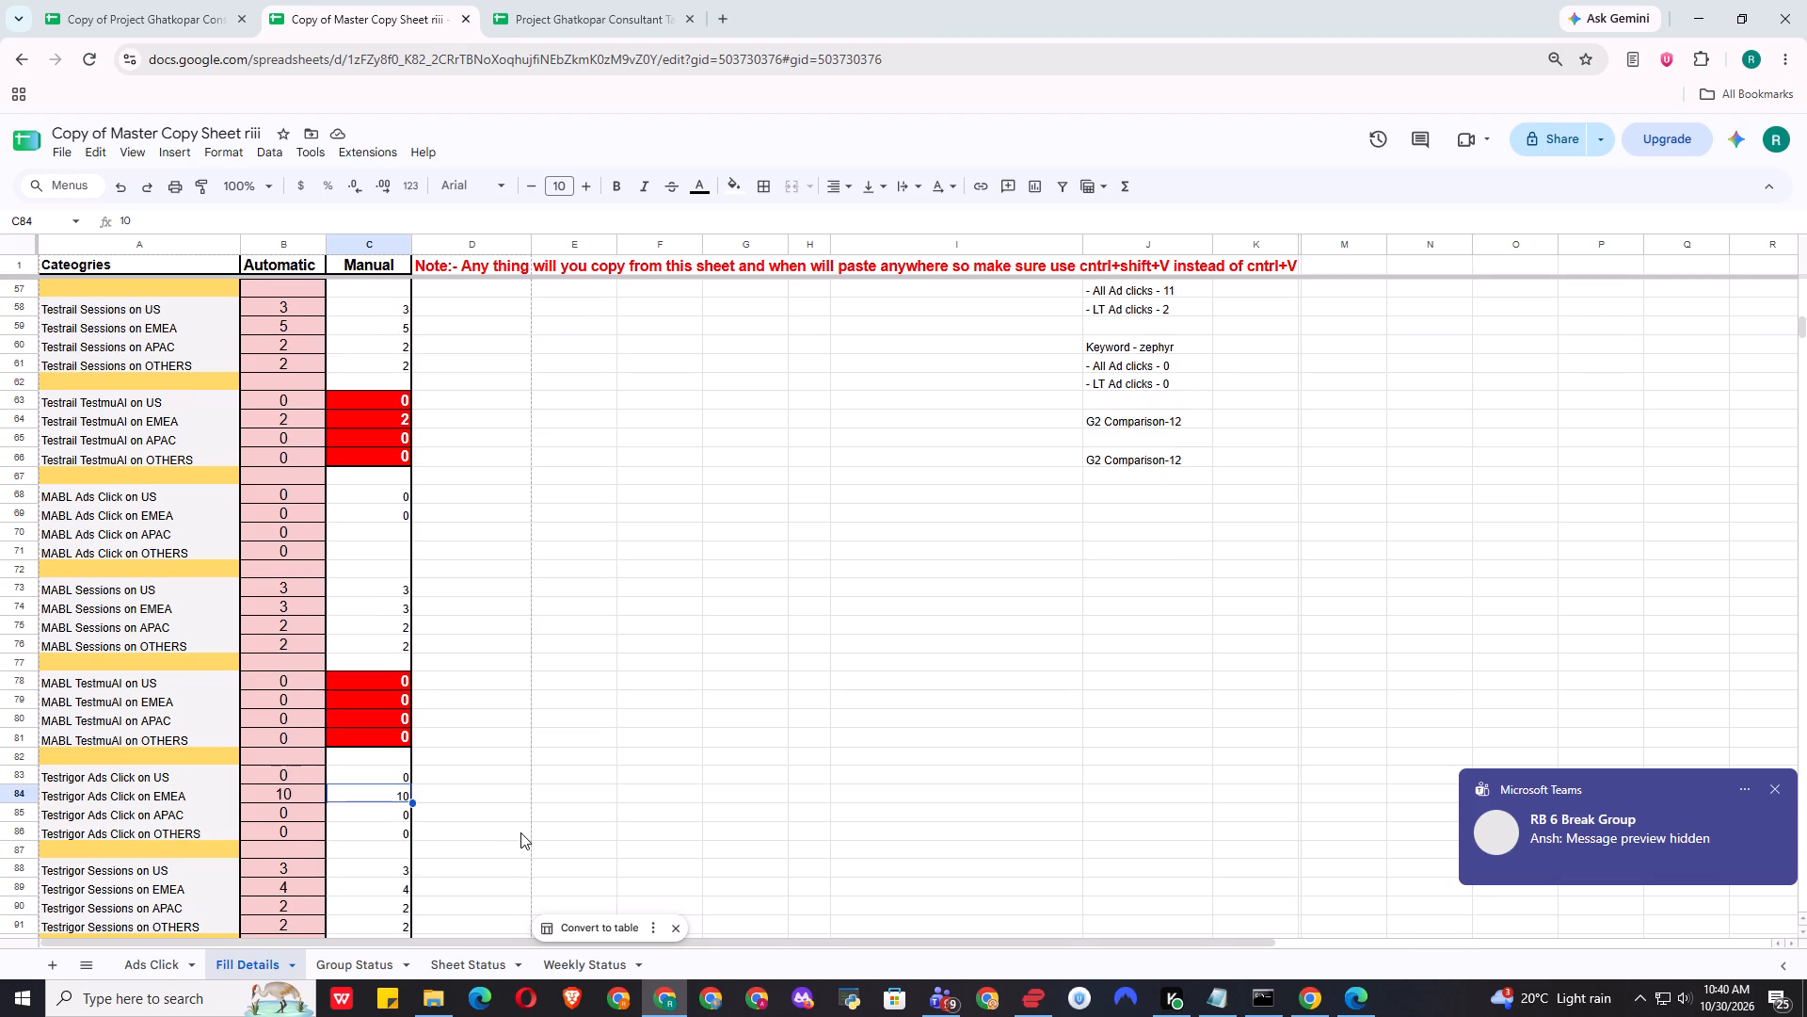
text(11)
click(520, 832)
Copy the merged Status block on the Group Status sheet and review its keyword counts down to G2 Comparision.
click(335, 953)
scroll(974, 689, up, 3)
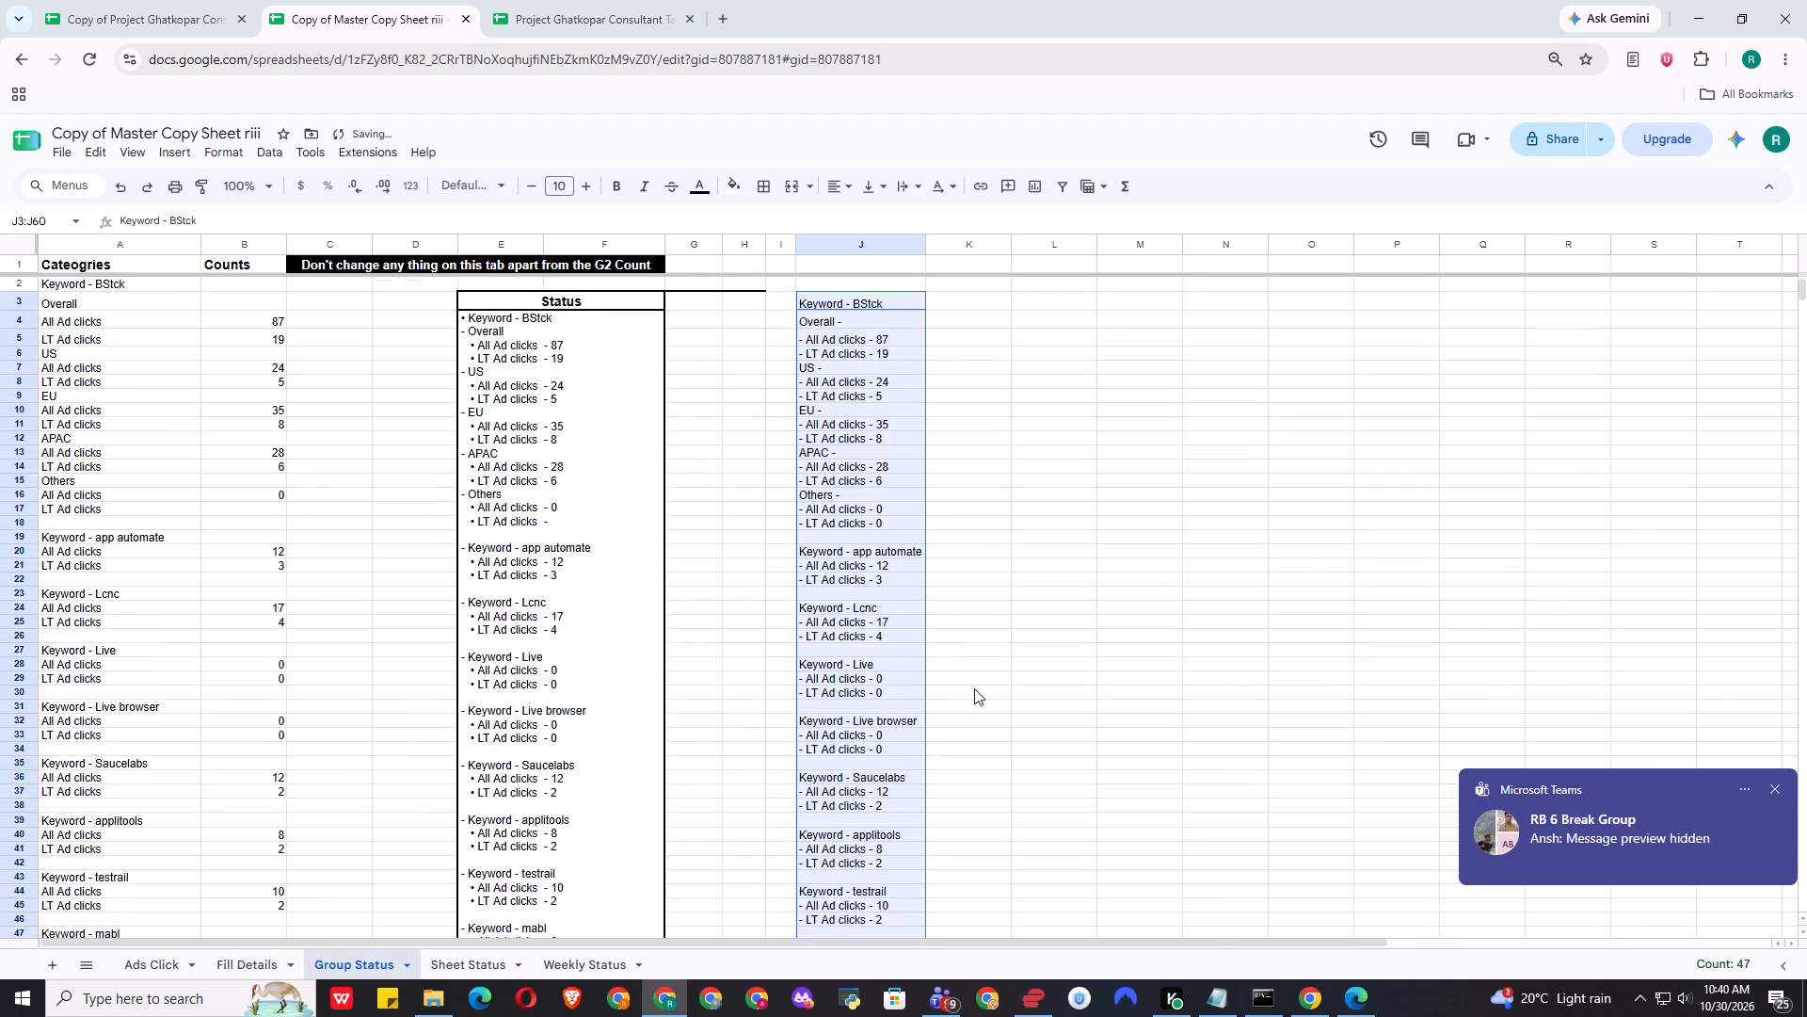
click(565, 477)
key(ctrl+c)
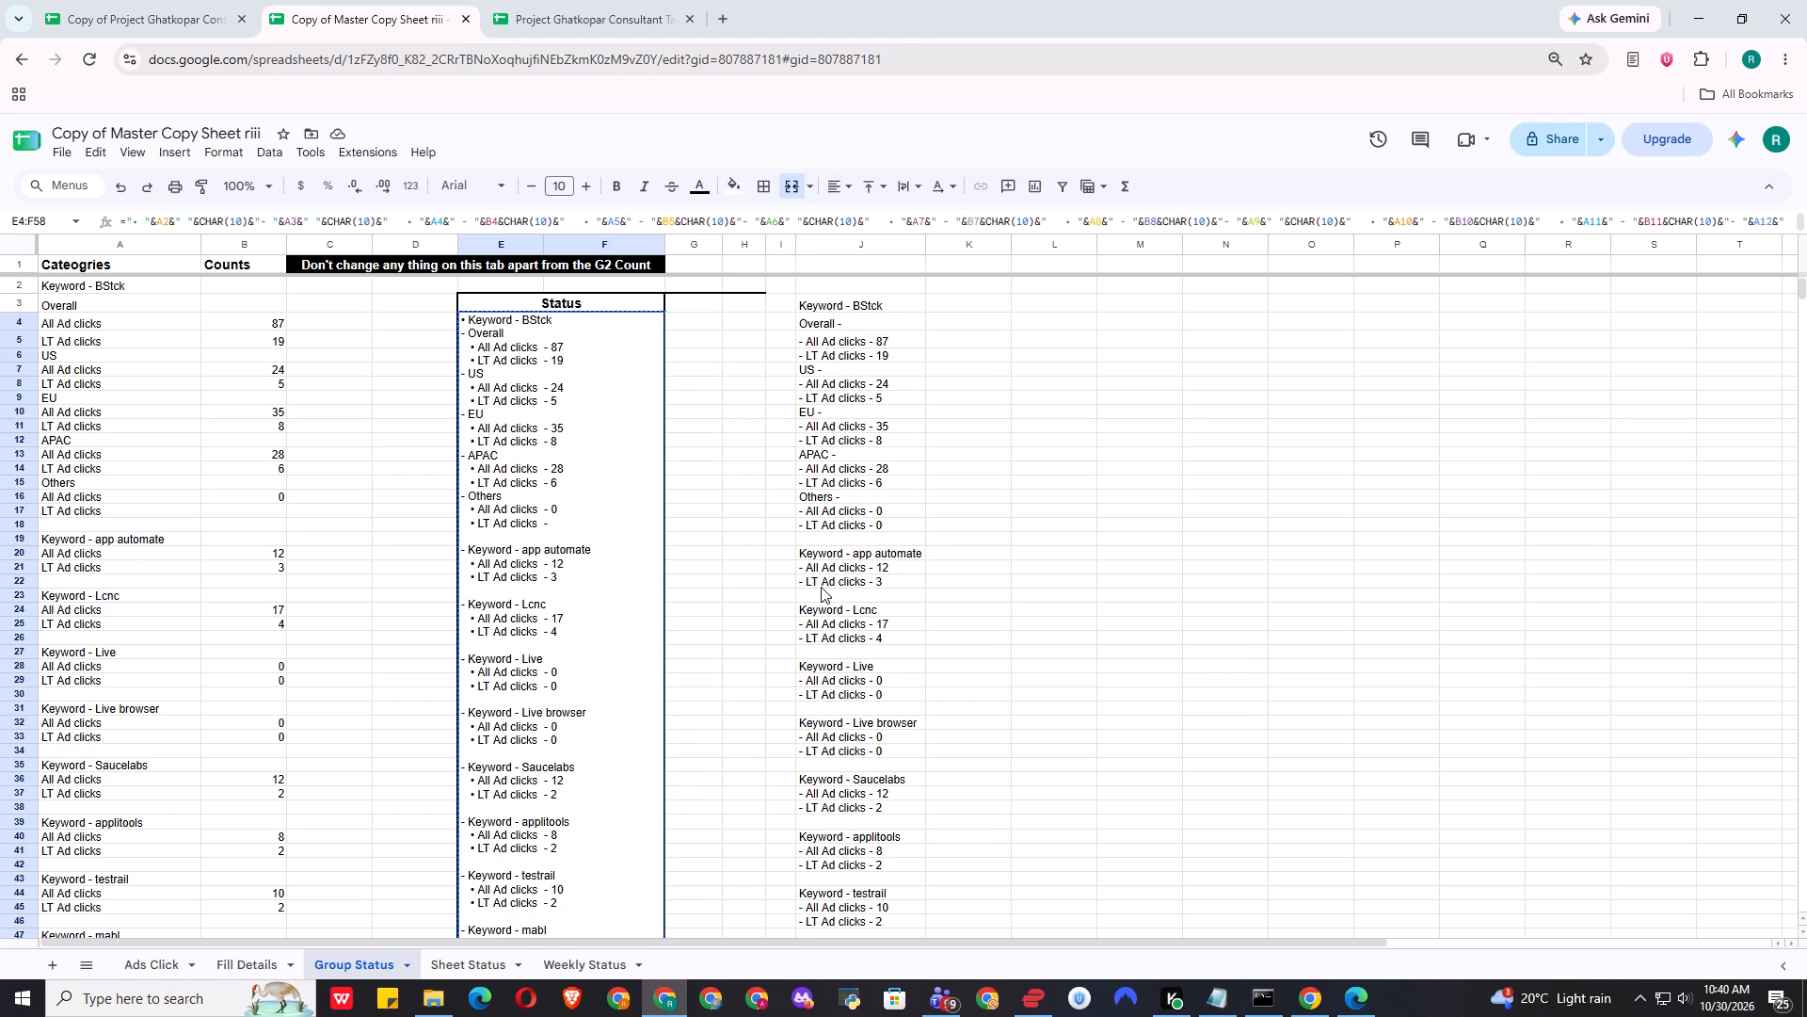
scroll(821, 587, down, 1)
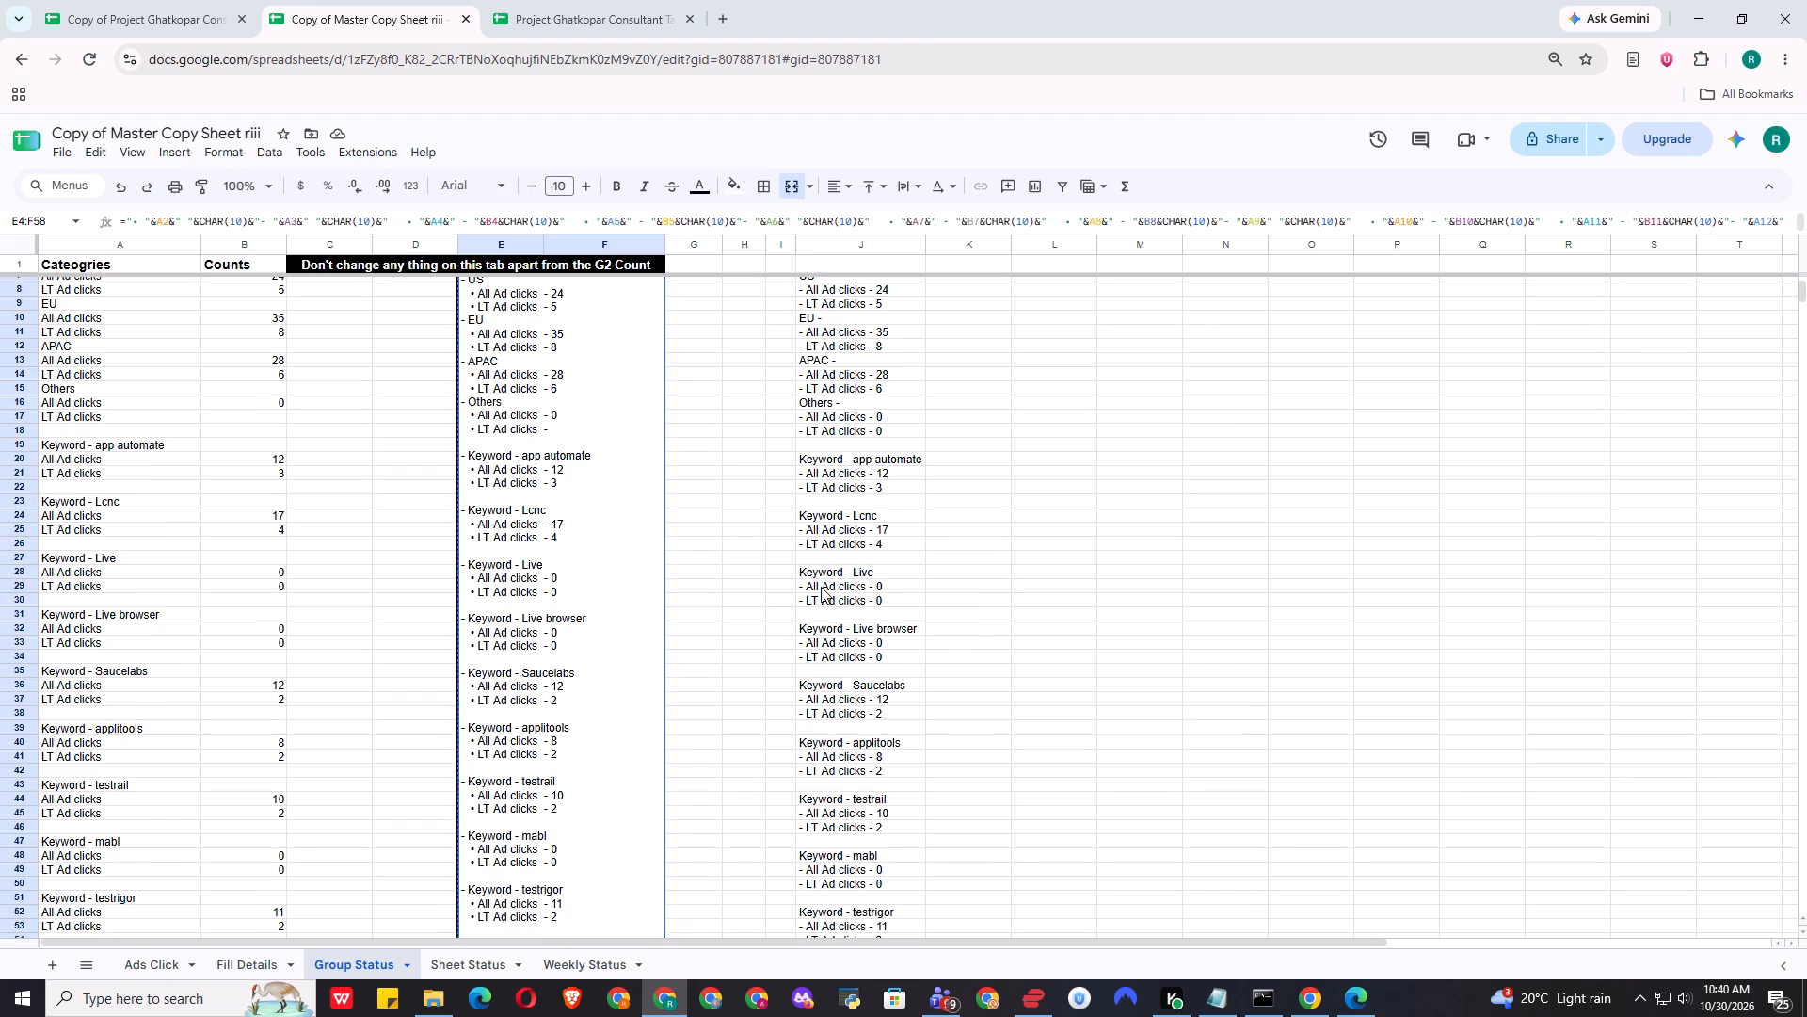
scroll(821, 587, down, 1)
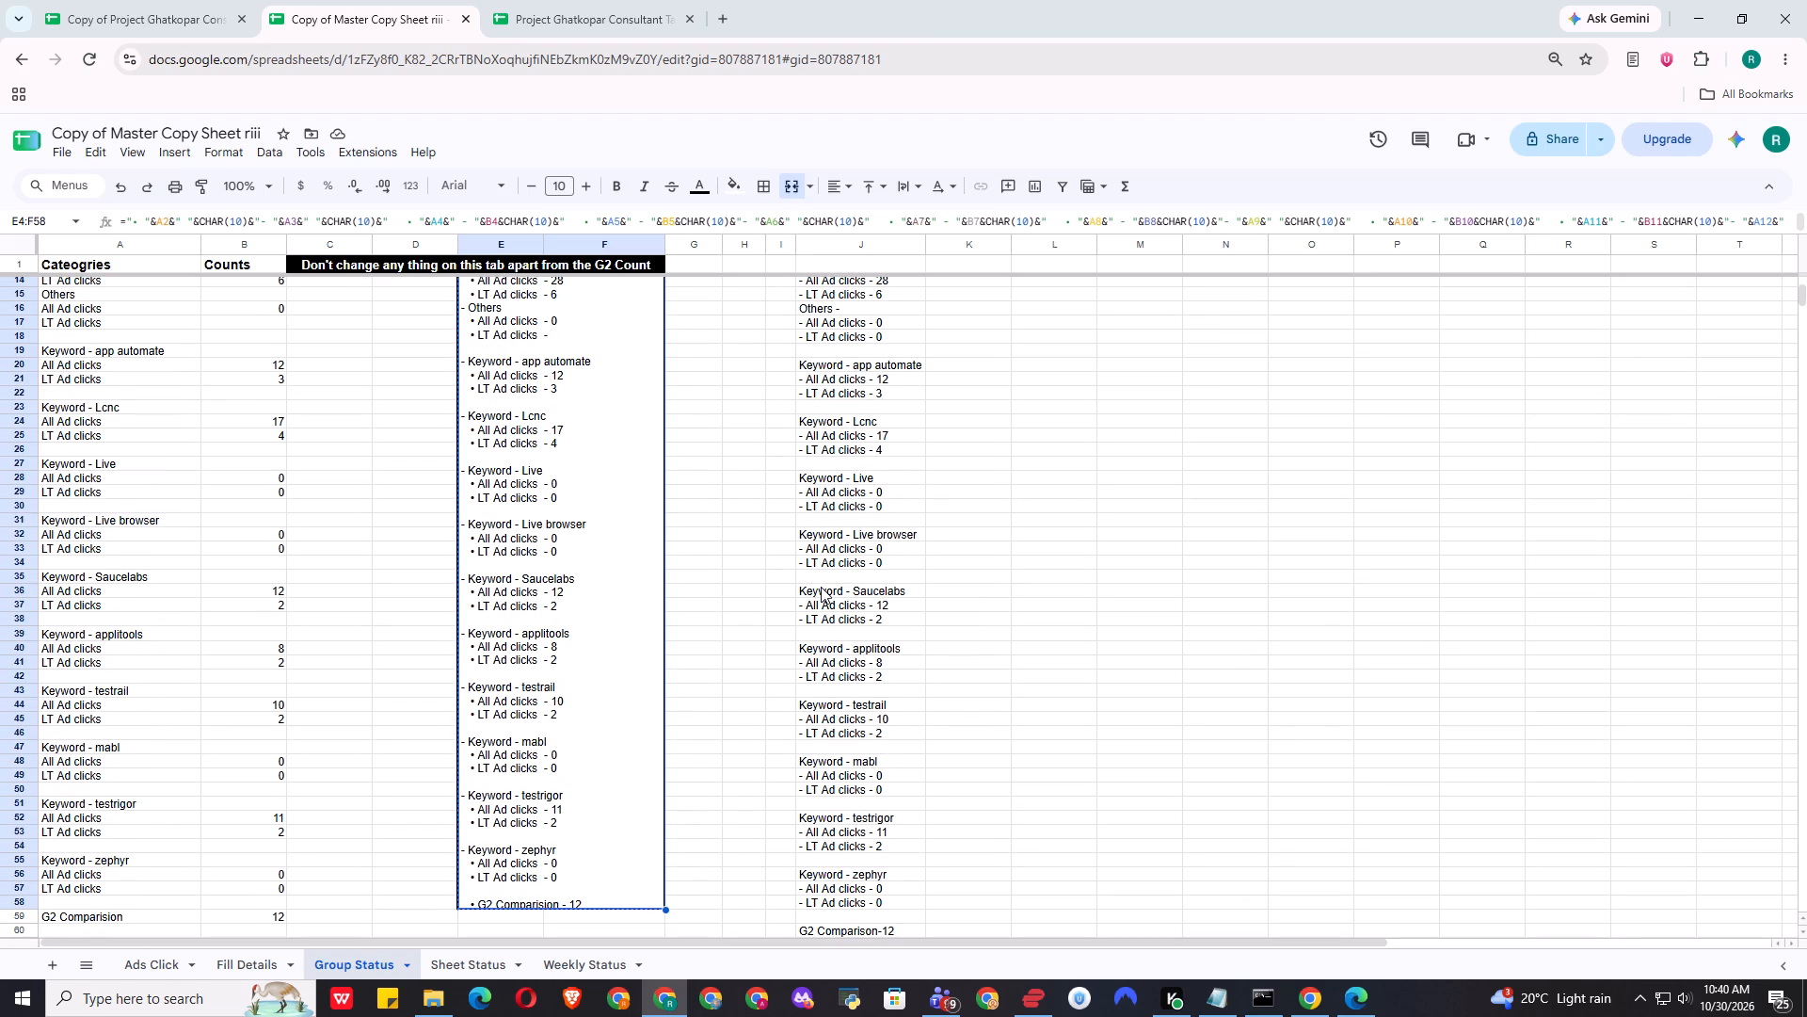
scroll(850, 599, up, 4)
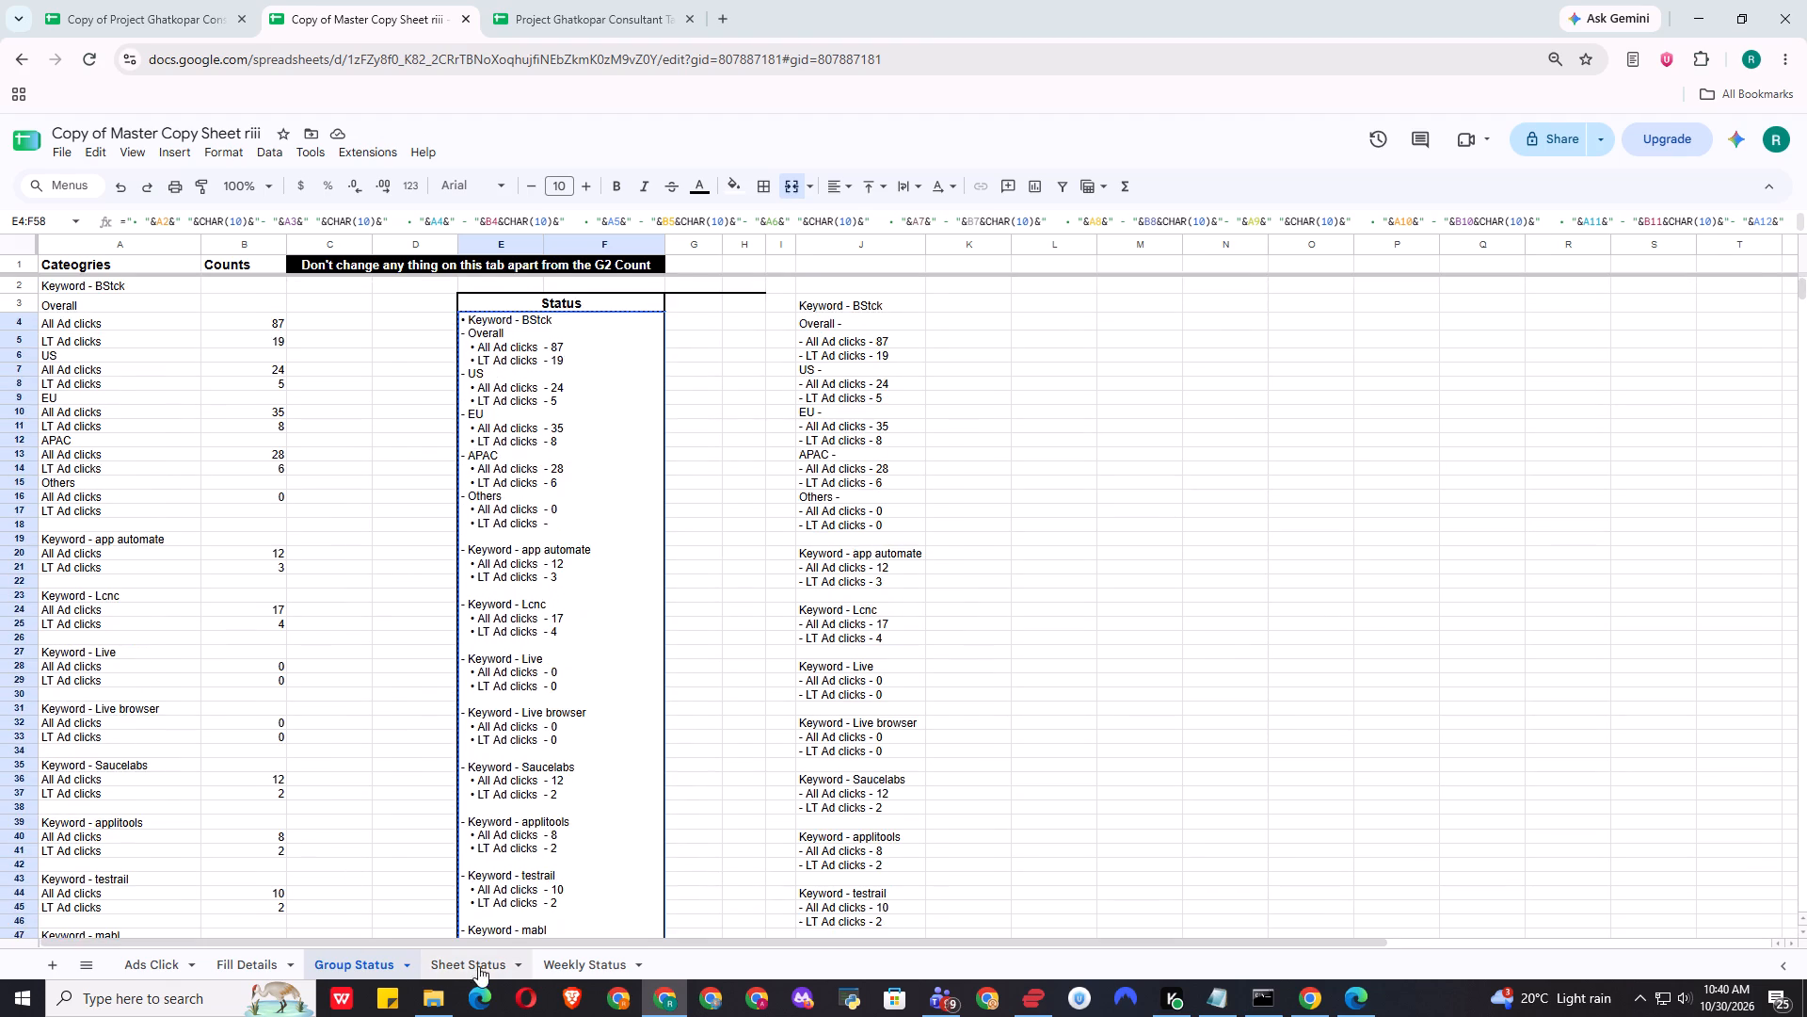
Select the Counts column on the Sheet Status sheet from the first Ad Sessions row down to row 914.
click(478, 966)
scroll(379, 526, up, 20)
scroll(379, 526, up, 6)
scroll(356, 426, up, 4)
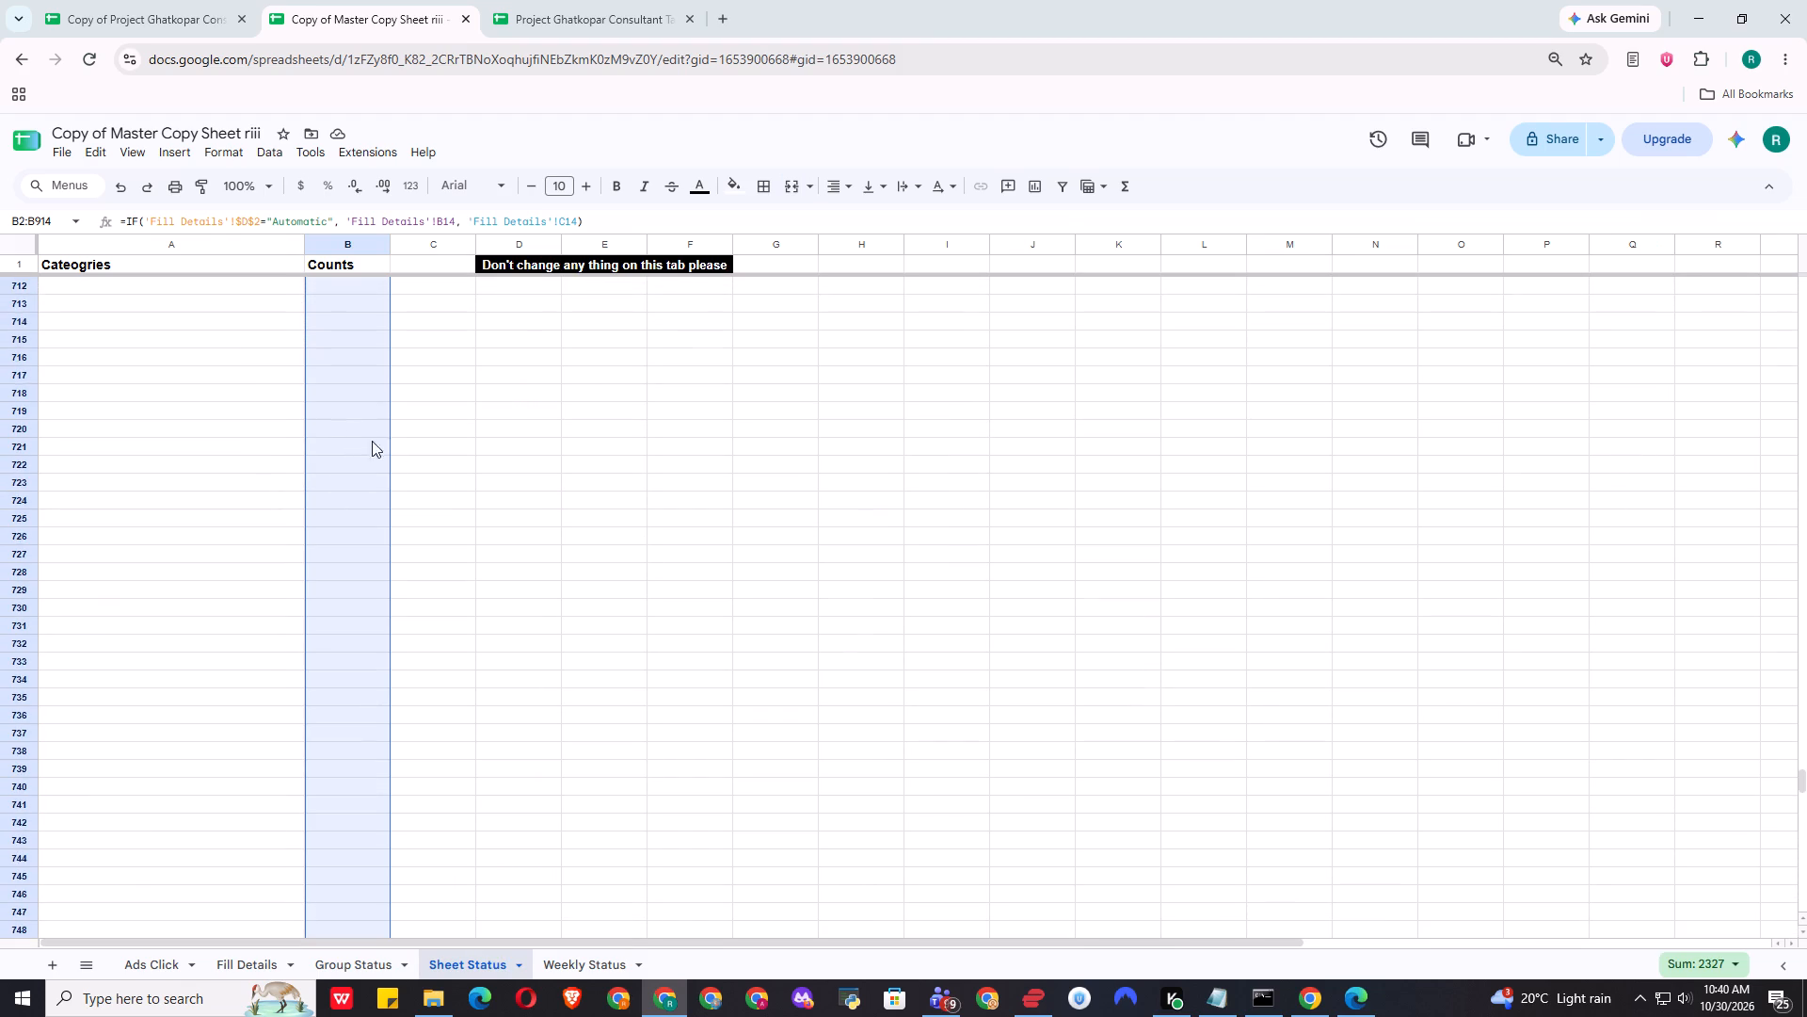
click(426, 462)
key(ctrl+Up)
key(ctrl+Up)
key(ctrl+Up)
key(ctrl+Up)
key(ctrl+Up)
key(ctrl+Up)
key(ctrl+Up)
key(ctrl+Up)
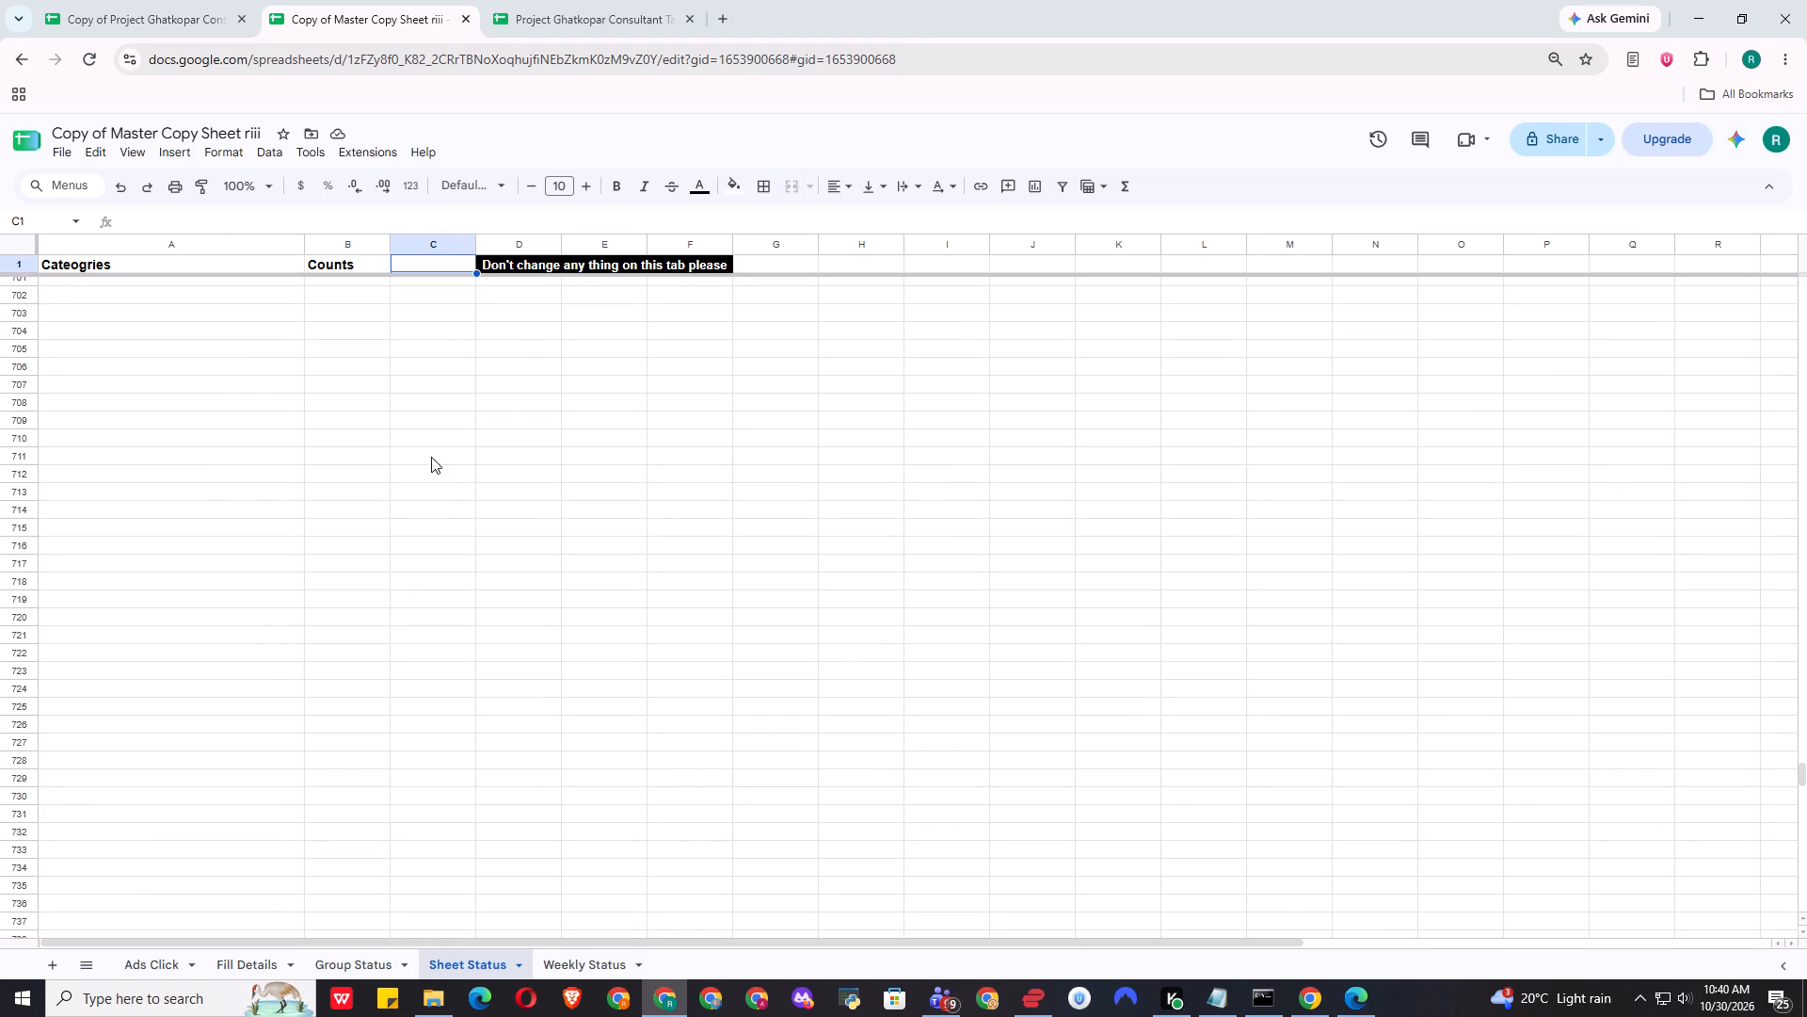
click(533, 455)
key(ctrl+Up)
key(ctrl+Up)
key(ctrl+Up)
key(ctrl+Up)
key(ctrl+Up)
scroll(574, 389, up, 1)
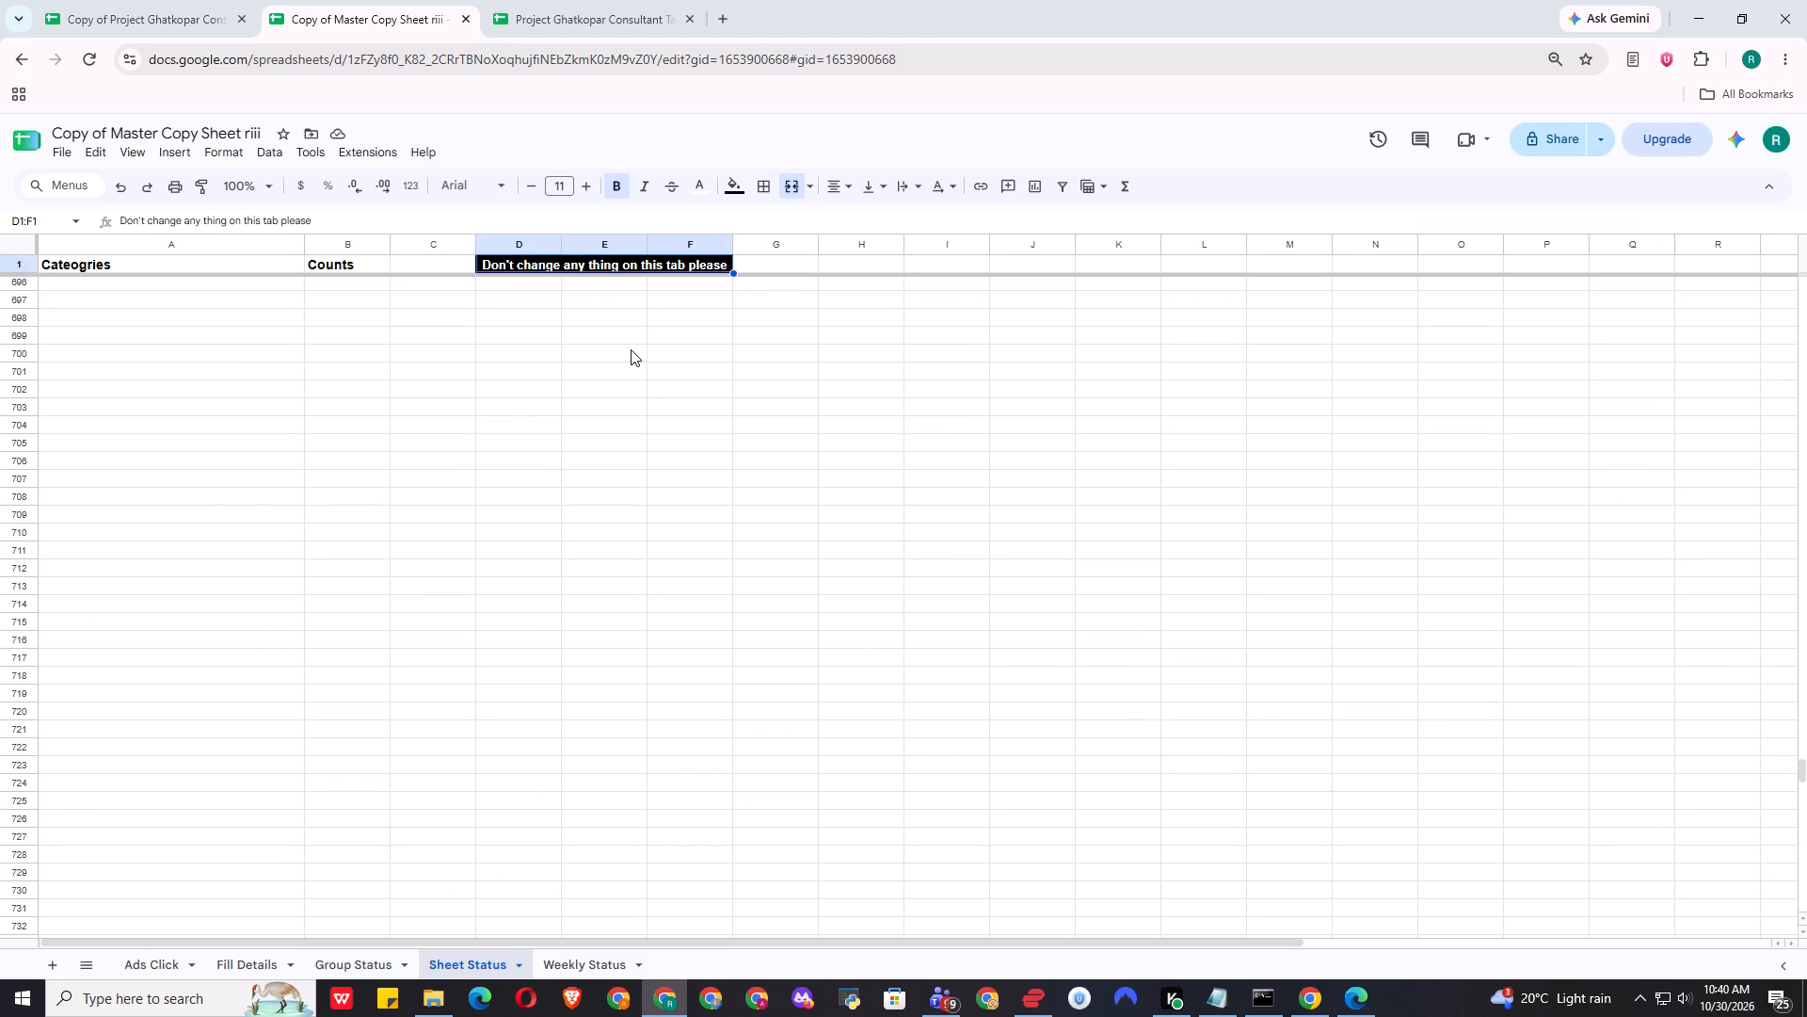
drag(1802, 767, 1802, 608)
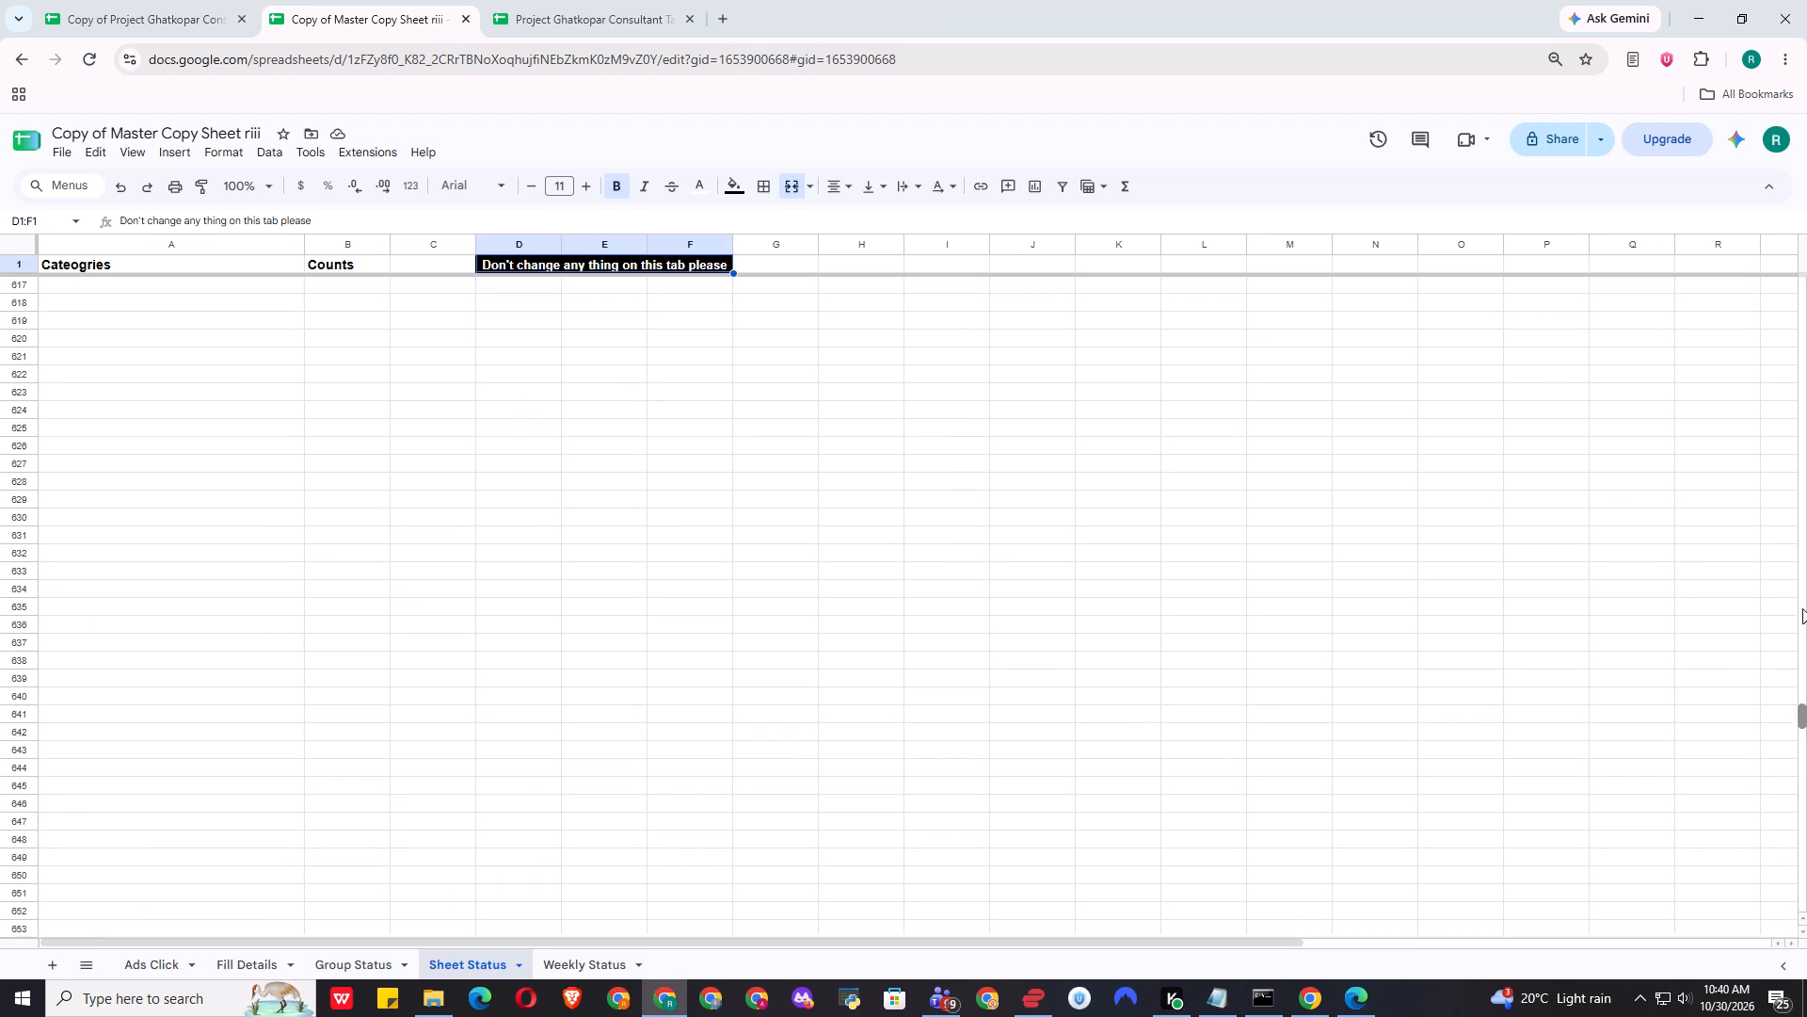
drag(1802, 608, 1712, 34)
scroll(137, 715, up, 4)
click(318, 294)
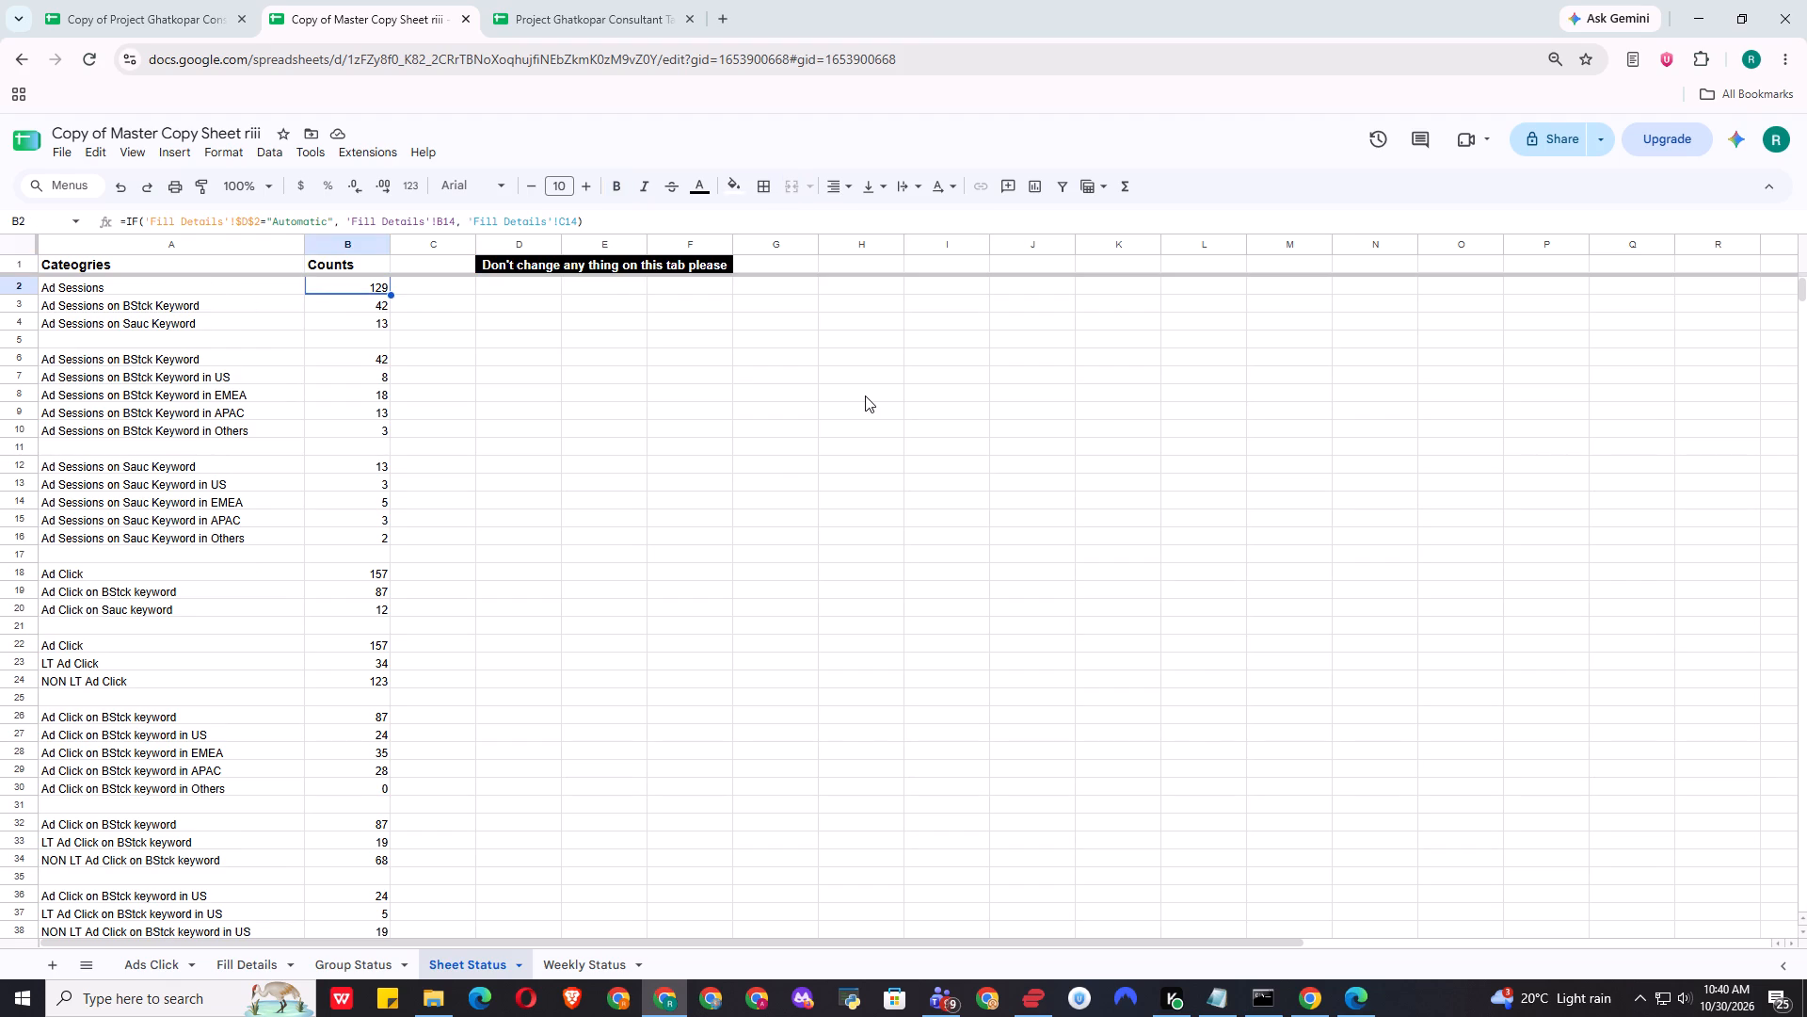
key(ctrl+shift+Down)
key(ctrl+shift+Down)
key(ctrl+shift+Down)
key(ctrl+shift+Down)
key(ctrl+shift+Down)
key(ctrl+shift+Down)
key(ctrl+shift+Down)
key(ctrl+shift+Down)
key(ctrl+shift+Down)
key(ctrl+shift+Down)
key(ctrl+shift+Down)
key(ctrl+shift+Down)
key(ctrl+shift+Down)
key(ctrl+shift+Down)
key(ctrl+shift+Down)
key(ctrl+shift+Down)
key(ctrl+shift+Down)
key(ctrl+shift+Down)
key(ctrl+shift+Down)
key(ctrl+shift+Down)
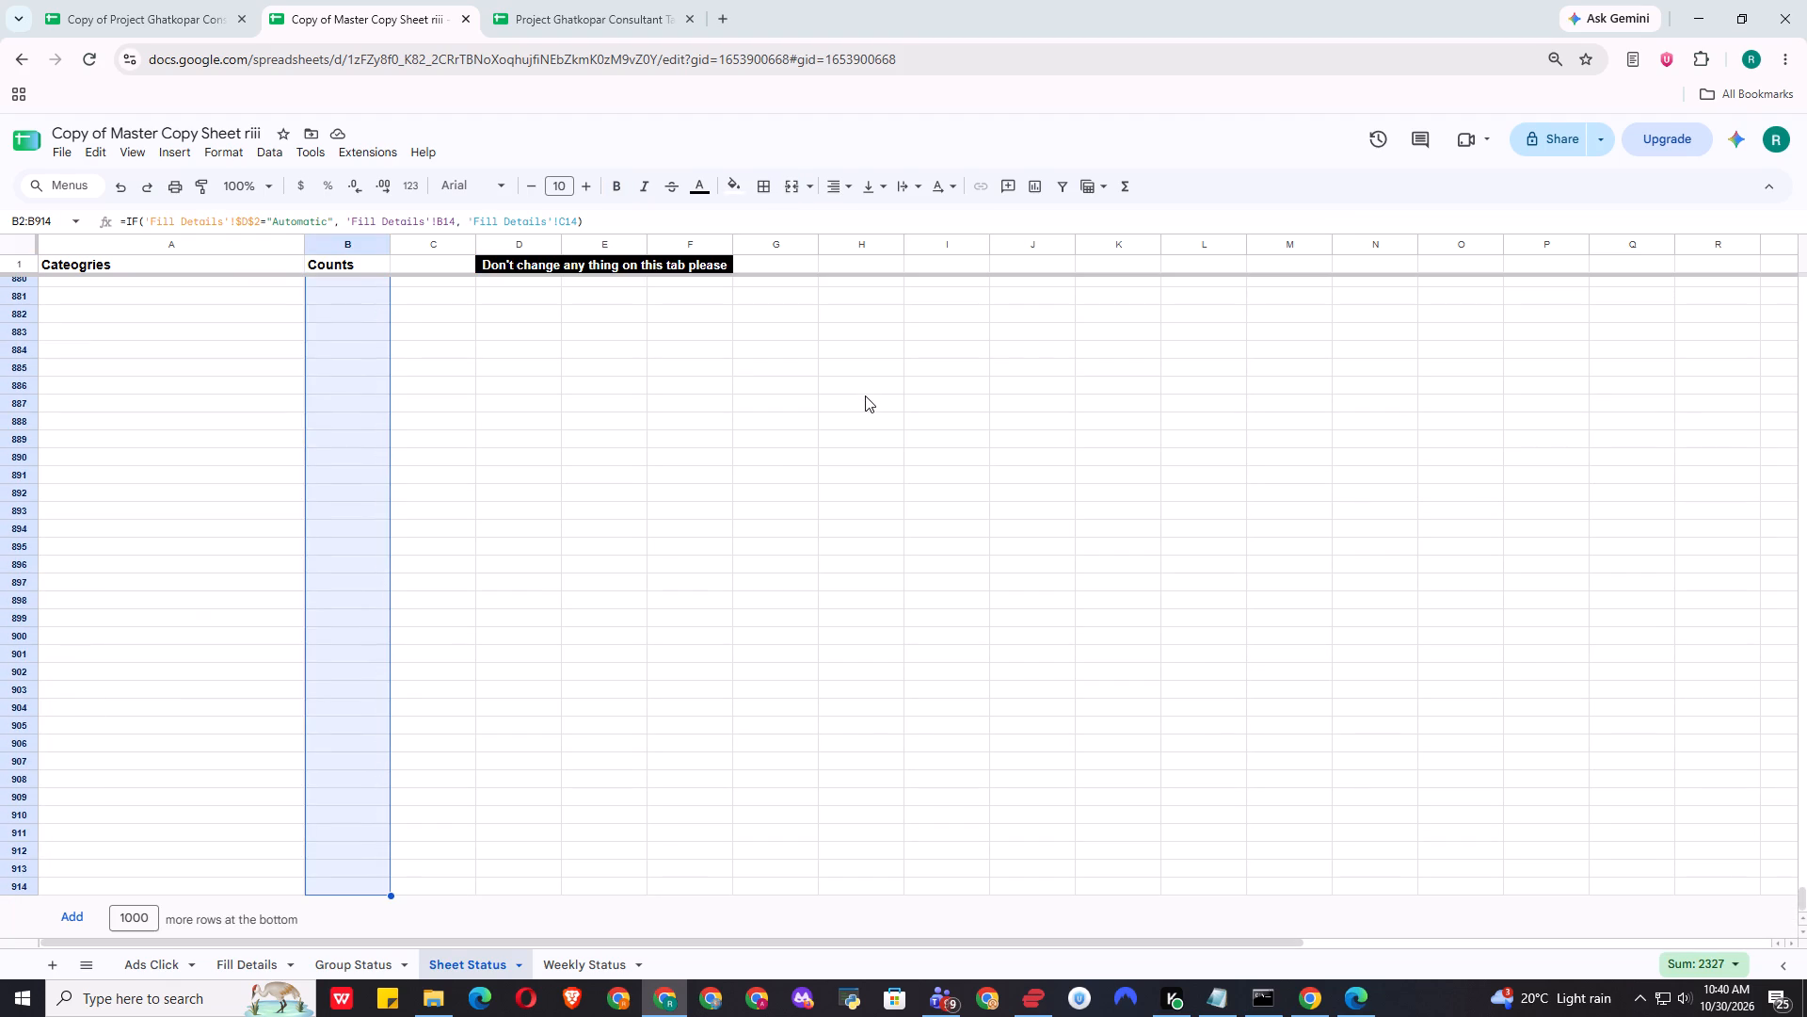
Look through the filled rows of Sheet Status, from the Live browser entries up through MABL and Testrail.
scroll(865, 395, up, 20)
scroll(865, 395, up, 7)
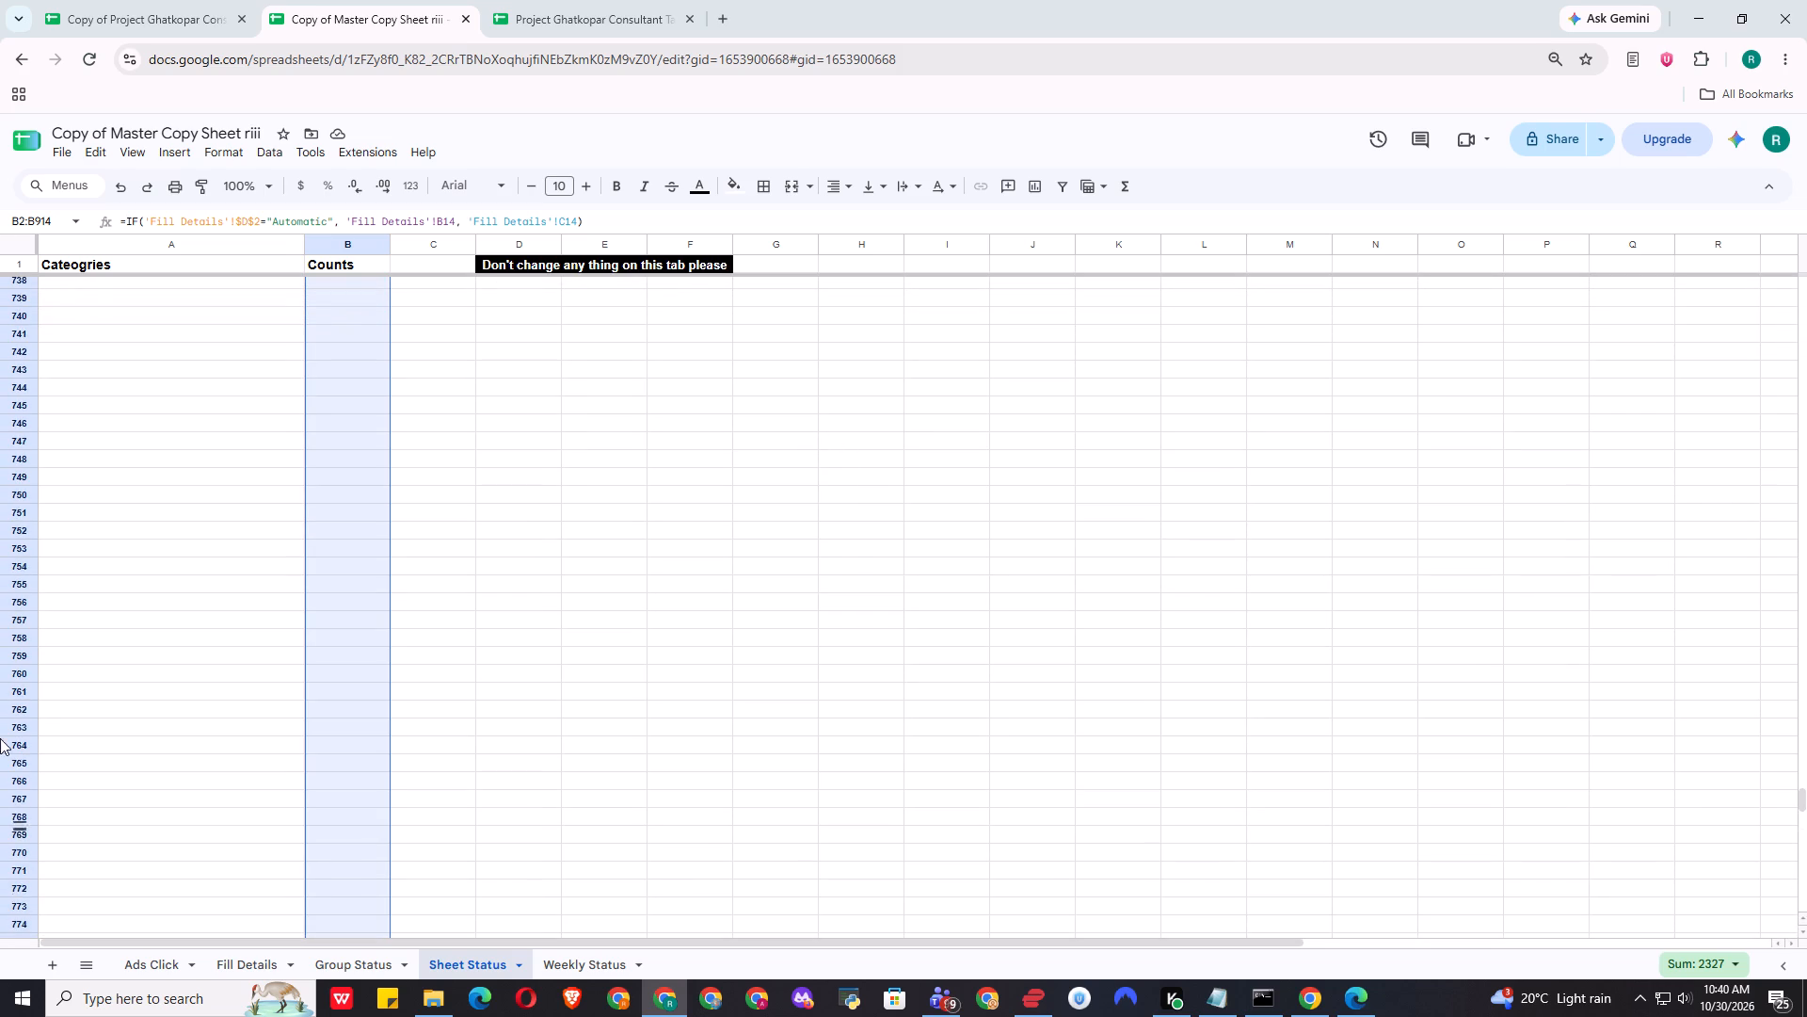
click(214, 644)
key(ctrl+Up)
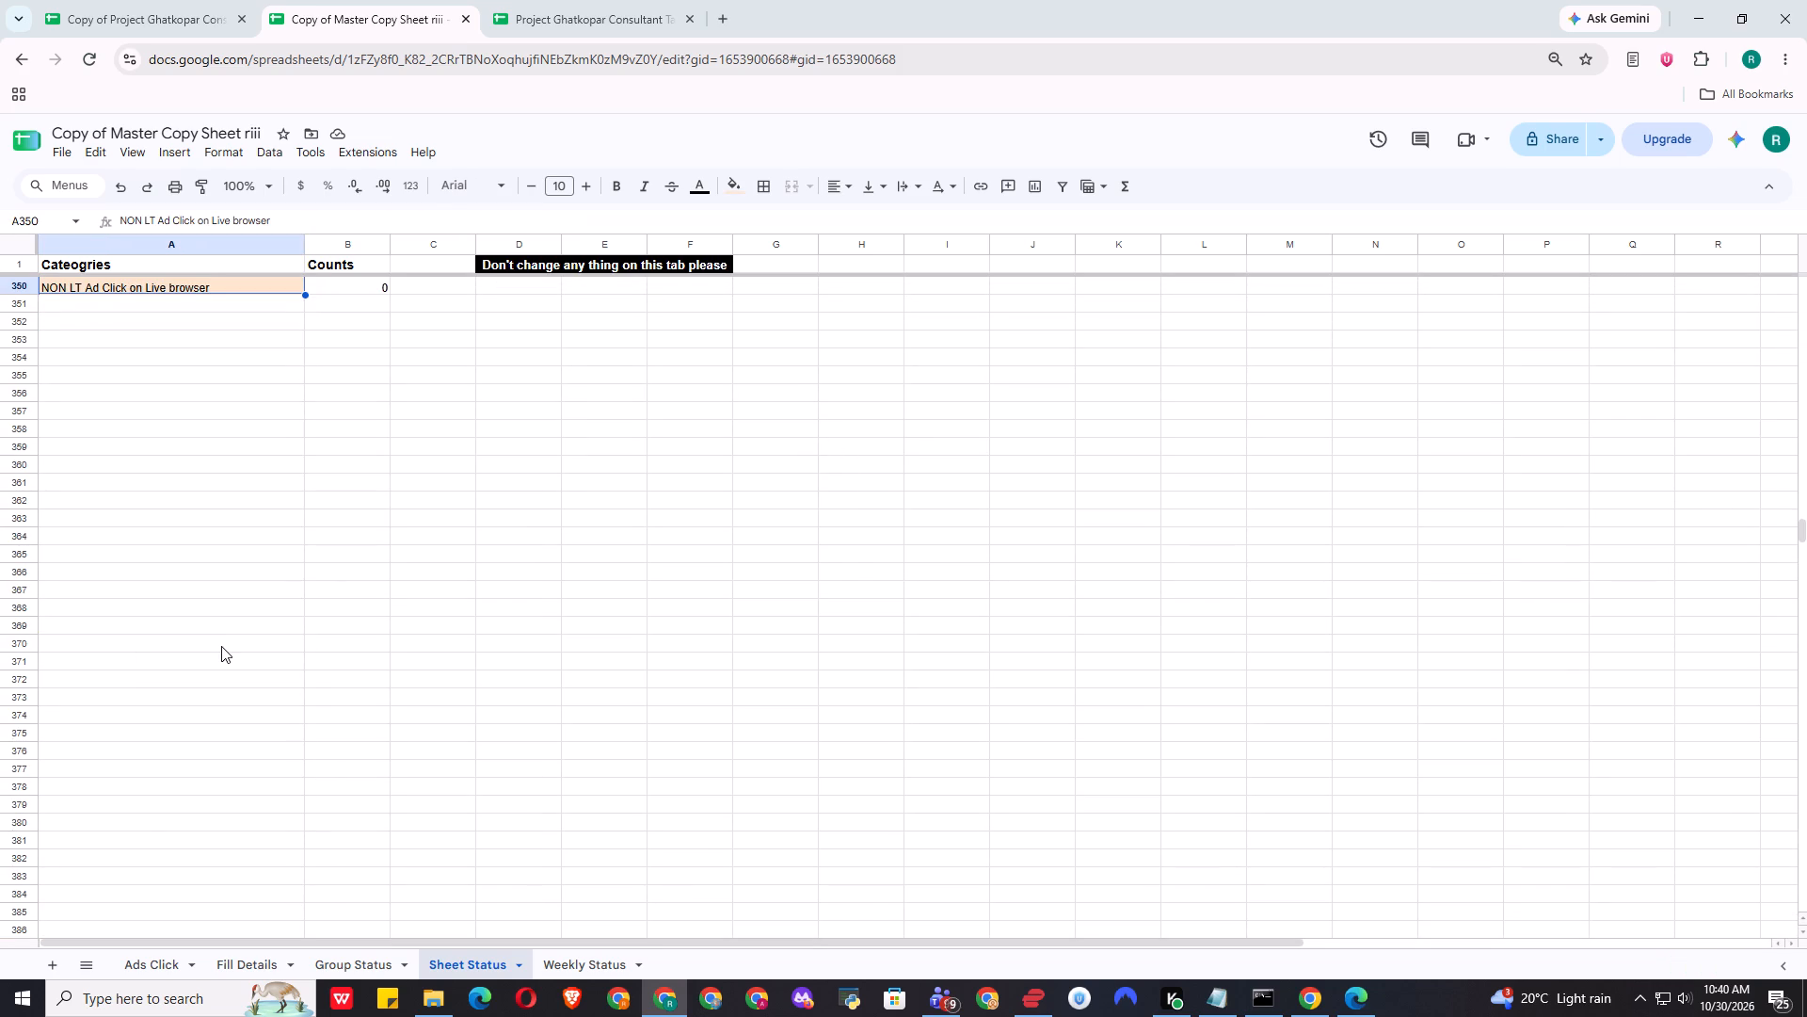
scroll(300, 630, up, 16)
scroll(216, 588, up, 15)
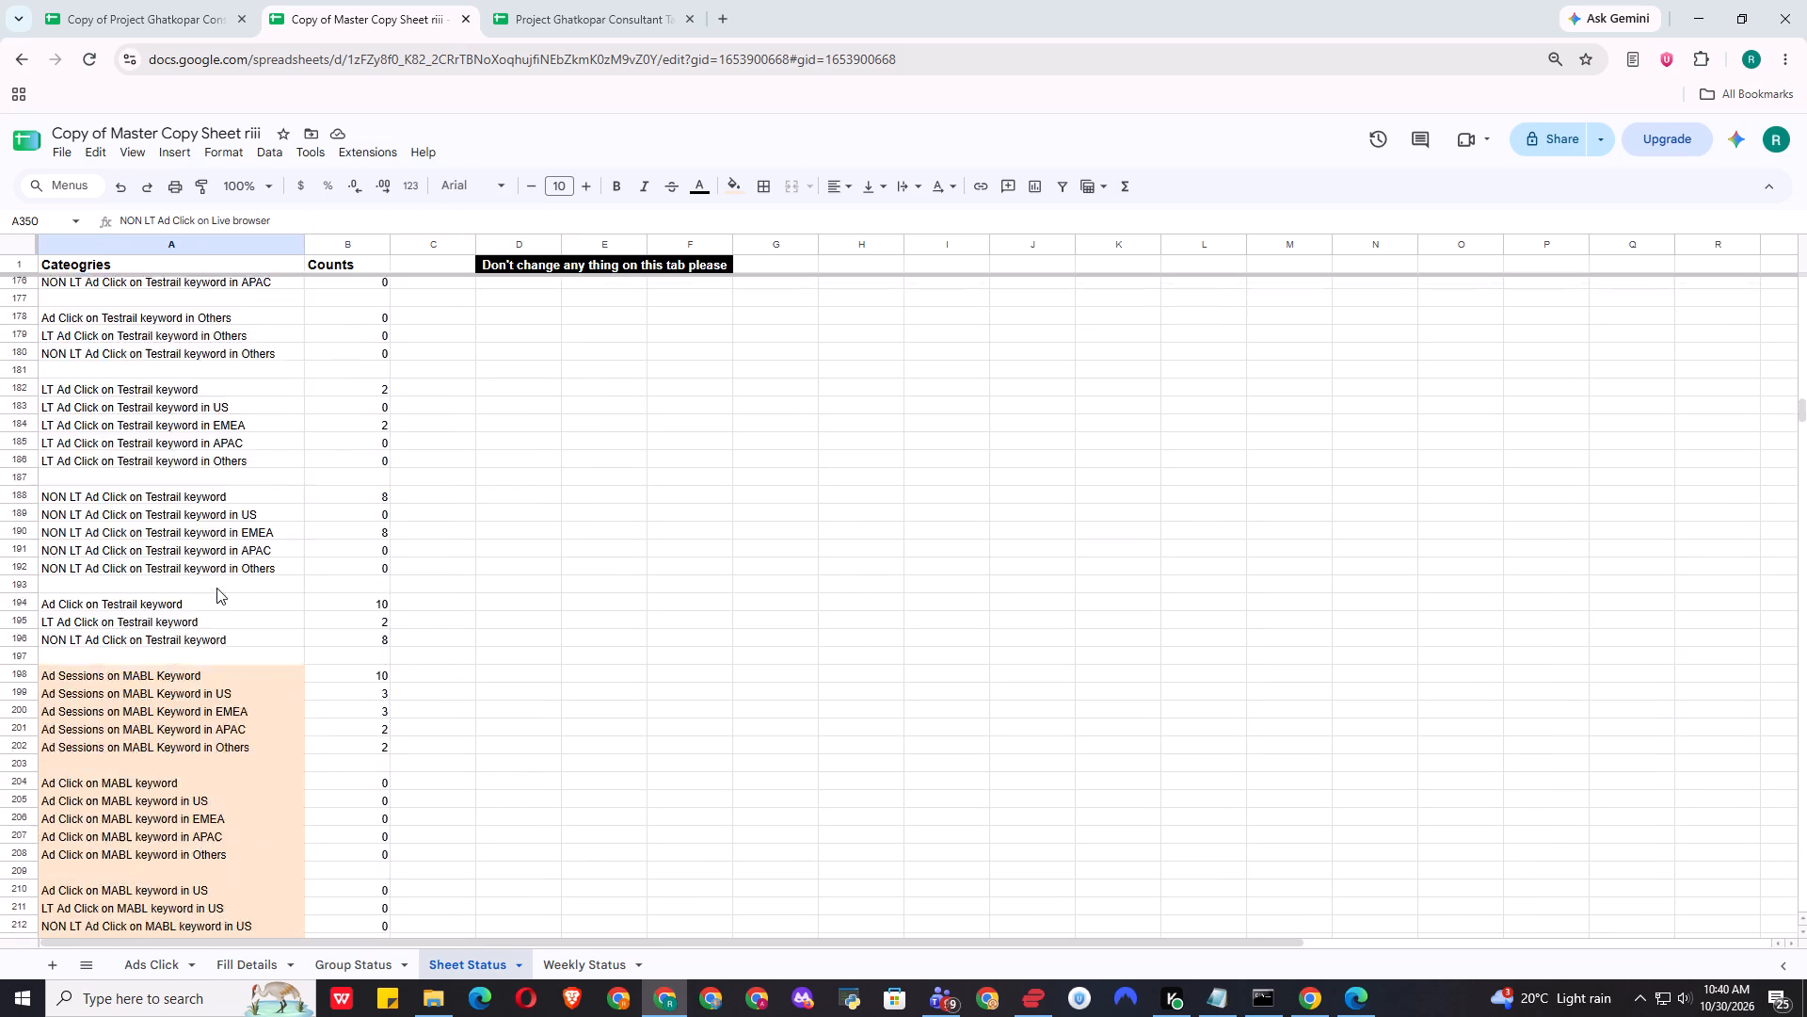
scroll(216, 588, up, 6)
scroll(216, 588, down, 5)
scroll(192, 783, down, 2)
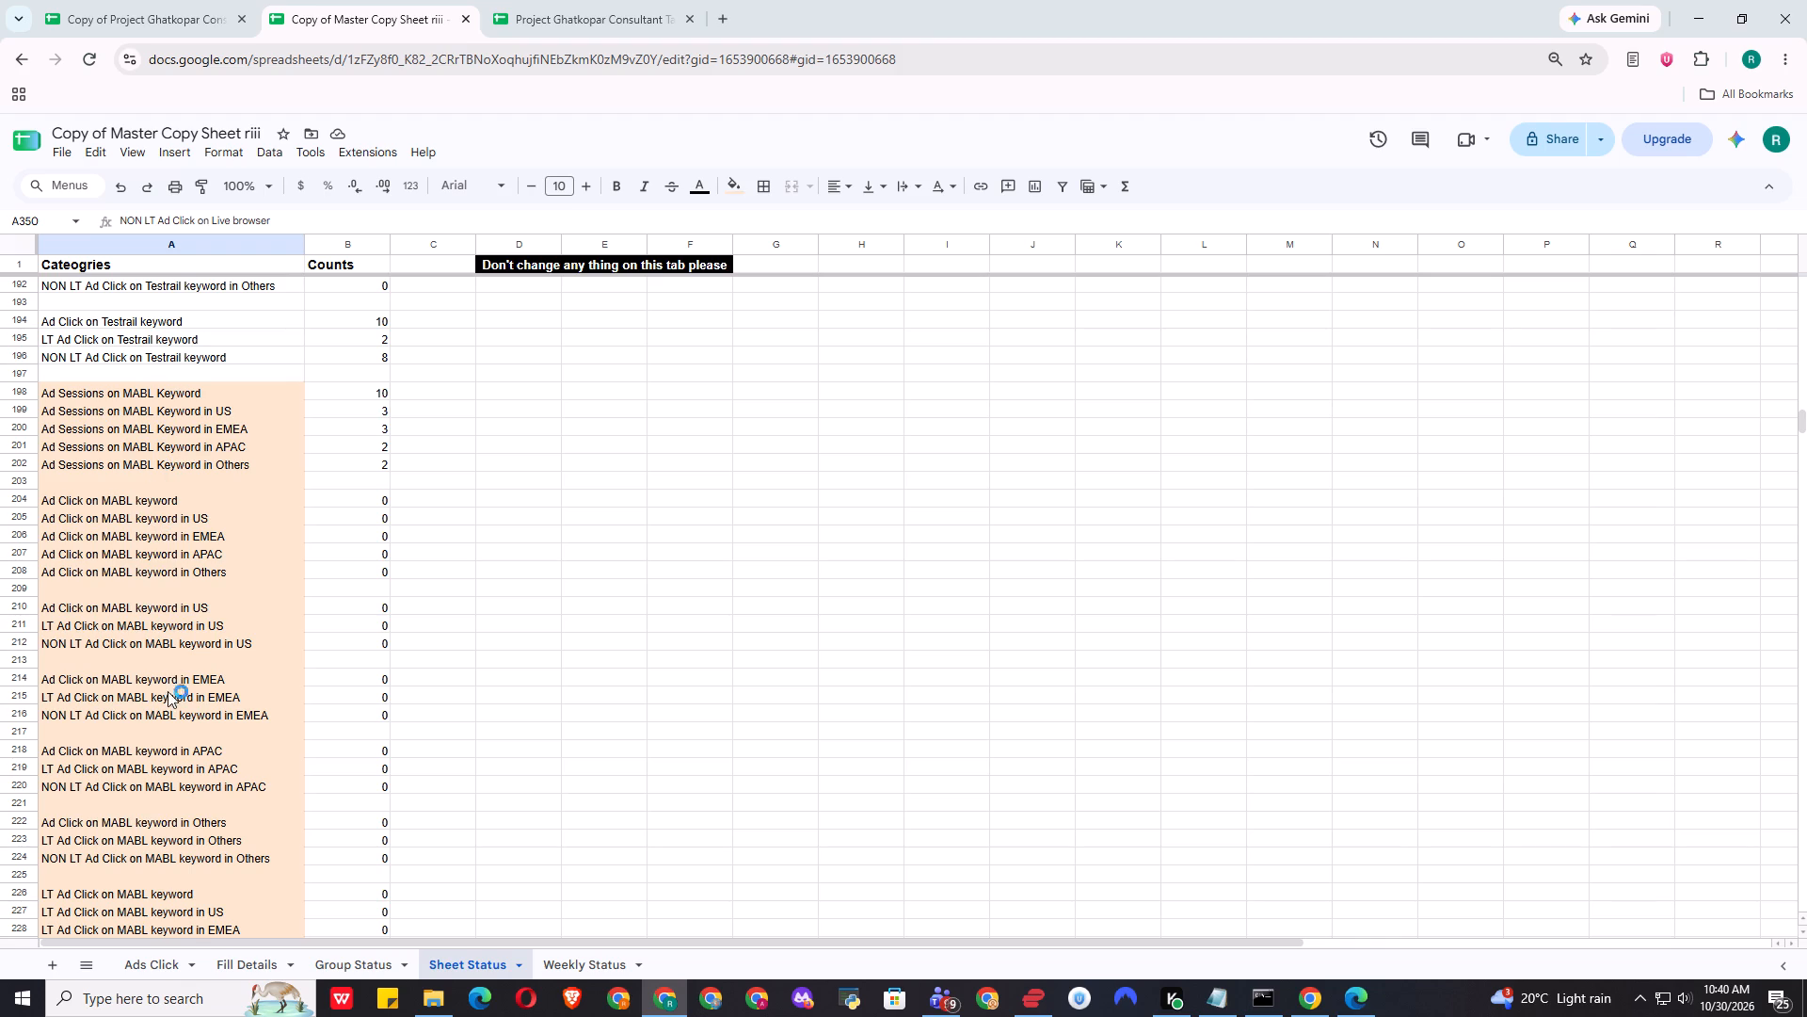
scroll(184, 765, down, 2)
Copy the Sheet Status counts in B2:B914, from the first Ad Sessions row to the sheet's last row.
click(440, 622)
key(ctrl+Up)
key(ctrl+Up)
key(ctrl+Up)
key(ctrl+Up)
key(ctrl+Up)
key(ctrl+Up)
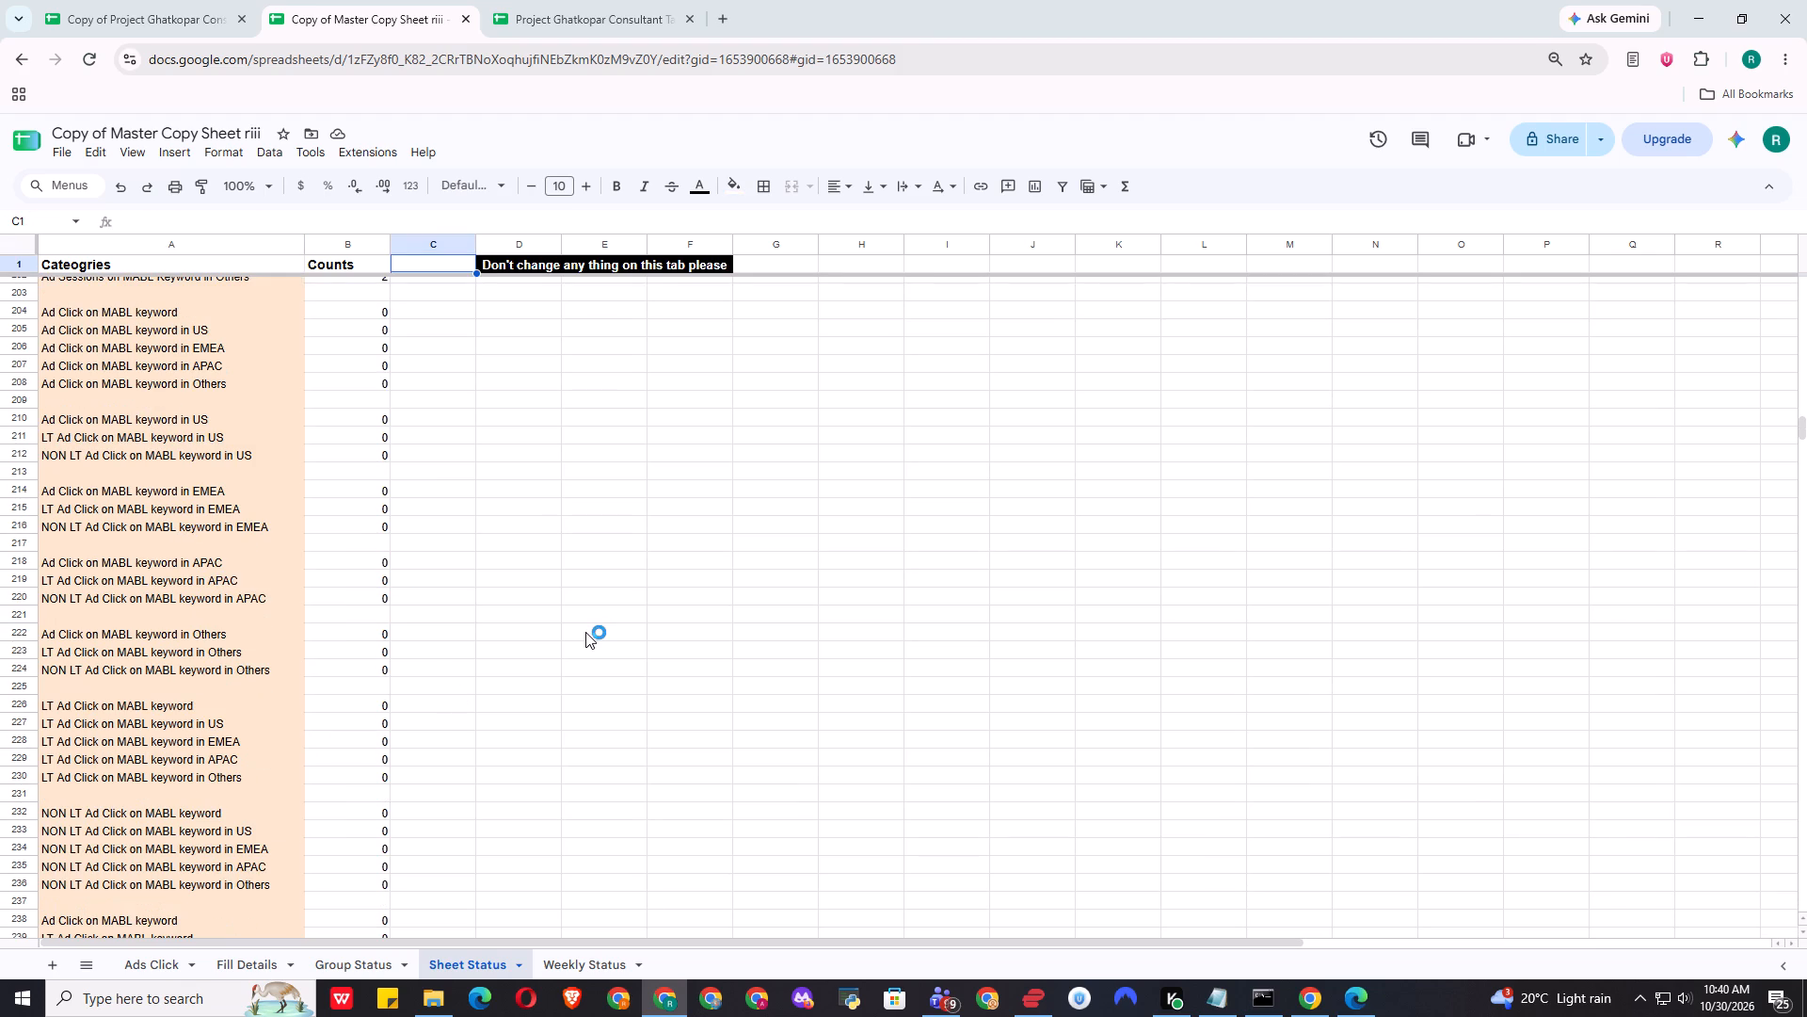
drag(1801, 433, 1784, 151)
scroll(389, 642, up, 1)
click(343, 280)
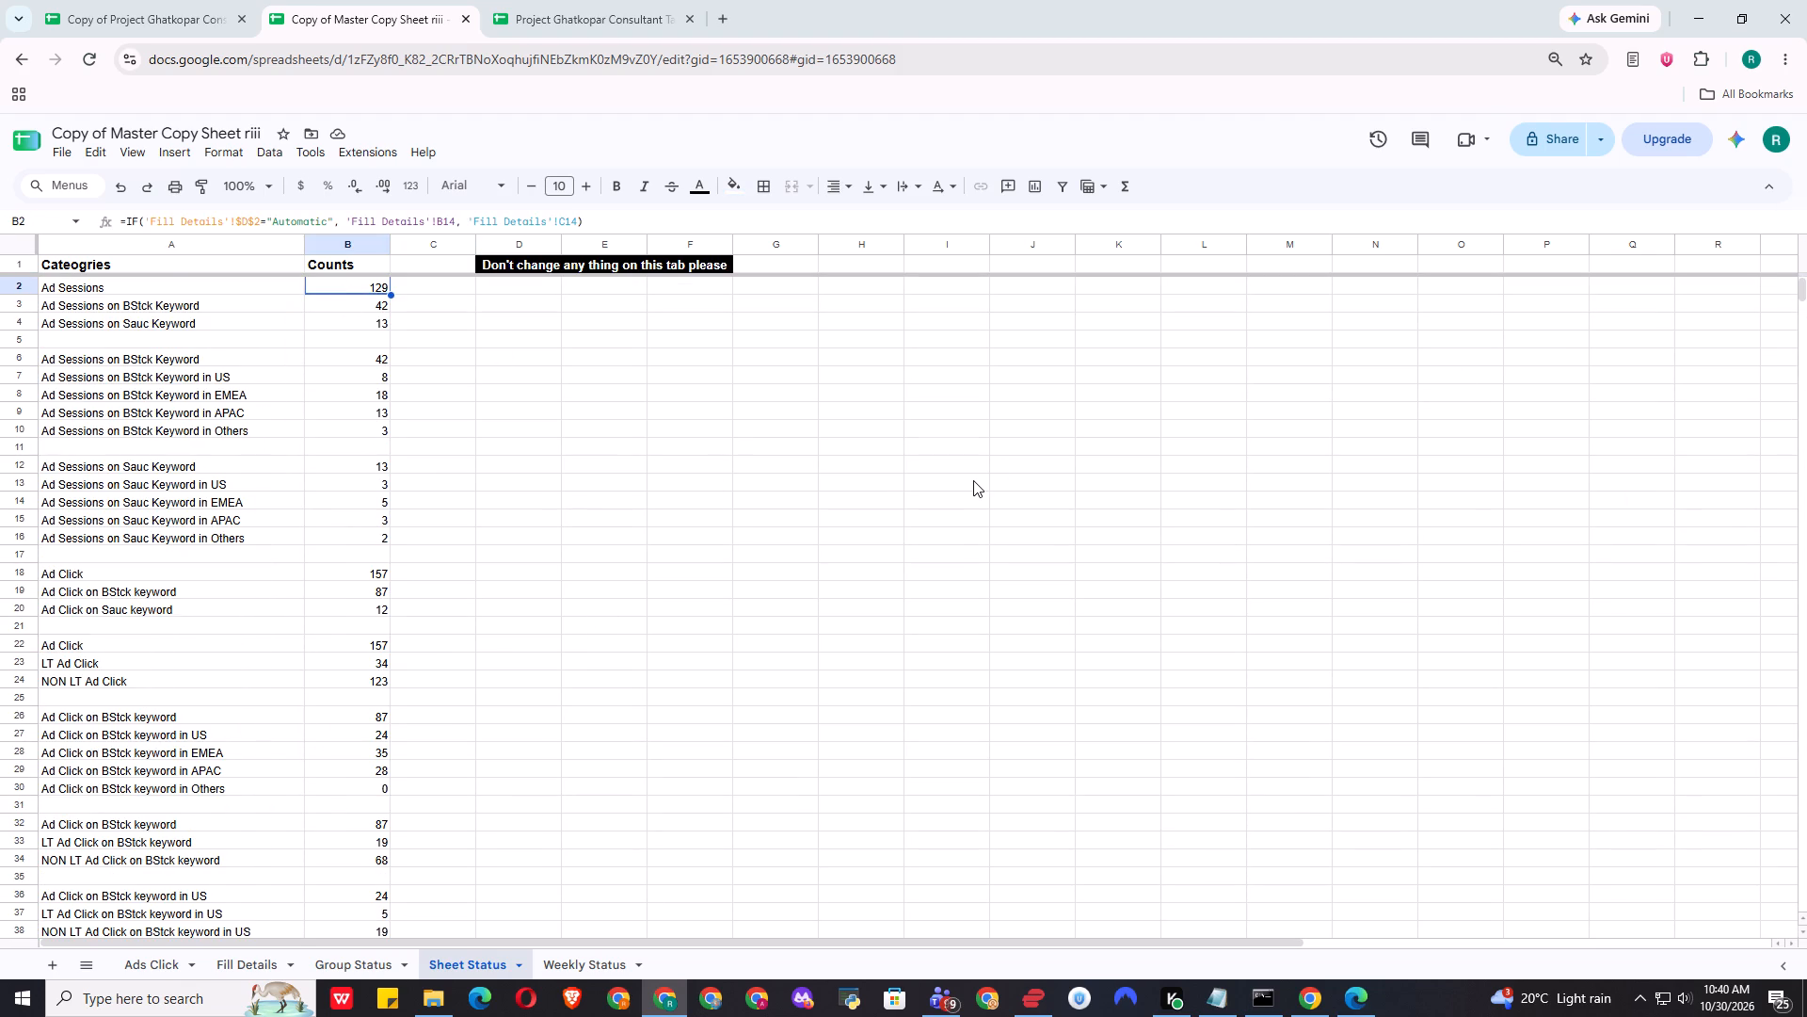
key(ctrl+shift+Down)
key(ctrl+shift+Down)
key(ctrl+shift+Down)
key(ctrl+shift+Down)
key(ctrl+shift+Down)
key(ctrl+shift+Down)
key(ctrl+shift+Down)
key(ctrl+shift+Down)
key(ctrl+shift+Down)
key(ctrl+shift+Down)
key(ctrl+shift+Down)
key(ctrl+shift+Down)
key(ctrl+shift+Down)
key(ctrl+shift+Down)
key(ctrl+shift+Down)
key(ctrl+shift+Down)
key(ctrl+shift+Down)
key(ctrl+shift+Down)
key(ctrl+shift+Down)
key(ctrl+shift+Down)
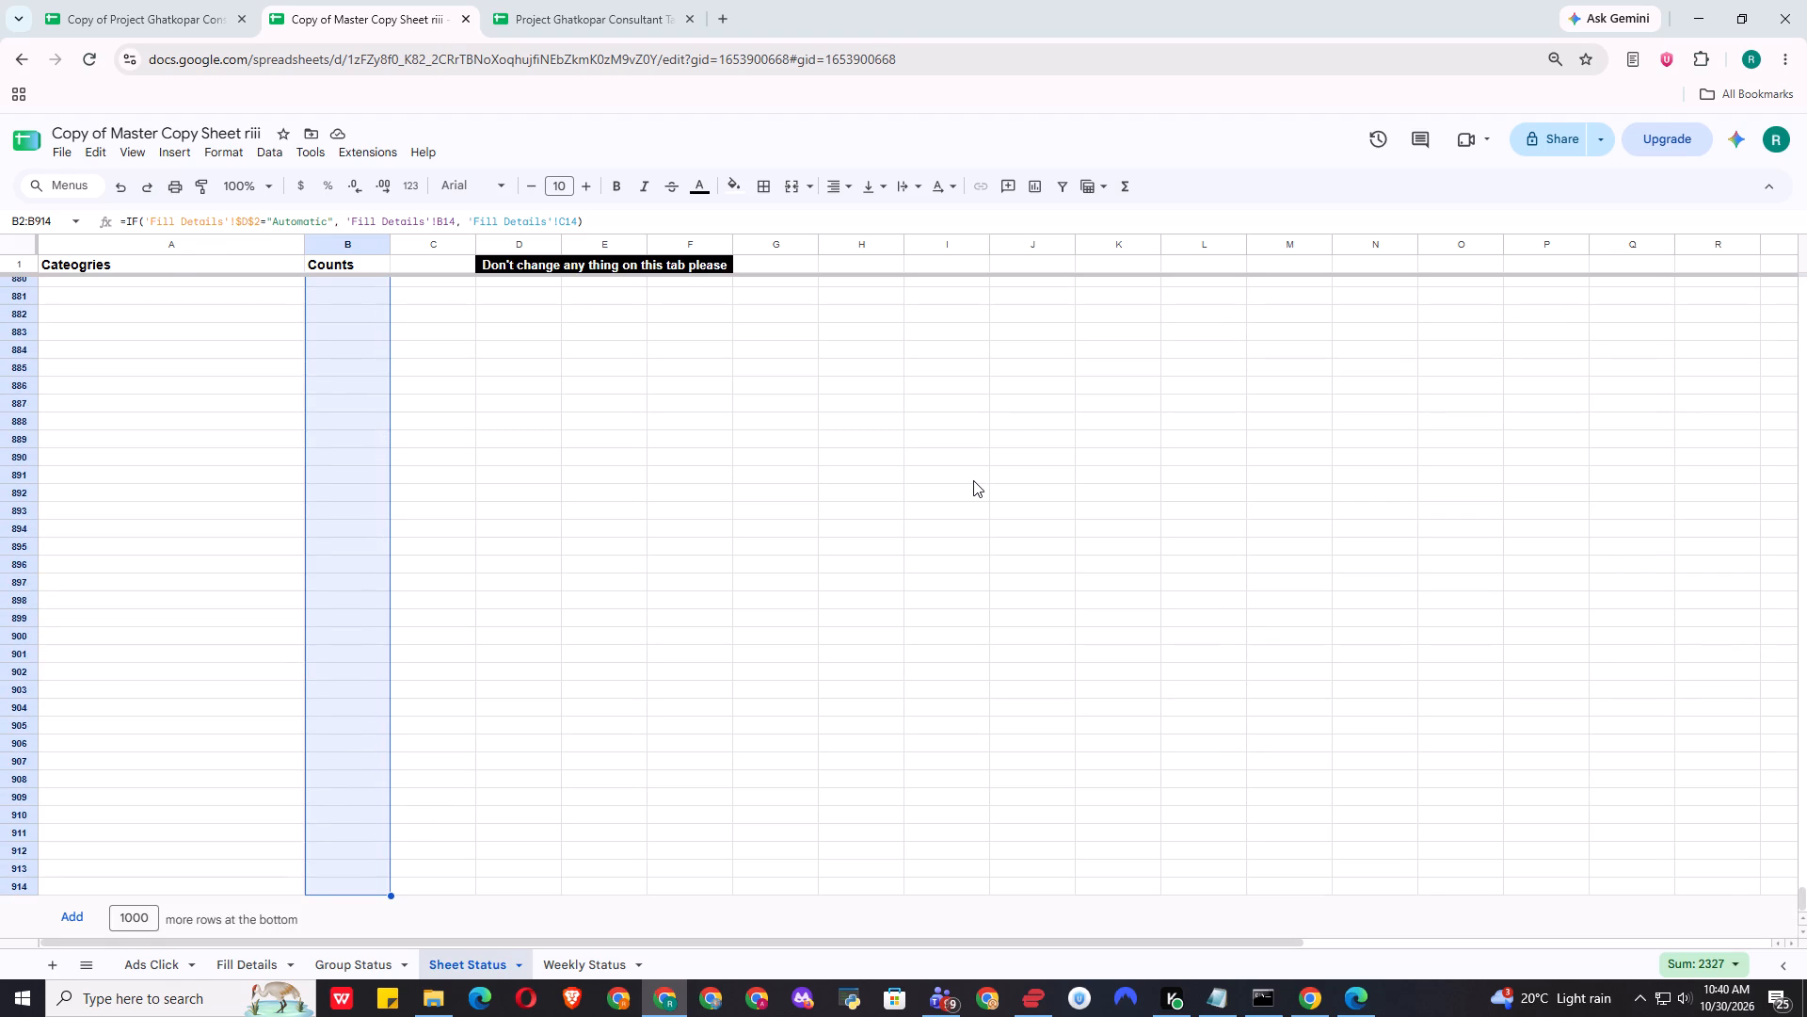
key(ctrl+c)
key(ctrl+c)
Paste the copied counts as values only into the 26 October 2026 column of ADs Clicks Summary in Project Ghatkopar Consultant Tasks, starting at Ad Sessions.
click(128, 24)
scroll(967, 454, up, 3)
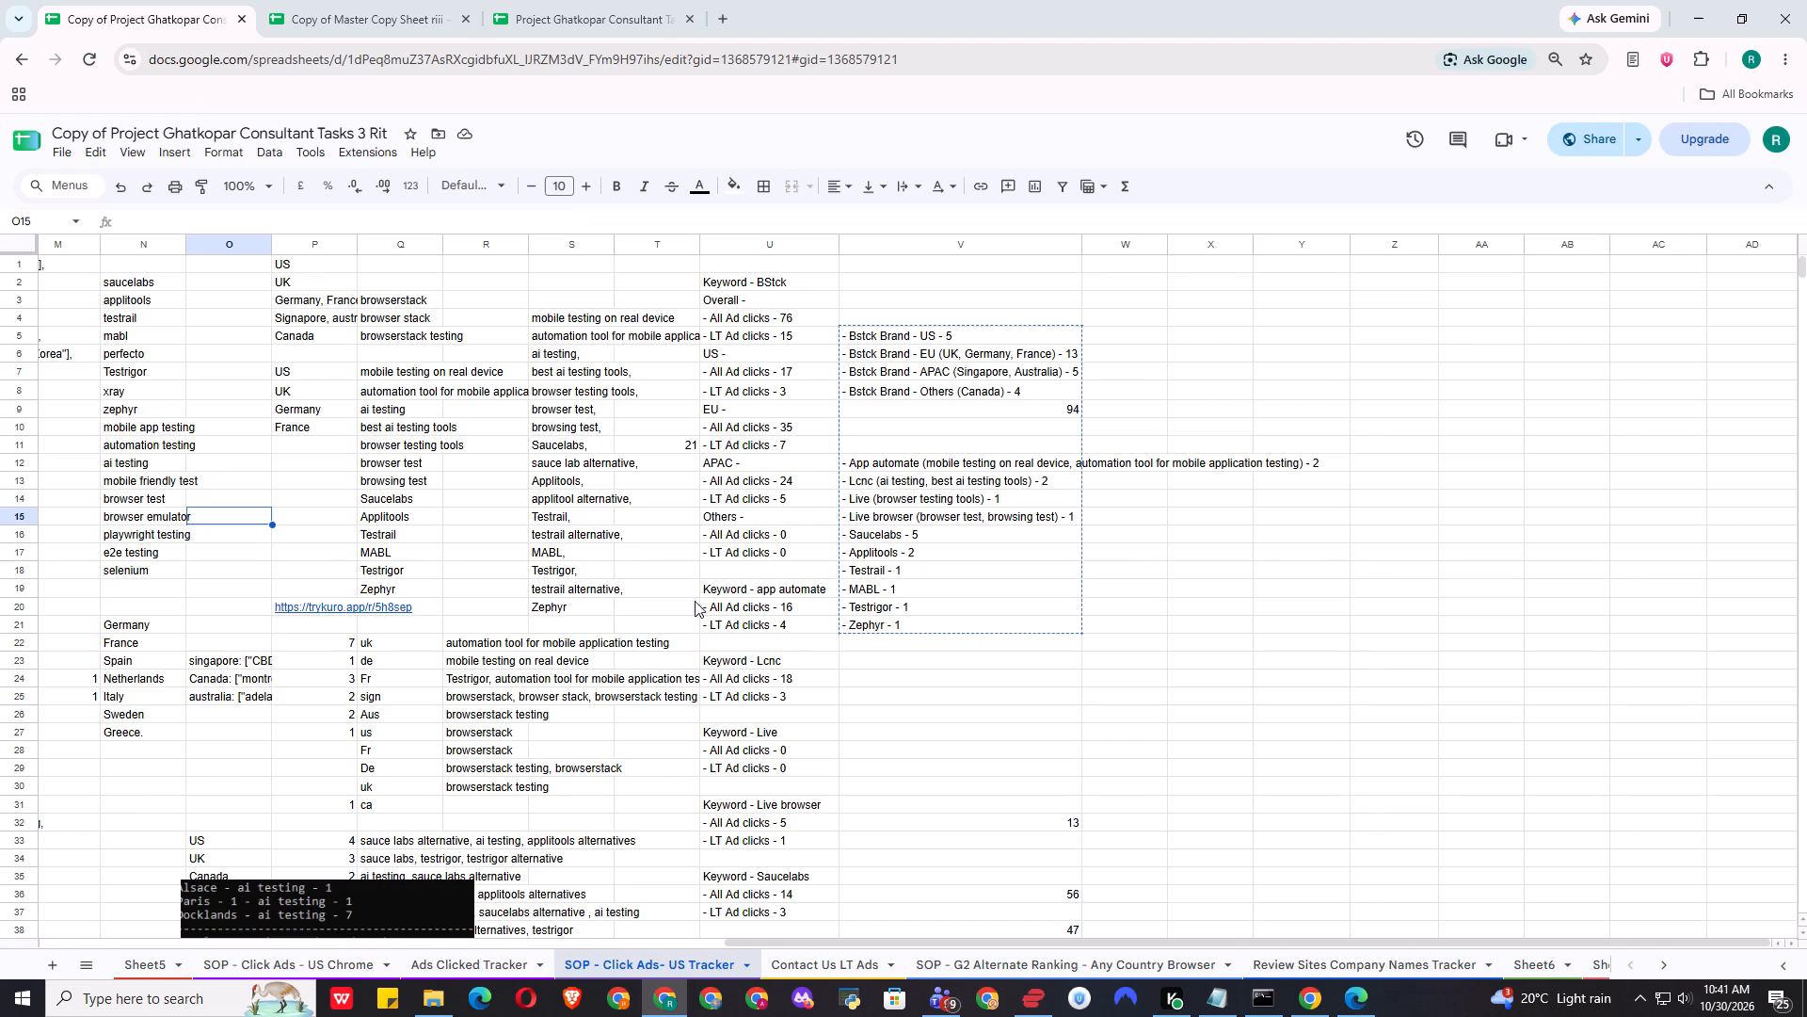
click(589, 0)
scroll(809, 468, up, 4)
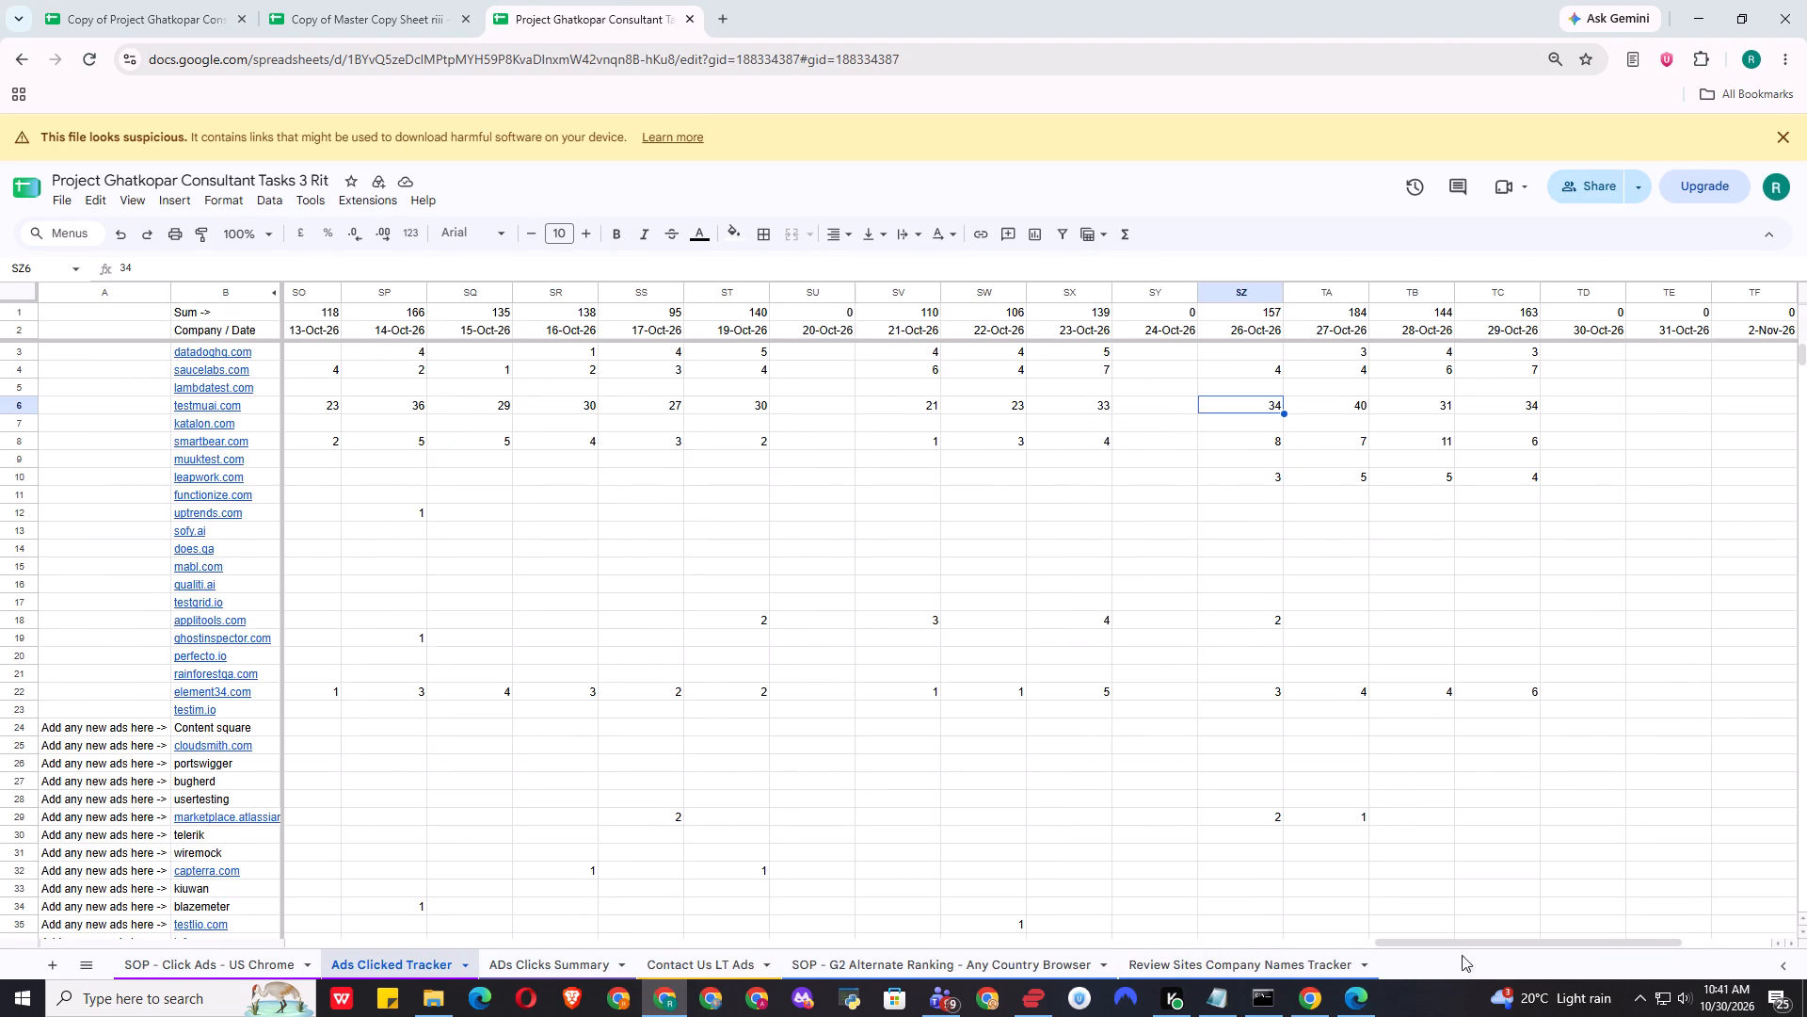
drag(1463, 945, 1806, 942)
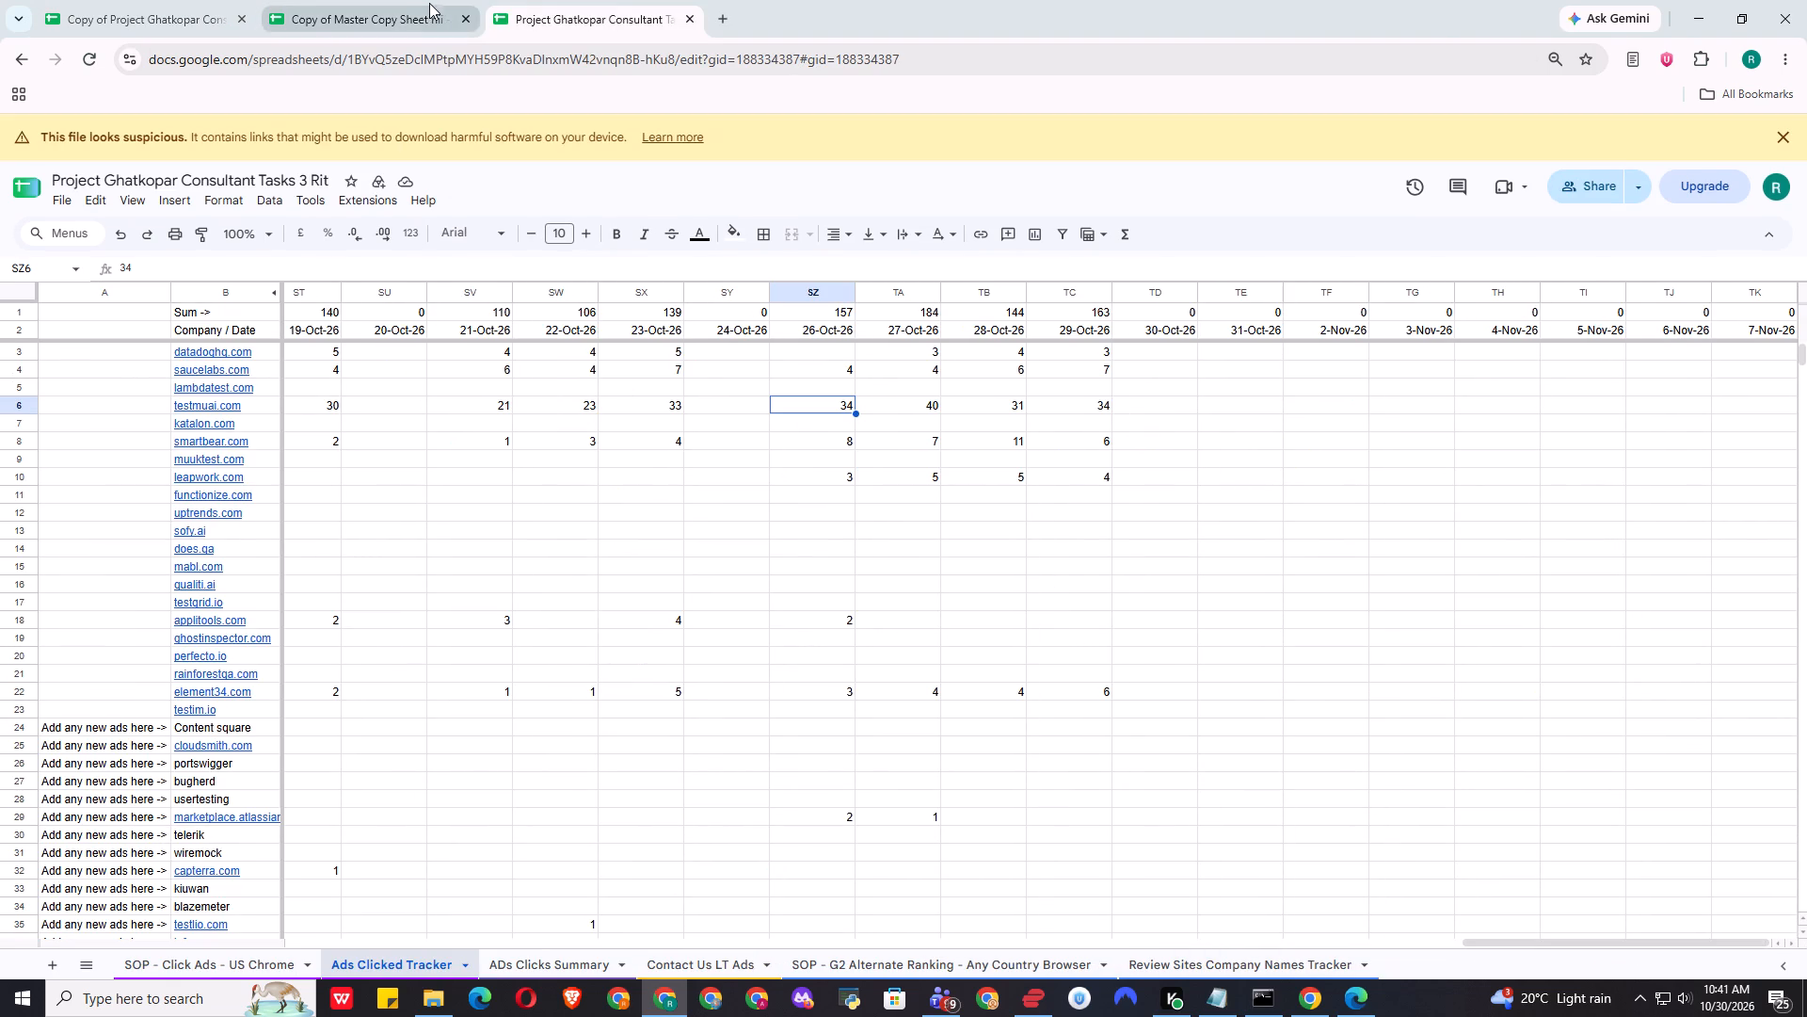
click(564, 968)
scroll(1201, 516, up, 3)
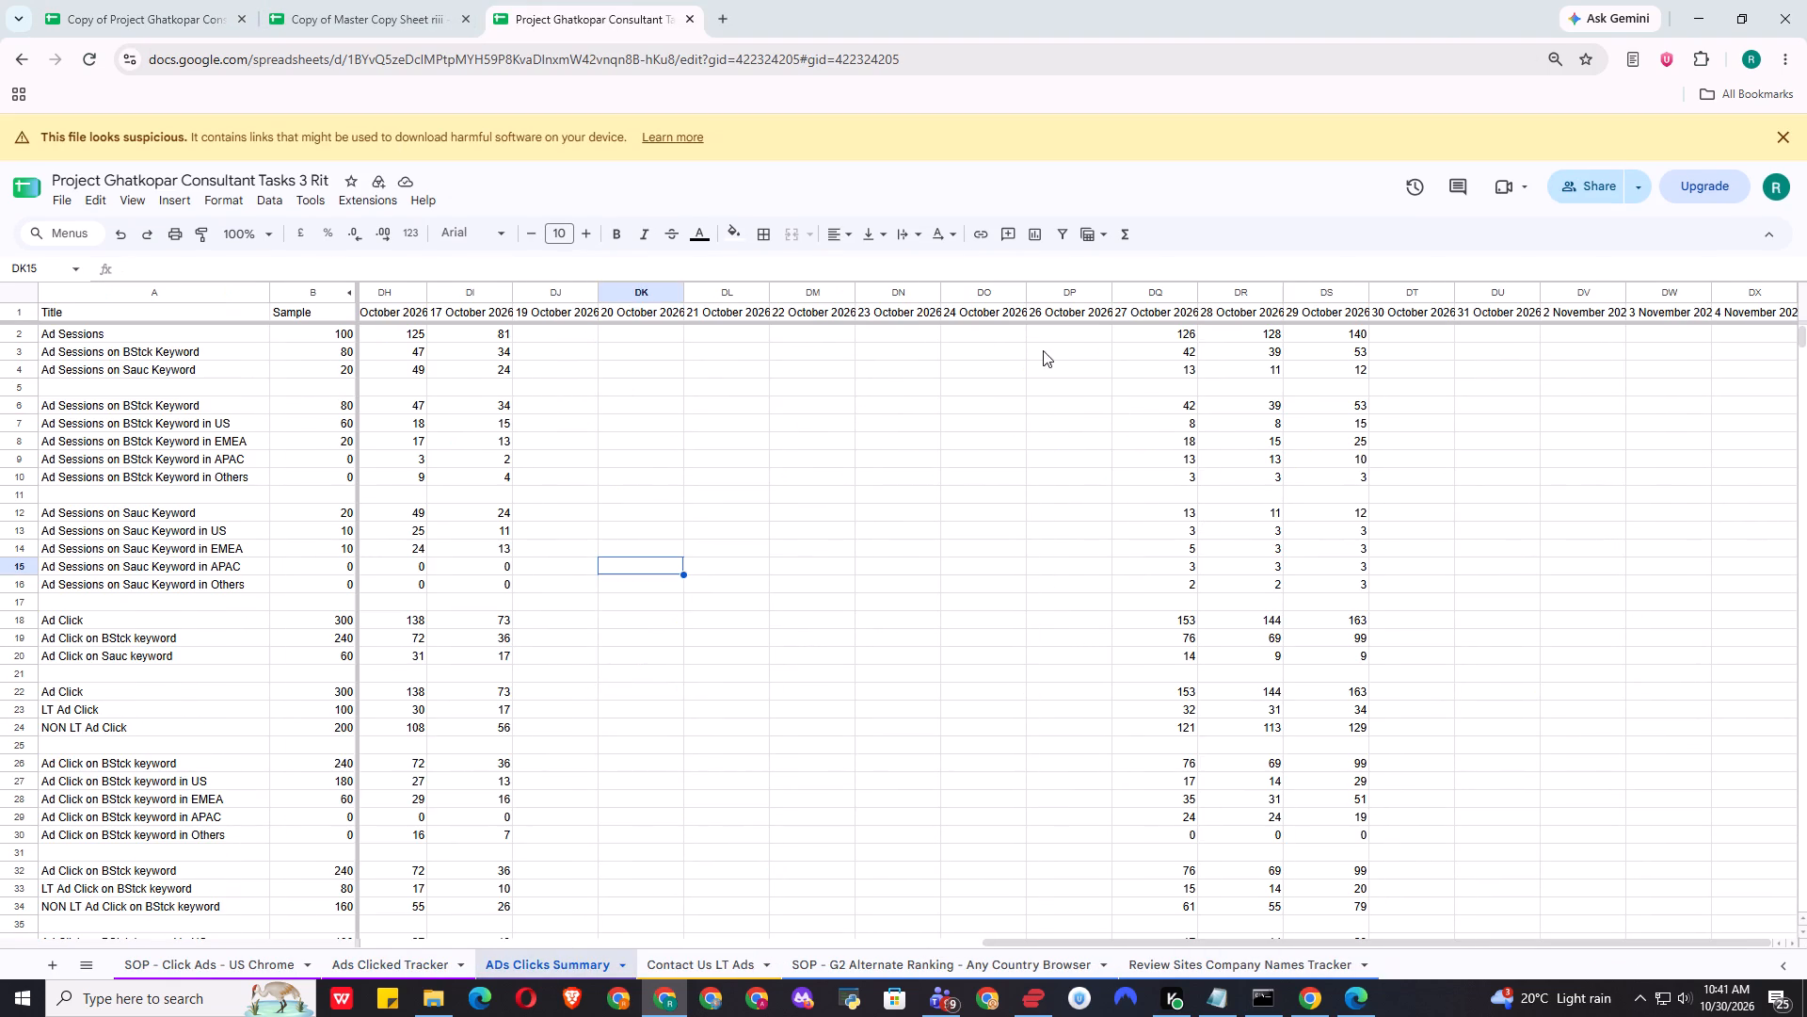
click(1047, 332)
right_click(1047, 332)
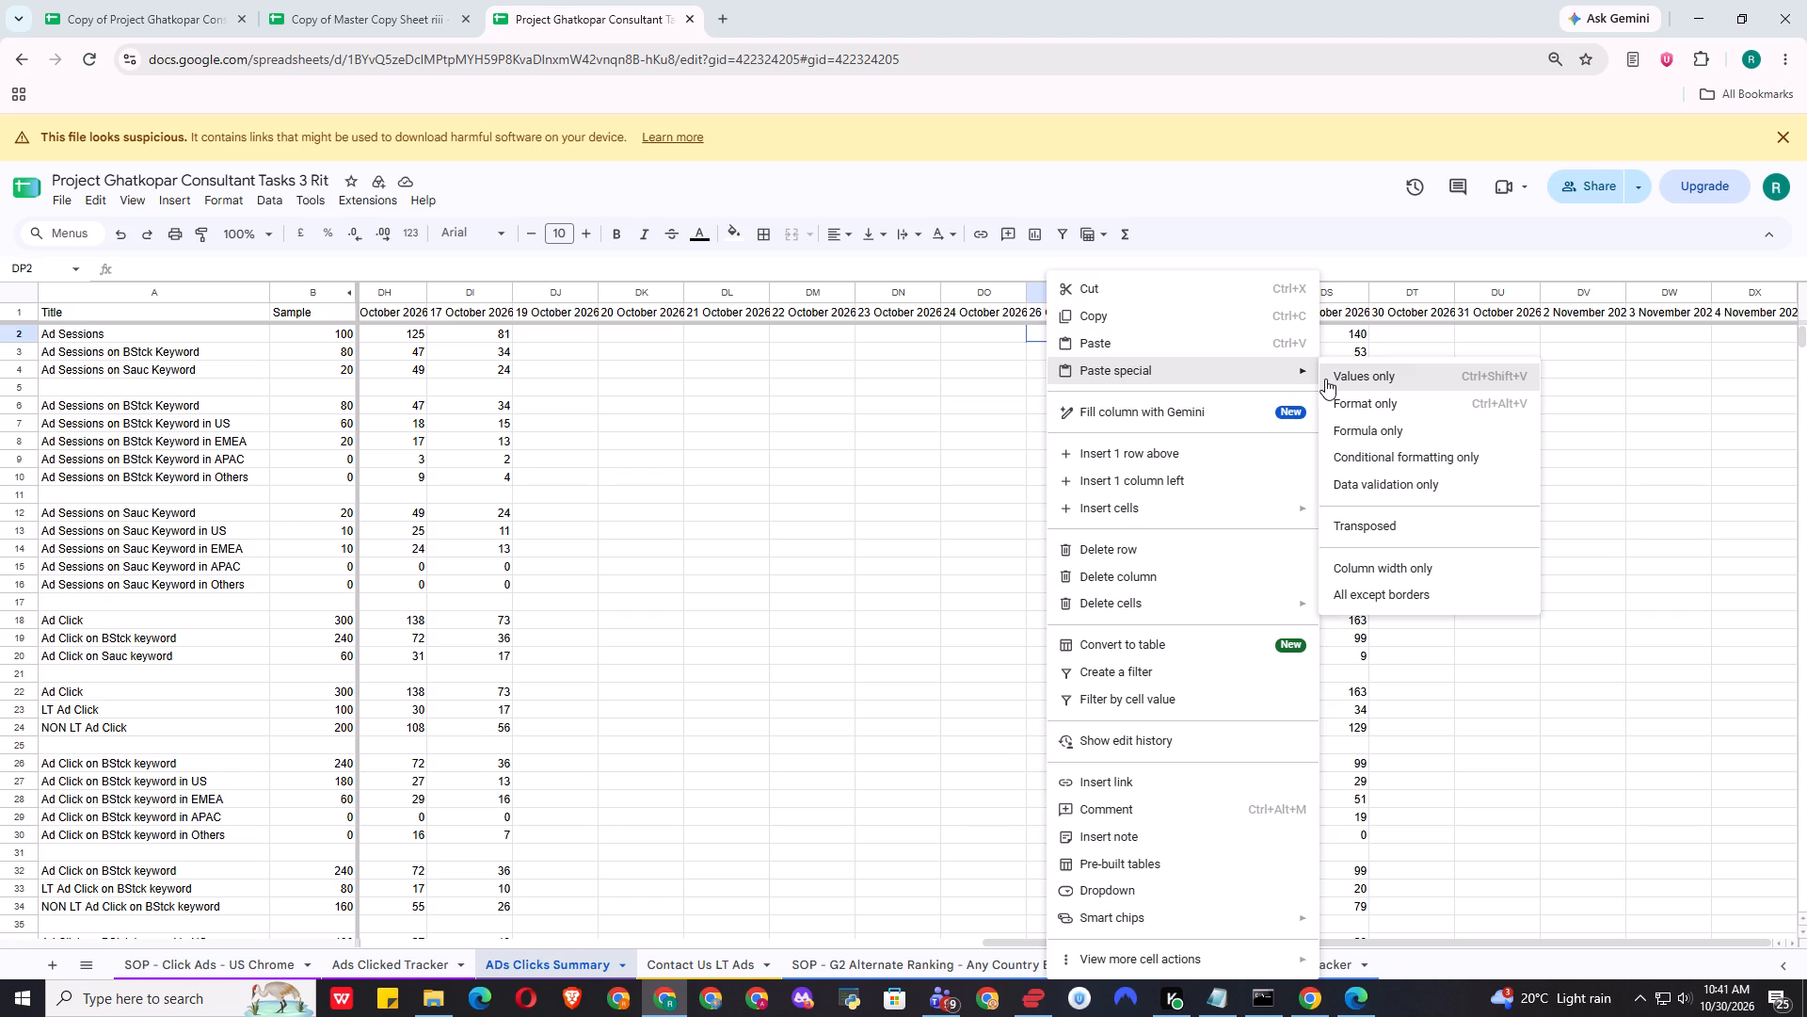
click(1325, 379)
Copy the keyword status list in J3:J61 on the Group Status sheet of Copy of Master Copy Sheet riii.
click(345, 14)
scroll(910, 405, up, 2)
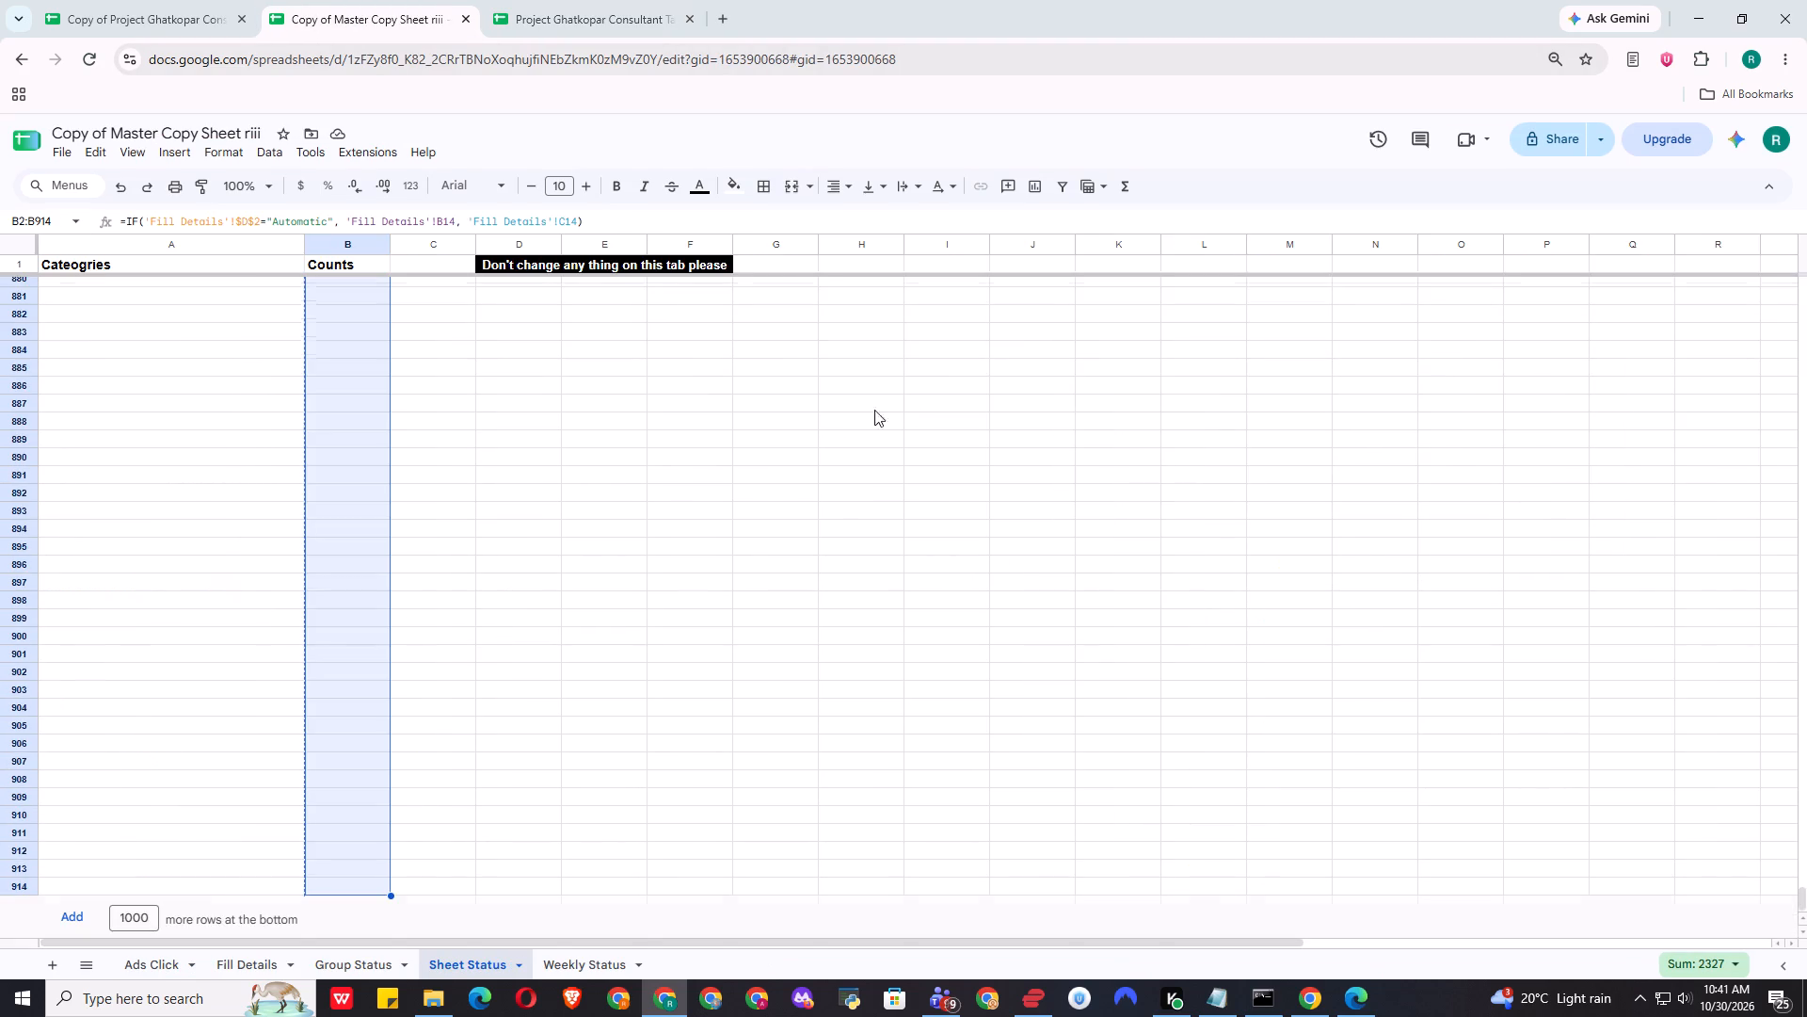
scroll(874, 410, up, 2)
click(341, 957)
click(514, 557)
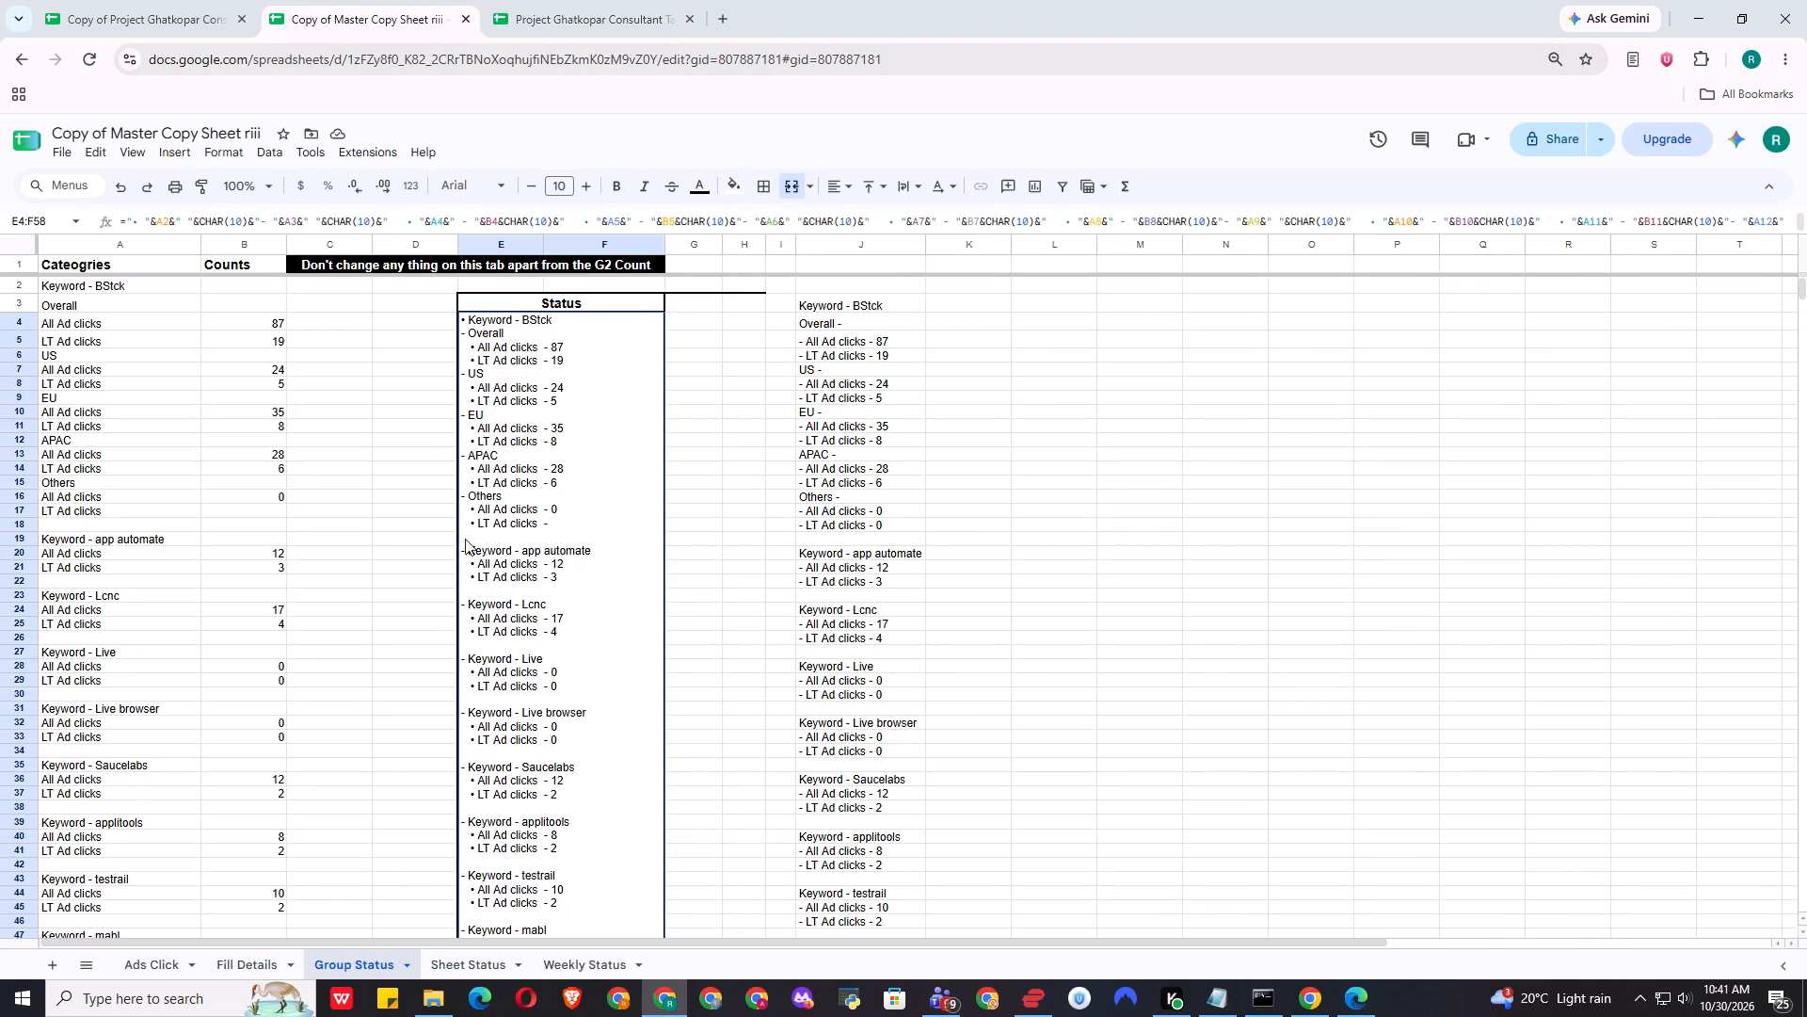
key(ctrl+c)
drag(861, 302, 927, 1016)
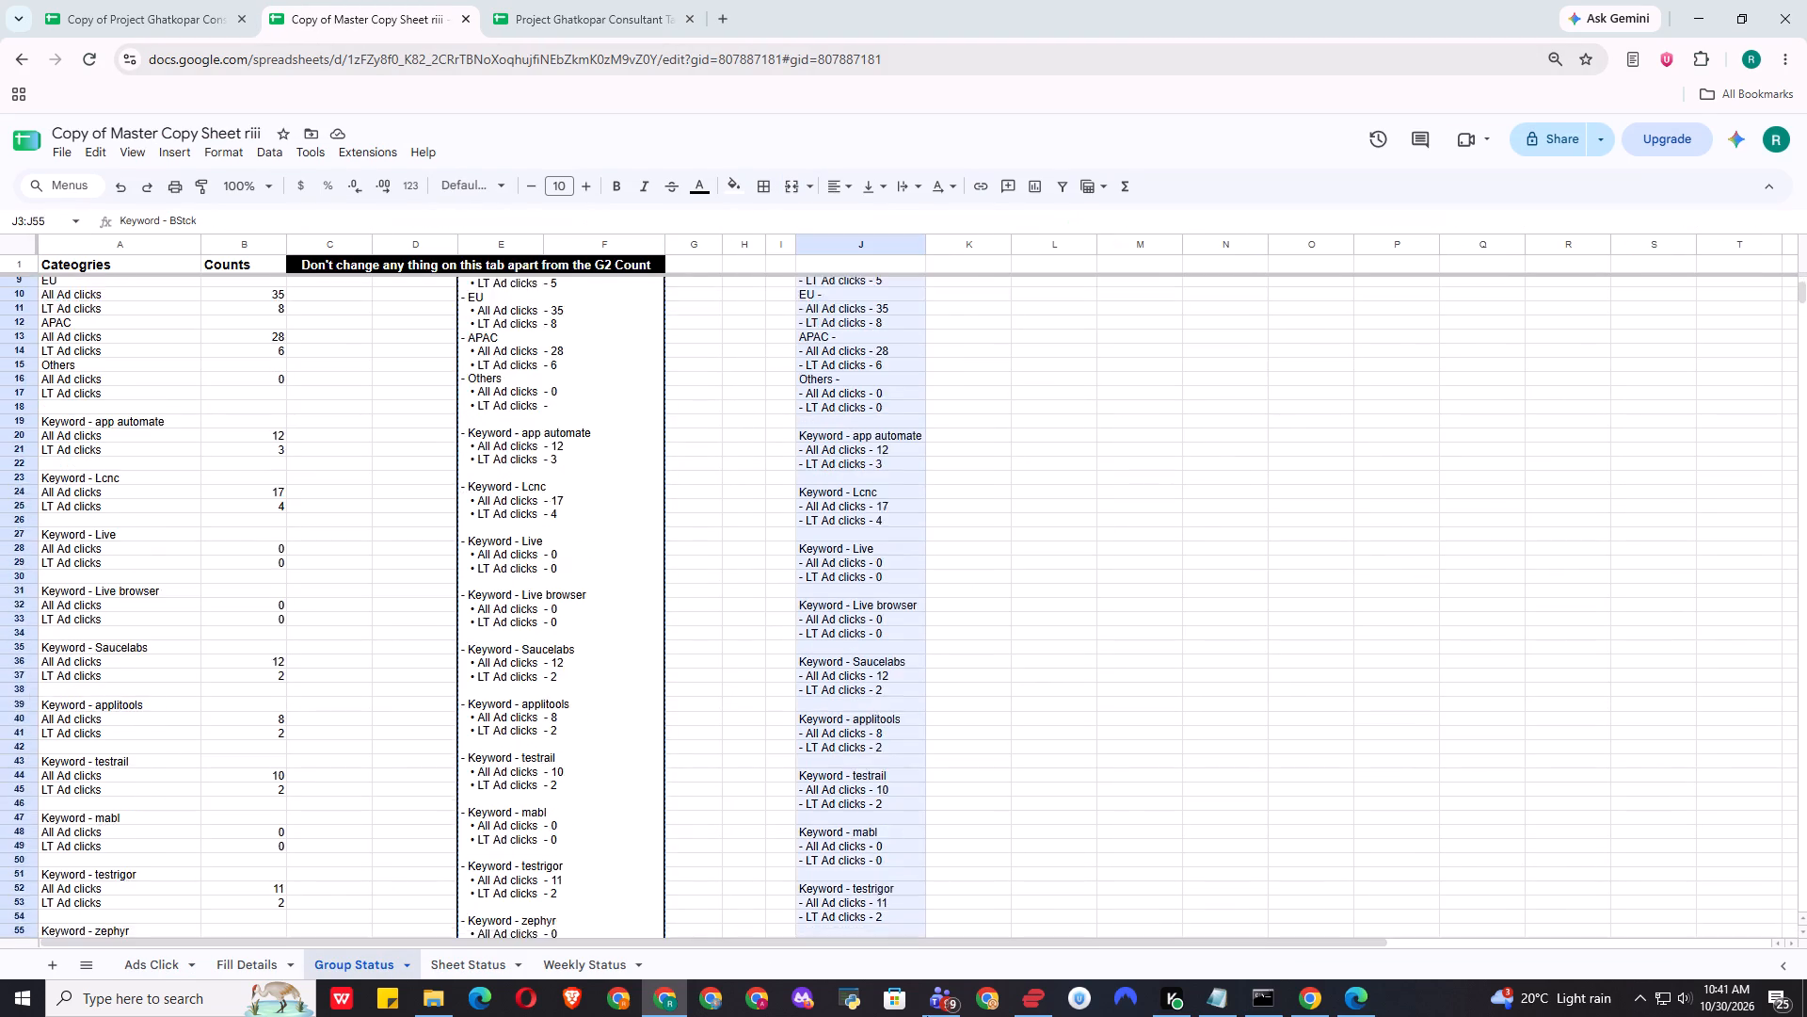
drag(927, 1016, 924, 813)
key(ctrl+c)
Look through the Project Ghatkopar copy's contact, SOP and click tracker sheets, ADs Clicks Summary, Group Status and Fill Details.
click(27, 1)
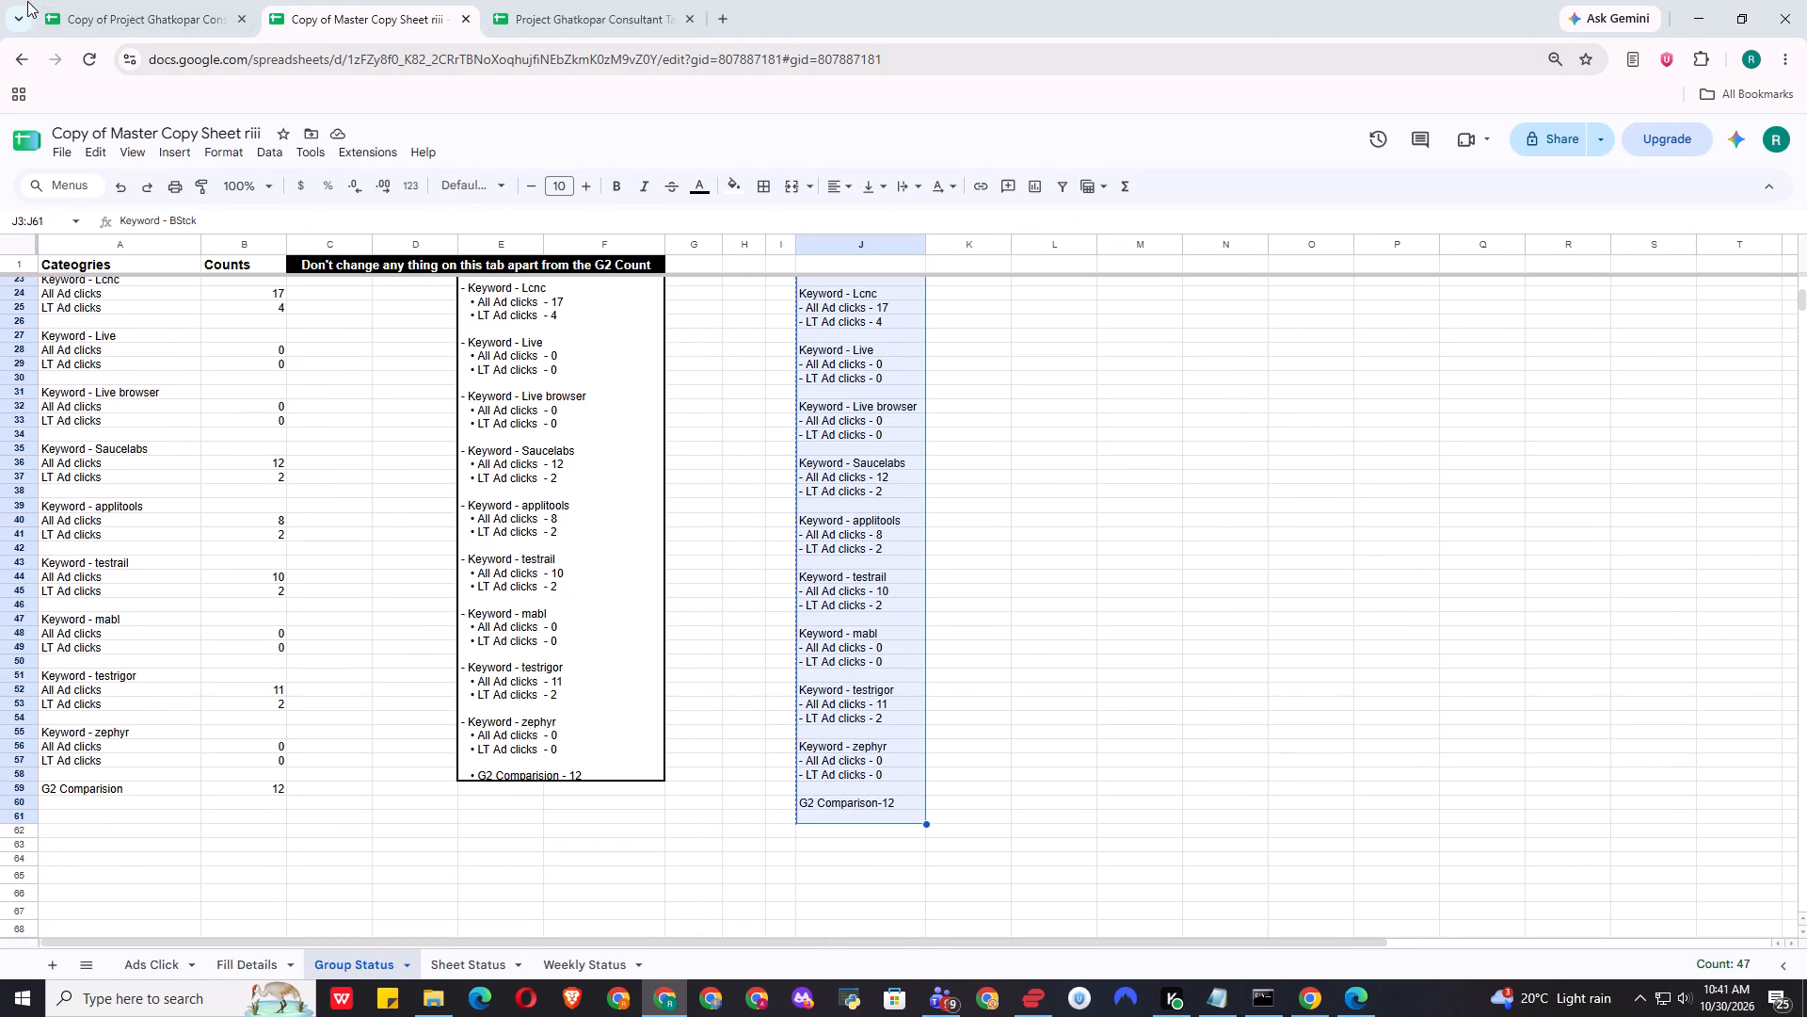
click(115, 10)
scroll(735, 465, up, 3)
click(808, 961)
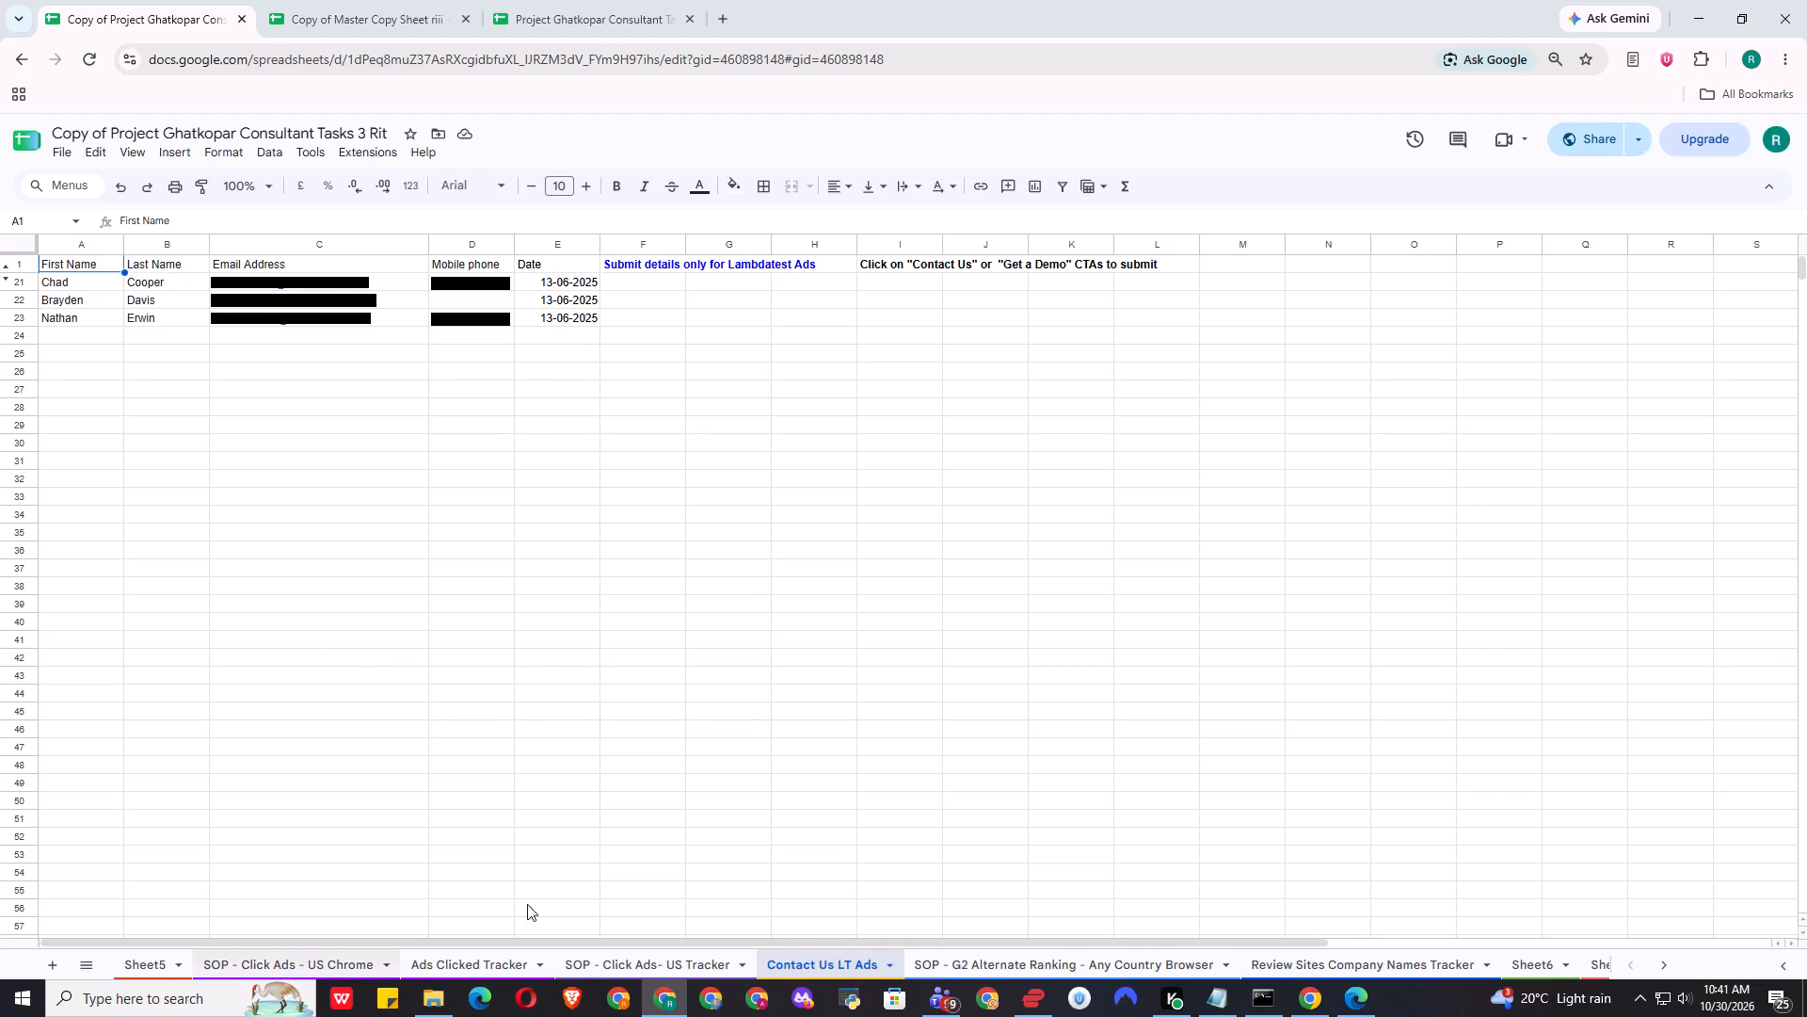
click(430, 970)
scroll(453, 827, up, 4)
scroll(900, 577, up, 3)
click(650, 962)
scroll(790, 701, up, 3)
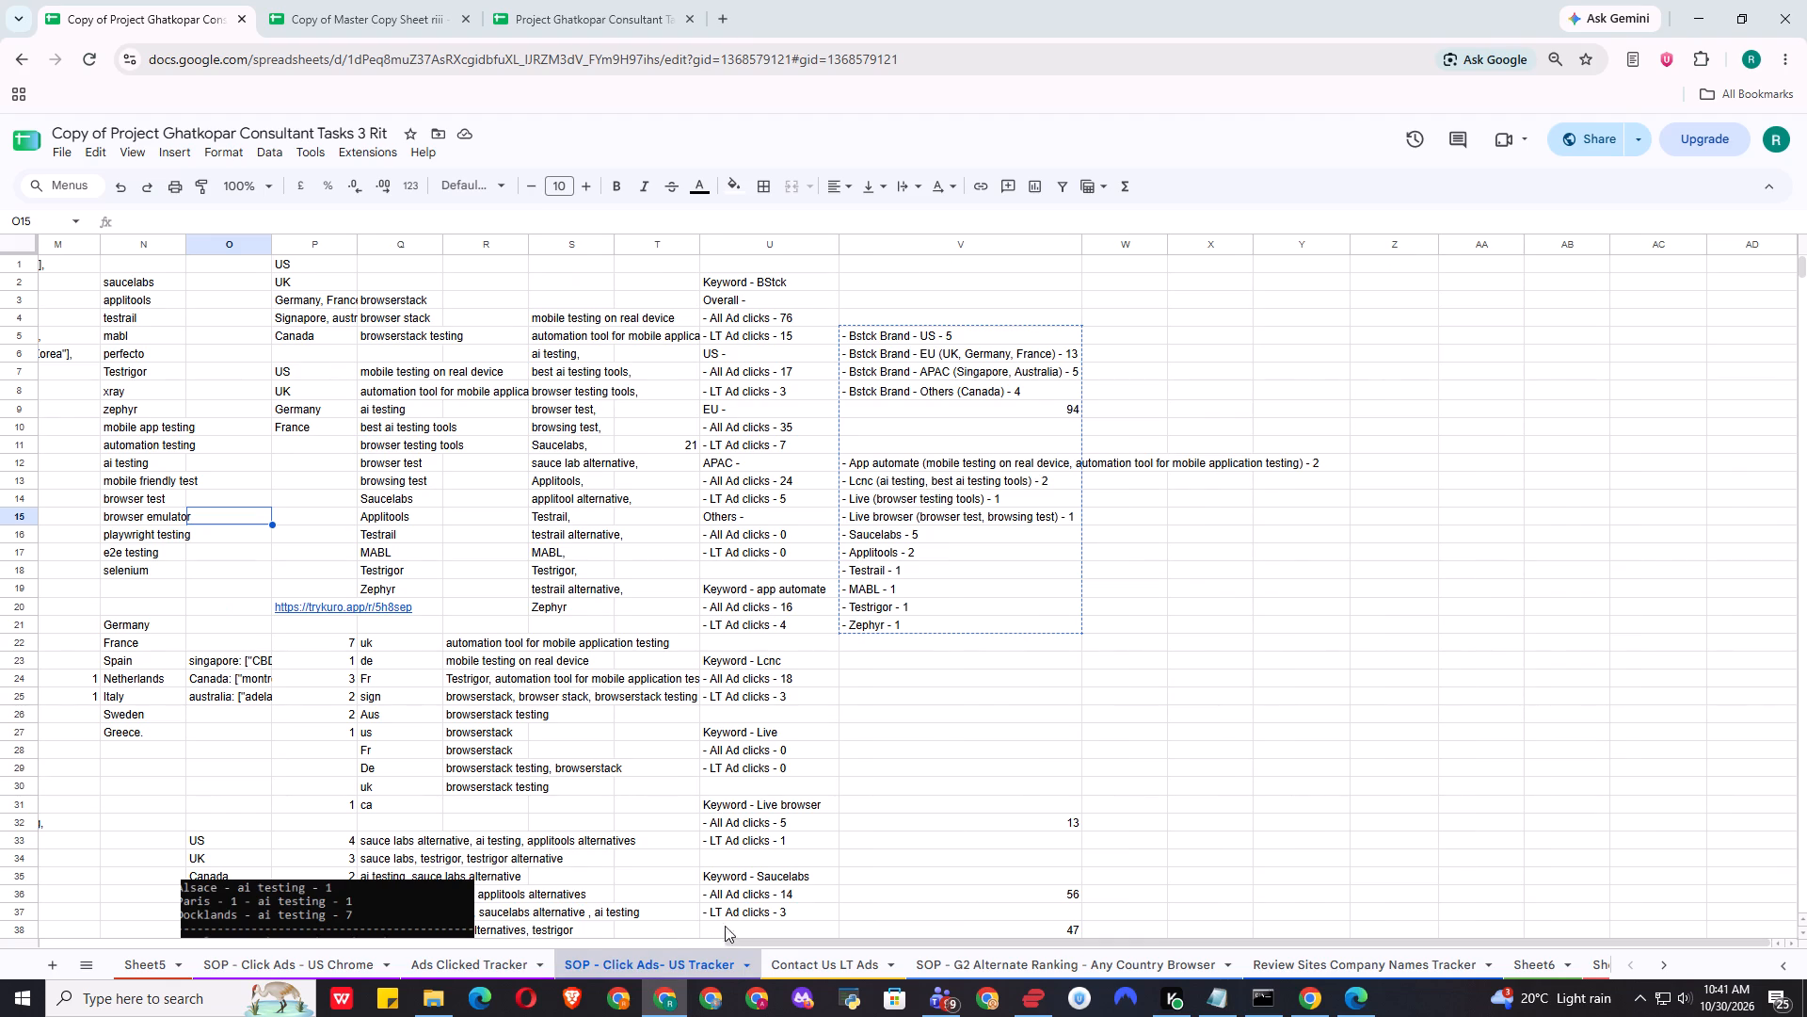
drag(744, 943, 0, 977)
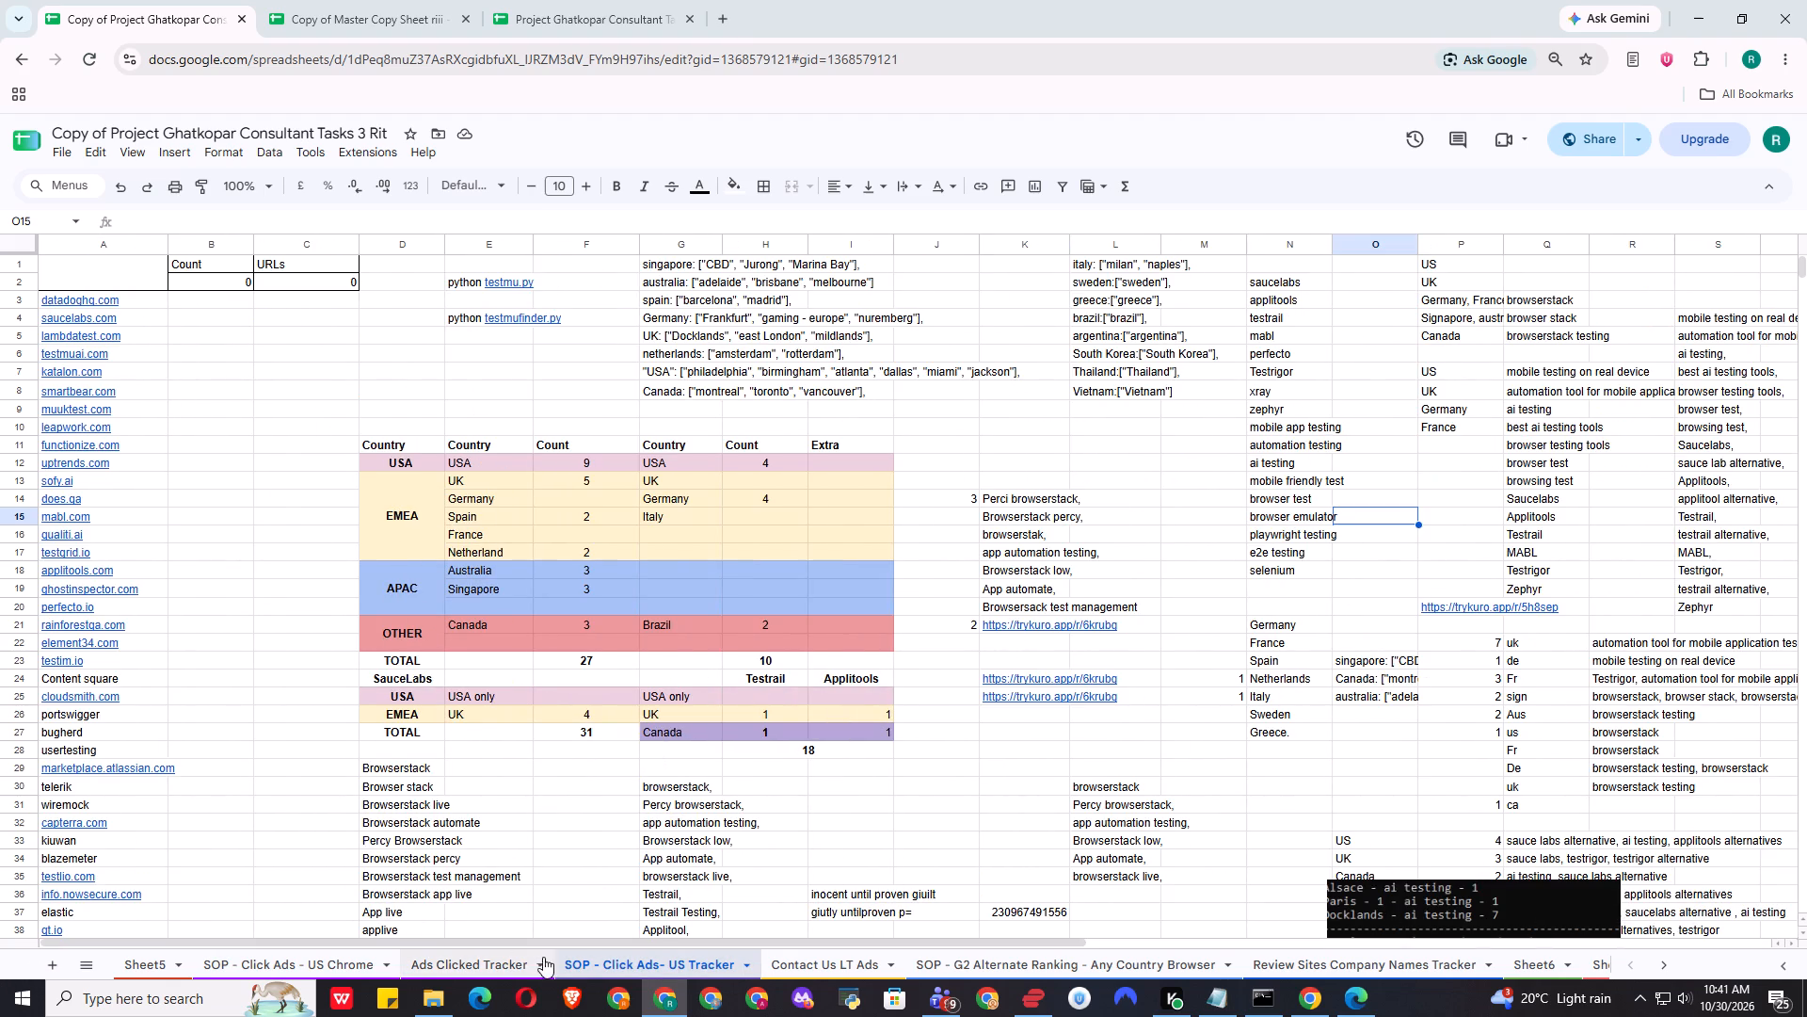
click(436, 957)
scroll(1143, 589, up, 5)
click(587, 1)
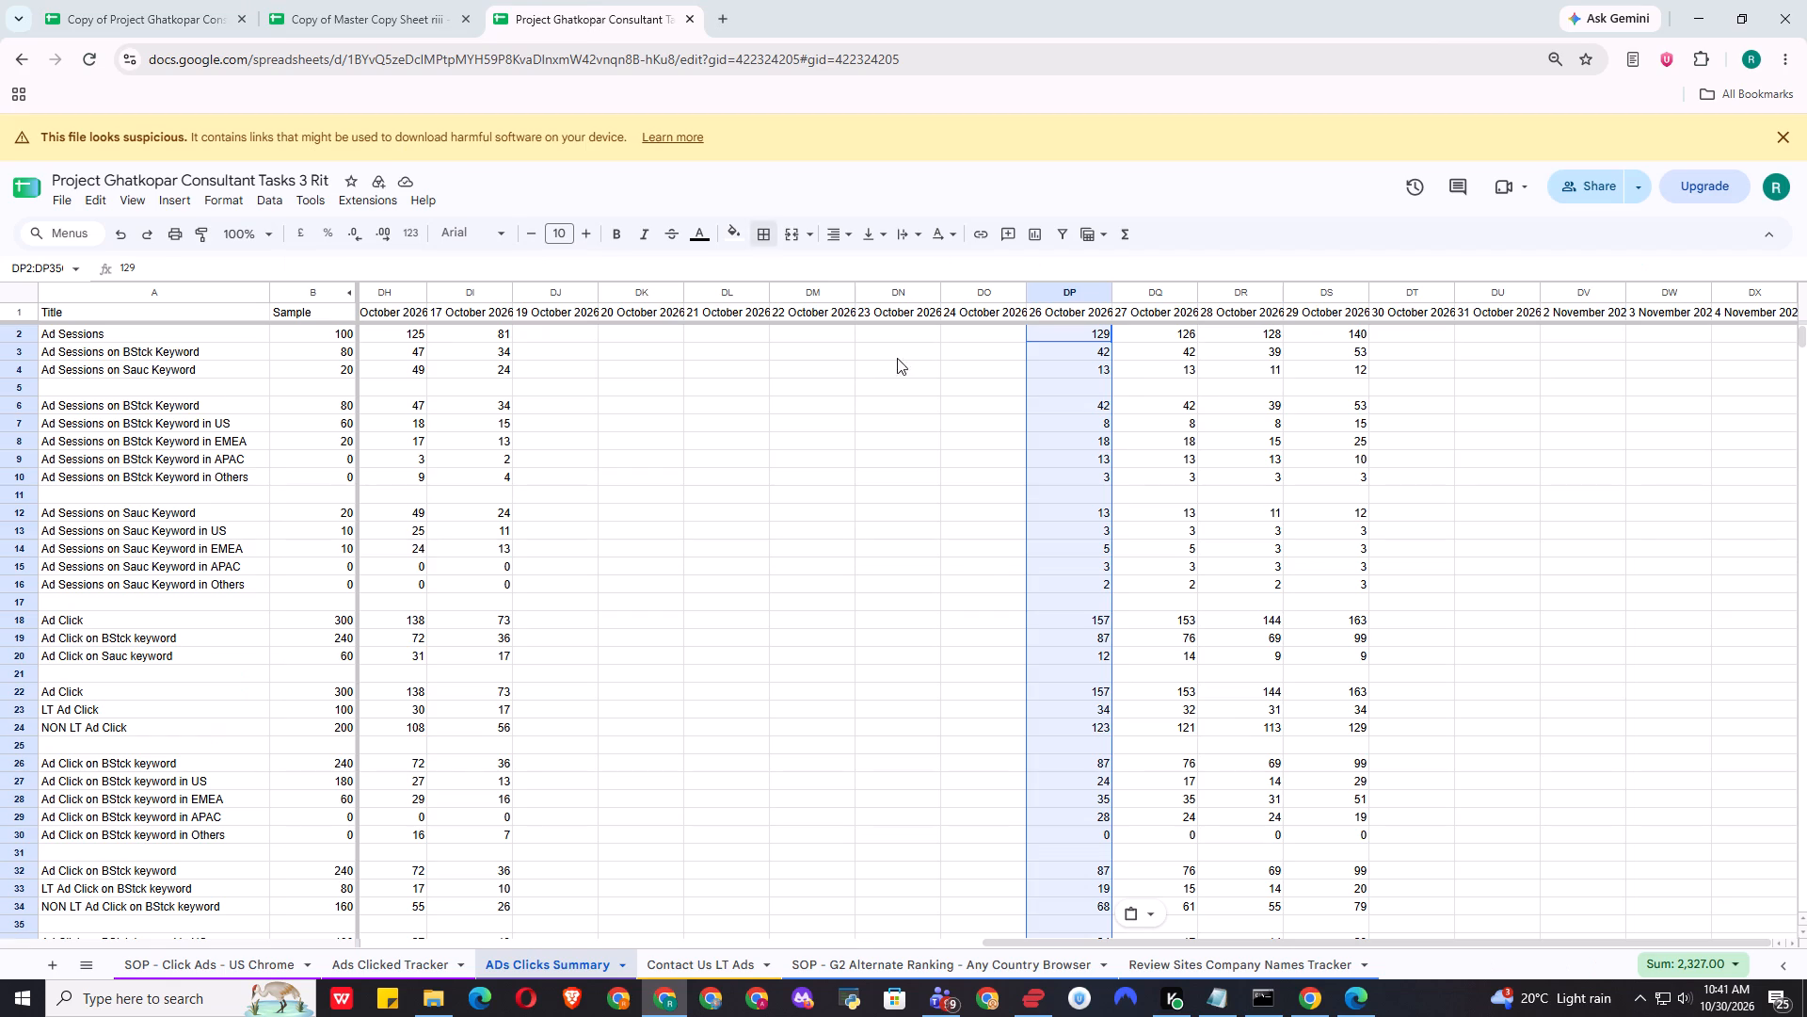
scroll(926, 397, up, 3)
click(329, 0)
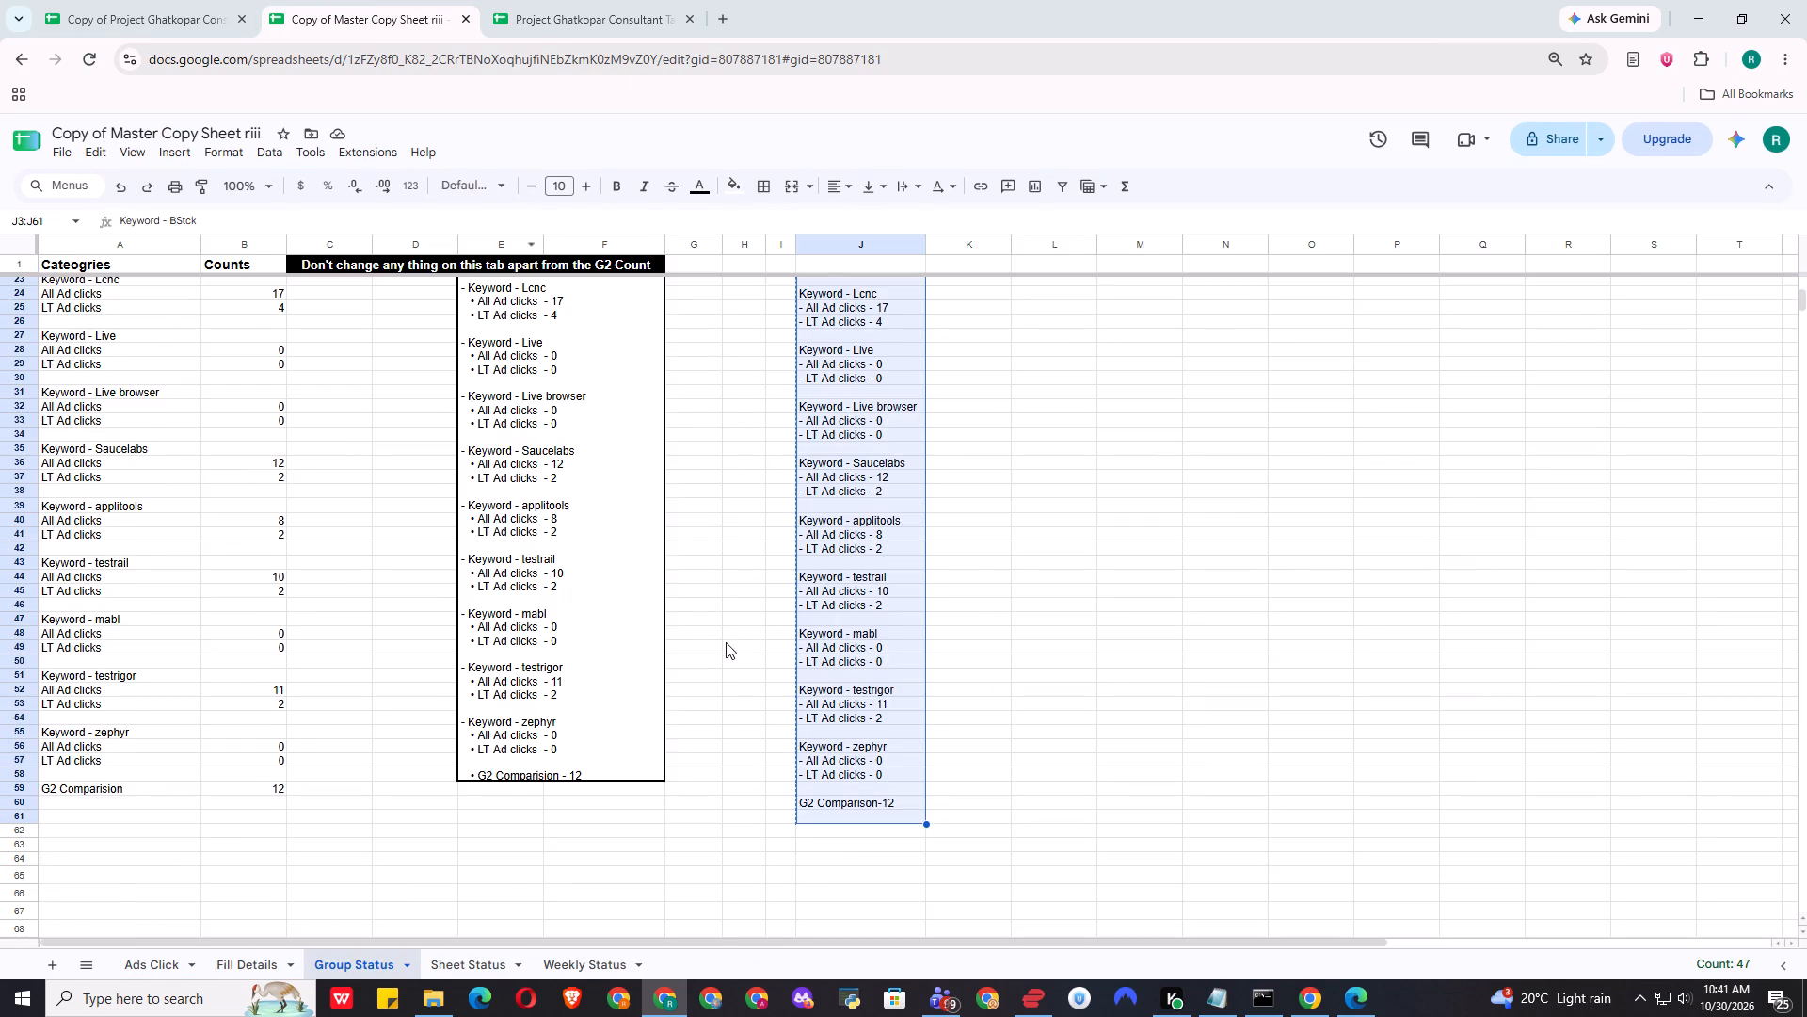
scroll(714, 642, up, 6)
click(238, 975)
scroll(710, 644, up, 3)
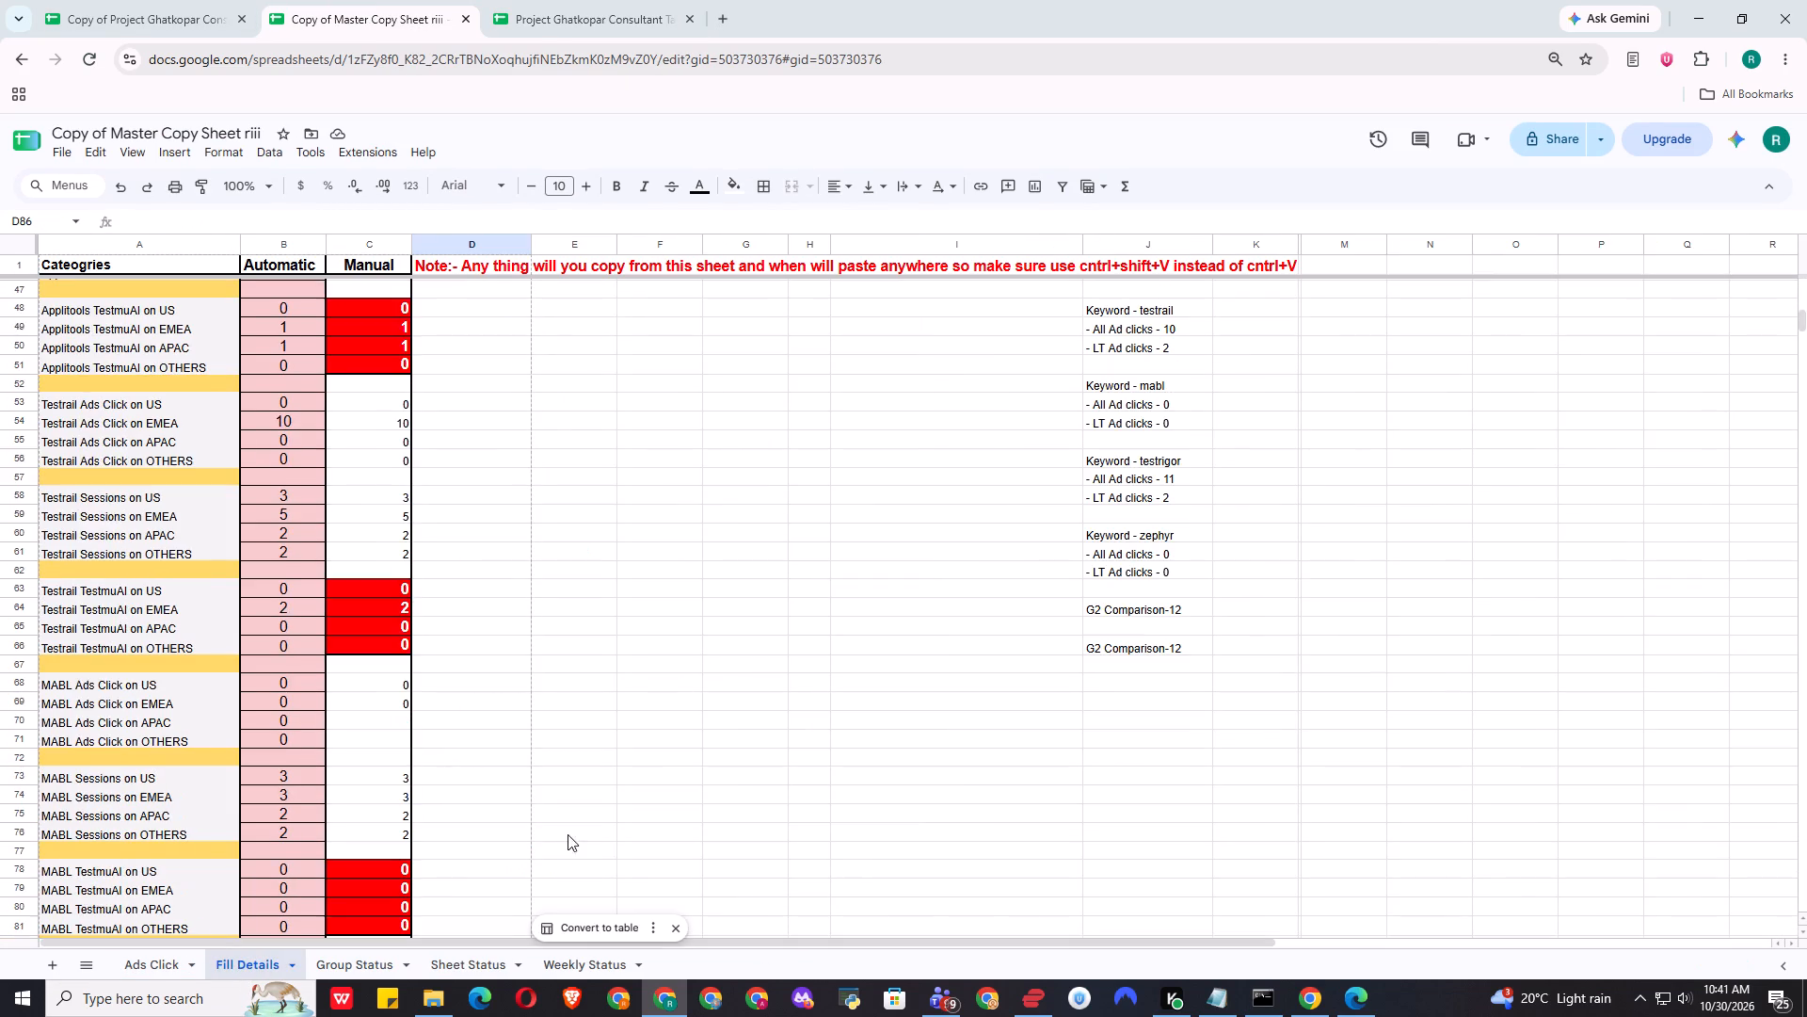
Paste the copied keyword status as values only into the 26-Oct-2026 column of the Weekly Status sheet, starting at A2.
click(553, 962)
scroll(742, 637, up, 3)
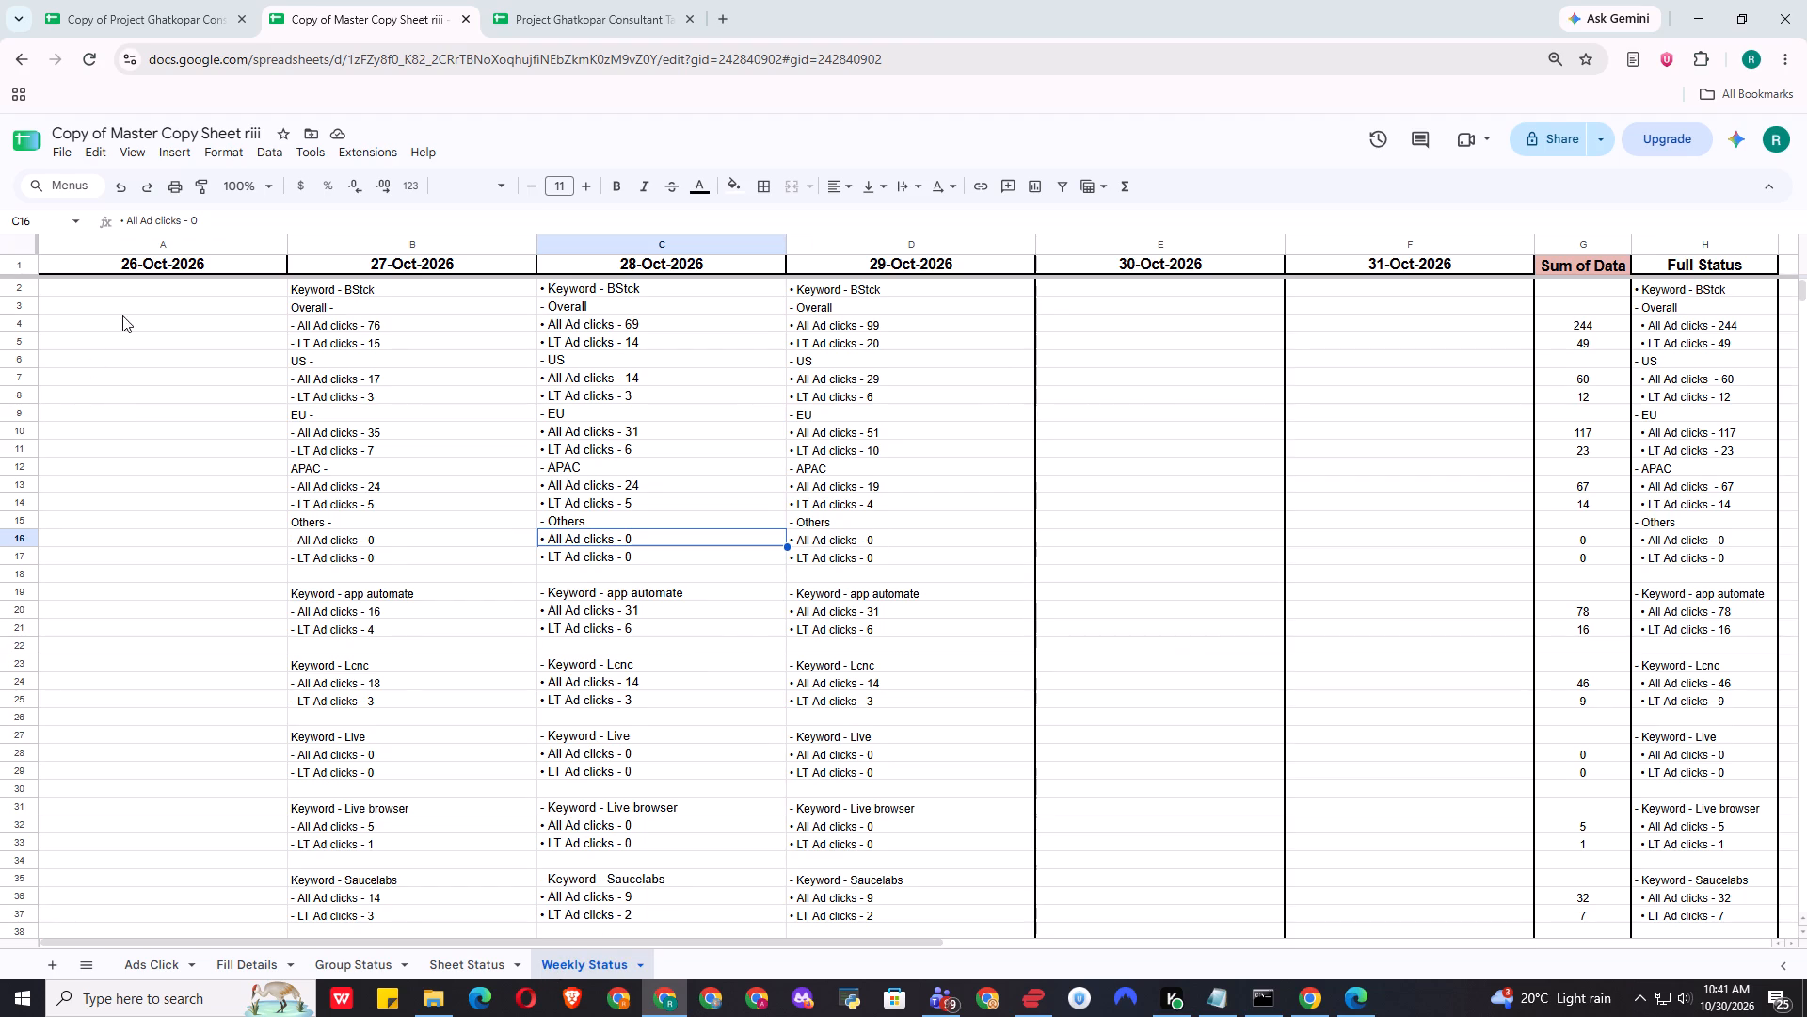
click(129, 290)
right_click(129, 290)
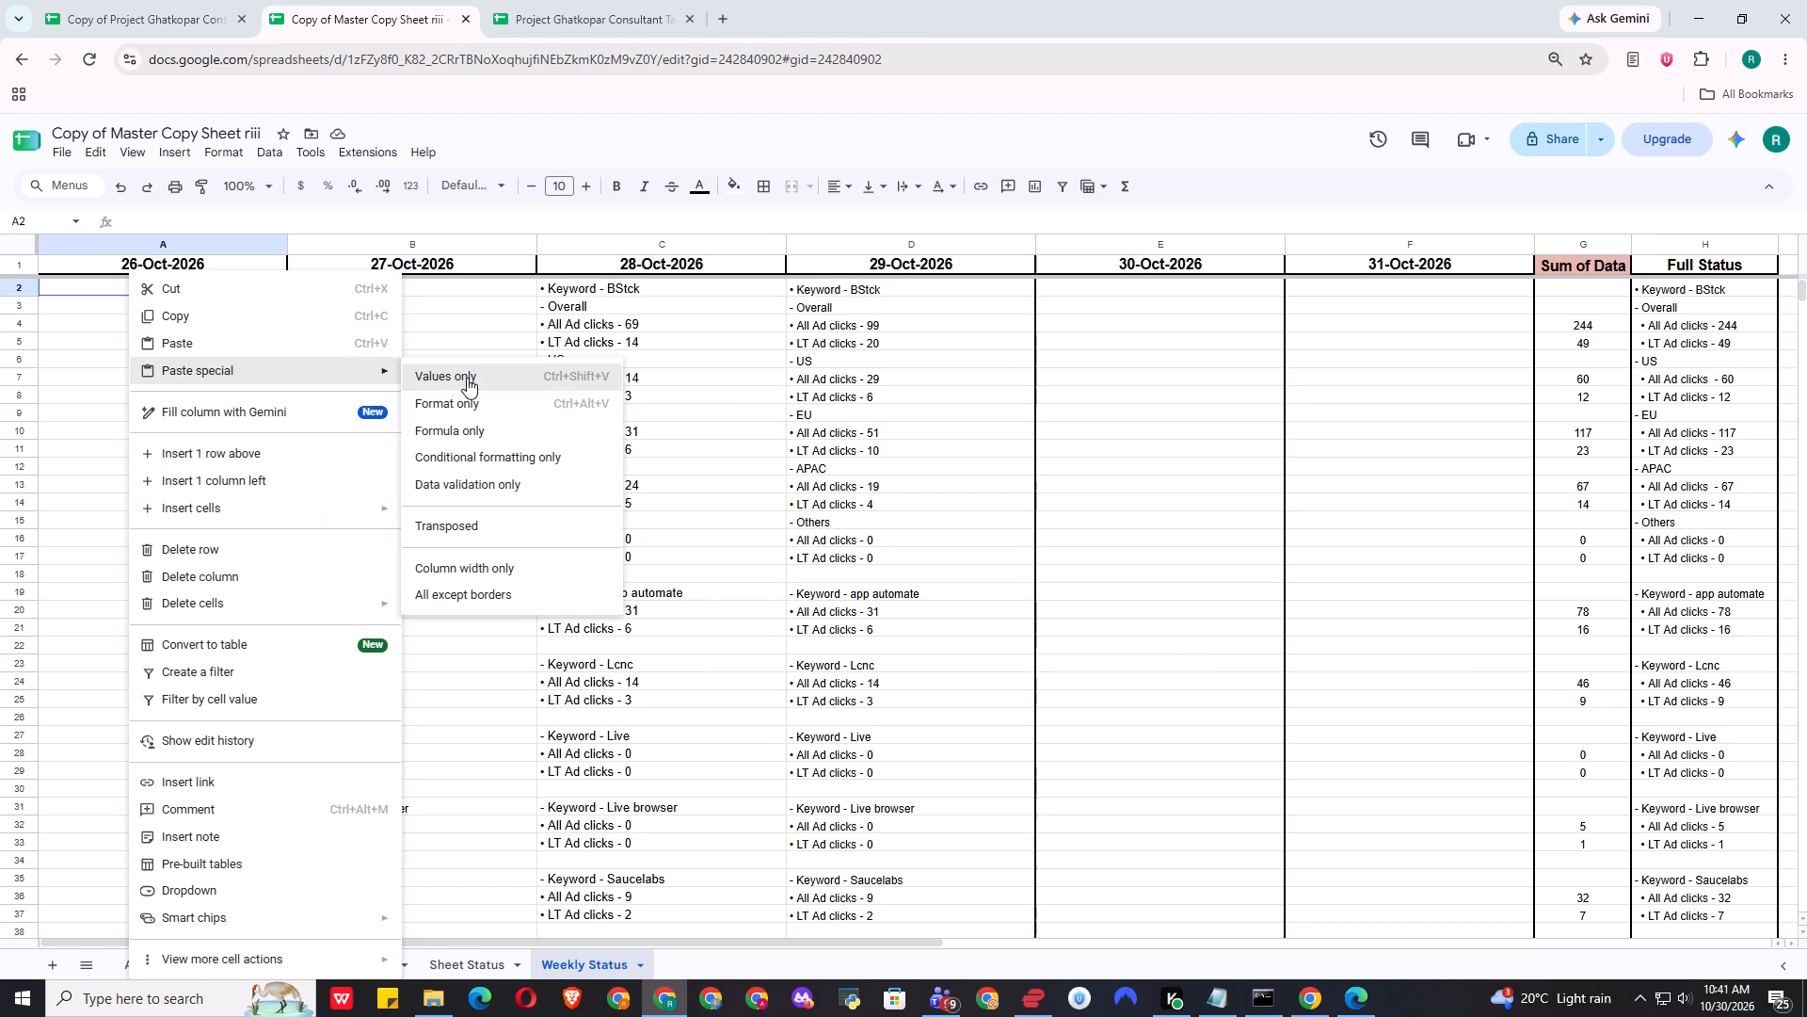
click(467, 378)
click(621, 614)
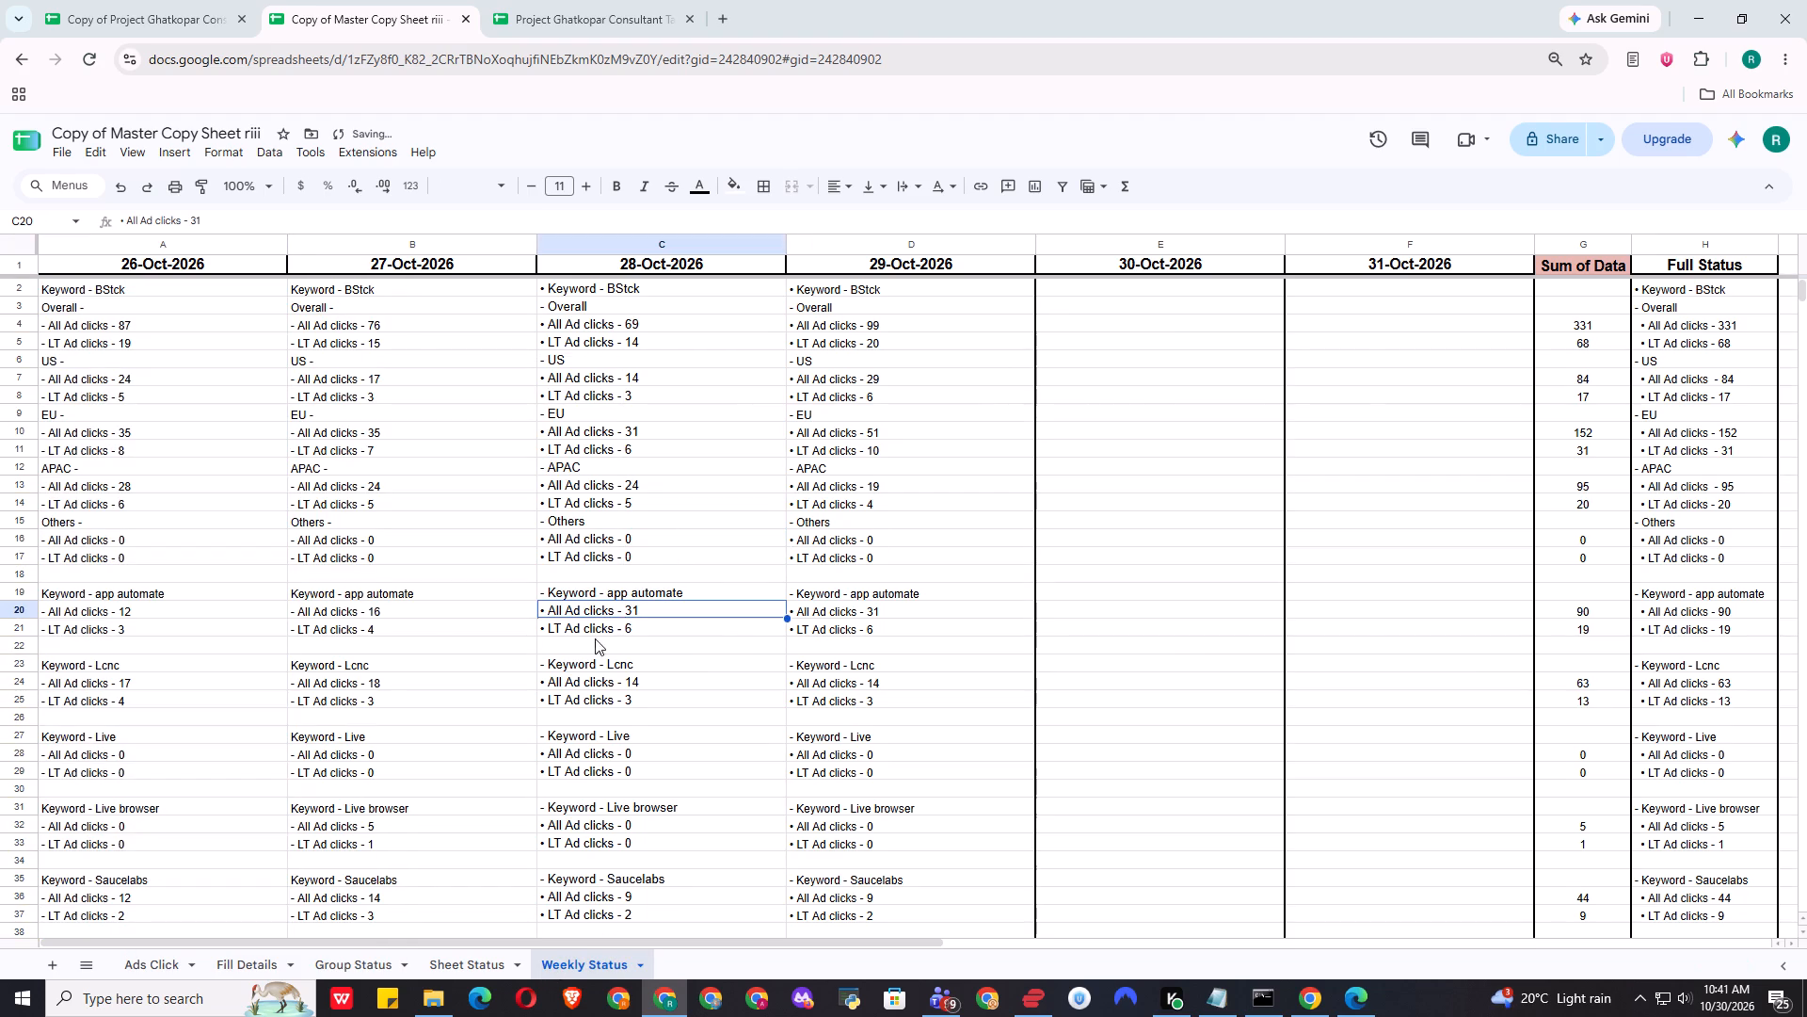
scroll(546, 670, up, 3)
Return to the ADs Clicks Summary sheet in Project Ghatkopar Consultant Tasks 3 Rit.
click(529, 7)
scroll(938, 744, up, 3)
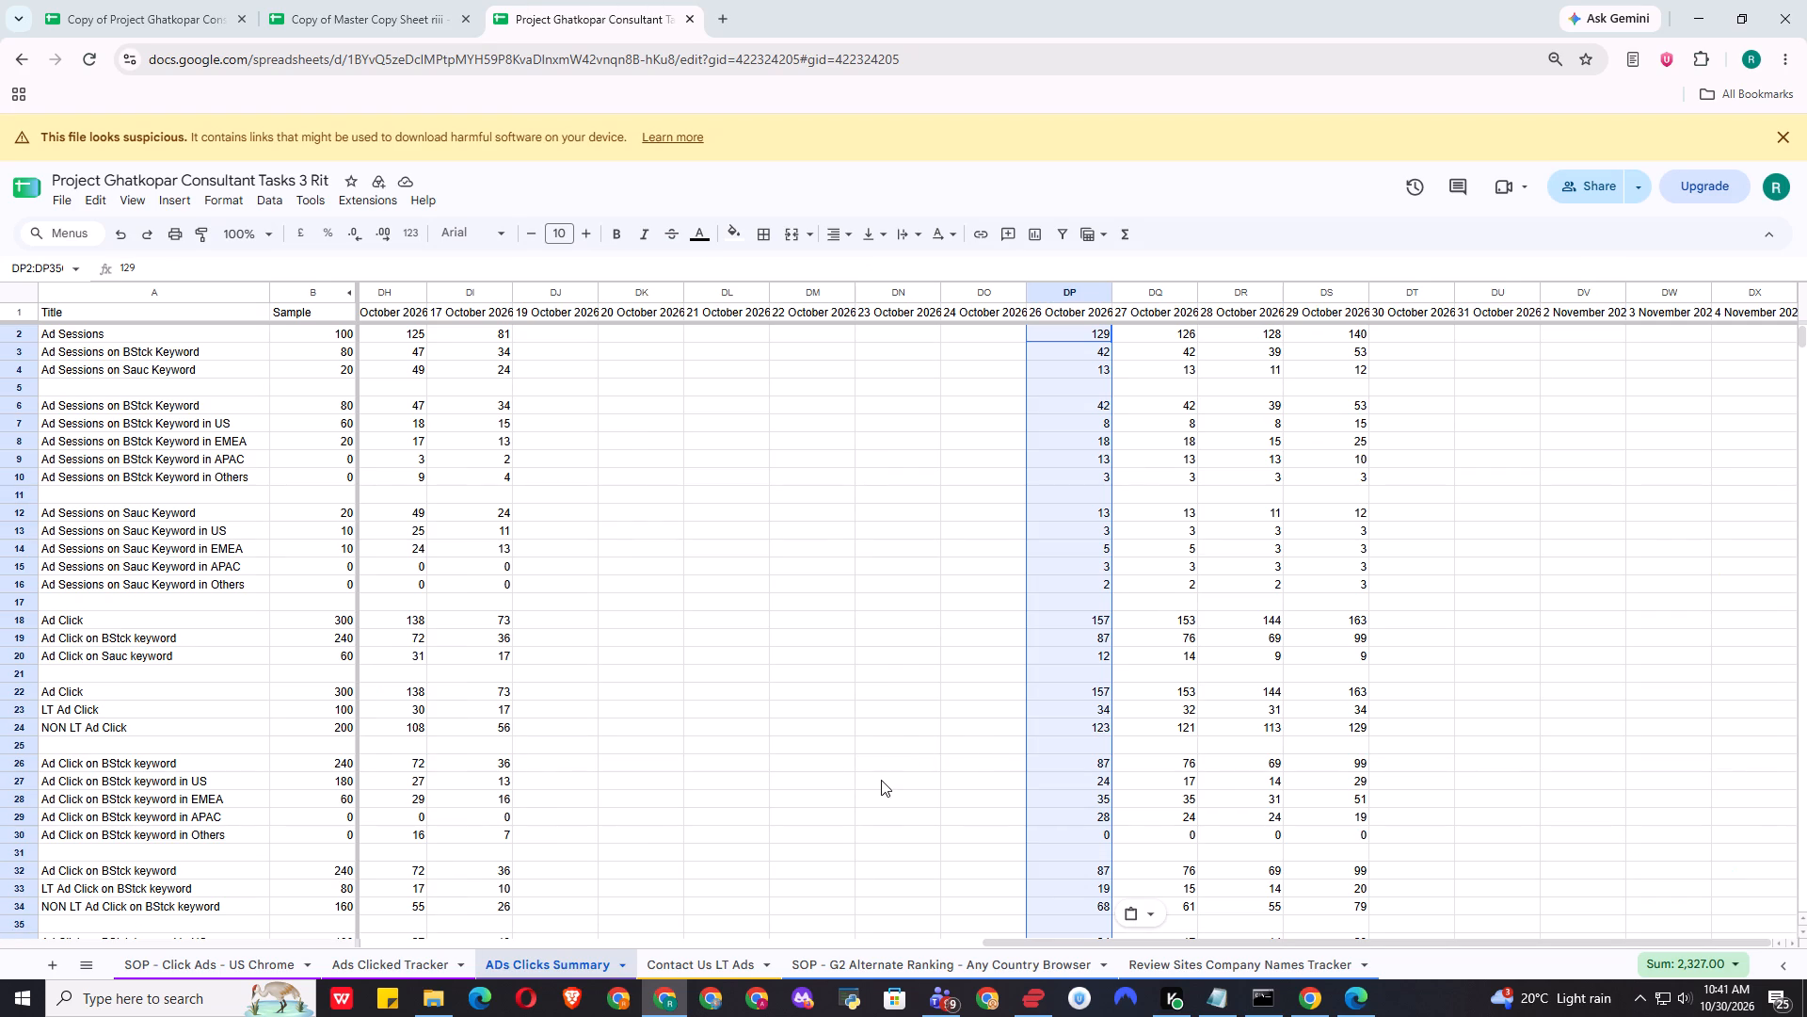
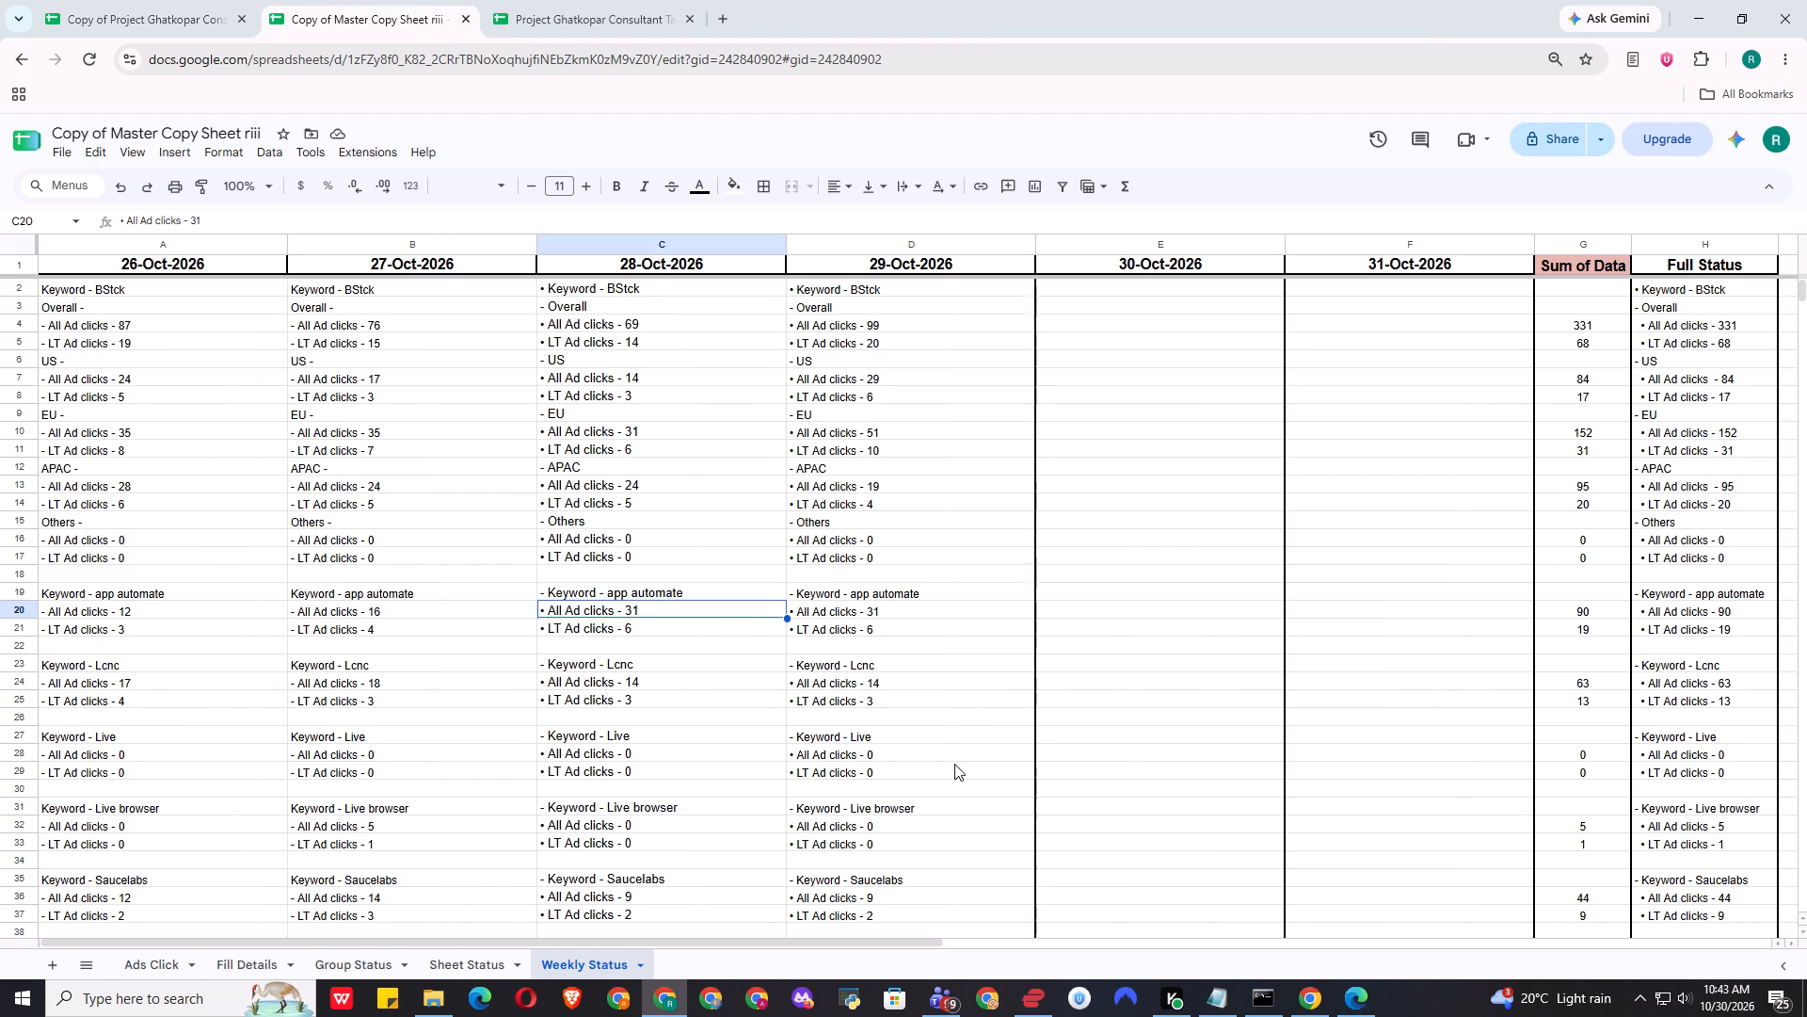
Check the Ads Clicked Tracker in the Project Ghatkopar copy and the ADs Clicks Summary in Project Ghatkopar Consultant Tasks 3 Rit.
scroll(954, 764, up, 1)
click(56, 0)
scroll(831, 469, up, 3)
scroll(847, 572, up, 2)
scroll(1097, 655, up, 3)
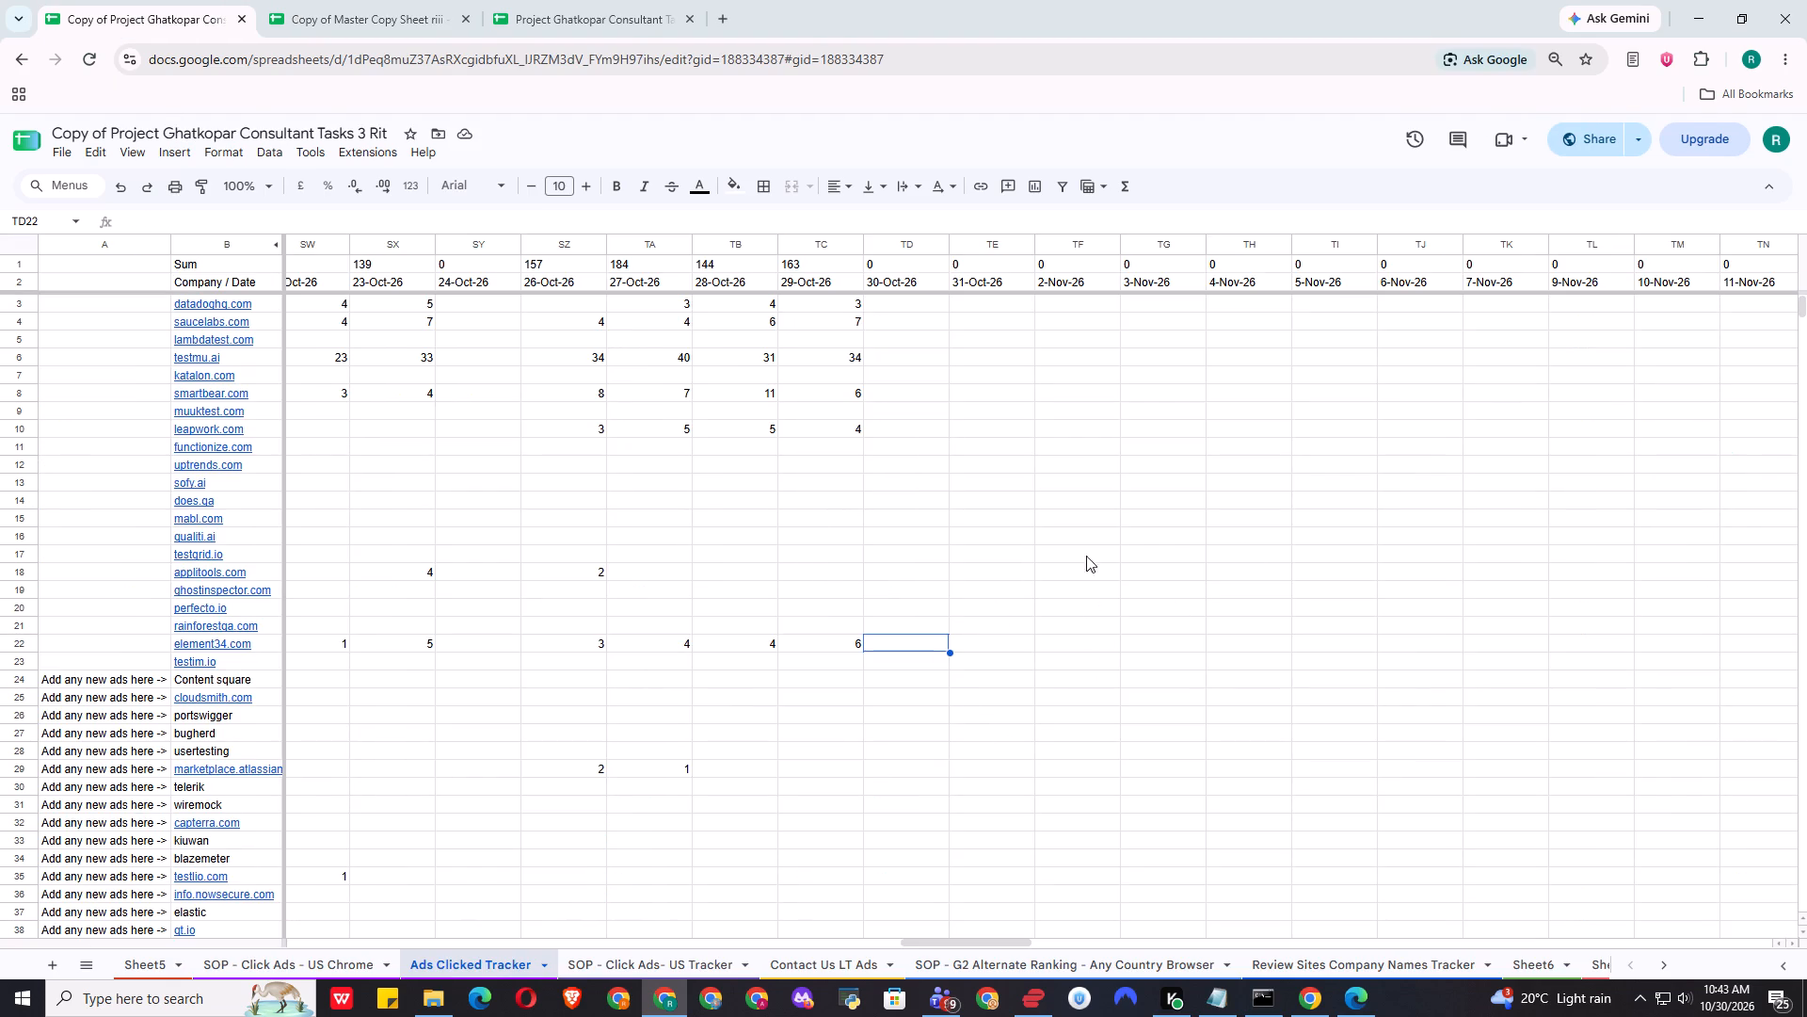
click(591, 37)
scroll(749, 444, up, 2)
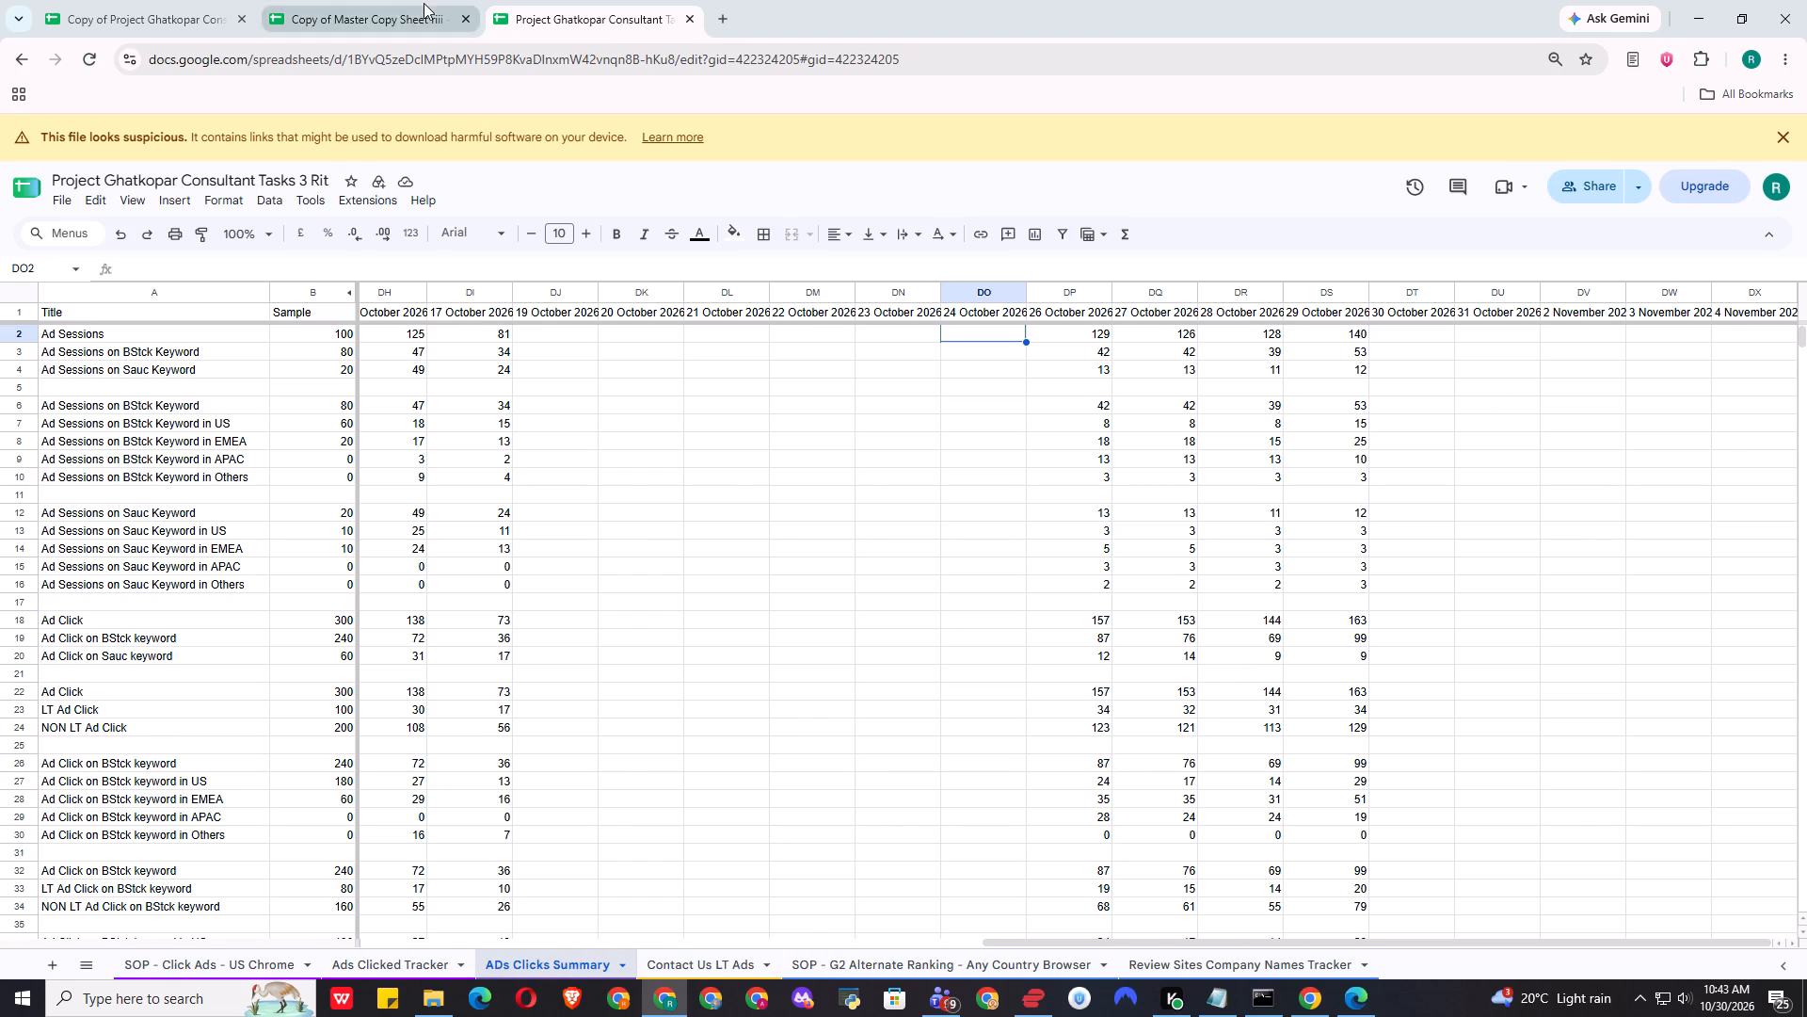
Paste the copied keyword status list over the existing one on Copy of Master Copy Sheet riii's Fill Details sheet, starting at J7.
click(398, 12)
scroll(1007, 435, up, 3)
click(251, 961)
scroll(801, 572, up, 10)
click(1126, 396)
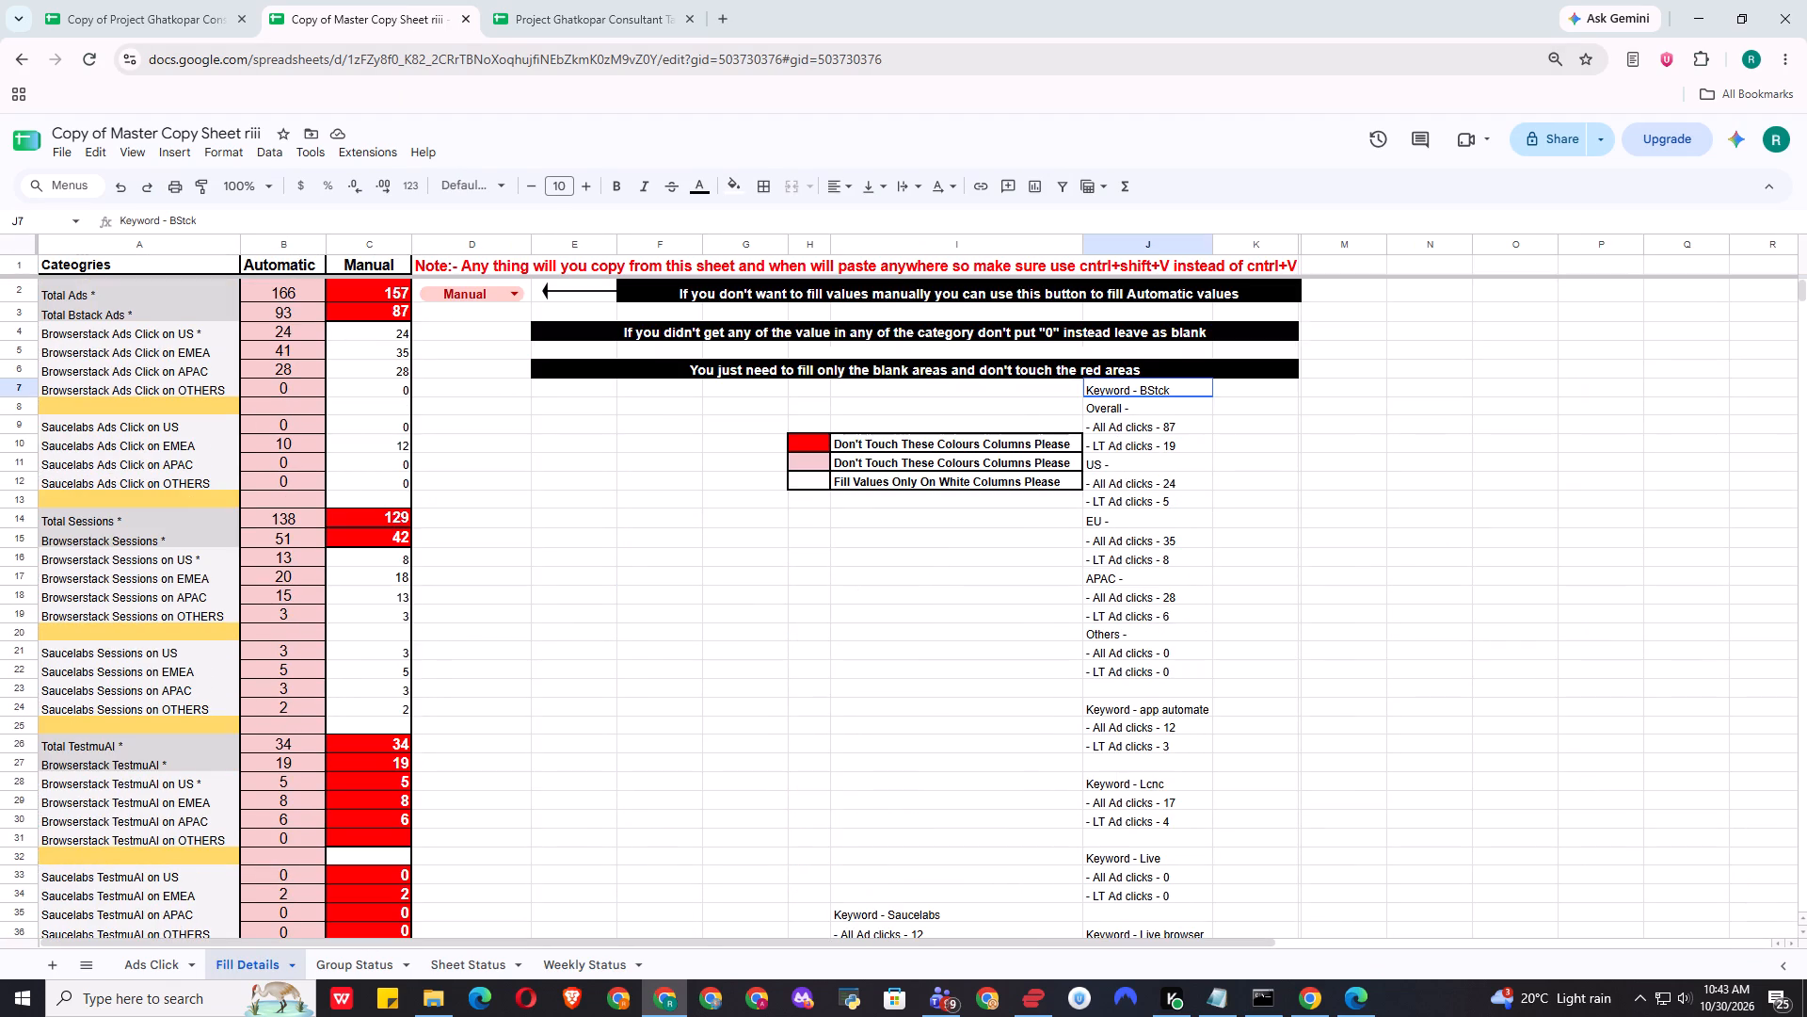
key(ctrl+v)
Delete the stray Saucelabs, applitools and testrail keyword entries in I34:I47 of the Fill Details sheet.
scroll(1063, 609, down, 3)
drag(926, 608, 951, 851)
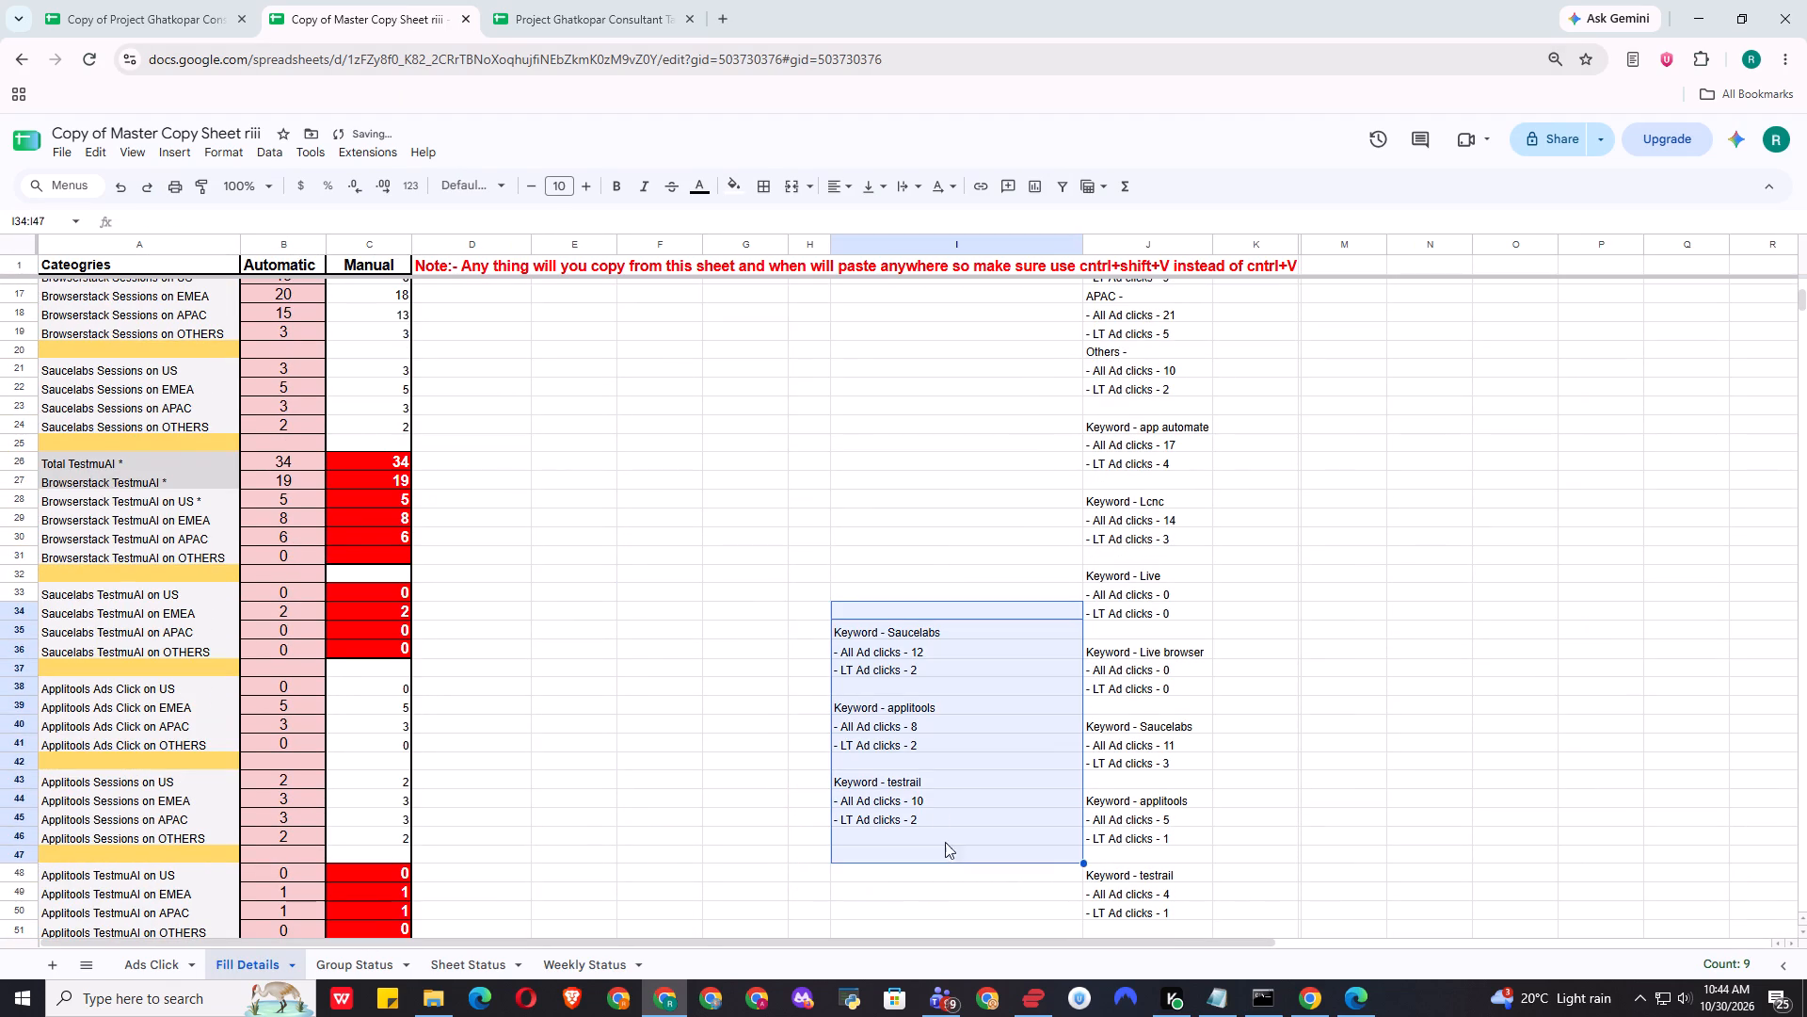
key(BackSpace)
Clear the leftover duplicate G2 Comparison-12 entry below the pasted status list, in J66:J68.
click(1205, 717)
scroll(1195, 708, down, 5)
drag(1132, 746, 1140, 778)
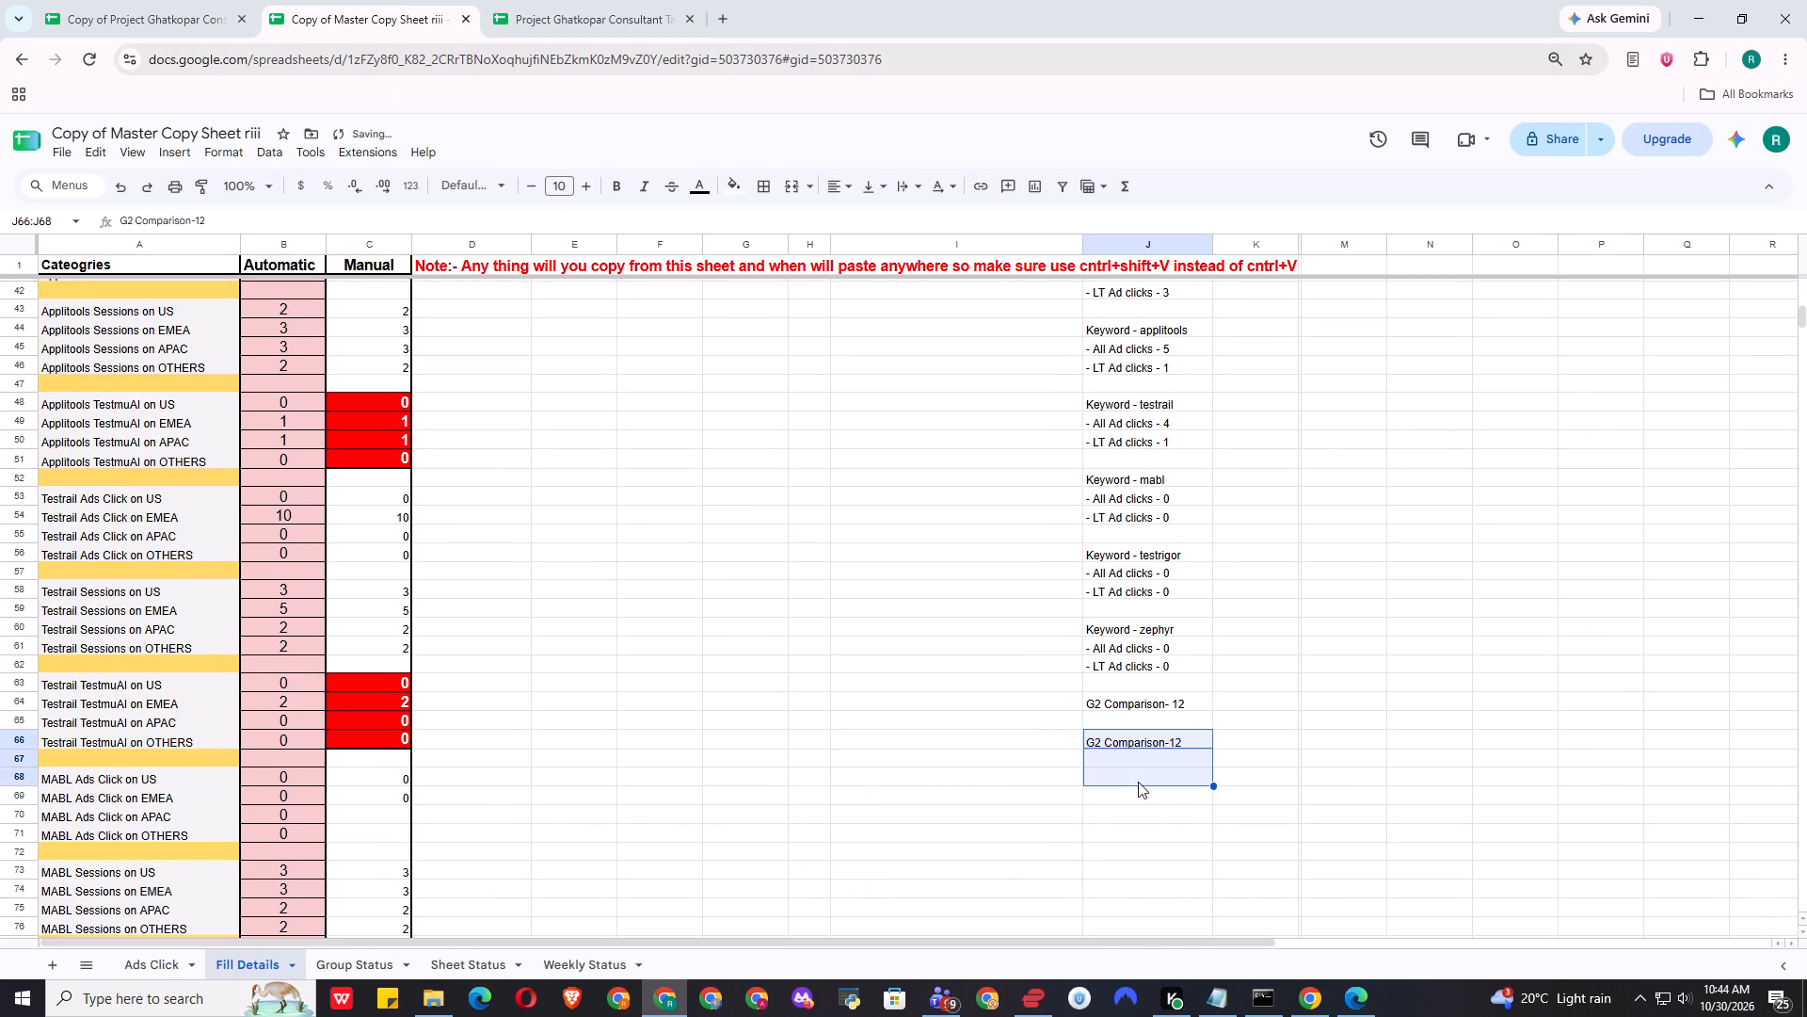
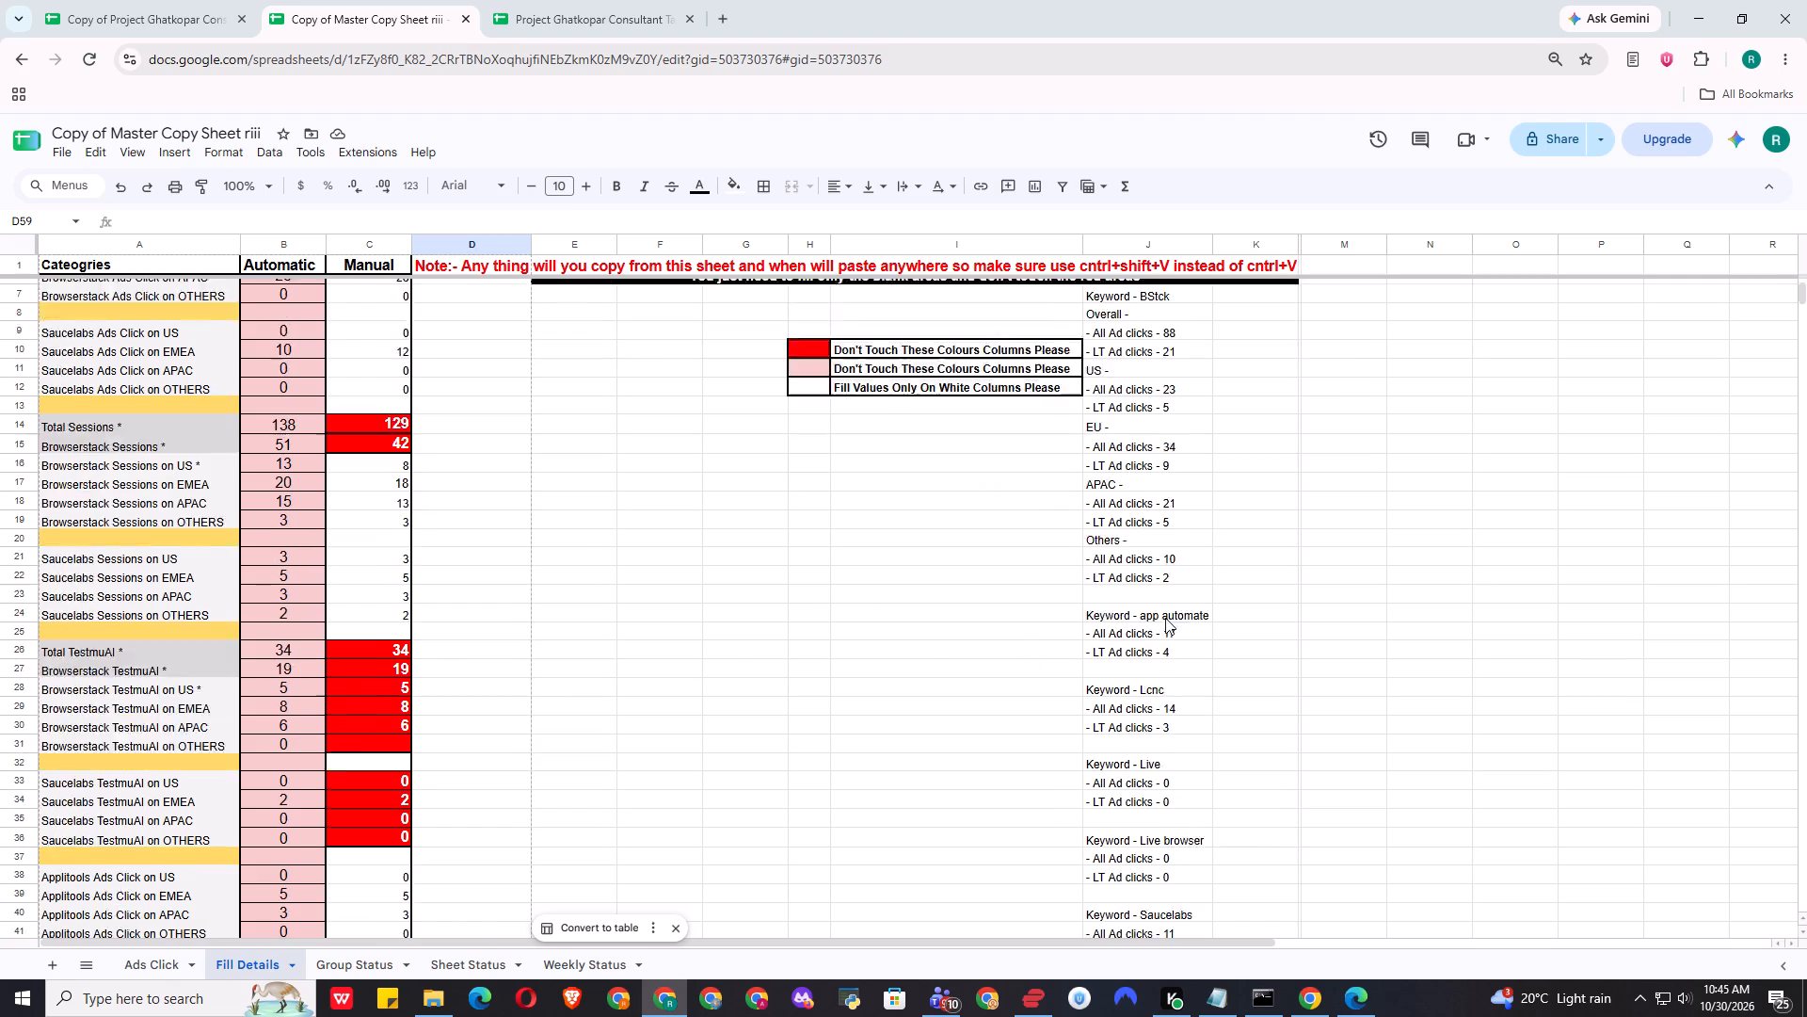
Review the pasted keyword status list in column J of the Fill Details sheet.
scroll(1165, 618, down, 1)
scroll(1164, 638, up, 5)
scroll(1197, 711, down, 2)
scroll(1203, 714, up, 3)
click(1159, 397)
click(1161, 442)
click(1161, 426)
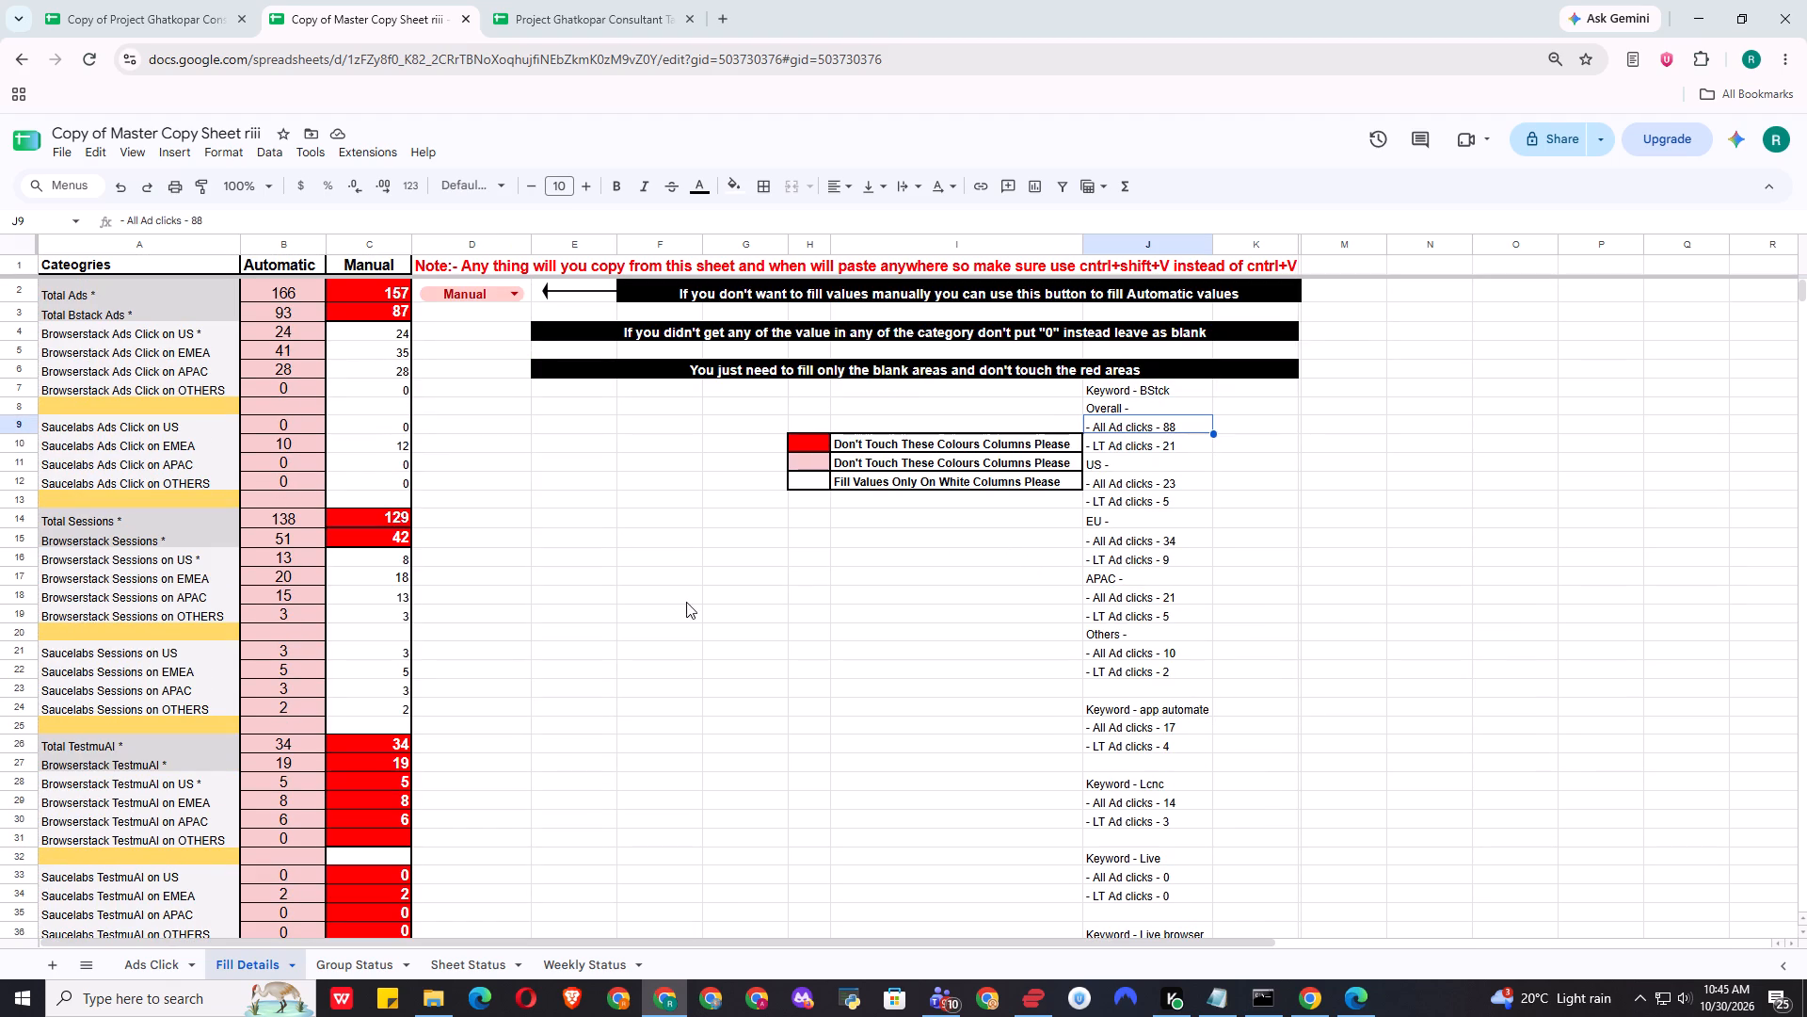
Paste the copied keyword status list over the existing one on the Ads Click sheet, starting at N3.
click(133, 962)
scroll(937, 532, up, 3)
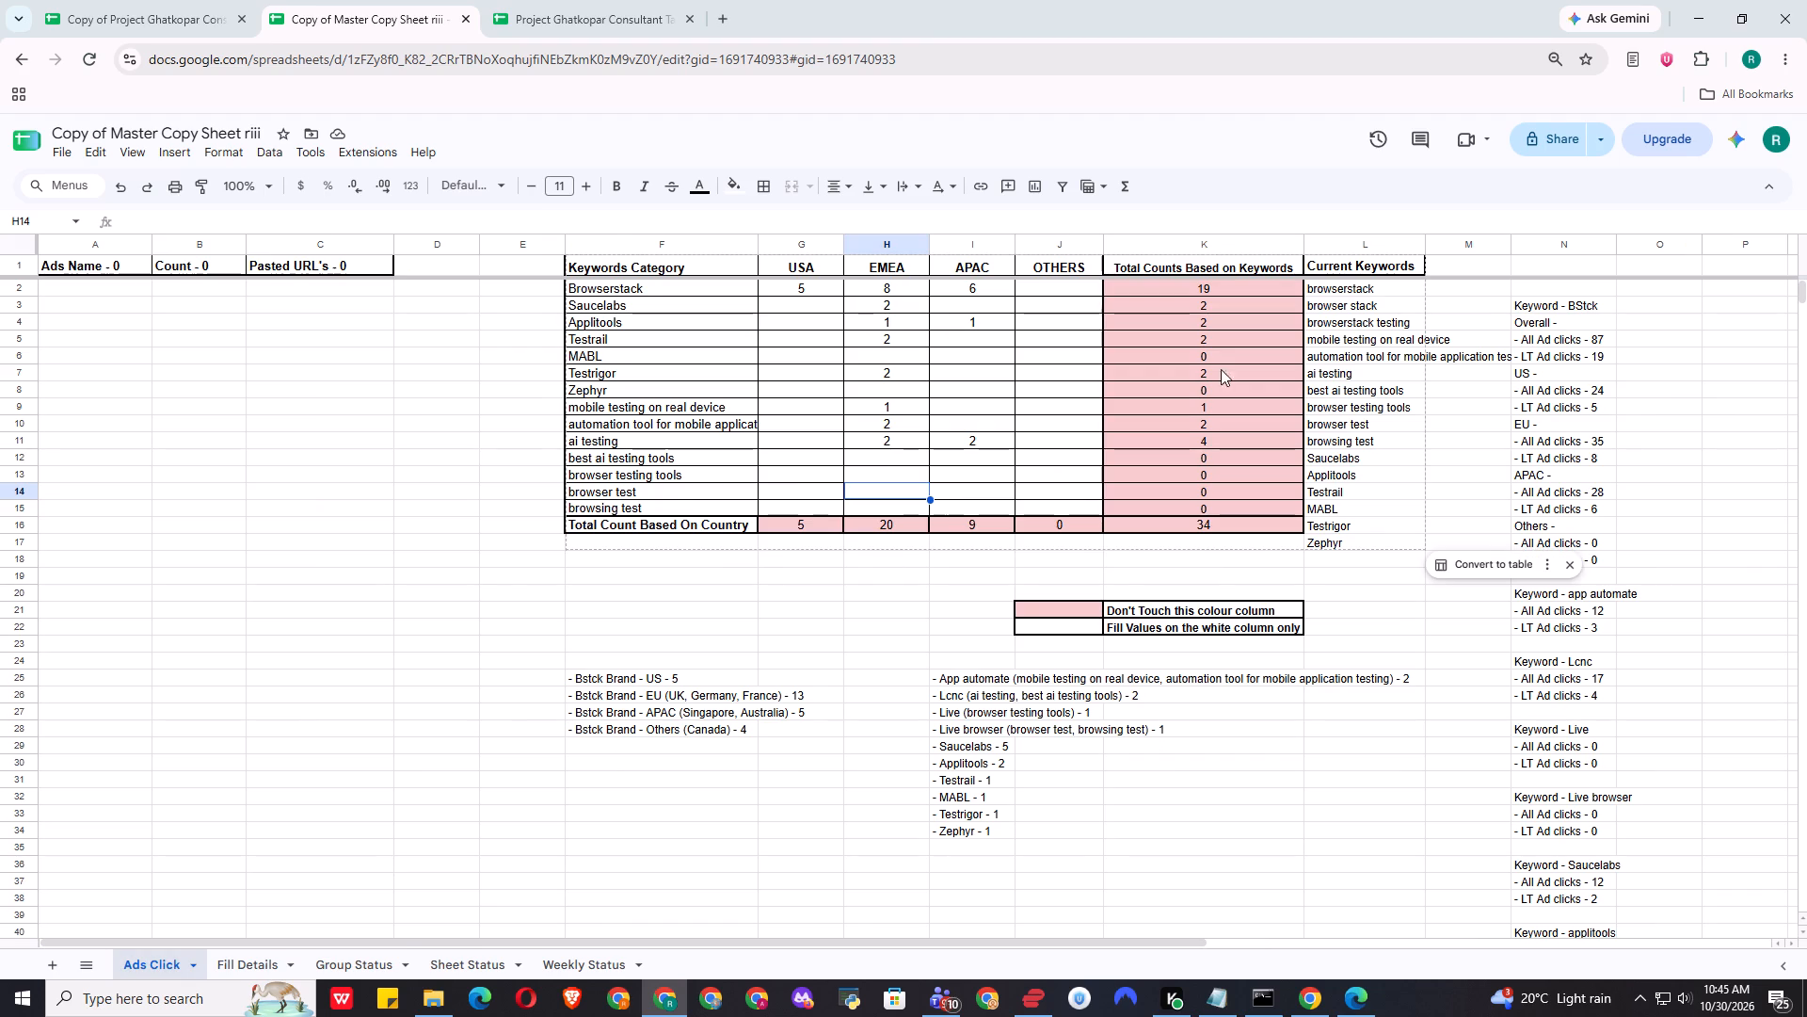
click(1577, 309)
key(ctrl+v)
click(1667, 372)
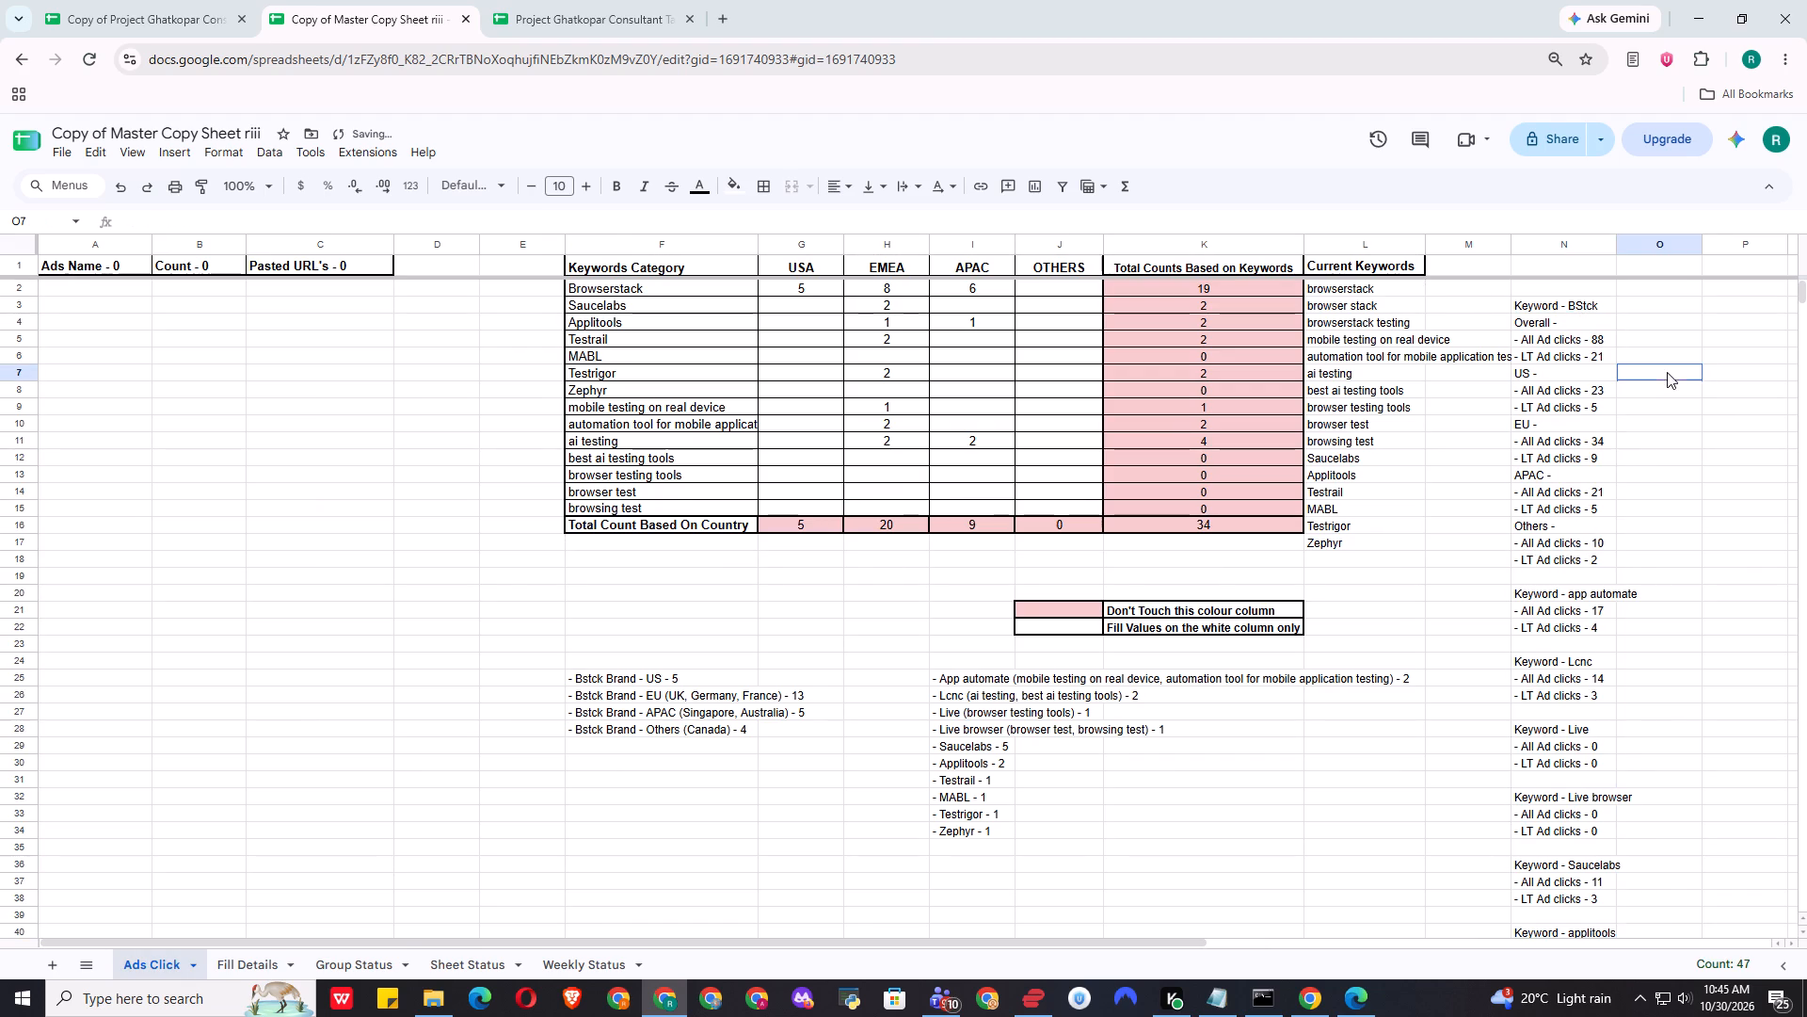
Update the Browserstack row of the keyword counts table to EMEA 9, APAC 5 and OTHERS 2.
scroll(1581, 432, up, 2)
click(808, 293)
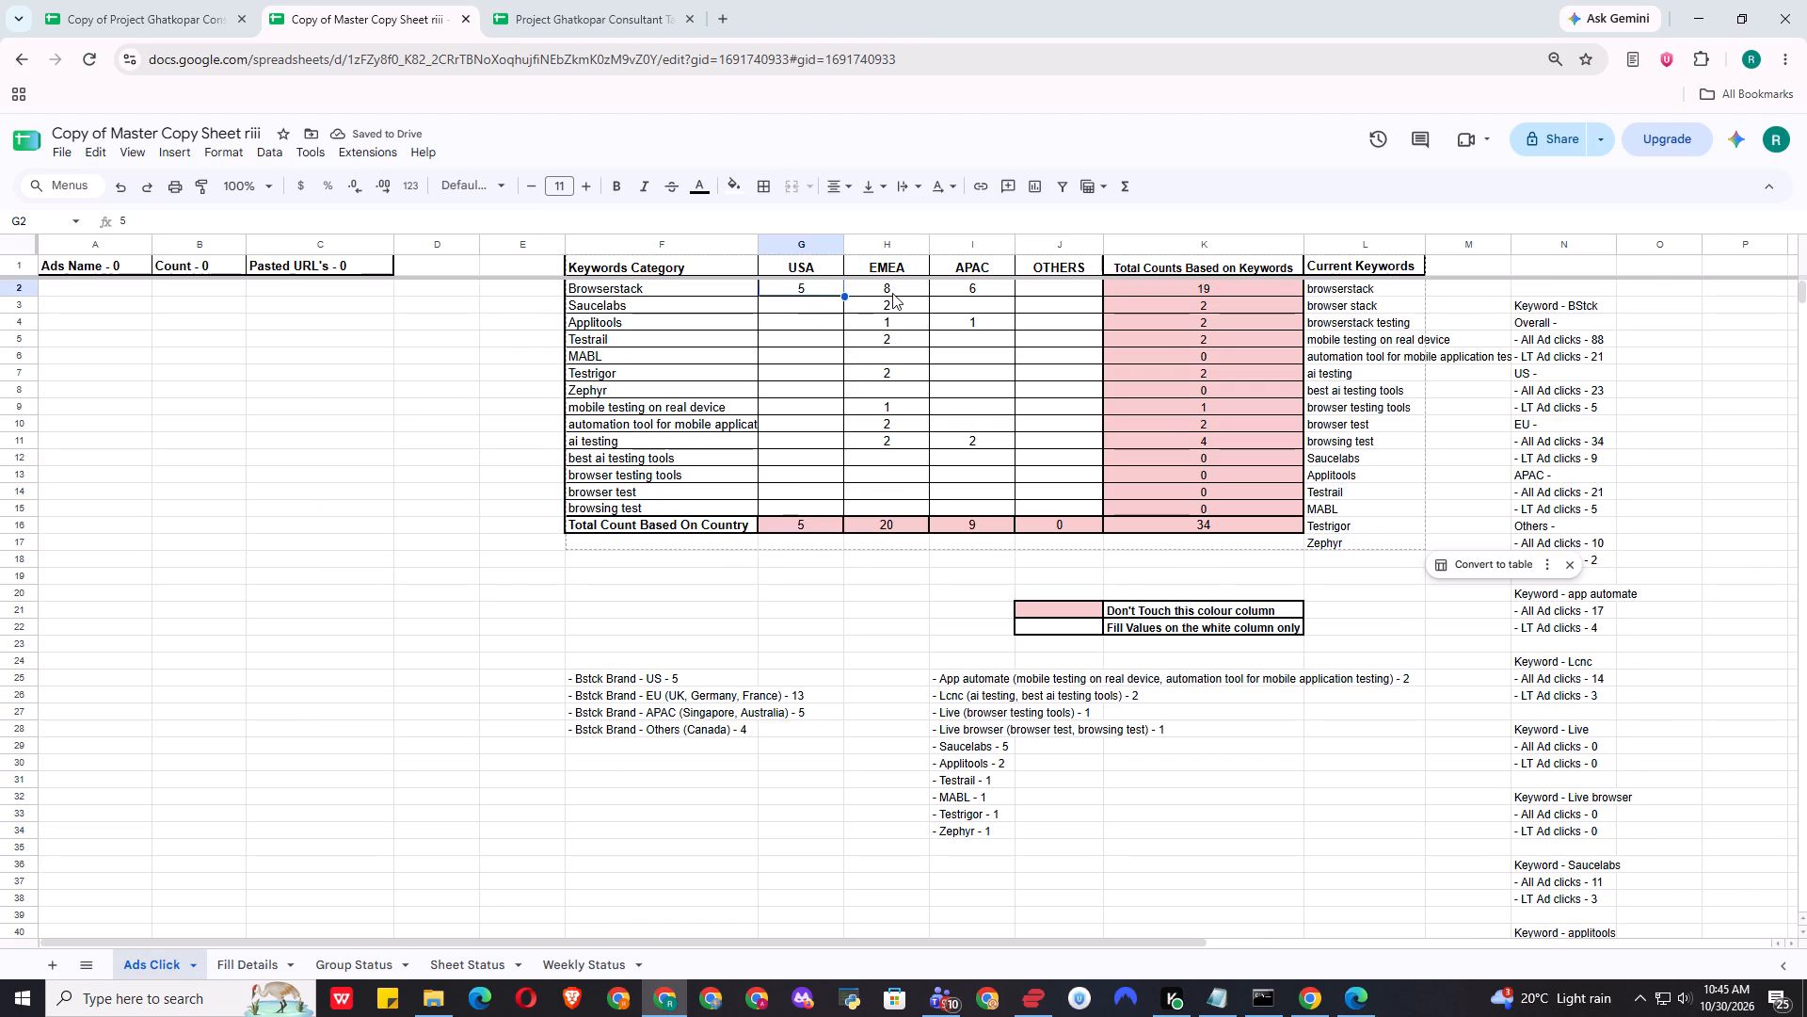
click(892, 293)
key(9)
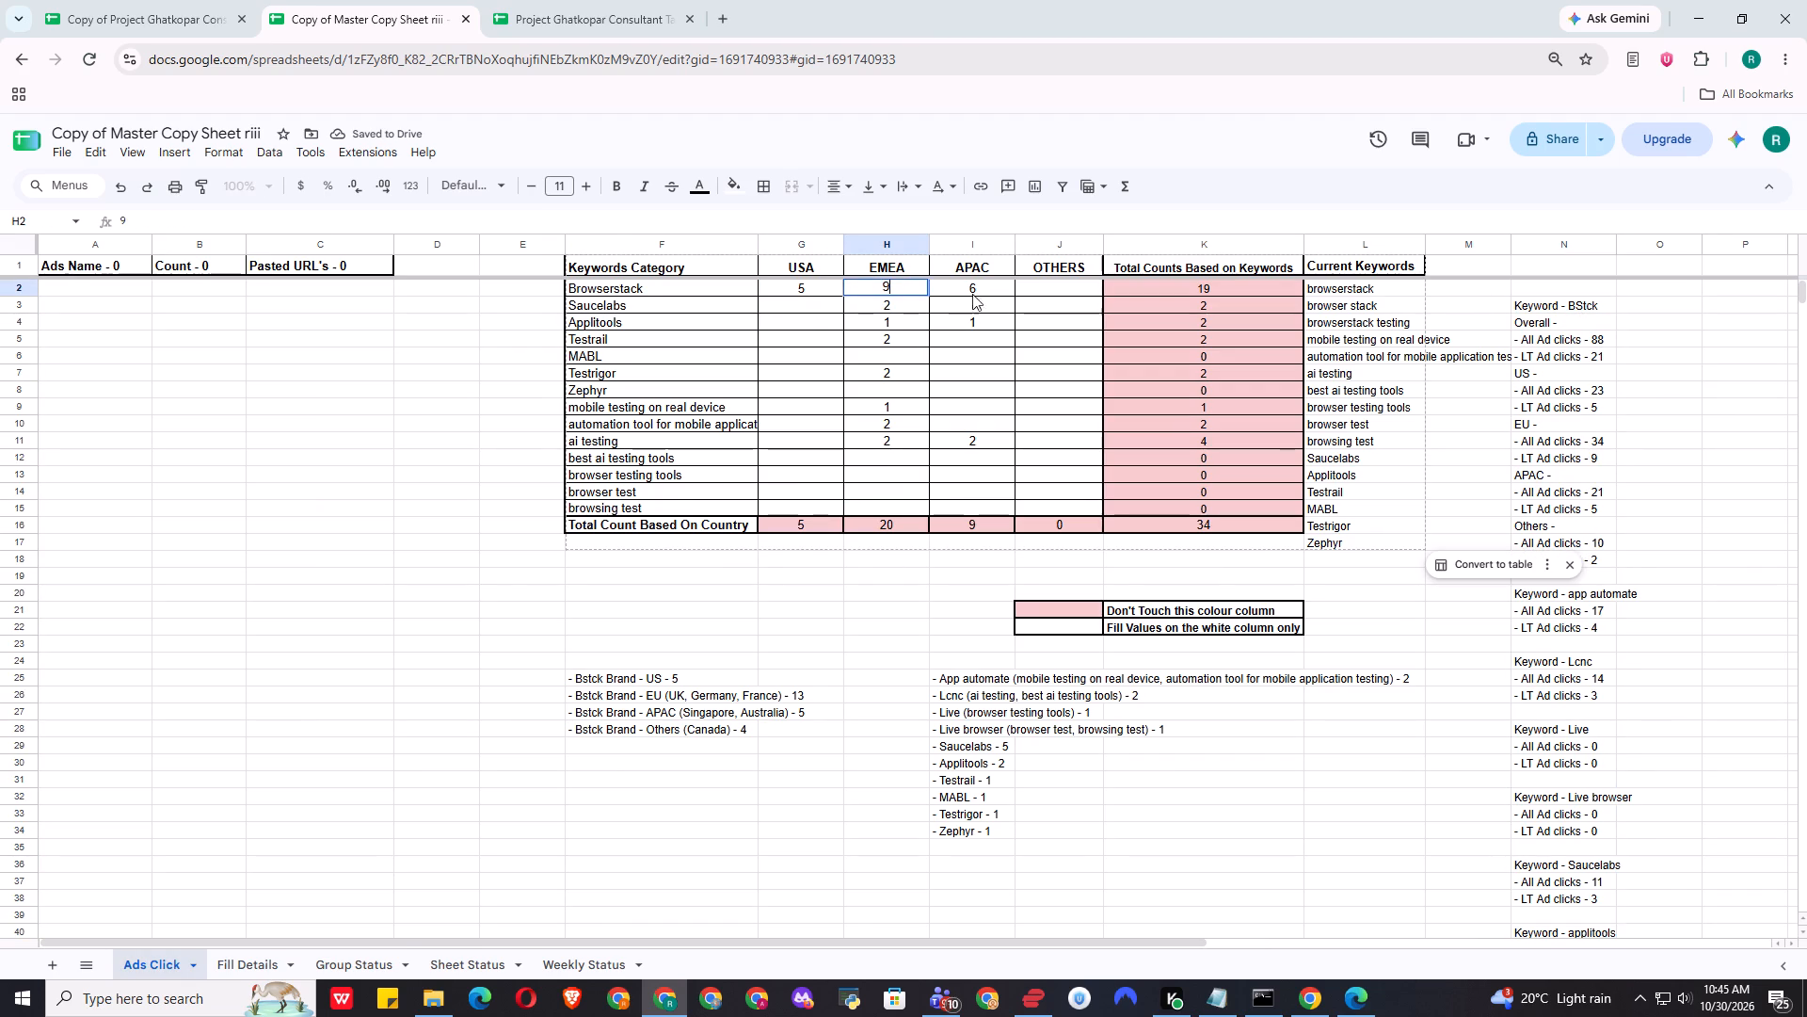
click(972, 288)
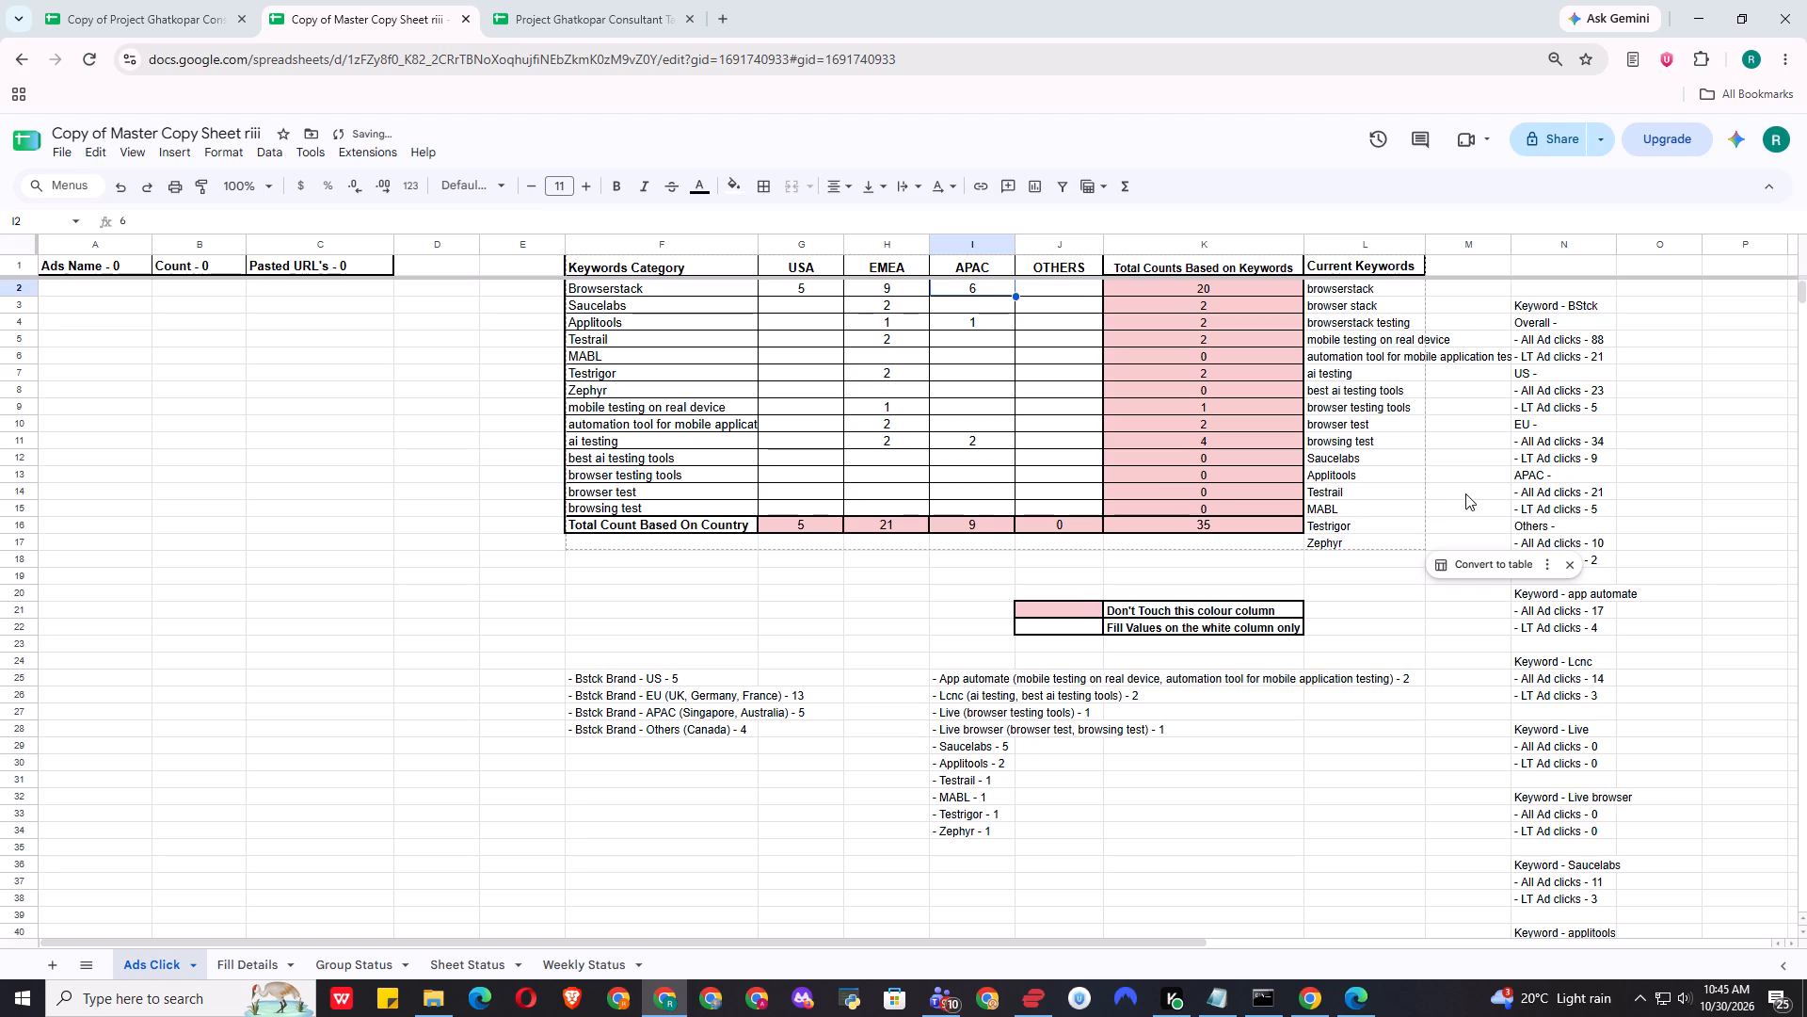
key(5)
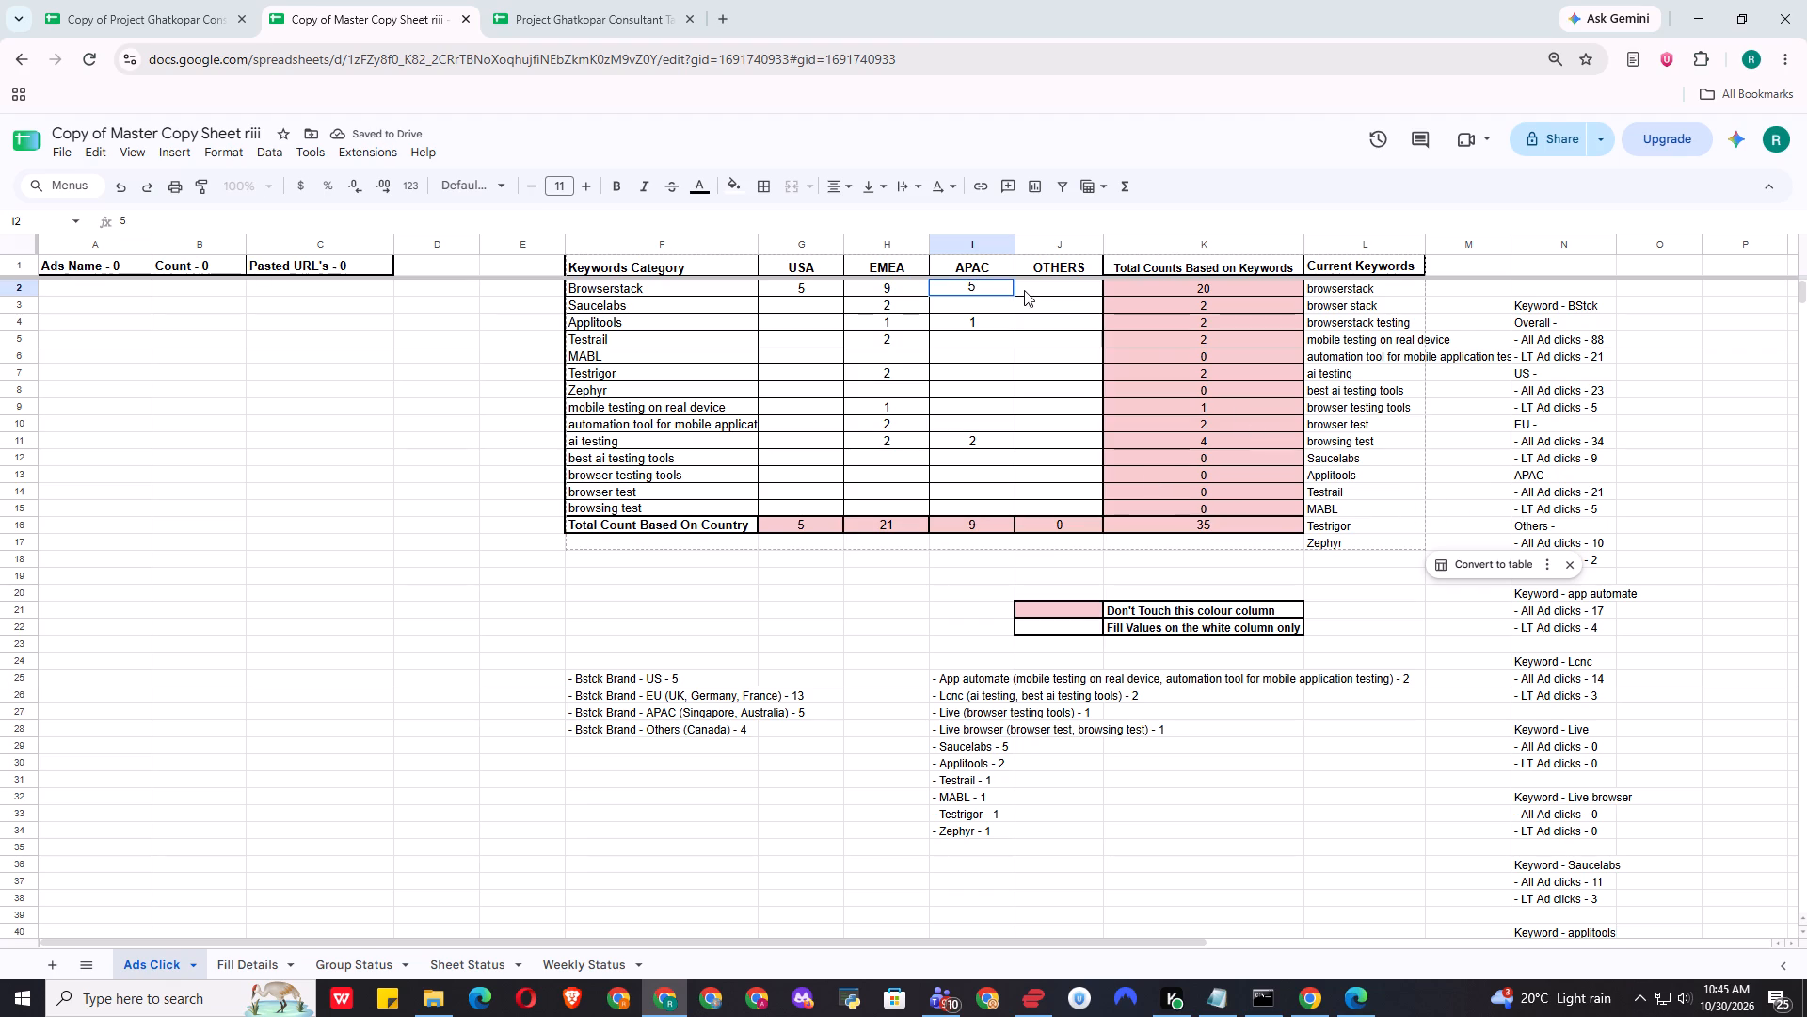
click(1039, 286)
key(2)
click(1098, 505)
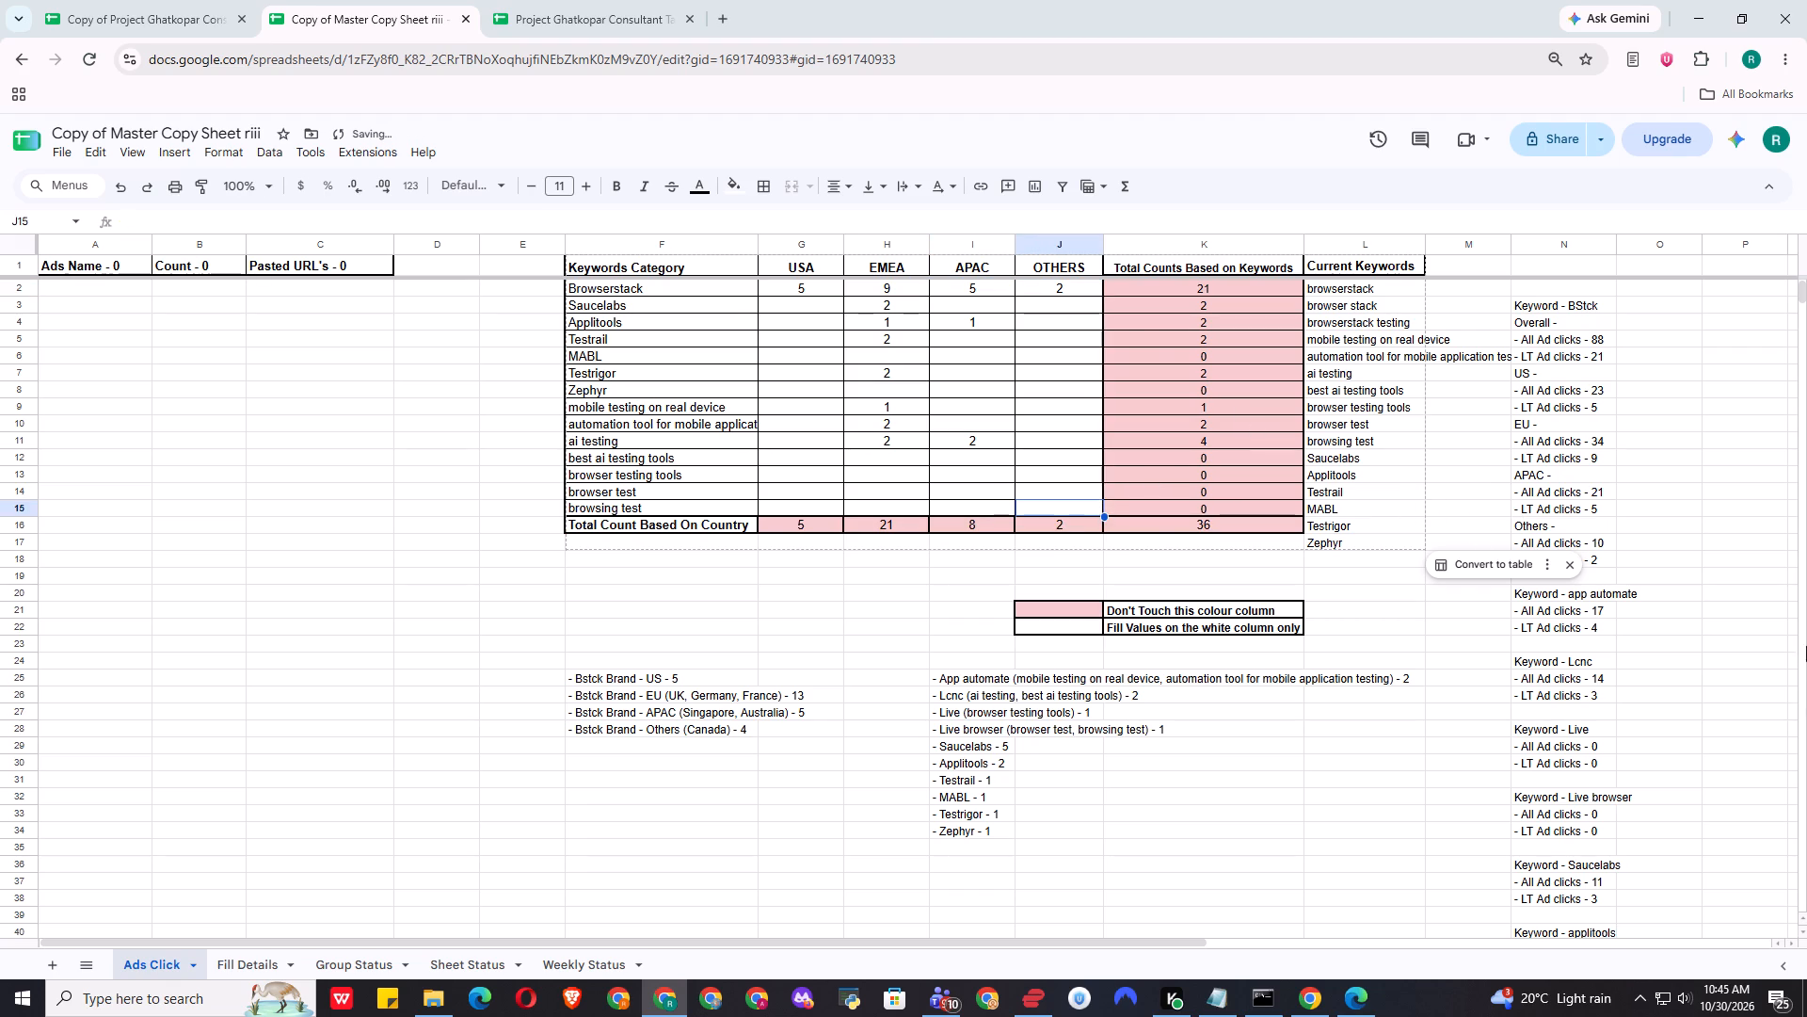
Match the app automate counts: clear EMEA for mobile testing on real device and set APAC to 2 for automation tool for mobile application testing.
click(1614, 744)
drag(1591, 596, 1591, 625)
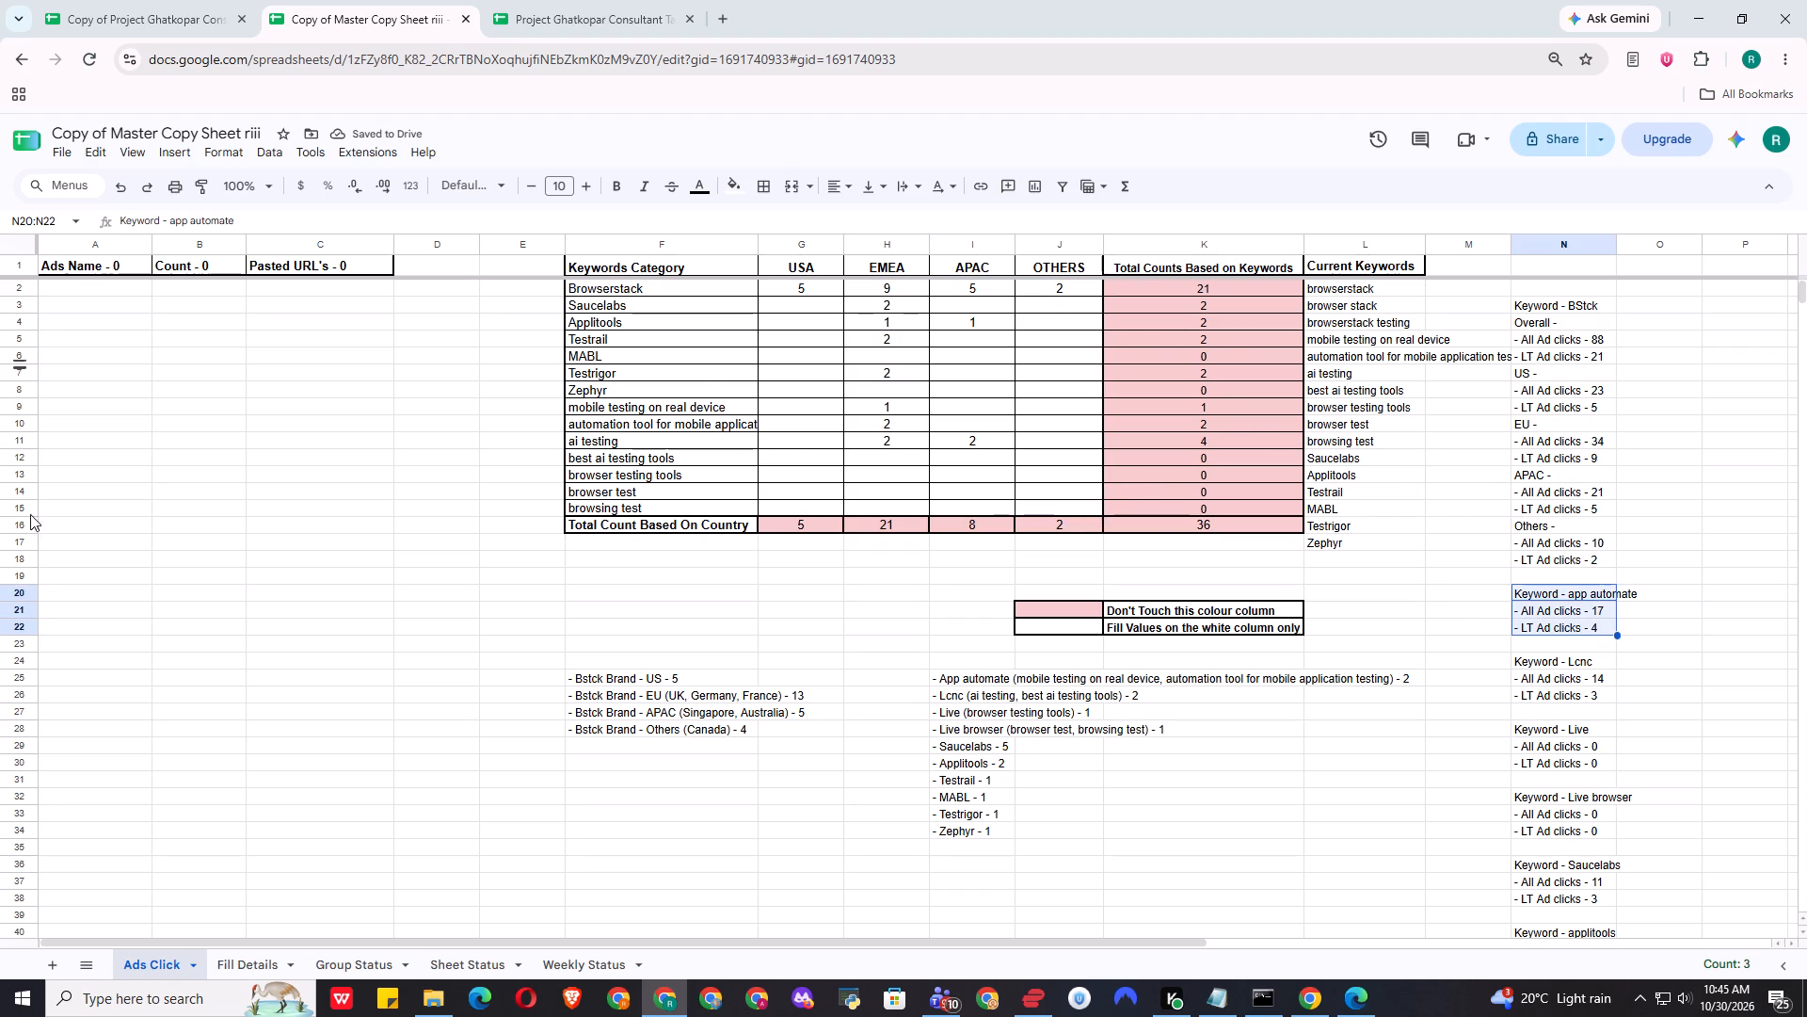
click(872, 407)
click(968, 403)
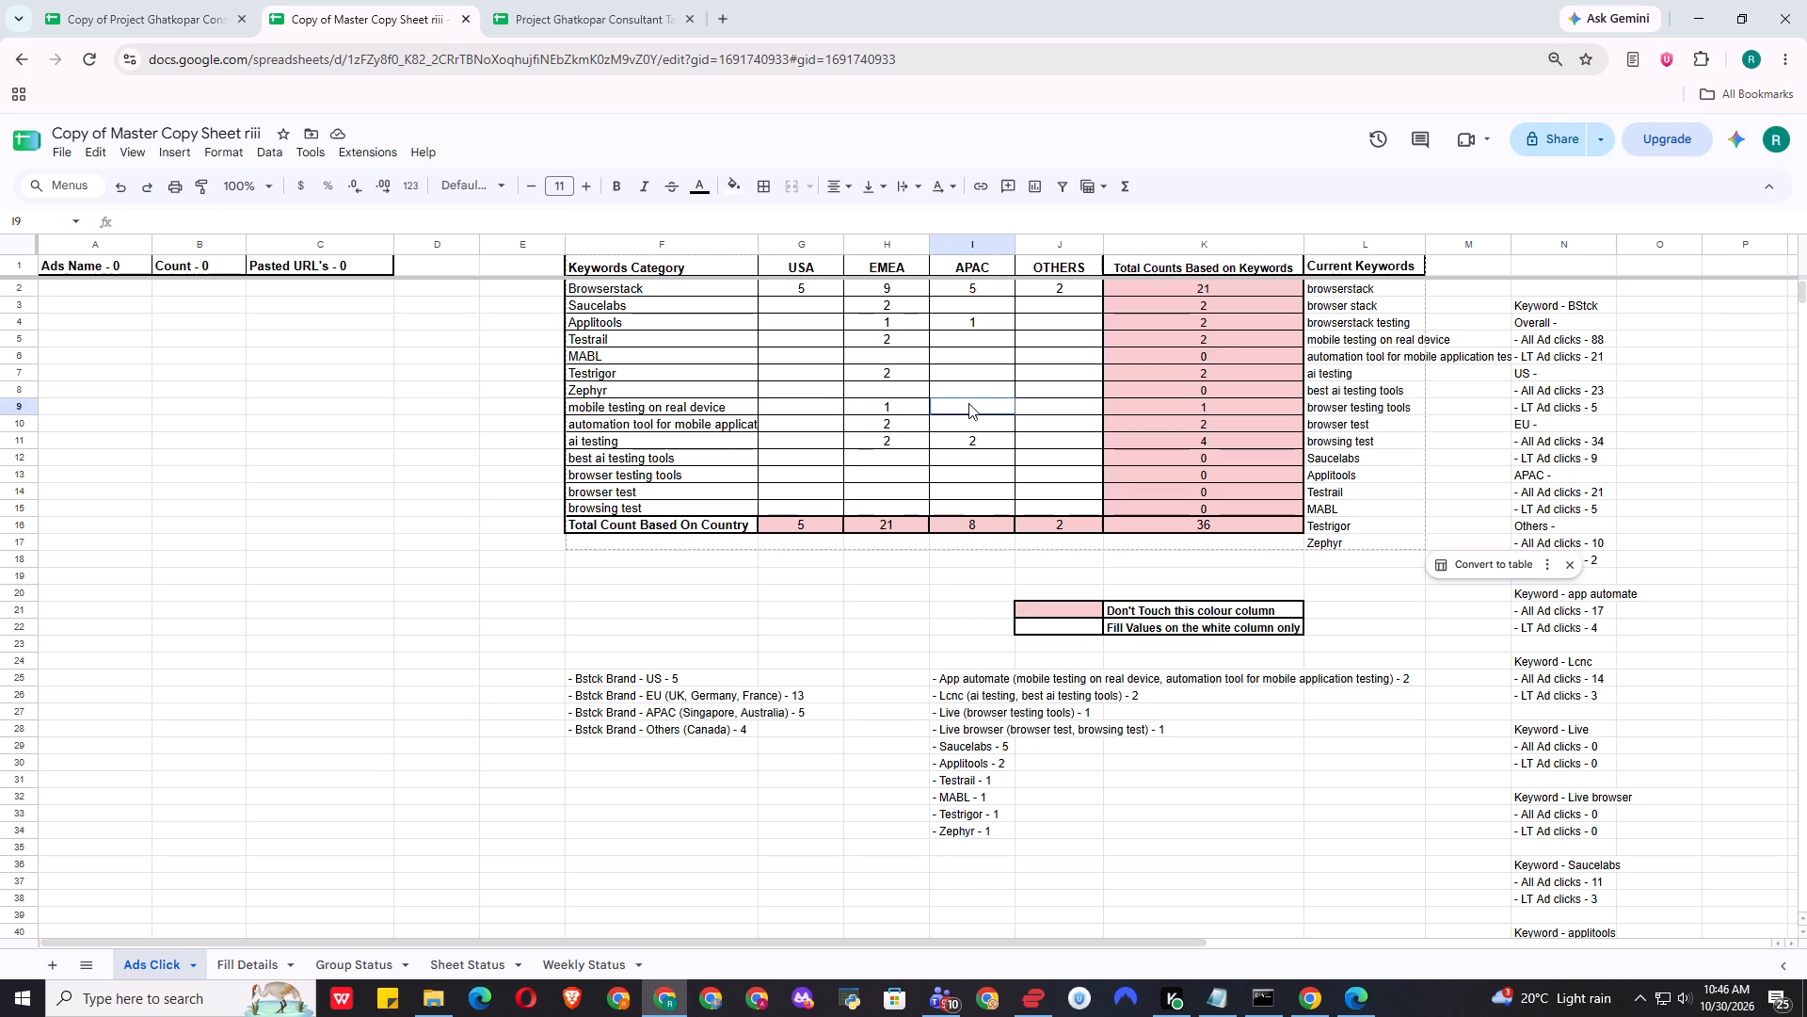
click(882, 411)
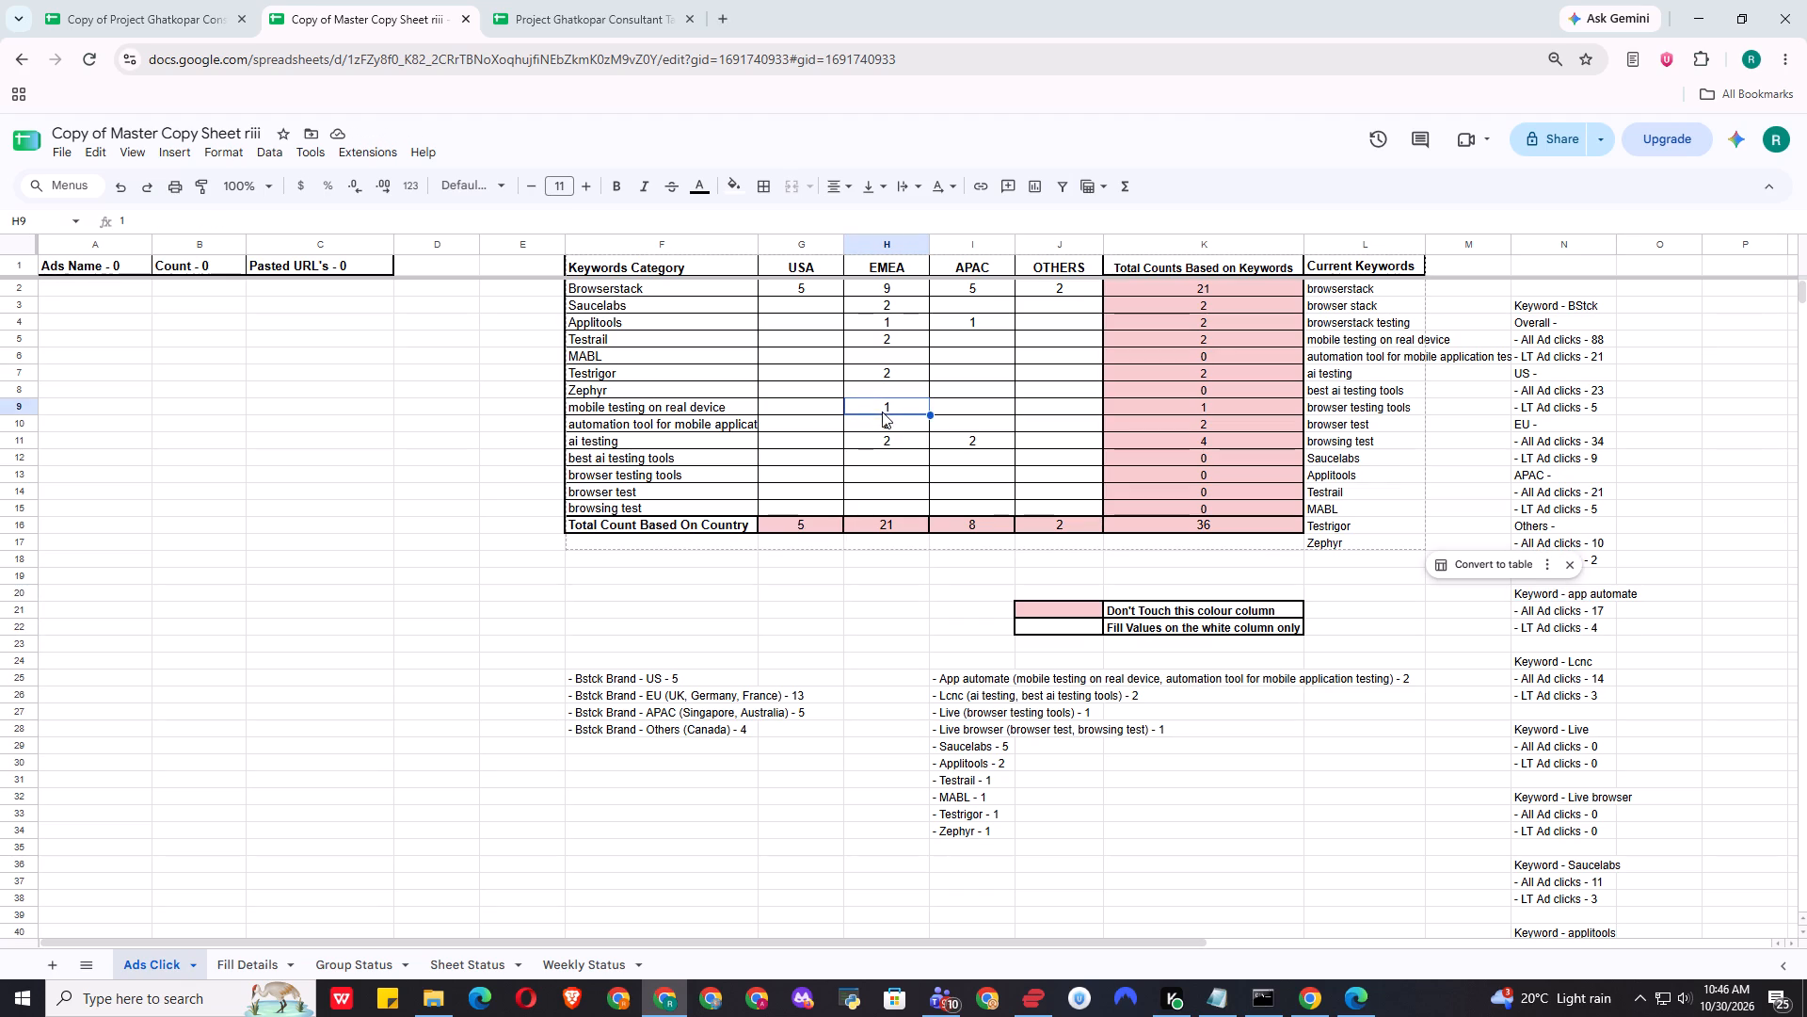
key(BackSpace)
click(956, 418)
key(2)
click(962, 449)
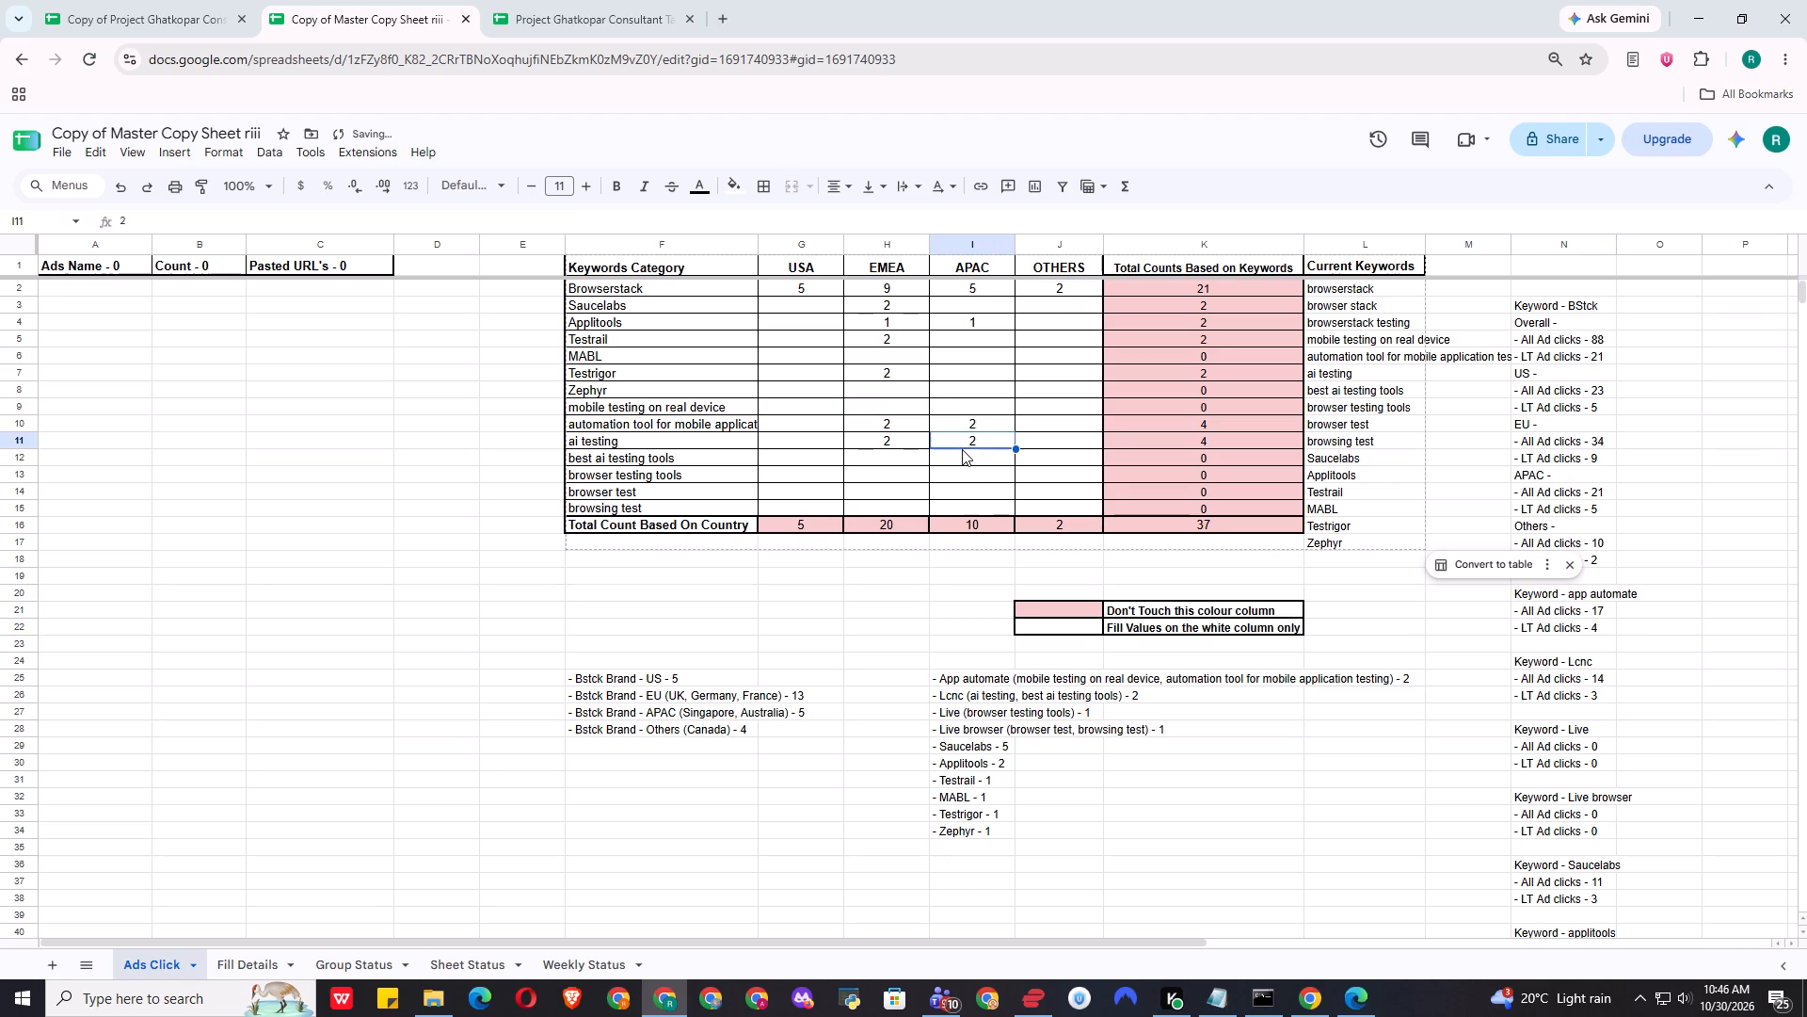
Set the APAC count of the ai testing row to 1 to match the Lcnc keyword status.
click(901, 434)
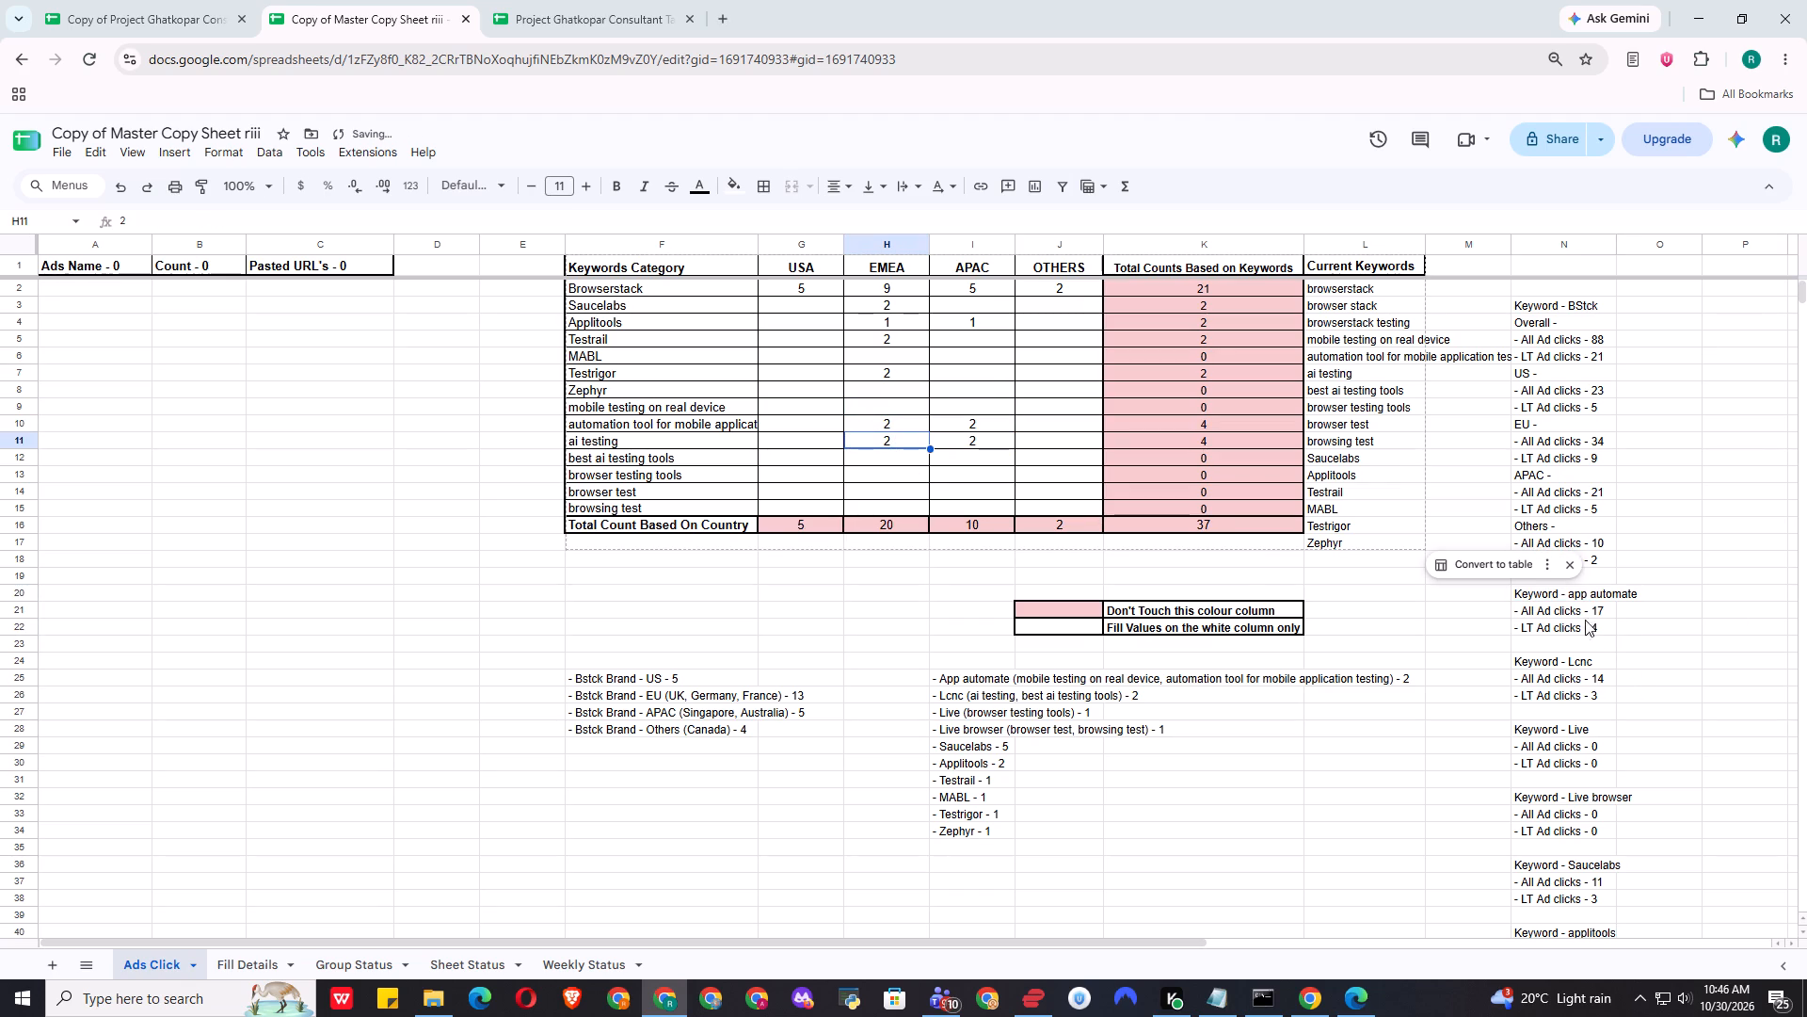
drag(1568, 602, 1577, 625)
drag(1581, 667, 1585, 689)
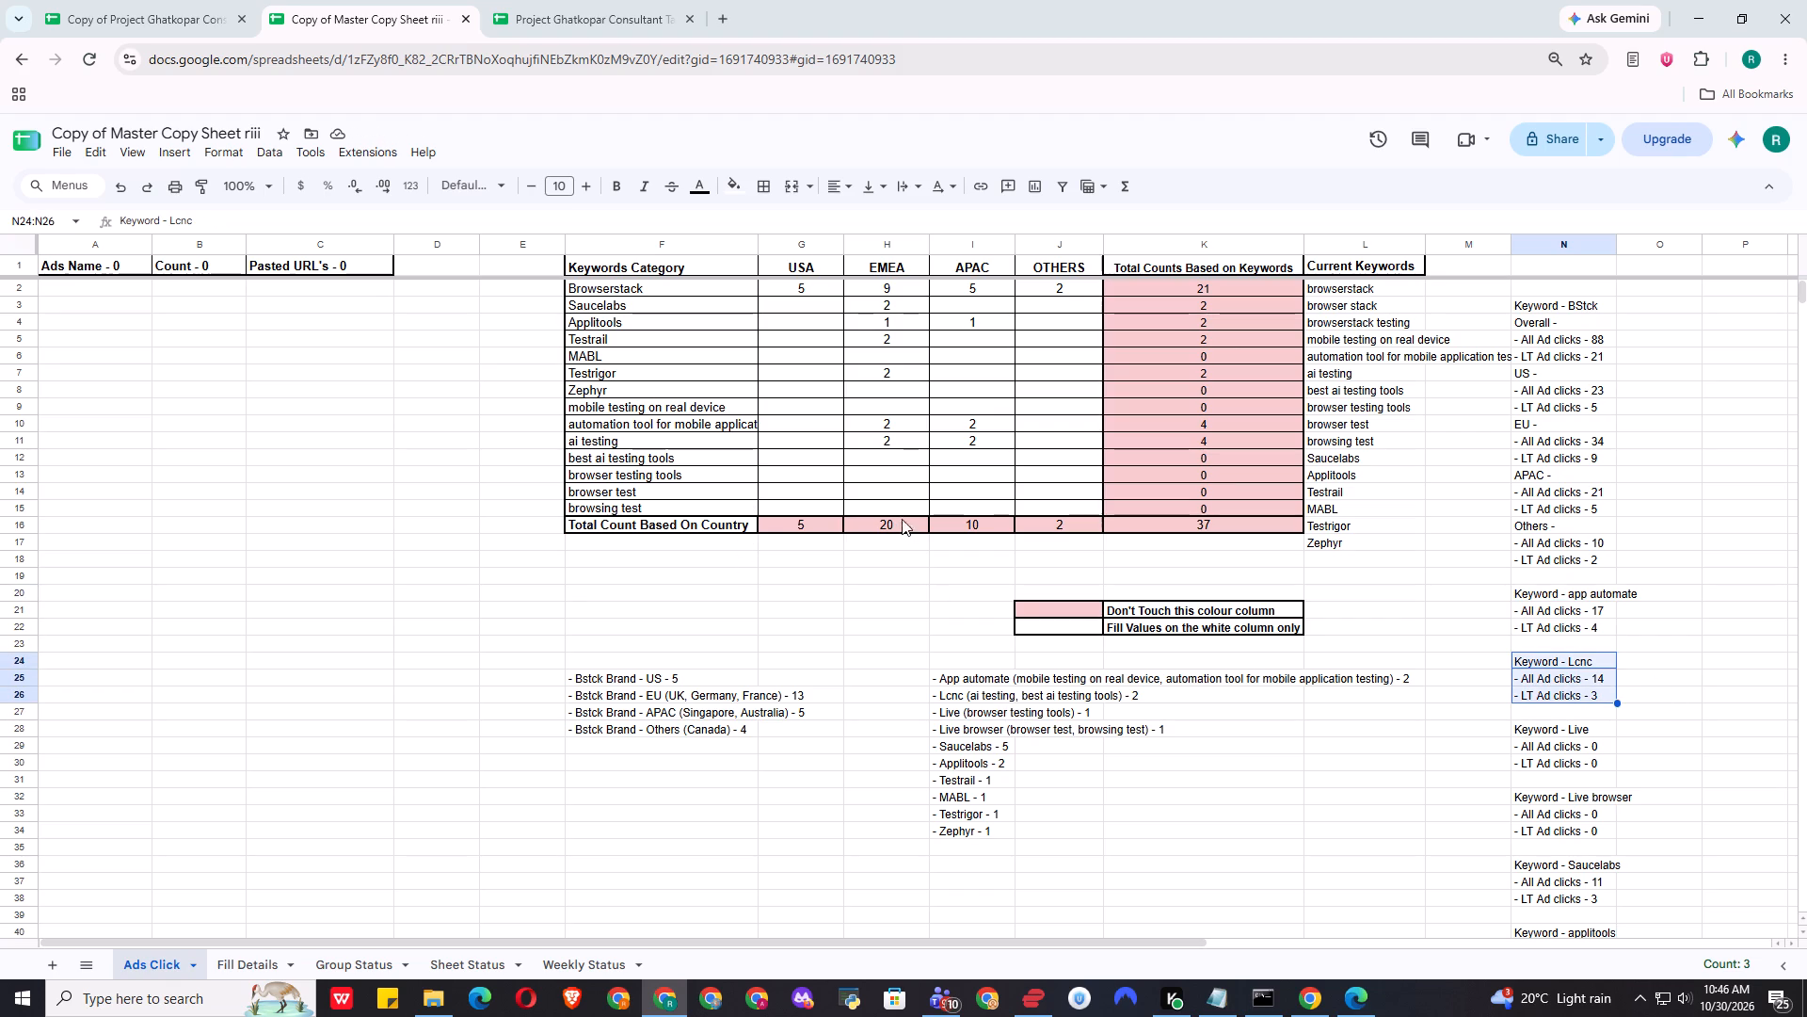
click(880, 444)
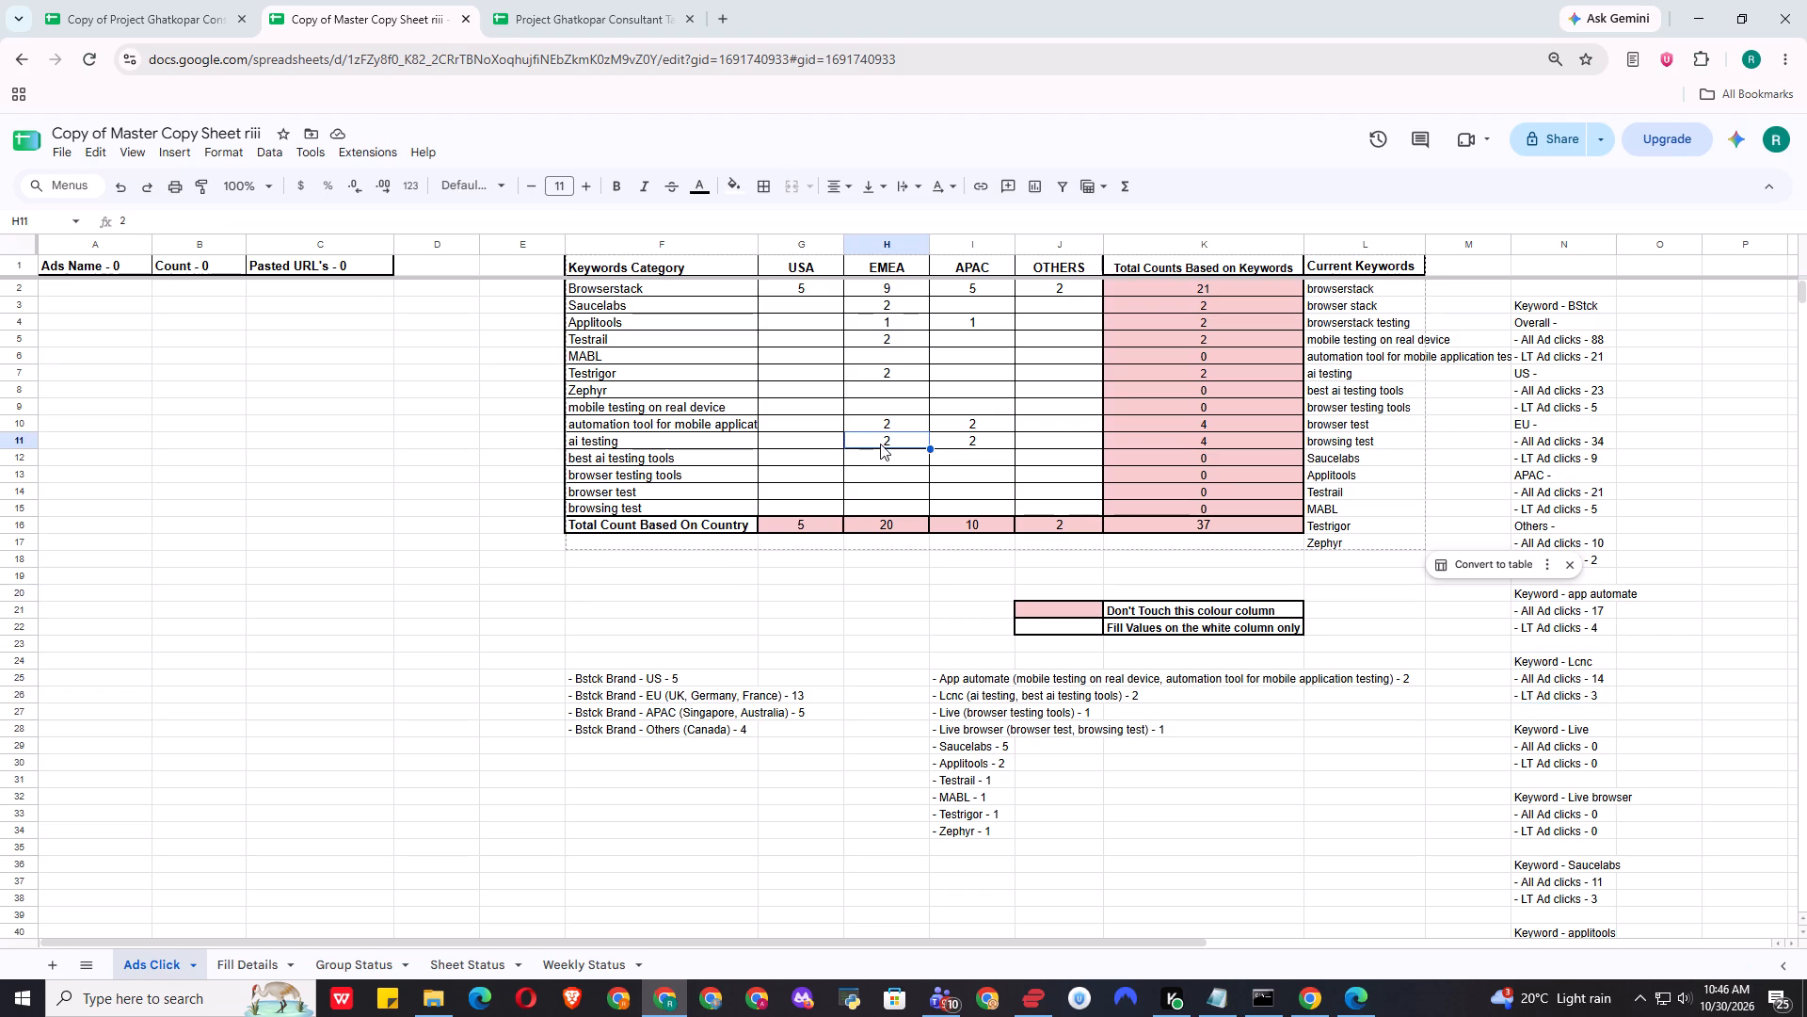
click(953, 443)
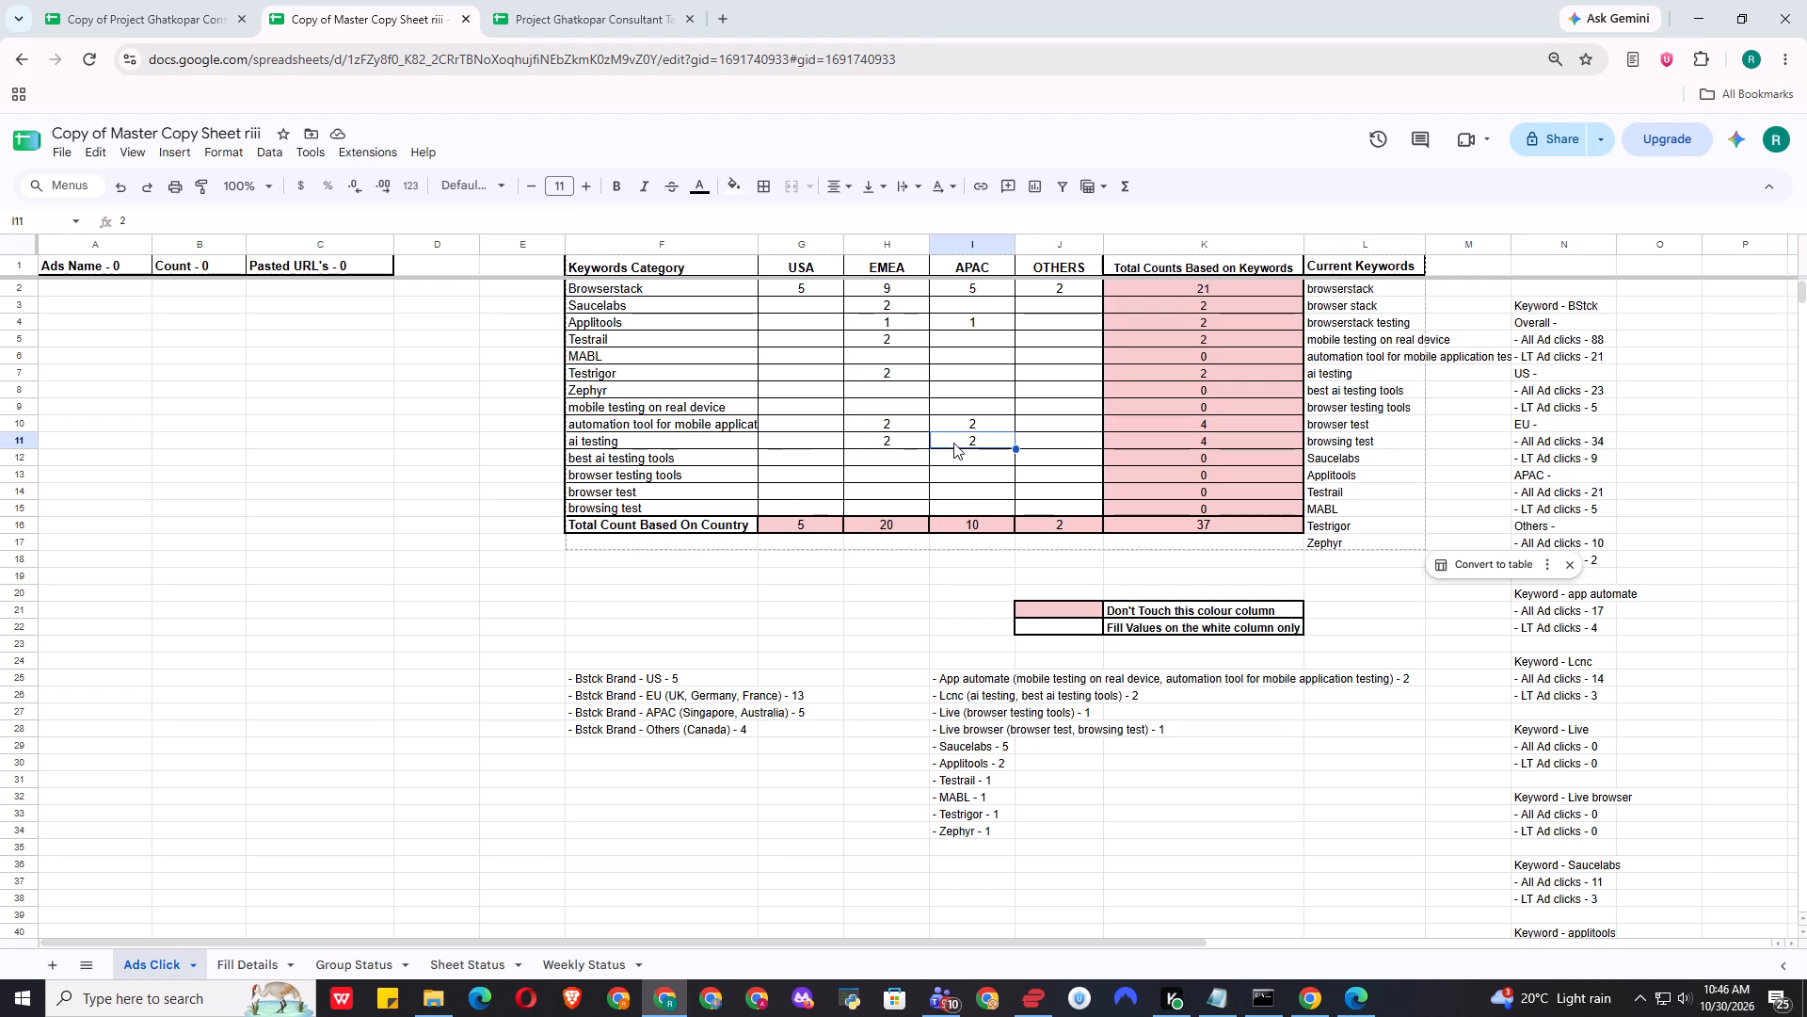
key(1)
click(934, 477)
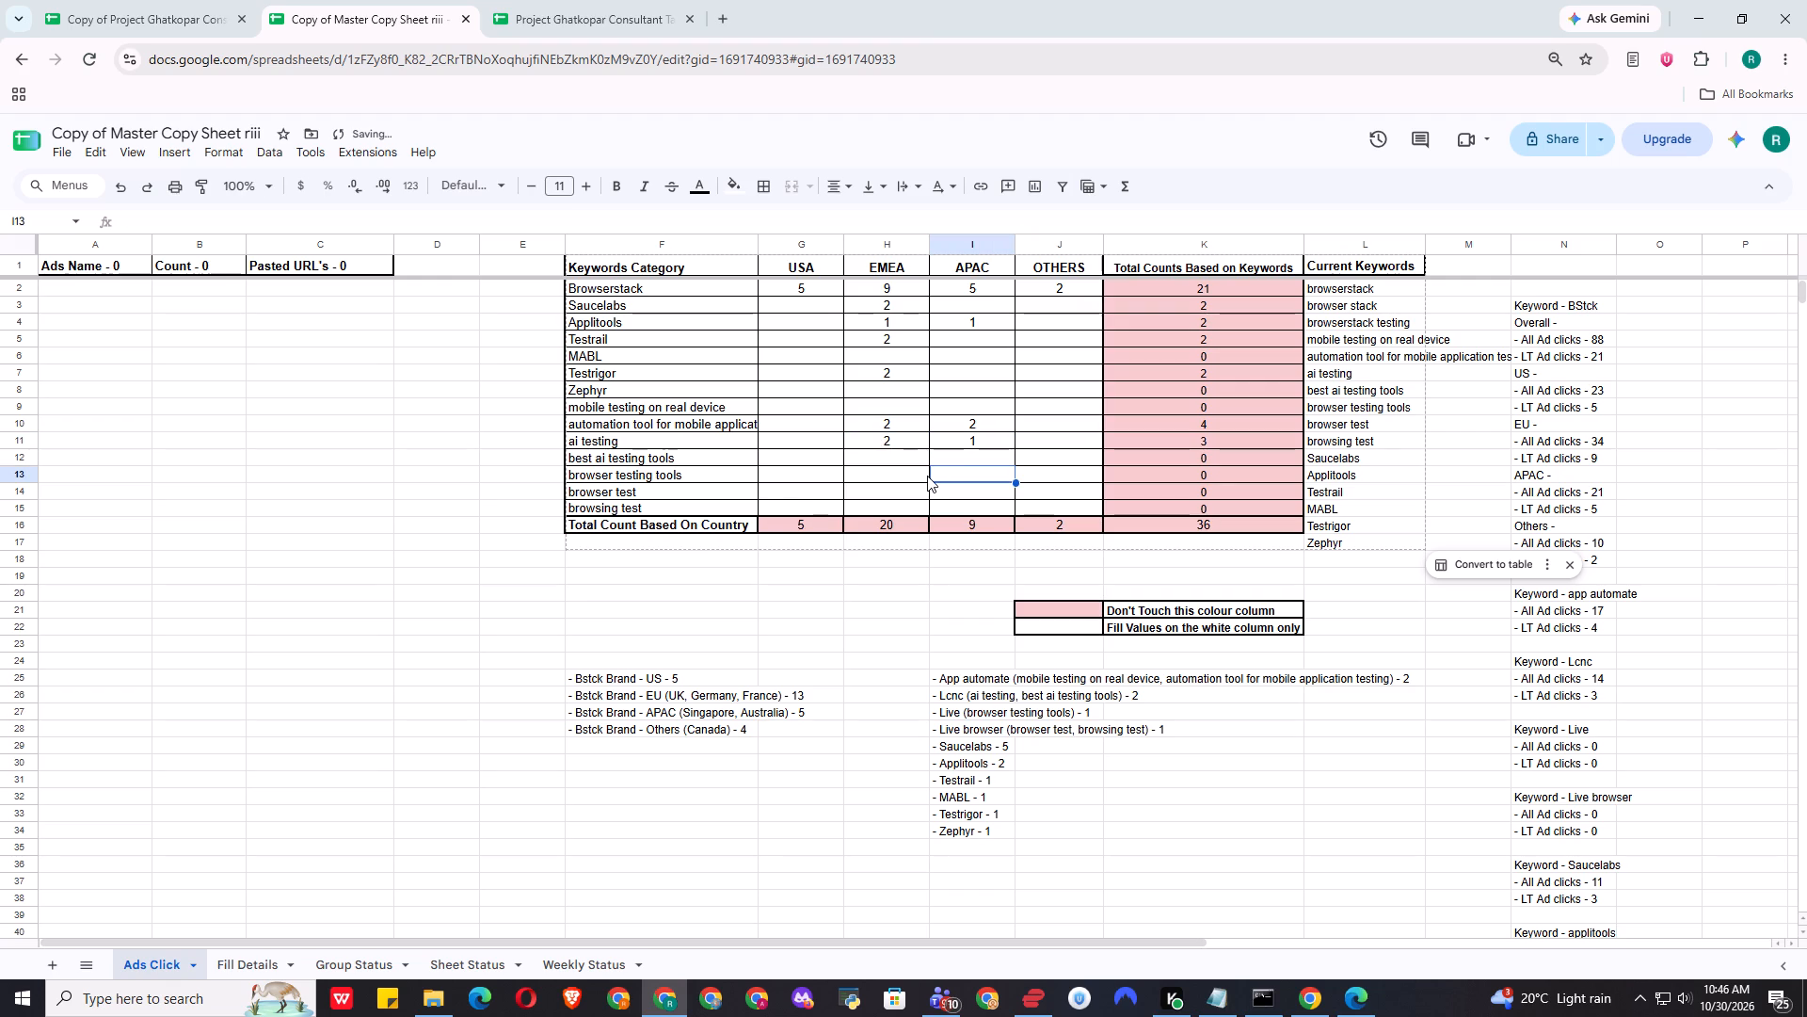
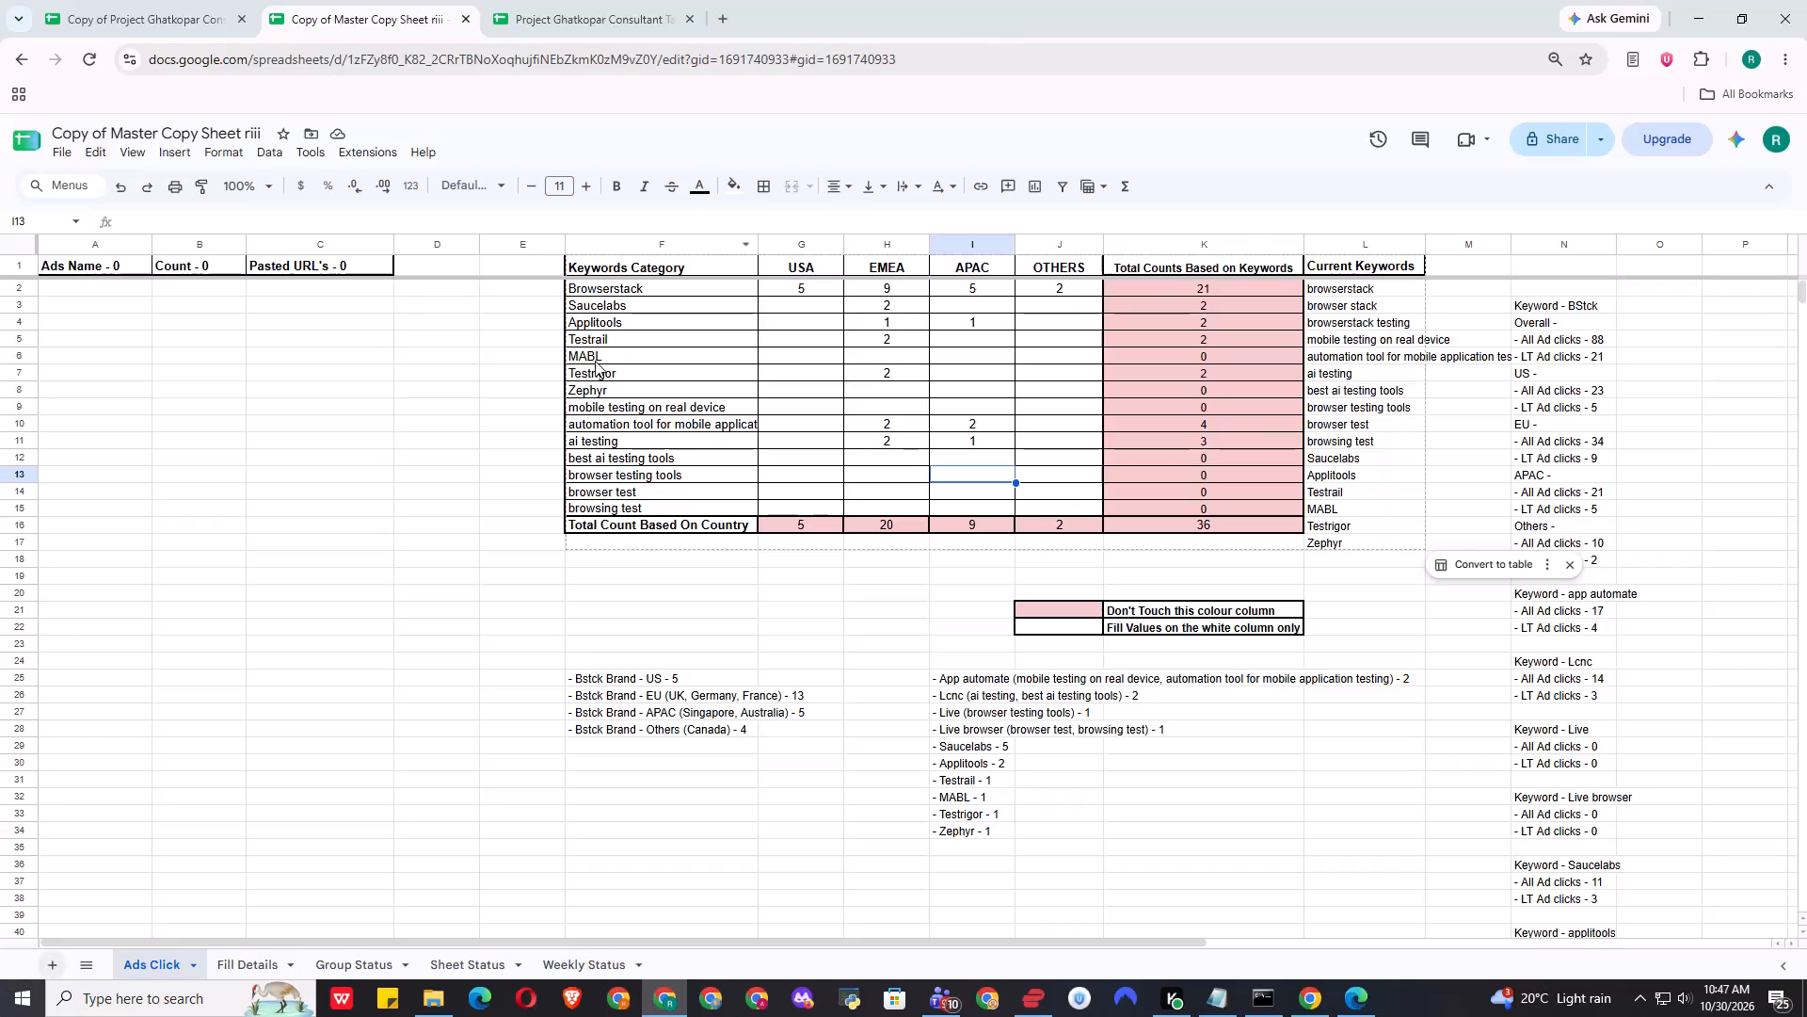
Compare the app automate and ai testing rows of the keyword counts table with the keyword status list.
scroll(1539, 587, up, 3)
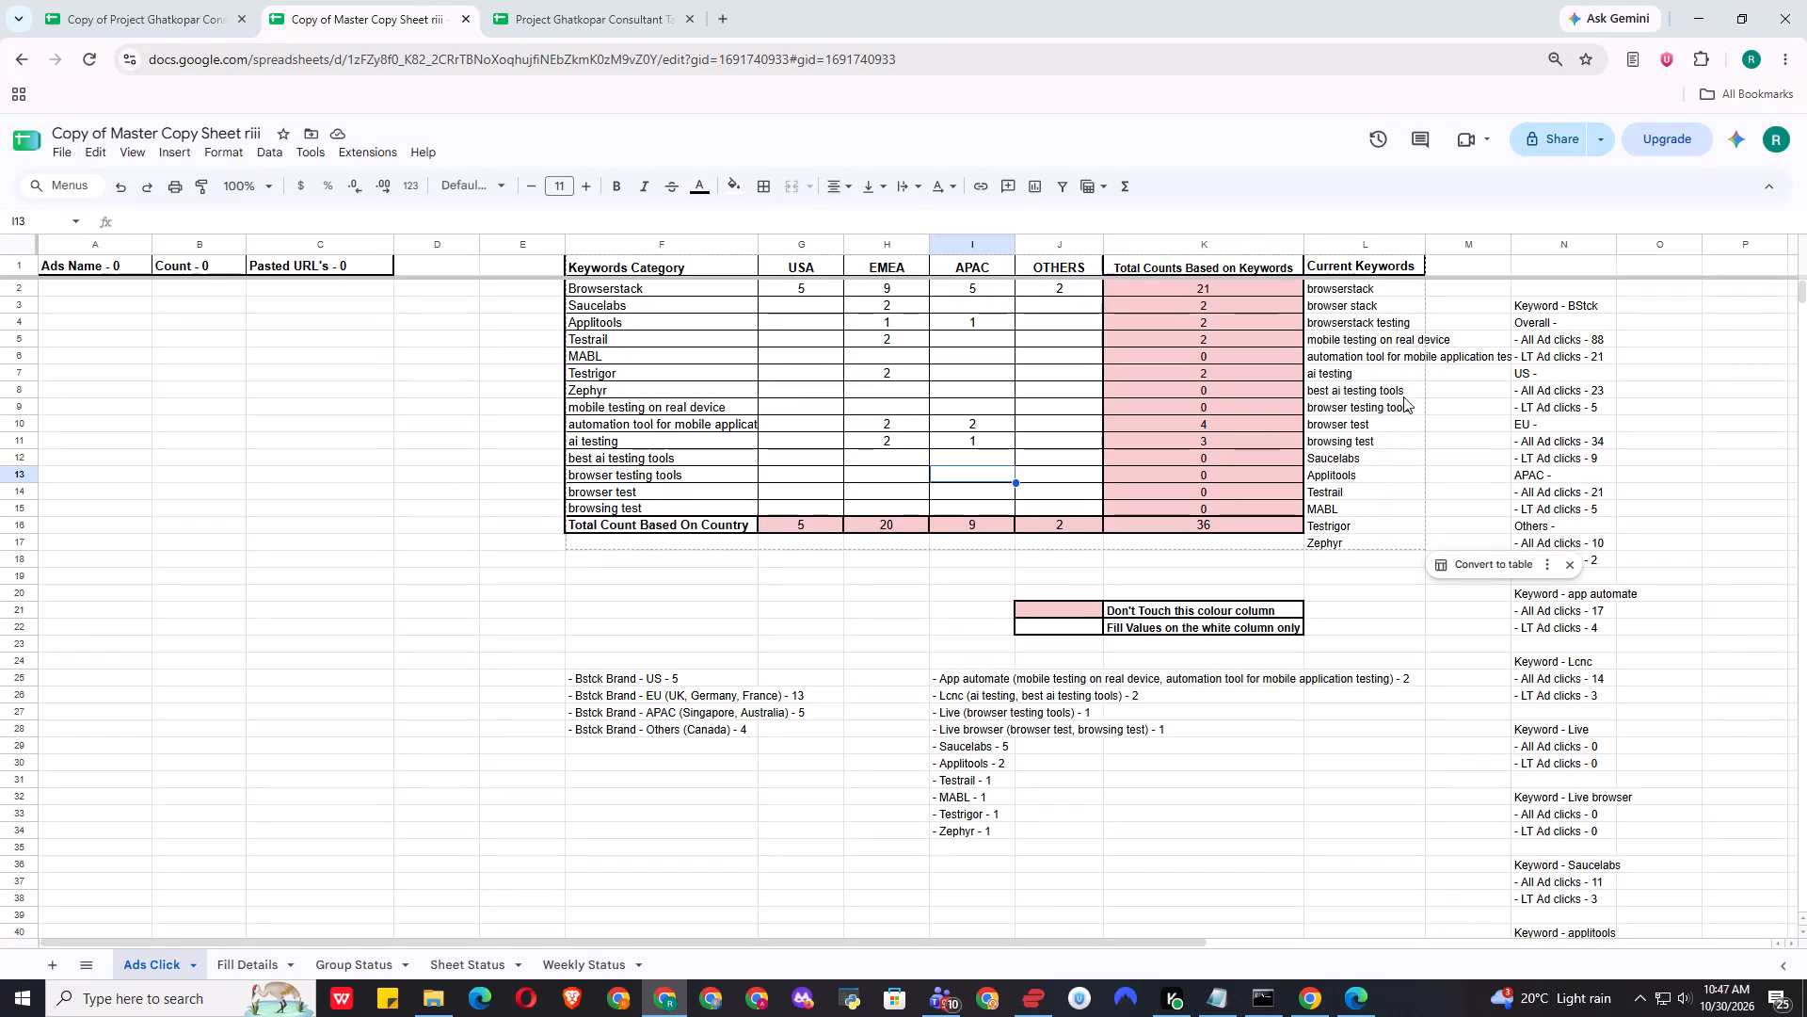
click(1056, 294)
click(888, 306)
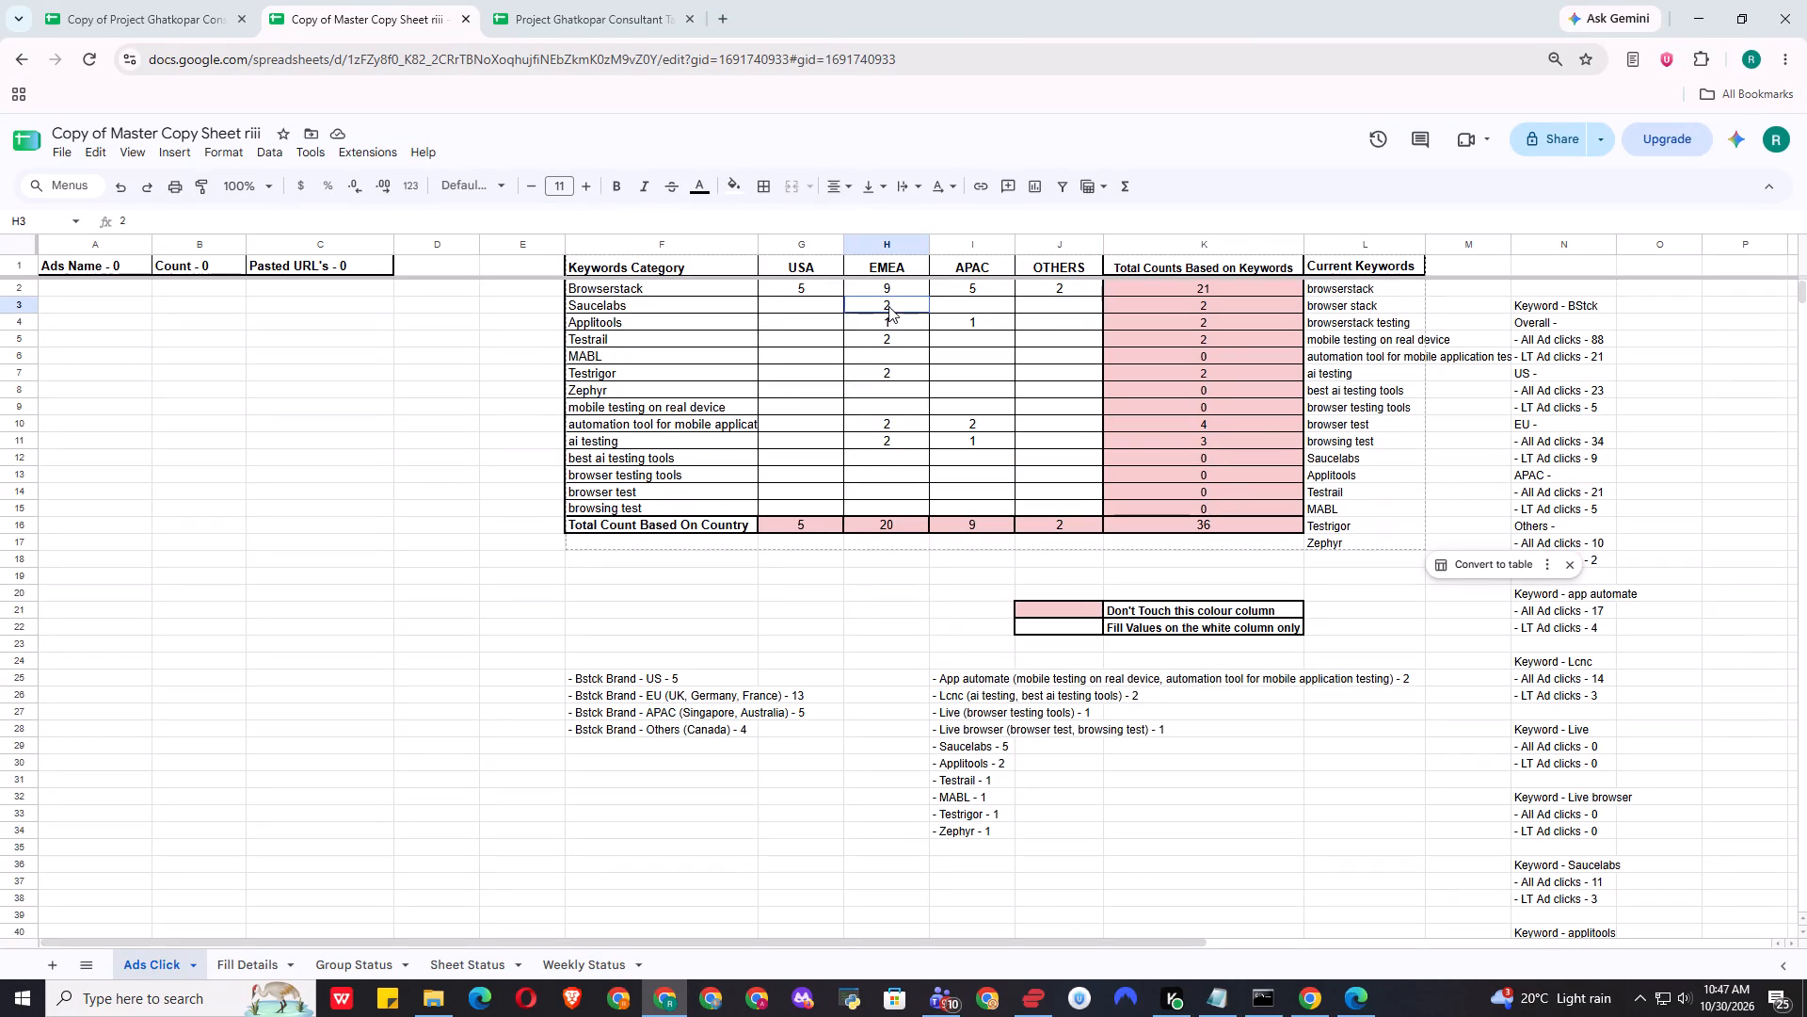
click(888, 425)
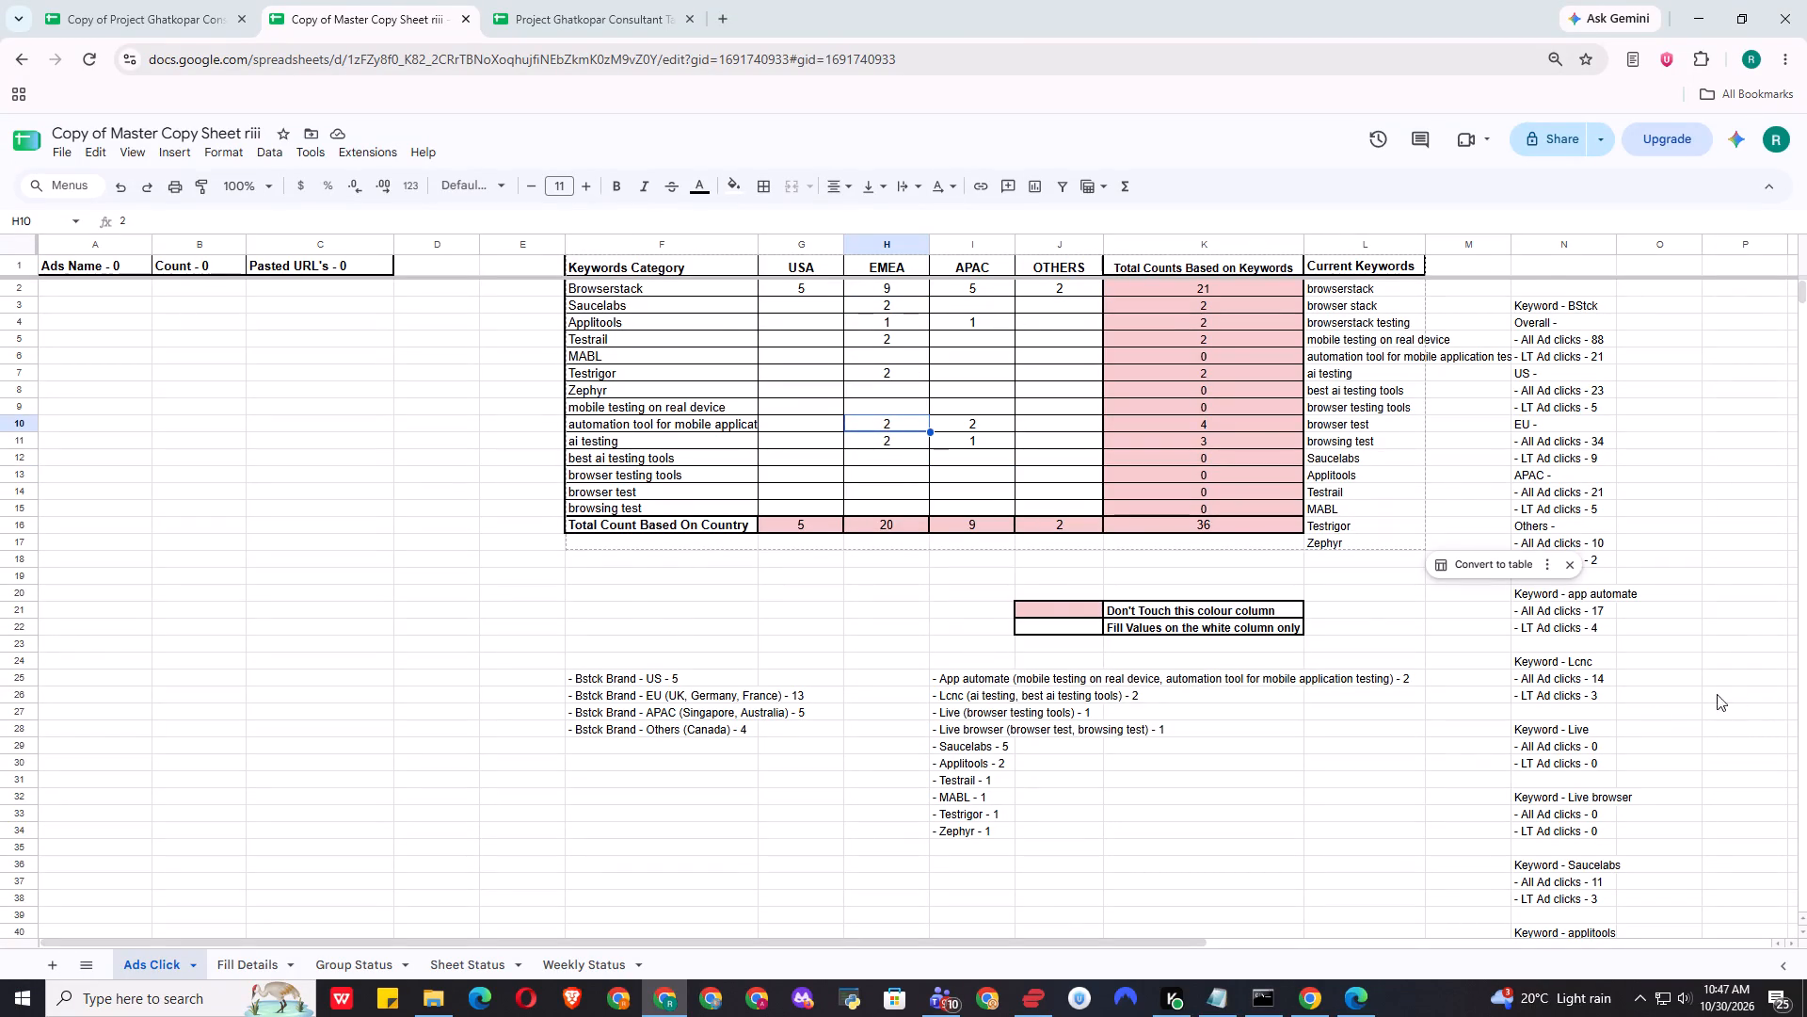
scroll(1632, 732, down, 1)
scroll(1633, 737, up, 4)
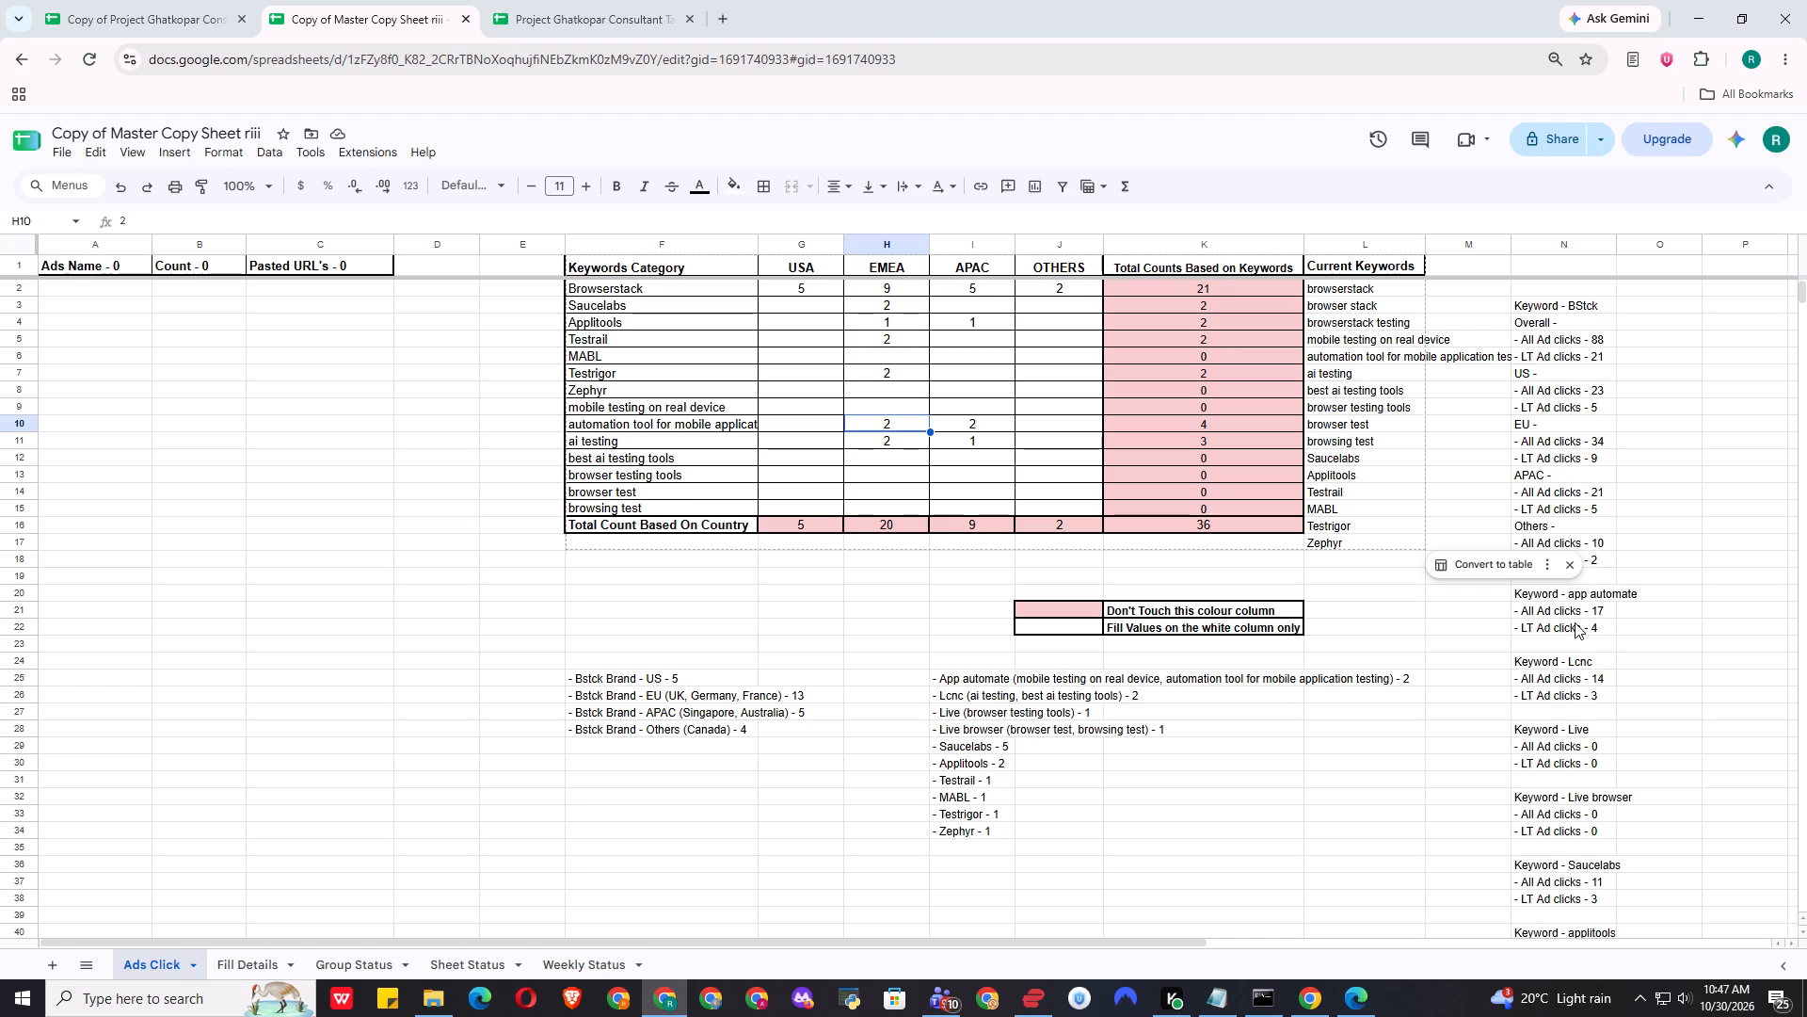
click(1589, 631)
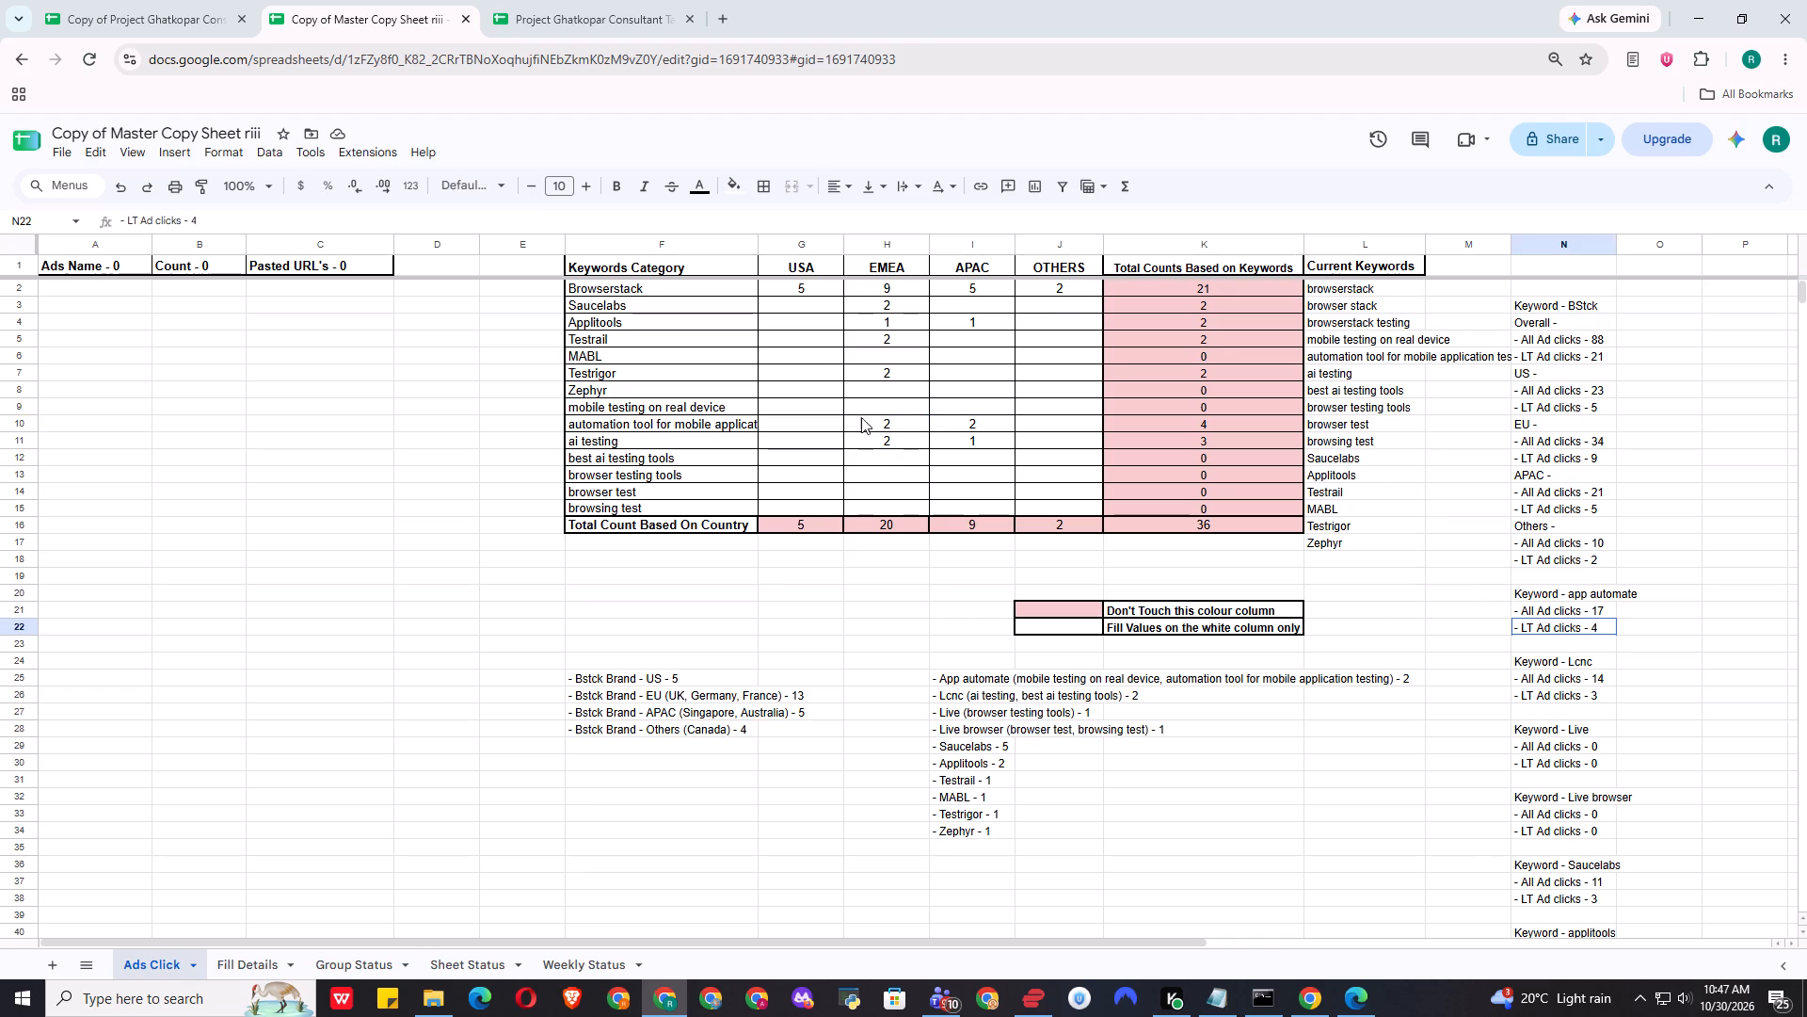
drag(895, 442, 1003, 462)
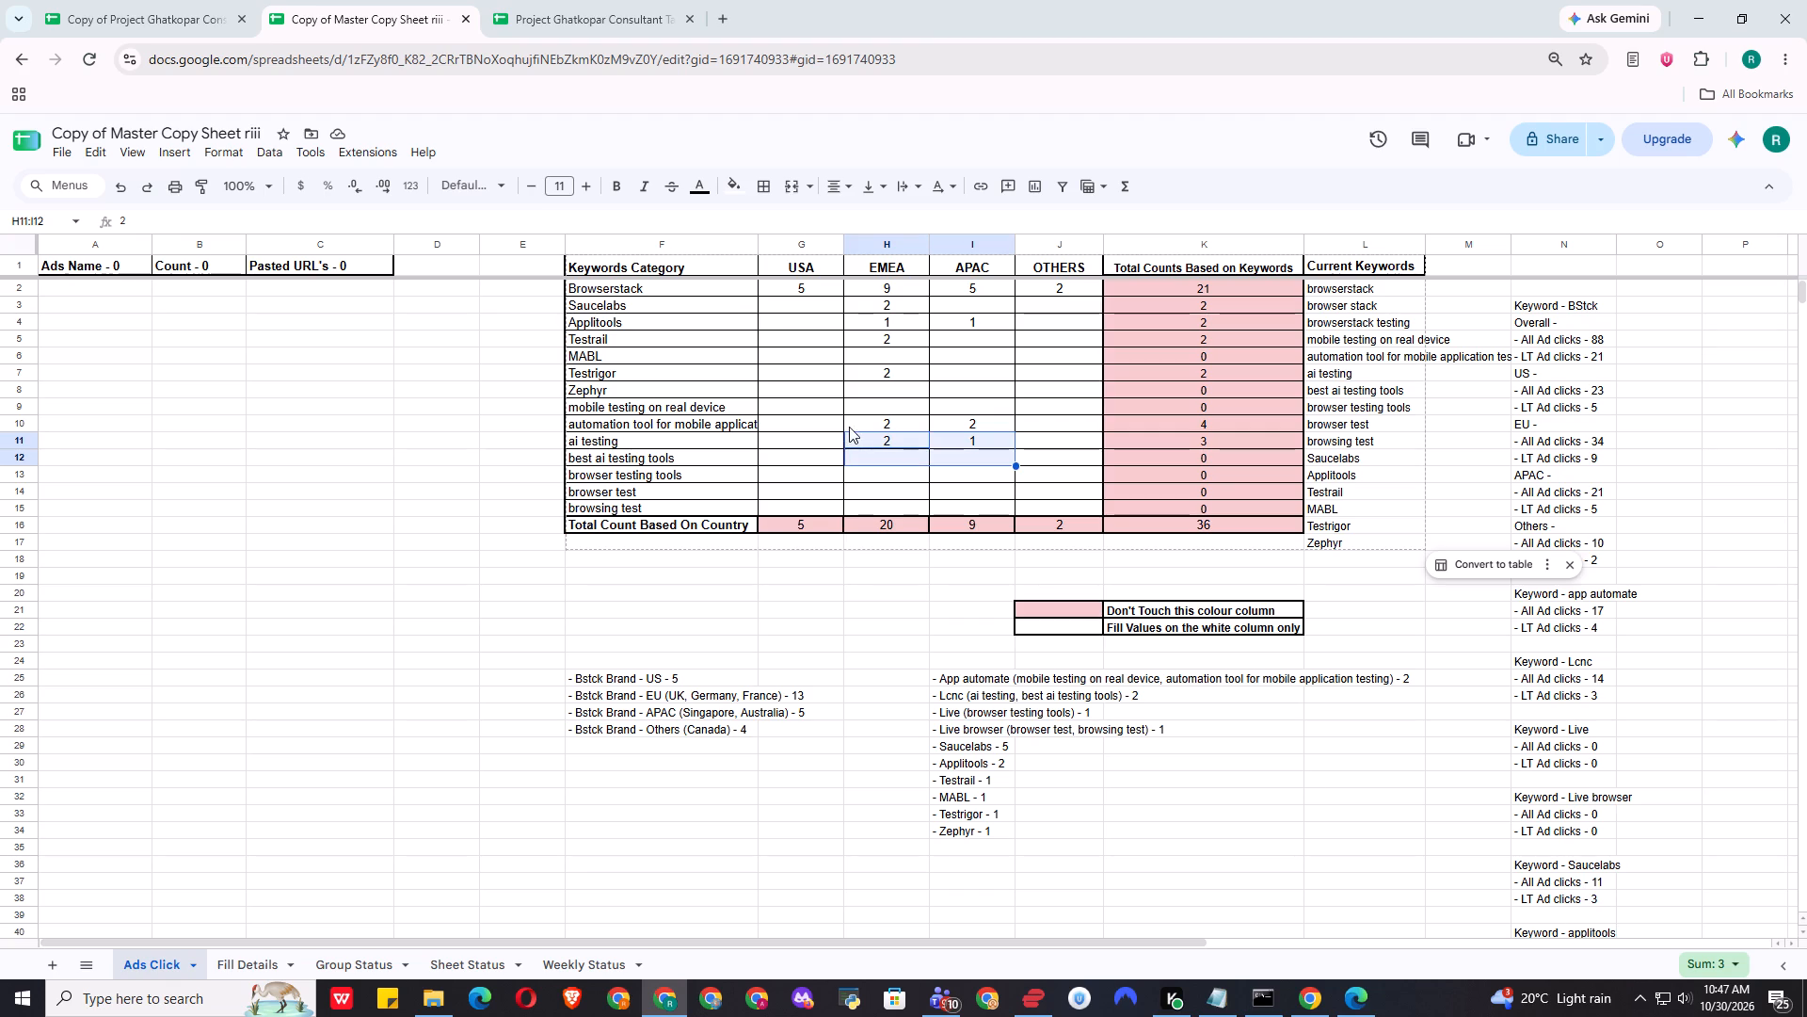
Set the EMEA count of the Saucelabs row in the keyword counts table to 3.
click(888, 308)
click(939, 309)
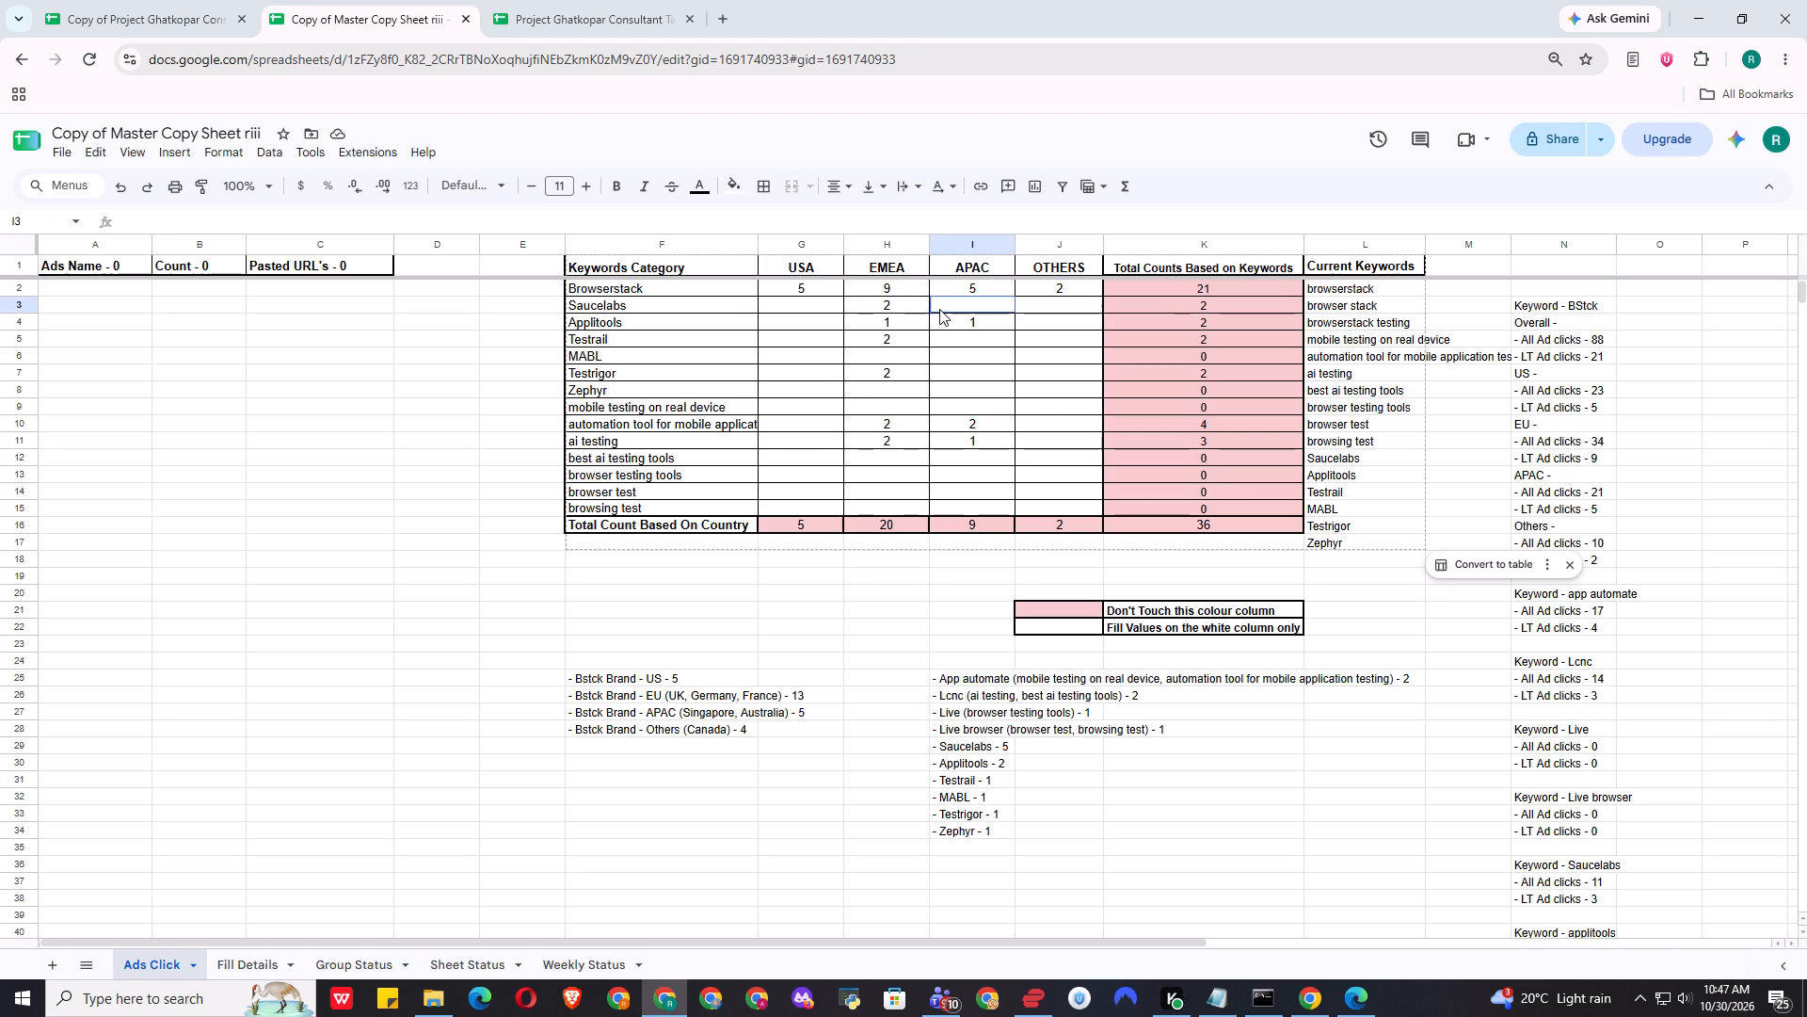
click(891, 315)
click(893, 299)
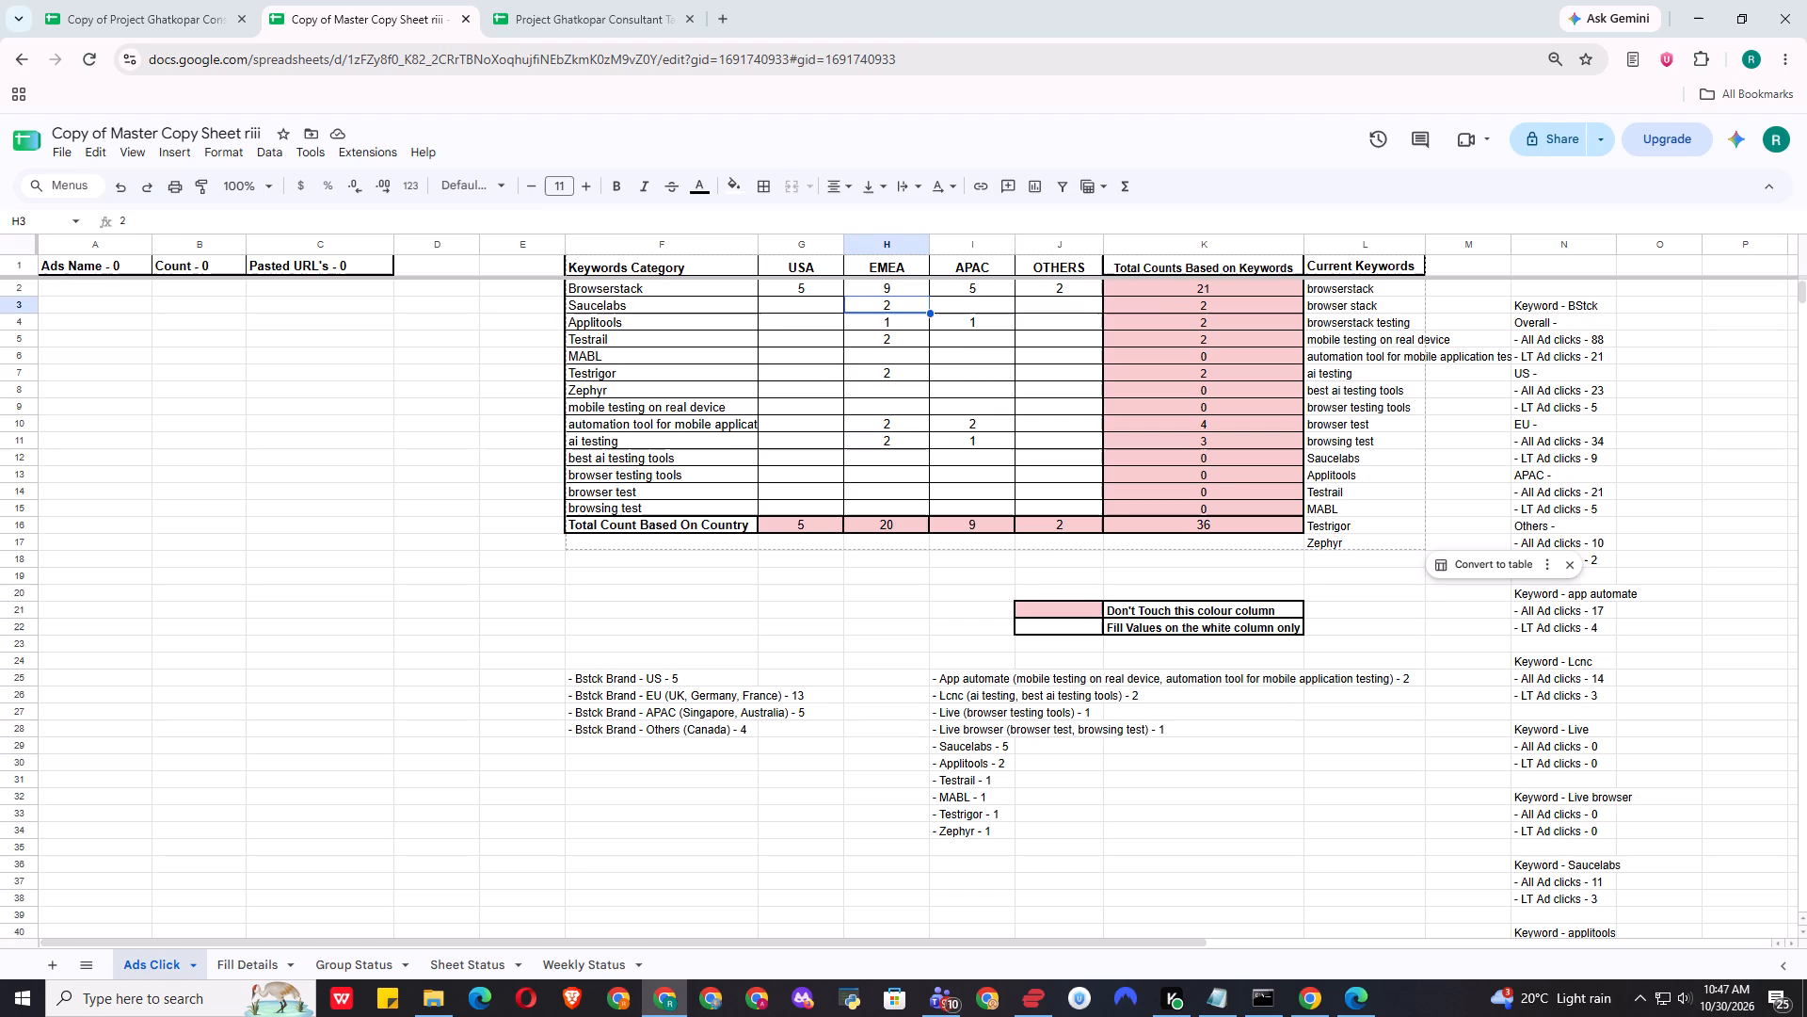
key(3)
click(931, 357)
Check the Applitools row against the keyword status list and clear its APAC count.
click(902, 324)
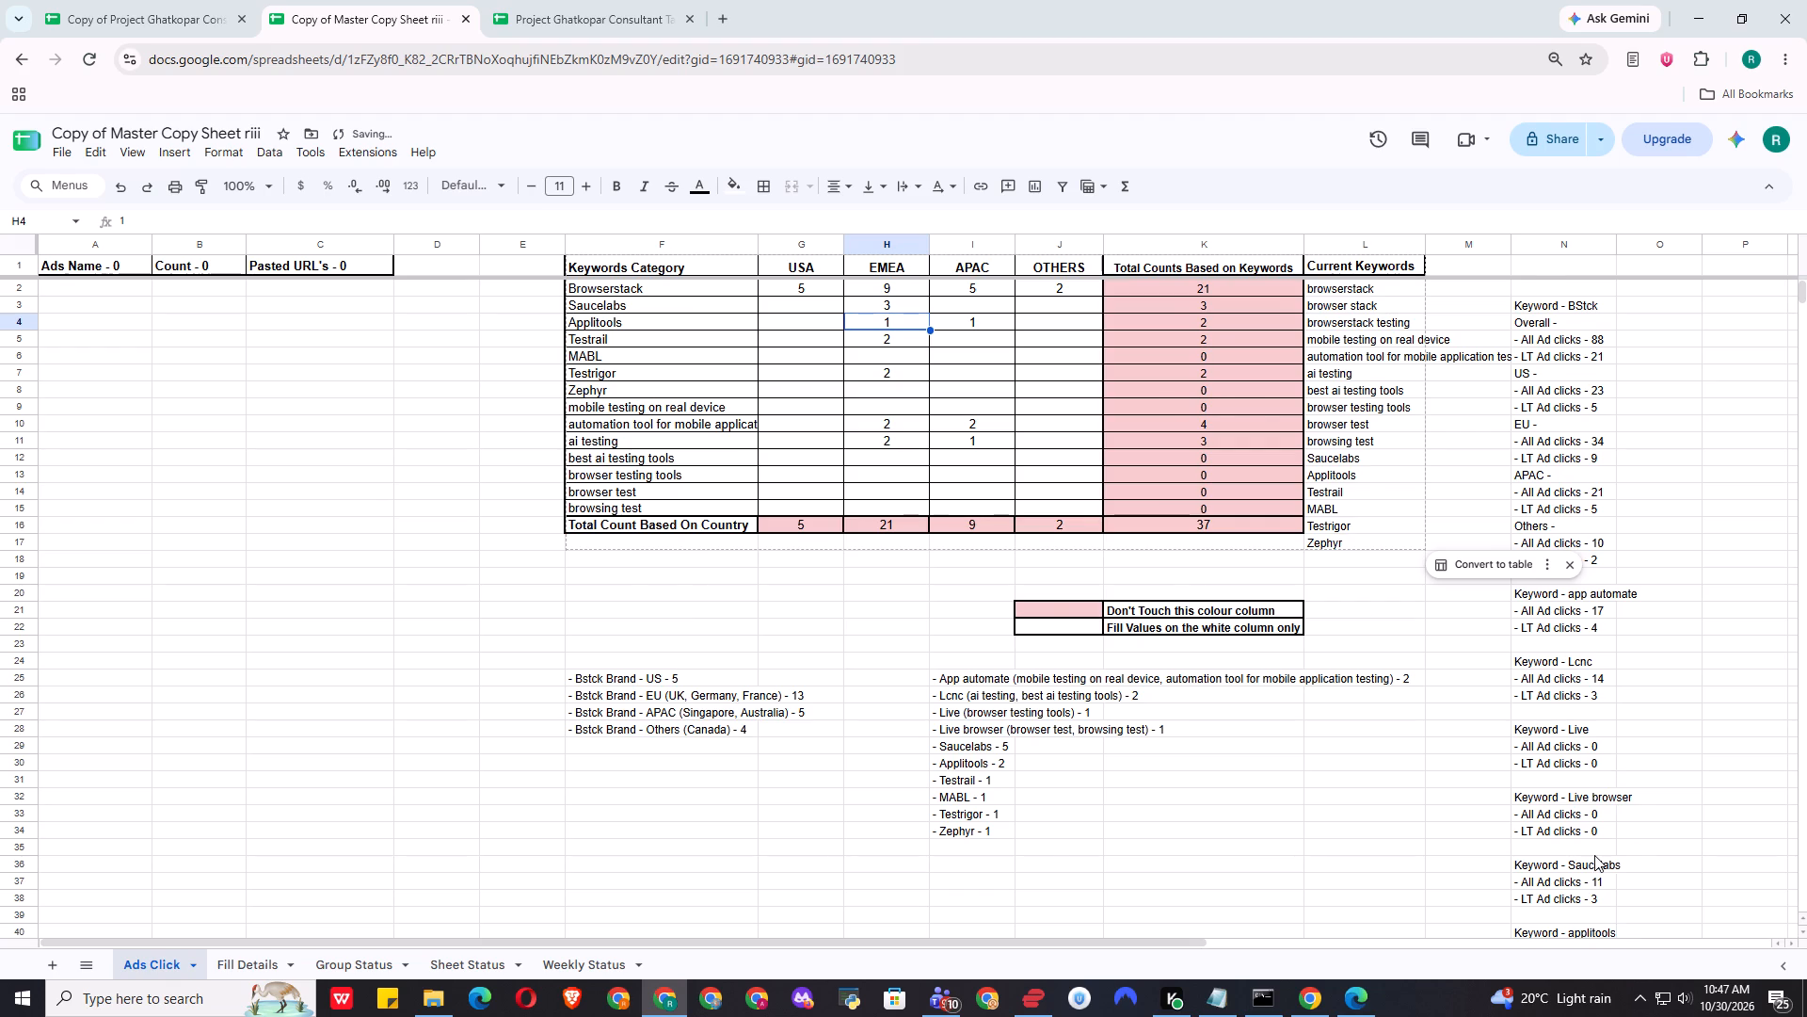
scroll(1605, 894, down, 1)
scroll(947, 340, up, 2)
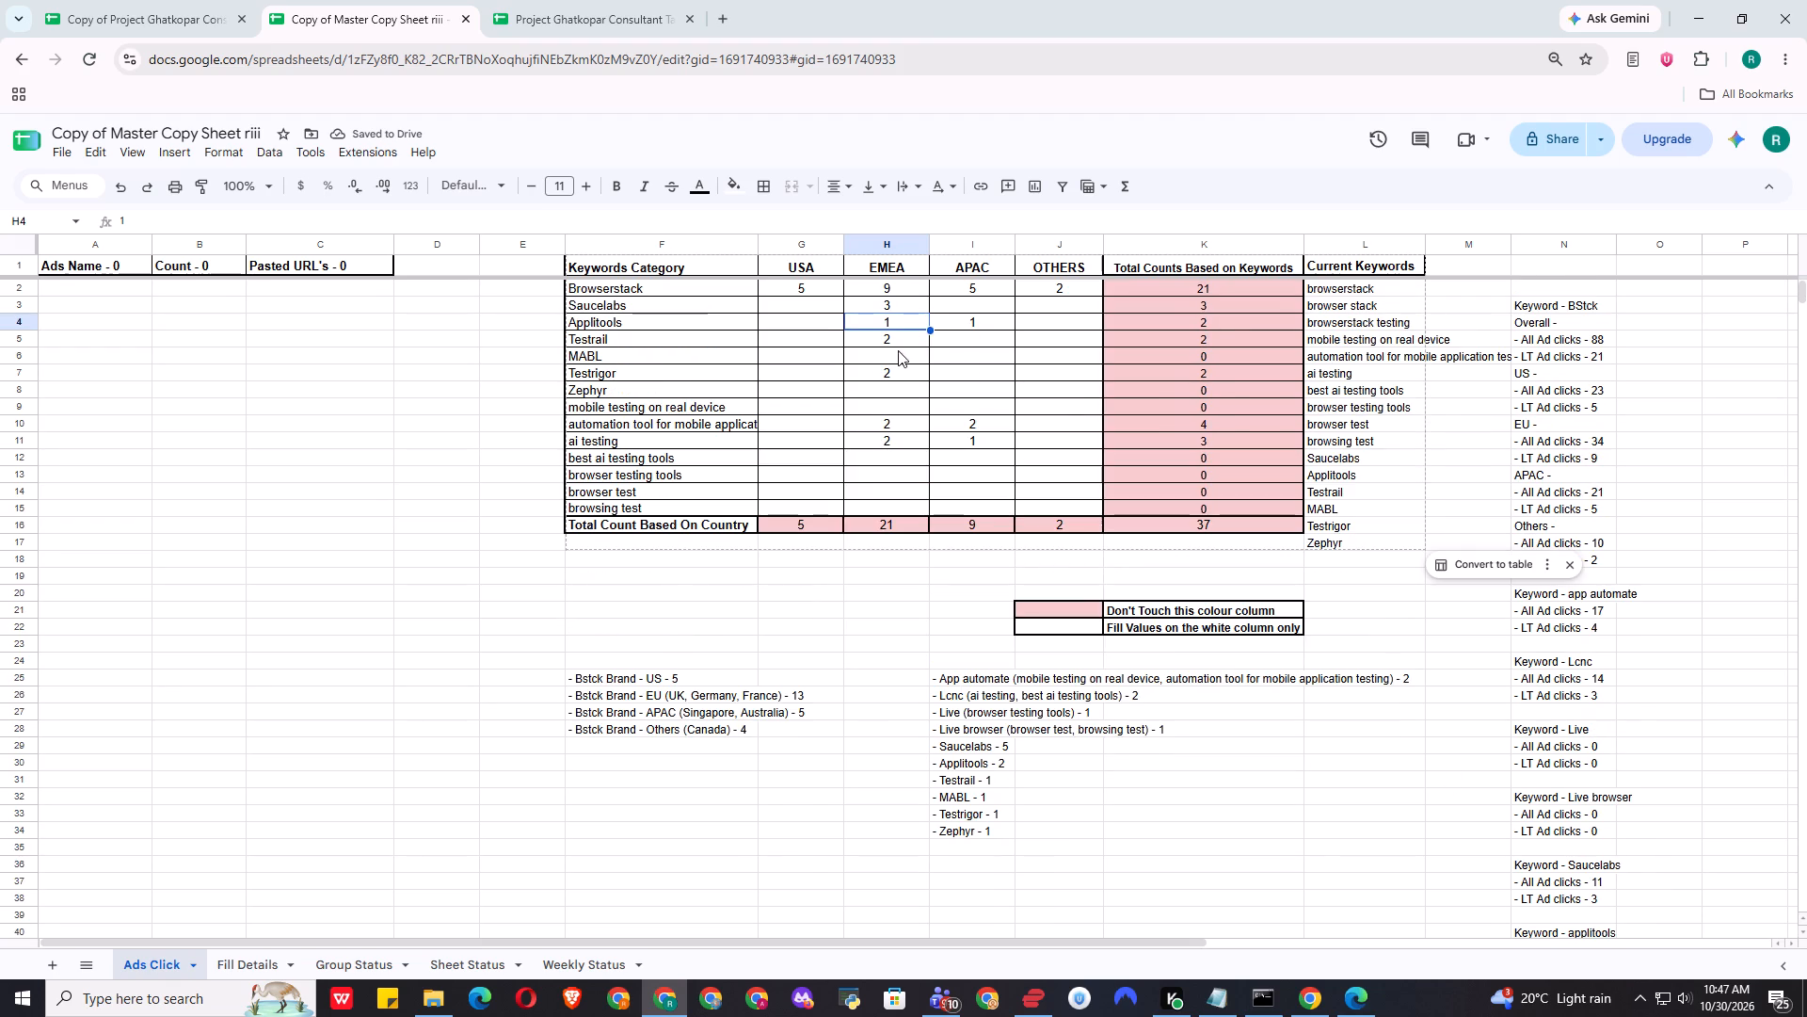
click(987, 331)
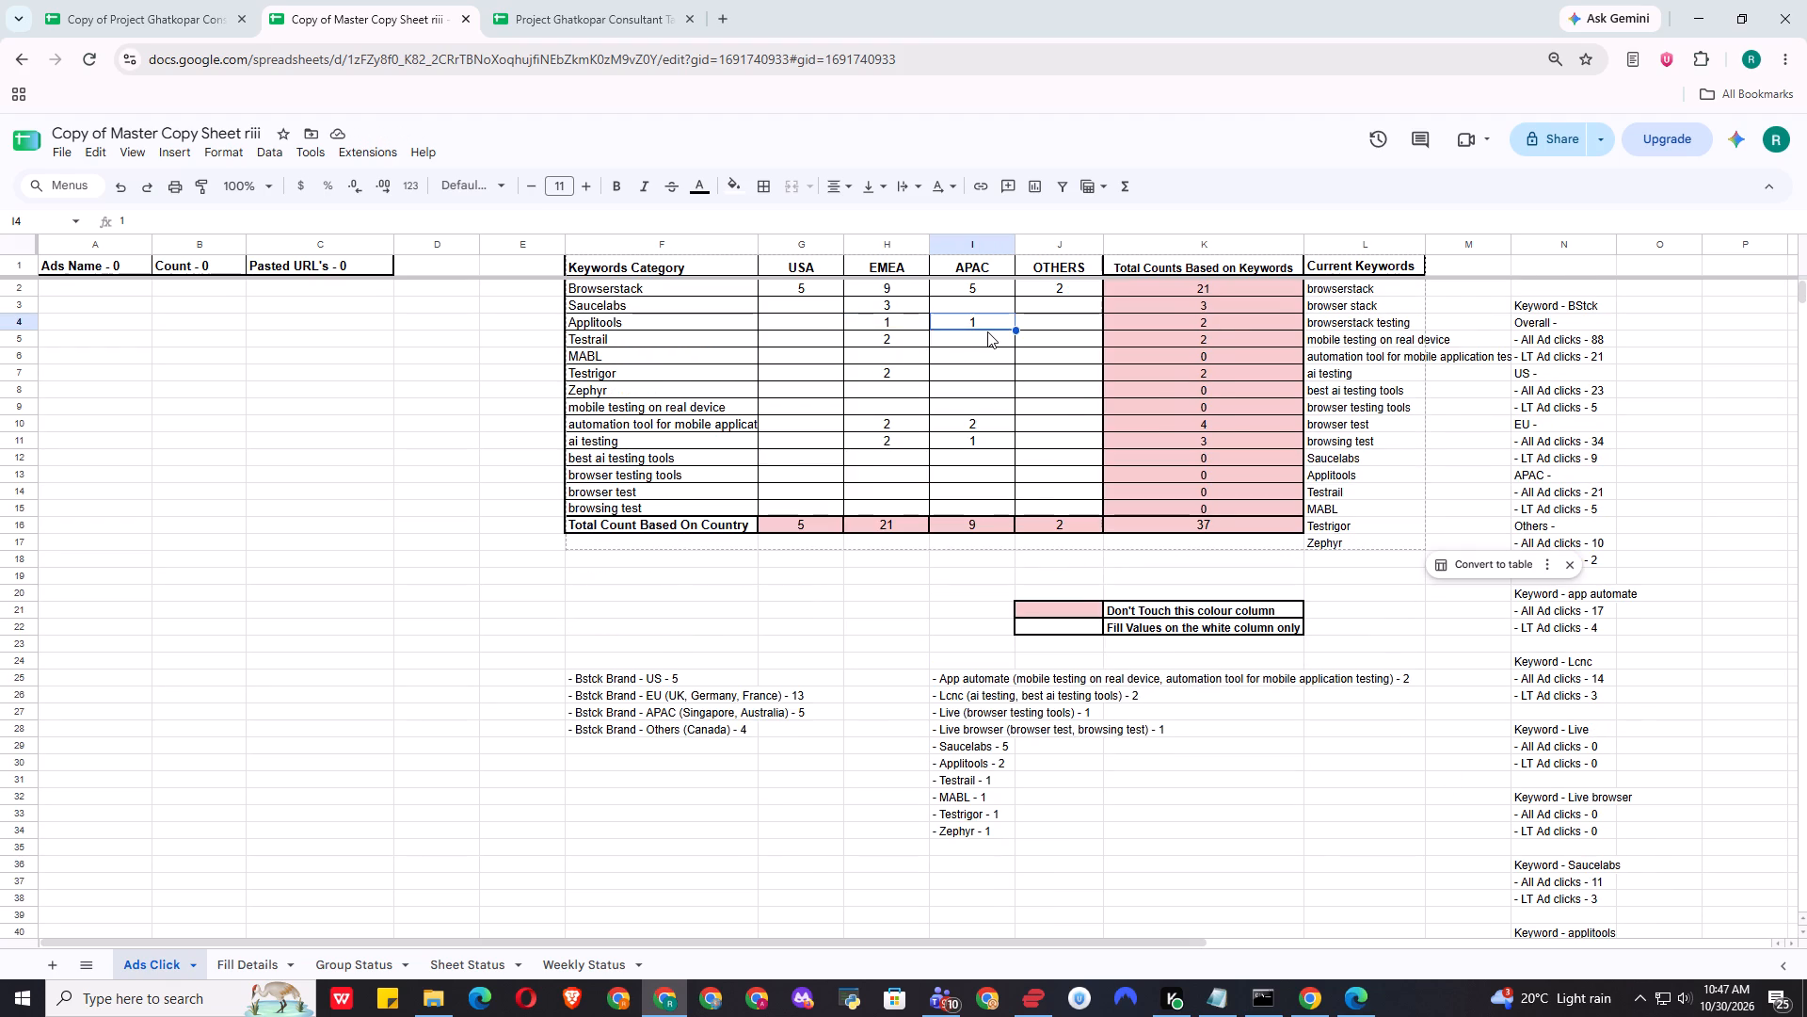
key(BackSpace)
Set the EMEA count of the Testrail row to 1 to match the testrail keyword status.
scroll(1627, 912, down, 1)
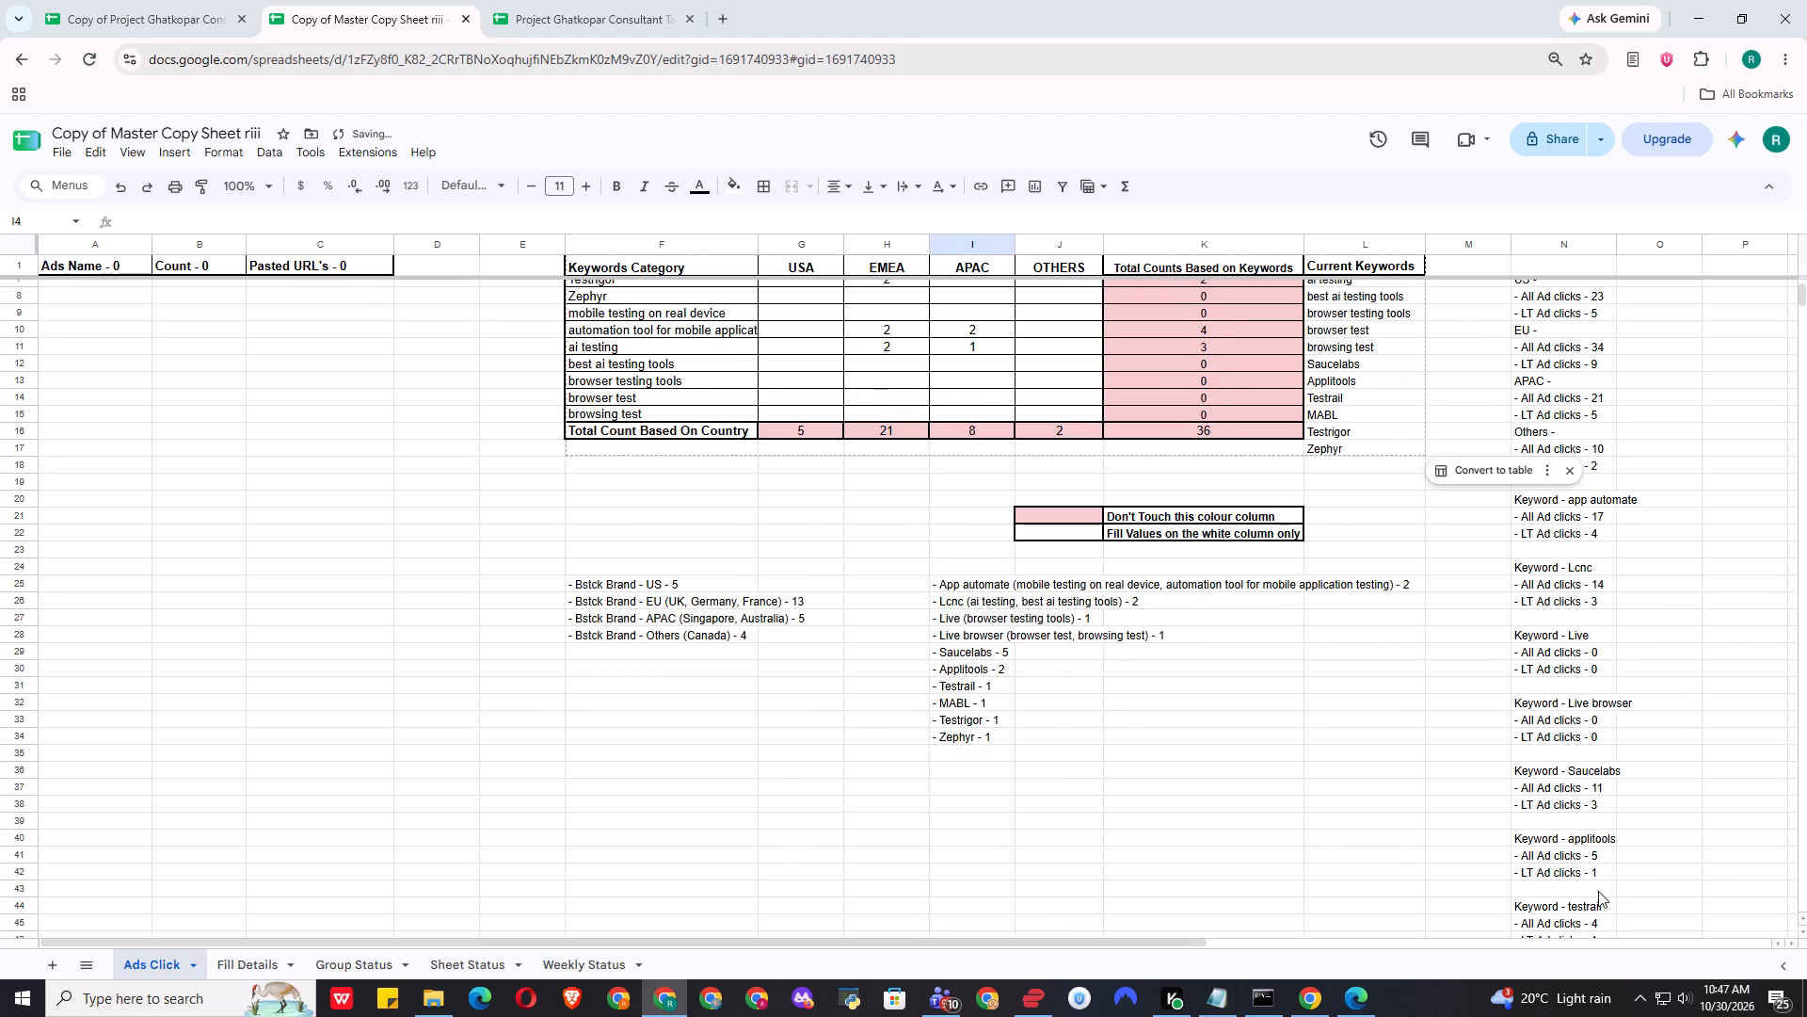
scroll(1598, 891, up, 2)
scroll(1603, 878, down, 2)
scroll(1607, 868, up, 3)
click(912, 340)
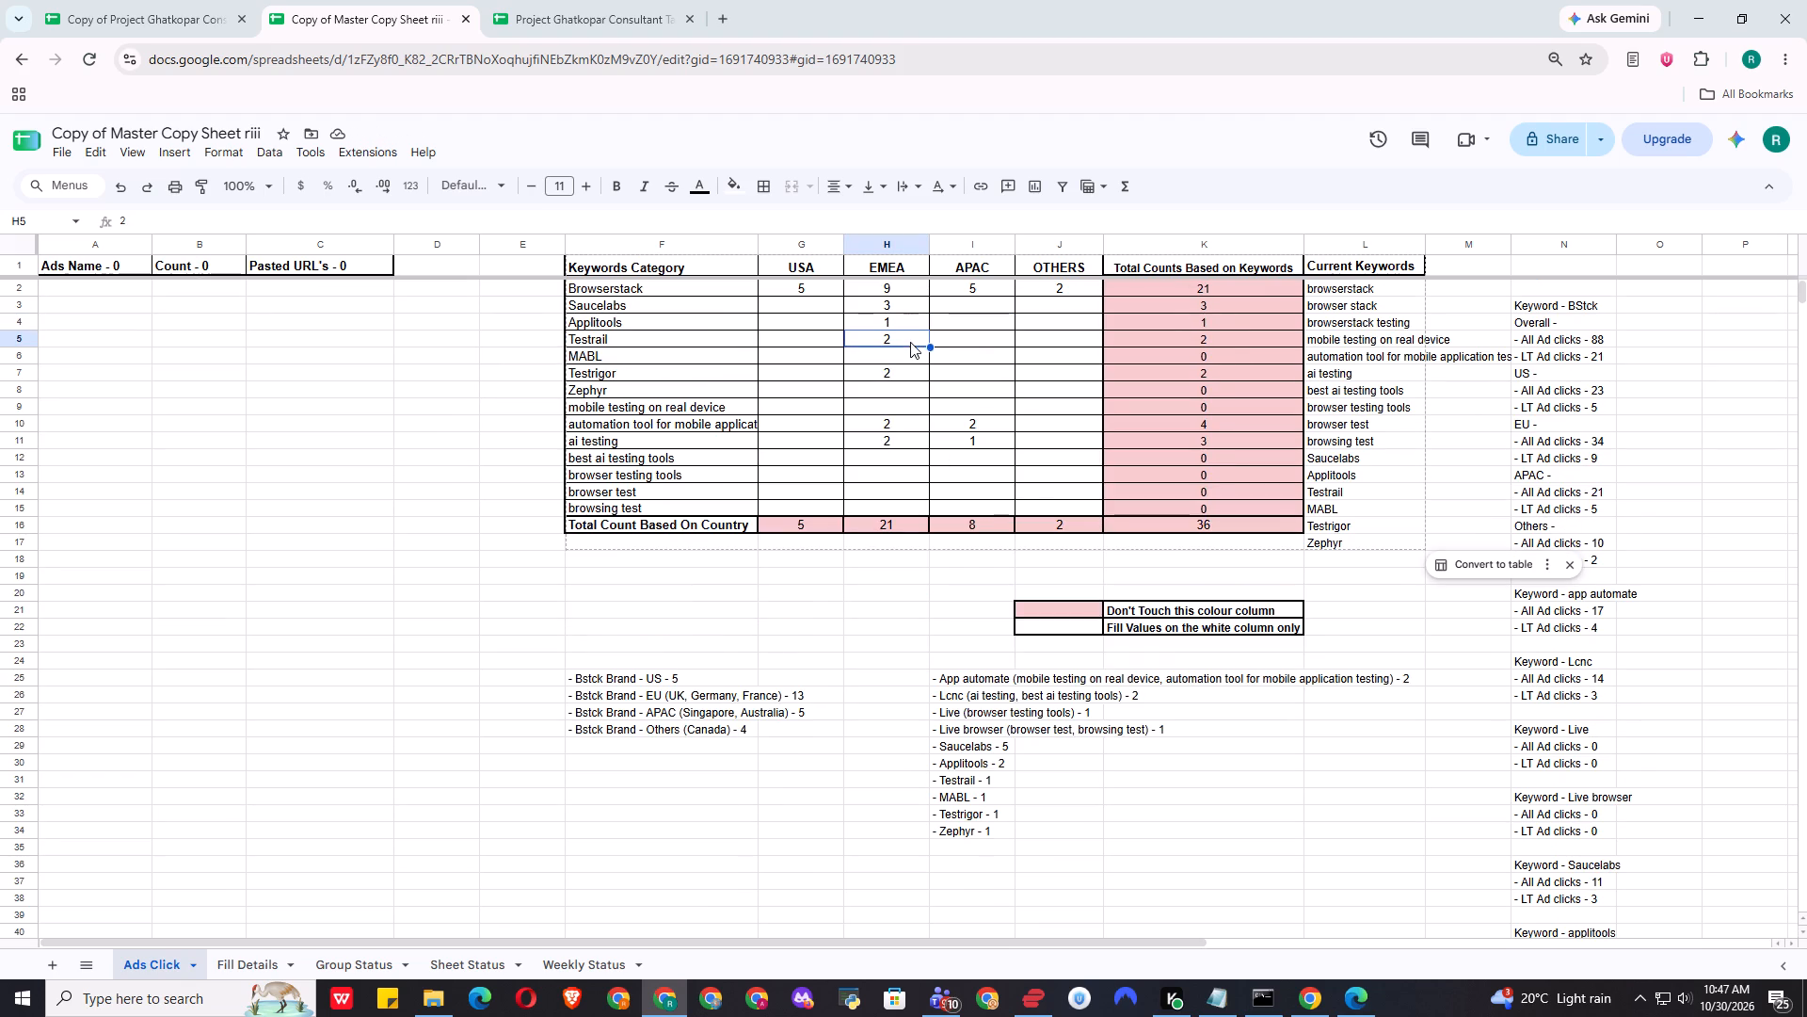
key(1)
click(1010, 386)
Clear the EMEA count of the Testrigor row to match the testrigor keyword status.
scroll(1656, 749, down, 5)
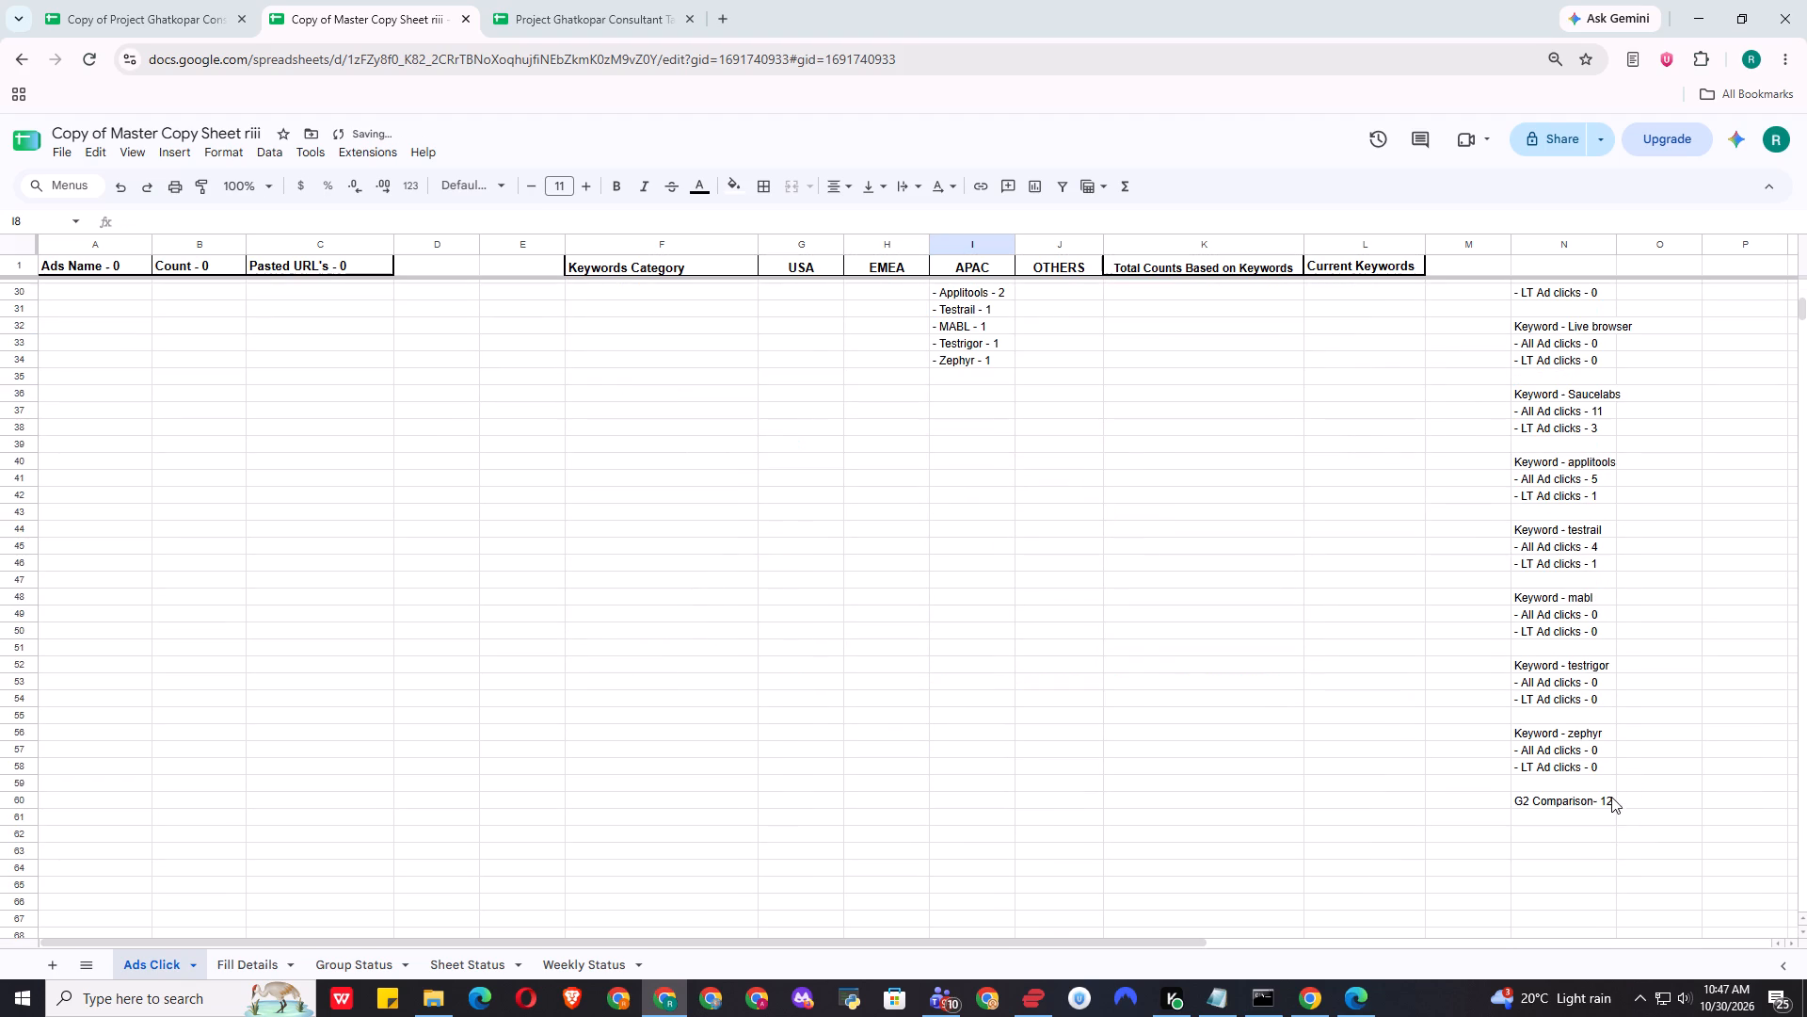
scroll(1647, 810, up, 9)
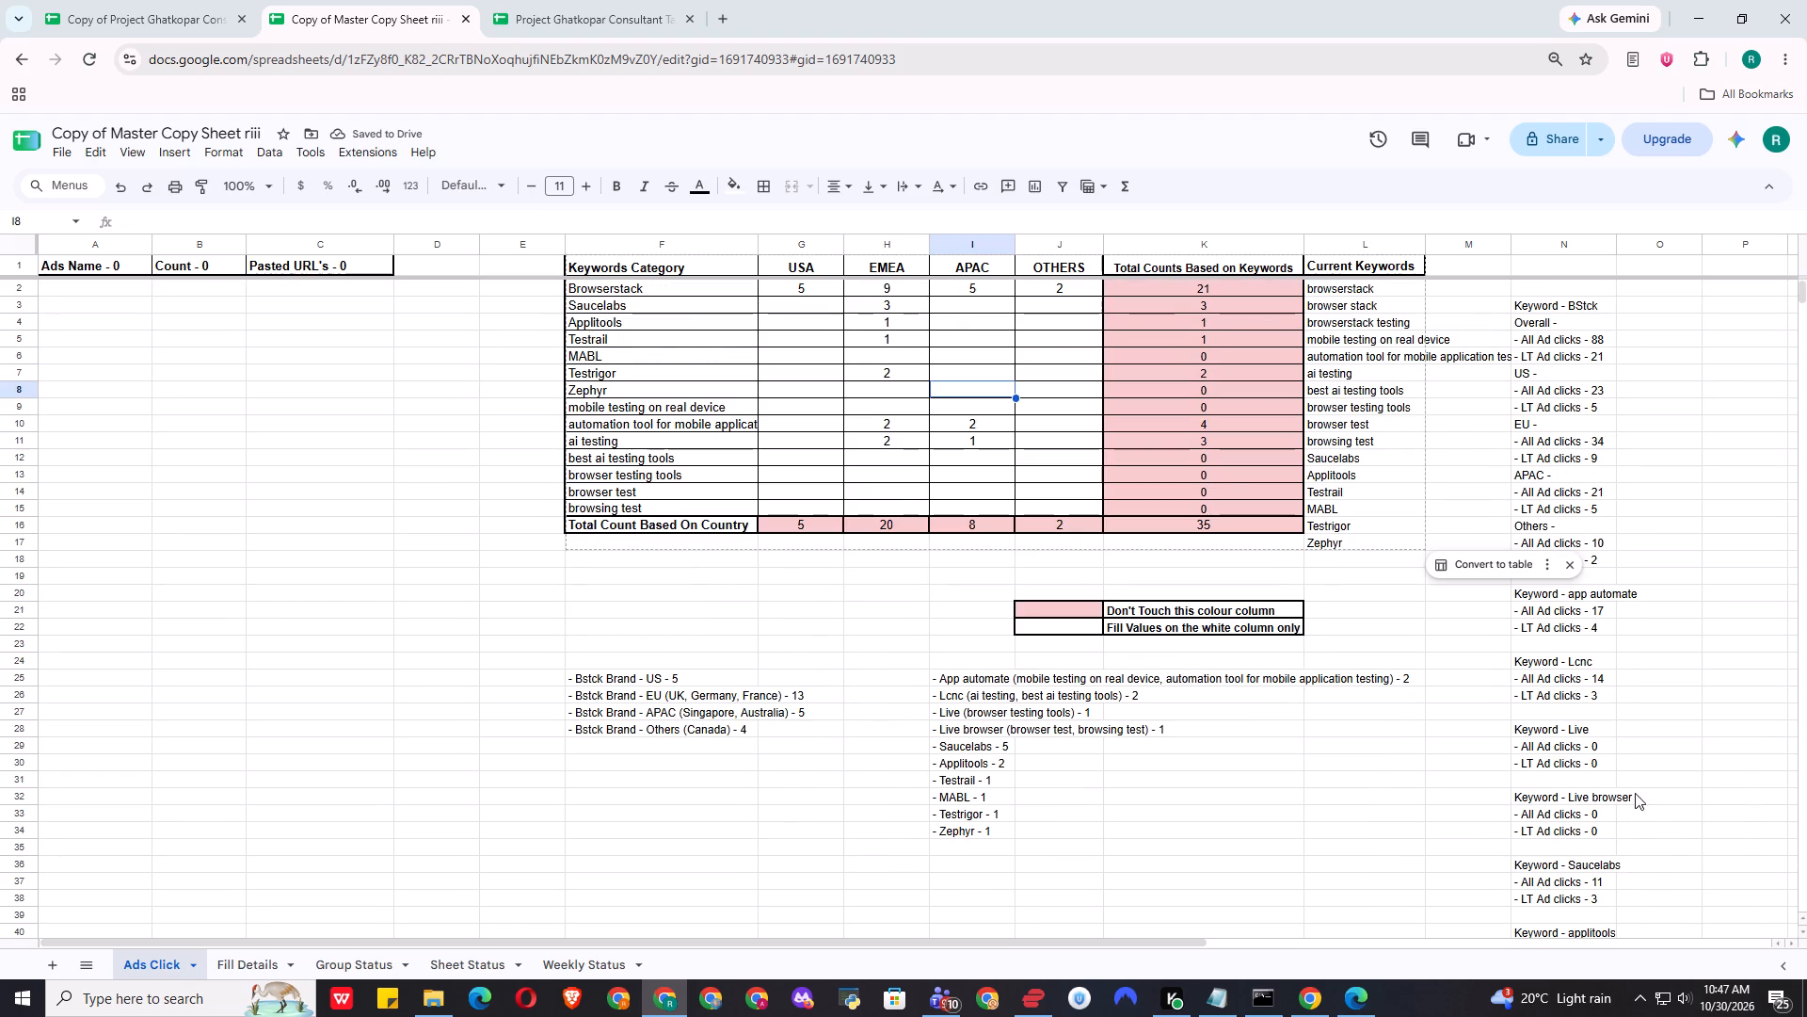
scroll(1443, 762, up, 3)
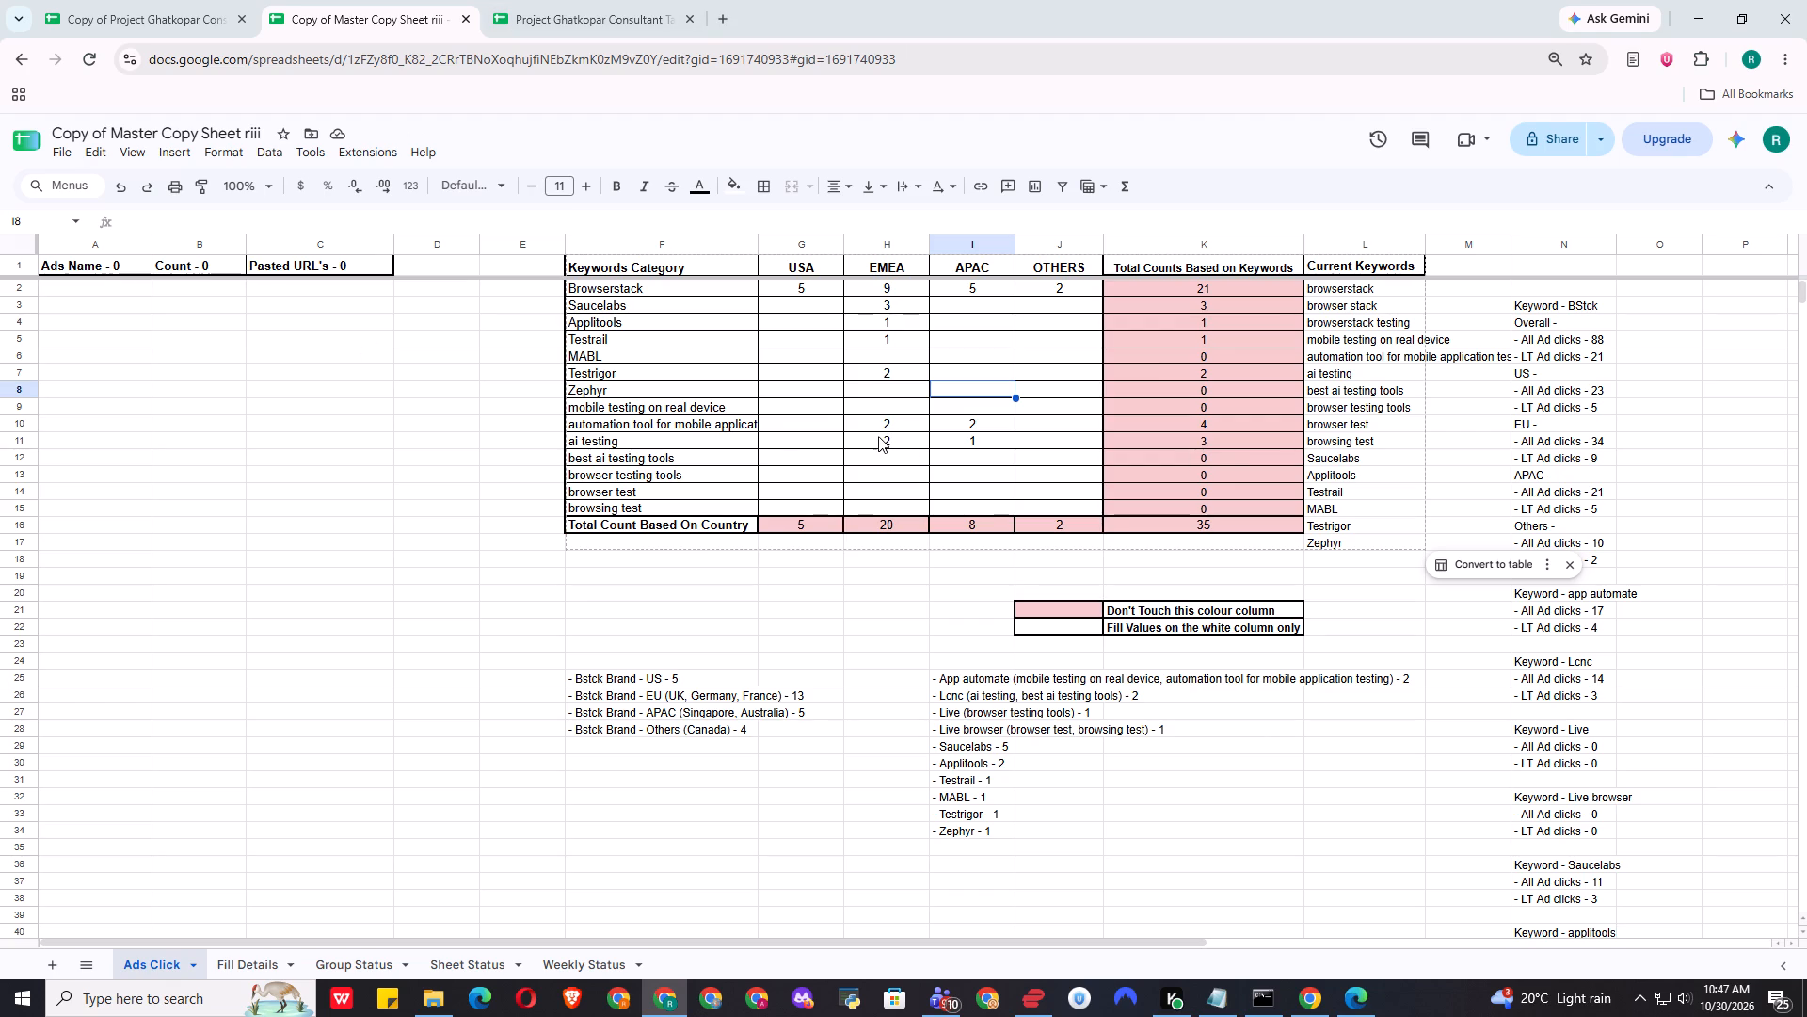
click(879, 367)
key(BackSpace)
click(971, 413)
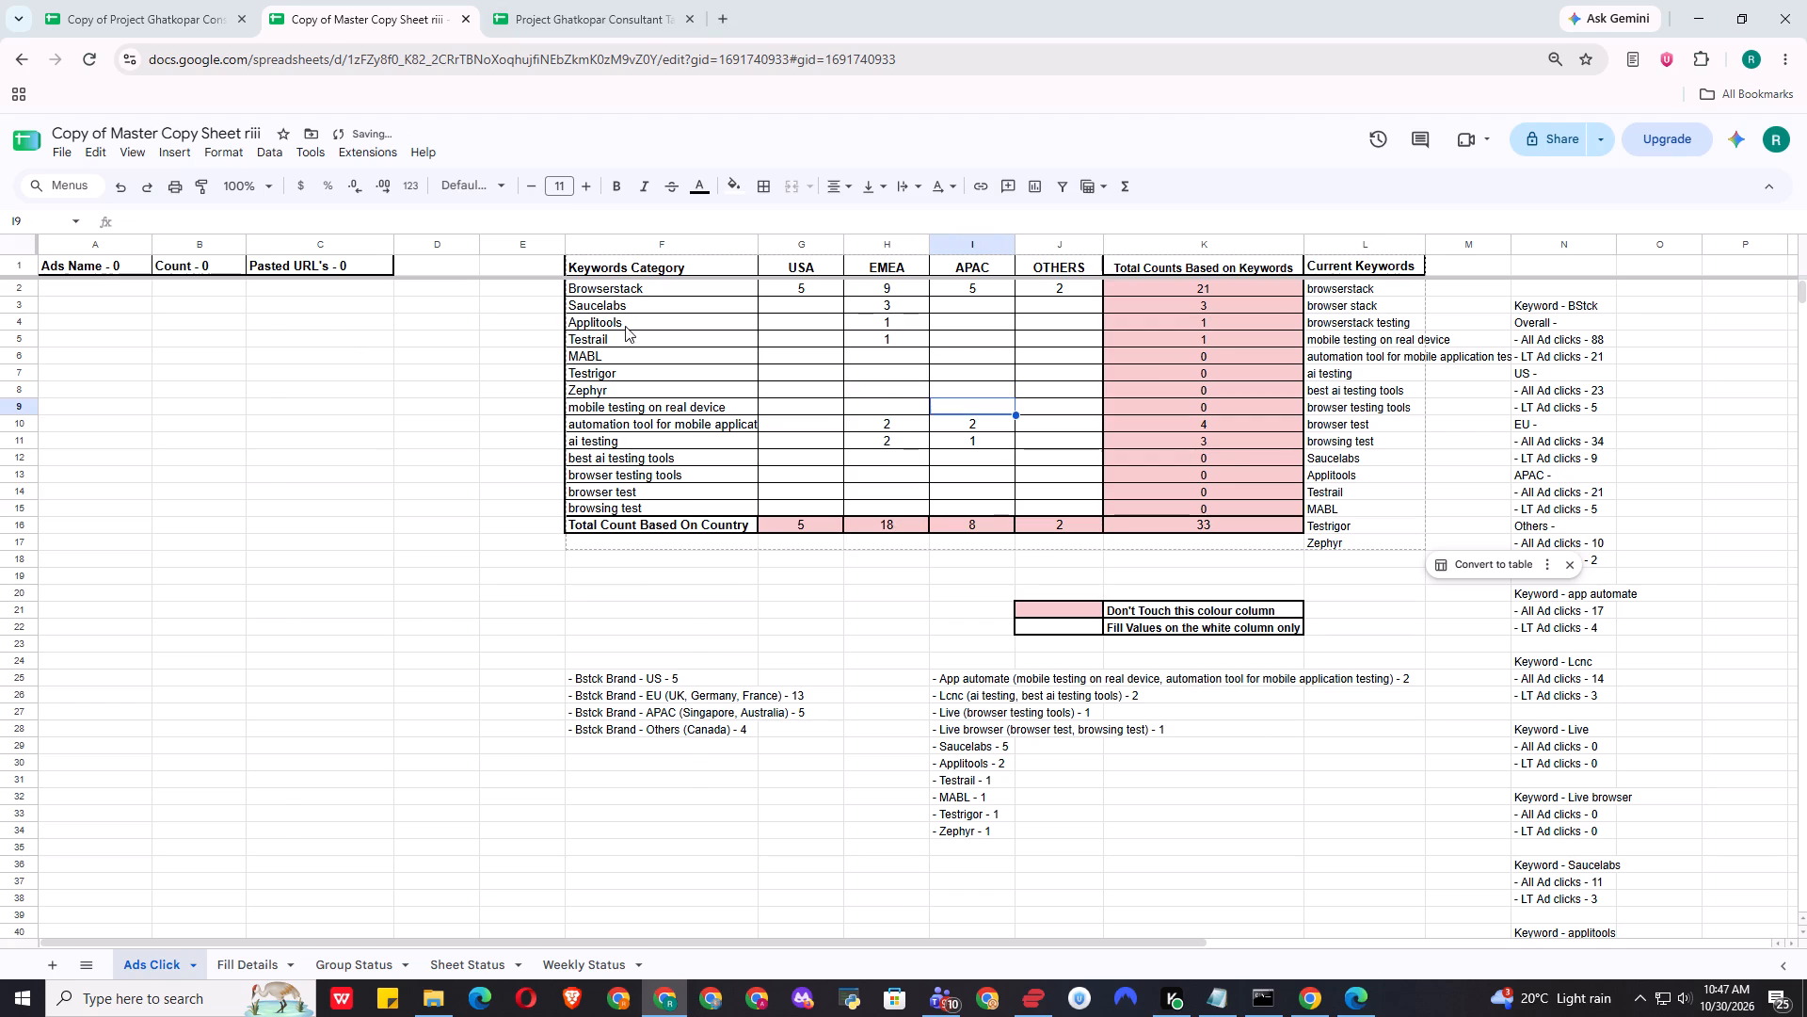
Check the testmuai.com counts on the Ads Clicked Tracker sheet of Project Ghatkopar, then return to the Master Copy sheet.
click(71, 0)
scroll(821, 607, up, 2)
click(548, 5)
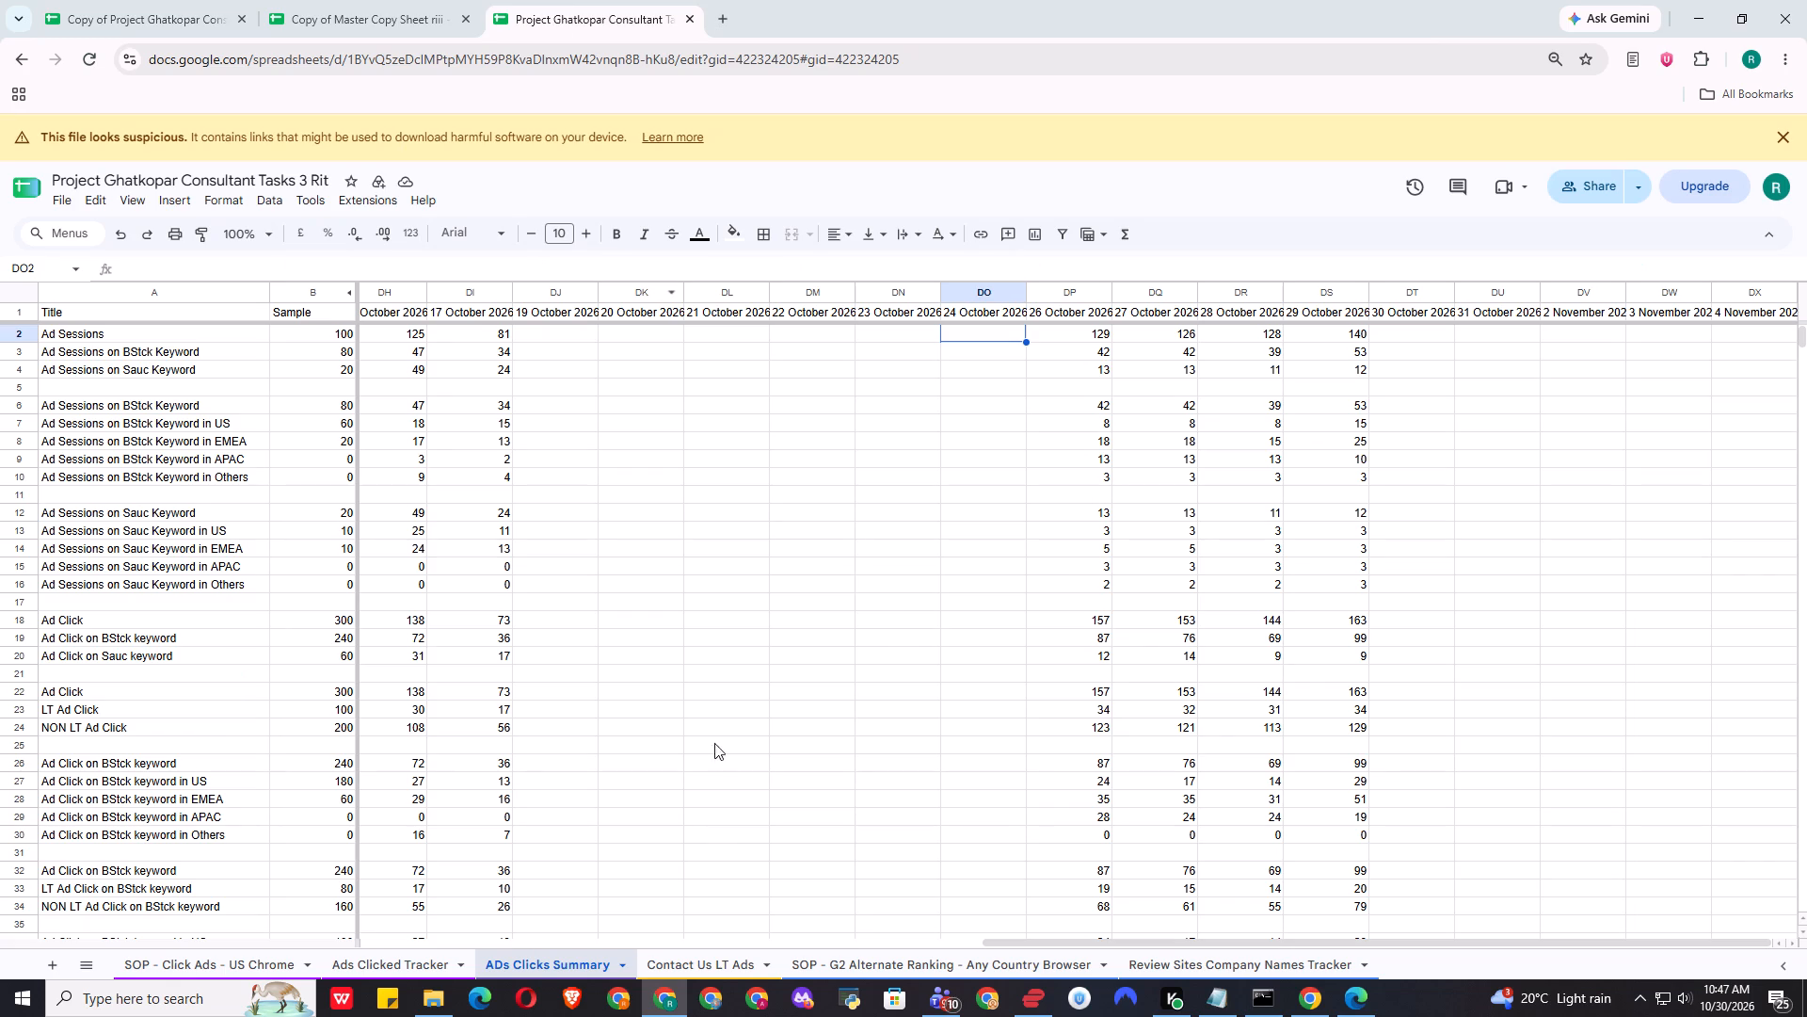
click(410, 962)
scroll(1049, 671, up, 2)
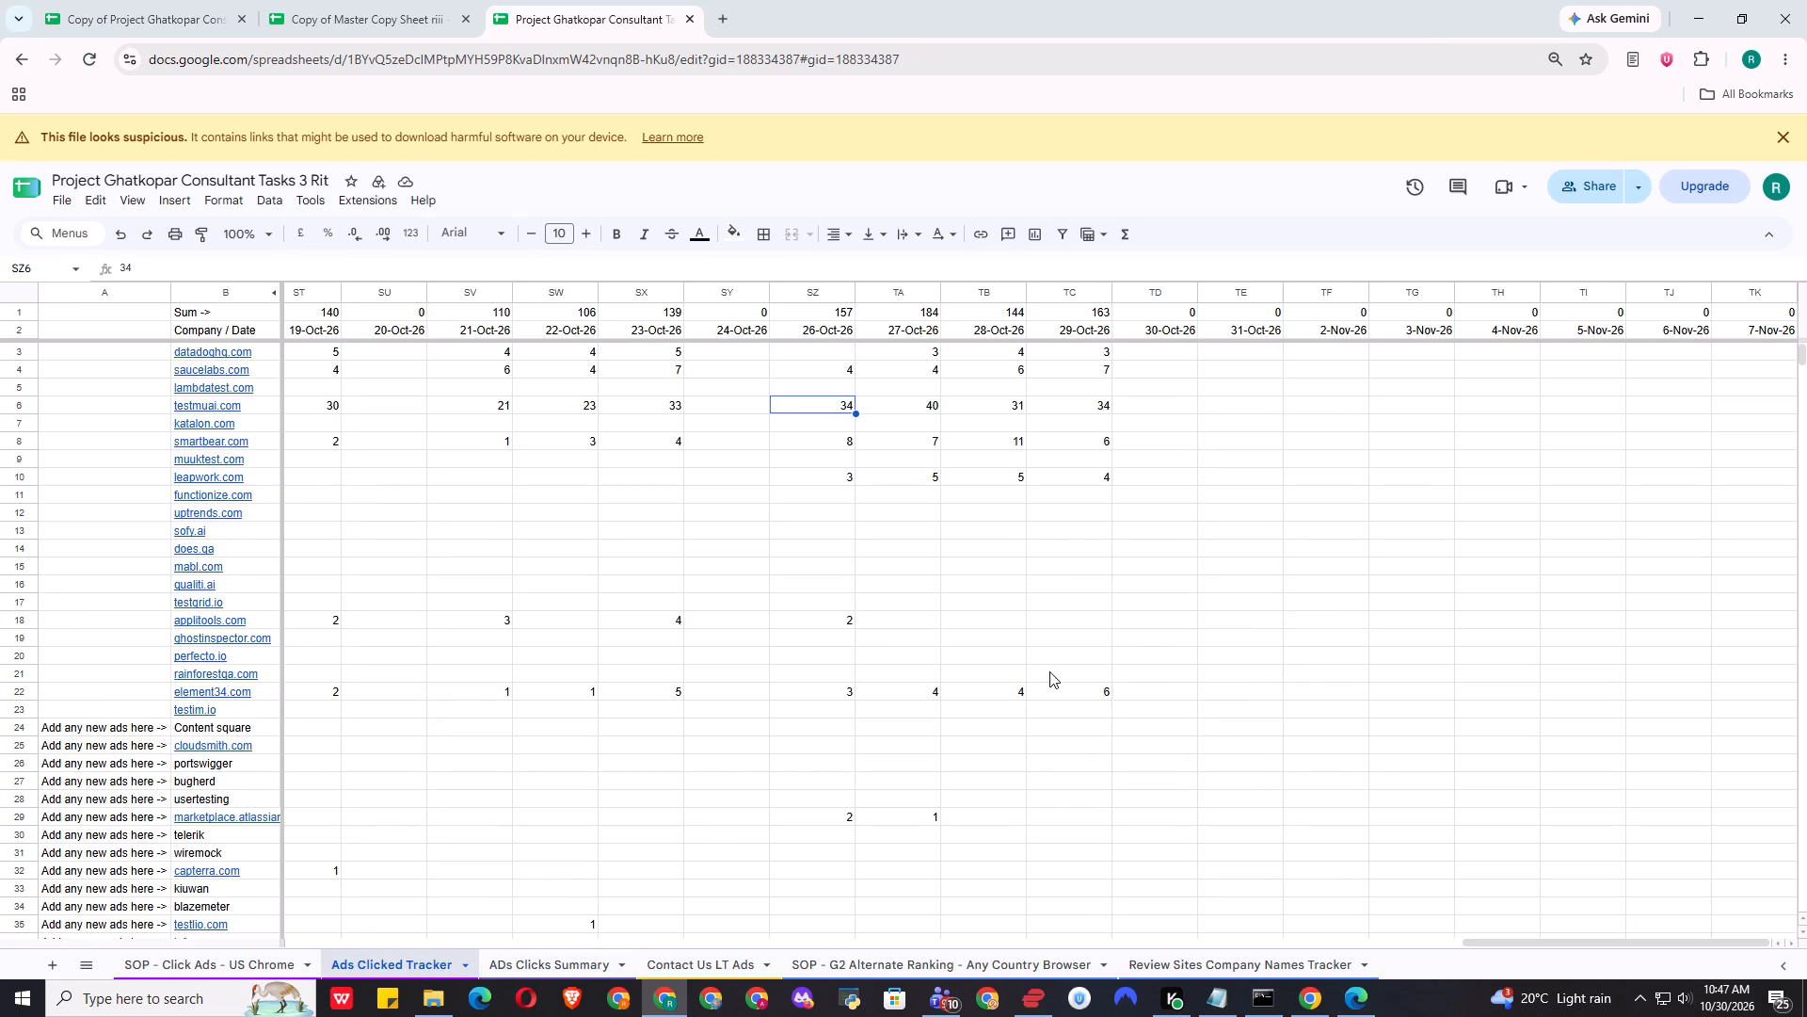
scroll(1049, 671, up, 1)
click(643, 405)
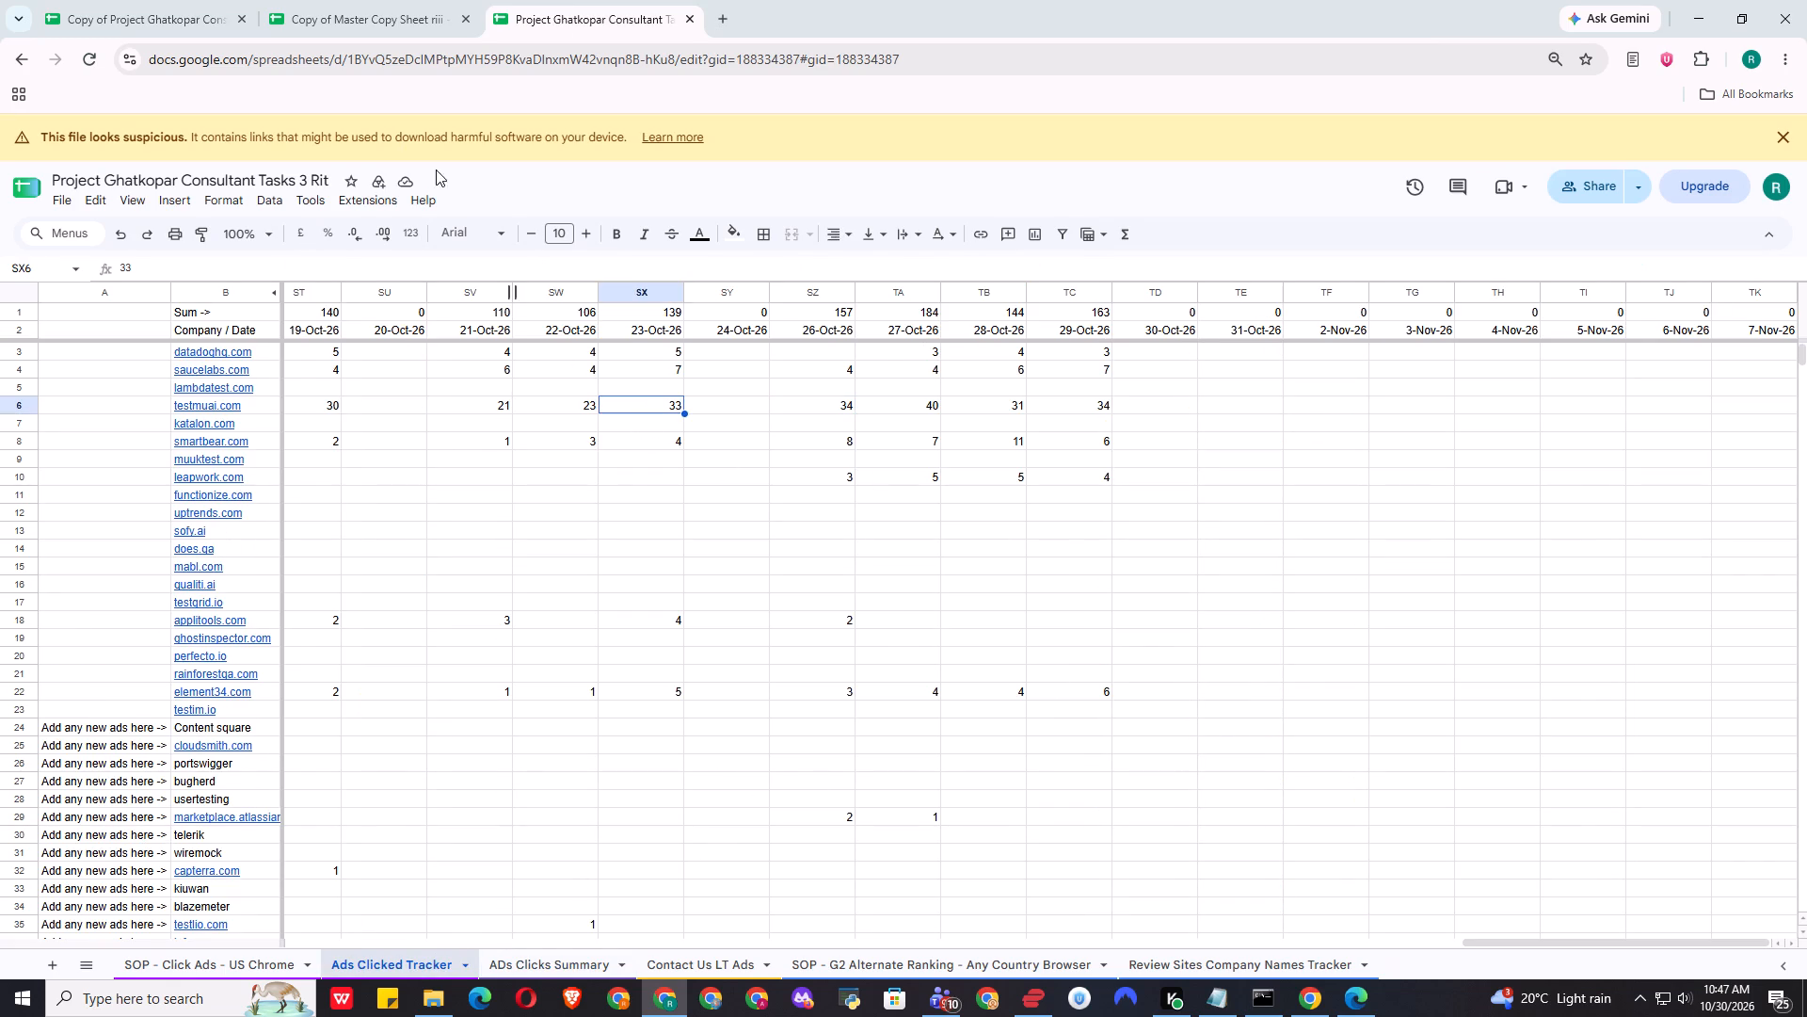
click(339, 0)
scroll(1166, 617, up, 1)
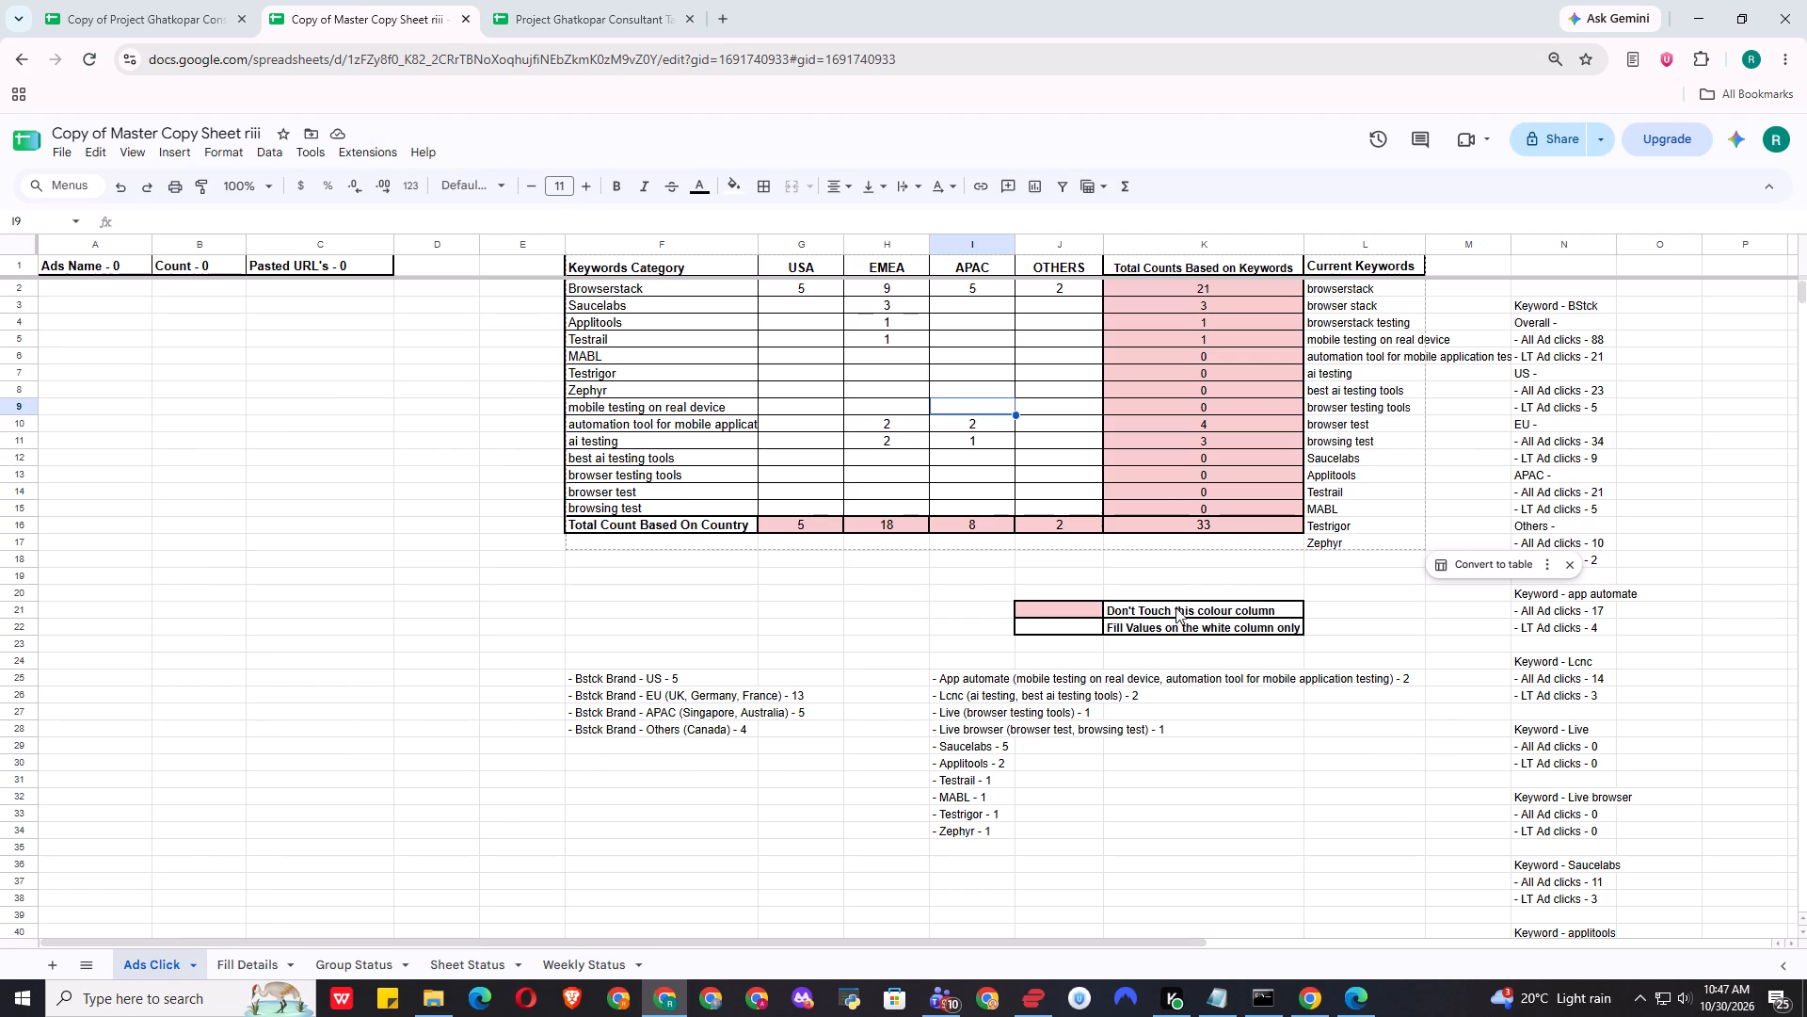
scroll(832, 725, up, 3)
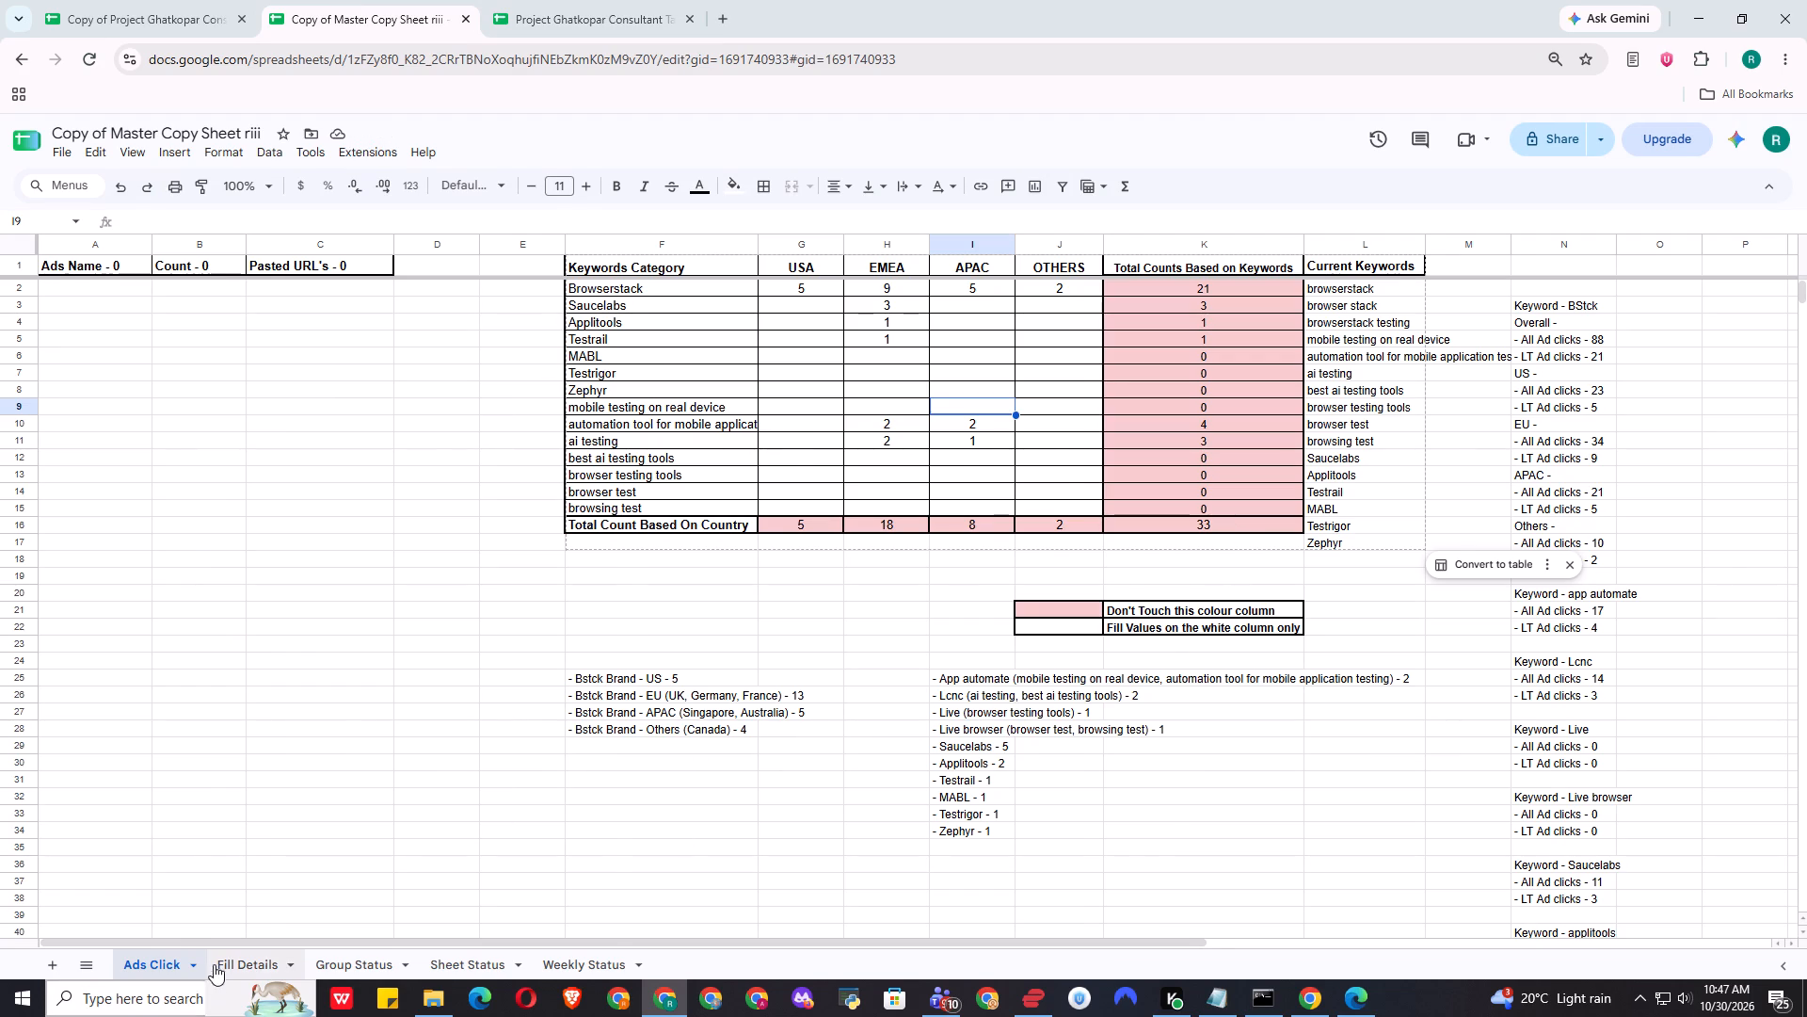
Look over the Fill Details sheet and the Ads Clicked Tracker sheets of both Project Ghatkopar files, then return to Master Copy.
click(214, 964)
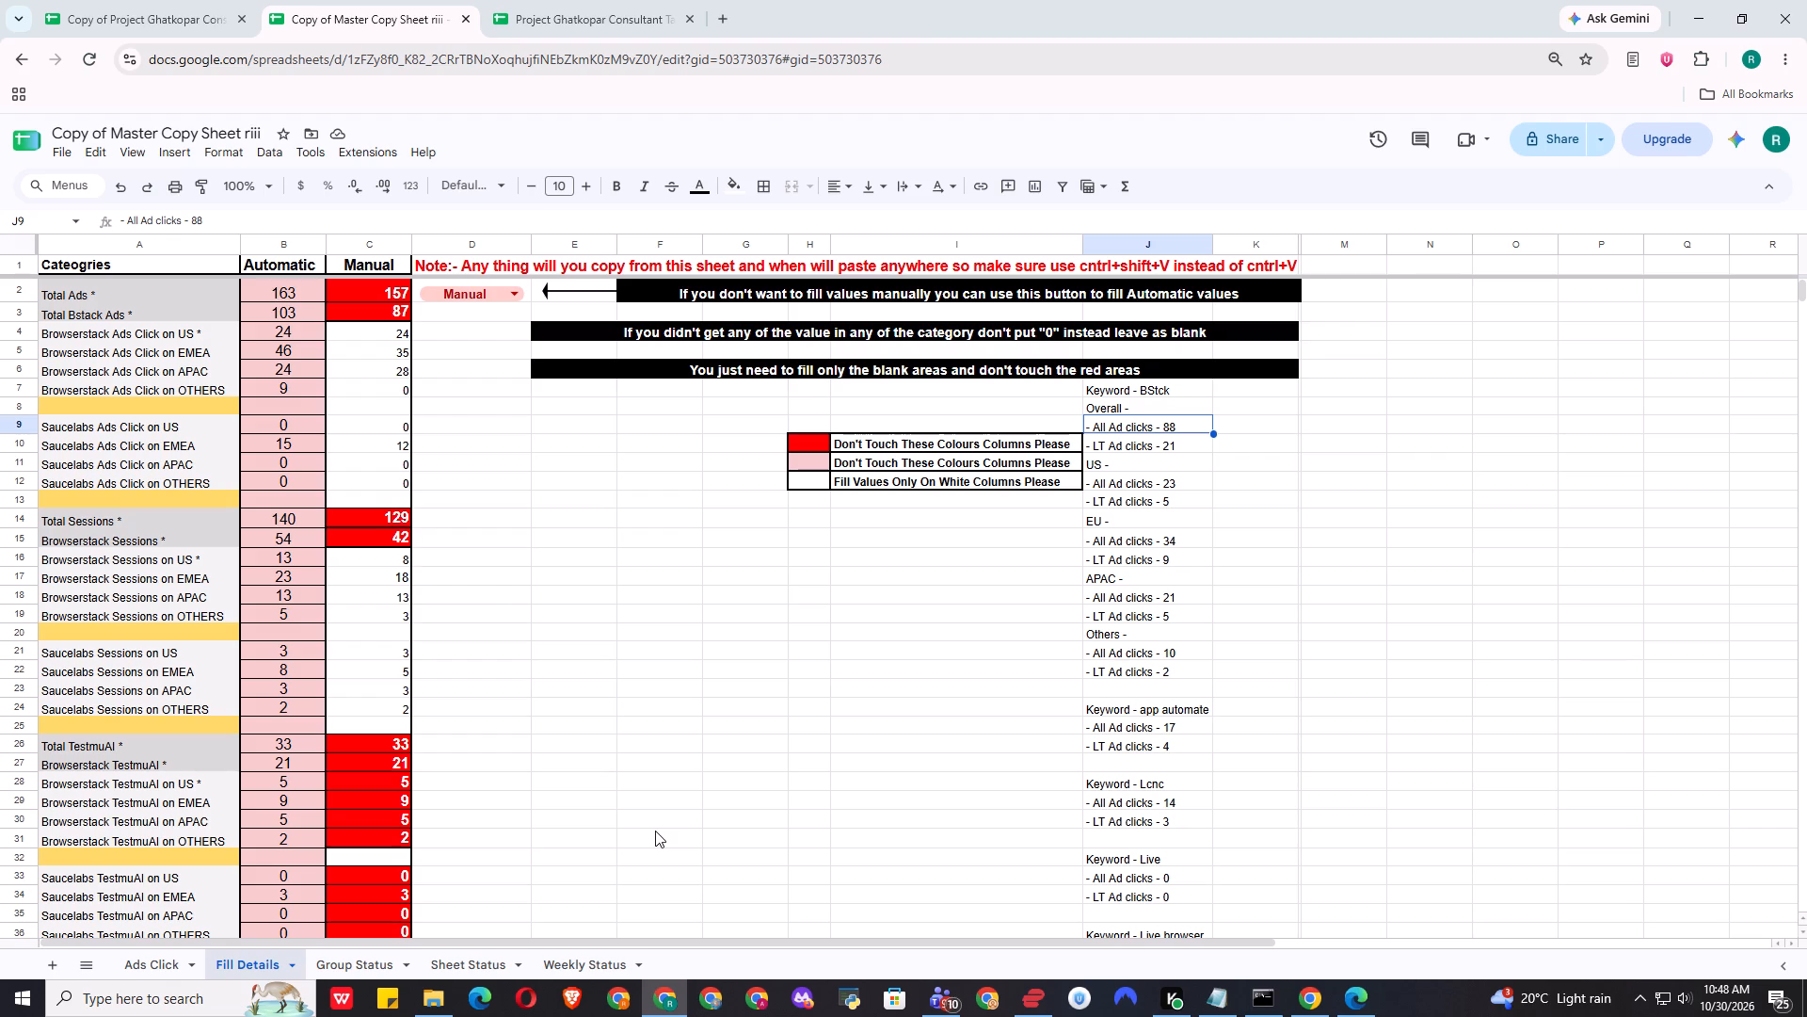
scroll(712, 607, up, 2)
click(571, 710)
scroll(524, 783, up, 2)
click(126, 4)
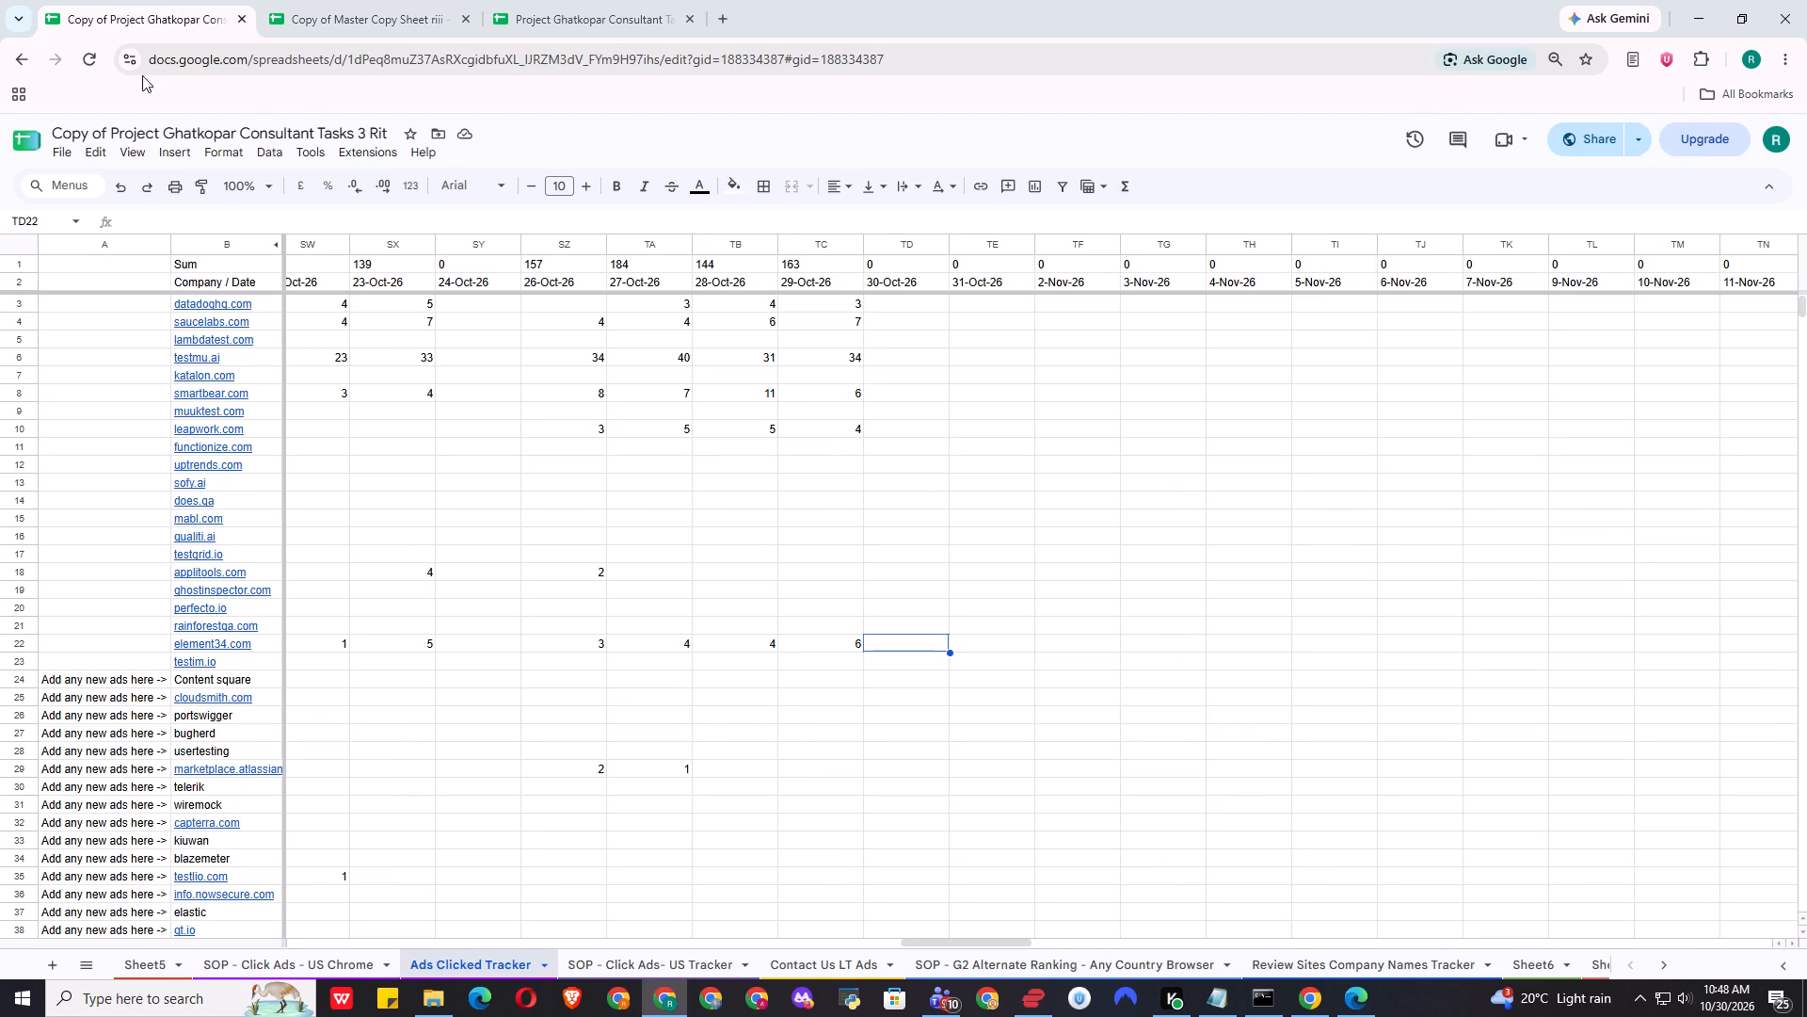
scroll(808, 606, up, 3)
click(565, 24)
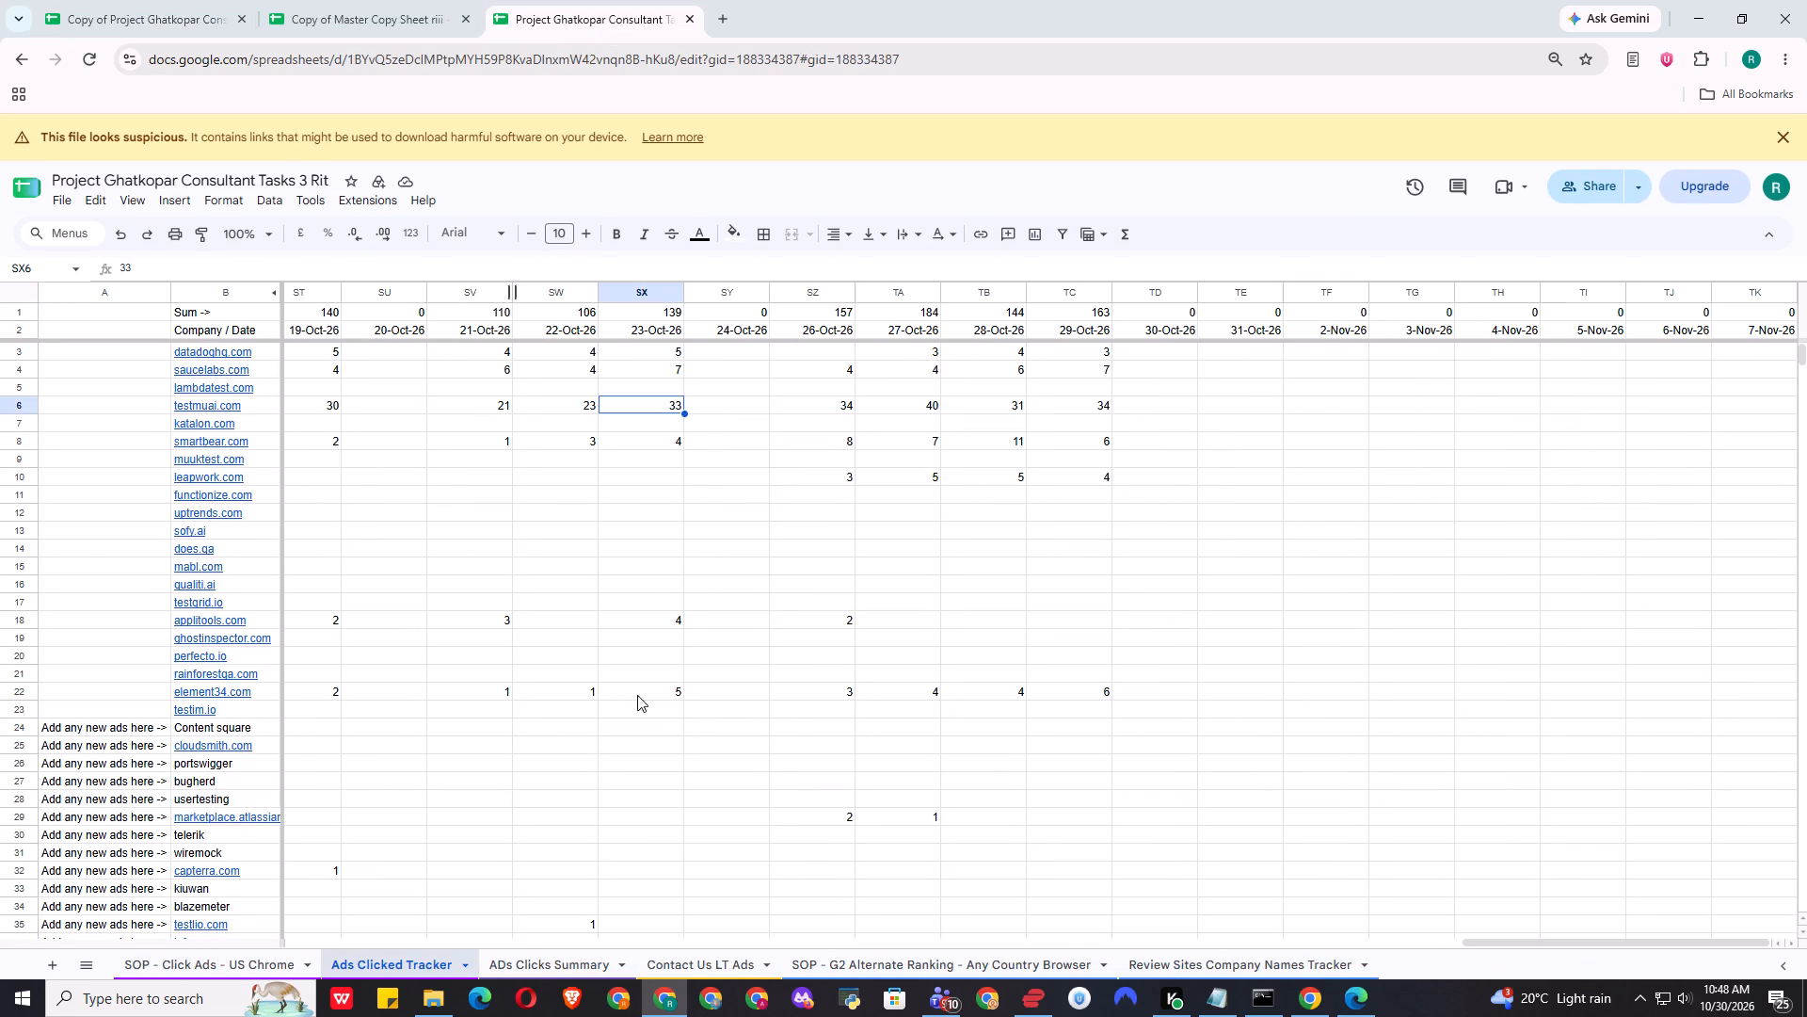
click(335, 22)
Examine the keyword status list in column J of the Fill Details sheet.
click(614, 596)
scroll(615, 623, up, 1)
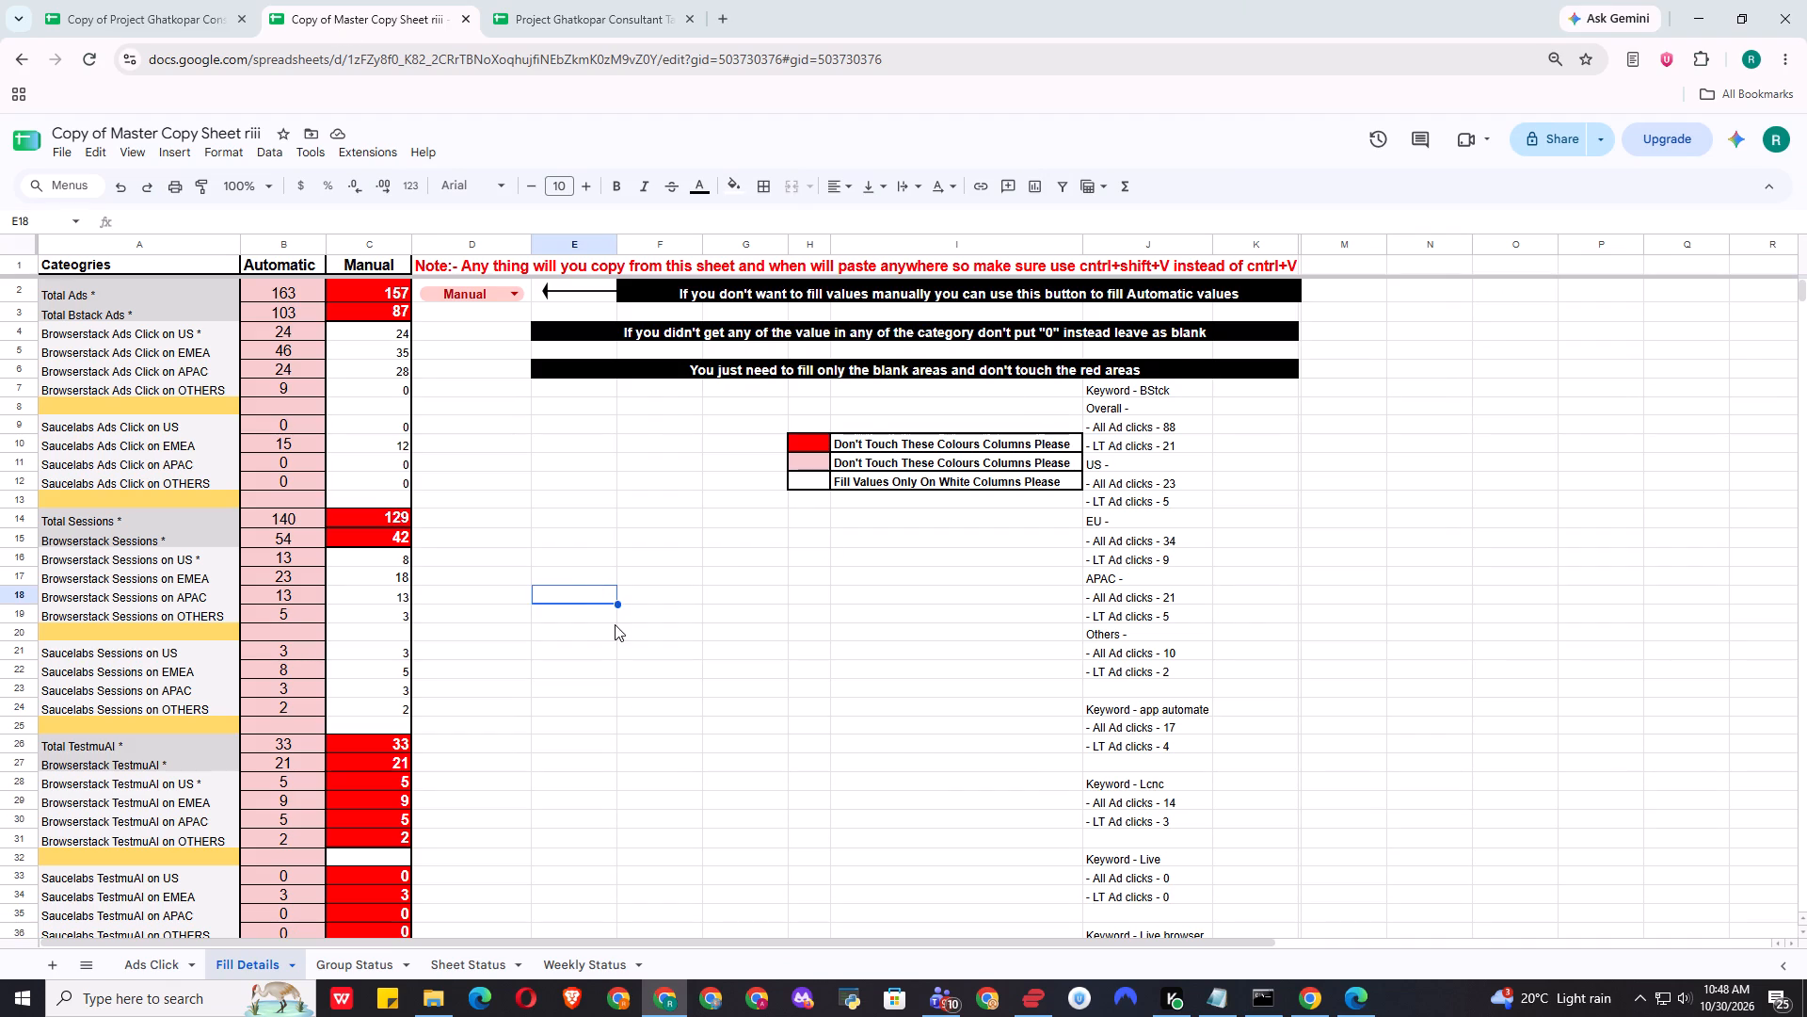
scroll(615, 624, up, 1)
drag(1159, 396, 1190, 939)
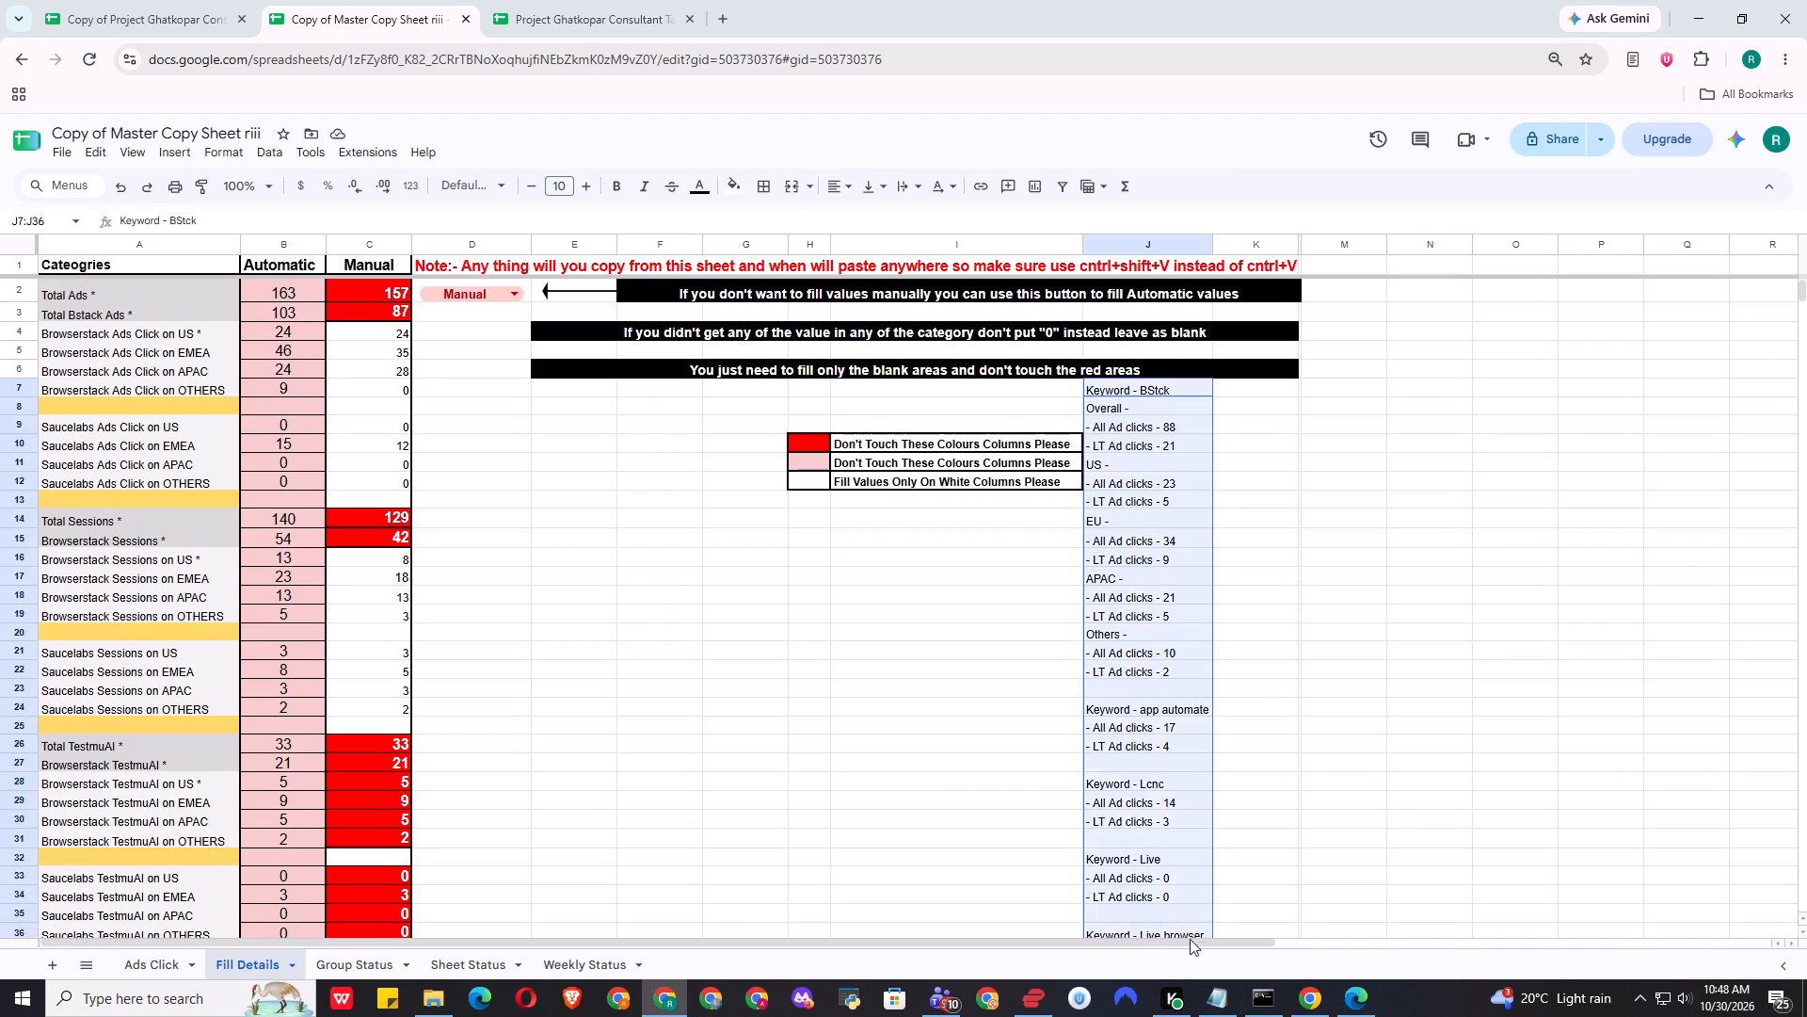
drag(1190, 939, 1207, 918)
scroll(1149, 821, up, 7)
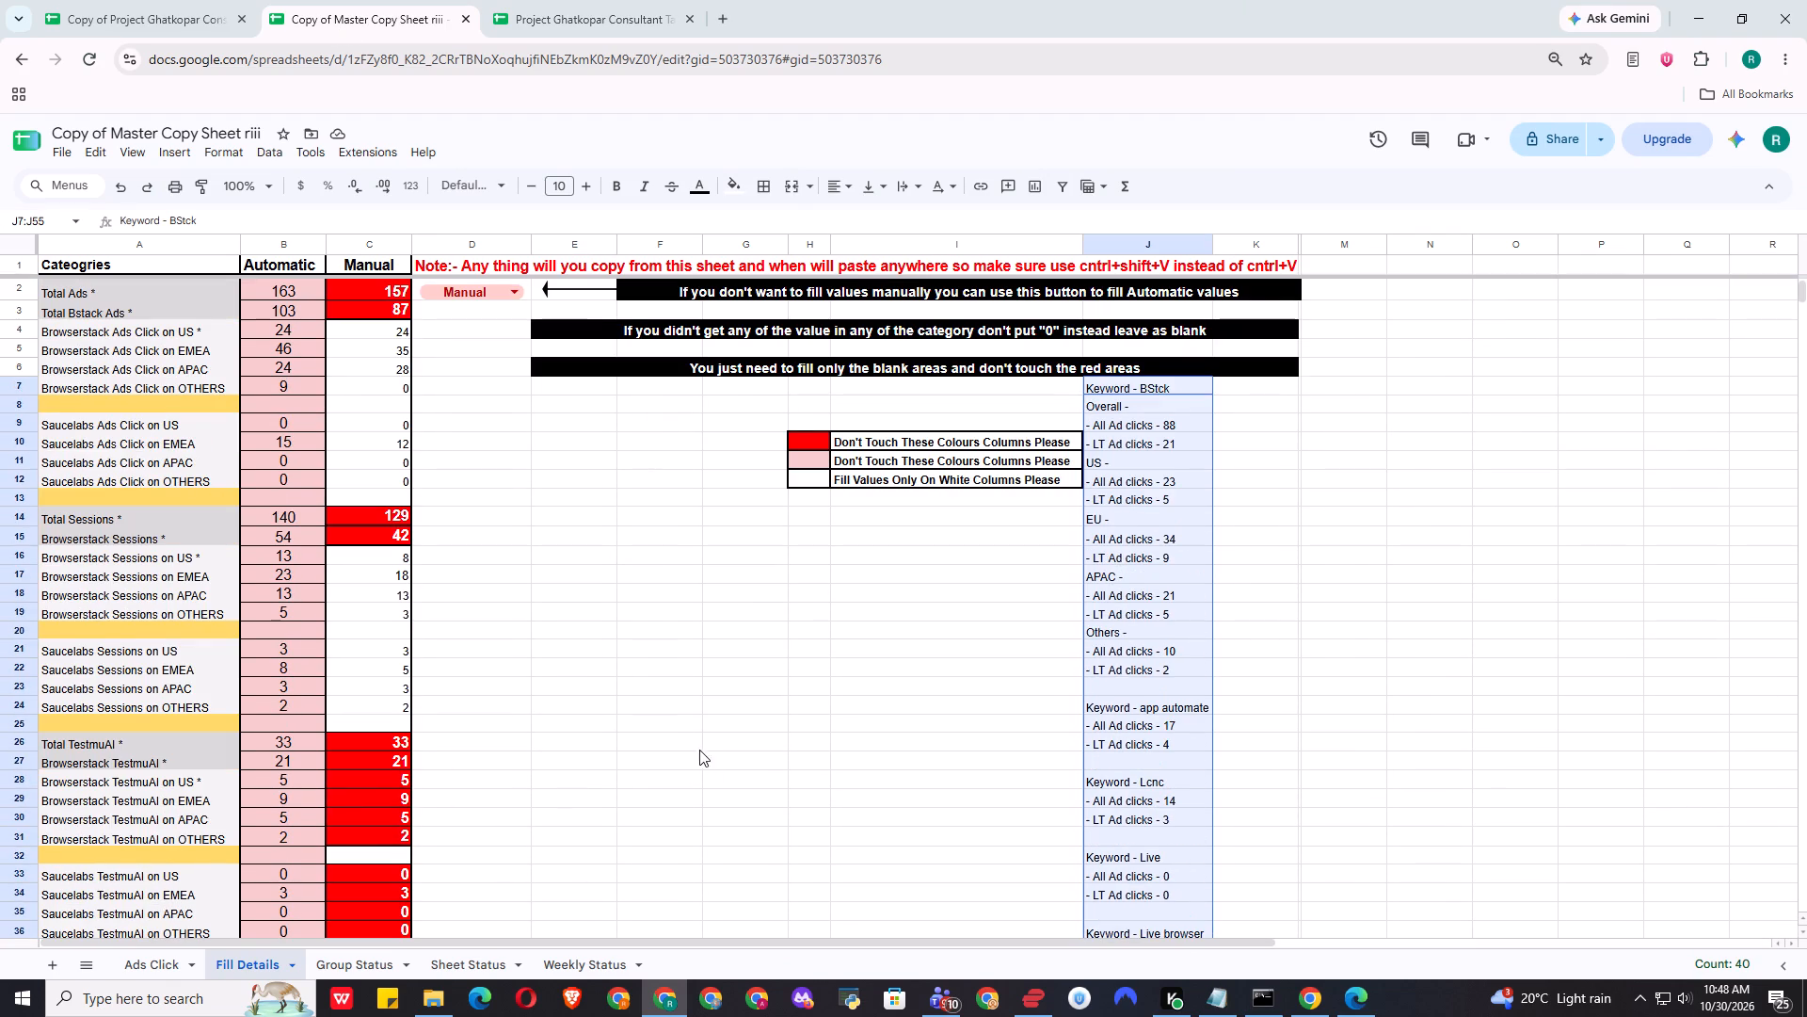
click(663, 780)
scroll(862, 438, up, 3)
Set the manual count for Browserstack Ads Click on US on the Fill Details sheet to 21.
click(1173, 423)
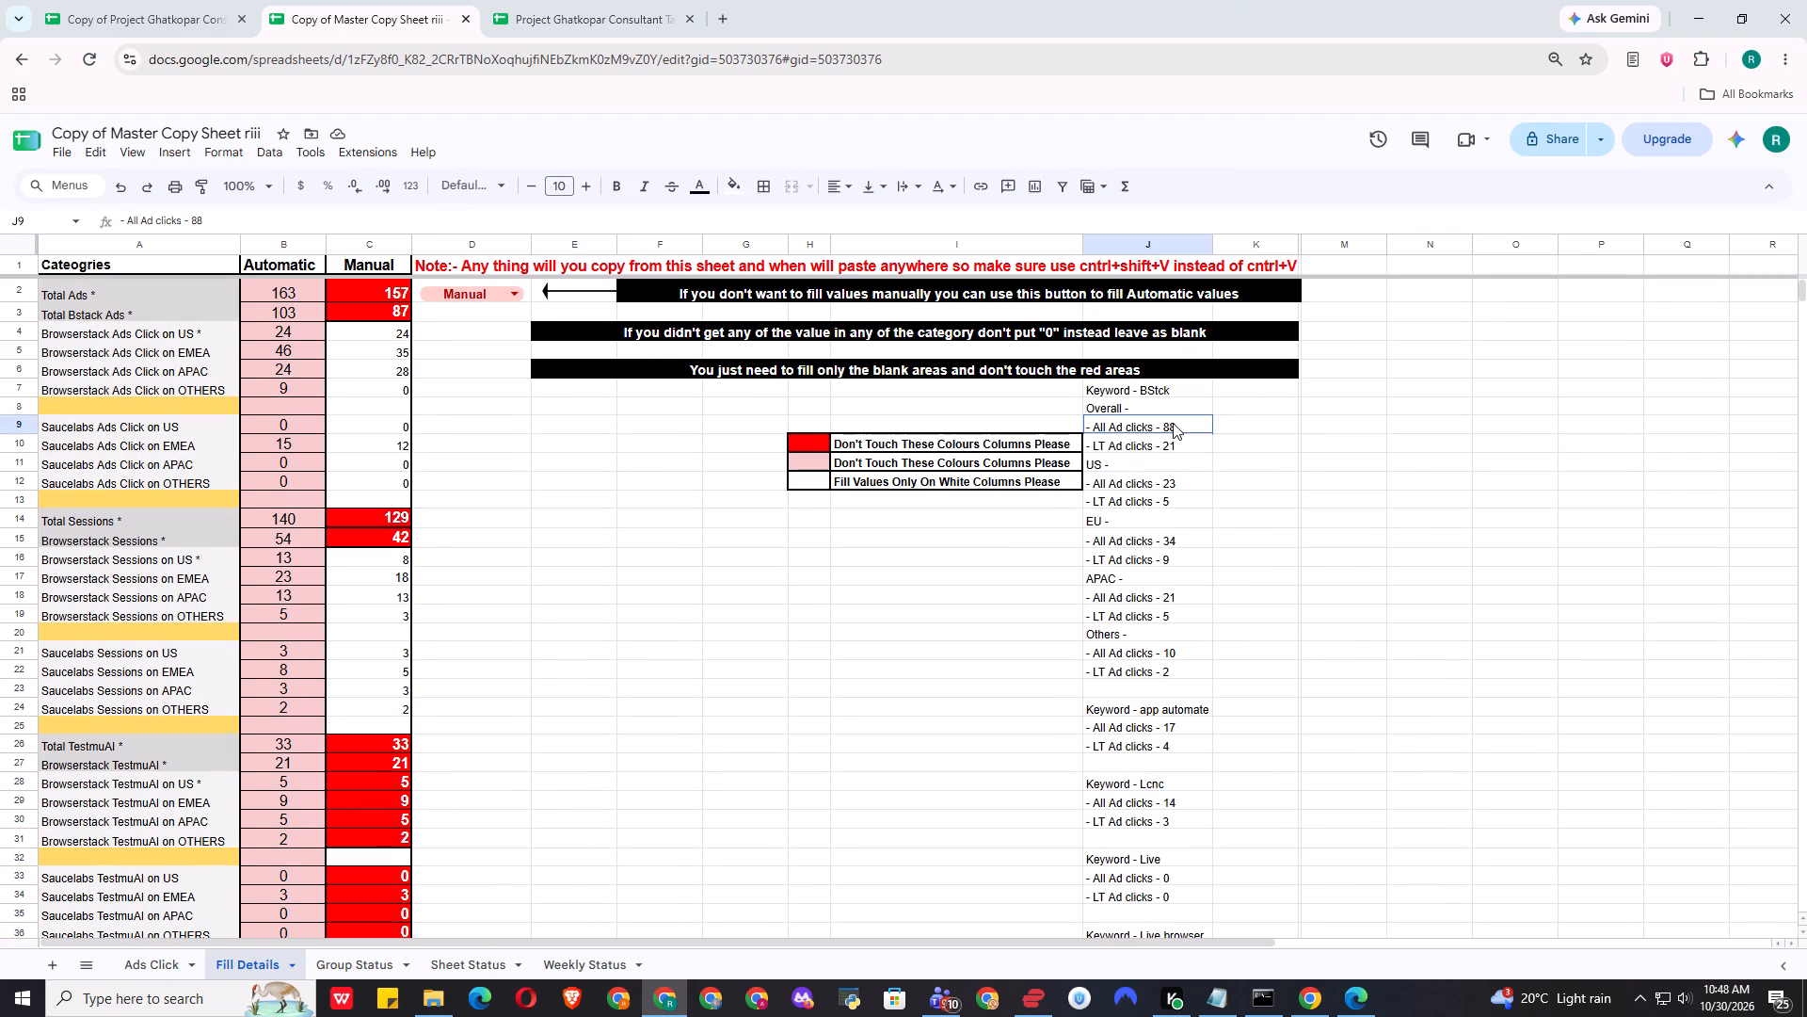
click(1179, 450)
click(368, 333)
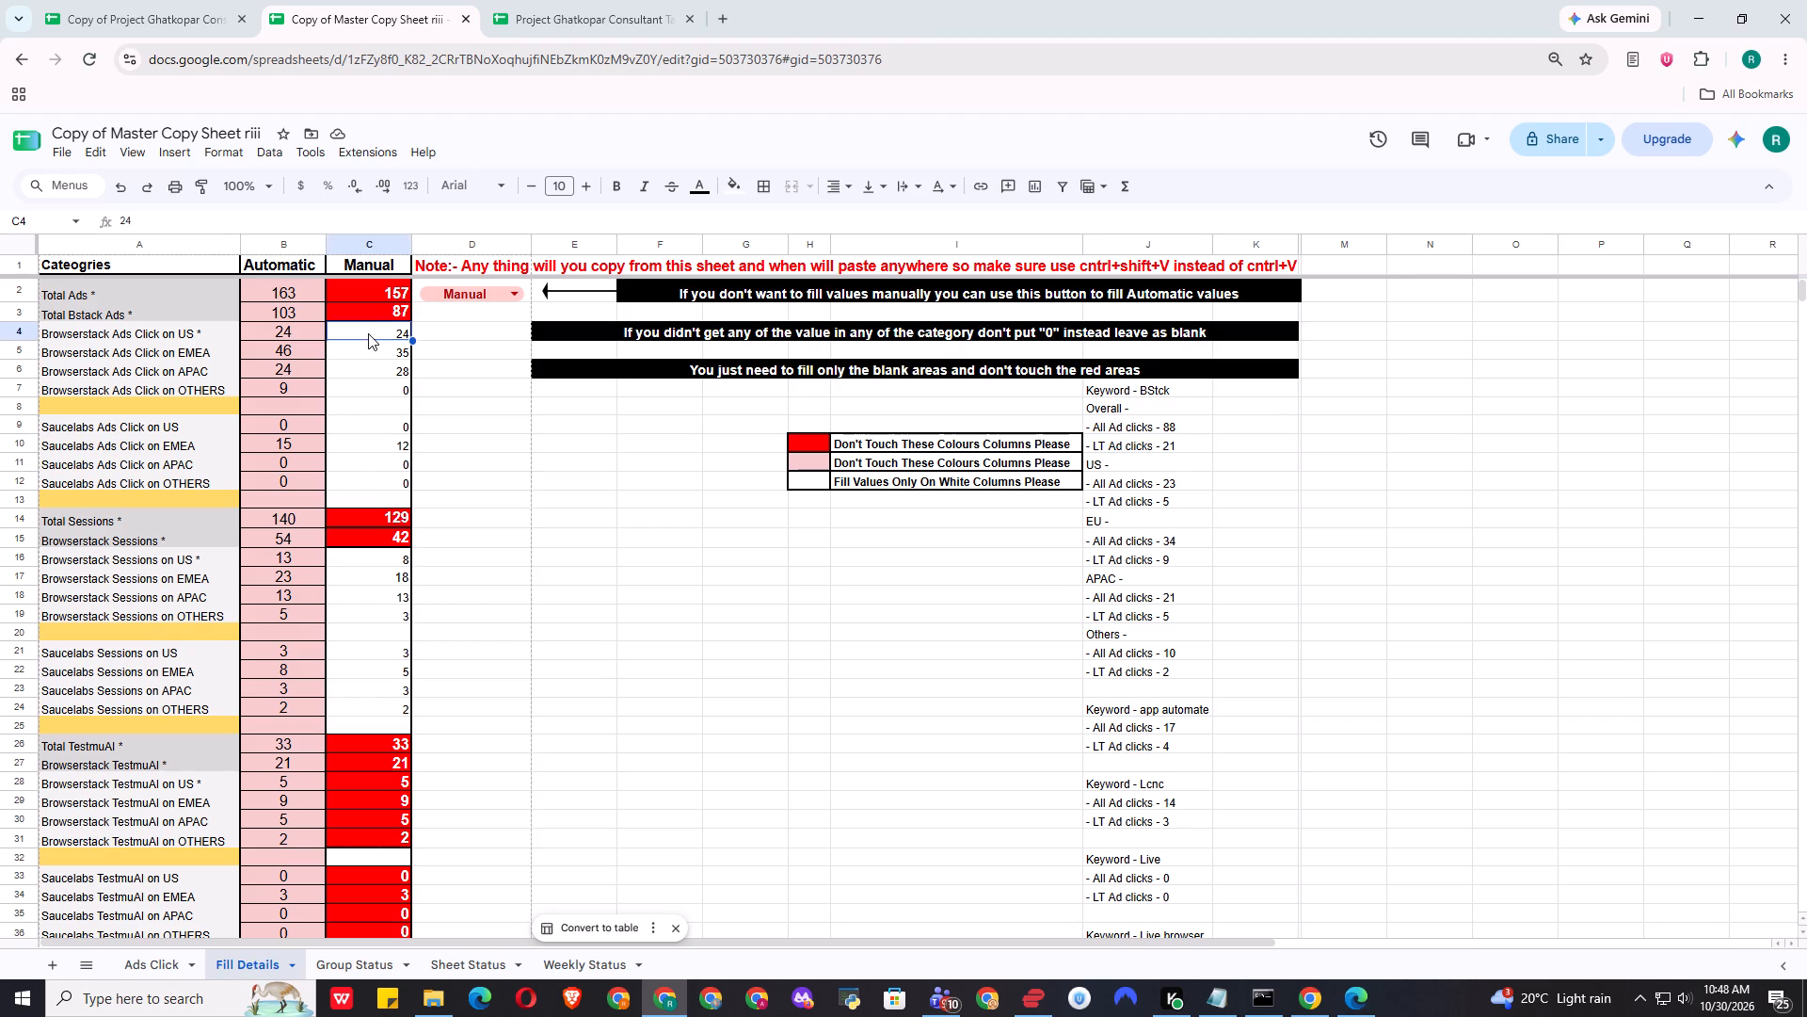
key(2)
key(1)
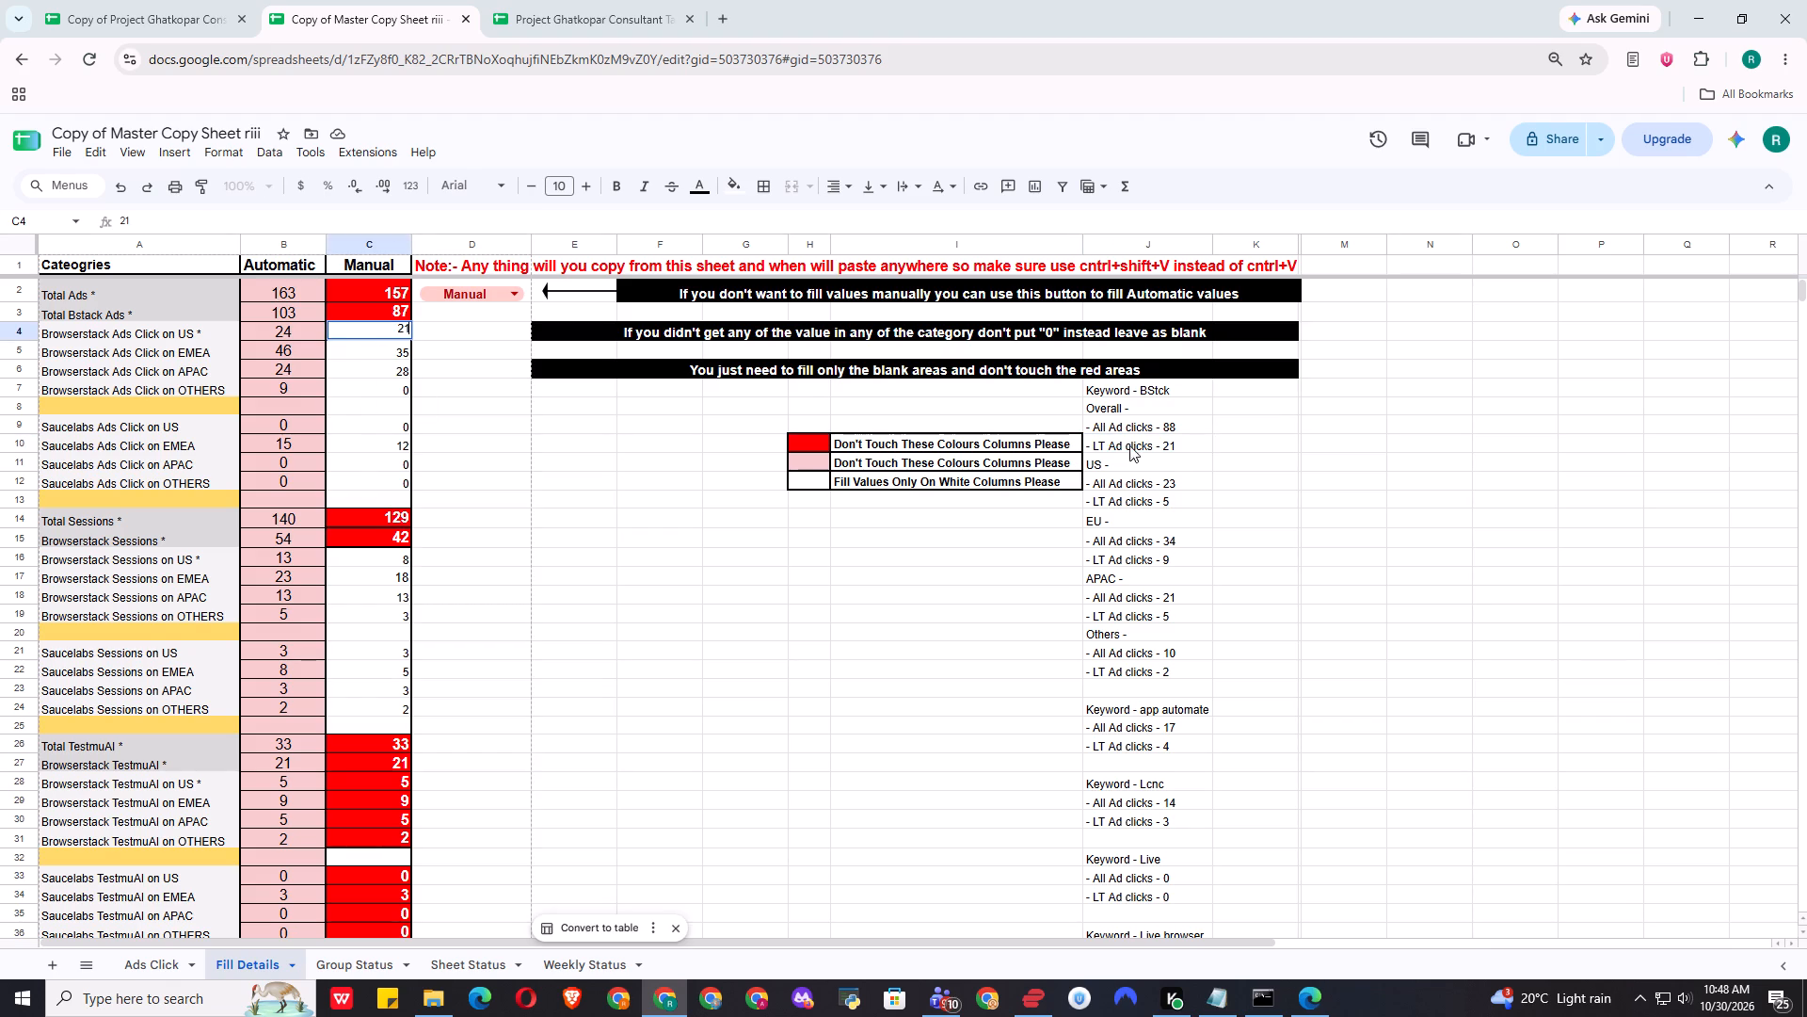
click(1149, 437)
Set the manual Browserstack Ads Click counts to 23 for US, 34 for EMEA, 21 for APAC and 10 for OTHERS.
click(1166, 501)
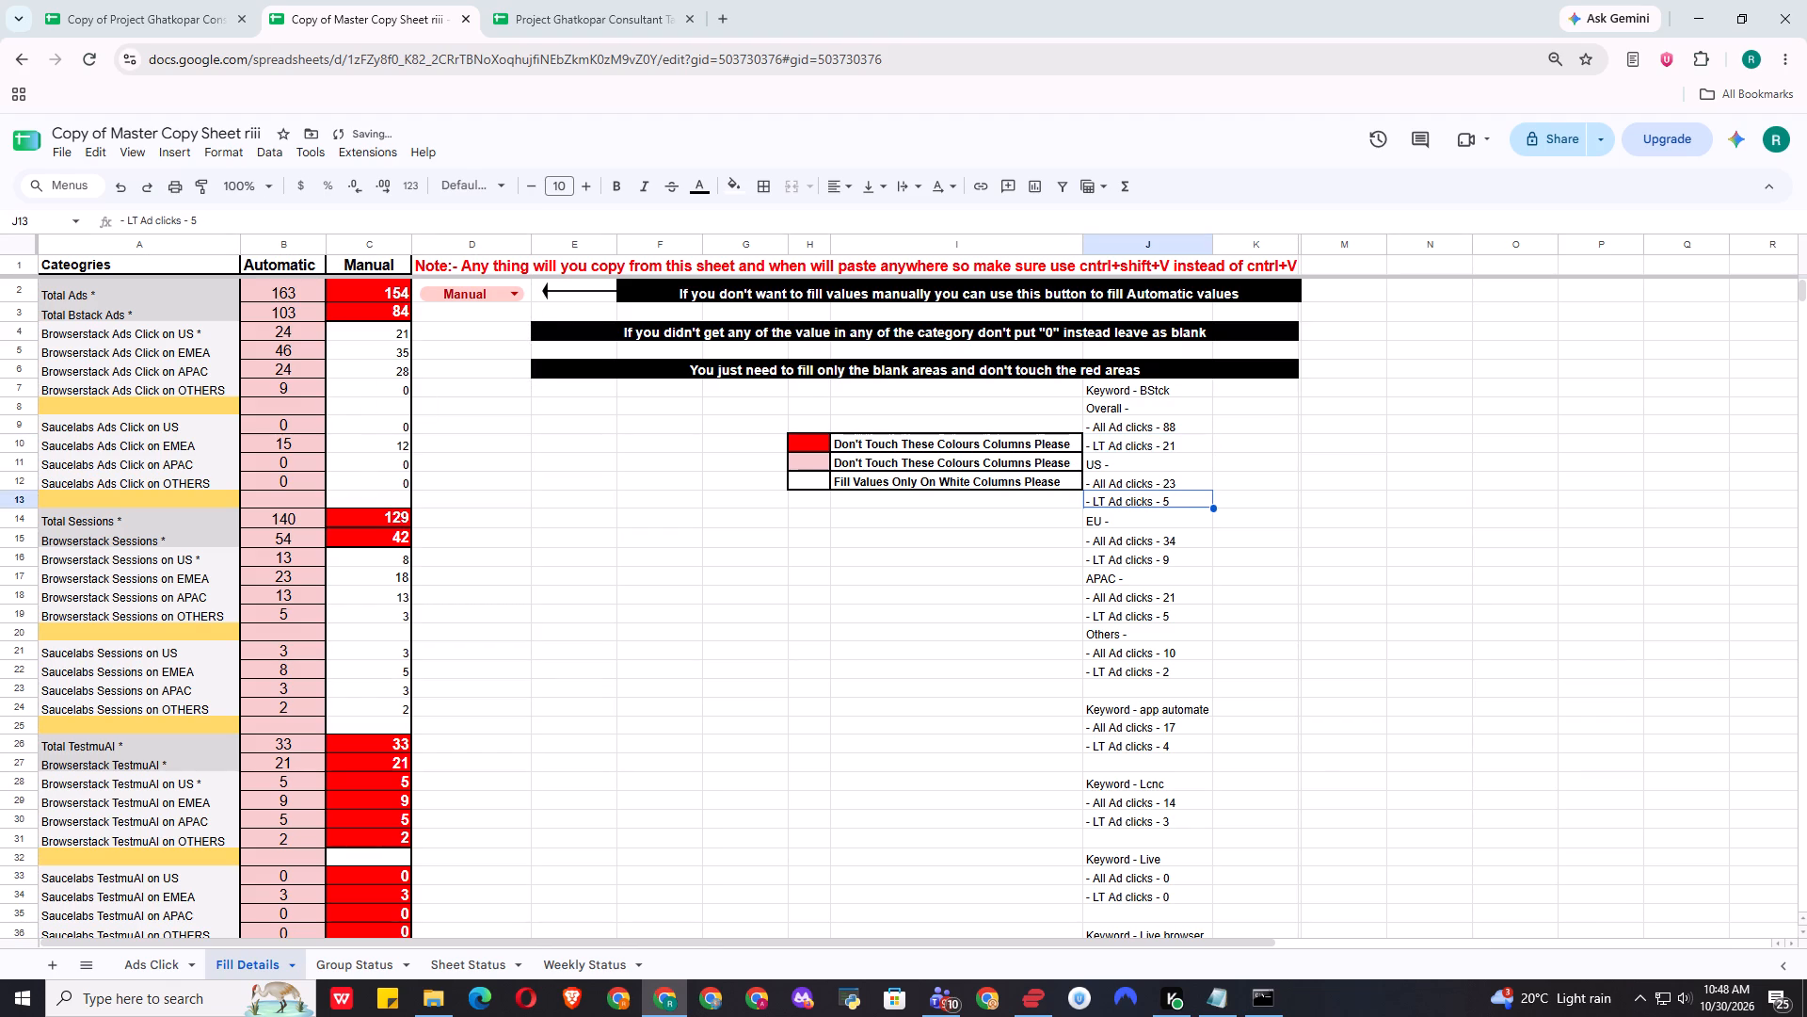
click(364, 341)
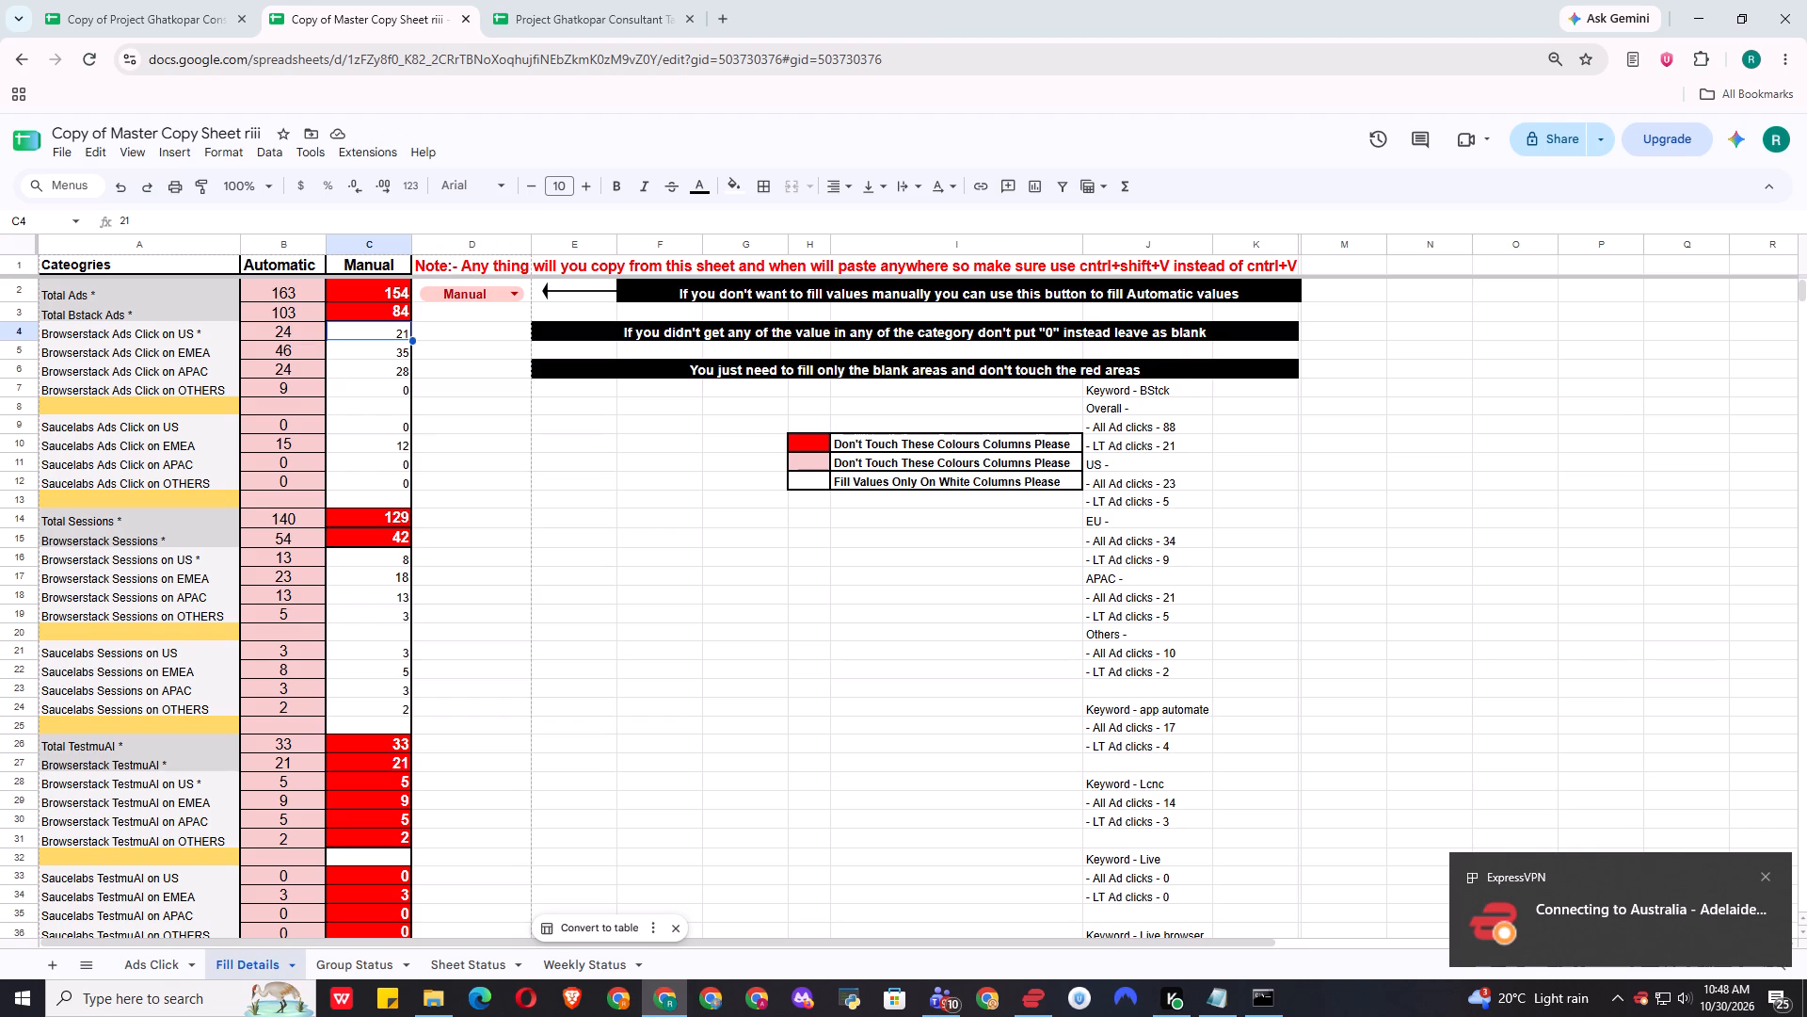
key(2)
key(3)
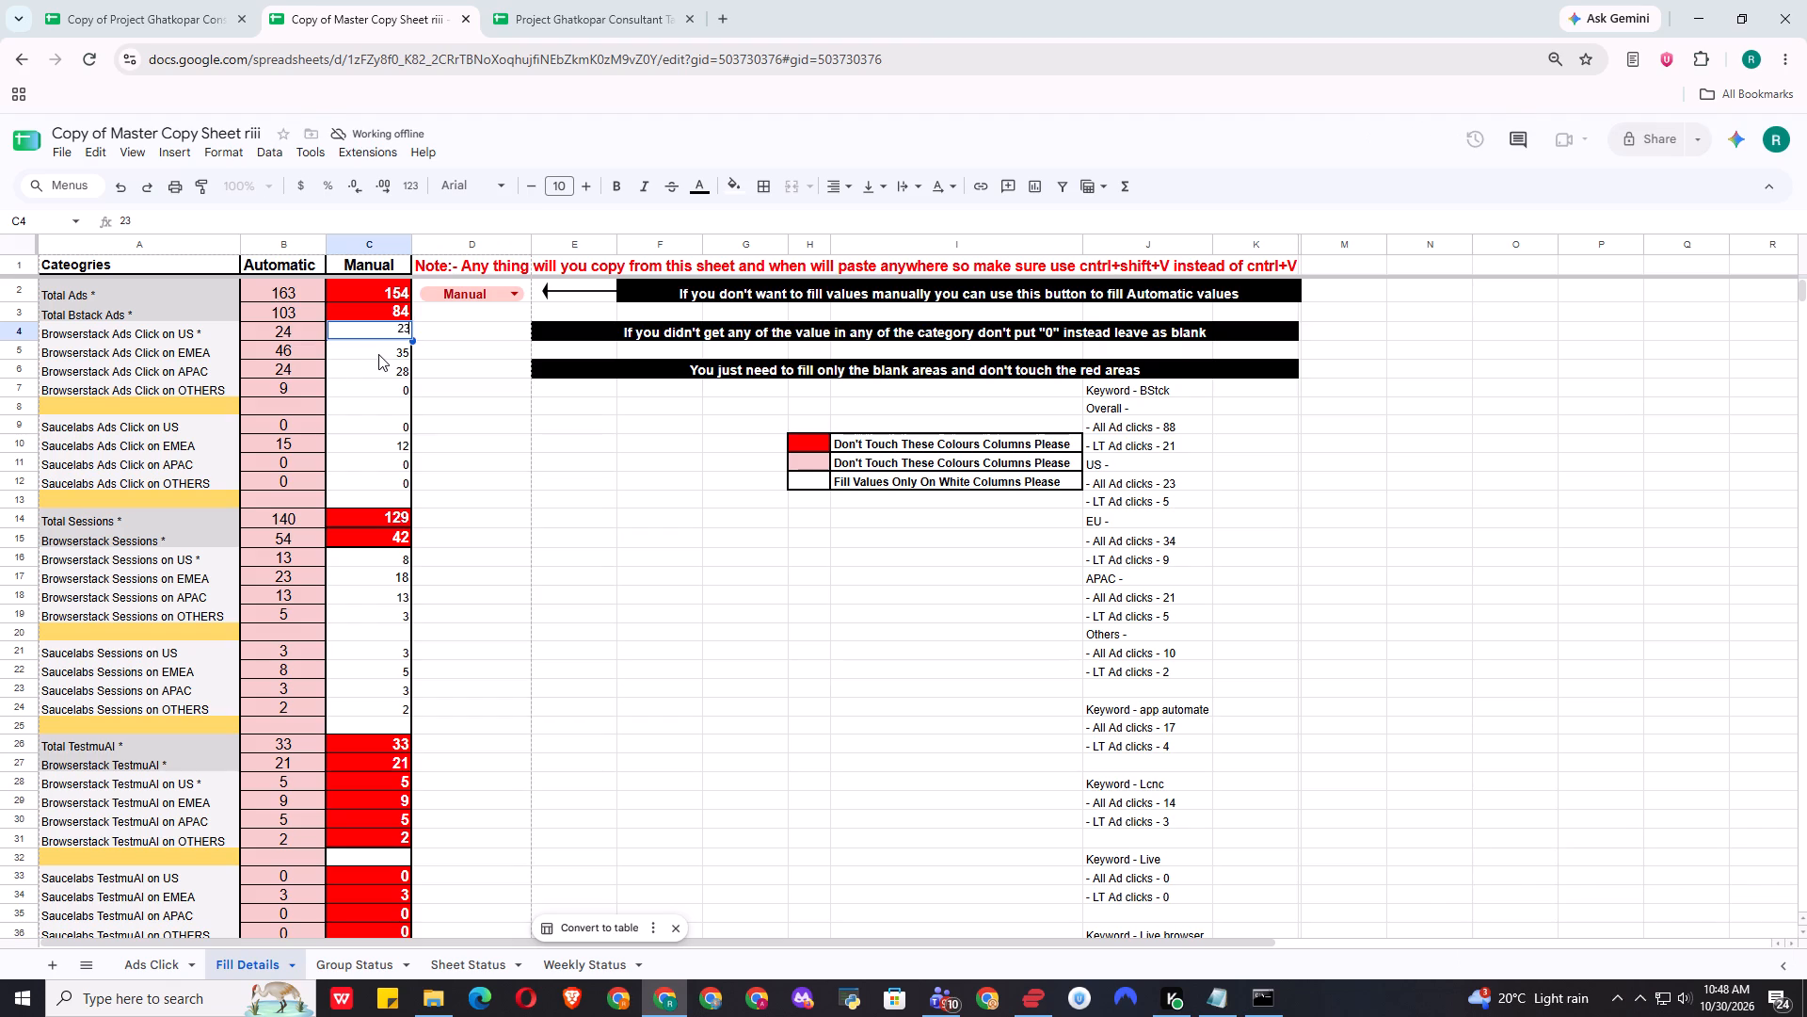
click(378, 354)
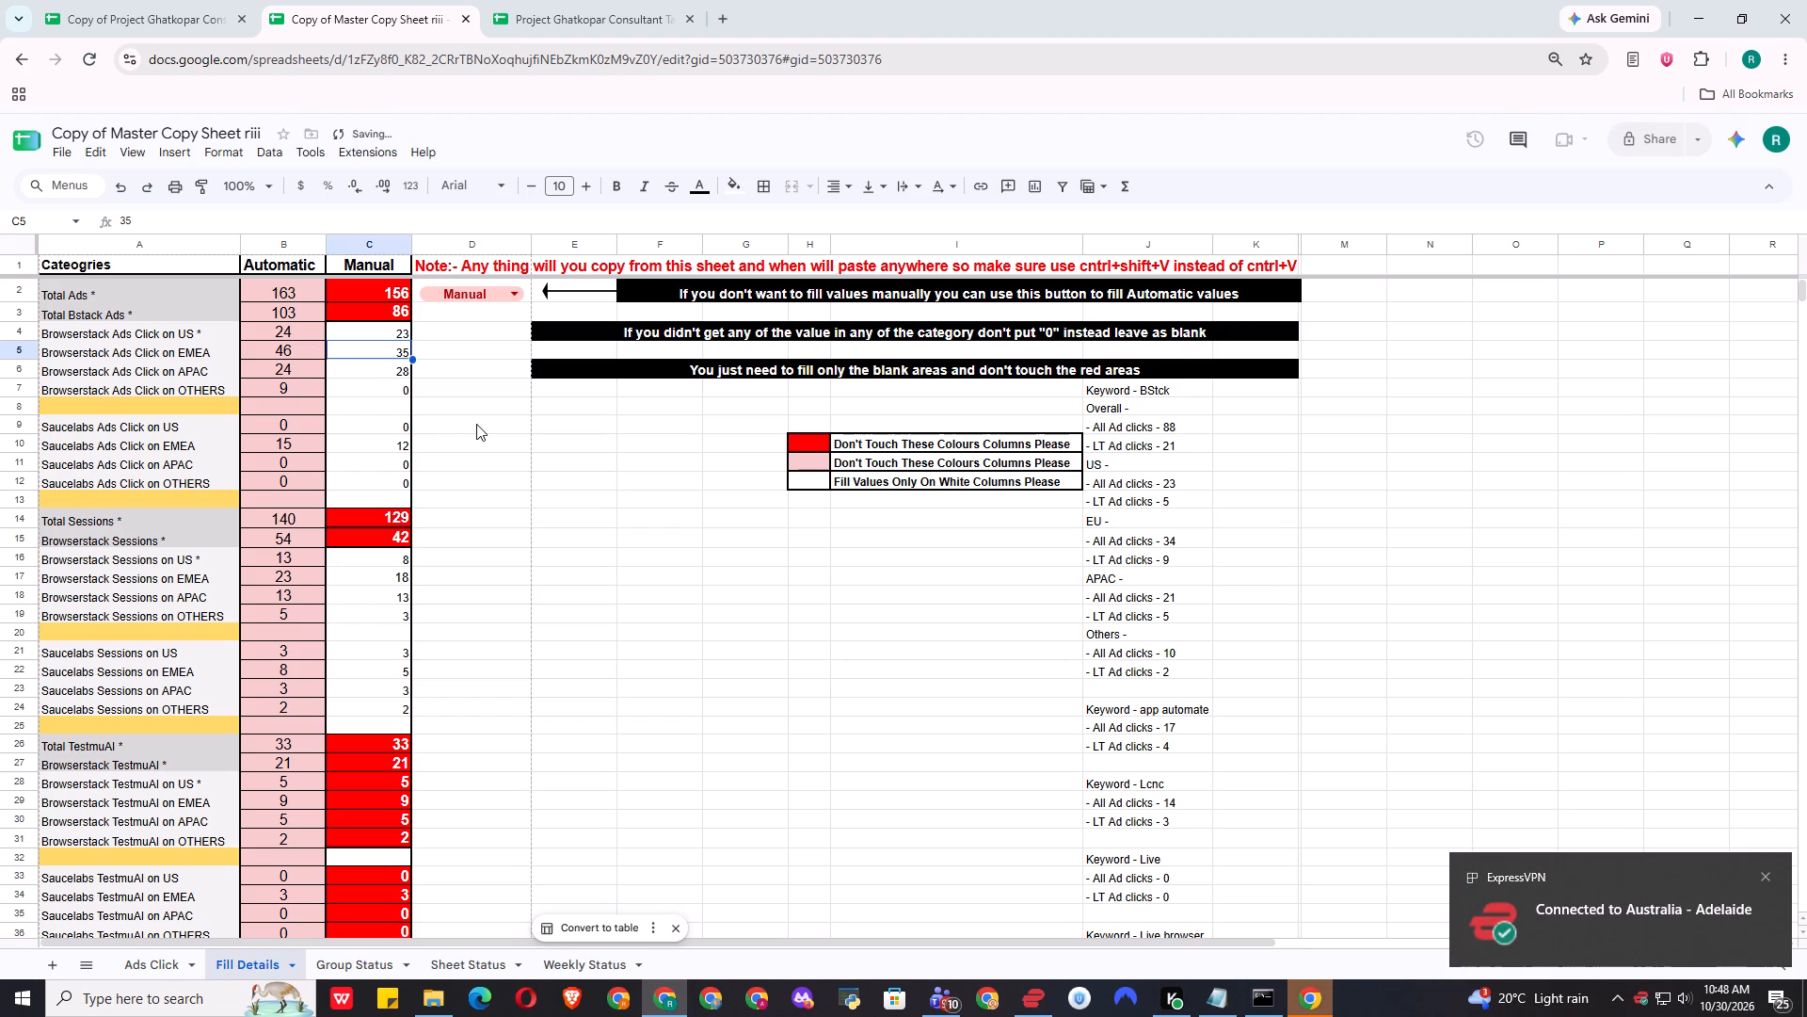
text(34)
click(390, 377)
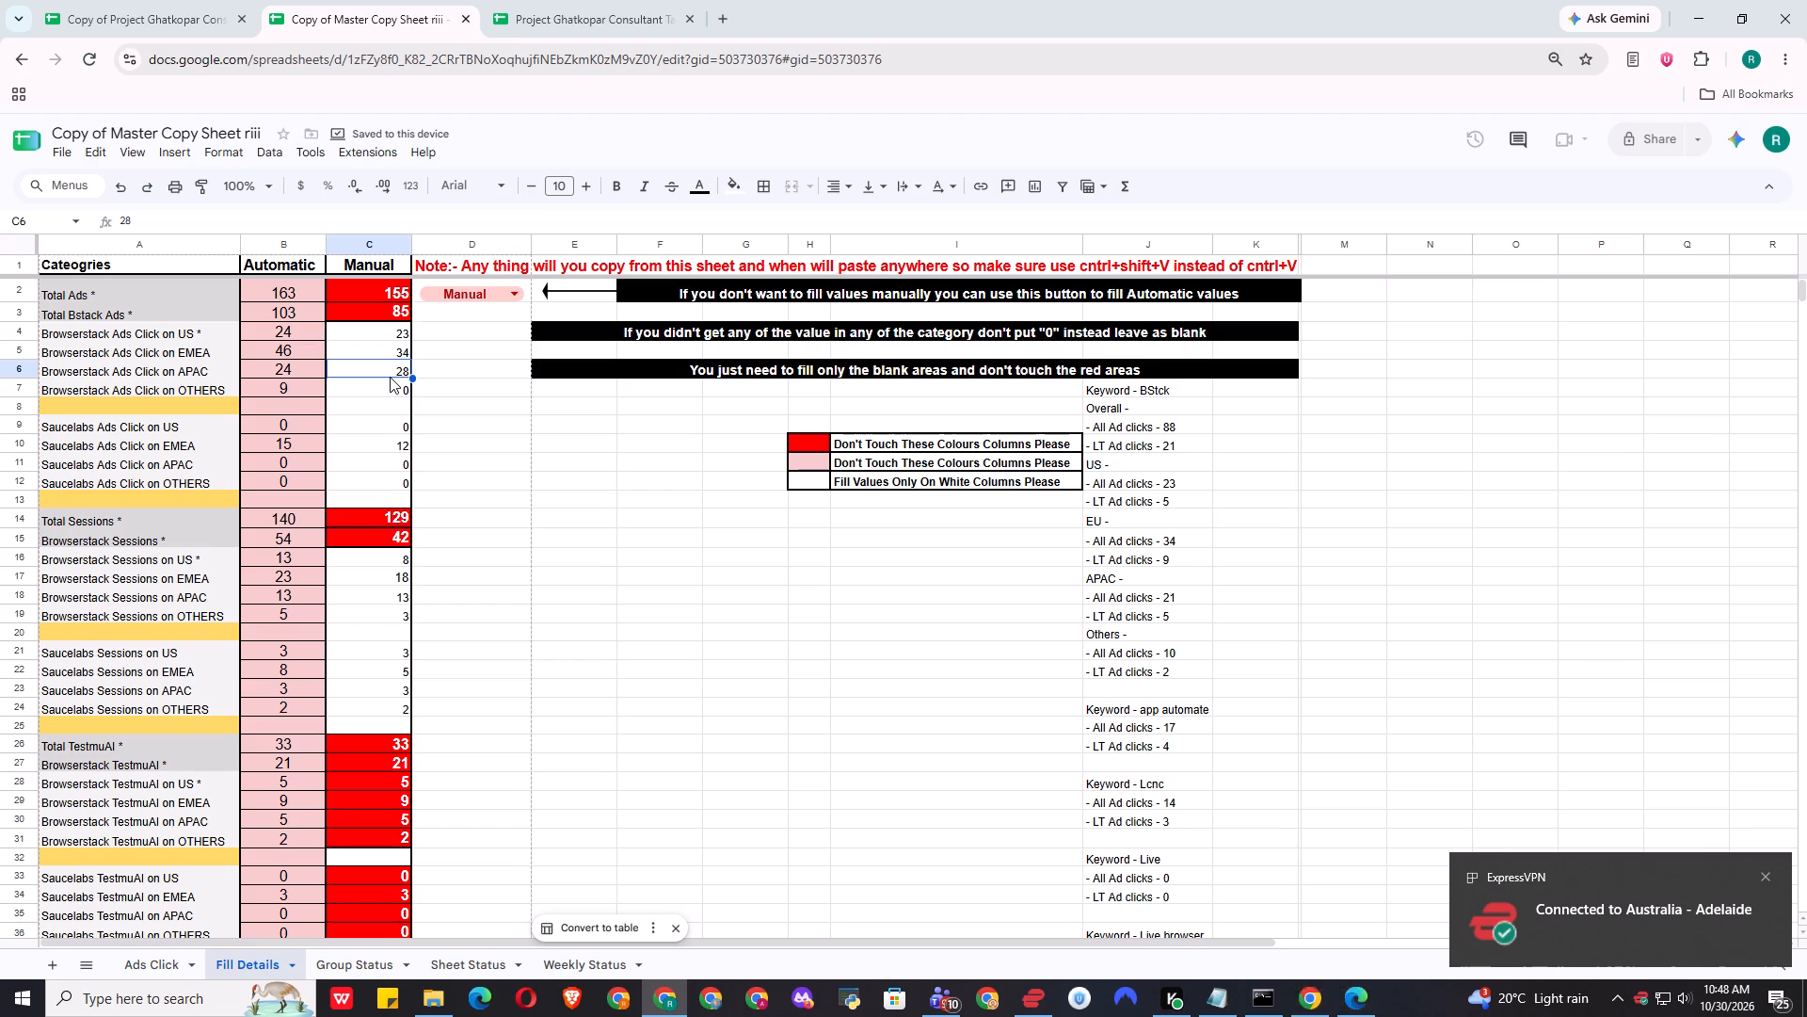
key(2)
key(1)
click(386, 388)
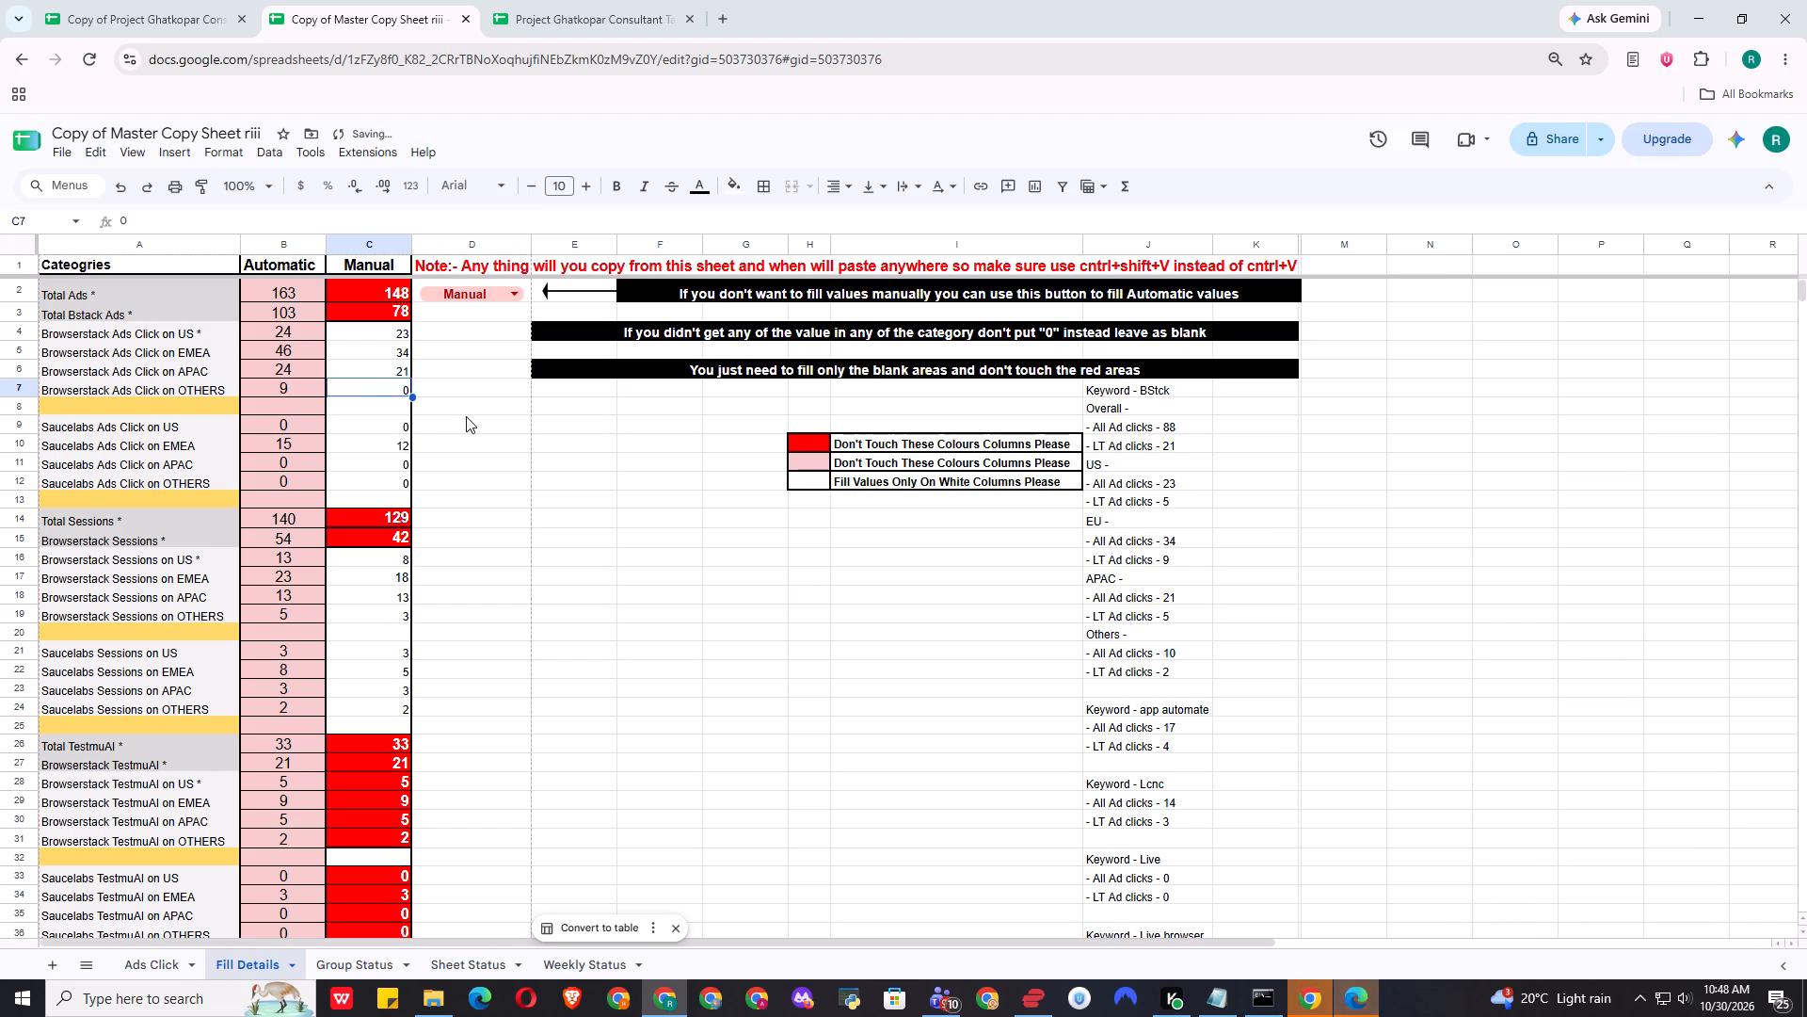
key(1)
key(0)
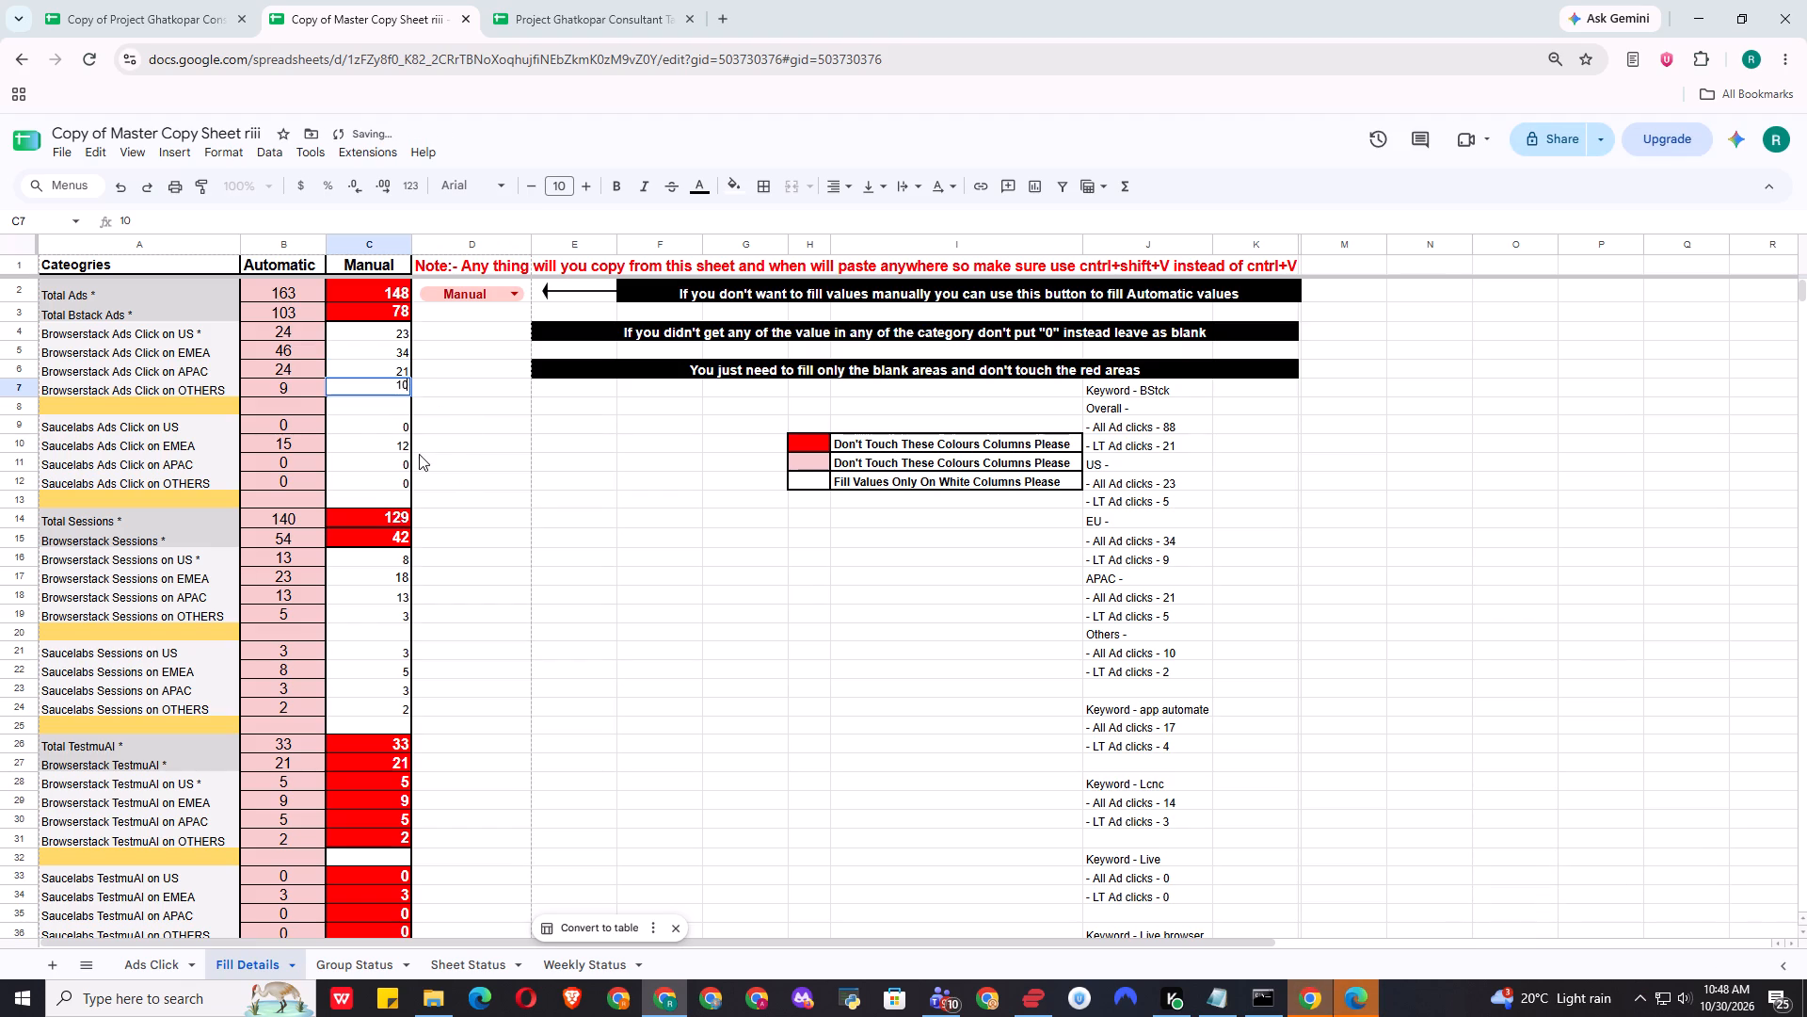
Set the manual count for Saucelabs Ads Click on EMEA to 11, using the keyword list in column J.
click(375, 448)
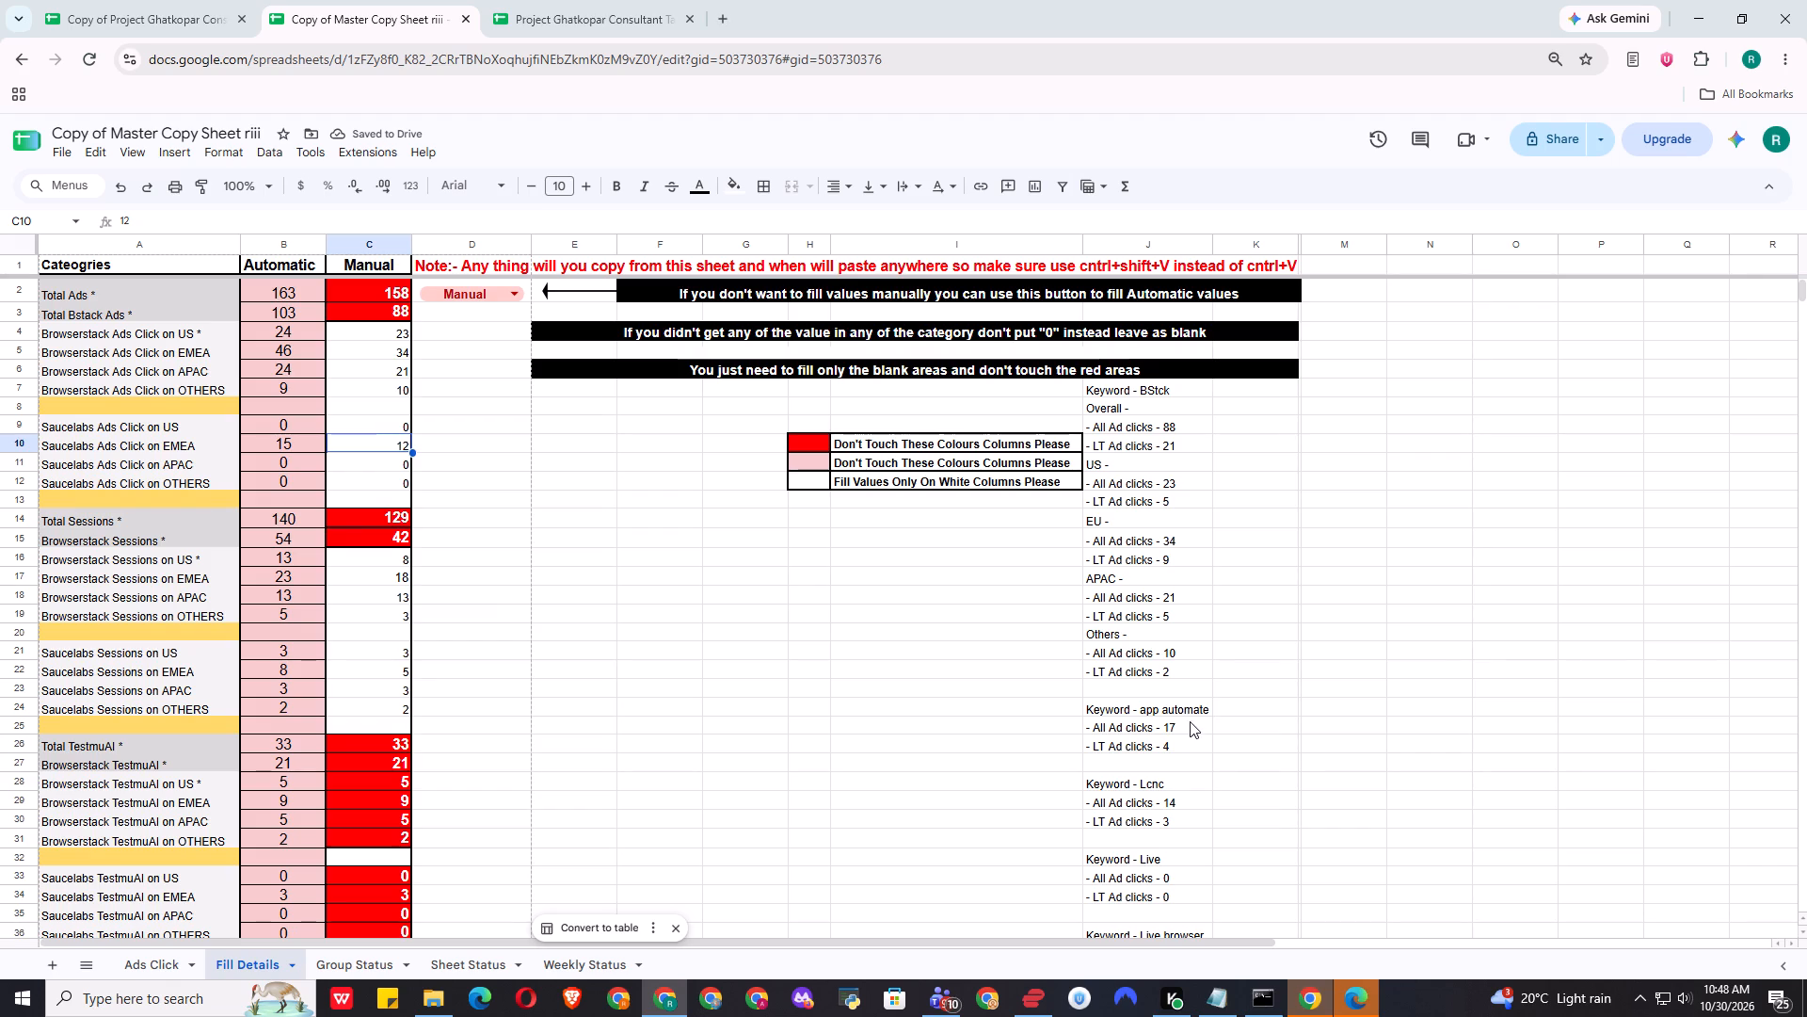
scroll(1186, 731, down, 2)
scroll(1190, 754, up, 4)
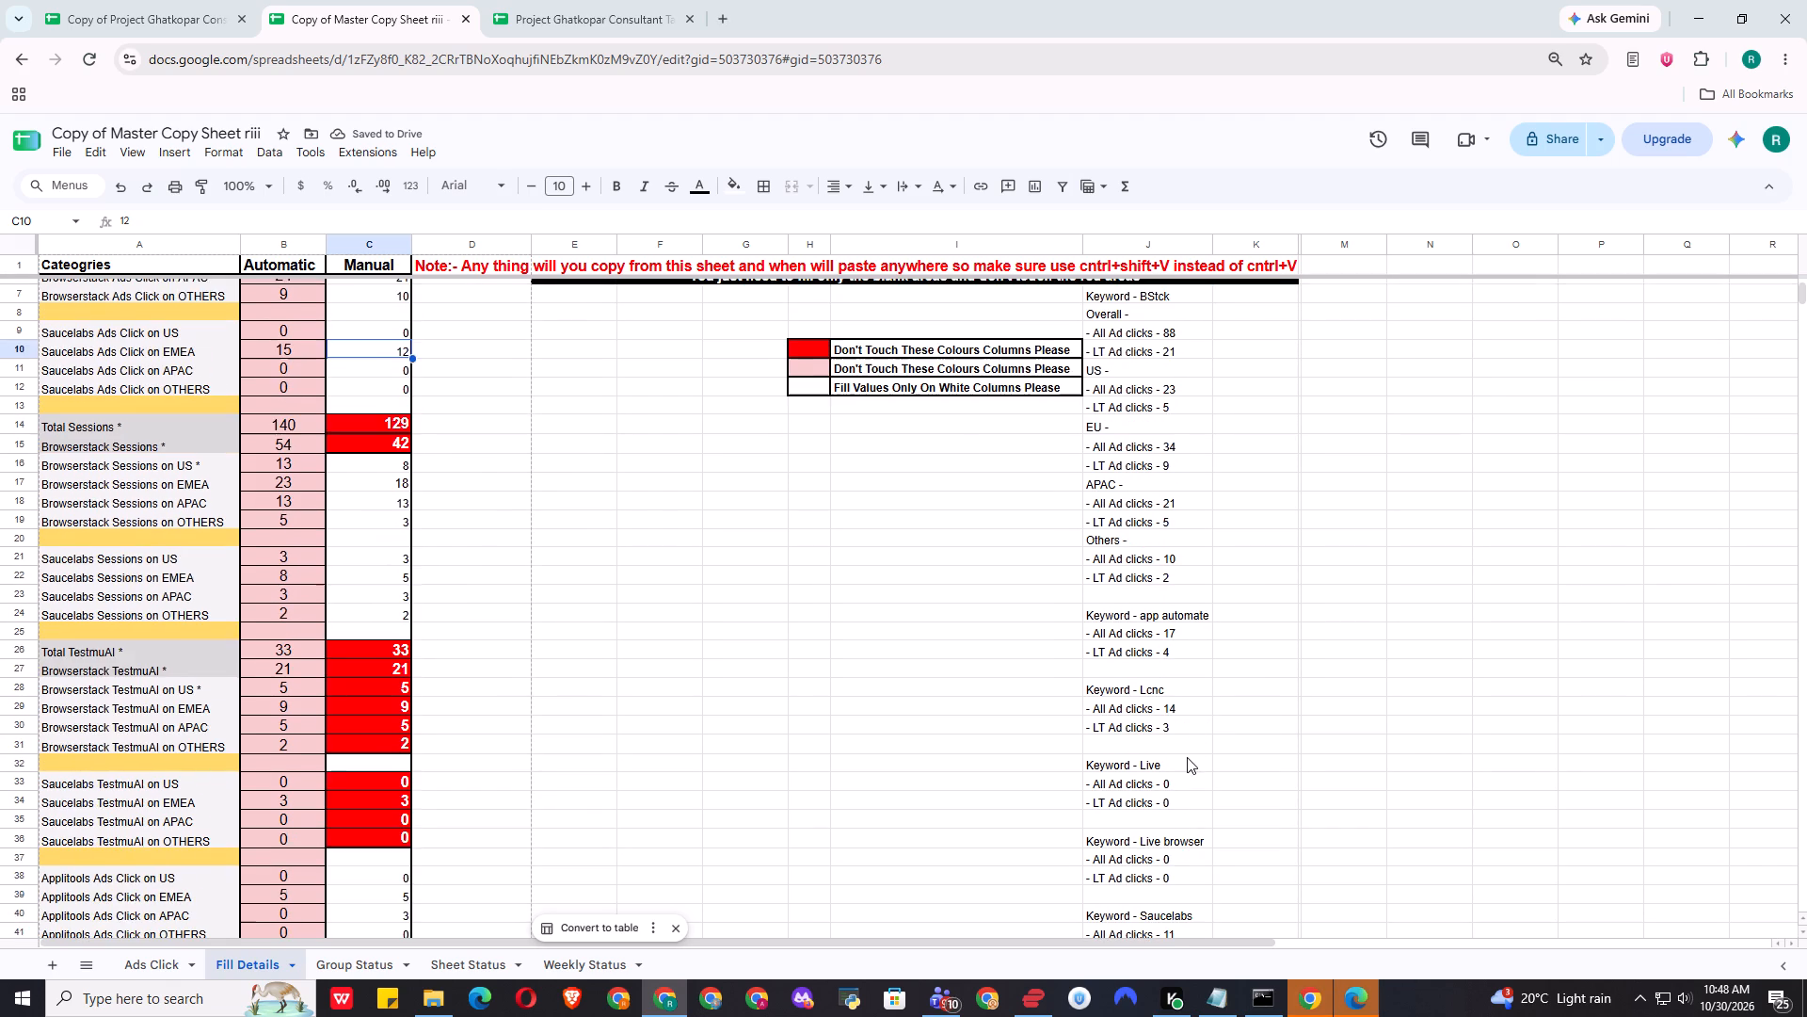
scroll(1182, 757, up, 2)
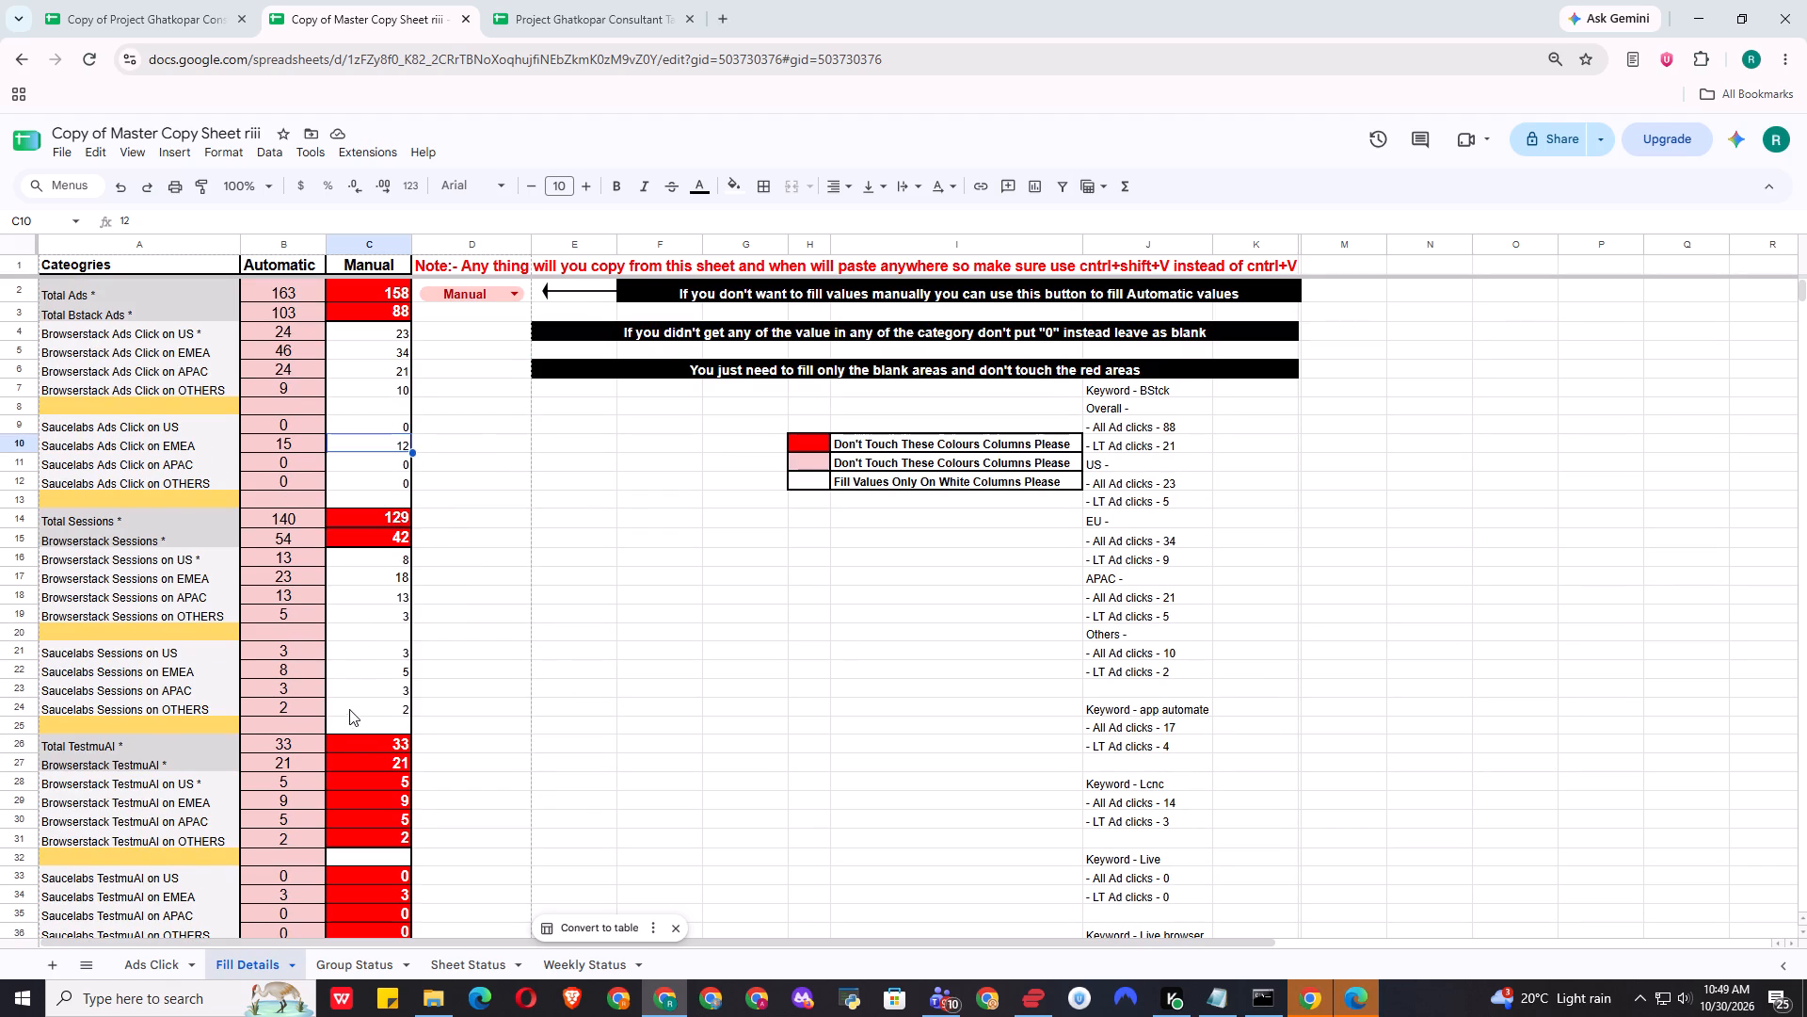
scroll(371, 639, down, 1)
scroll(386, 754, up, 5)
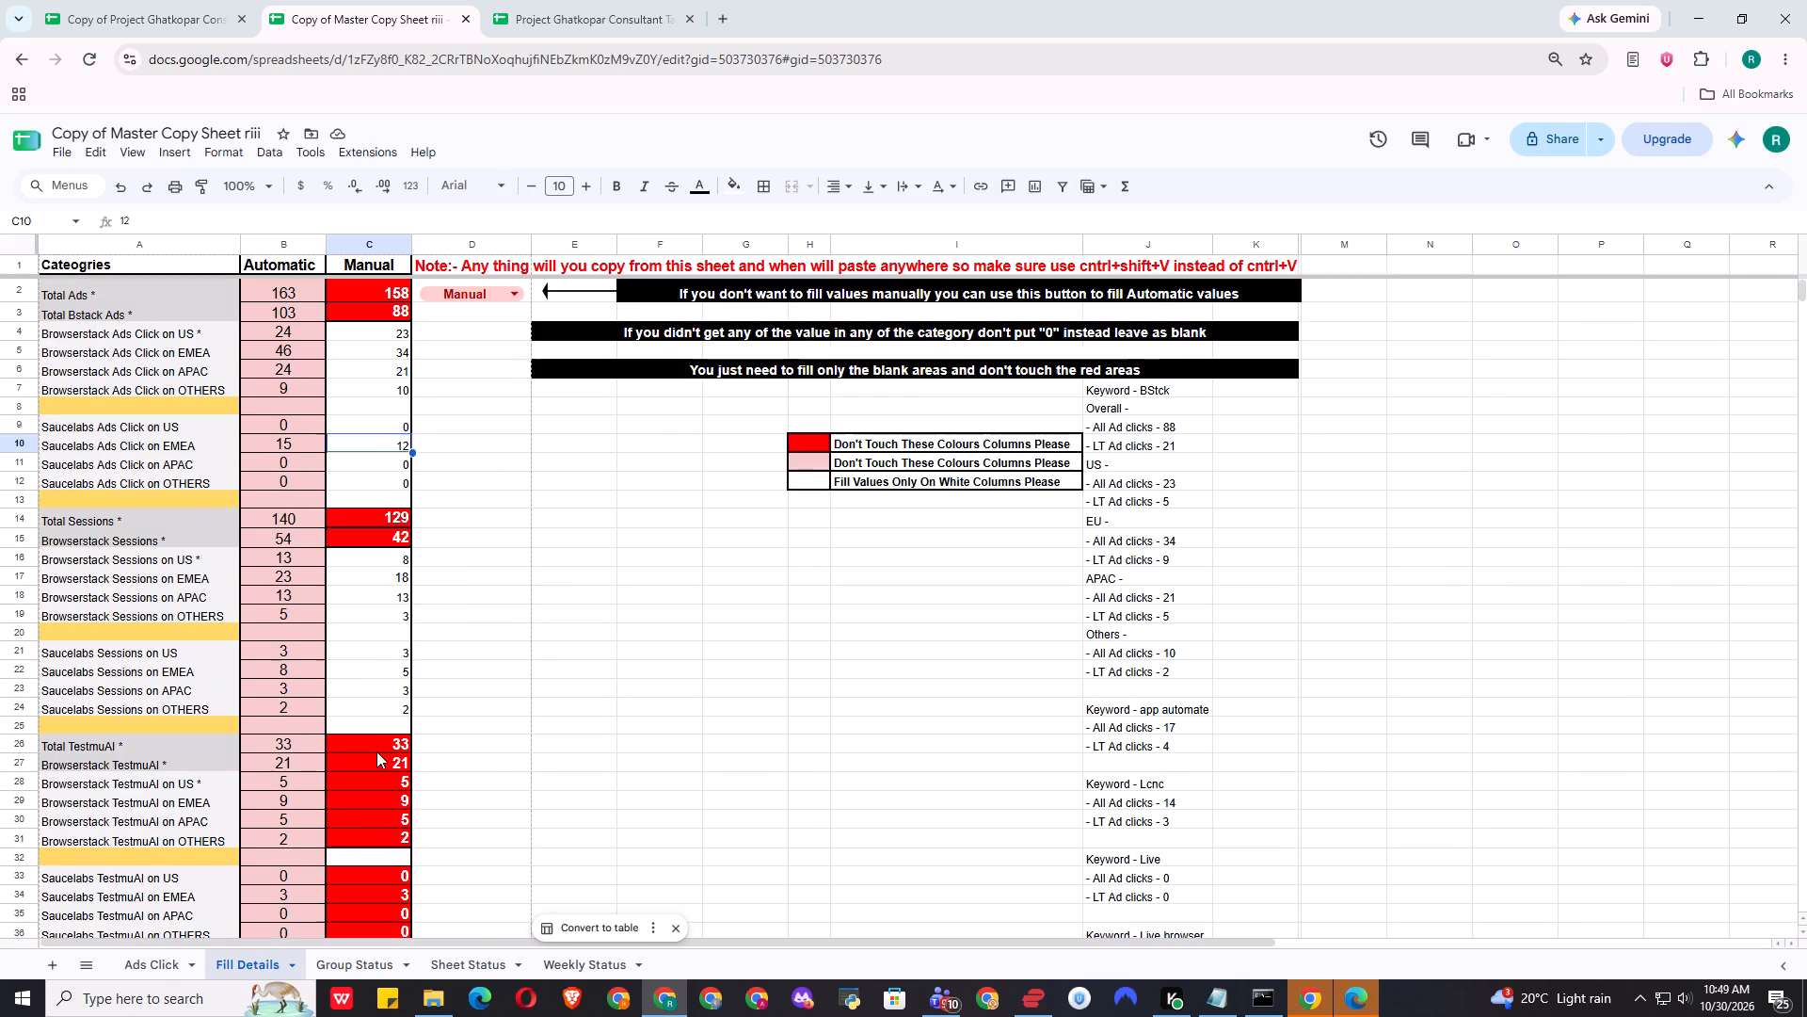
key(1)
key(1)
click(492, 496)
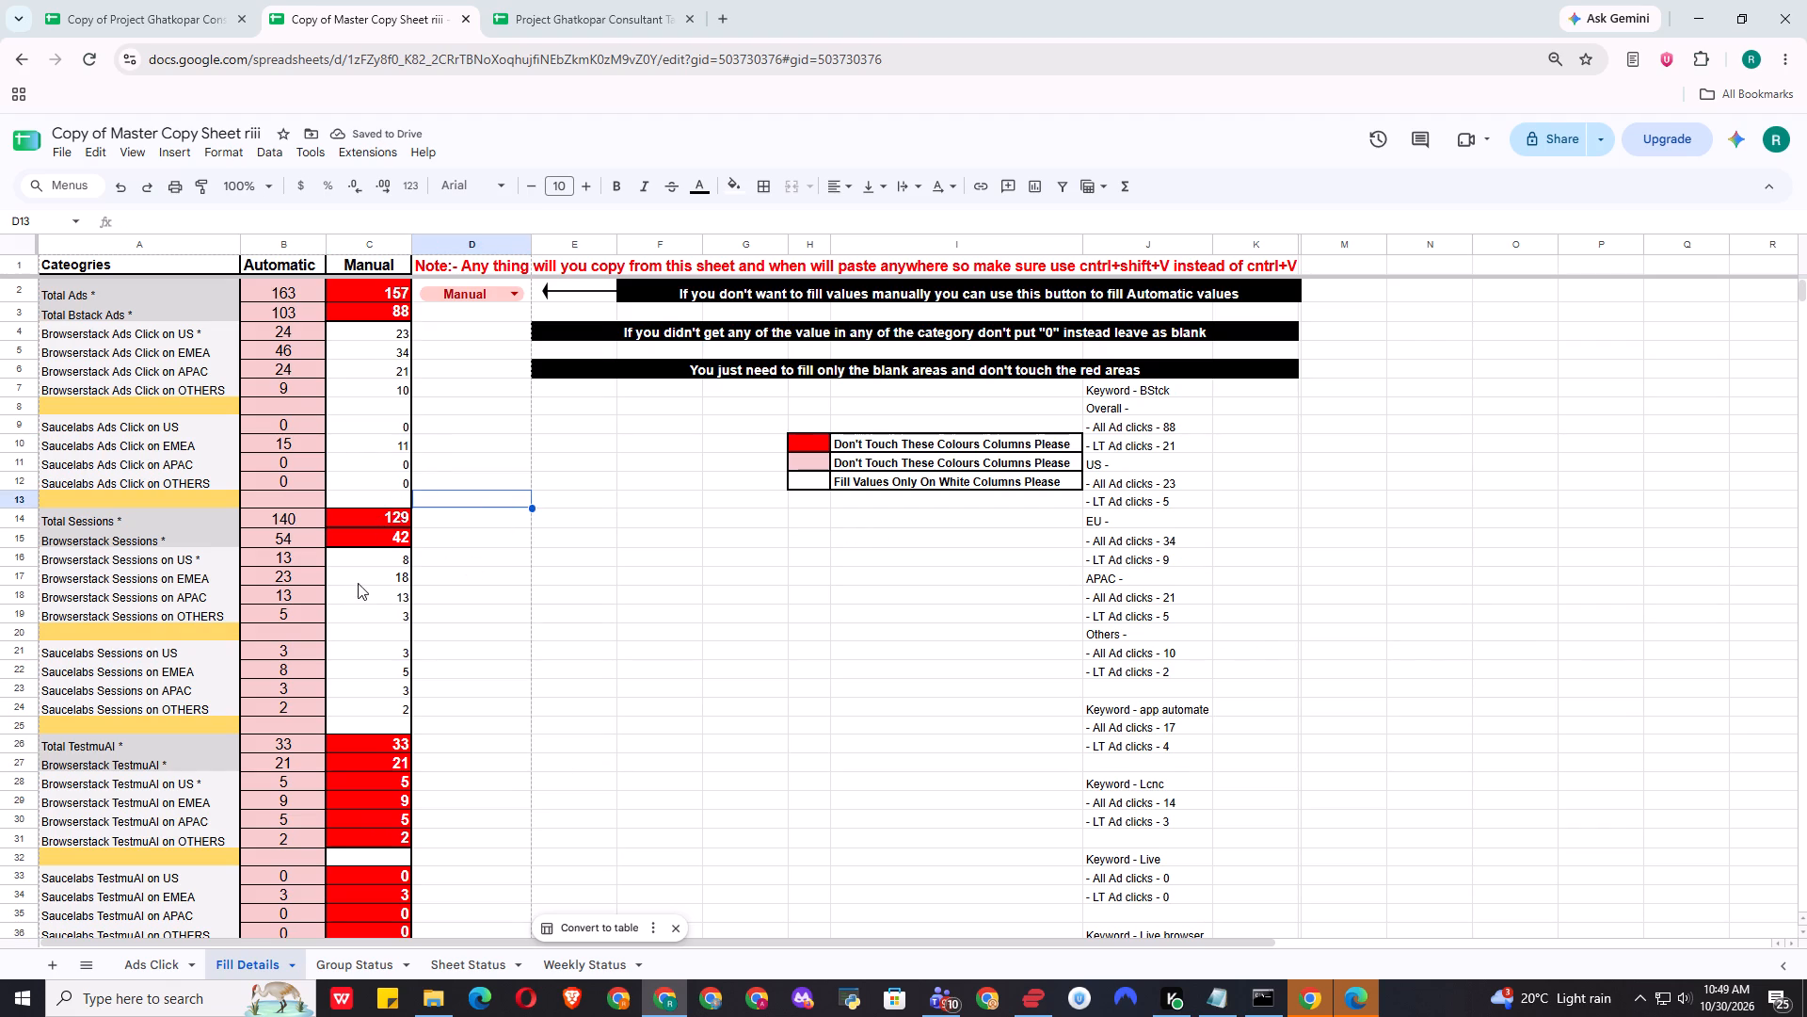
Set the manual Browserstack Sessions counts to 13 for US, 23 for EMEA, 13 for APAC and 5 for OTHERS.
drag(393, 560, 393, 621)
click(392, 617)
click(376, 567)
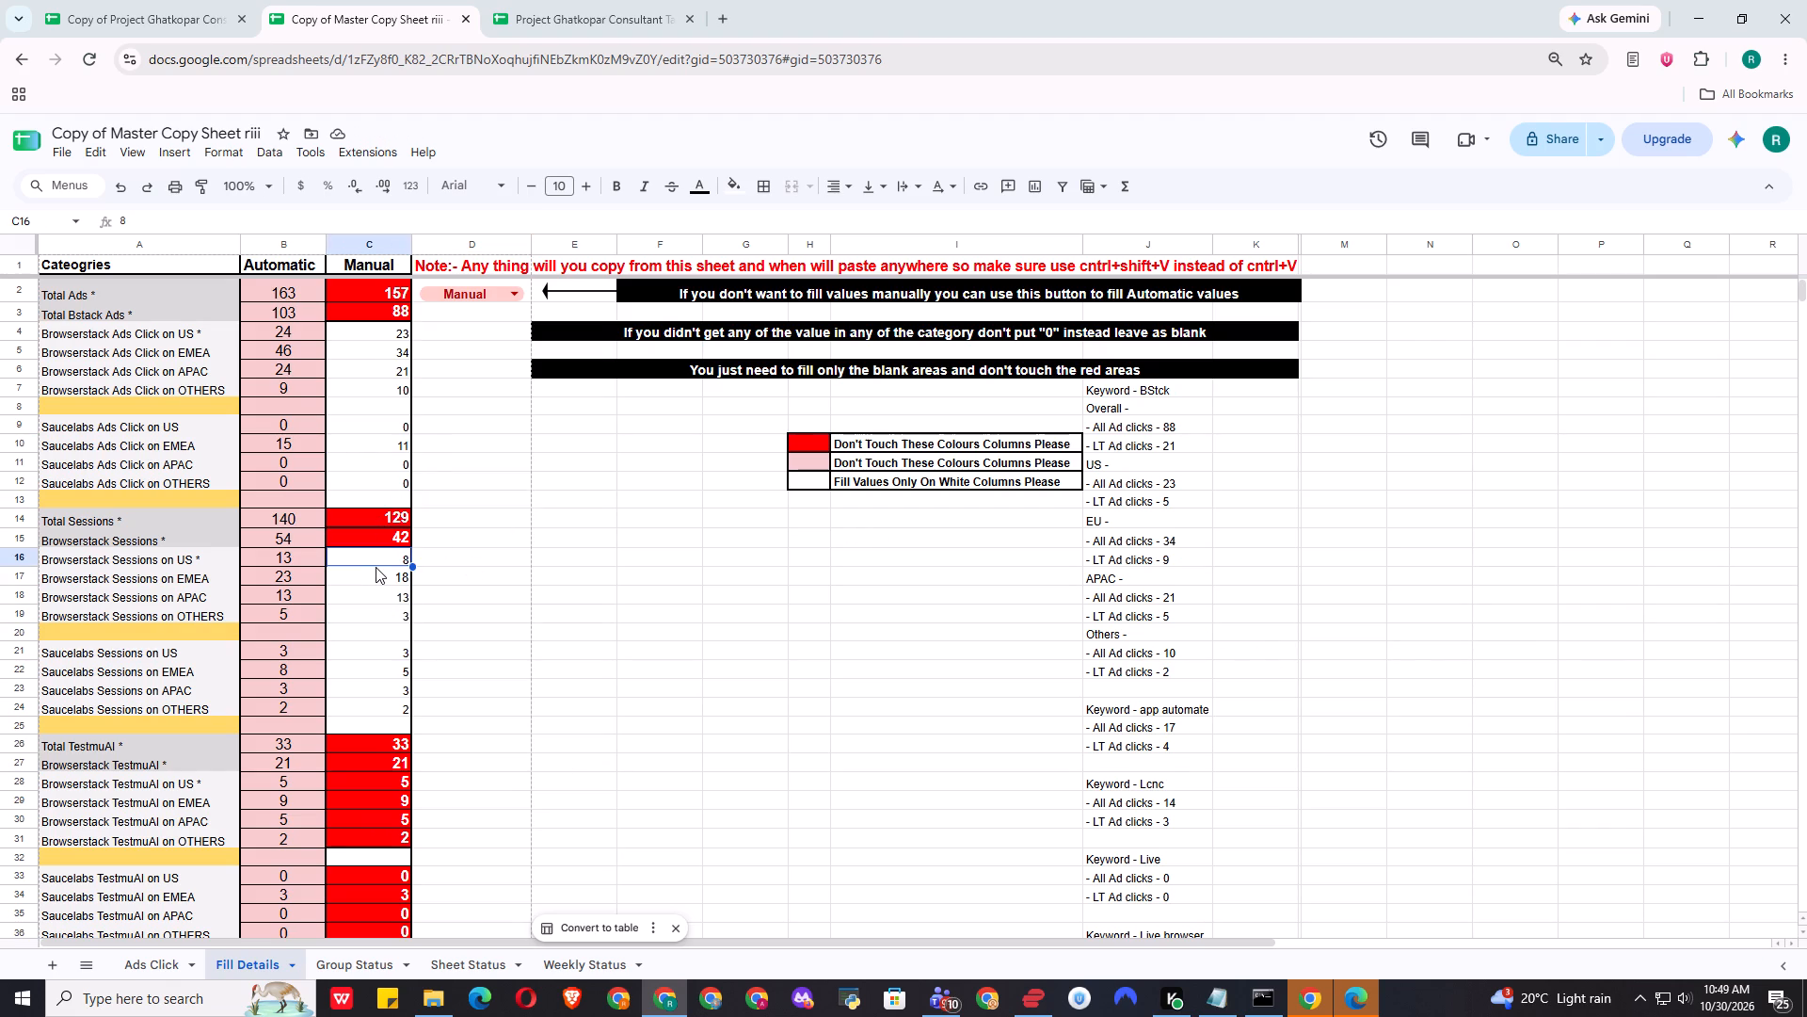
text(13)
key(Return)
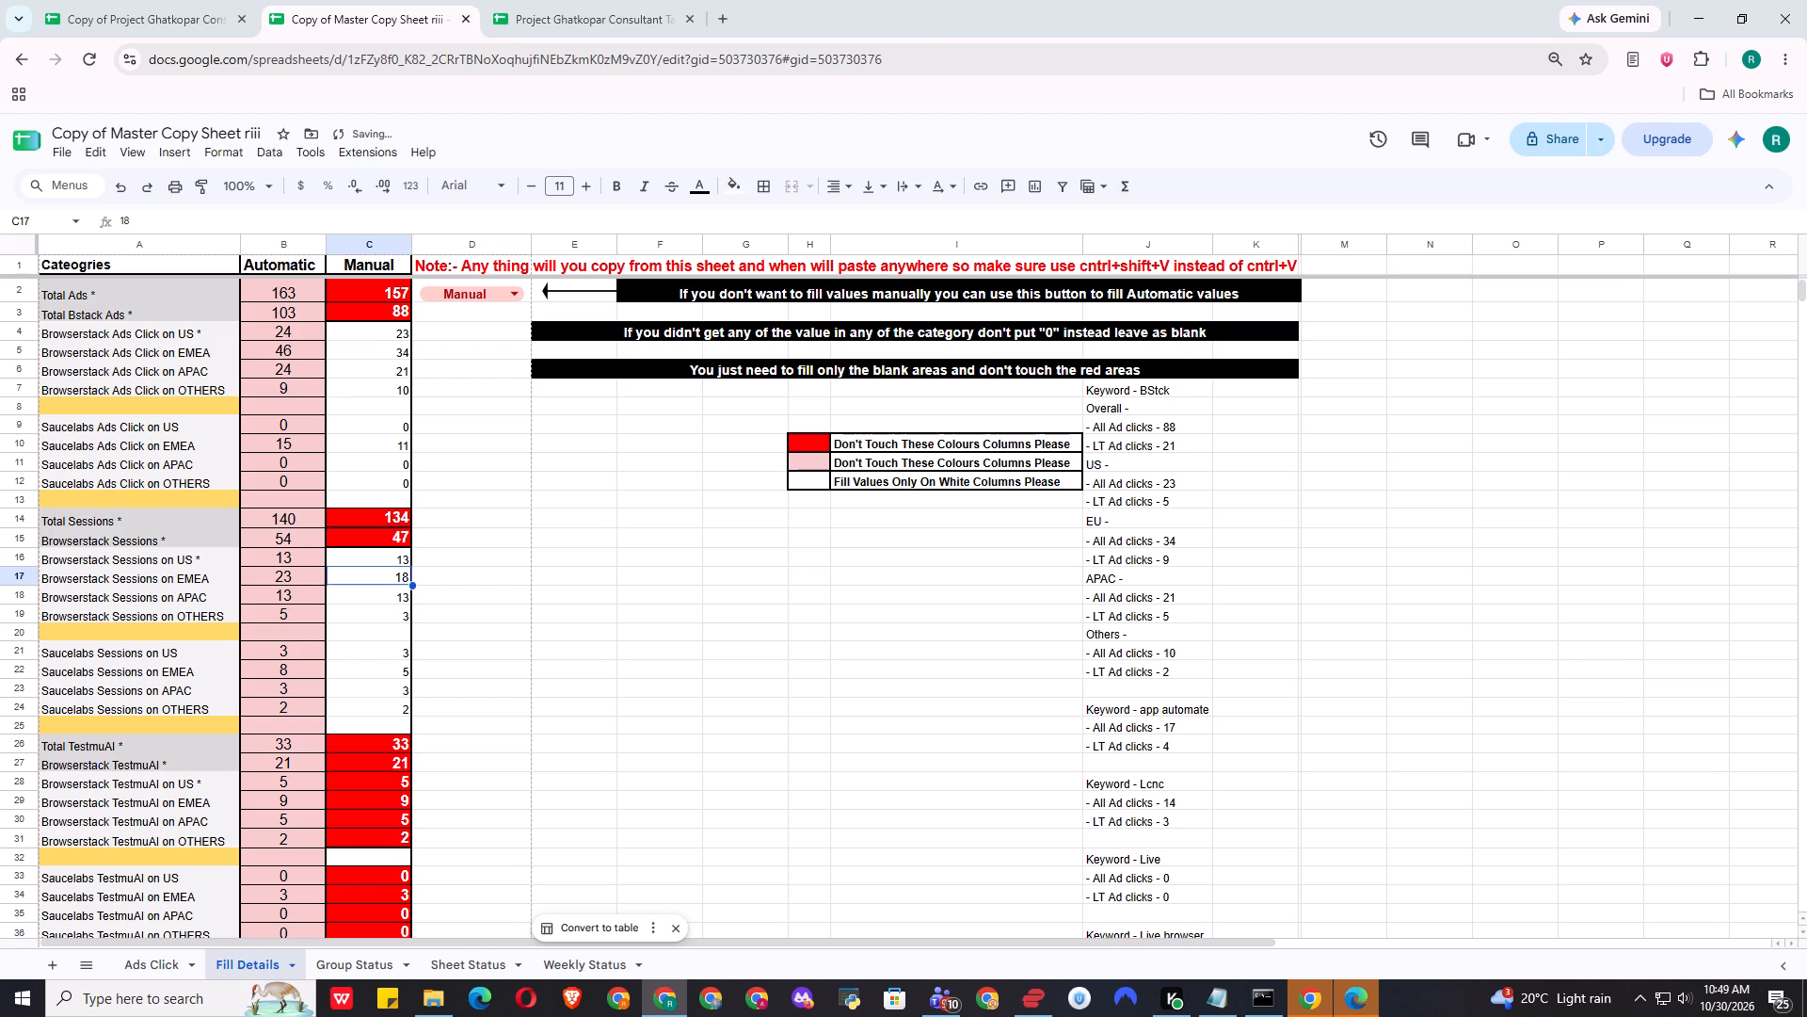
text(23)
key(Return)
text(13)
key(Return)
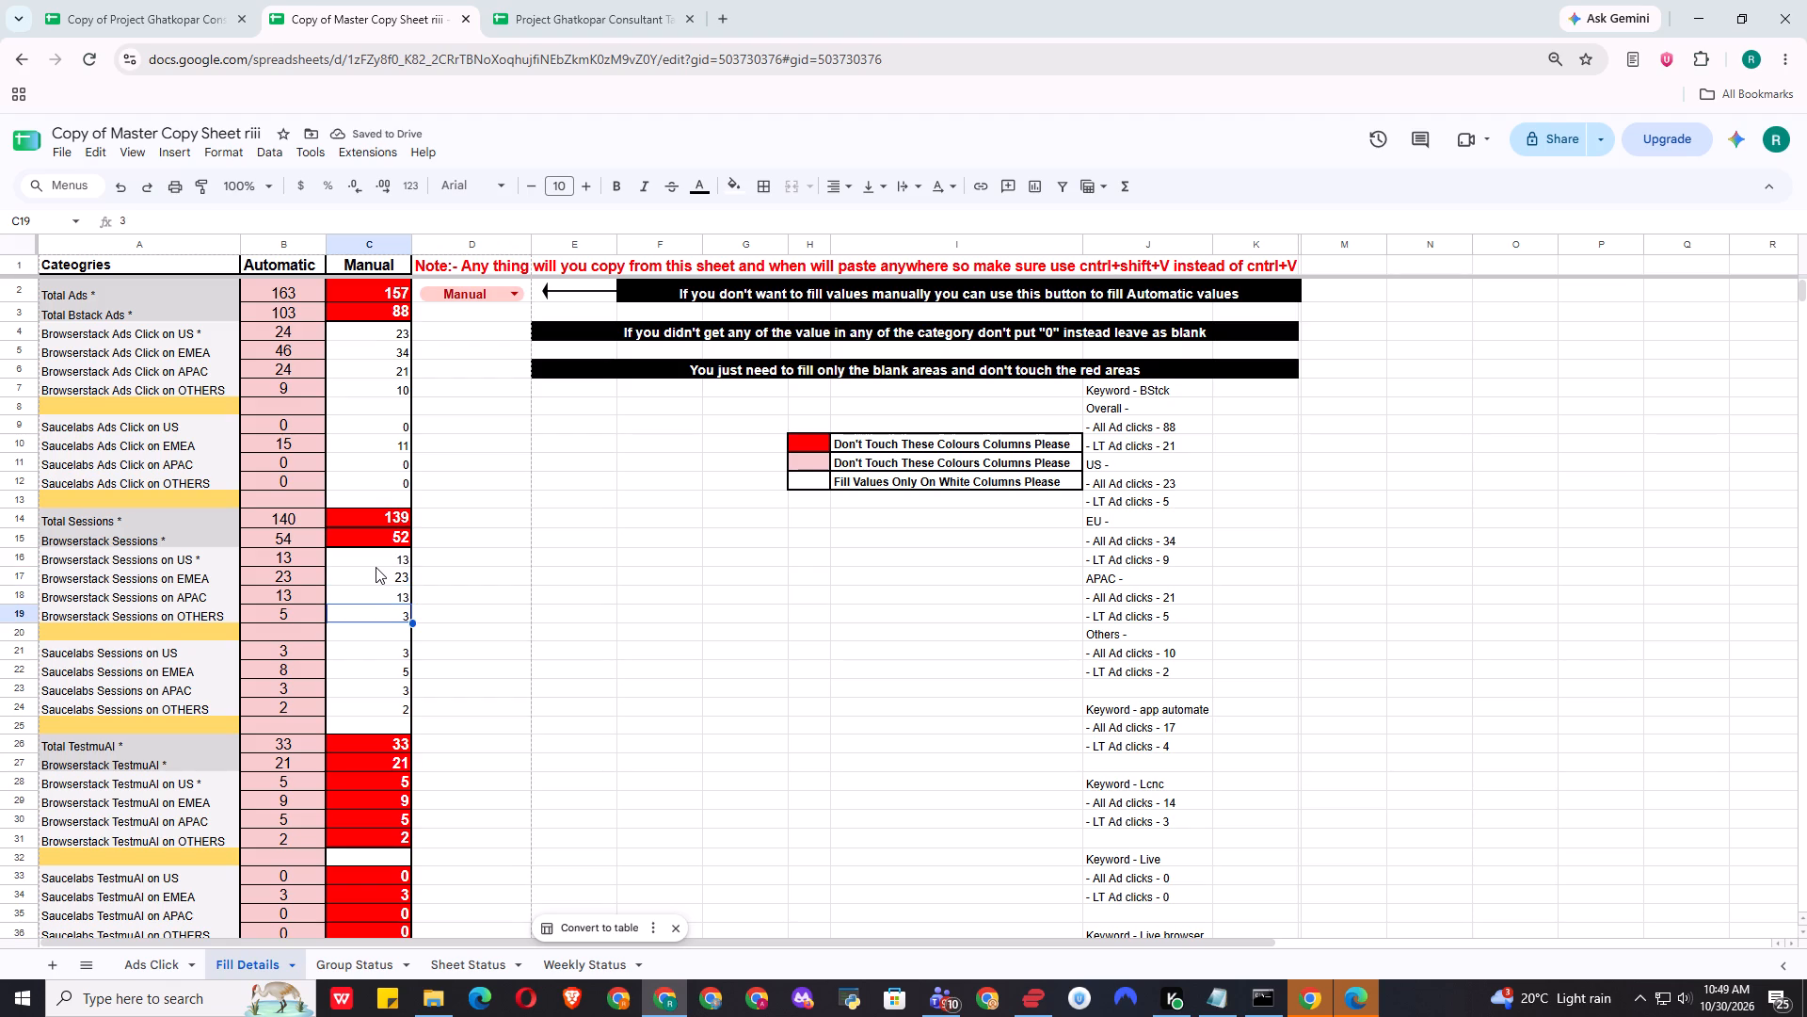
key(5)
key(Return)
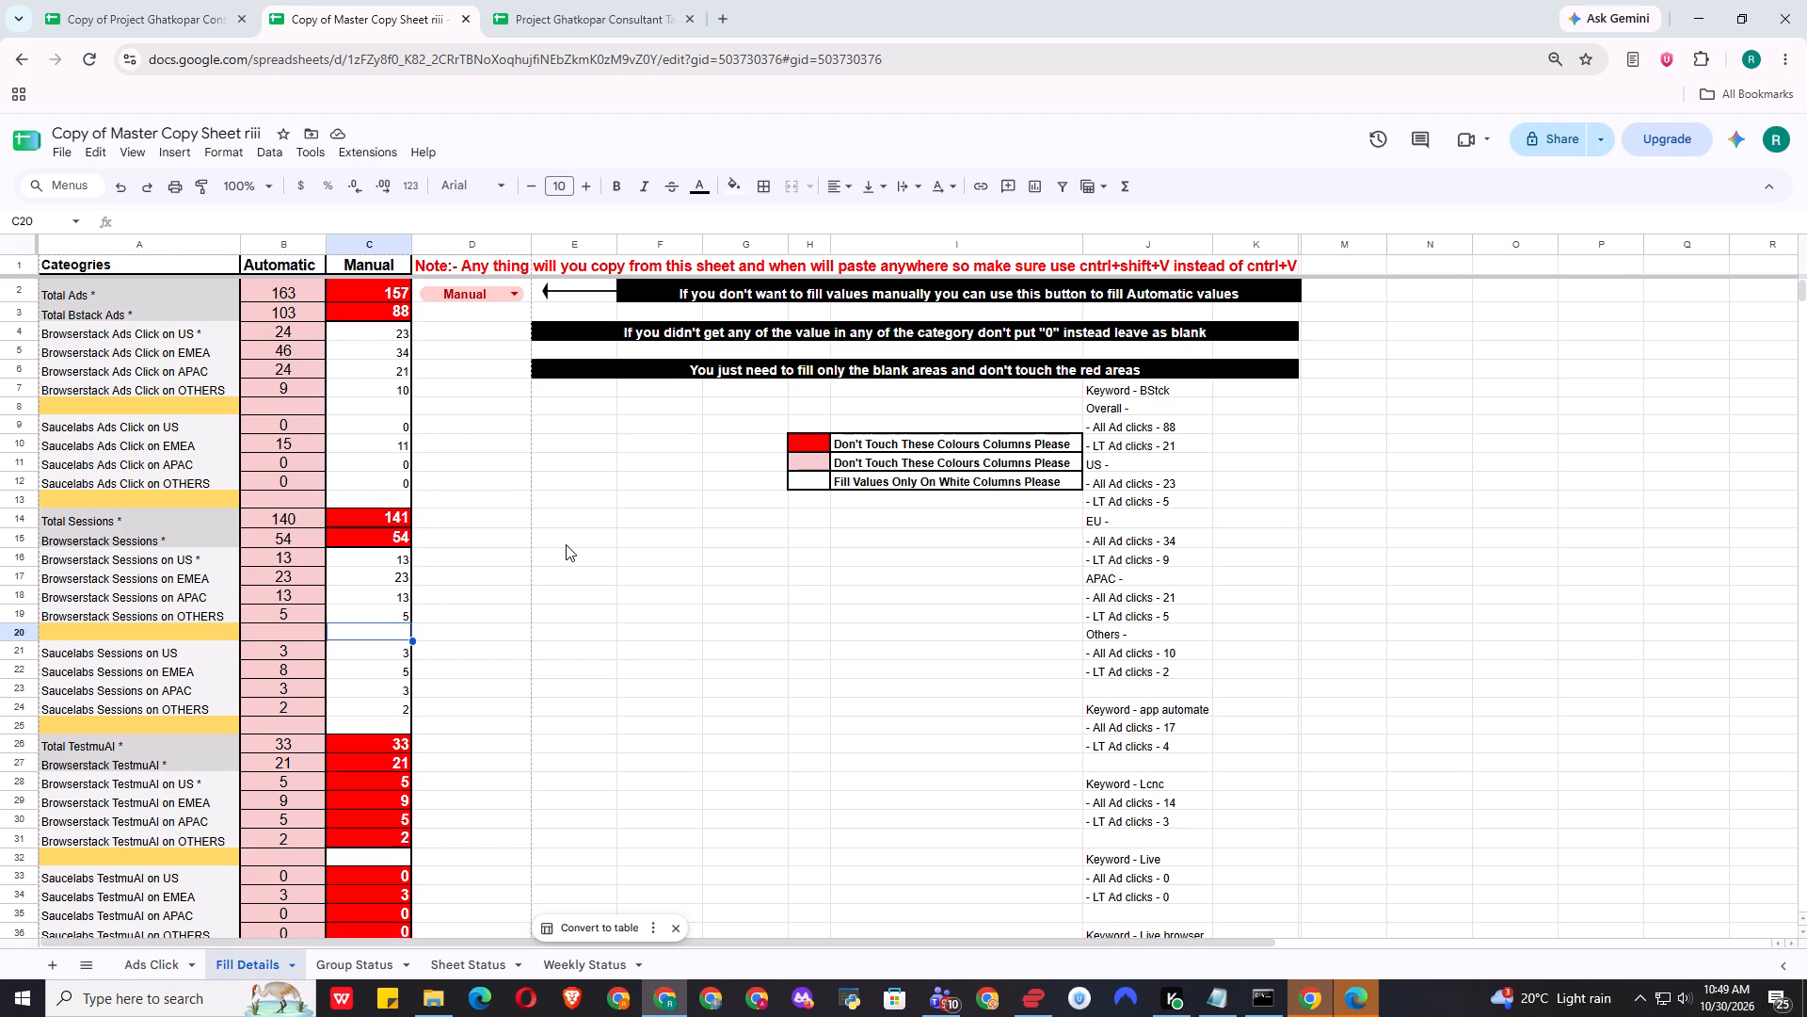
Set the manual count for Saucelabs Sessions on EMEA to 8.
click(380, 665)
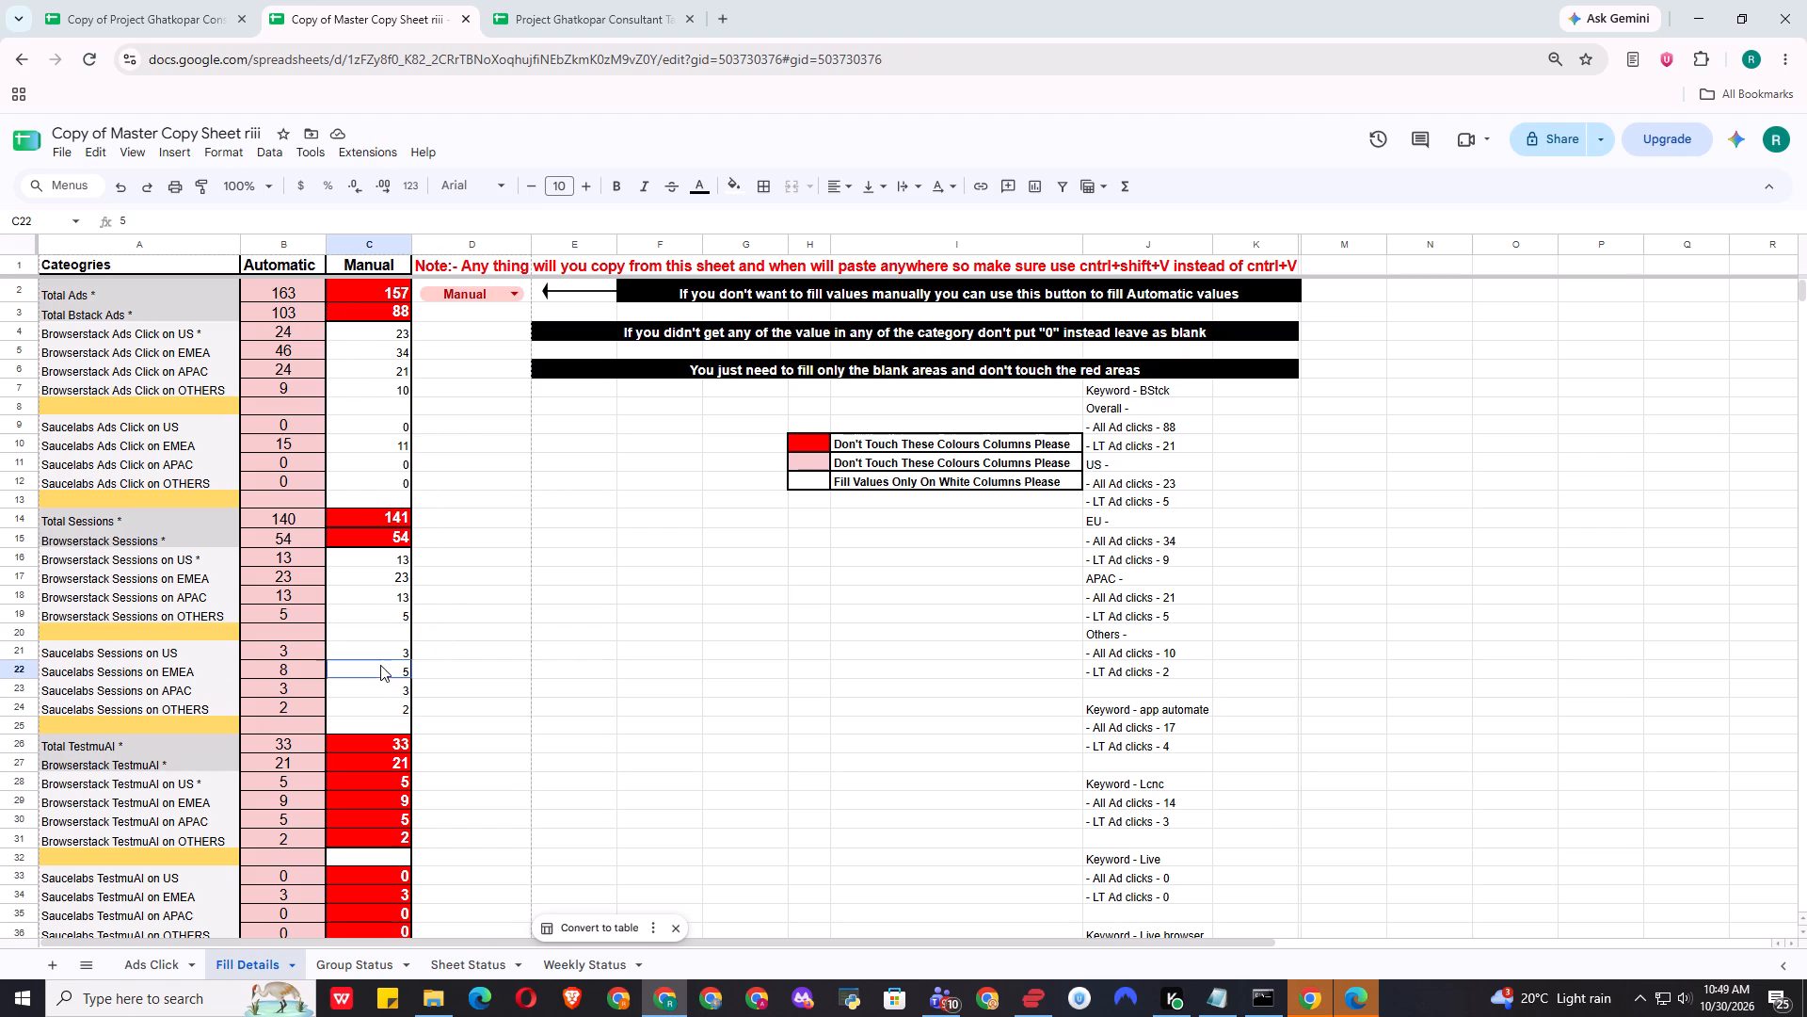
key(8)
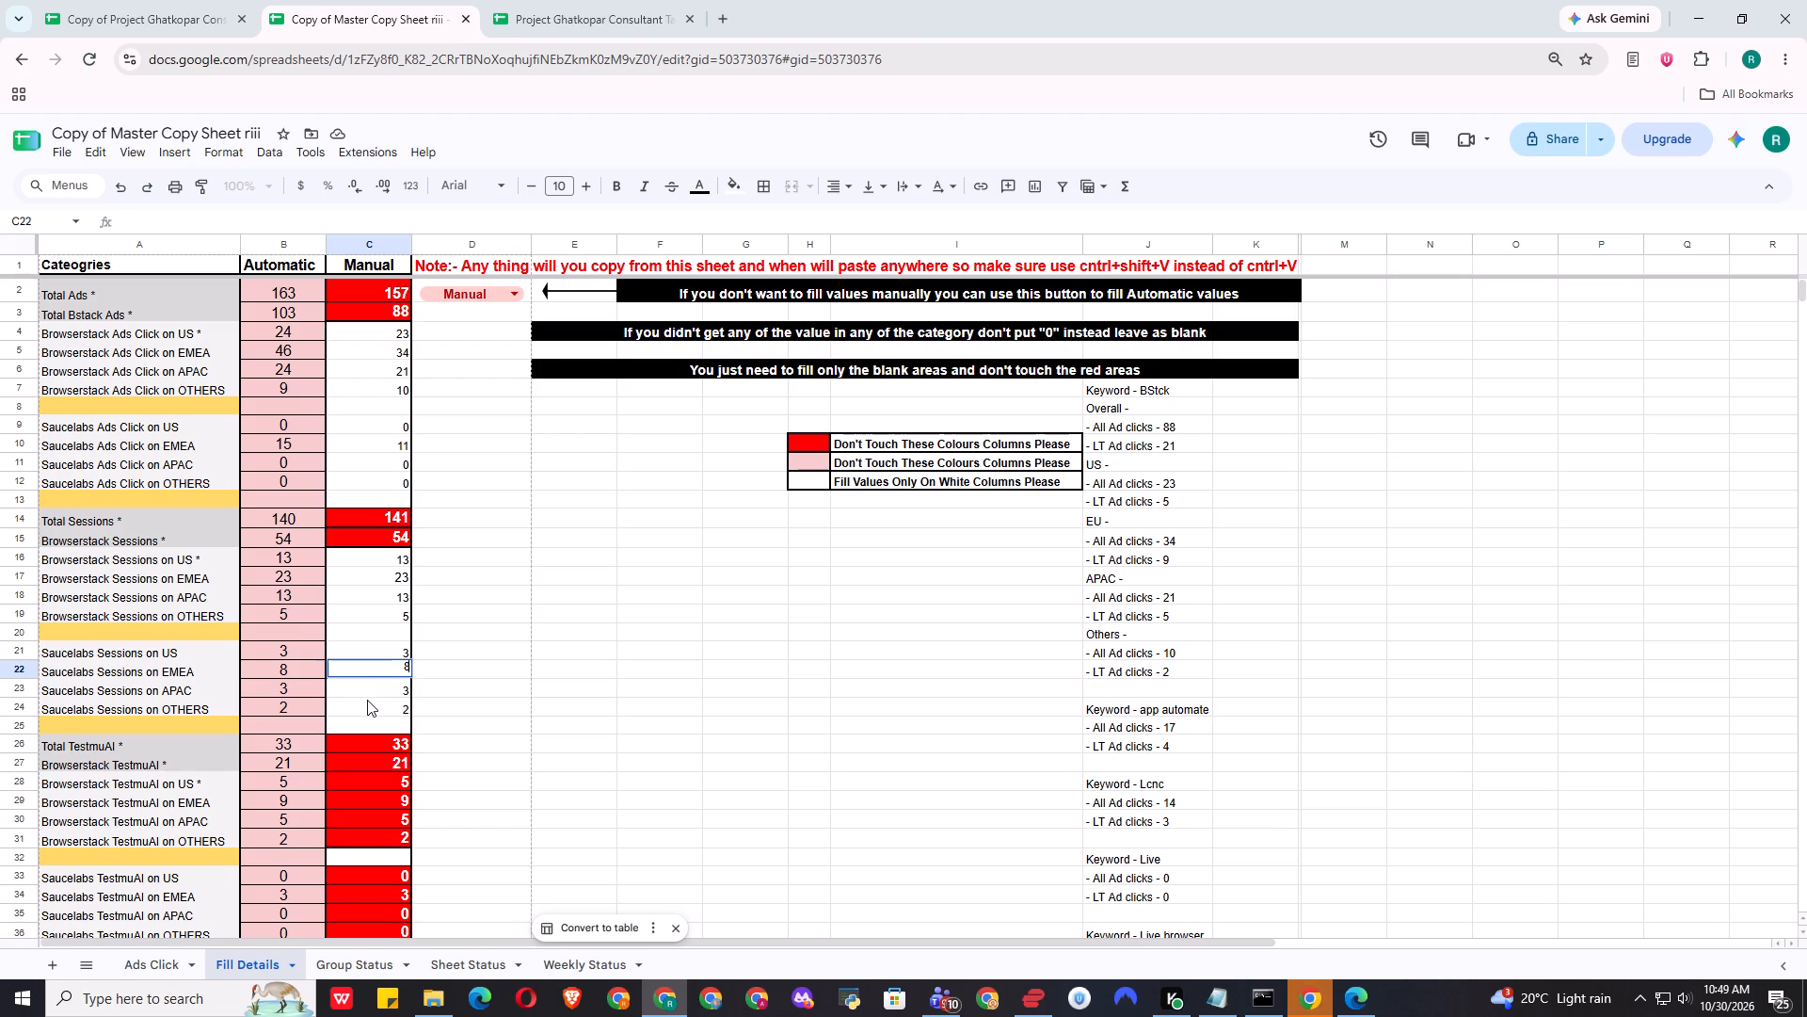
click(372, 689)
click(388, 715)
Check the manual Applitools Ads Click counts, starting with US, against the keyword list in column J.
scroll(501, 721, down, 1)
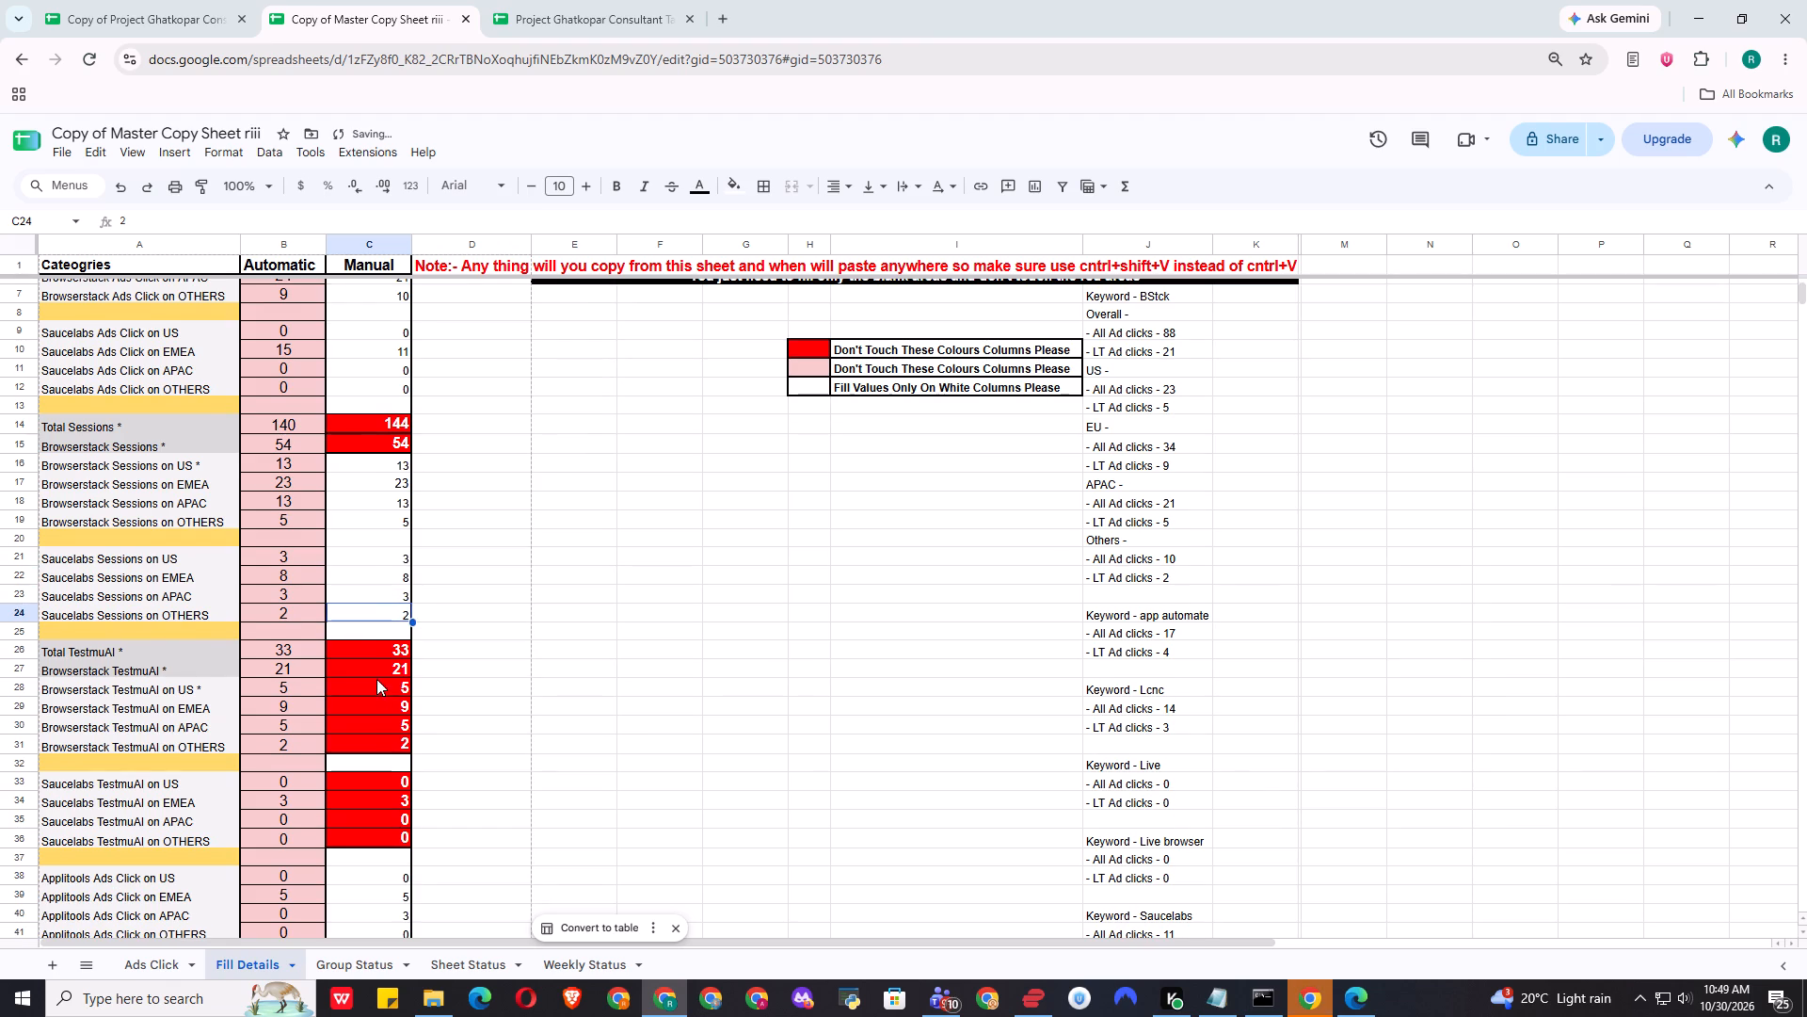
scroll(519, 719, down, 1)
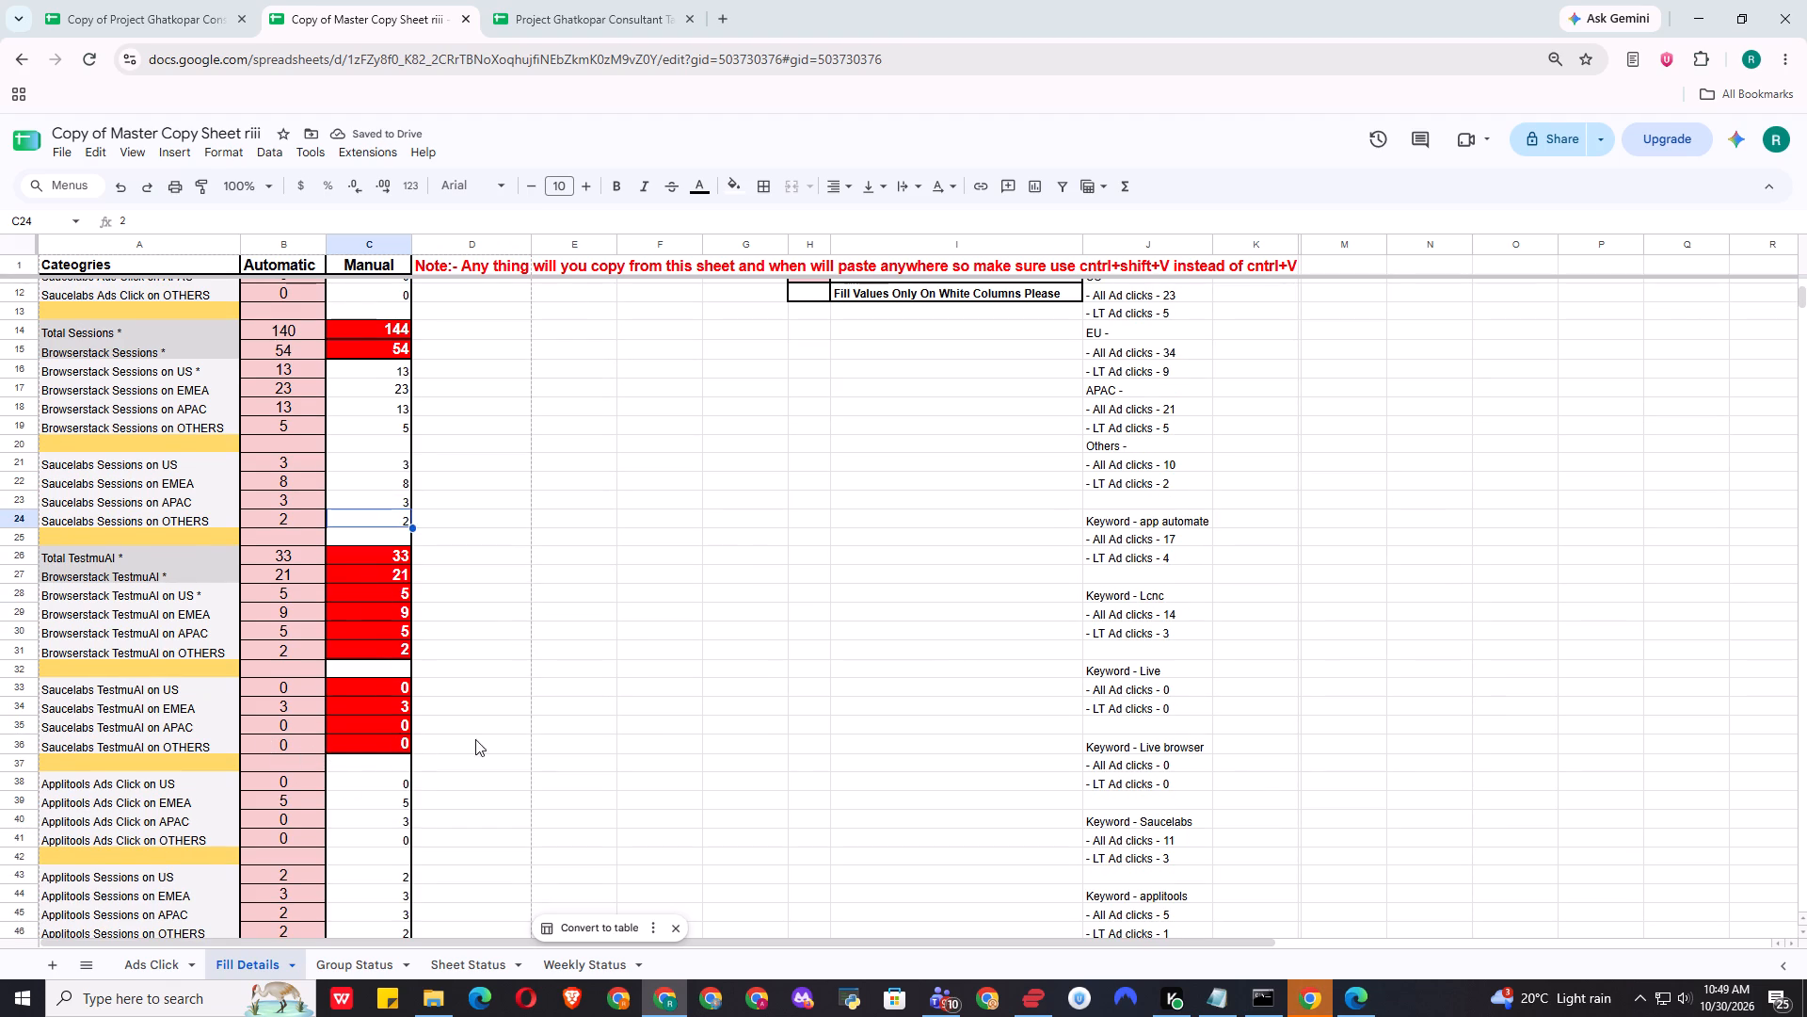
click(371, 788)
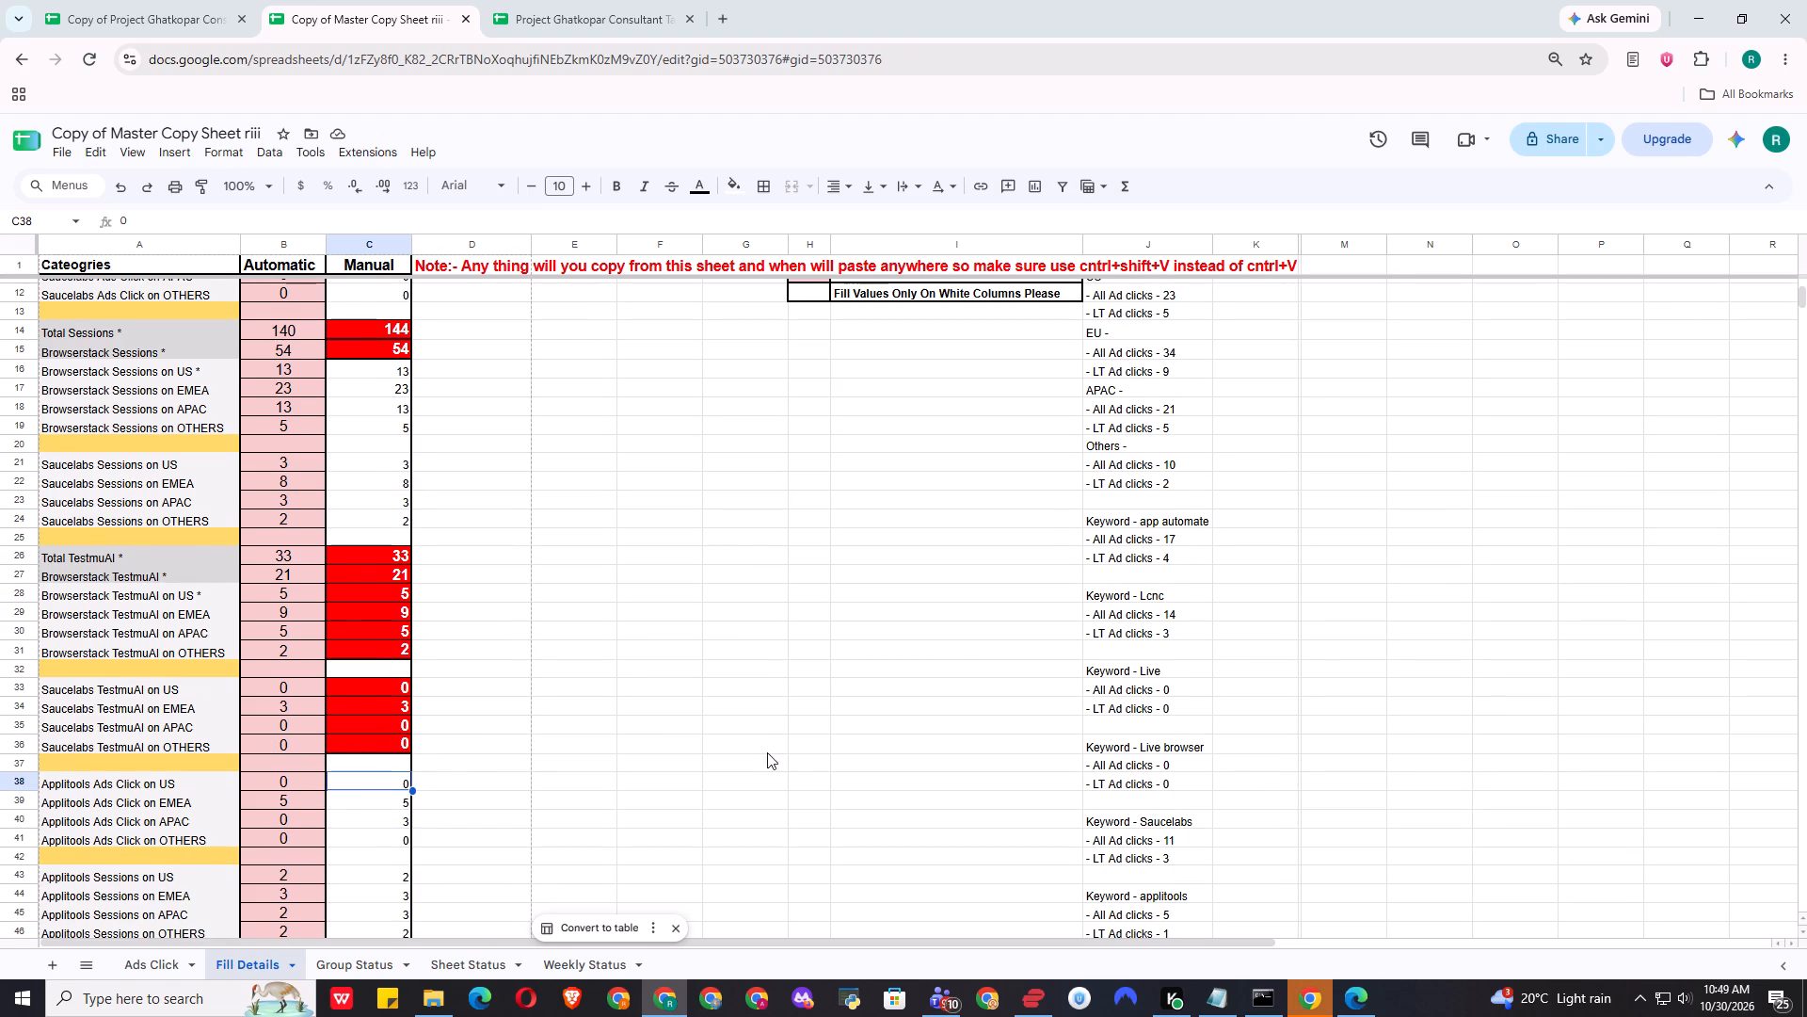
scroll(1183, 530, up, 1)
scroll(1184, 531, down, 2)
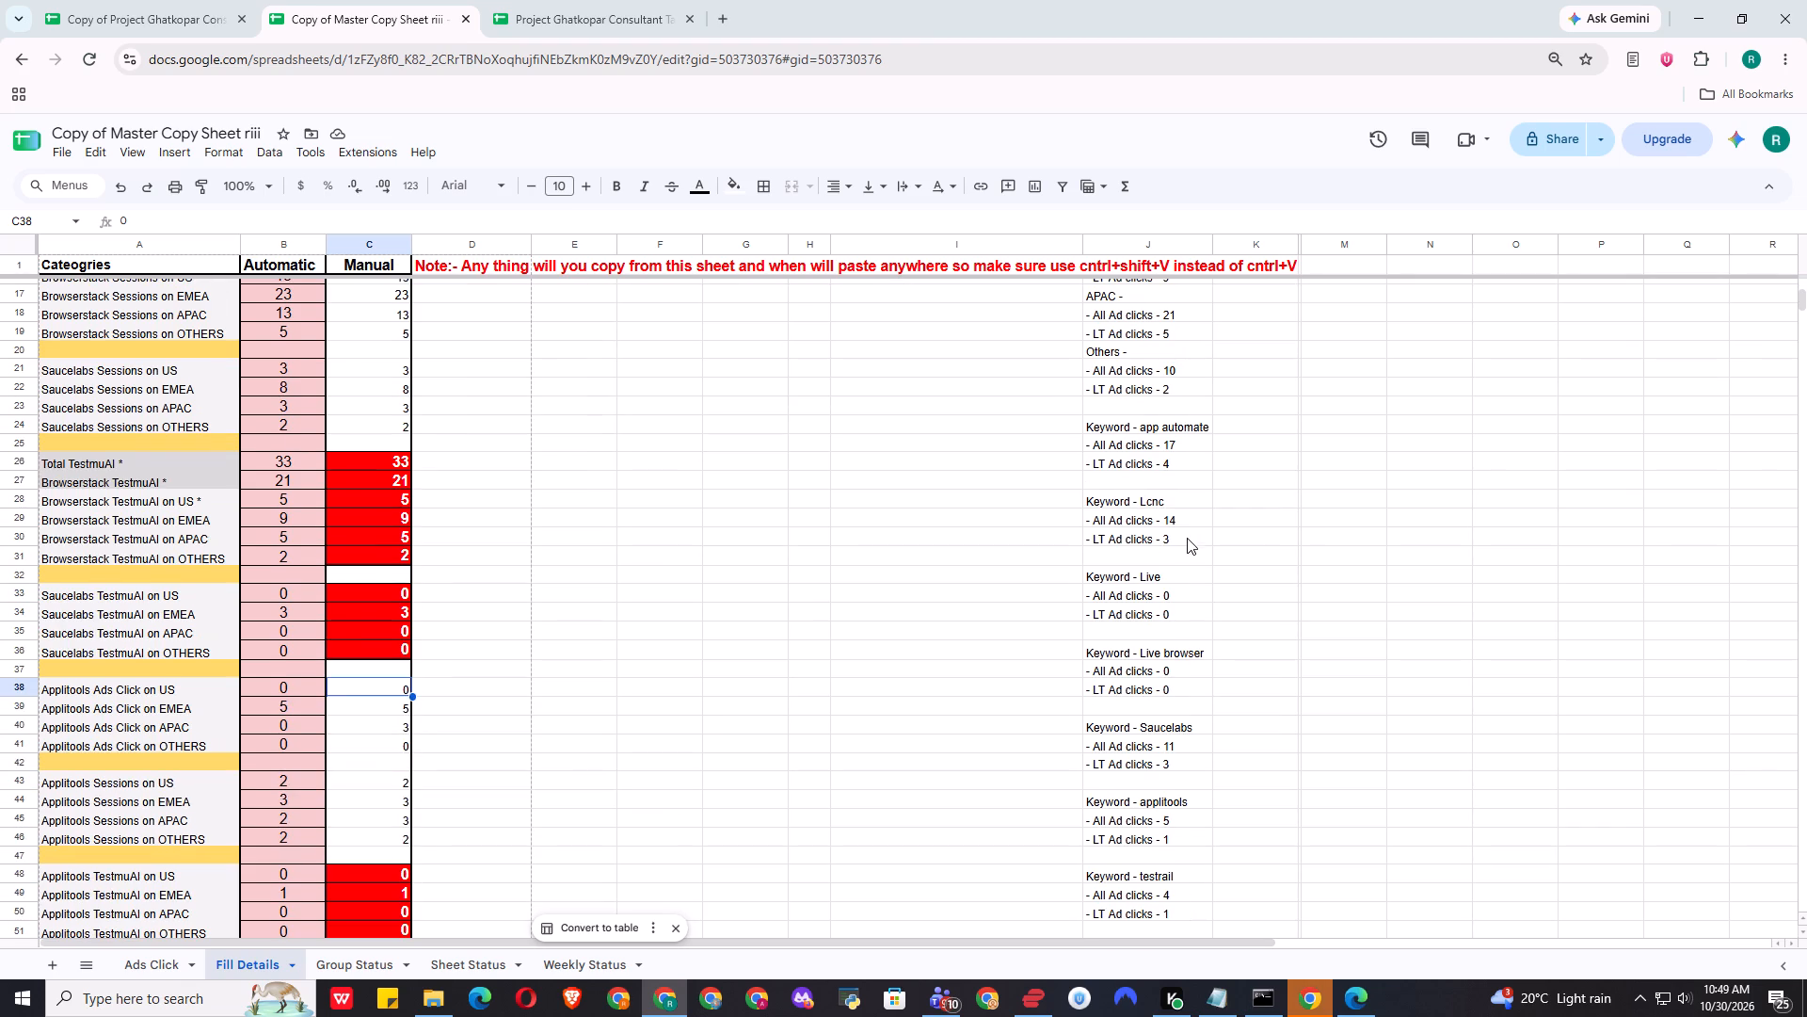
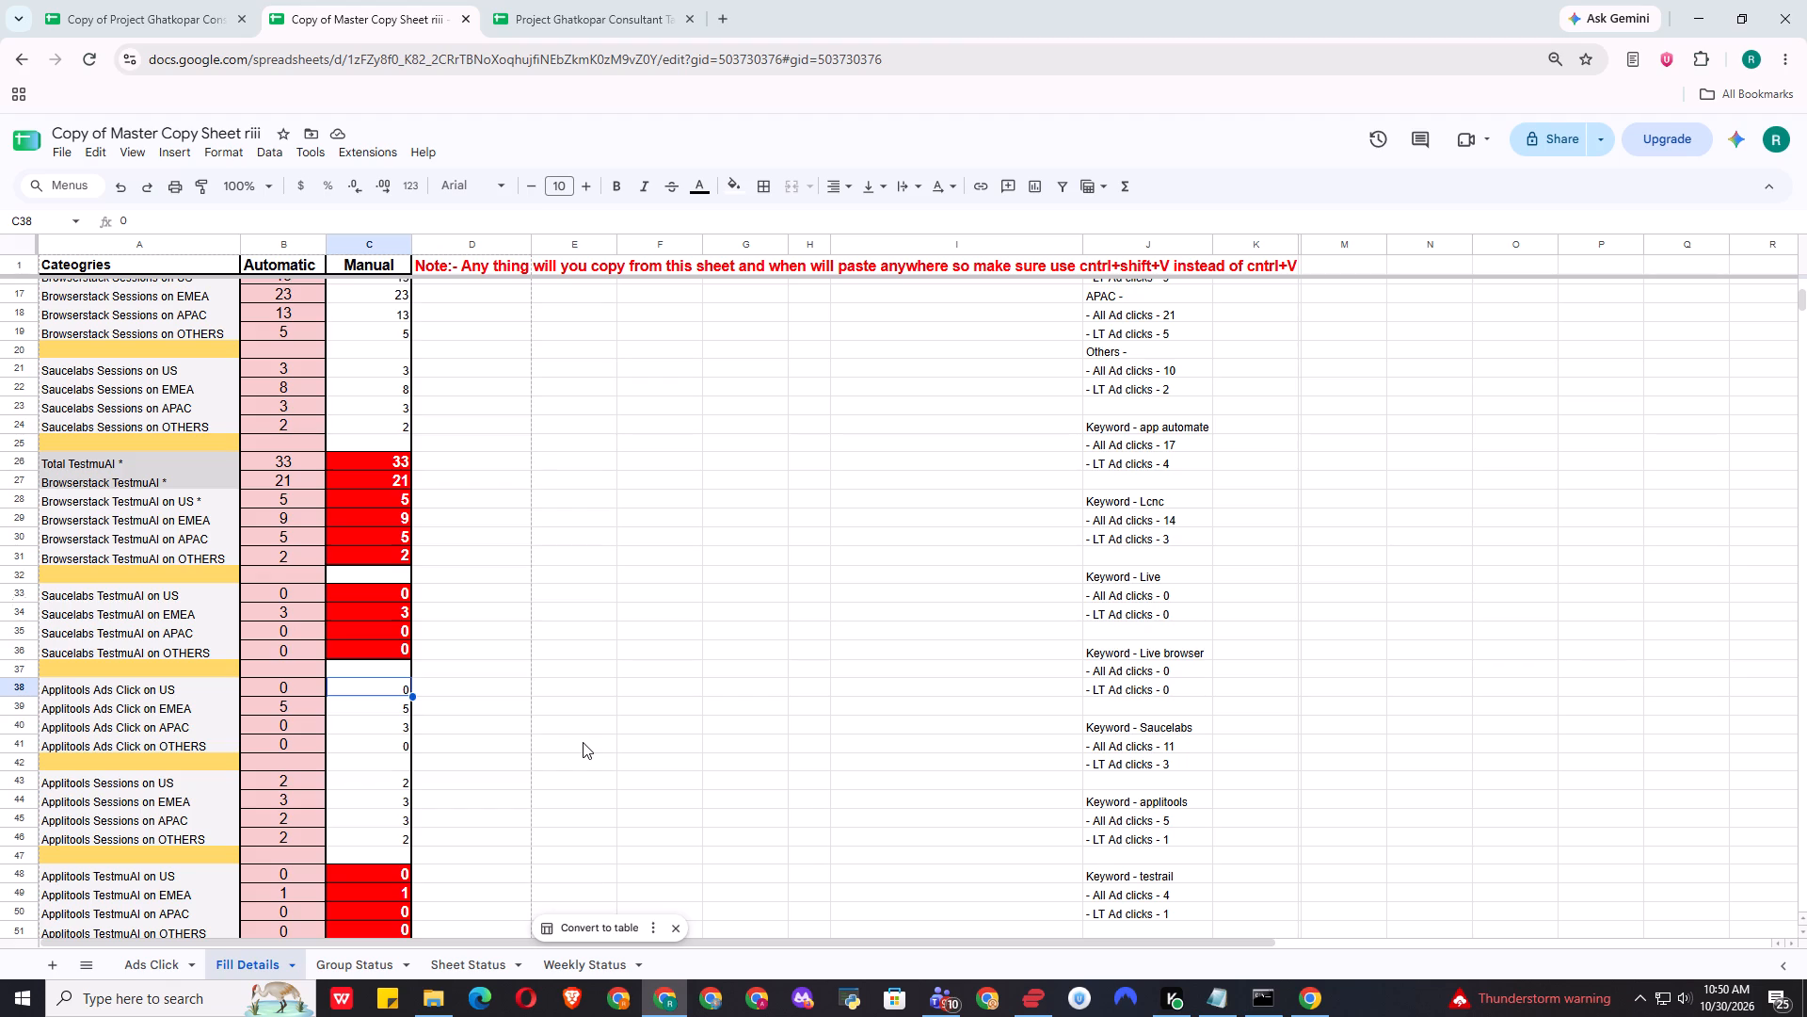
Set the manual count for Applitools Ads Click on APAC to 0, using the applitools entry in column J's keyword list.
scroll(589, 765, up, 6)
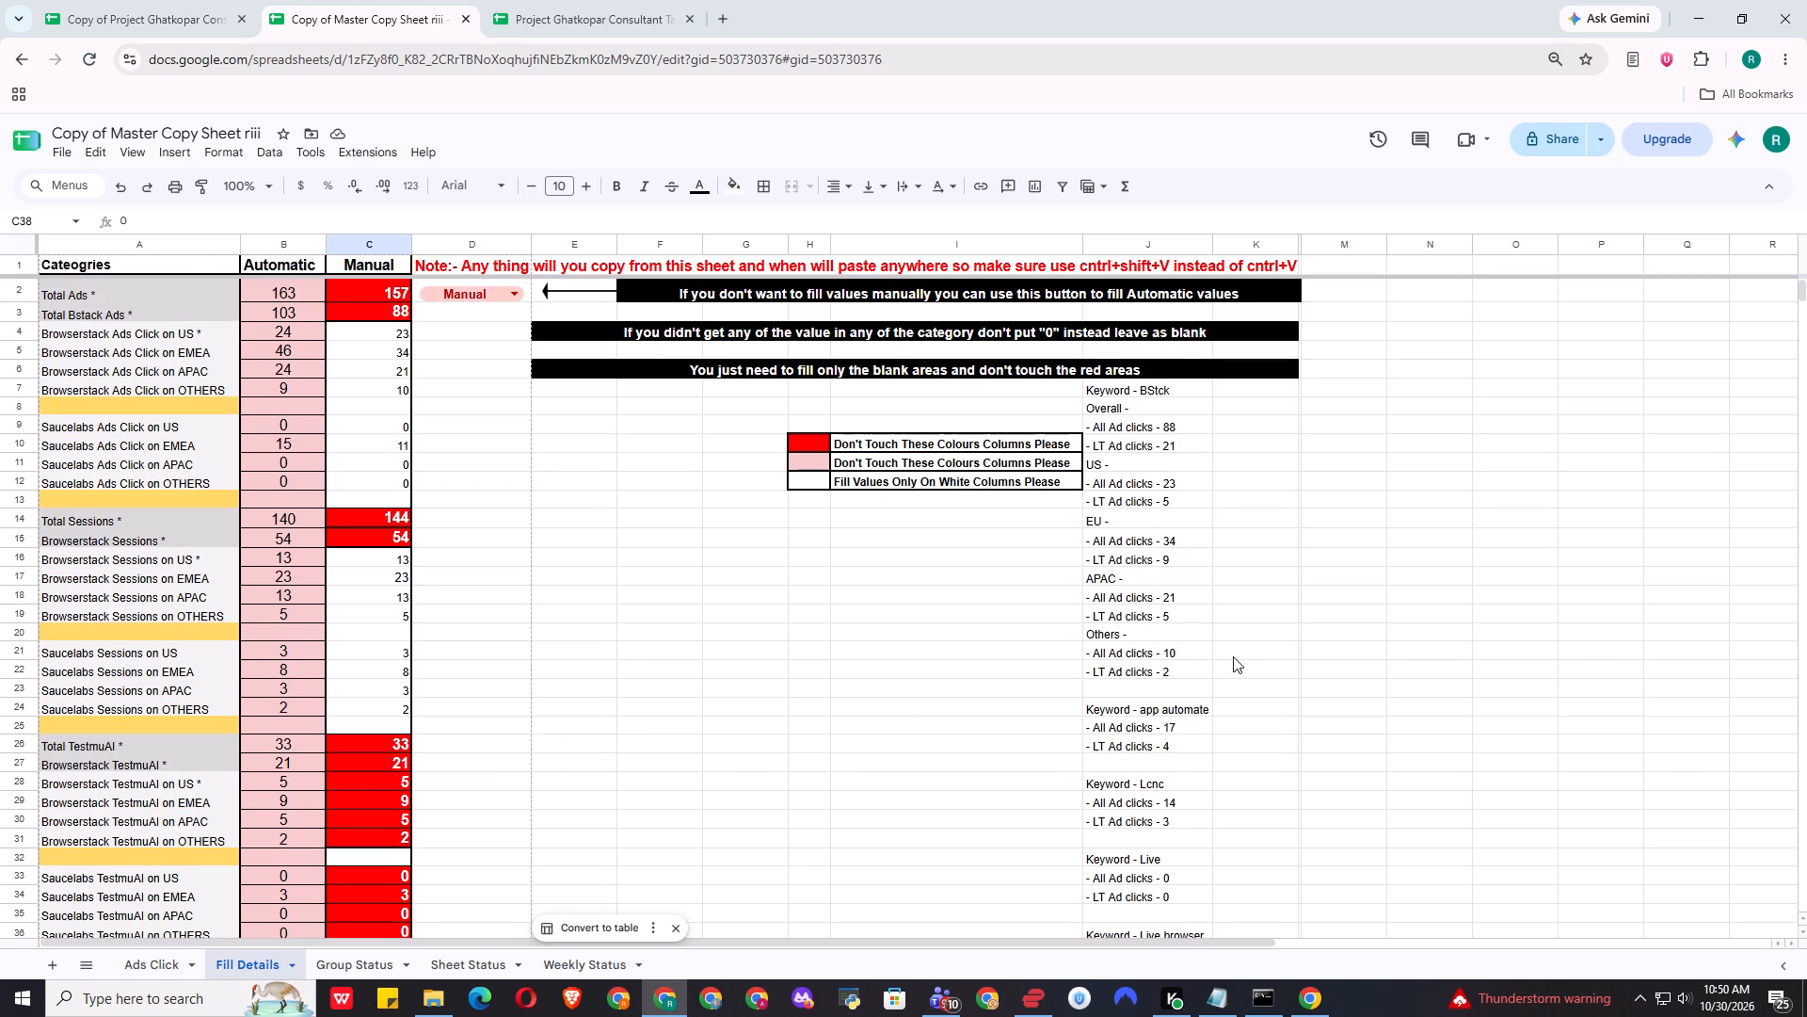
scroll(288, 645, down, 2)
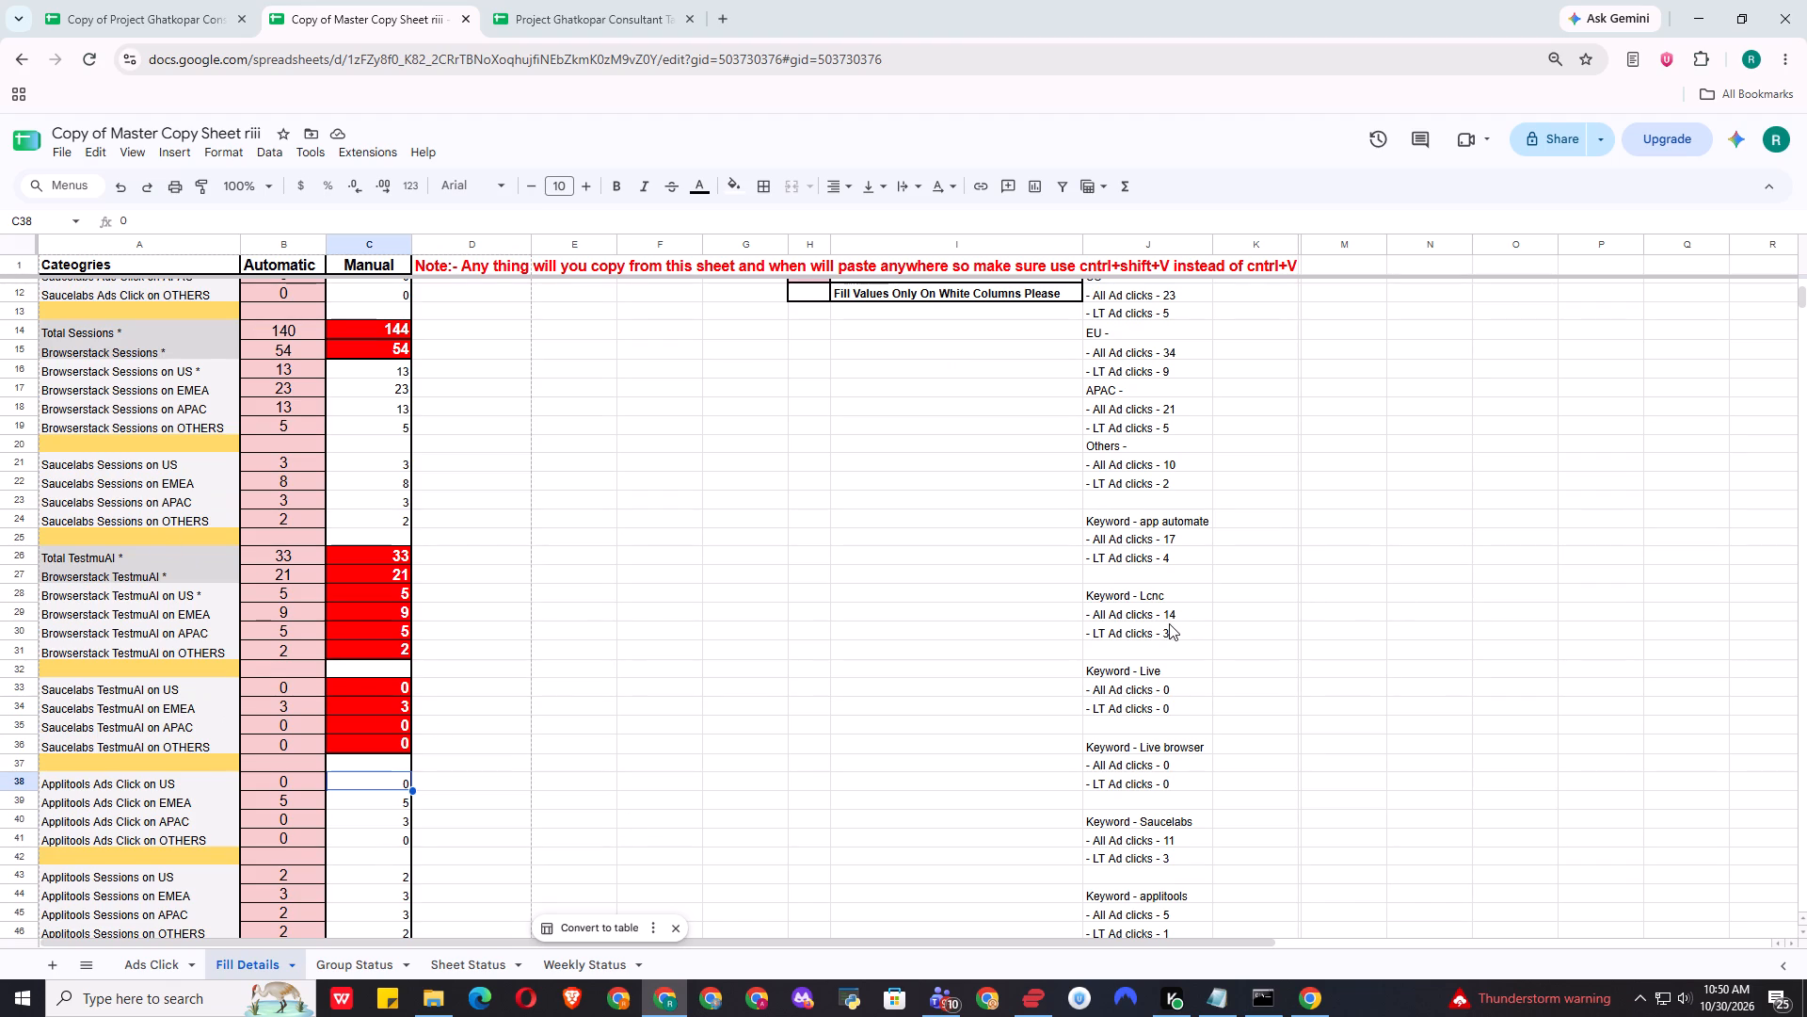
scroll(1186, 791, down, 1)
click(1167, 824)
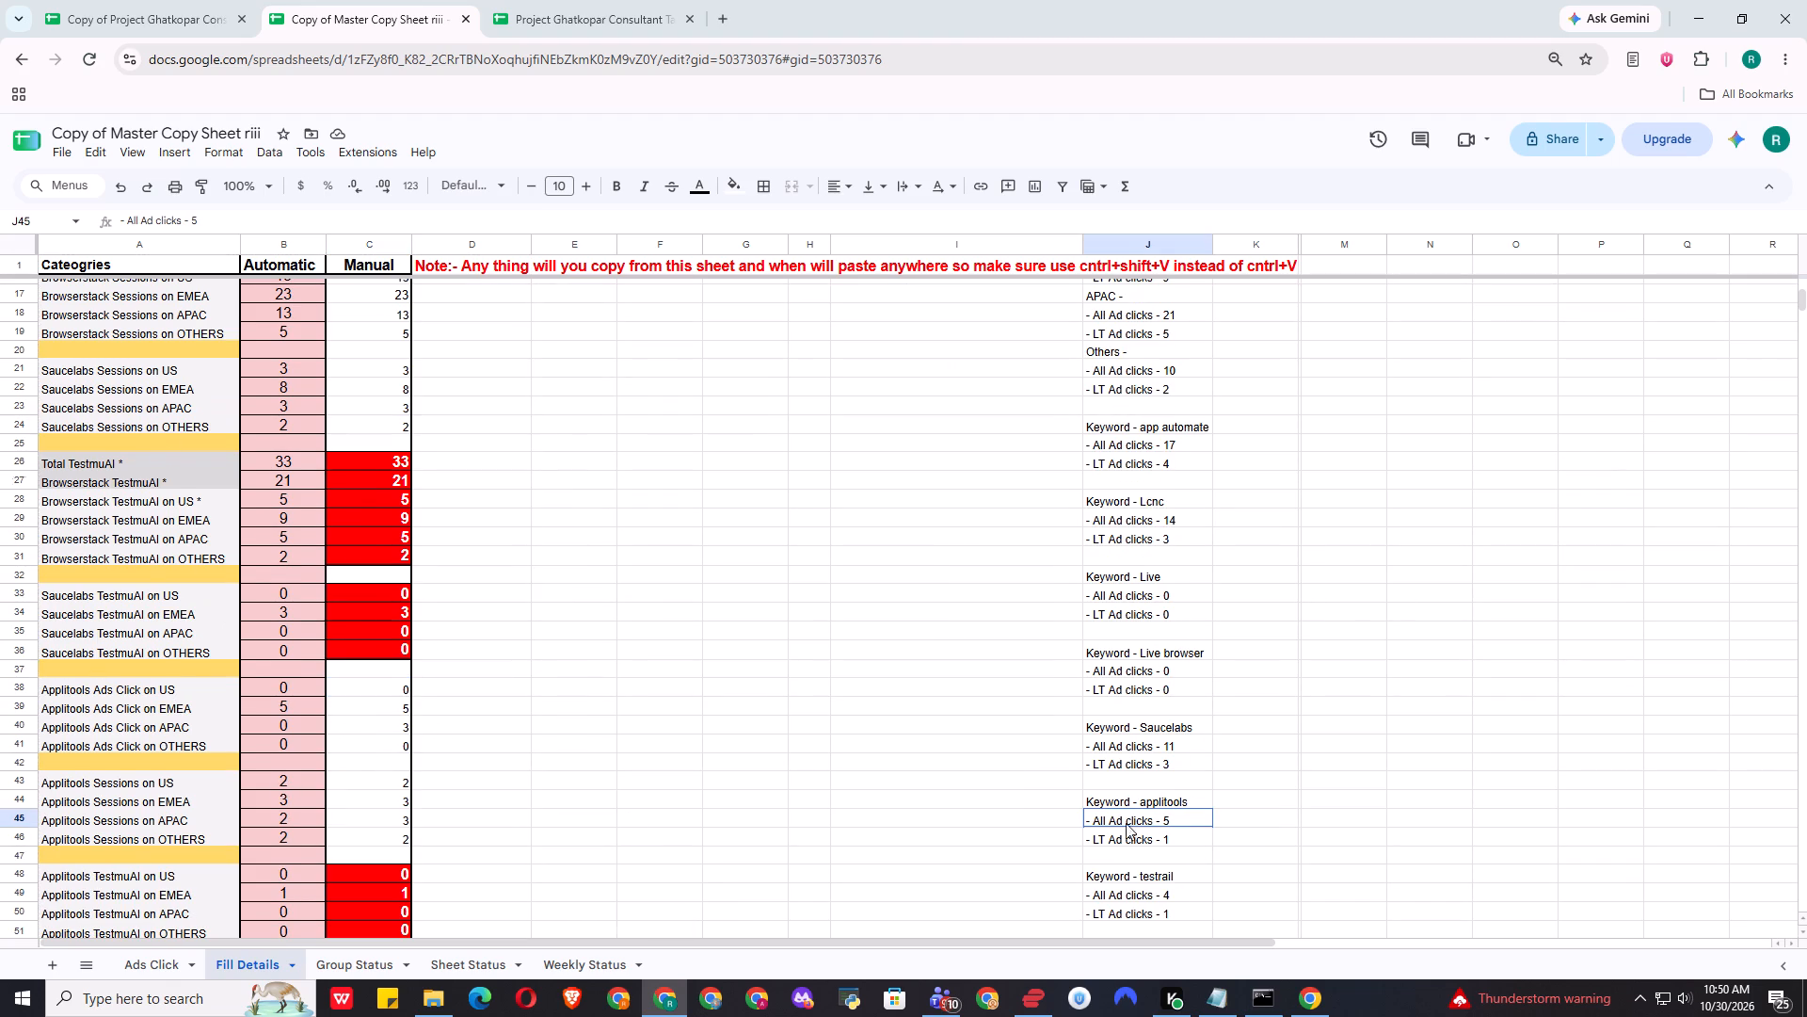
click(389, 733)
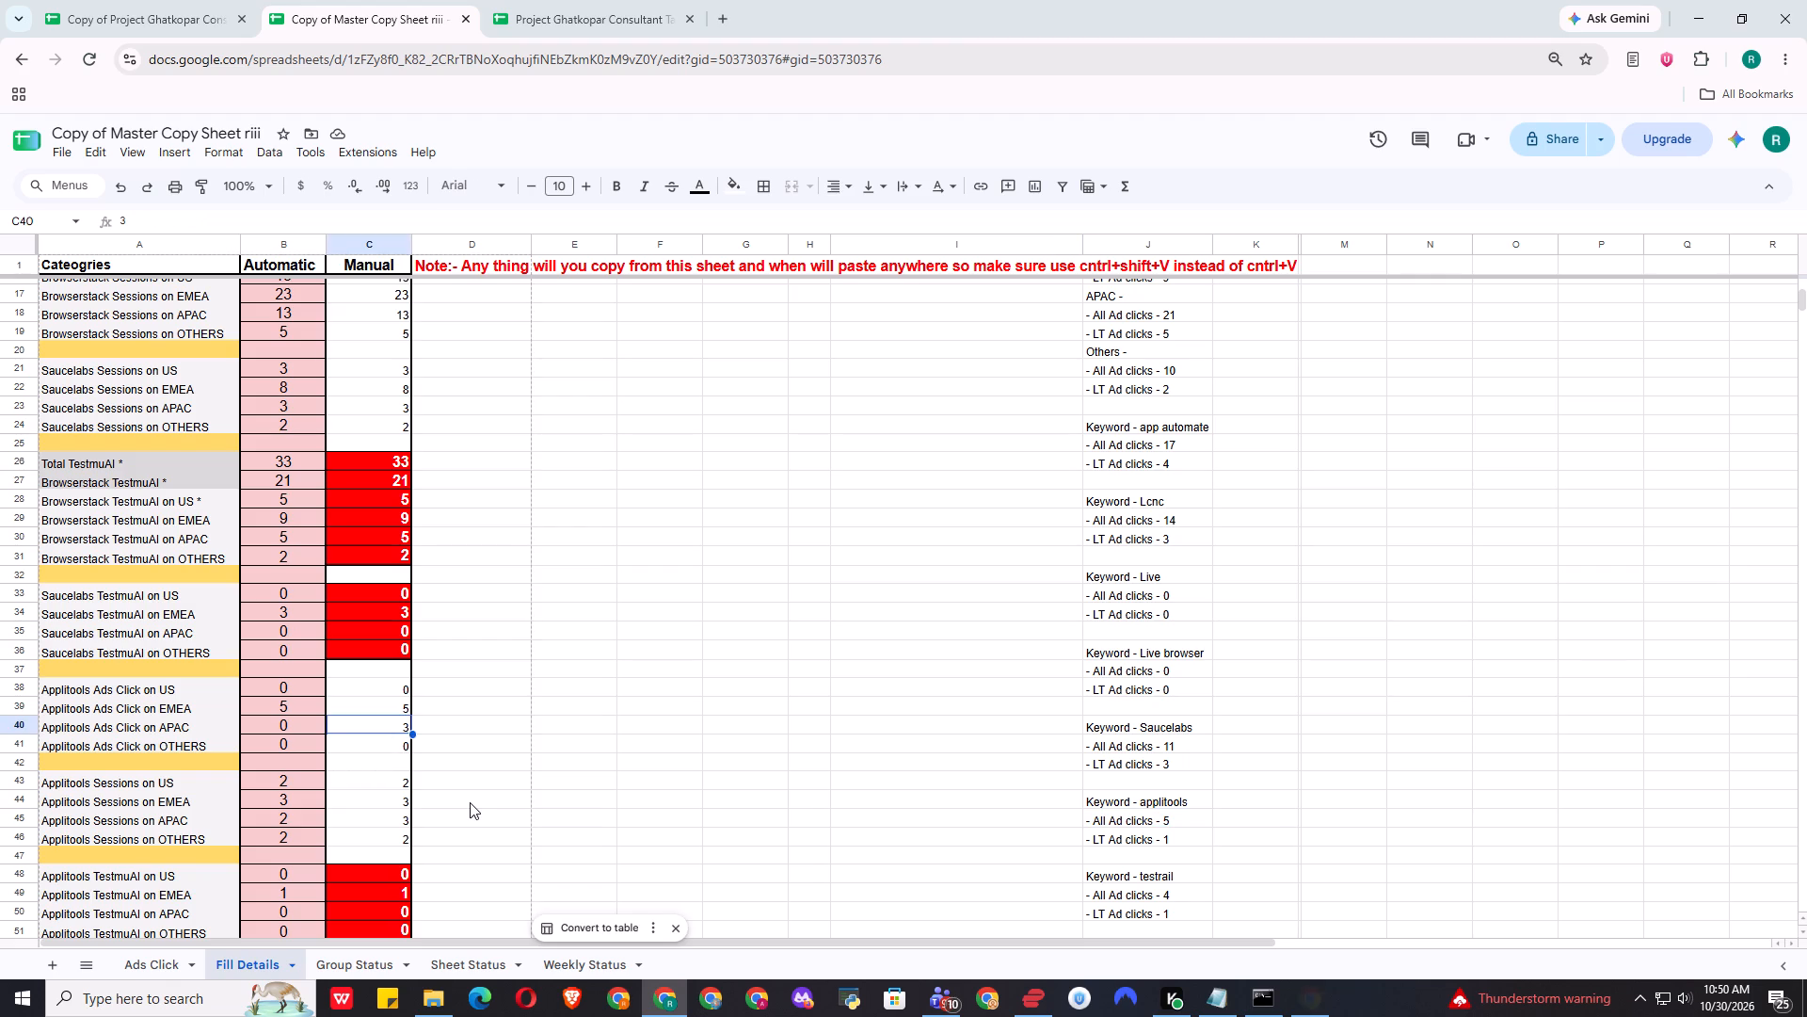
key(0)
click(372, 744)
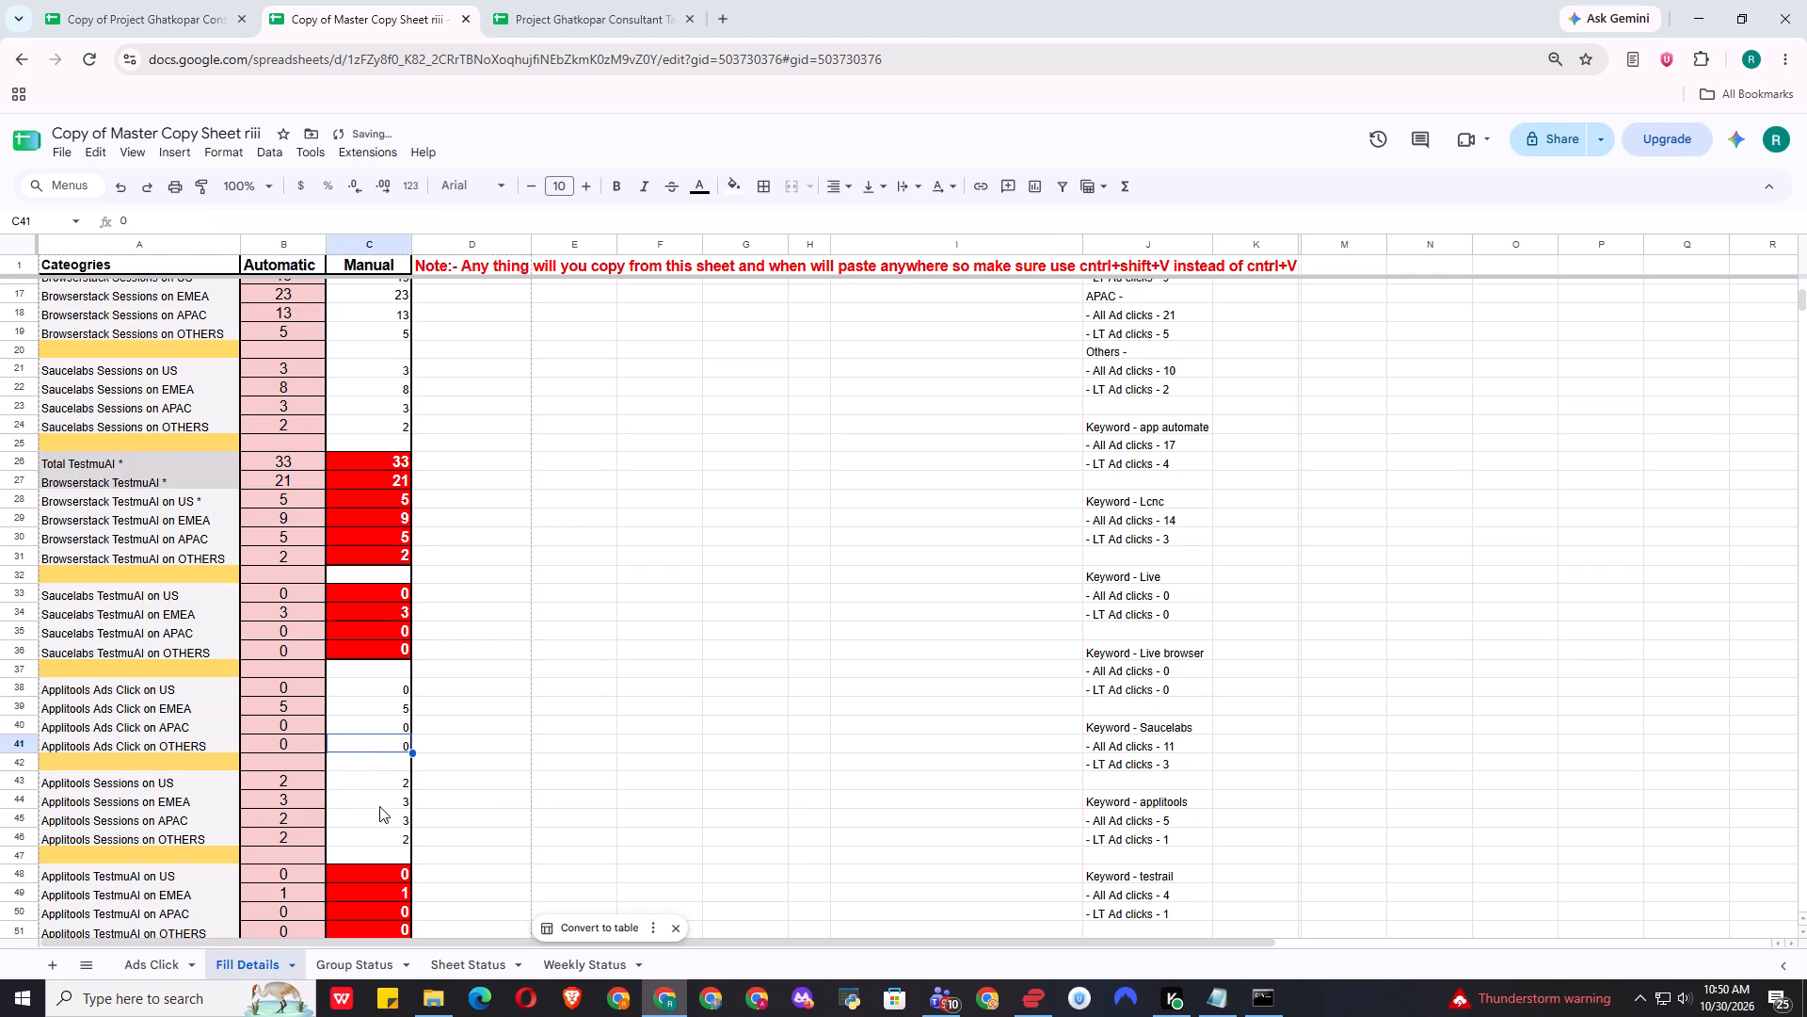
Set the manual count for Applitools Sessions on APAC to 2.
click(376, 830)
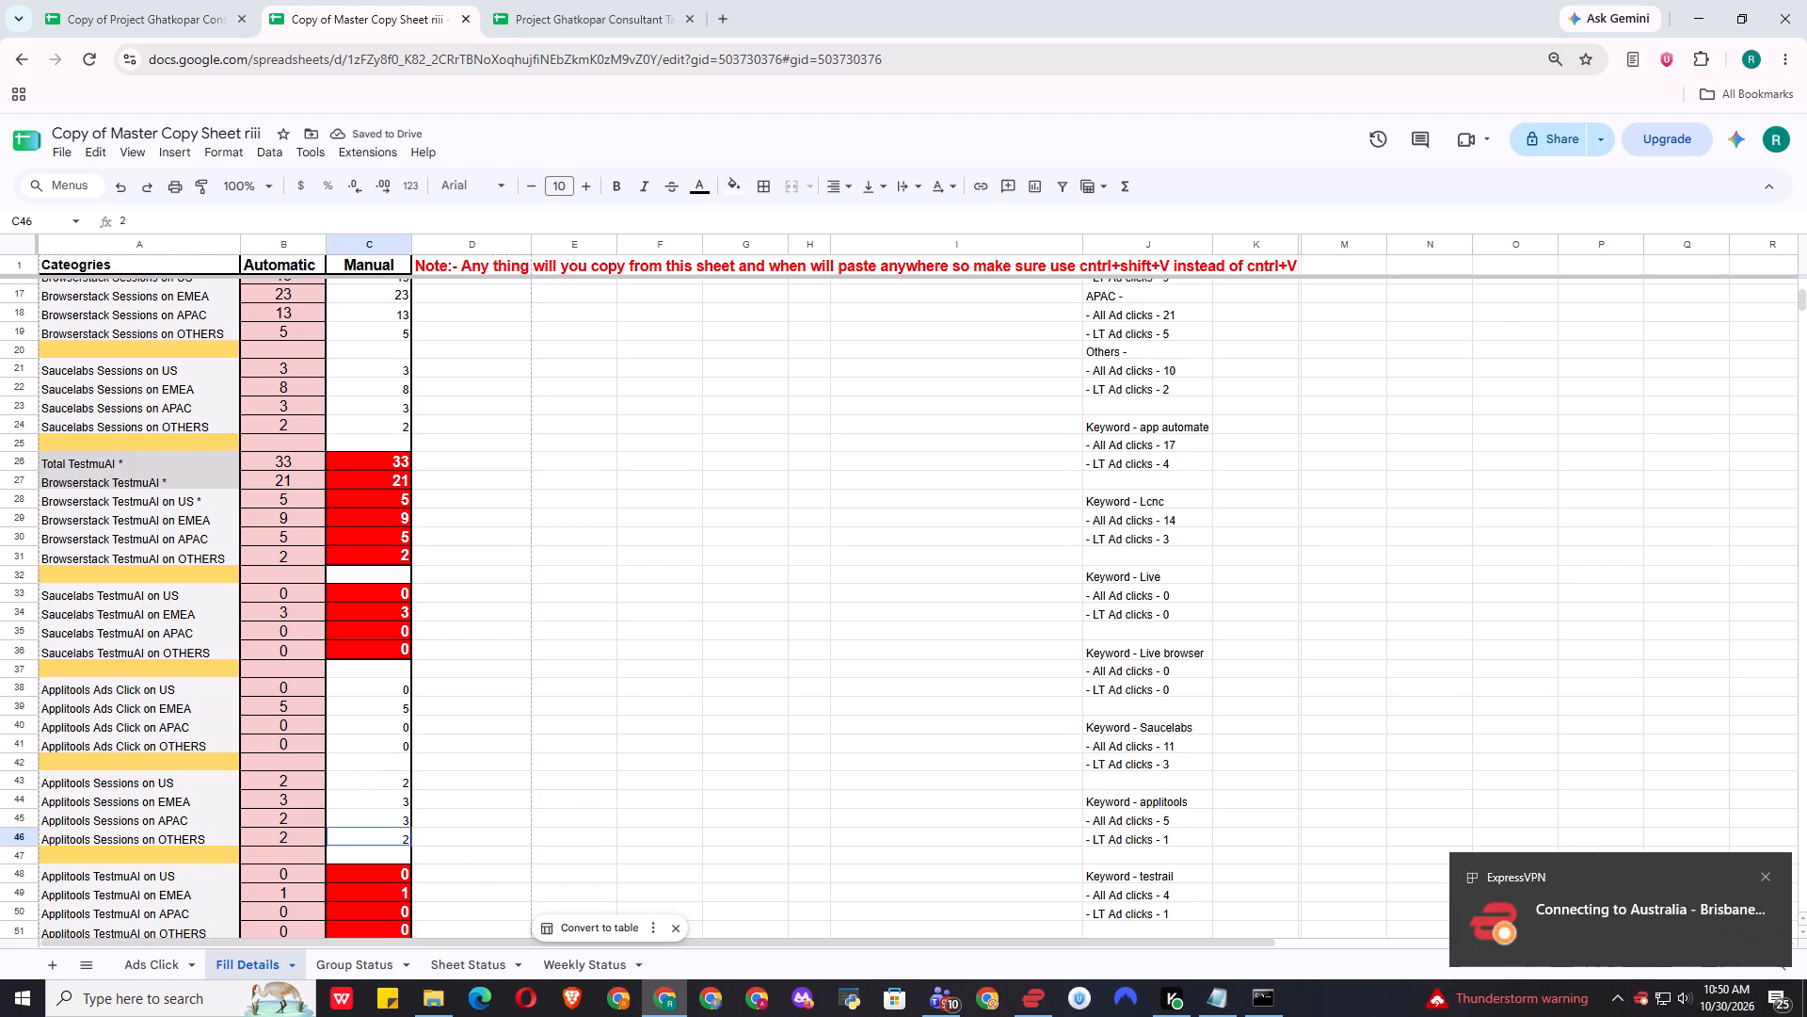
click(374, 821)
key(2)
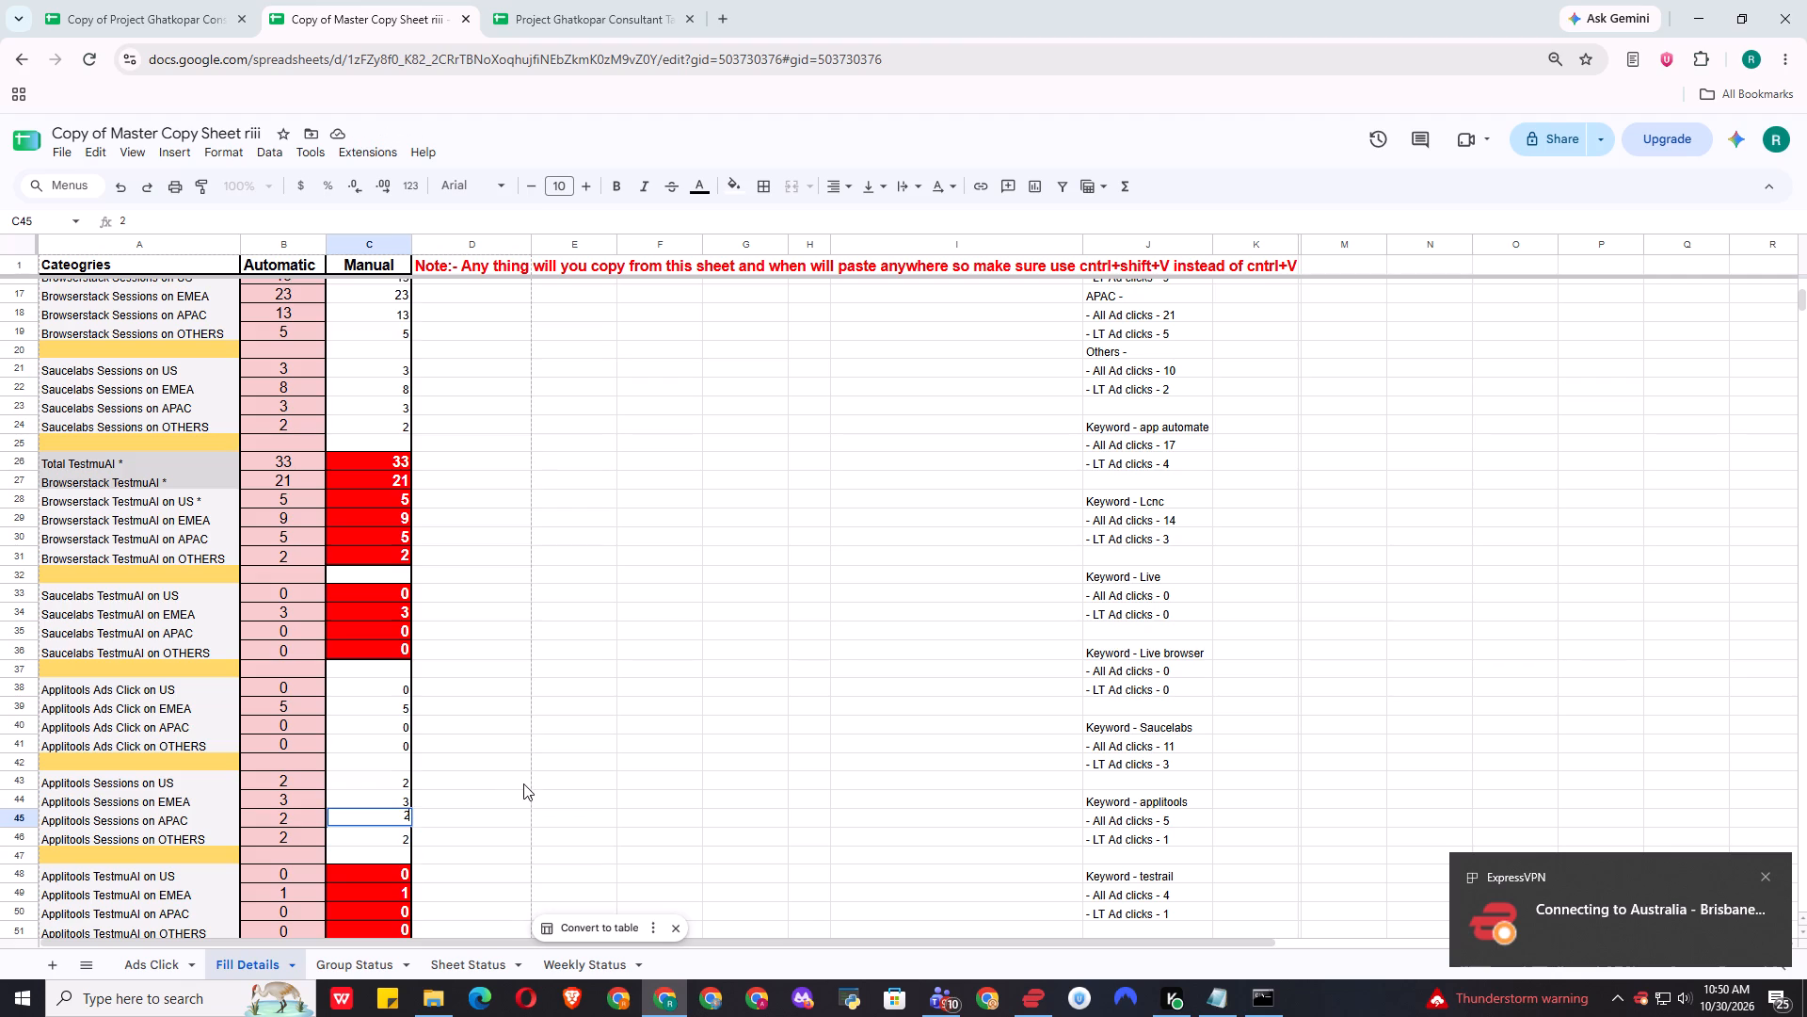
click(523, 783)
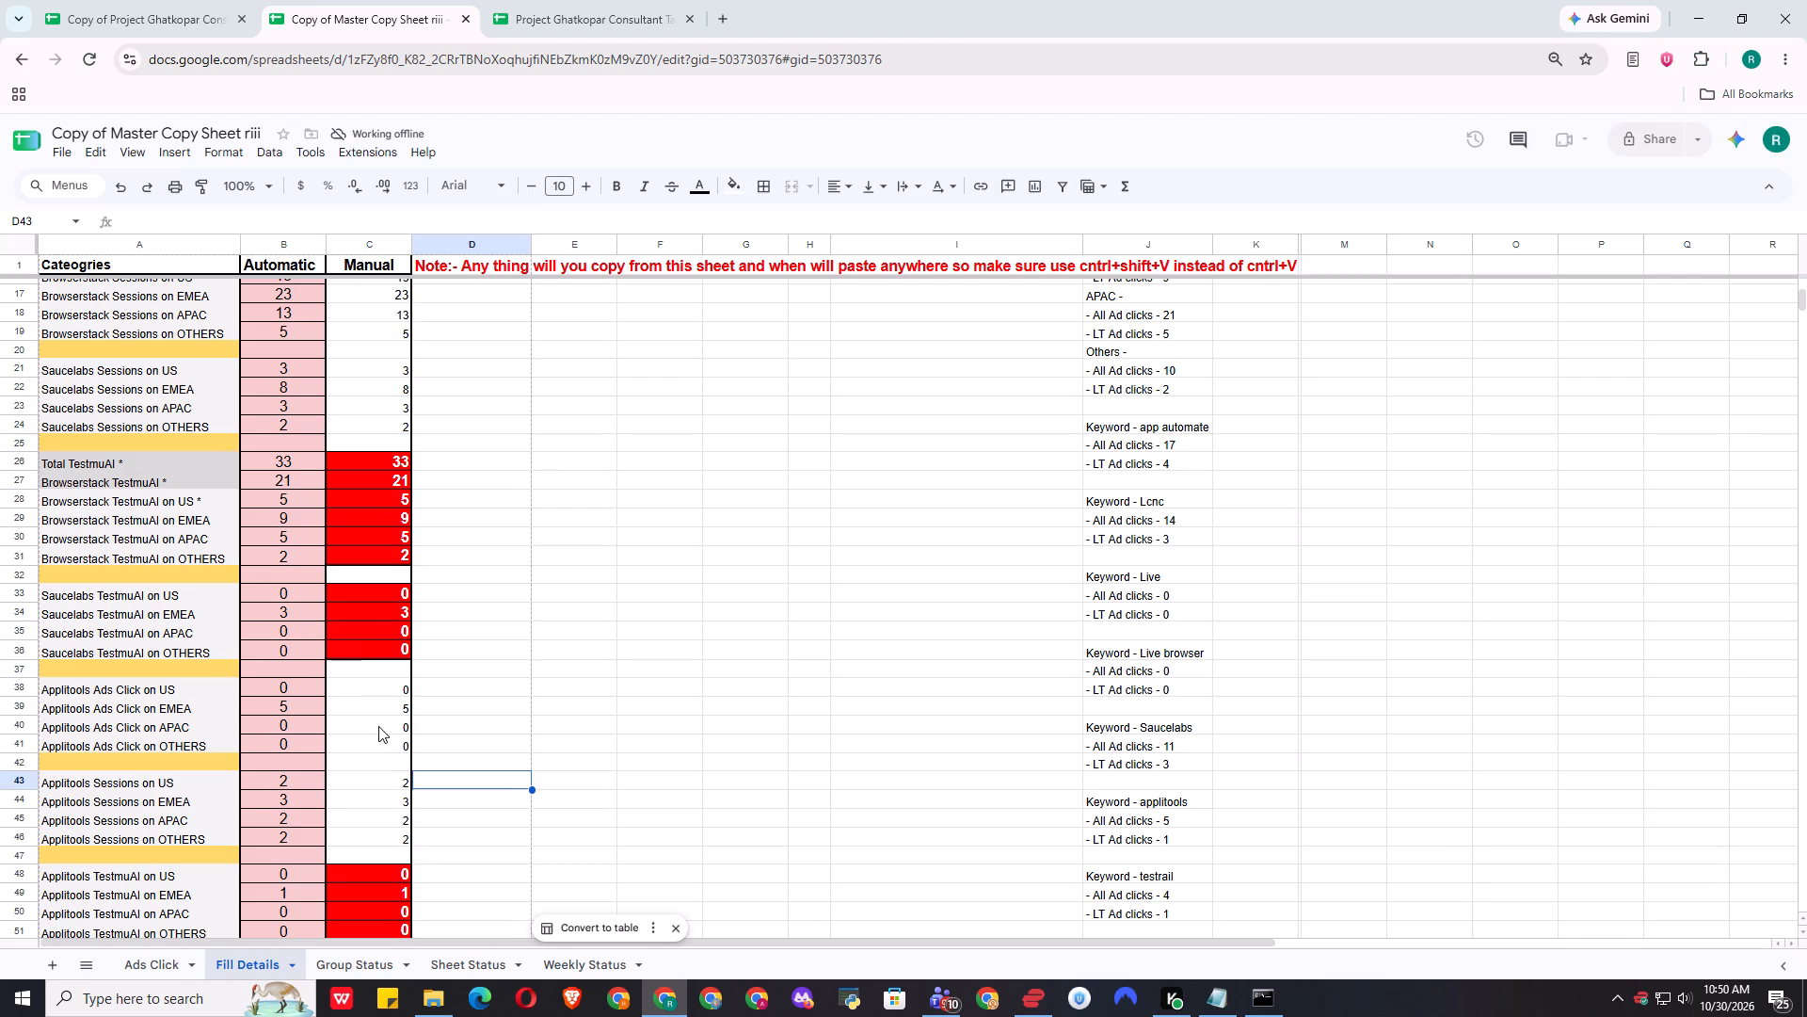
Set the manual count for Testrail Ads Click on EMEA to 4, matching the testrail entry in column J's keyword list.
scroll(393, 803, down, 1)
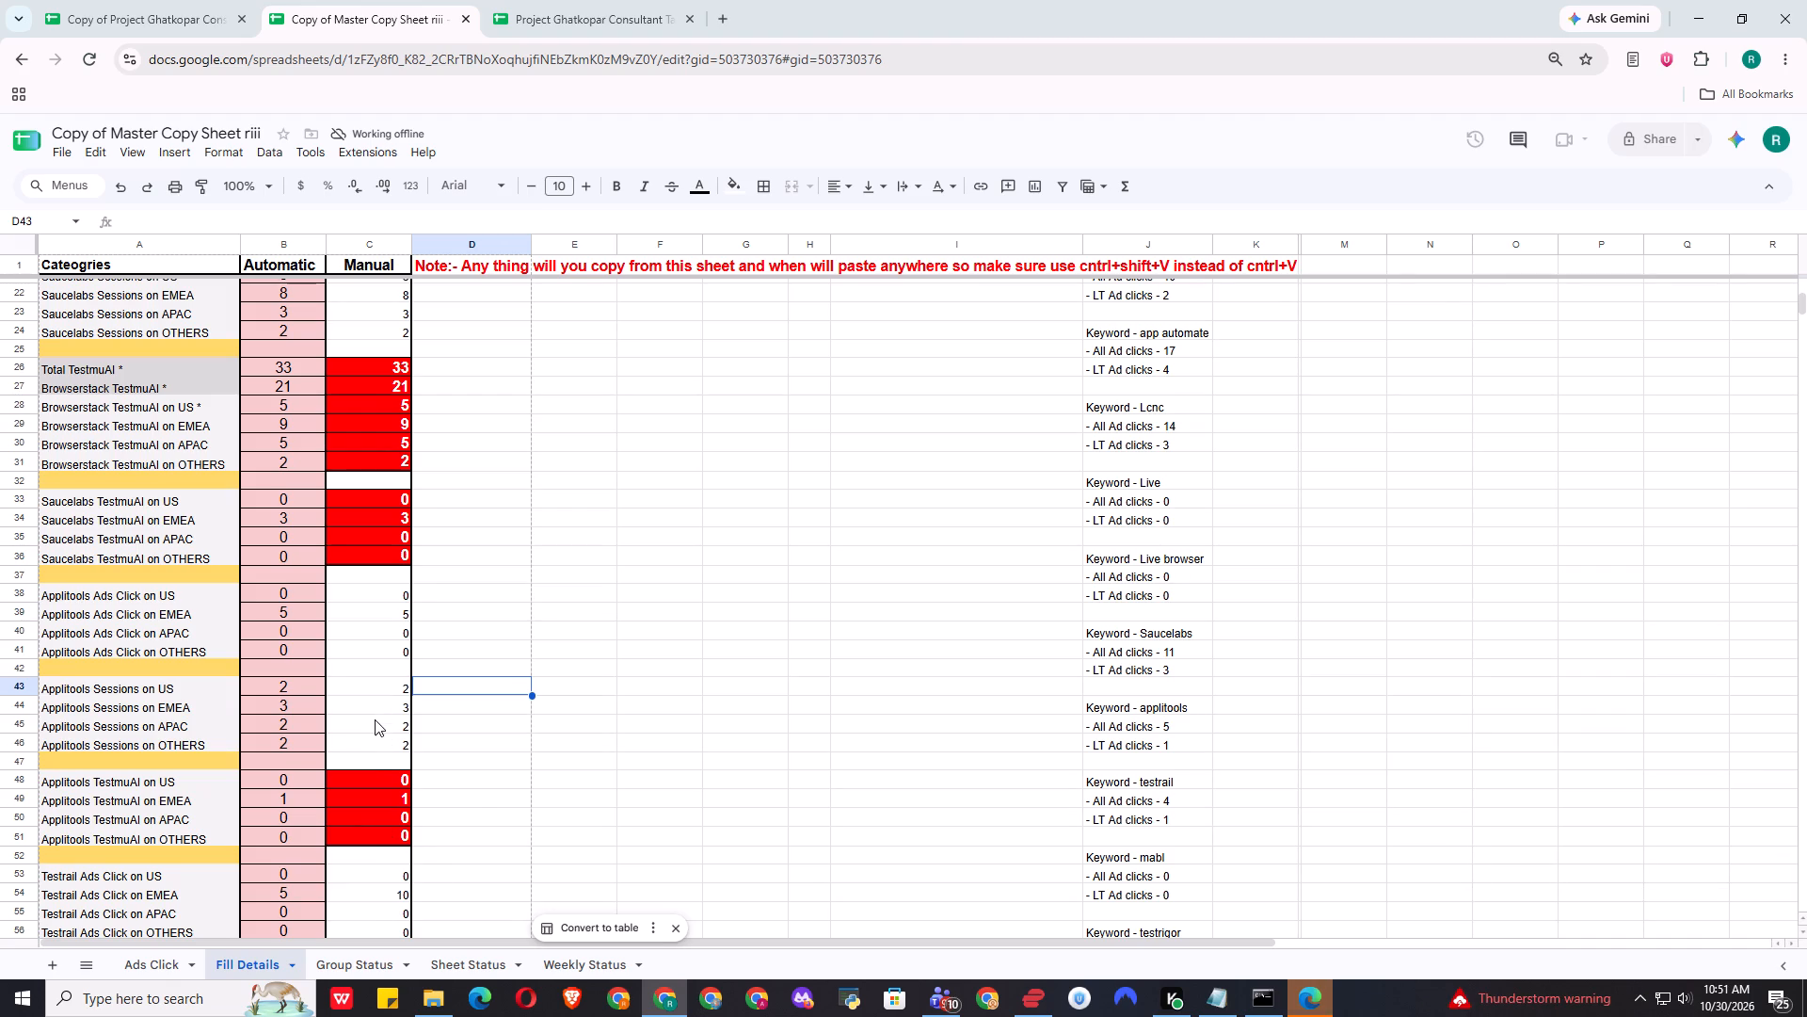
click(391, 897)
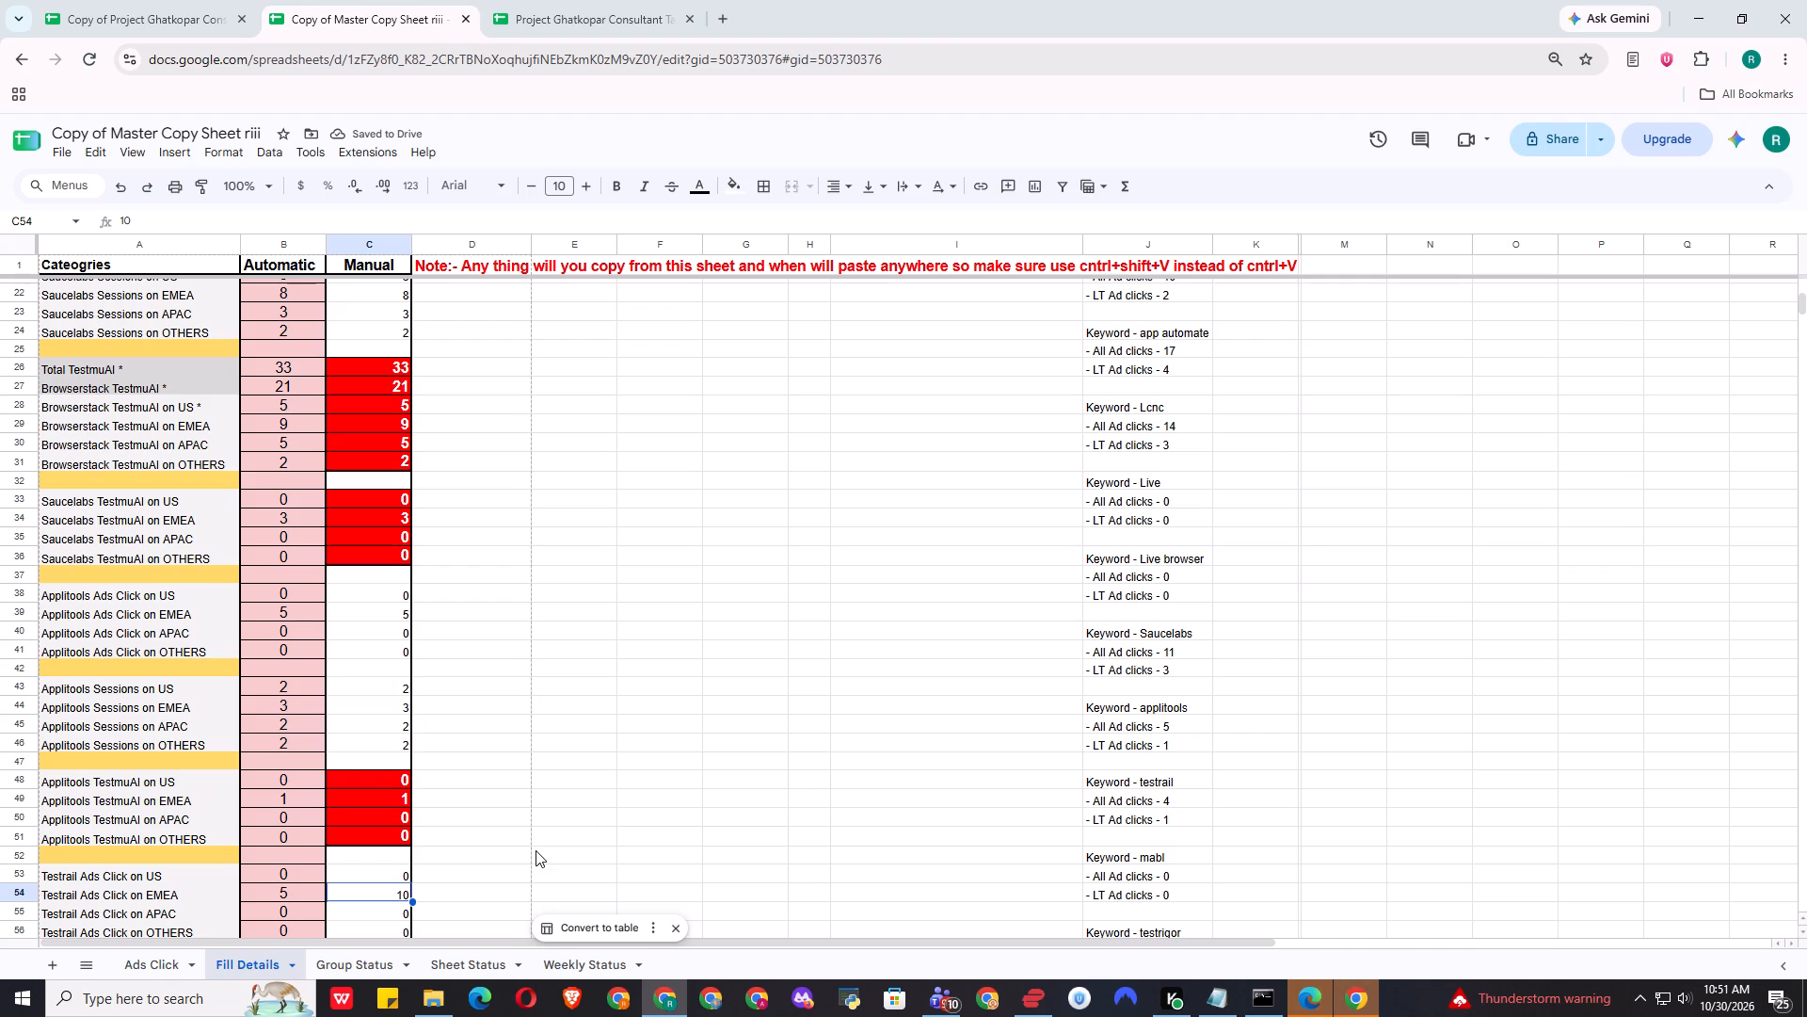
scroll(533, 847, down, 1)
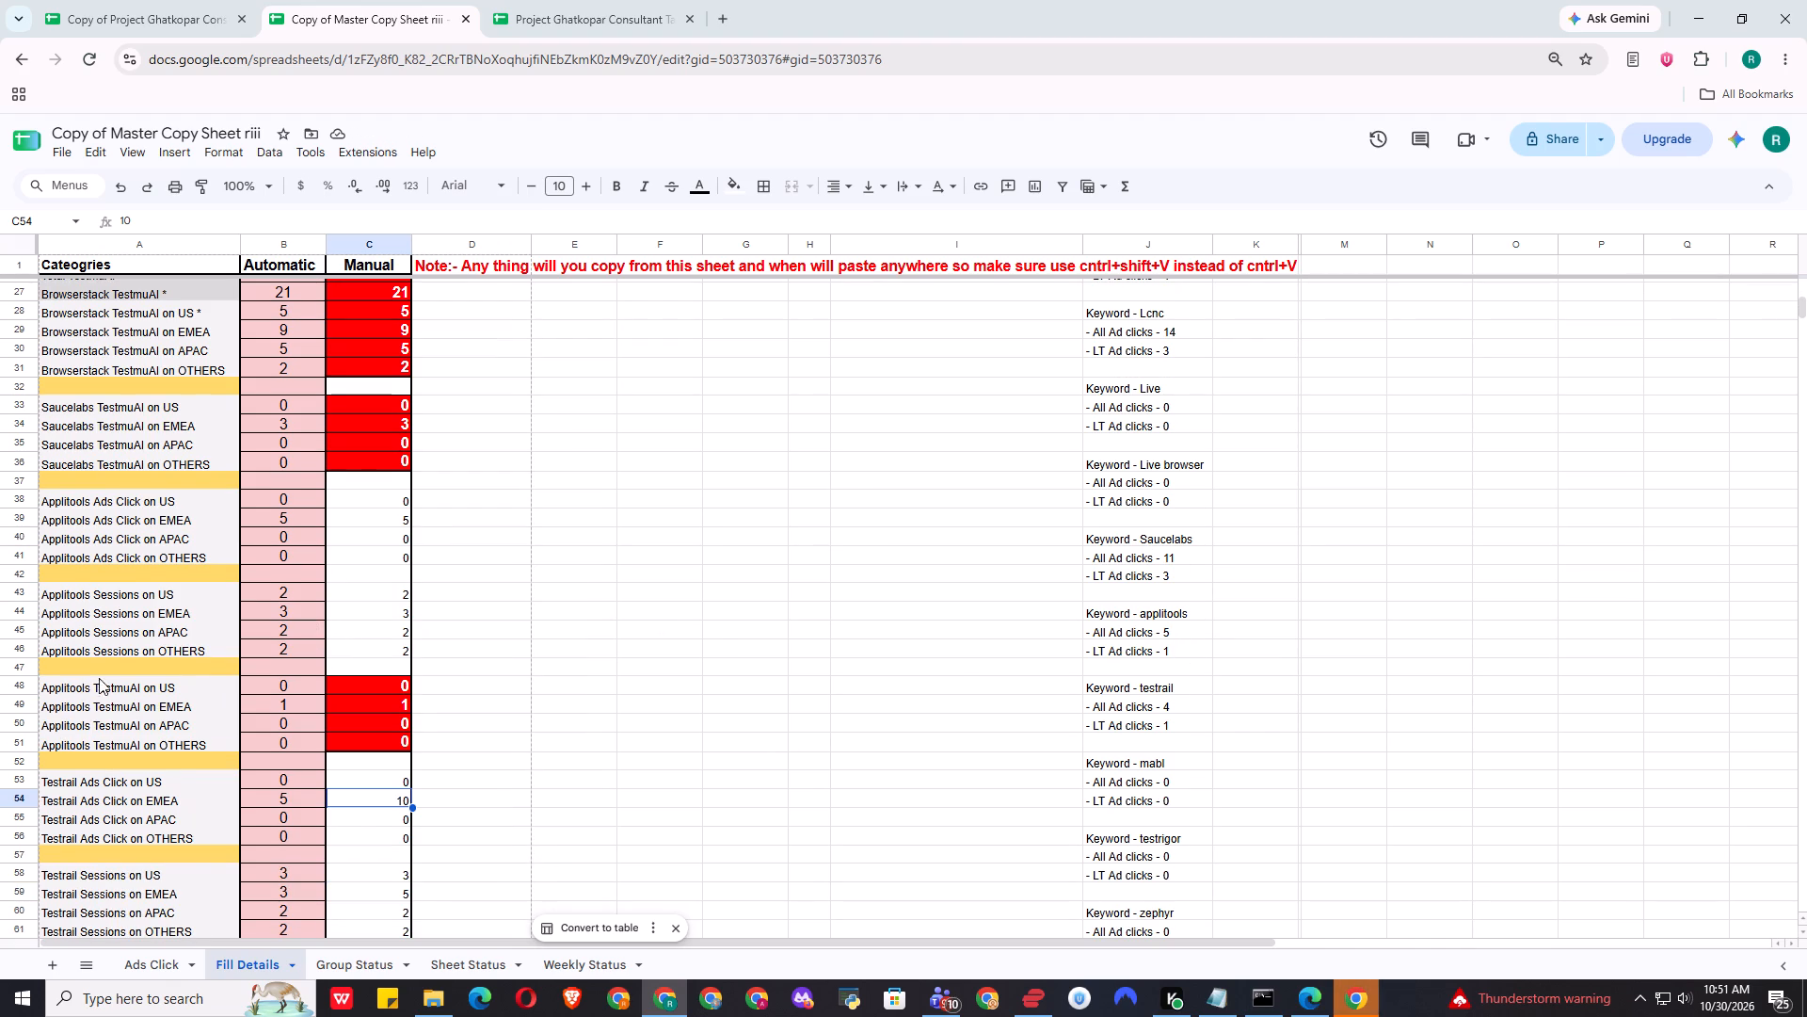
click(370, 529)
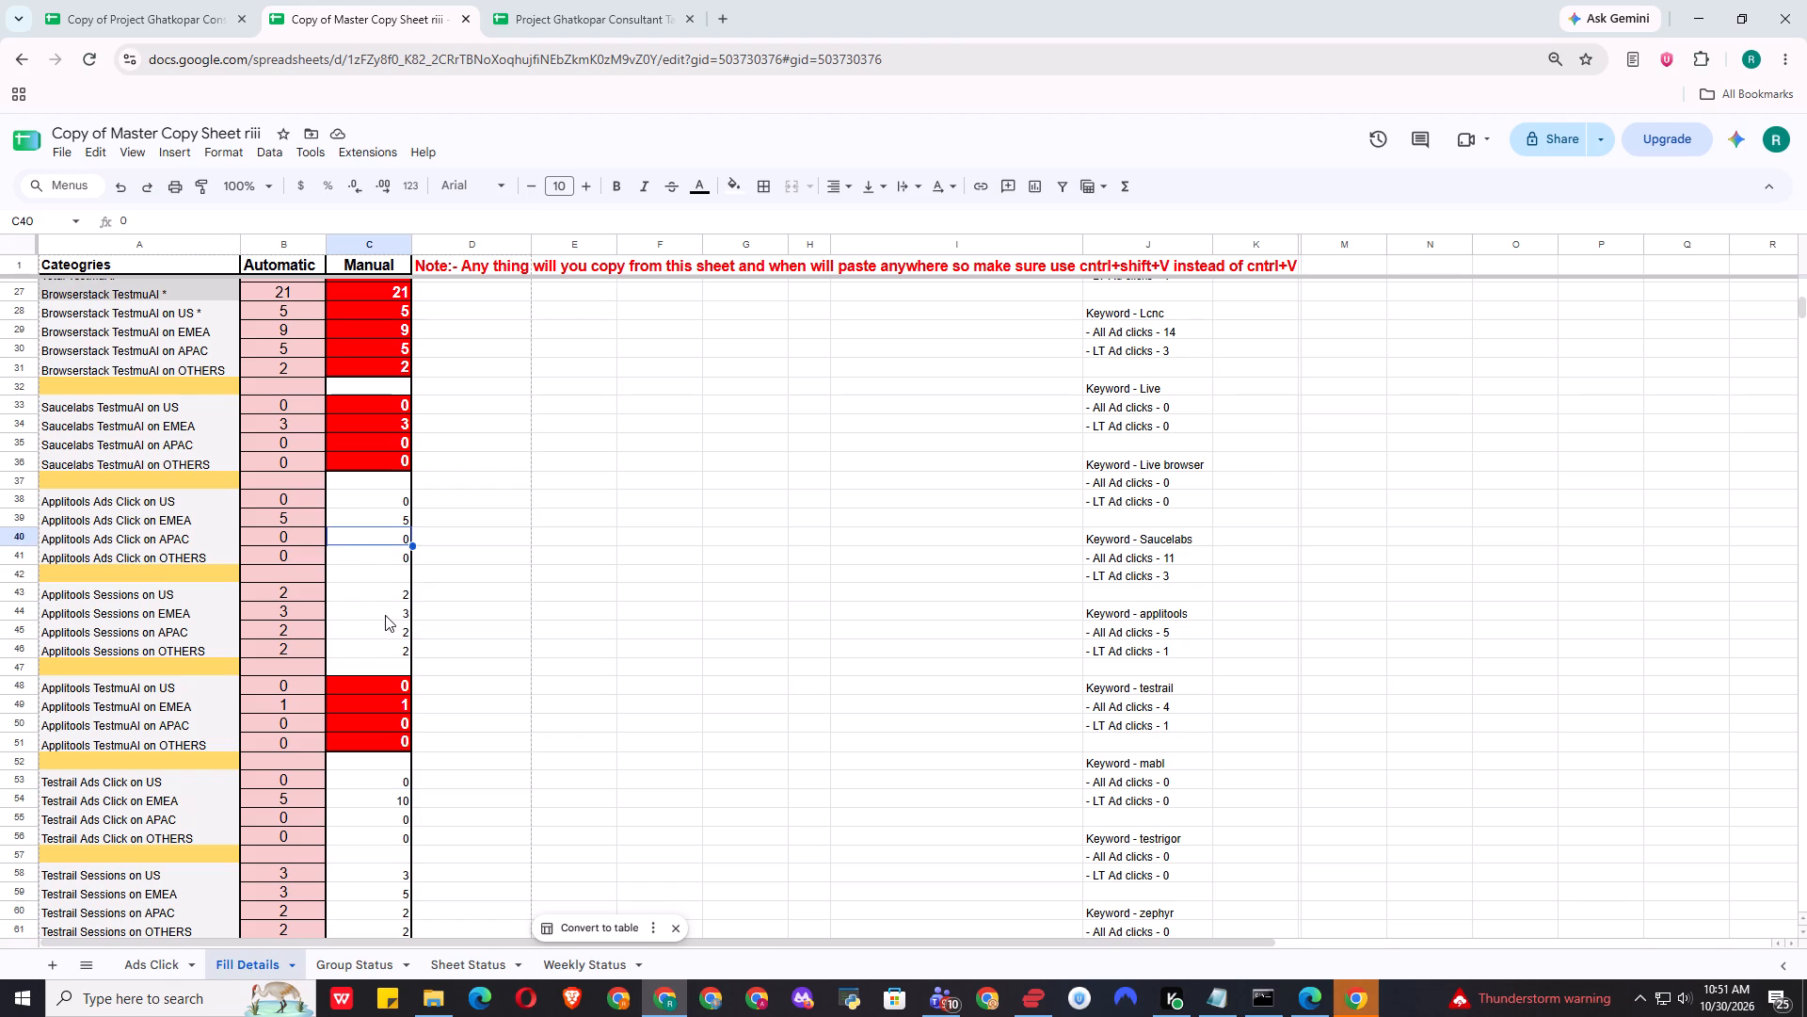
click(388, 716)
click(391, 808)
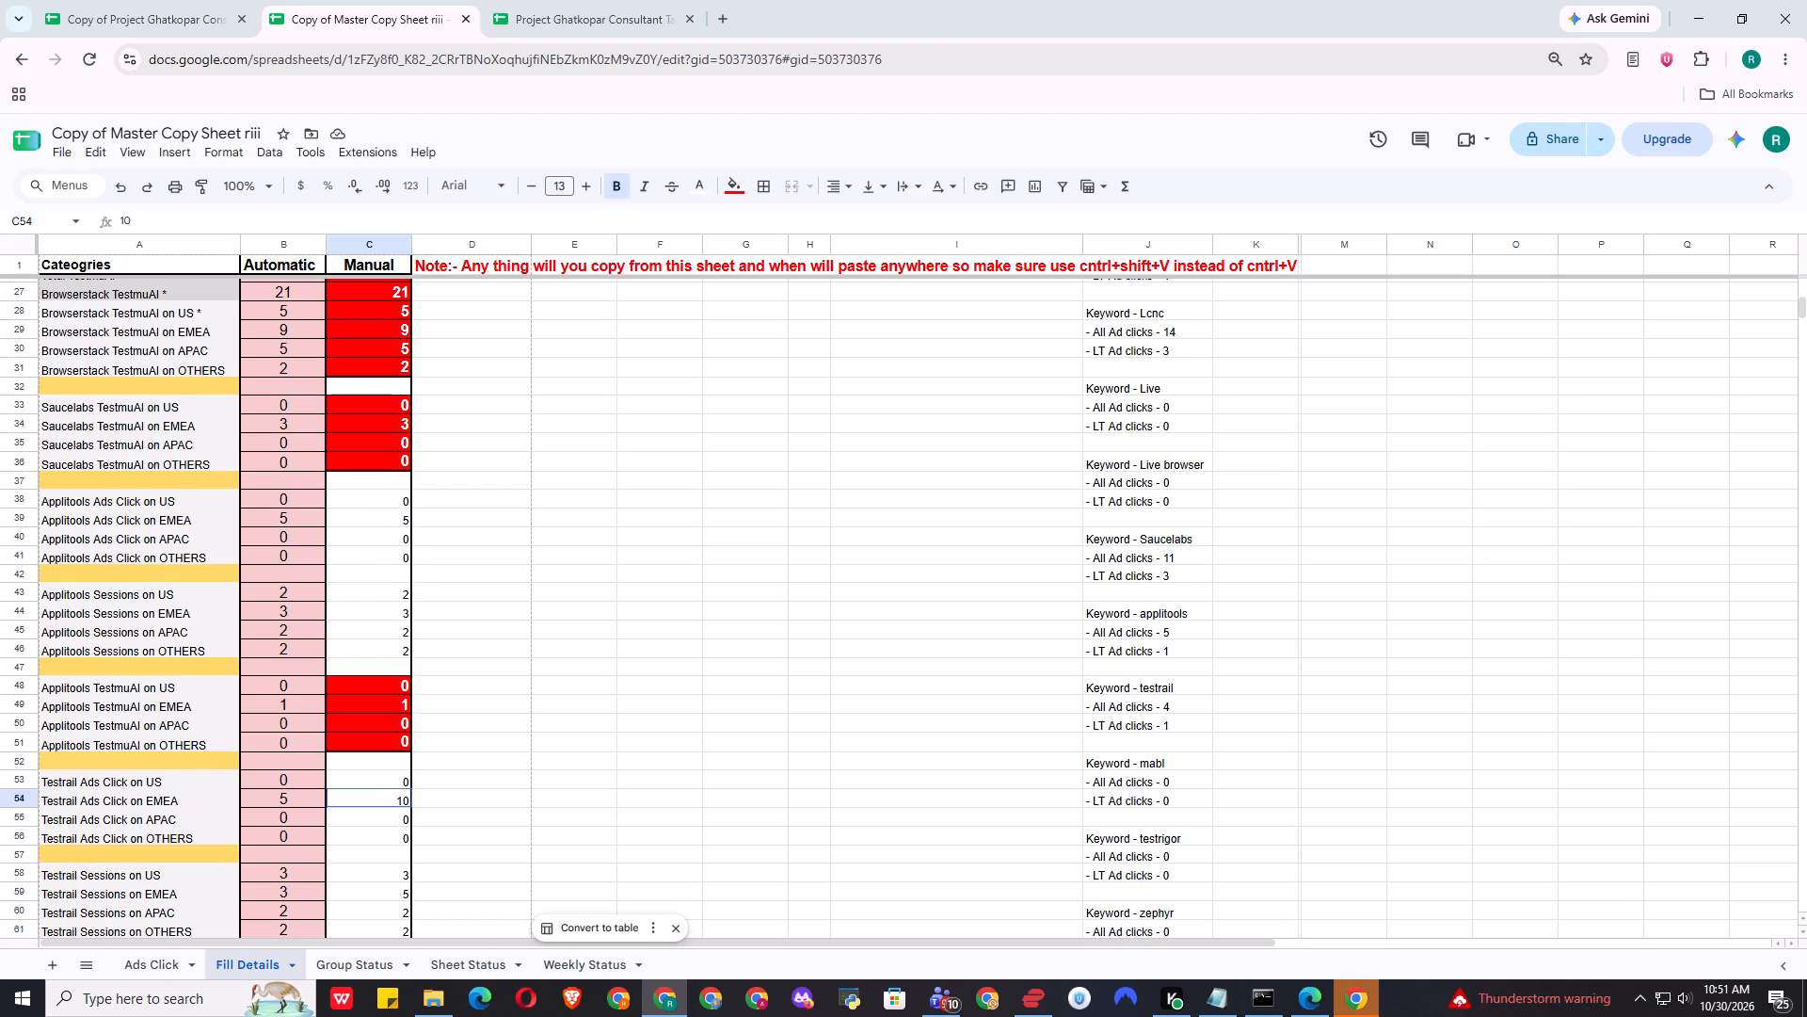
scroll(494, 768, down, 1)
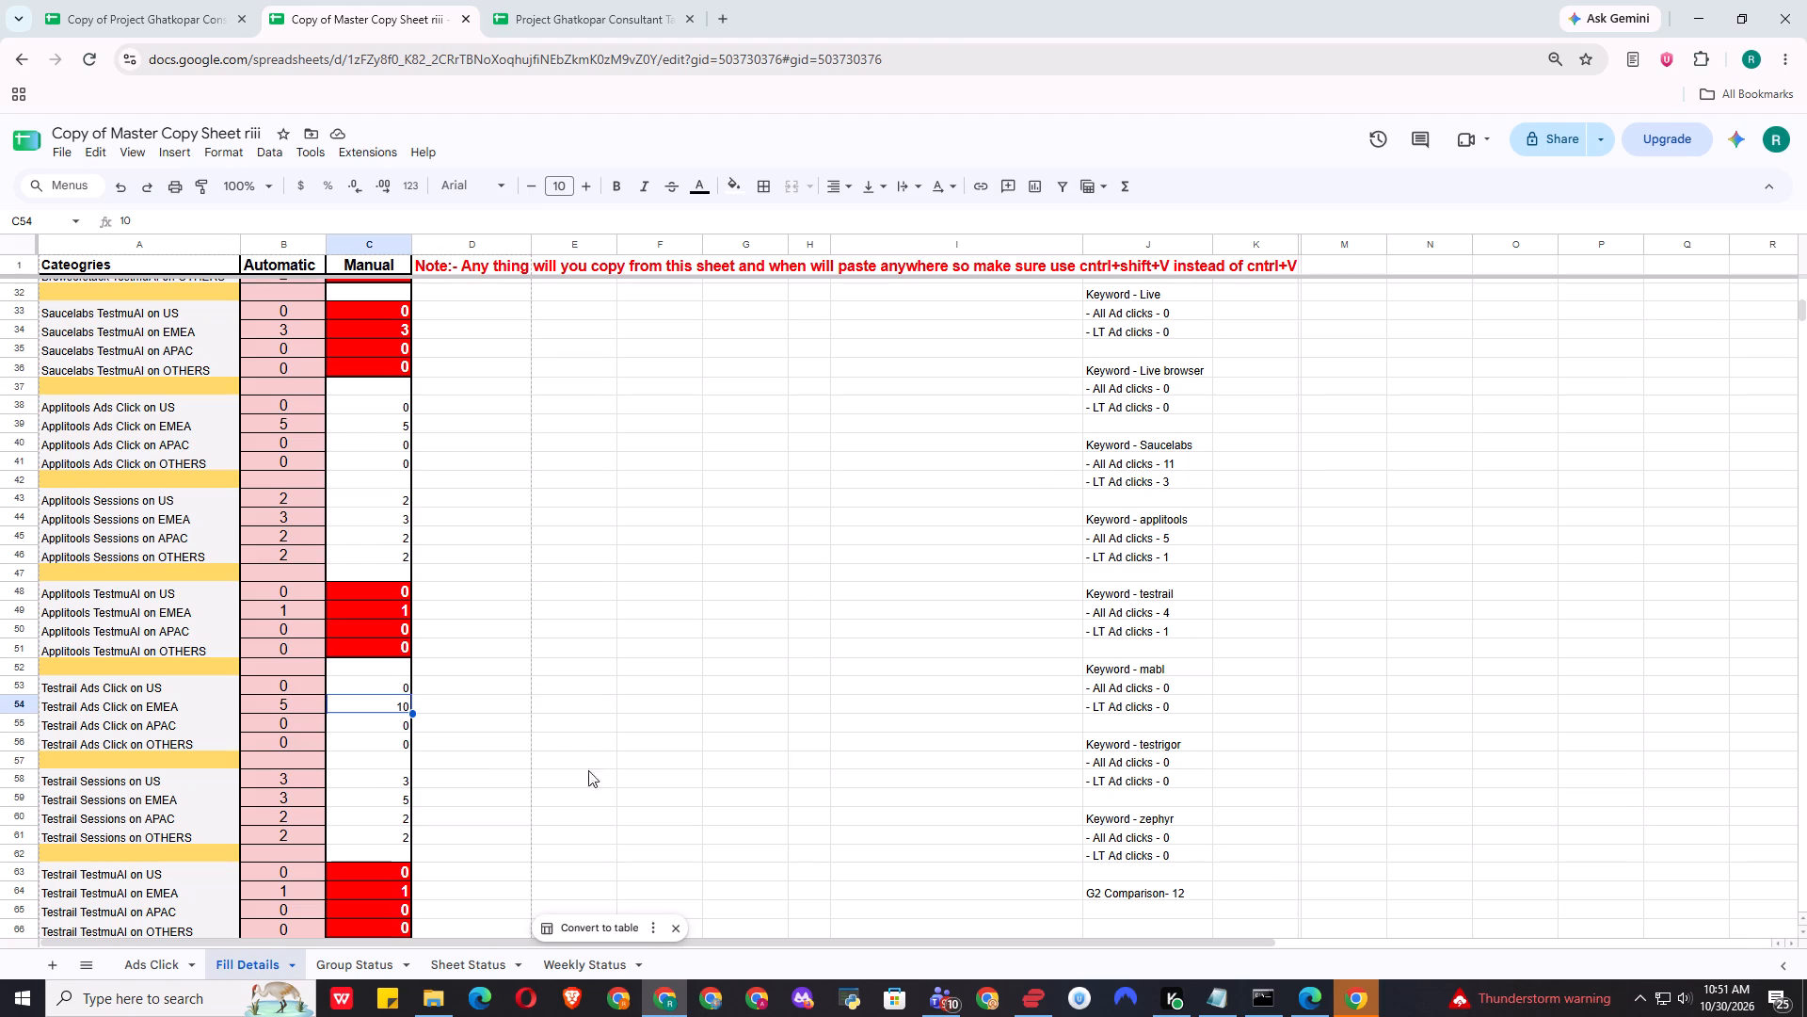
click(481, 741)
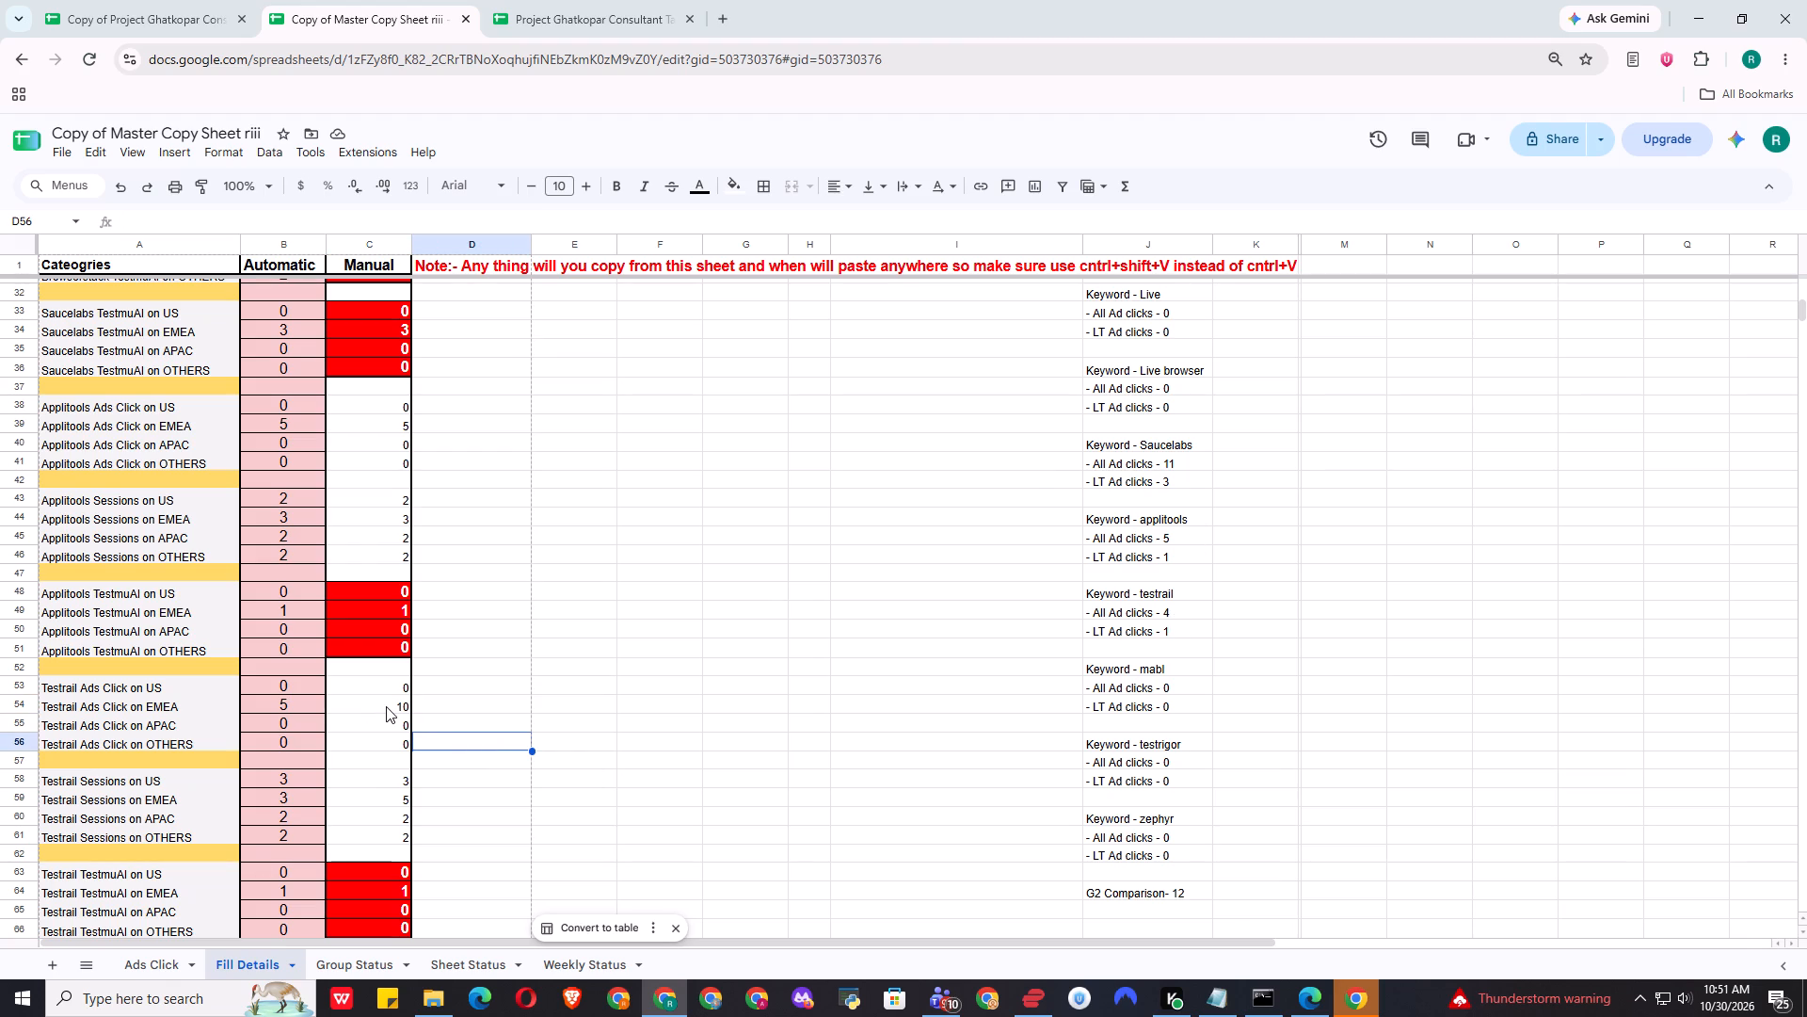
click(386, 706)
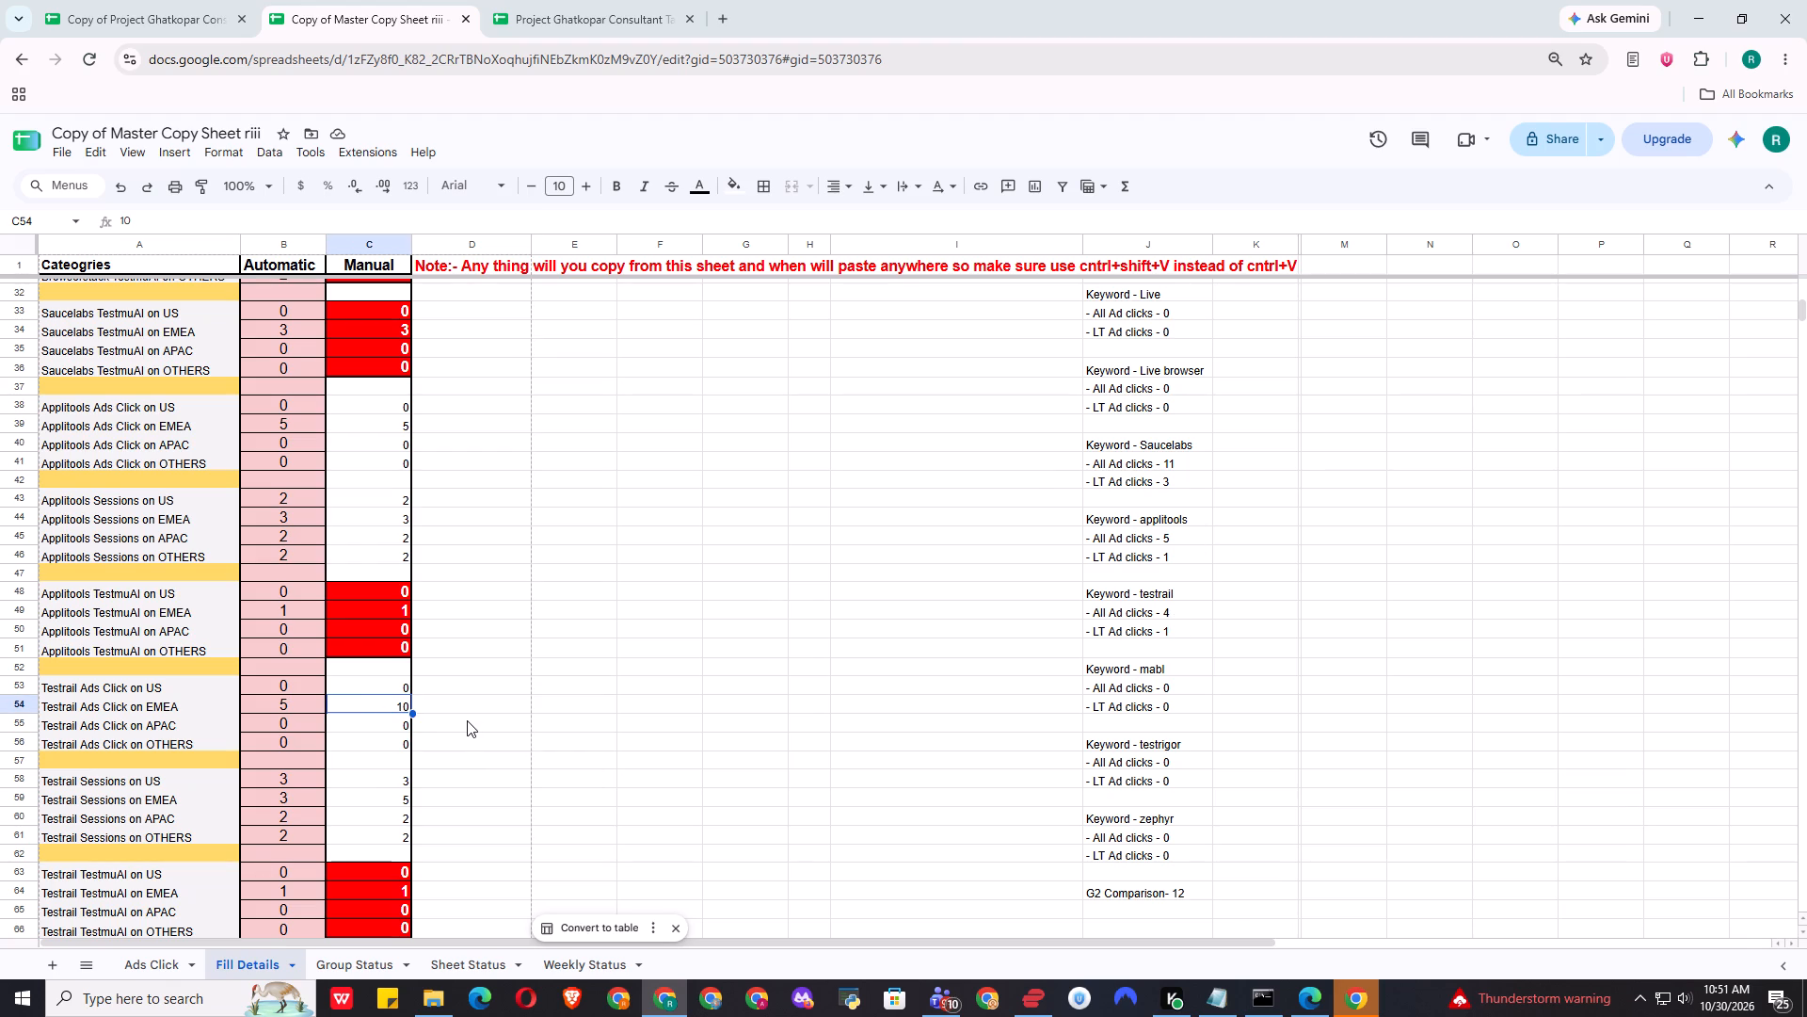
key(5)
key(BackSpace)
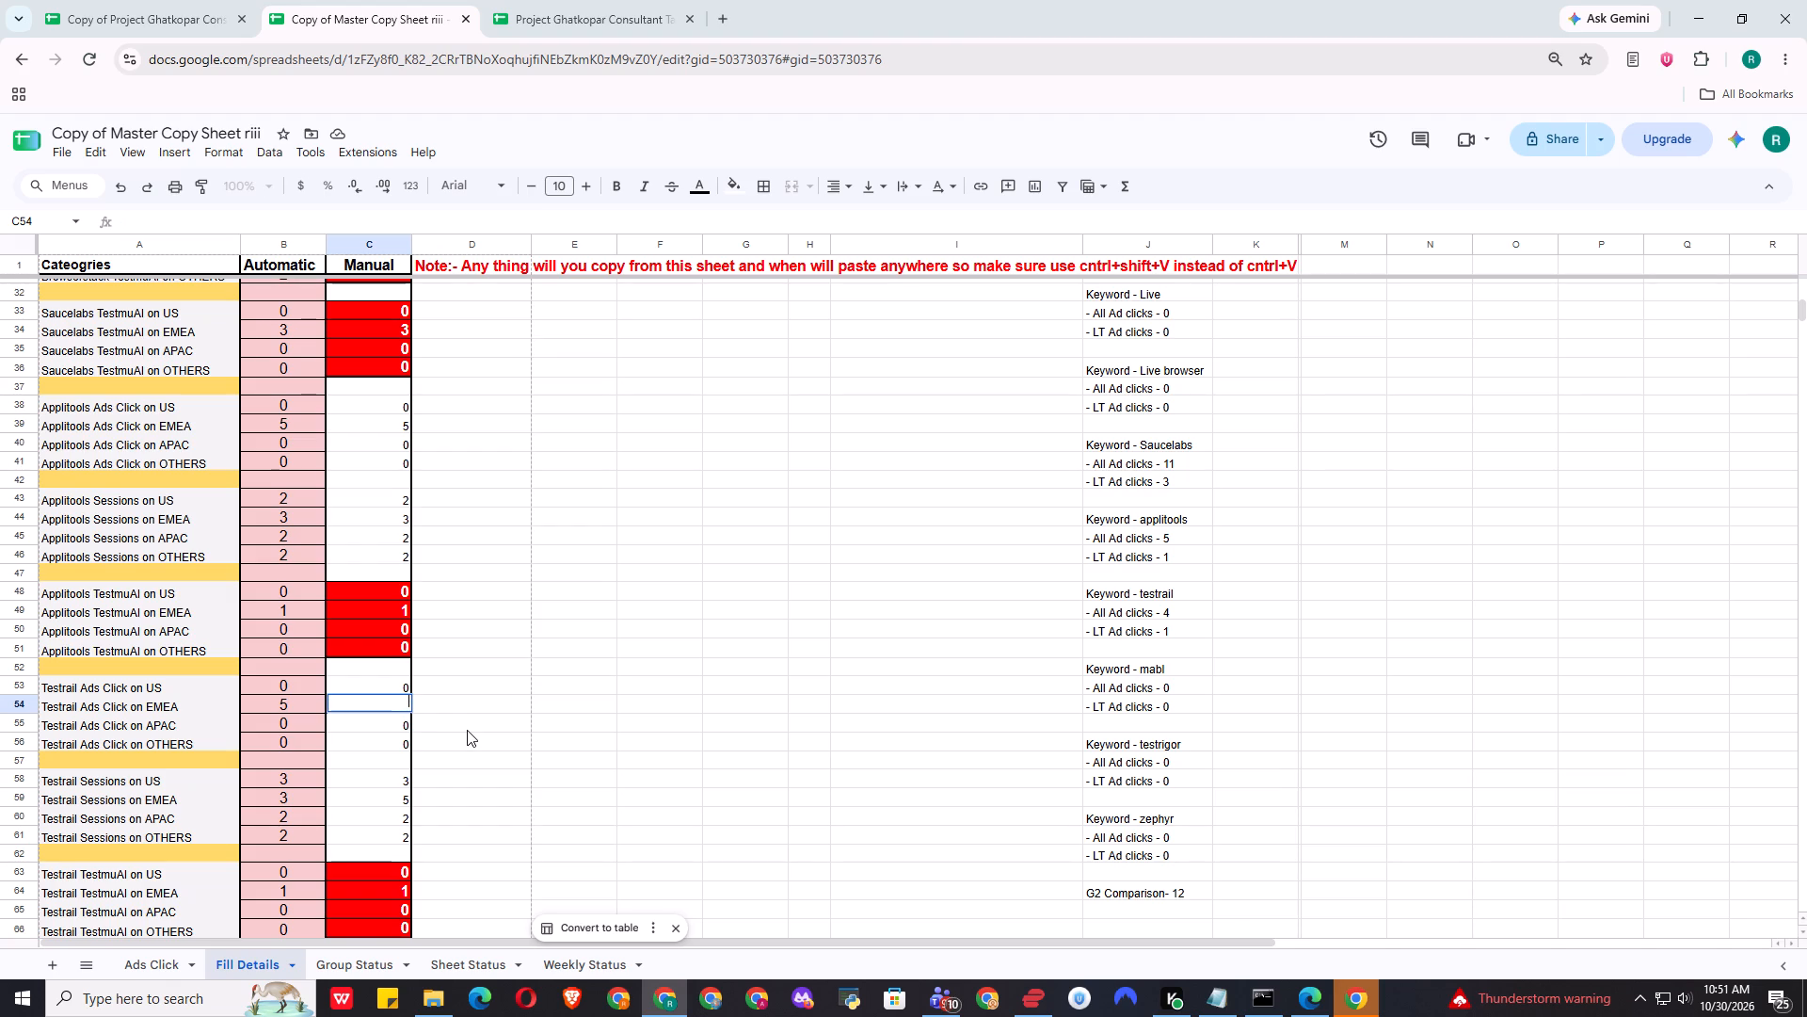
key(4)
click(393, 736)
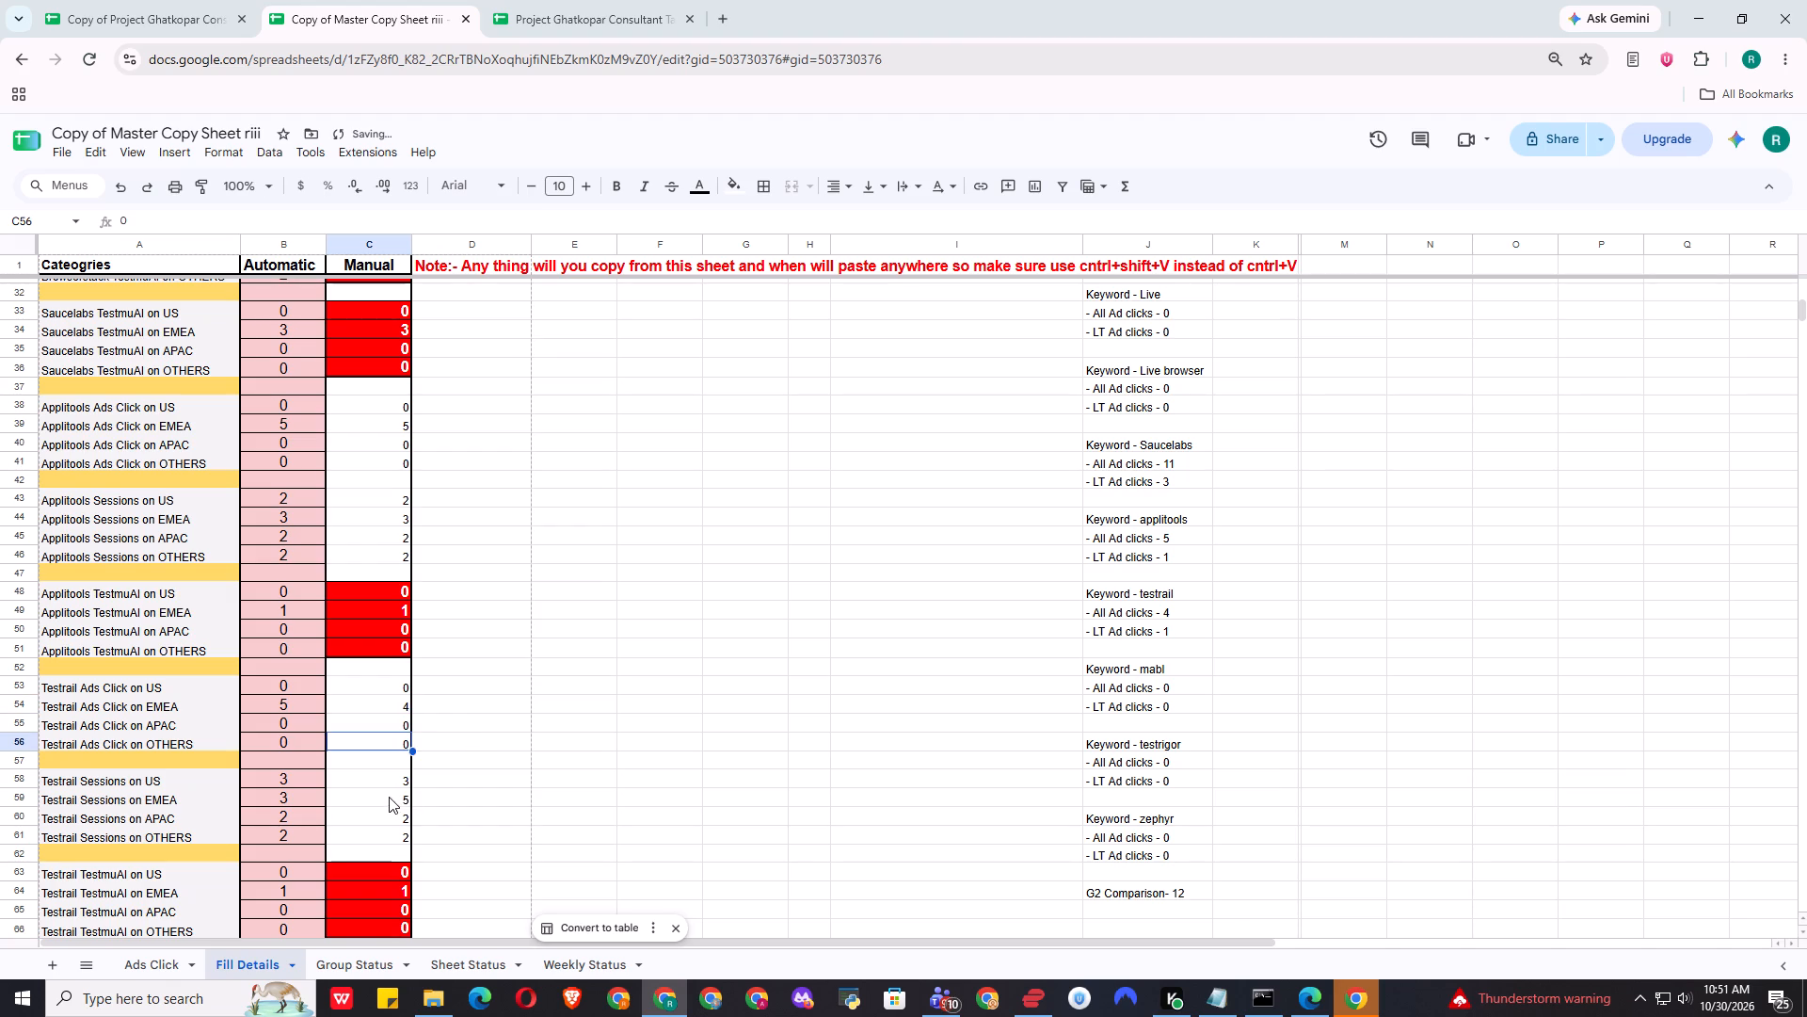
Set the manual count for Testrail Sessions on EMEA to 3.
click(388, 796)
key(3)
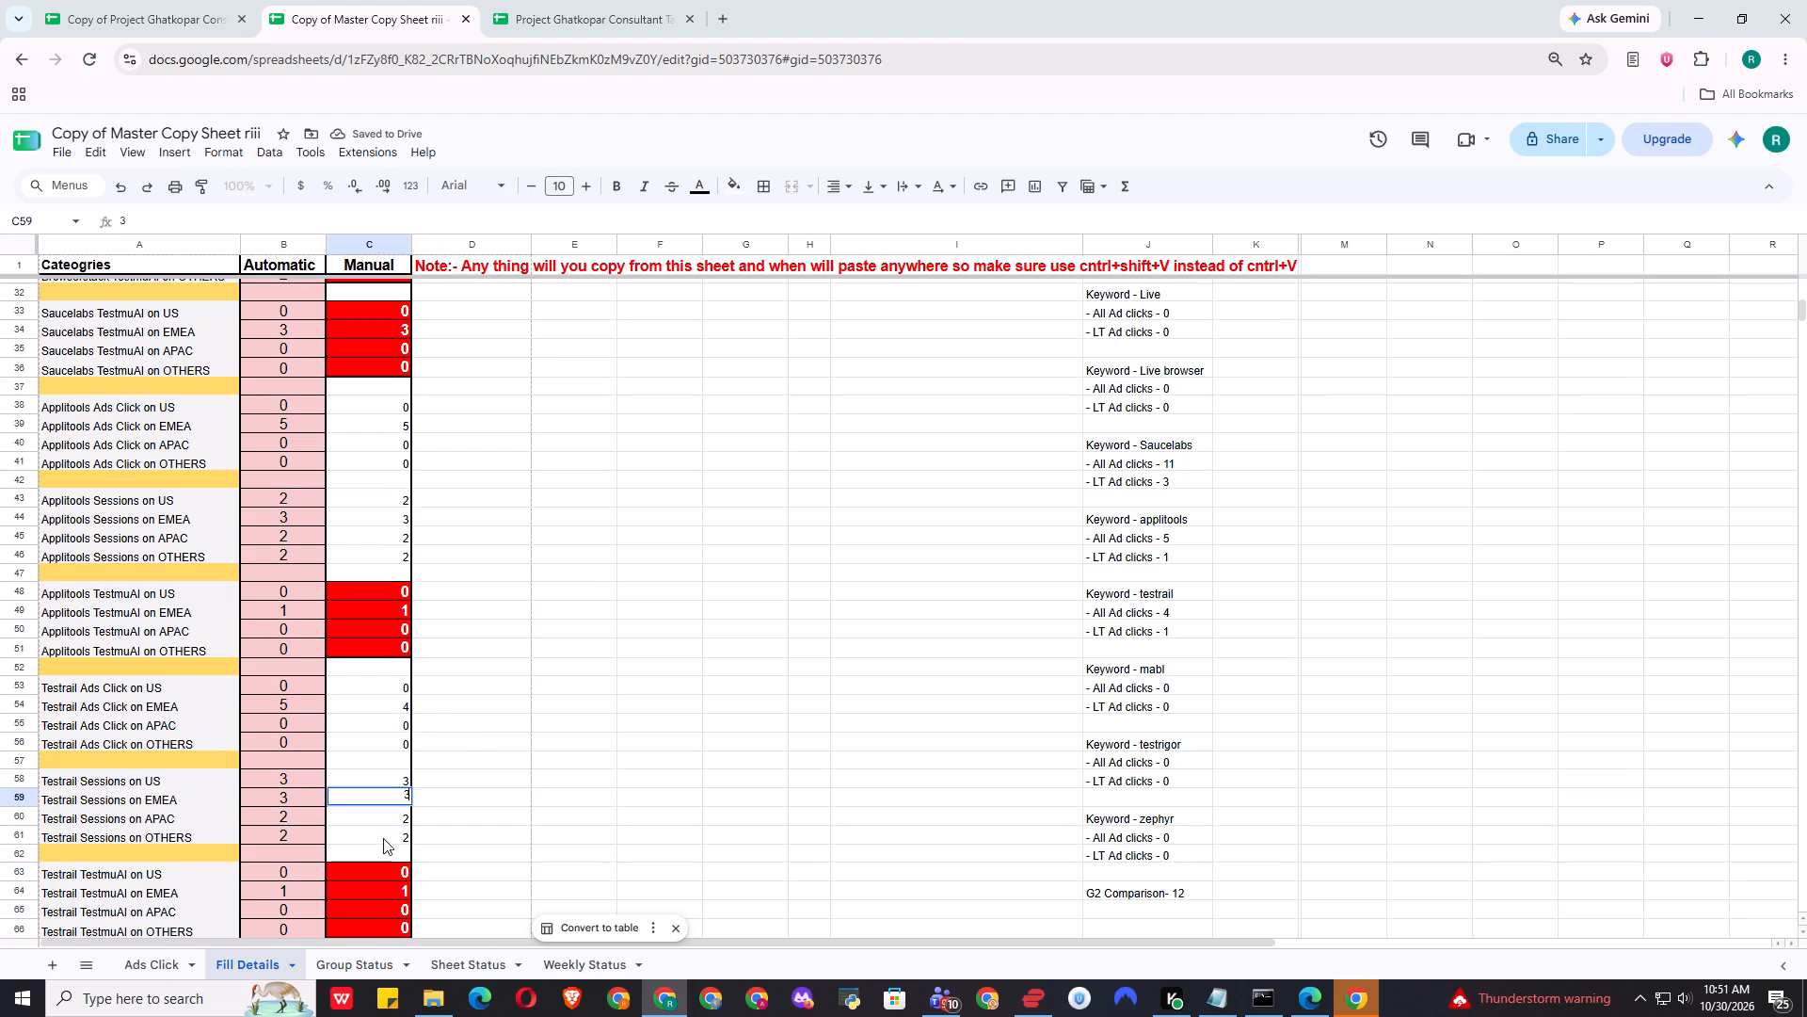
click(383, 839)
Set the manual MABL Sessions counts to 3 for EMEA, 3 for APAC and 1 for OTHERS, and compare their sum with the Automatic column's.
scroll(540, 767, down, 1)
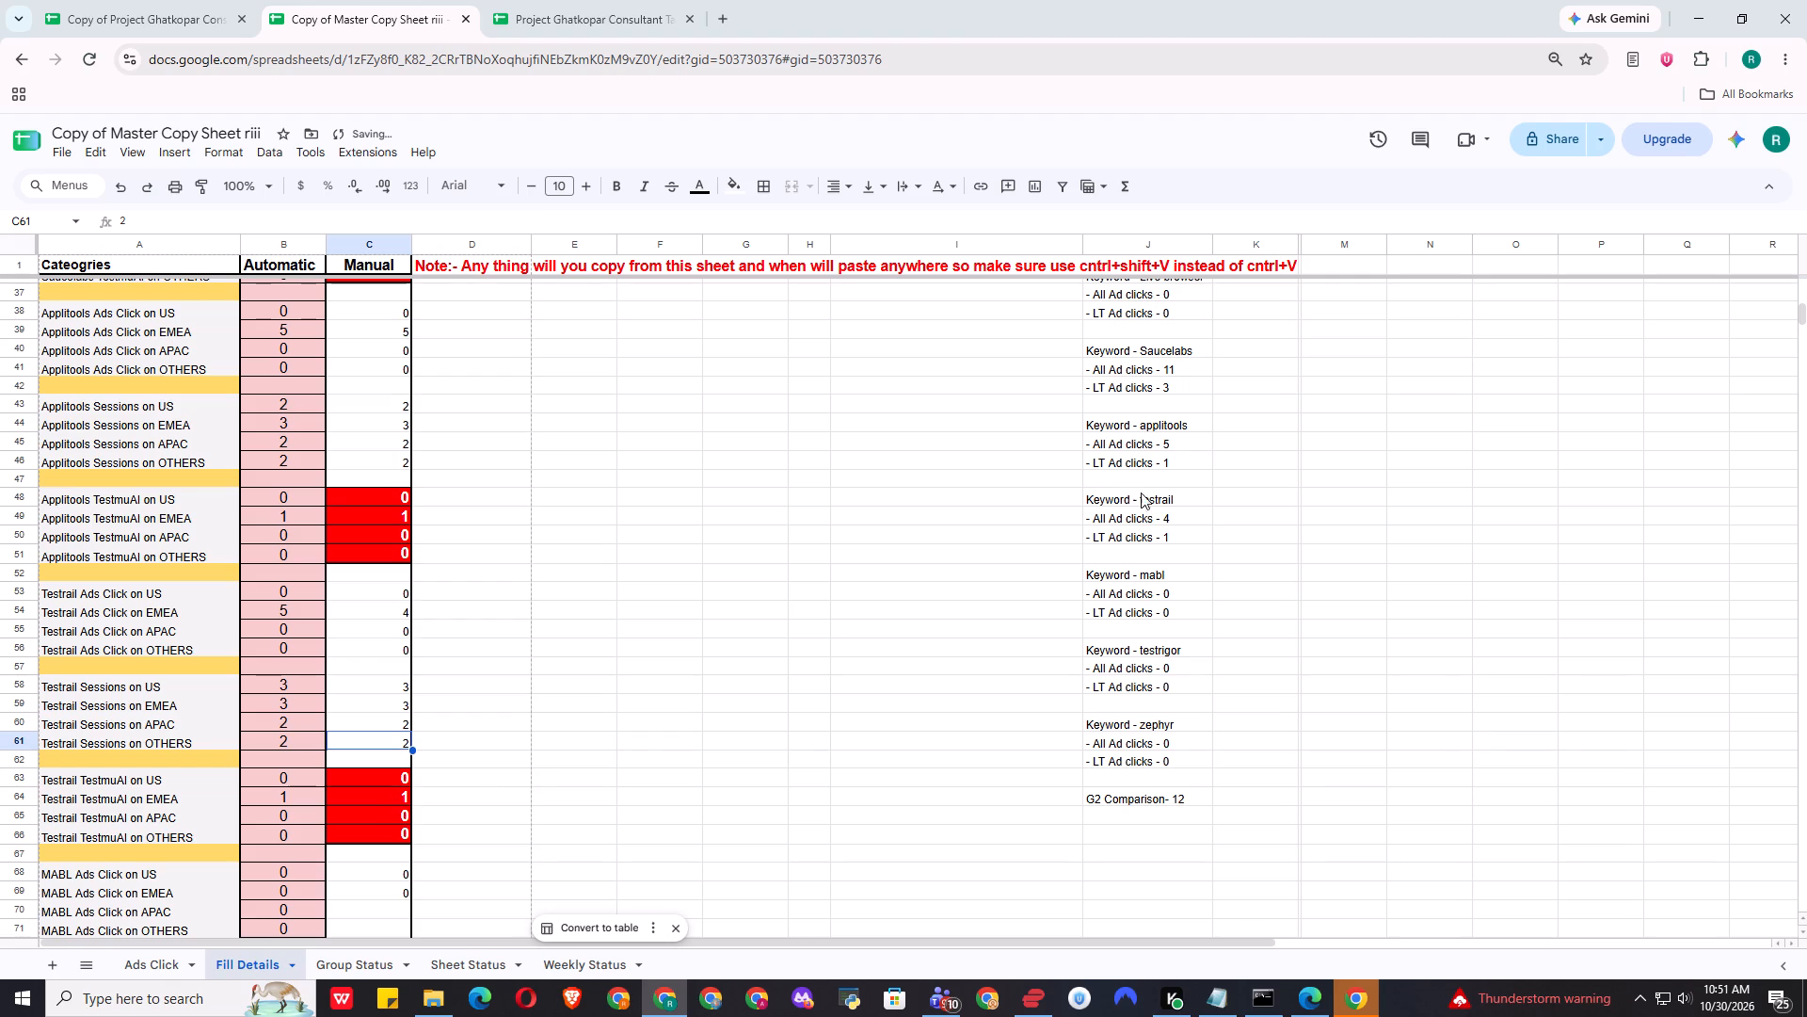
scroll(446, 825, down, 1)
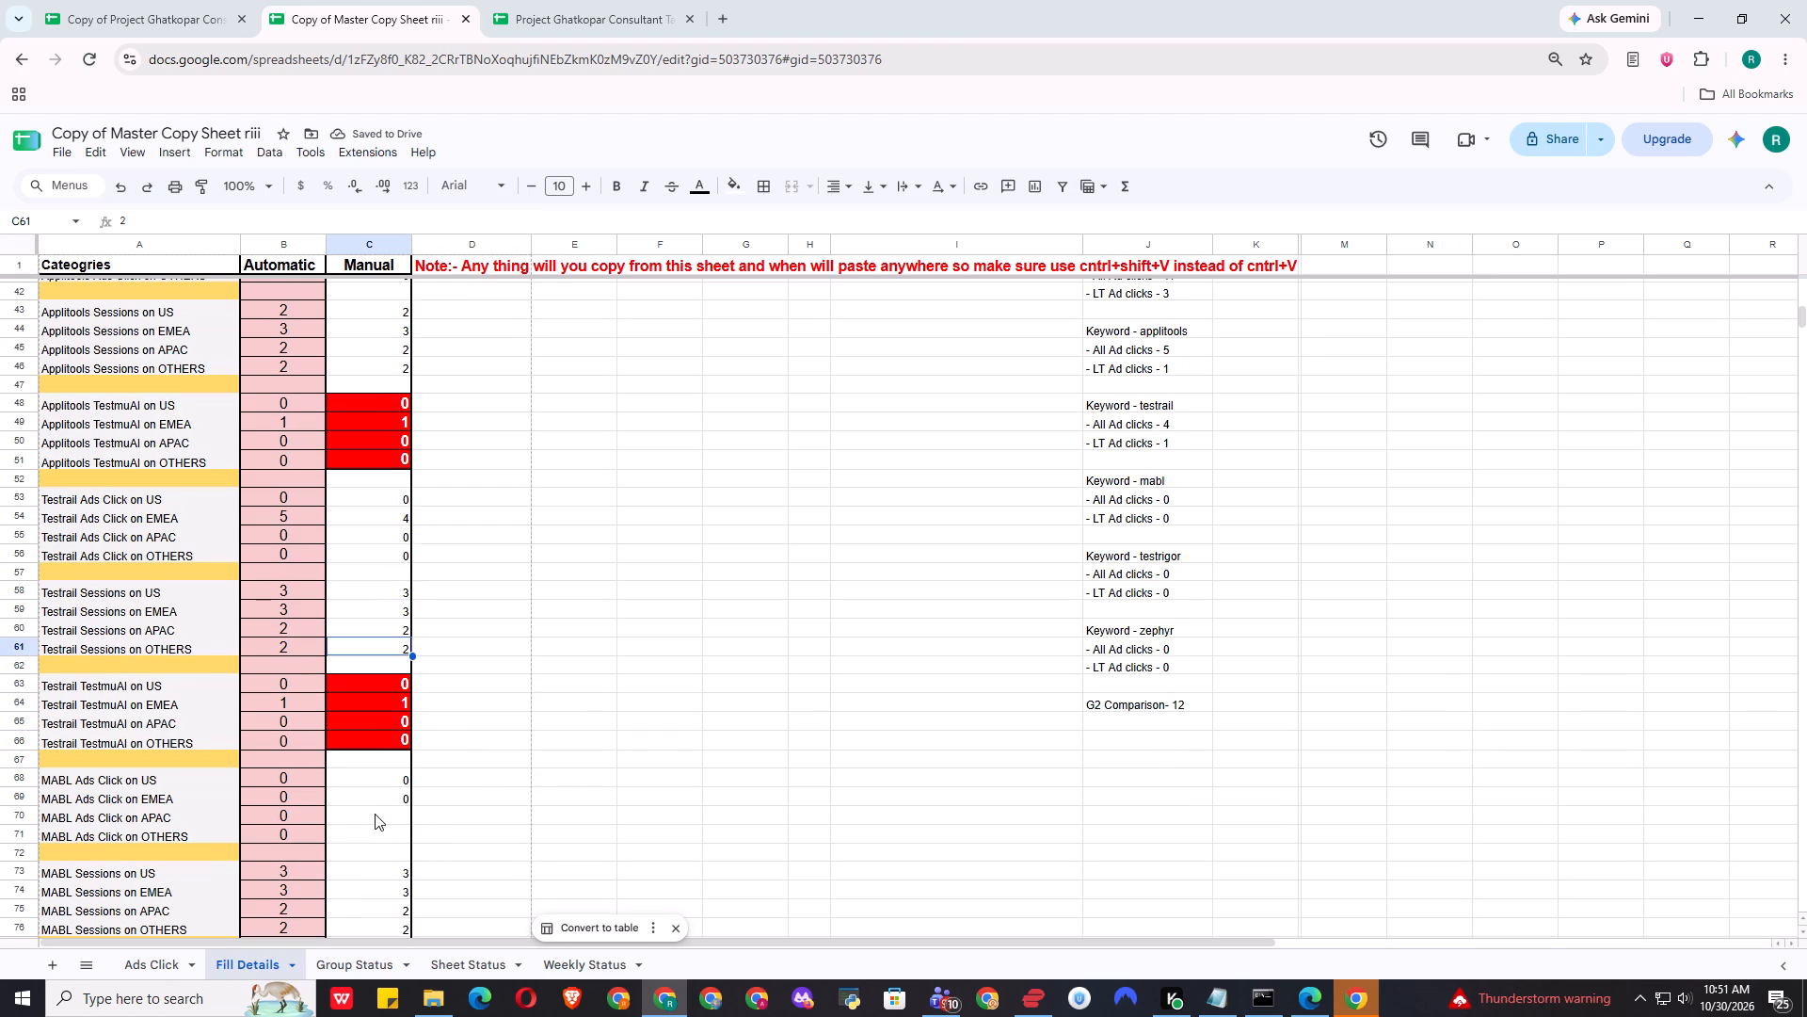
click(389, 873)
scroll(493, 846, down, 1)
scroll(559, 770, up, 2)
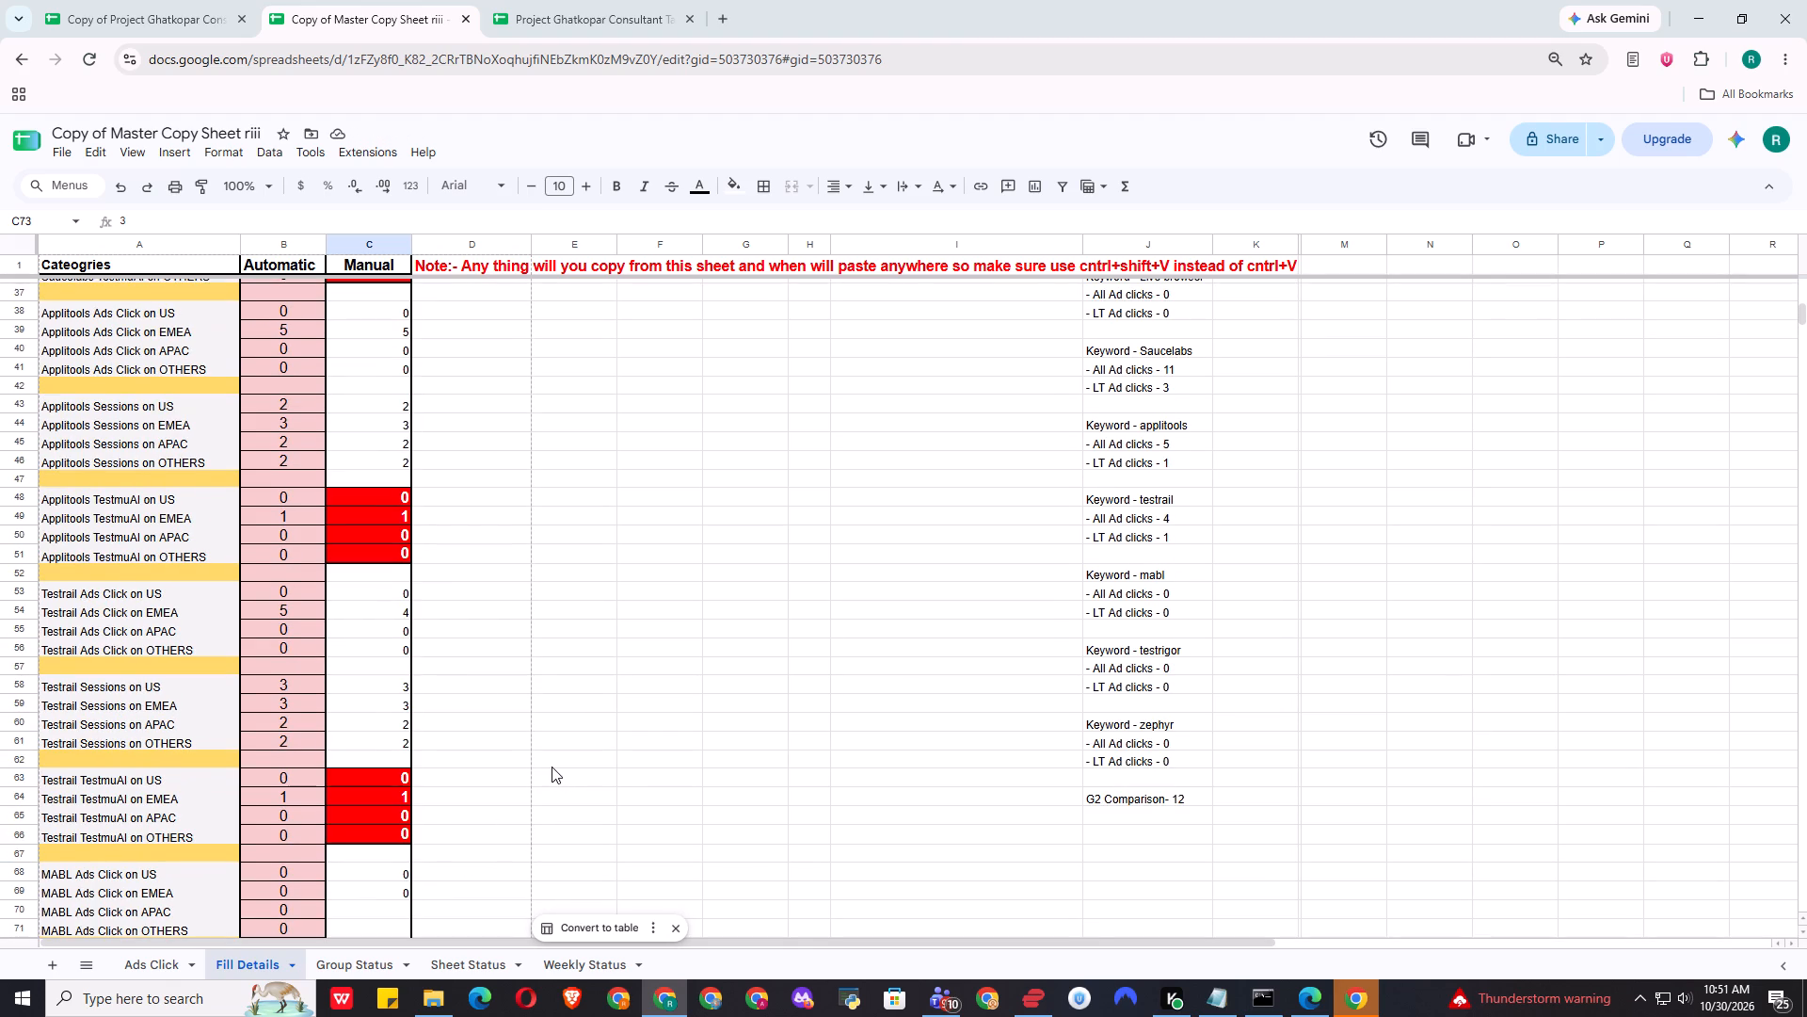
scroll(552, 767, down, 1)
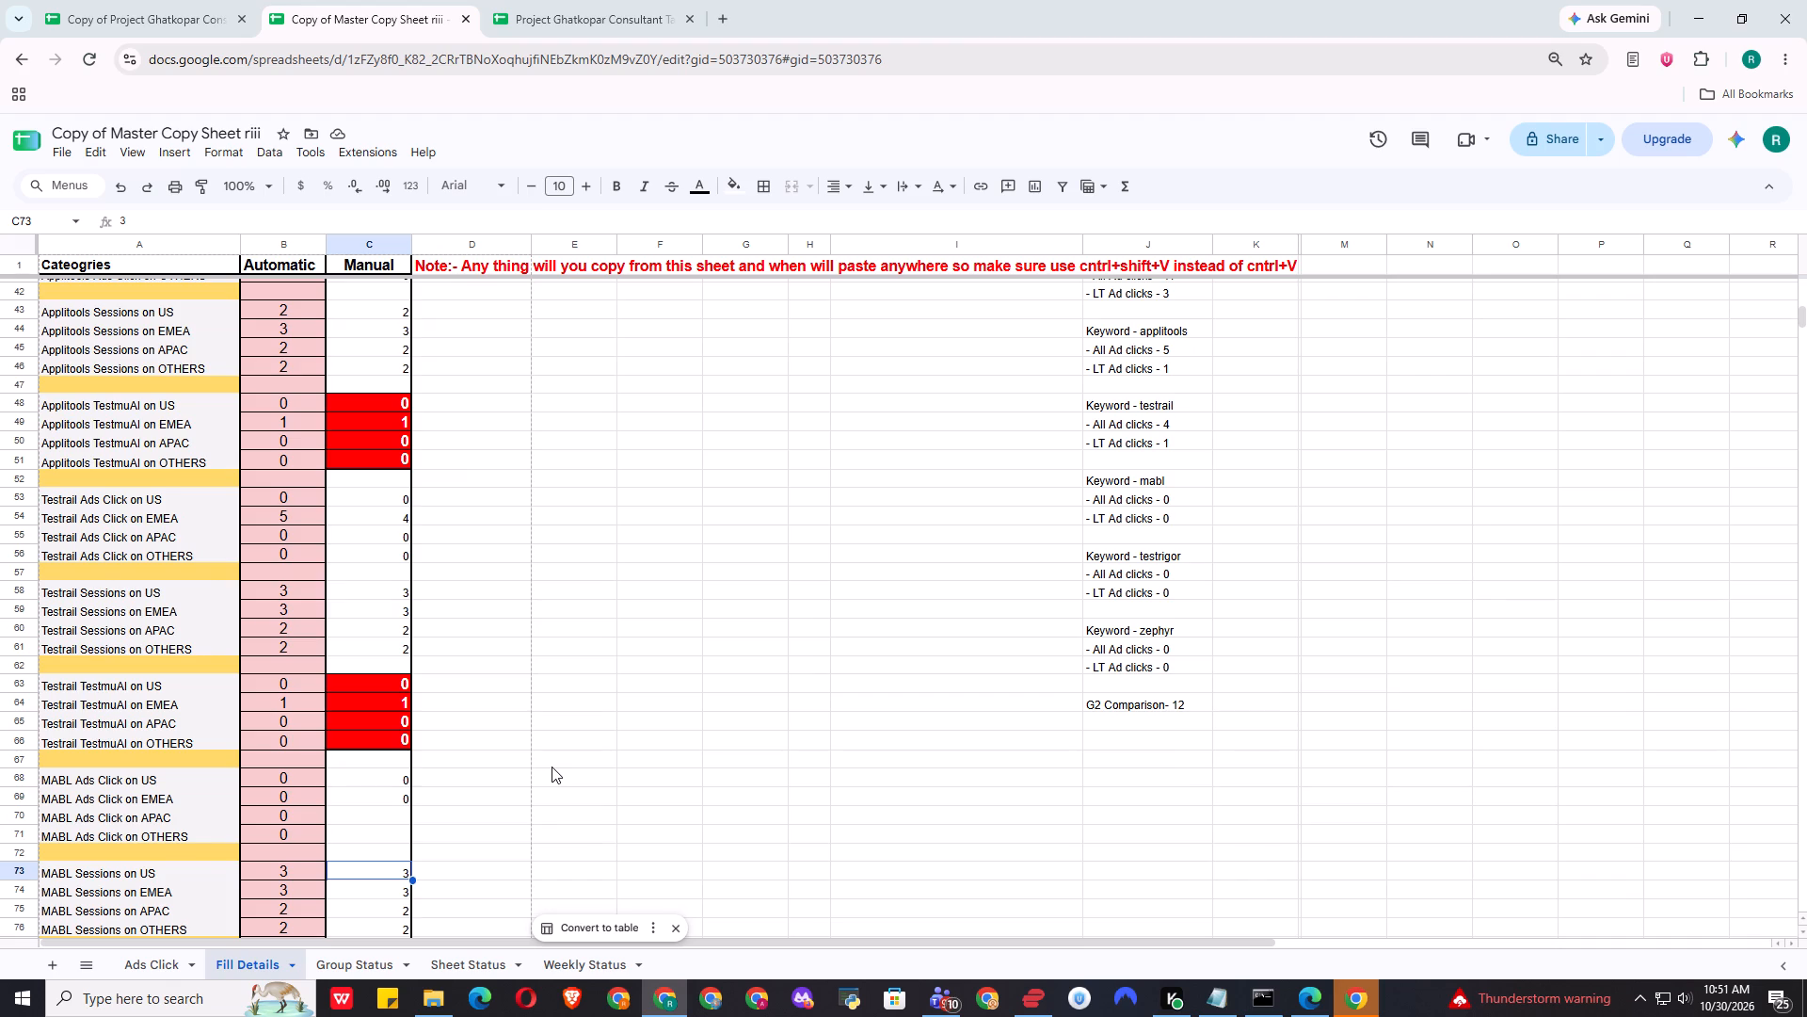
scroll(552, 767, down, 1)
click(385, 799)
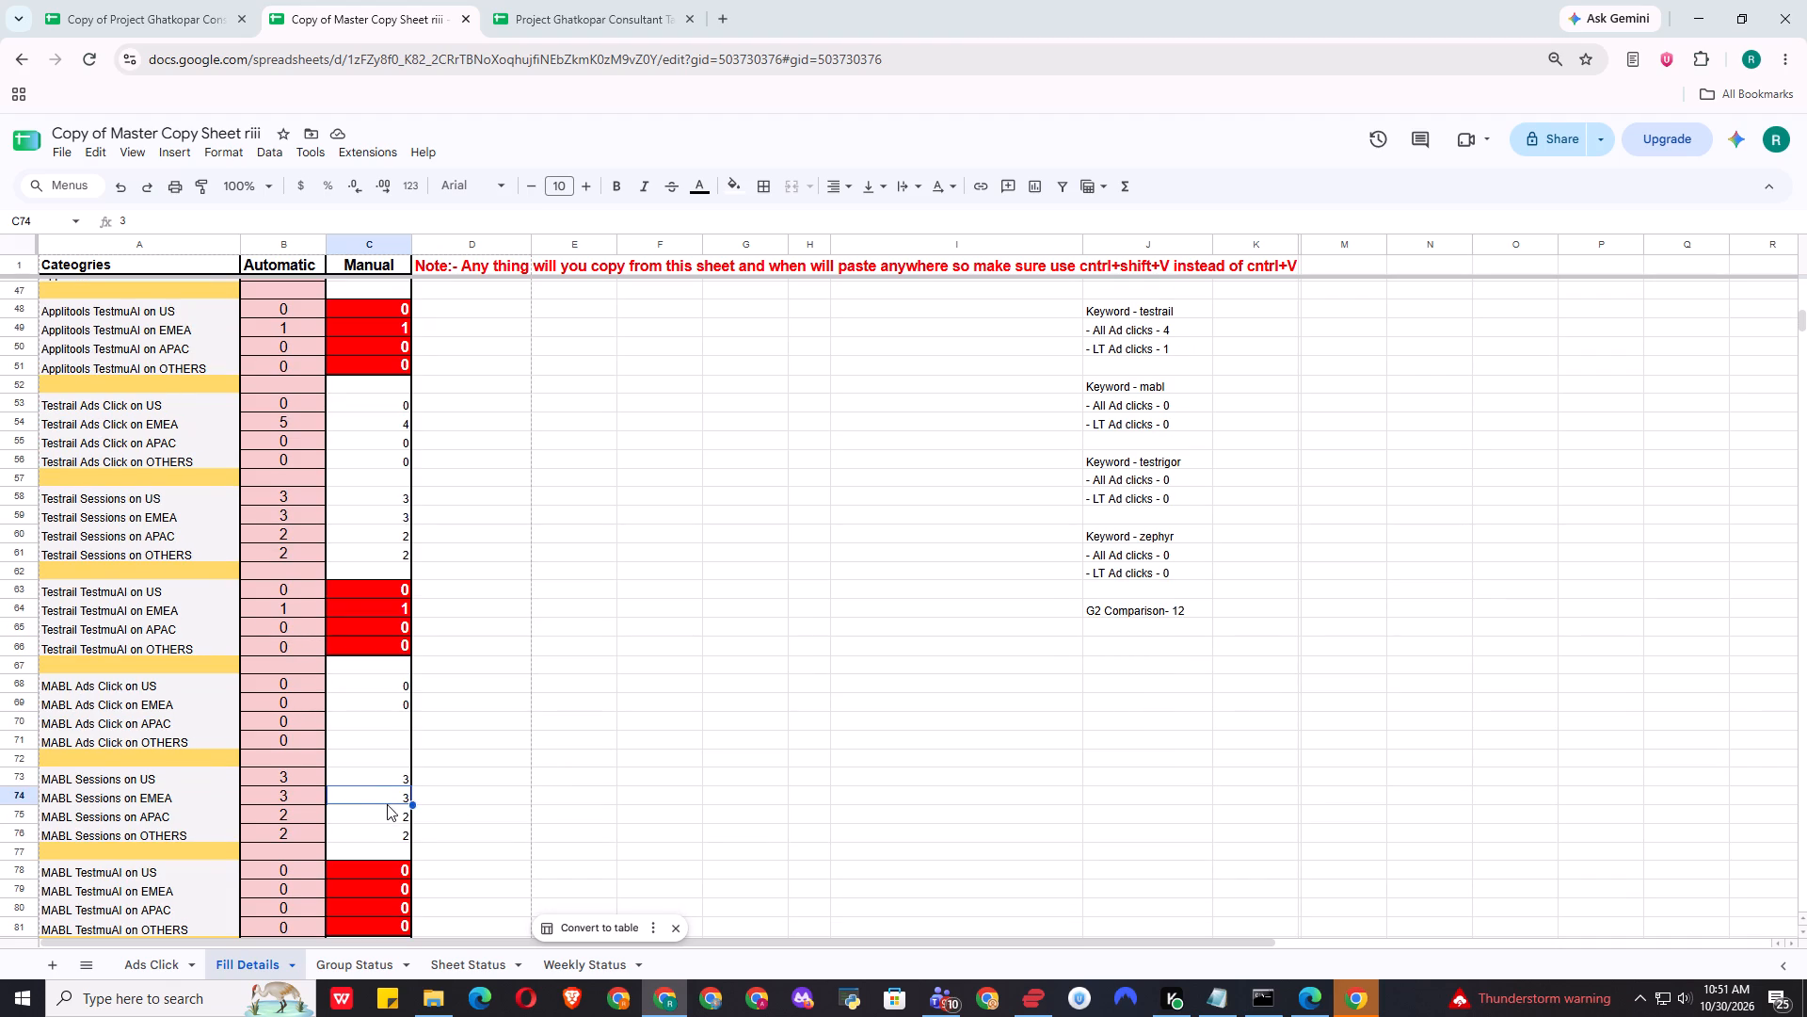
key(2)
click(387, 815)
key(3)
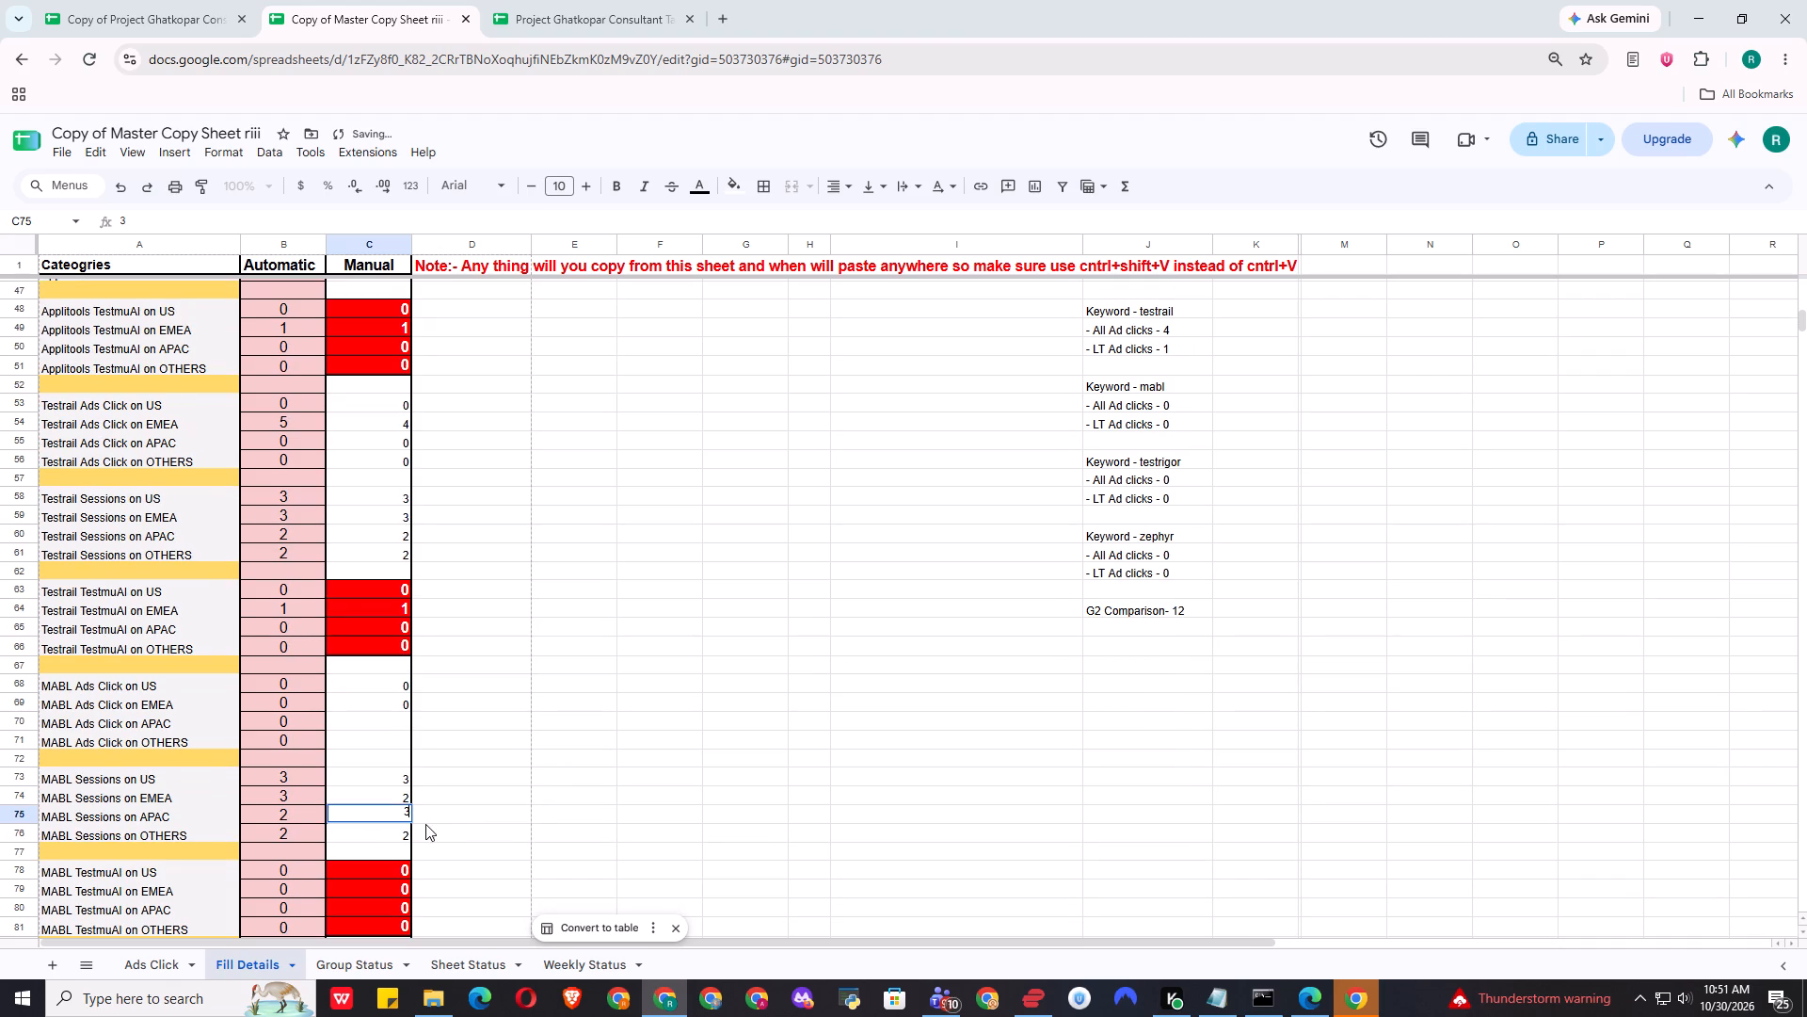
click(384, 834)
key(1)
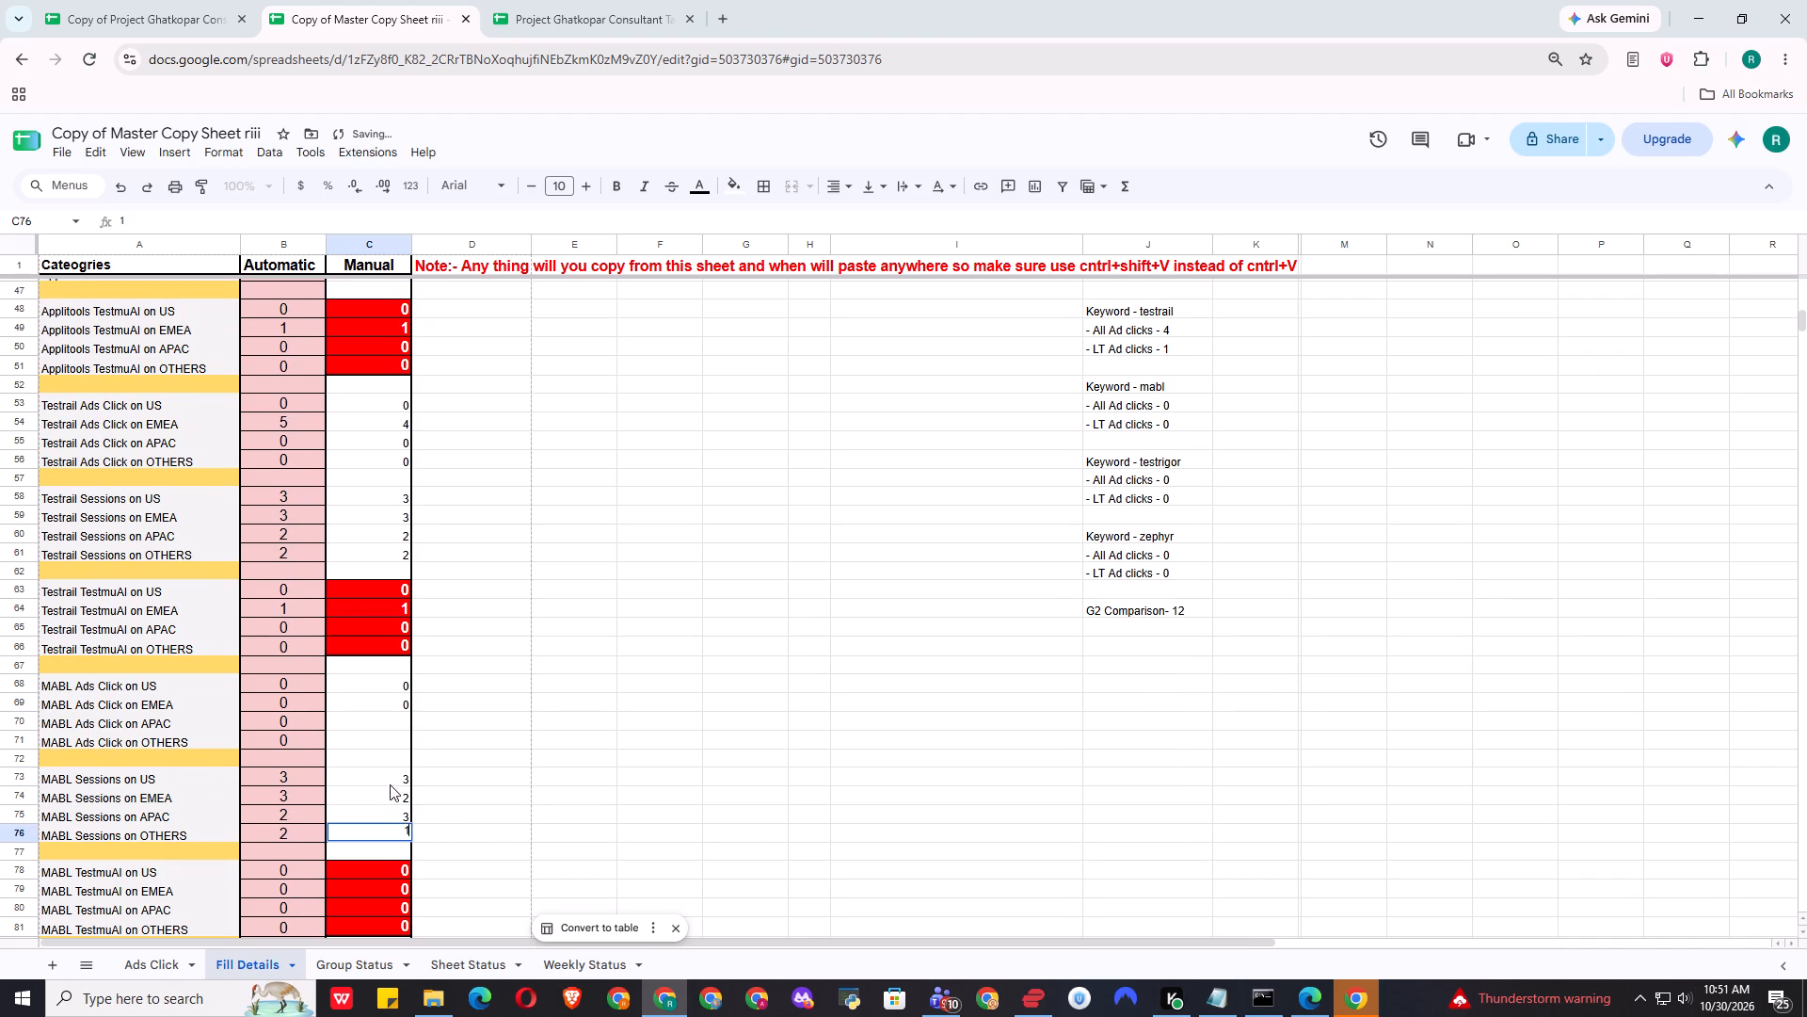
click(391, 799)
key(3)
click(505, 811)
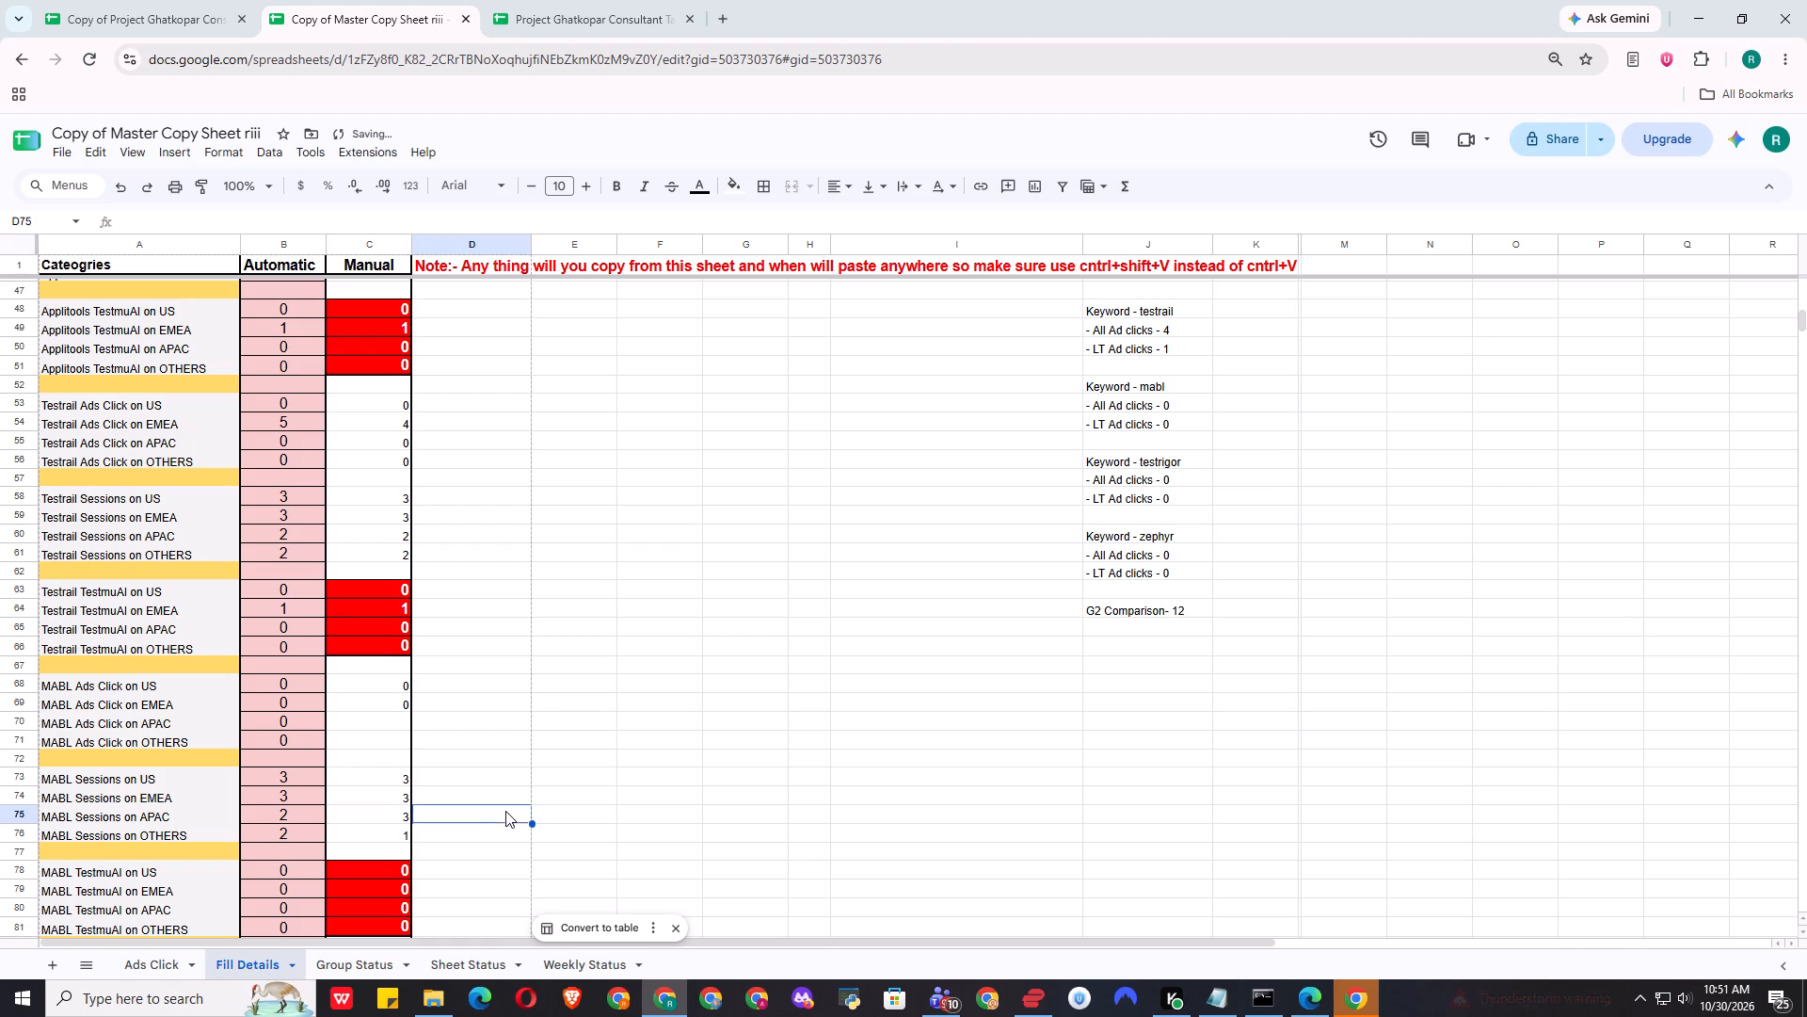
drag(389, 772, 391, 832)
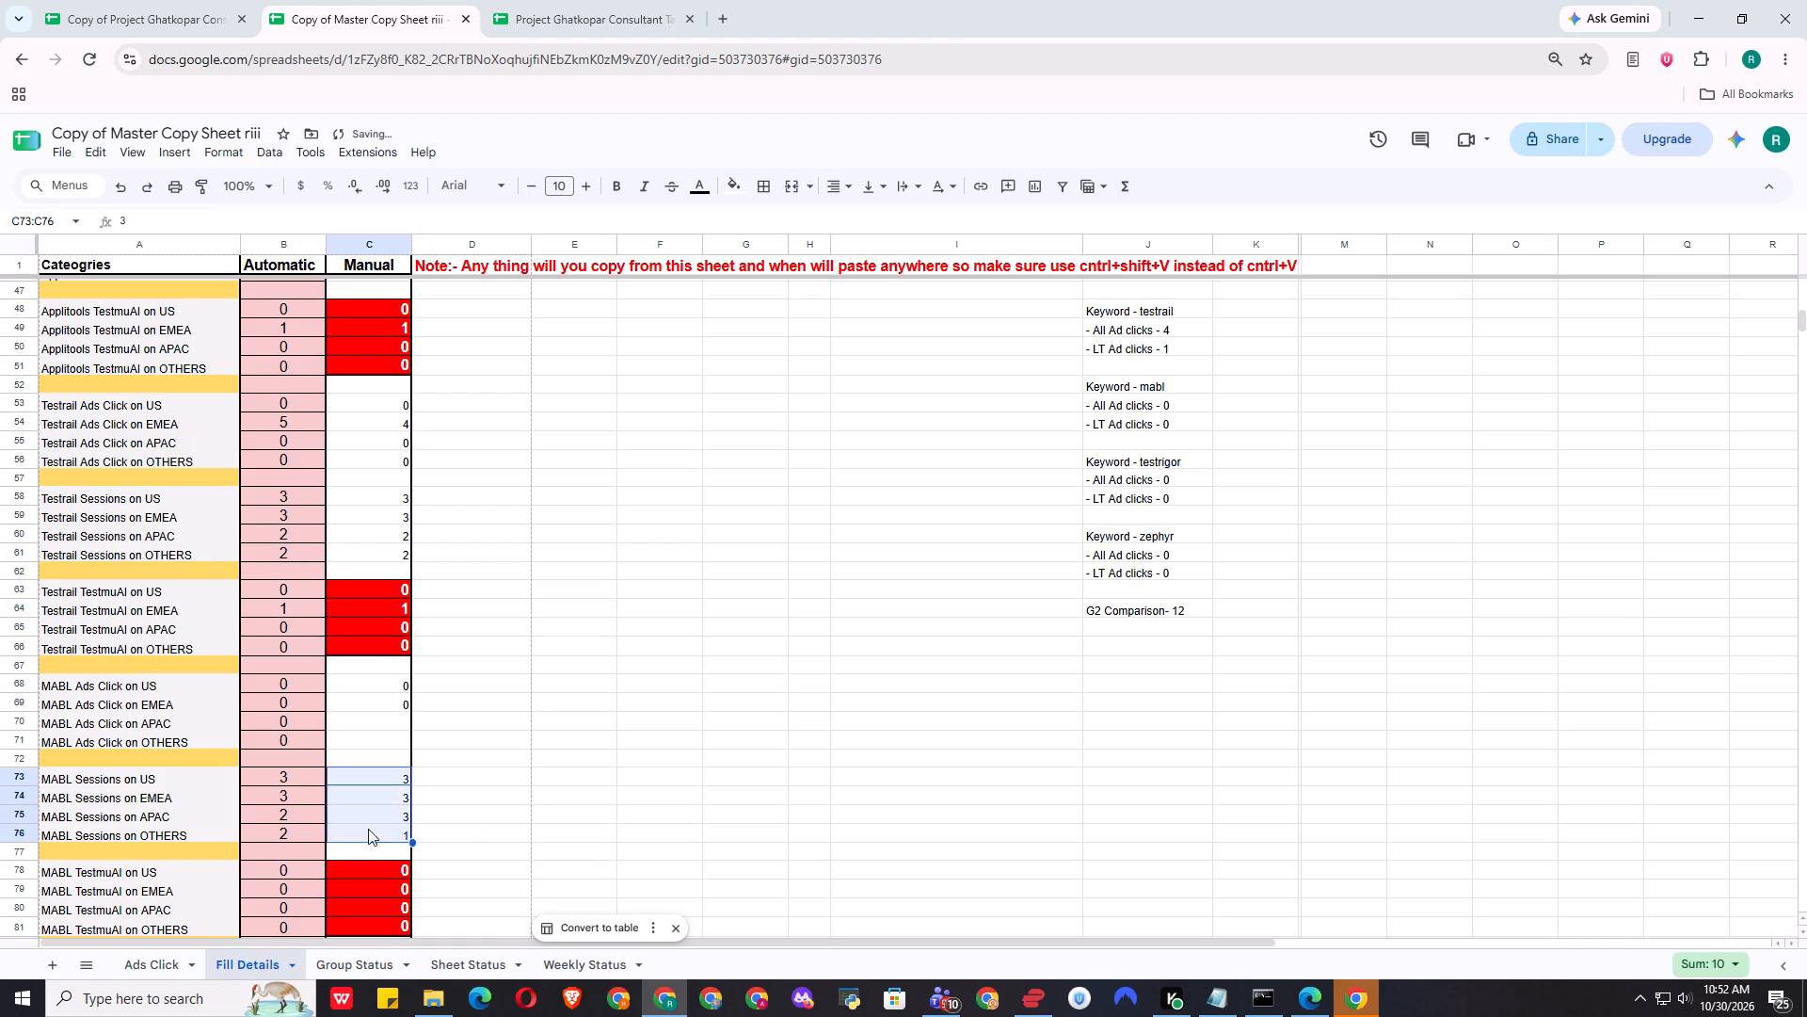
drag(275, 772, 285, 834)
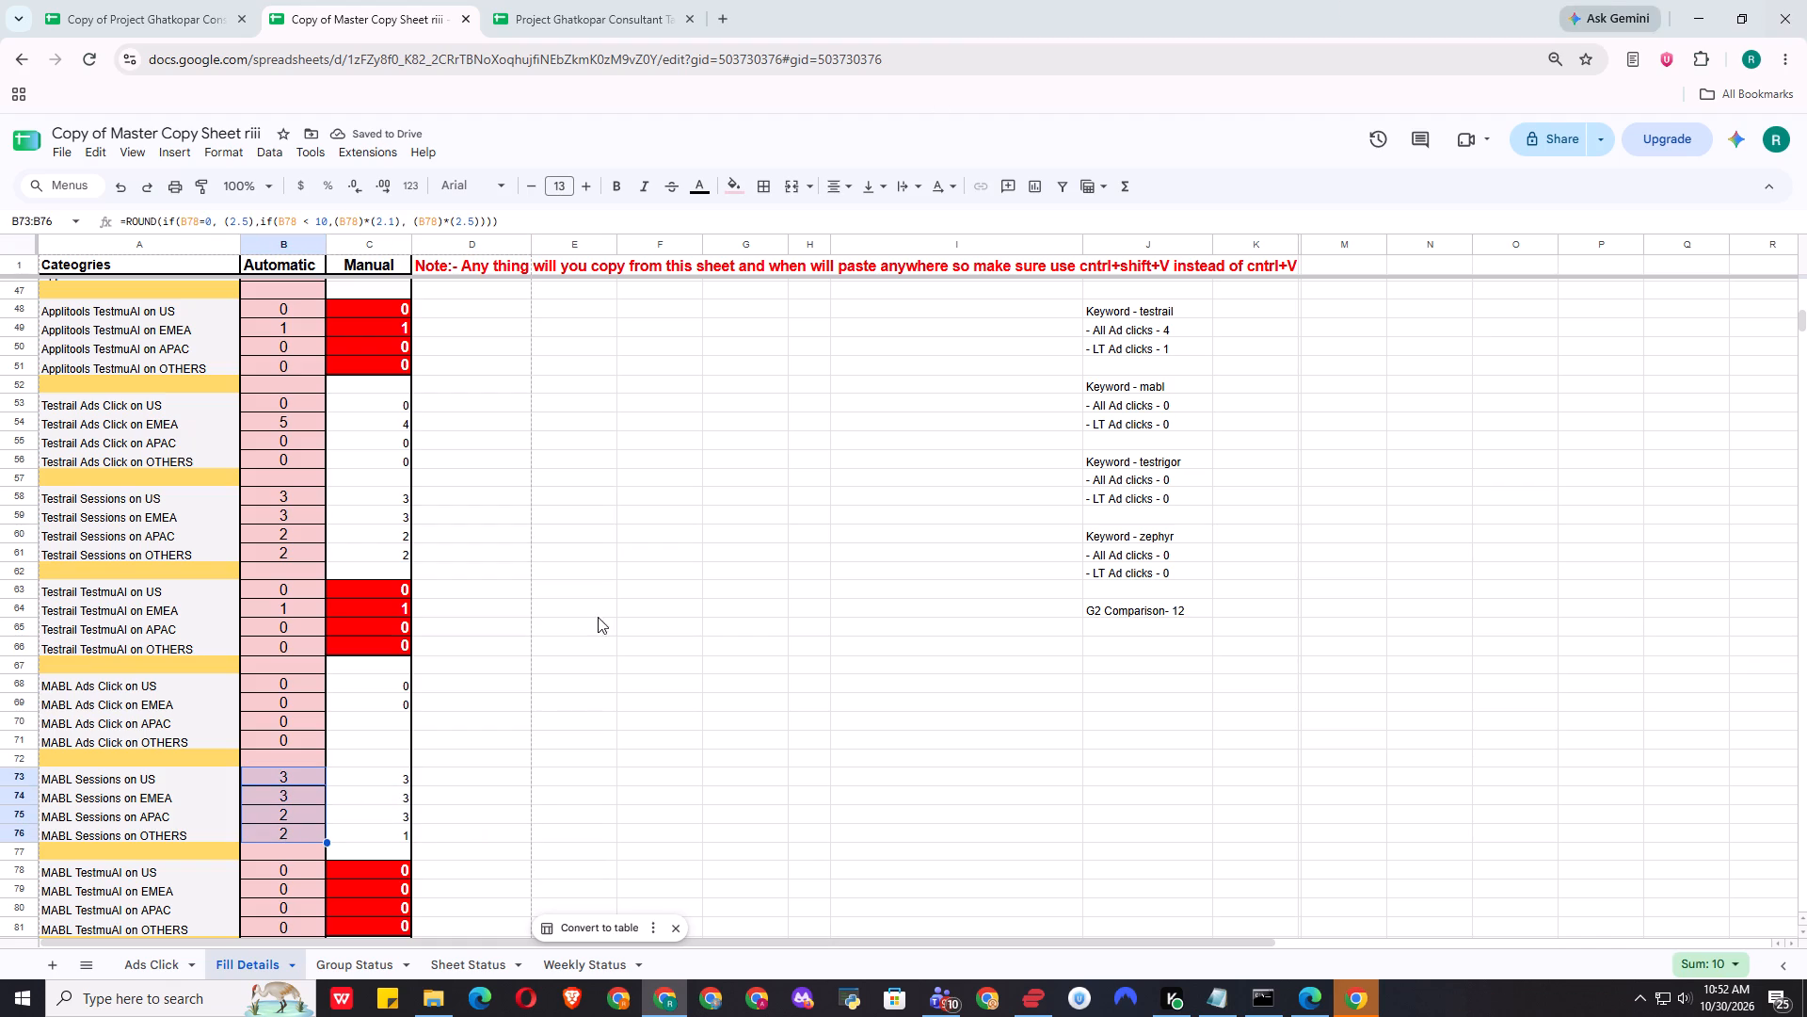
click(659, 747)
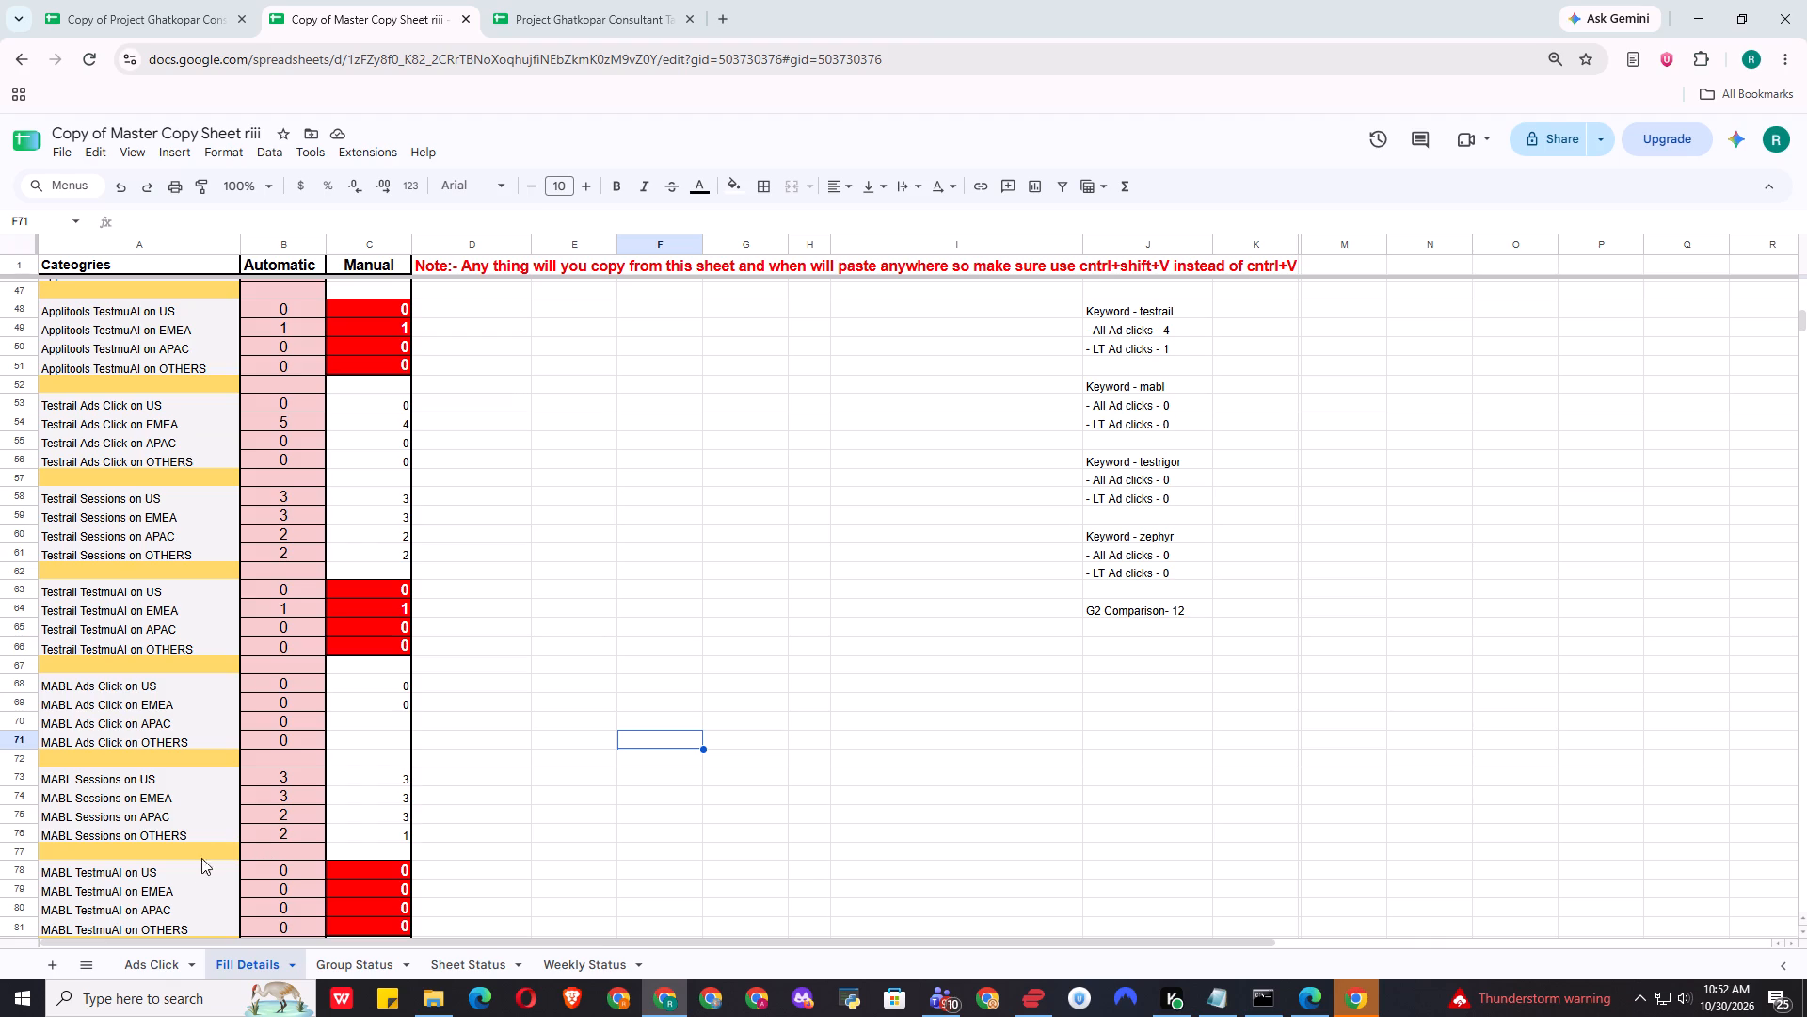
Set the manual count for Testrigor Ads Click on EMEA to 0.
scroll(365, 840, down, 1)
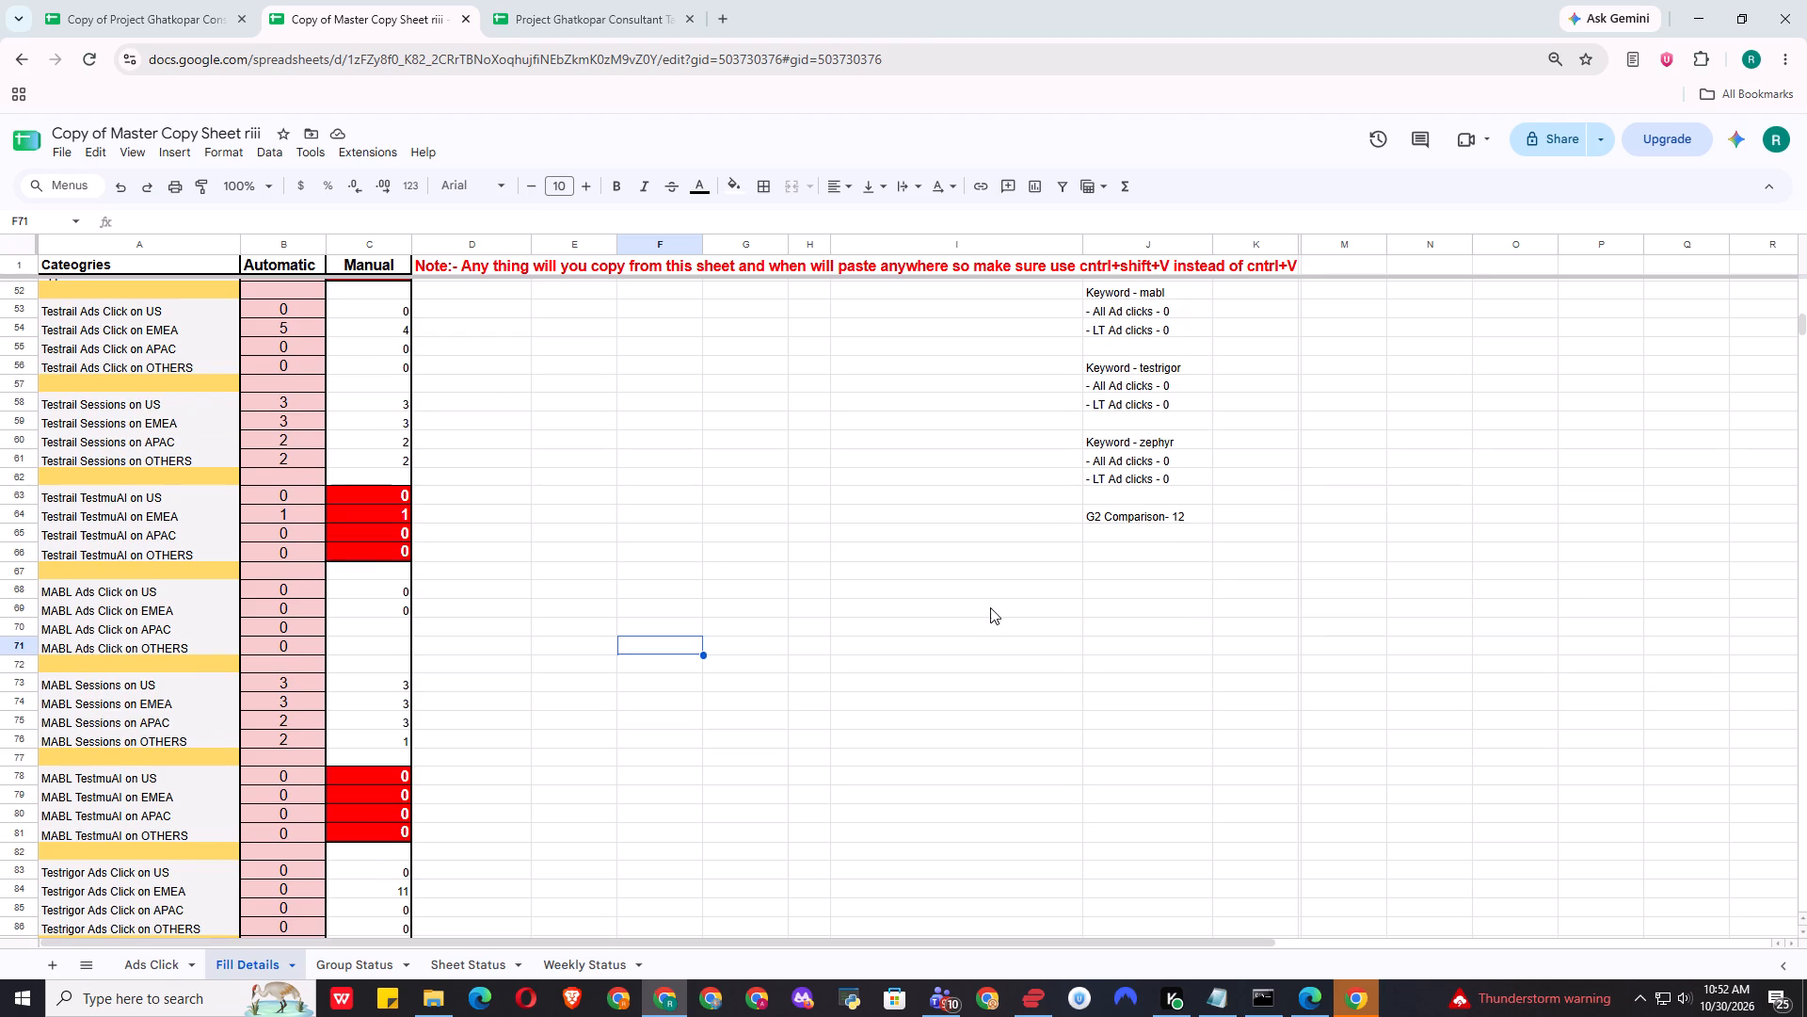
scroll(474, 798, down, 1)
click(389, 806)
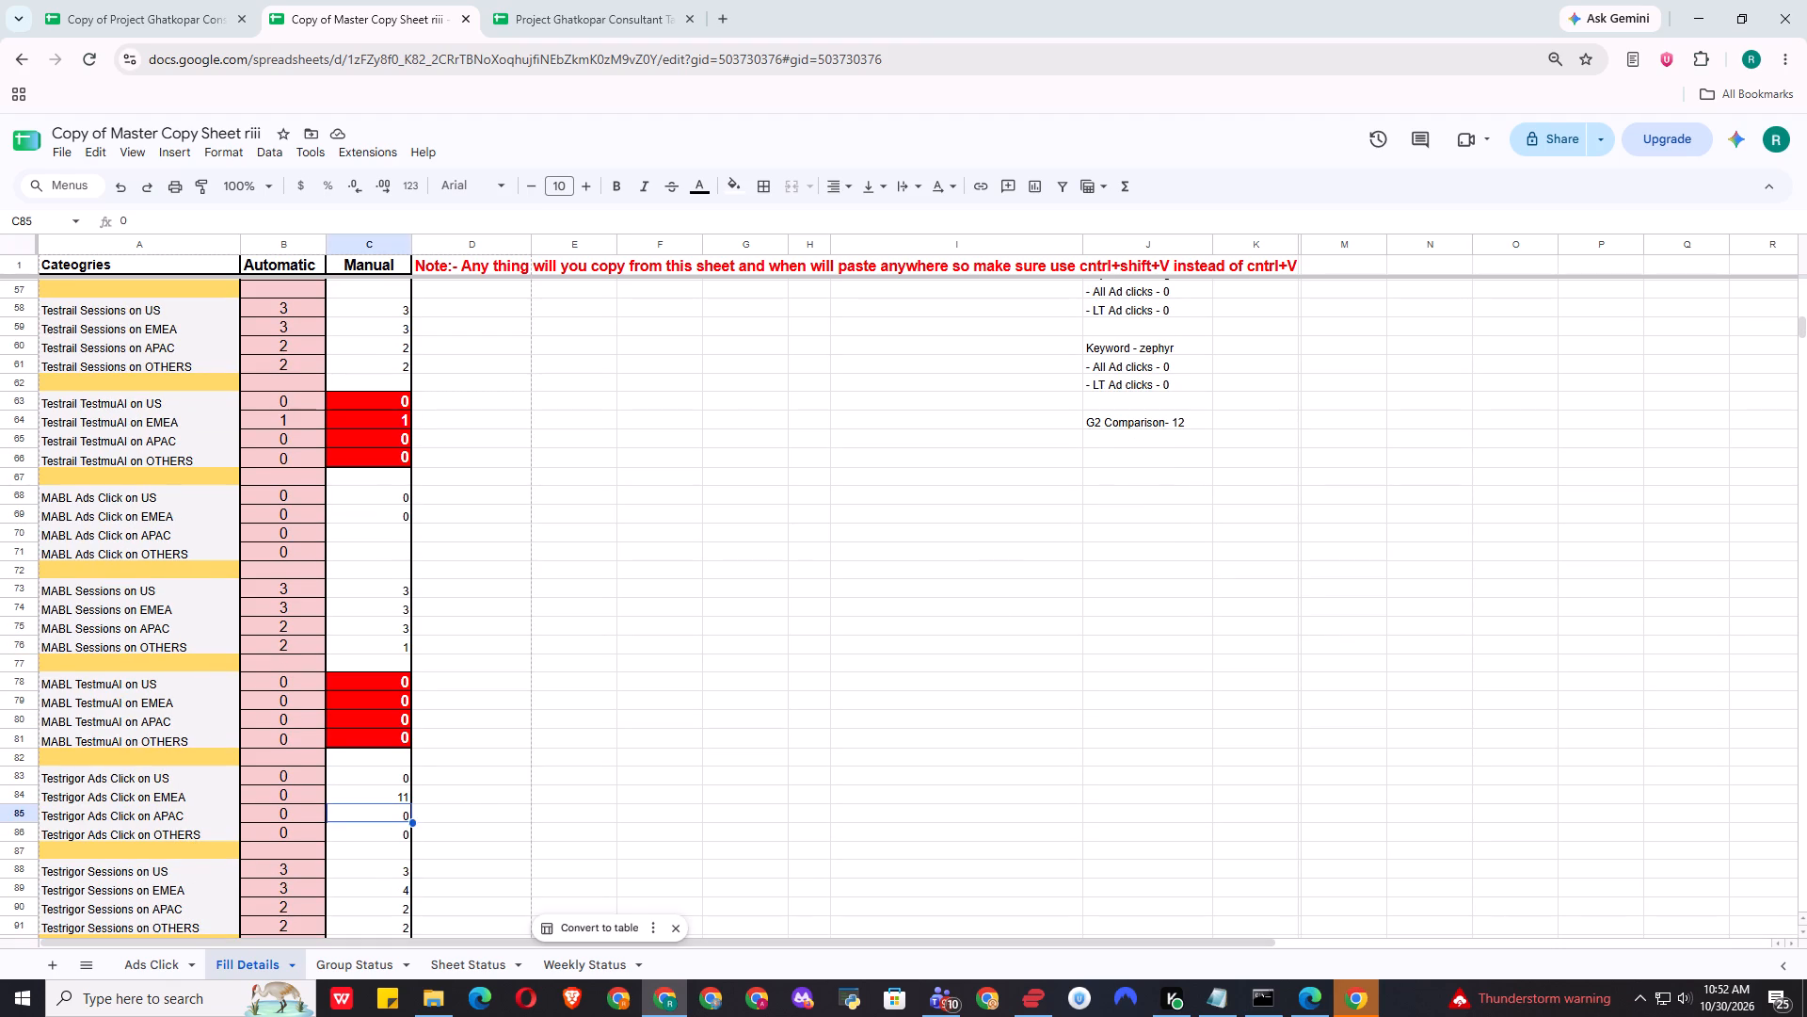
click(383, 794)
key(0)
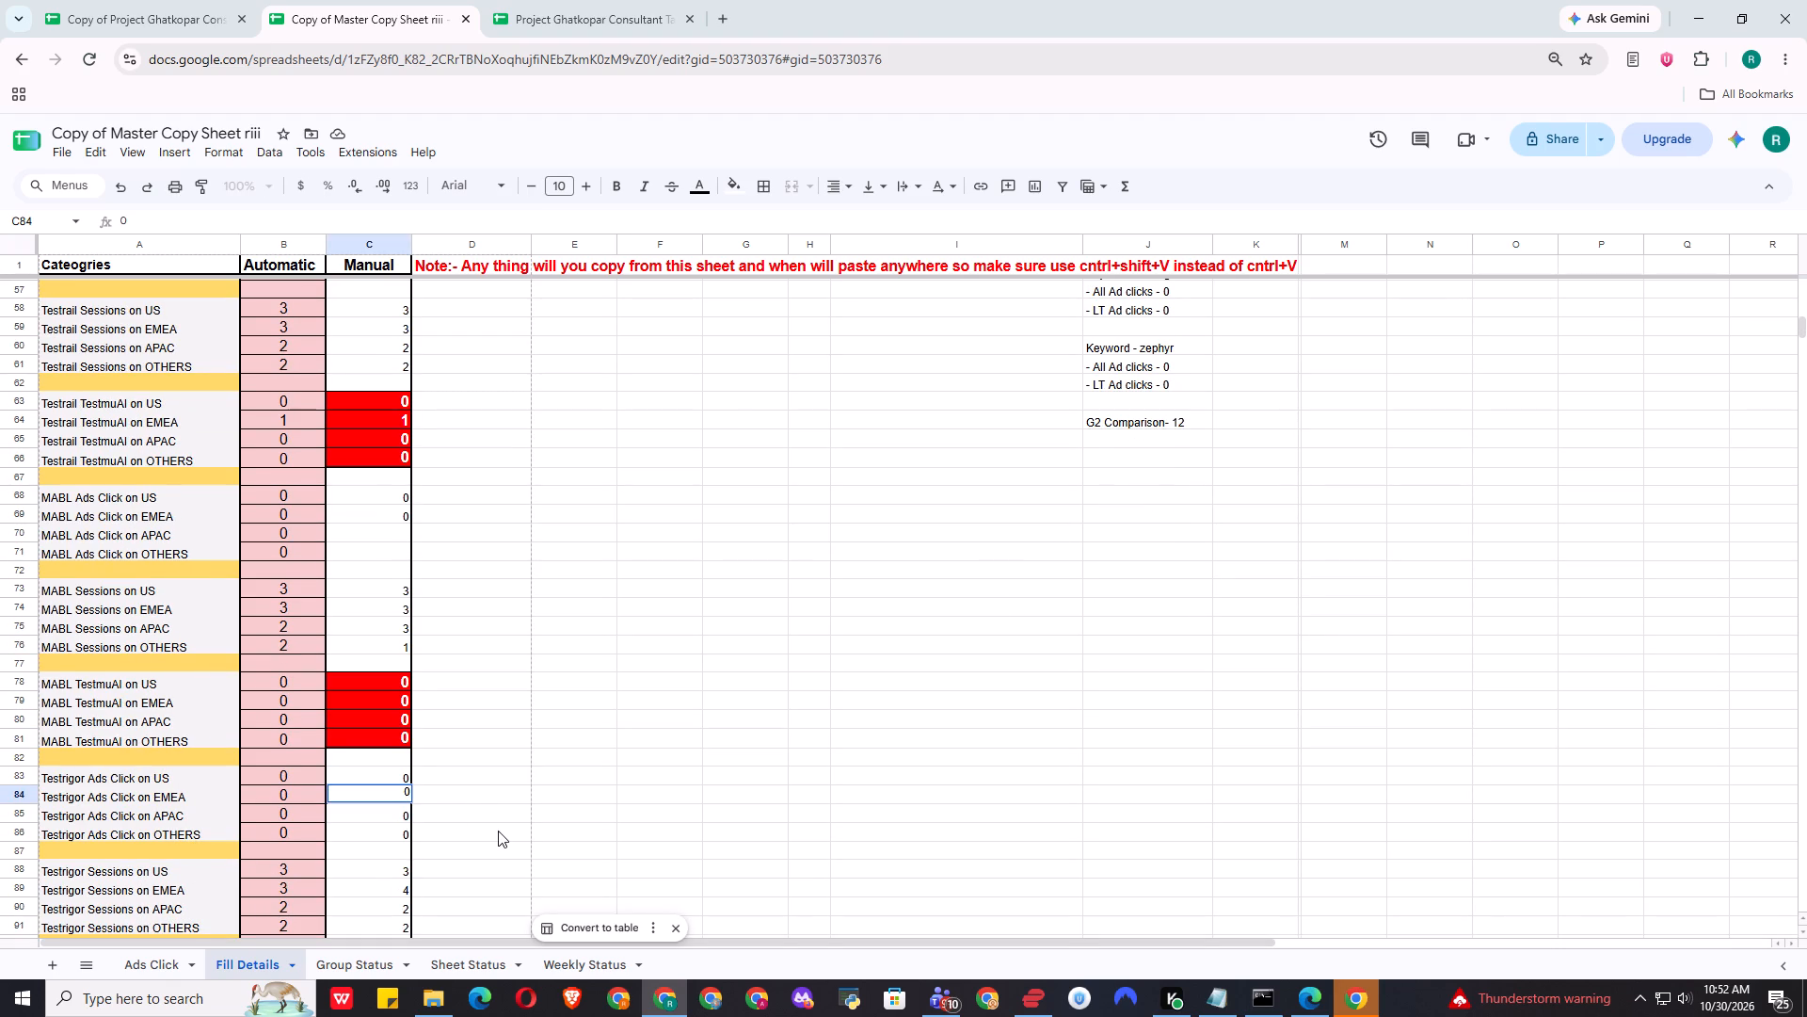
click(598, 780)
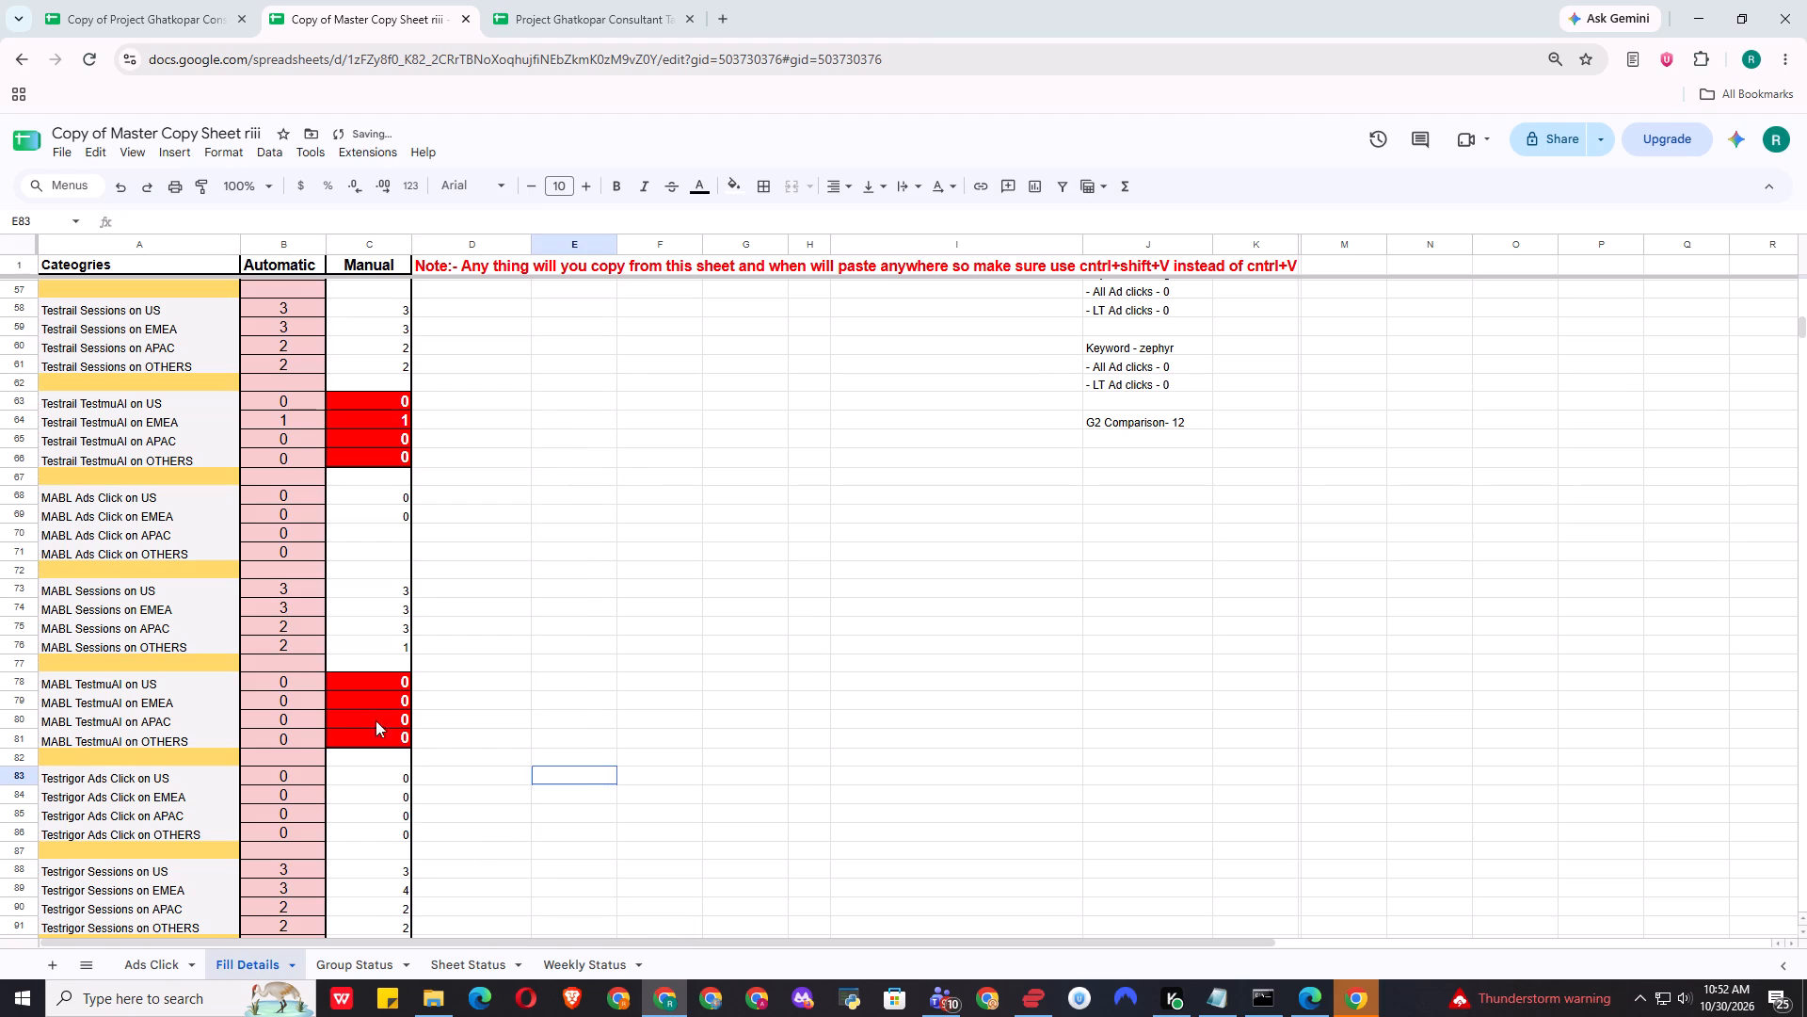
Set the manual count for Testrigor Sessions on EMEA to 3.
scroll(392, 804, down, 1)
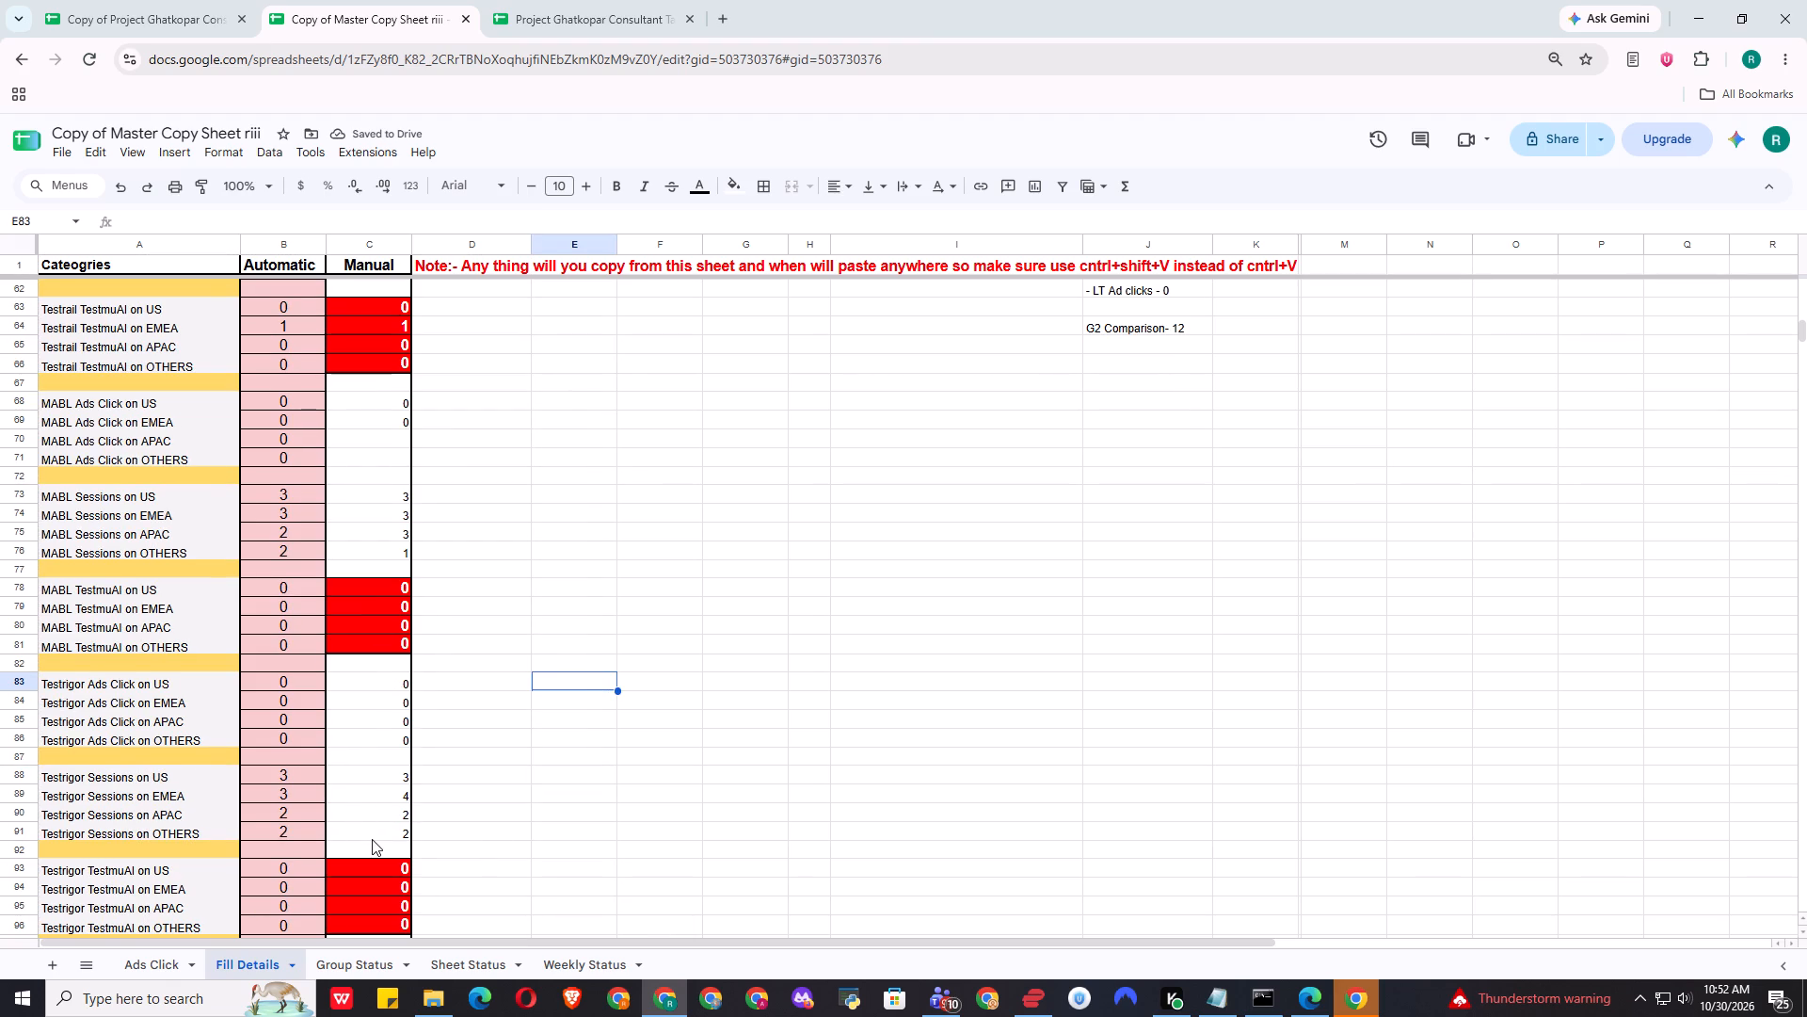
scroll(373, 840, down, 1)
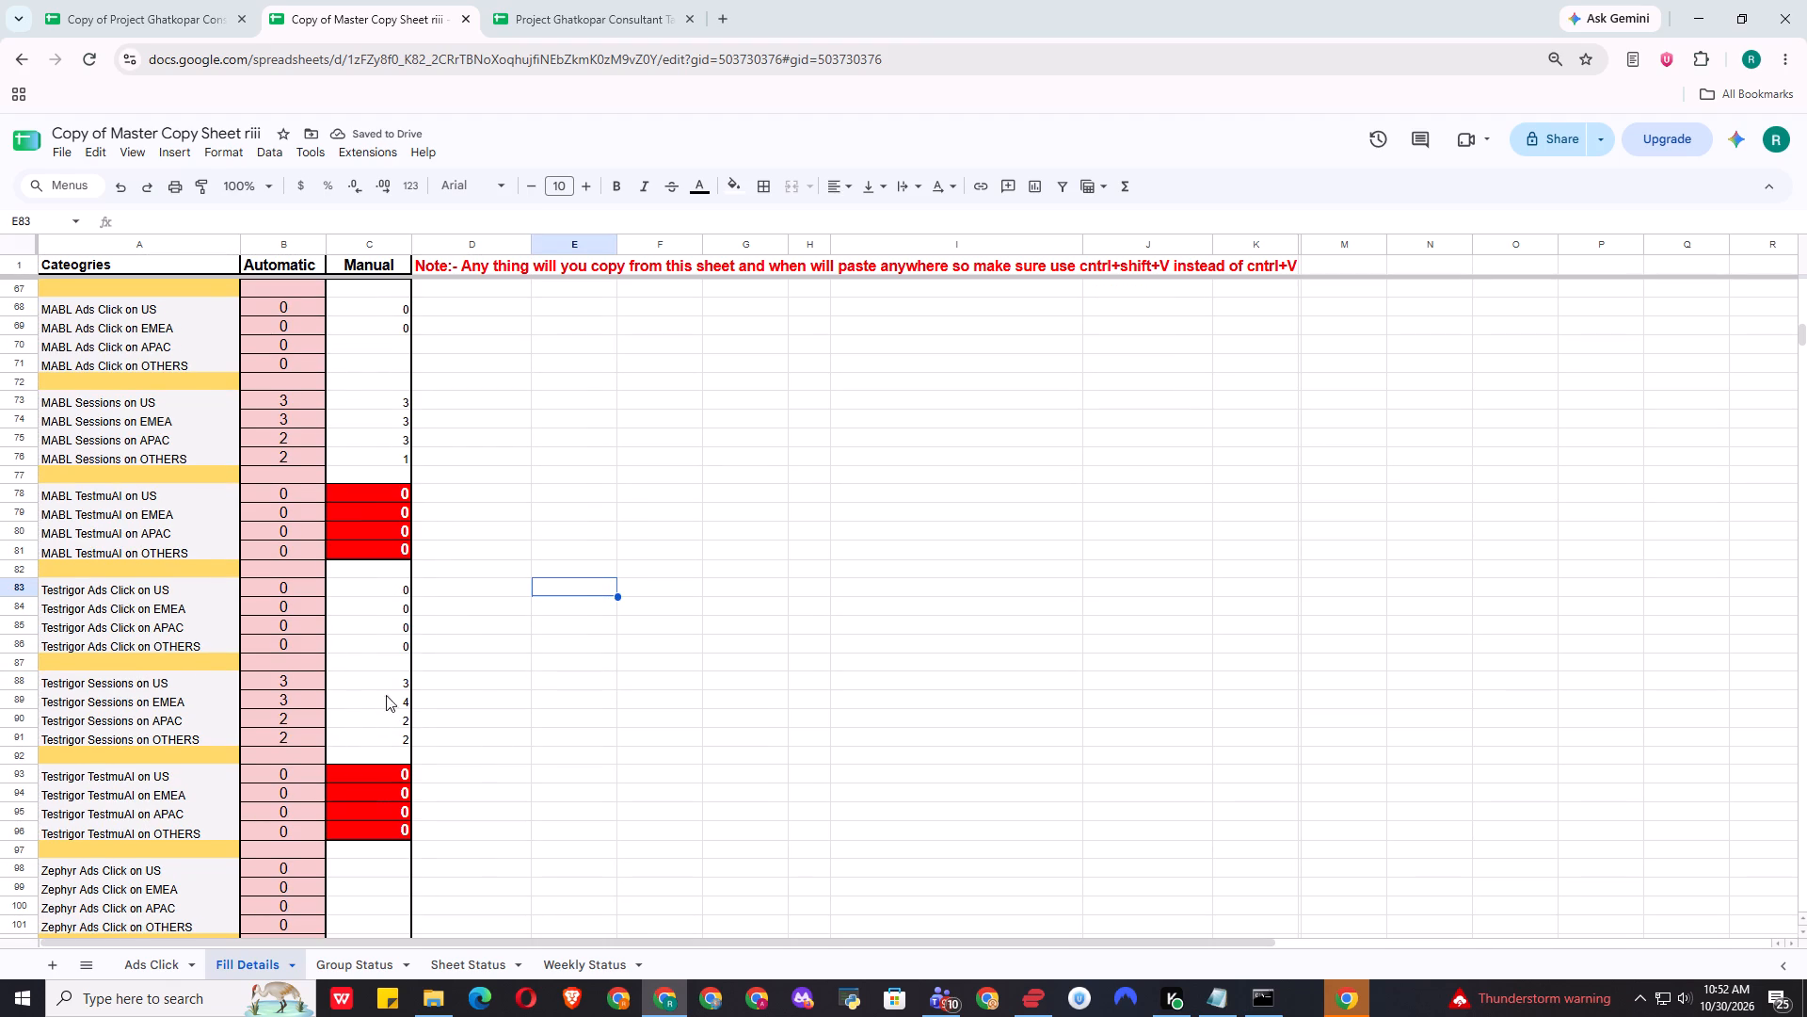
click(380, 700)
click(504, 730)
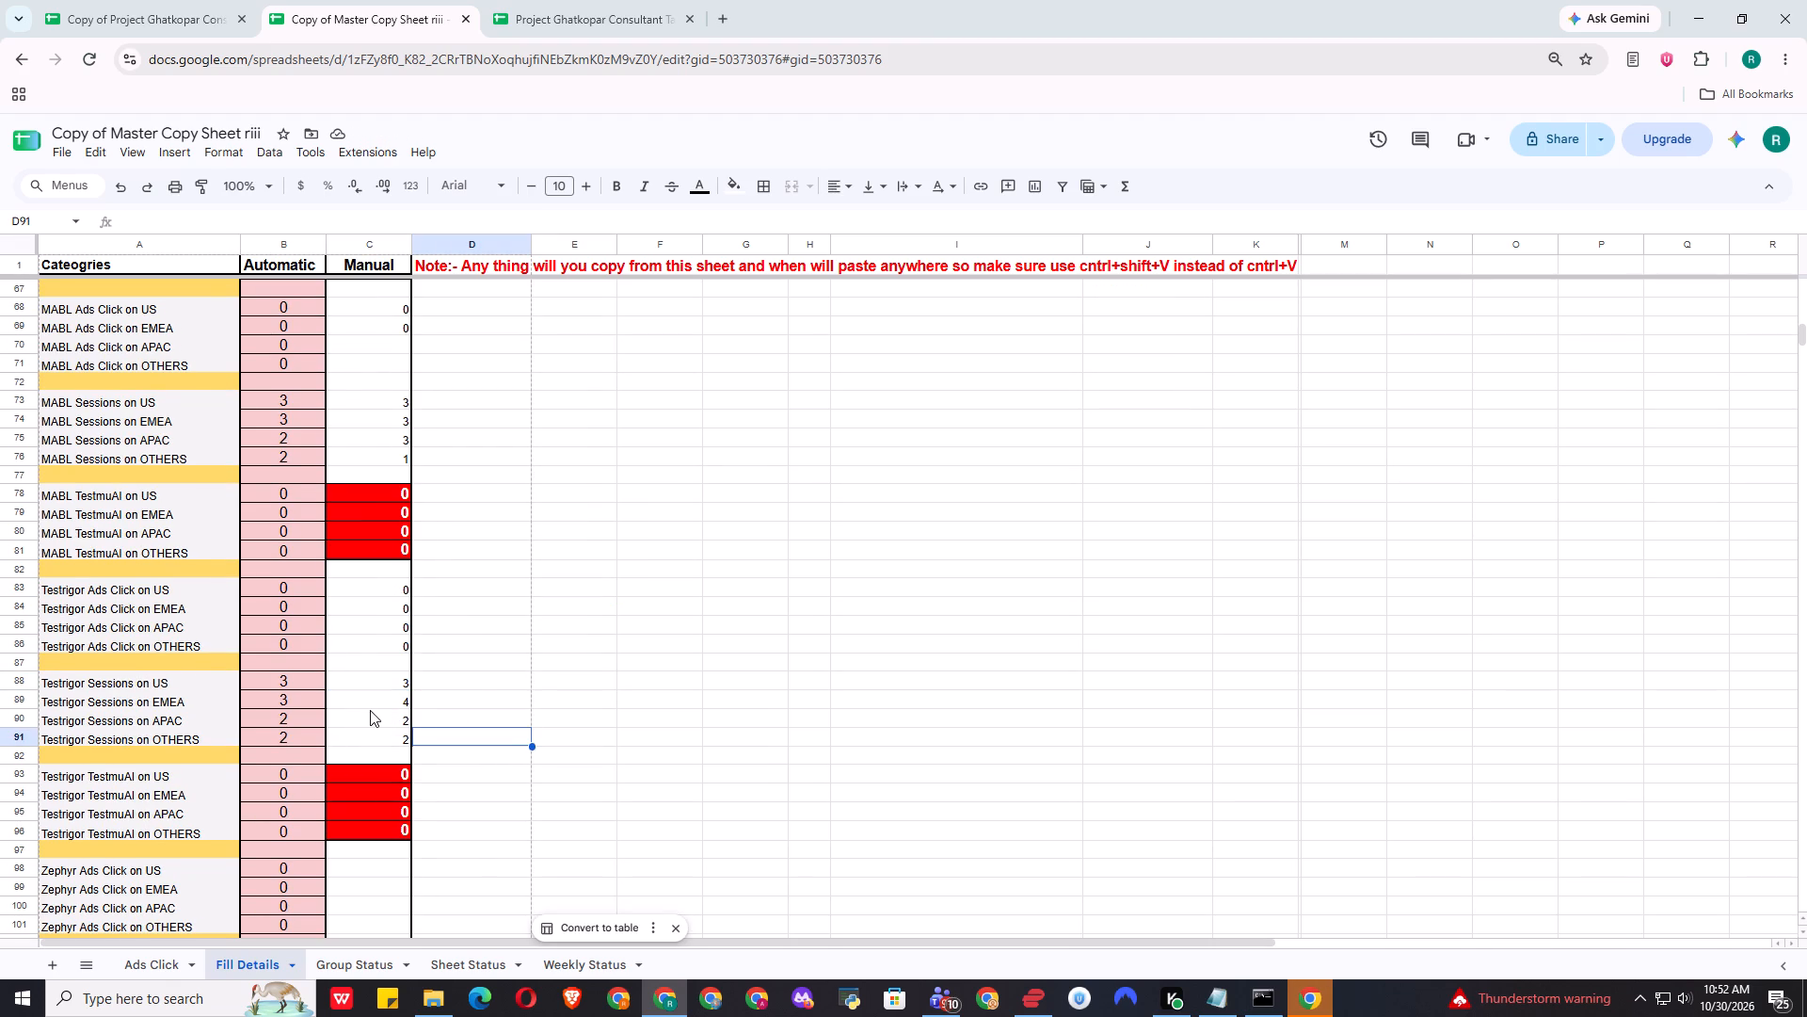
click(370, 710)
key(3)
click(498, 737)
Copy the app automate, Lcnc and Live keyword entries (J24:J34) from column J and paste them at I115 beside the App Automate rows.
scroll(1095, 629, up, 3)
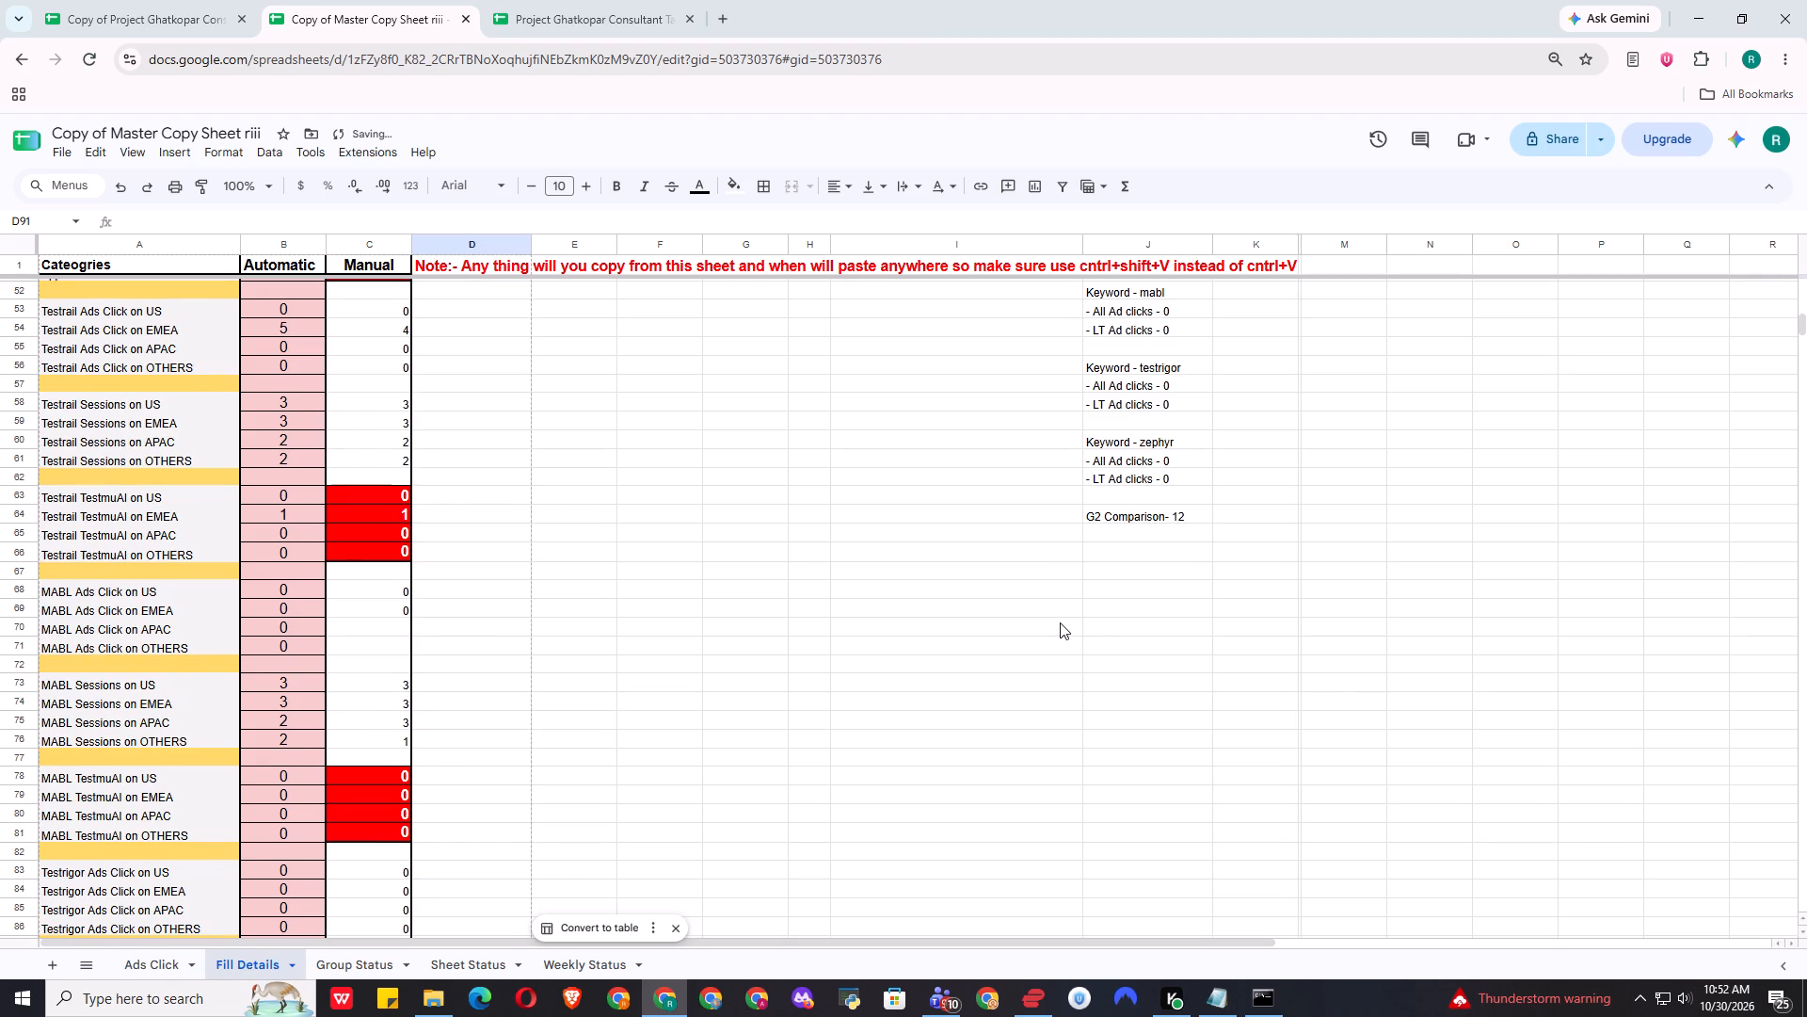
scroll(938, 677, down, 4)
scroll(808, 677, down, 1)
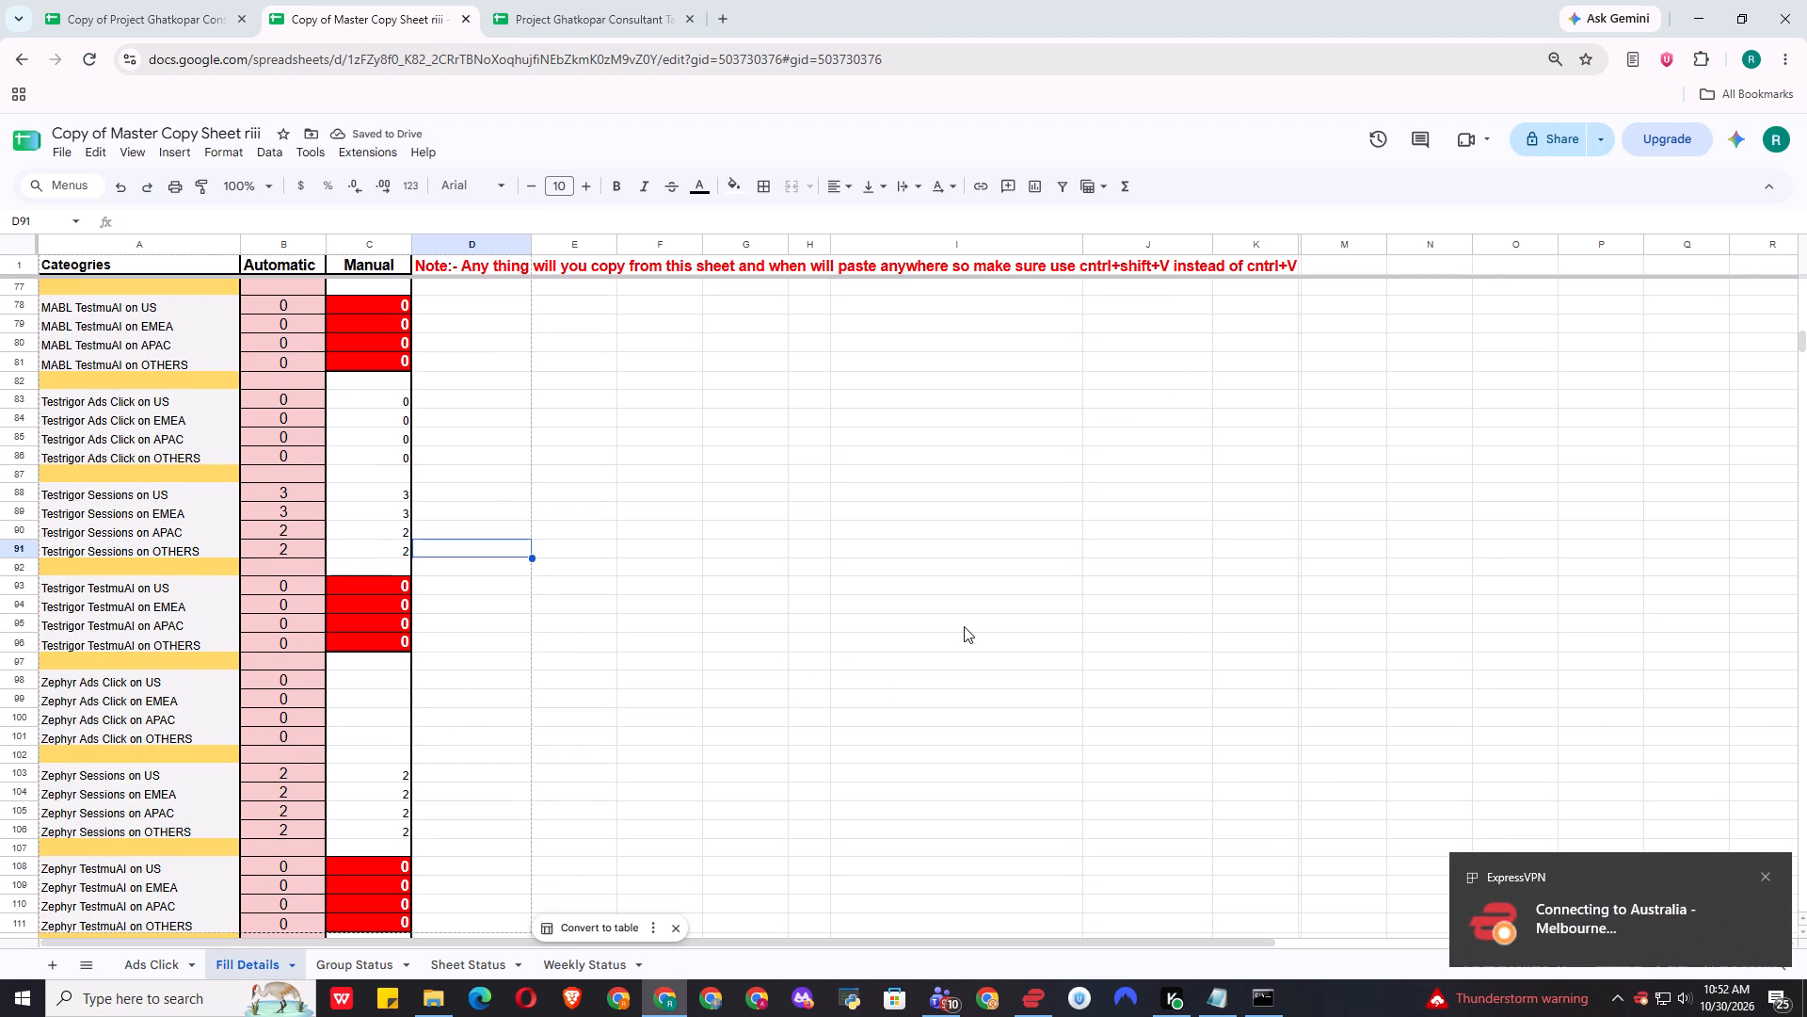
scroll(881, 647, up, 6)
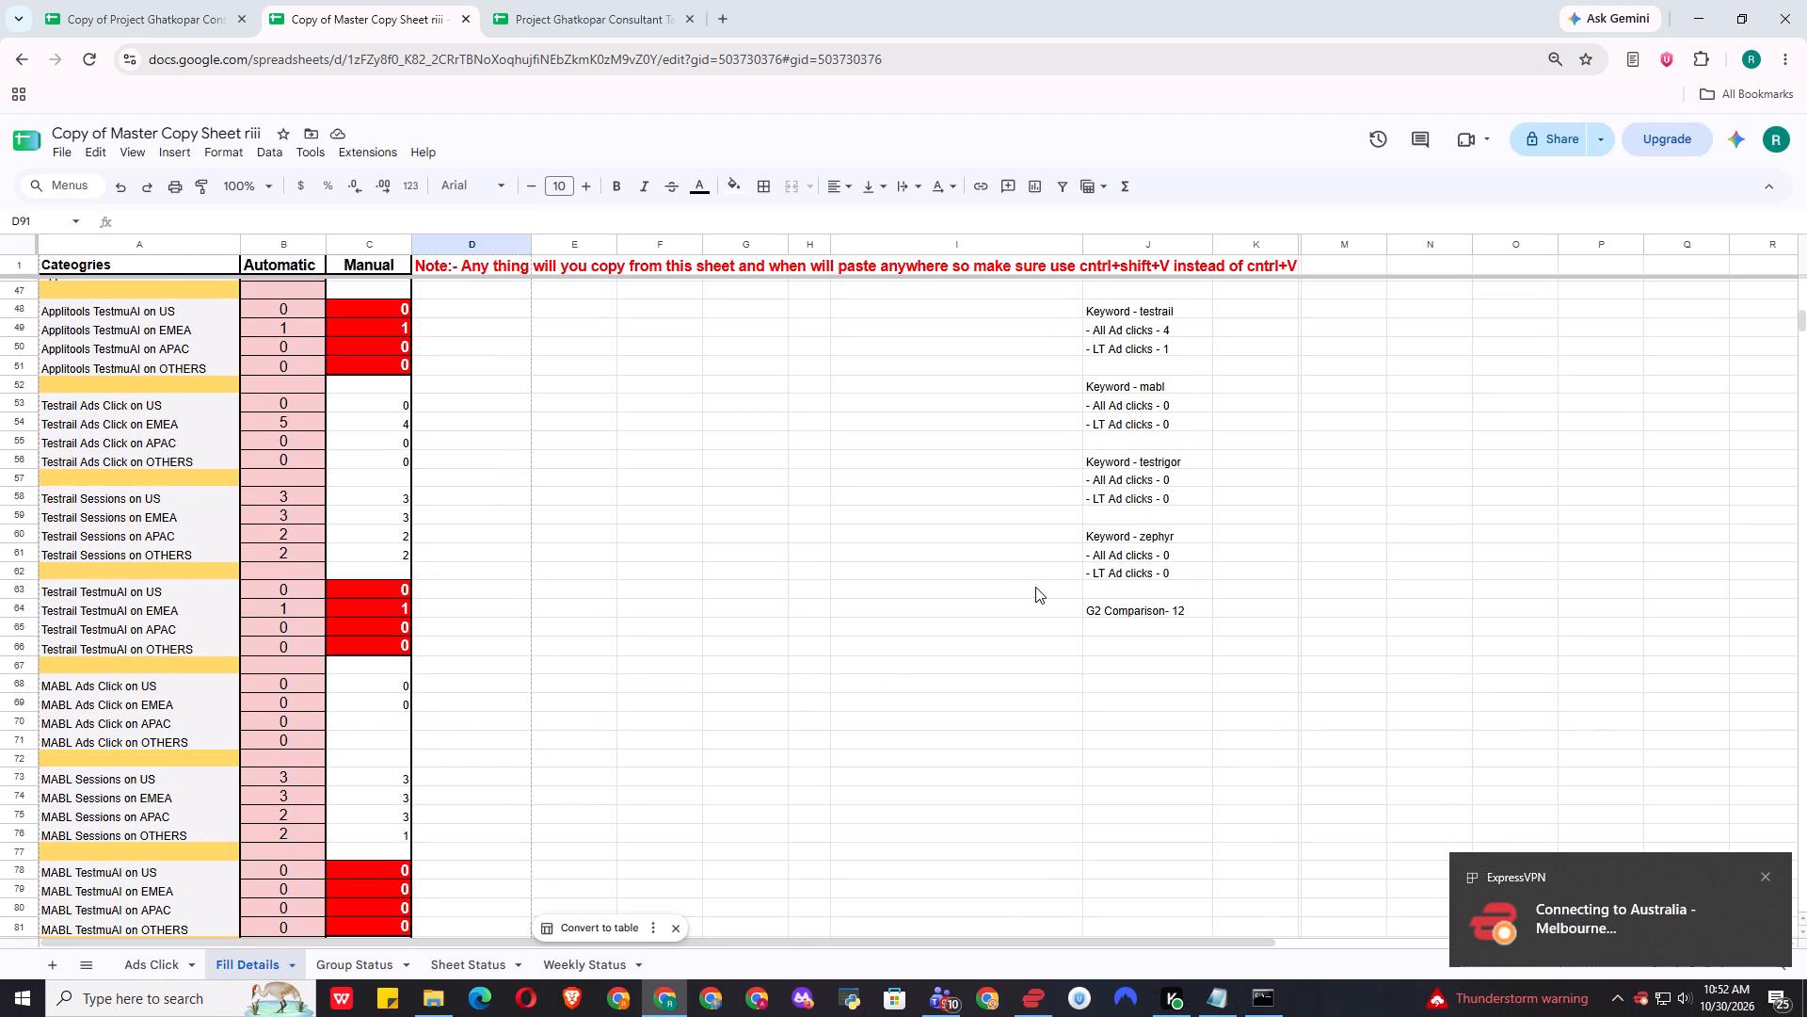
scroll(1195, 551, up, 6)
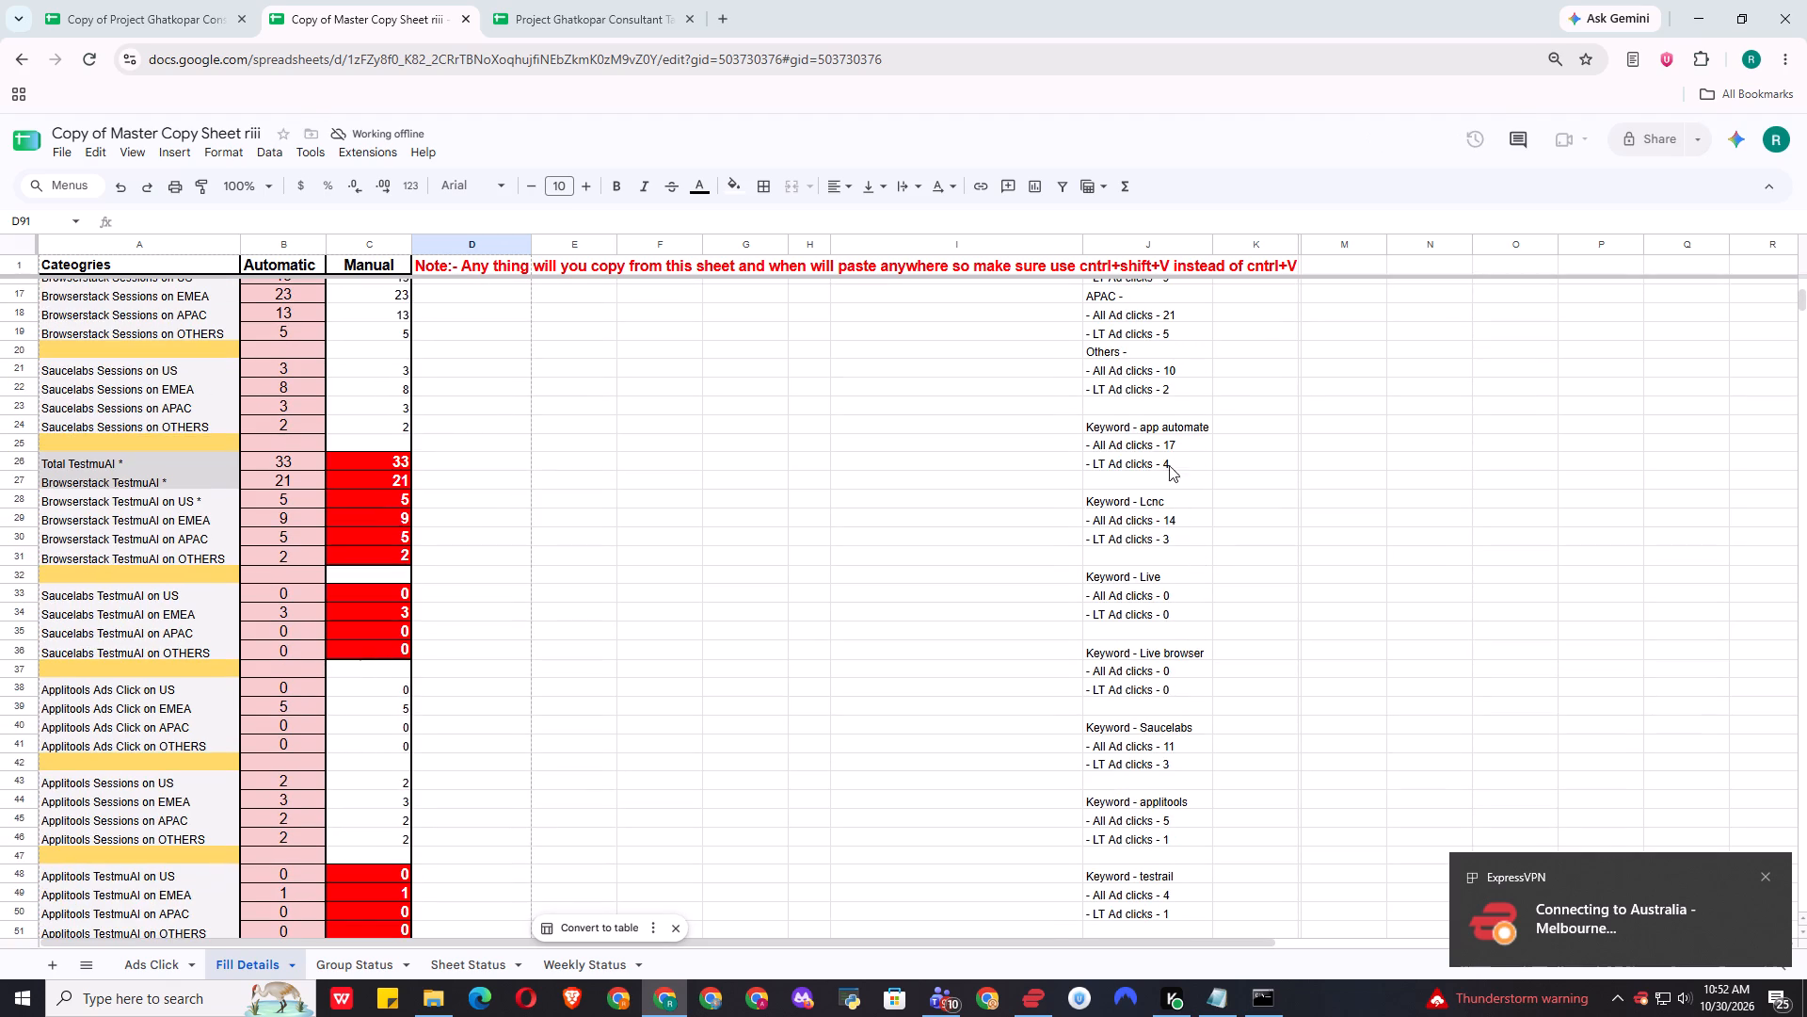
drag(1174, 426, 1192, 620)
key(ctrl+c)
scroll(879, 692, down, 13)
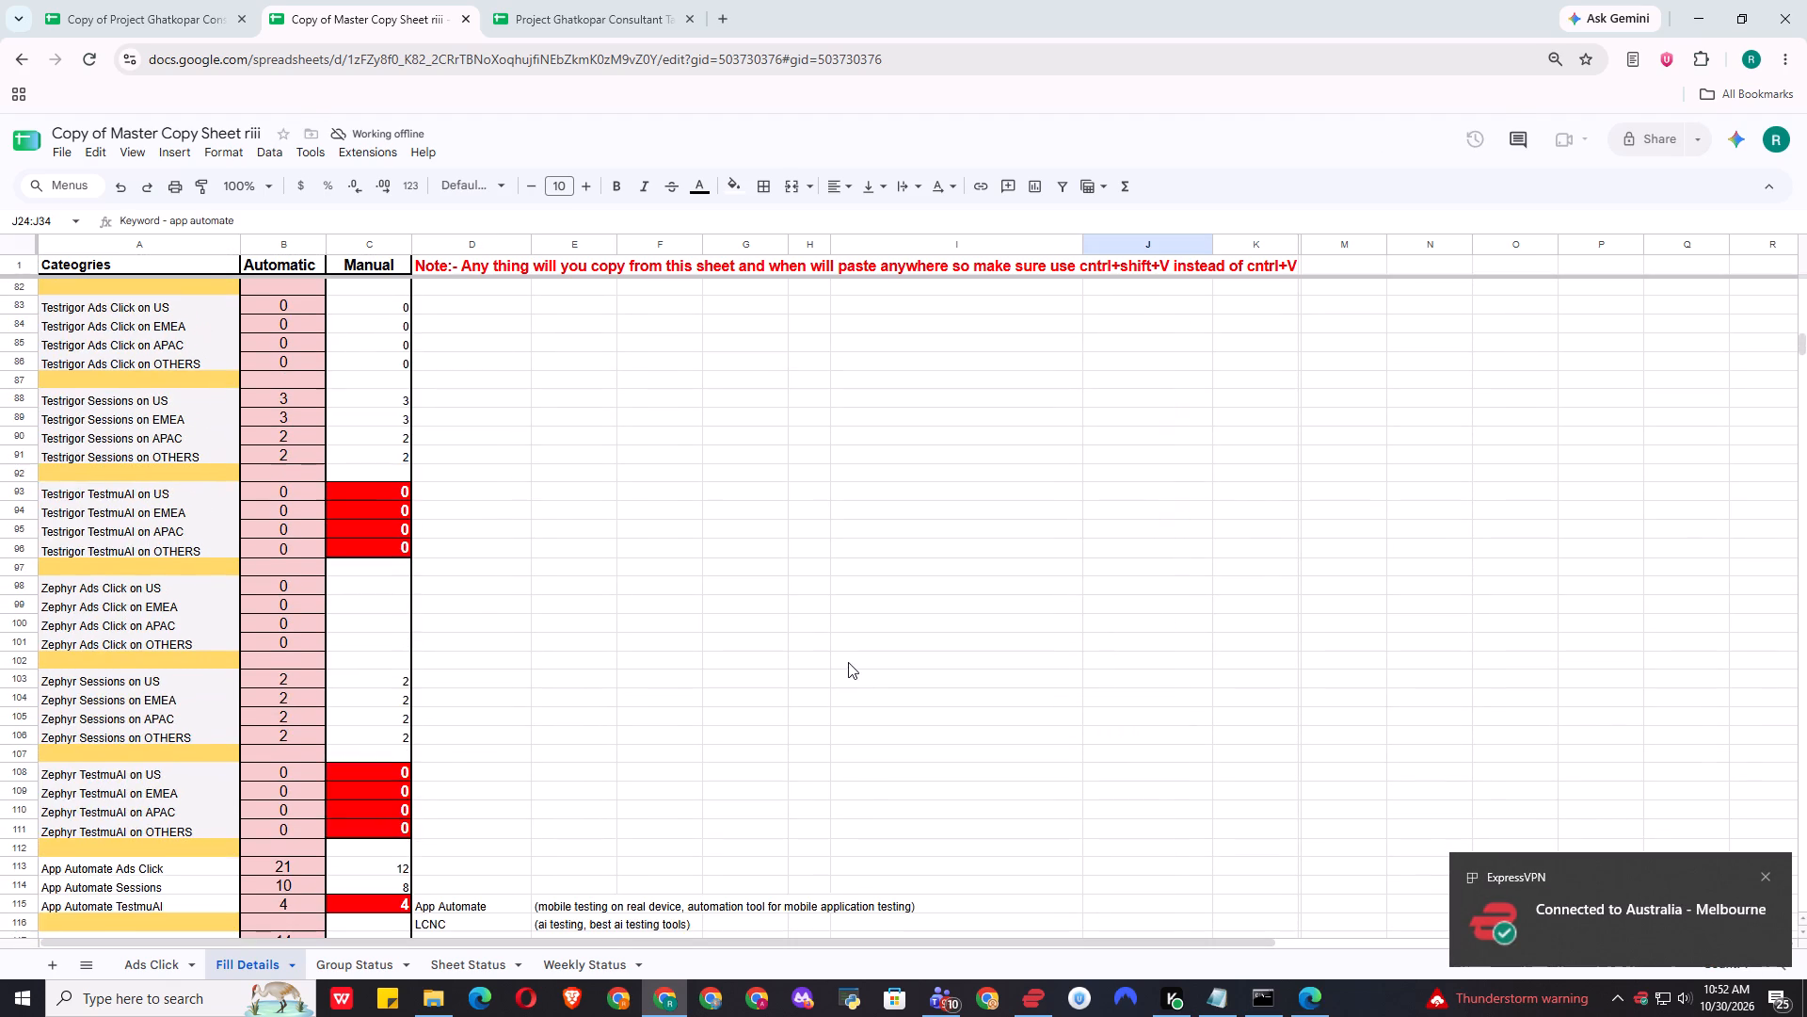
scroll(844, 665, down, 2)
scroll(935, 636, down, 2)
click(1104, 527)
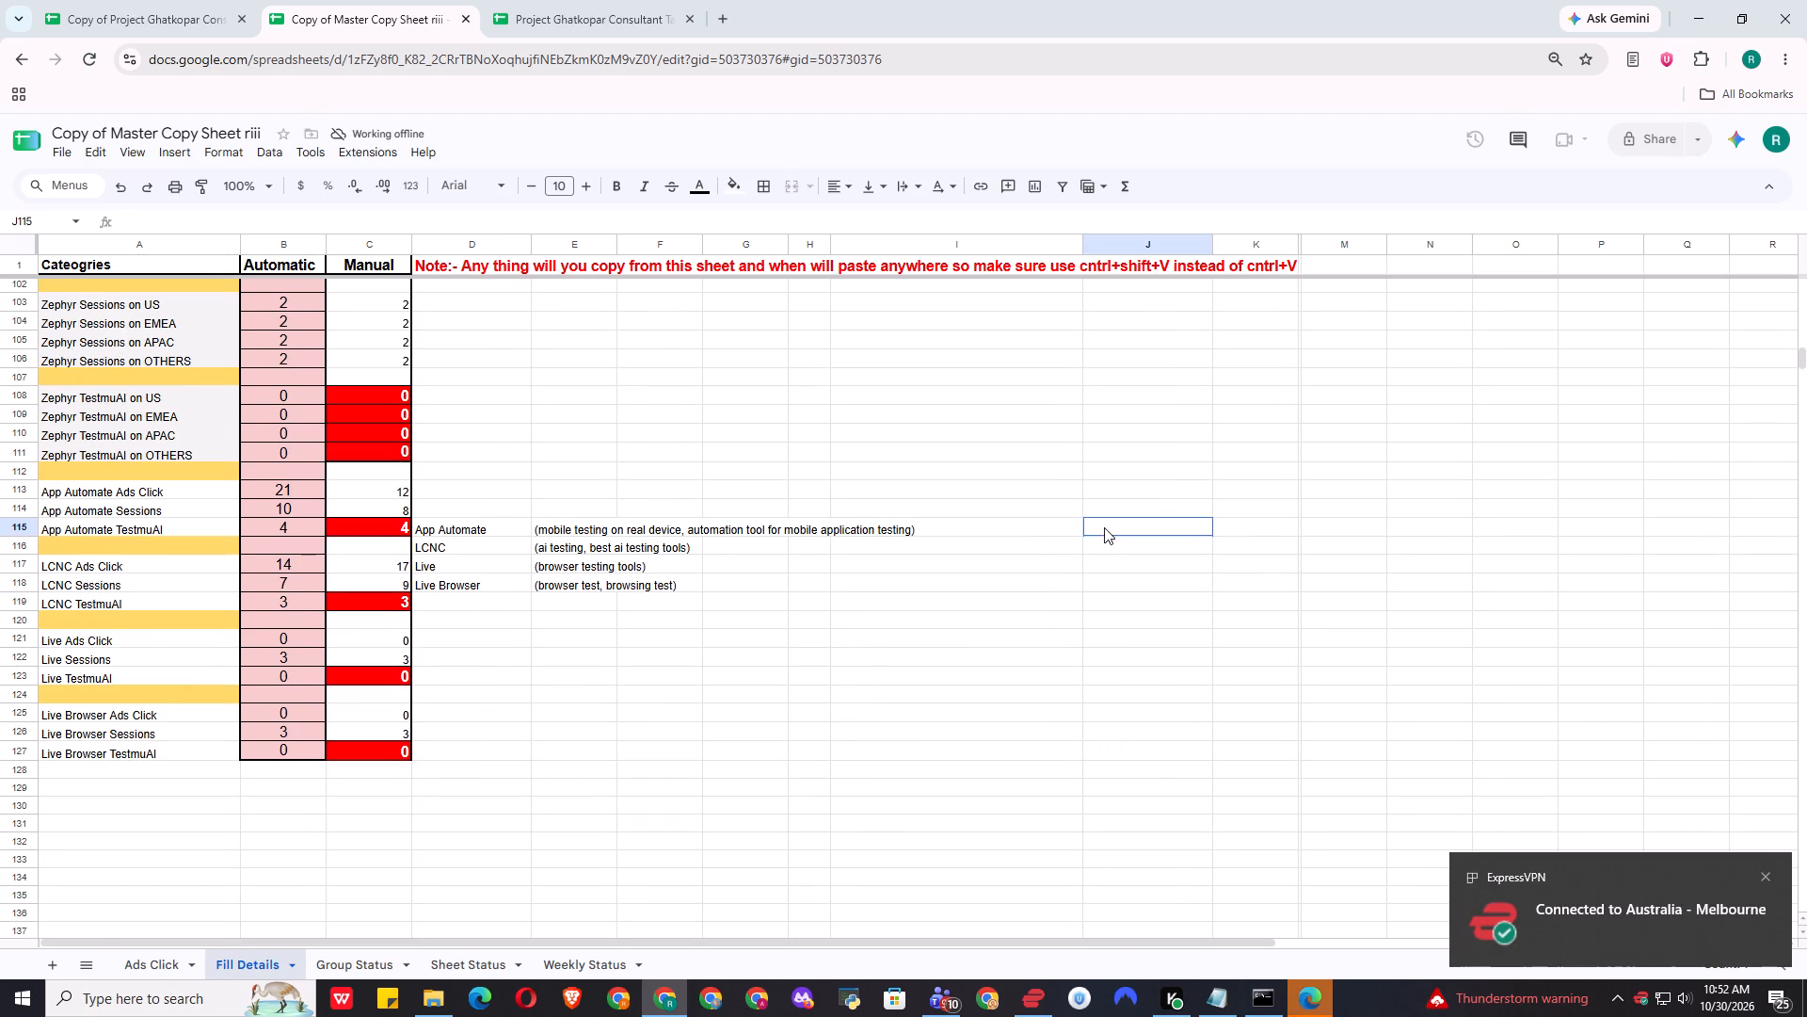
click(1027, 528)
key(ctrl+v)
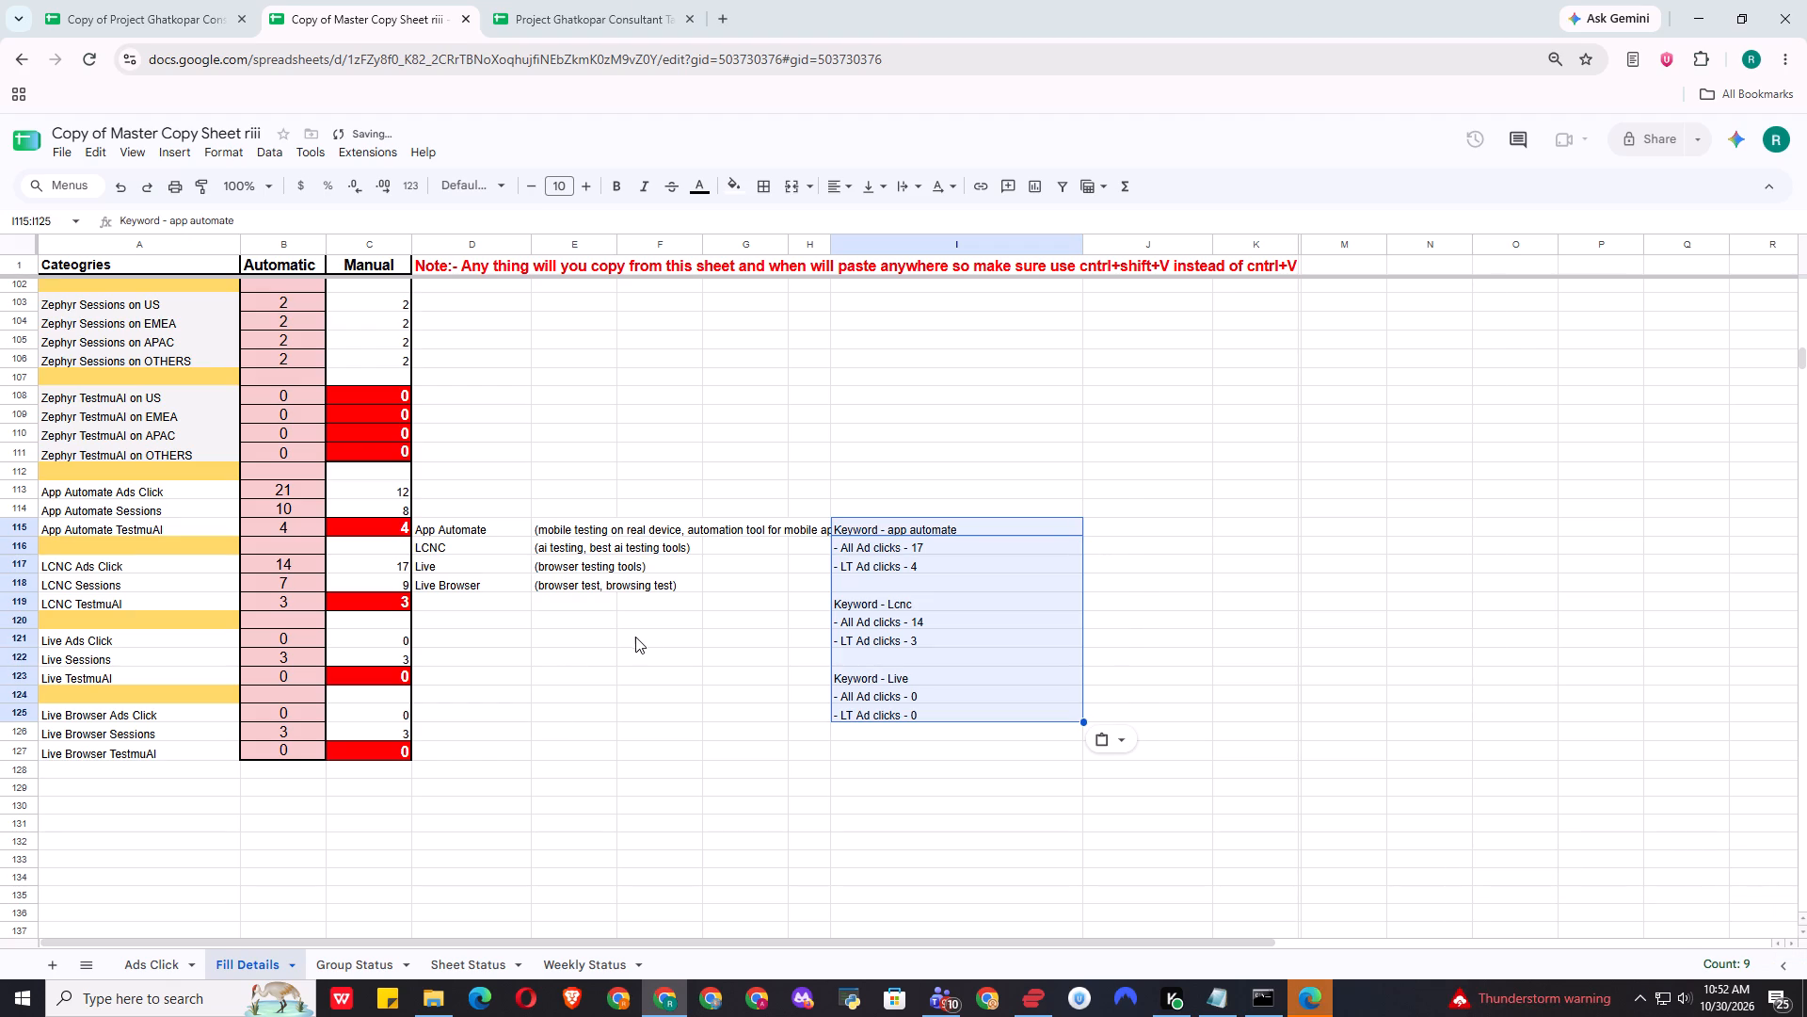
click(642, 636)
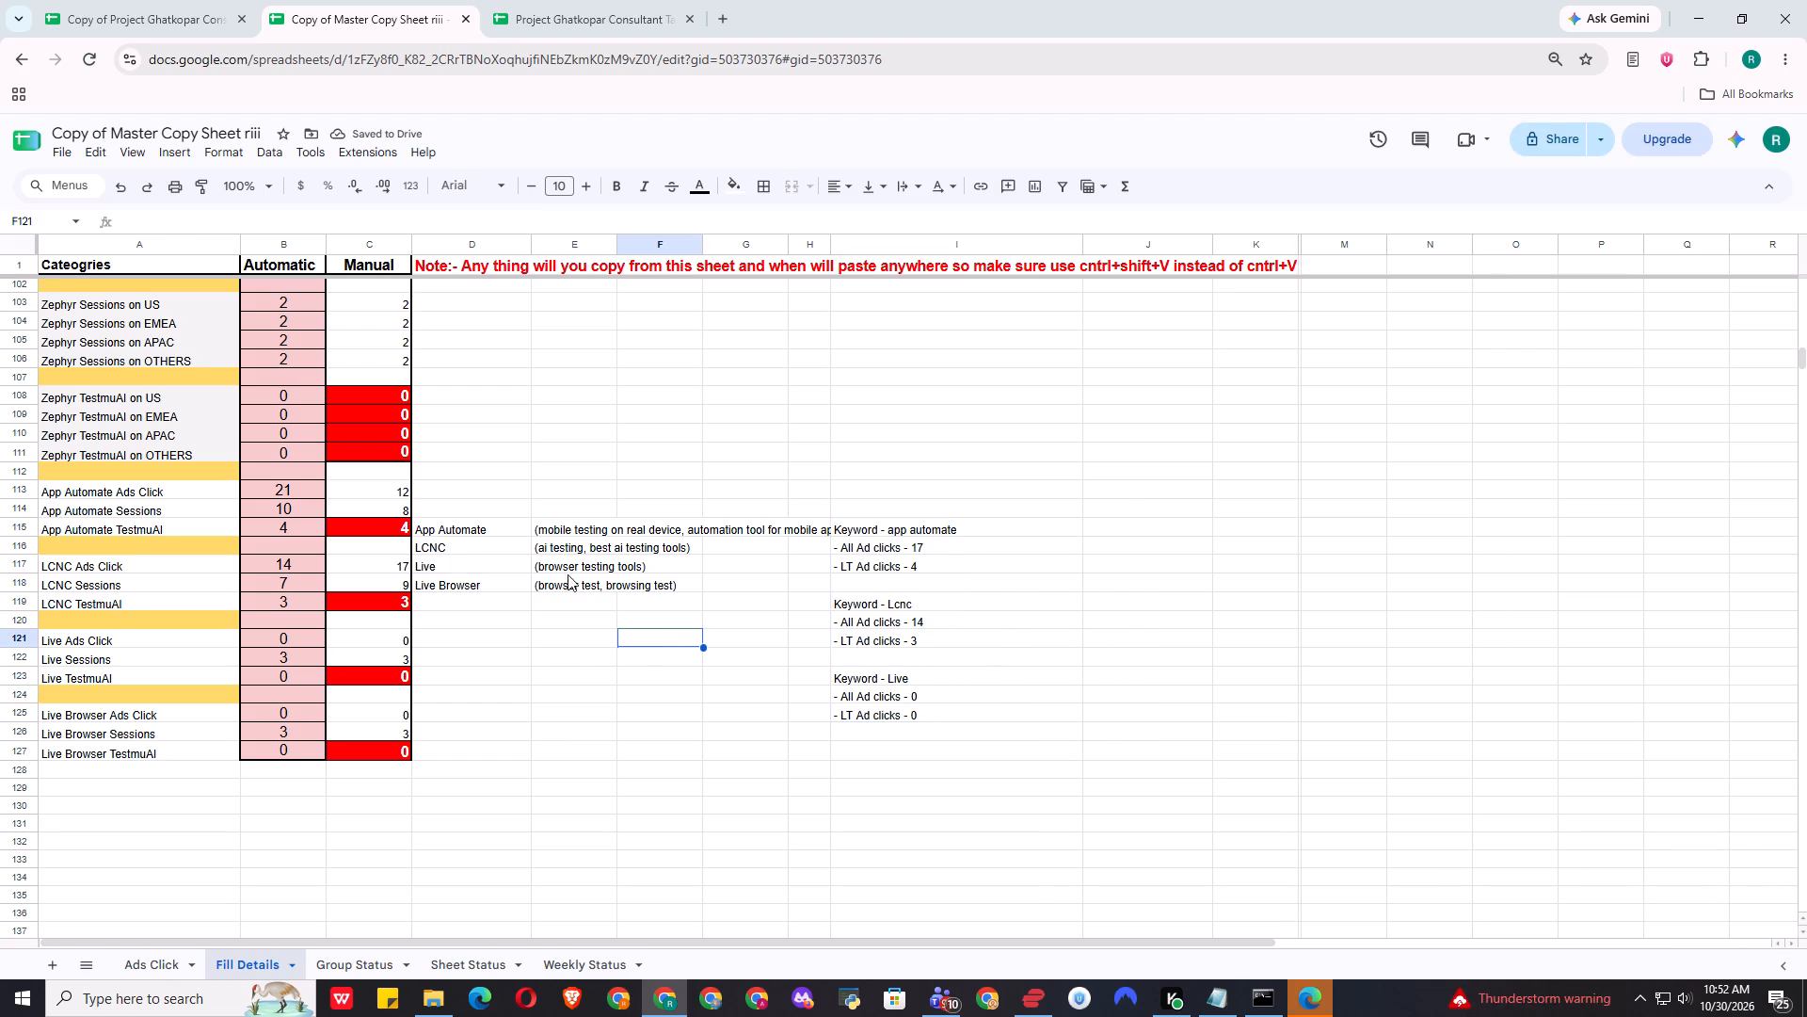
Set the manual counts for App Automate Sessions to 10 and App Automate Ads Click to 17.
click(922, 534)
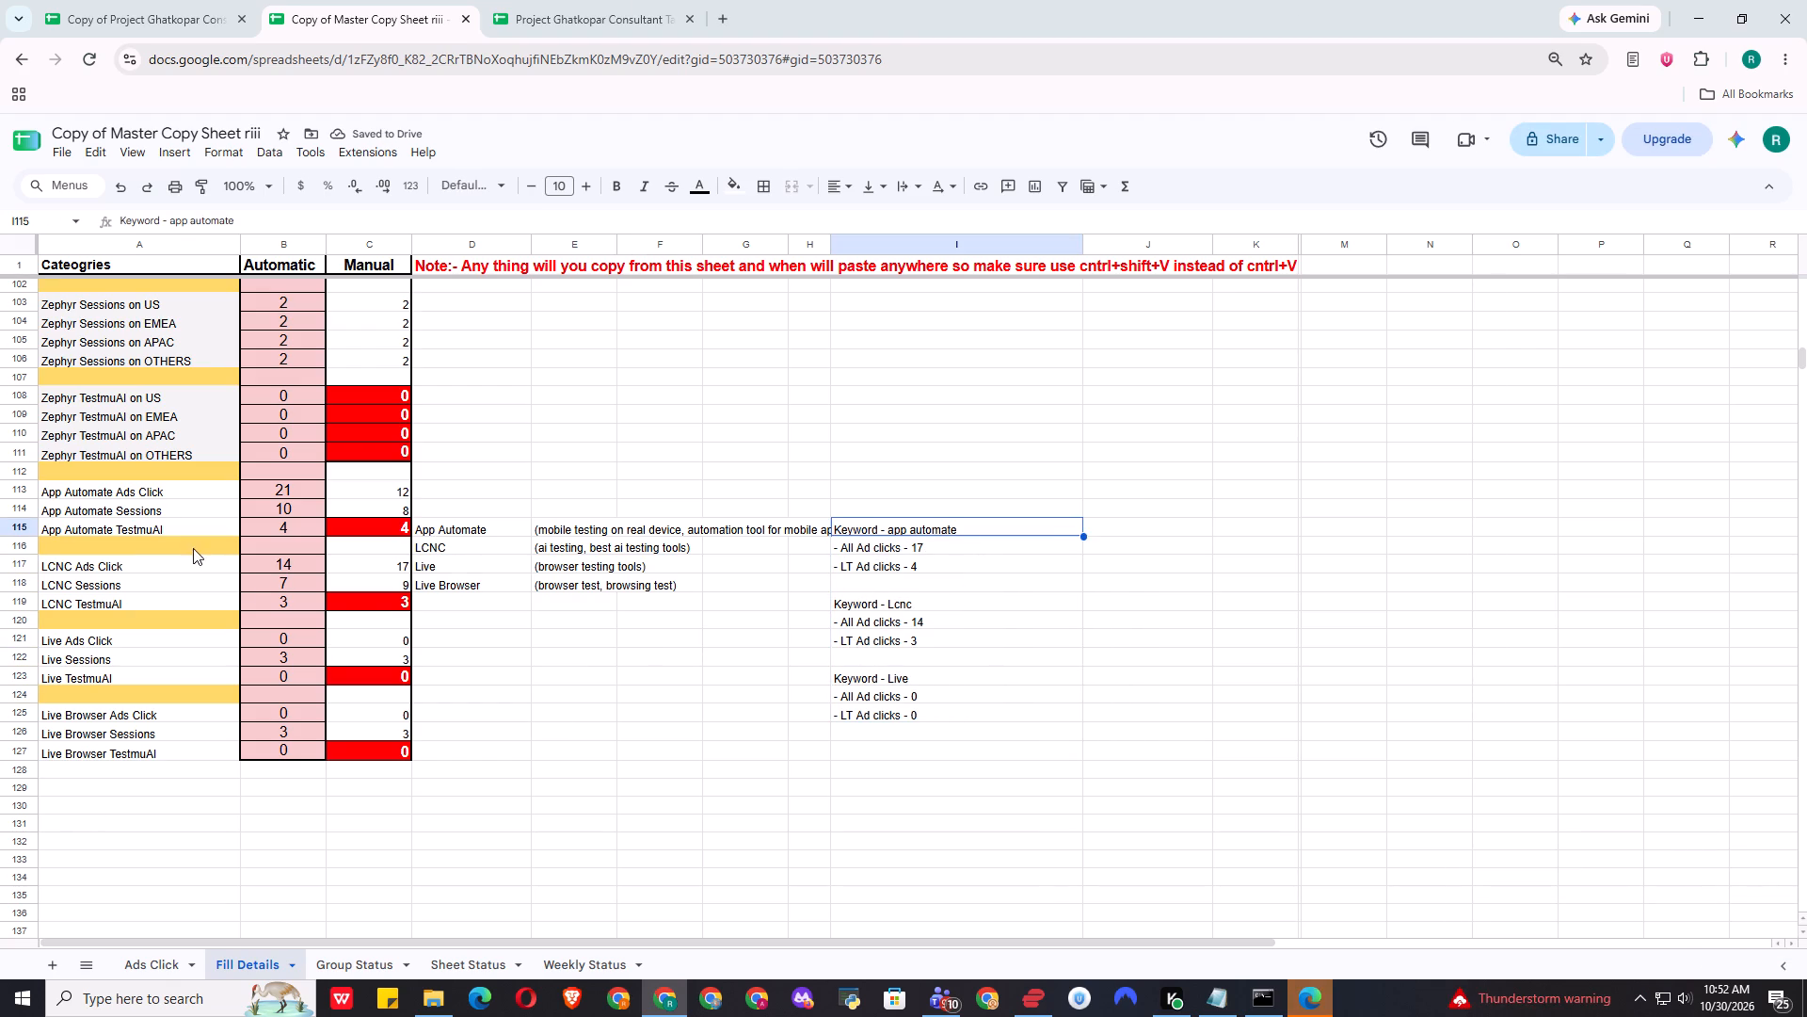
click(500, 531)
click(364, 508)
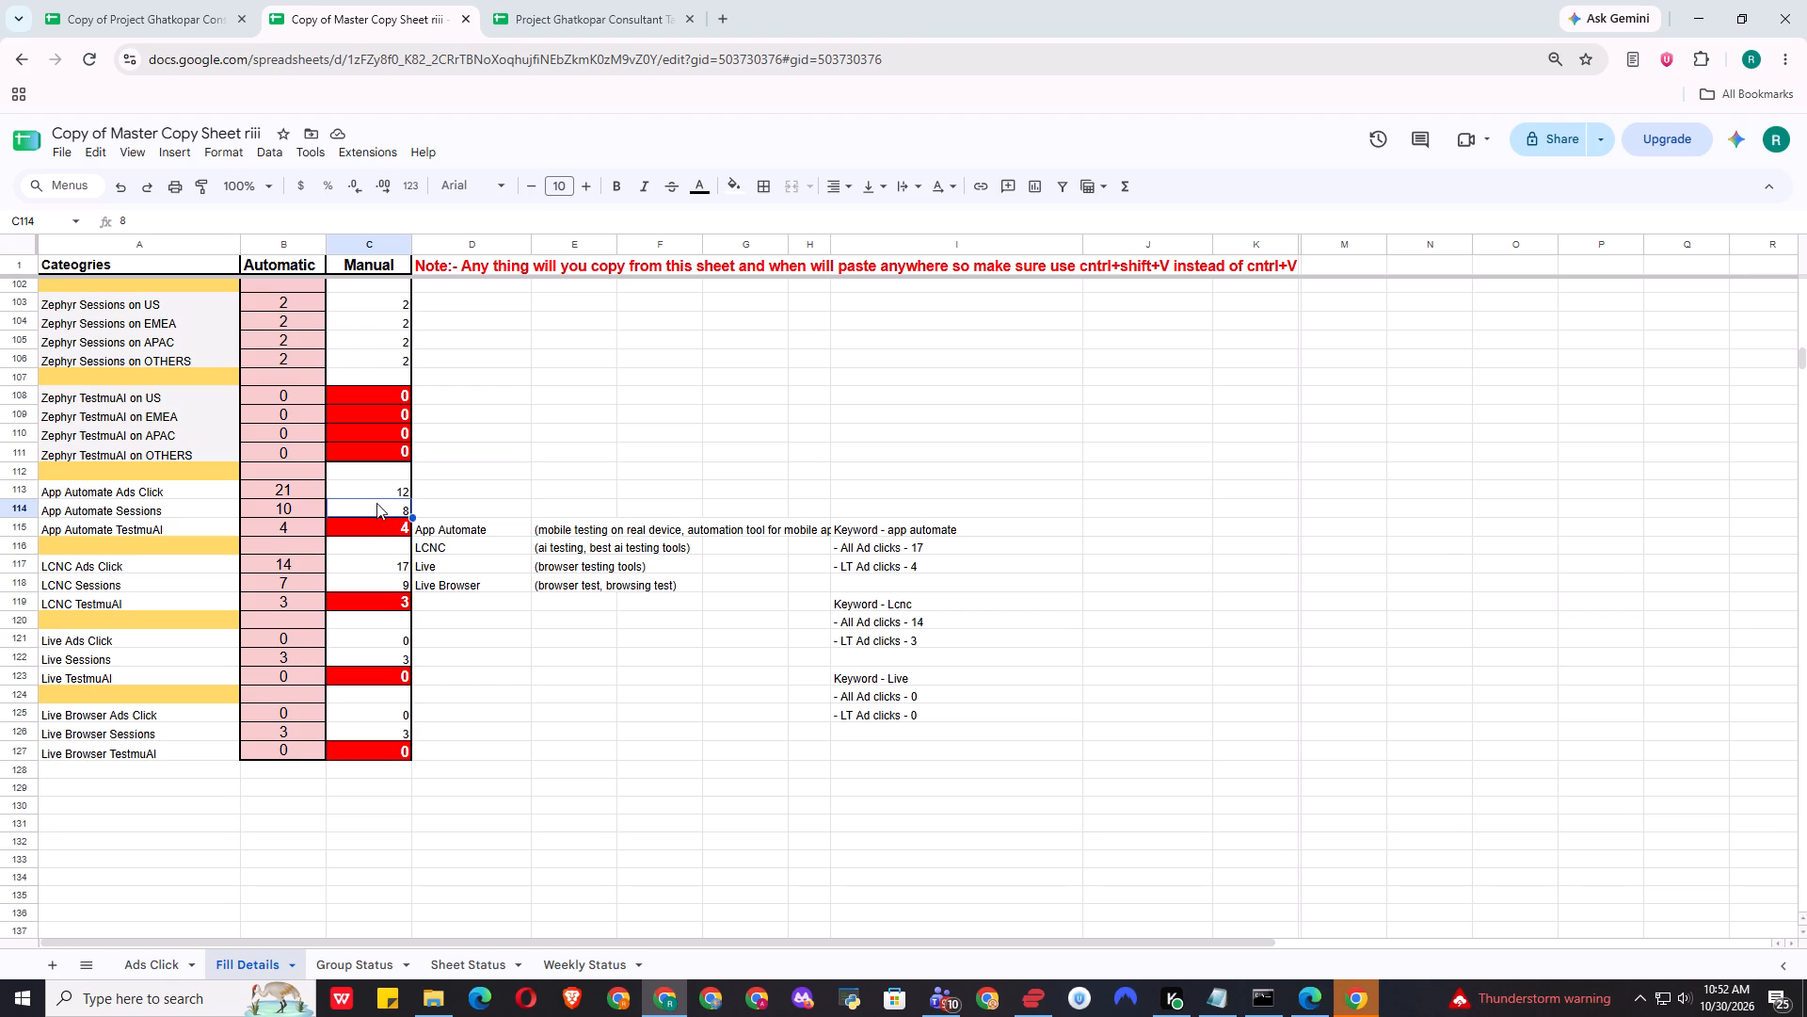
text(10)
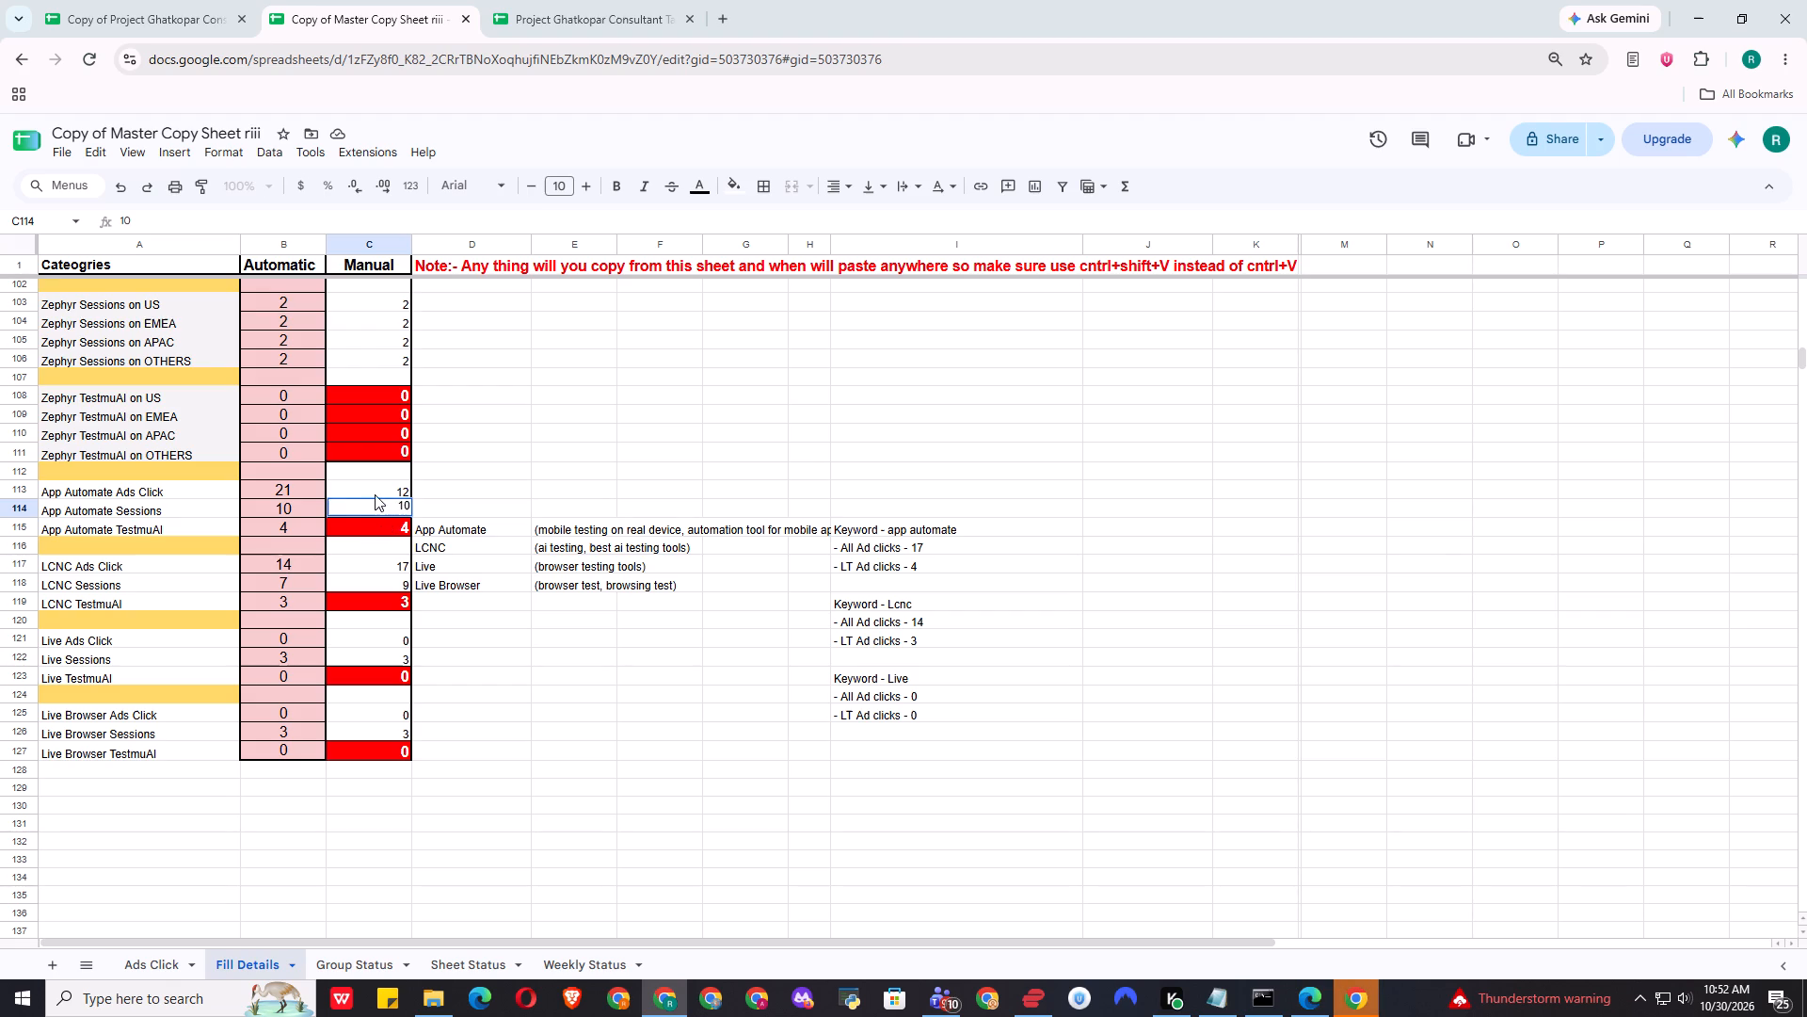
click(375, 487)
key(1)
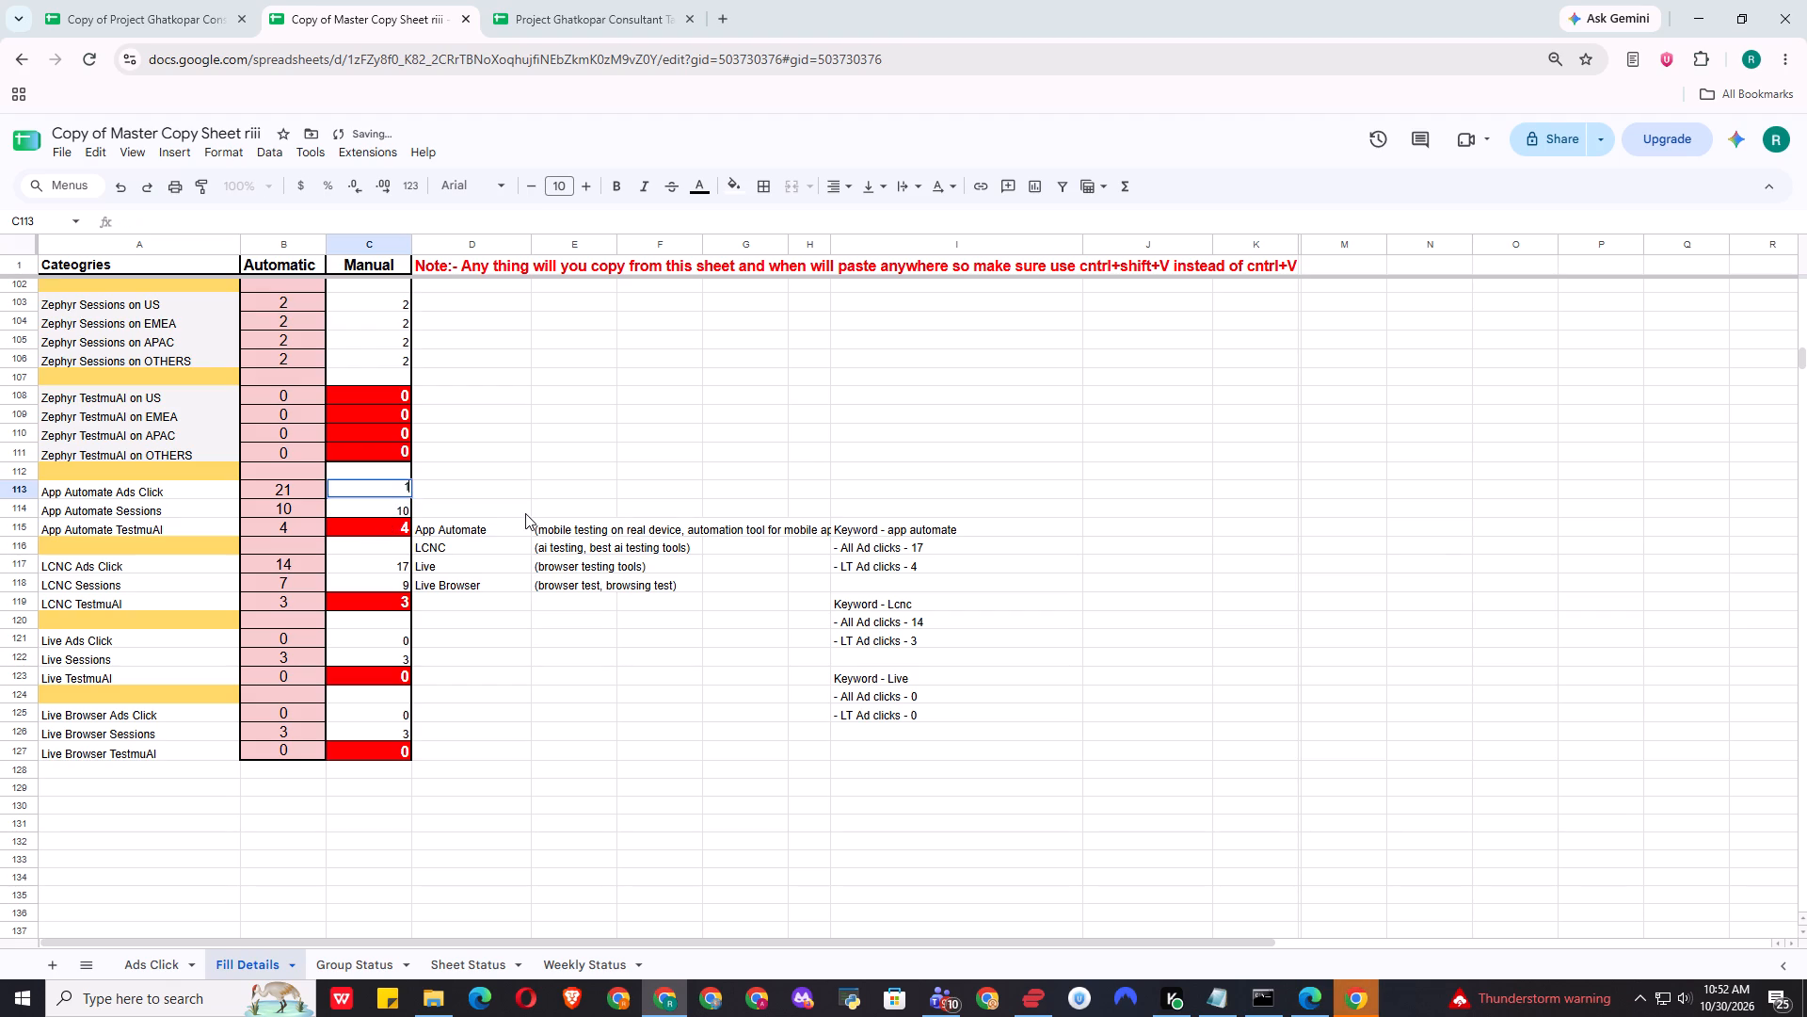
key(7)
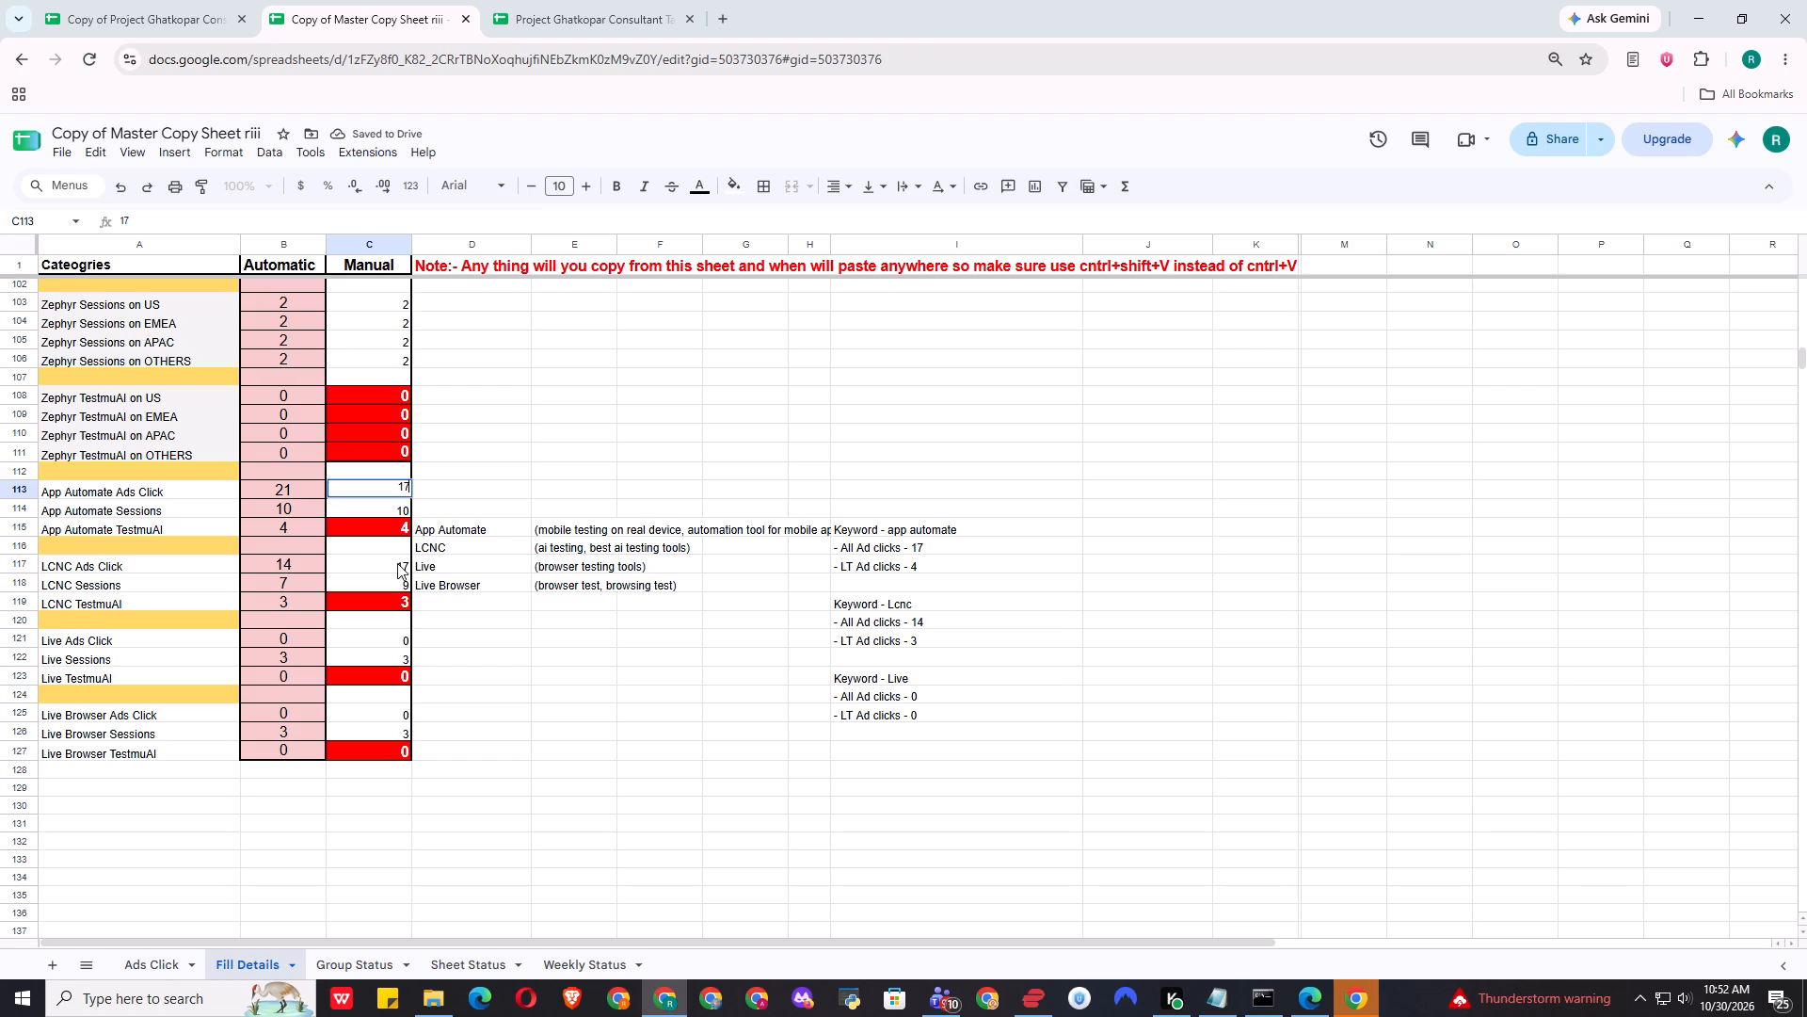
Set the manual counts for LCNC Ads Click to 14 and LCNC Sessions to 7.
click(393, 575)
click(377, 568)
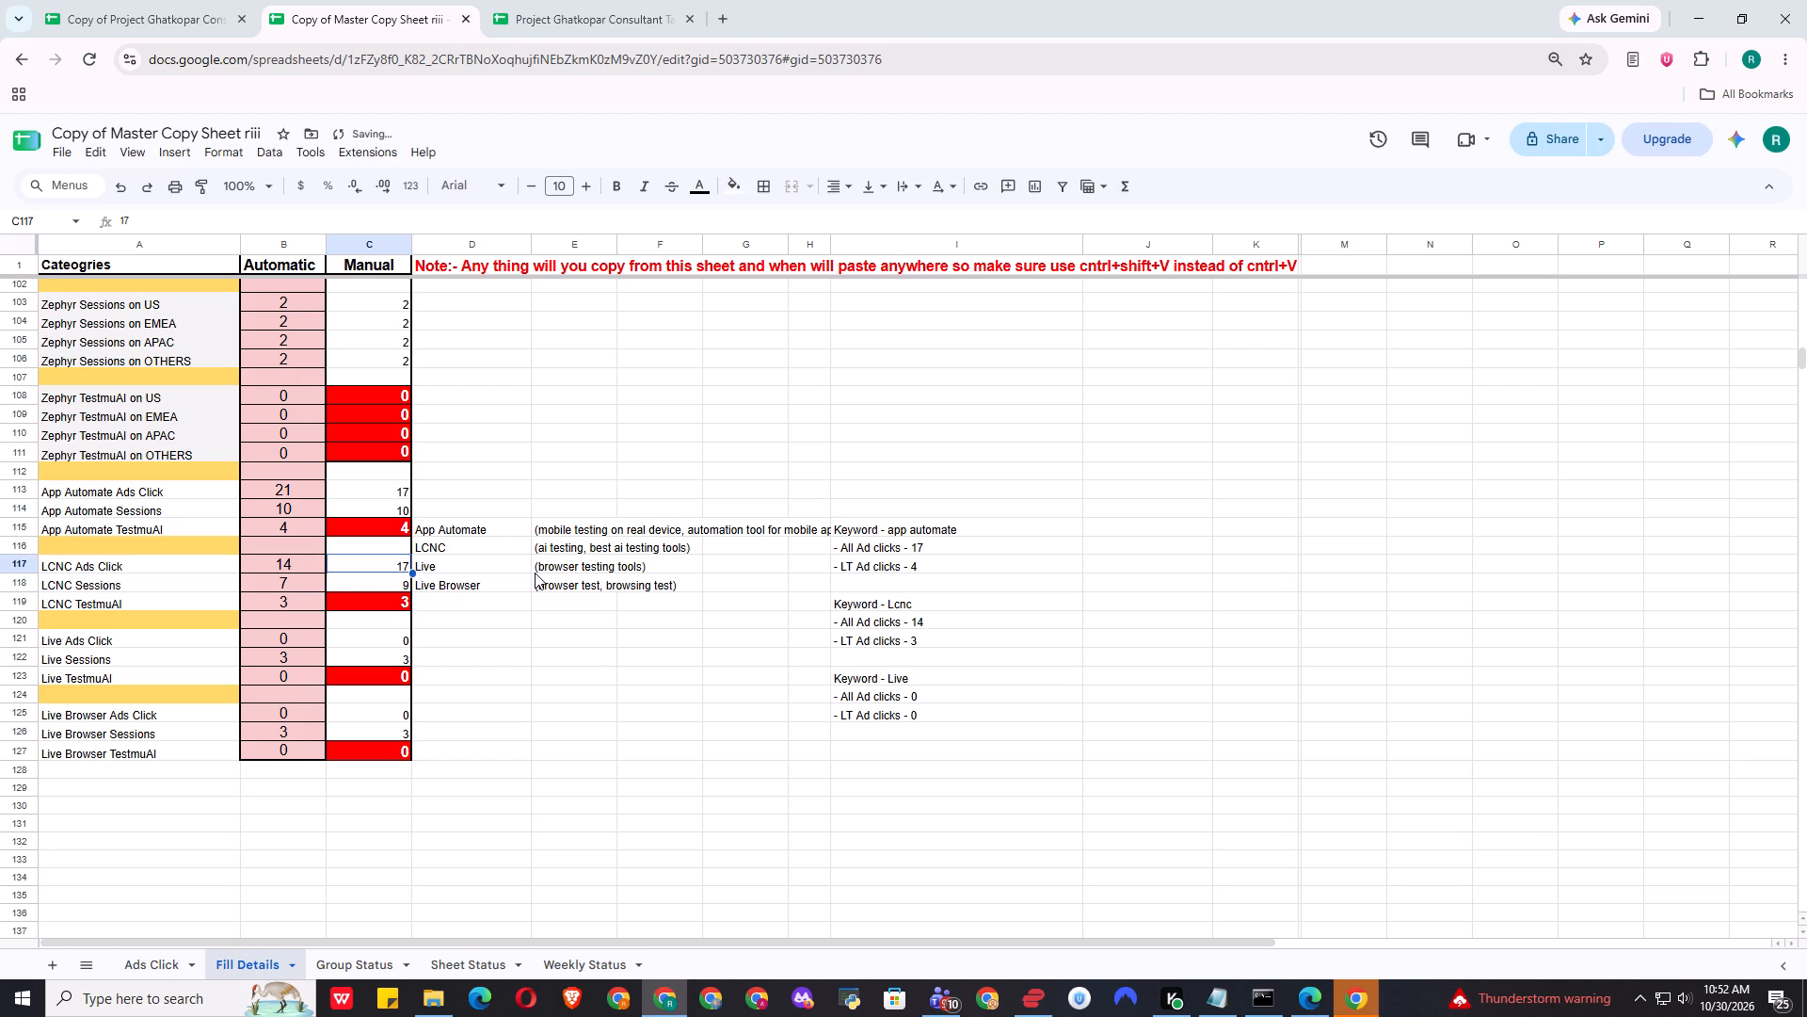
key(1)
key(4)
click(386, 588)
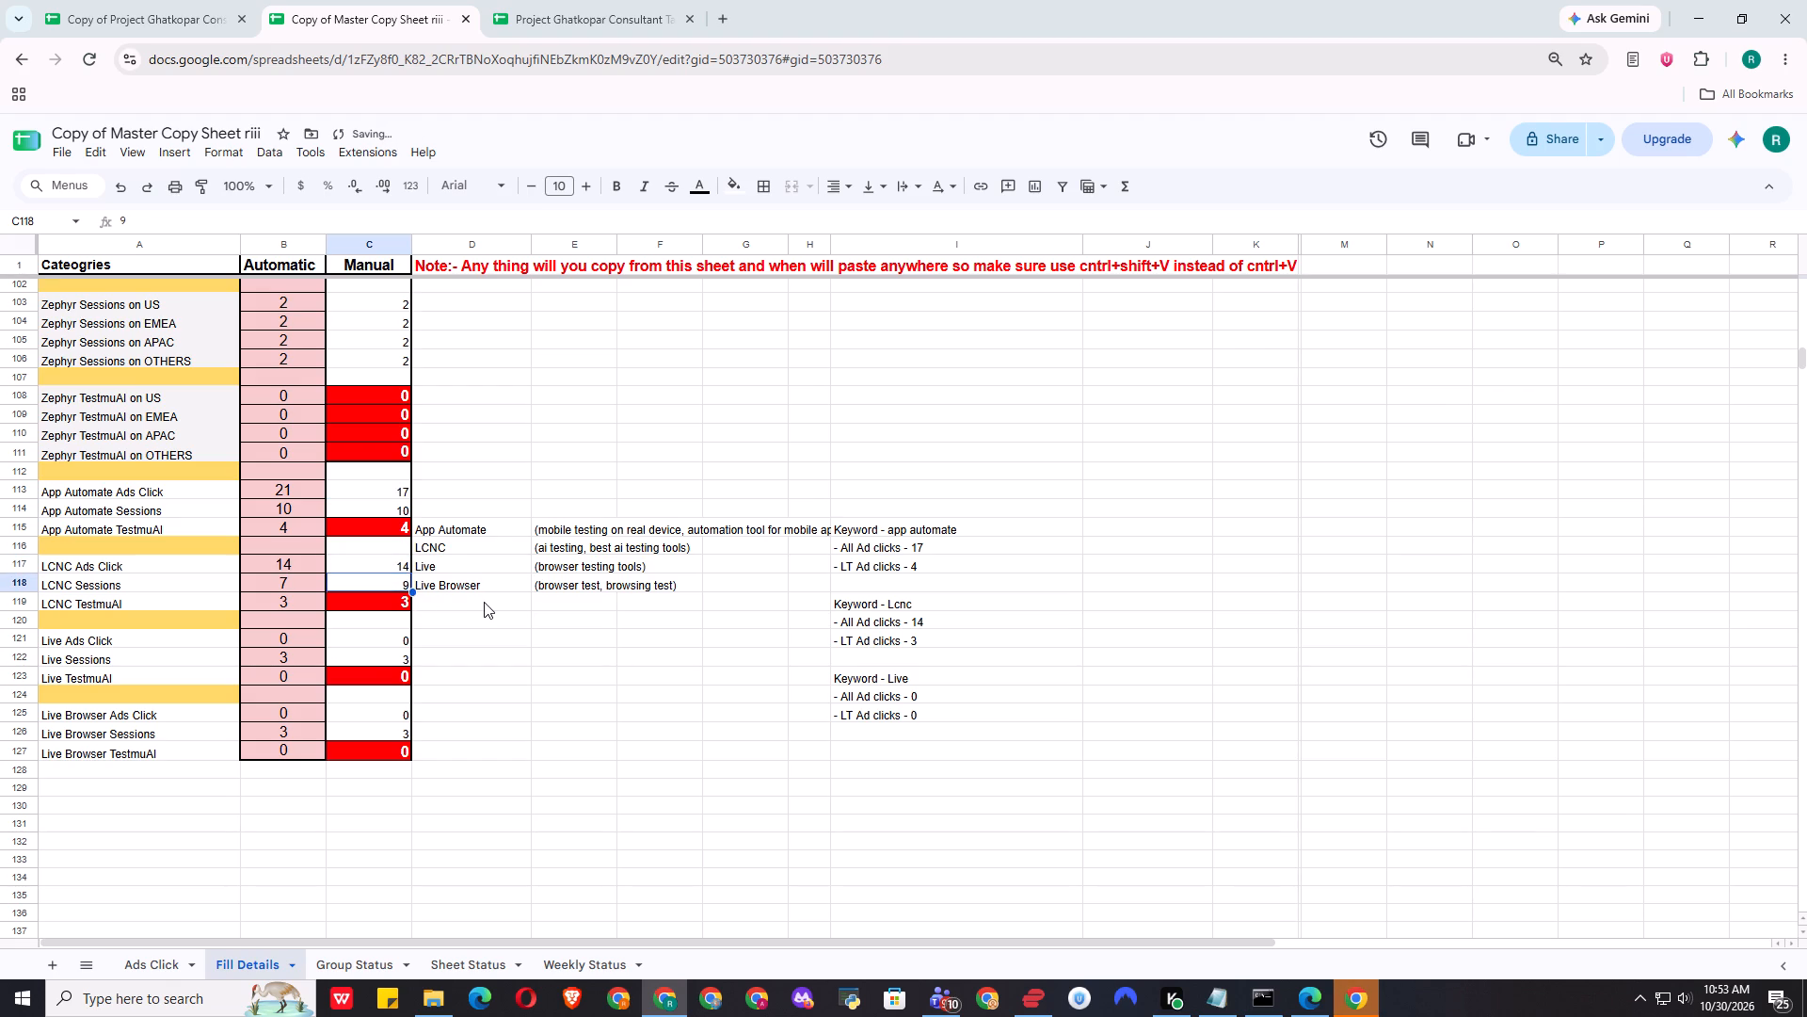
key(7)
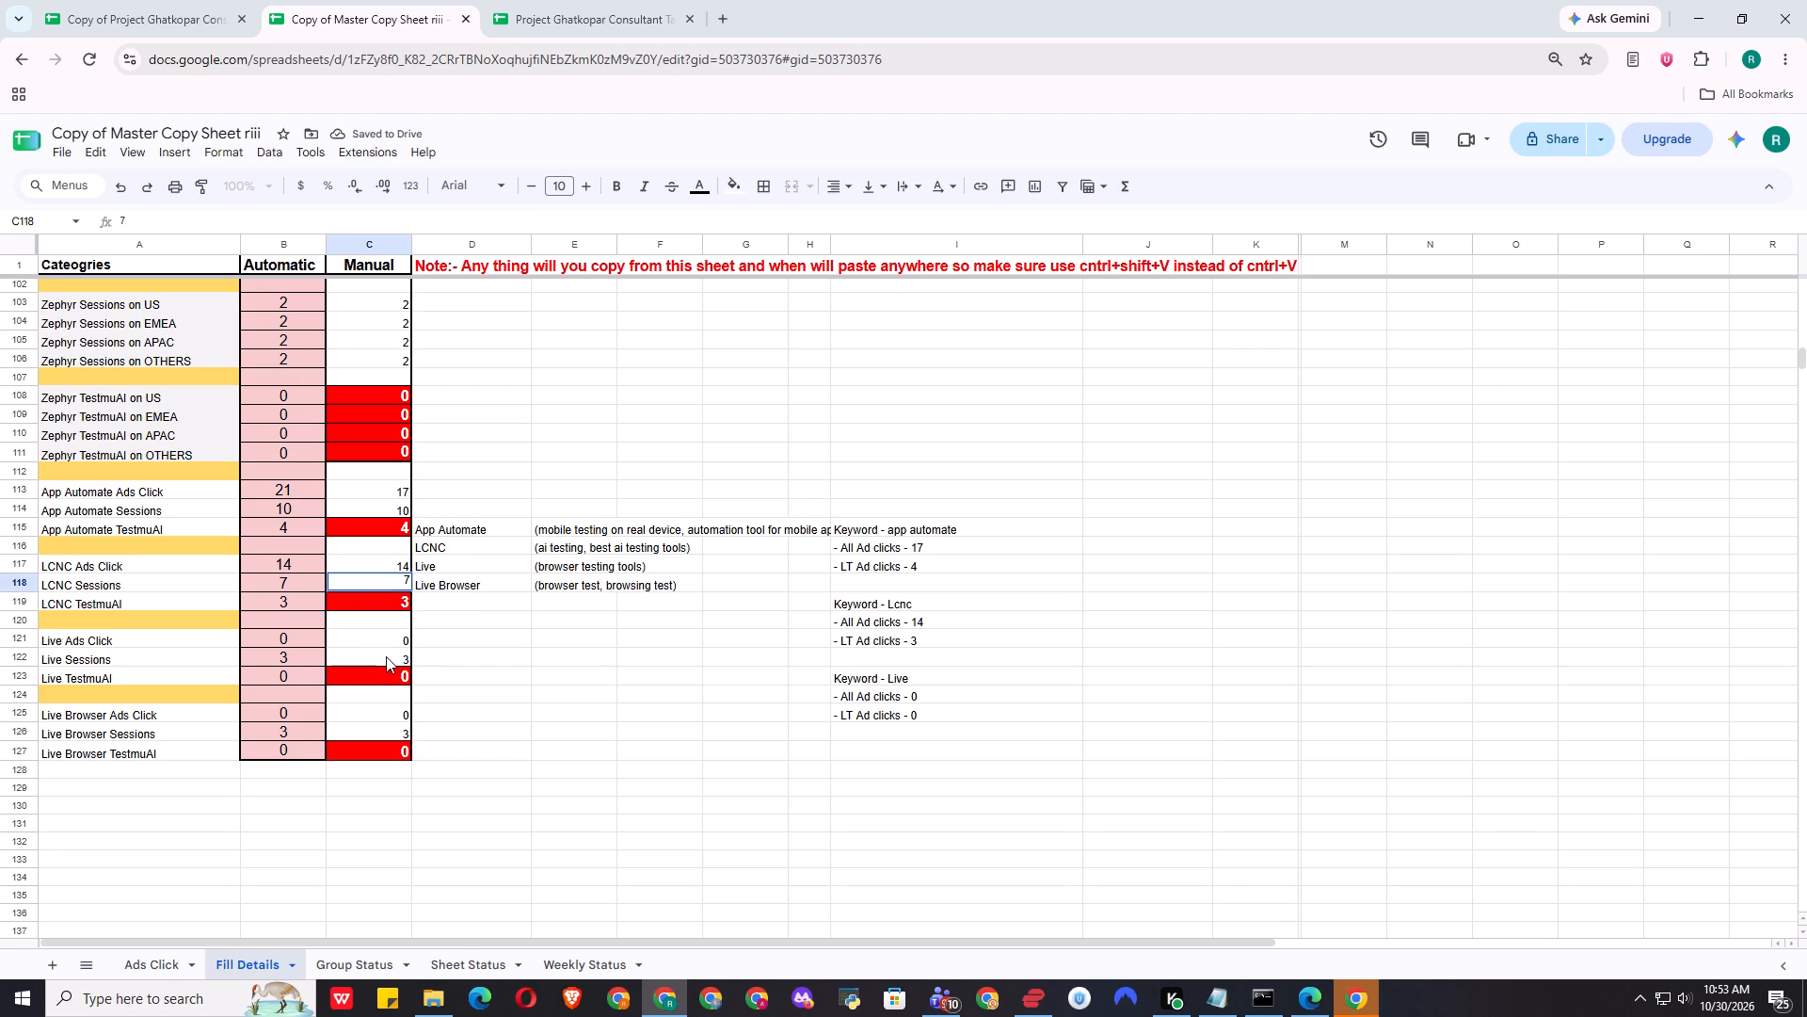
click(574, 663)
Check the total rows at the top of Fill Details, and review the keyword counts in the Group Status sheet.
scroll(717, 643, up, 20)
scroll(717, 643, up, 17)
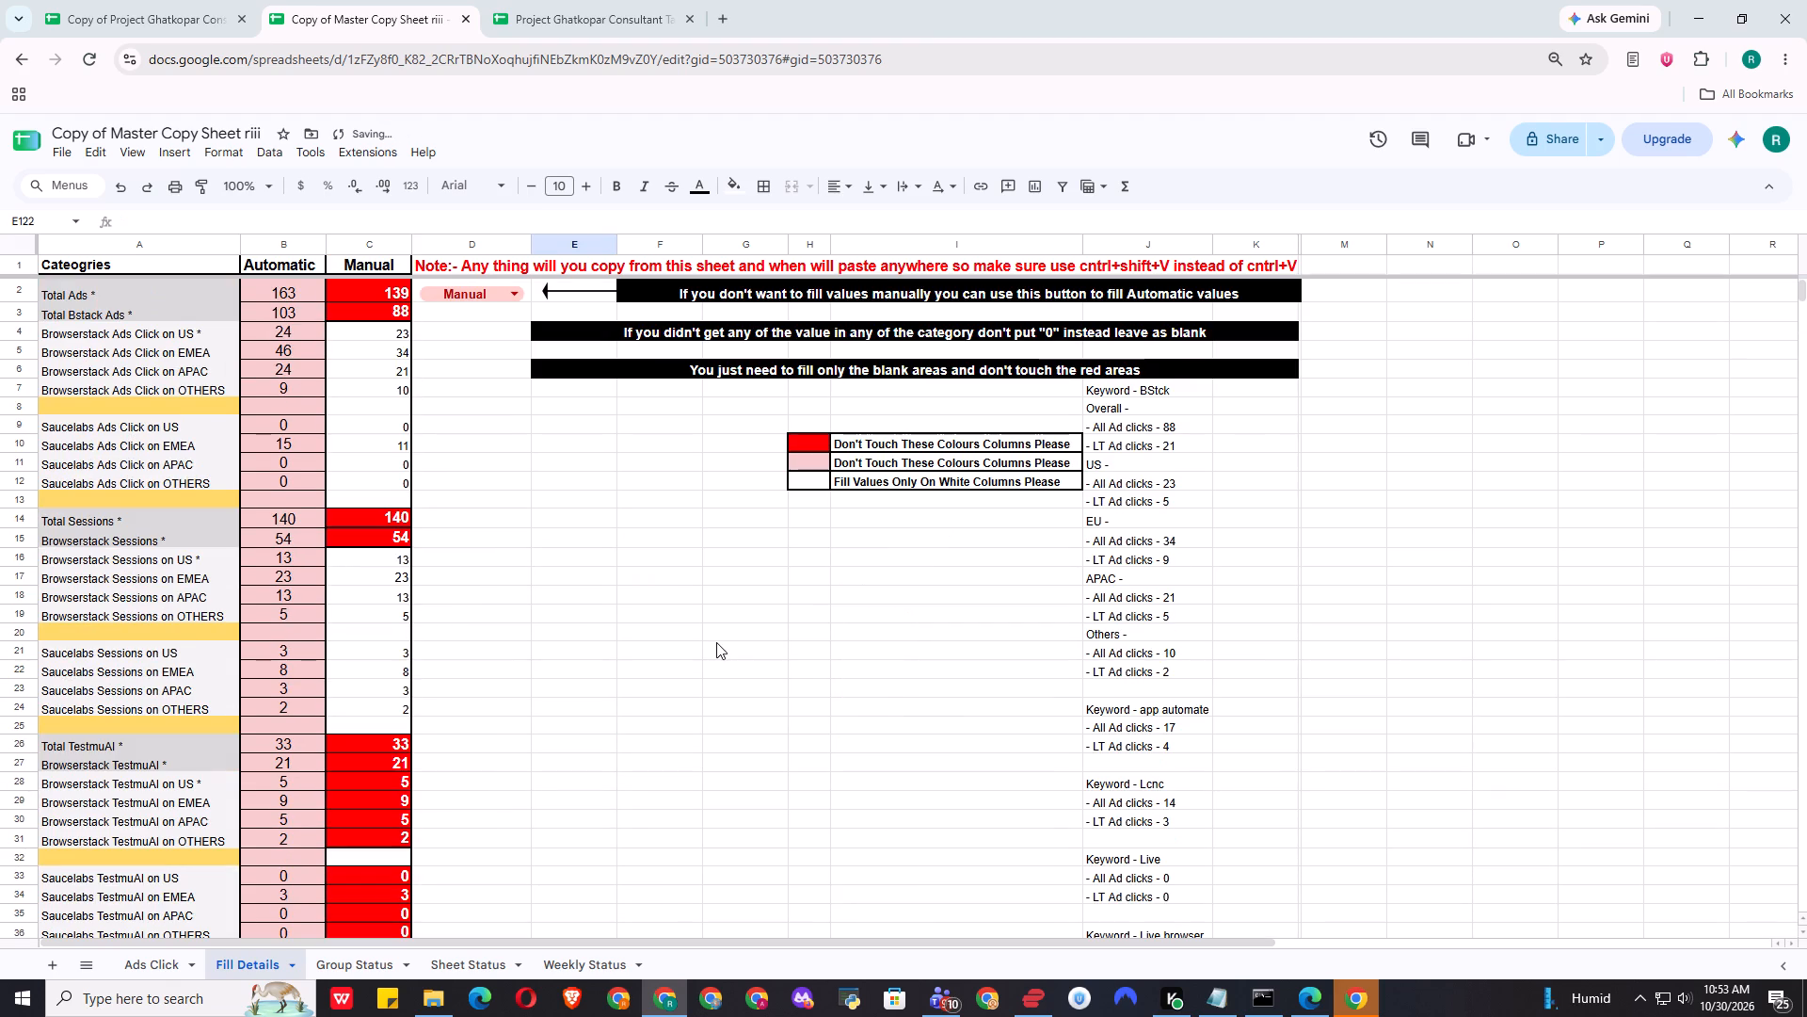
click(343, 964)
scroll(579, 780, up, 3)
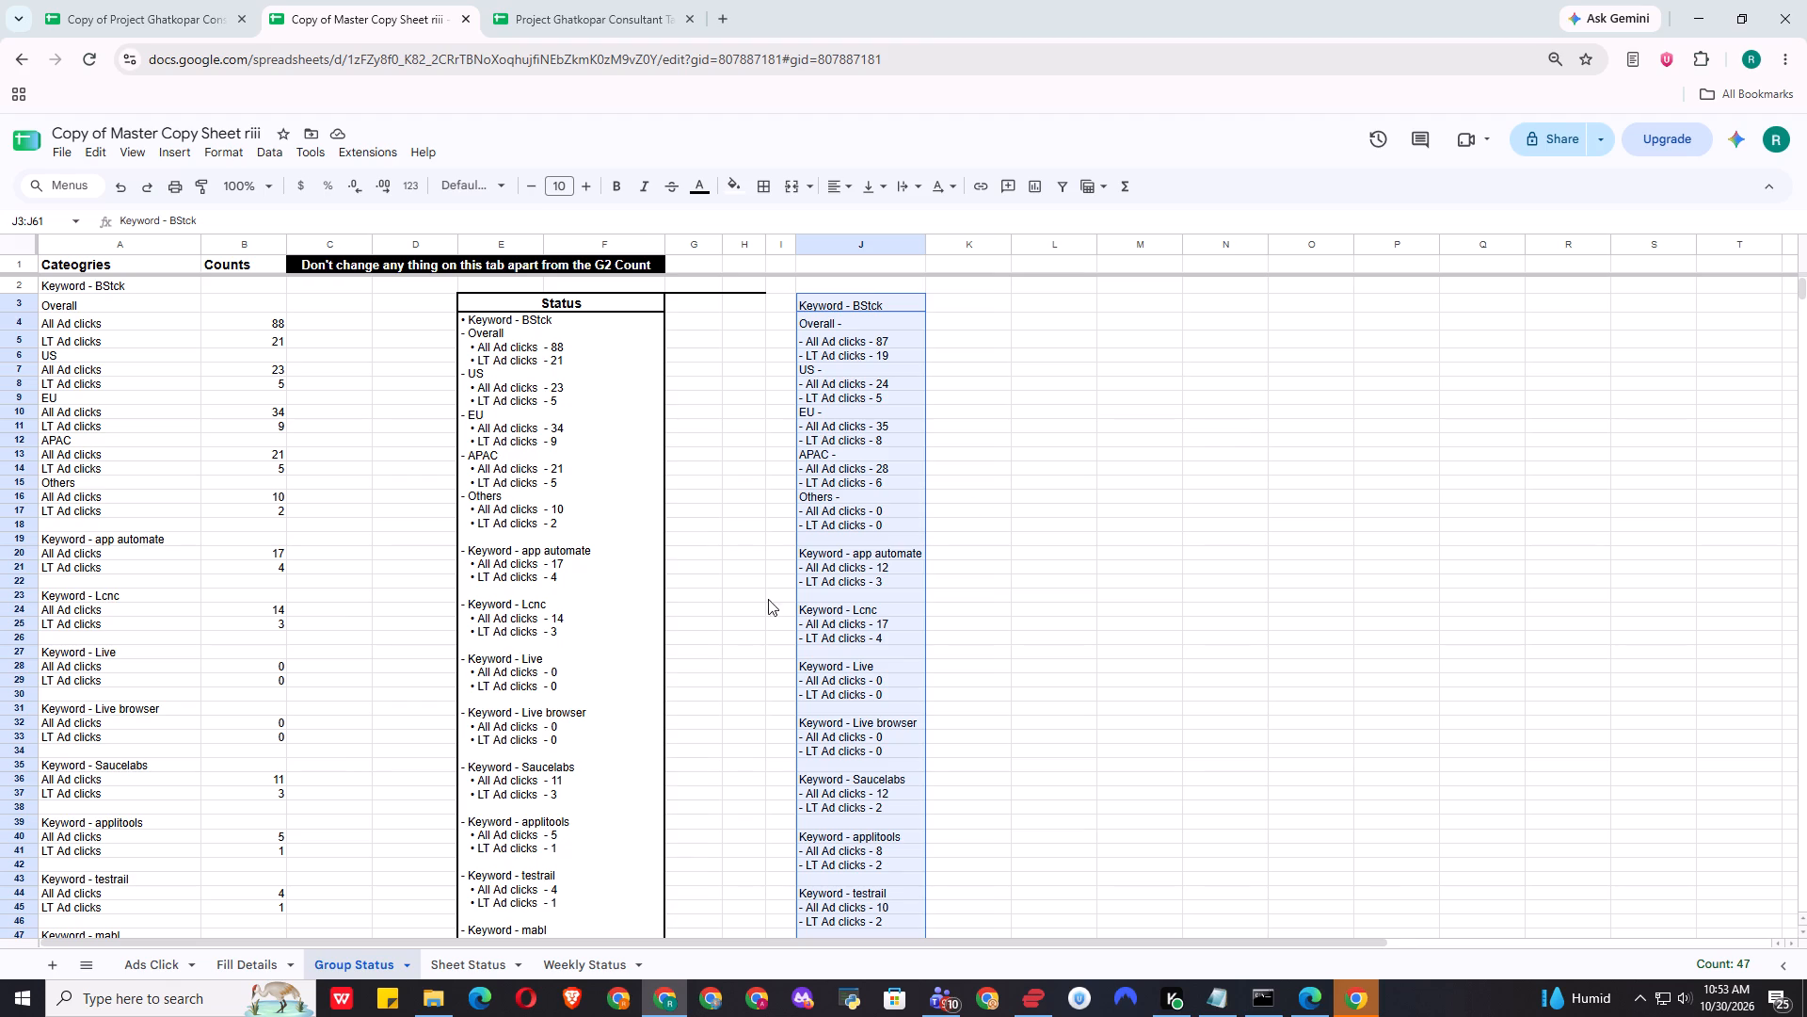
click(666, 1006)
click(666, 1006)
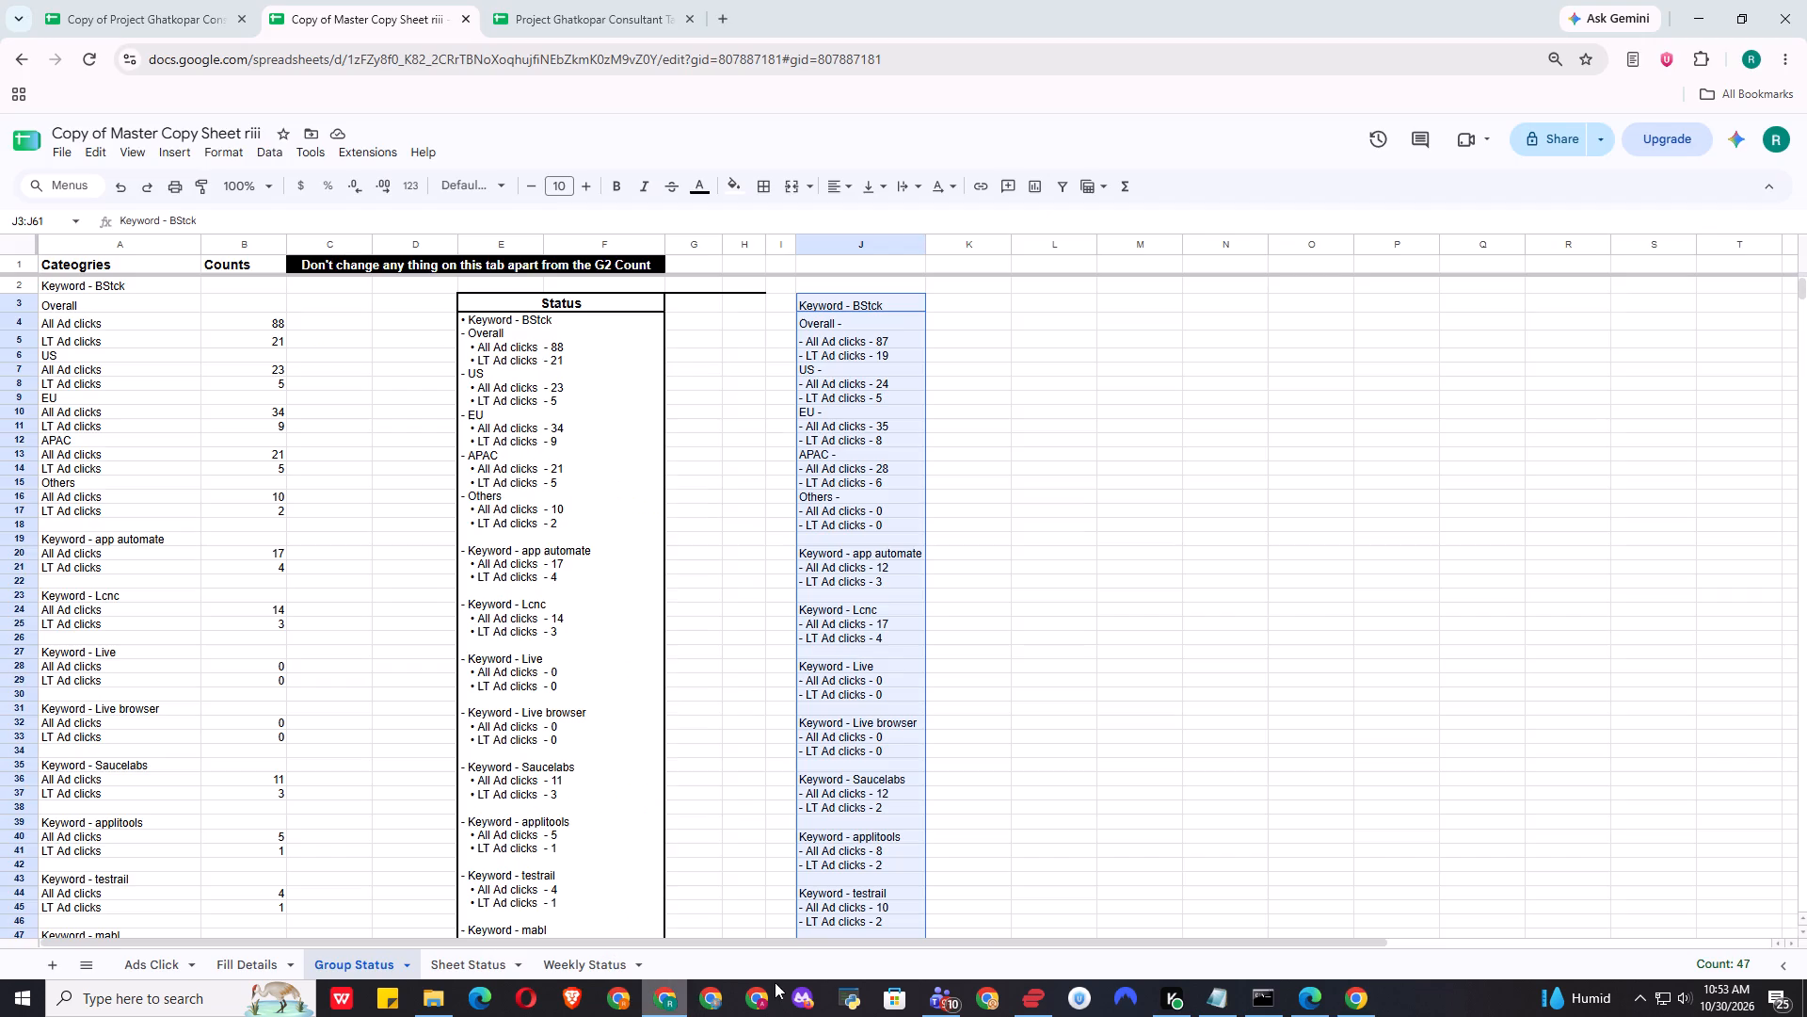
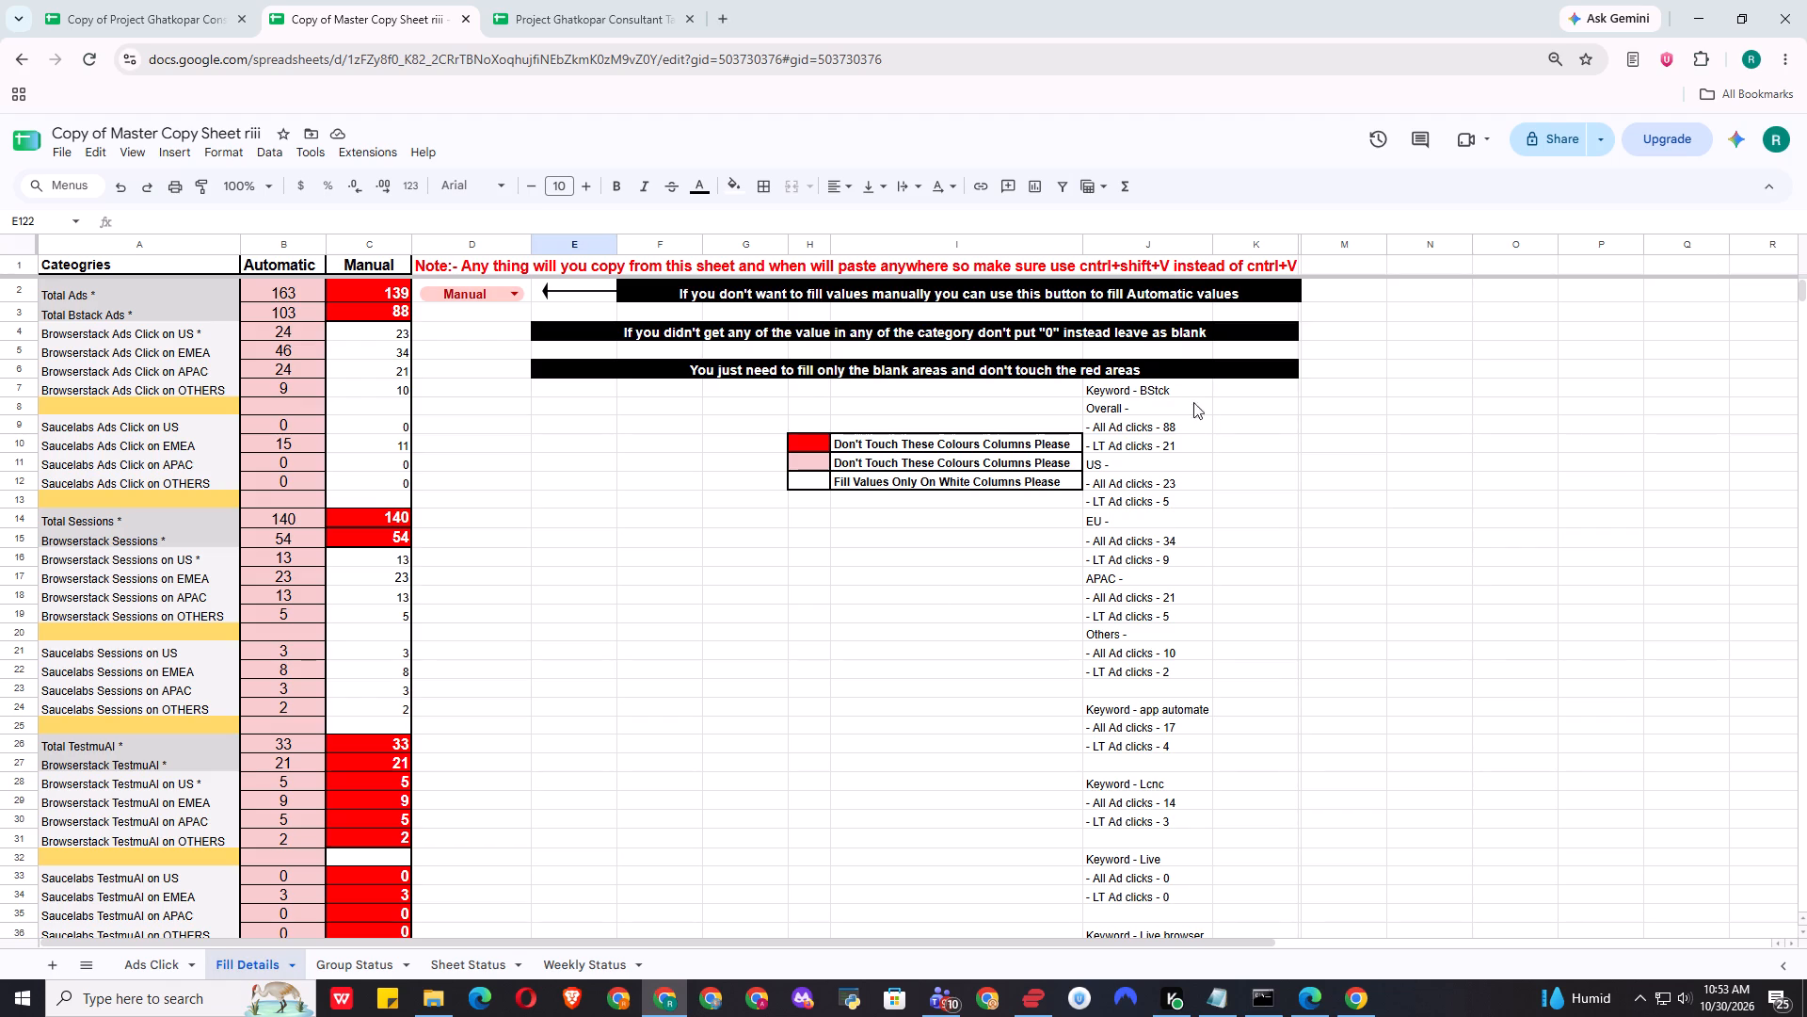
Copy the full keyword list J7:J64 from Fill Details and paste it at J3 in Group Status, beside the Status summary.
drag(1173, 390, 1187, 984)
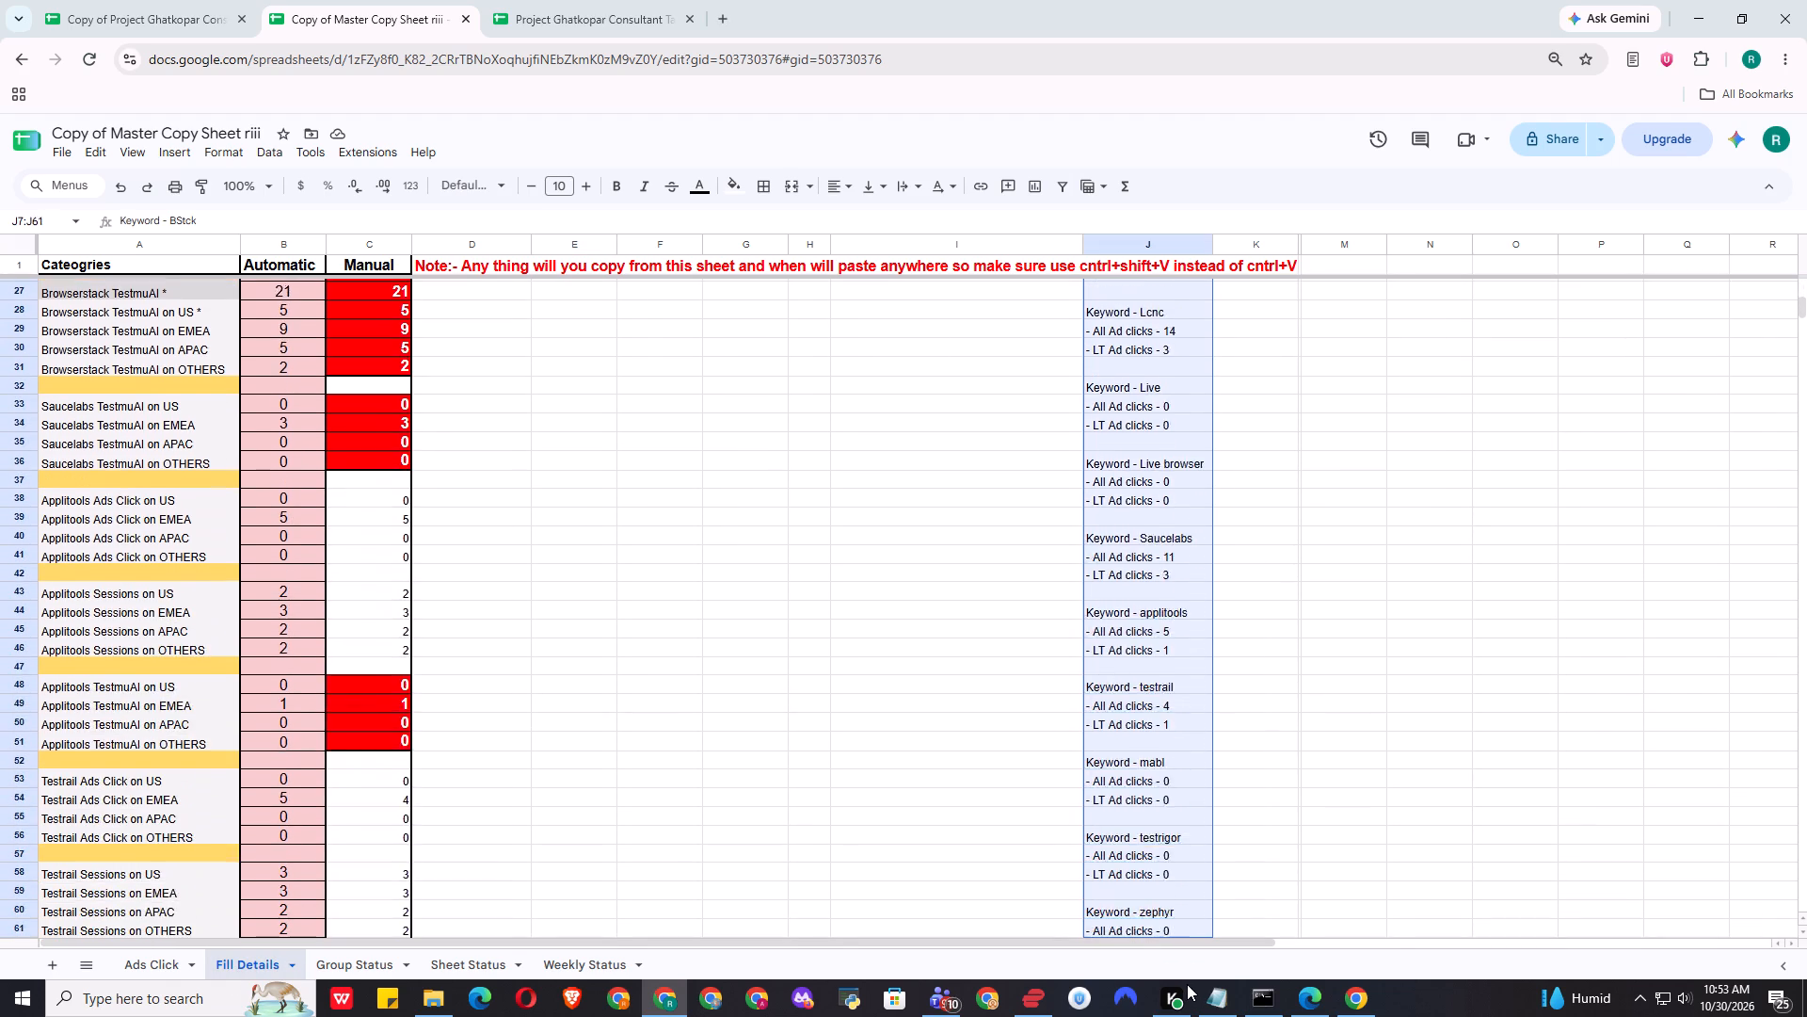
drag(1187, 984, 1163, 681)
key(ctrl+c)
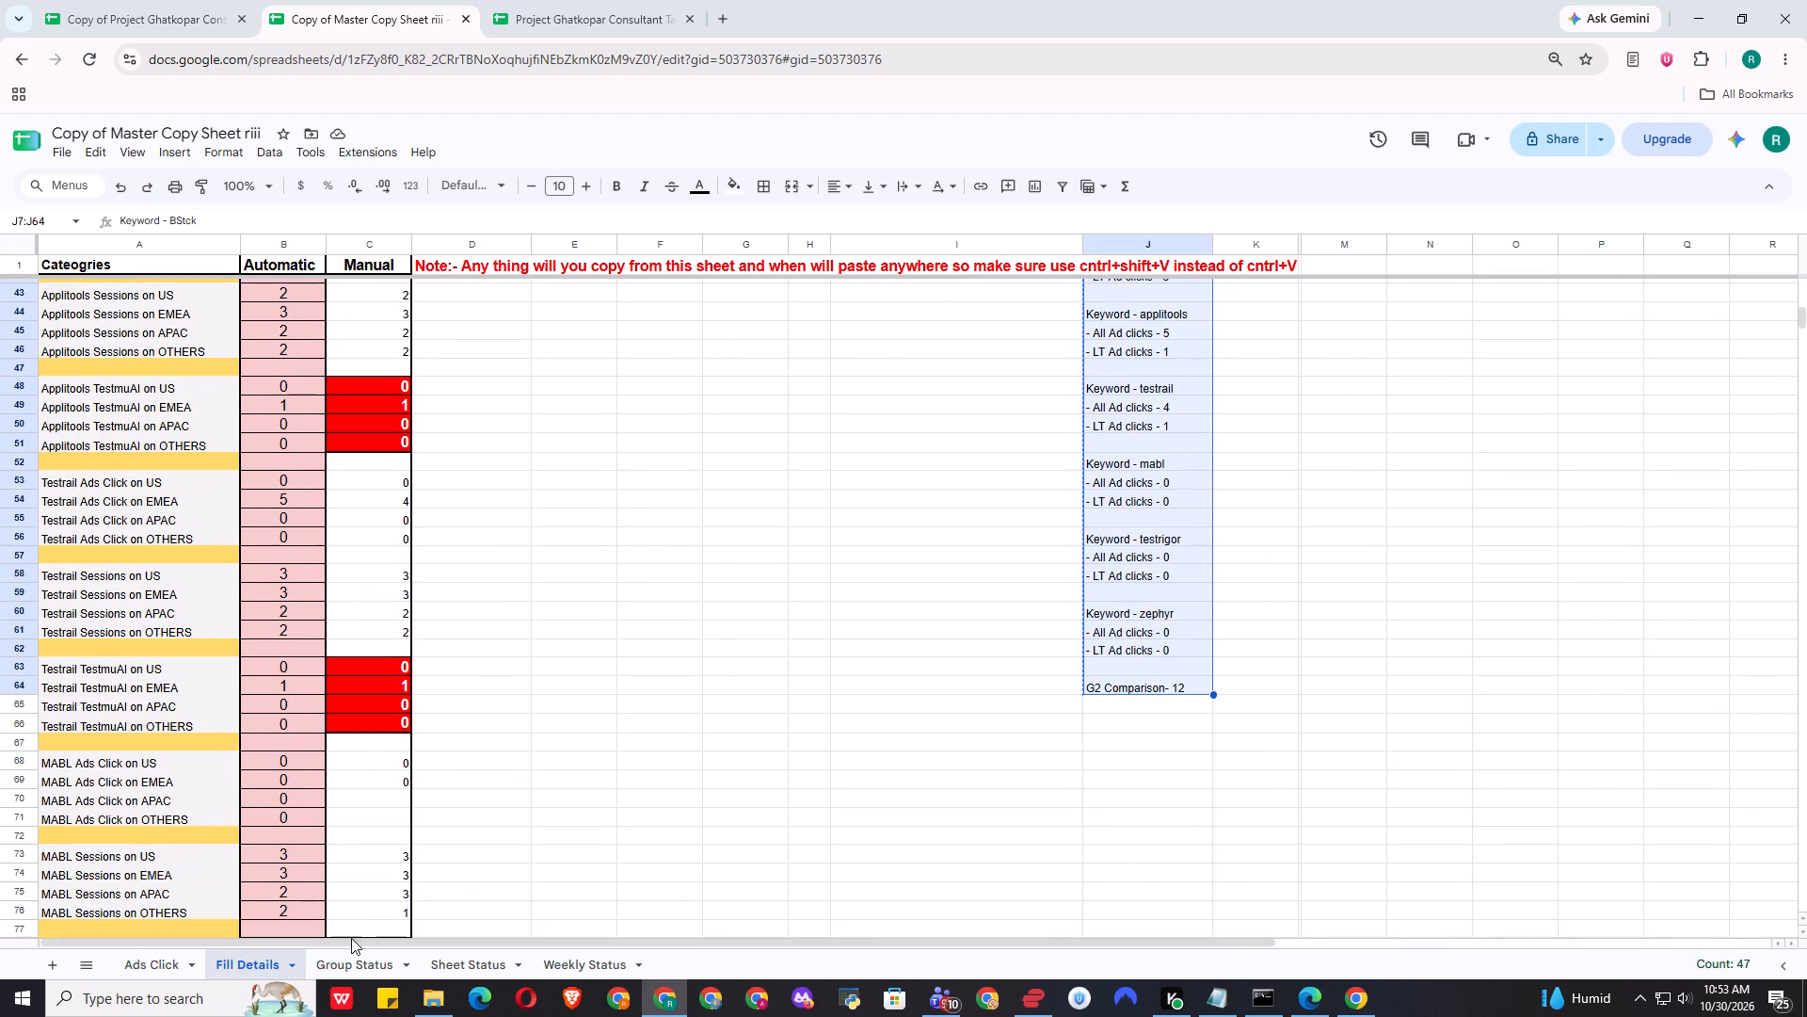
click(351, 956)
scroll(740, 524, up, 5)
click(821, 309)
key(ctrl+v)
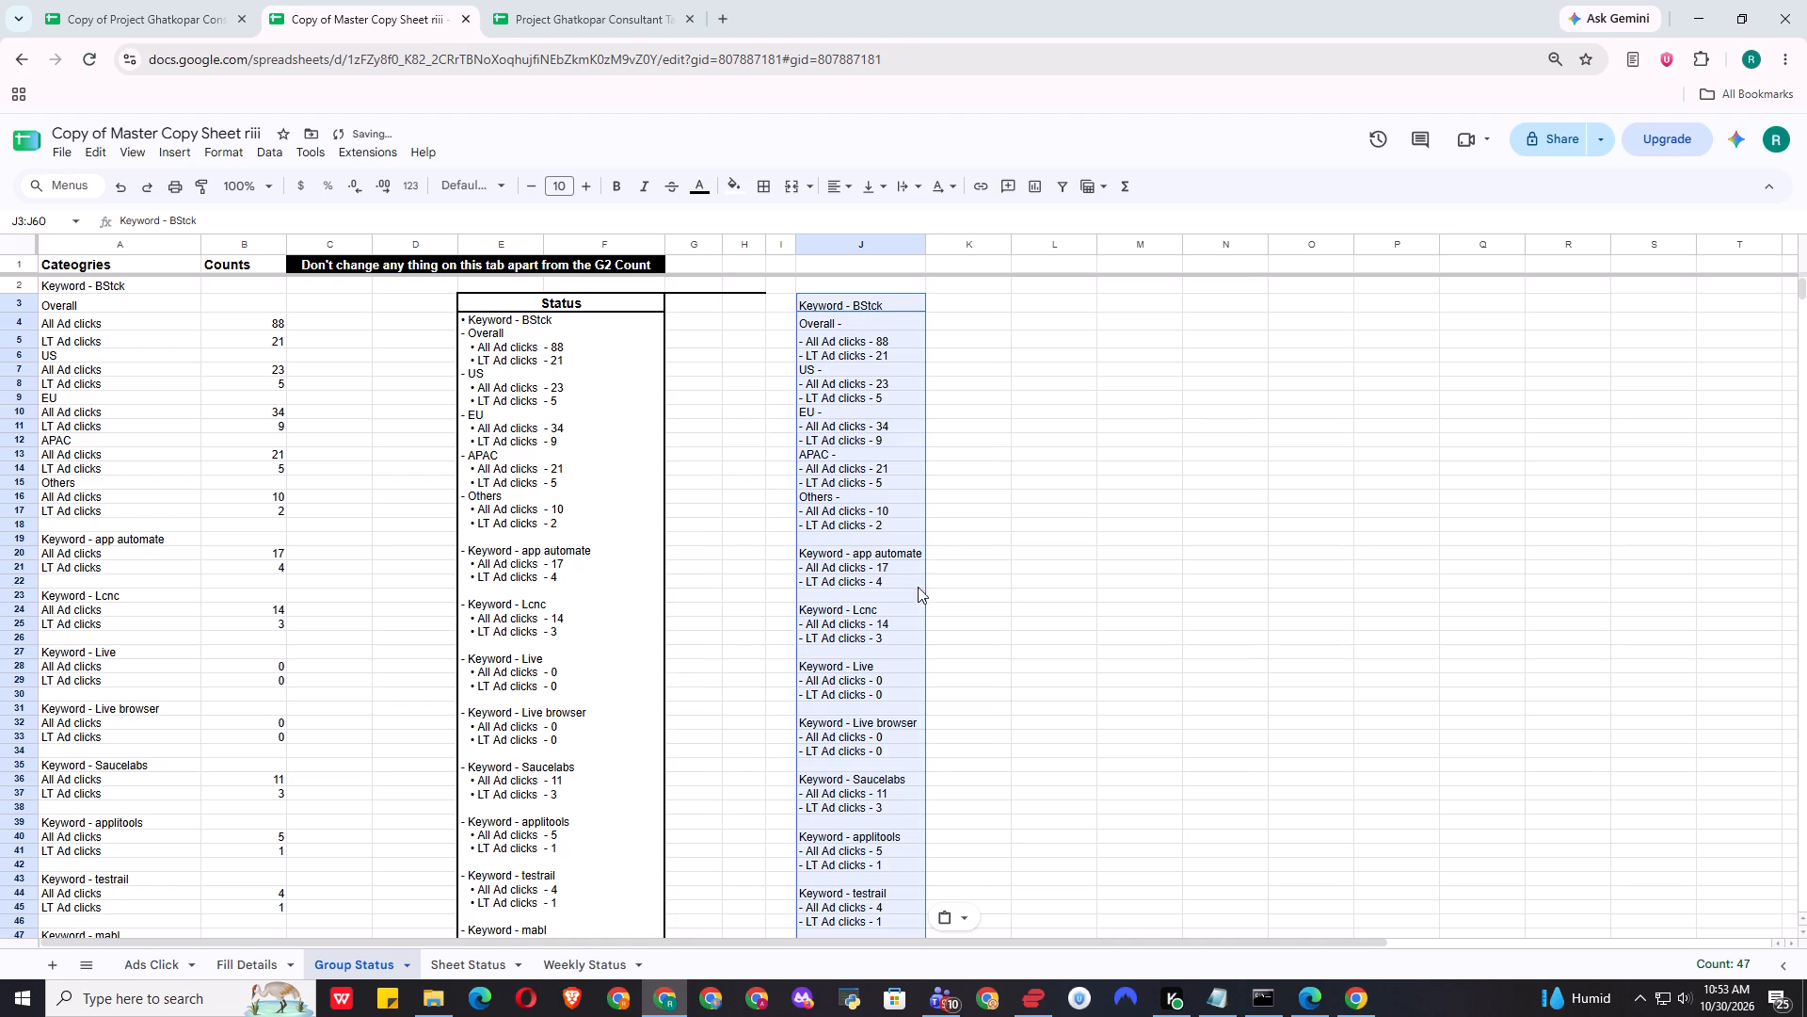
scroll(909, 631, down, 2)
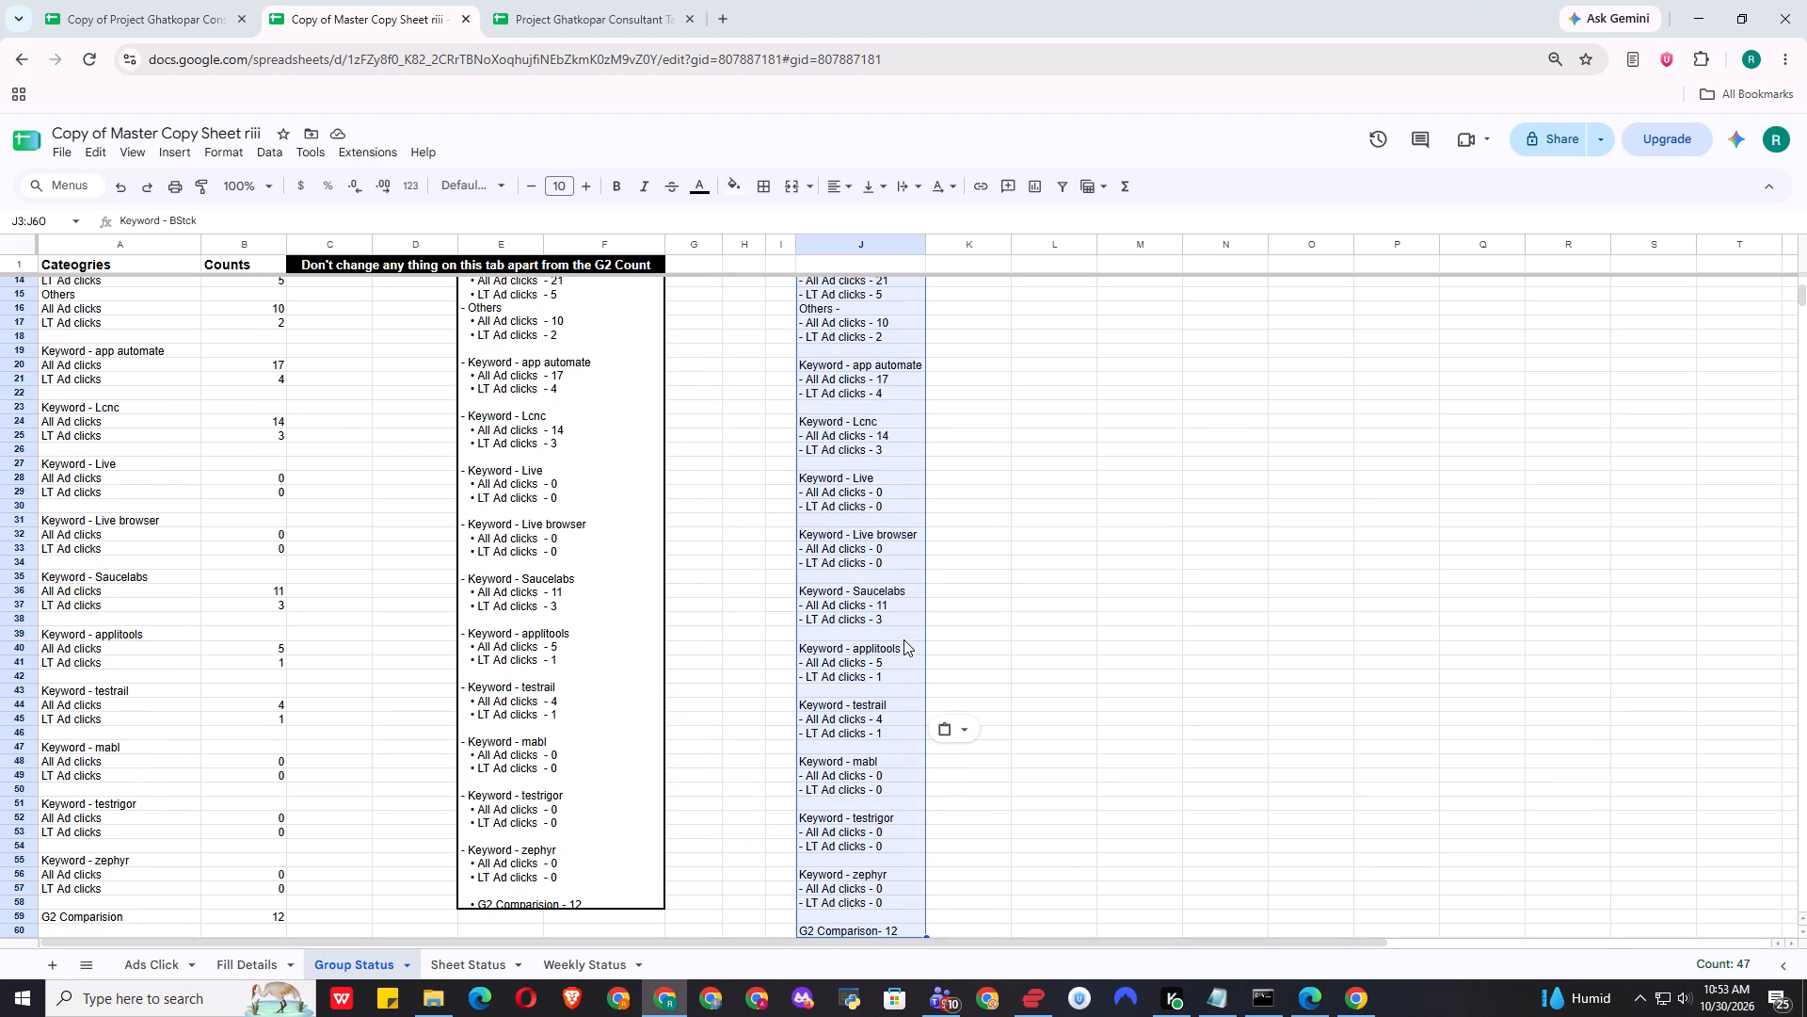
scroll(903, 639, down, 1)
scroll(885, 653, up, 2)
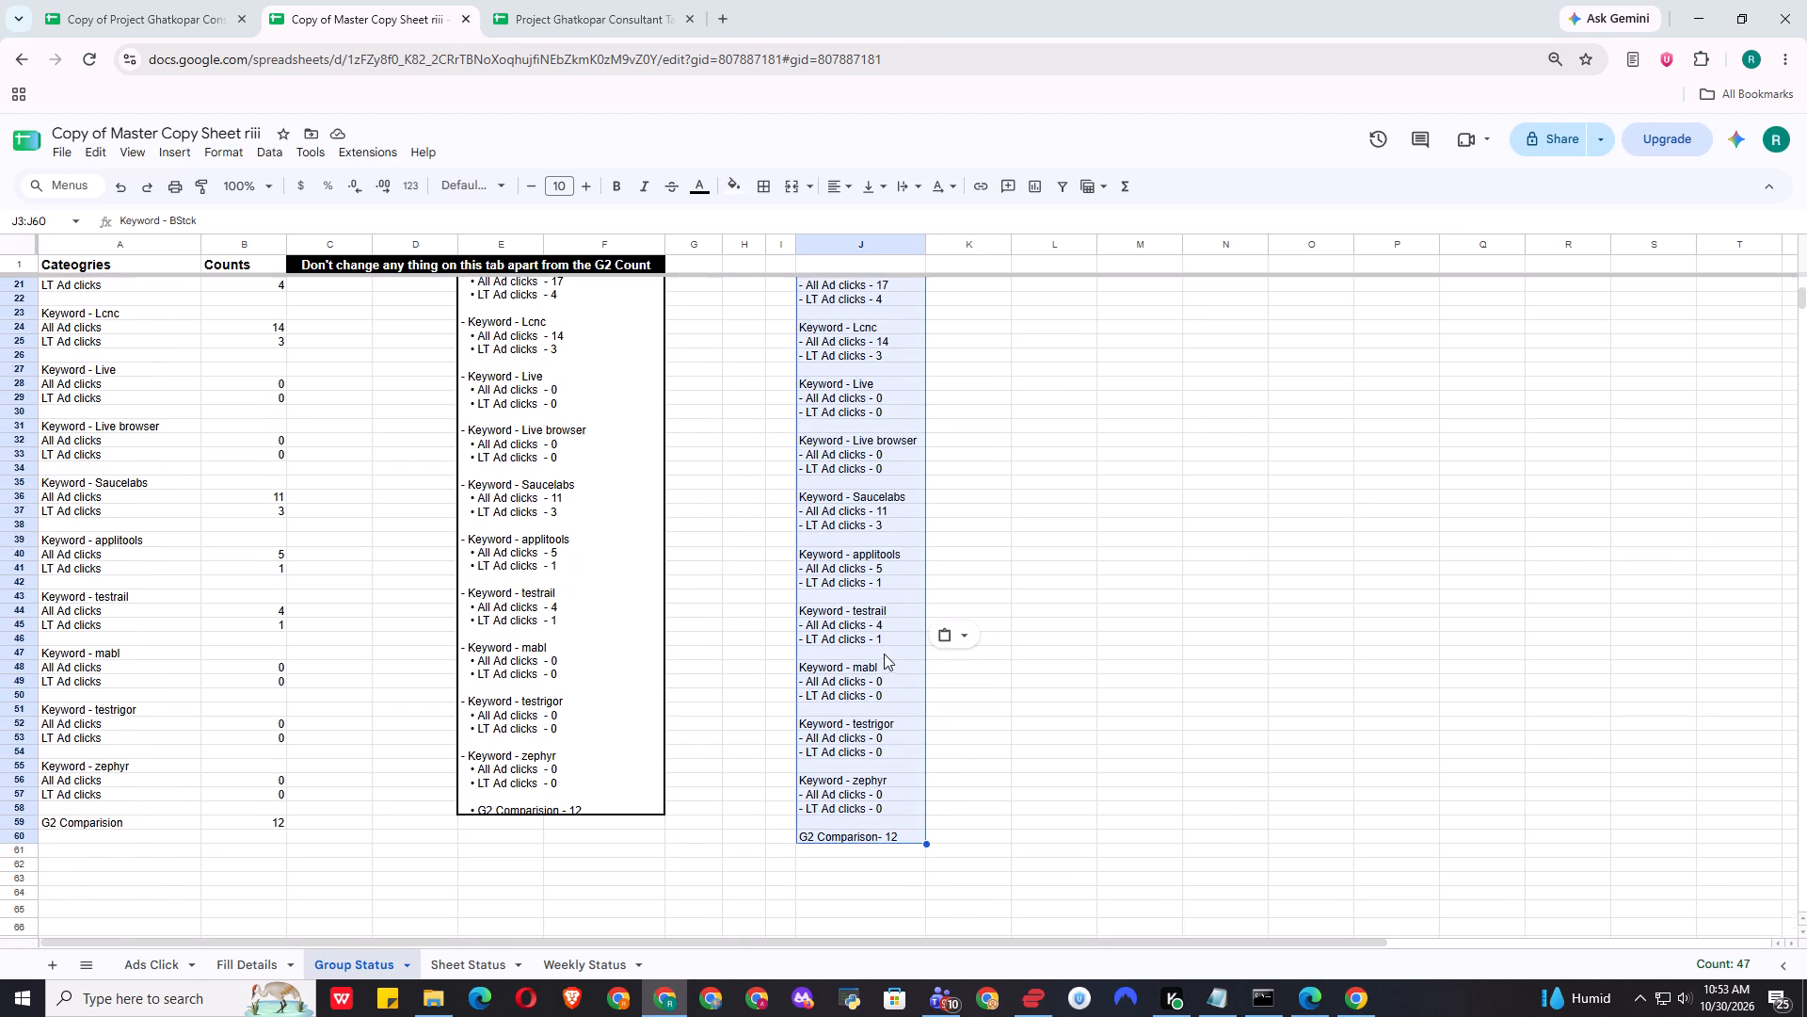
scroll(884, 654, up, 7)
Check the Fill Details totals against the Ads Clicked Tracker in both Project Ghatkopar files, and review the Group Status summary.
click(257, 967)
scroll(716, 662, up, 14)
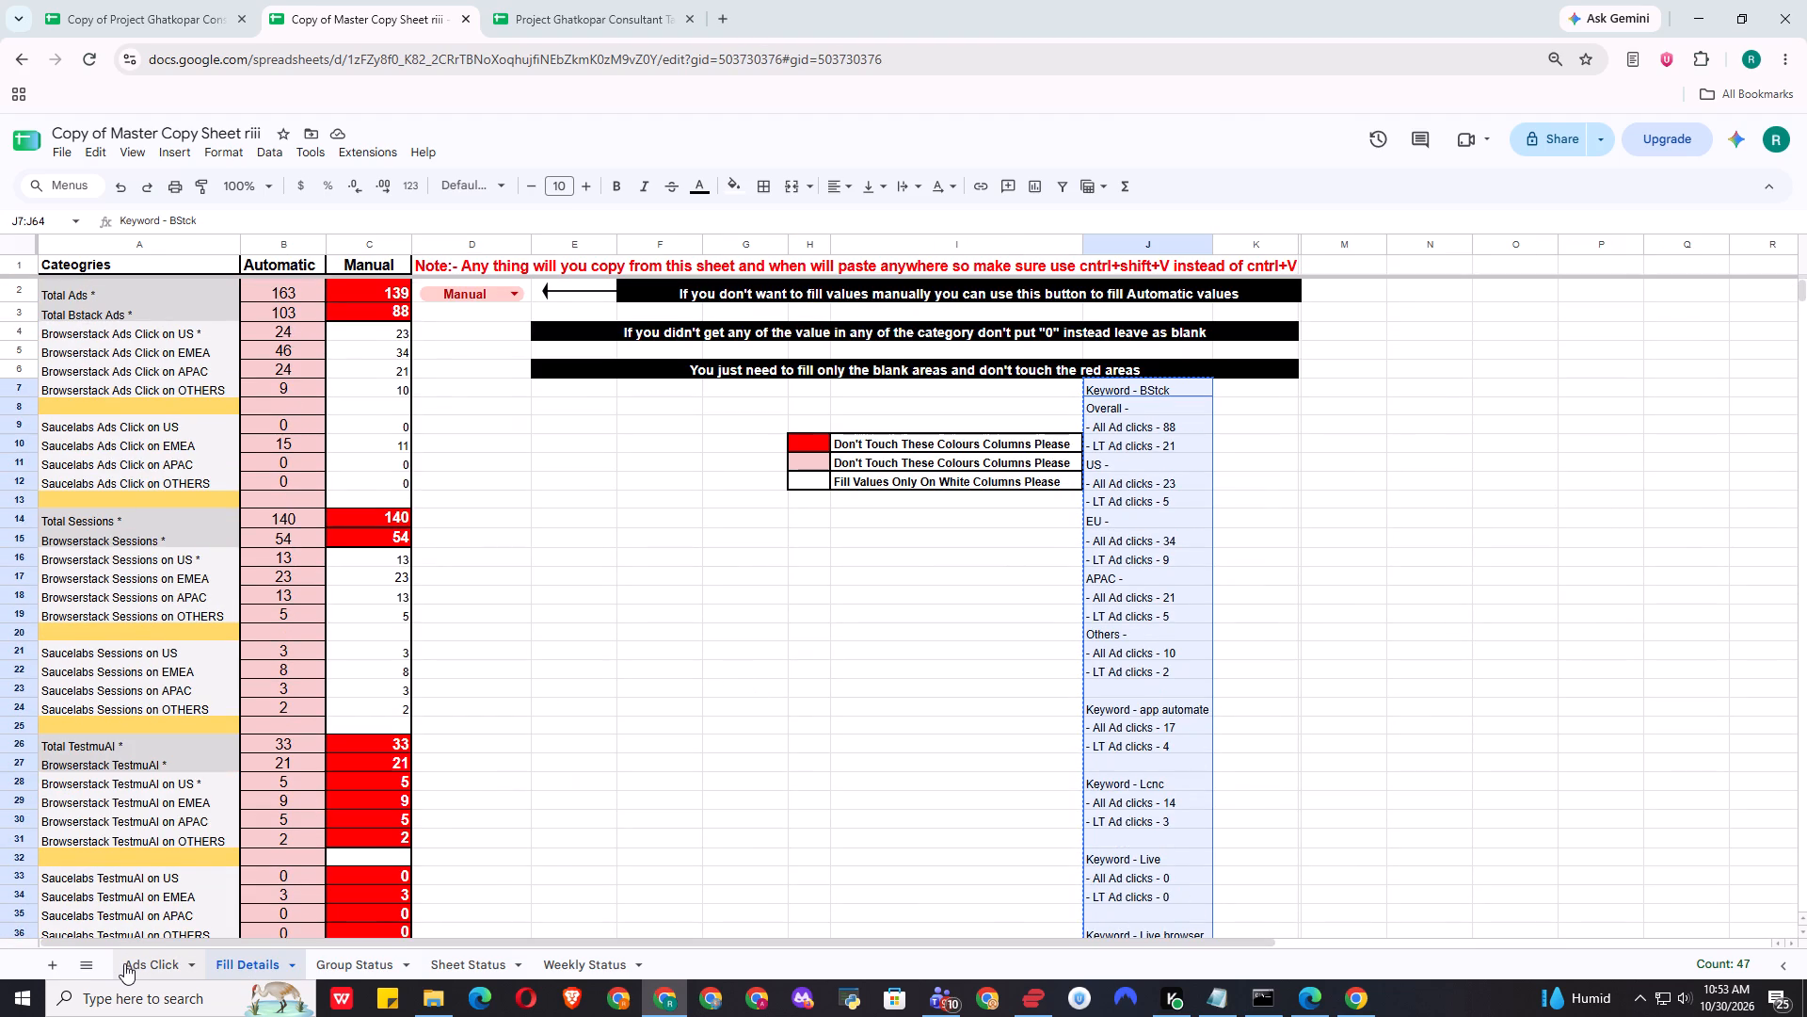
click(90, 0)
scroll(830, 548, up, 5)
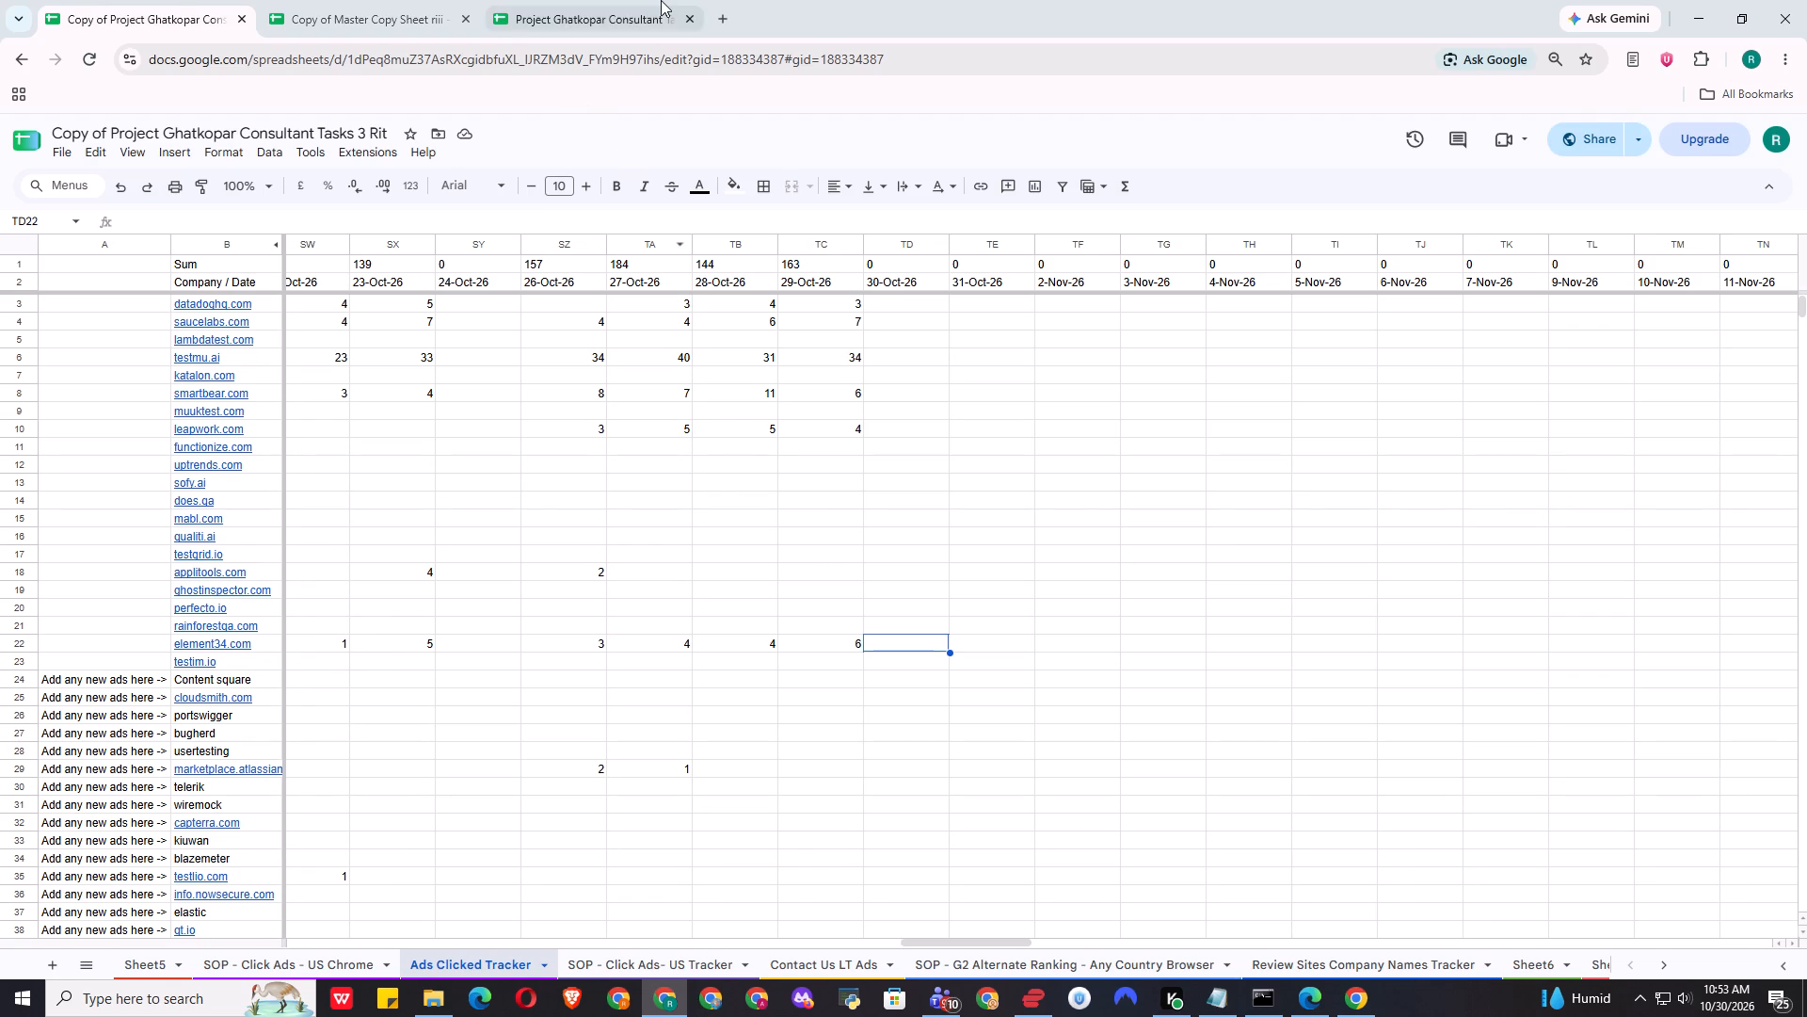
click(637, 8)
scroll(586, 536, up, 2)
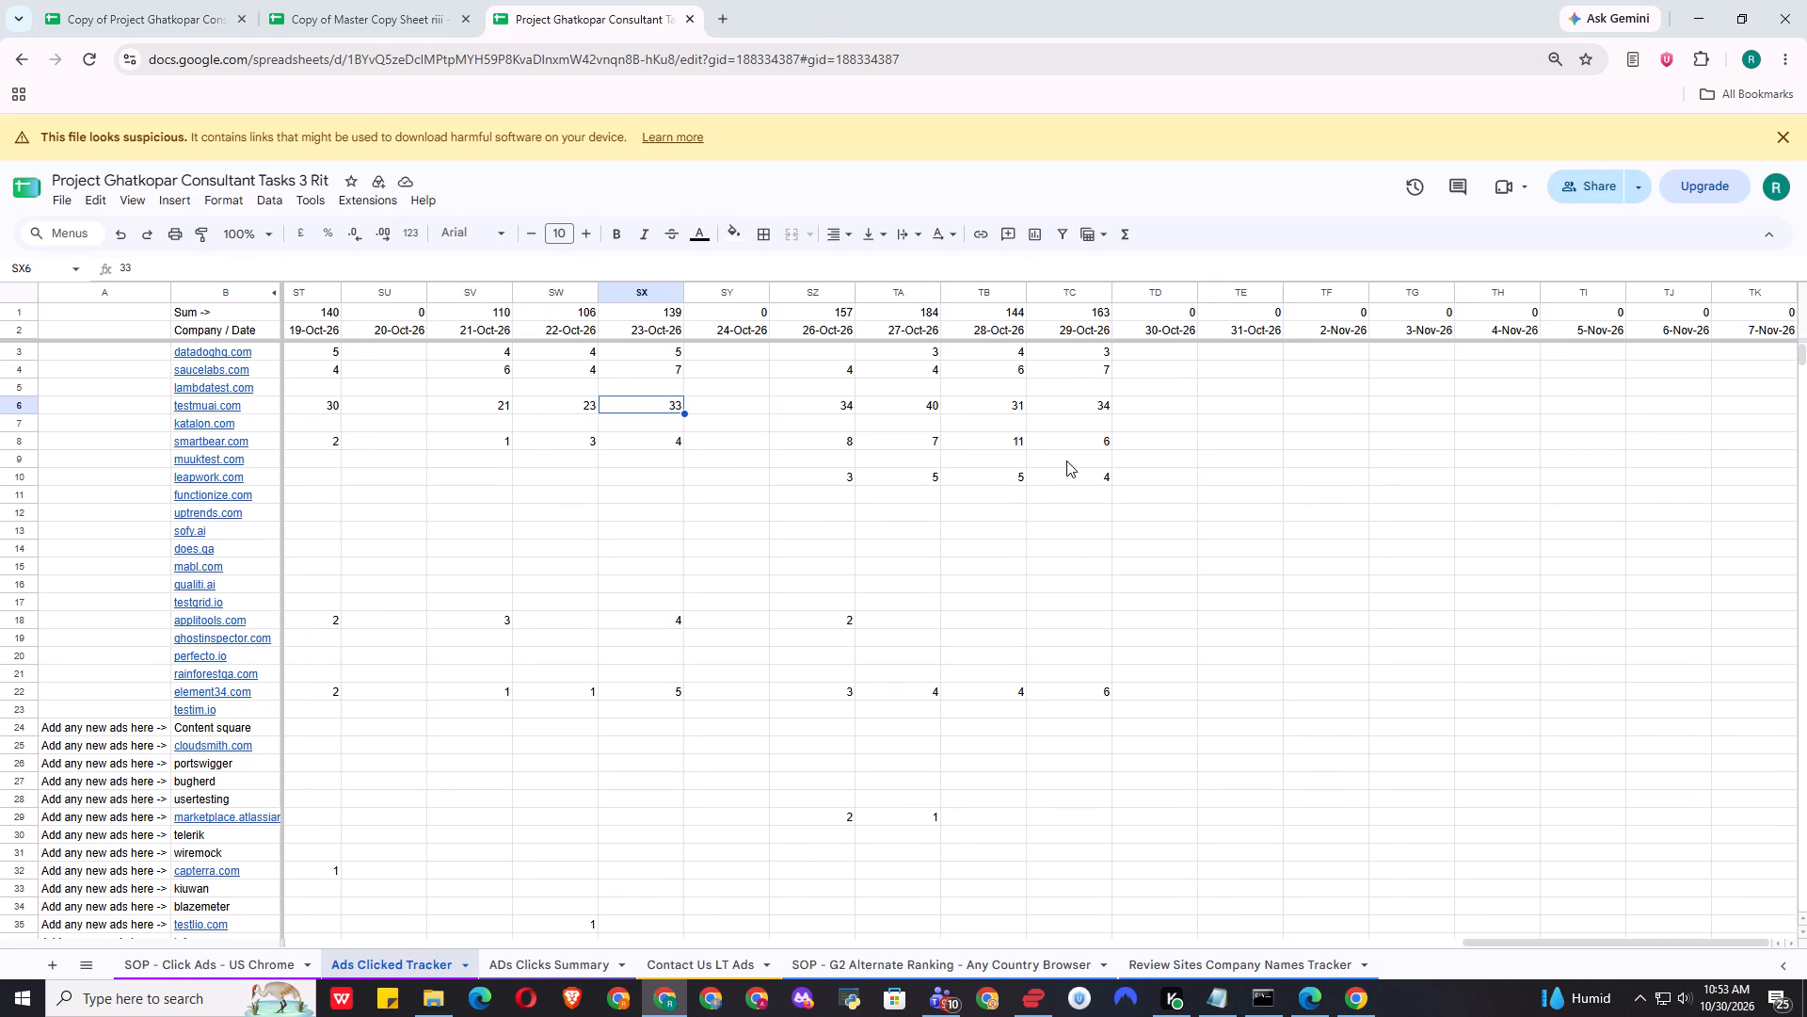
click(371, 0)
scroll(610, 584, up, 3)
click(337, 964)
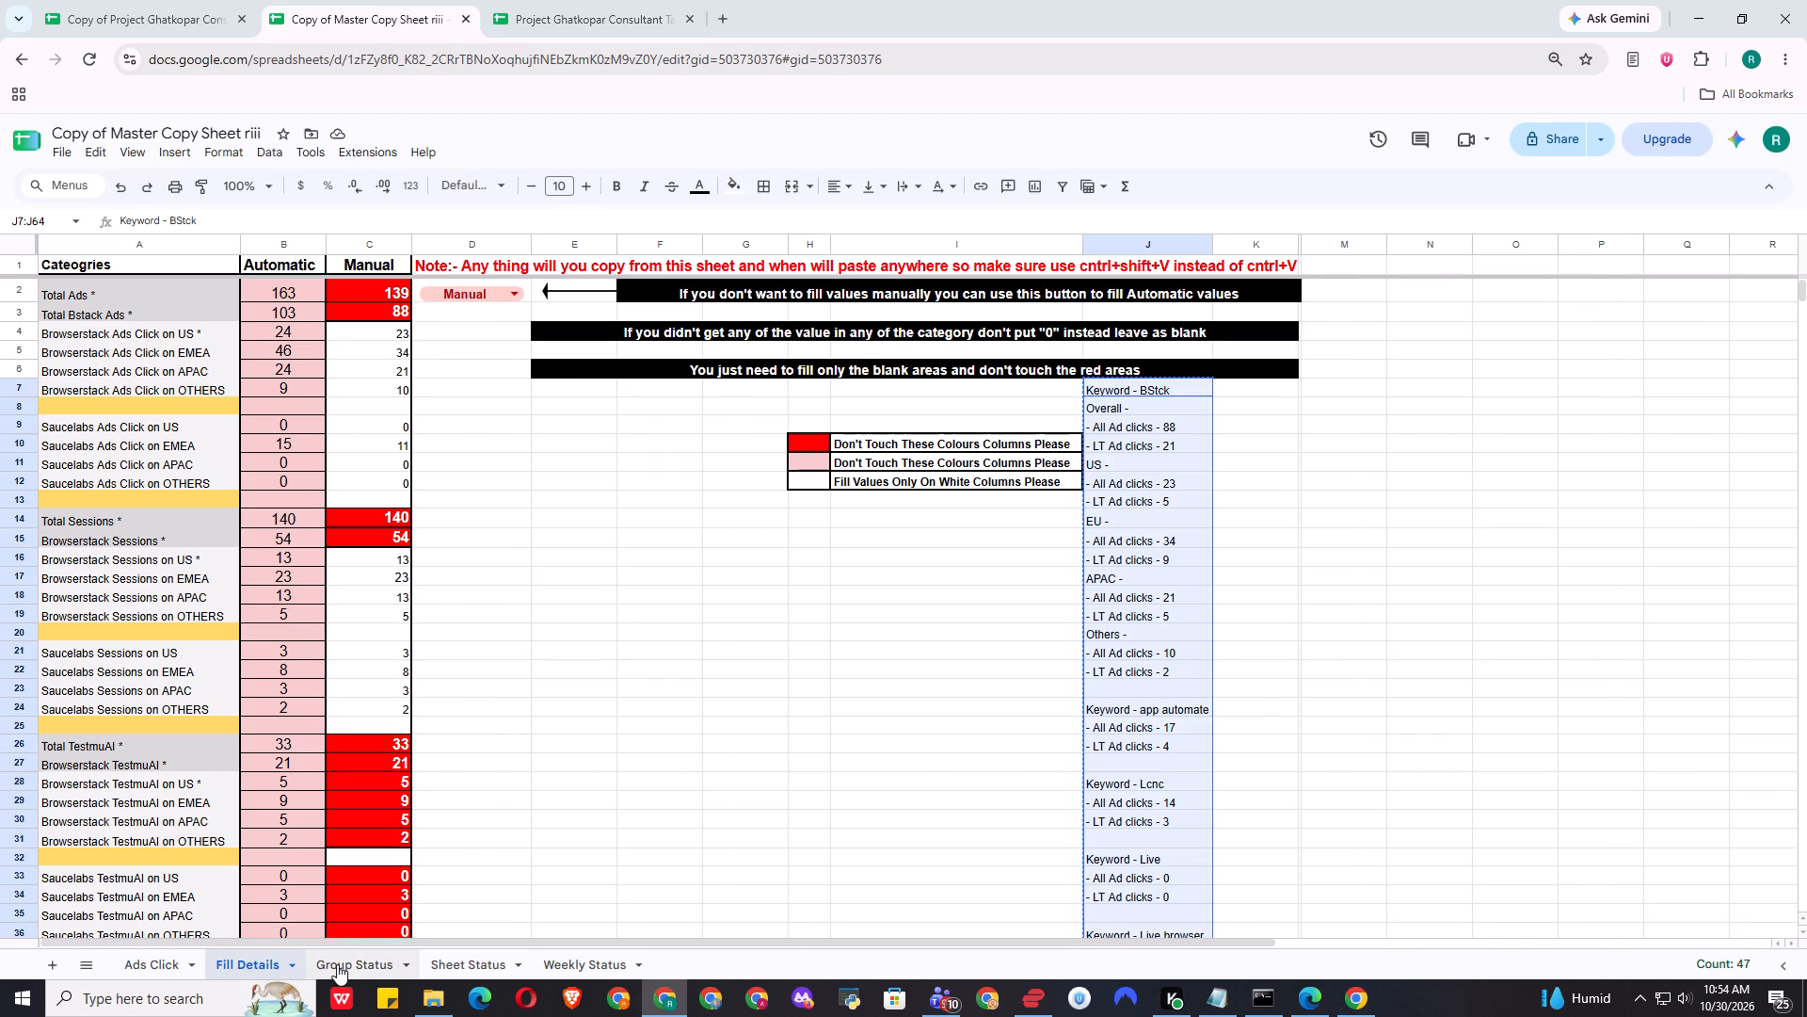
scroll(583, 611, up, 2)
click(584, 472)
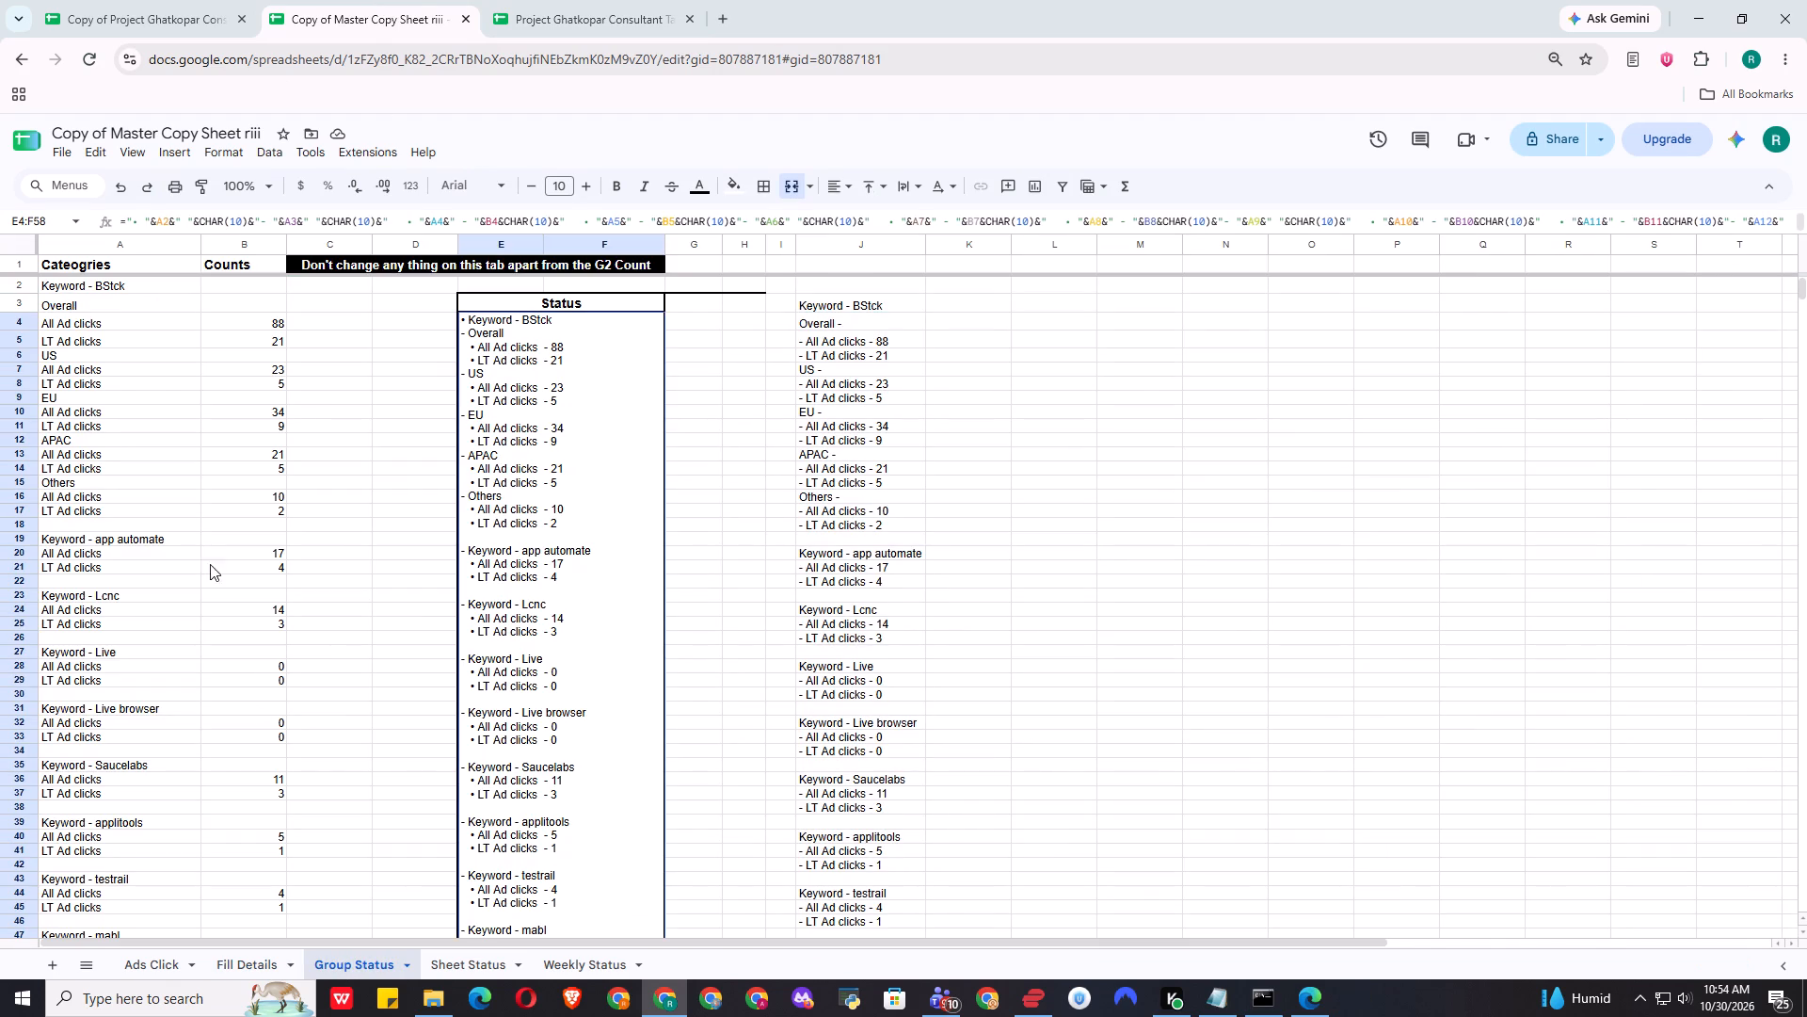
Copy the whole Counts column of the Sheet Status sheet, from B2 down to B914.
click(487, 955)
scroll(448, 646, up, 2)
scroll(563, 742, up, 3)
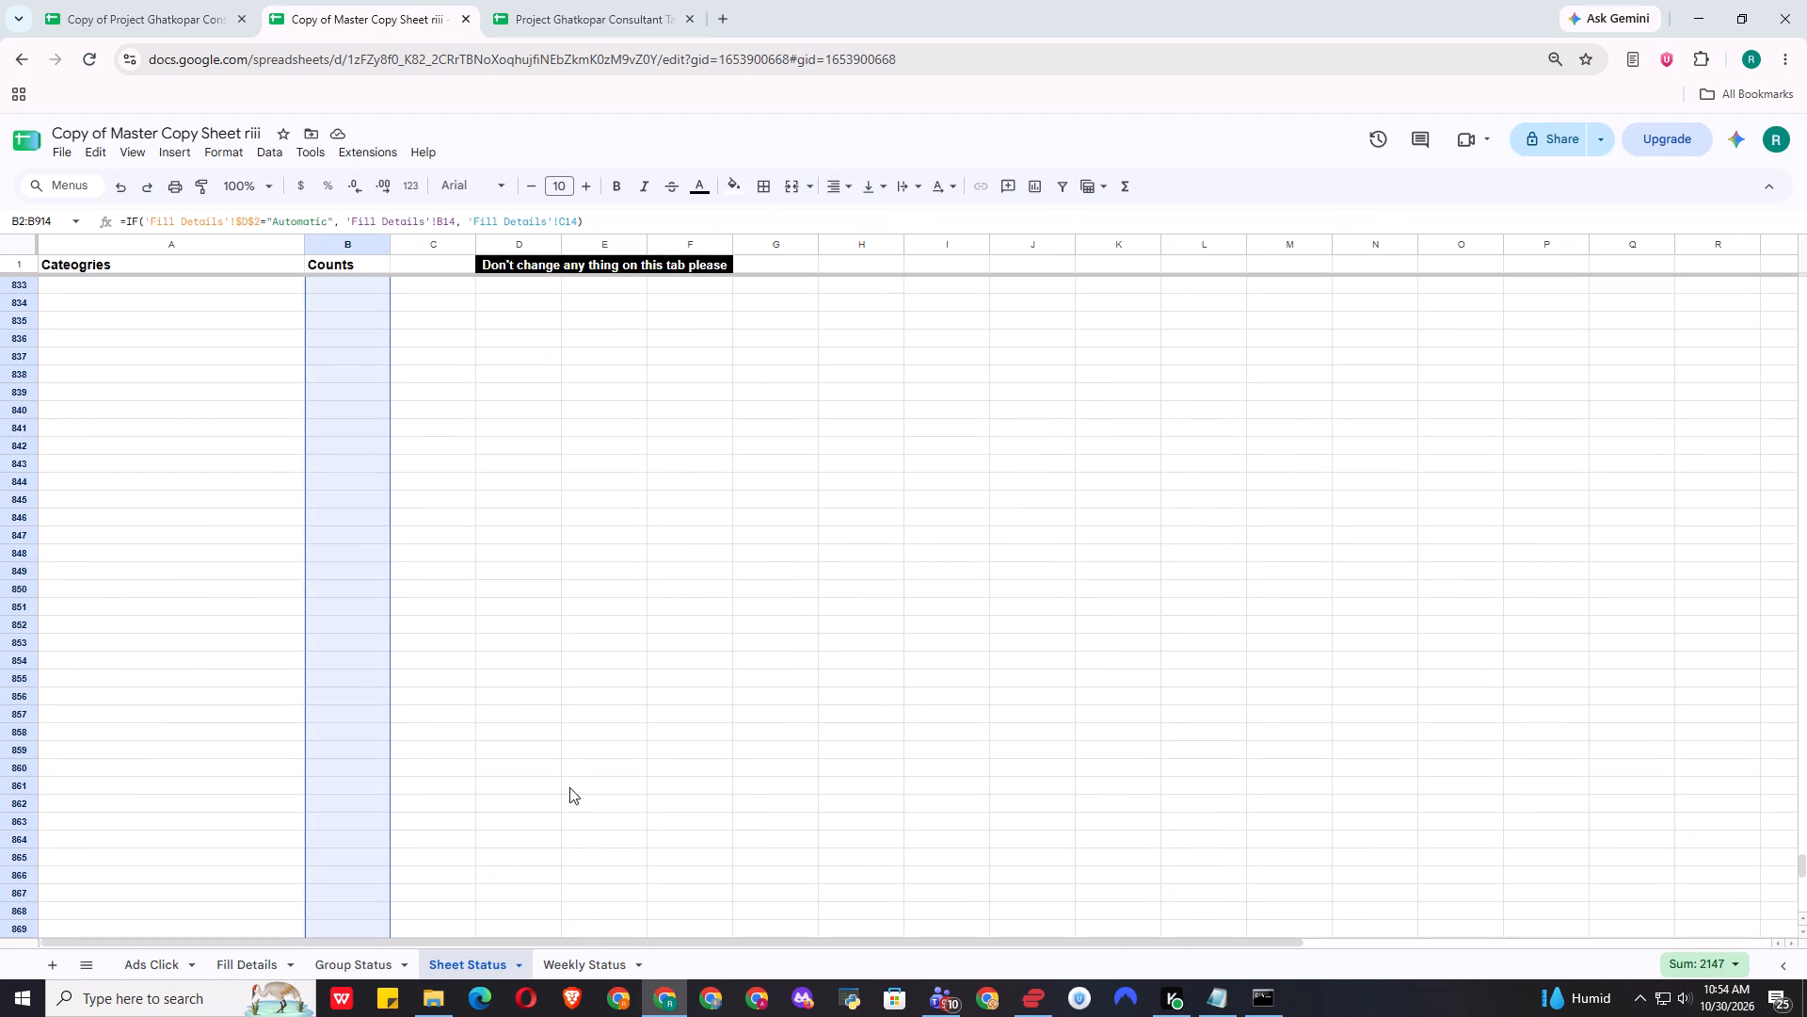
drag(1804, 854, 1729, 227)
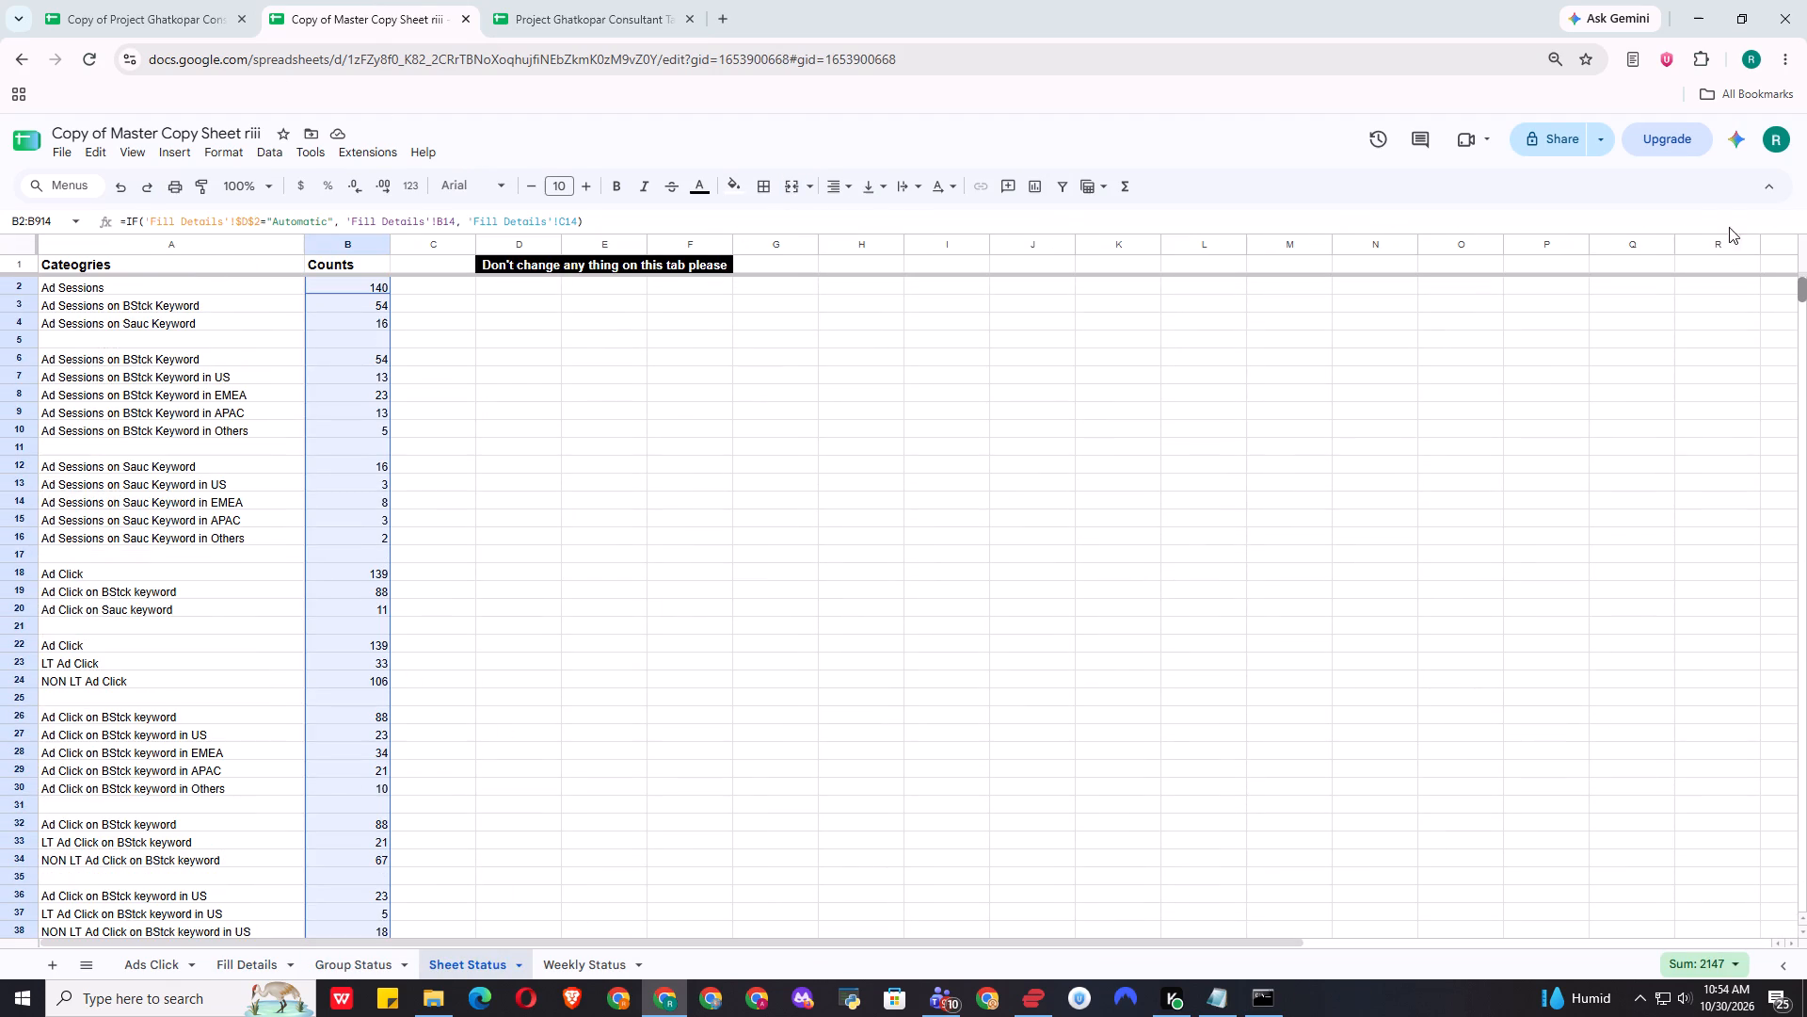
drag(1729, 227, 1713, 203)
scroll(536, 809, up, 3)
click(574, 662)
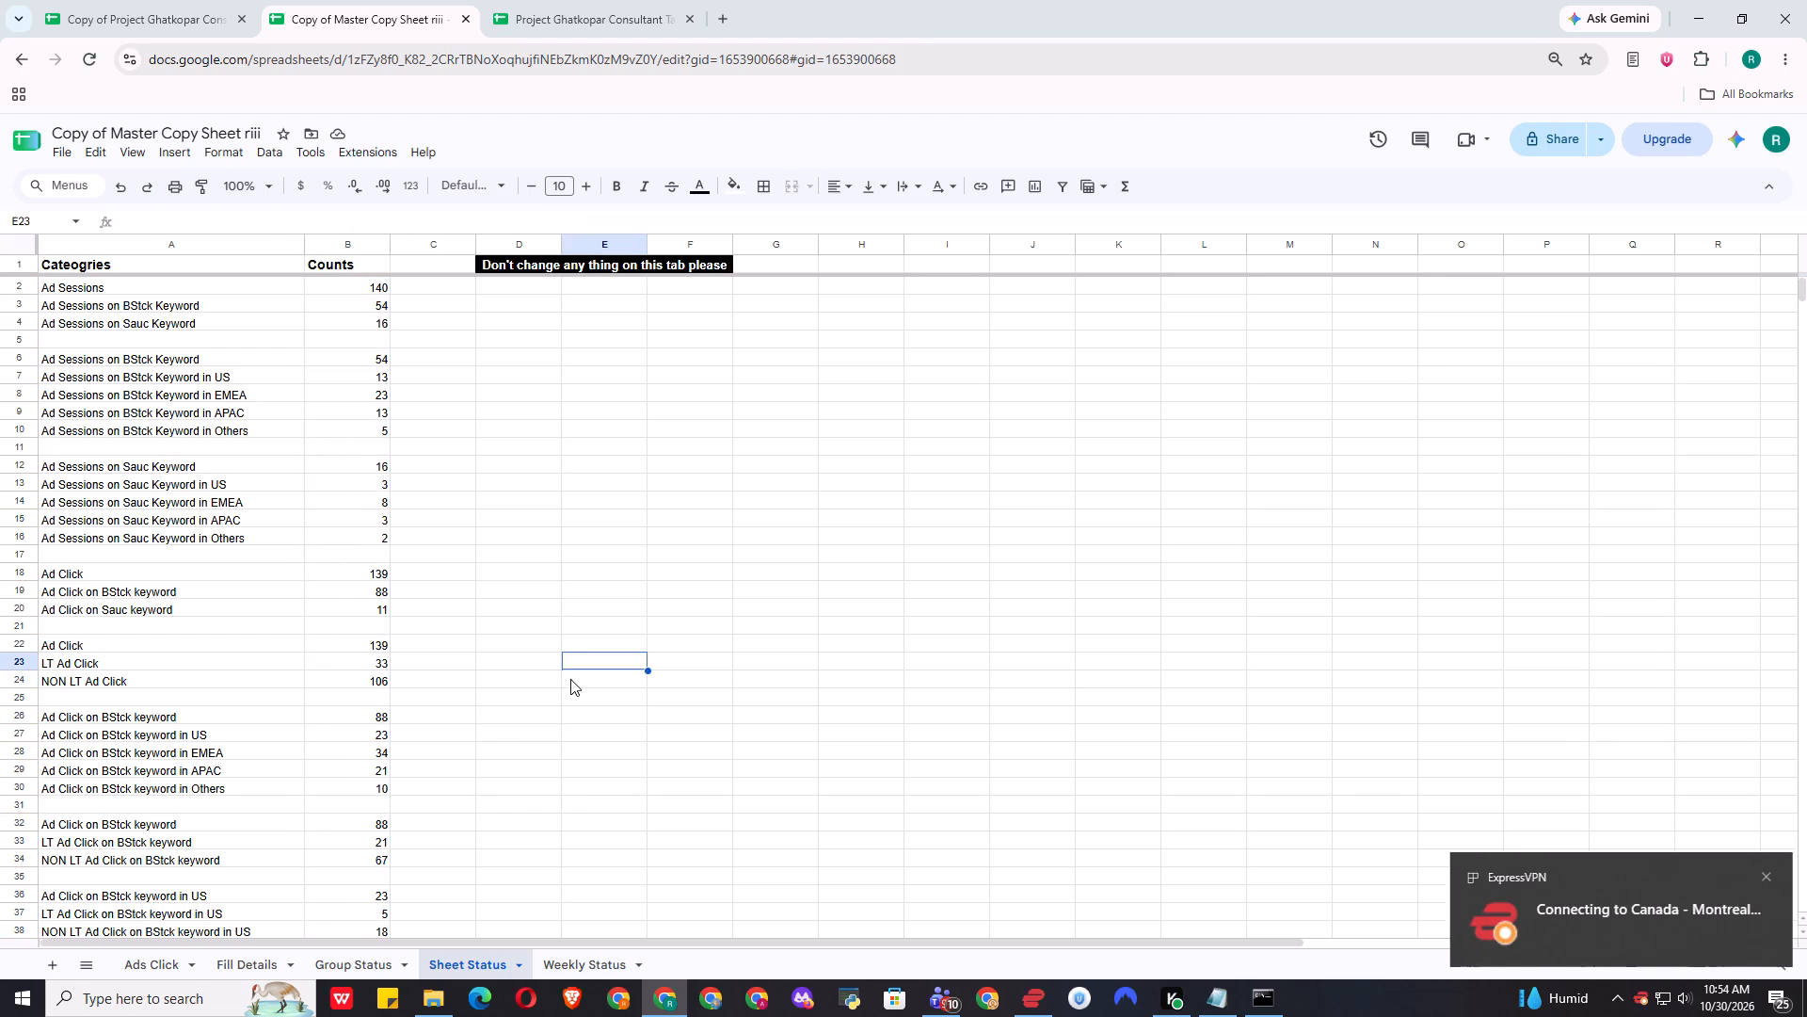
click(353, 286)
key(ctrl+shift+Down)
key(ctrl+shift+Down)
key(ctrl+shift+Down)
key(ctrl+shift+Down)
key(ctrl+shift+Down)
key(ctrl+shift+Down)
key(ctrl+shift+Down)
key(ctrl+shift+Down)
key(ctrl+shift+Down)
key(ctrl+shift+Down)
key(ctrl+shift+Down)
key(ctrl+shift+Down)
key(ctrl+shift+Down)
key(ctrl+shift+Down)
key(ctrl+shift+Down)
key(ctrl+shift+Down)
key(ctrl+shift+Down)
key(ctrl+shift+Down)
key(ctrl+shift+Down)
key(ctrl+shift+Down)
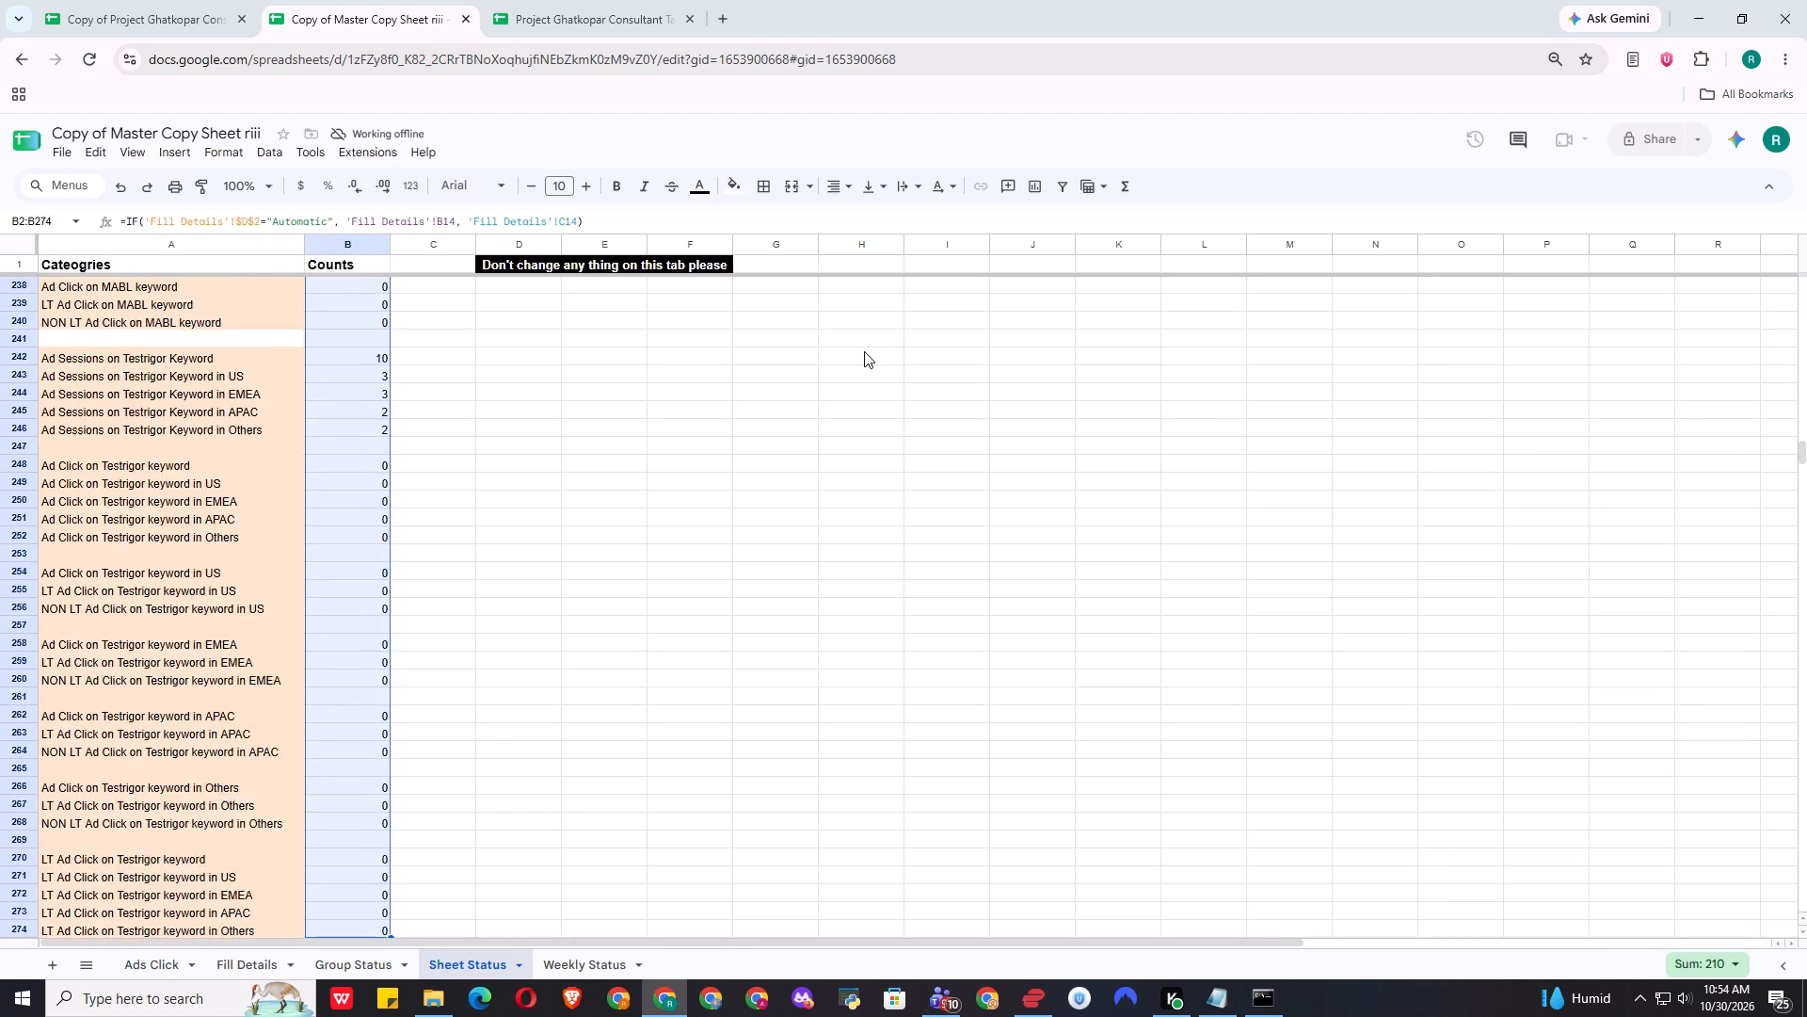
key(ctrl+c)
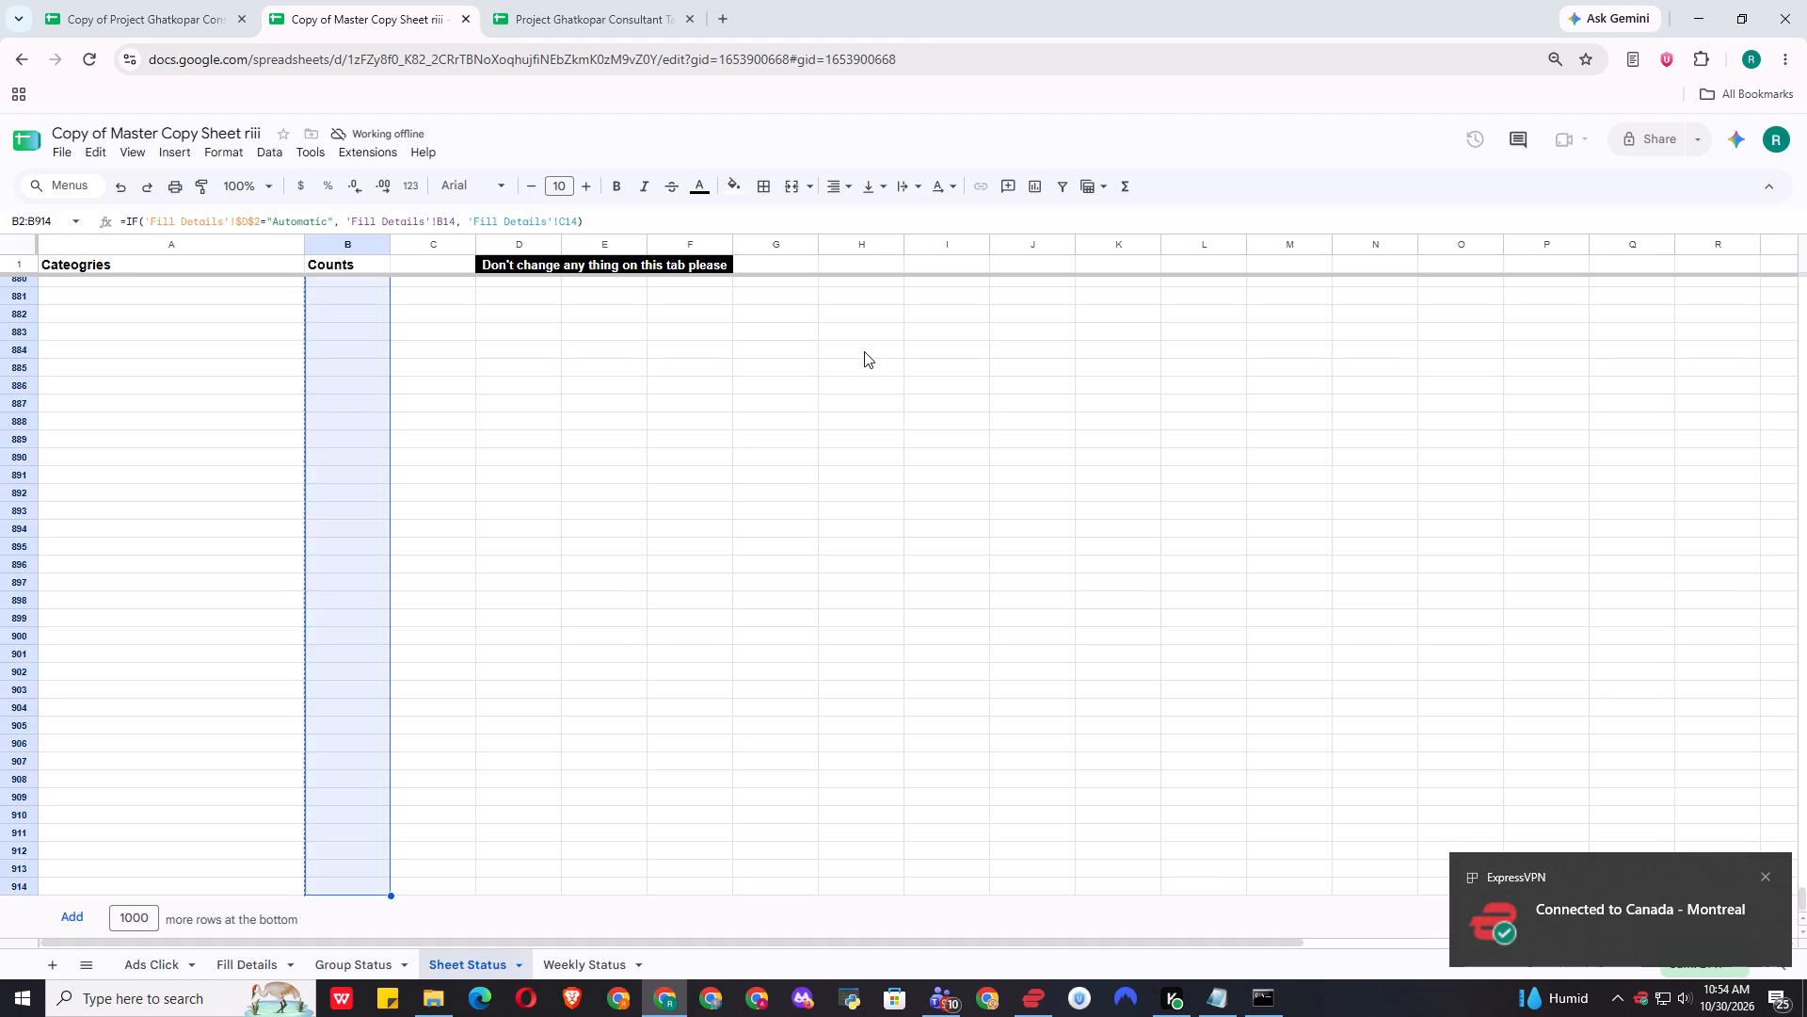
Review the Group Status summary and the Fill Details totals in the Master Copy file once more.
click(507, 24)
scroll(1029, 955, up, 3)
click(392, 7)
scroll(1099, 568, up, 3)
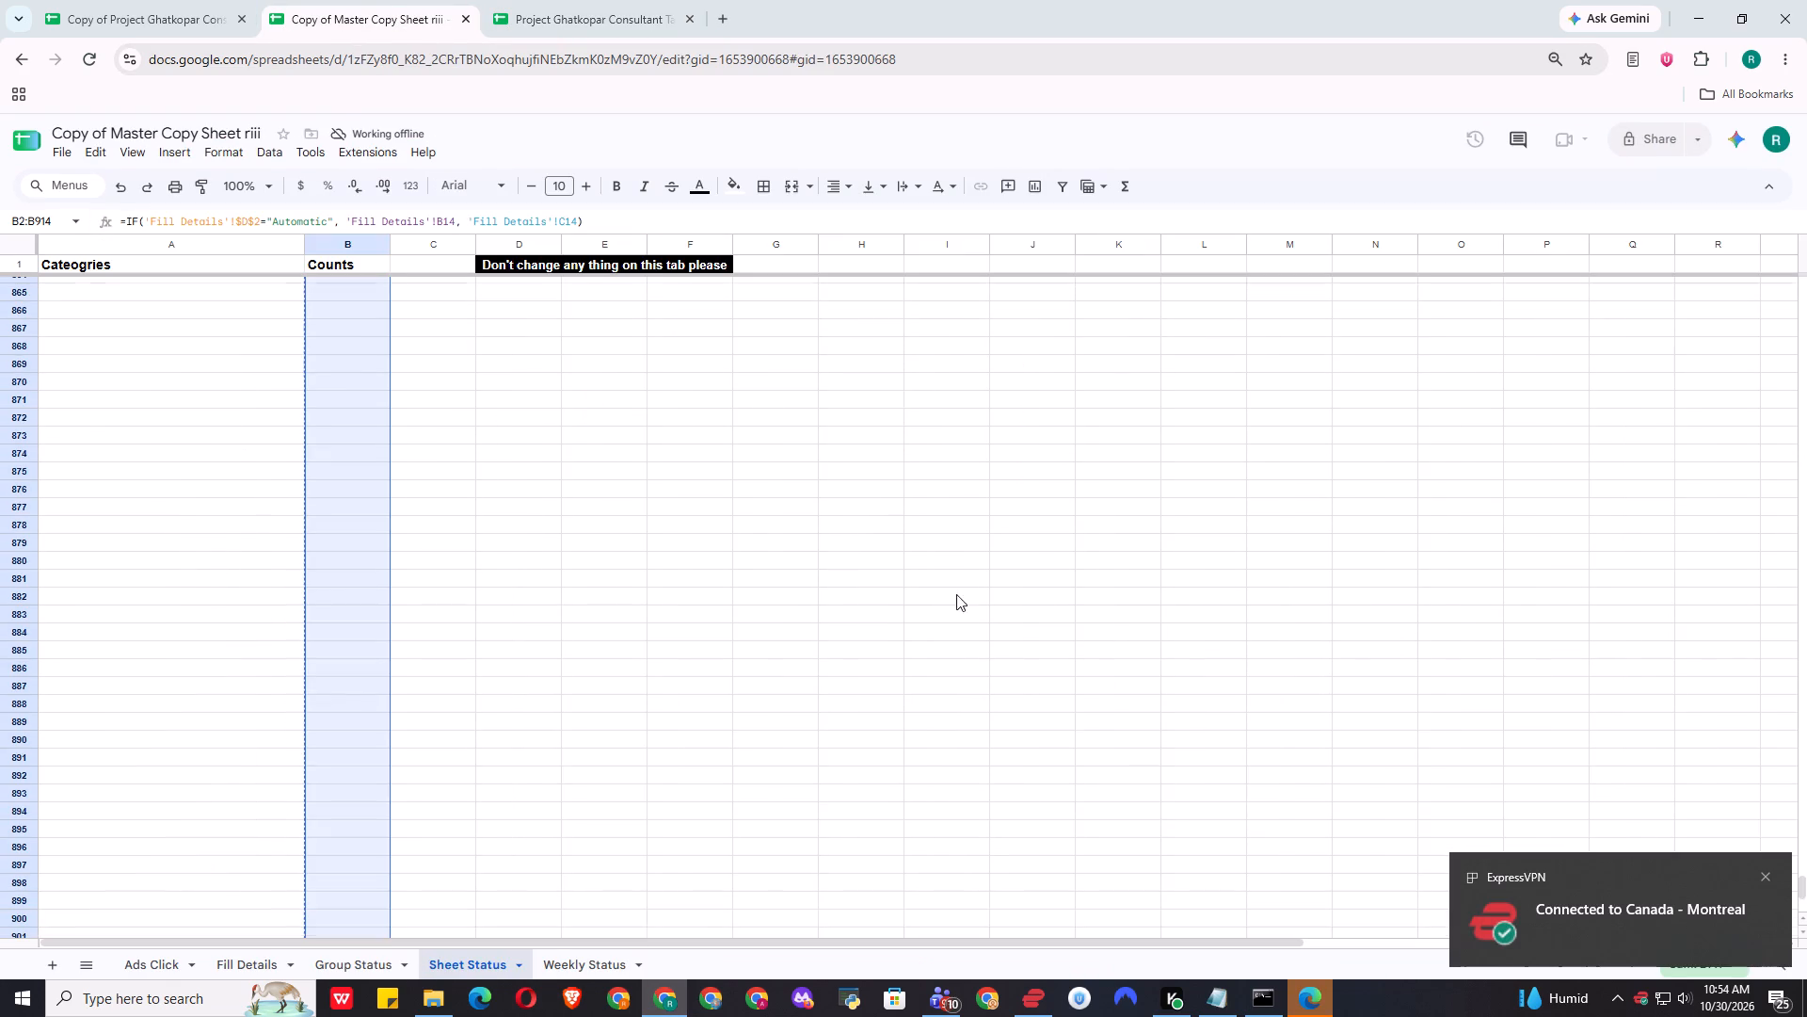
click(335, 960)
scroll(1057, 573, up, 4)
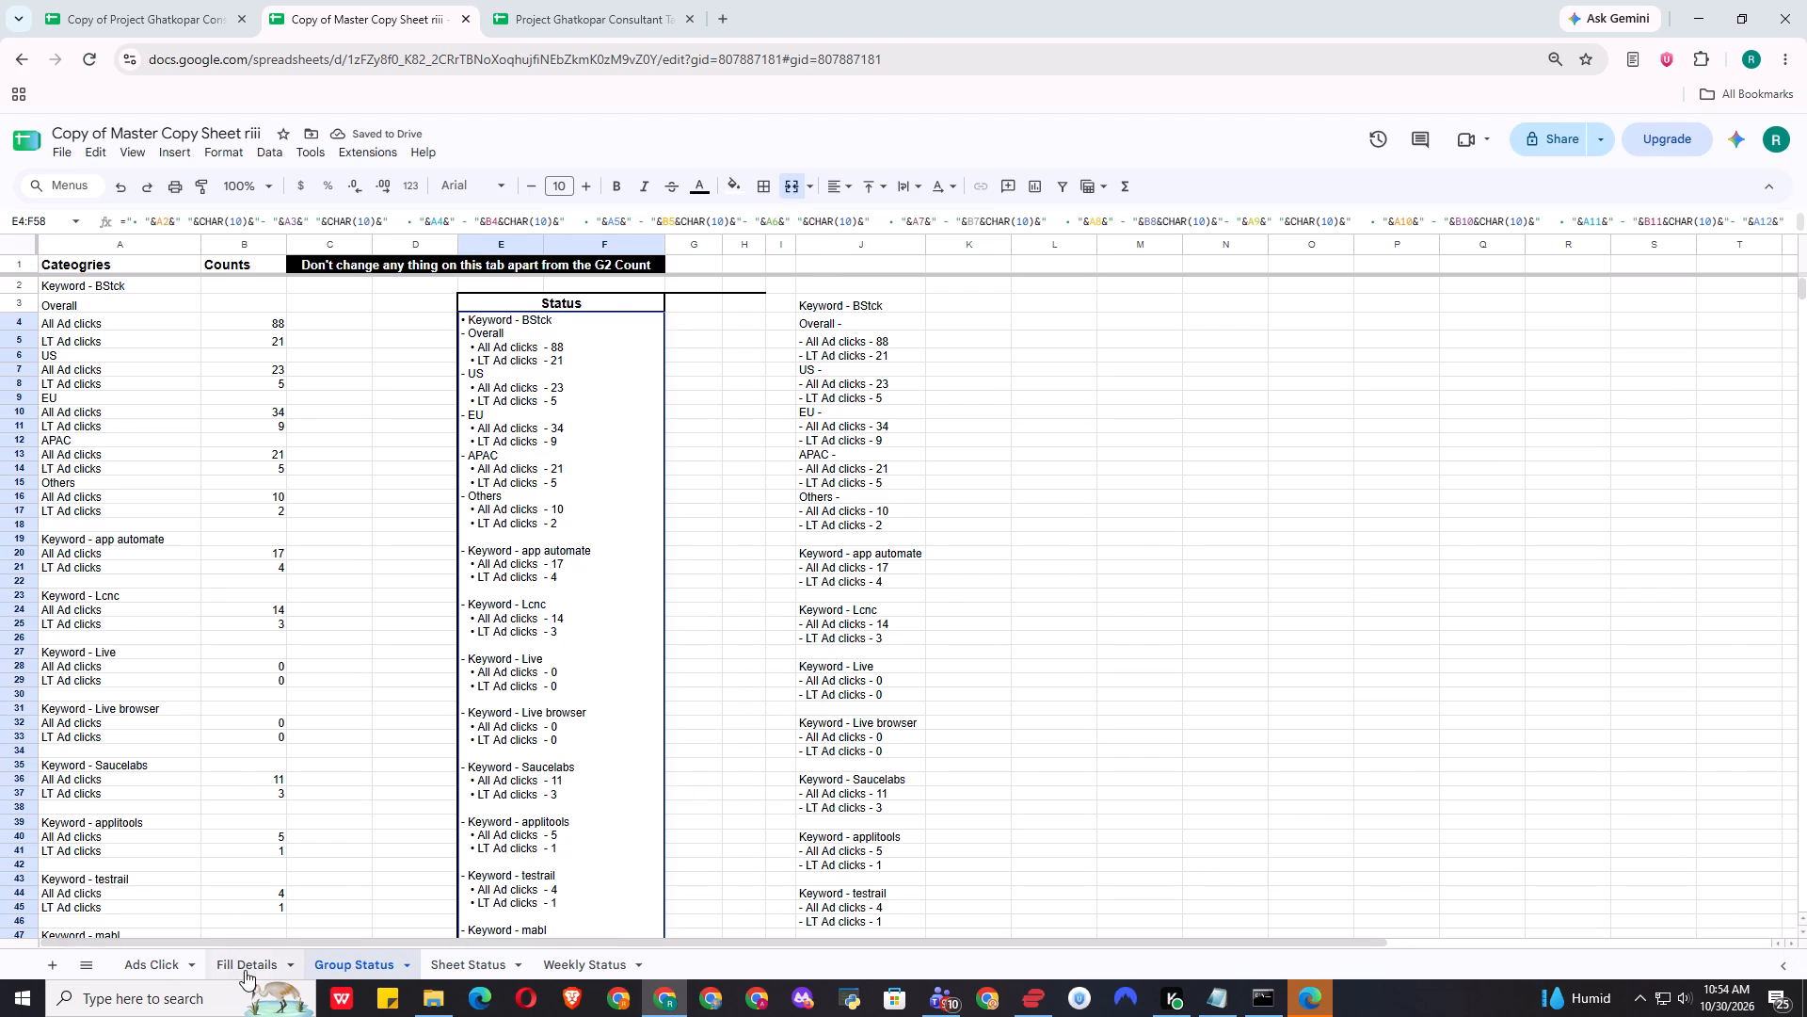
click(245, 970)
scroll(903, 559, up, 5)
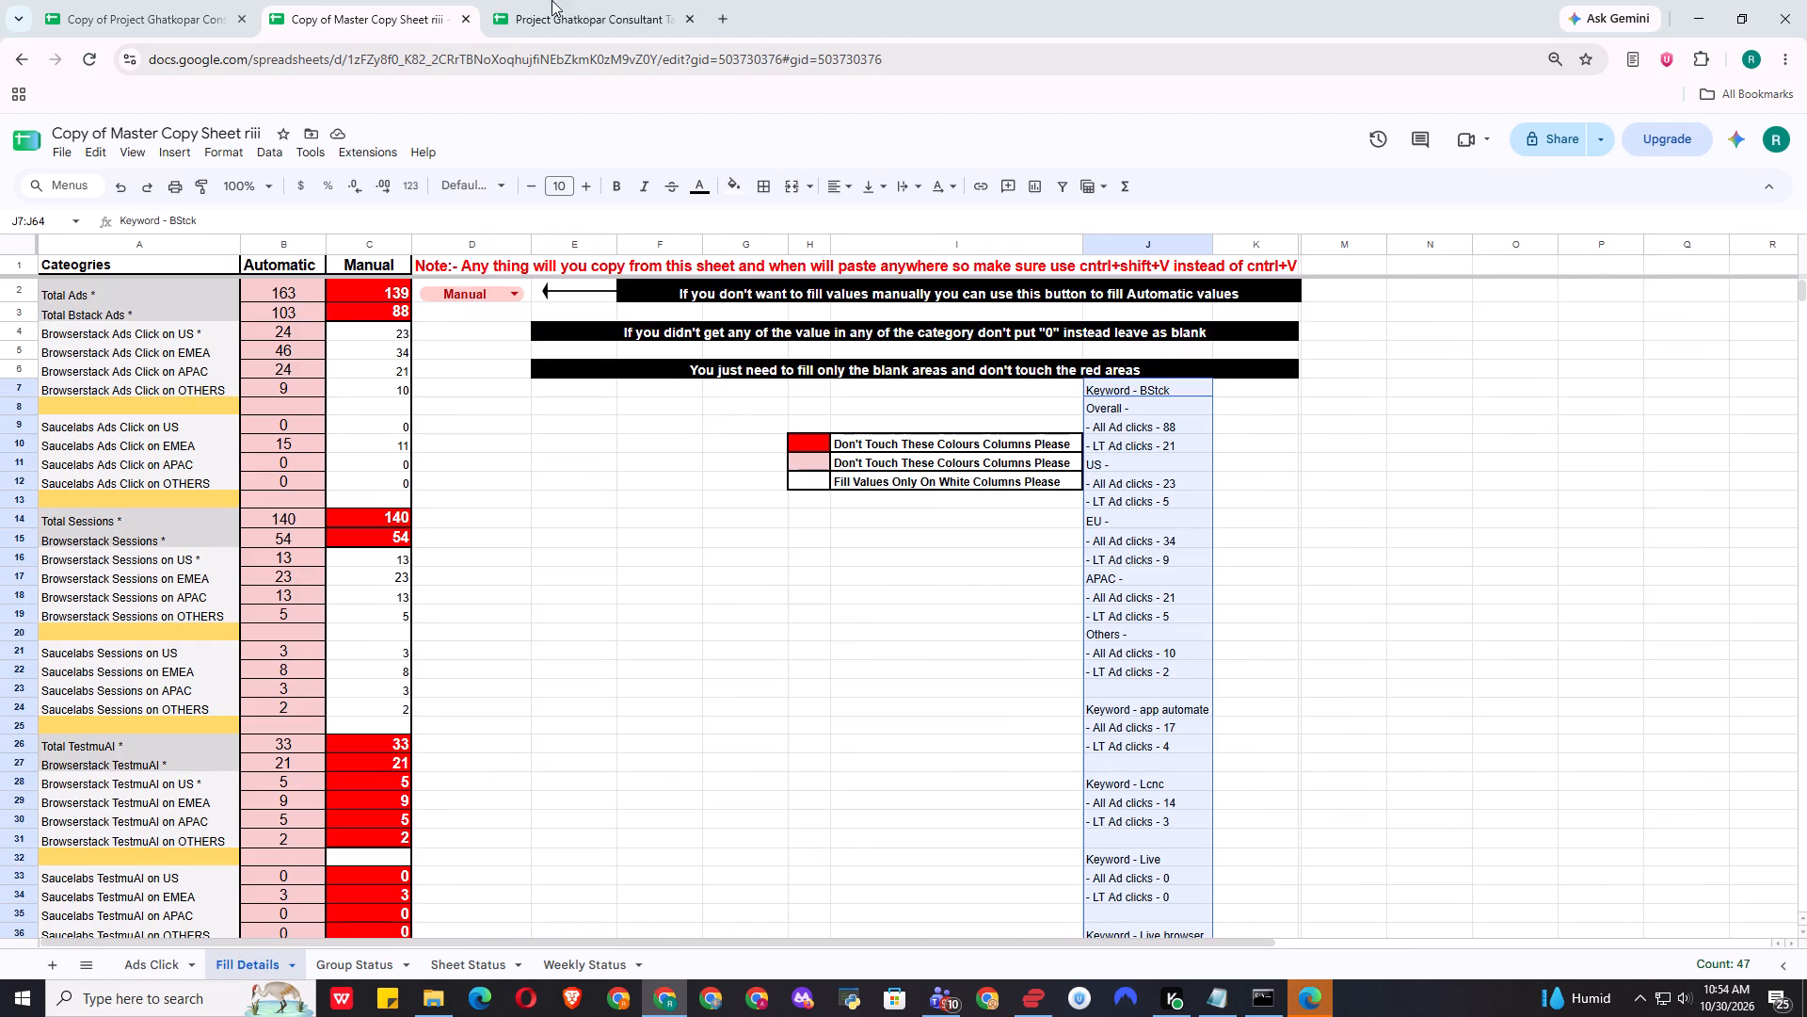
Paste the copied counts as values only at DN2 in ADs Clicks Summary of Project Ghatkopar Consultant Tasks, under 23 October 2026.
click(575, 0)
scroll(1065, 541, up, 3)
click(476, 960)
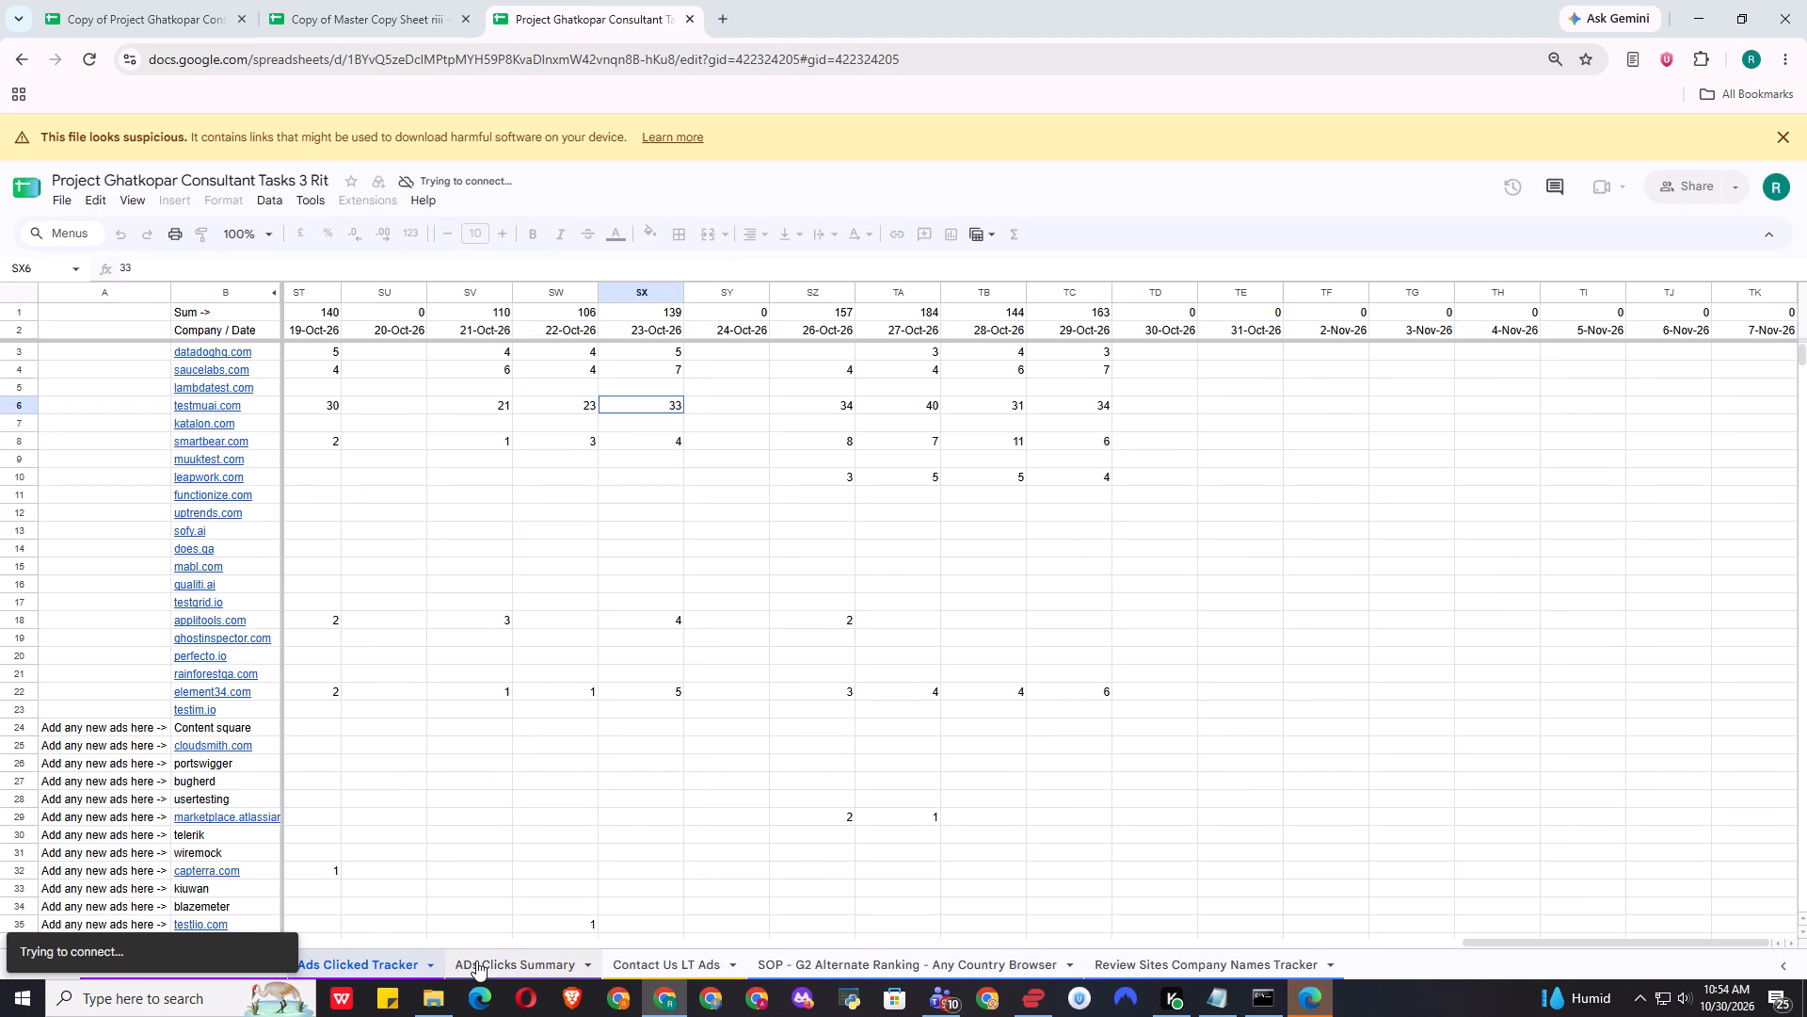
scroll(1088, 505, up, 3)
click(872, 331)
right_click(872, 331)
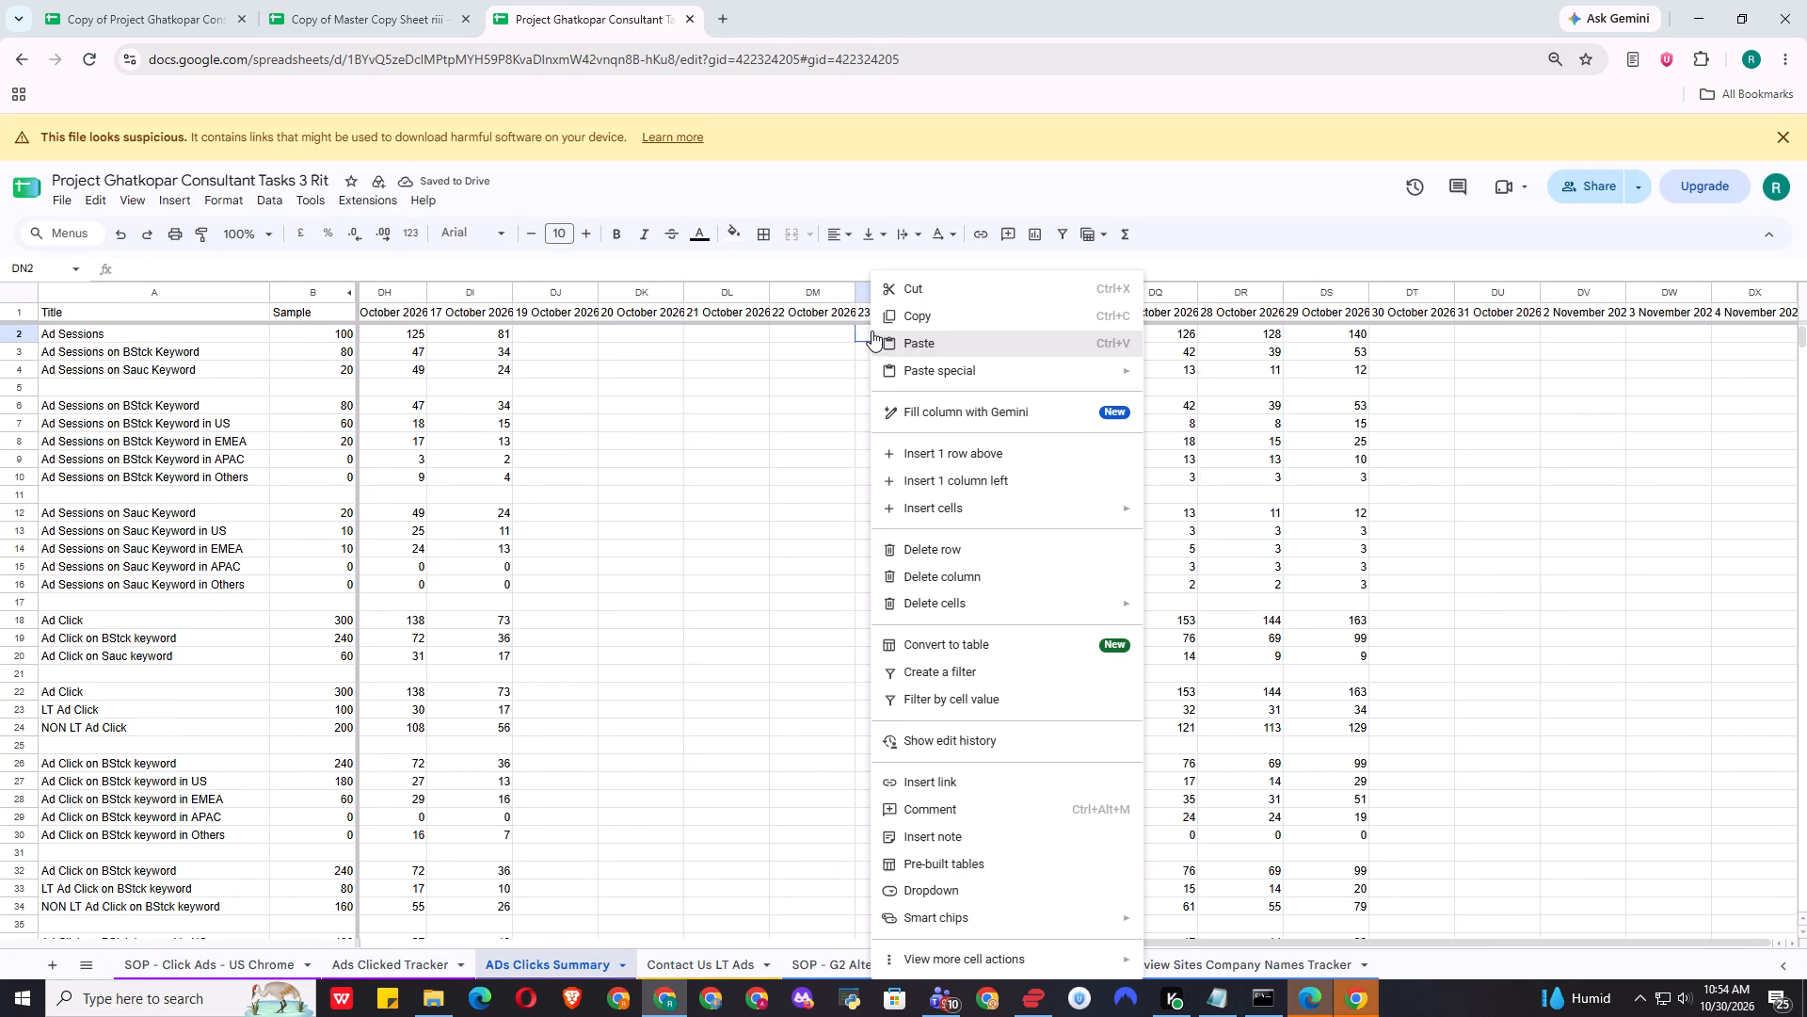
click(1163, 379)
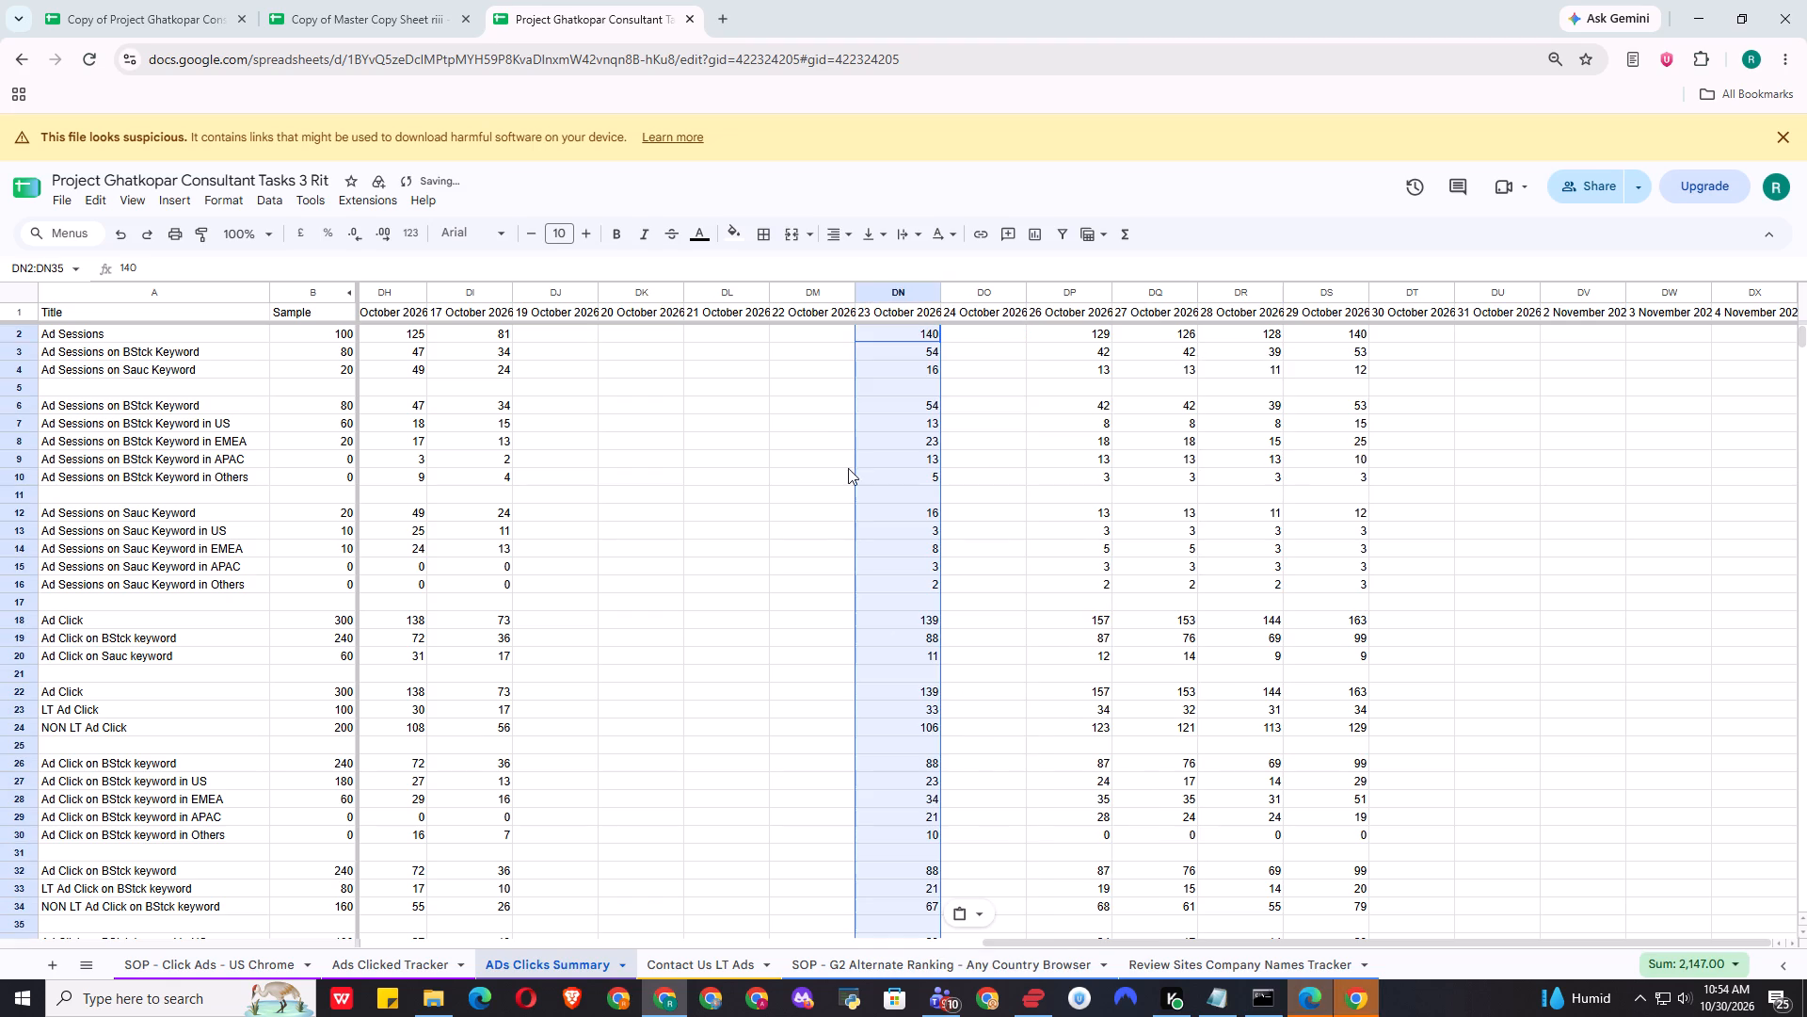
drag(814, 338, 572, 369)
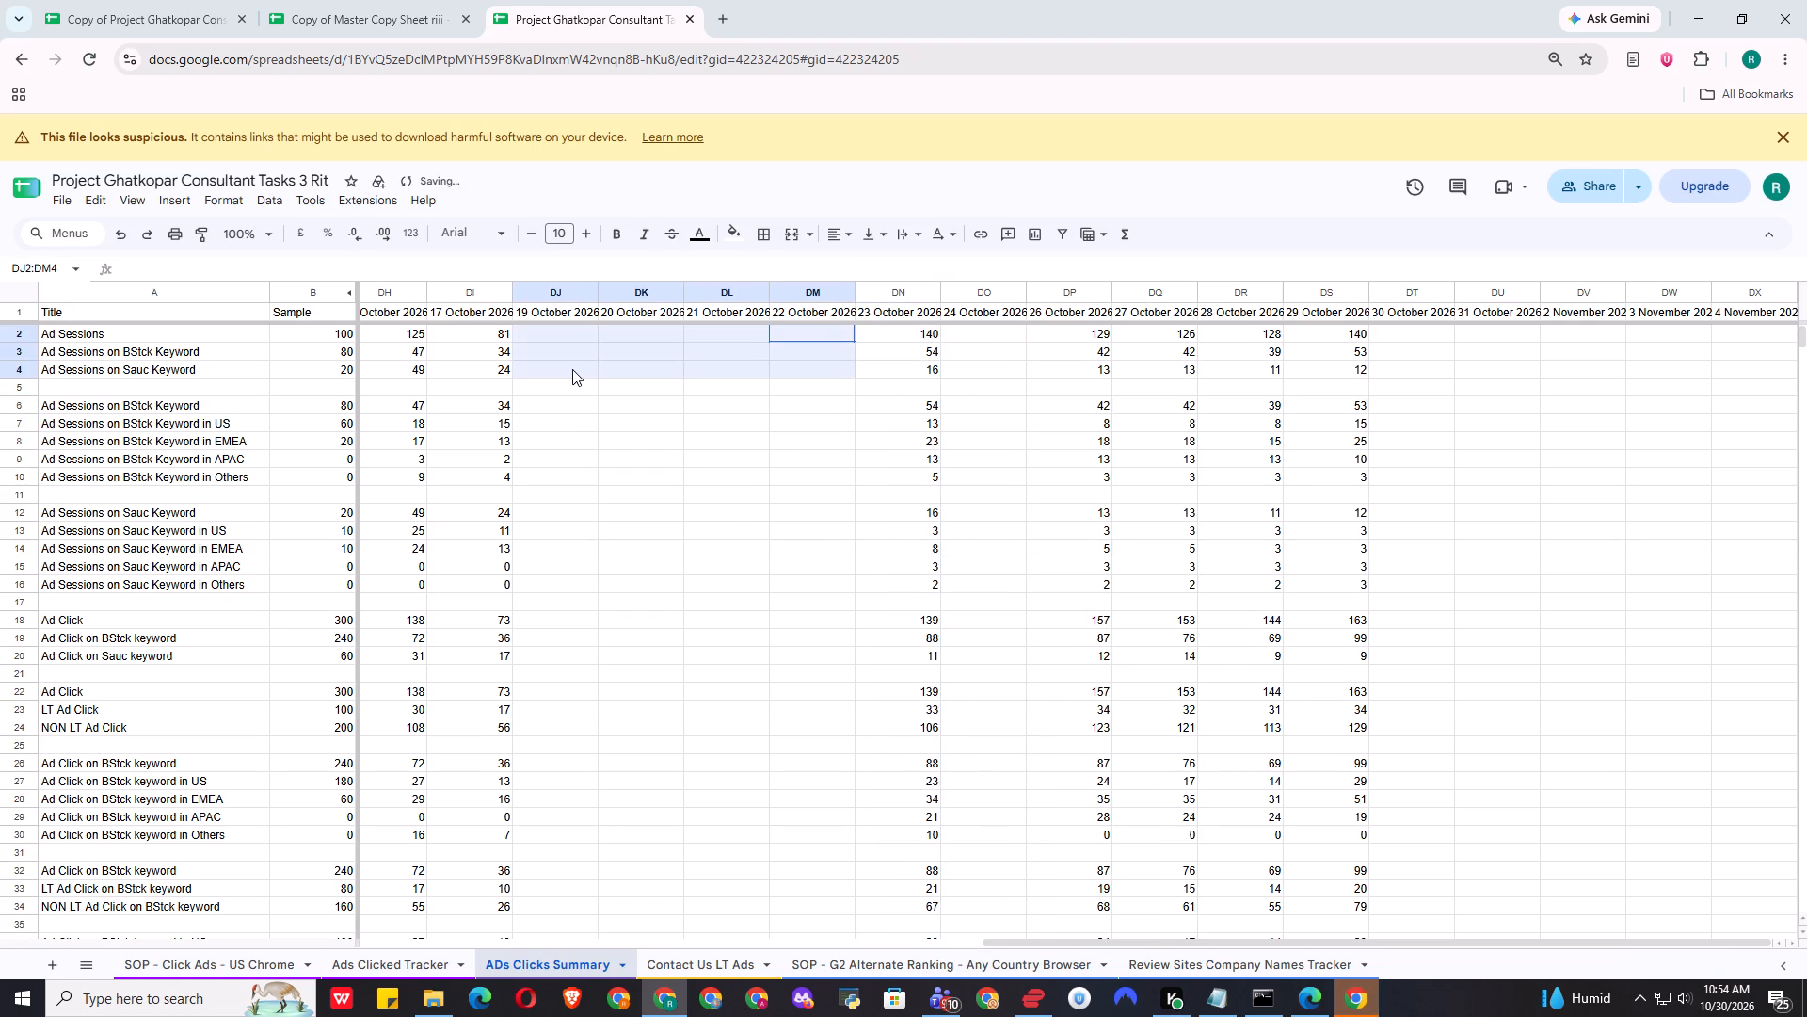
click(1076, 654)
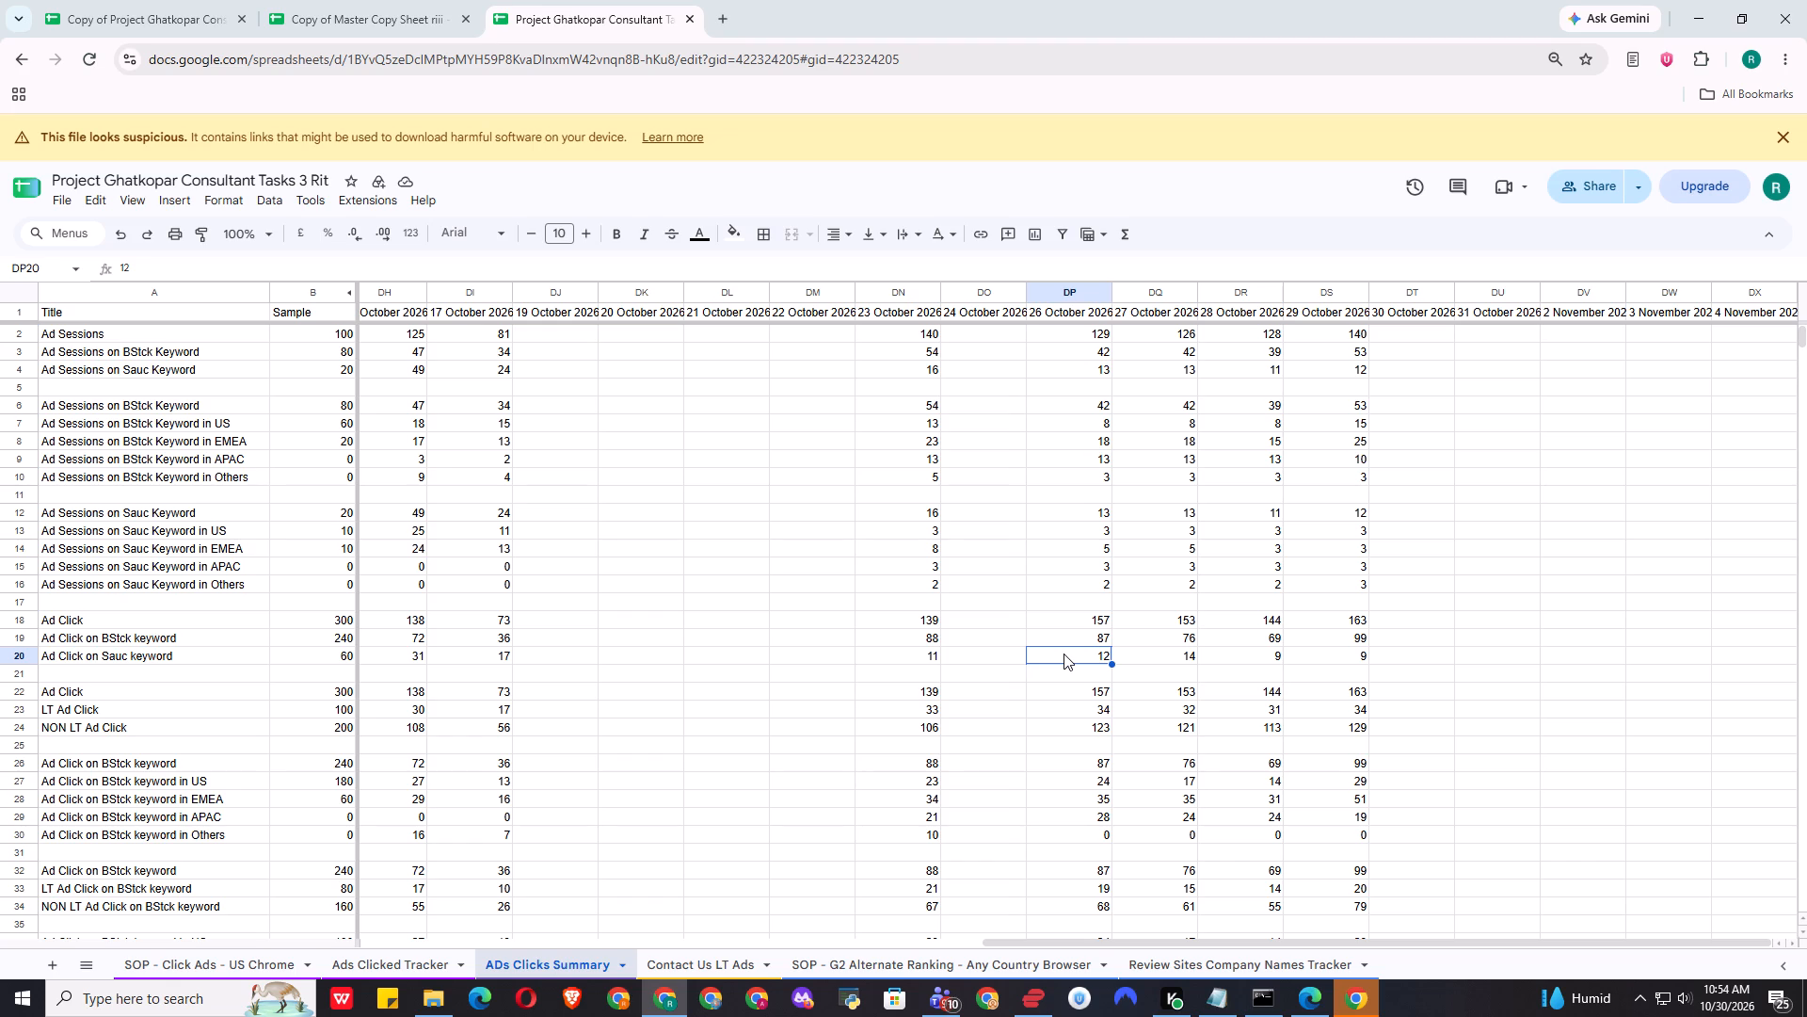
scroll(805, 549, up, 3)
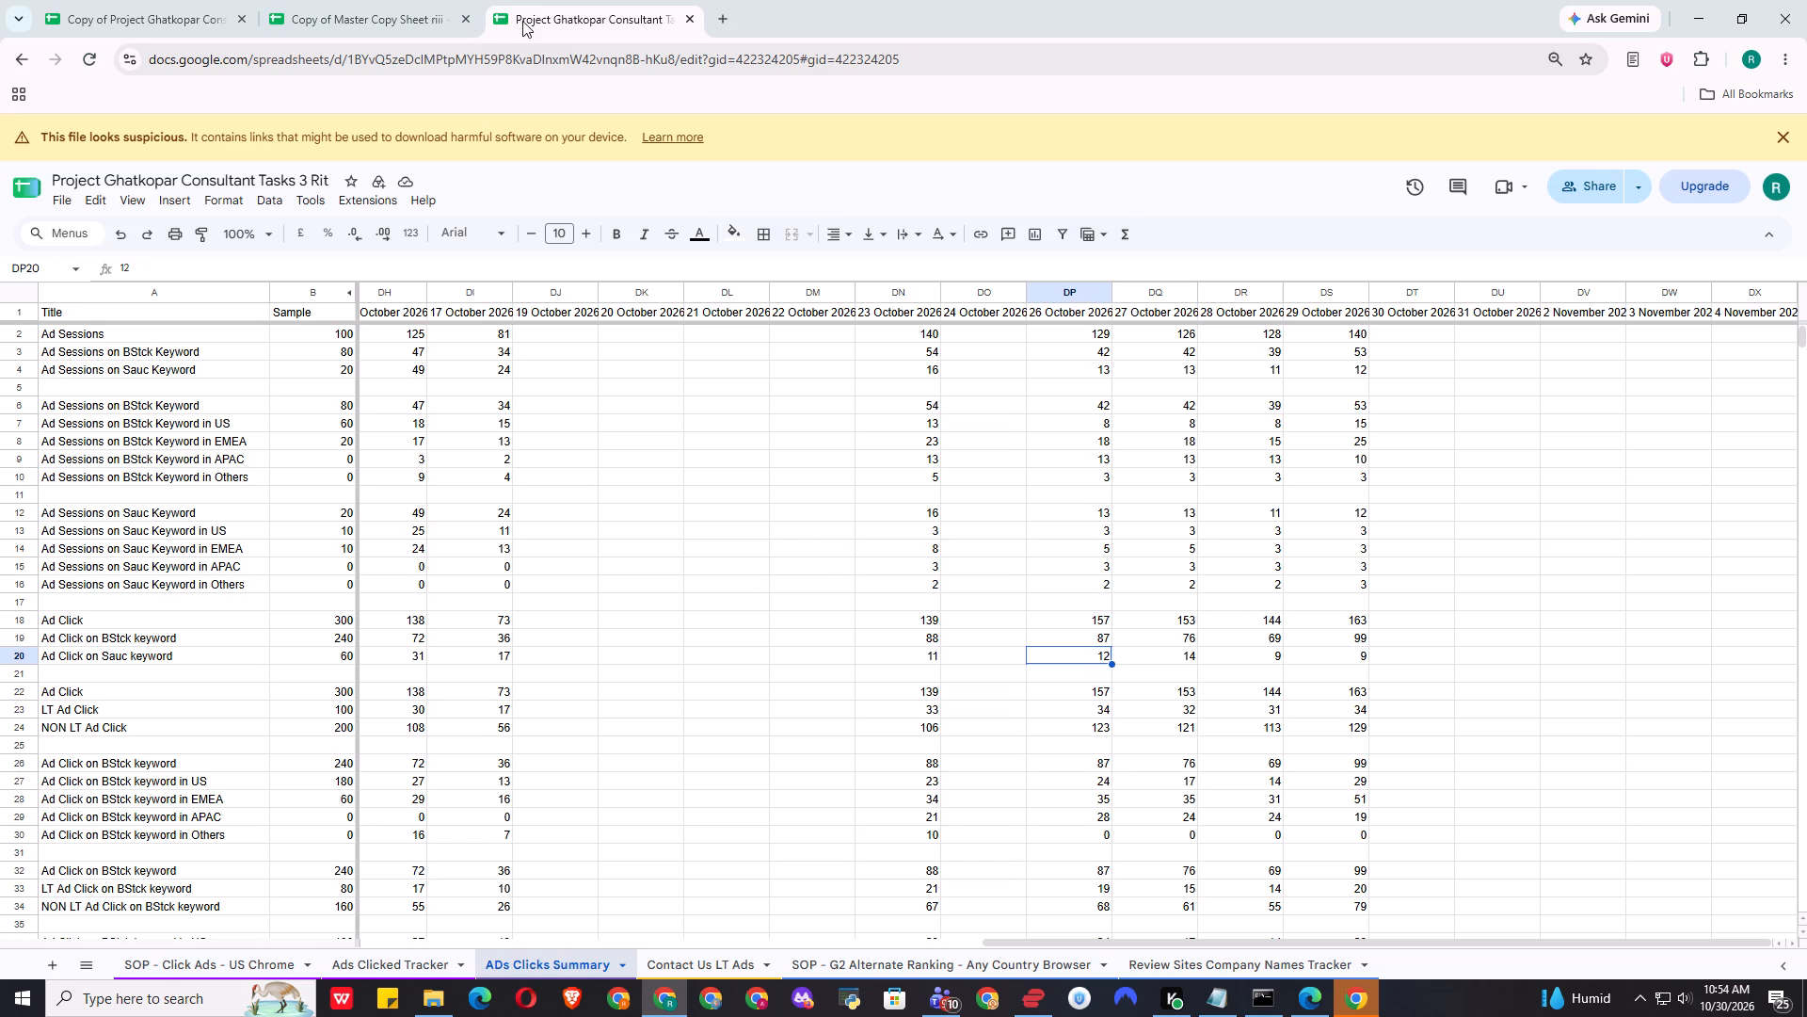
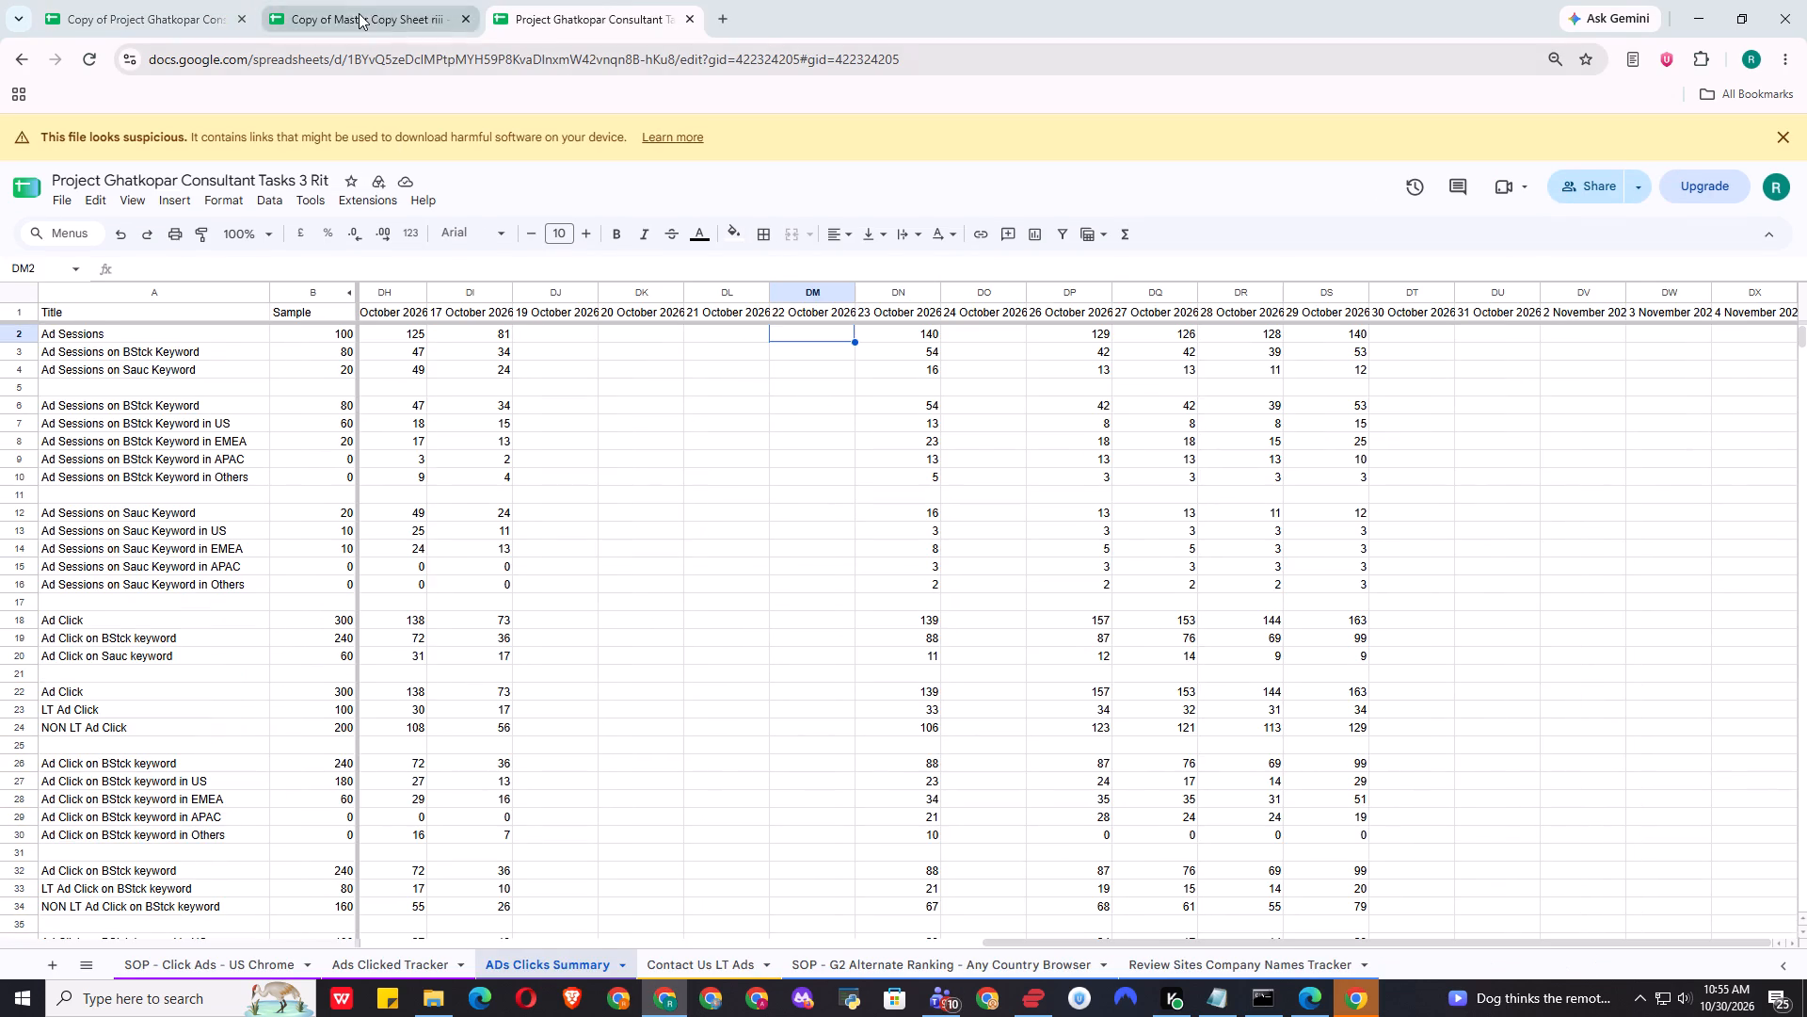
Paste the copied keyword status list at J7 of the Fill Details sheet in Copy of Master Copy Sheet.
click(359, 13)
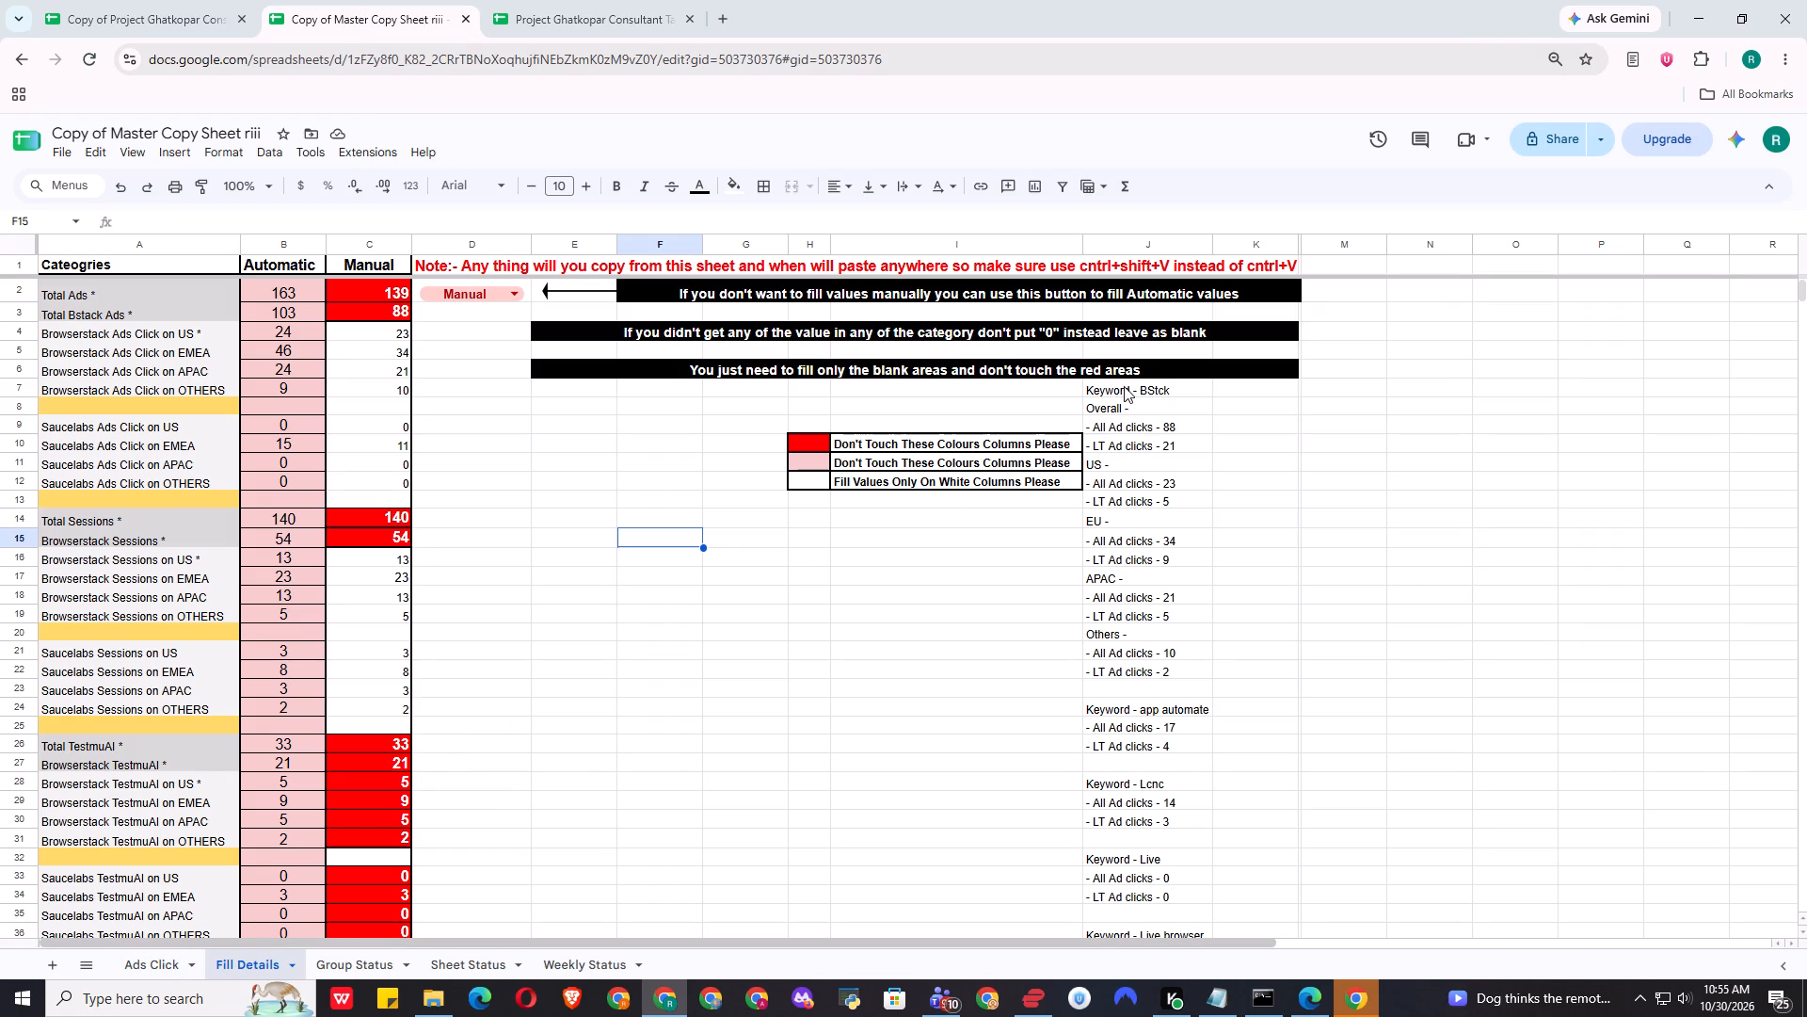
click(1125, 386)
scroll(1191, 522, up, 3)
key(ctrl+v)
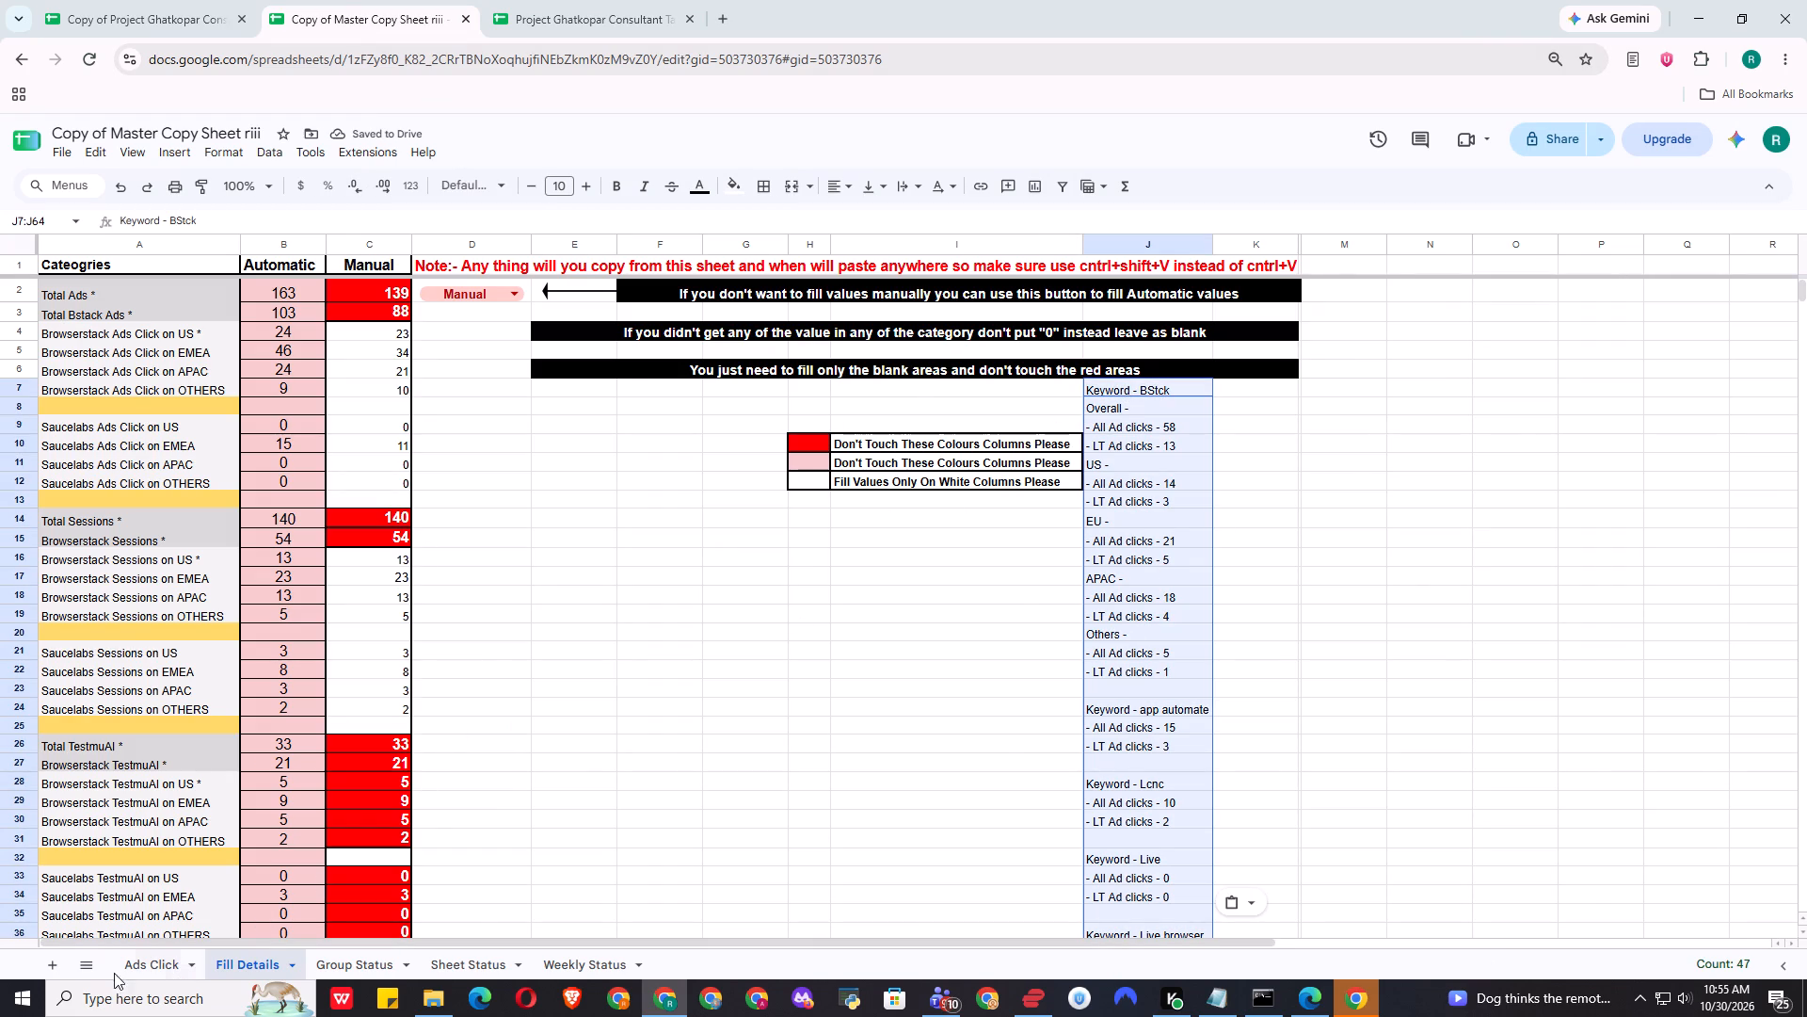
Paste the keyword status list at N3 of the Ads Click sheet.
click(149, 966)
scroll(1103, 479, up, 5)
click(1545, 302)
key(ctrl+v)
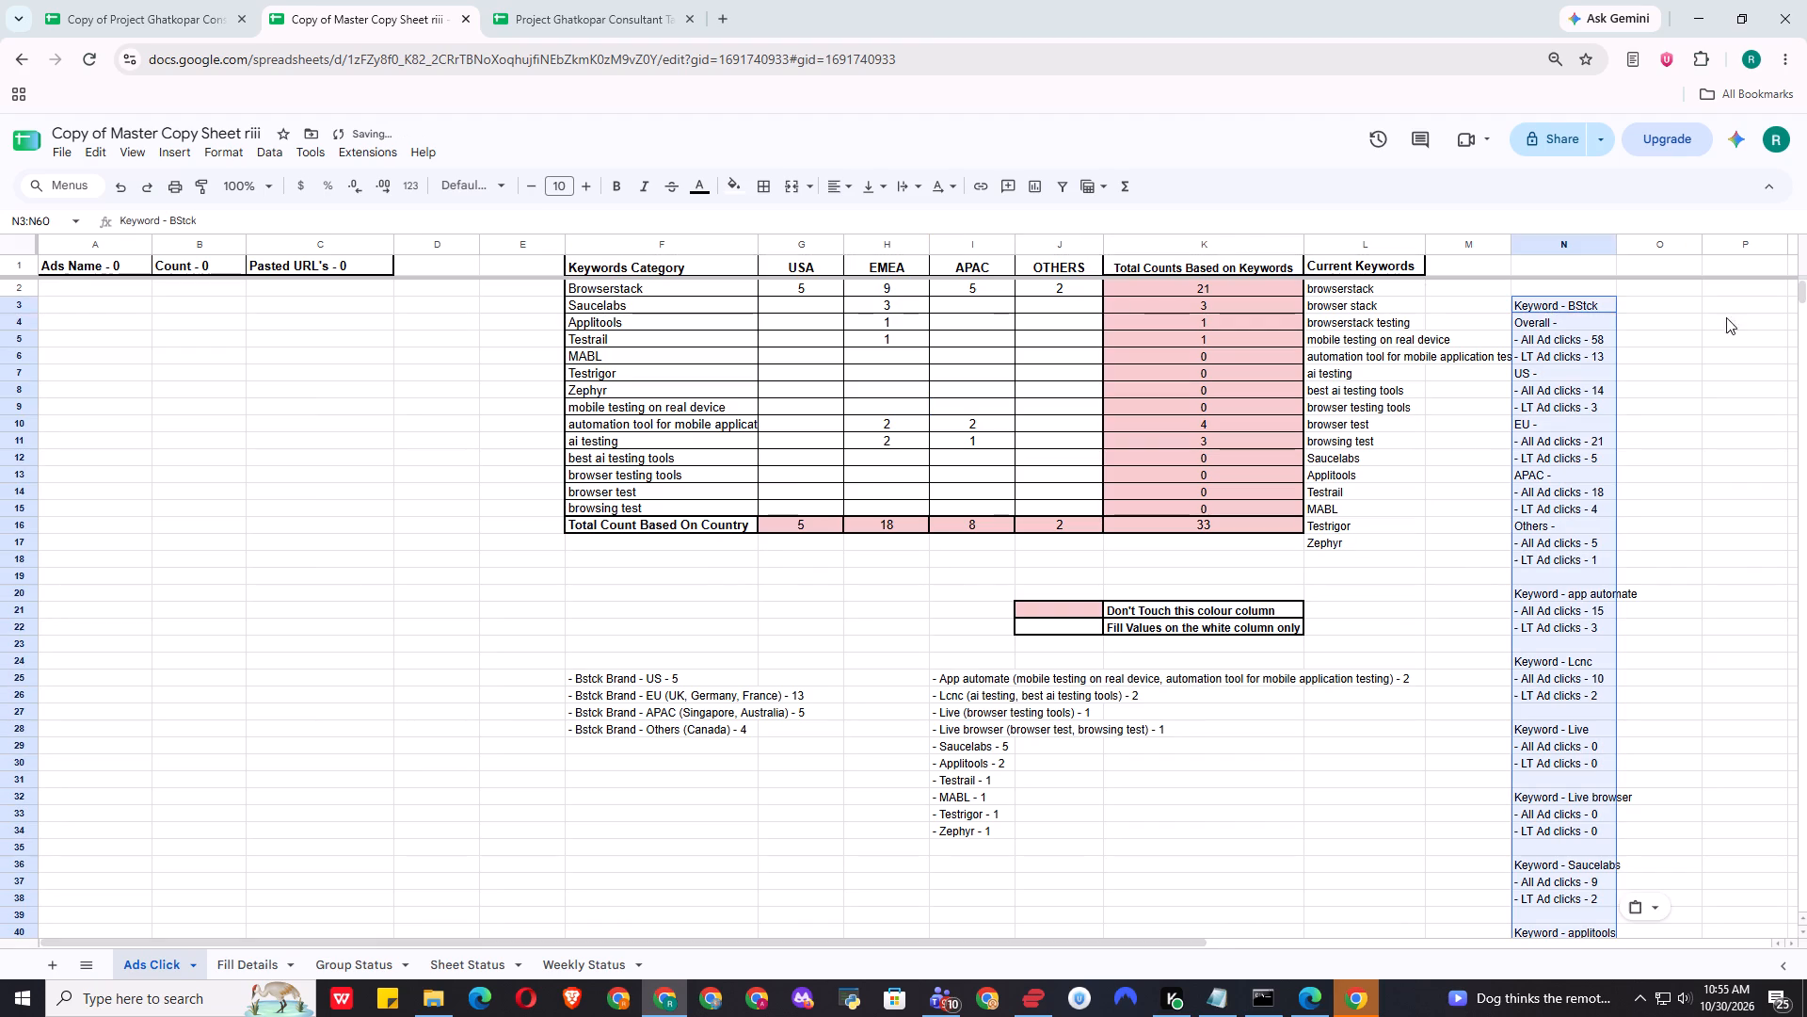
Paste the keyword status list at J3 of the Group Status sheet.
click(344, 941)
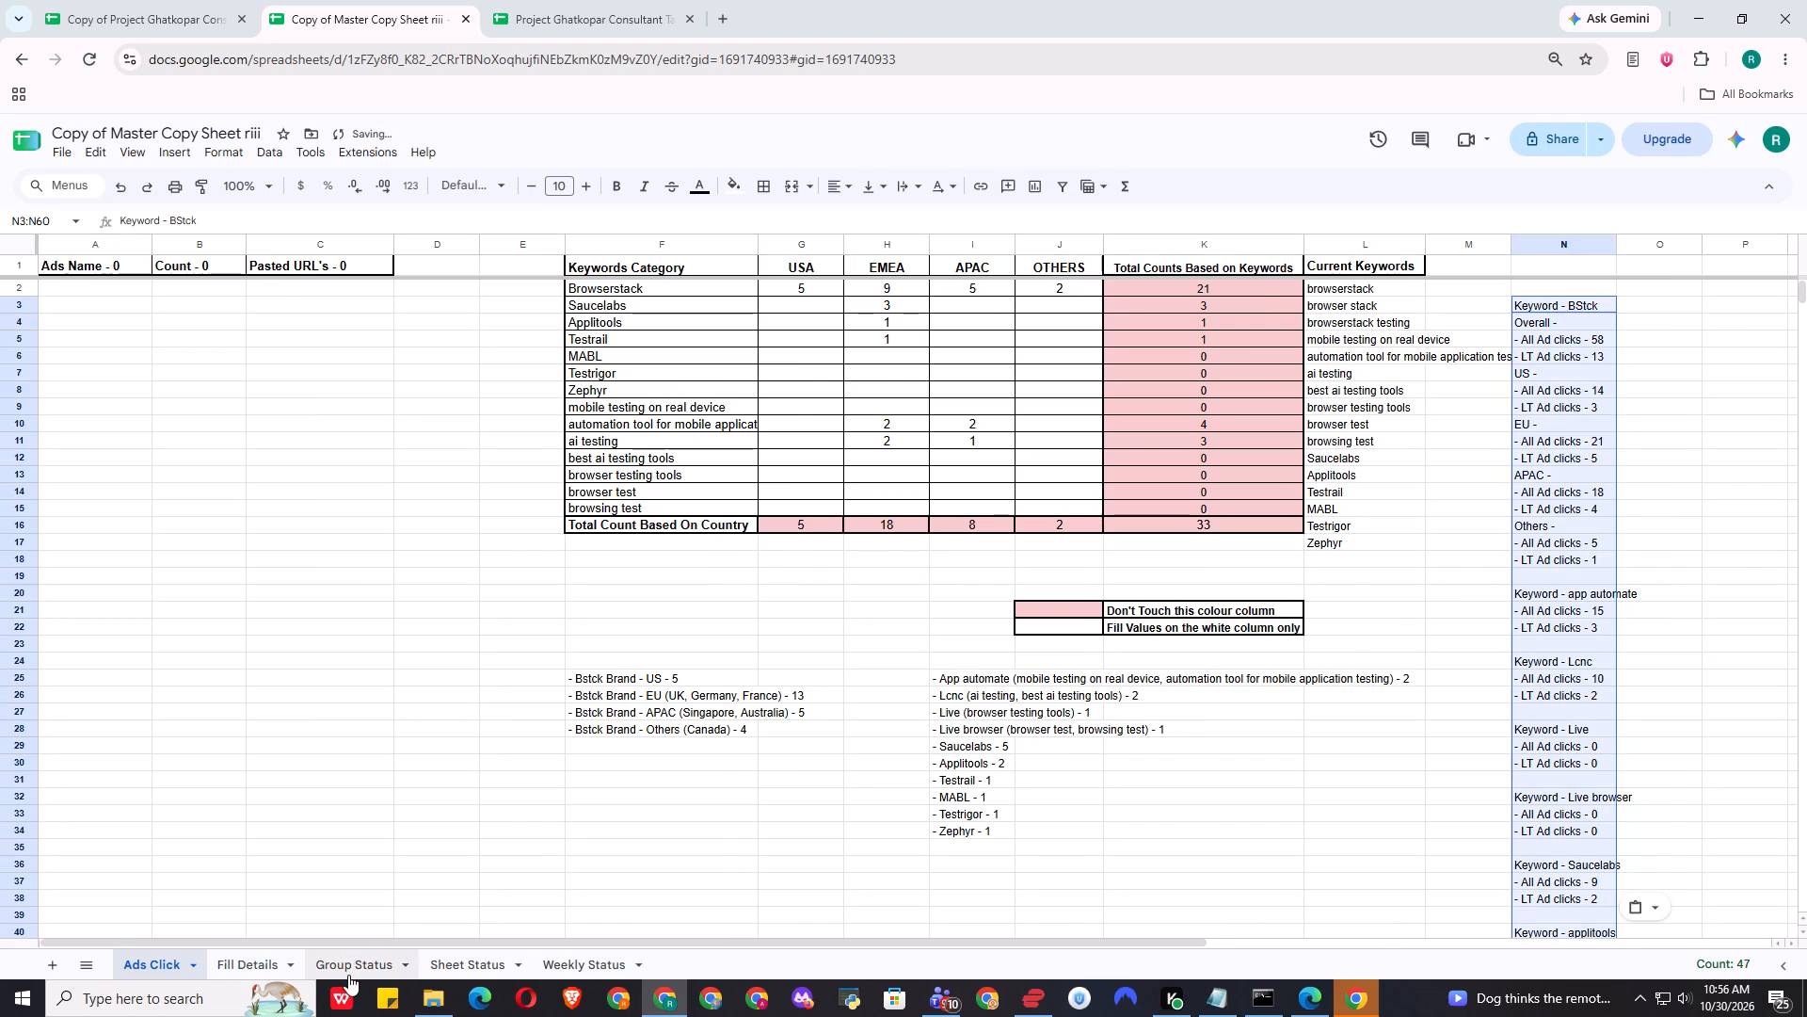
click(349, 965)
scroll(1017, 486, up, 3)
click(850, 309)
key(ctrl+v)
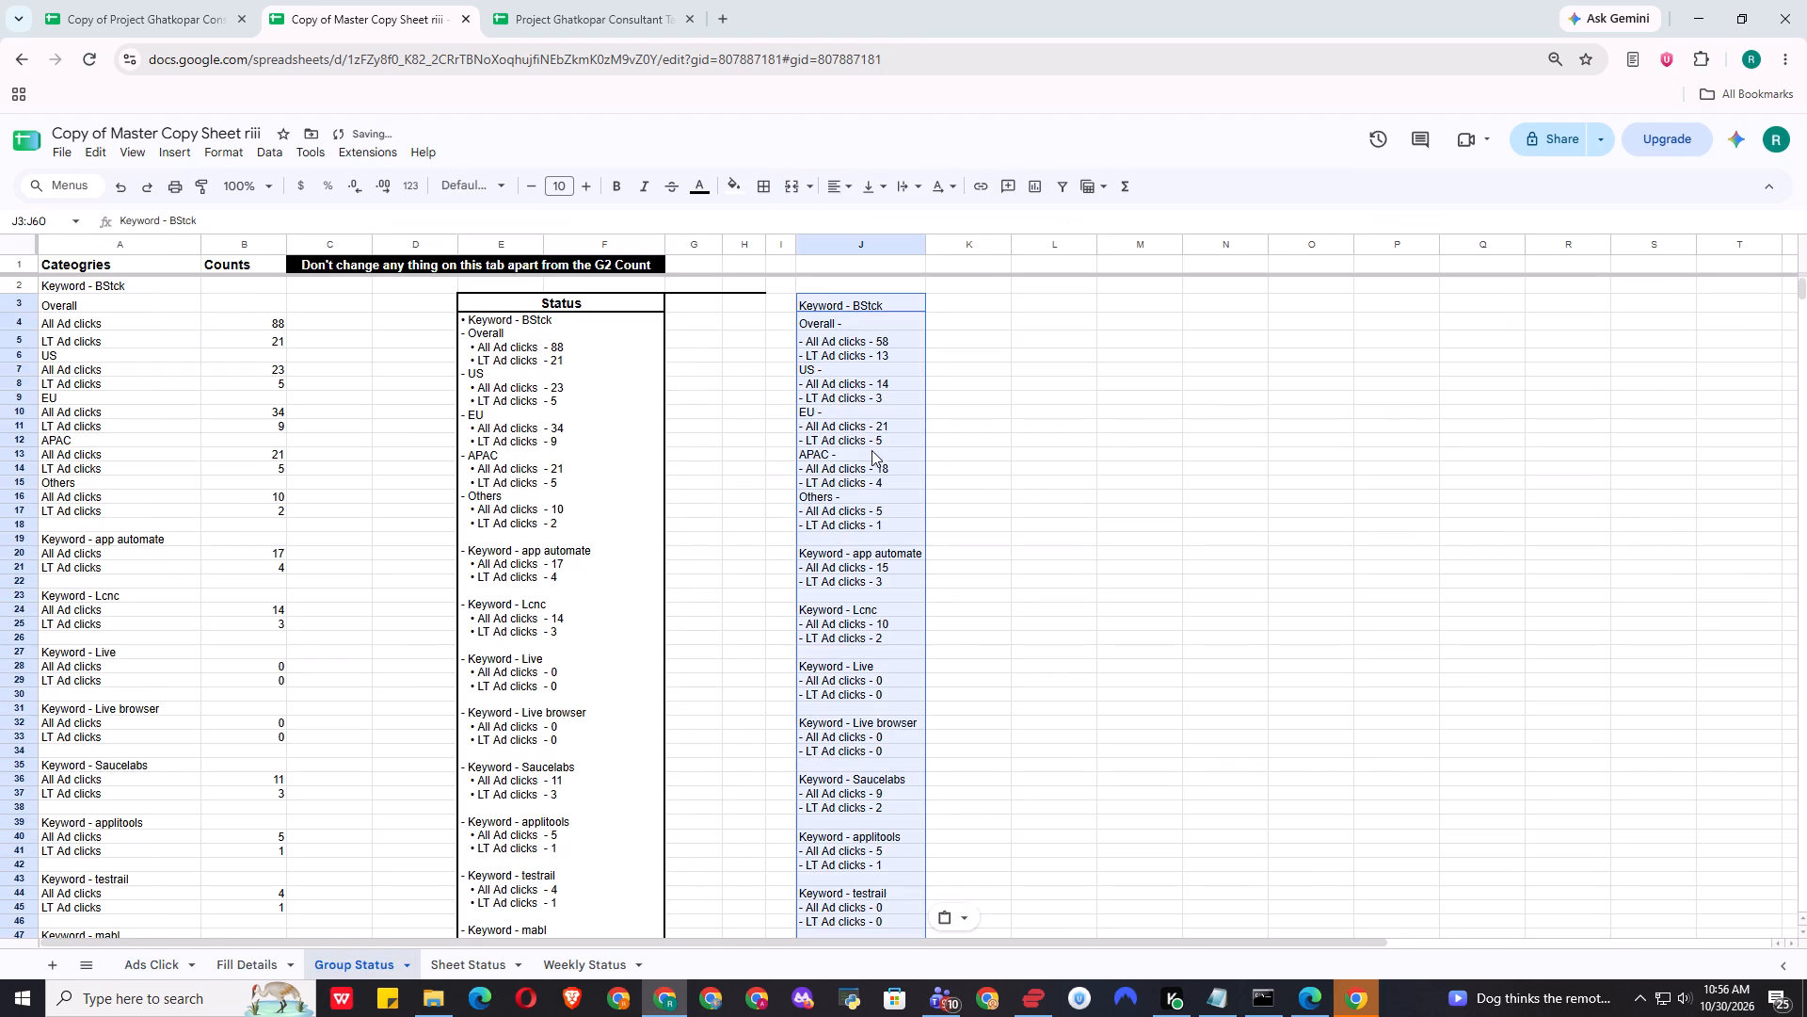
Set the Browserstack counts in the Ads Click sheet to USA 3, EMEA 5, APAC 4 and OTHERS 1.
click(229, 977)
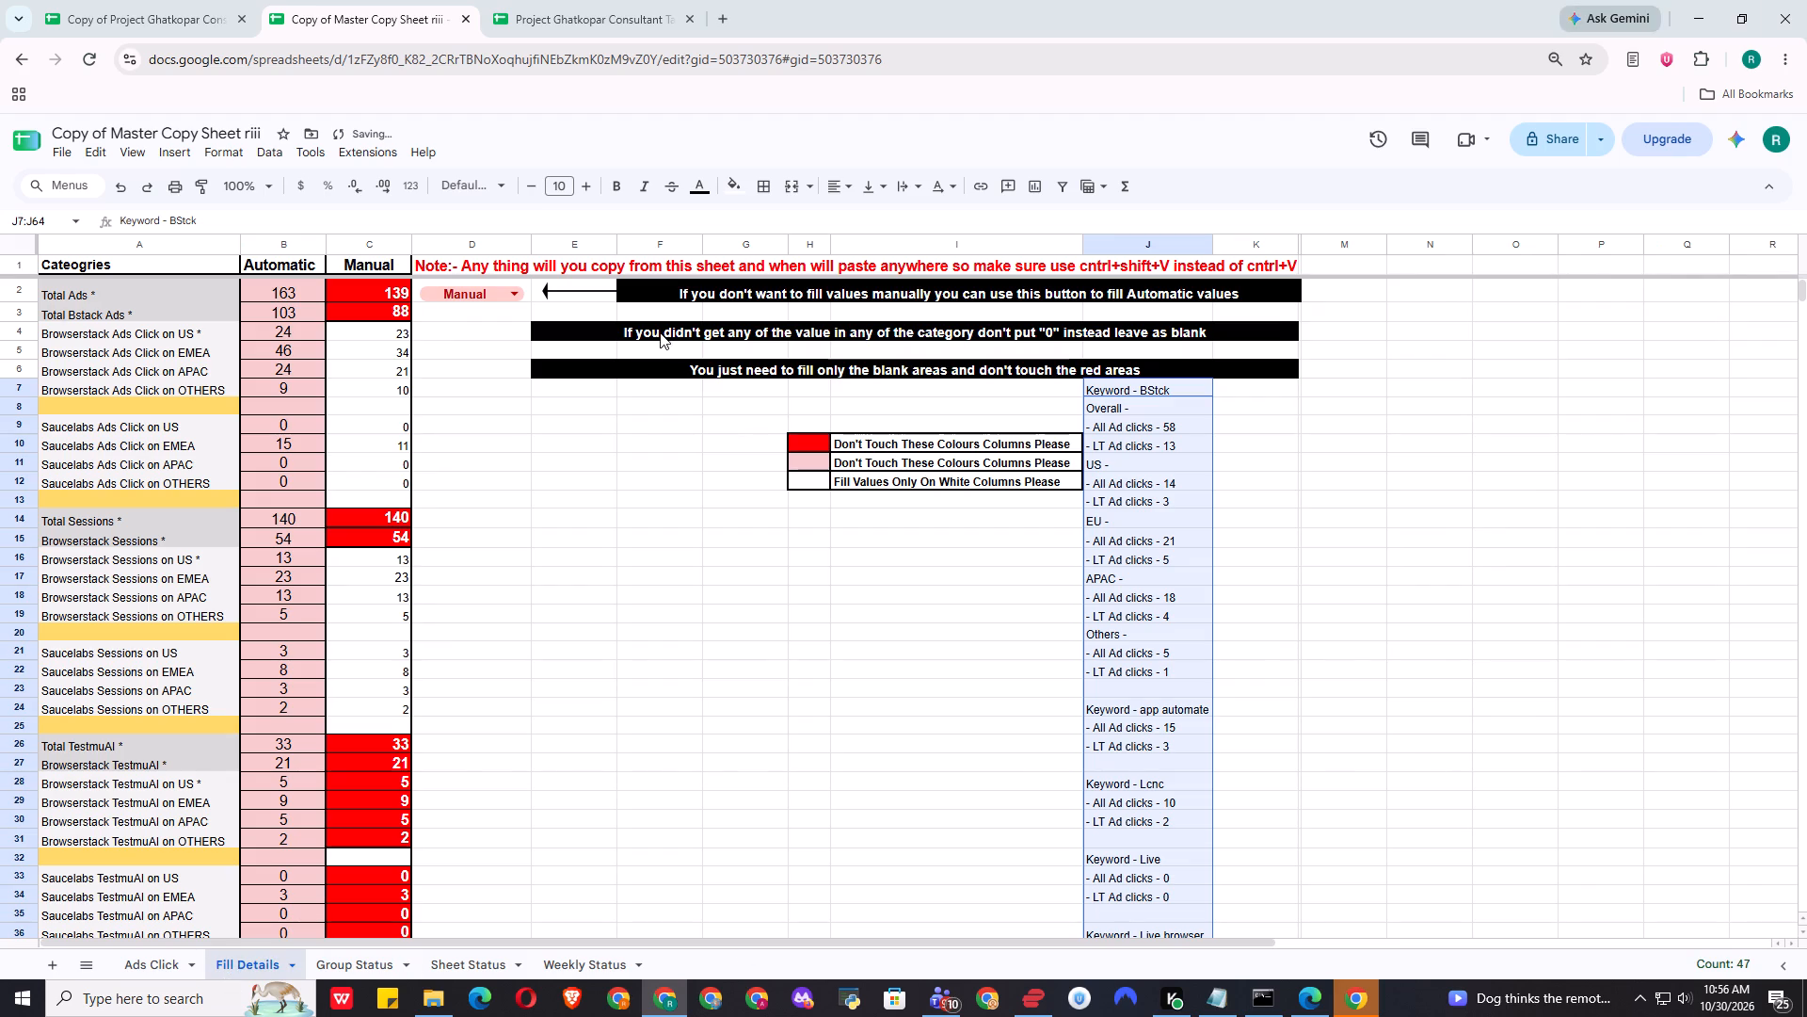
click(125, 970)
scroll(1098, 510, up, 3)
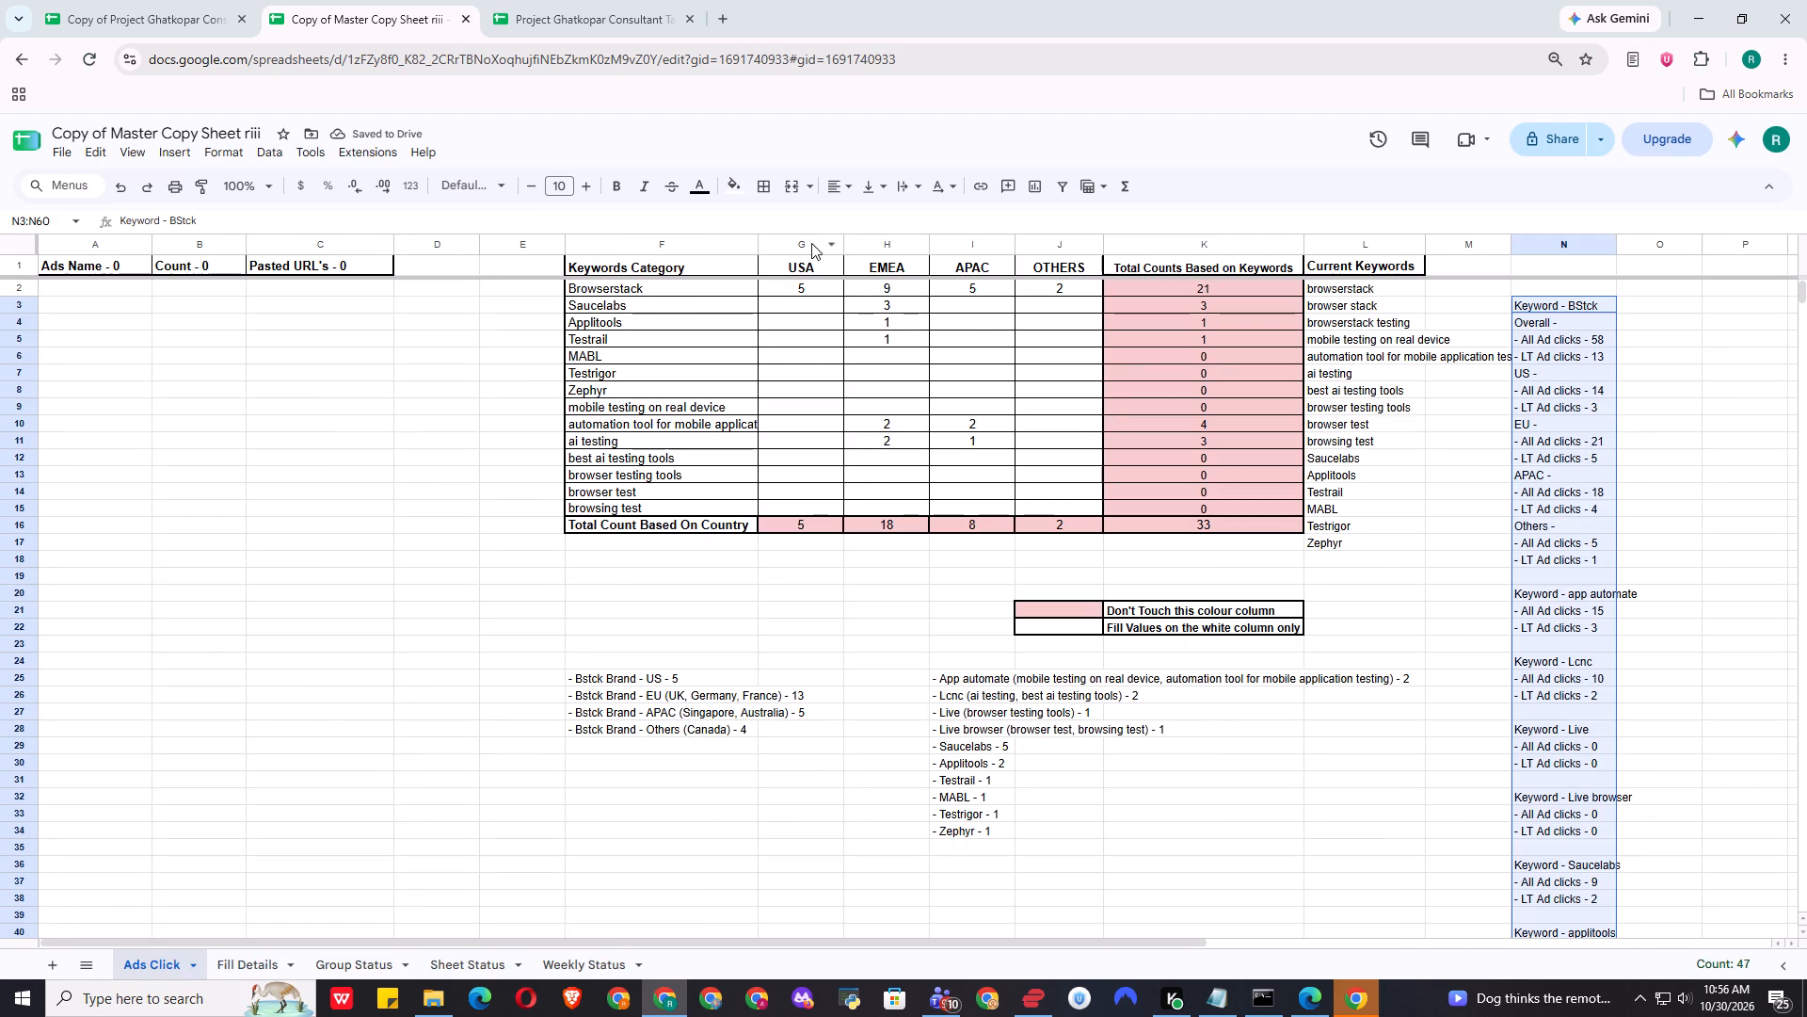
click(814, 290)
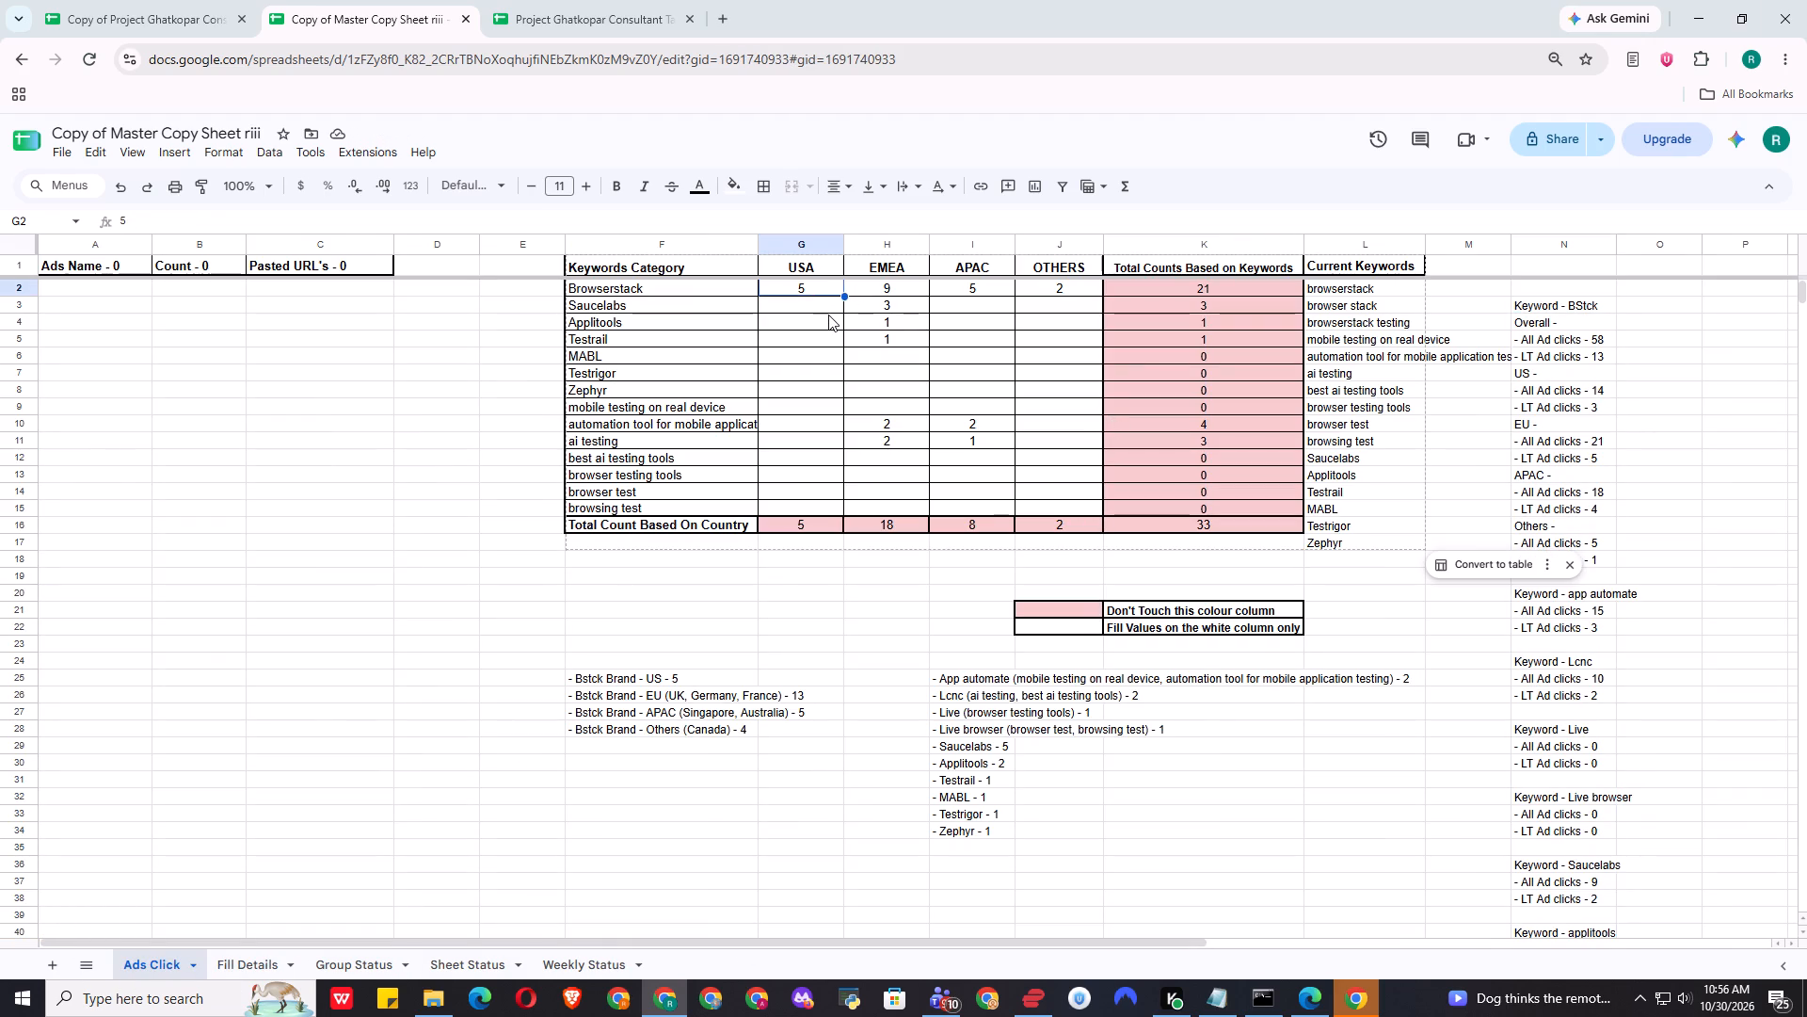
key(3)
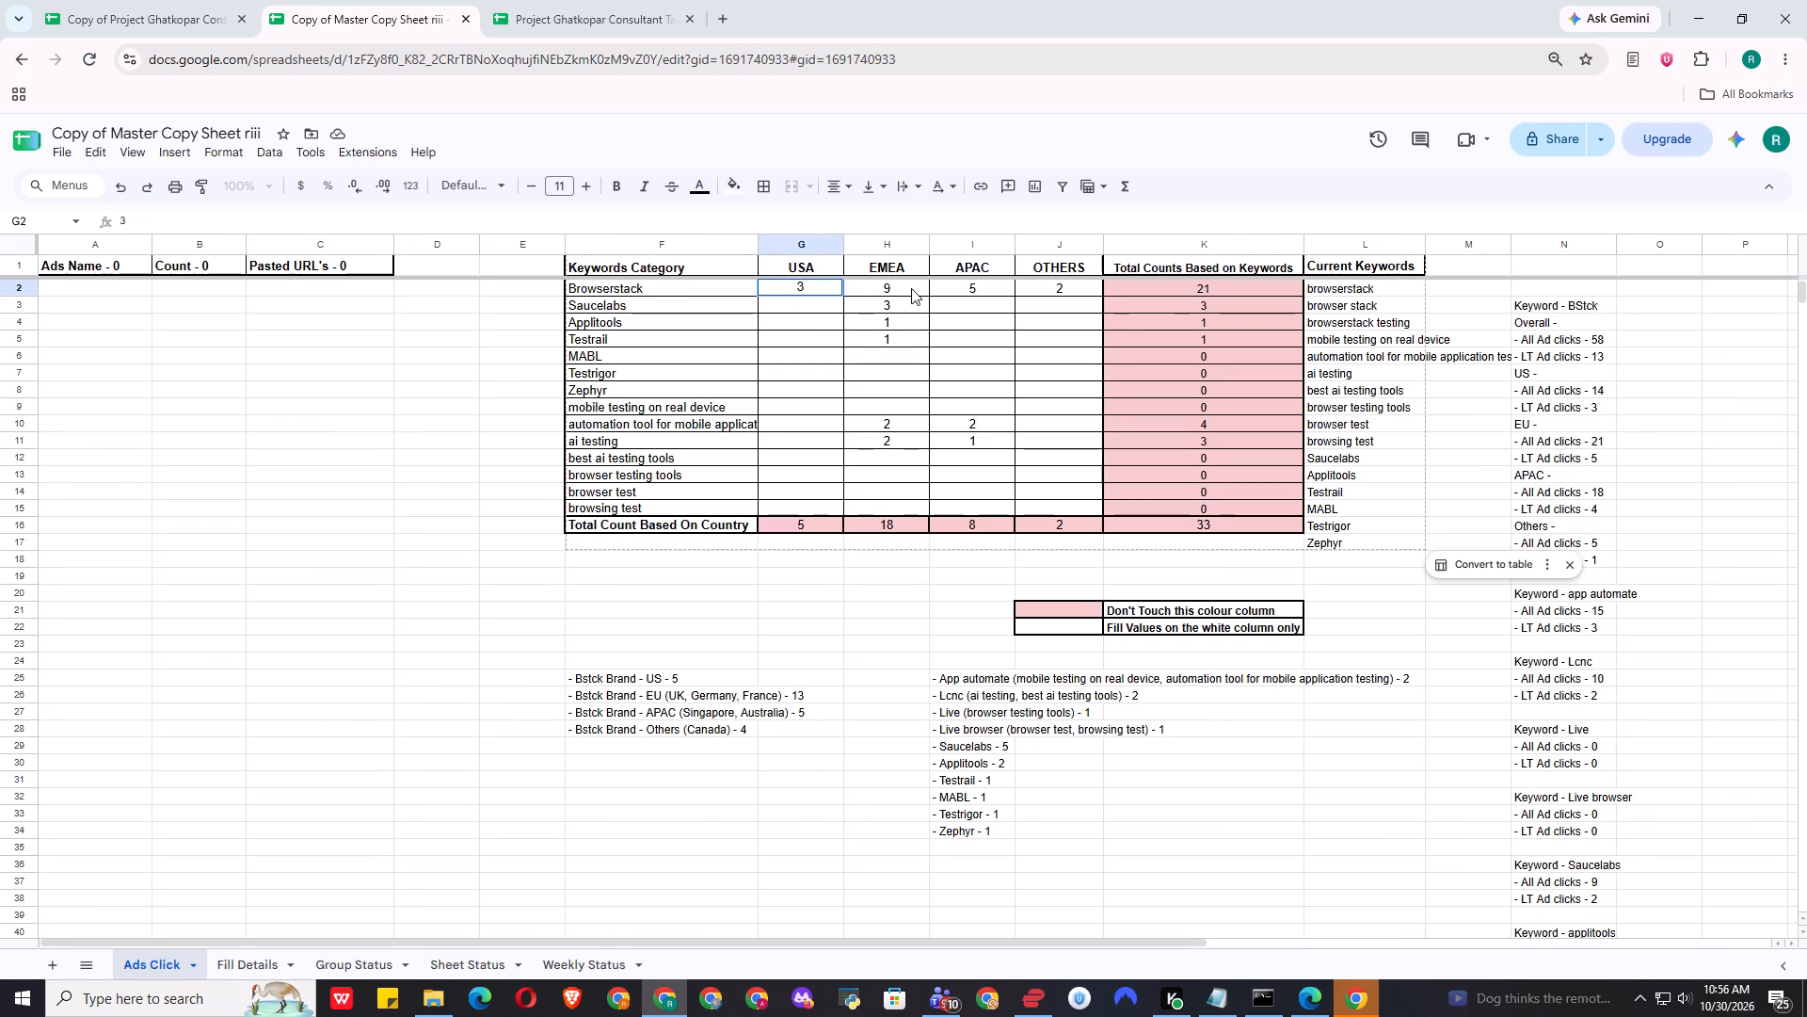
click(907, 289)
key(5)
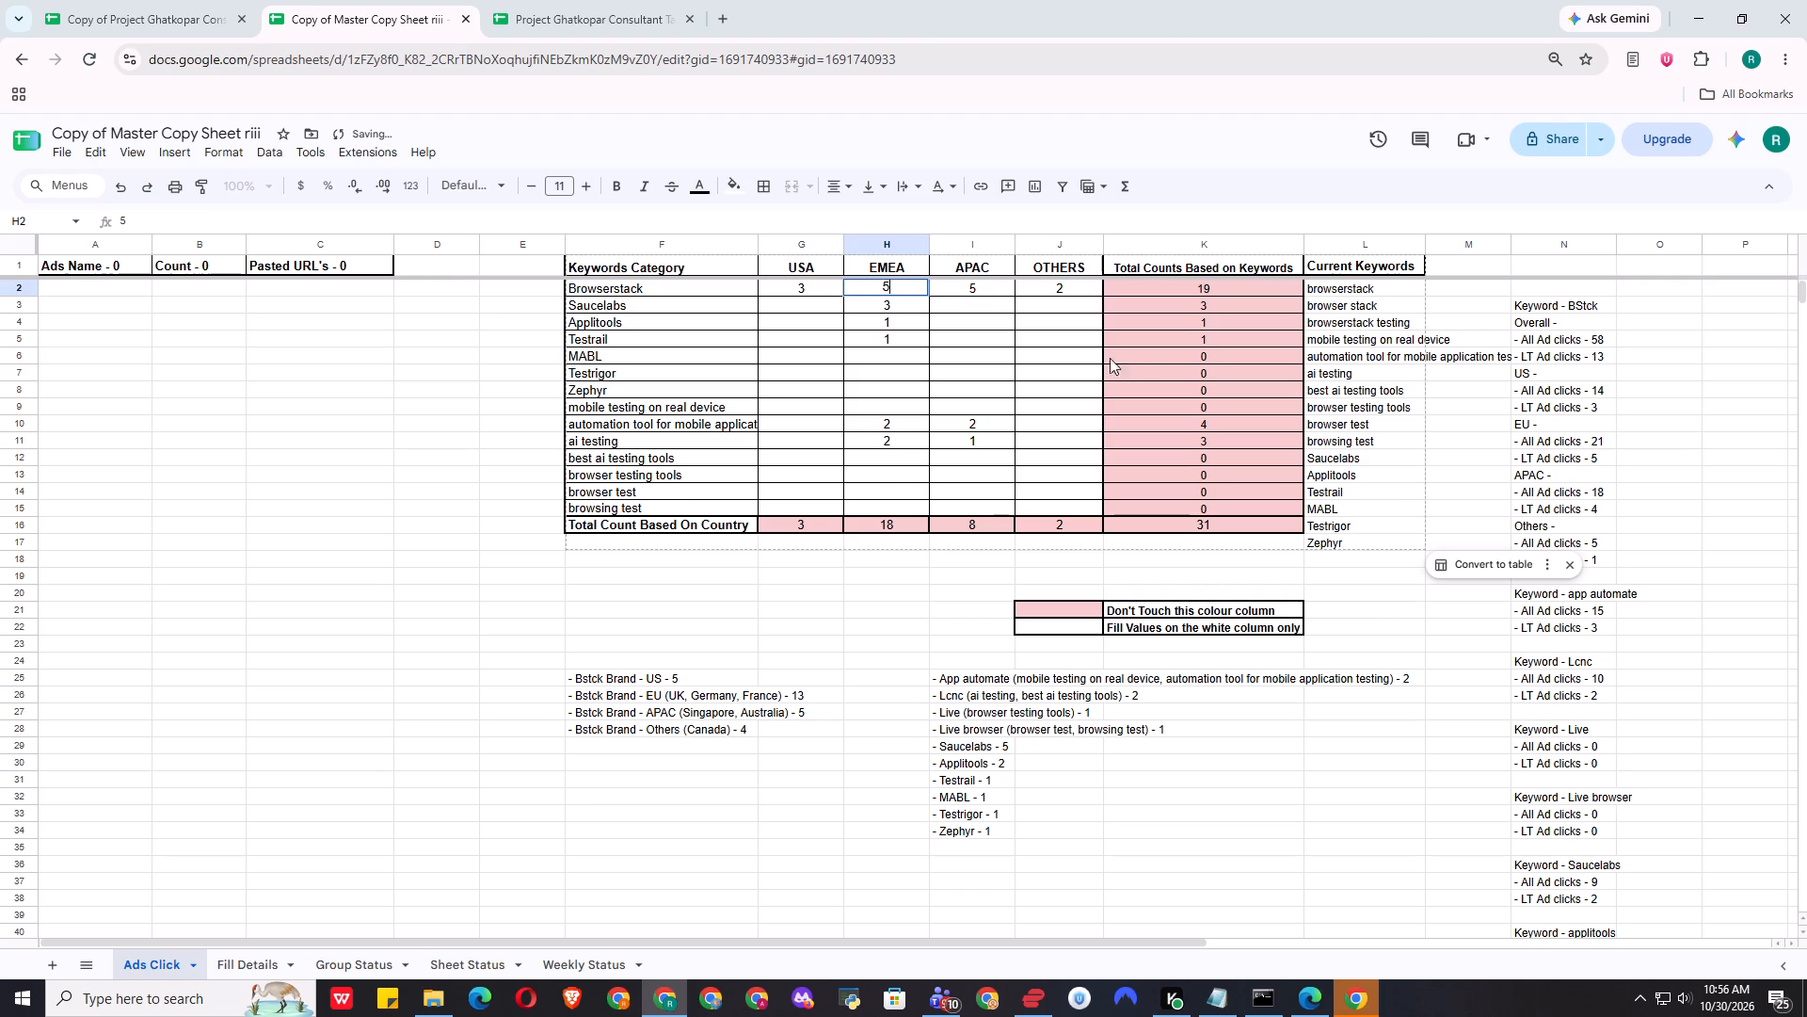
click(987, 284)
key(4)
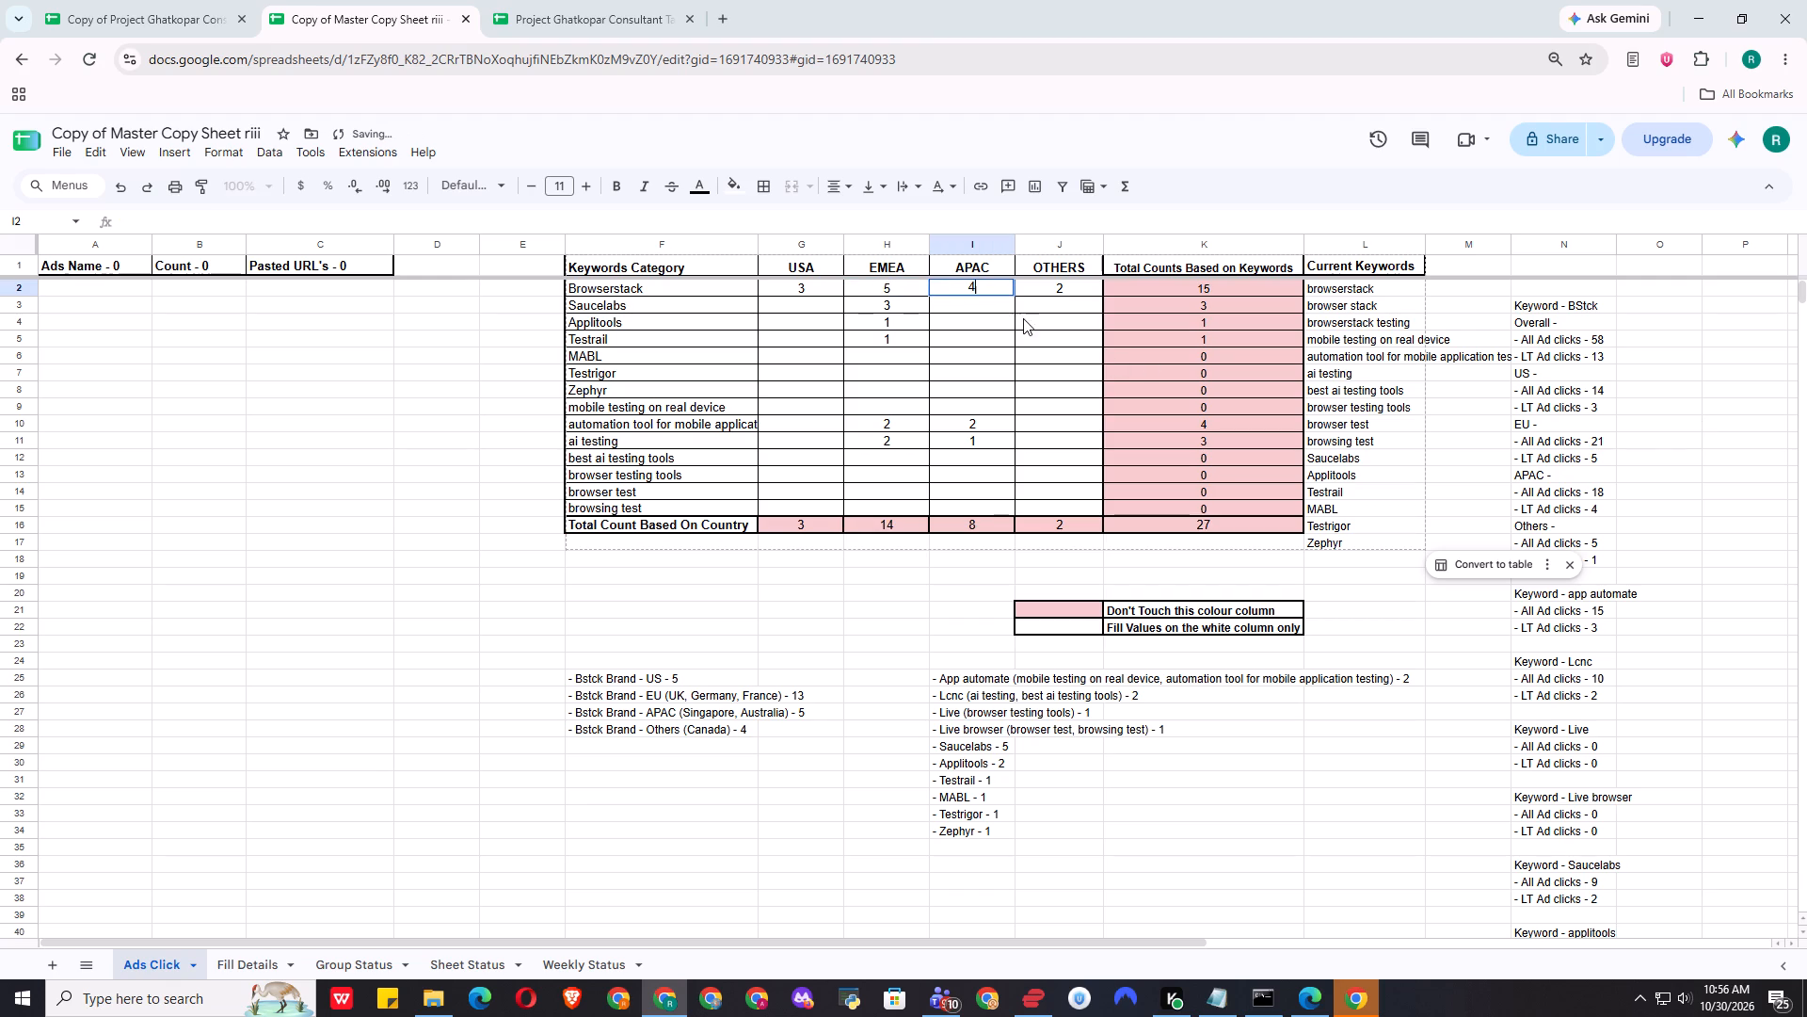
click(1063, 290)
key(1)
click(1611, 559)
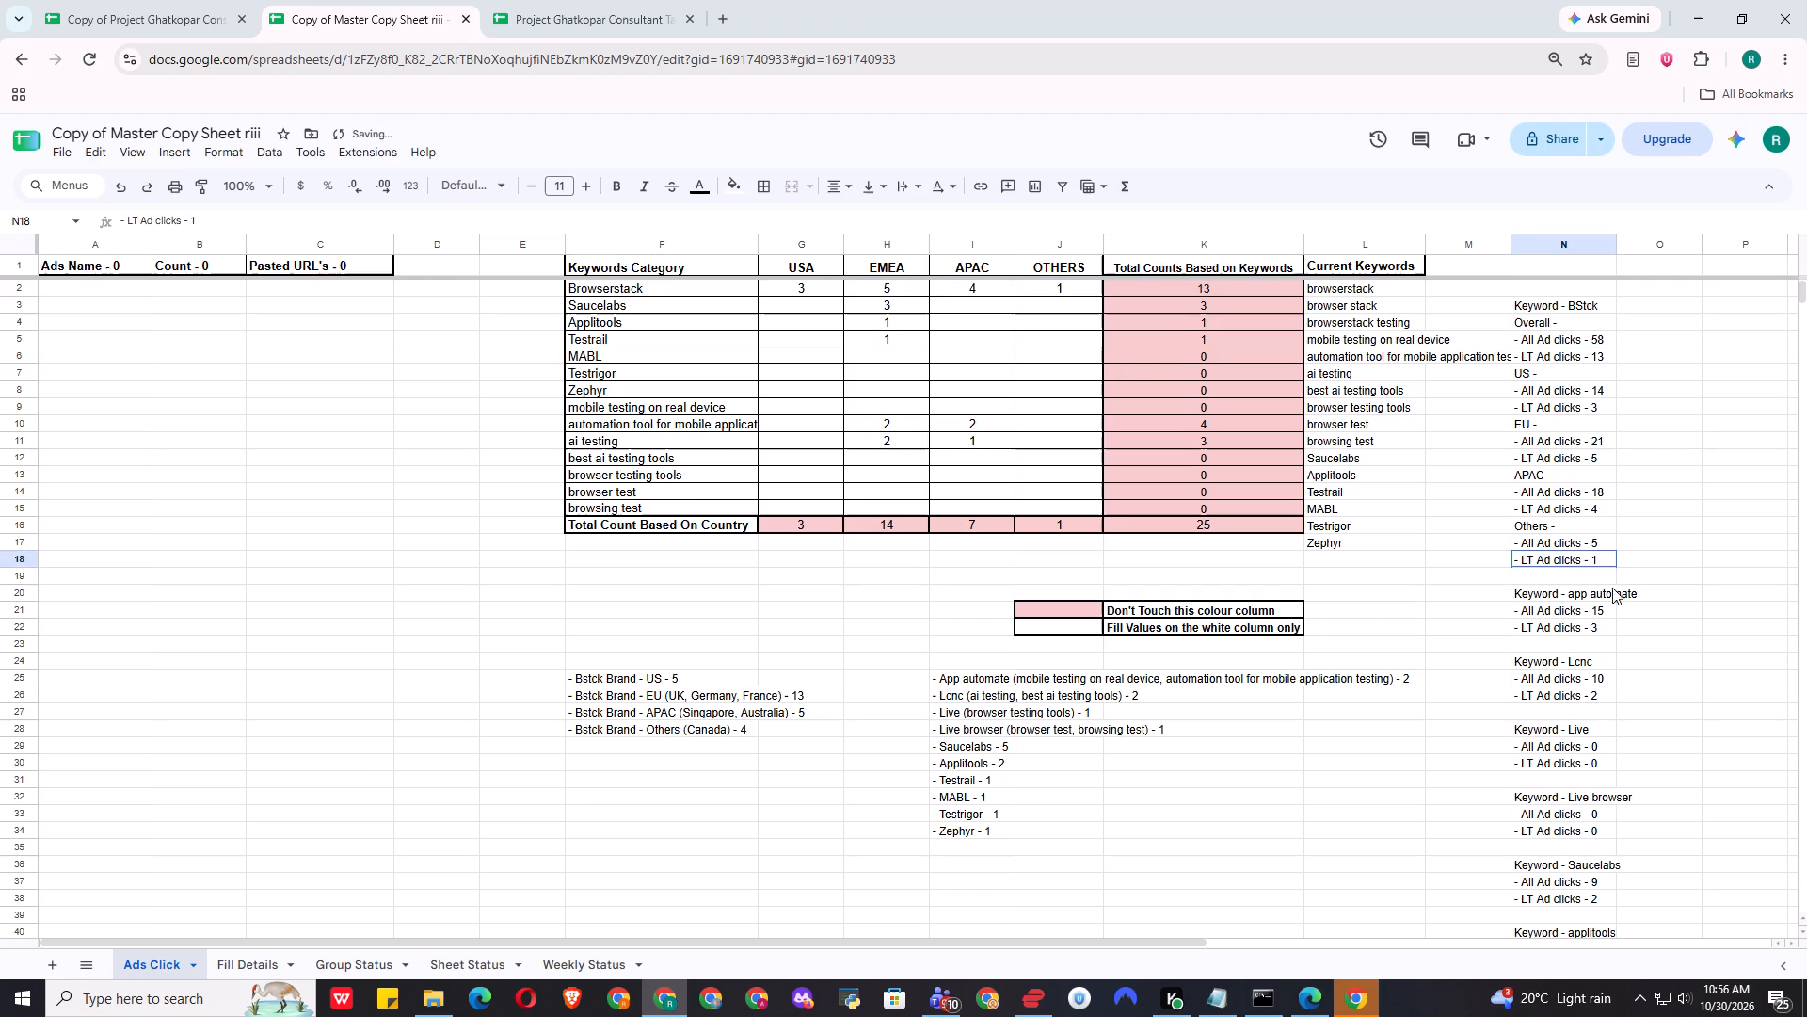
Clear the existing EMEA and APAC counts for Saucelabs, Applitools, Testrail, automation tool for mobile application testing and ai testing.
click(1596, 625)
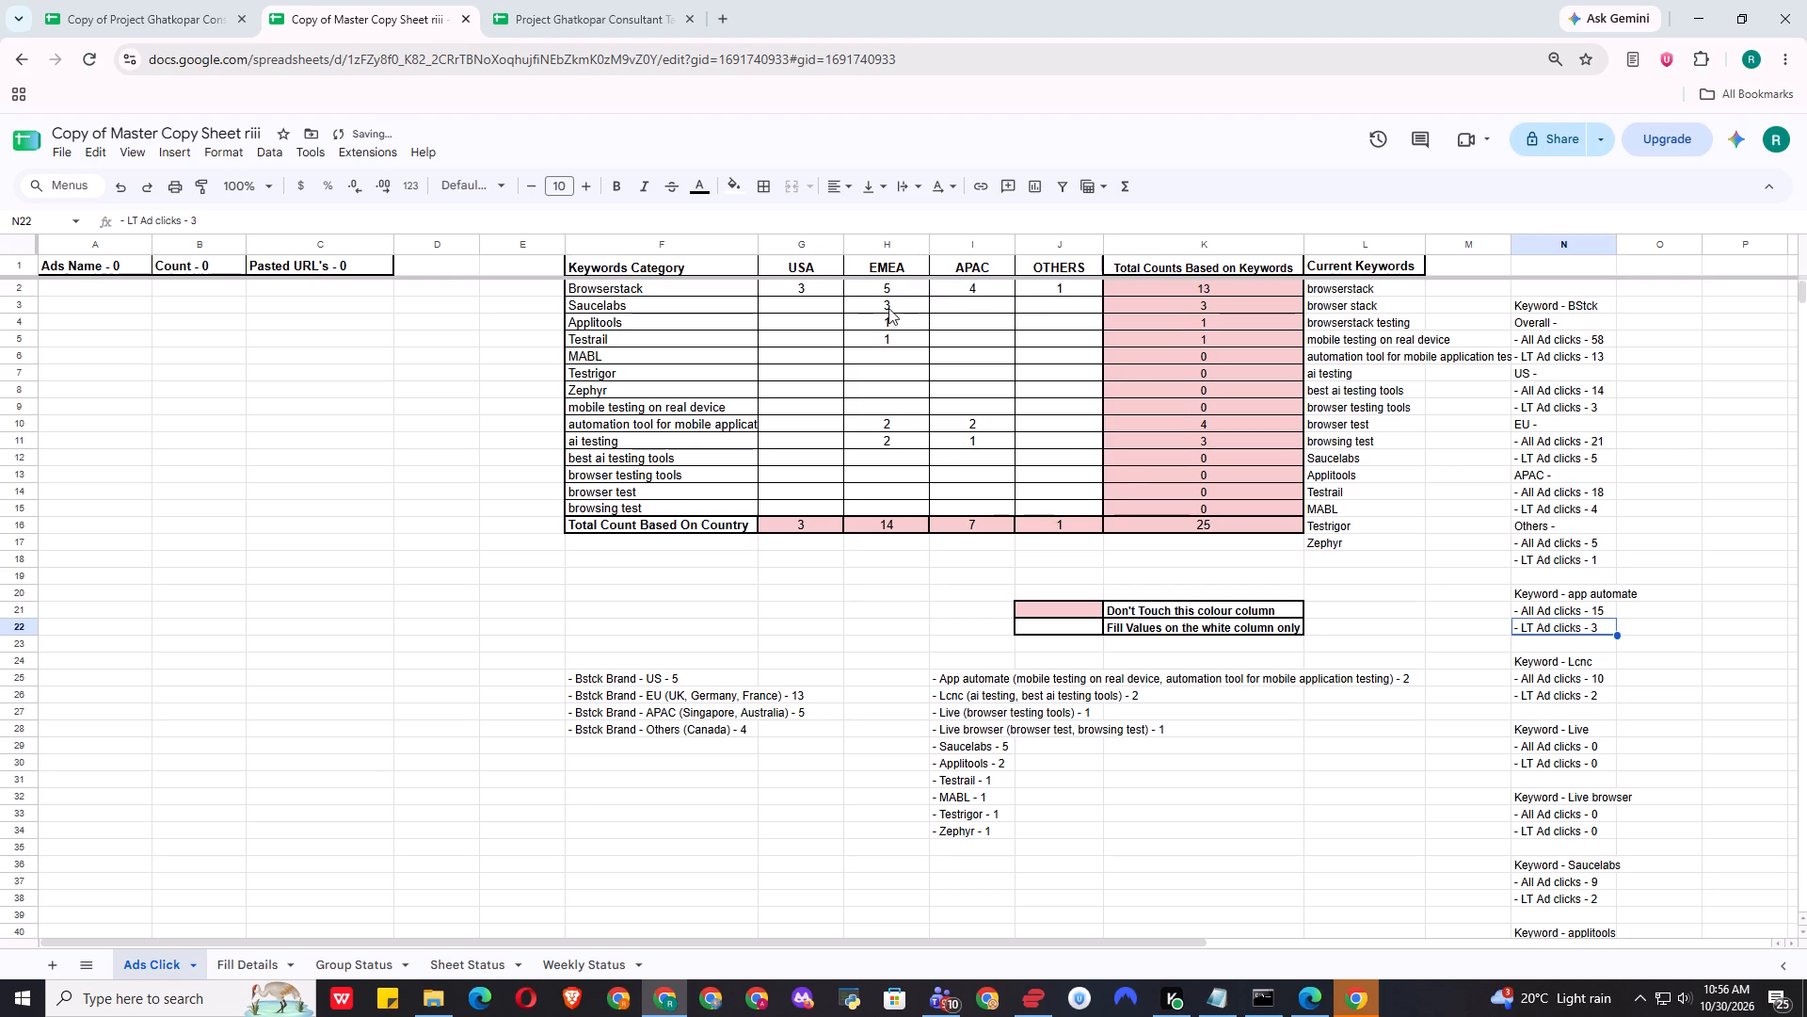
click(888, 306)
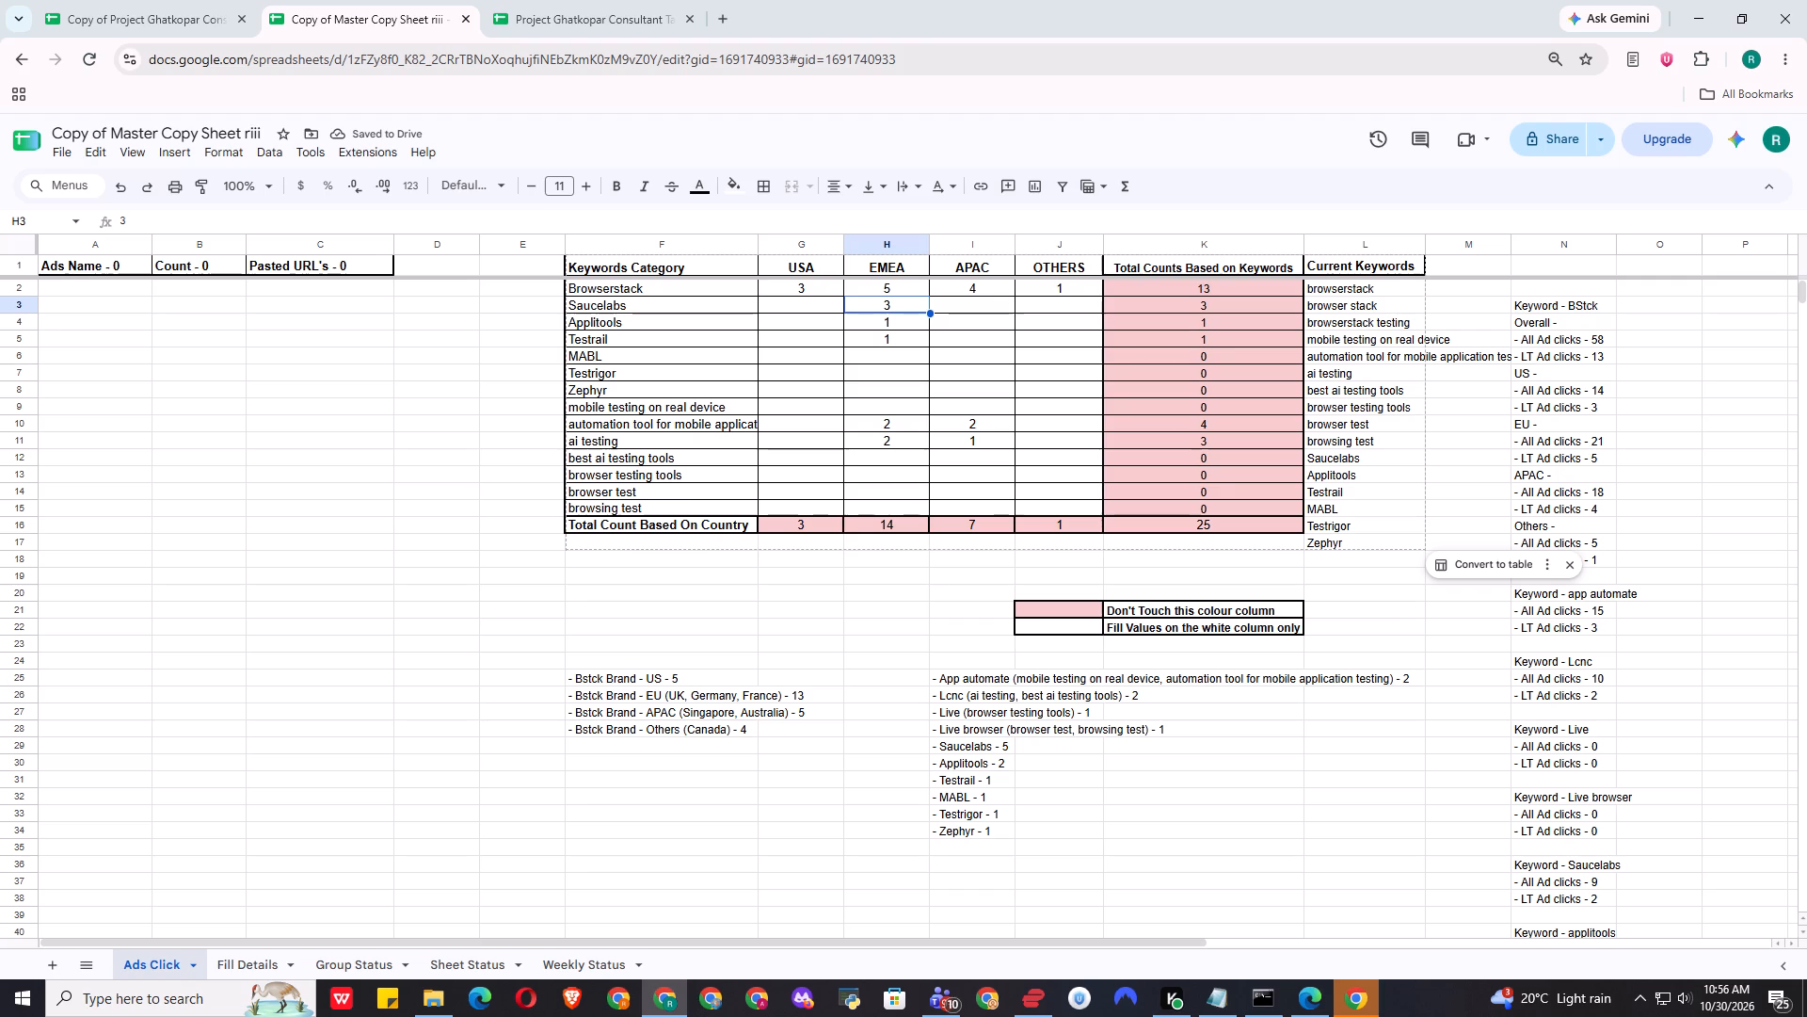
key(BackSpace)
click(888, 324)
key(BackSpace)
click(890, 335)
key(BackSpace)
click(905, 427)
key(BackSpace)
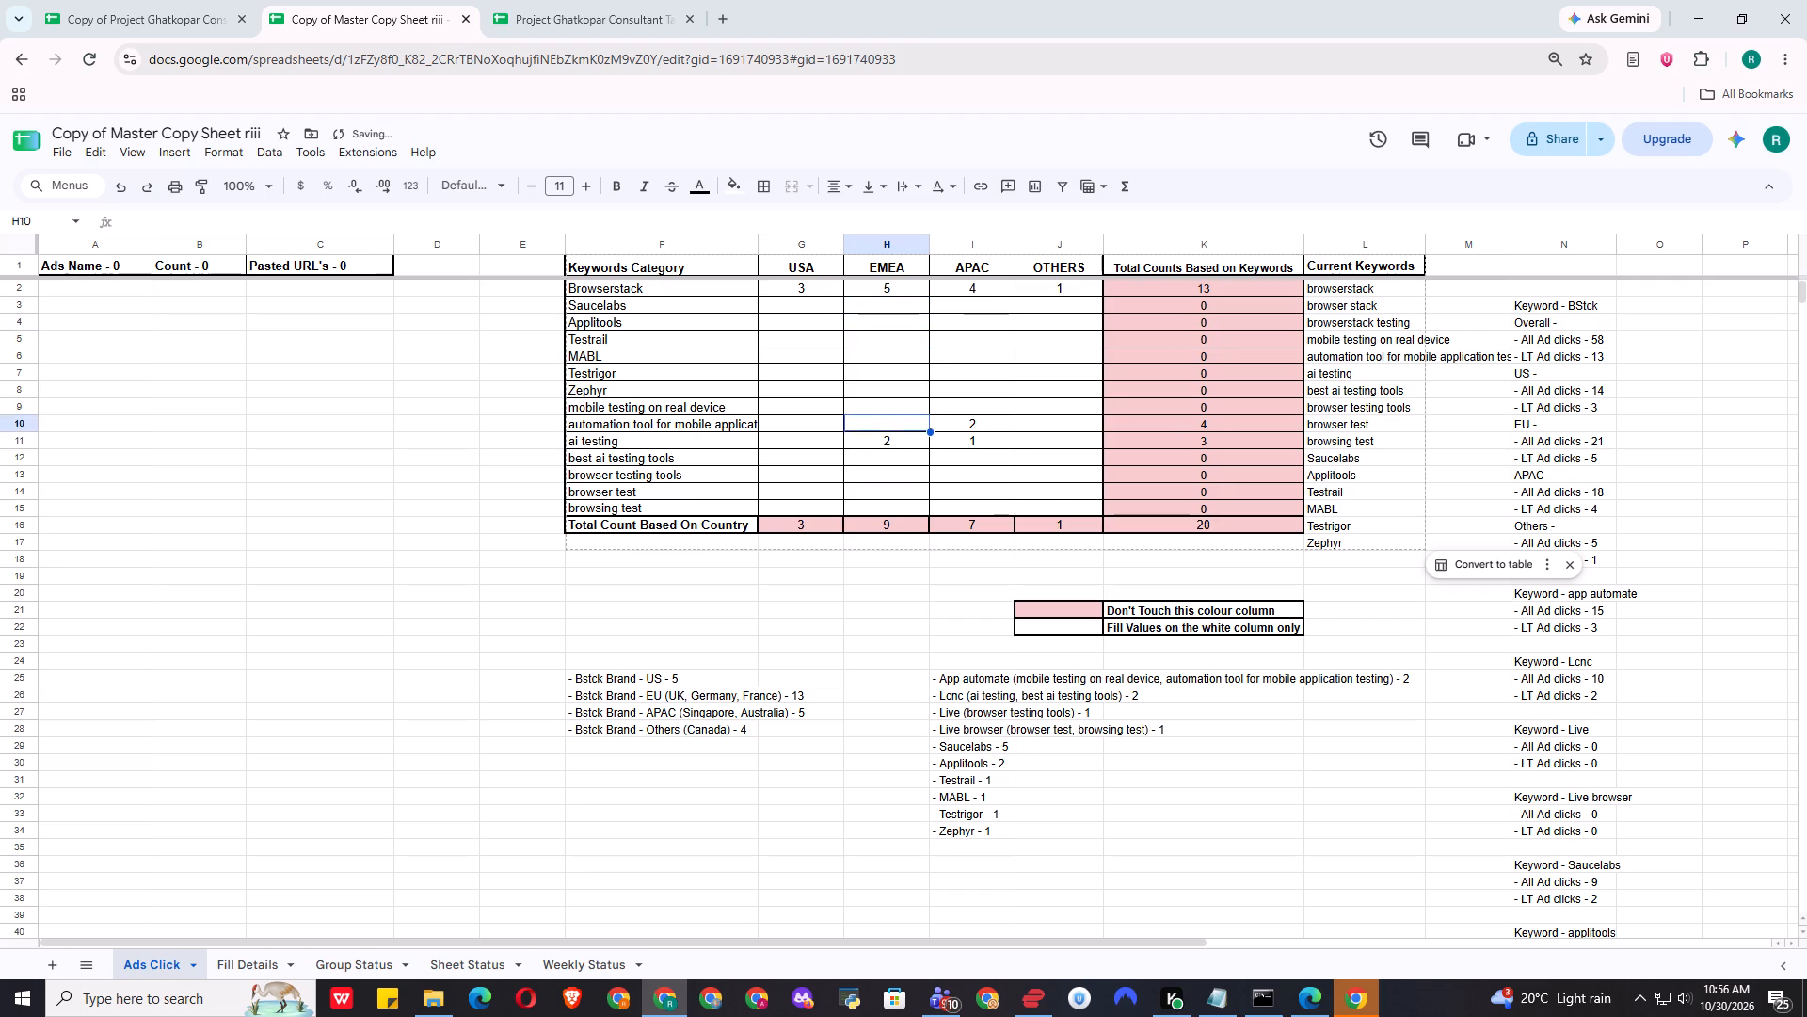
click(907, 438)
click(973, 426)
key(BackSpace)
click(975, 441)
key(BackSpace)
click(919, 439)
key(BackSpace)
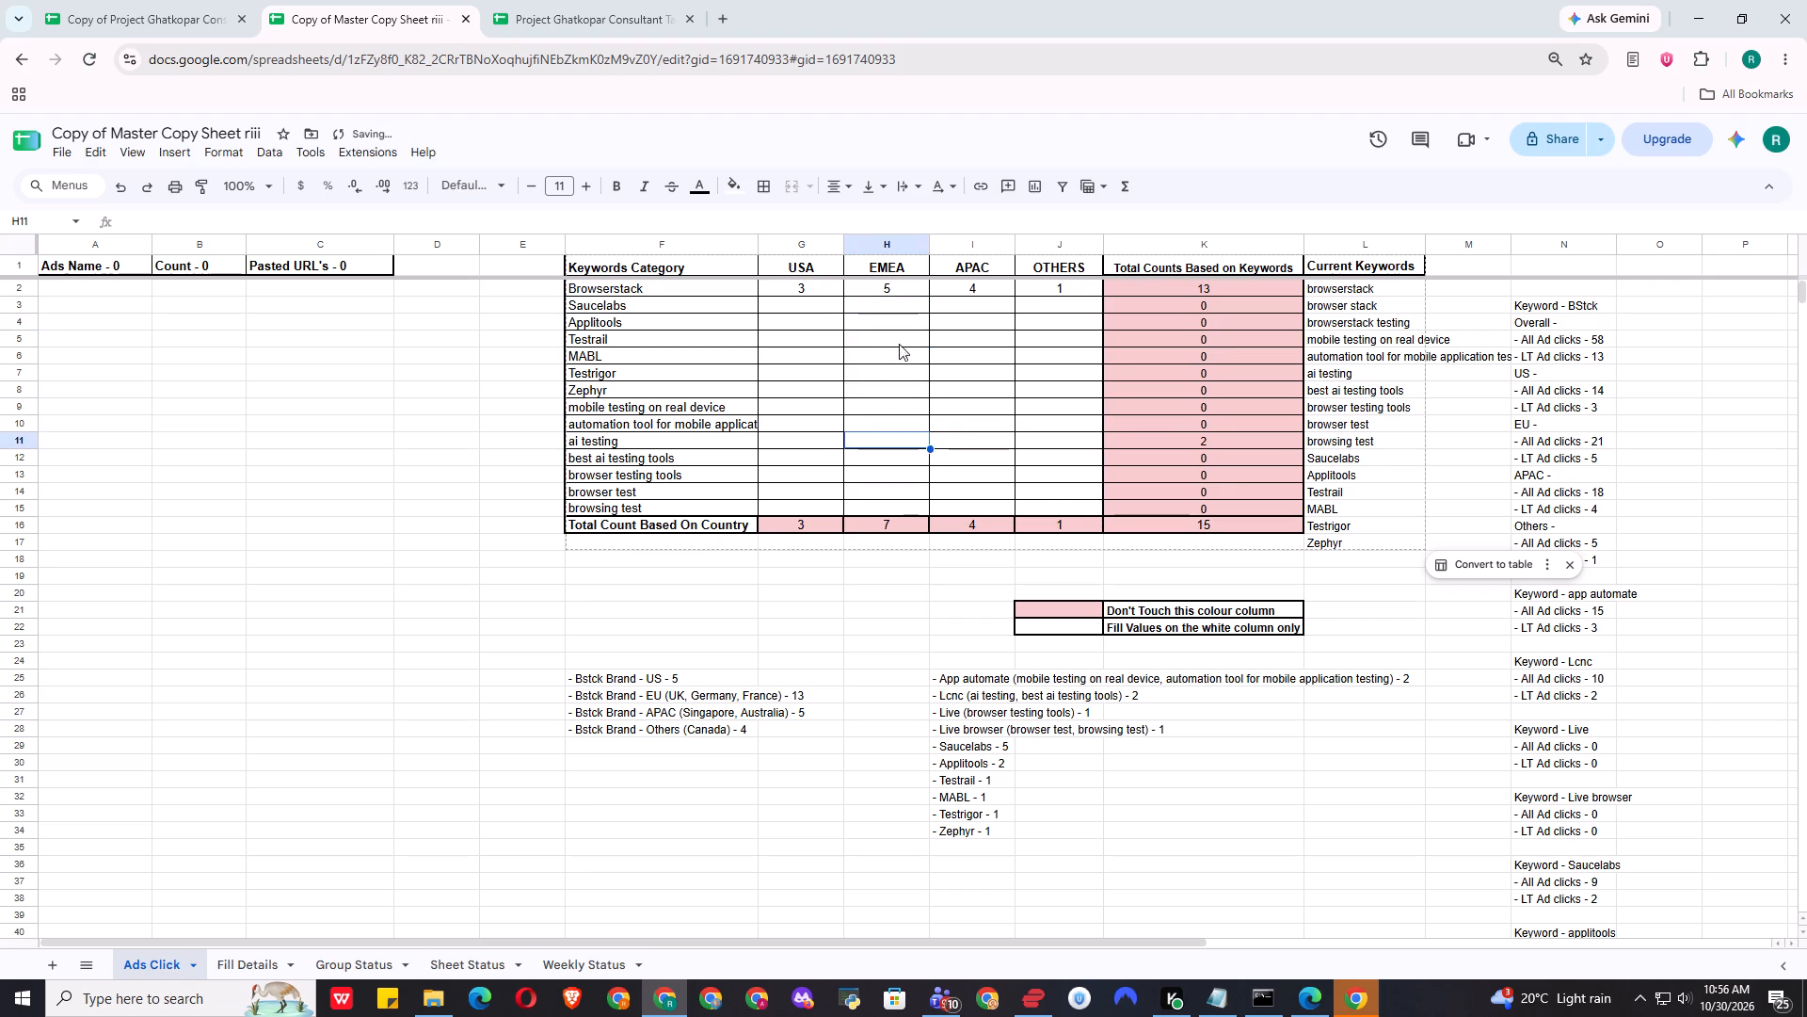
Enter EMEA counts of 3 for automation tool for mobile application testing and 2 for ai testing.
click(1585, 605)
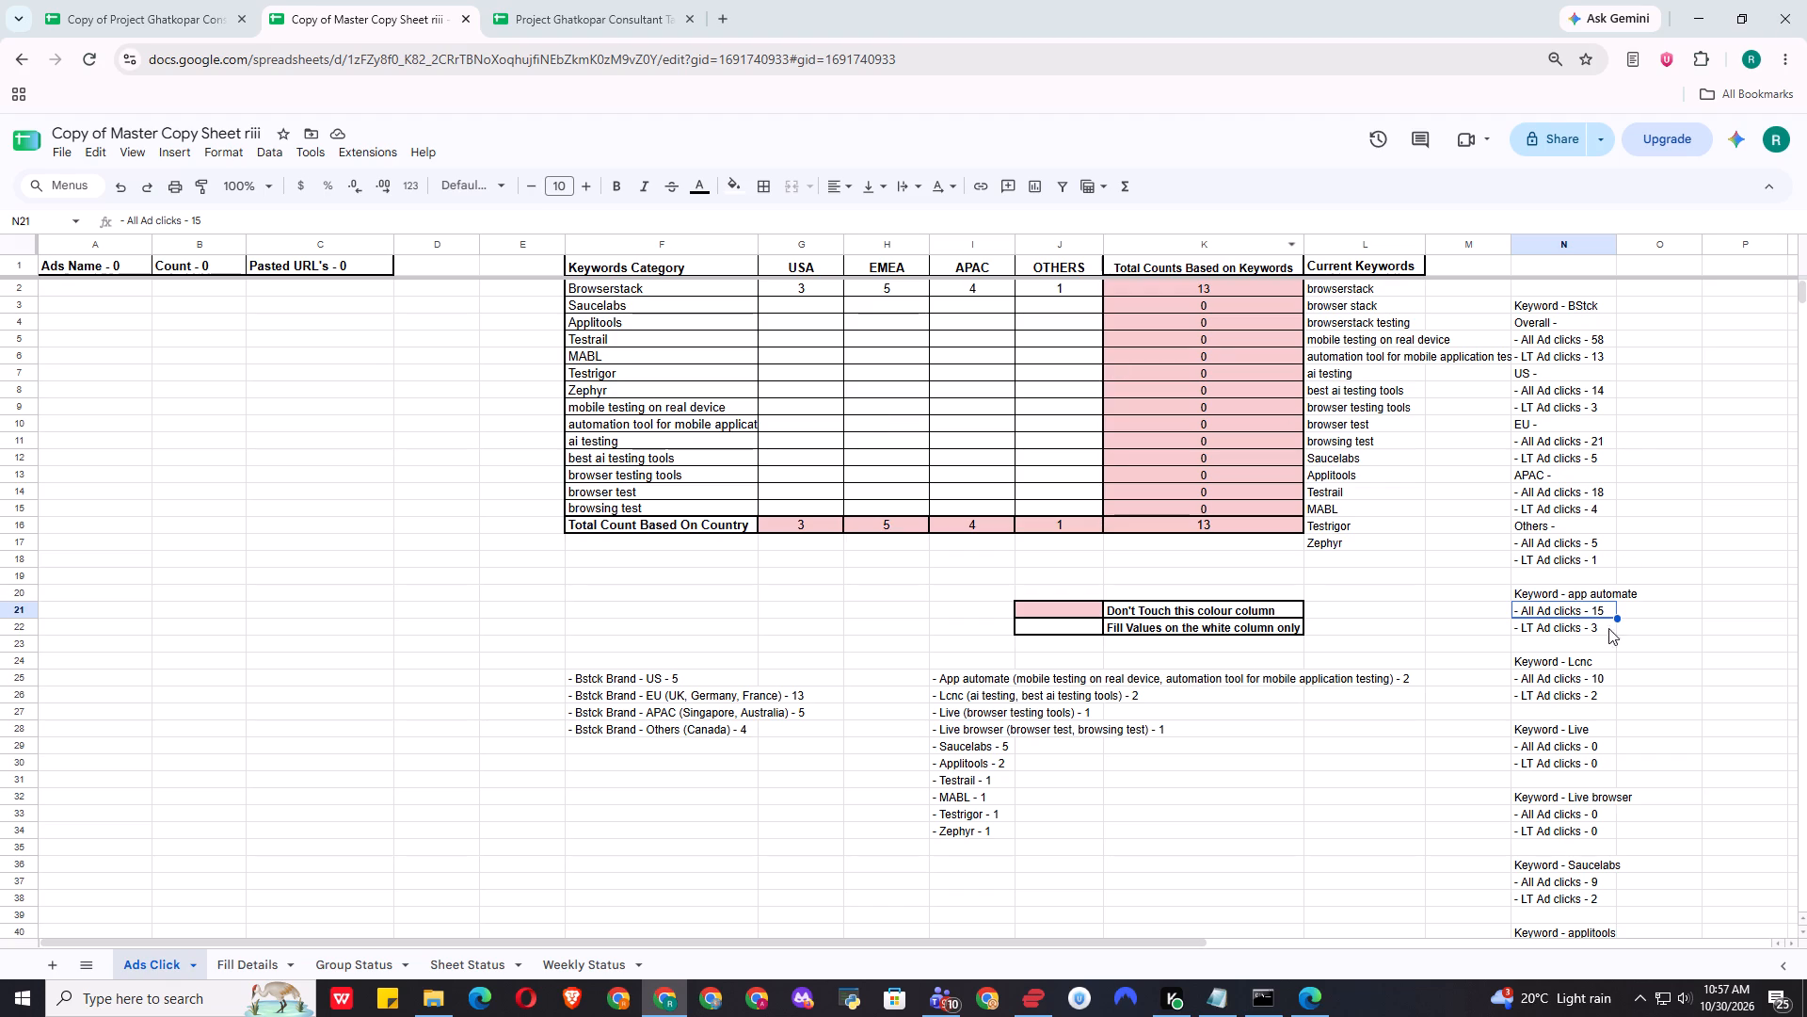
click(908, 424)
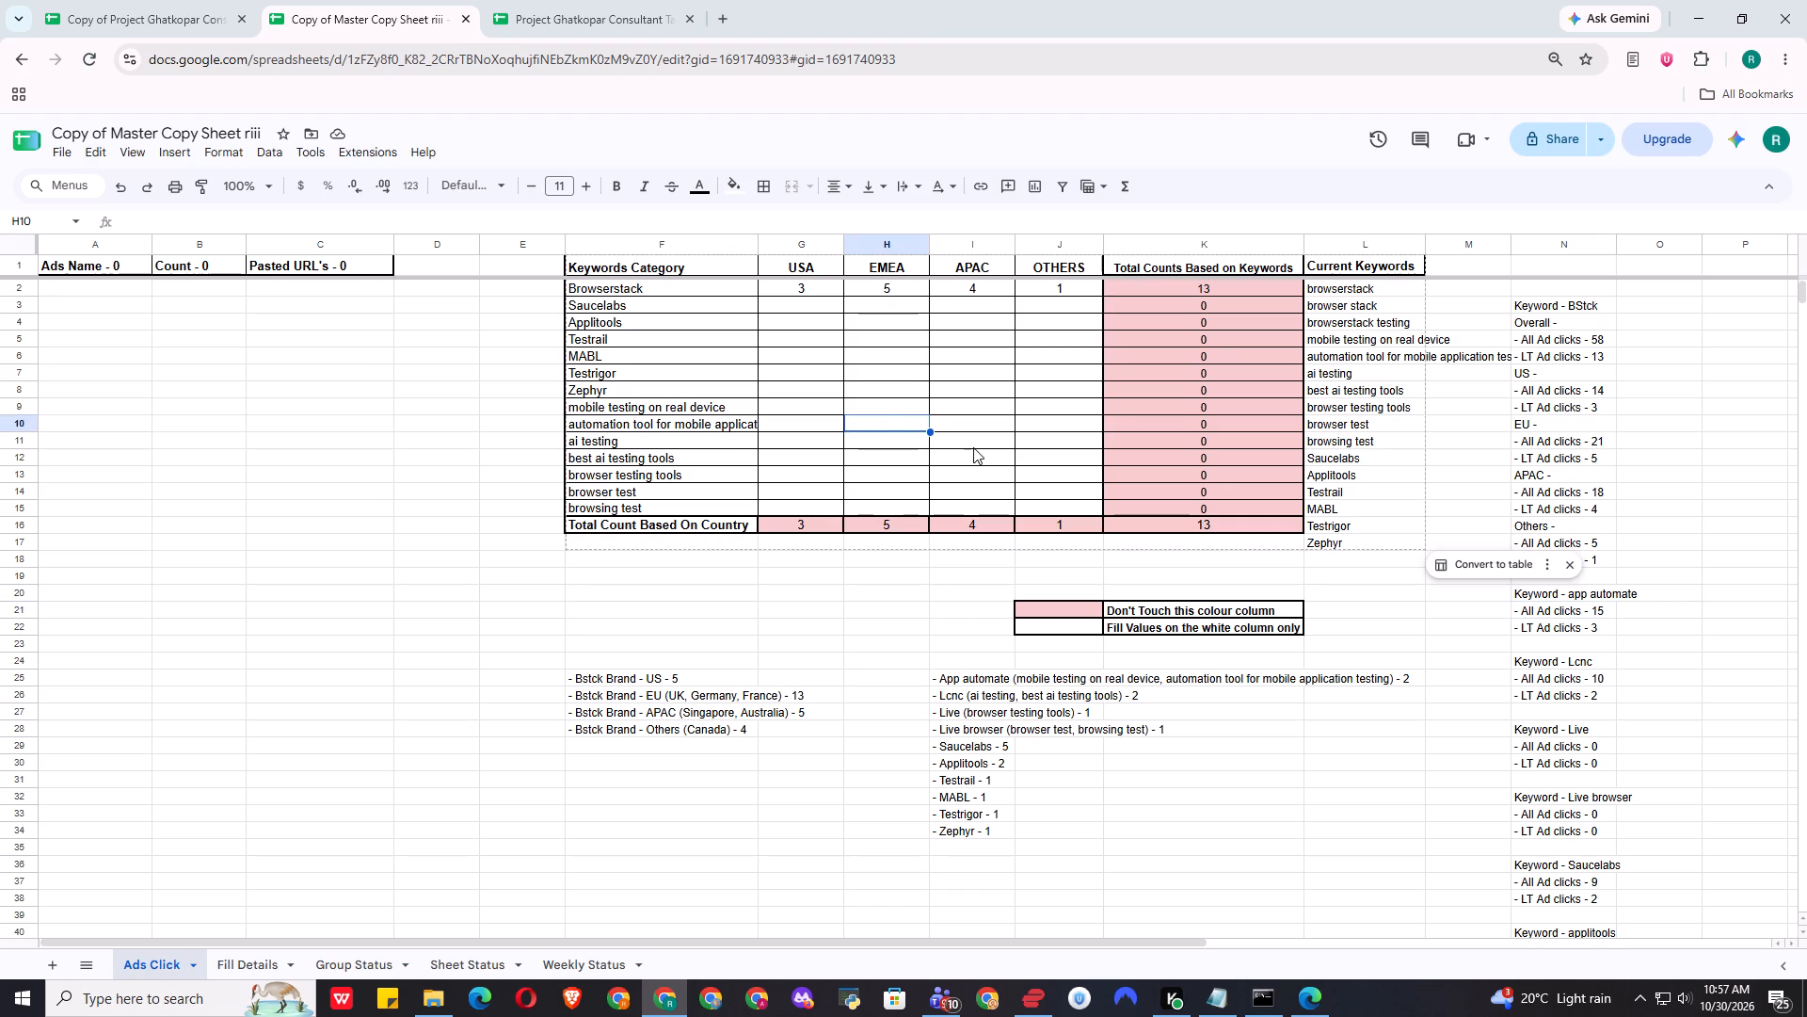
key(3)
click(827, 440)
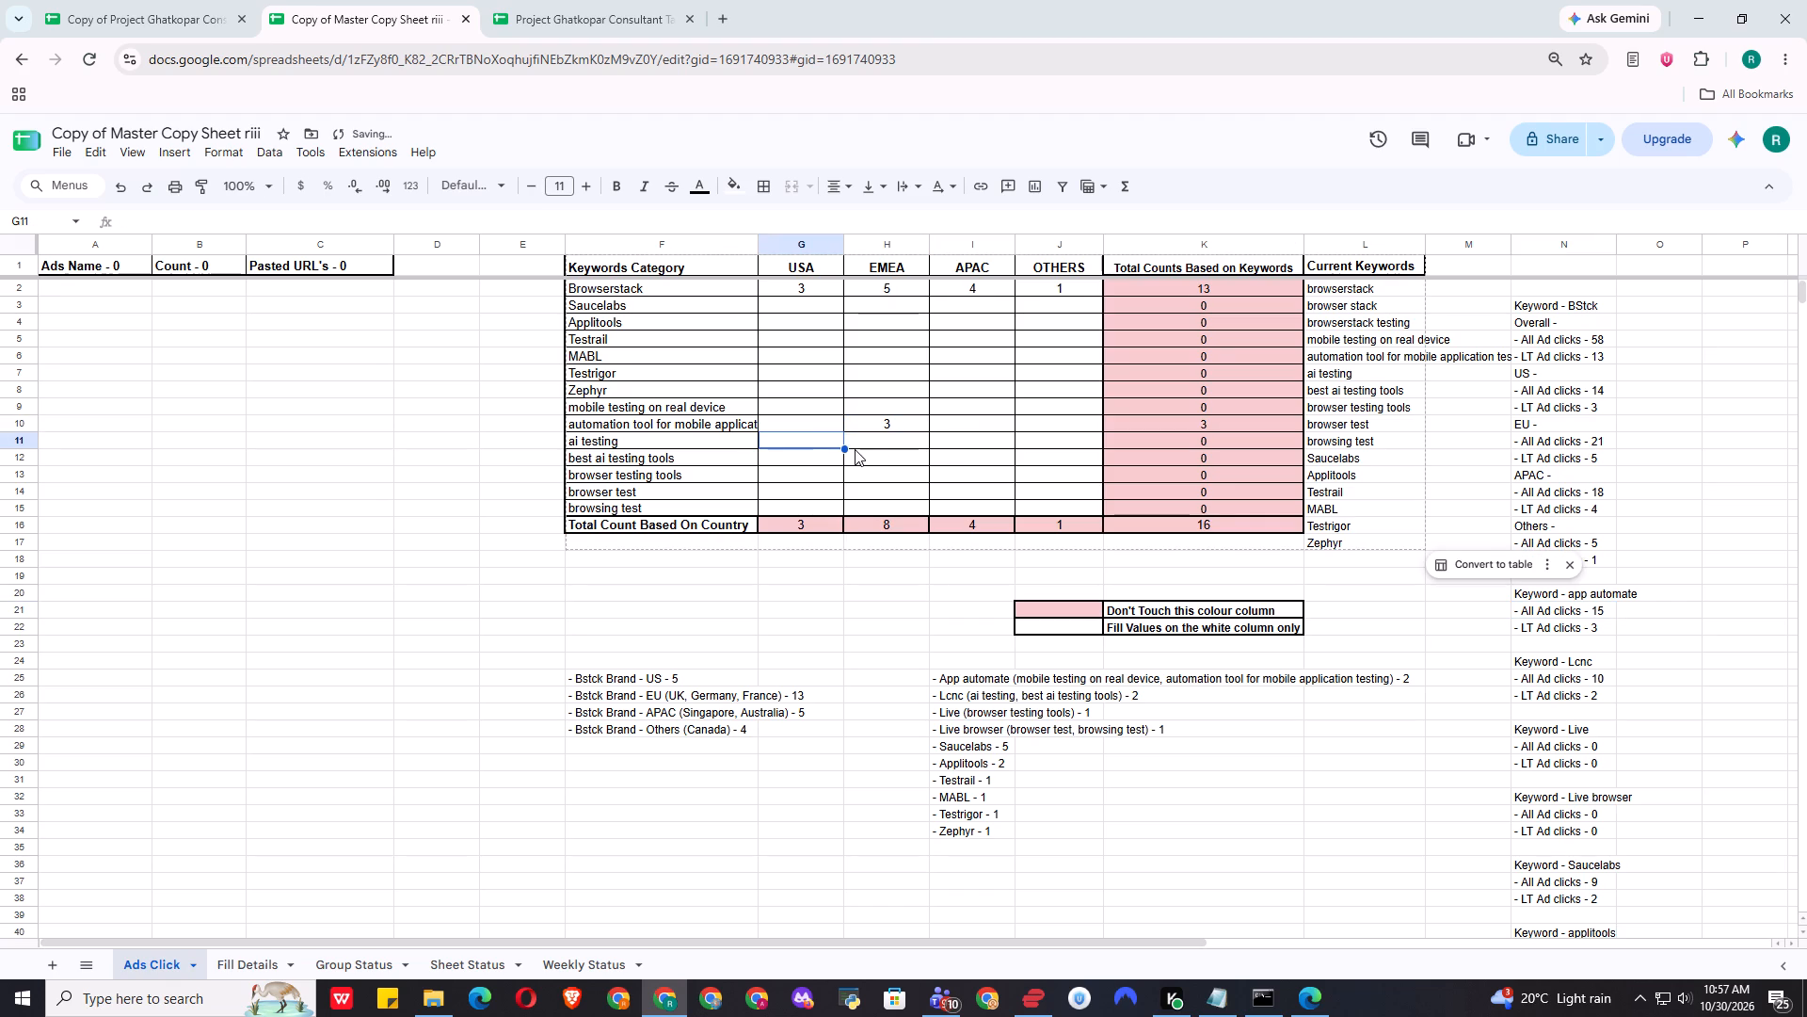
click(1613, 670)
click(1602, 702)
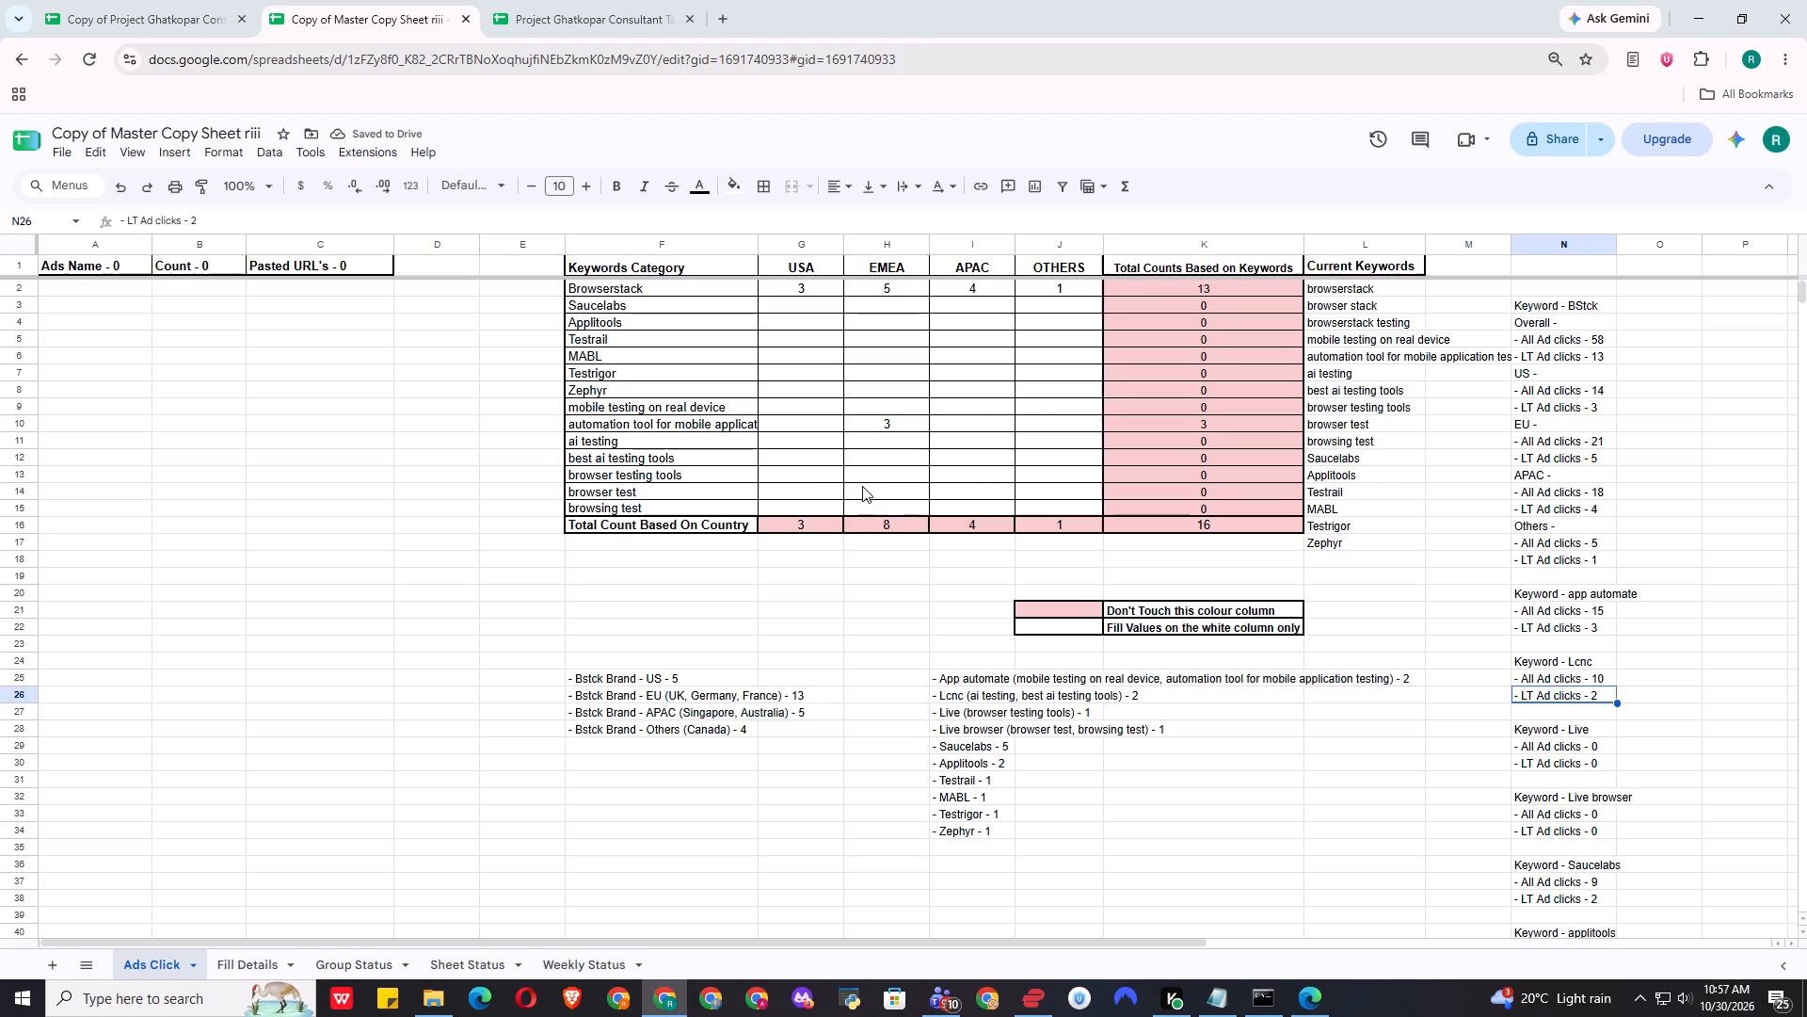
click(881, 441)
key(2)
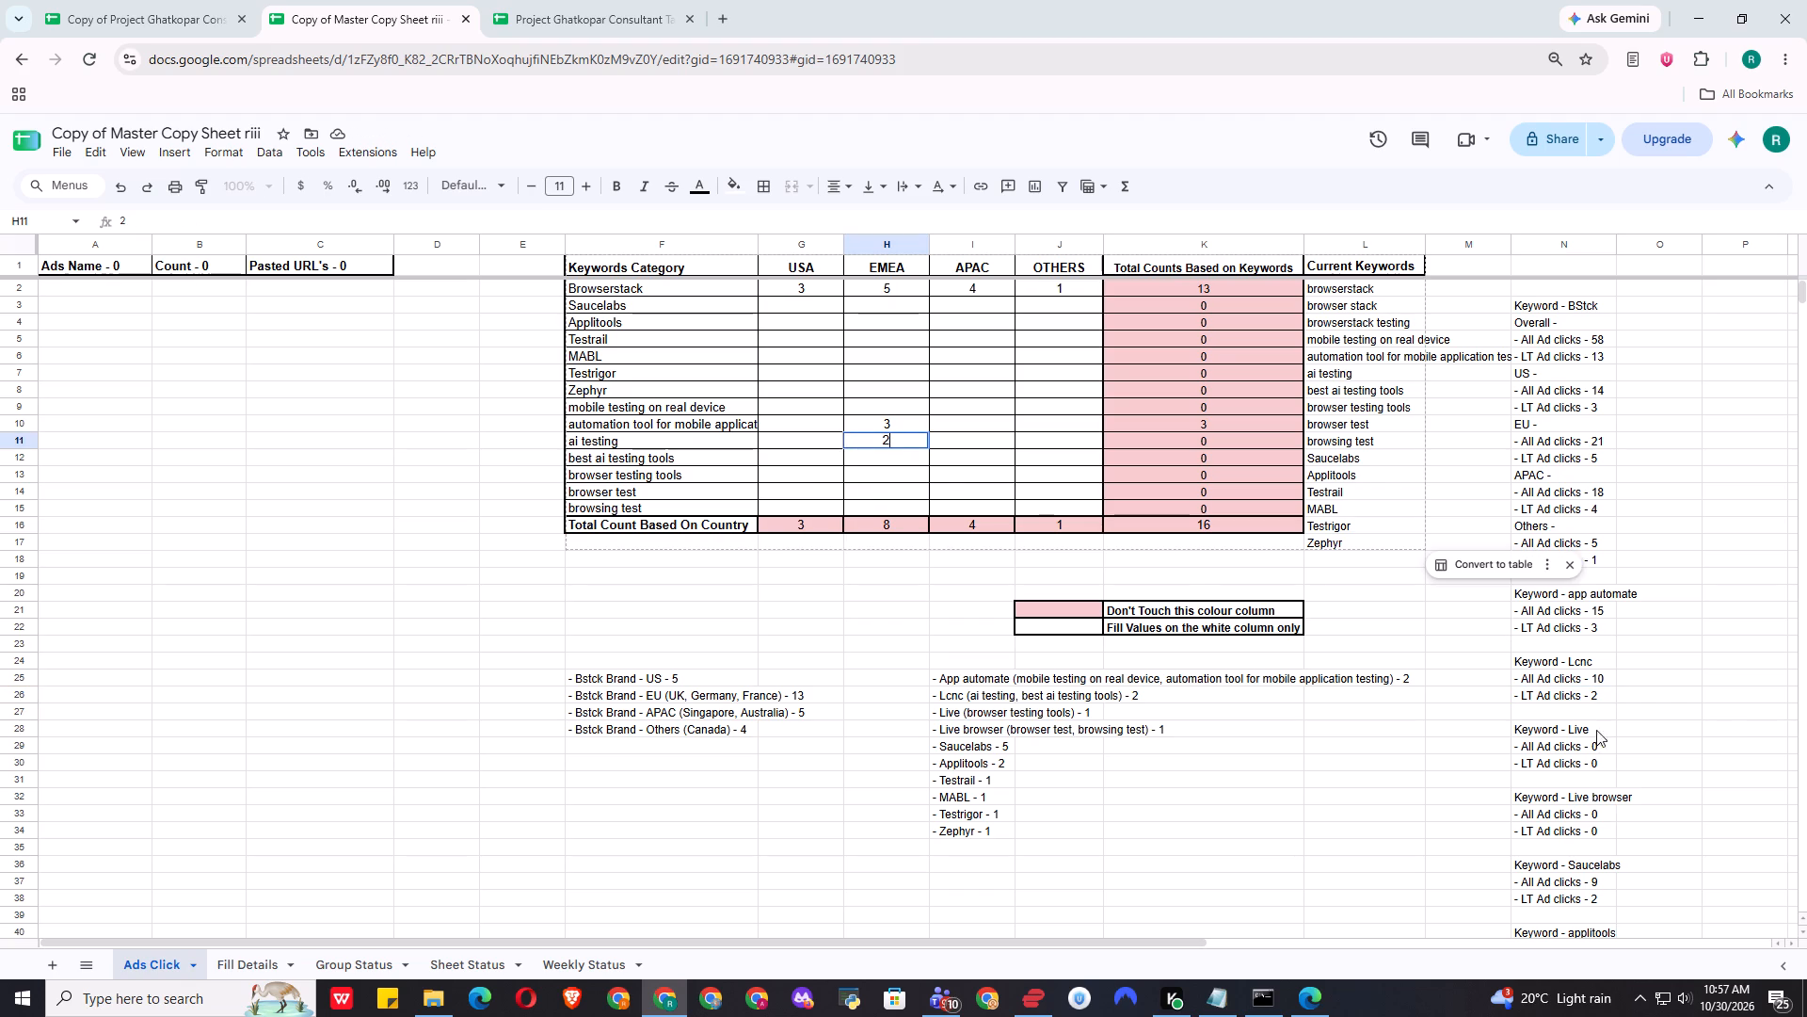
click(1599, 690)
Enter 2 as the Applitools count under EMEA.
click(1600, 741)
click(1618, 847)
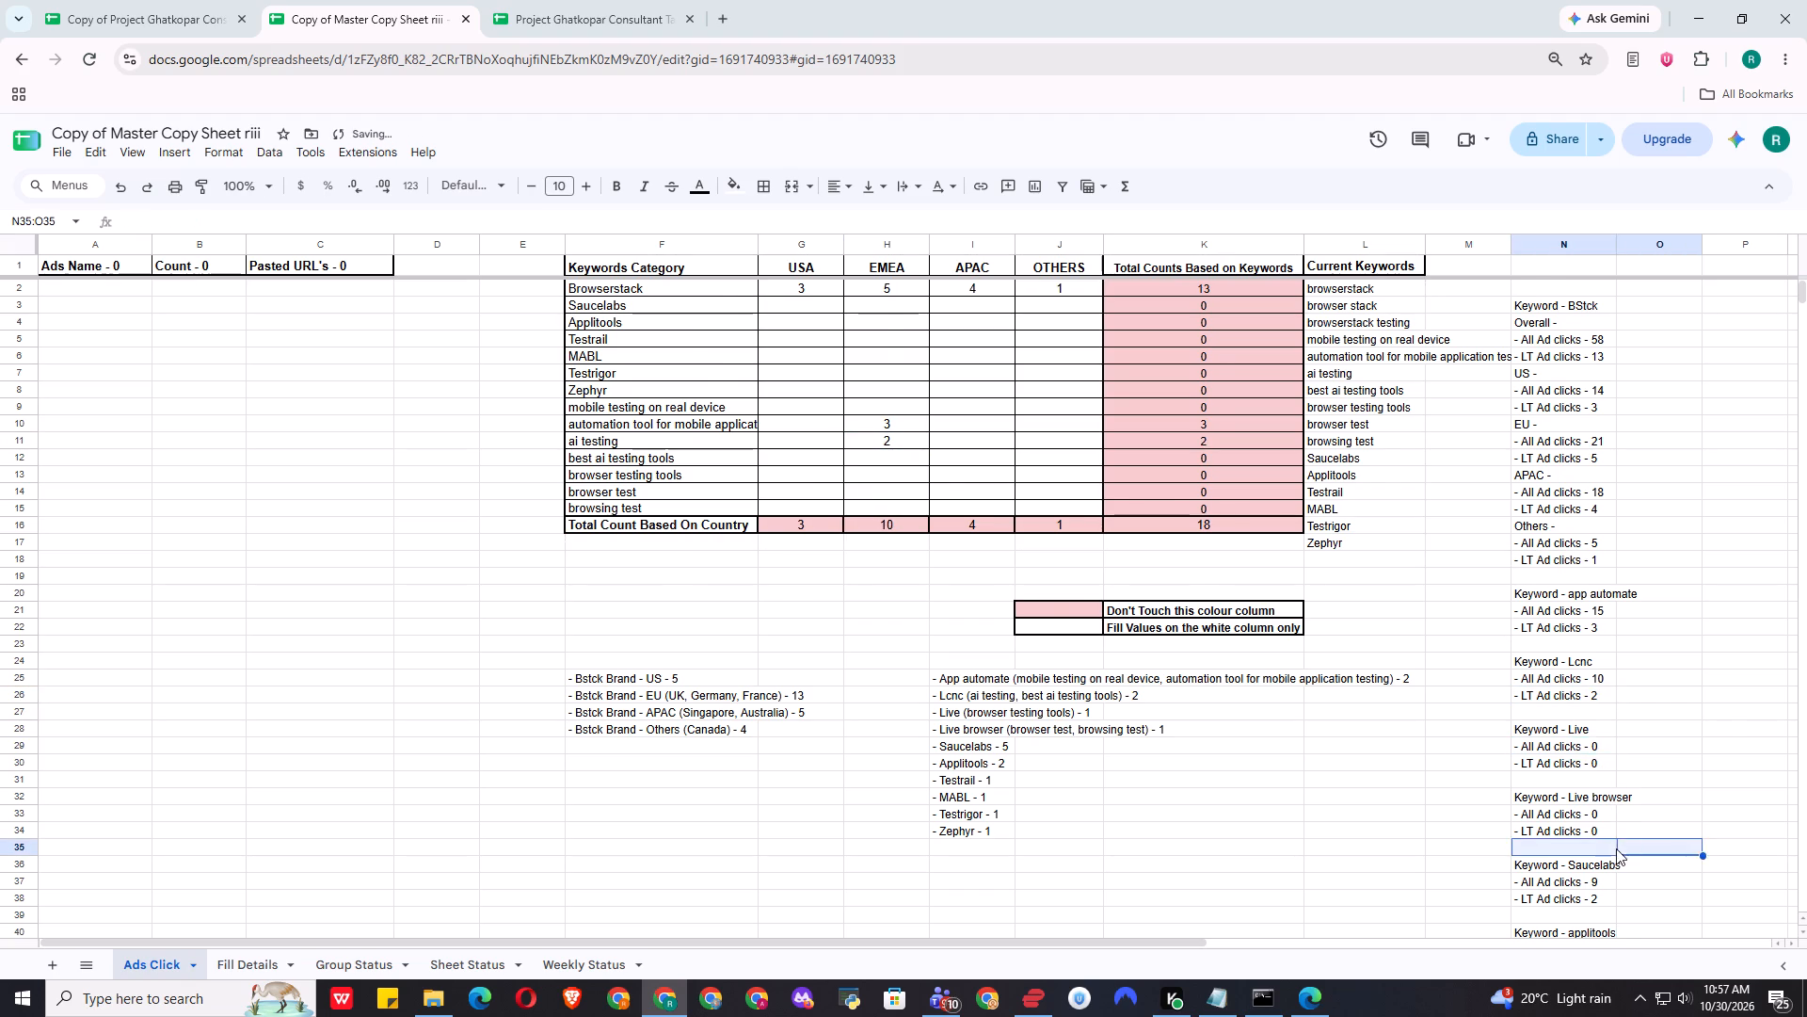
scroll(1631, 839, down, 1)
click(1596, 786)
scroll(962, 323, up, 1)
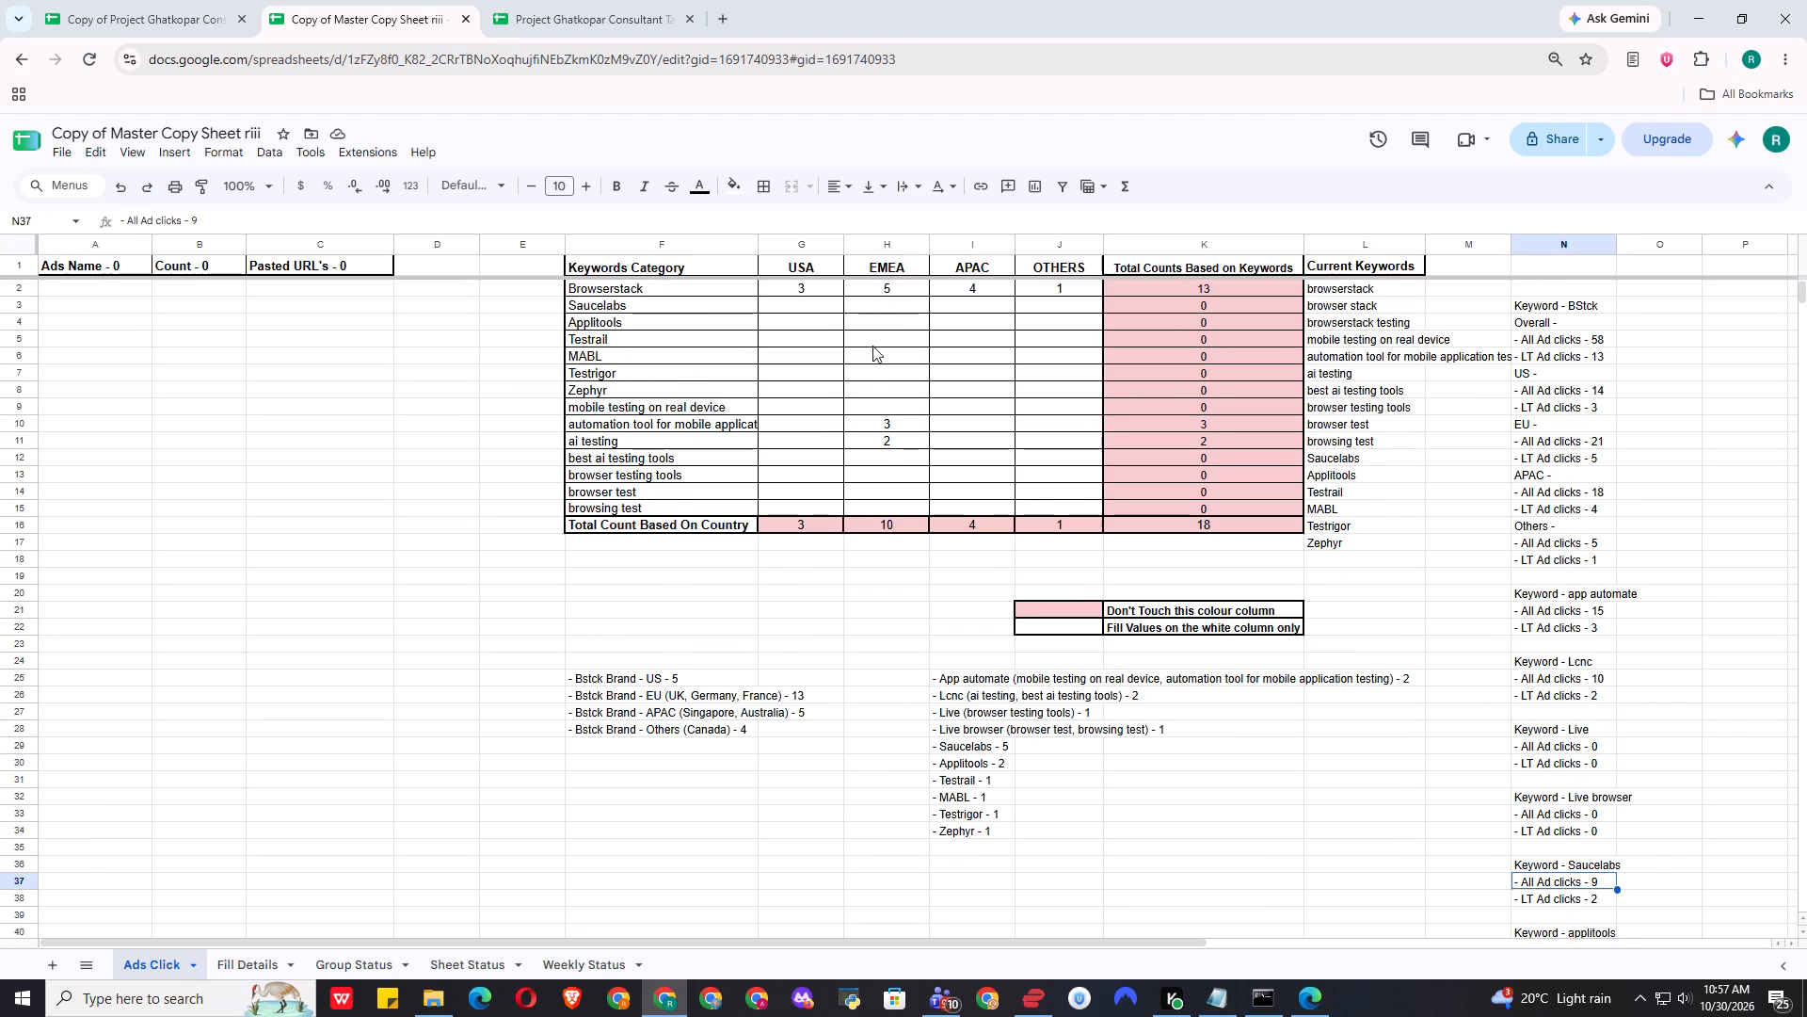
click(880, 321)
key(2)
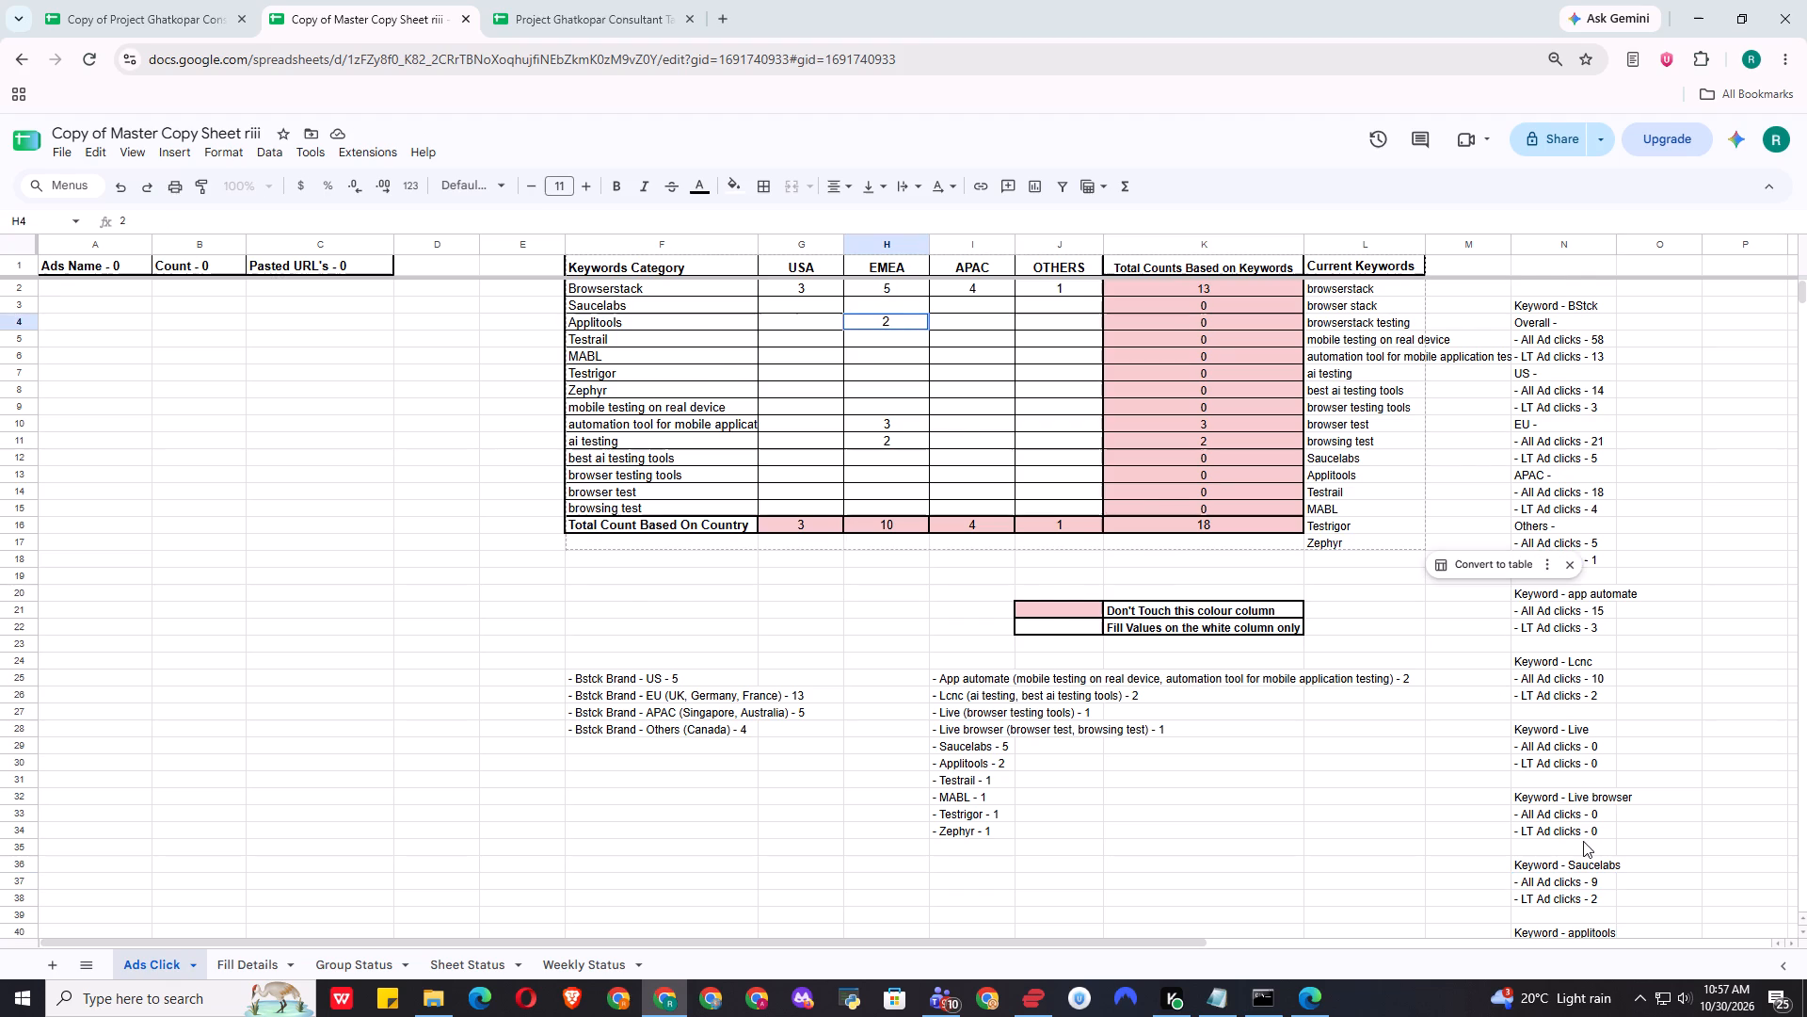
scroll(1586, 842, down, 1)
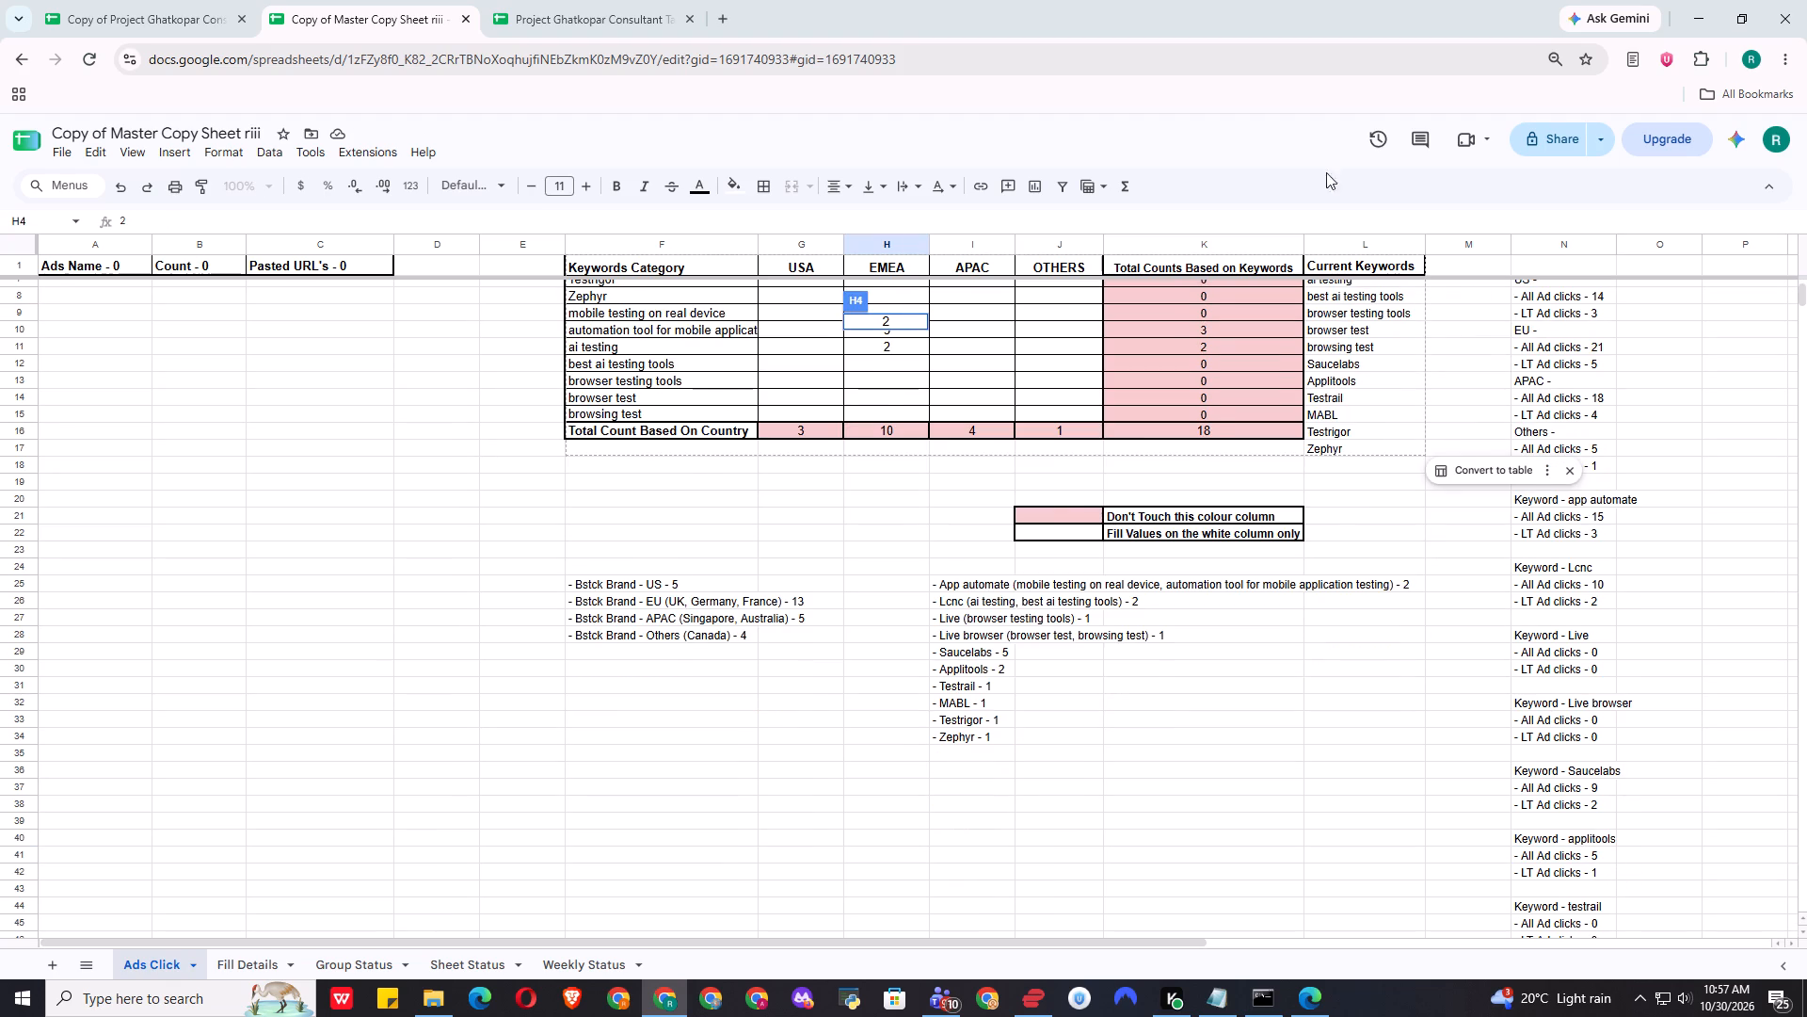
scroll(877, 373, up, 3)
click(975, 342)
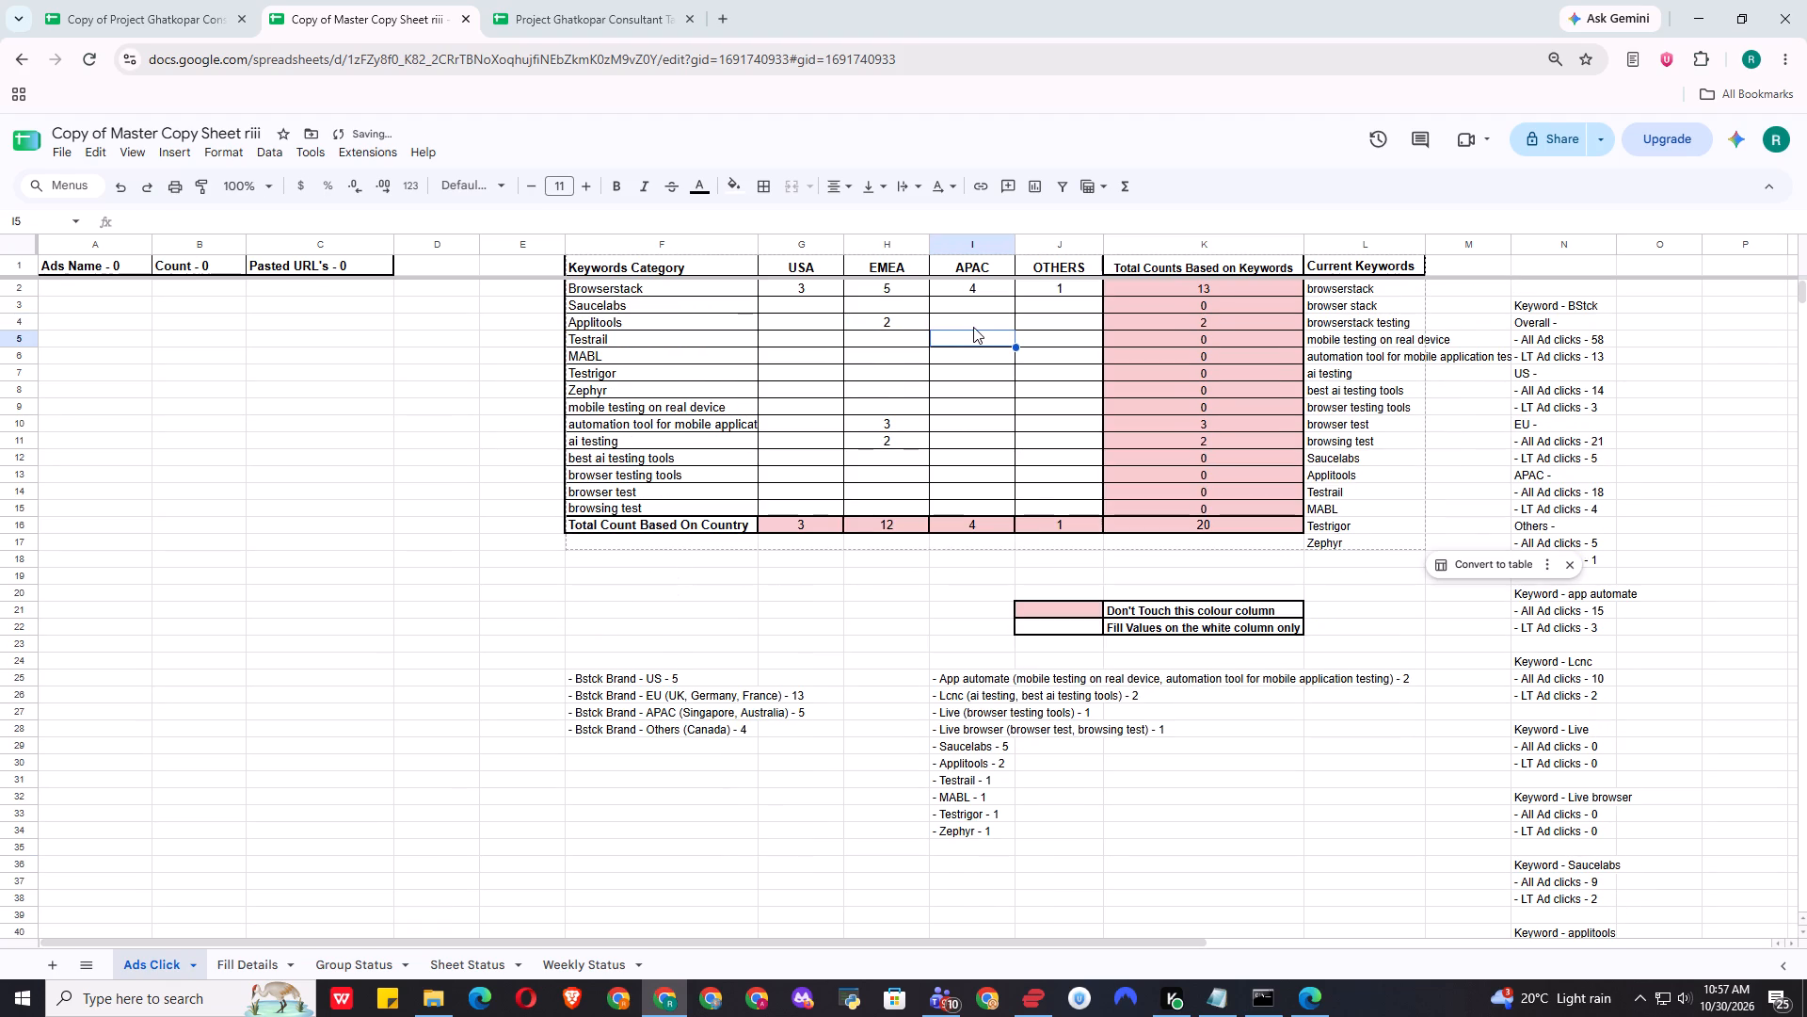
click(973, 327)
Enter 2 for Saucelabs under EMEA and 1 for Applitools under APAC, and clear the Applitools EMEA count.
click(899, 305)
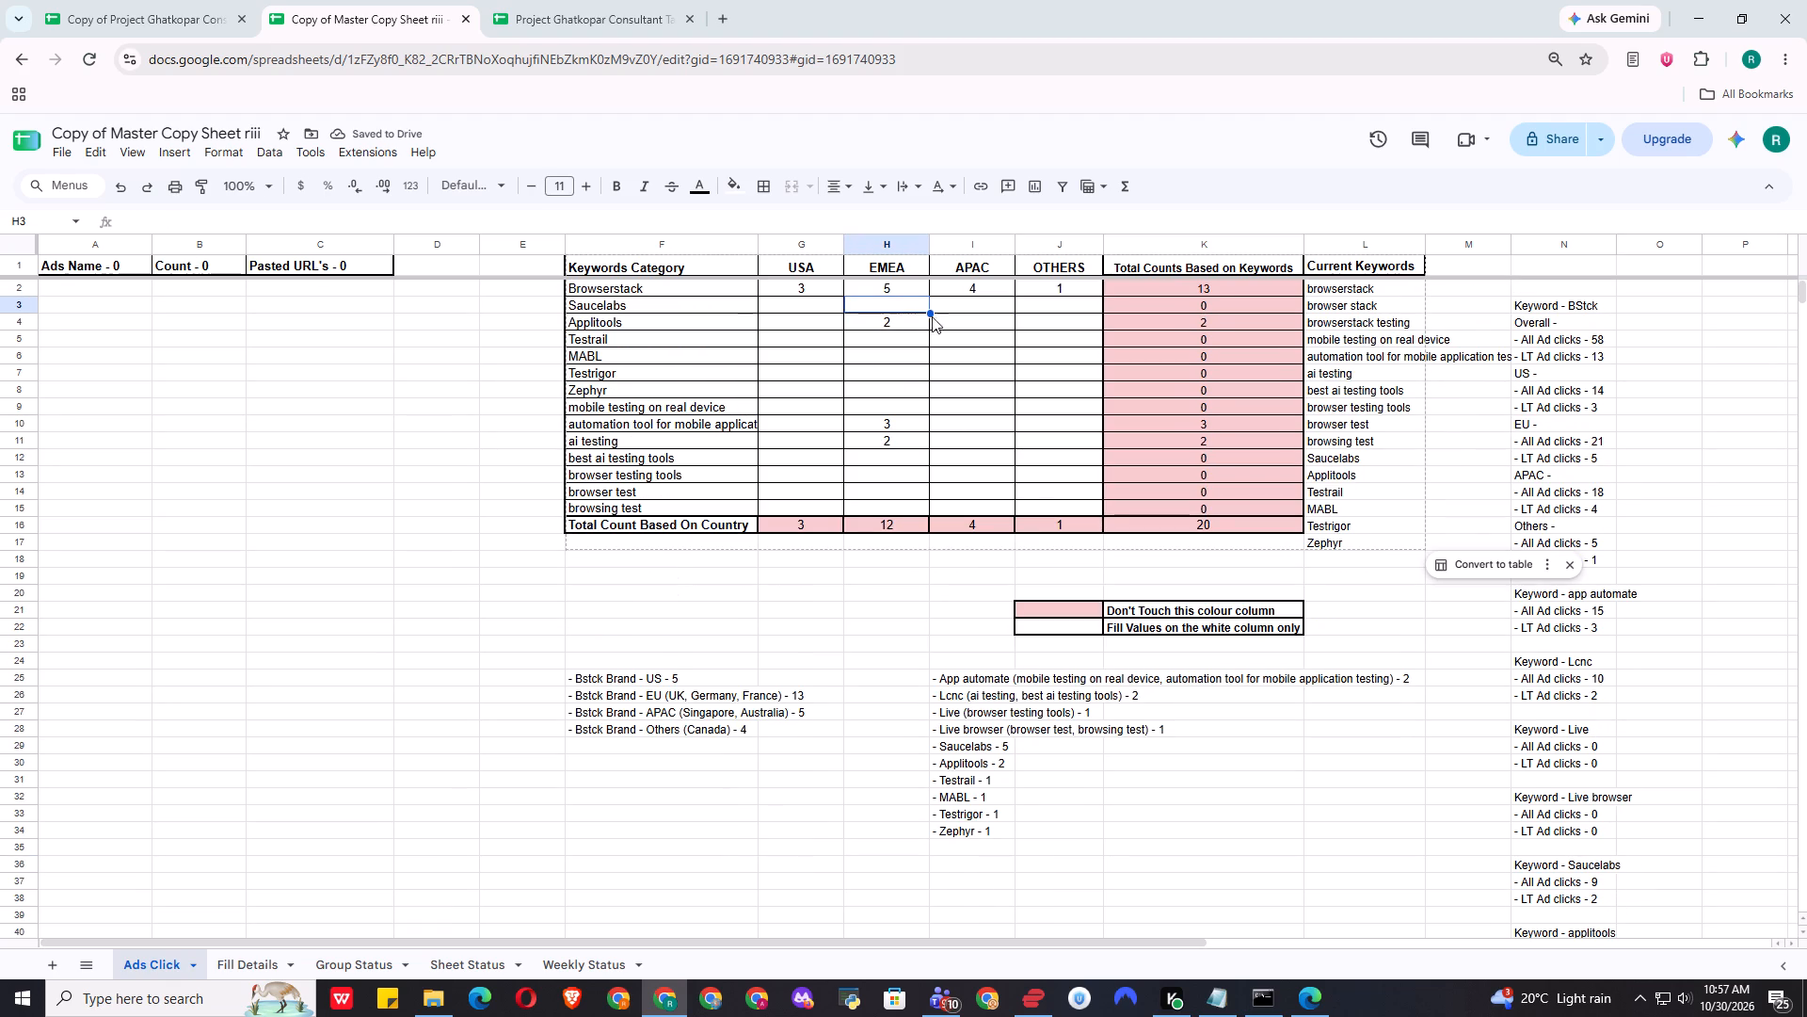
key(2)
click(967, 315)
click(968, 320)
key(1)
click(872, 322)
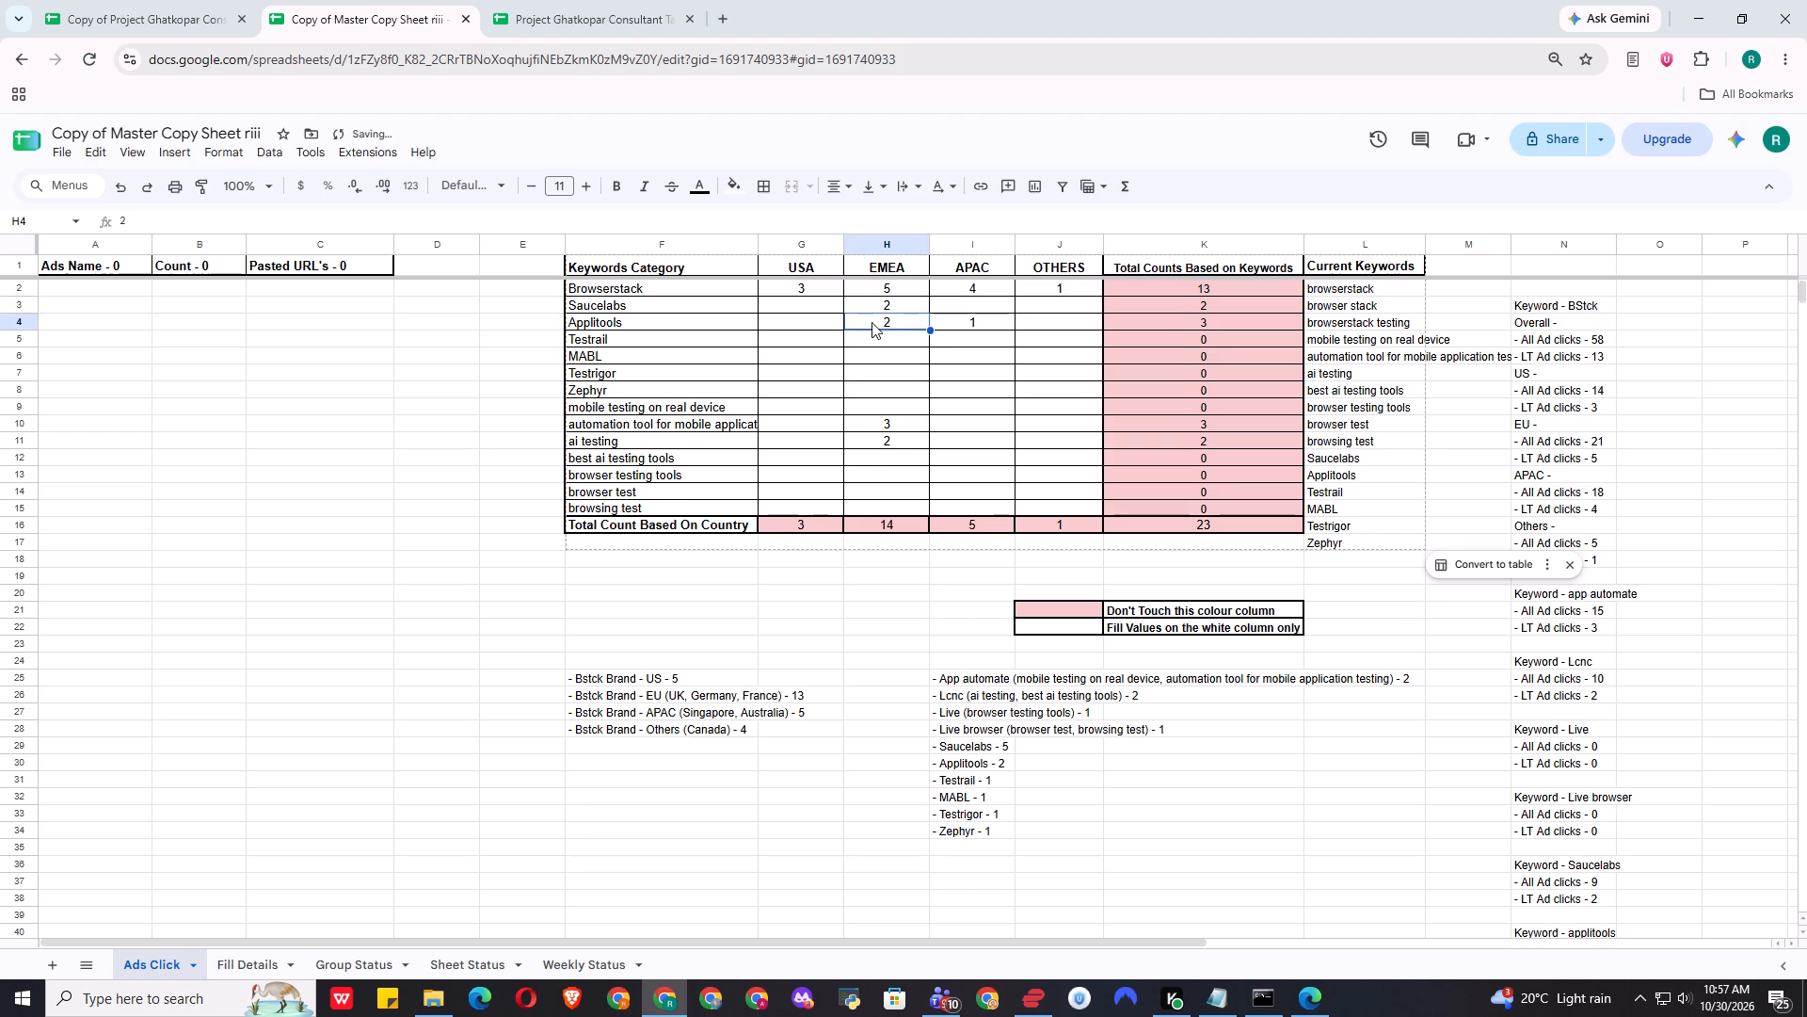
key(BackSpace)
Check the Saucelabs, applitools, testrail, mabl, testrigor and zephyr ad click counts in the pasted status list.
click(971, 363)
scroll(1600, 767, down, 1)
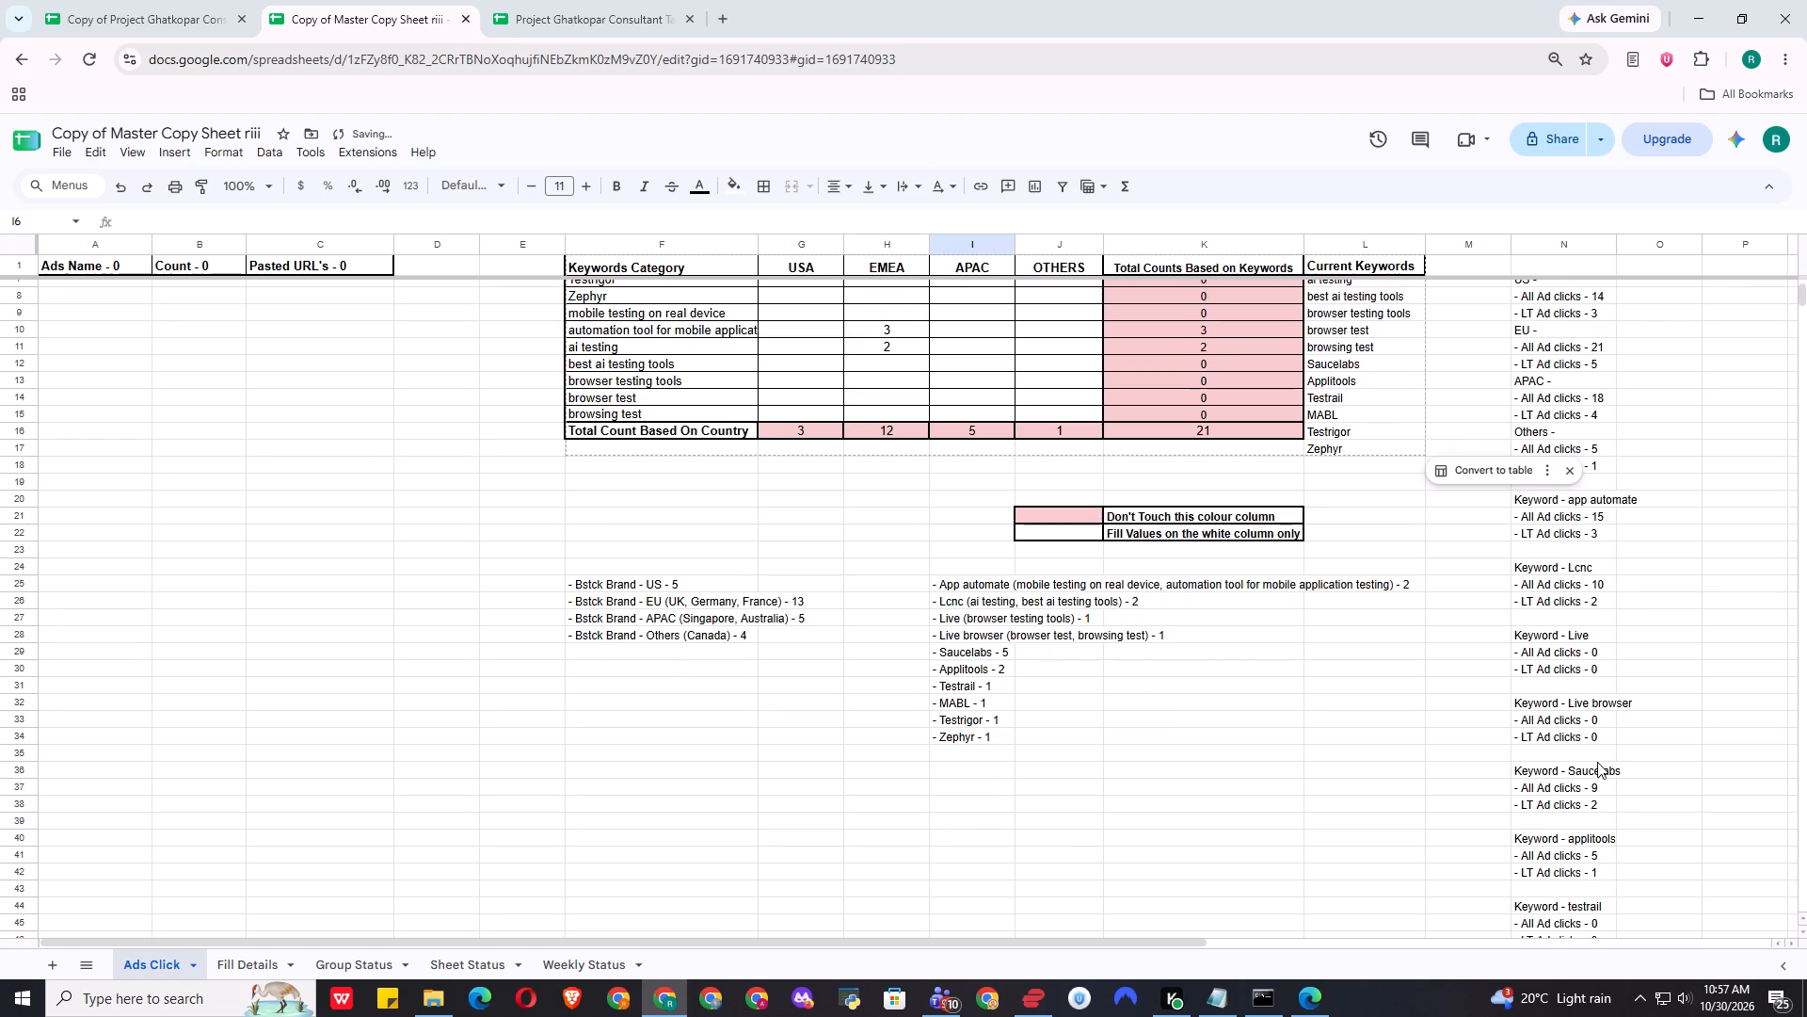
drag(1598, 772, 1602, 797)
click(1591, 854)
scroll(1656, 853, down, 1)
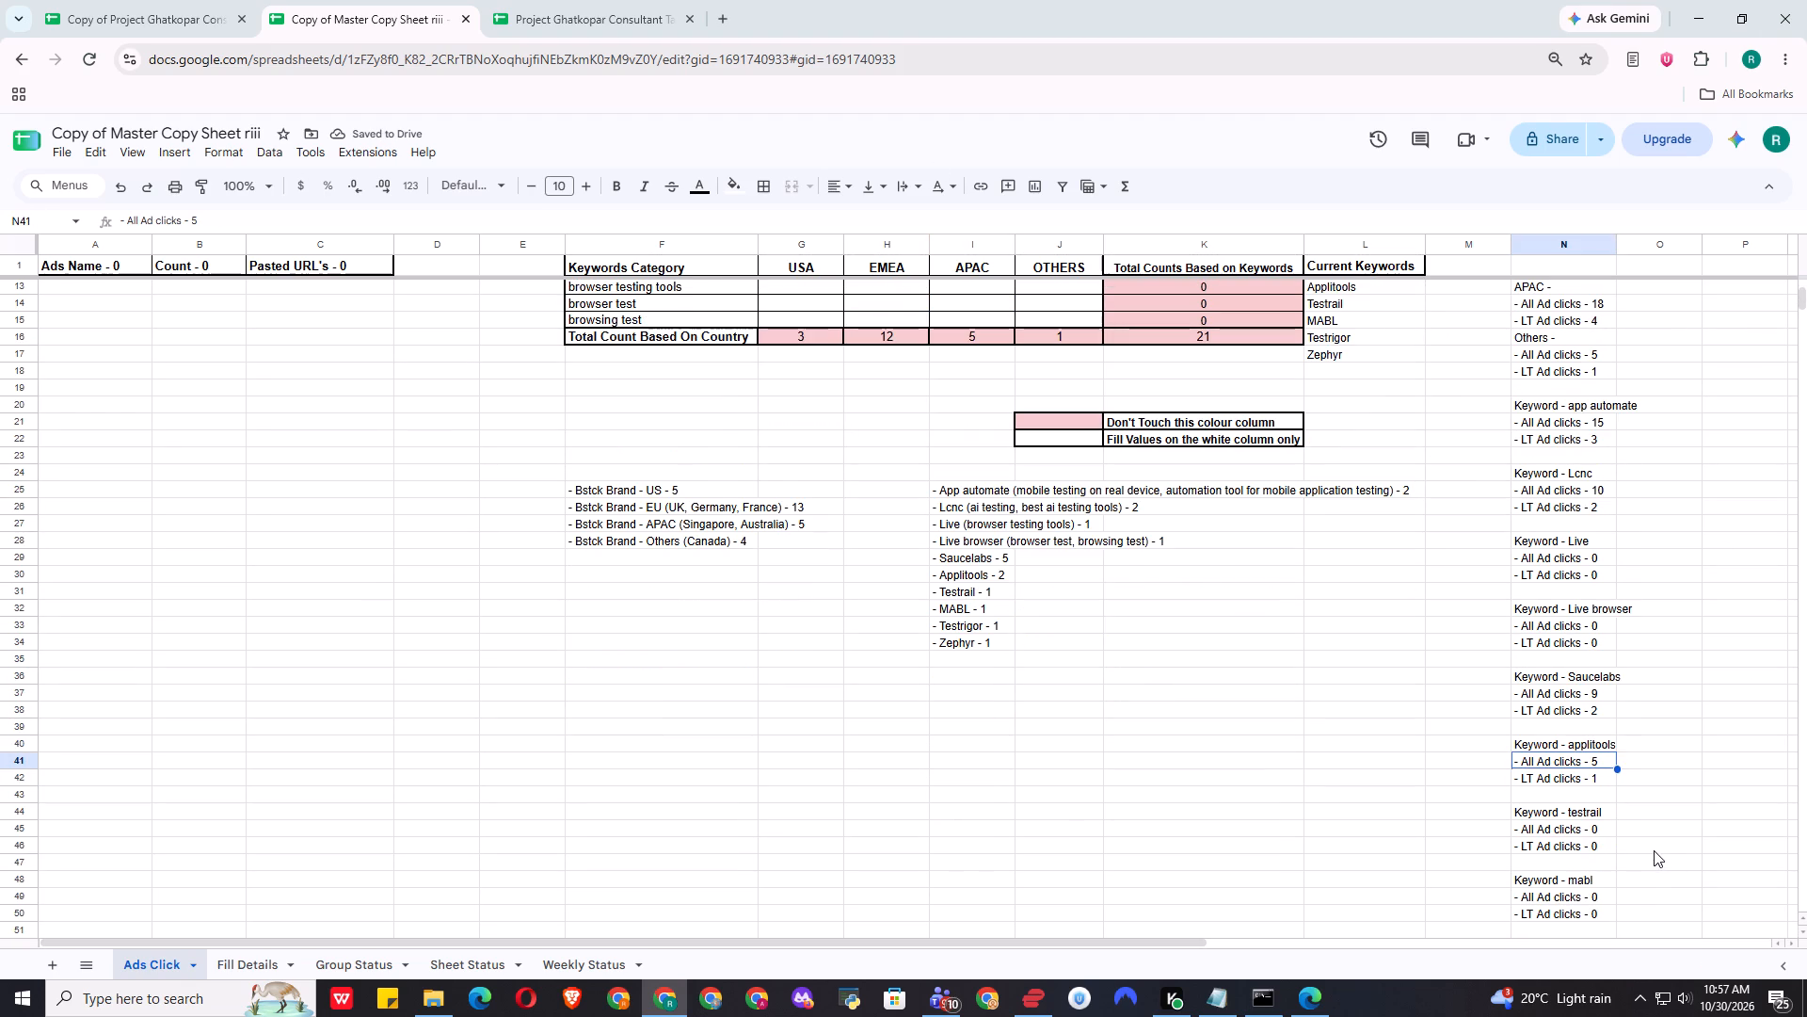
drag(1601, 825, 1604, 842)
scroll(1629, 855, down, 2)
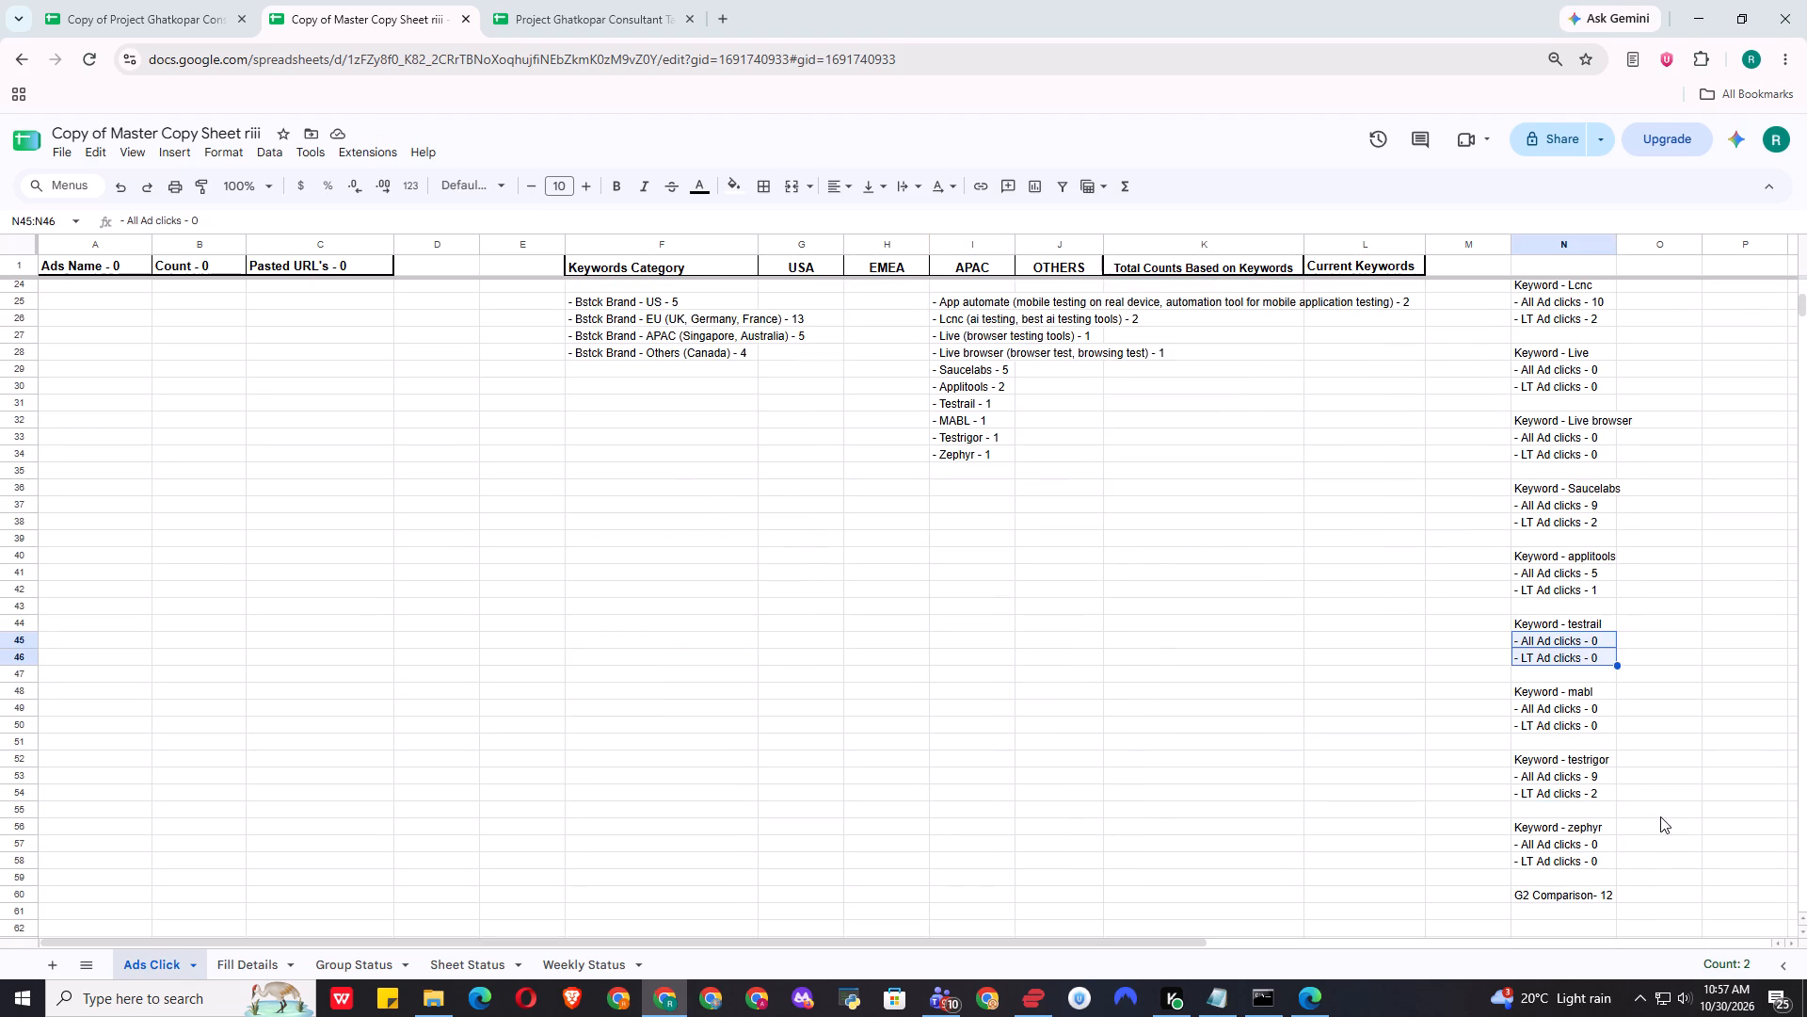
scroll(1580, 841, up, 8)
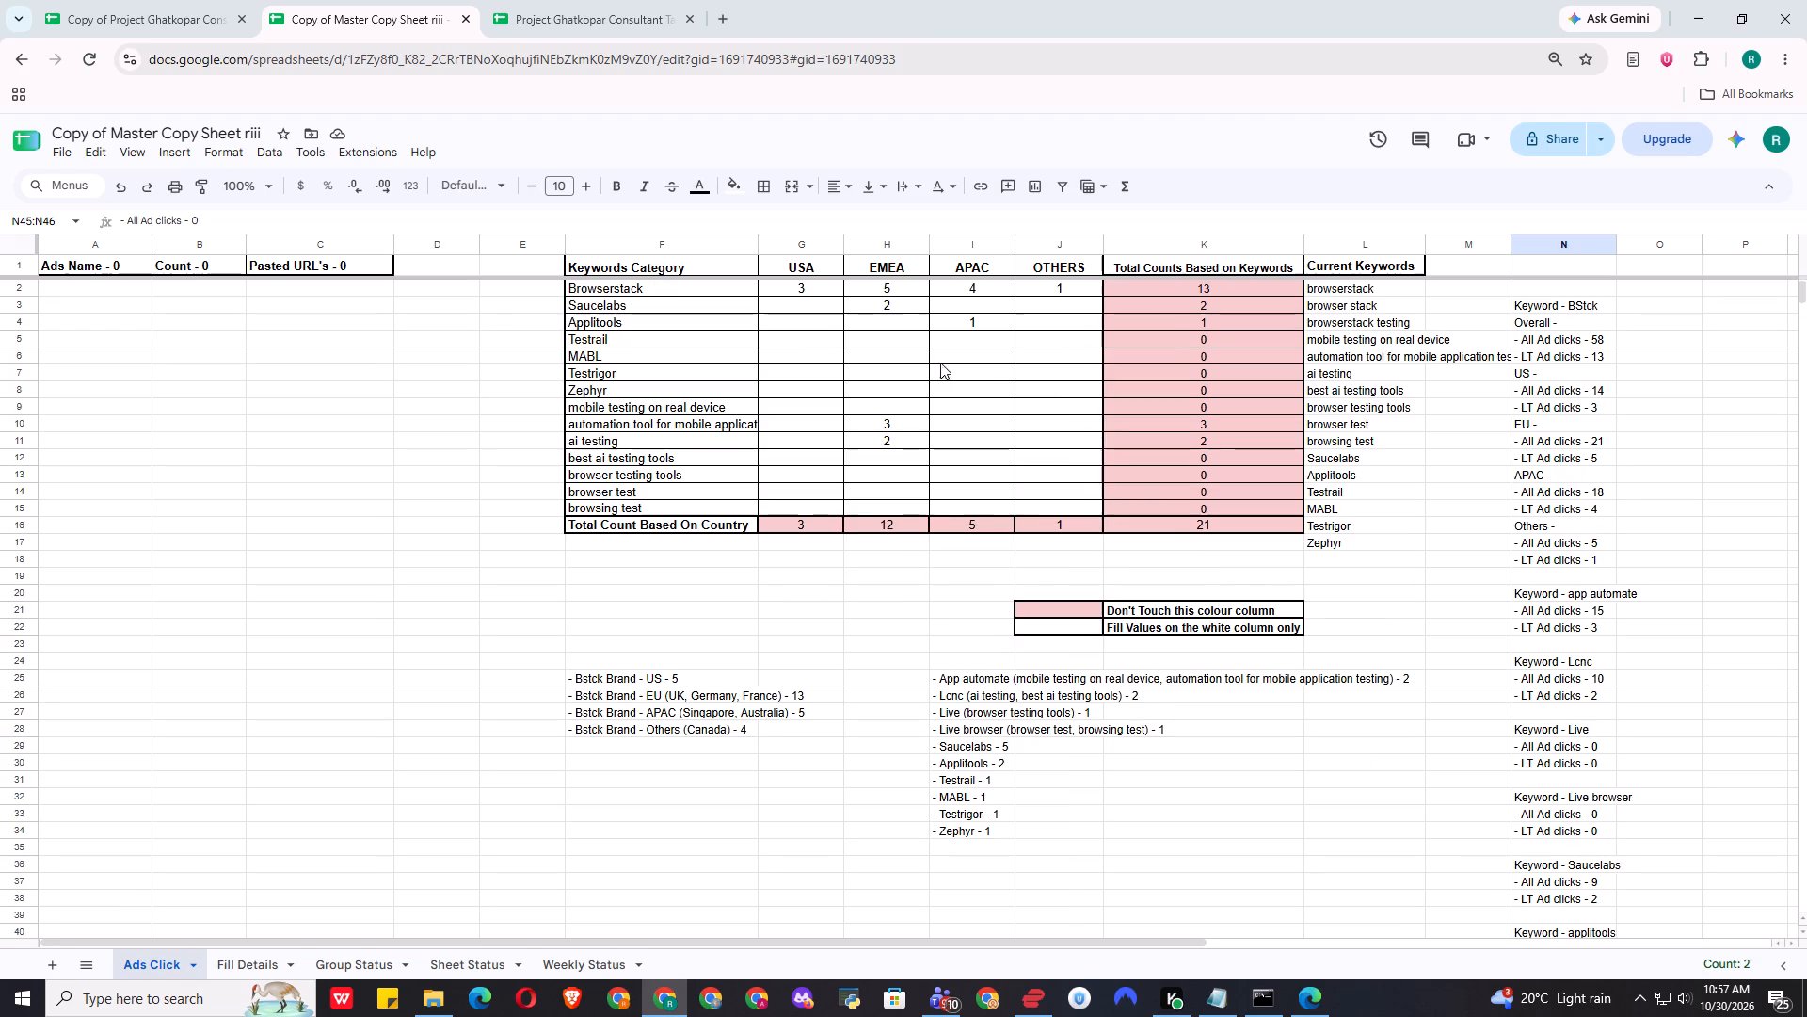
click(976, 340)
scroll(1688, 666, down, 3)
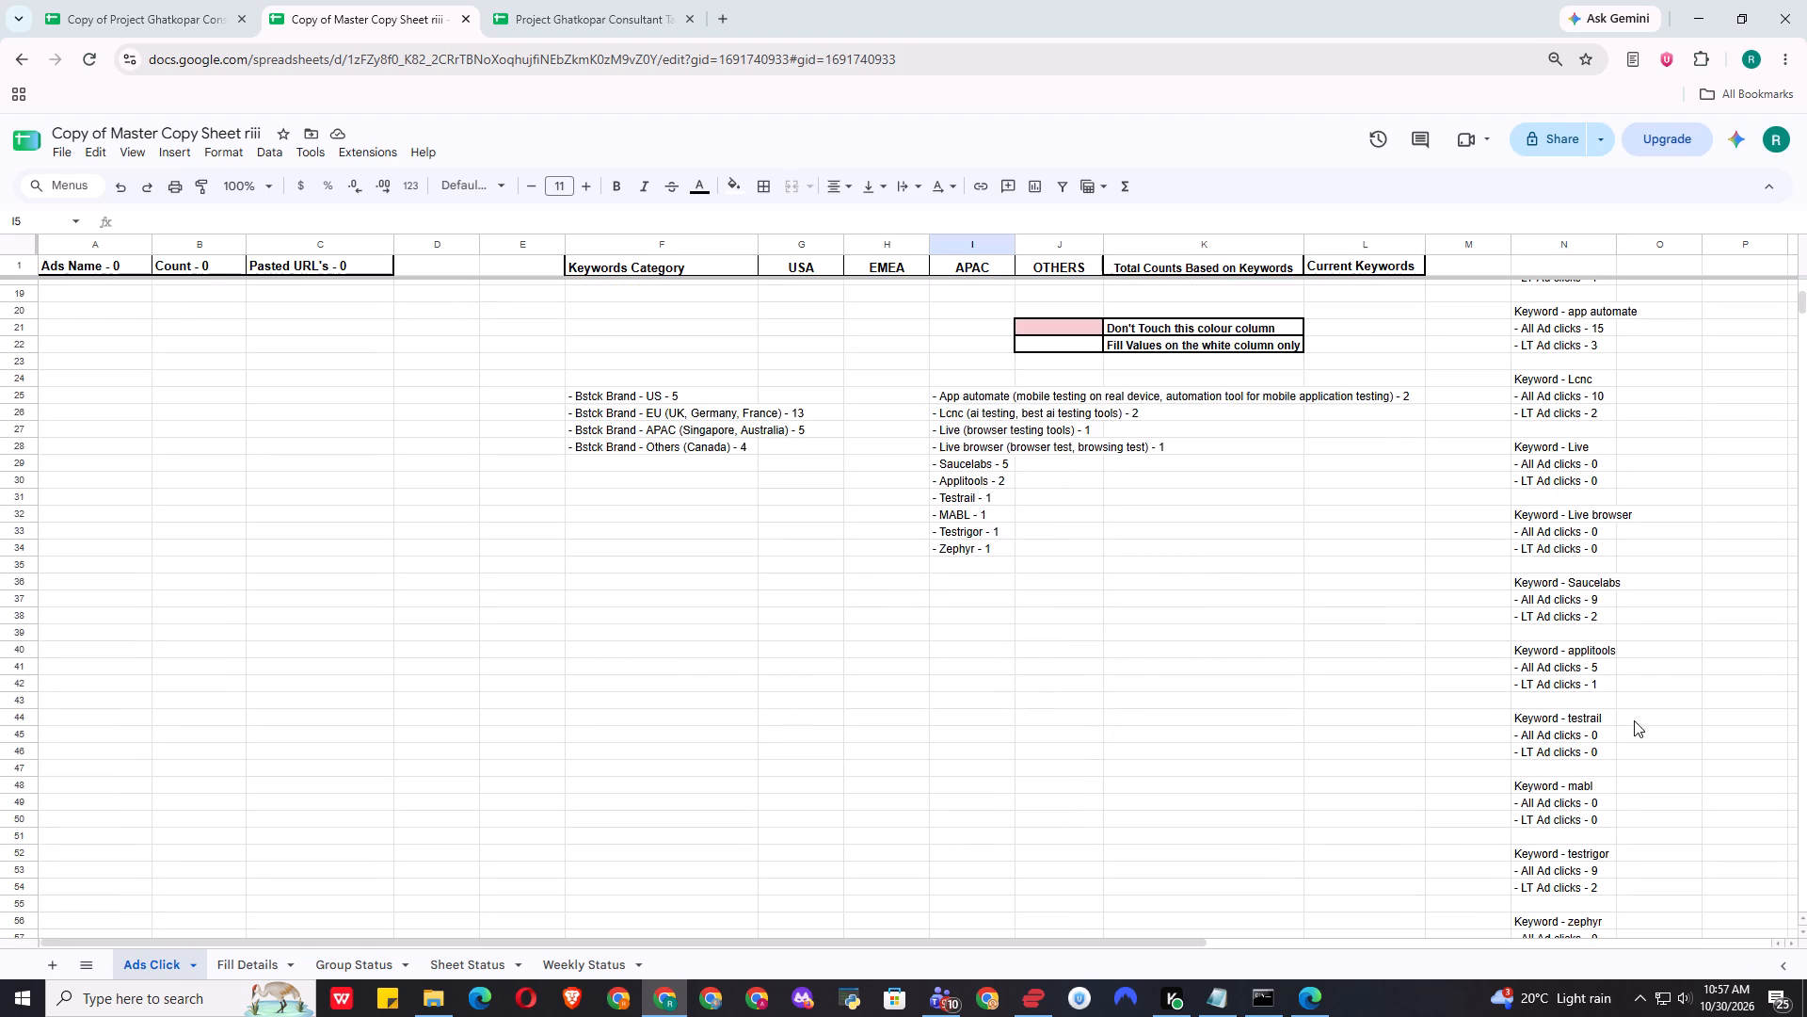
scroll(1616, 752, down, 2)
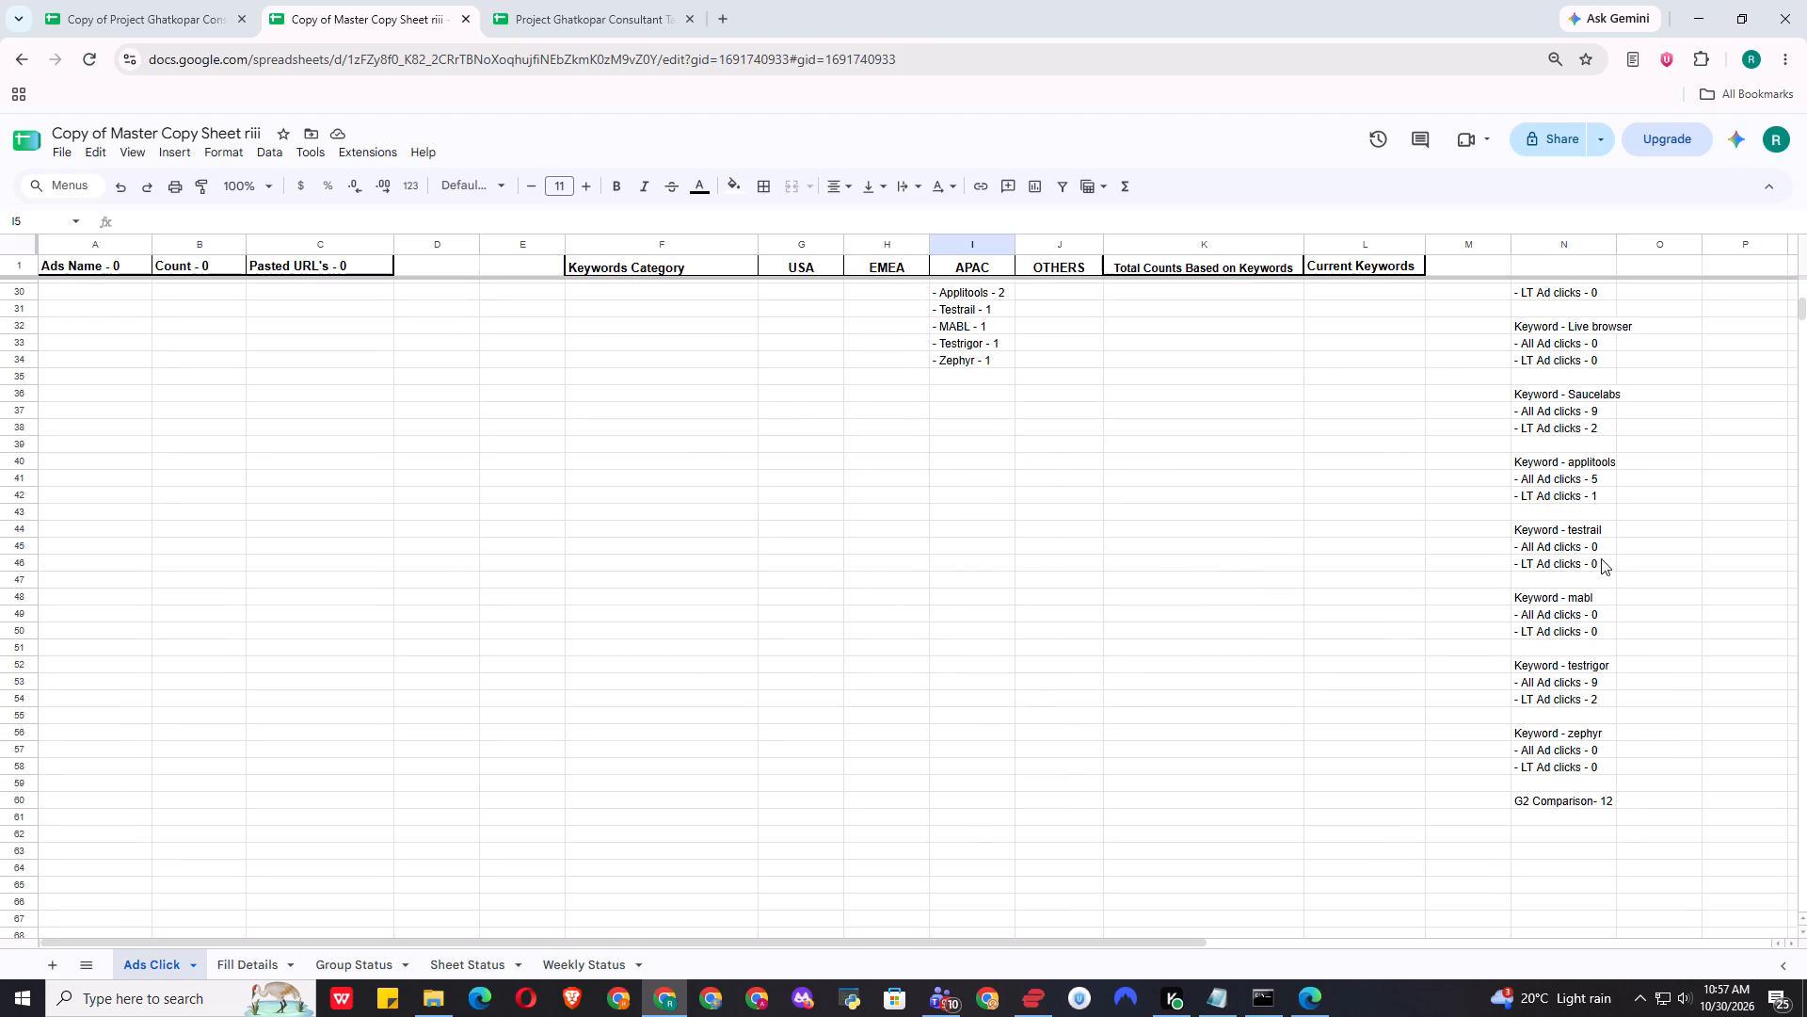
scroll(1138, 614, up, 8)
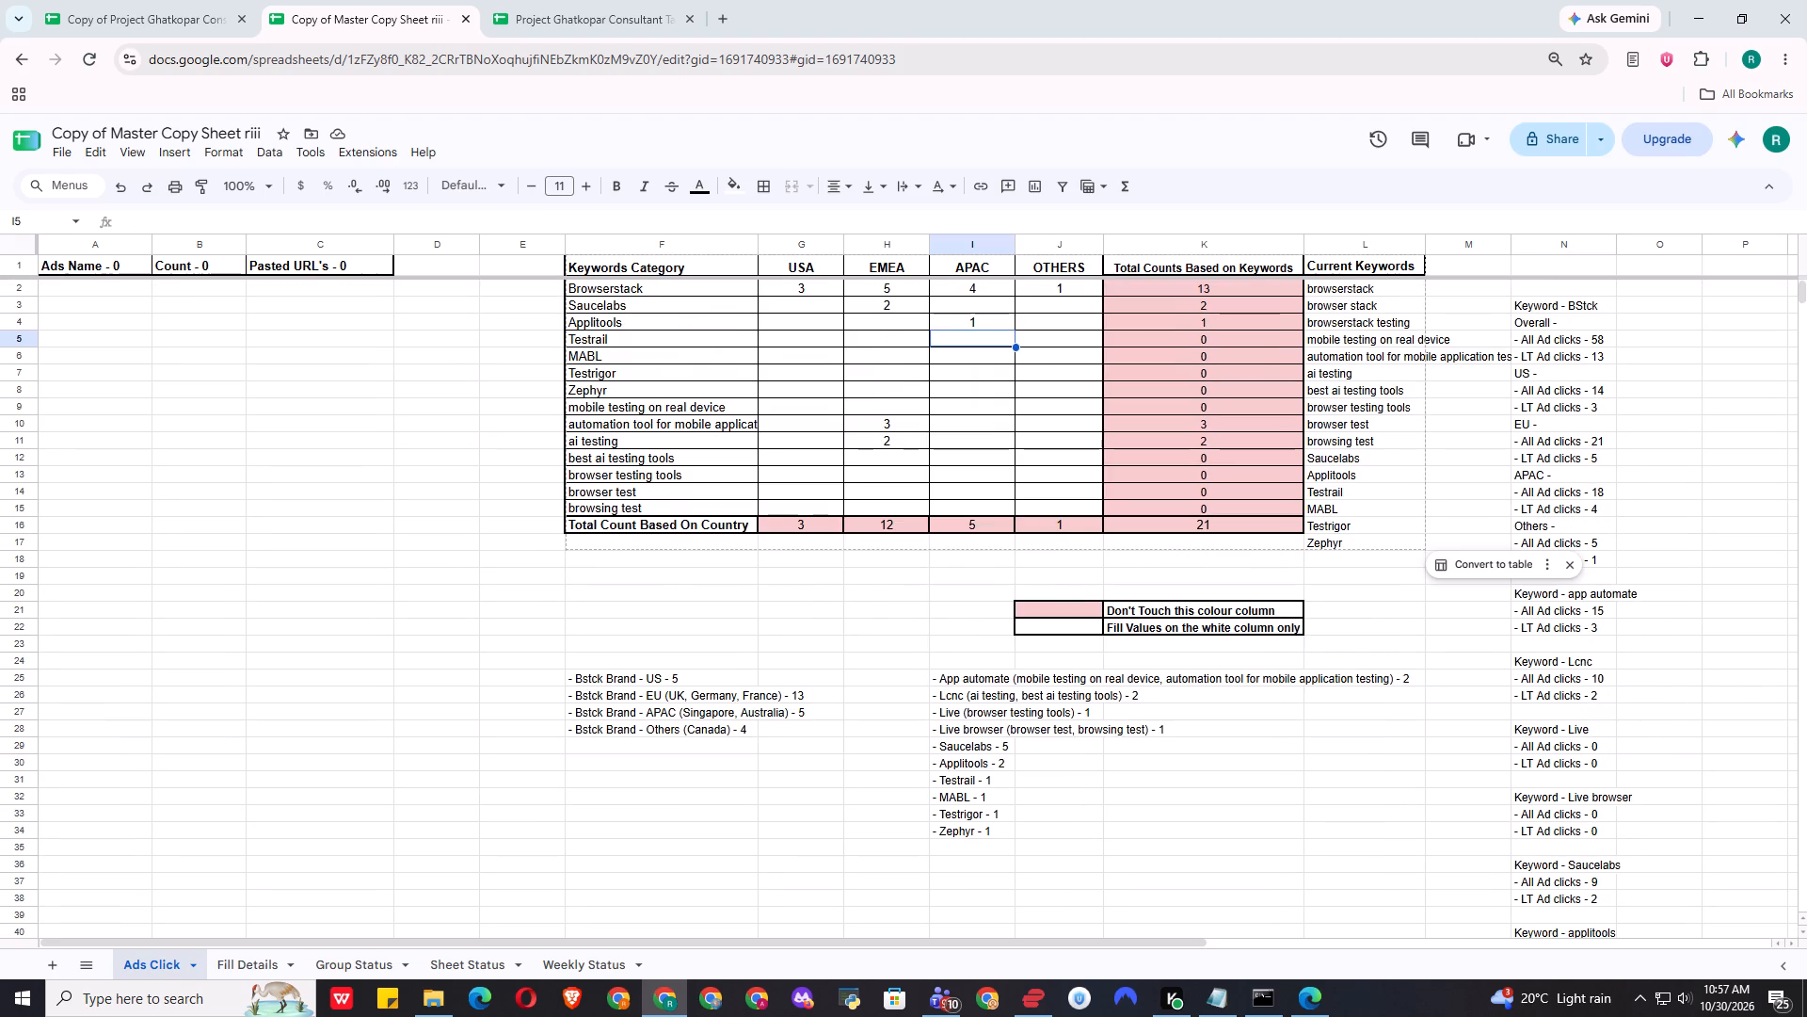
Enter a Testrigor count of 1 under both EMEA and APAC in the keyword table.
click(976, 382)
click(967, 376)
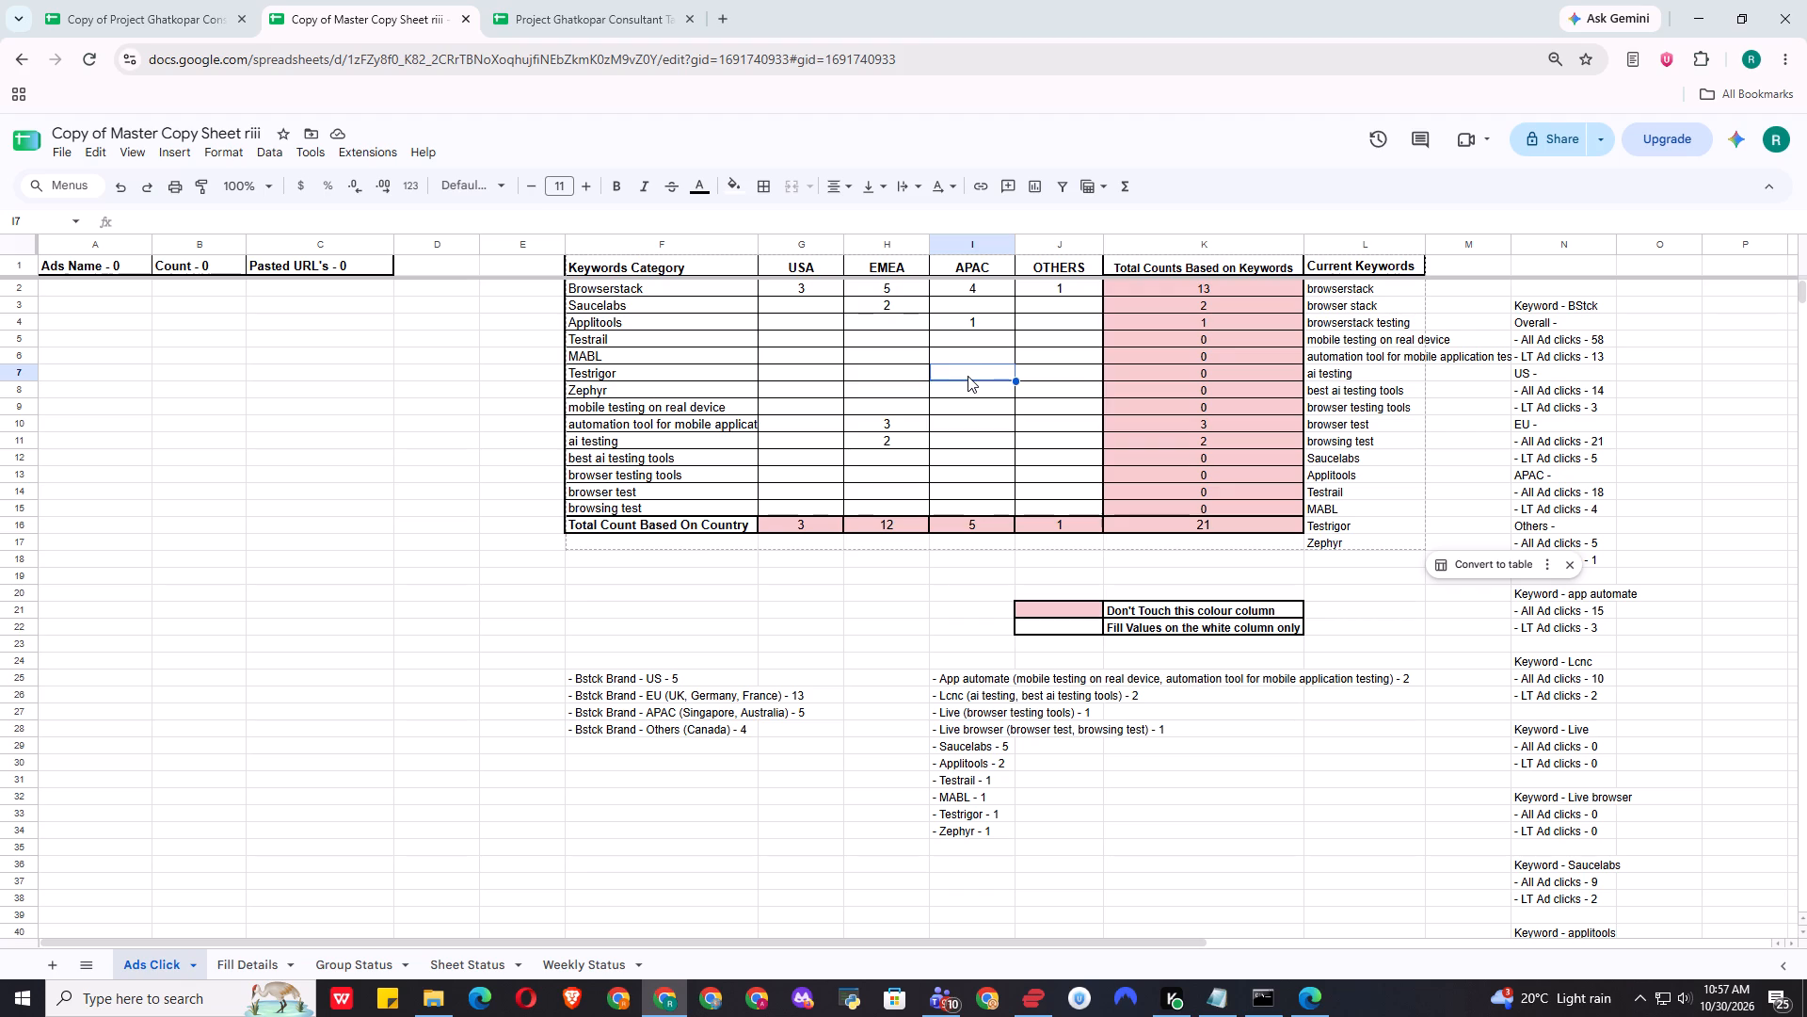
click(903, 362)
key(1)
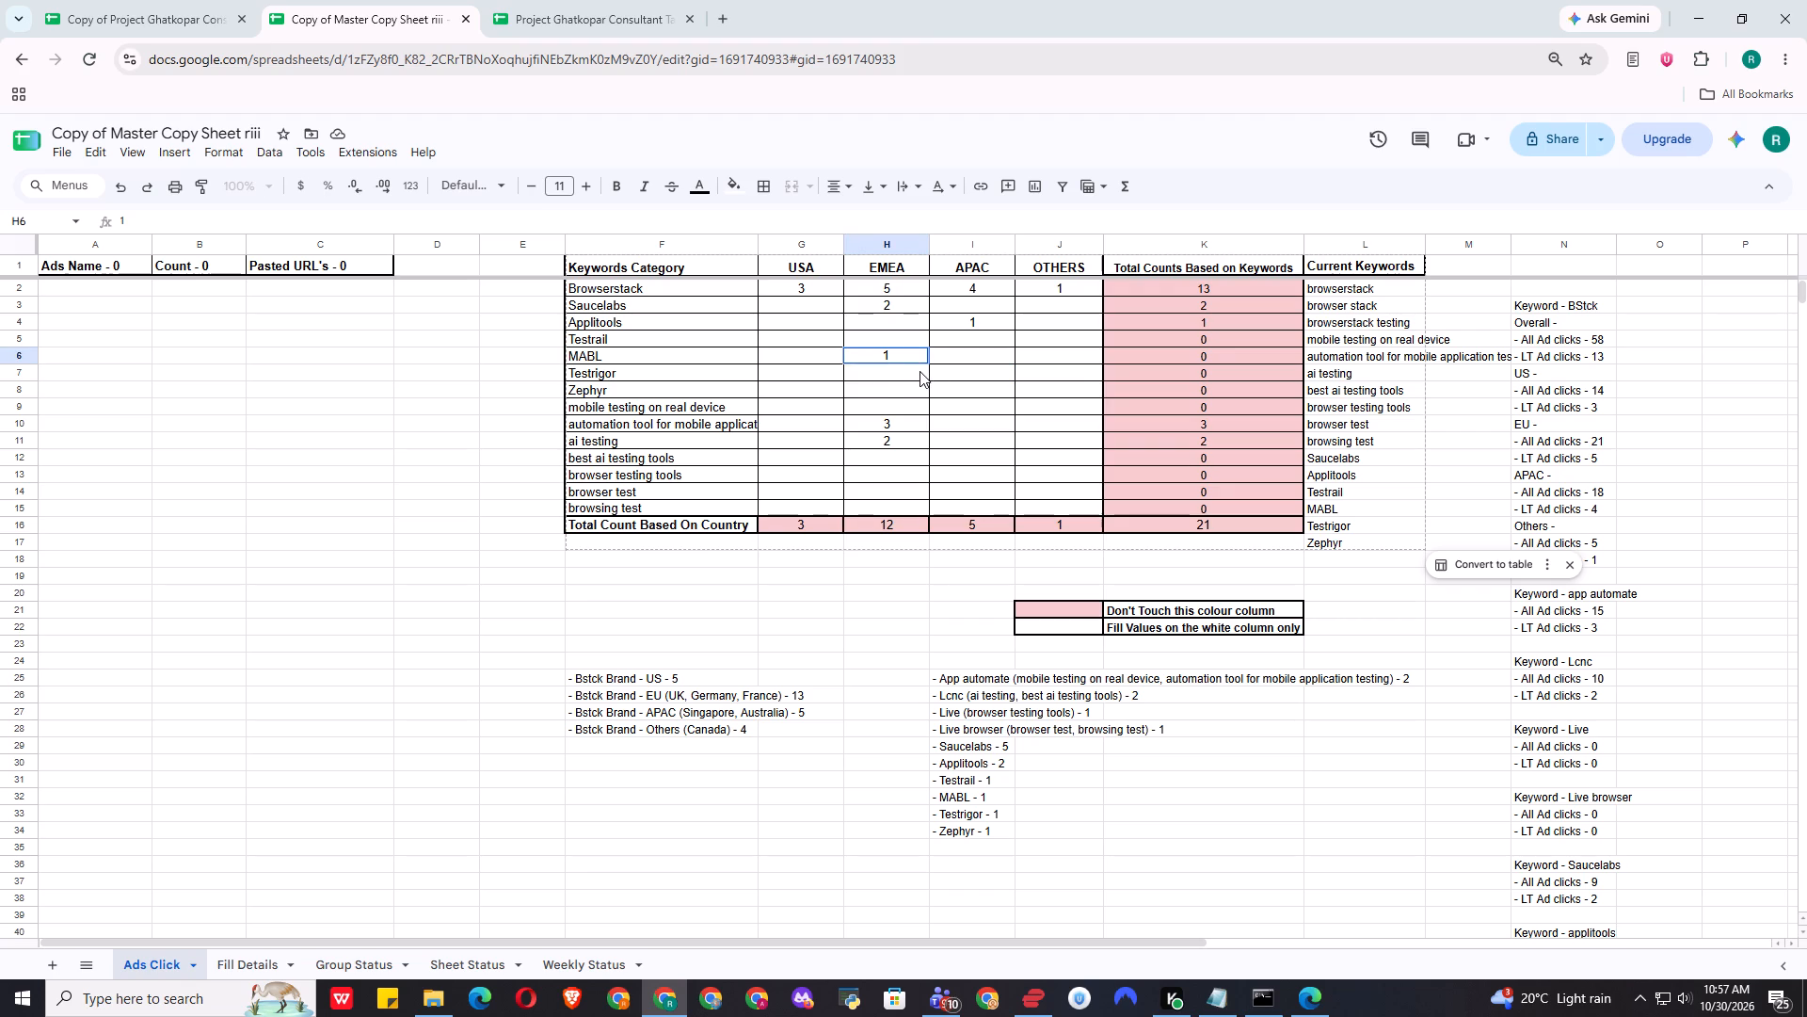
key(BackSpace)
click(891, 374)
key(1)
click(967, 373)
key(1)
click(976, 391)
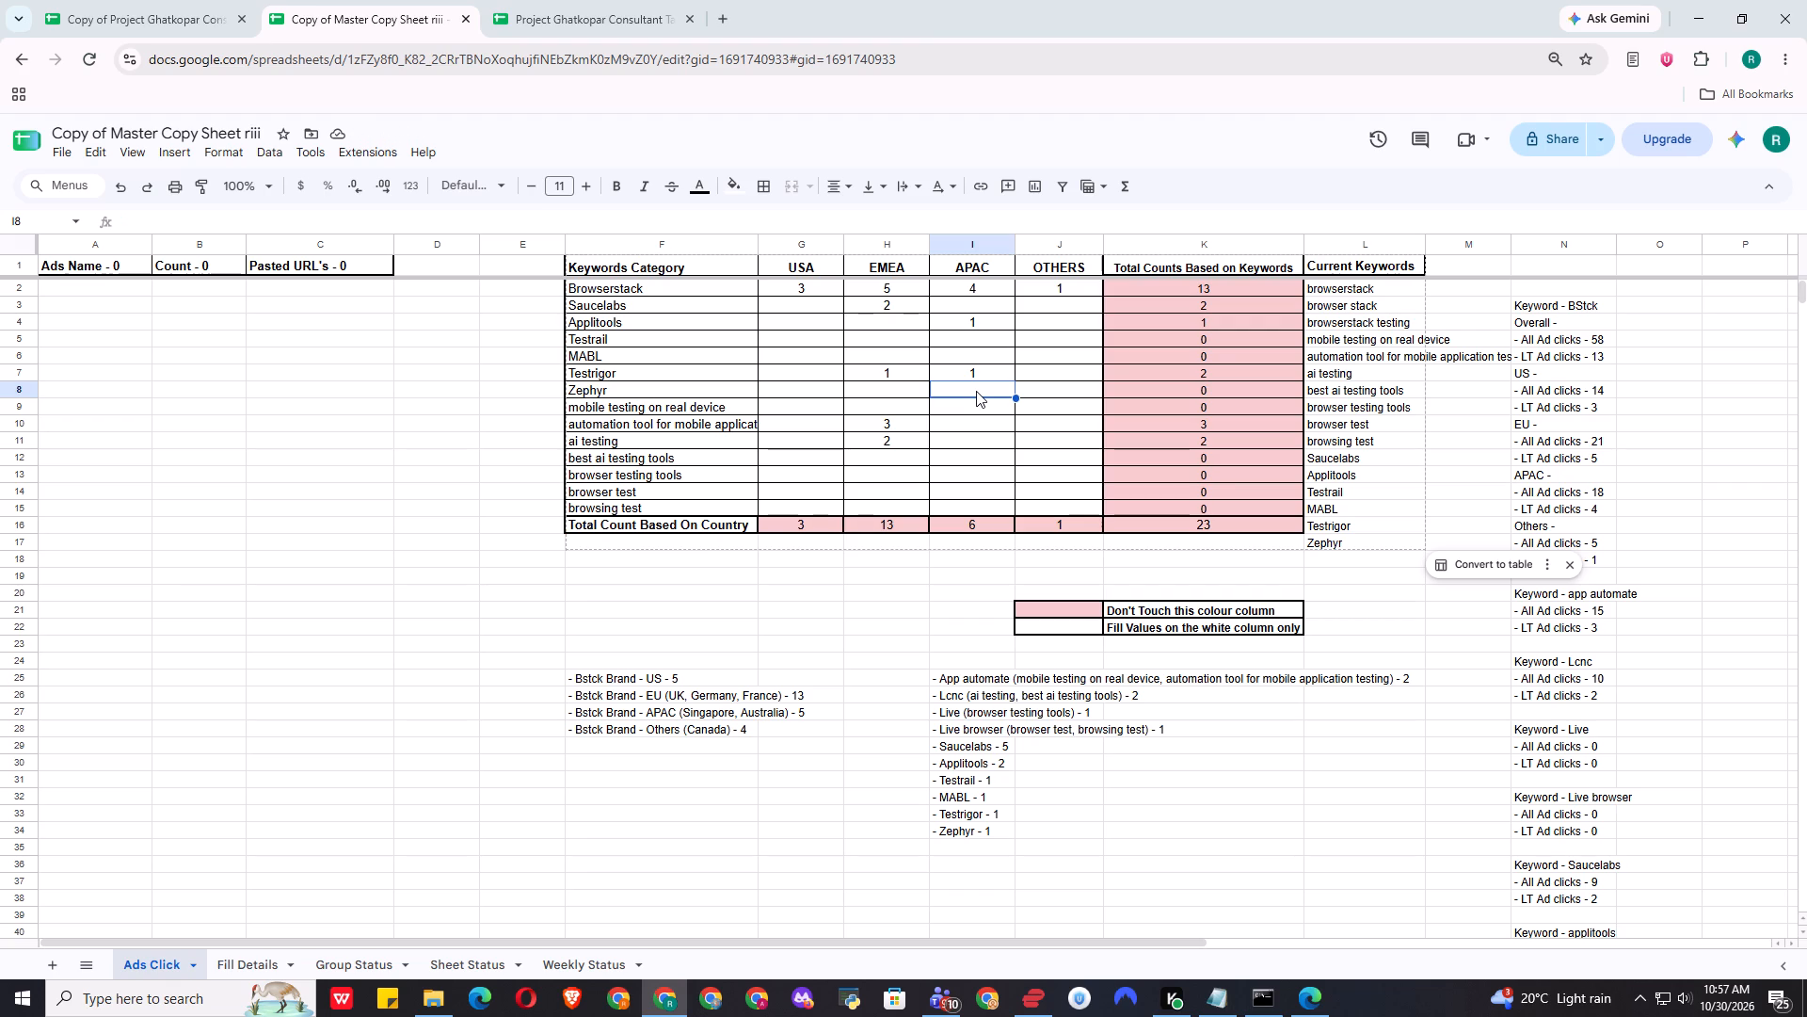
Review the 22 October 2026 columns in the project's ADs Clicks Summary and the project copy's Ads Clicked Tracker.
click(565, 0)
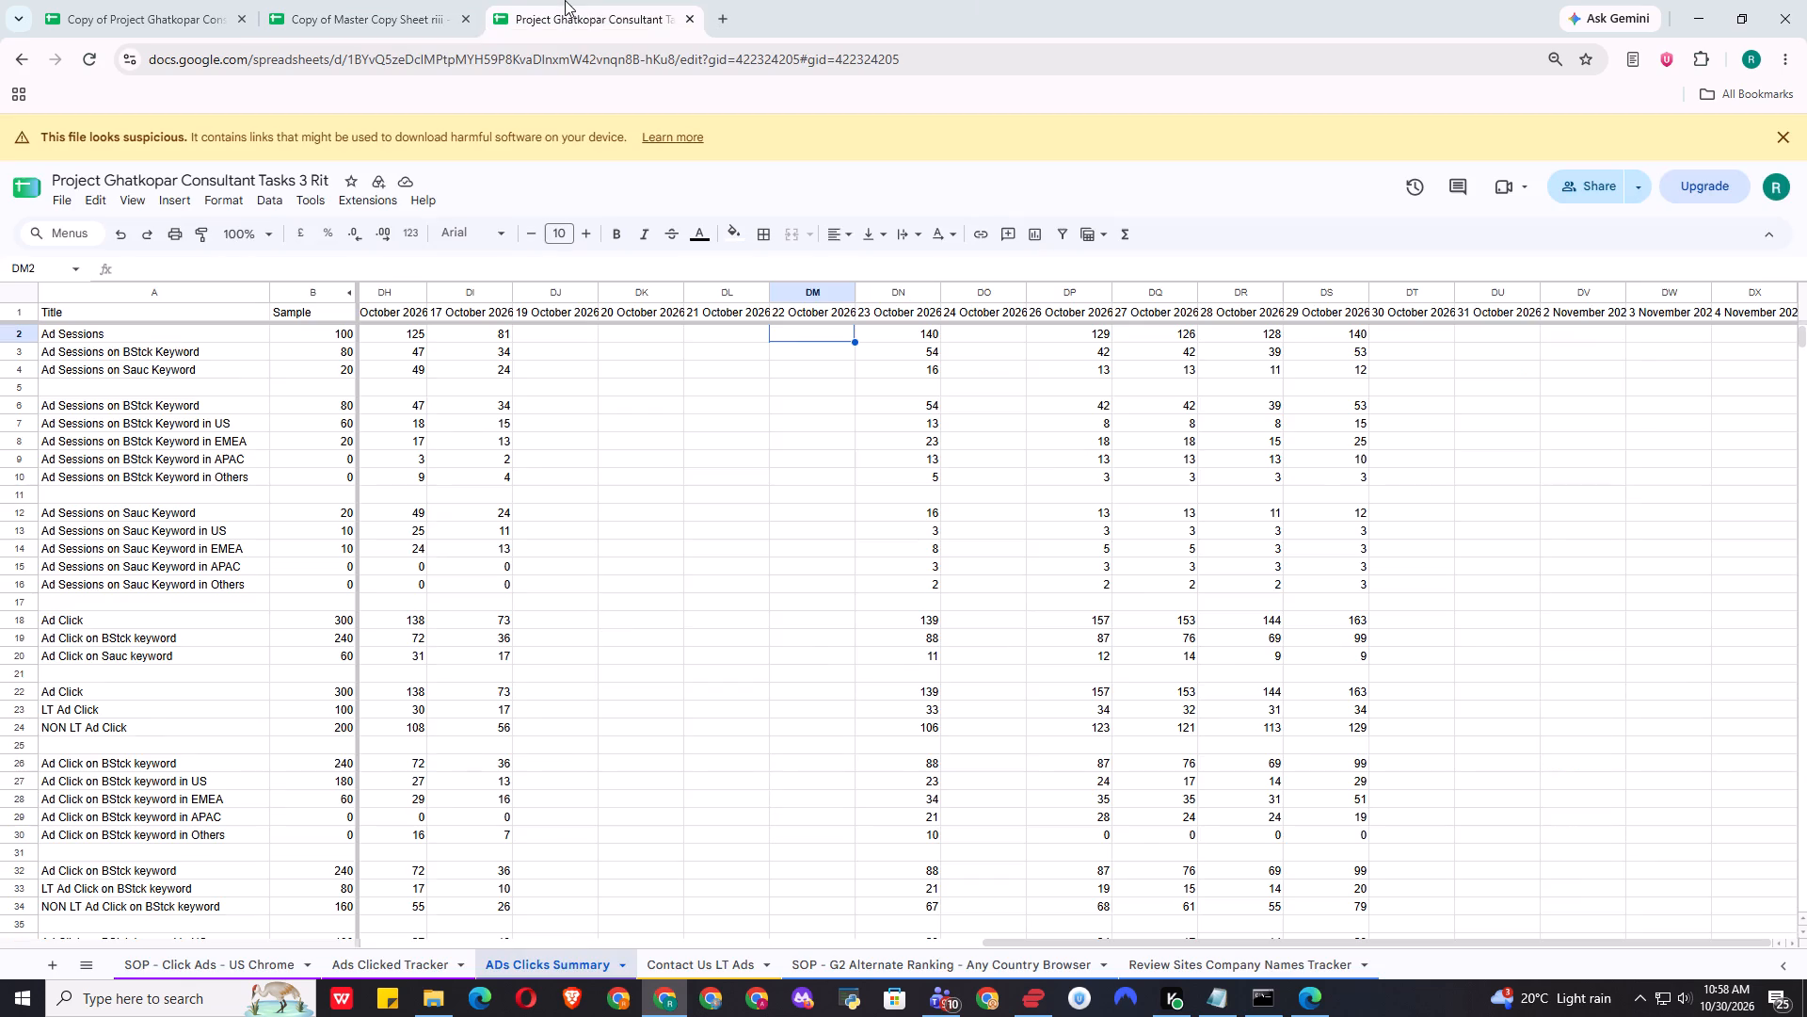
scroll(546, 431, up, 3)
click(329, 0)
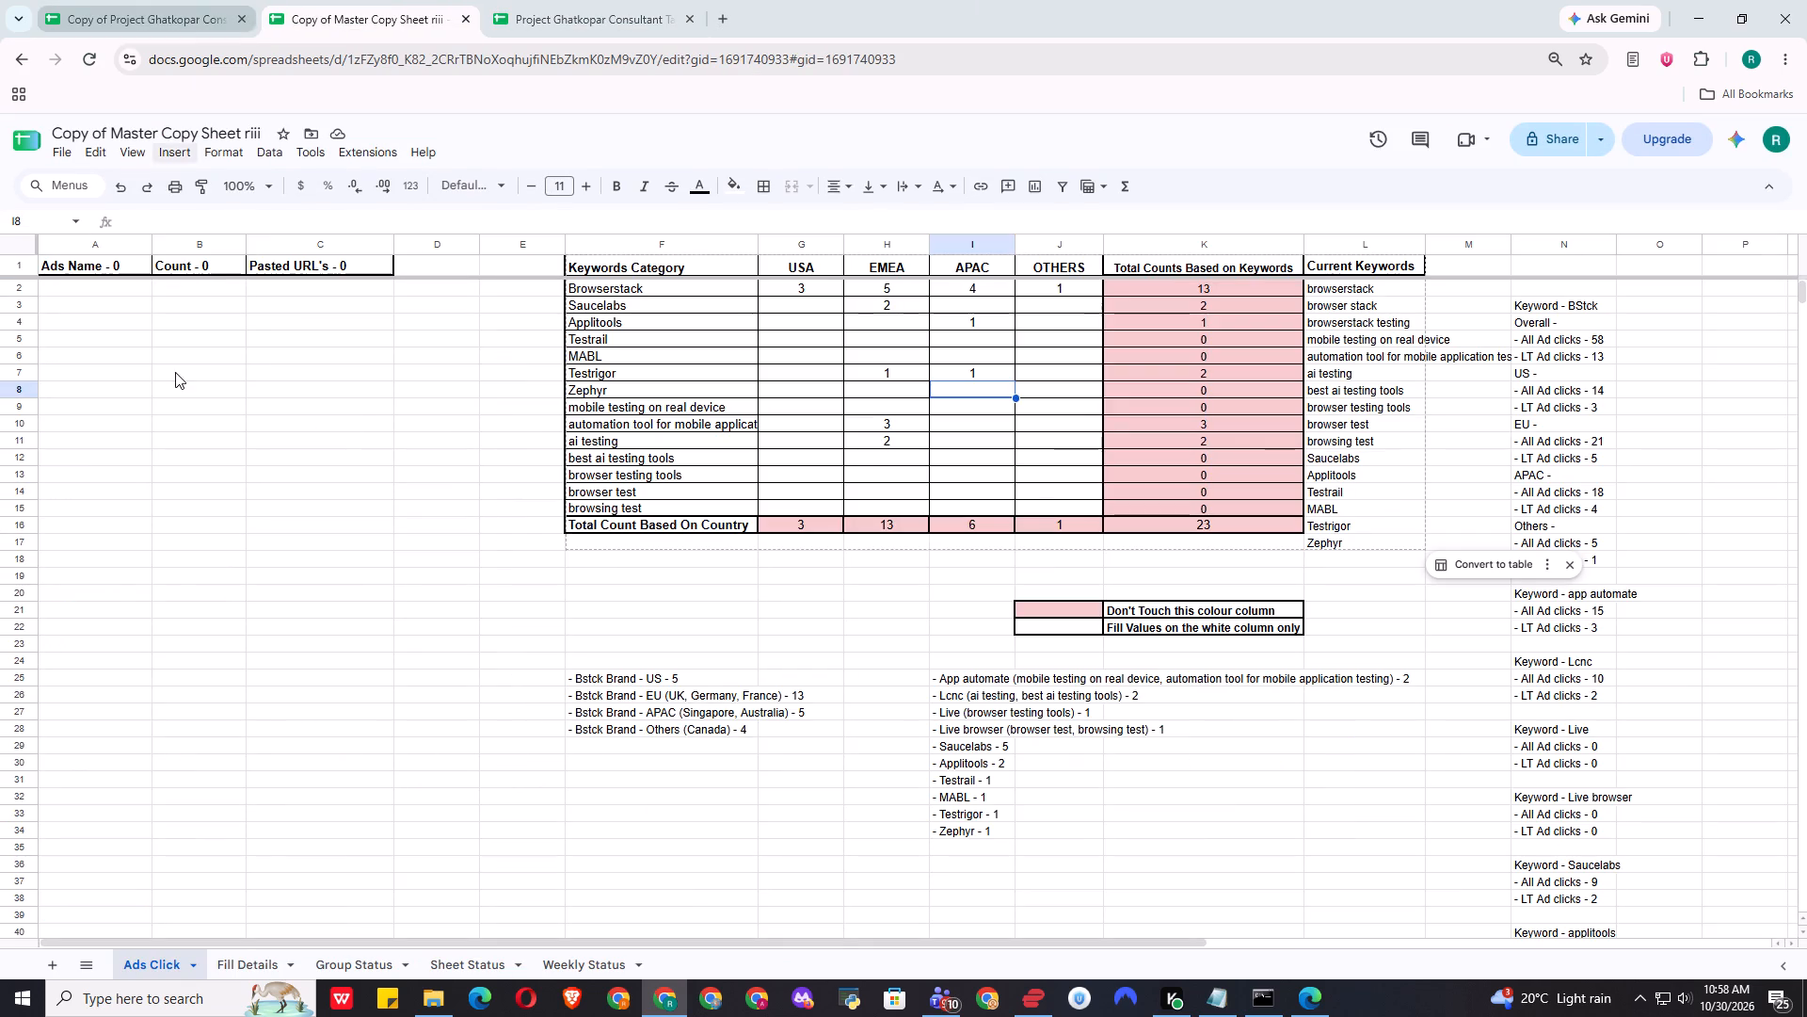
click(135, 0)
scroll(476, 701, up, 3)
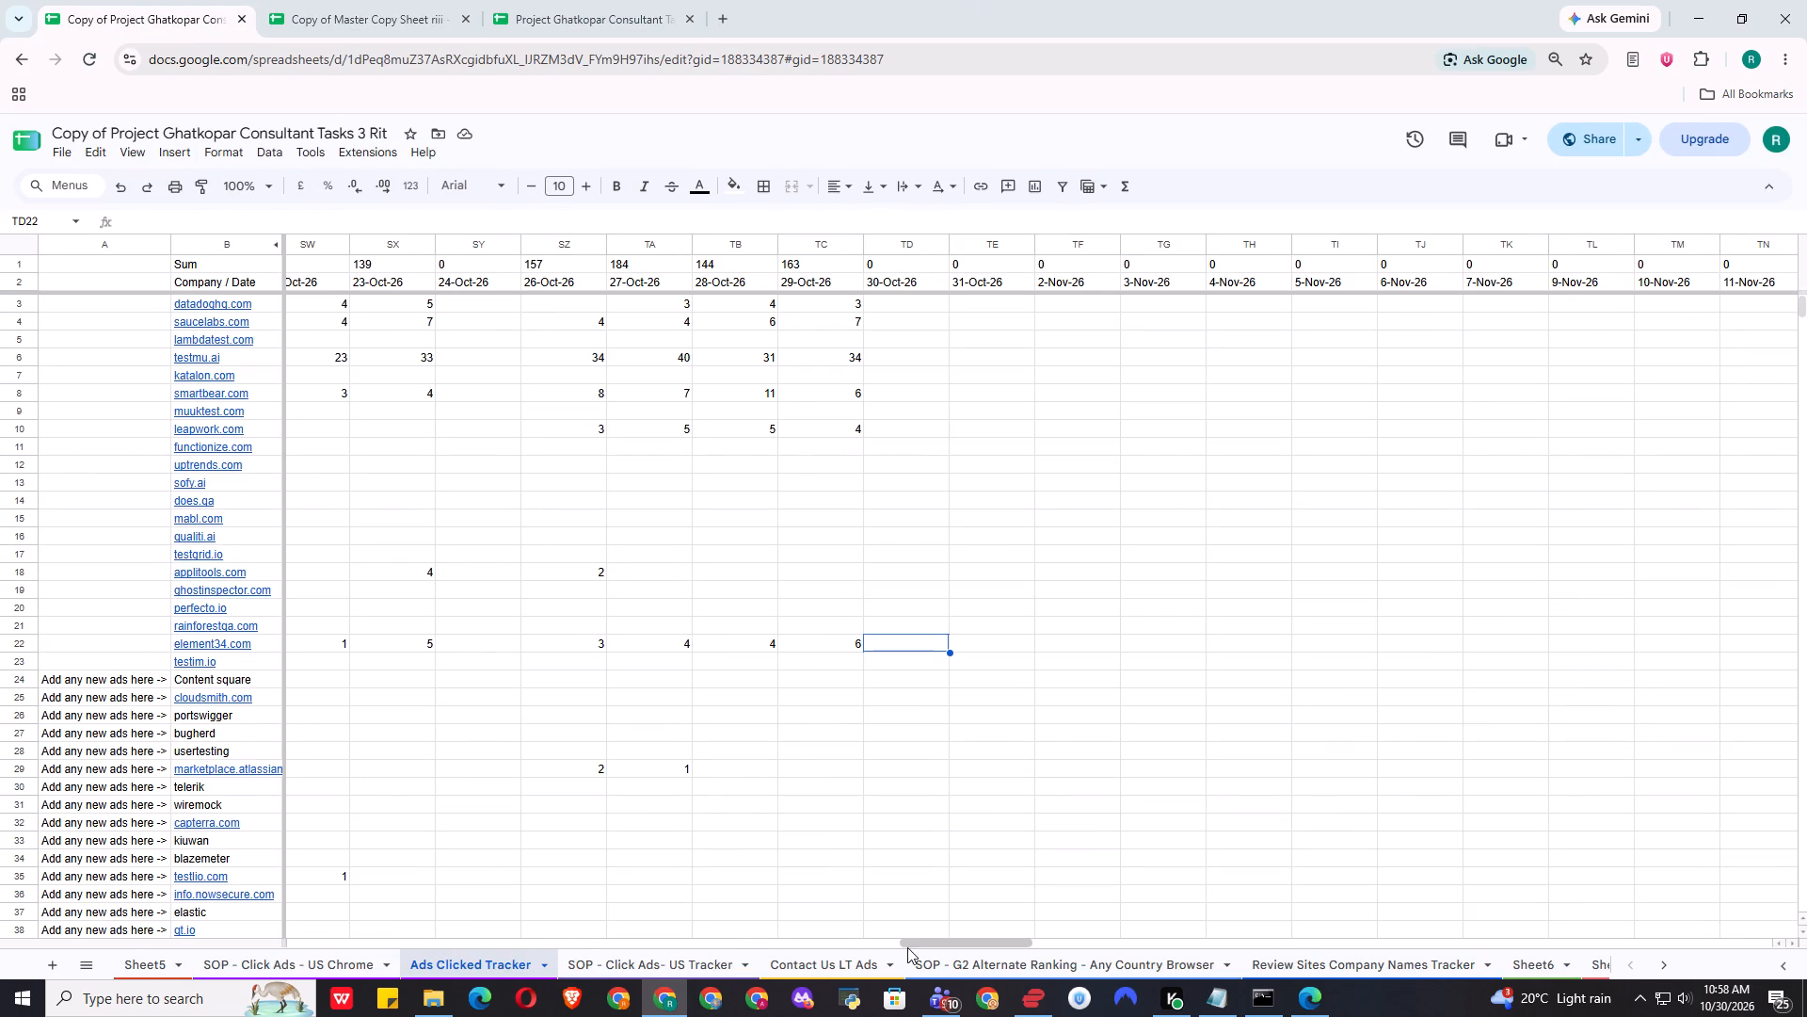
drag(919, 940, 863, 941)
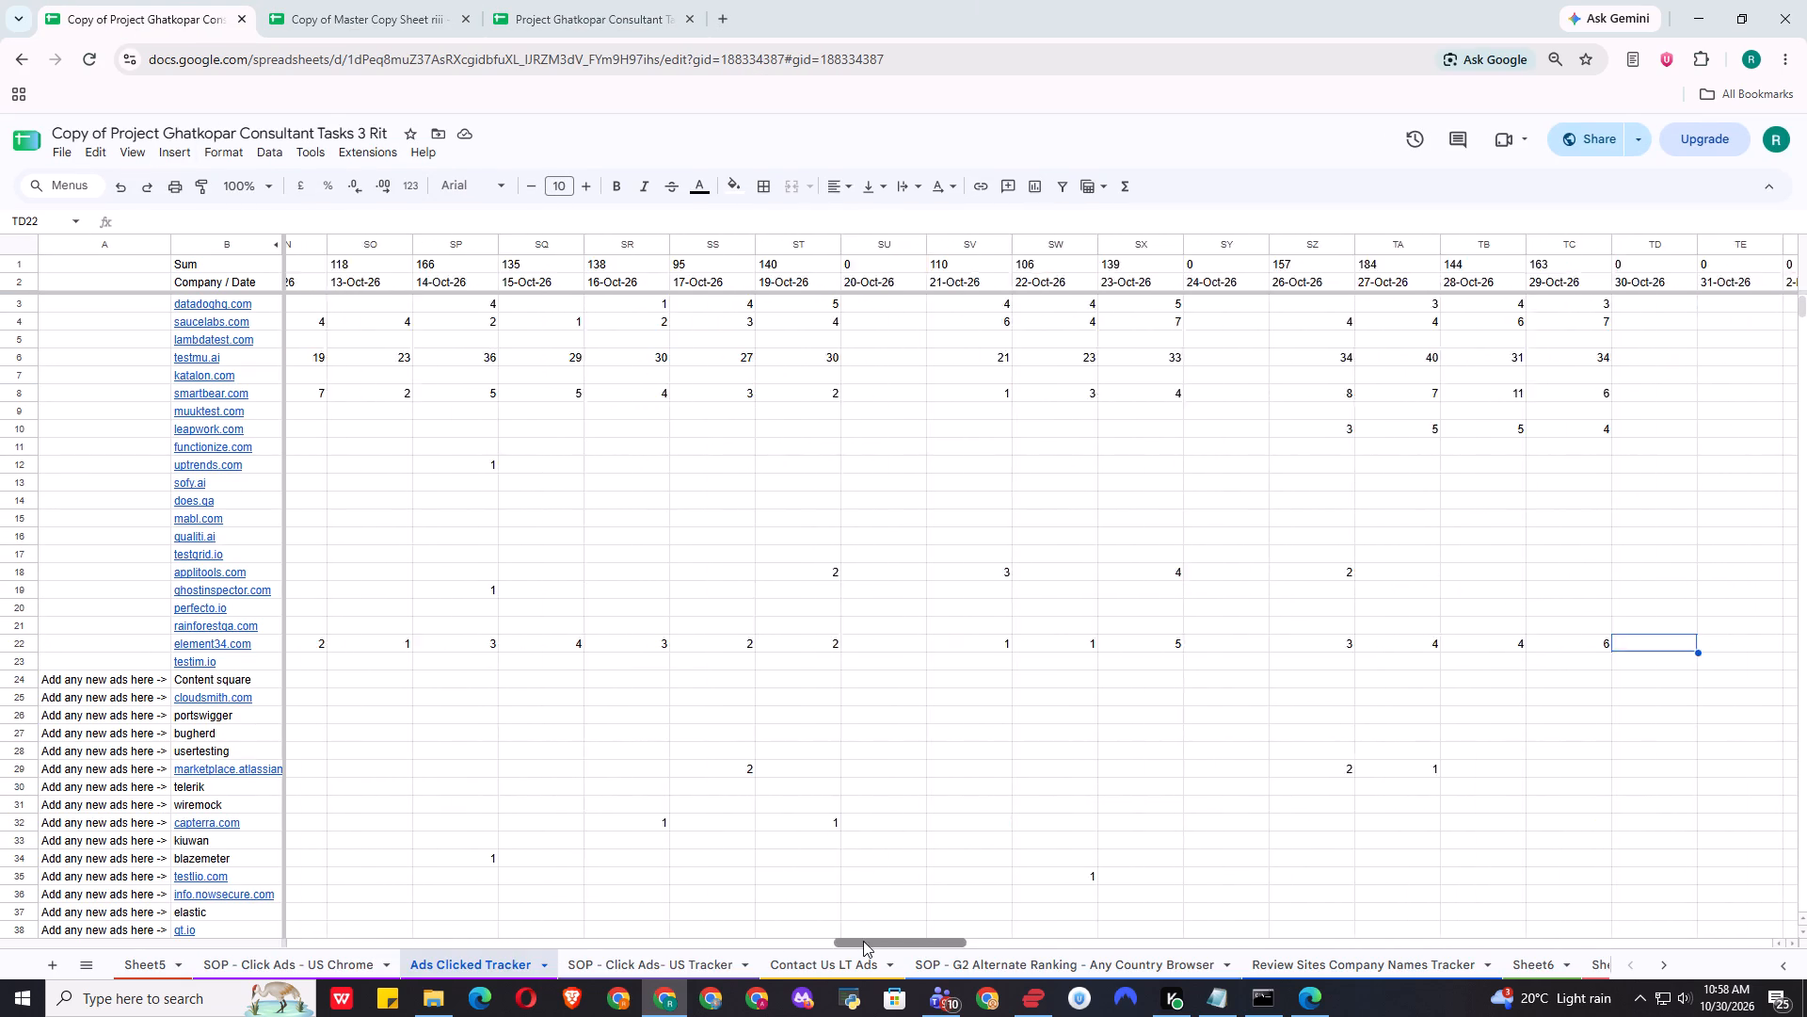
drag(863, 941, 888, 944)
scroll(960, 569, up, 3)
click(687, 358)
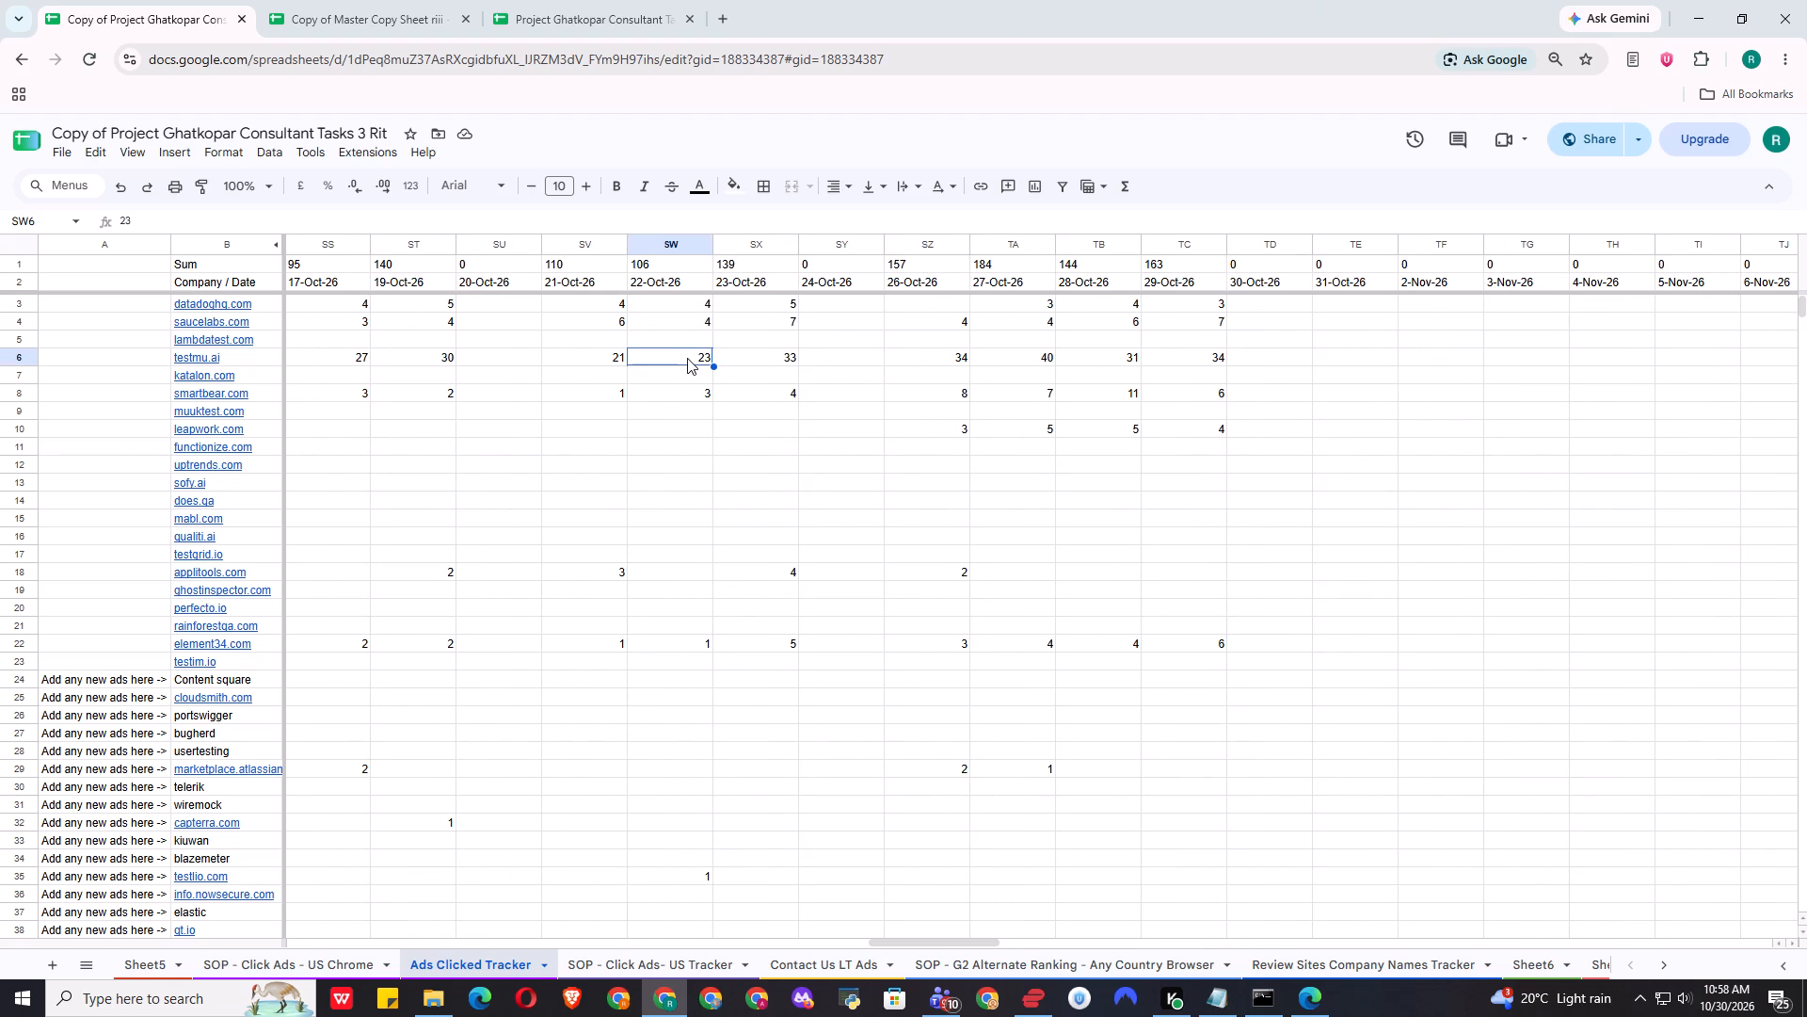
click(577, 27)
scroll(1196, 463, up, 3)
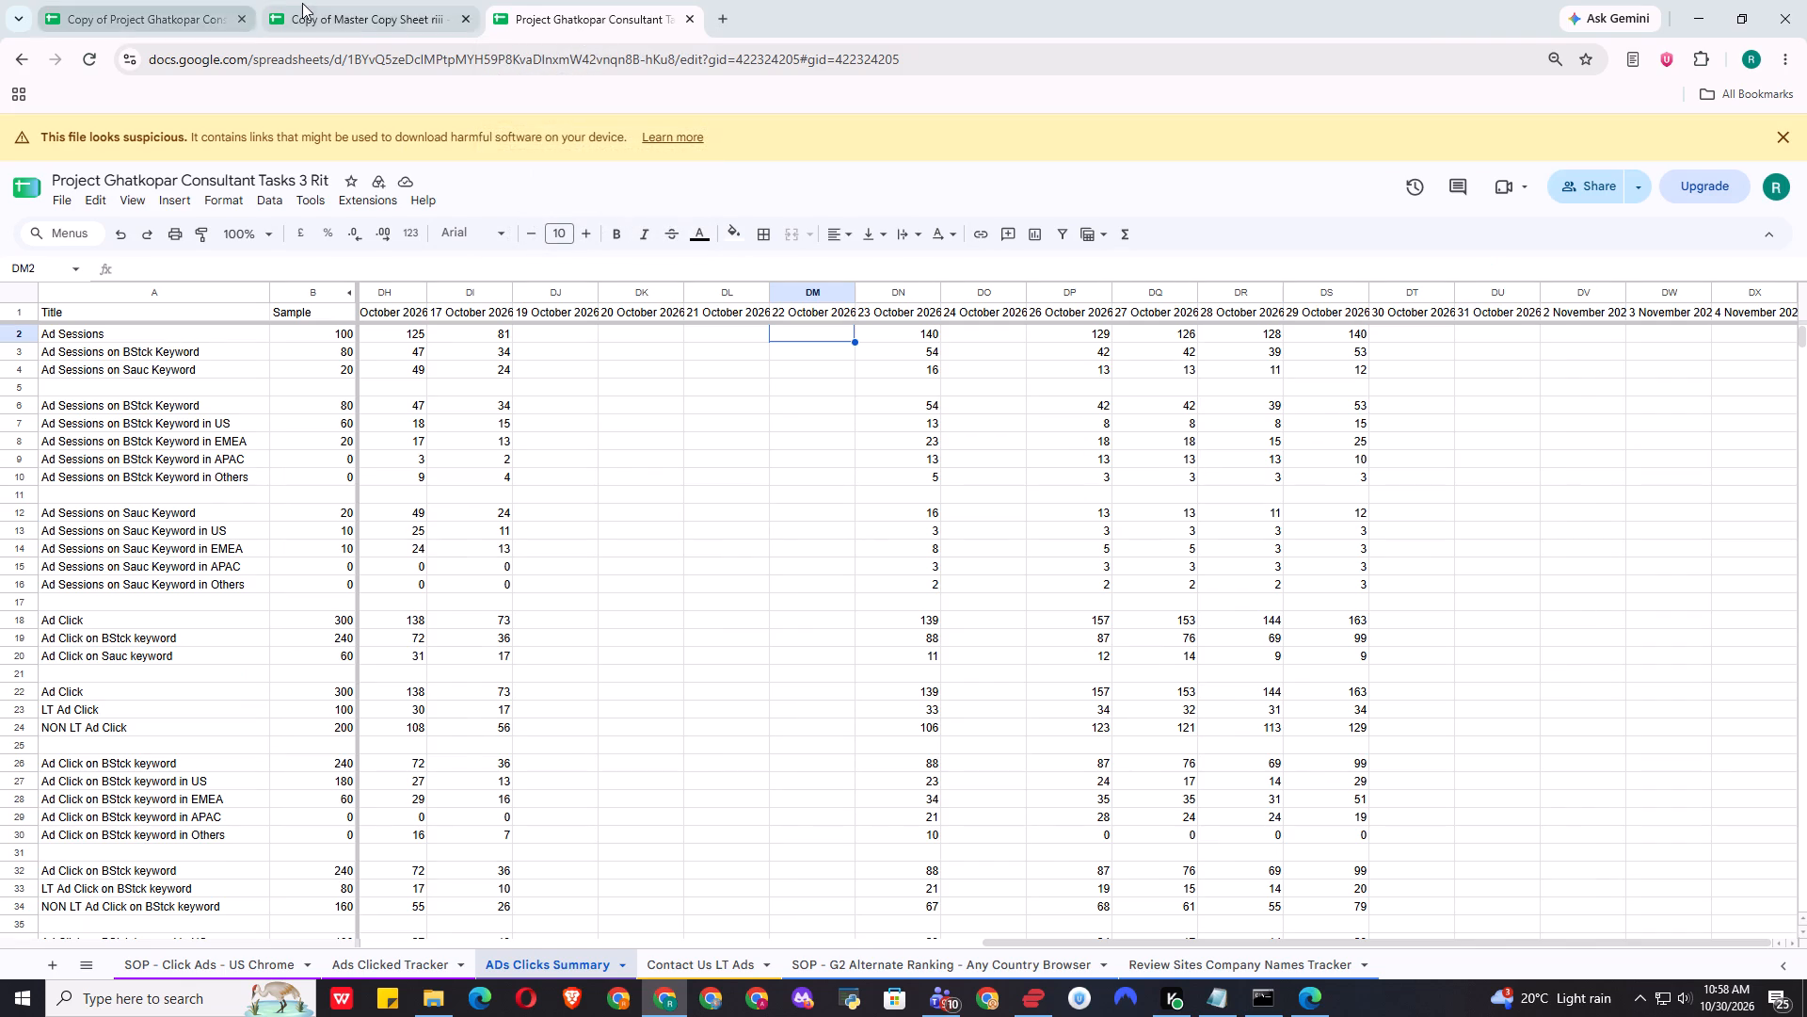
click(309, 5)
scroll(489, 409, up, 3)
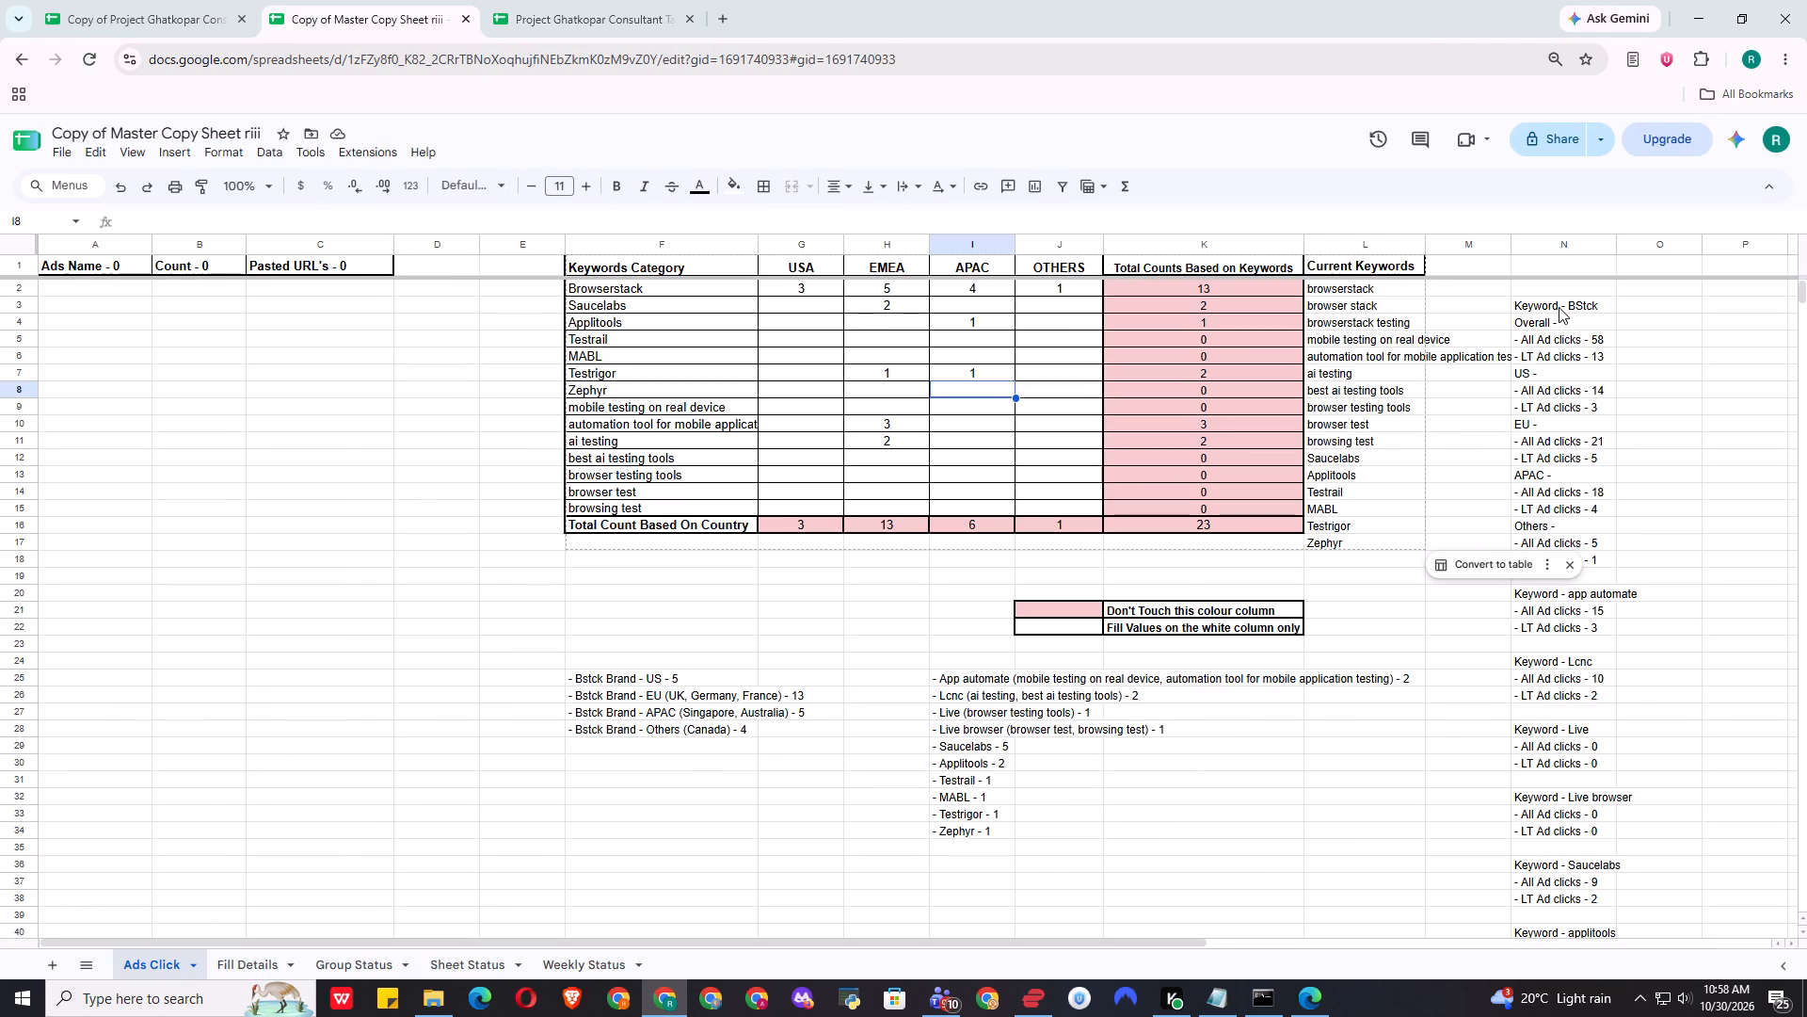
In the Fill Details sheet, set the manual Browserstack Ads Click values to US 14, EMEA 21, APAC 18 and OTHERS 5.
click(246, 976)
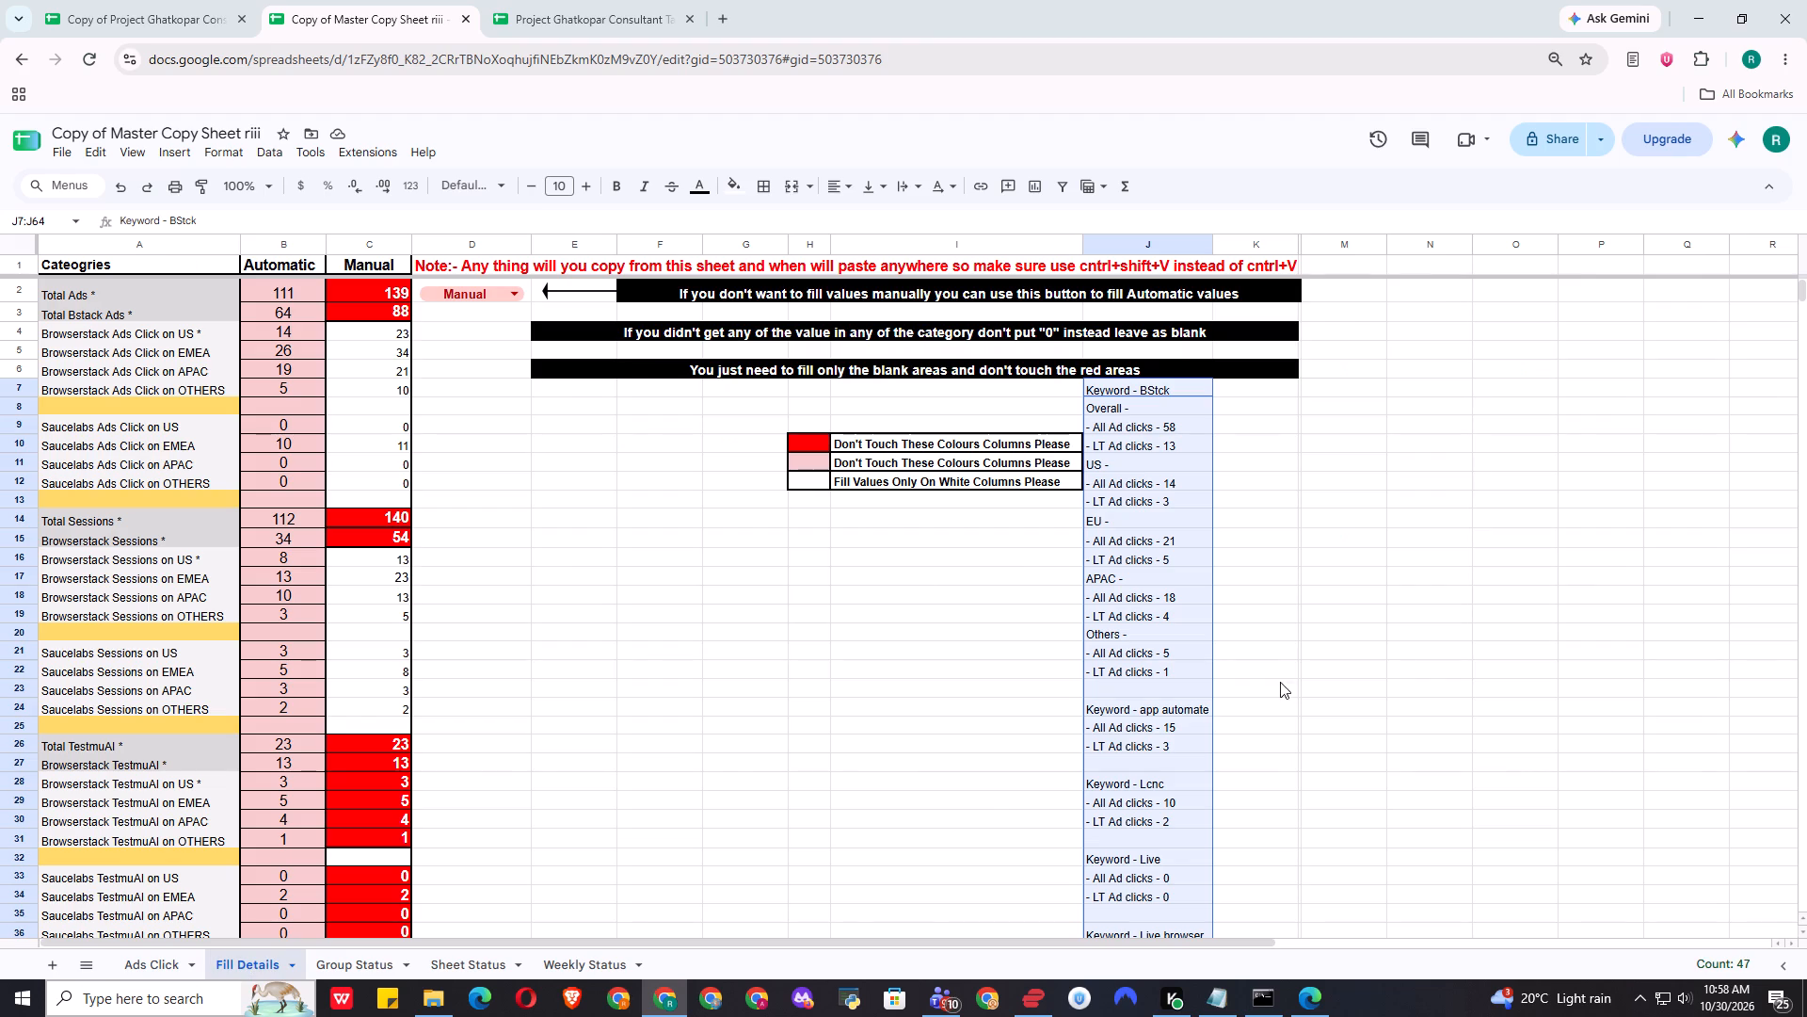
scroll(862, 701, up, 3)
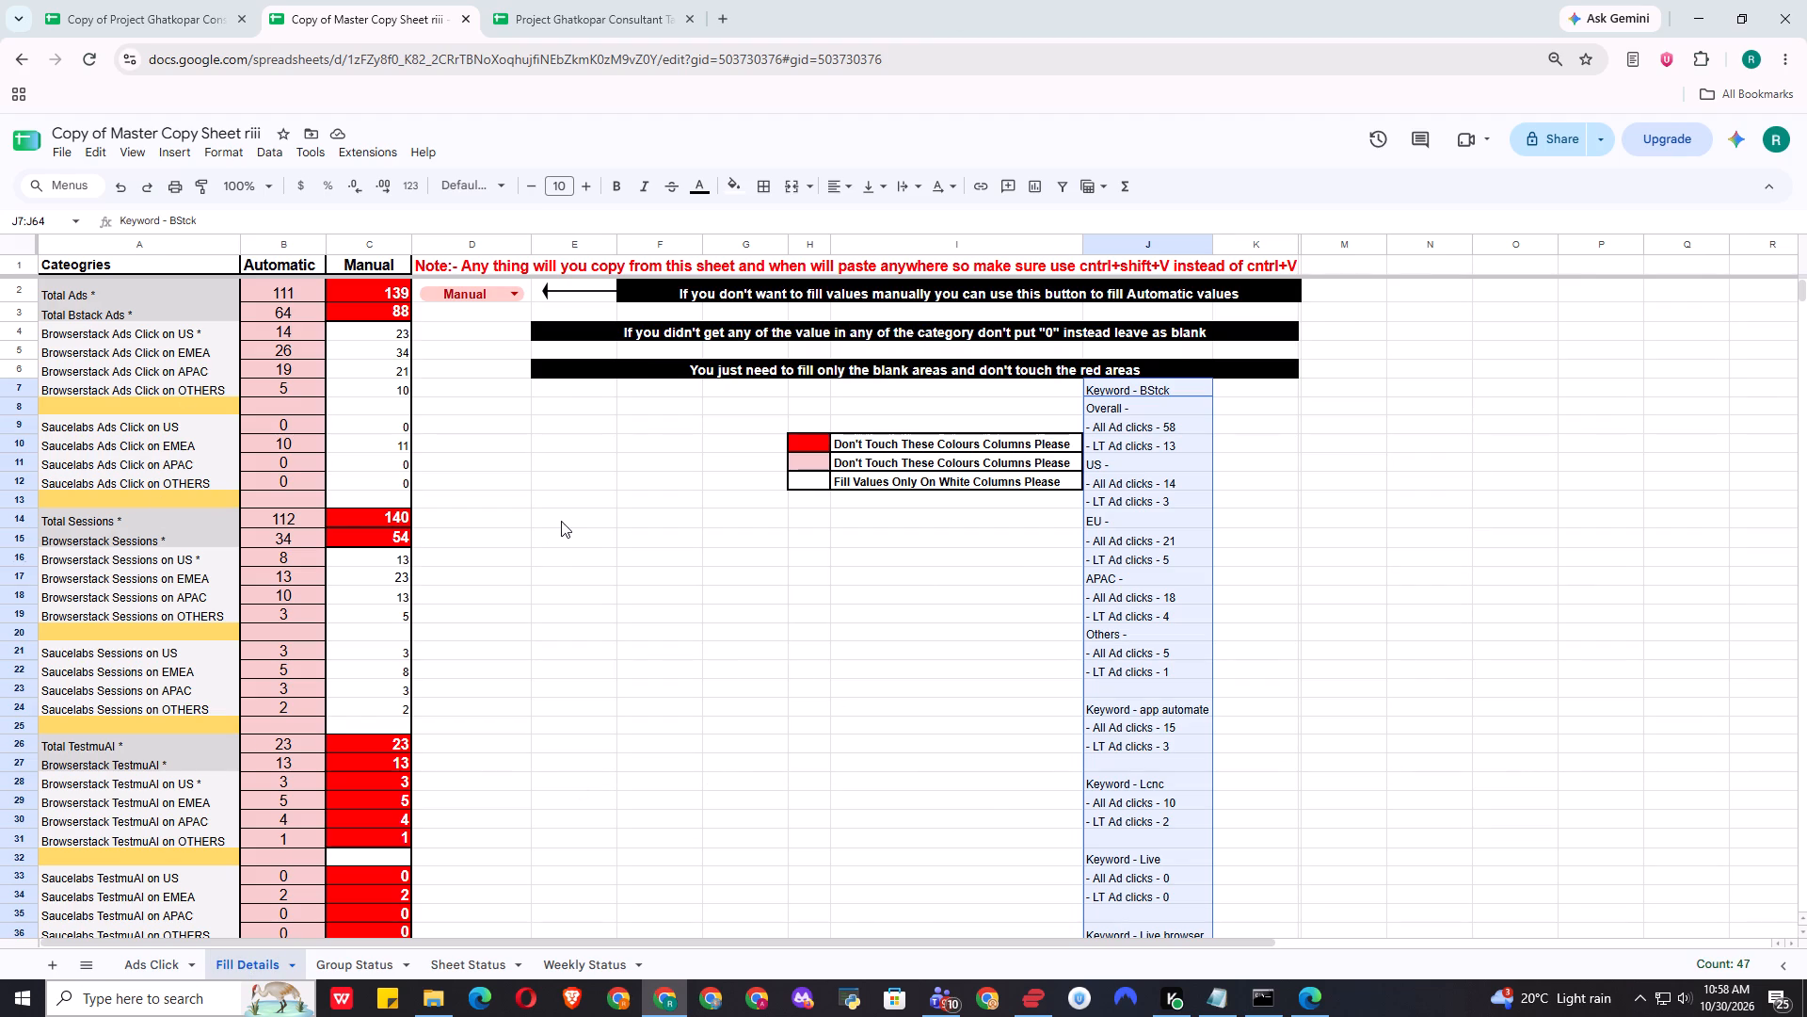
click(561, 521)
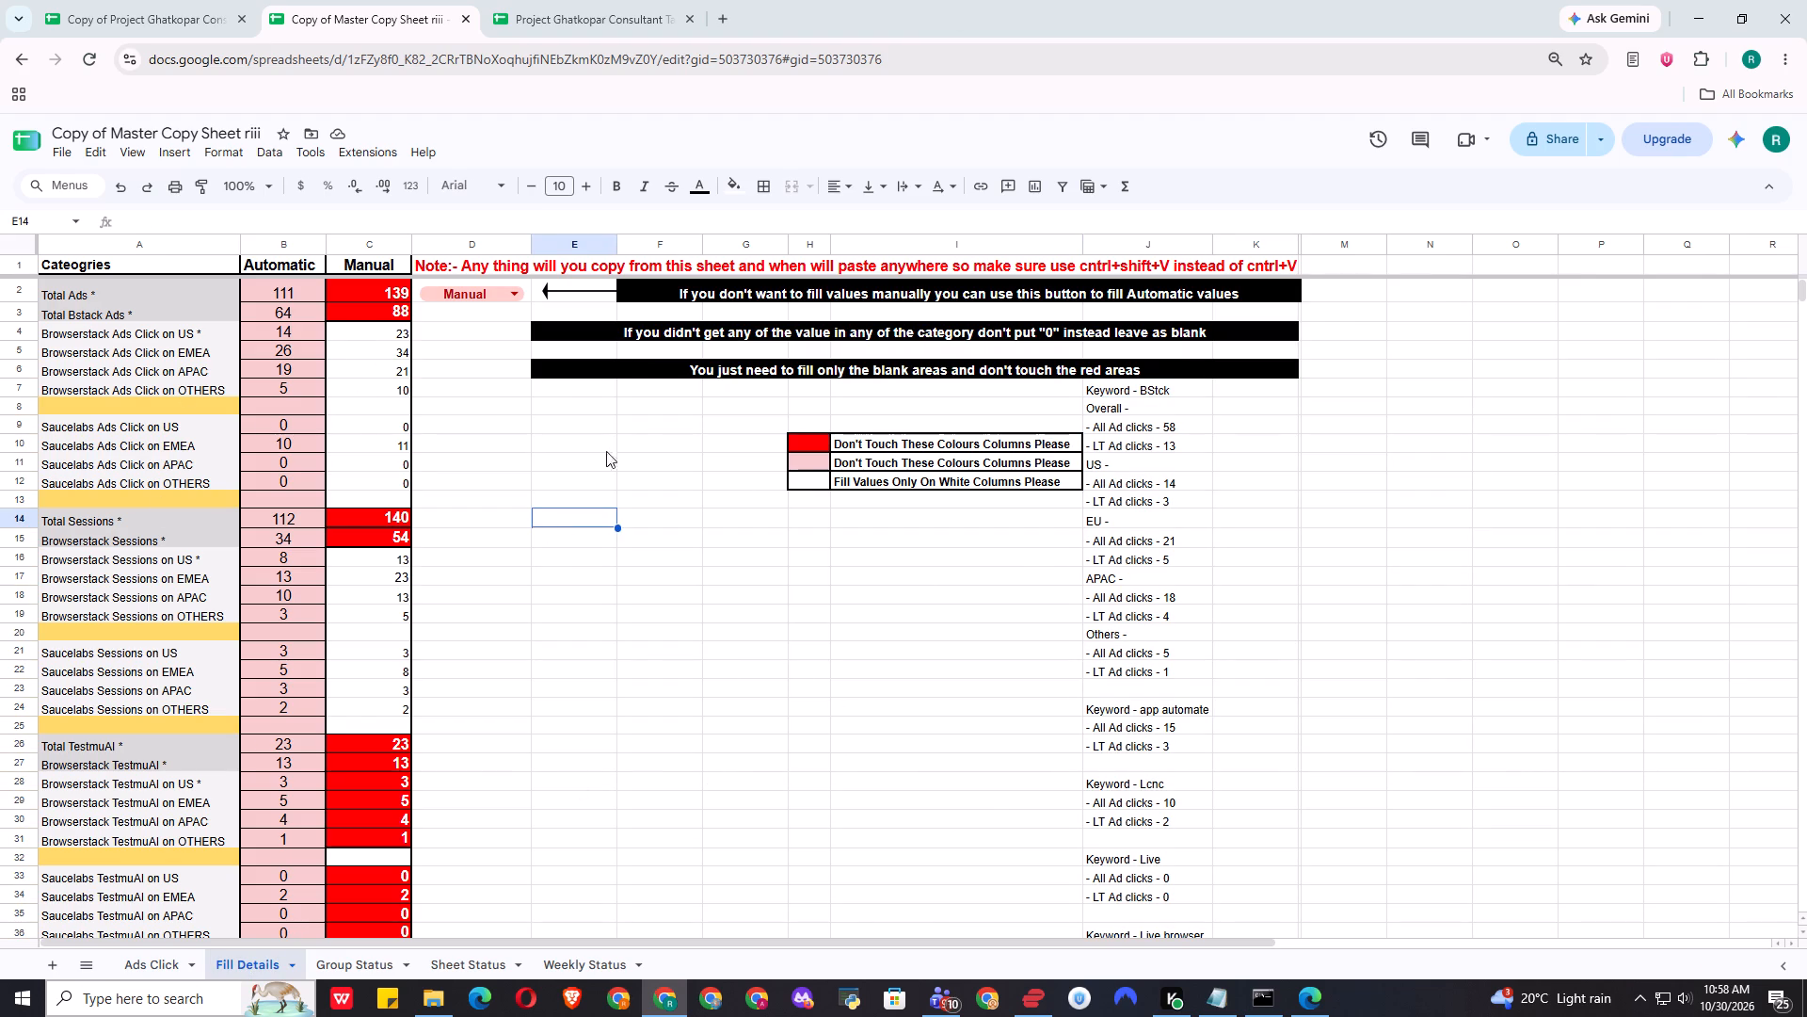
scroll(791, 513, up, 2)
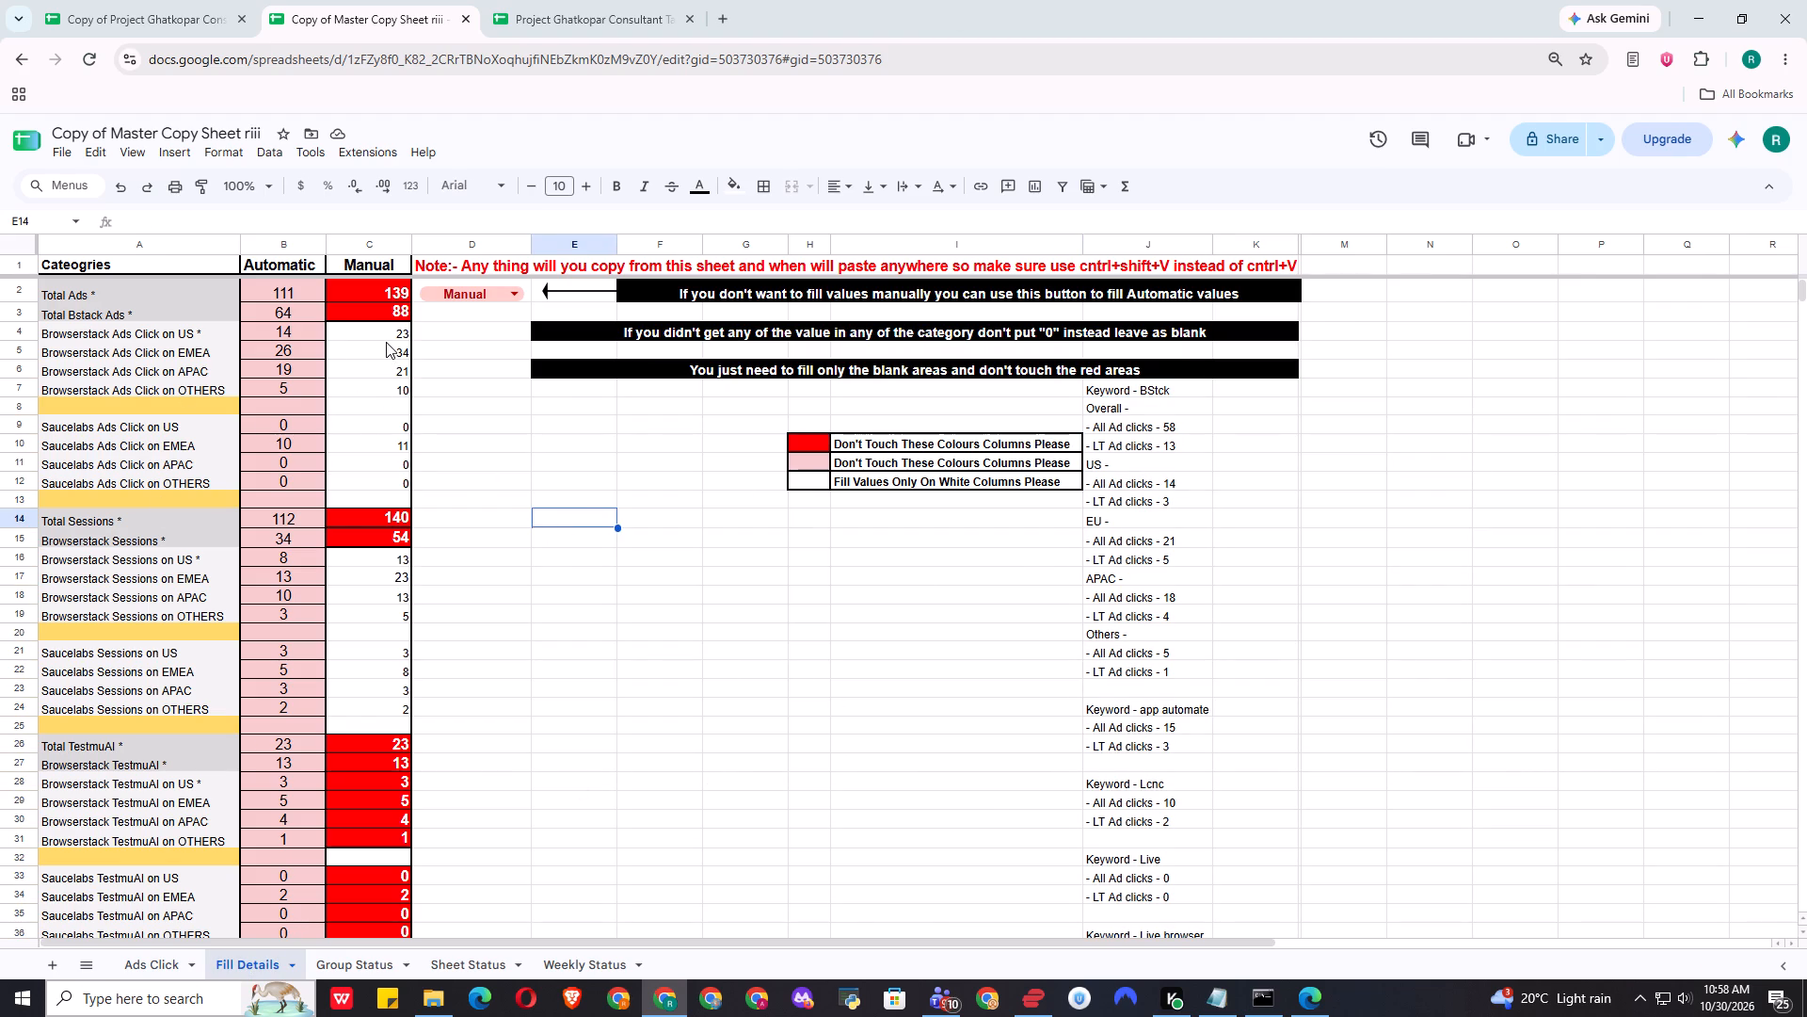
click(386, 336)
text(14)
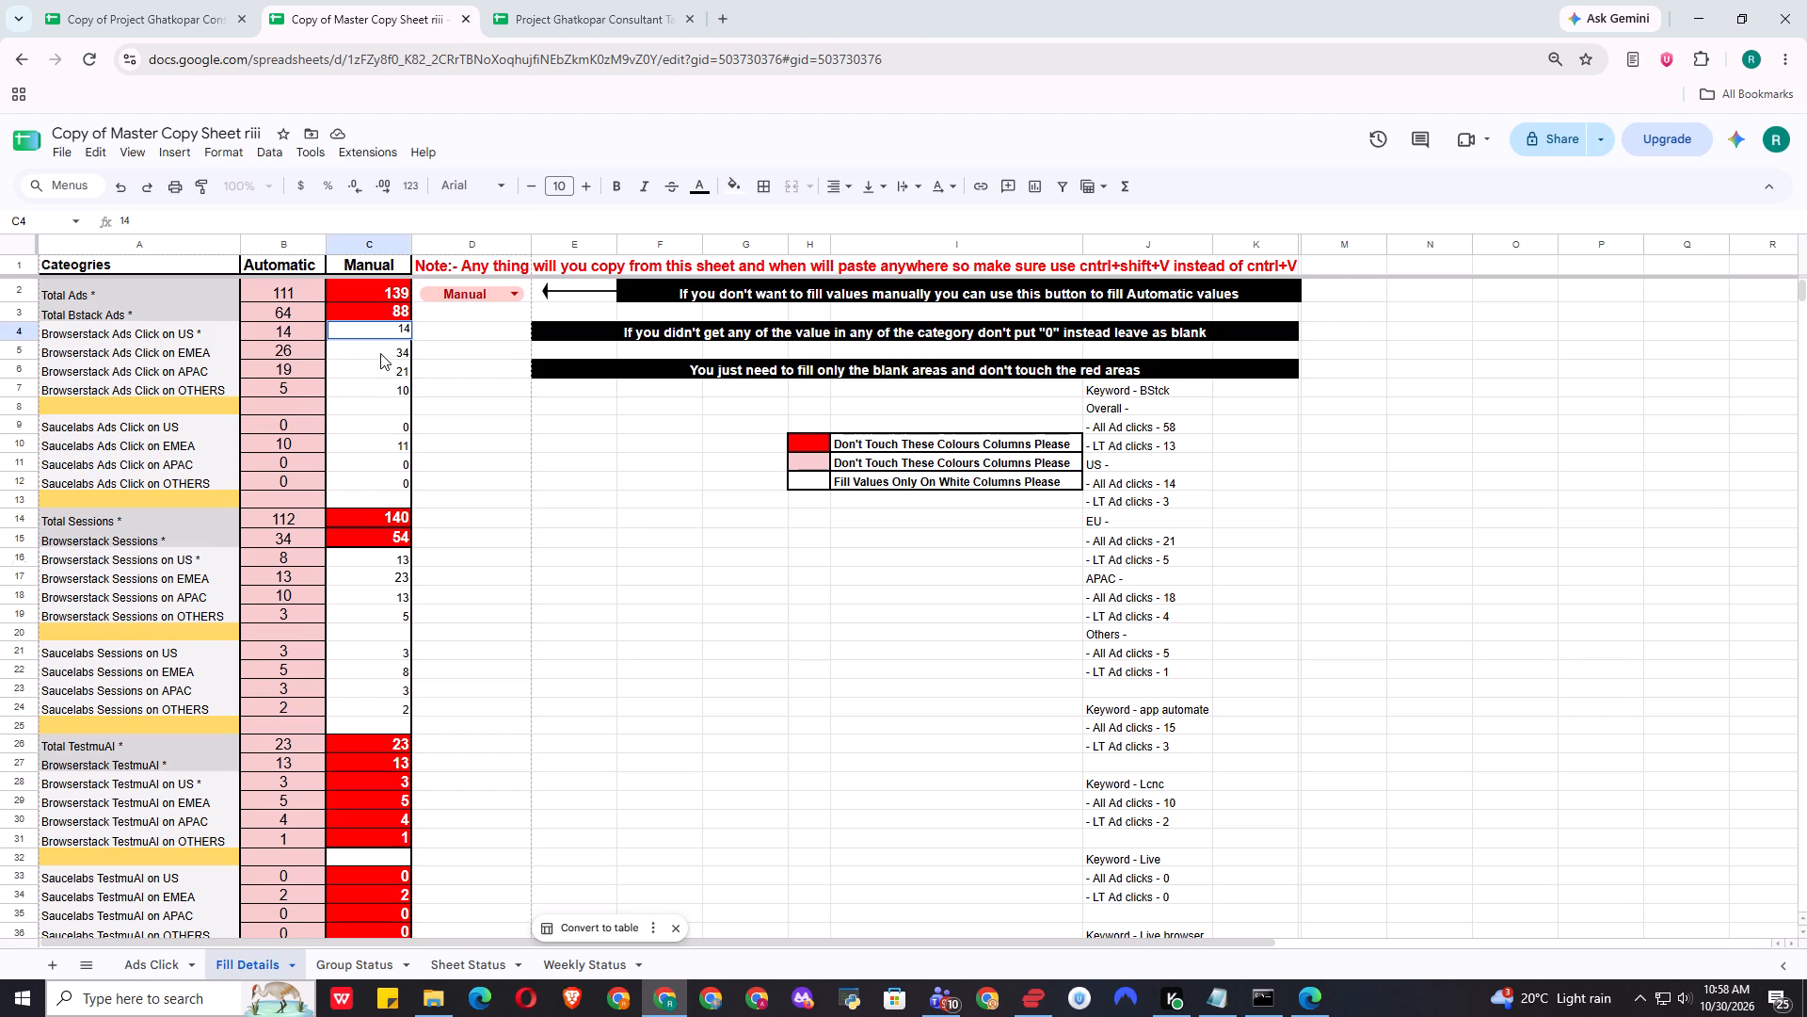
click(380, 353)
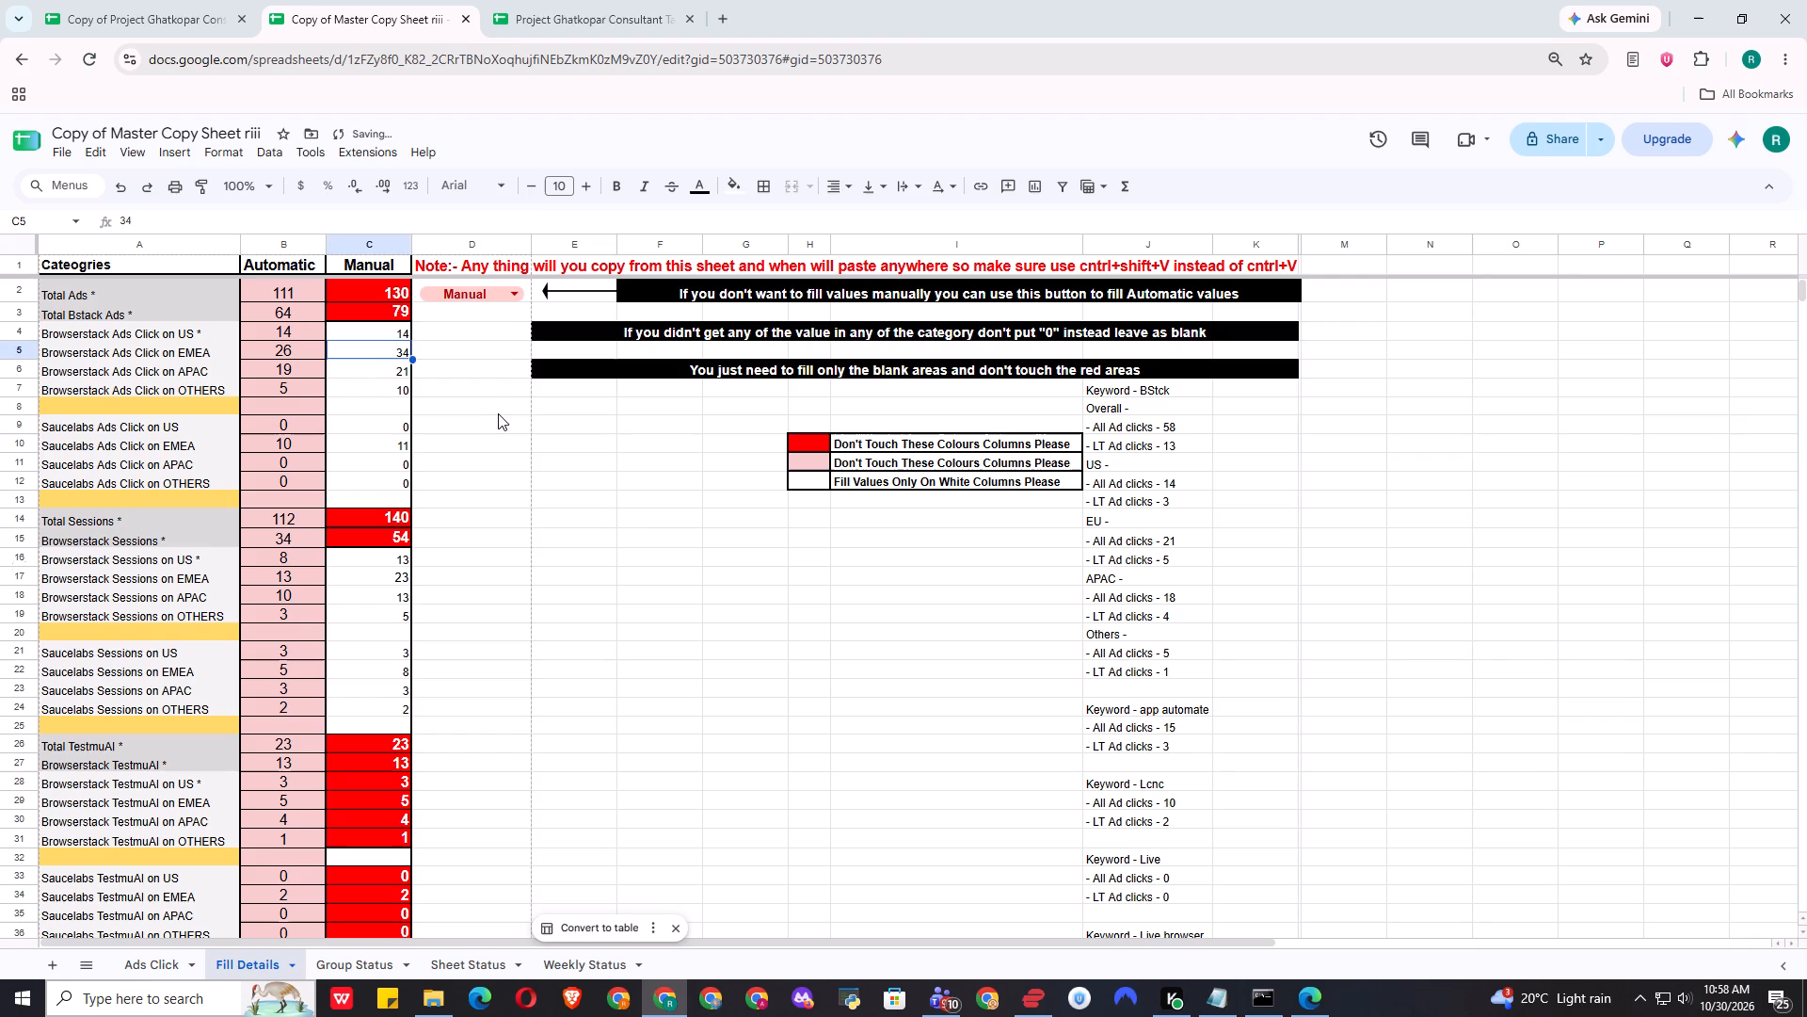
key(2)
key(1)
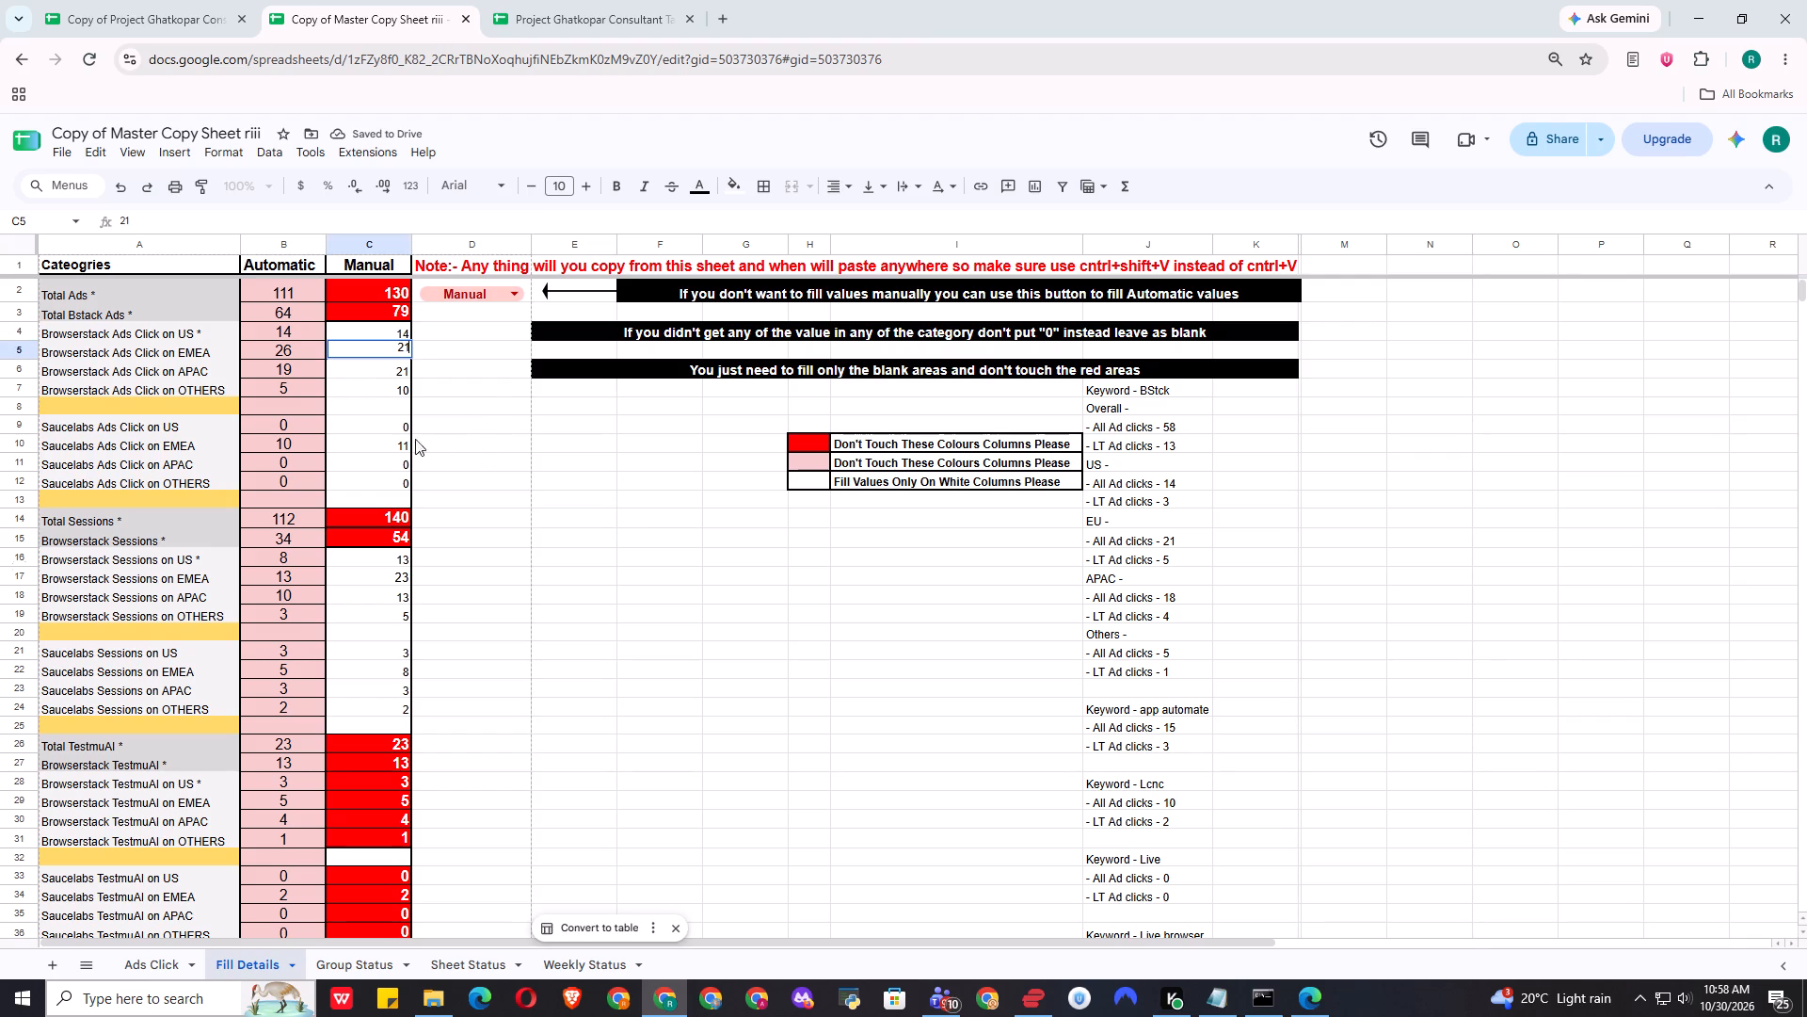
click(366, 373)
key(1)
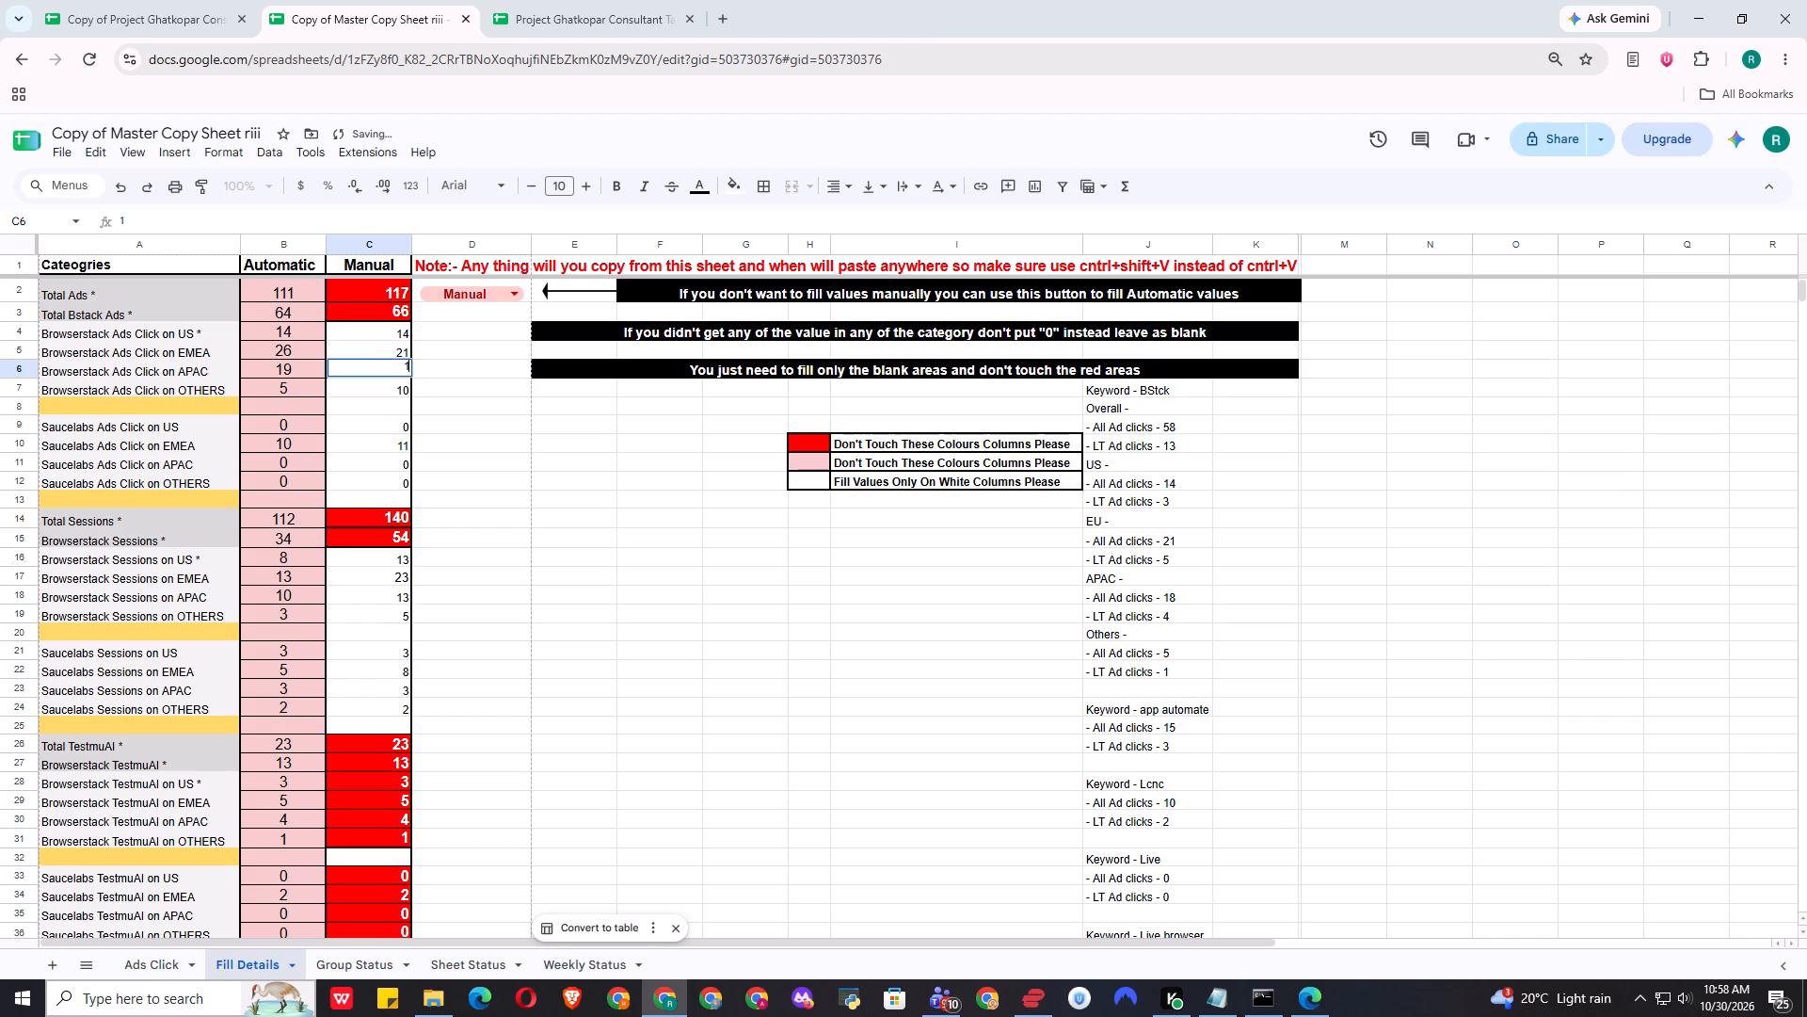
key(8)
click(355, 388)
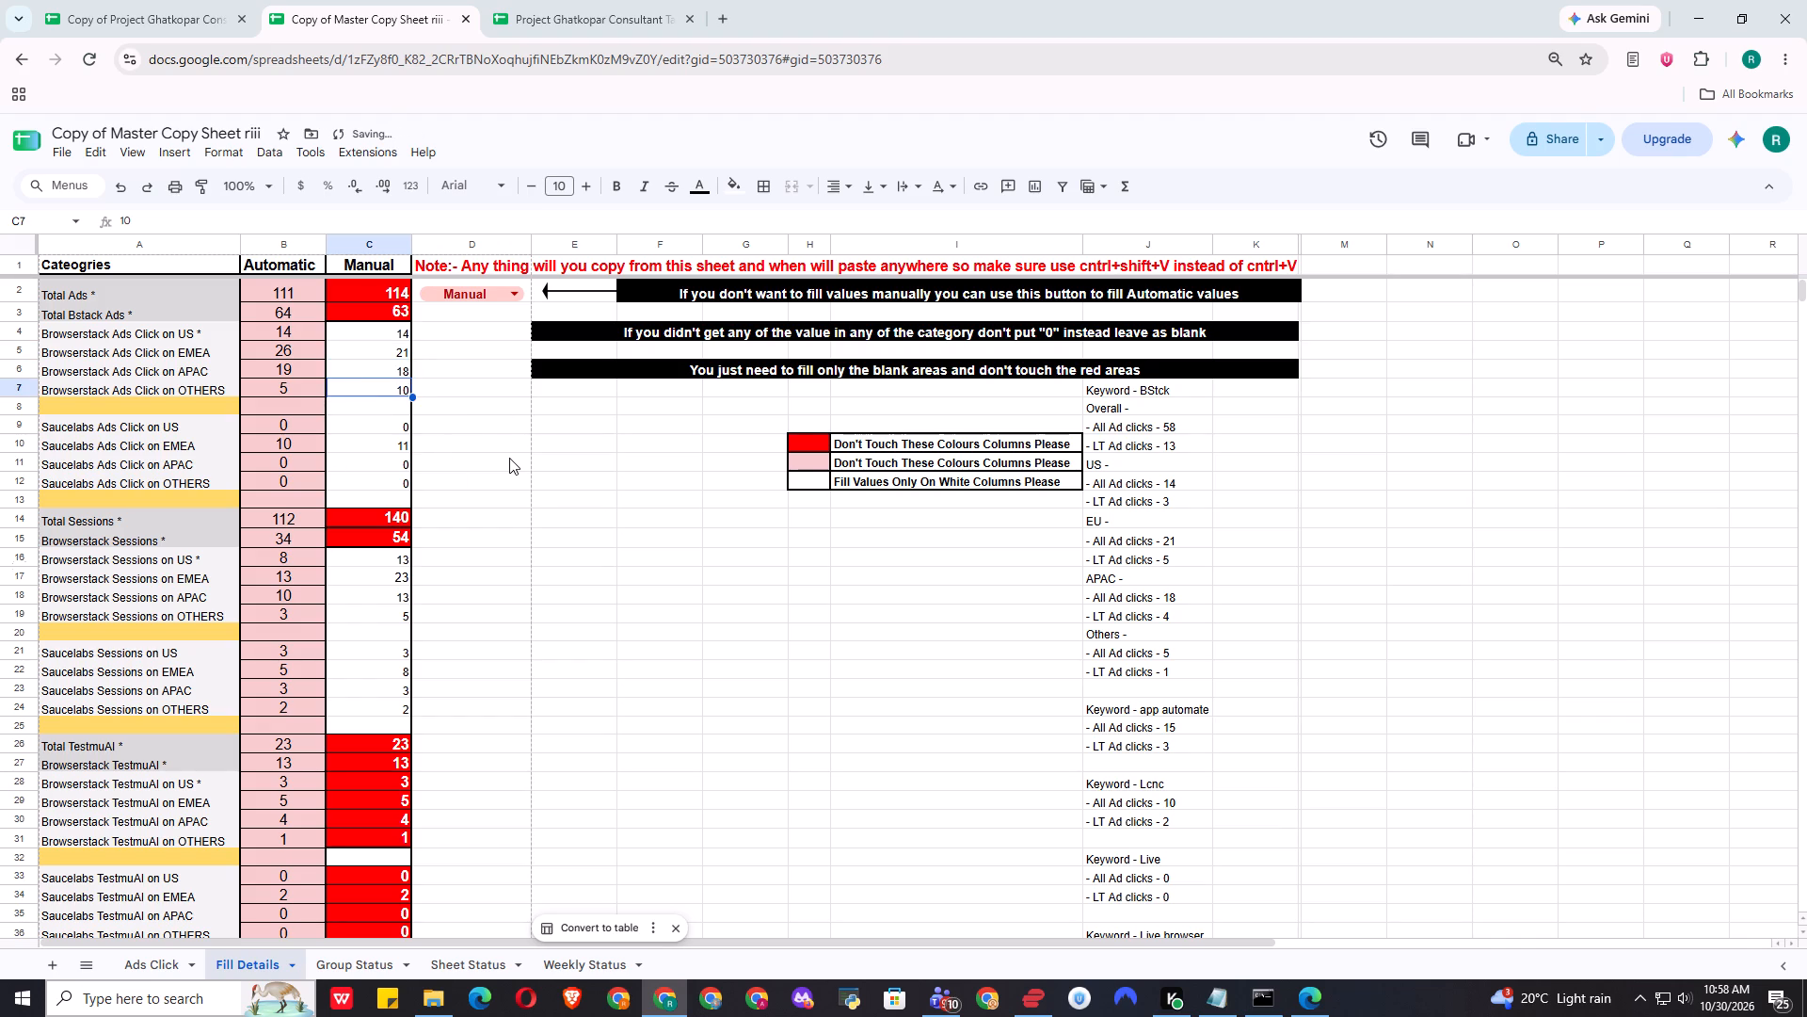
key(5)
click(511, 463)
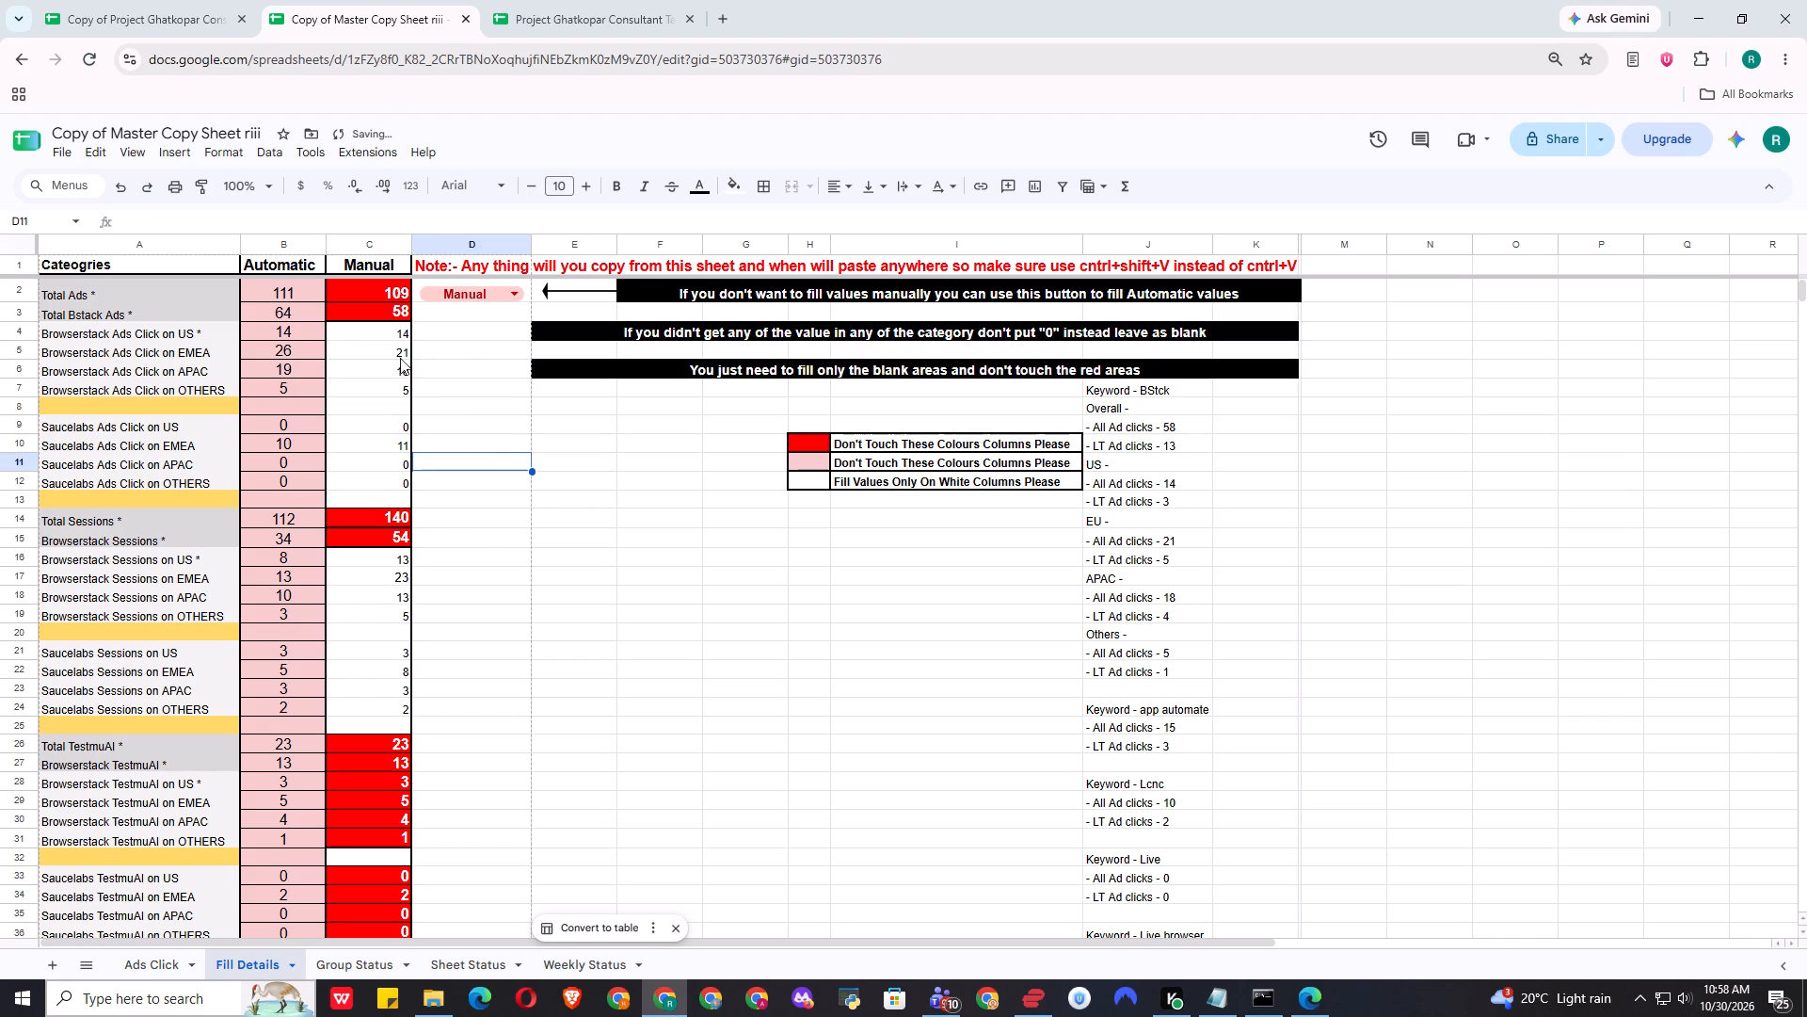
Select the manual Saucelabs Ads Click on EMEA value for updating.
click(384, 437)
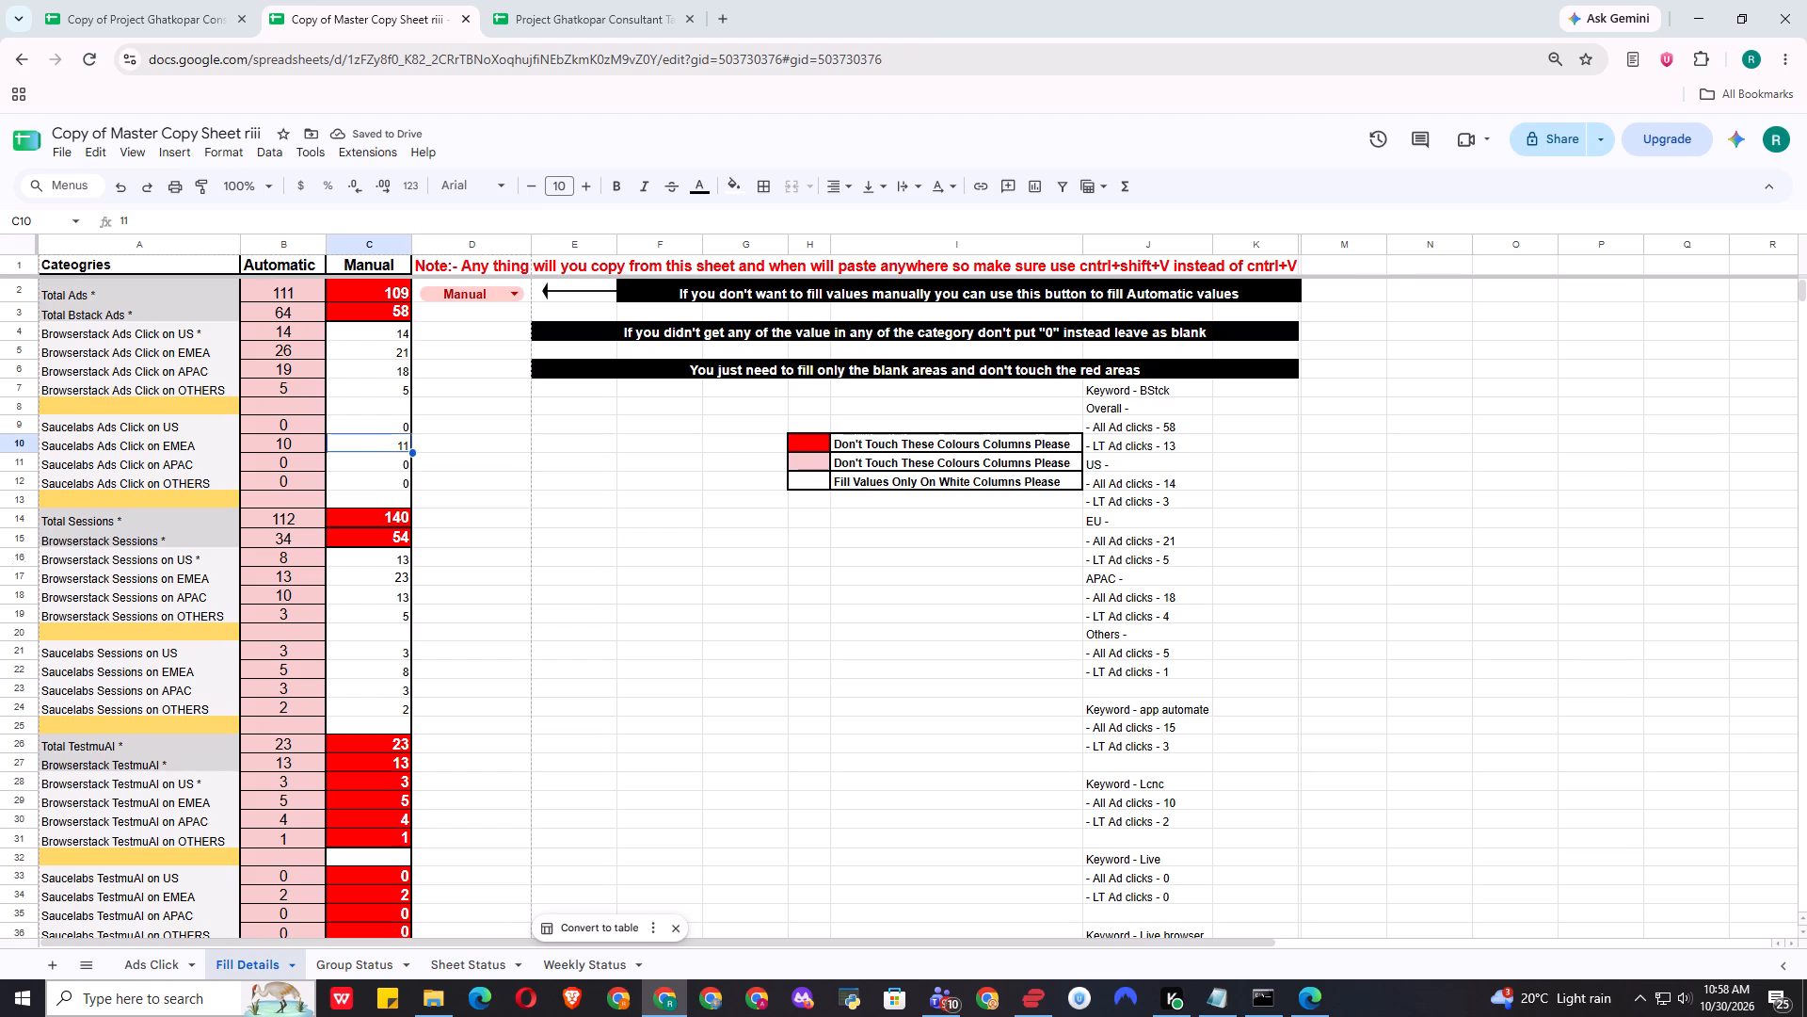
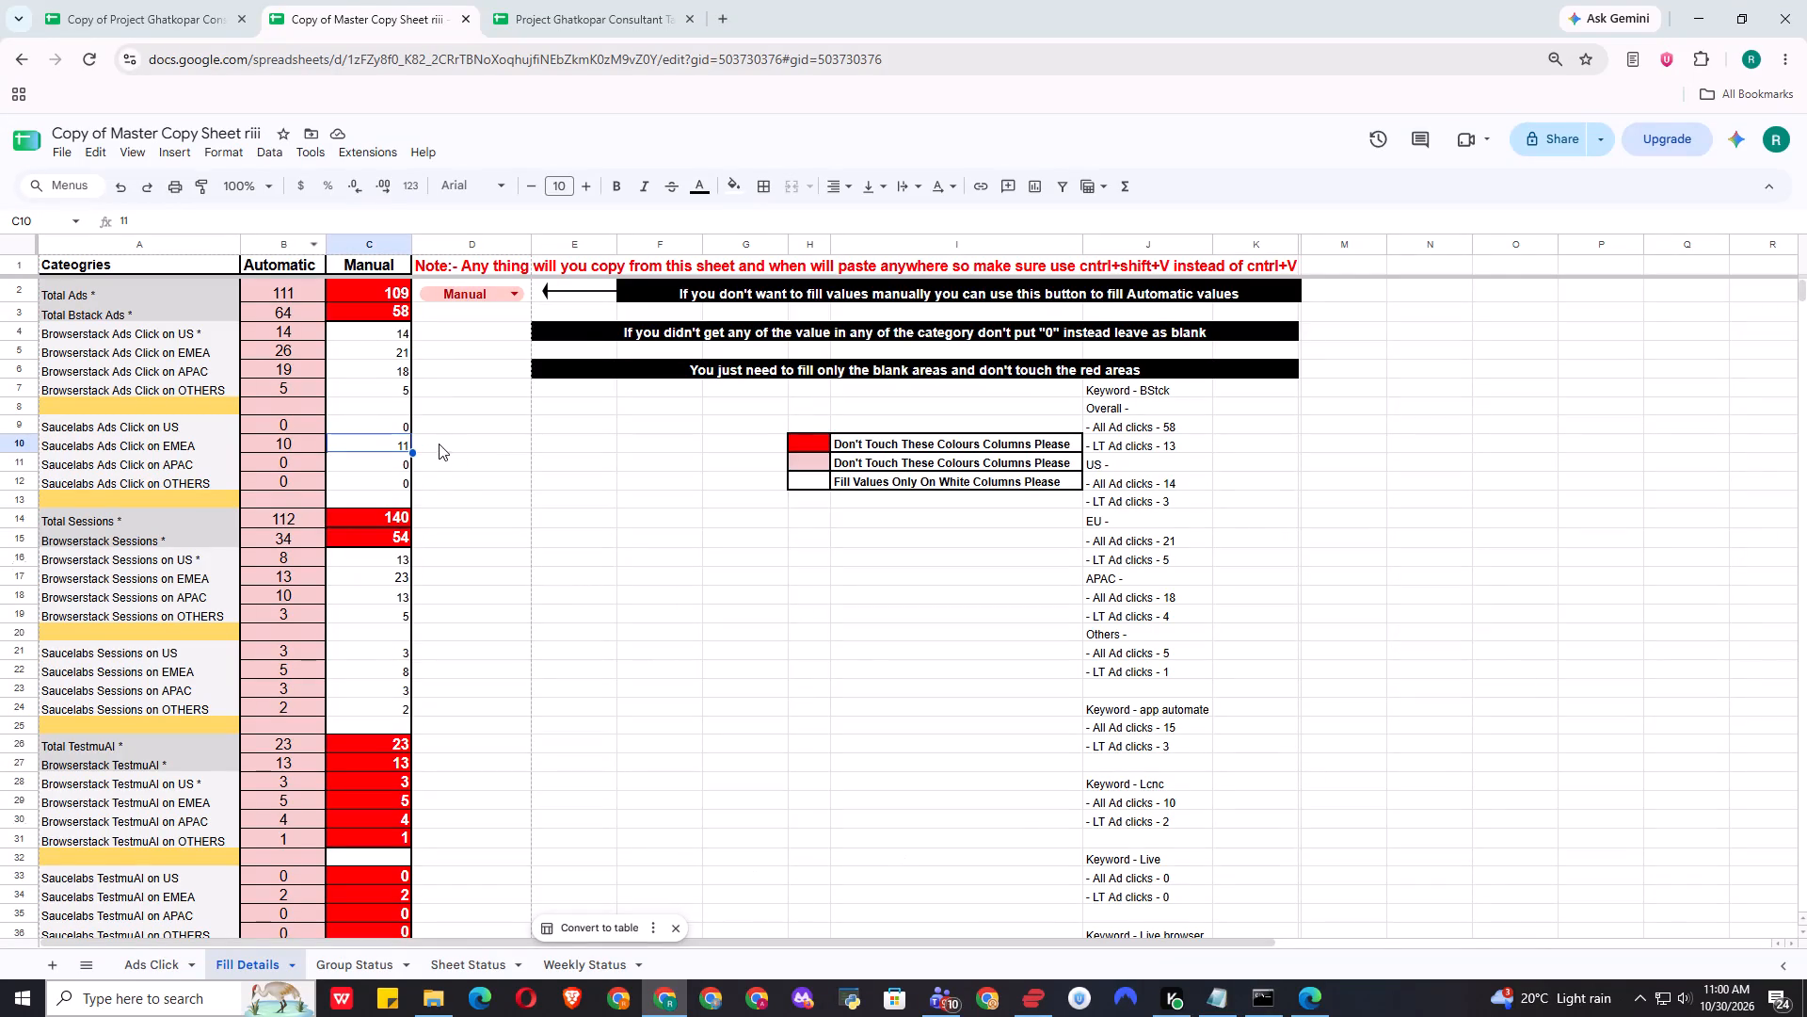
Compare the manual Browserstack and Saucelabs ad-click values with the keyword click notes in column J.
click(464, 465)
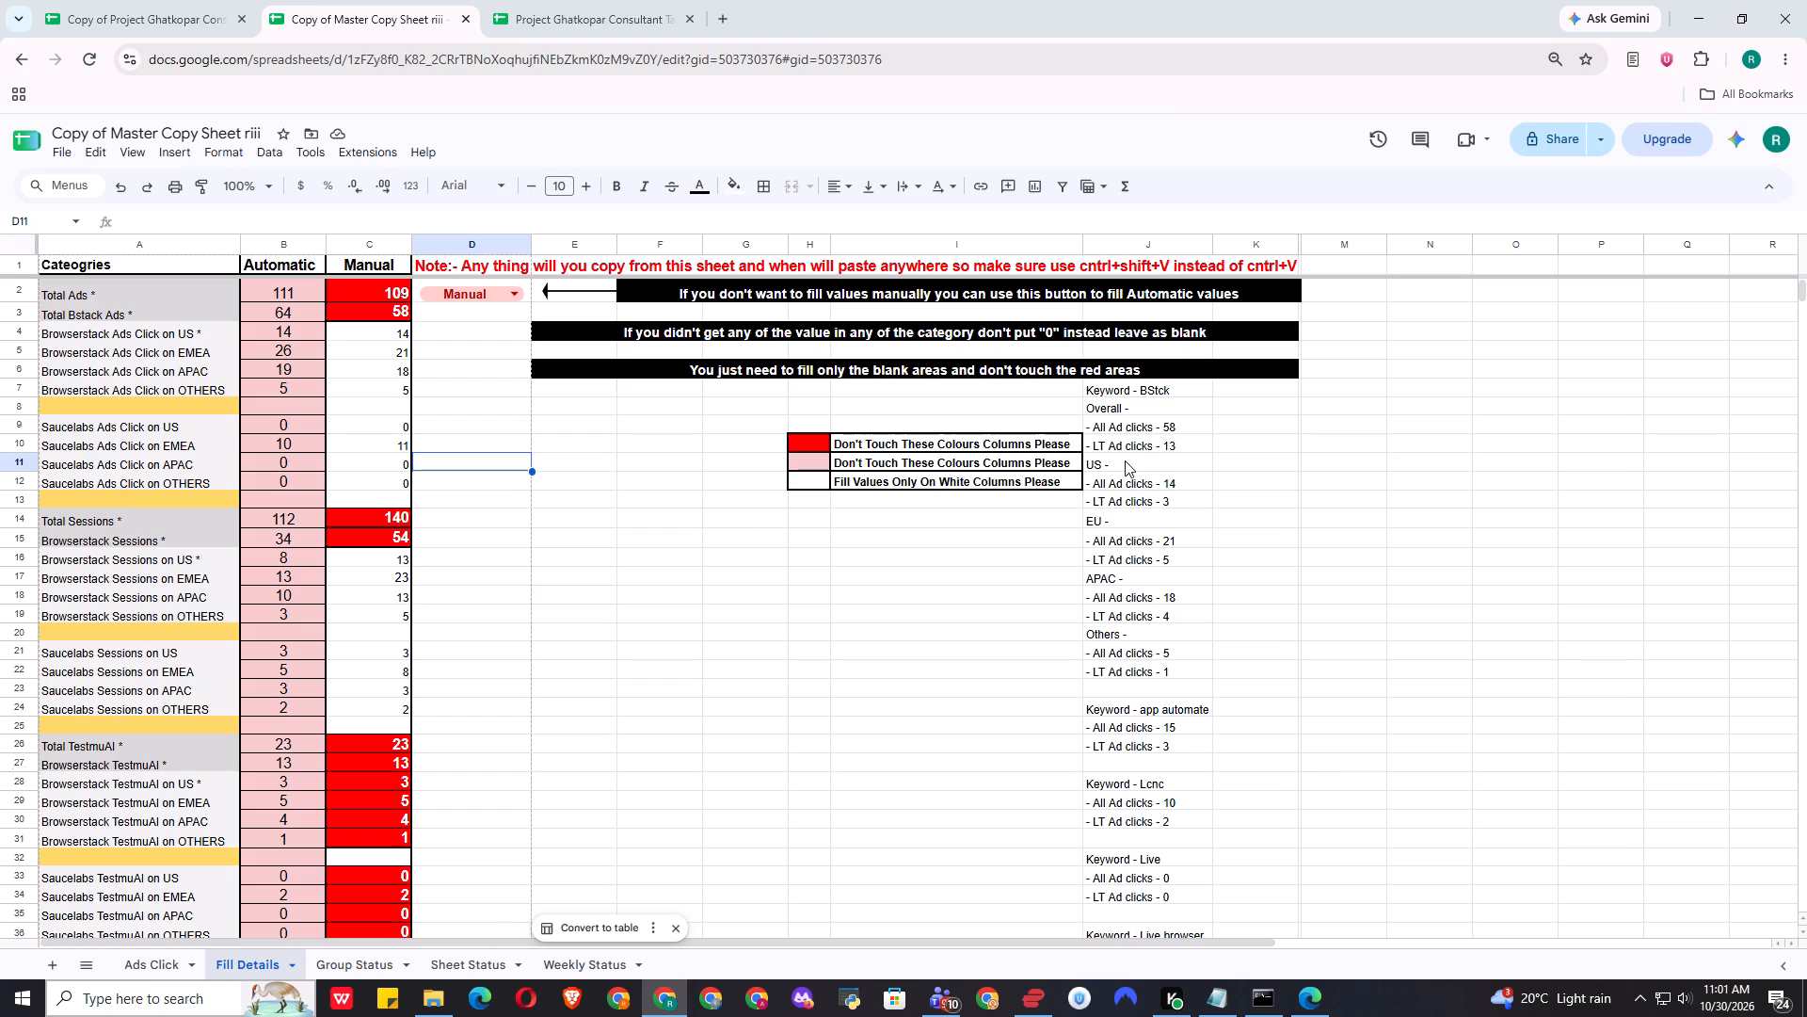
scroll(1105, 459, up, 3)
scroll(1109, 495, down, 1)
scroll(1126, 494, up, 3)
click(440, 384)
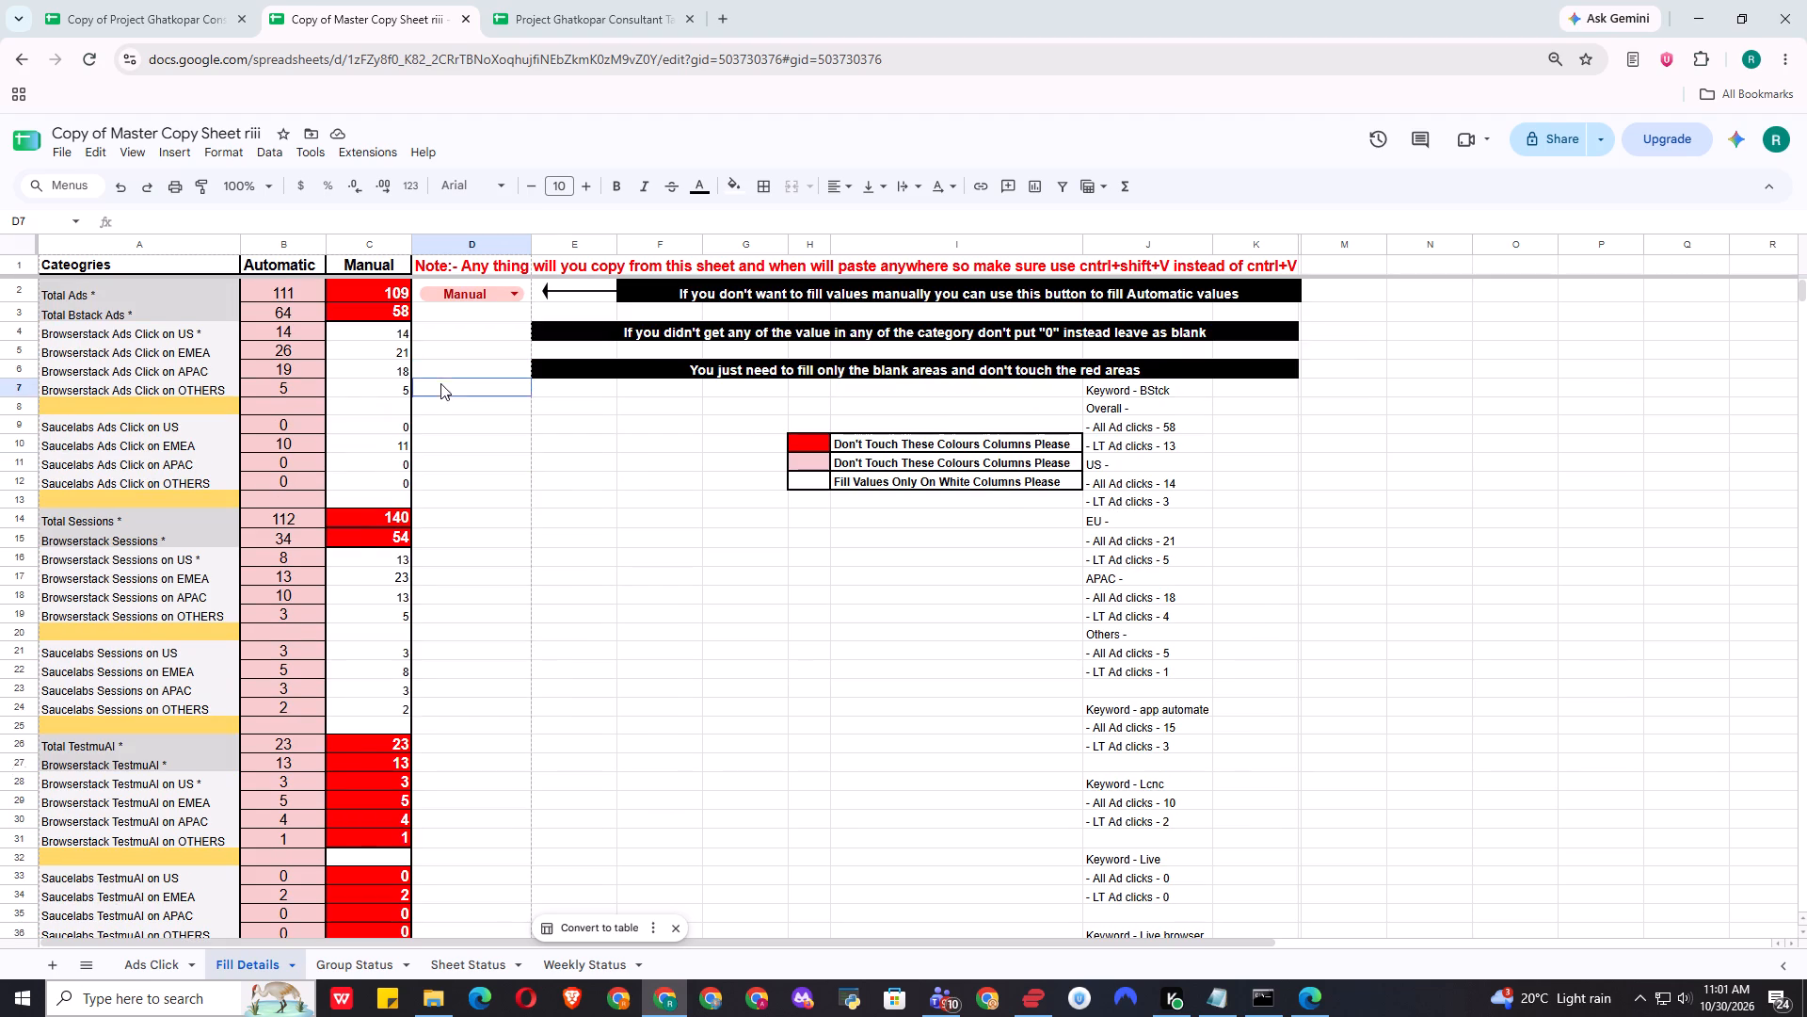
drag(369, 337, 385, 387)
click(520, 443)
click(373, 457)
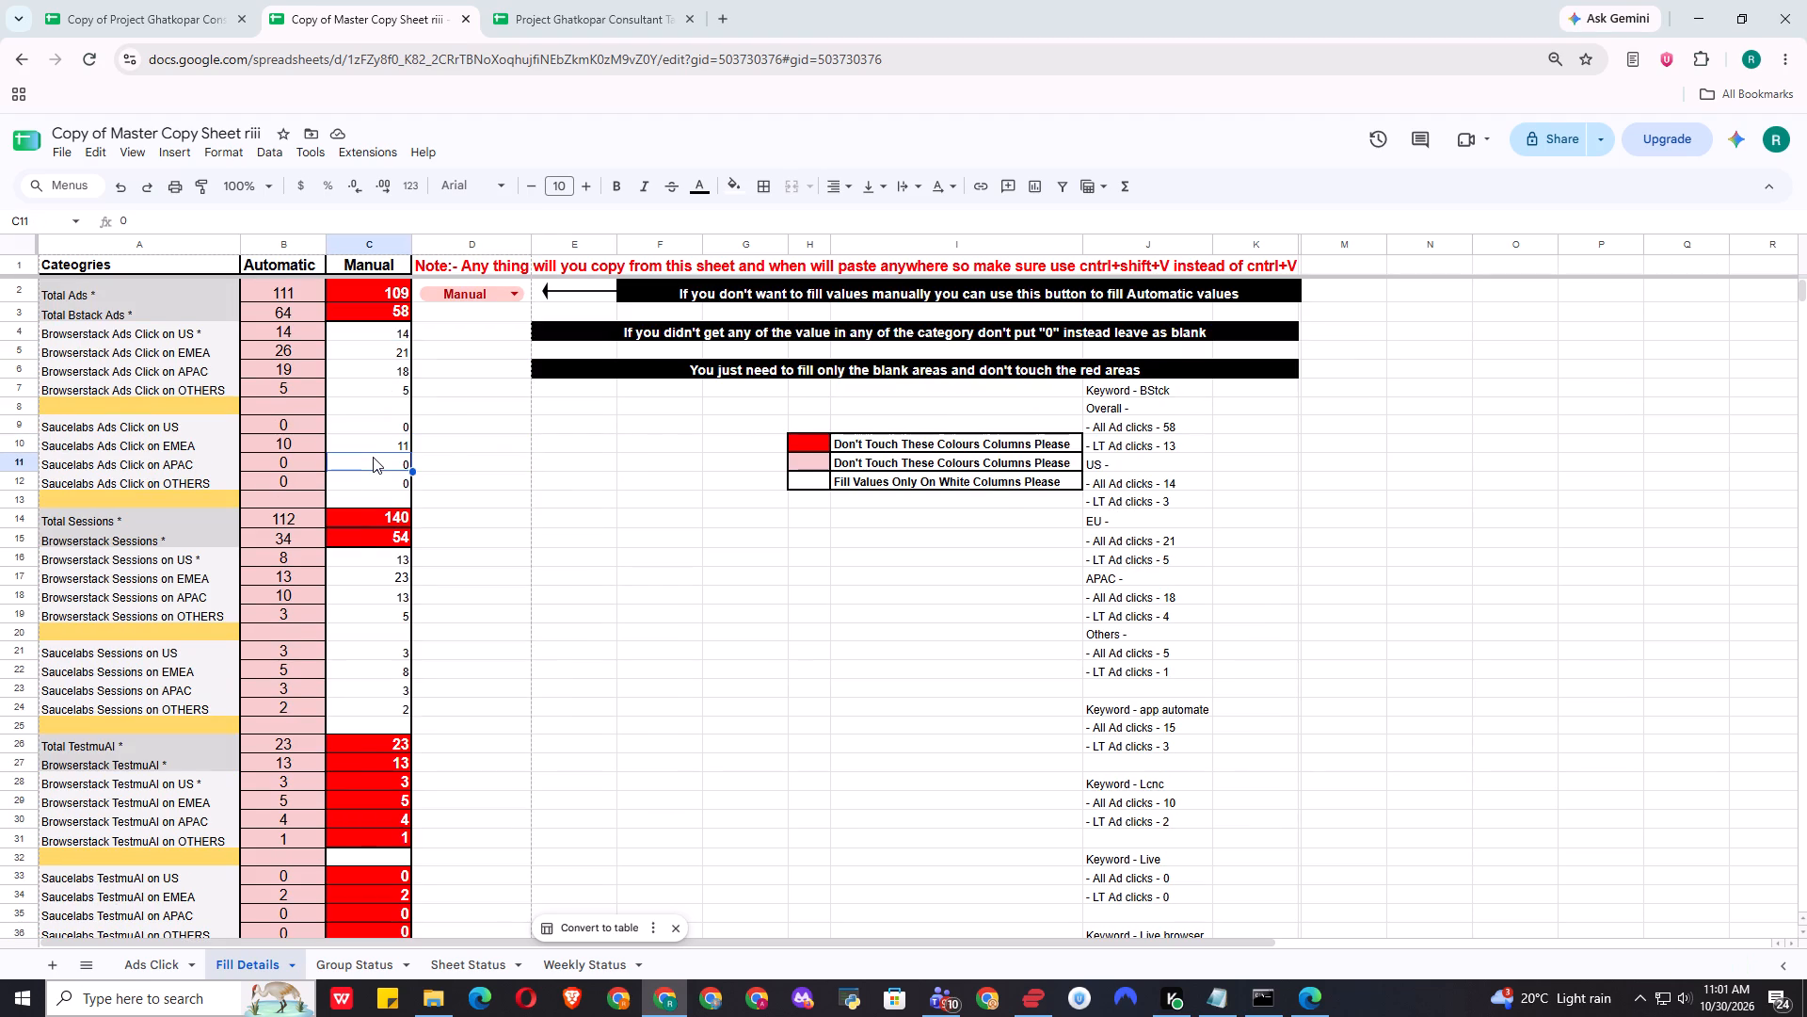
click(1183, 745)
scroll(1182, 751, down, 2)
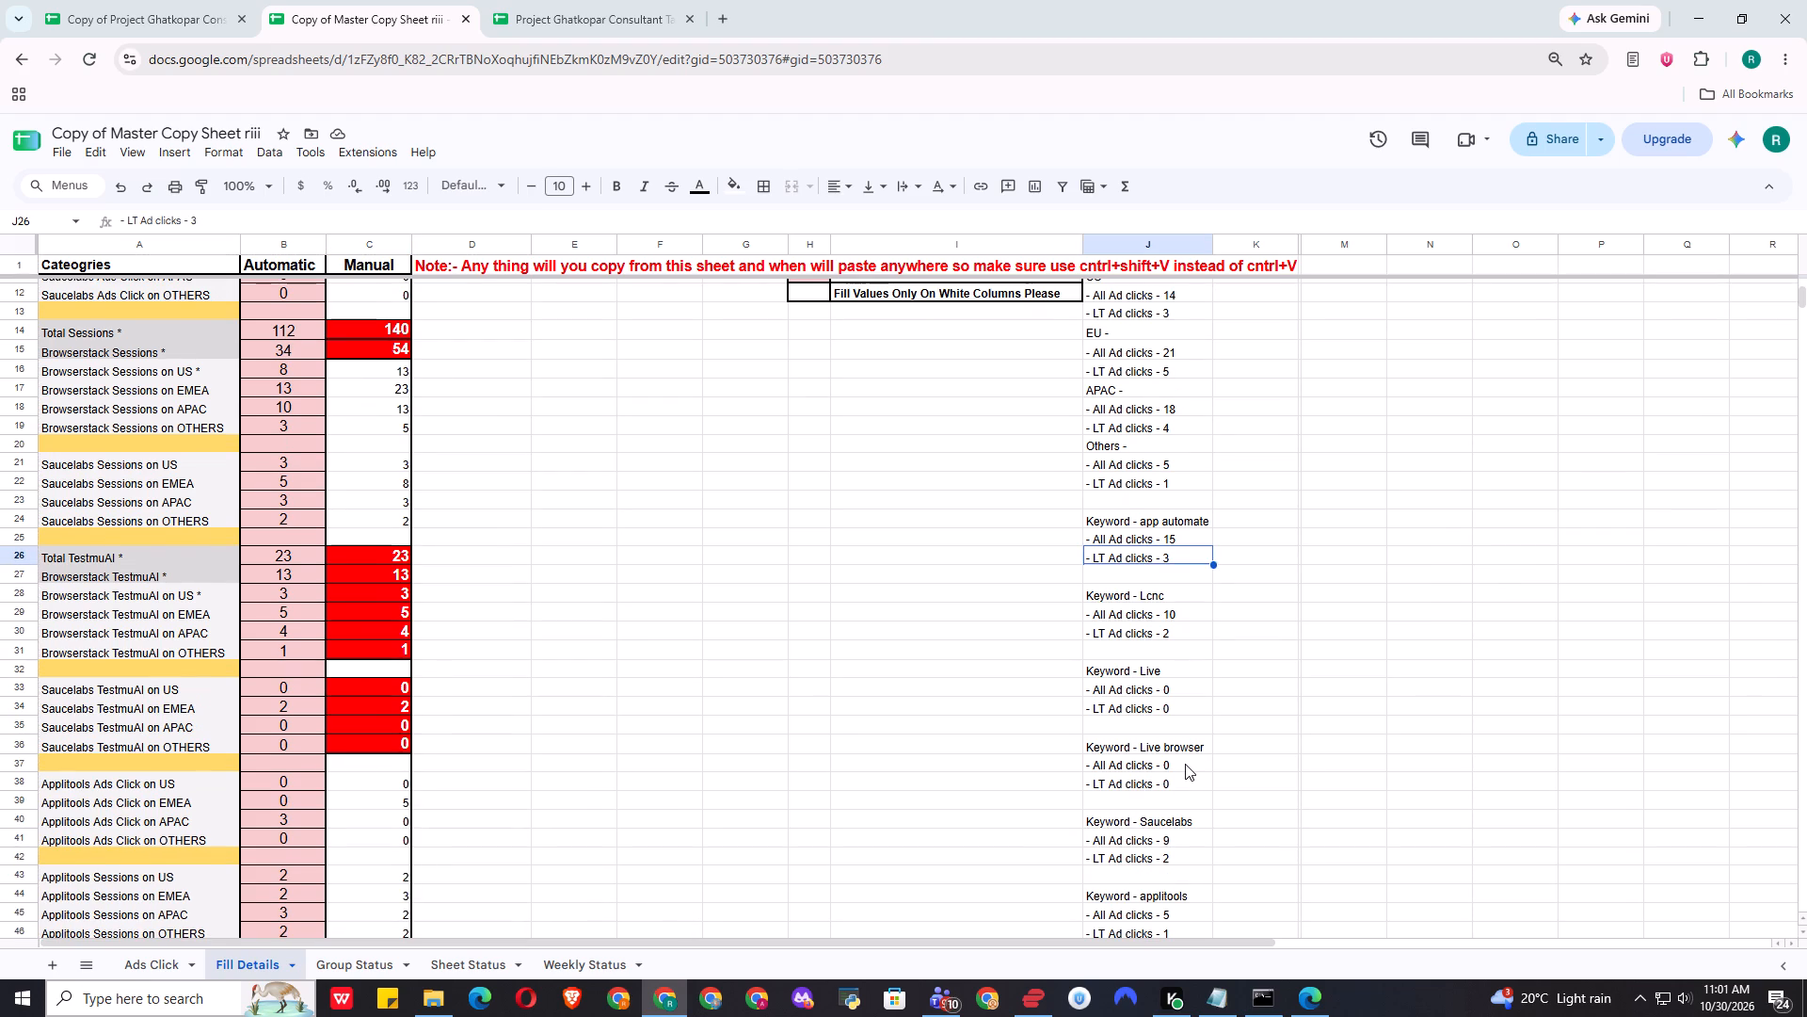
scroll(1185, 771, down, 1)
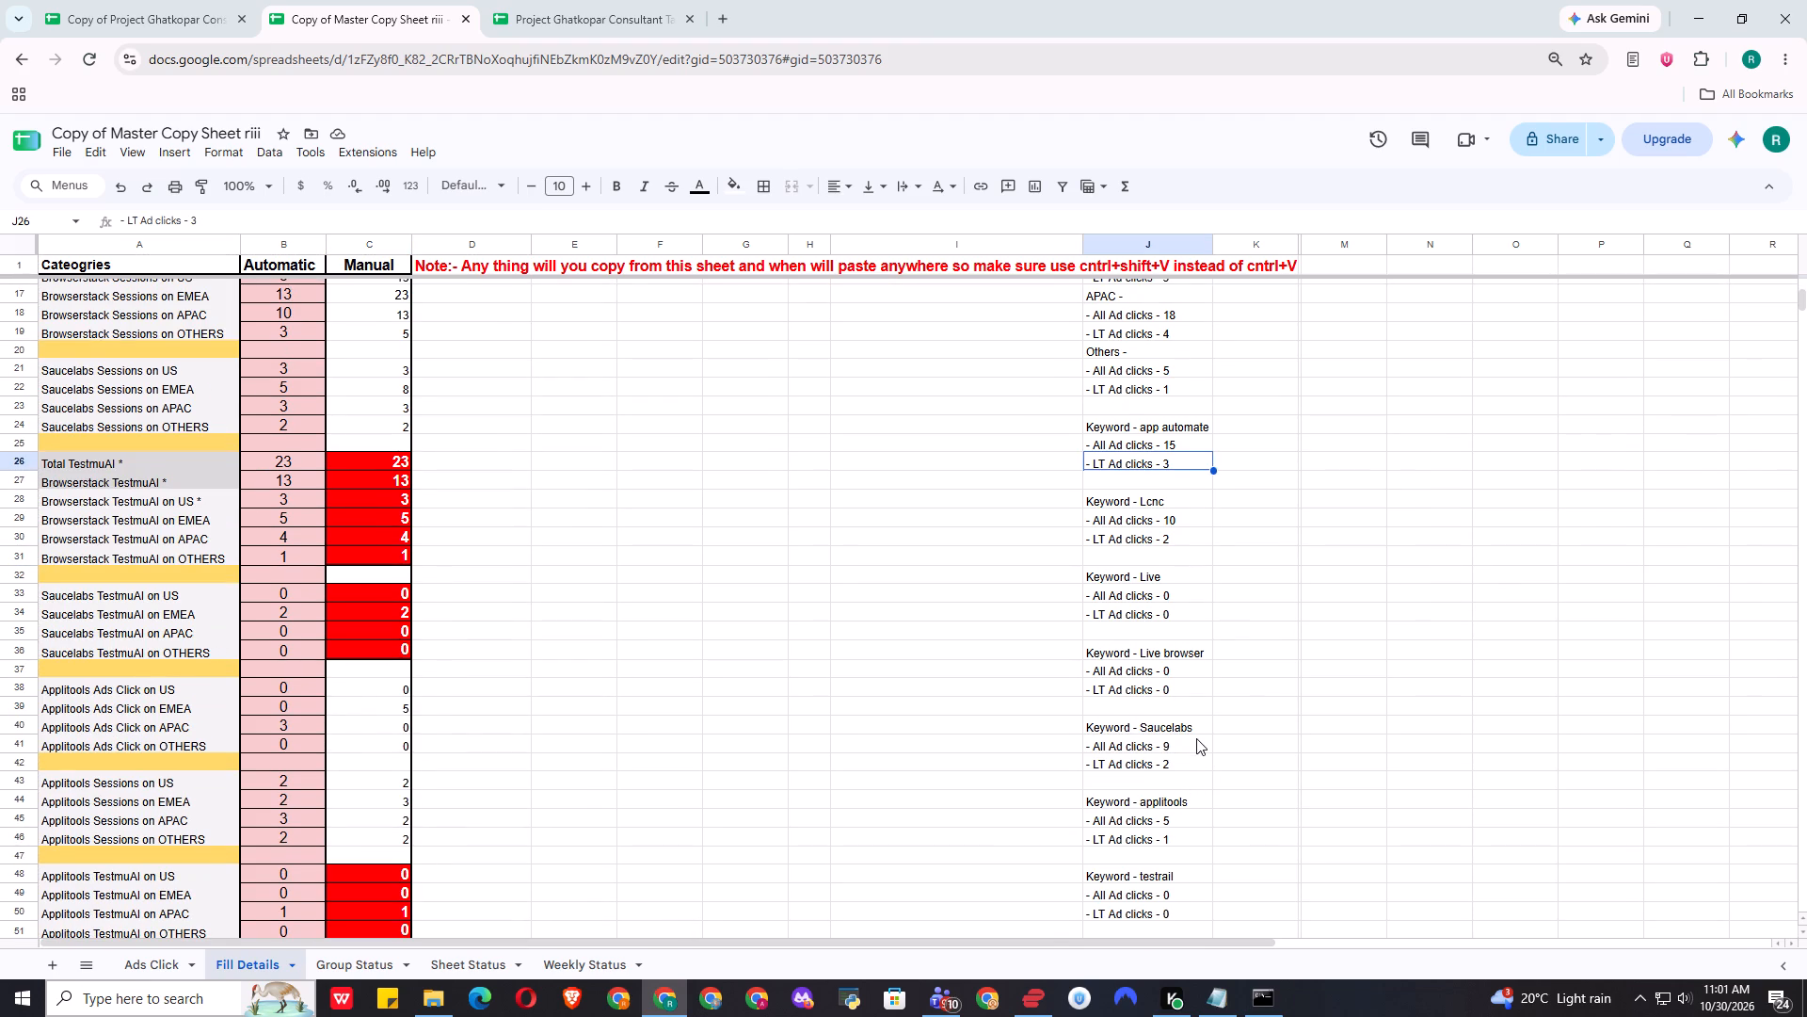
scroll(1113, 771, up, 3)
scroll(526, 541, up, 3)
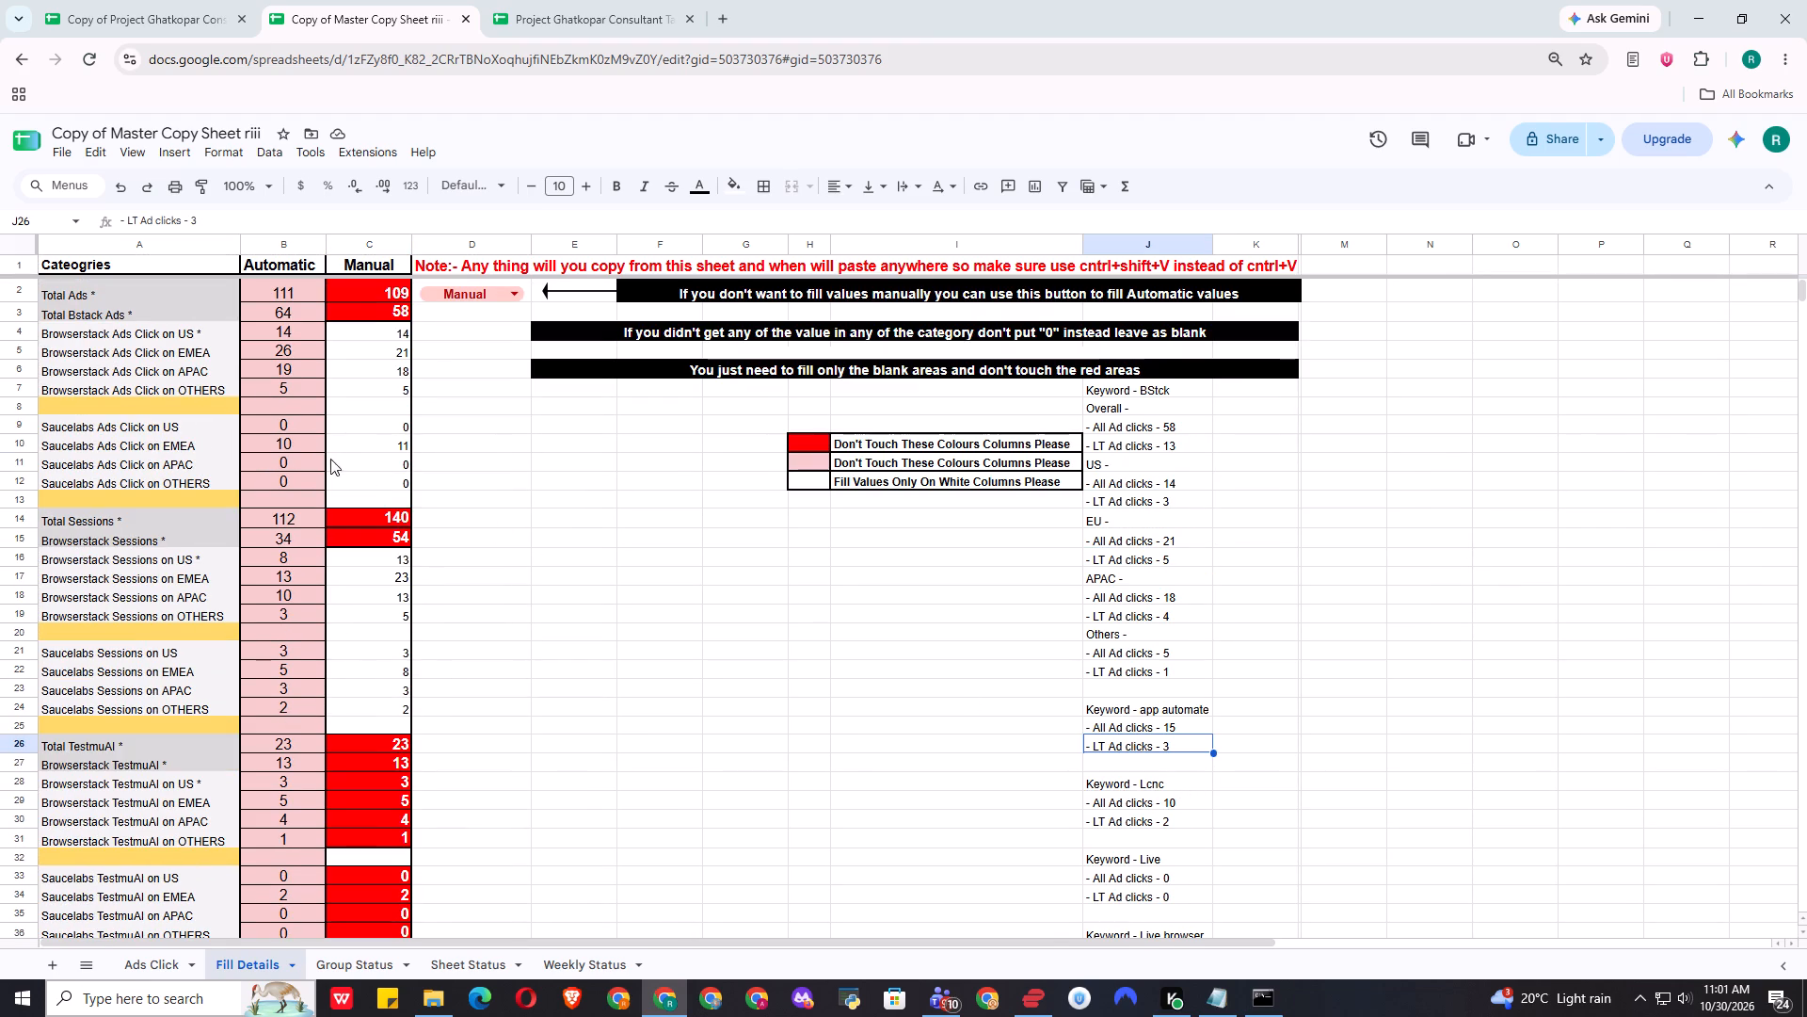
Set the manual value for Saucelabs Ads Click on EMEA to 9.
click(373, 445)
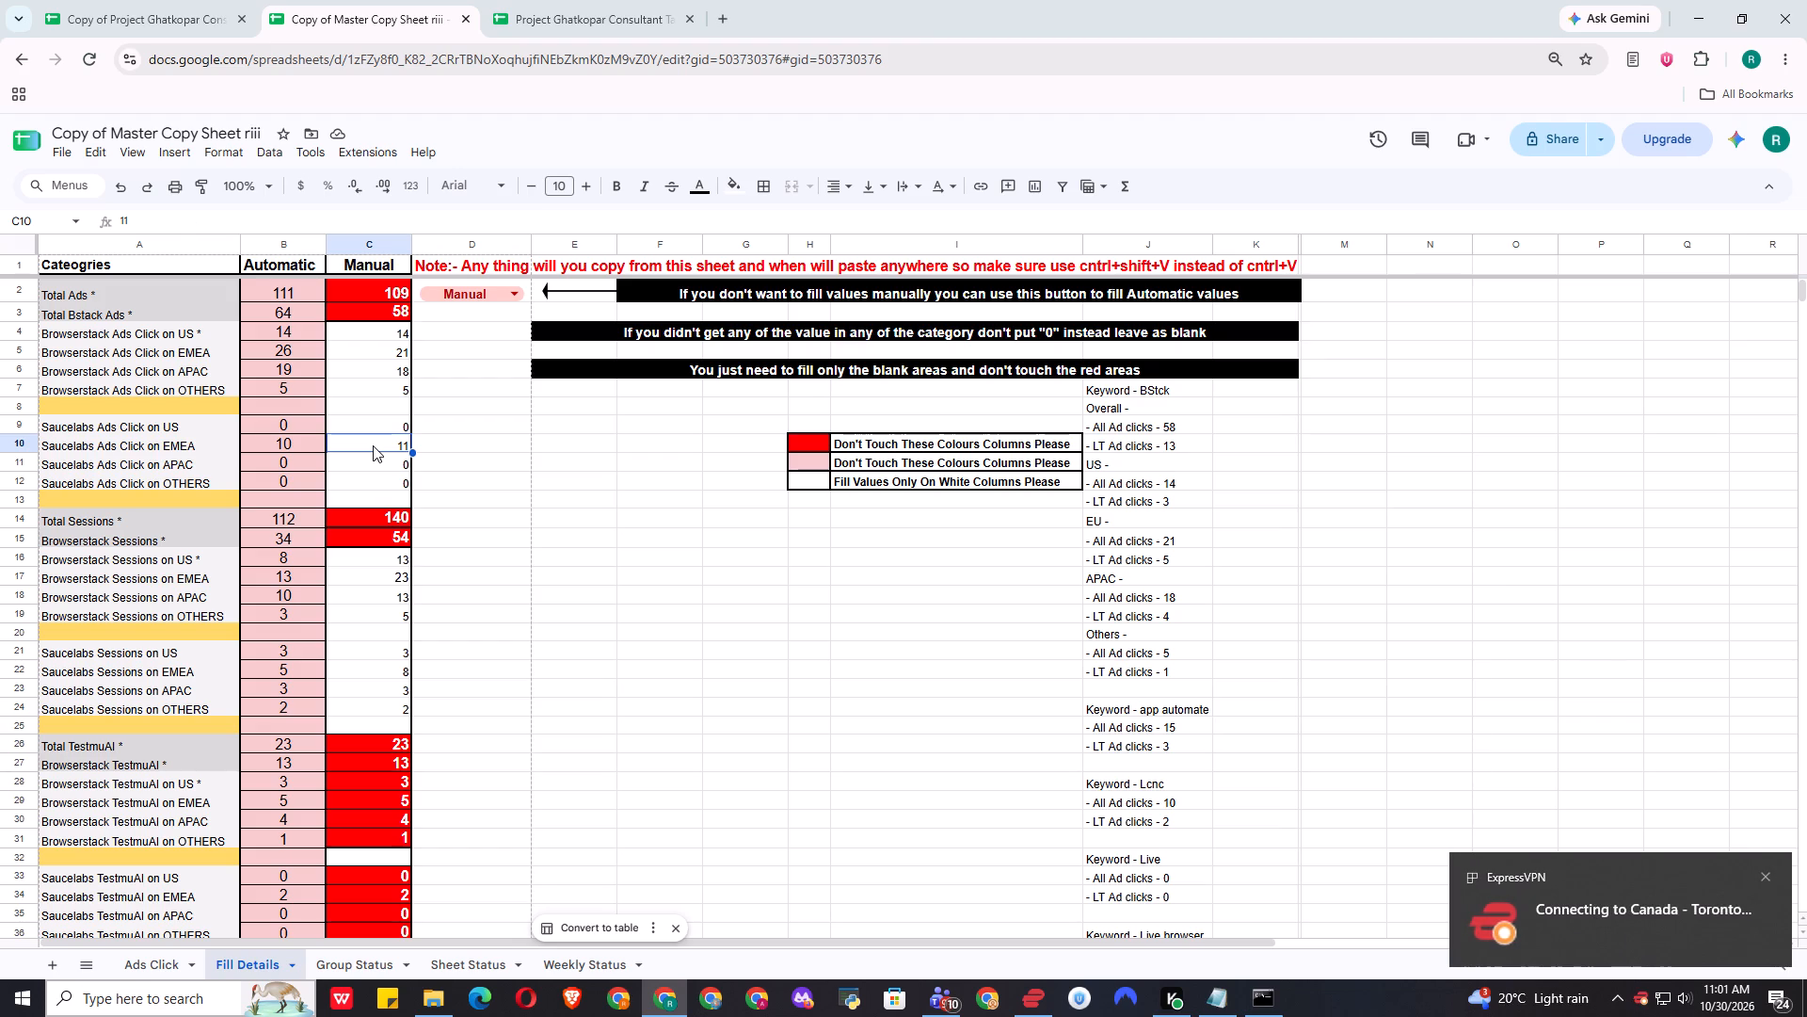
key(9)
click(1170, 828)
scroll(1174, 828, down, 3)
scroll(1164, 803, up, 7)
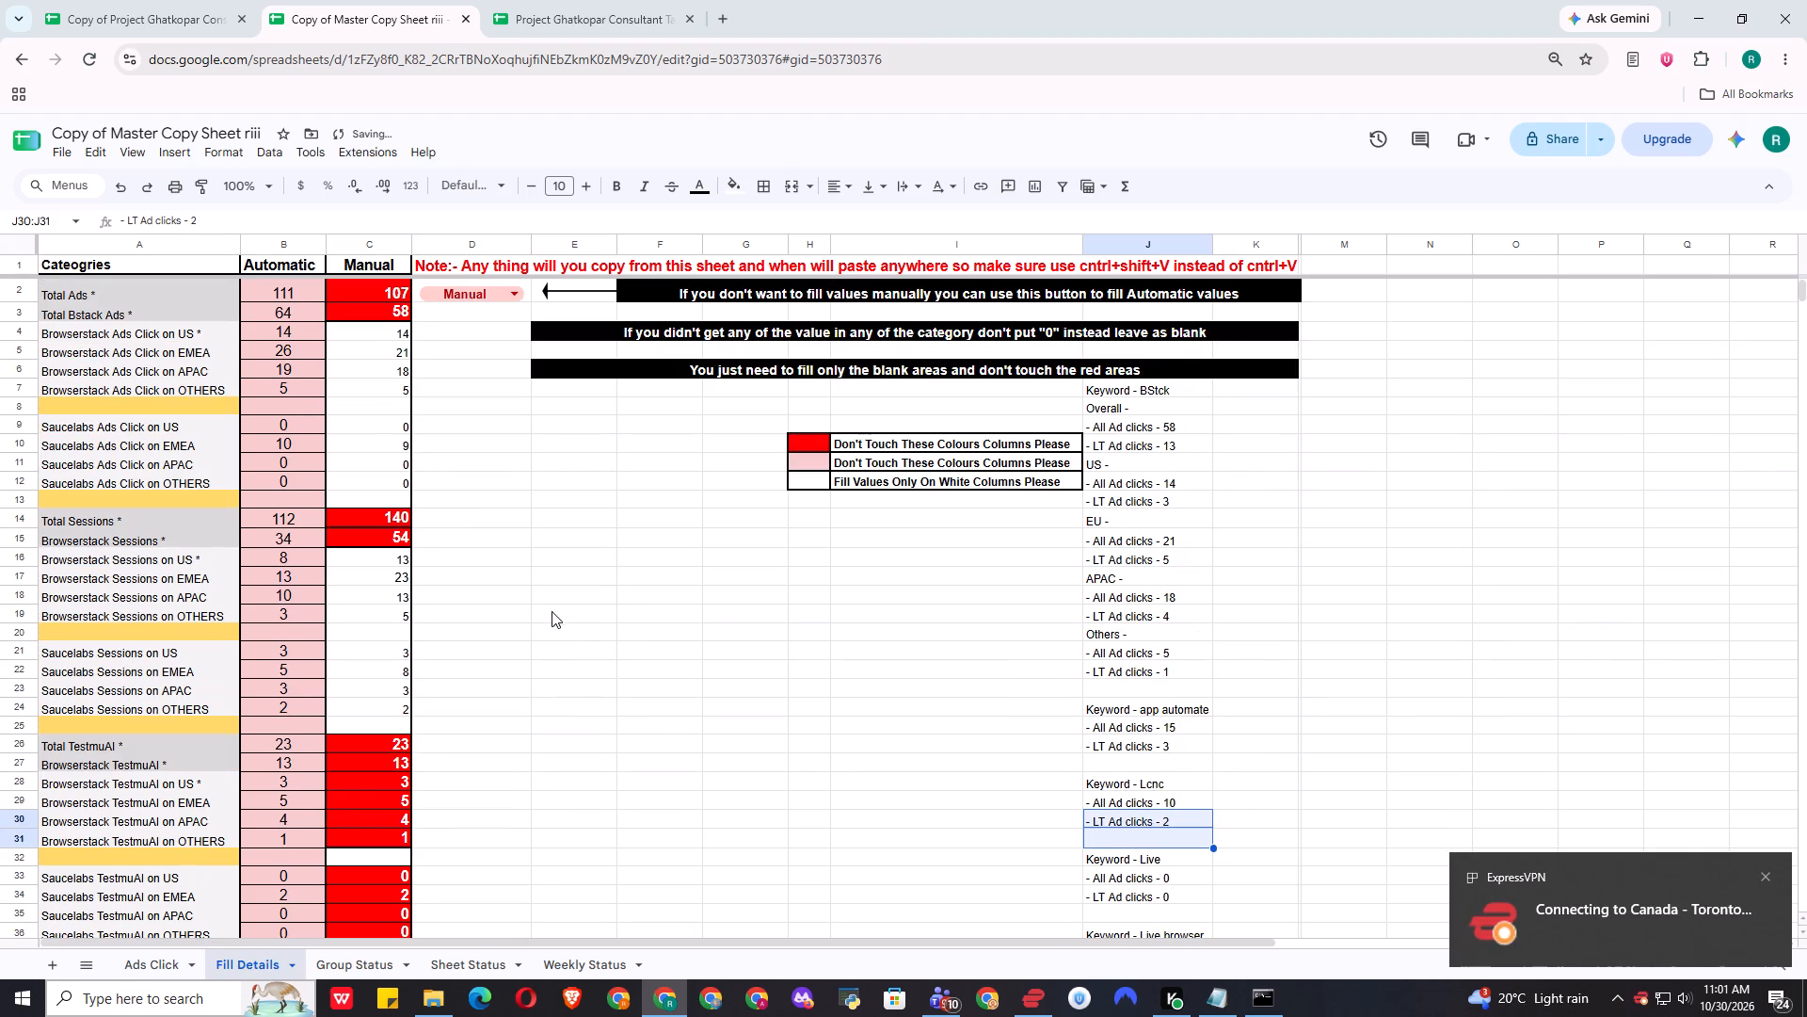
click(388, 440)
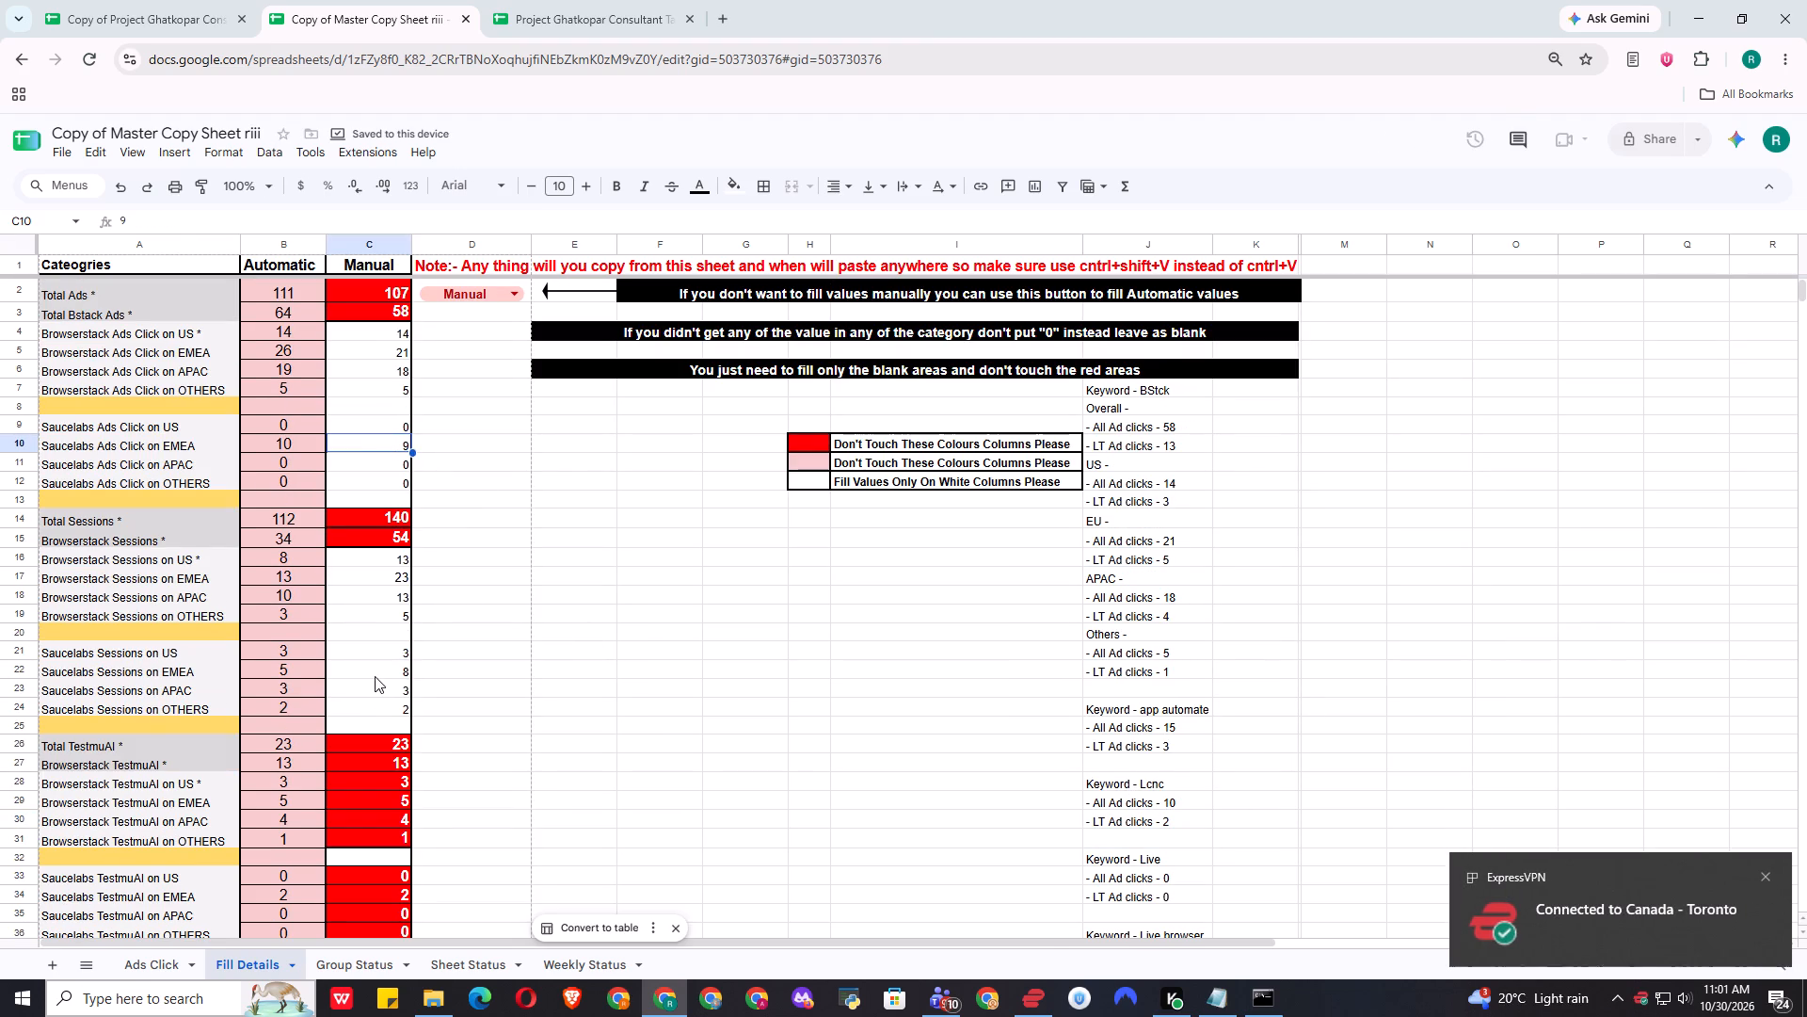
Set the manual Browserstack Sessions values to 8 for US, 13 for EMEA, 10 for APAC and 3 for OTHERS.
click(383, 565)
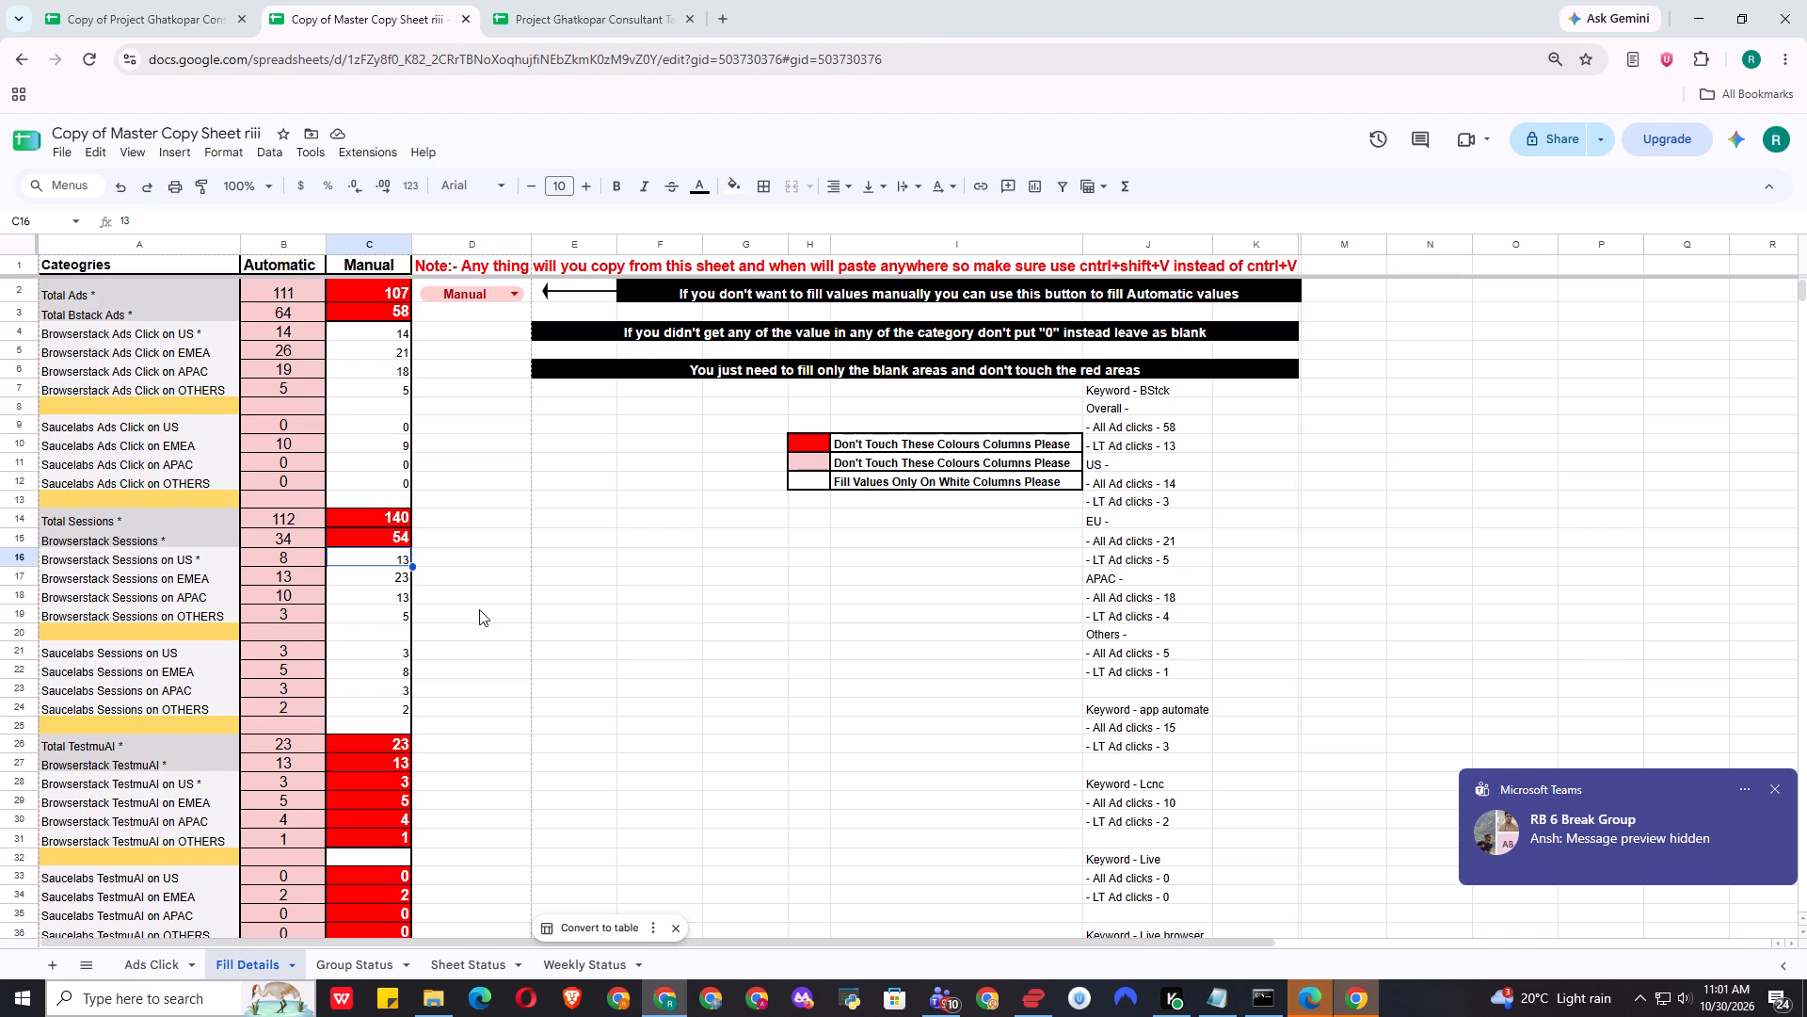
key(8)
click(379, 577)
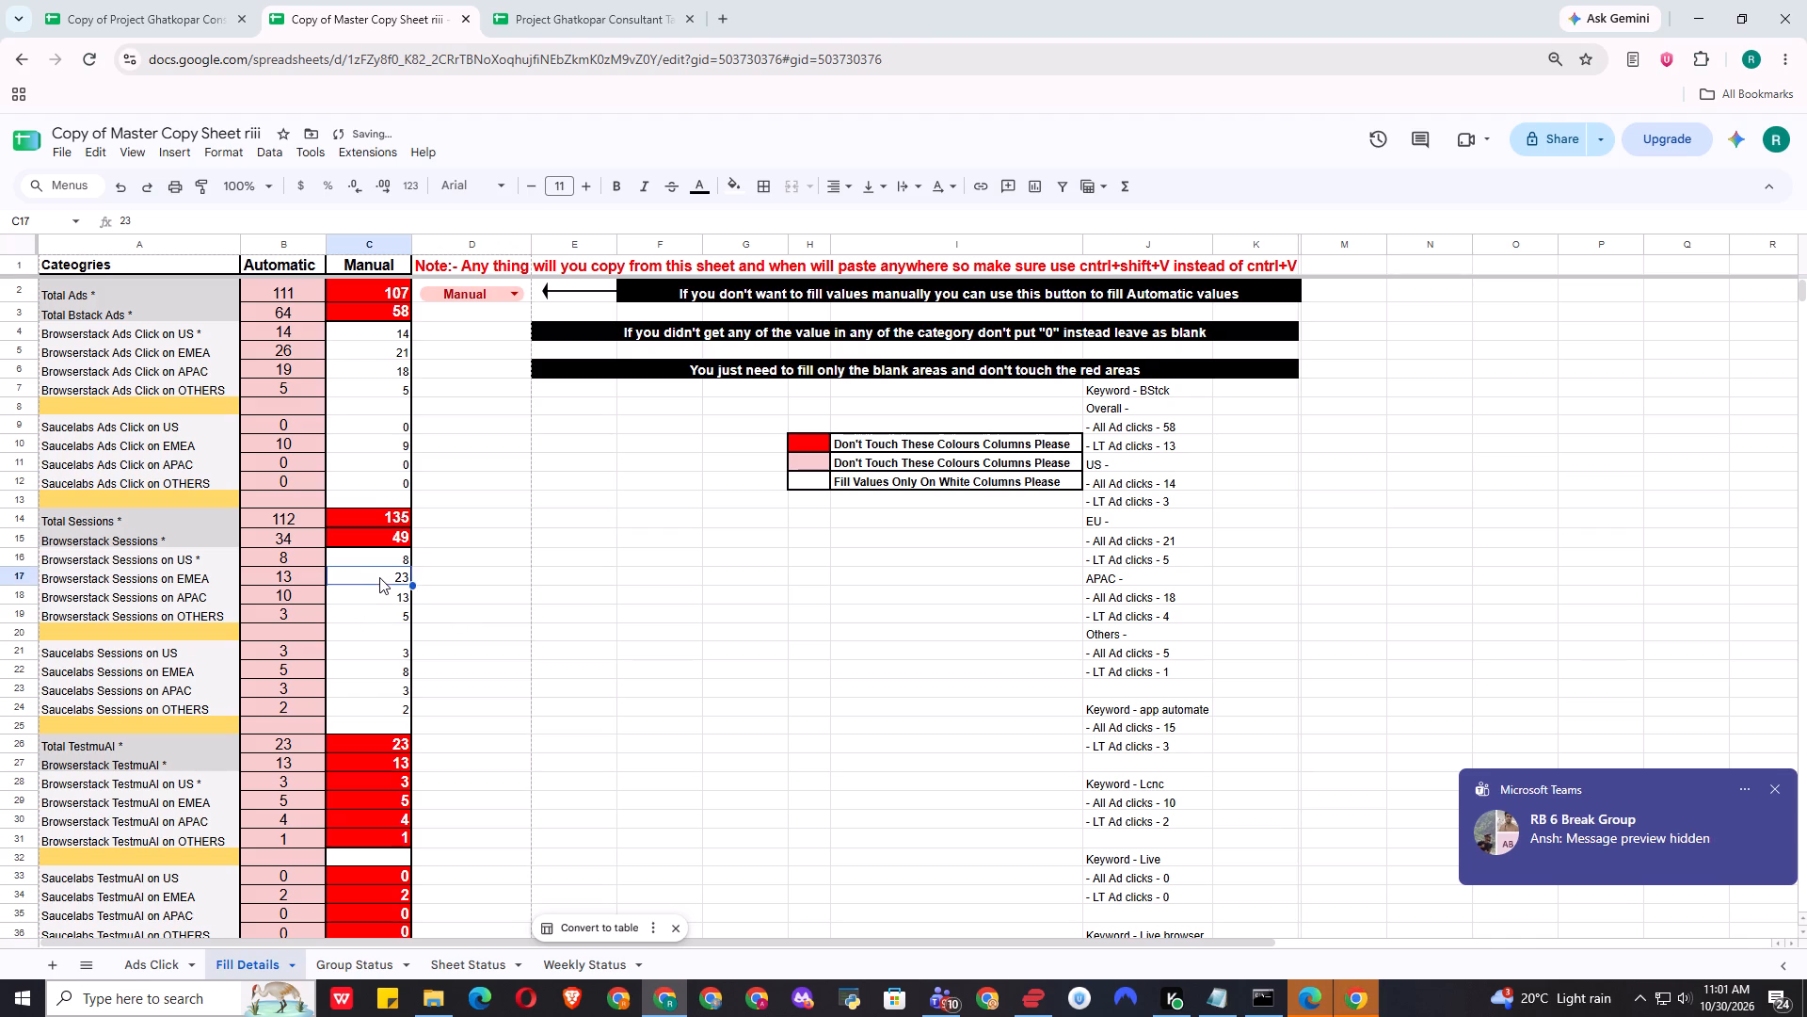
text(13)
click(389, 593)
key(1)
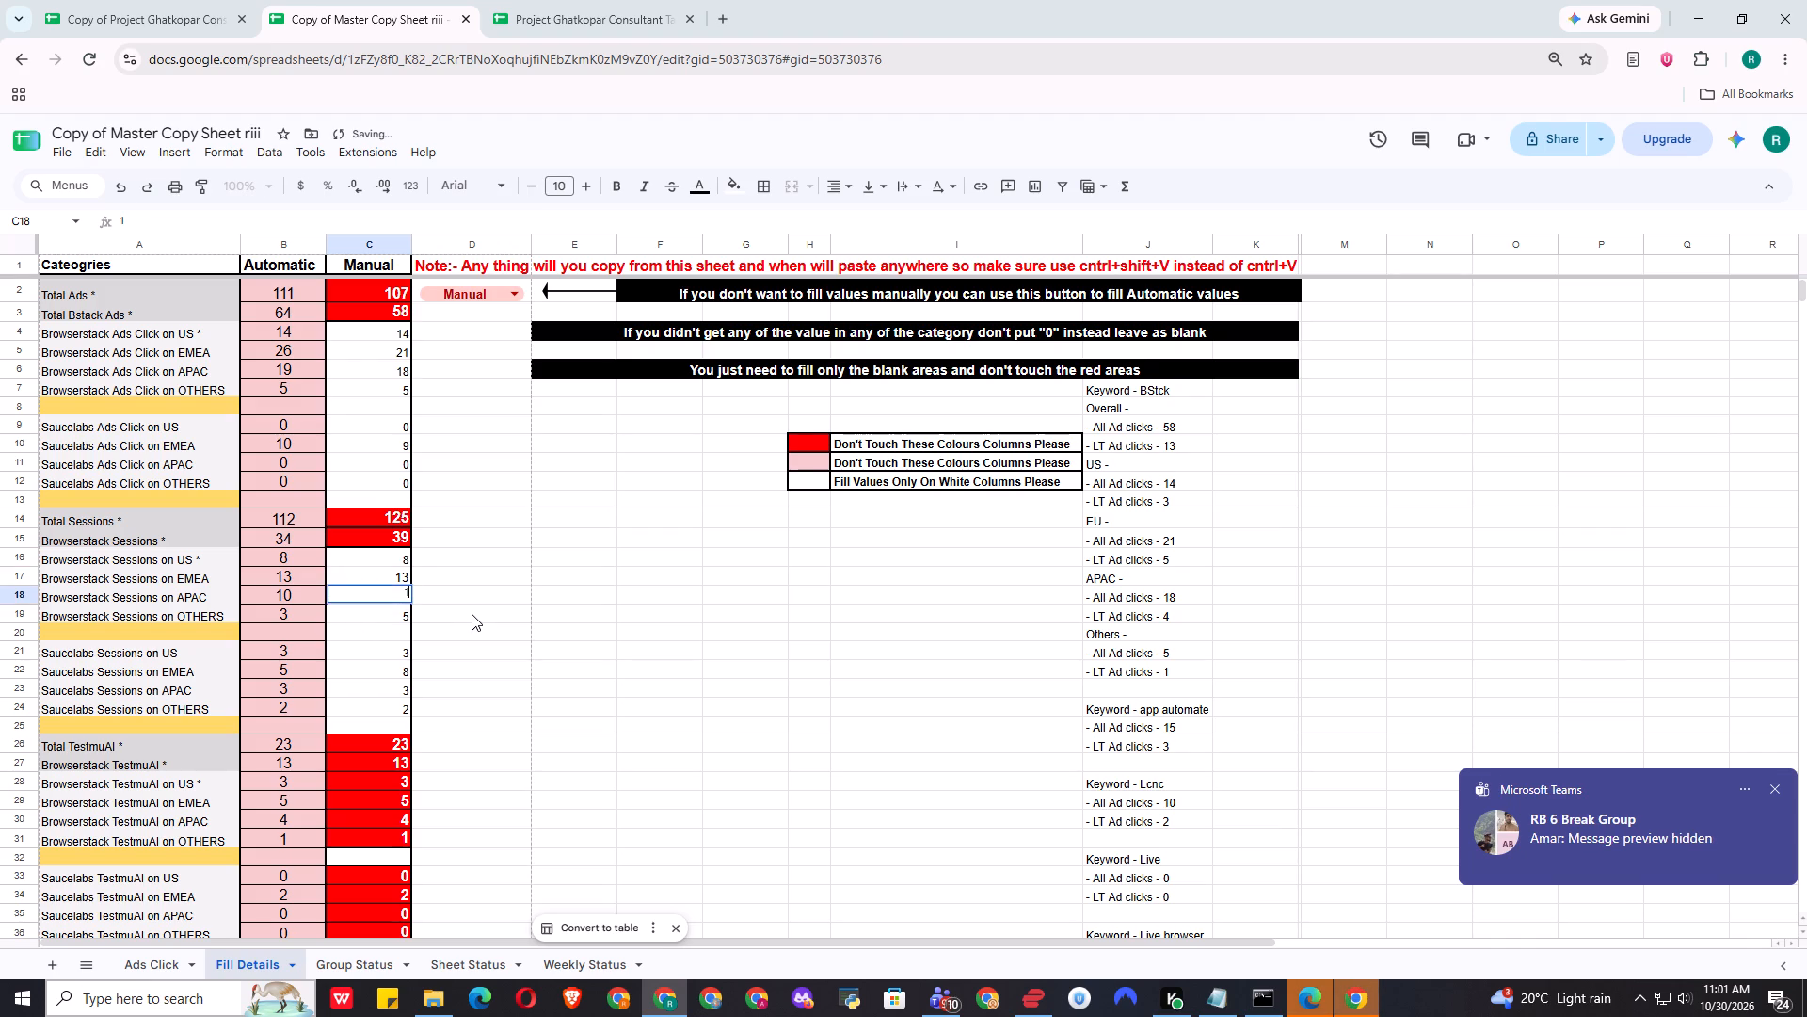
key(minus)
key(BackSpace)
key(0)
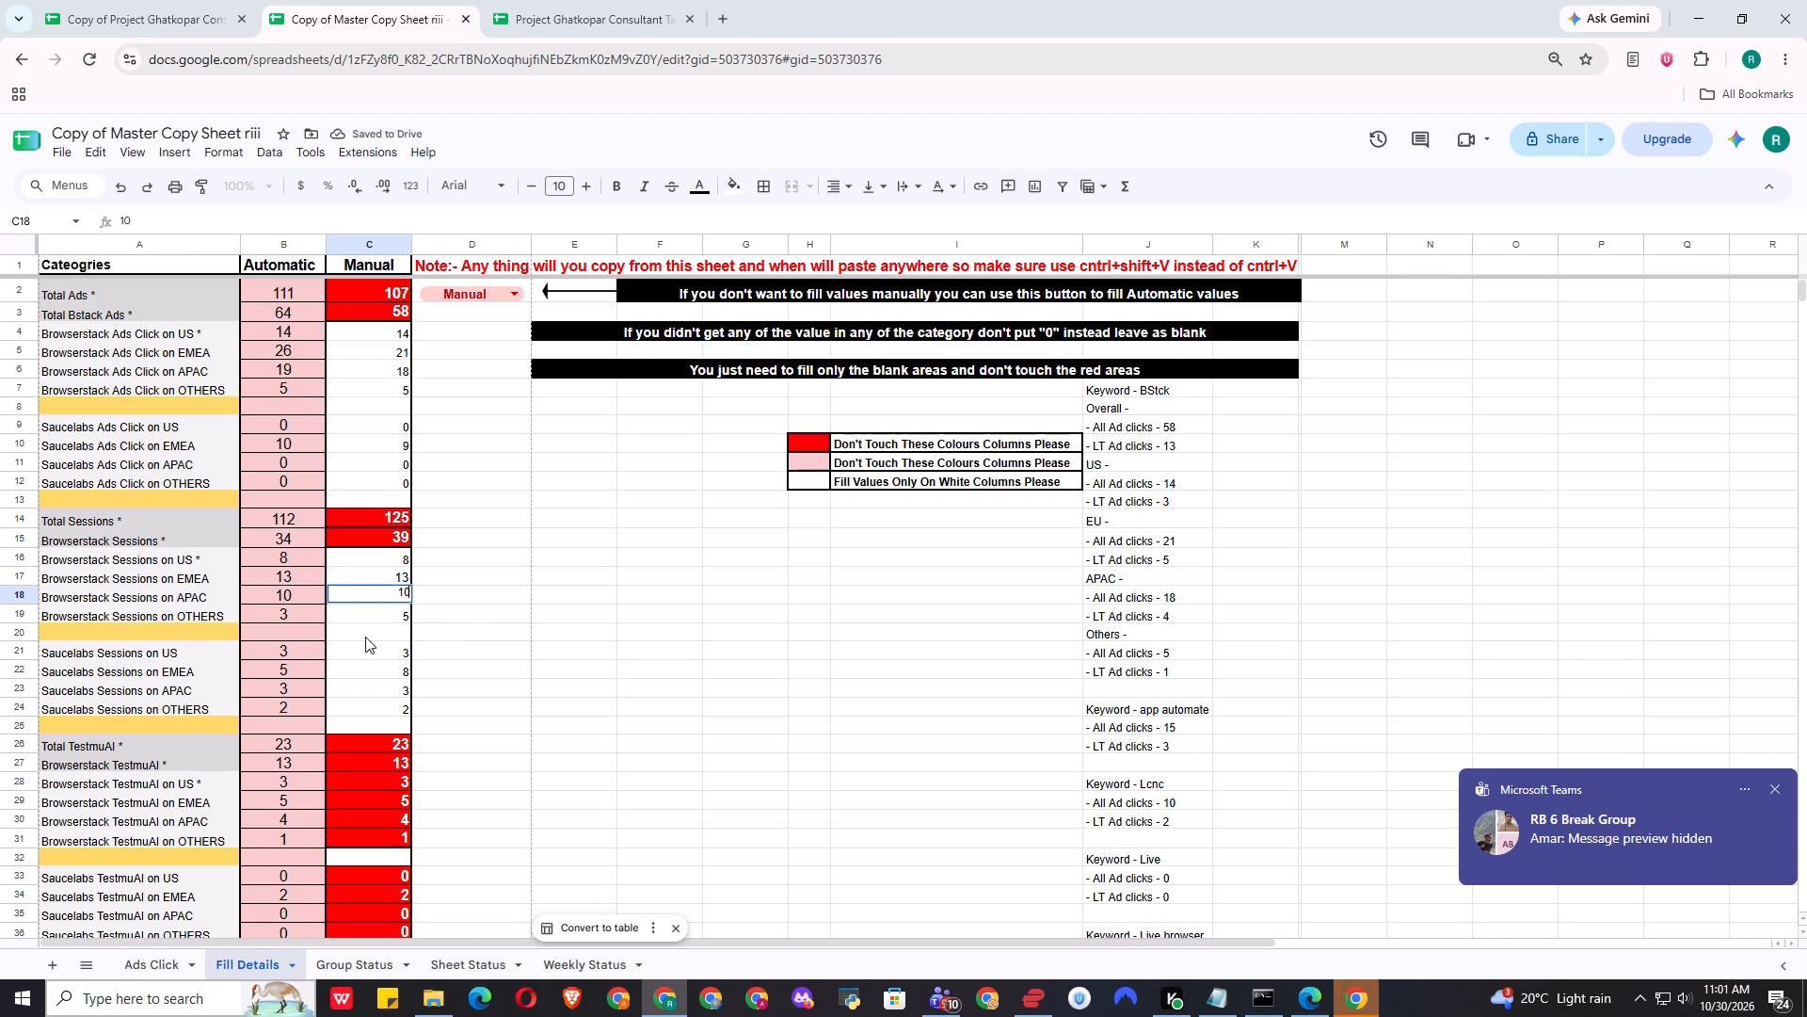
click(368, 621)
key(3)
click(496, 629)
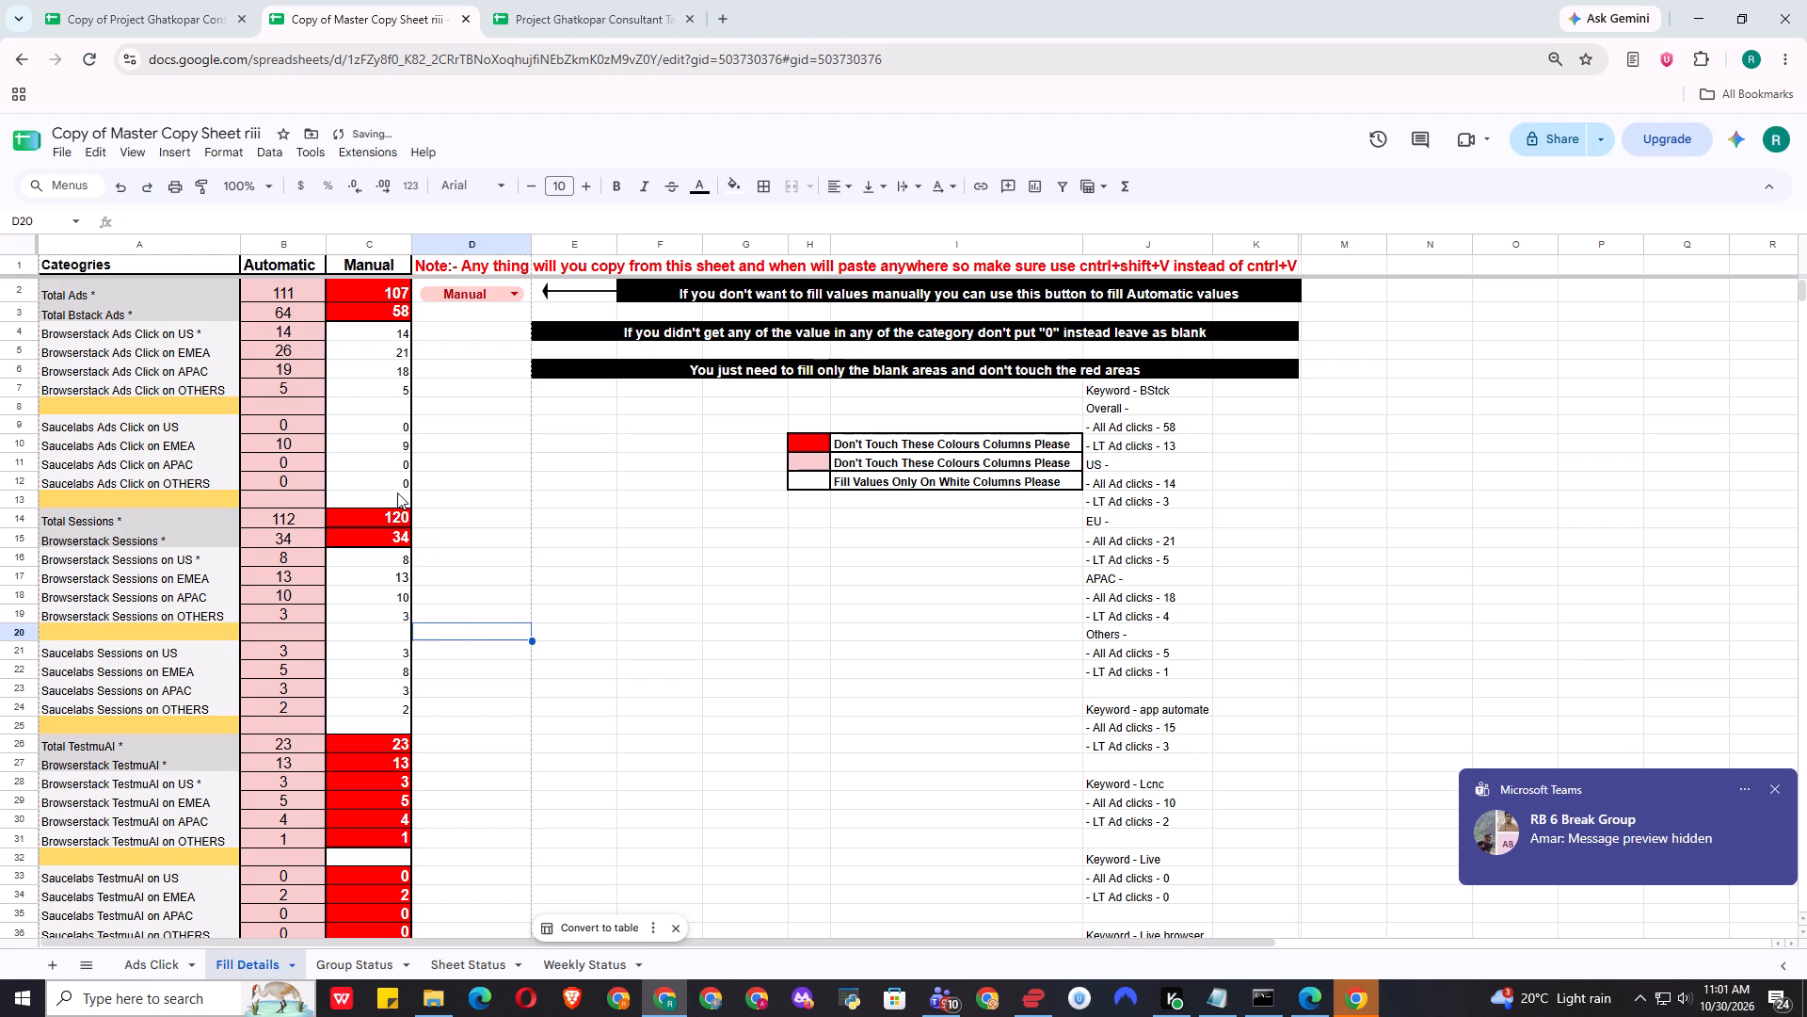
Check the manual Saucelabs Sessions values against the automatic column and set EMEA to 5.
click(383, 656)
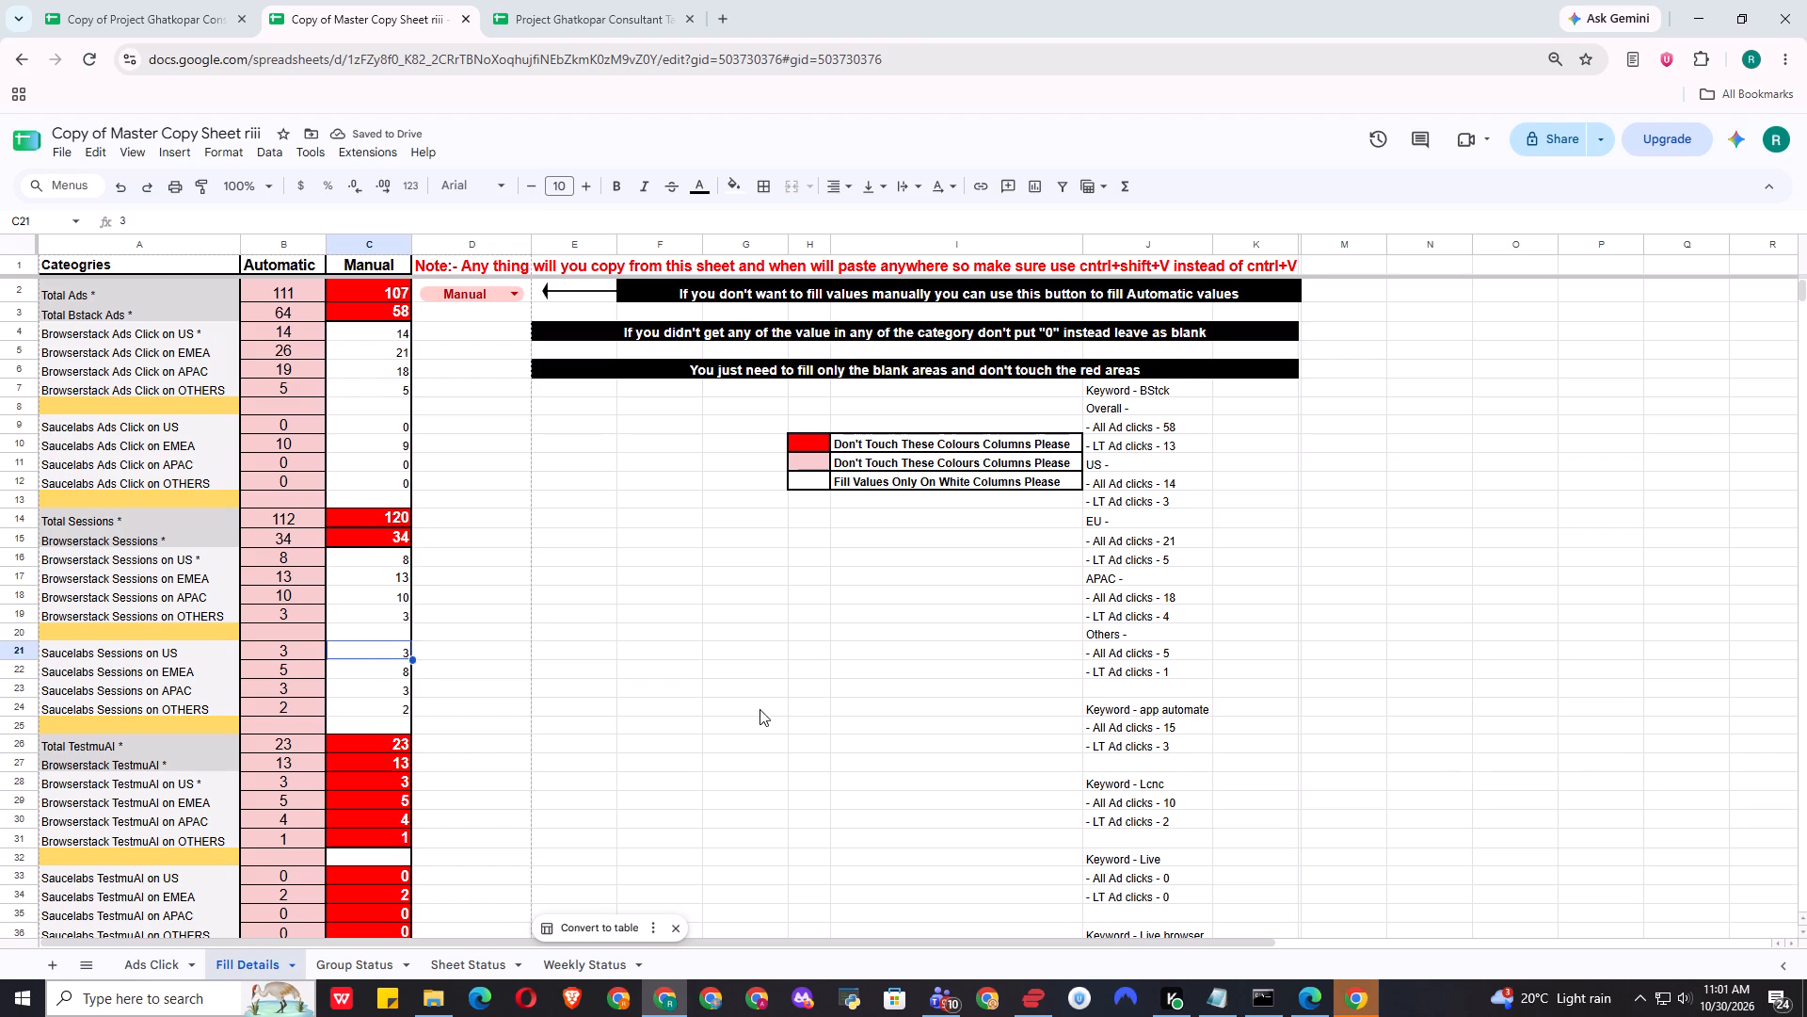
scroll(795, 703, down, 1)
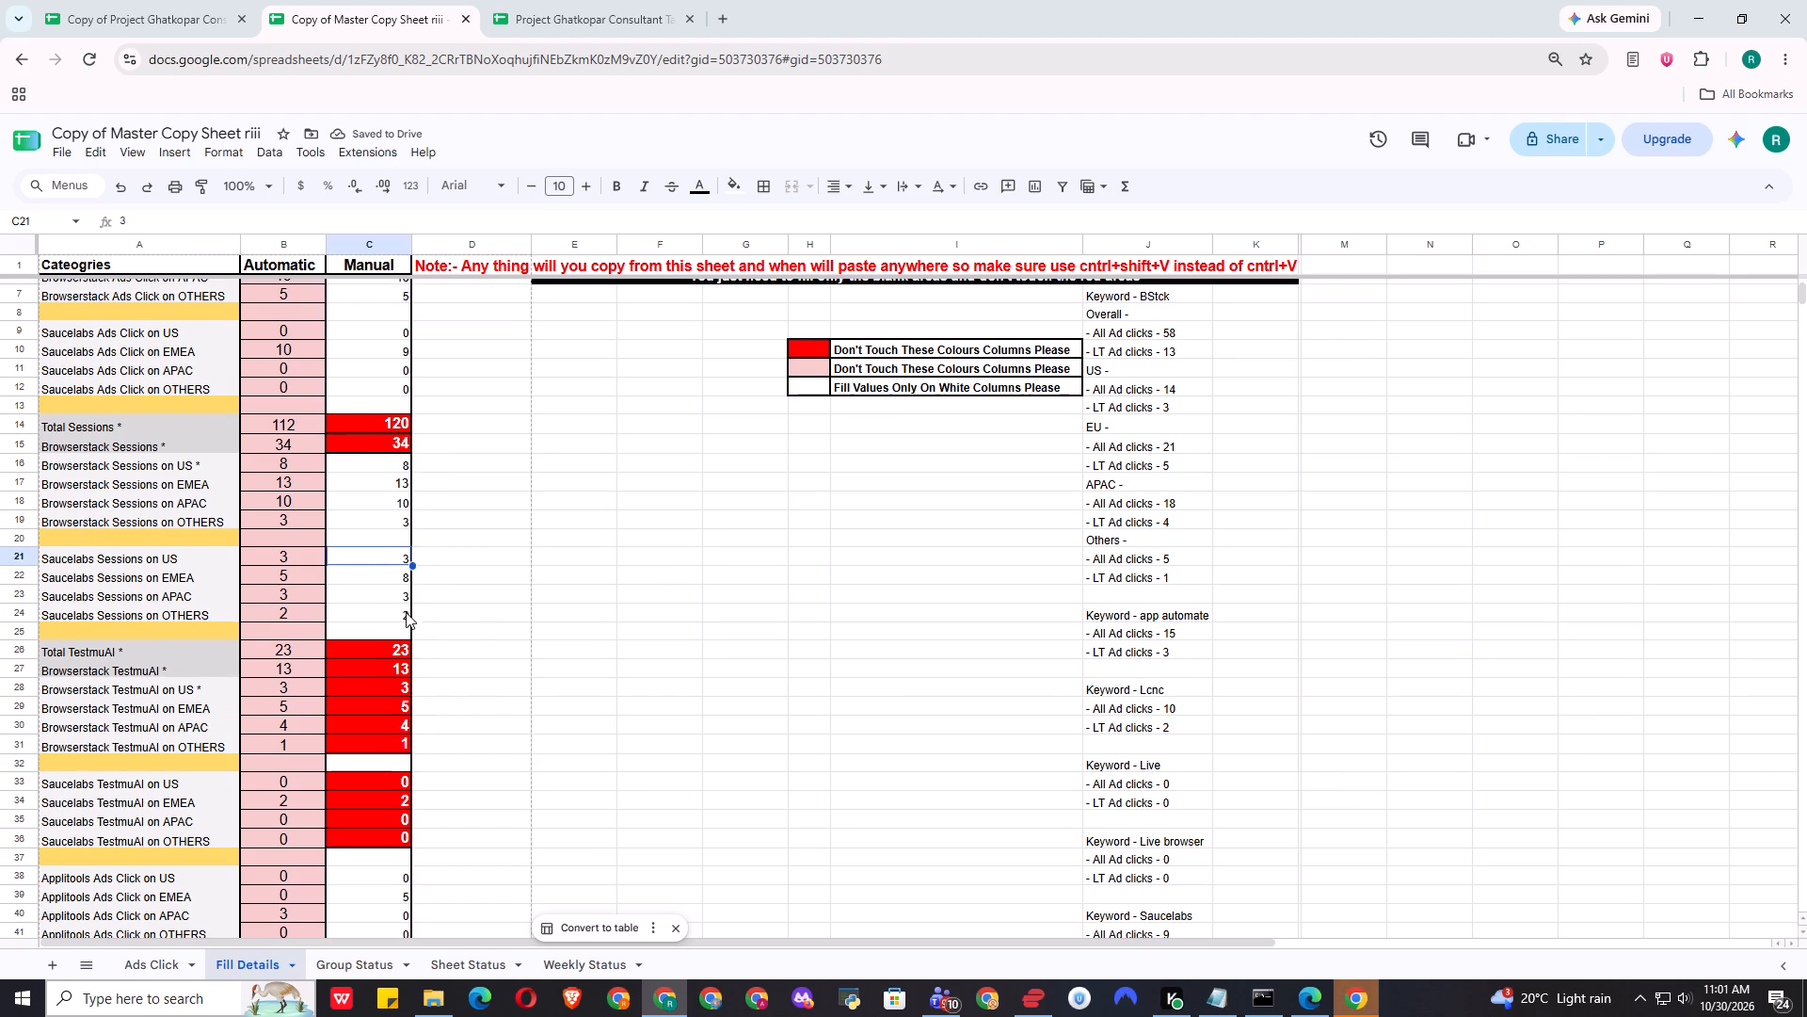
click(471, 622)
click(367, 566)
click(376, 586)
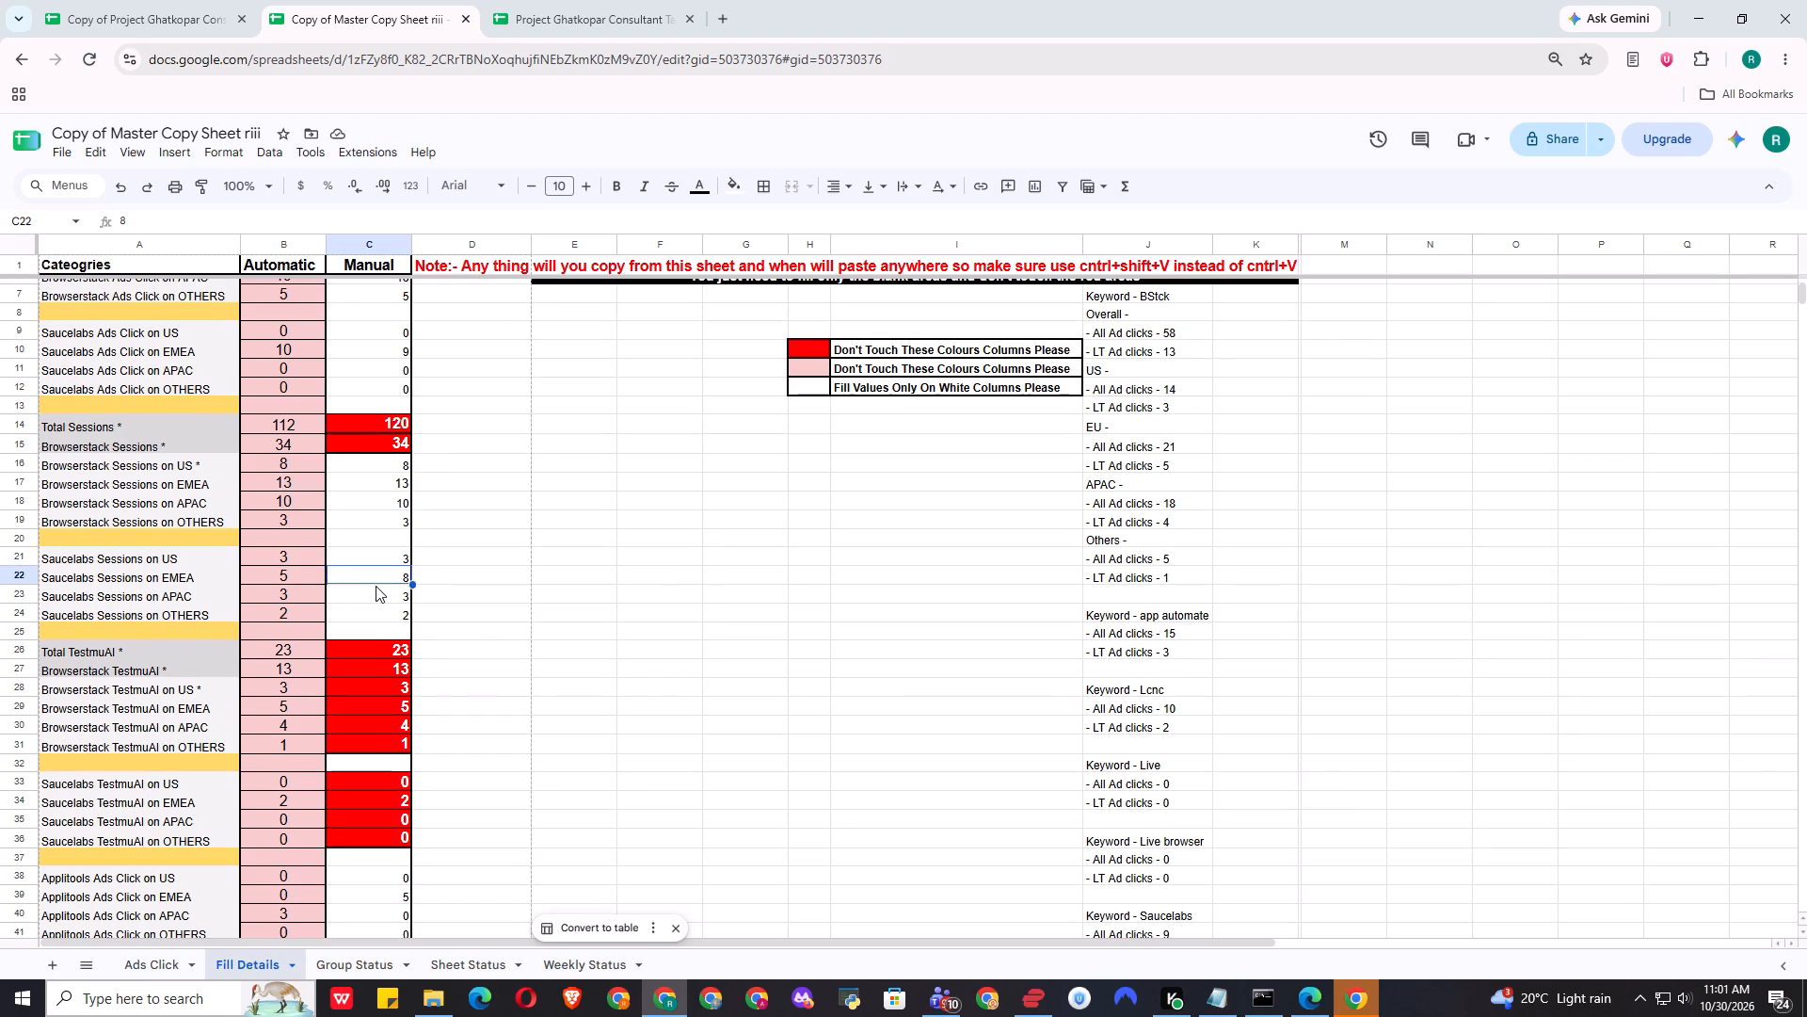
key(5)
click(381, 601)
click(448, 623)
Set the manual Applitools Ads Click values to 0 for EMEA and 5 for APAC.
scroll(548, 670, down, 1)
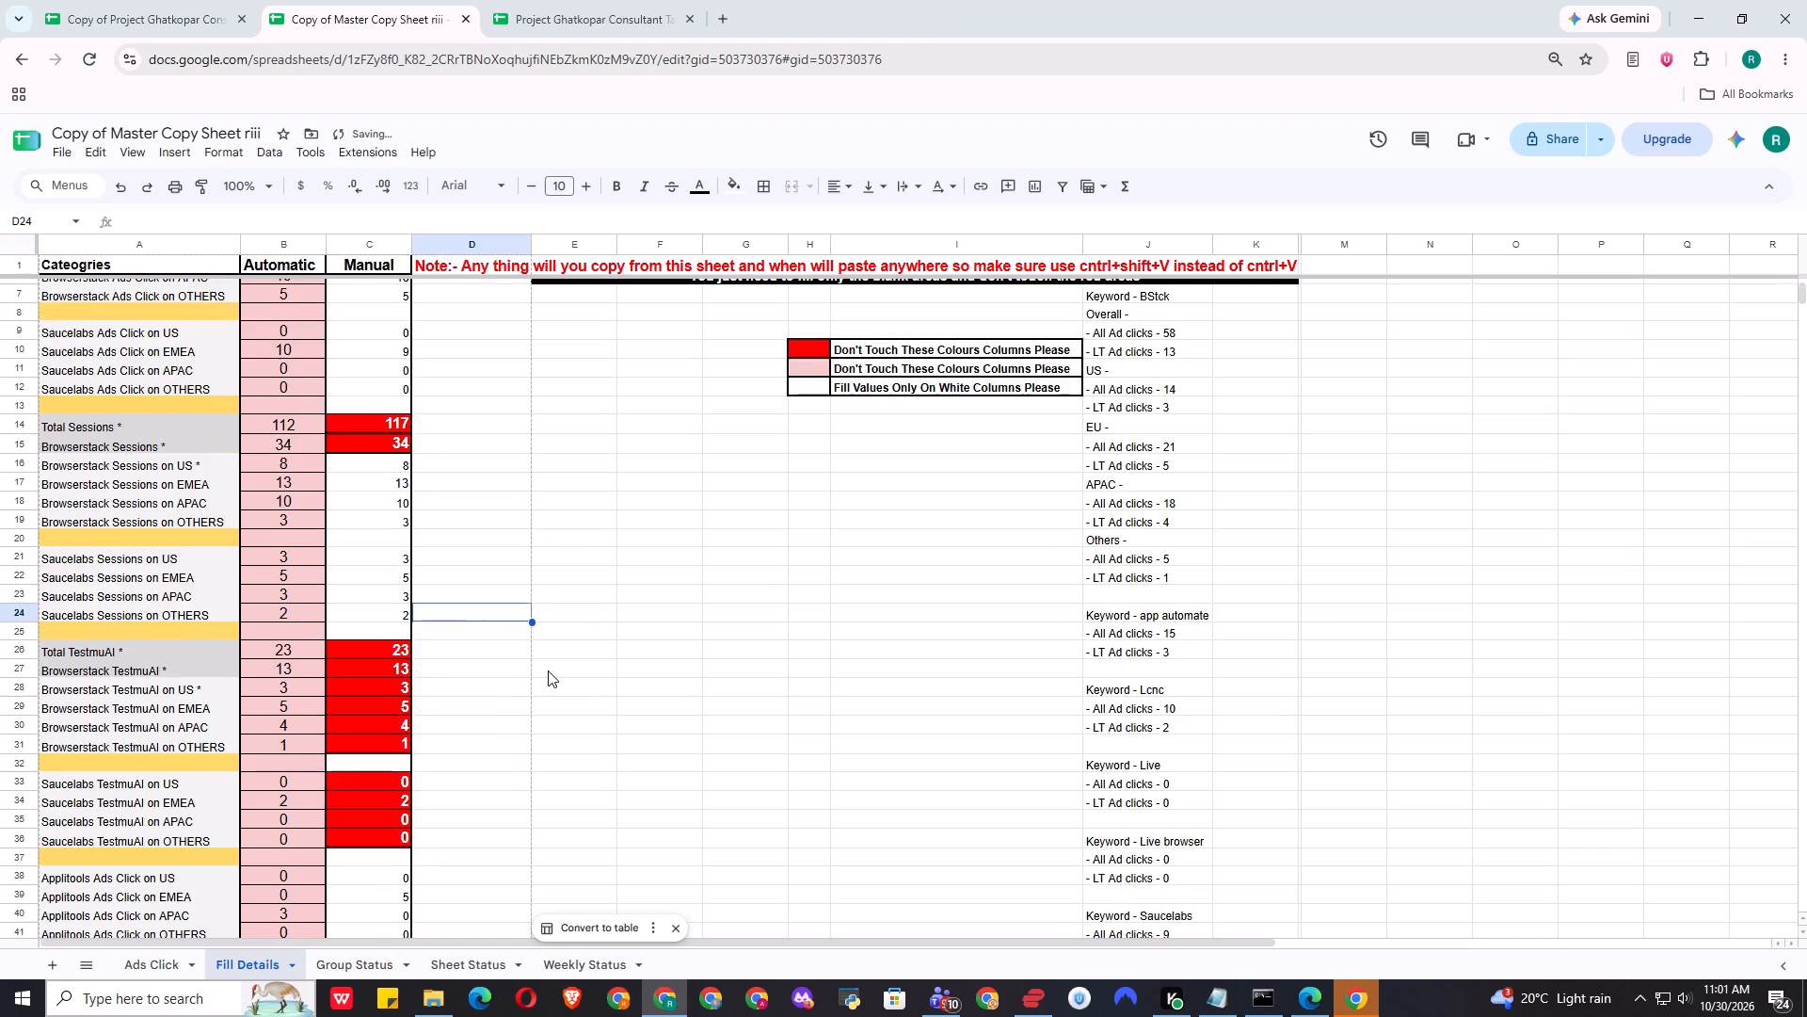
scroll(369, 668, down, 1)
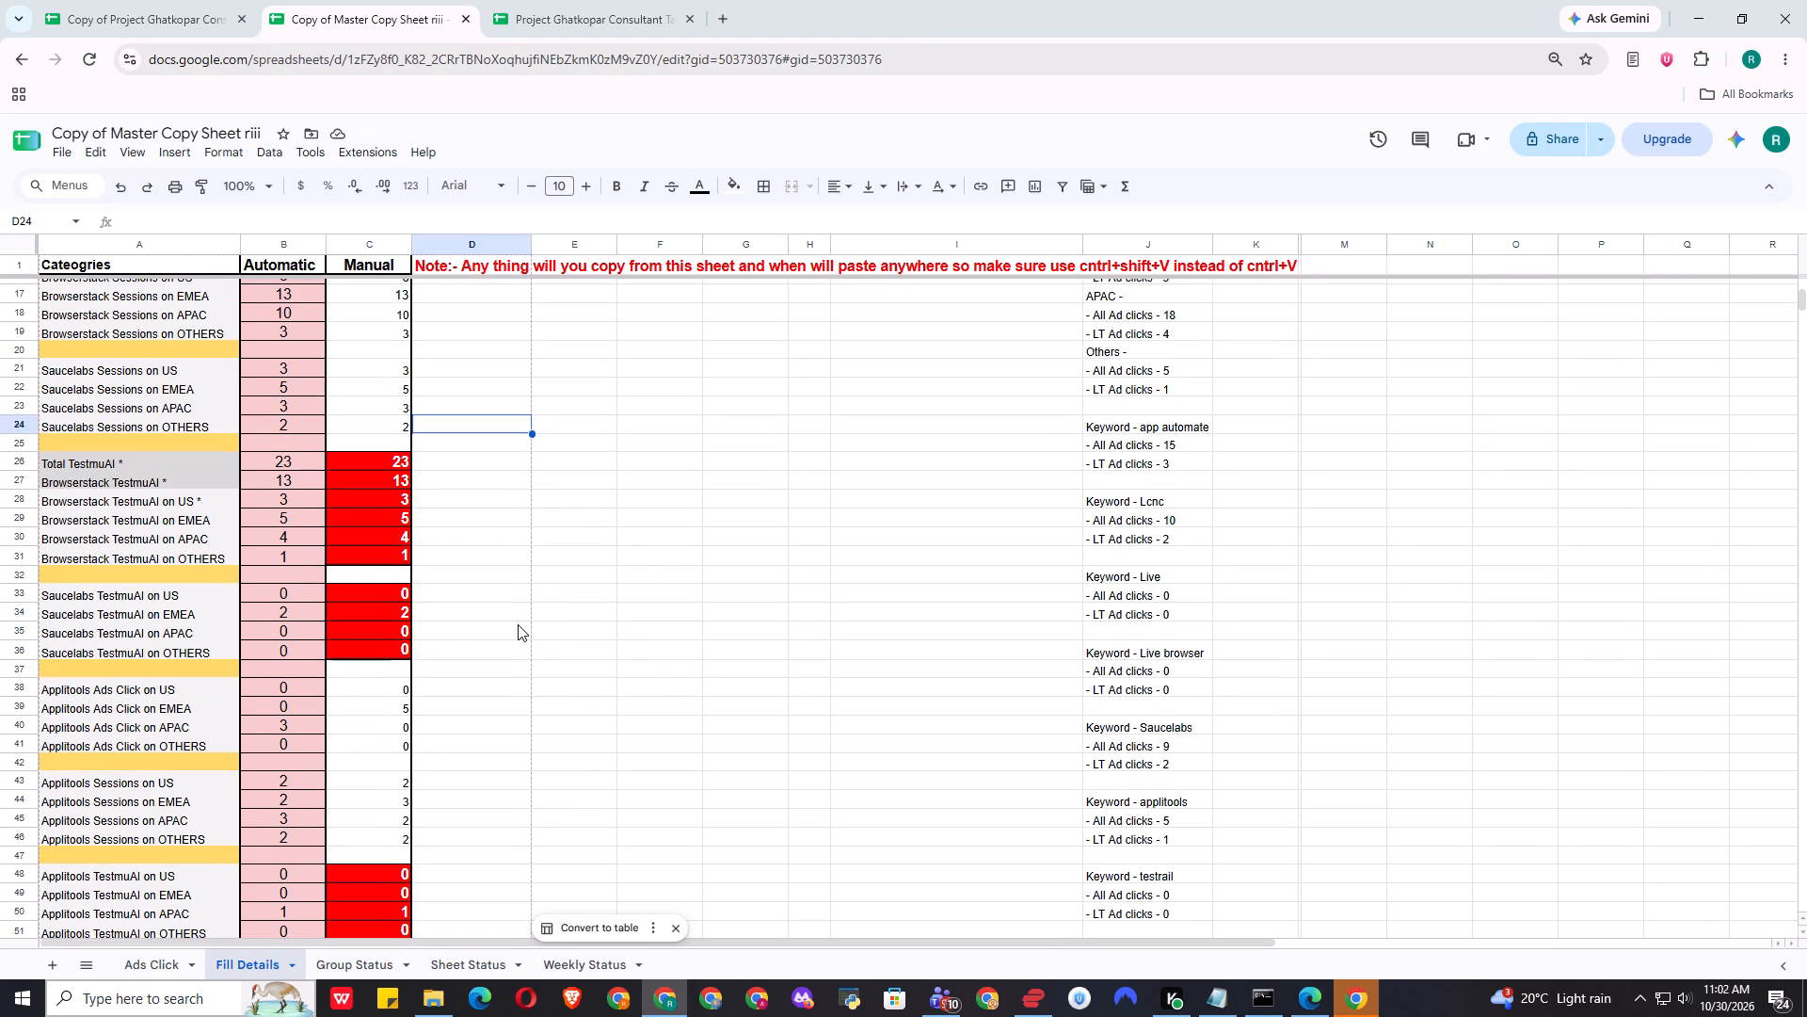
scroll(416, 658, down, 1)
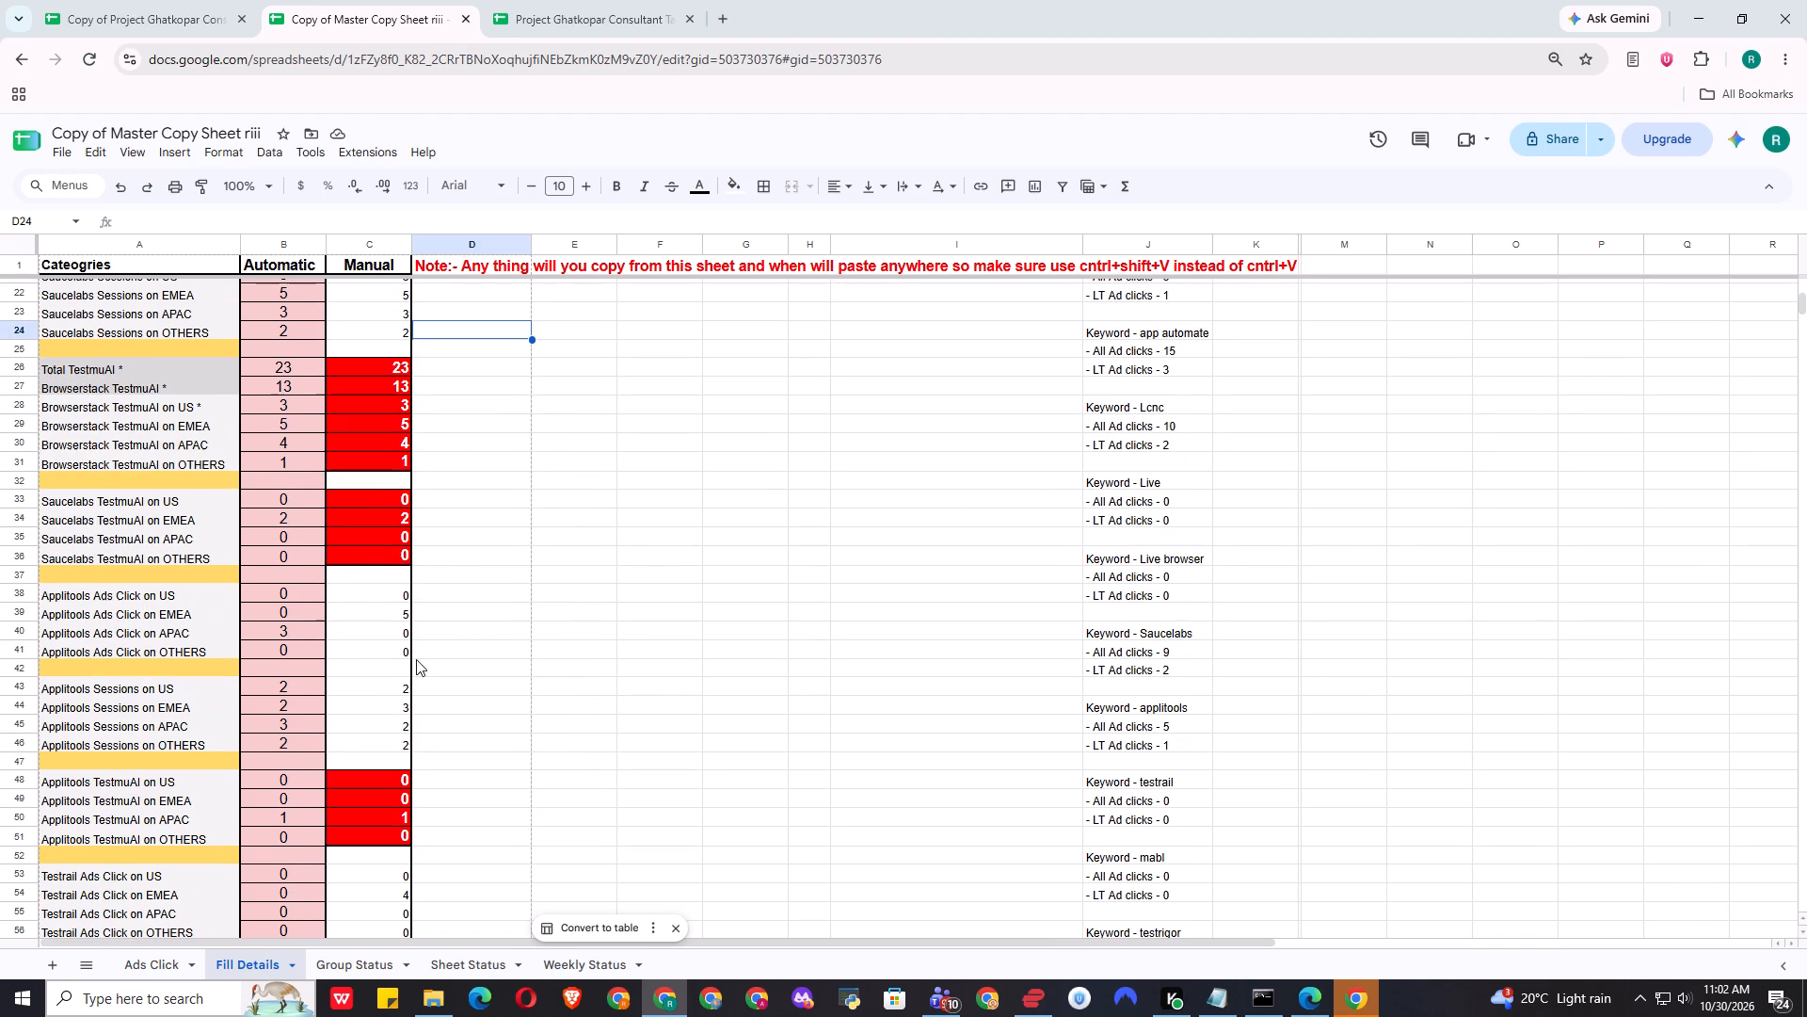
click(517, 633)
click(389, 594)
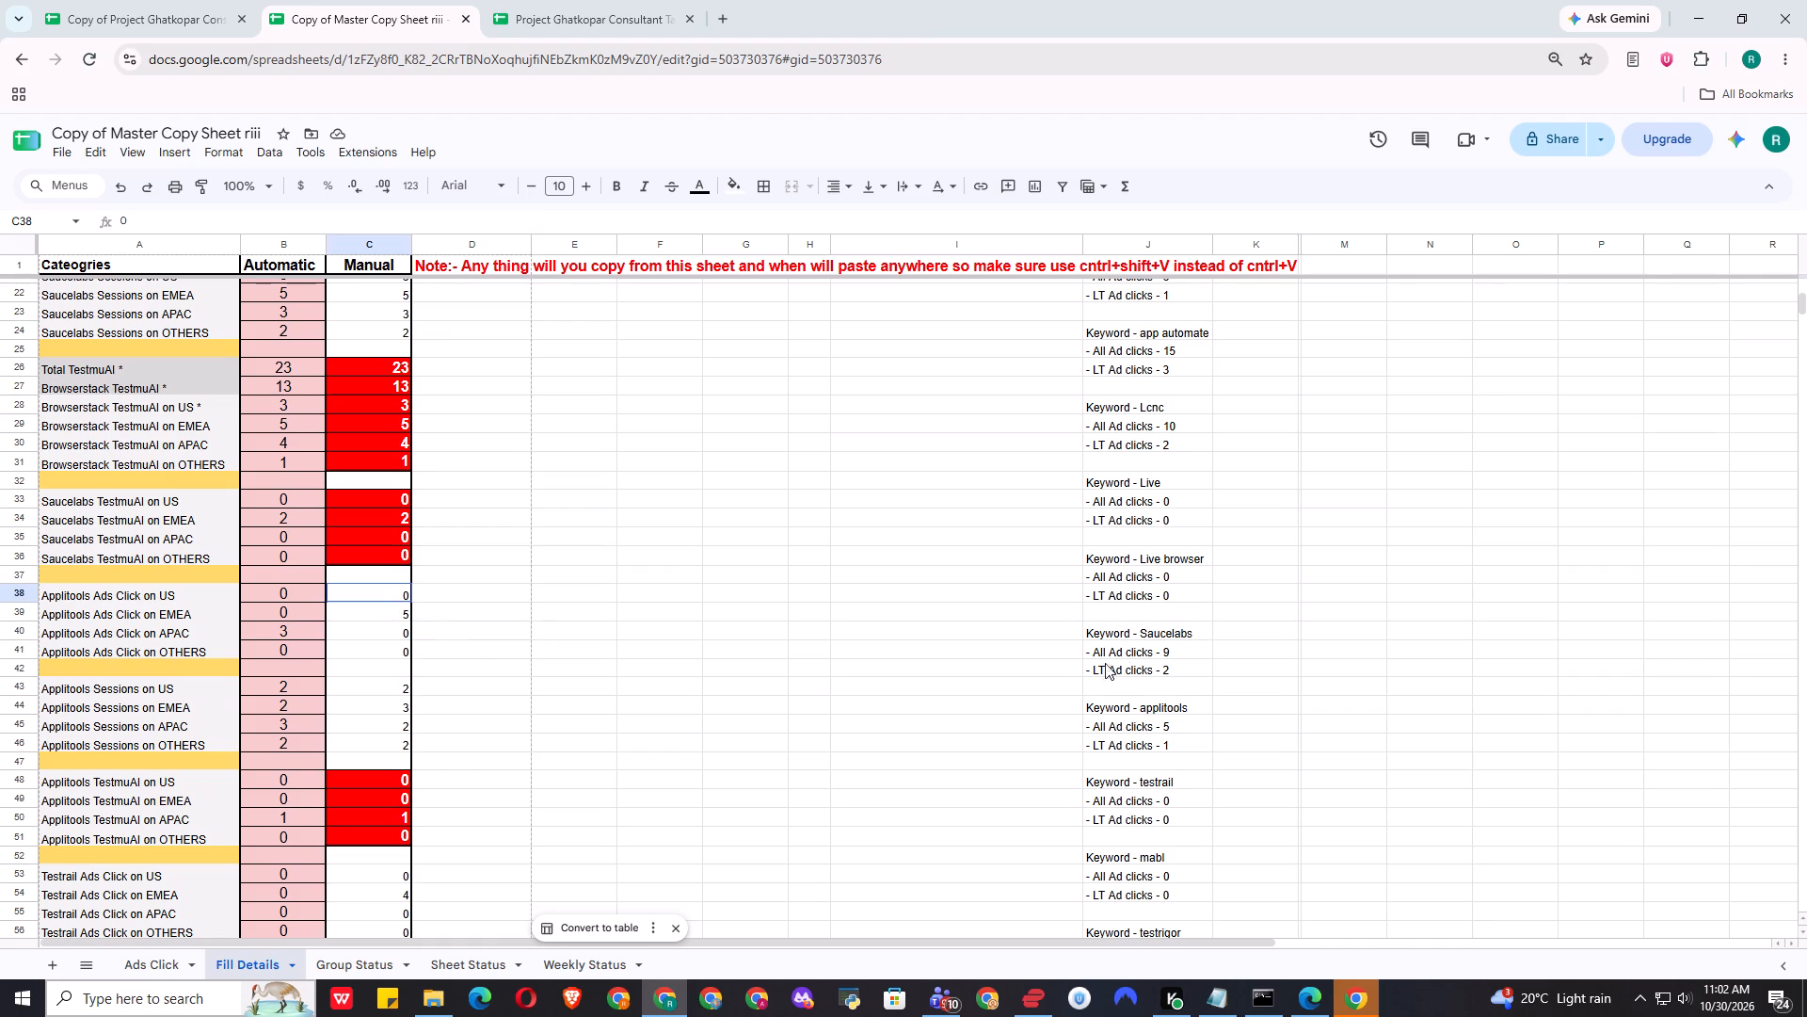
scroll(1156, 646, down, 2)
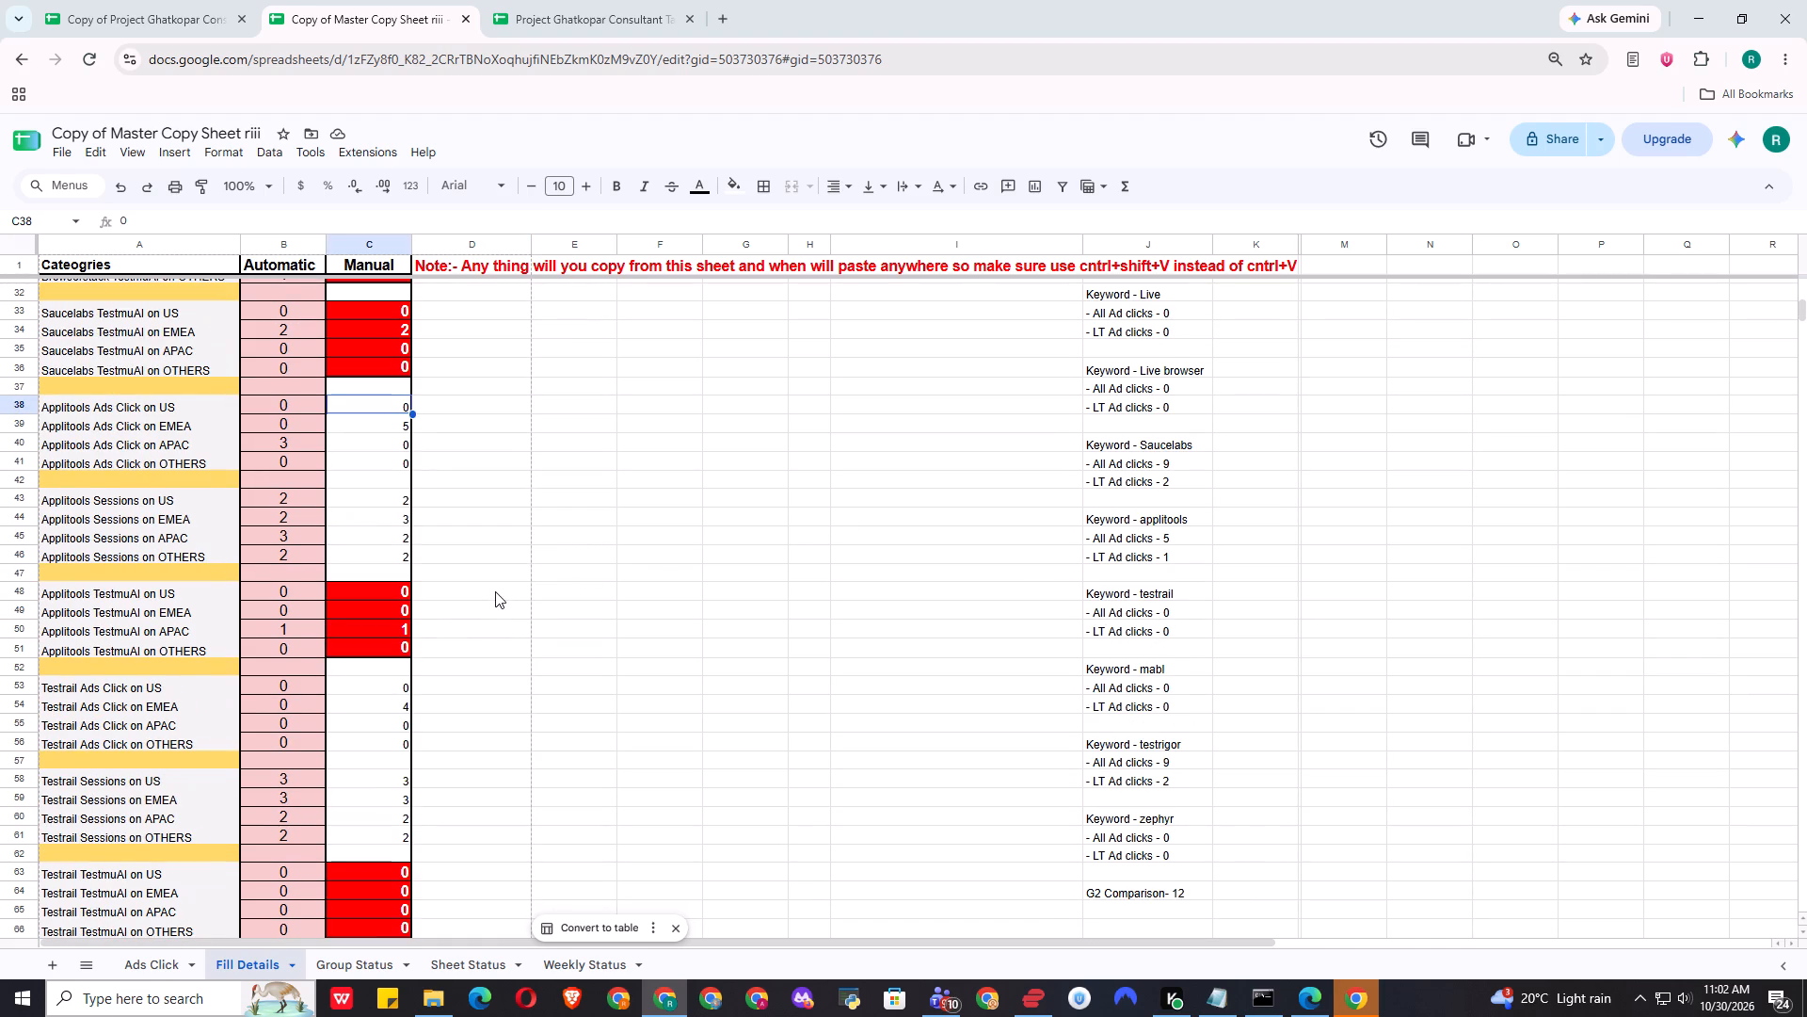
click(1170, 535)
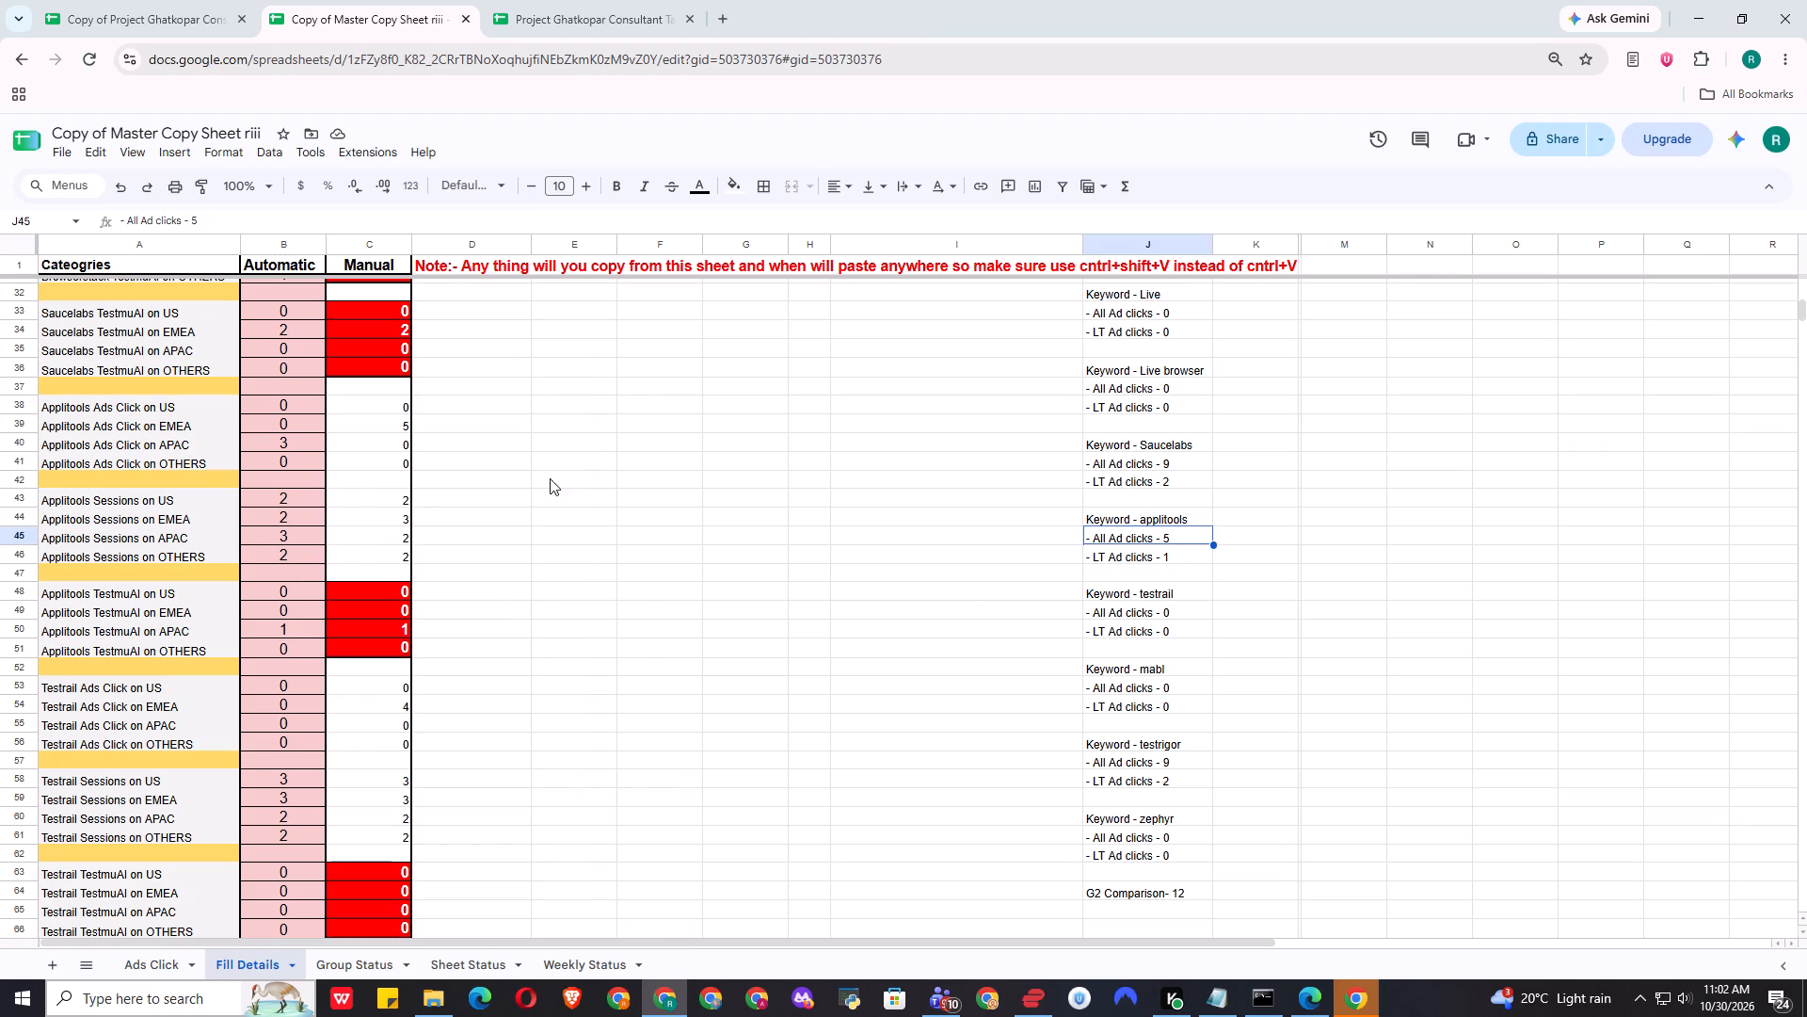
click(391, 424)
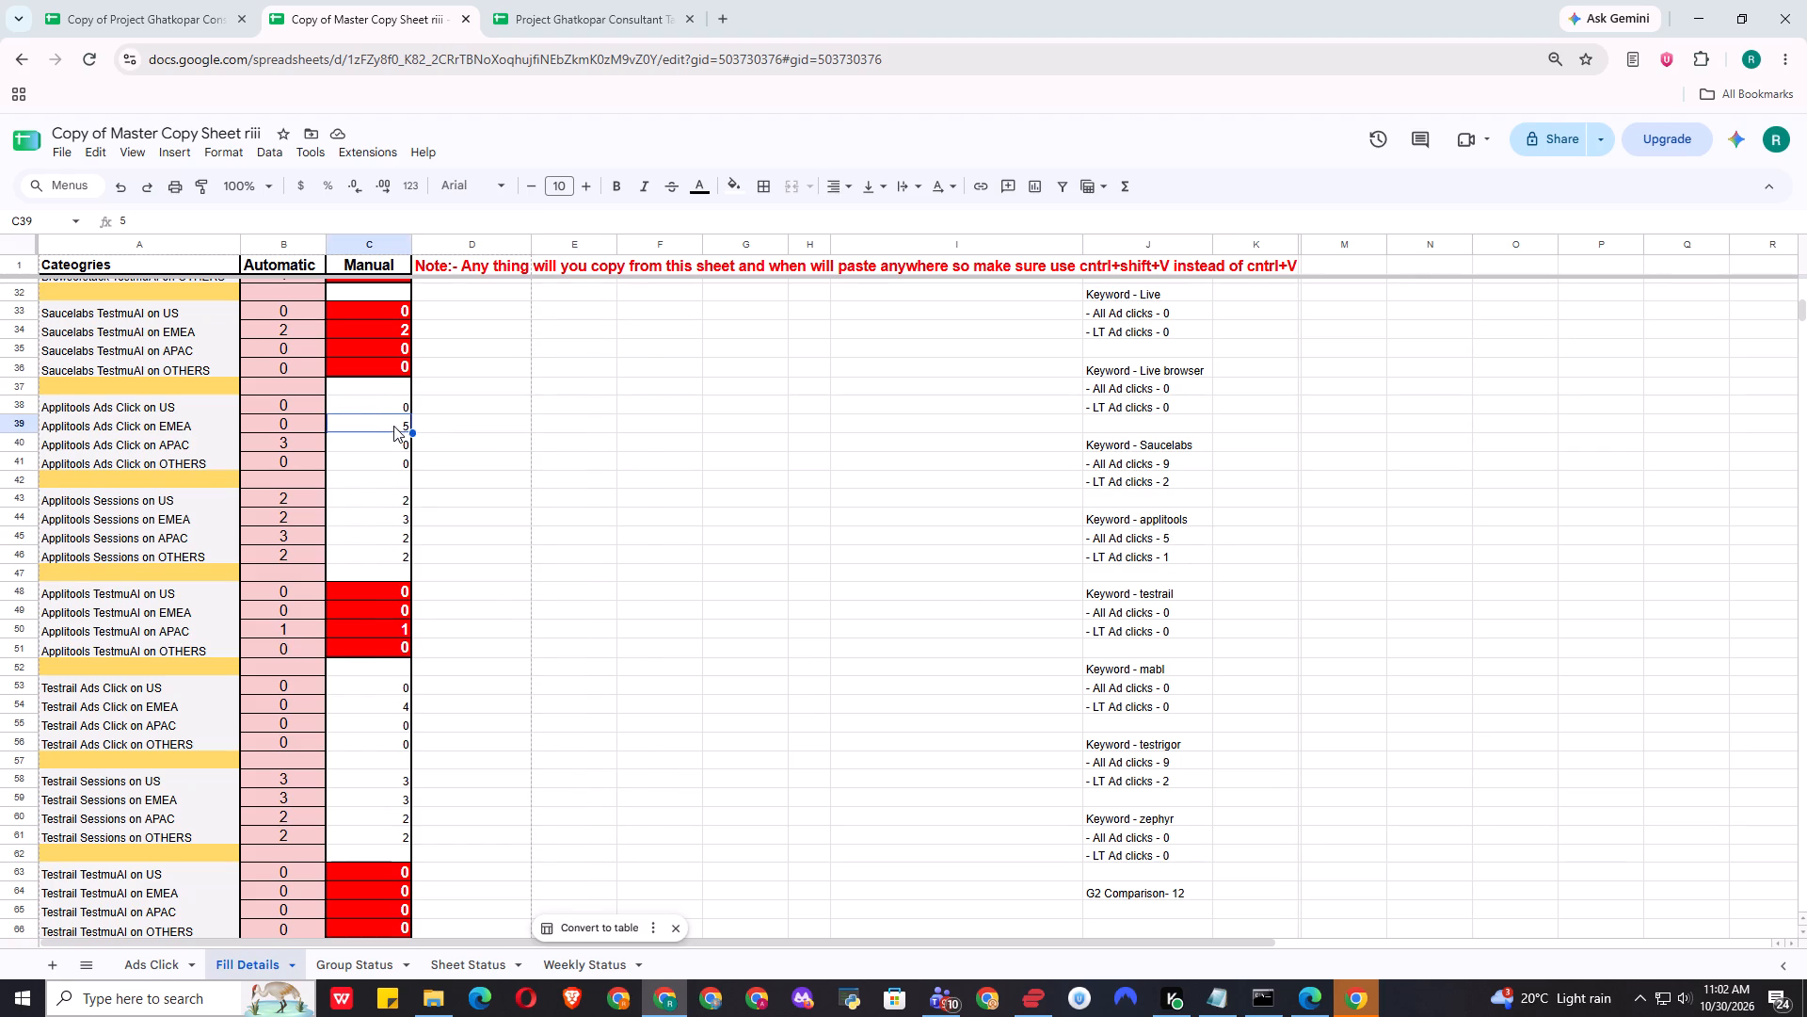
key(0)
click(392, 450)
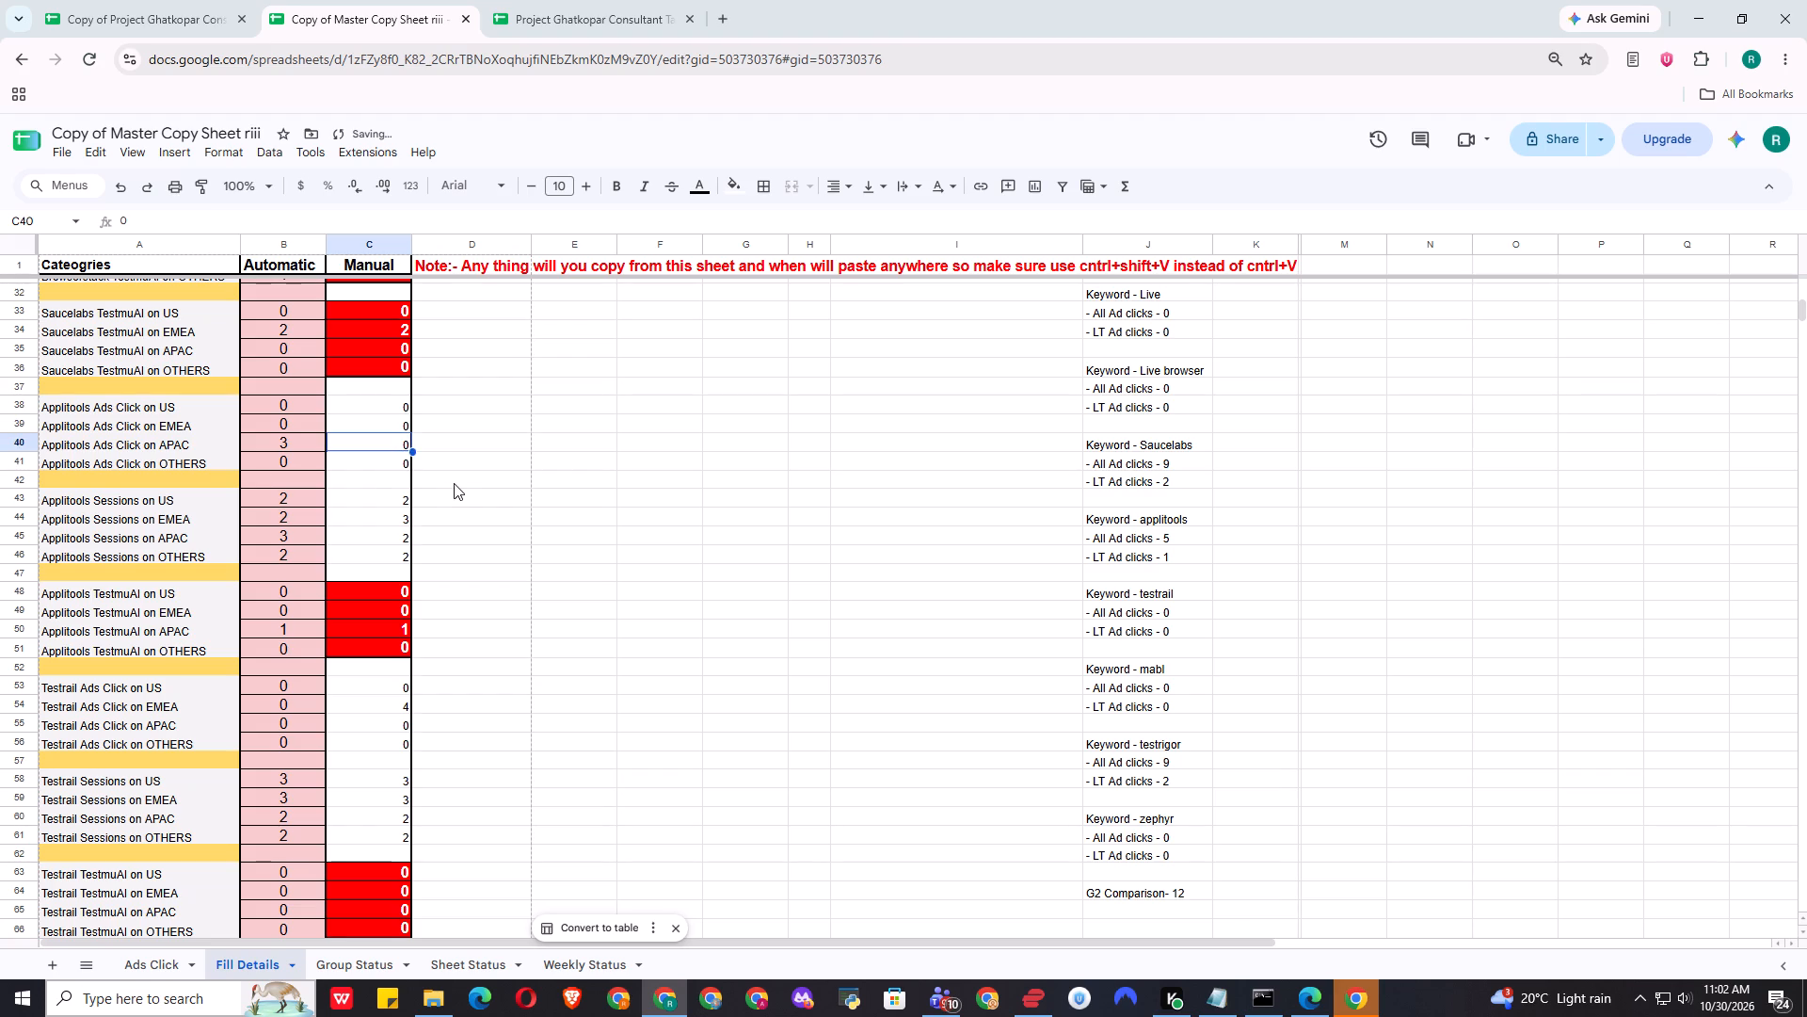
key(5)
click(497, 506)
Set the manual Applitools Sessions values to 2 for EMEA and 3 for APAC.
click(382, 678)
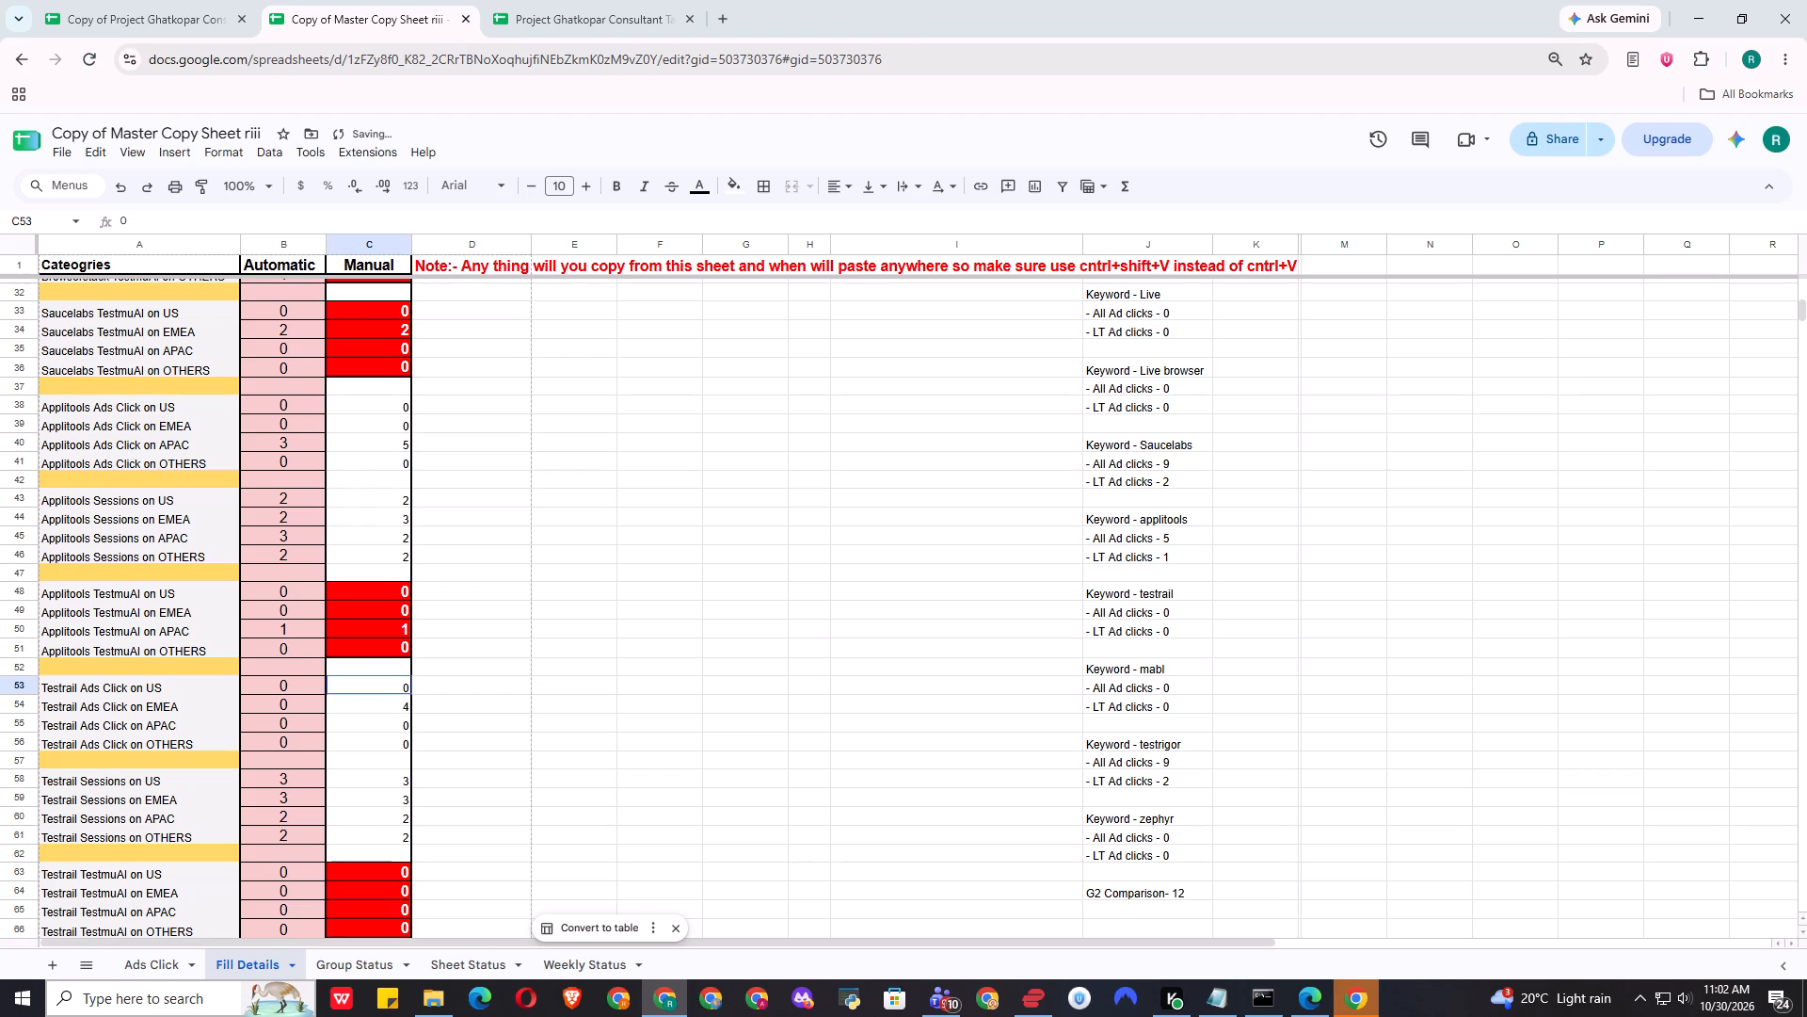
drag(1161, 535, 1161, 552)
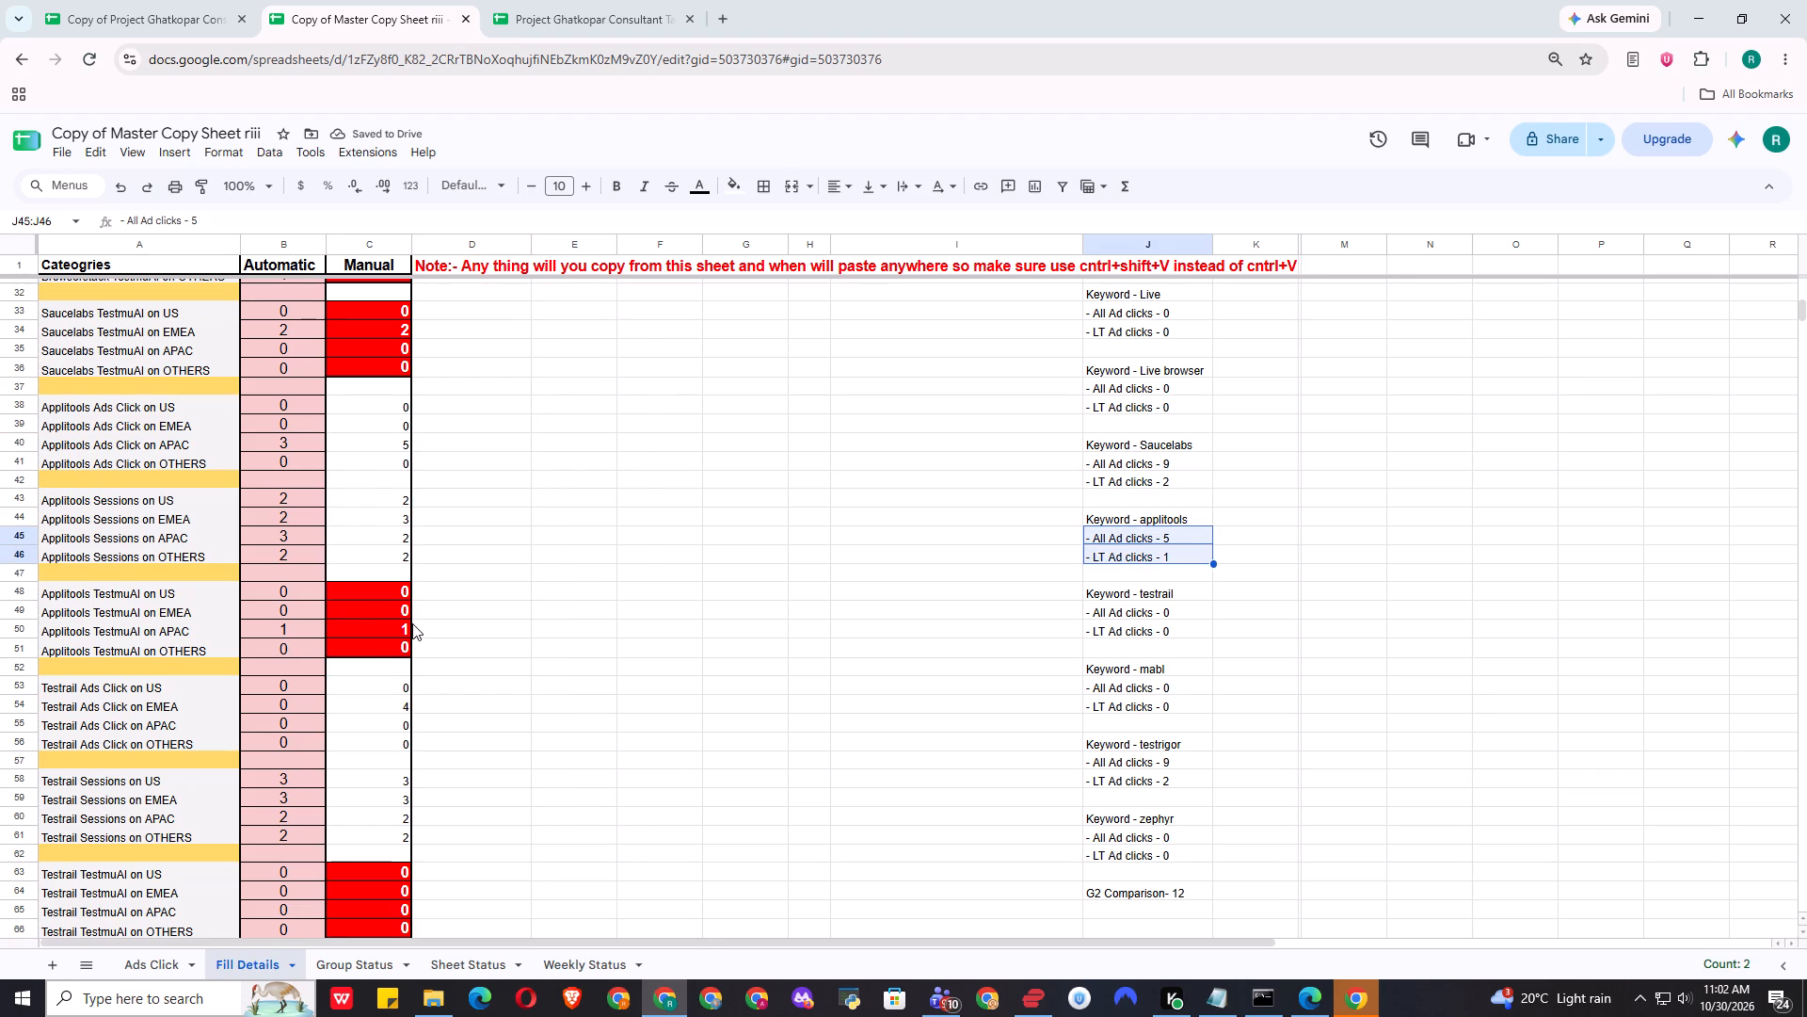
click(377, 521)
key(2)
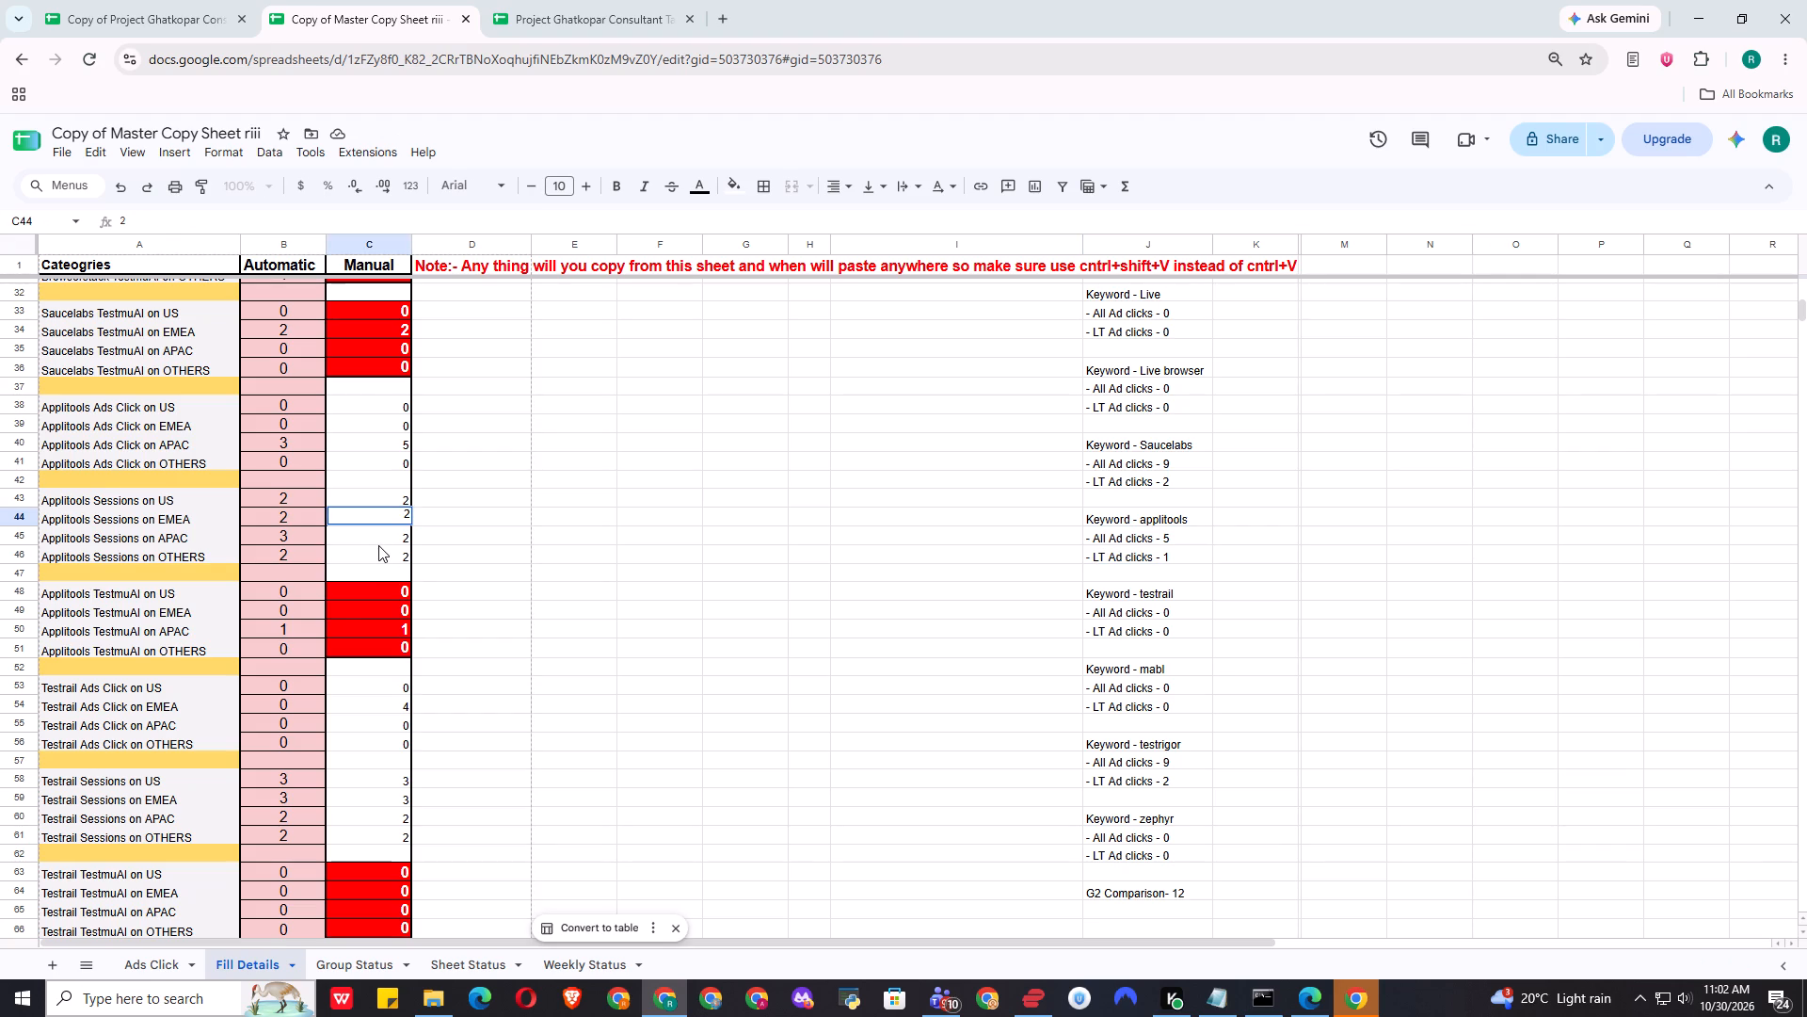
click(379, 544)
key(3)
click(448, 586)
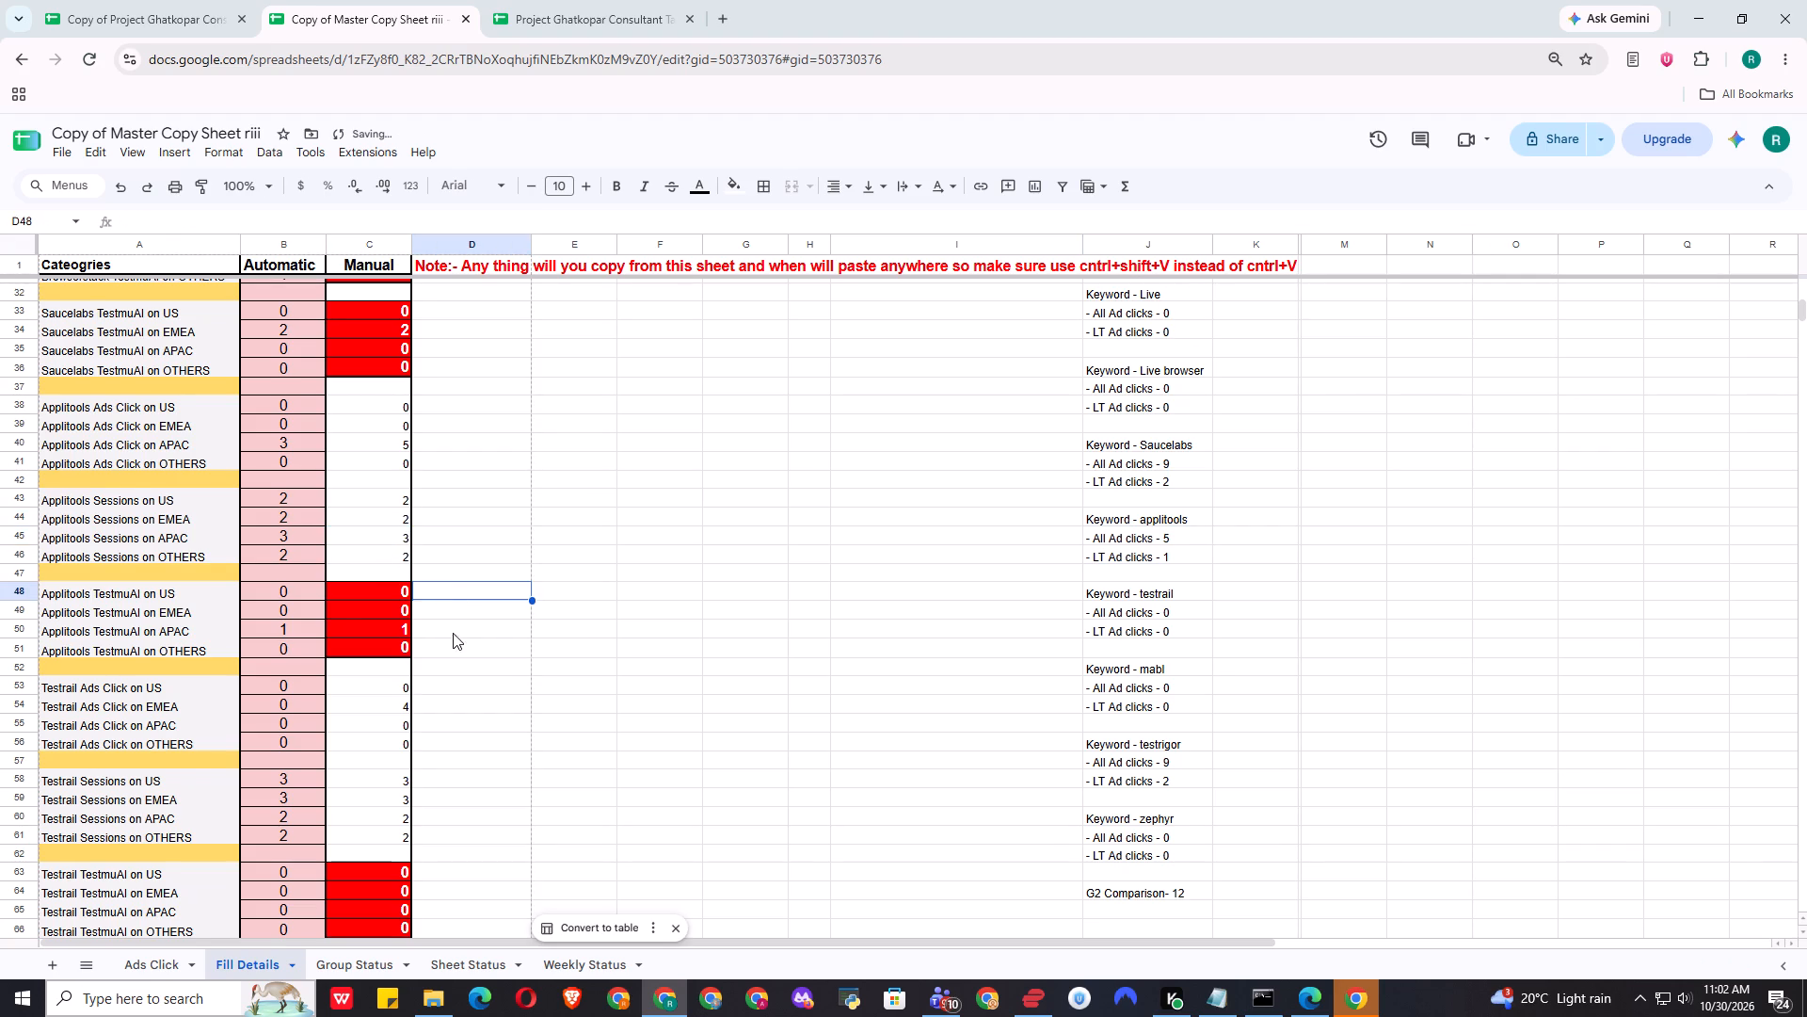
Set the manual value for Testrail Ads Click on EMEA to 0 and check the Testrail Sessions values.
scroll(453, 635, down, 1)
click(371, 594)
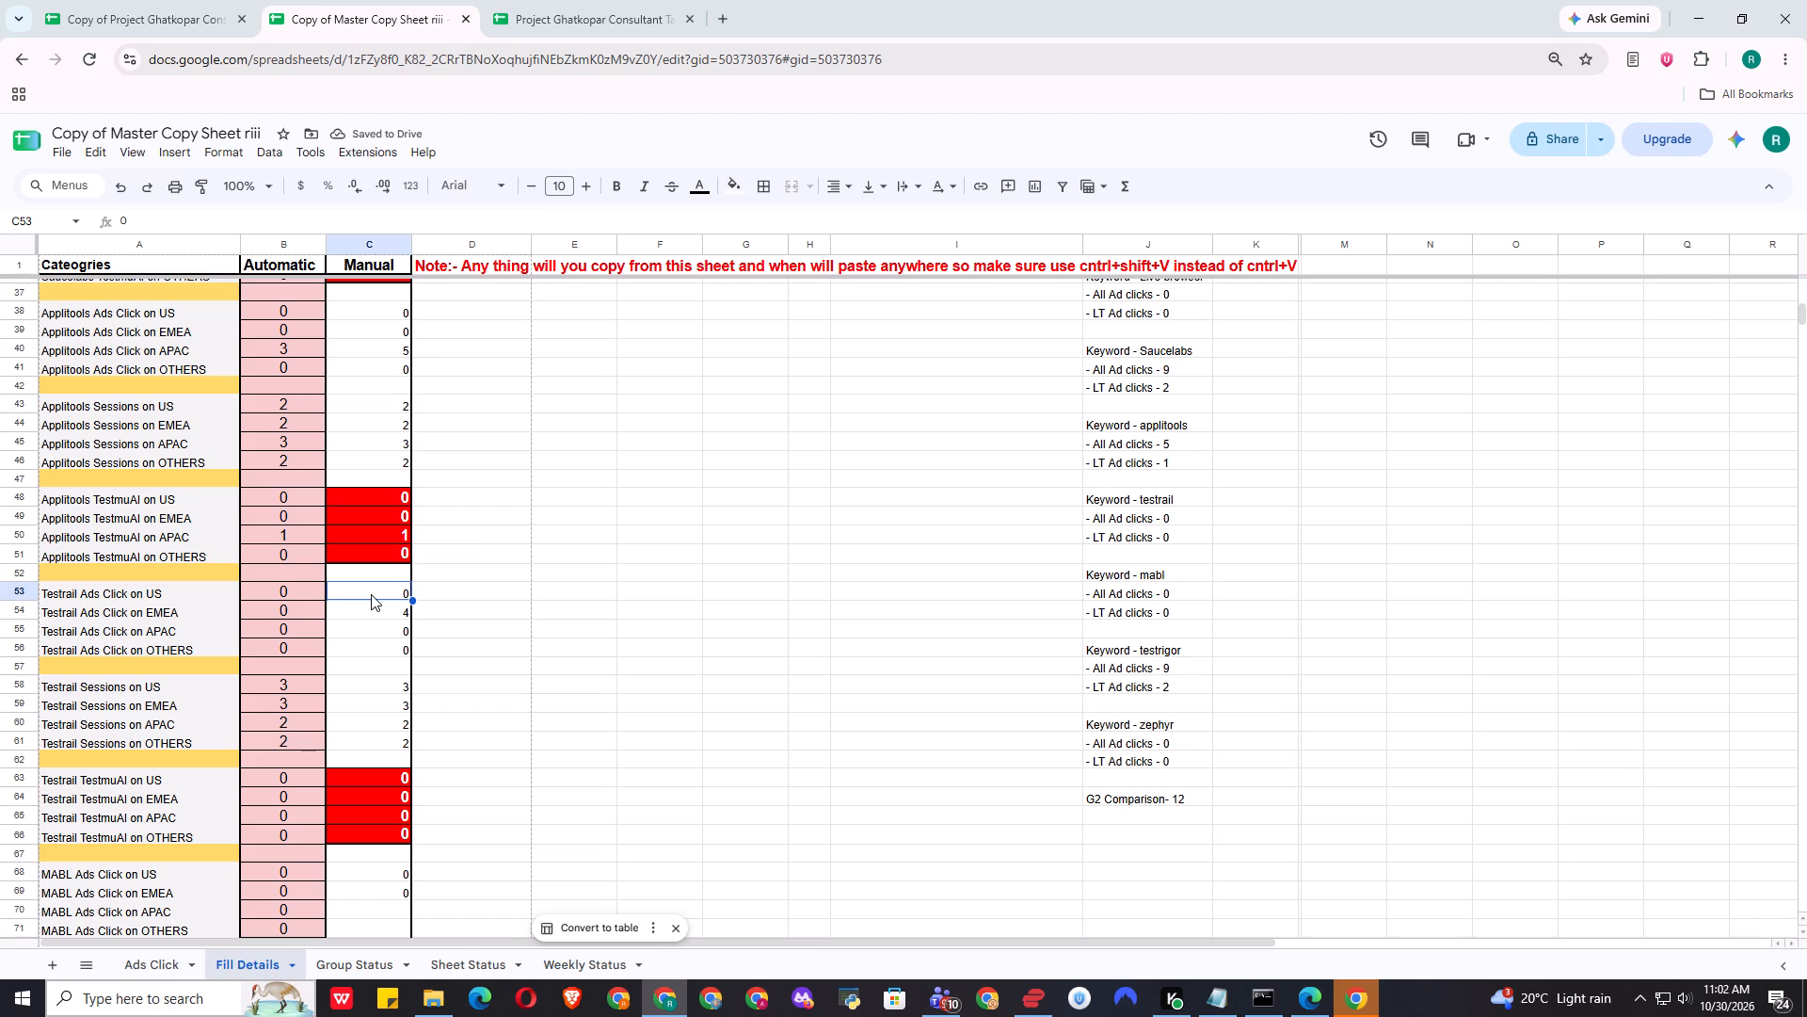
click(390, 616)
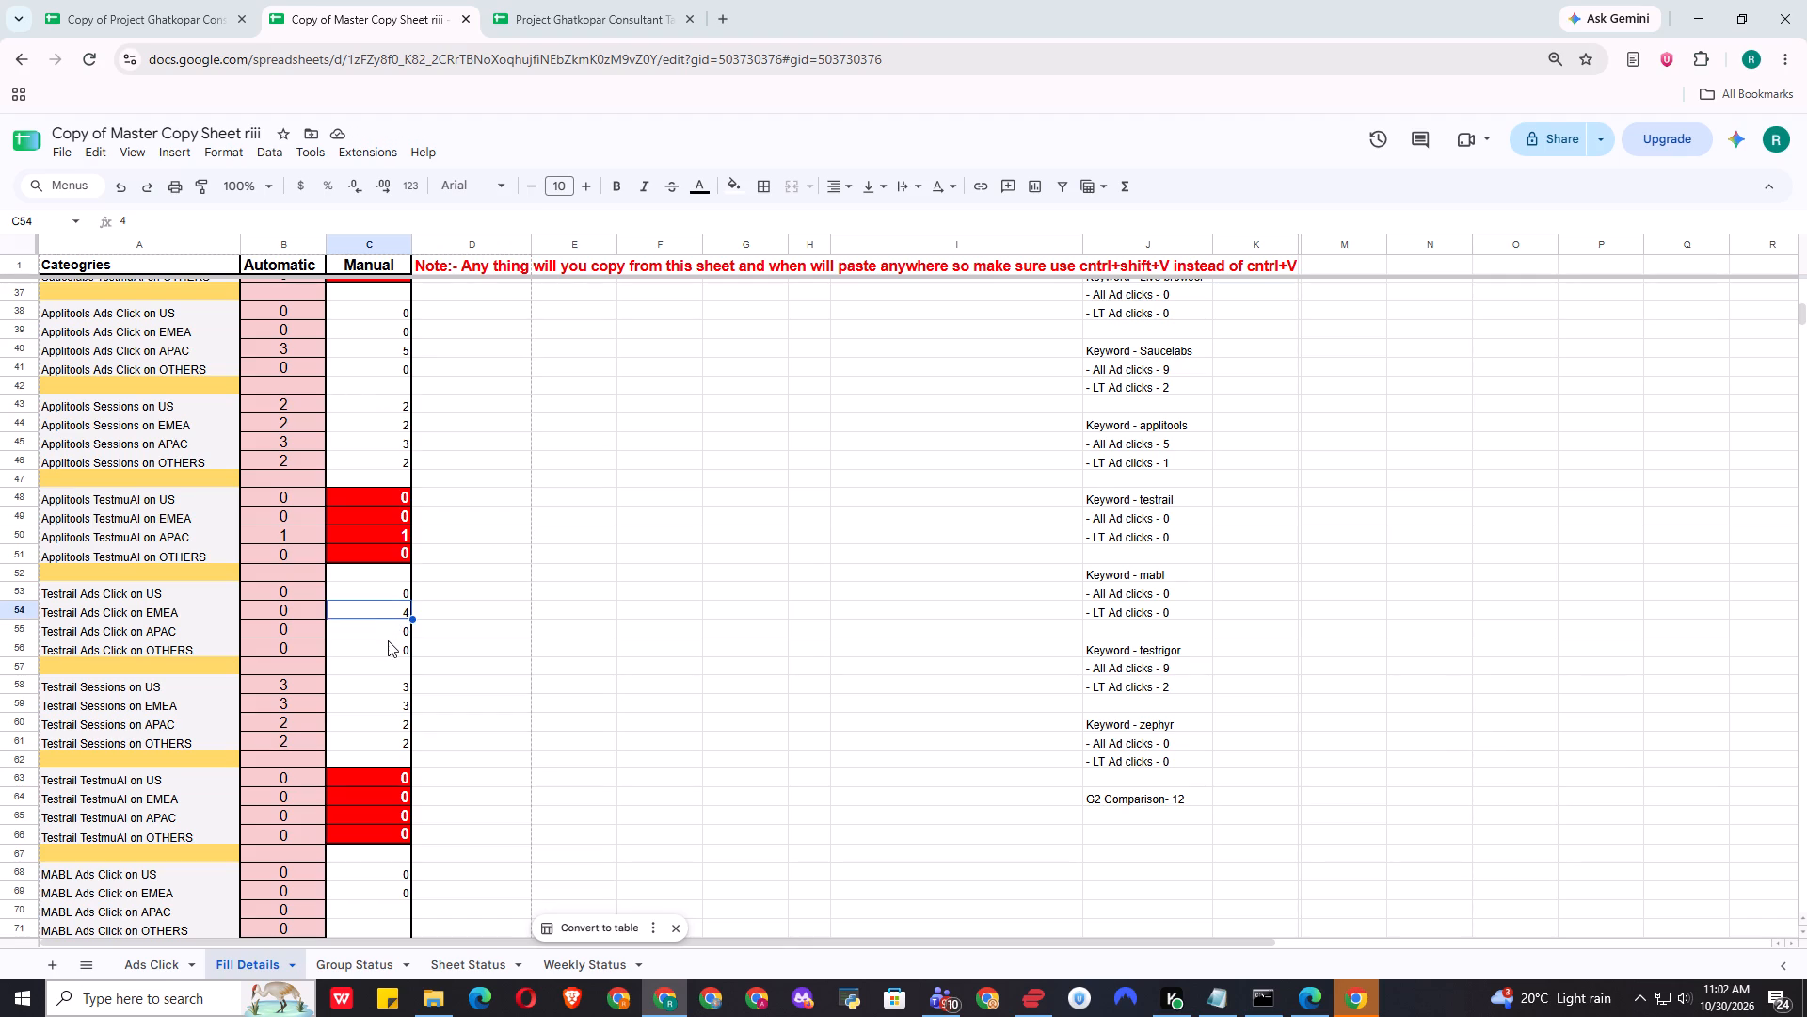
key(0)
click(392, 717)
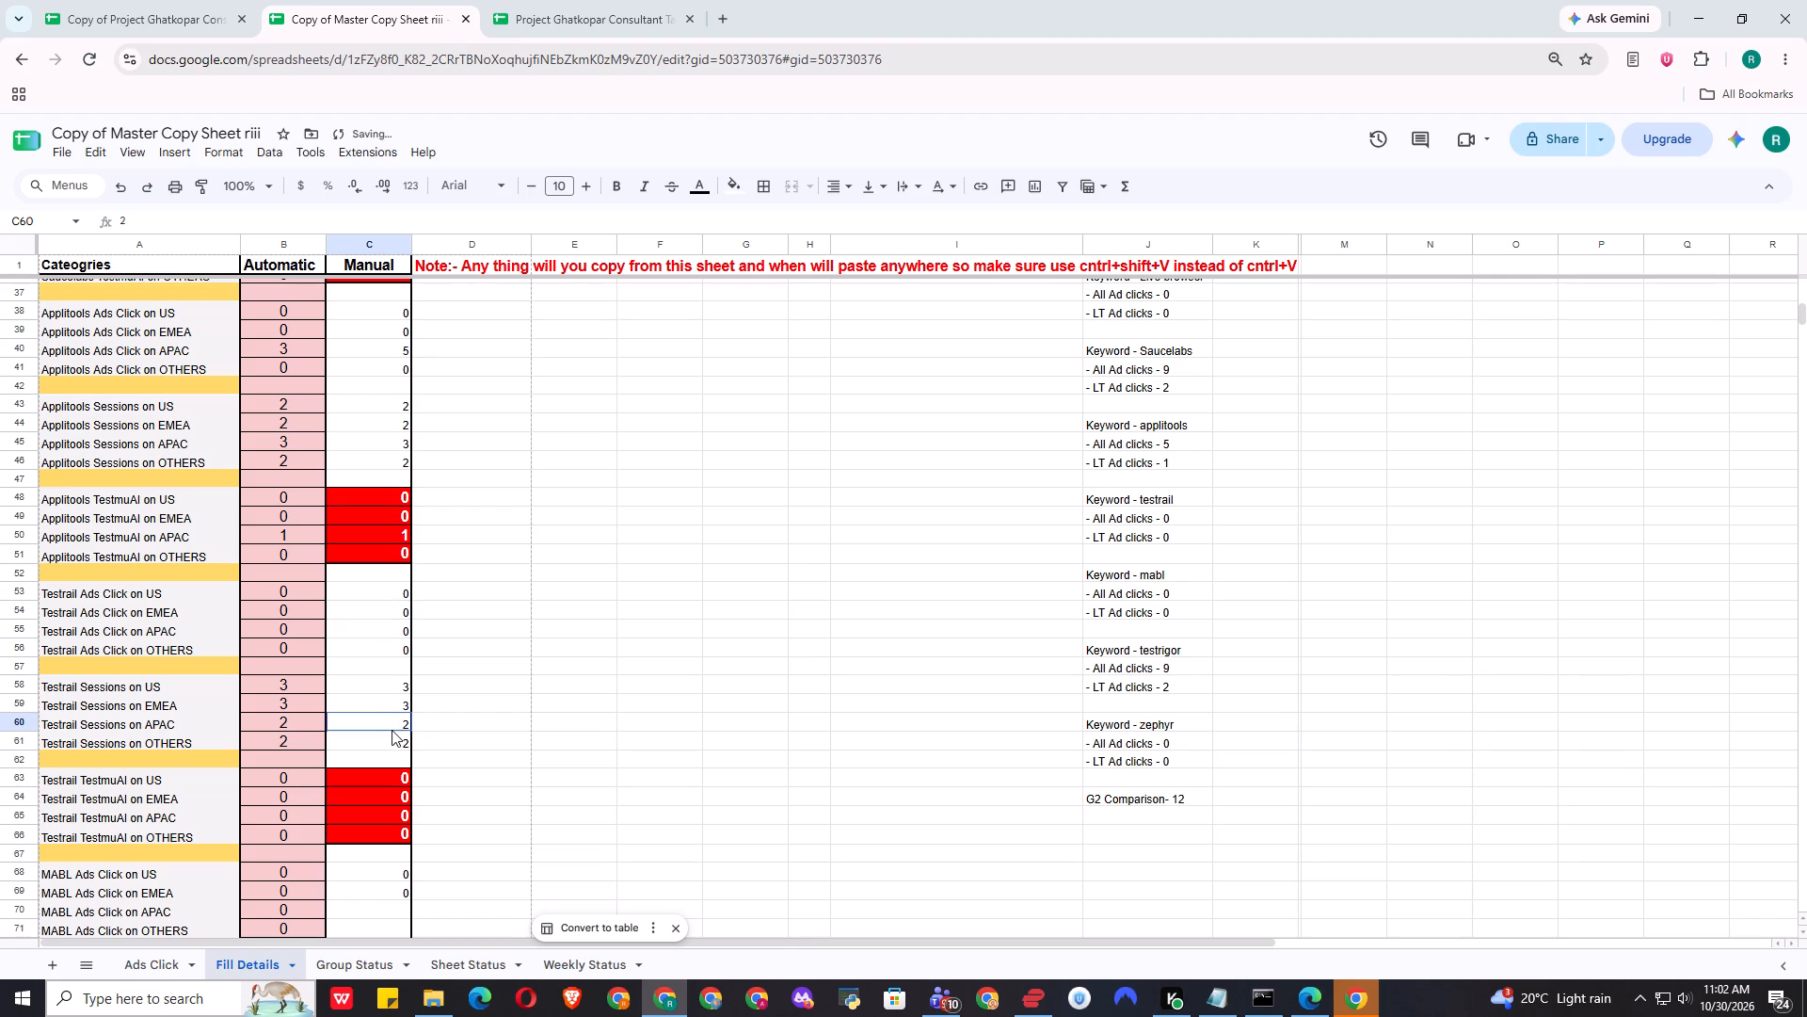
click(398, 741)
scroll(444, 632, down, 3)
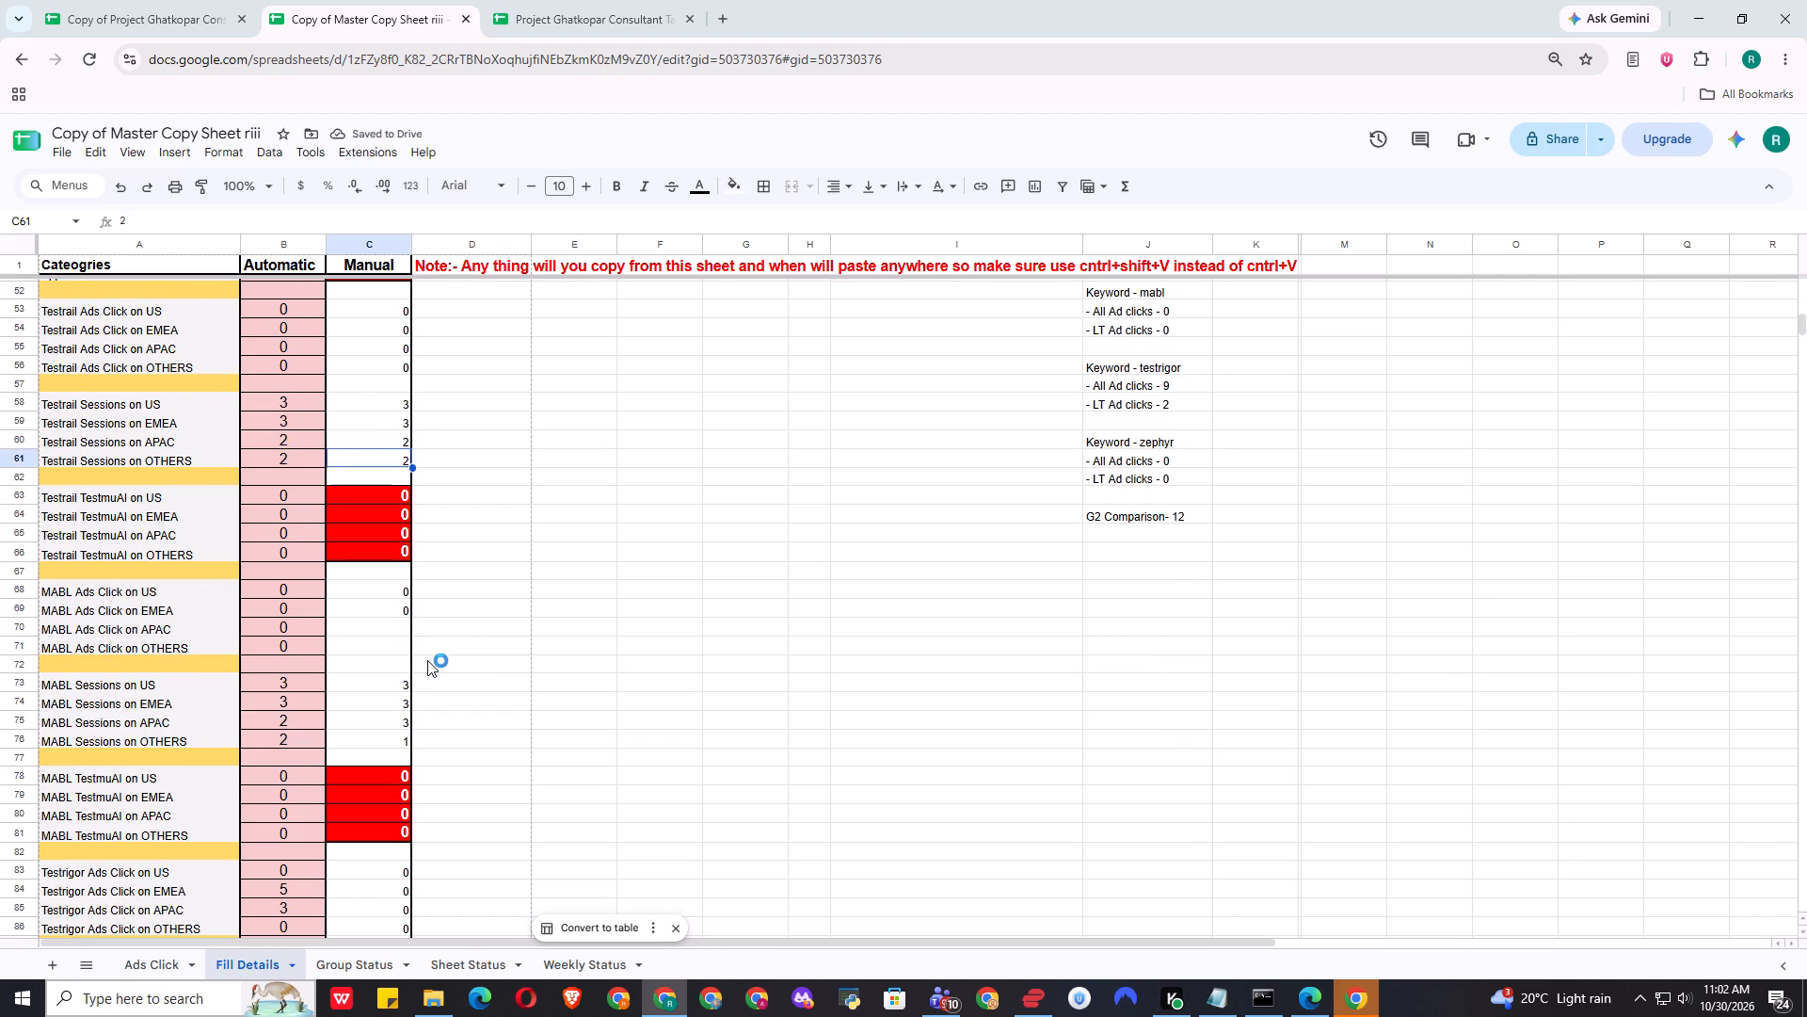
Set the manual MABL Sessions values to 2 for OTHERS and 2 for US.
scroll(427, 660, up, 1)
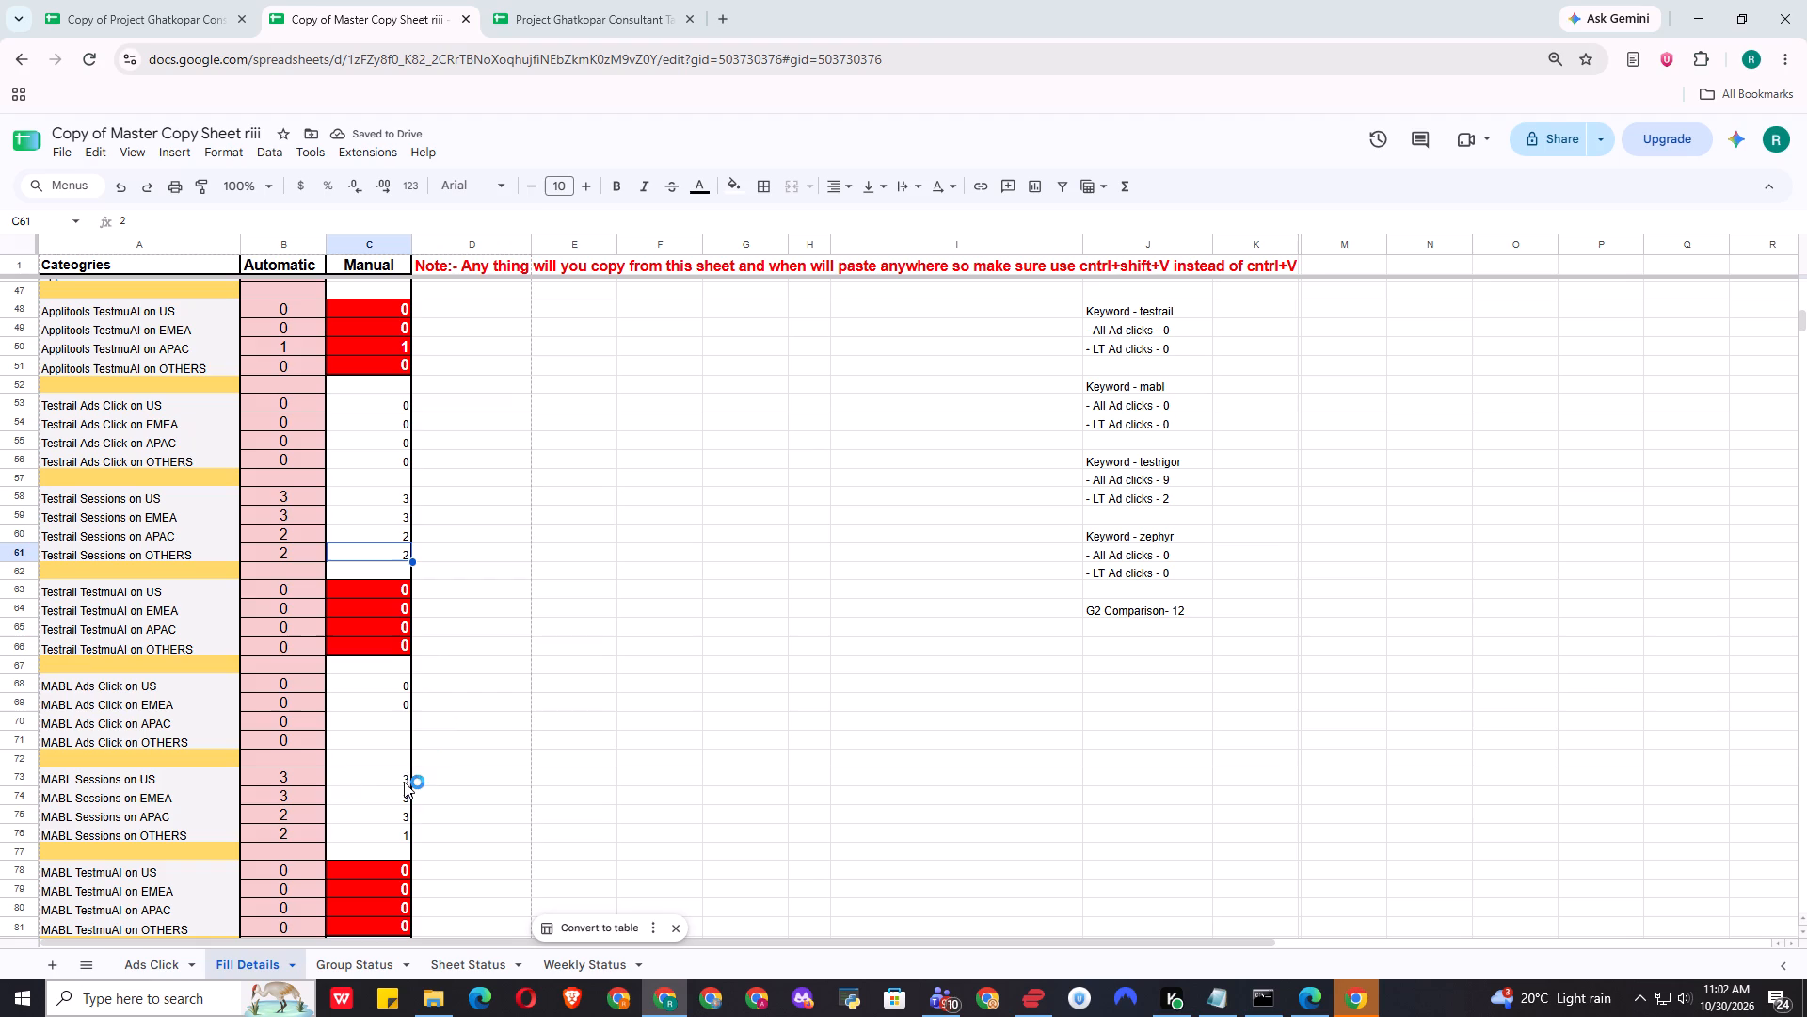
scroll(396, 759, down, 1)
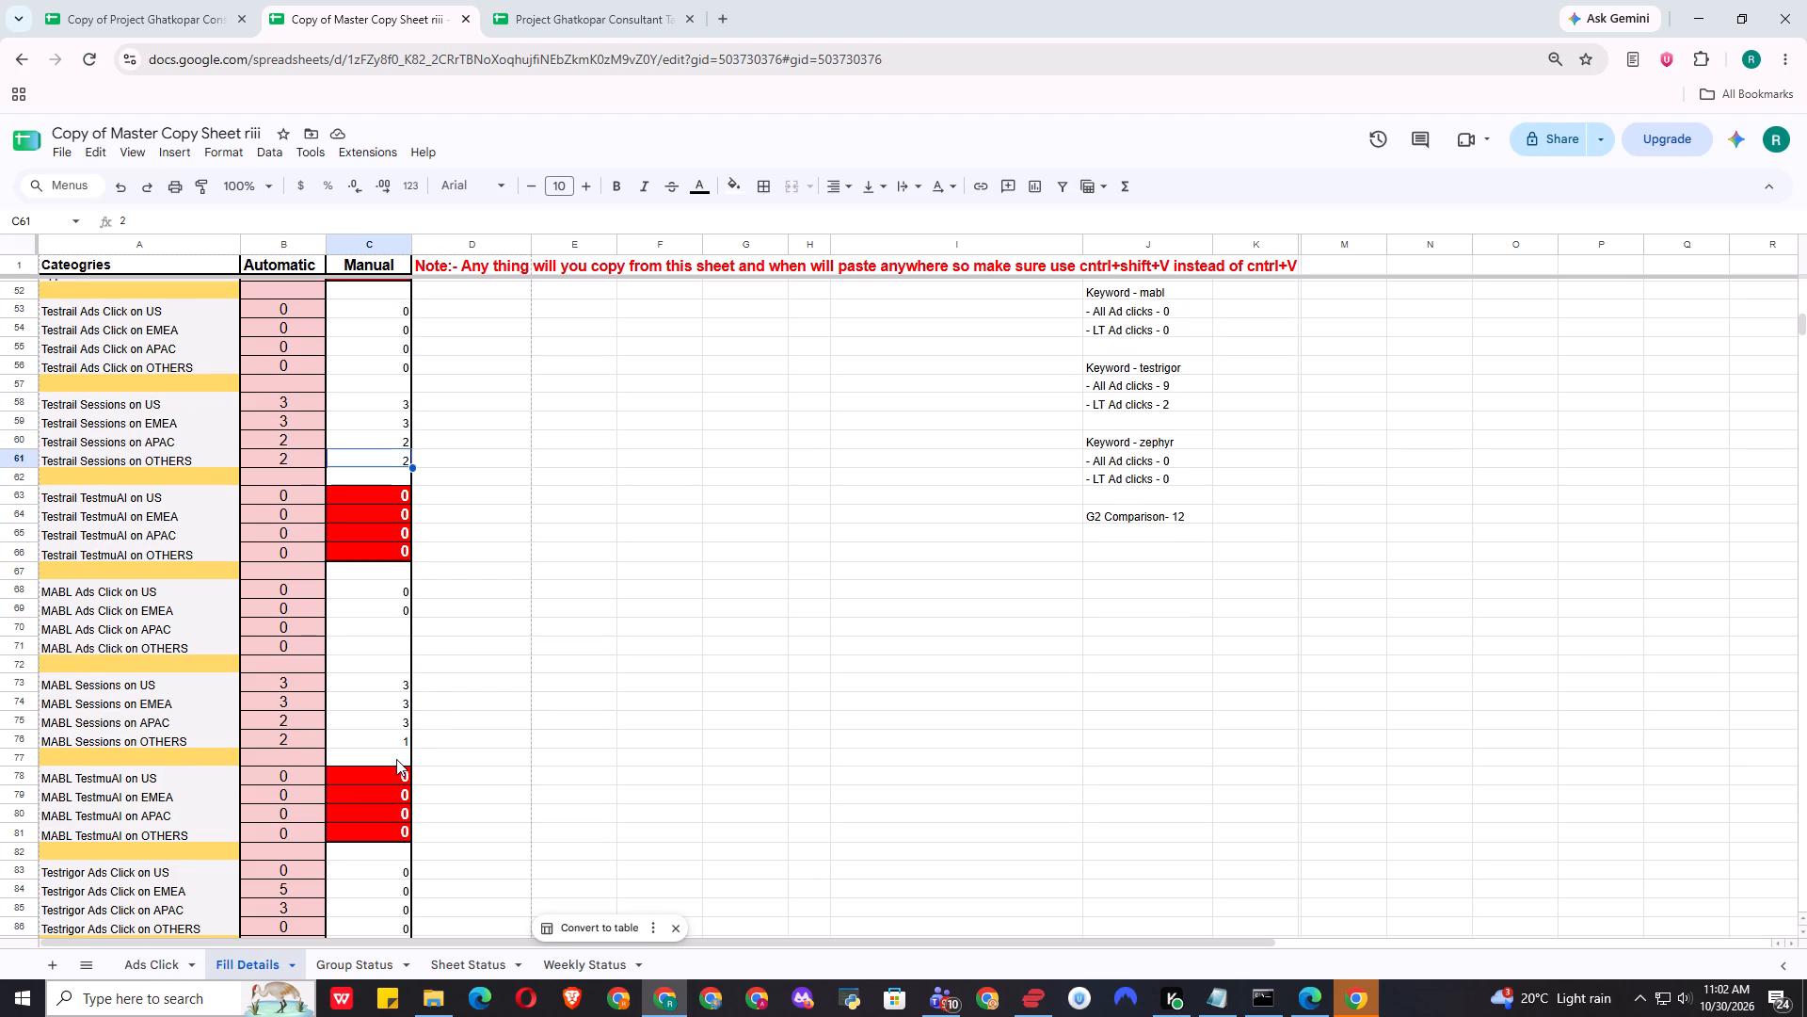
click(389, 731)
click(390, 739)
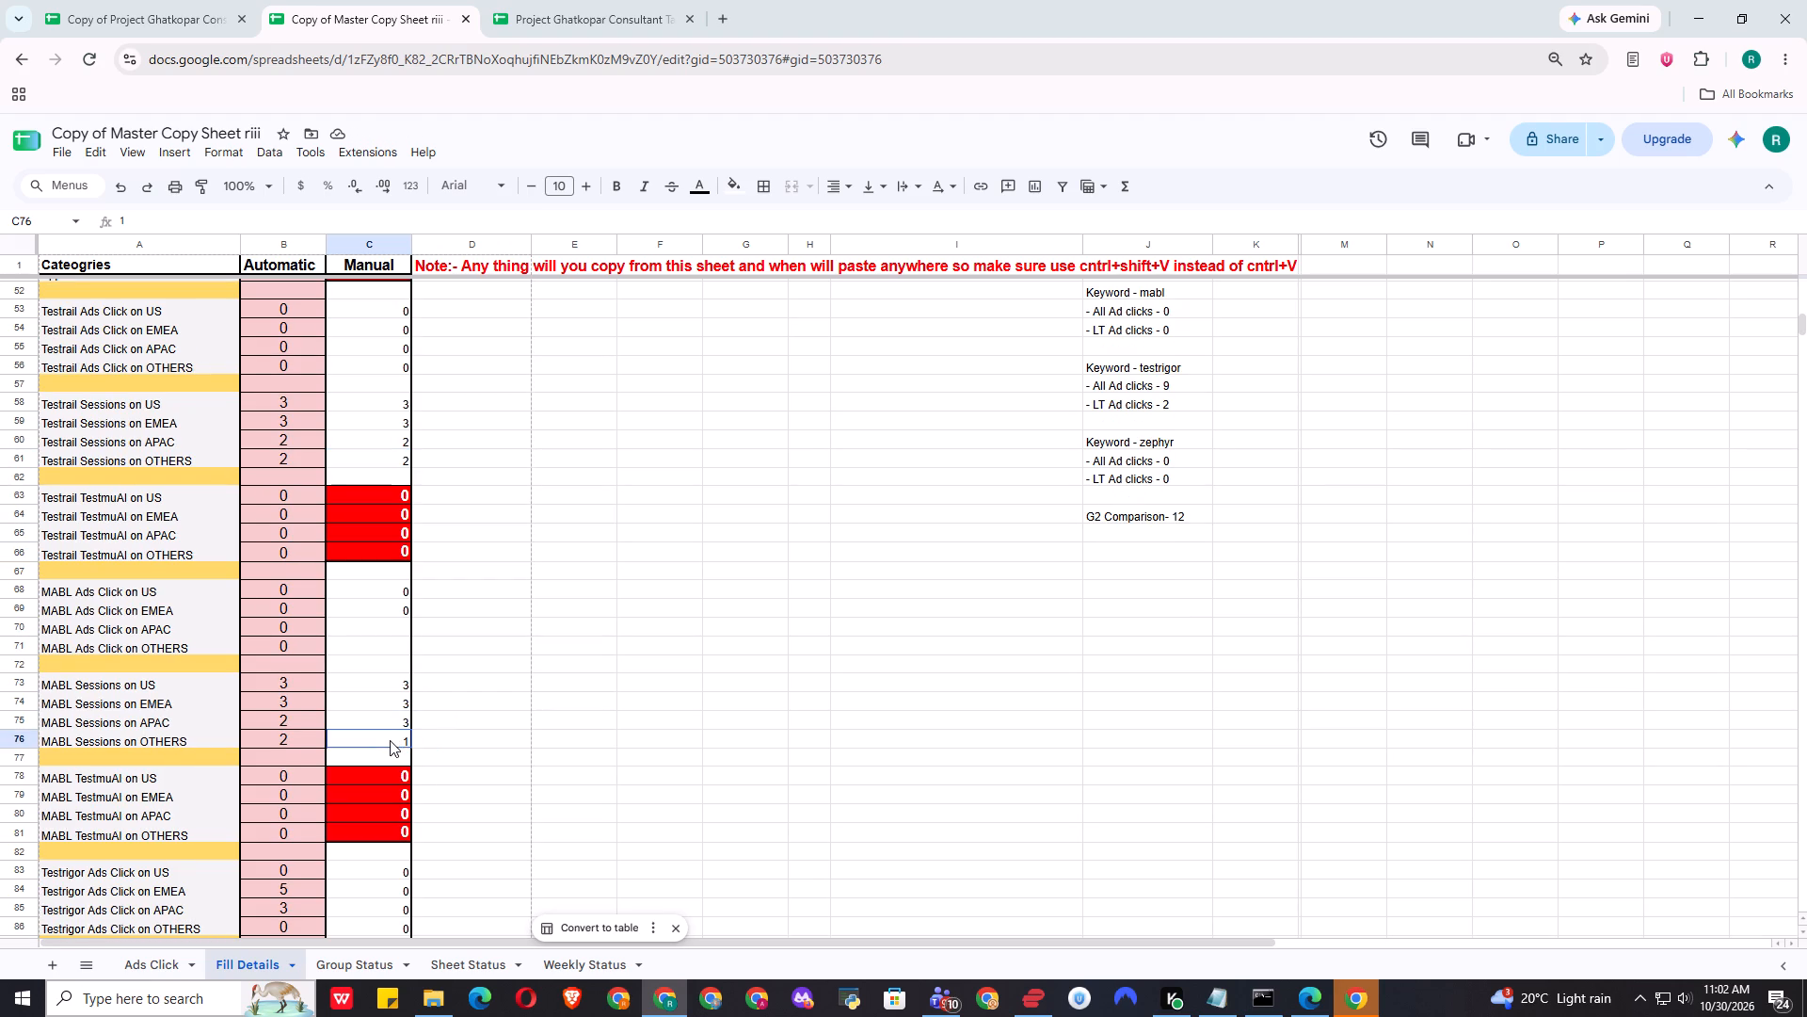
key(2)
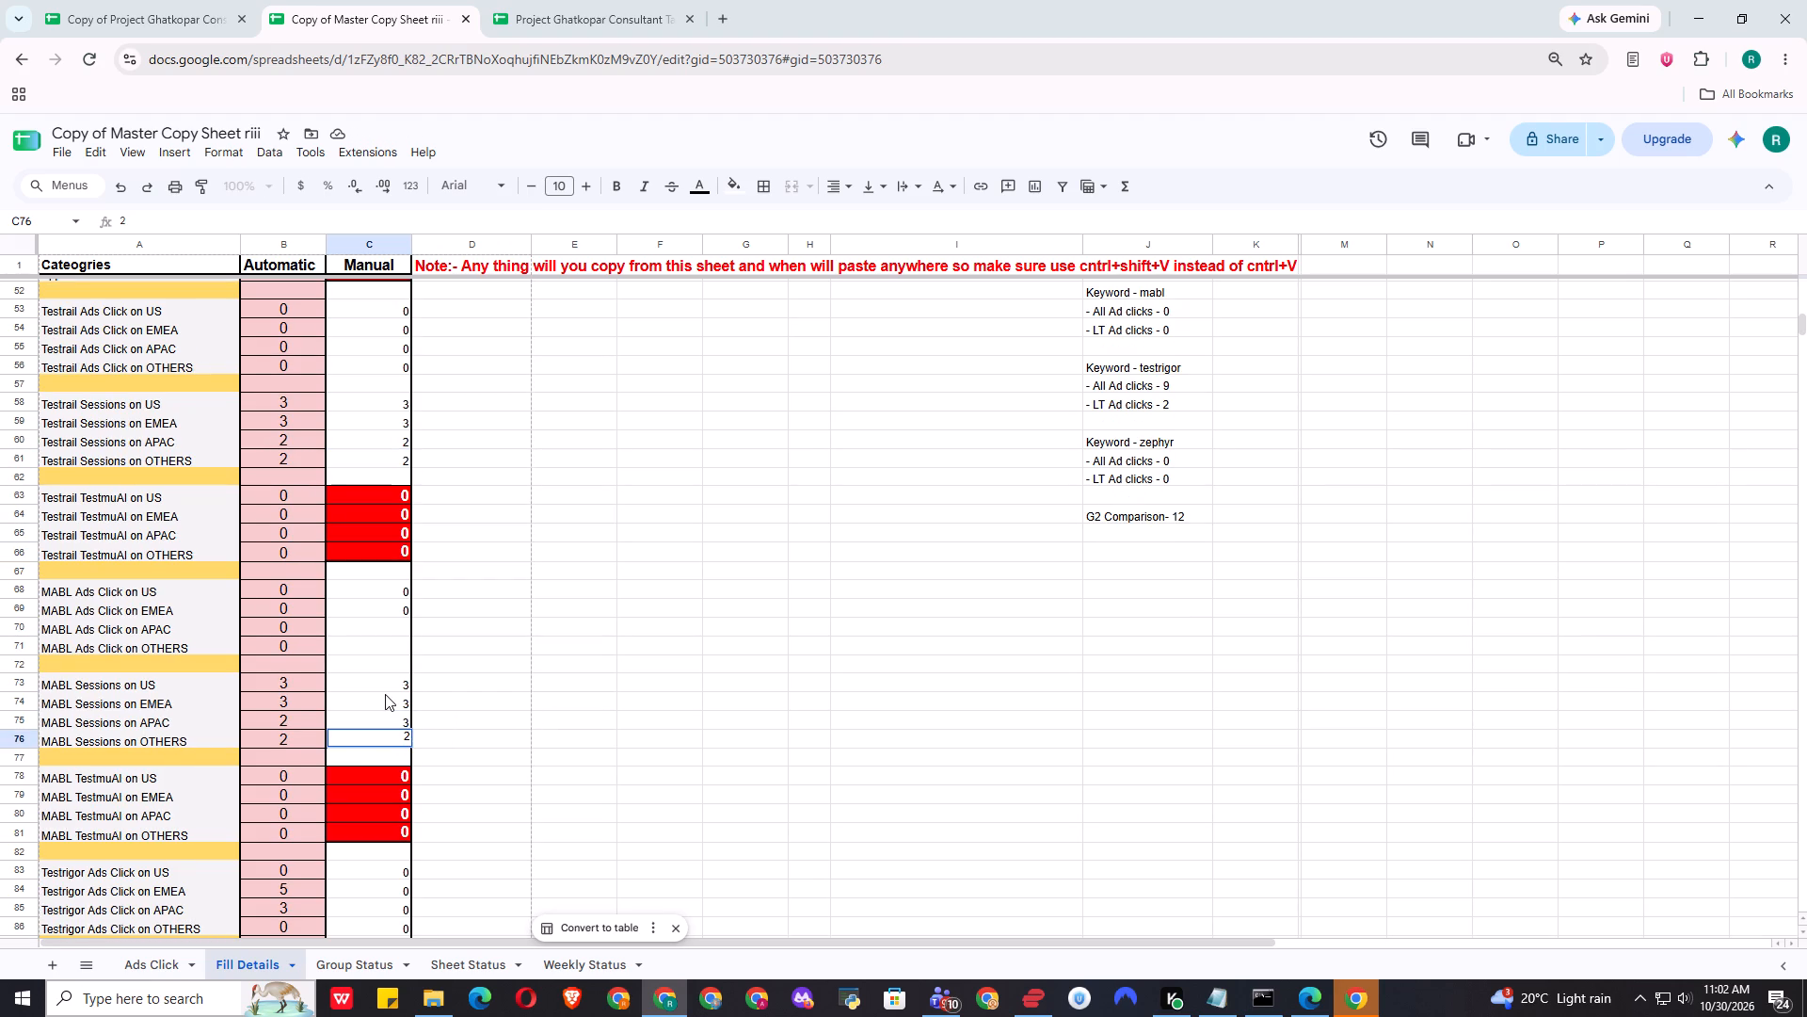
click(385, 694)
click(386, 681)
key(2)
click(484, 698)
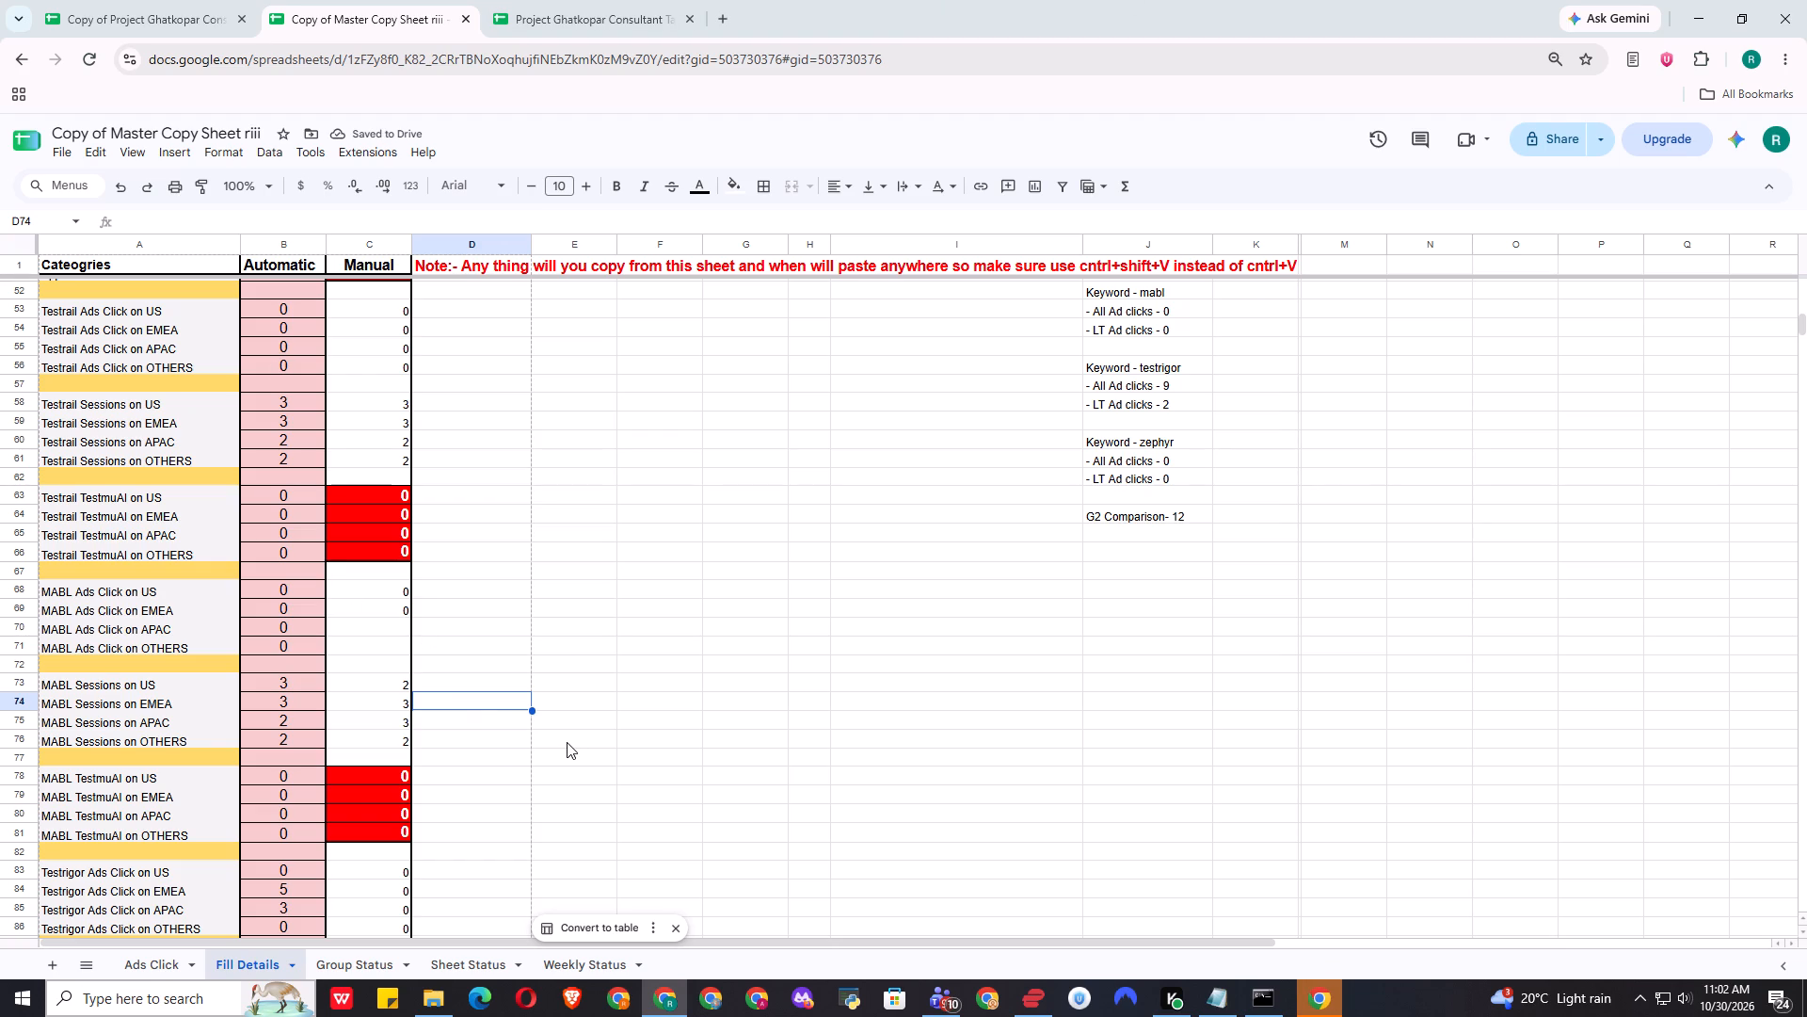
Compare the manual MABL and Testrigor values with the automatic column and the keyword ad-click notes in column J.
scroll(889, 605, up, 2)
scroll(889, 607, down, 1)
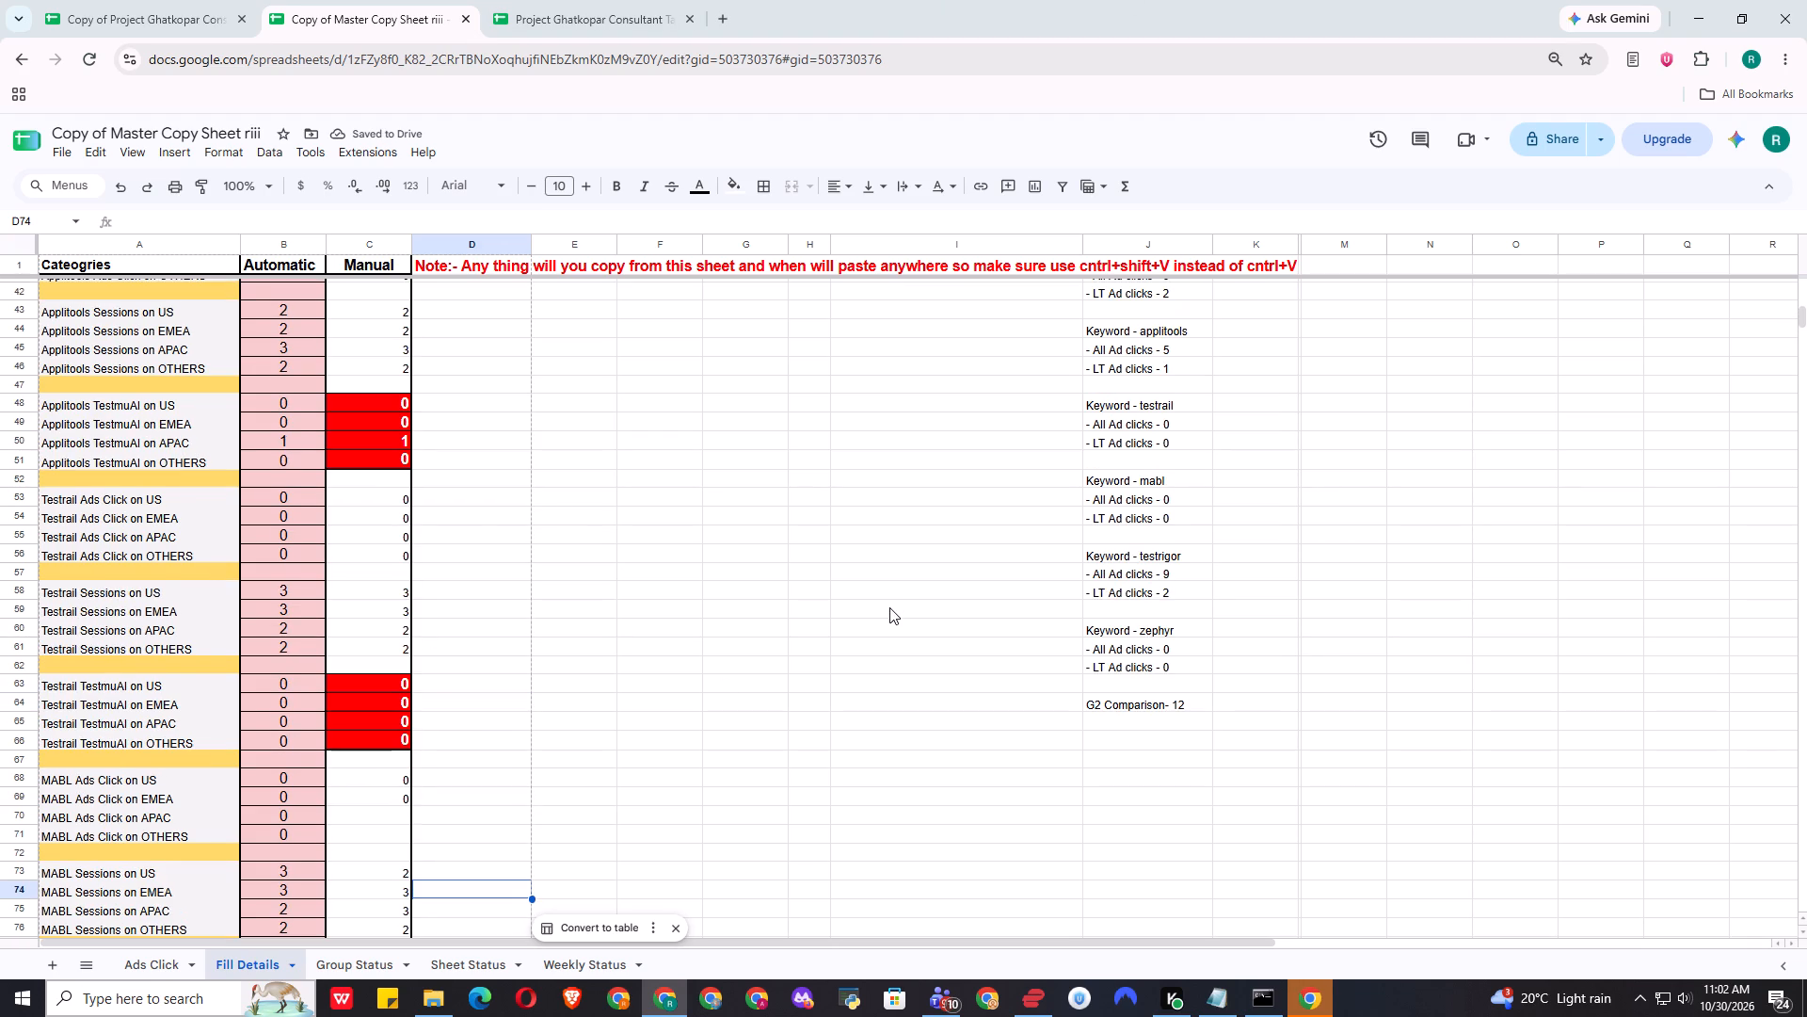
scroll(889, 609, down, 5)
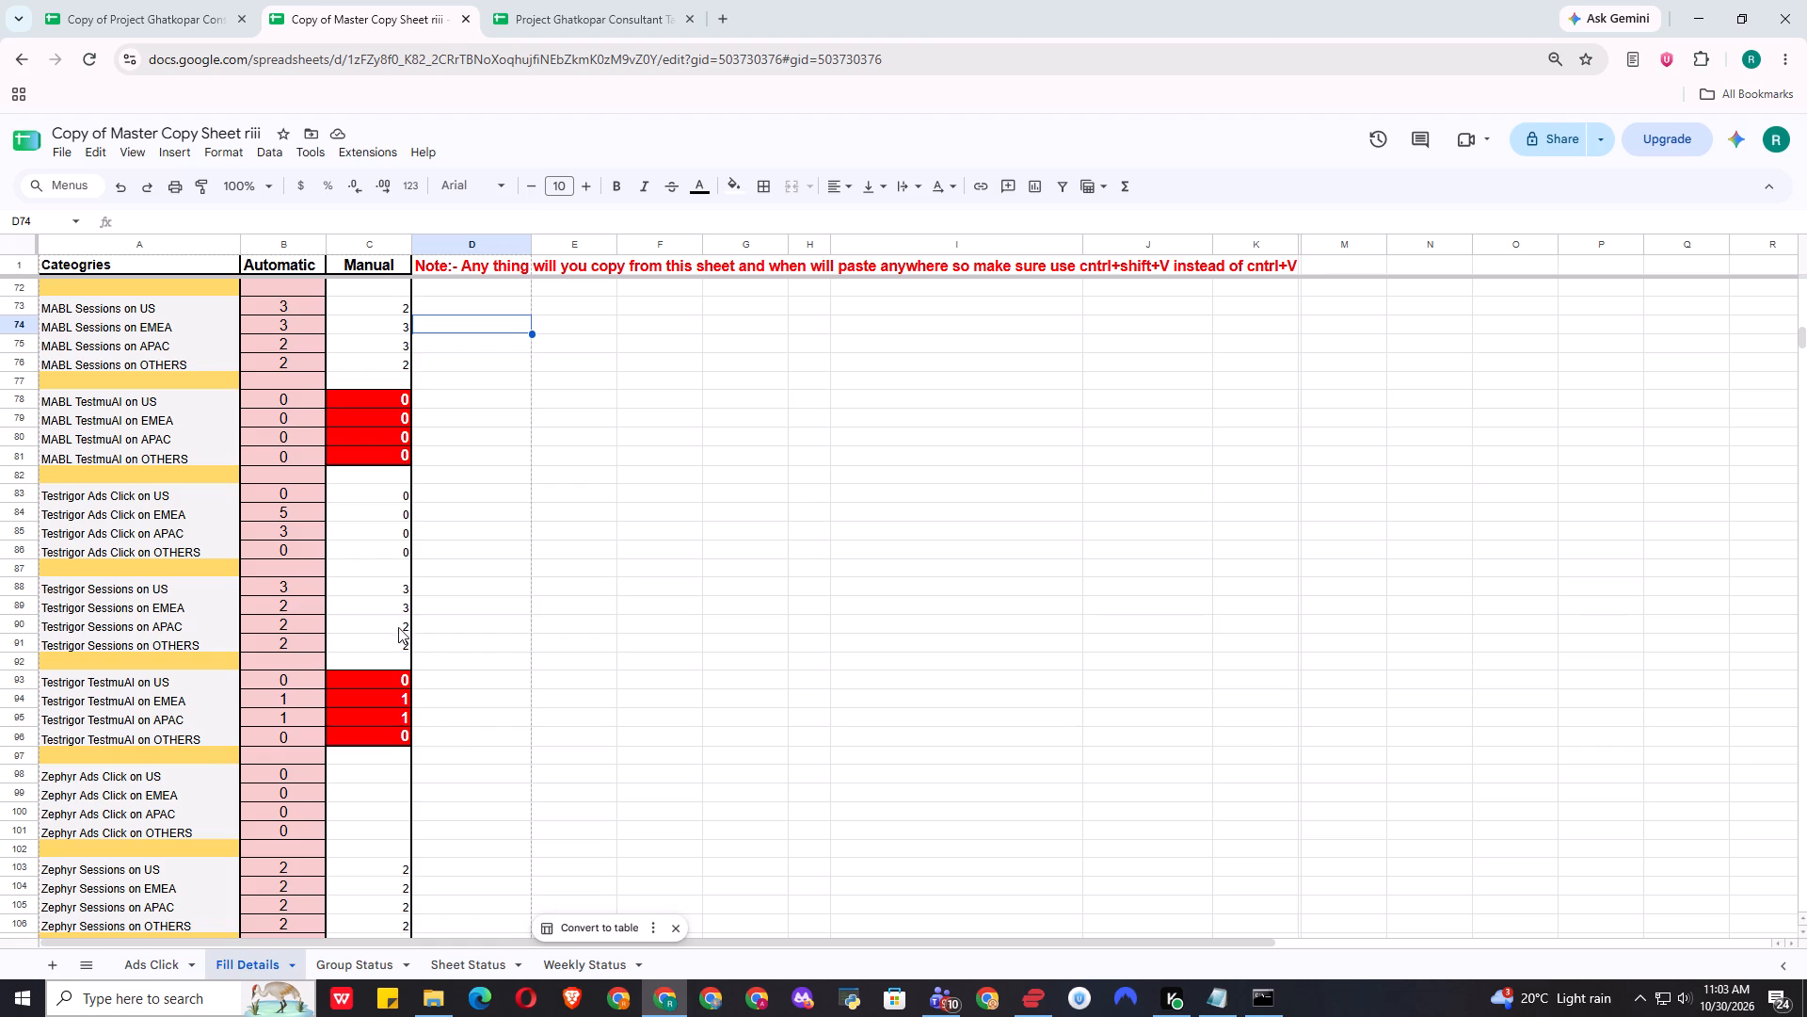
scroll(713, 657, up, 2)
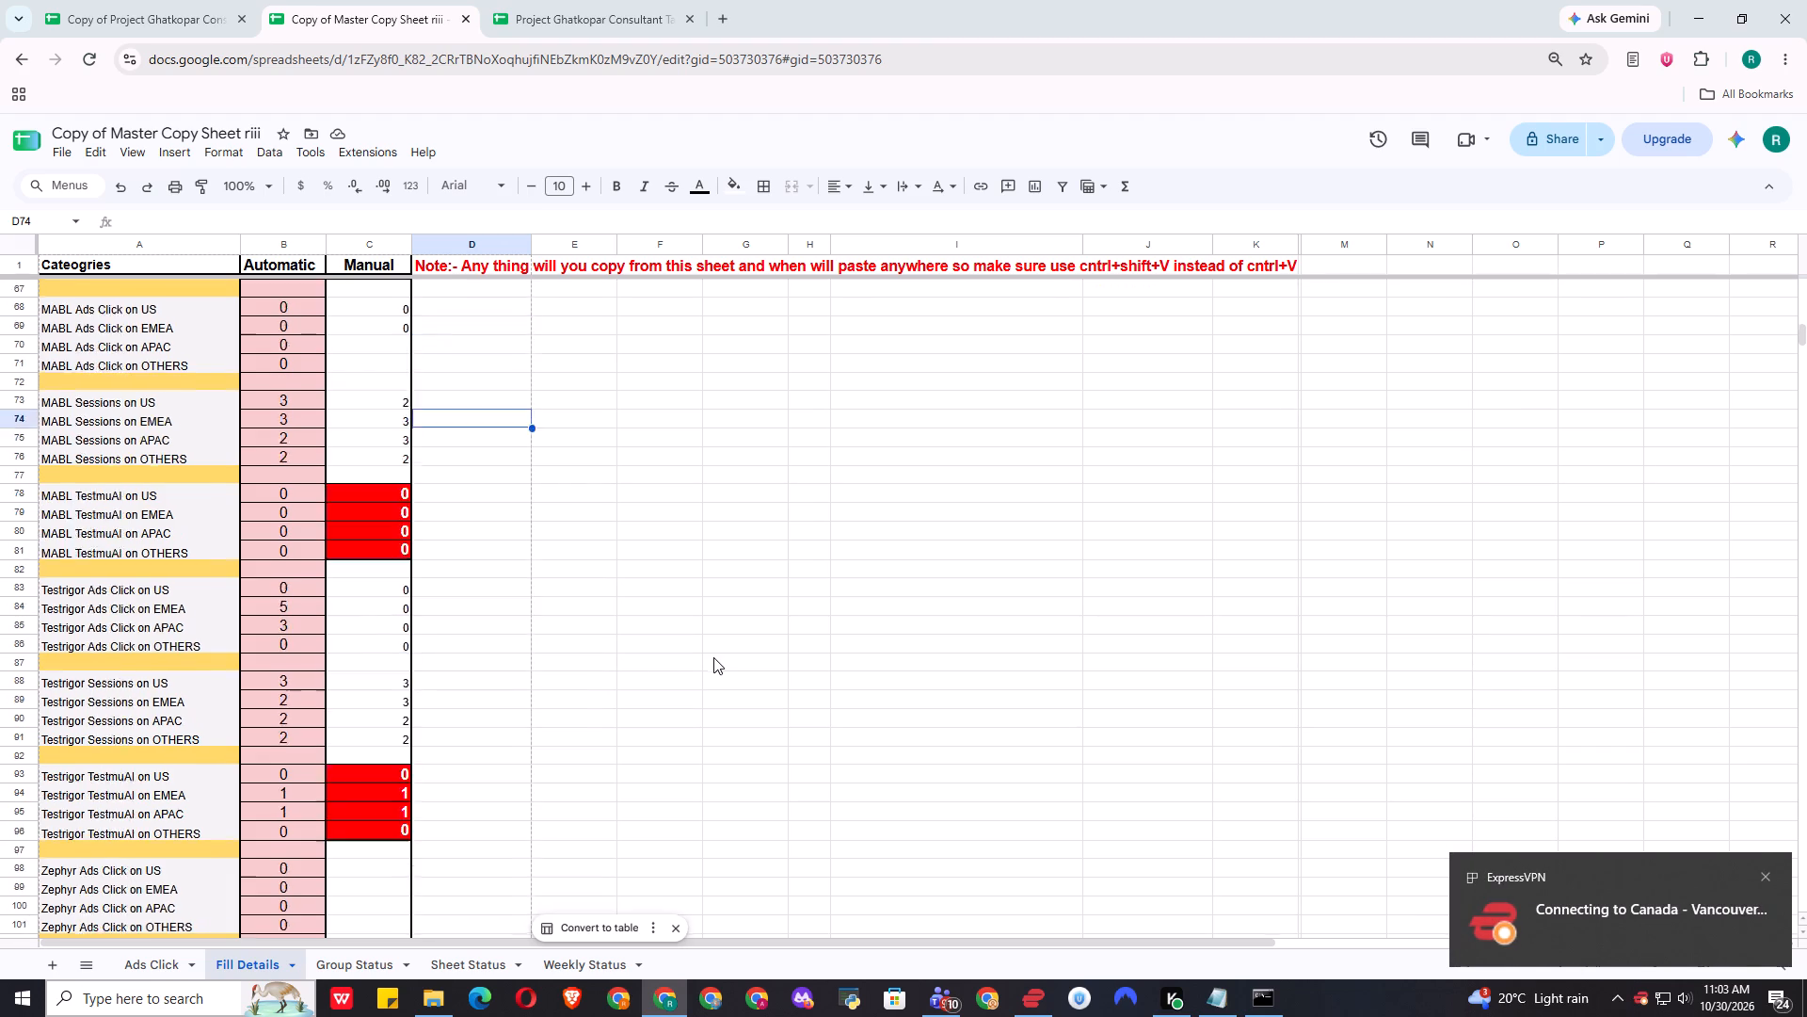
scroll(713, 657, up, 3)
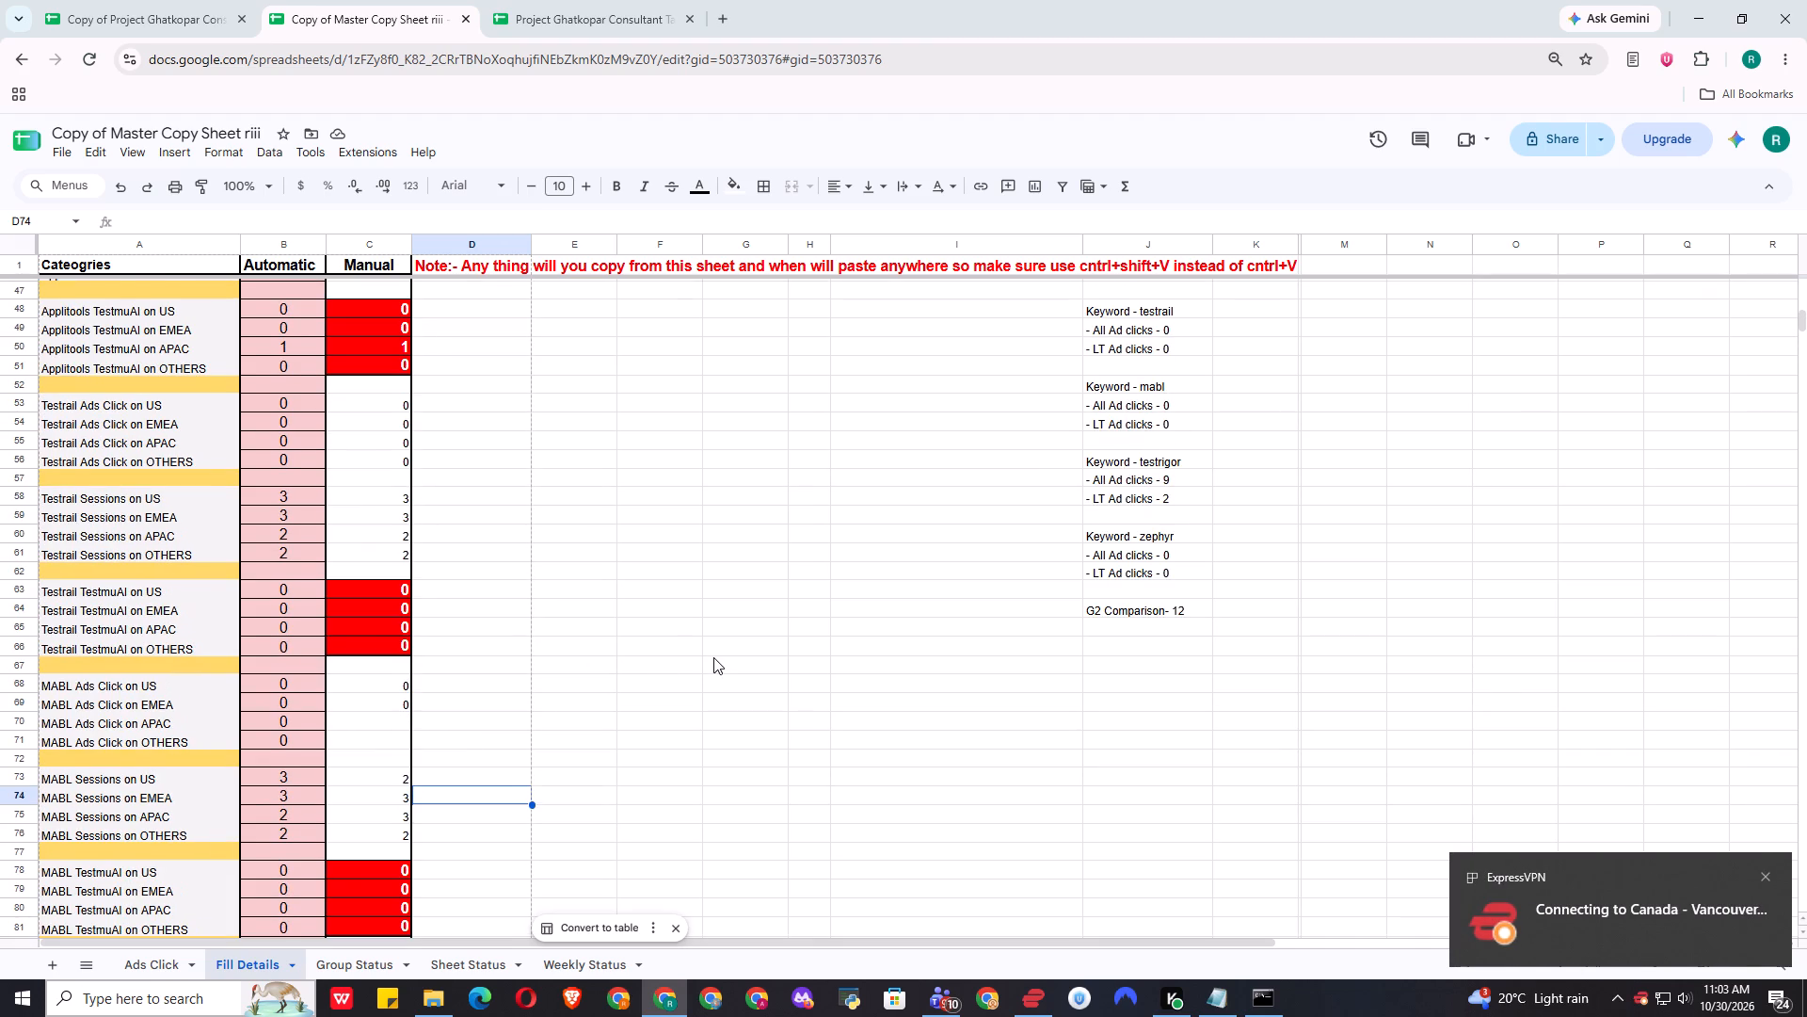
scroll(713, 657, up, 2)
scroll(713, 657, down, 5)
scroll(713, 658, up, 3)
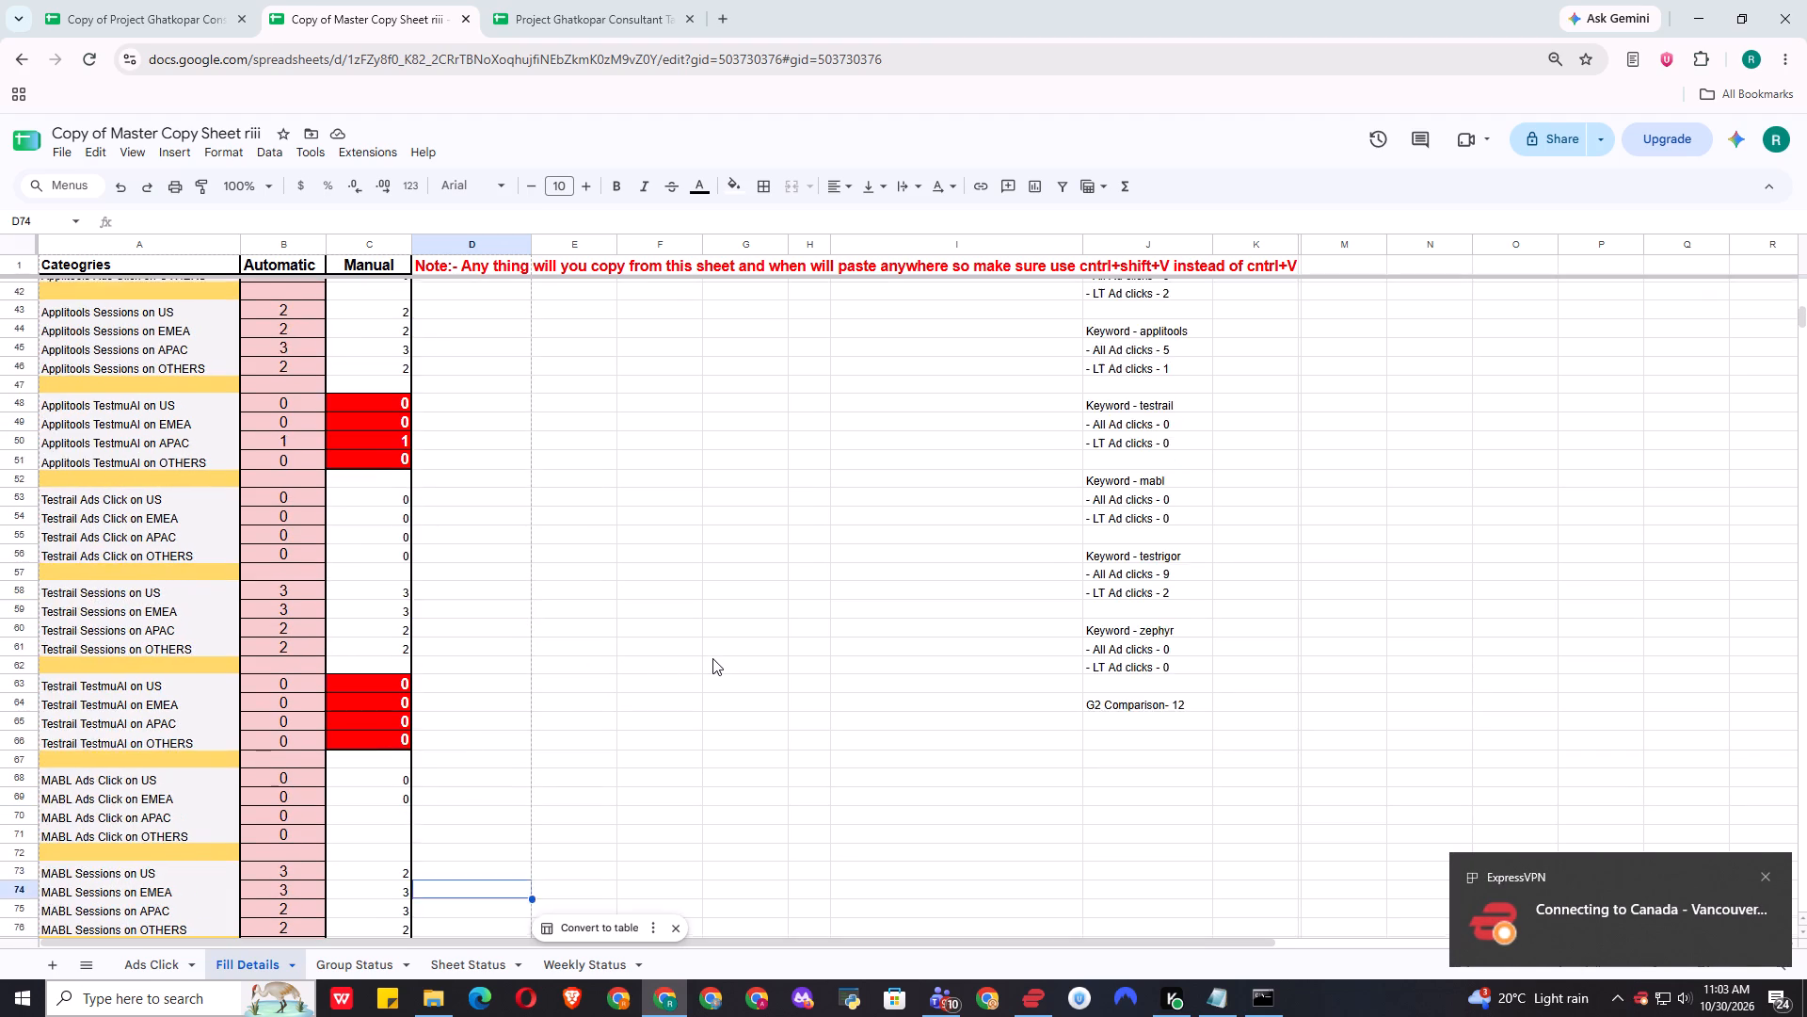
scroll(712, 658, up, 4)
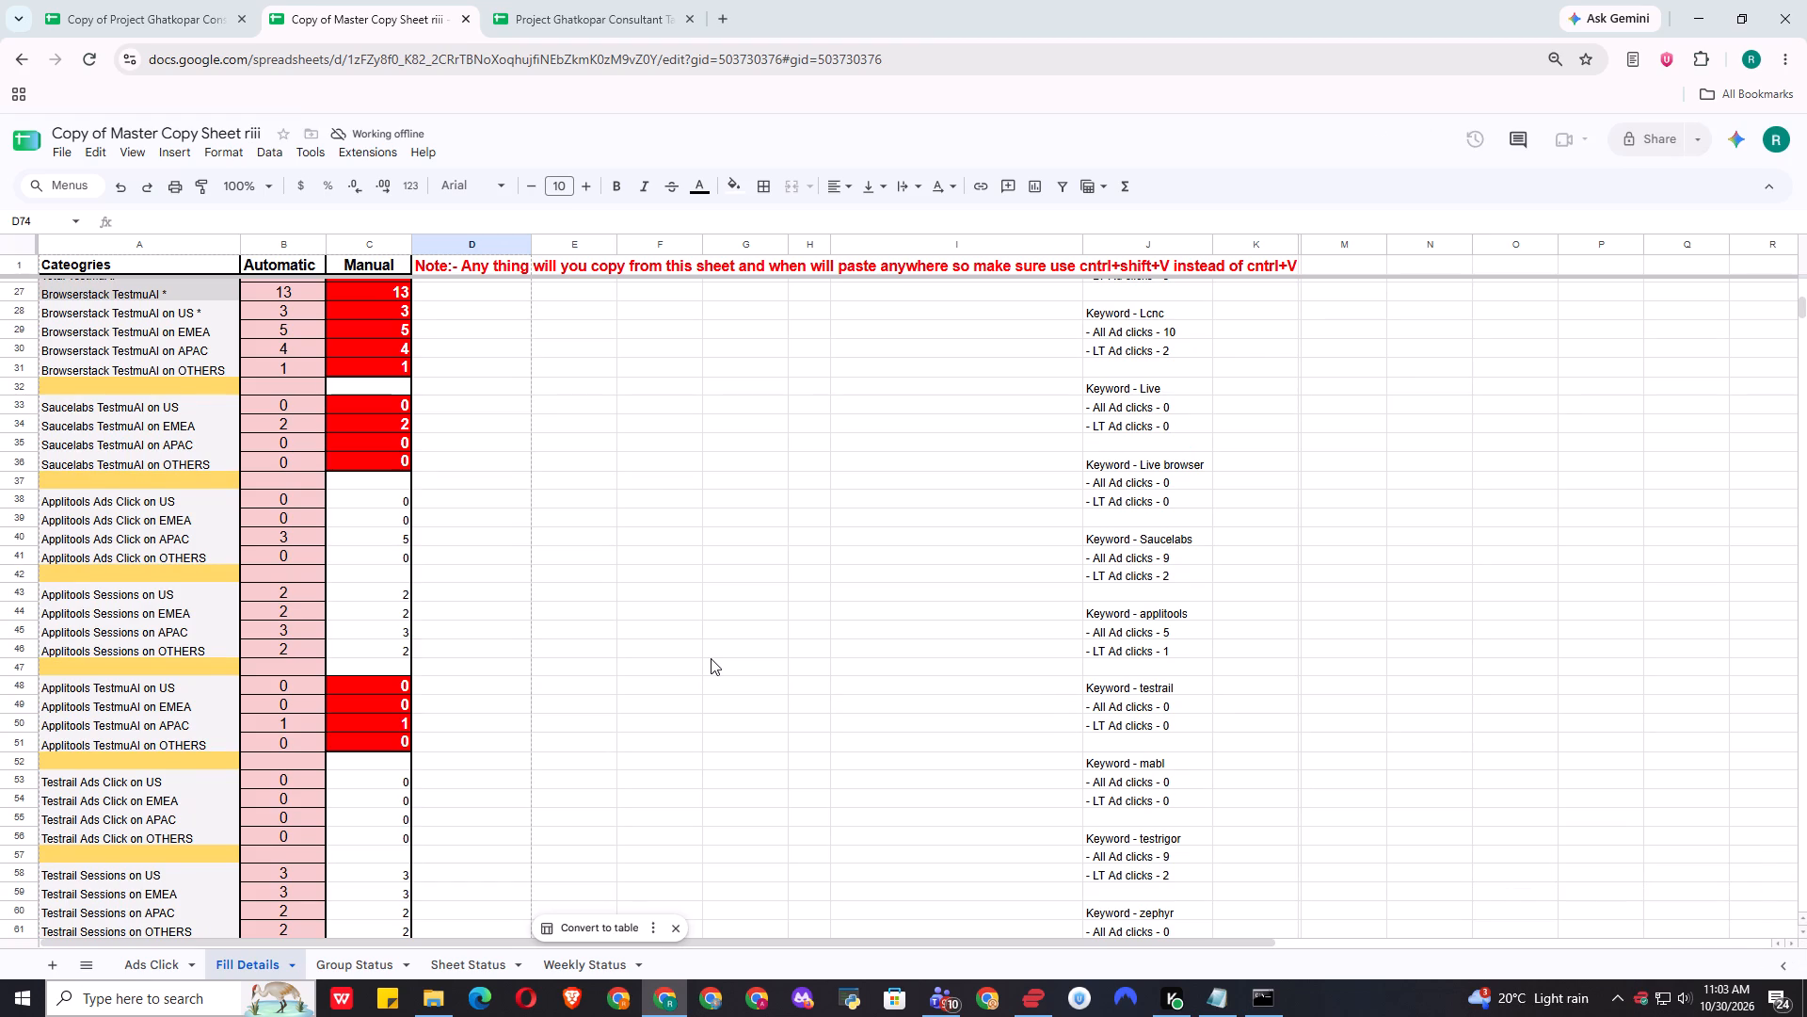
scroll(711, 658, down, 5)
scroll(501, 845, down, 1)
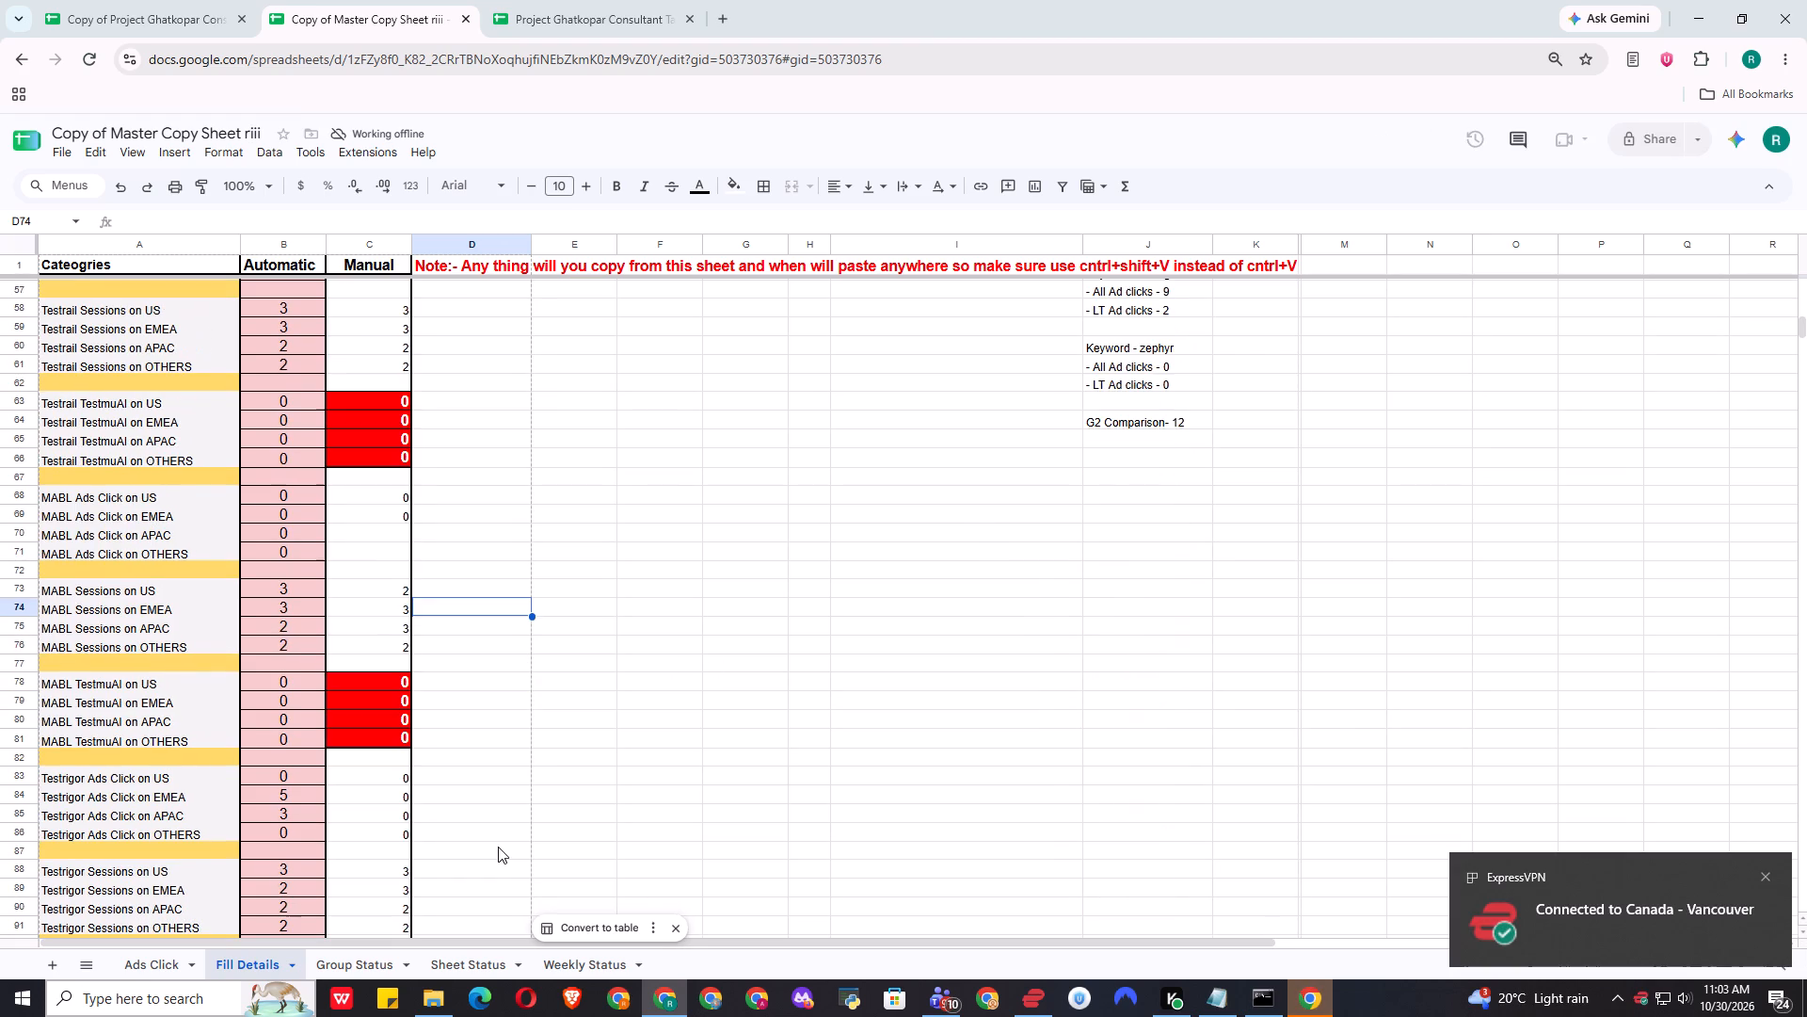
scroll(452, 835, down, 1)
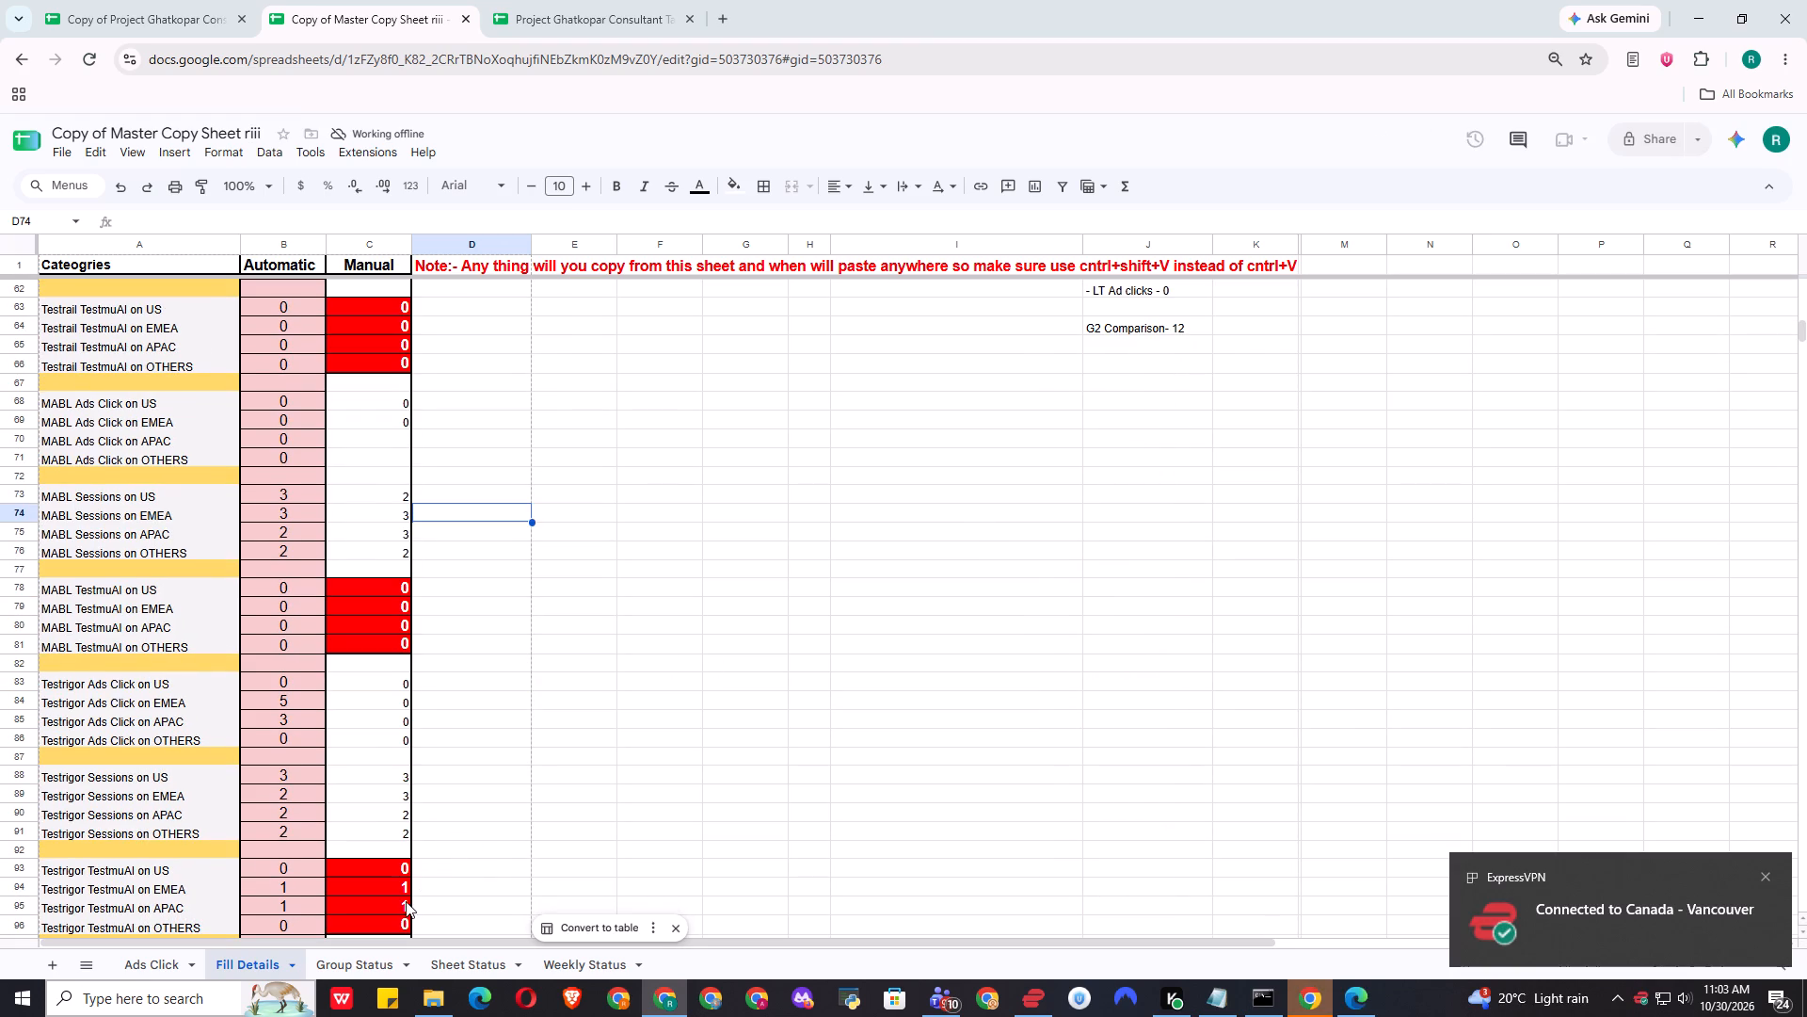
Set the manual Testrigor Ads Click values to 5 for EMEA and 4 for APAC.
click(390, 705)
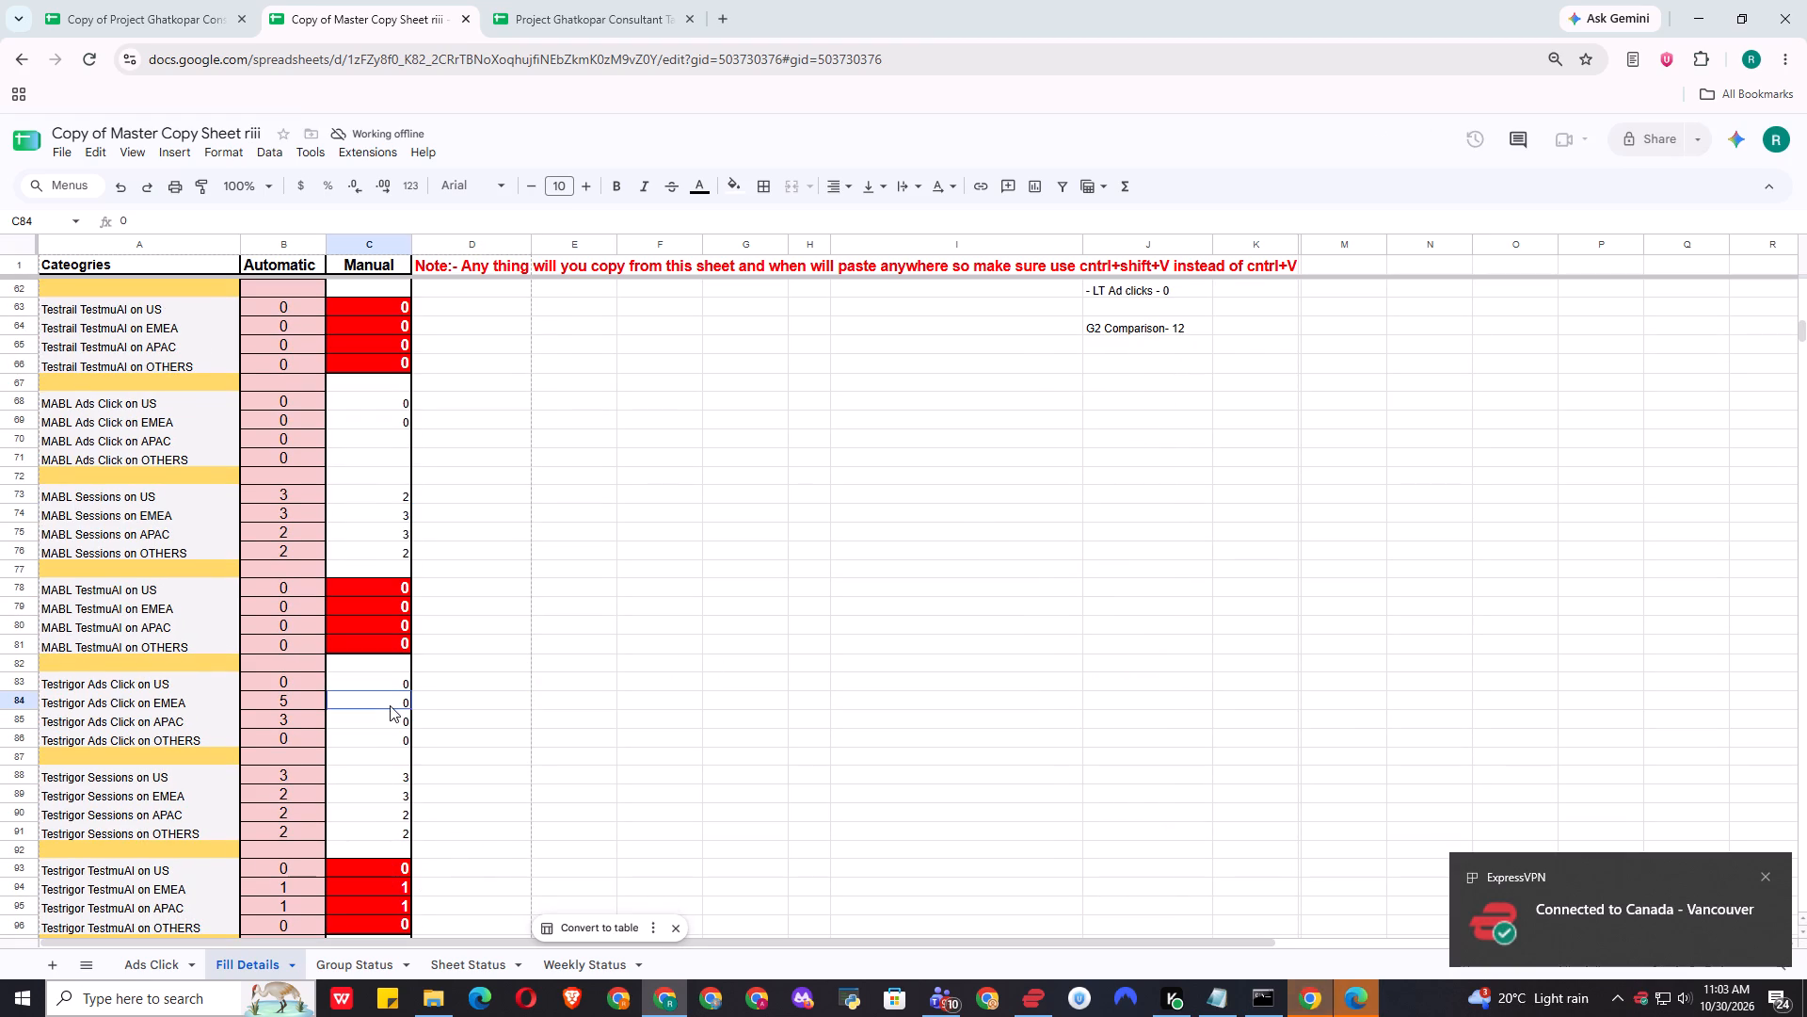
scroll(684, 783, up, 3)
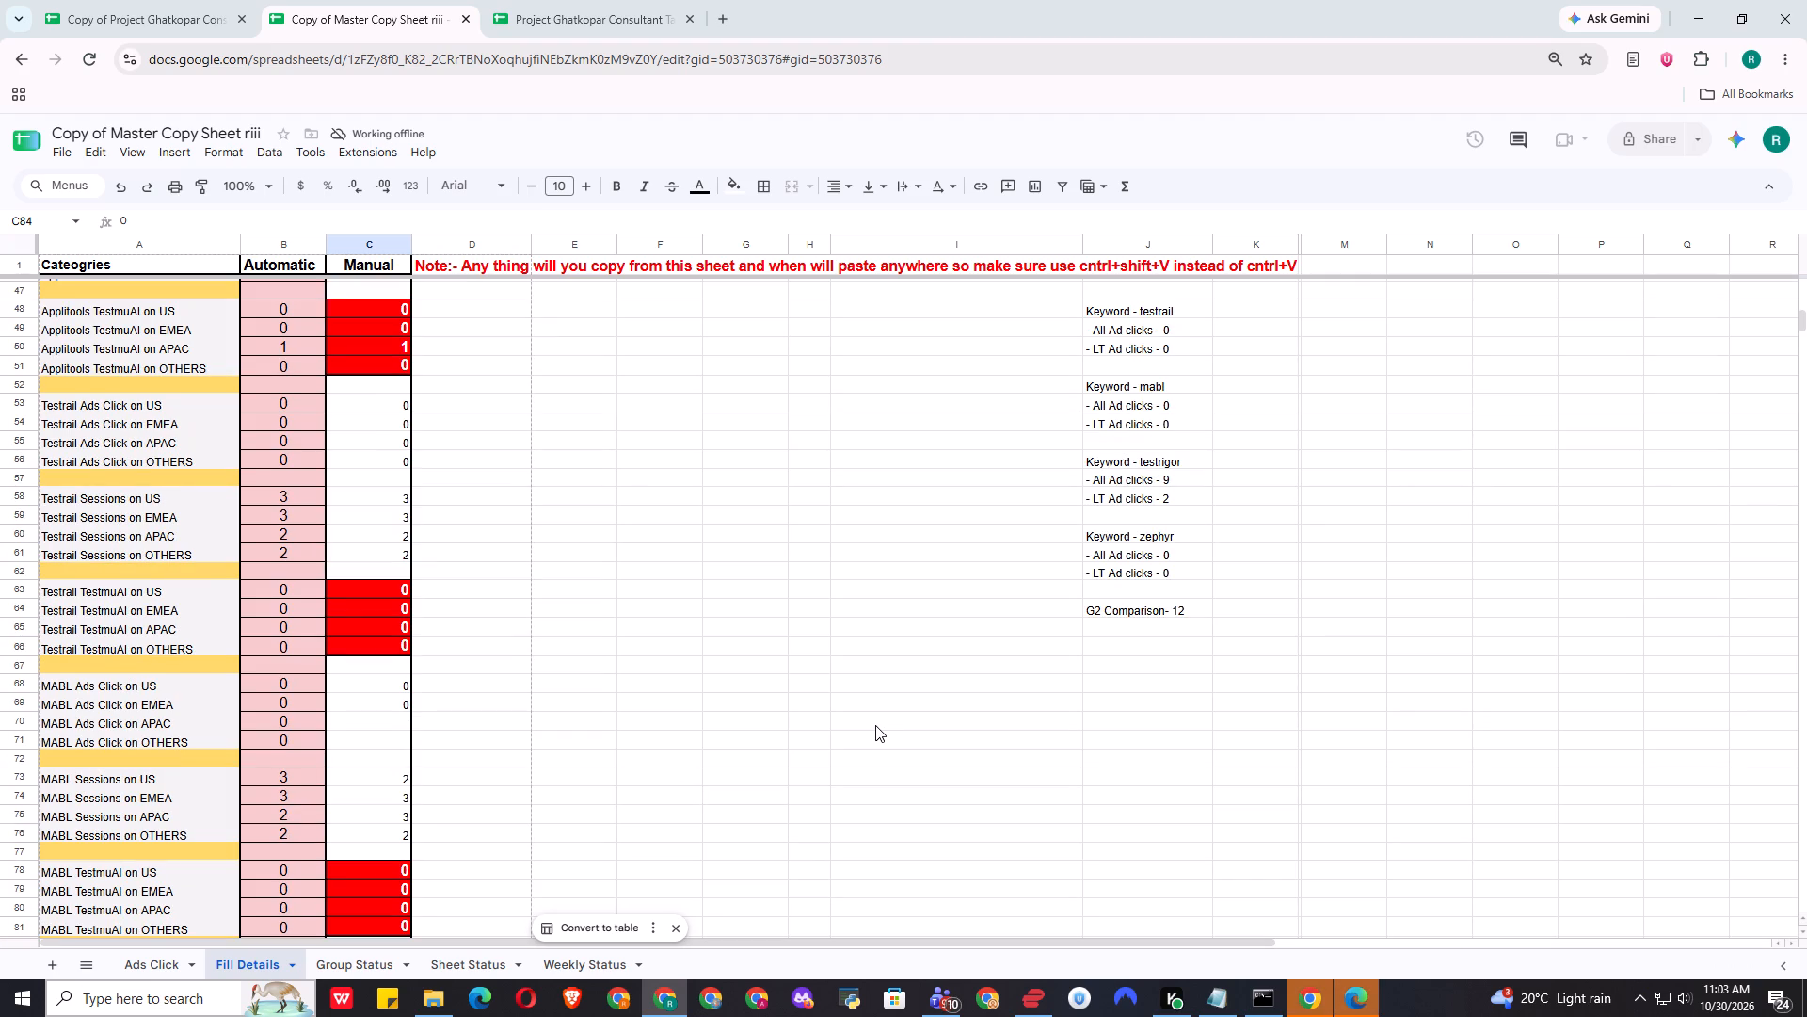
scroll(875, 725, up, 1)
scroll(875, 725, down, 3)
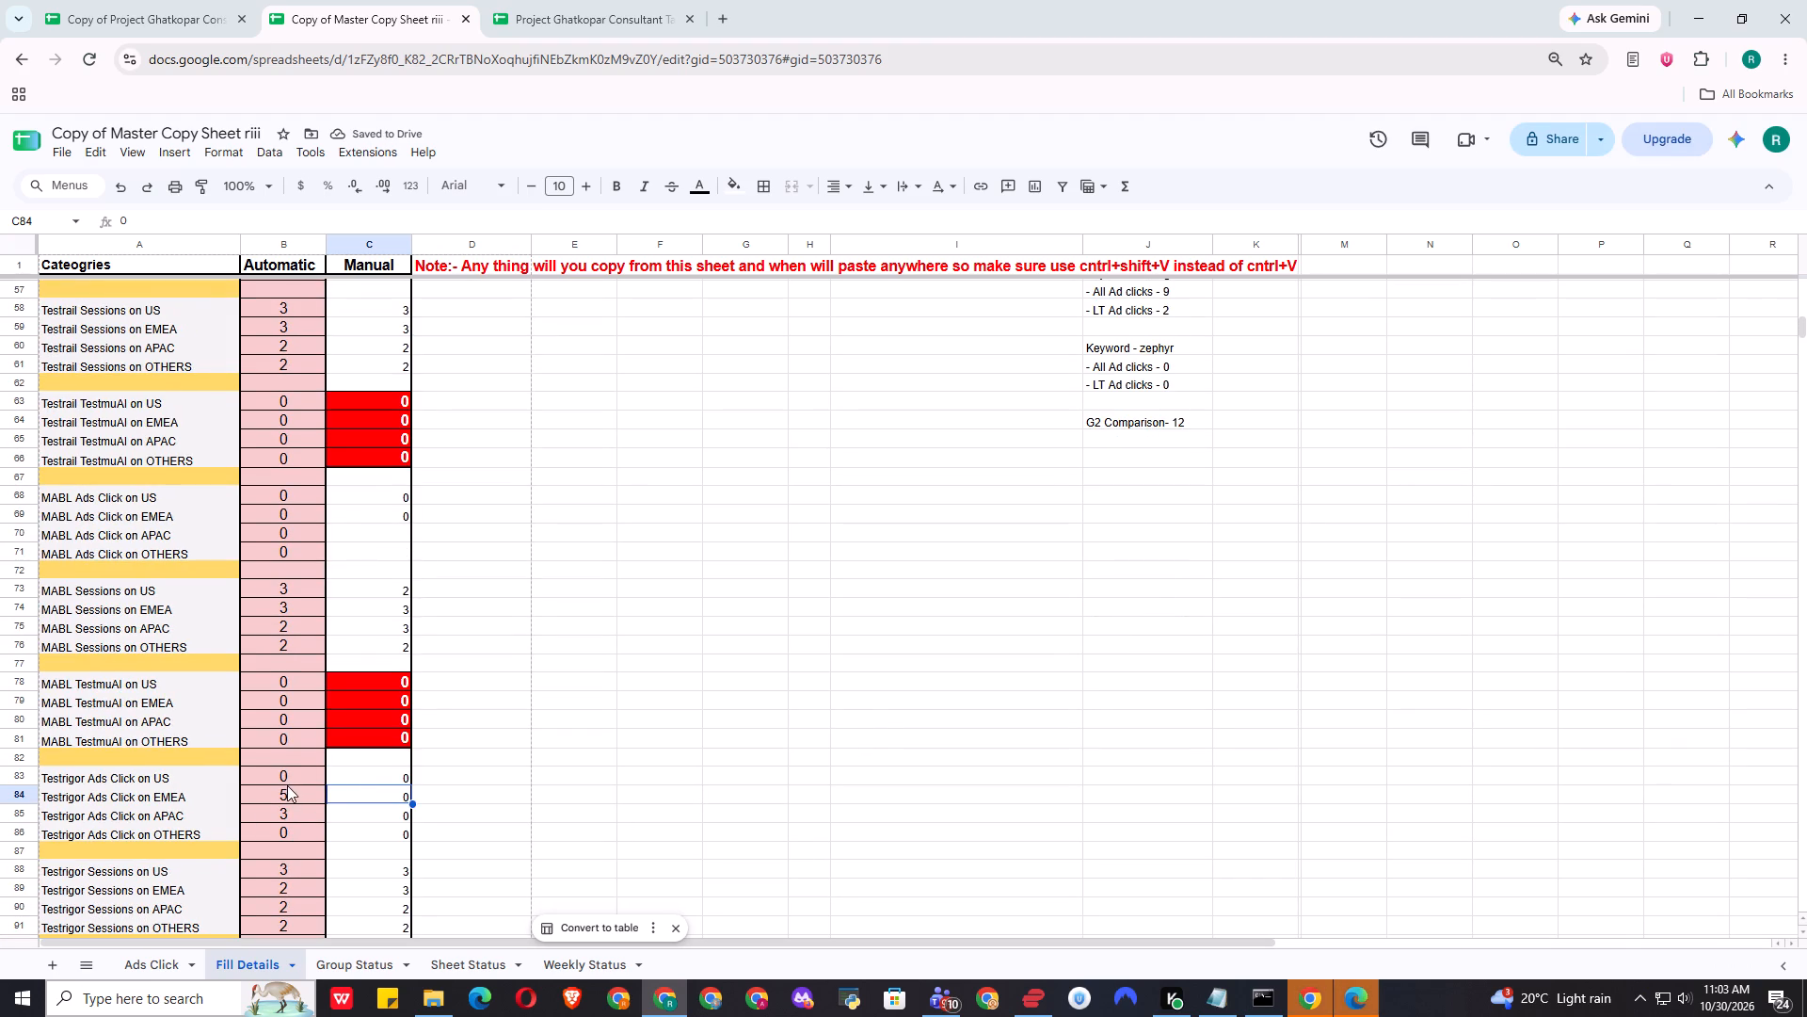
scroll(461, 801, down, 1)
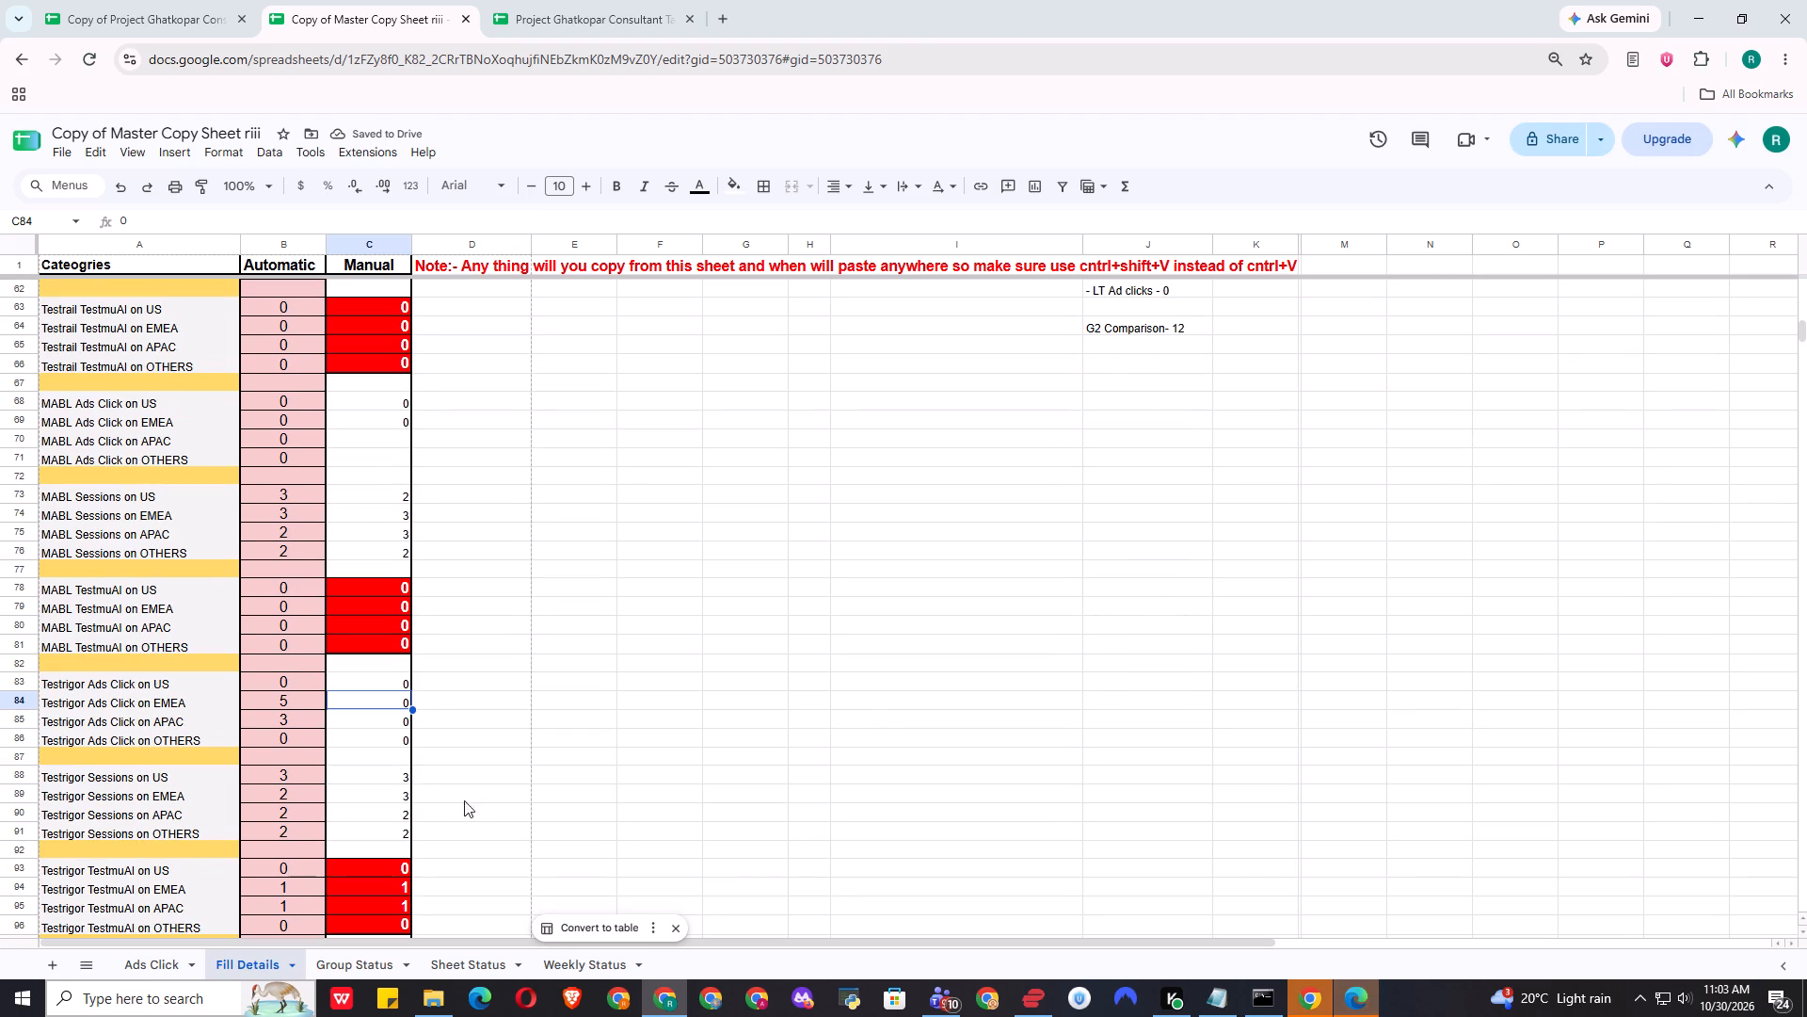
key(5)
click(359, 723)
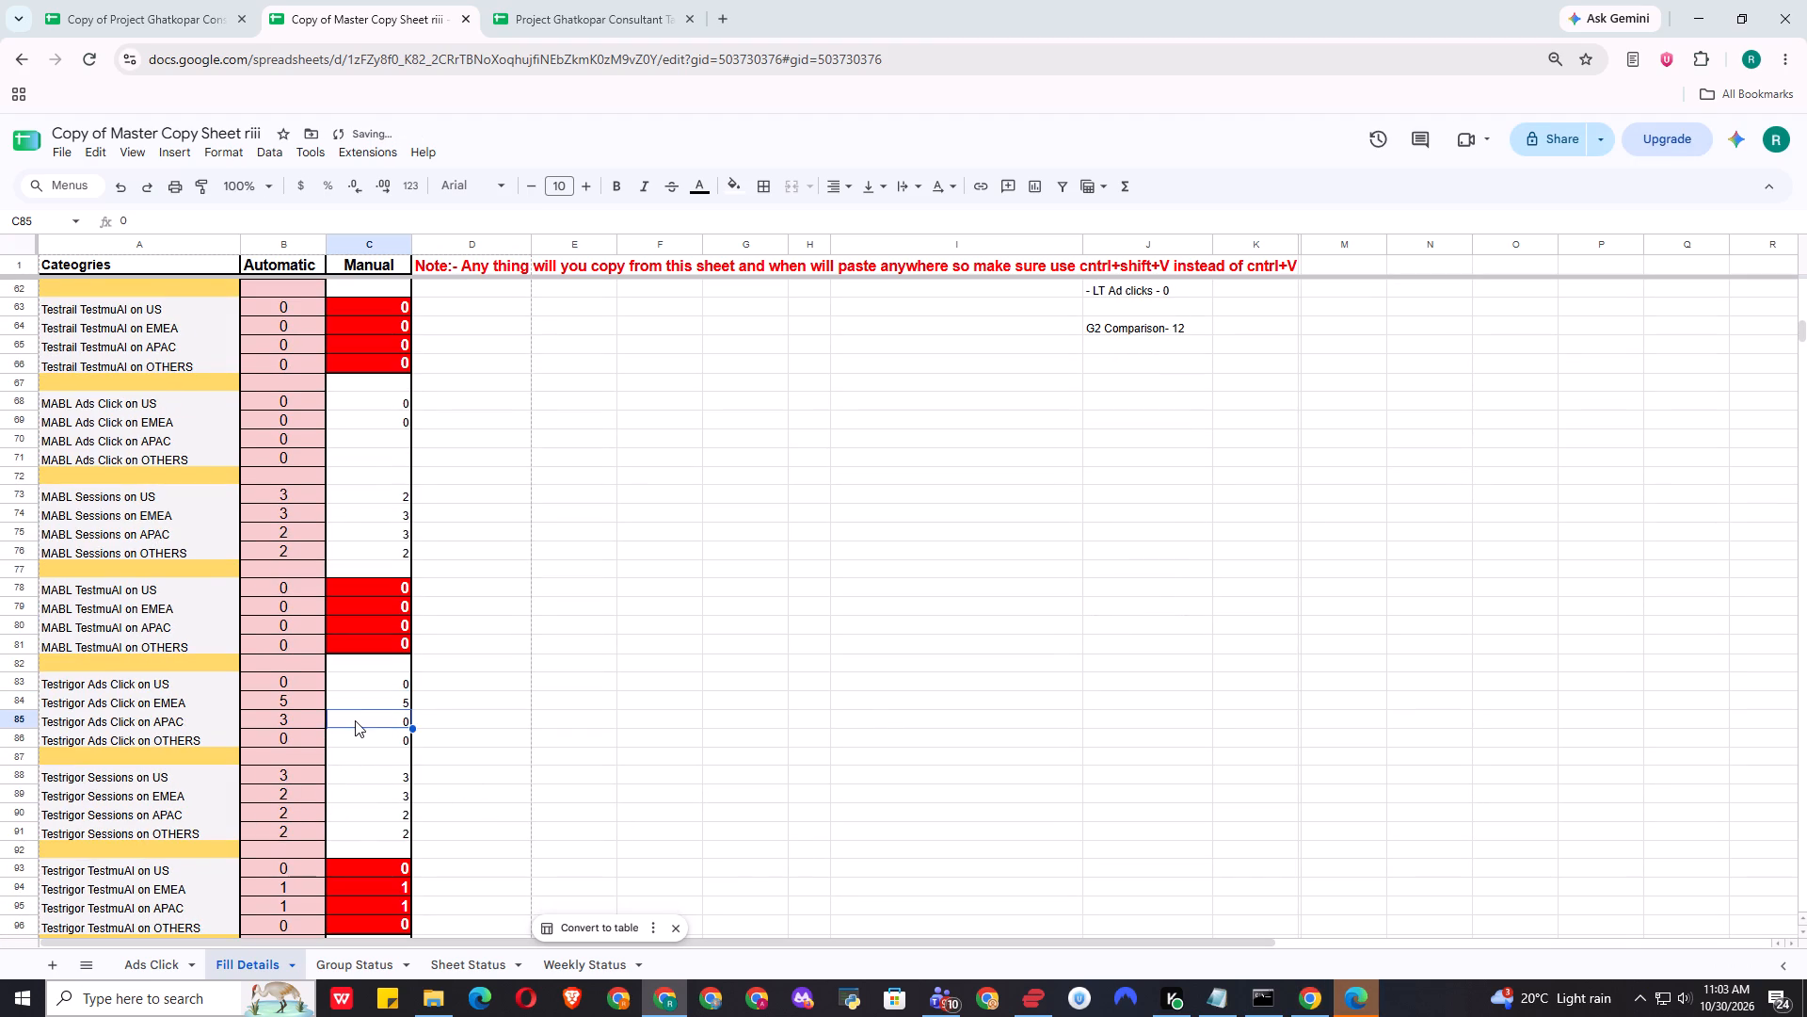
key(4)
click(504, 721)
Copy the app automate, Lcnc and Live keyword notes from J23:J33 and paste them over the old notes starting at I115.
scroll(518, 744, down, 2)
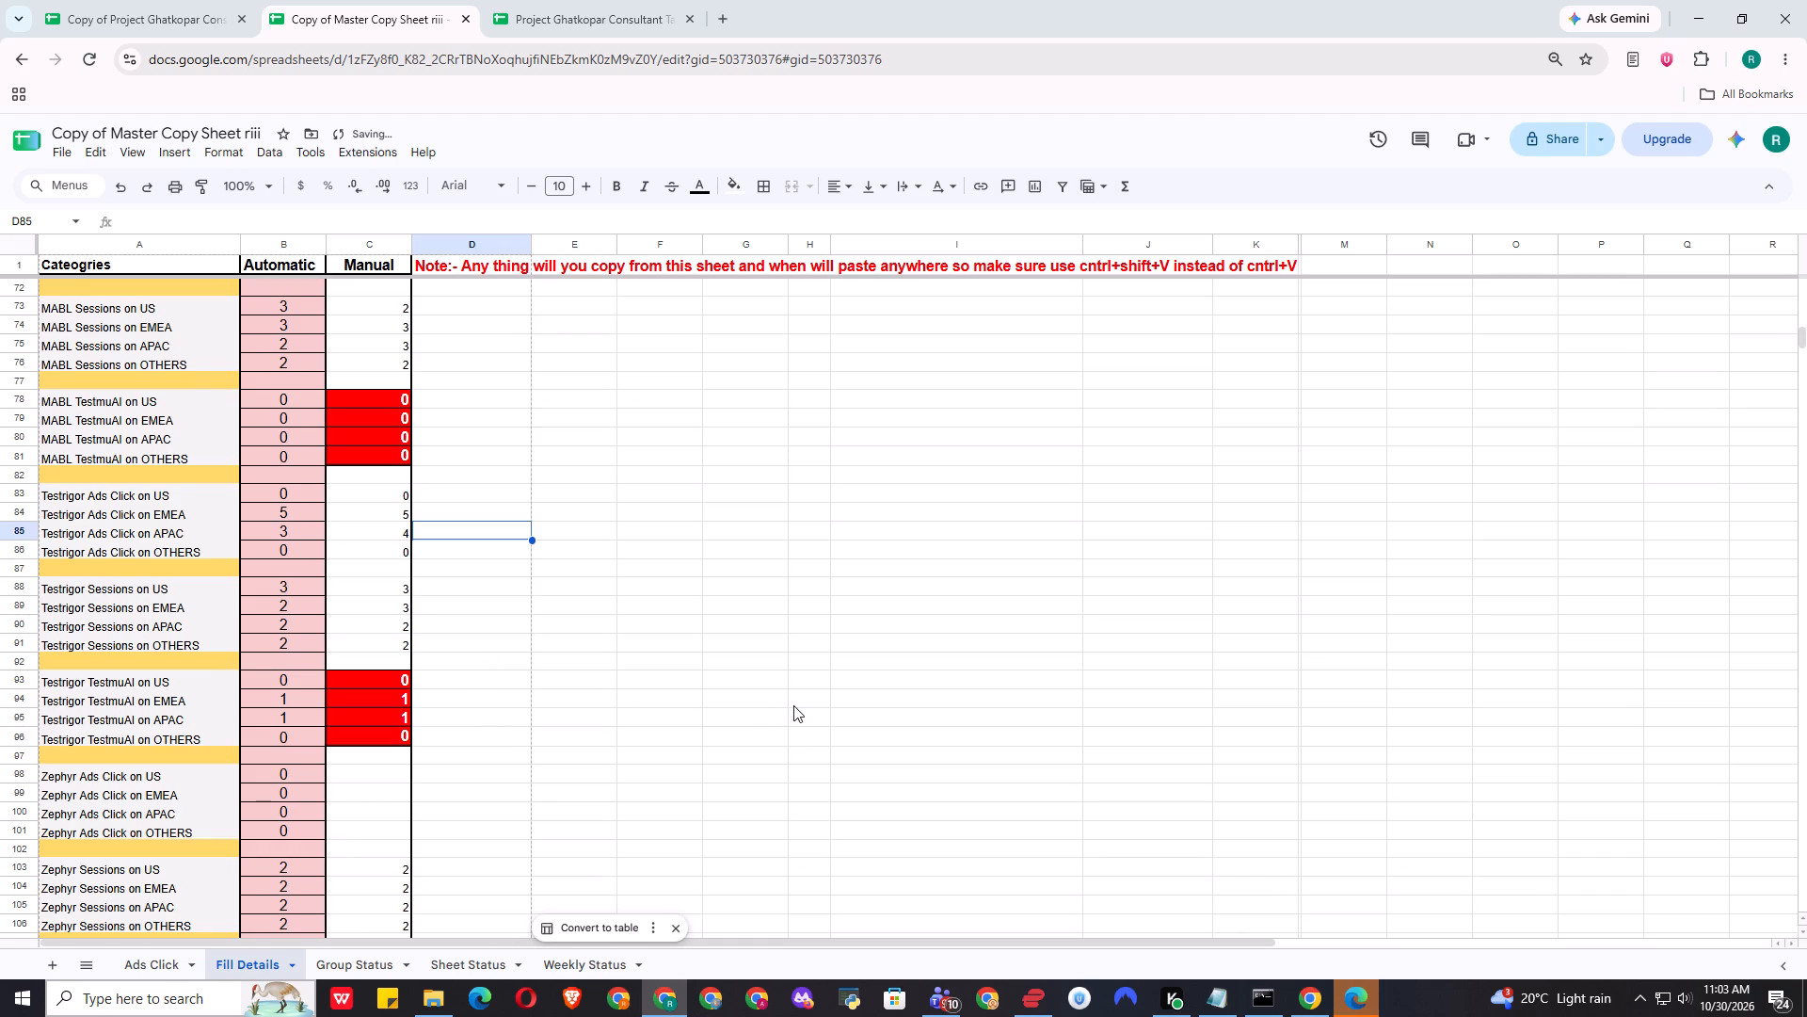
scroll(805, 707, down, 2)
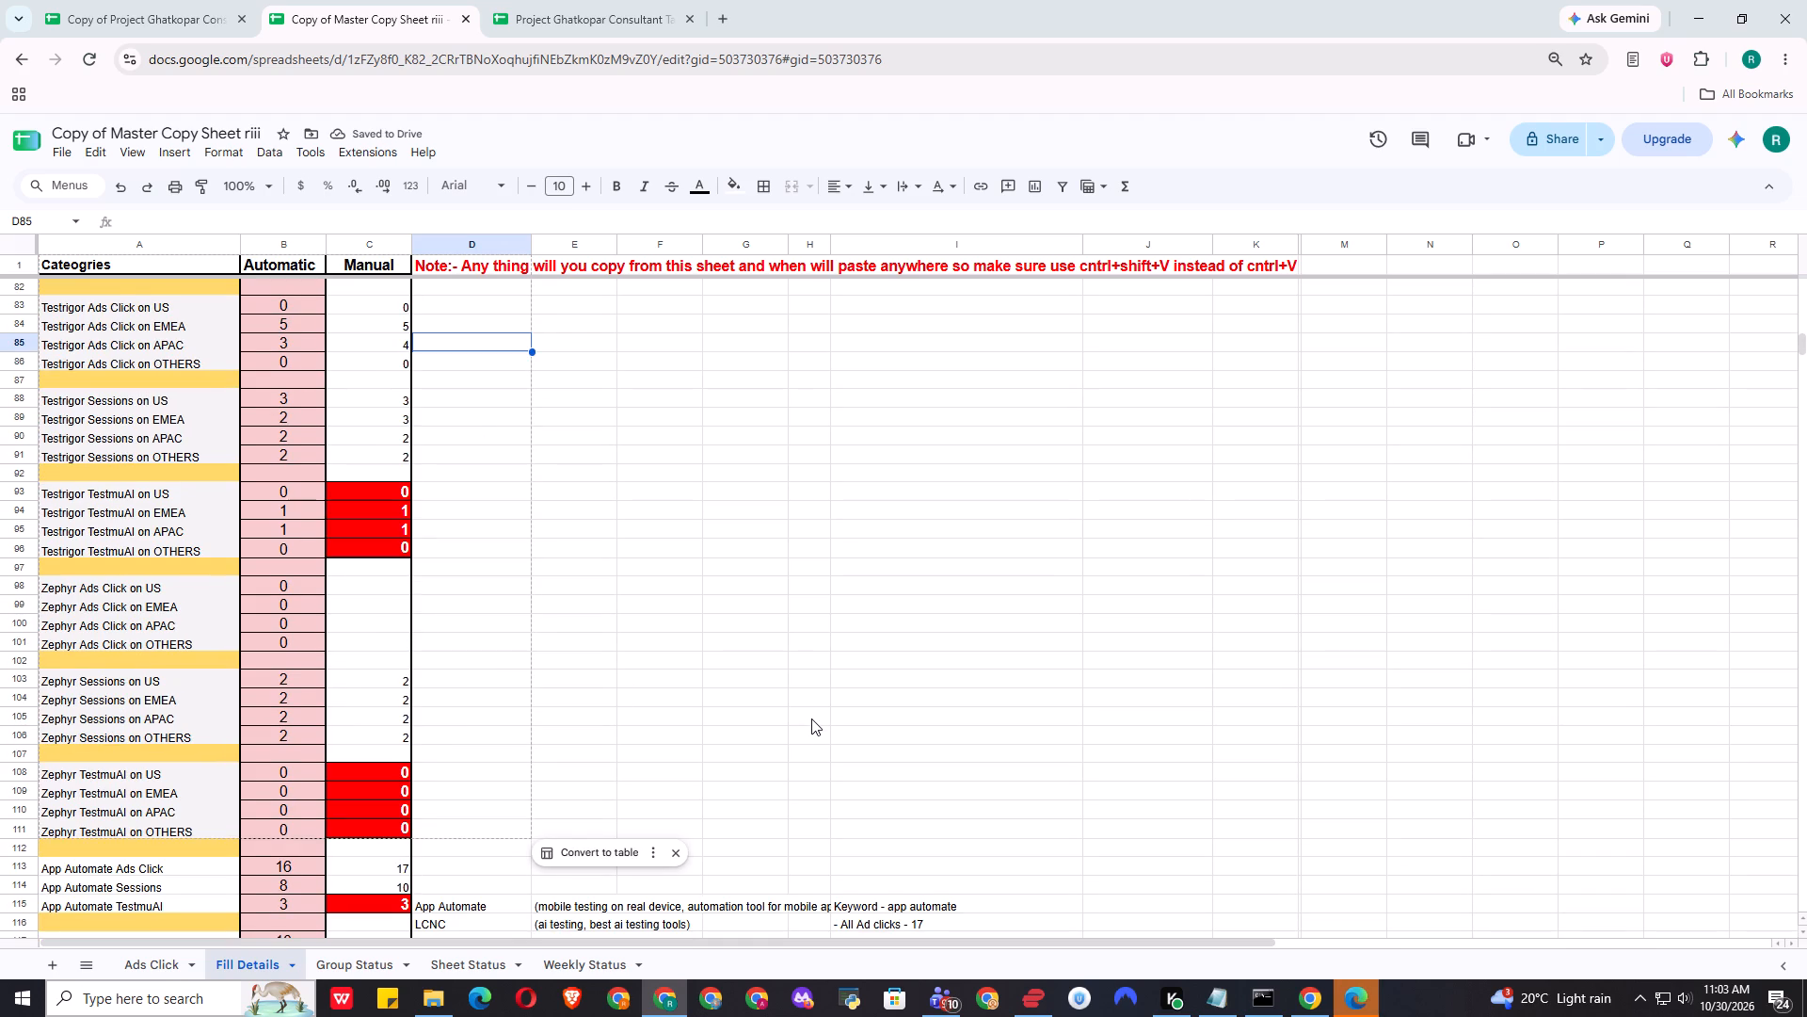
scroll(588, 758, down, 1)
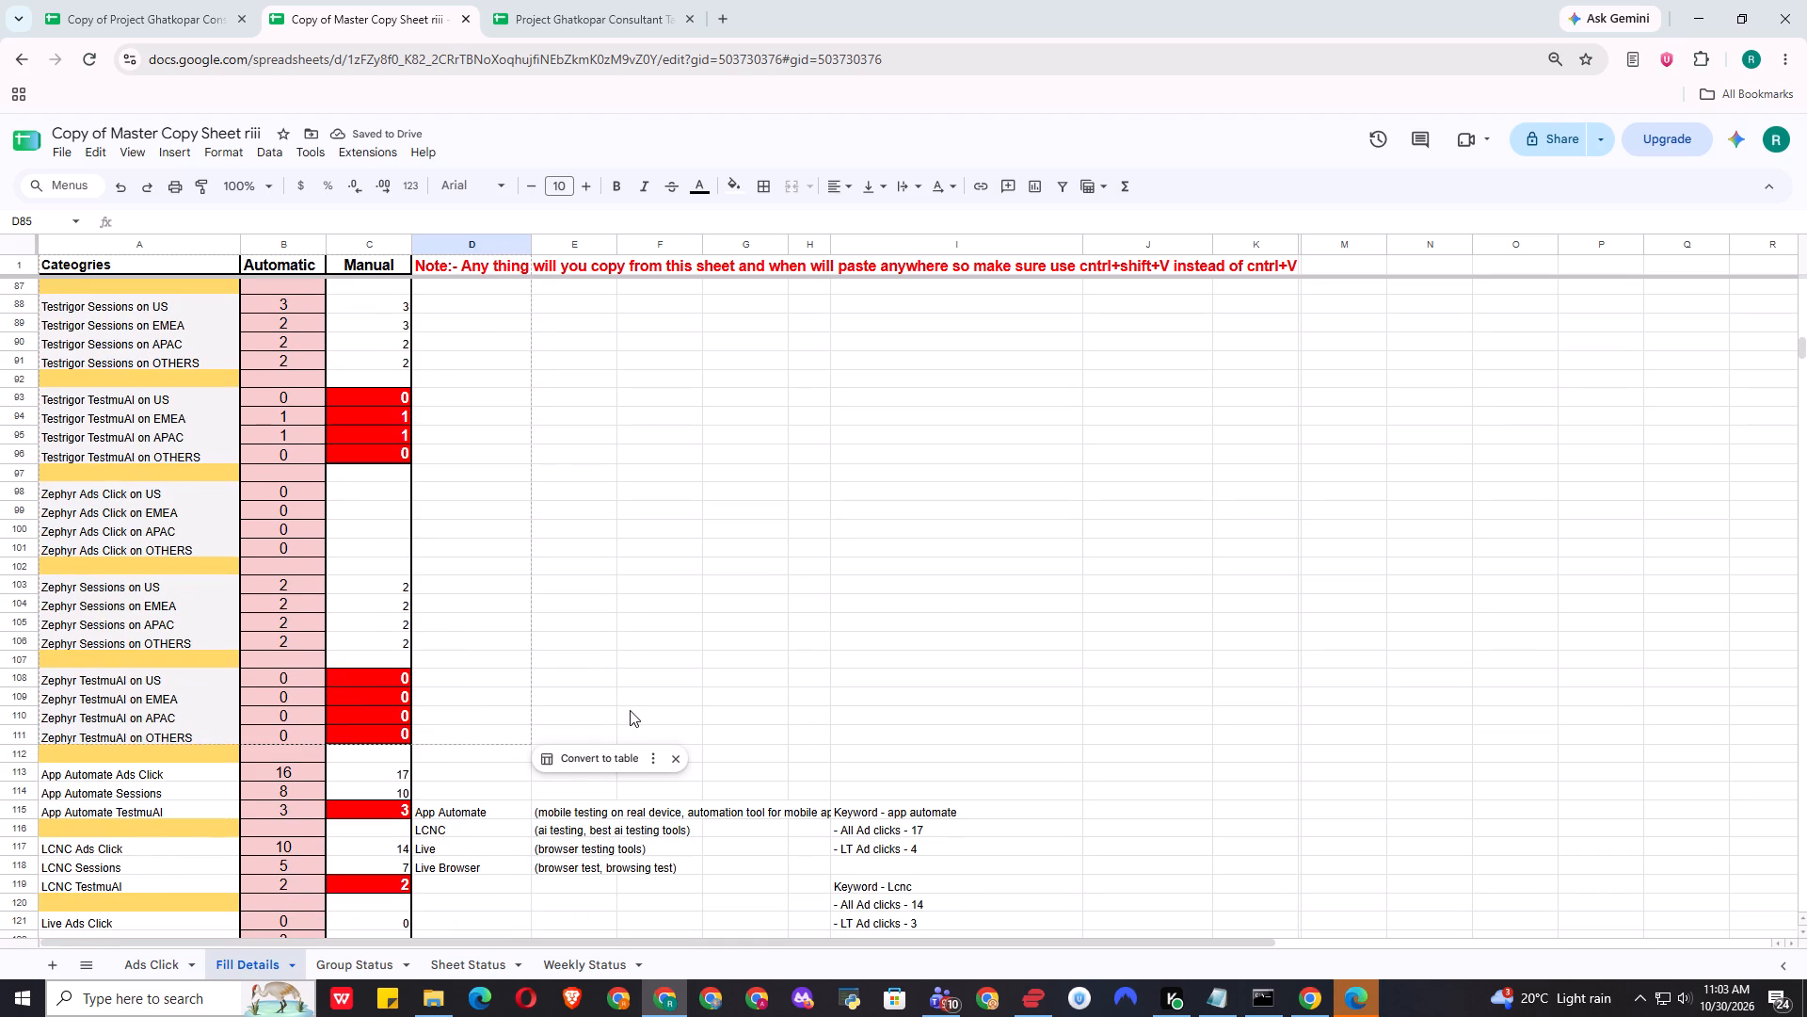
scroll(803, 679, up, 1)
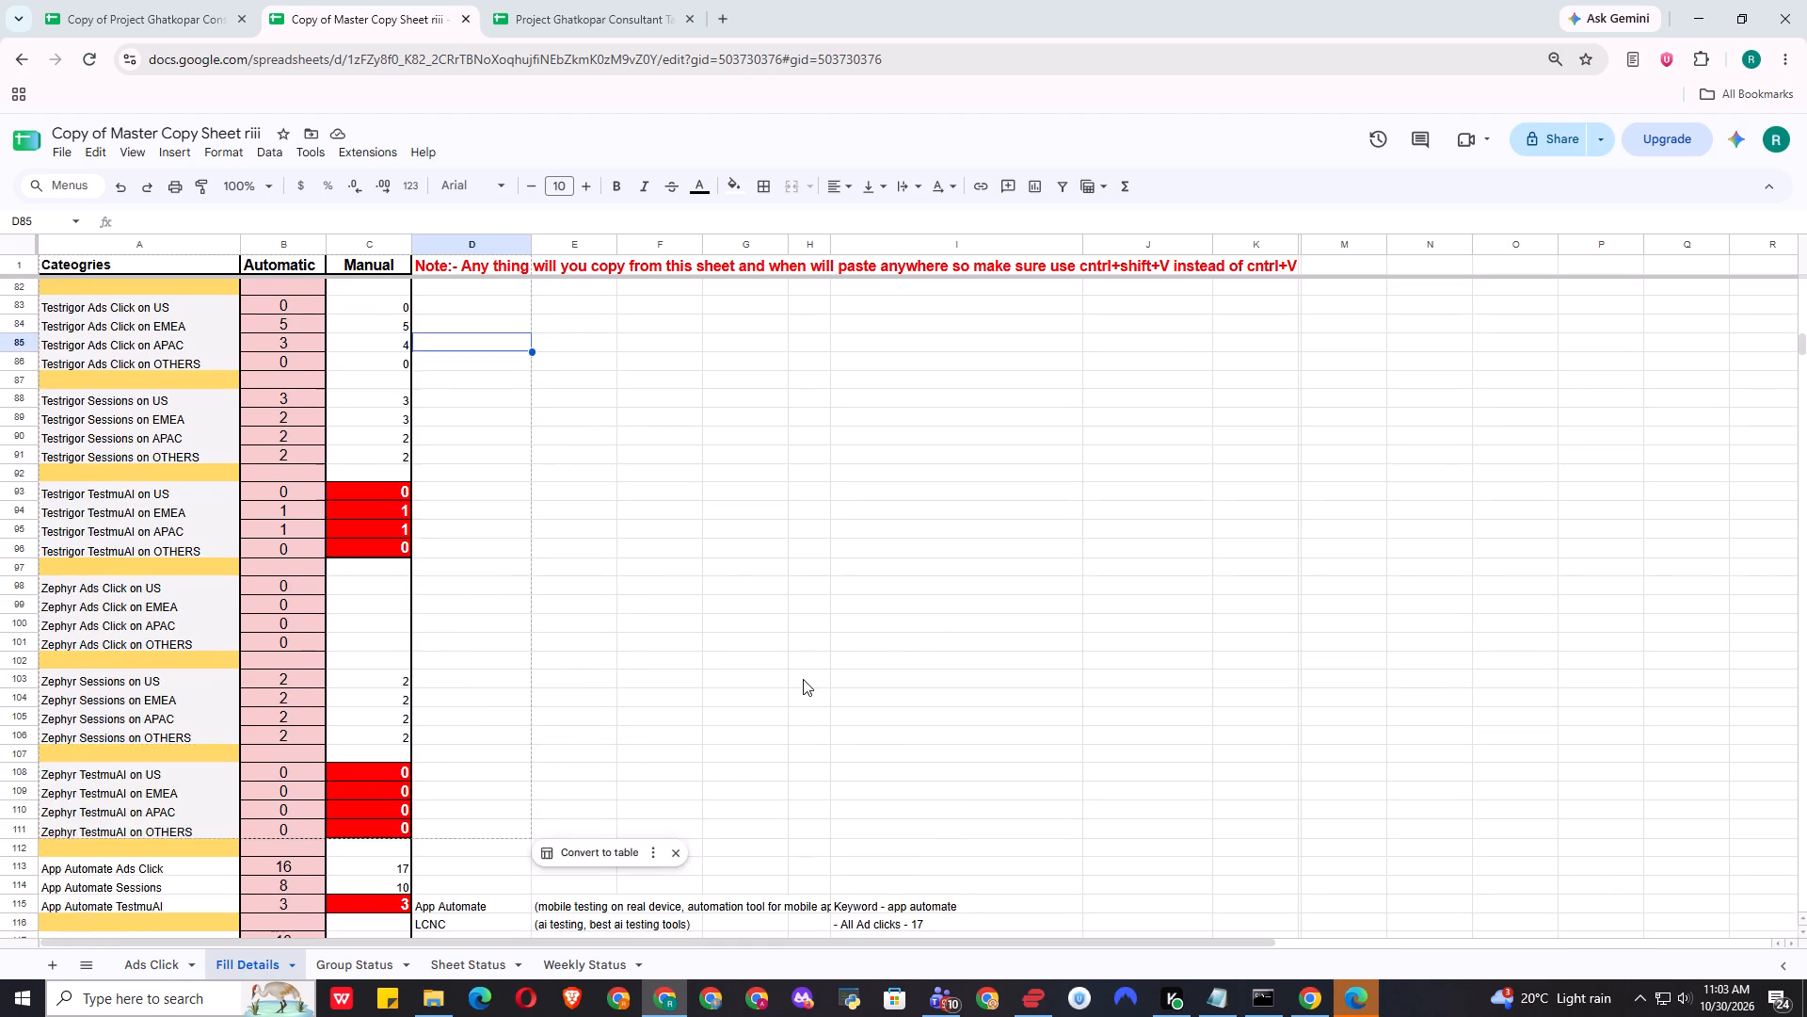
scroll(803, 679, down, 2)
scroll(944, 592, up, 10)
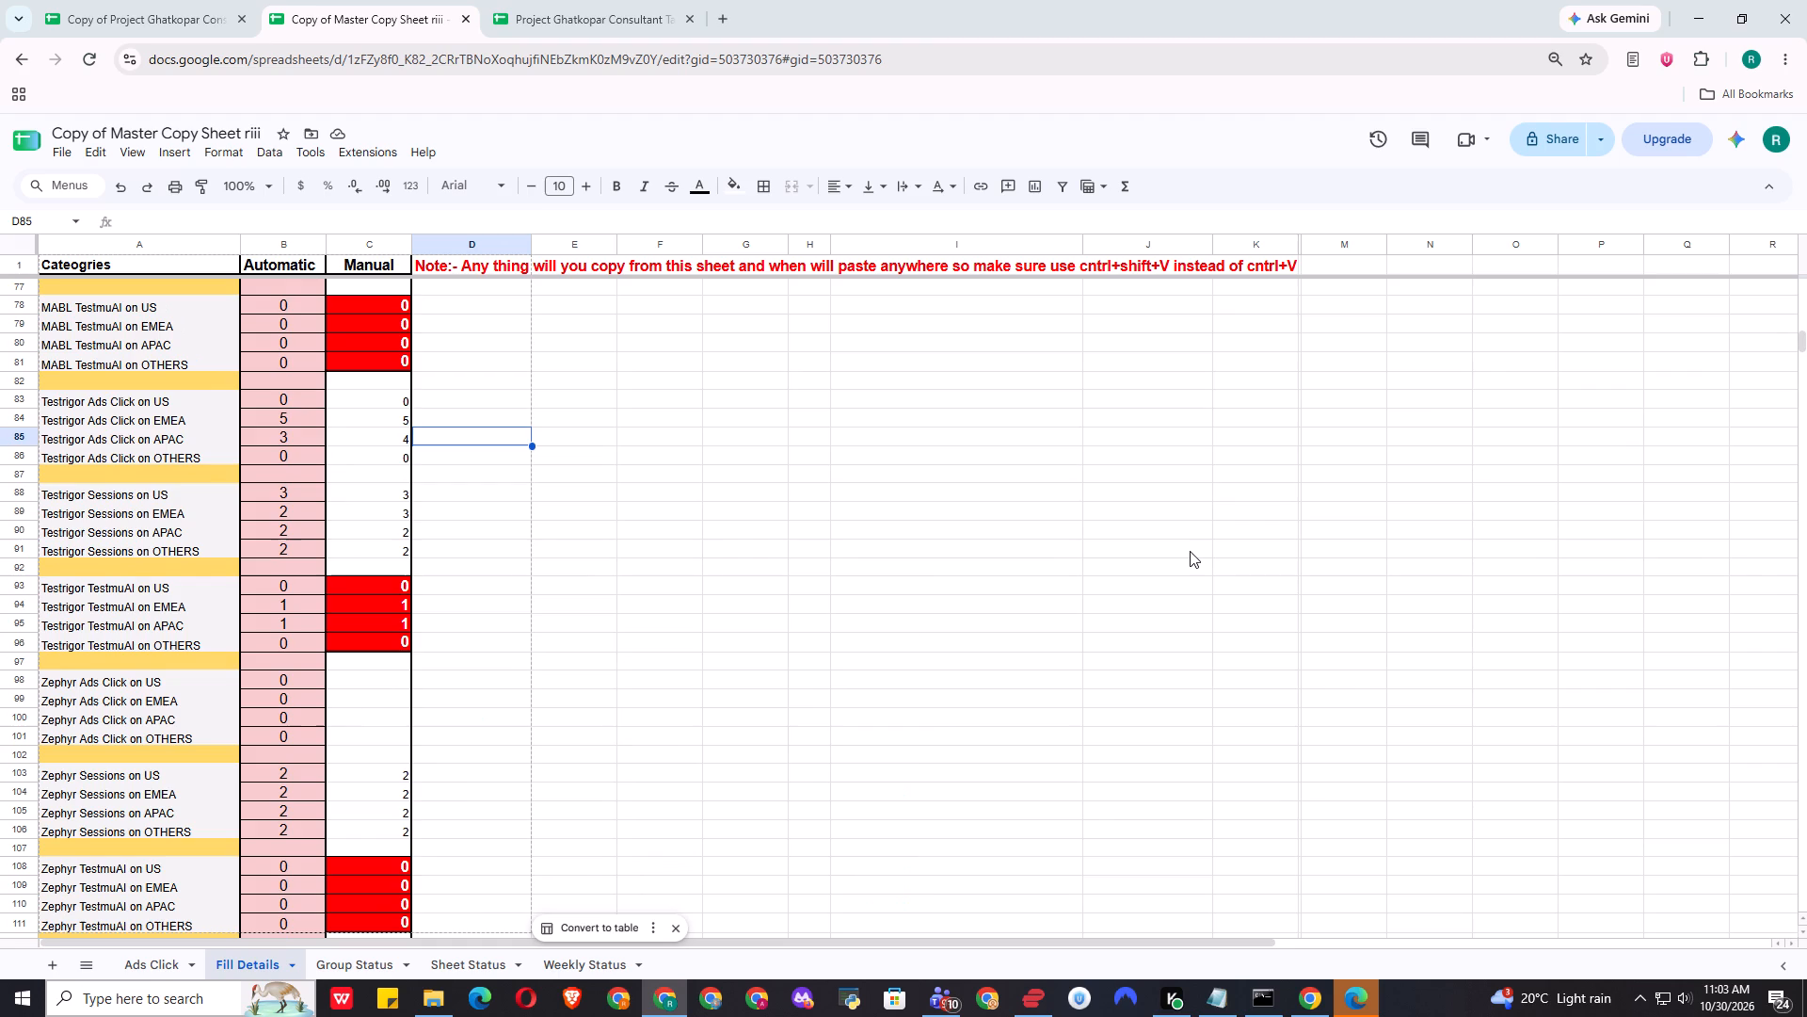
scroll(1190, 551, up, 4)
scroll(1160, 338, up, 1)
drag(1173, 414, 1175, 452)
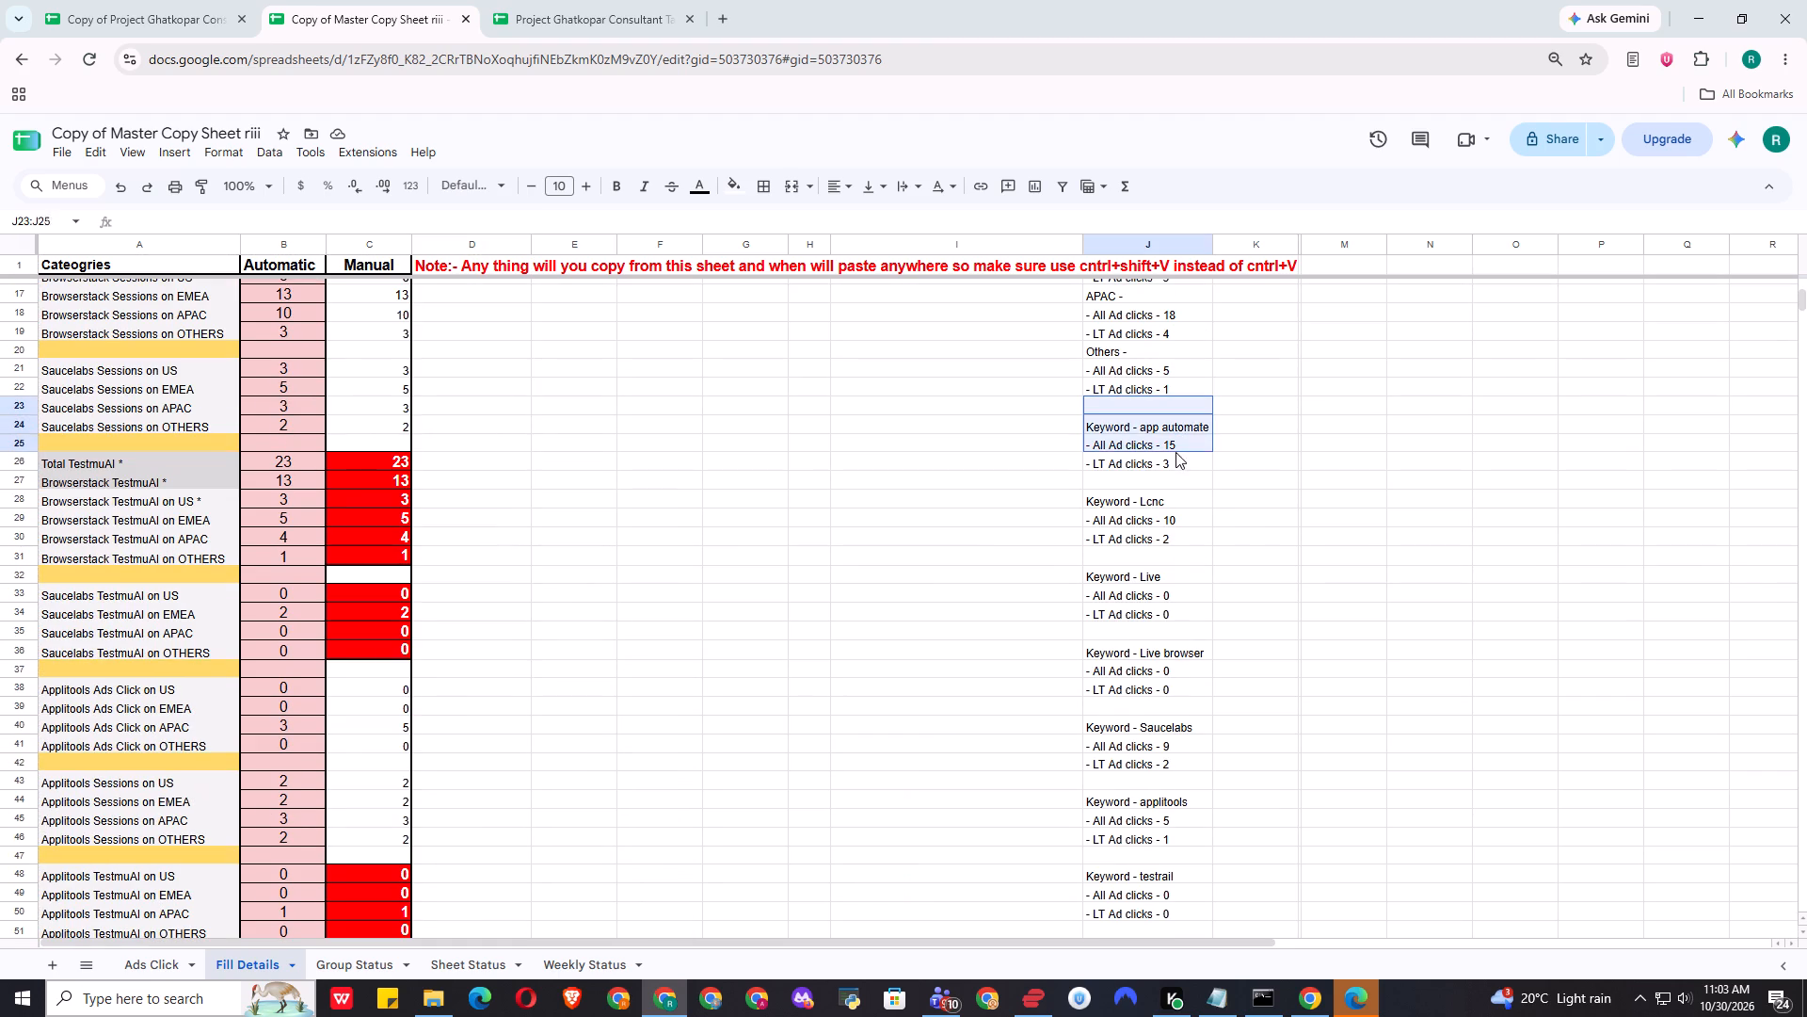
drag(1175, 452, 1193, 602)
key(ctrl+c)
scroll(835, 684, down, 6)
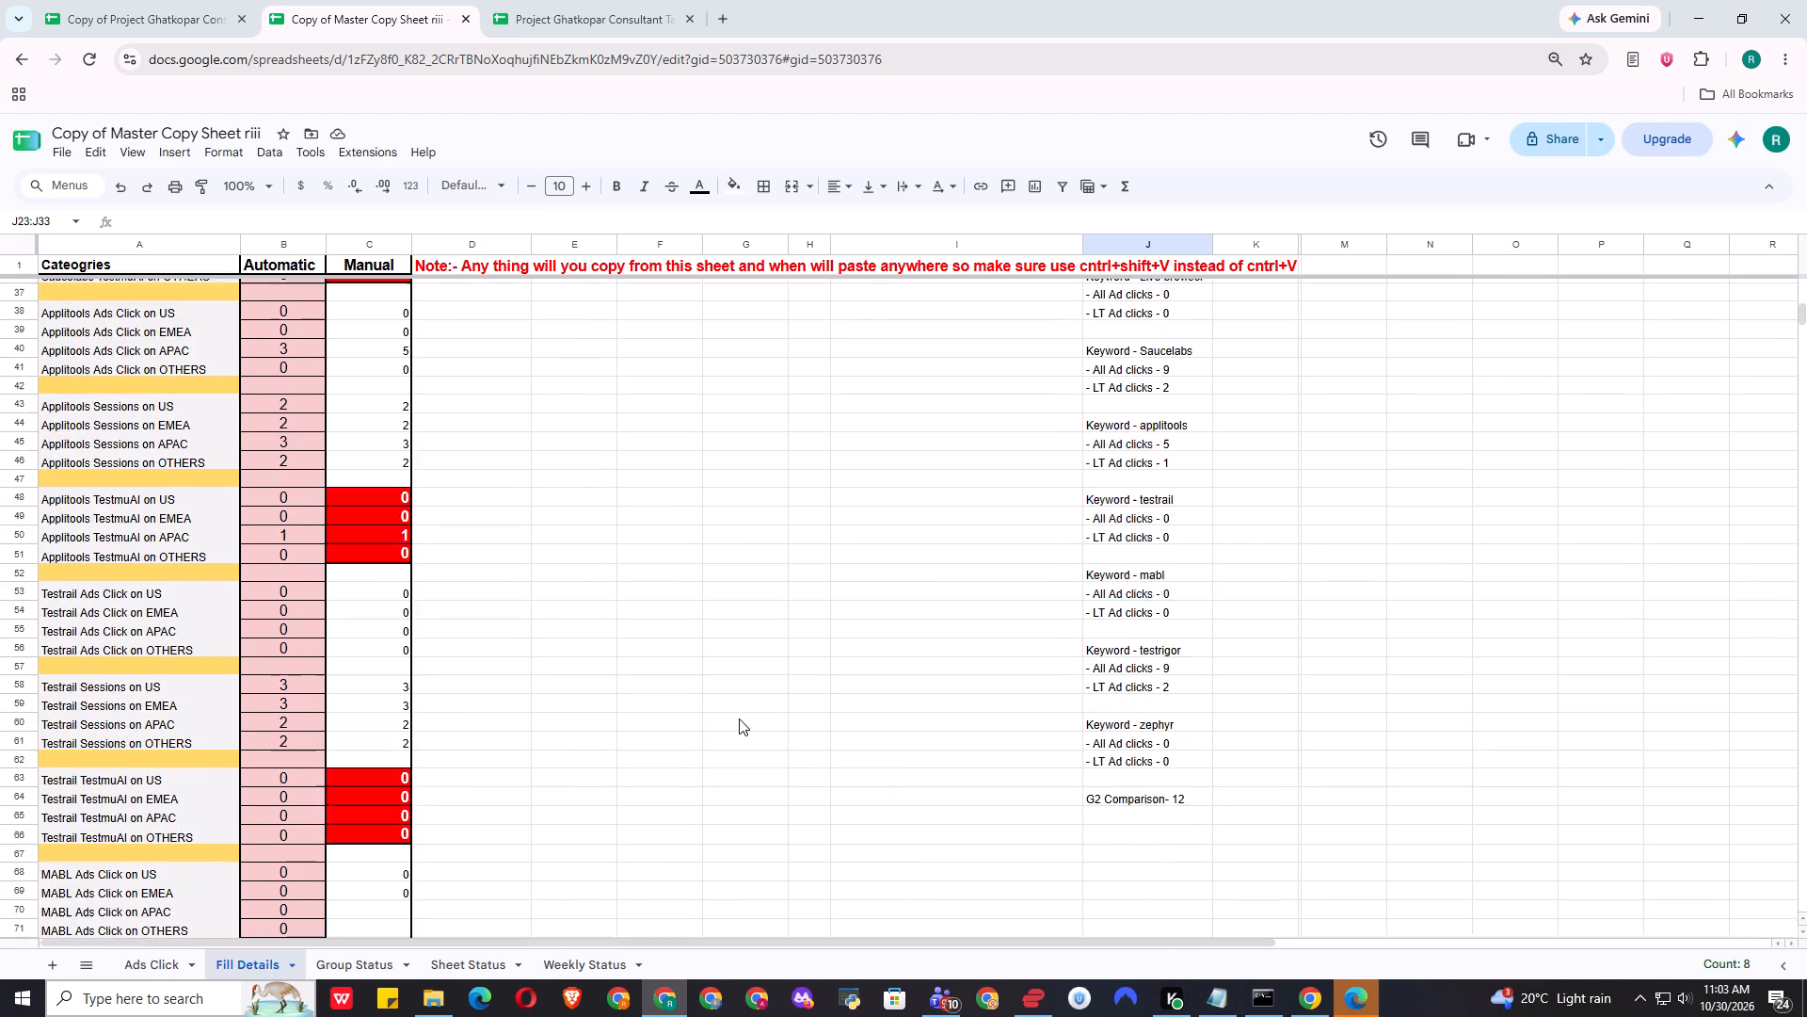
scroll(739, 718, down, 11)
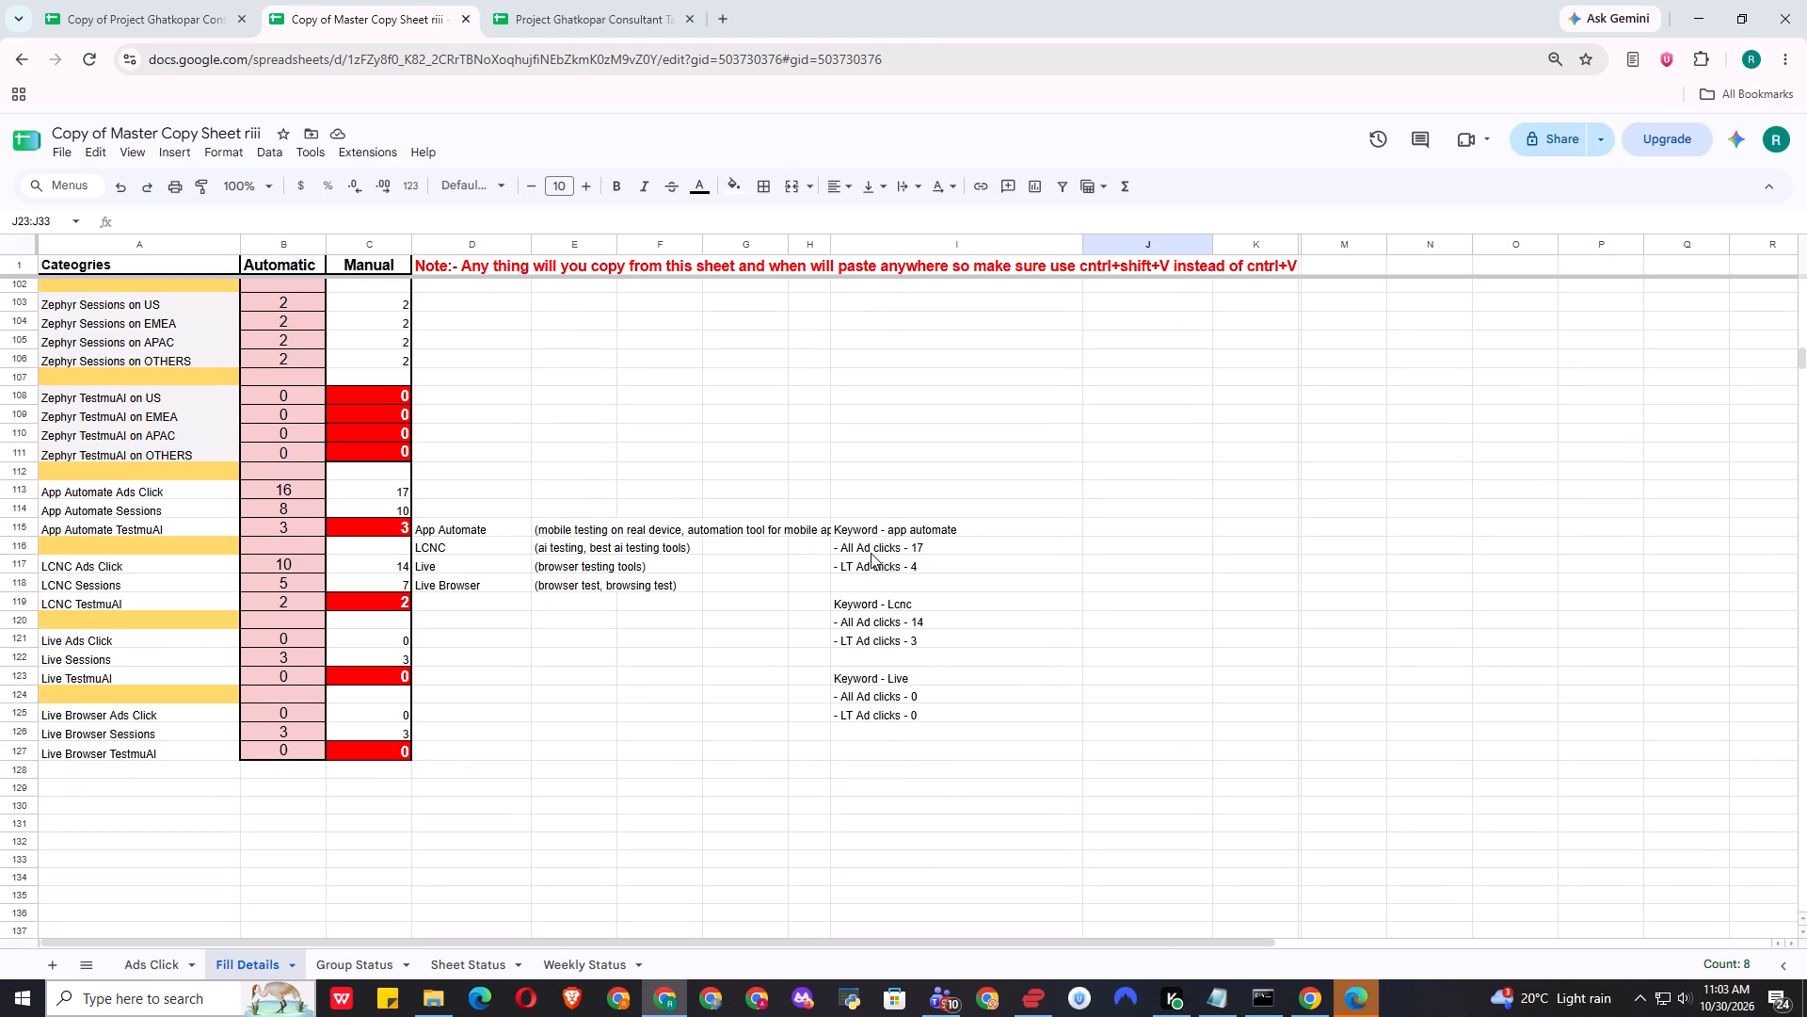
click(887, 526)
key(ctrl+v)
click(663, 653)
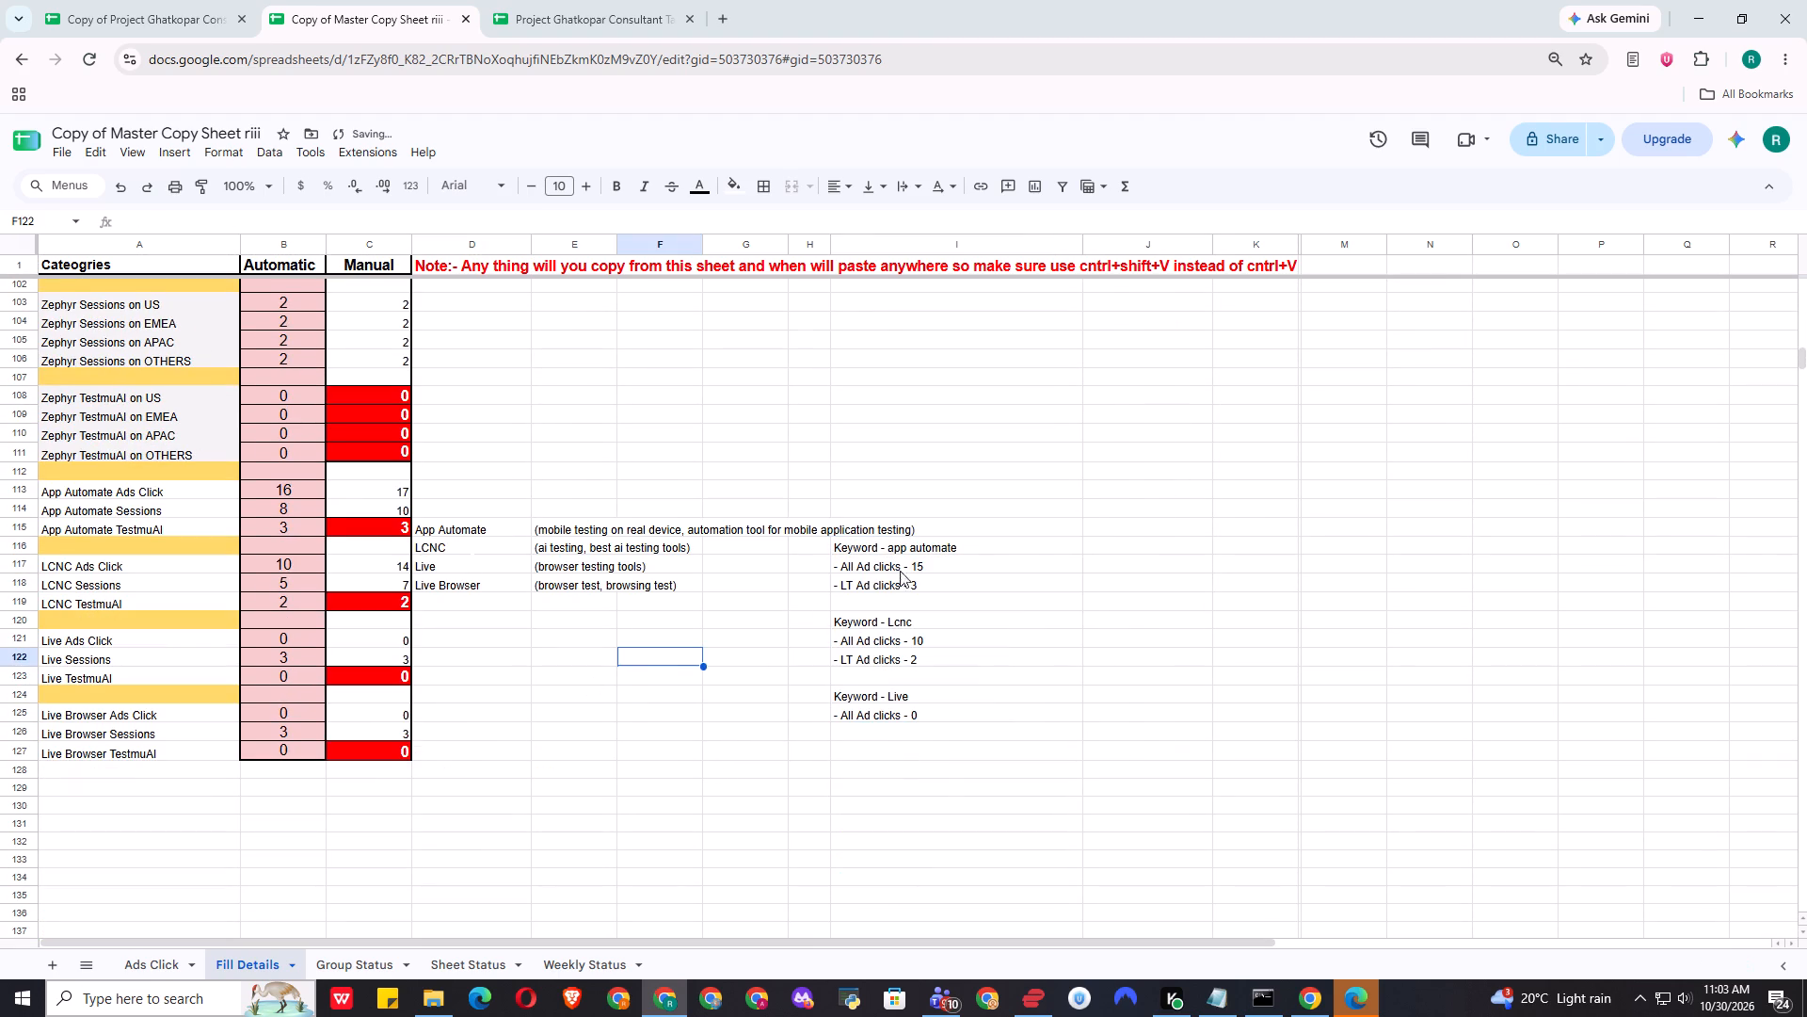
Set the manual App Automate values to 15 for Ads Click and 8 for Sessions.
click(383, 485)
key(1)
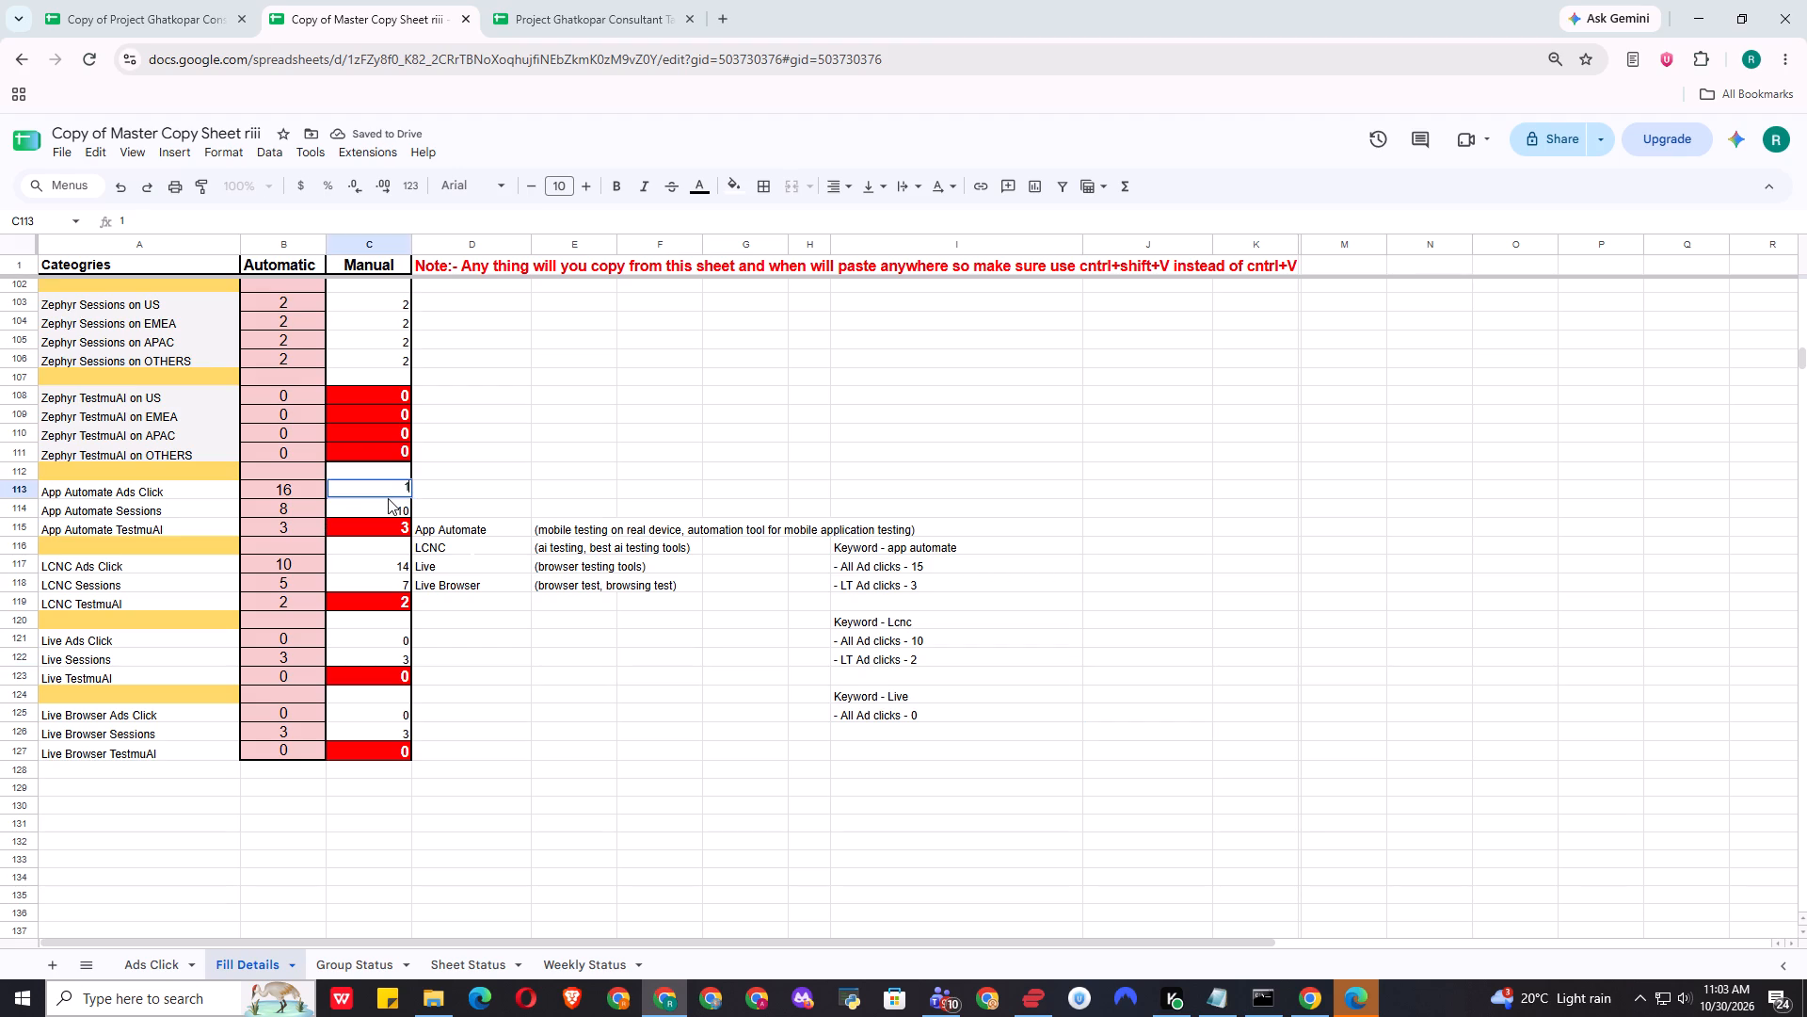
key(5)
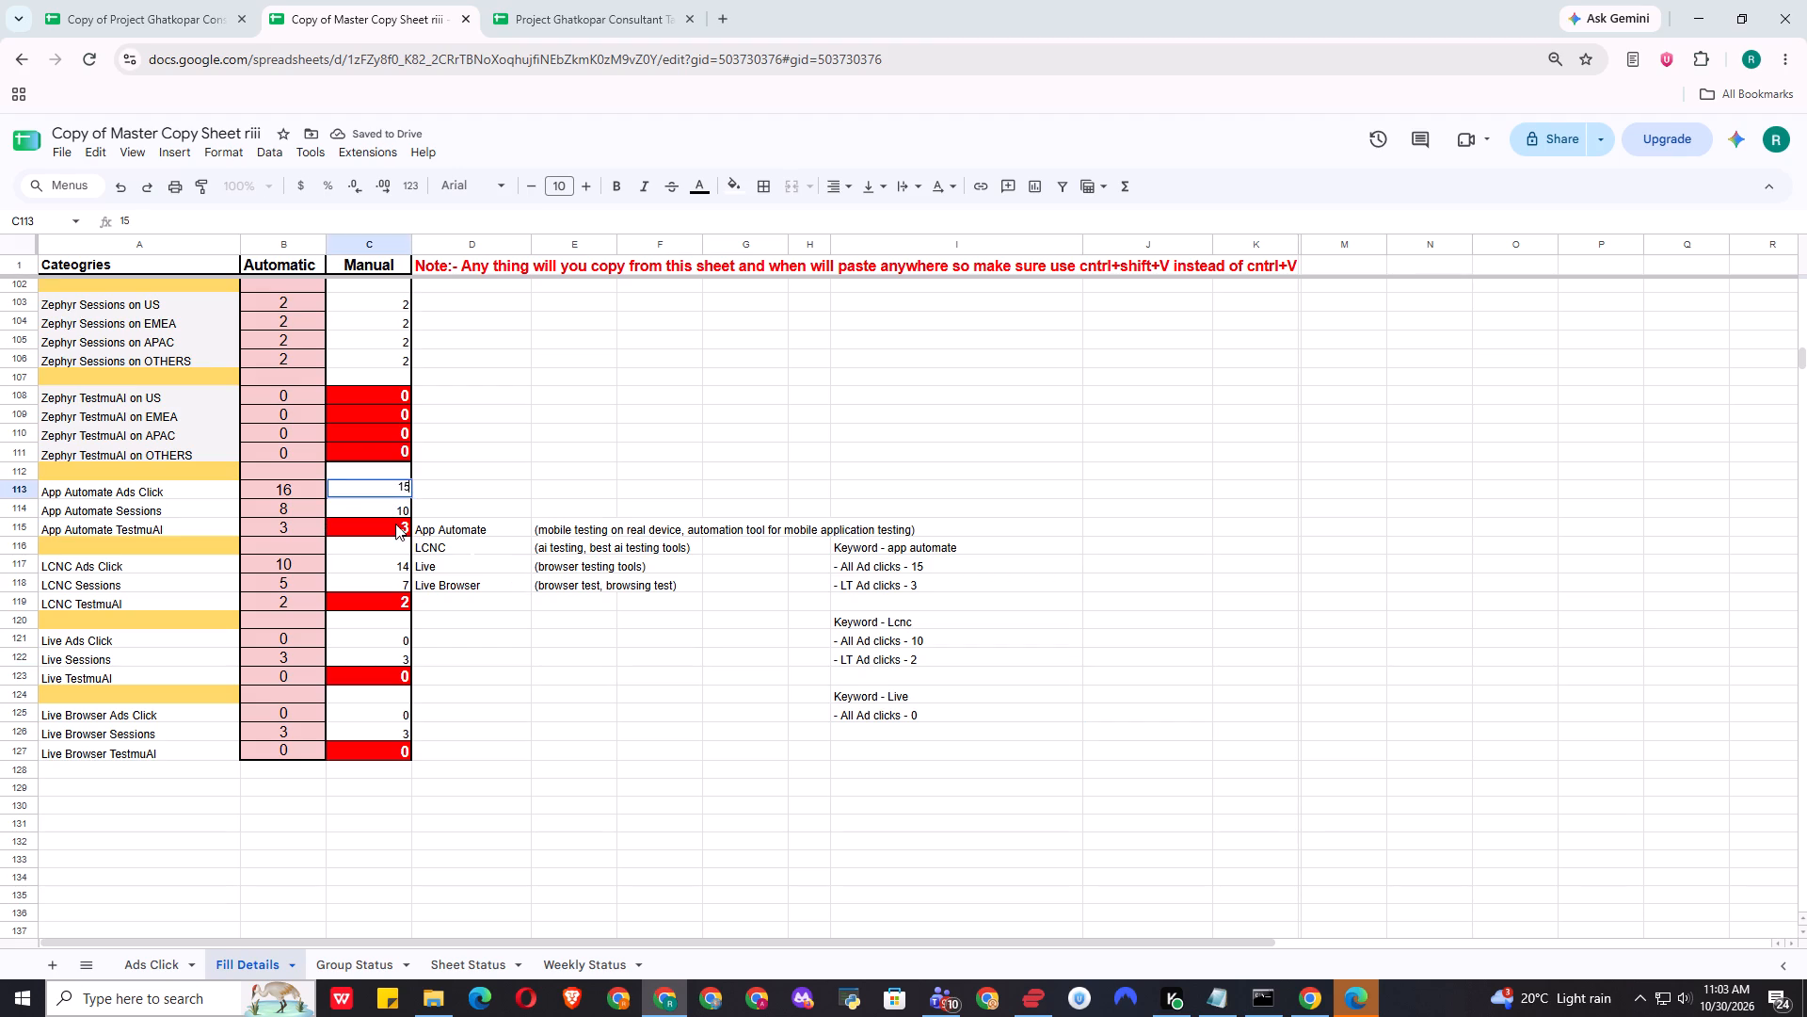
click(381, 507)
key(8)
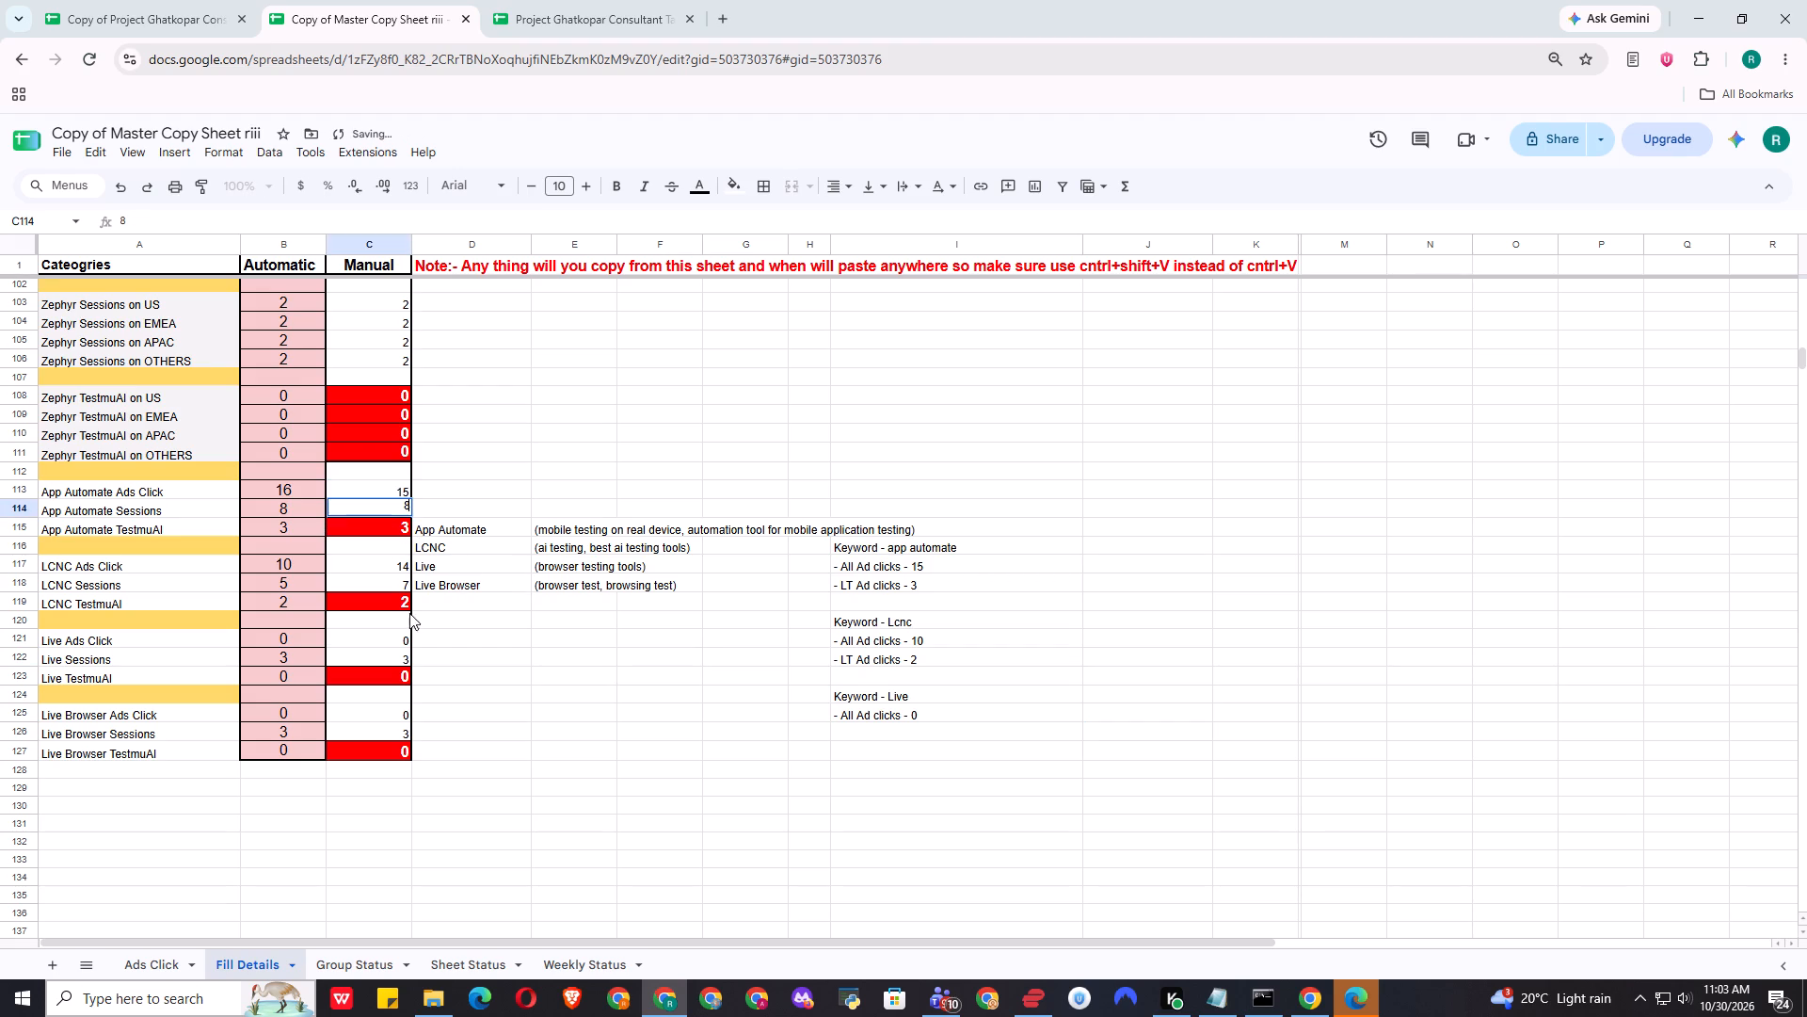
Set the manual LCNC values to 10 for Ads Click and 5 for Sessions.
click(904, 646)
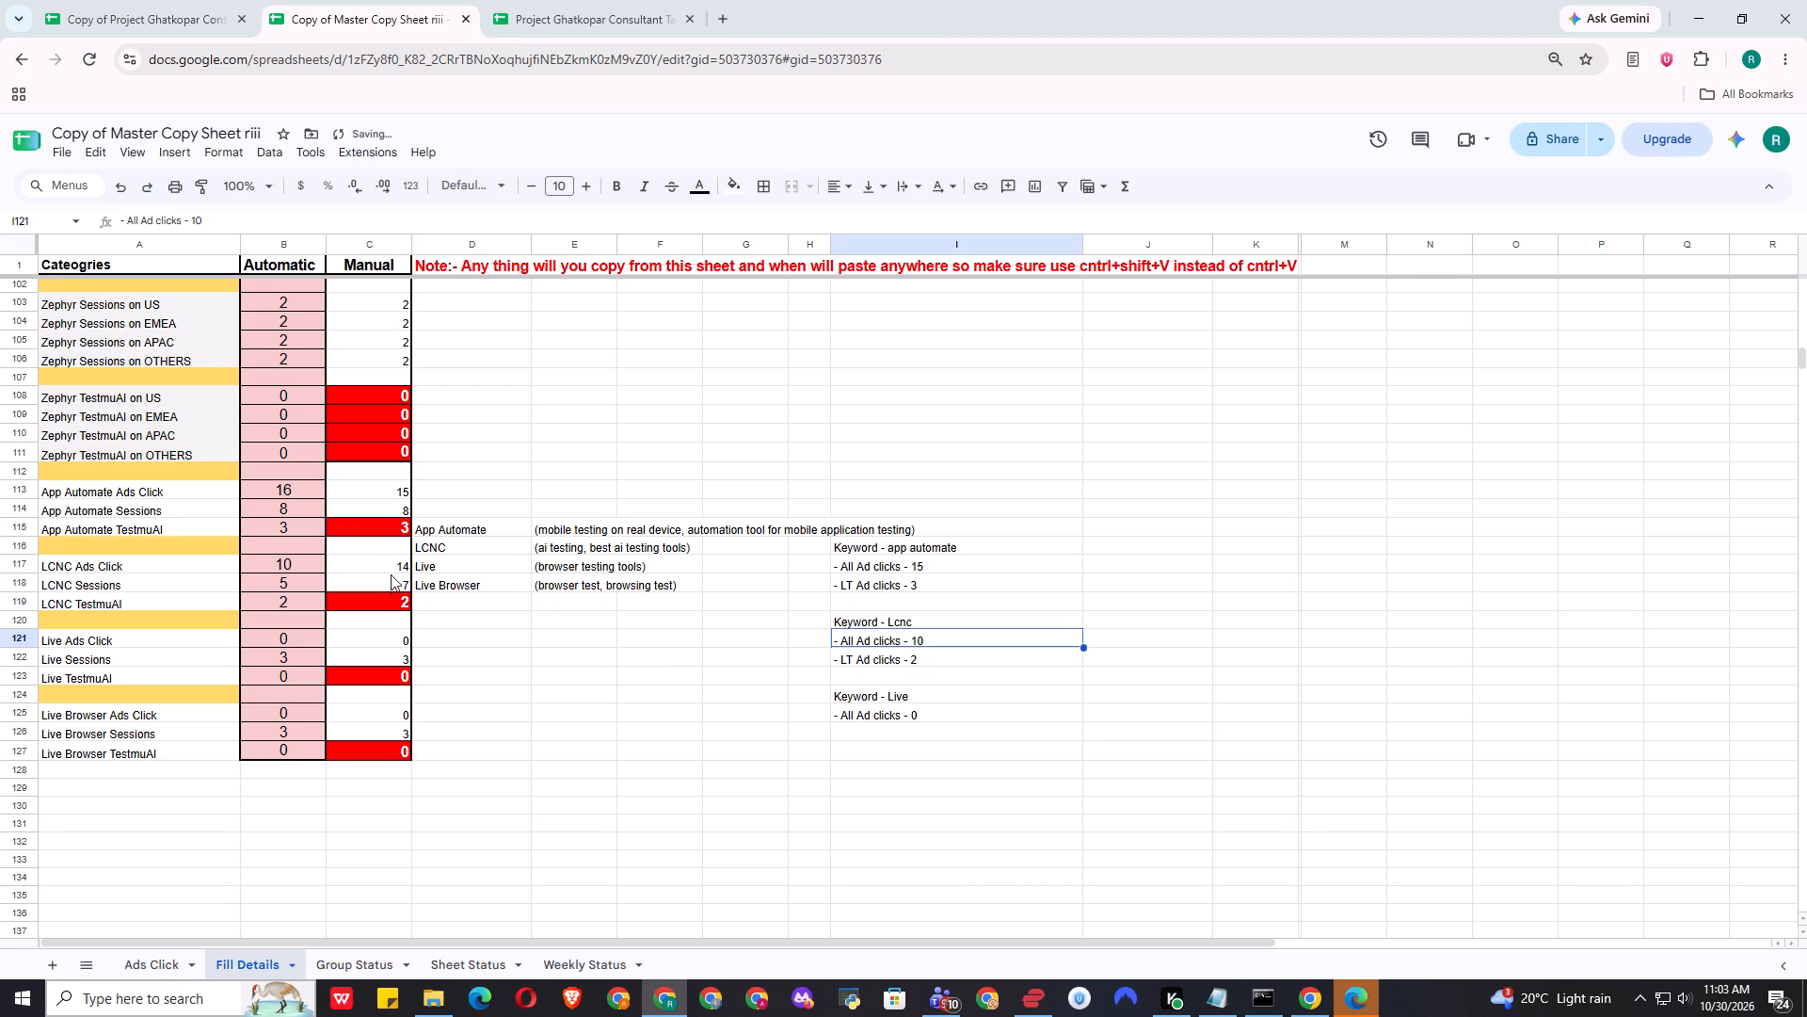
click(388, 564)
key(1)
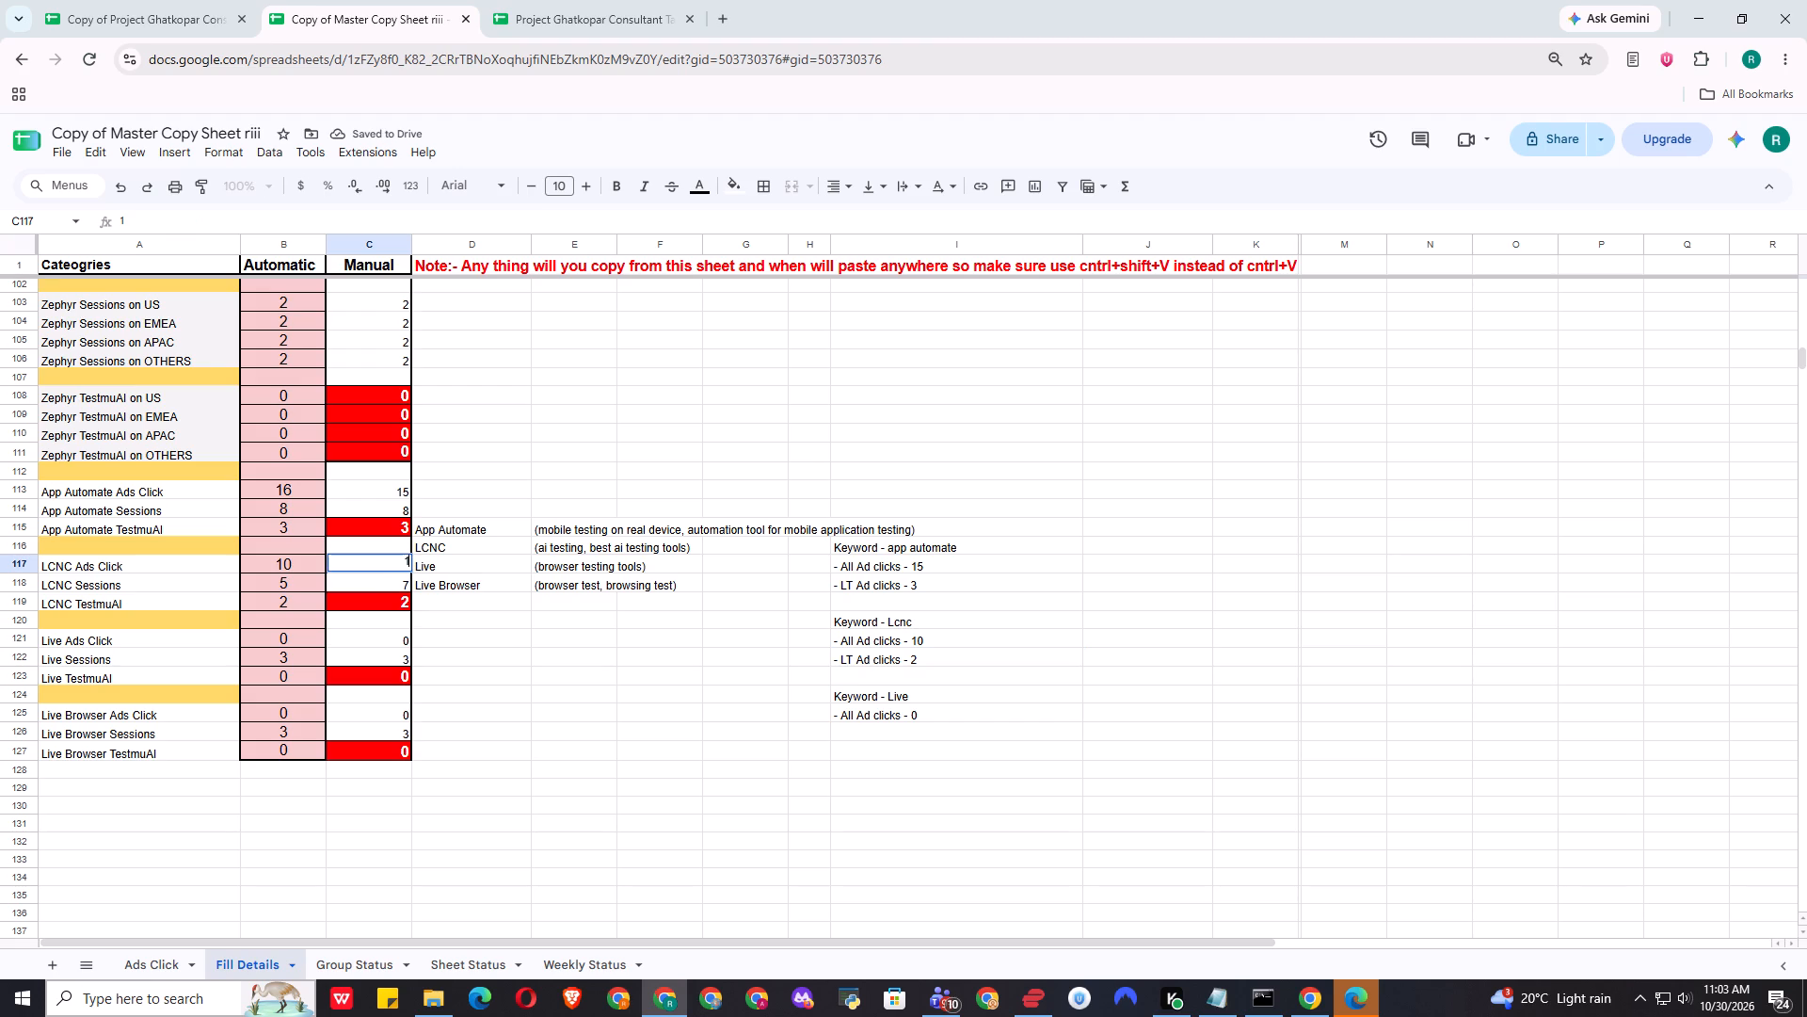
key(0)
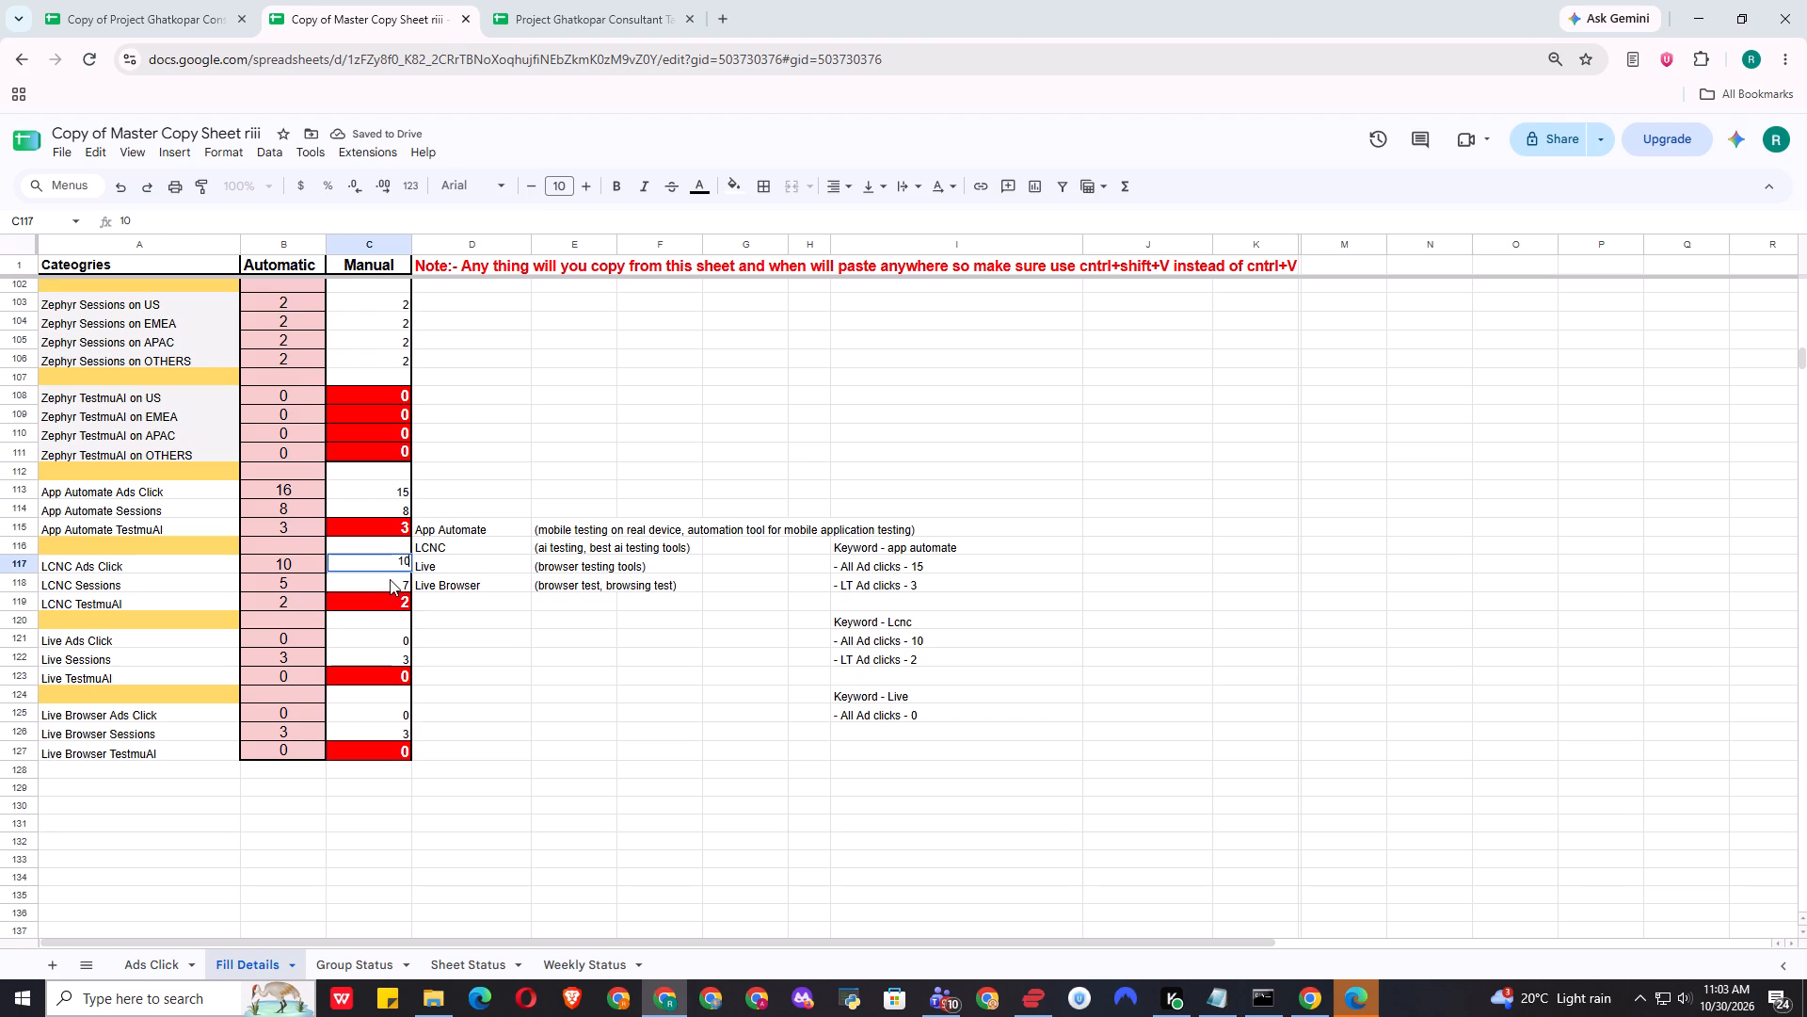
click(391, 589)
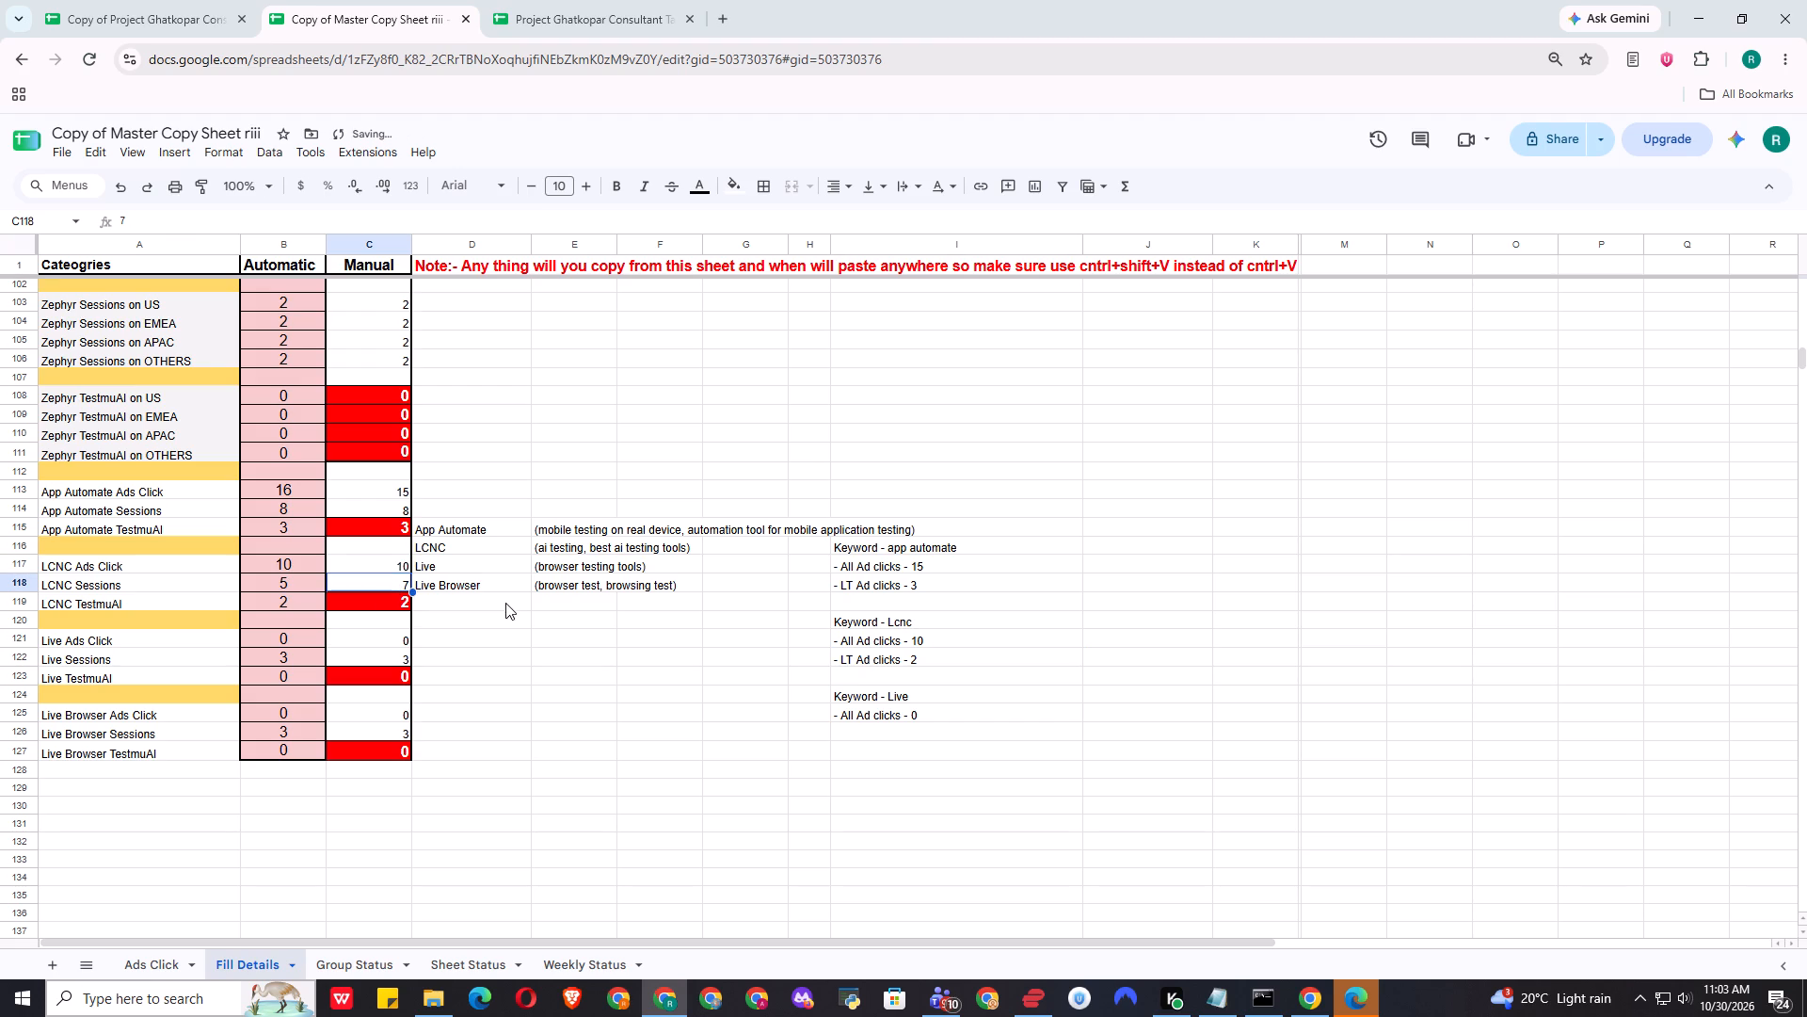
key(5)
click(569, 661)
Open the Group Status sheet.
scroll(540, 659, up, 20)
scroll(540, 659, up, 11)
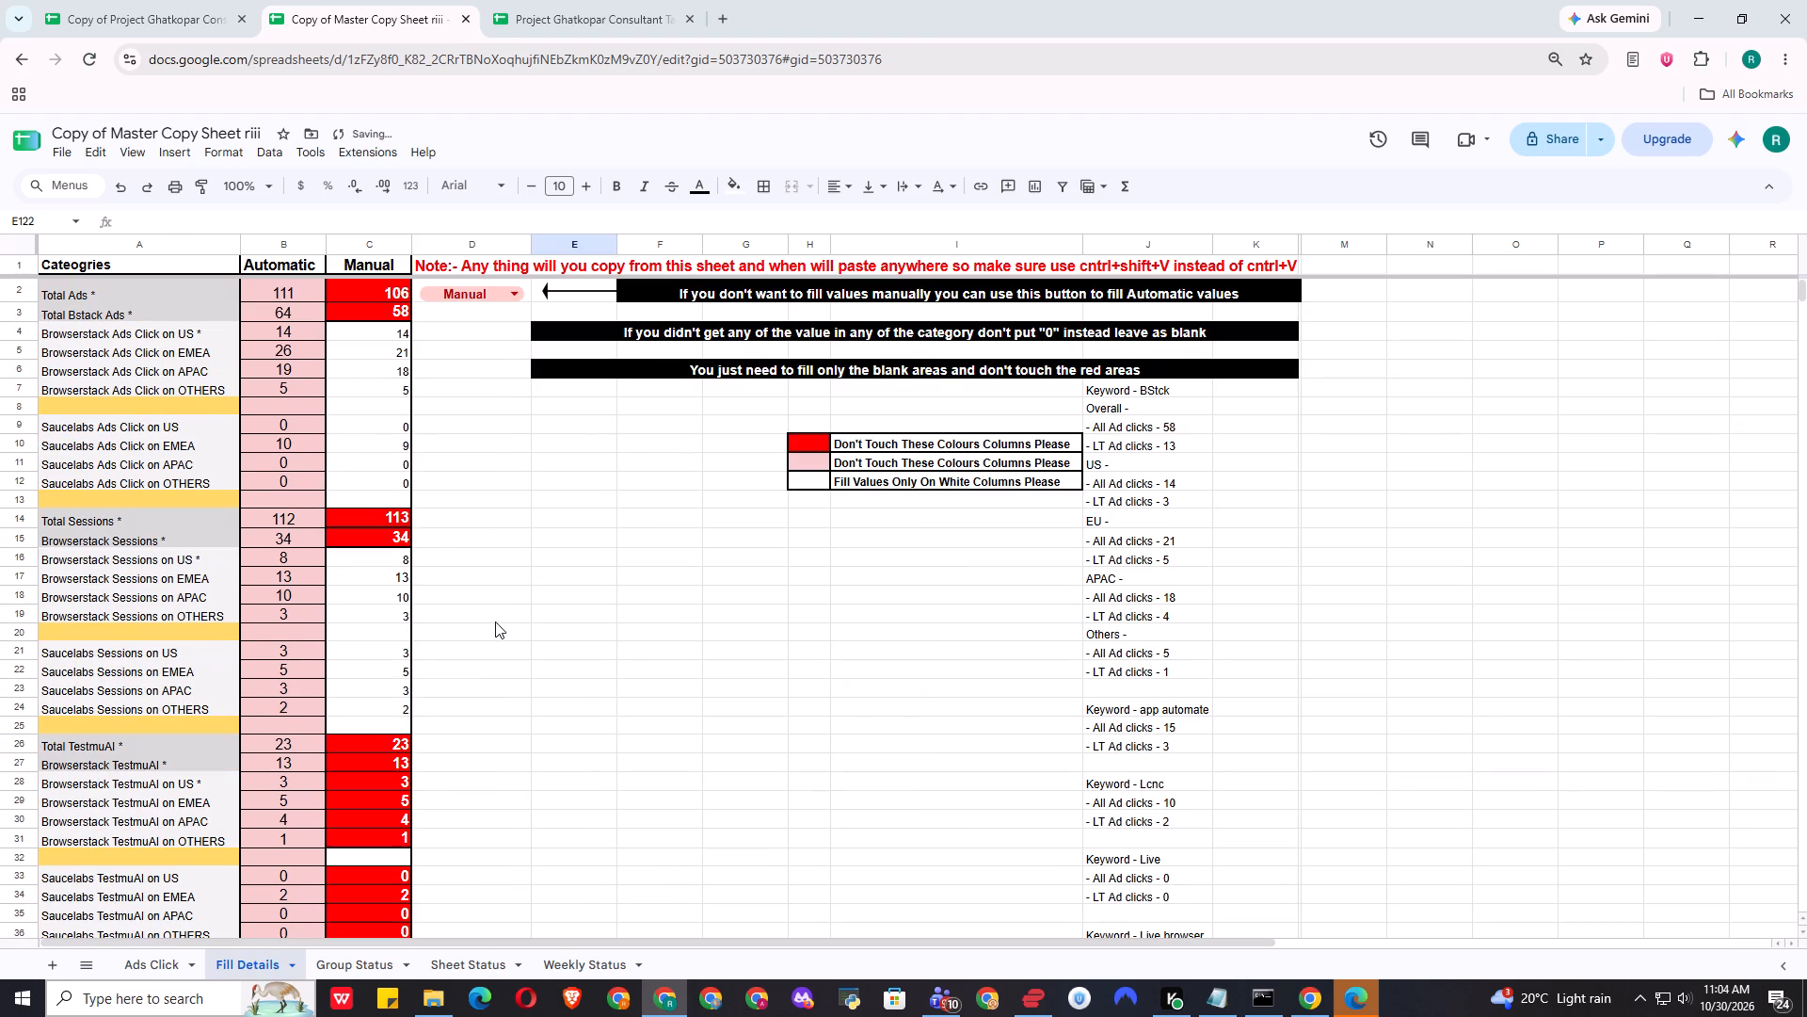
click(371, 971)
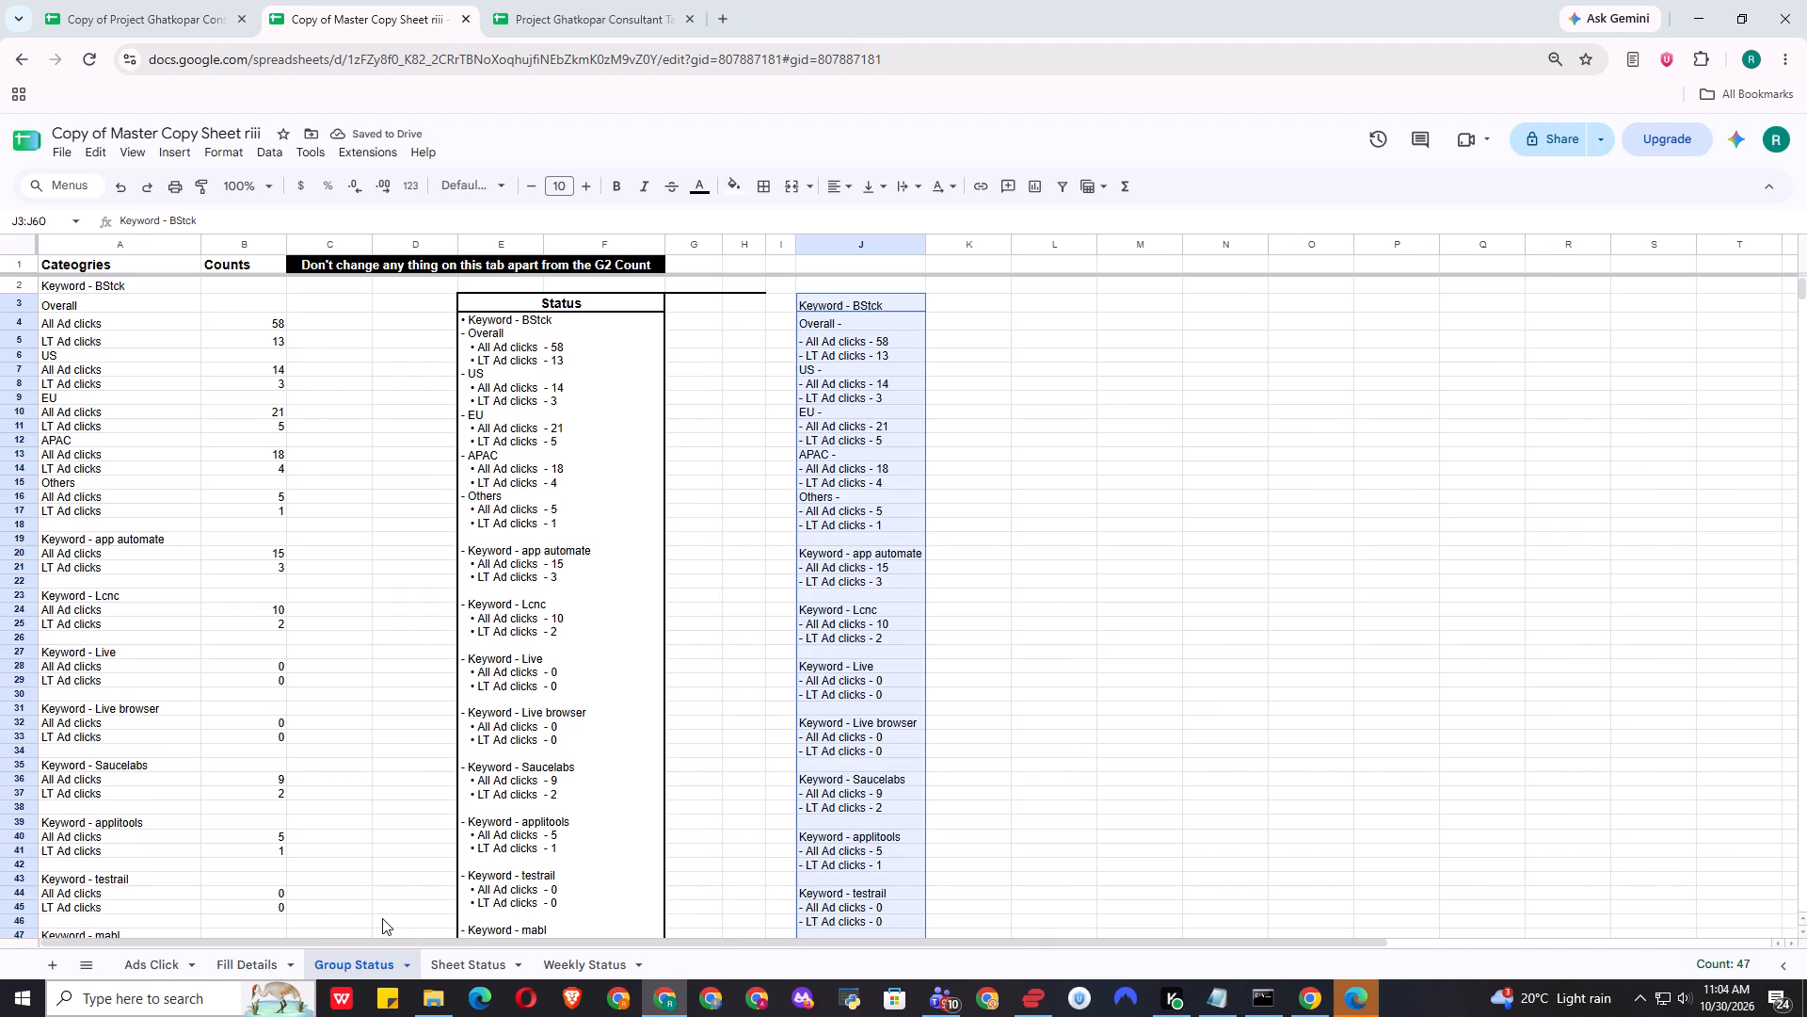
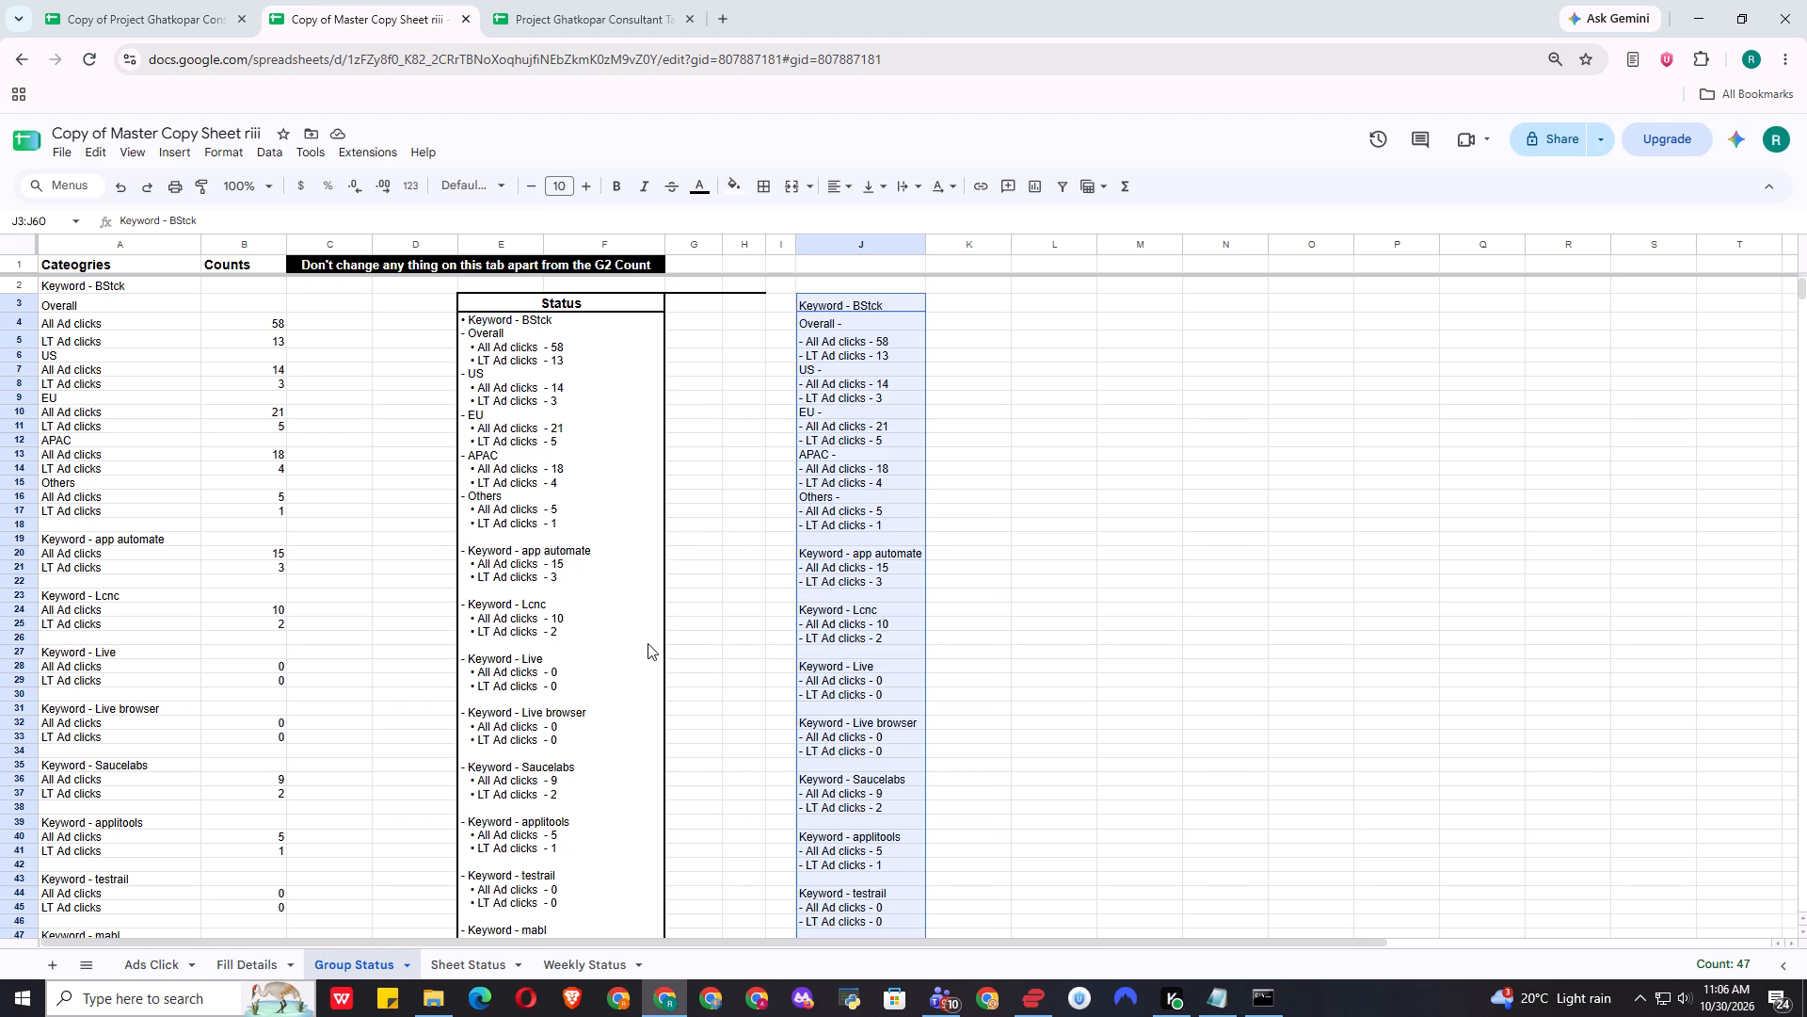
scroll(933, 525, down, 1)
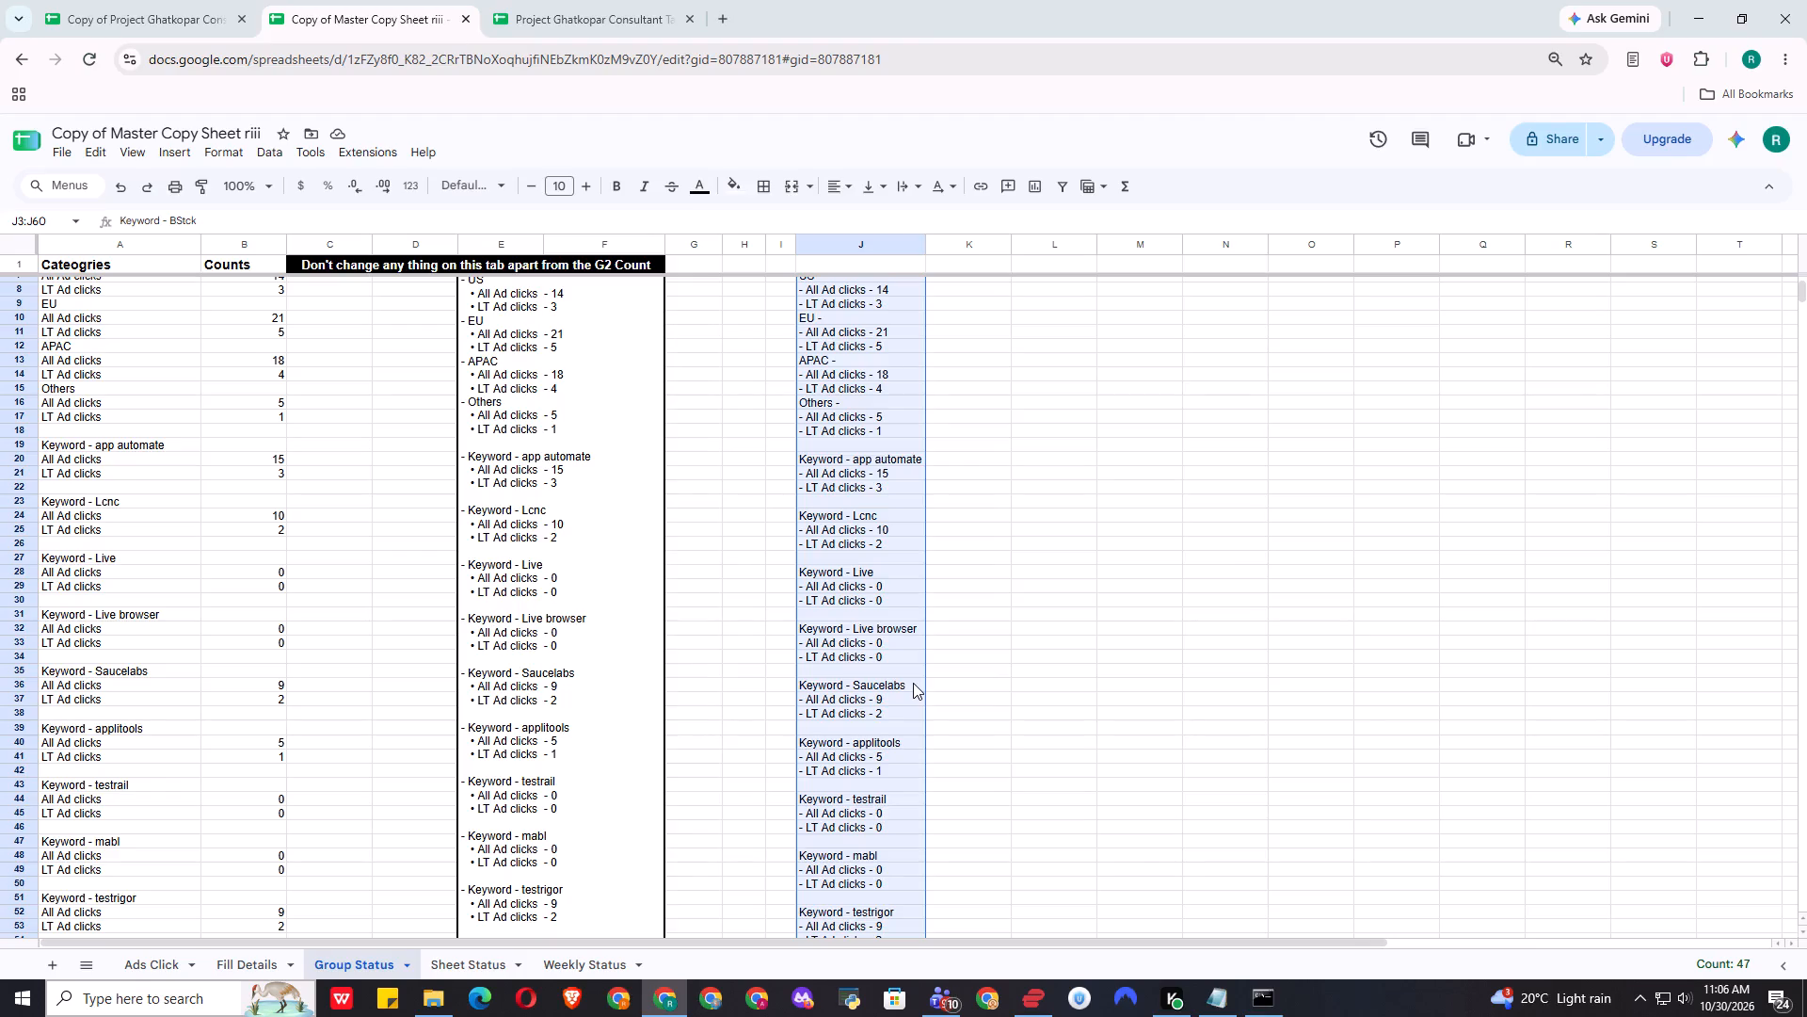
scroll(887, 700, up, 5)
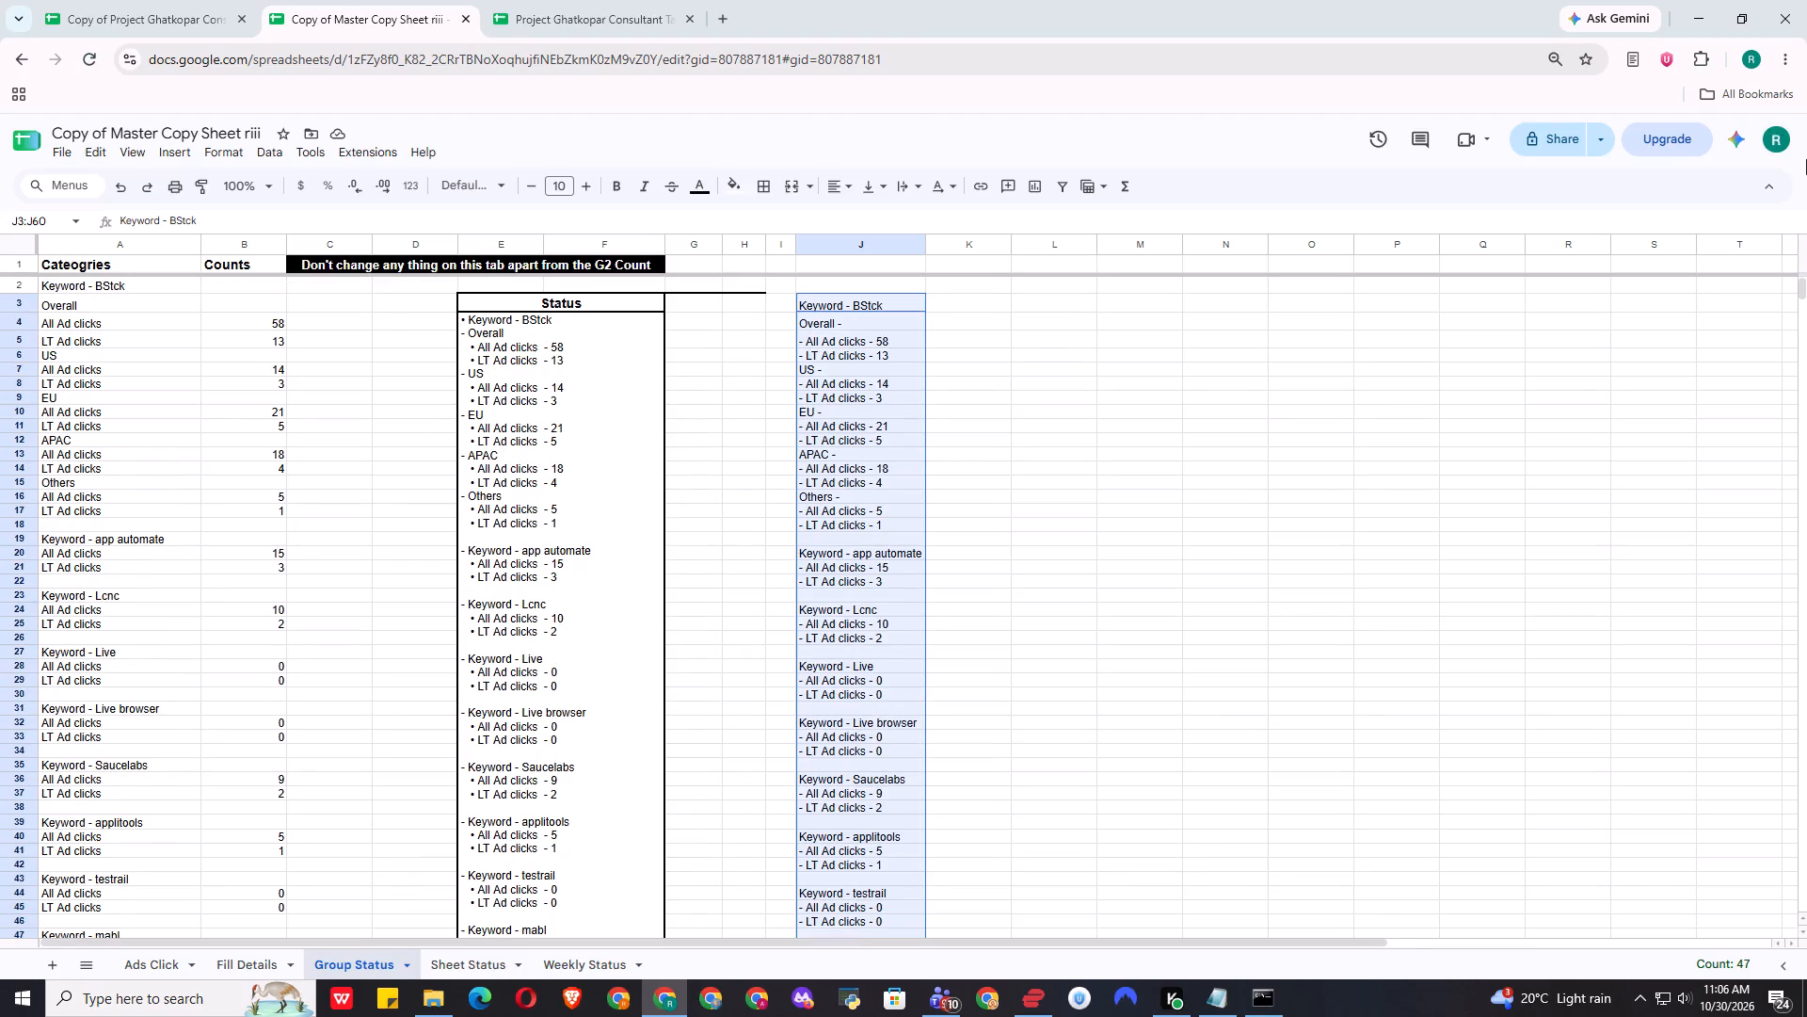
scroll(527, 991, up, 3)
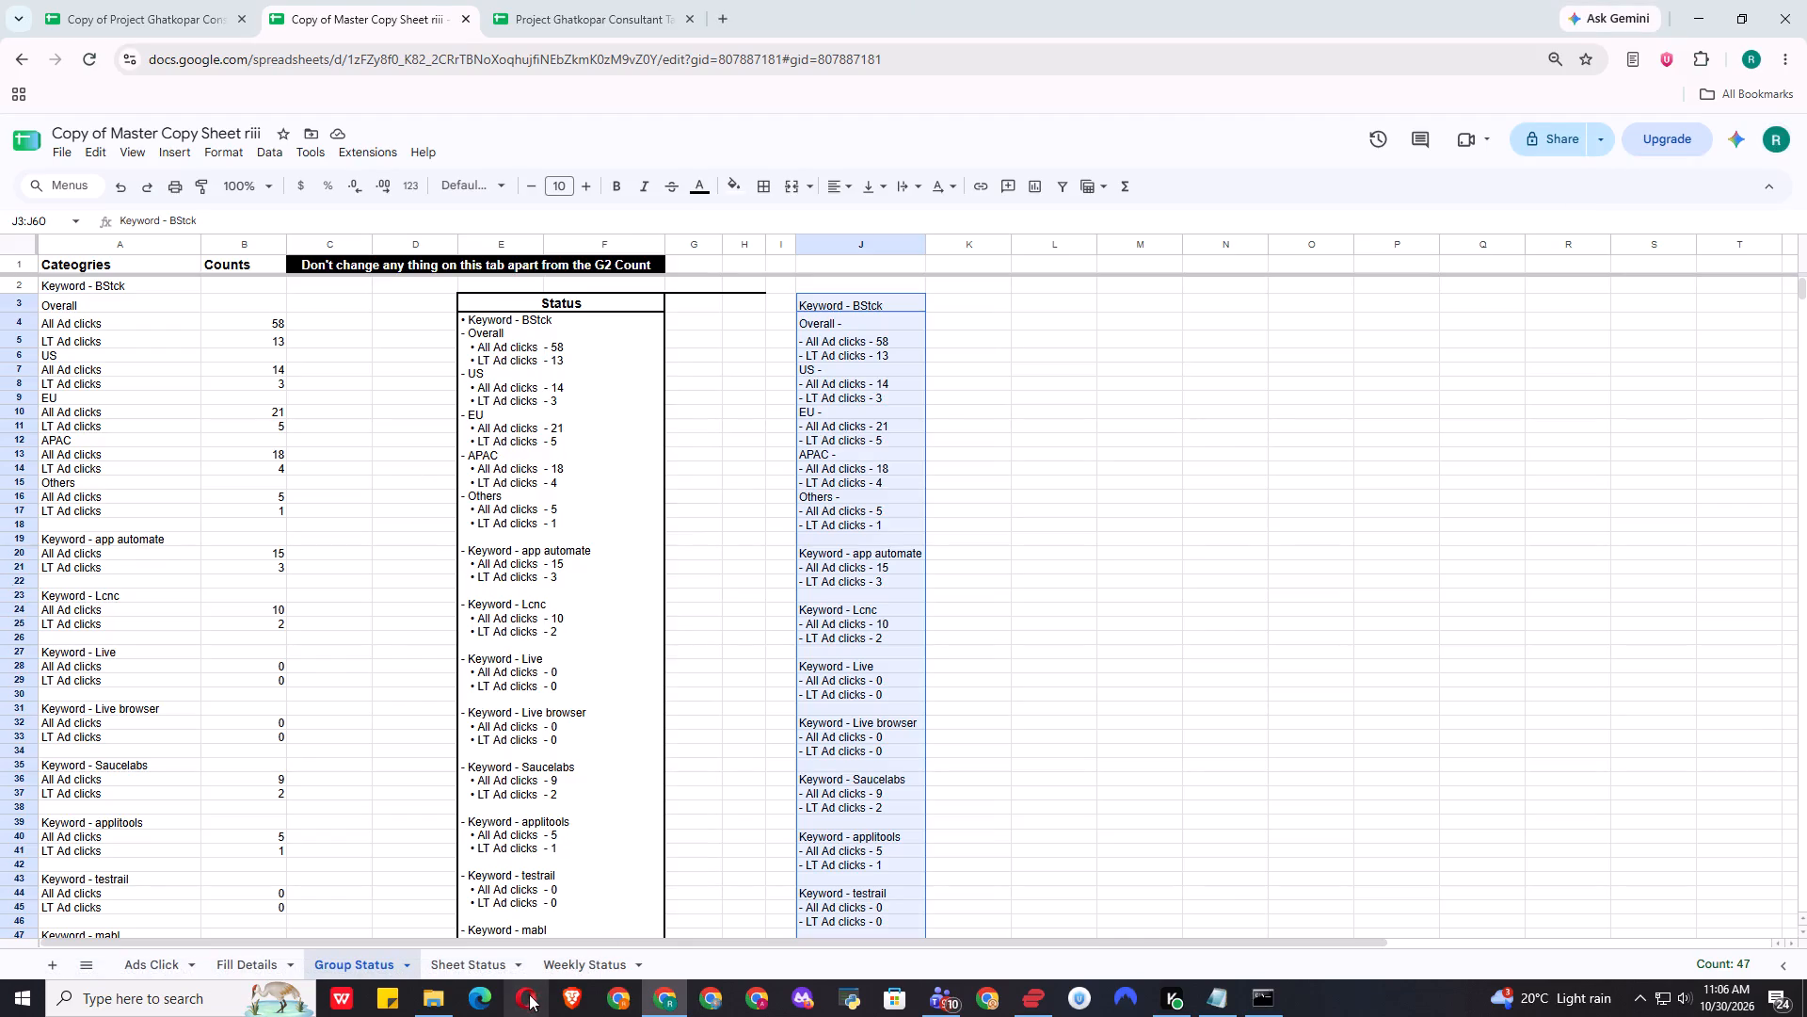
Copy the Sheet Status counts in B2:B914 and paste them as values only into the ADs Clicks Summary's 22 October 2026 column from DM2.
click(531, 961)
click(596, 953)
click(460, 956)
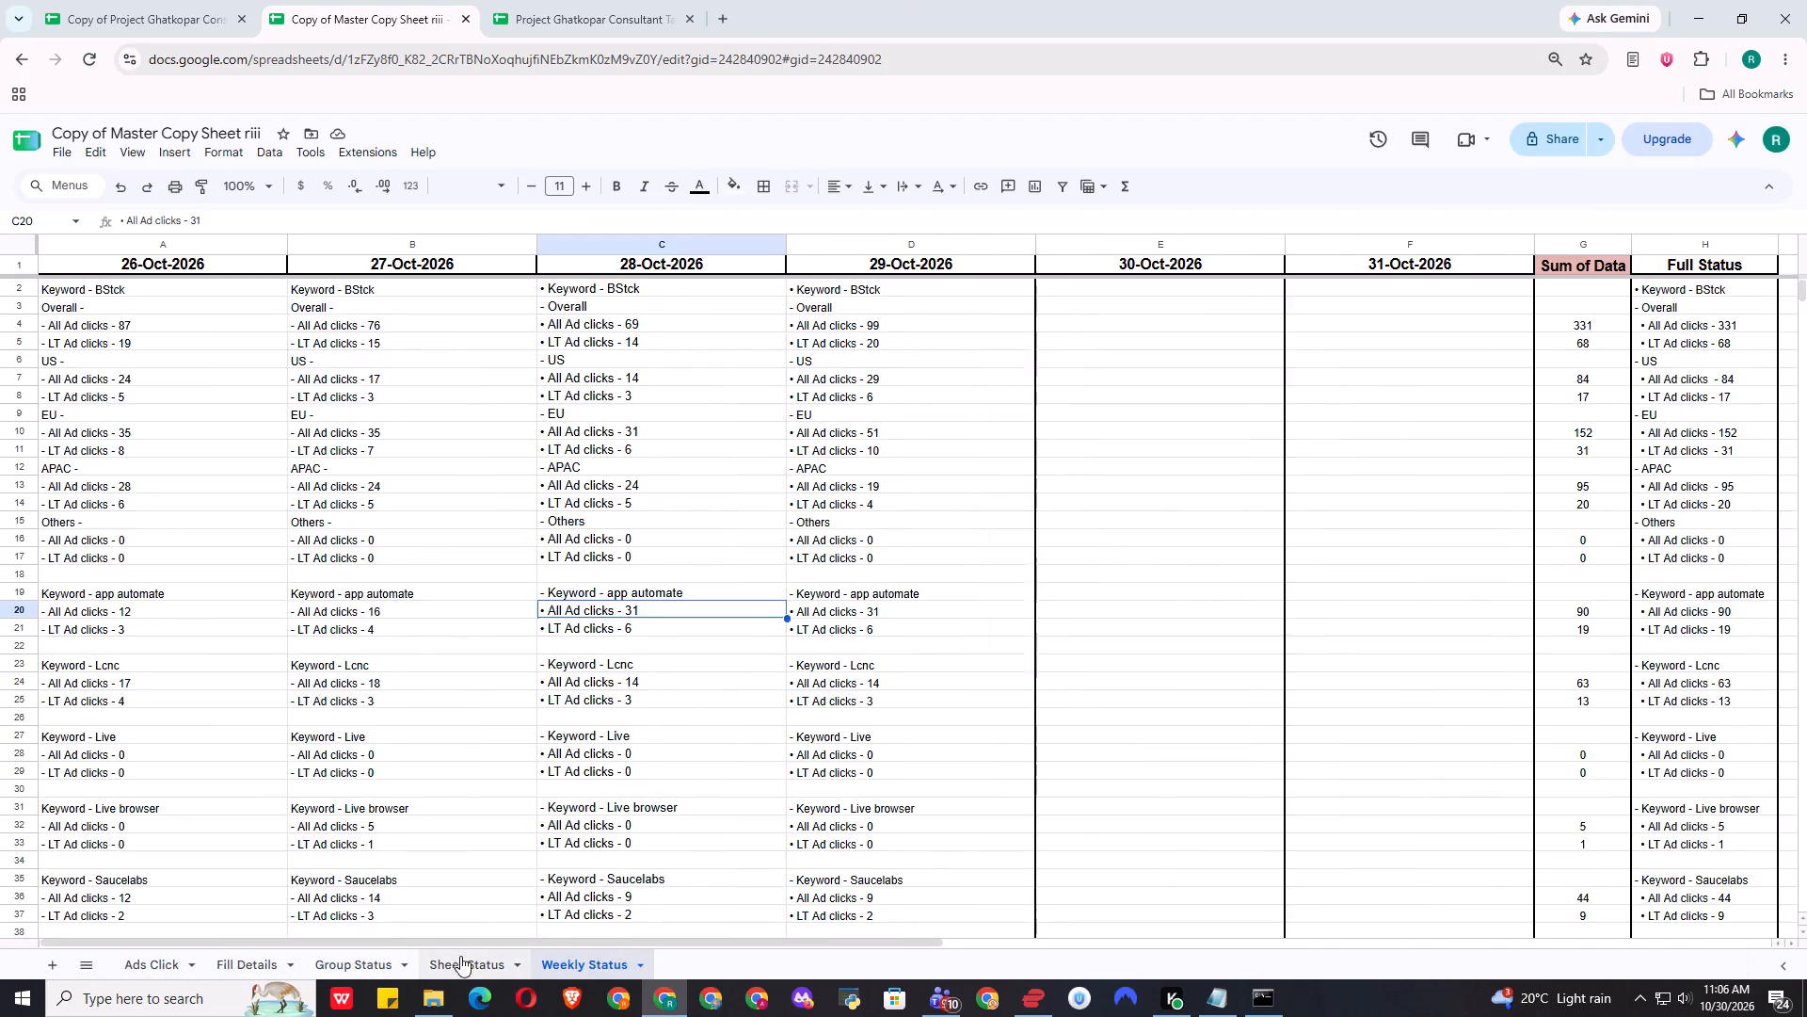
key(ctrl+c)
key(ctrl+c)
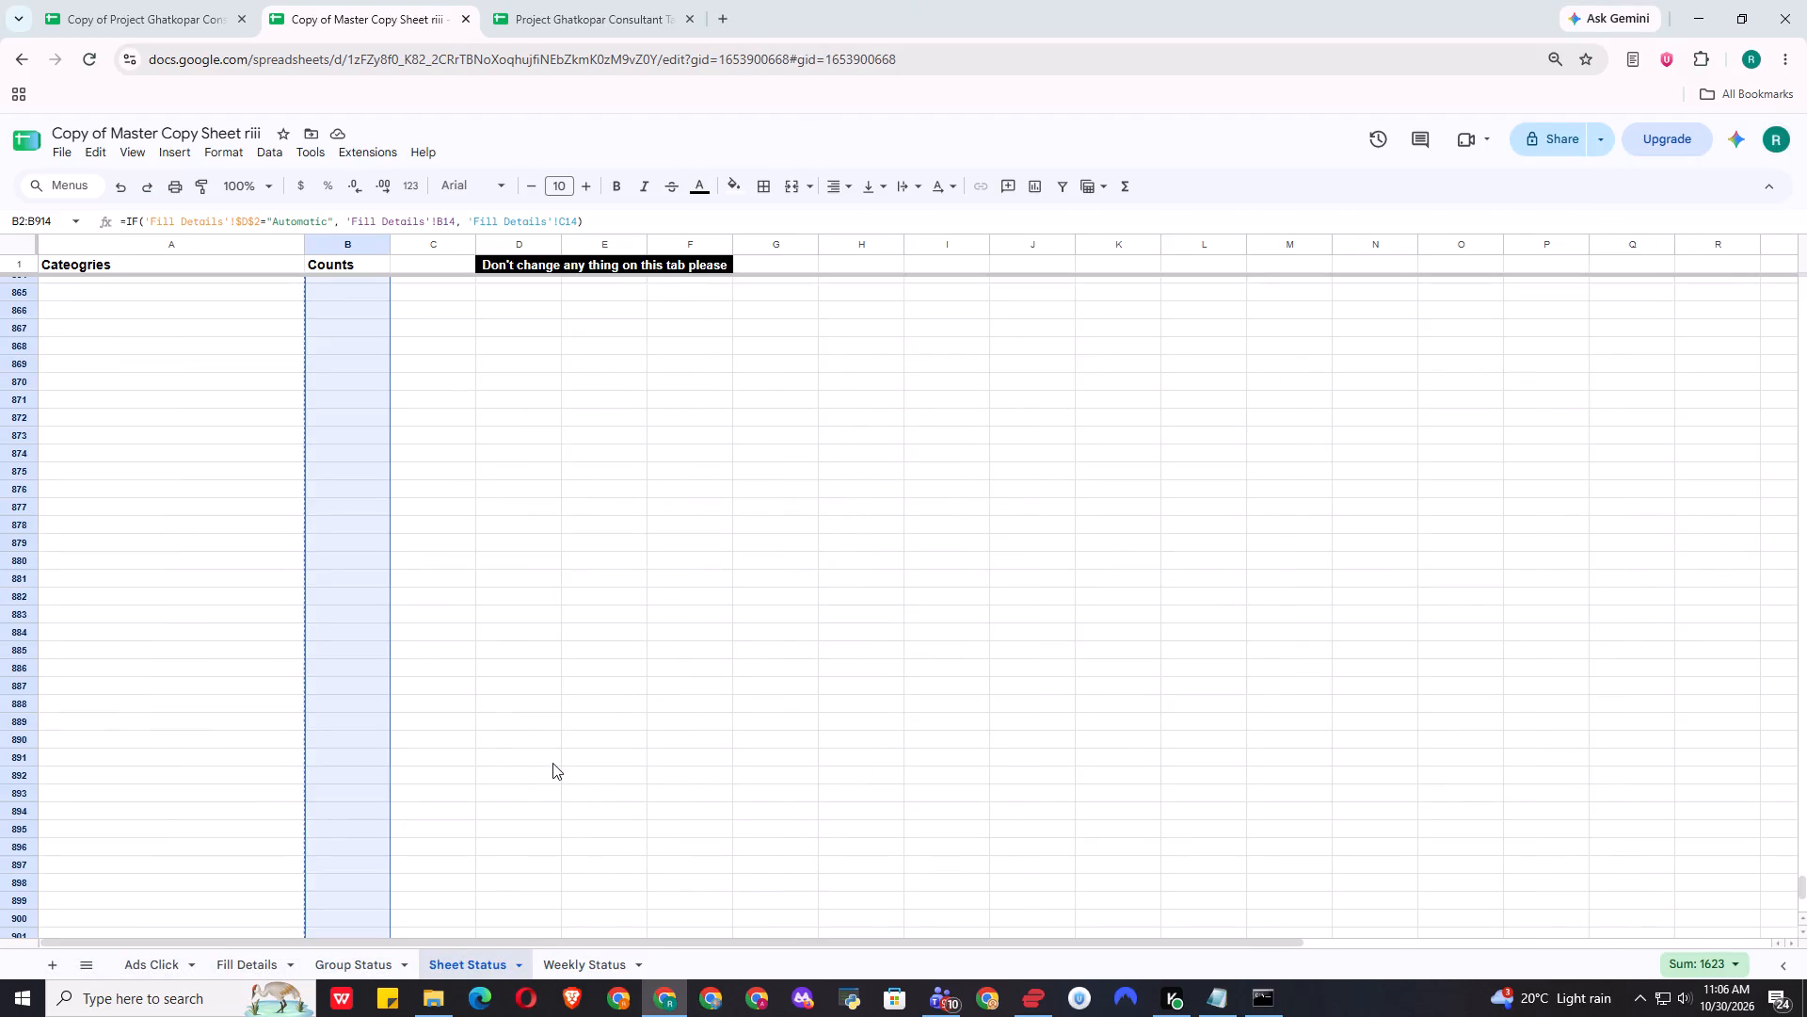
key(ctrl+c)
click(556, 0)
scroll(1361, 432, up, 1)
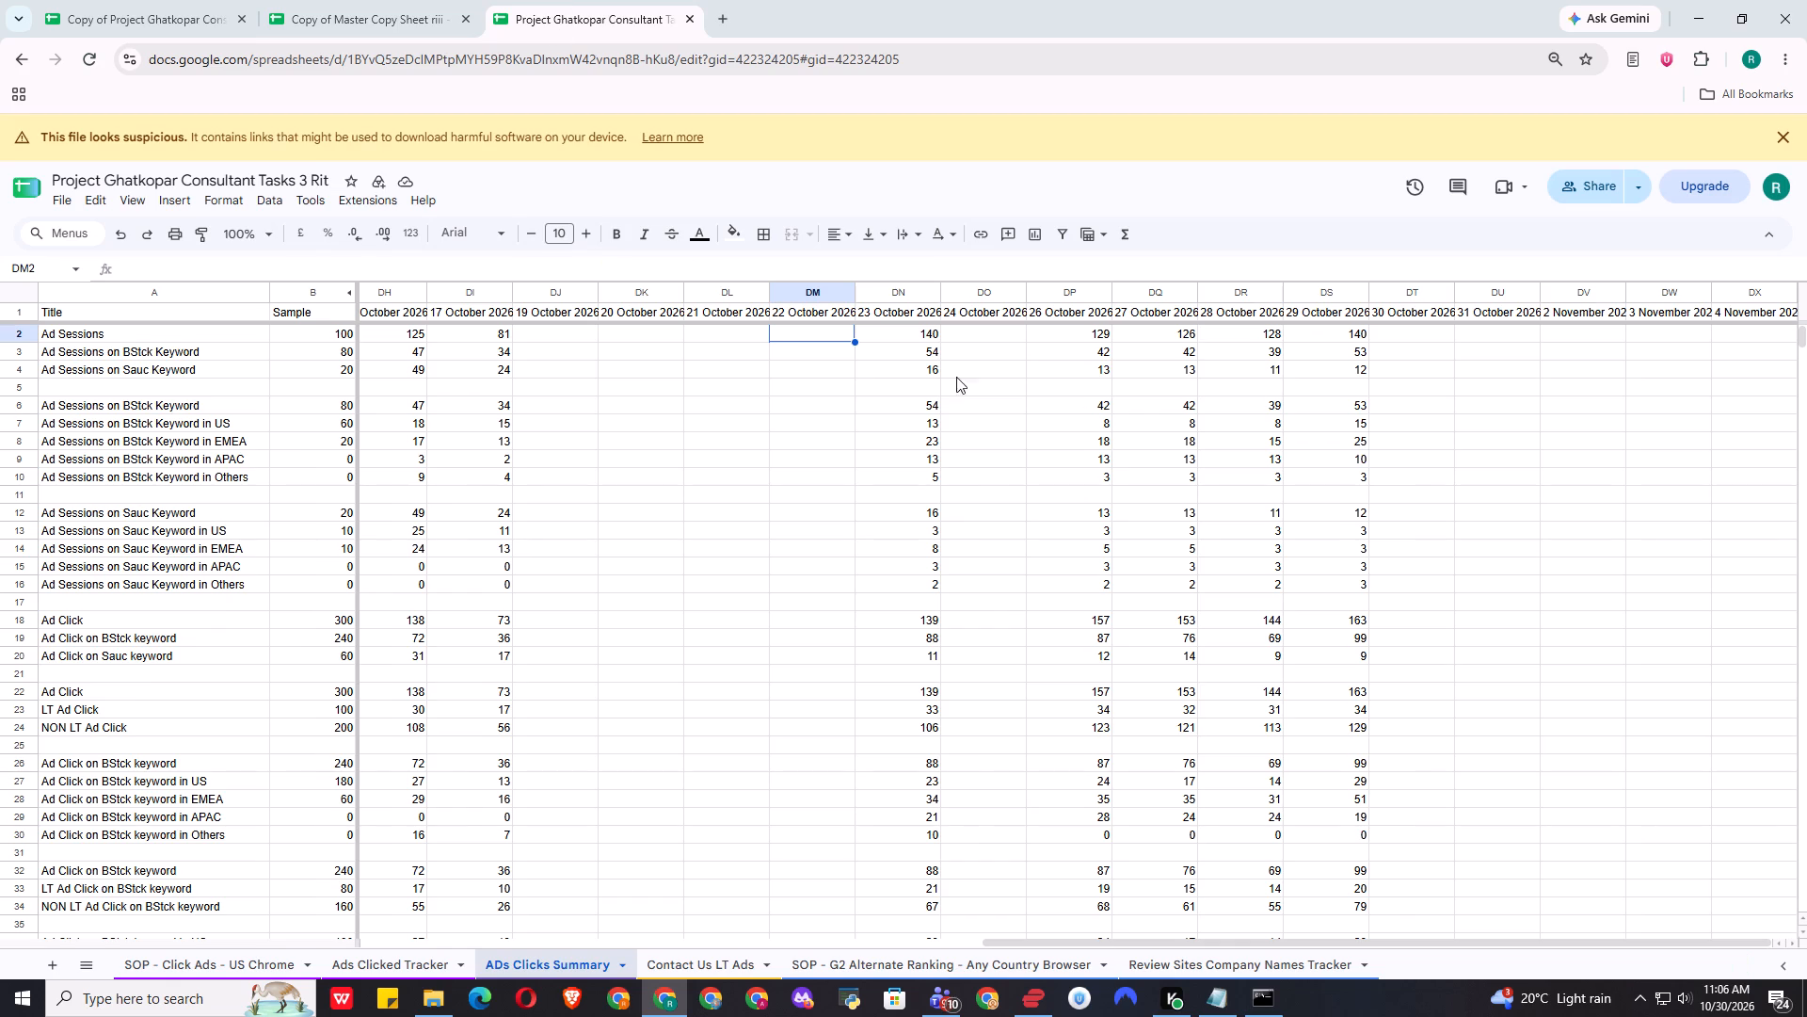
right_click(793, 334)
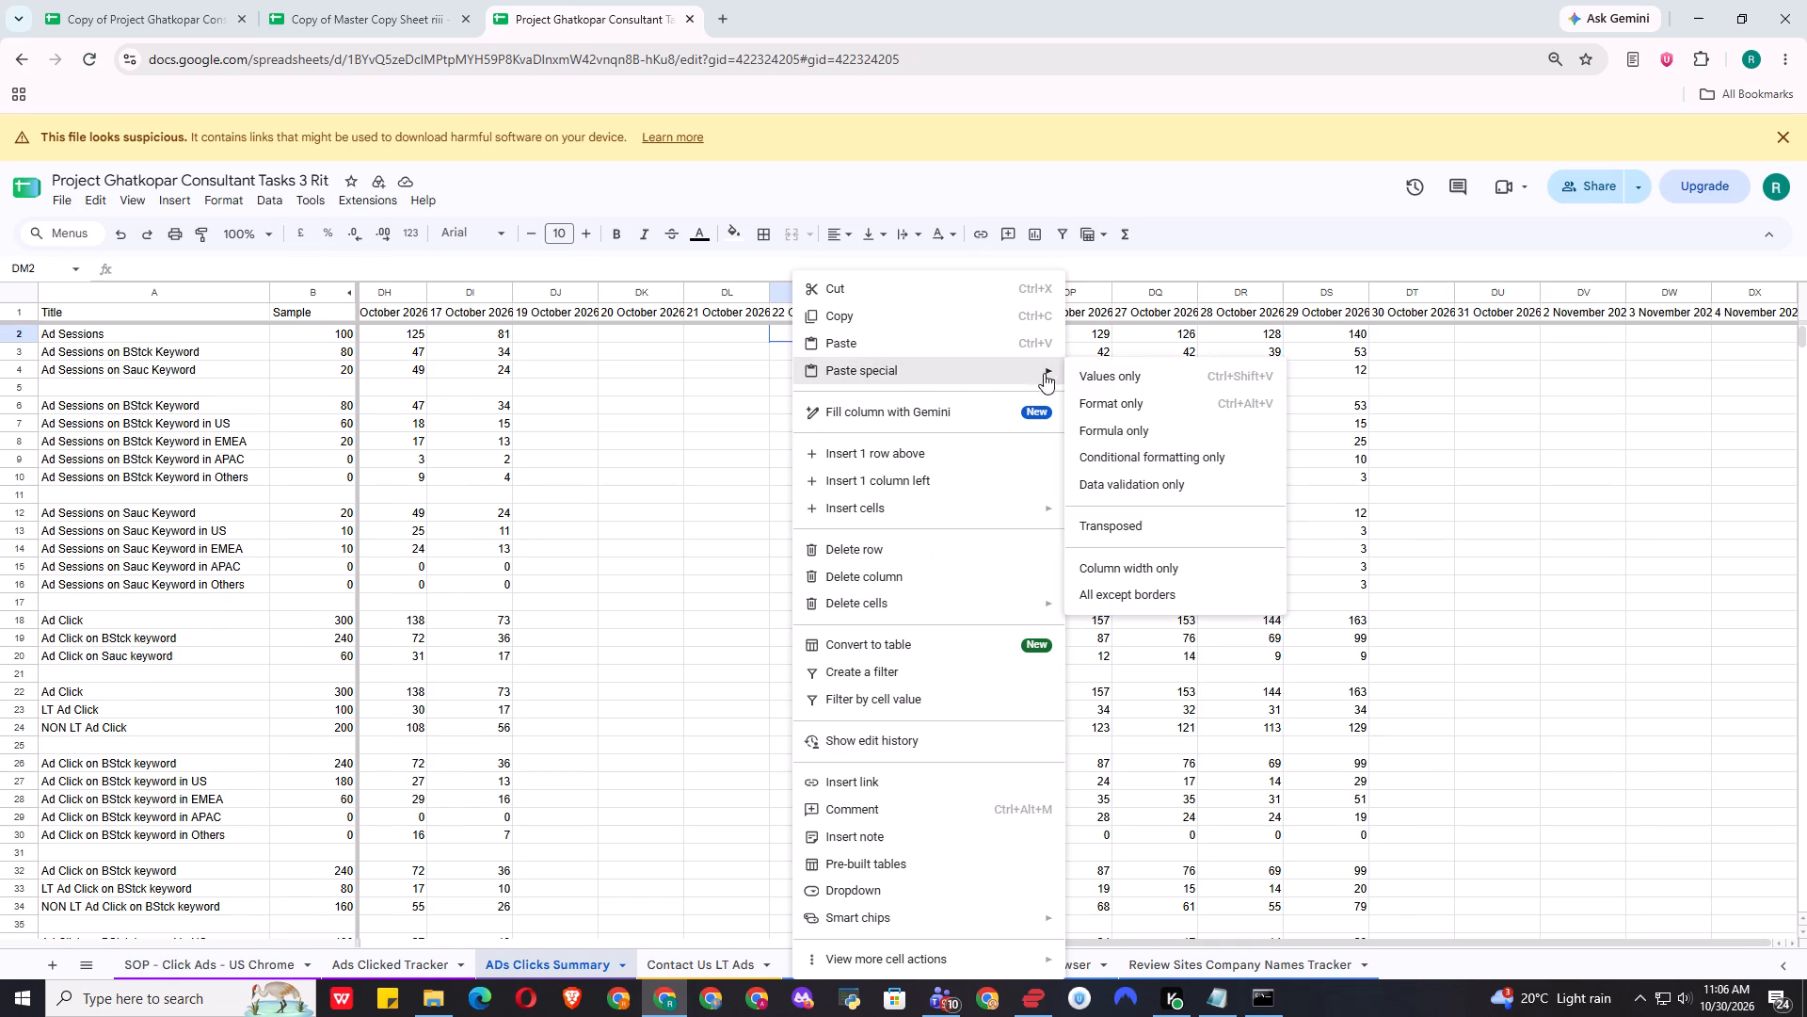
click(1114, 376)
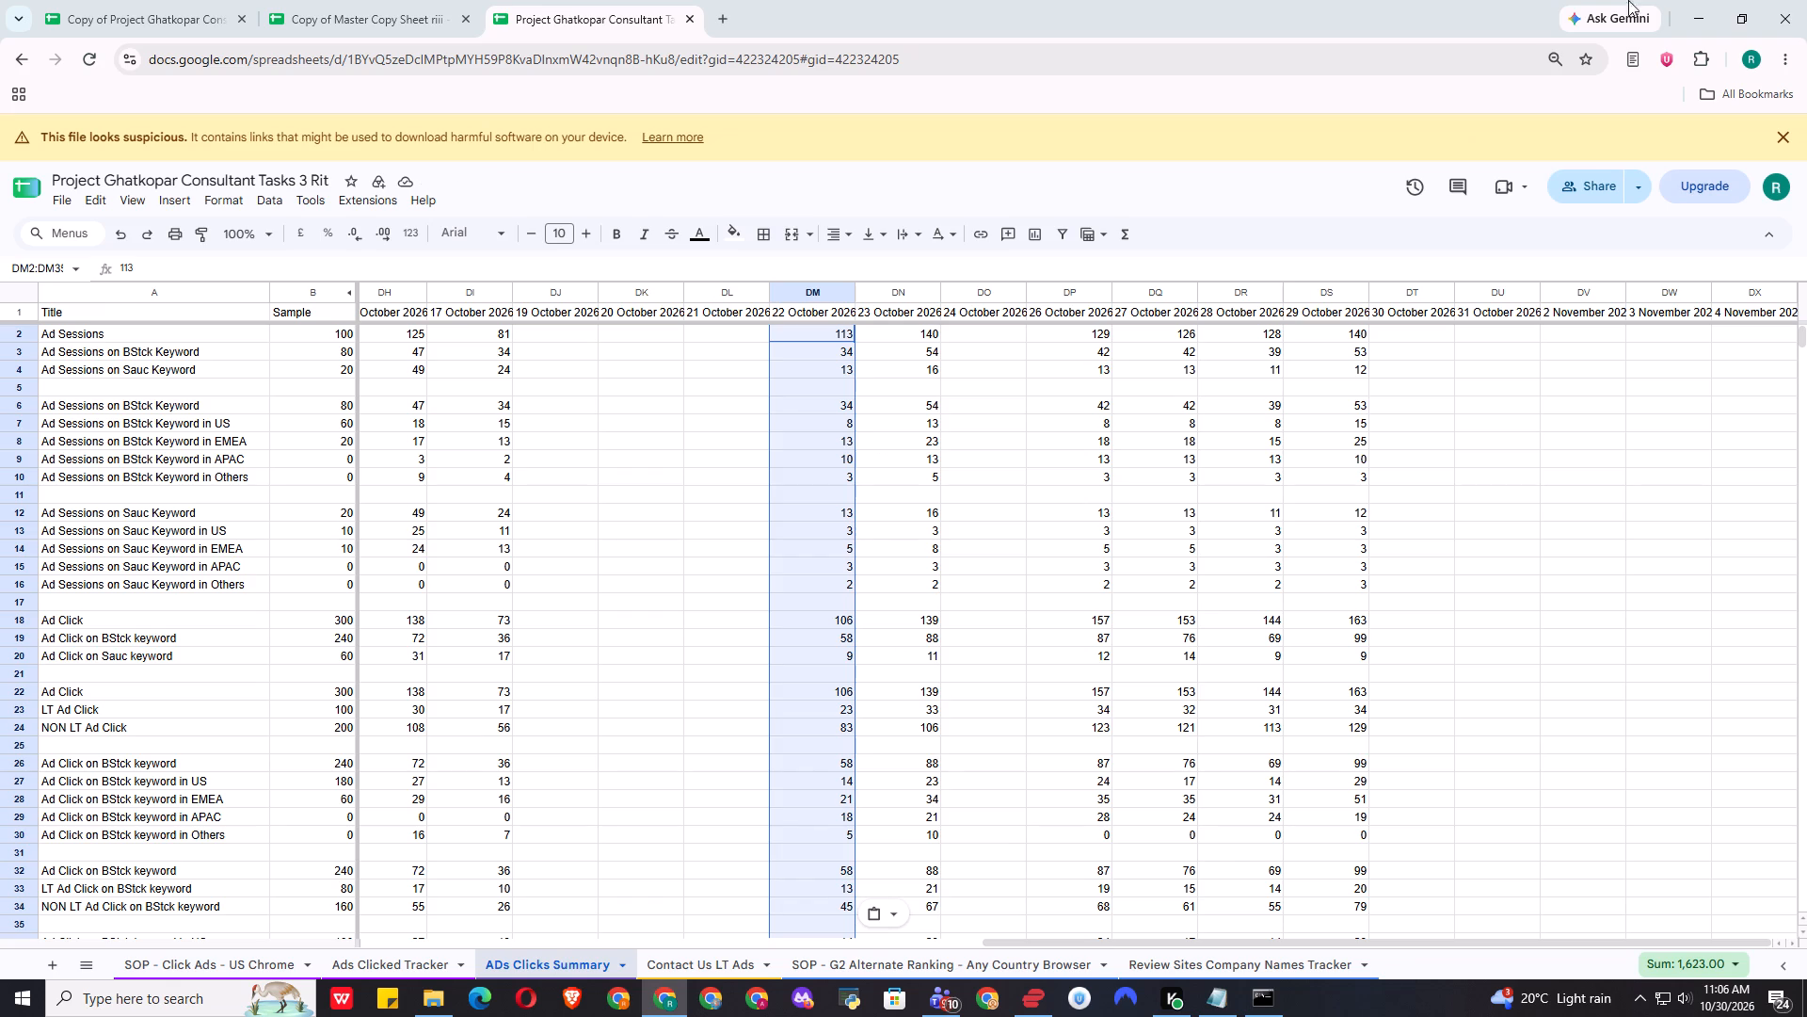
Review the pasted 22 October 2026 column, check the calendar, and look over the 22-Oct-26 entries in the workbook copy's Ads Clicked Tracker.
scroll(975, 600, down, 7)
scroll(978, 662, up, 6)
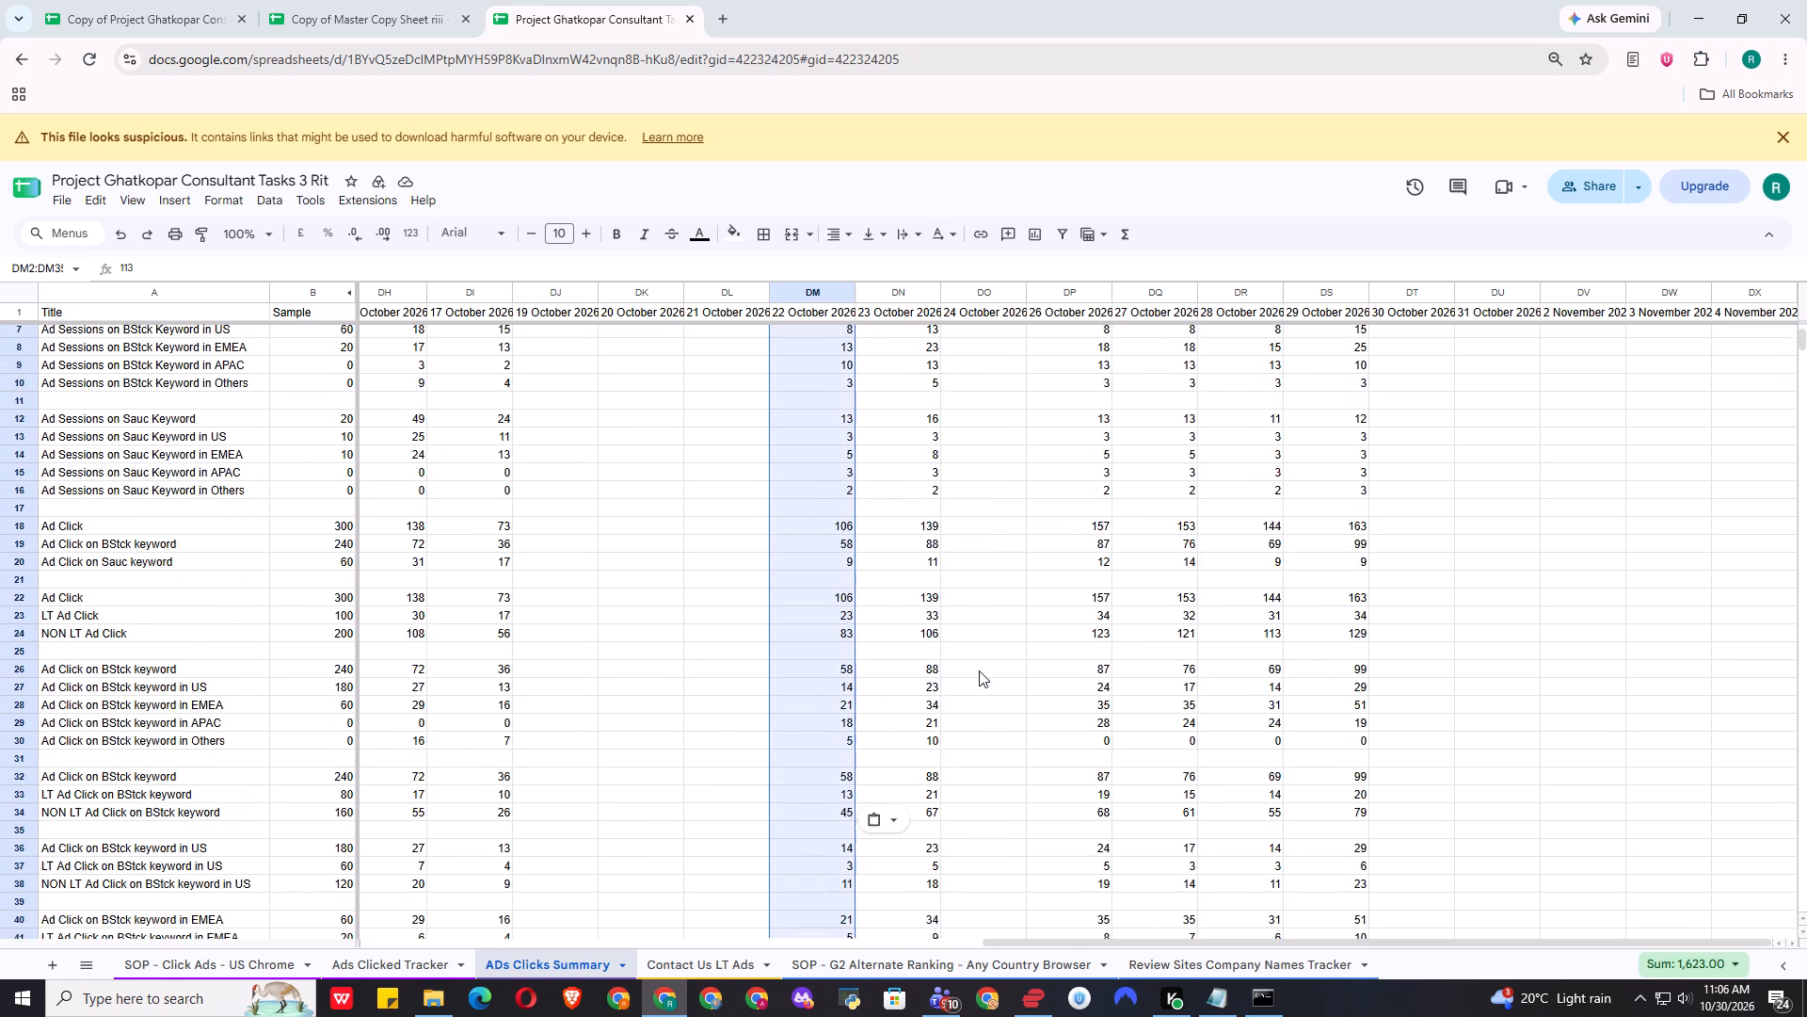
scroll(979, 670, up, 8)
click(1725, 994)
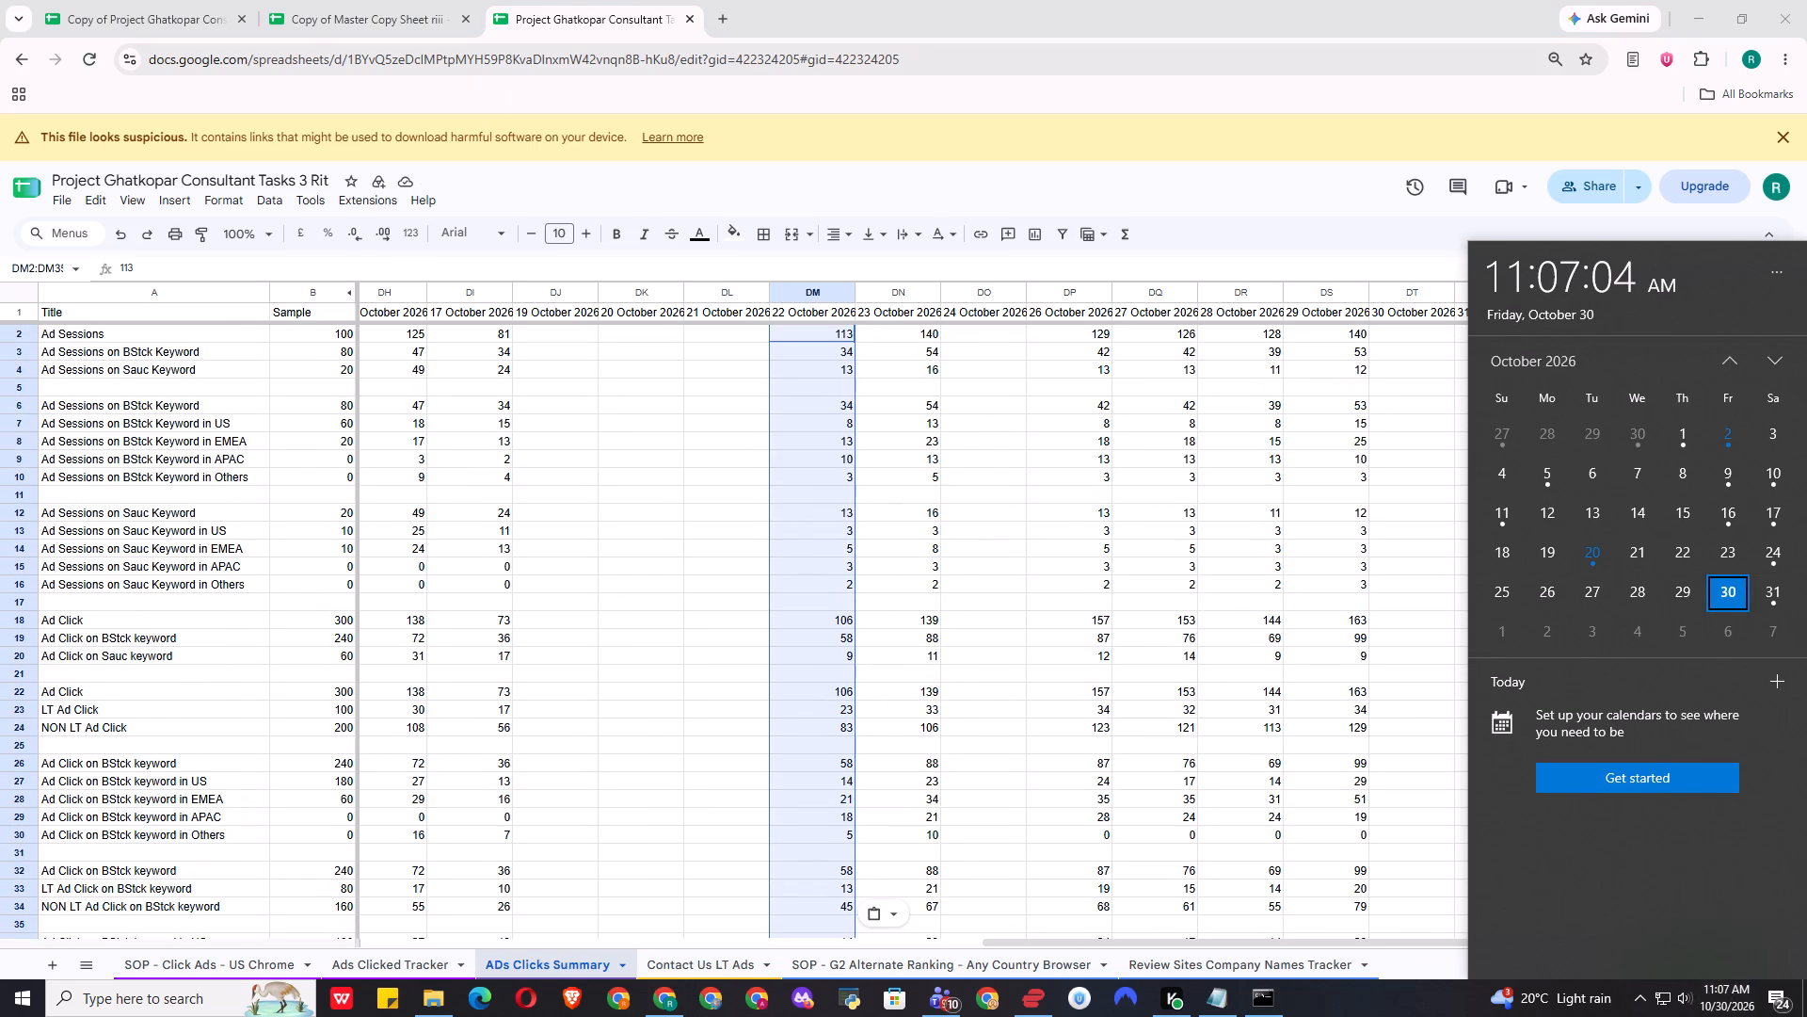
click(306, 30)
scroll(473, 450, up, 10)
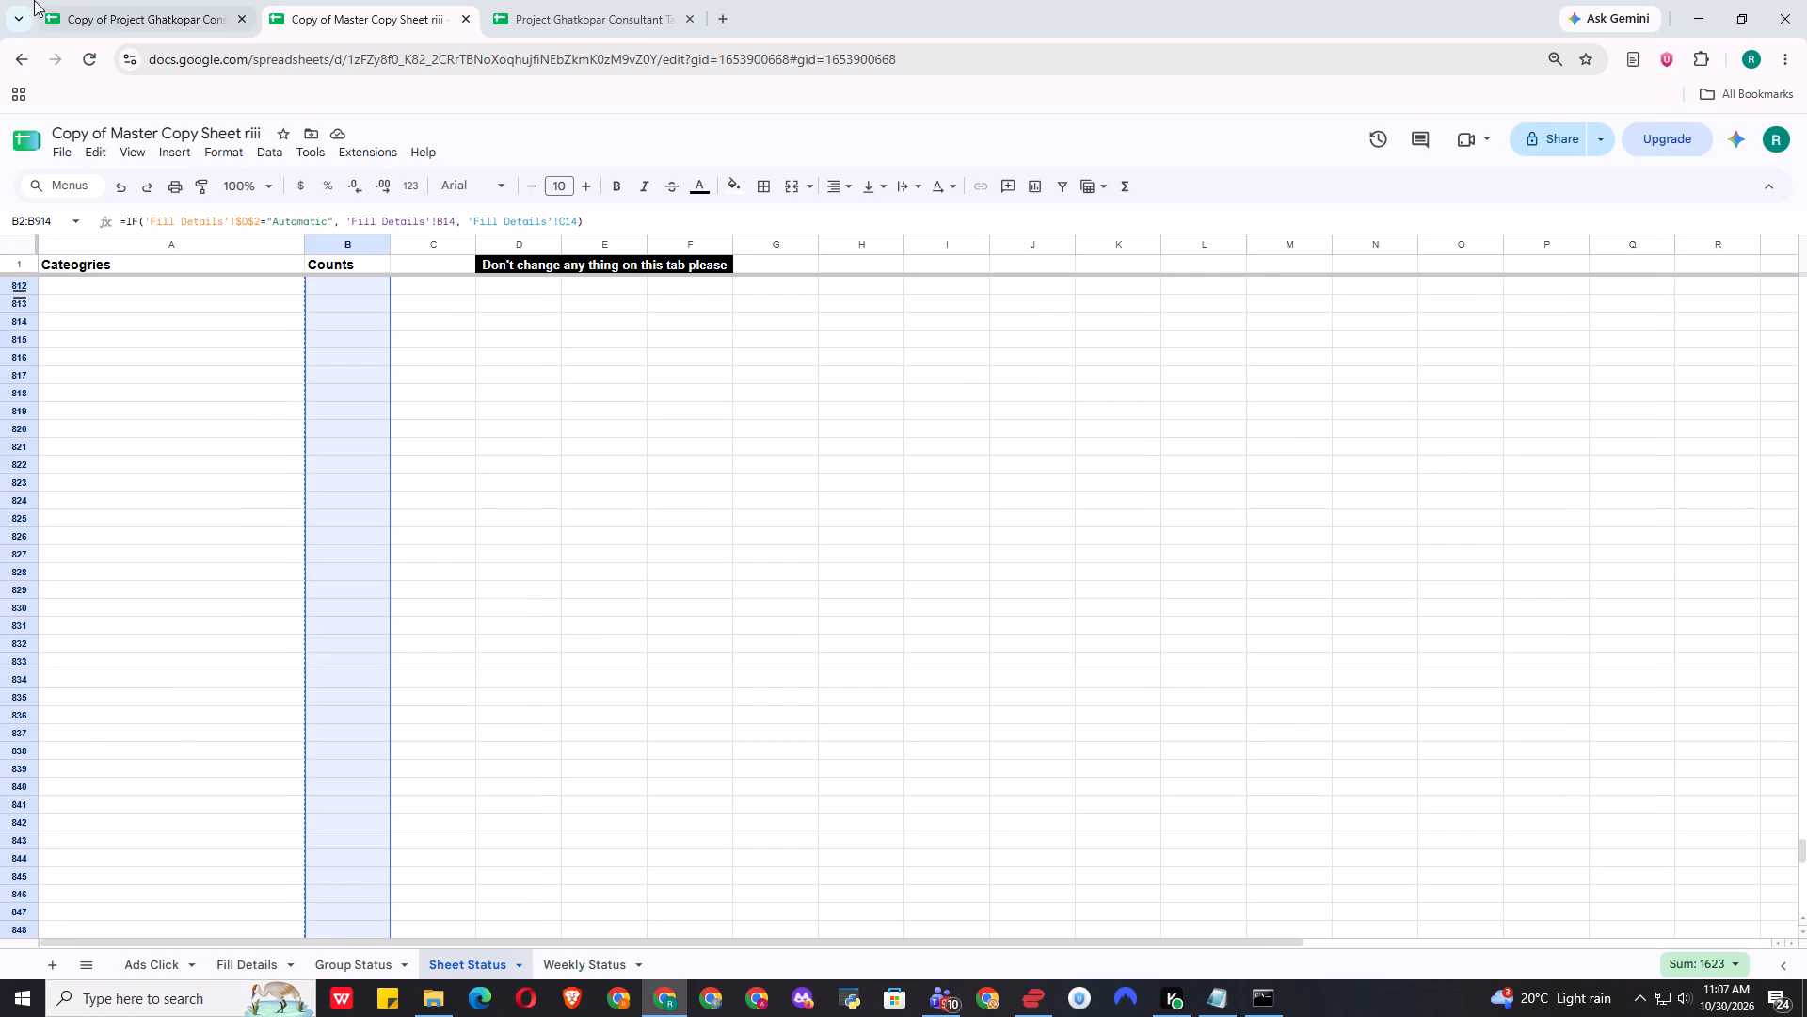
click(111, 4)
scroll(1250, 613, up, 3)
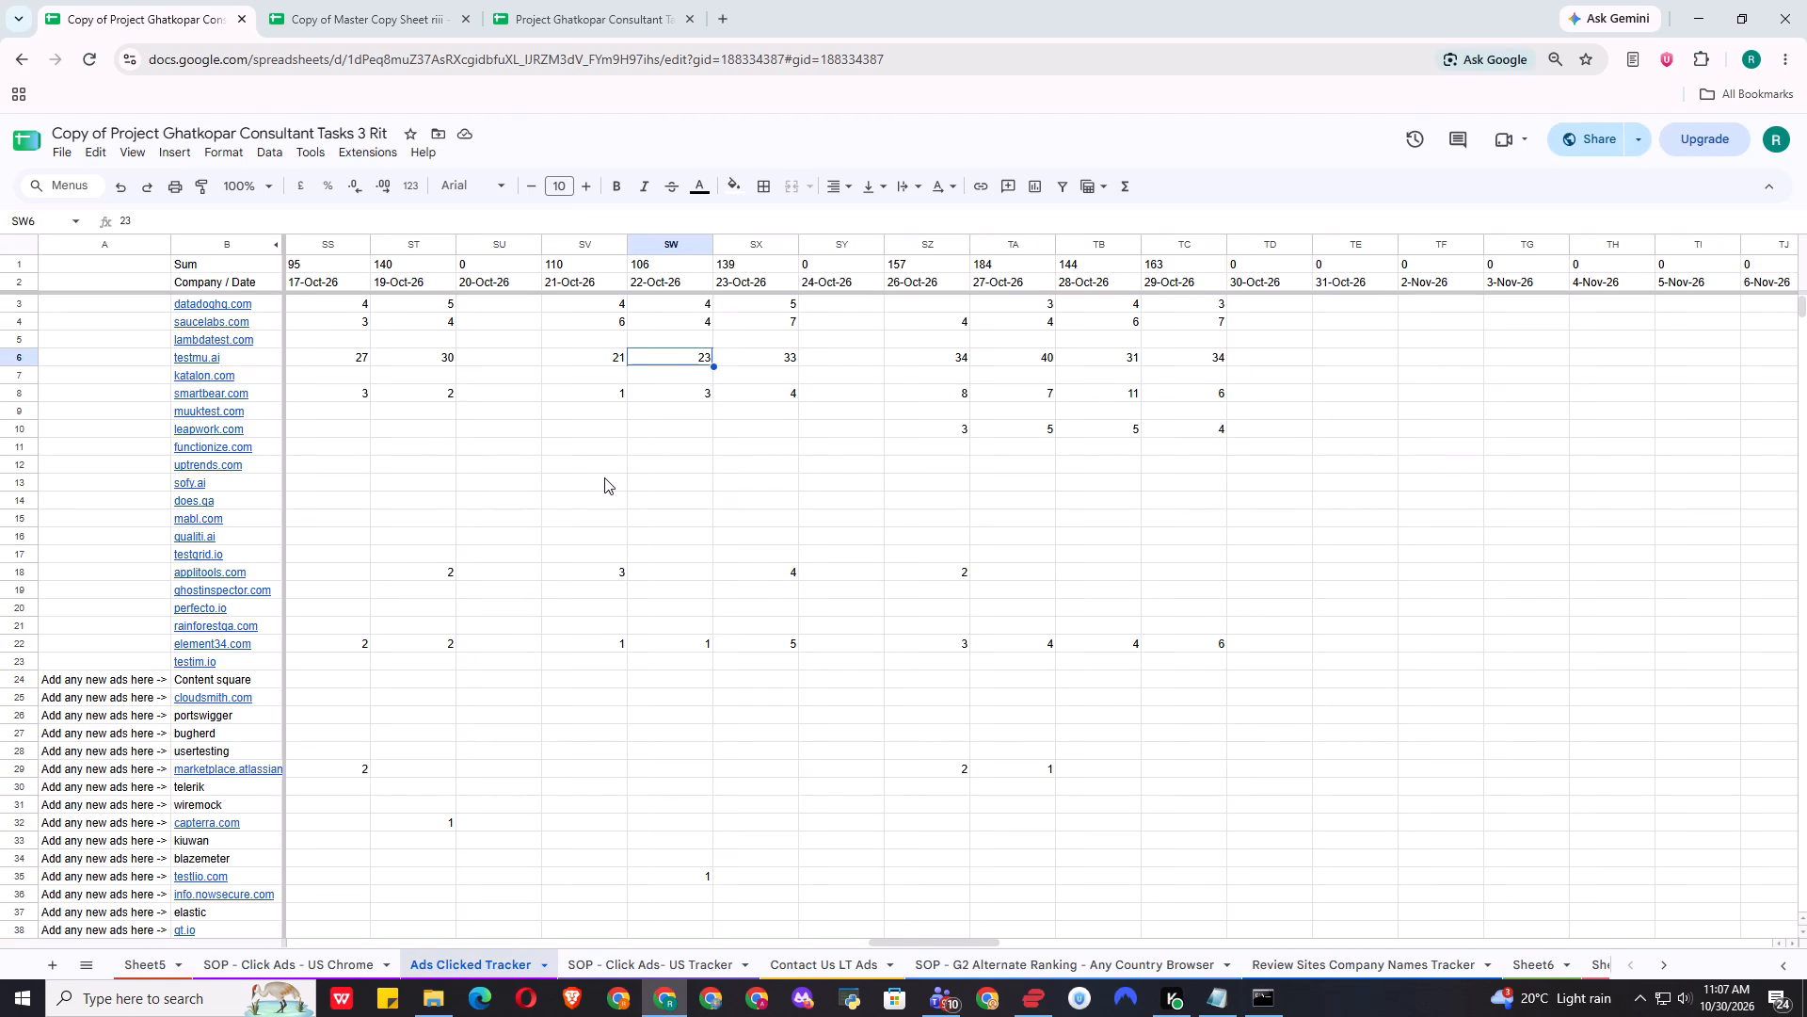
click(544, 0)
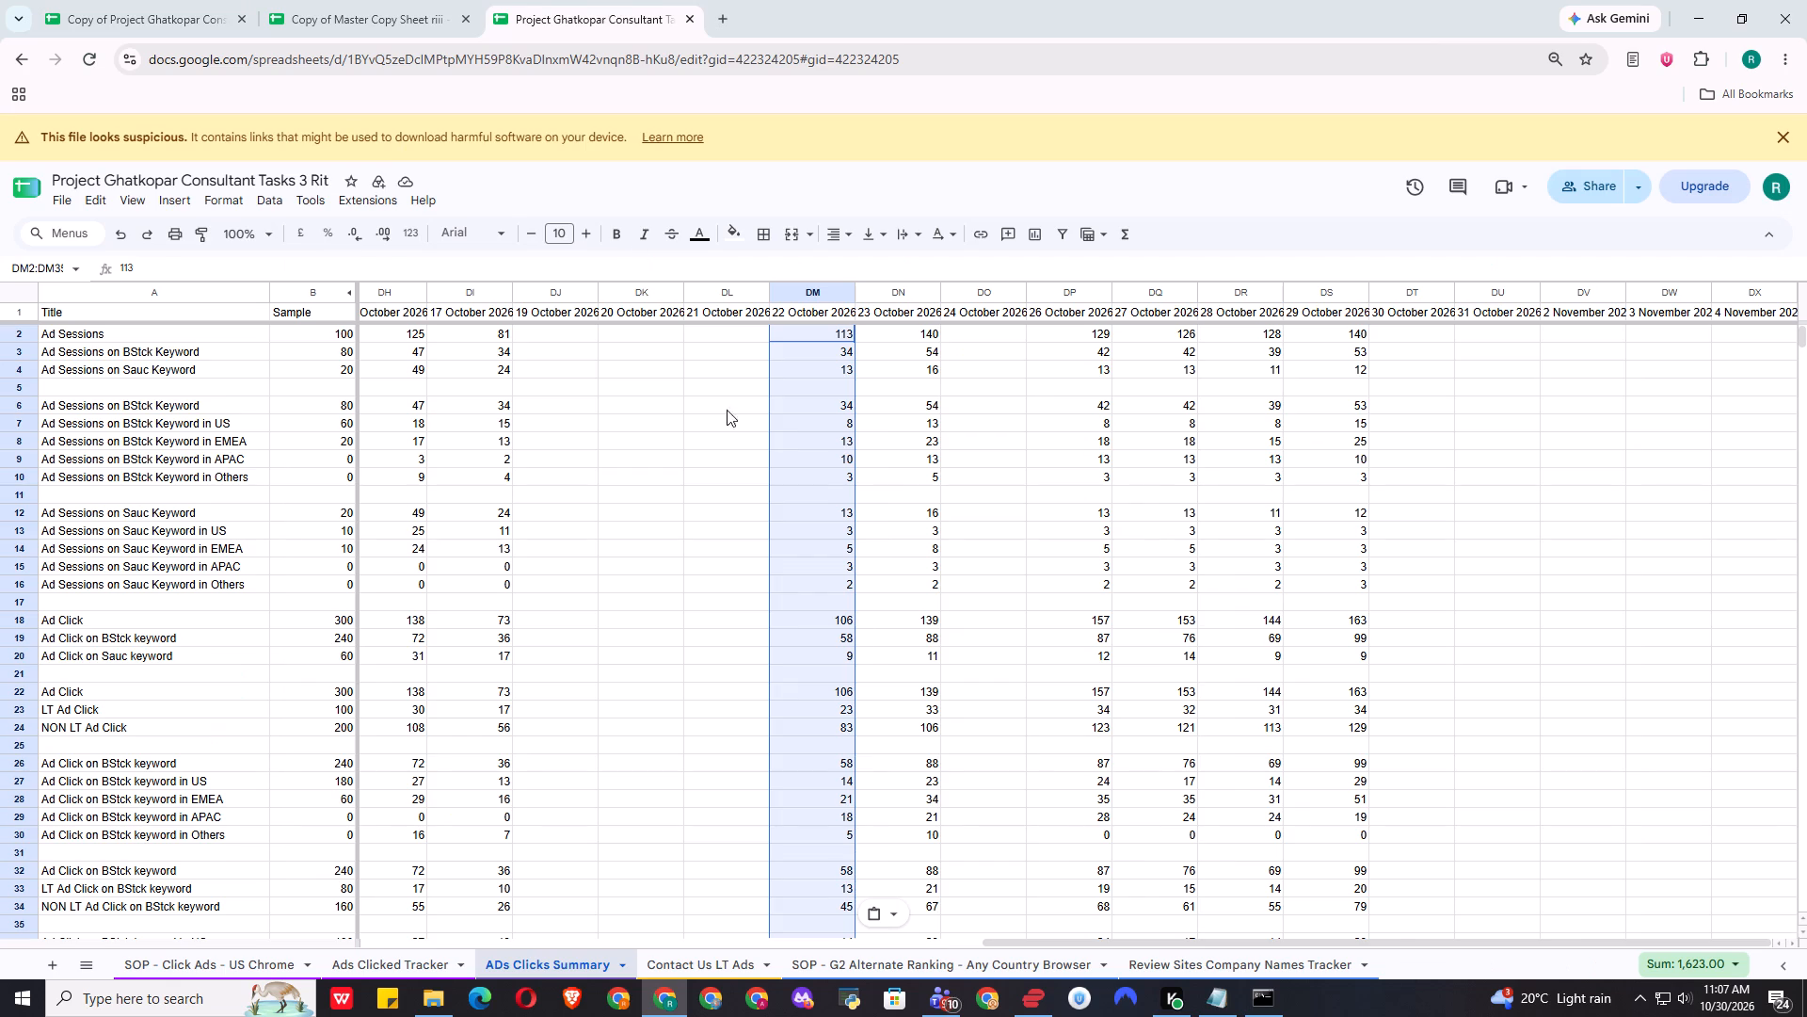
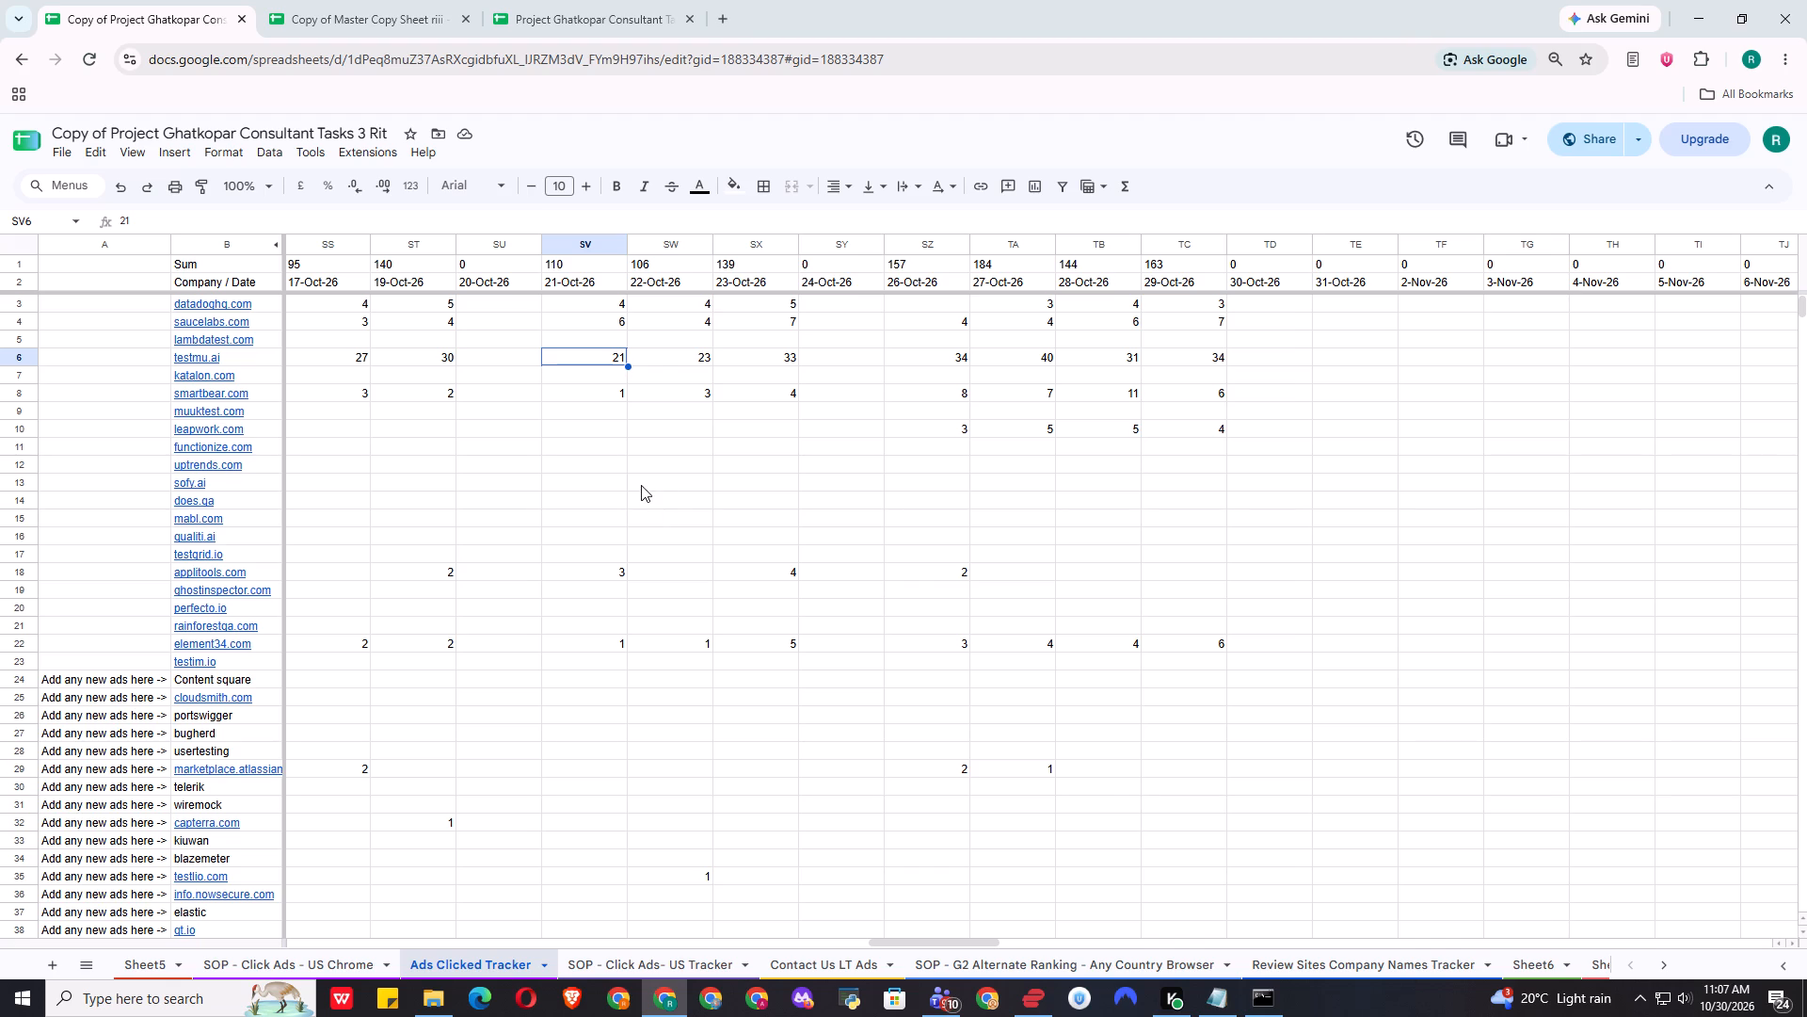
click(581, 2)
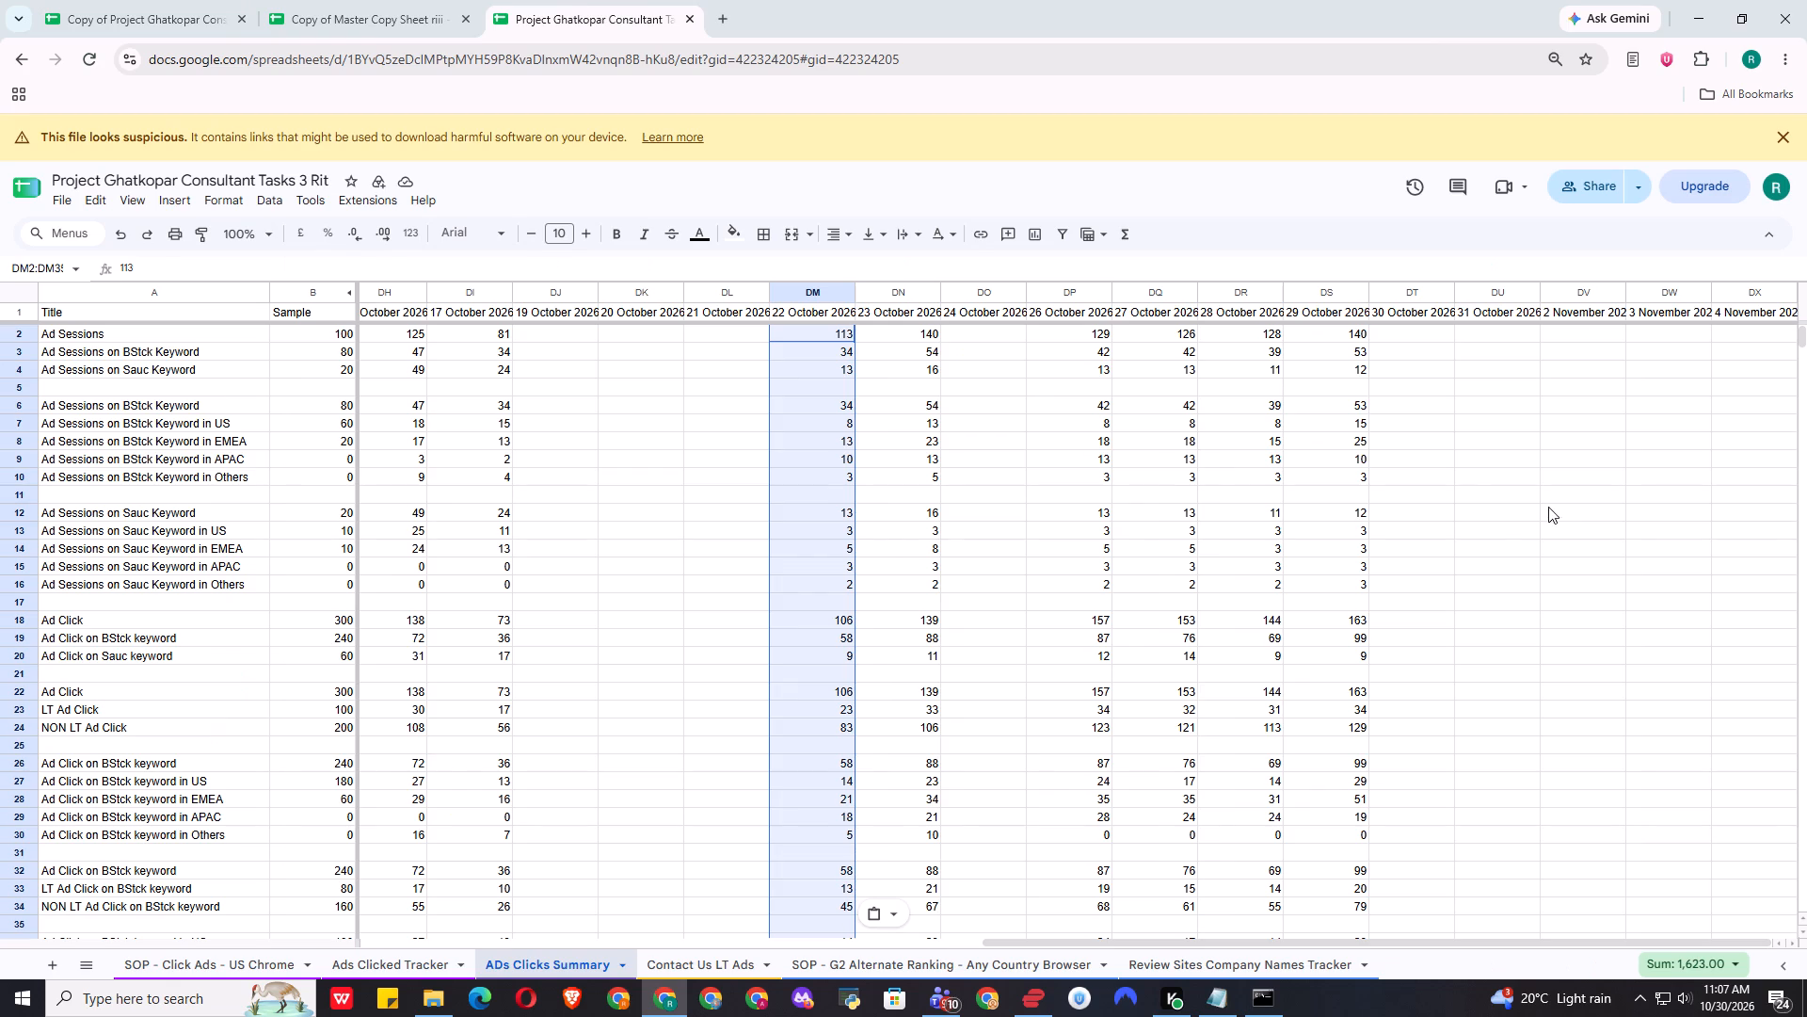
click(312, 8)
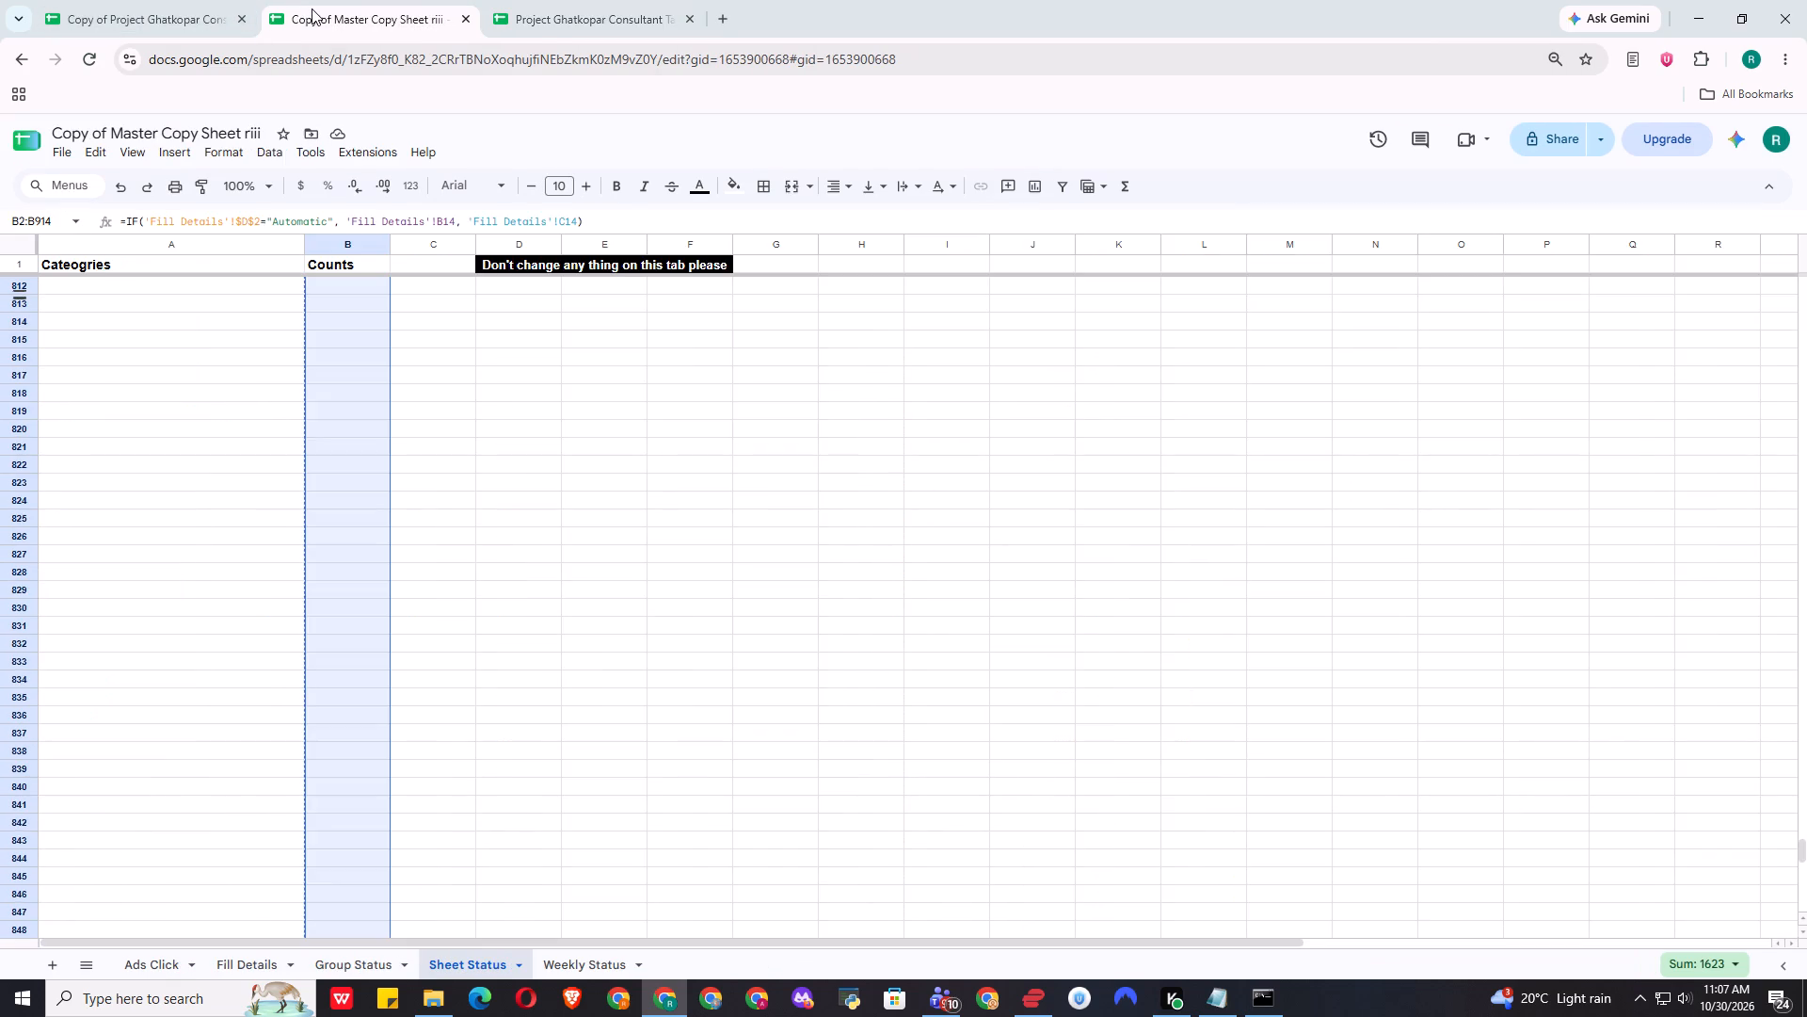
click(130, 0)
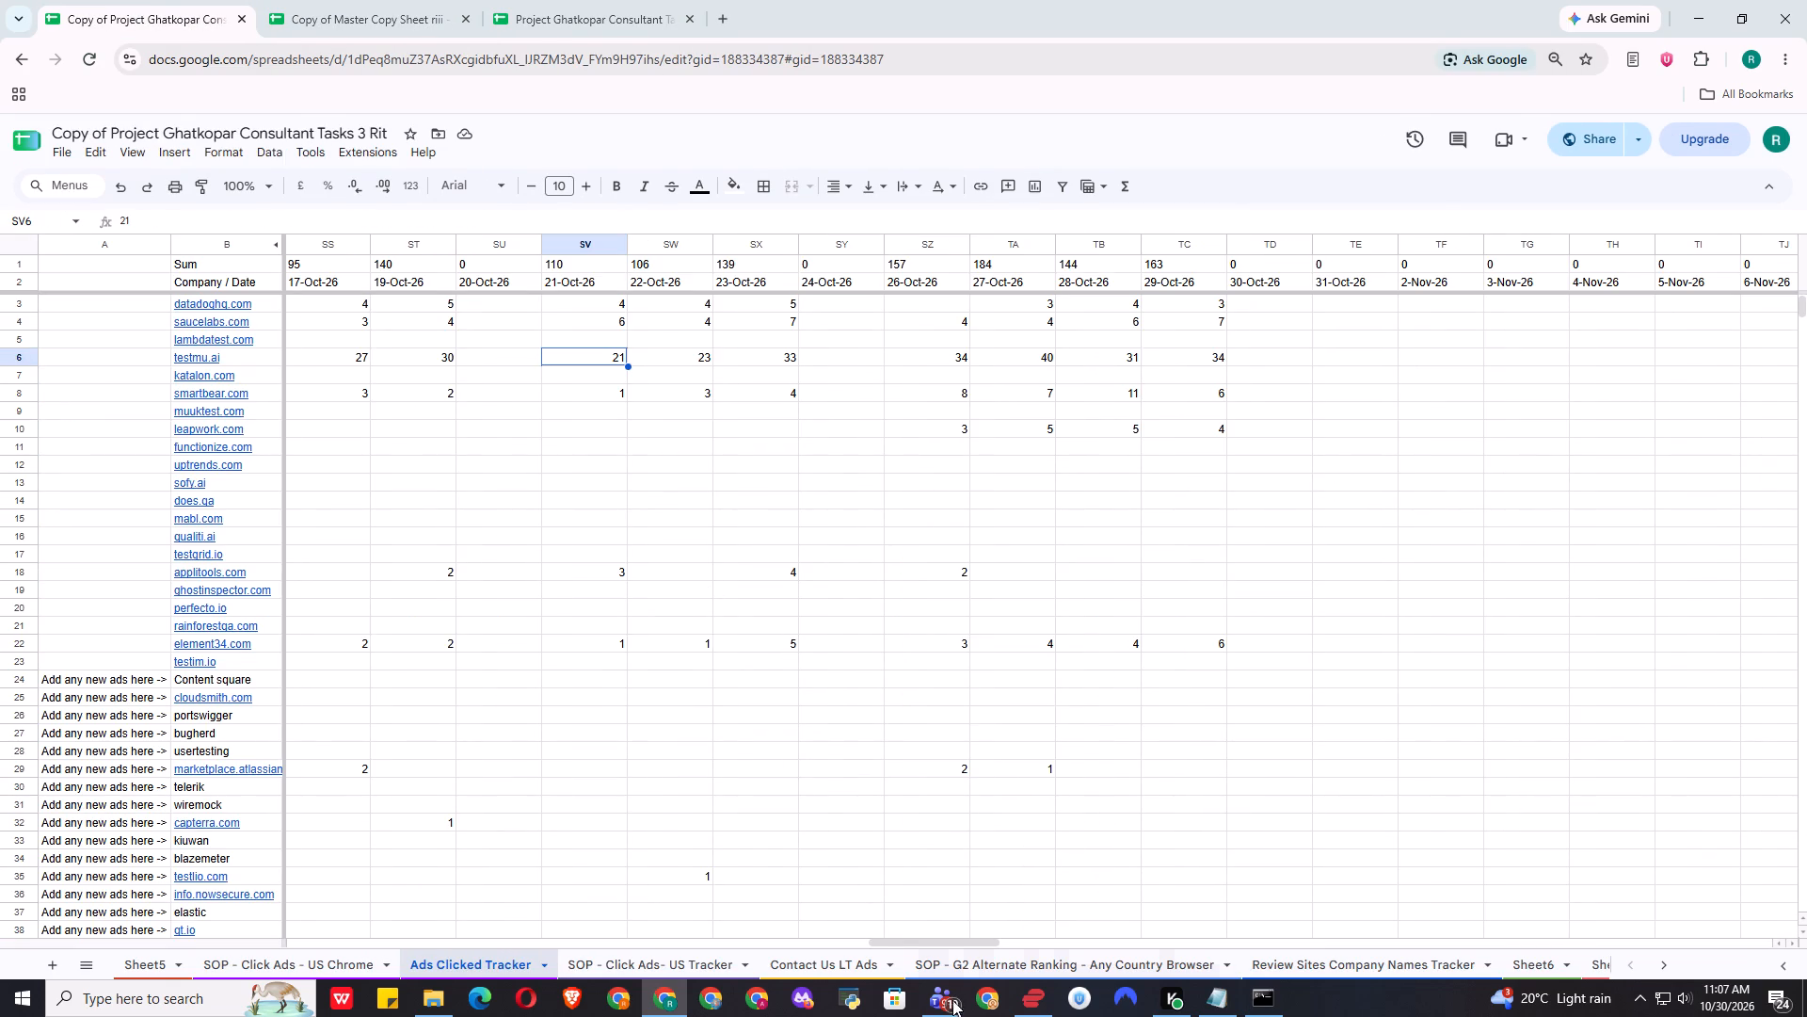
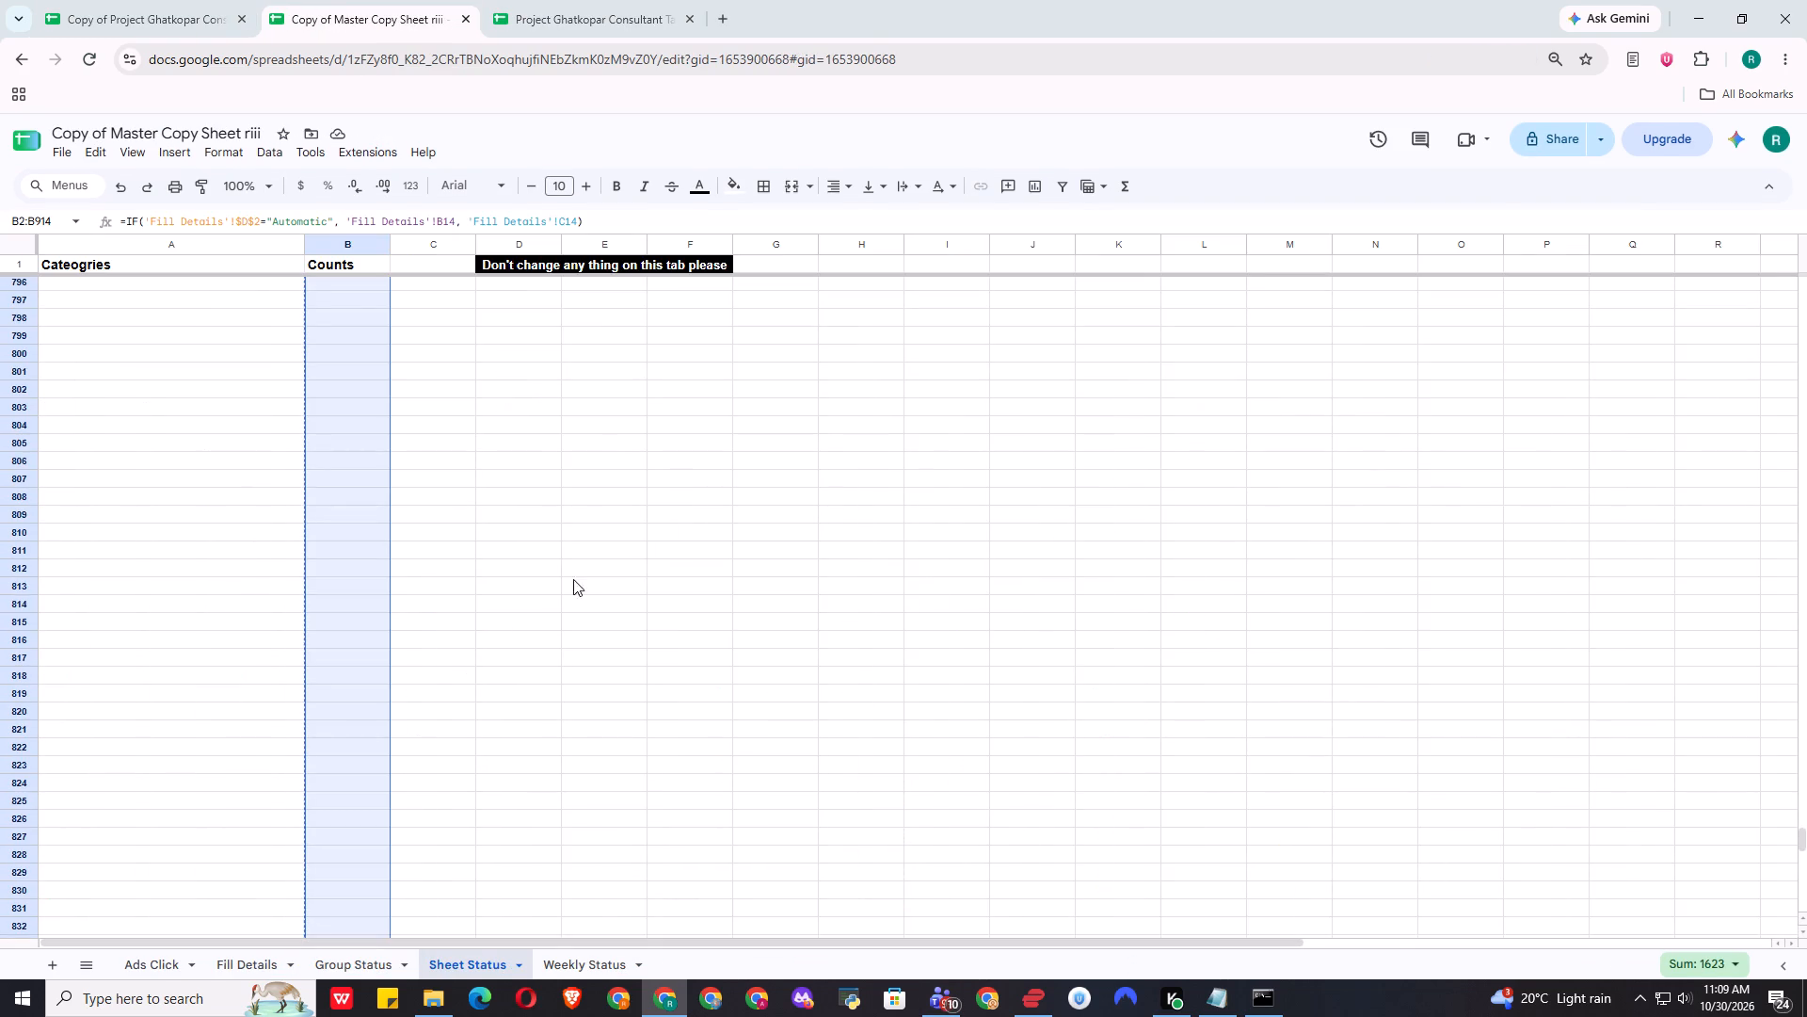
Clear the old keyword ad-click and G2 Comparison notes from J7 downward on the Fill Details sheet.
click(245, 957)
scroll(983, 562, up, 3)
drag(1126, 398, 1207, 977)
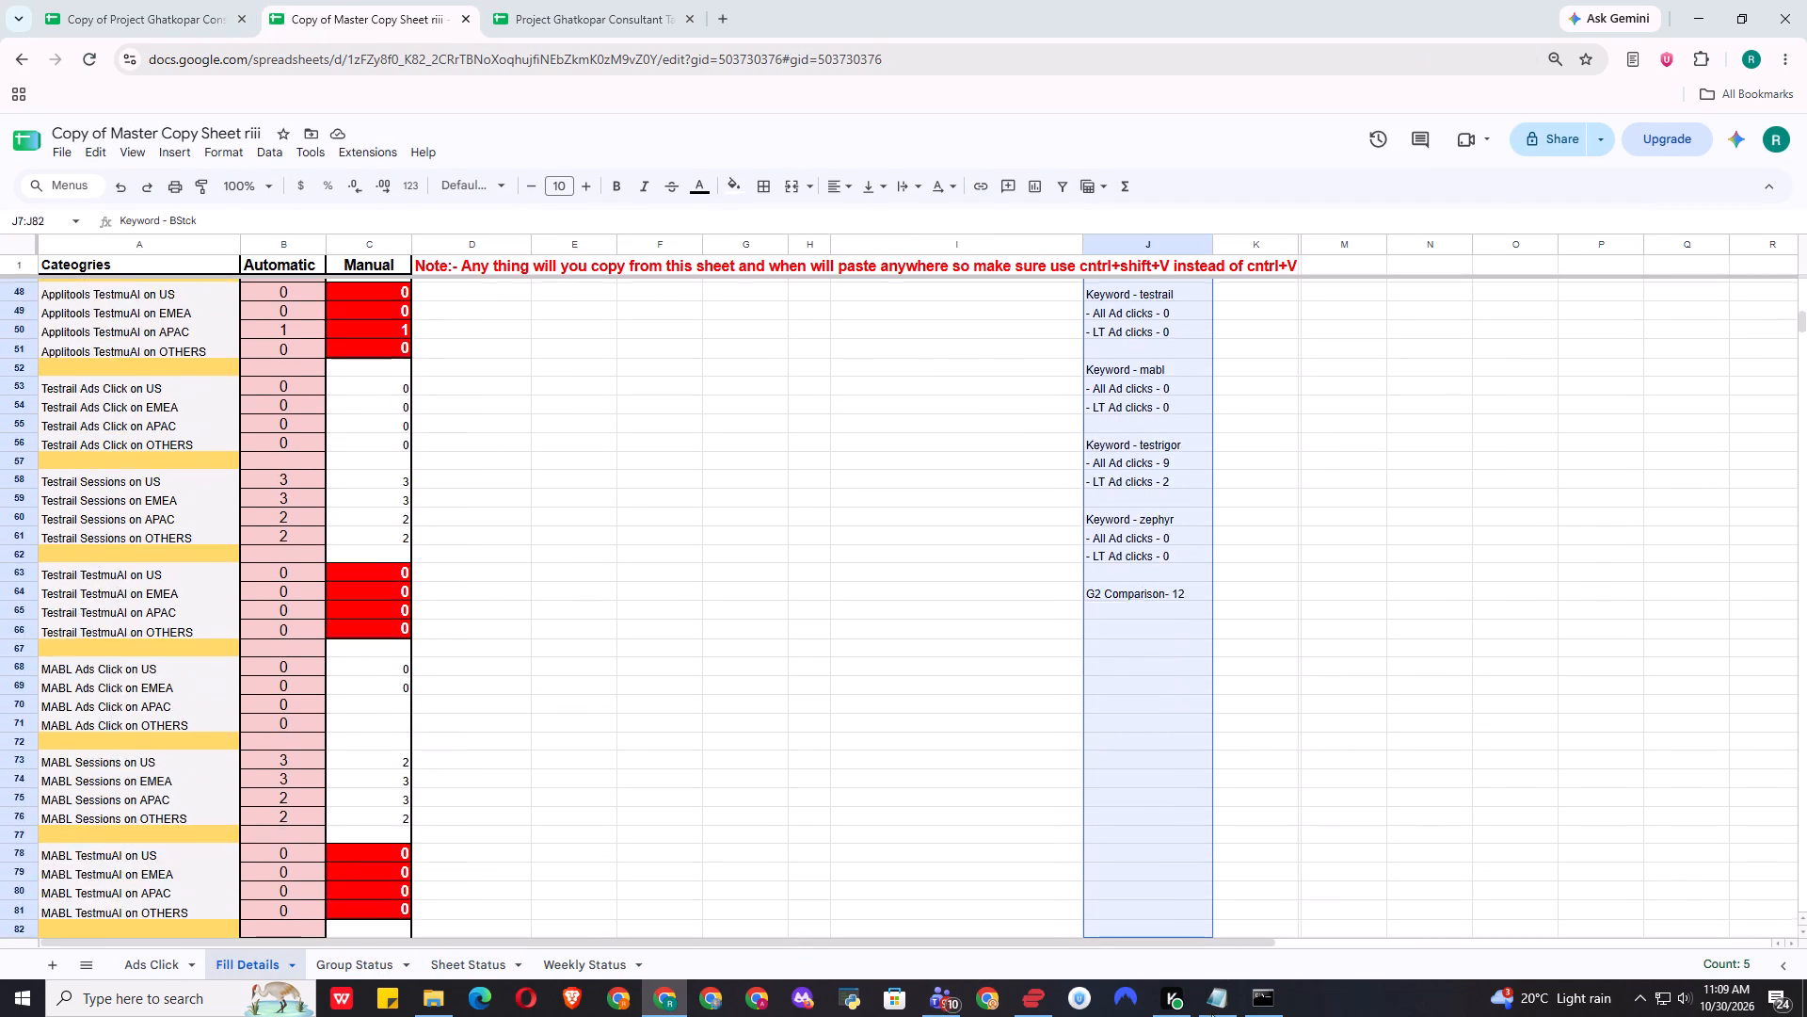
drag(1207, 977, 1230, 472)
key(BackSpace)
click(1171, 525)
scroll(1109, 531, up, 6)
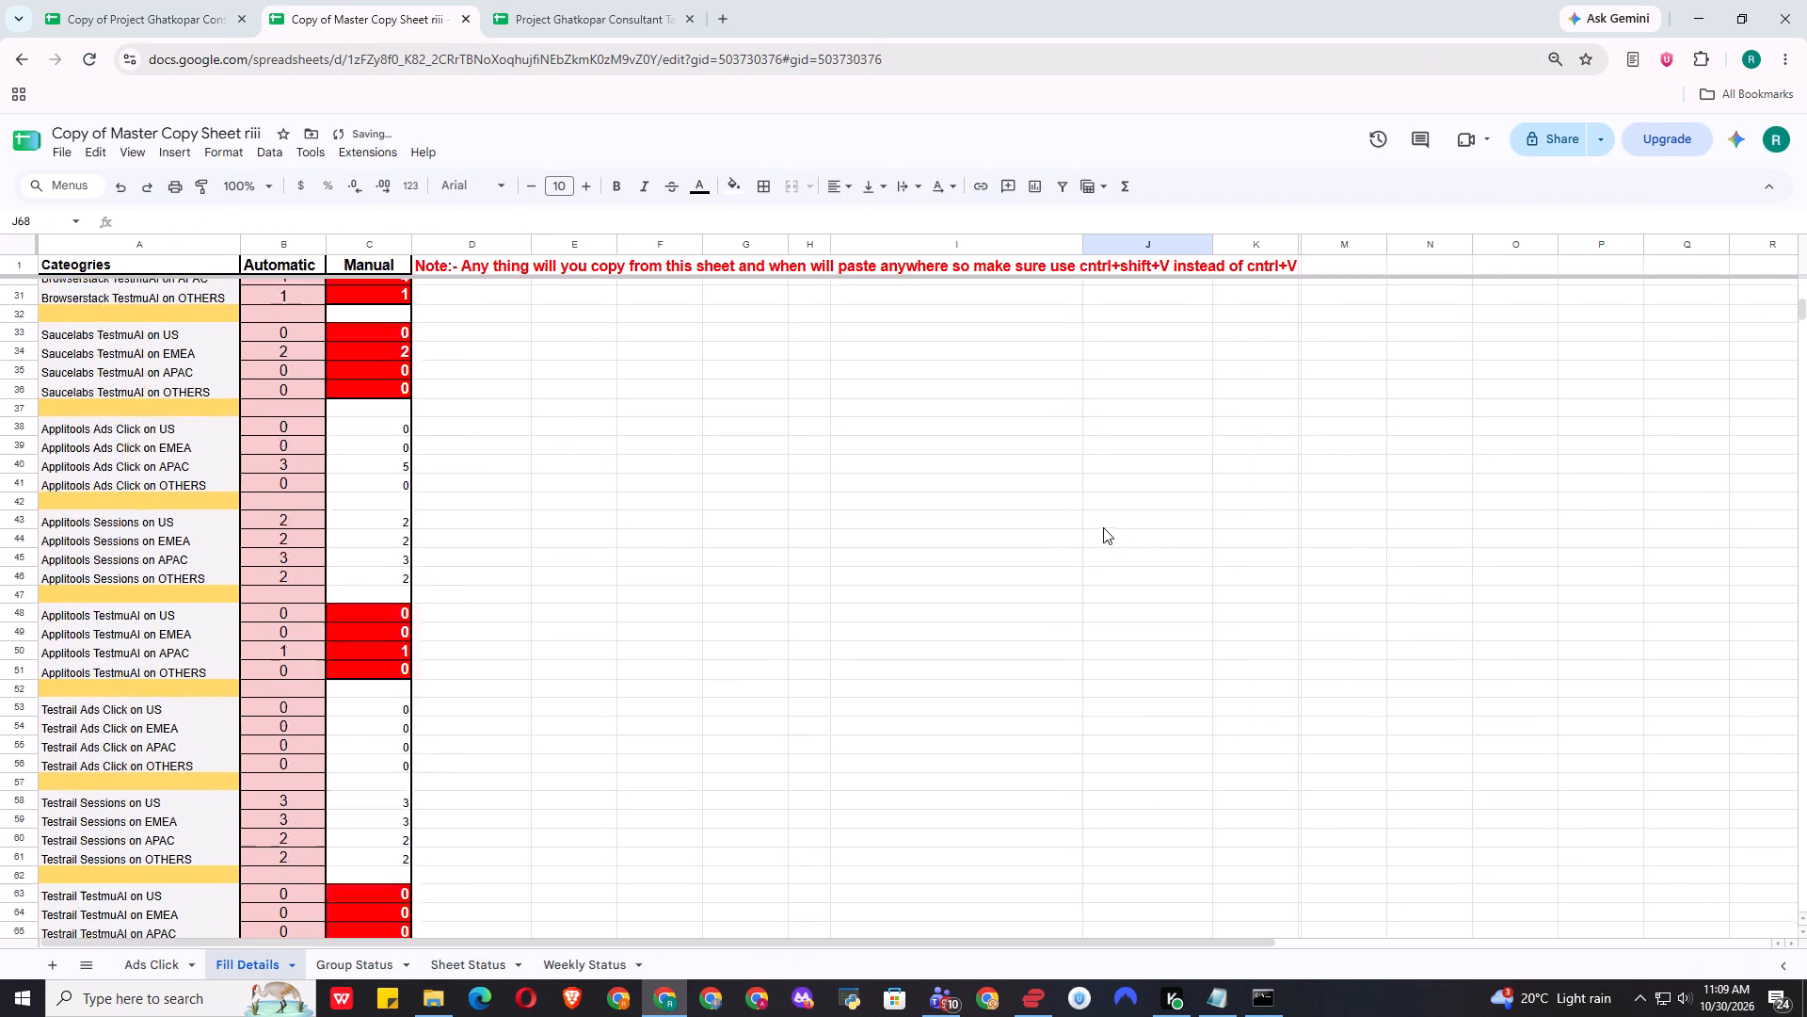
scroll(1103, 527, up, 1)
scroll(605, 744, up, 4)
Paste the copied New Testmu Searching task notes over the old keyword notes starting at N3 on the Ads Click sheet.
click(125, 975)
scroll(1230, 369, up, 3)
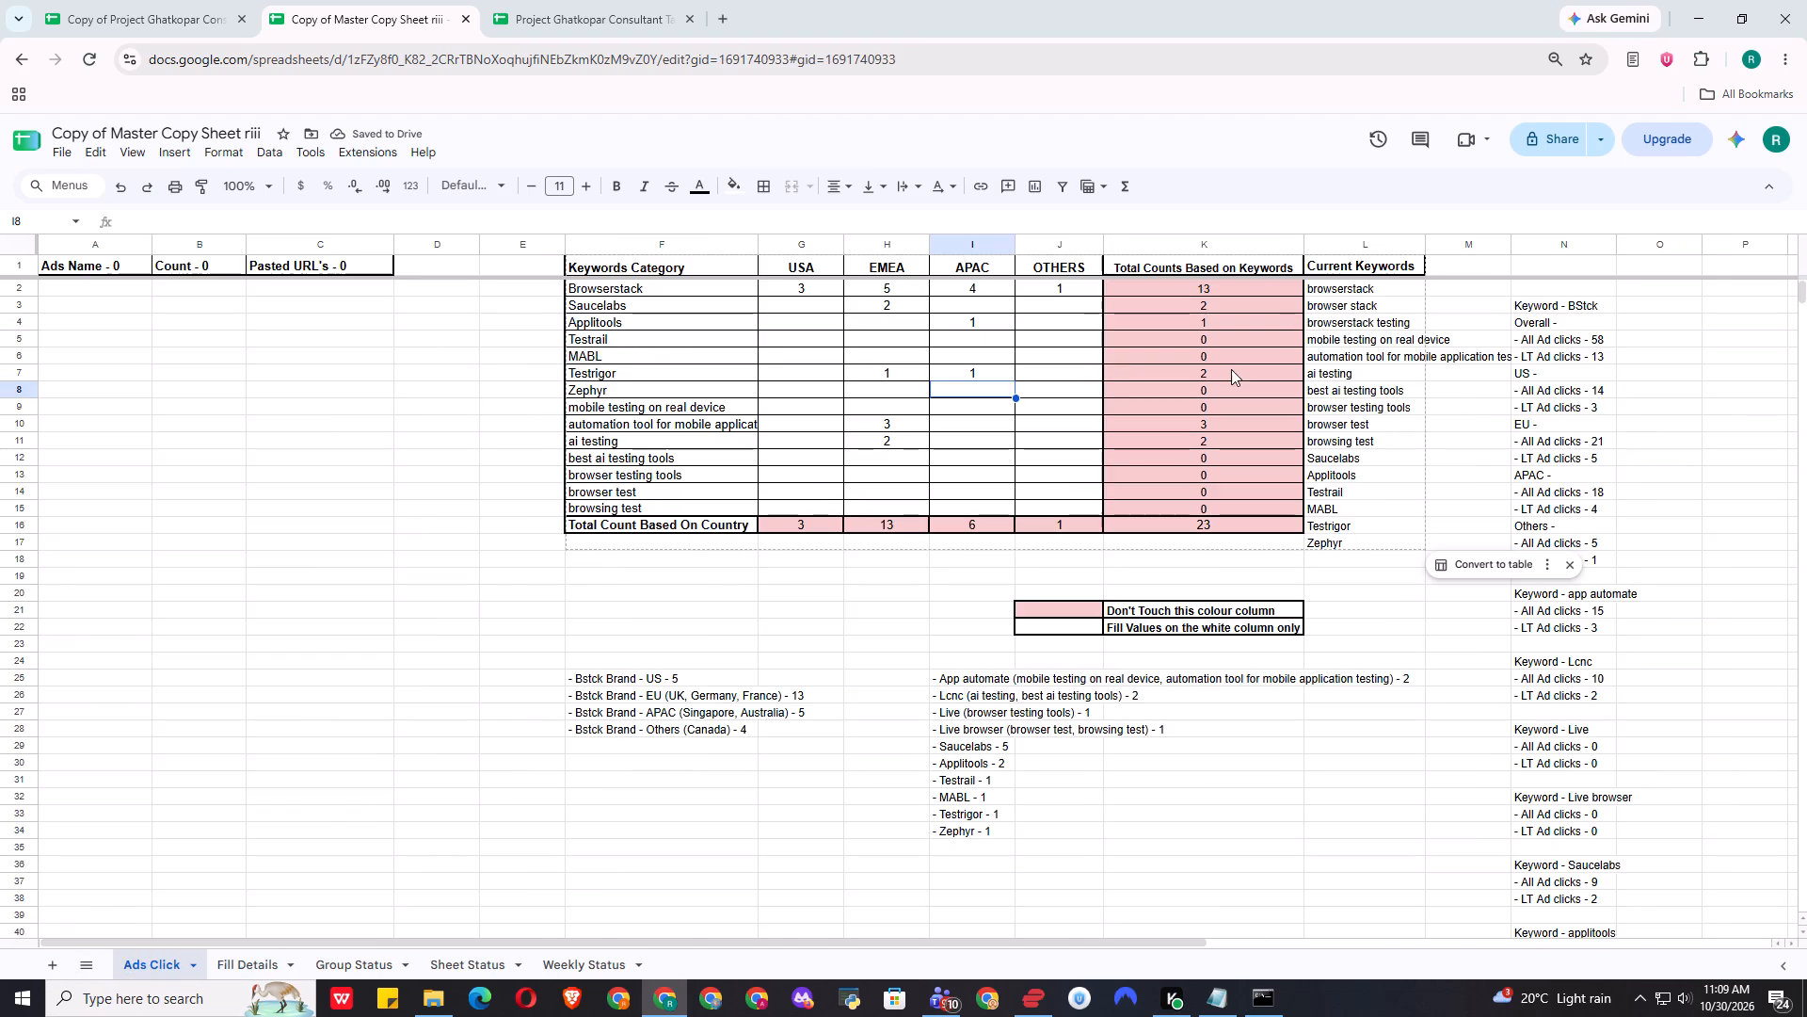
drag(1553, 315, 1673, 875)
key(ctrl+v)
scroll(1604, 652, up, 4)
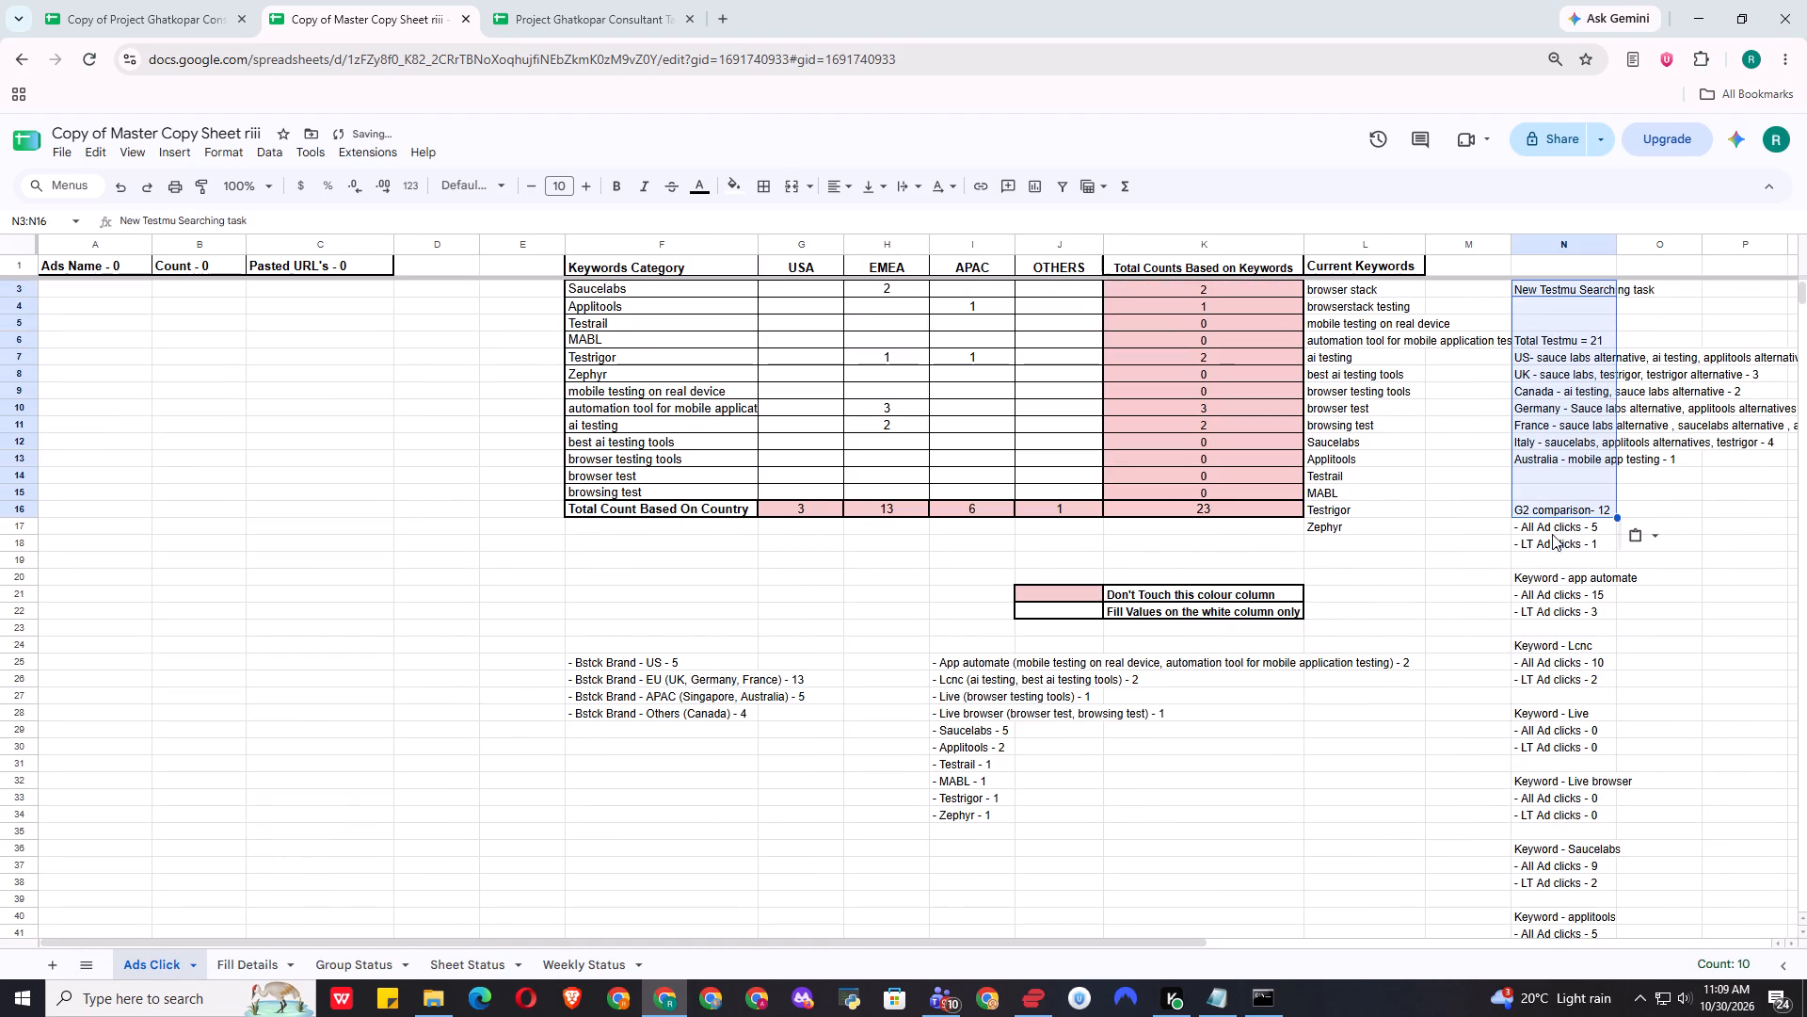
Clear the G2 comparison line and the remaining old keyword notes in N16:N60.
drag(1552, 505, 1597, 867)
key(BackSpace)
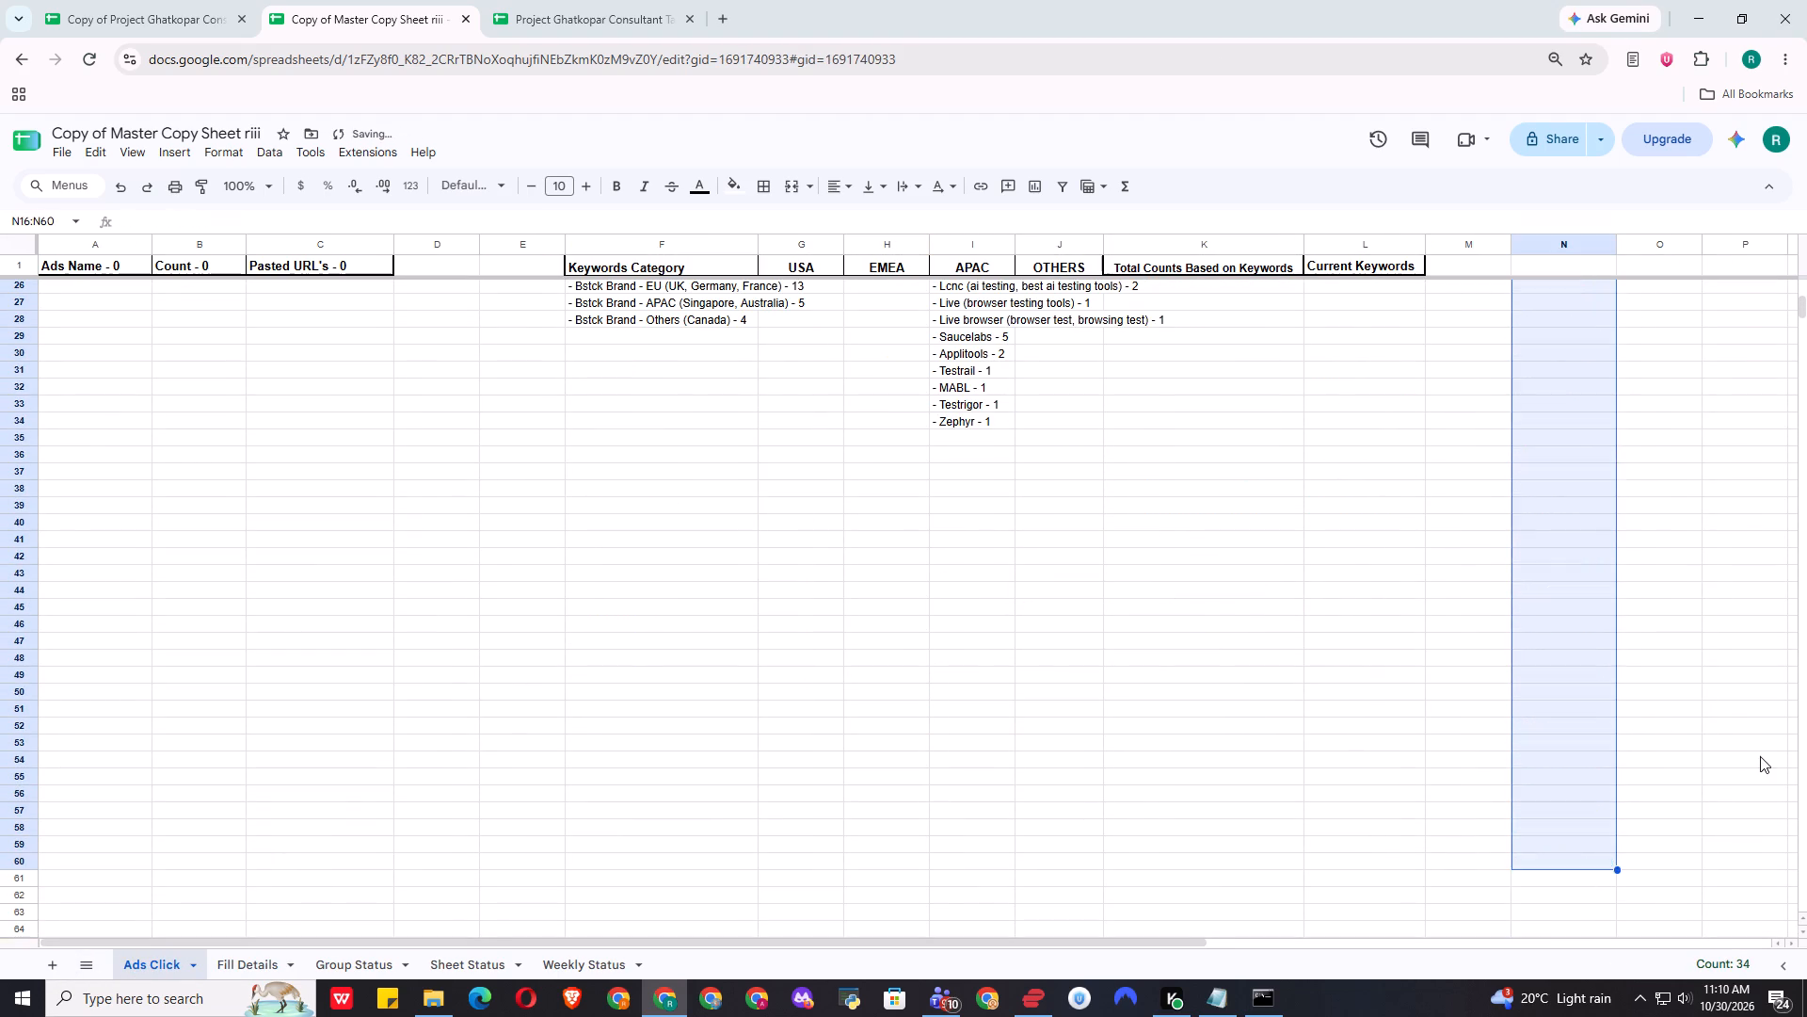
click(1760, 756)
scroll(1565, 668, up, 15)
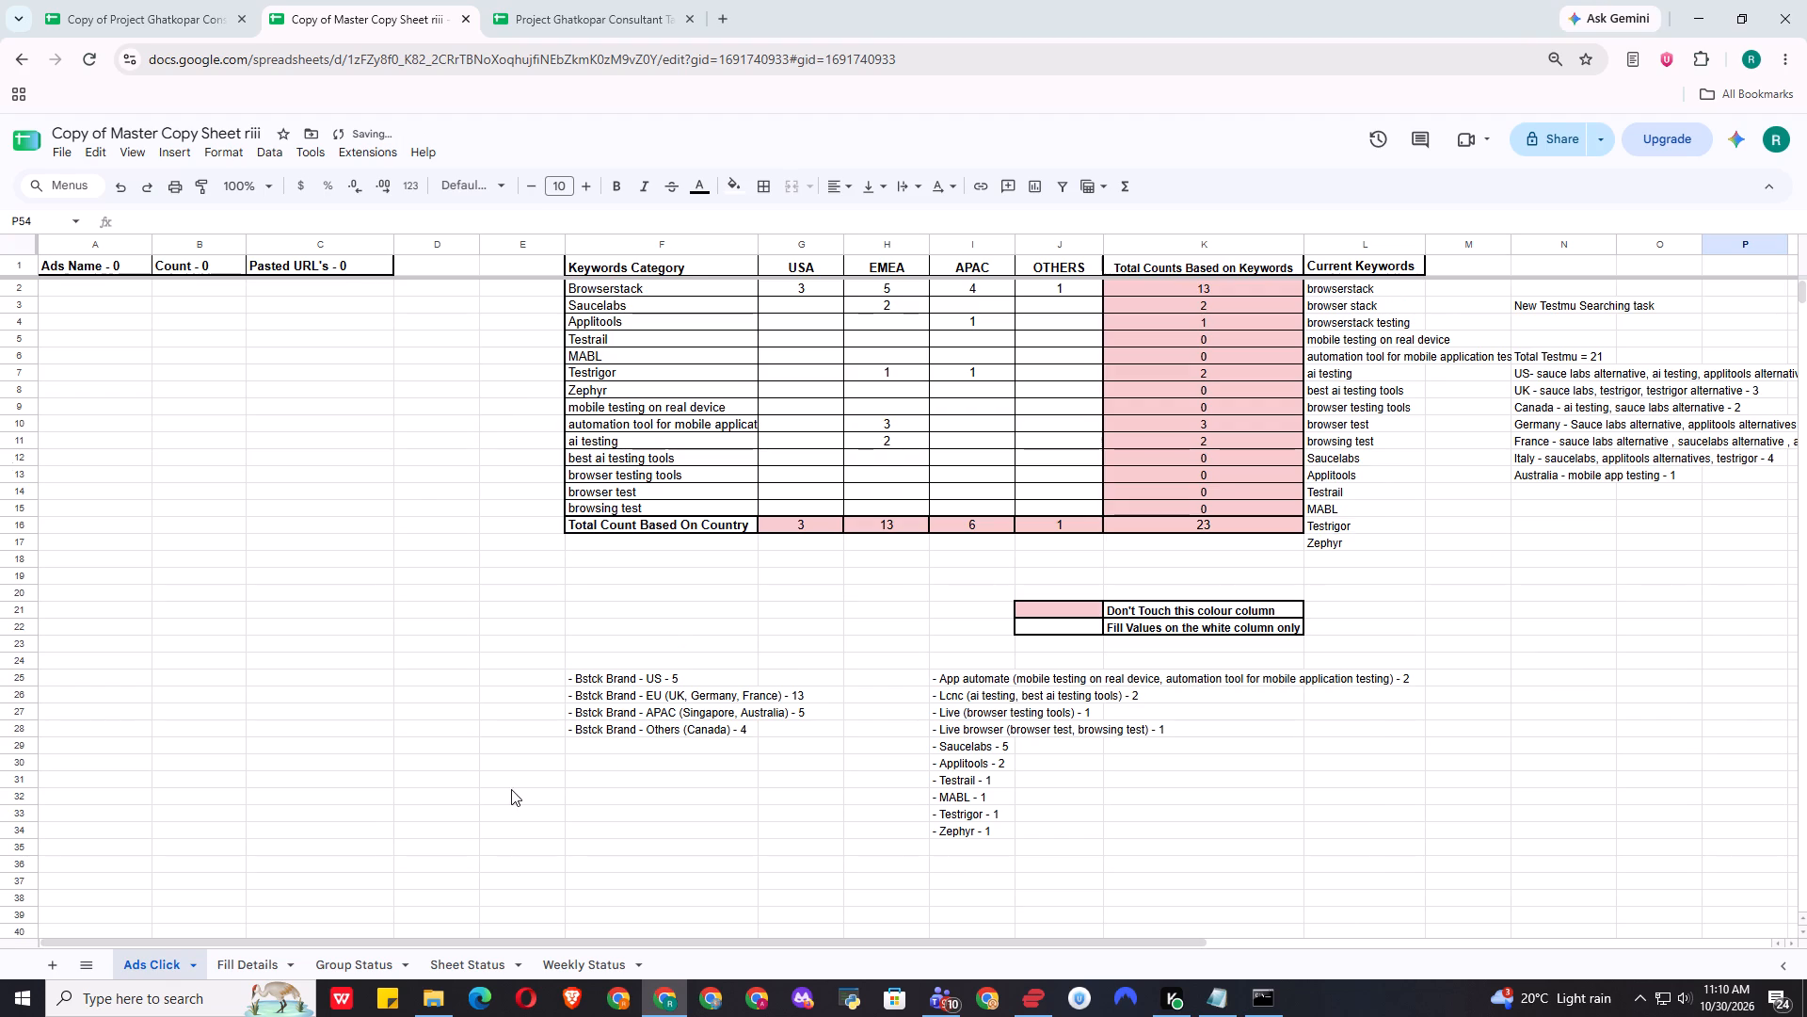
Clear the Browserstack counts under USA, EMEA, APAC and OTHERS in the keywords table.
click(1036, 946)
drag(1049, 947, 1095, 952)
drag(1096, 950, 1129, 947)
drag(1128, 940, 1142, 940)
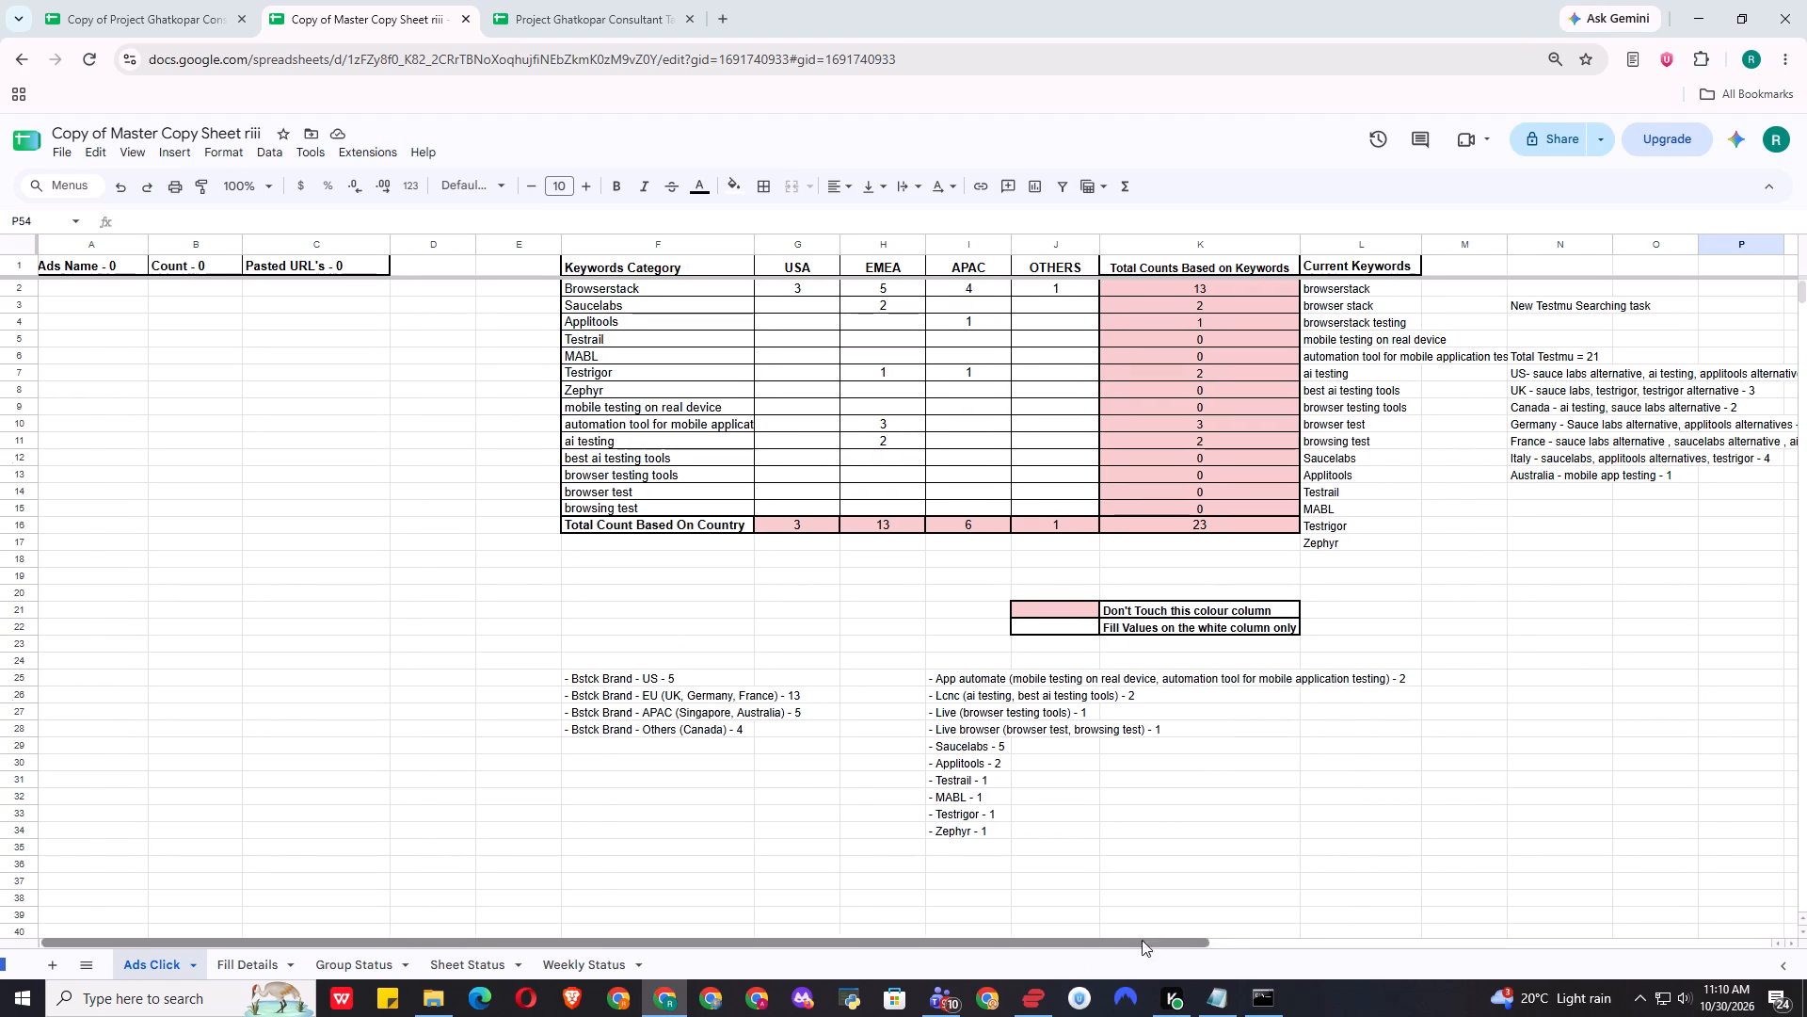
drag(1142, 940, 1232, 935)
scroll(651, 345, up, 3)
click(645, 284)
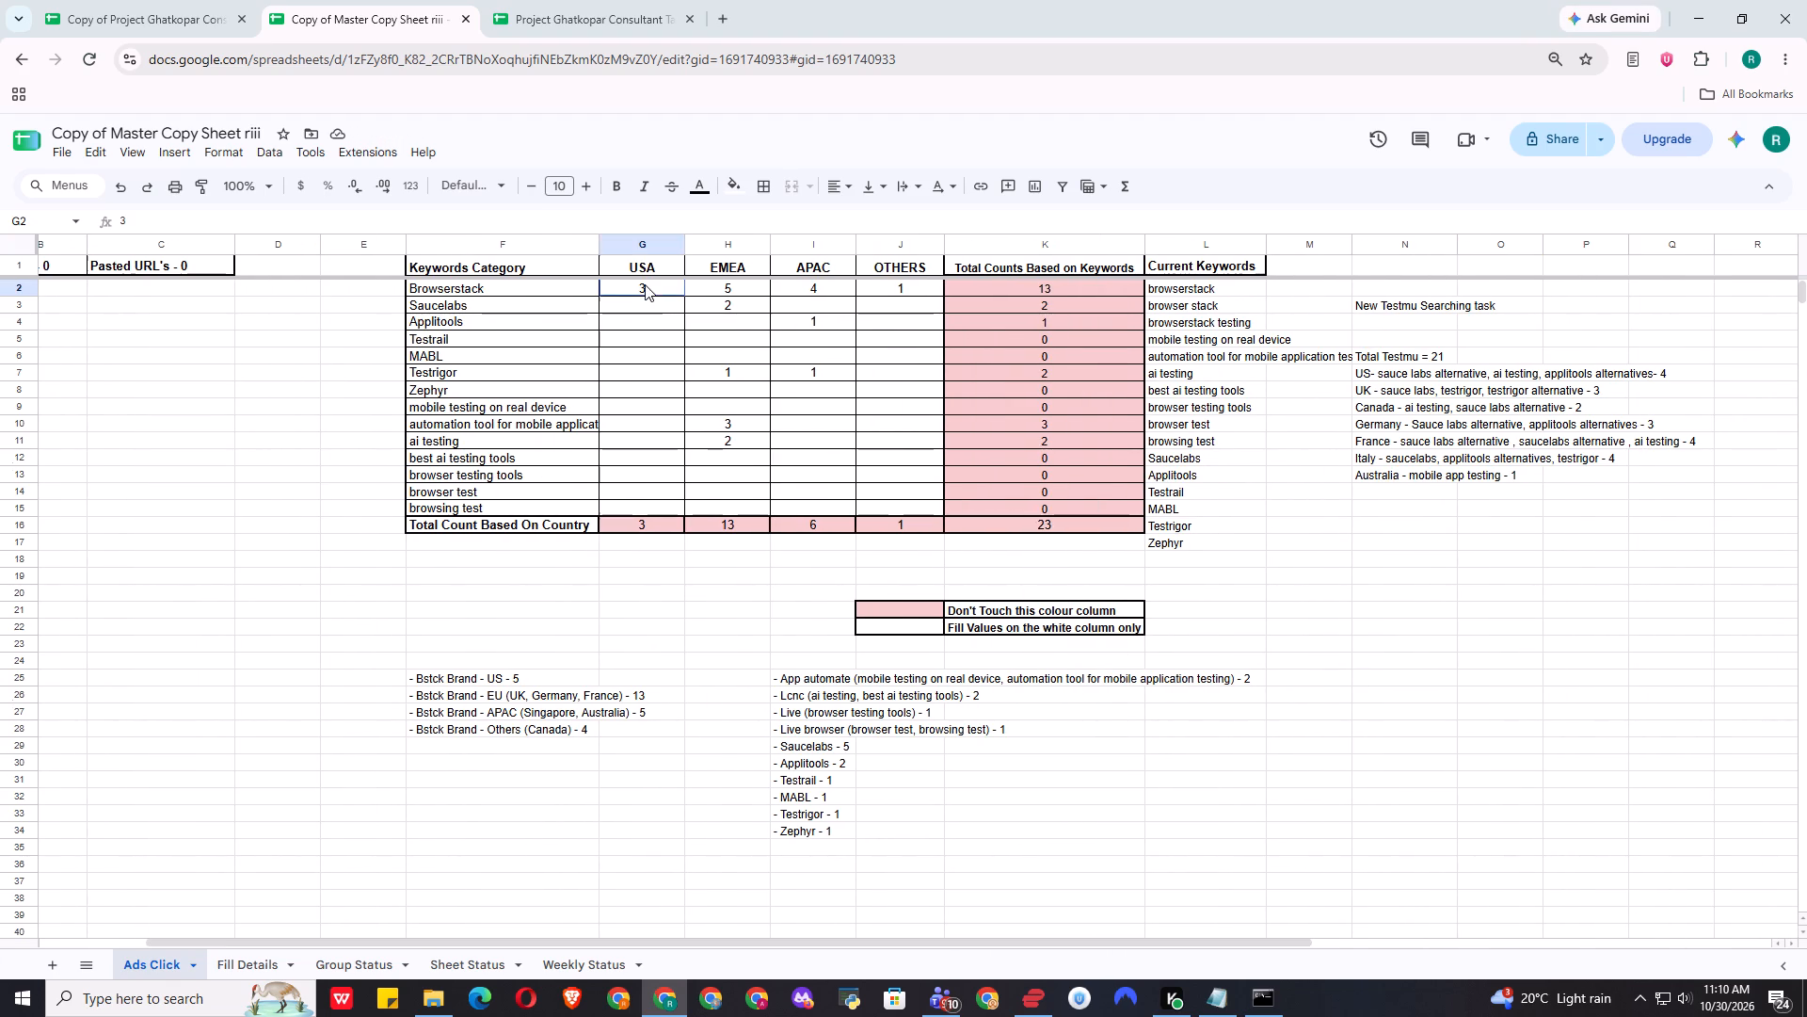
key(BackSpace)
click(754, 285)
key(BackSpace)
click(782, 293)
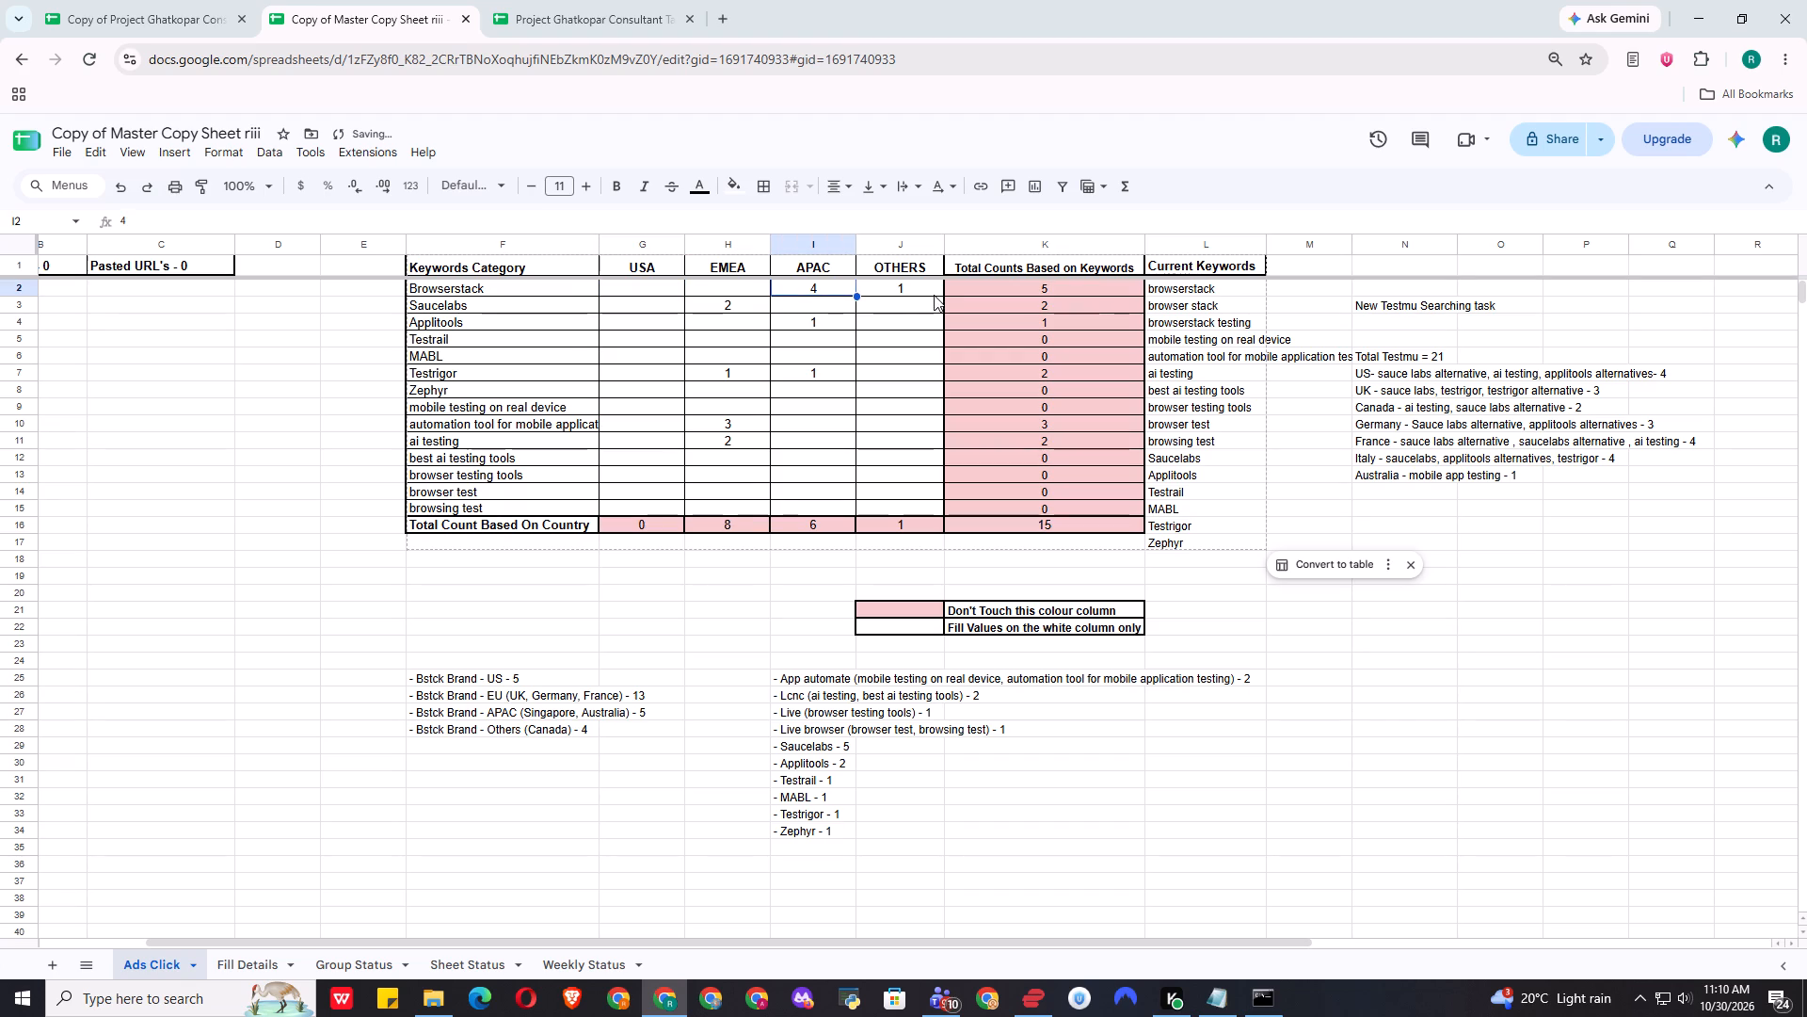
key(BackSpace)
click(920, 289)
key(BackSpace)
Clear the remaining EMEA and APAC counts for Saucelabs, Applitools, Testrigor, automation tool for mobile application testing and ai testing.
click(723, 316)
click(730, 304)
key(BackSpace)
click(798, 315)
key(BackSpace)
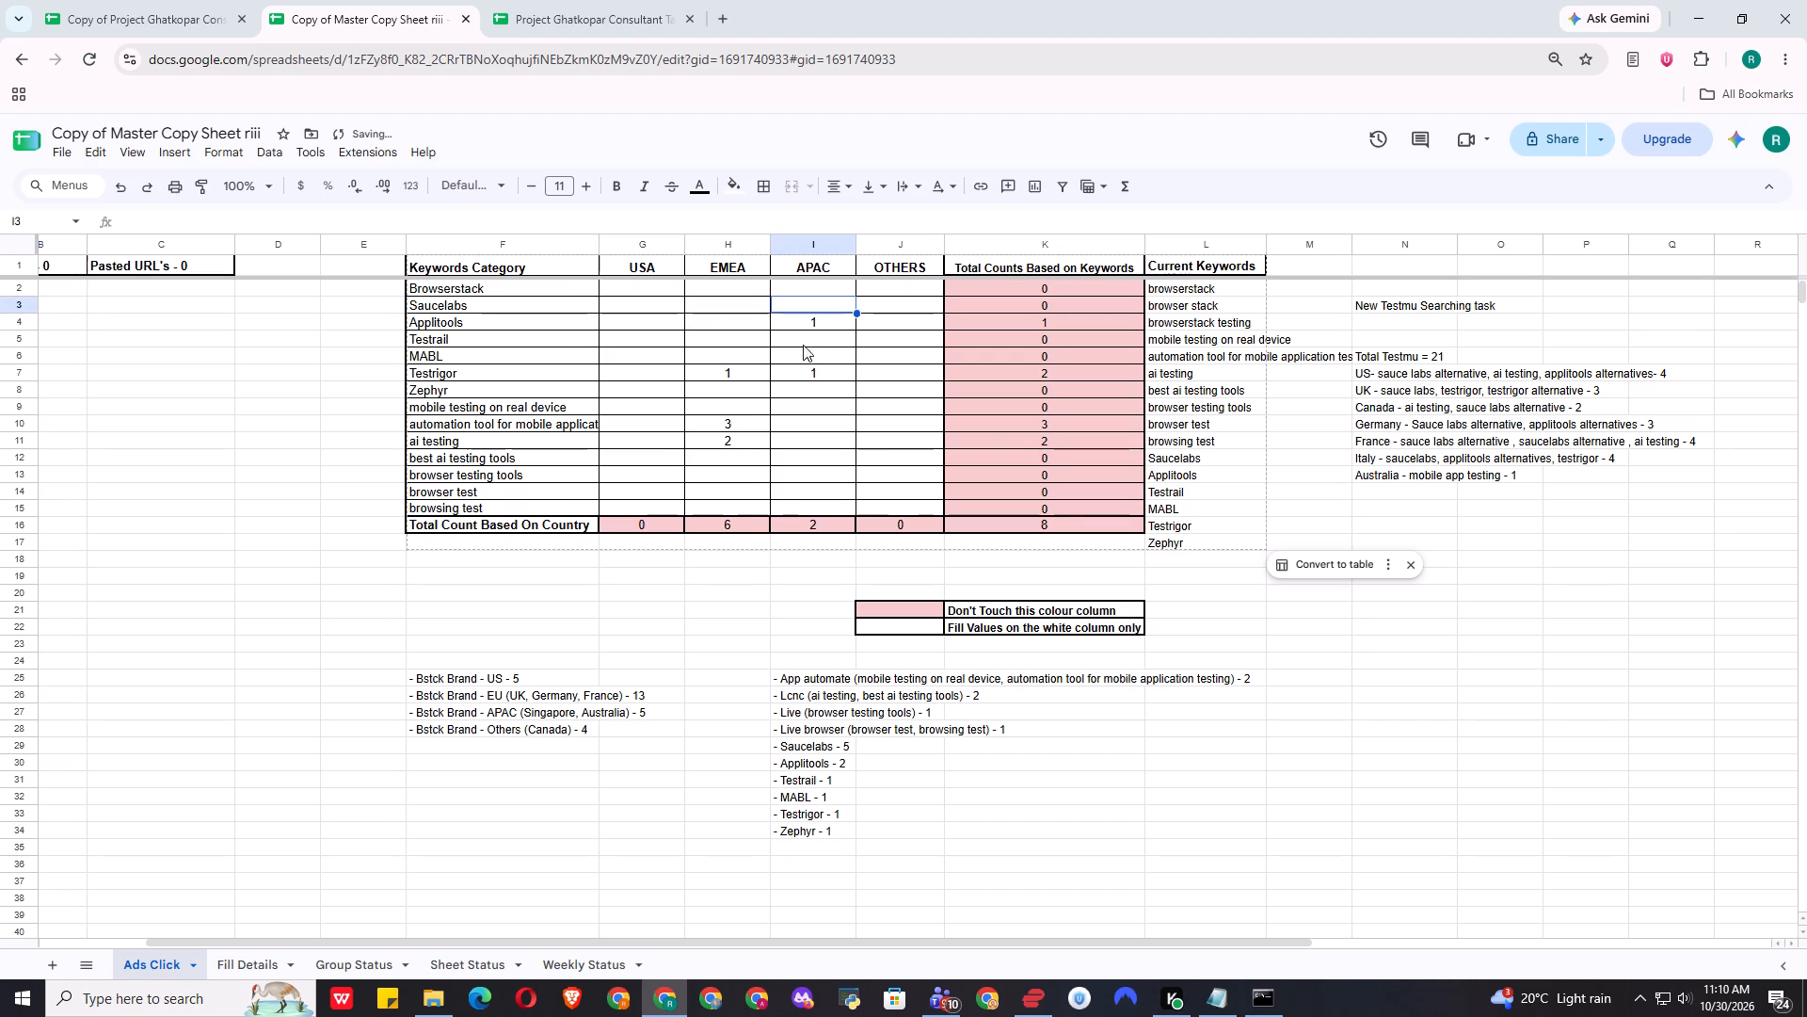
click(809, 315)
key(BackSpace)
click(819, 370)
key(BackSpace)
click(734, 371)
key(BackSpace)
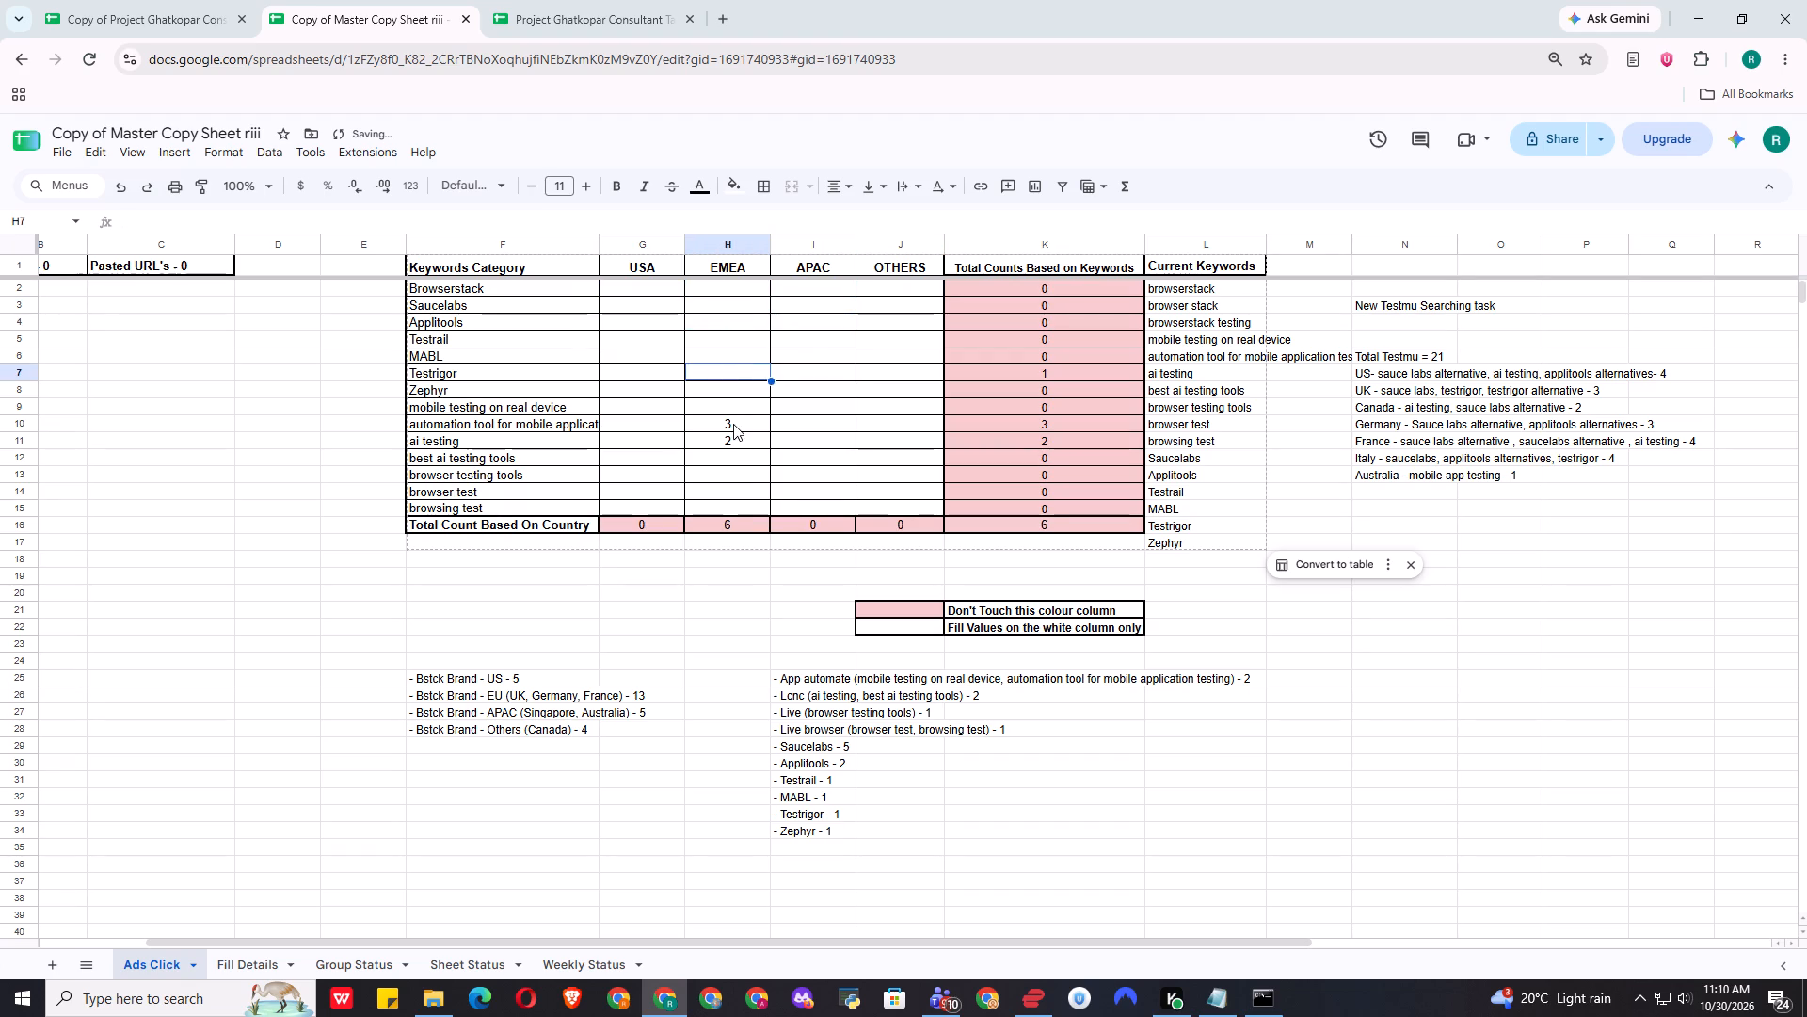
click(733, 424)
key(BackSpace)
click(726, 449)
key(BackSpace)
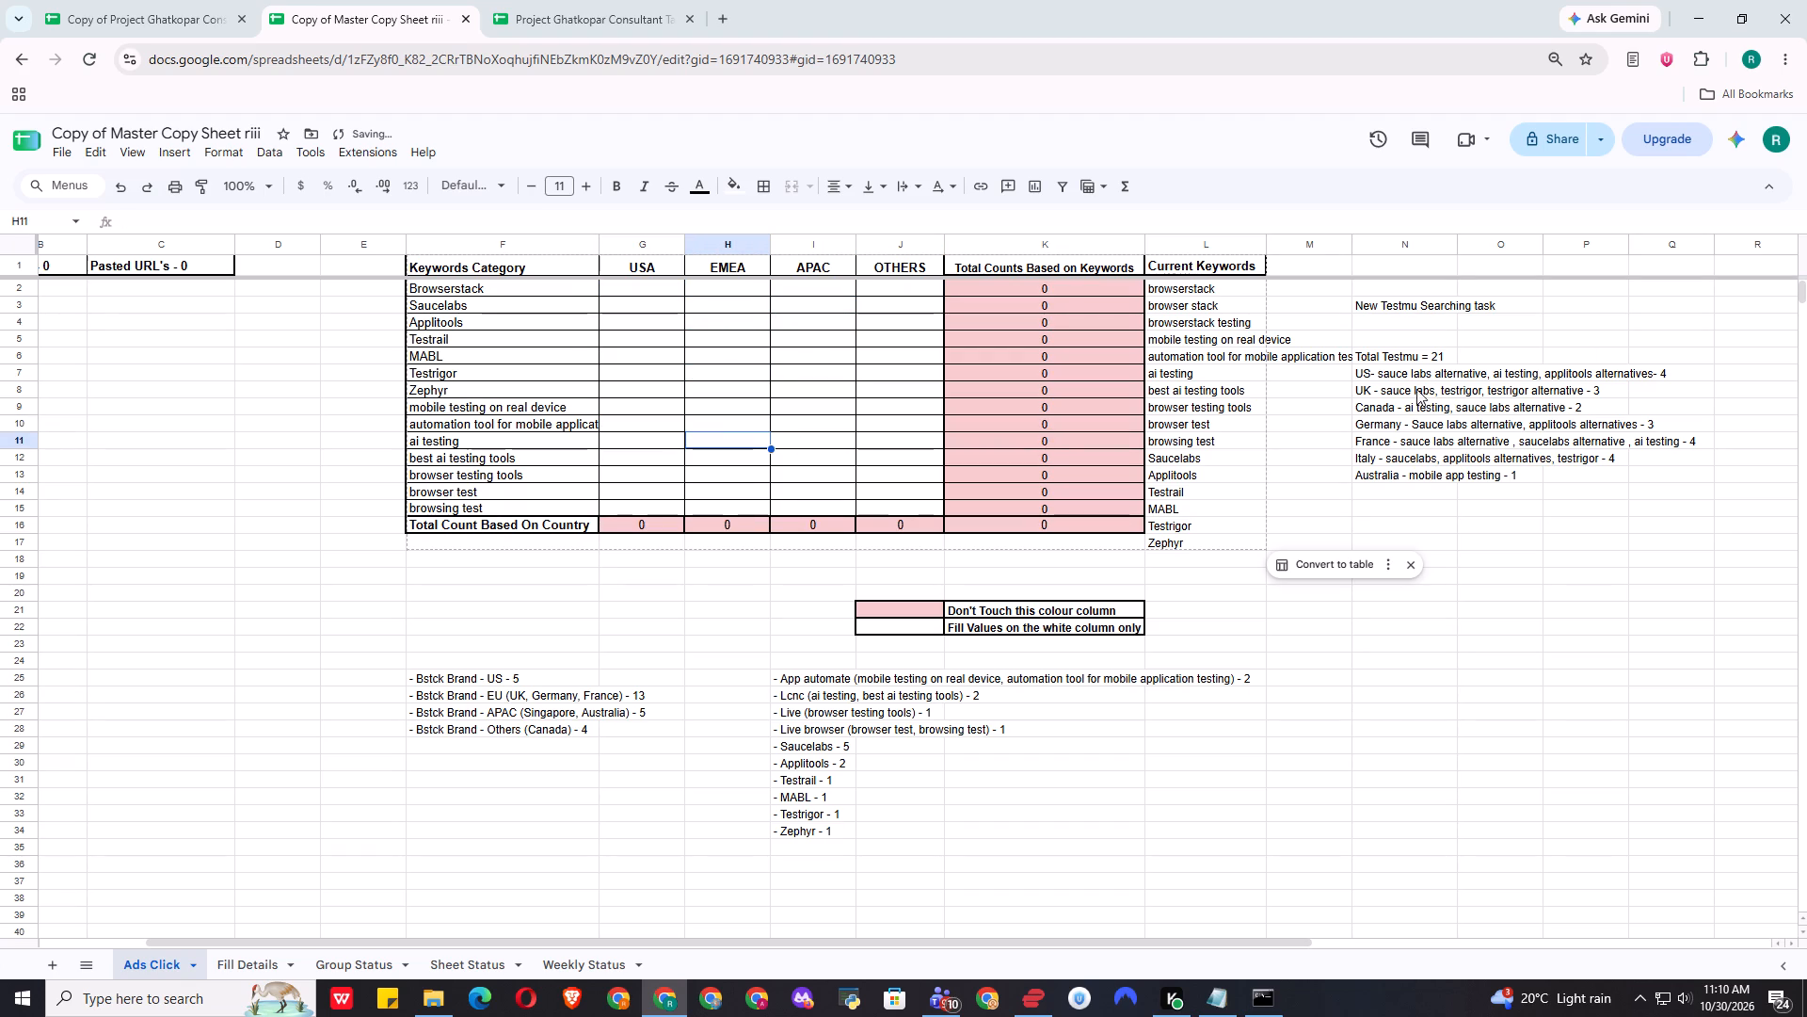
Using the US note, enter a USA count of 1 each for ai testing, Saucelabs and Applitools.
click(1401, 387)
click(1671, 384)
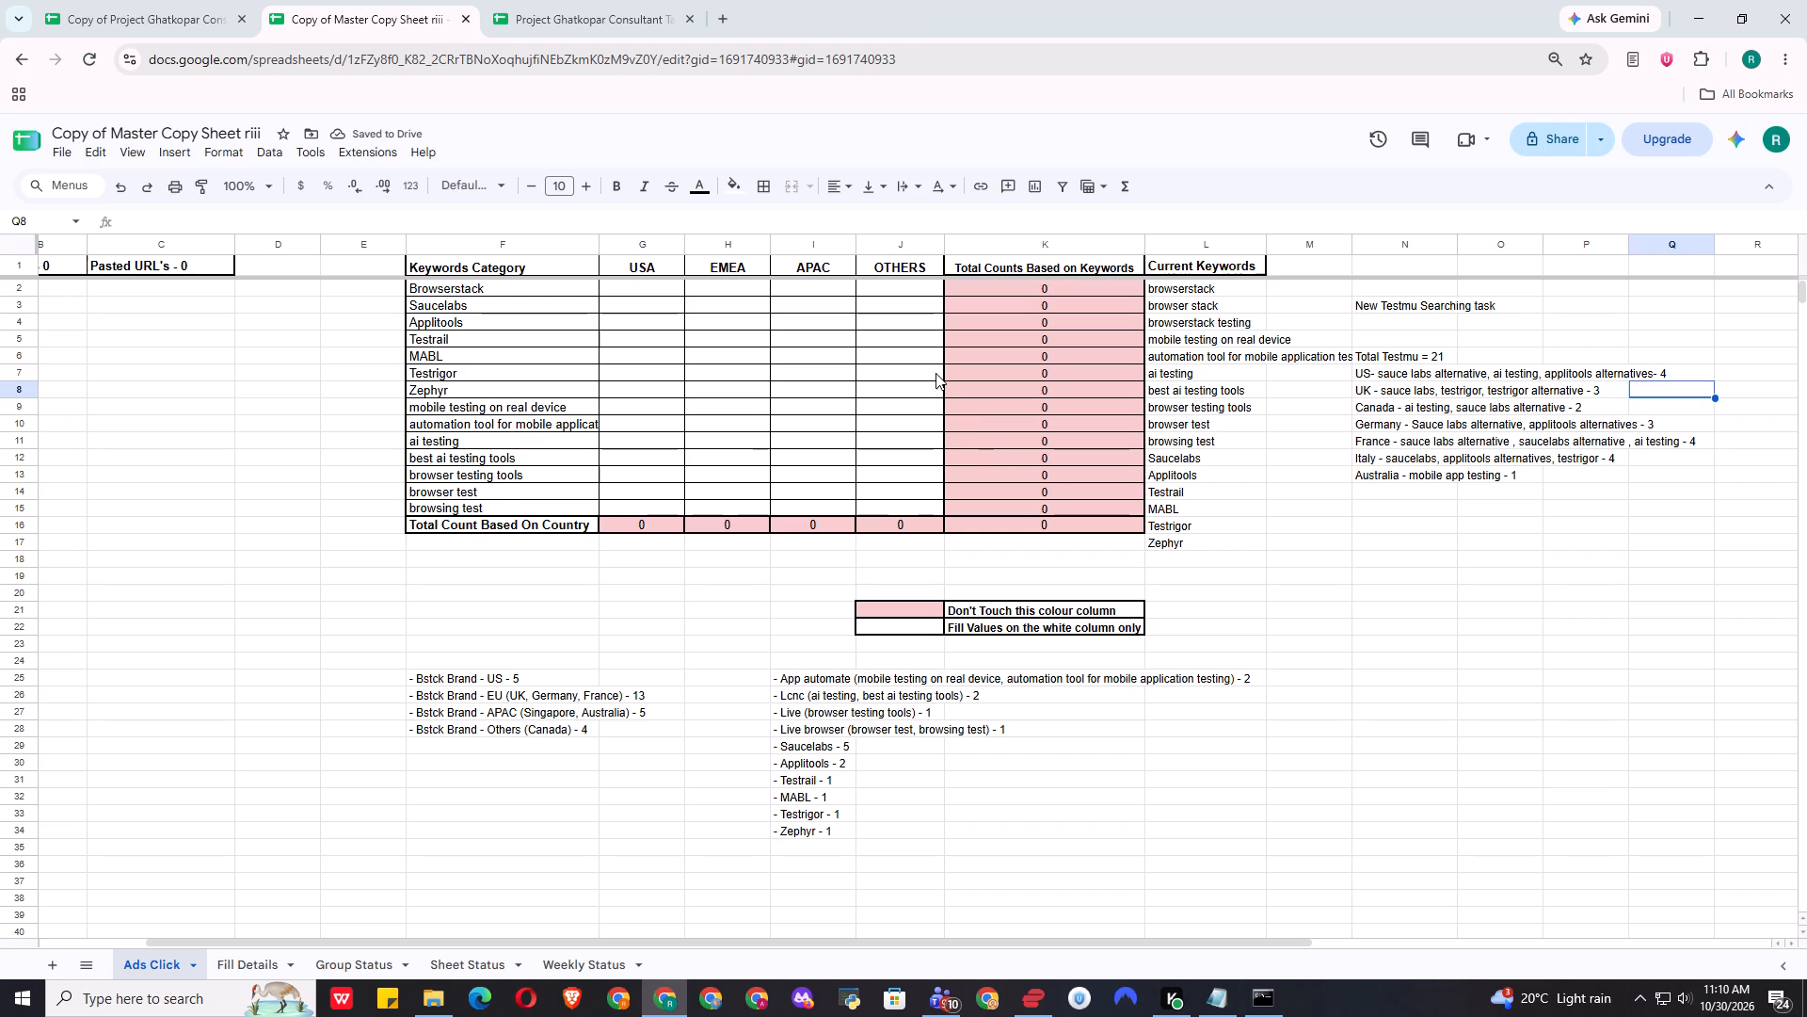
scroll(614, 292, up, 2)
click(1443, 377)
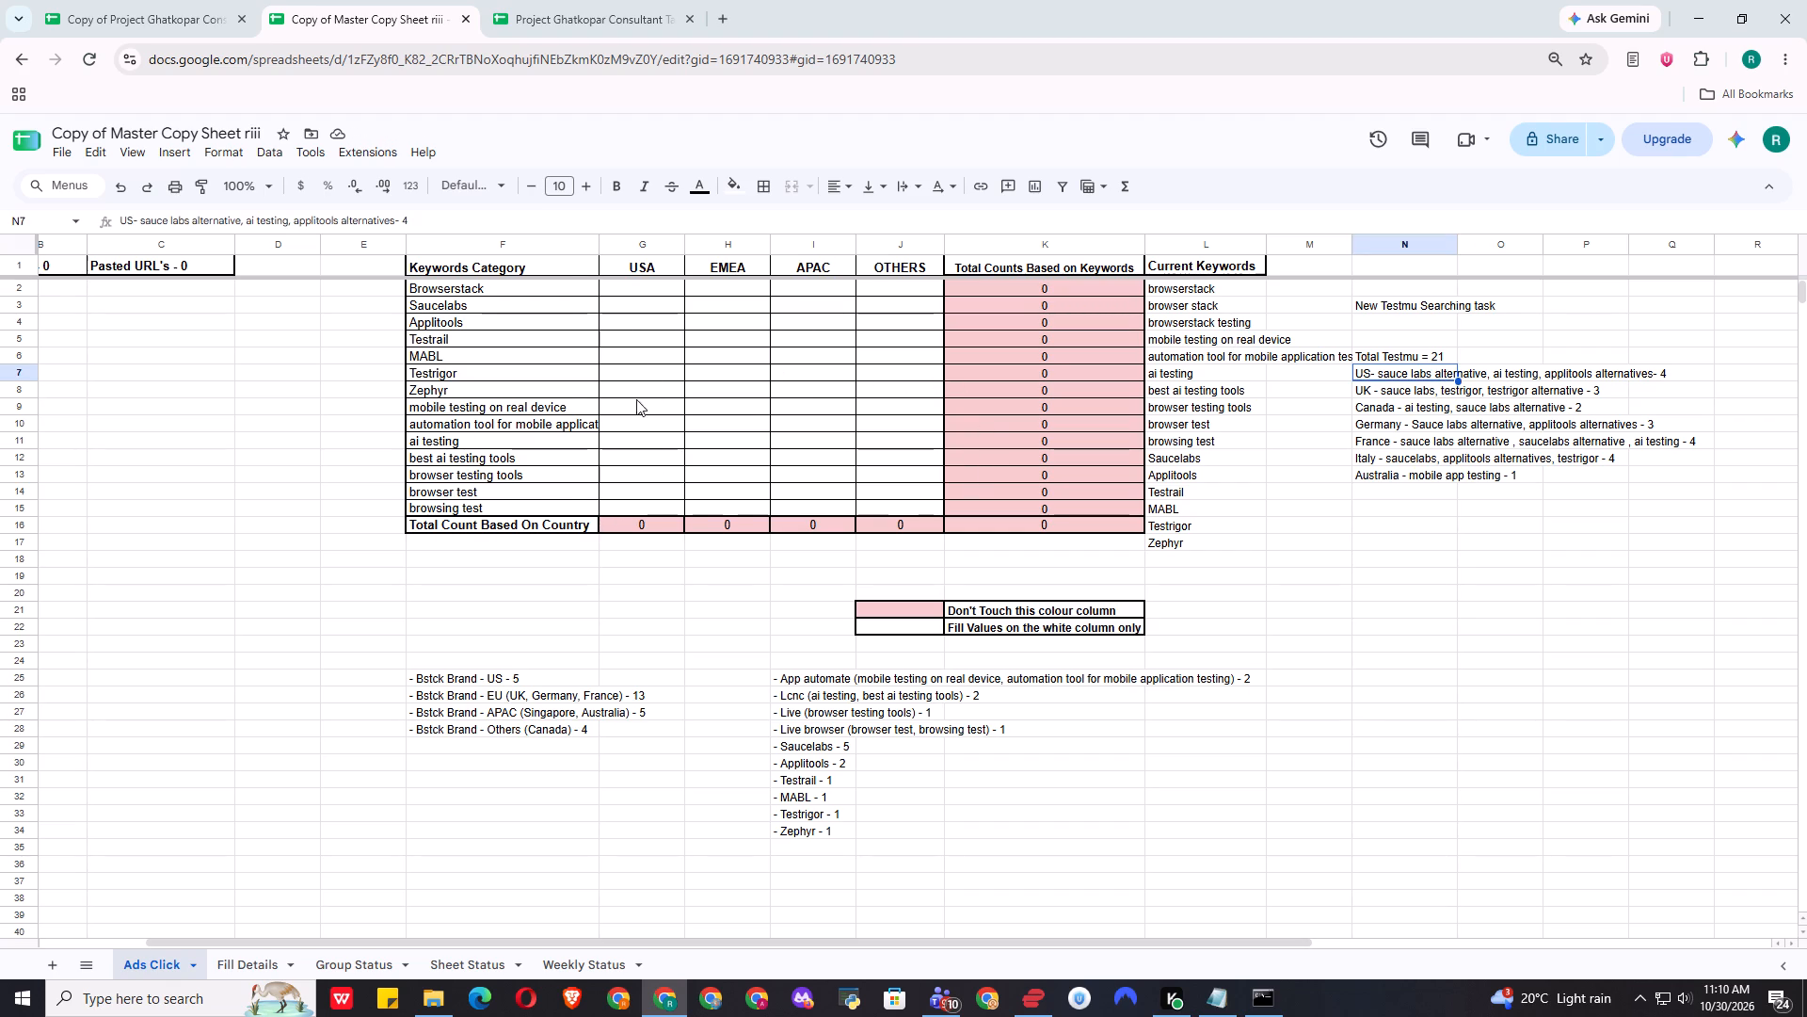
click(716, 441)
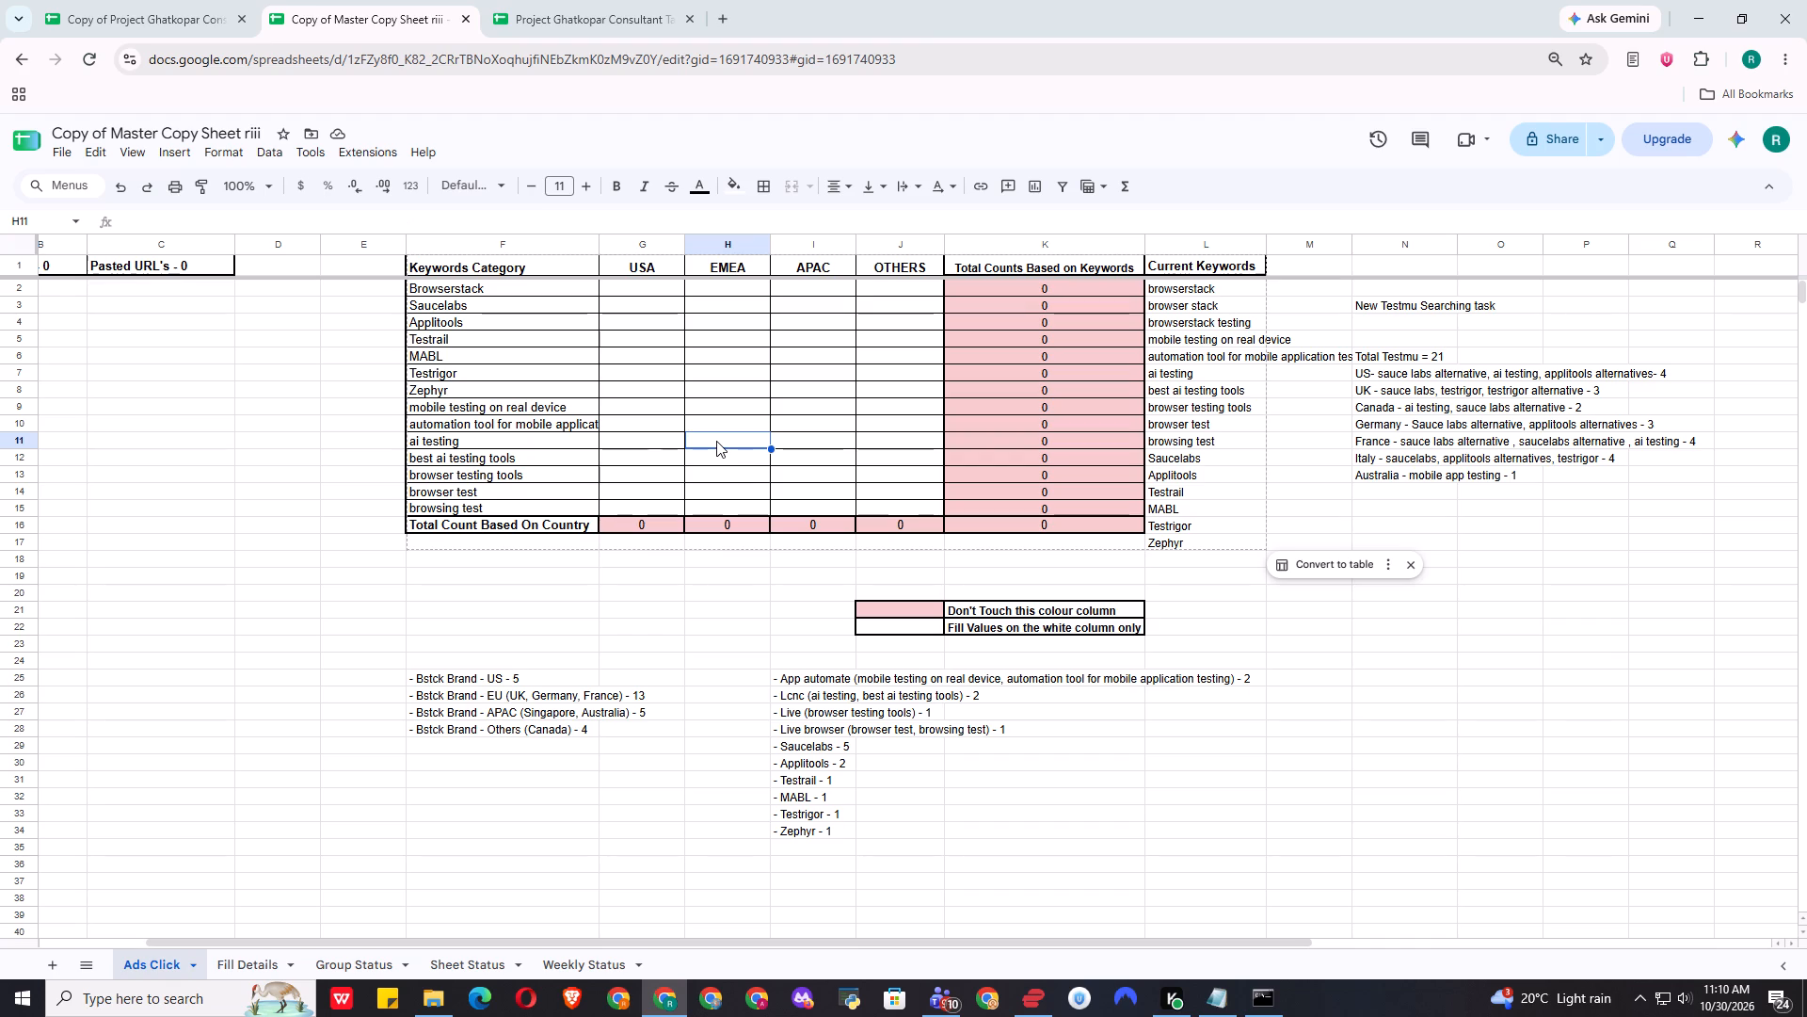
click(648, 440)
key(1)
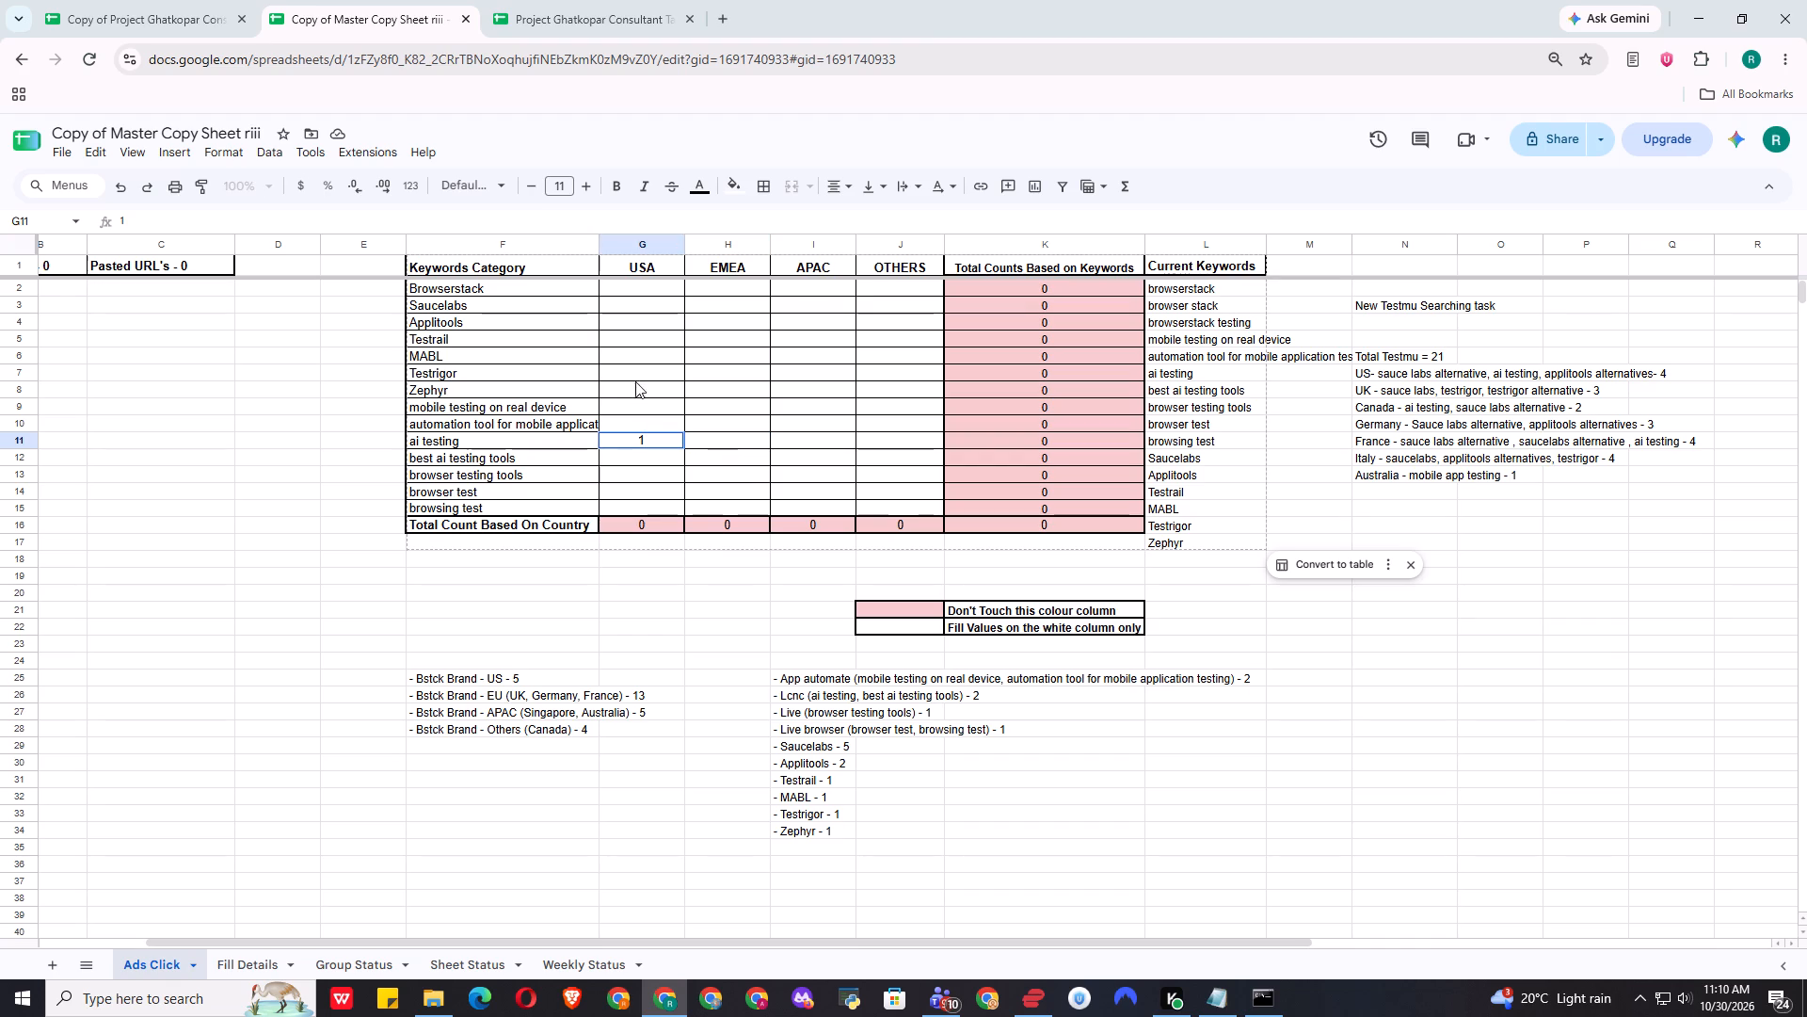
click(641, 304)
key(1)
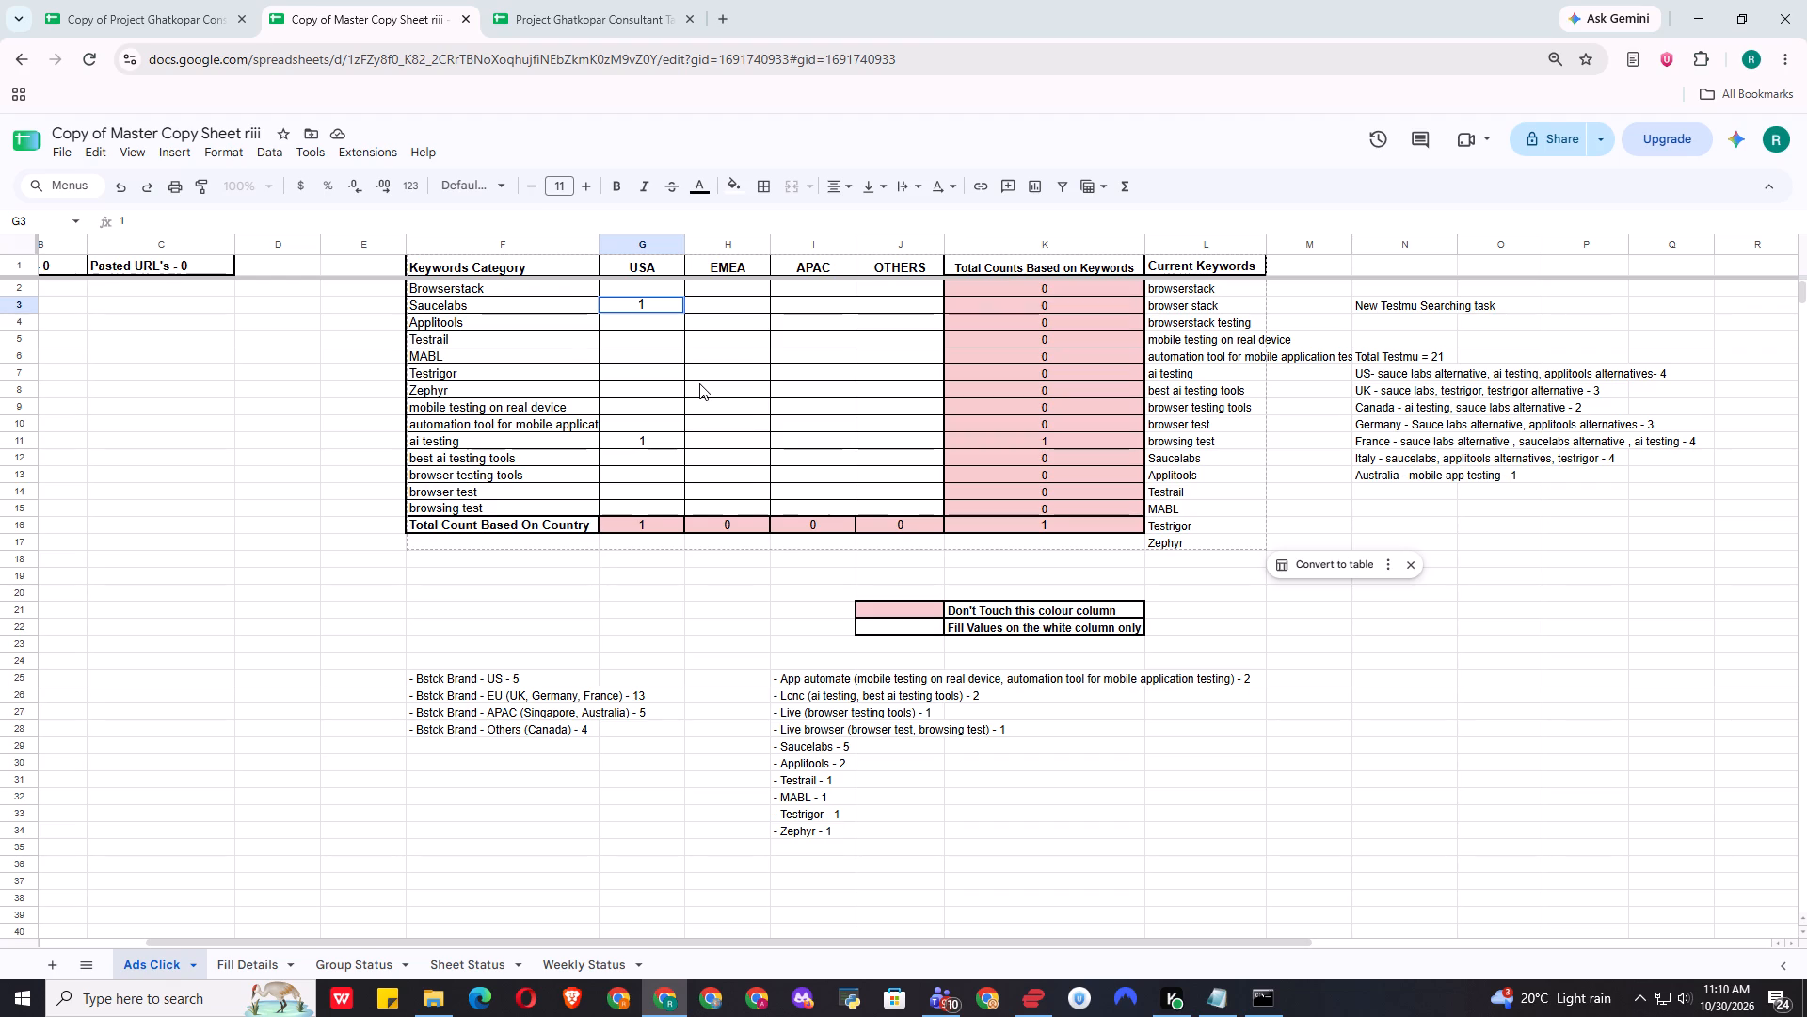
click(1417, 374)
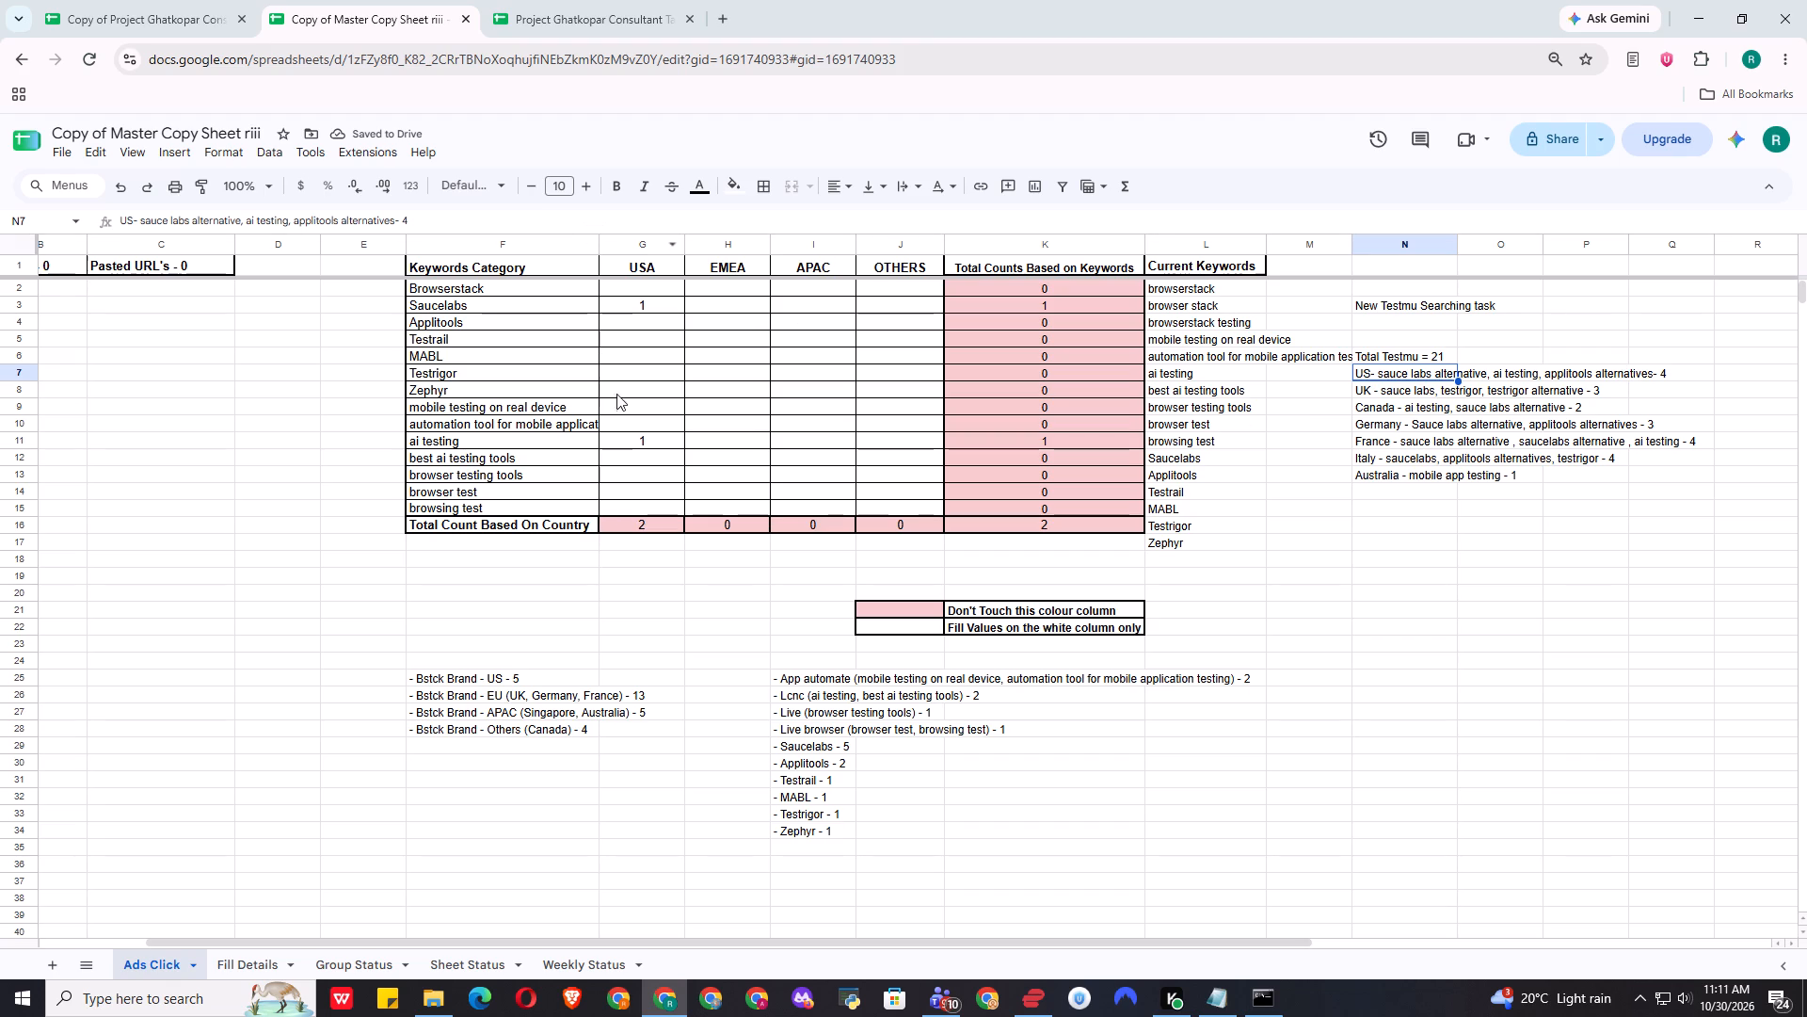
click(651, 319)
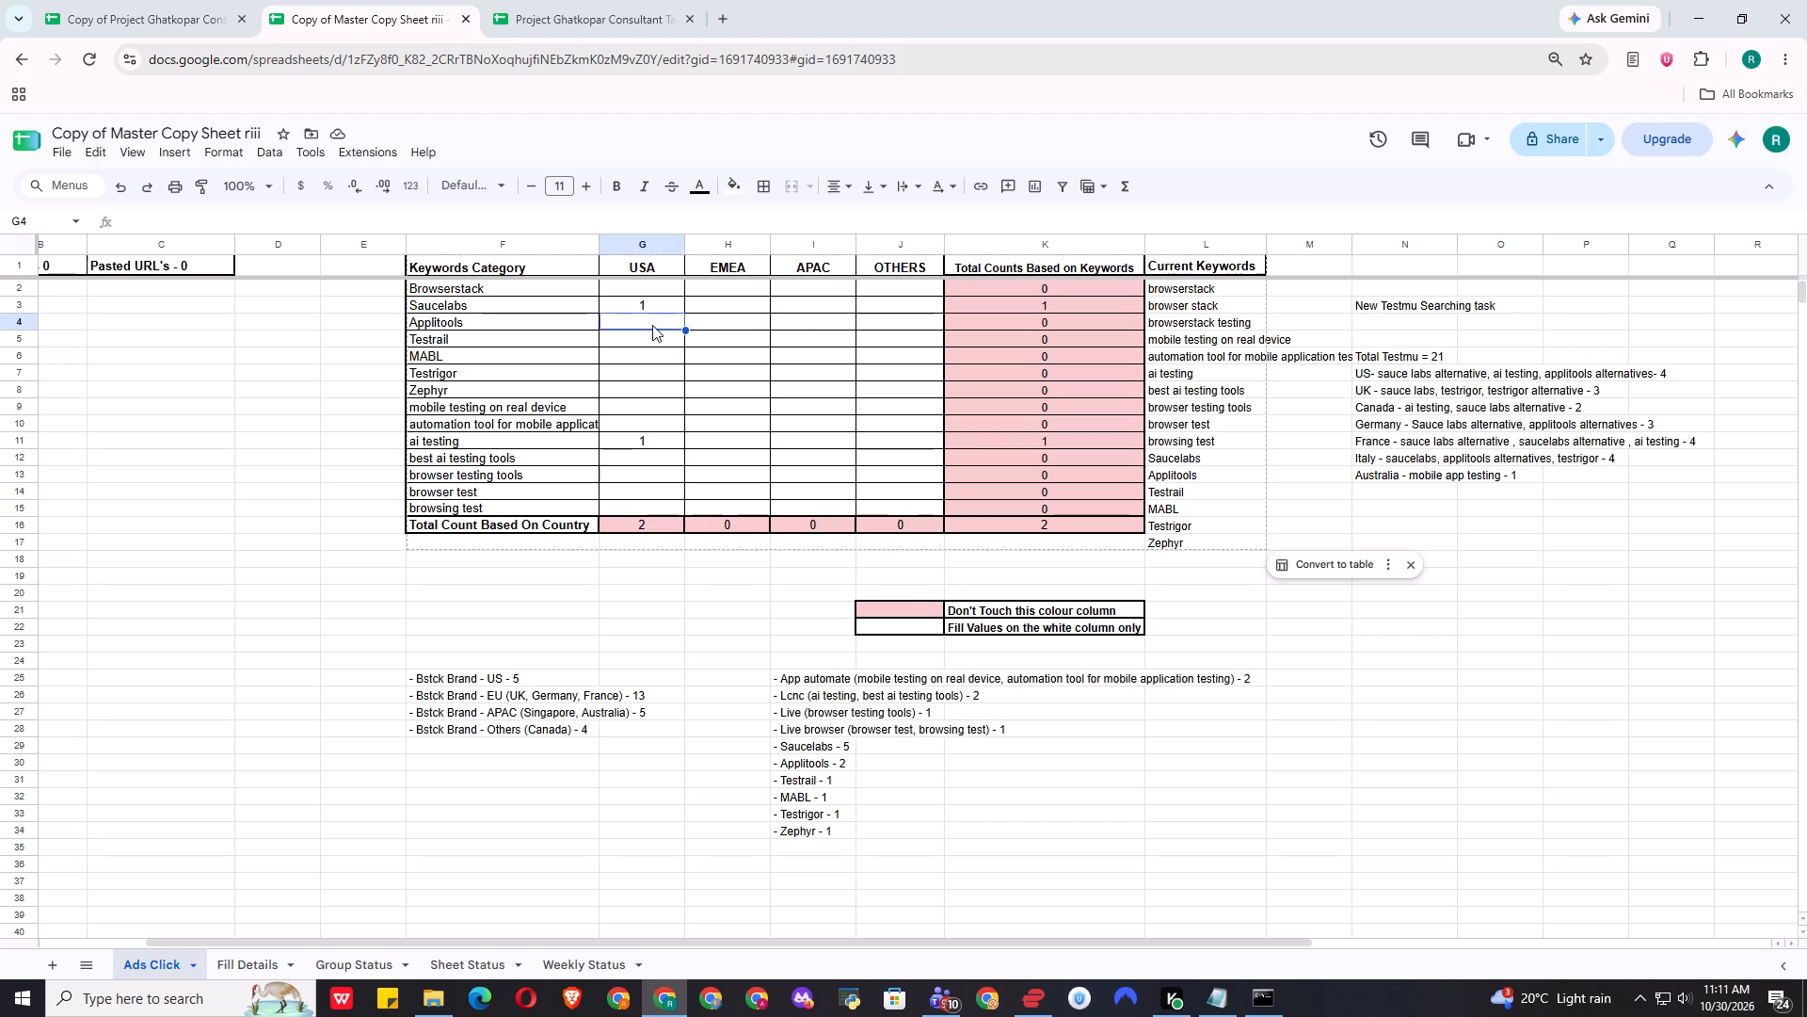
key(1)
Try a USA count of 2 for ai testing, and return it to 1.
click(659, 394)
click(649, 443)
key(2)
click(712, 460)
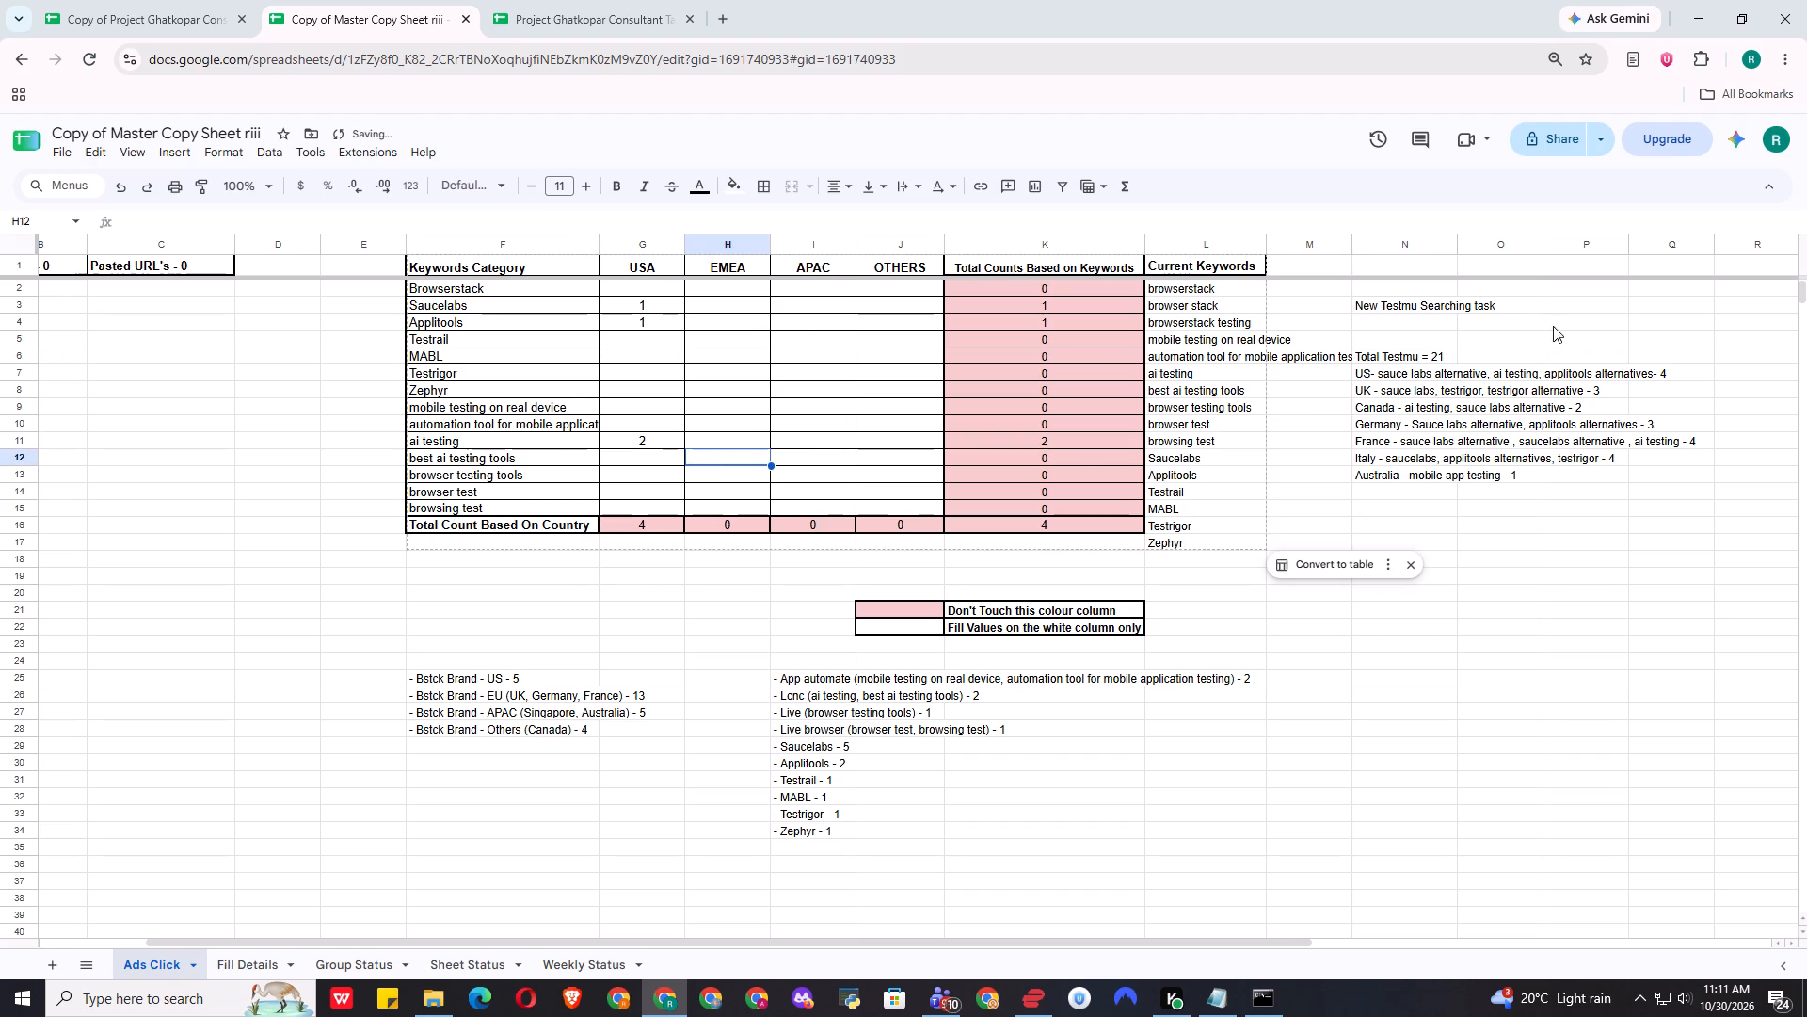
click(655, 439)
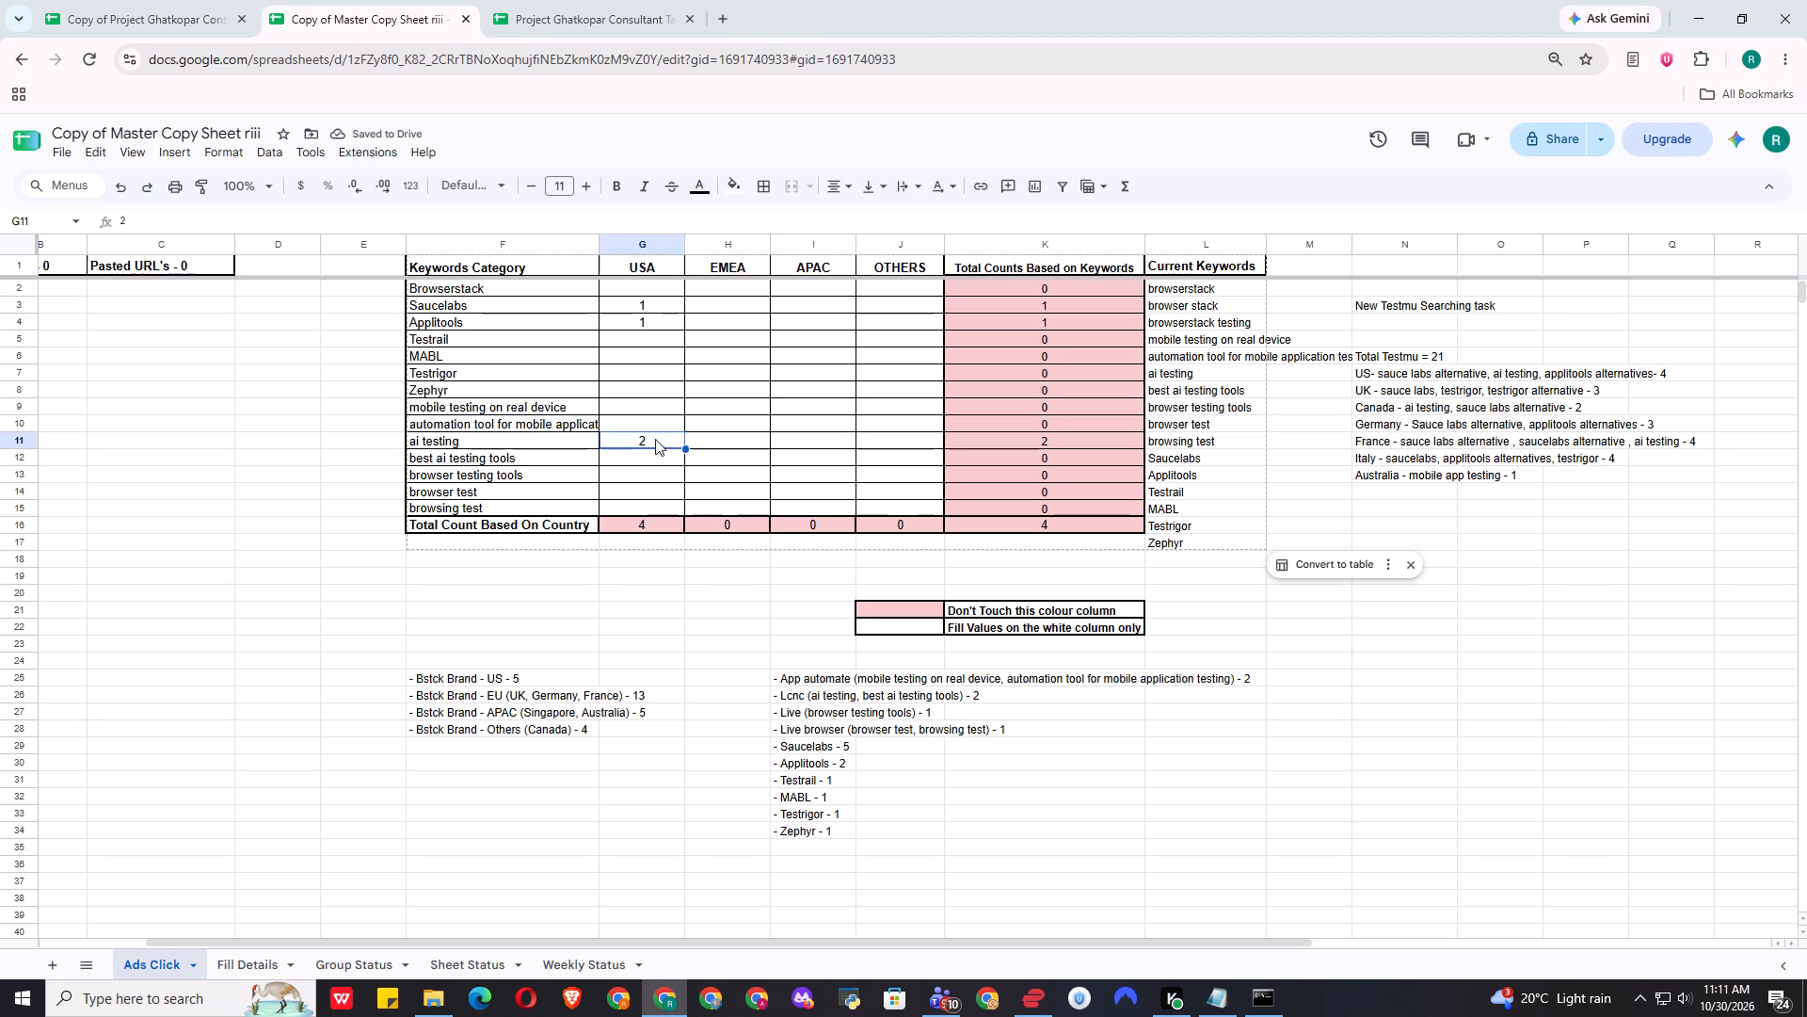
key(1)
Set the USA count for Saucelabs to 2.
click(662, 301)
key(2)
click(738, 386)
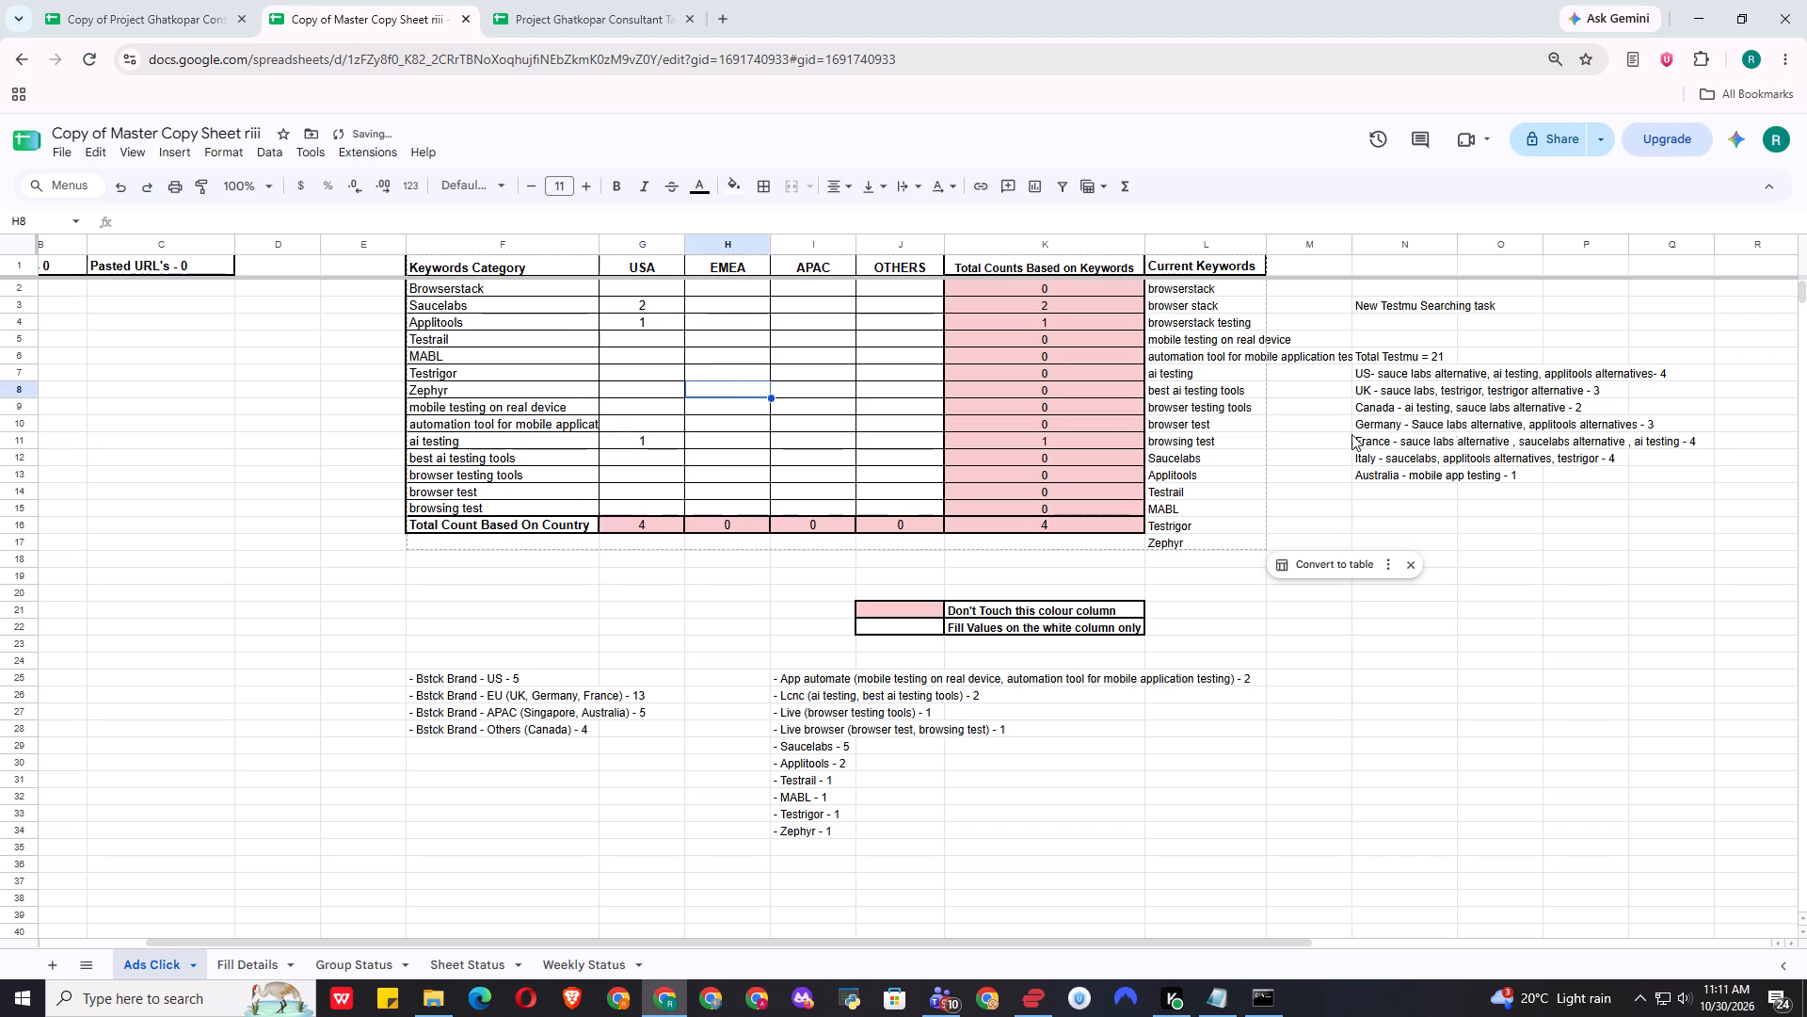
Using the UK note, enter EMEA counts of 1 for Saucelabs and 2 for Testrigor.
click(1401, 381)
click(1410, 400)
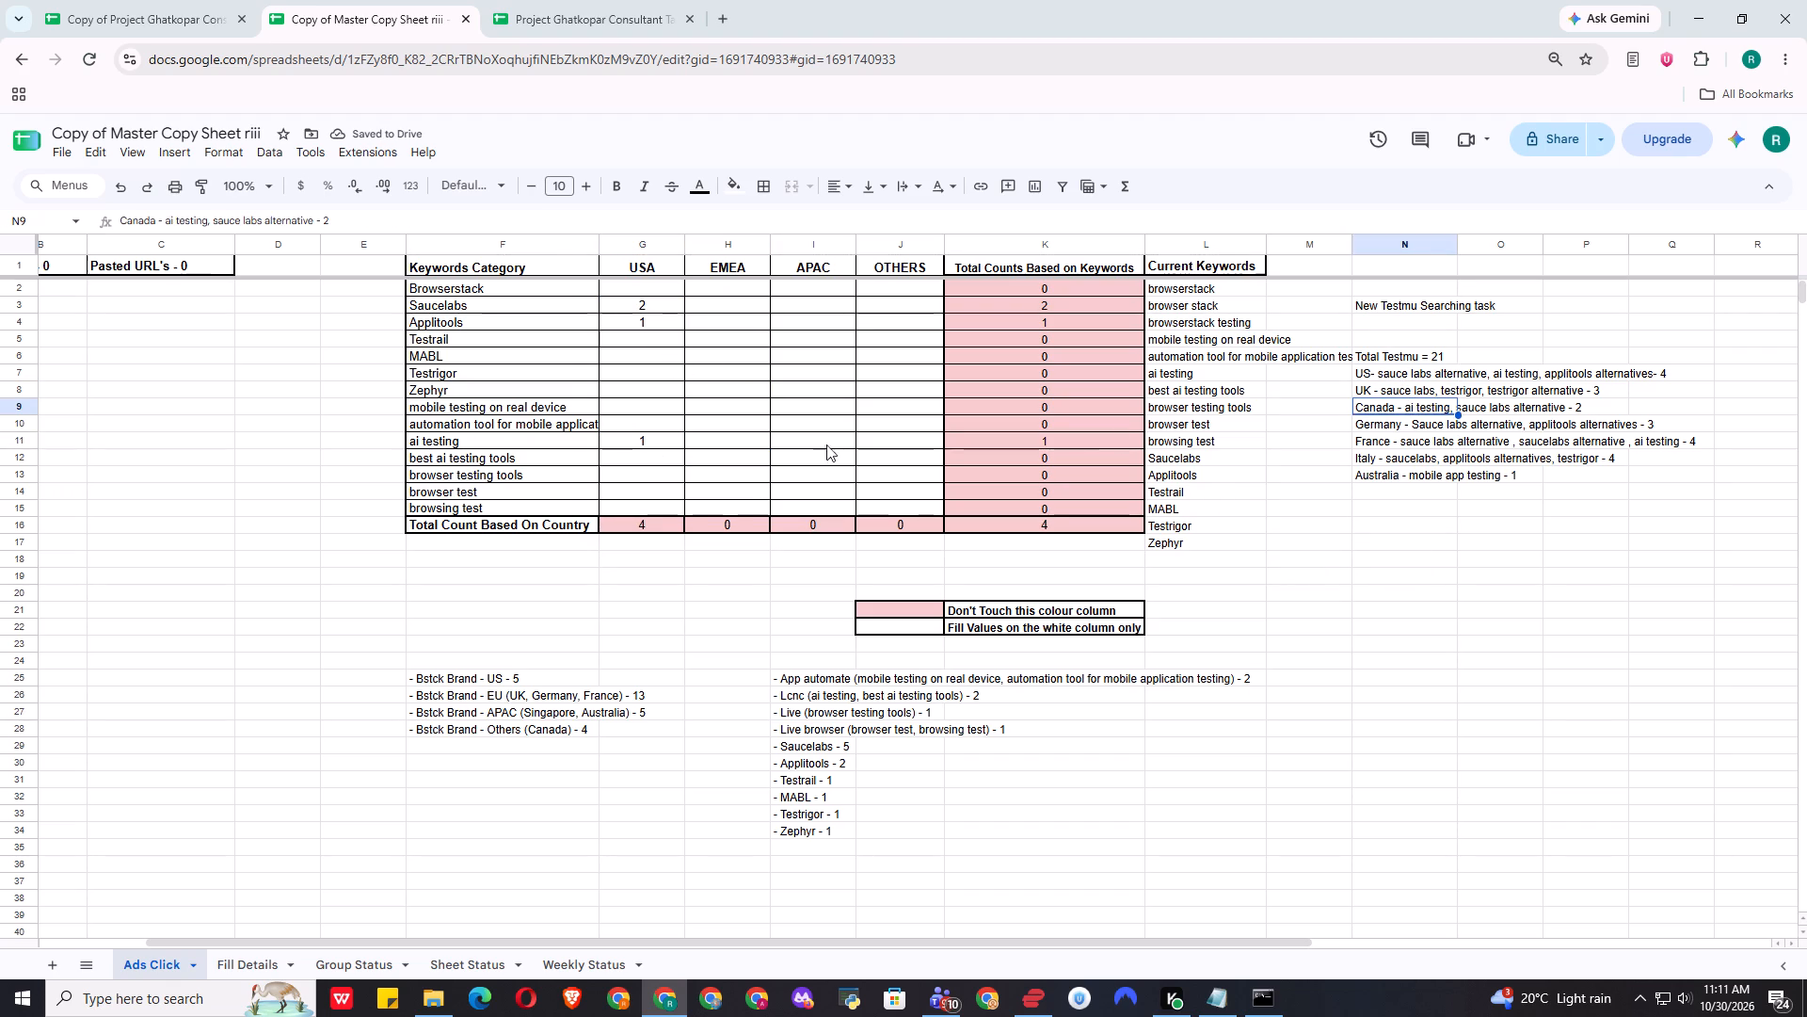
click(724, 303)
key(1)
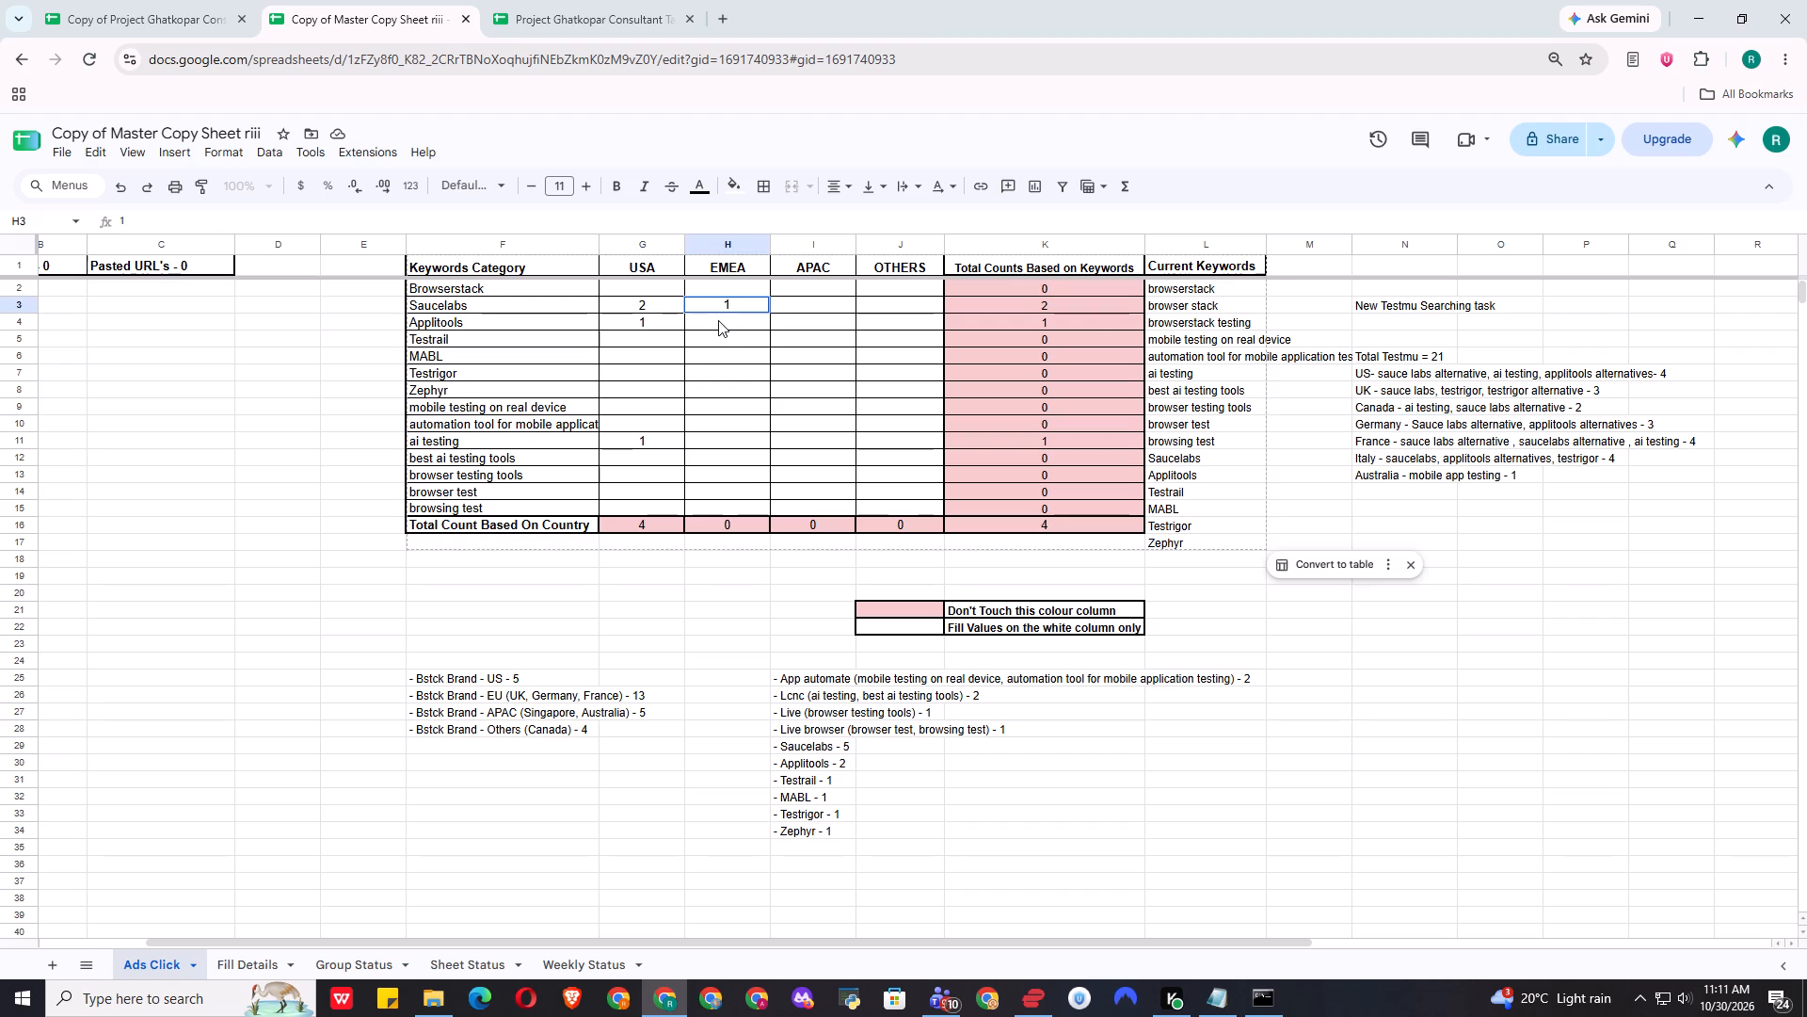
click(721, 377)
key(1)
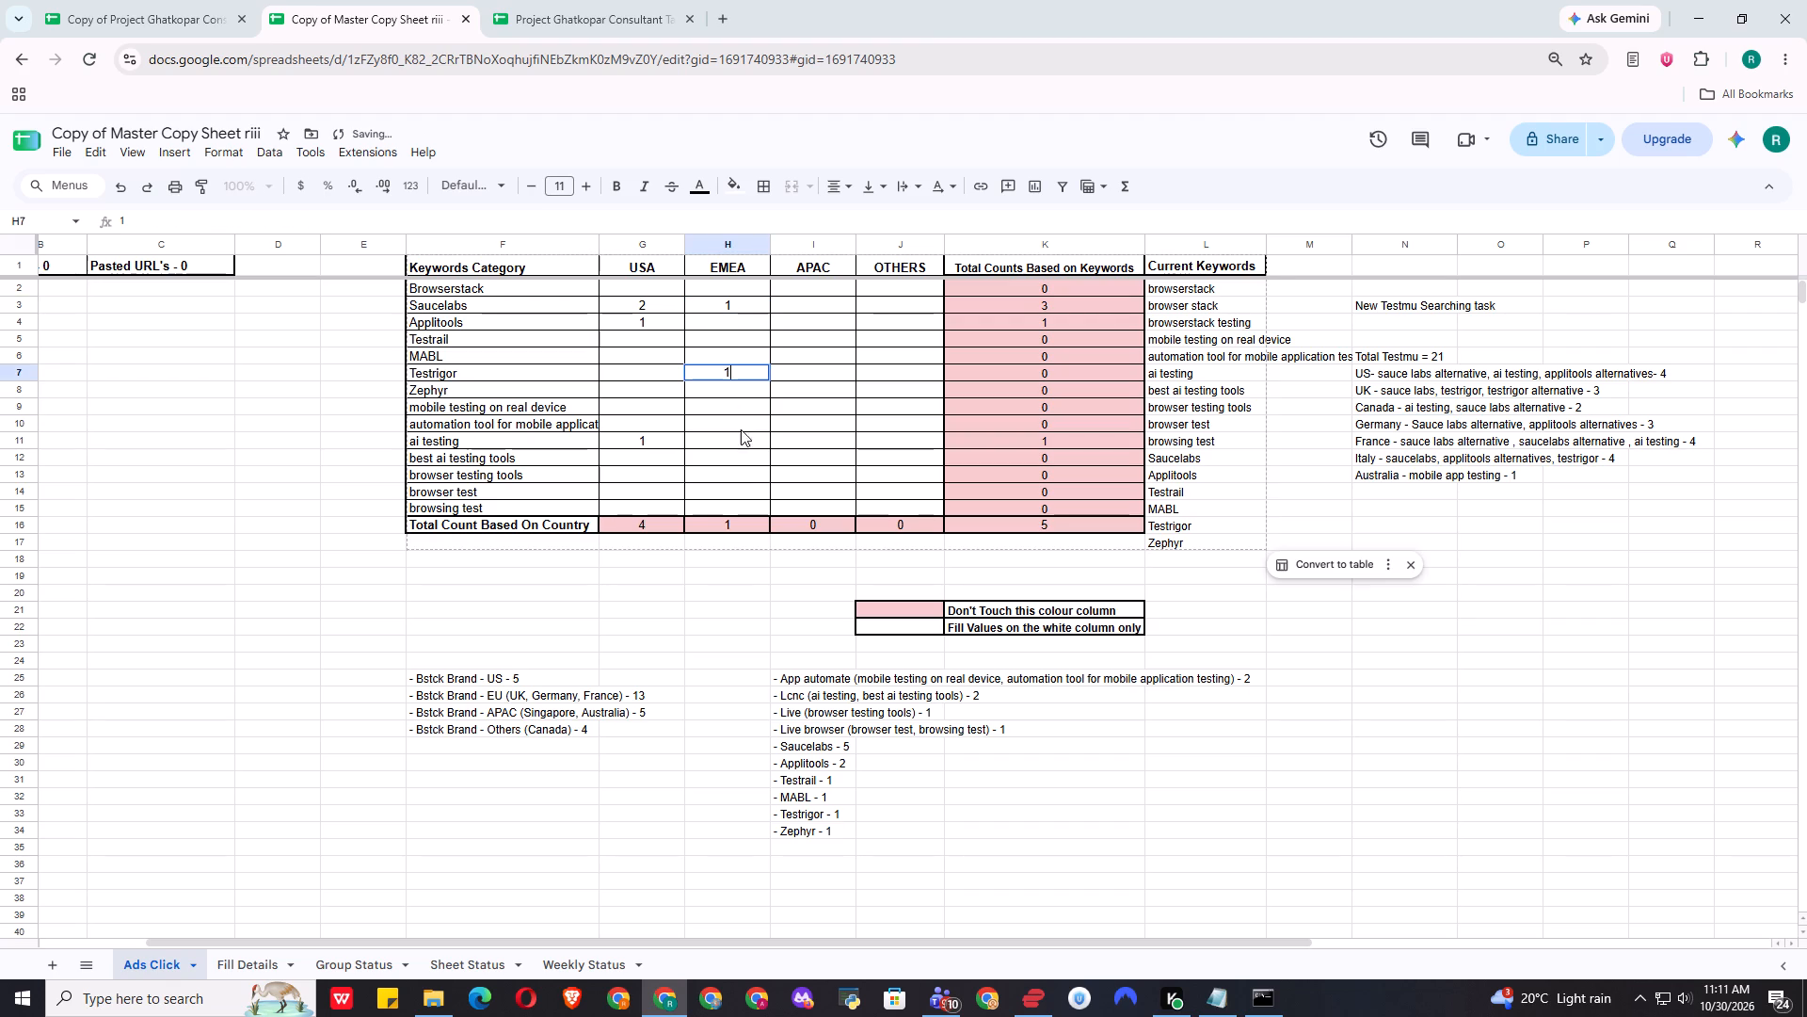
key(BackSpace)
key(2)
click(1406, 403)
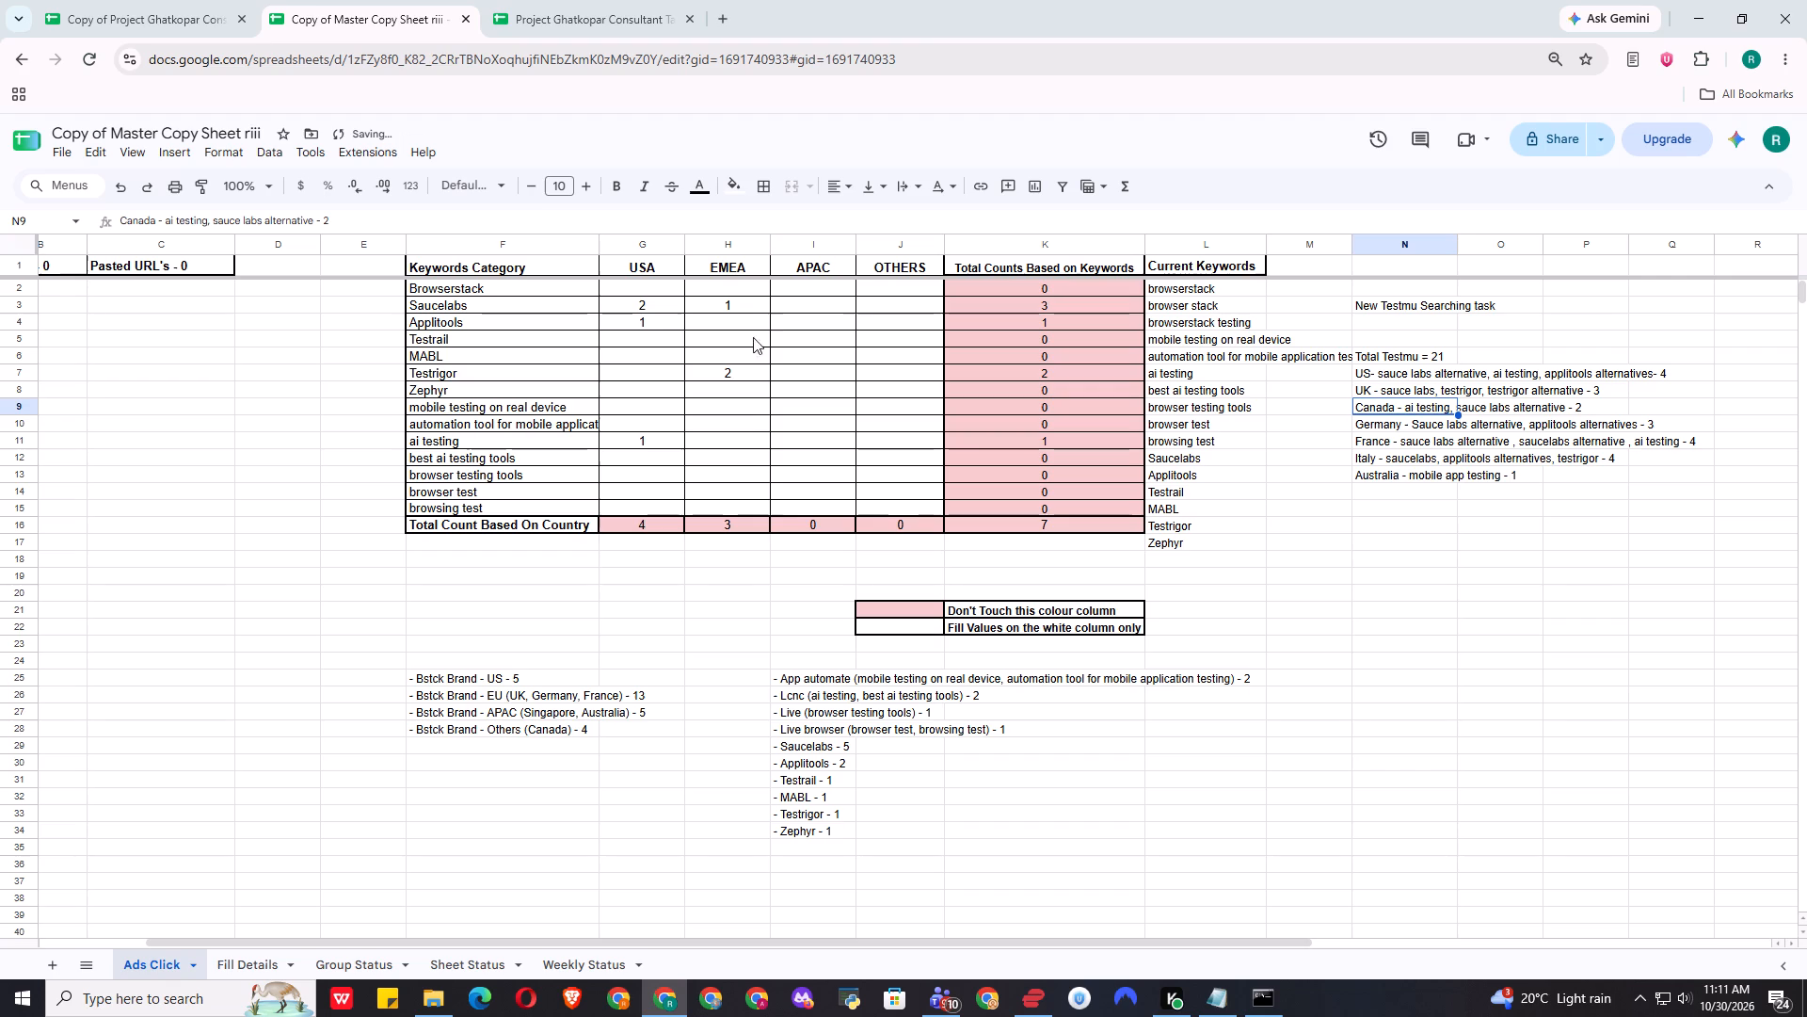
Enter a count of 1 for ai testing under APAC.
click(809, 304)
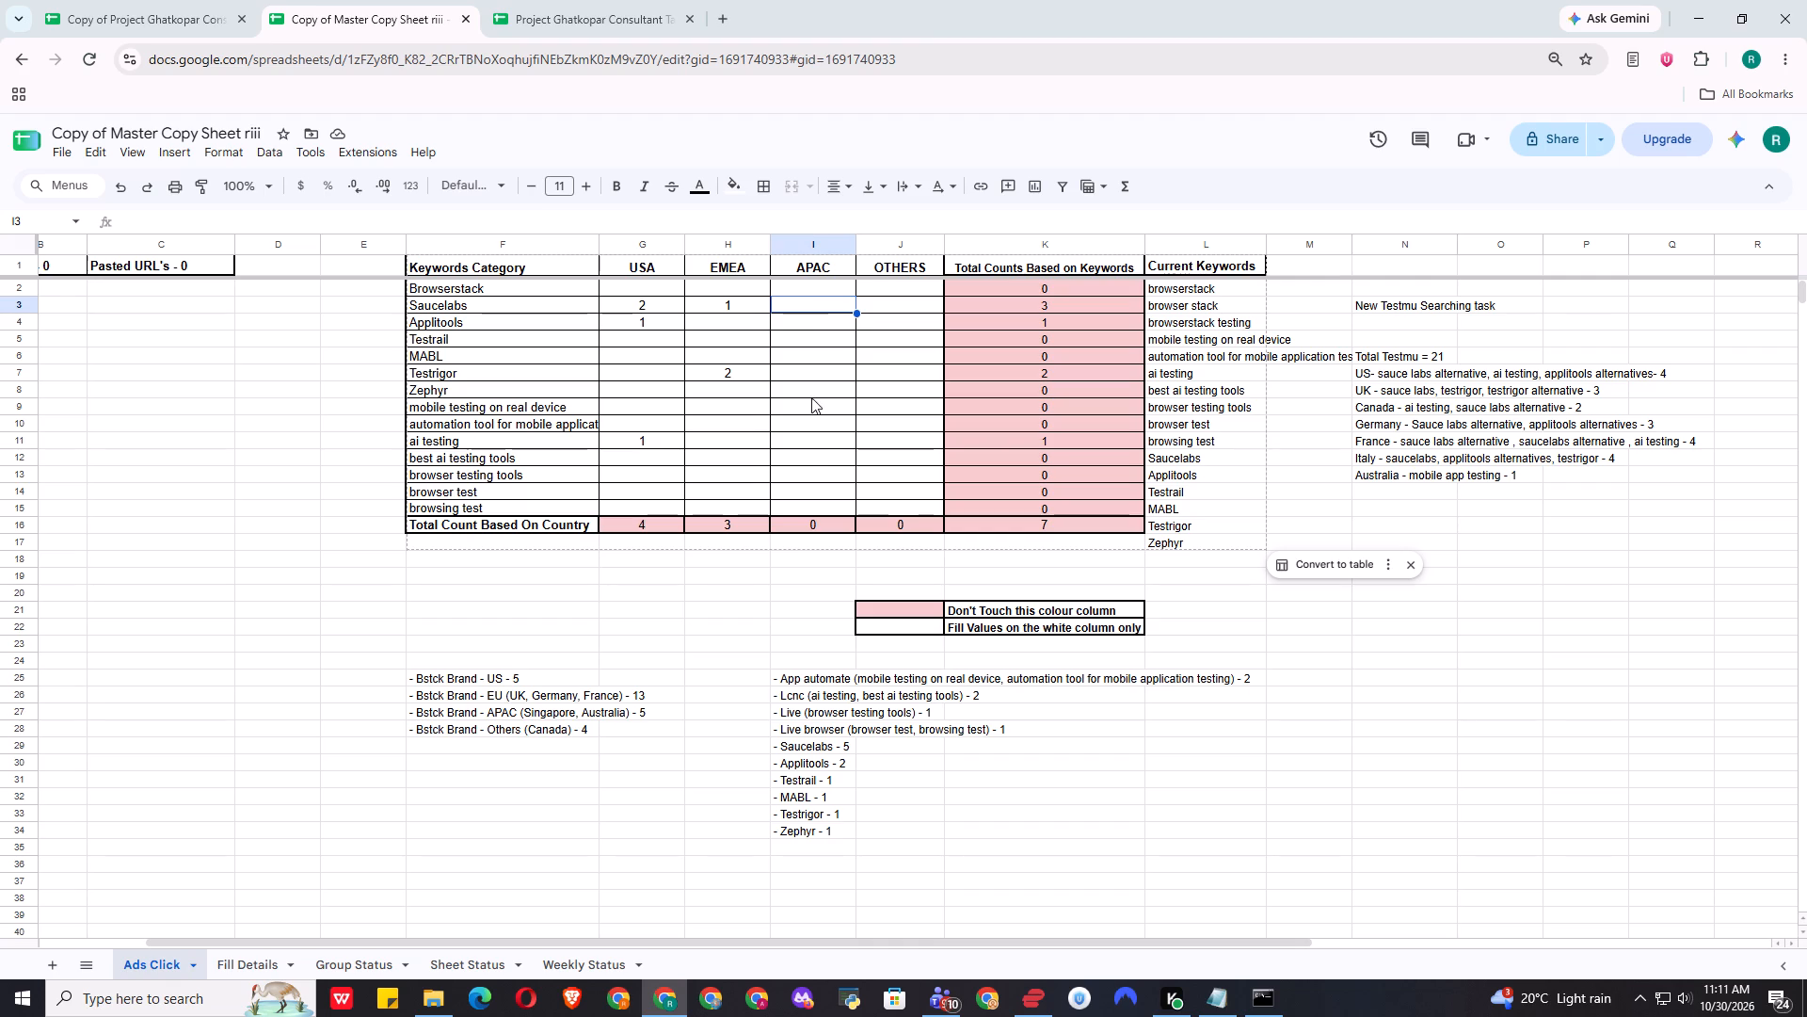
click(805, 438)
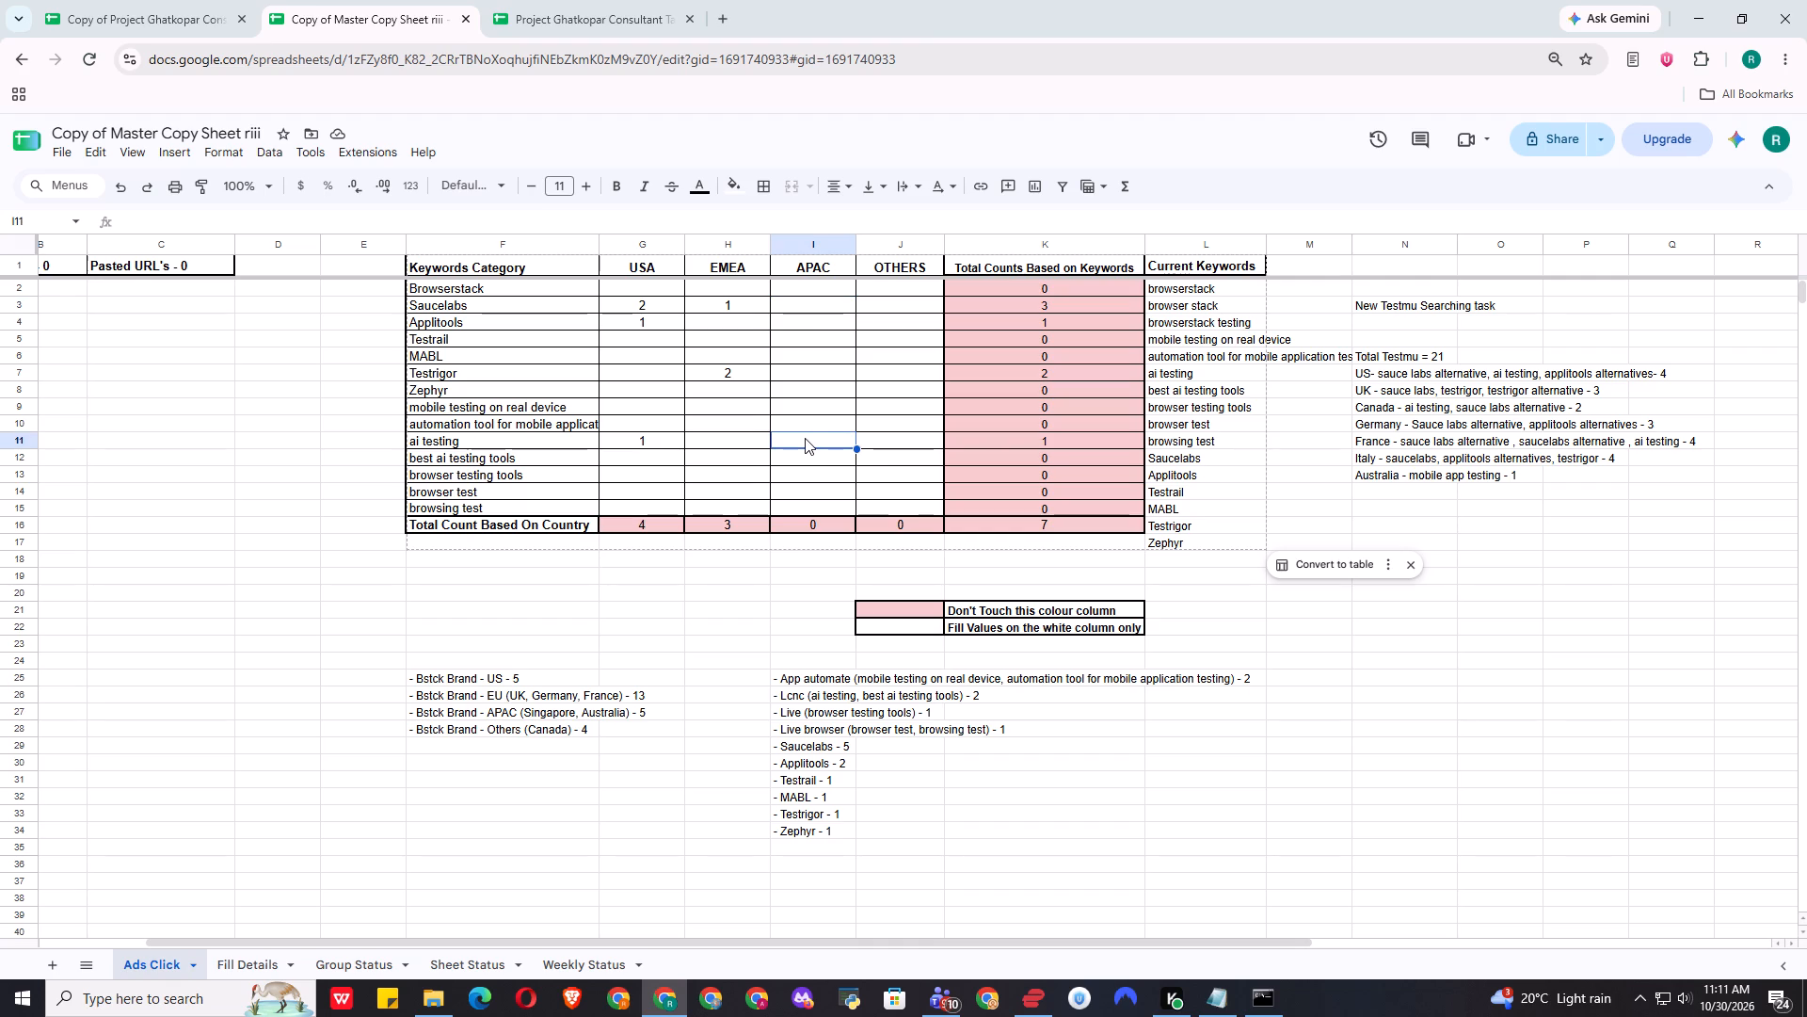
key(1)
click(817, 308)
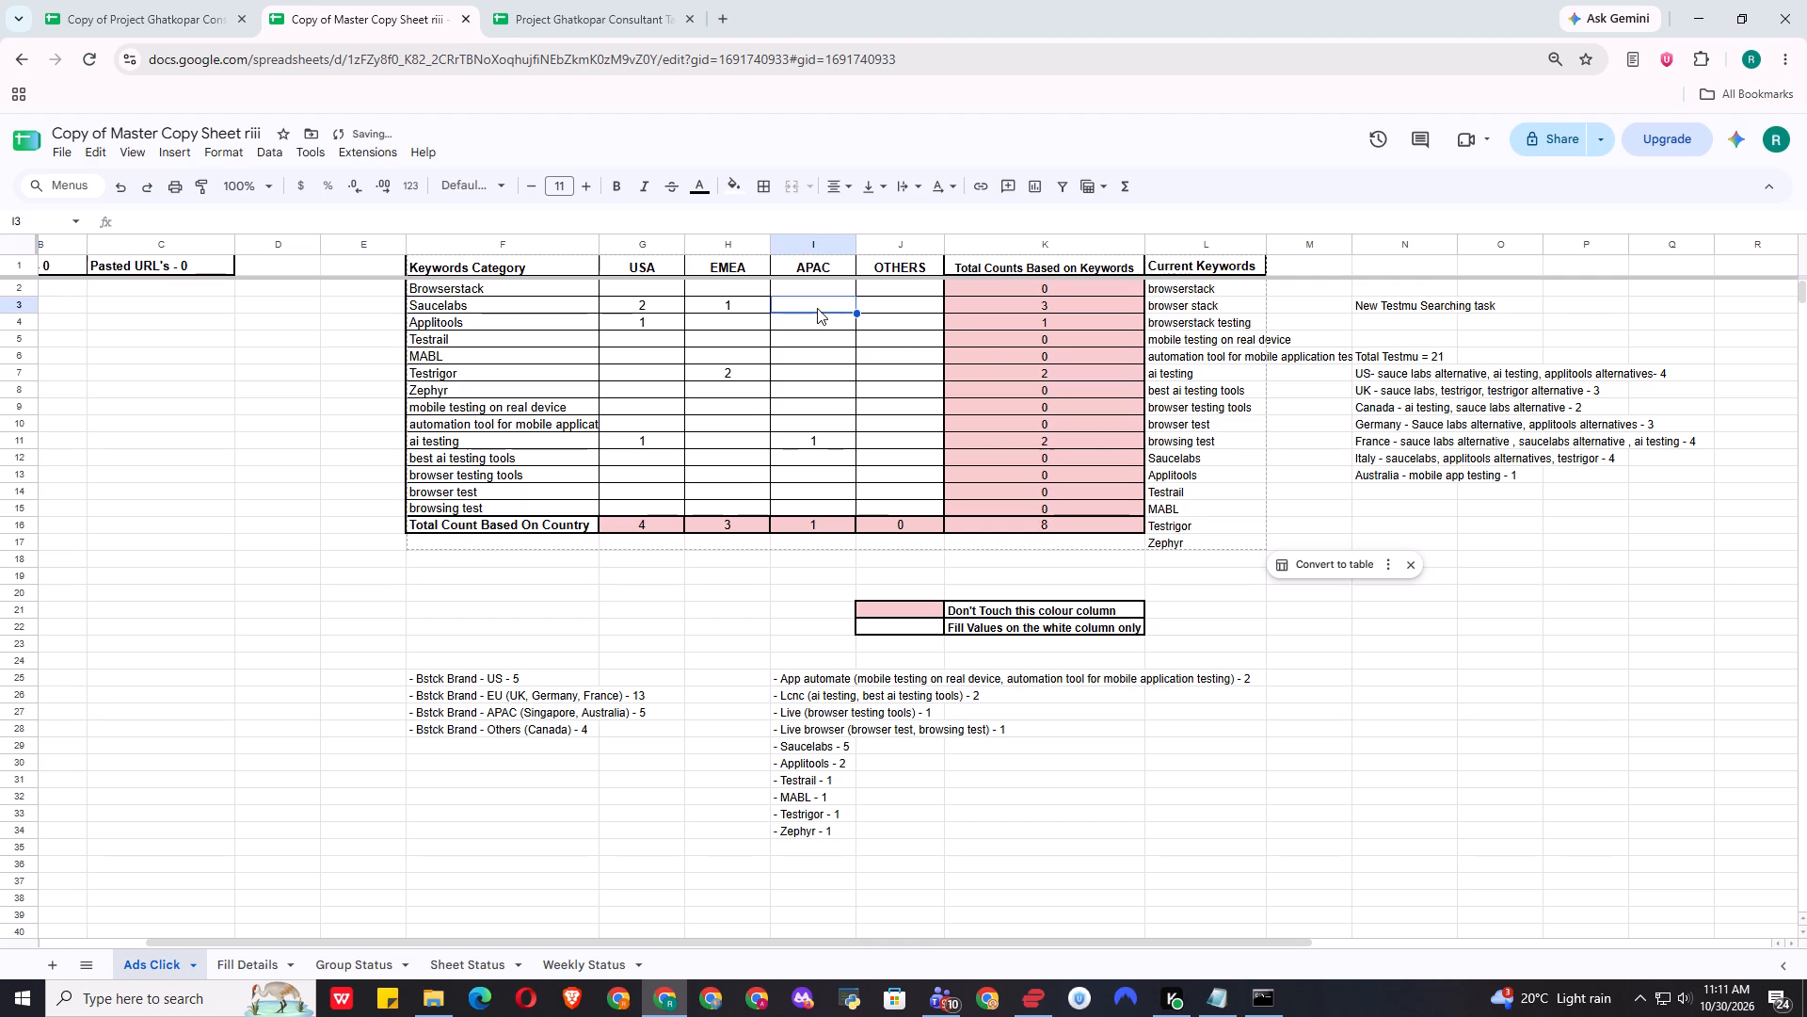
Using the Canada note, enter OTHERS counts of 1 for Saucelabs and 1 for ai testing.
click(915, 305)
key(1)
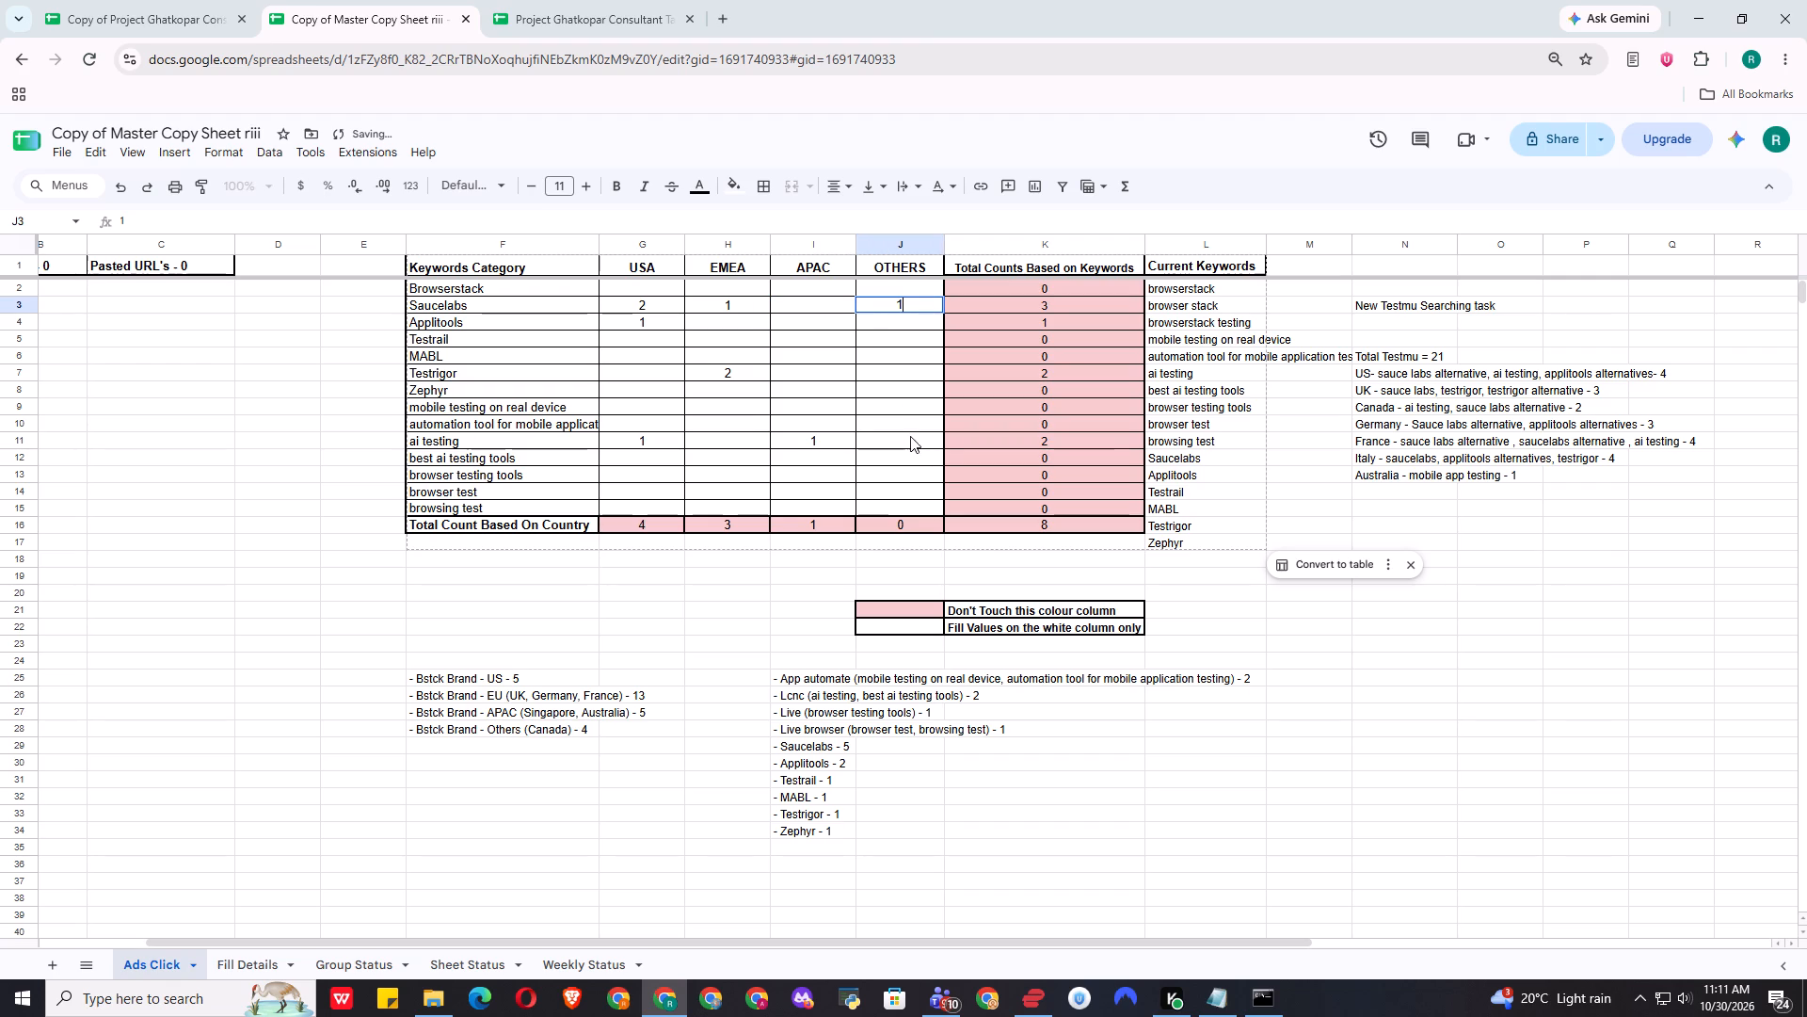
click(910, 436)
key(1)
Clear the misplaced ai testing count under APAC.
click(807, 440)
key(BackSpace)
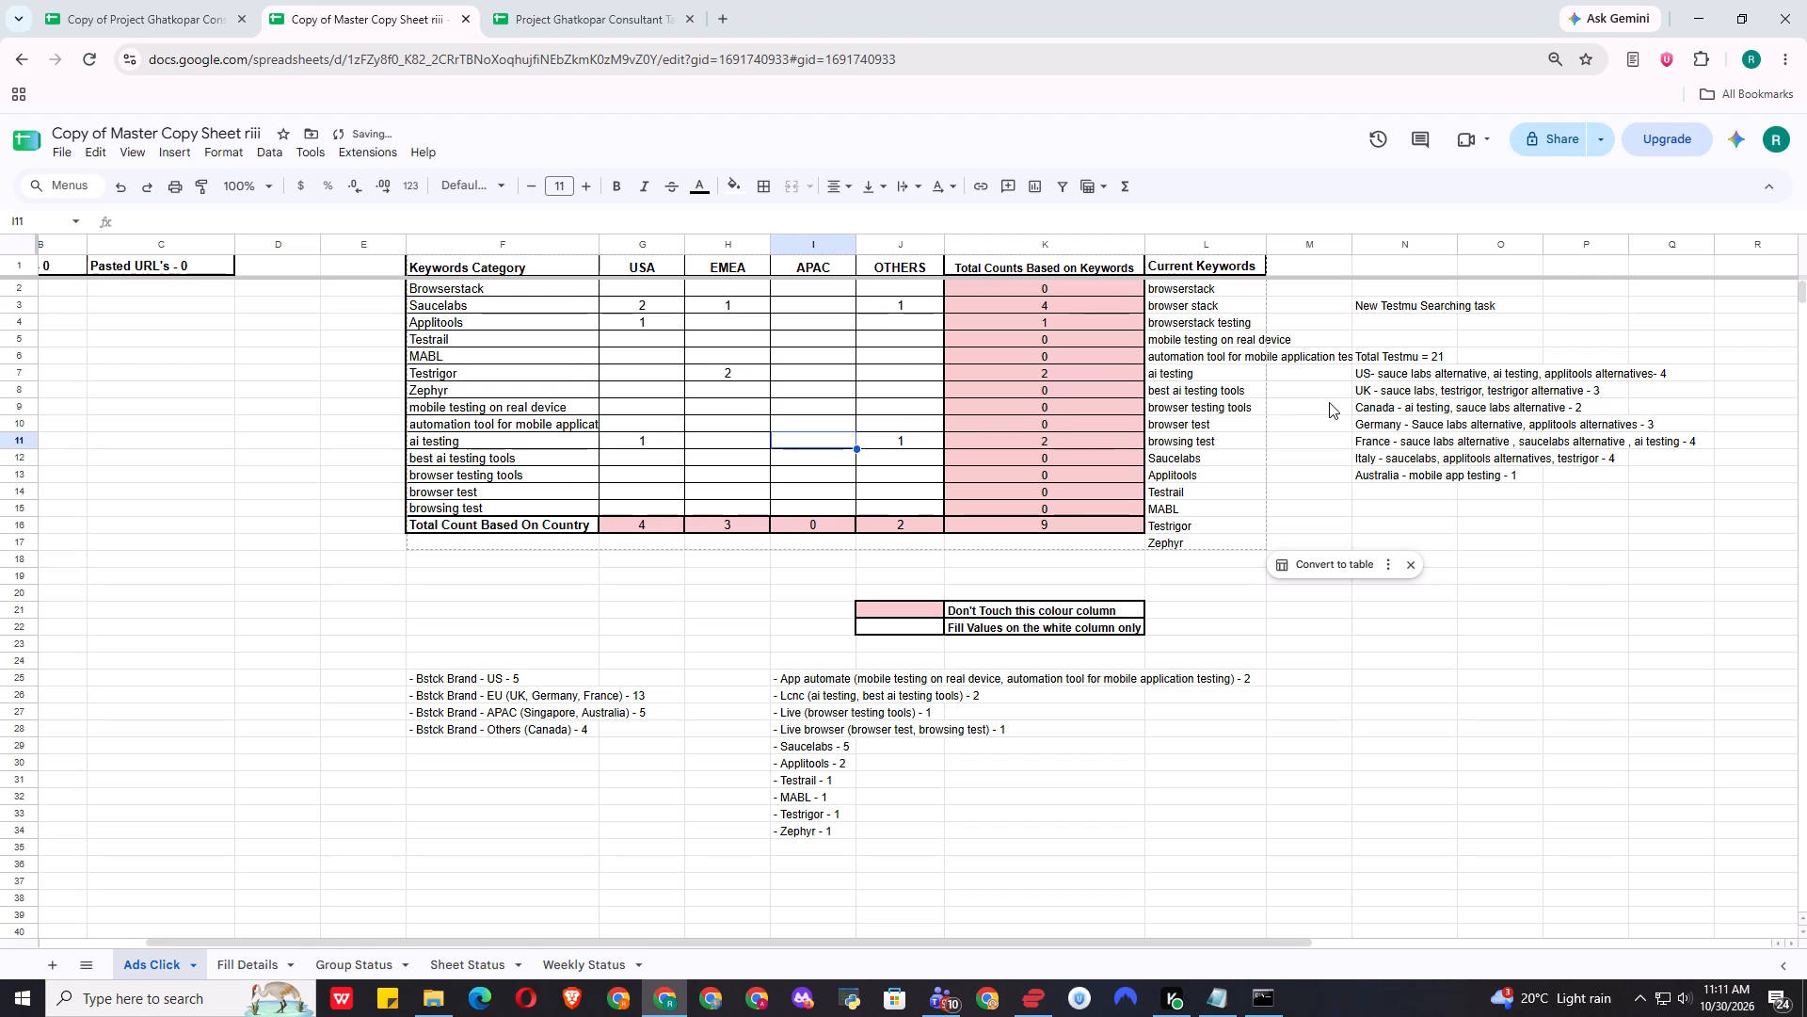
Using the Germany note, set the EMEA counts to 2 for Saucelabs and 2 for Applitools.
click(1396, 412)
click(1405, 428)
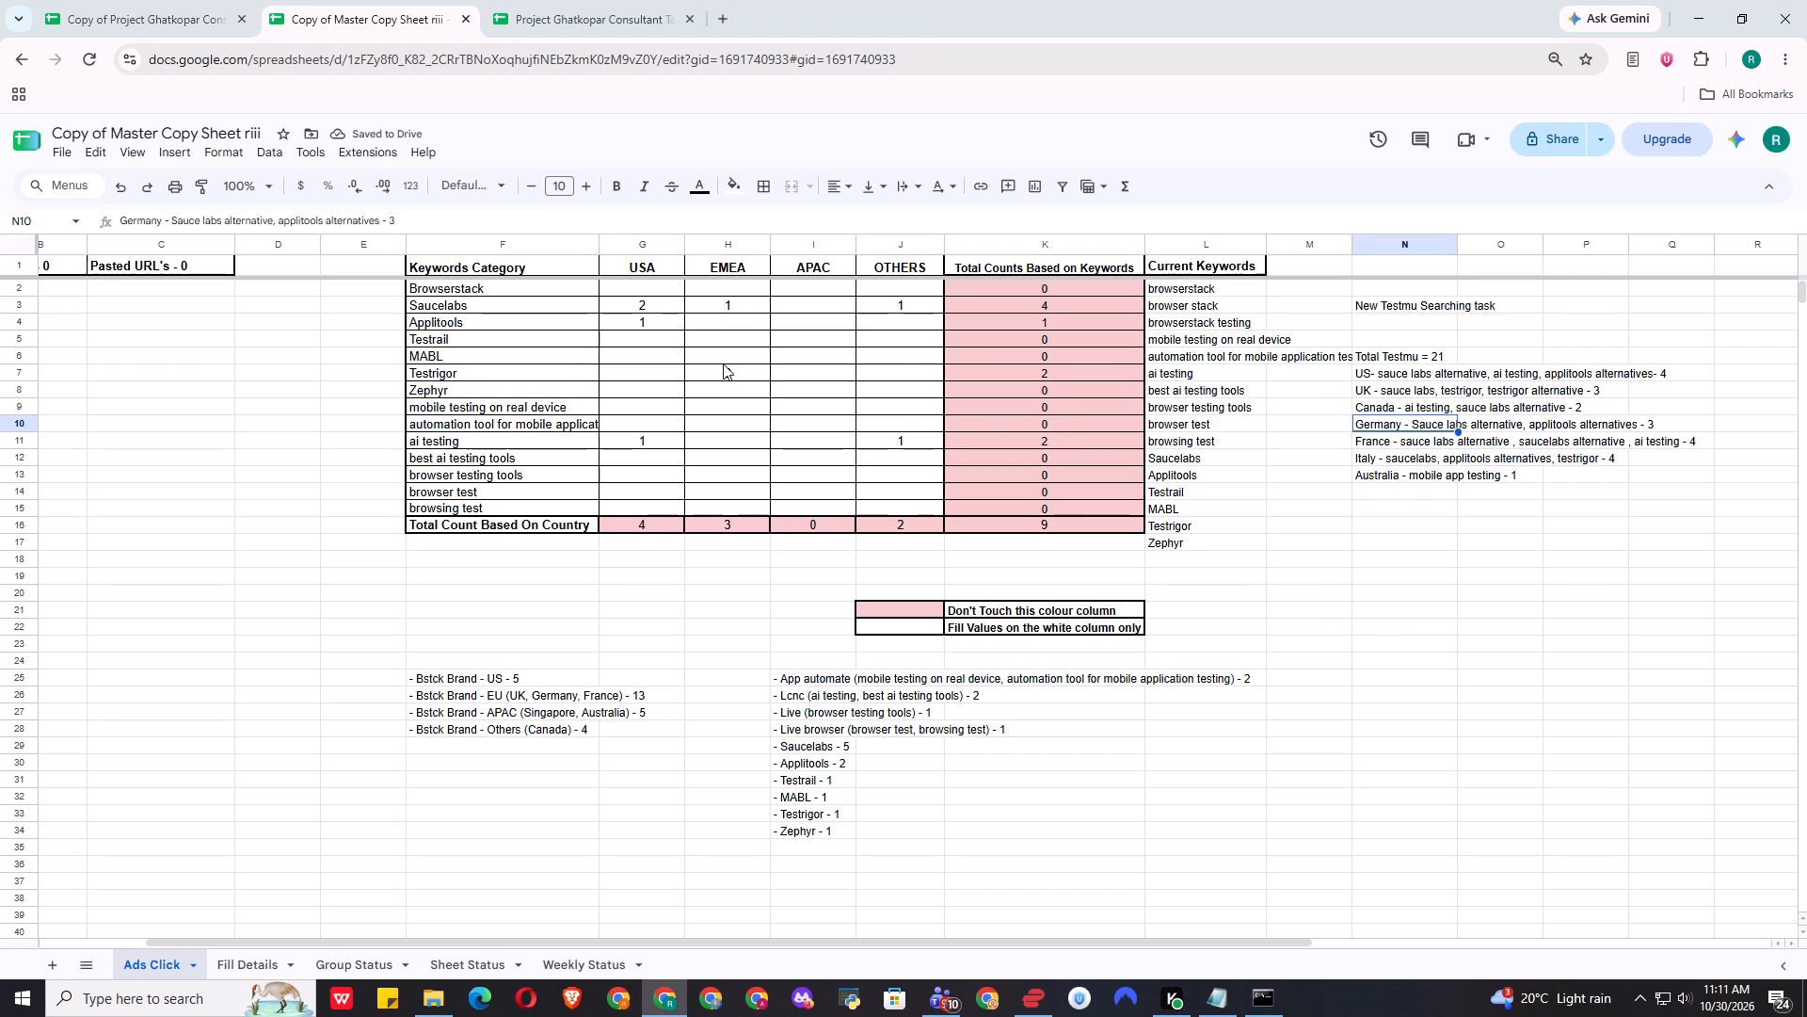
click(728, 307)
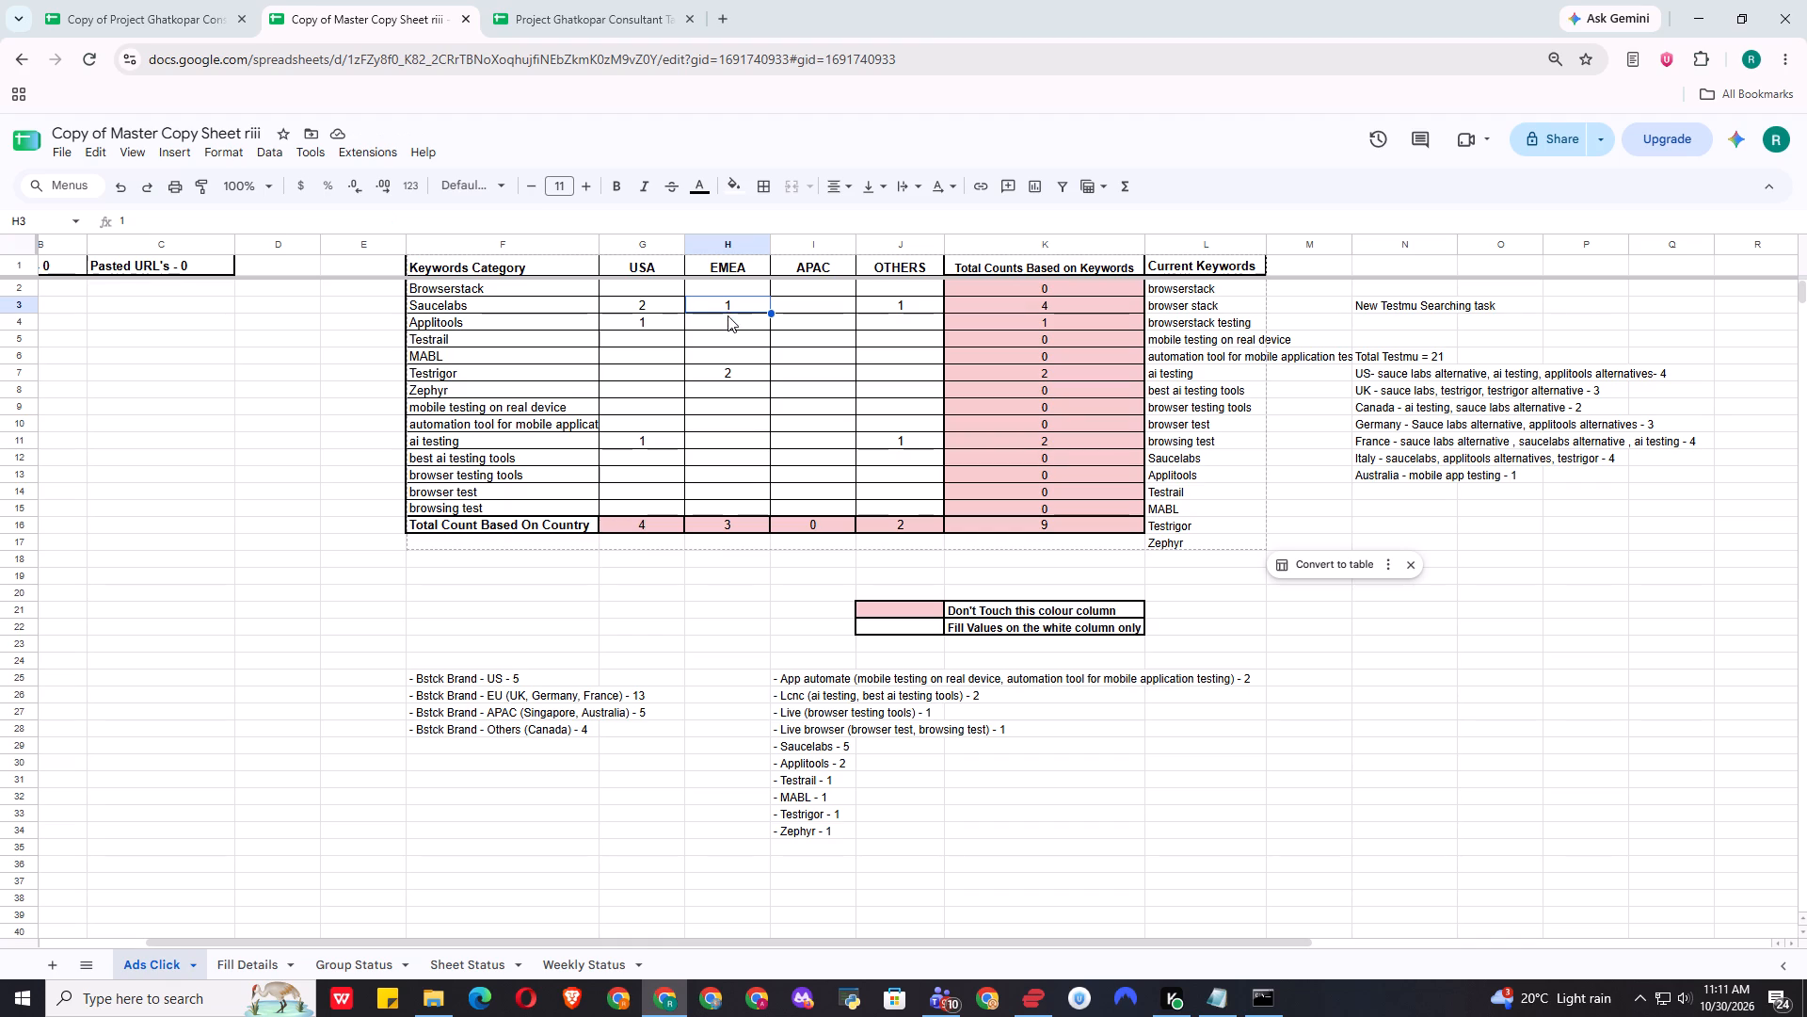
key(2)
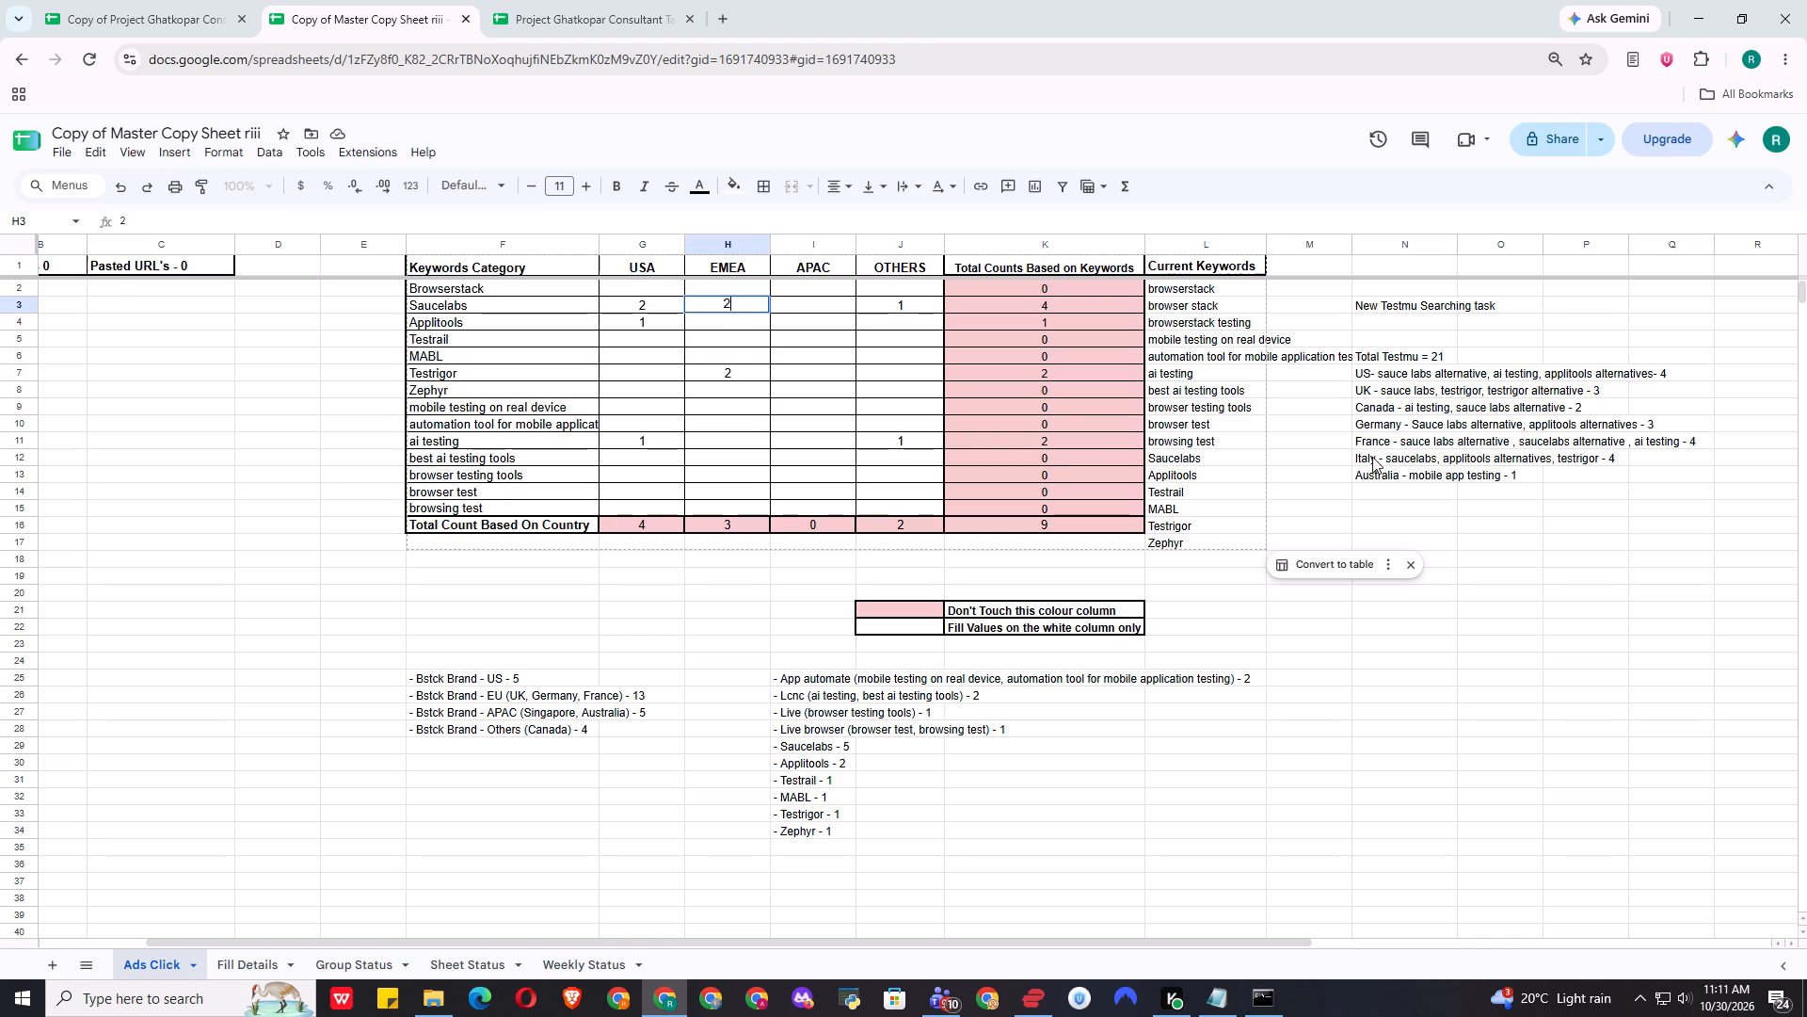
click(729, 324)
key(2)
click(747, 357)
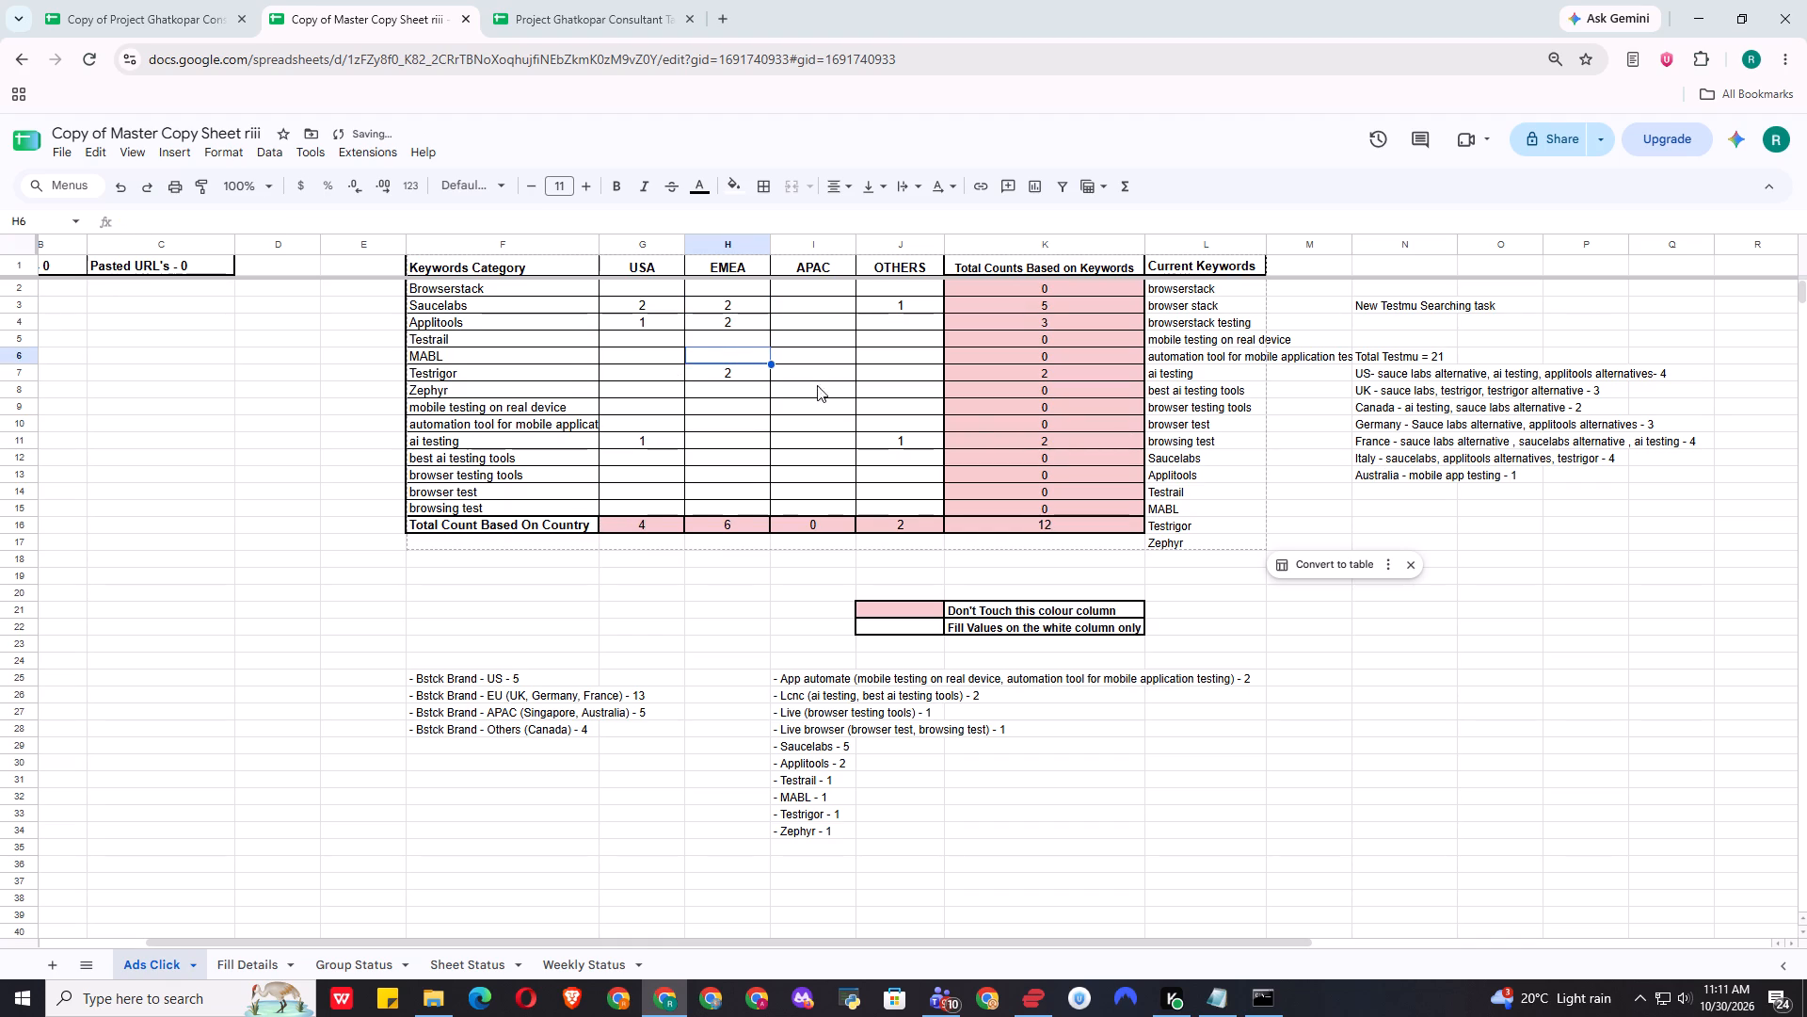
Using the France note, set the EMEA counts to 2 for ai testing and 4 for Saucelabs.
click(1409, 444)
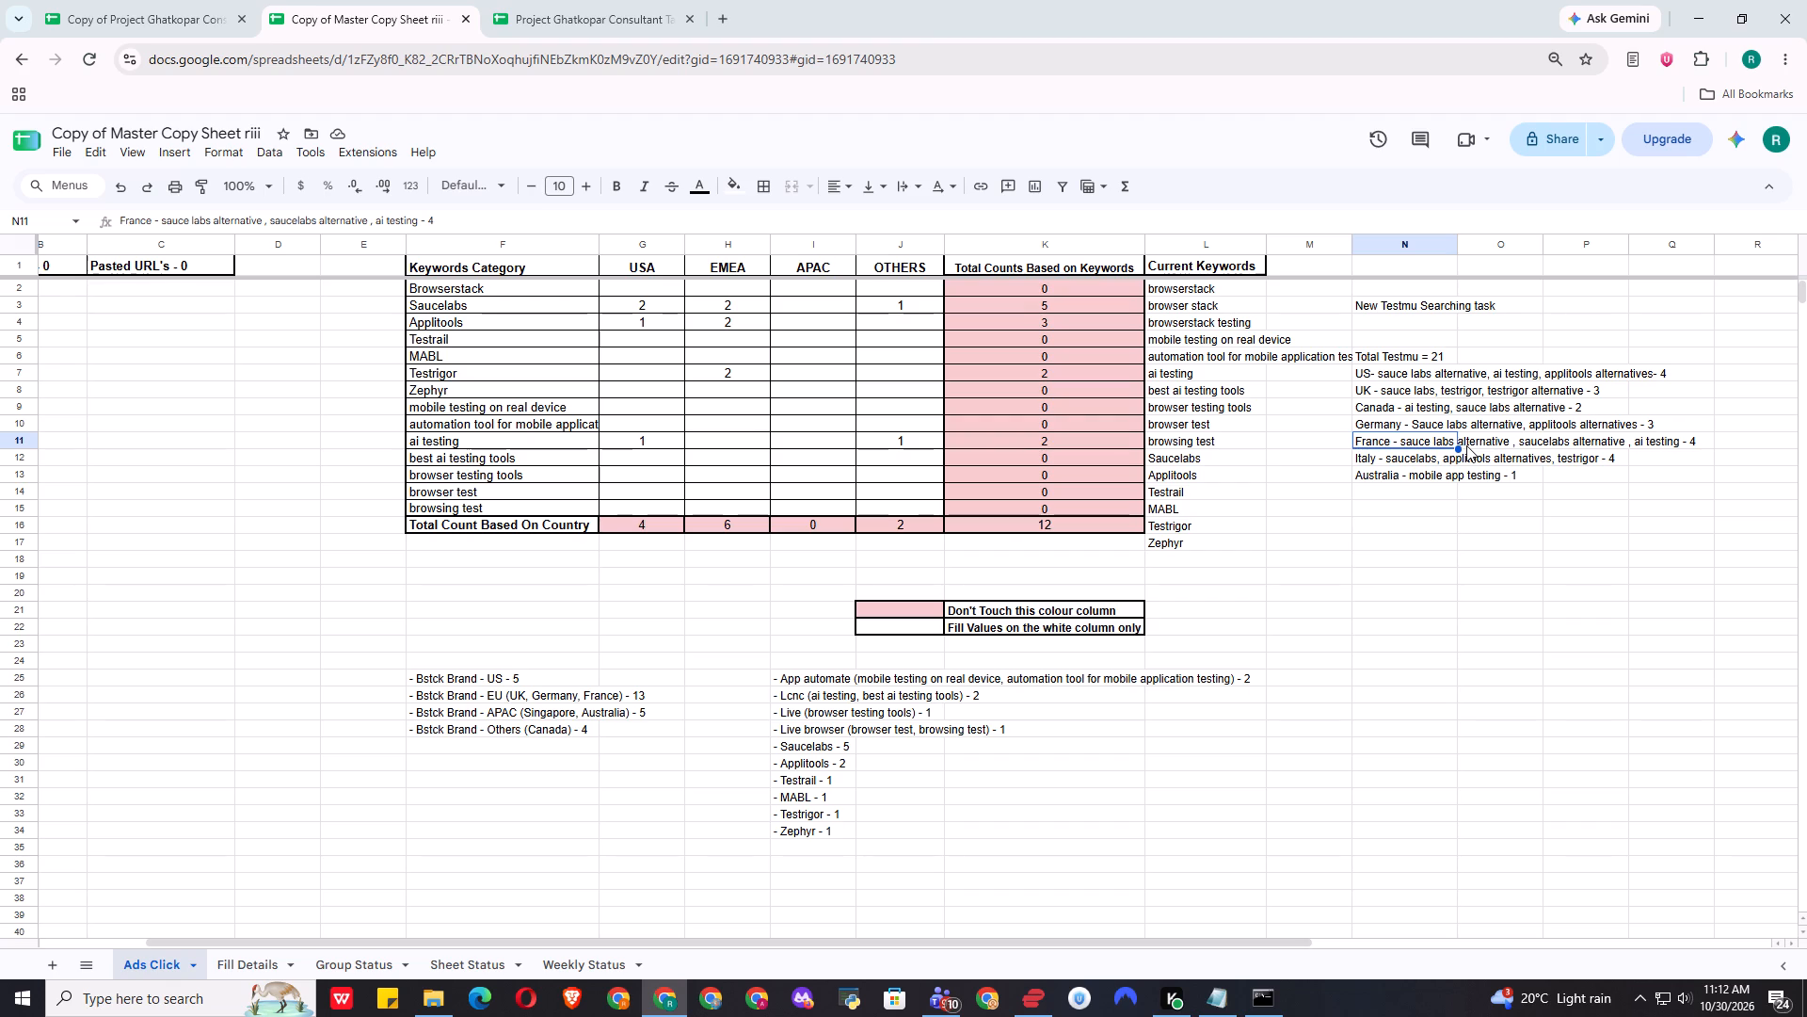
click(727, 440)
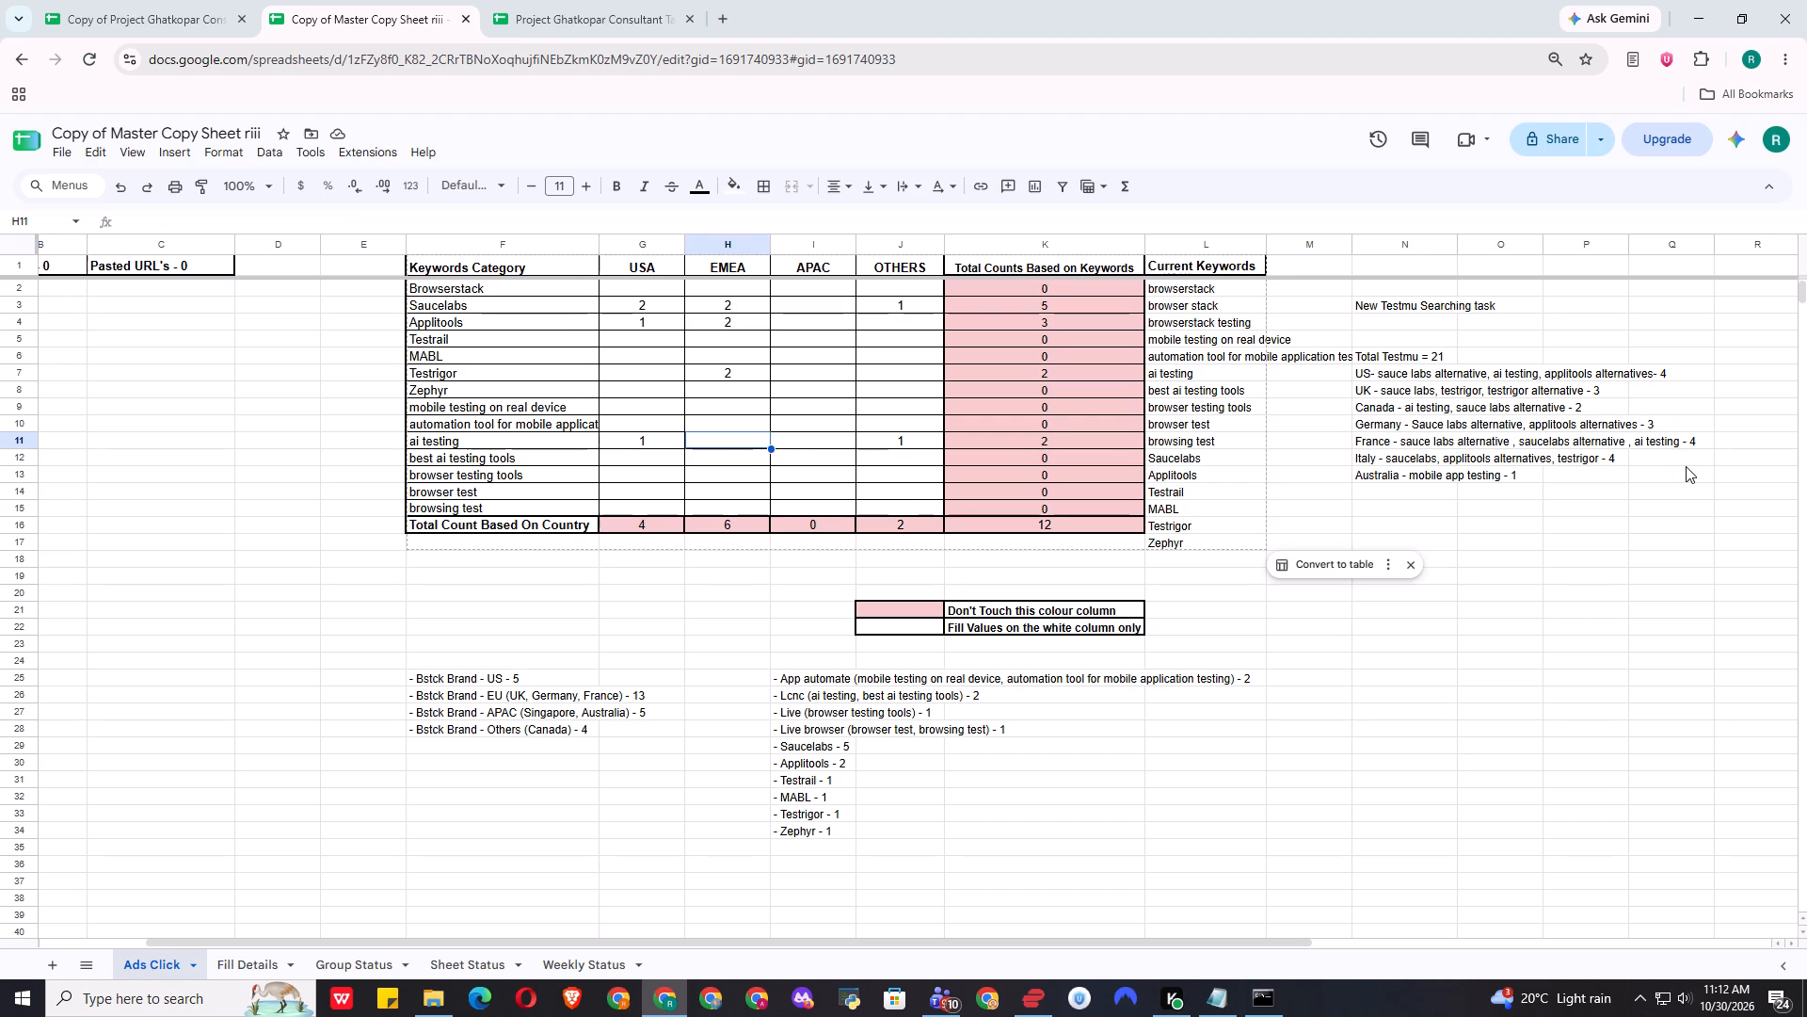
key(2)
click(1452, 445)
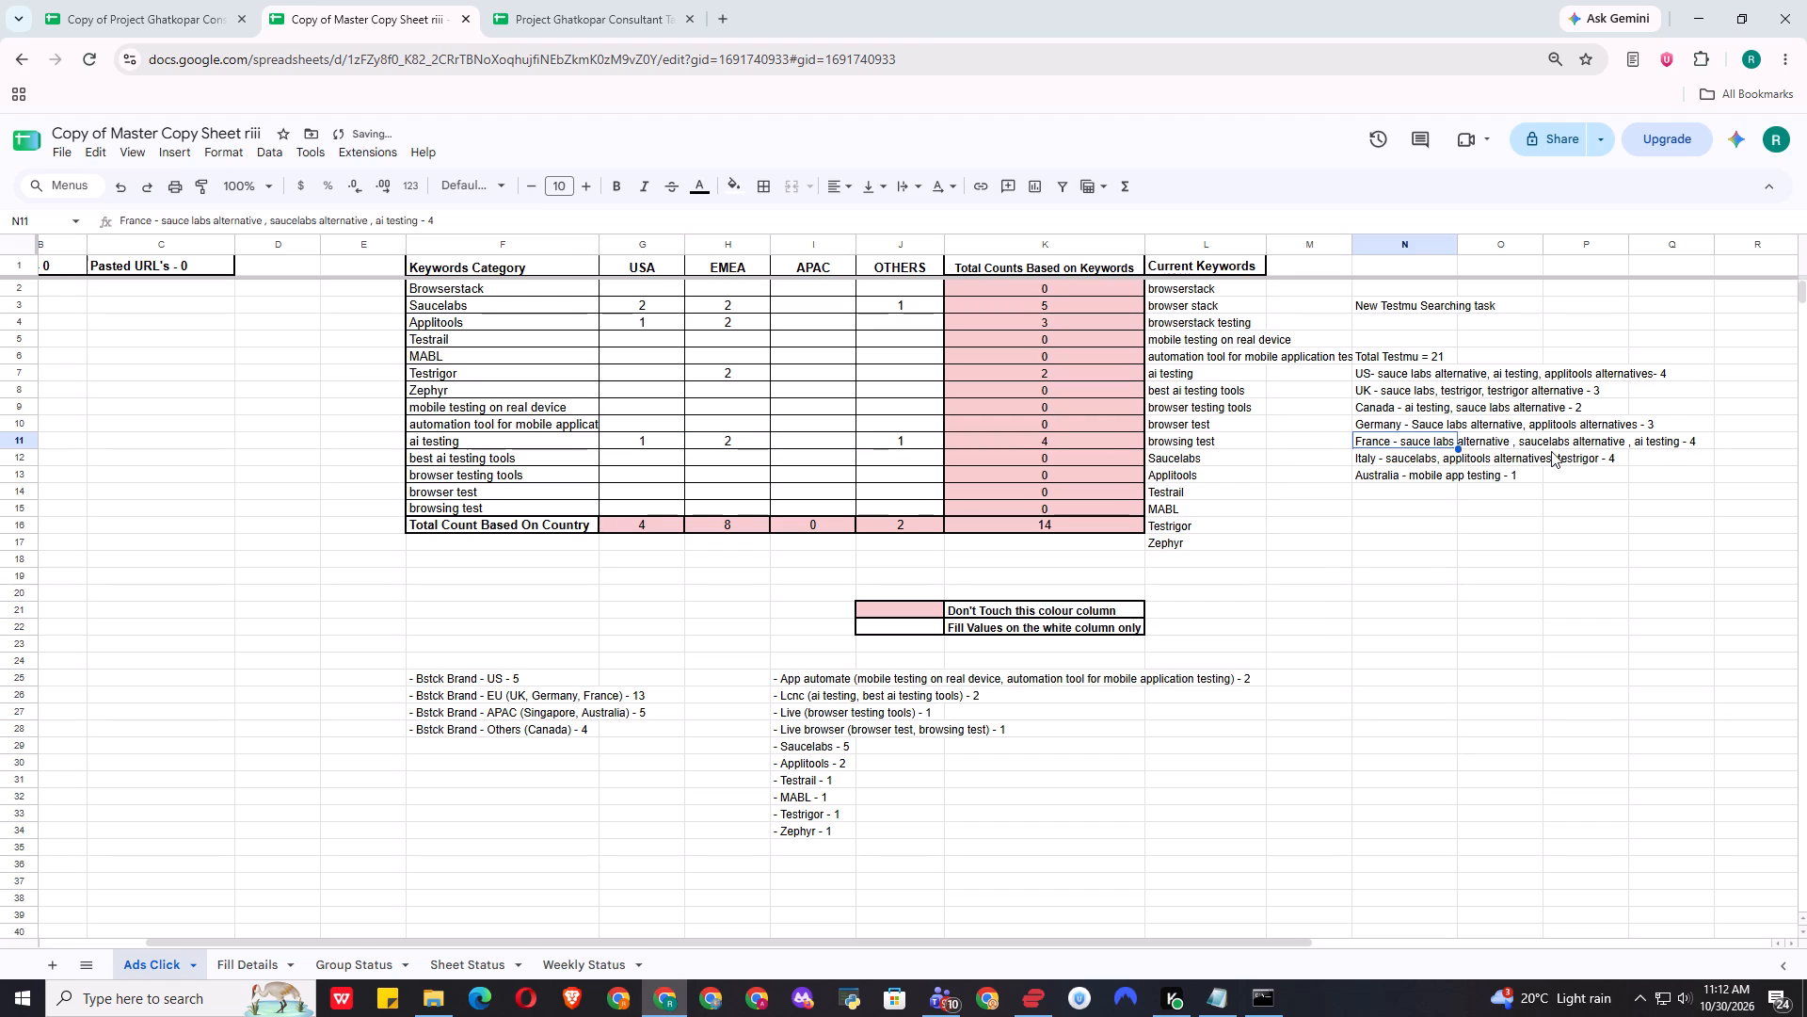
click(1555, 443)
click(743, 305)
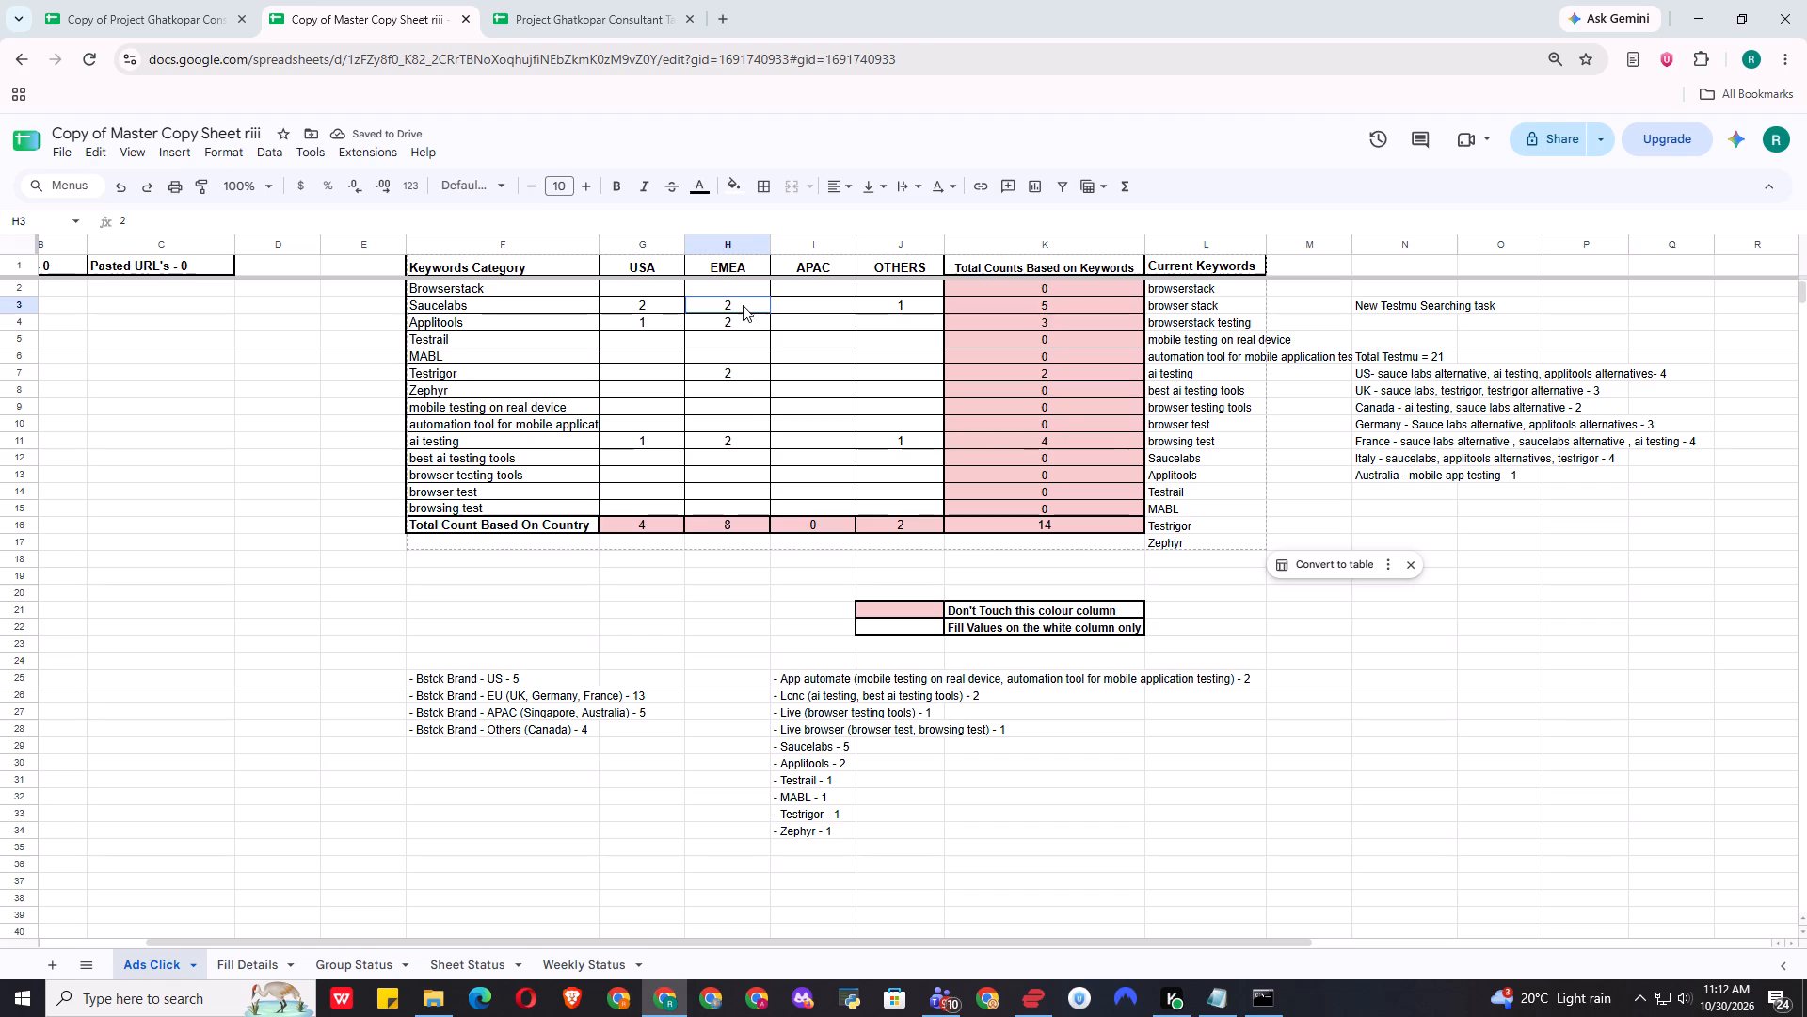
key(4)
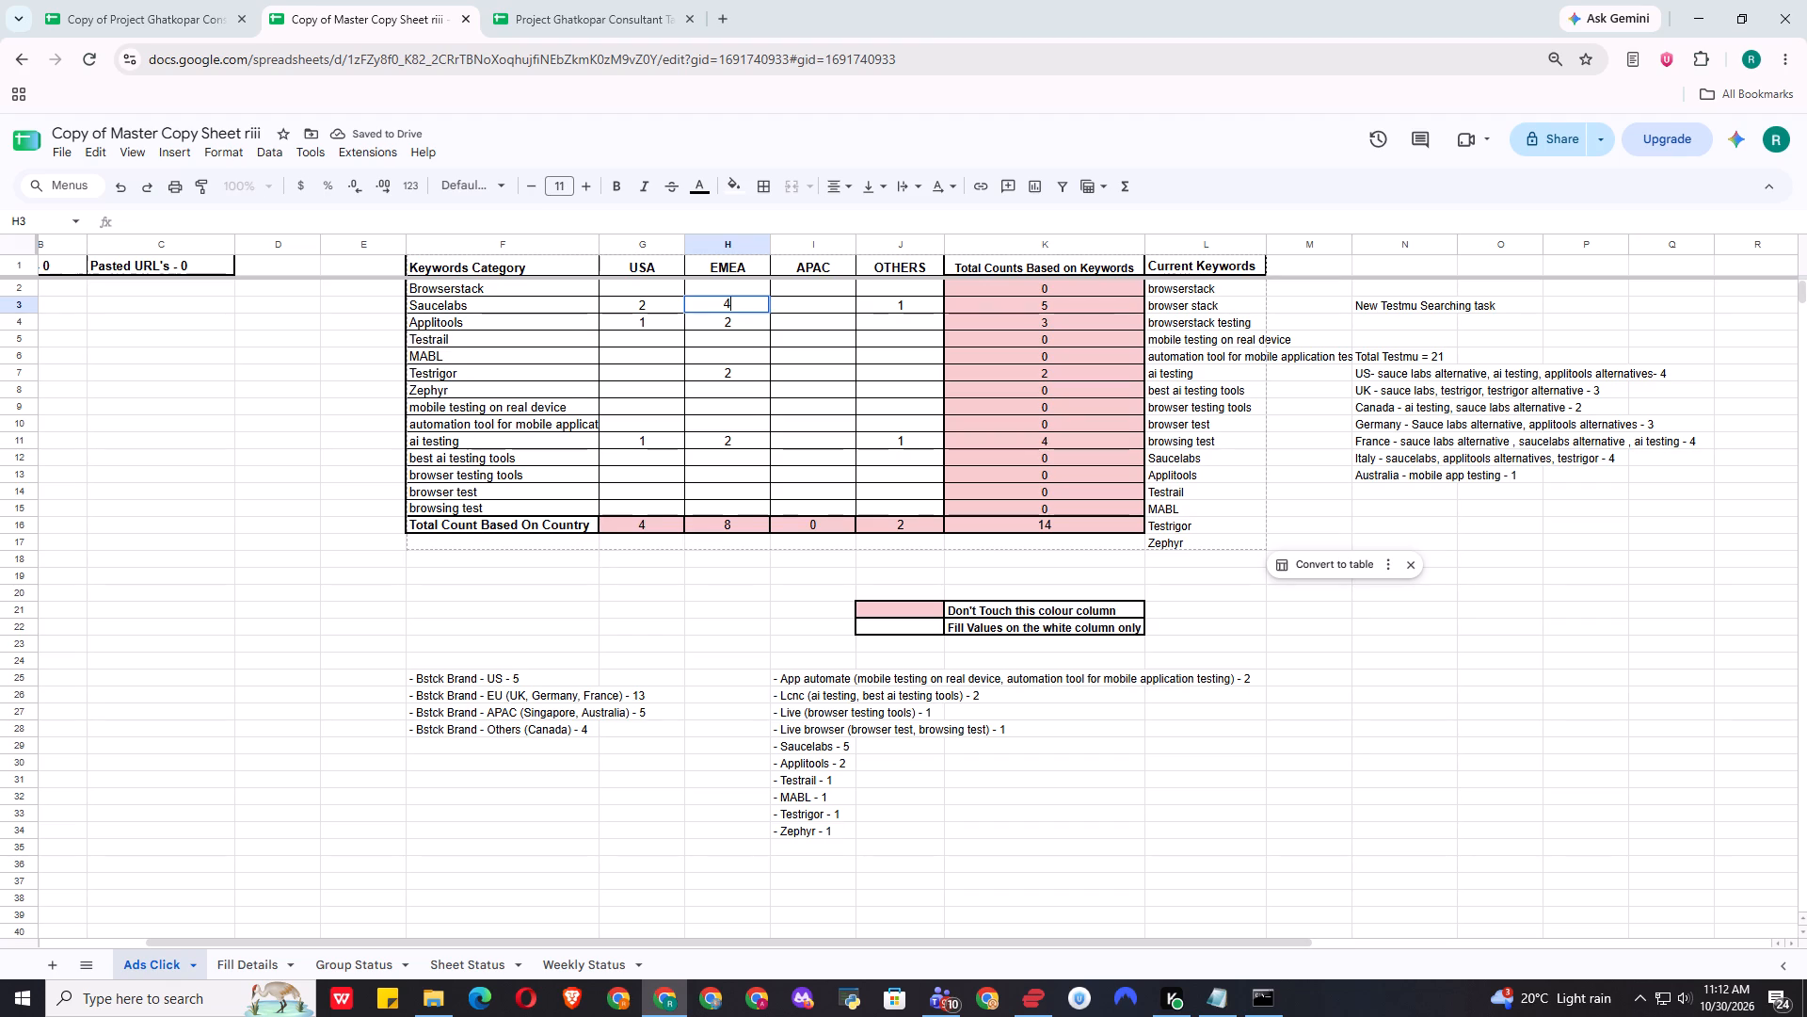
click(749, 387)
Using the Italy note, enter APAC counts of 1 for Saucelabs, 2 for Applitools and 1 for Testrigor.
click(1405, 457)
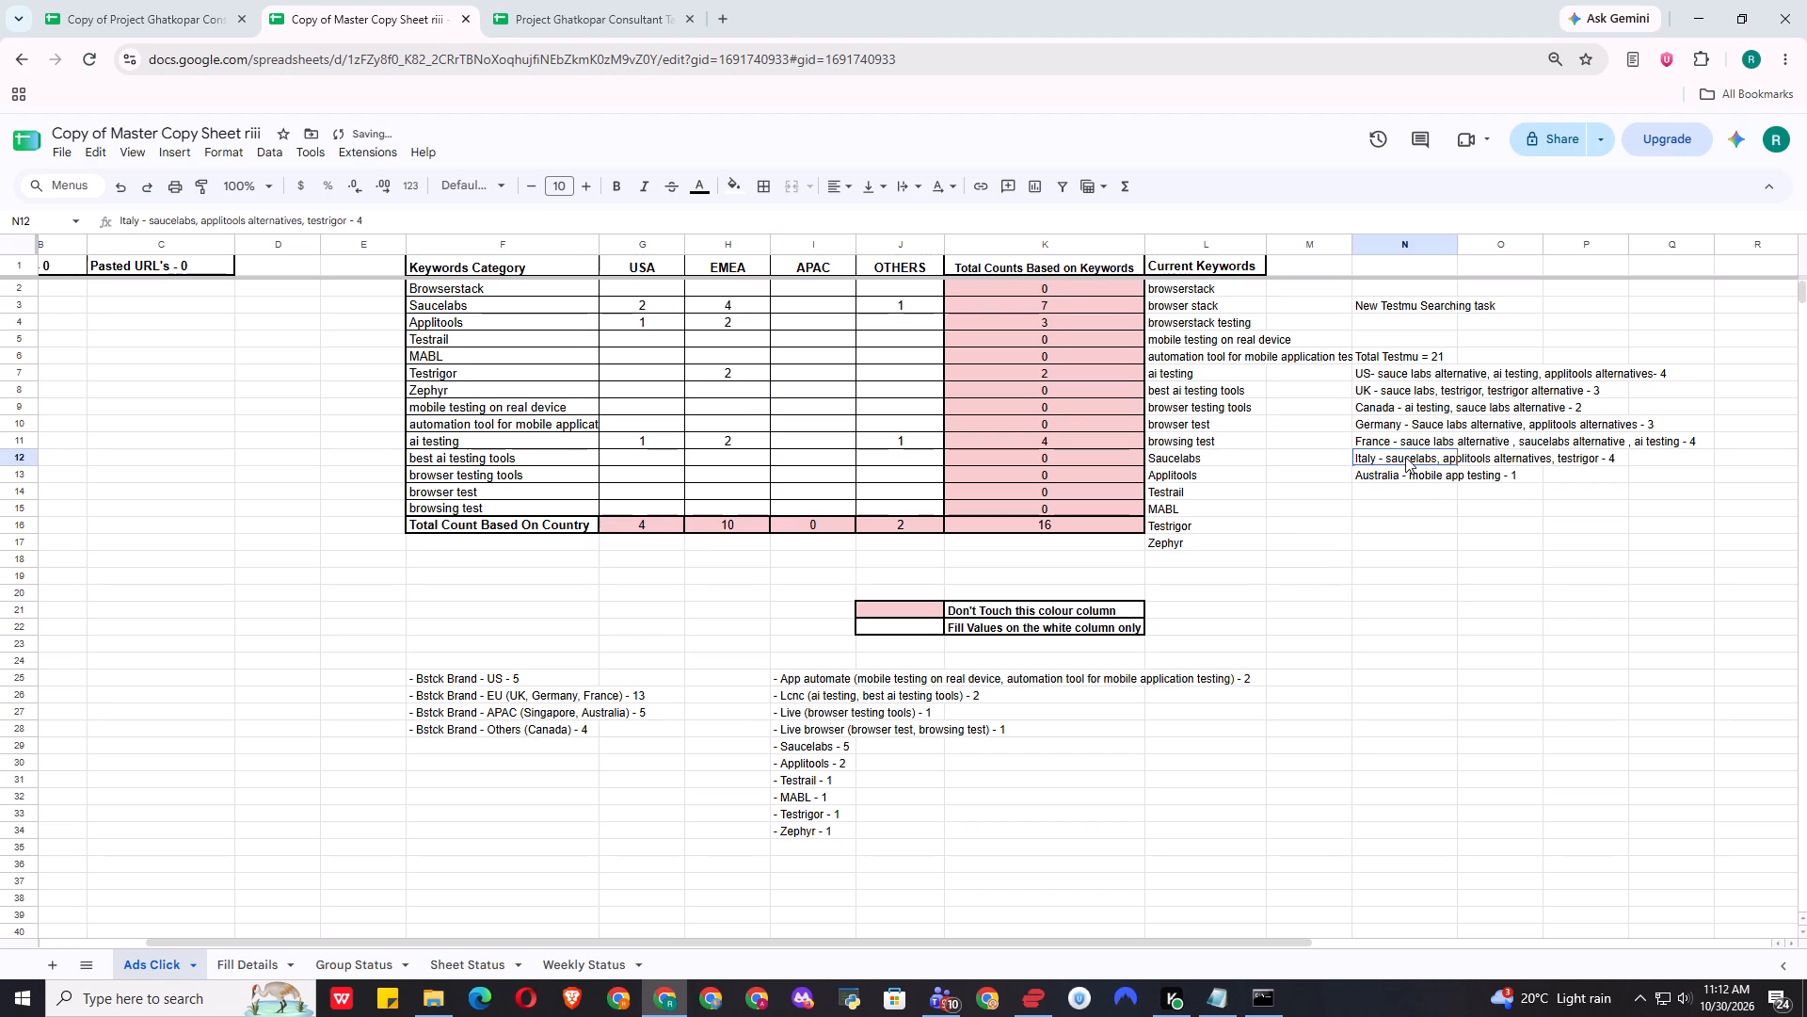
click(810, 309)
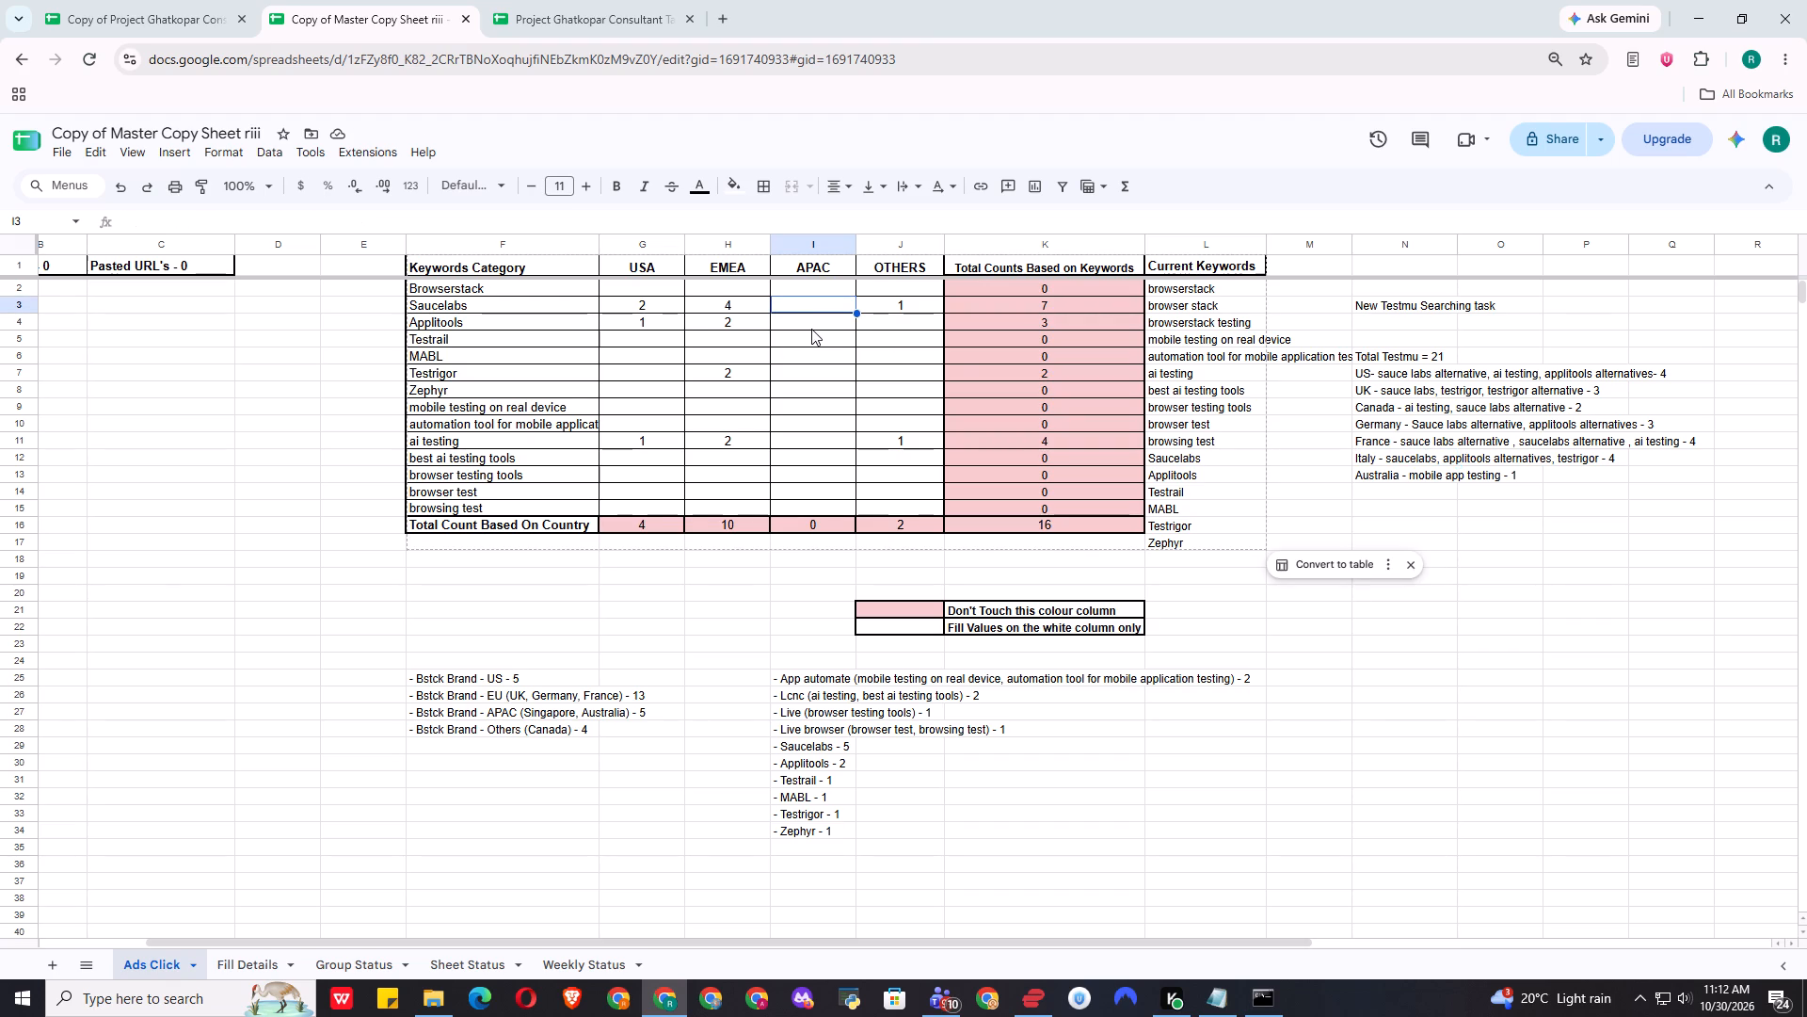
key(1)
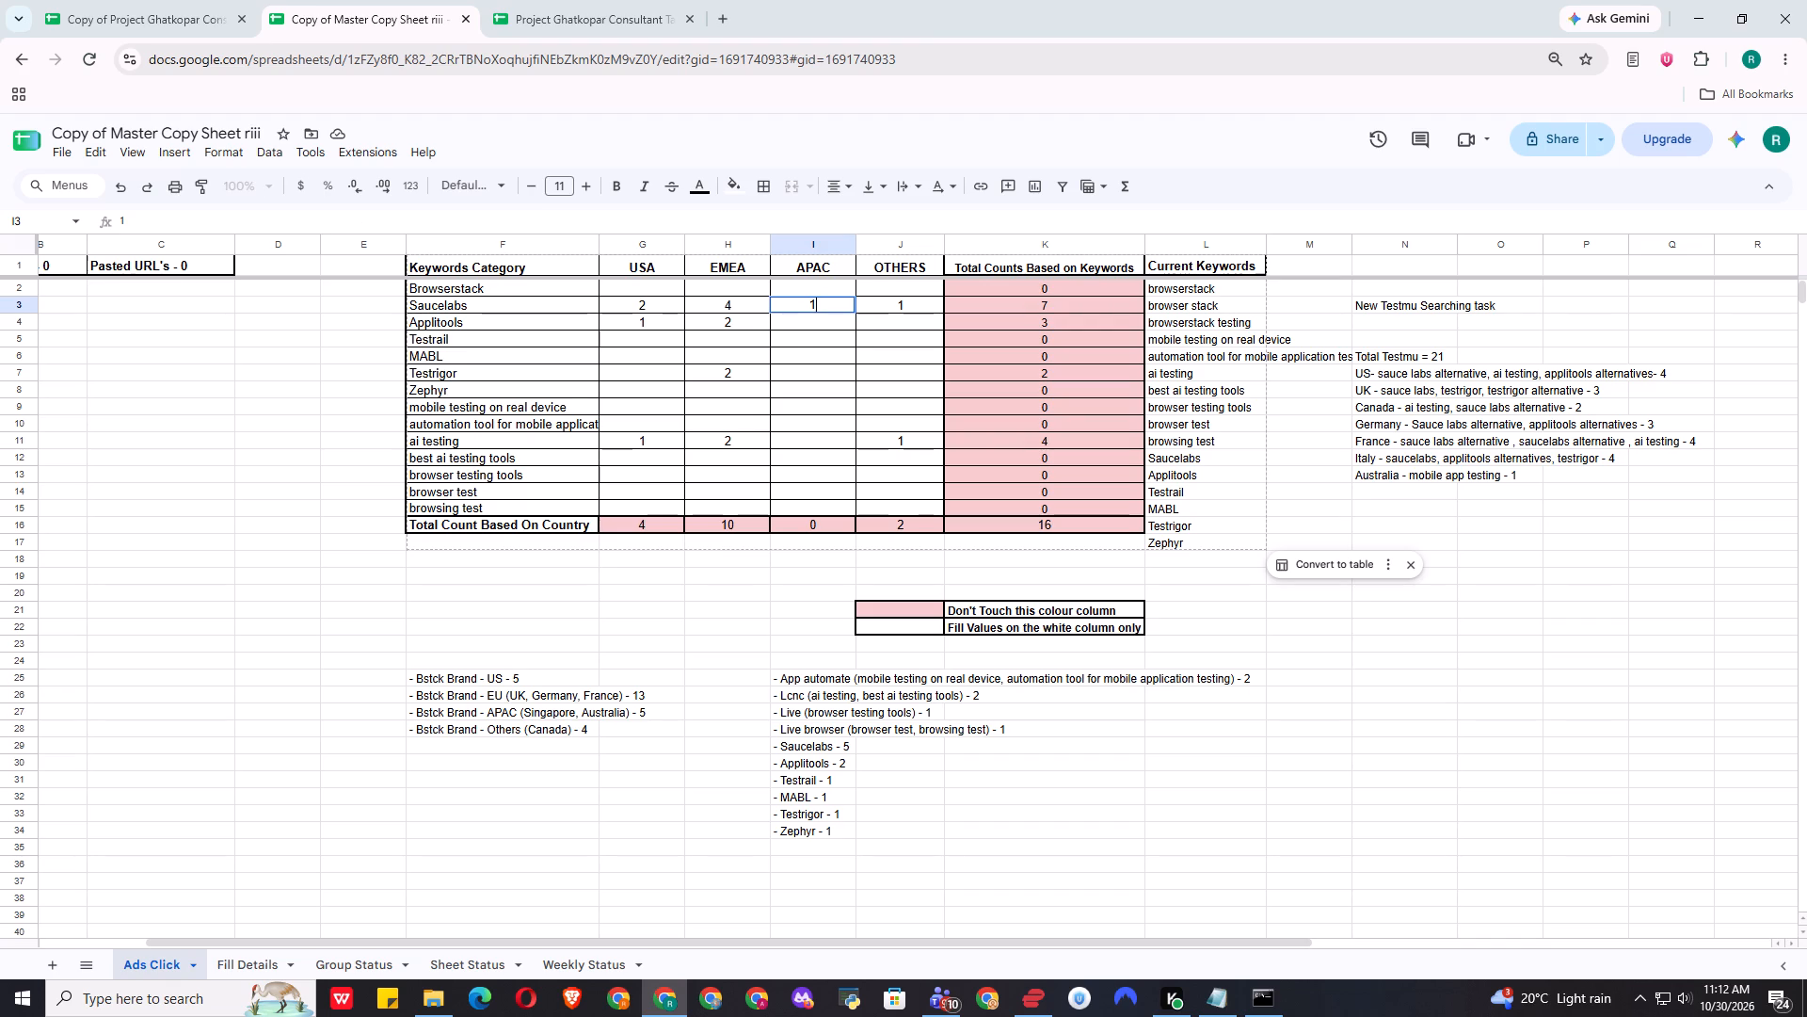
click(822, 325)
key(1)
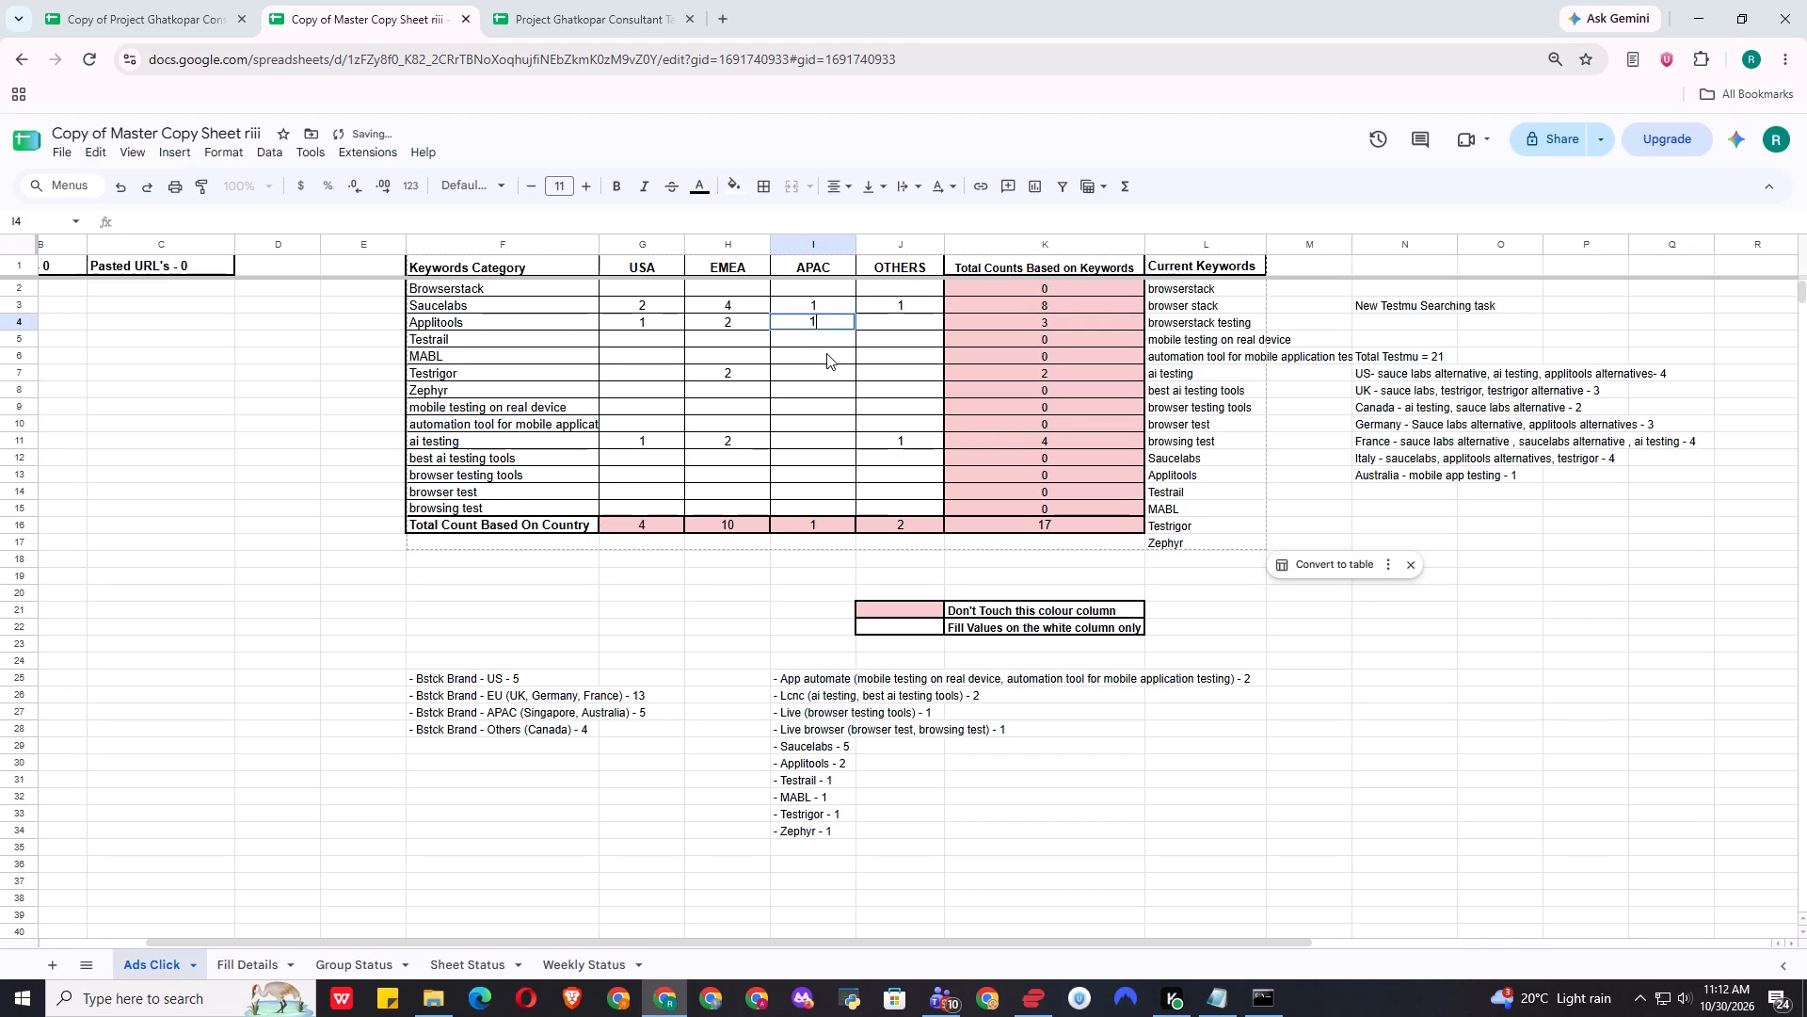
click(825, 318)
key(BackSpace)
key(2)
click(804, 380)
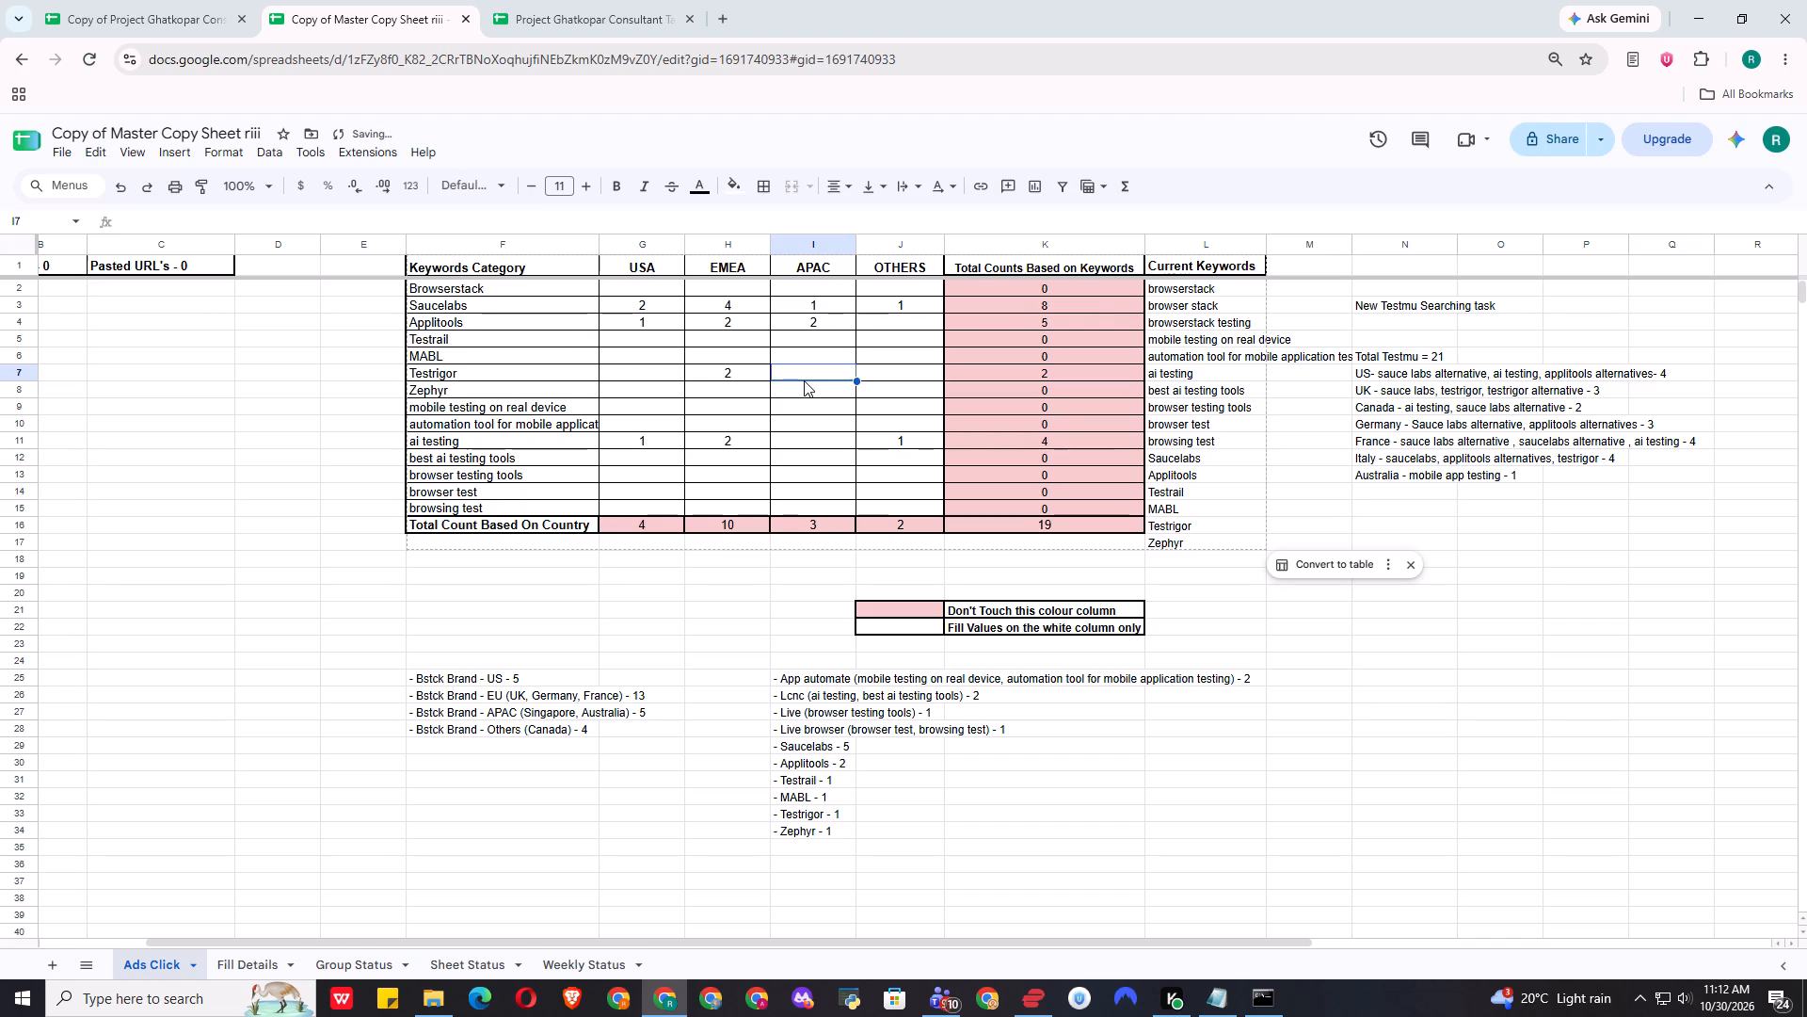
key(1)
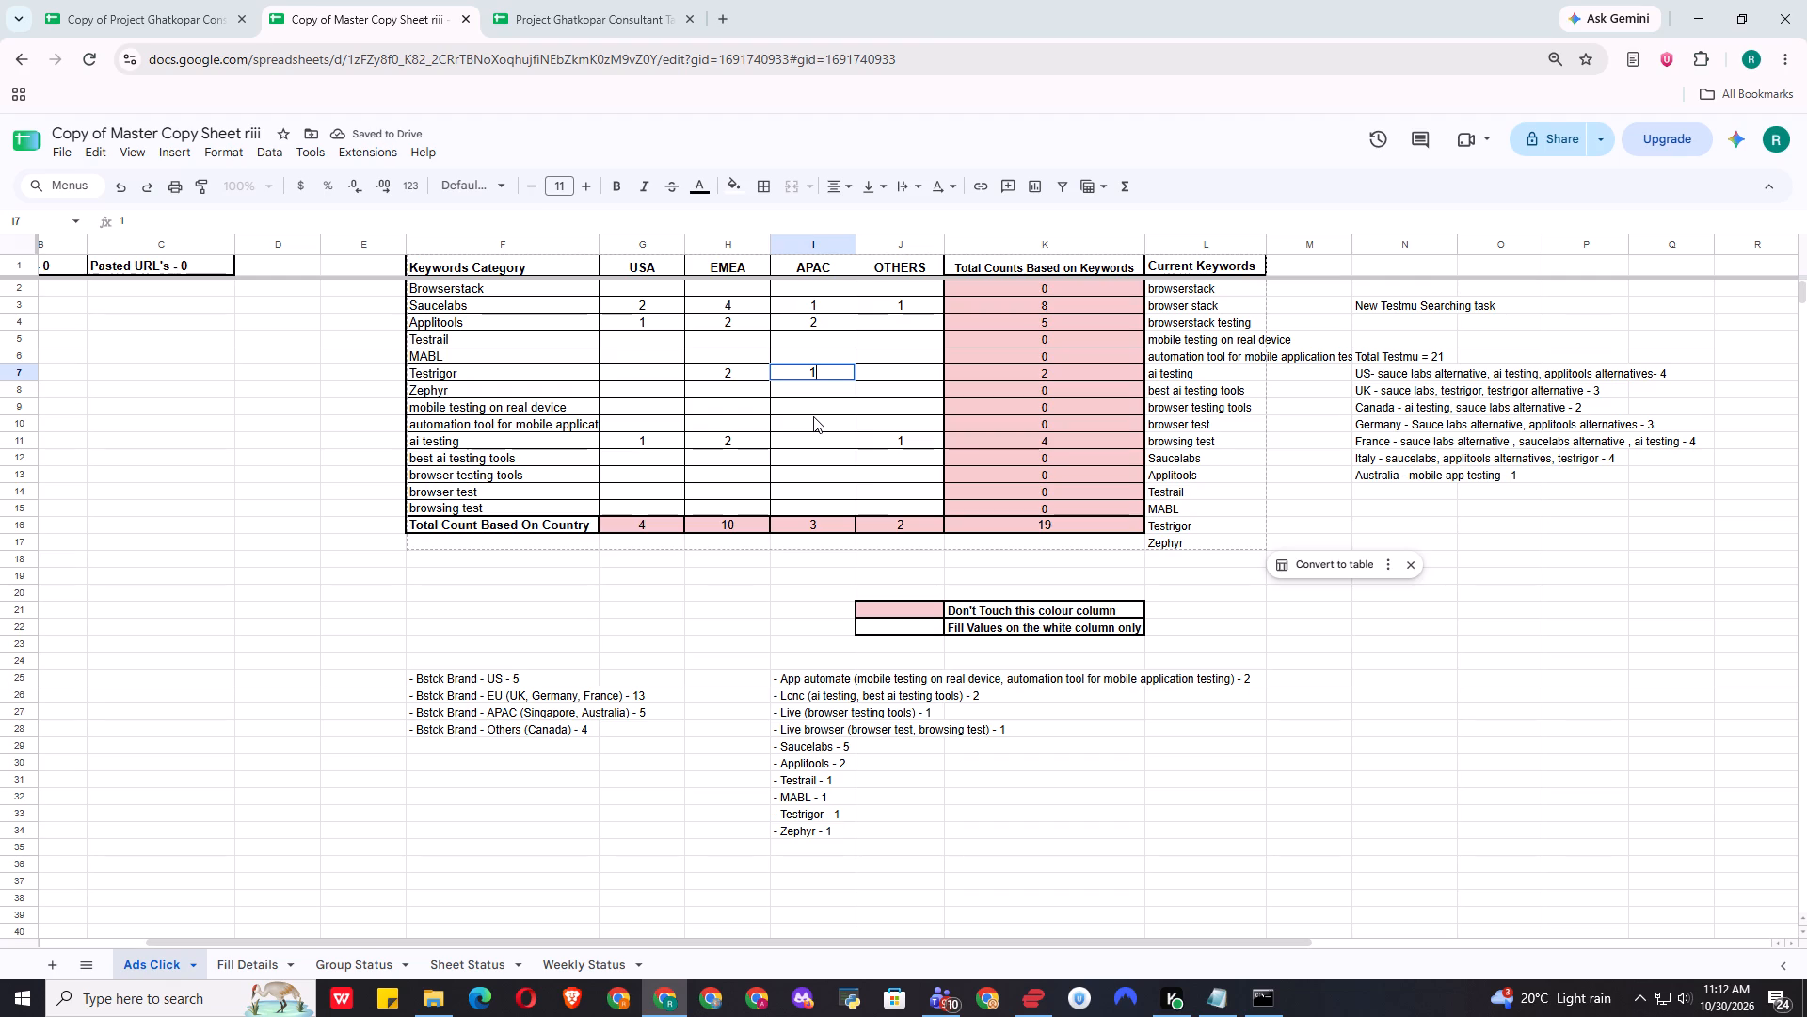
click(807, 420)
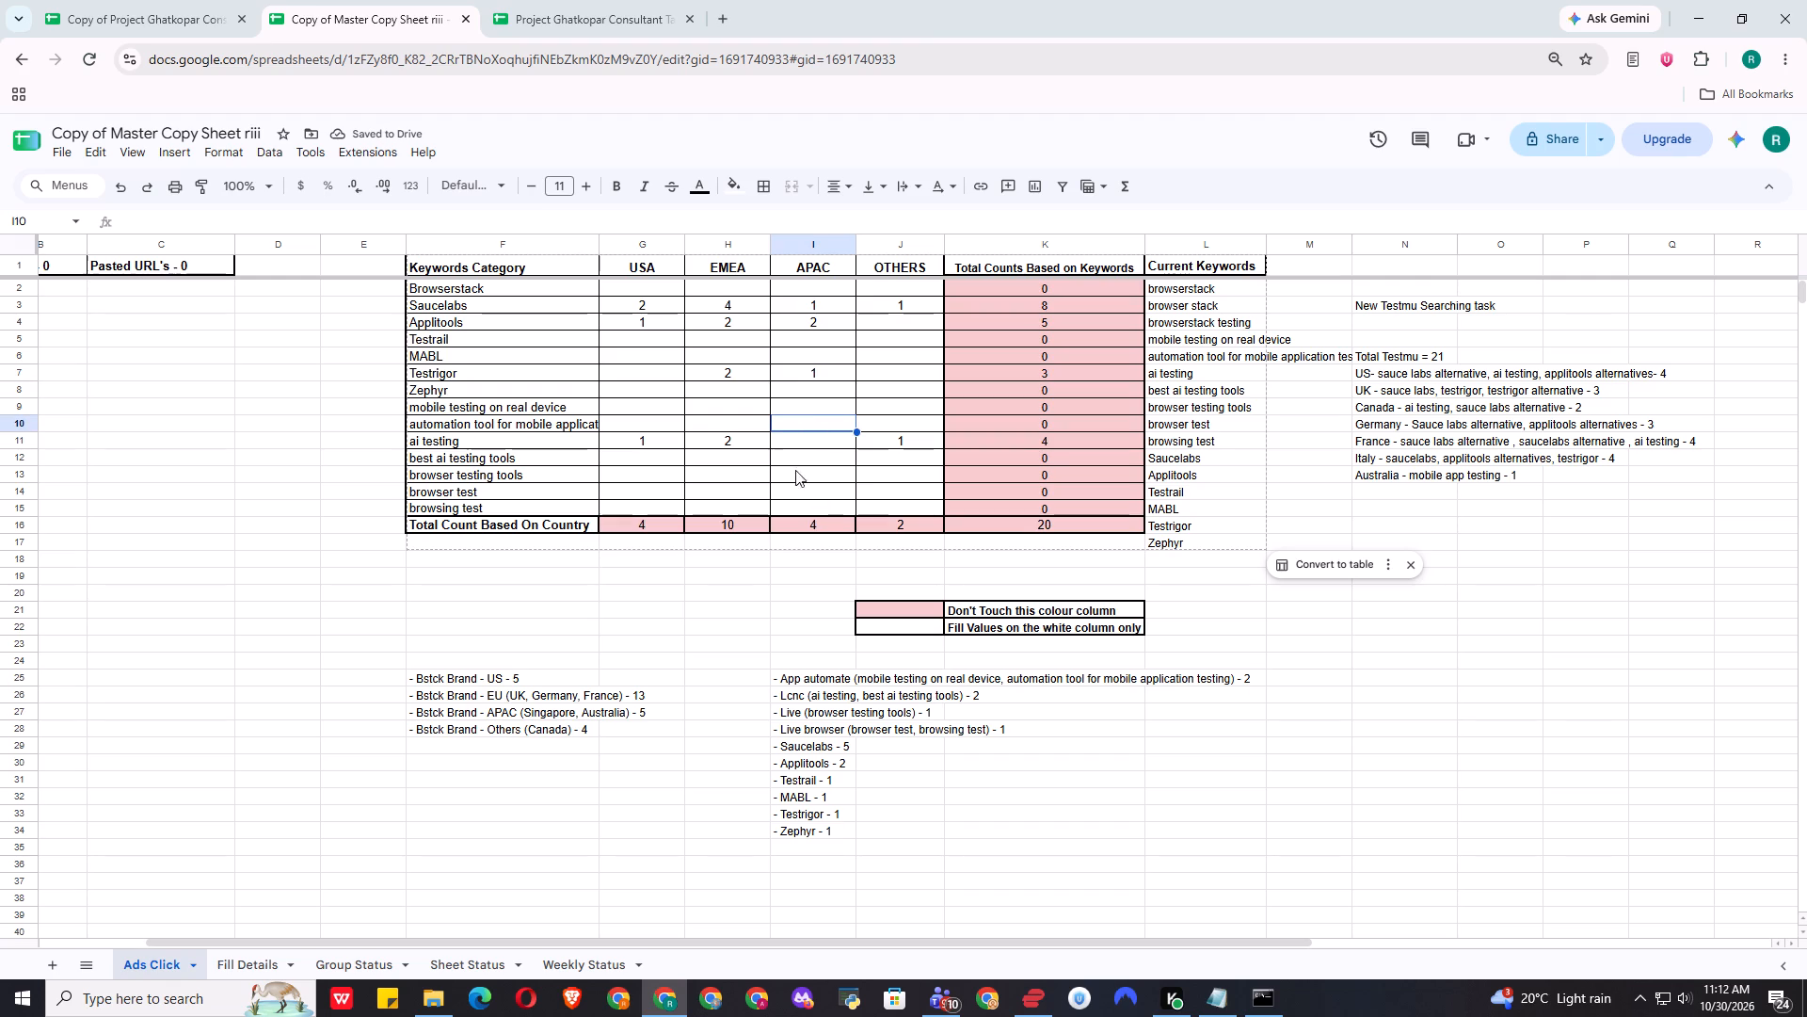
Using the Australia note, enter an APAC count of 1 for mobile testing on real device.
click(810, 411)
key(1)
click(821, 459)
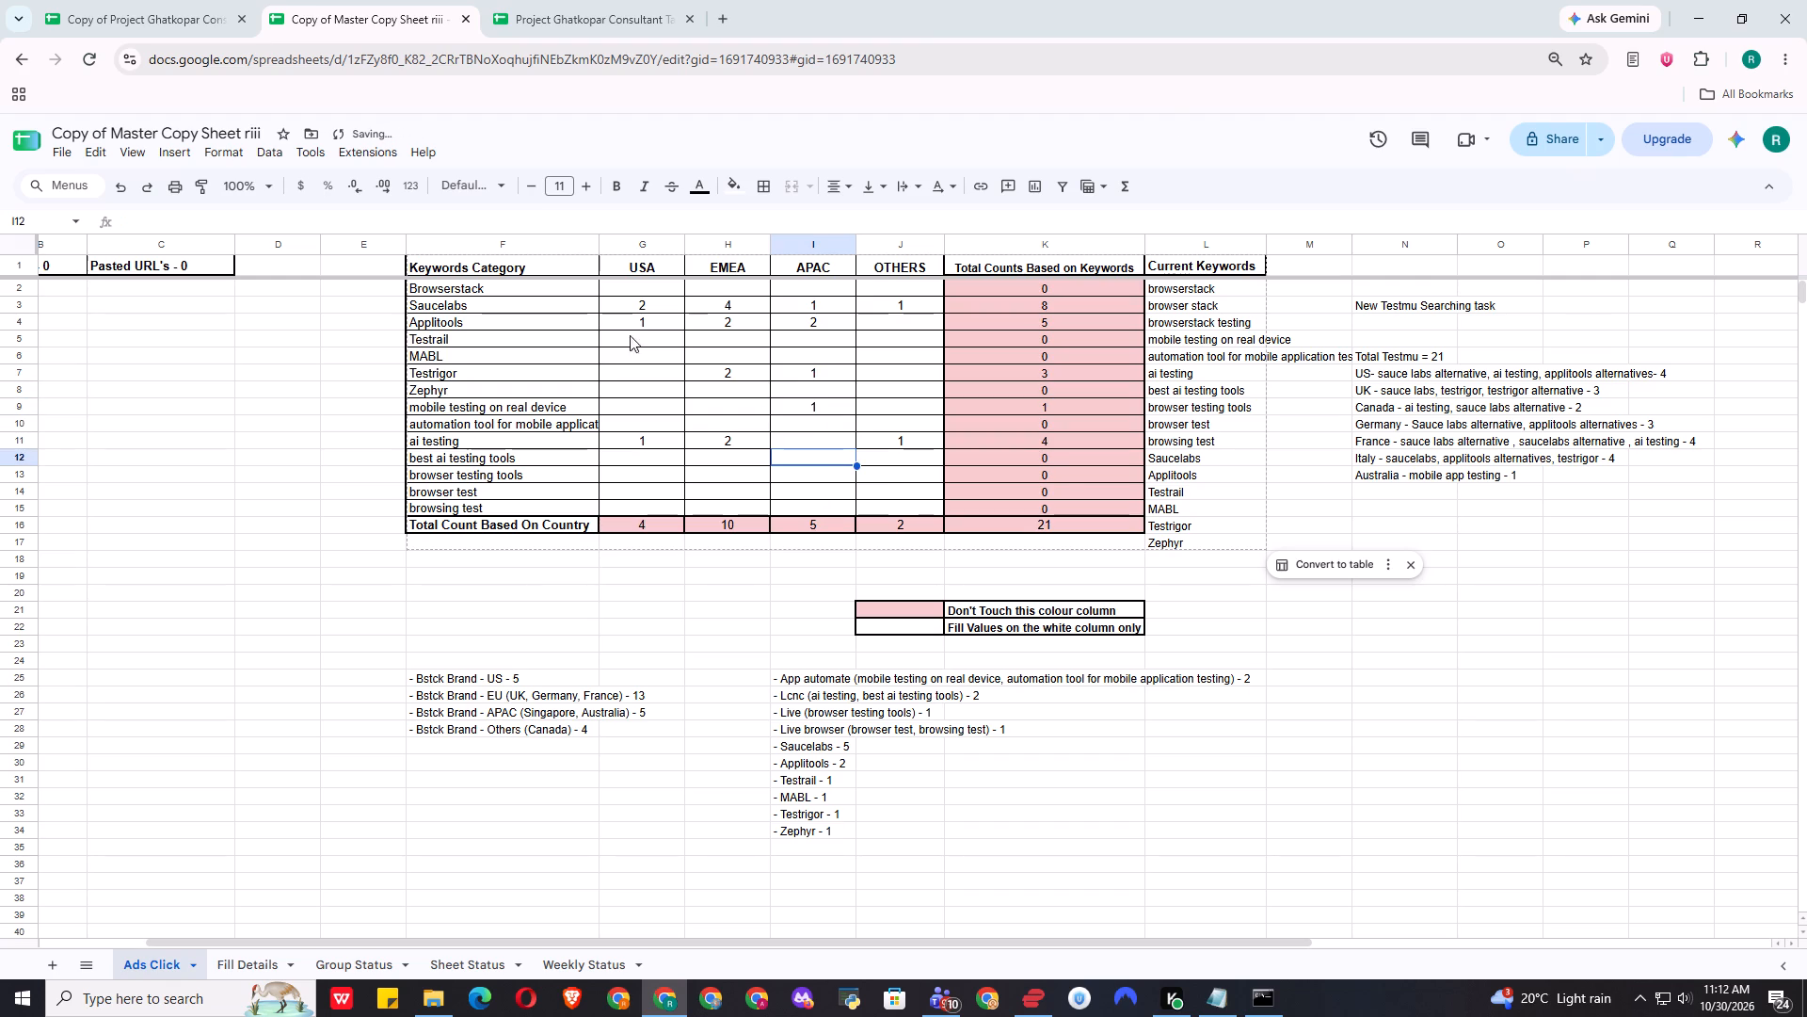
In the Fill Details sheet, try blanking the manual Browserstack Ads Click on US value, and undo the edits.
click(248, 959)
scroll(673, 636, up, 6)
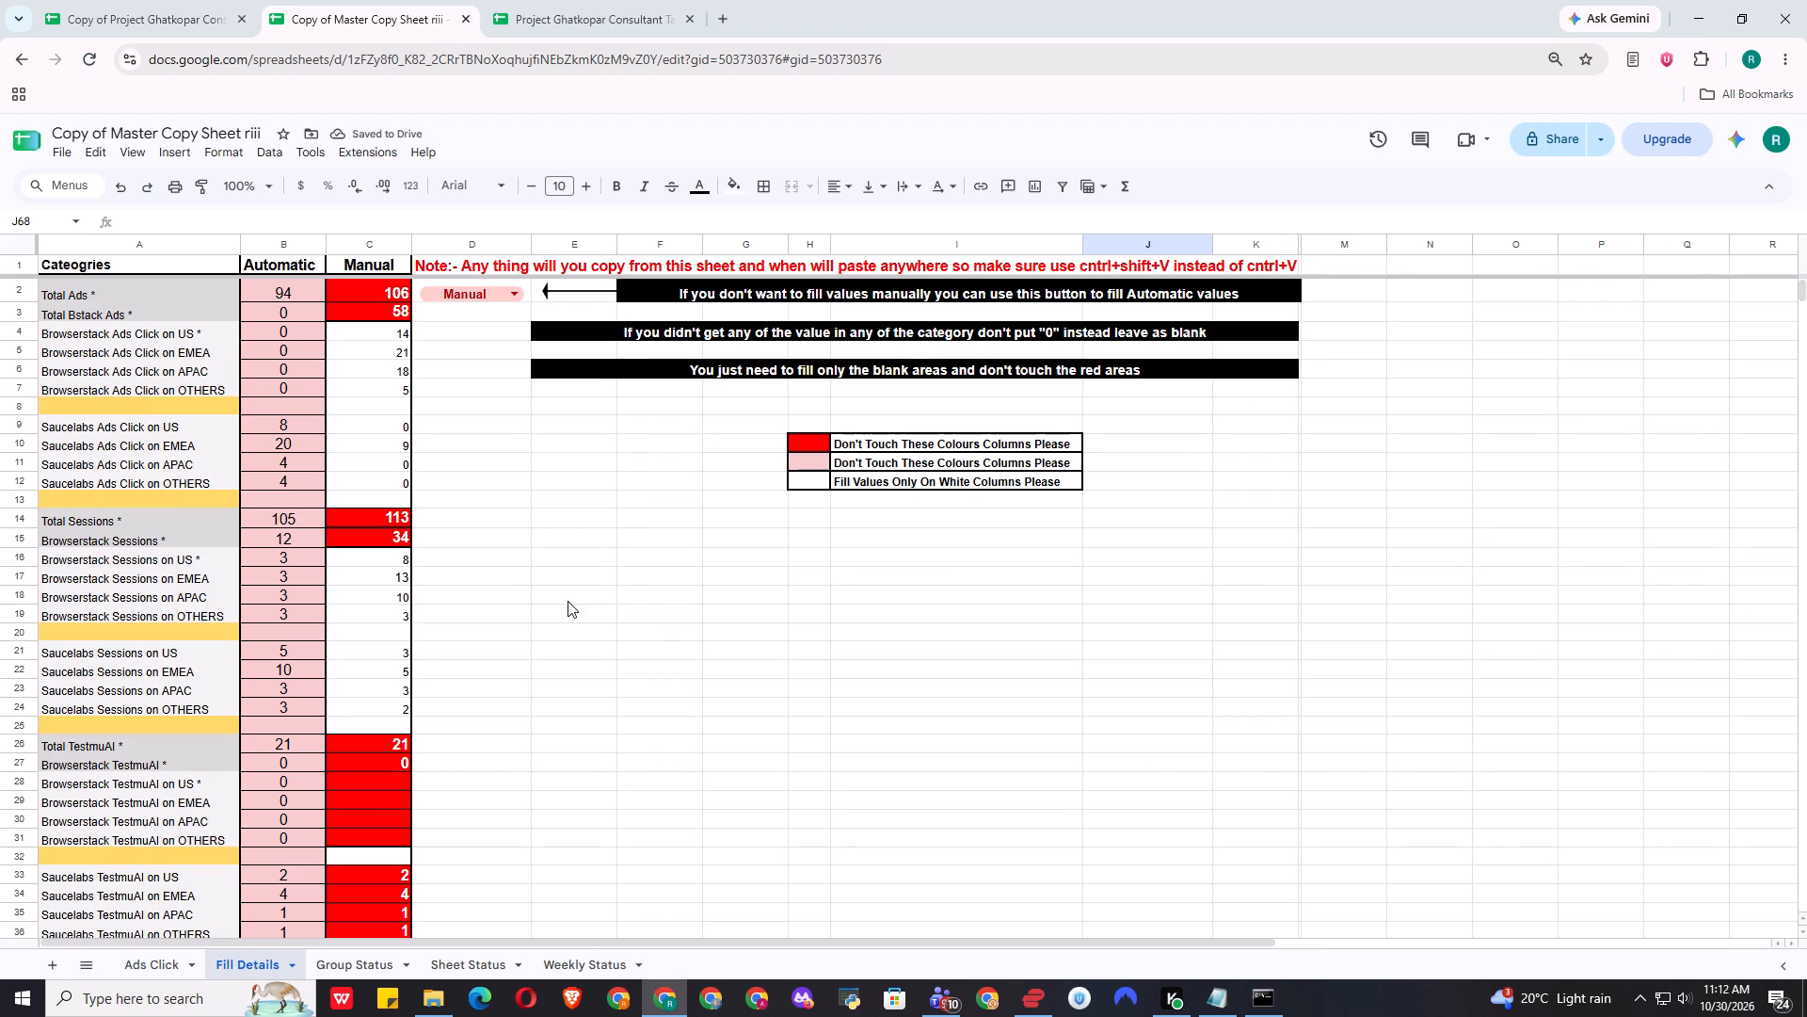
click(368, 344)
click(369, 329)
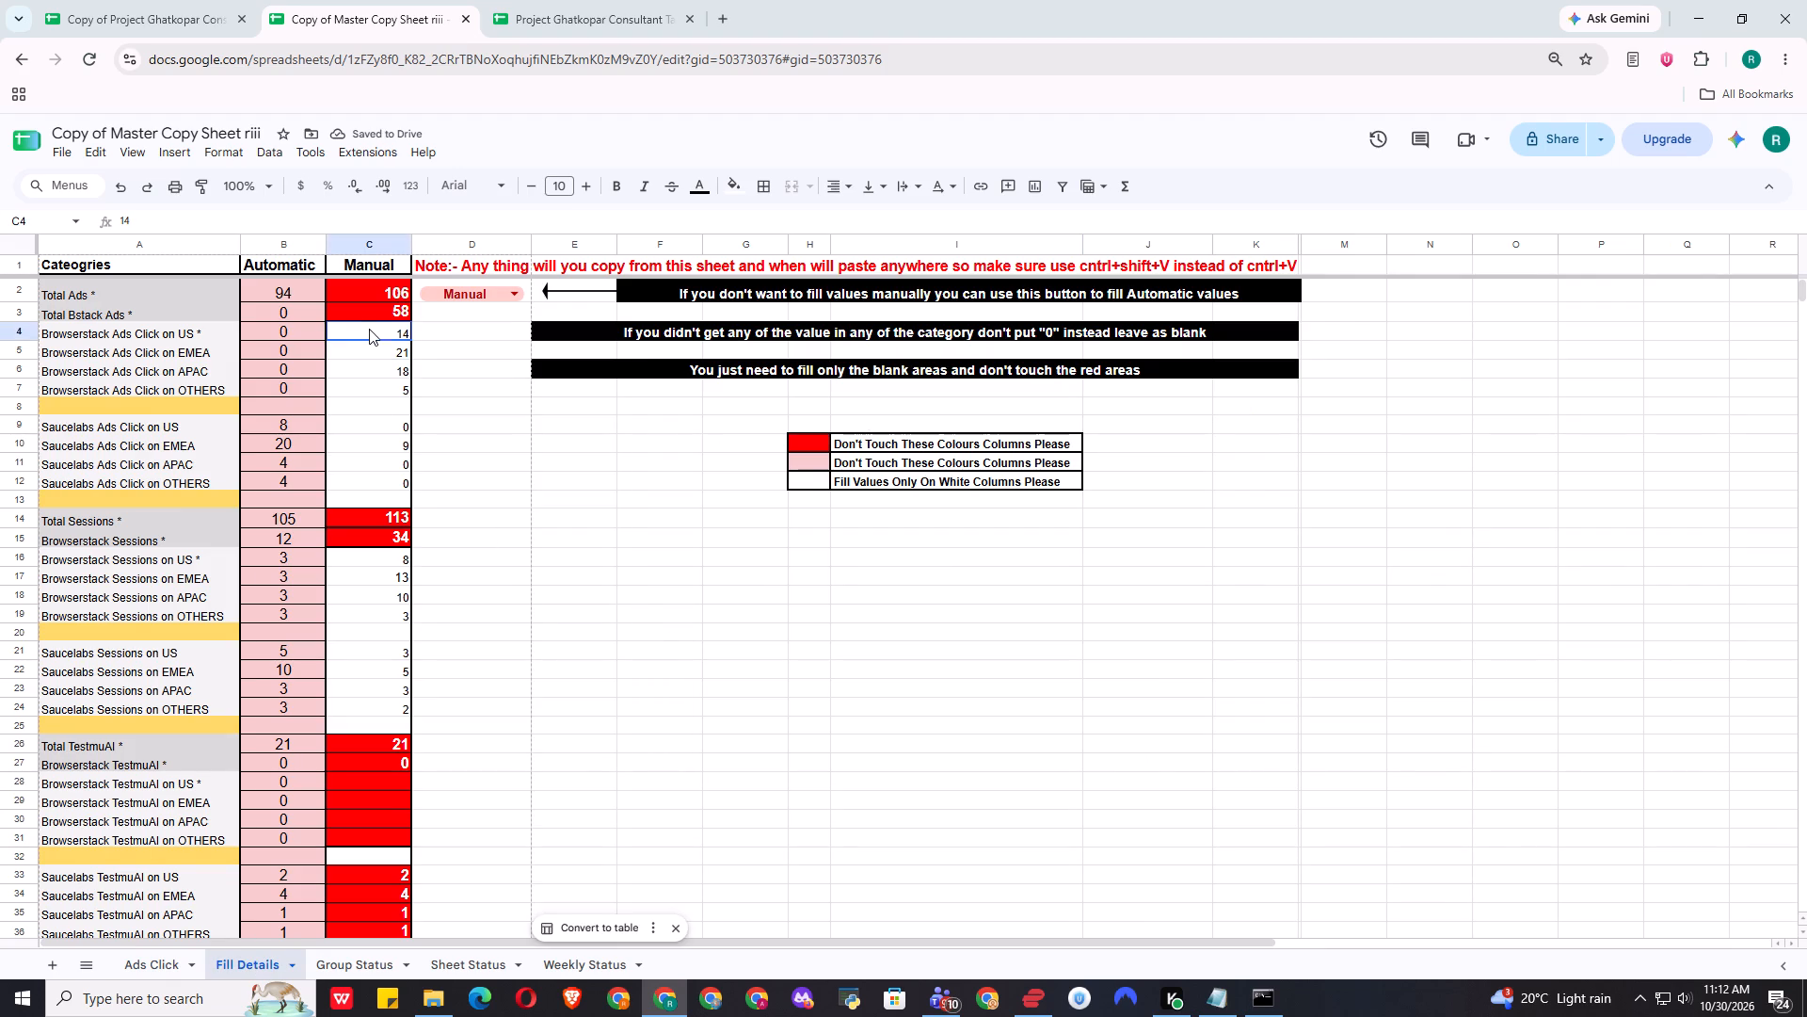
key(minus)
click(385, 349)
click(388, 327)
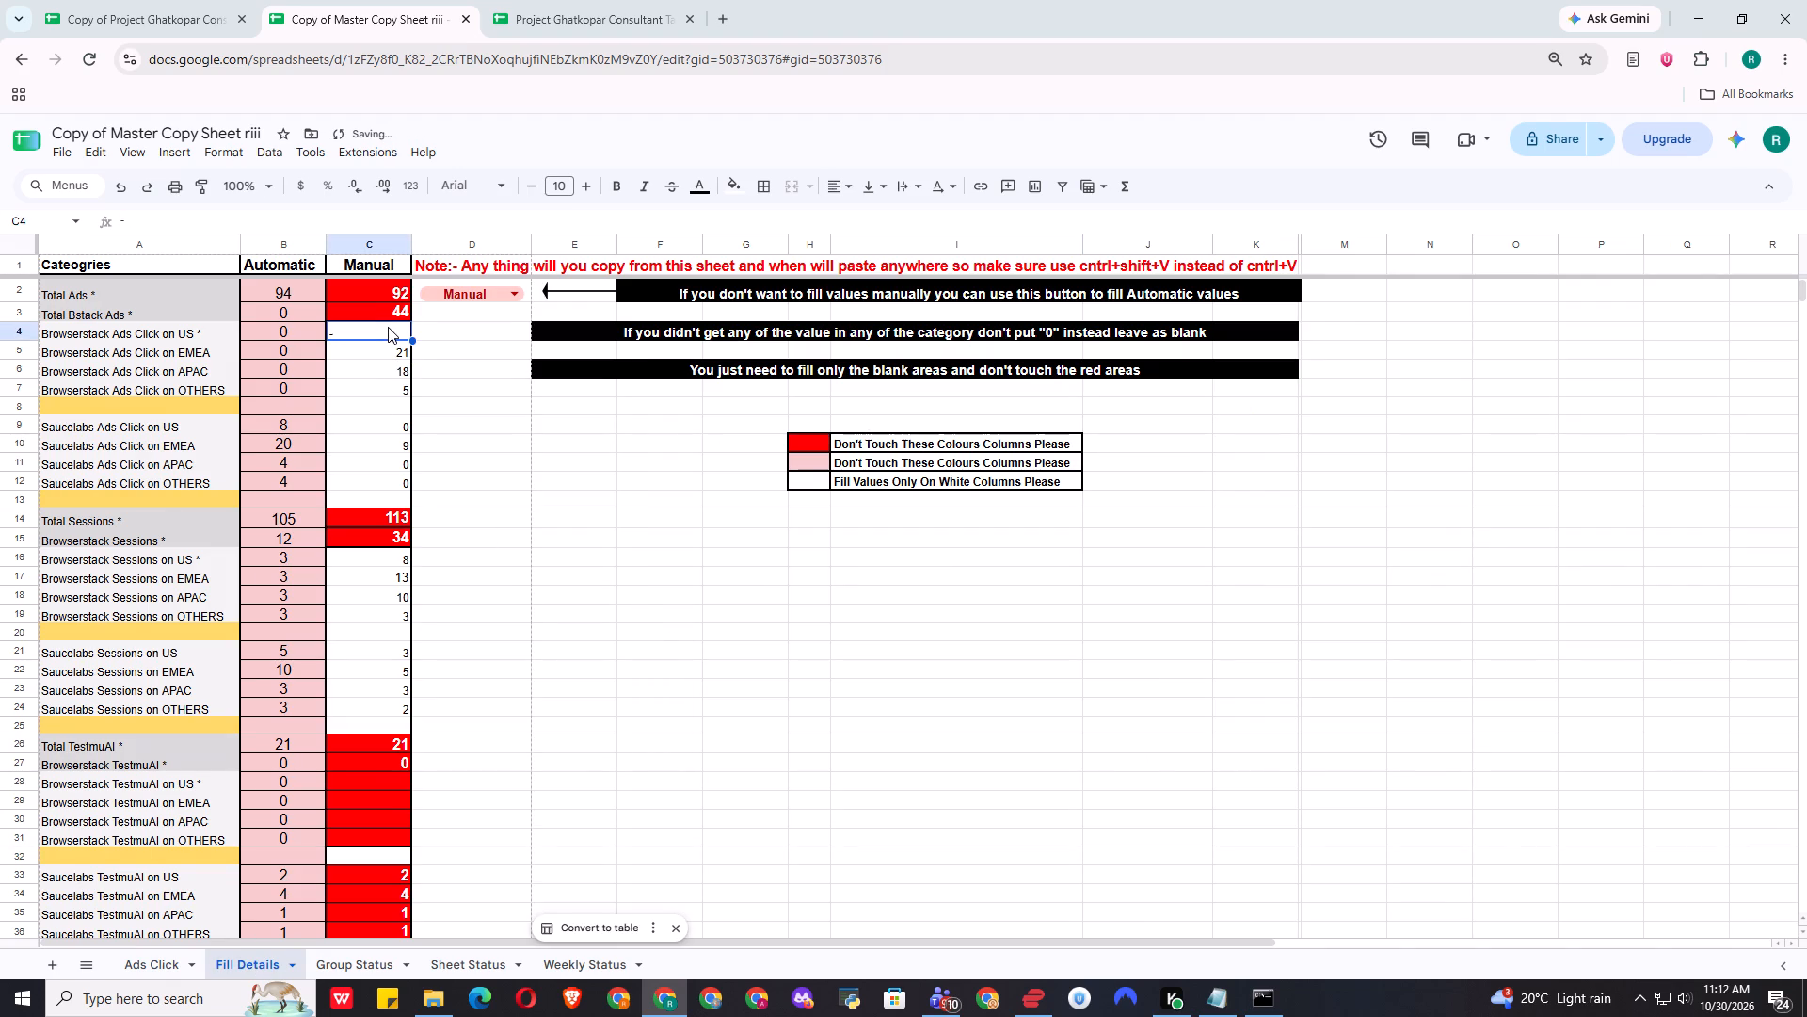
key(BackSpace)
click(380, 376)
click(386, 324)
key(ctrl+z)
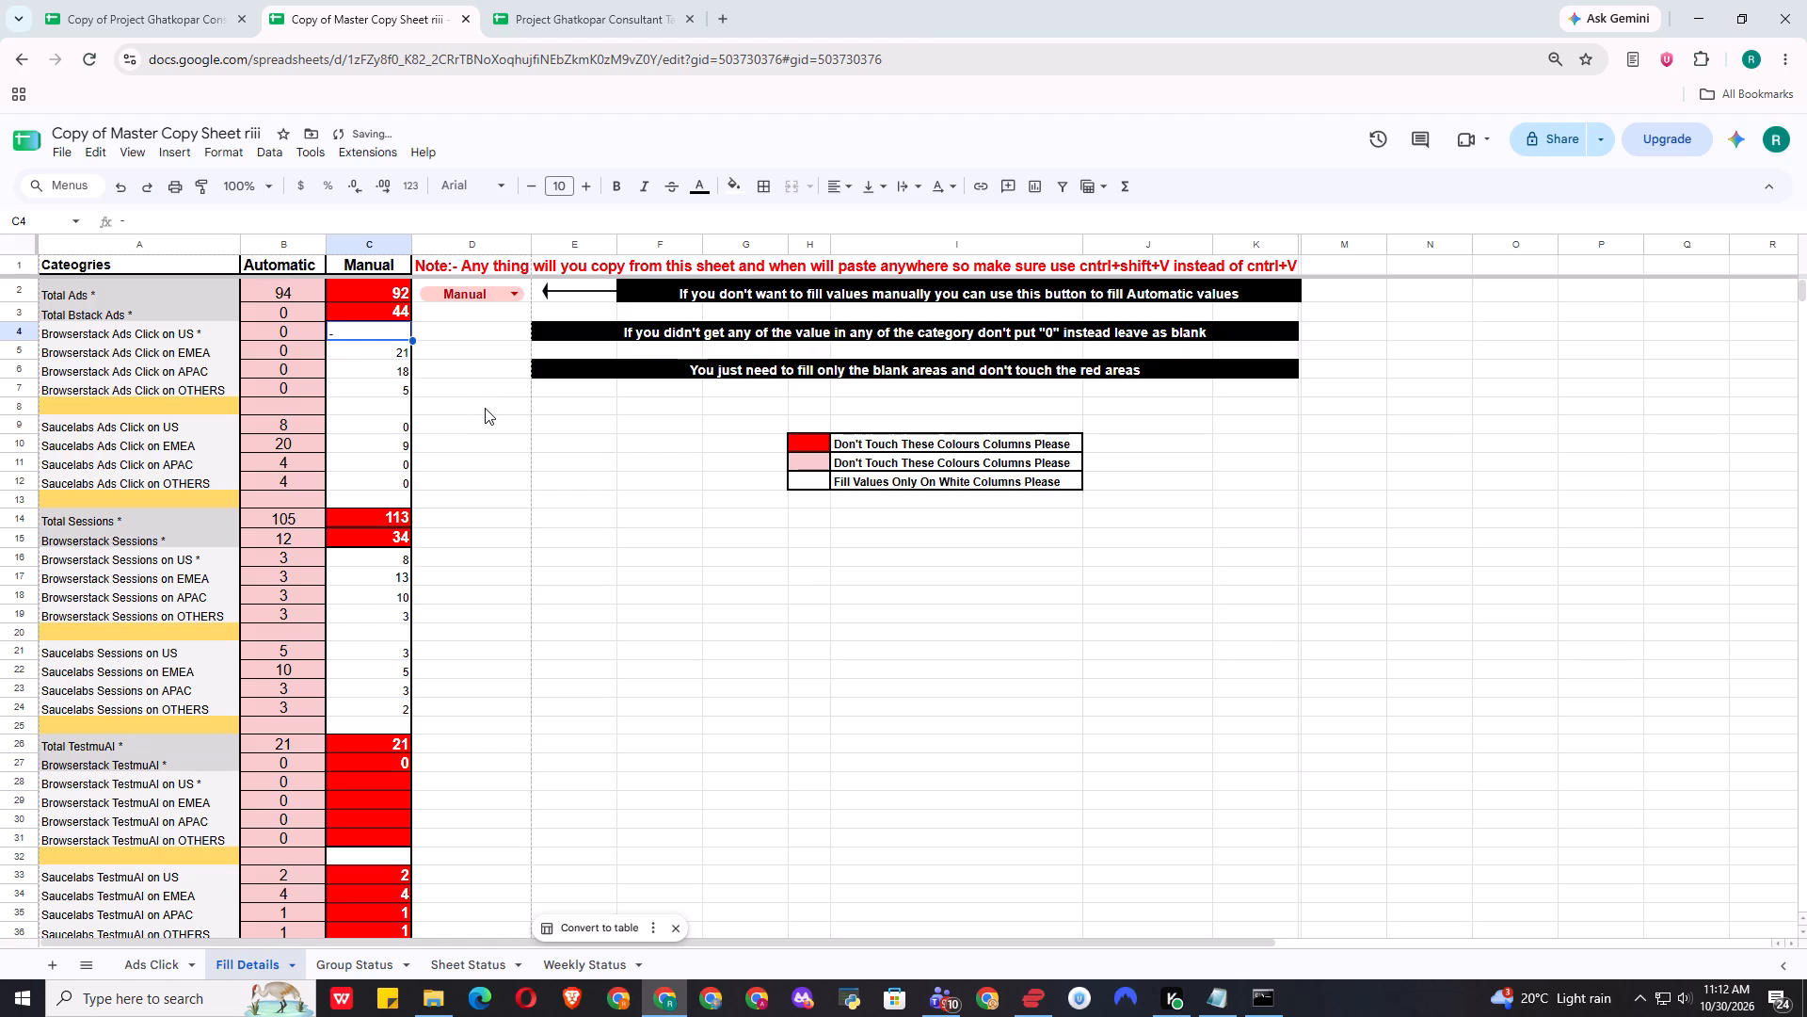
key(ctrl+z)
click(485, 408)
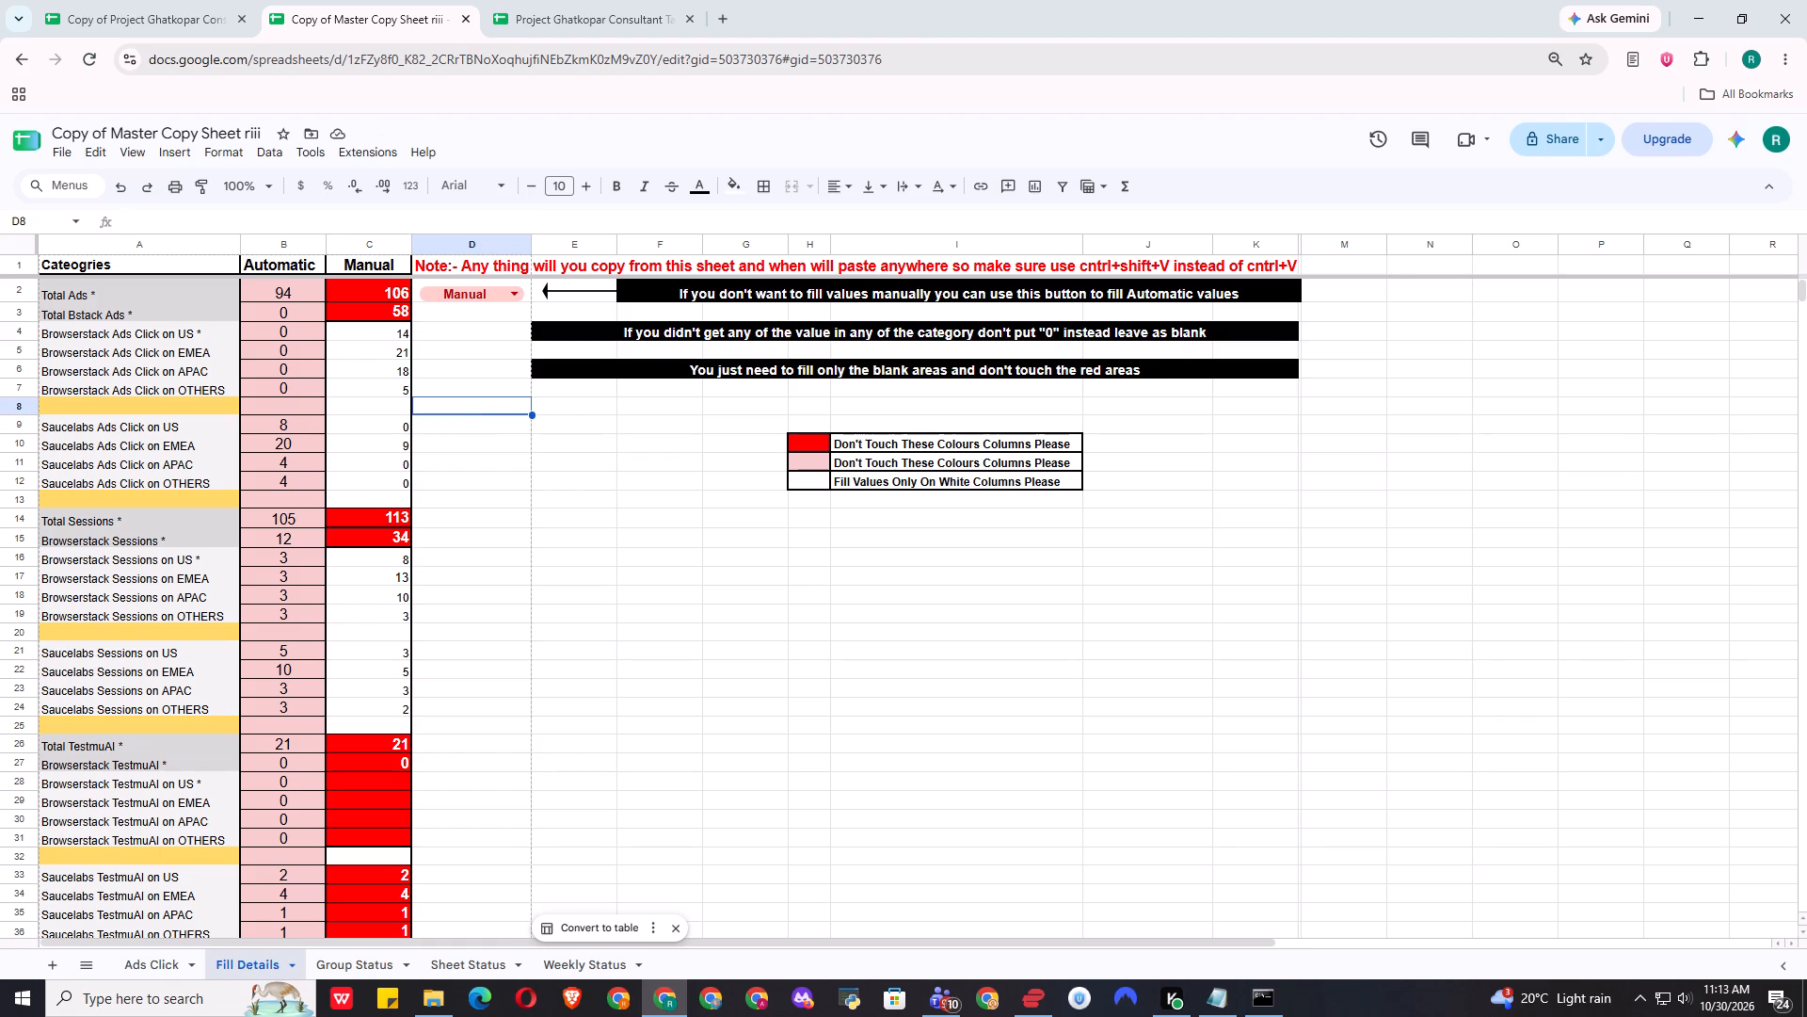
Check the testmu.ai entry for 21-Oct-26 in the project's Ads Clicked Tracker against the master sheet's Fill Details values.
click(155, 1)
scroll(600, 403, up, 2)
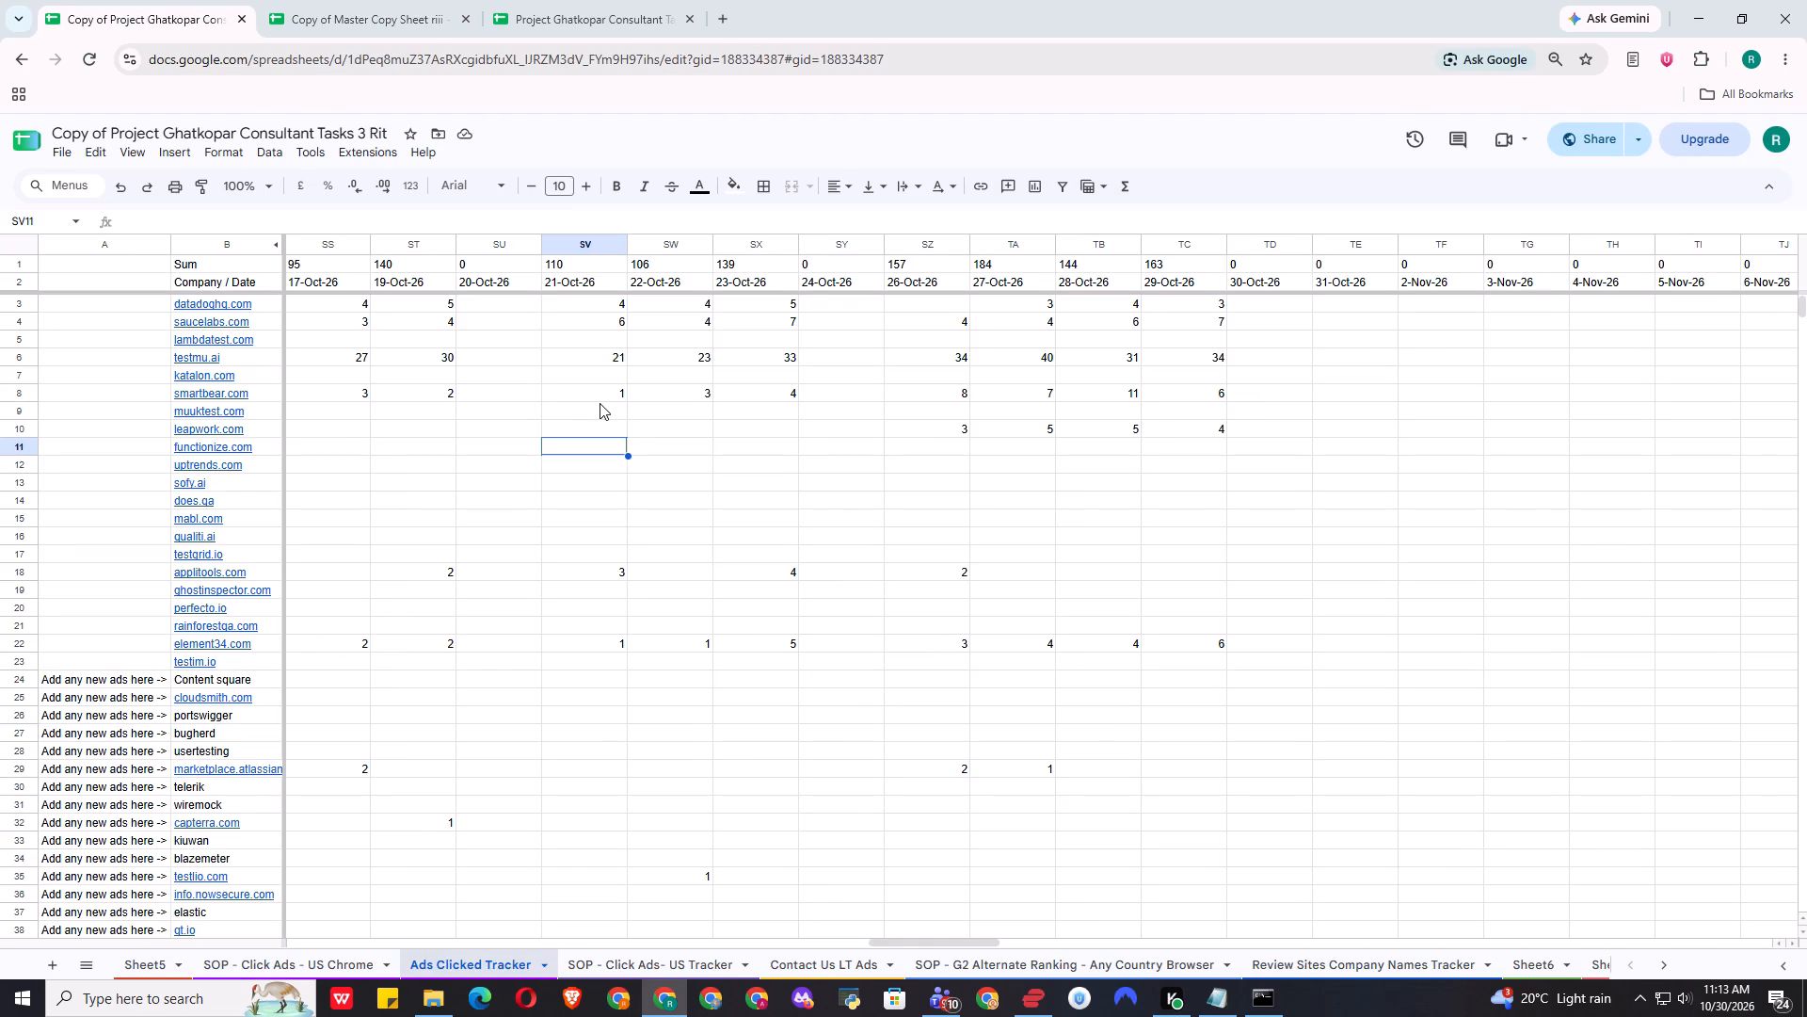
click(600, 390)
click(597, 356)
click(357, 27)
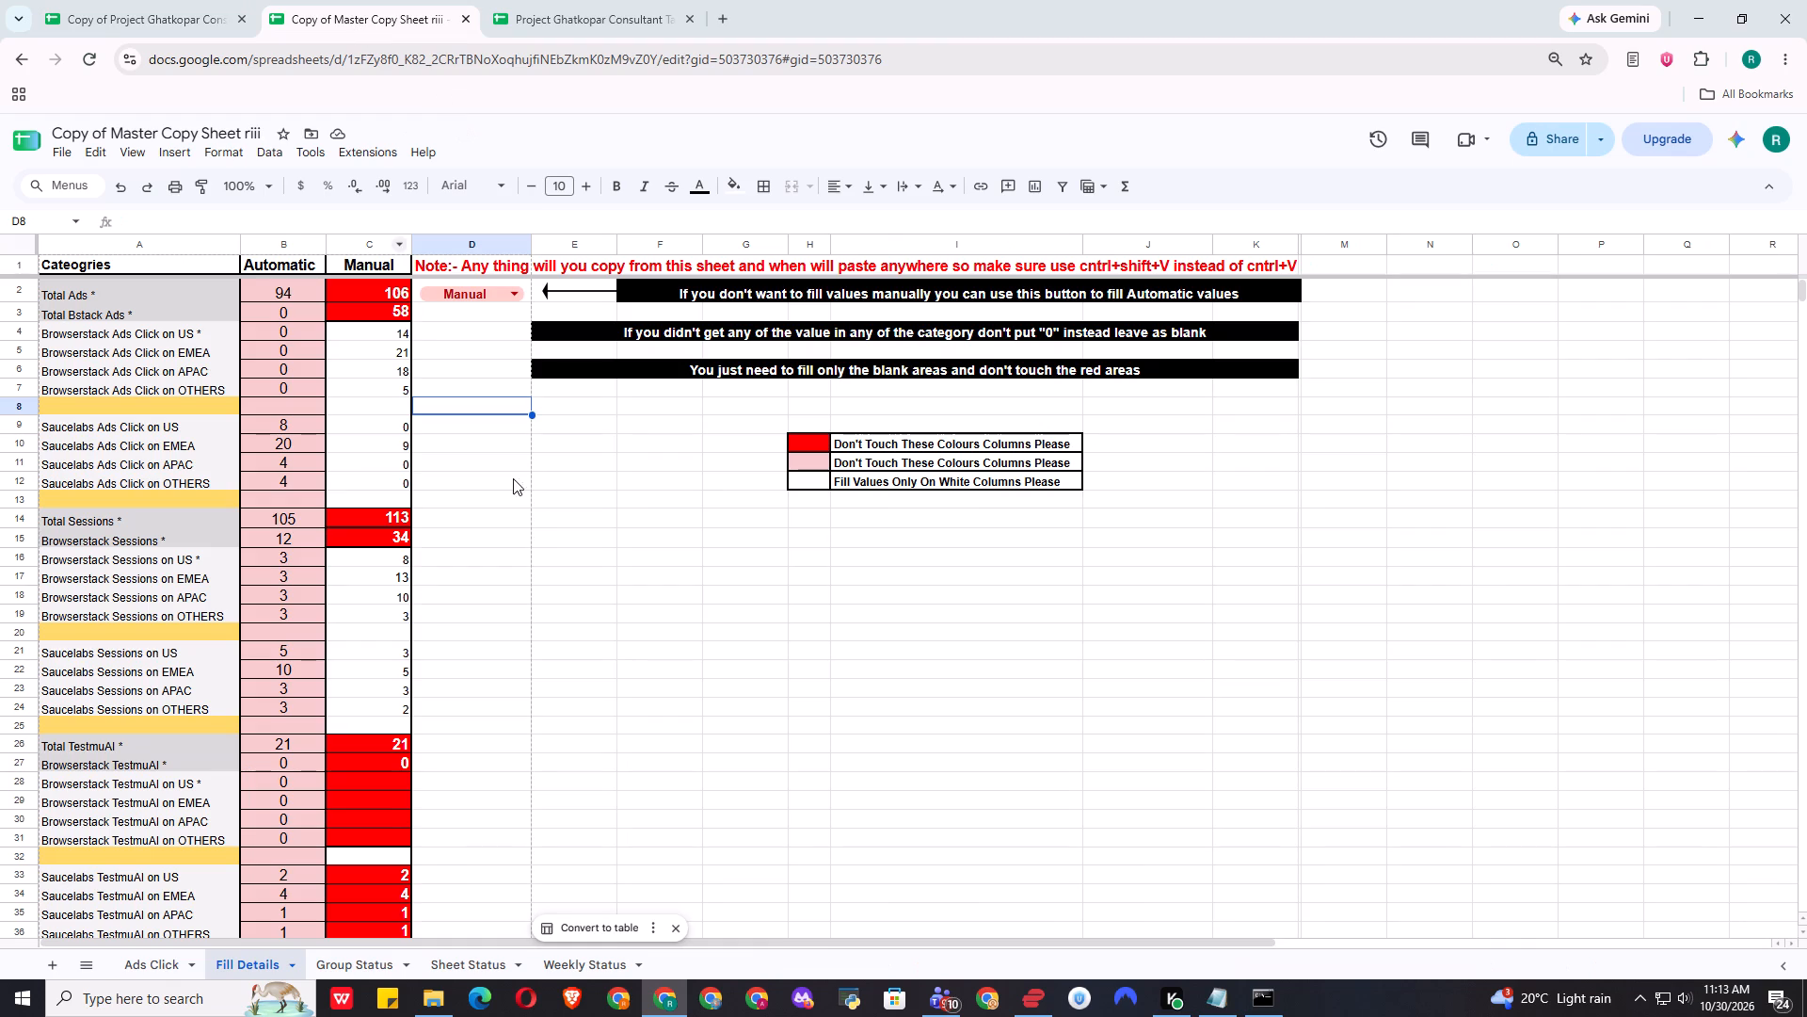
scroll(536, 526, up, 2)
click(119, 0)
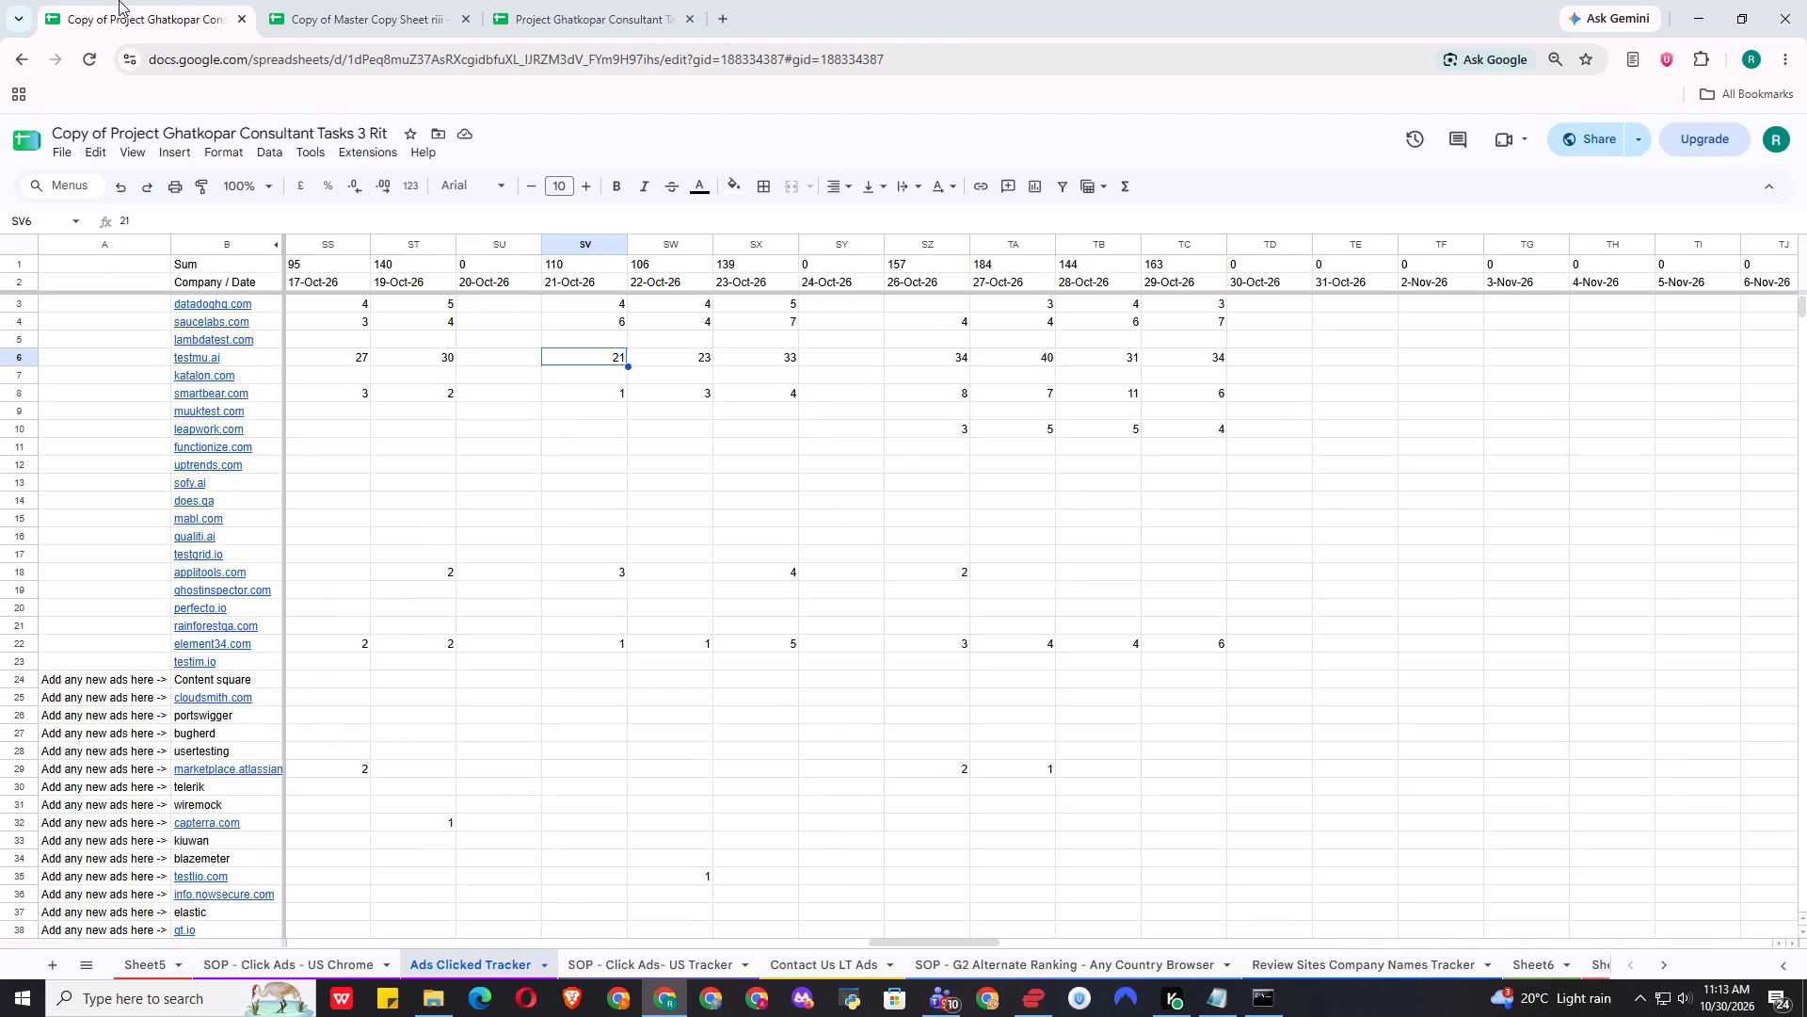
scroll(499, 622, up, 2)
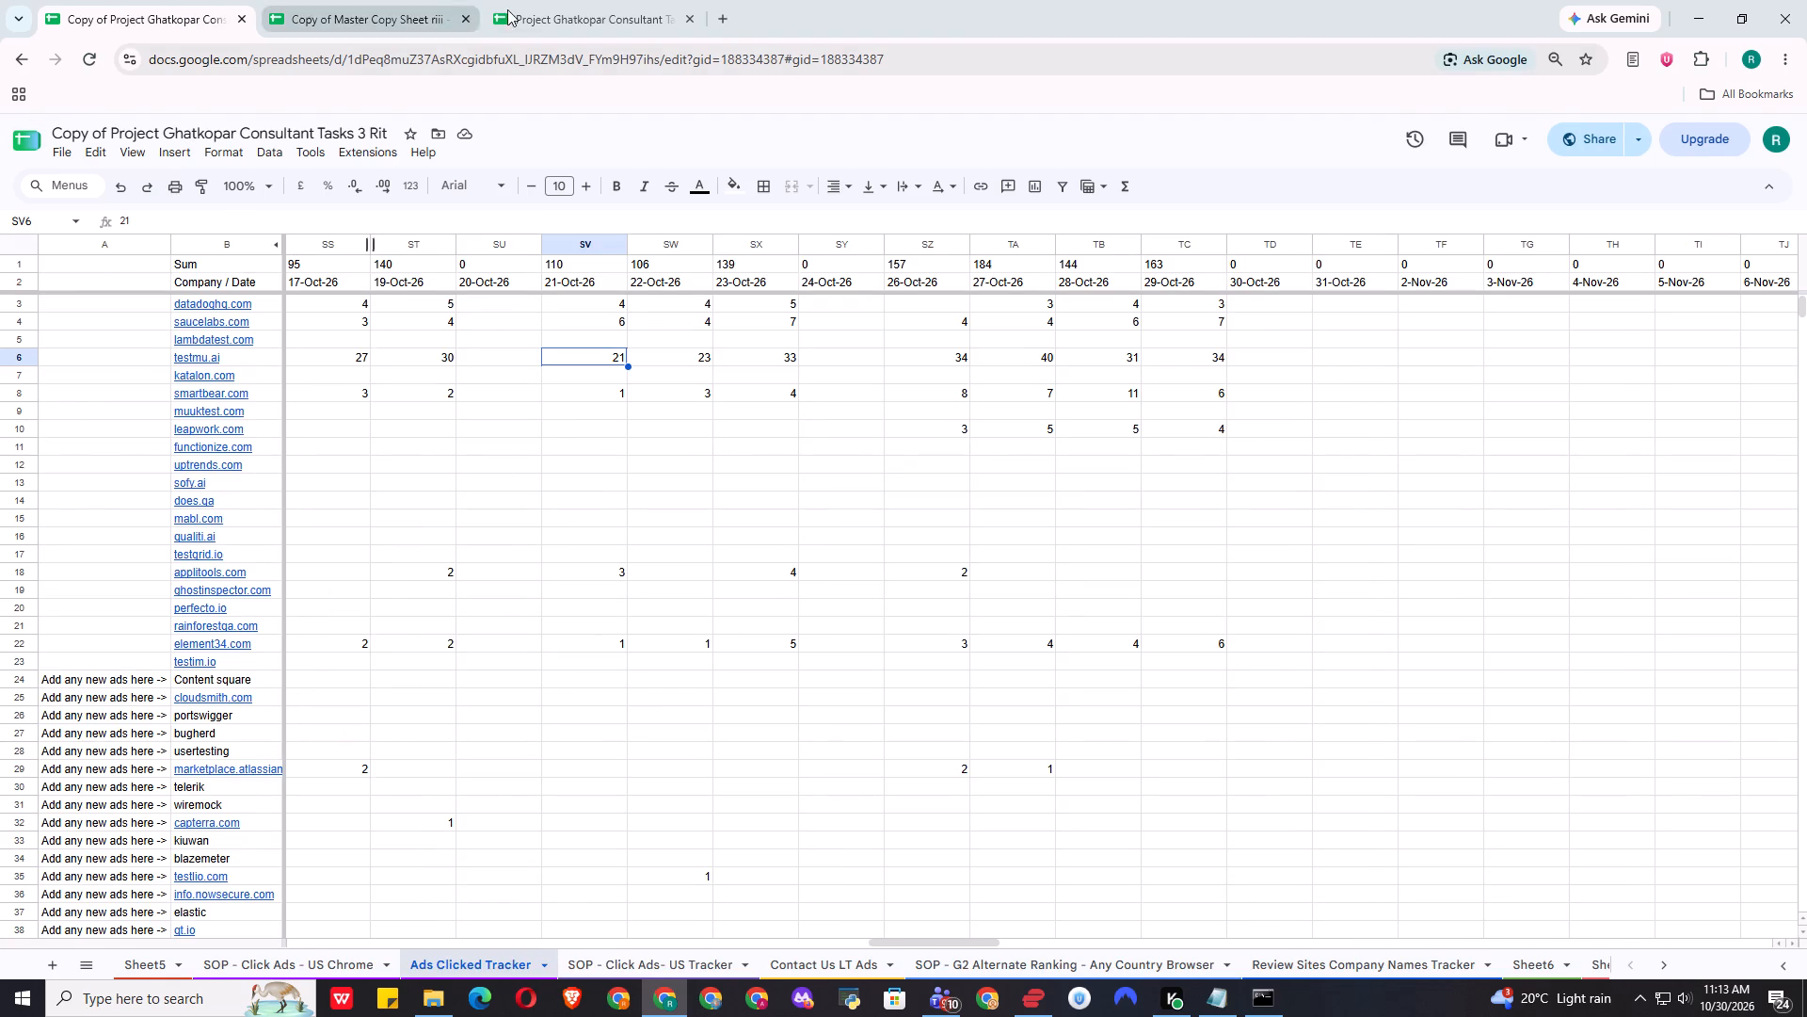
click(540, 14)
click(366, 0)
scroll(557, 513, up, 2)
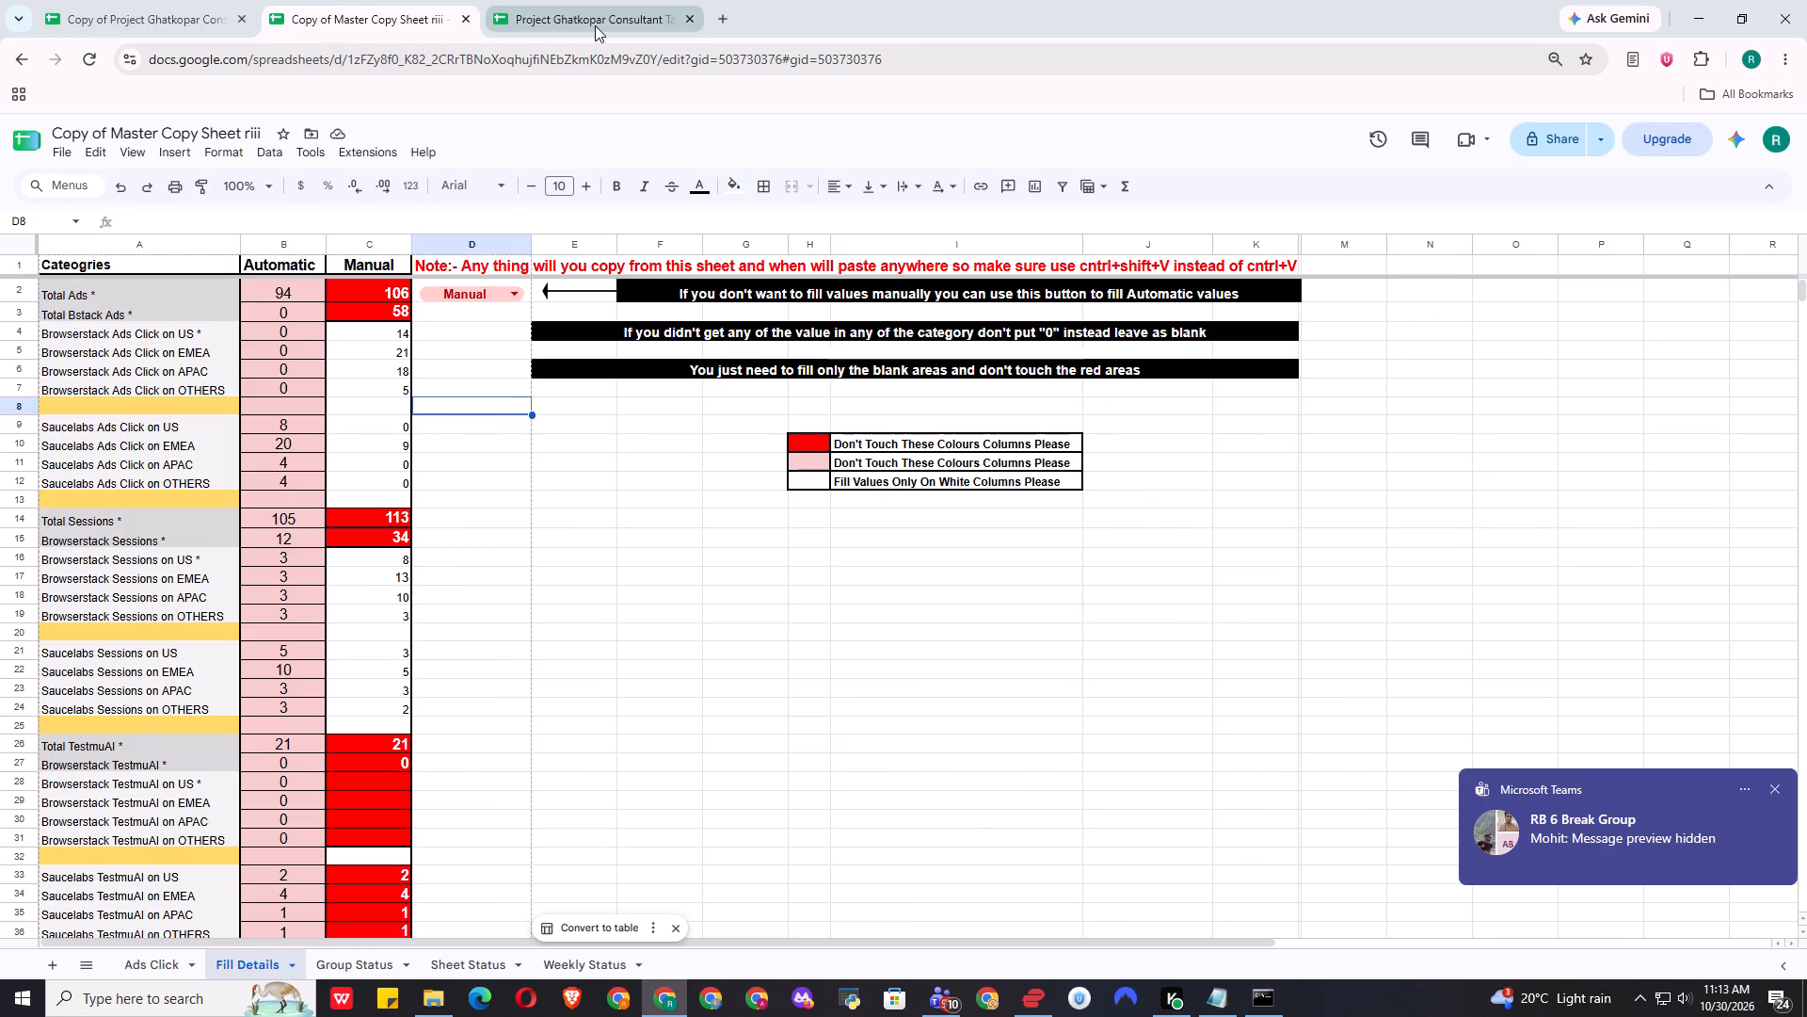
In the Ads Click sheet, set the USA counts to 1 for Saucelabs and 2 for Applitools.
click(133, 971)
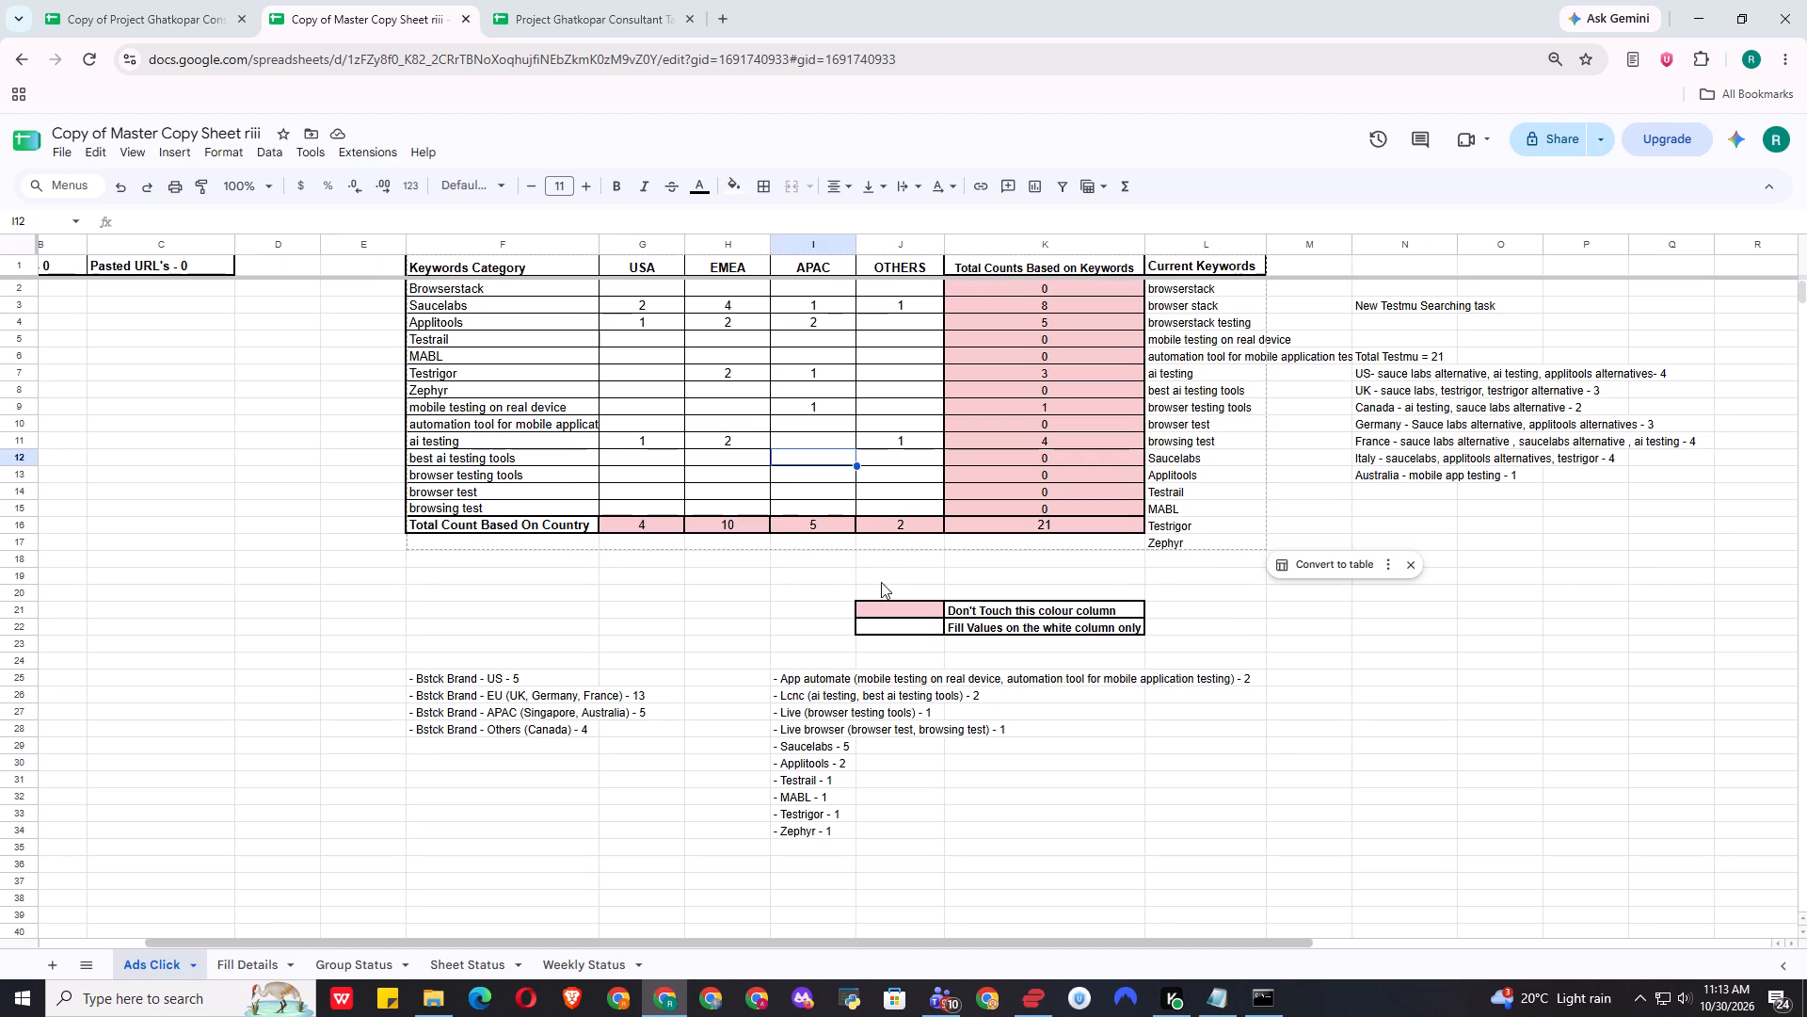
scroll(880, 581, up, 3)
click(764, 307)
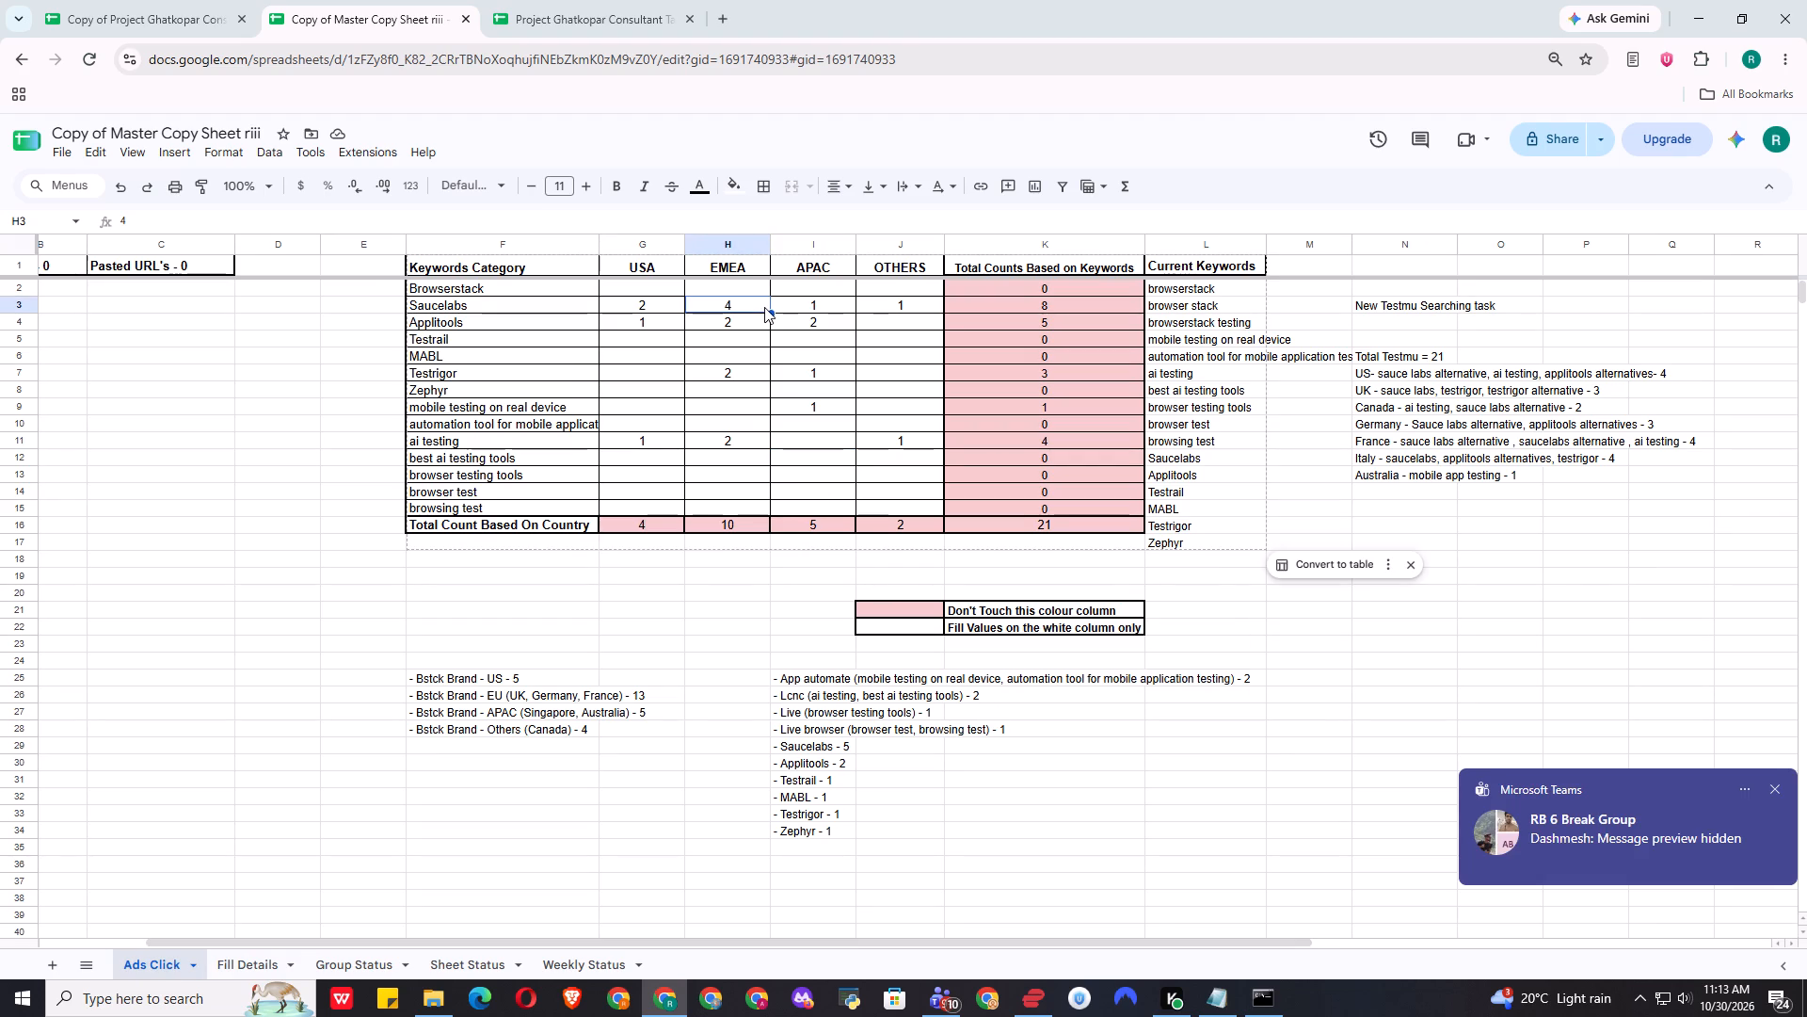
click(654, 306)
key(1)
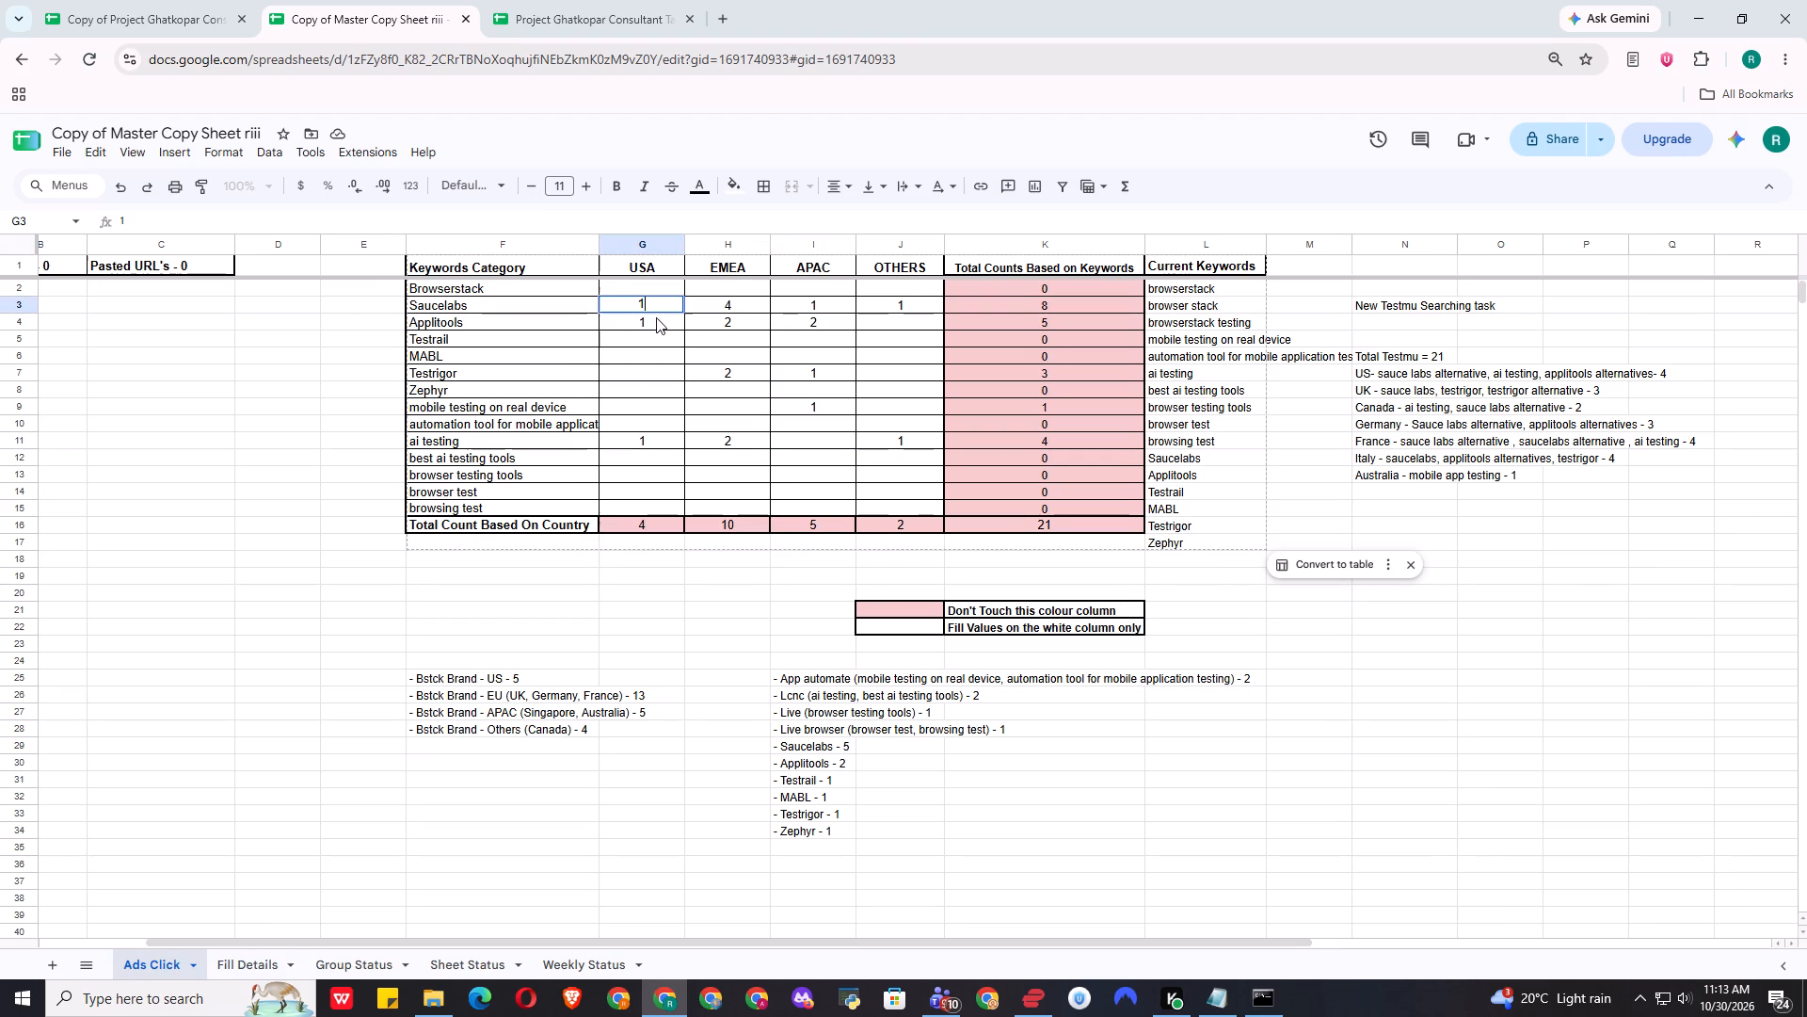
click(655, 322)
key(2)
click(676, 416)
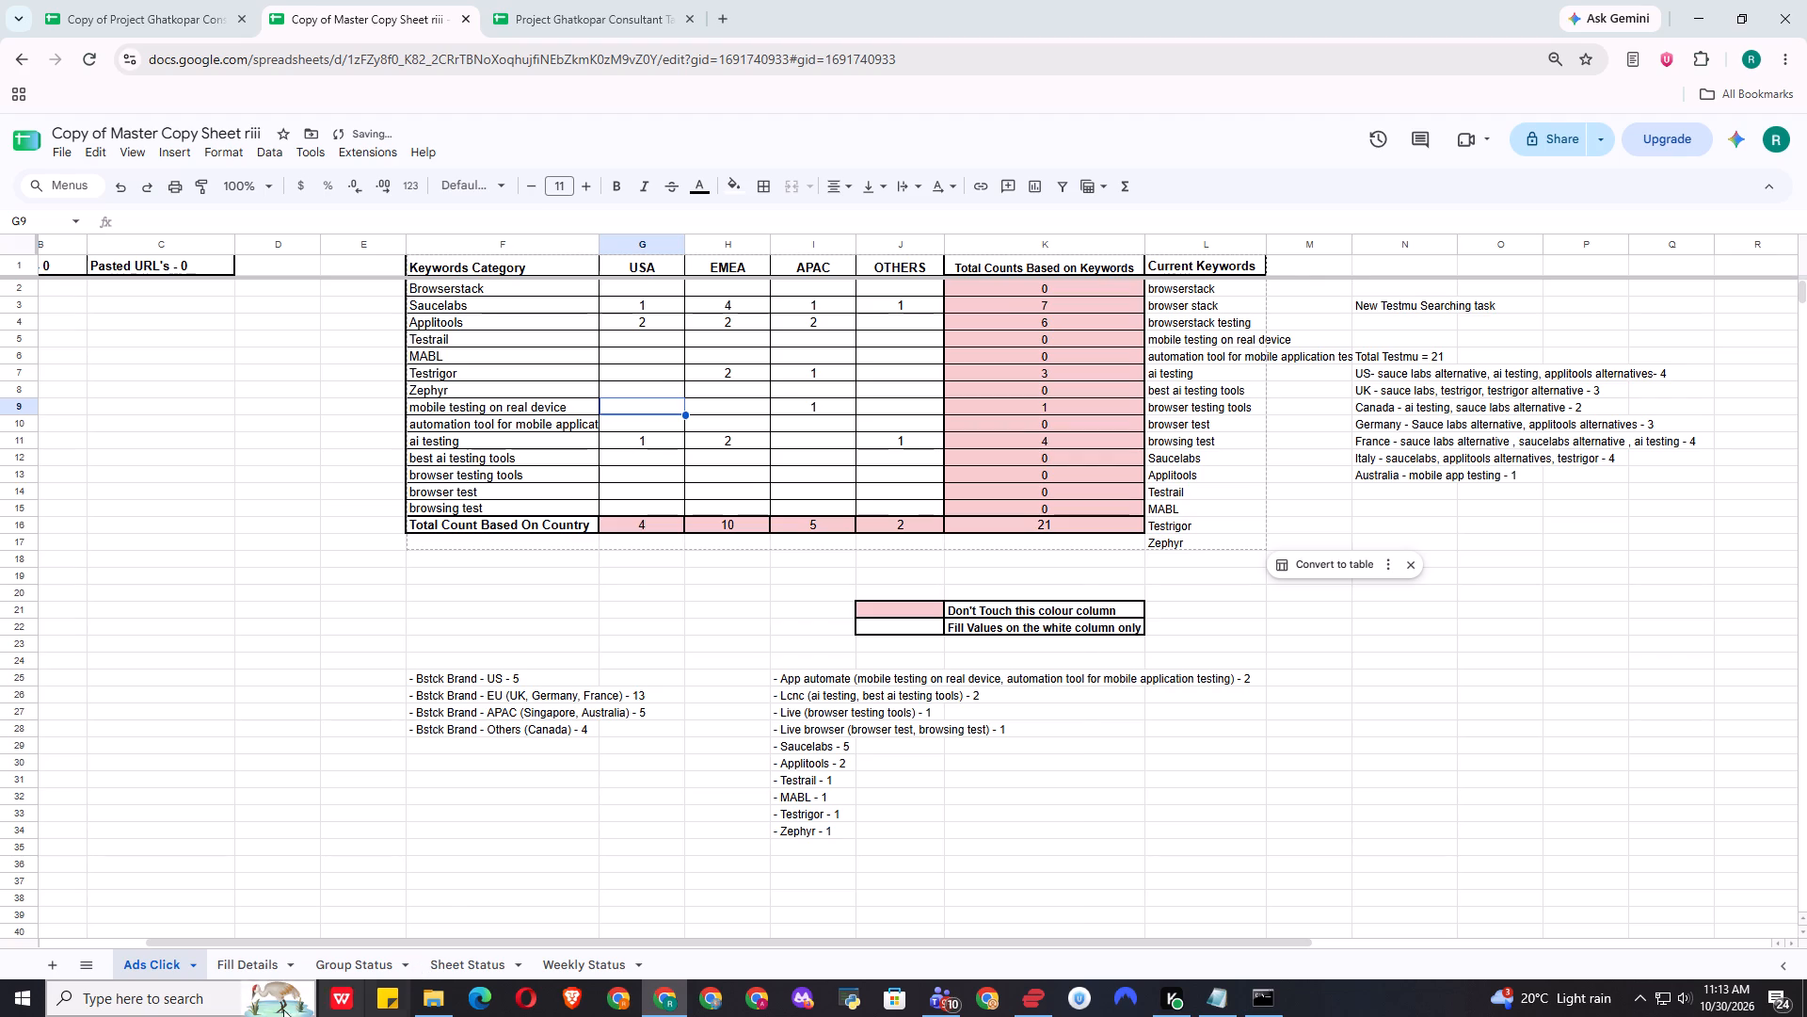
Check the Fill Details sheet, and set the USA counts in Ads Click to 2 for Saucelabs and 1 for Applitools.
click(252, 976)
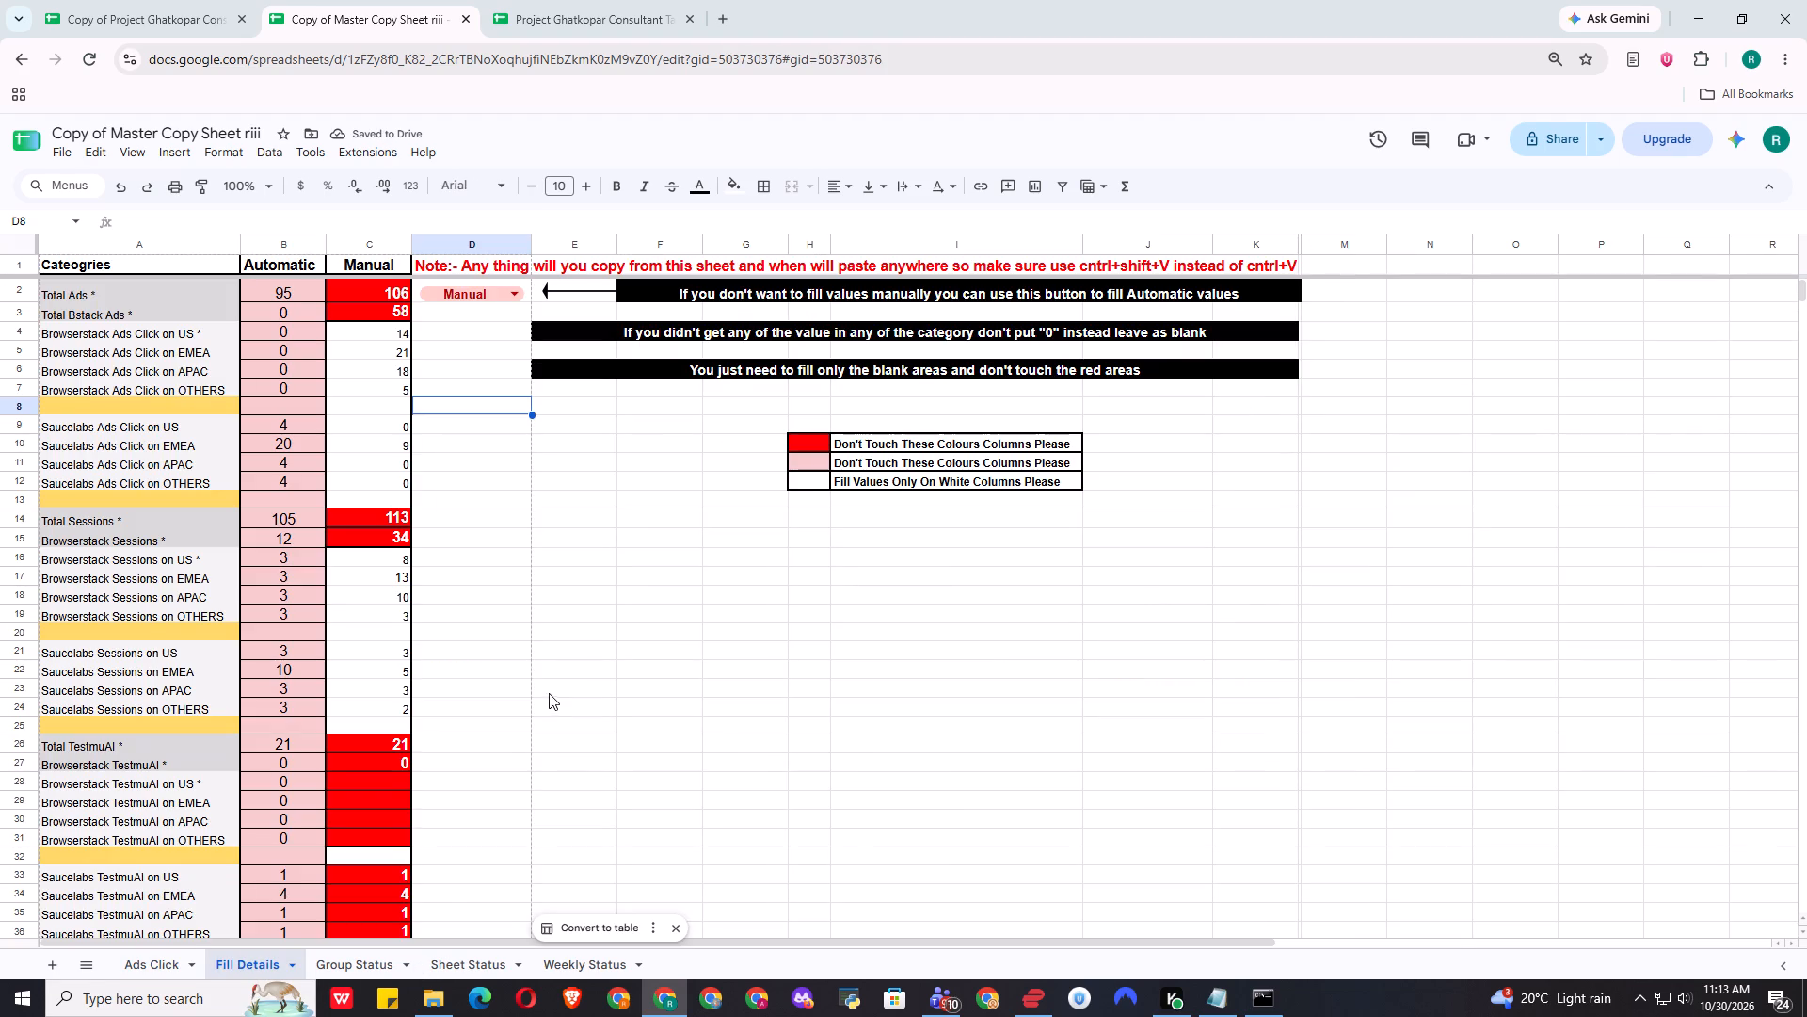
scroll(465, 739, up, 2)
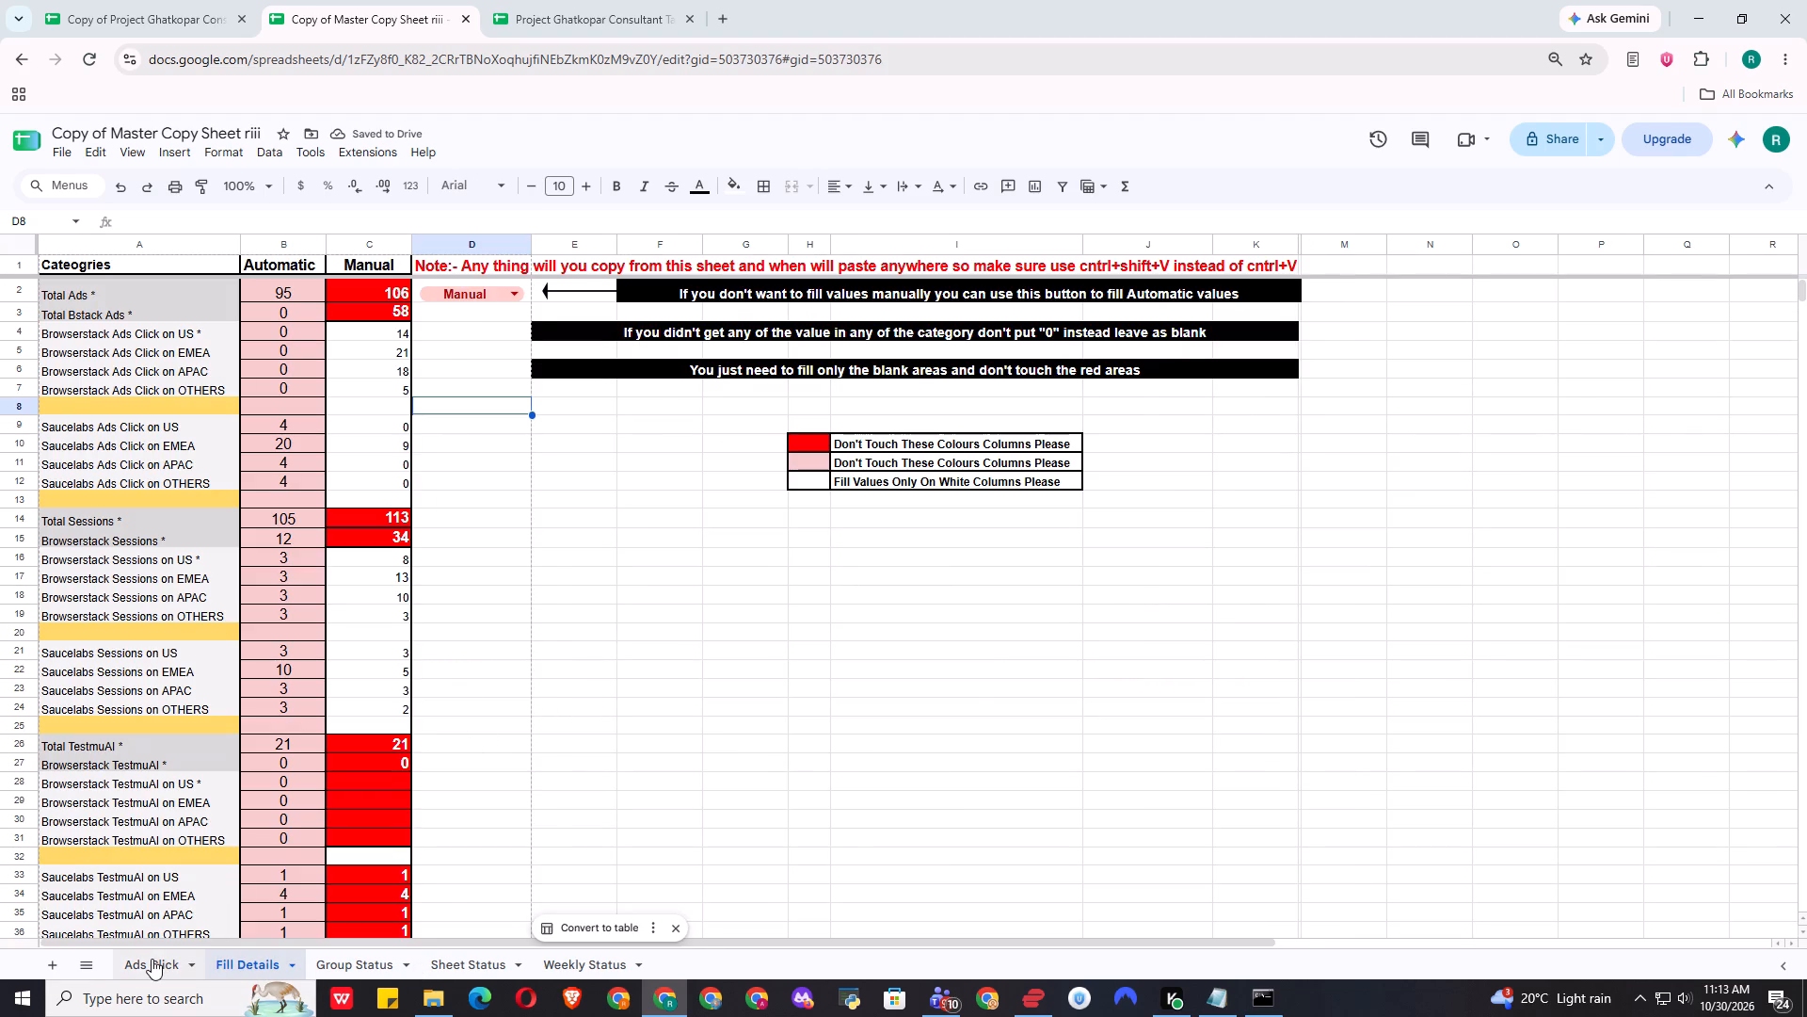
click(152, 959)
click(246, 961)
scroll(384, 737, up, 3)
click(146, 960)
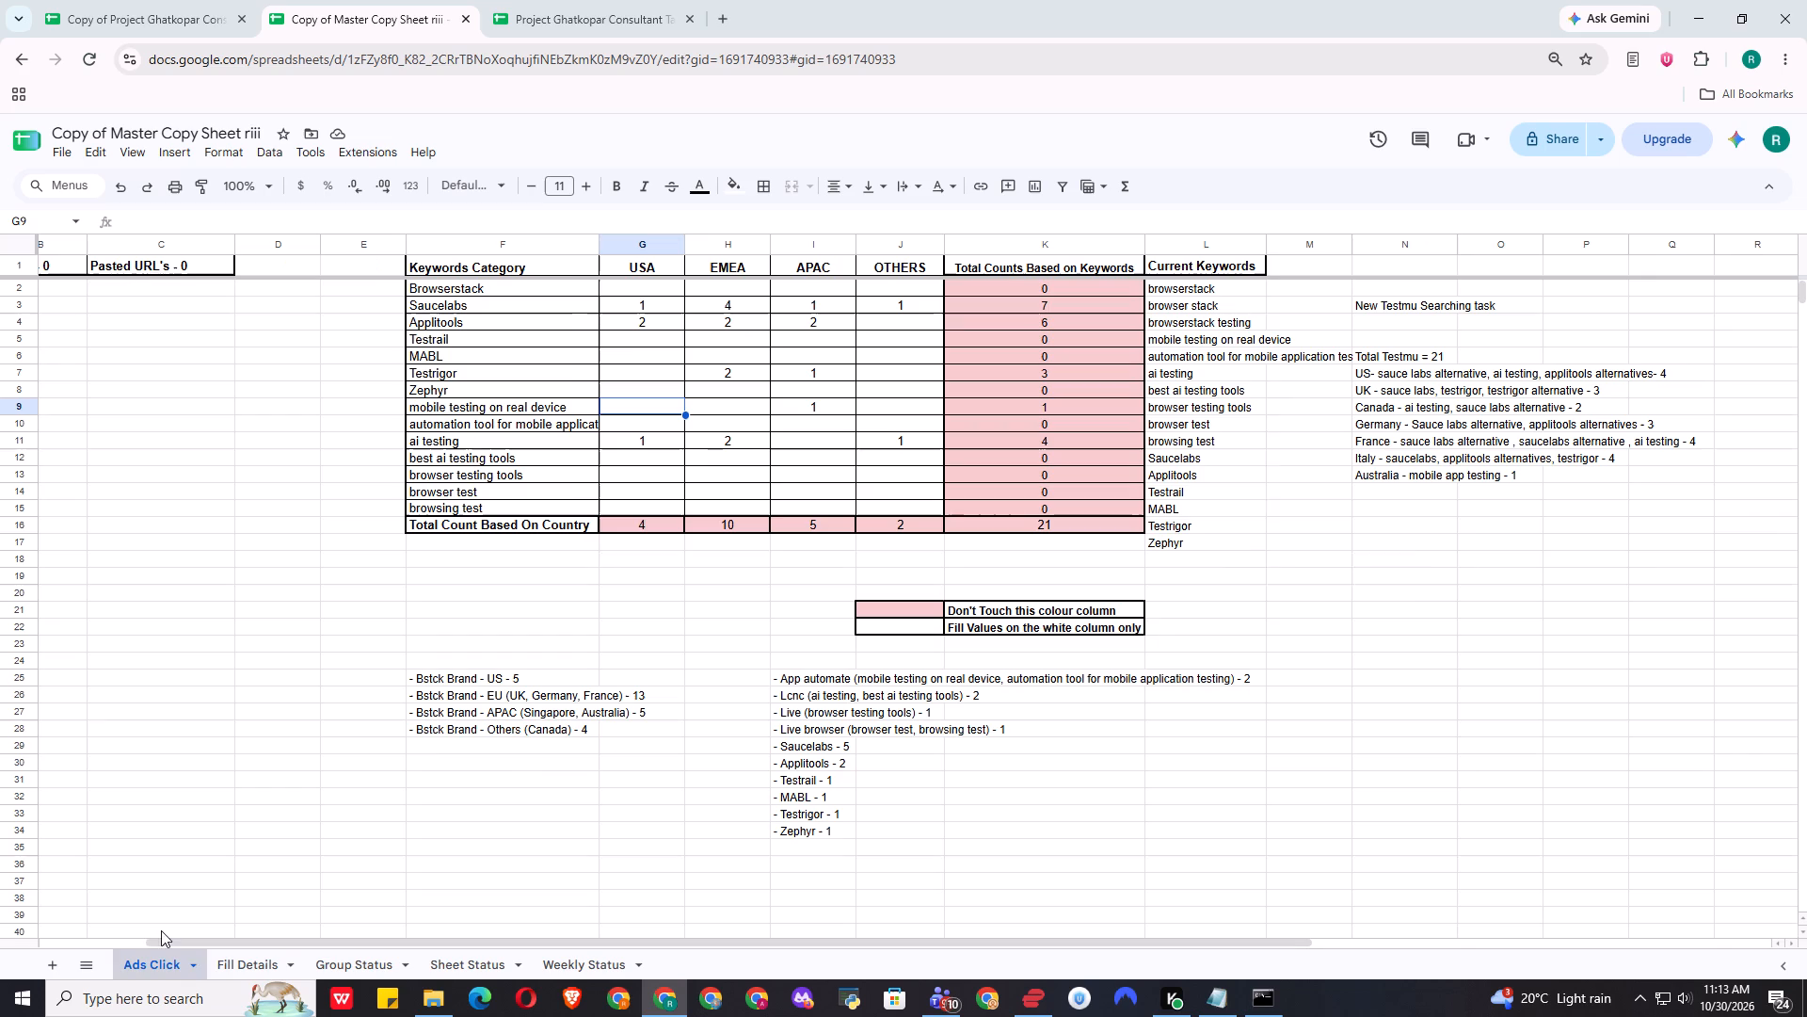
click(654, 307)
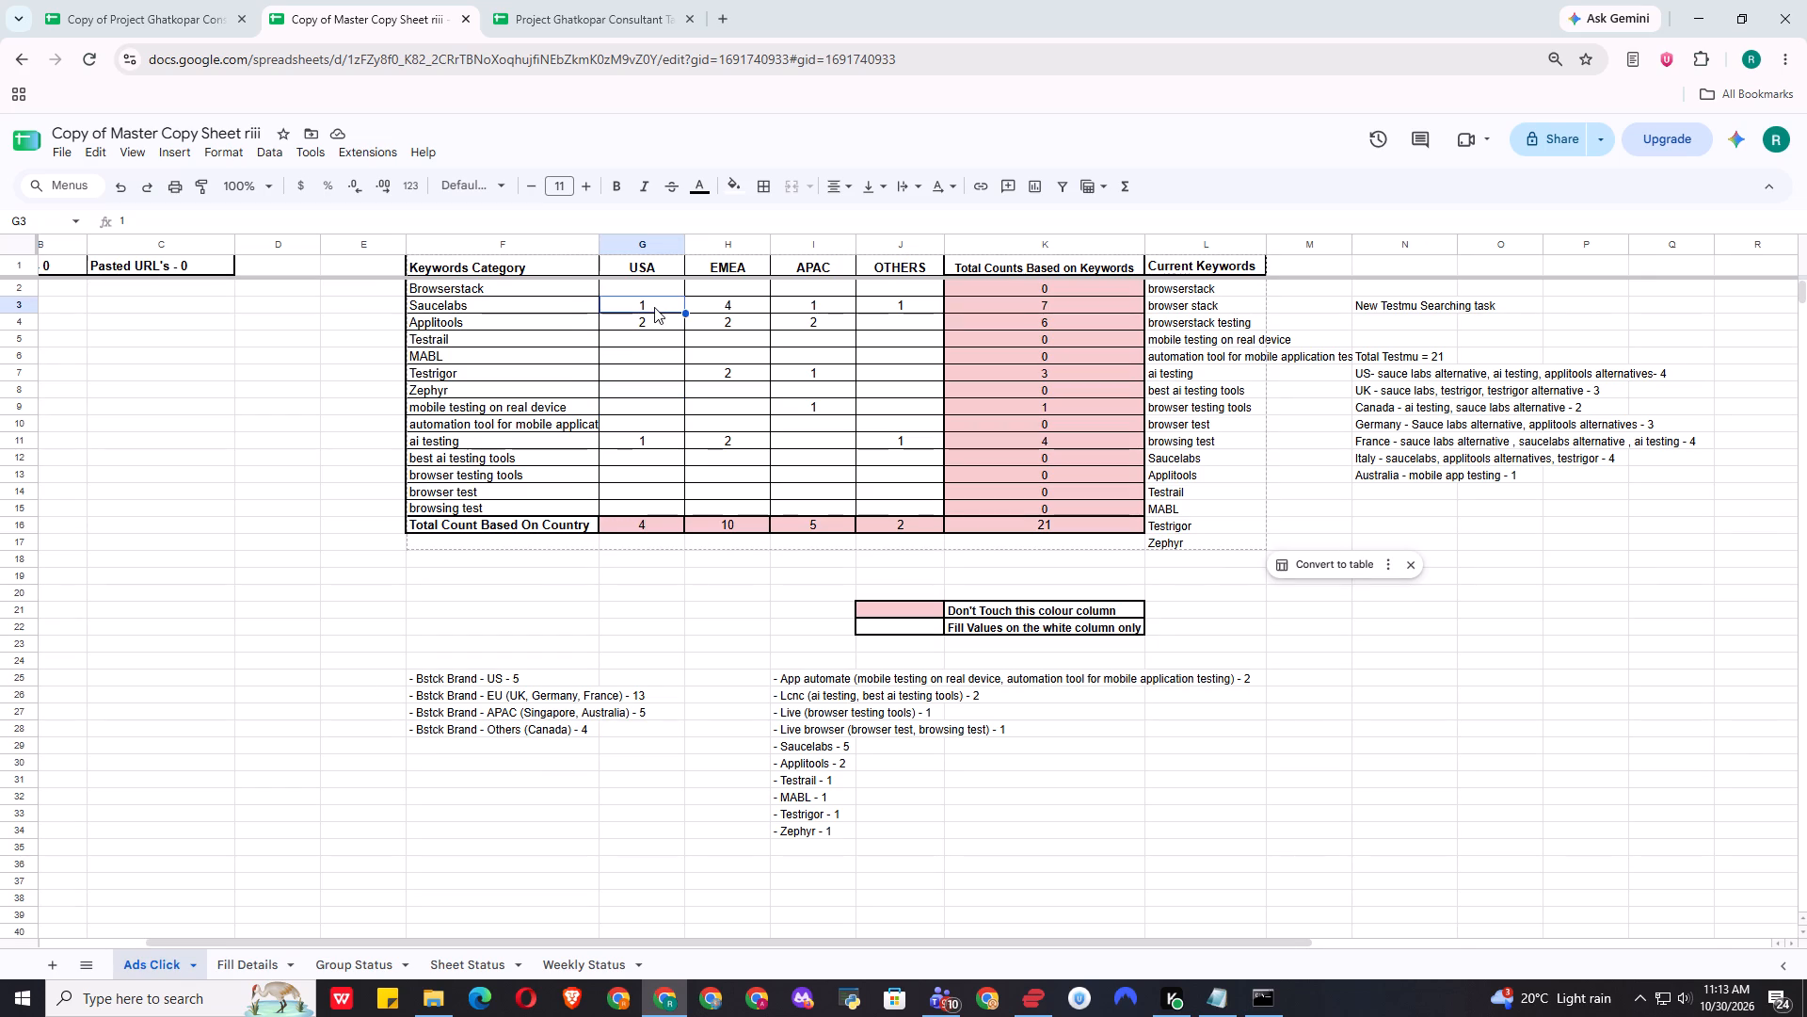
key(2)
click(656, 325)
key(1)
click(648, 388)
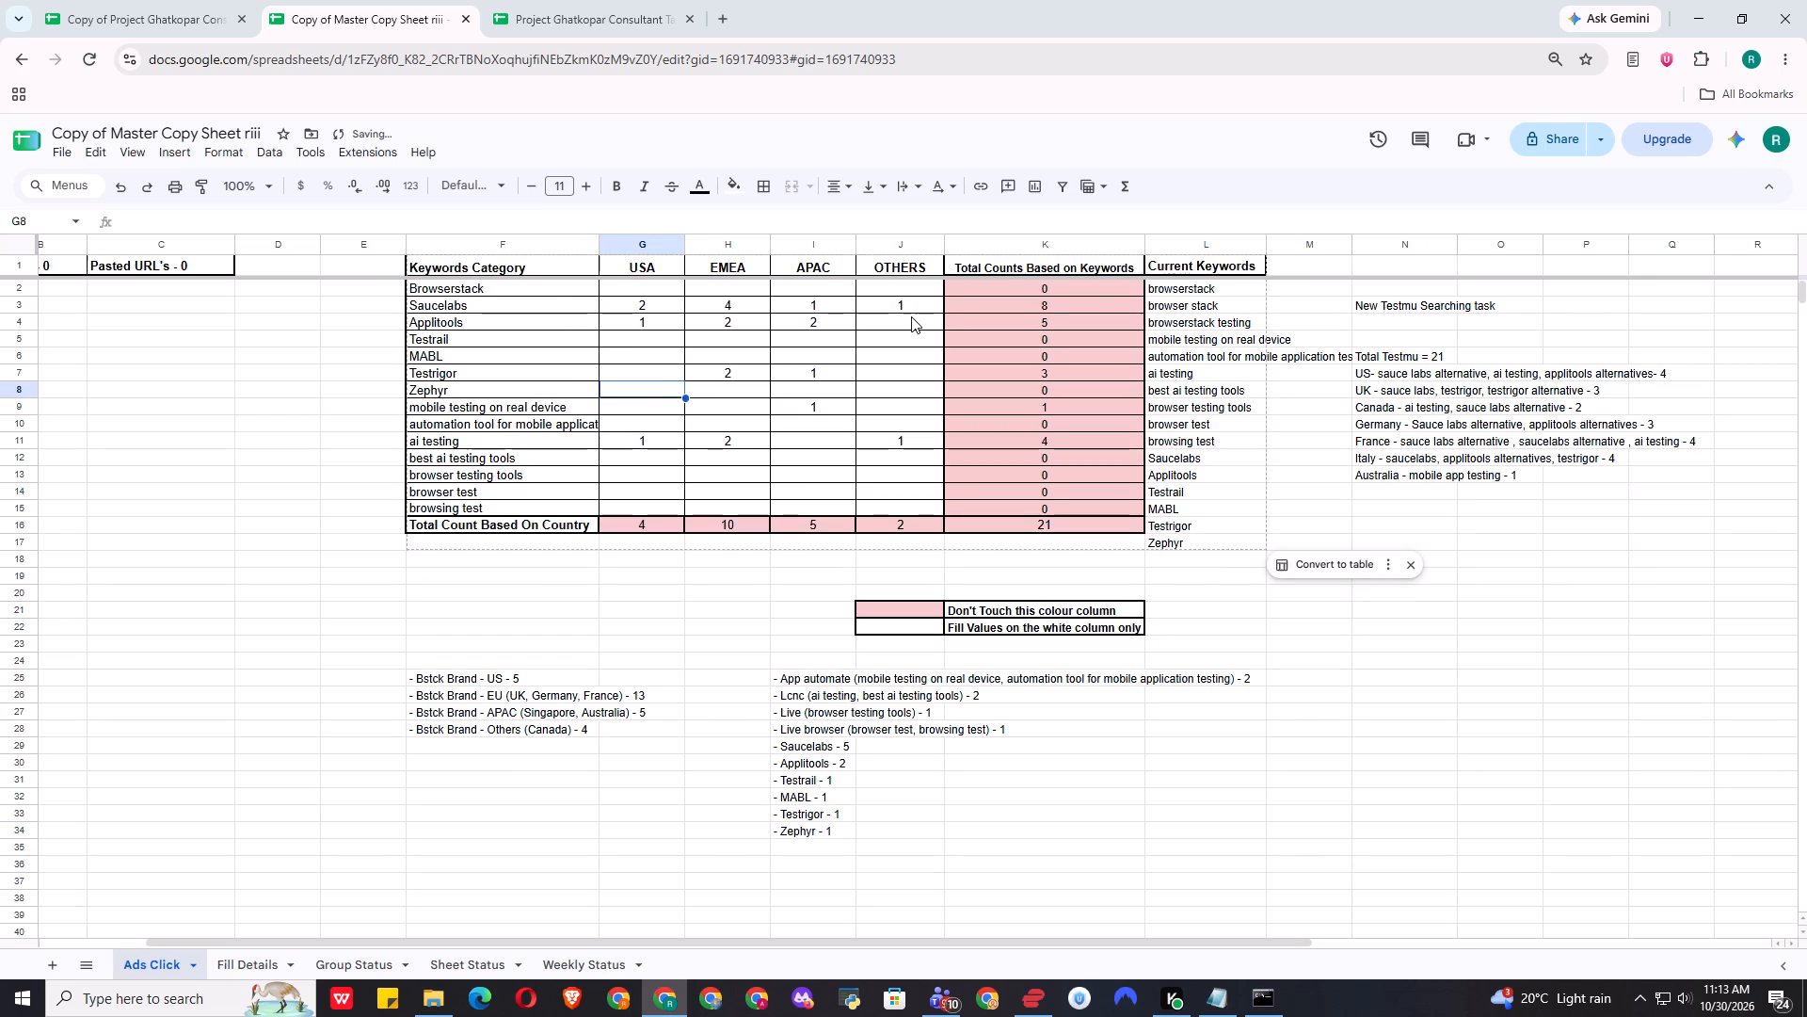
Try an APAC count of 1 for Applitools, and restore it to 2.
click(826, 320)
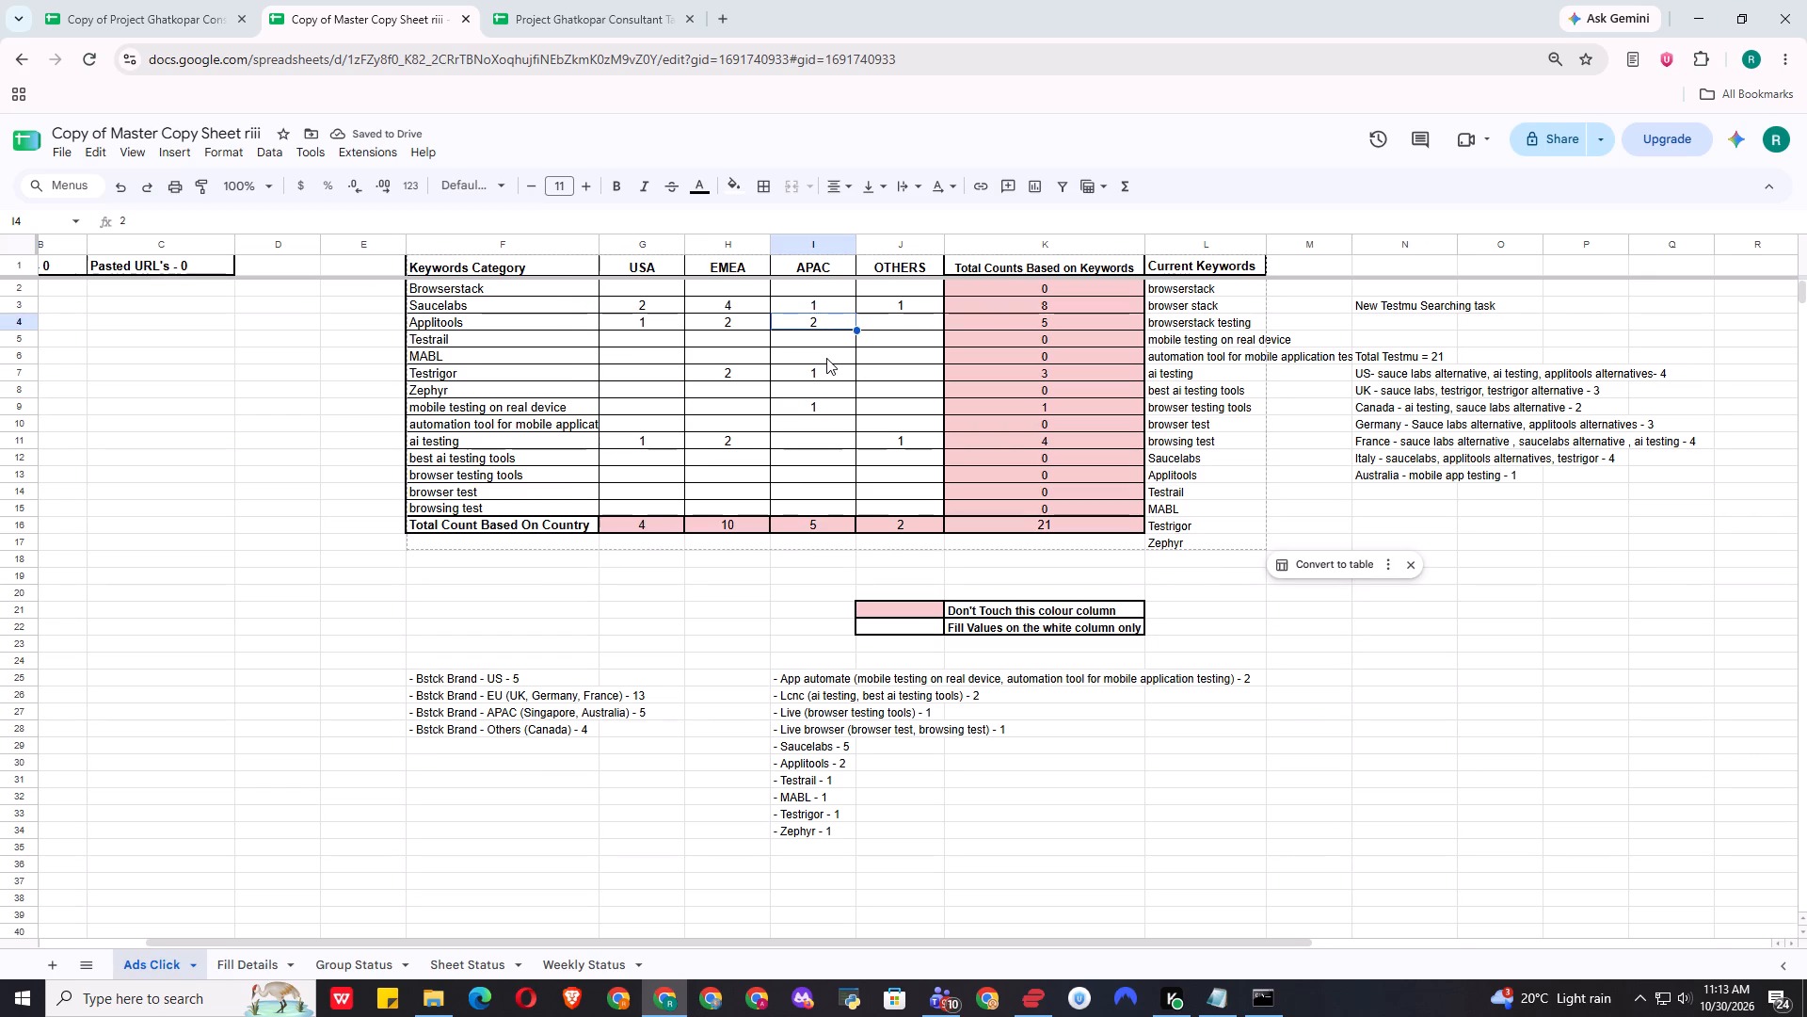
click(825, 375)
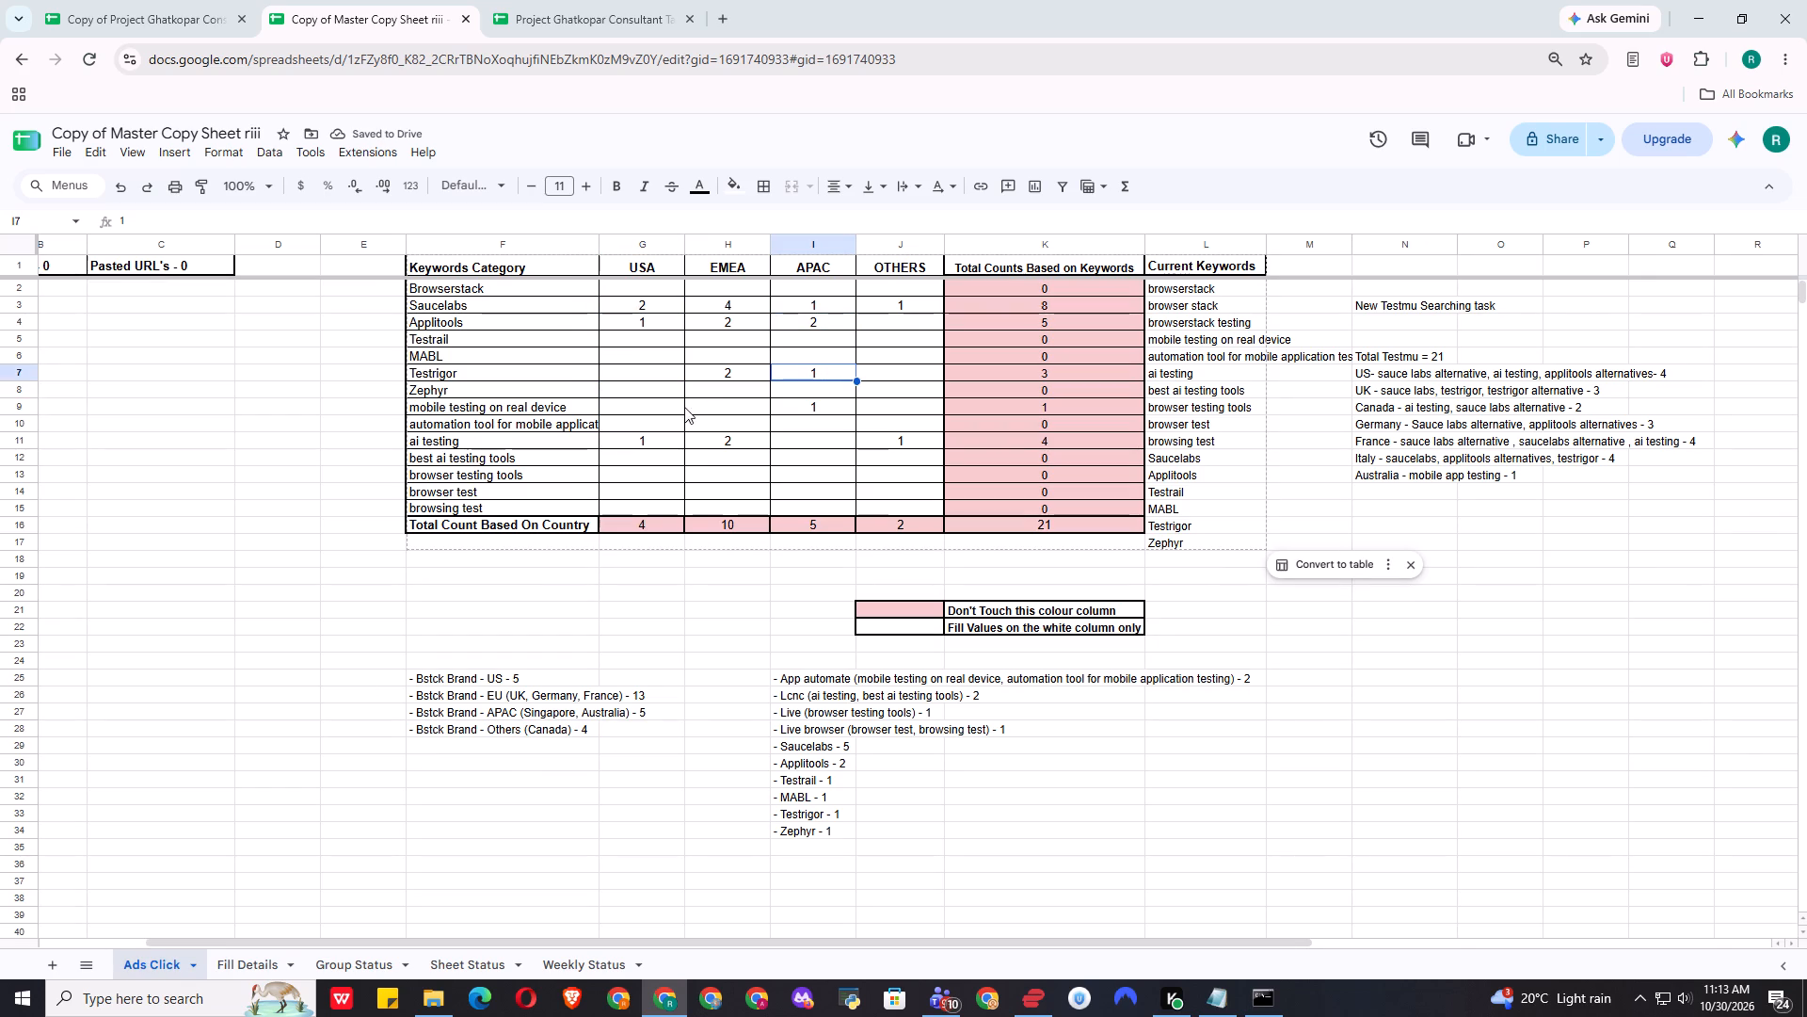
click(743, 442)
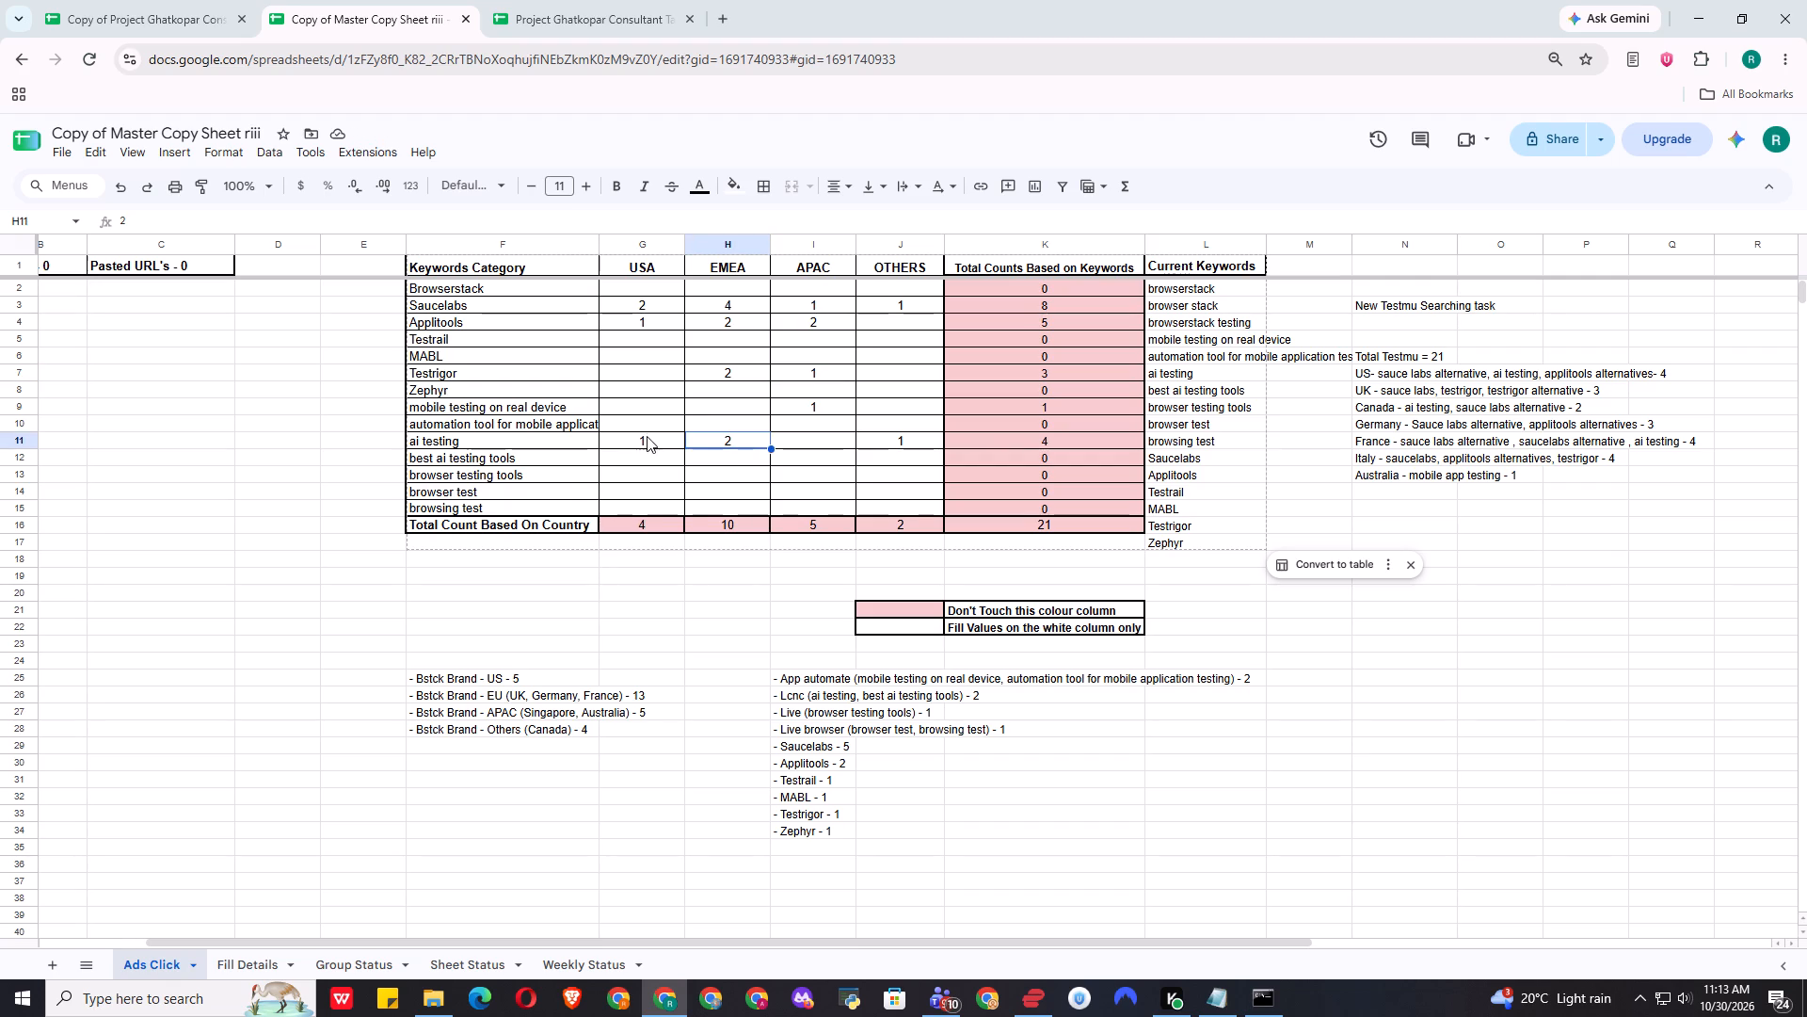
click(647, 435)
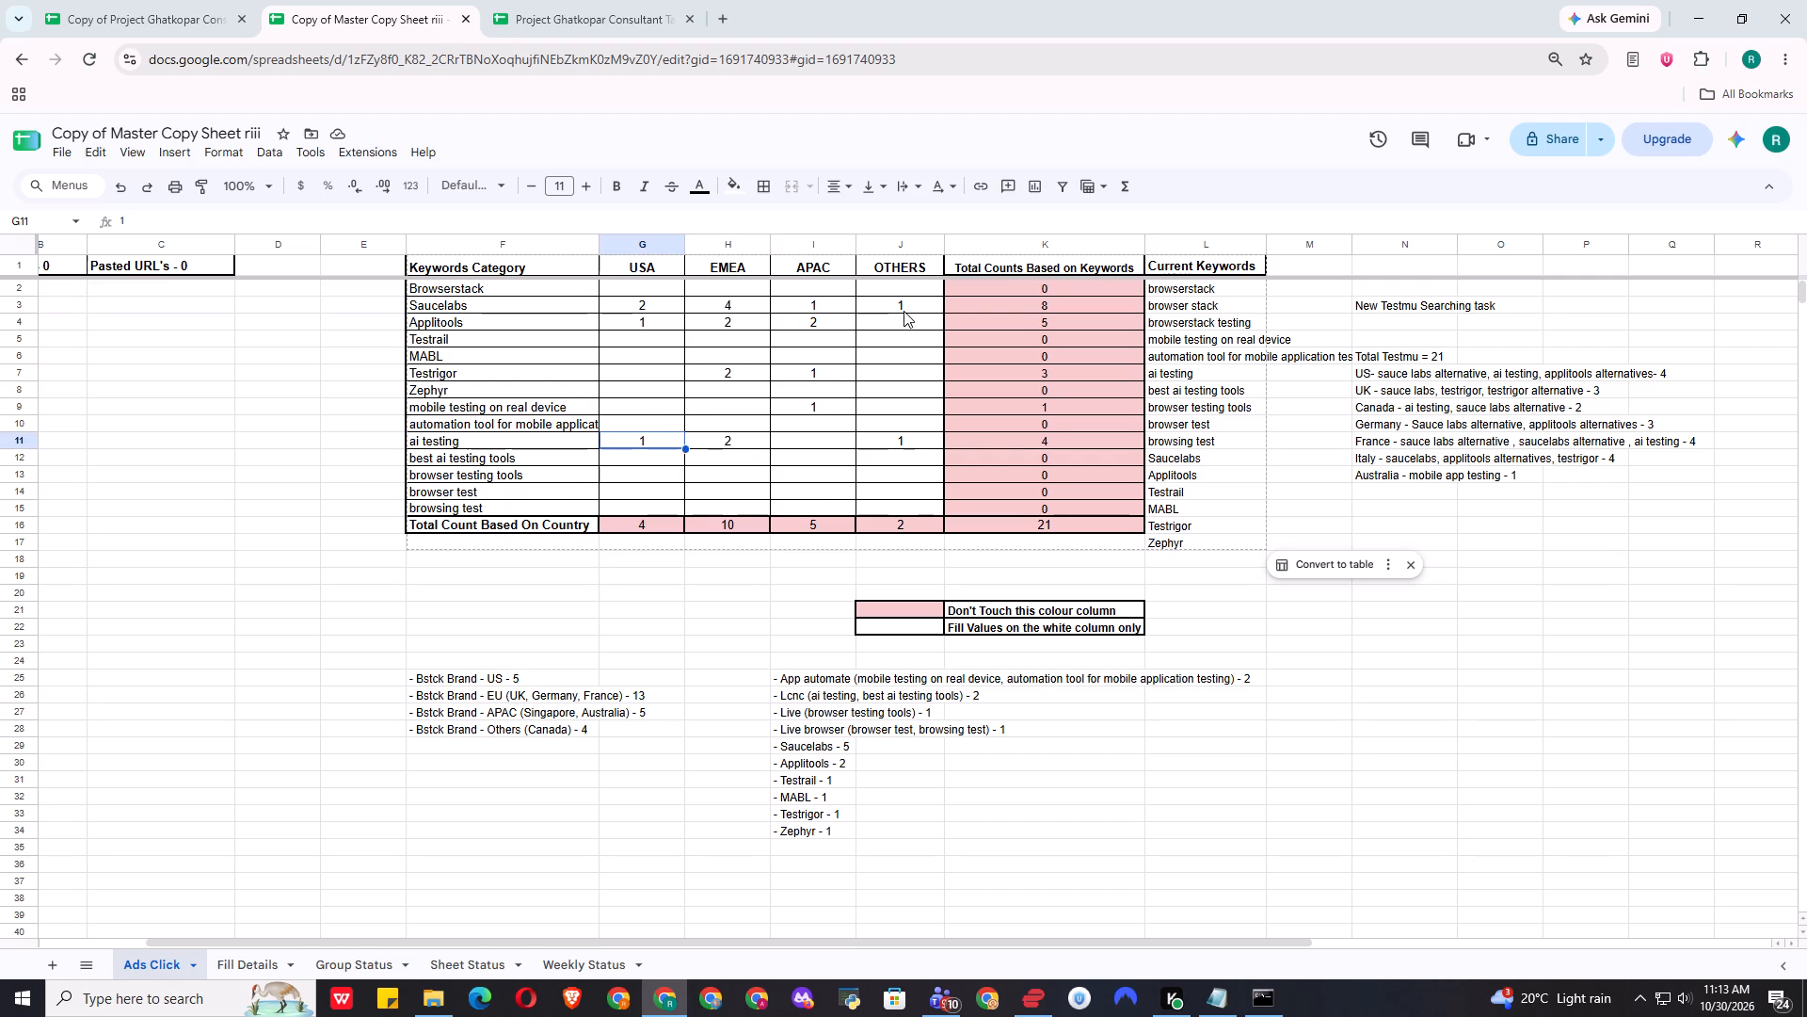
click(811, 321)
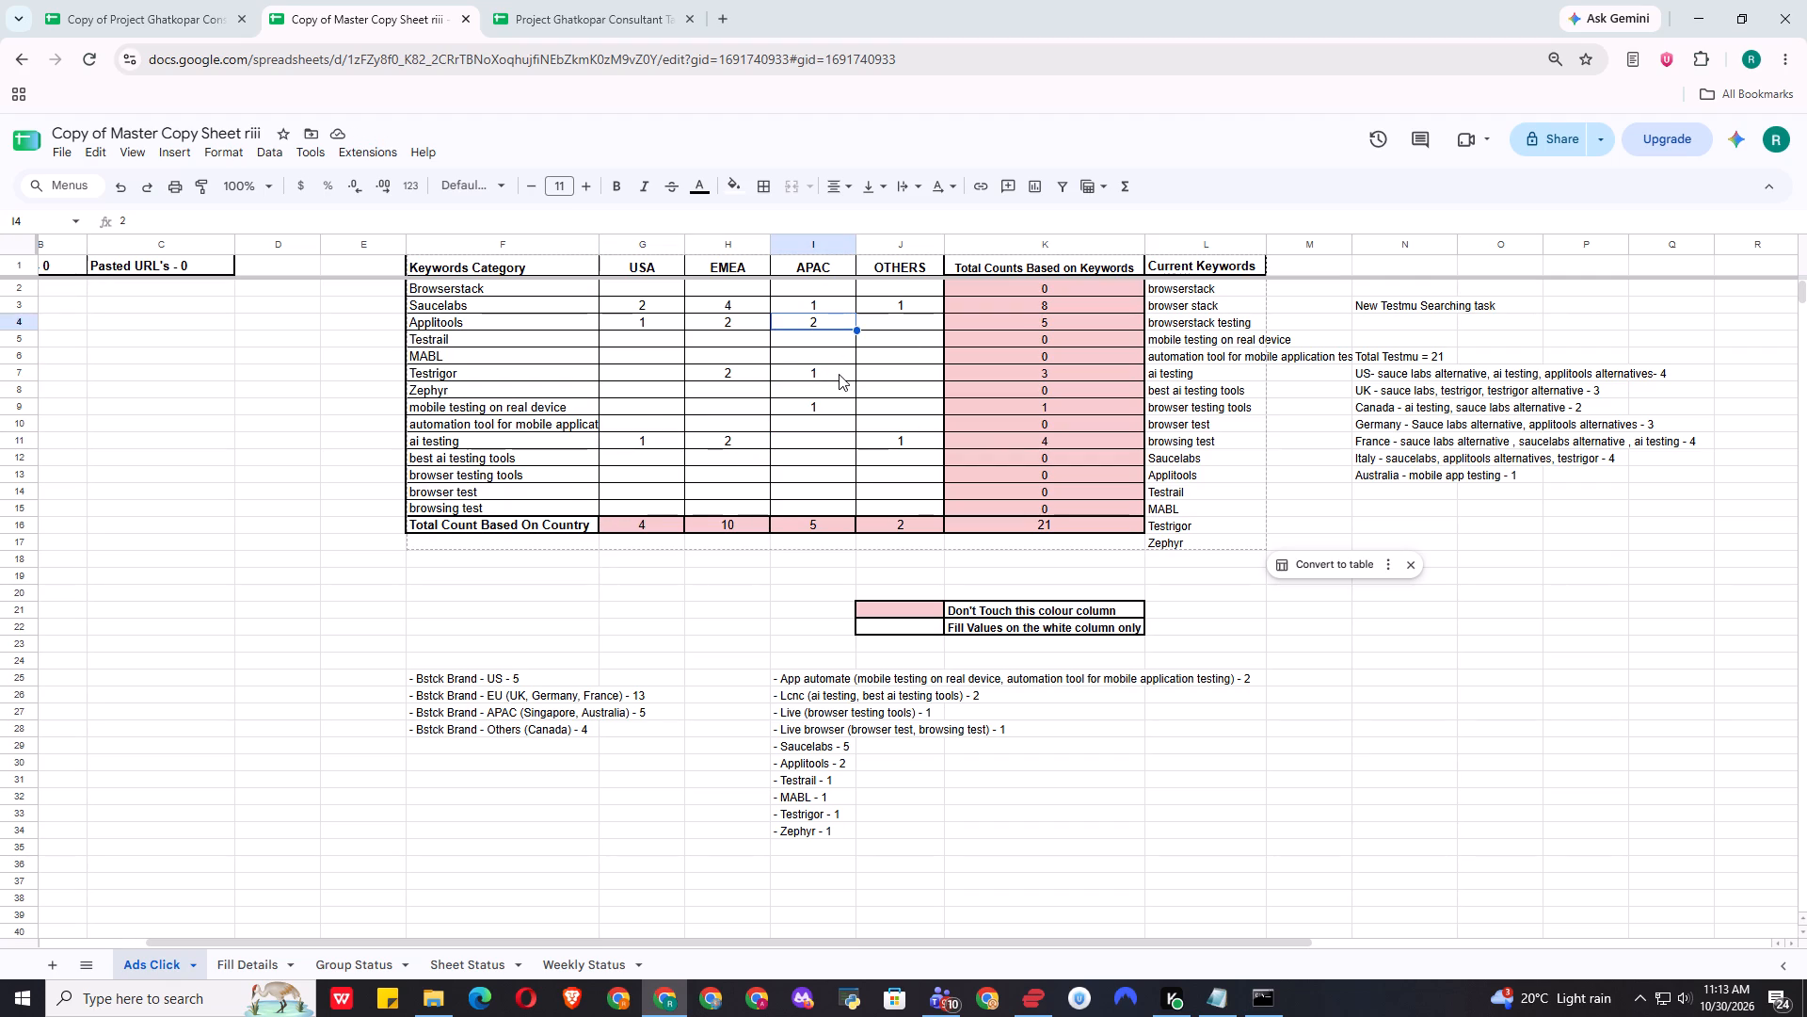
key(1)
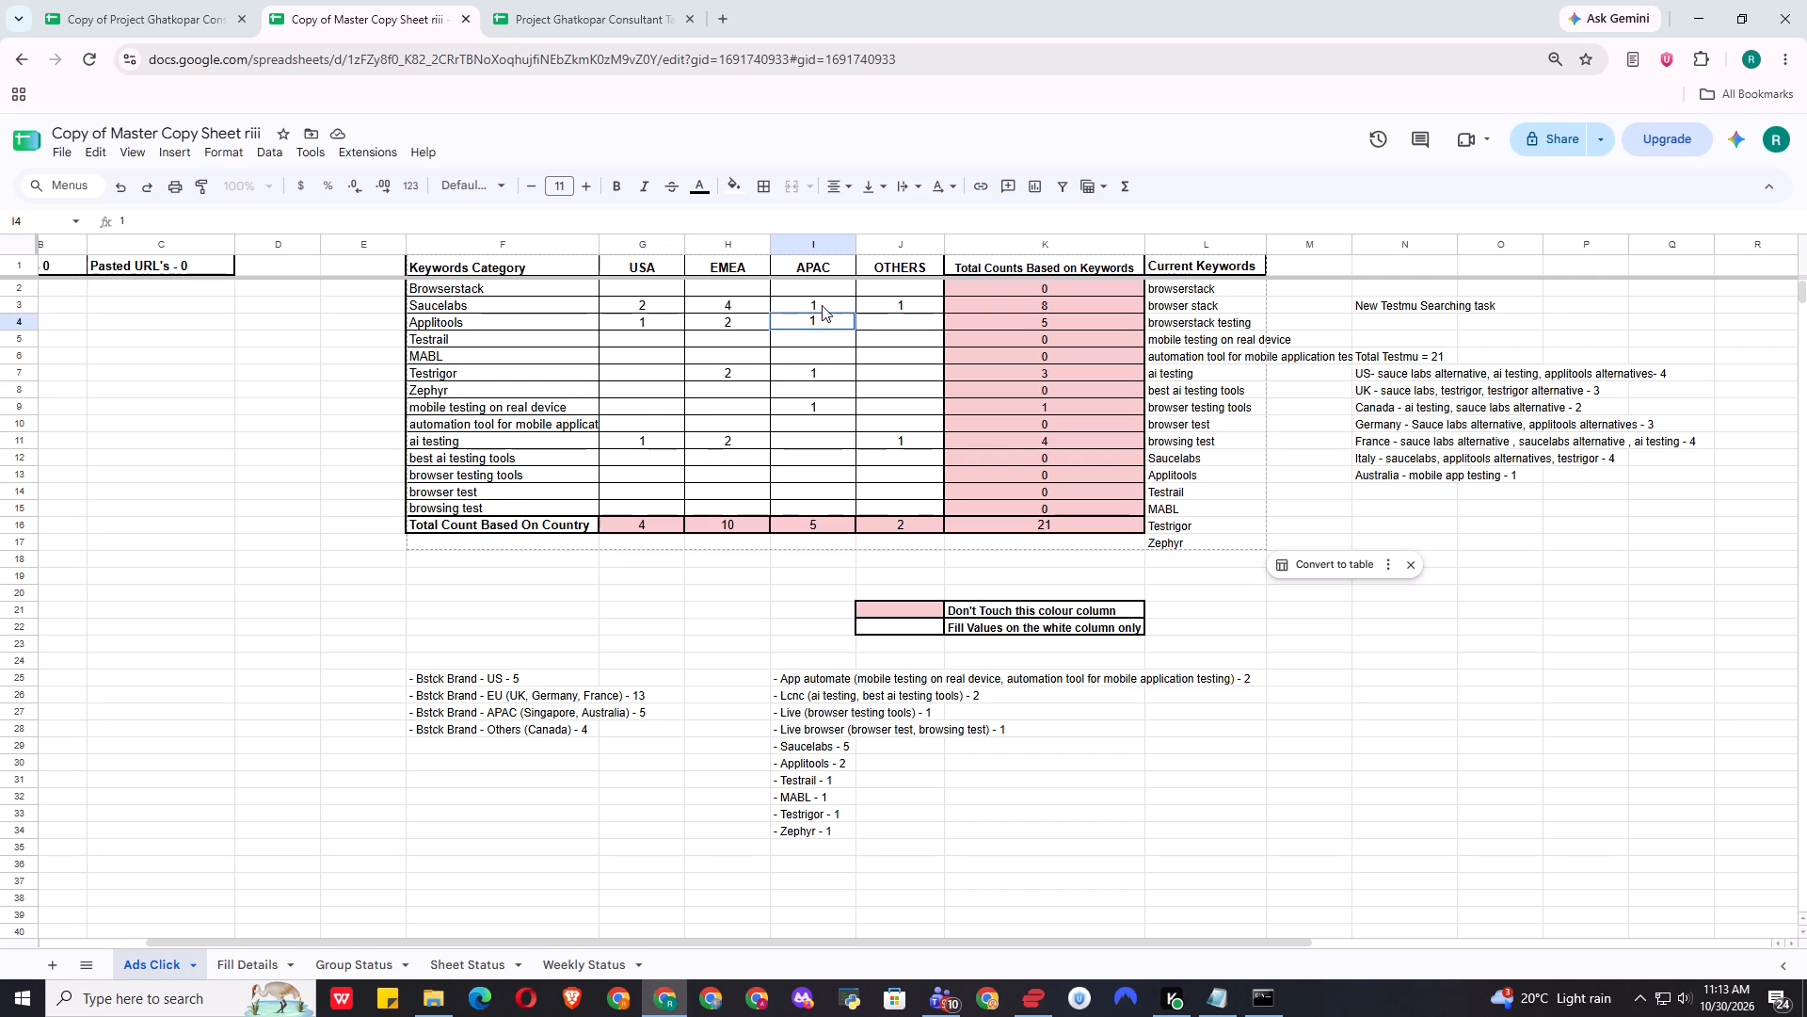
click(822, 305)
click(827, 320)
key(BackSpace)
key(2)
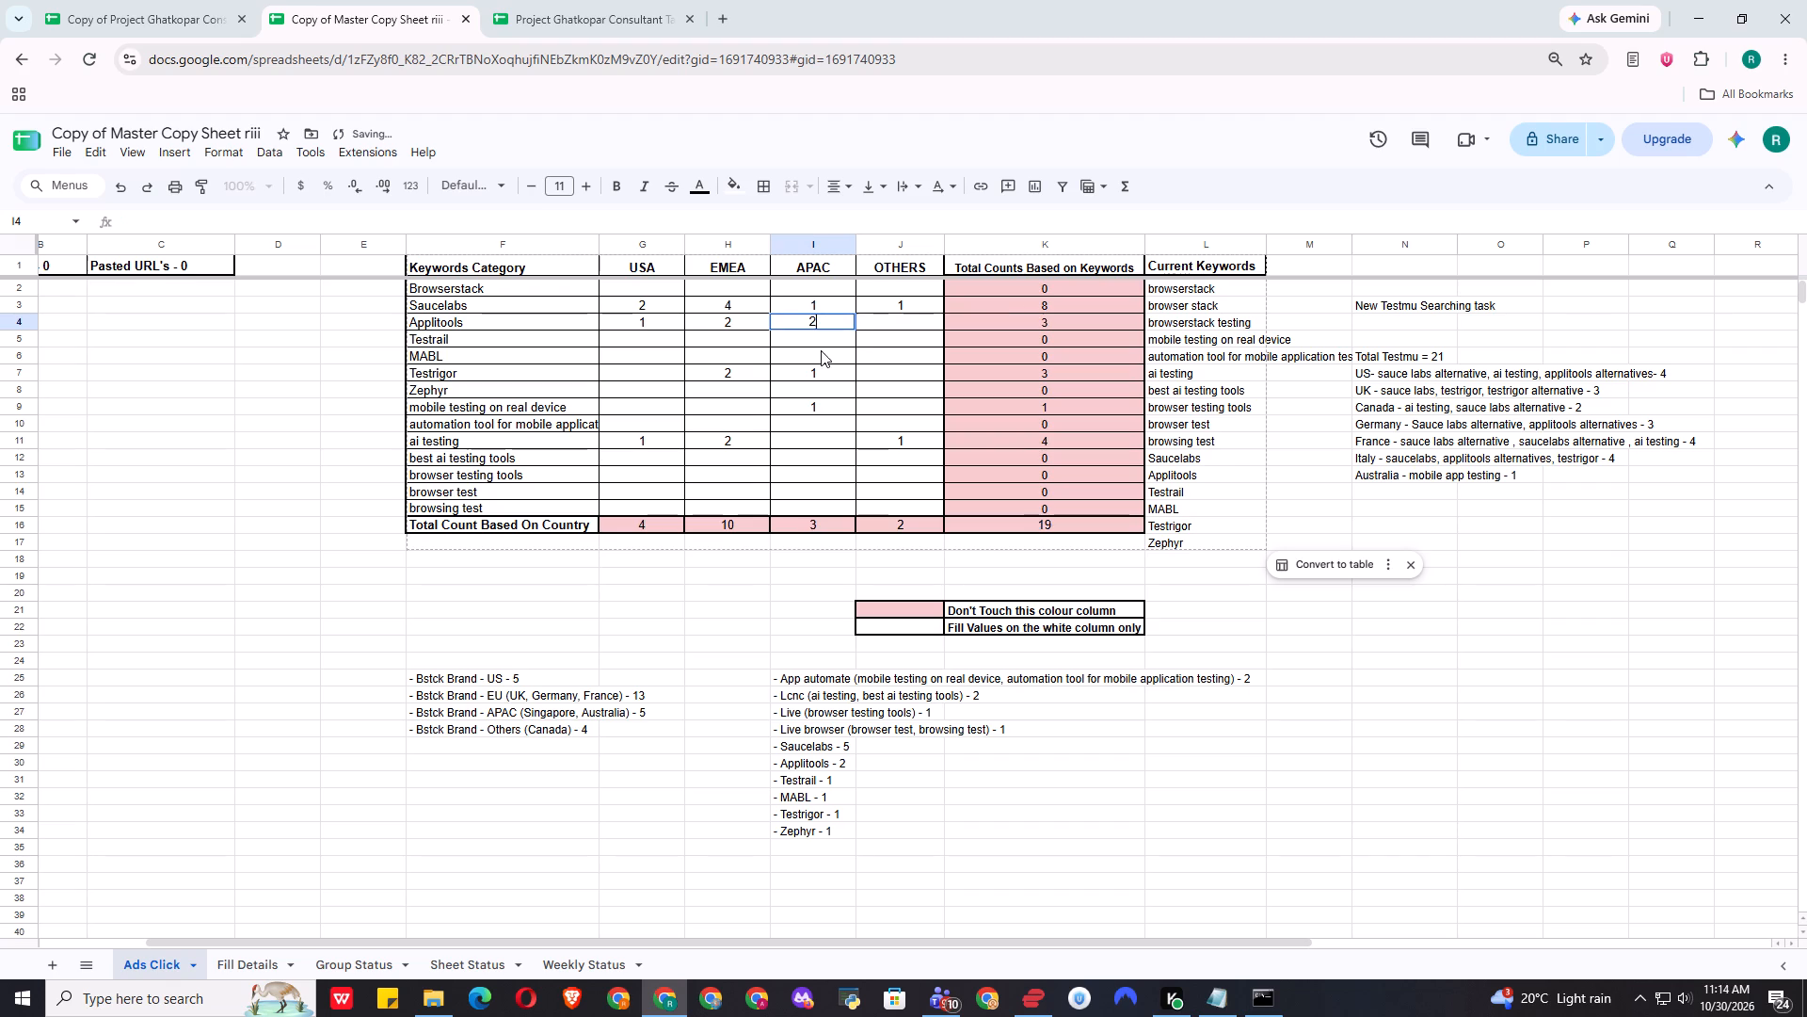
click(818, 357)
Review the EMEA and APAC counts for Saucelabs, Applitools and the keywords below them.
click(818, 301)
click(819, 341)
click(731, 319)
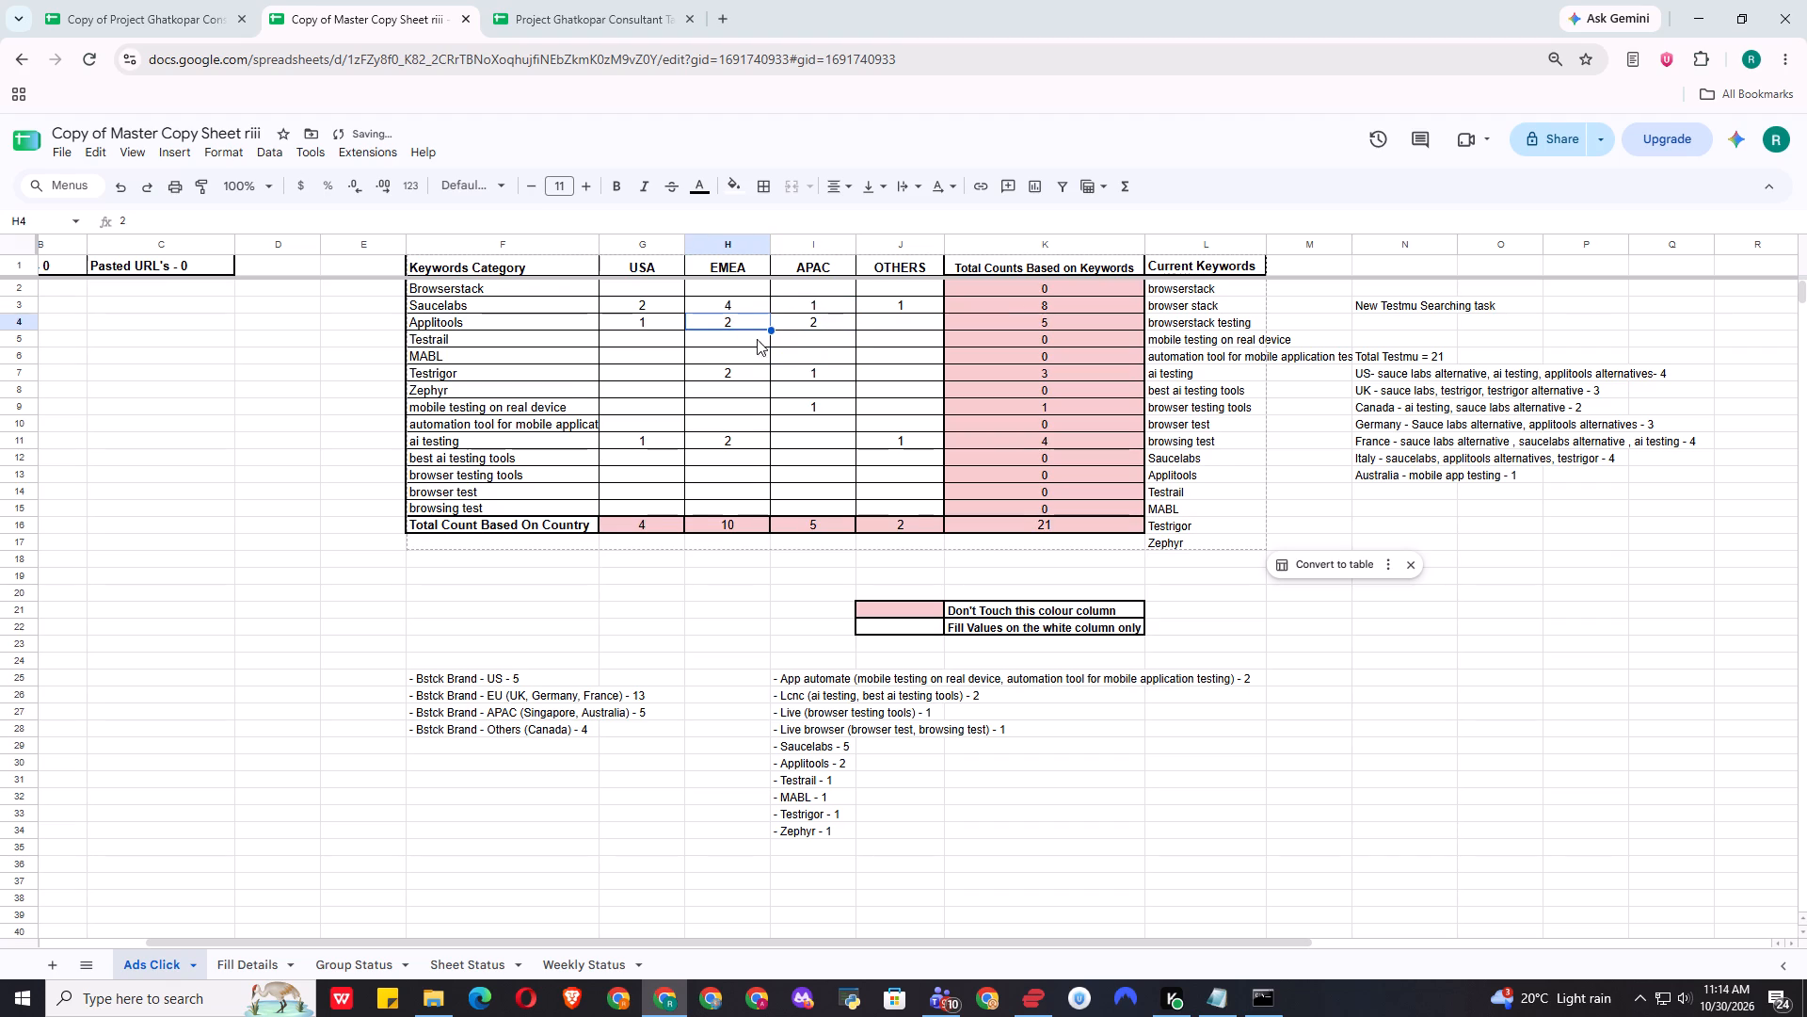
click(743, 305)
scroll(781, 421, up, 2)
click(792, 446)
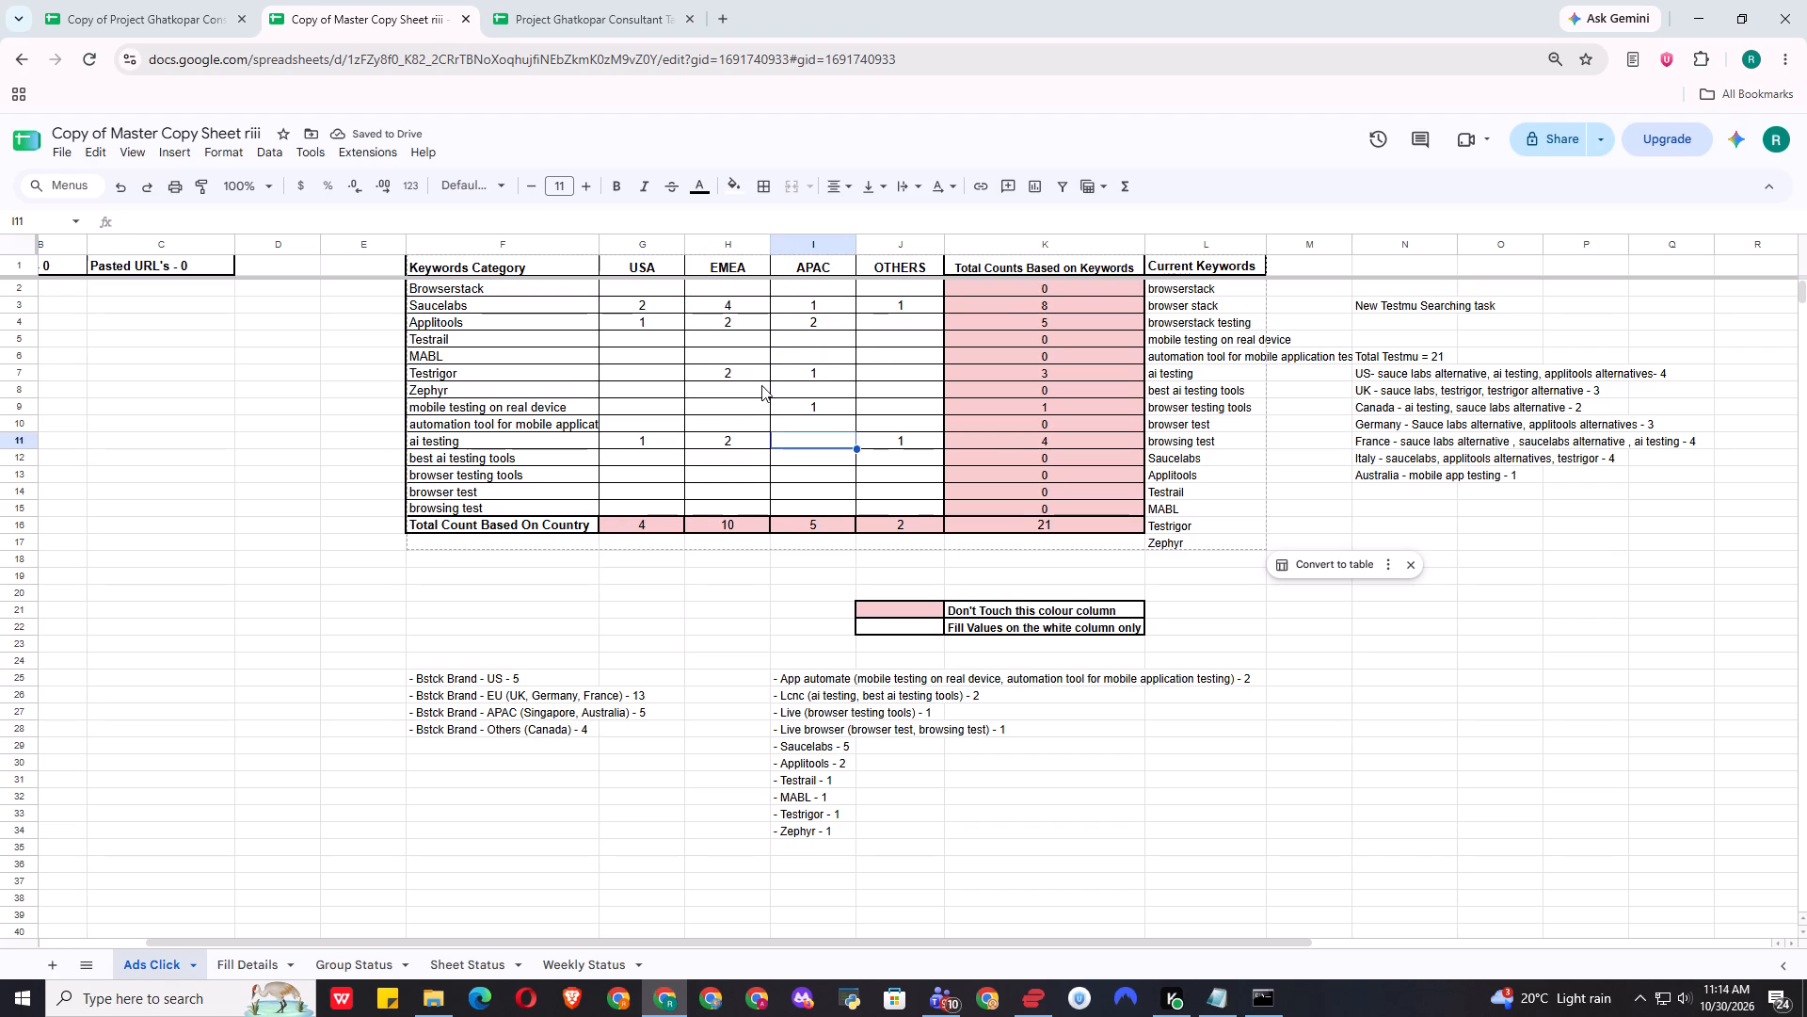
click(733, 326)
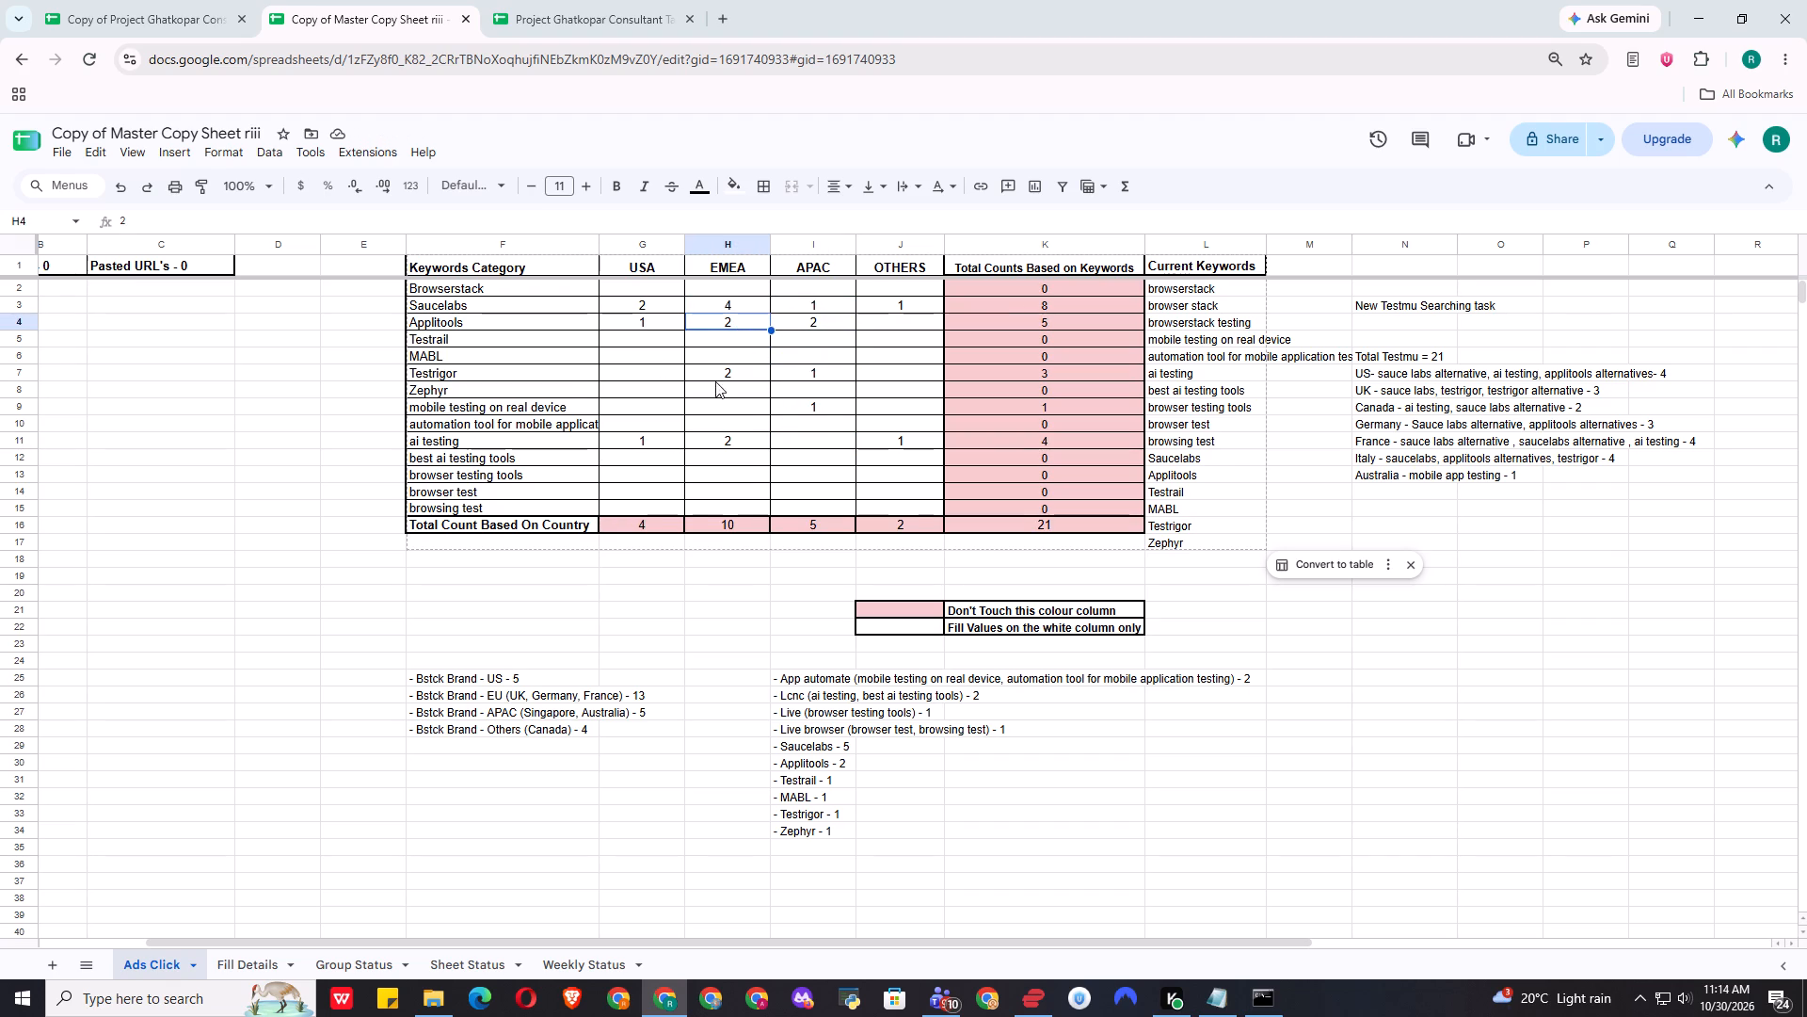
click(715, 381)
click(742, 321)
click(741, 300)
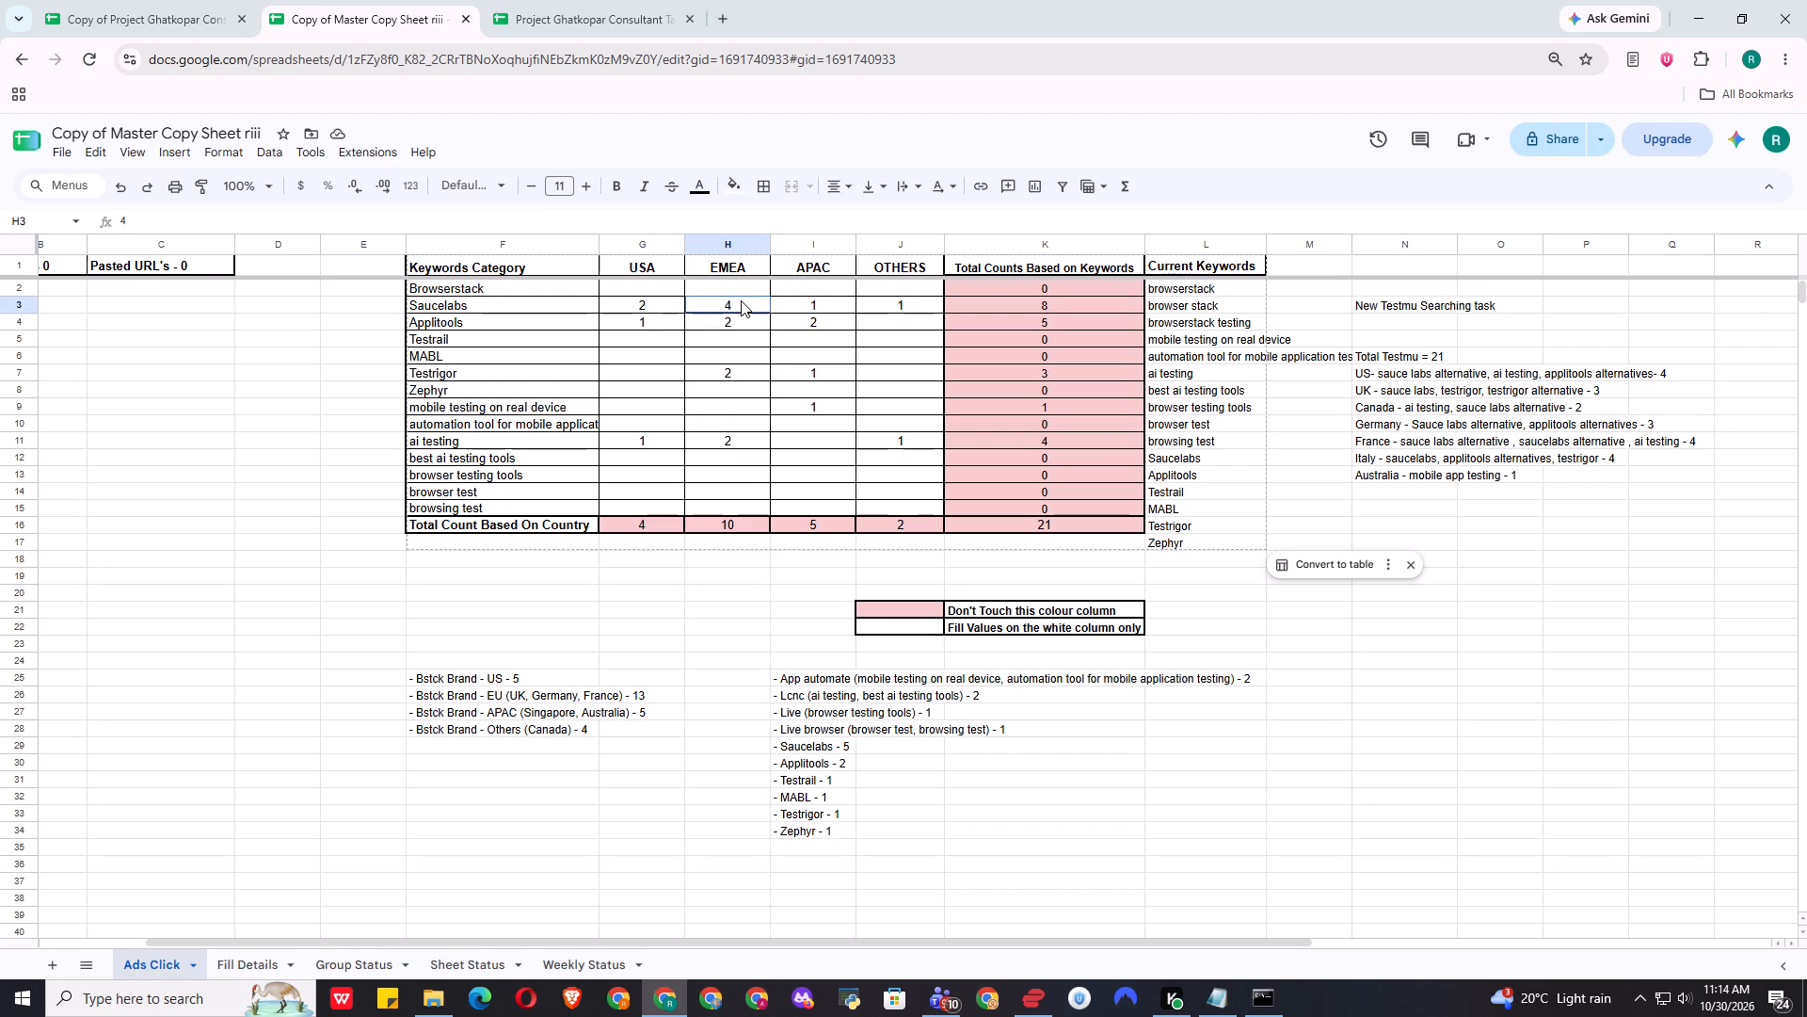
click(737, 328)
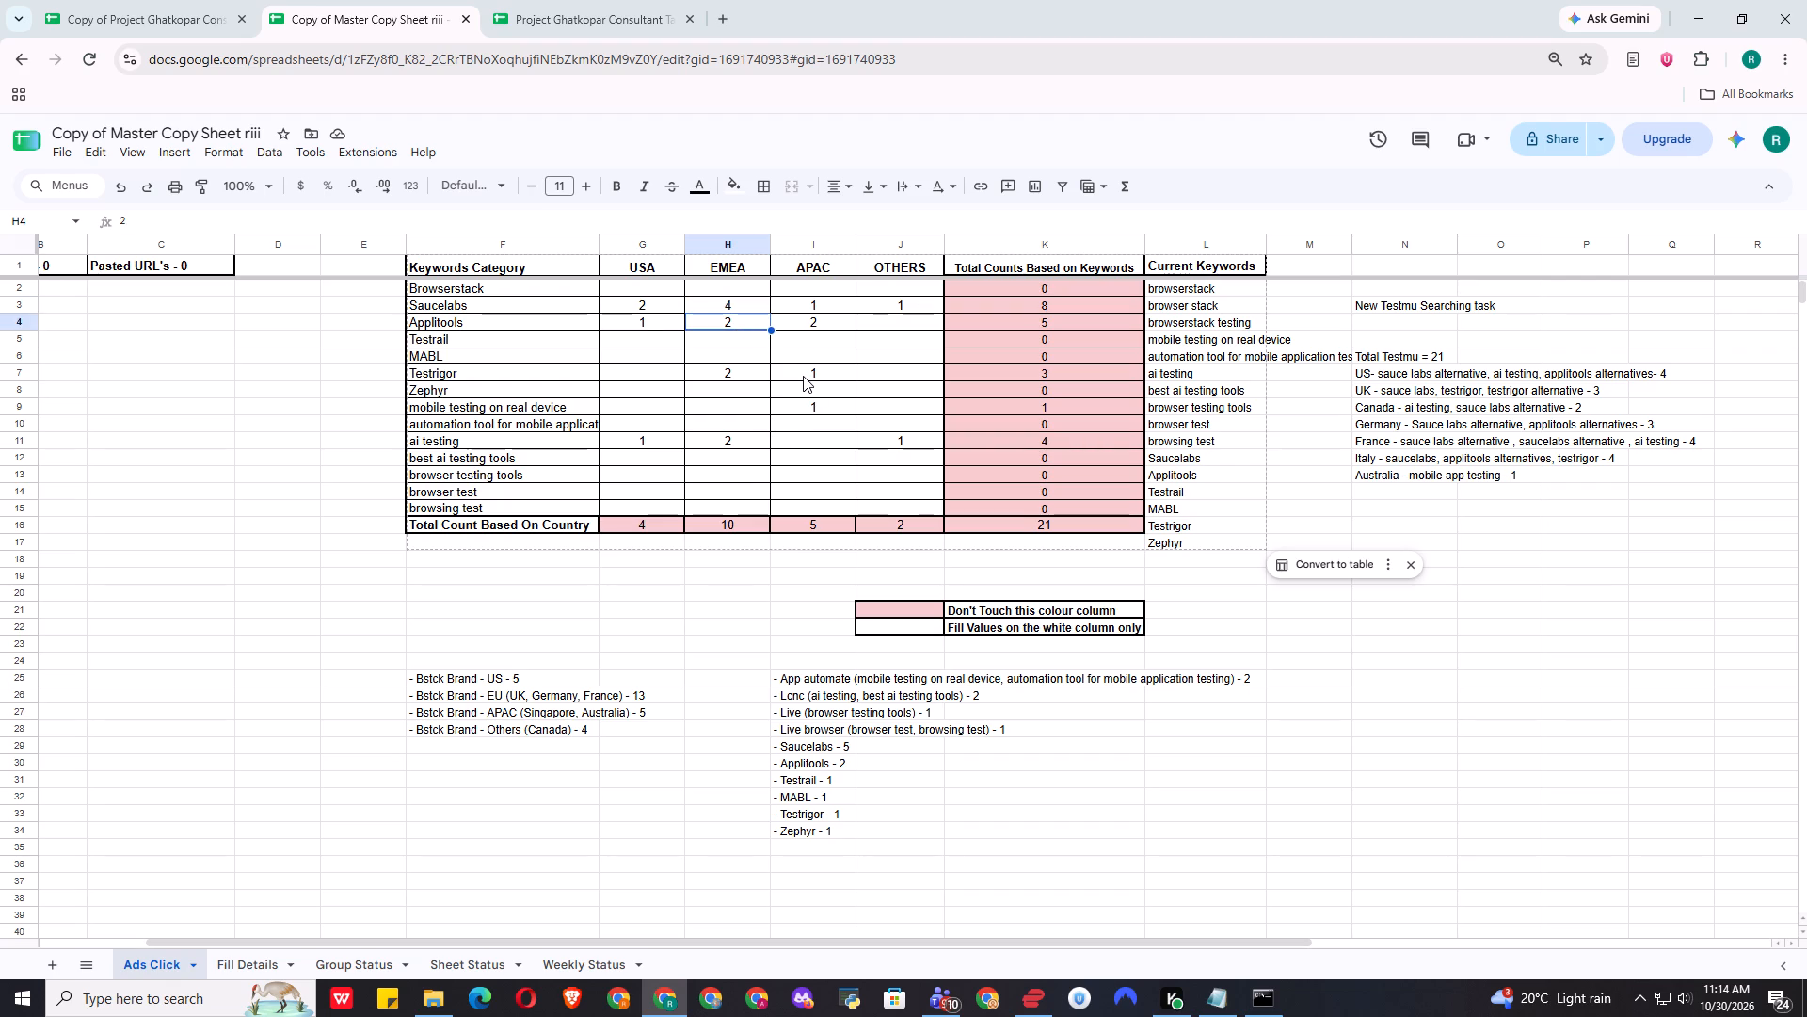
click(725, 350)
click(746, 324)
click(823, 302)
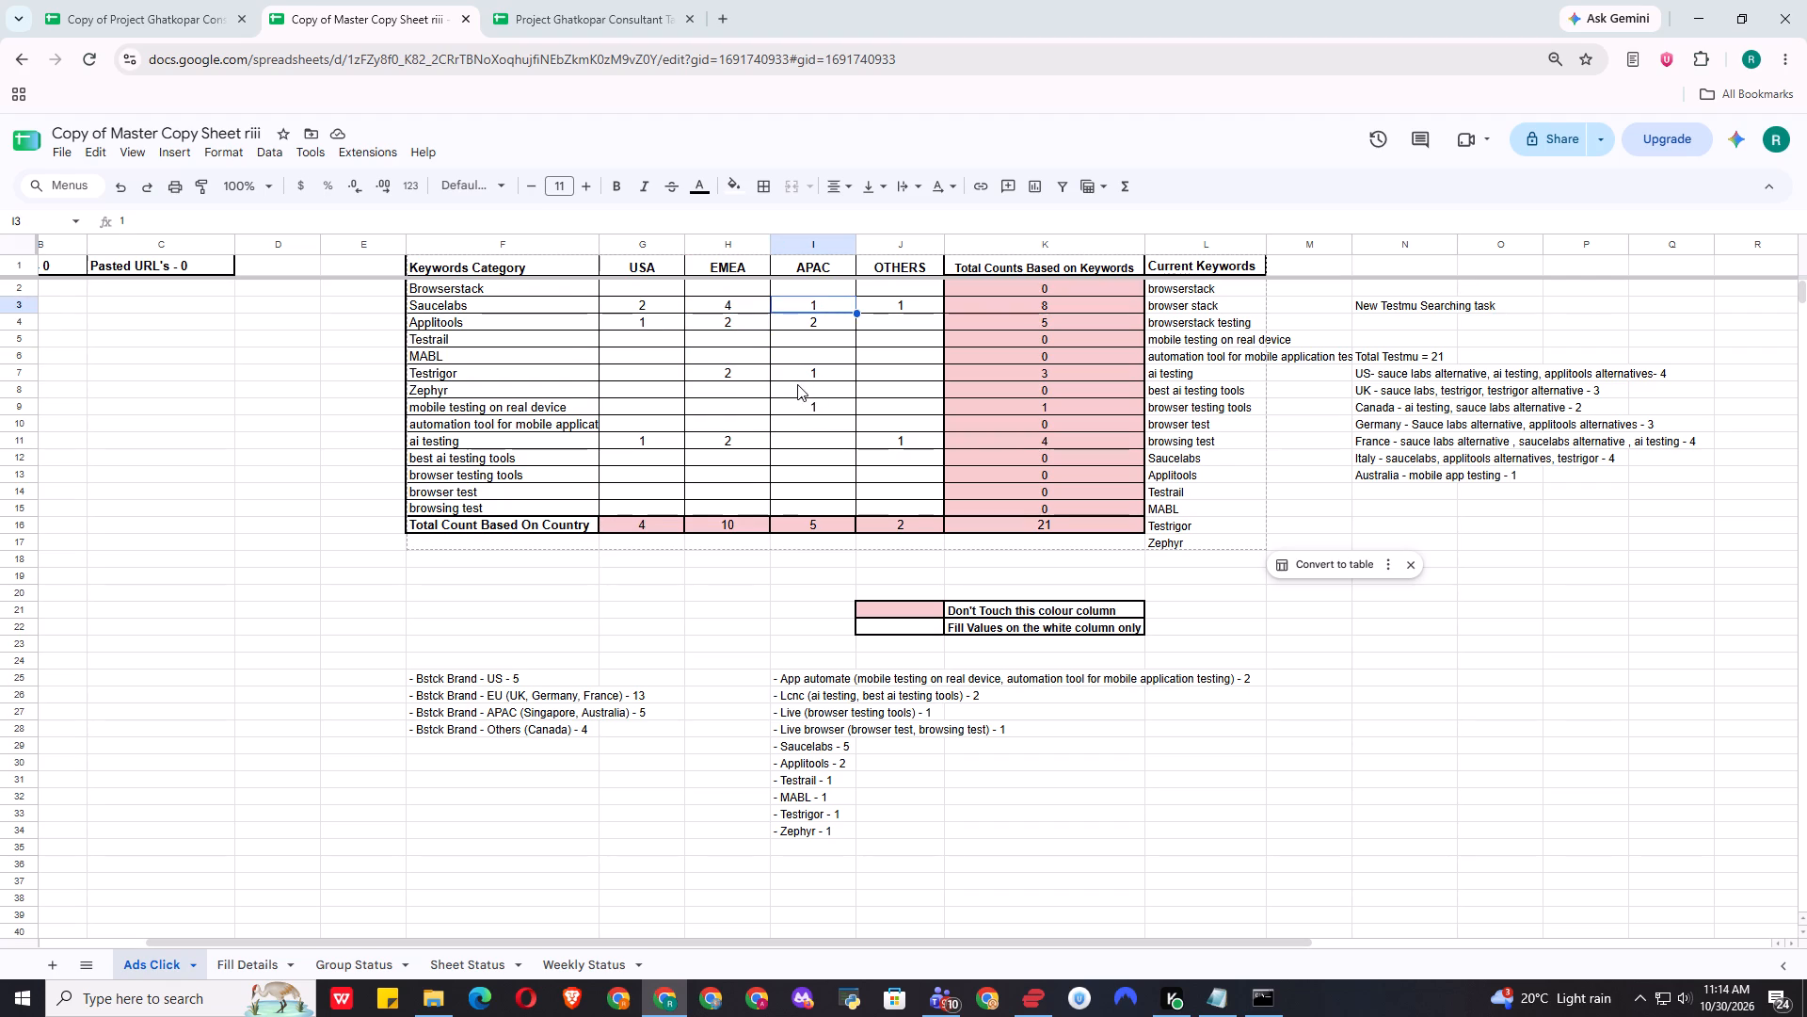
click(797, 384)
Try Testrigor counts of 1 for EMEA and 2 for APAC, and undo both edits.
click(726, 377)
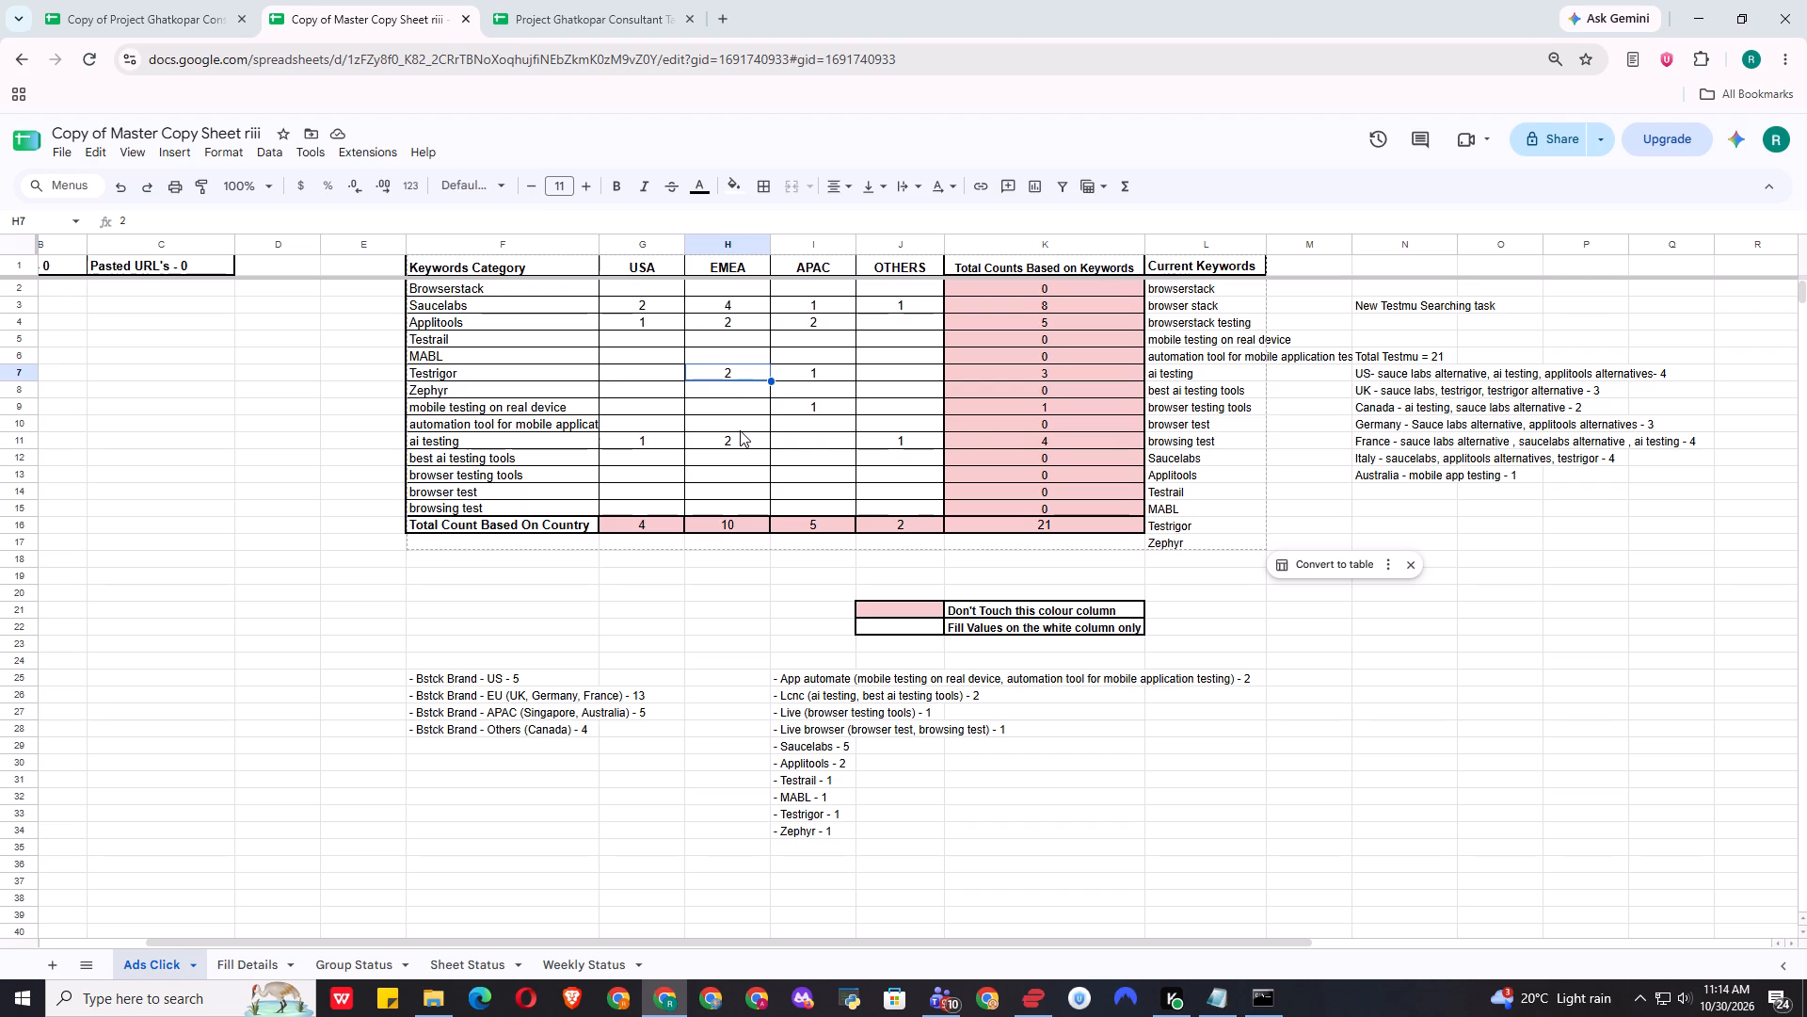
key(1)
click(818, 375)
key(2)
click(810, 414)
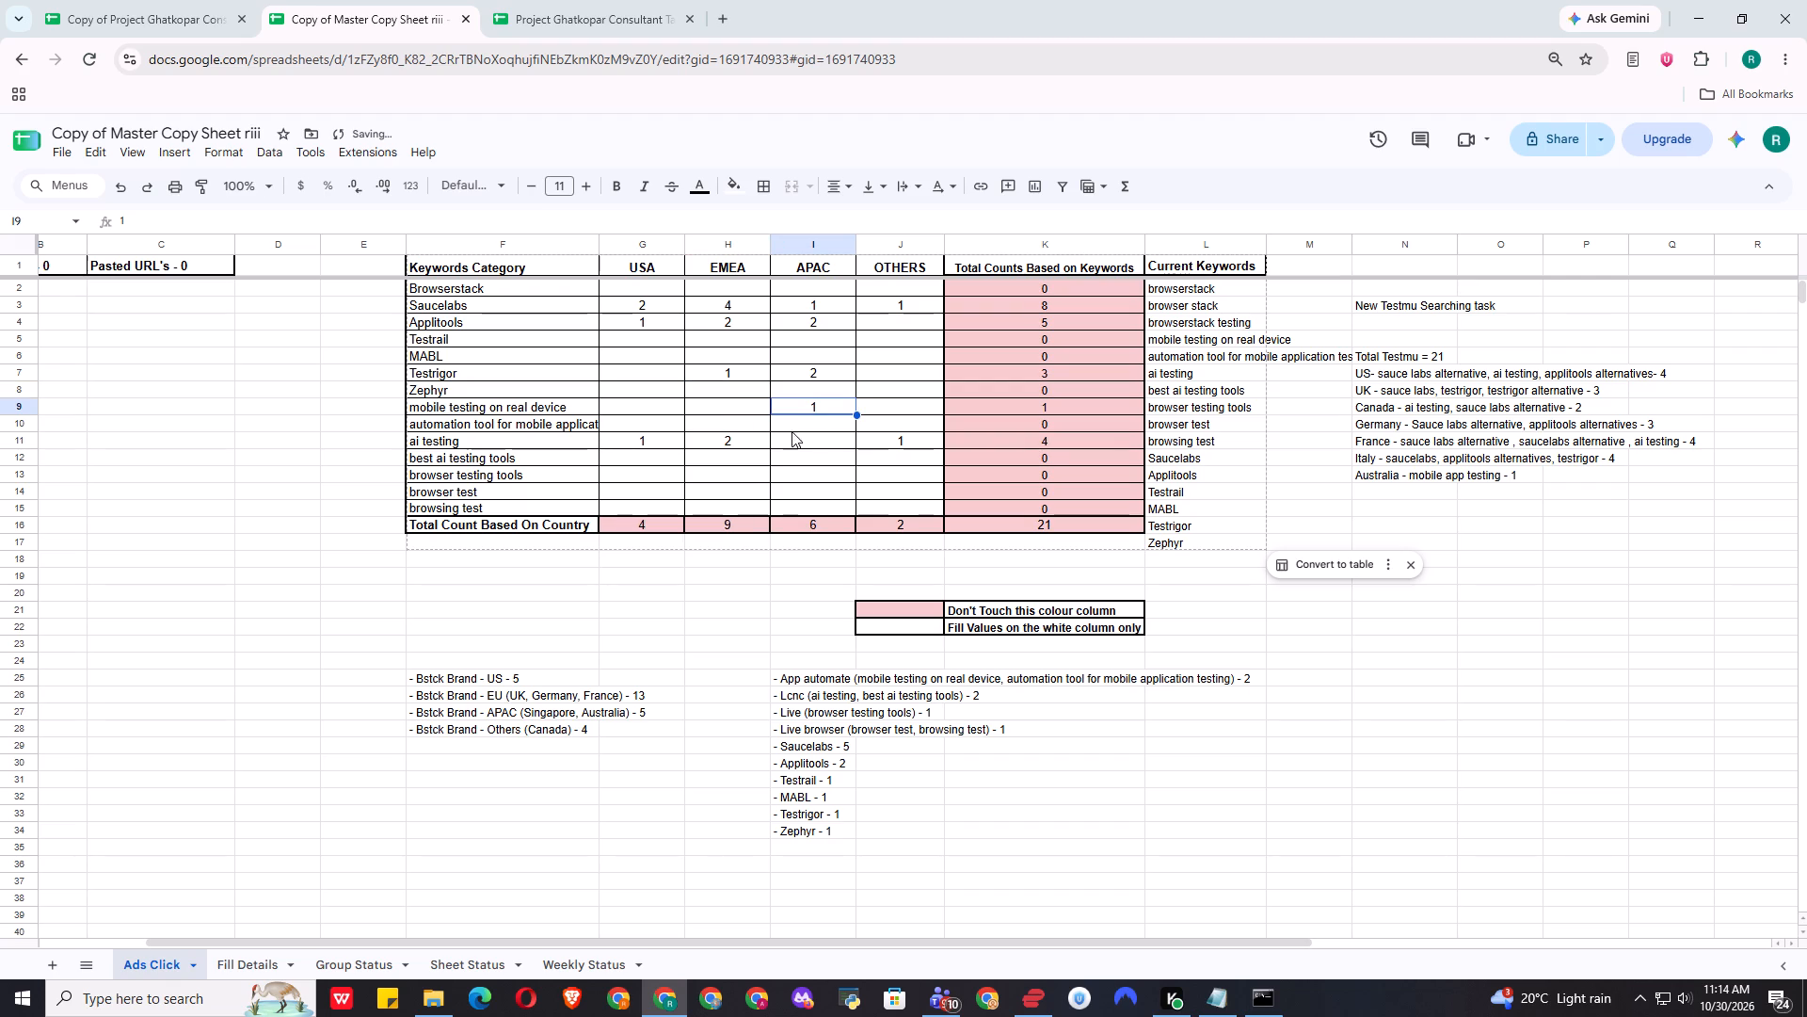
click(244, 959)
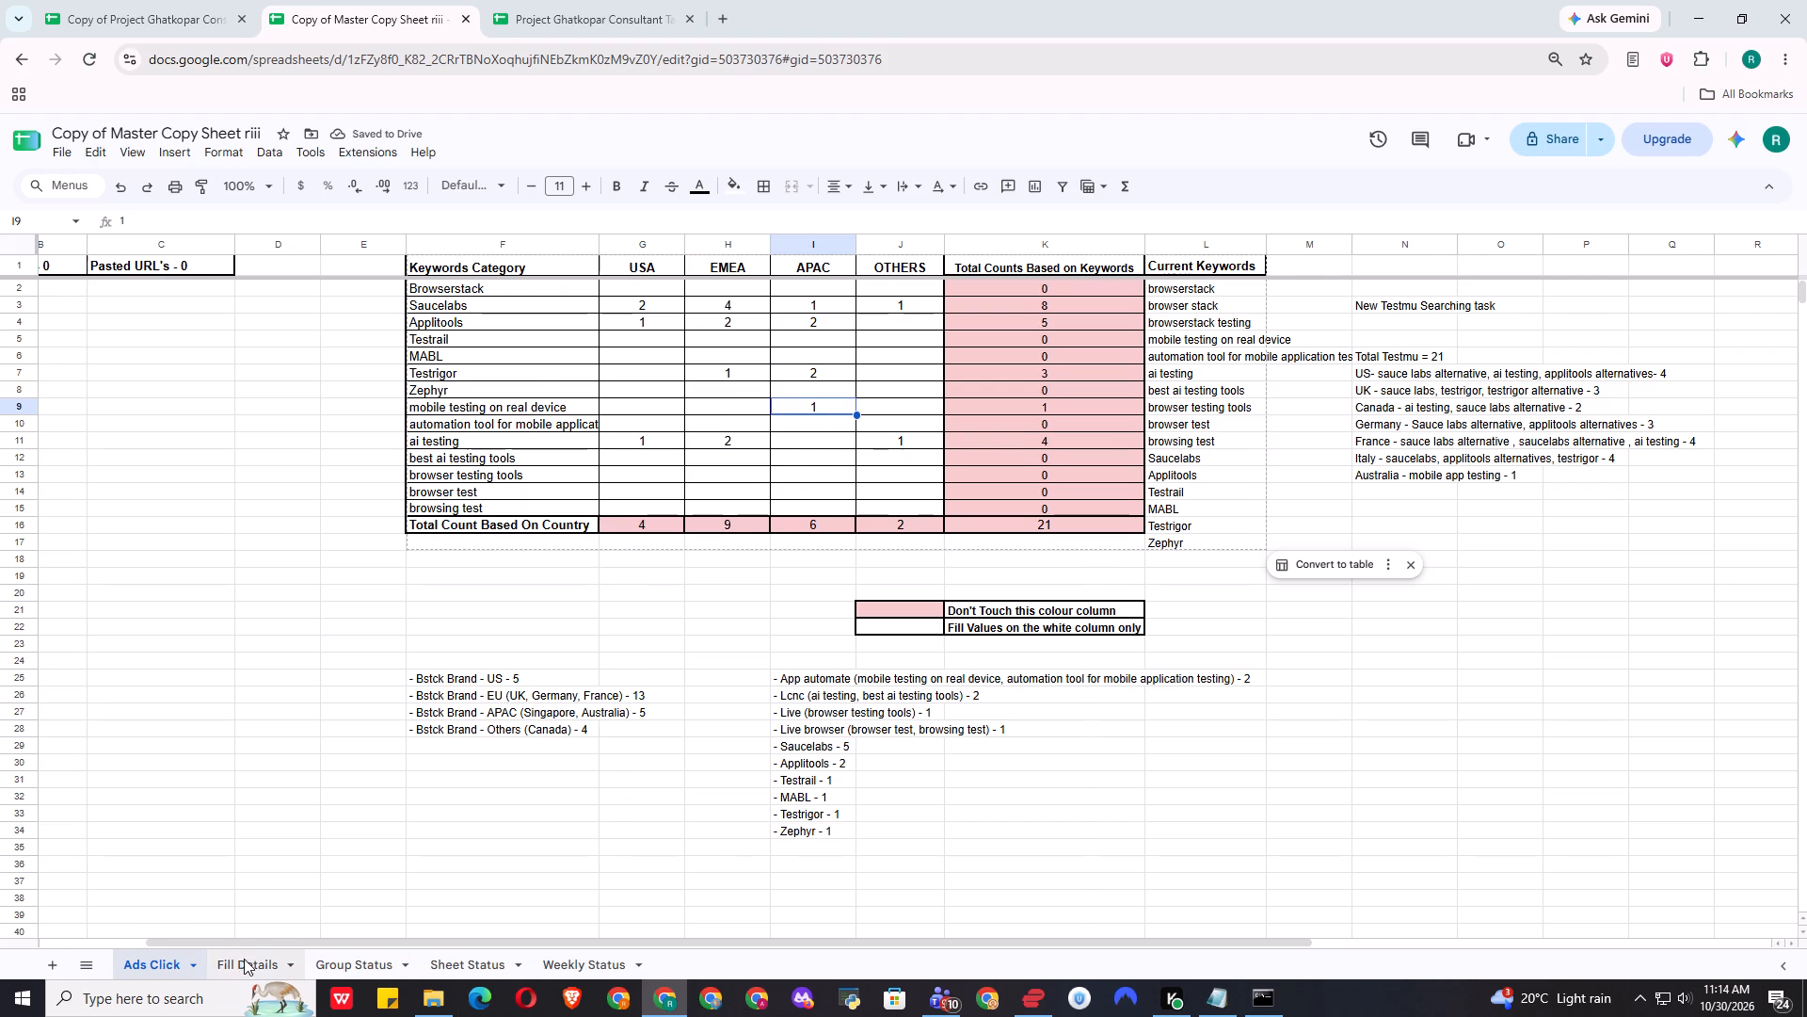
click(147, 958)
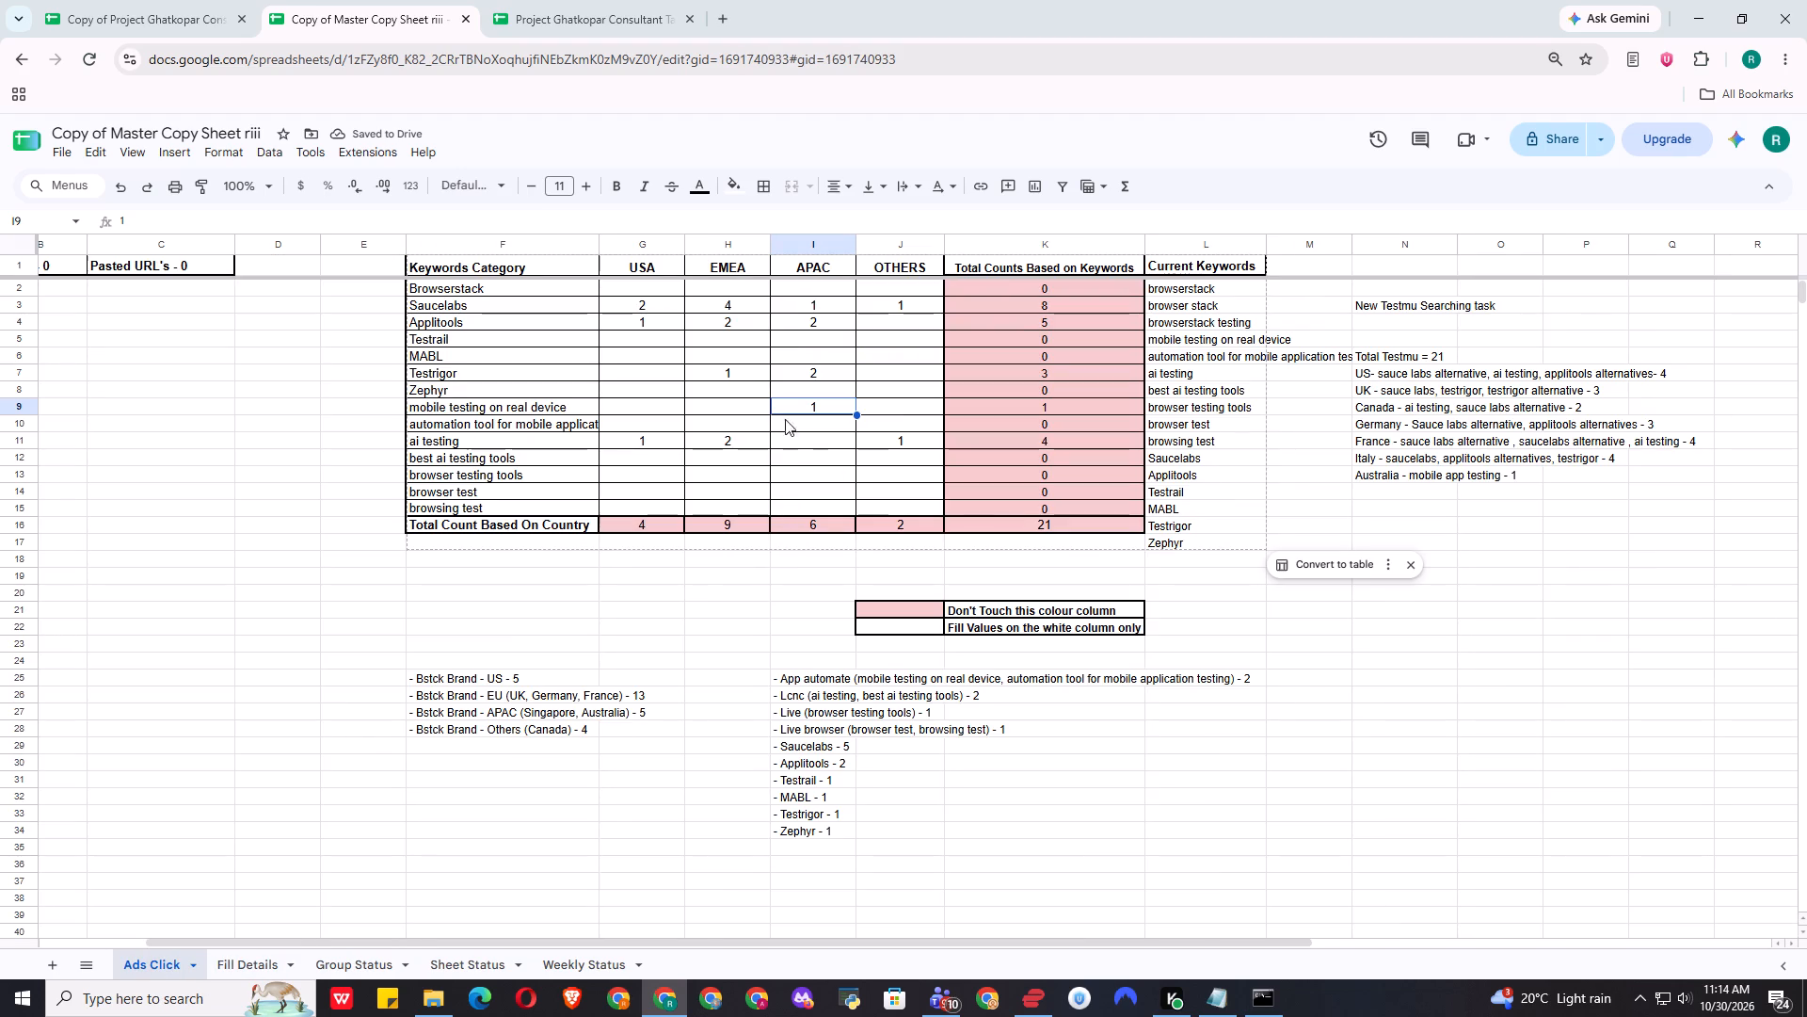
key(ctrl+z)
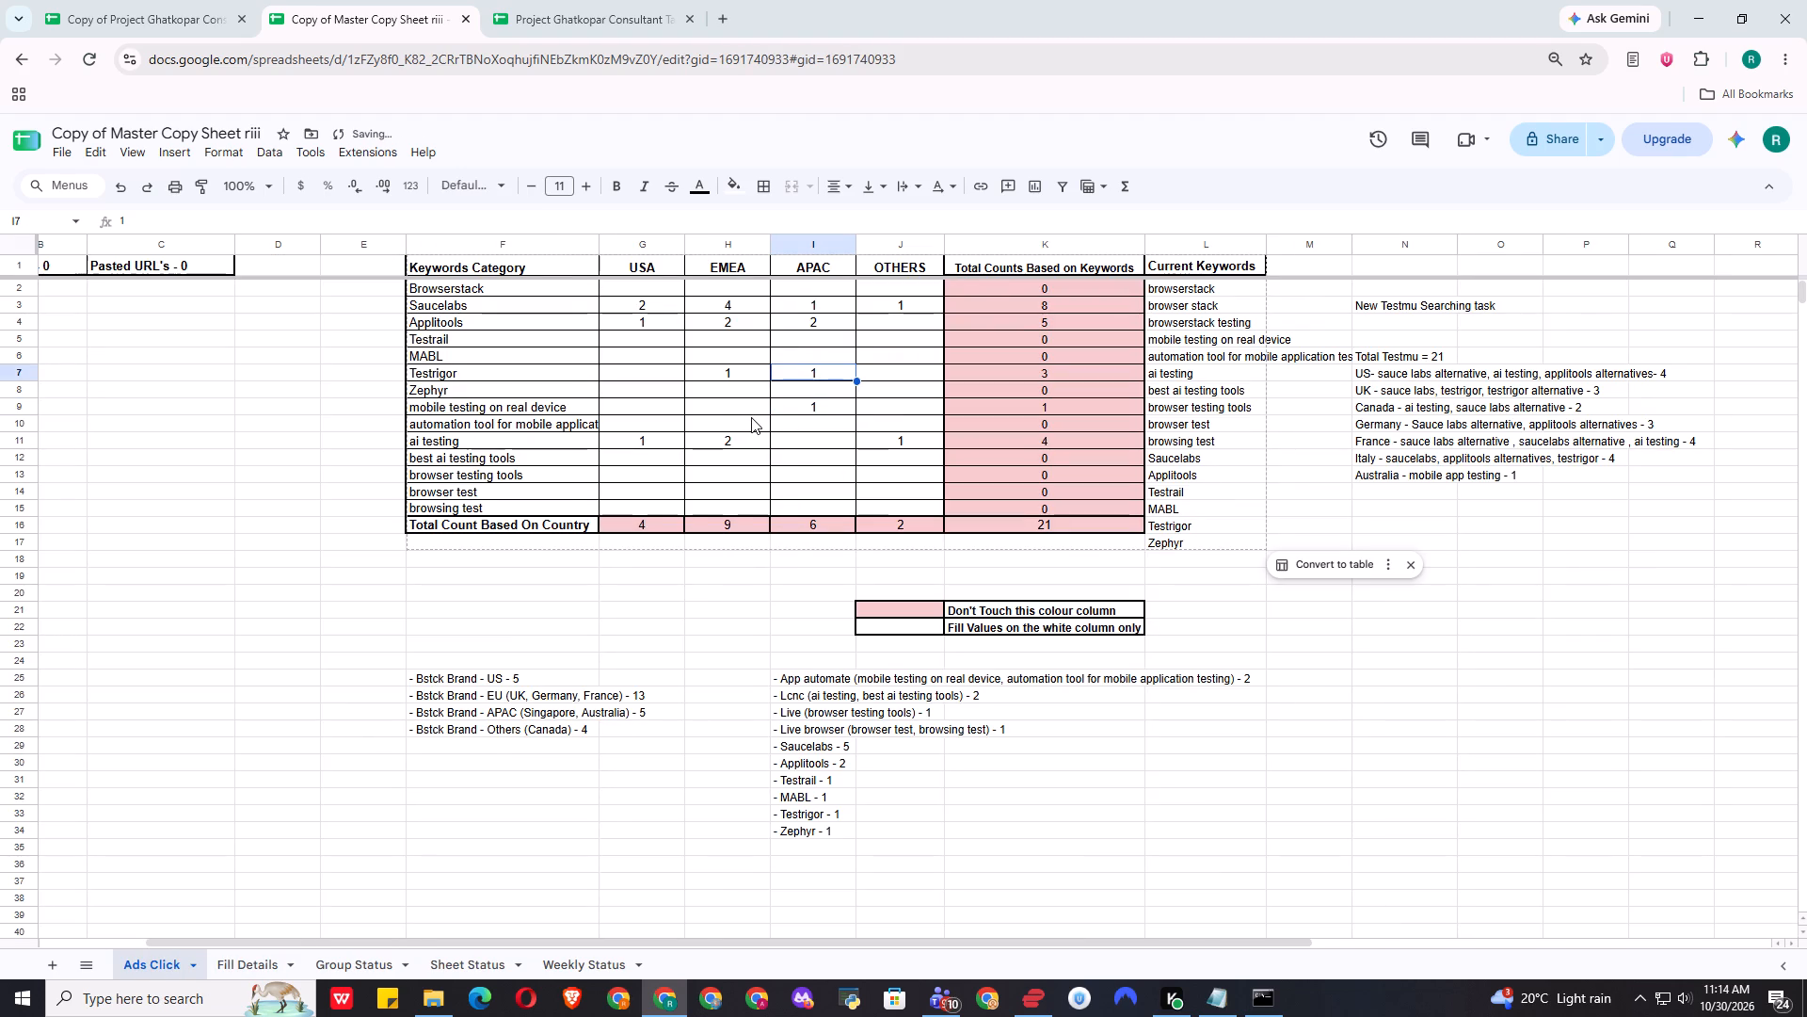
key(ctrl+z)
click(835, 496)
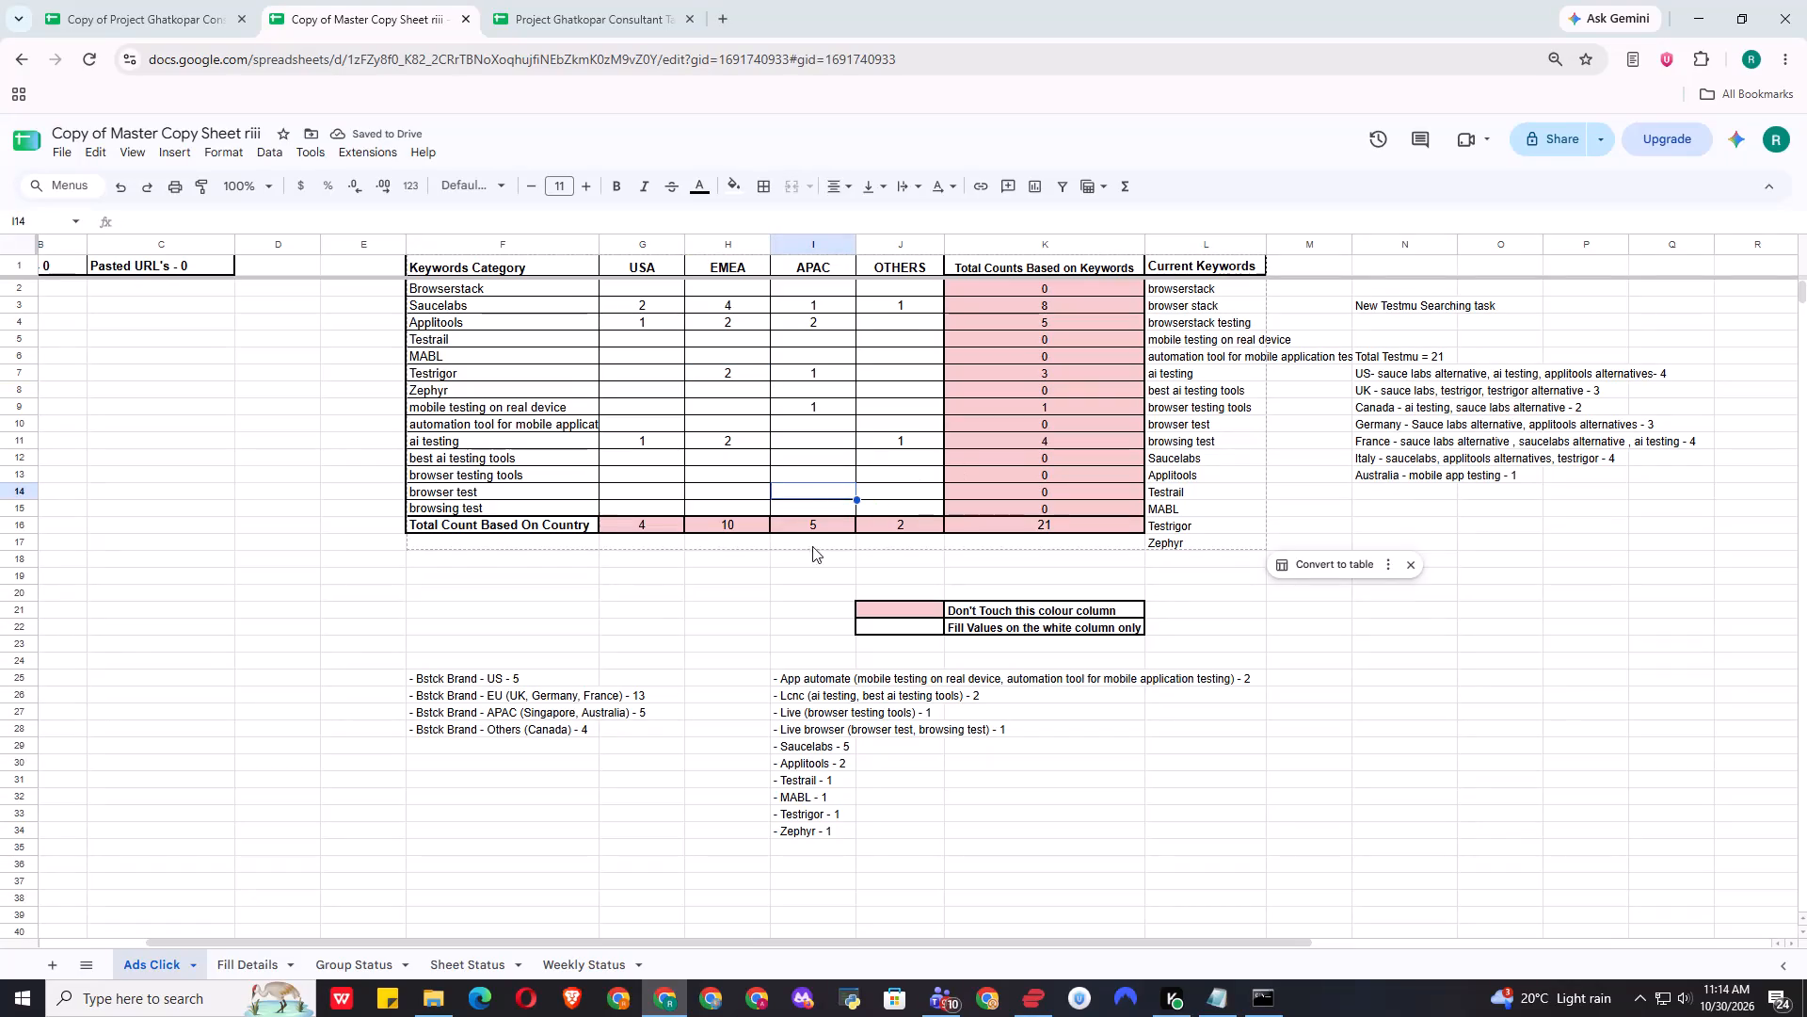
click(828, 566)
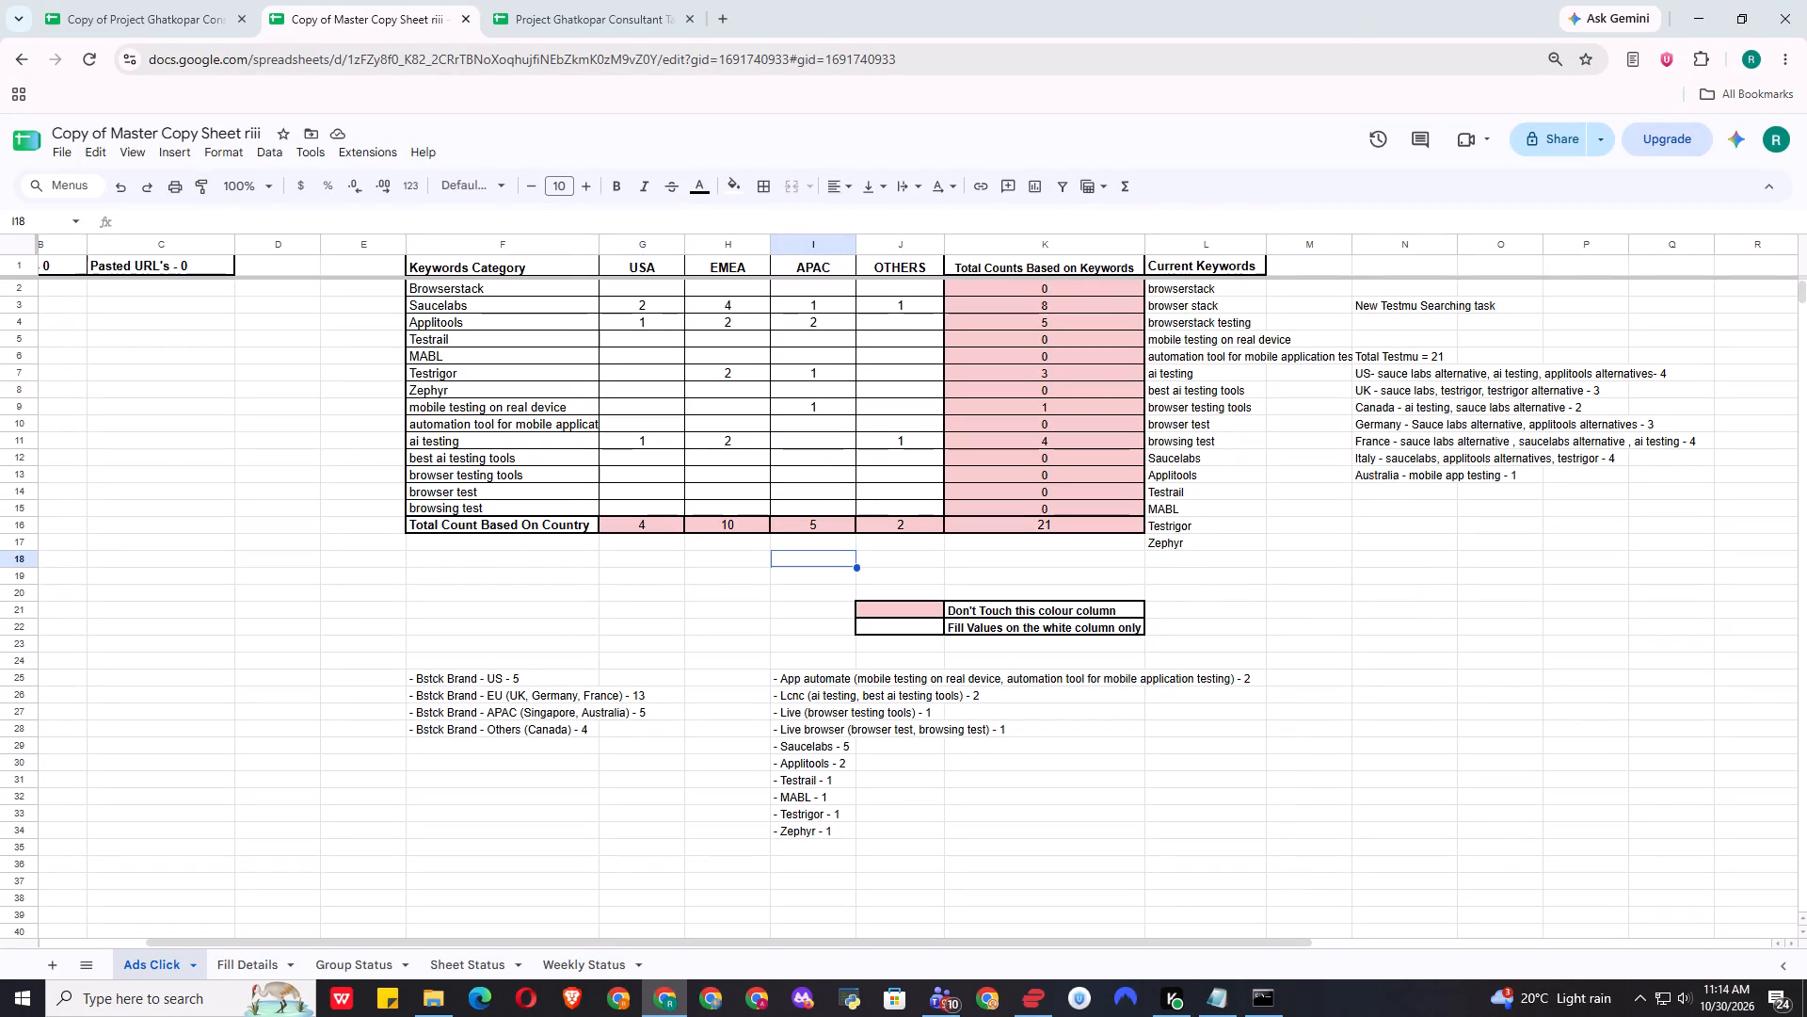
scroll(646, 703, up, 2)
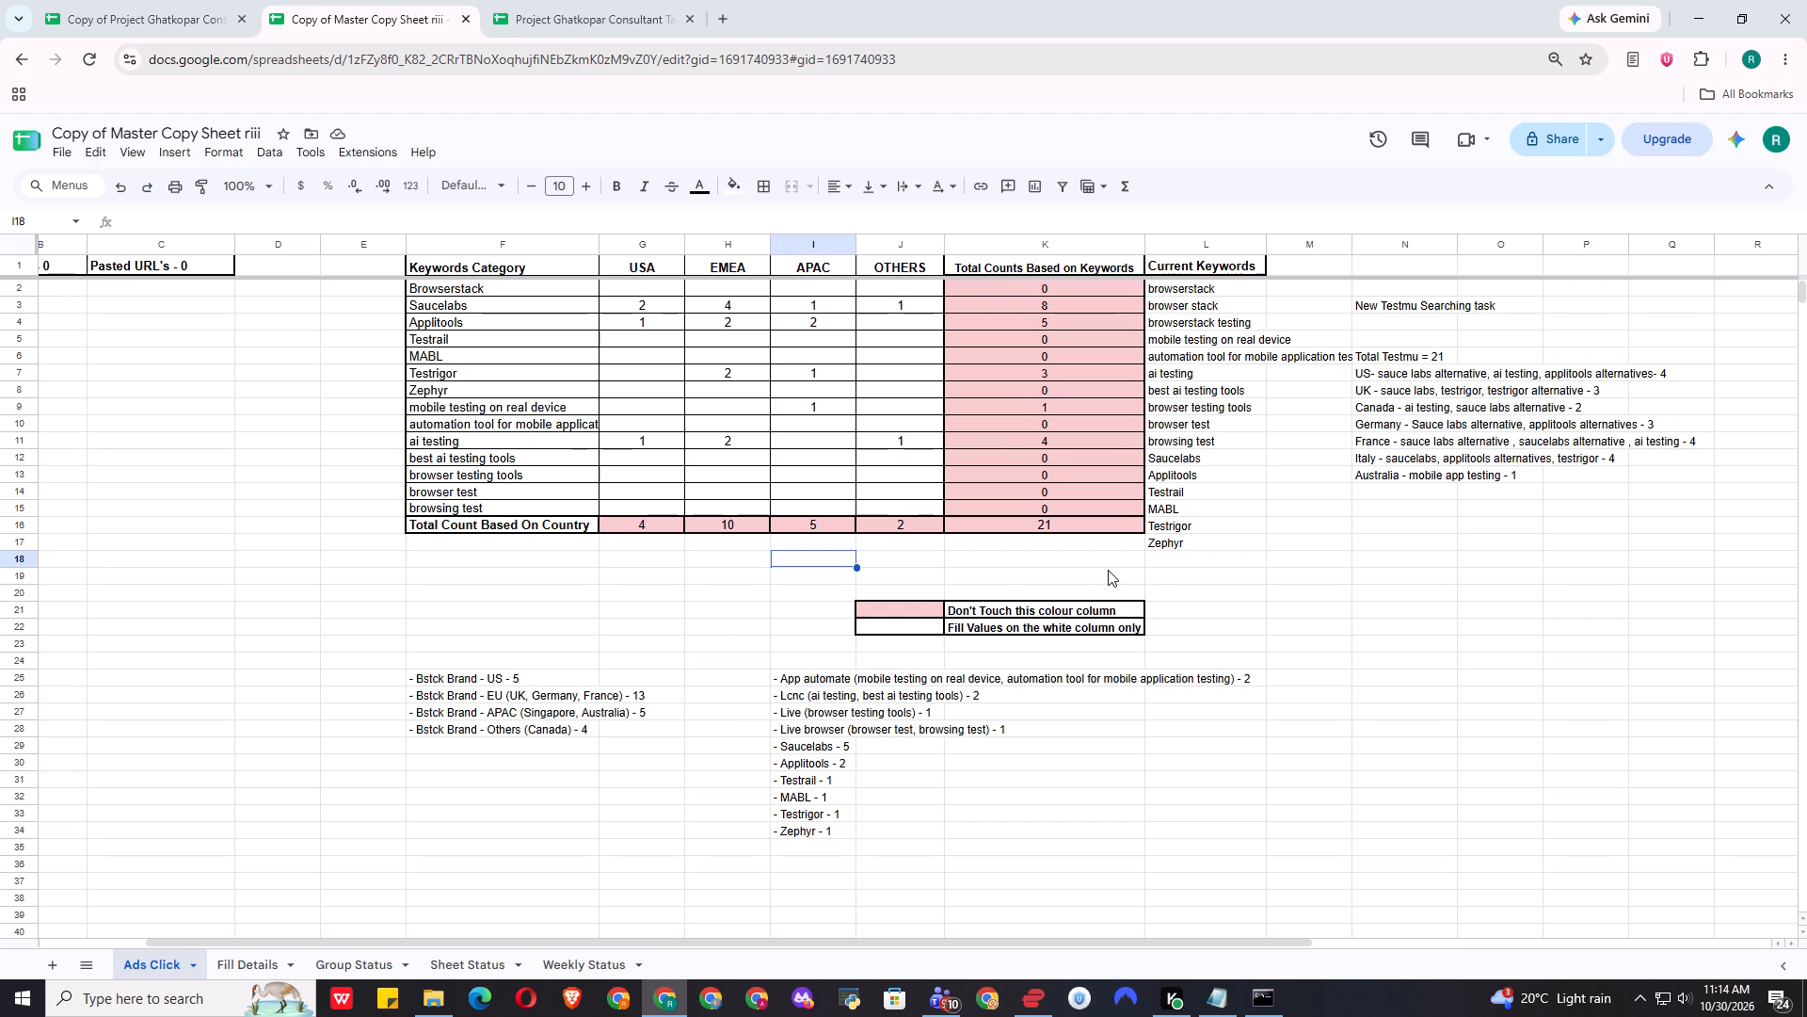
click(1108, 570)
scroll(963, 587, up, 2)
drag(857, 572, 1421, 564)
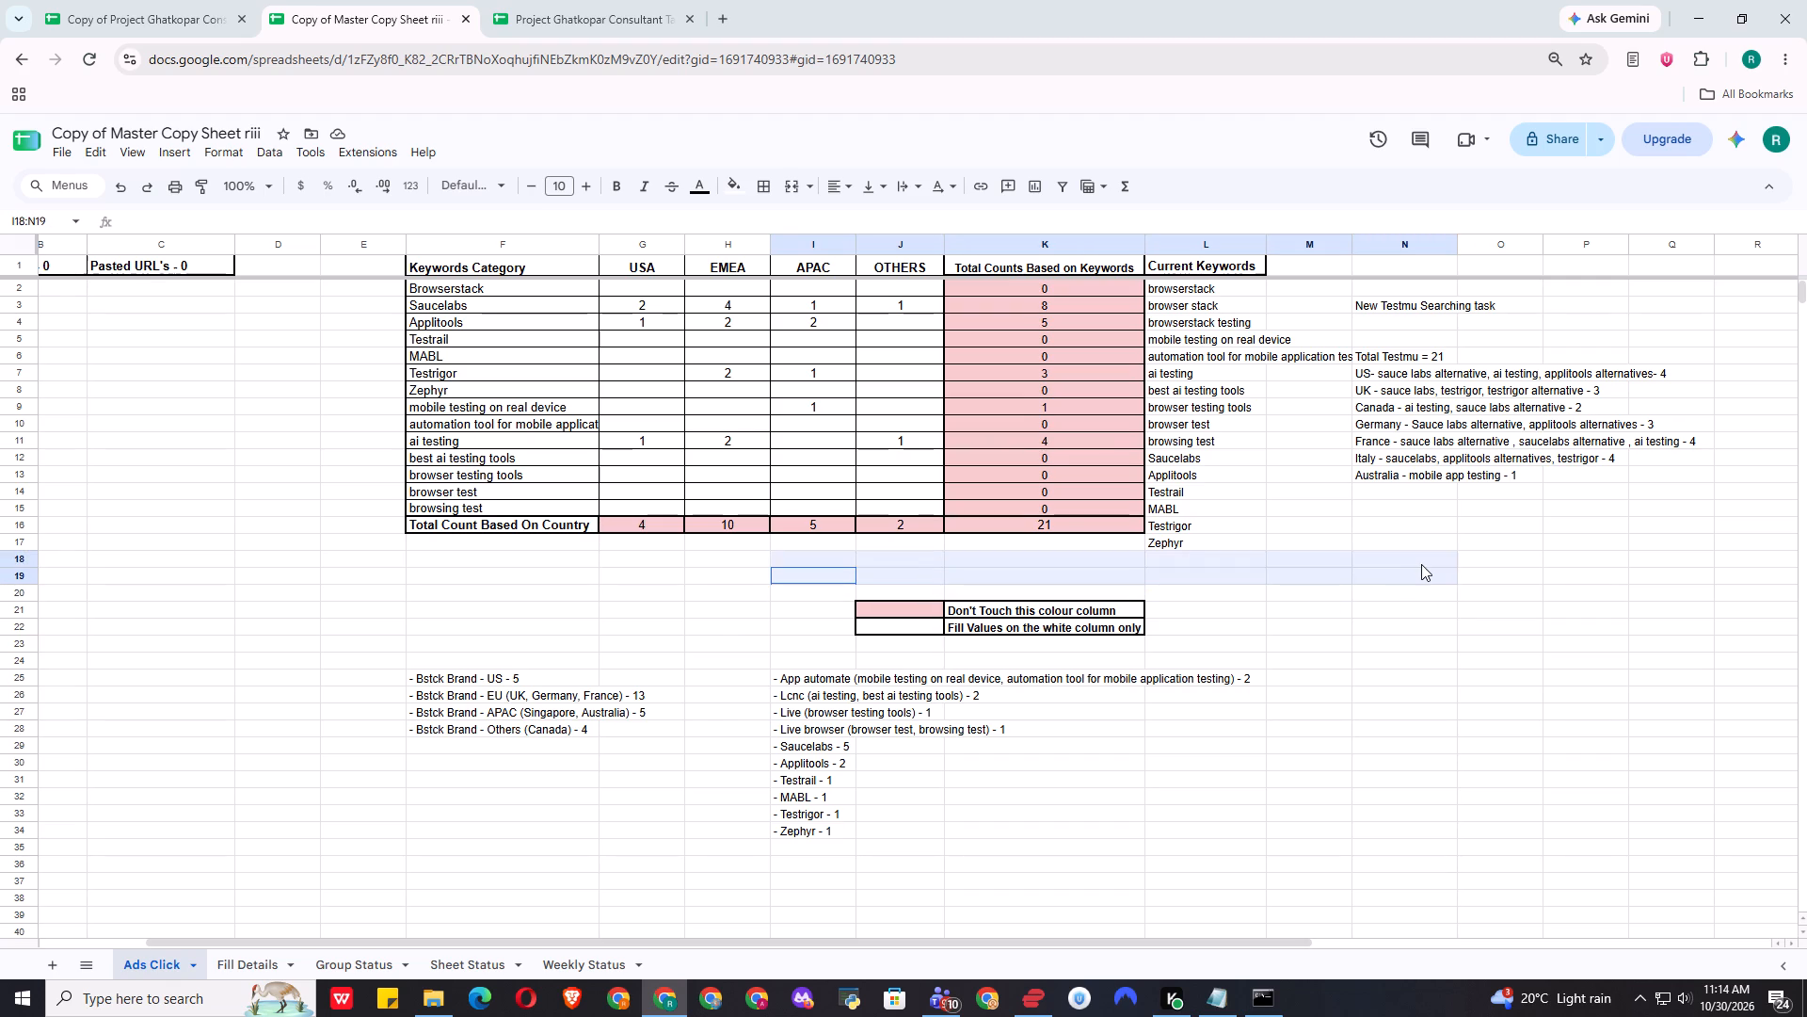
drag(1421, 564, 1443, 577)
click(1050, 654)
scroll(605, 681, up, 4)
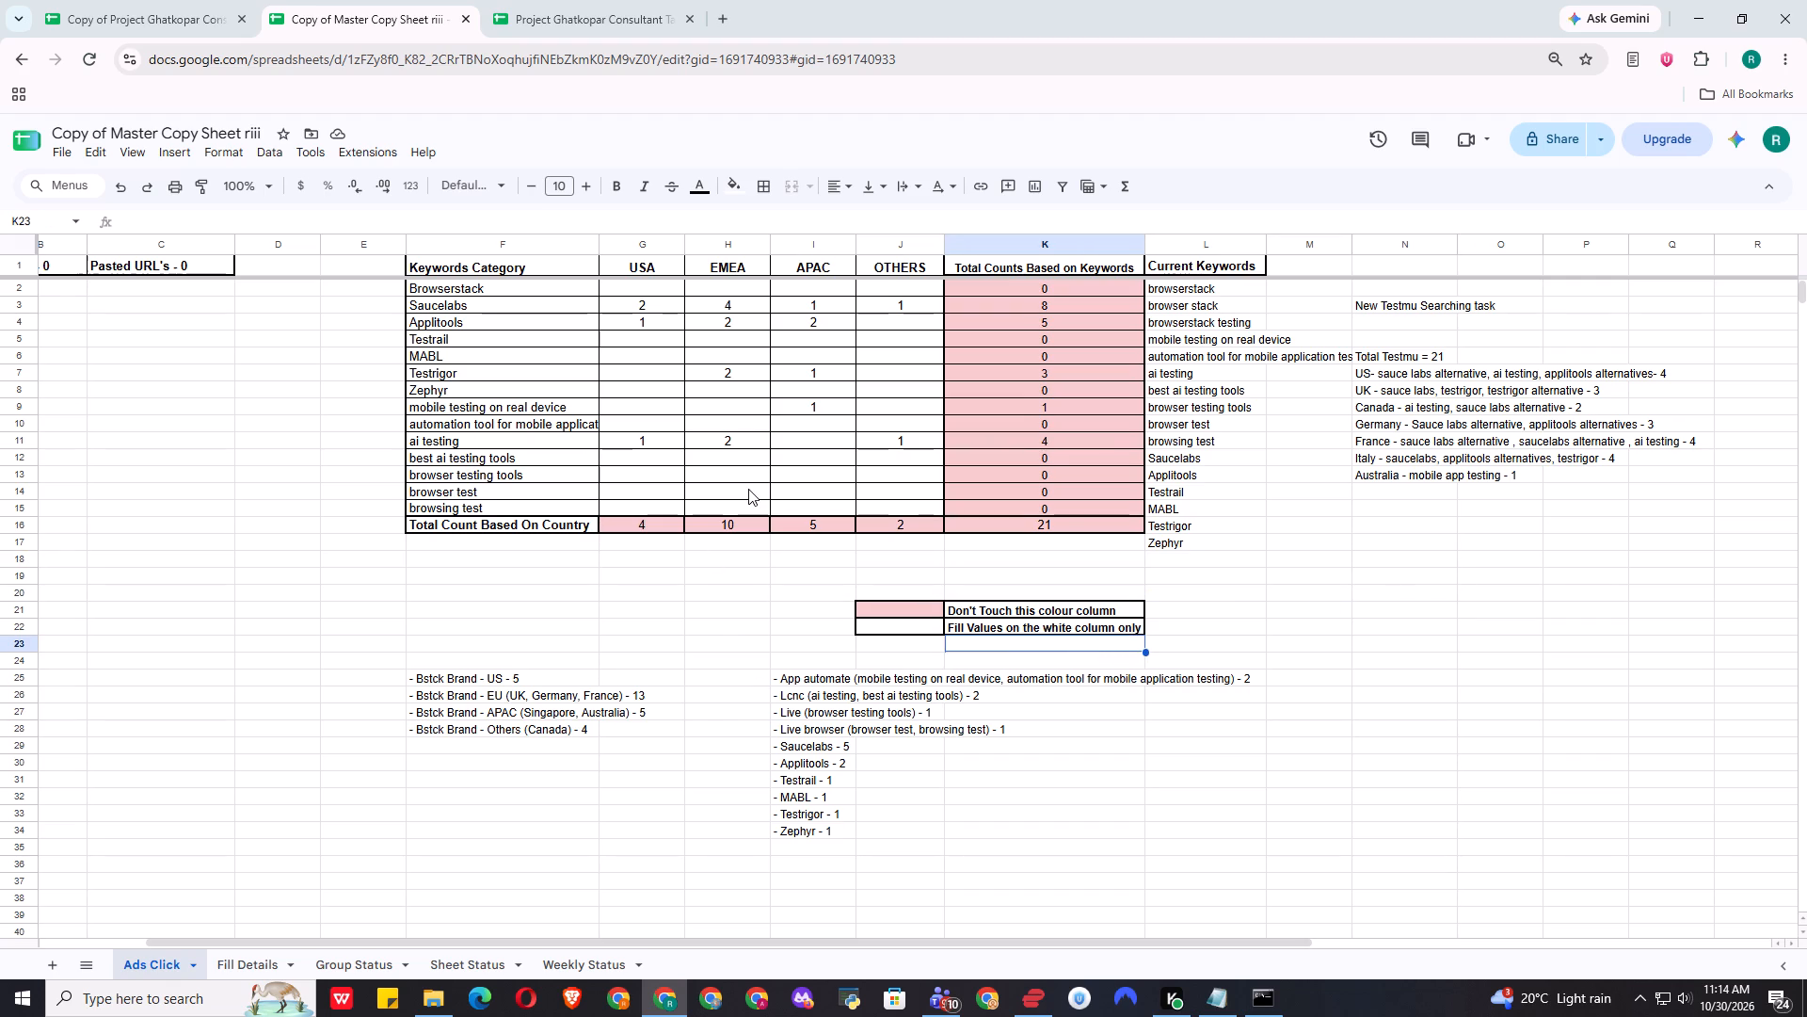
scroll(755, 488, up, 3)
Recheck the Testrigor, mobile testing and ai testing counts in Ads Click, and look at the resulting values in Fill Details.
click(893, 331)
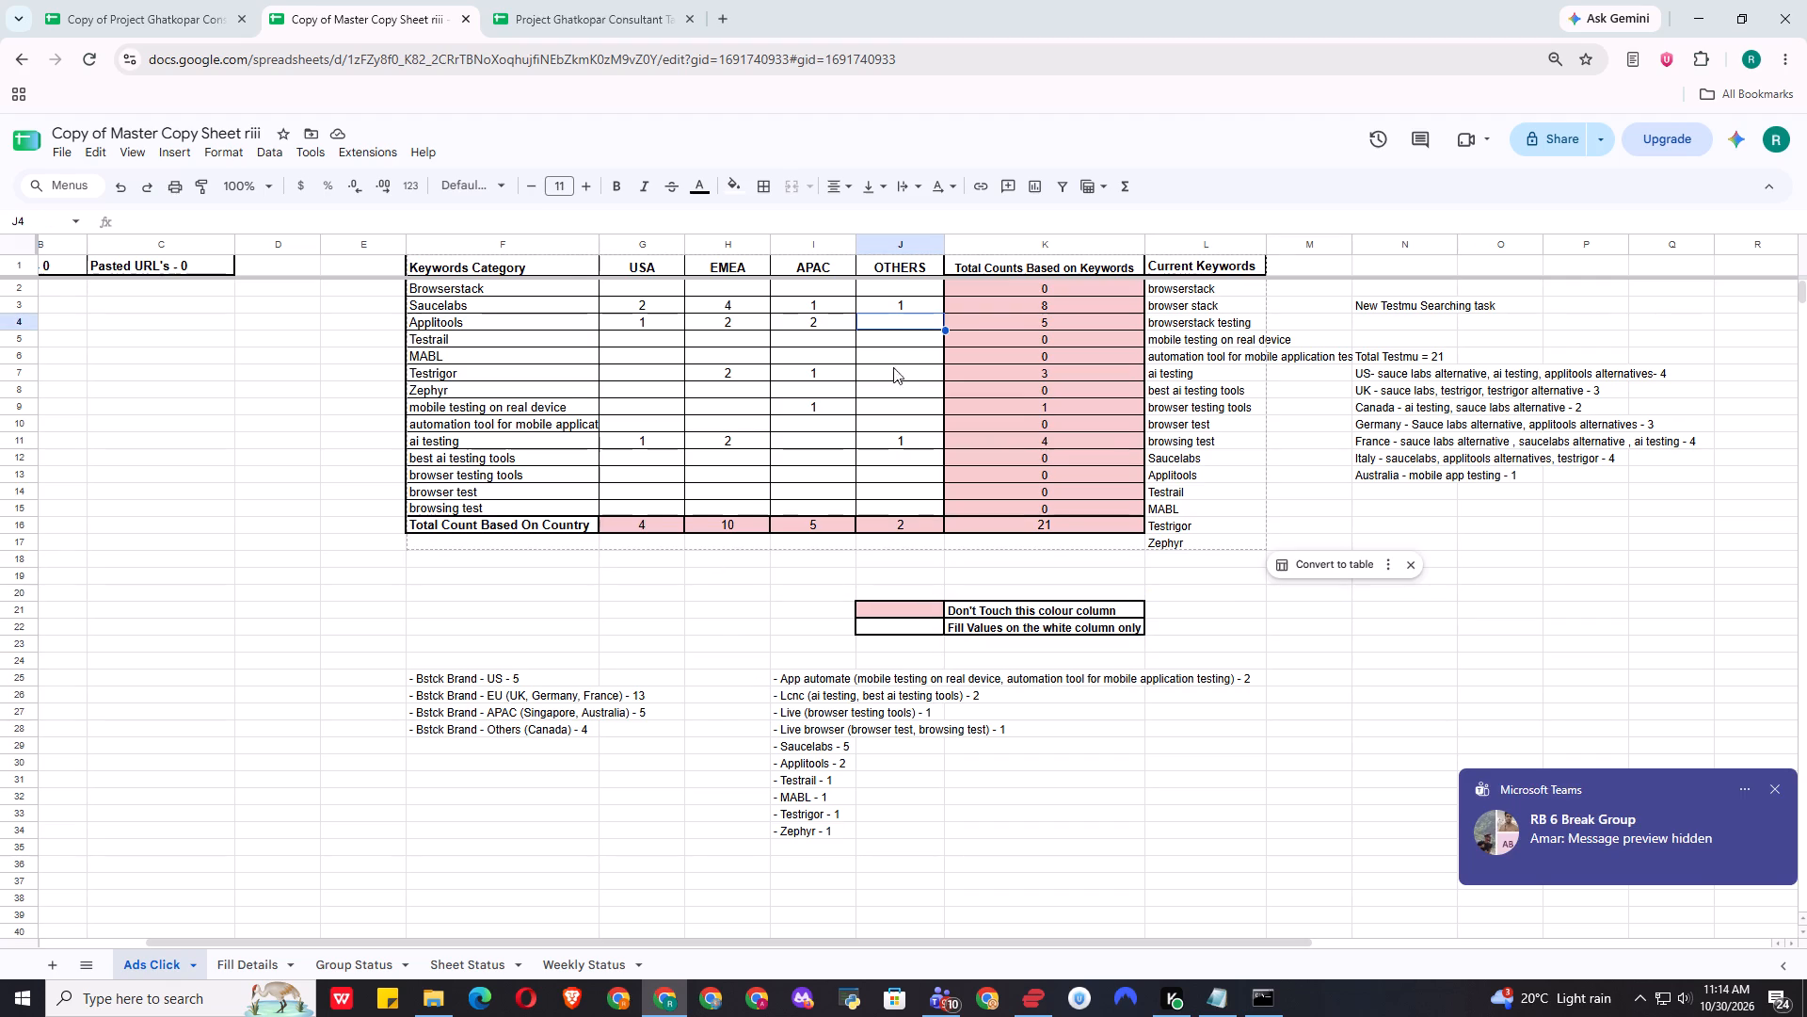
click(895, 382)
click(728, 370)
click(729, 442)
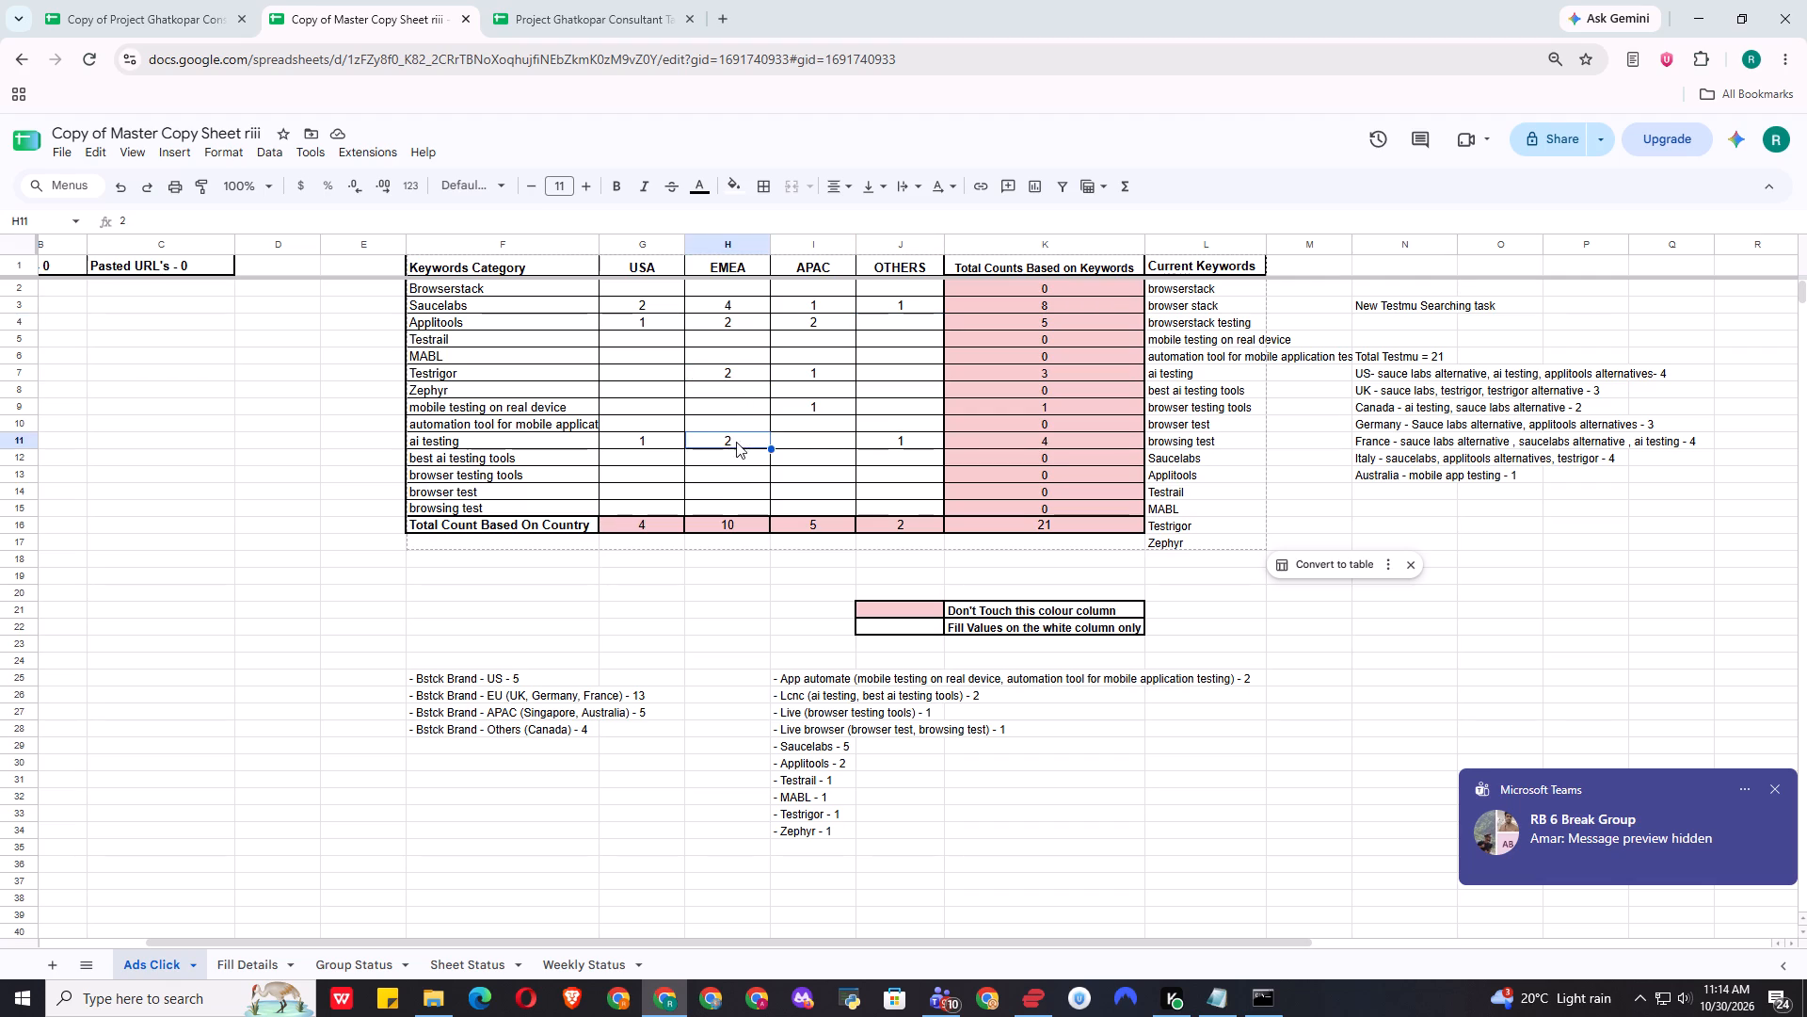
click(888, 446)
click(797, 413)
click(816, 362)
click(824, 372)
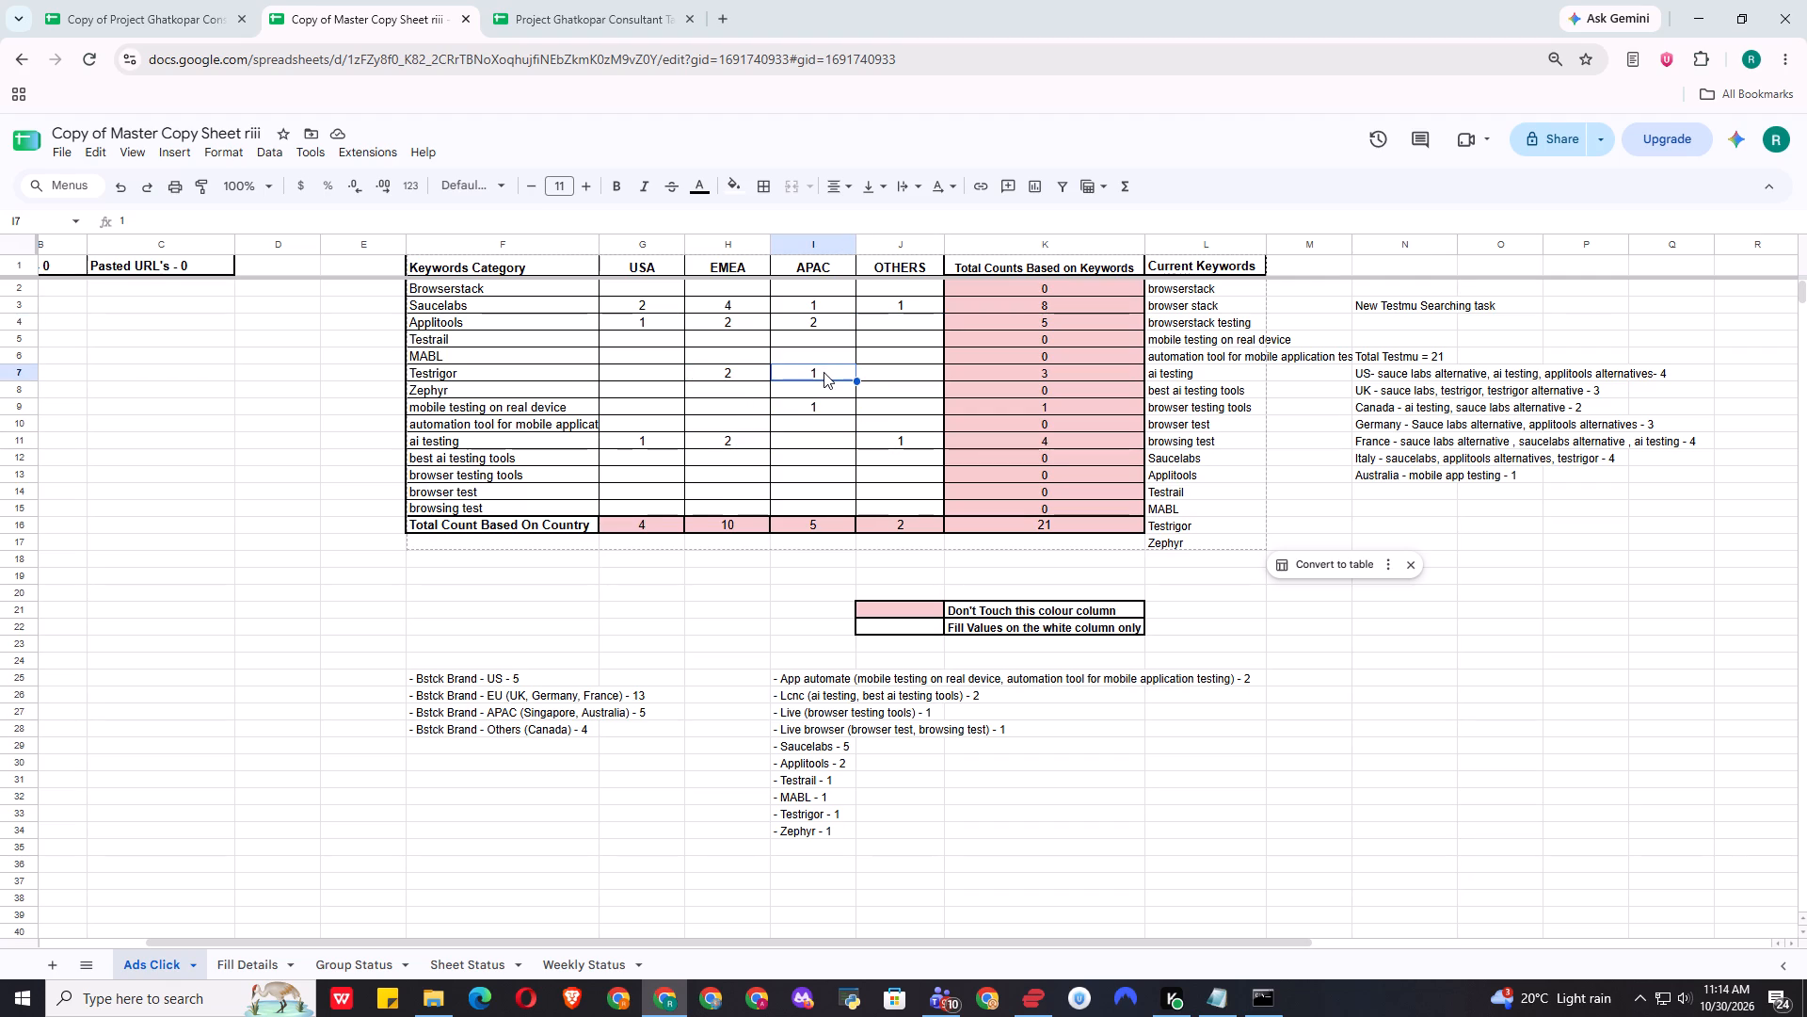
scroll(824, 372, up, 1)
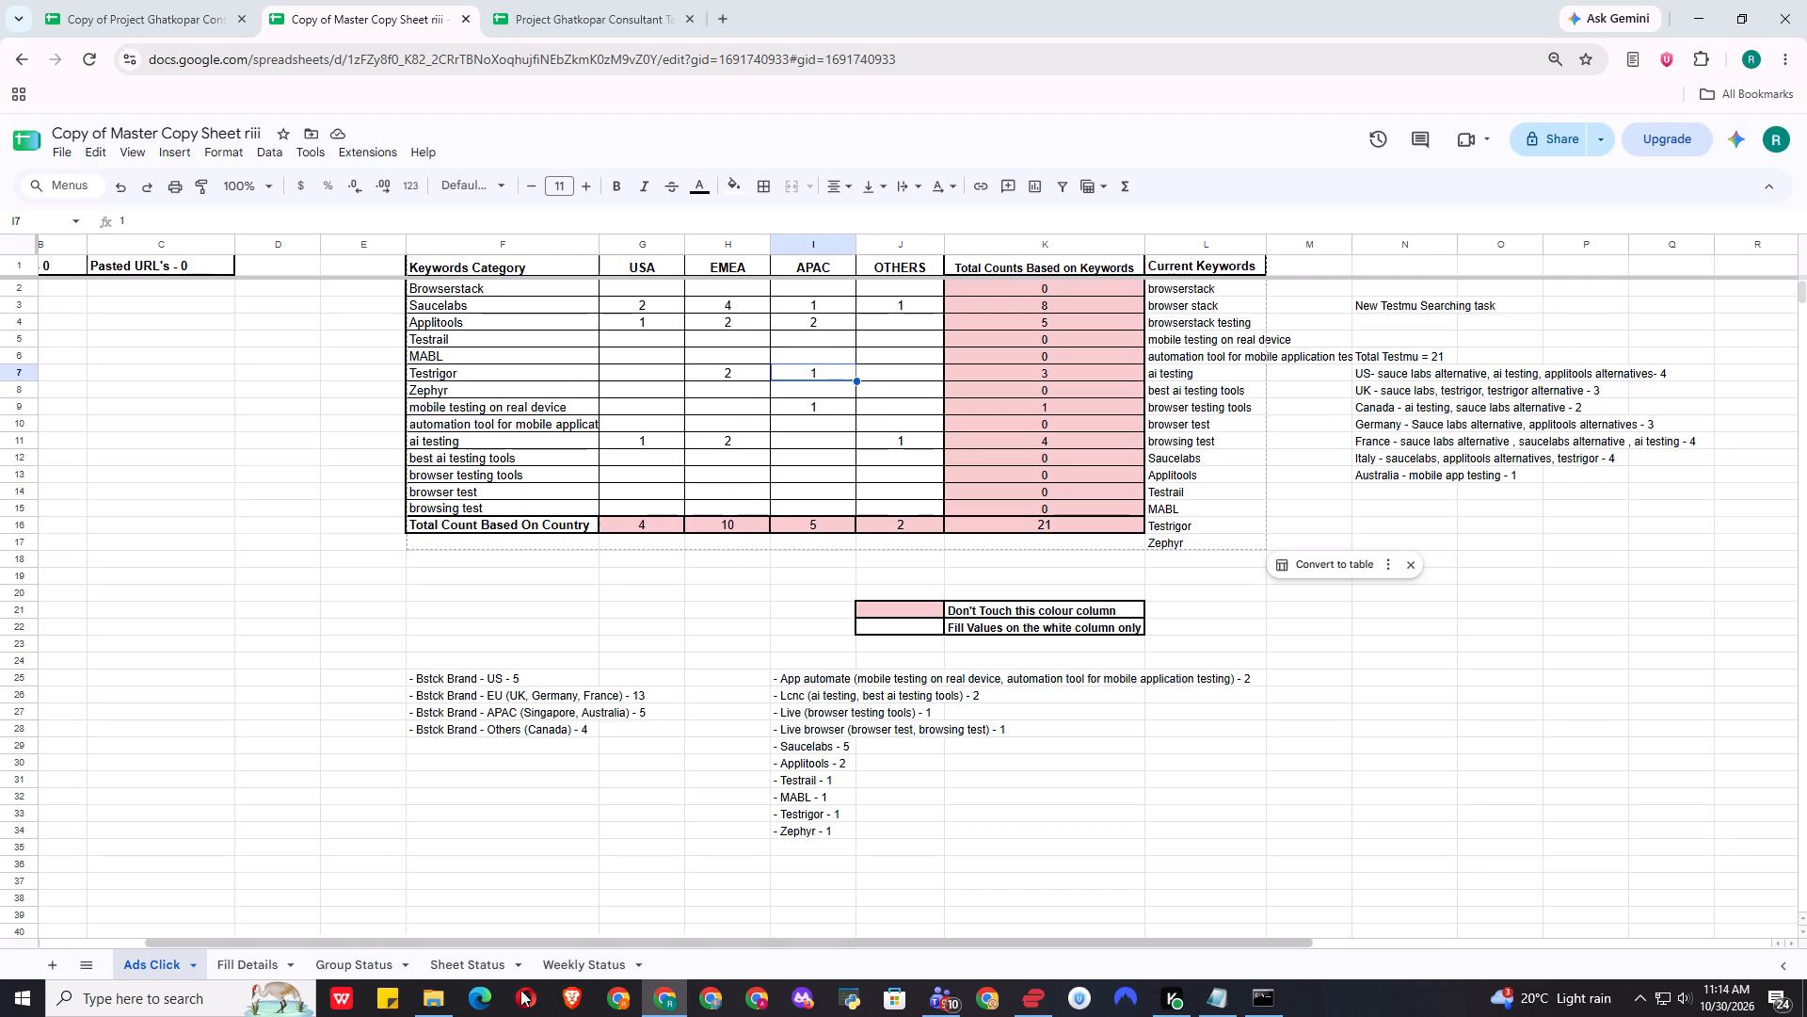
click(328, 968)
click(260, 964)
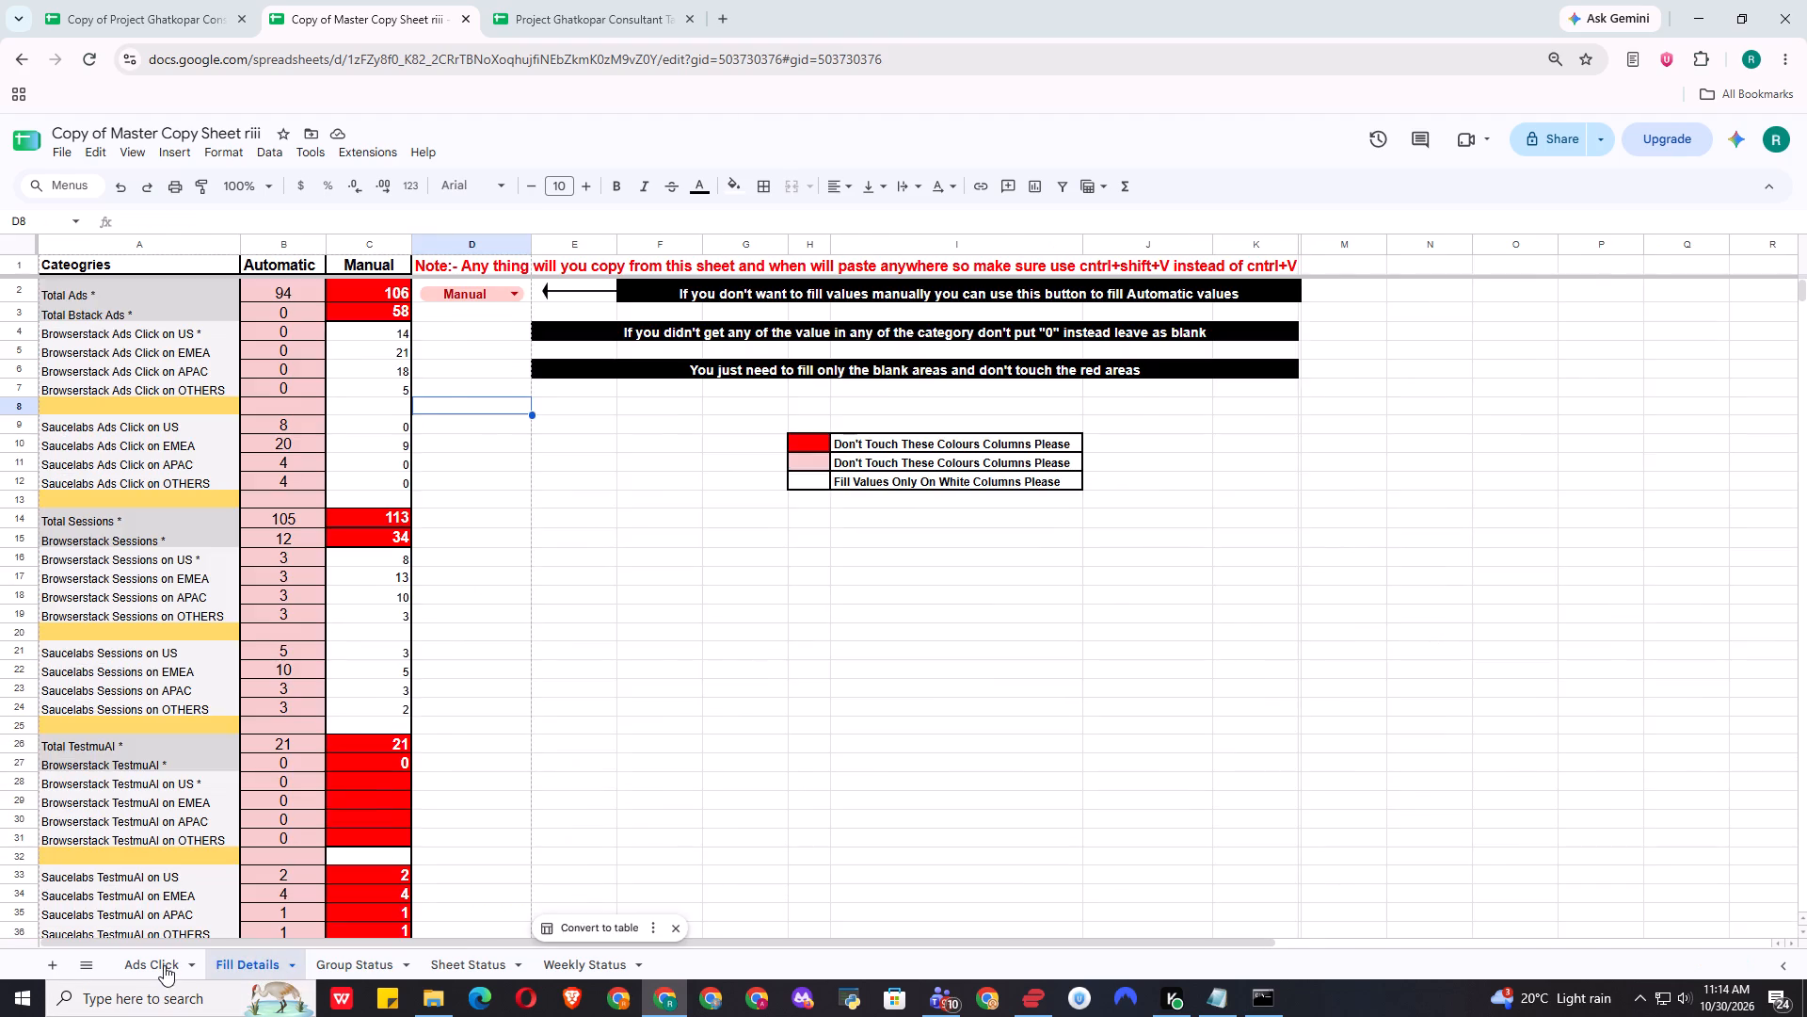
click(164, 965)
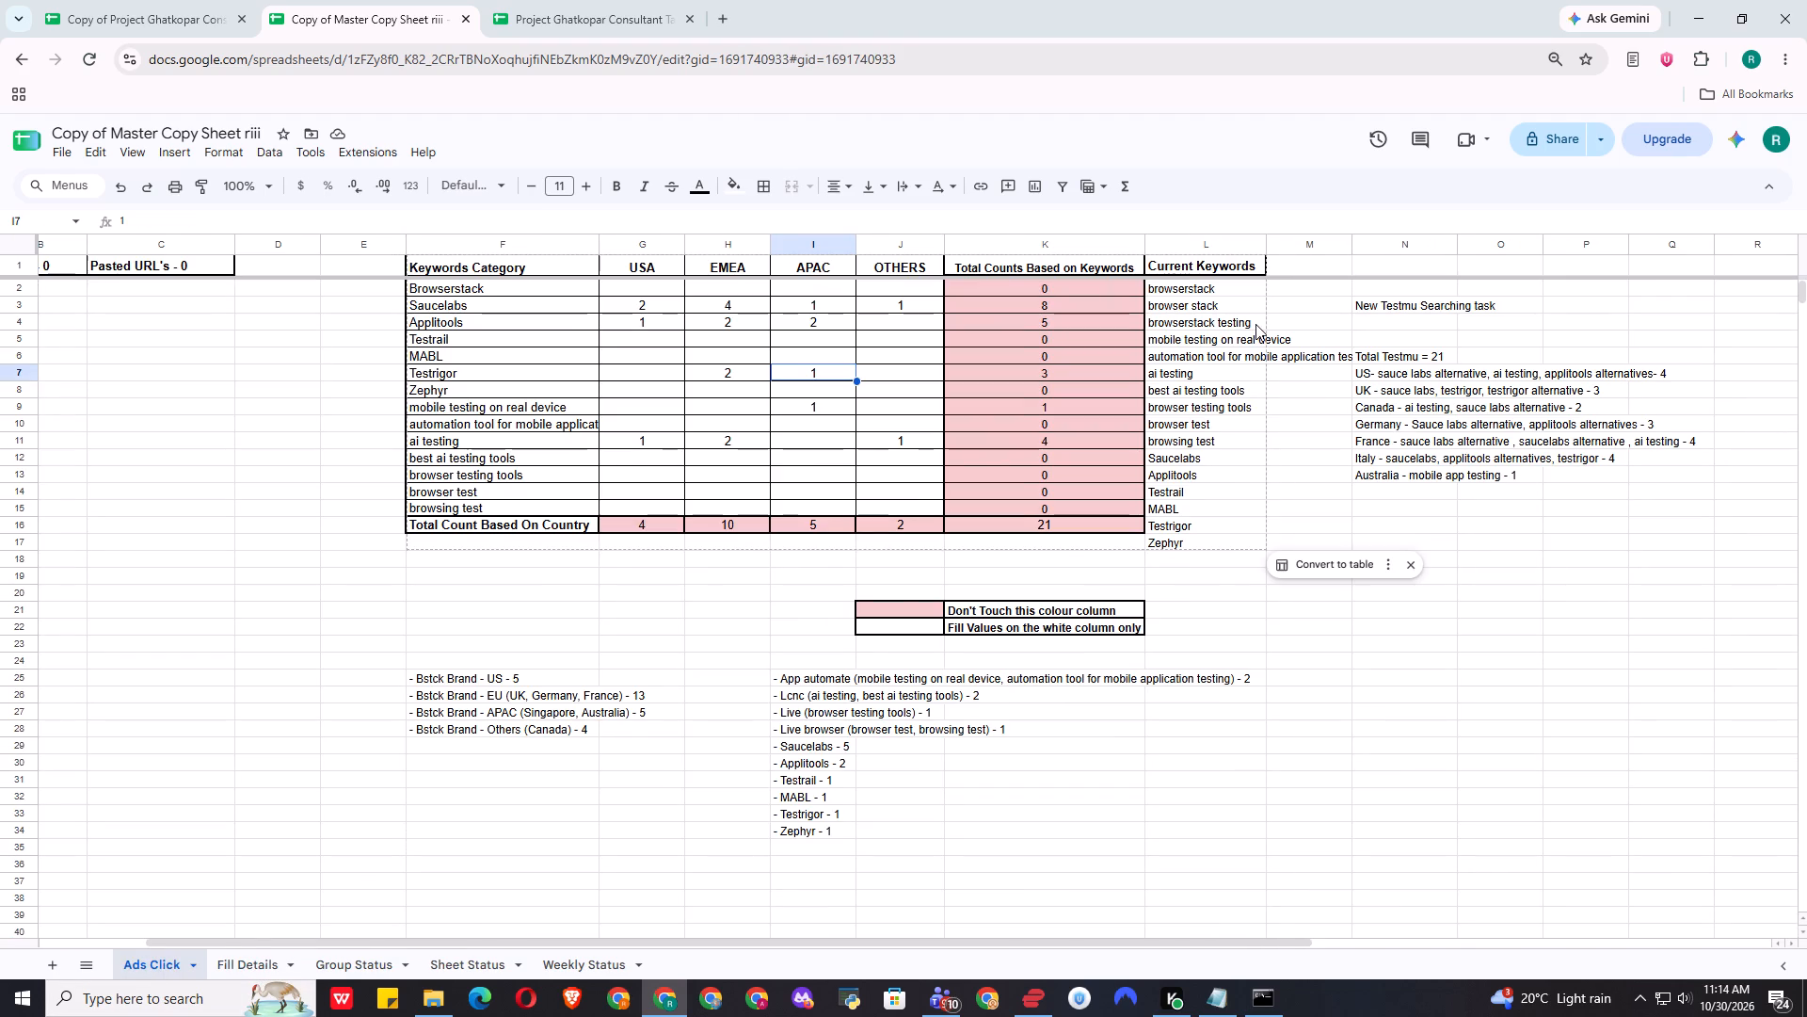
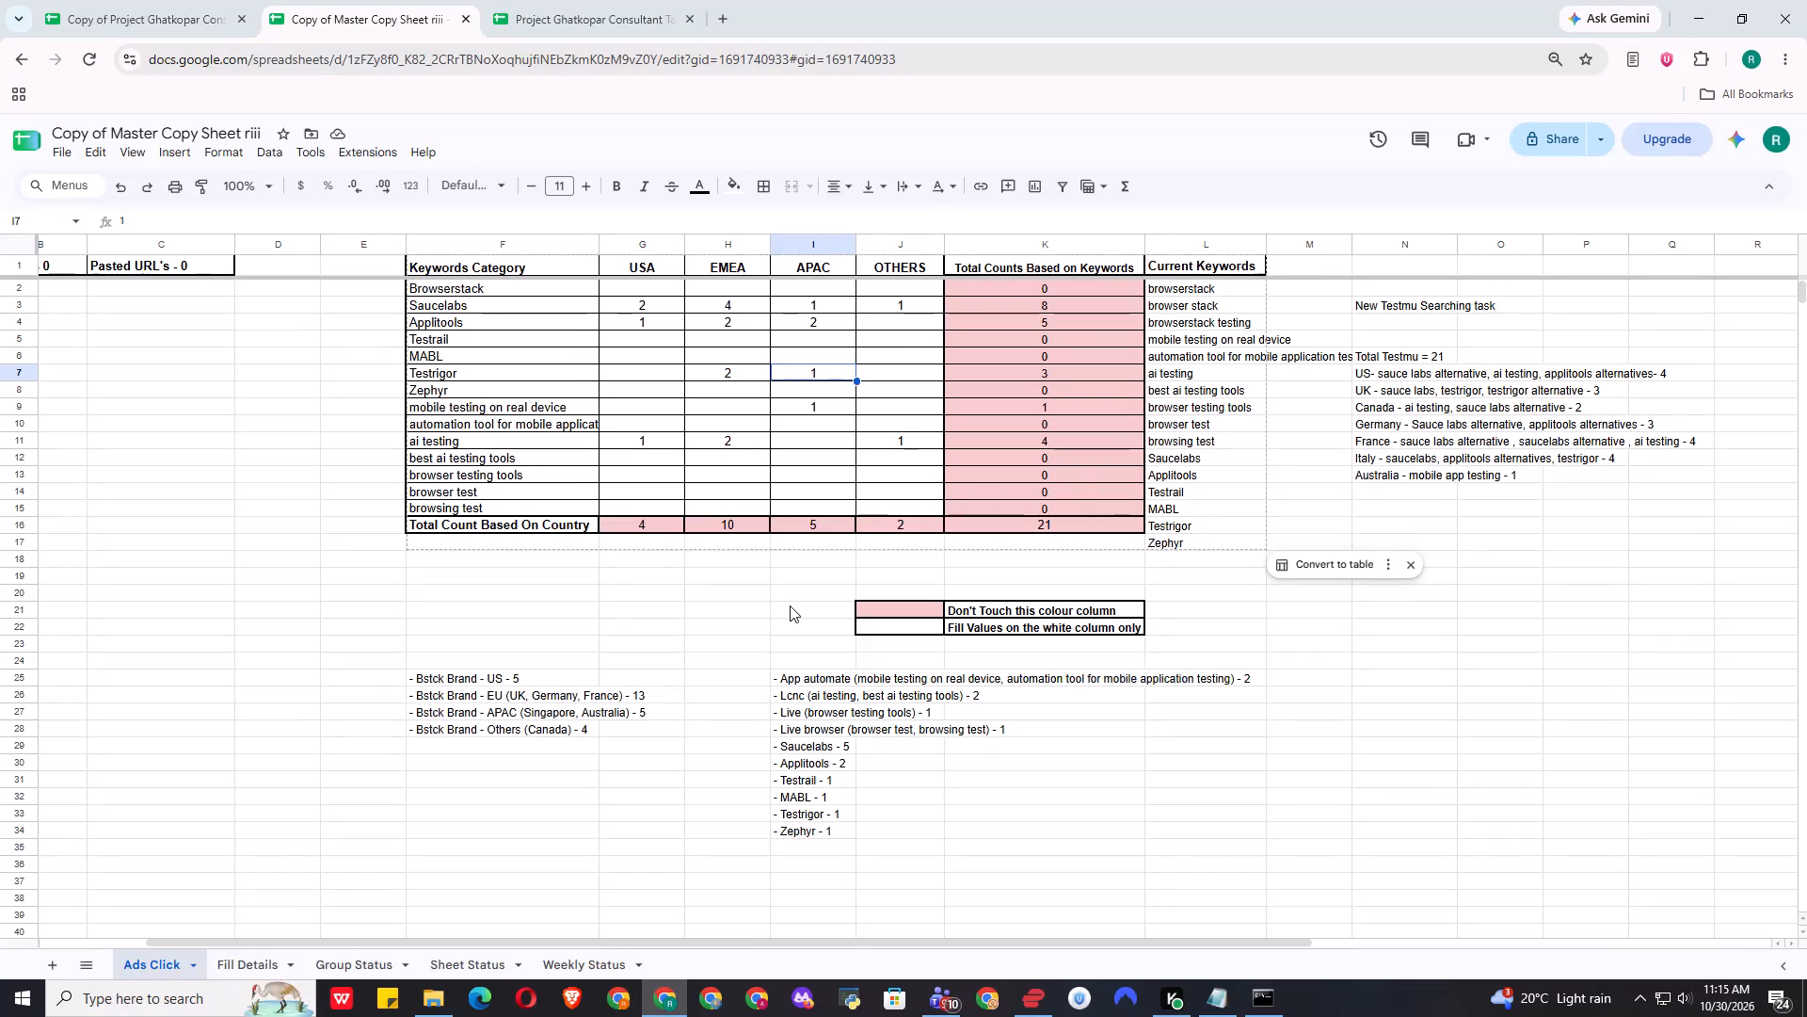
Compare the EMEA counts for Saucelabs, Applitools and Testrigor in Ads Click with the values in Fill Details.
click(262, 960)
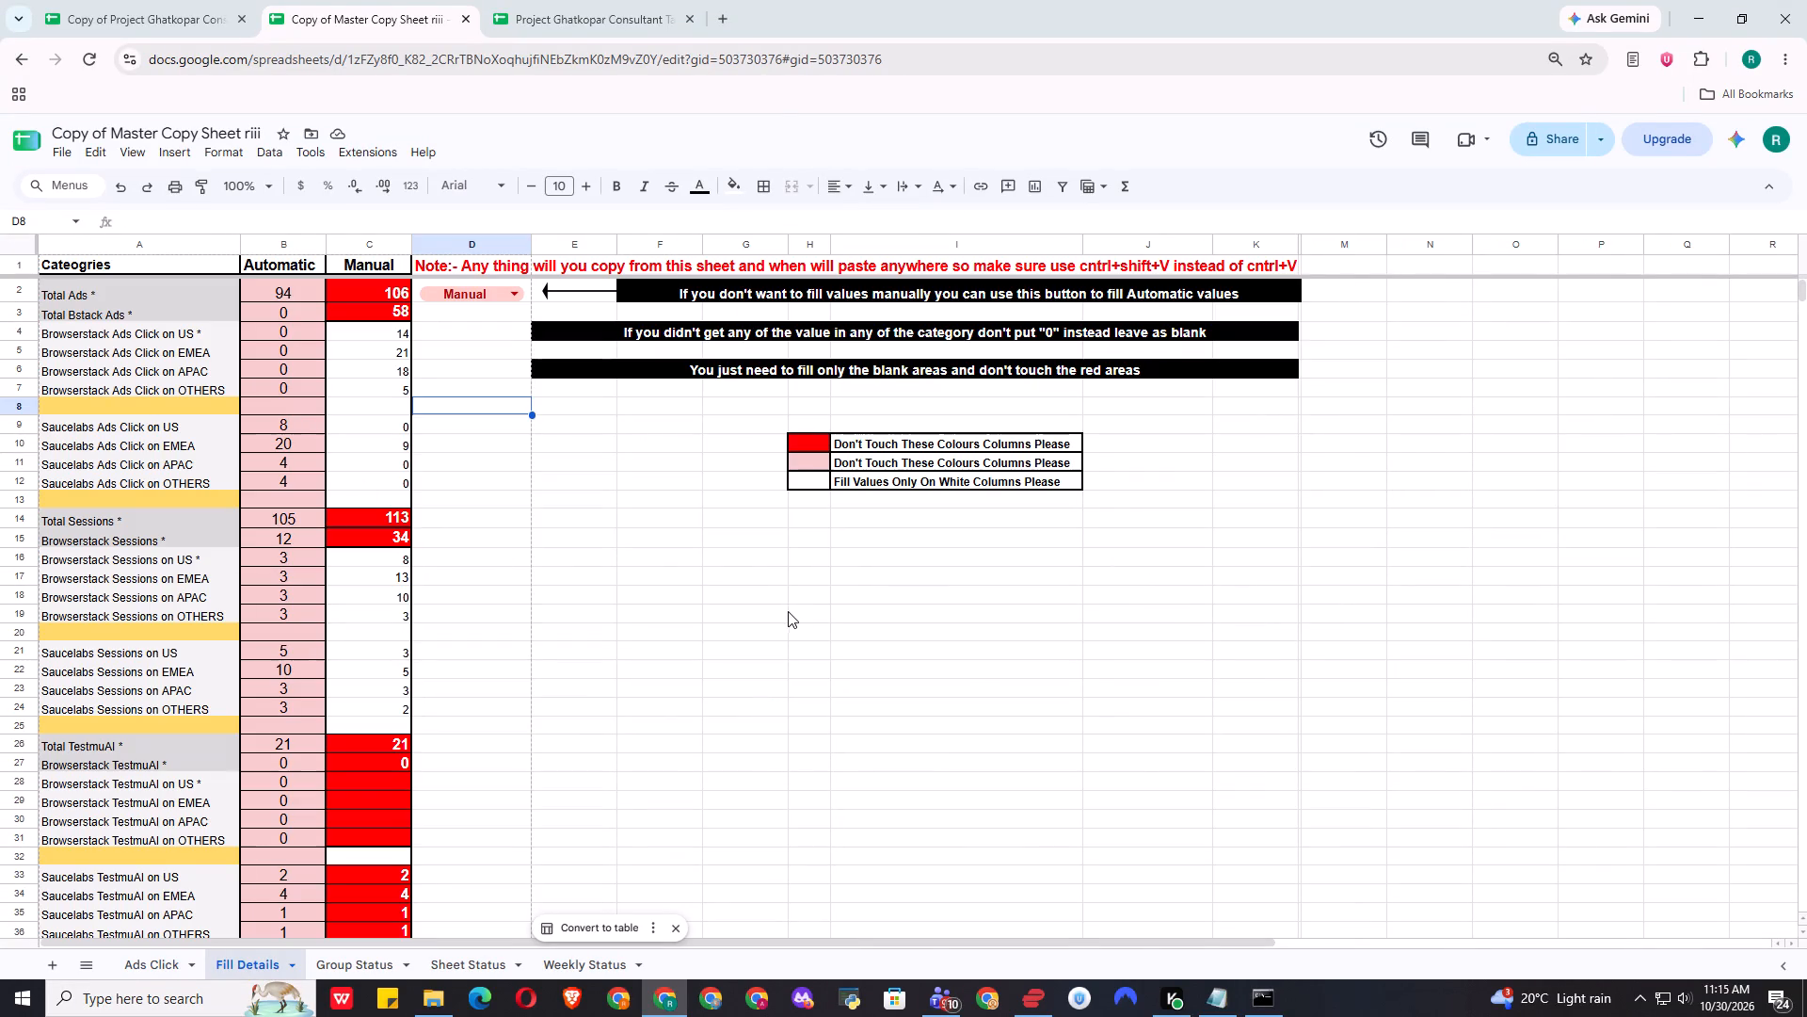
scroll(787, 611, up, 2)
click(139, 961)
scroll(714, 645, up, 4)
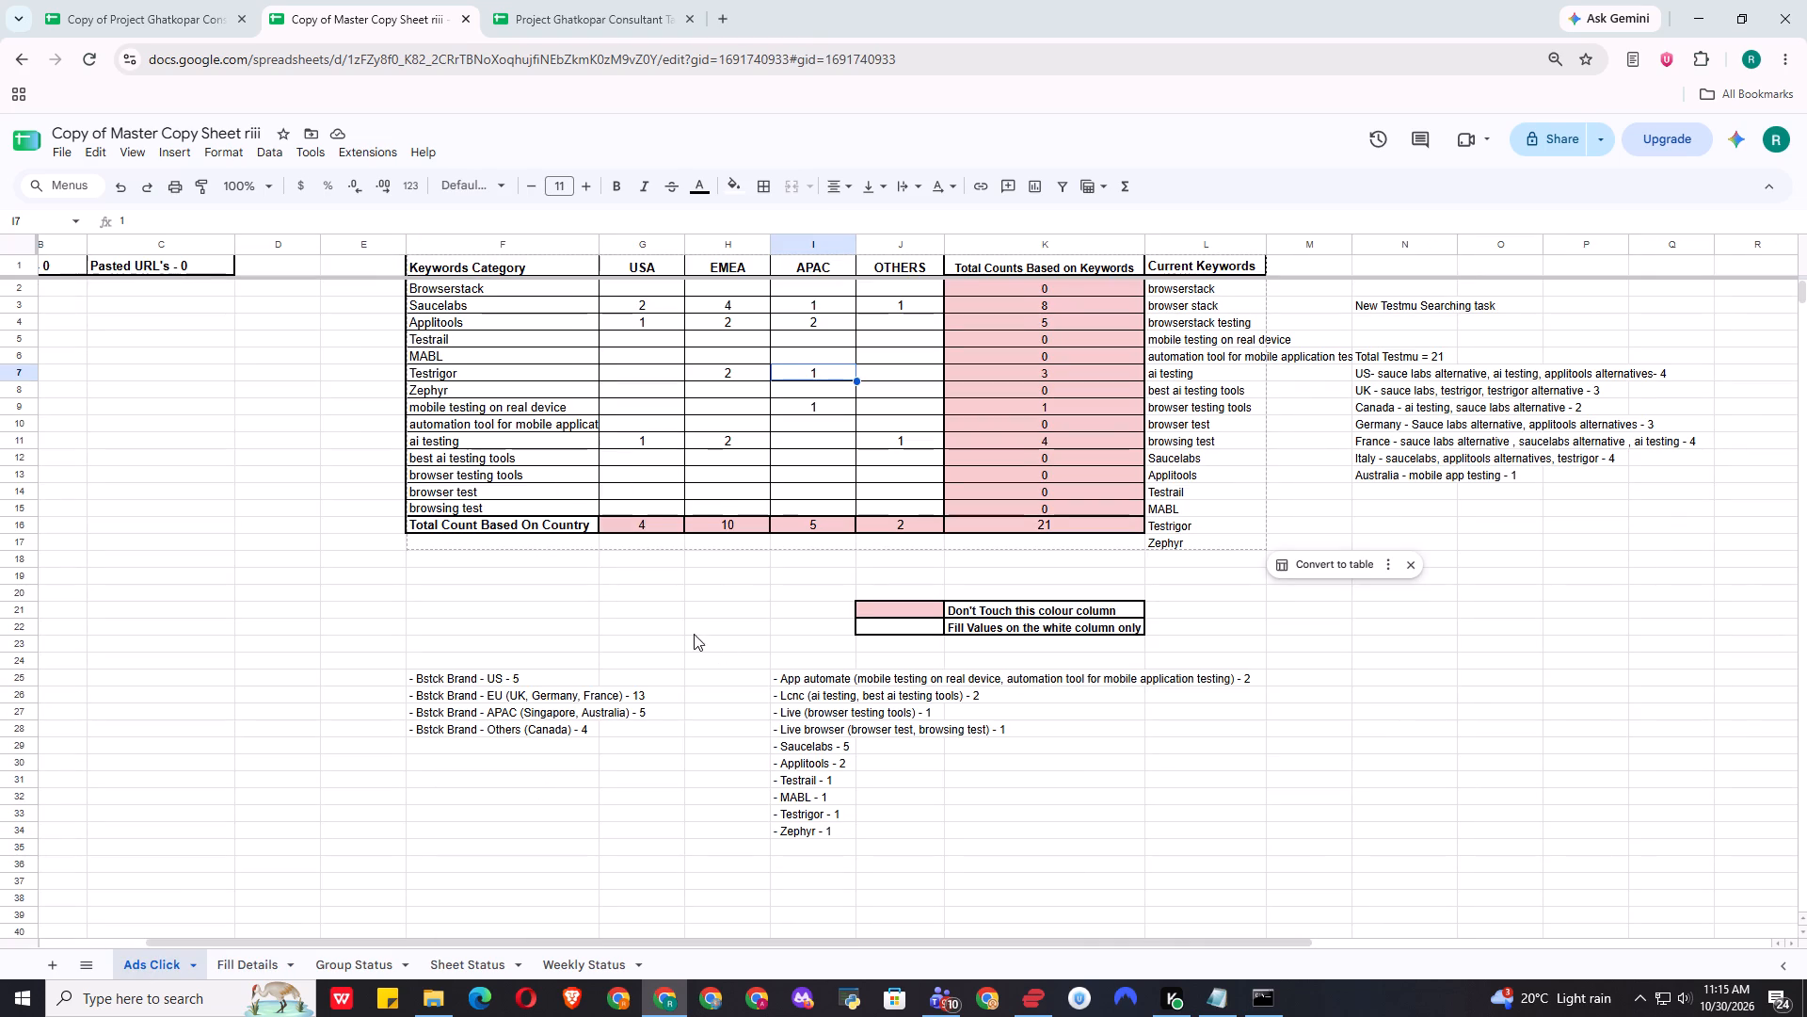
click(724, 303)
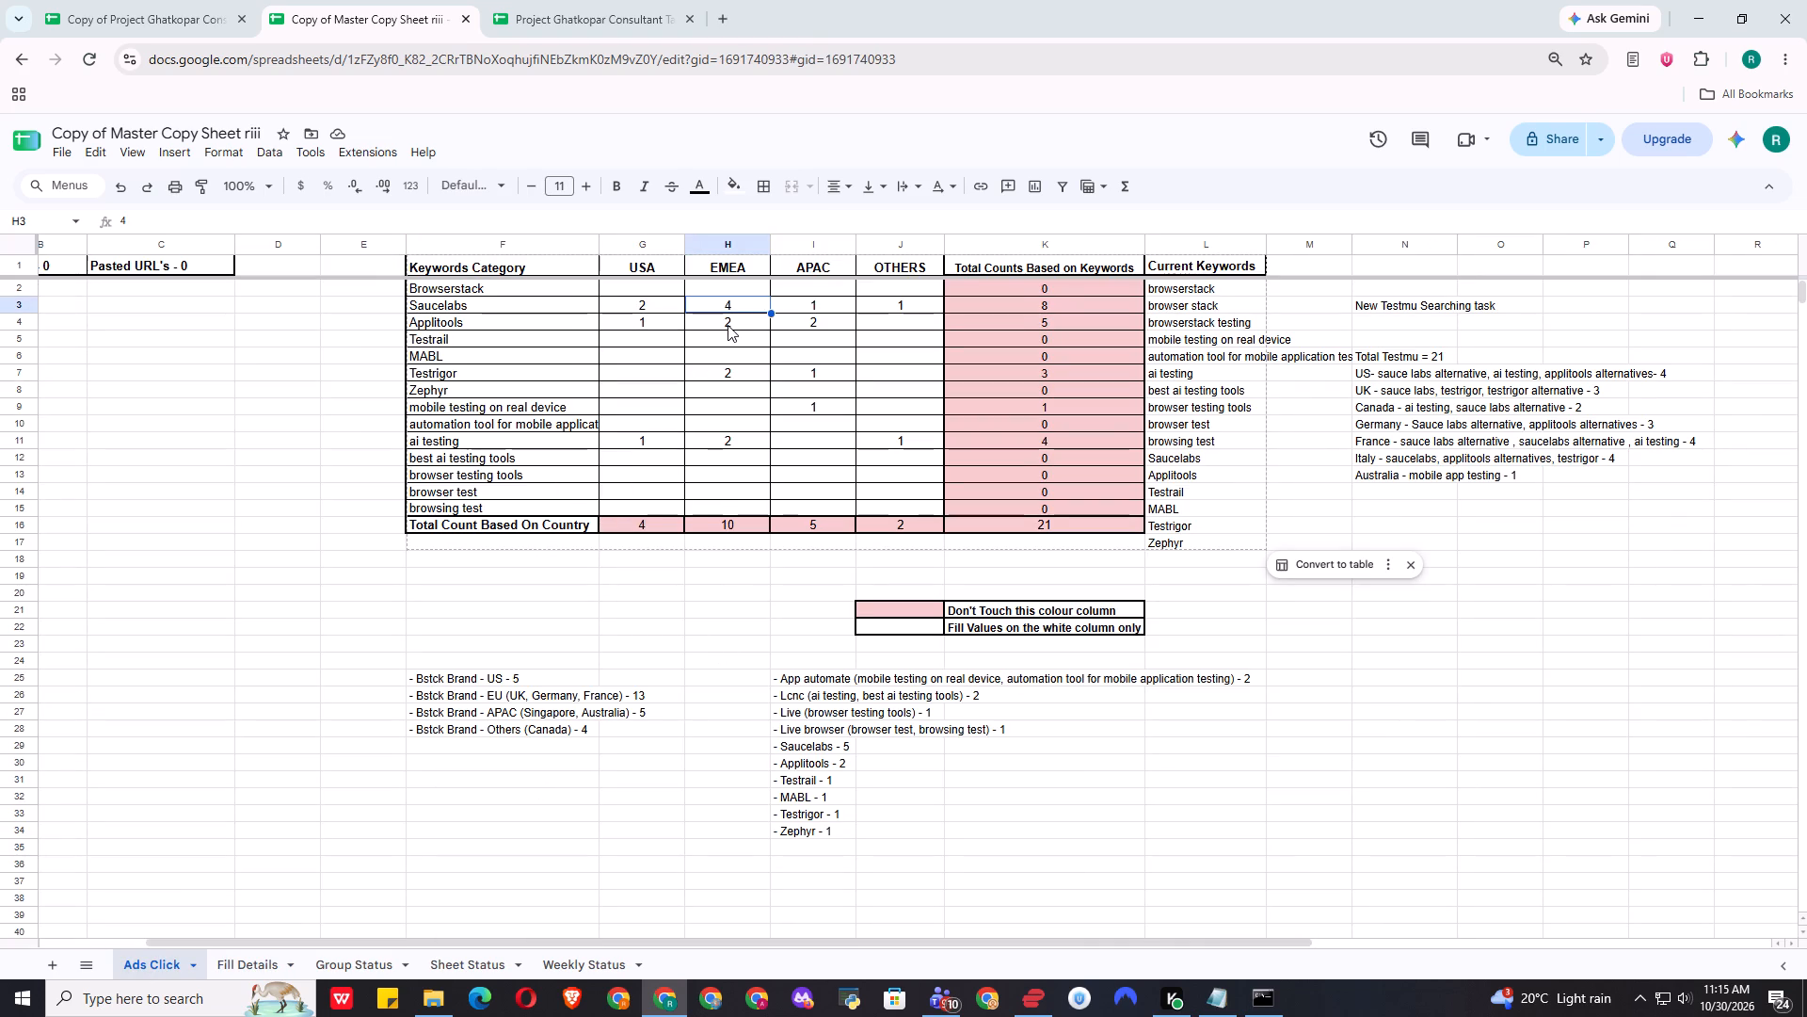
click(728, 325)
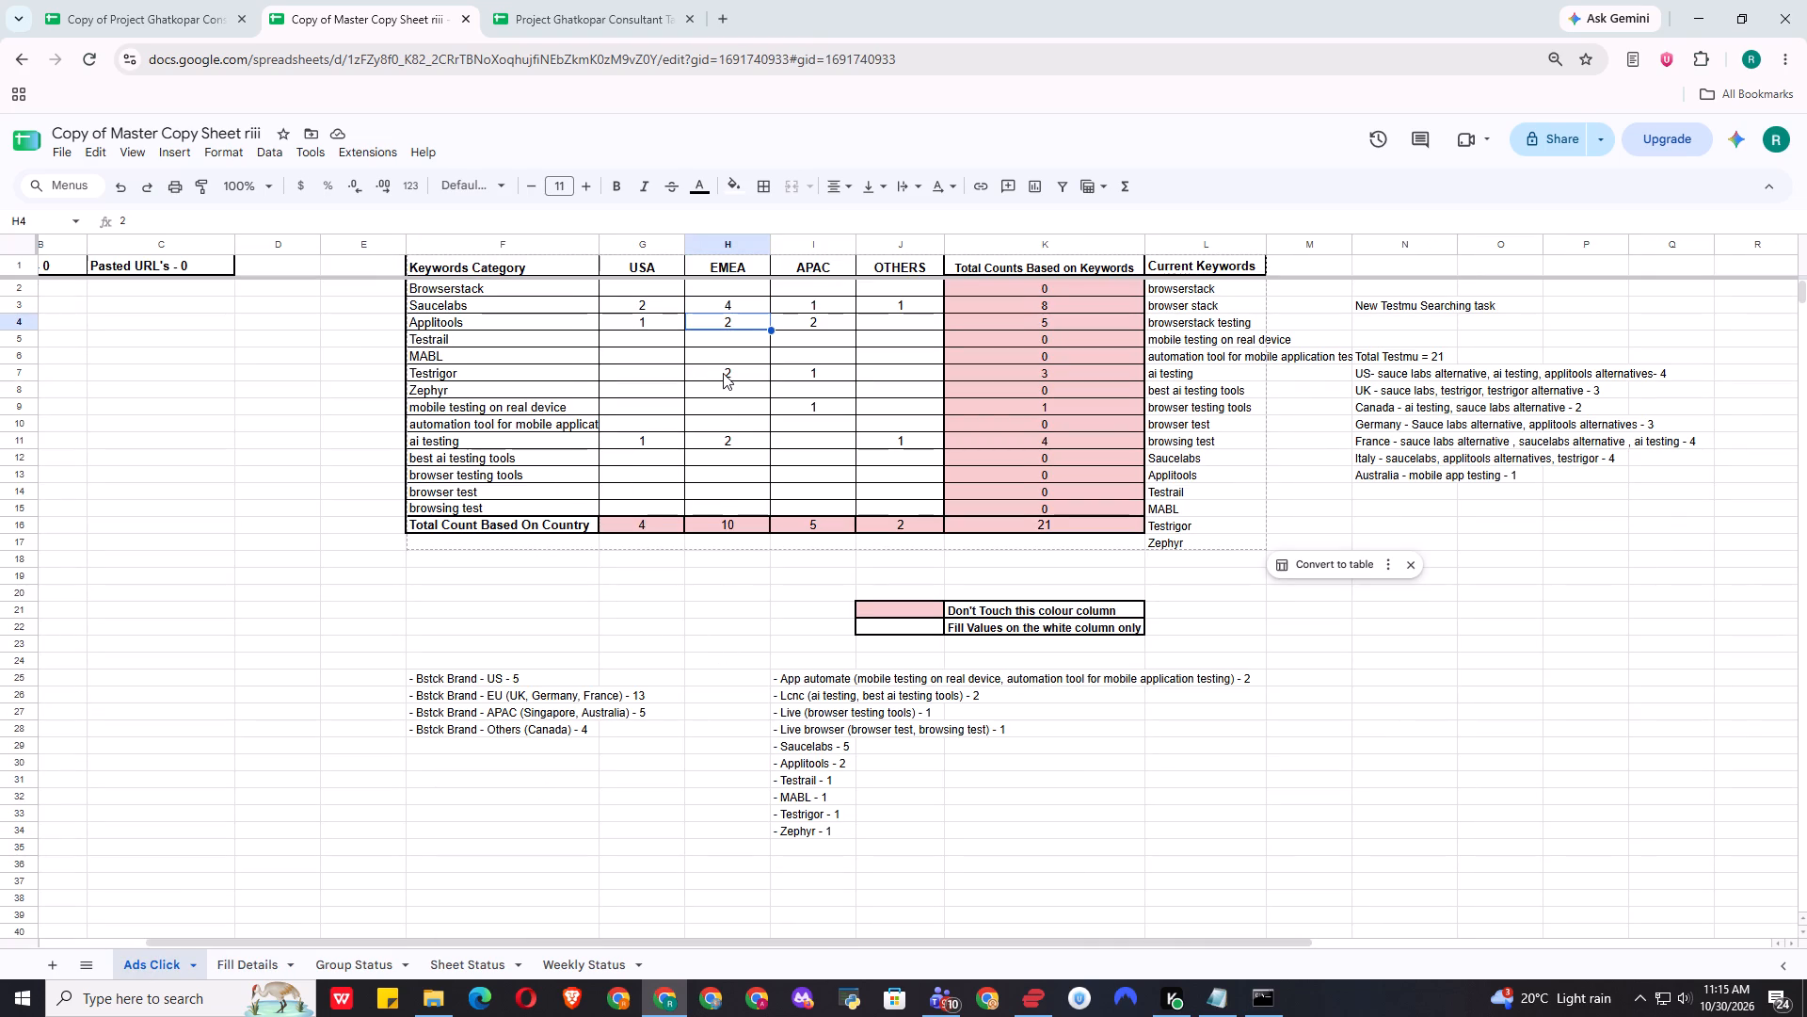
click(723, 373)
scroll(887, 396, up, 2)
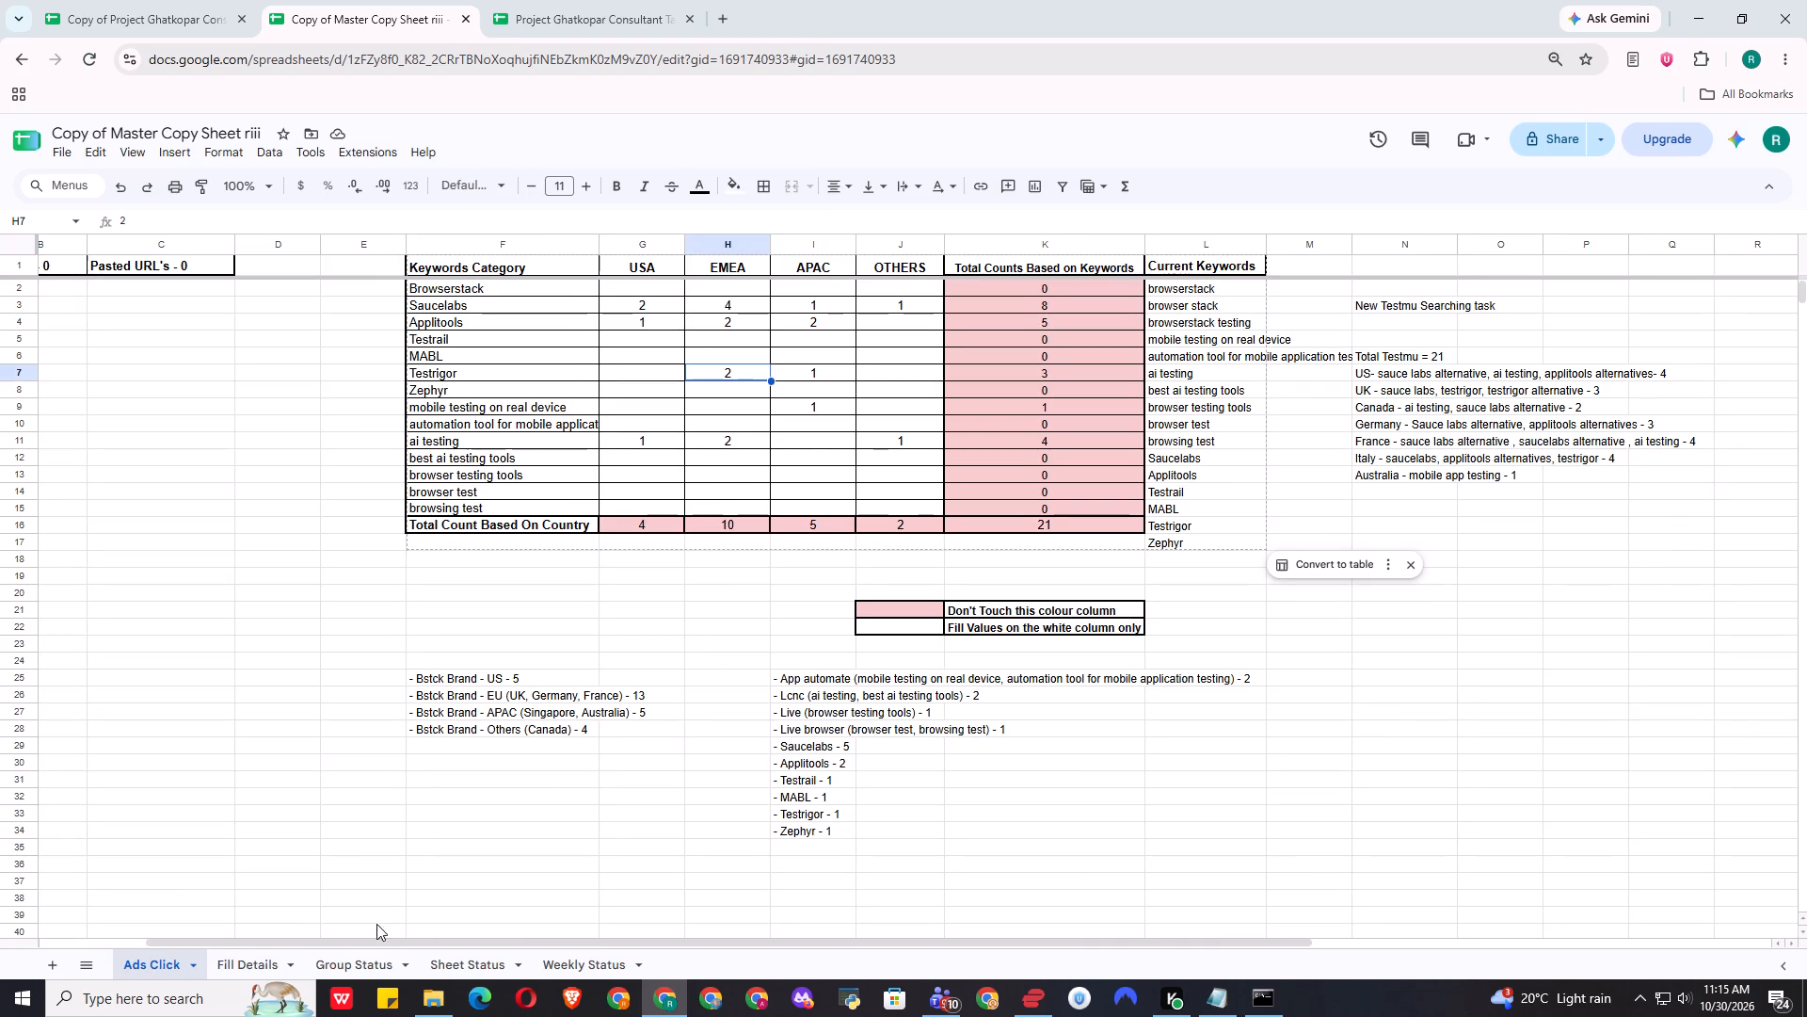
click(228, 967)
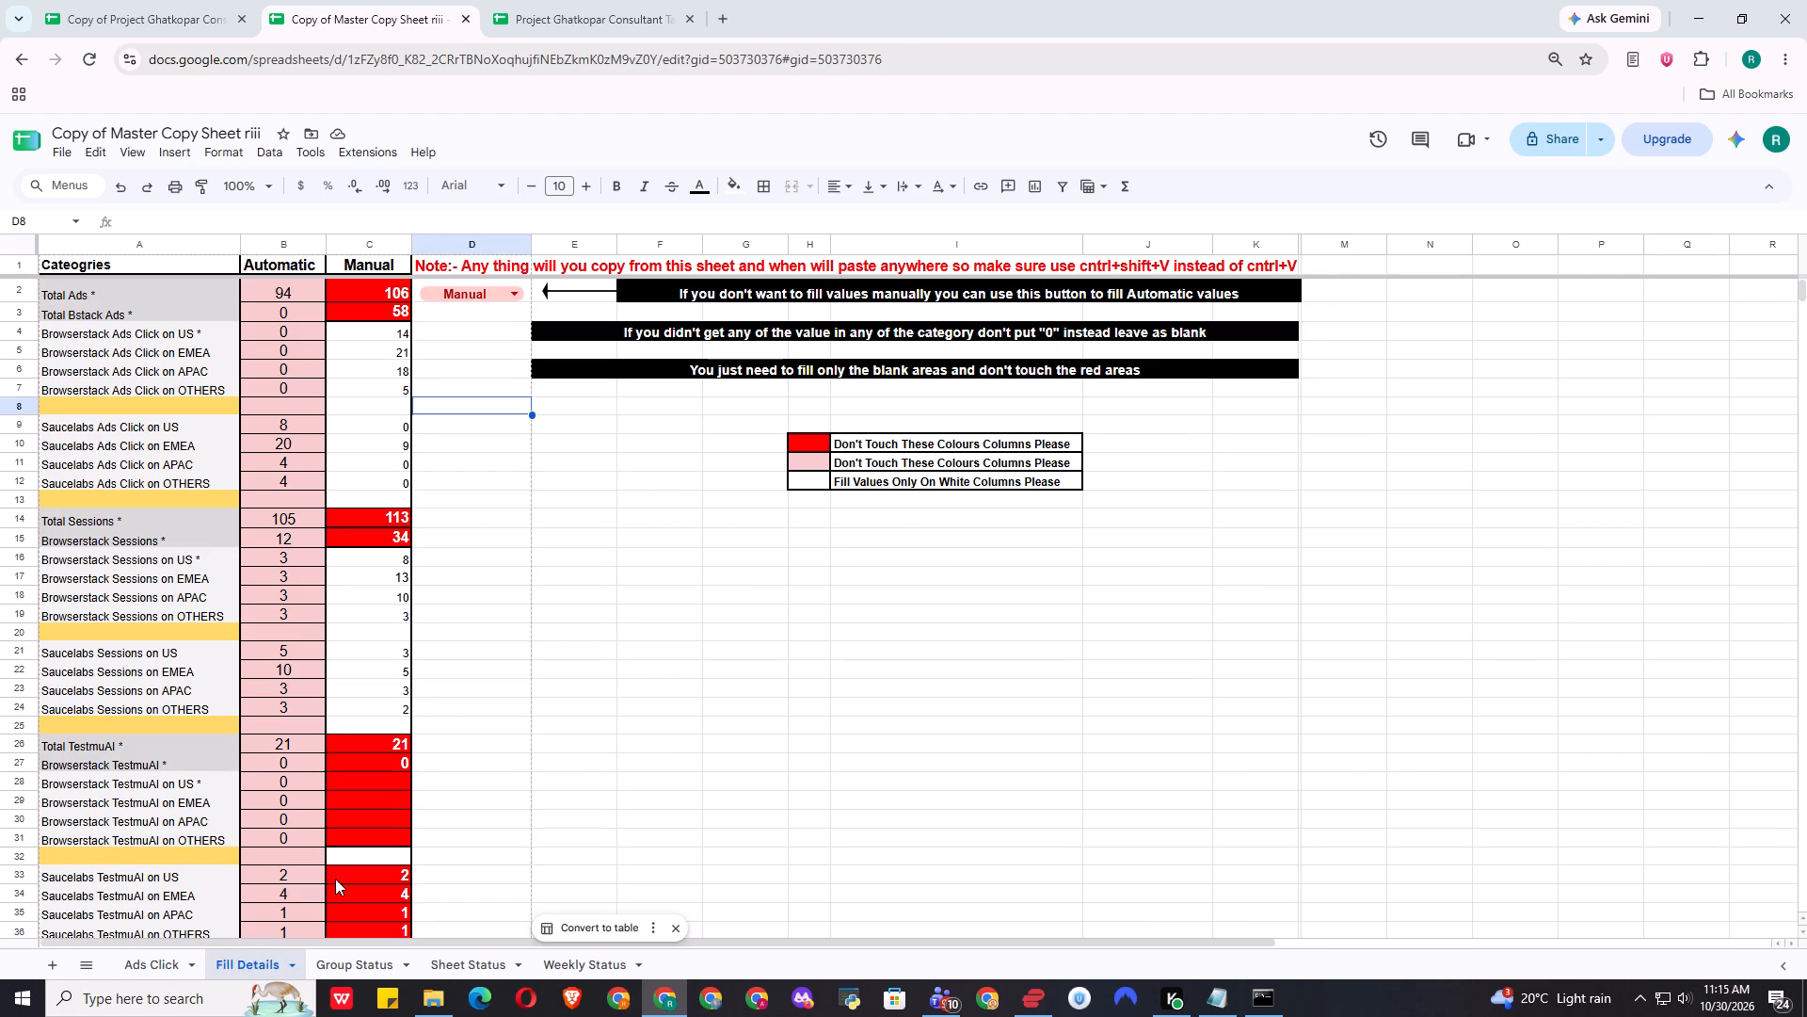
click(518, 555)
scroll(401, 500, up, 1)
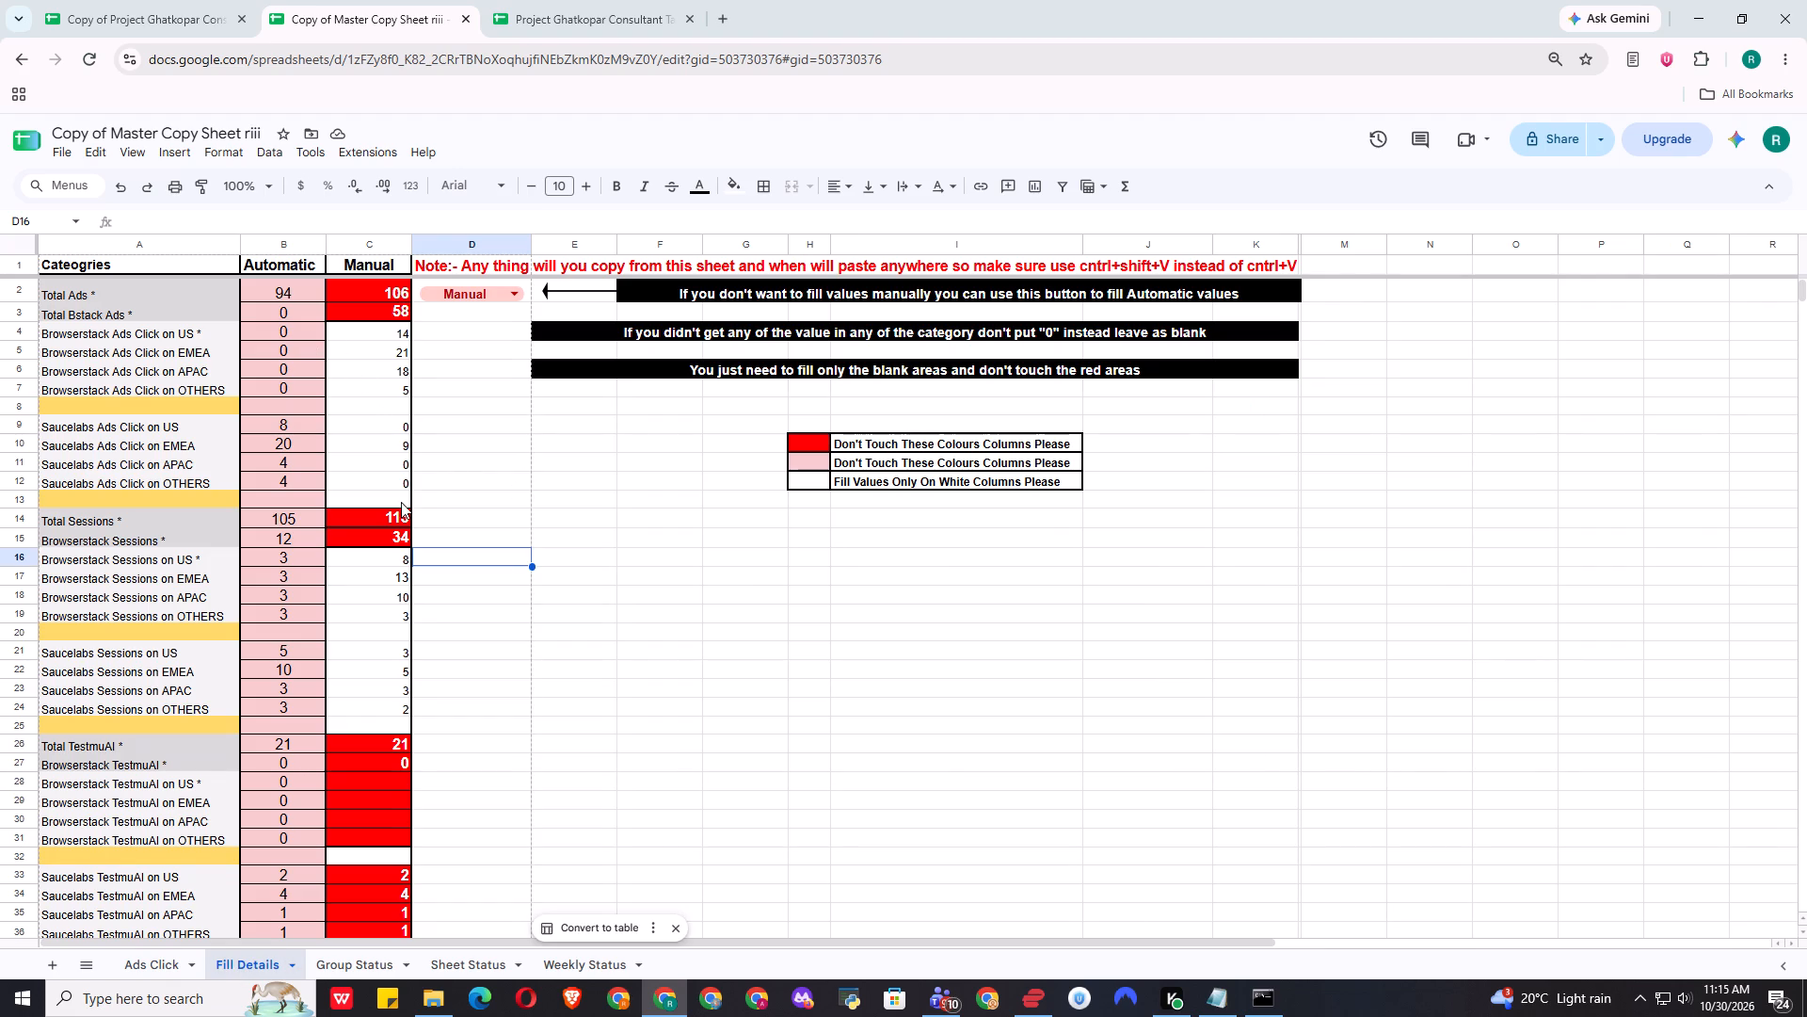
scroll(401, 502, up, 1)
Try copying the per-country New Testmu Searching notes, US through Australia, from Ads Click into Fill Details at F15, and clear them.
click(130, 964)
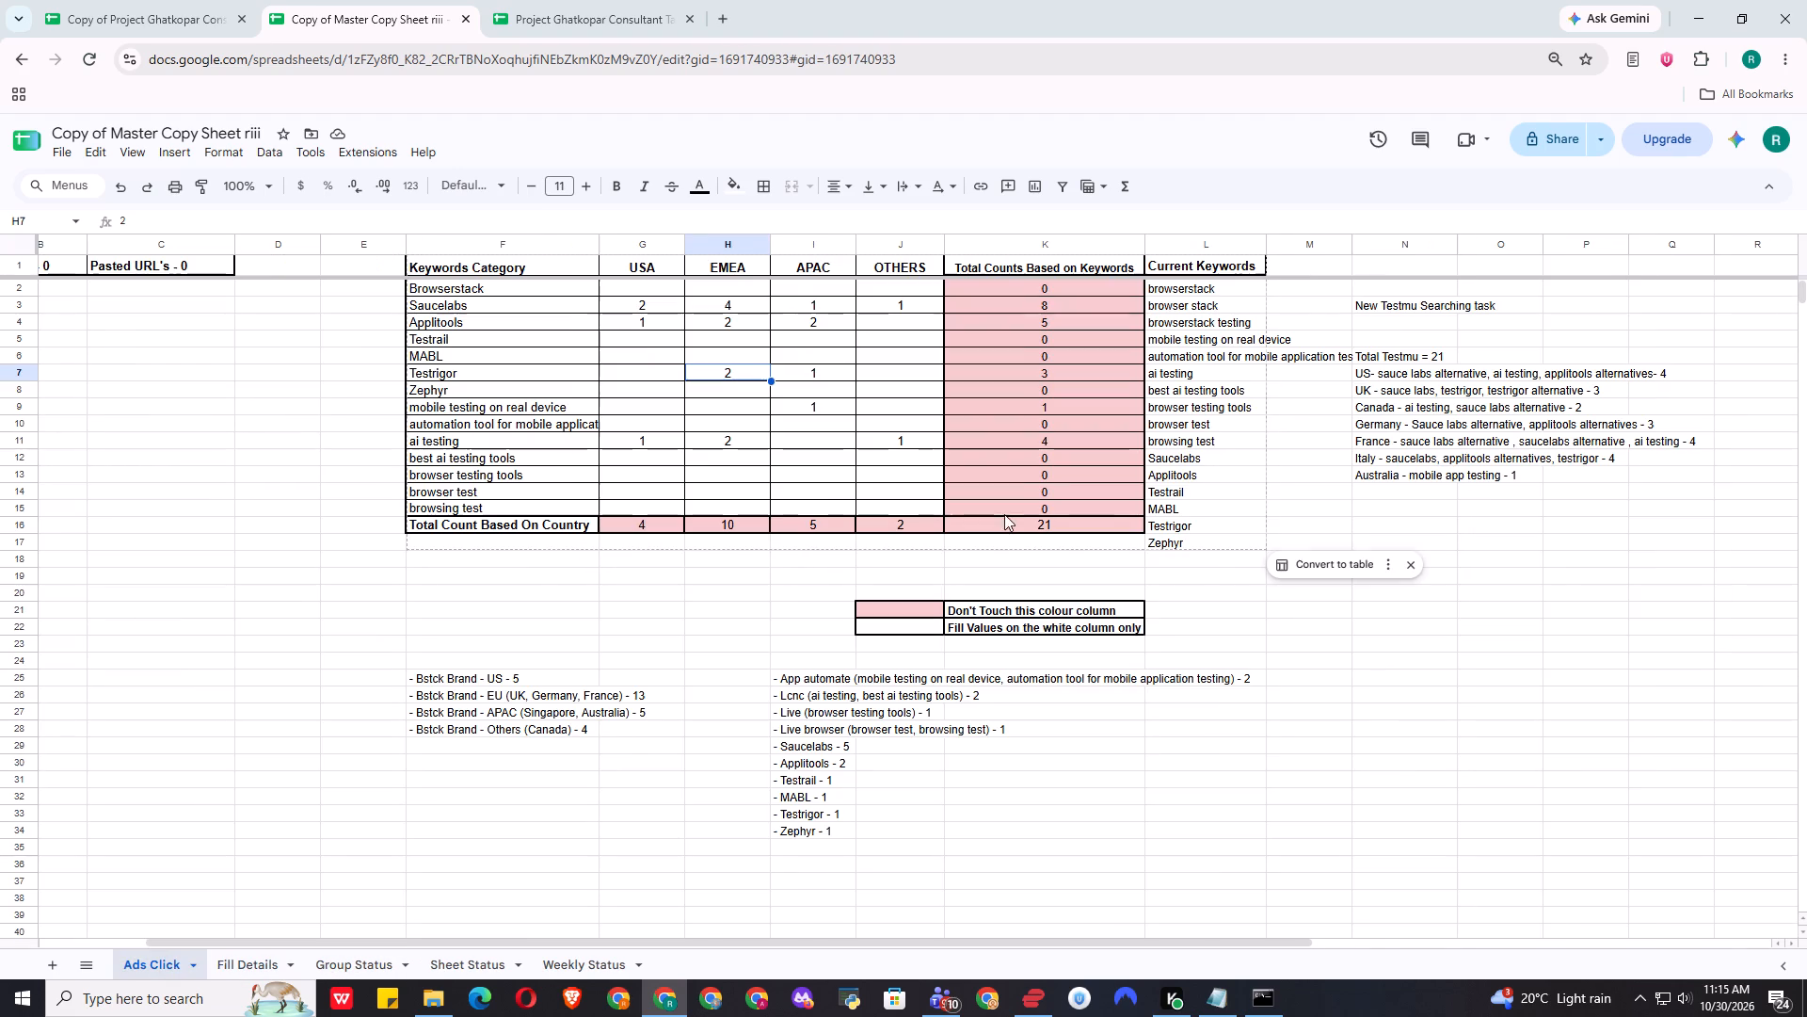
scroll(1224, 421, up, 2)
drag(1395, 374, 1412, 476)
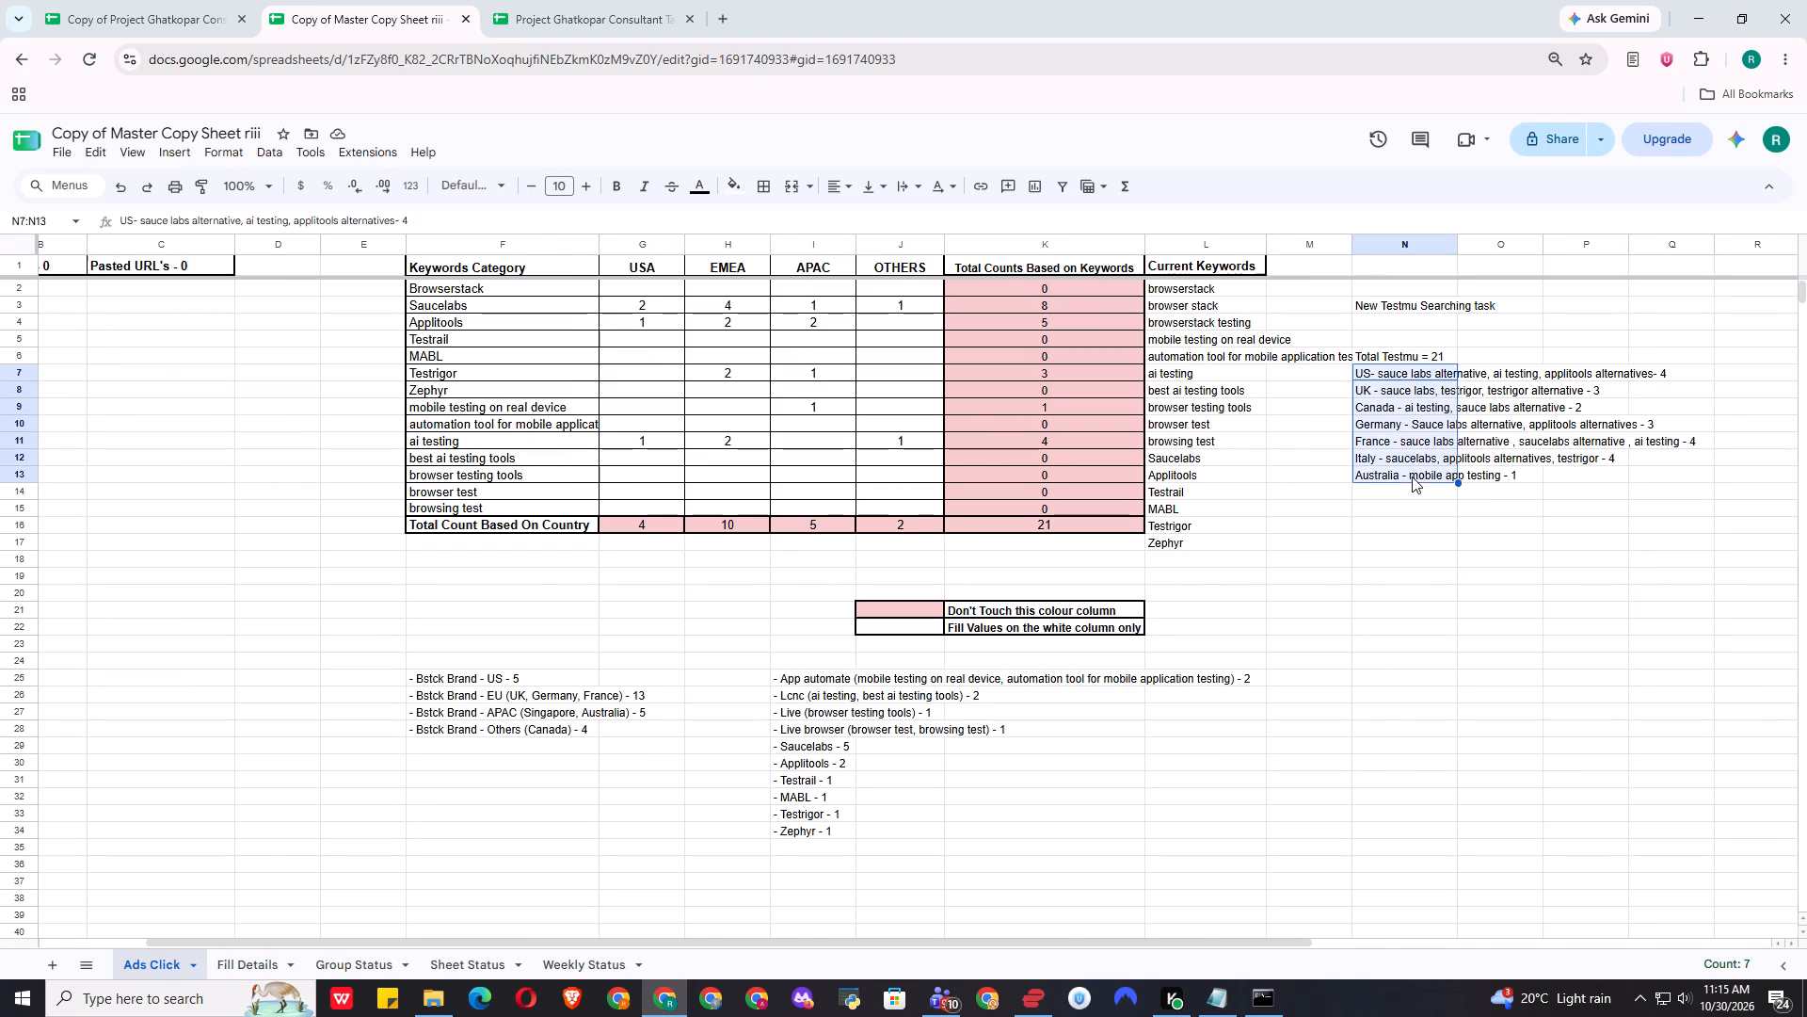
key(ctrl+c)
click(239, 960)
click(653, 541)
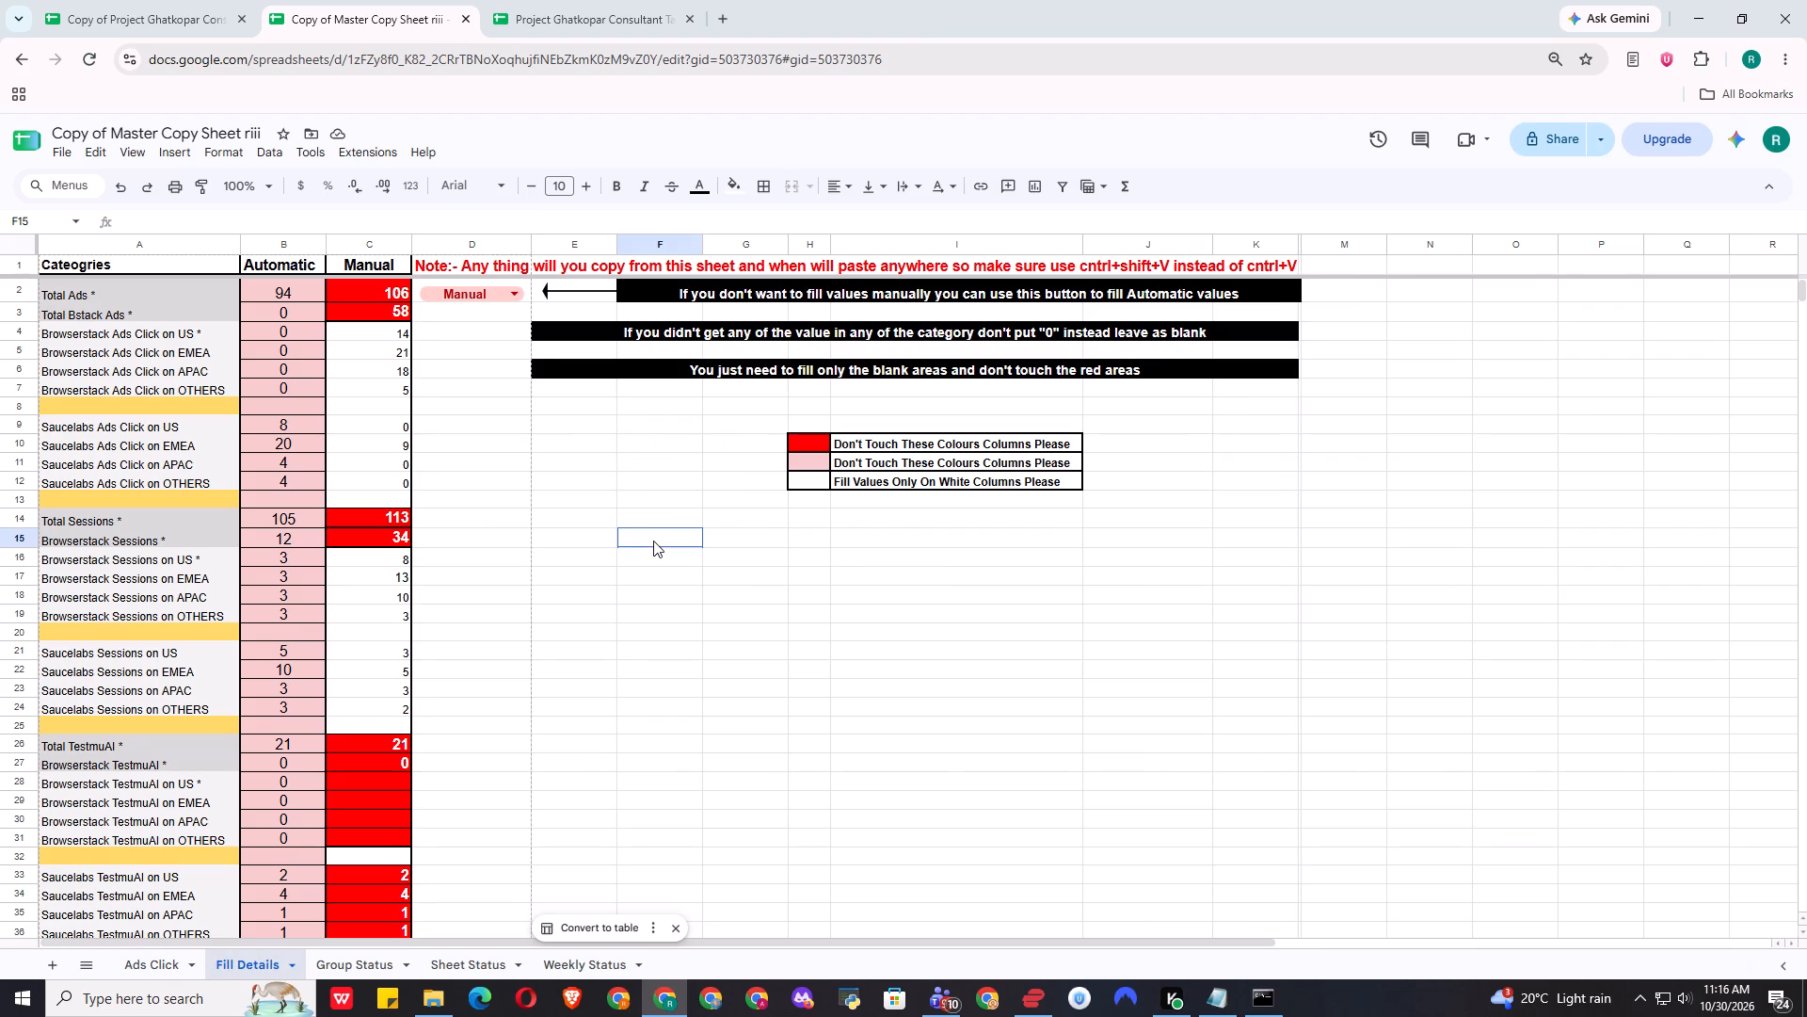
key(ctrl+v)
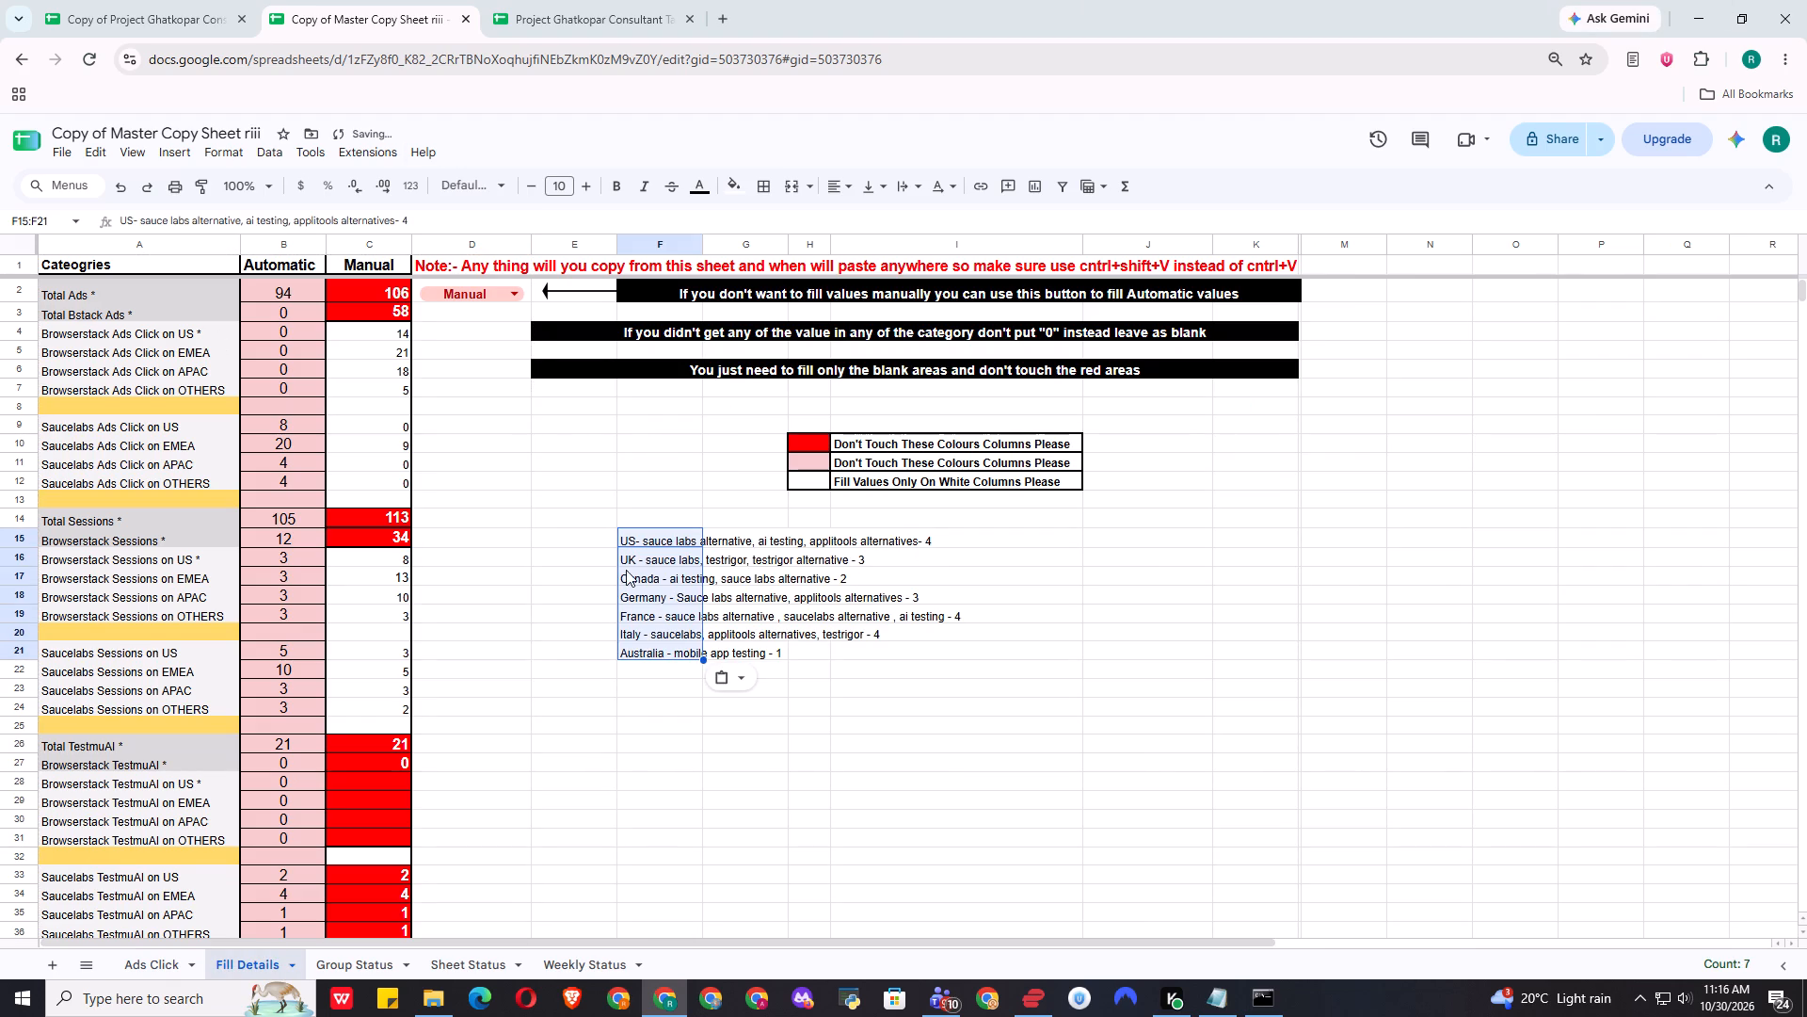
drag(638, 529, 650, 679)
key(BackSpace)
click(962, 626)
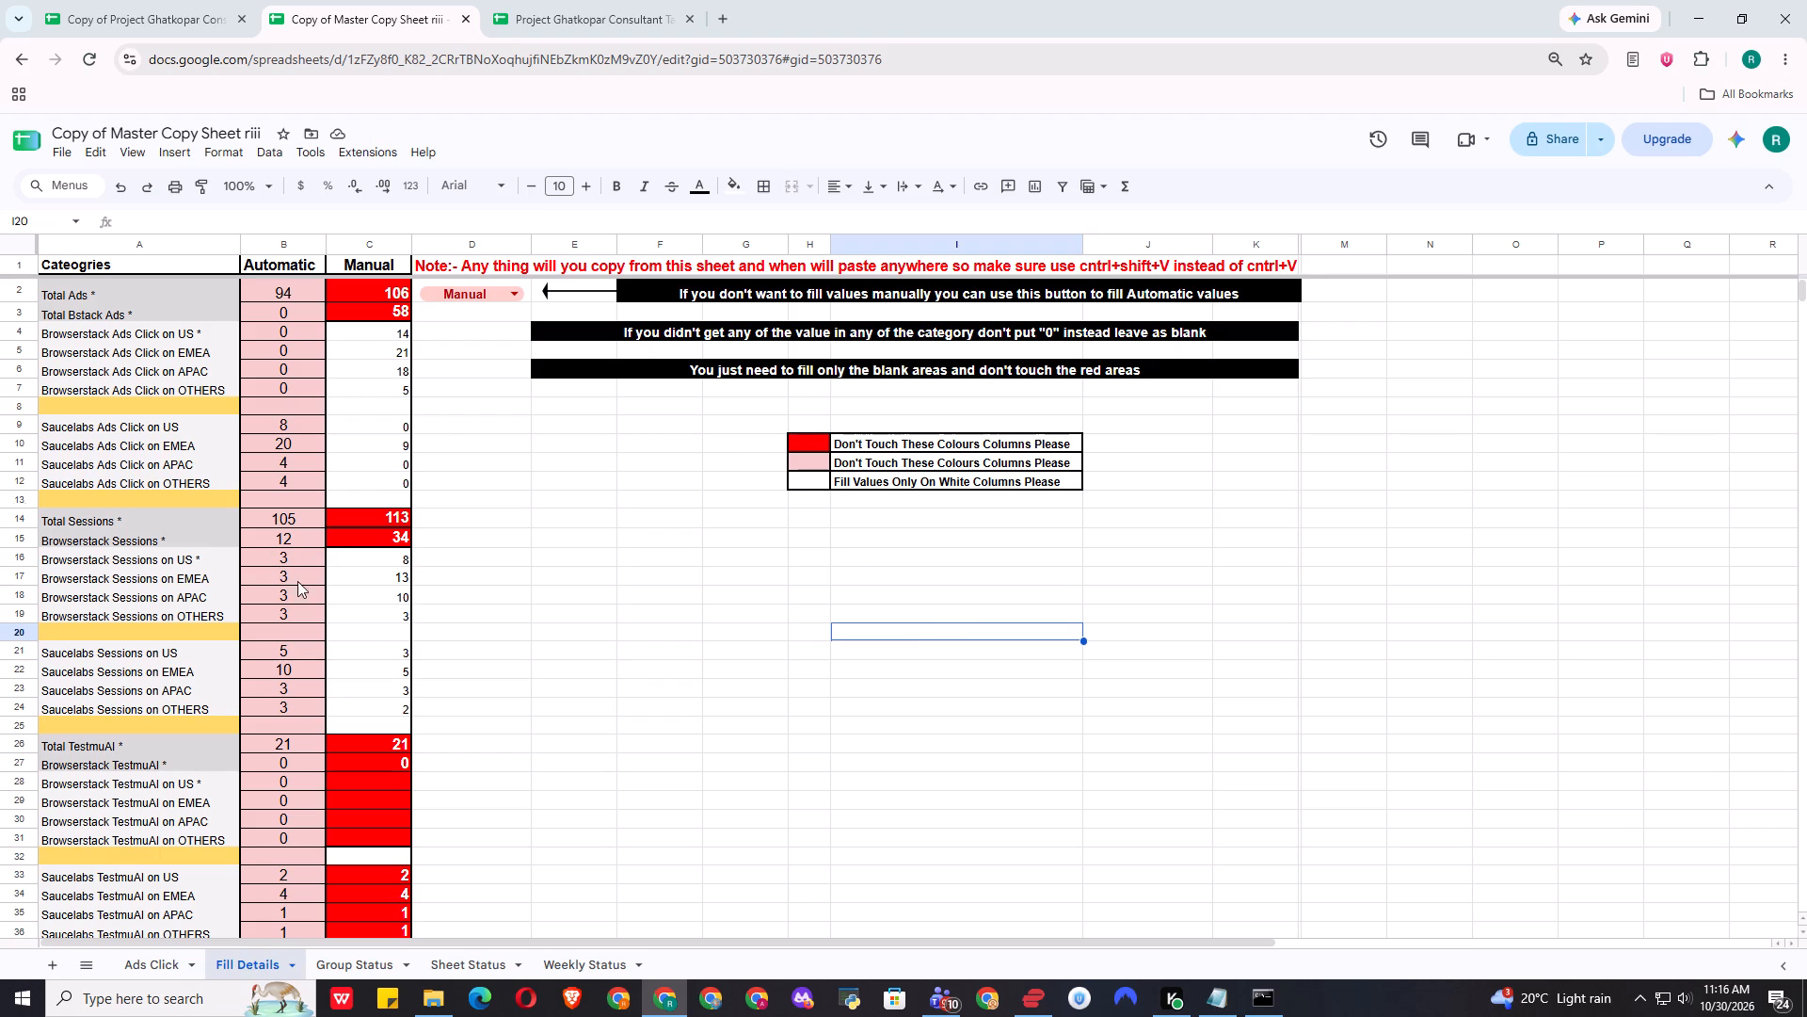
Review the Automatic and Manual values in Fill Details from the Saucelabs rows down to Live Browser TestmuAI.
scroll(384, 692, down, 1)
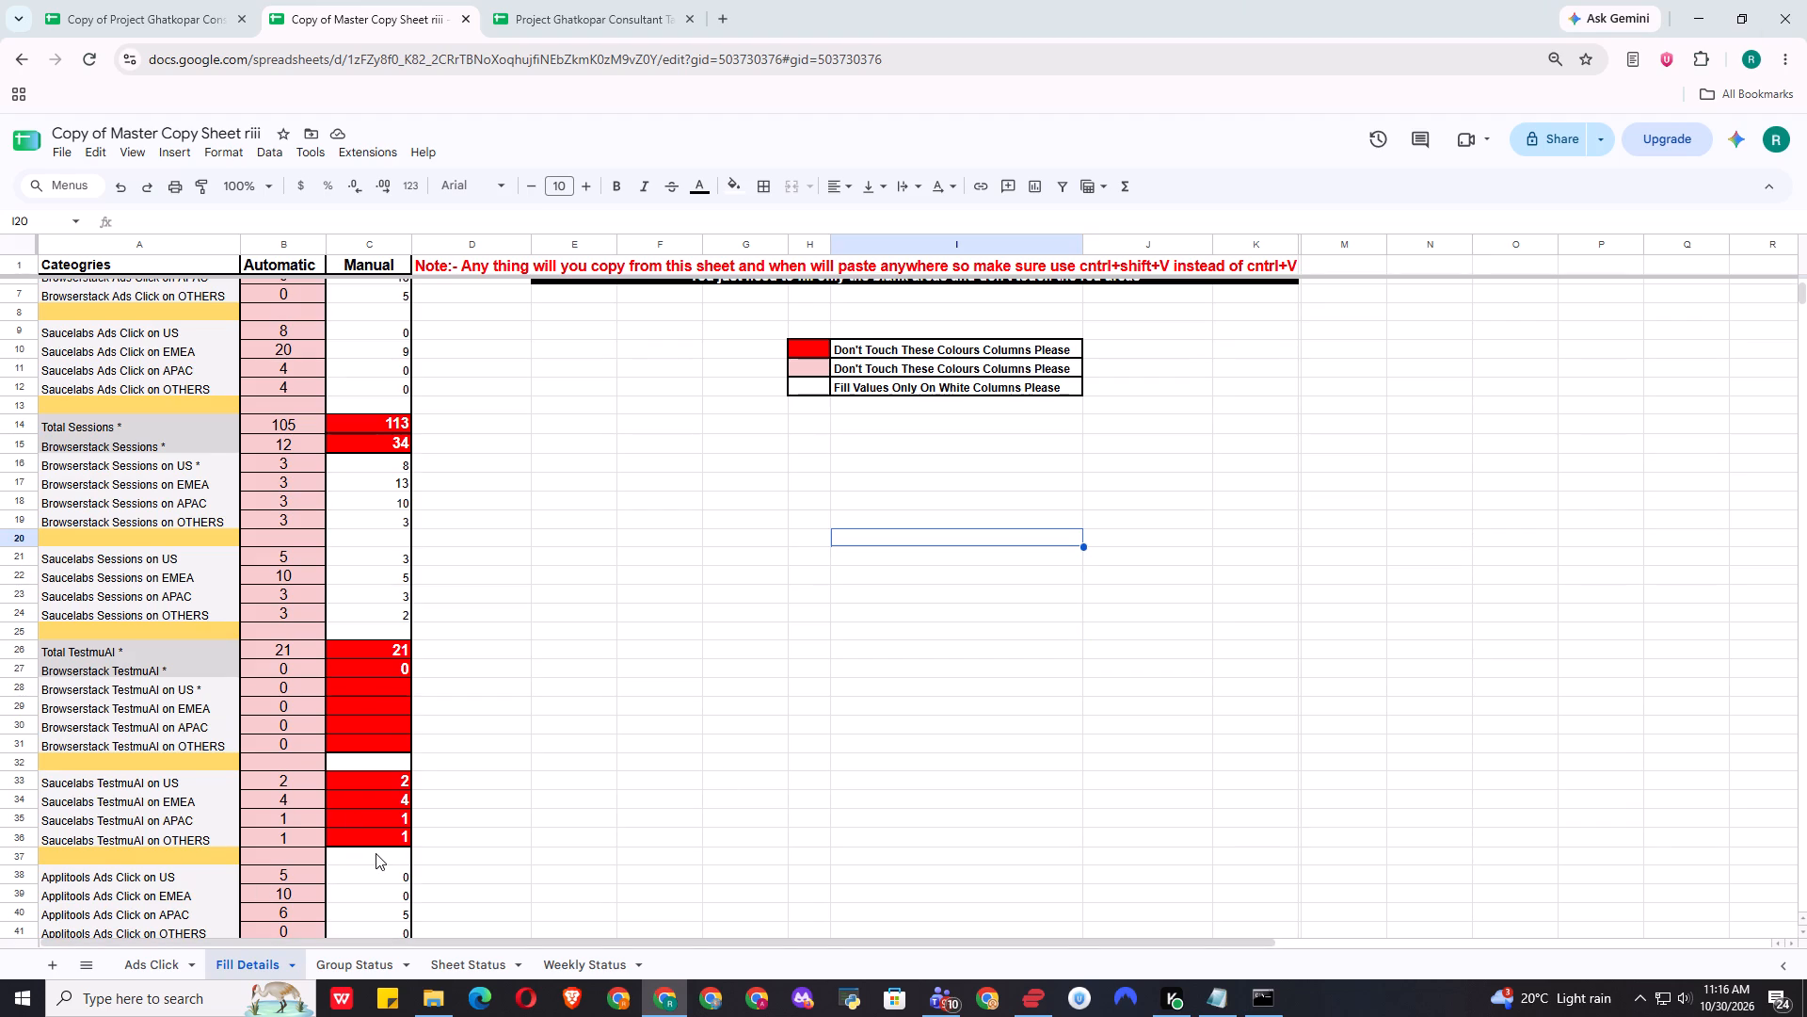
scroll(410, 776, down, 2)
scroll(358, 706, up, 1)
scroll(458, 693, down, 3)
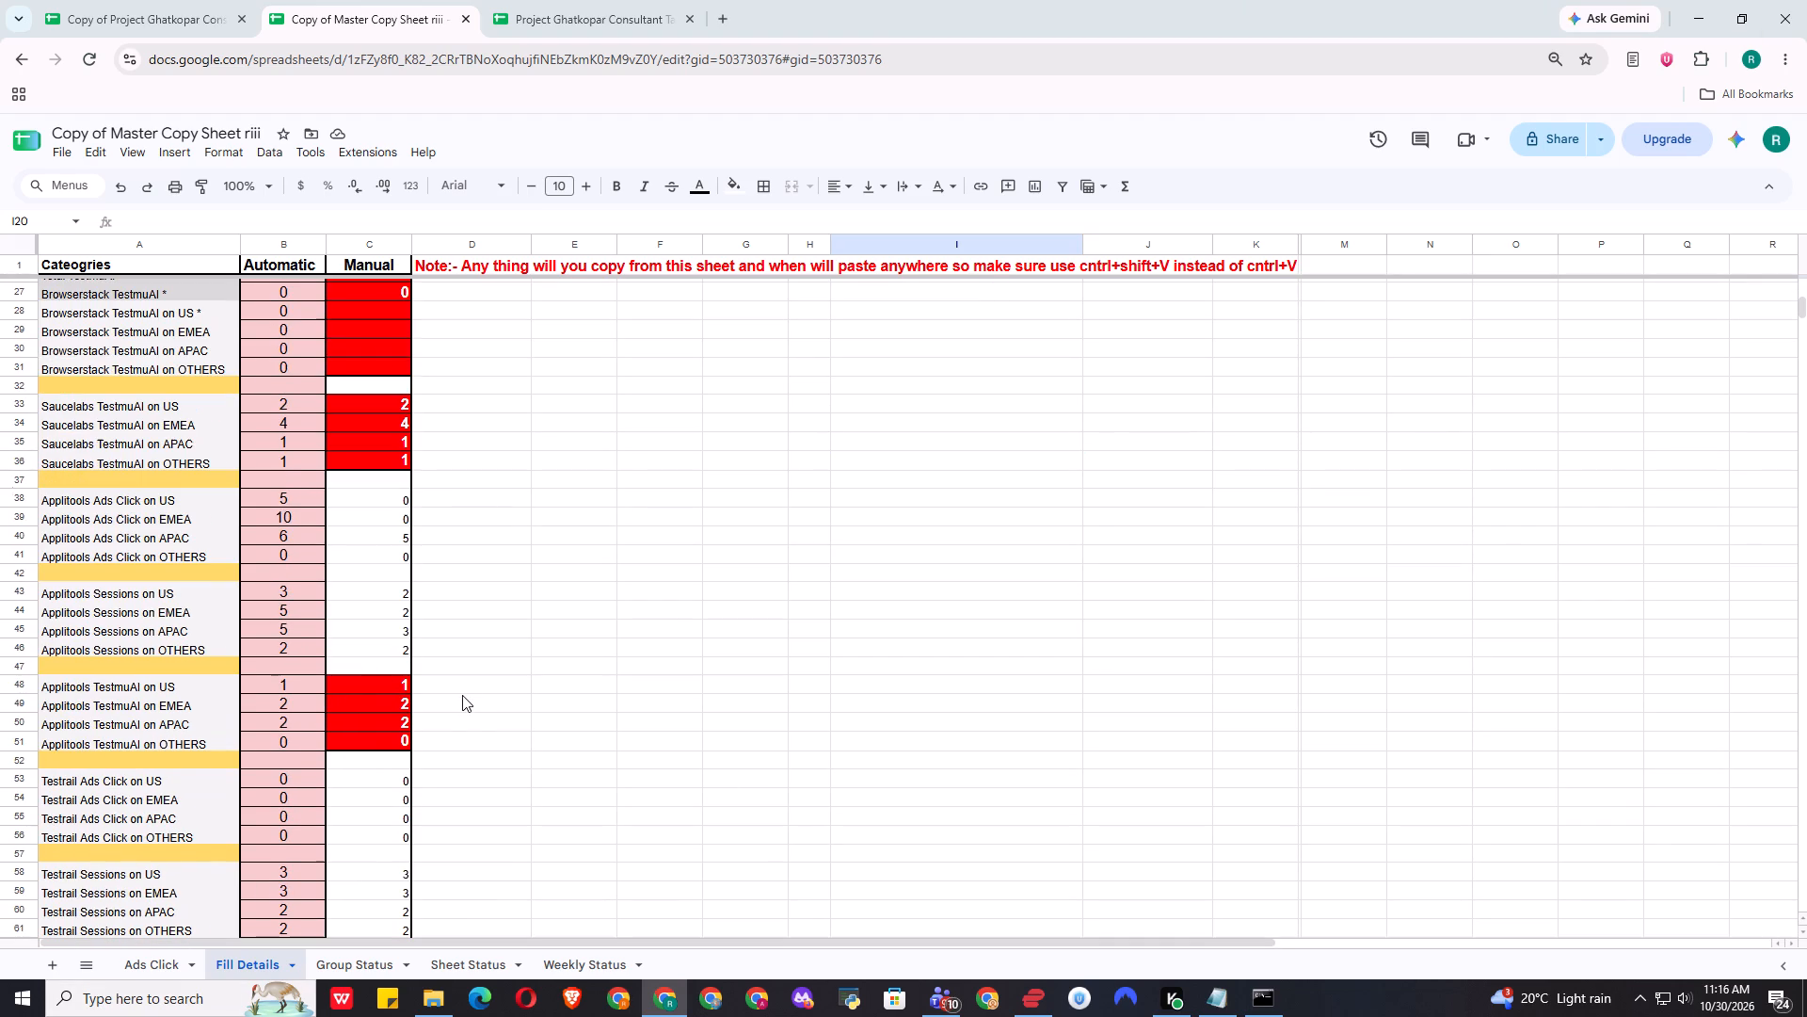
scroll(387, 763, down, 5)
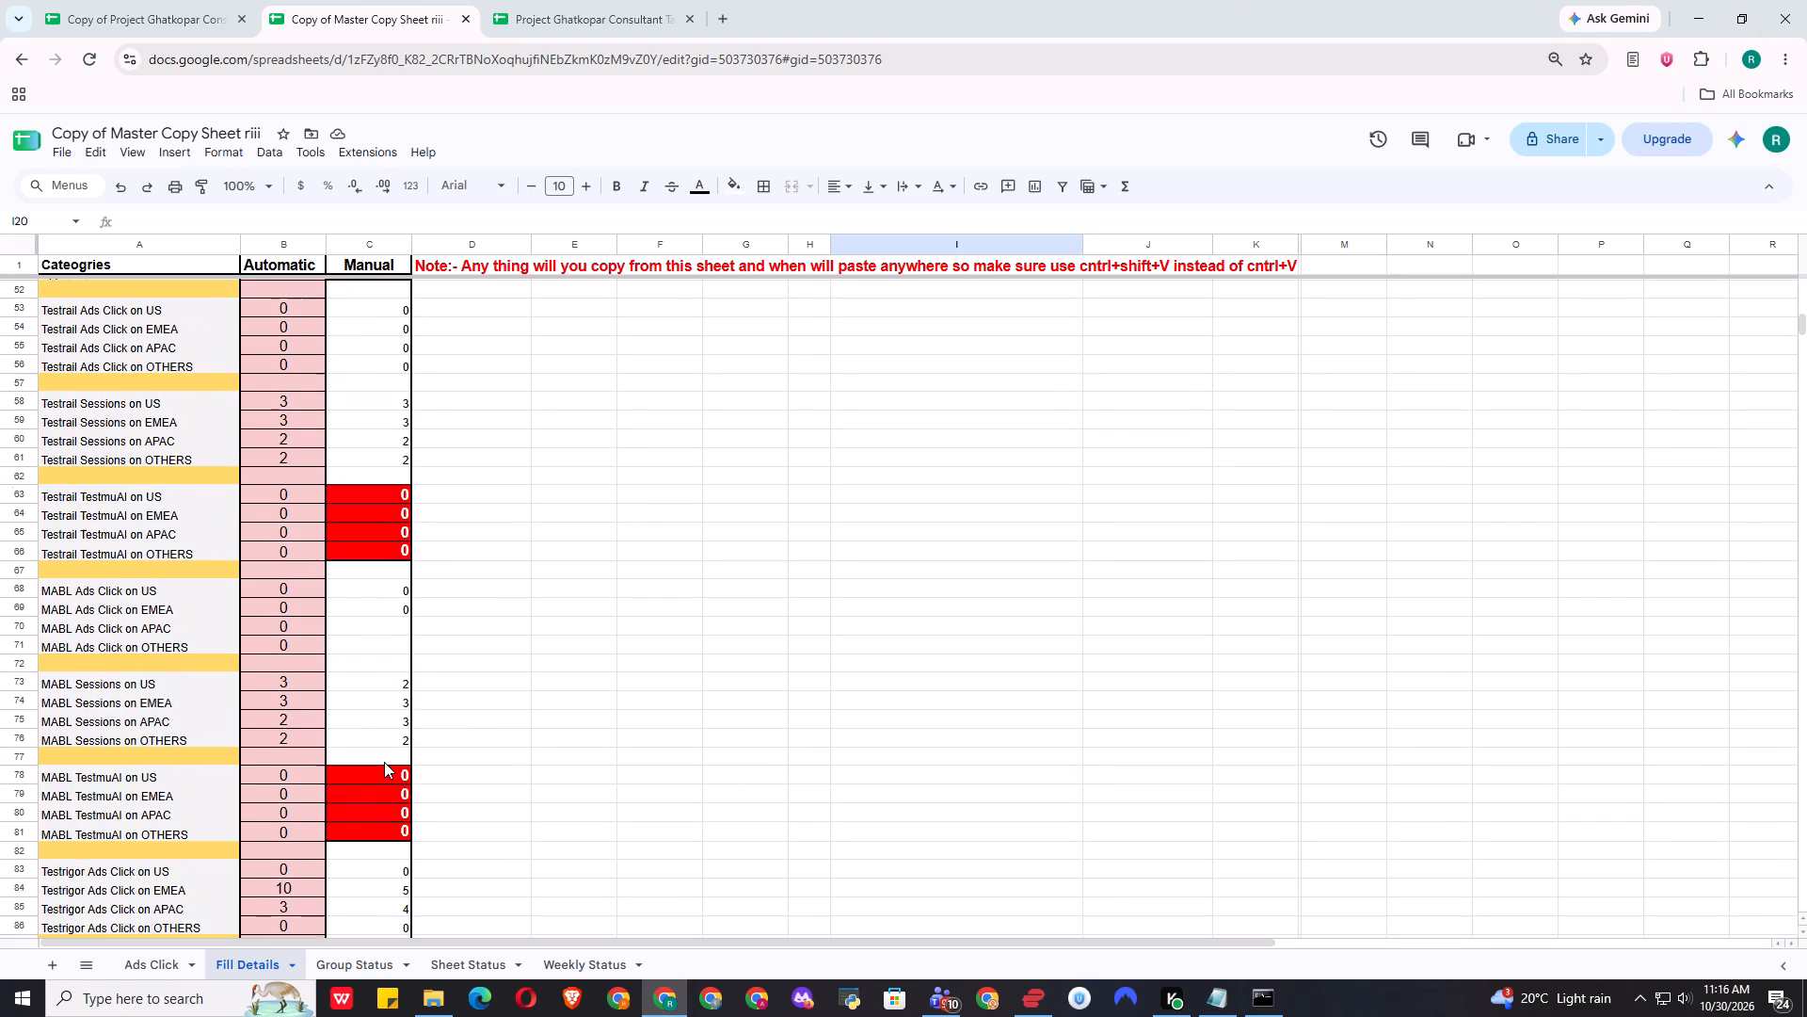
scroll(384, 762, down, 9)
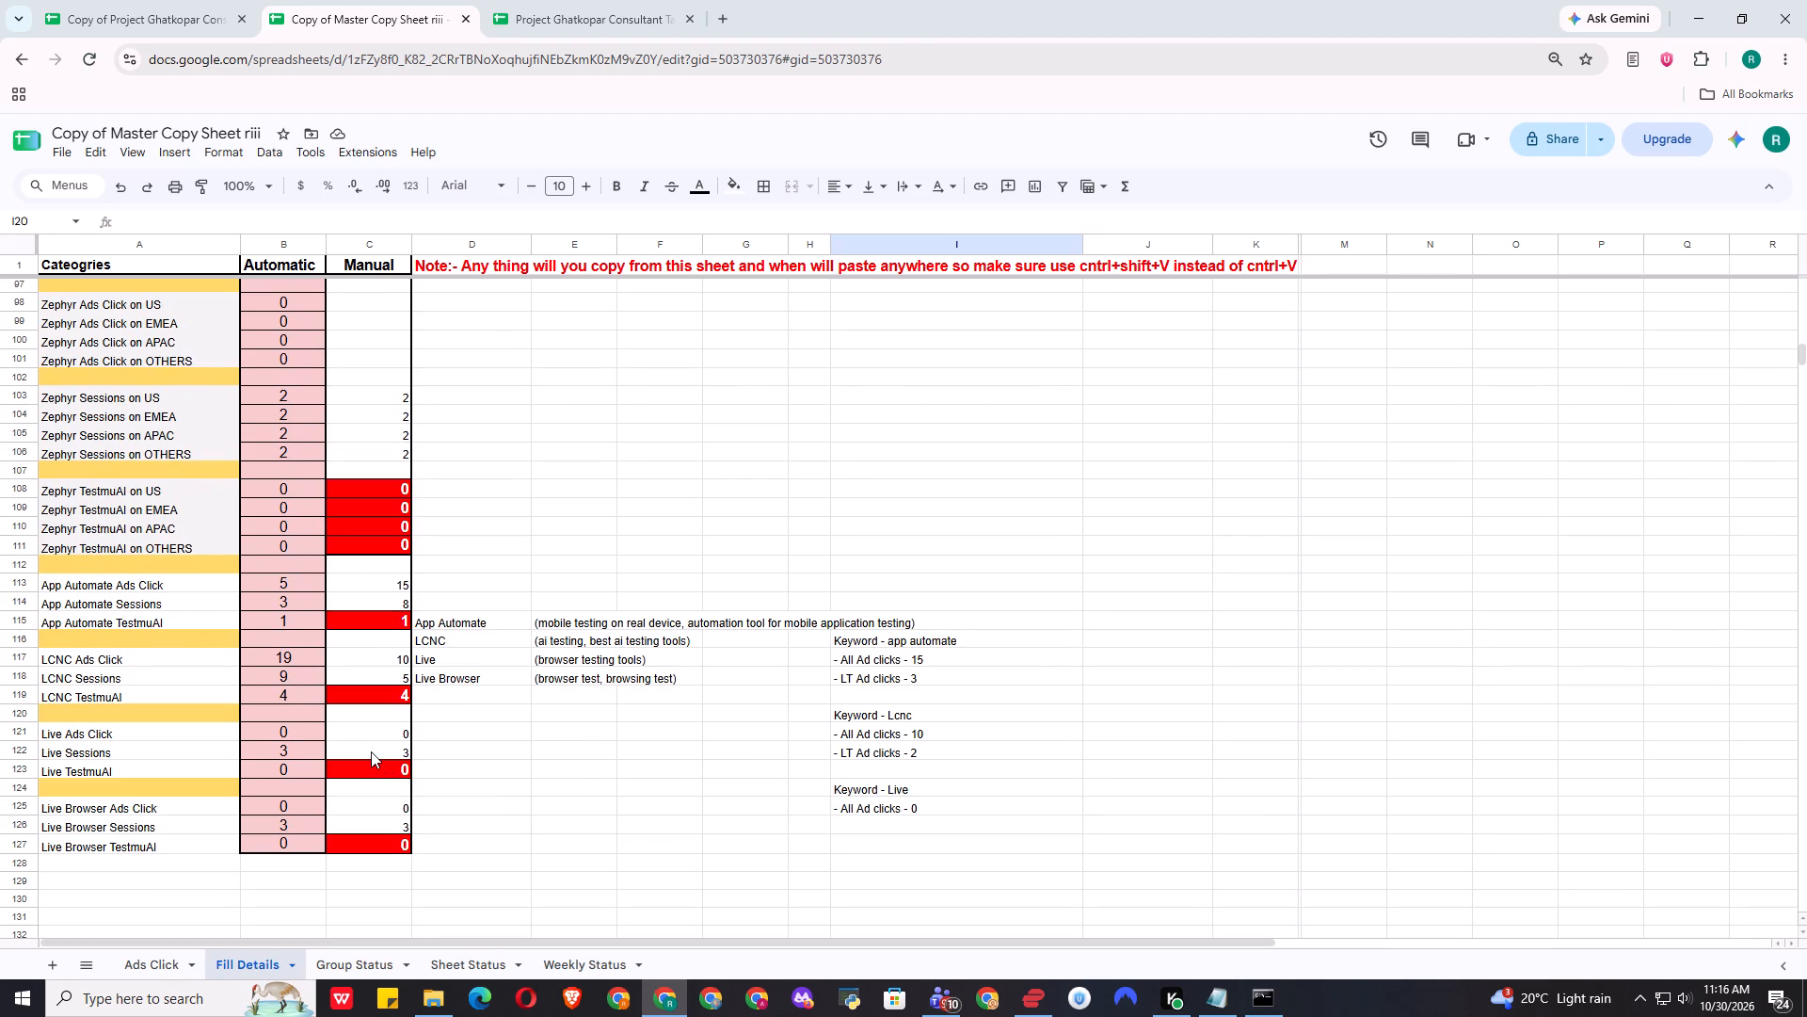
scroll(371, 751, up, 3)
scroll(371, 751, down, 4)
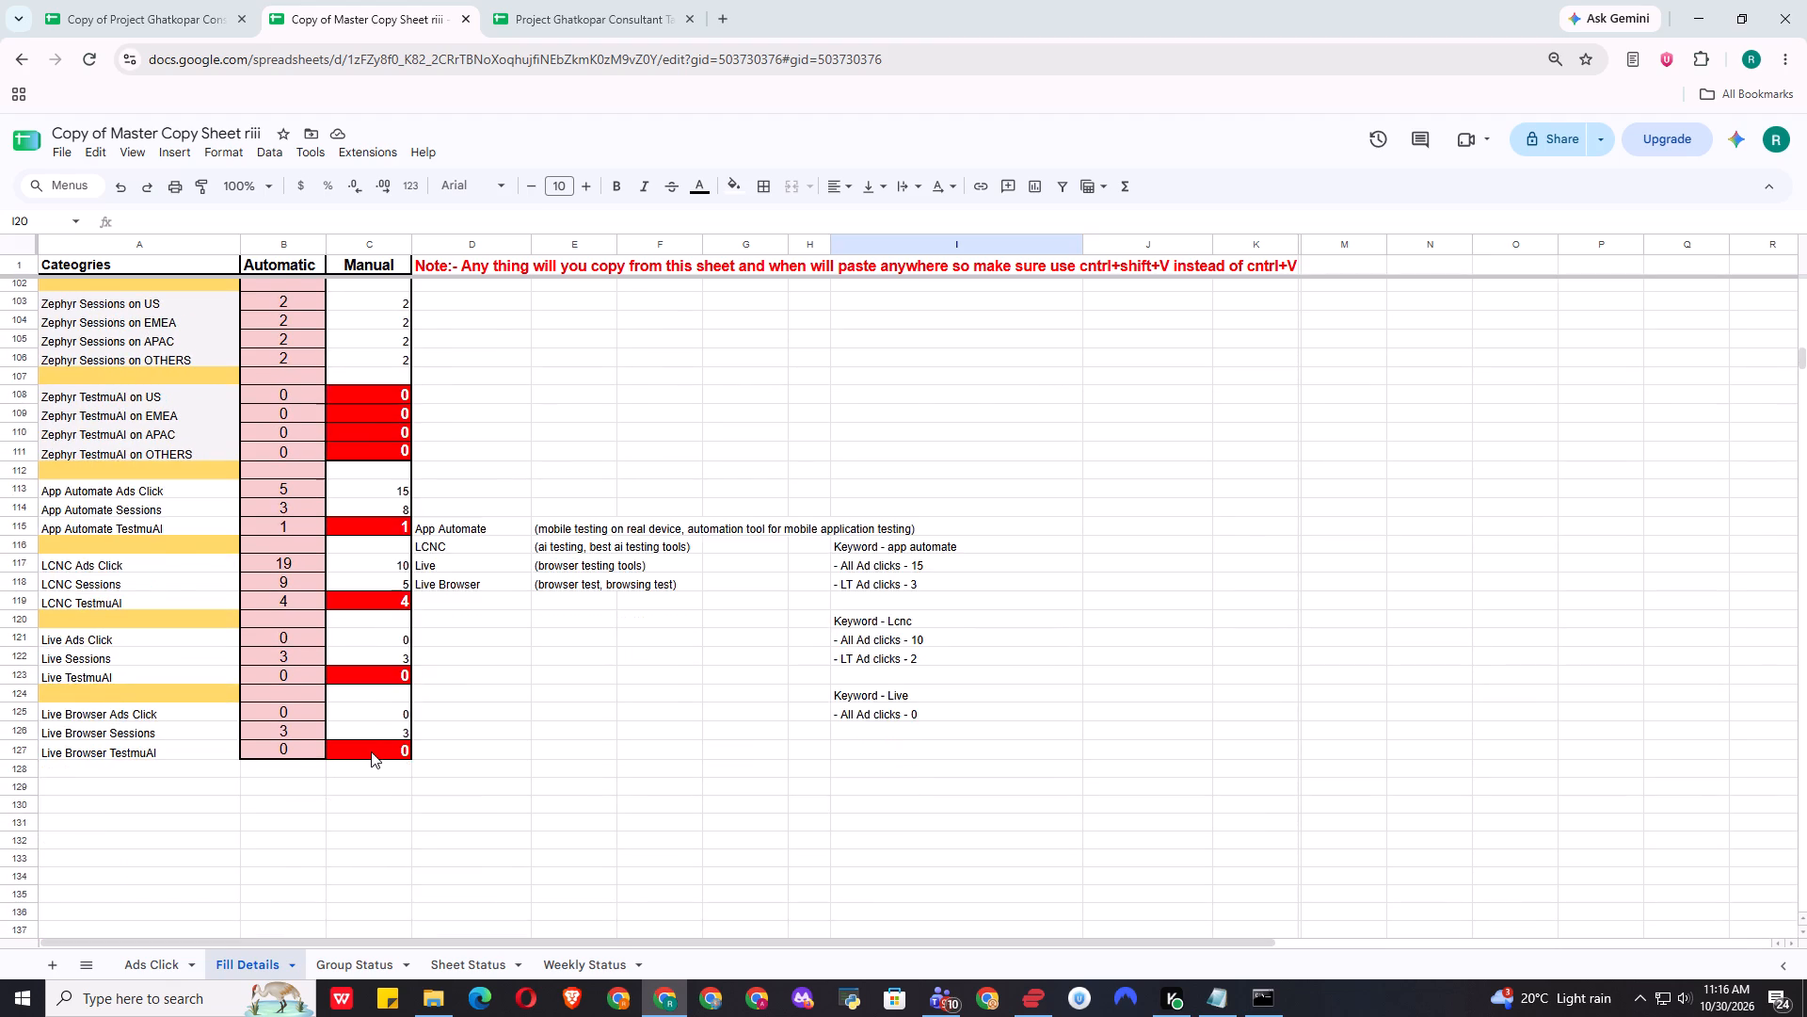
scroll(371, 751, up, 17)
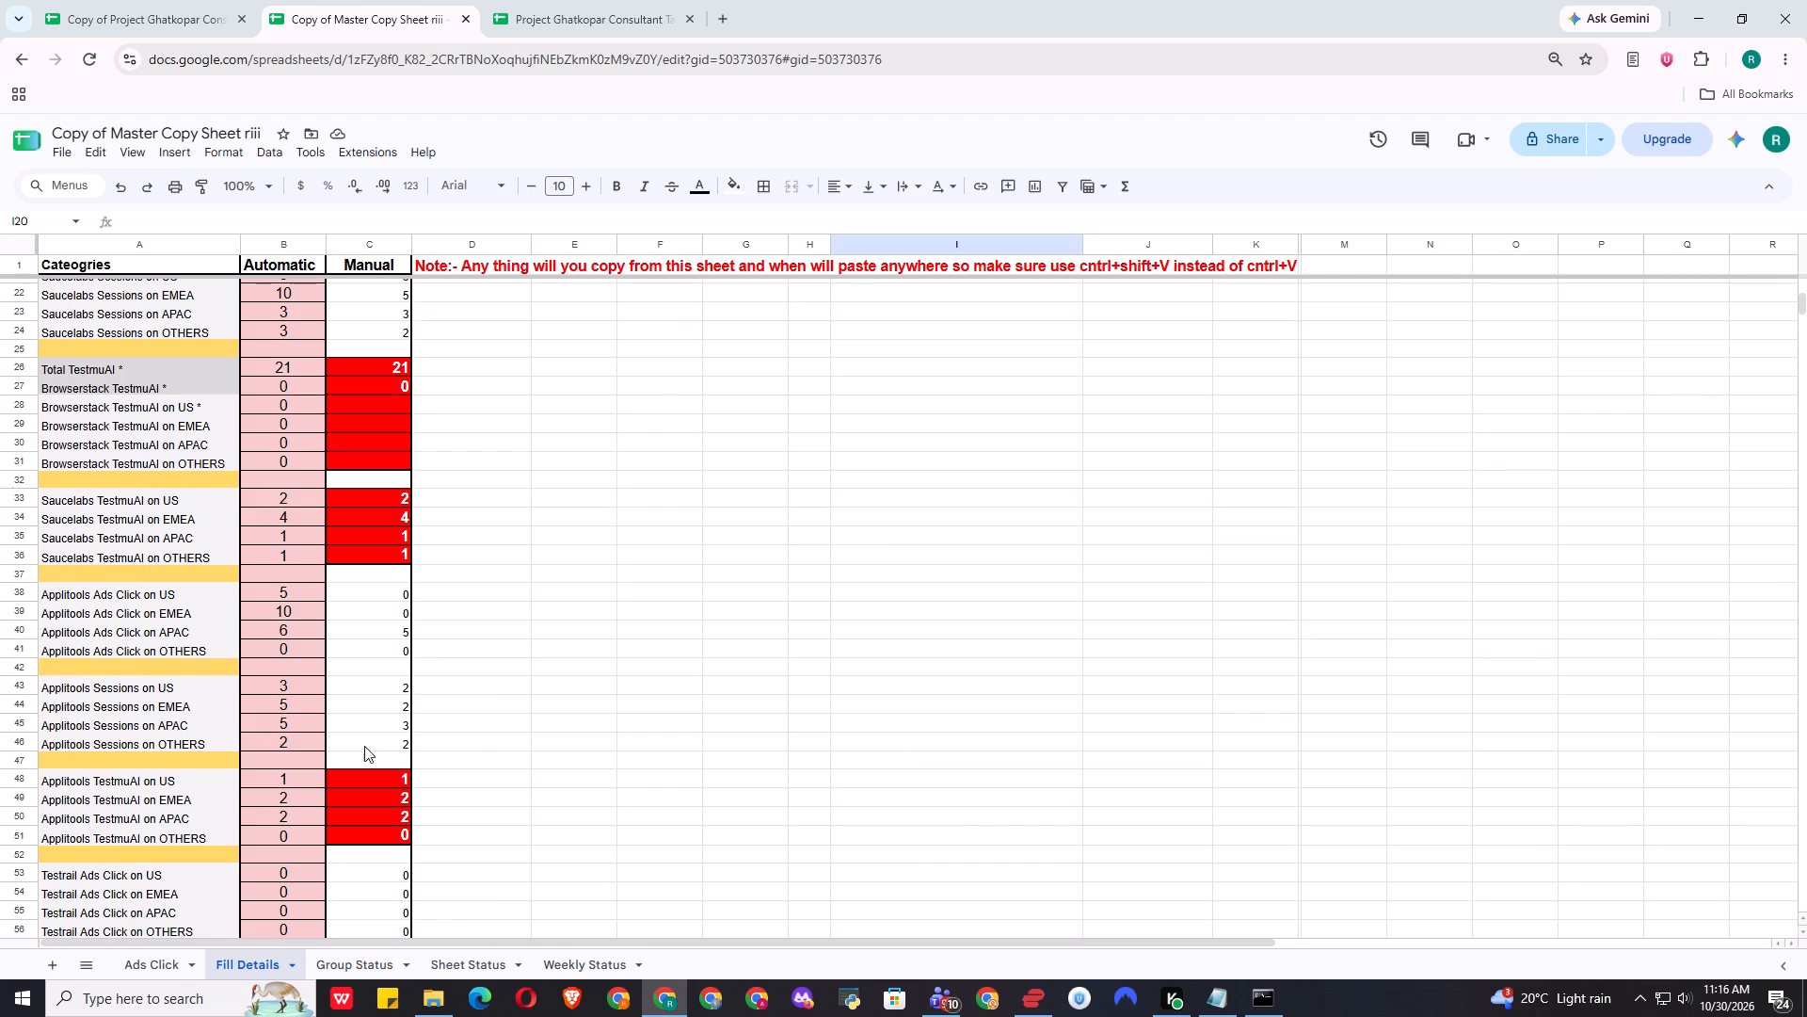
scroll(331, 660, up, 3)
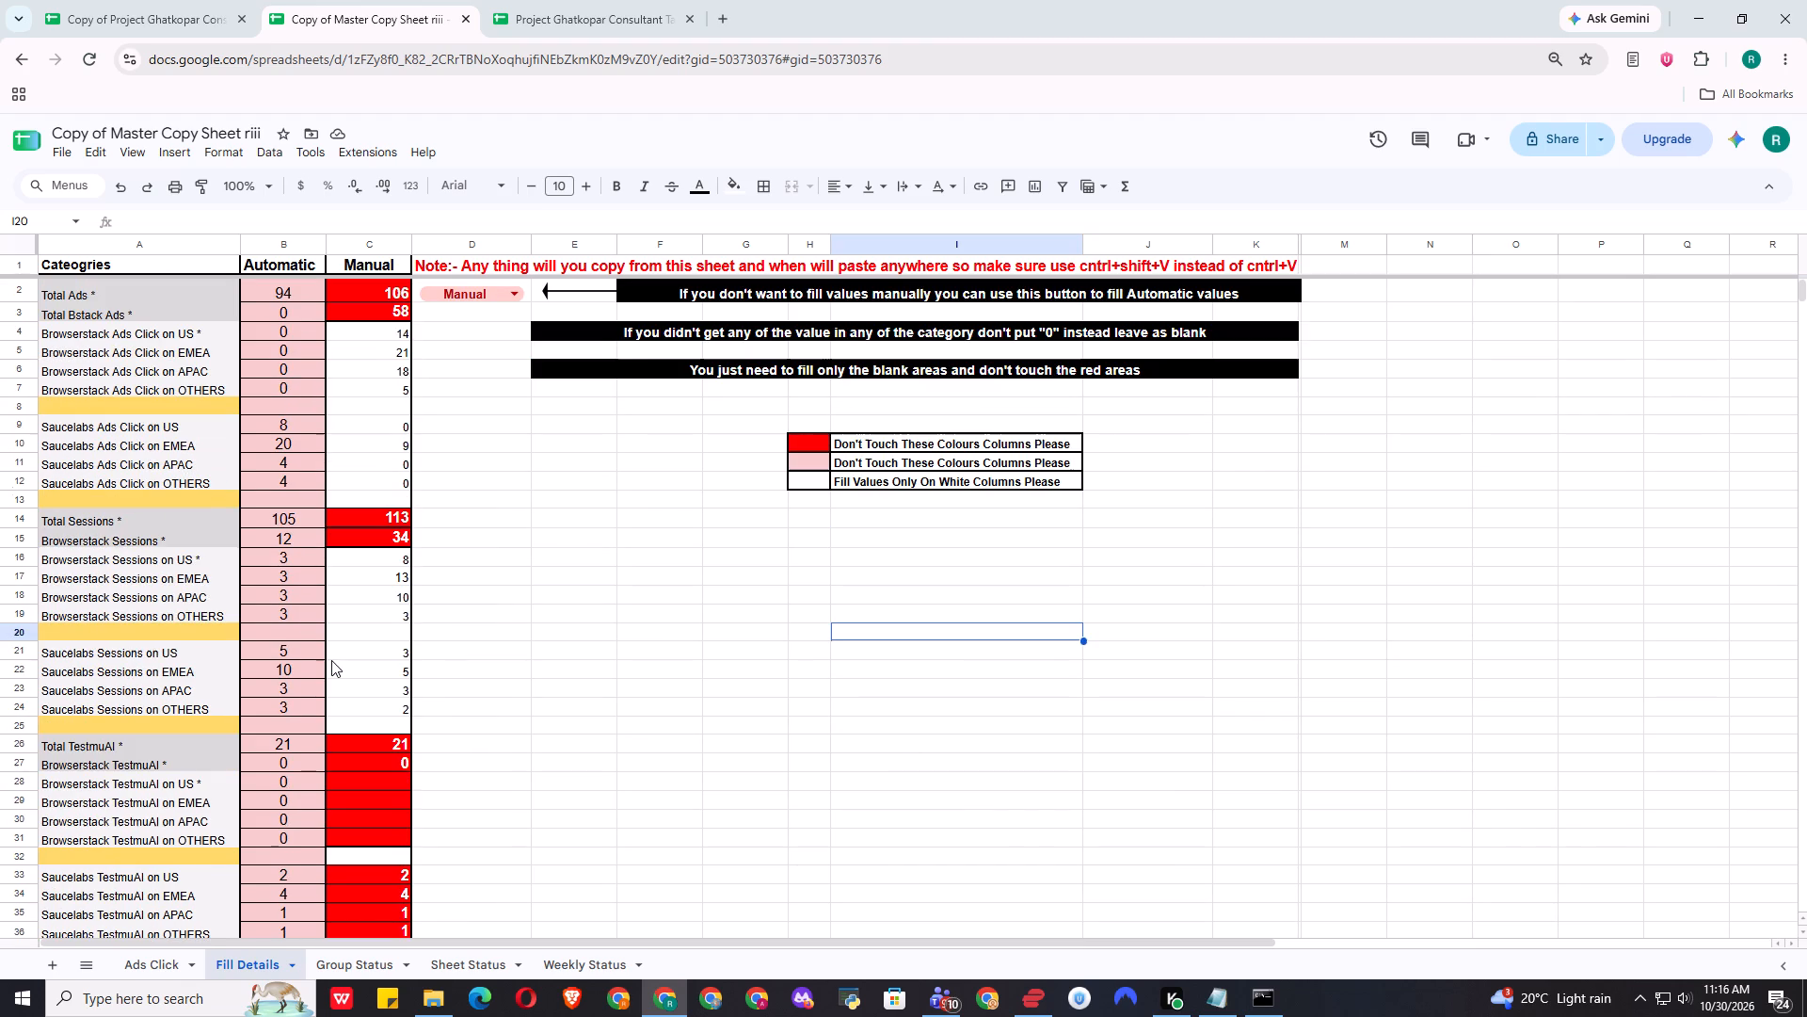
scroll(331, 660, up, 5)
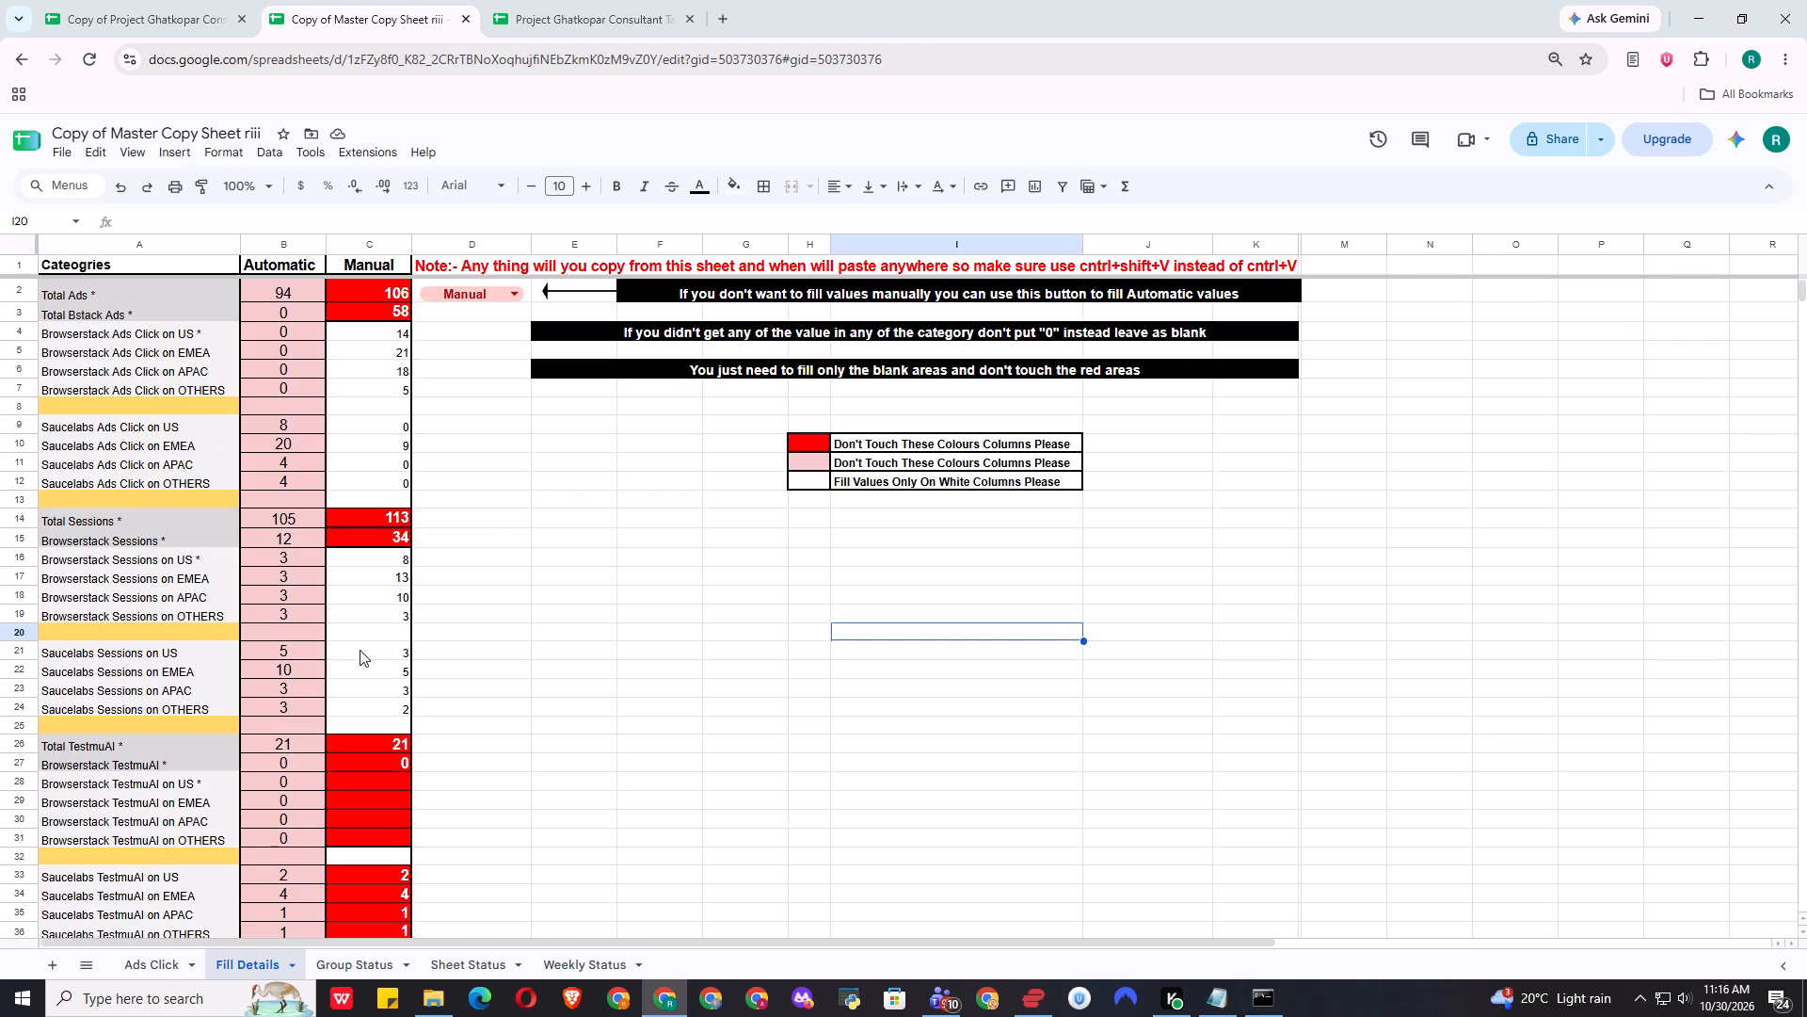
scroll(492, 568, up, 3)
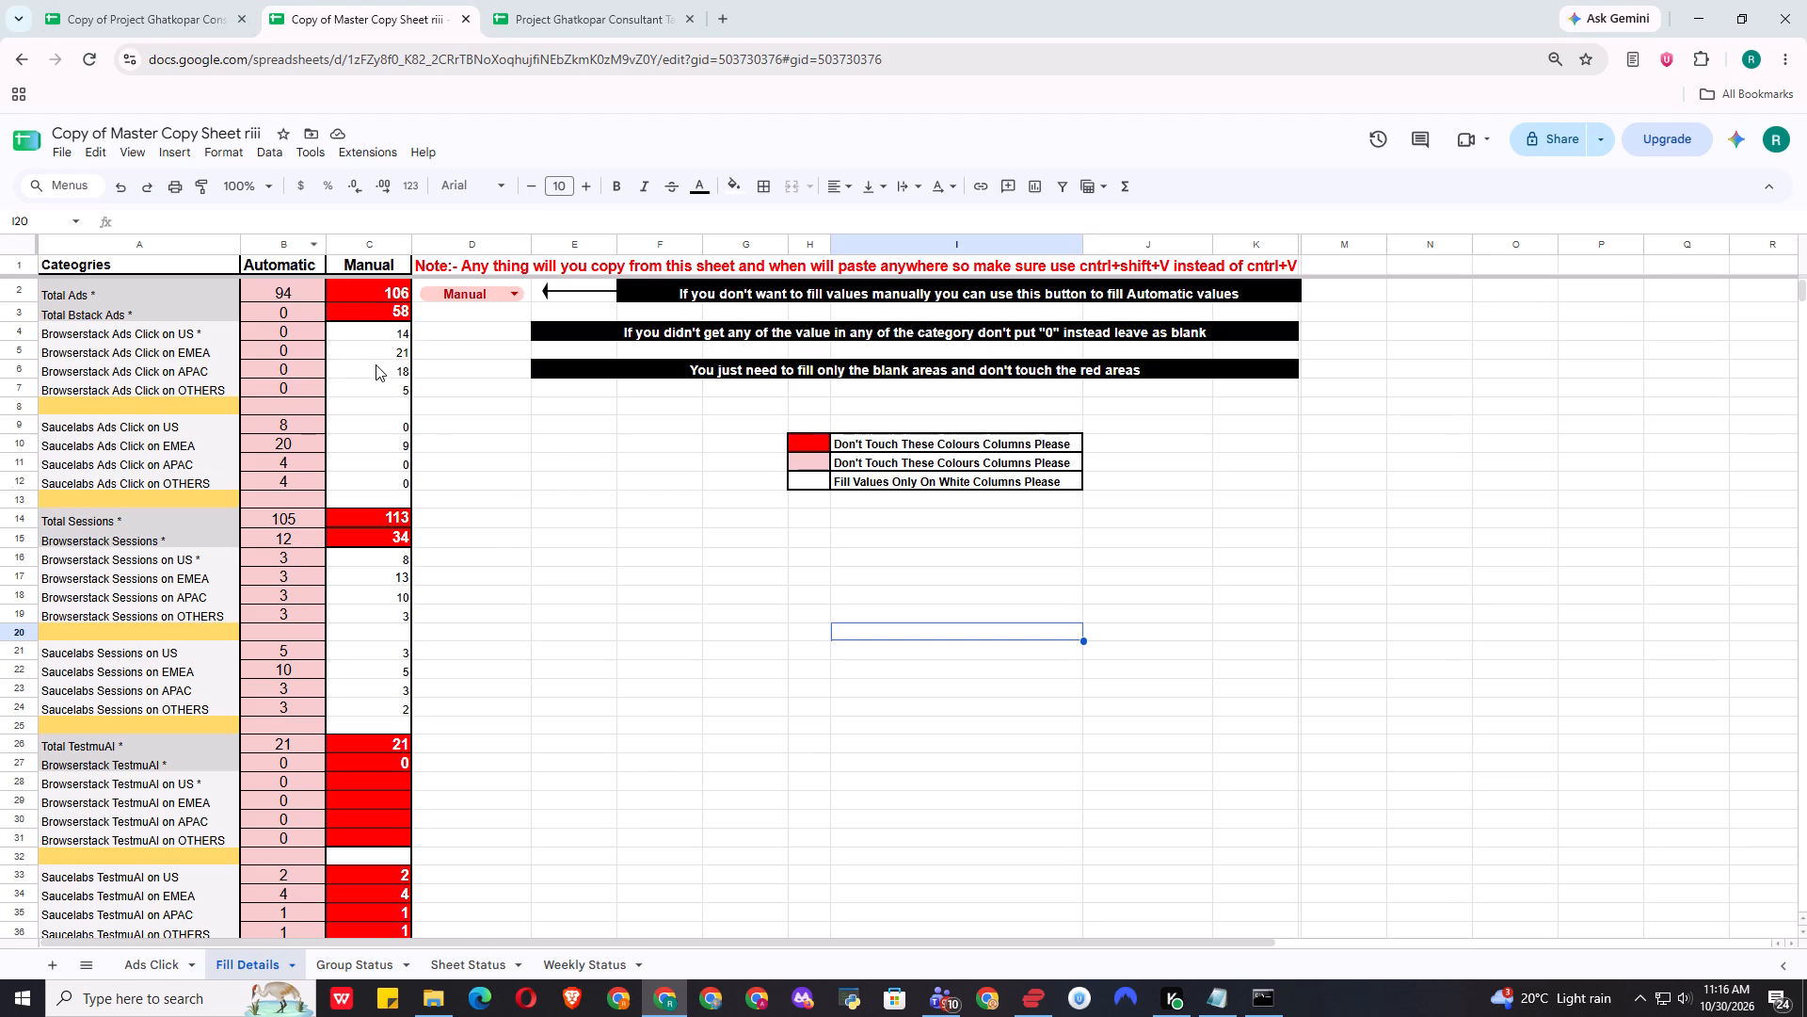
Set the Manual Browserstack Ads Click values for US, EMEA, APAC and OTHERS to 0.
click(377, 366)
click(386, 328)
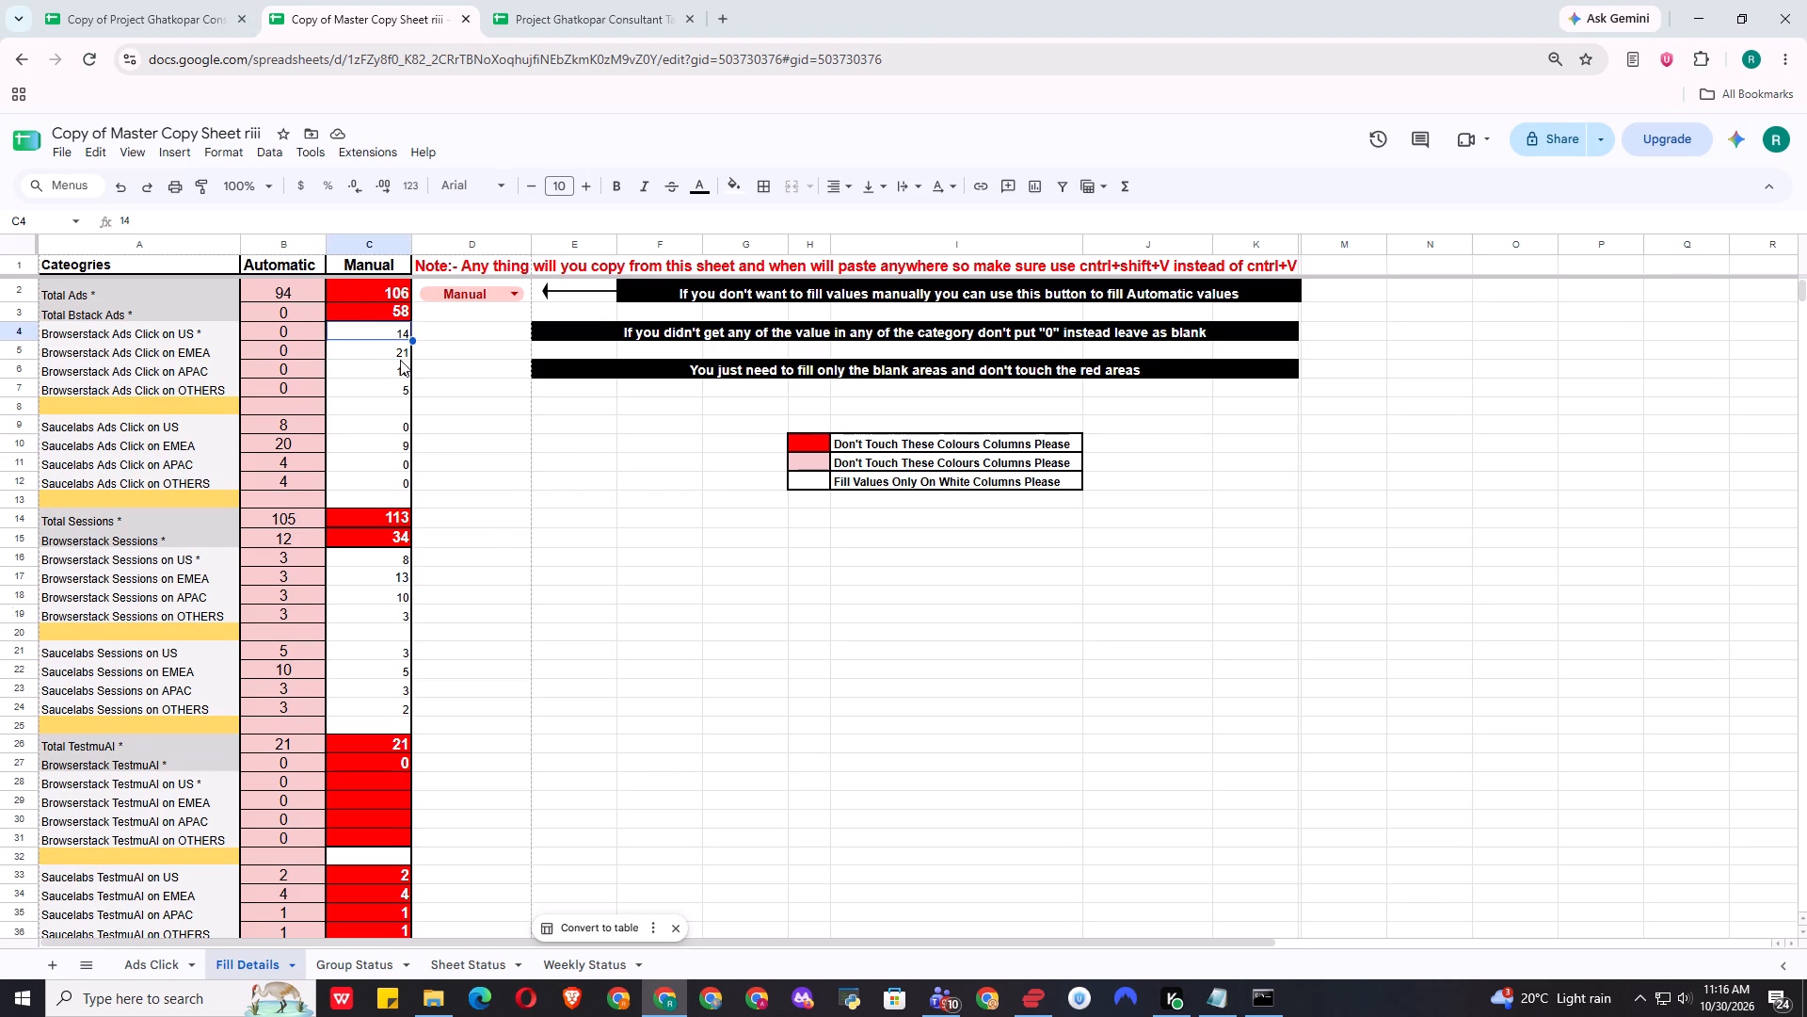
key(0)
click(382, 355)
key(0)
click(388, 366)
key(0)
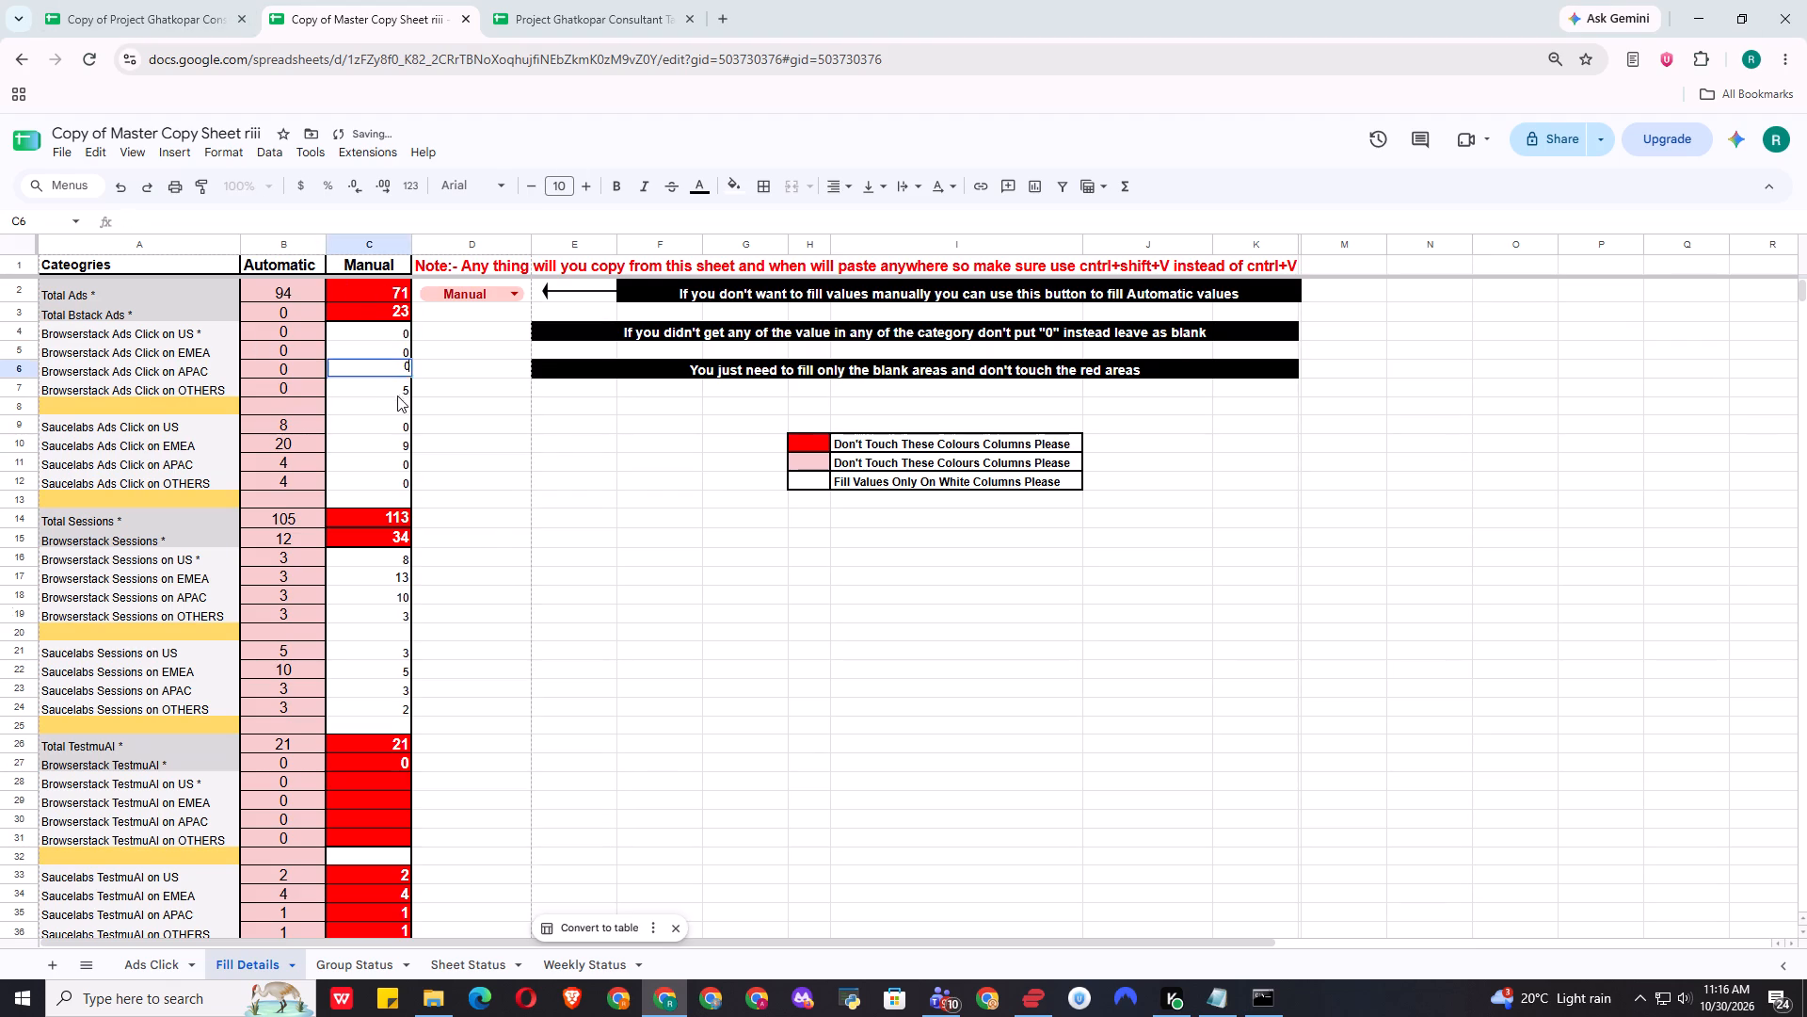
click(393, 388)
key(0)
click(453, 410)
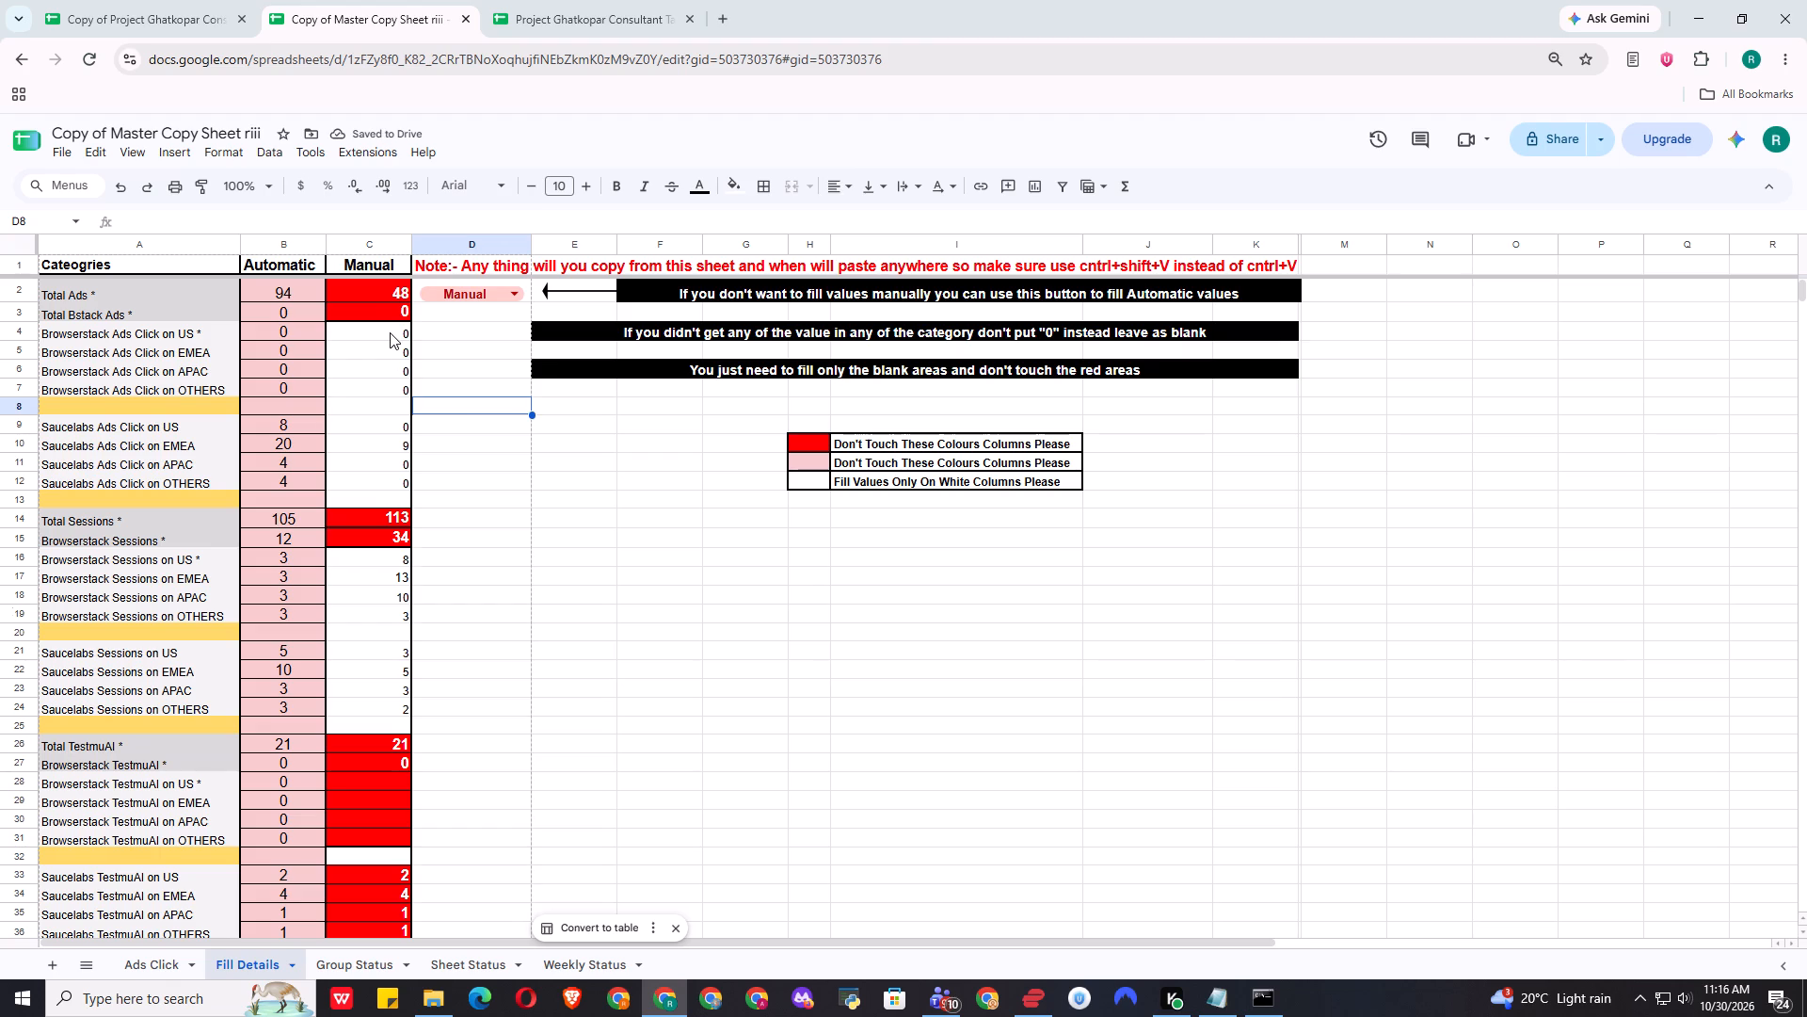
drag(390, 332, 395, 384)
click(448, 399)
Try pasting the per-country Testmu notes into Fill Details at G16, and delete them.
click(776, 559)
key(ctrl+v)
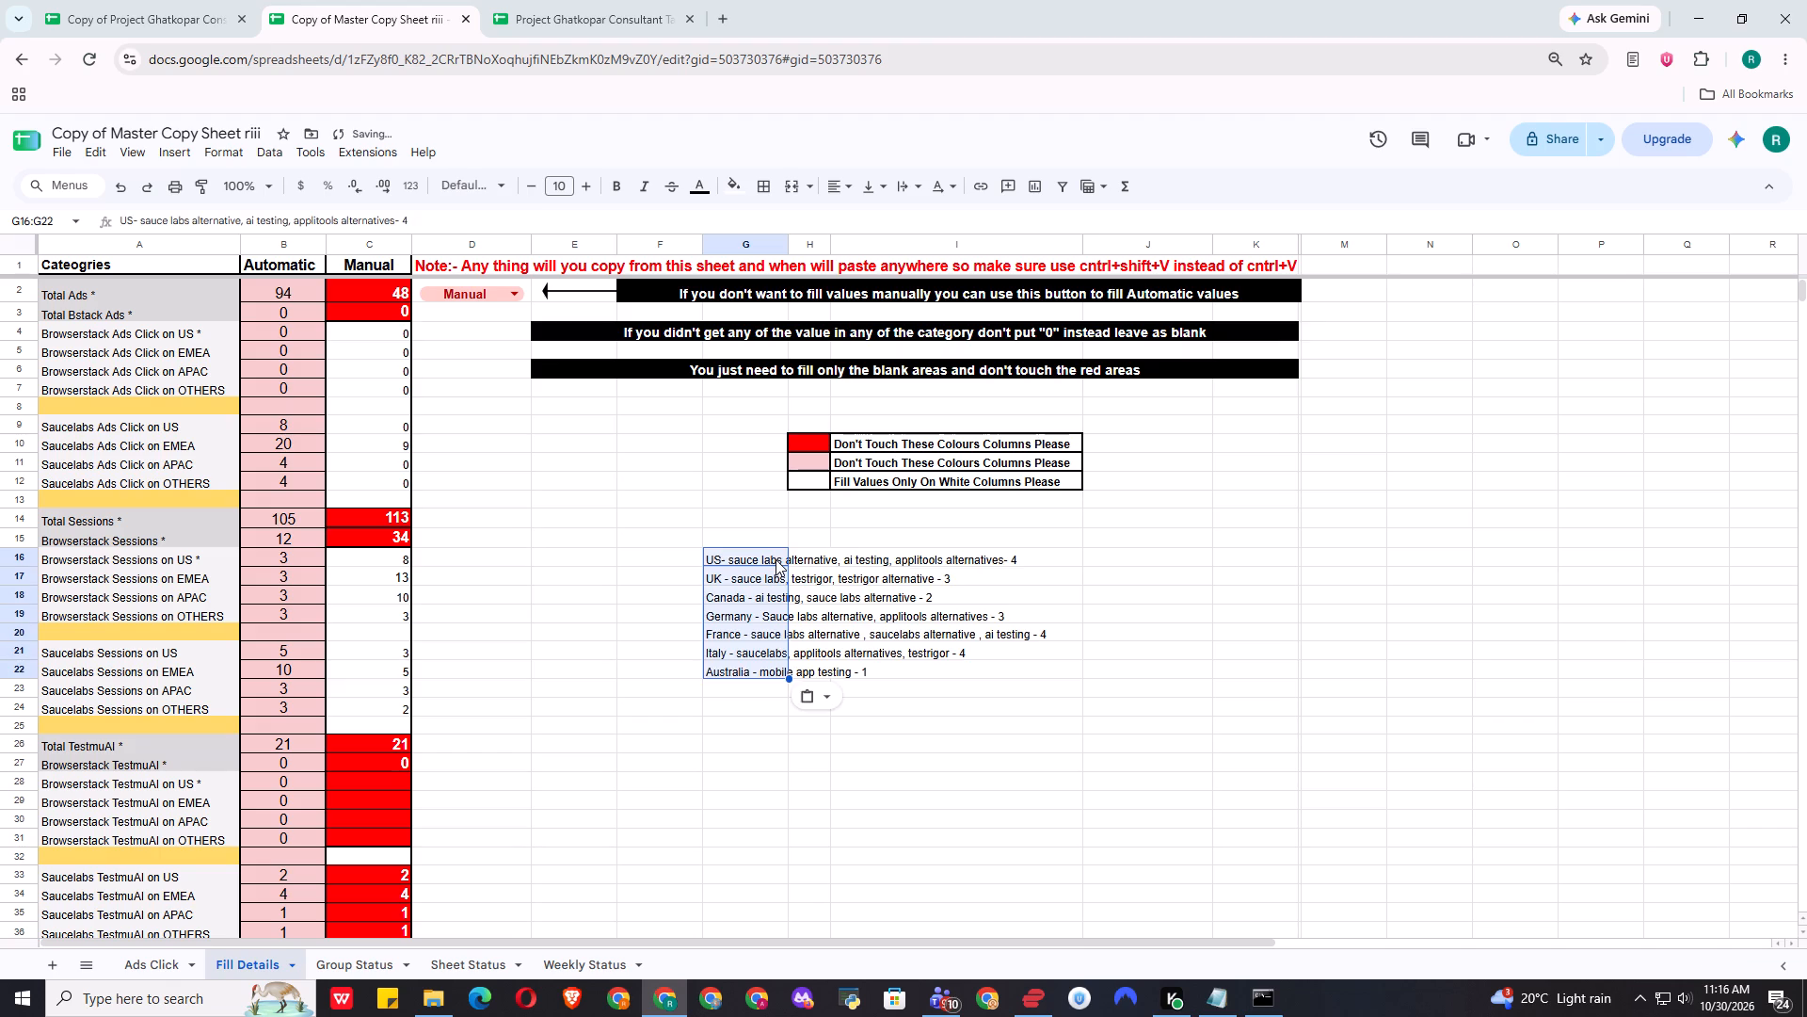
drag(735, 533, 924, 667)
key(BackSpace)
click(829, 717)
Capture a screenshot of the Ads Click keyword counts table with its current keywords, and paste it into Fill Details at F16.
click(141, 956)
scroll(750, 621, up, 2)
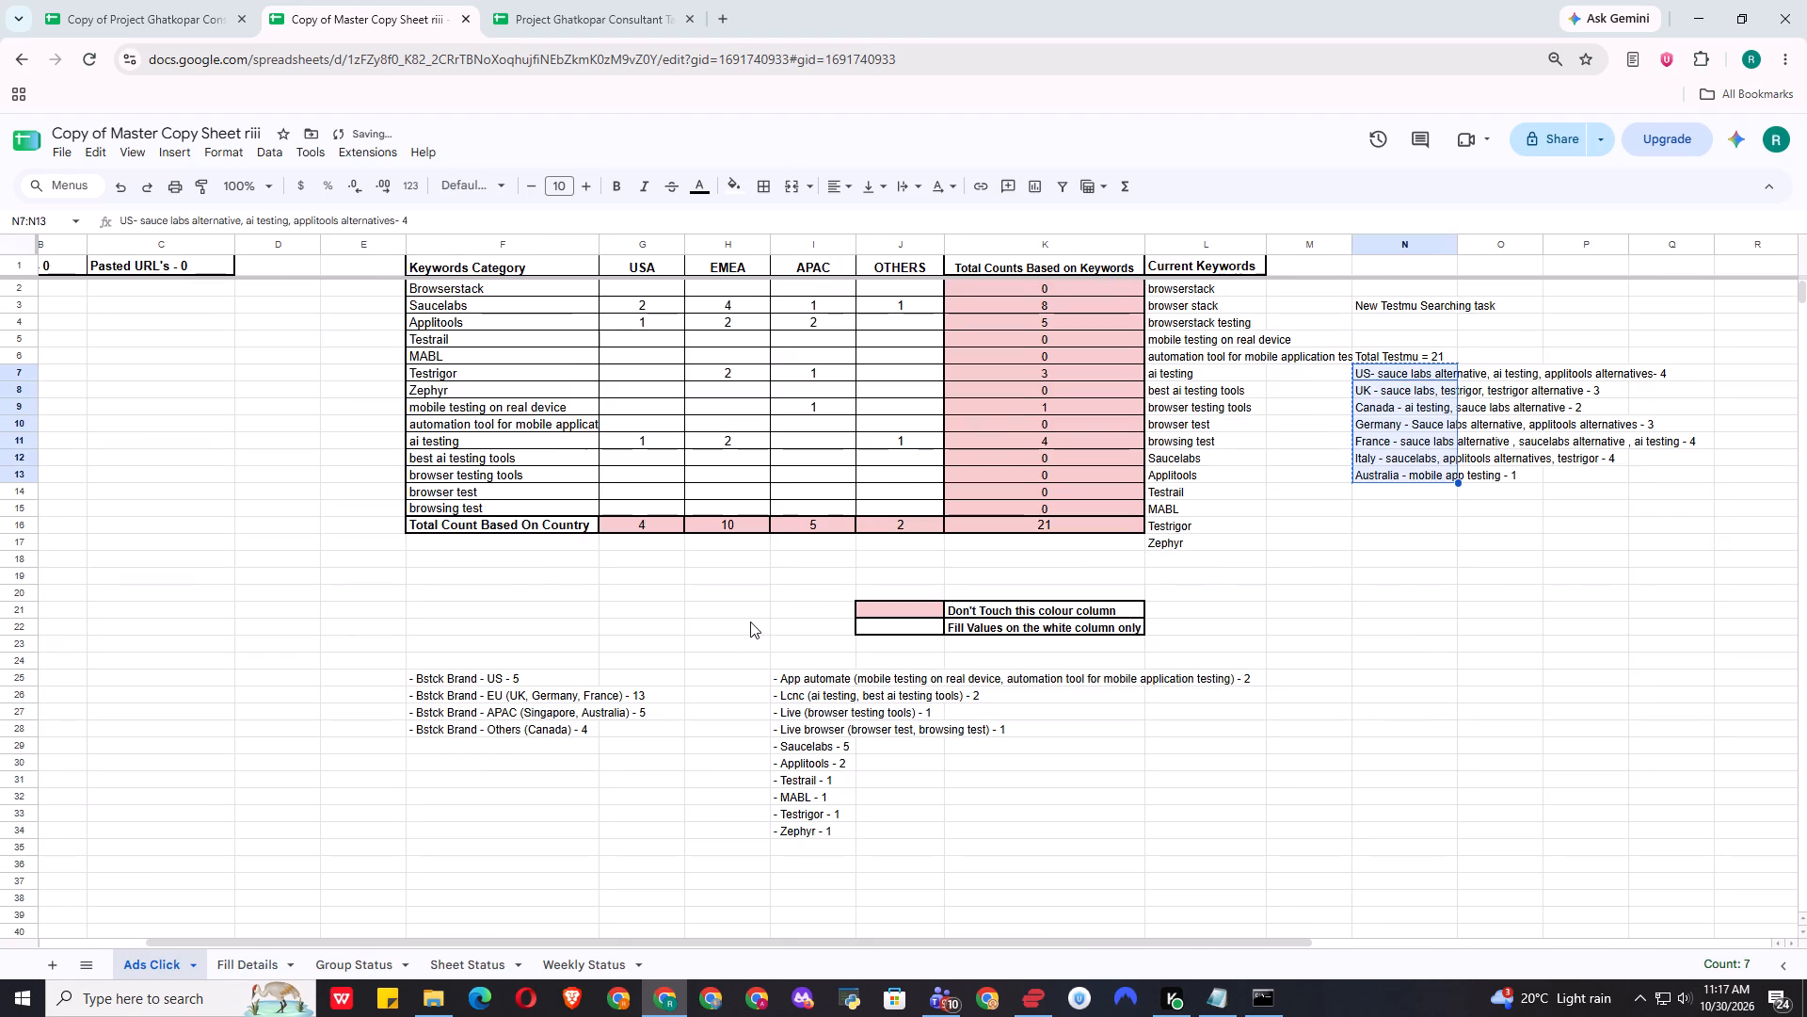
scroll(750, 621, up, 2)
key(shift+super+s)
drag(385, 234, 904, 506)
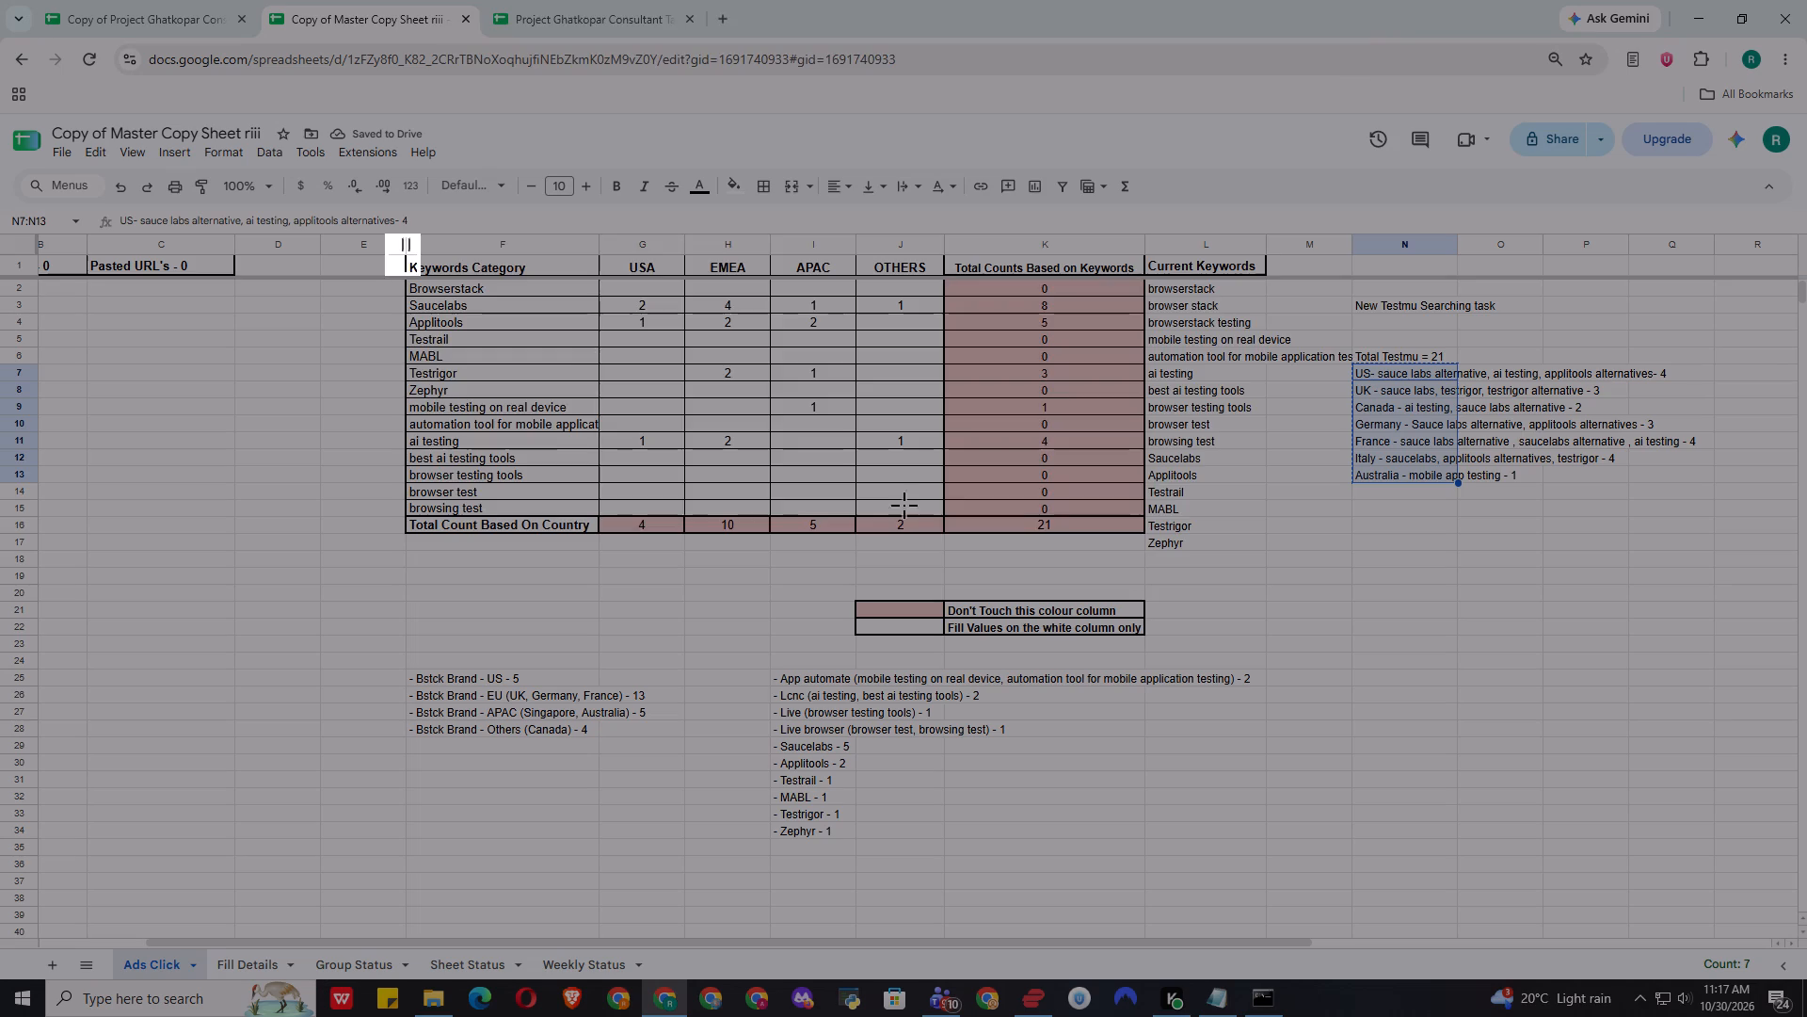
drag(904, 506, 1345, 587)
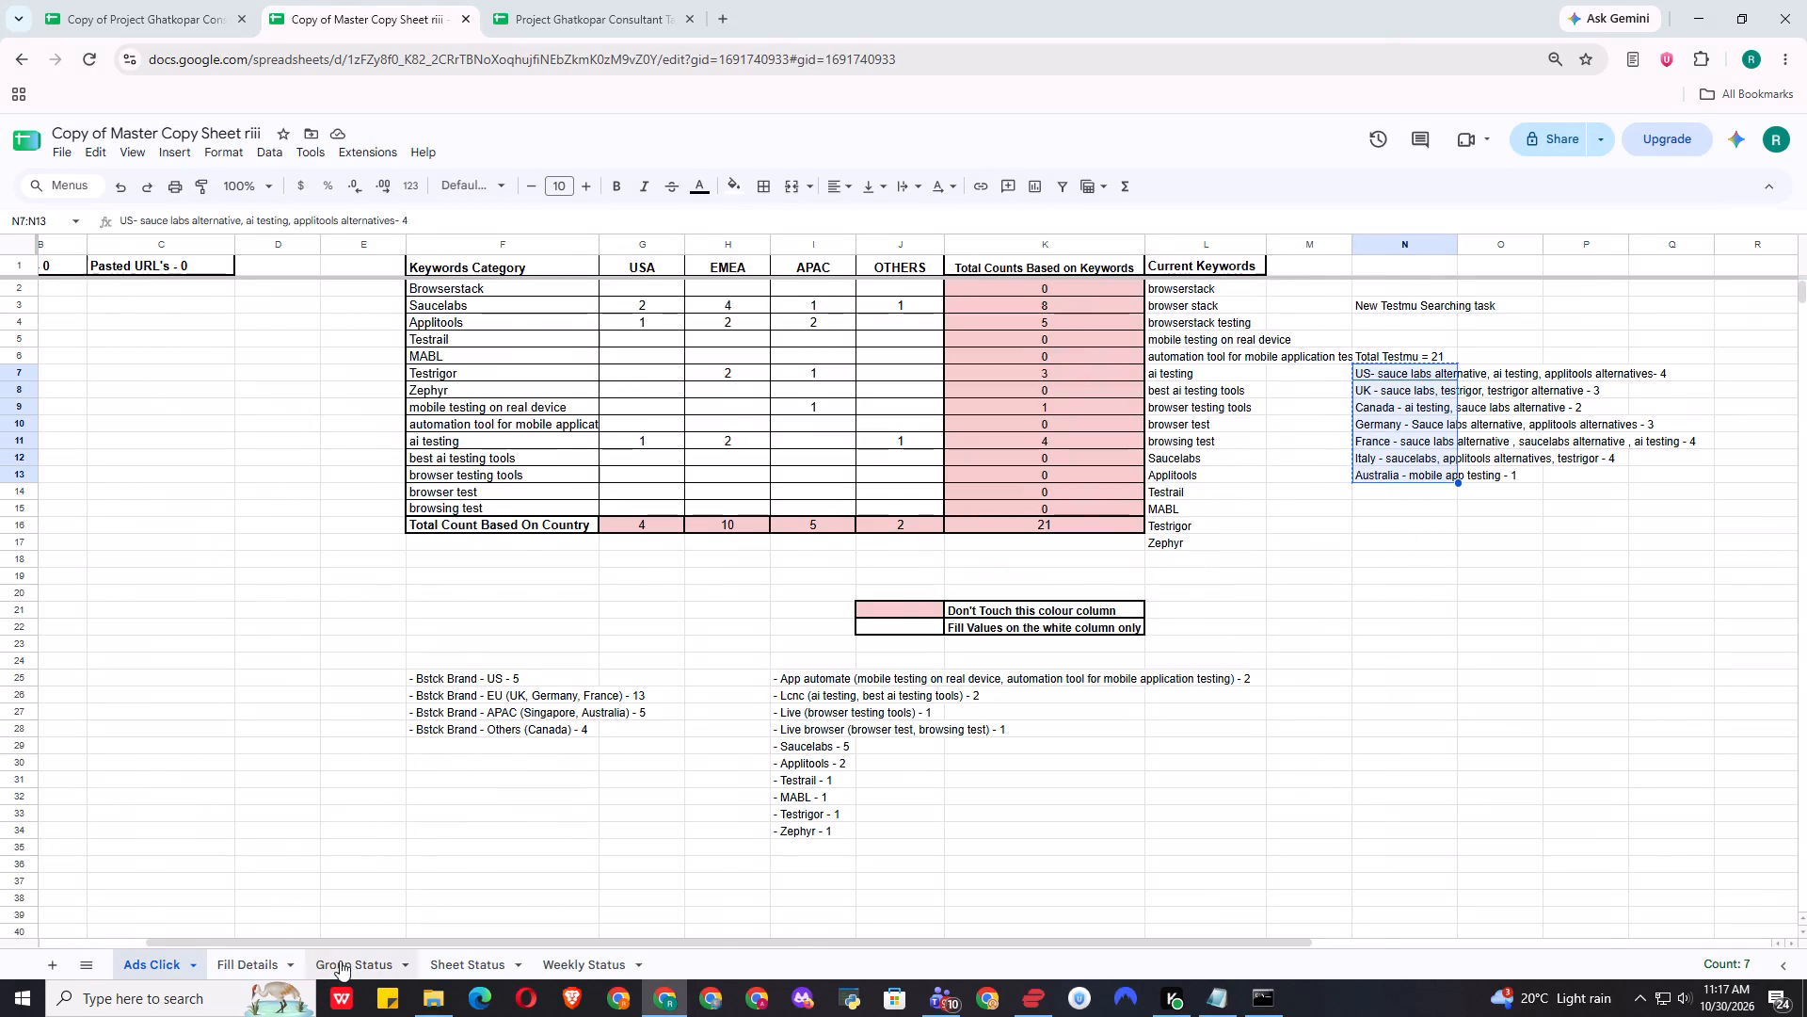
click(350, 964)
scroll(706, 498, up, 3)
click(248, 973)
scroll(932, 482, up, 3)
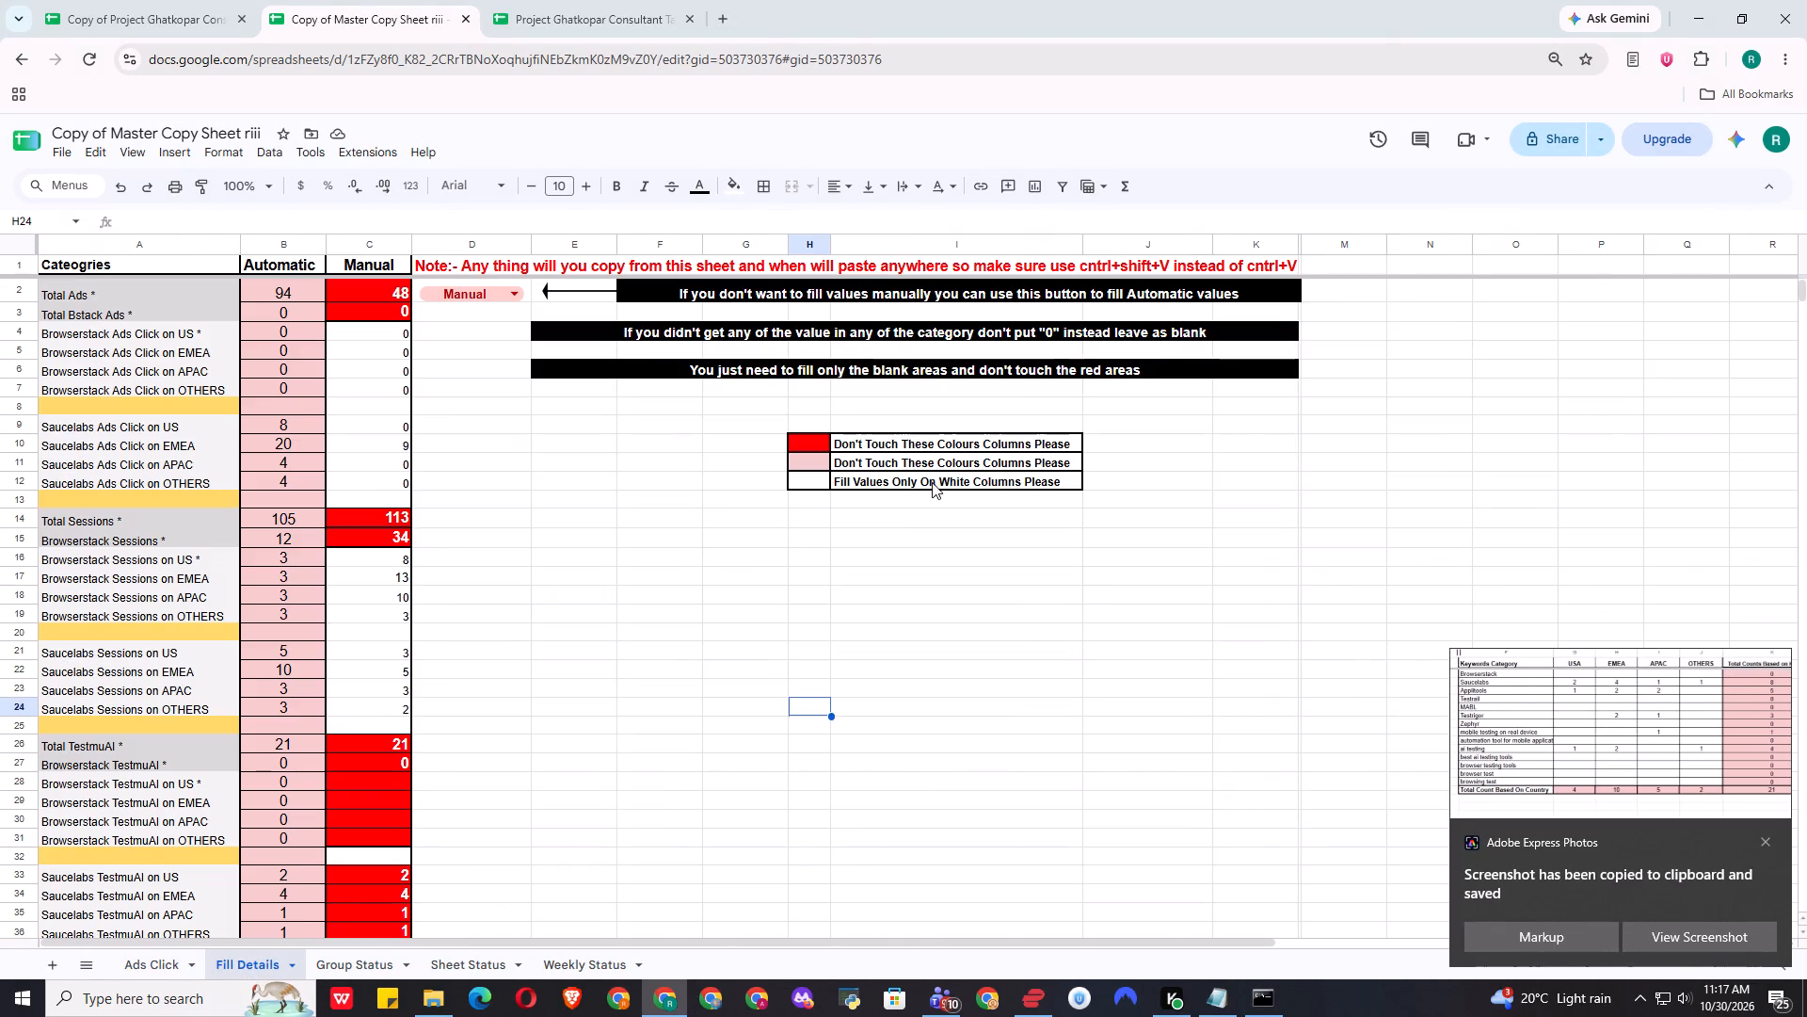
click(704, 559)
key(ctrl+v)
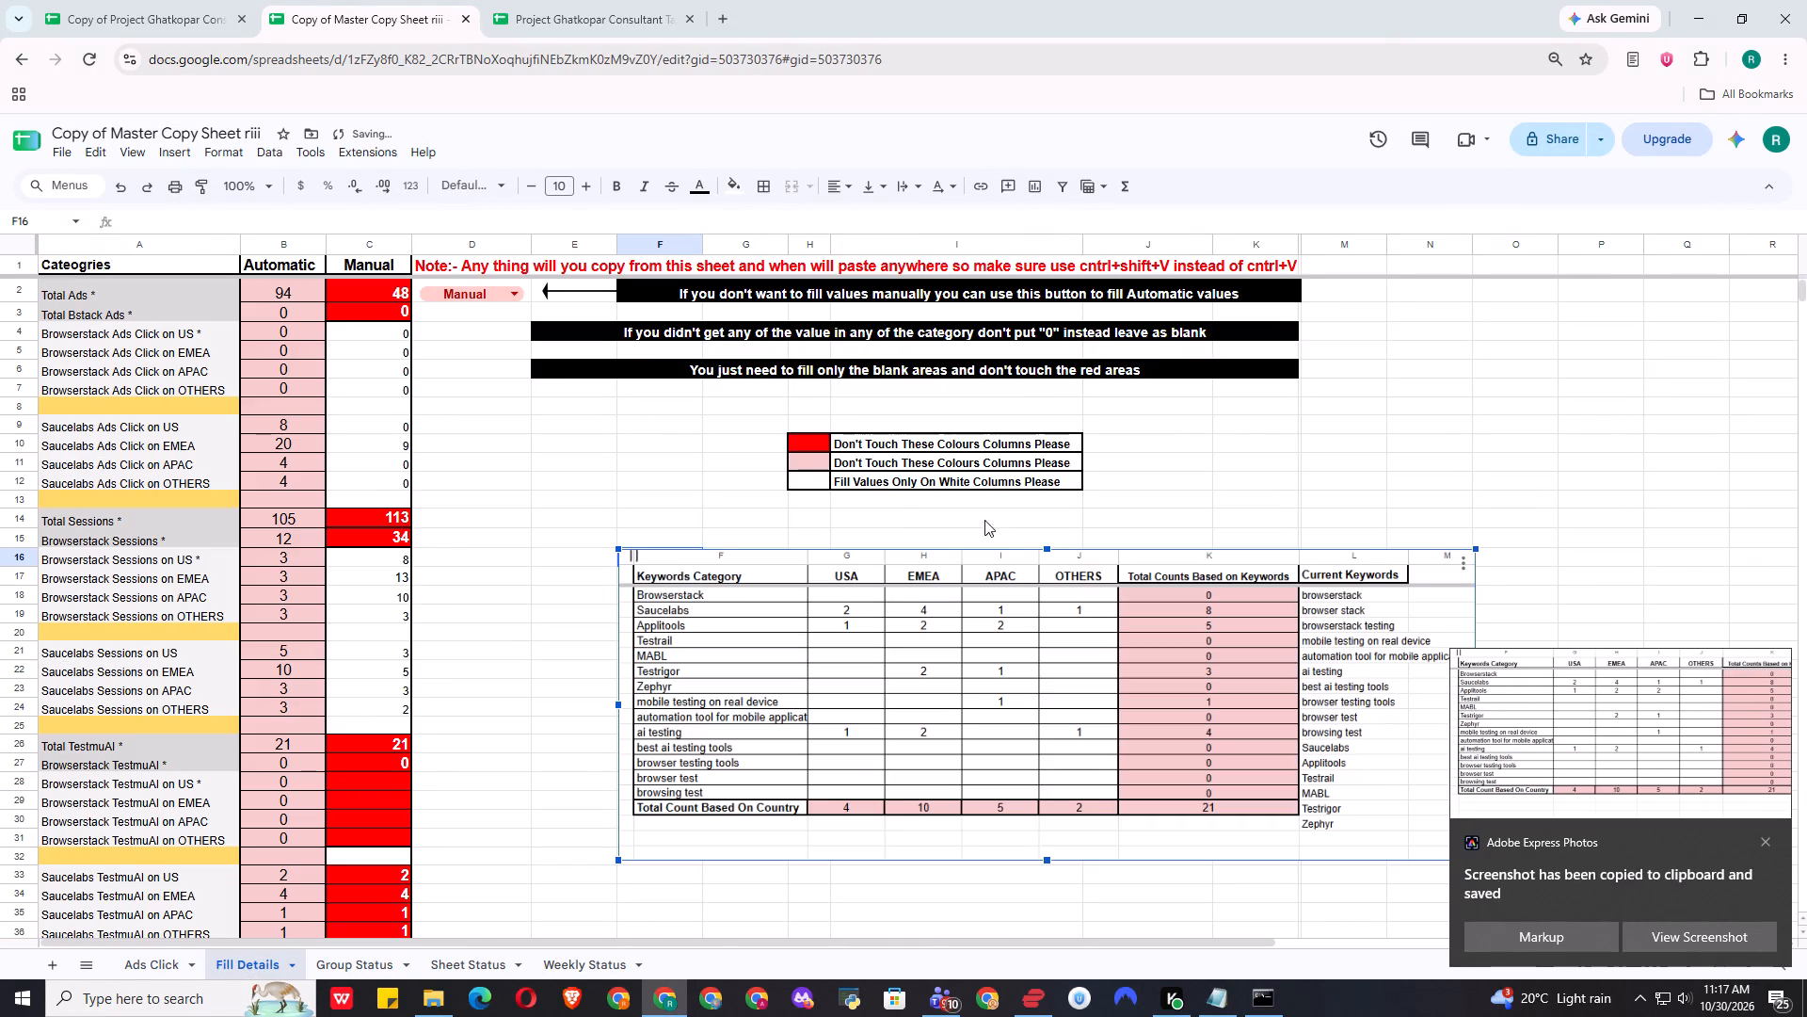
click(663, 498)
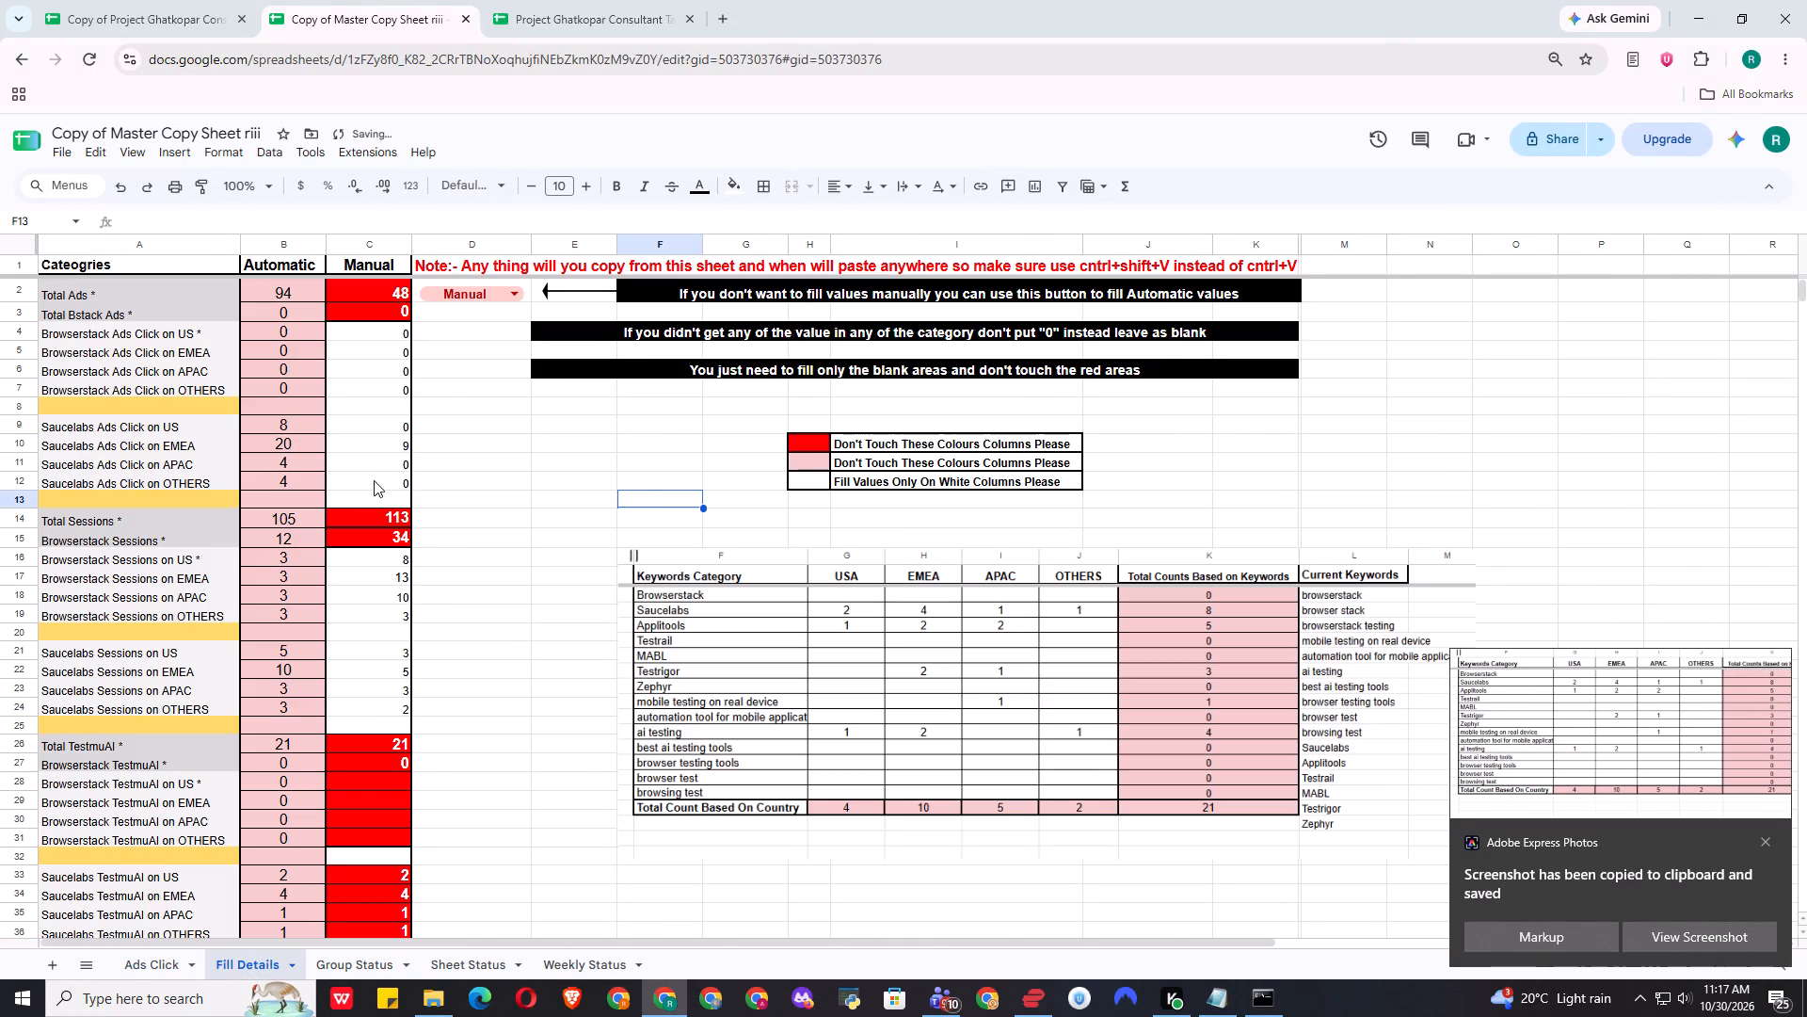
Select the Manual value for Saucelabs Ads Click on US.
click(369, 425)
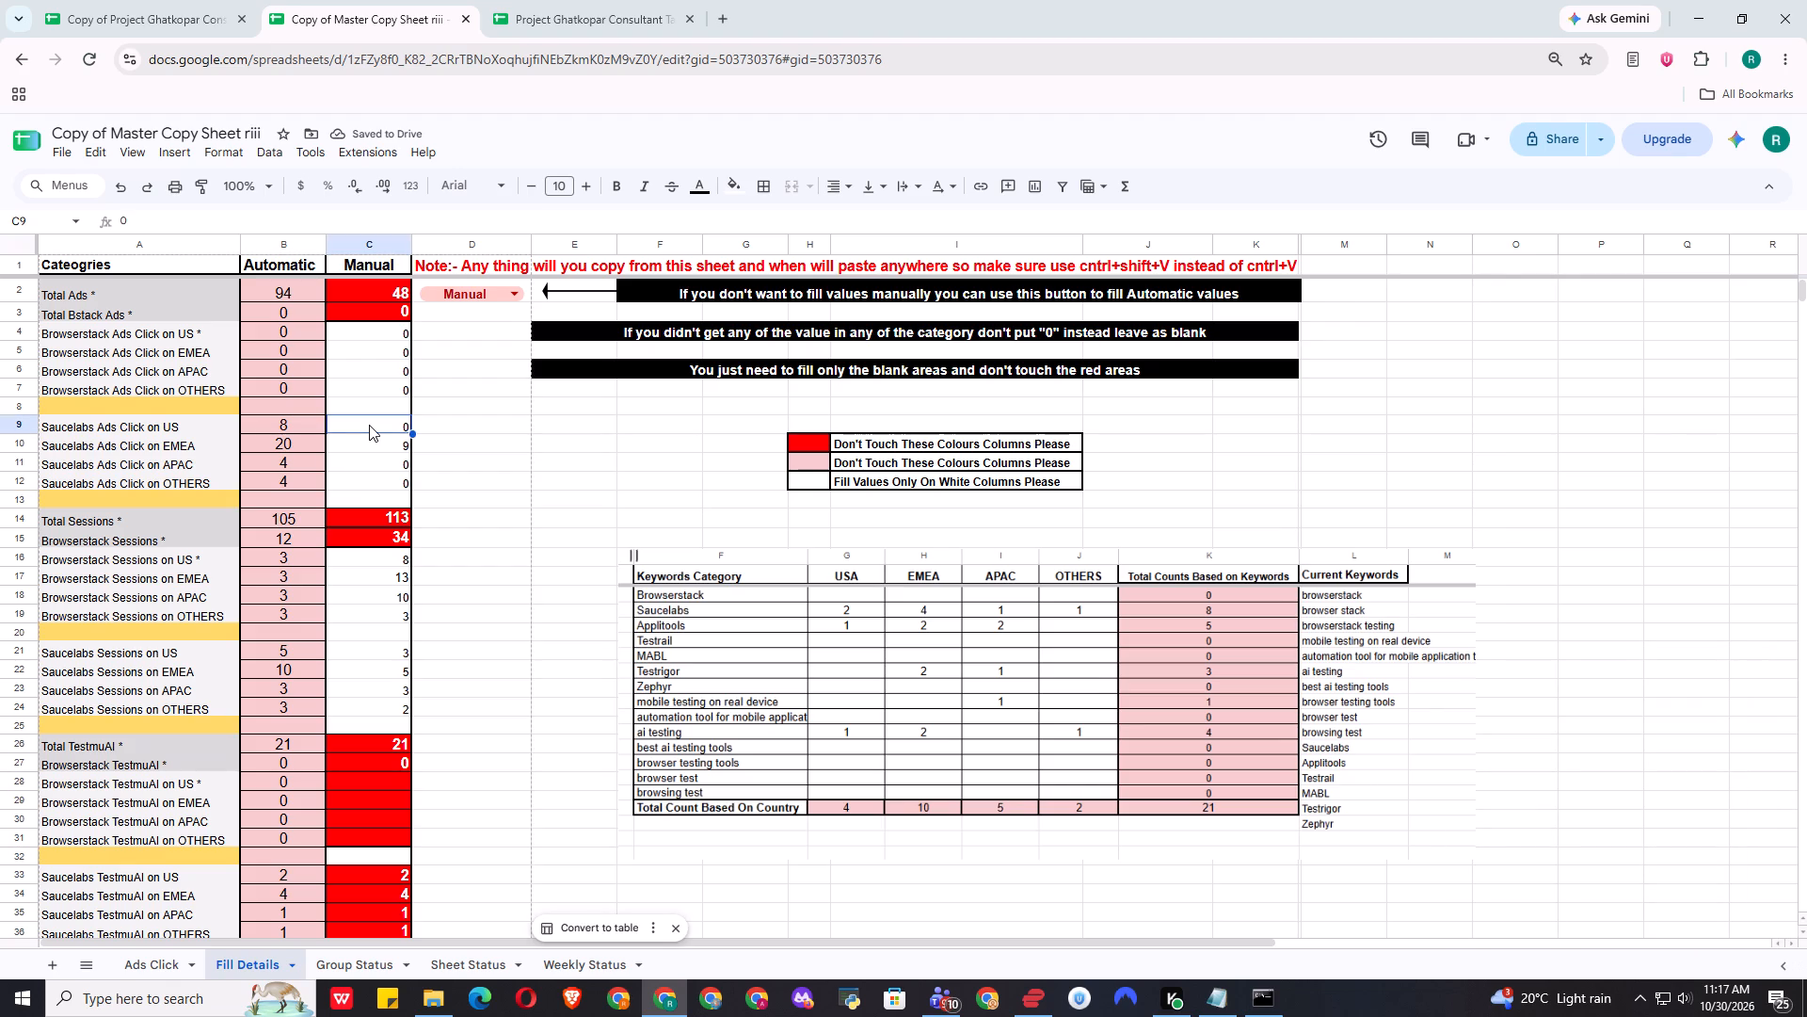
click(452, 451)
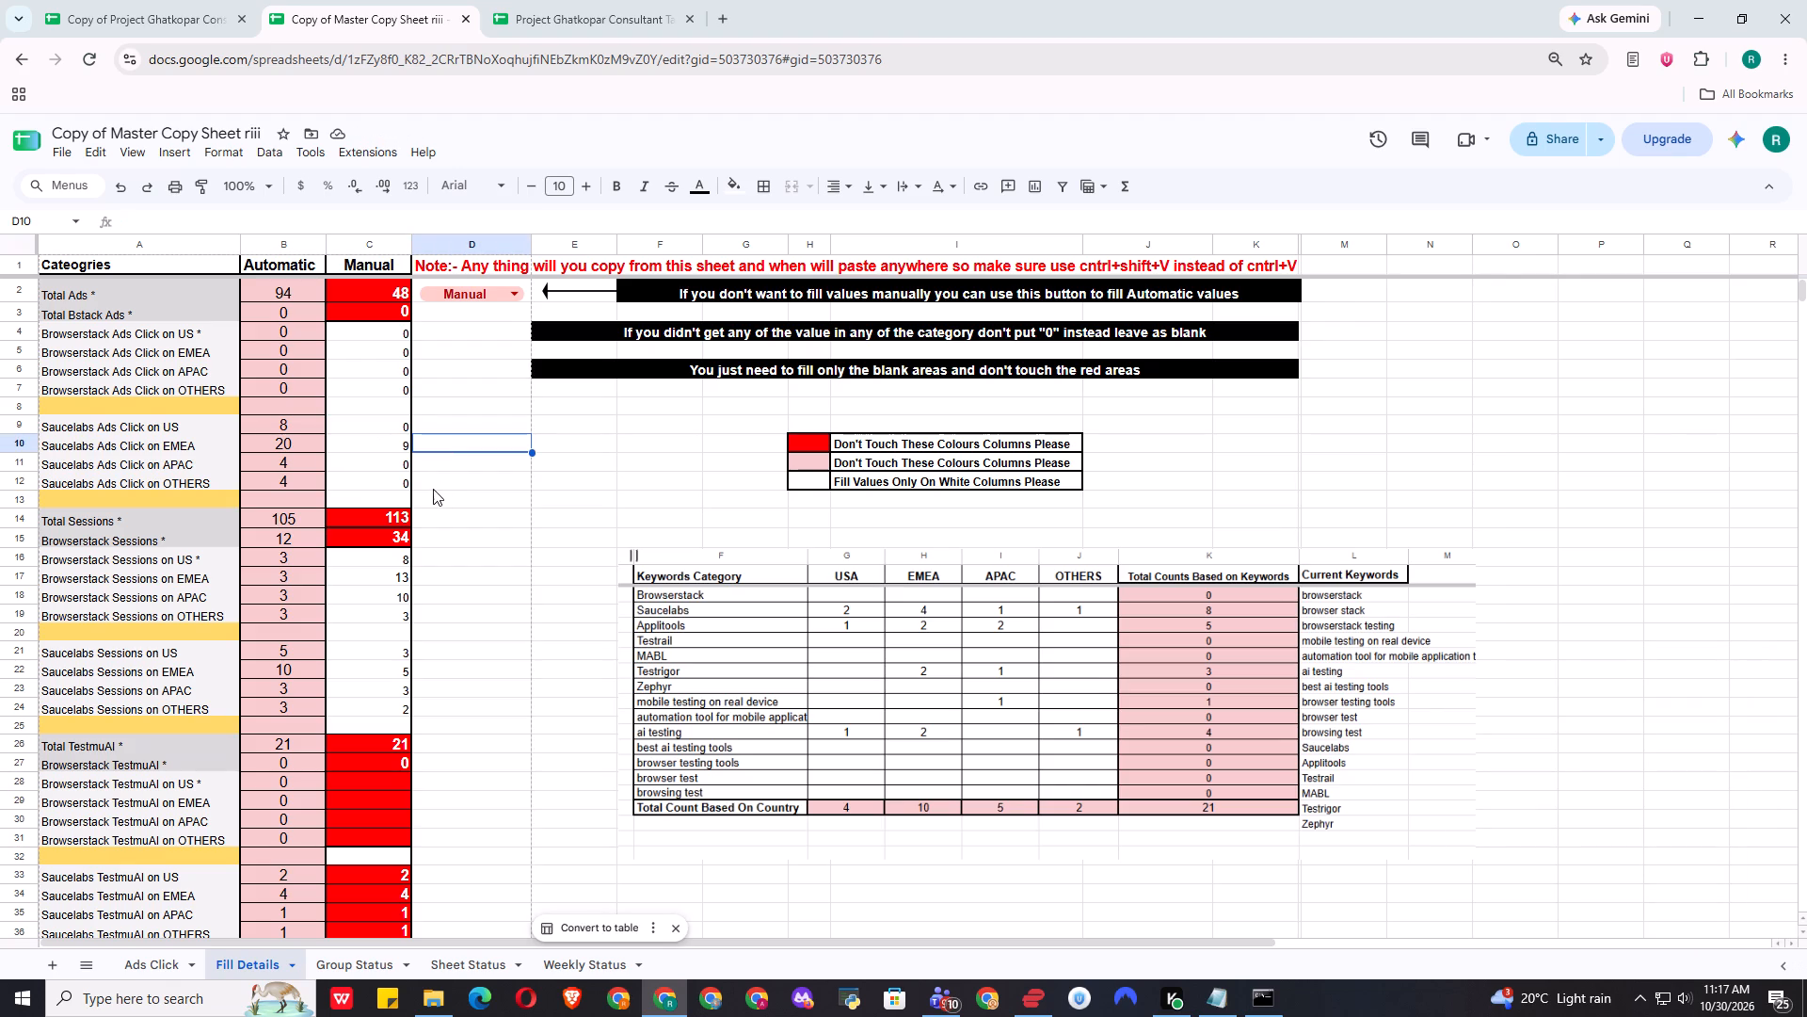
scroll(433, 489, up, 2)
click(388, 427)
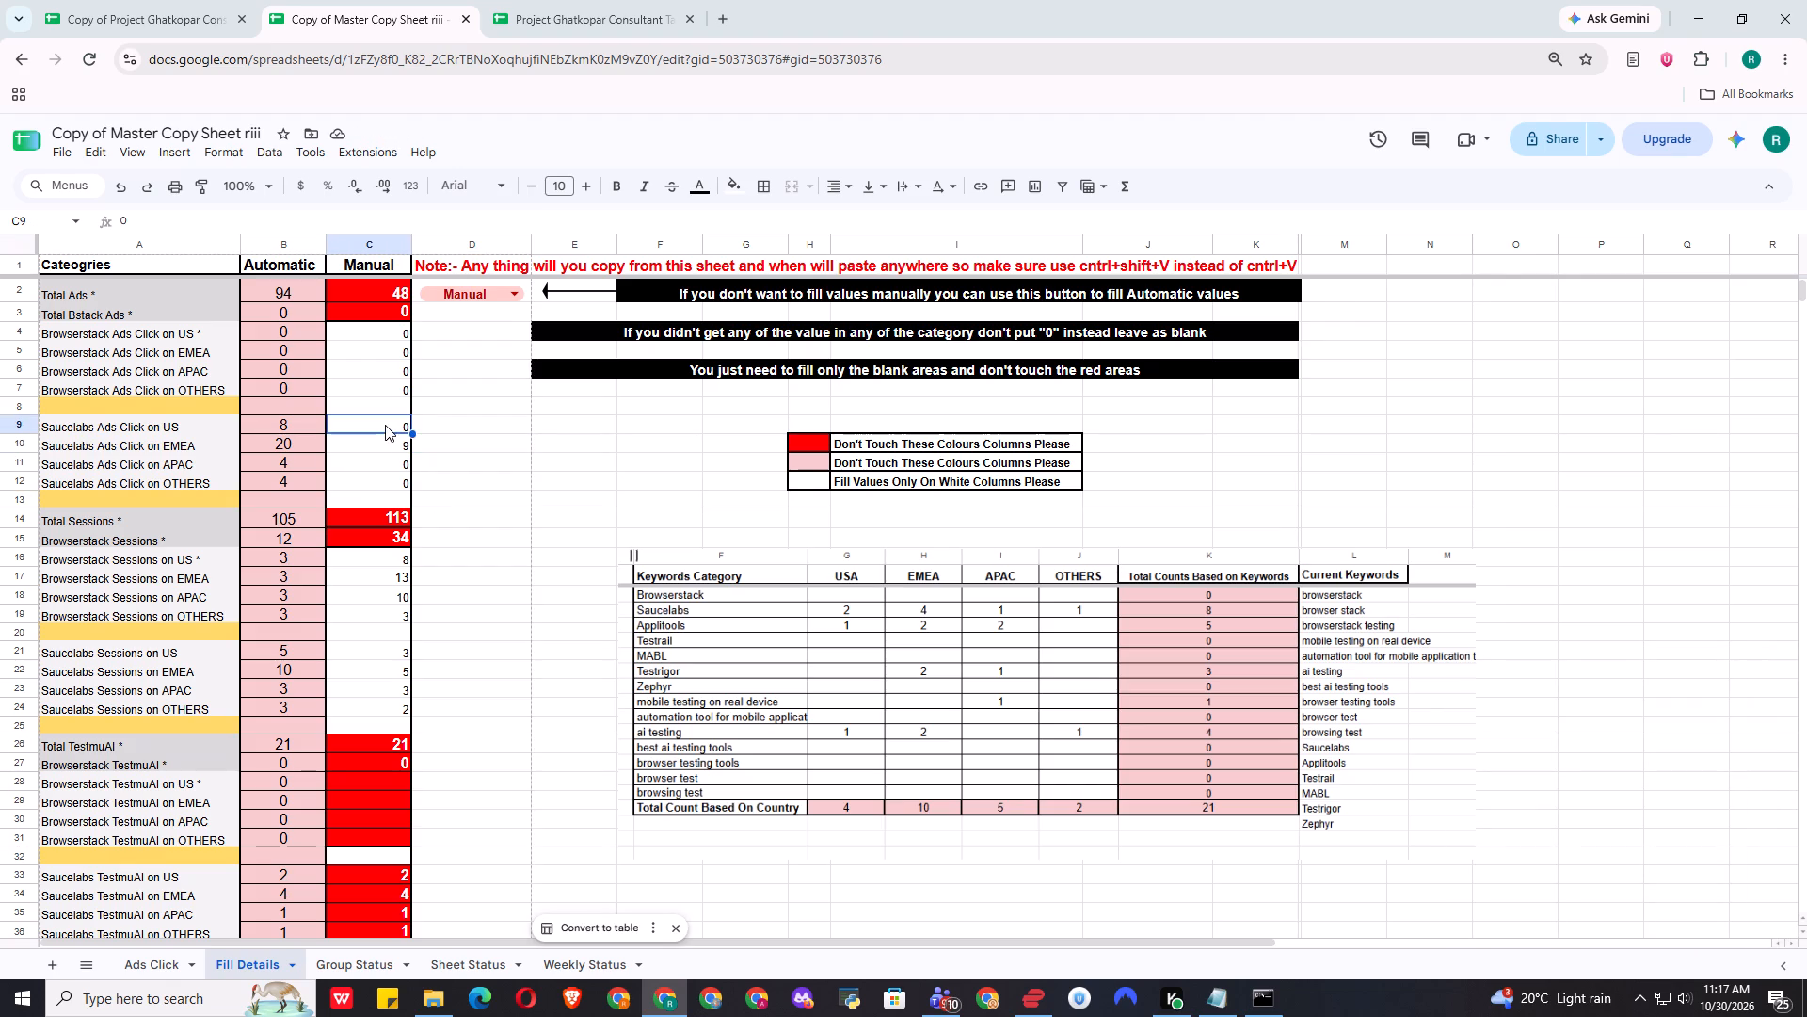
click(474, 491)
click(380, 425)
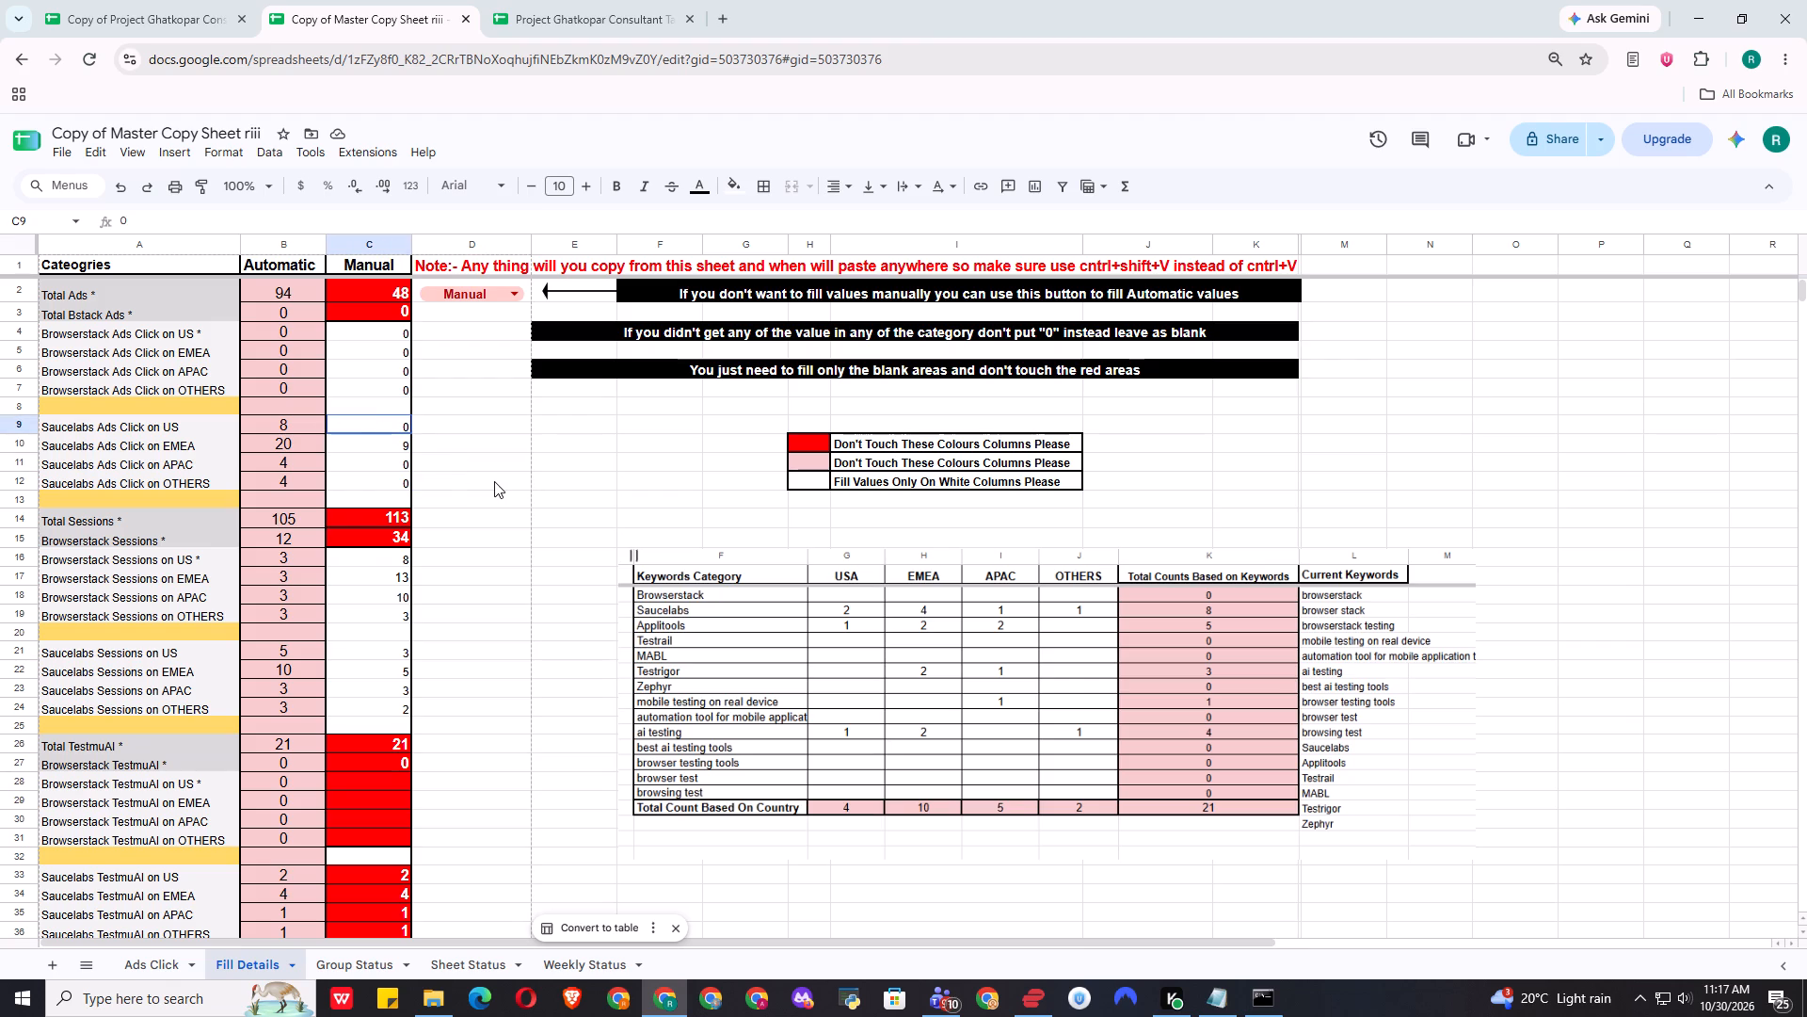
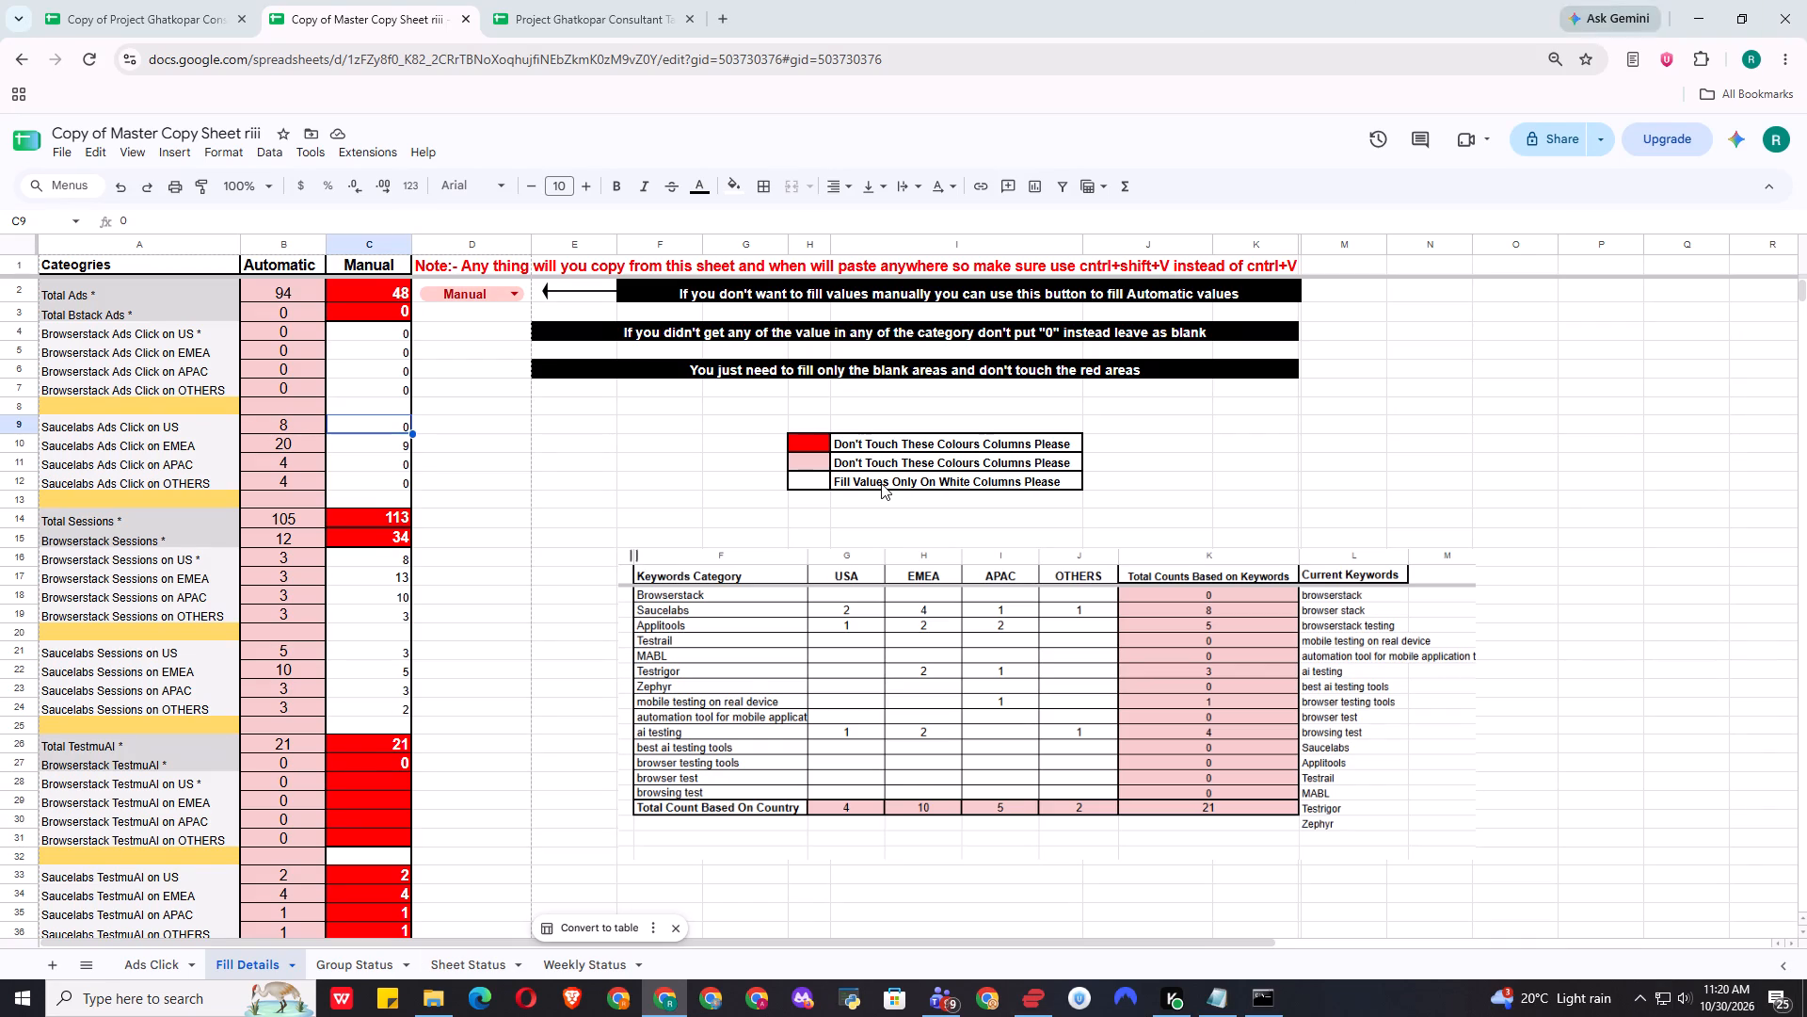
Set the Manual Saucelabs Ads Click values to 11 for US and 19 for EMEA.
click(542, 557)
scroll(720, 598, up, 3)
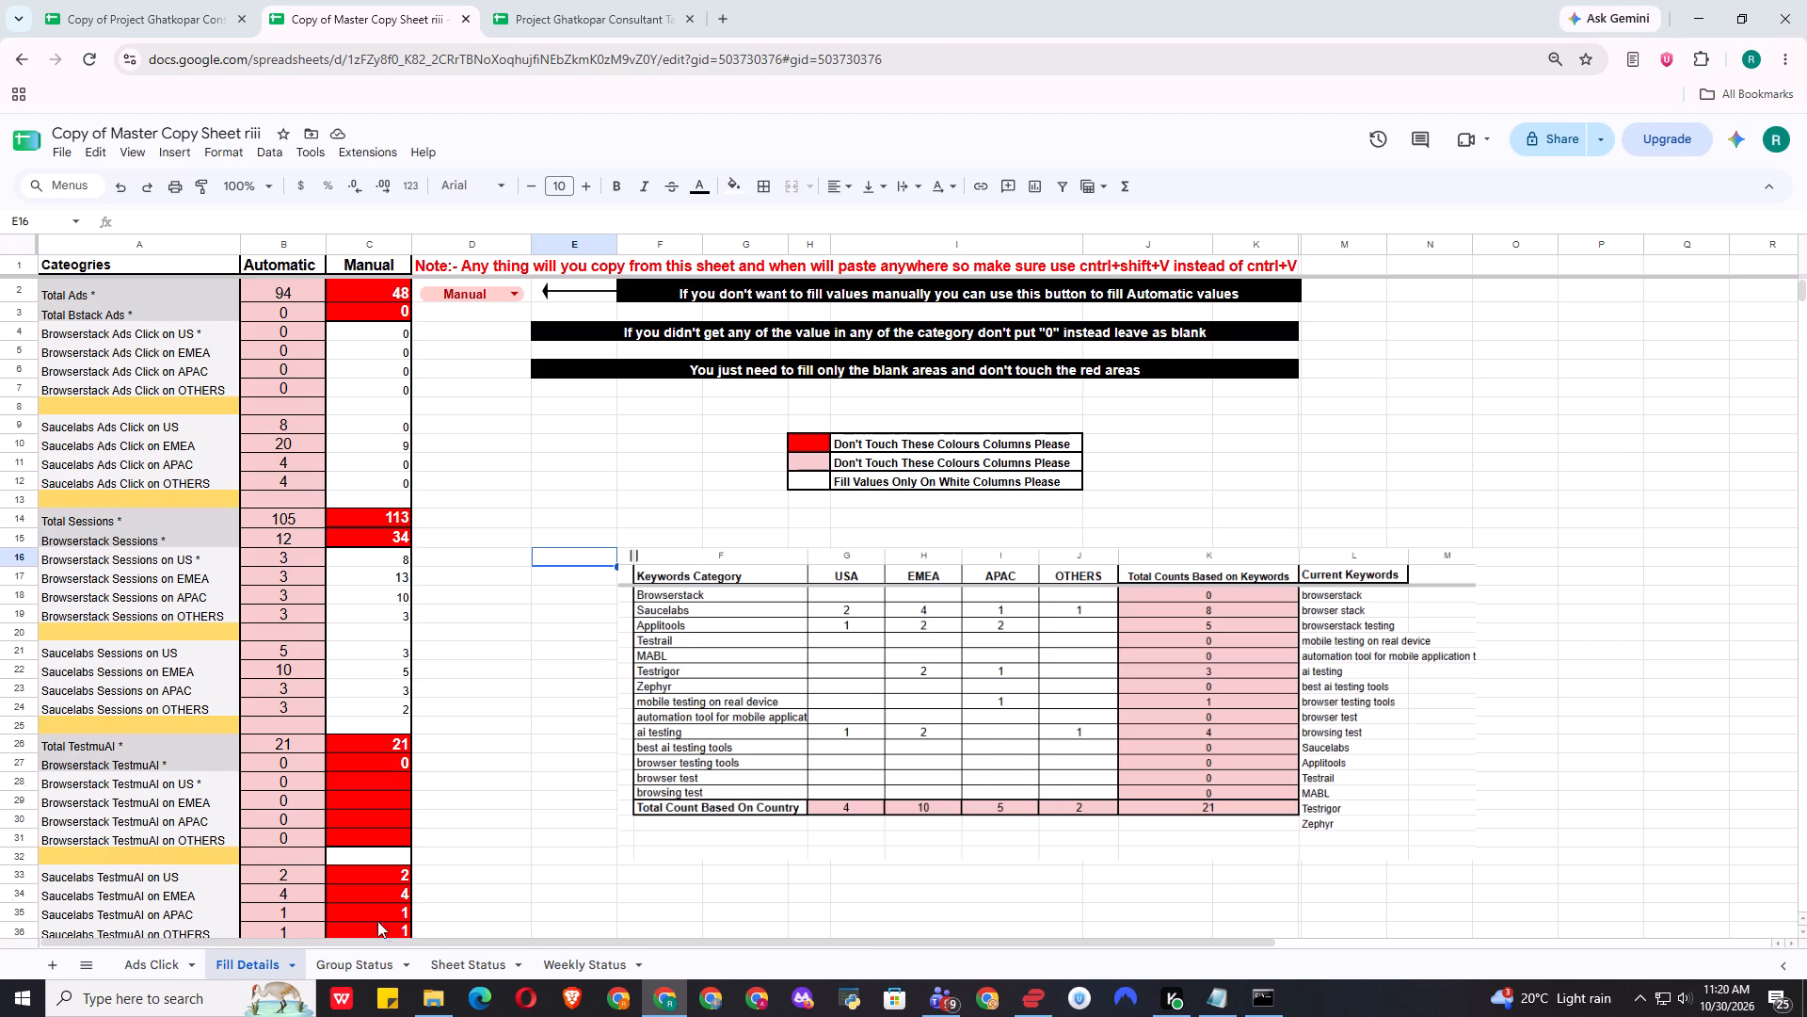
click(376, 431)
drag(92, 420, 88, 449)
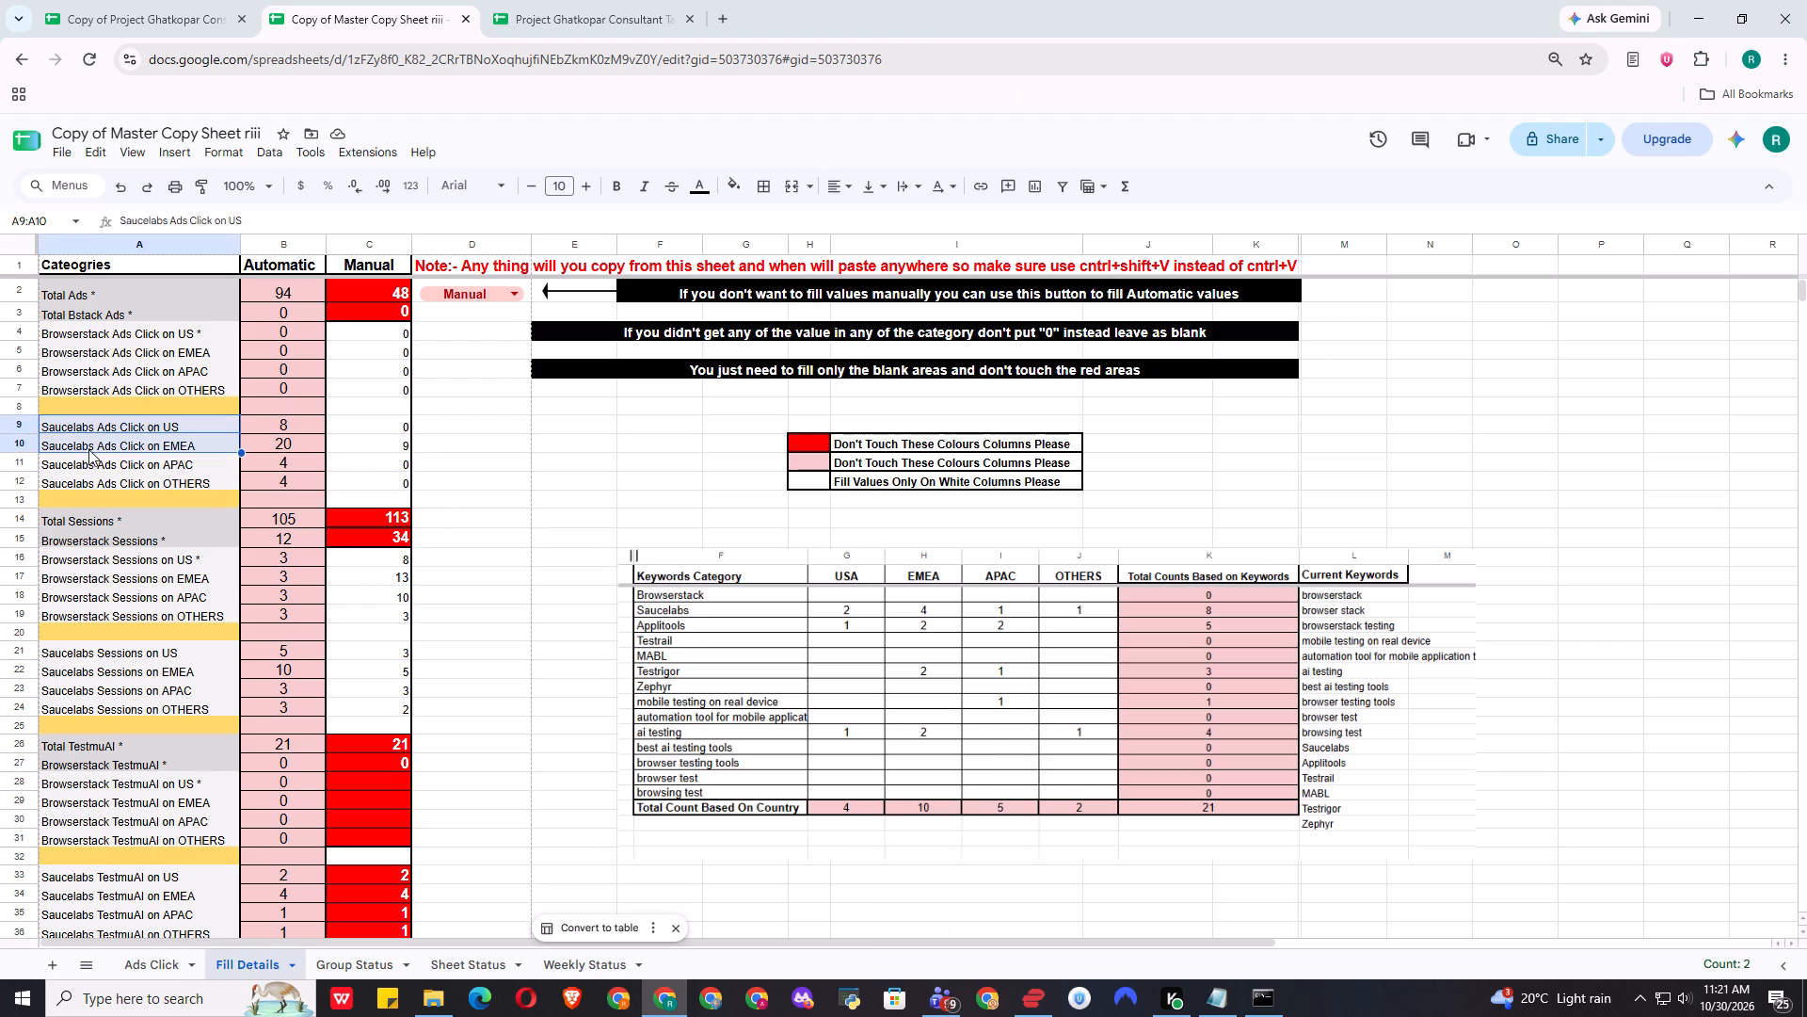
click(403, 429)
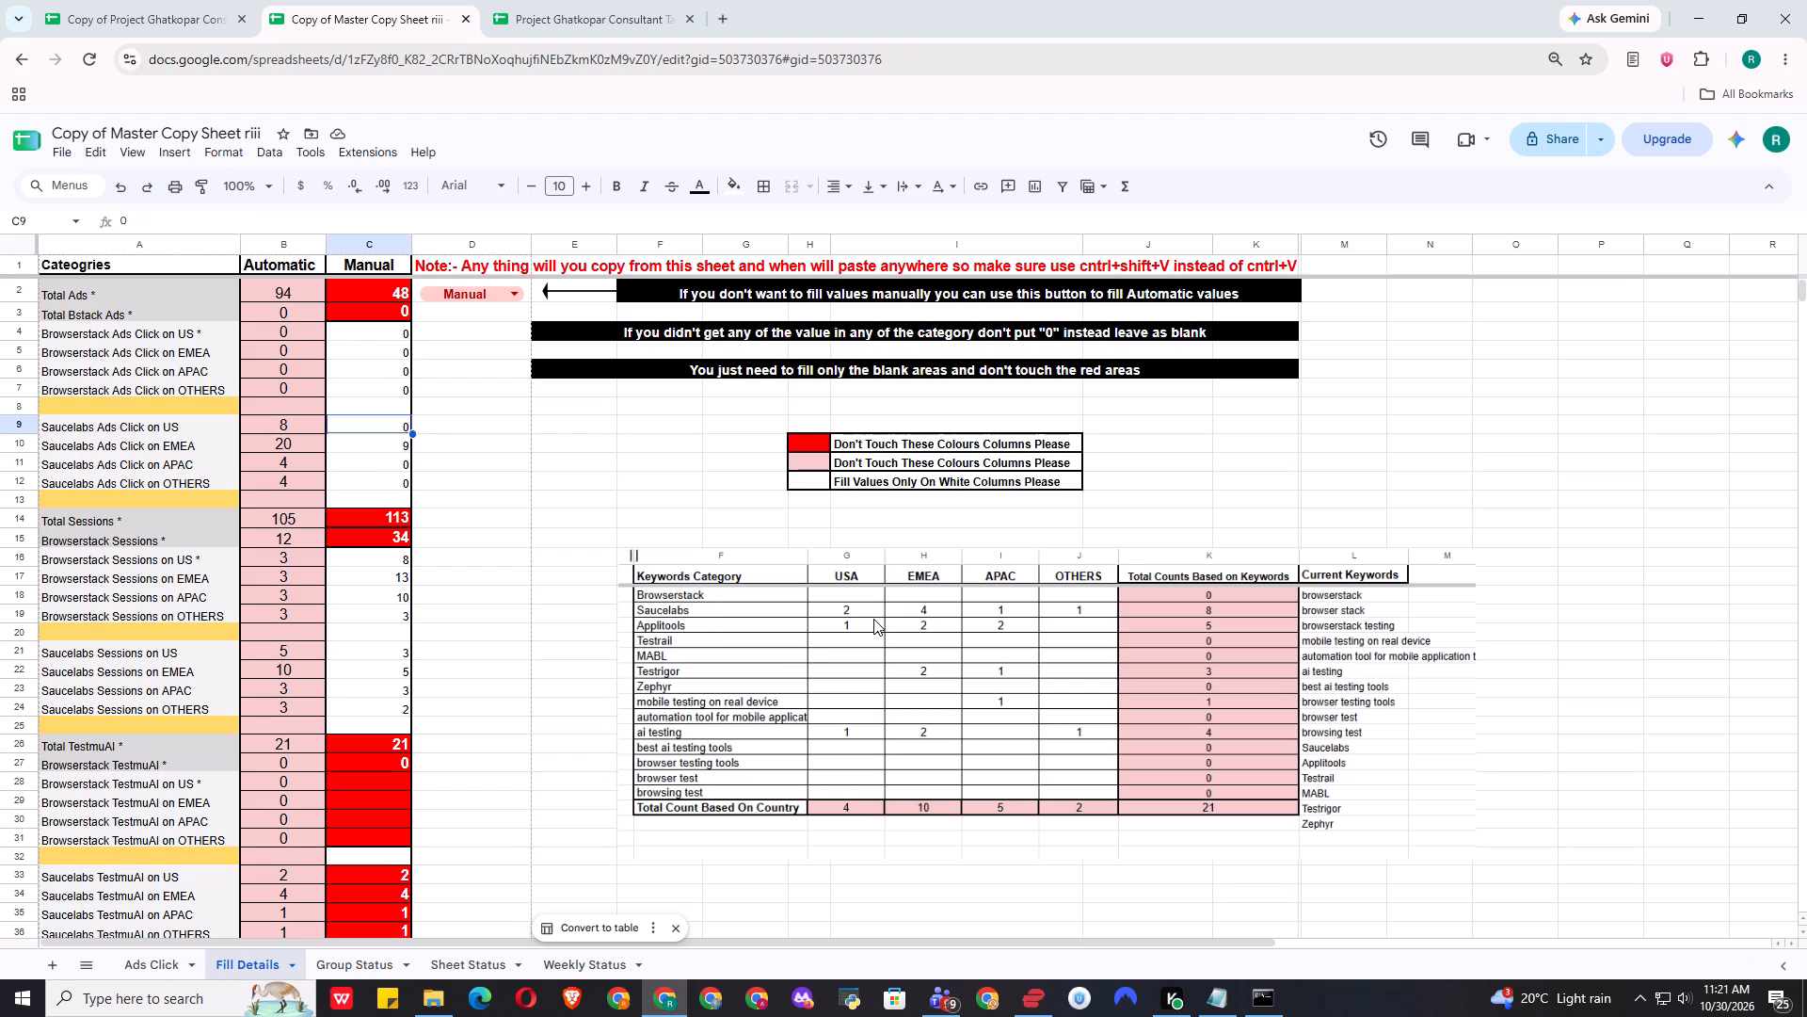
click(467, 468)
click(388, 427)
key(1)
key(1)
click(400, 447)
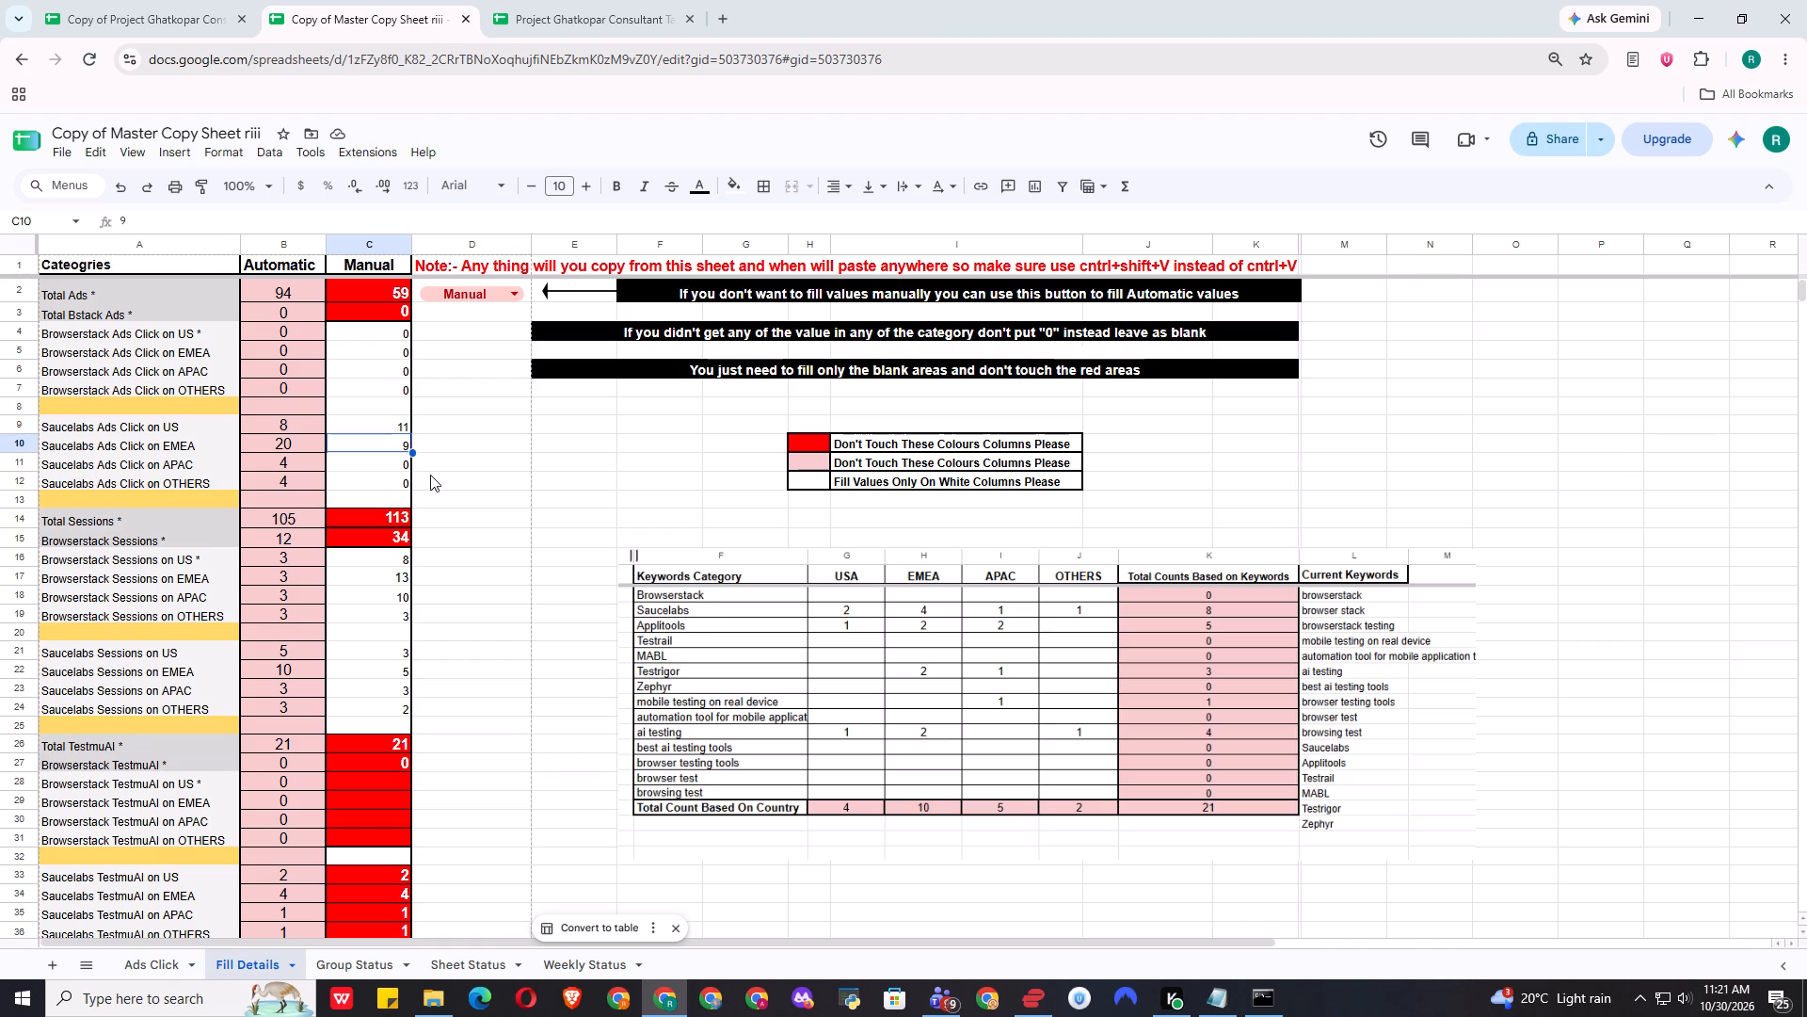
text(19)
Set the Manual Saucelabs Ads Click values to 7 for APAC and 4 for OTHERS.
click(388, 467)
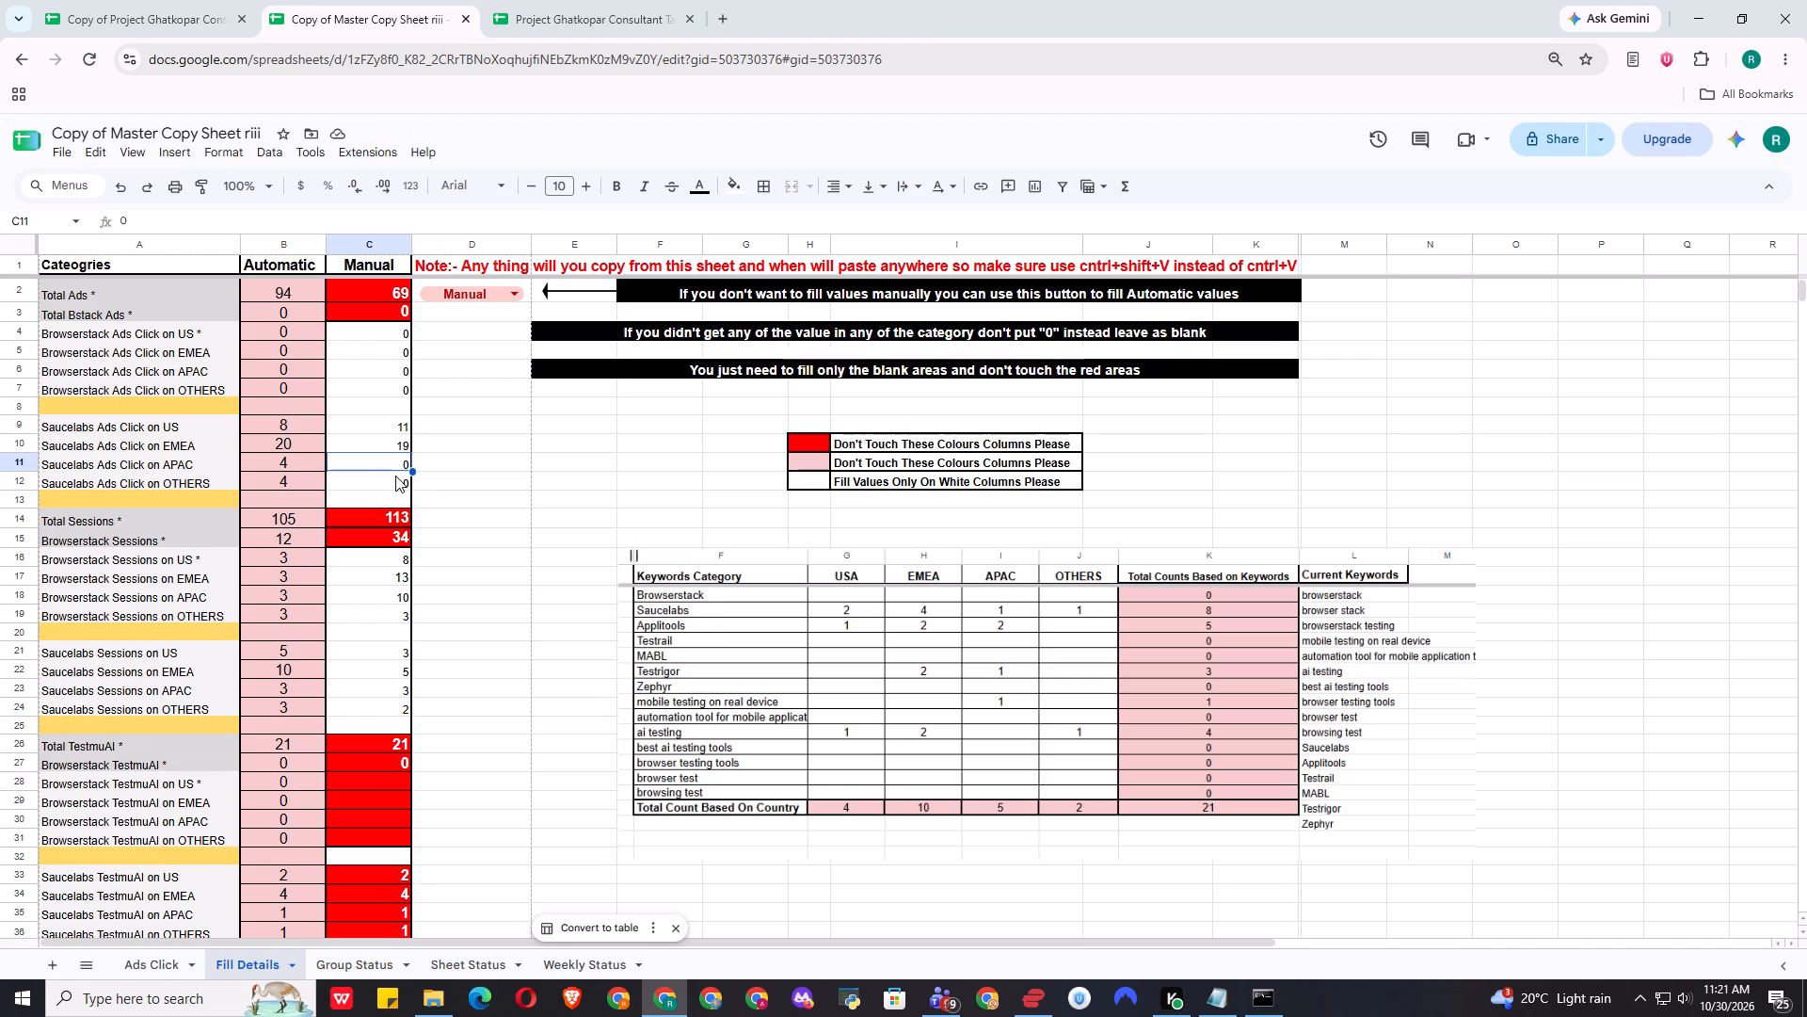
key(3)
key(BackSpace)
key(4)
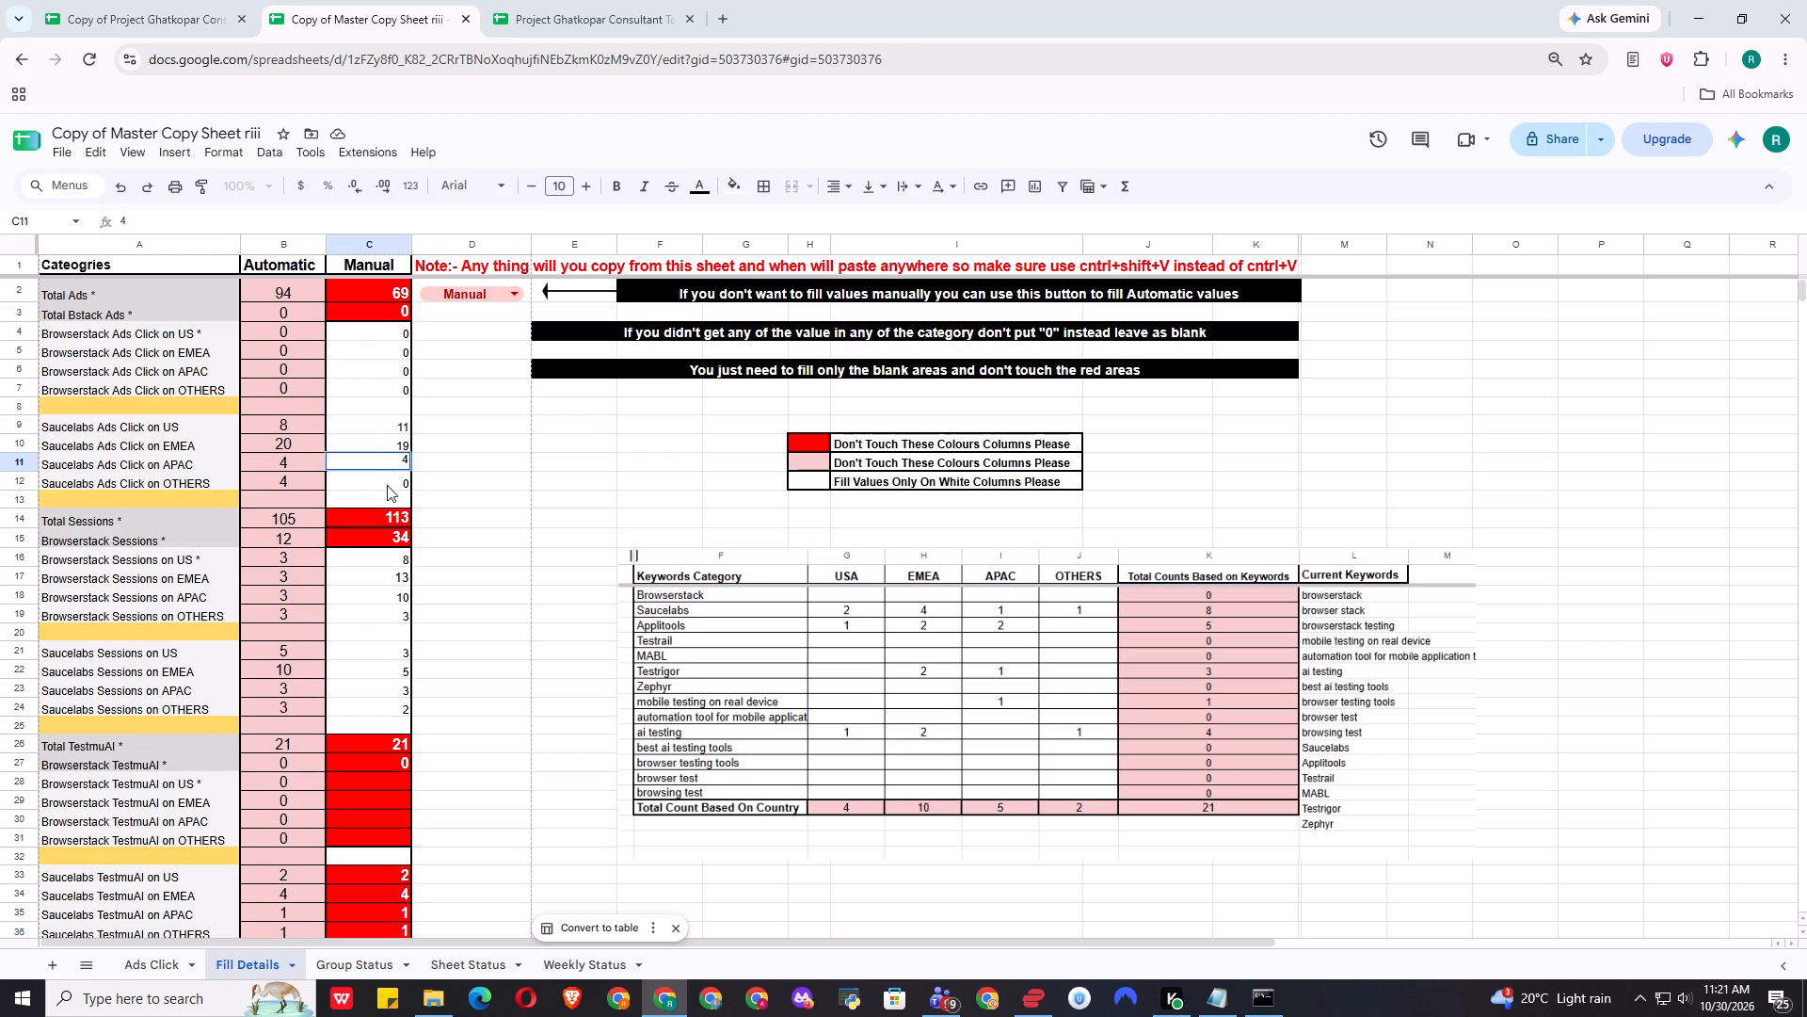
click(385, 485)
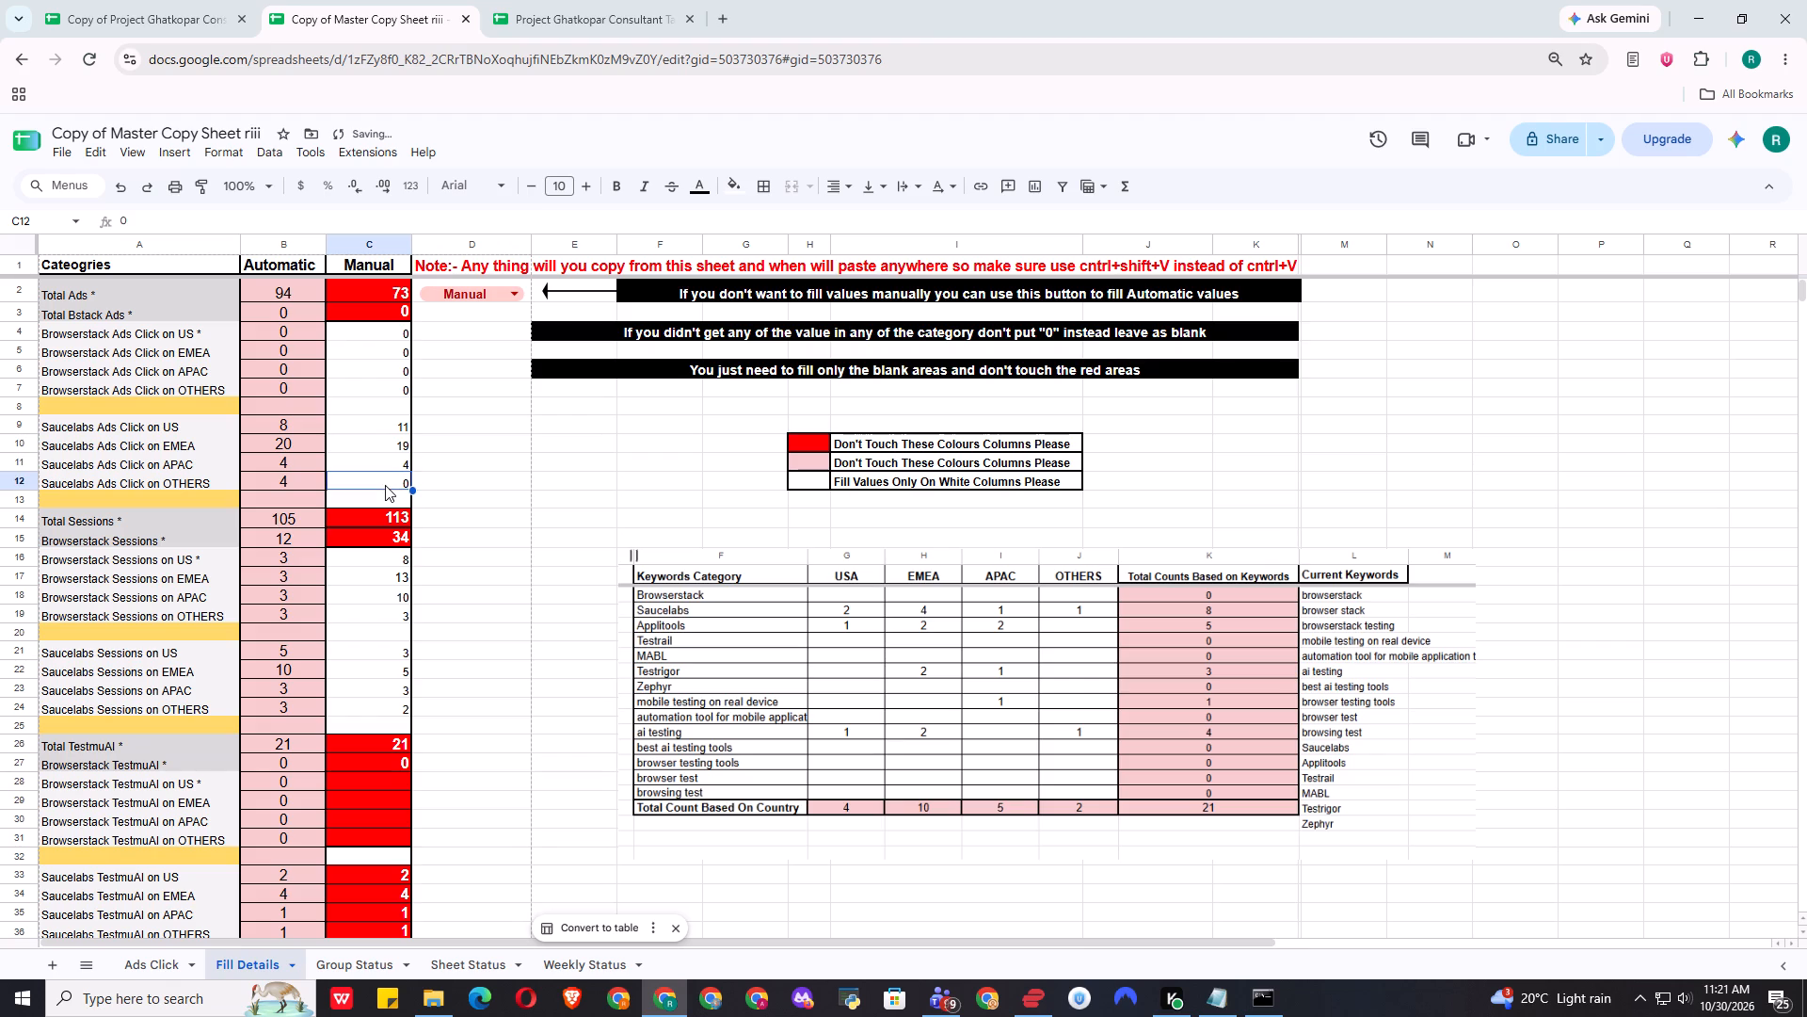
click(385, 466)
key(7)
click(386, 482)
key(4)
click(484, 487)
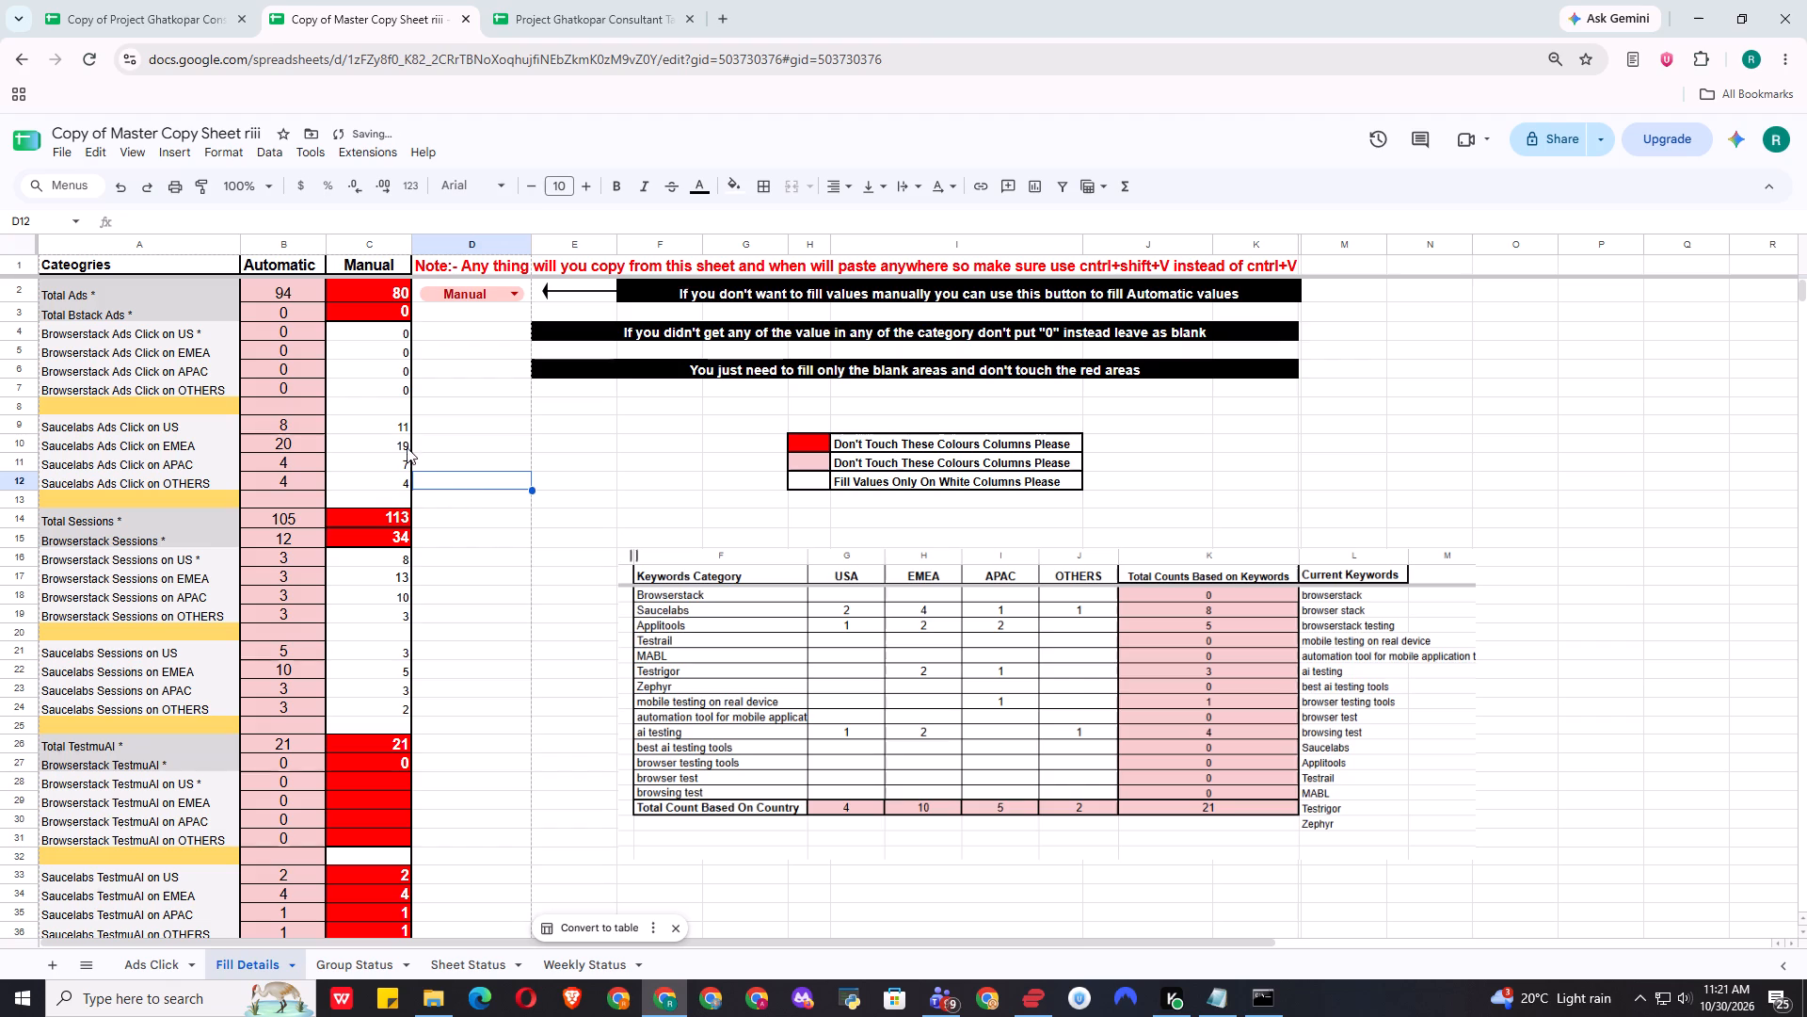
drag(391, 429, 393, 486)
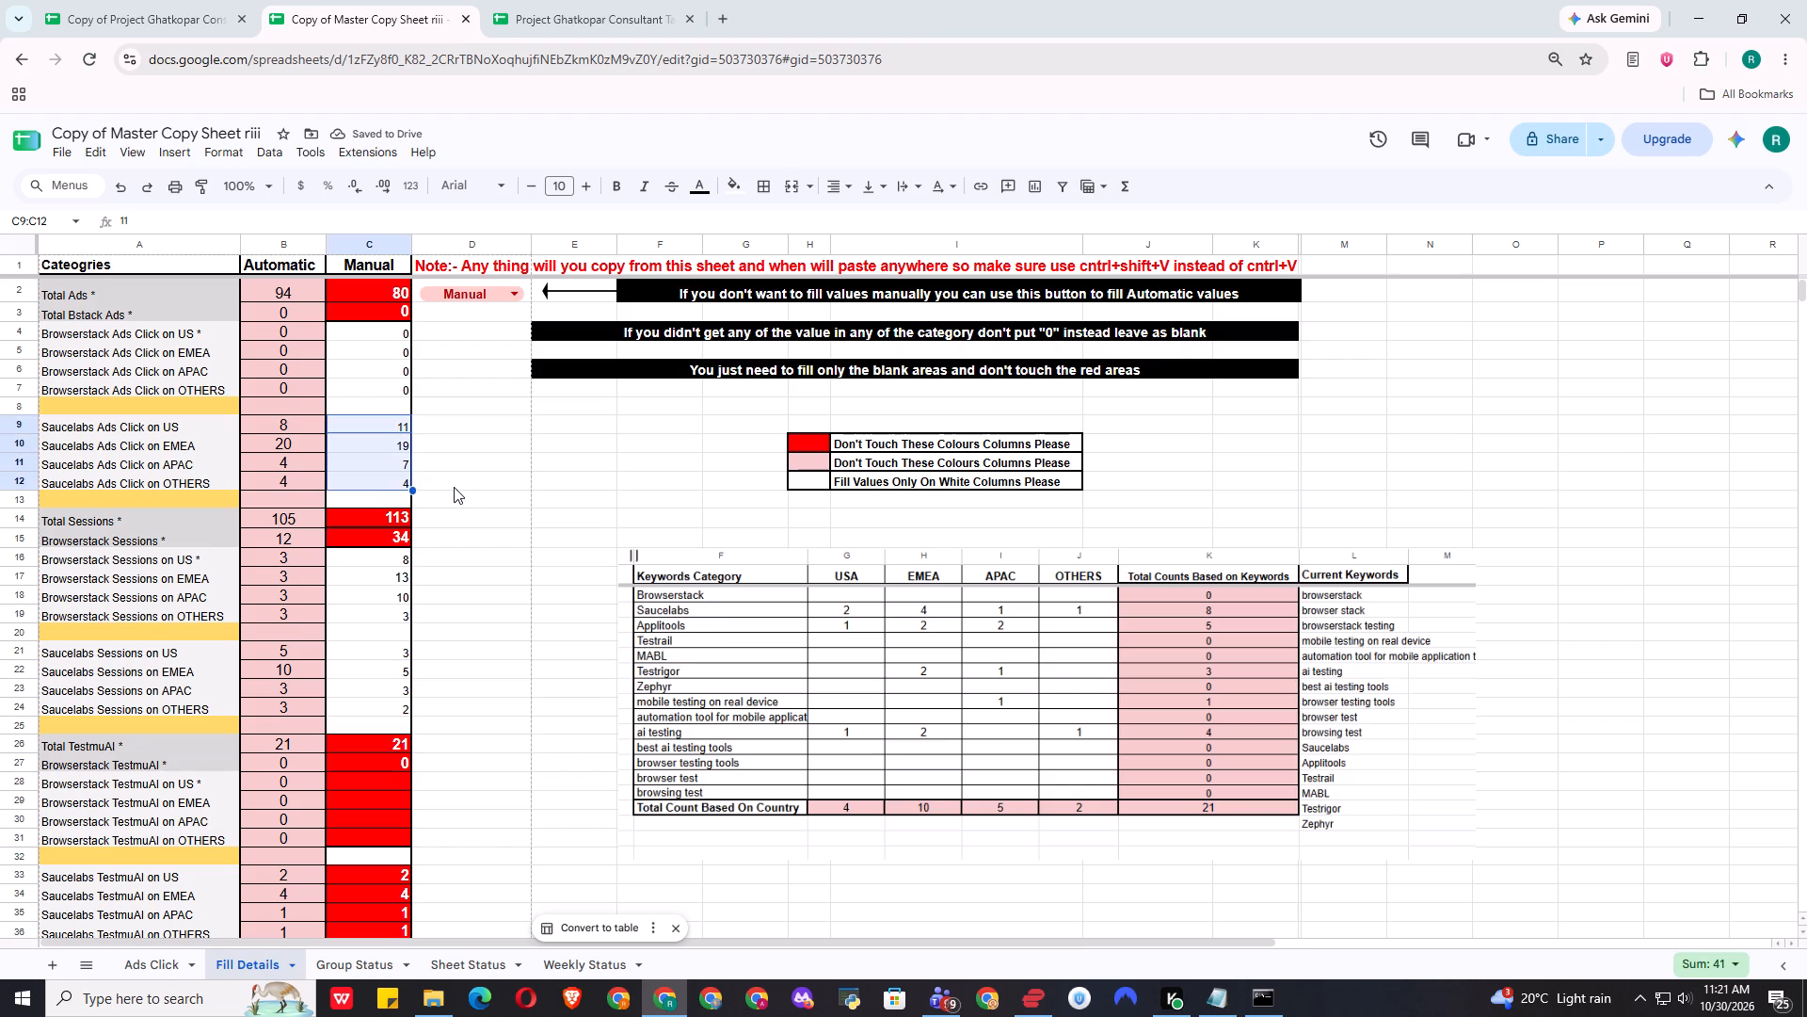
click(454, 487)
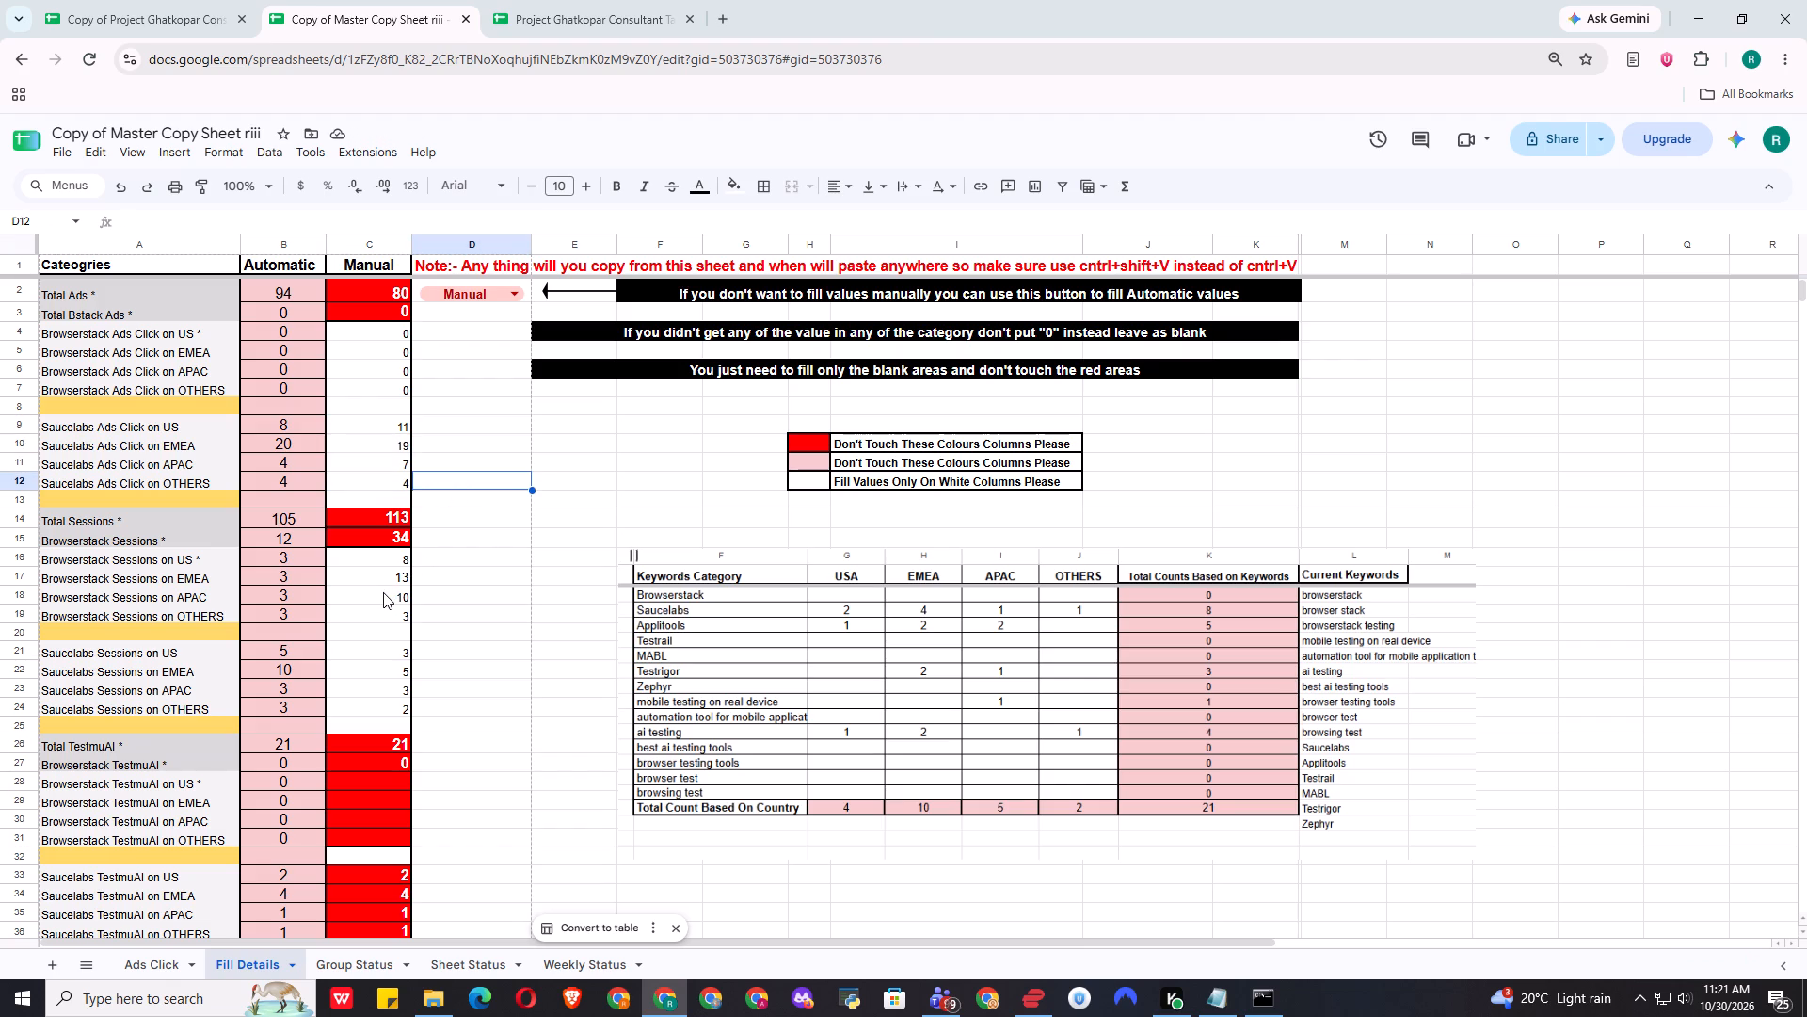
Set the Manual Browserstack Sessions values for US, EMEA, APAC and OTHERS to 0.
click(373, 562)
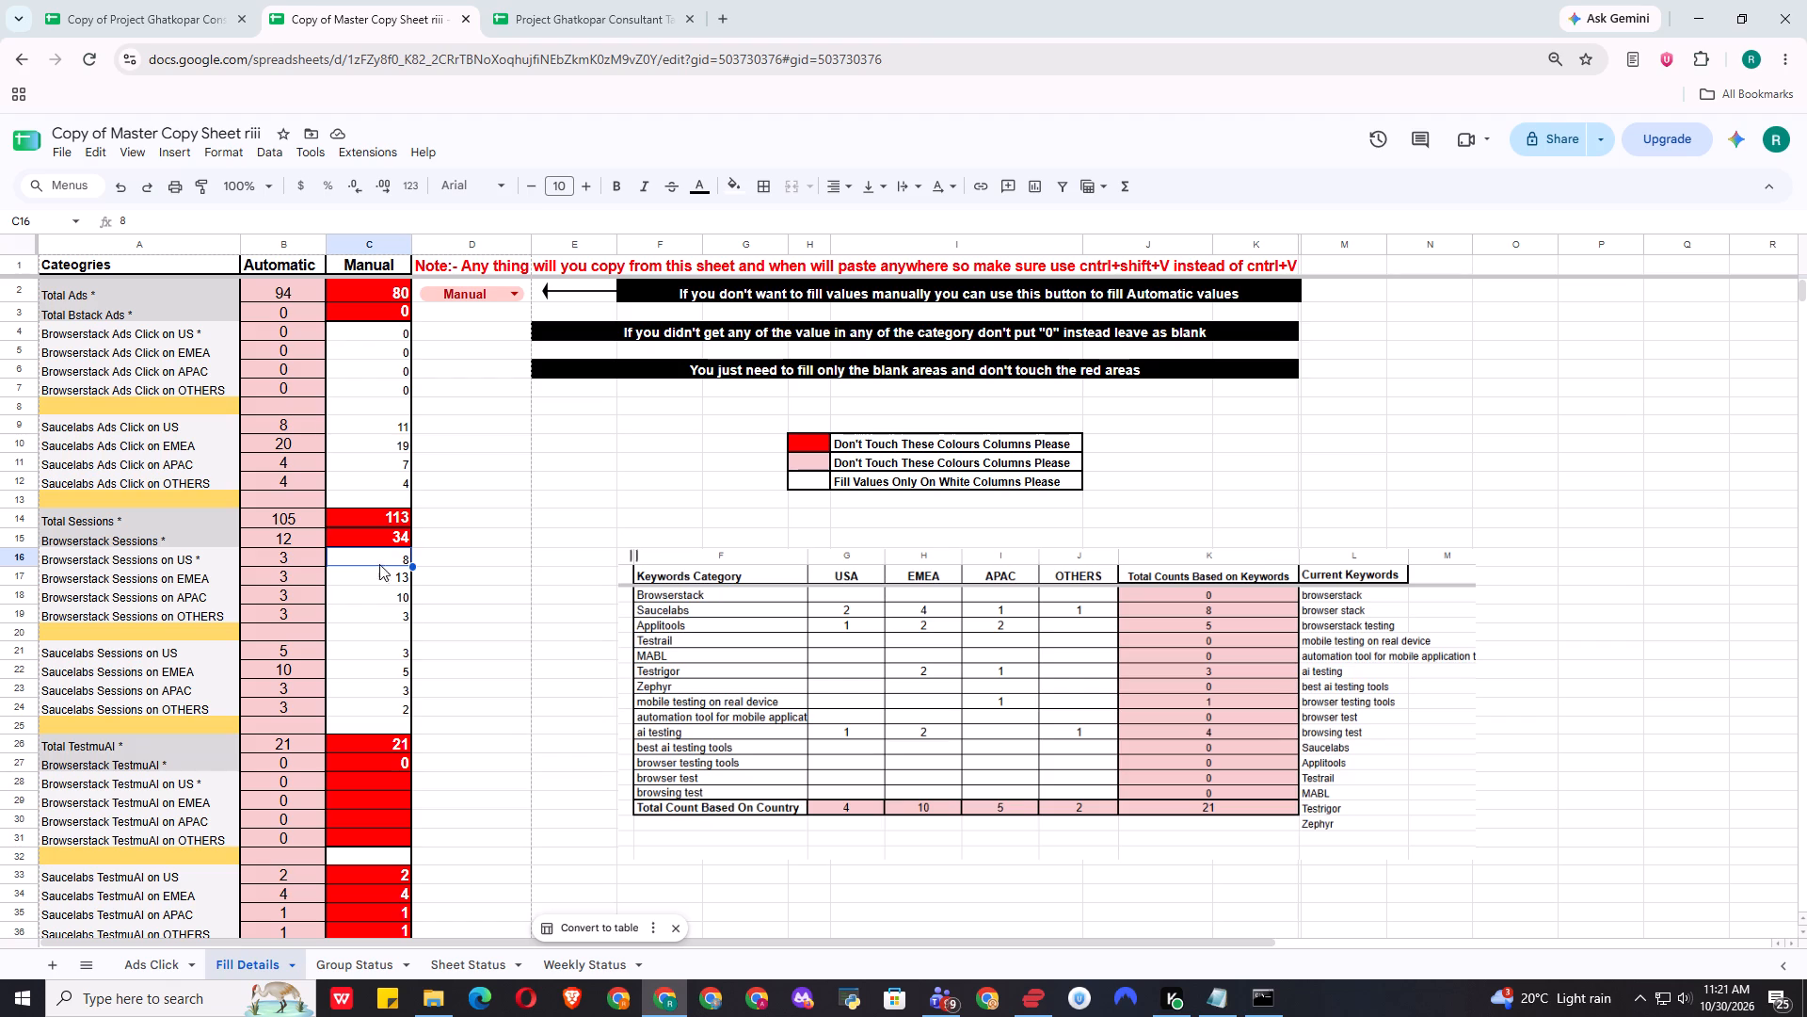
key(0)
click(385, 572)
key(0)
click(389, 595)
key(0)
click(397, 616)
key(0)
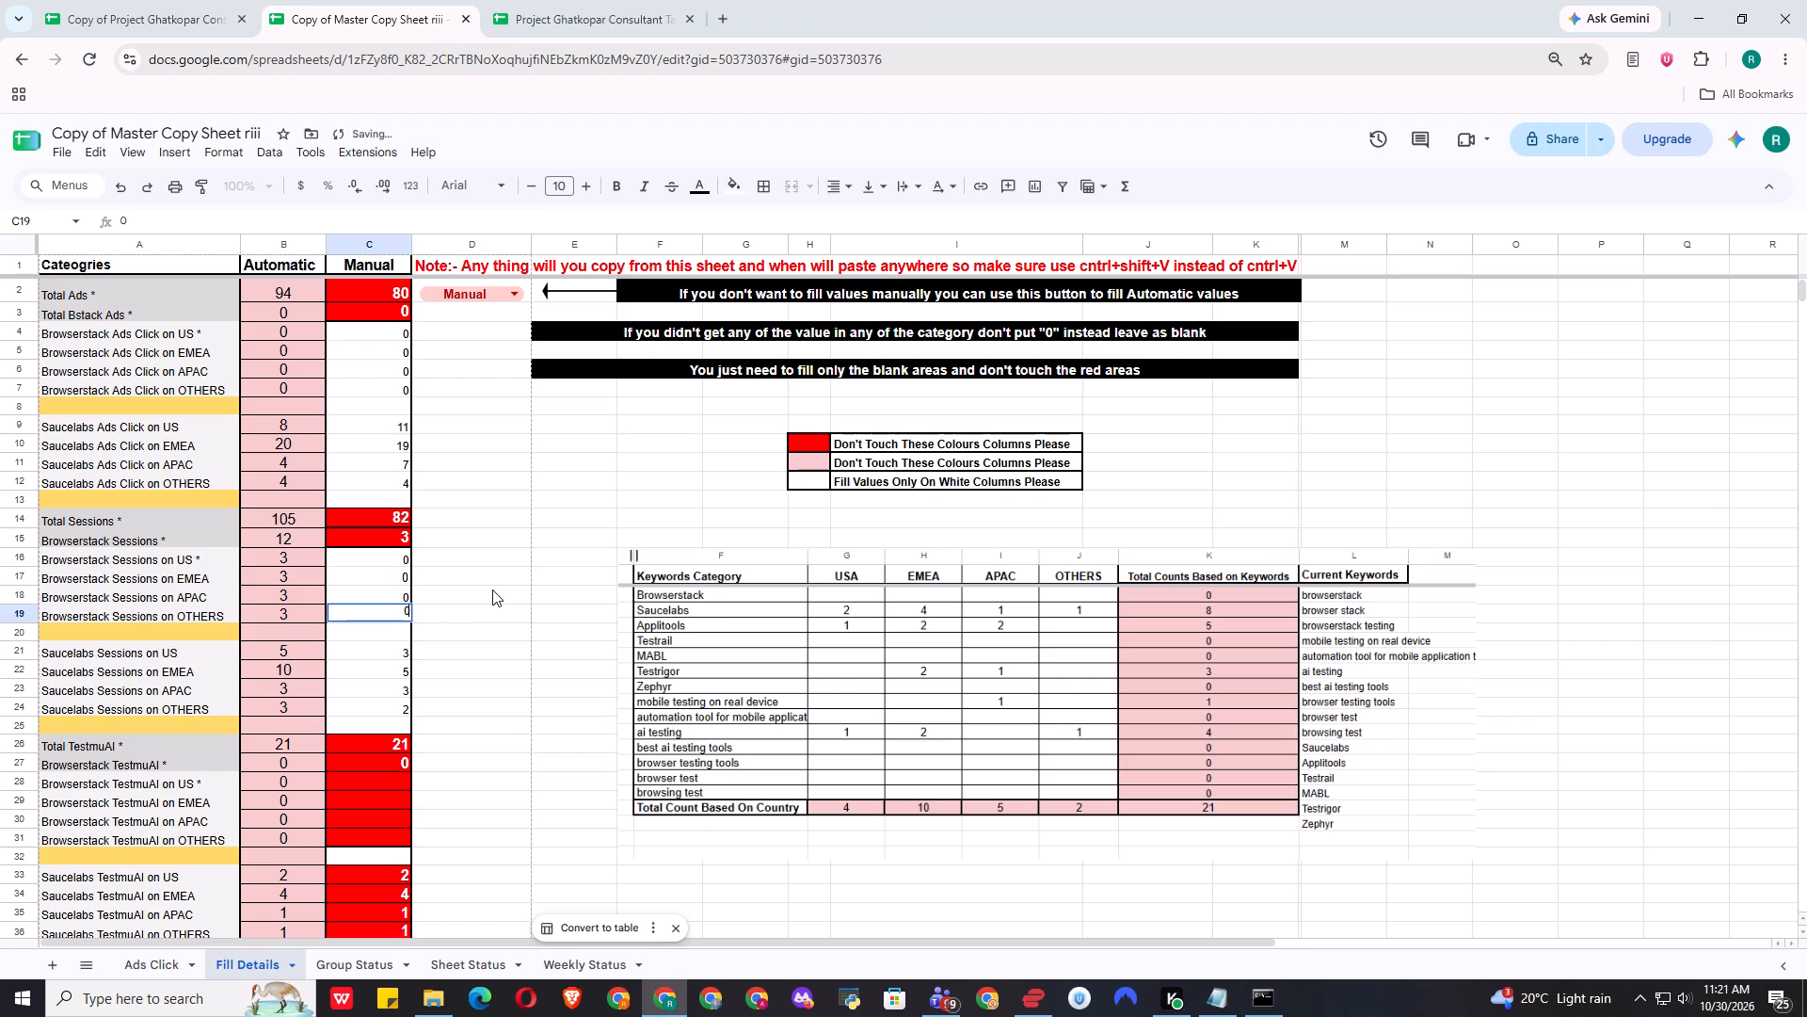
click(492, 589)
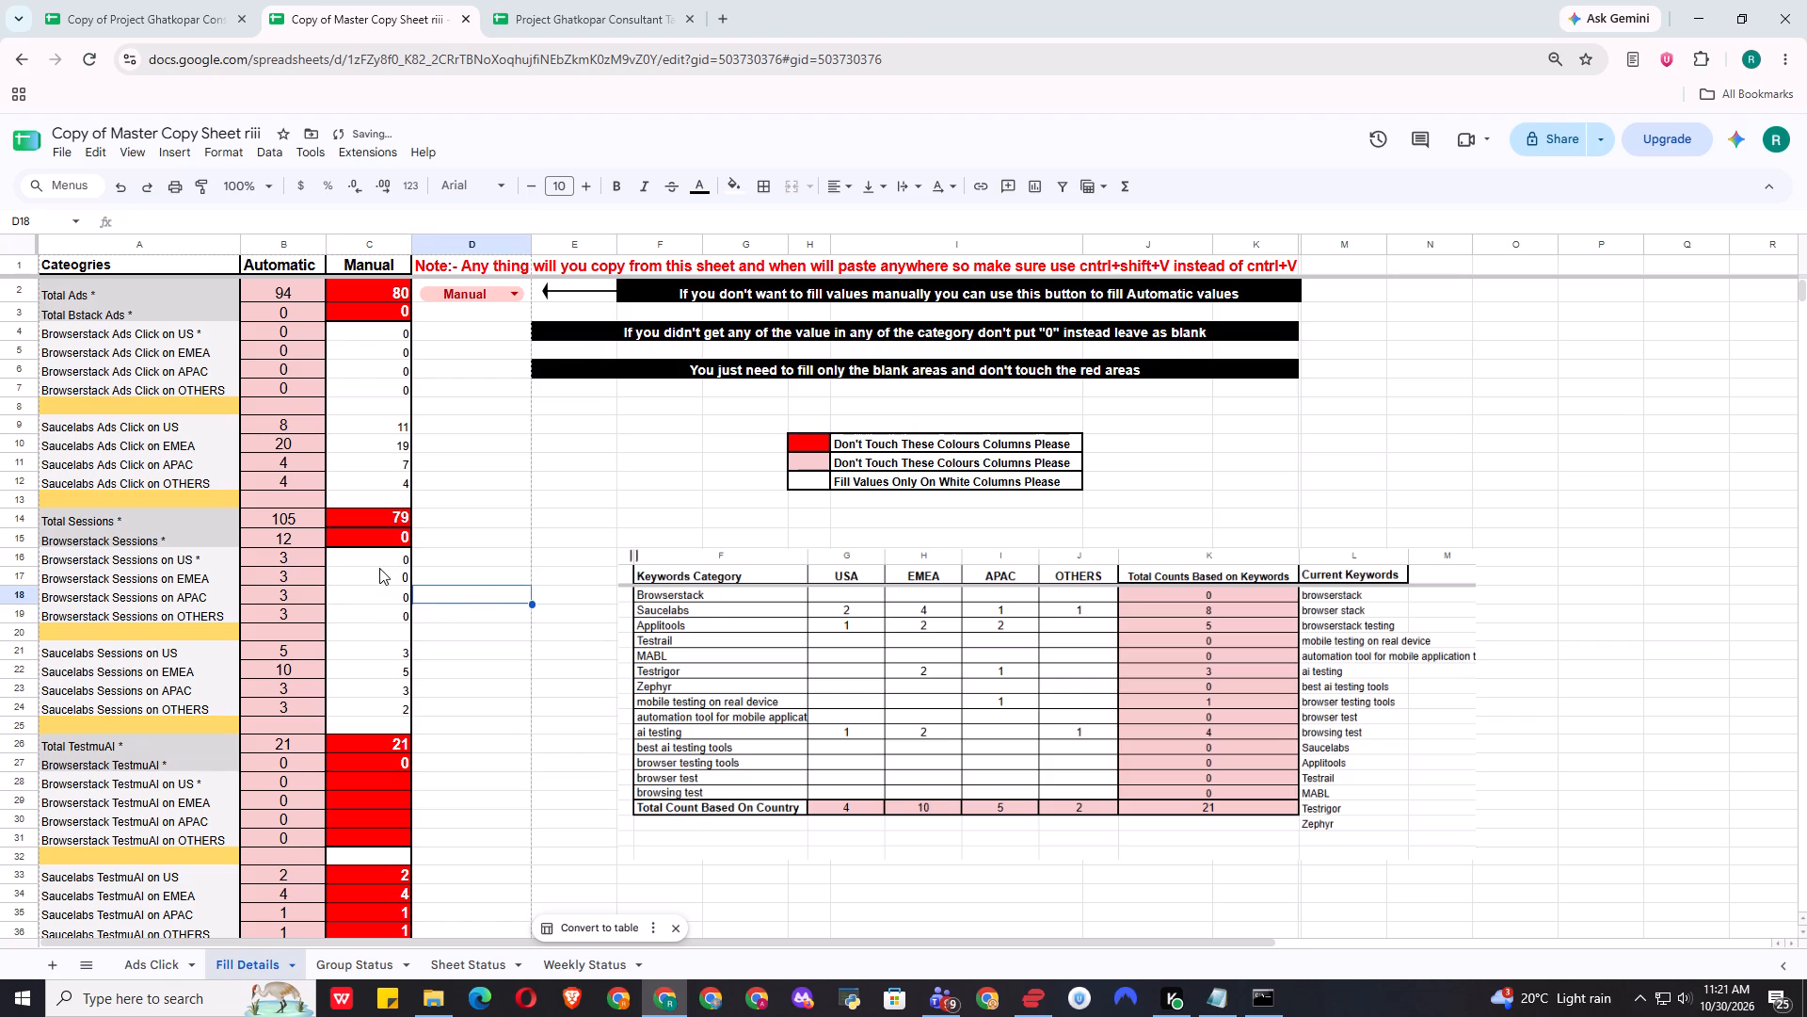
drag(383, 560, 404, 618)
click(463, 606)
Set the Manual Saucelabs Sessions values to 8 for US, 14 for EMEA, 6 for APAC and 5 for OTHERS.
scroll(466, 606, down, 1)
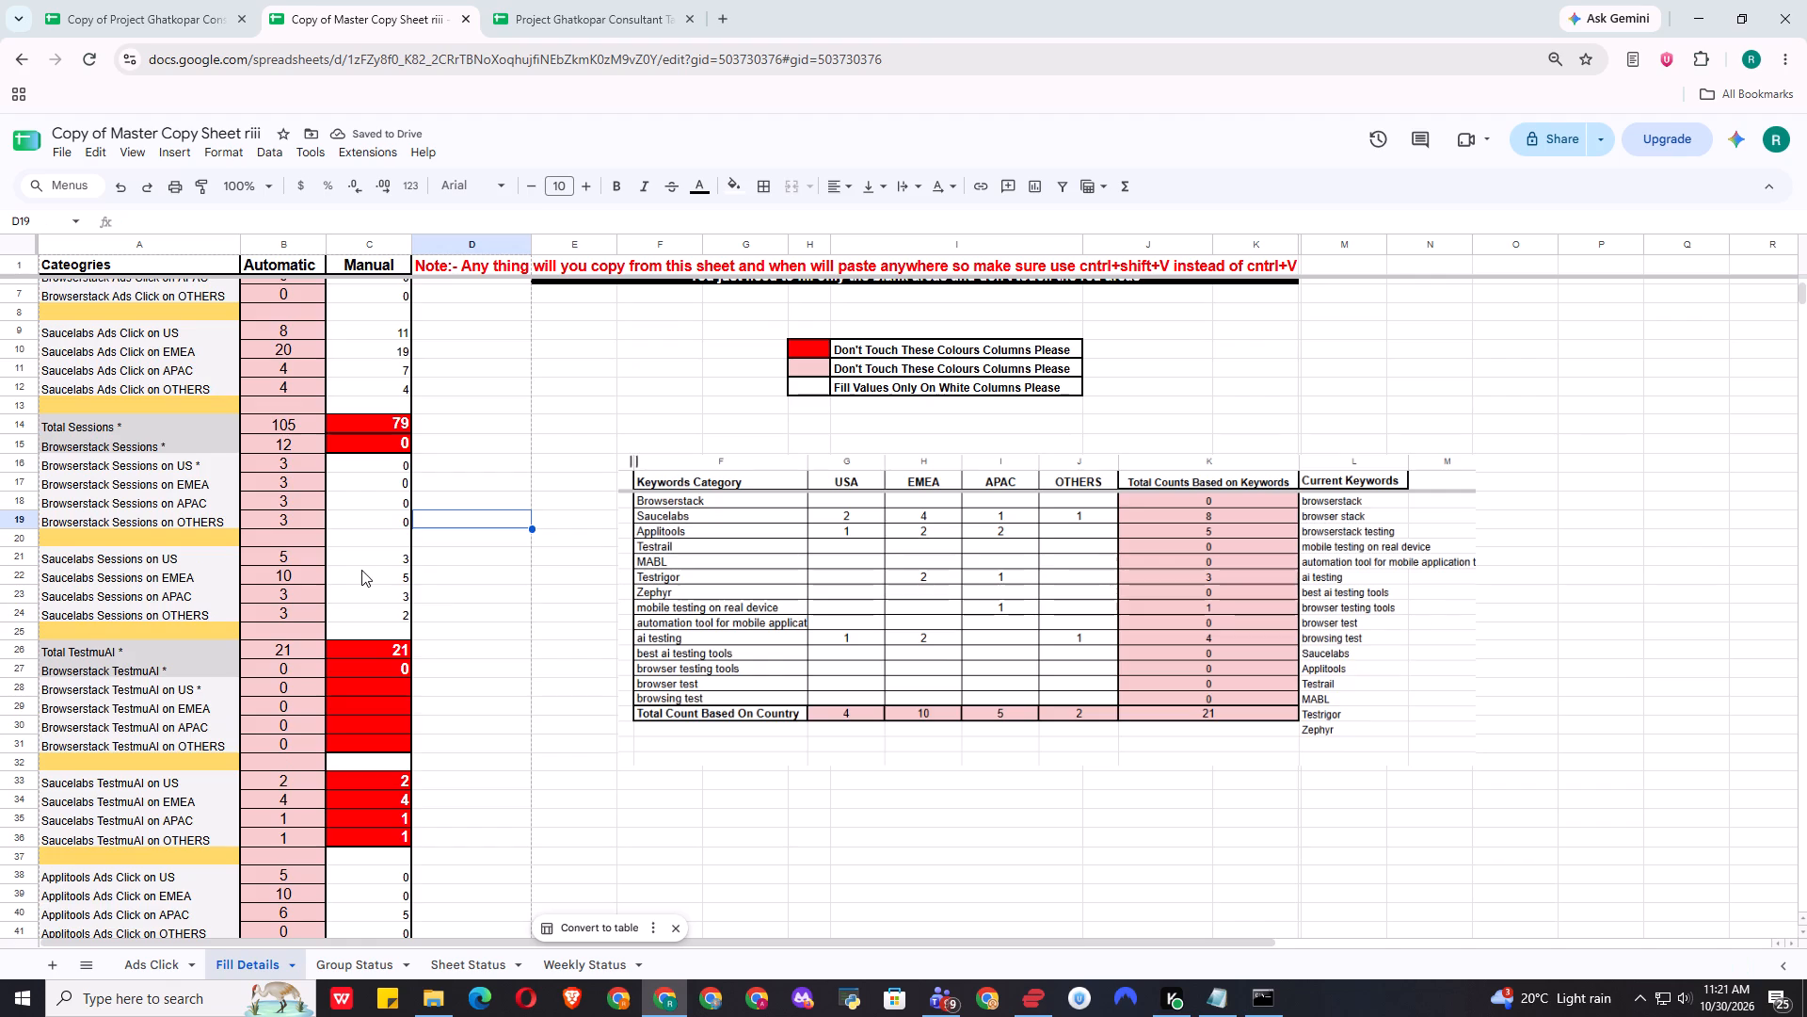
click(360, 565)
scroll(474, 571, up, 2)
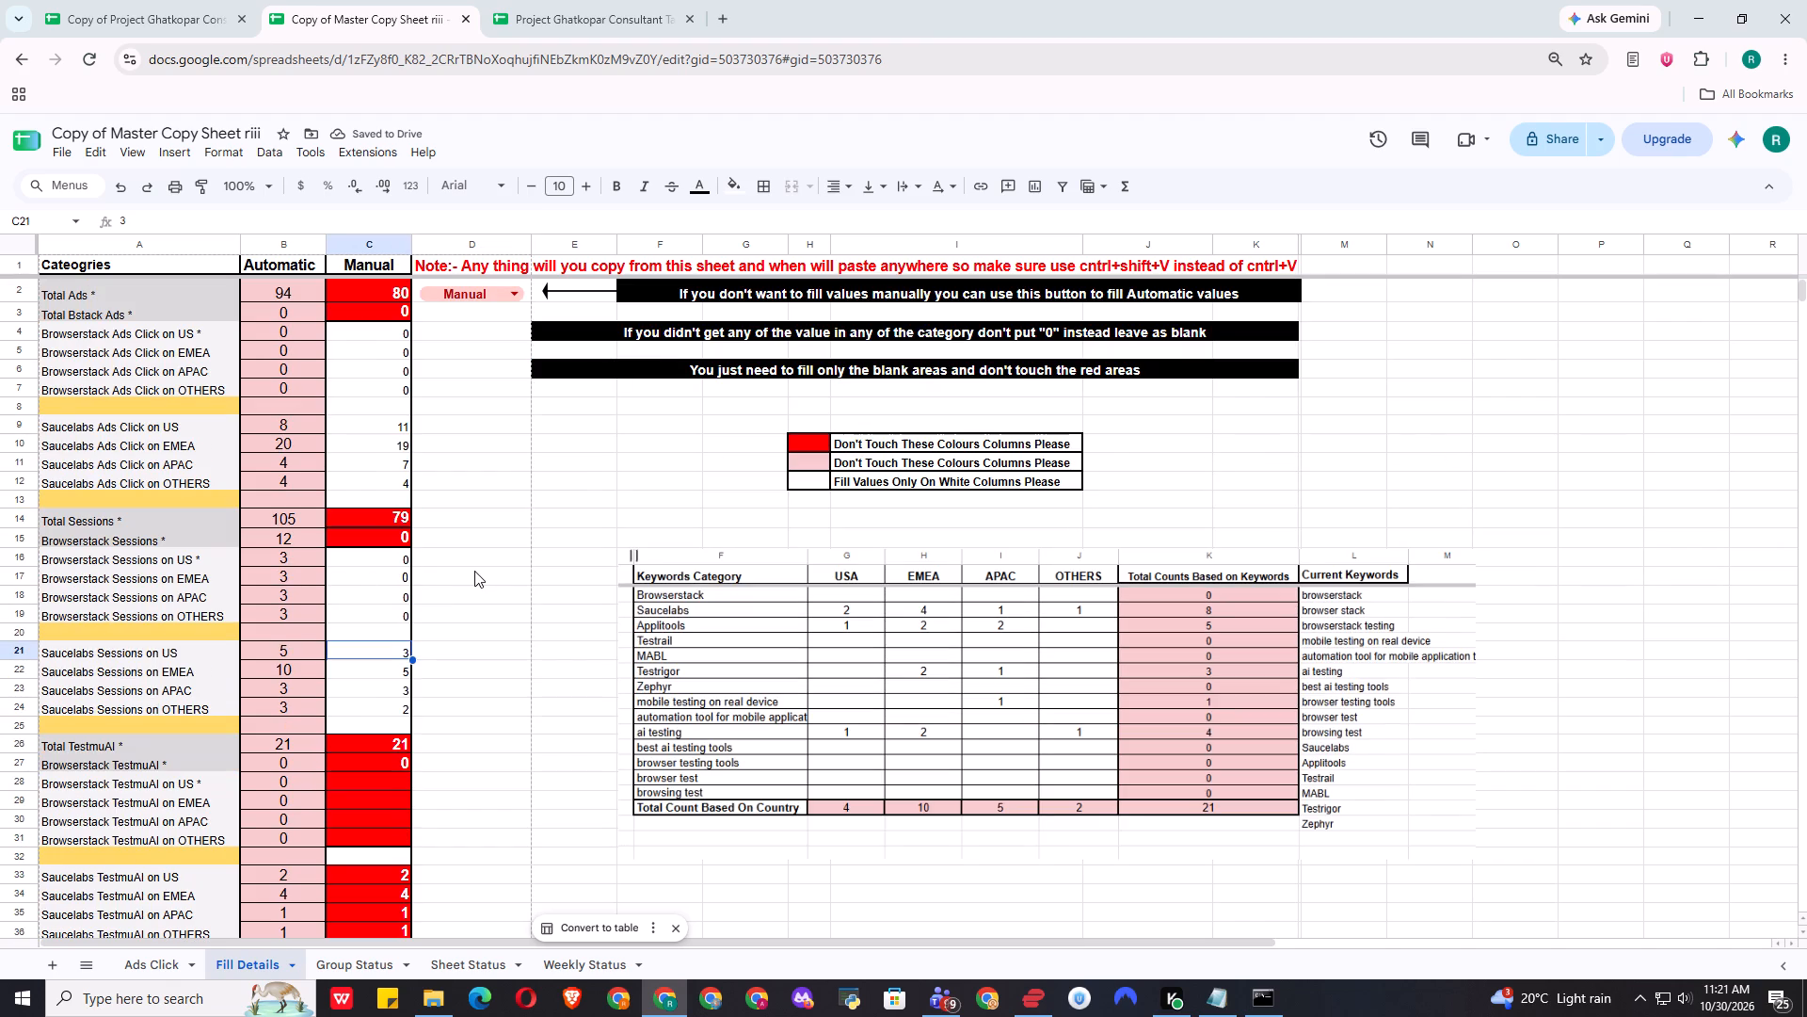
key(8)
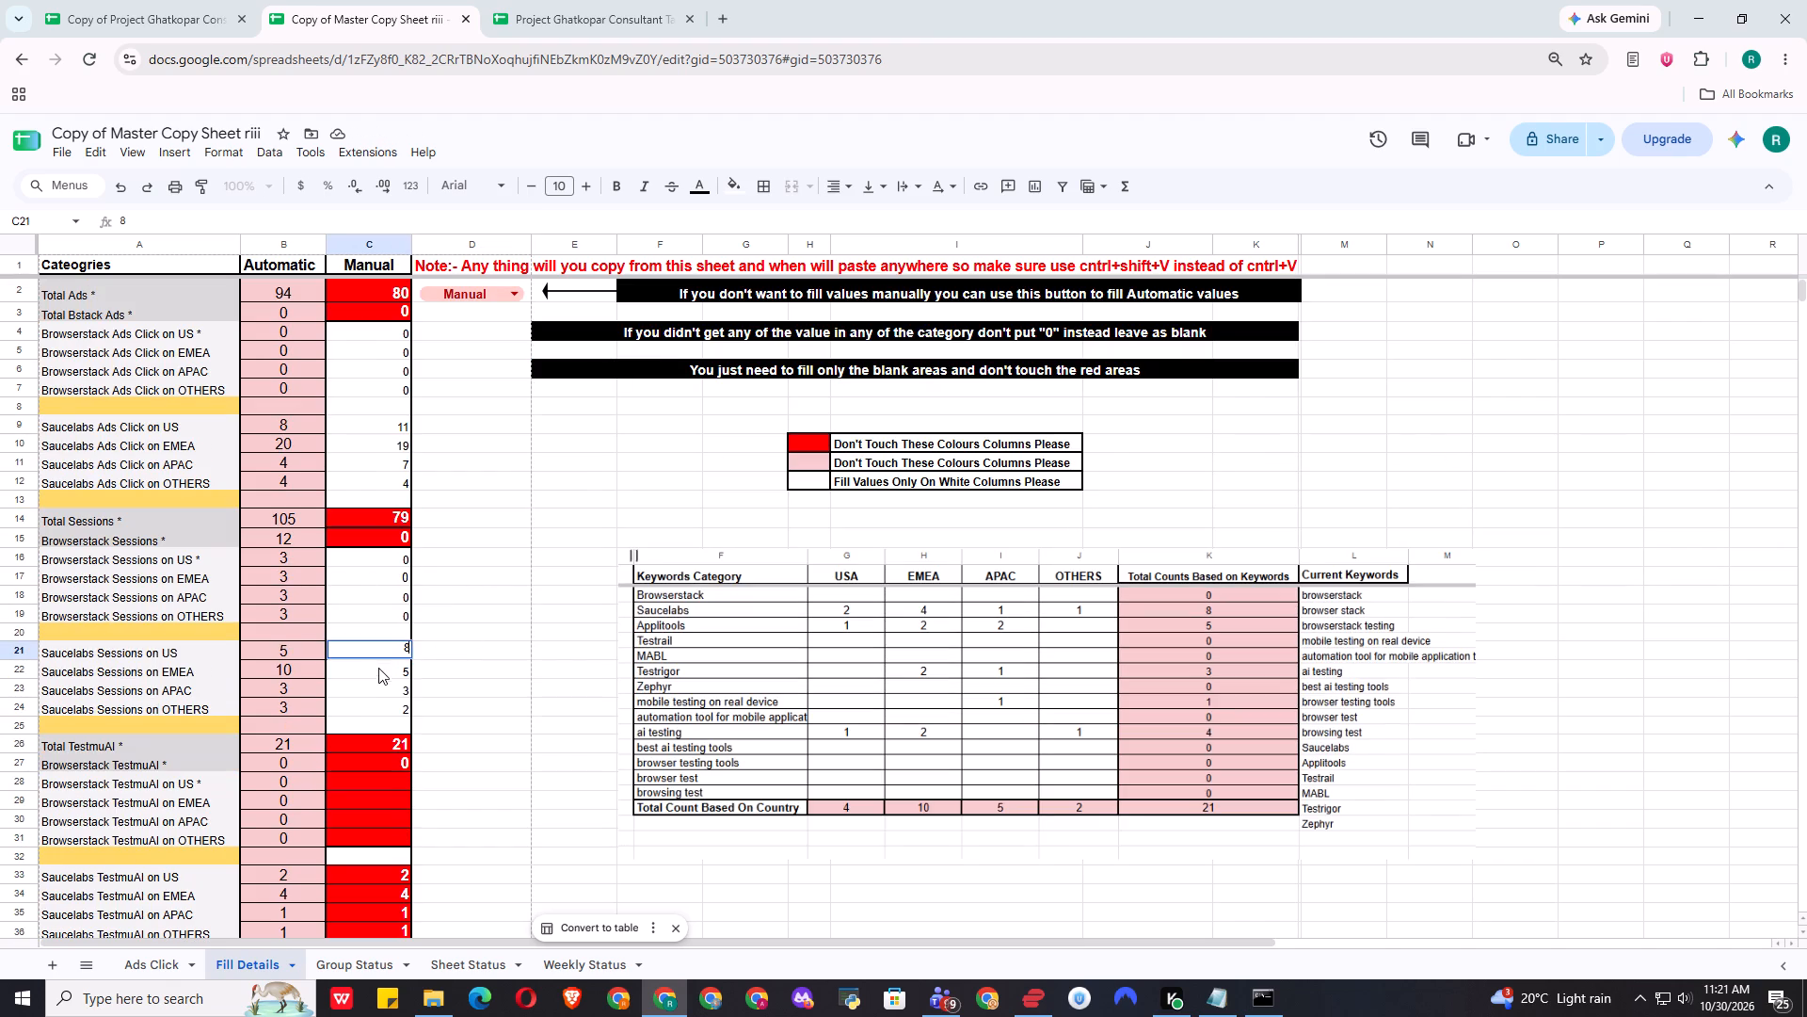
click(378, 670)
text(14)
click(380, 682)
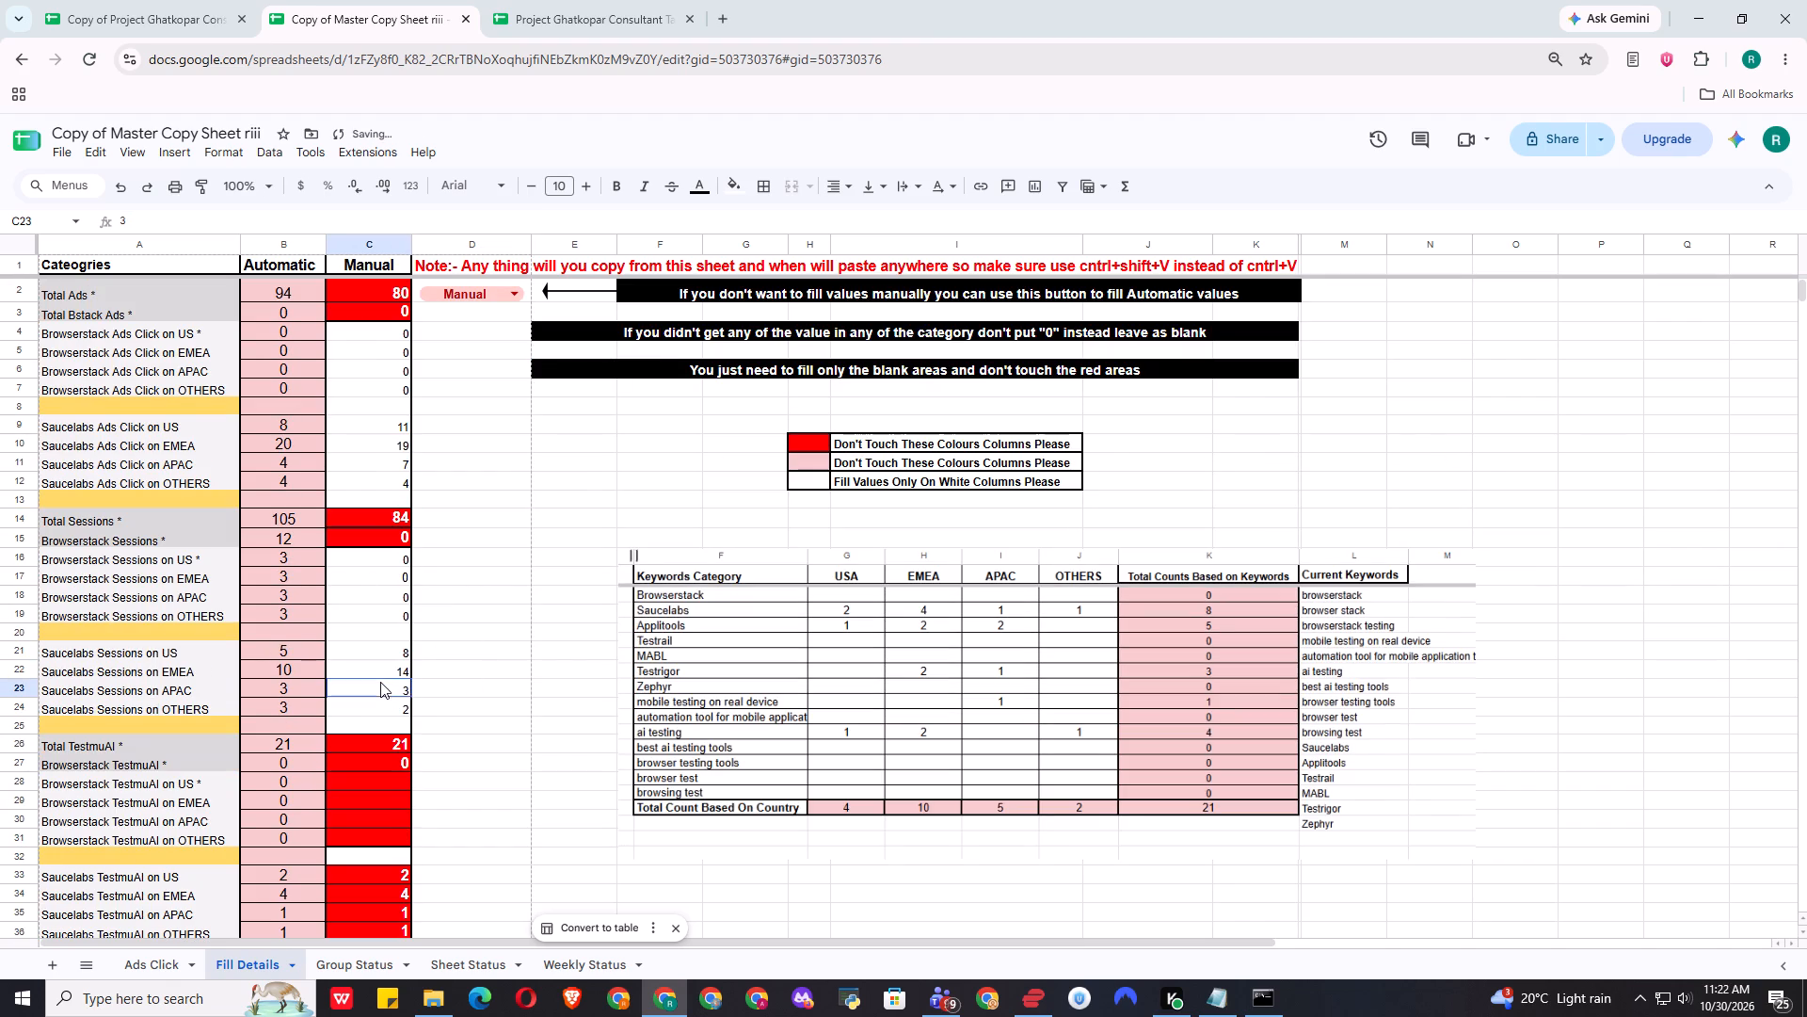
key(5)
key(BackSpace)
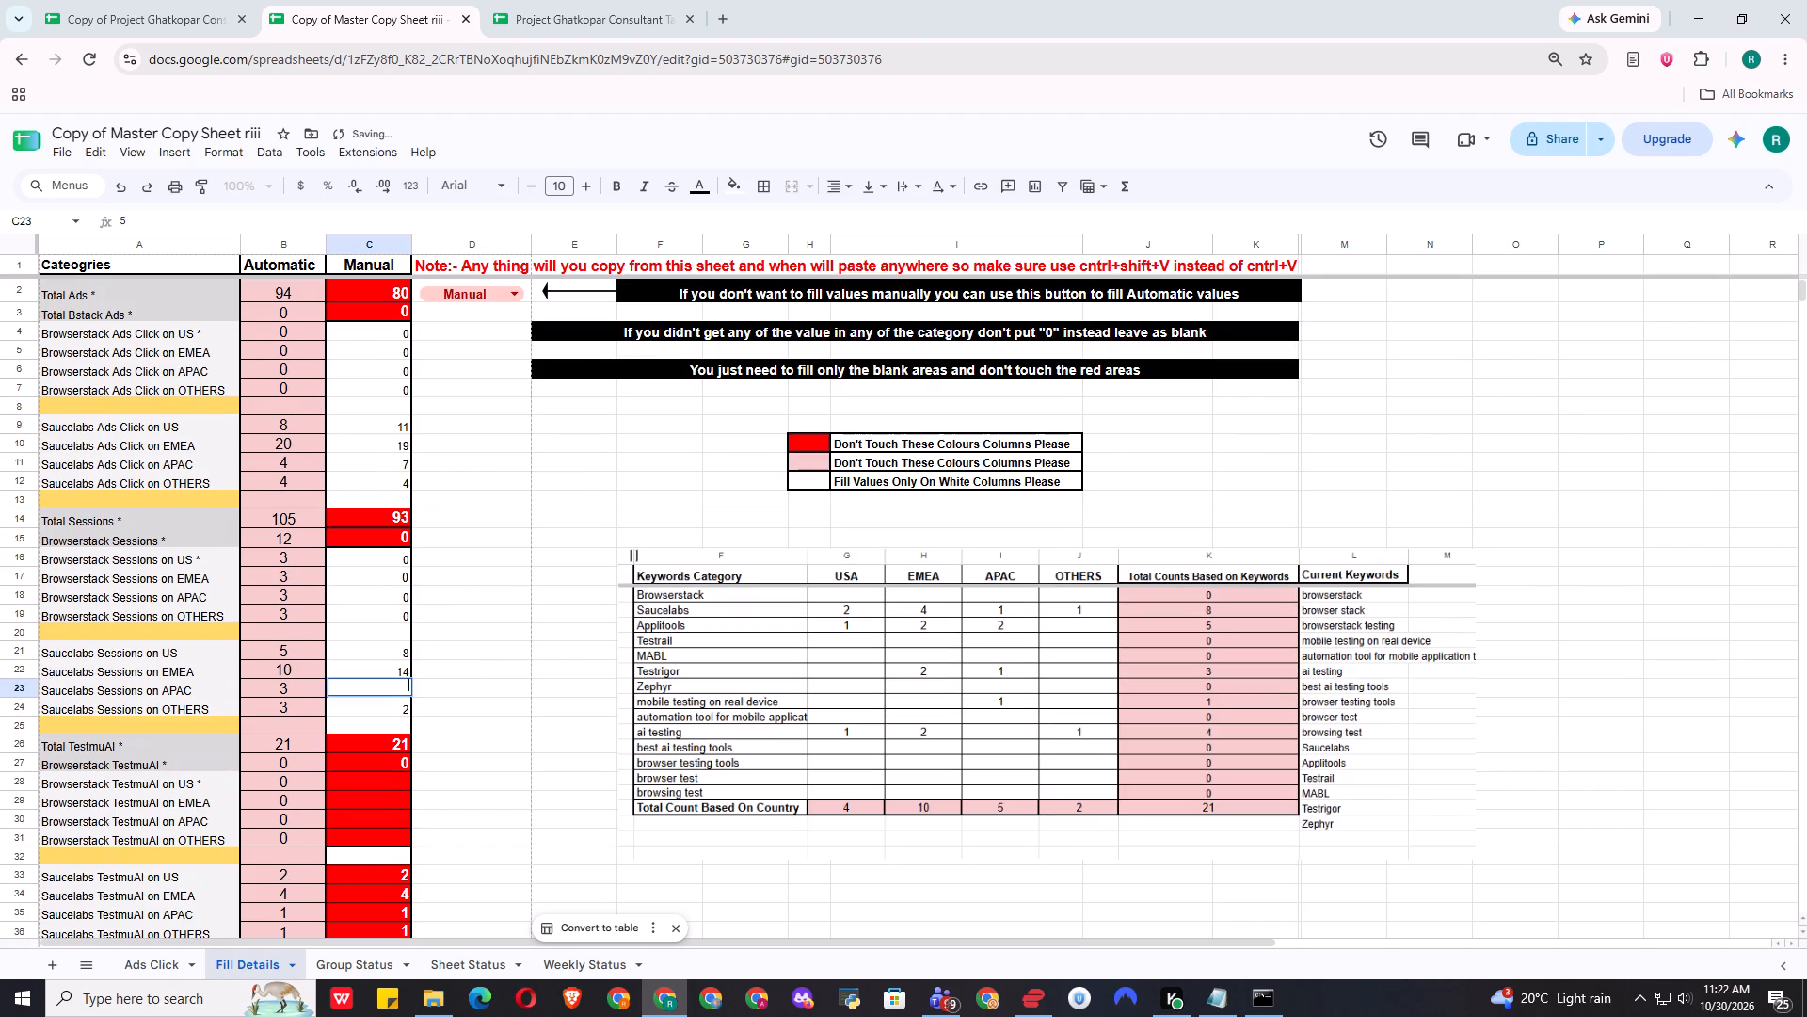
key(6)
click(401, 706)
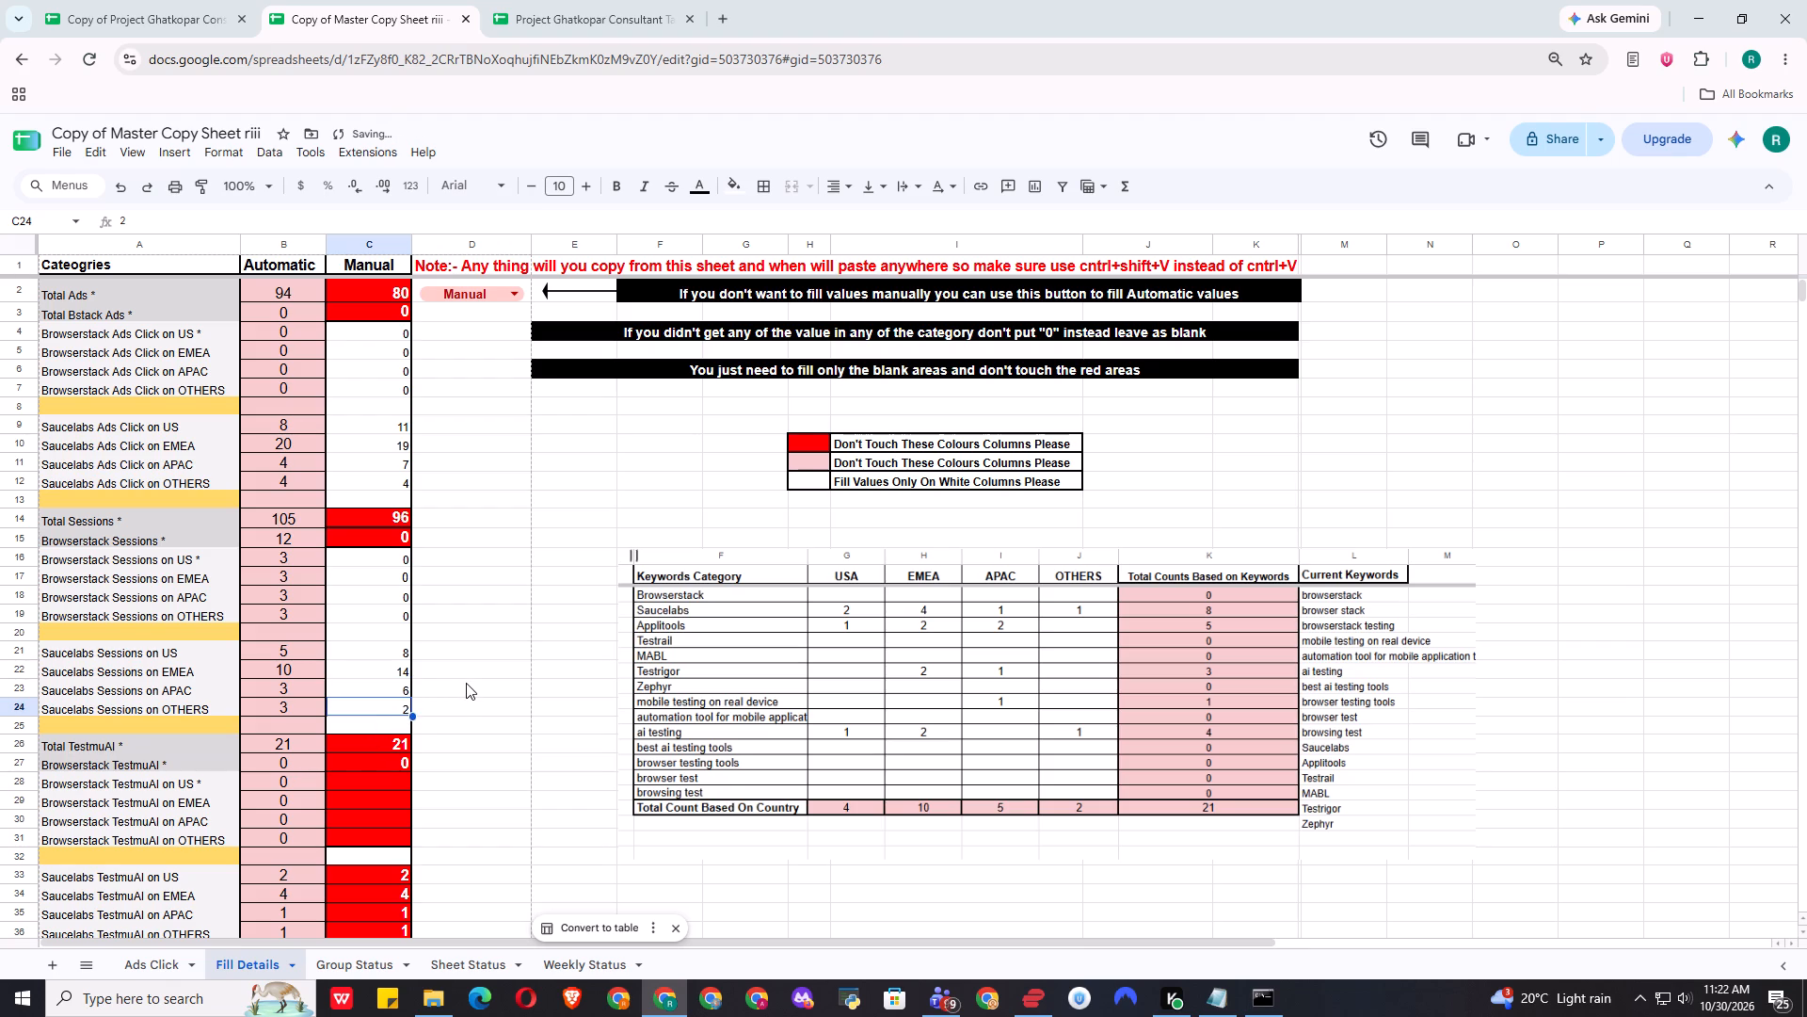
key(5)
click(465, 685)
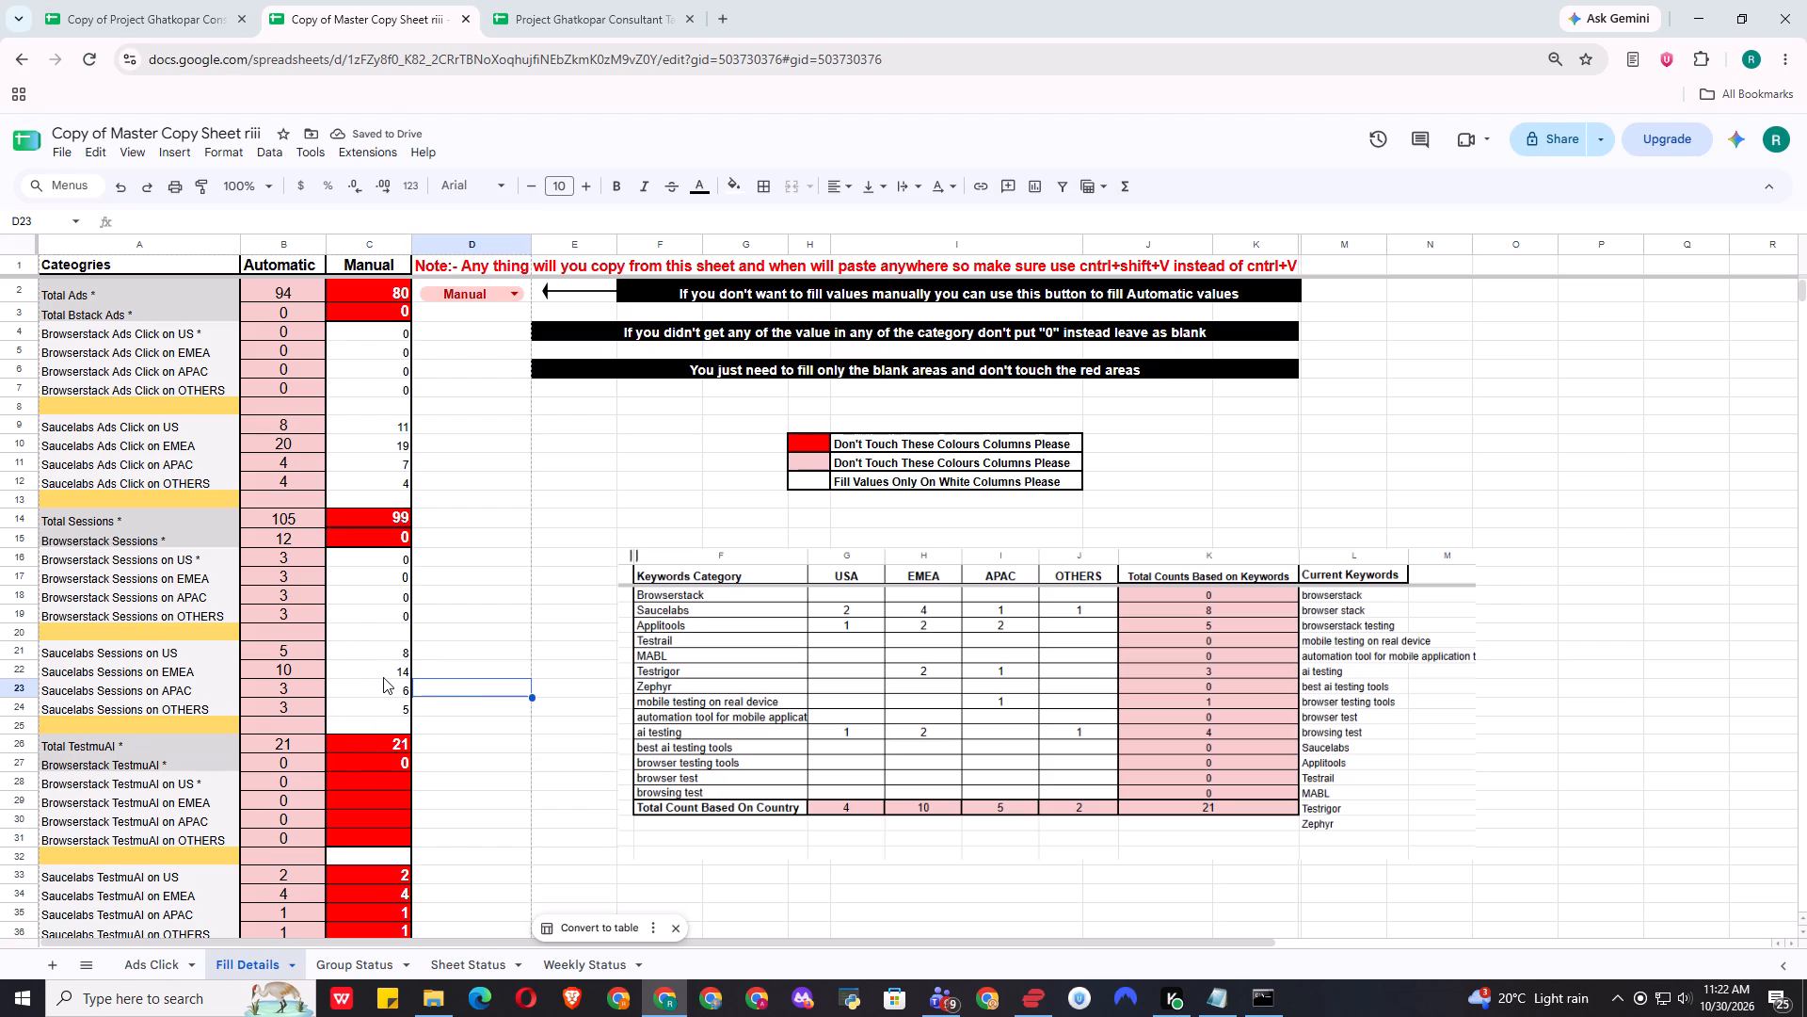
Review the Manual Saucelabs Sessions values for US, EMEA, APAC and OTHERS.
scroll(412, 678, up, 2)
drag(383, 643, 393, 707)
click(462, 656)
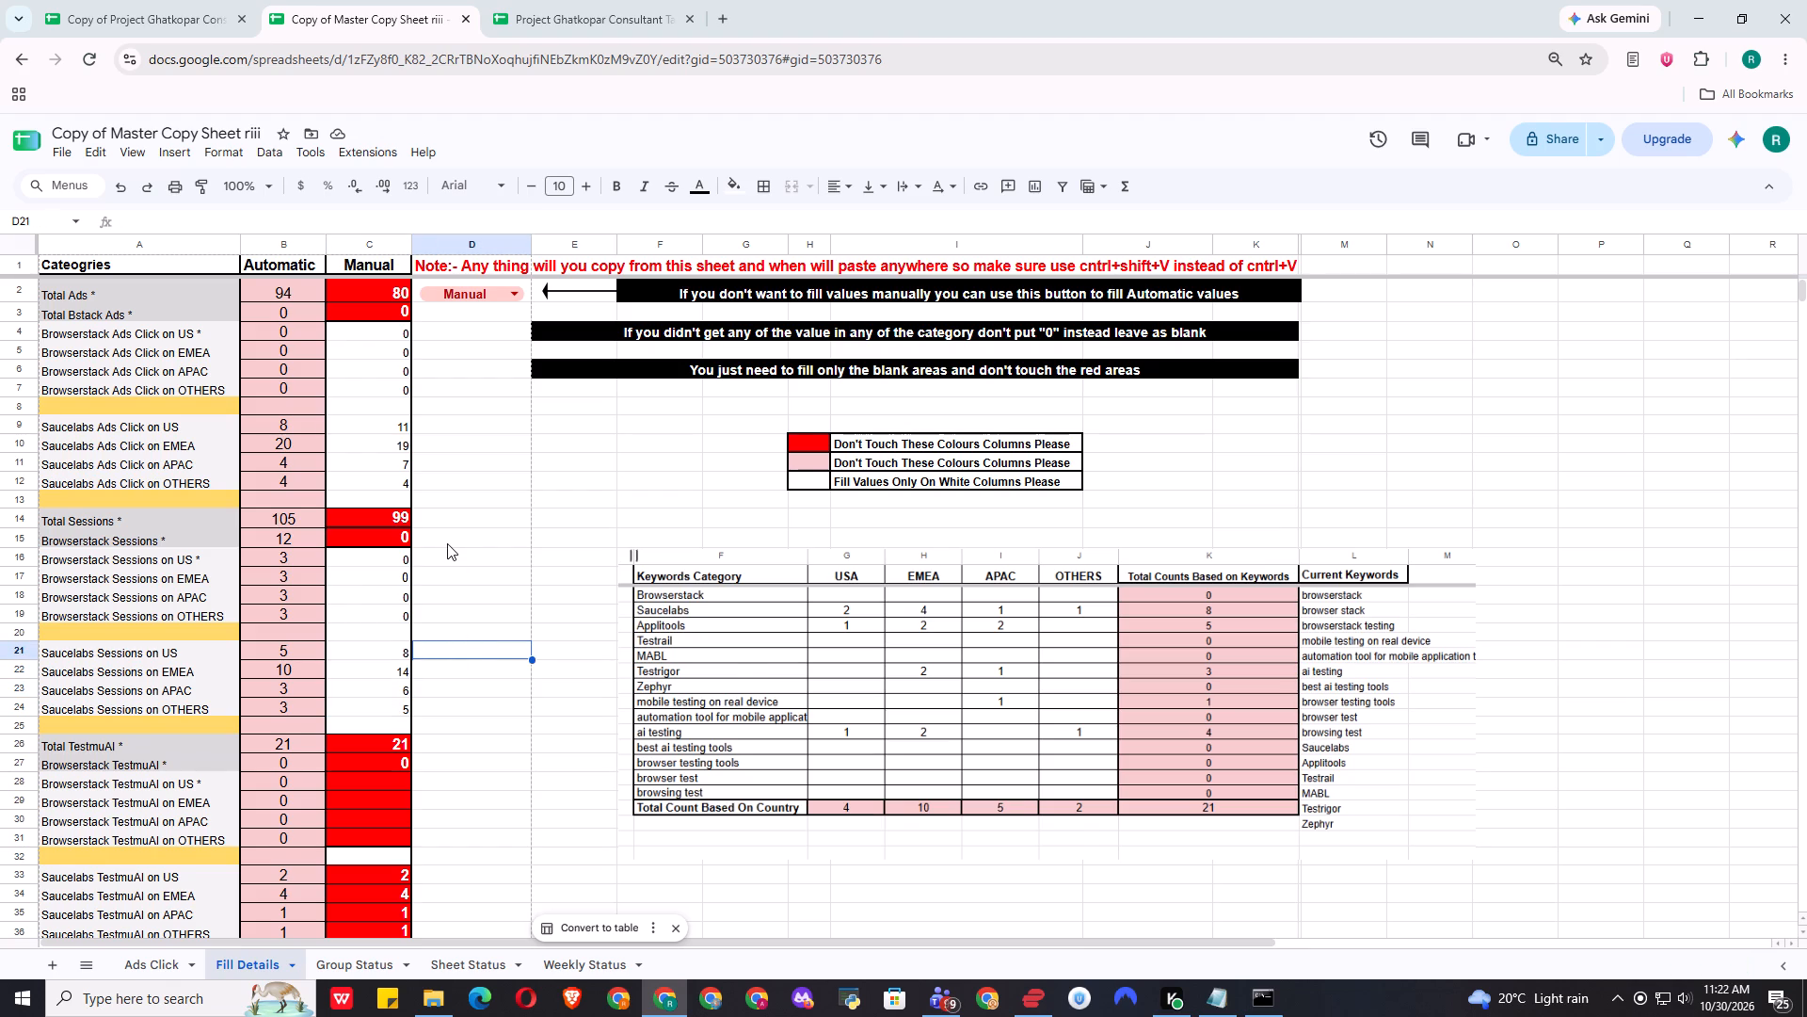
scroll(447, 543, down, 1)
scroll(384, 638, up, 3)
scroll(384, 638, down, 1)
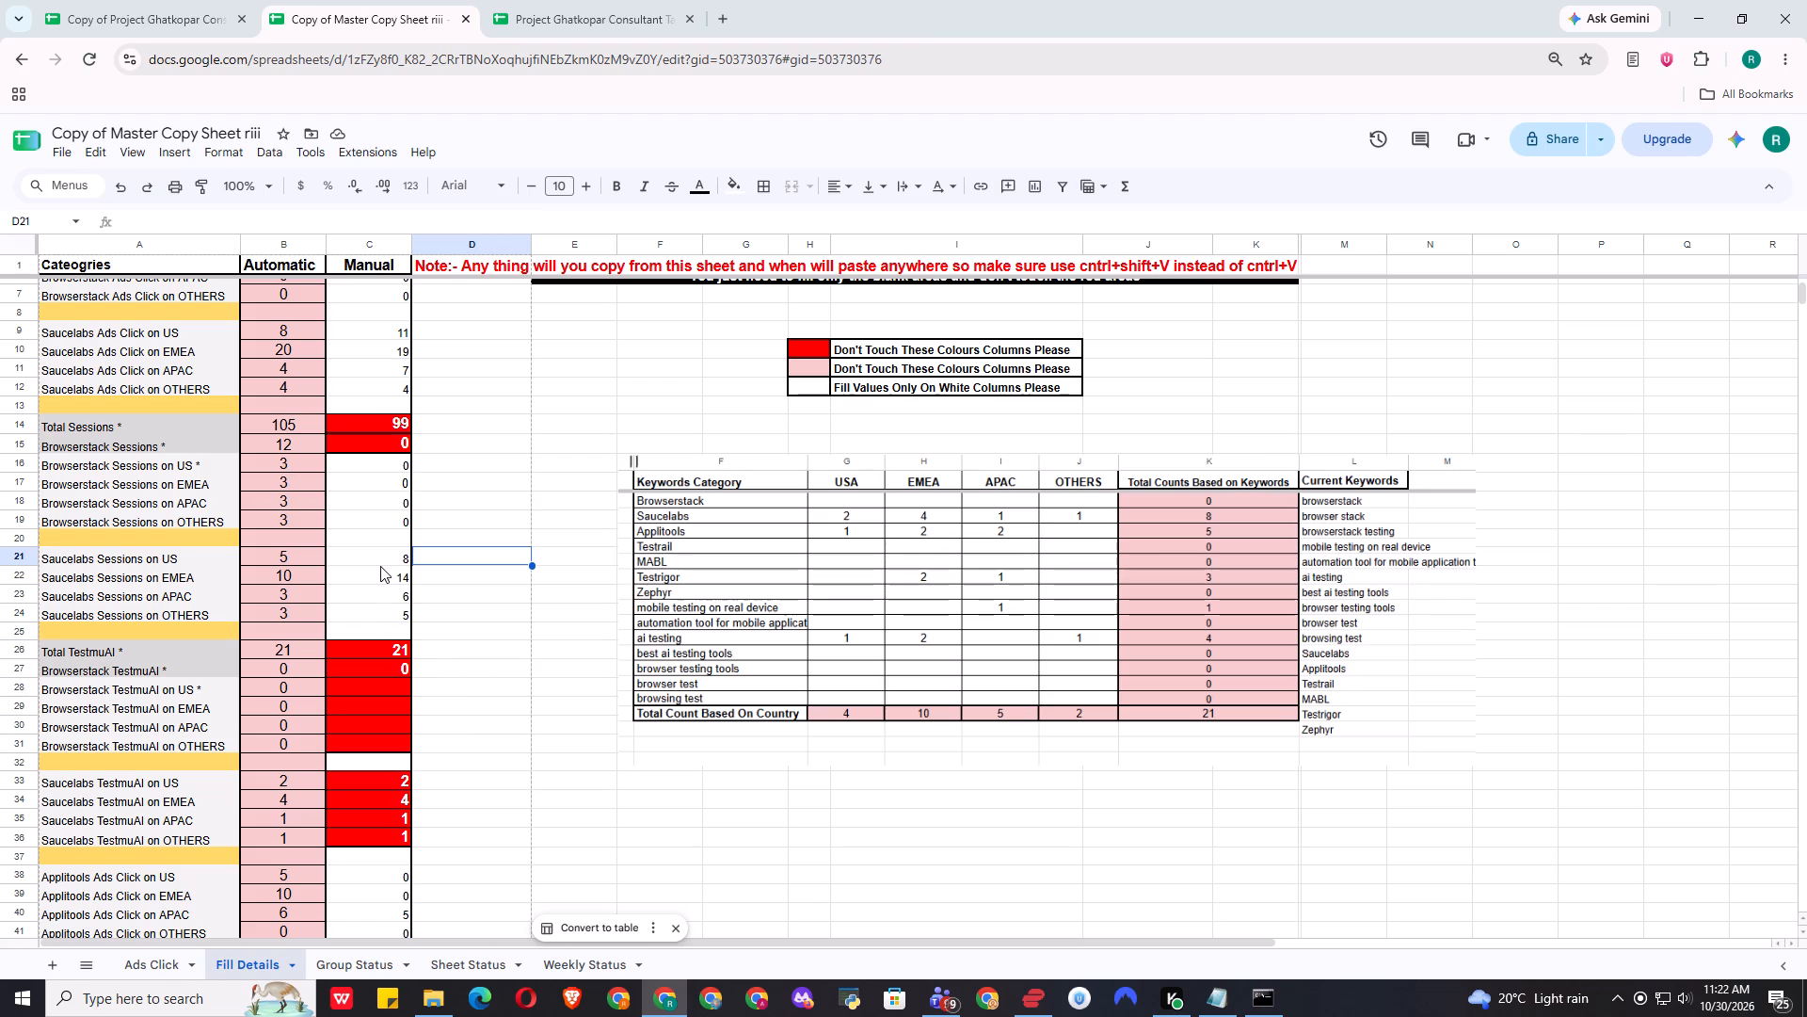
drag(381, 561, 392, 622)
click(423, 621)
scroll(454, 659, down, 2)
scroll(530, 669, up, 3)
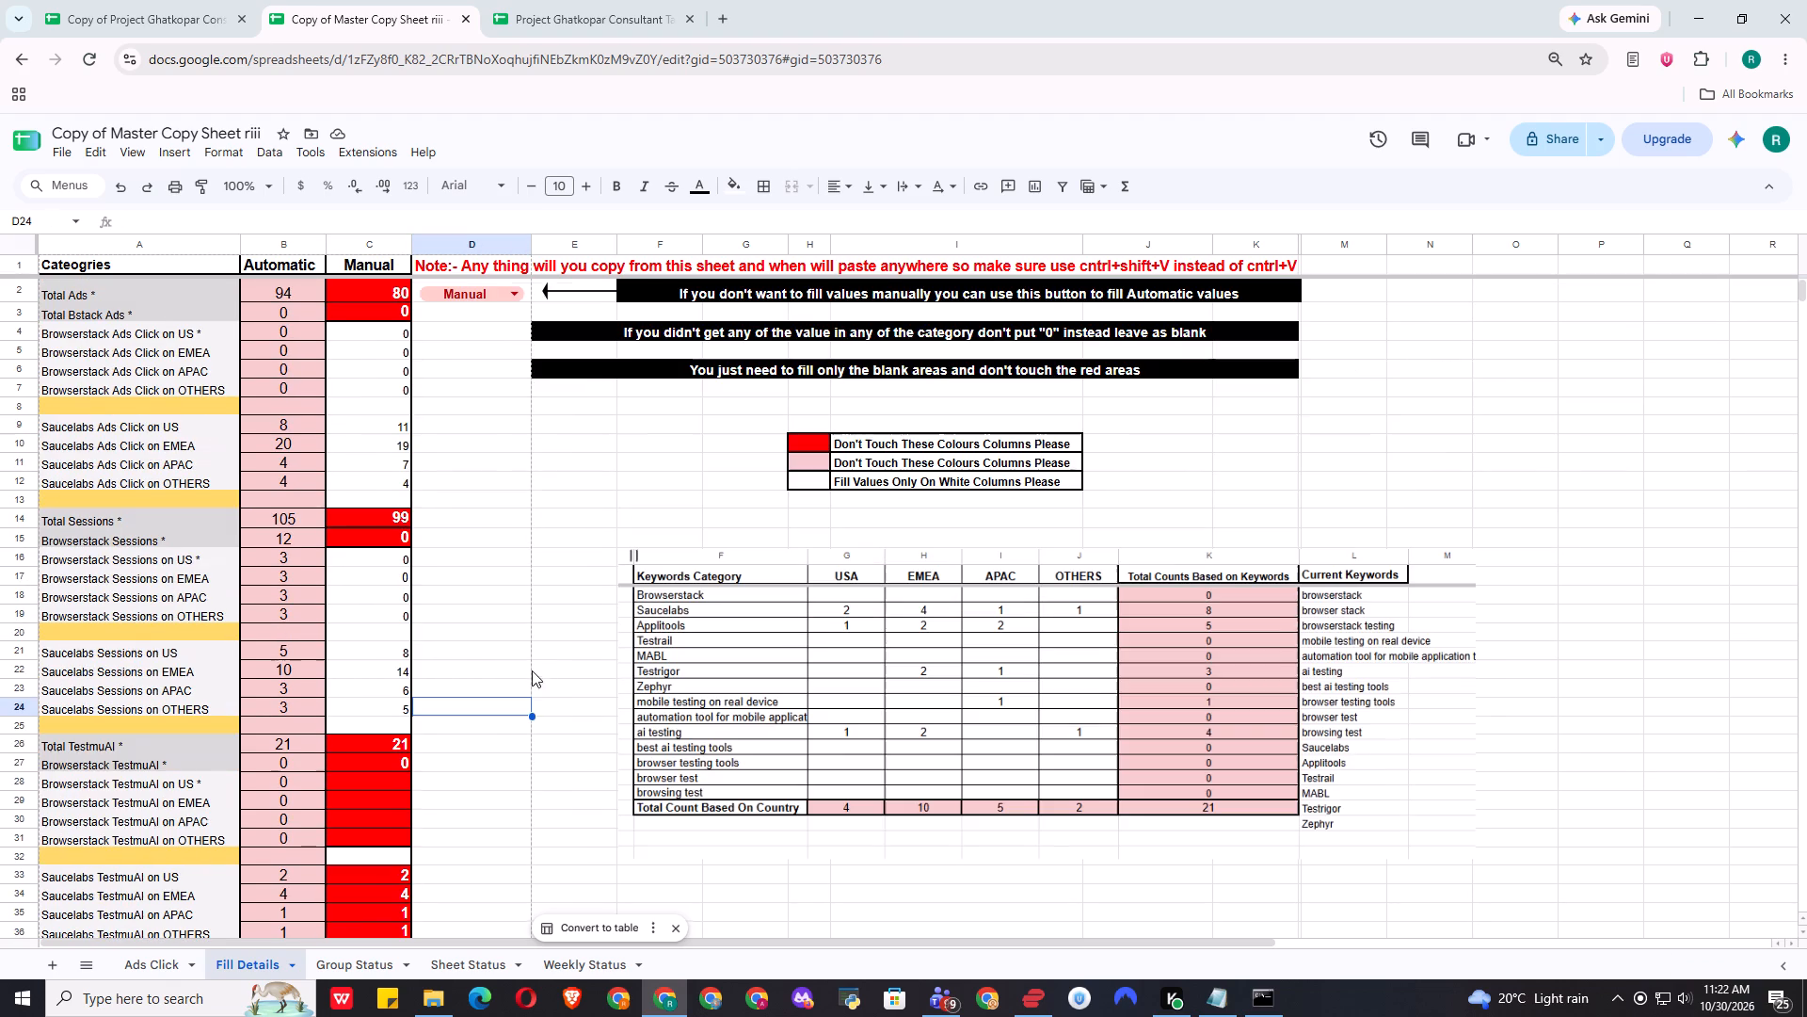
Move the pasted keyword counts screenshot down beside the Saucelabs TestmuAI and Applitools rows.
drag(819, 626, 824, 753)
click(806, 686)
drag(908, 658, 849, 1016)
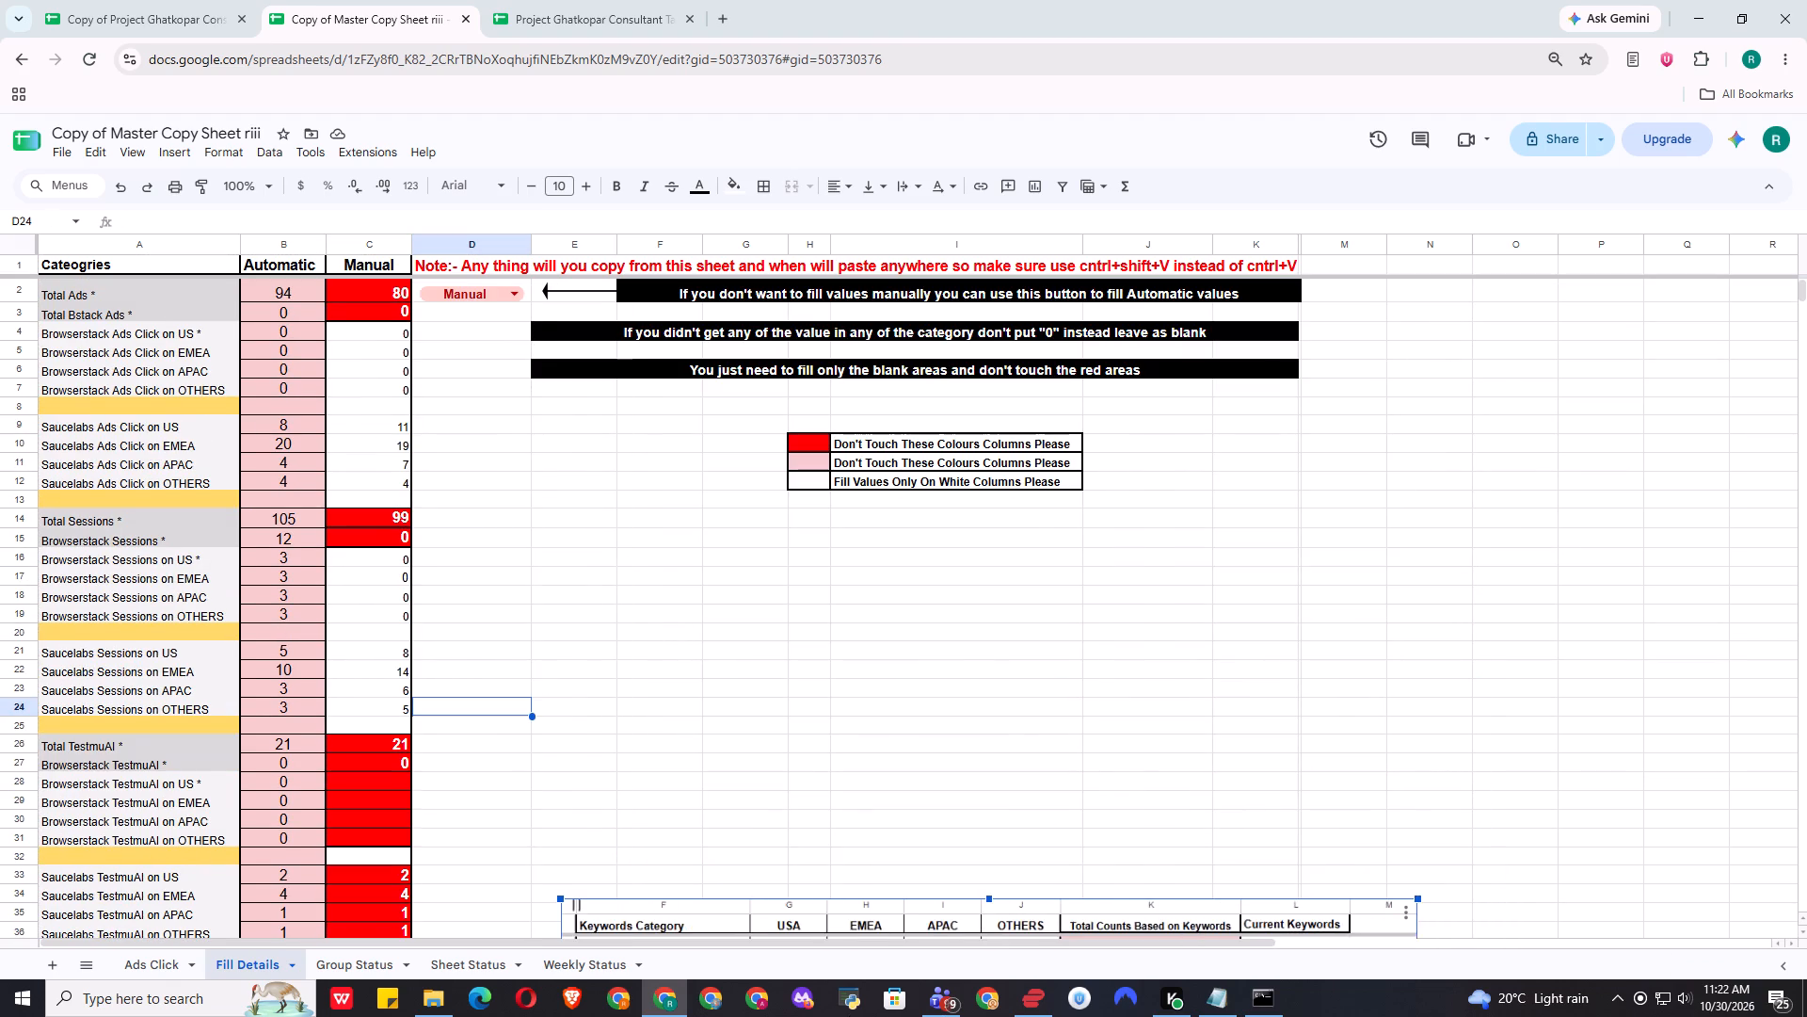
drag(849, 1016, 853, 1016)
scroll(886, 781, down, 4)
scroll(846, 556, down, 3)
click(720, 666)
Set the Manual Applitools Ads Click values to 4 for US, 11 for EMEA and 10 for APAC.
scroll(700, 664, up, 3)
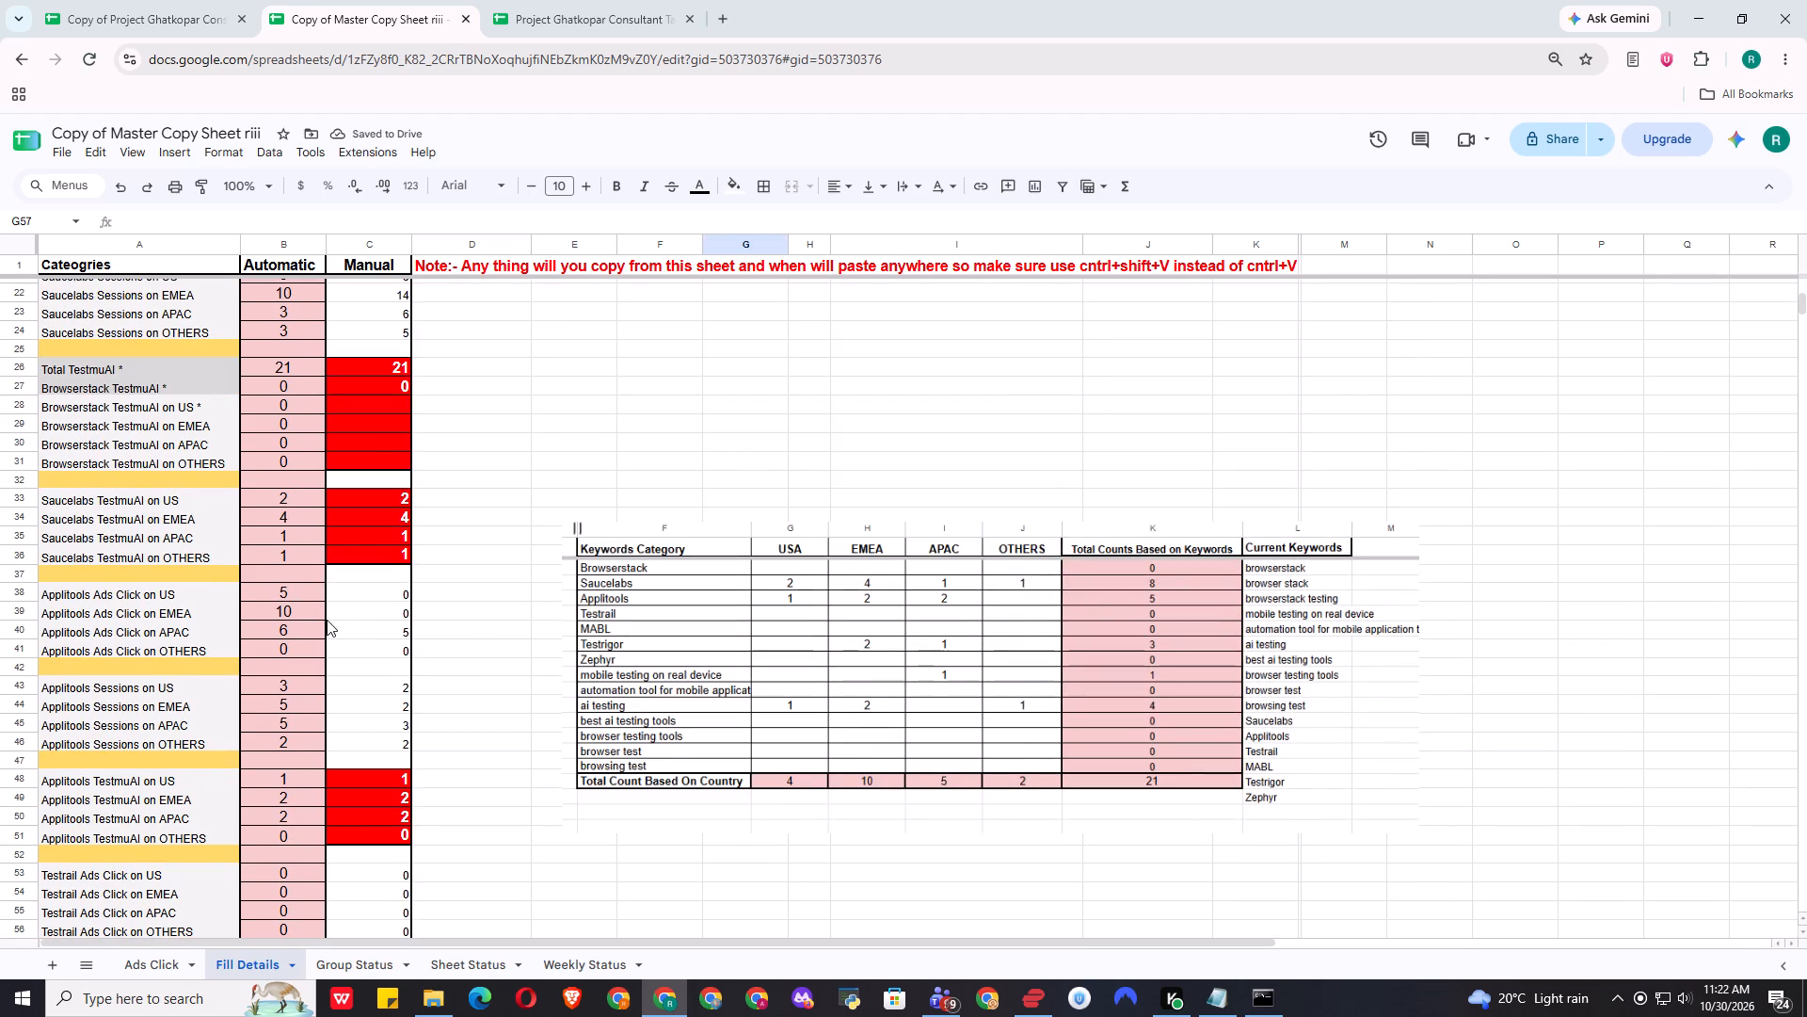
click(380, 598)
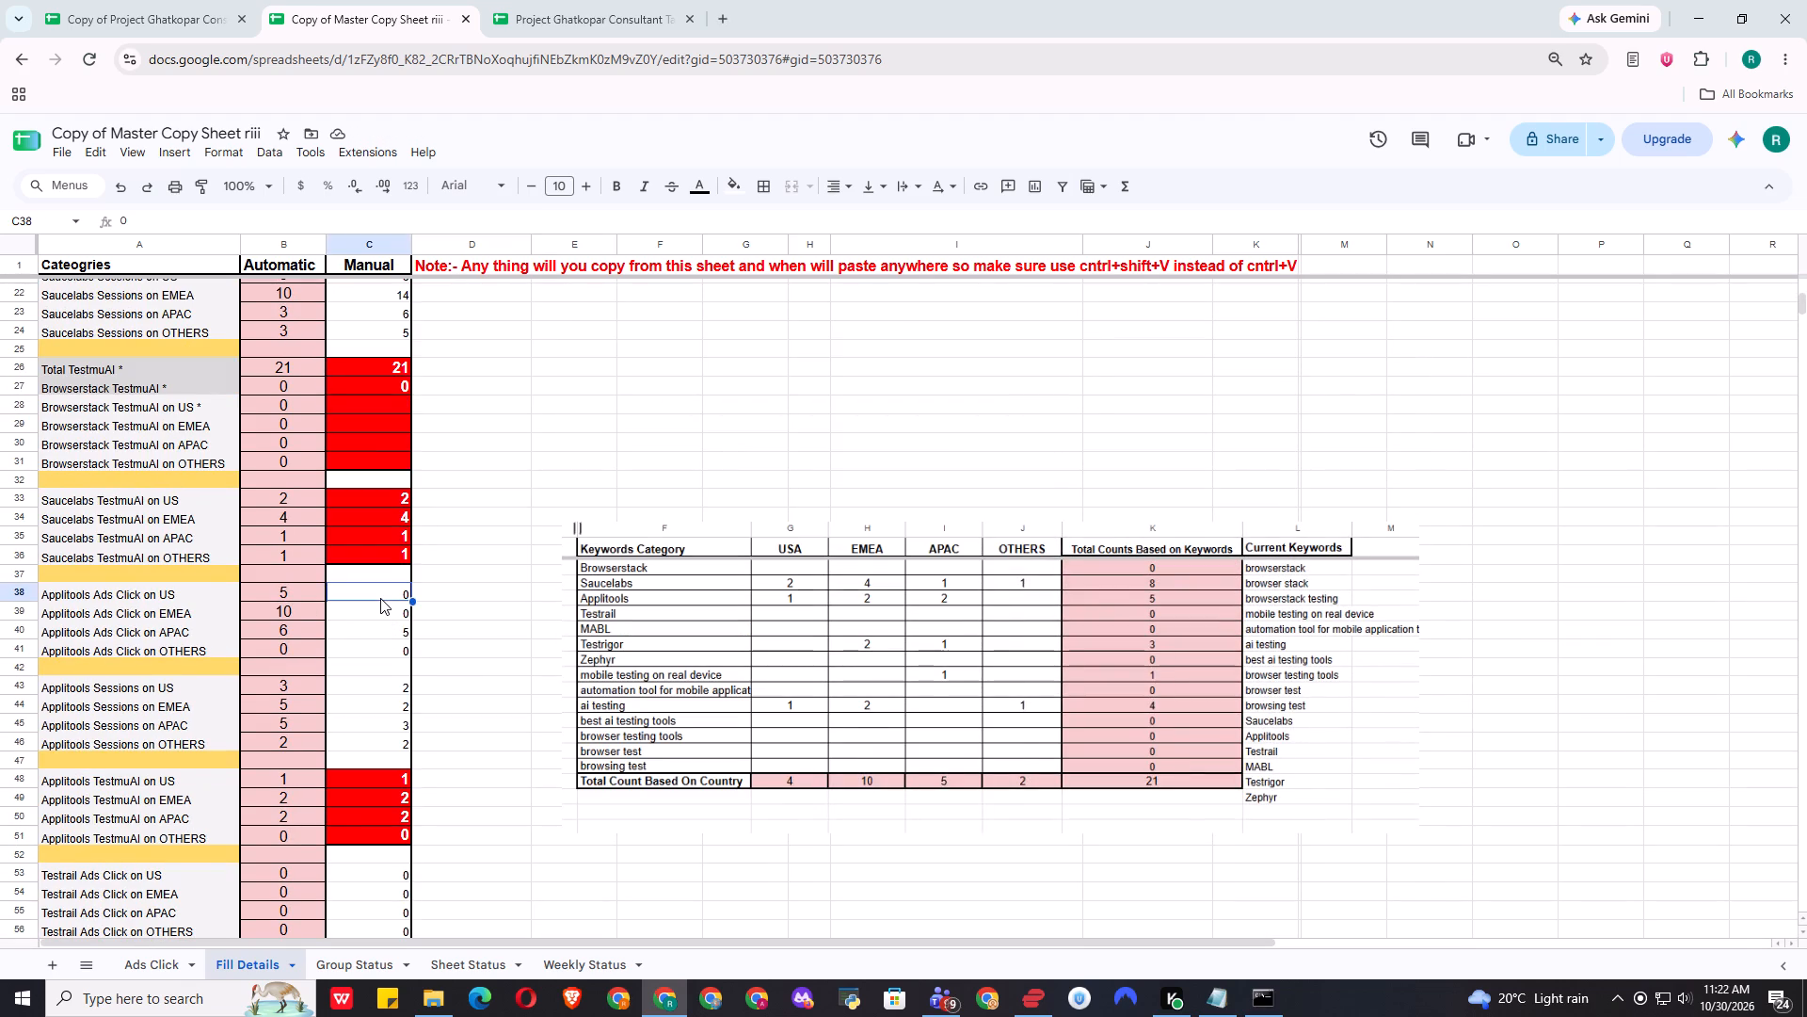
click(376, 628)
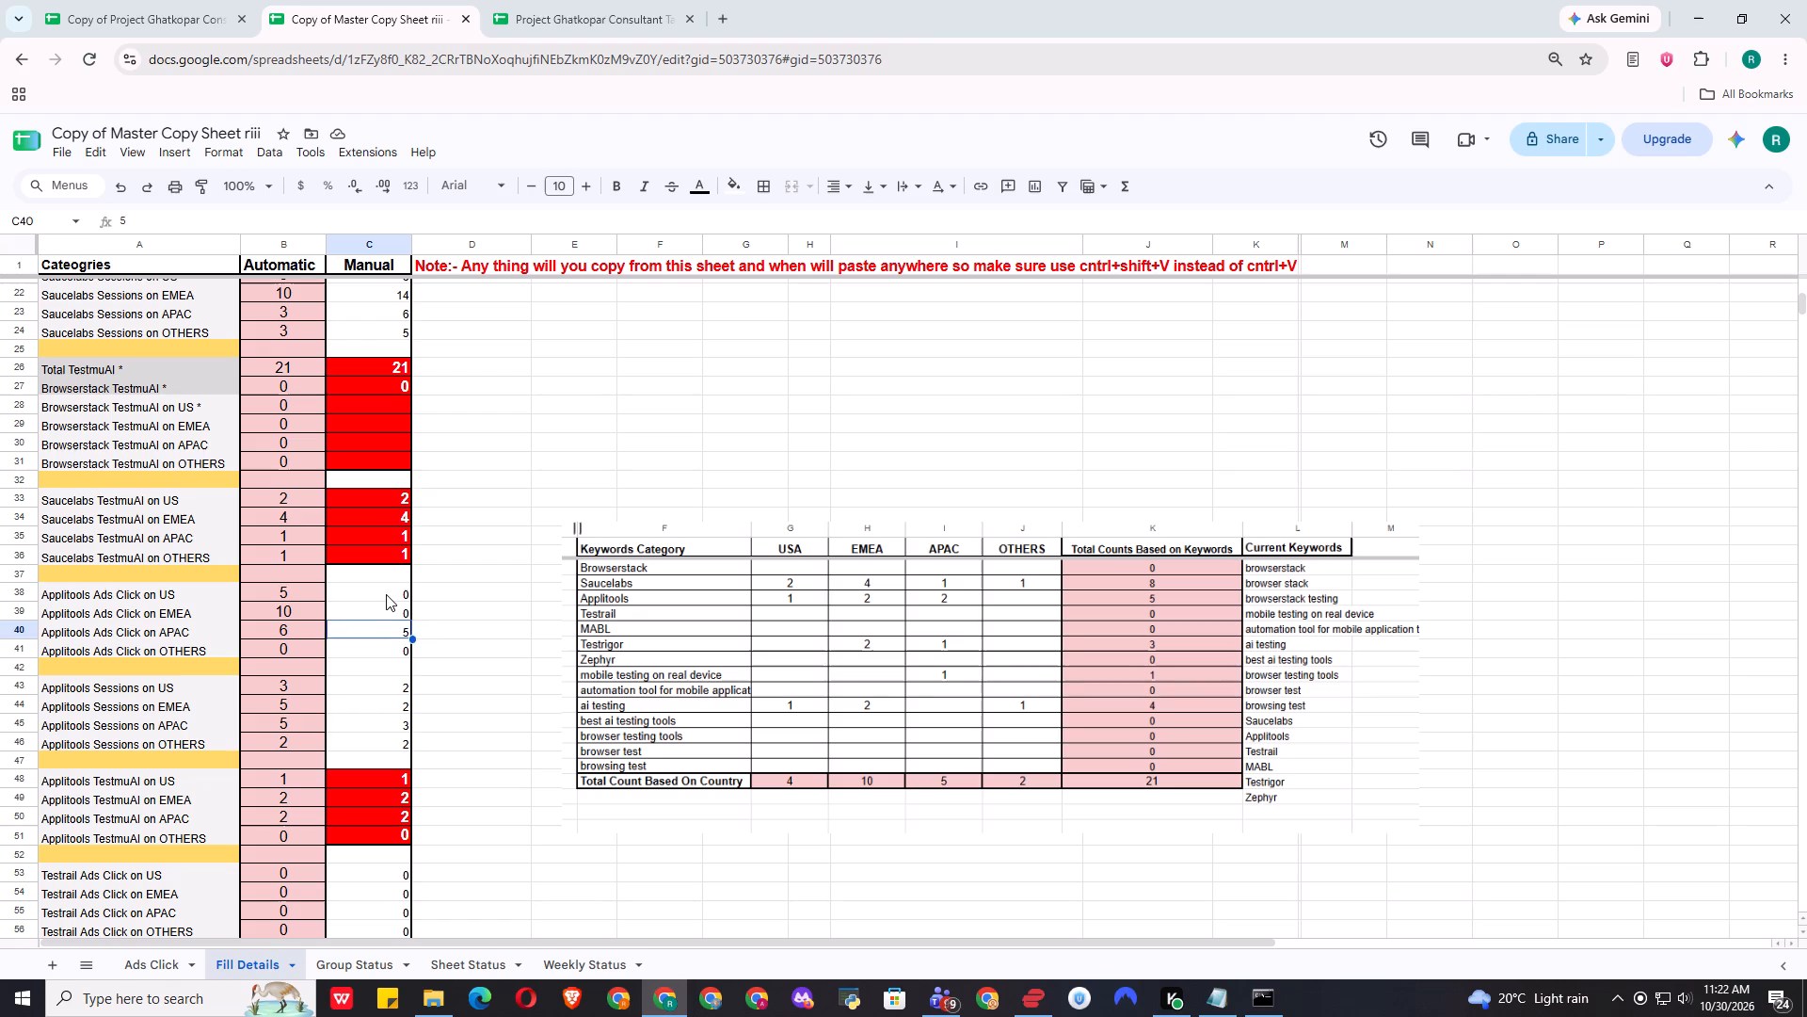
click(386, 594)
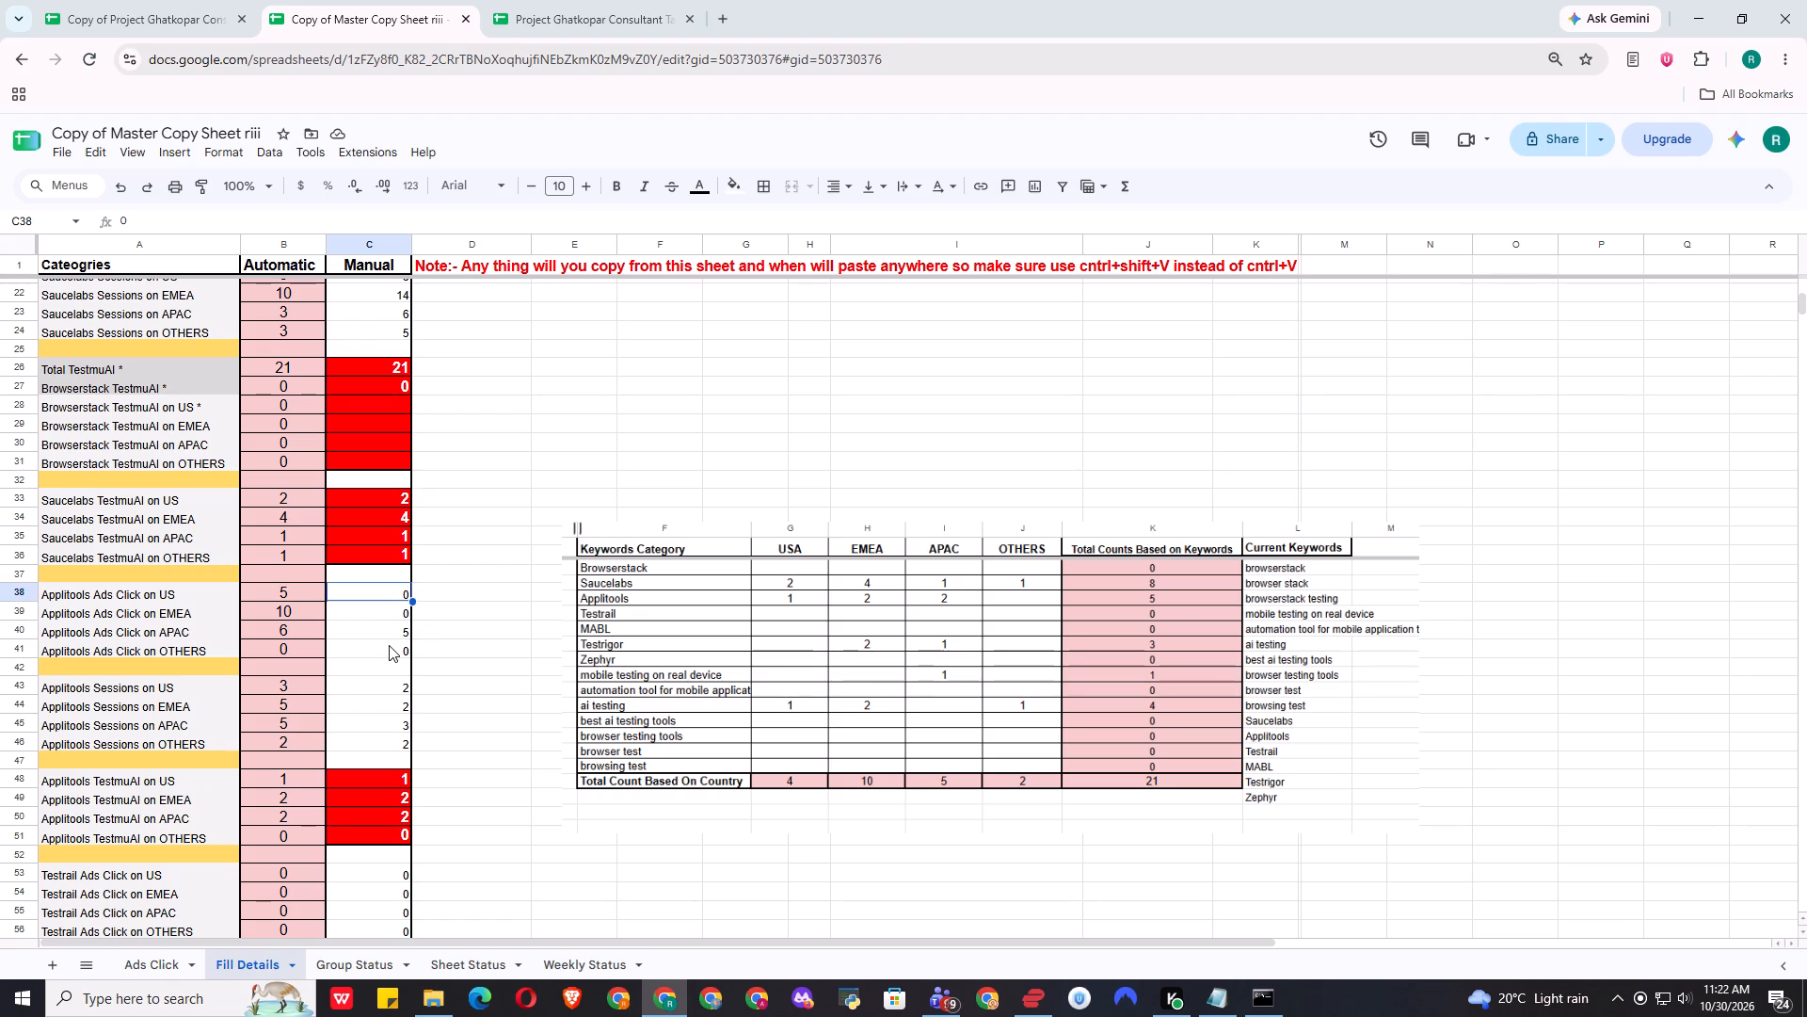
key(4)
click(371, 623)
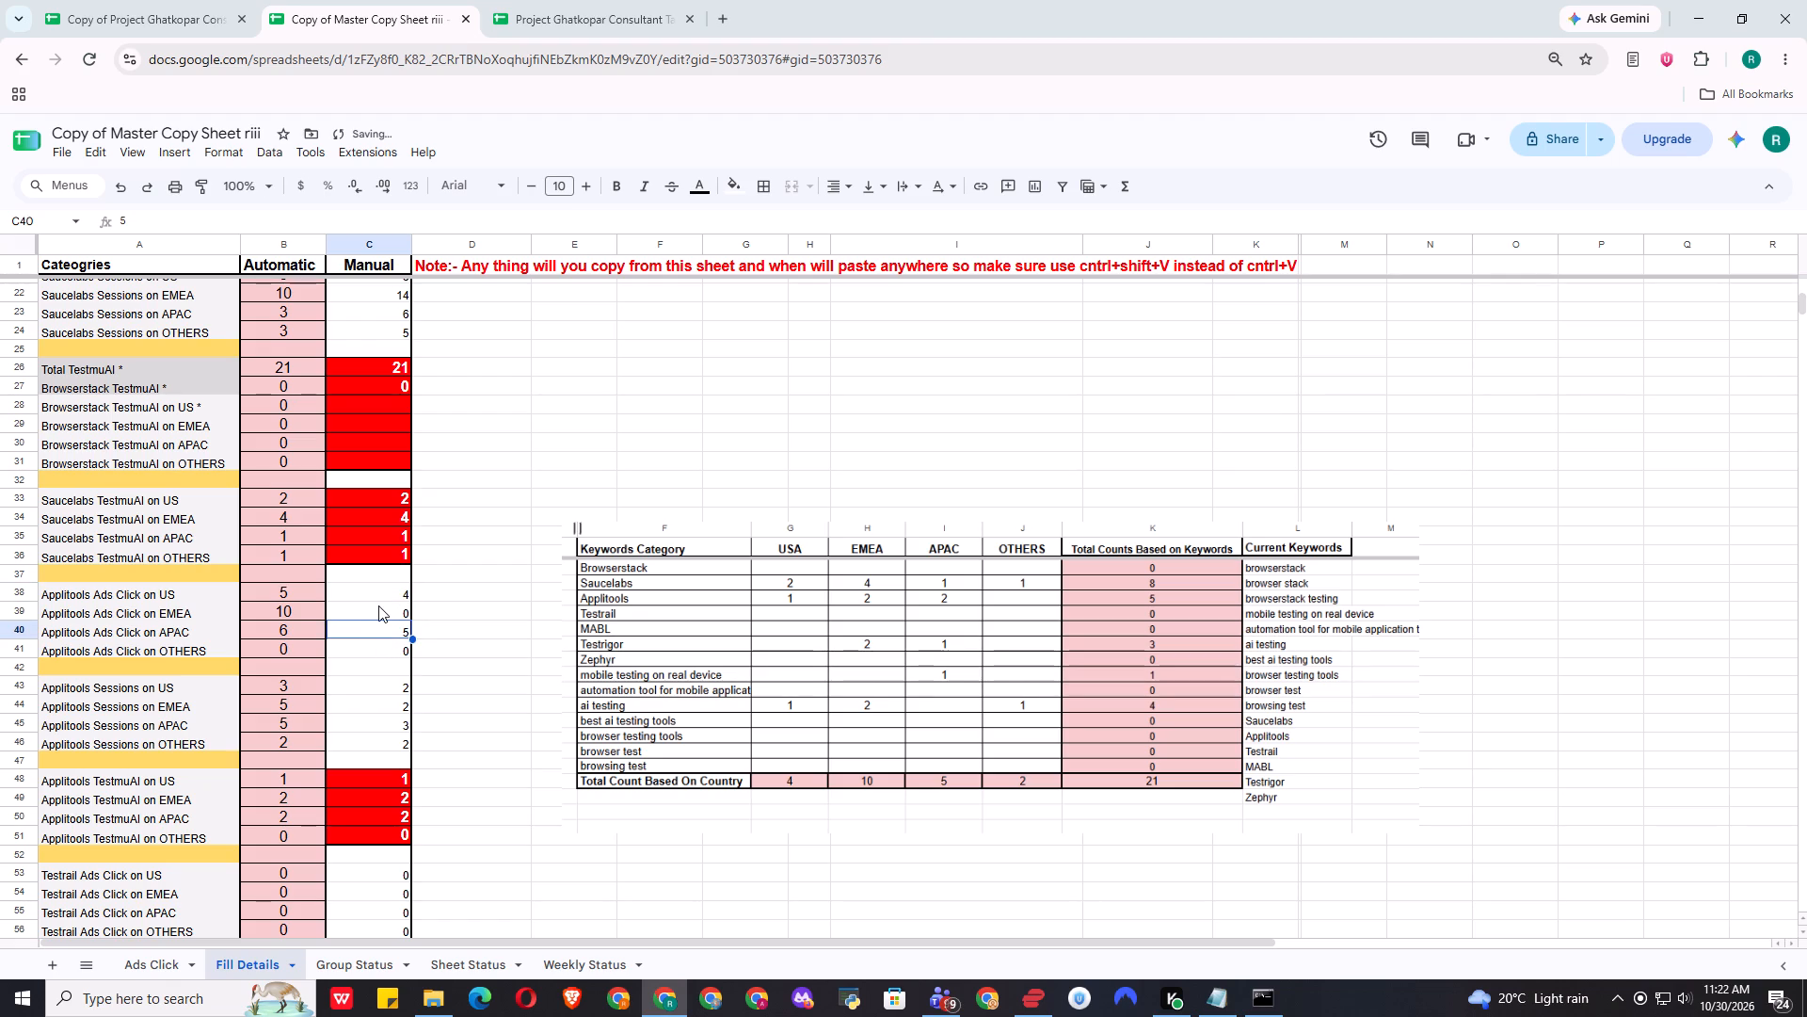
click(379, 605)
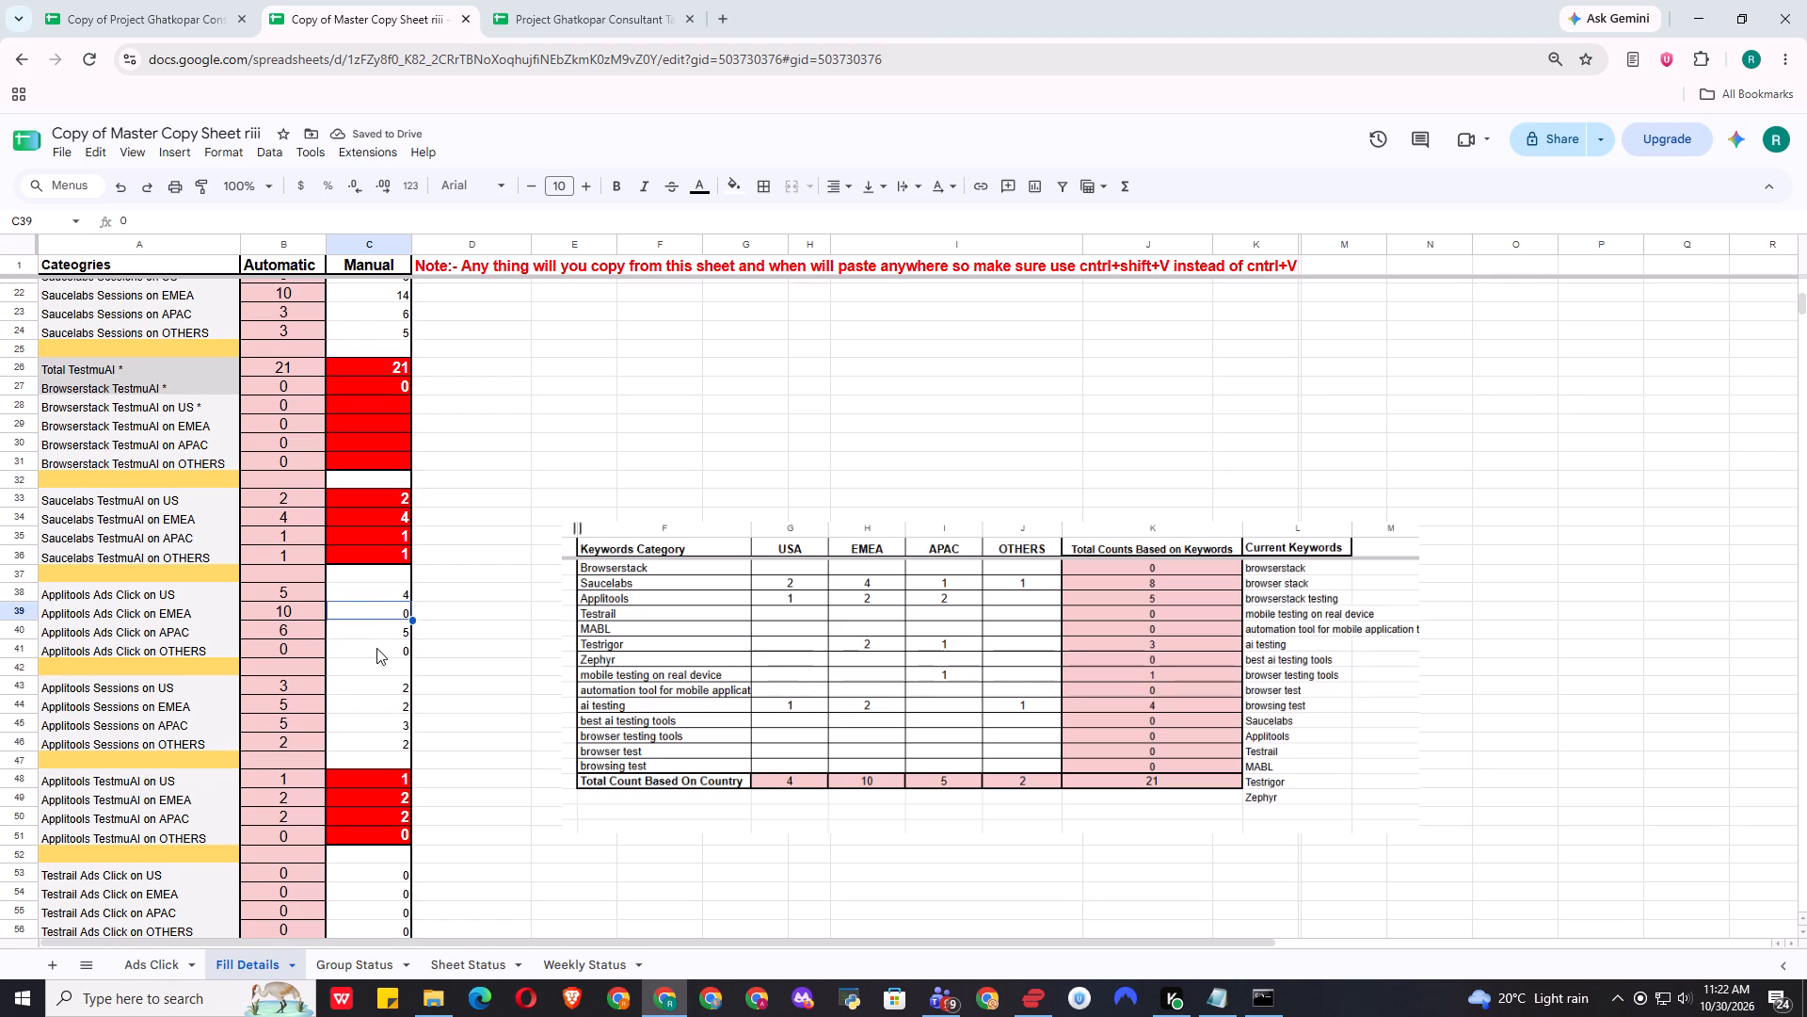
text(10)
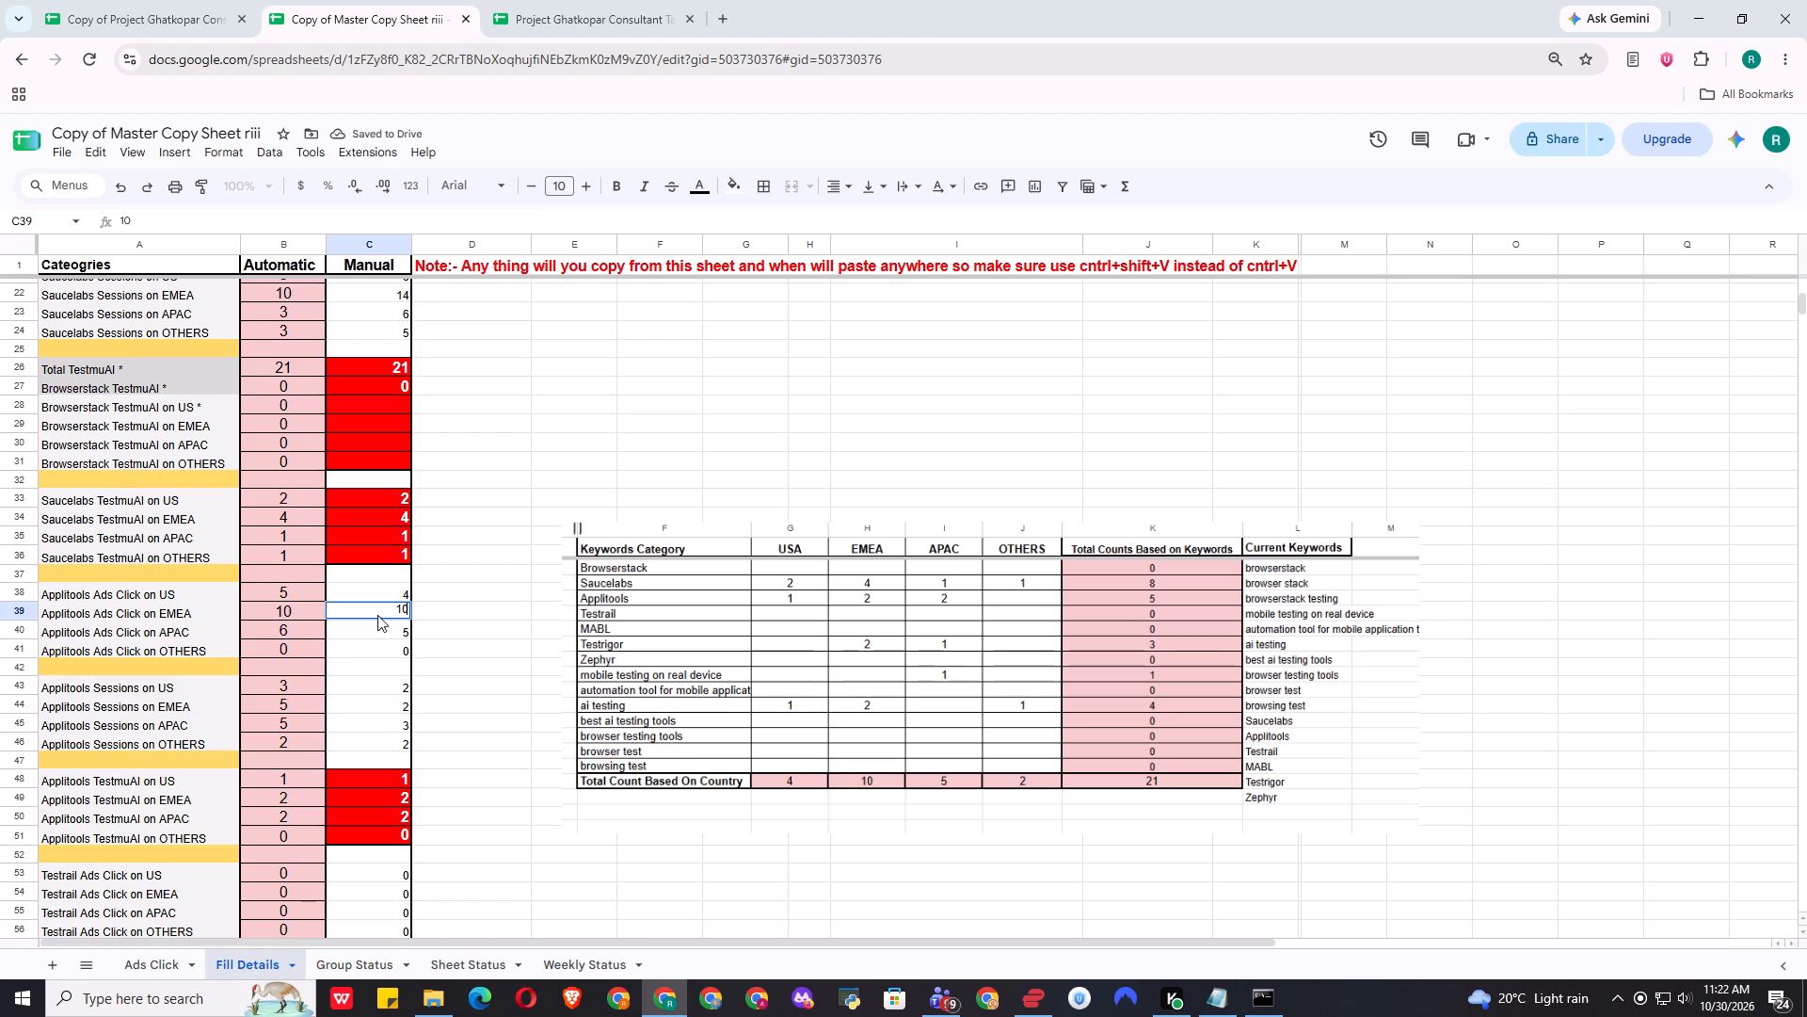
click(389, 634)
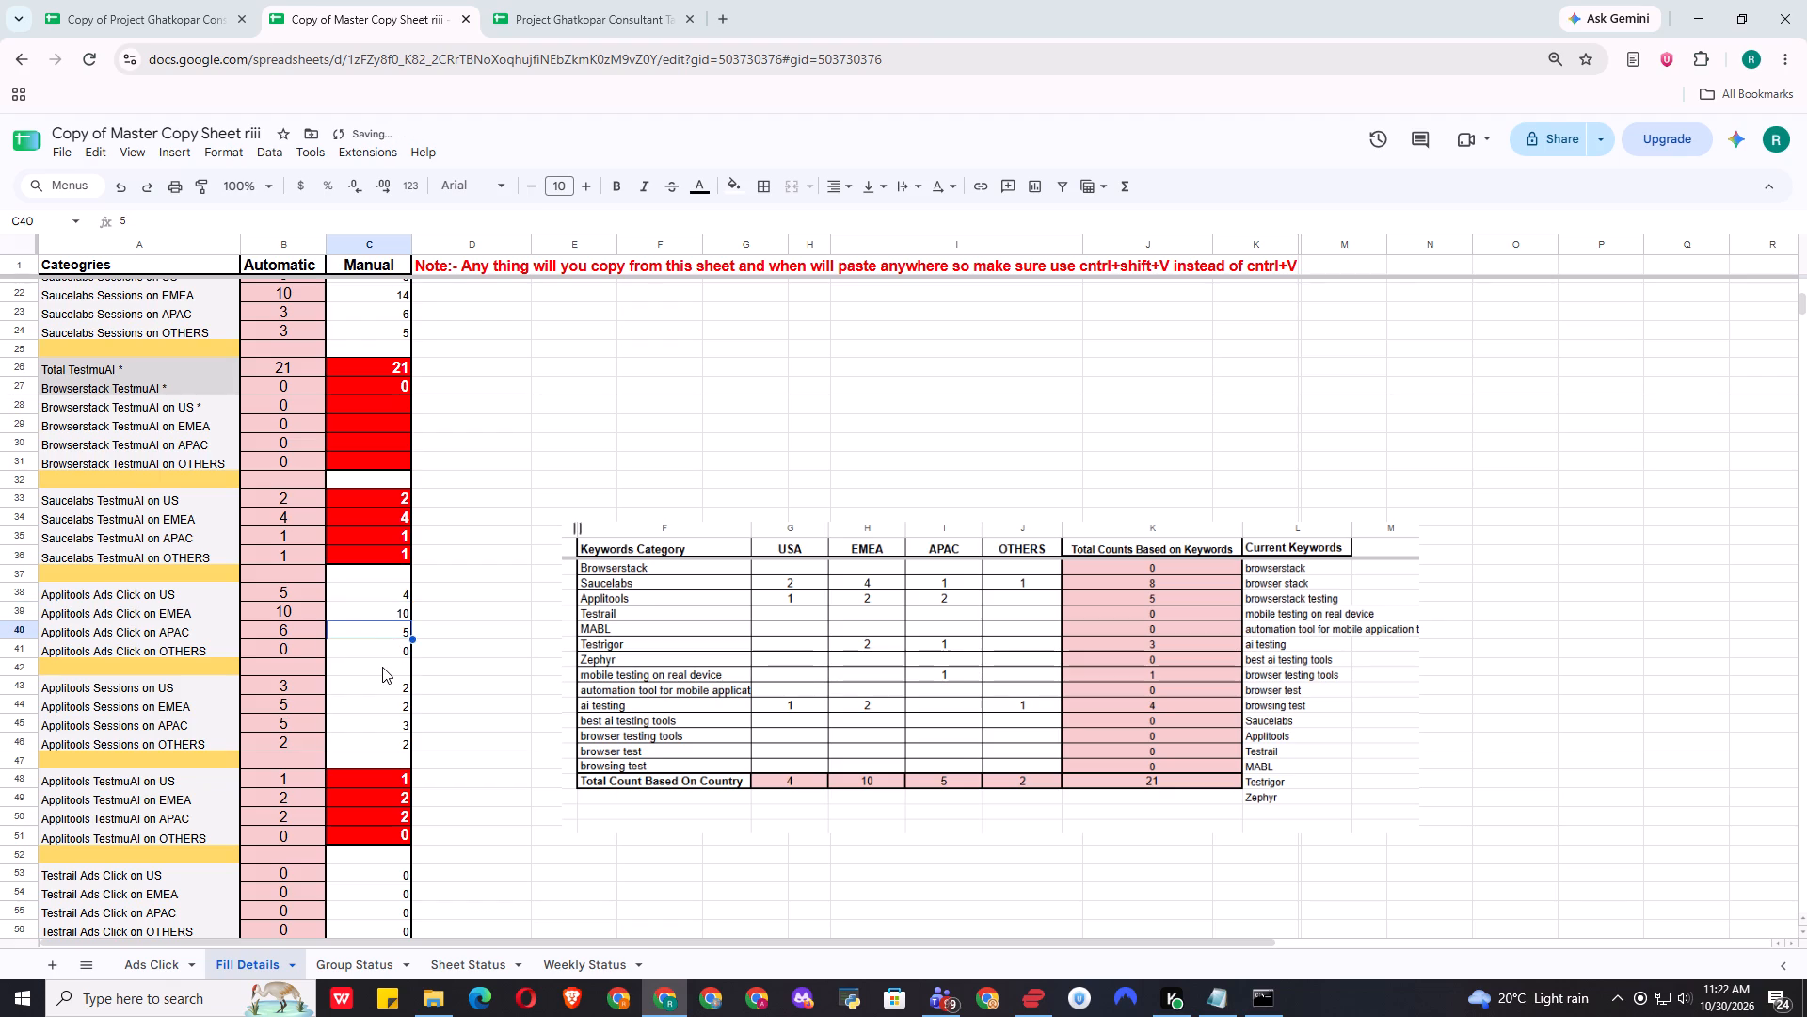
text(11)
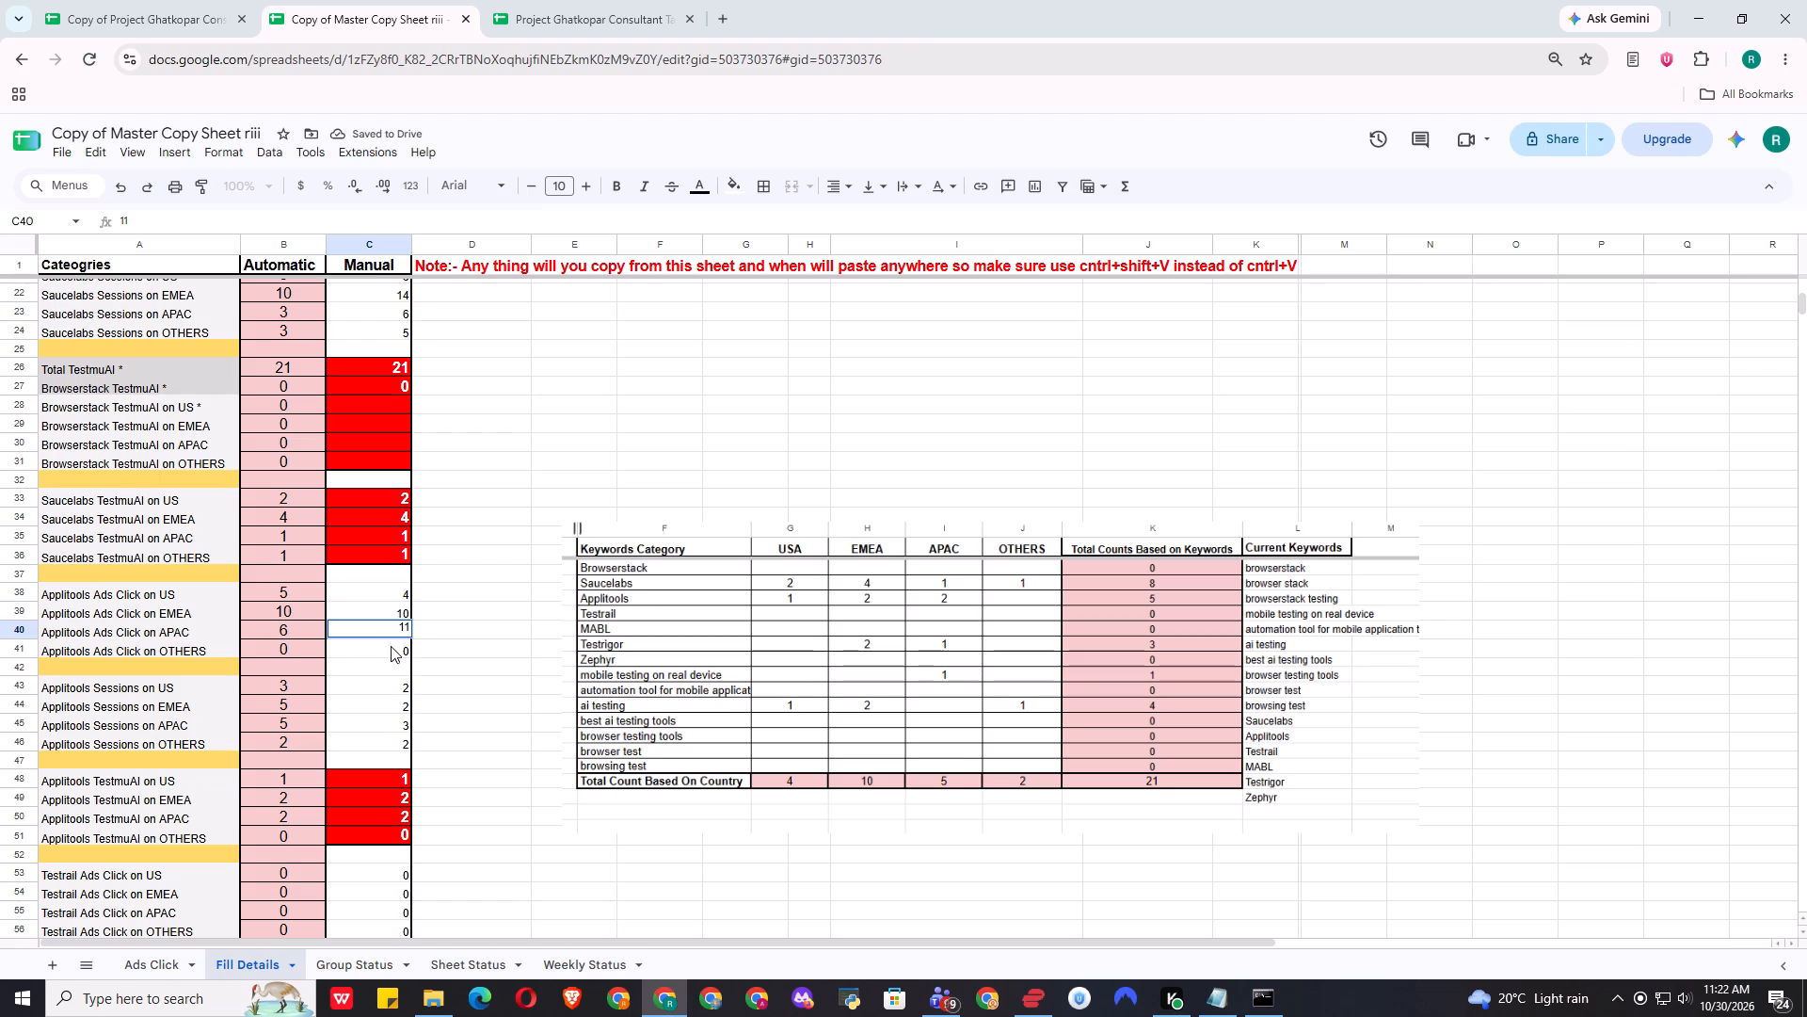
click(378, 615)
key(1)
key(1)
click(389, 629)
key(1)
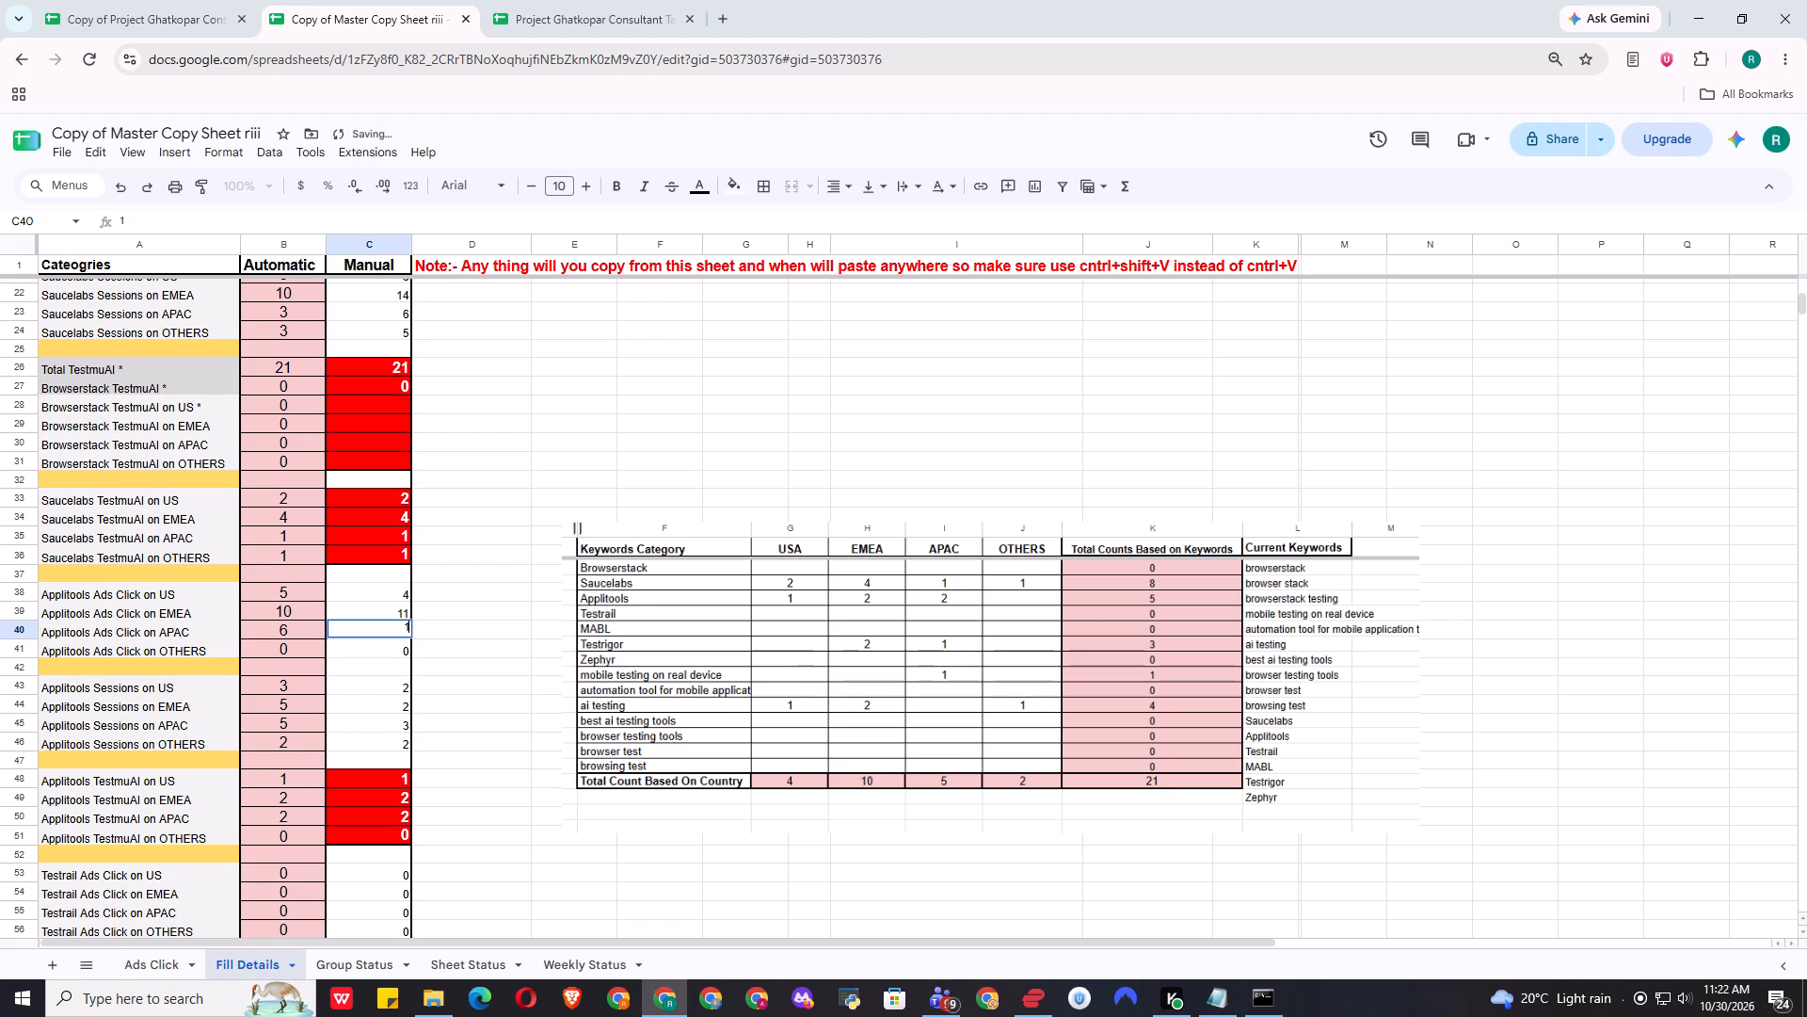
key(0)
click(392, 644)
Set the Manual Applitools Sessions values to 3 for US, 5 for EMEA and 5 for APAC.
scroll(456, 621, up, 6)
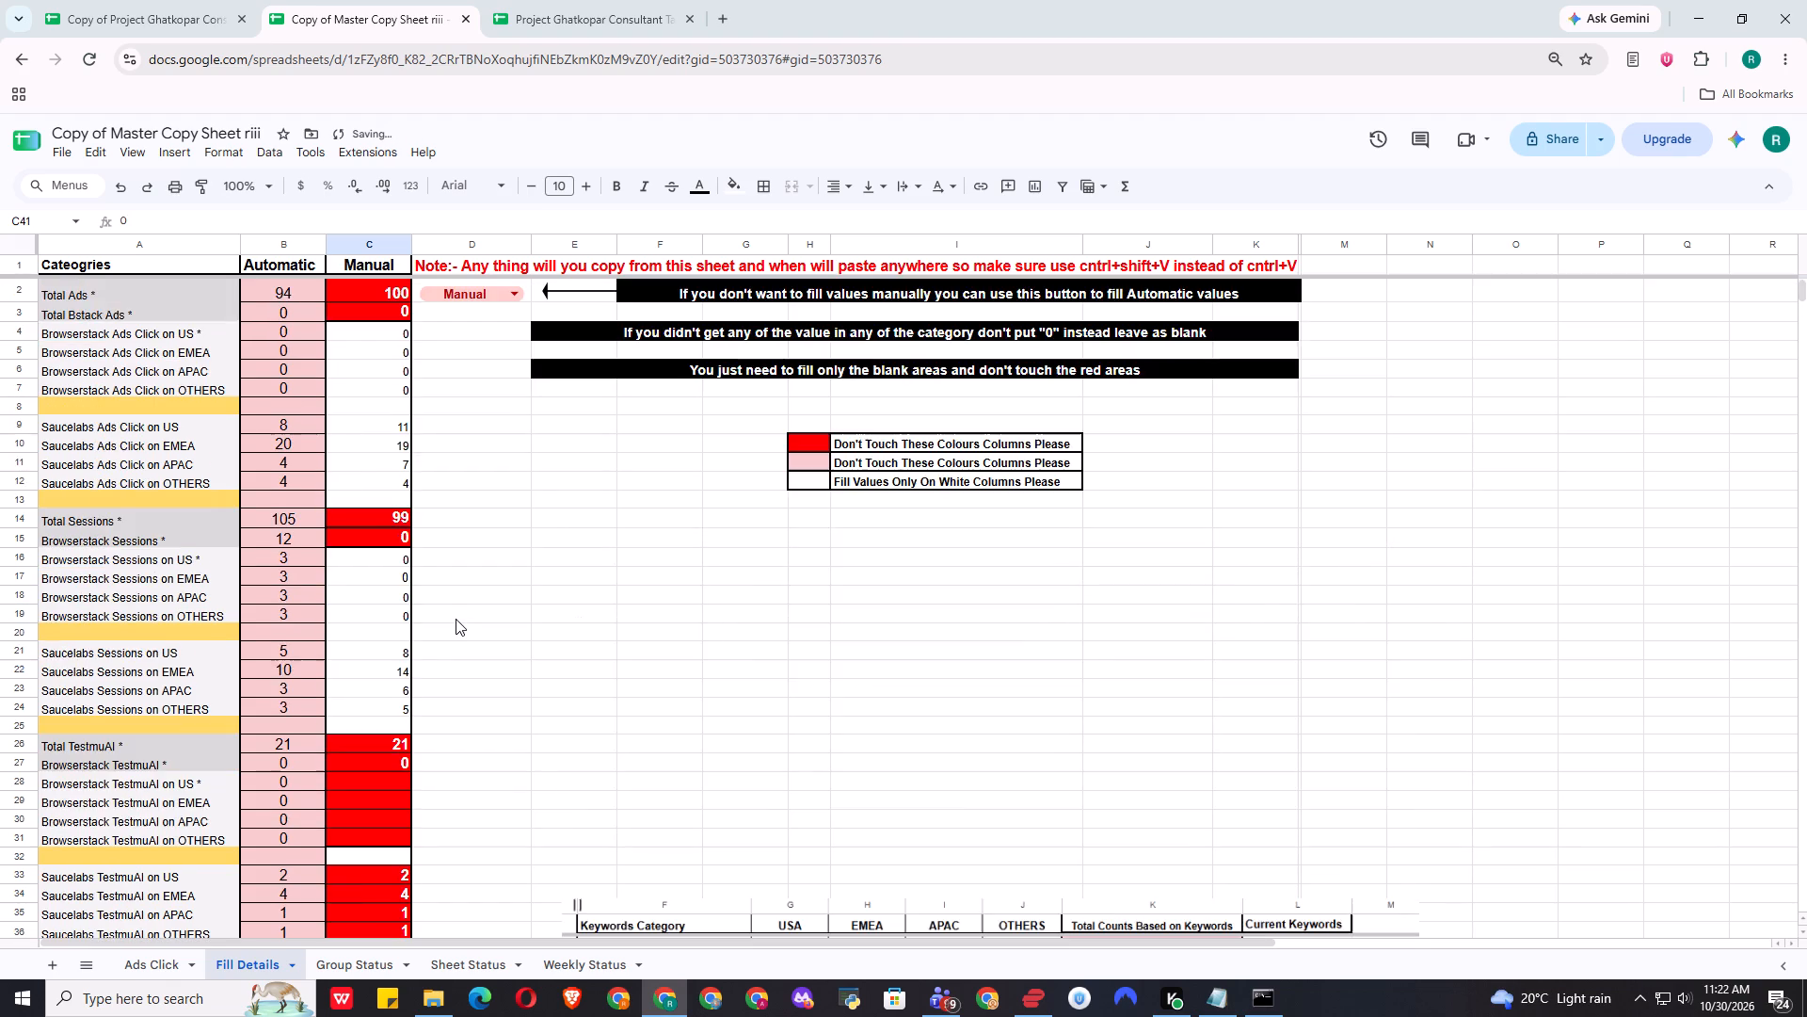
scroll(456, 619, up, 3)
scroll(456, 619, down, 5)
click(375, 572)
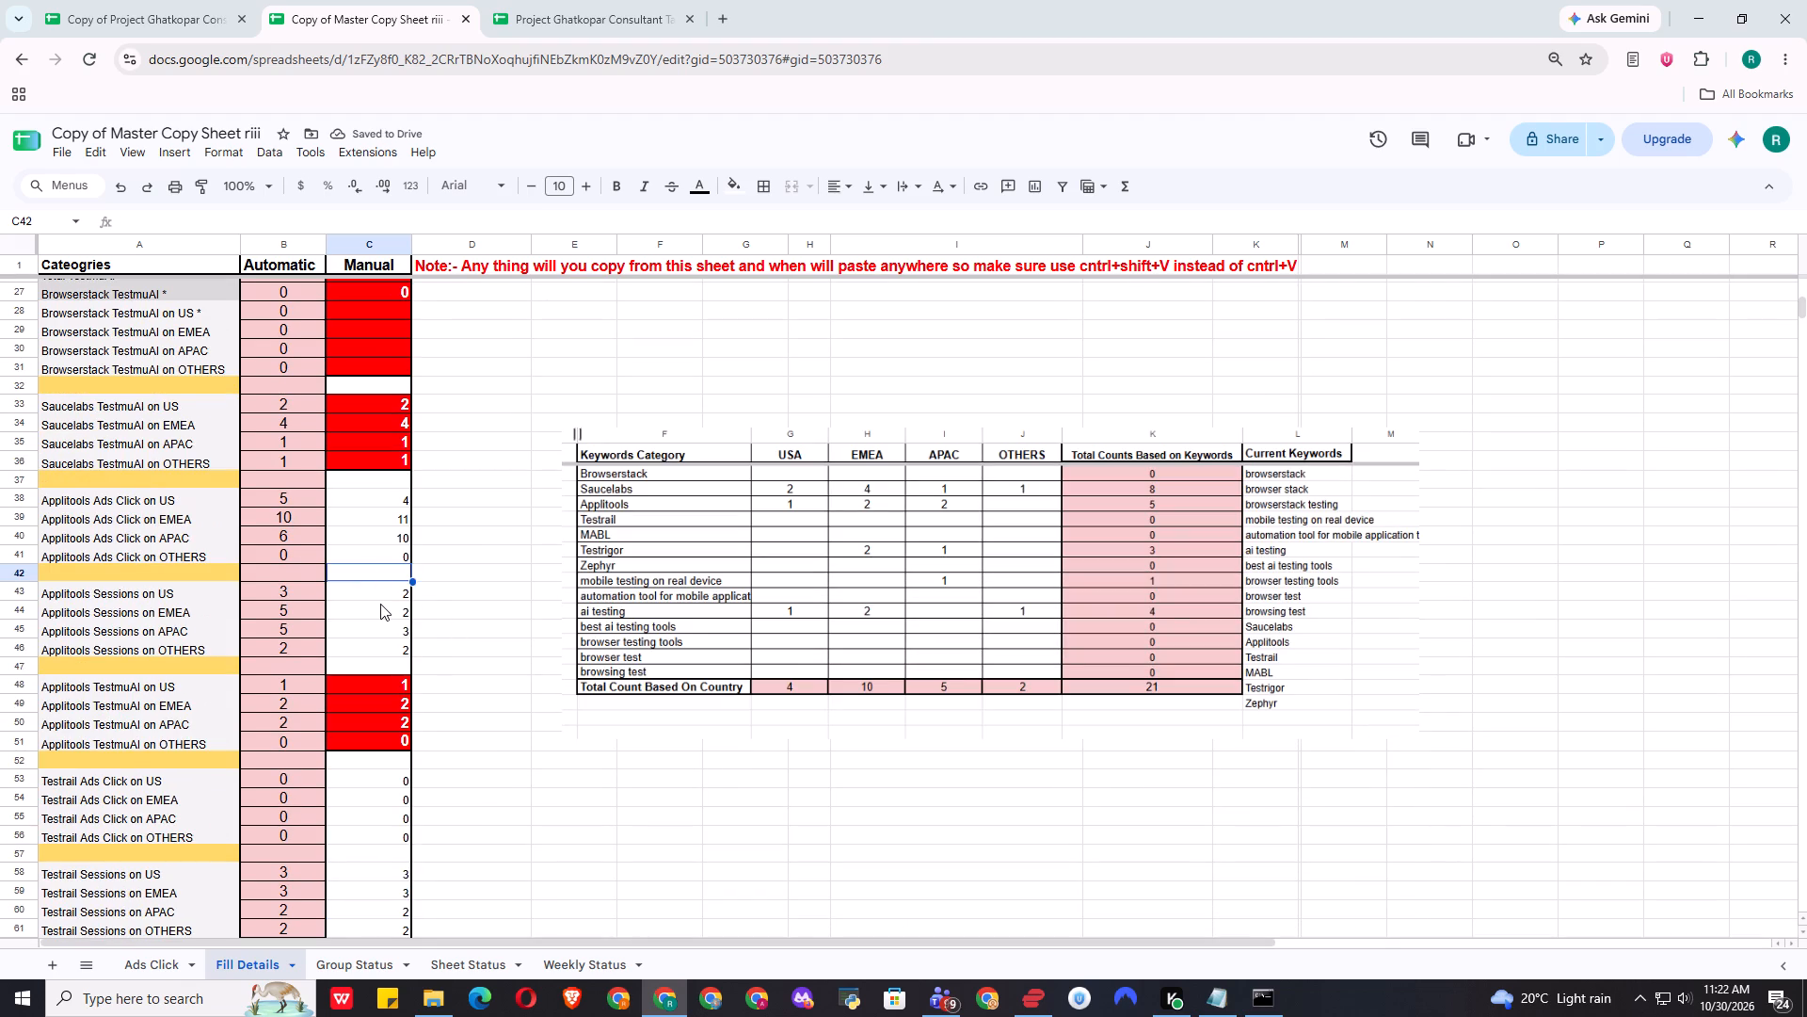
click(380, 604)
click(395, 586)
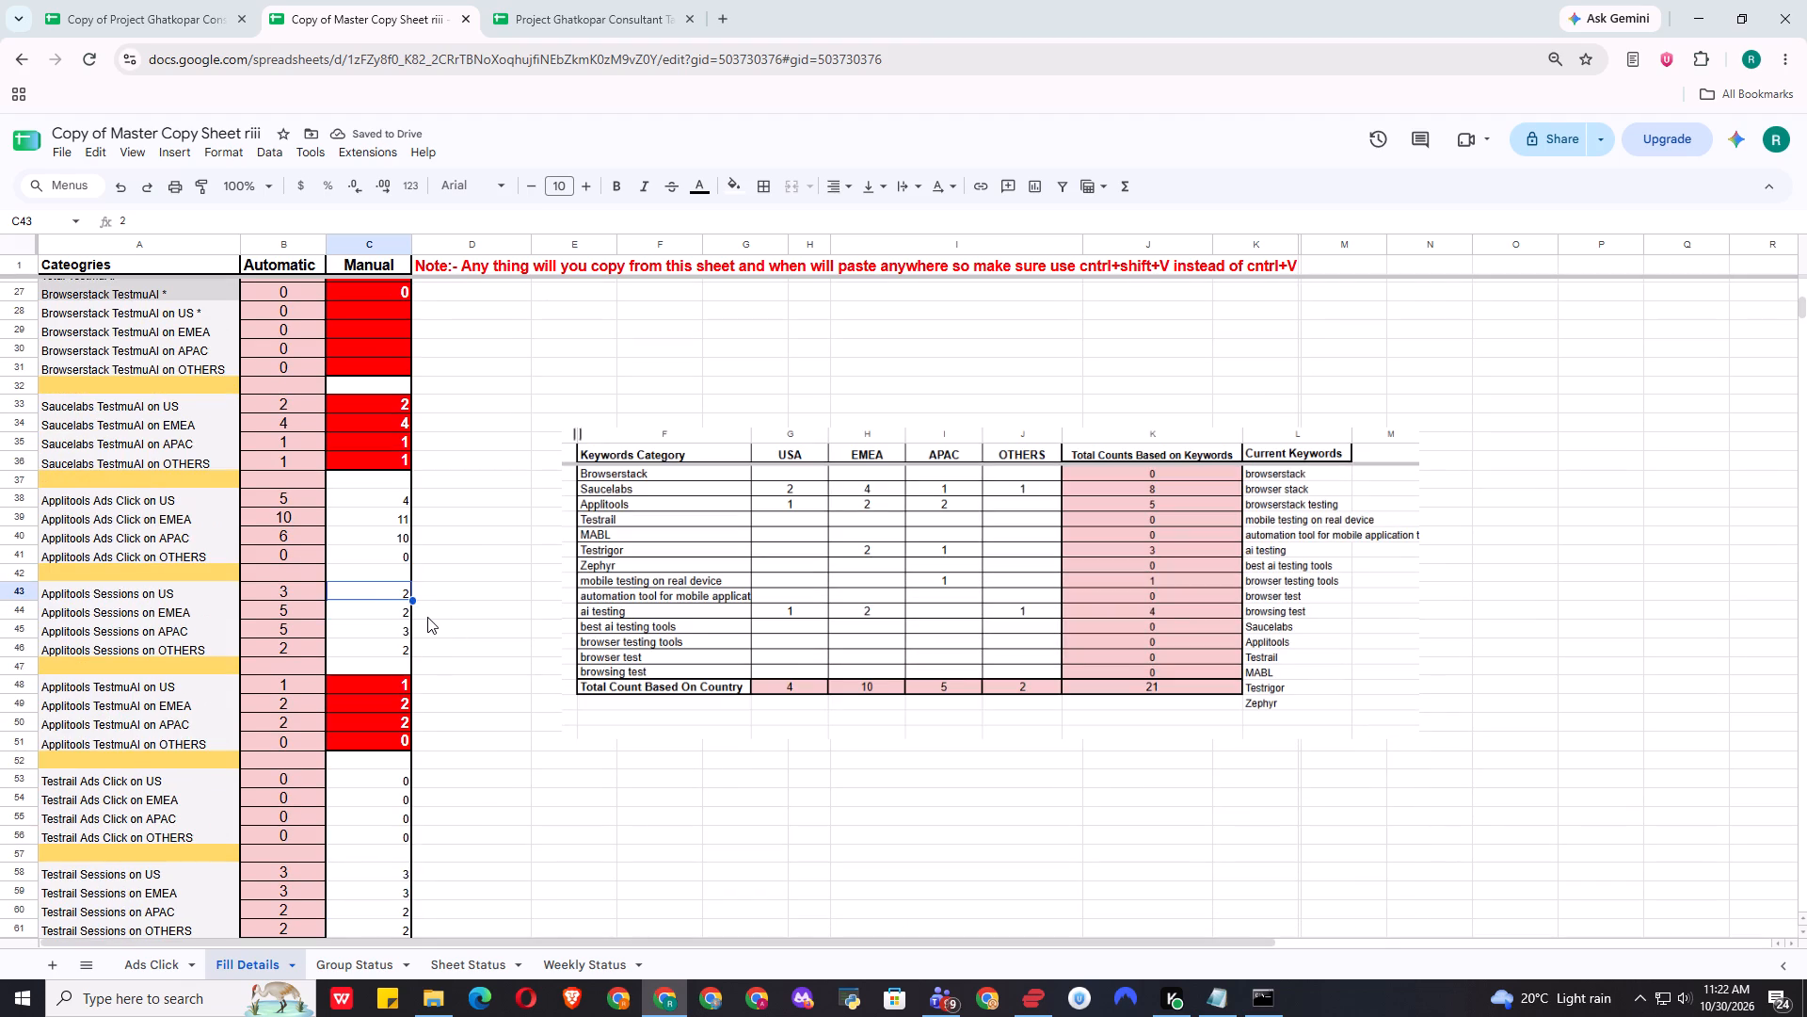
key(3)
click(369, 609)
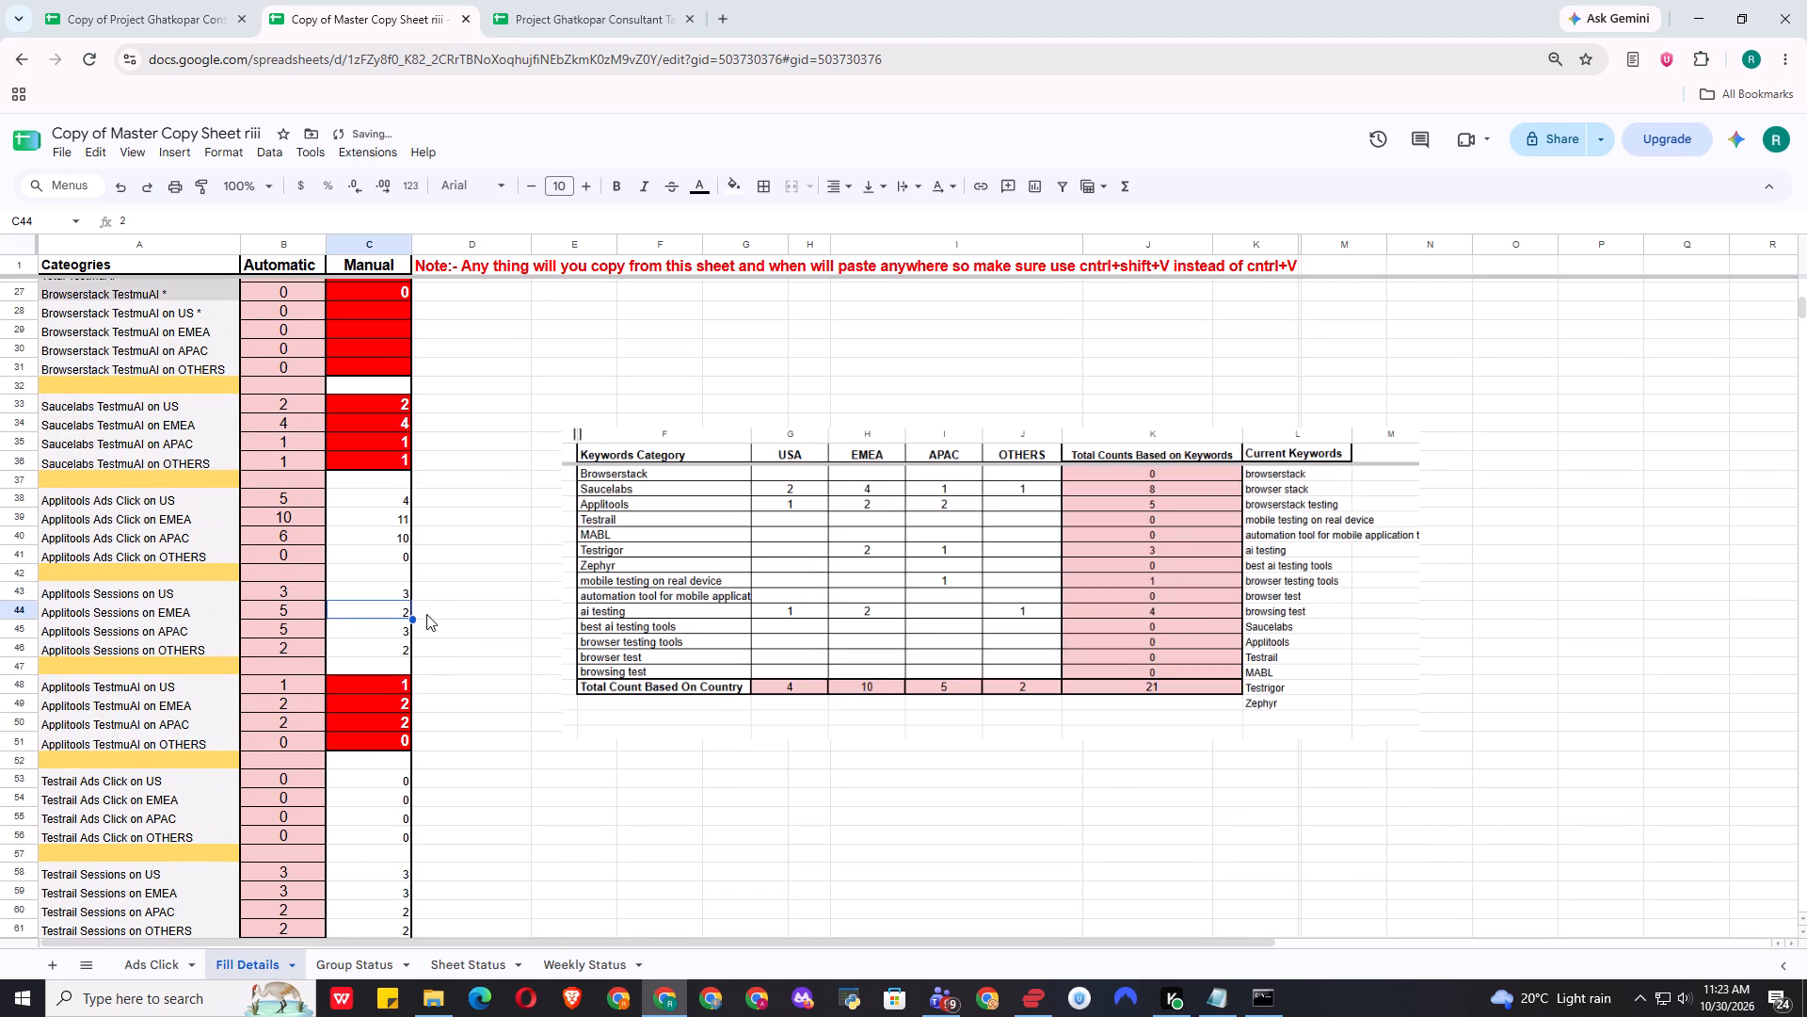
key(5)
click(376, 632)
key(5)
click(381, 645)
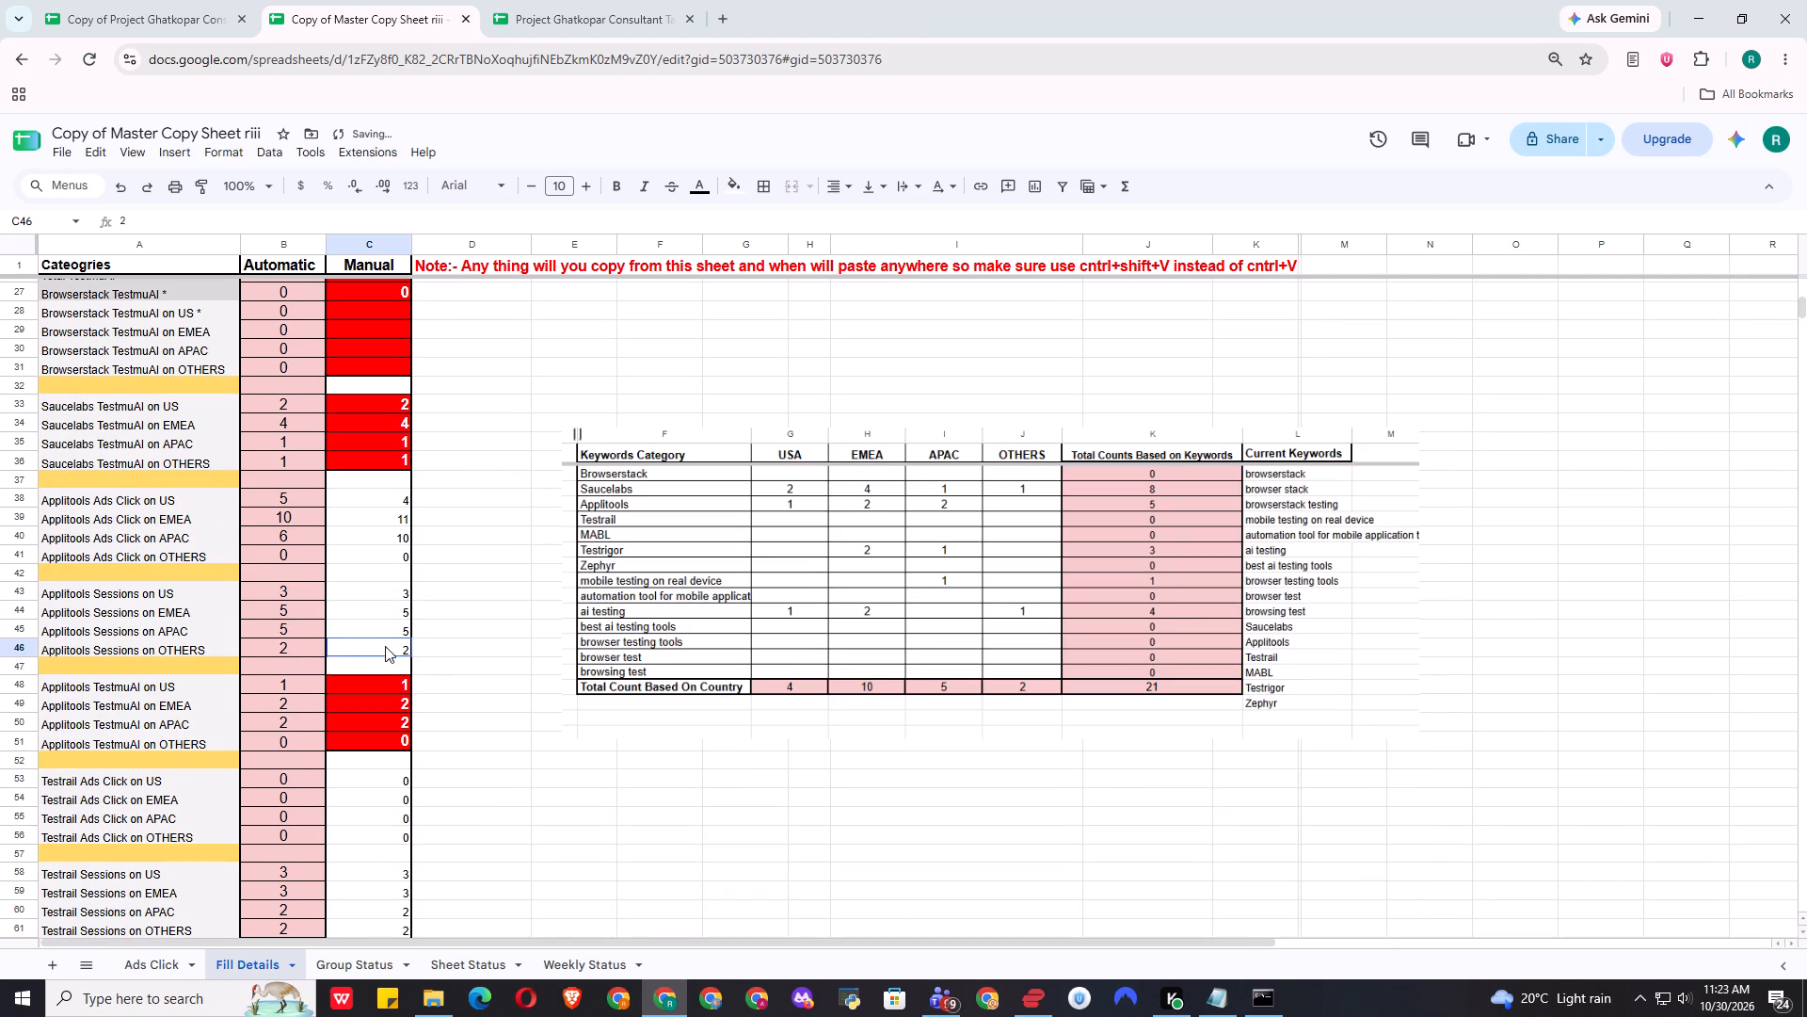
click(470, 638)
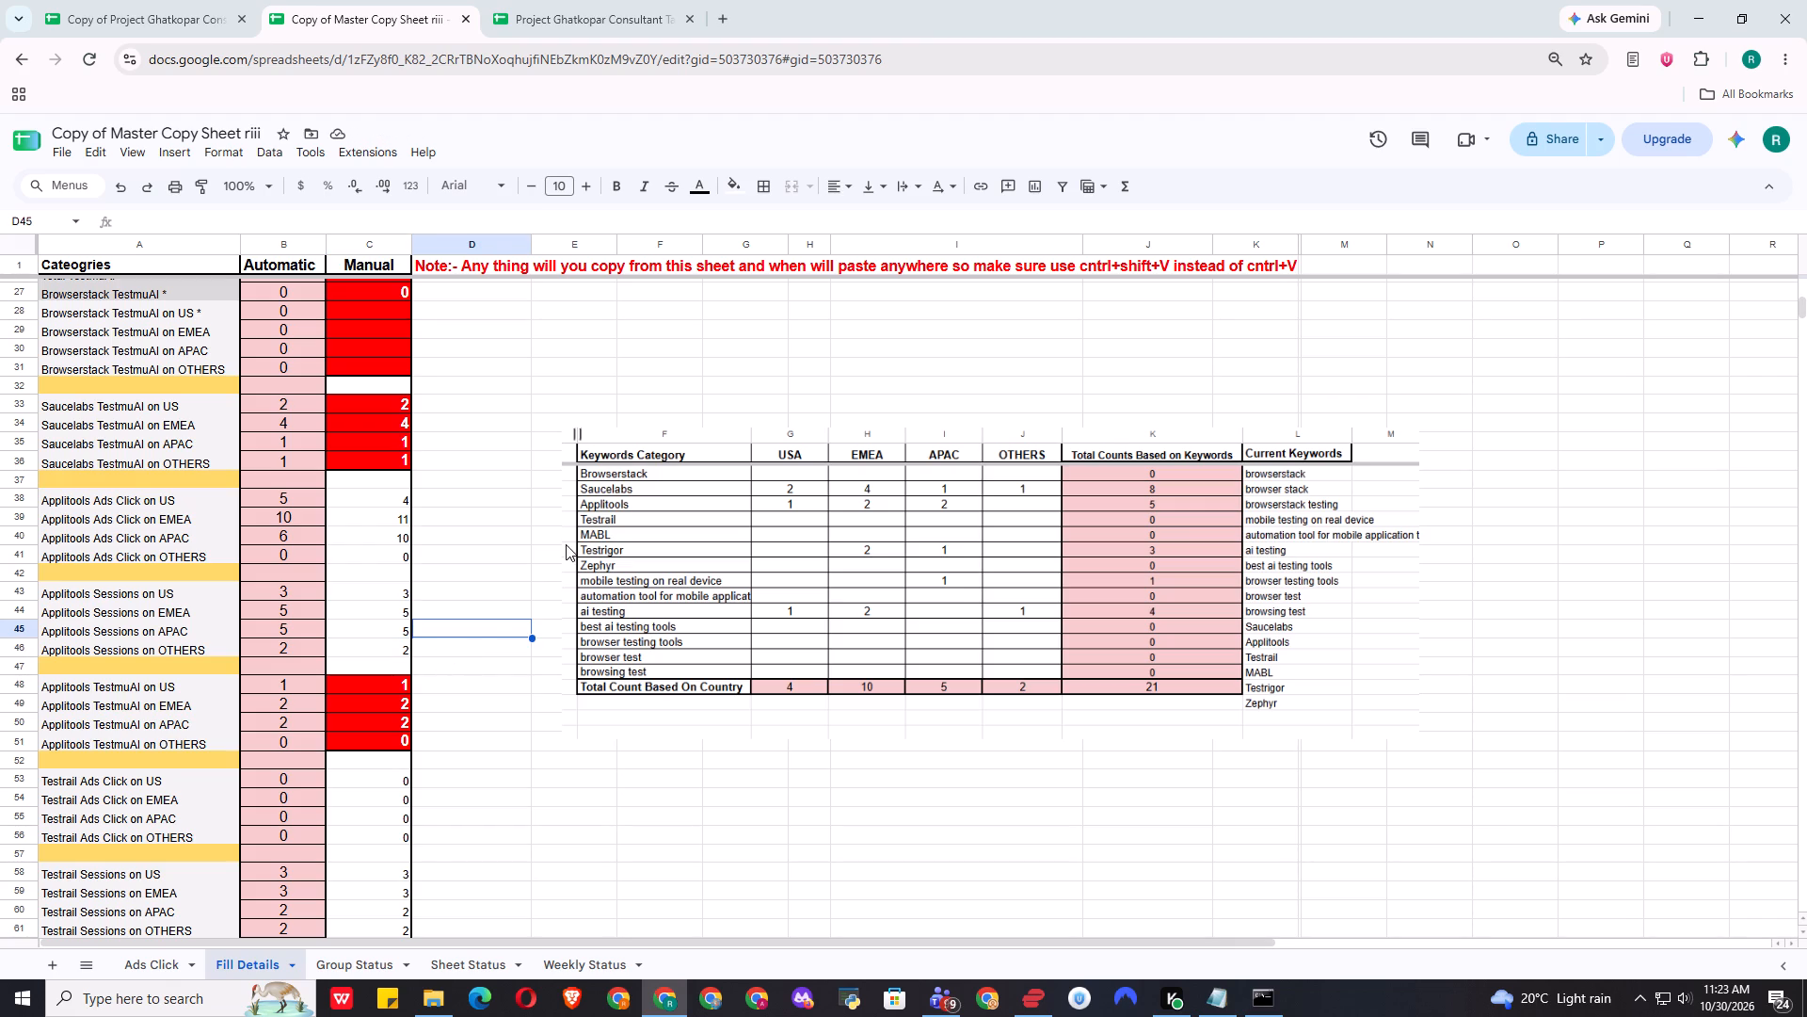
Move the keyword counts screenshot down beside the Applitools Sessions and Testrail Ads Click rows.
click(997, 470)
drag(972, 526, 970, 730)
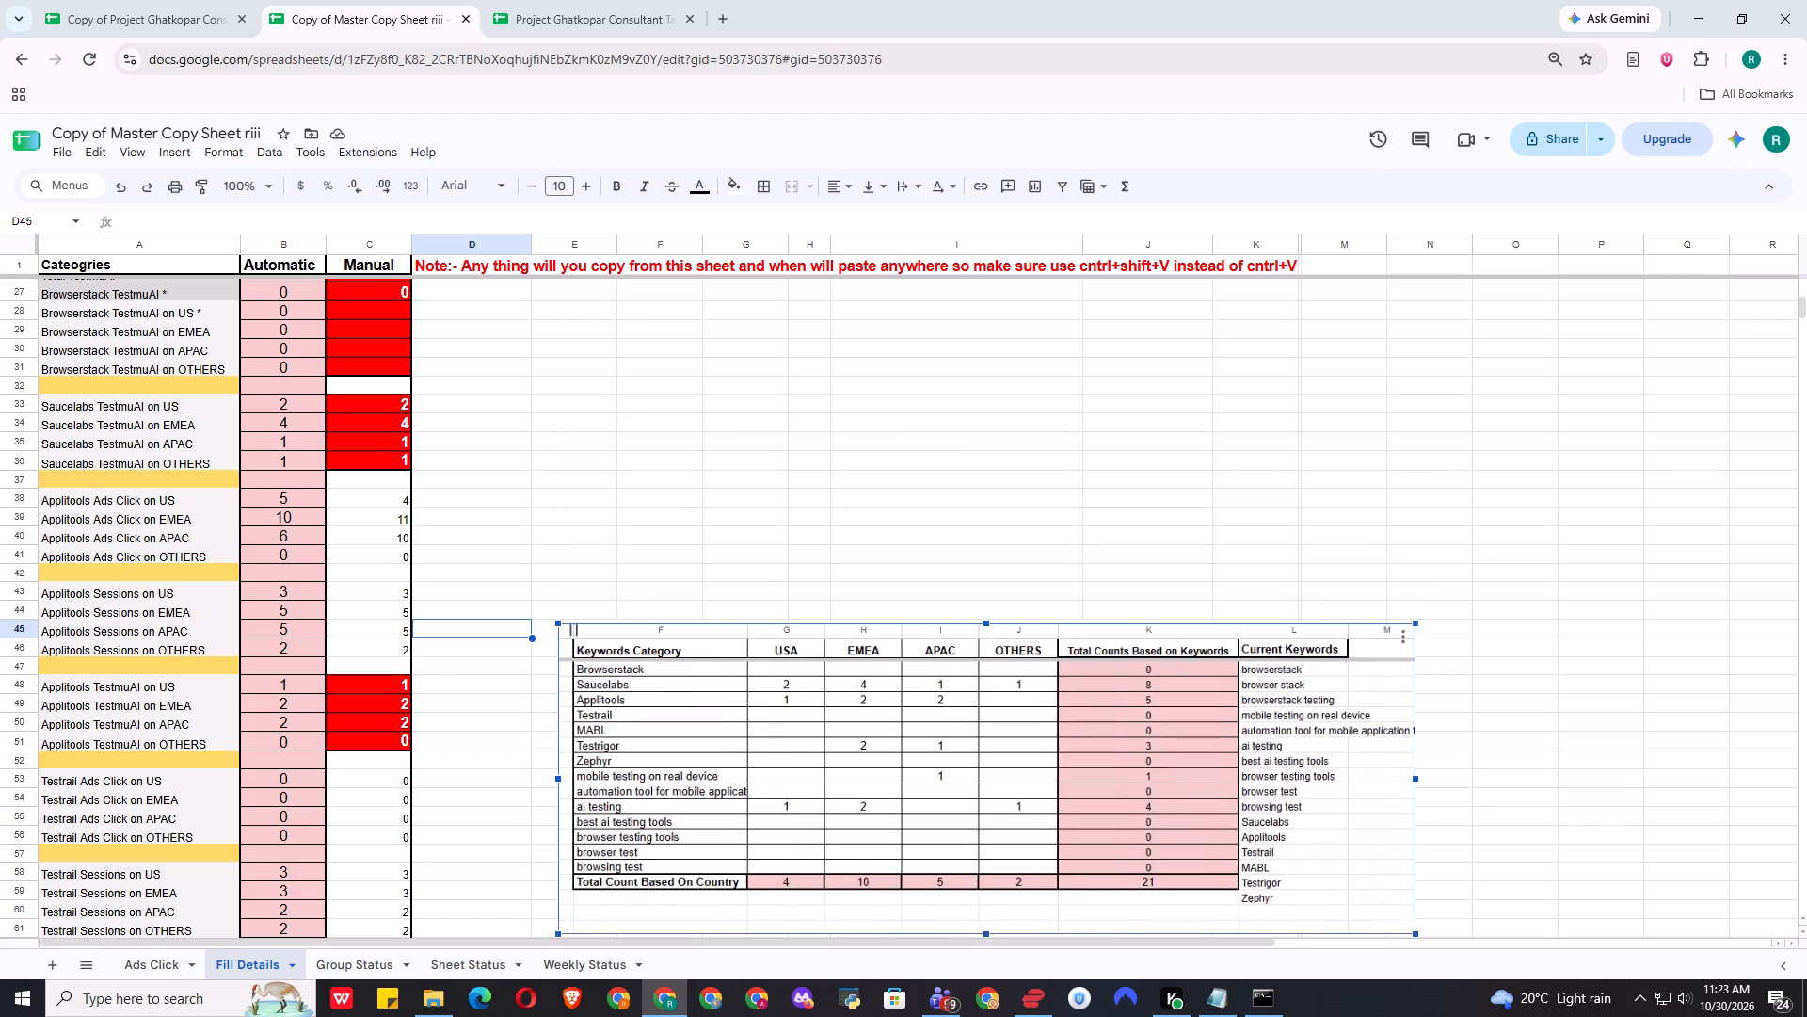
drag(970, 730, 970, 734)
click(939, 526)
Review the Manual Applitools Ads Click and Applitools Sessions values across the regions.
scroll(939, 526, down, 3)
scroll(588, 649, up, 1)
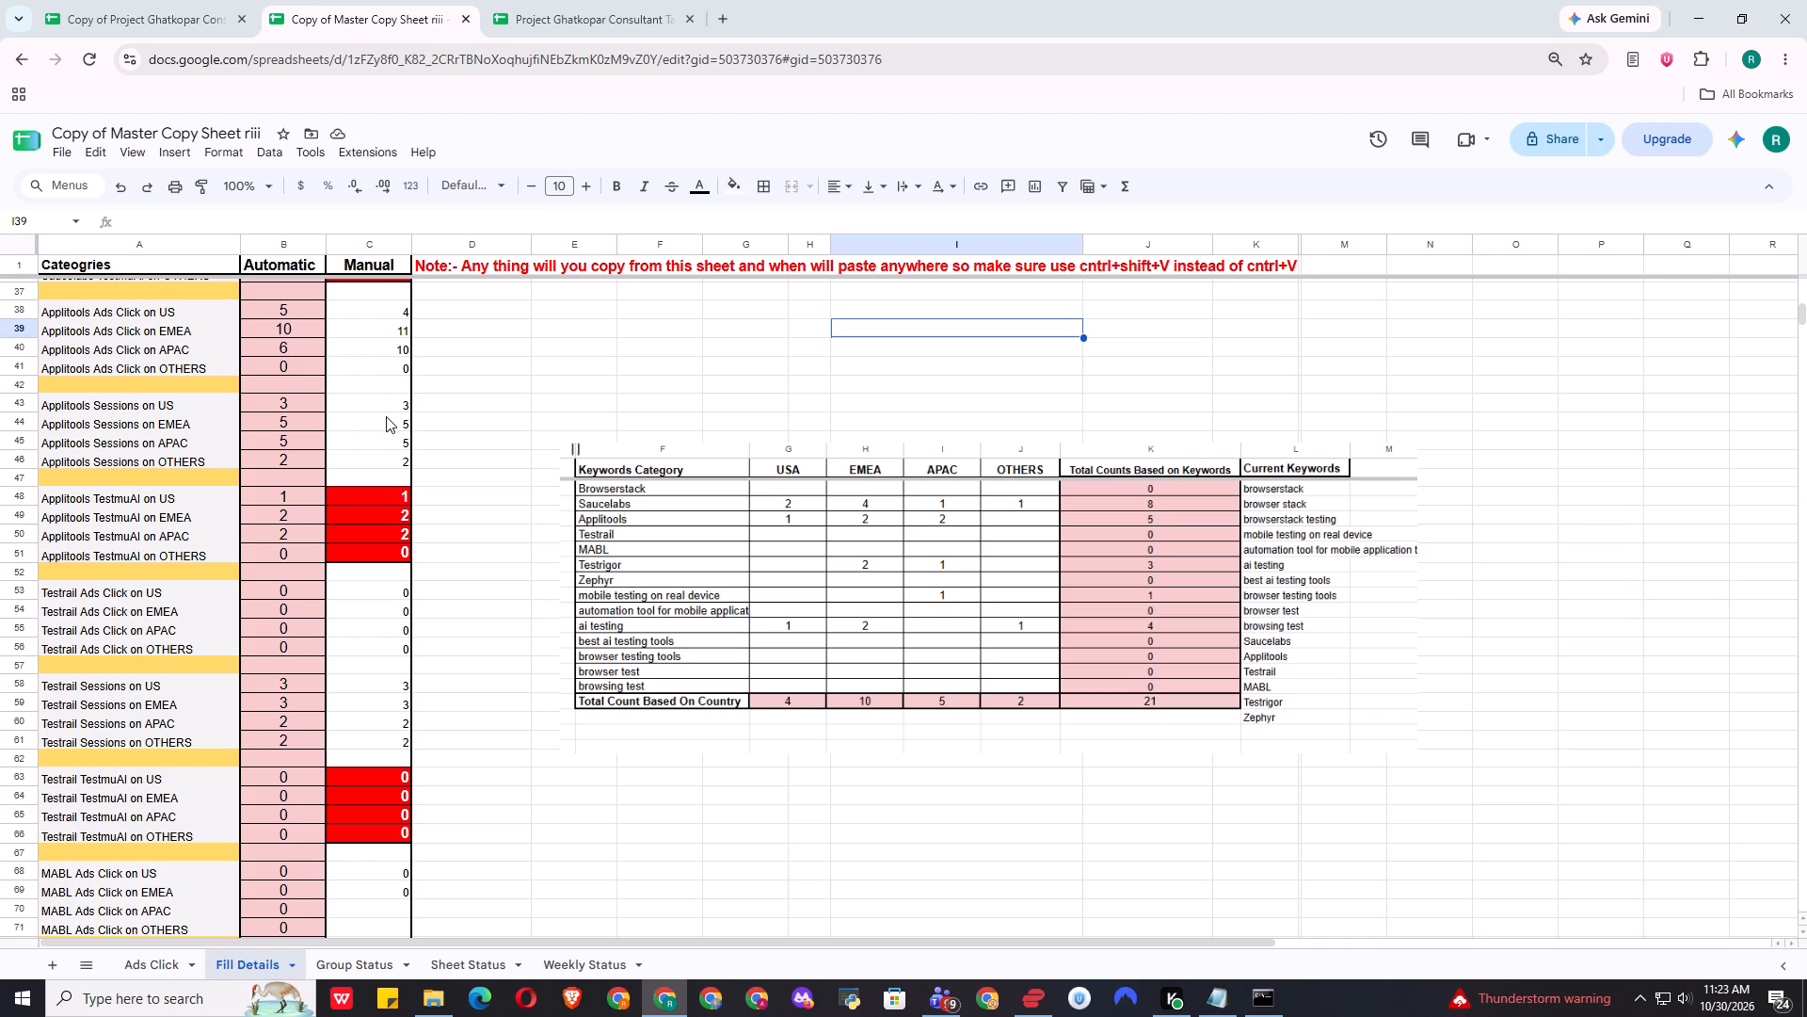
scroll(386, 416, up, 1)
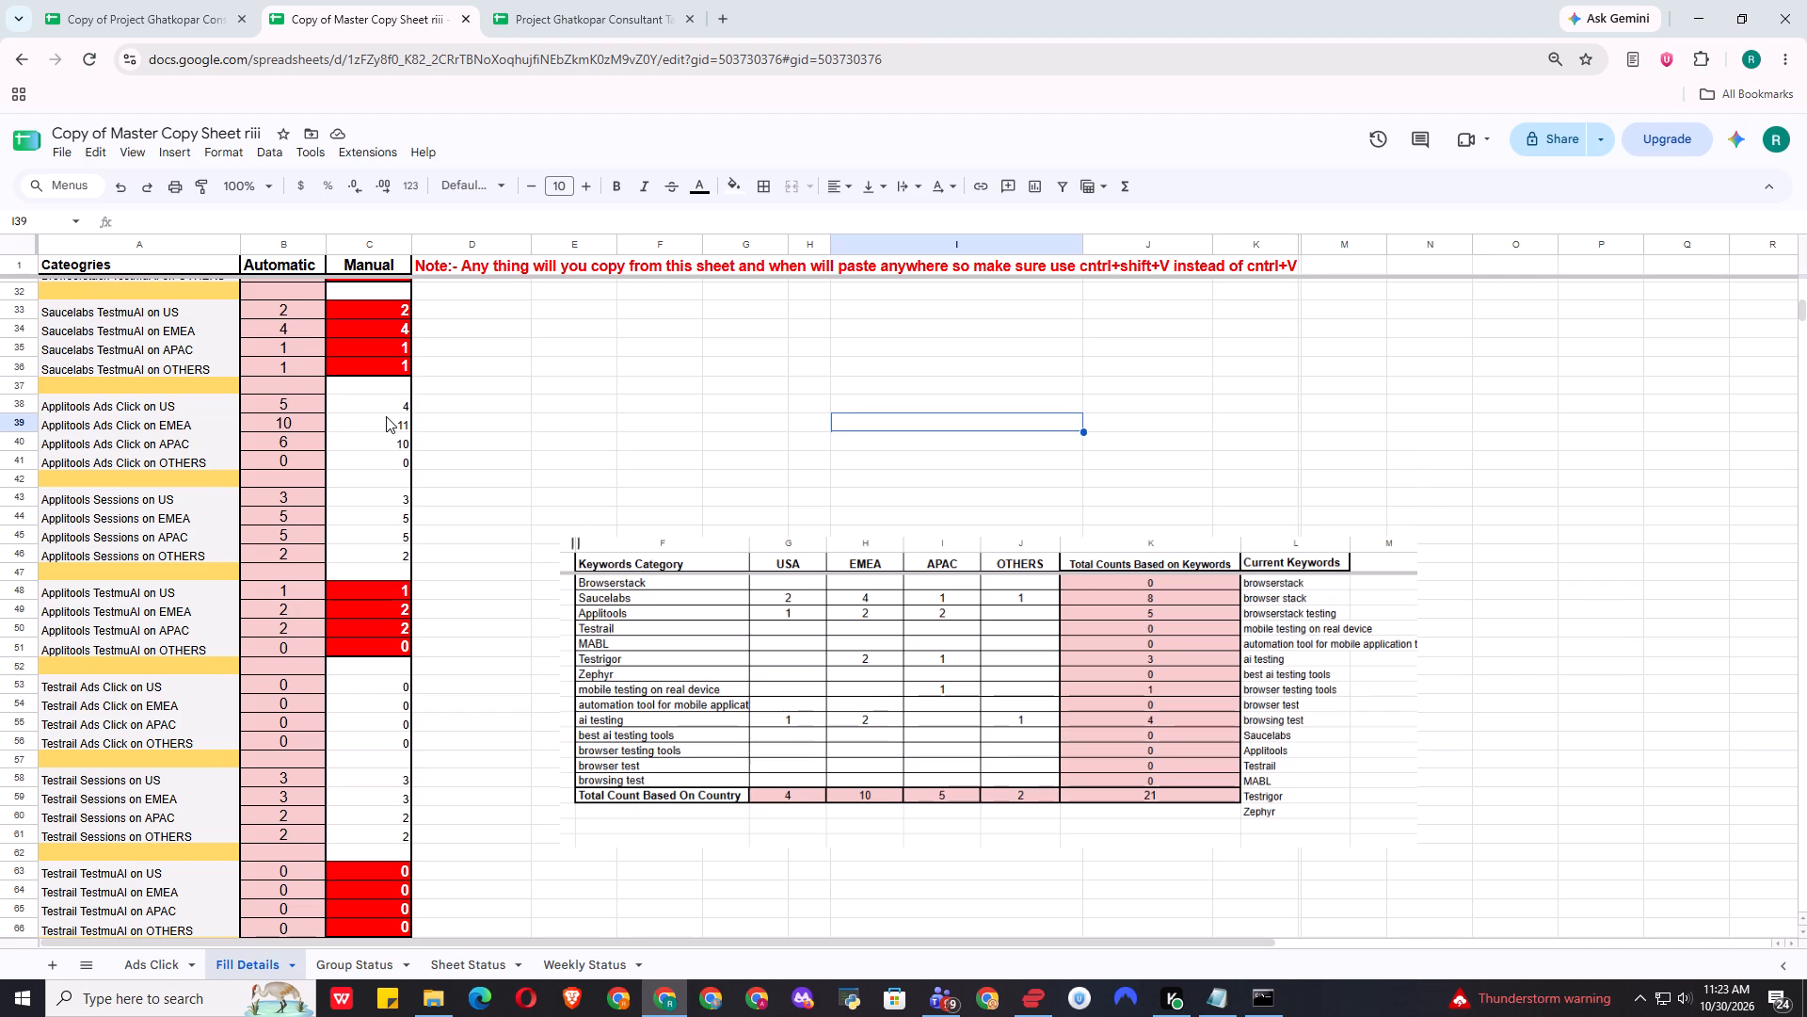
drag(386, 419, 386, 444)
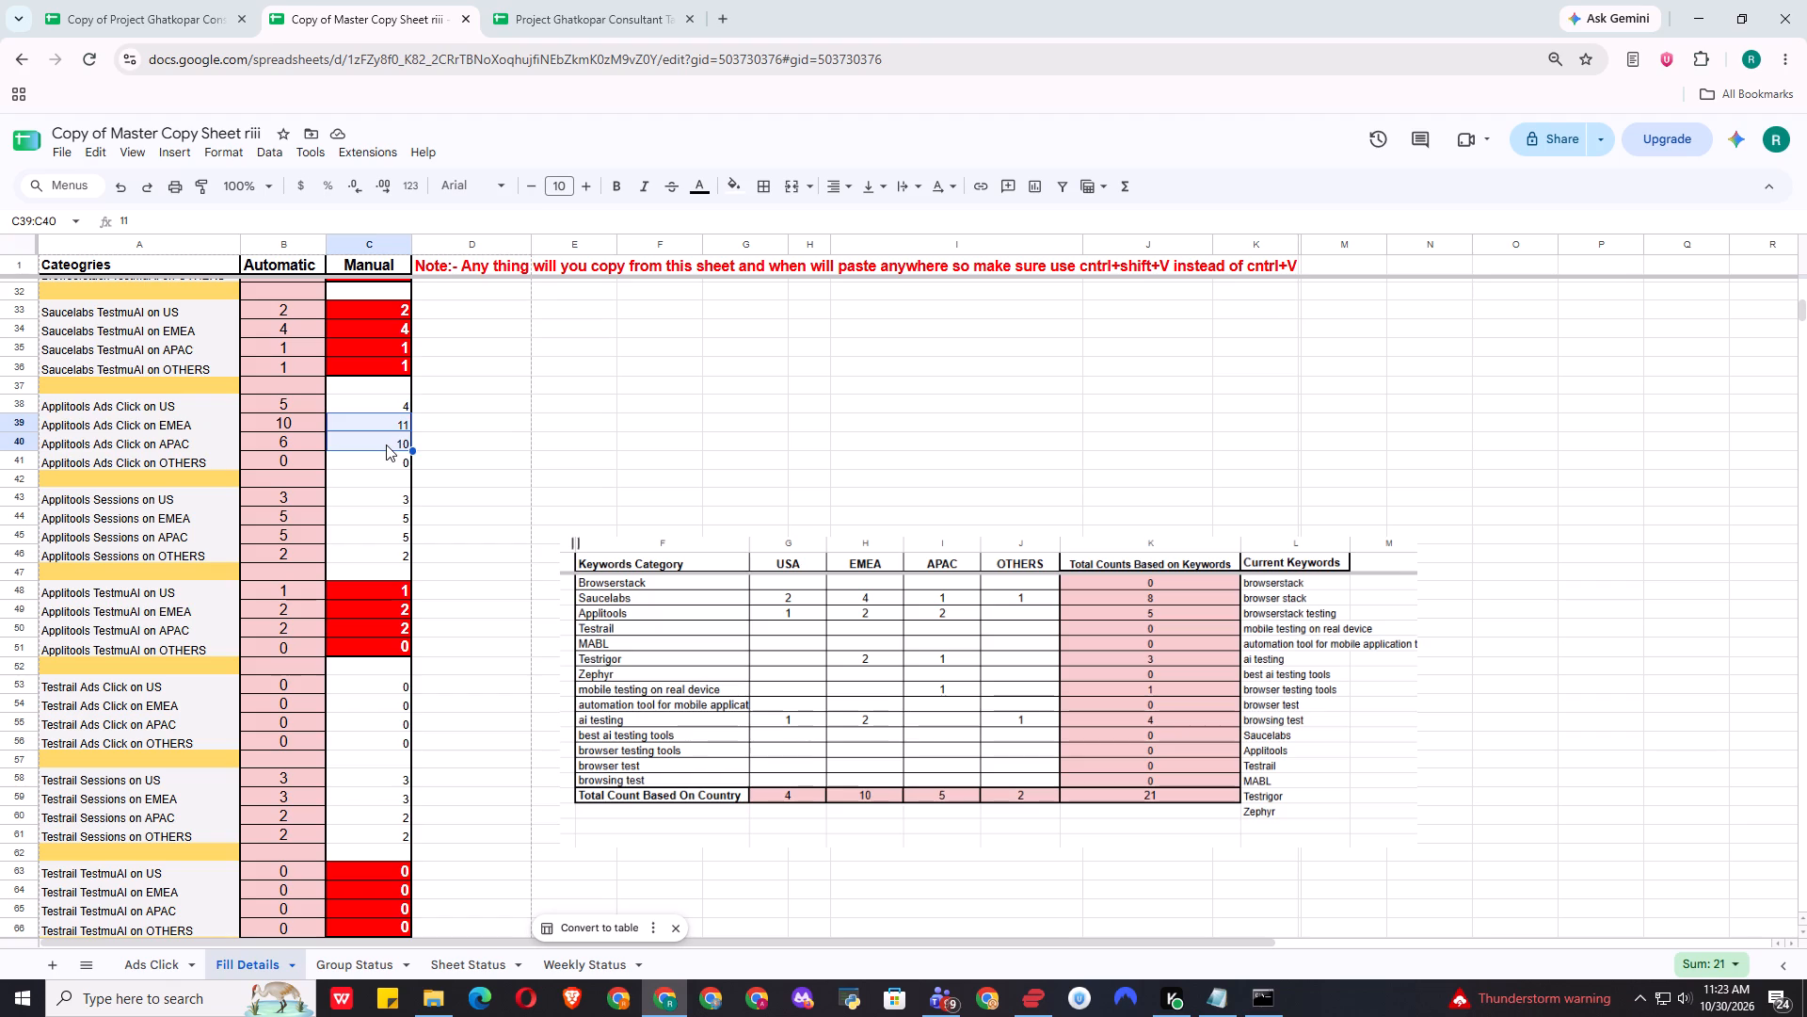
click(508, 434)
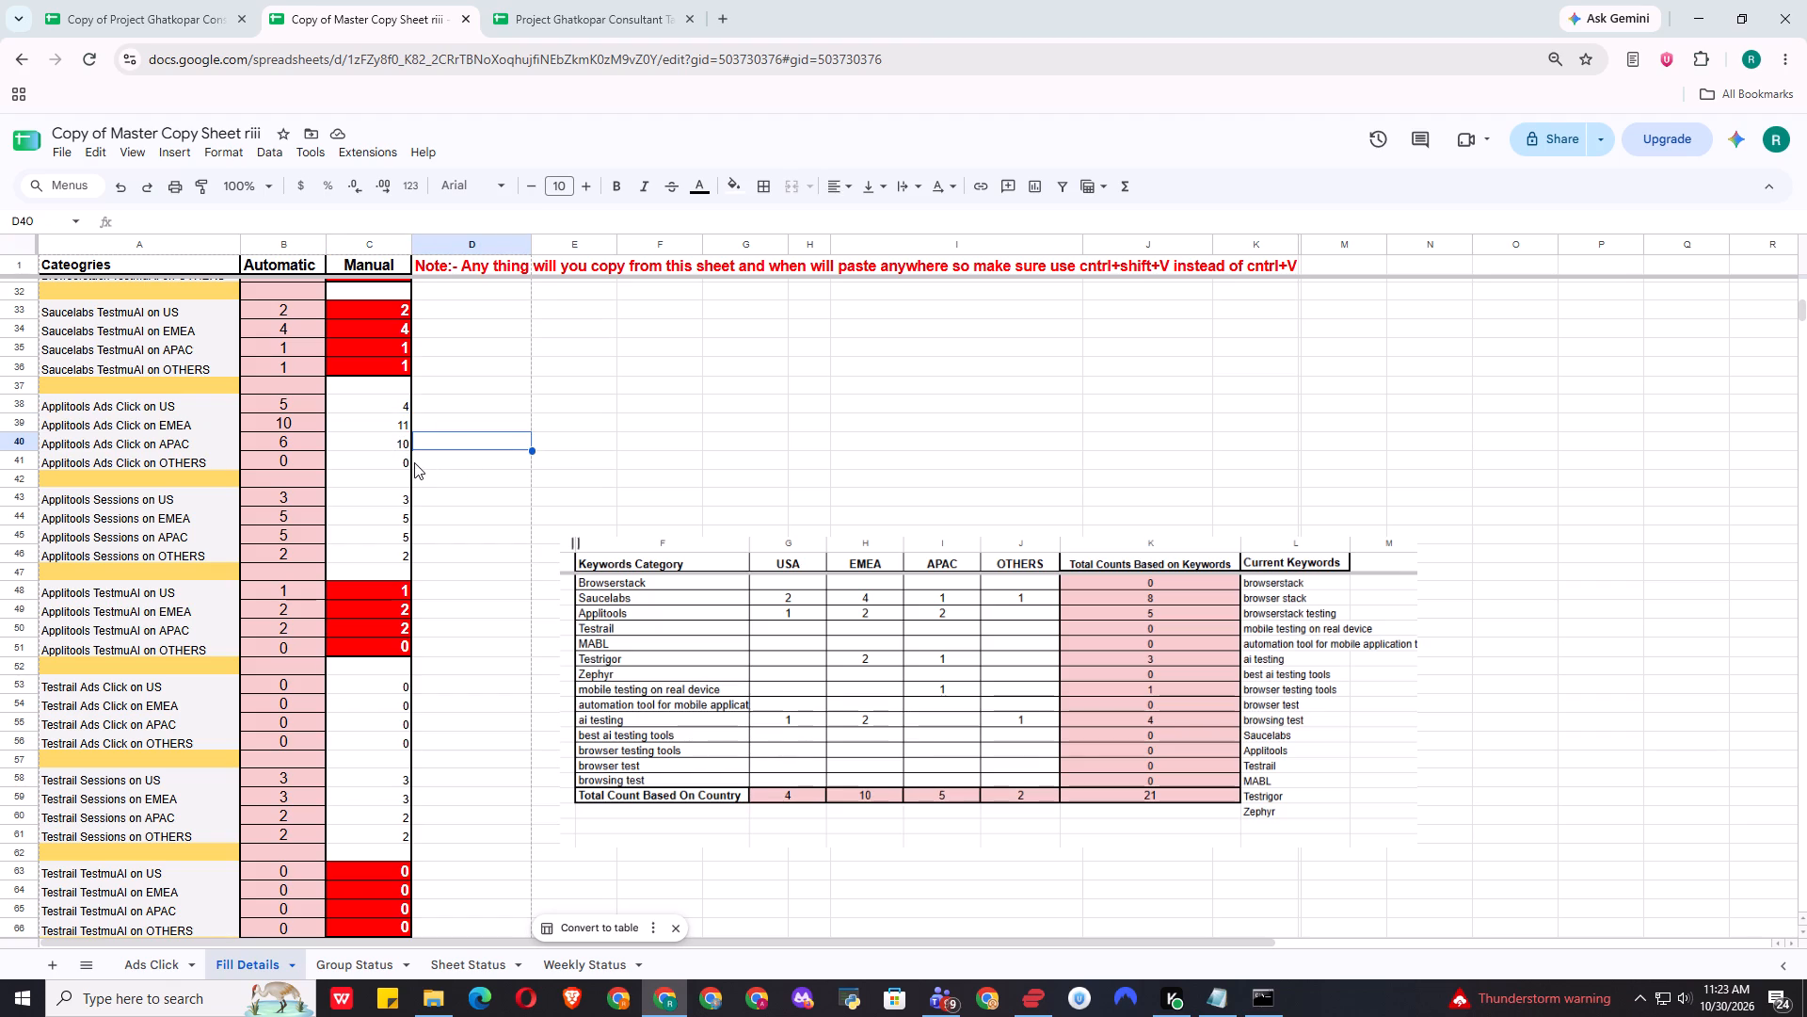
drag(376, 502, 387, 549)
click(509, 472)
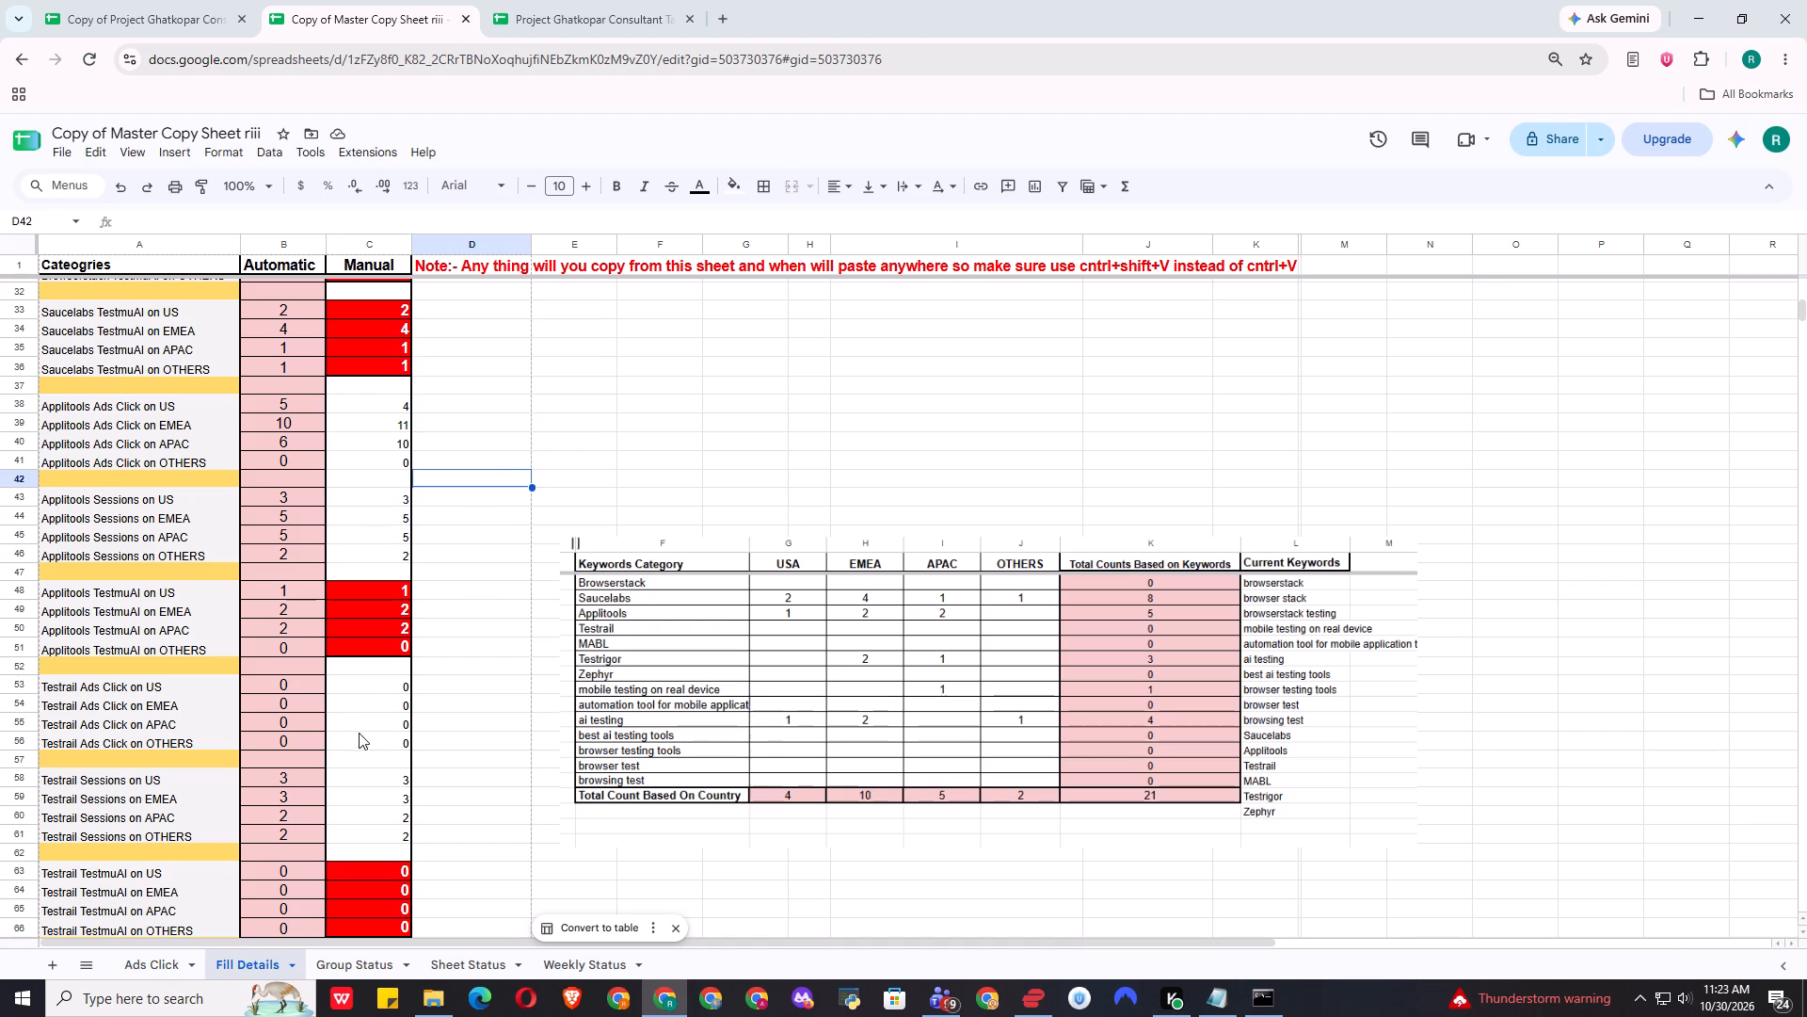
Set the Manual Testrail Sessions values to 2 for US, 2 for EMEA, 3 for APAC and 3 for OTHERS.
click(373, 702)
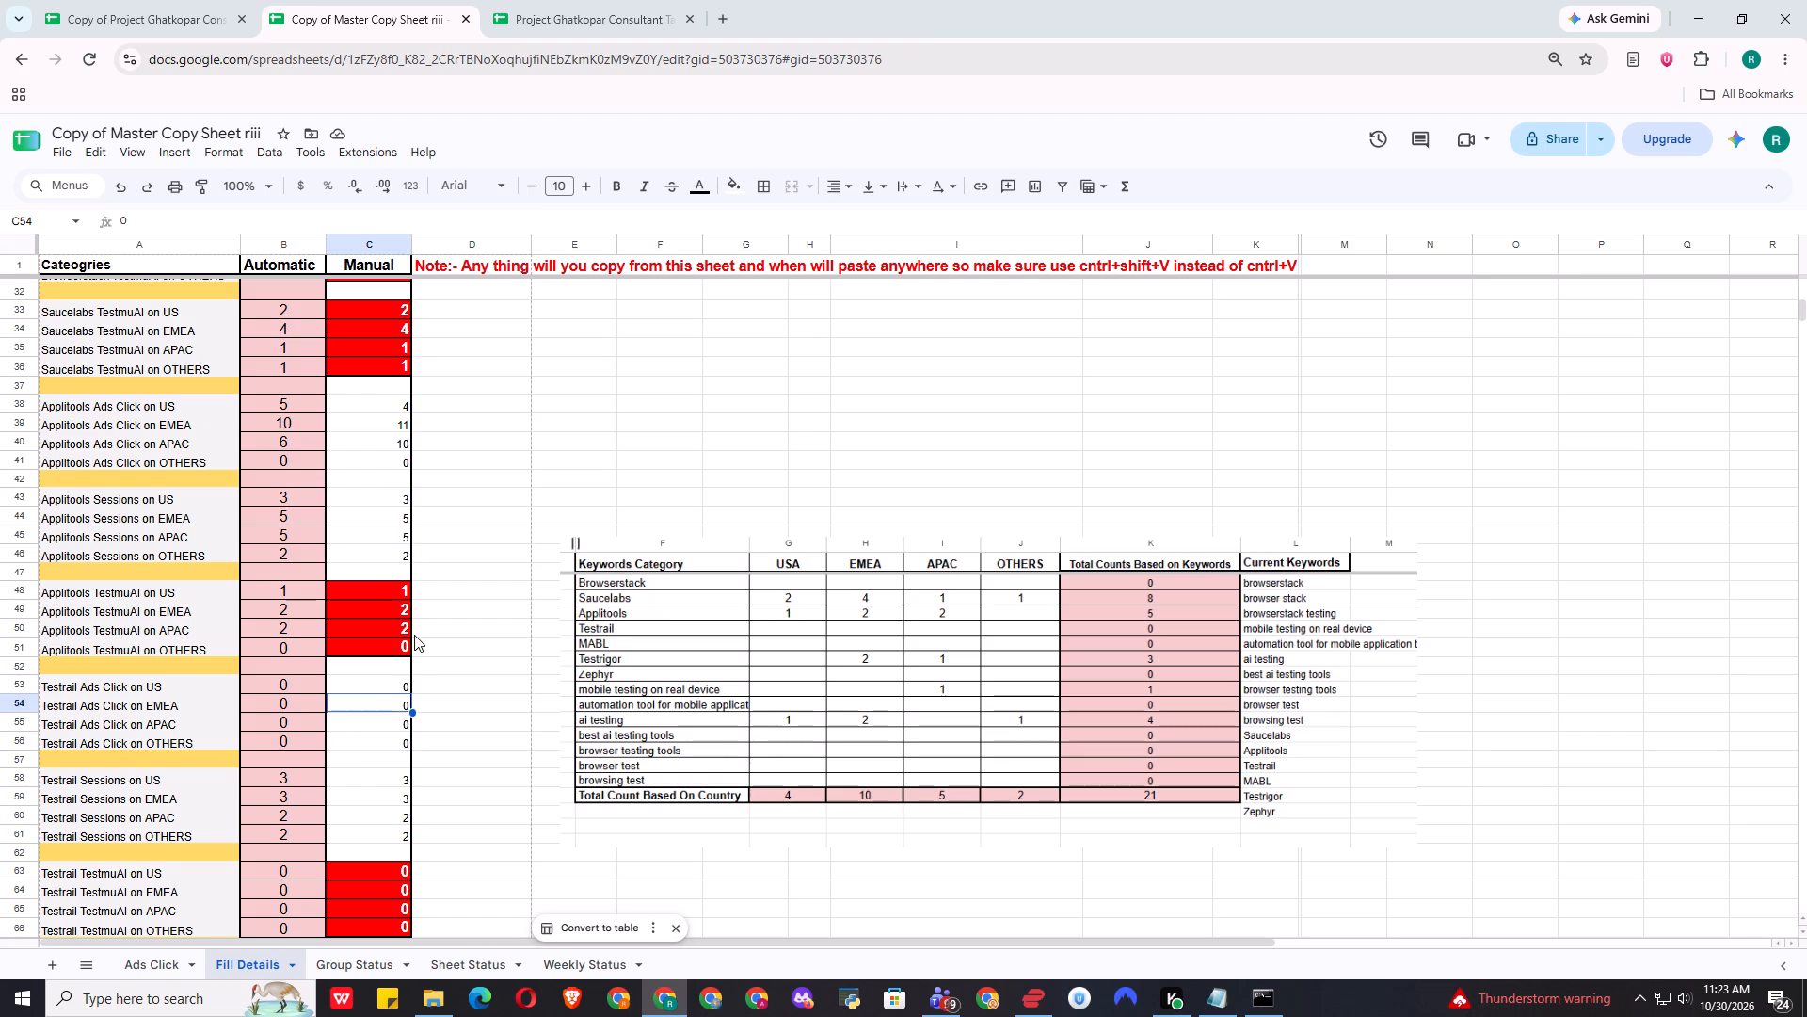
click(372, 776)
scroll(445, 723, down, 1)
click(378, 713)
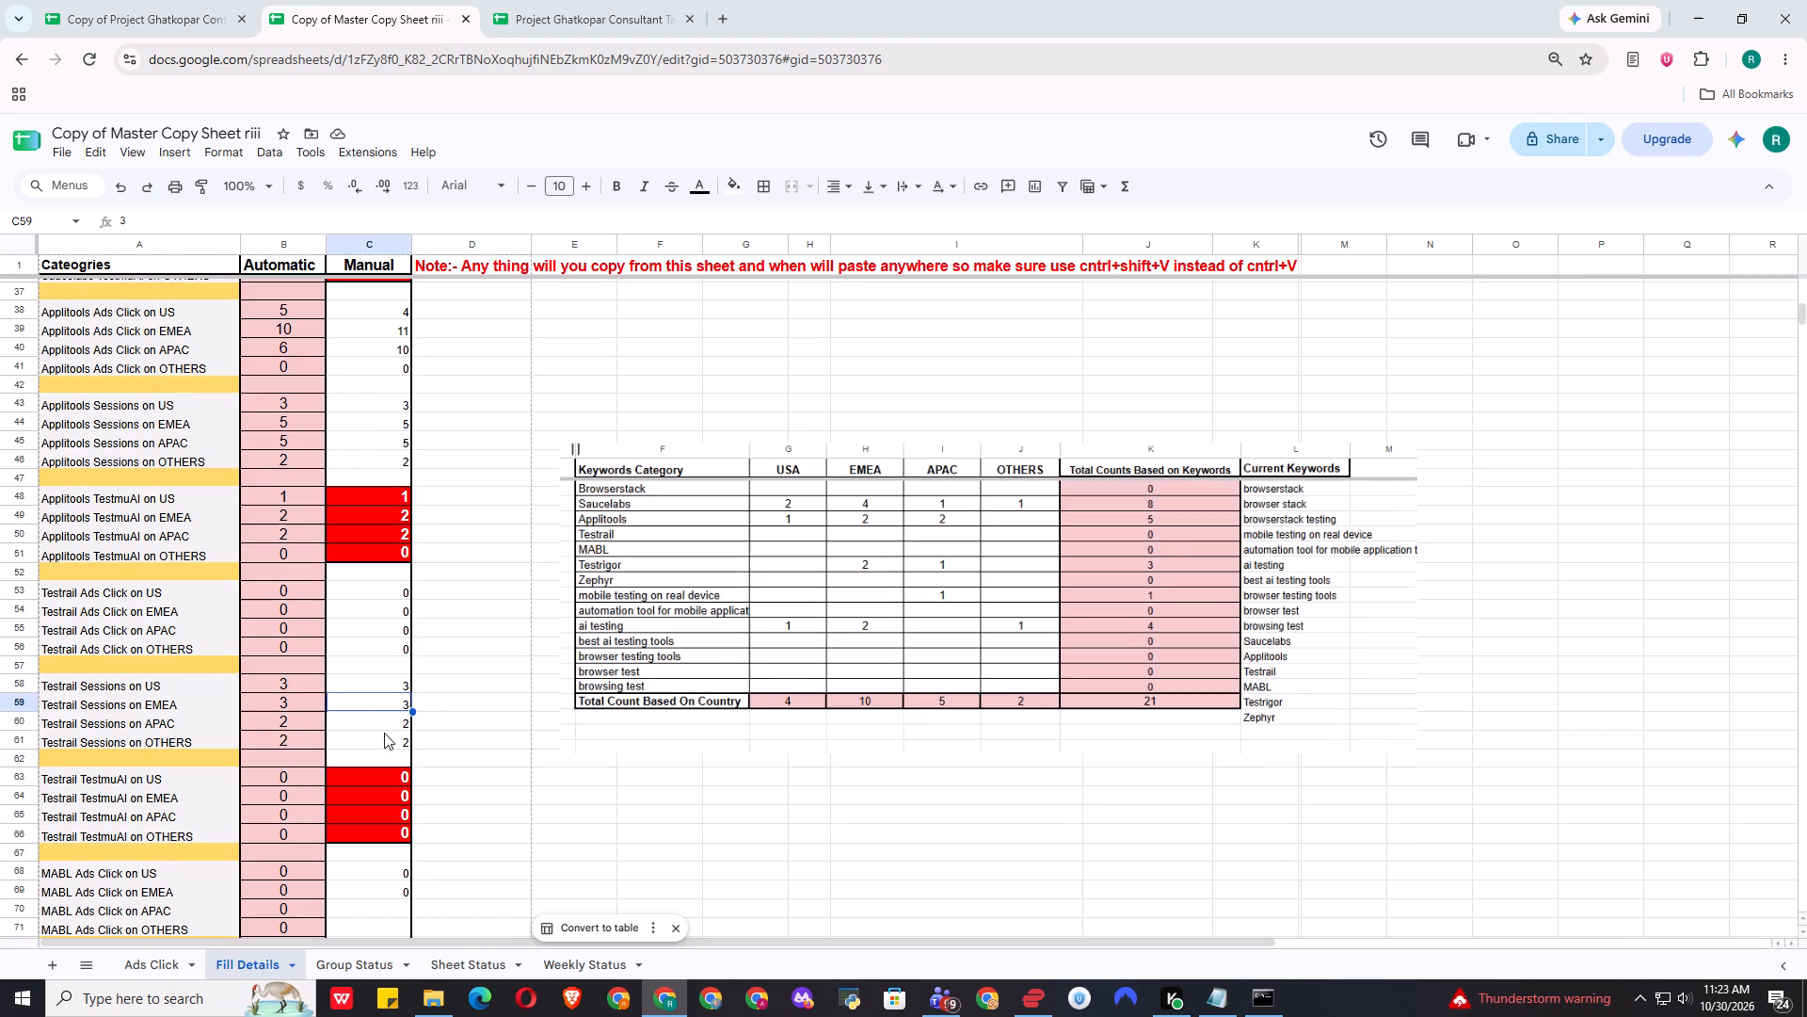
click(384, 733)
click(385, 691)
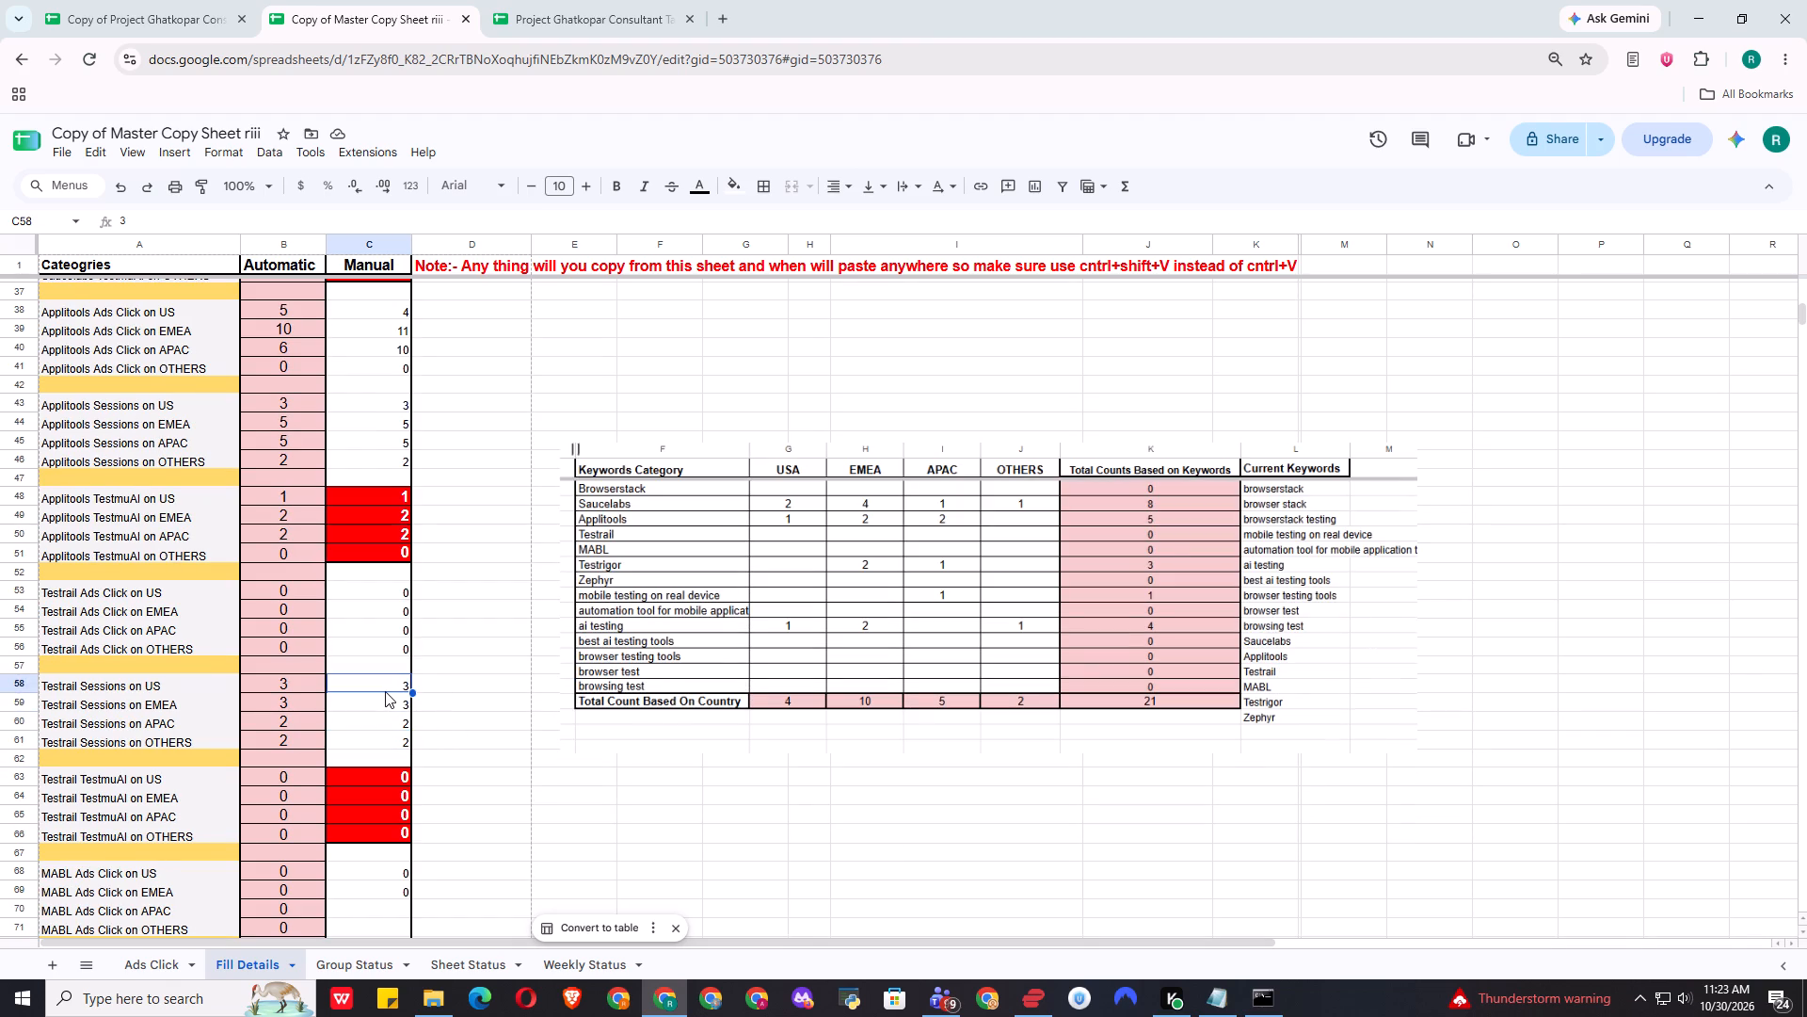
key(2)
click(394, 709)
key(2)
click(392, 720)
key(3)
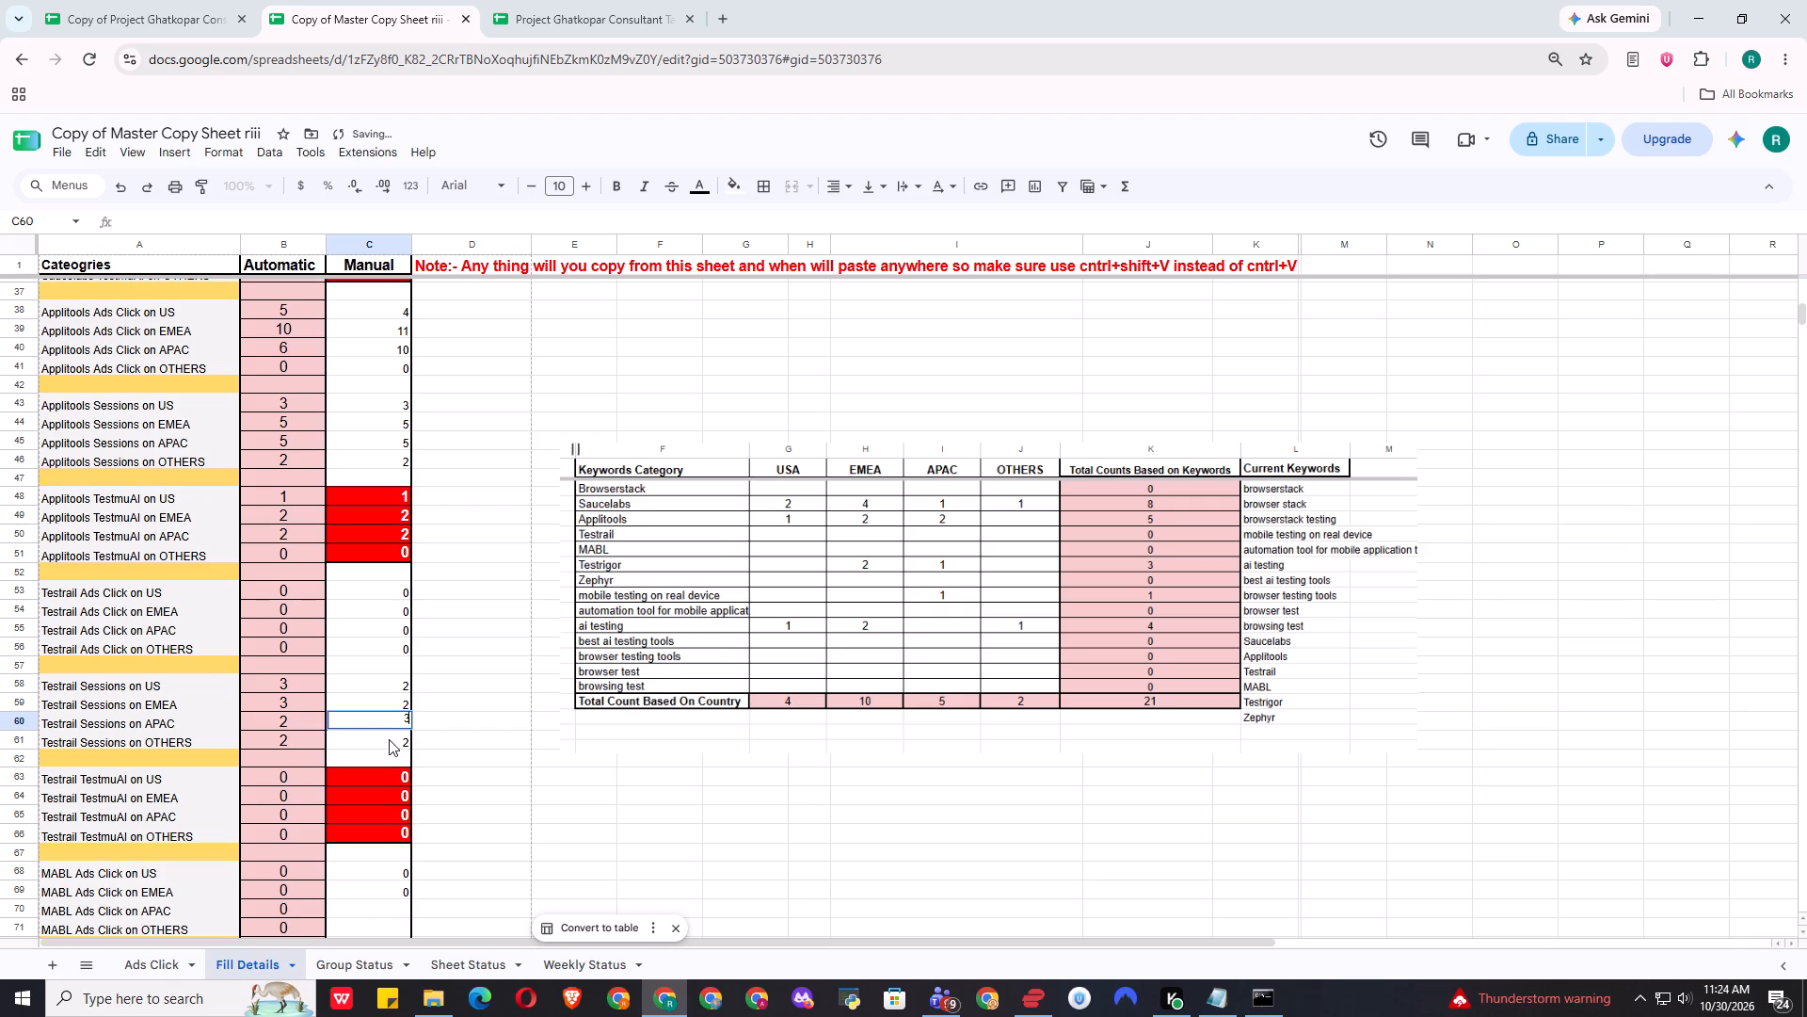
click(389, 740)
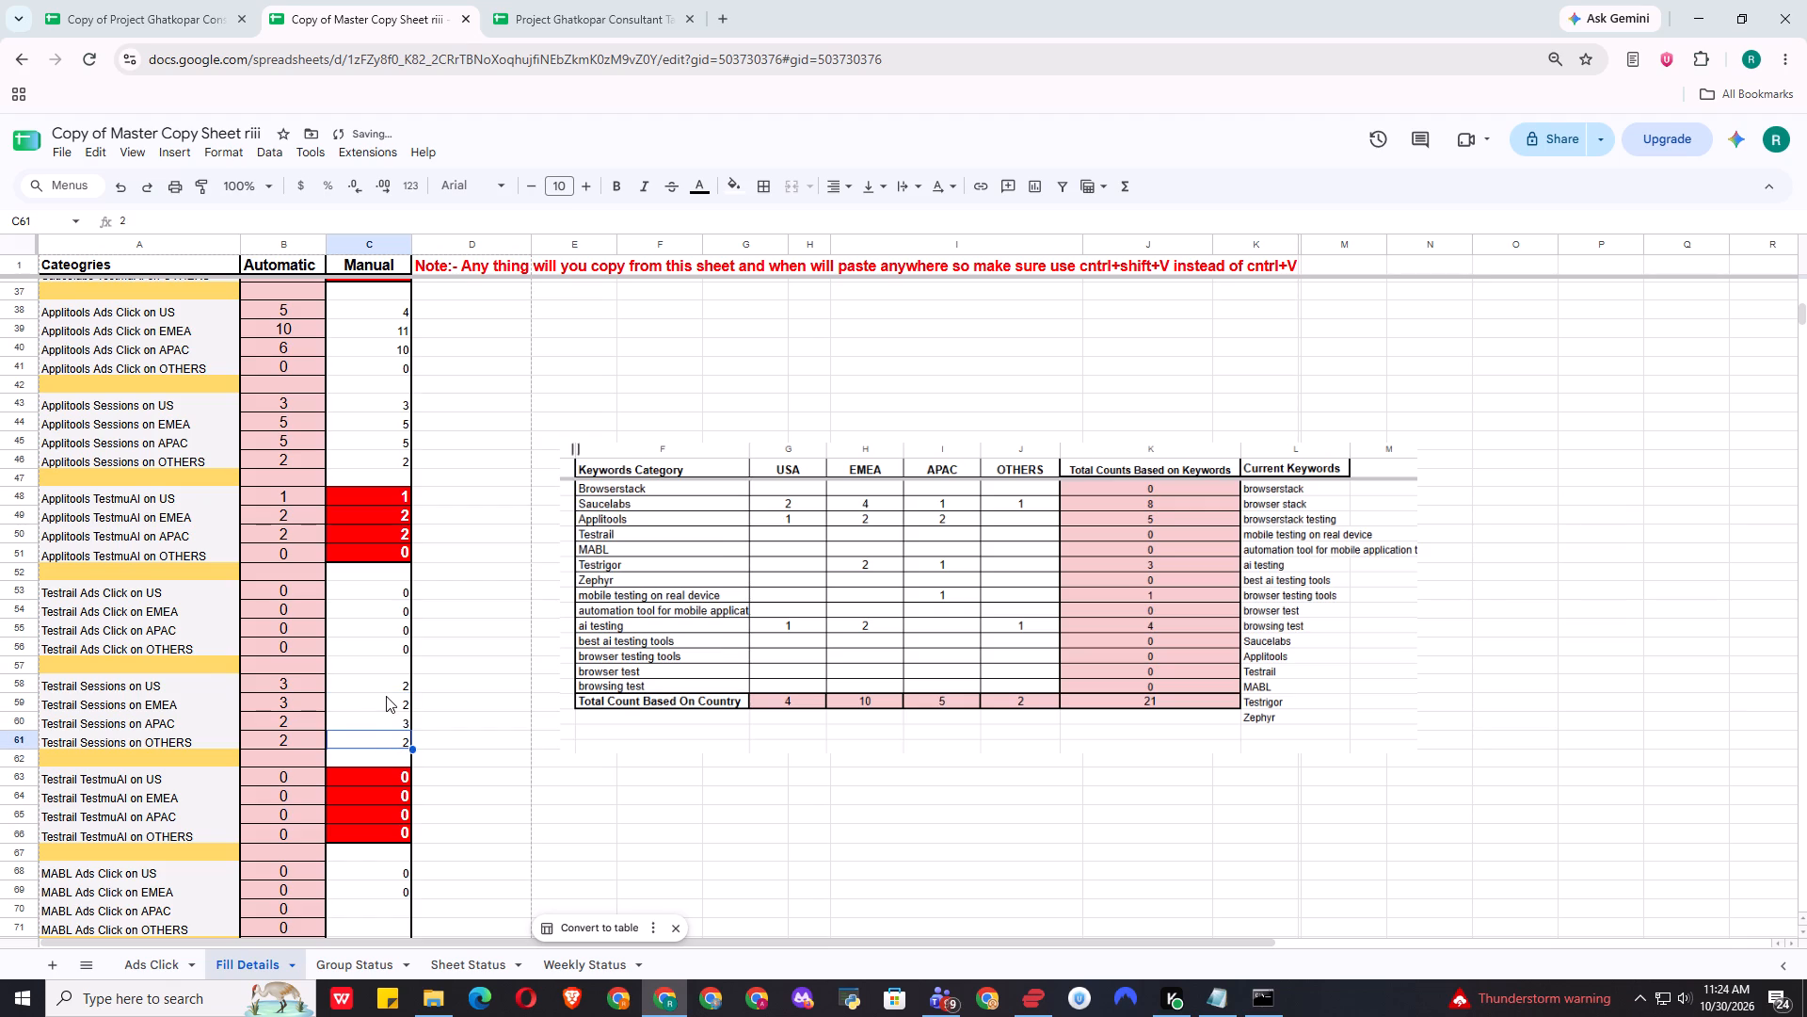
key(3)
click(436, 736)
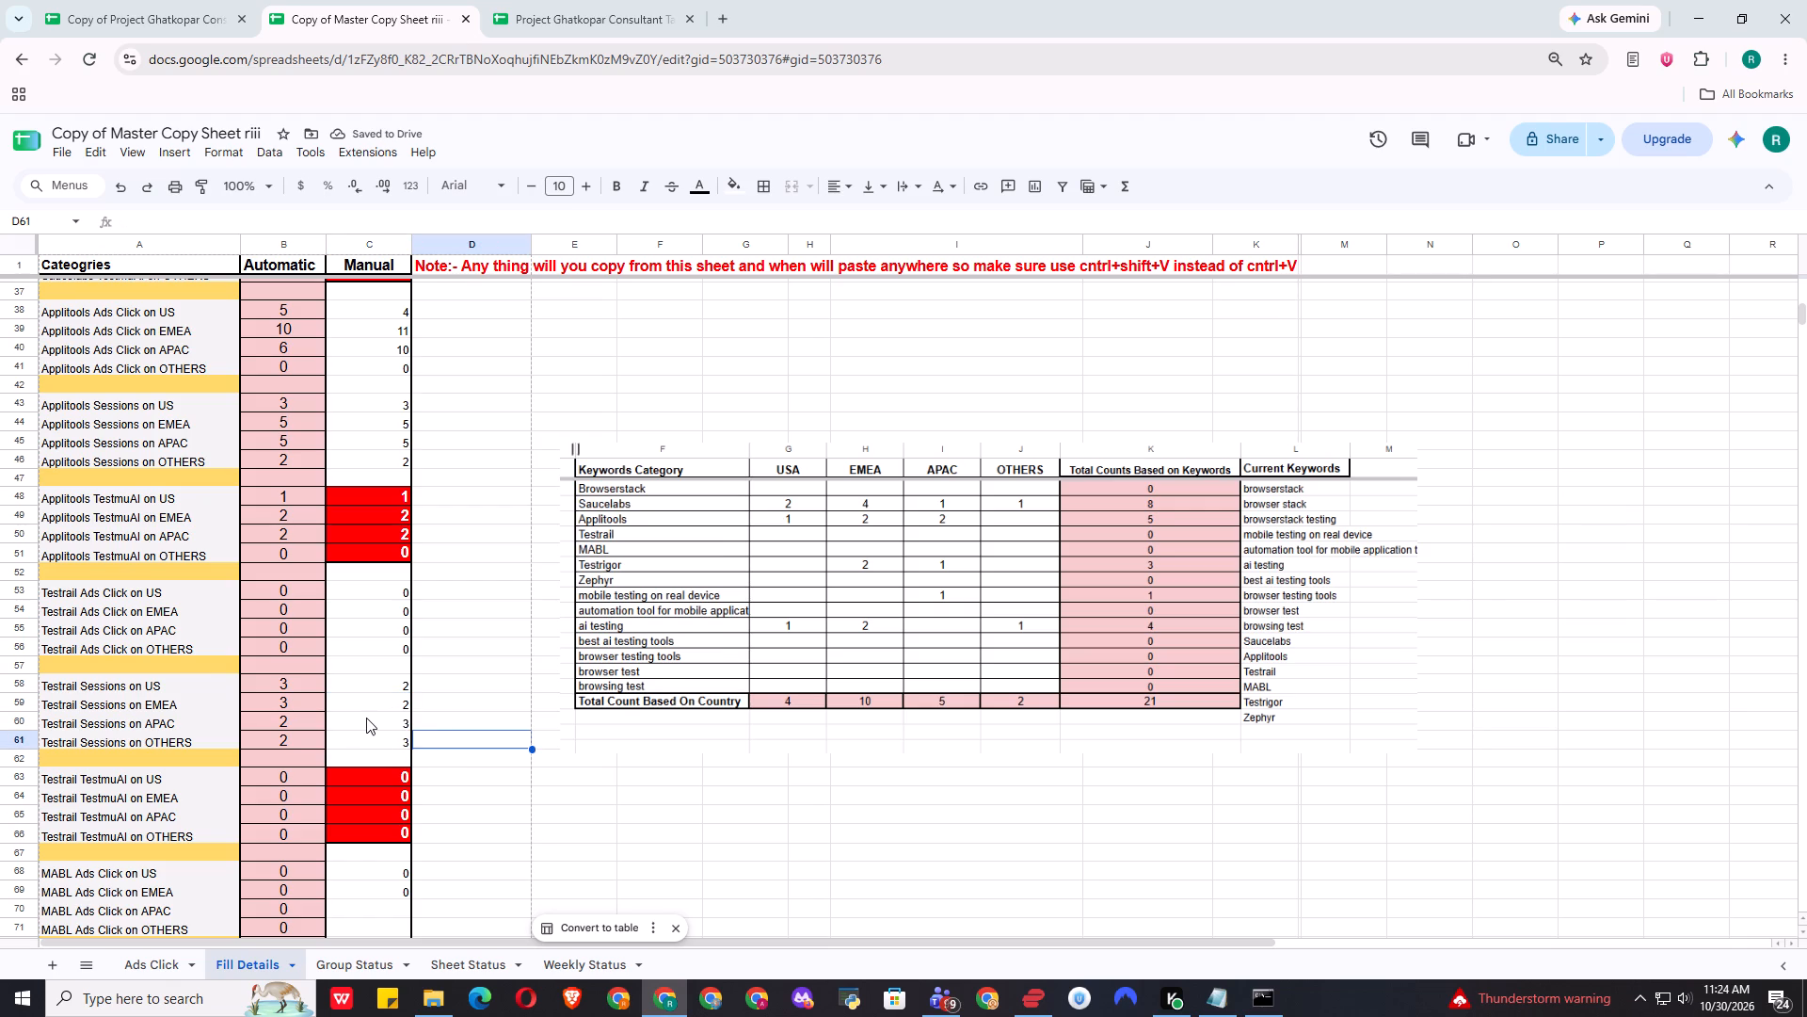
Move the keyword counts screenshot down beside the Testrail TestmuAI and MABL rows.
click(793, 617)
drag(878, 593, 900, 937)
scroll(849, 551, down, 4)
click(447, 649)
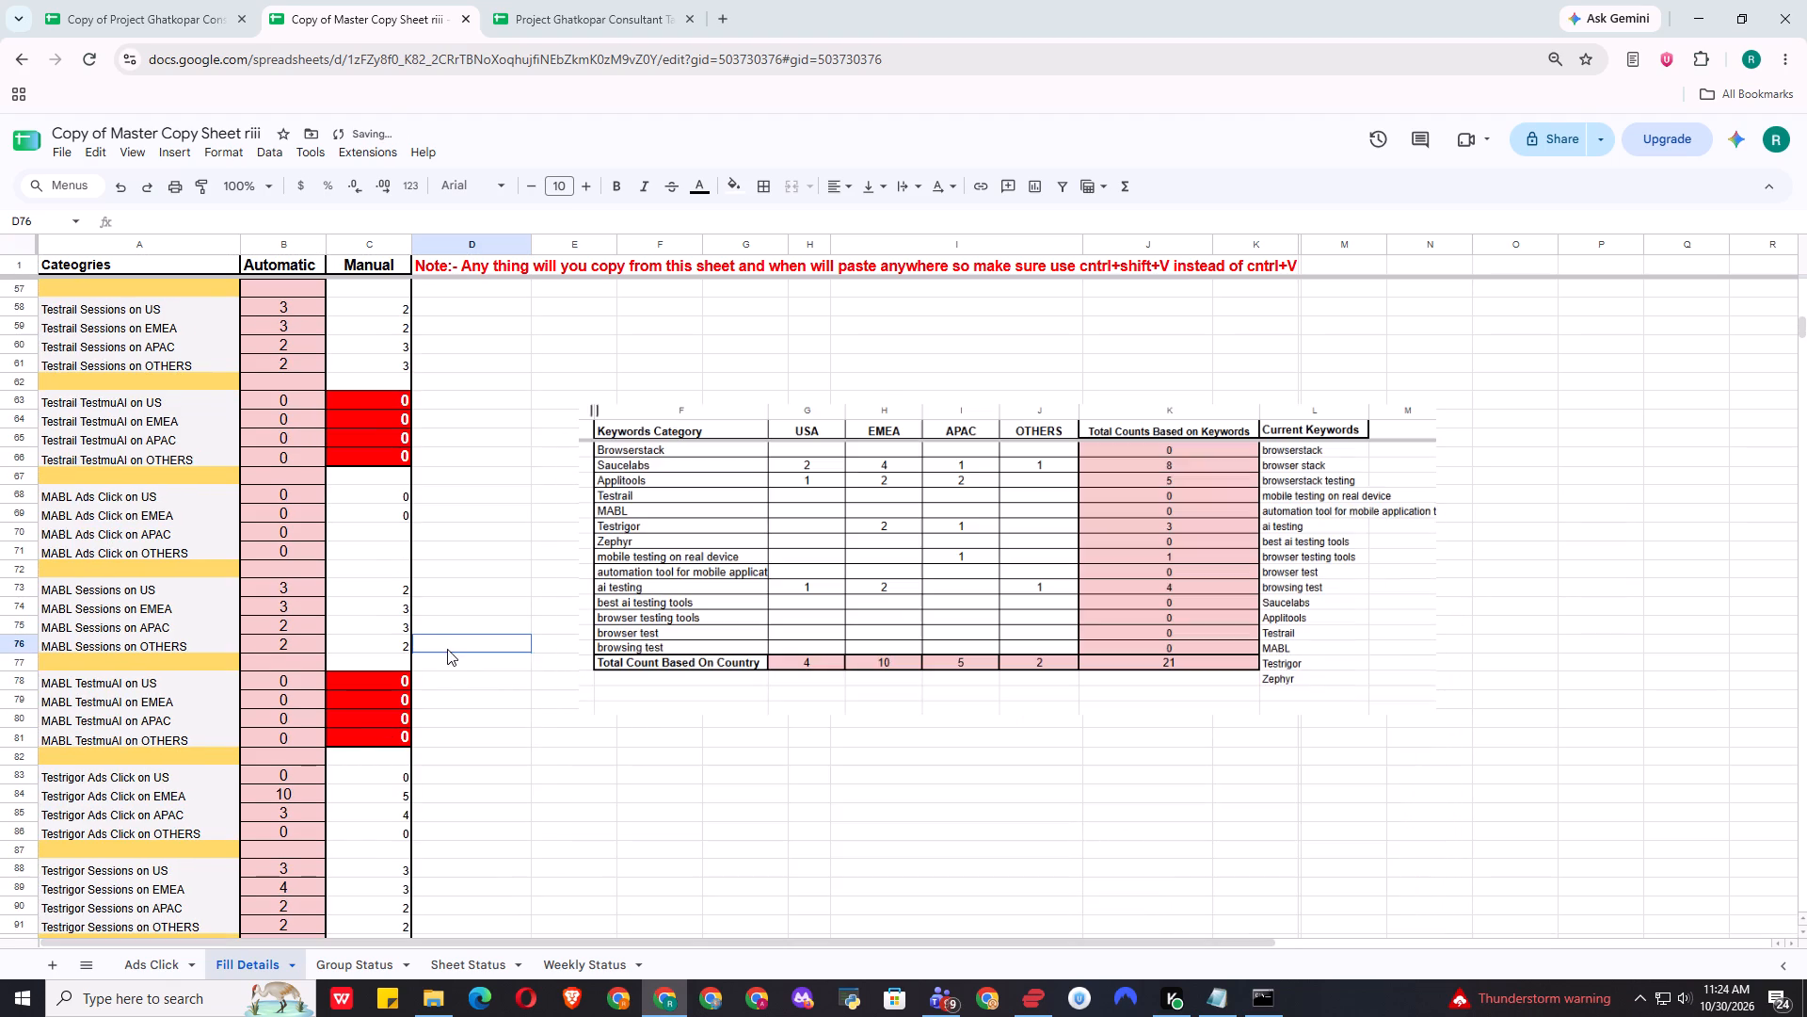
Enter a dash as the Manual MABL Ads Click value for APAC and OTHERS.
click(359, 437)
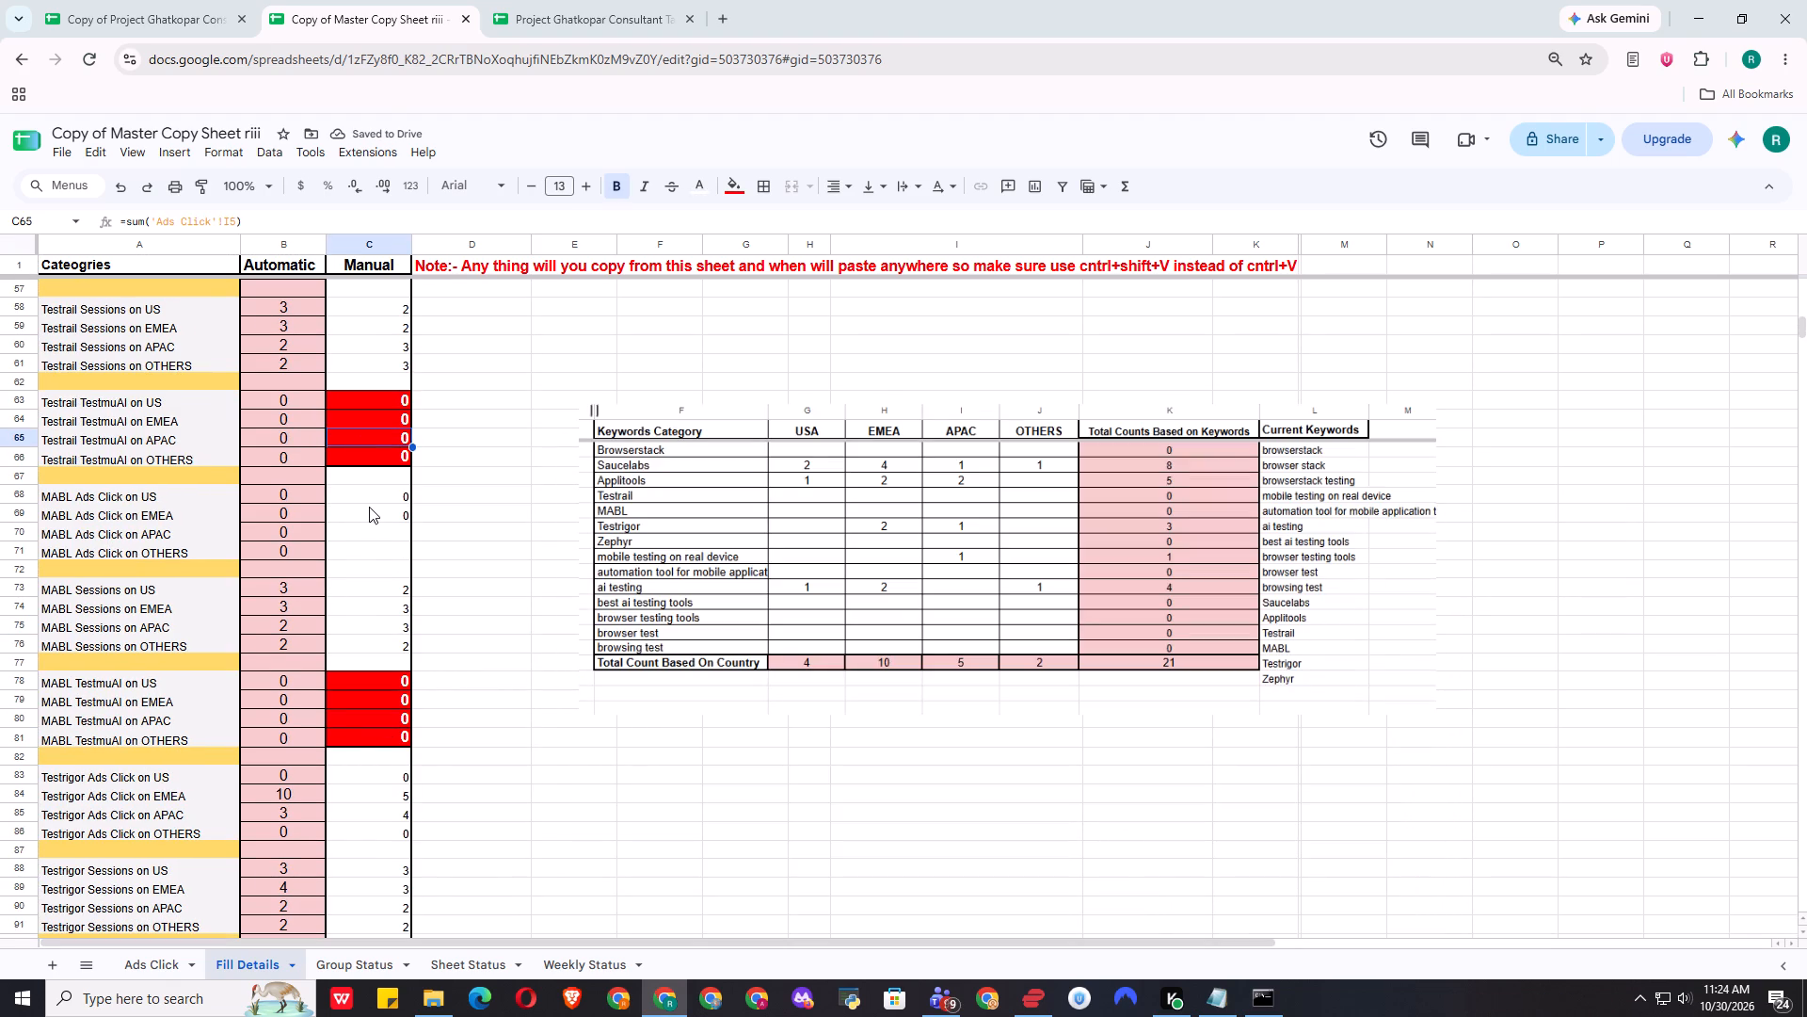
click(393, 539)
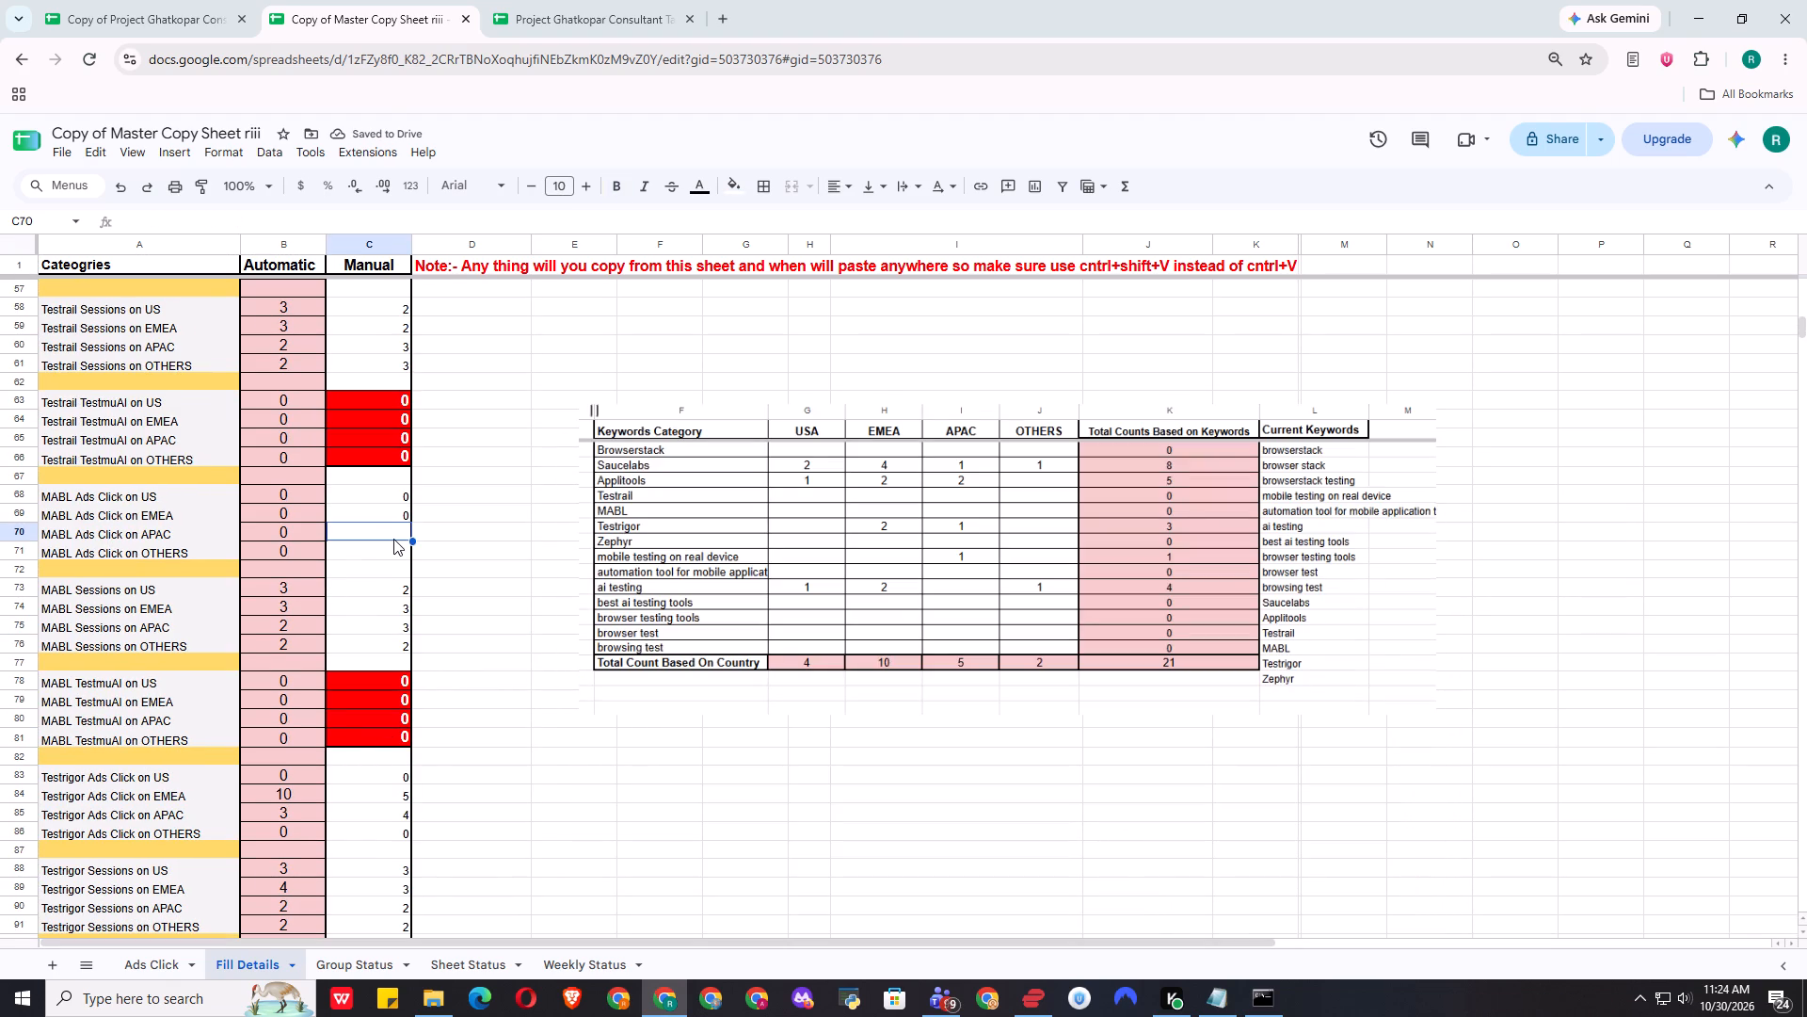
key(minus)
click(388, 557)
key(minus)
Set the Manual MABL Ads Click values for APAC and OTHERS to 0.
click(387, 530)
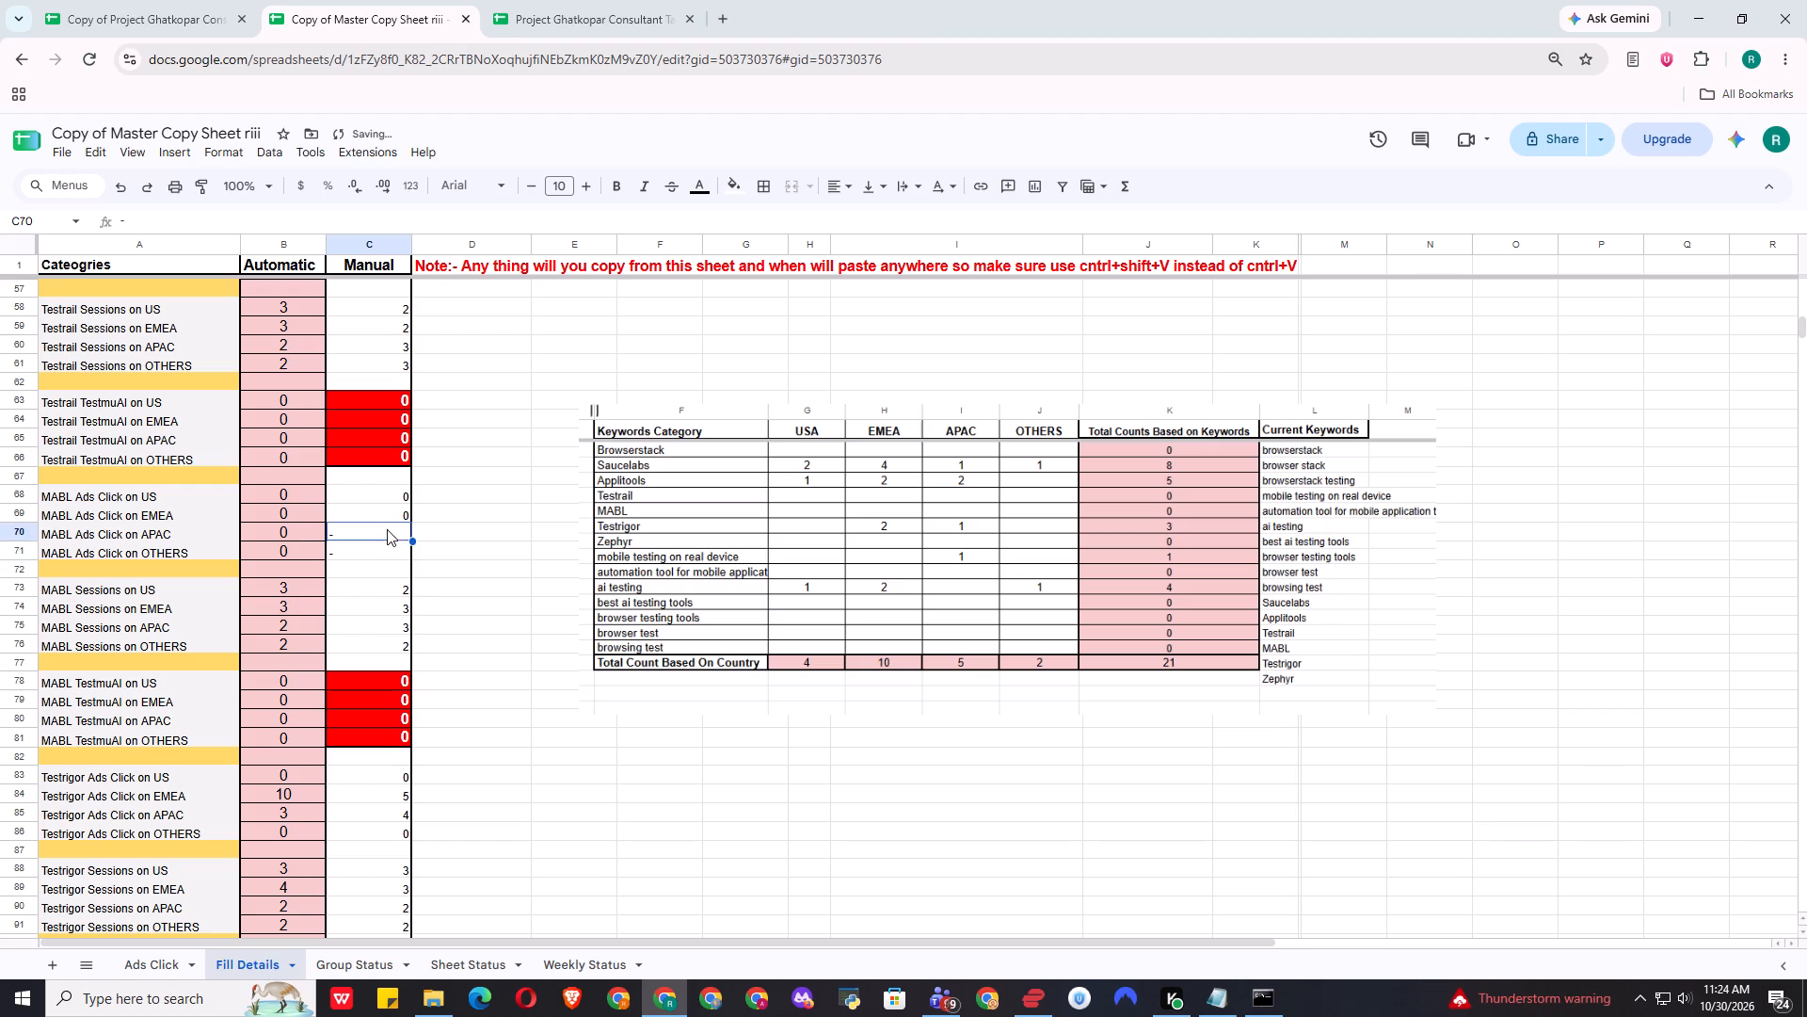
key(0)
click(378, 543)
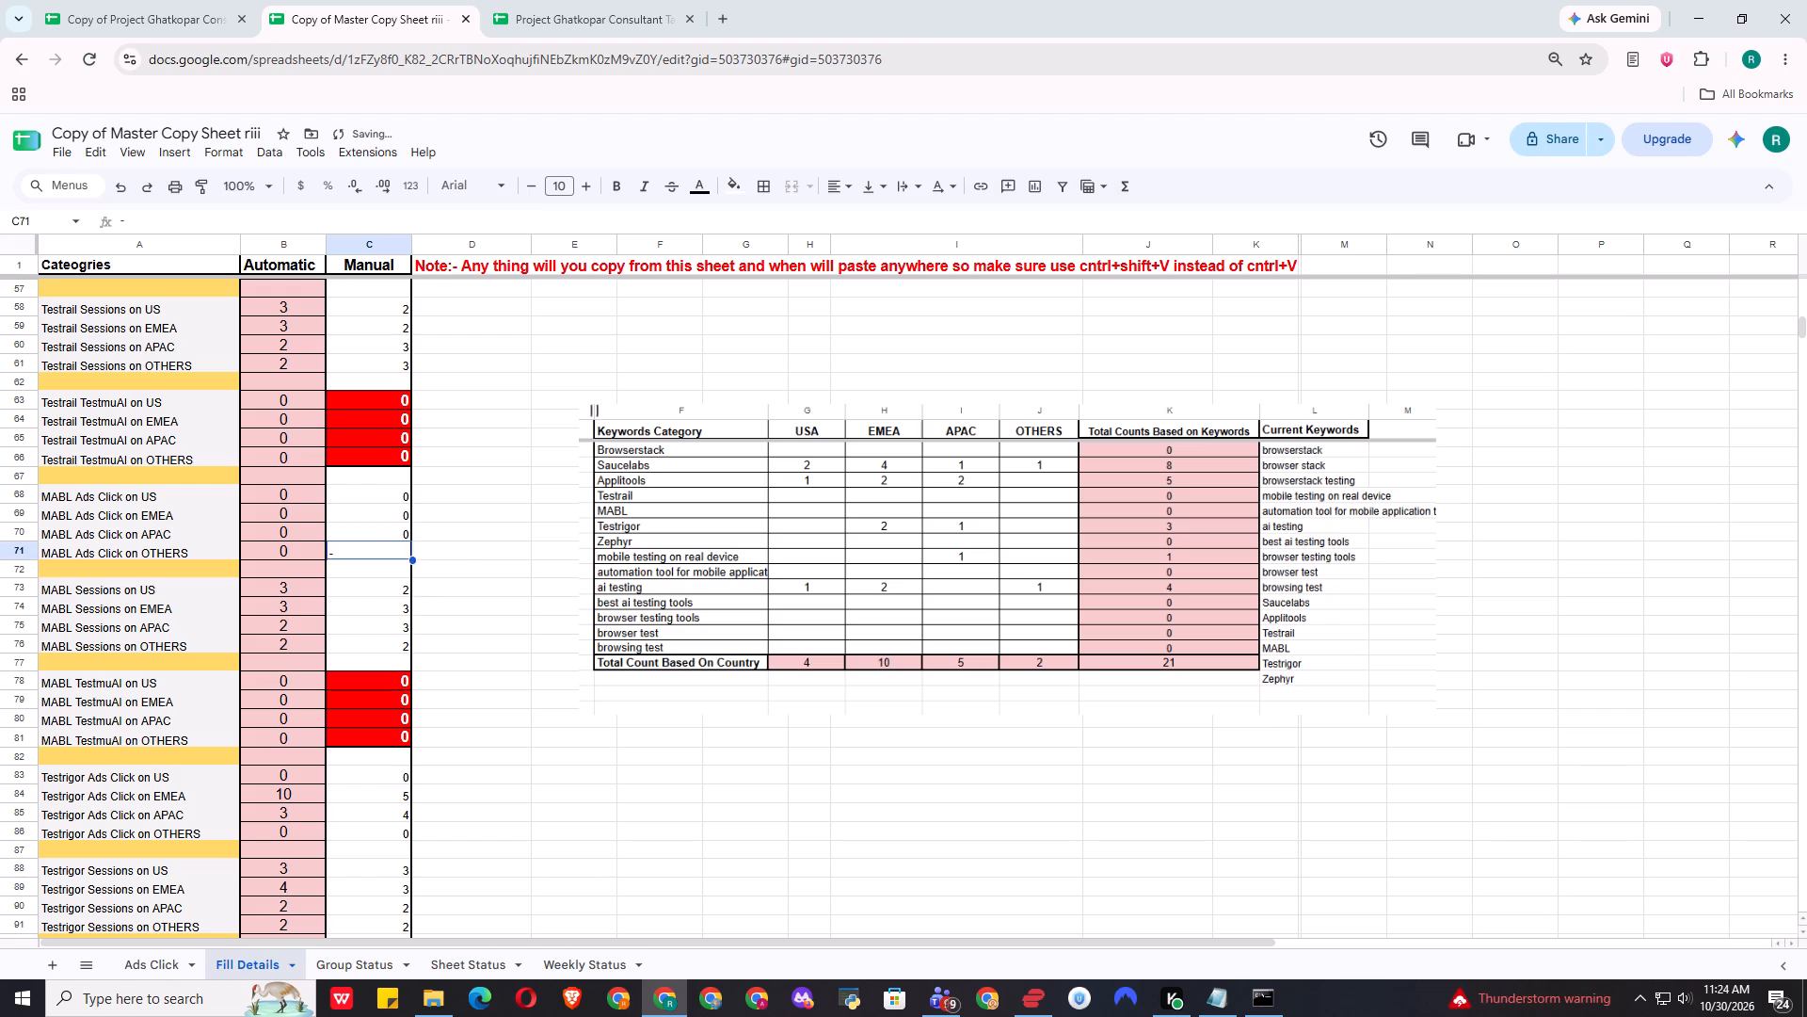
key(0)
click(496, 545)
Set the Manual MABL Sessions values to 3 for US, 3 for EMEA, 2 for APAC and 2 for OTHERS.
click(382, 570)
click(386, 590)
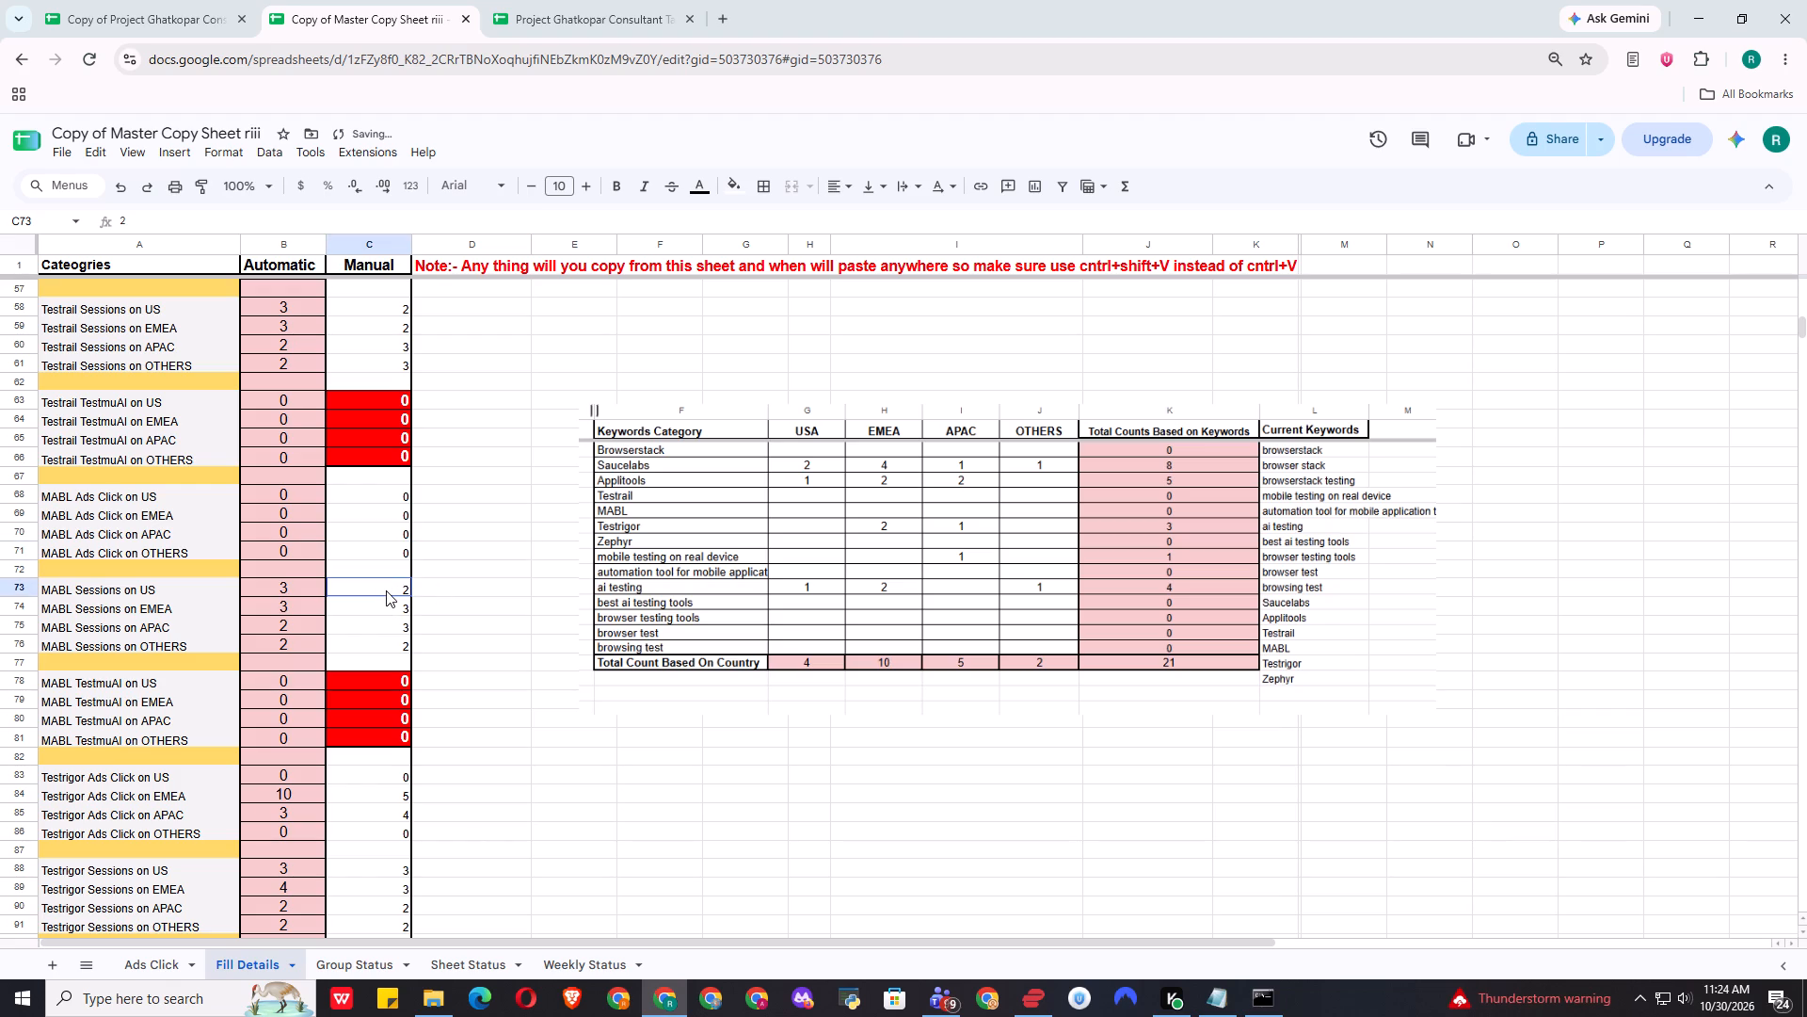
key(3)
click(377, 610)
key(3)
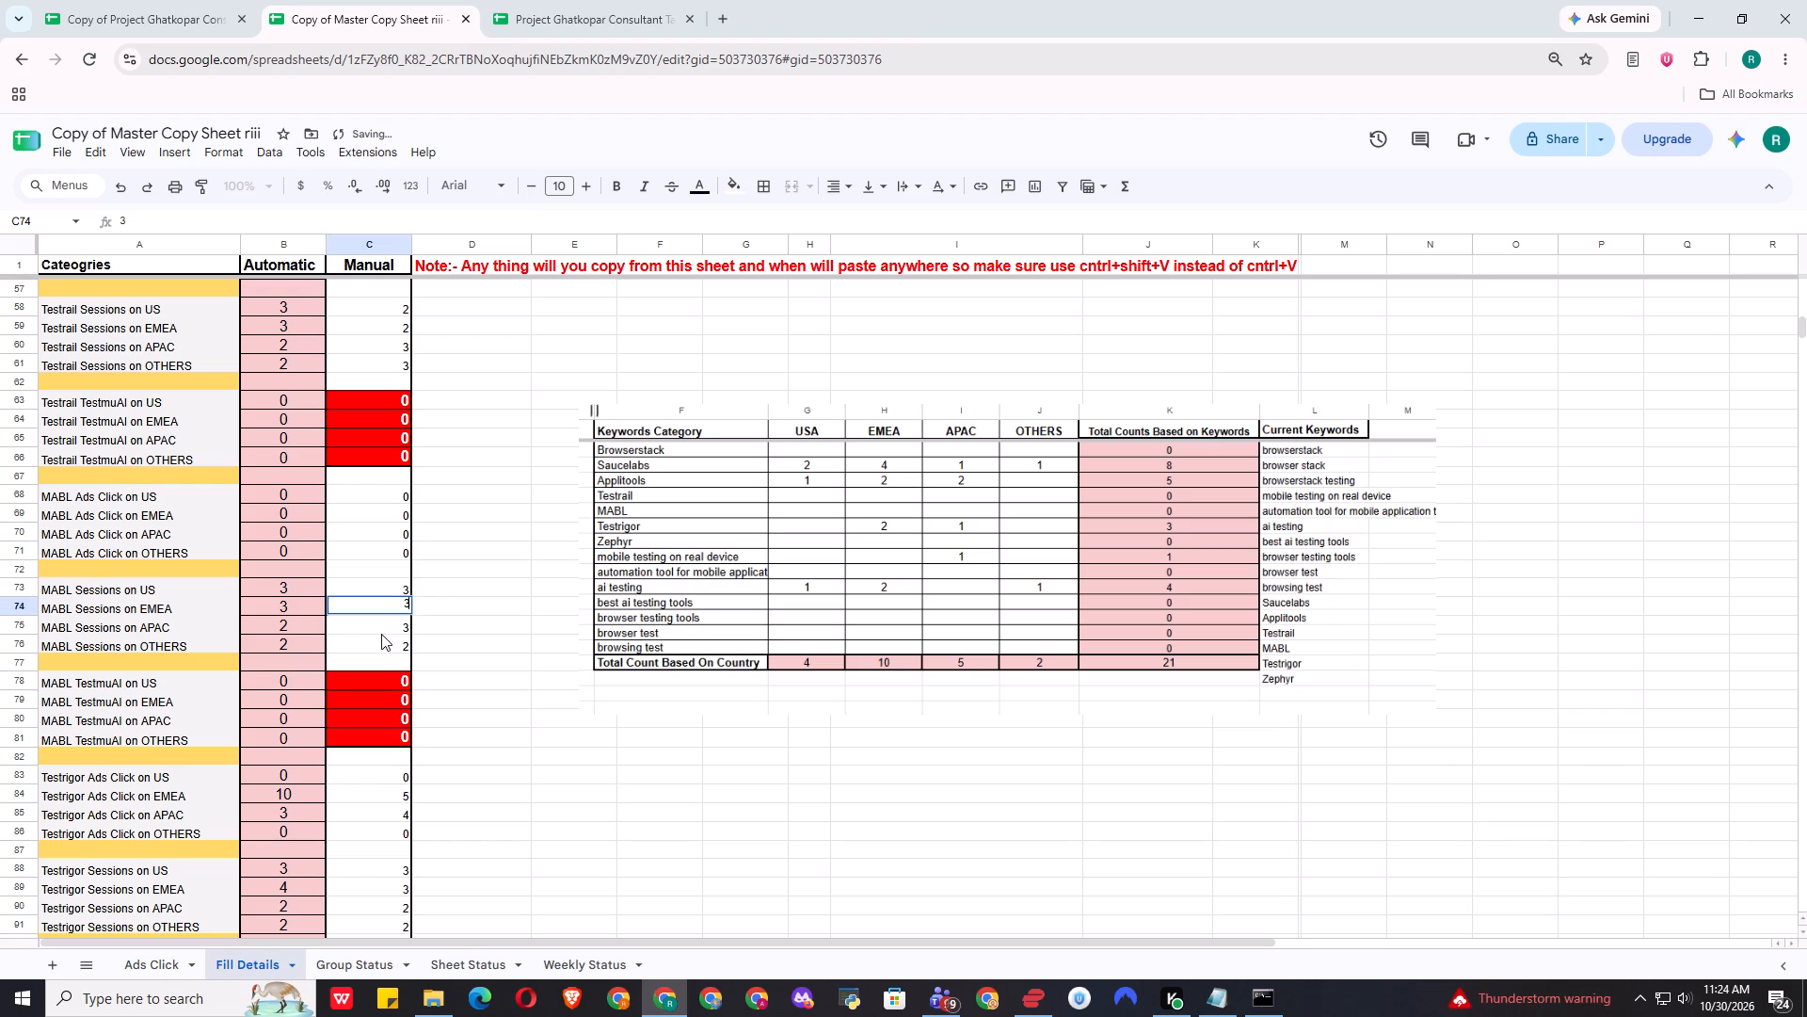
click(381, 626)
click(382, 638)
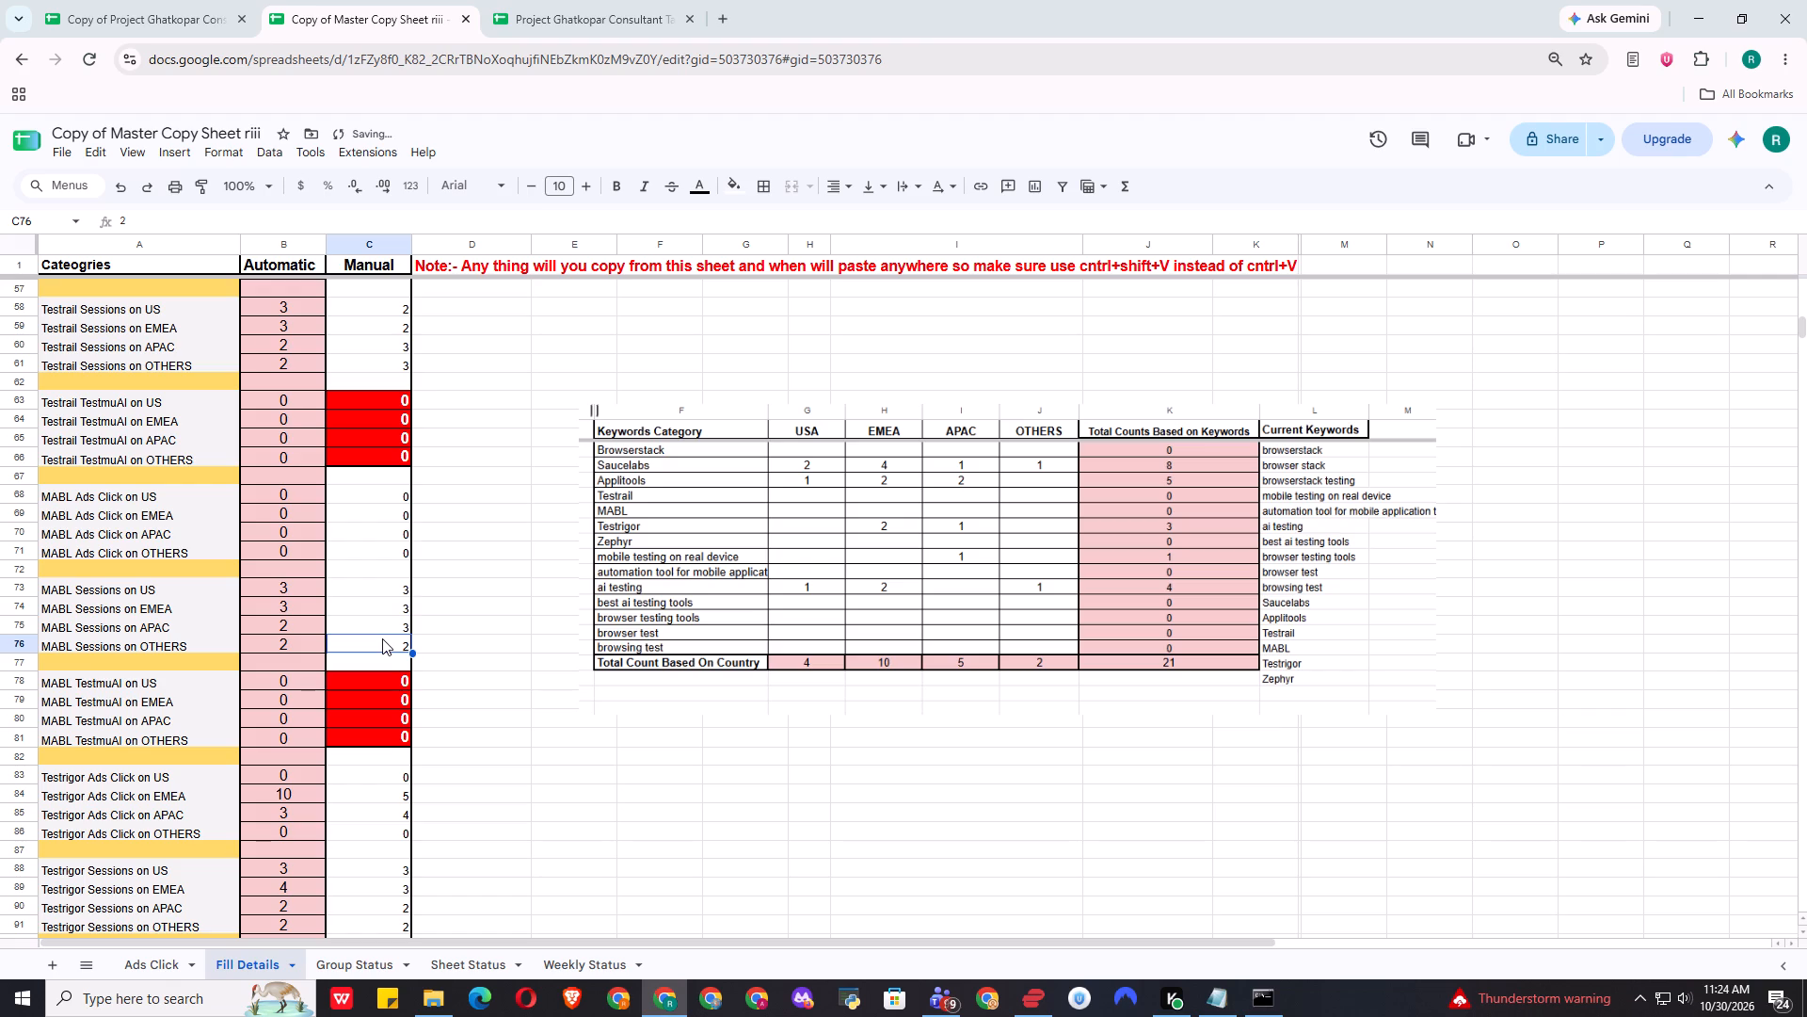
key(2)
click(385, 625)
key(2)
click(435, 622)
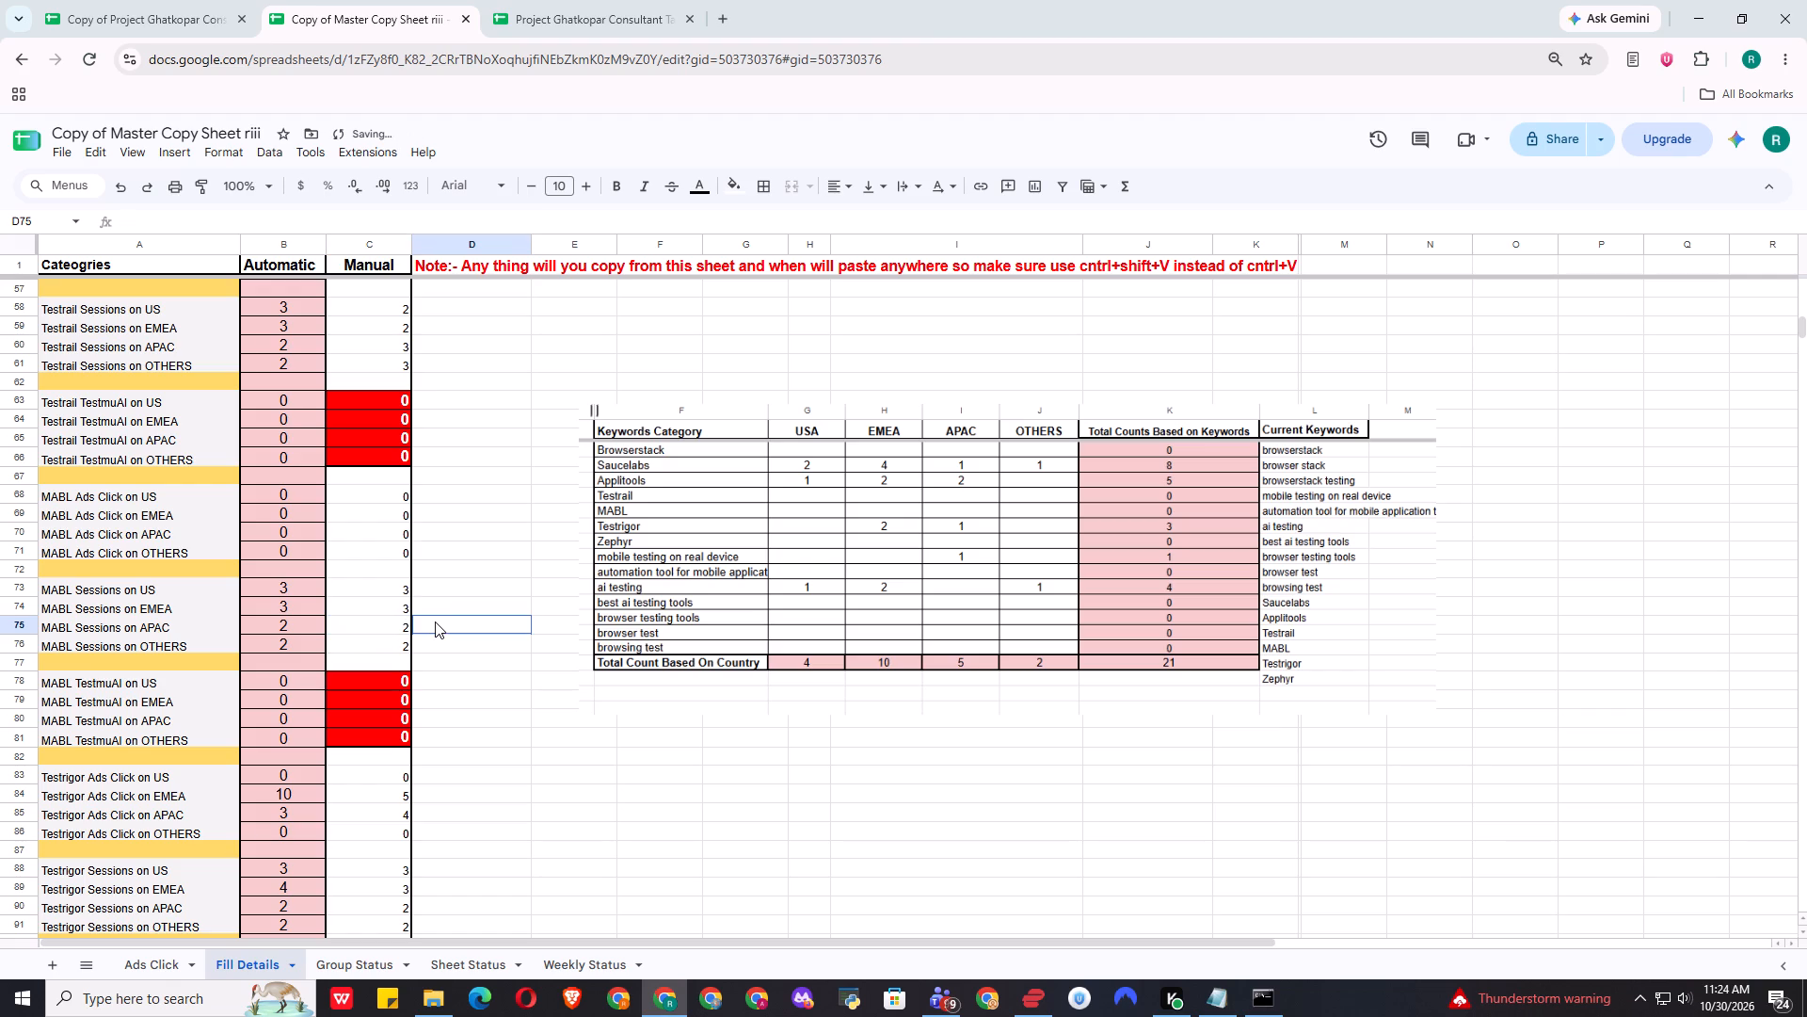
Move the keyword counts screenshot down beside the MABL TestmuAI and Testrigor rows.
scroll(360, 758, down, 1)
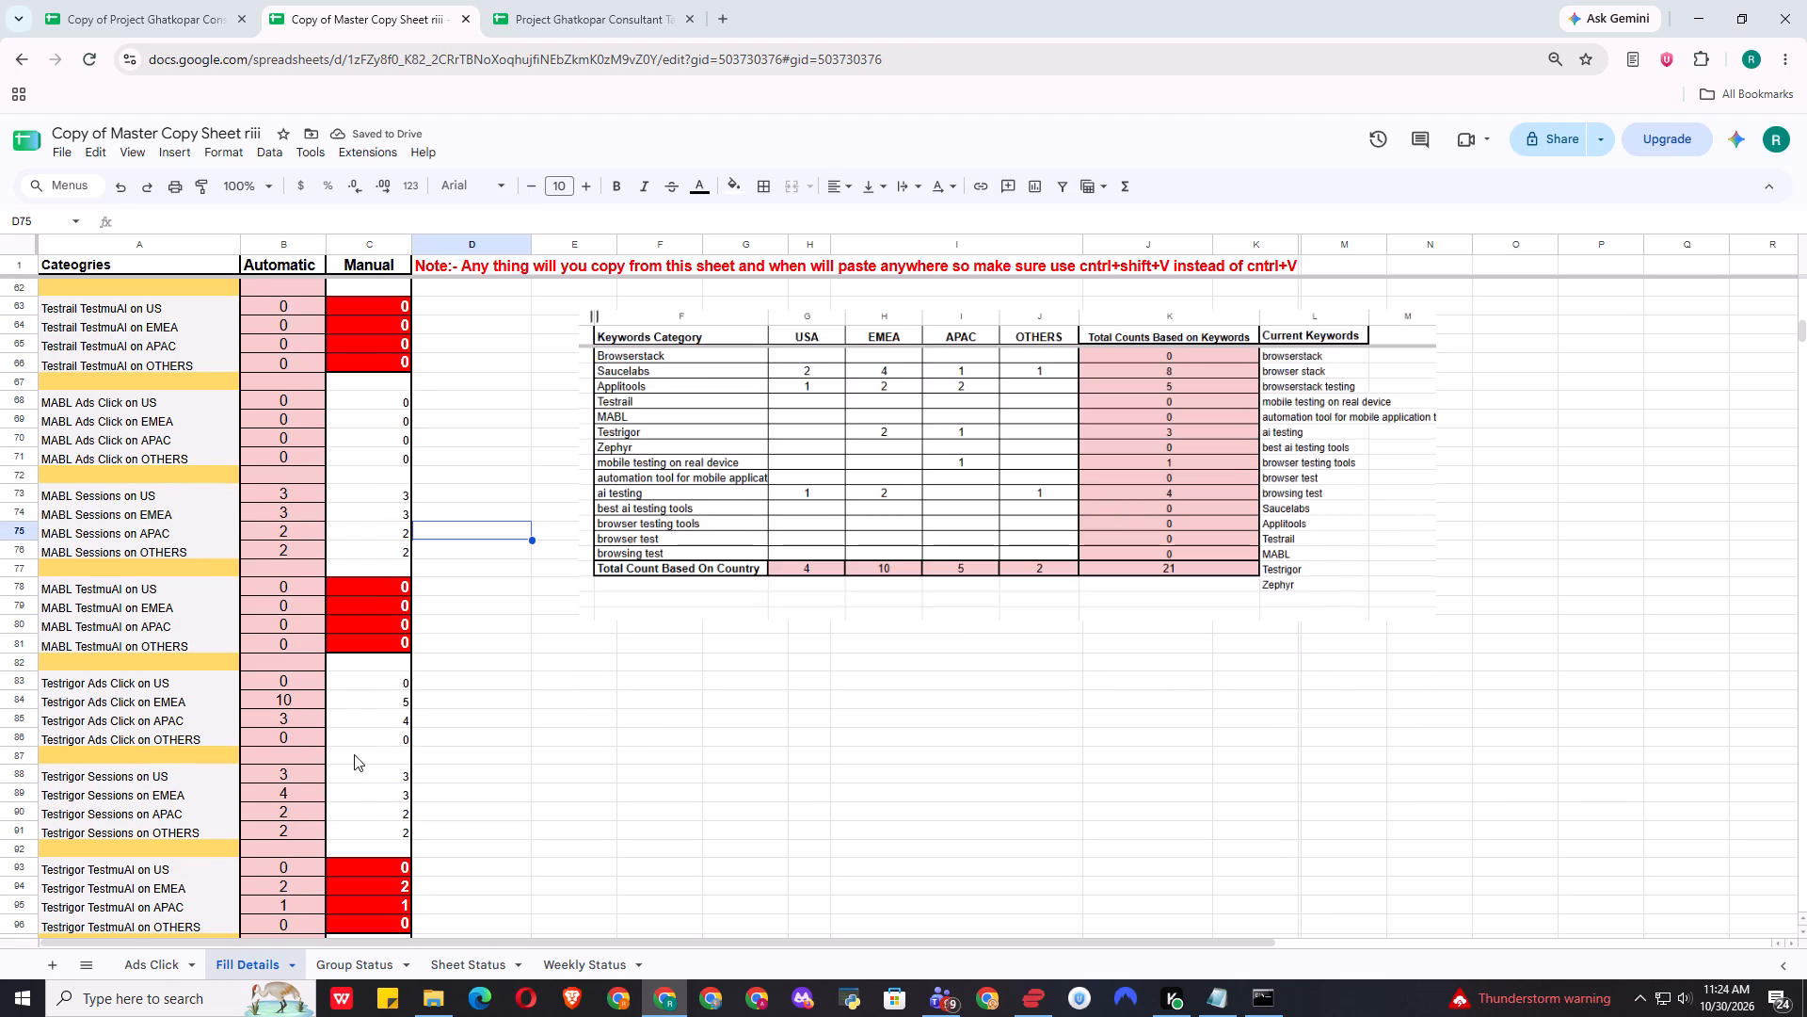
click(785, 481)
drag(875, 563, 900, 850)
scroll(630, 727, down, 3)
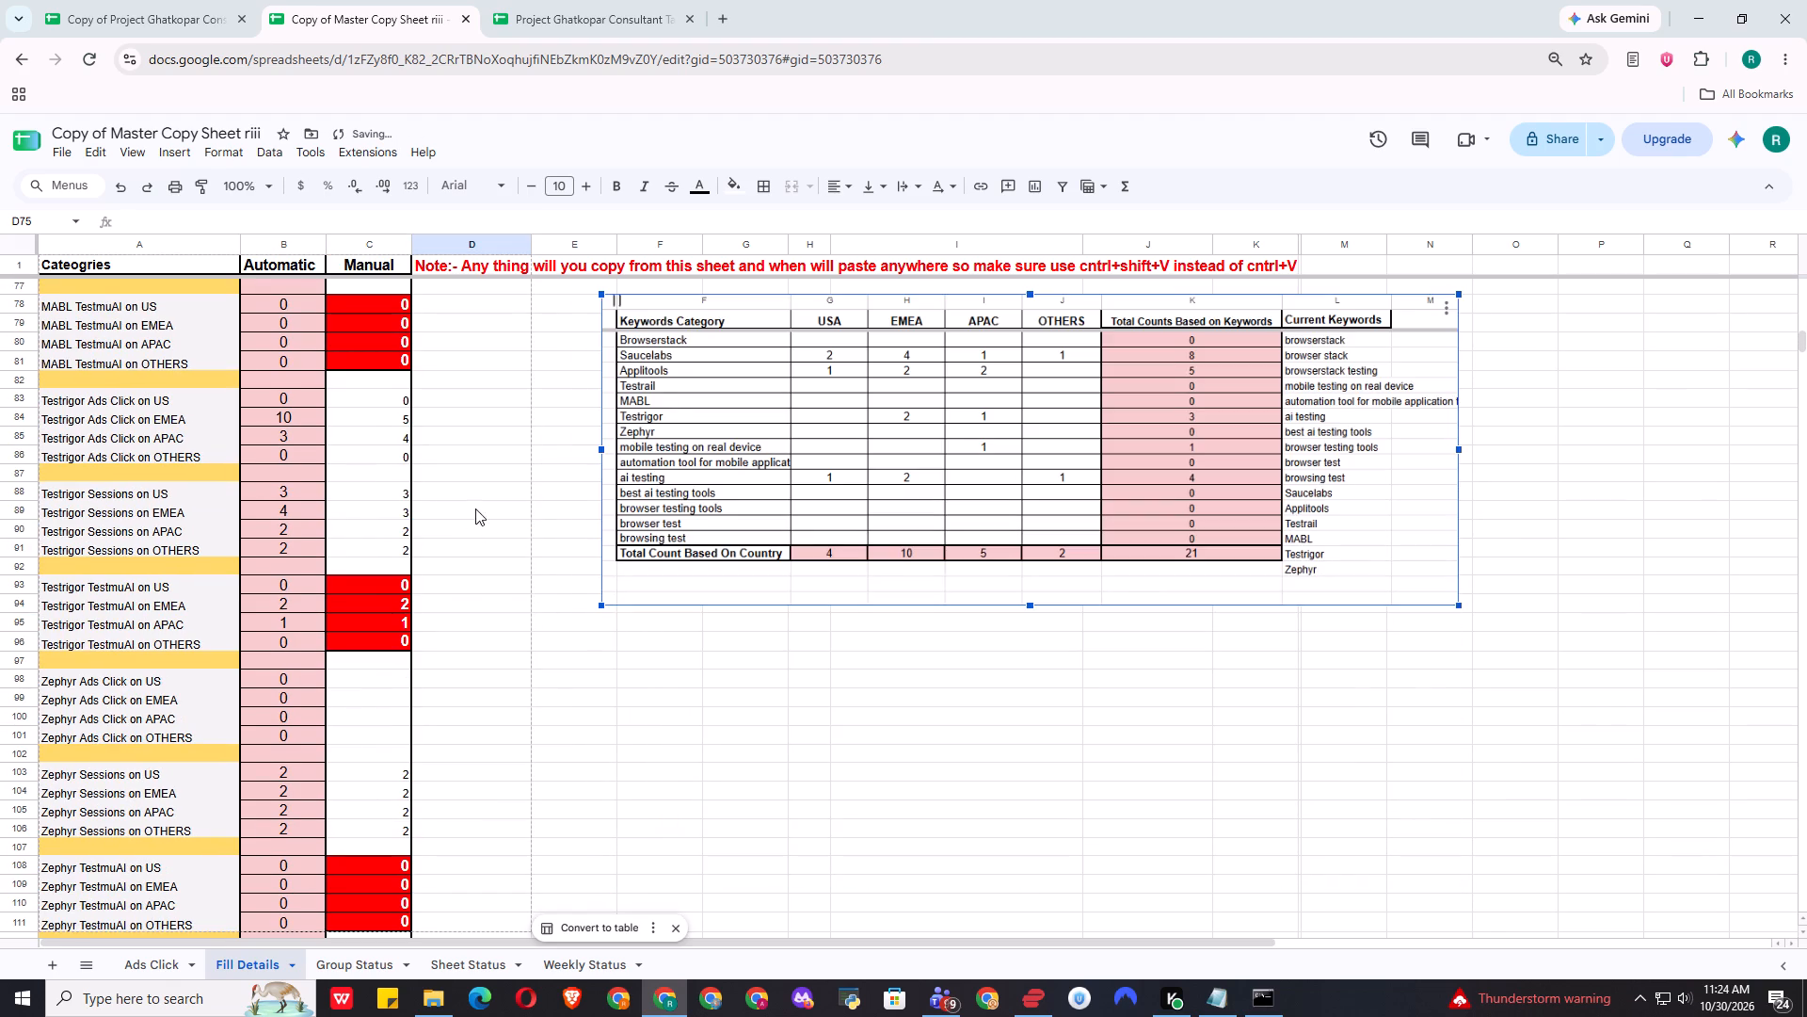
click(475, 508)
Set the Manual Testrigor Ads Click values to 6 for EMEA and 5 for APAC.
click(376, 394)
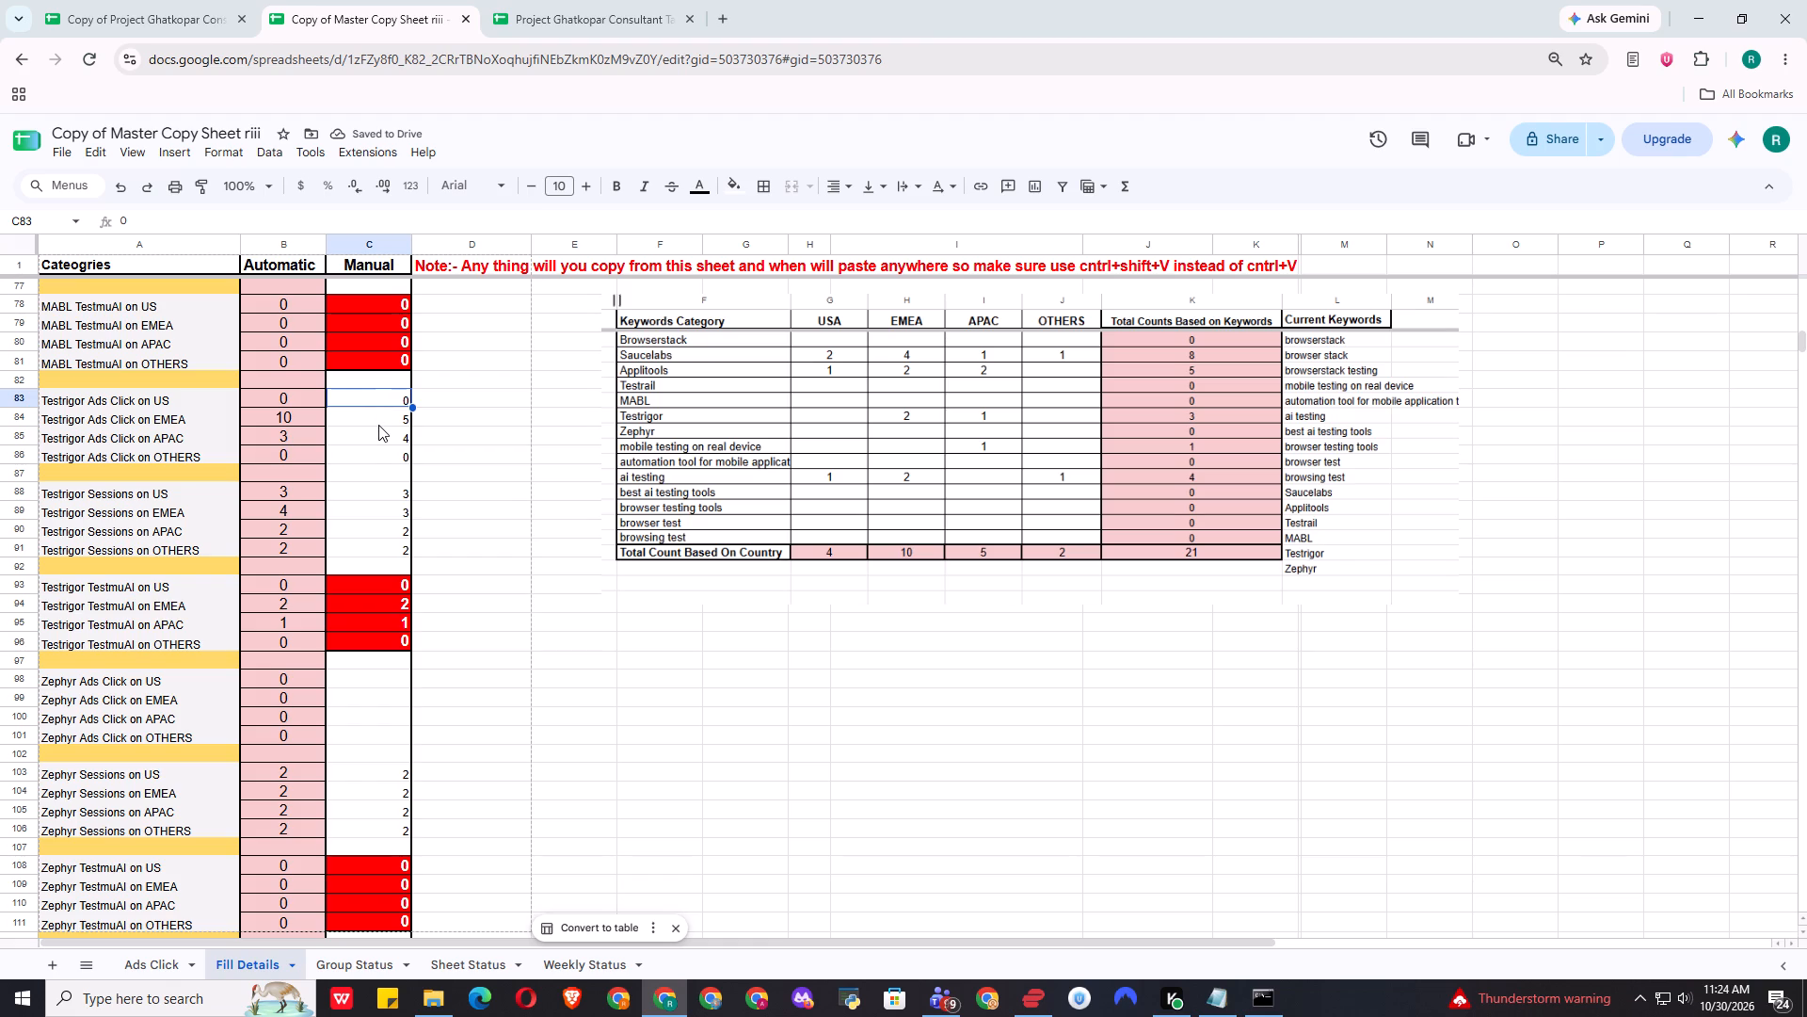
click(378, 425)
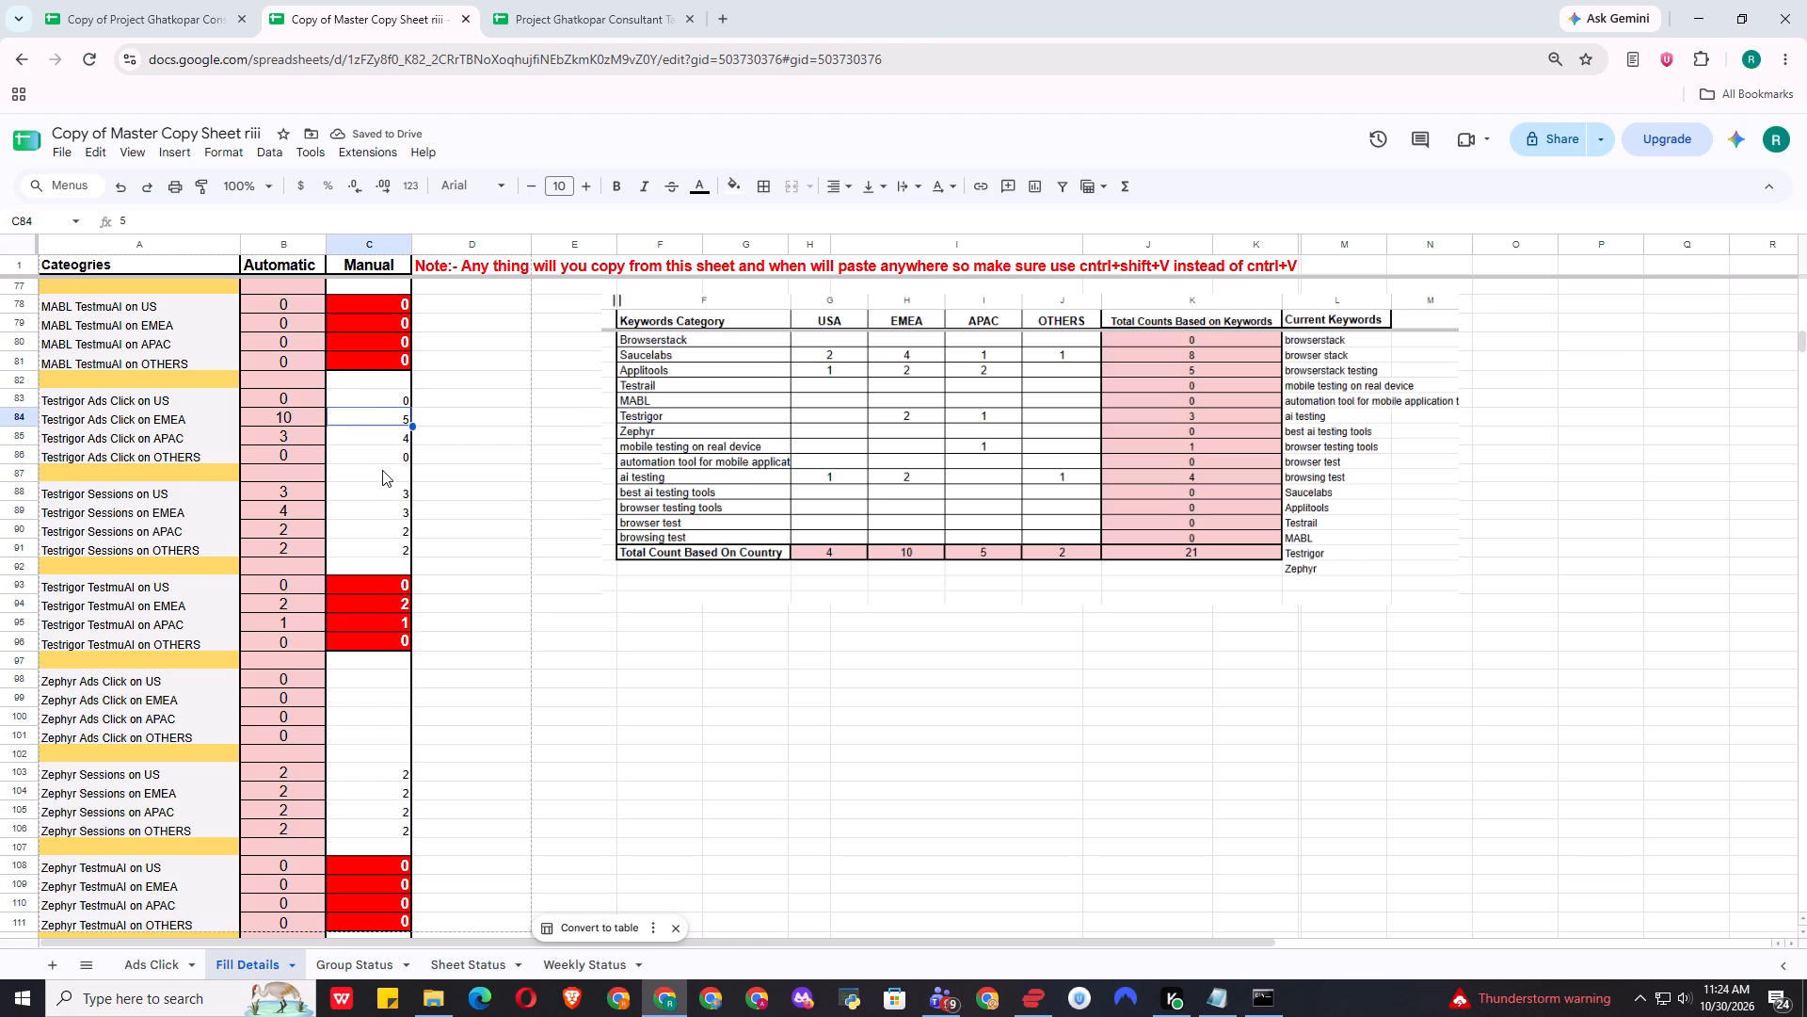
key(7)
key(BackSpace)
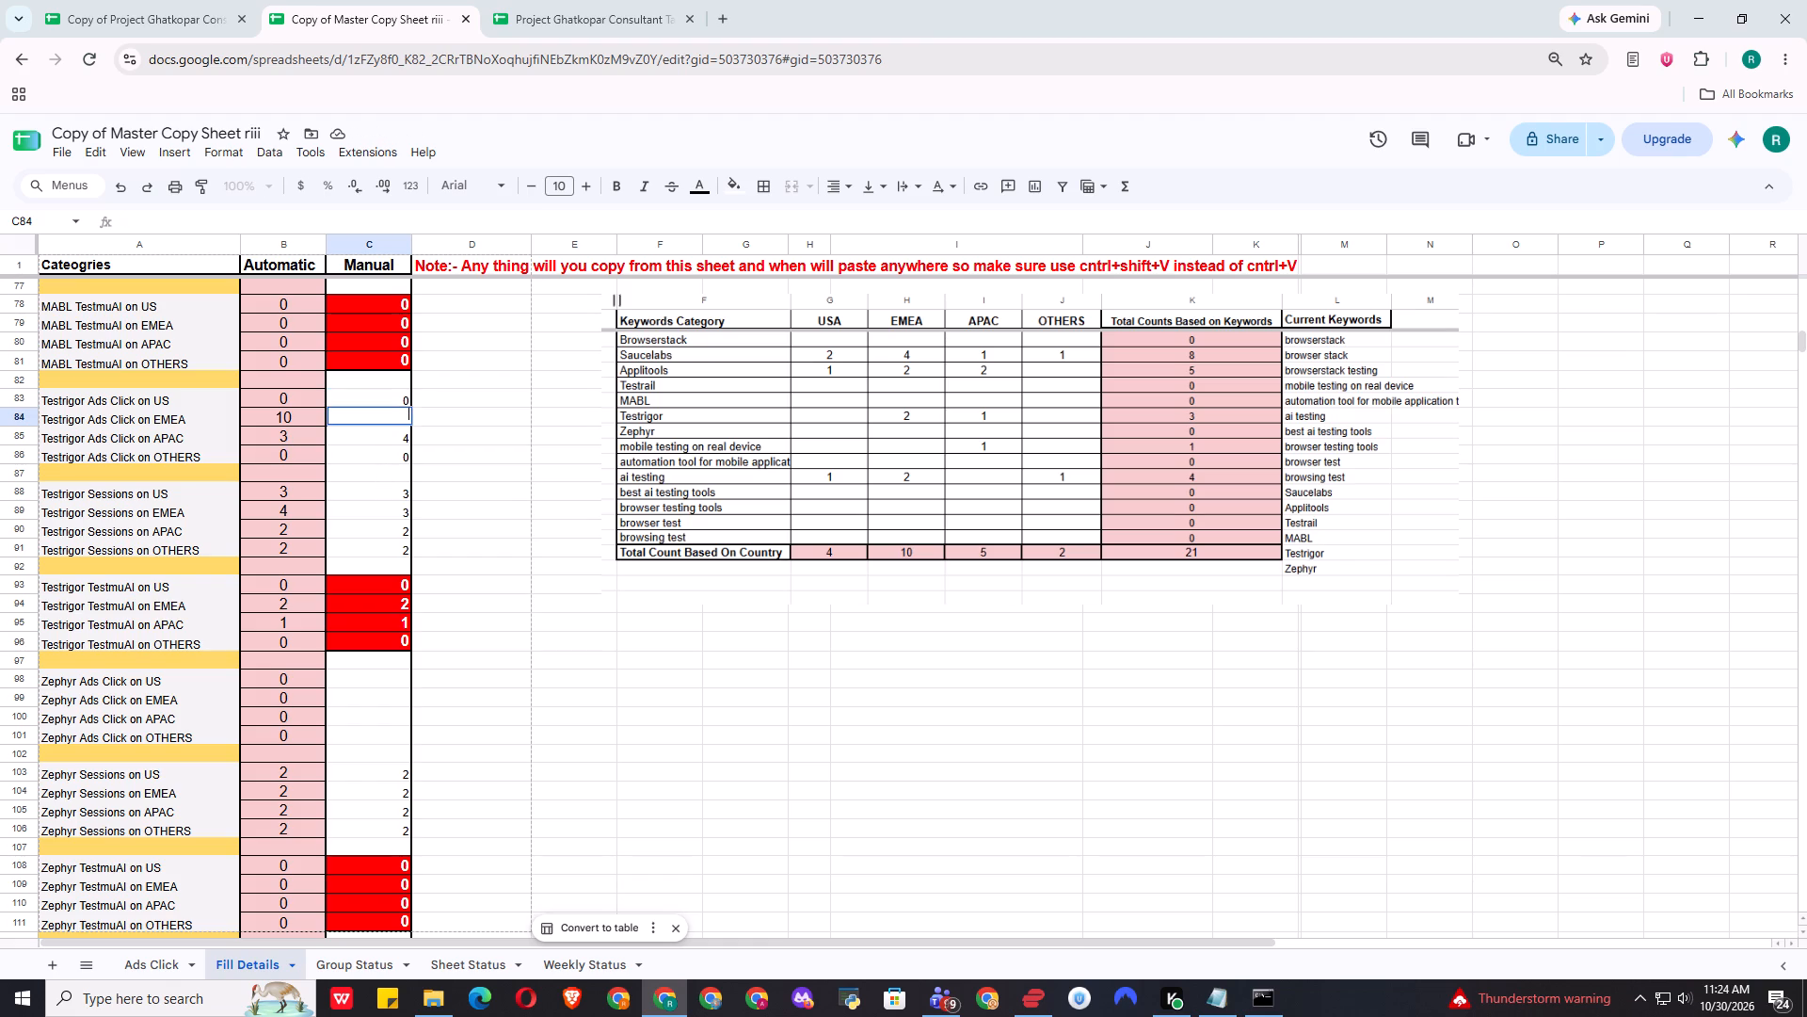
key(6)
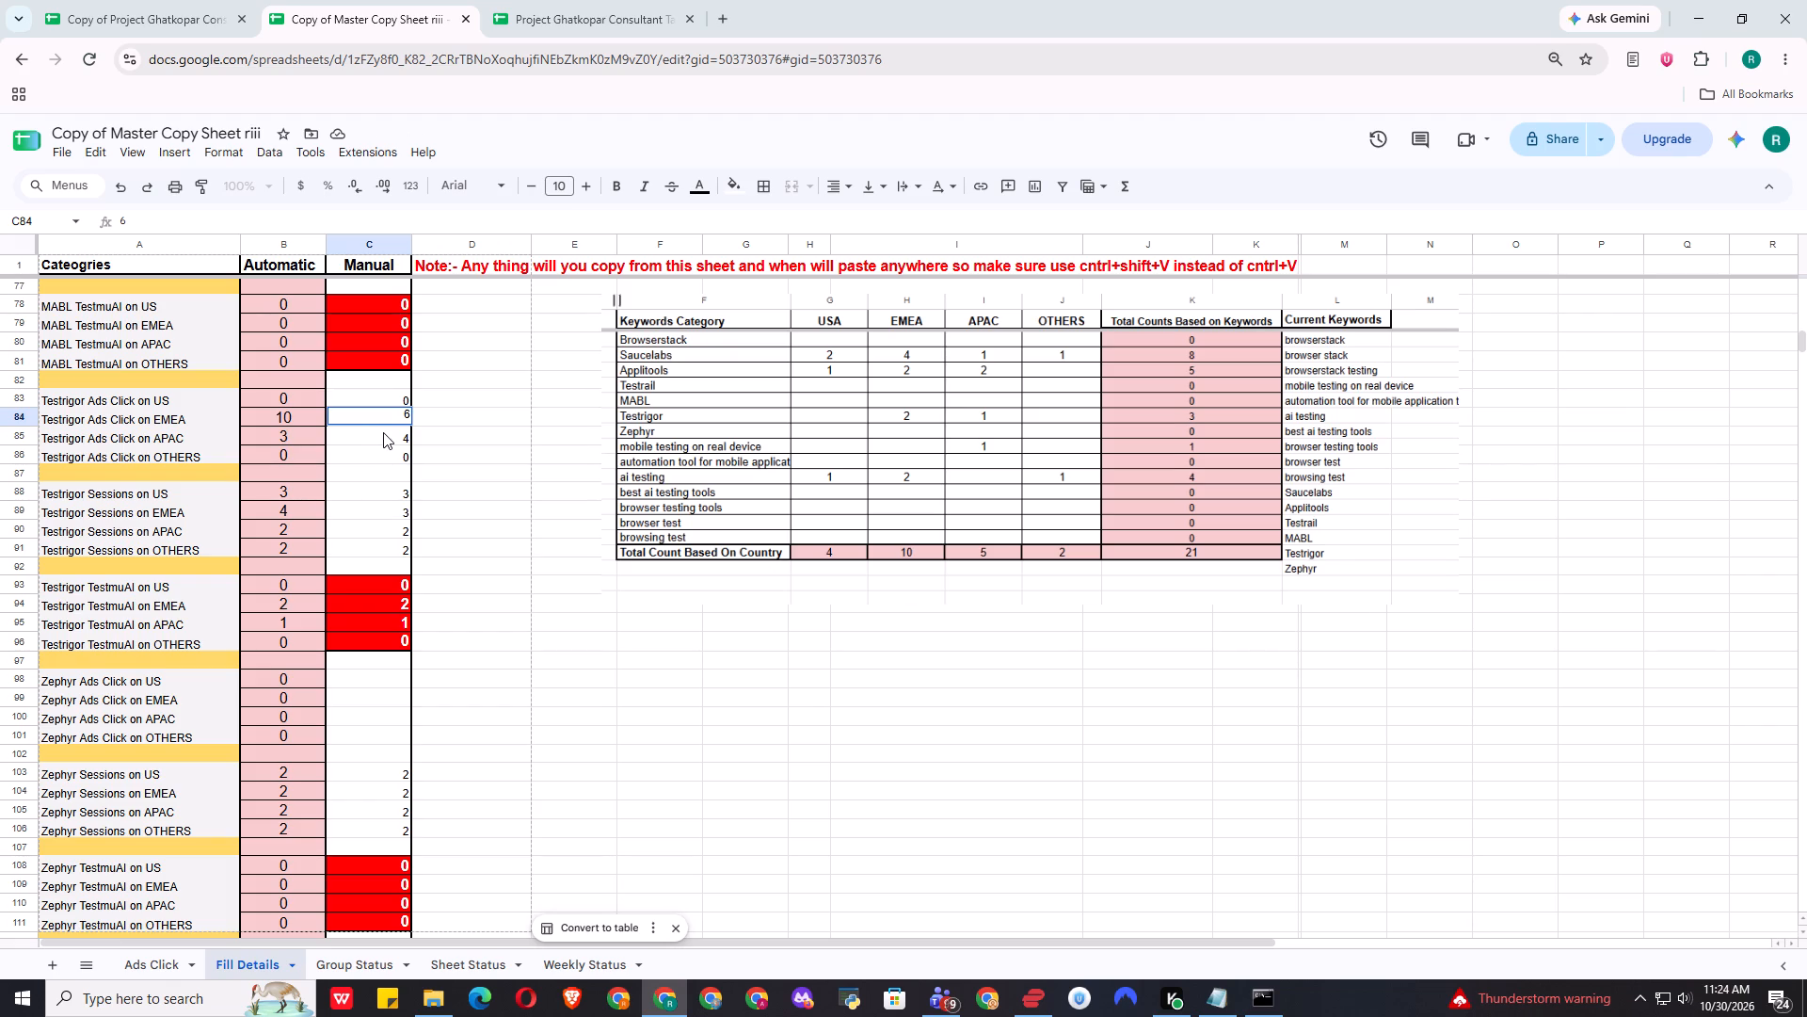
click(383, 432)
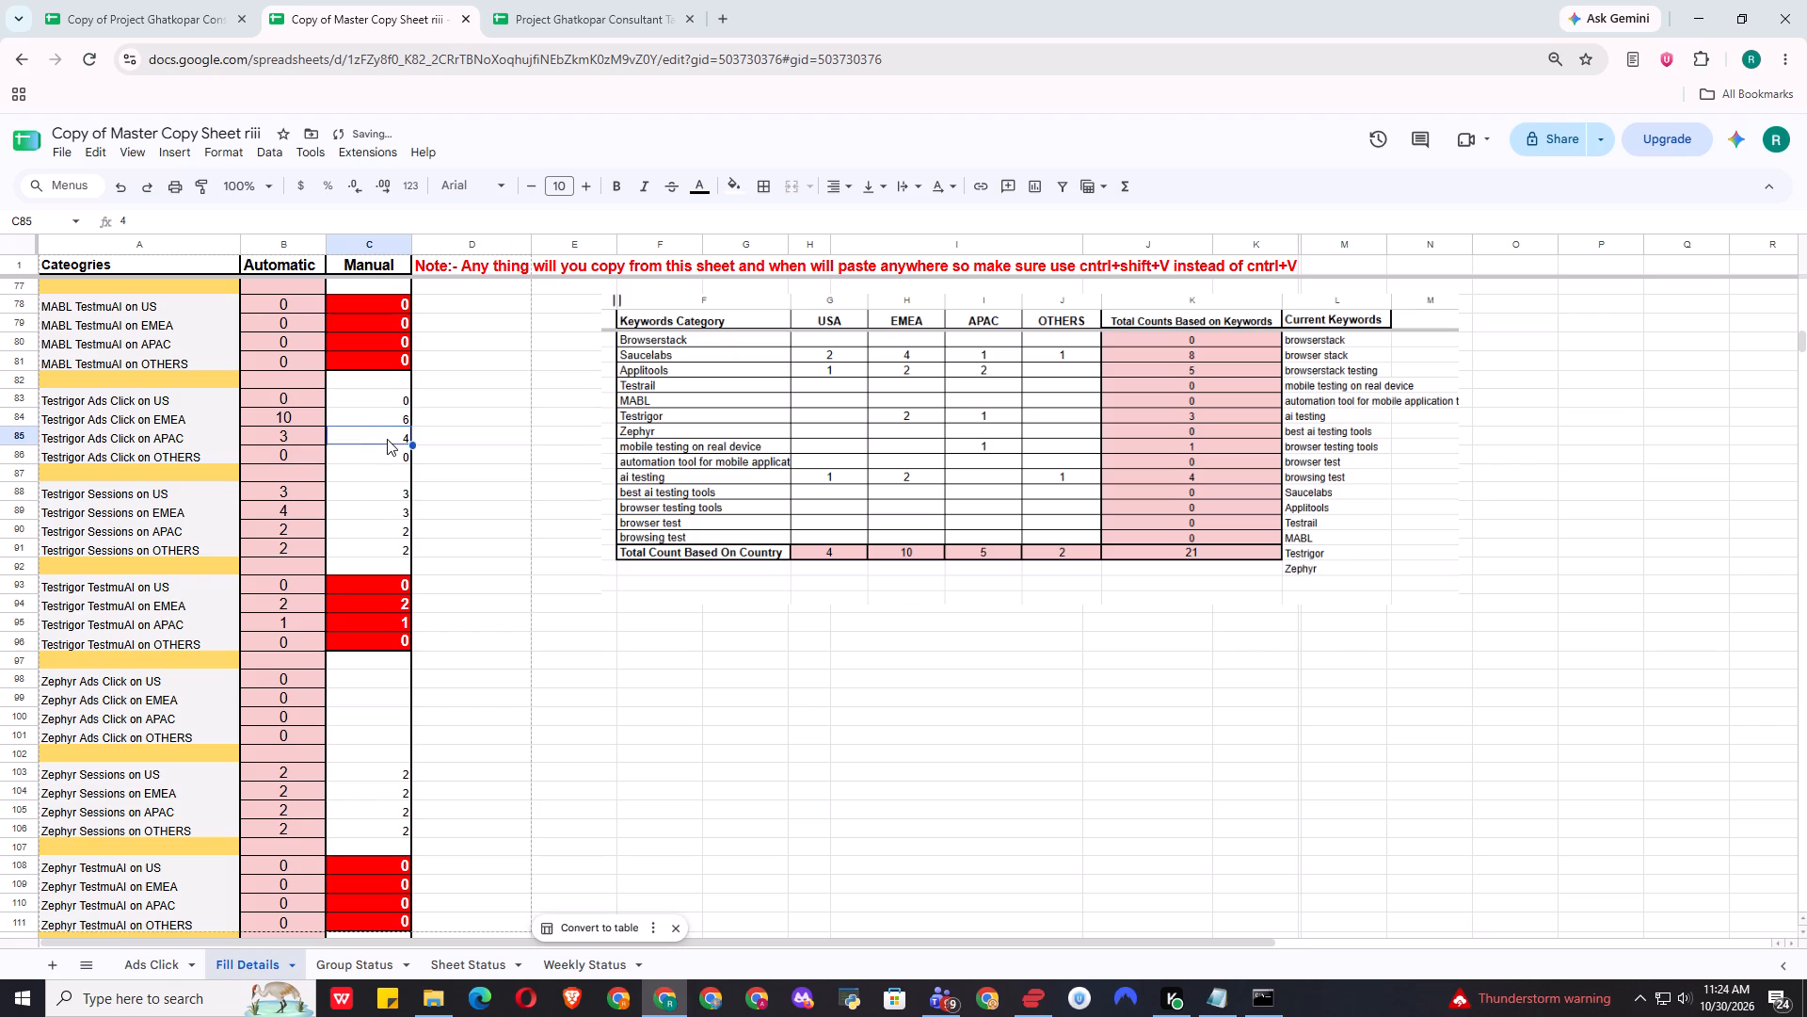
key(5)
click(384, 459)
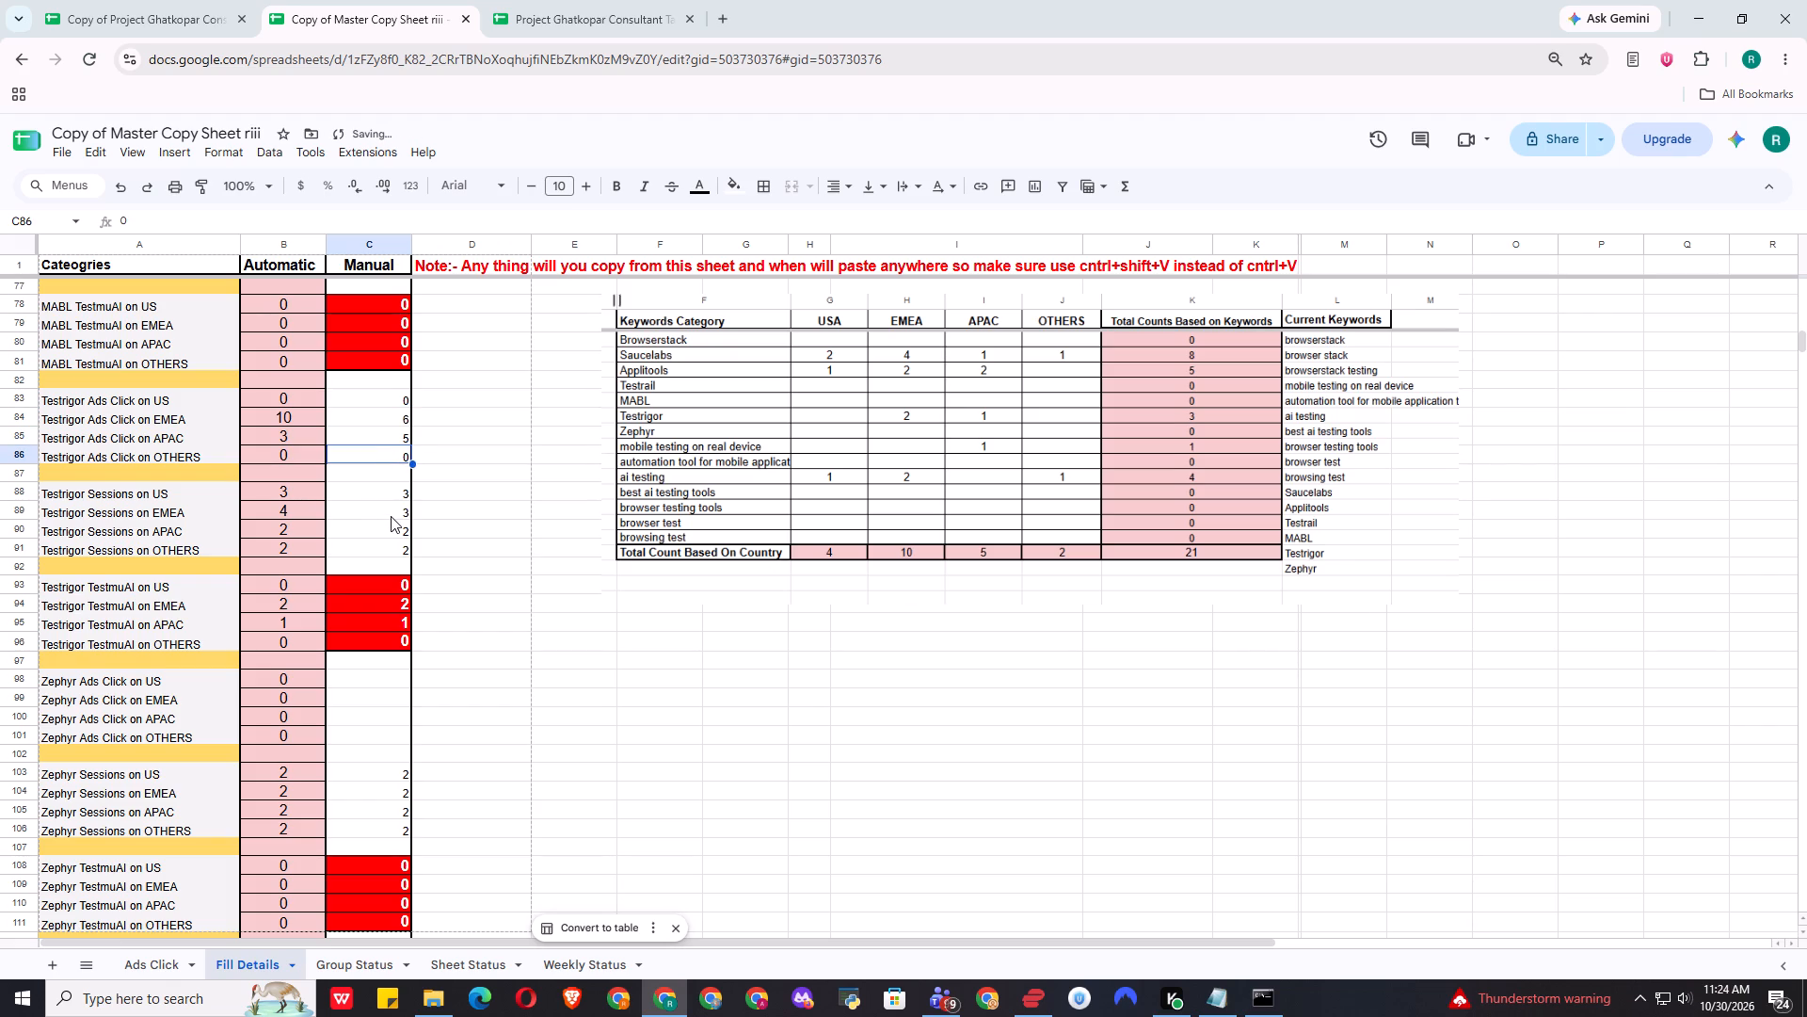
click(391, 516)
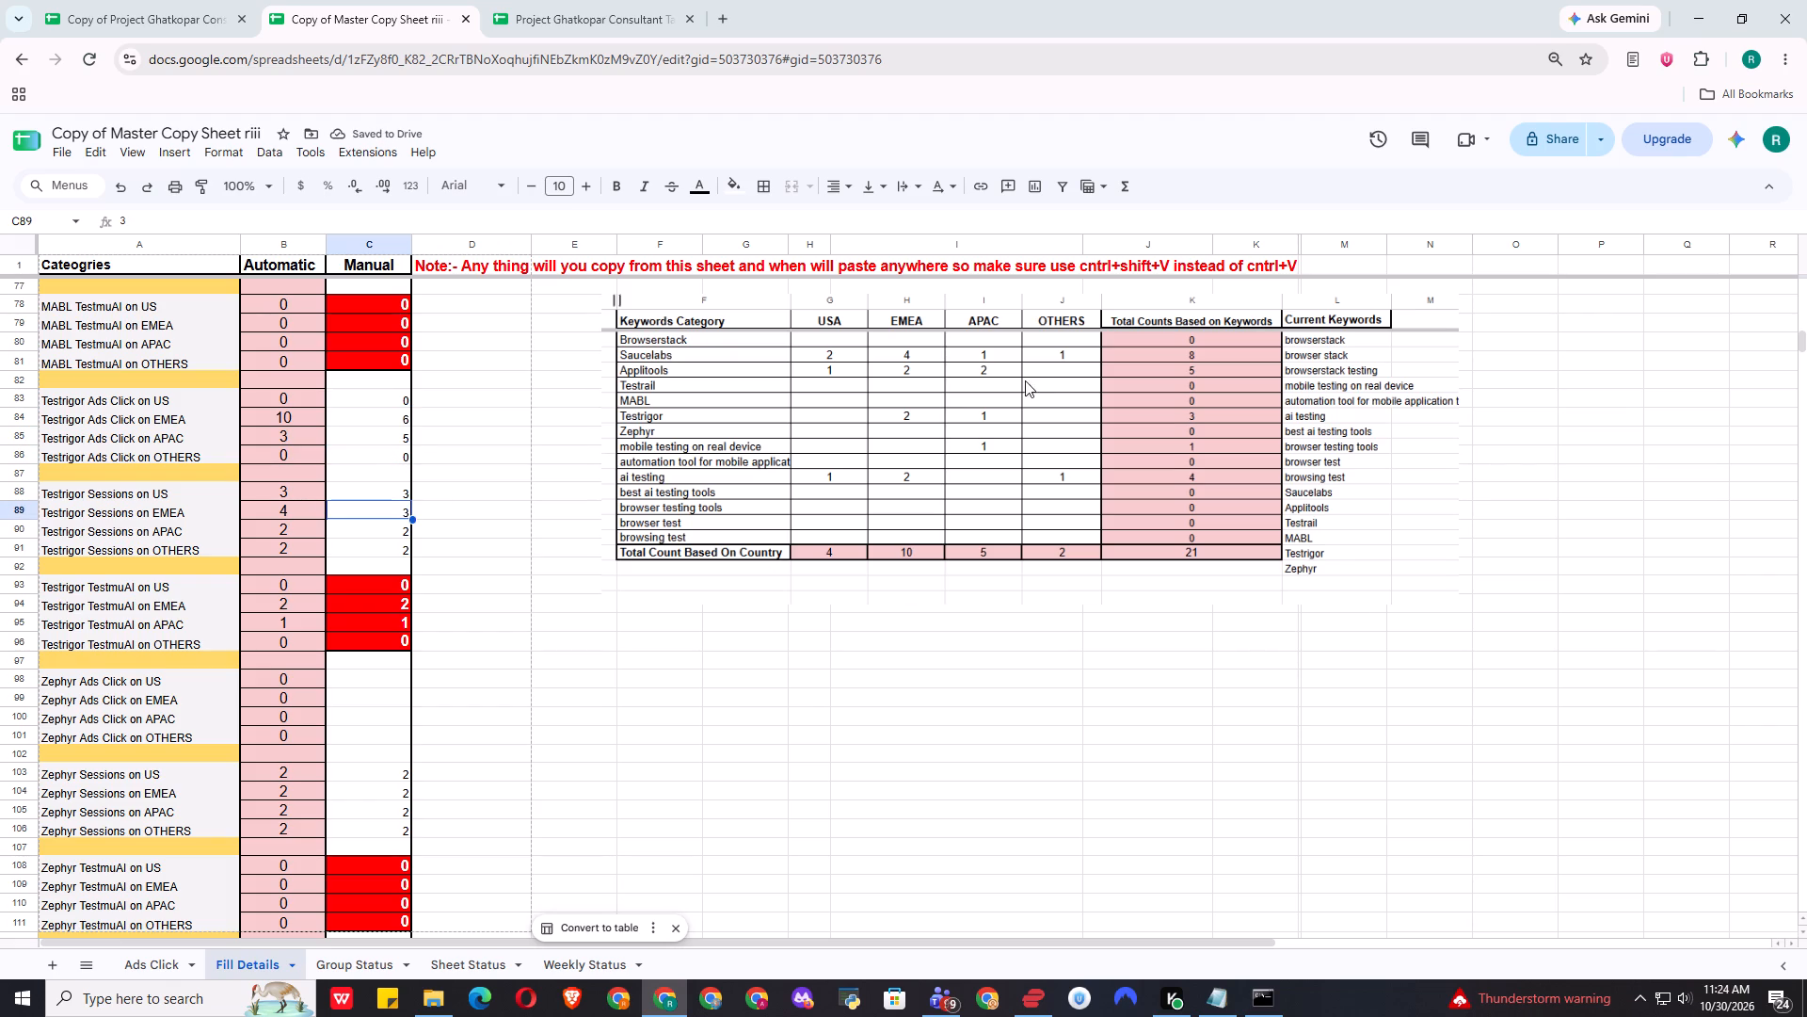
Move the keyword counts screenshot further down, beside the Testrigor Sessions through Zephyr Sessions rows.
click(899, 420)
click(975, 419)
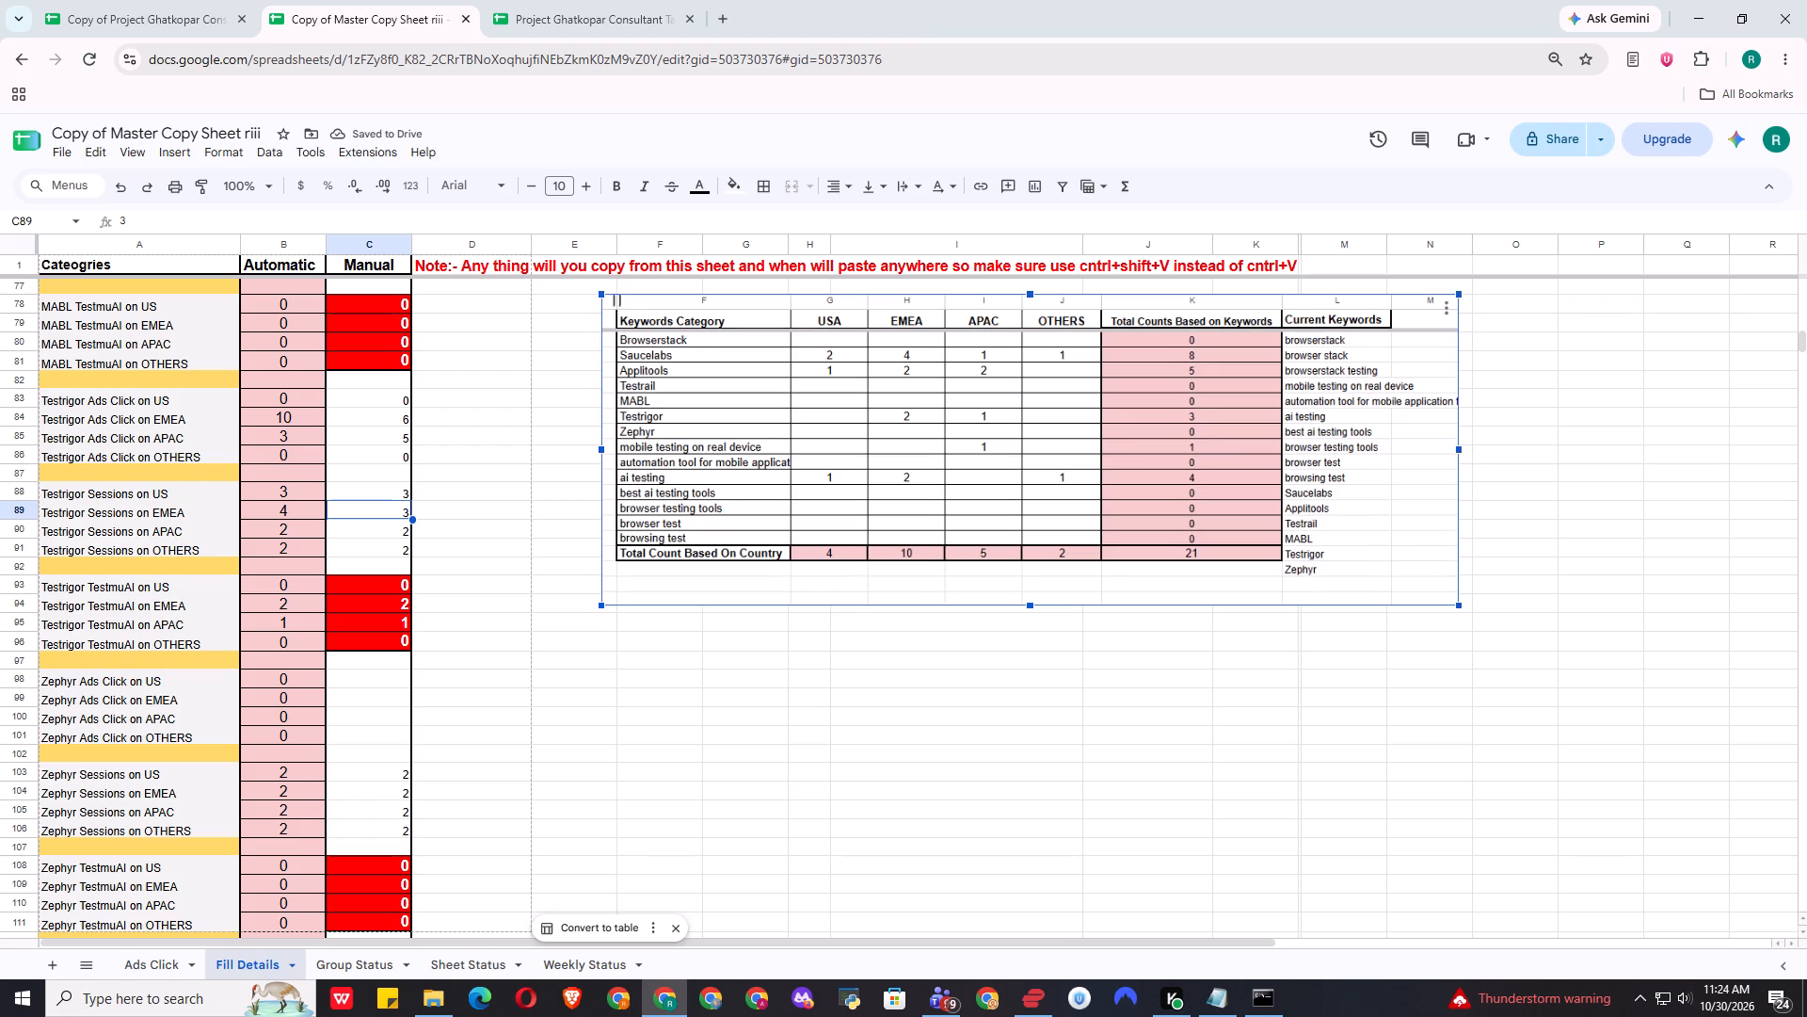
click(1101, 426)
drag(1103, 451, 1127, 649)
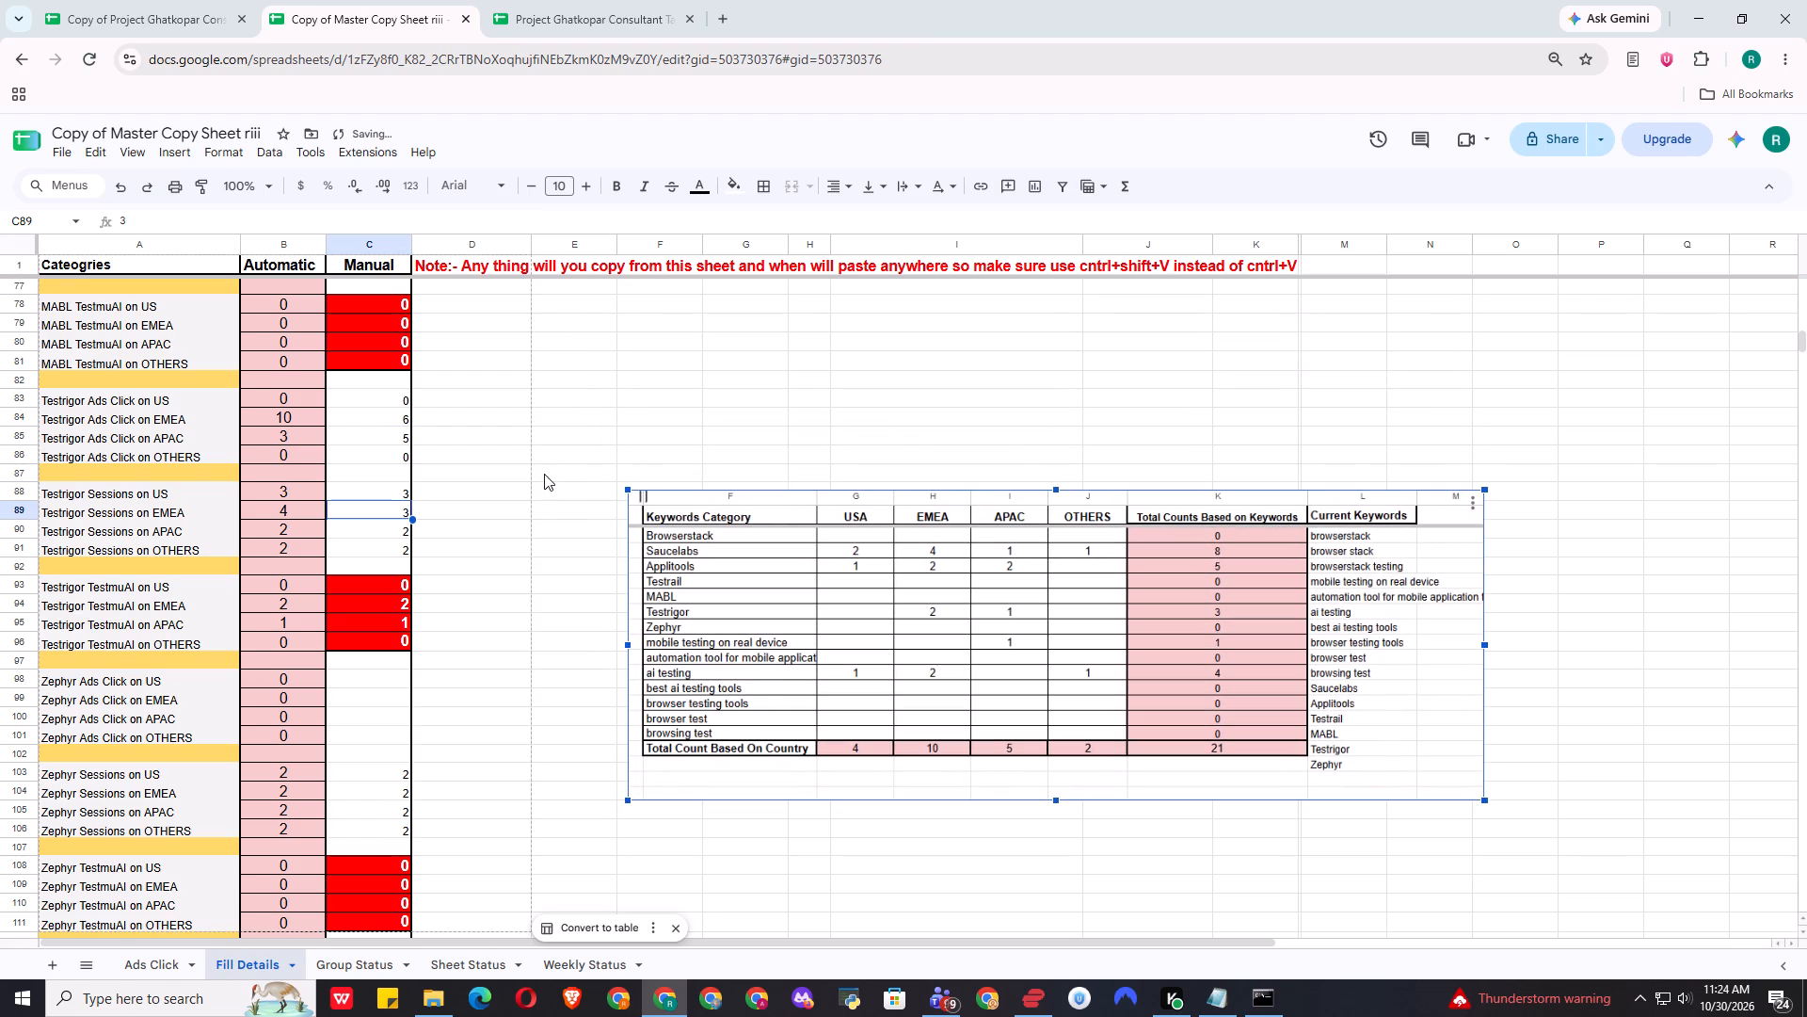
Select the Manual Testrigor Ads Click values for EMEA and APAC.
drag(387, 421, 387, 438)
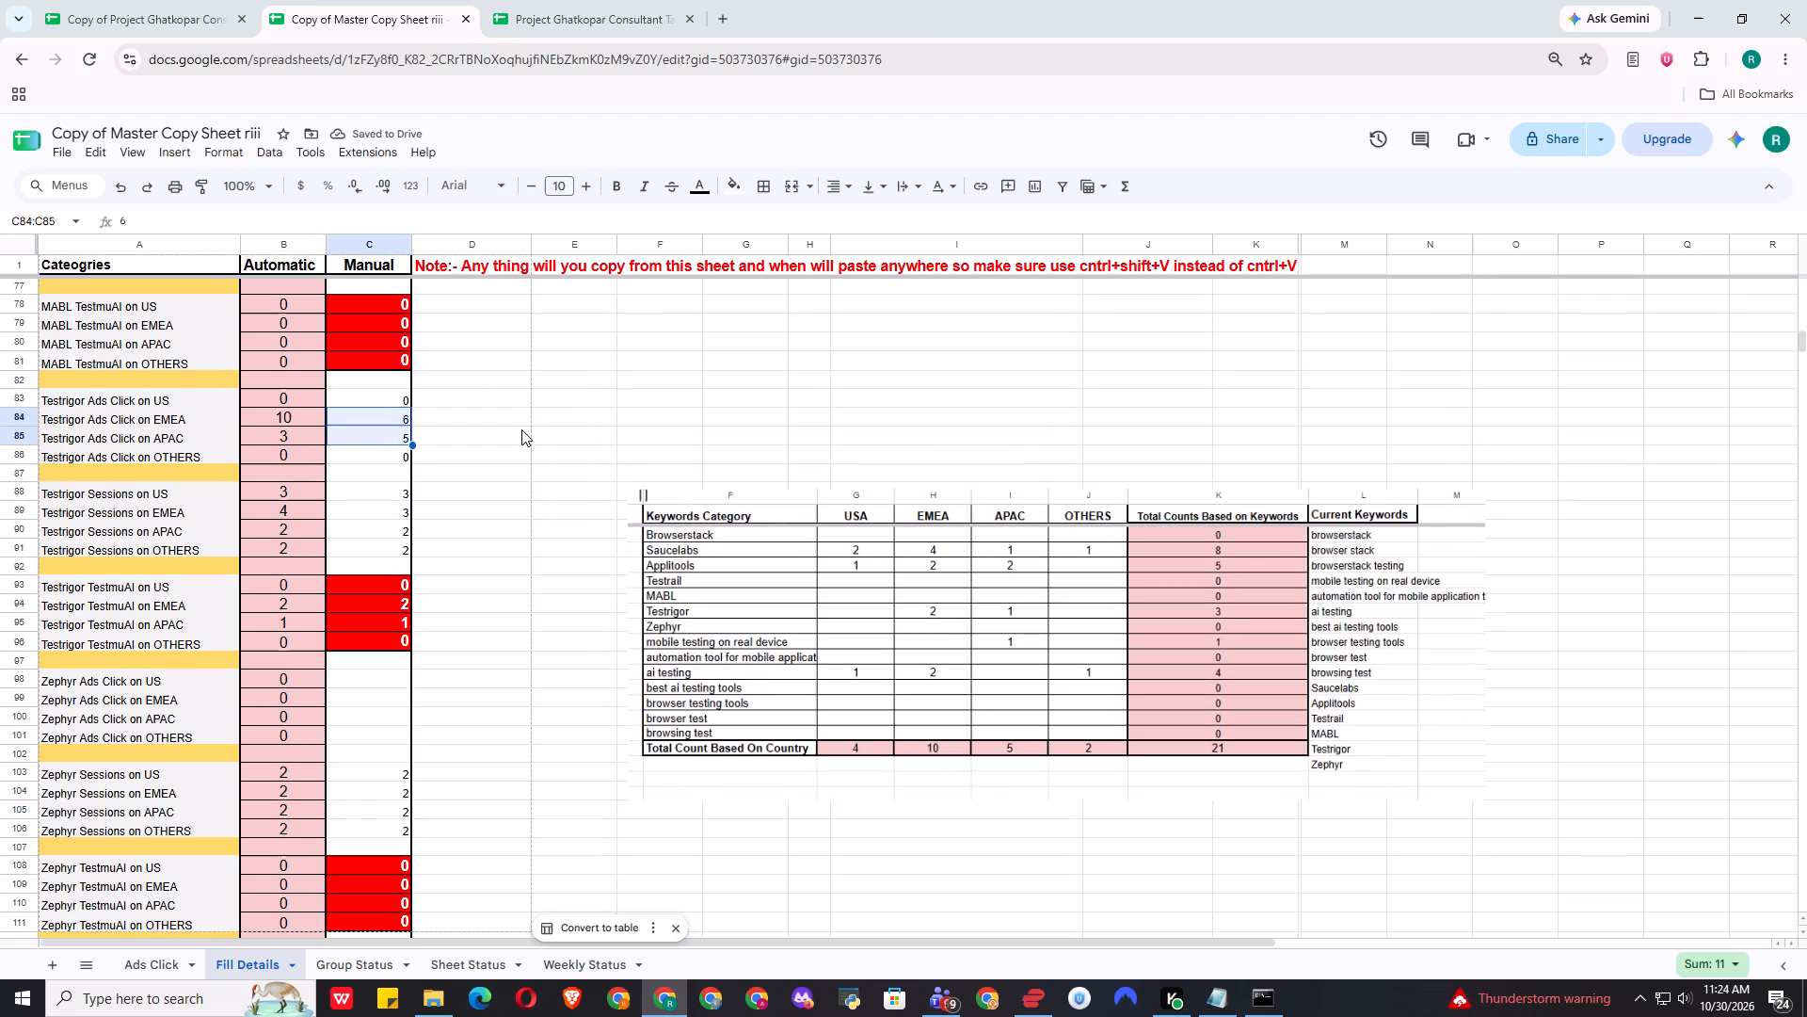
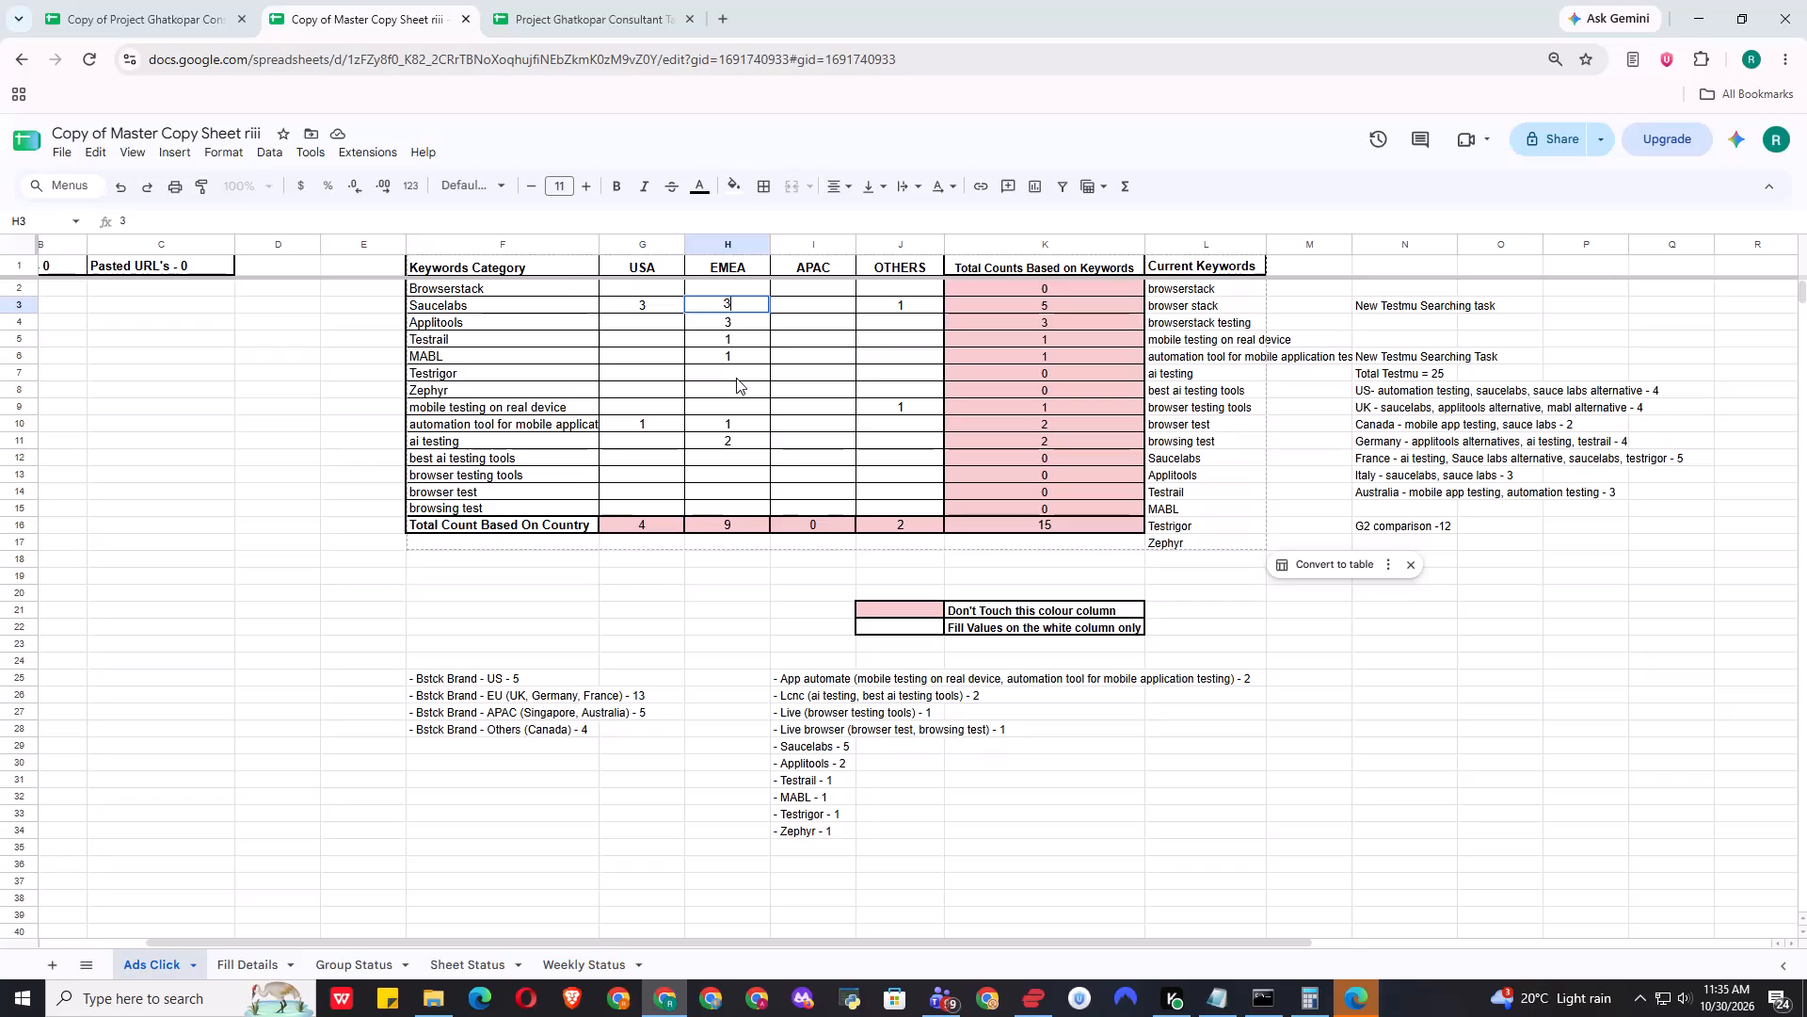
Set the EMEA keyword counts to 1 for Testrigor and 3 for ai testing.
click(736, 378)
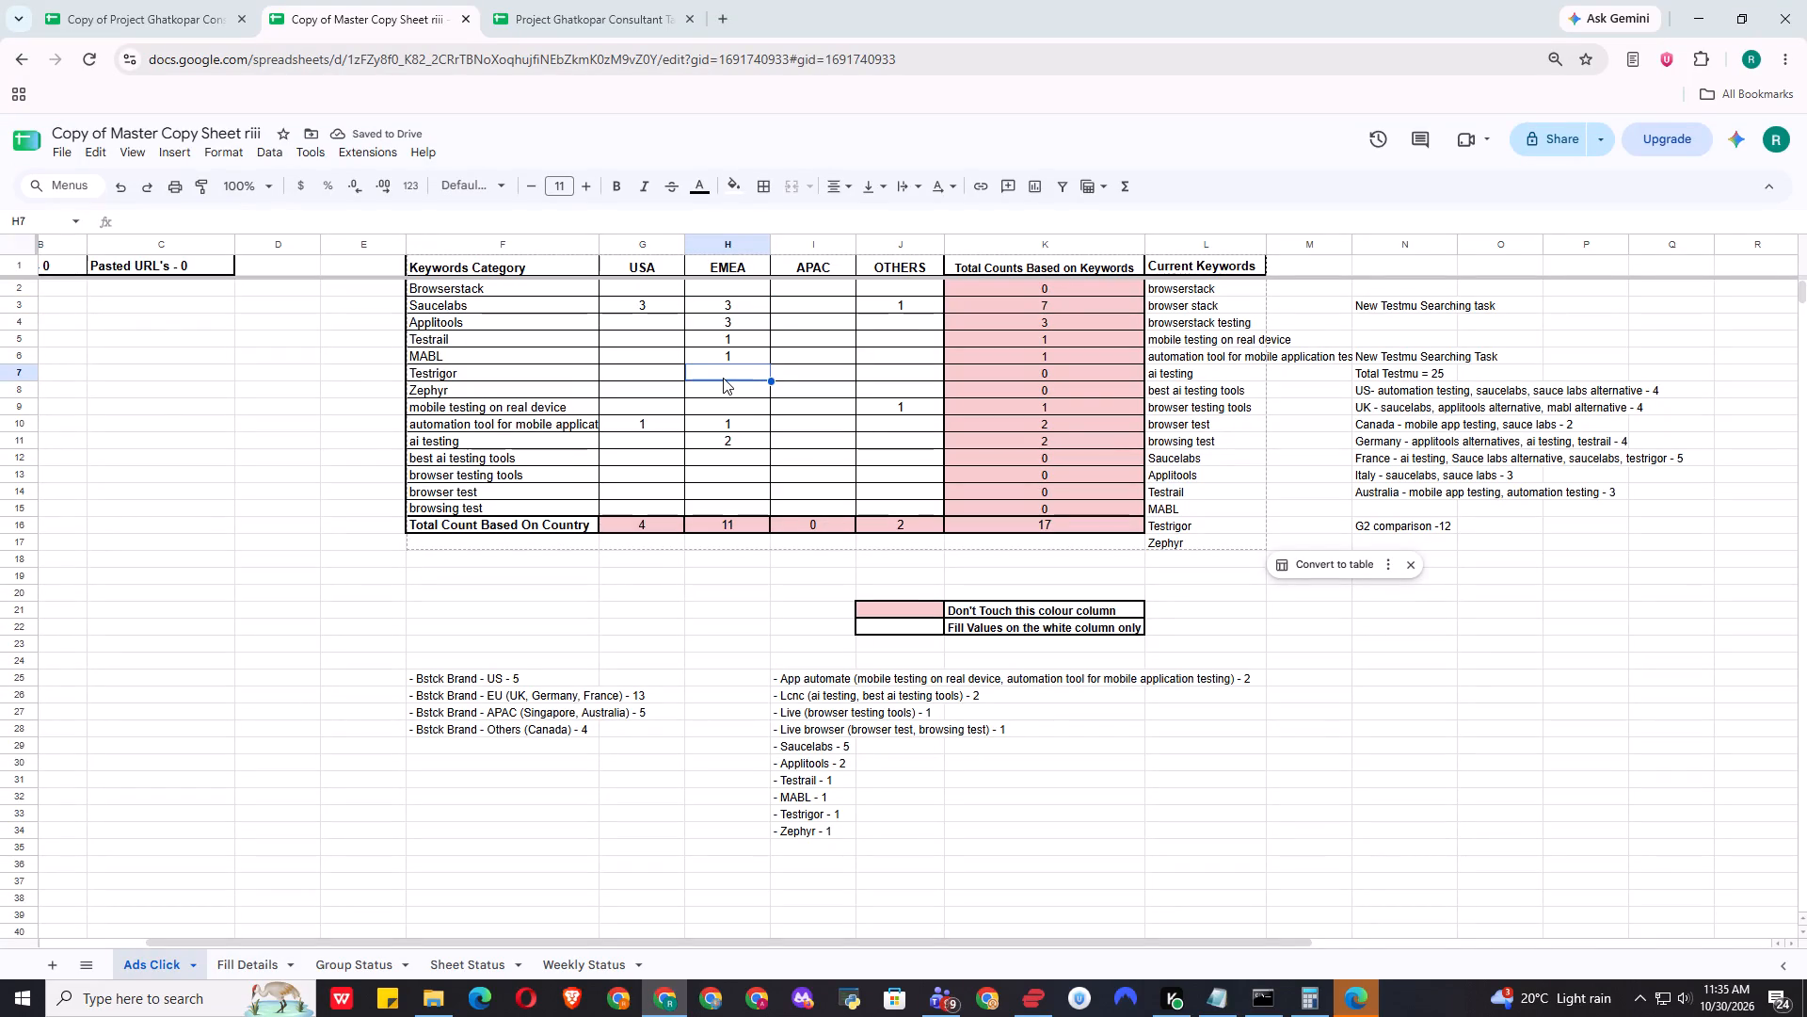
key(1)
click(753, 398)
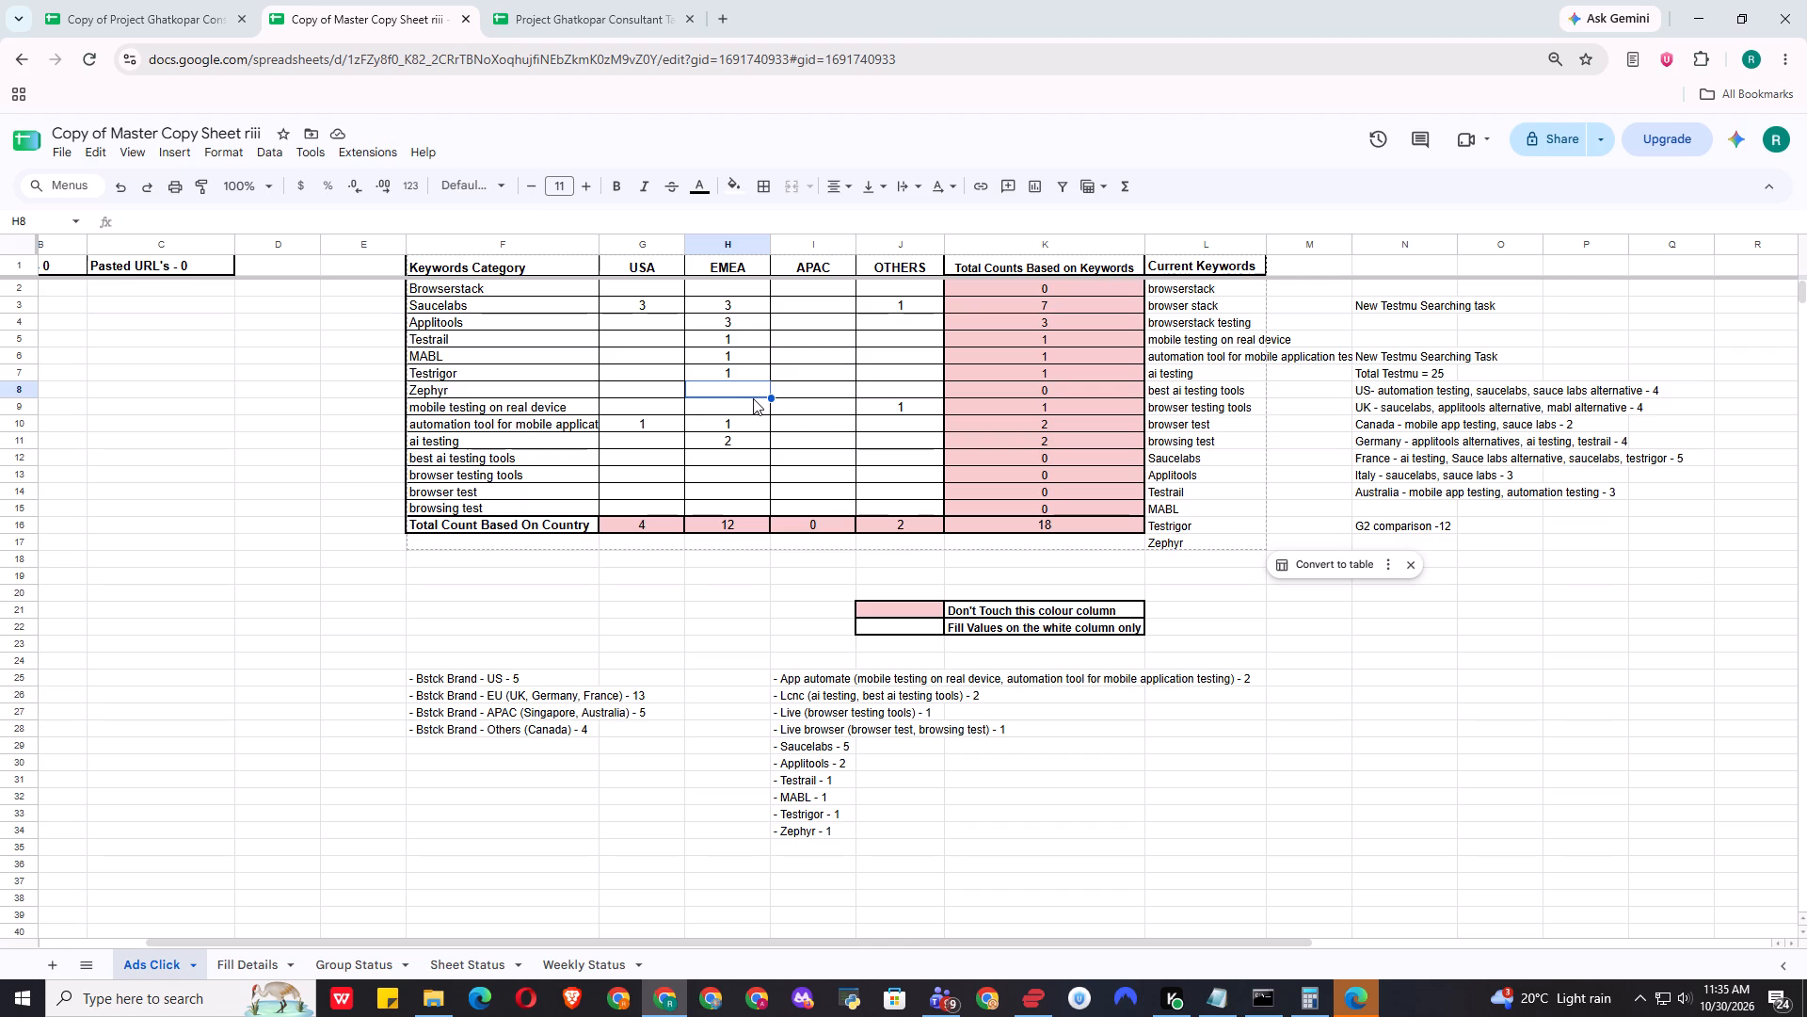
click(731, 443)
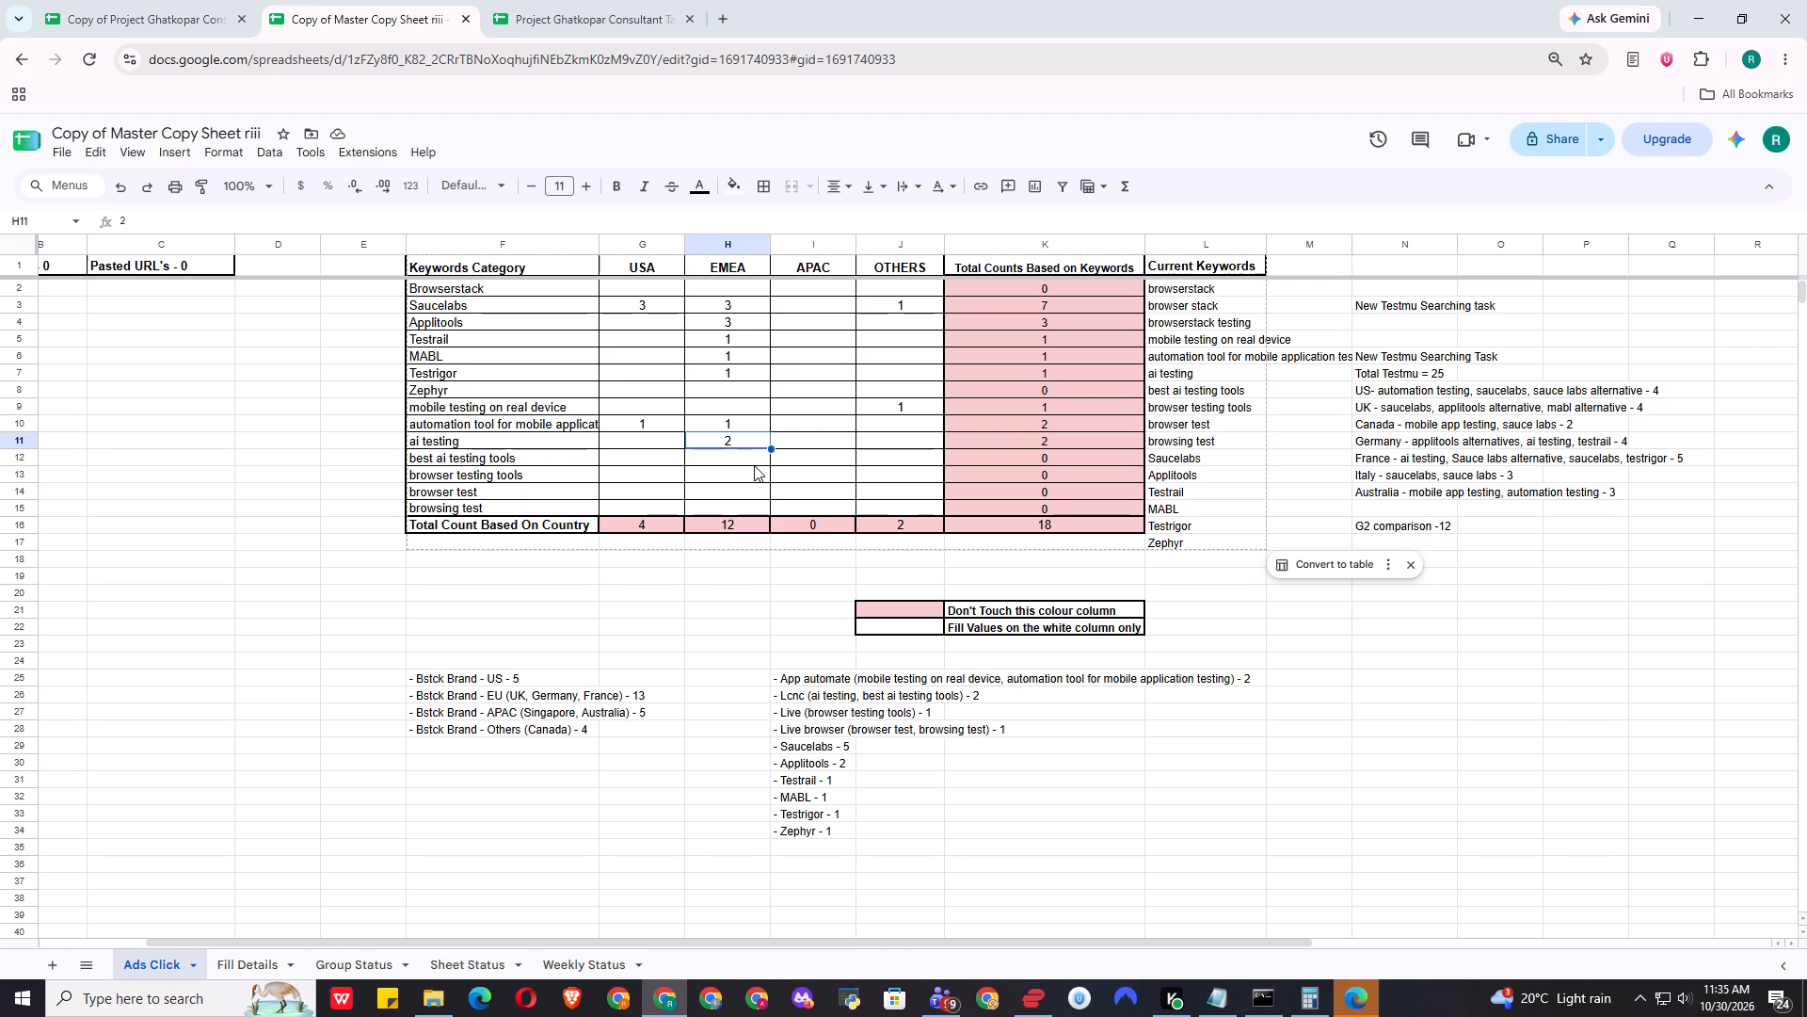
key(3)
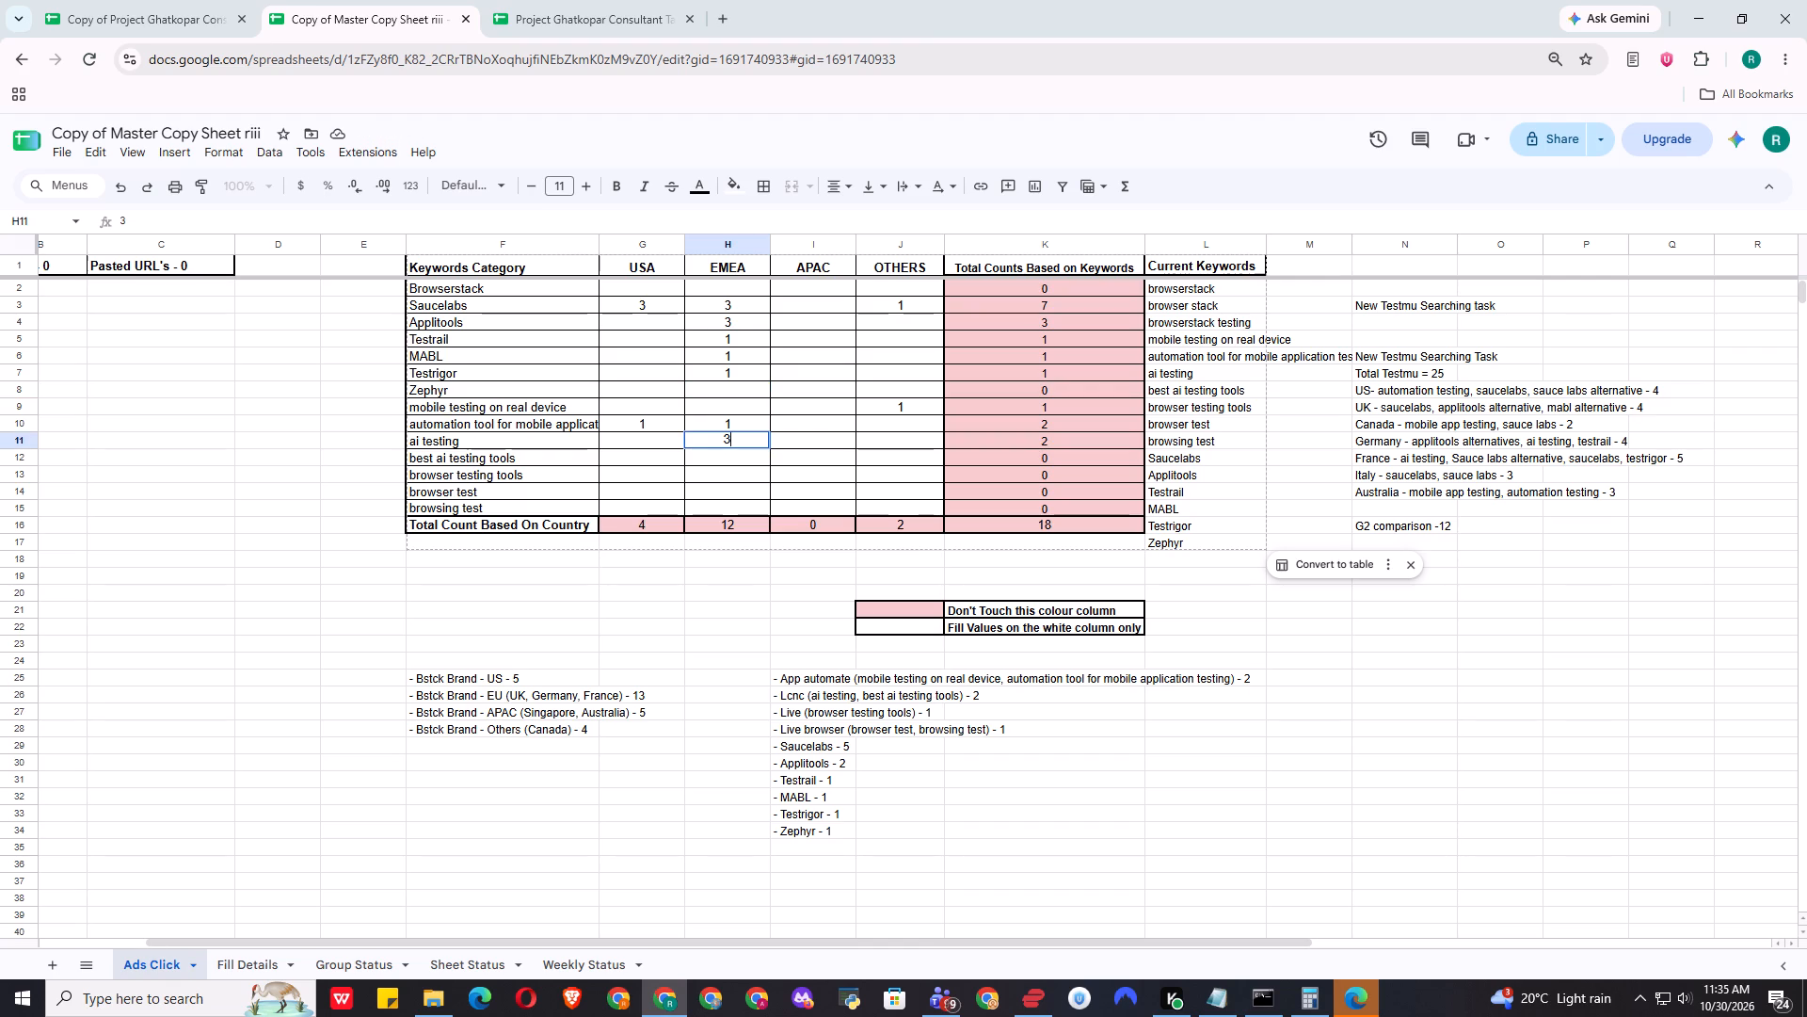
click(754, 465)
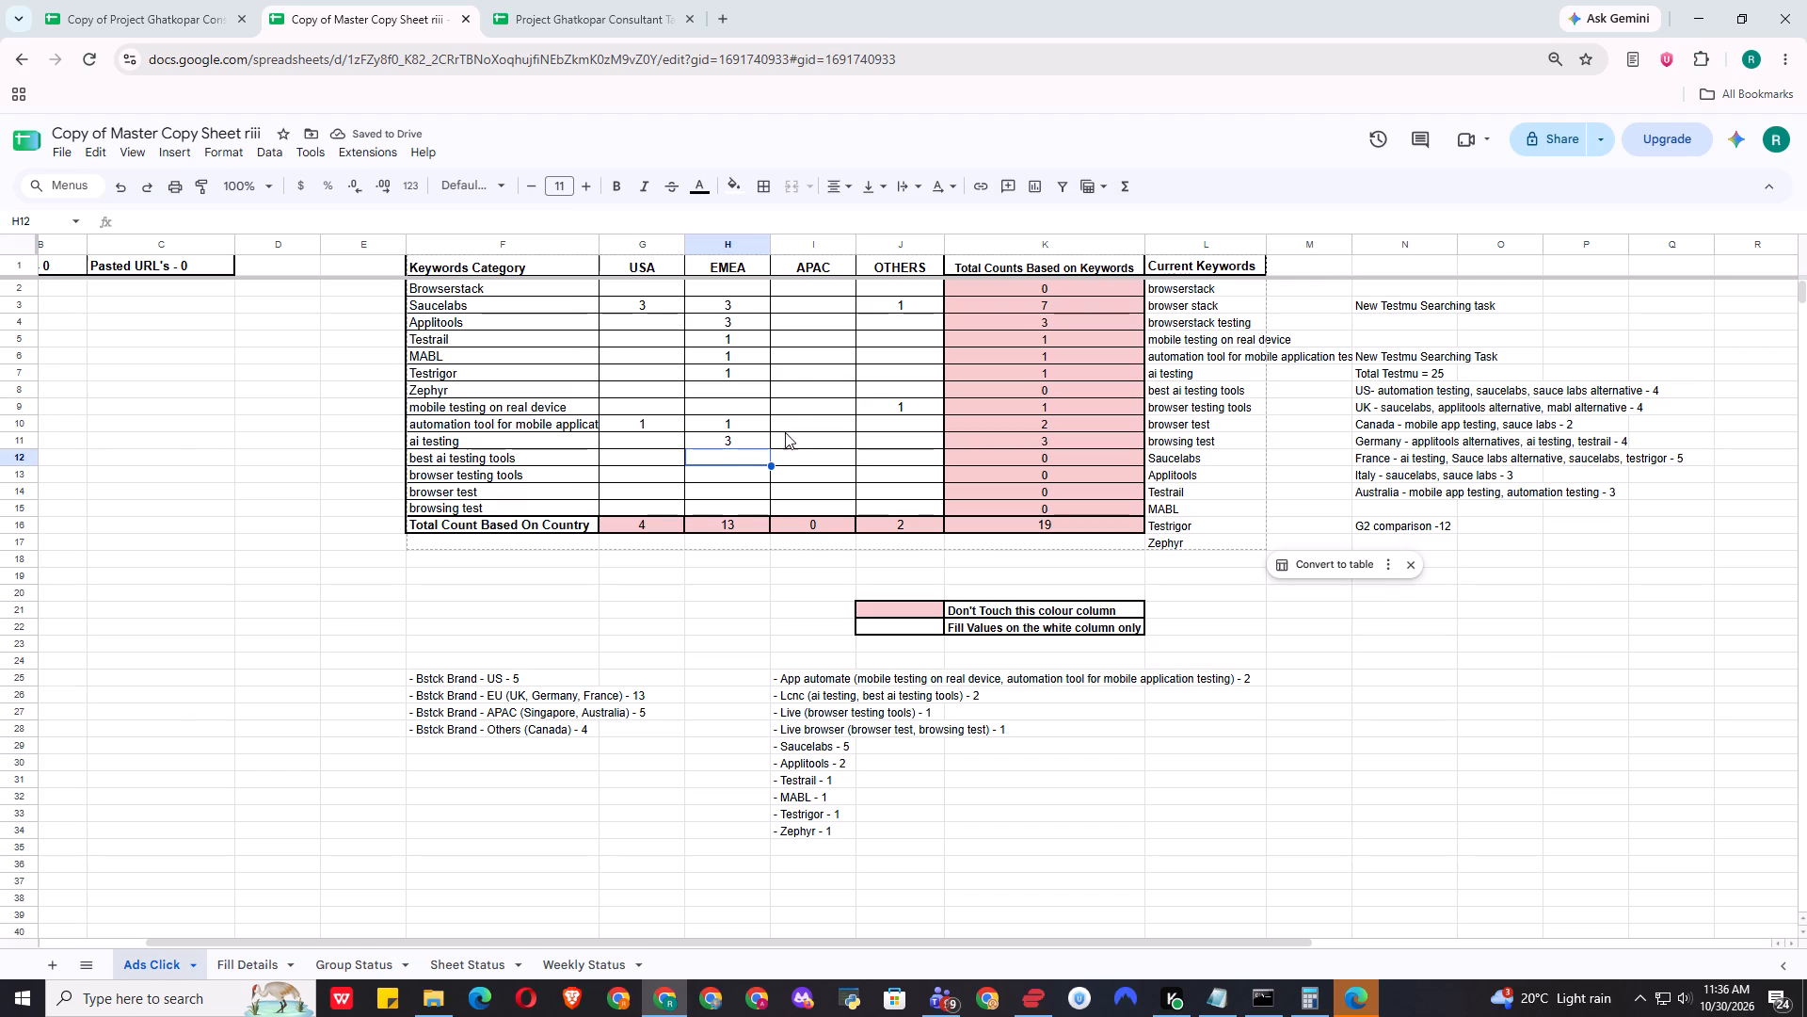
Set the APAC keyword count for Saucelabs to 3, then select the Australia note and the APAC cell for mobile testing on real device.
click(809, 300)
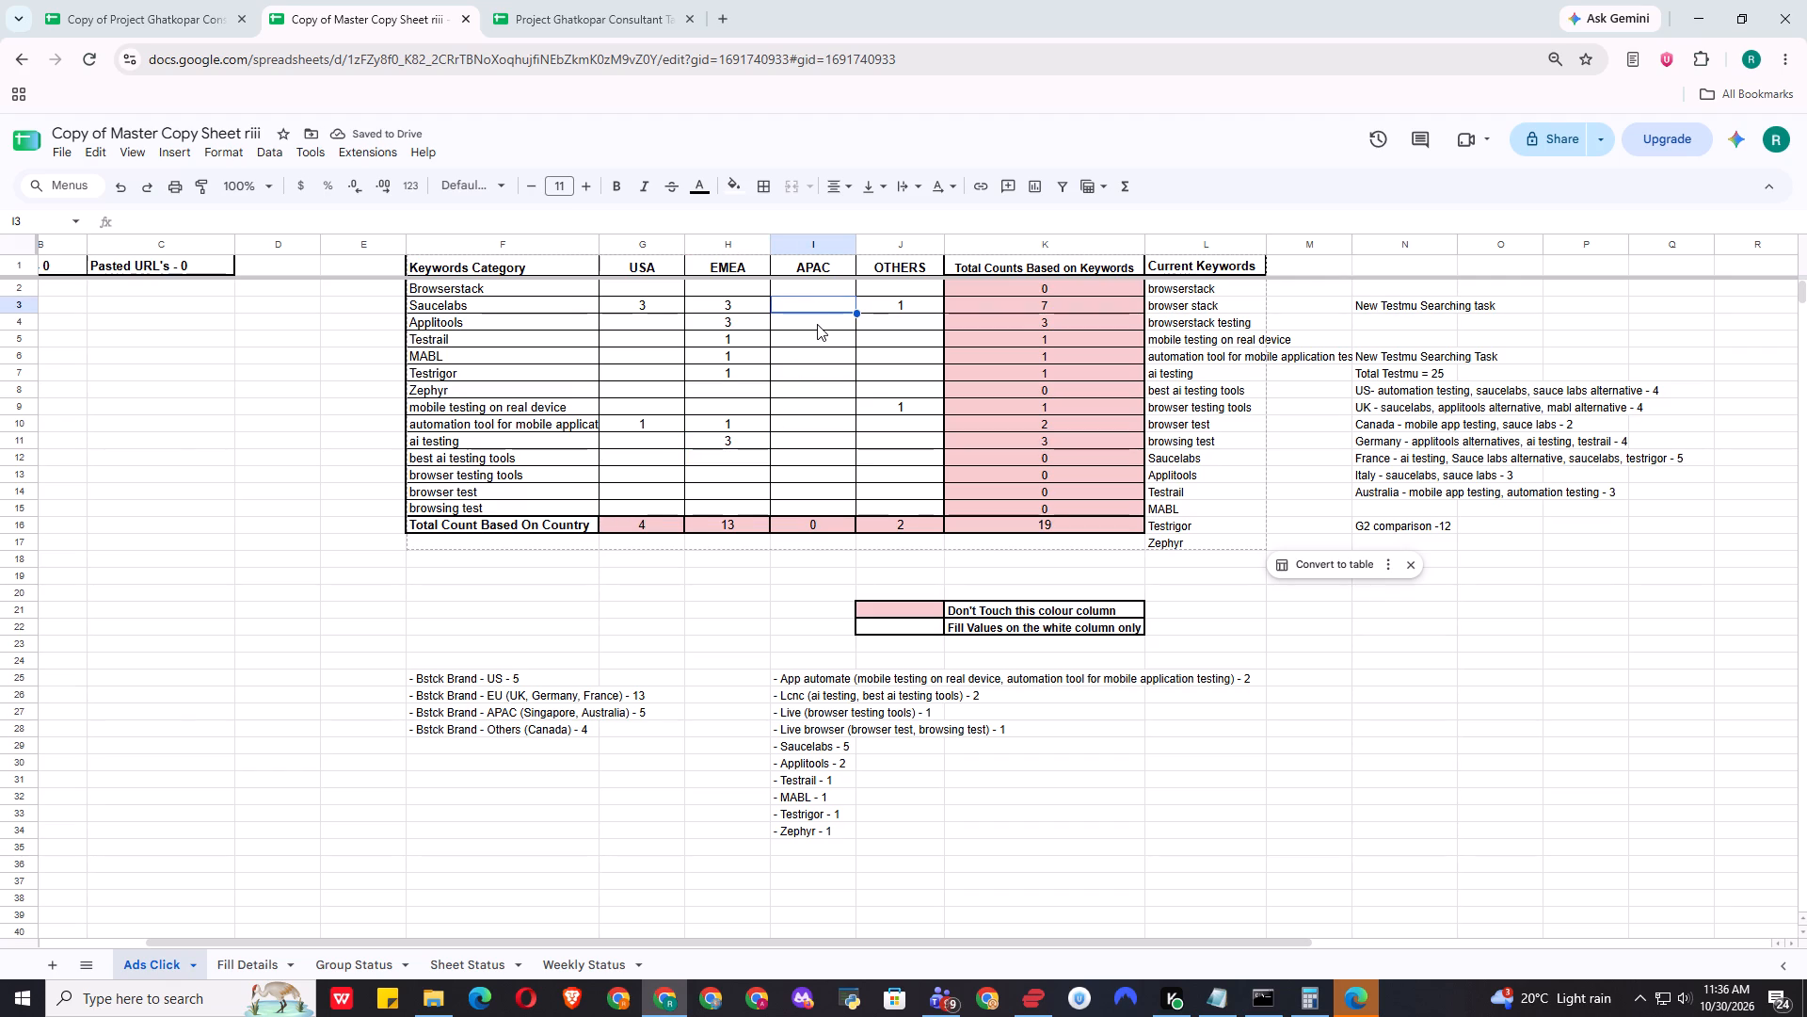
click(817, 324)
click(817, 303)
key(3)
click(816, 331)
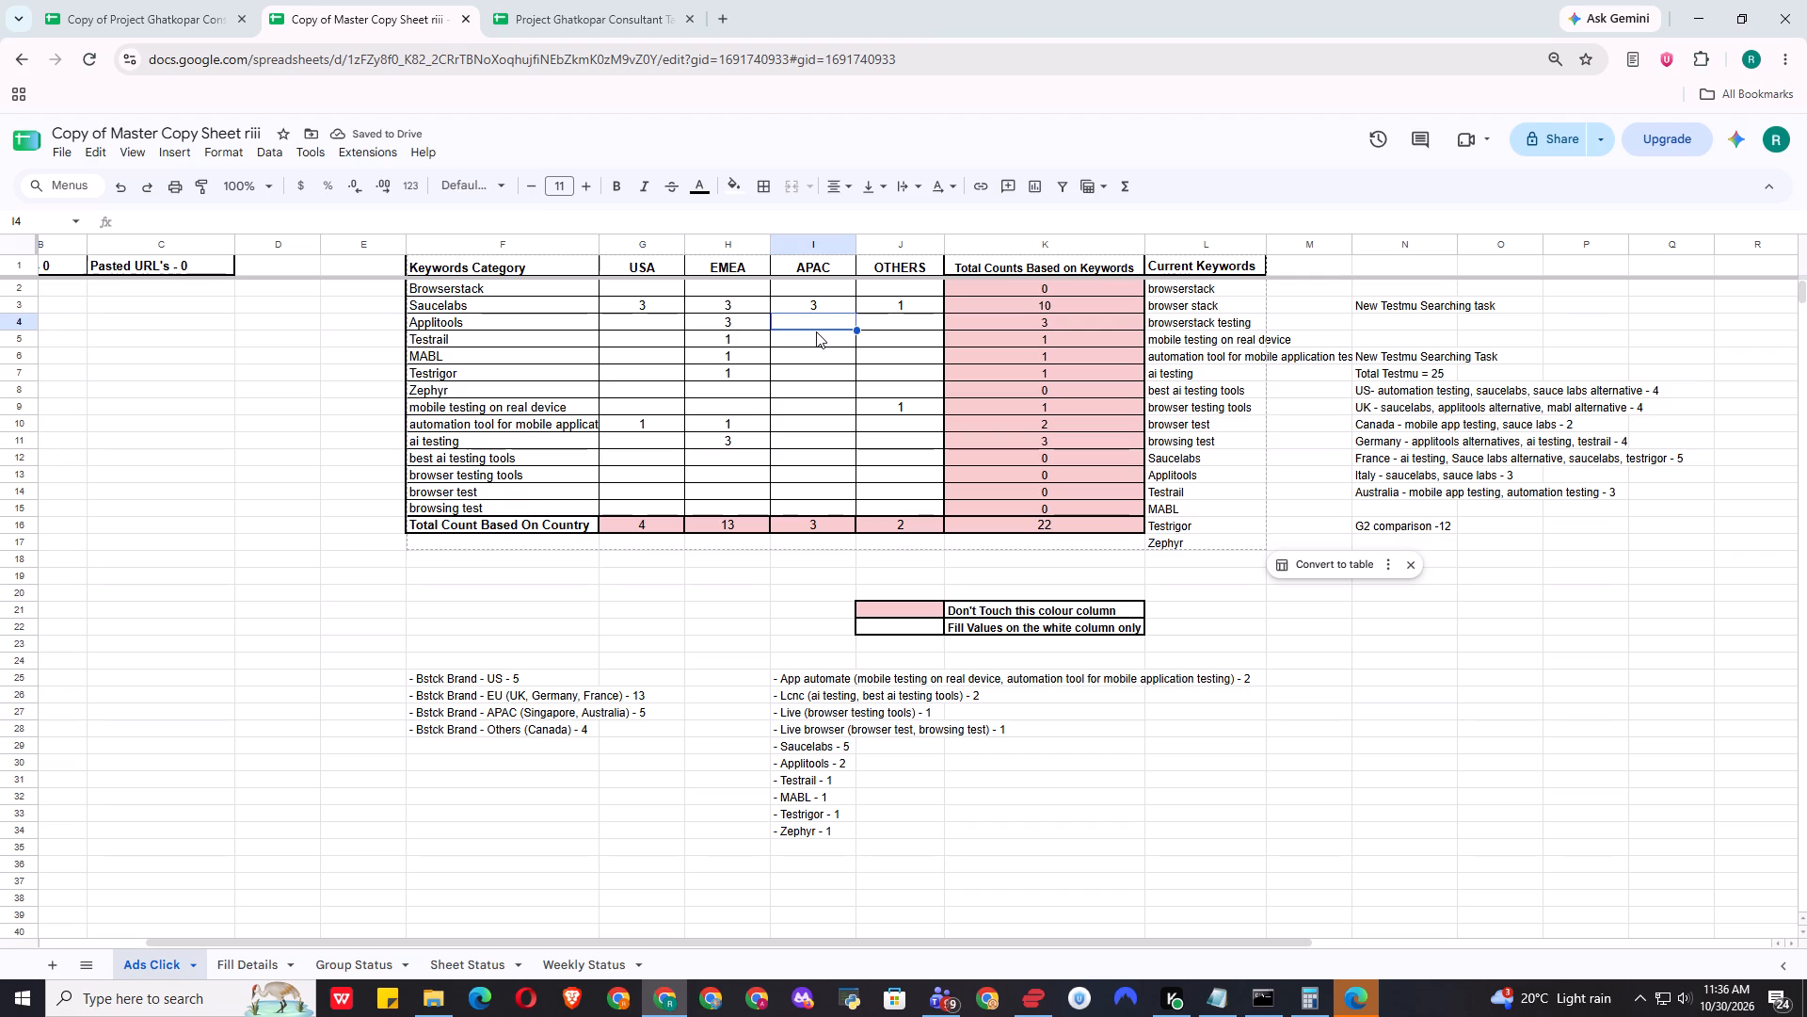
click(1403, 488)
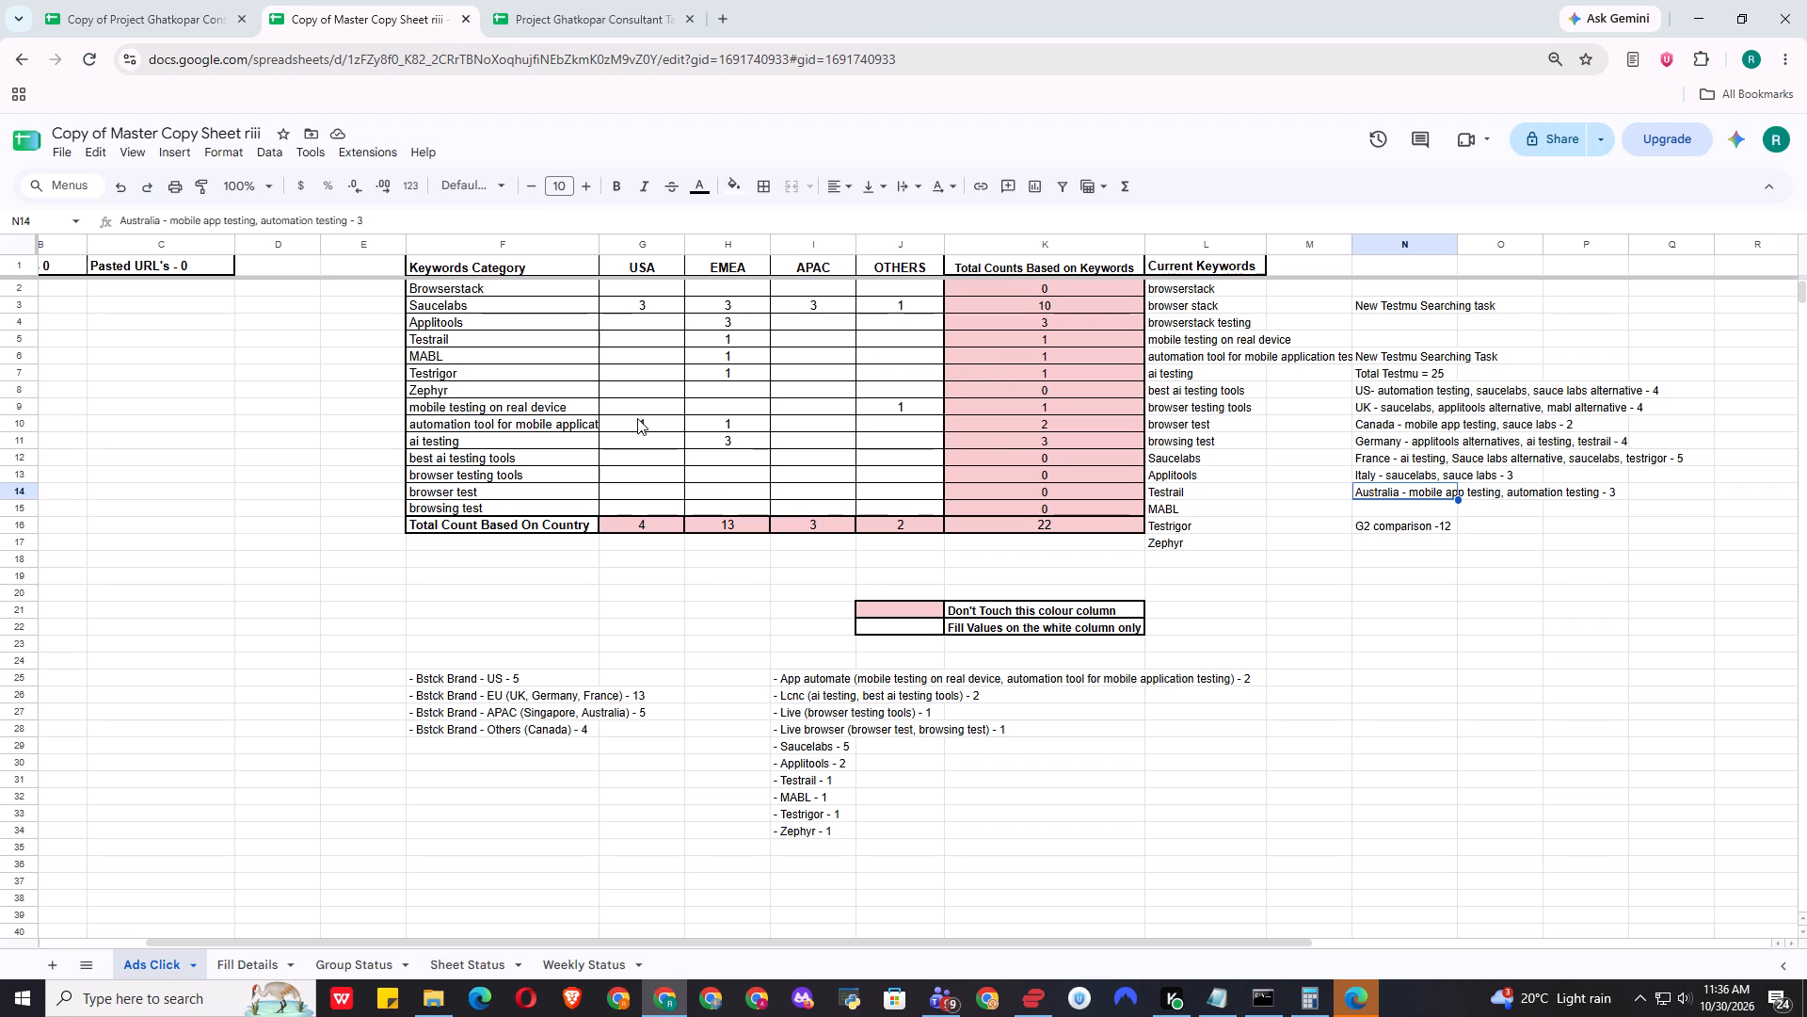
click(798, 410)
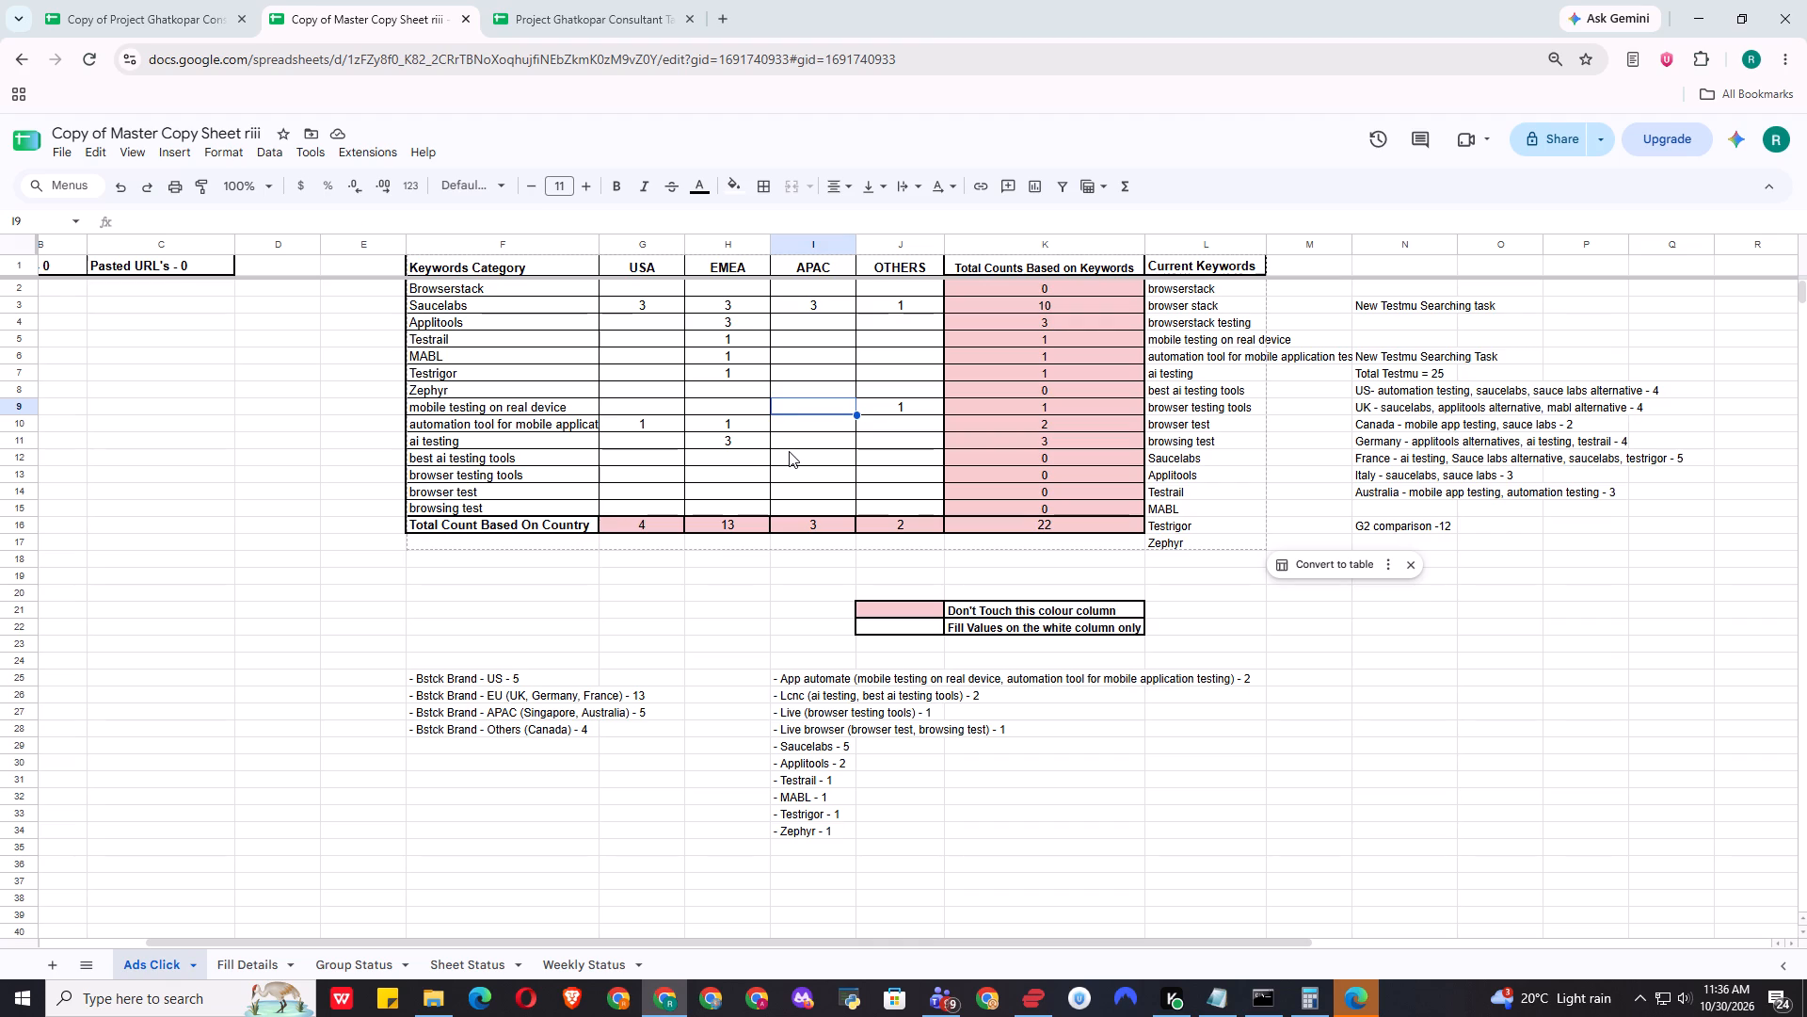
In the project copy's US Tracker sheet, move the ai testing terminal summary screenshot over columns K to M, around rows 37 to 41.
click(160, 19)
scroll(1123, 508, down, 6)
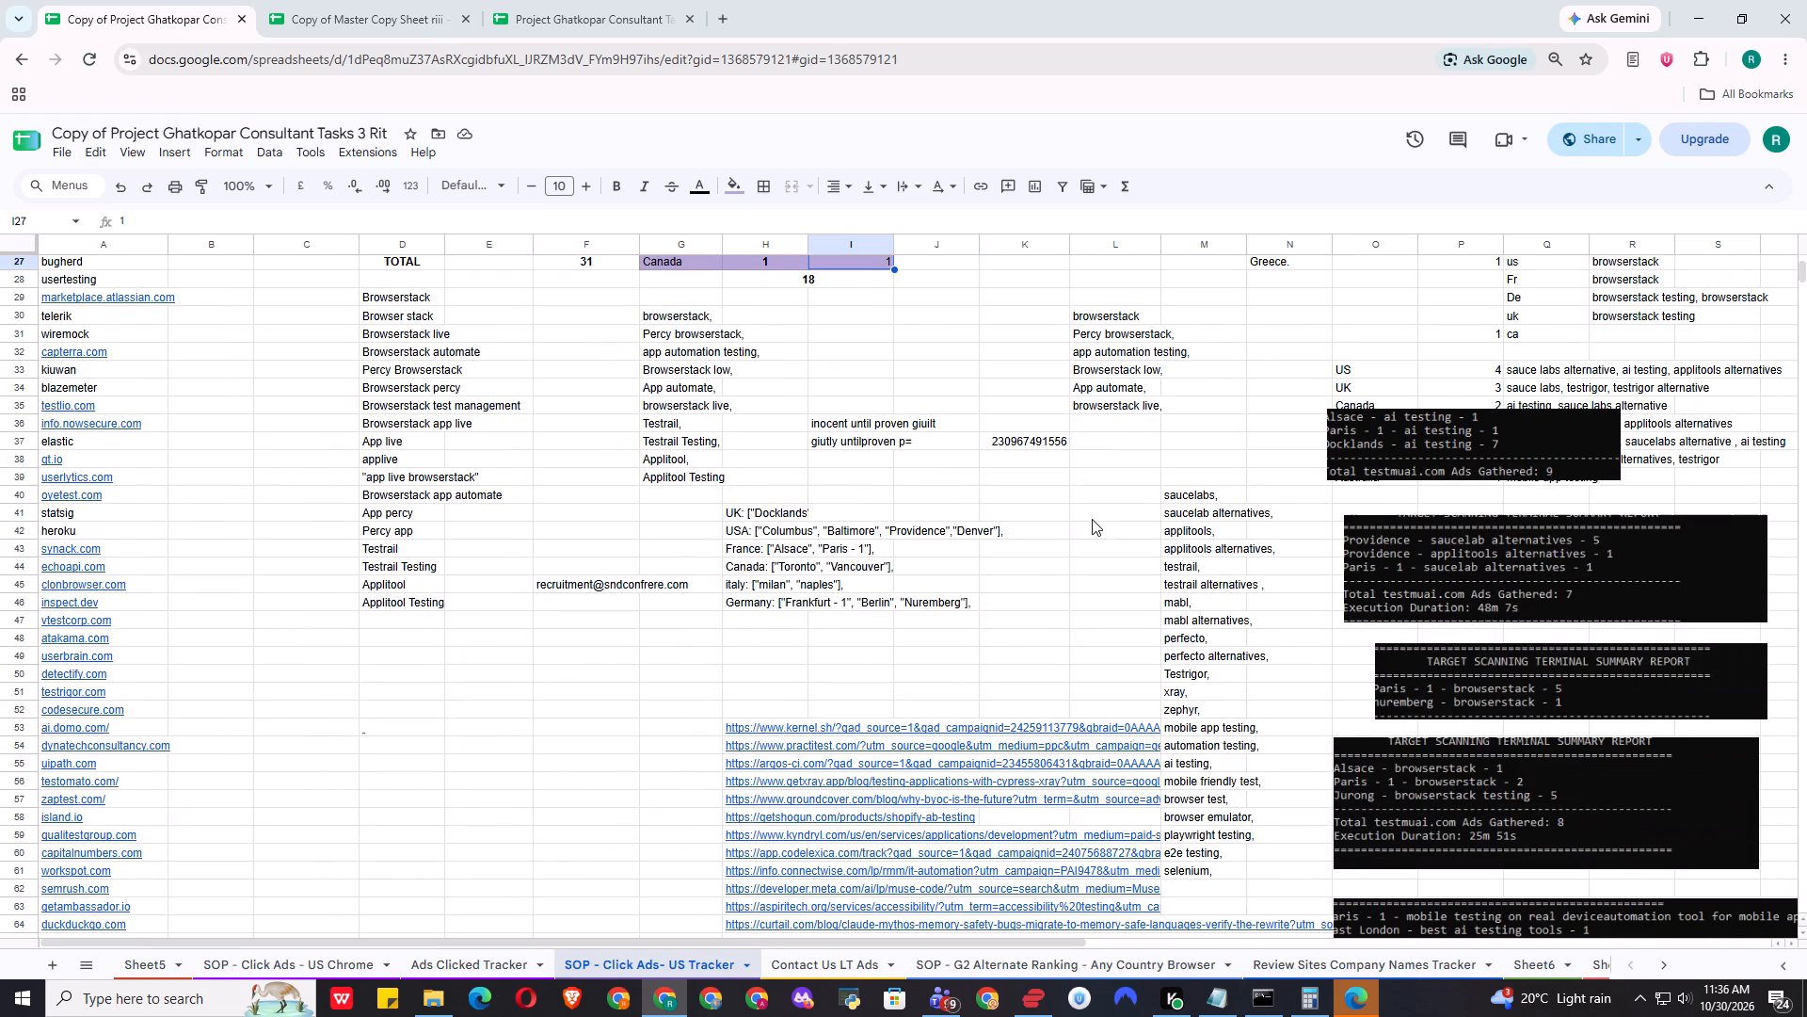
scroll(1092, 519, up, 1)
scroll(1092, 519, down, 3)
scroll(1092, 519, up, 2)
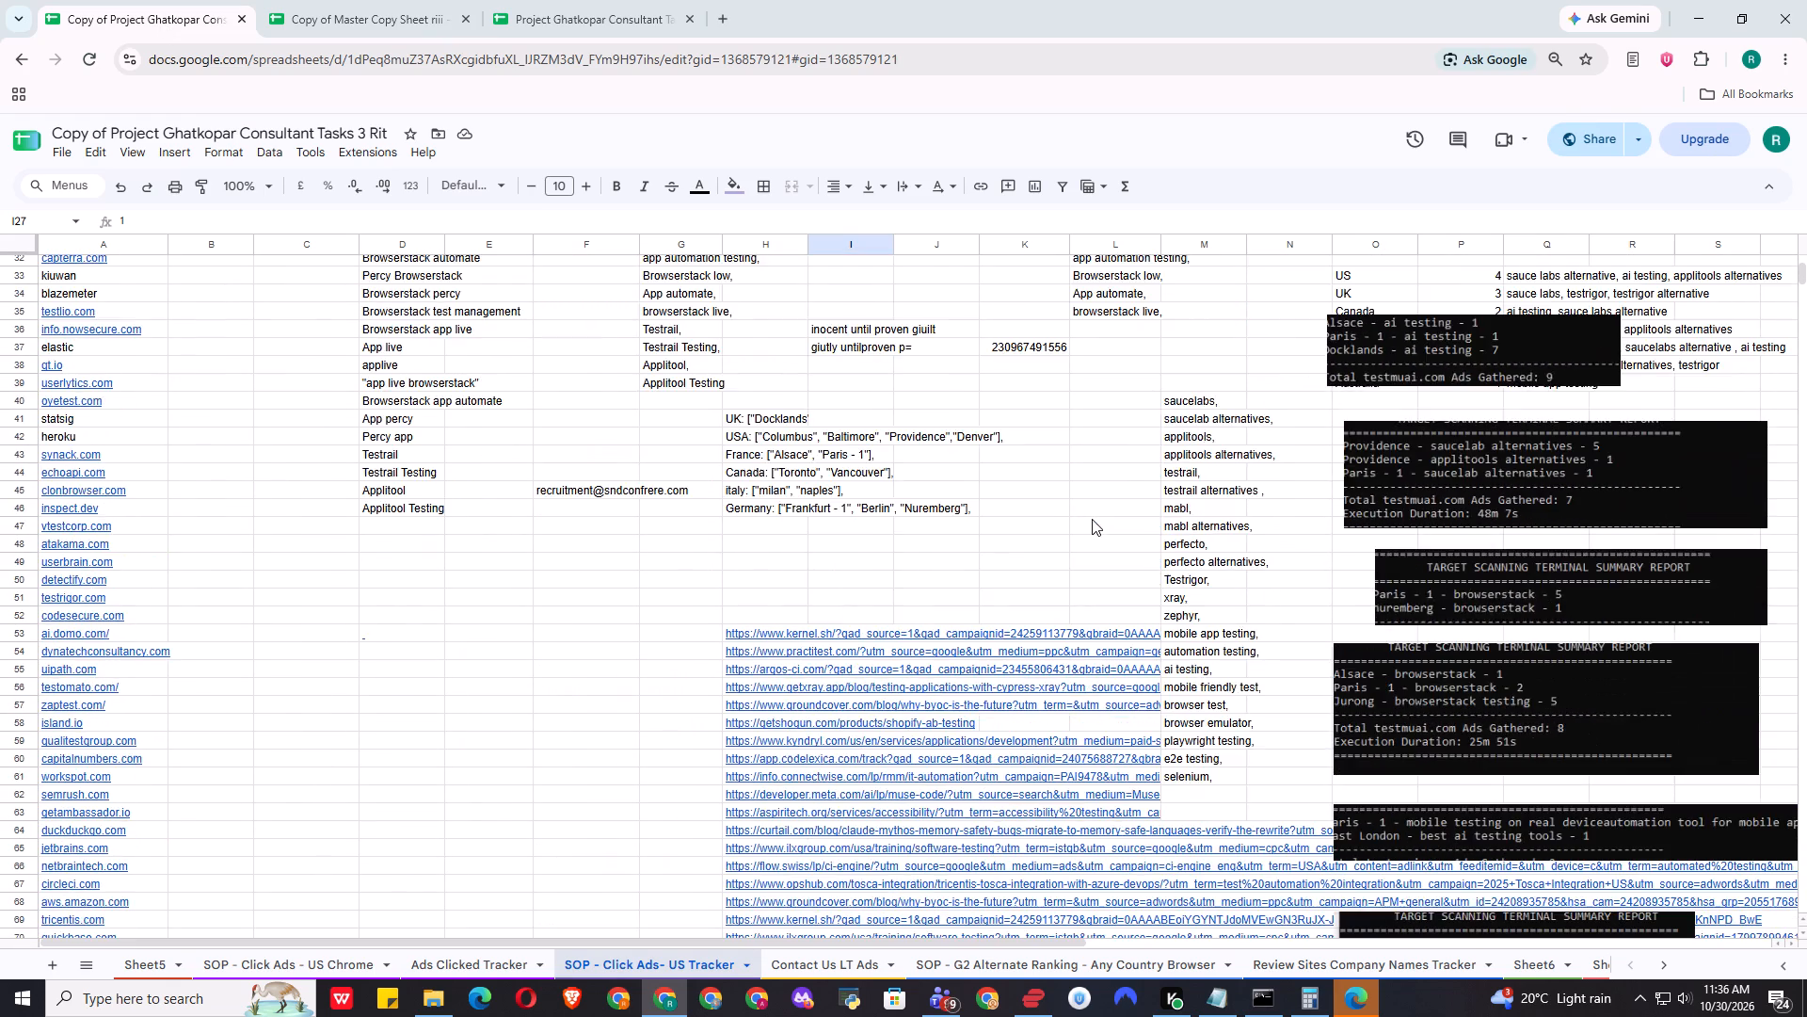
scroll(1092, 519, up, 2)
click(1479, 528)
drag(1490, 534, 1281, 572)
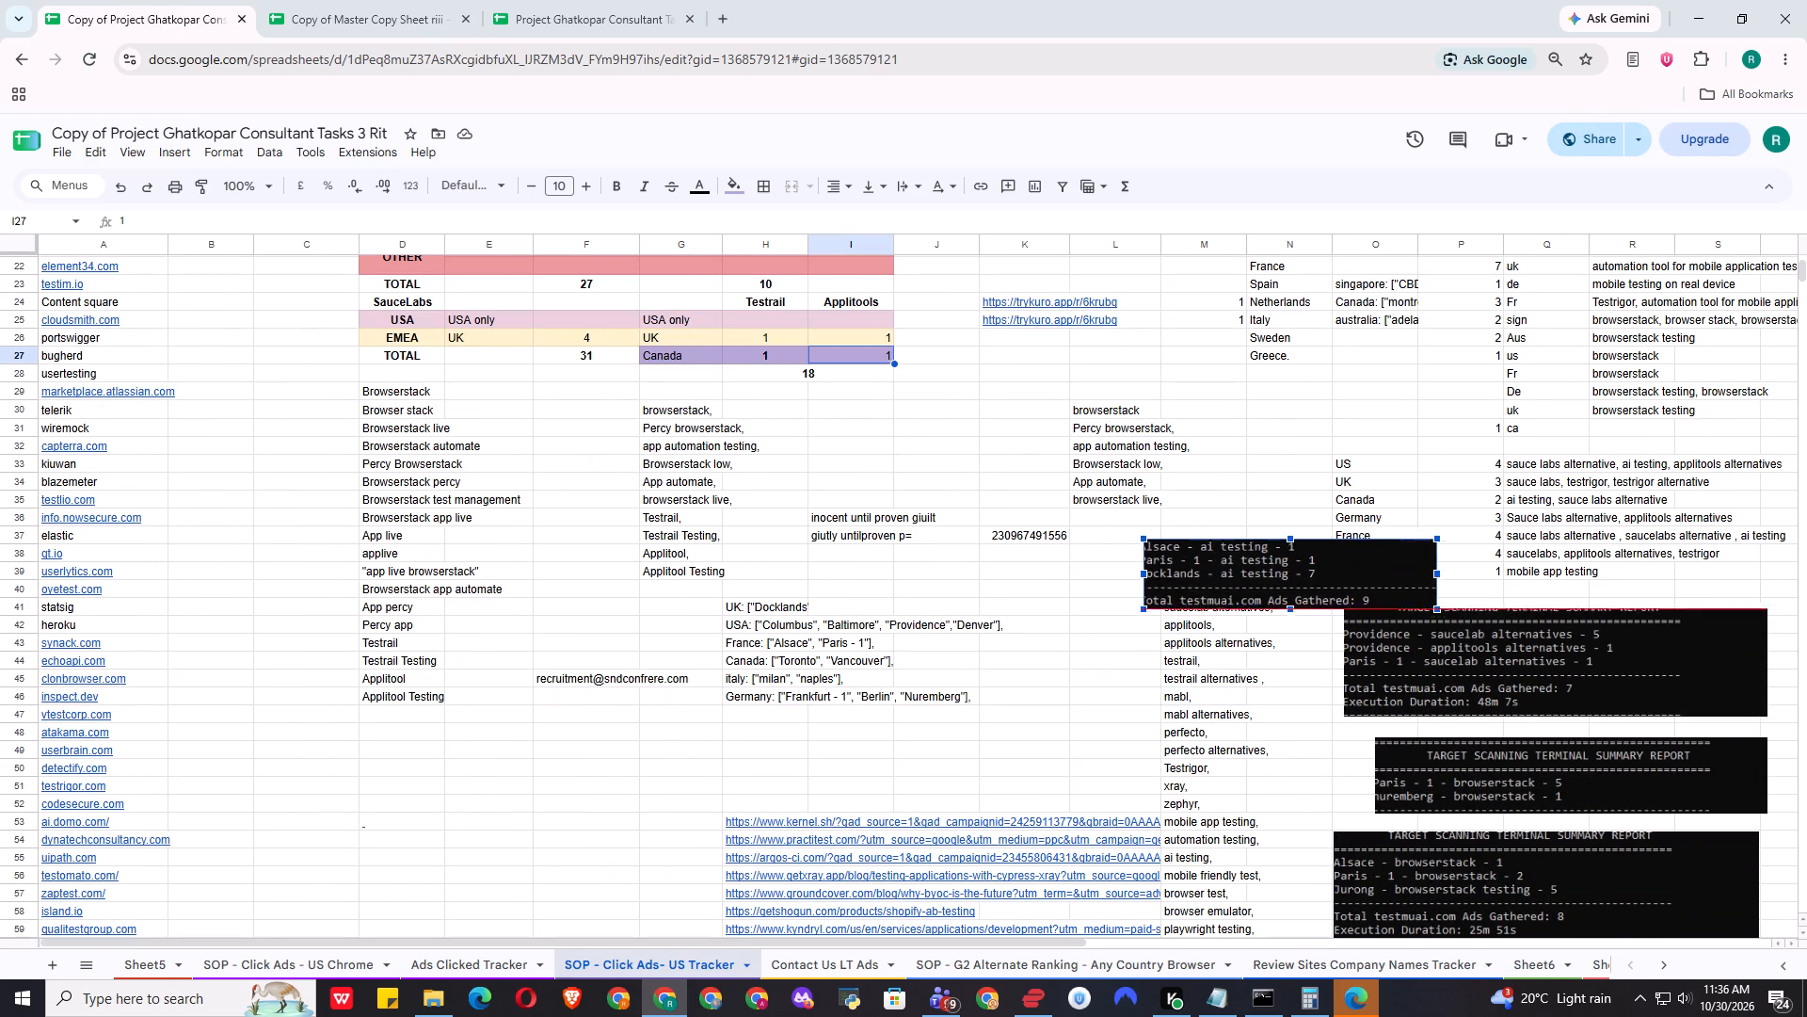
drag(1281, 572, 1172, 562)
Examine the country counts, the Ads Clicked Tracker and the October 2026 columns of the original project's ADs Clicks Summary.
scroll(1399, 459, up, 4)
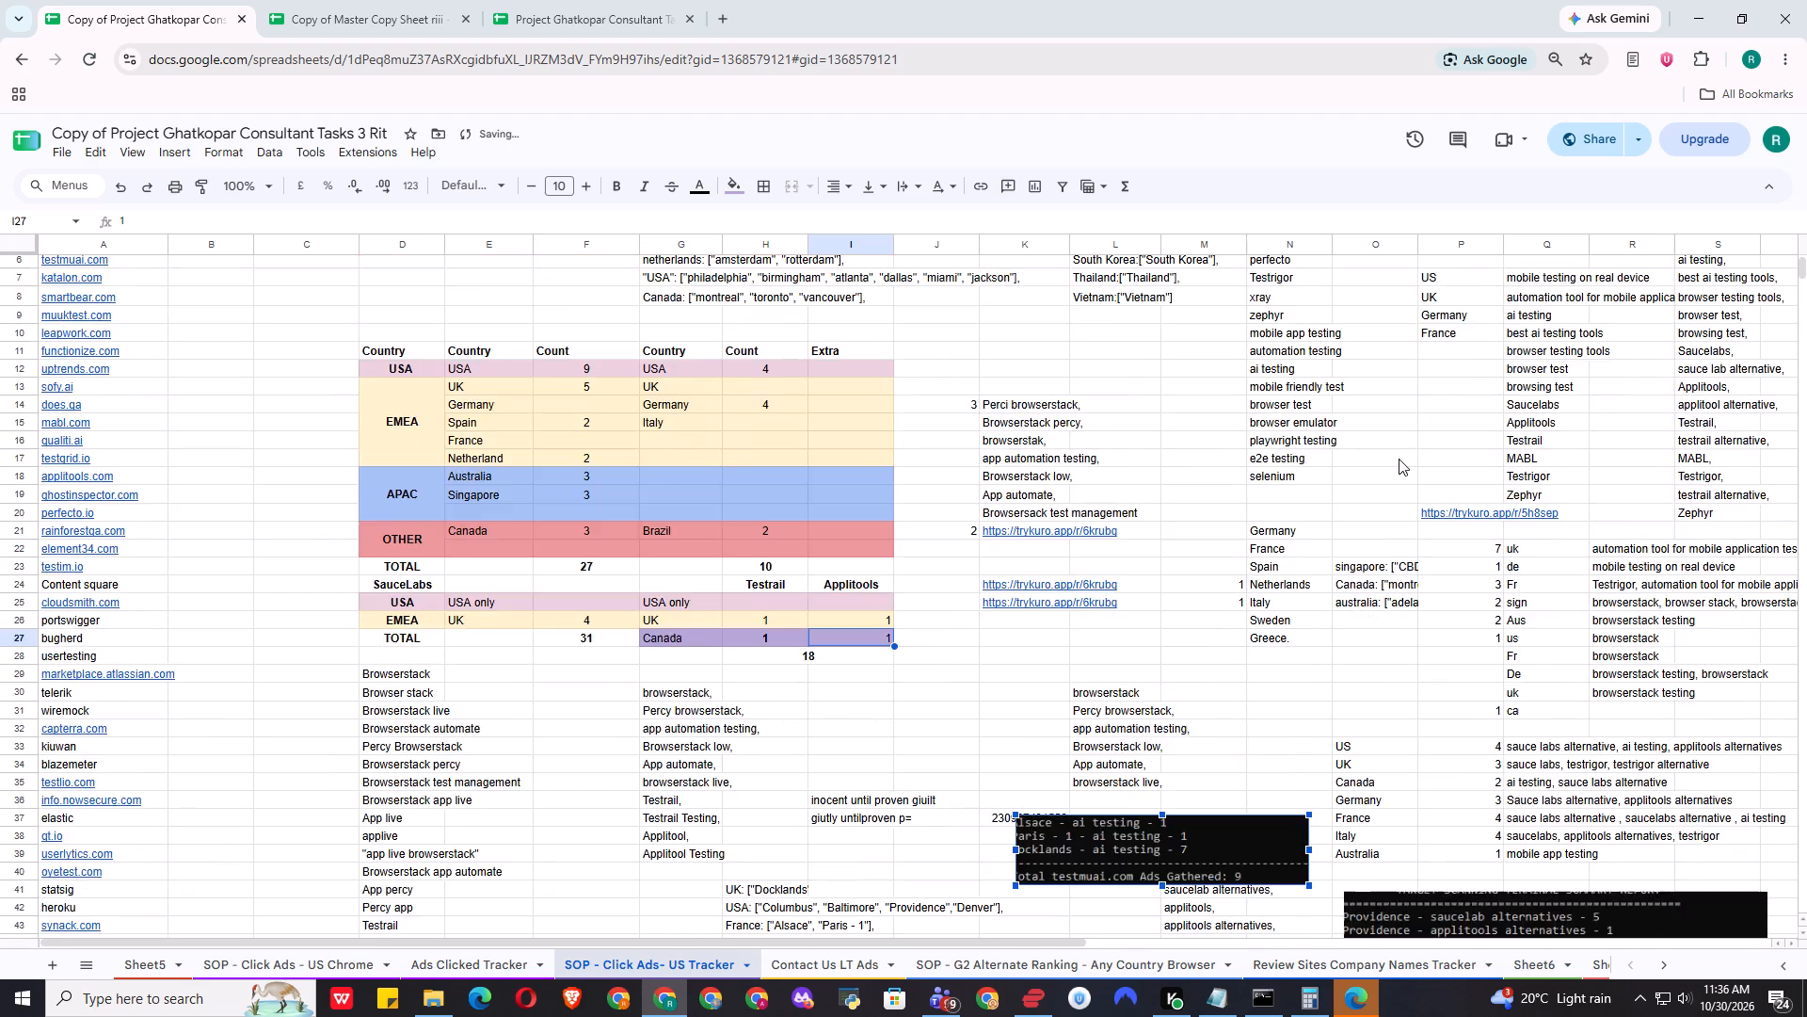
scroll(1399, 459, up, 2)
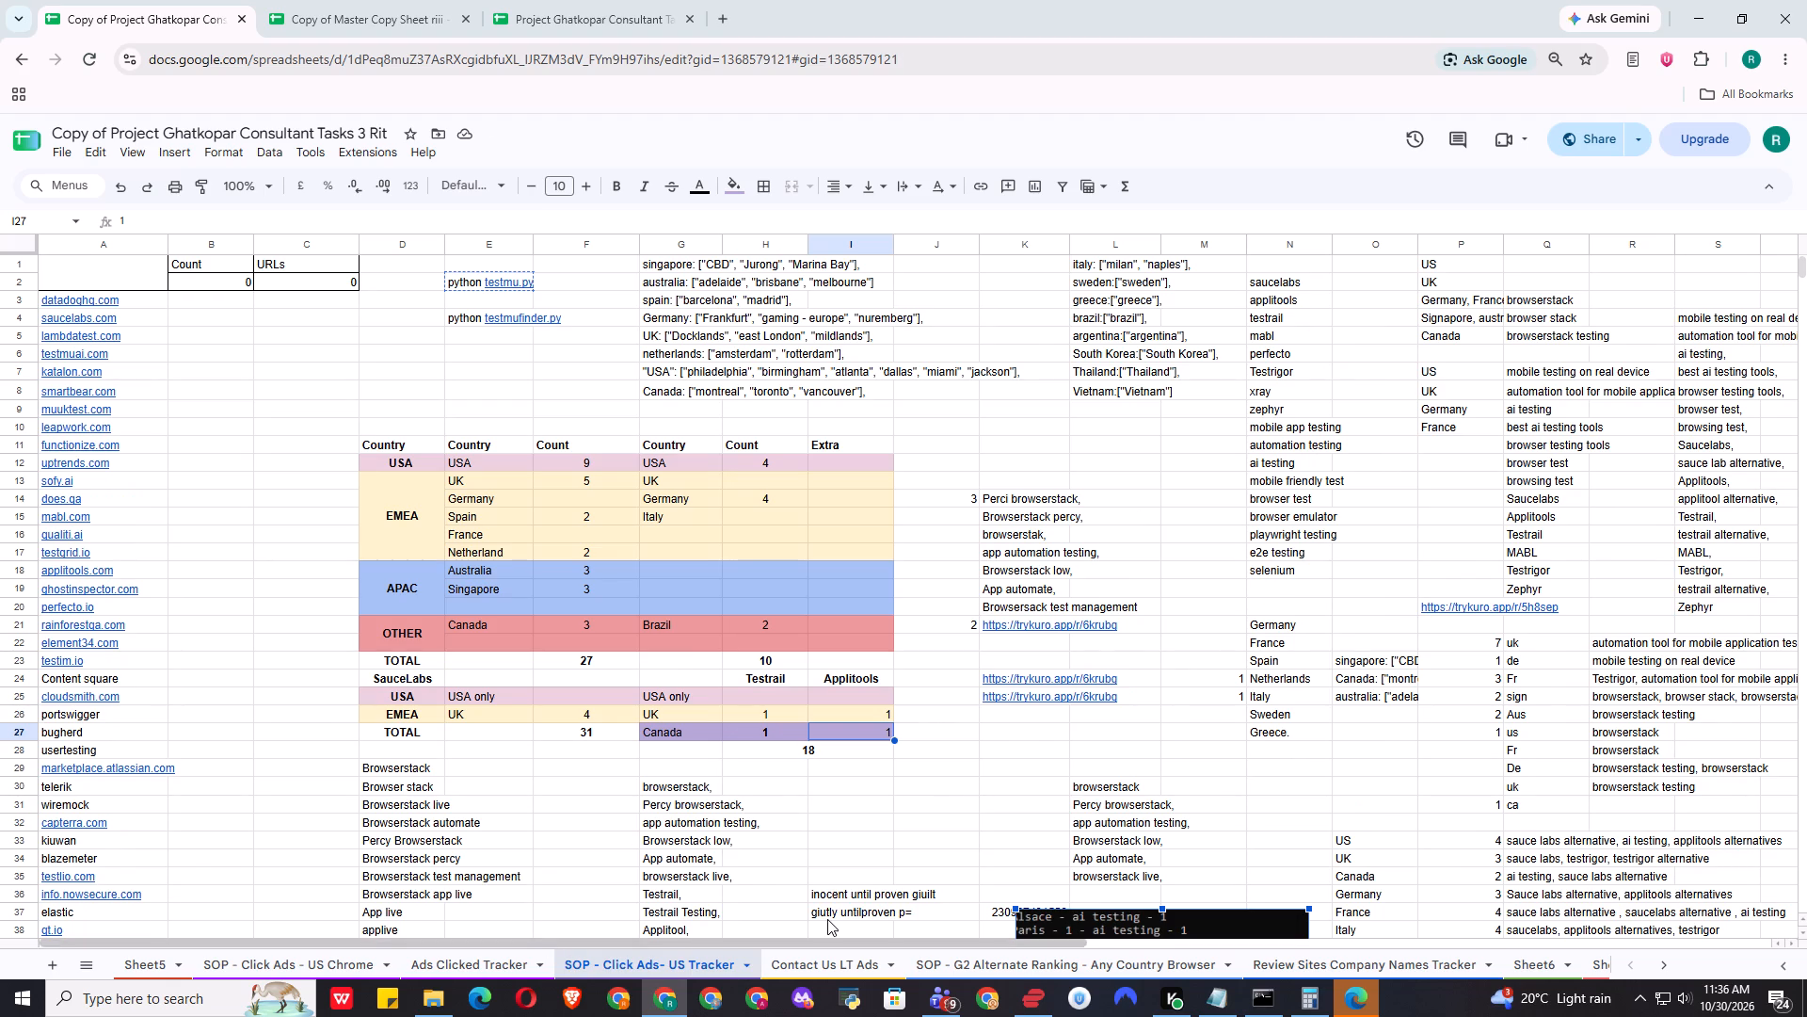
click(453, 952)
click(599, 964)
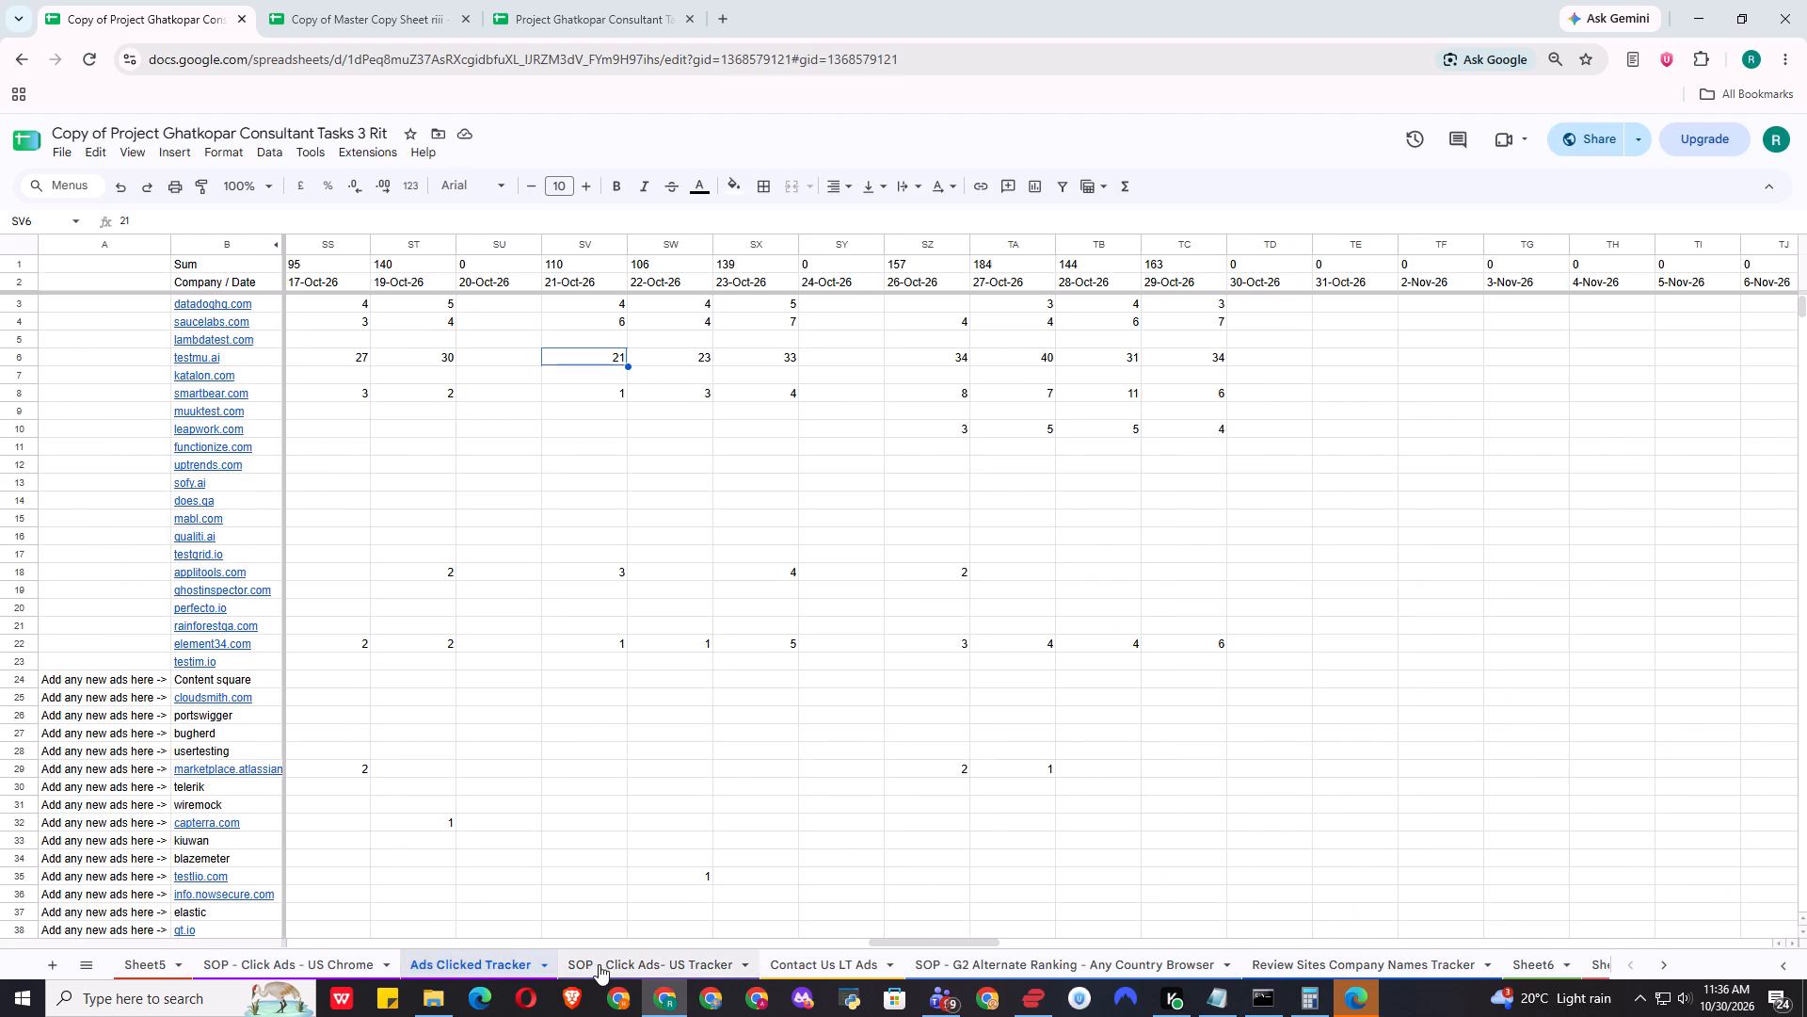
click(546, 0)
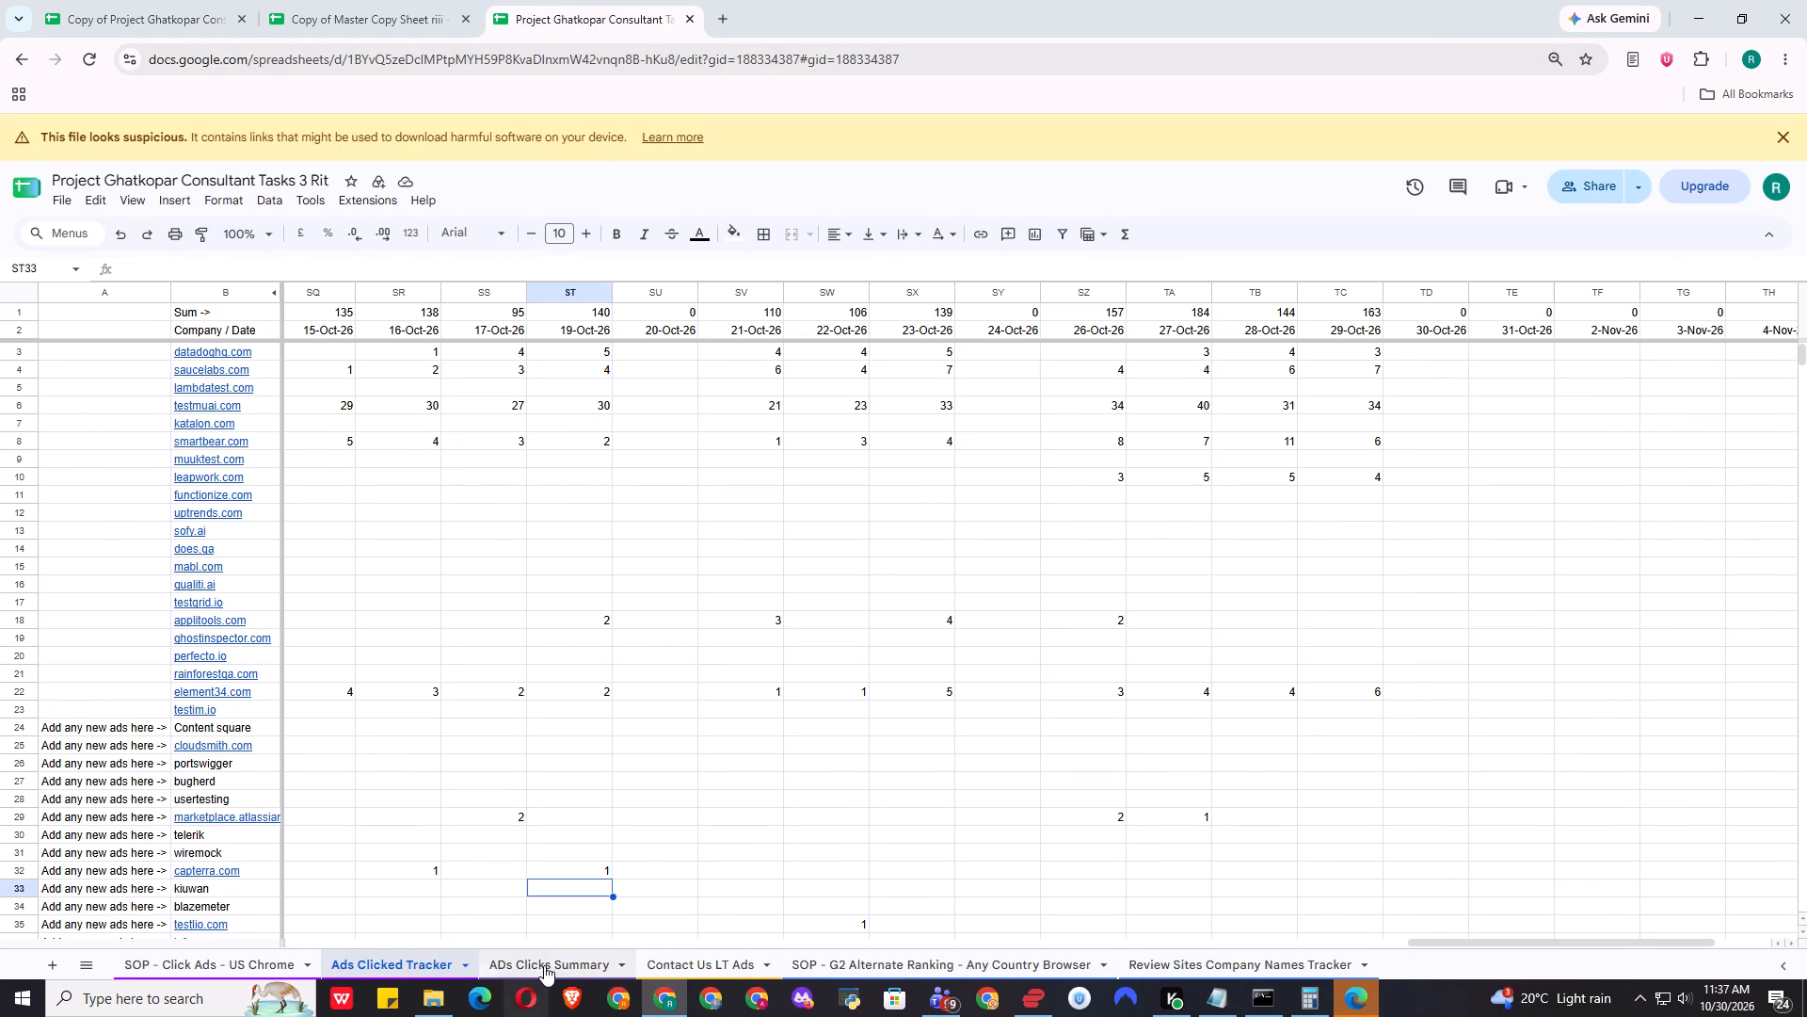
click(548, 961)
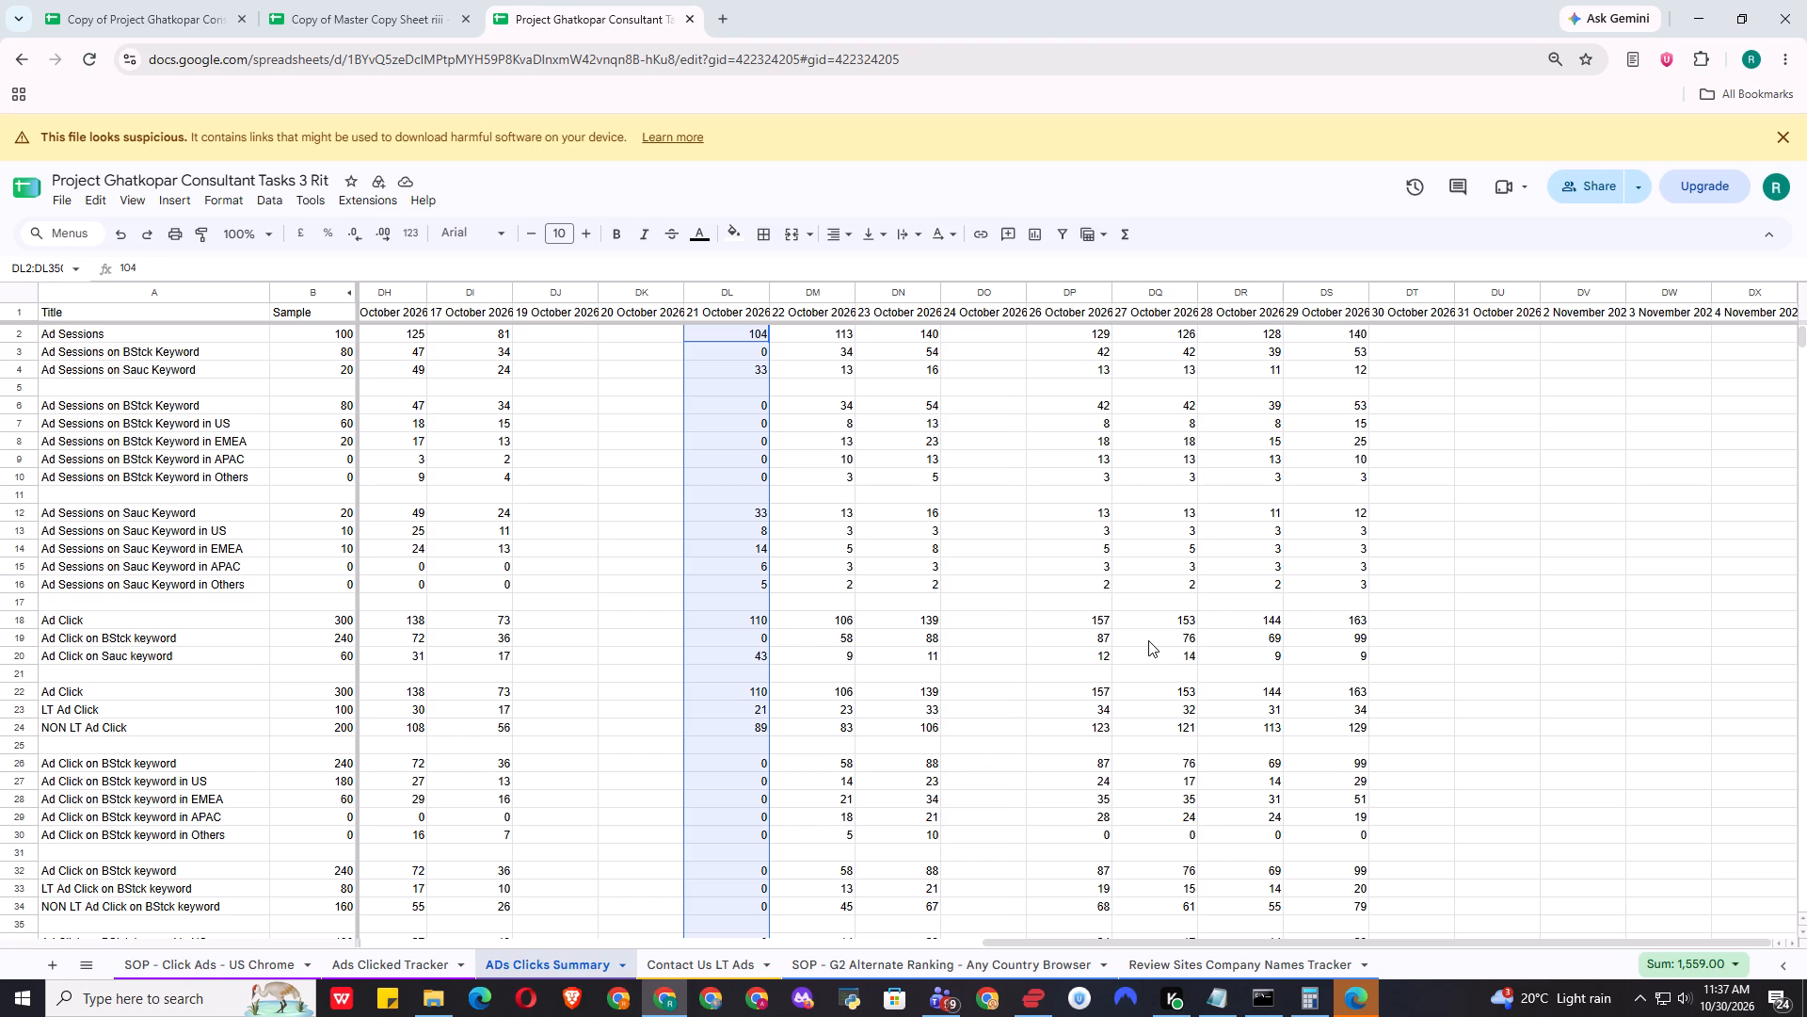
click(982, 689)
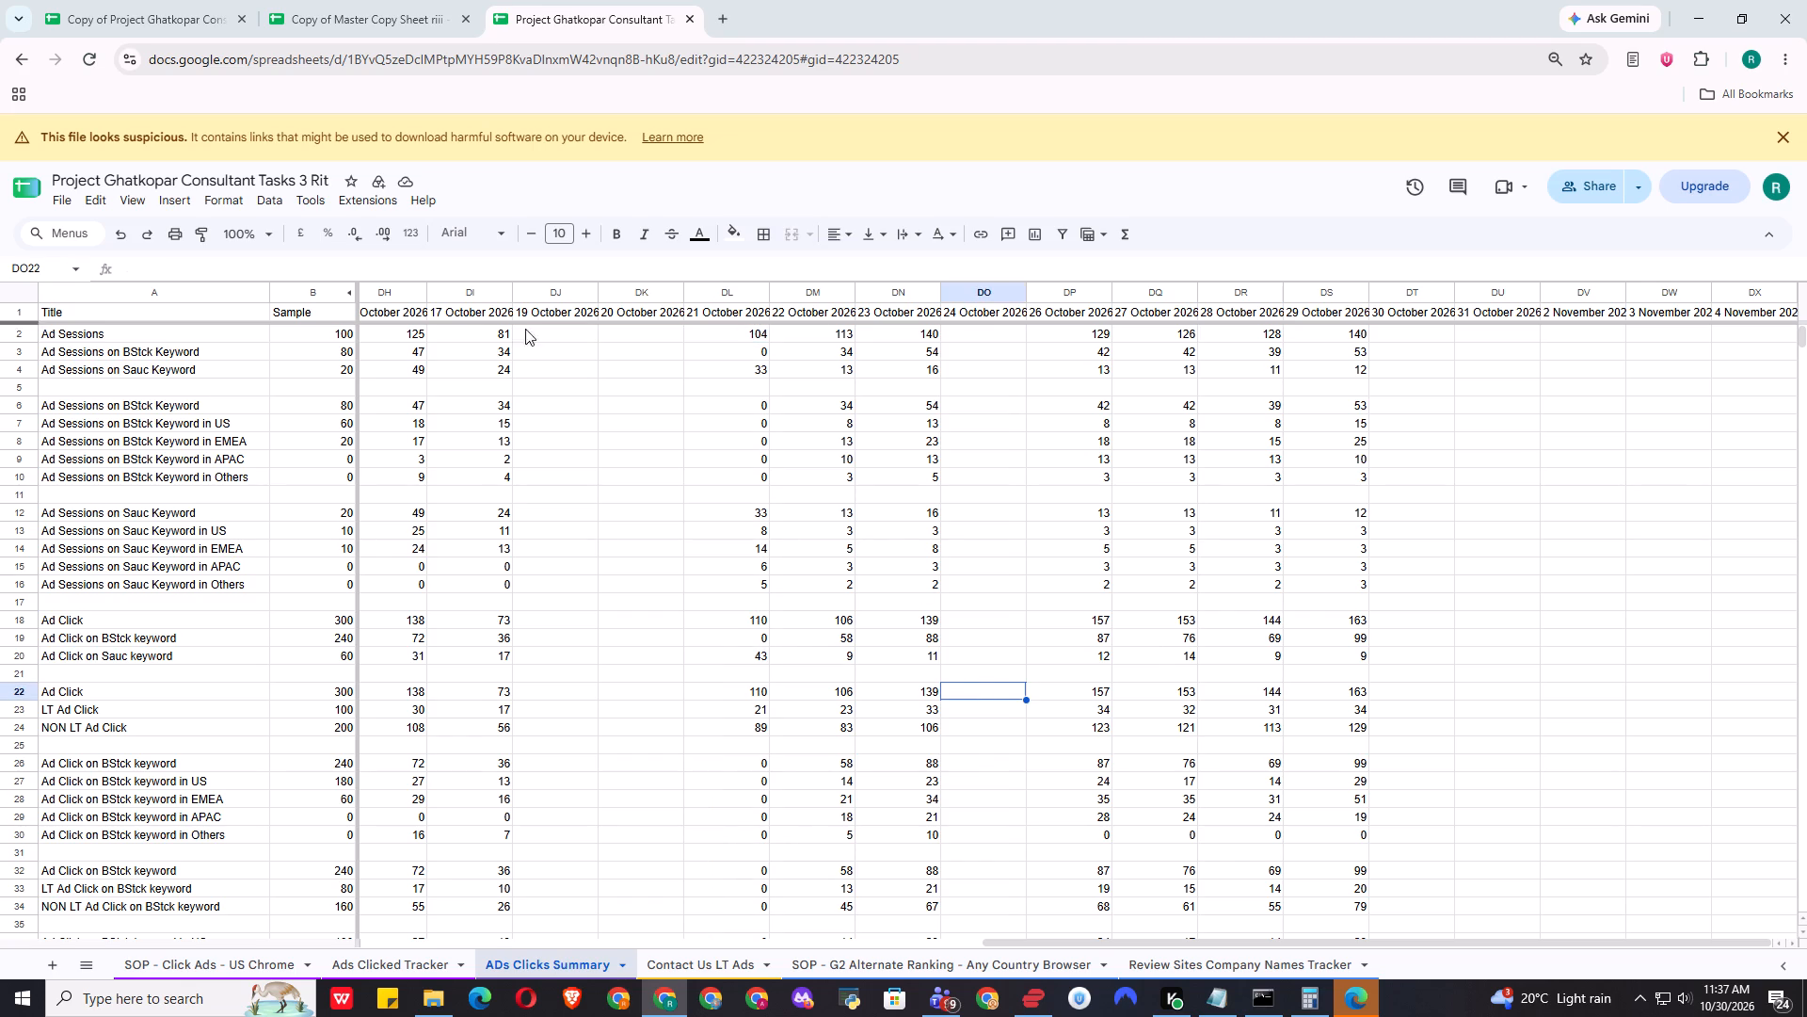
click(401, 0)
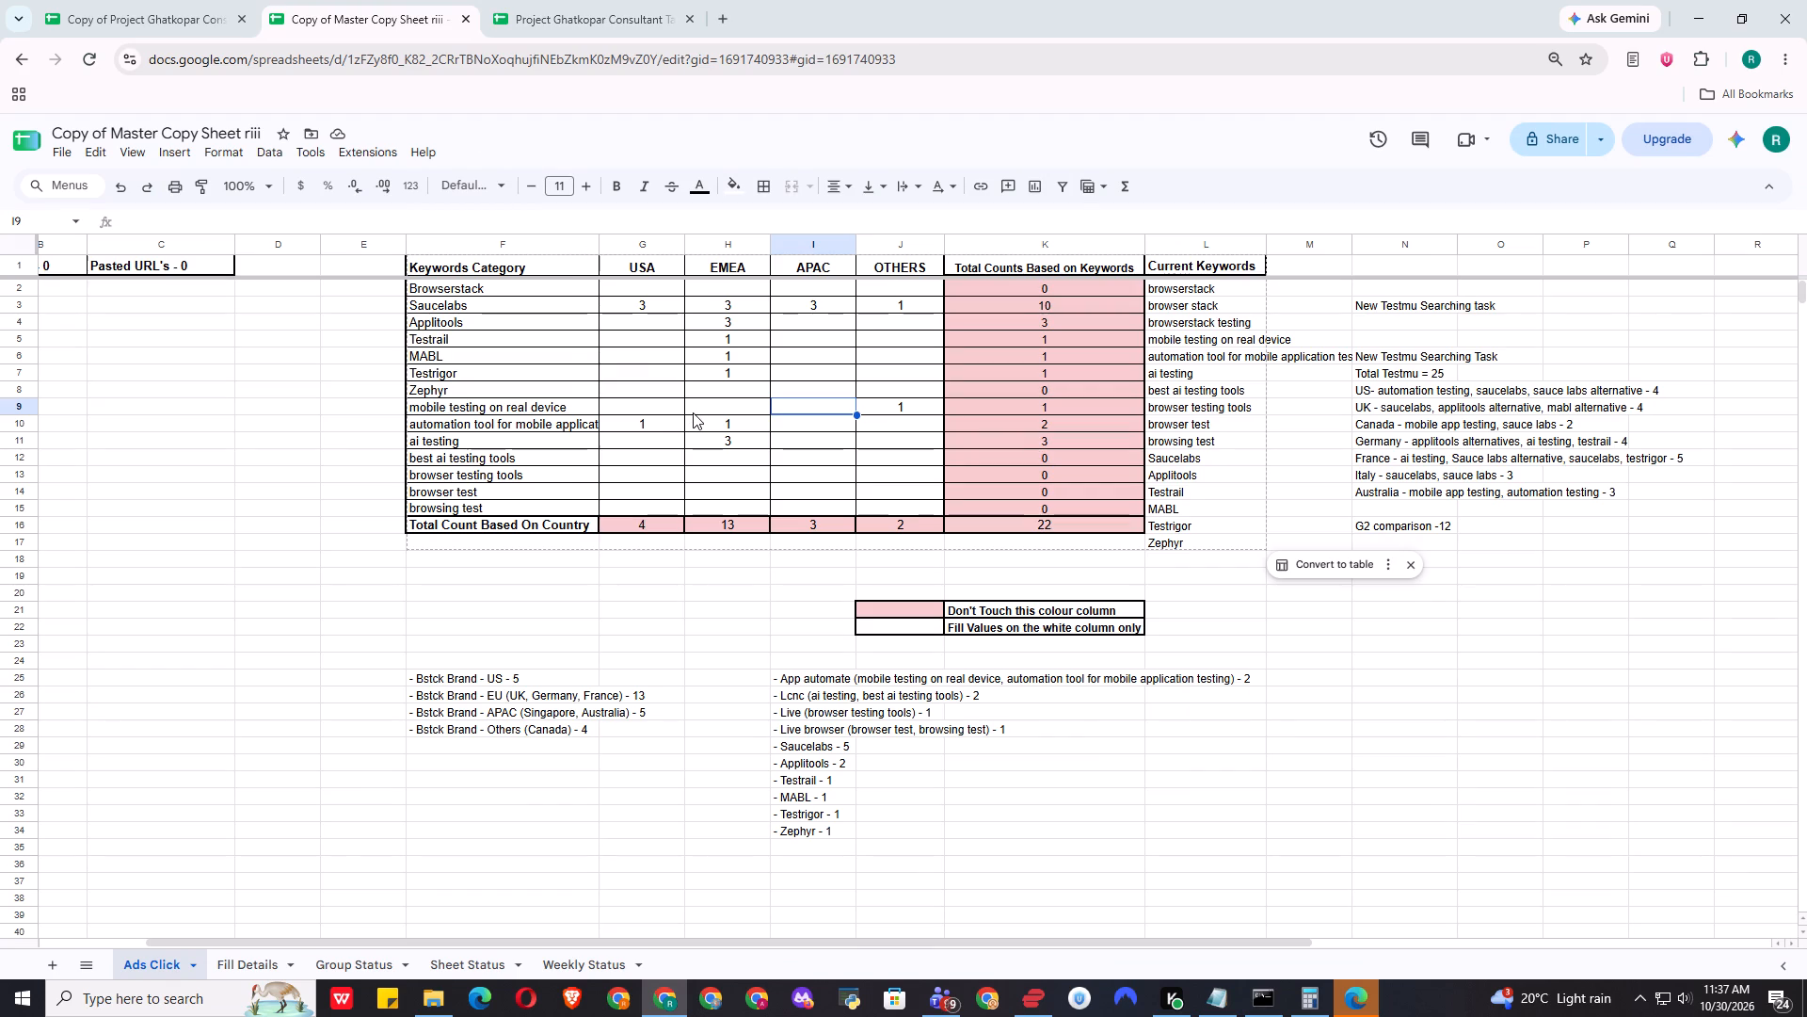
click(513, 0)
scroll(446, 476, up, 2)
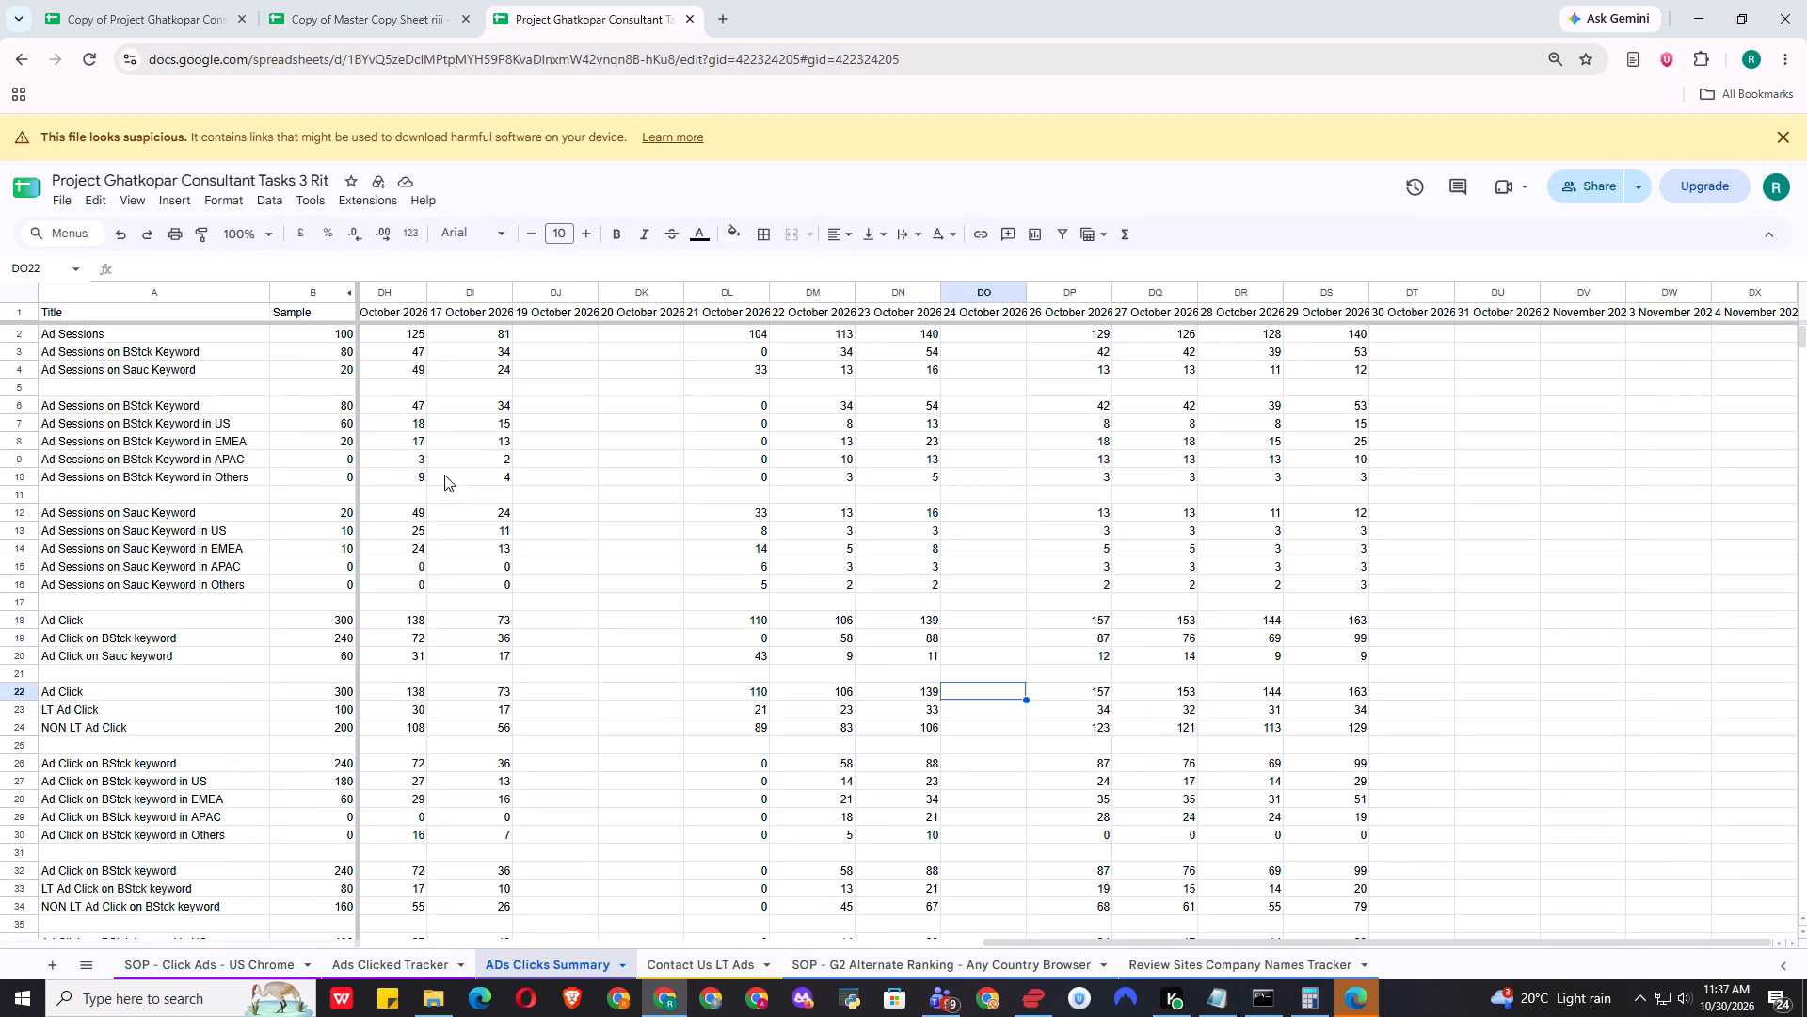
drag(1044, 944, 162, 902)
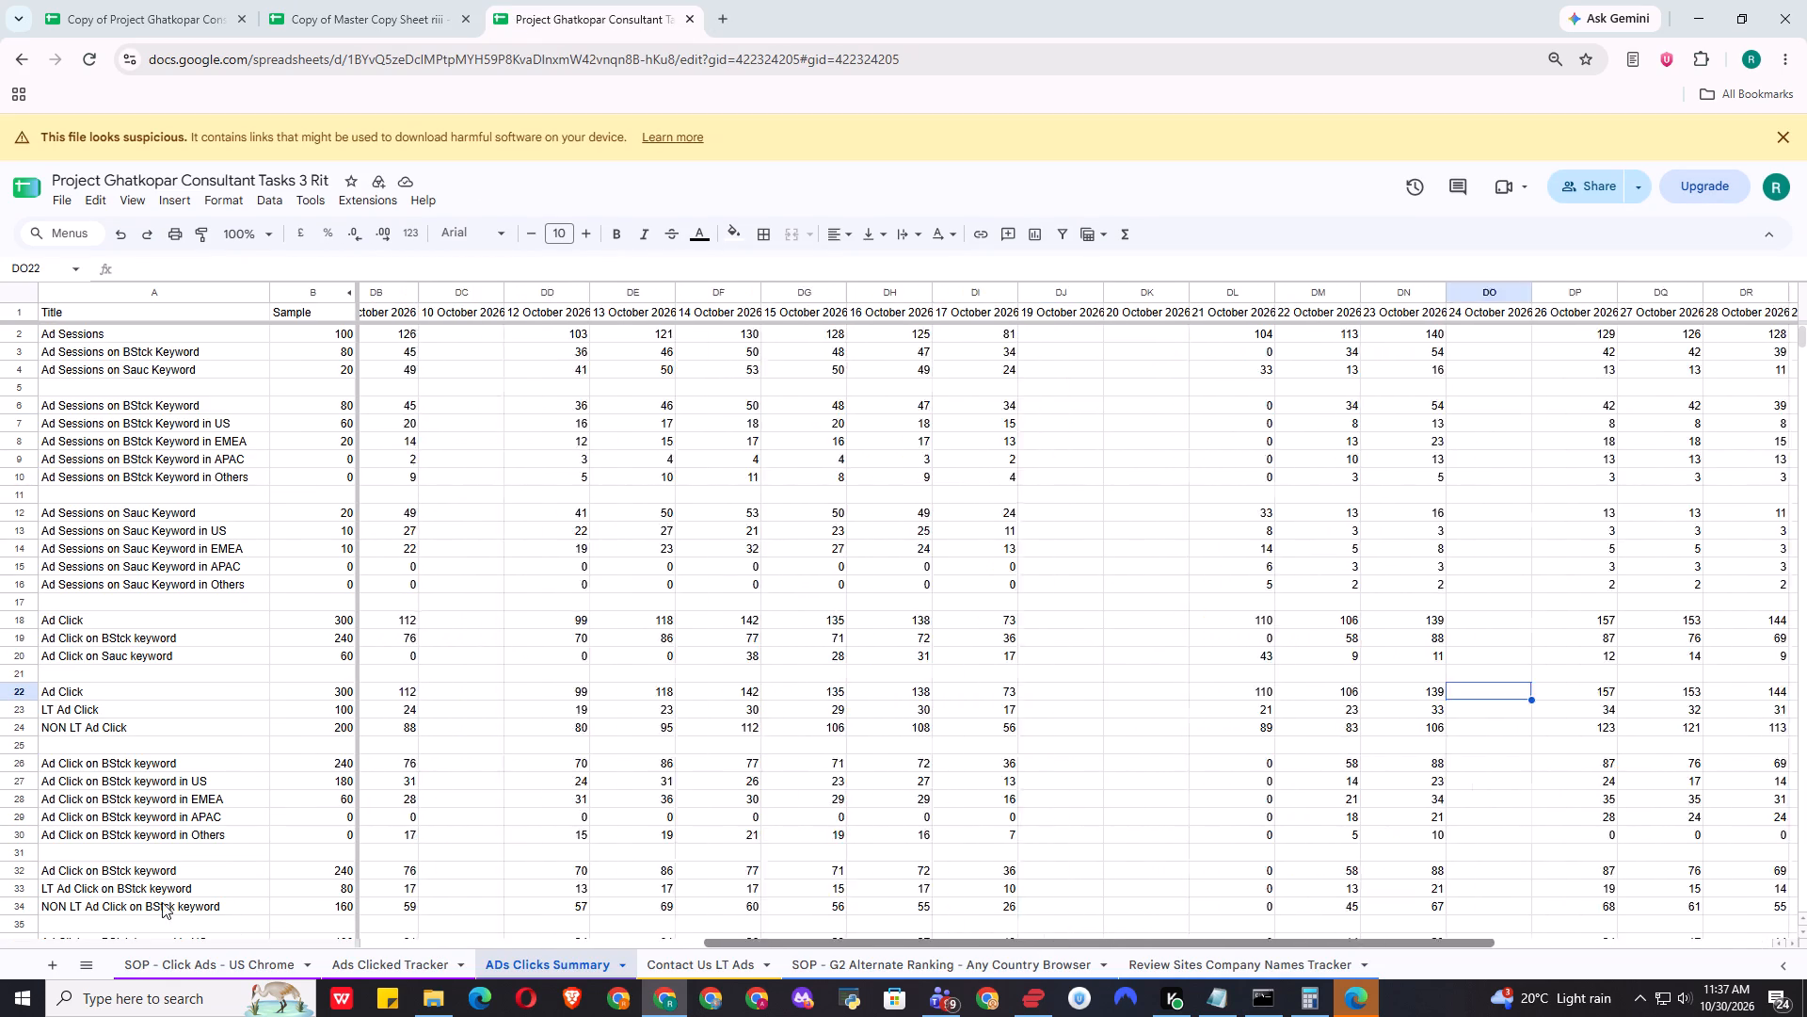
drag(162, 902, 1334, 950)
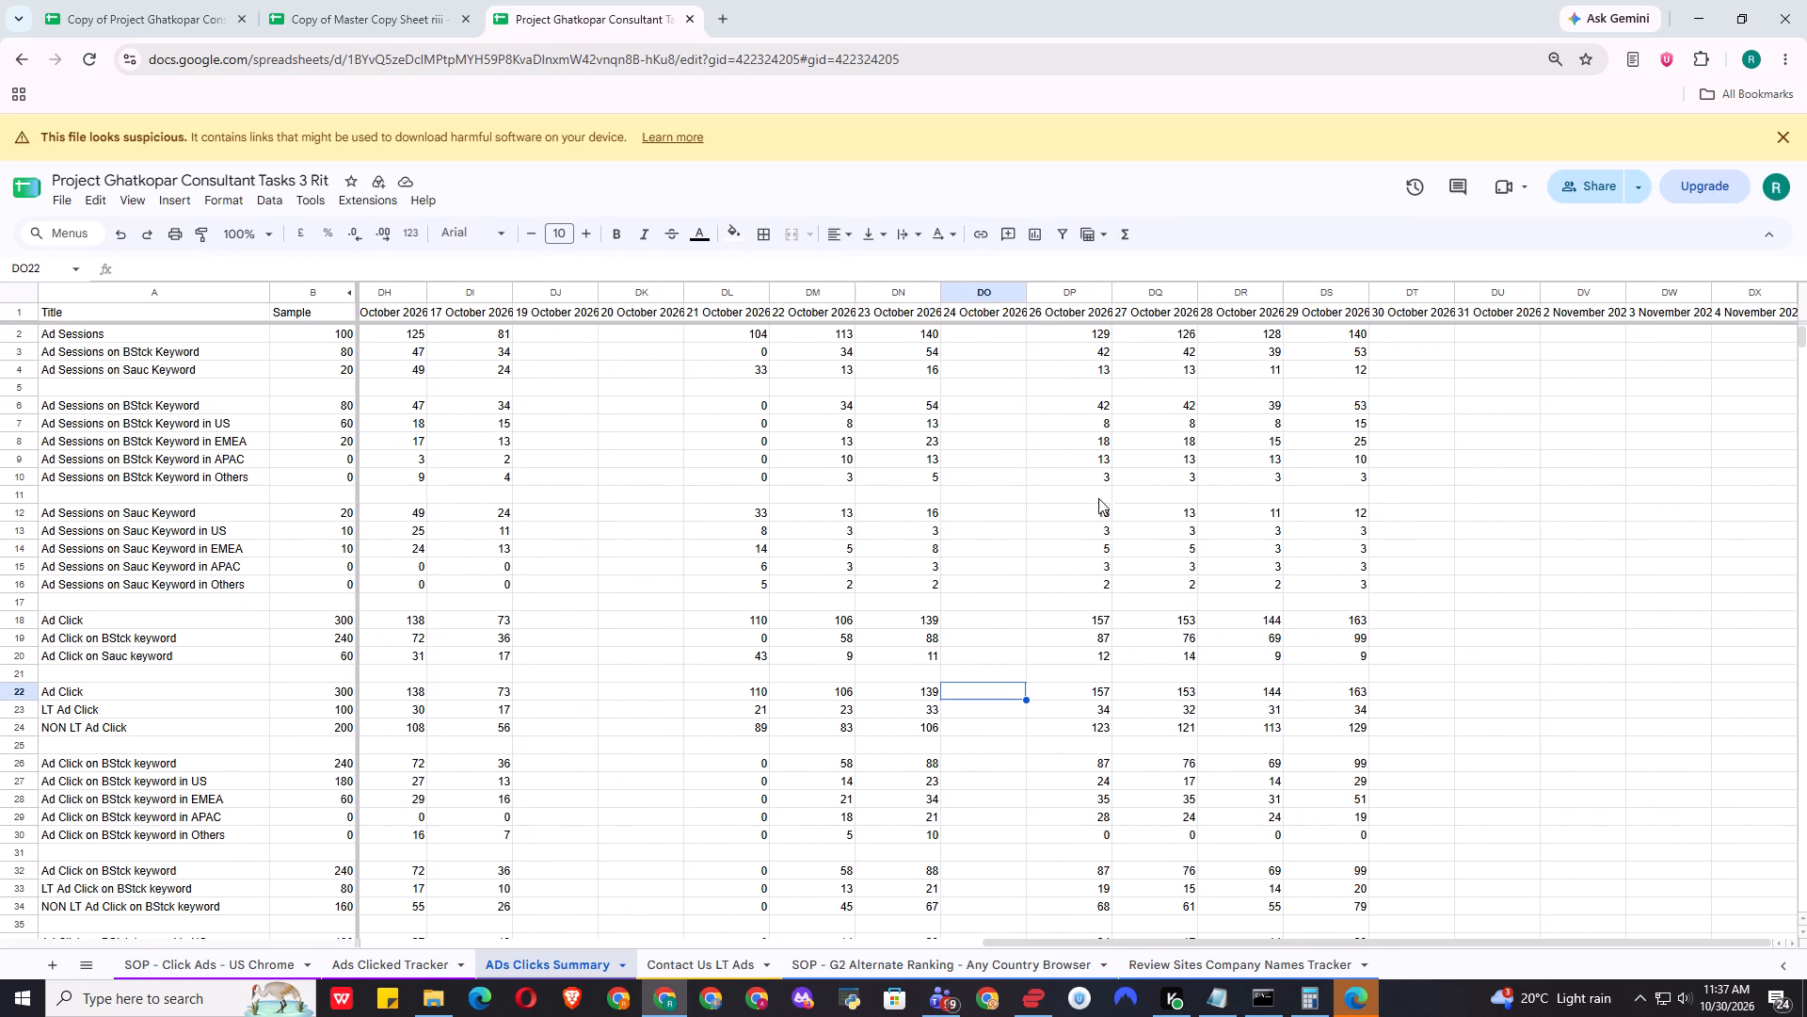
drag(1046, 945, 417, 938)
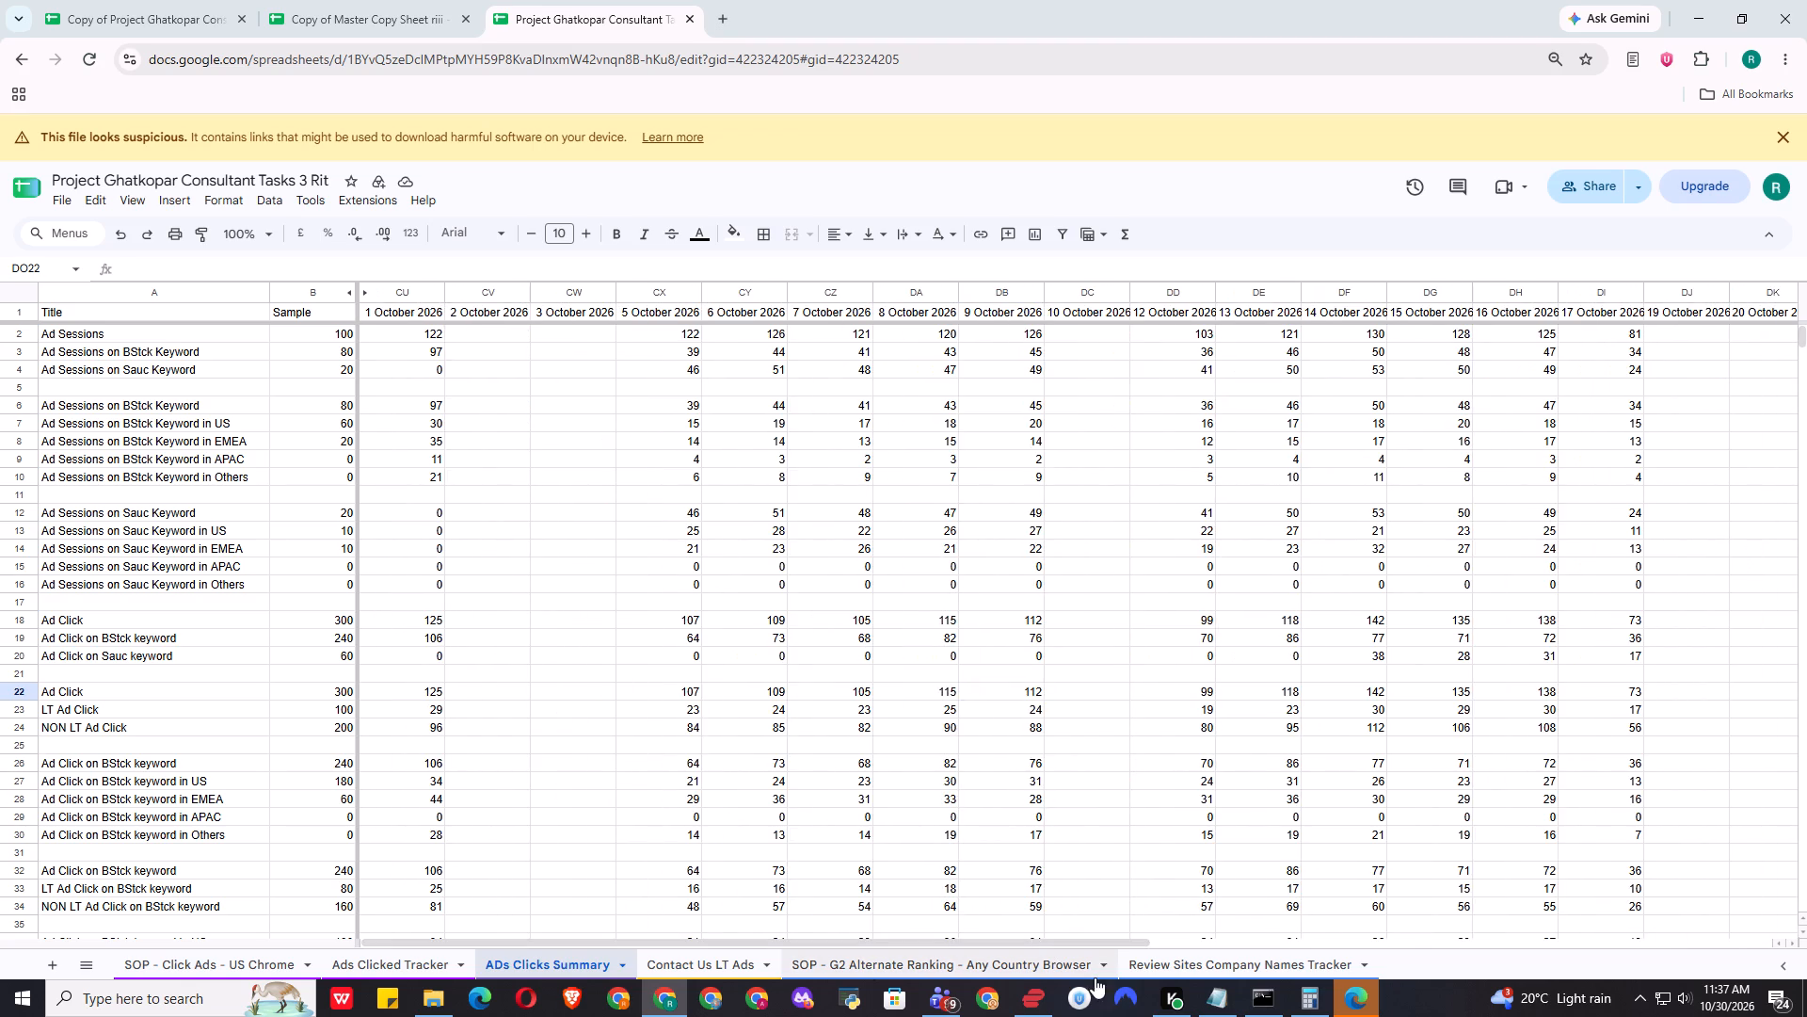
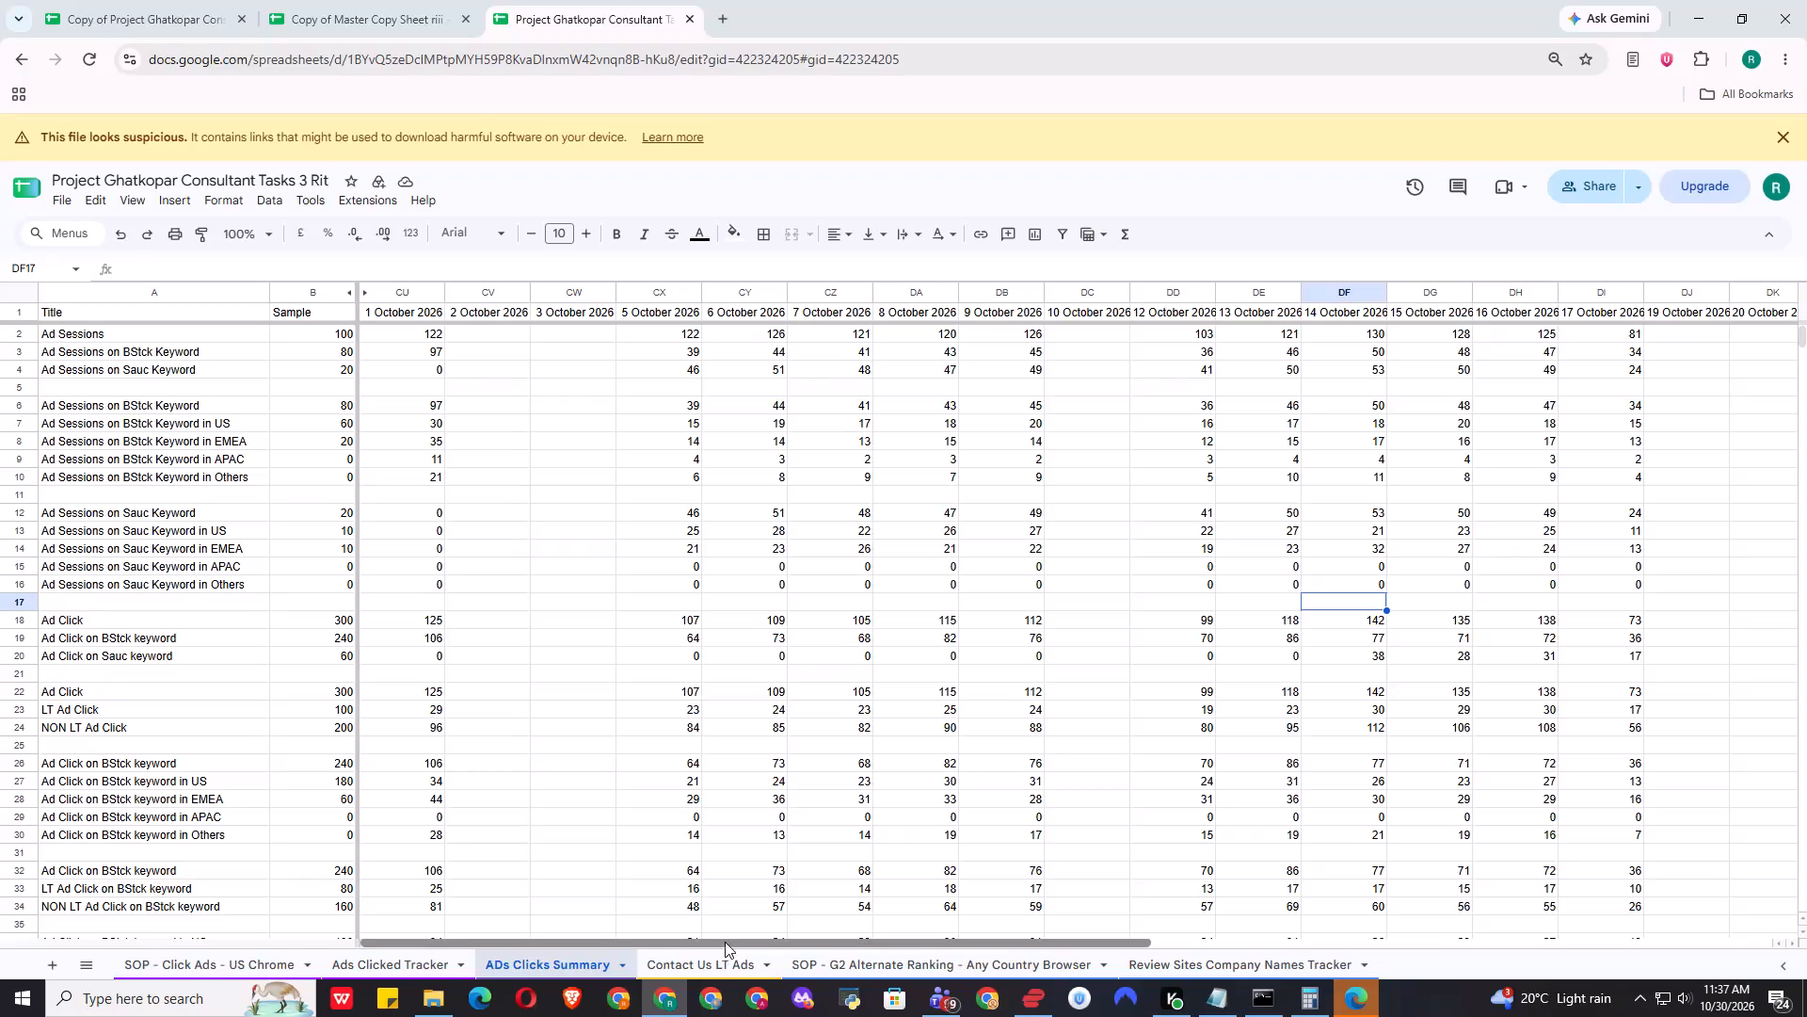
Hide columns CU to DK, covering 1 to 20 October 2026, in the original project's ADs Clicks Summary.
drag(725, 942, 458, 927)
drag(402, 285, 1805, 334)
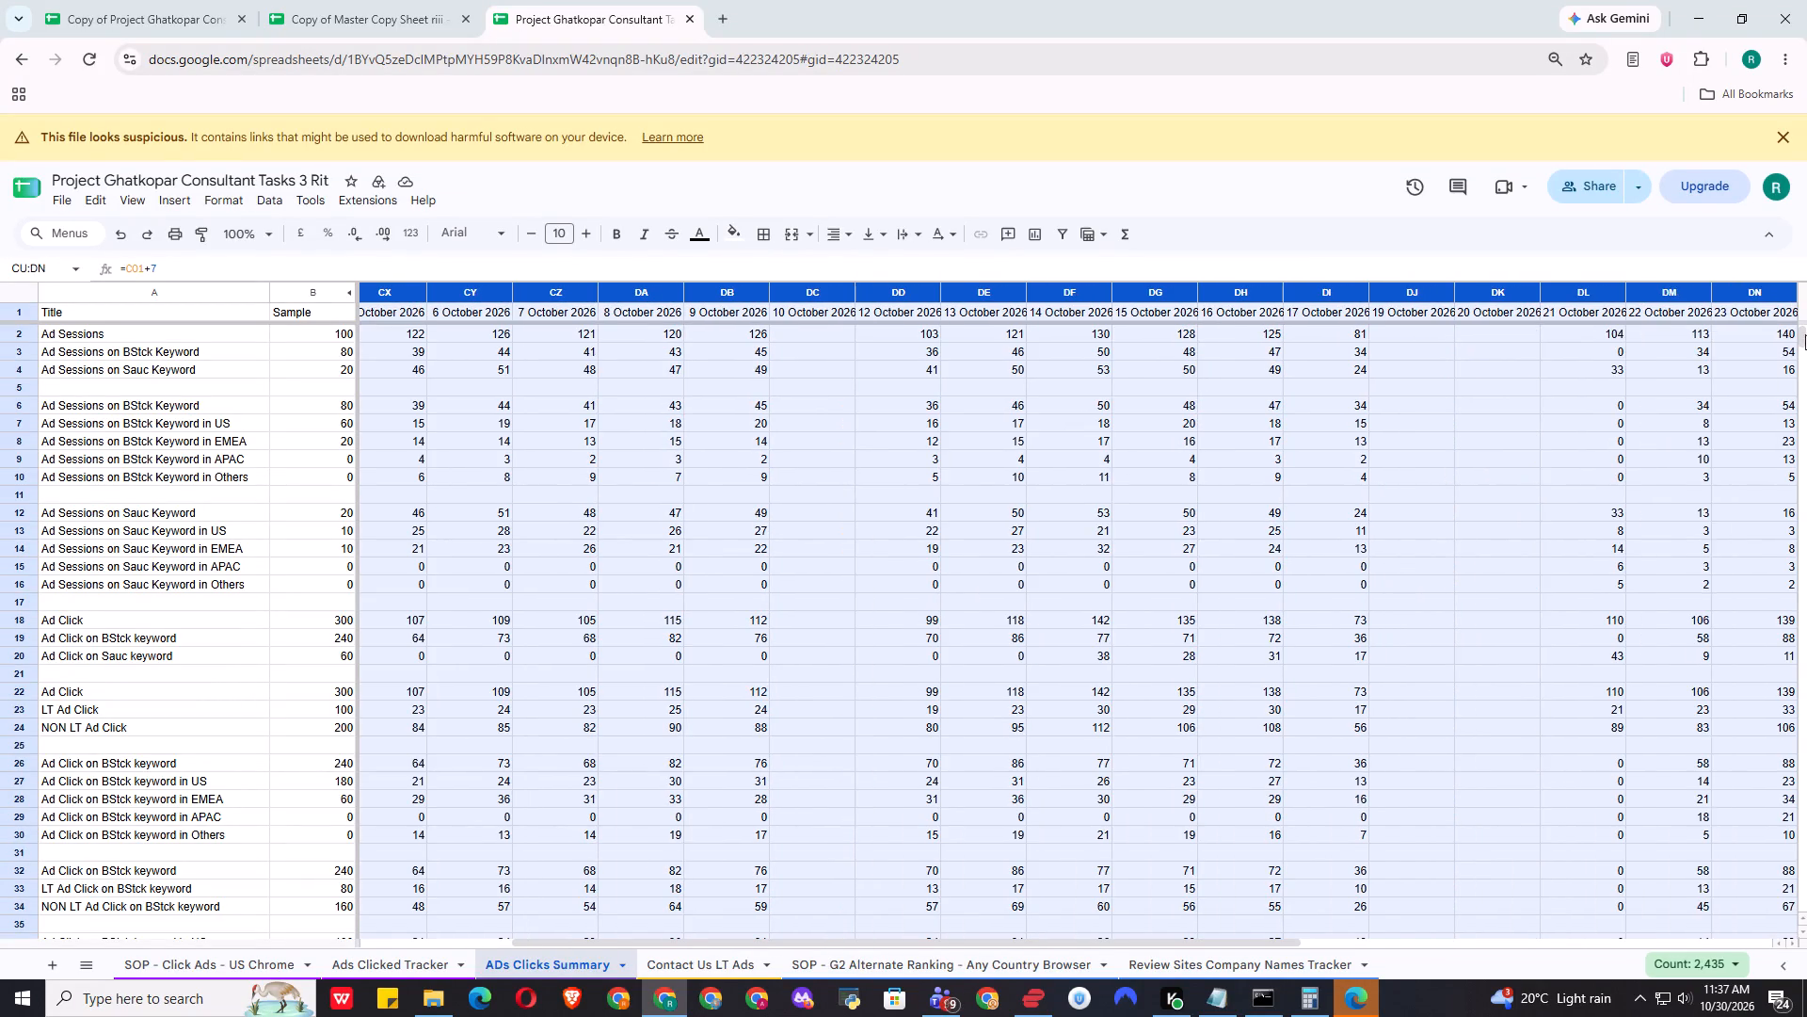
drag(1805, 334, 1526, 332)
right_click(1502, 282)
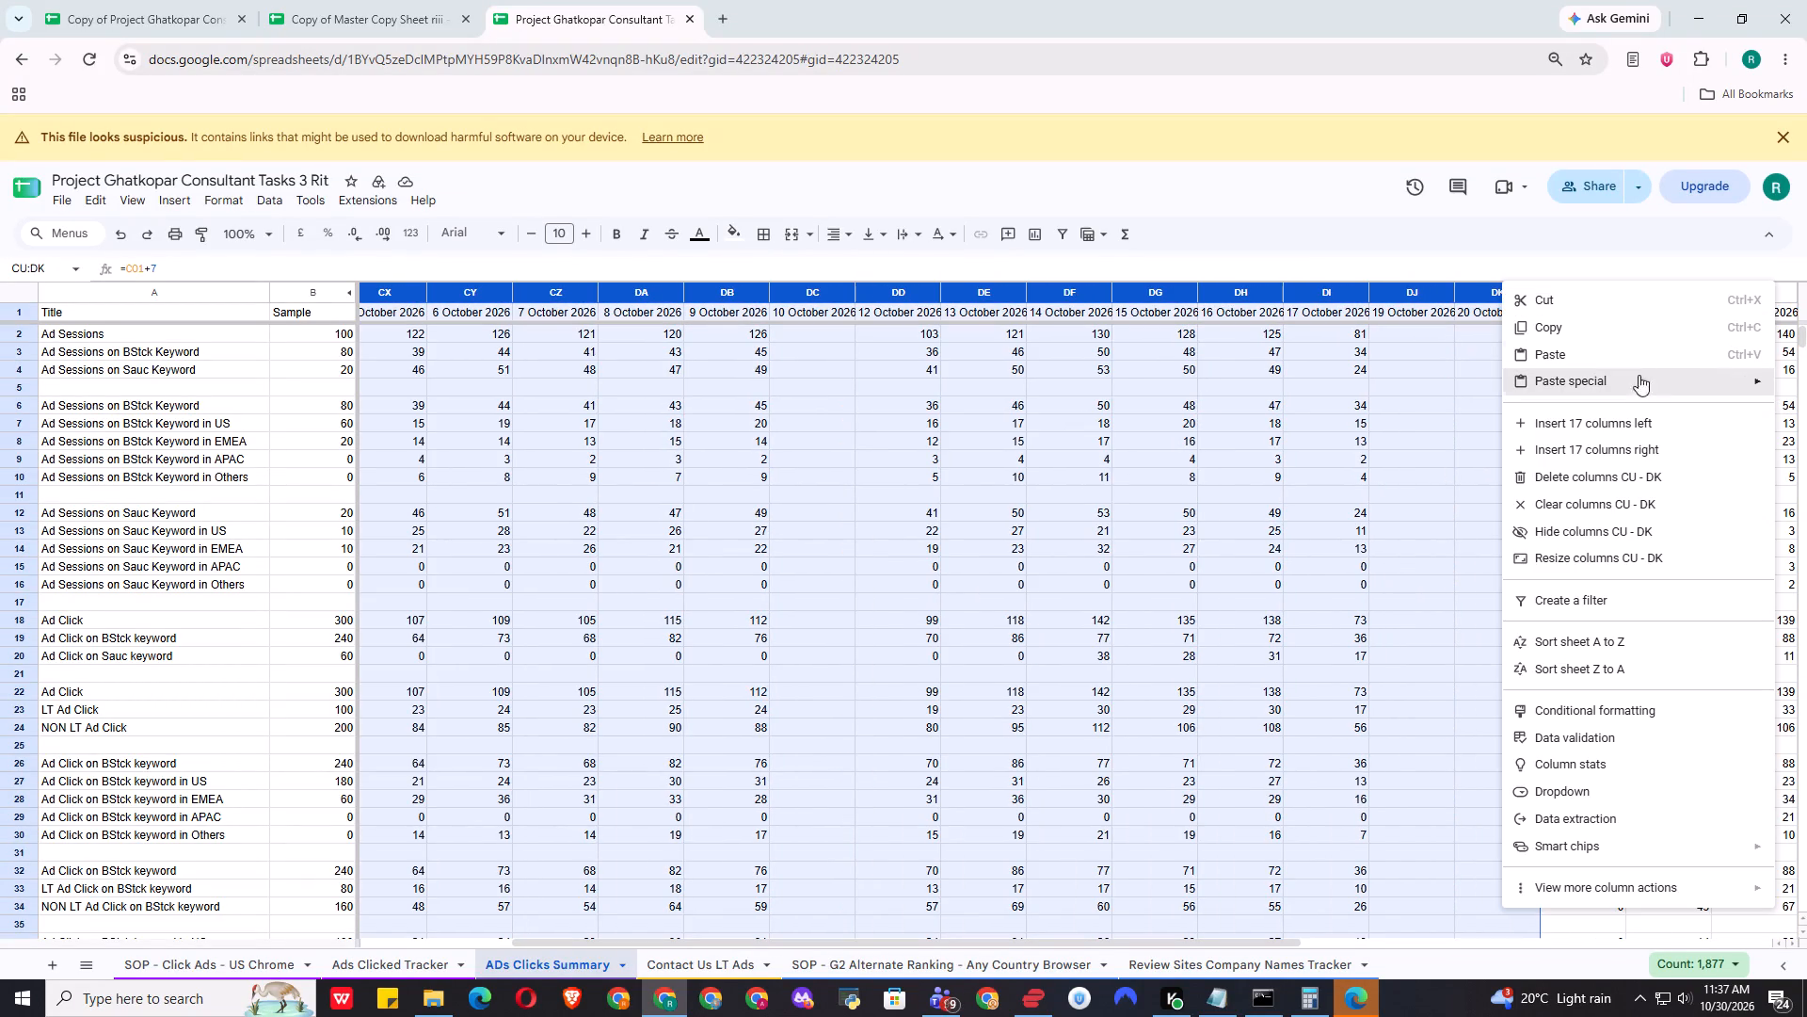
click(1650, 525)
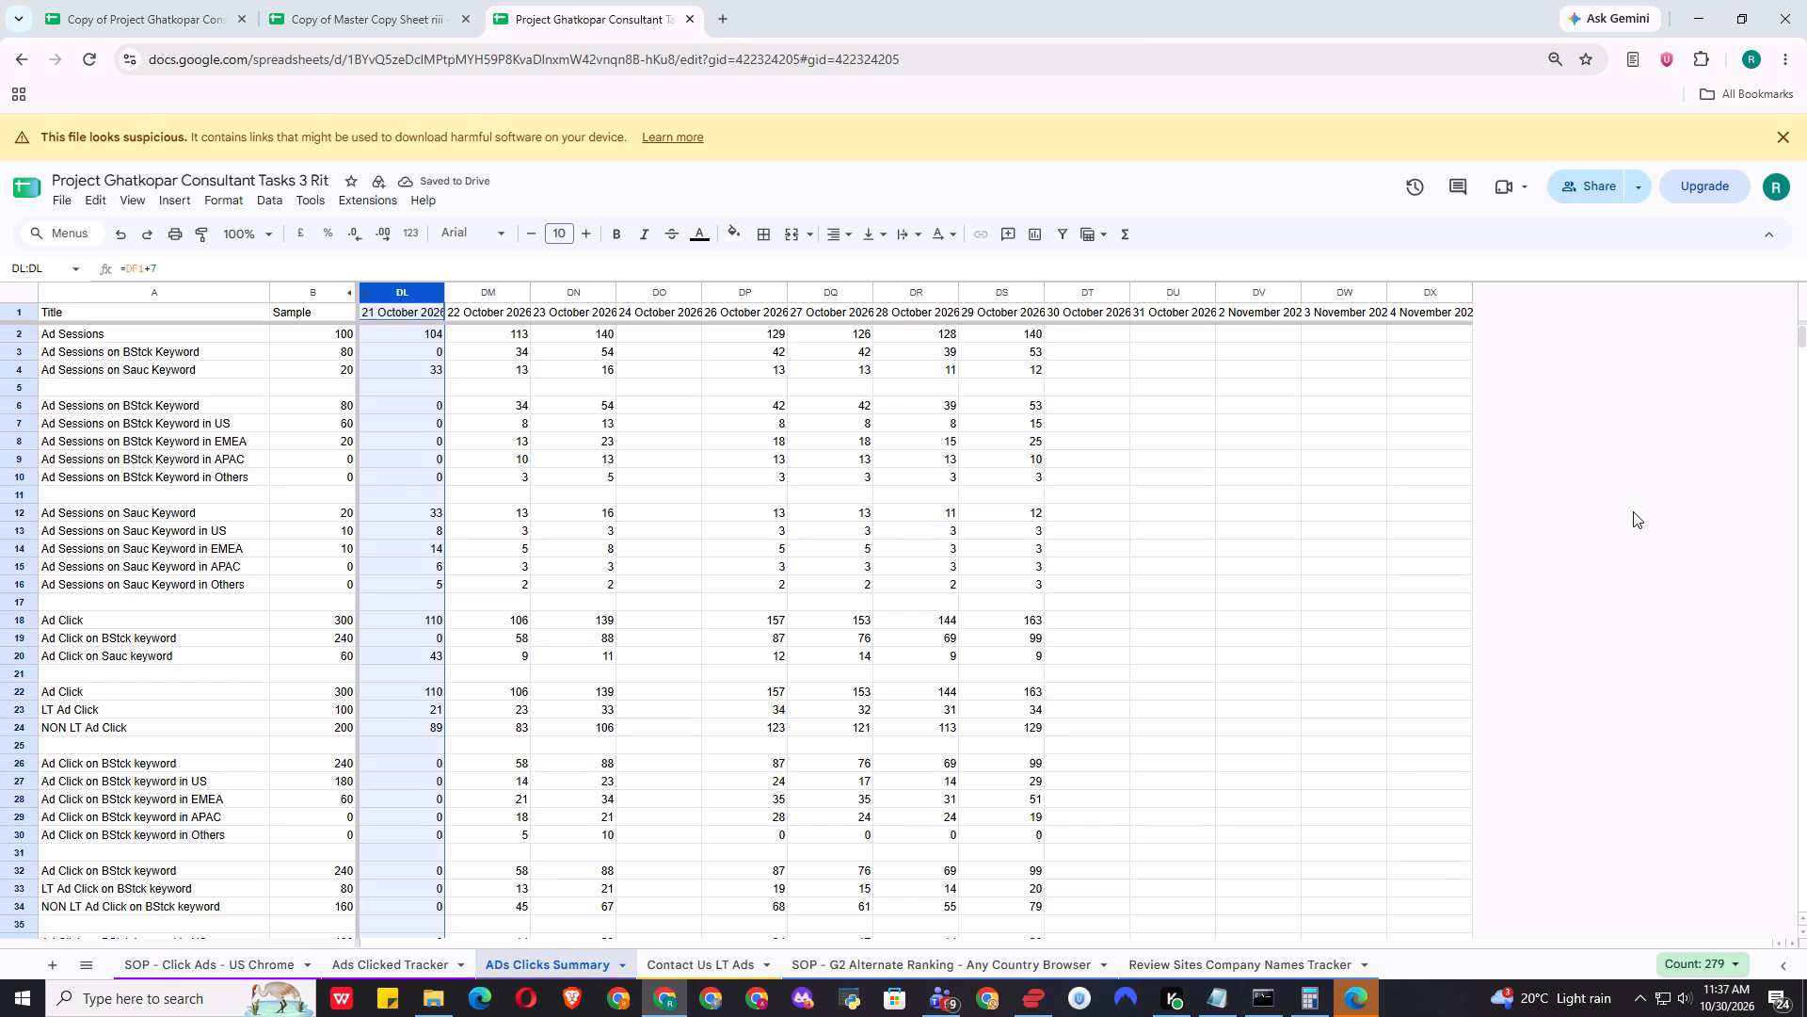
scroll(875, 403, up, 3)
click(653, 454)
Copy the empty date columns DT to DX and paste them starting at column DX, extending the date headers to 9 November 2026.
drag(1080, 292, 1531, 327)
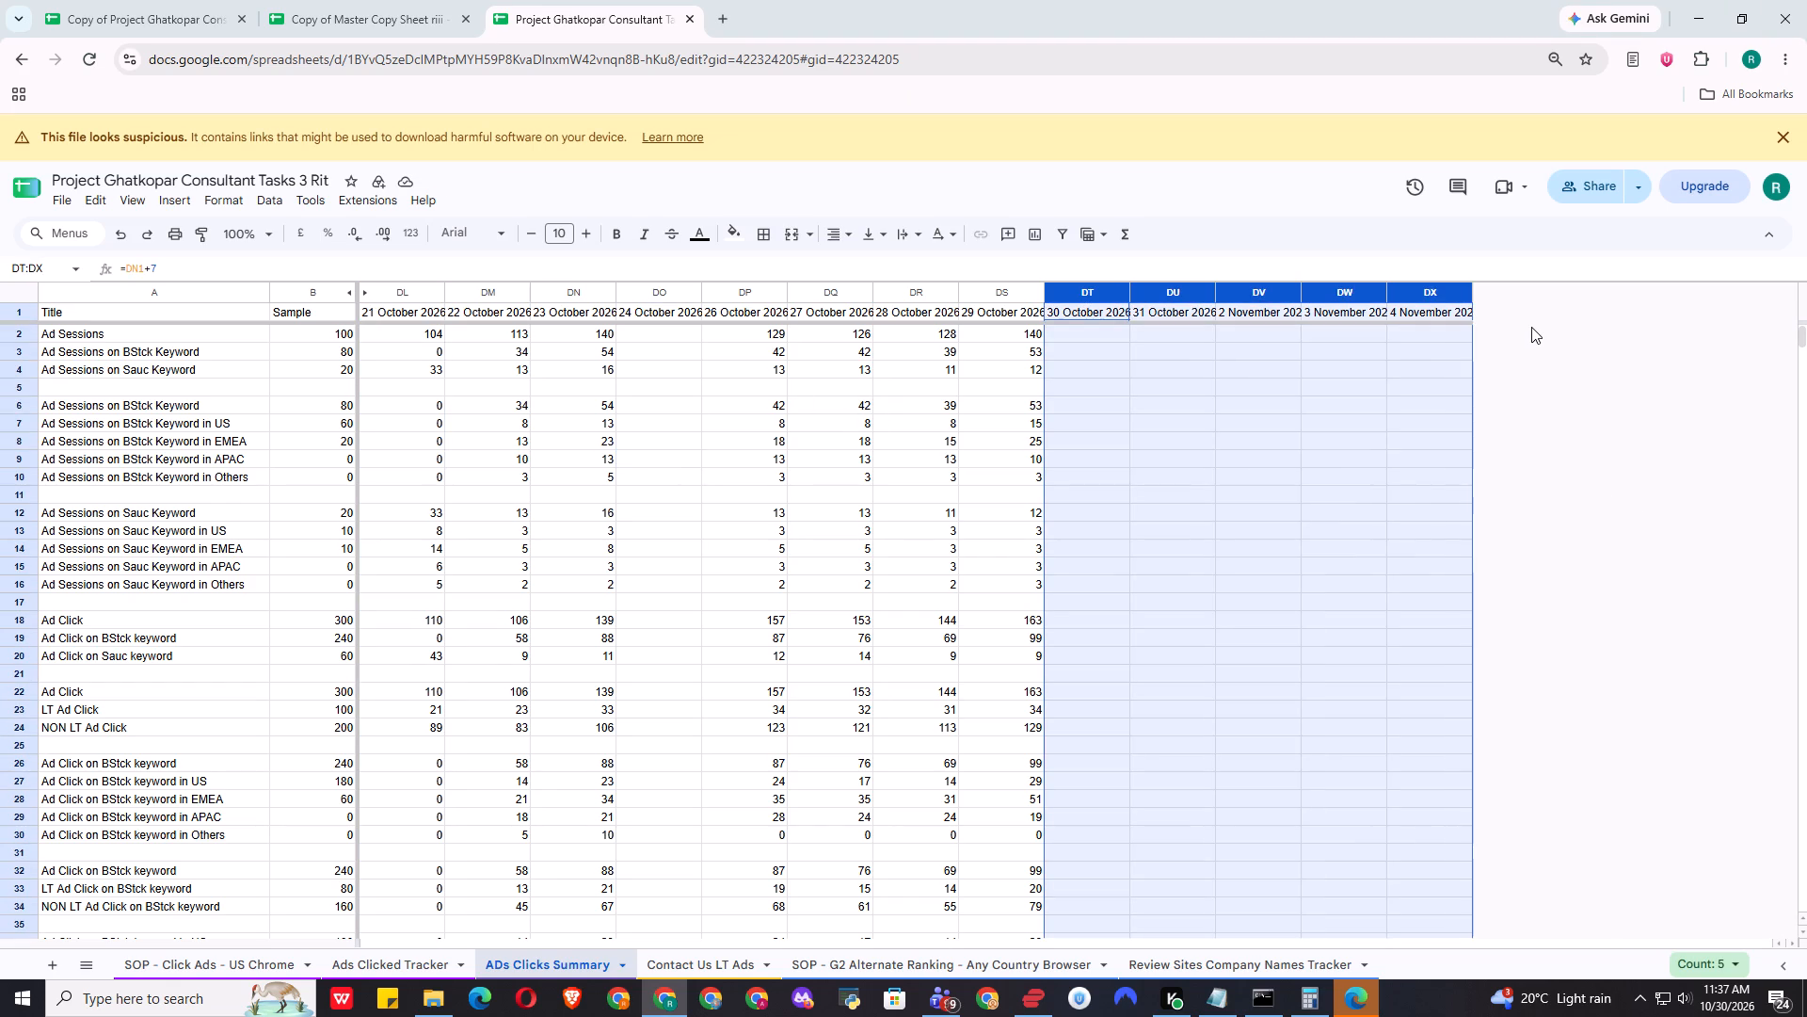
key(ctrl+c)
click(1408, 290)
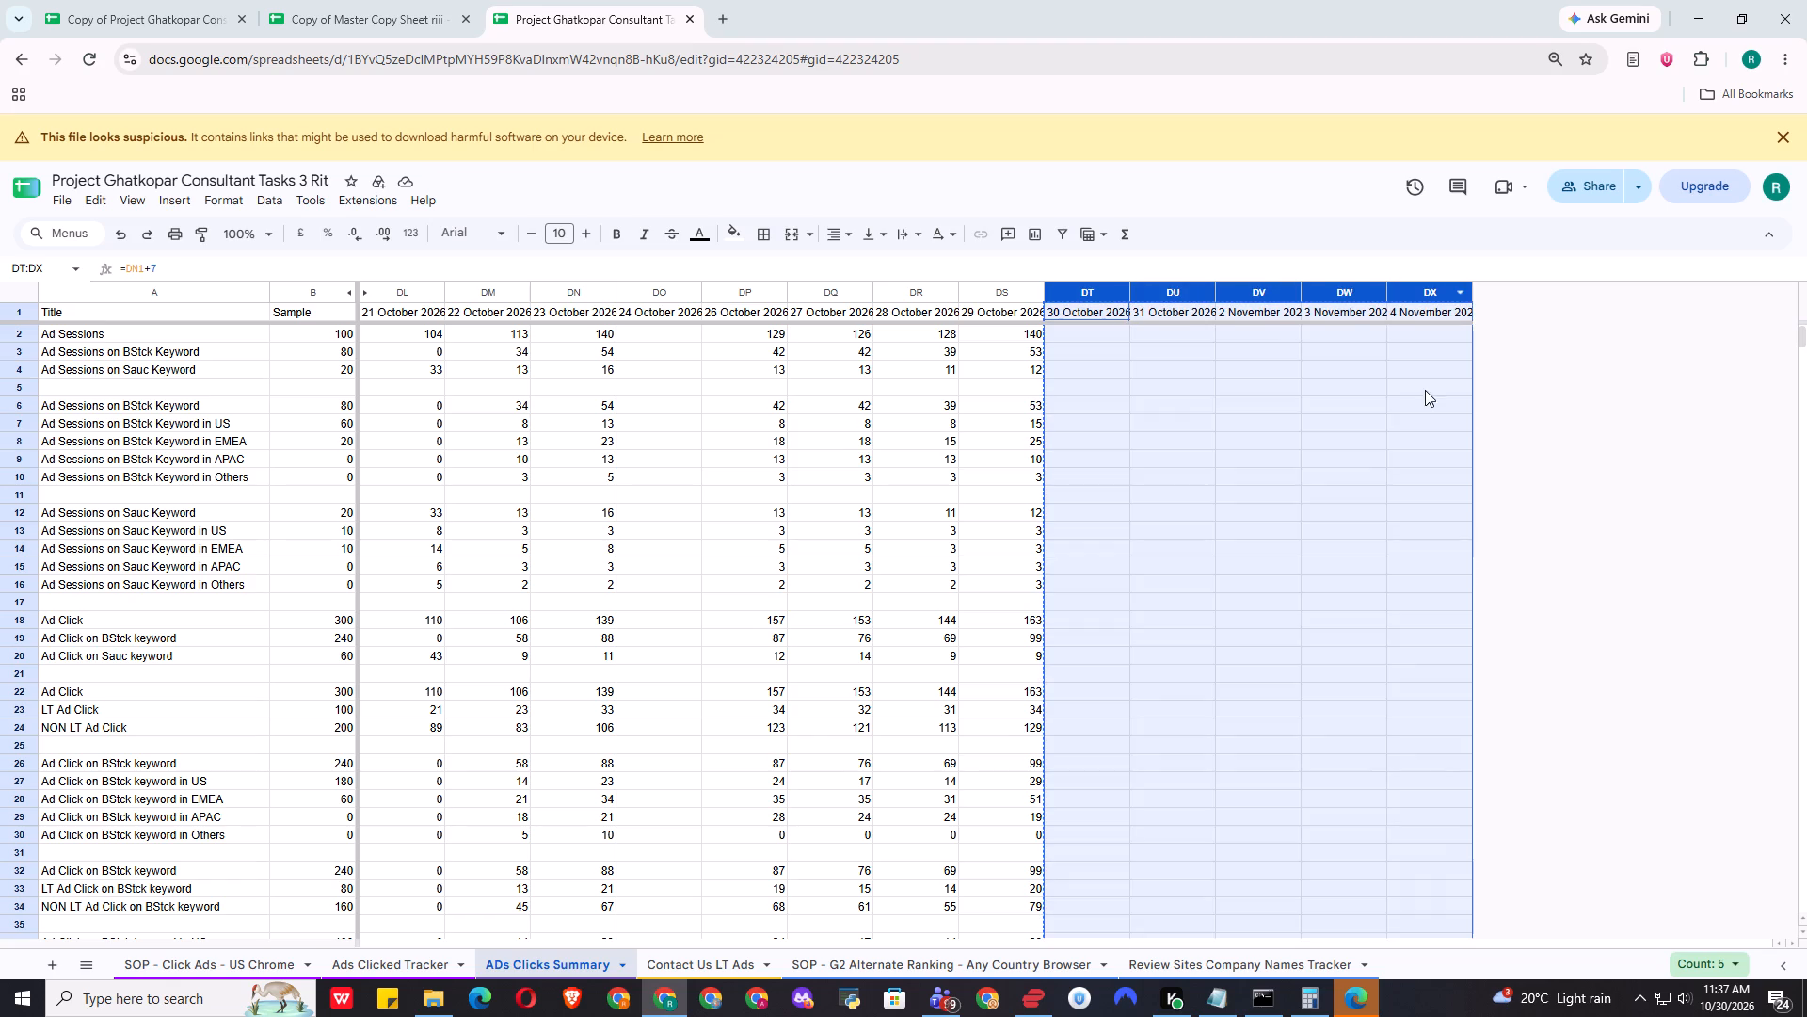
click(1425, 390)
click(1407, 299)
key(ctrl+v)
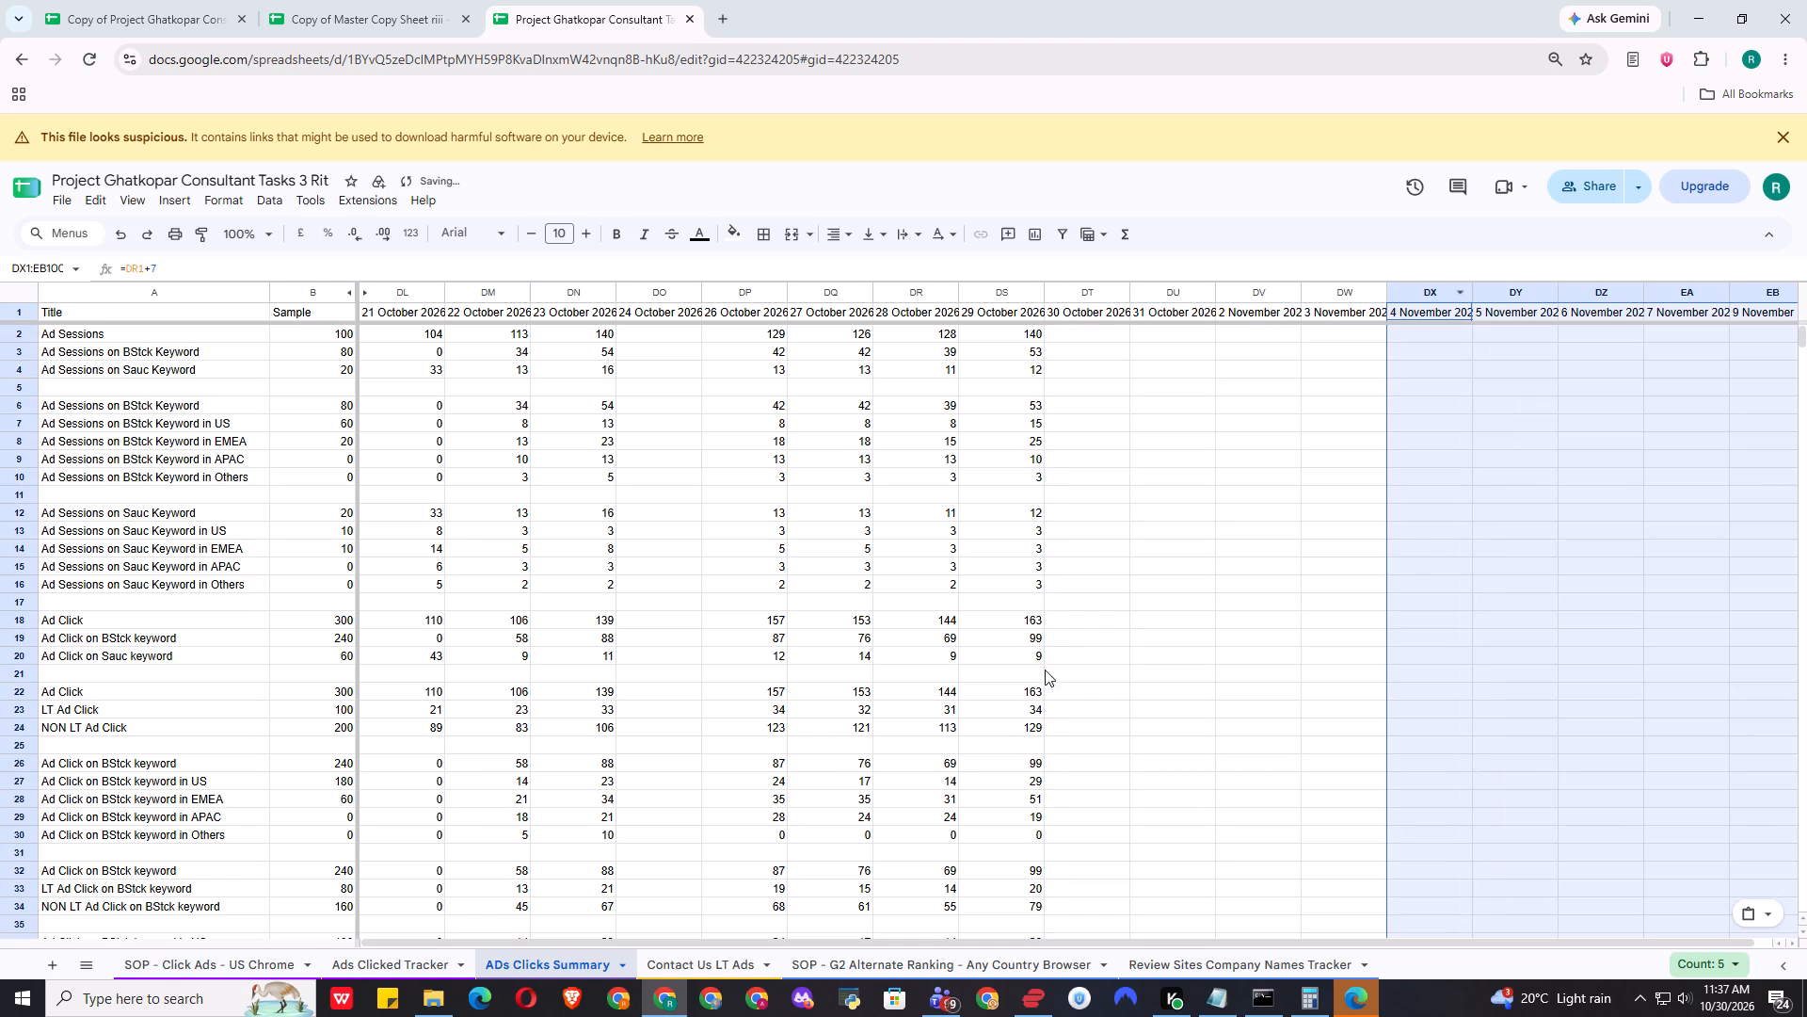
Paste the copied date columns again starting at column EB, extending the date headers to 13 November 2026.
drag(847, 944, 1204, 944)
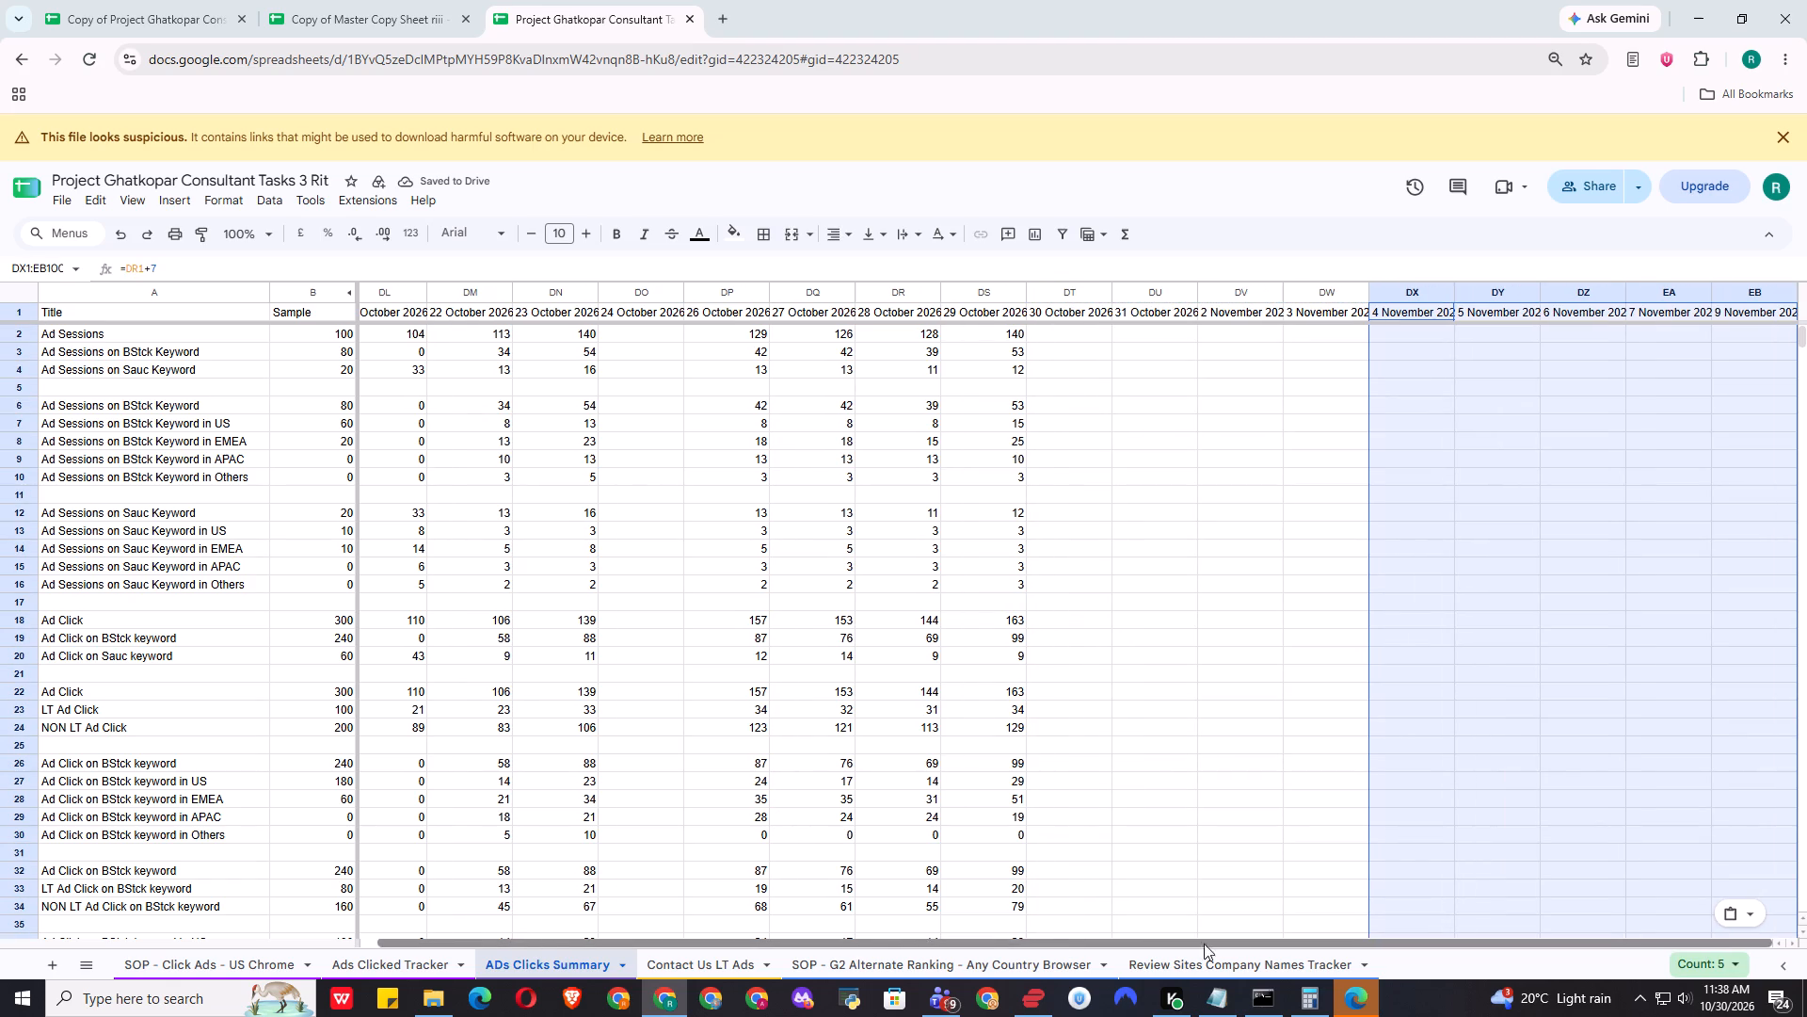
drag(1204, 944, 1331, 944)
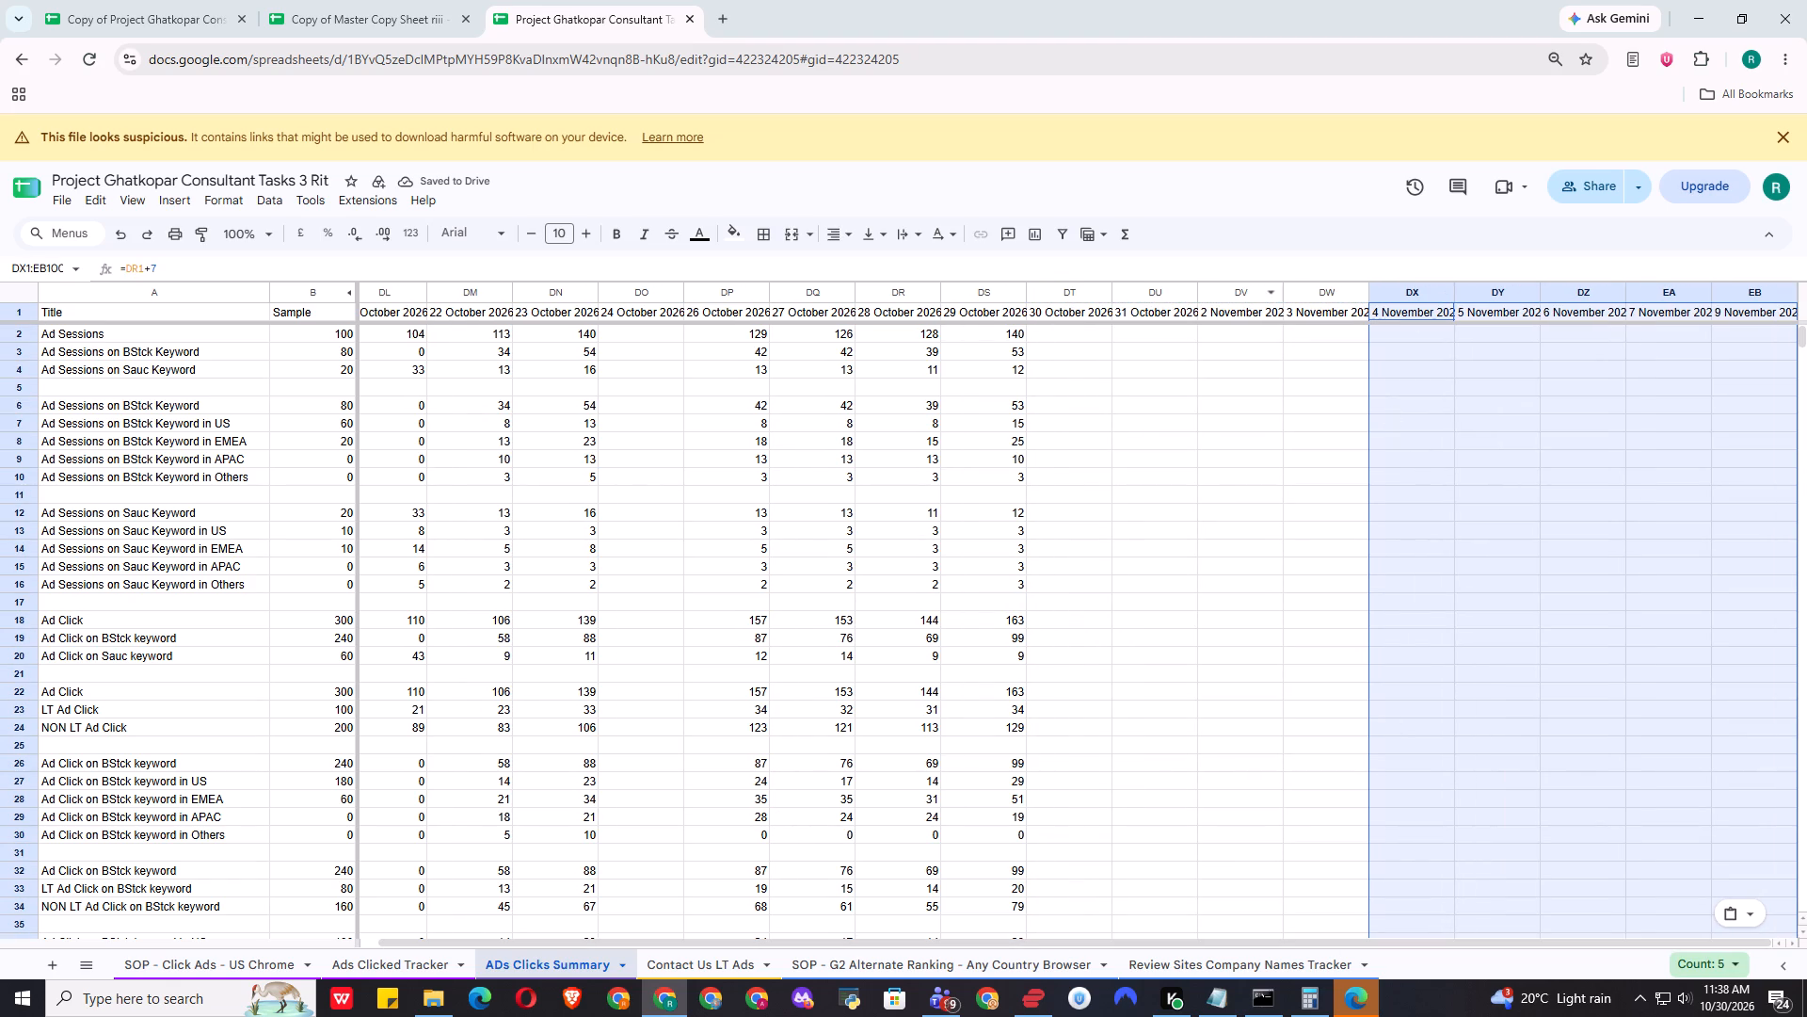
click(1724, 296)
key(ctrl+v)
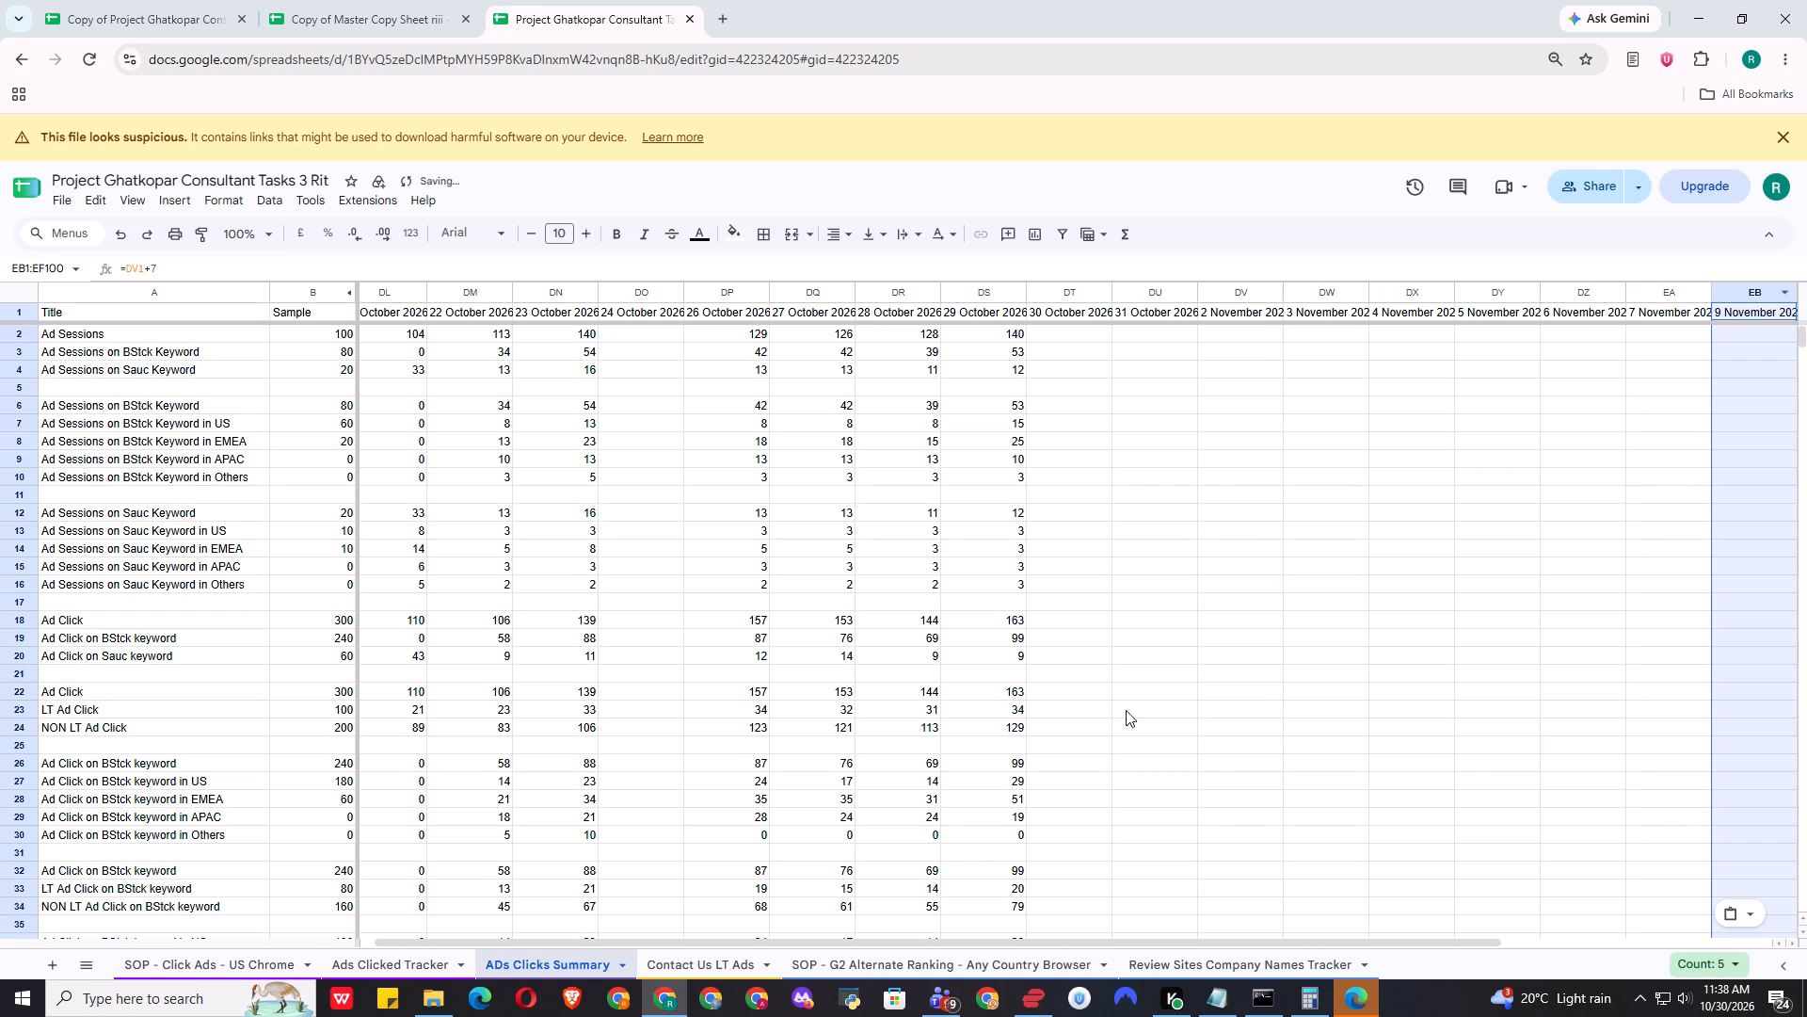
drag(1189, 939, 1702, 882)
click(1614, 687)
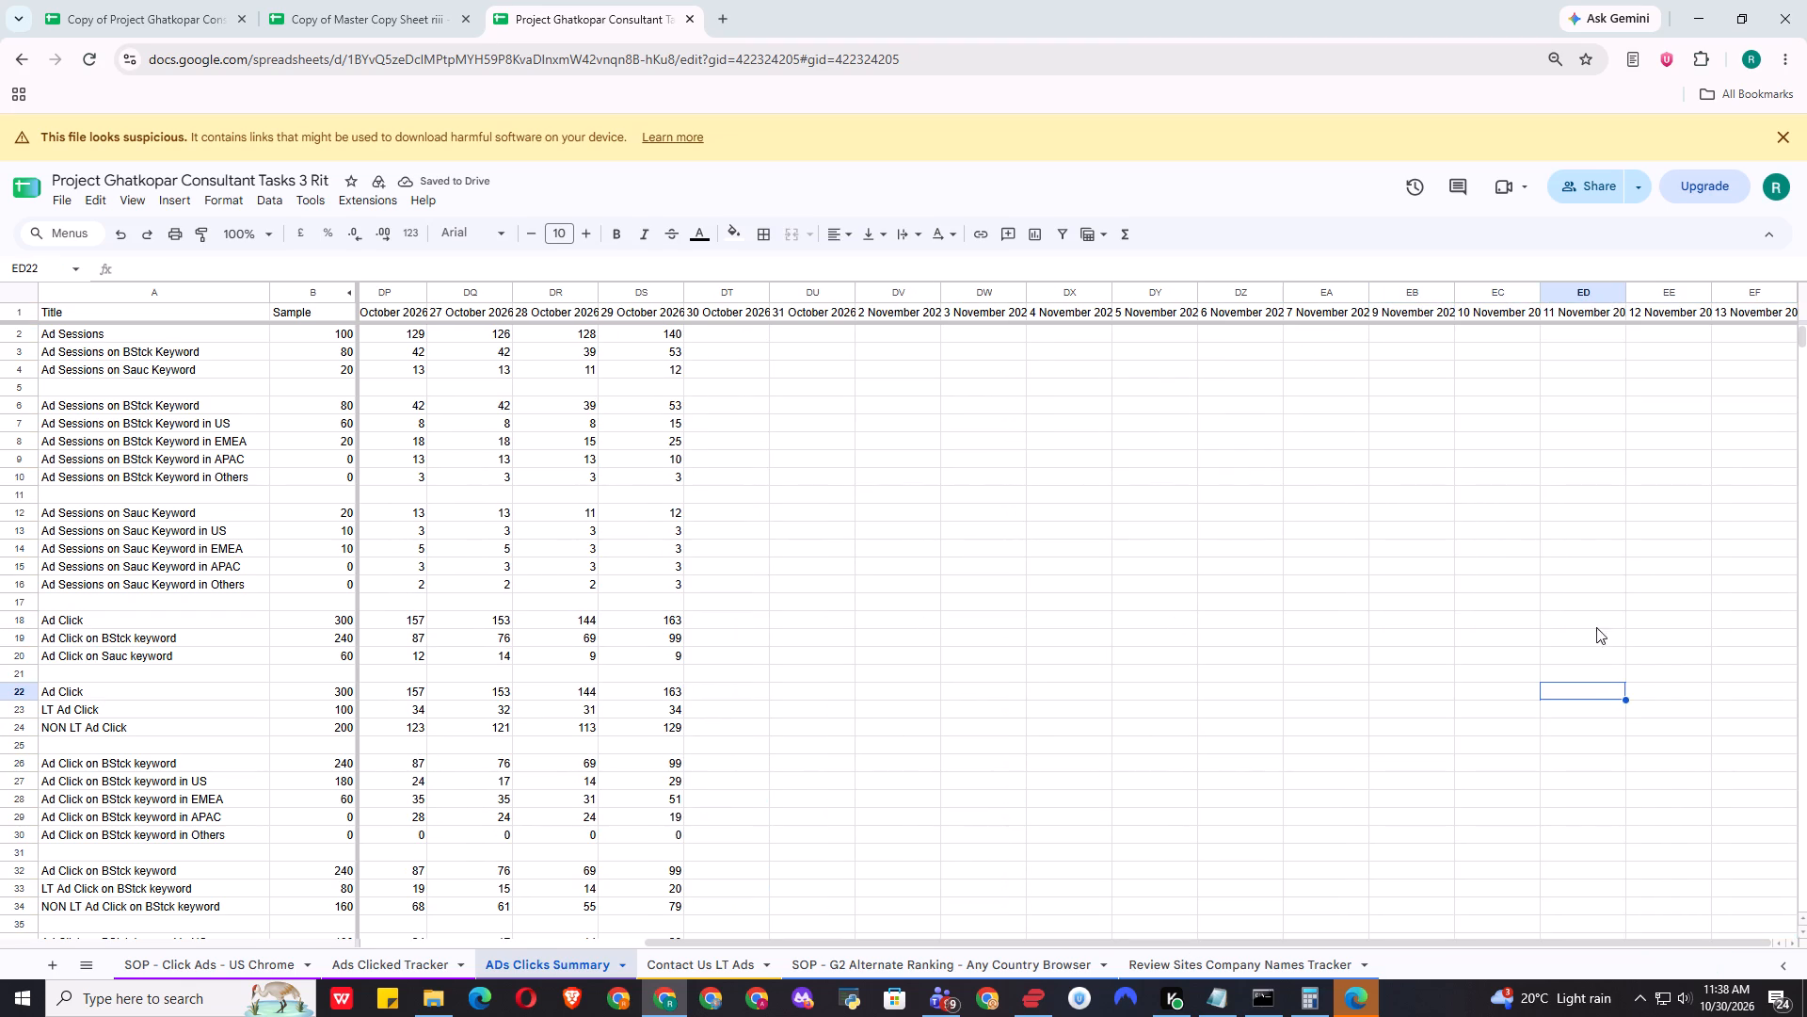
scroll(1198, 632, up, 3)
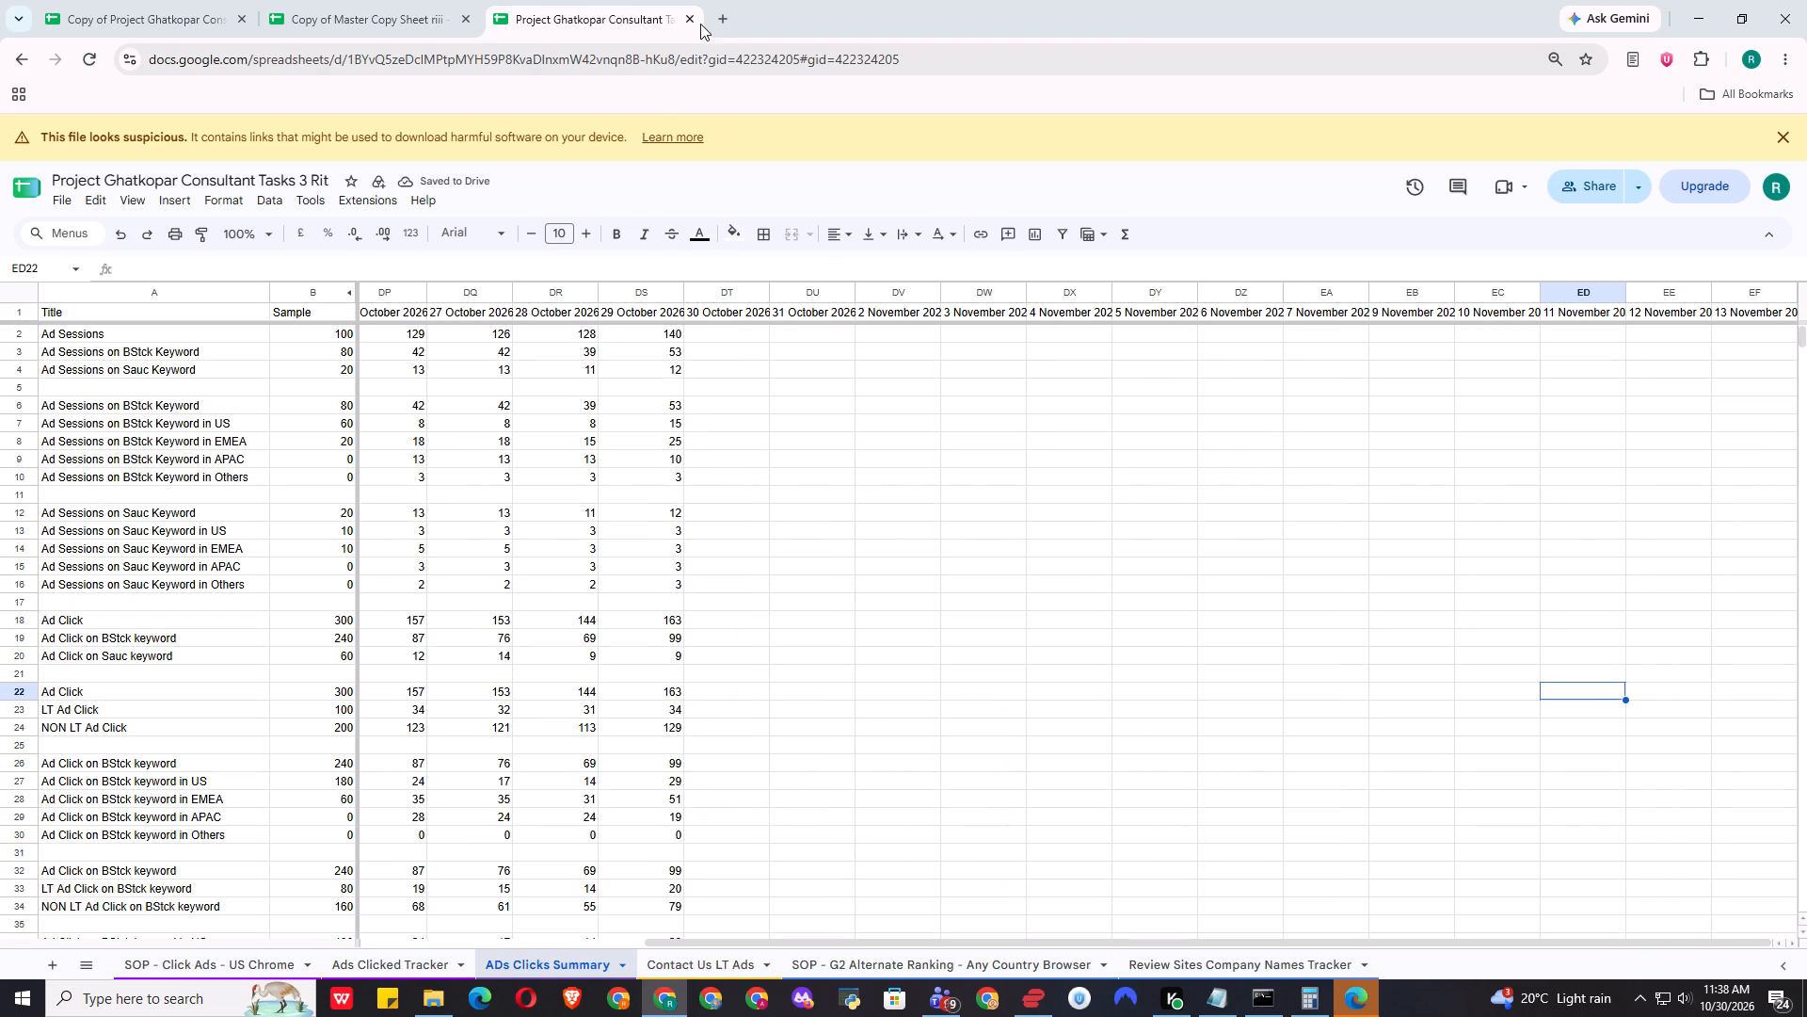
Close the original project spreadsheet and go to the Fill Details sheet in the master sheet copy.
click(692, 17)
scroll(967, 468, up, 3)
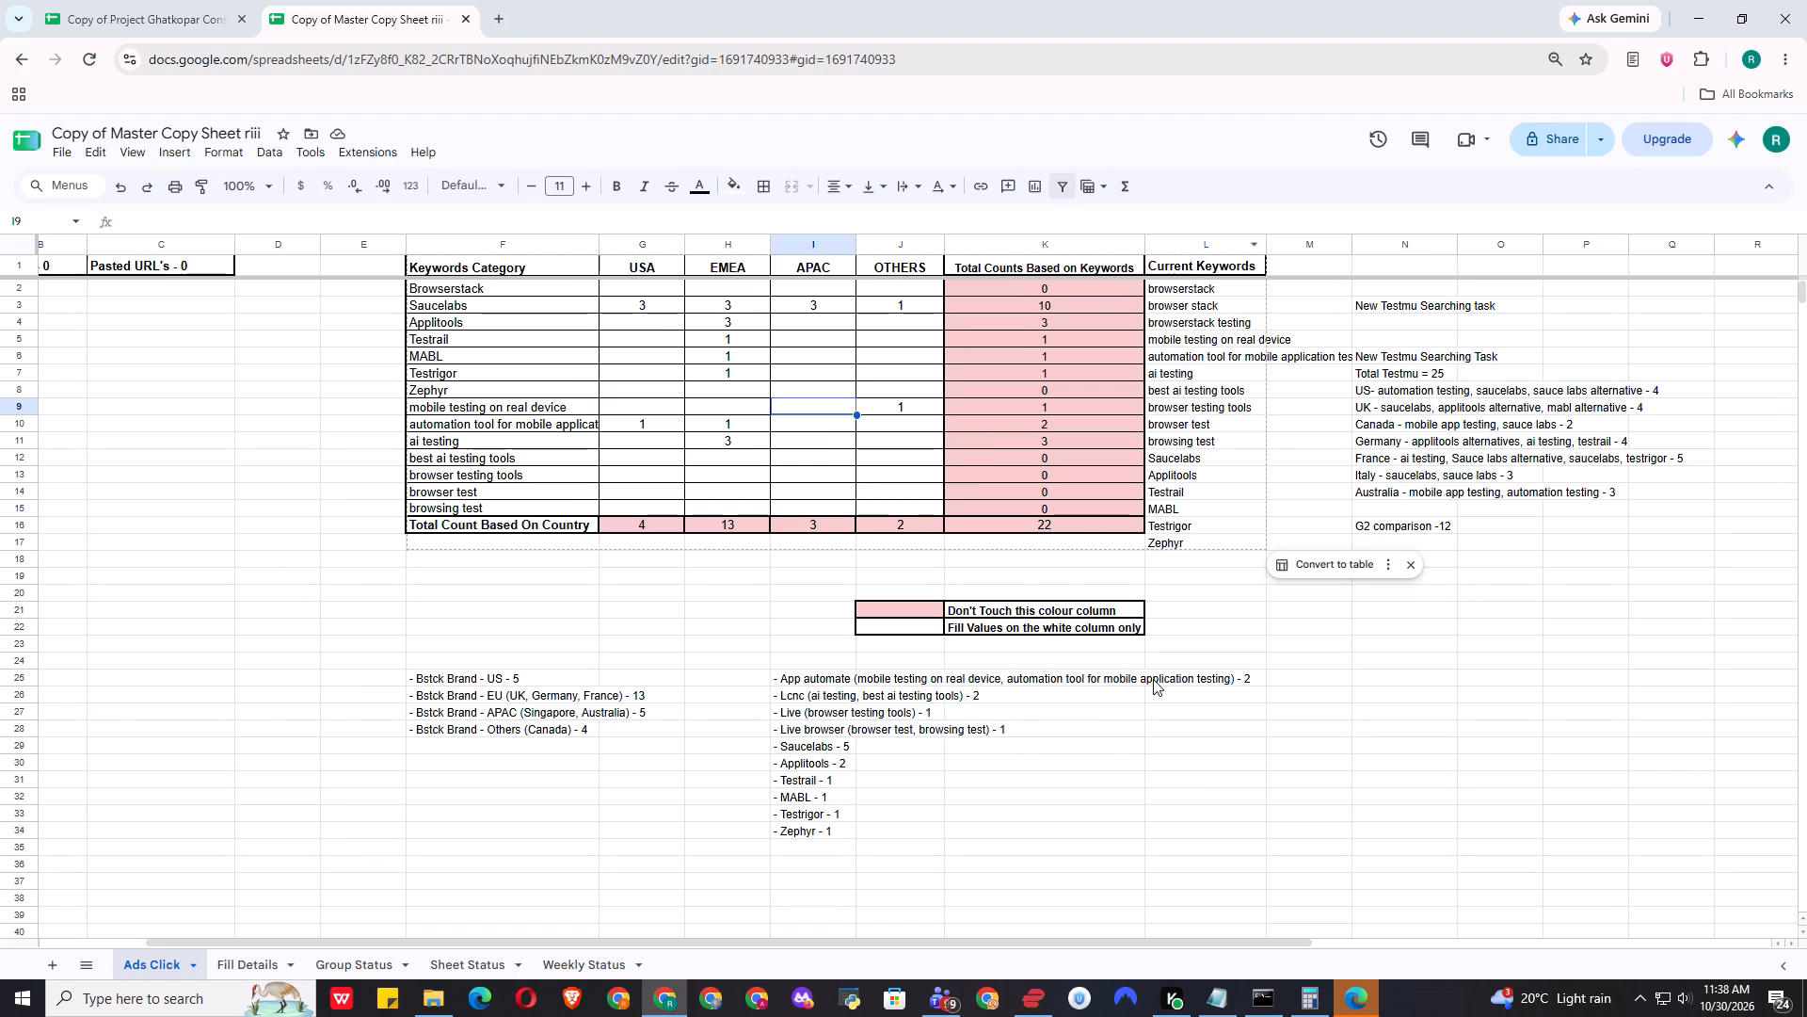
click(1702, 531)
scroll(1524, 508, up, 2)
click(254, 958)
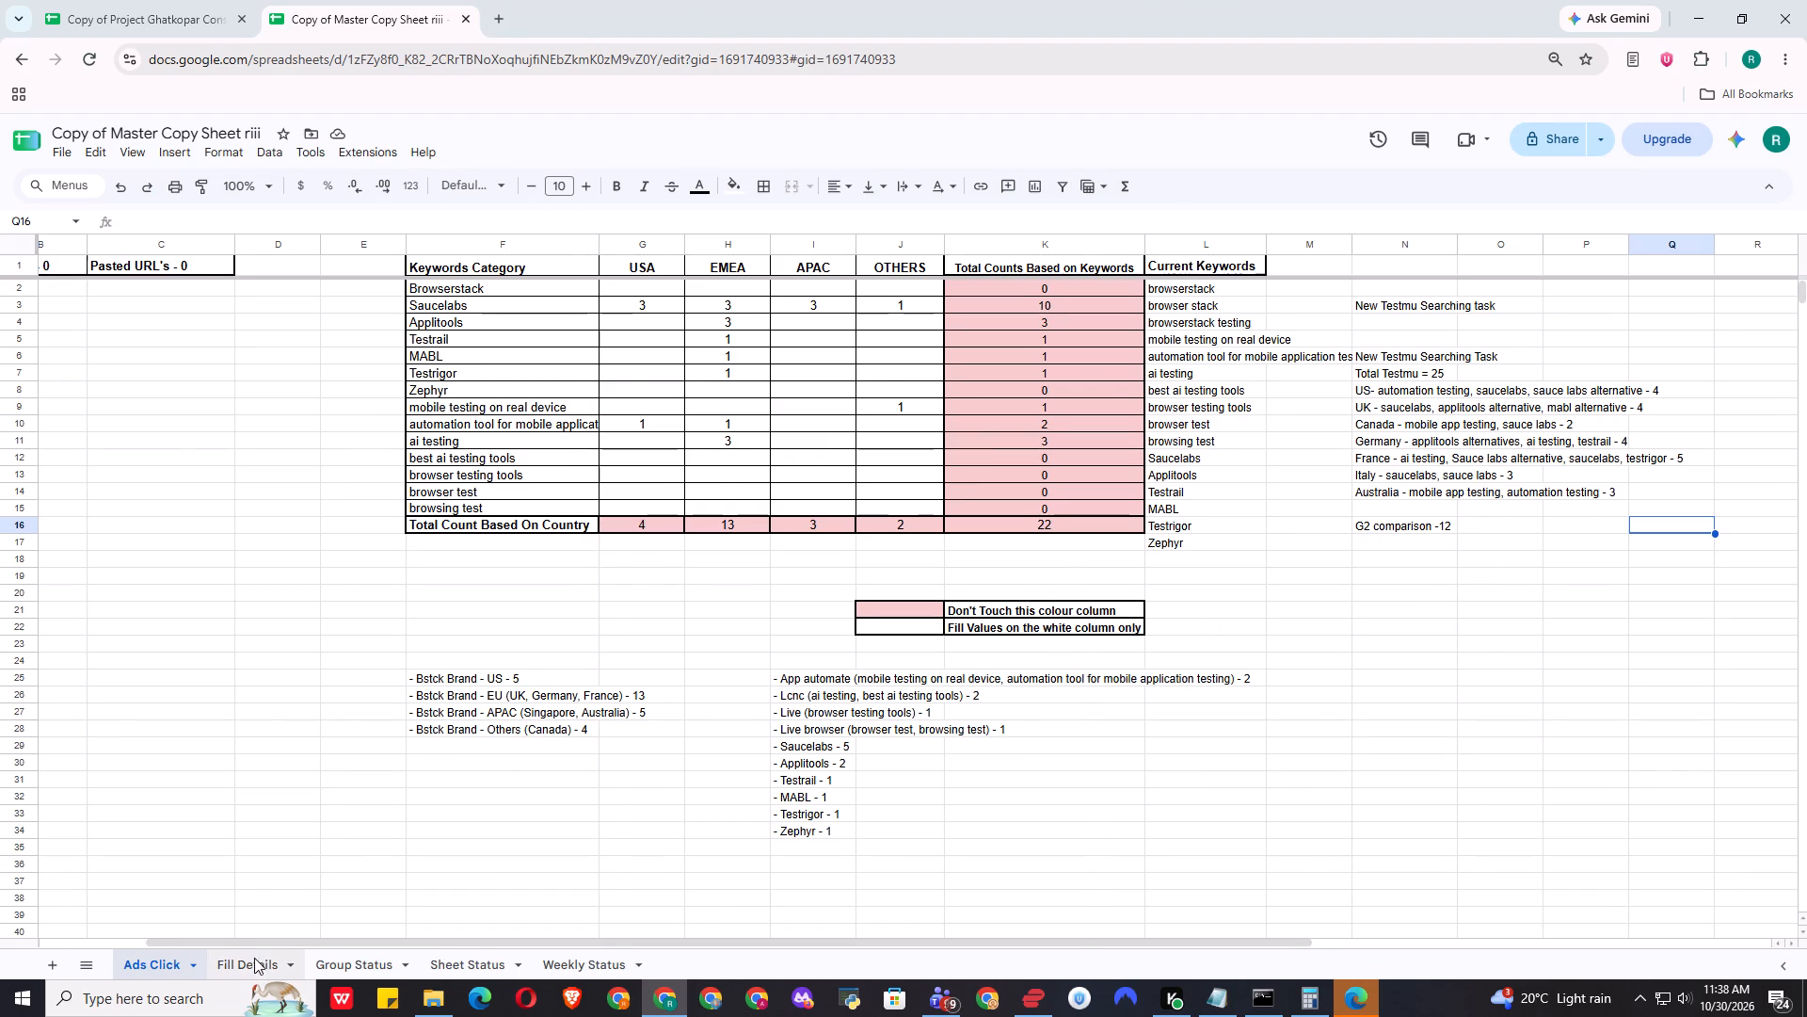
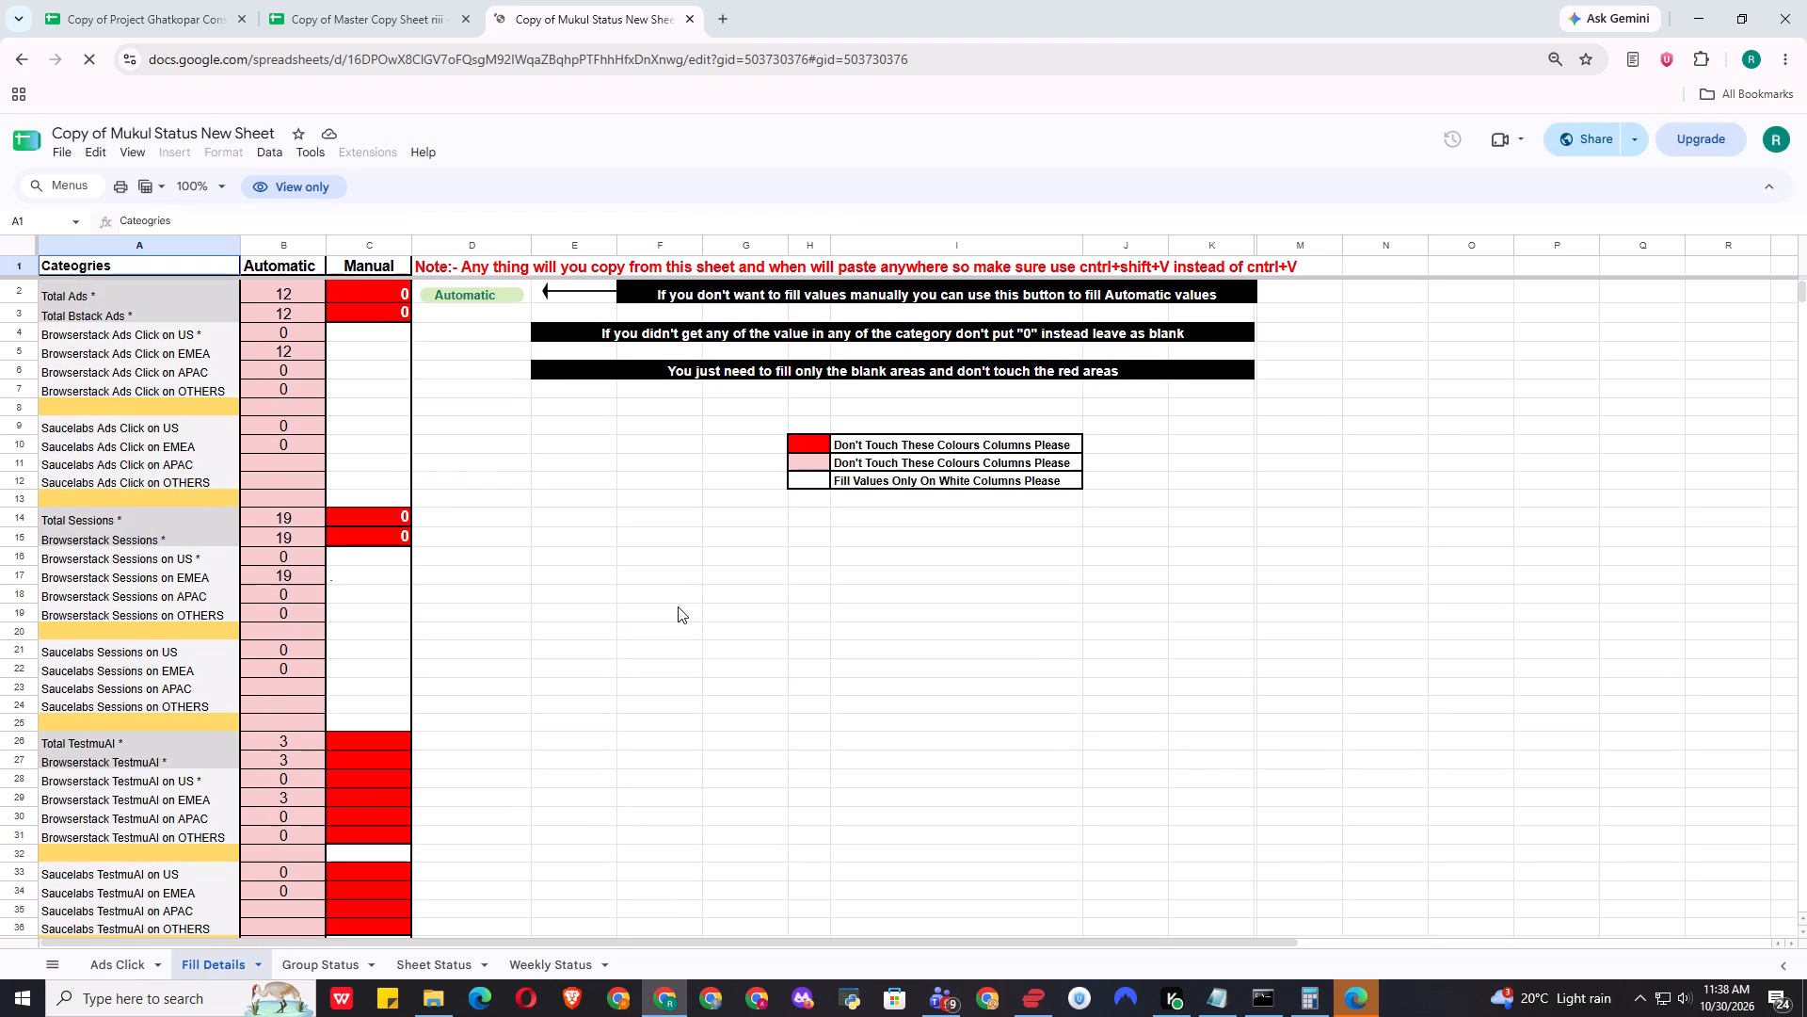
Review the Ads Click sheet of the view-only status spreadsheet, from the country and keyword tables to the end of the Ads Name list.
scroll(678, 606, down, 2)
scroll(364, 789, up, 2)
click(106, 977)
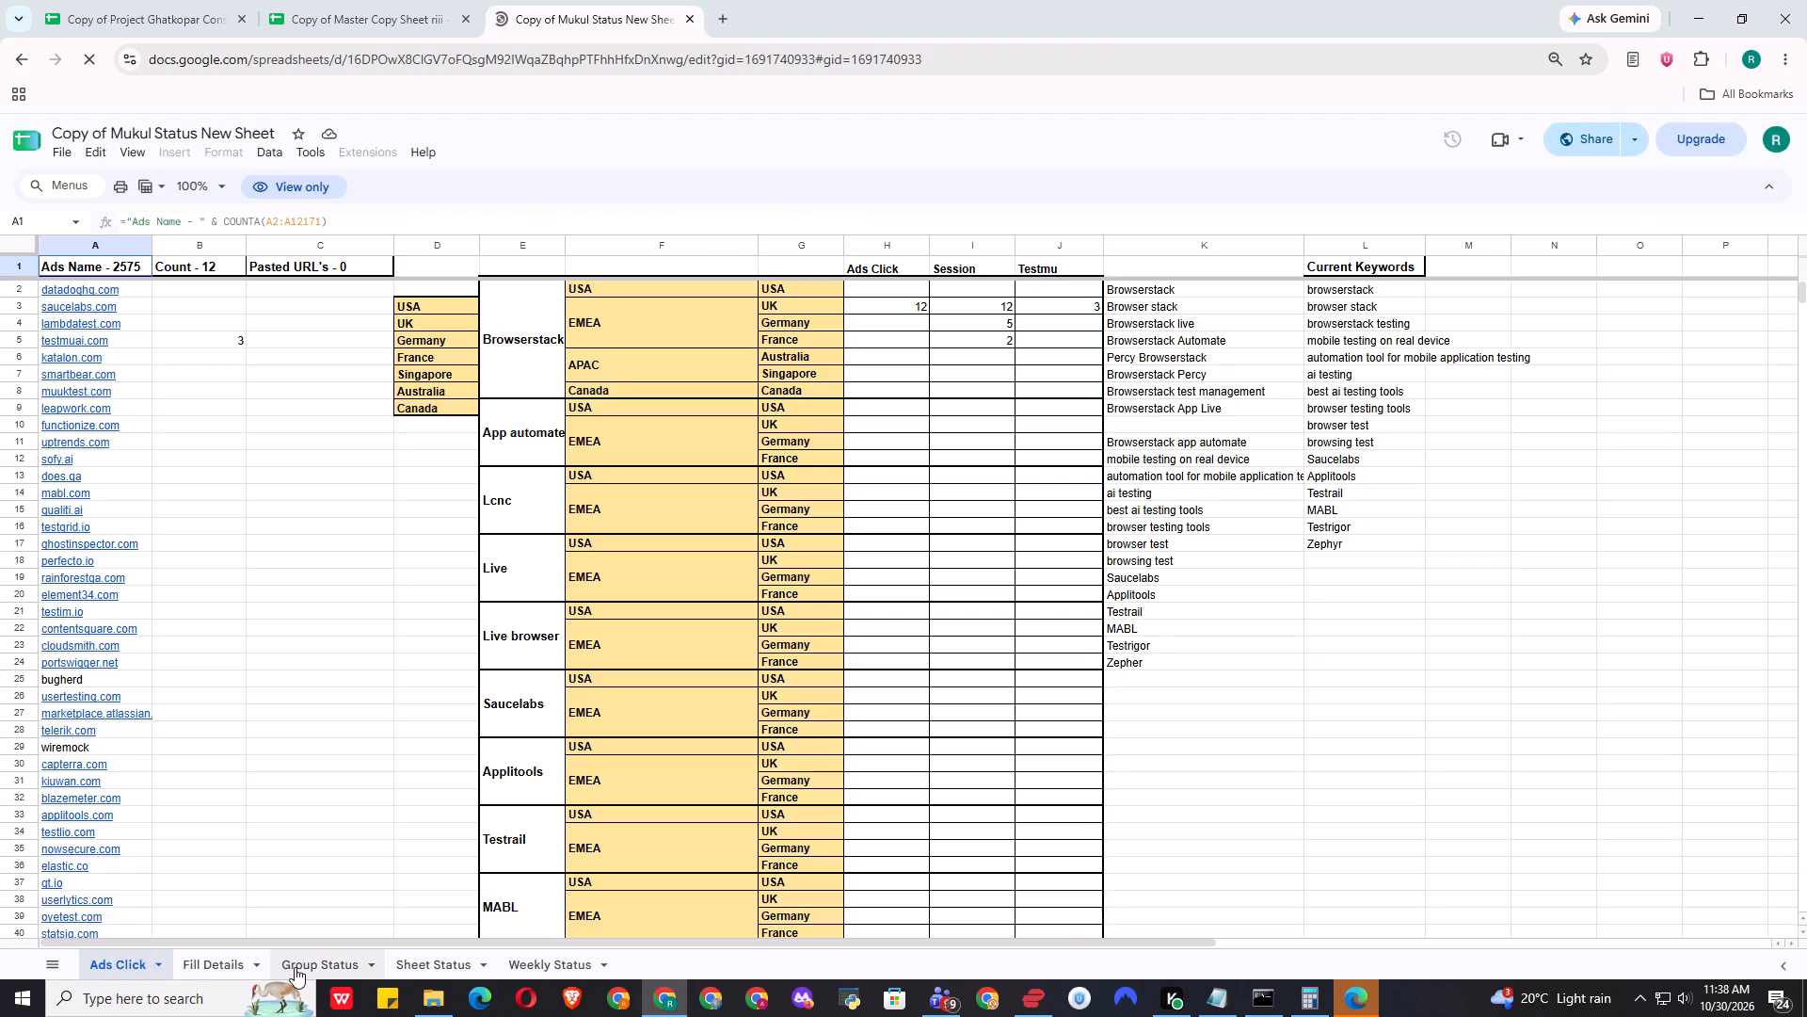
scroll(778, 574, up, 4)
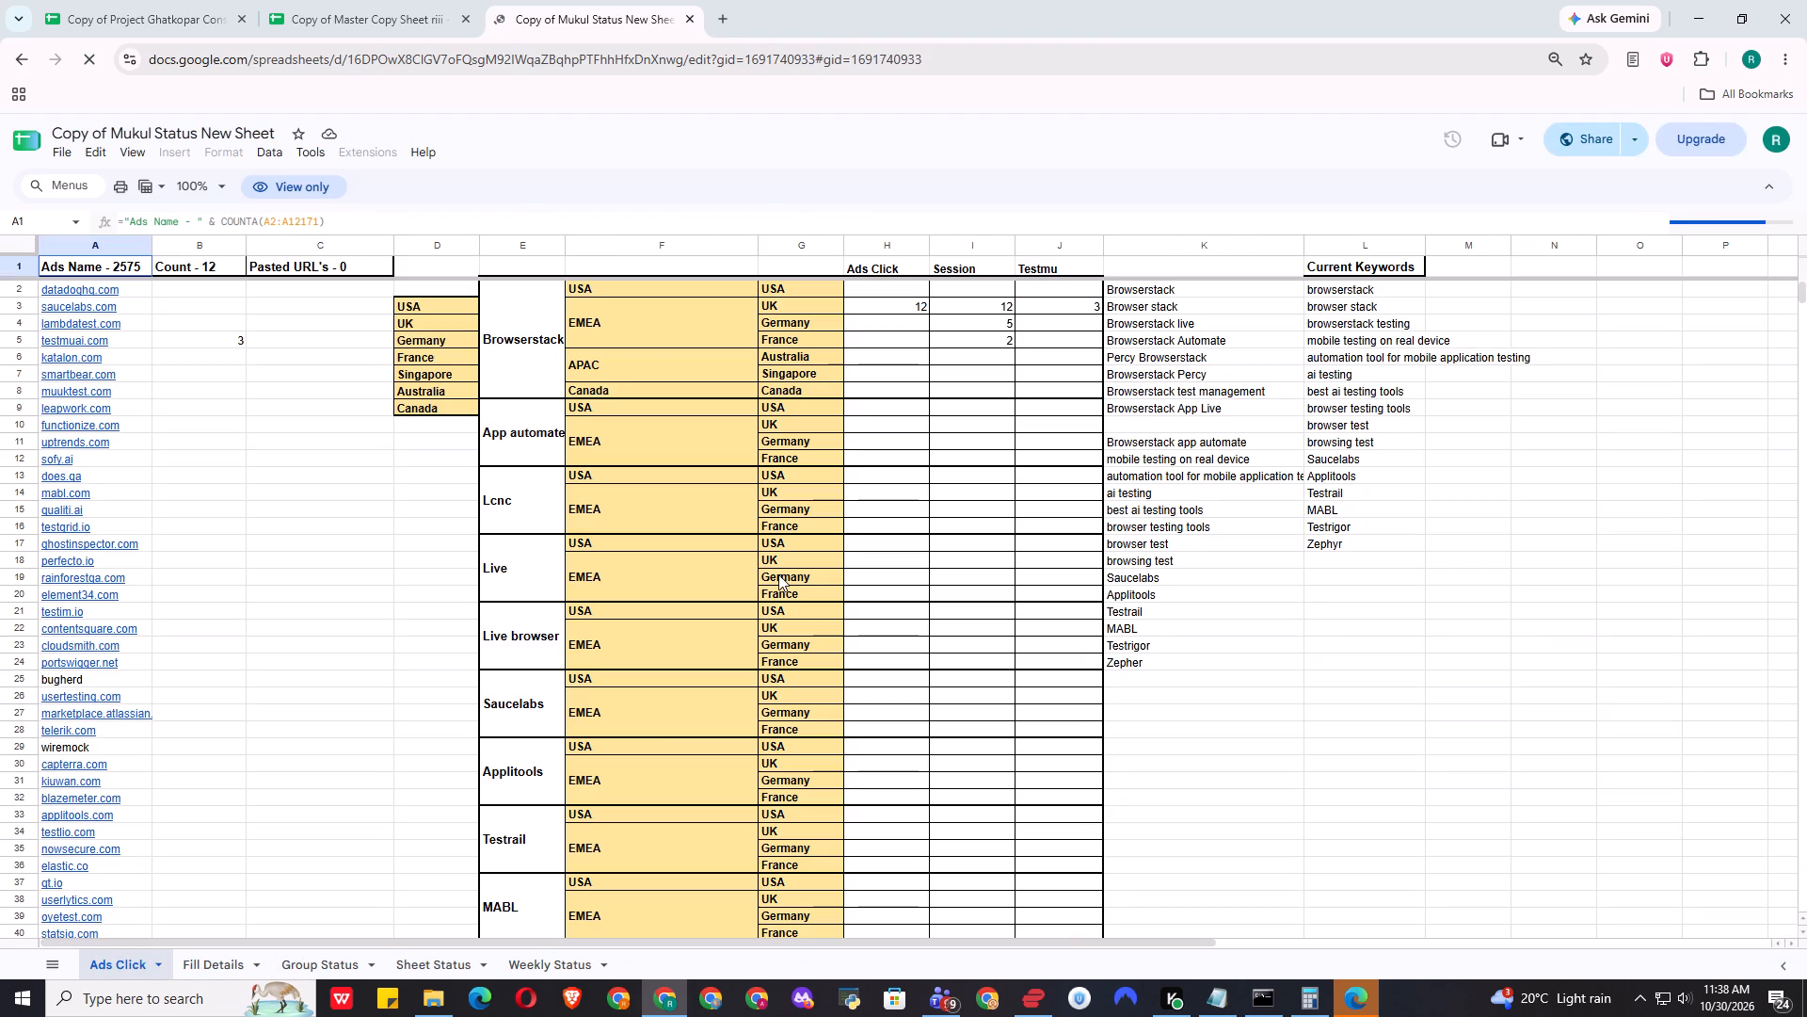
scroll(778, 574, down, 11)
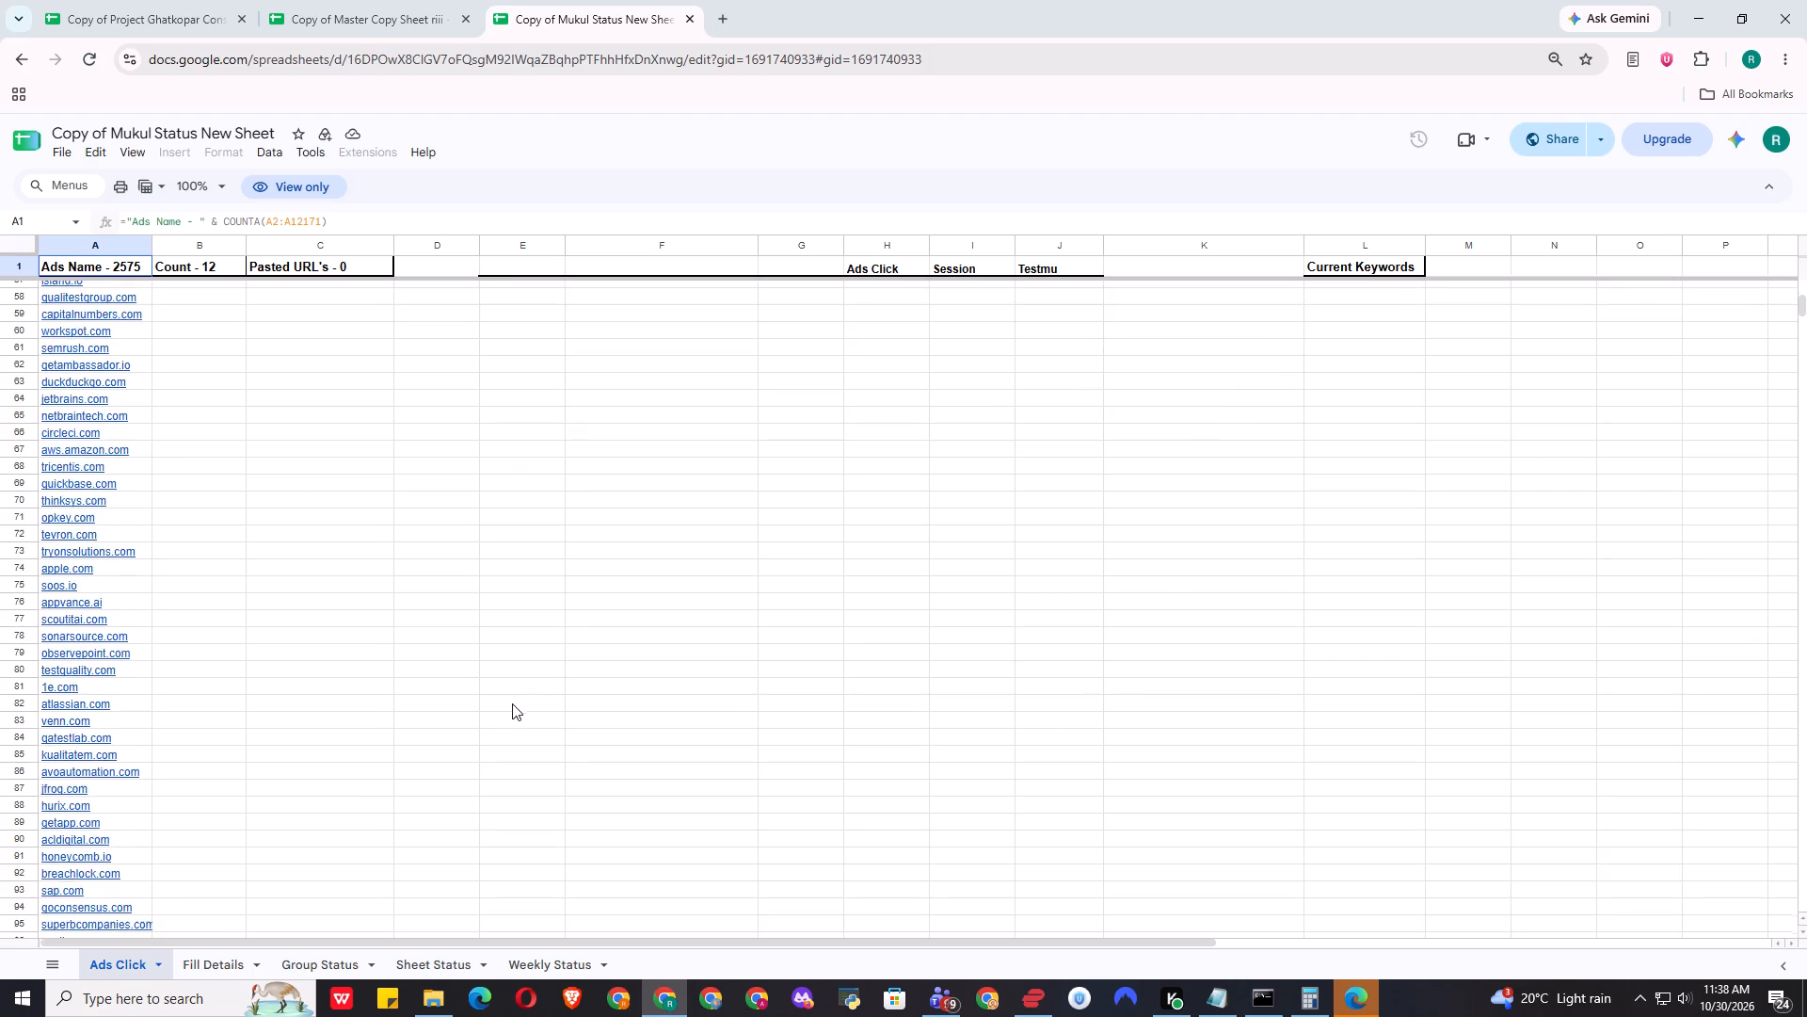
scroll(512, 703, down, 12)
scroll(565, 693, up, 5)
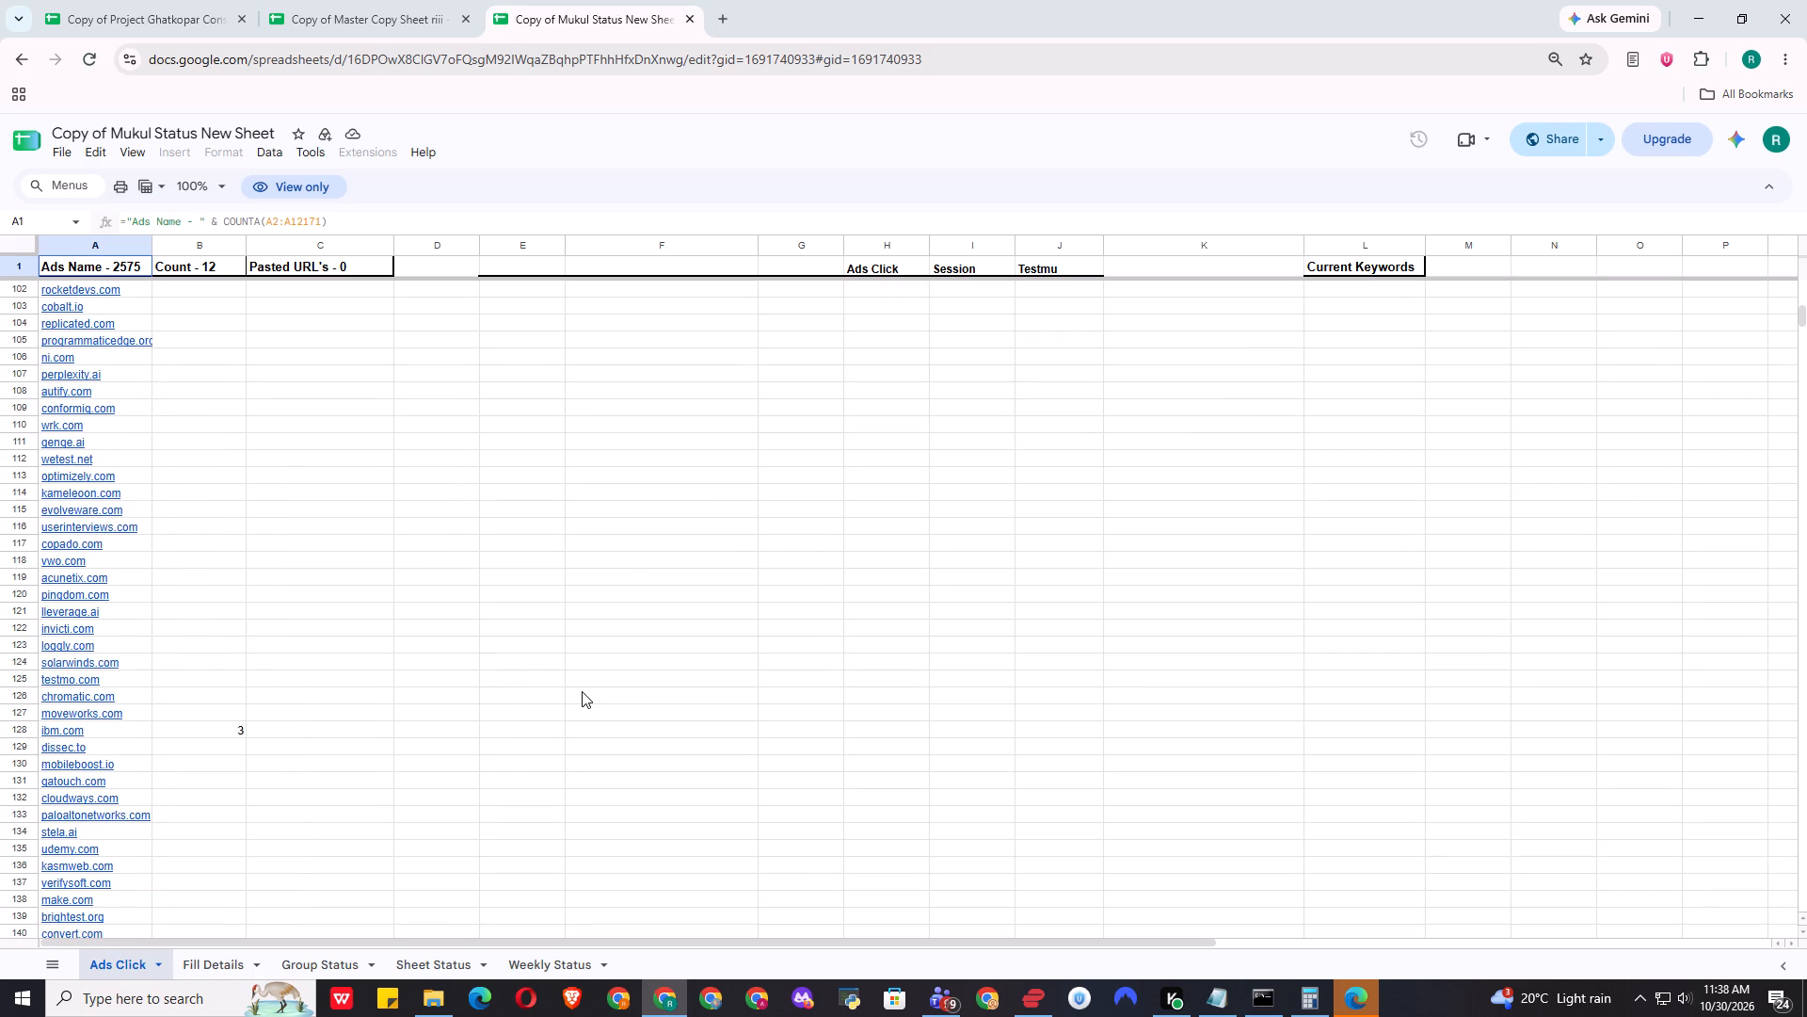
scroll(582, 691, up, 9)
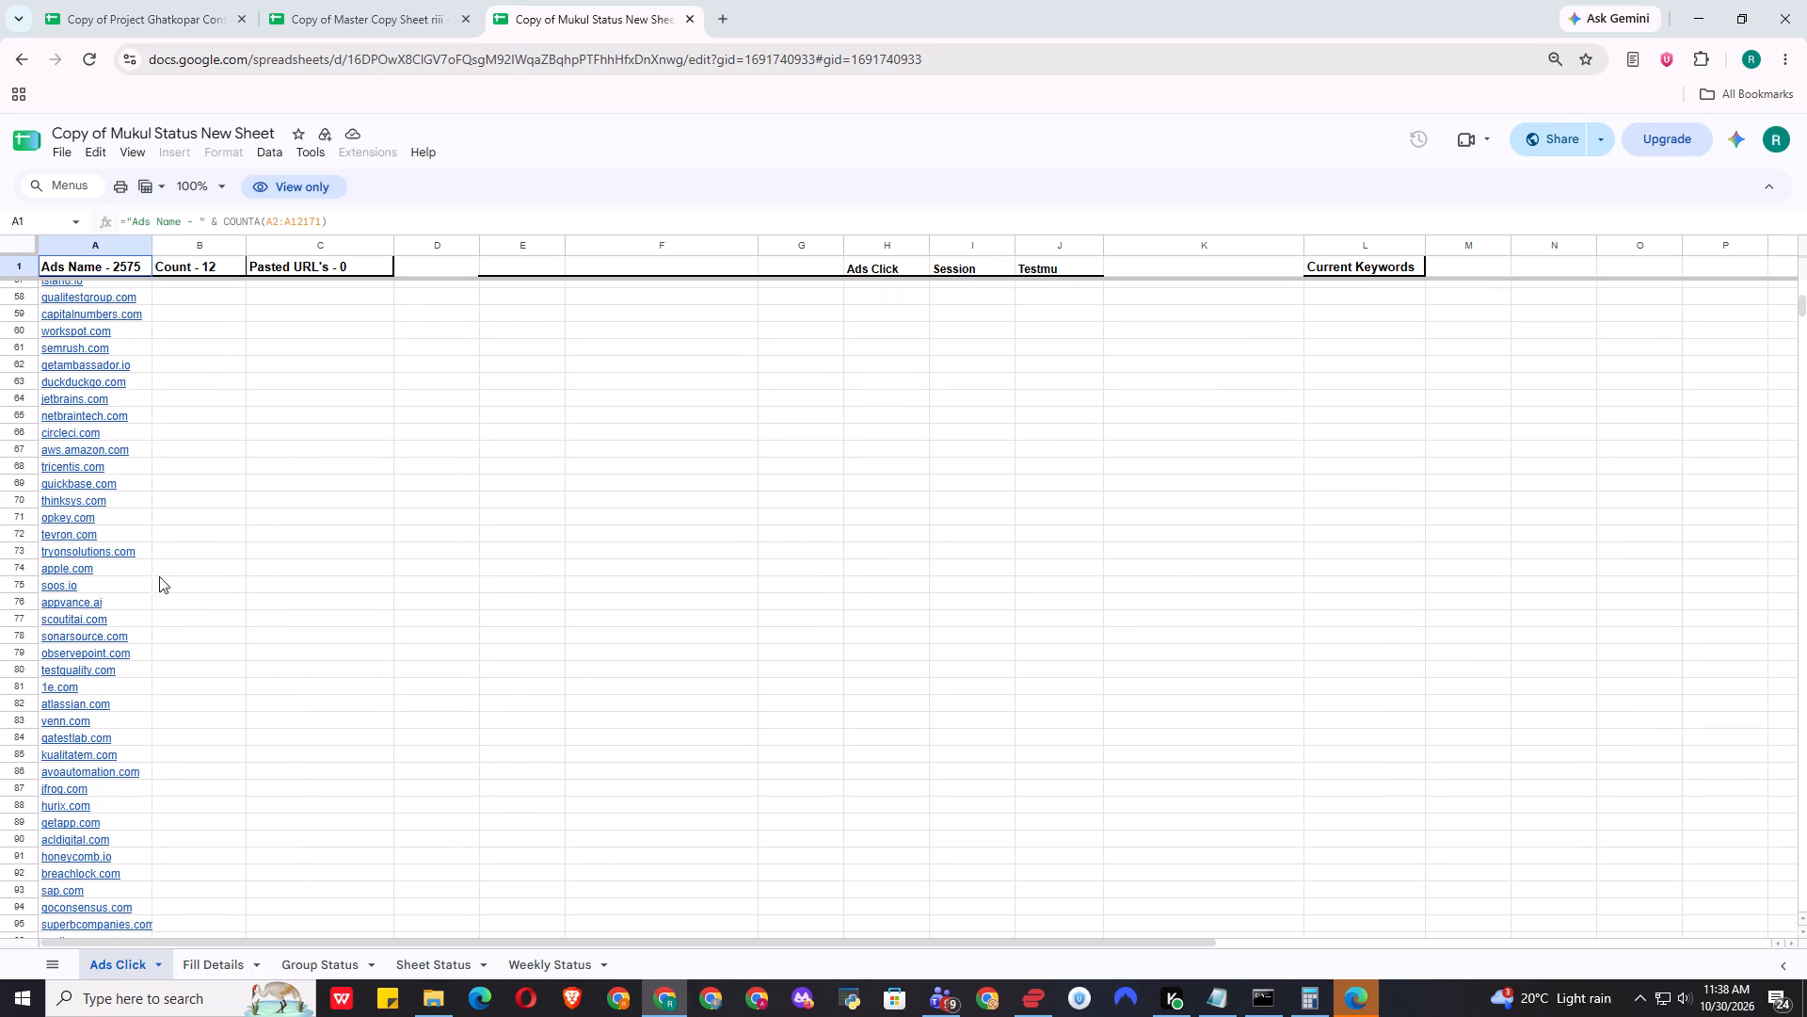
click(100, 567)
key(ctrl+Down)
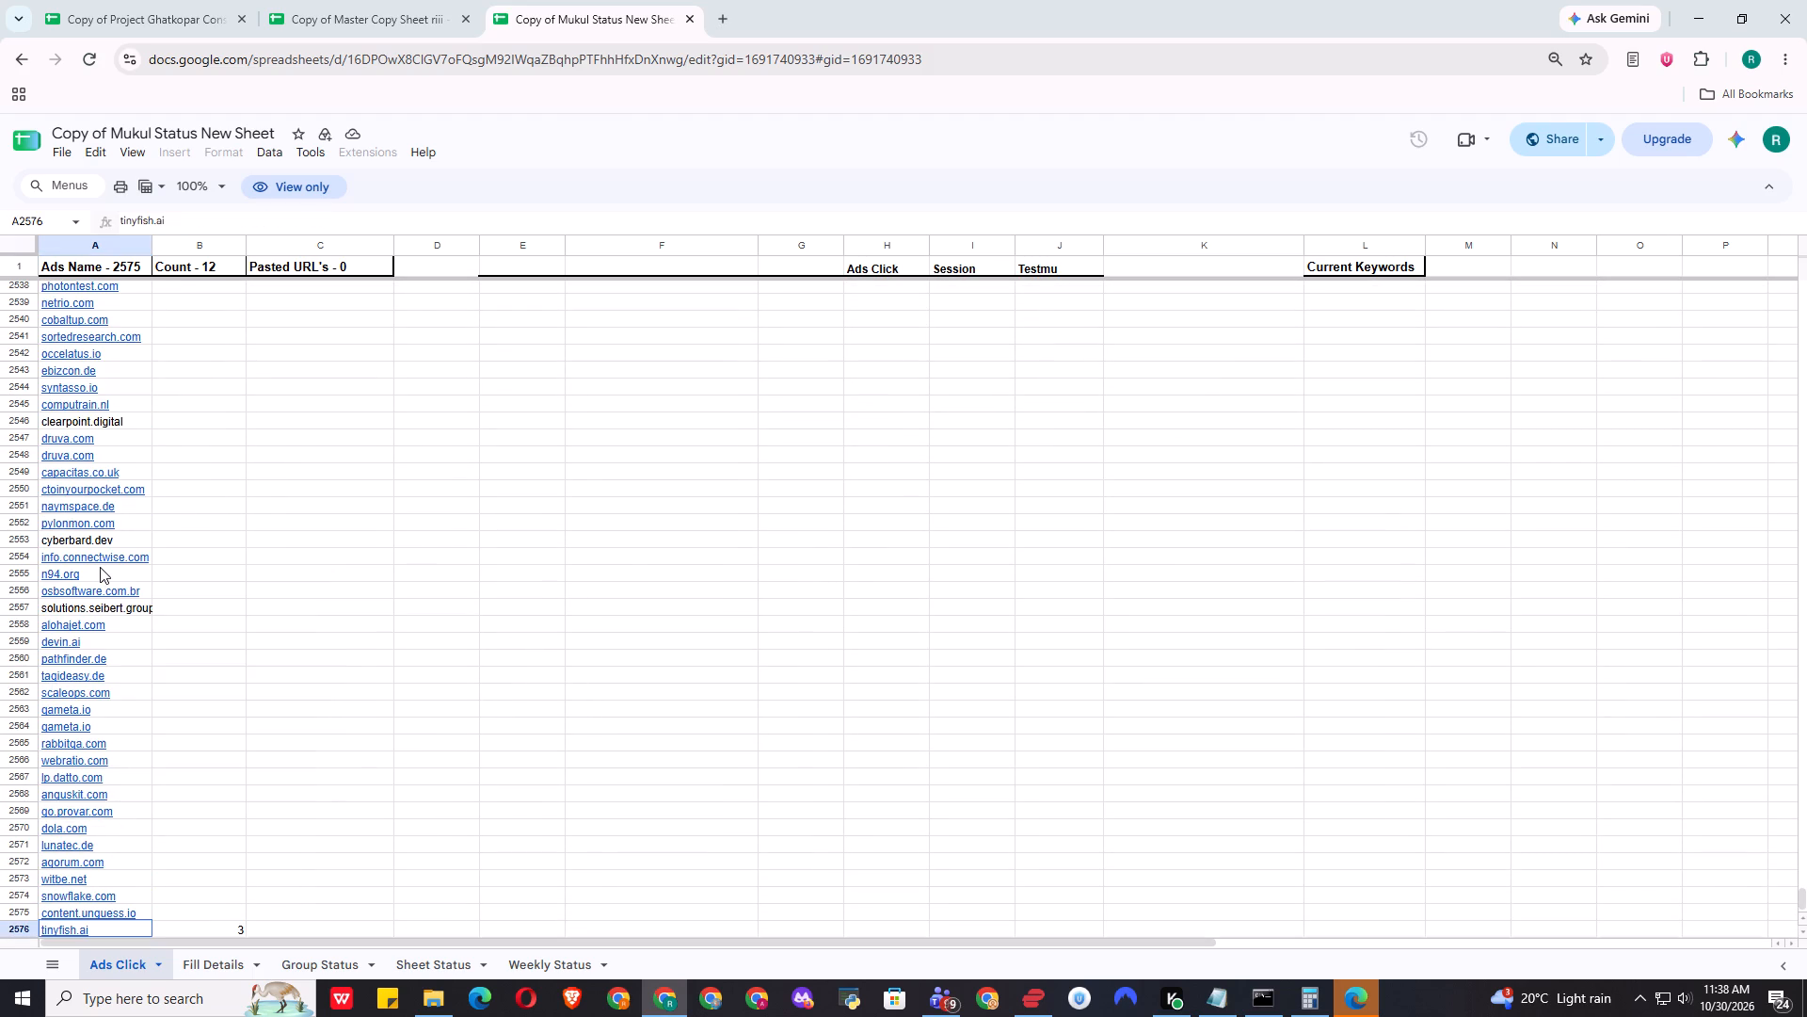
click(354, 771)
click(388, 799)
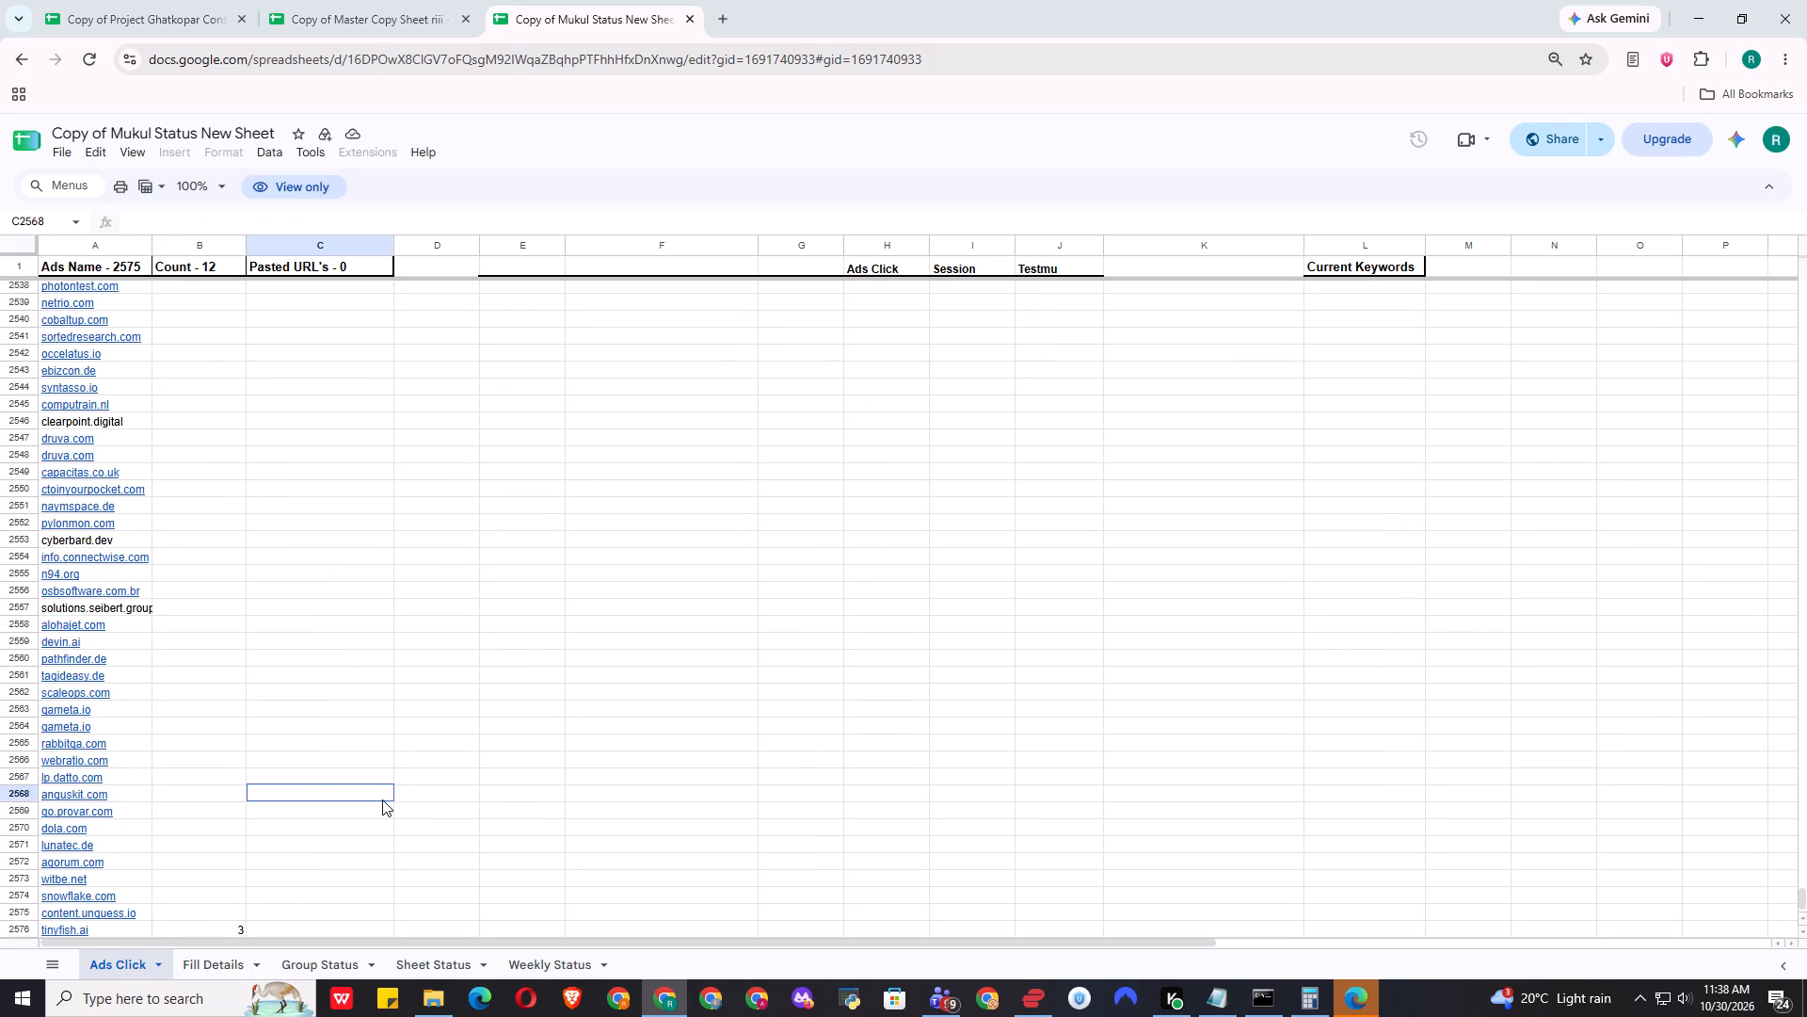
key(ctrl+Up)
key(ctrl+Up)
key(ctrl+Up)
key(ctrl+Up)
key(ctrl+Up)
key(ctrl+Up)
key(ctrl+Up)
key(ctrl+Up)
key(ctrl+Up)
key(ctrl+Up)
key(ctrl+Up)
scroll(379, 799, up, 4)
drag(1800, 894, 1783, 718)
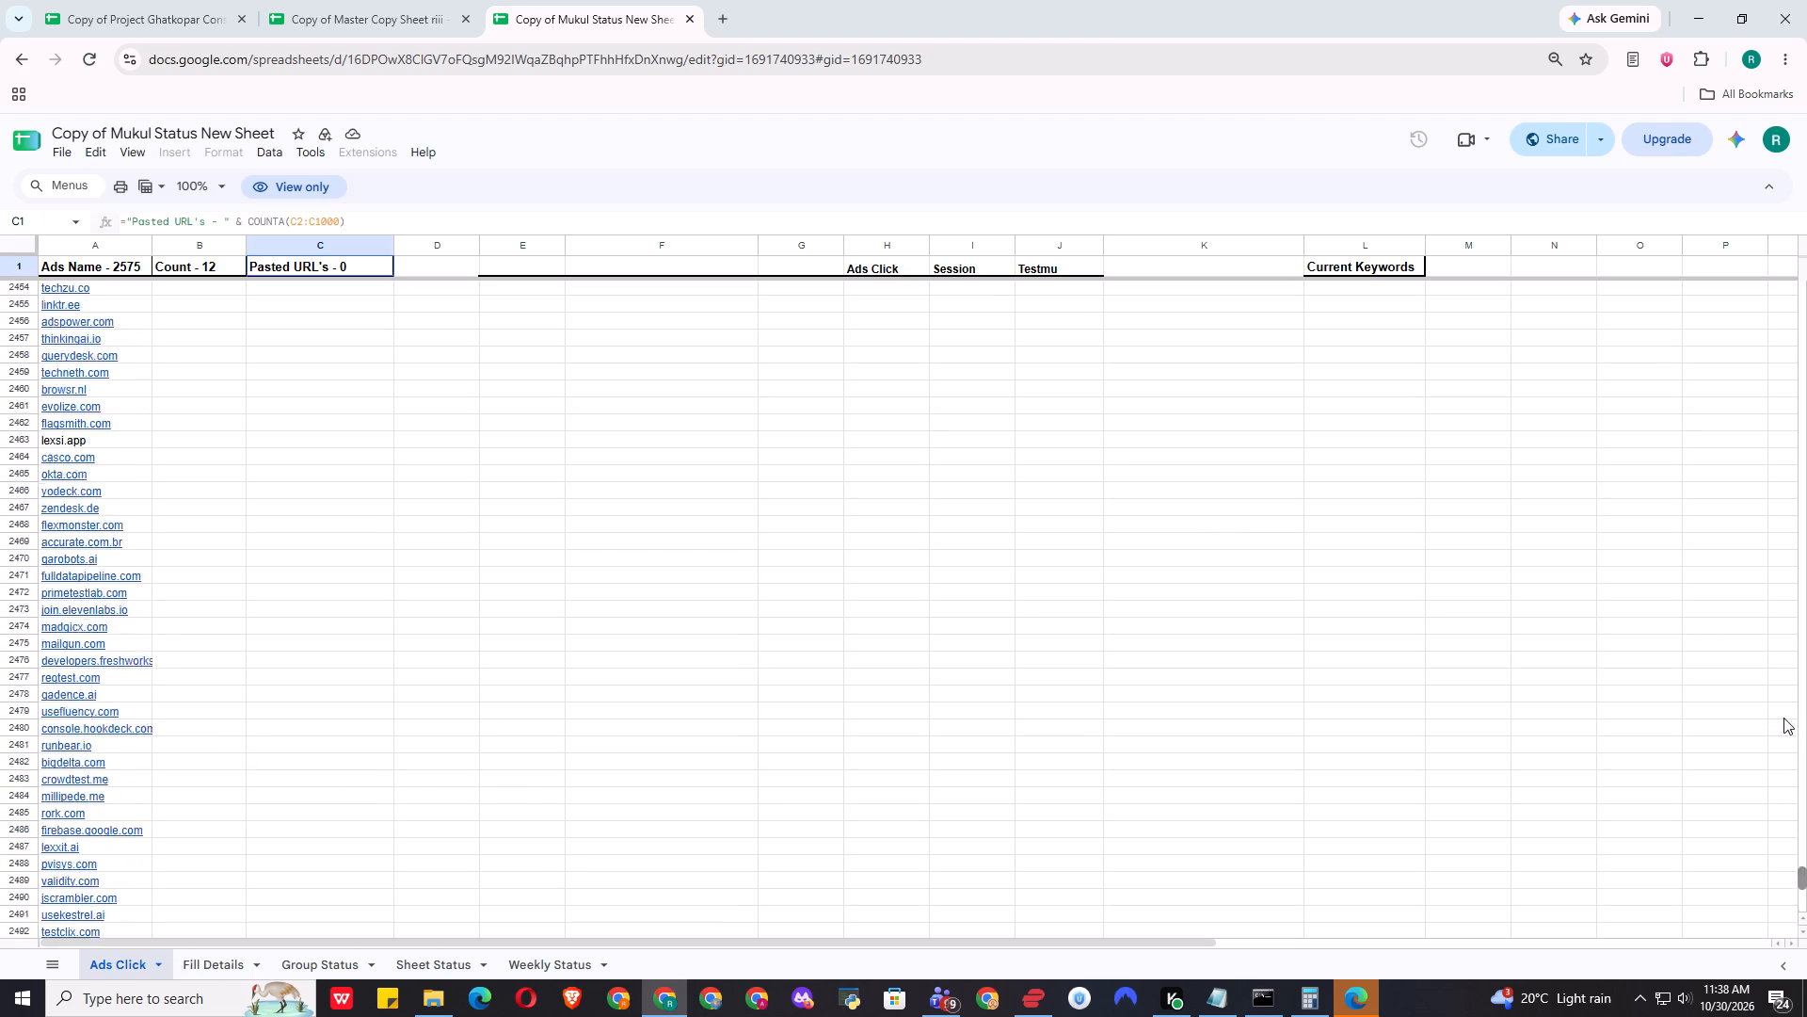
drag(1783, 718, 1740, 0)
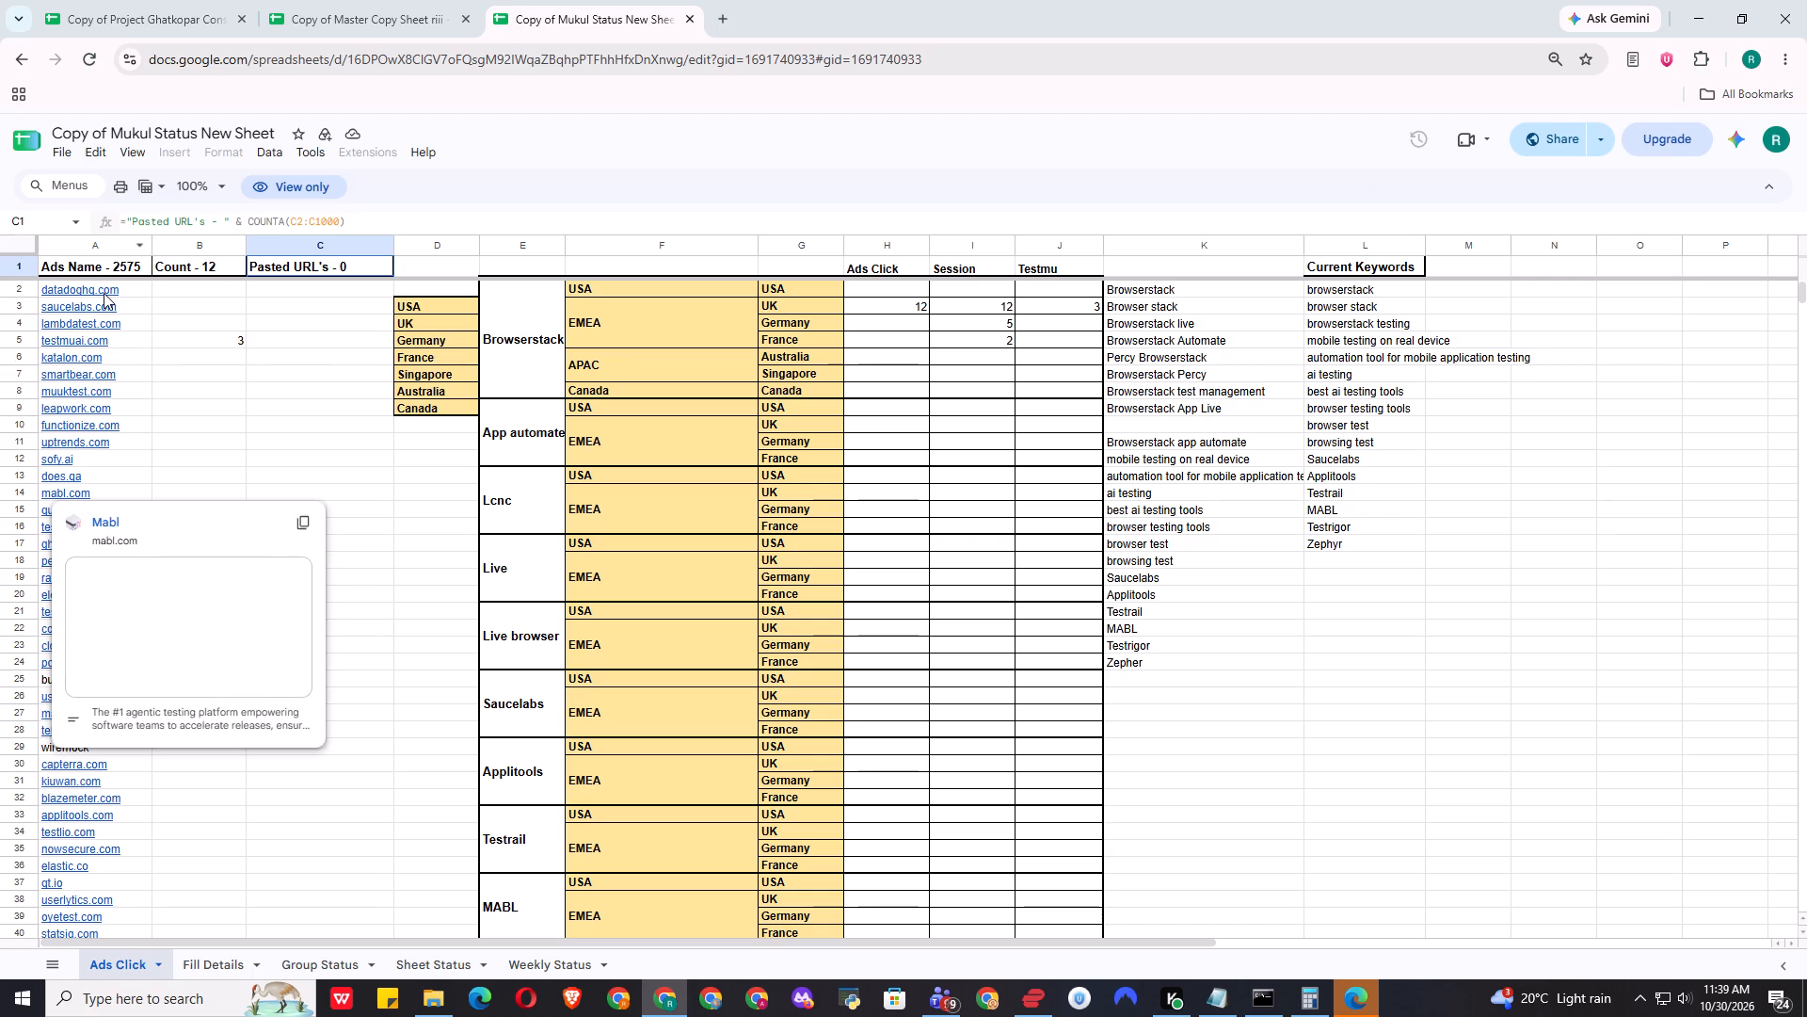
Make a copy of the status spreadsheet named "Copy of Copy of Riiiiiiiii Status New Sheet" and close the view-only original.
click(54, 152)
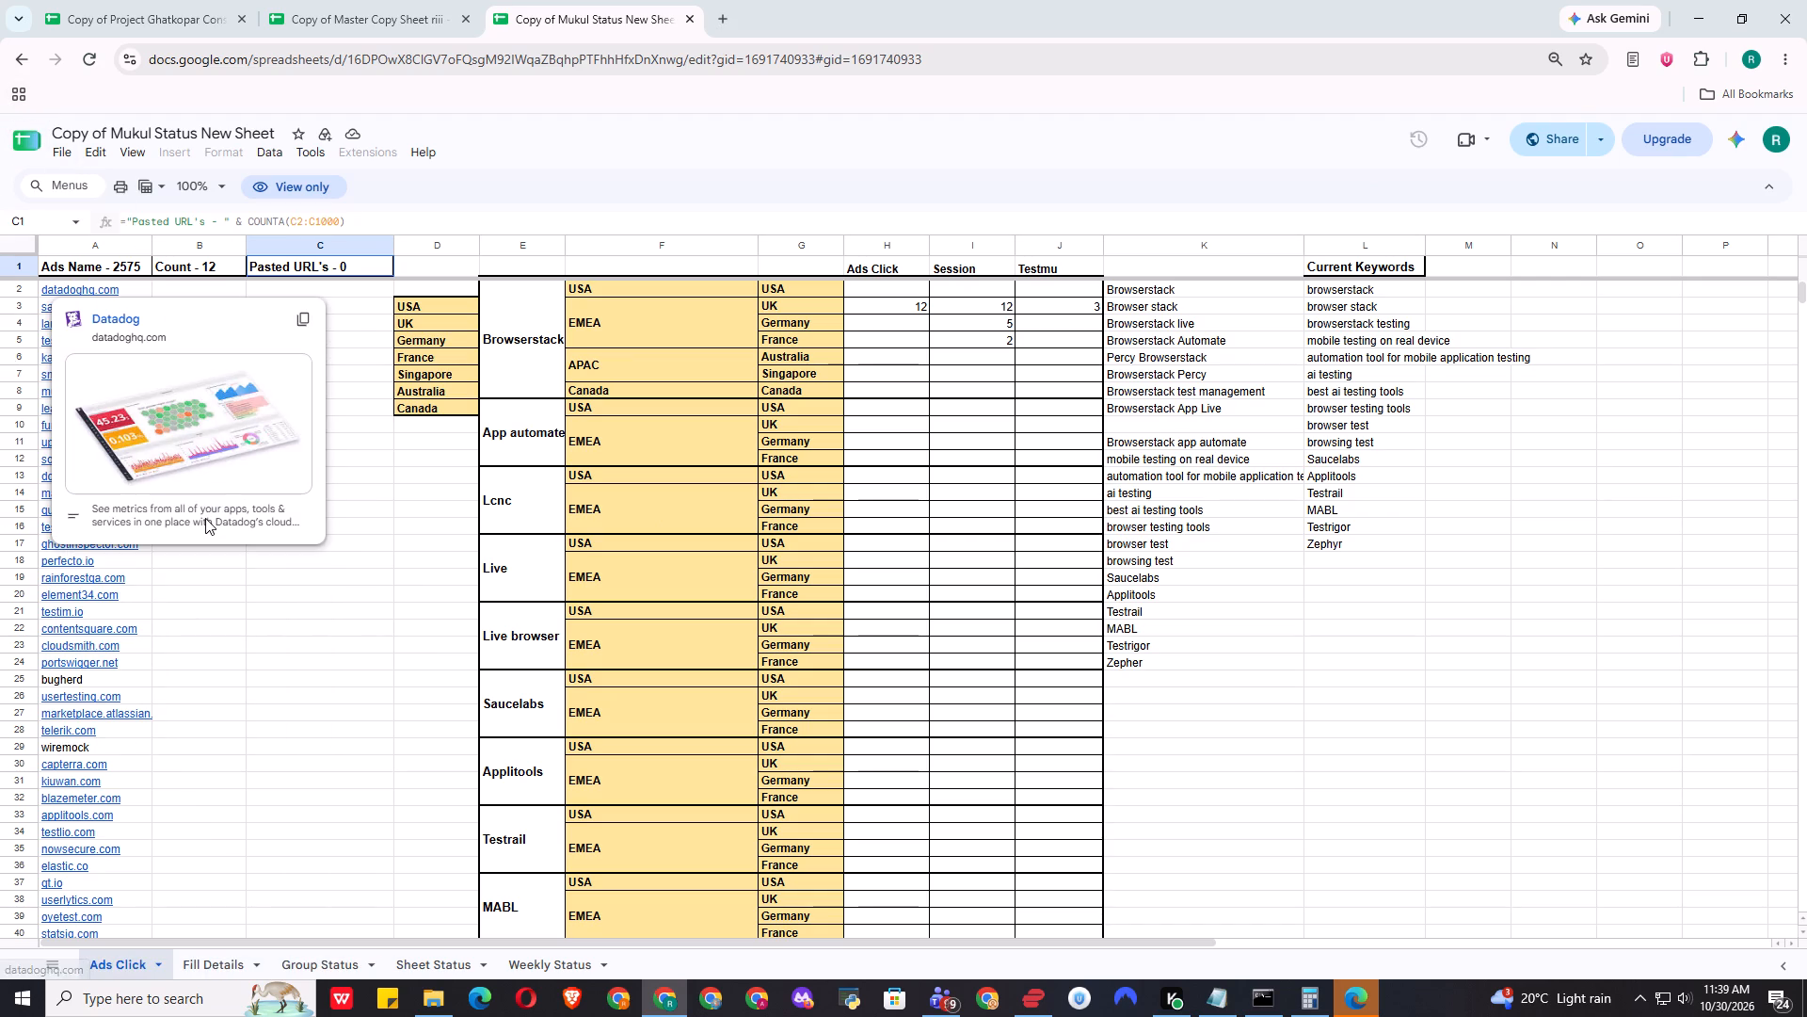
click(59, 153)
click(199, 264)
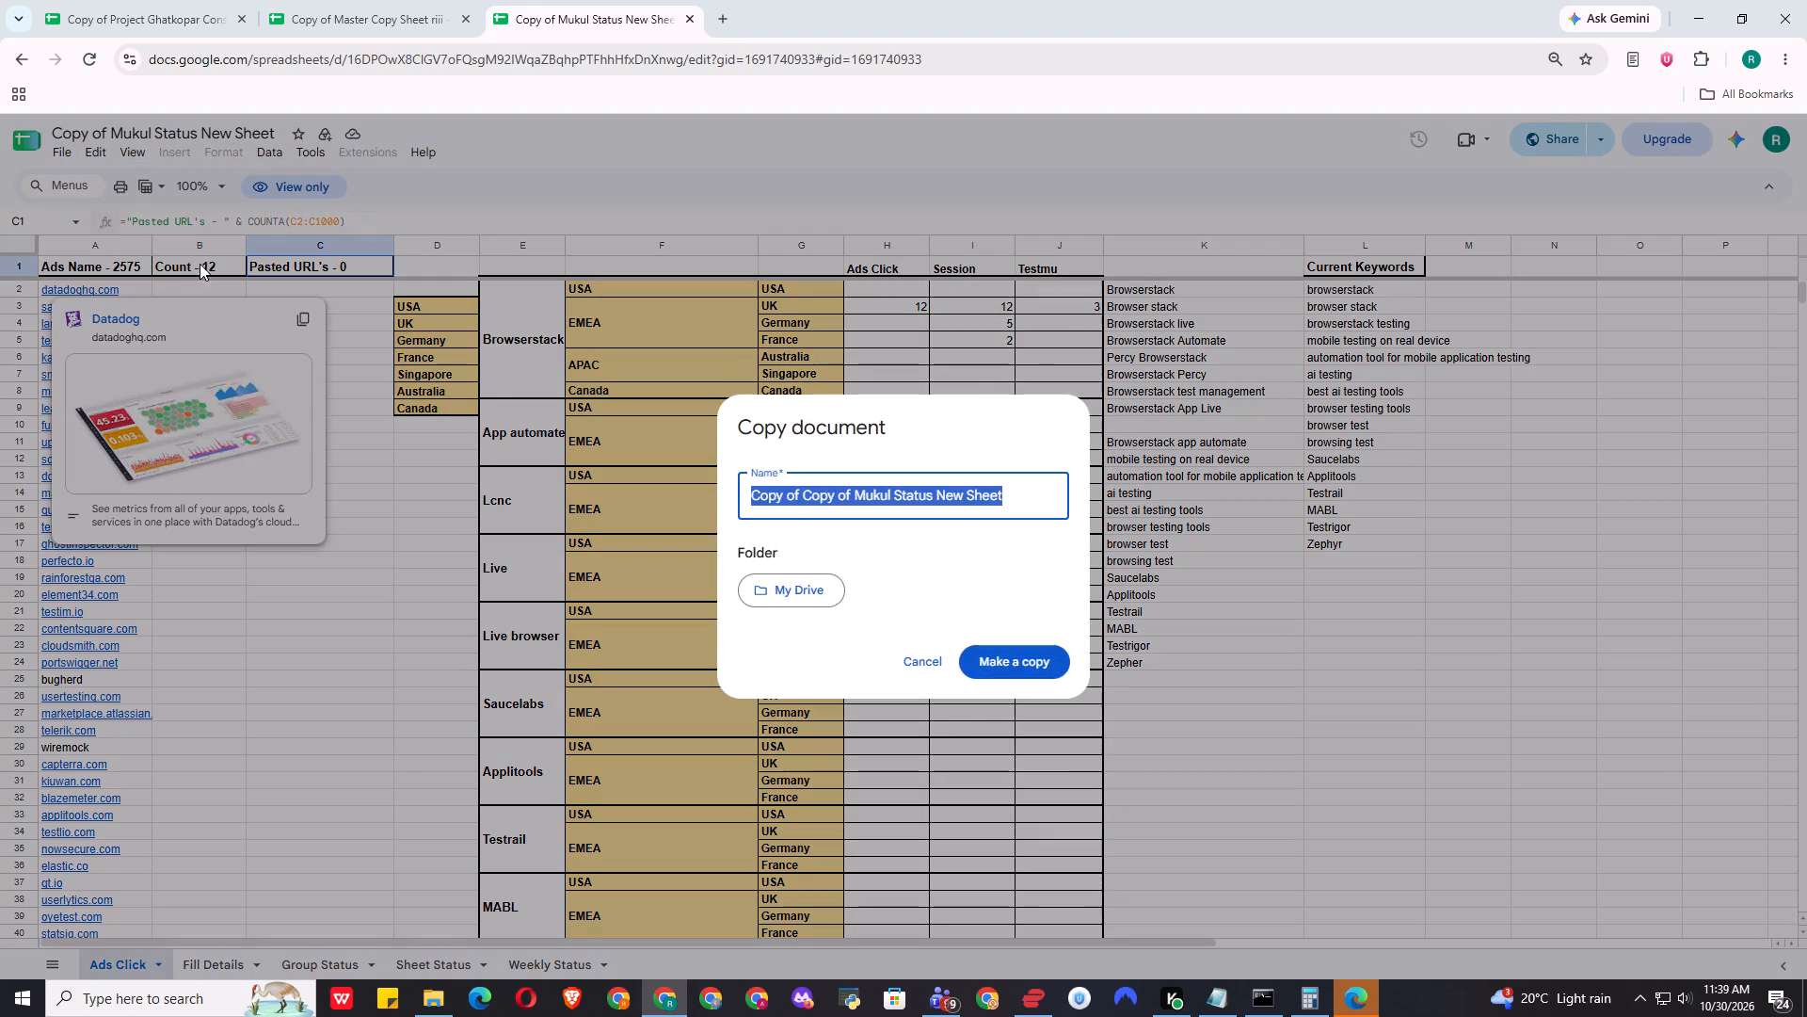
click(1015, 493)
drag(857, 418, 863, 422)
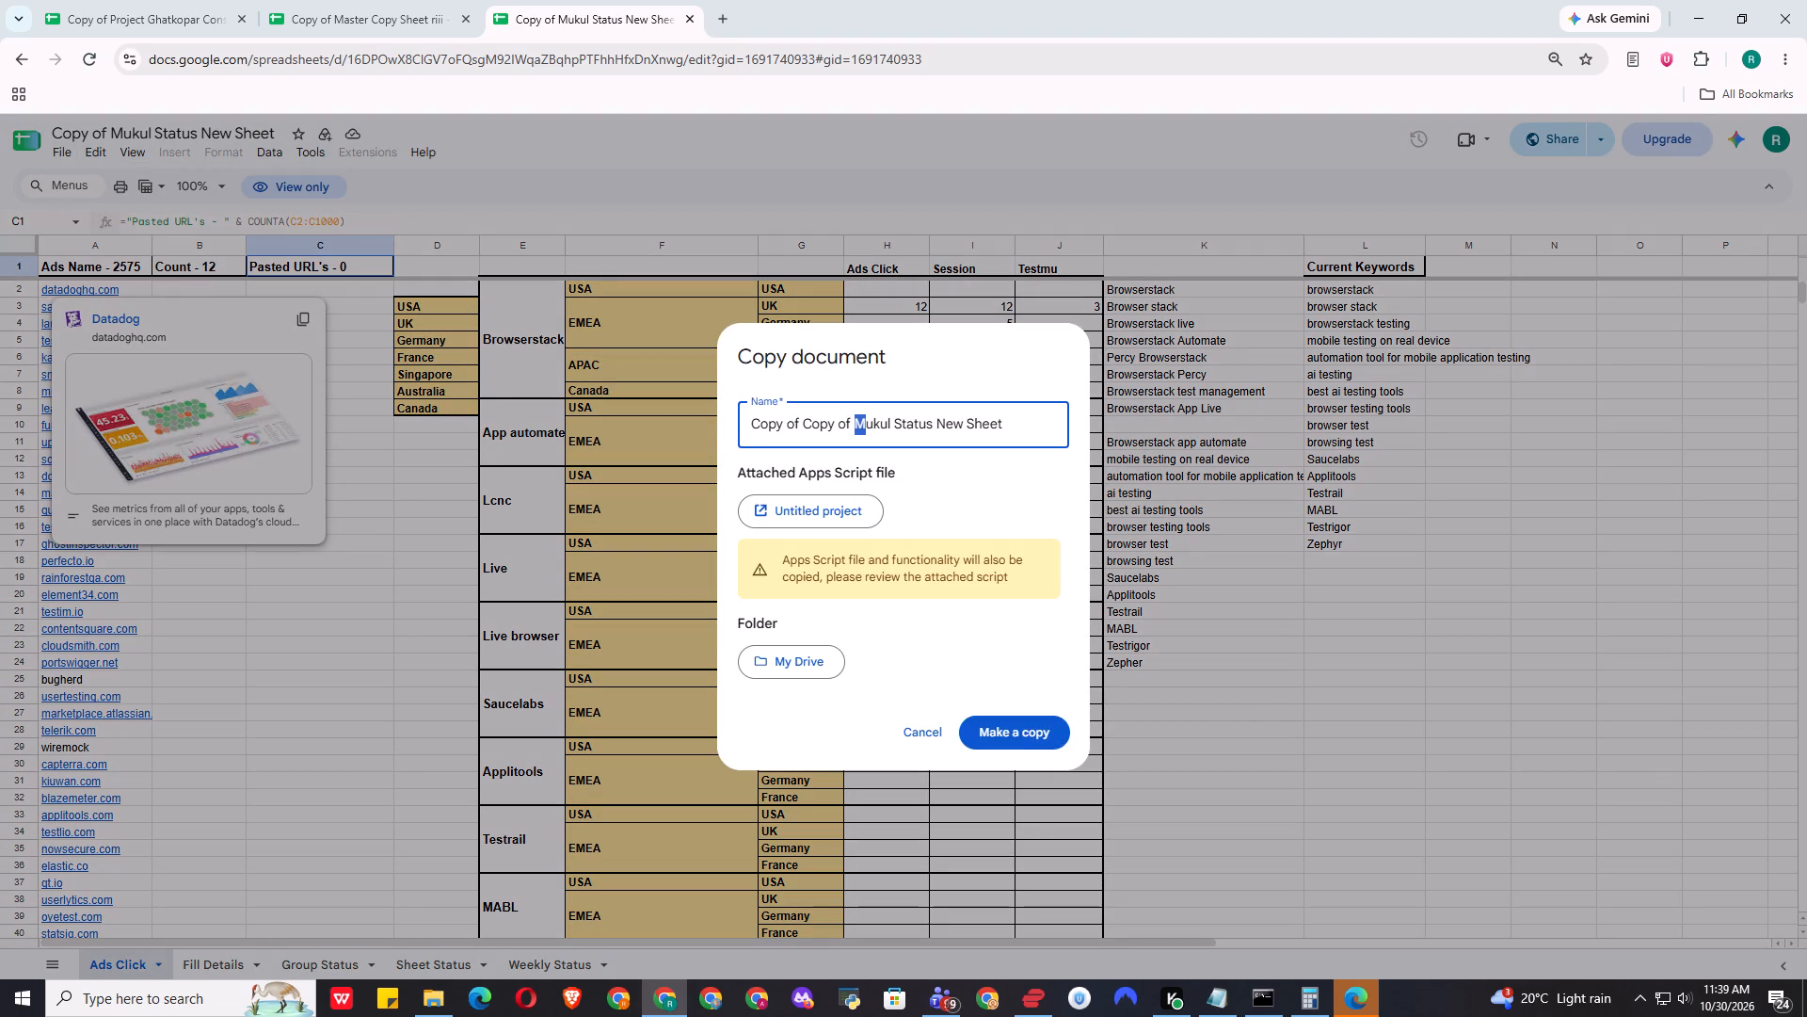
drag(863, 422, 895, 426)
drag(895, 426, 894, 426)
key(BackSpace)
text(riiiiiiiii)
key(space)
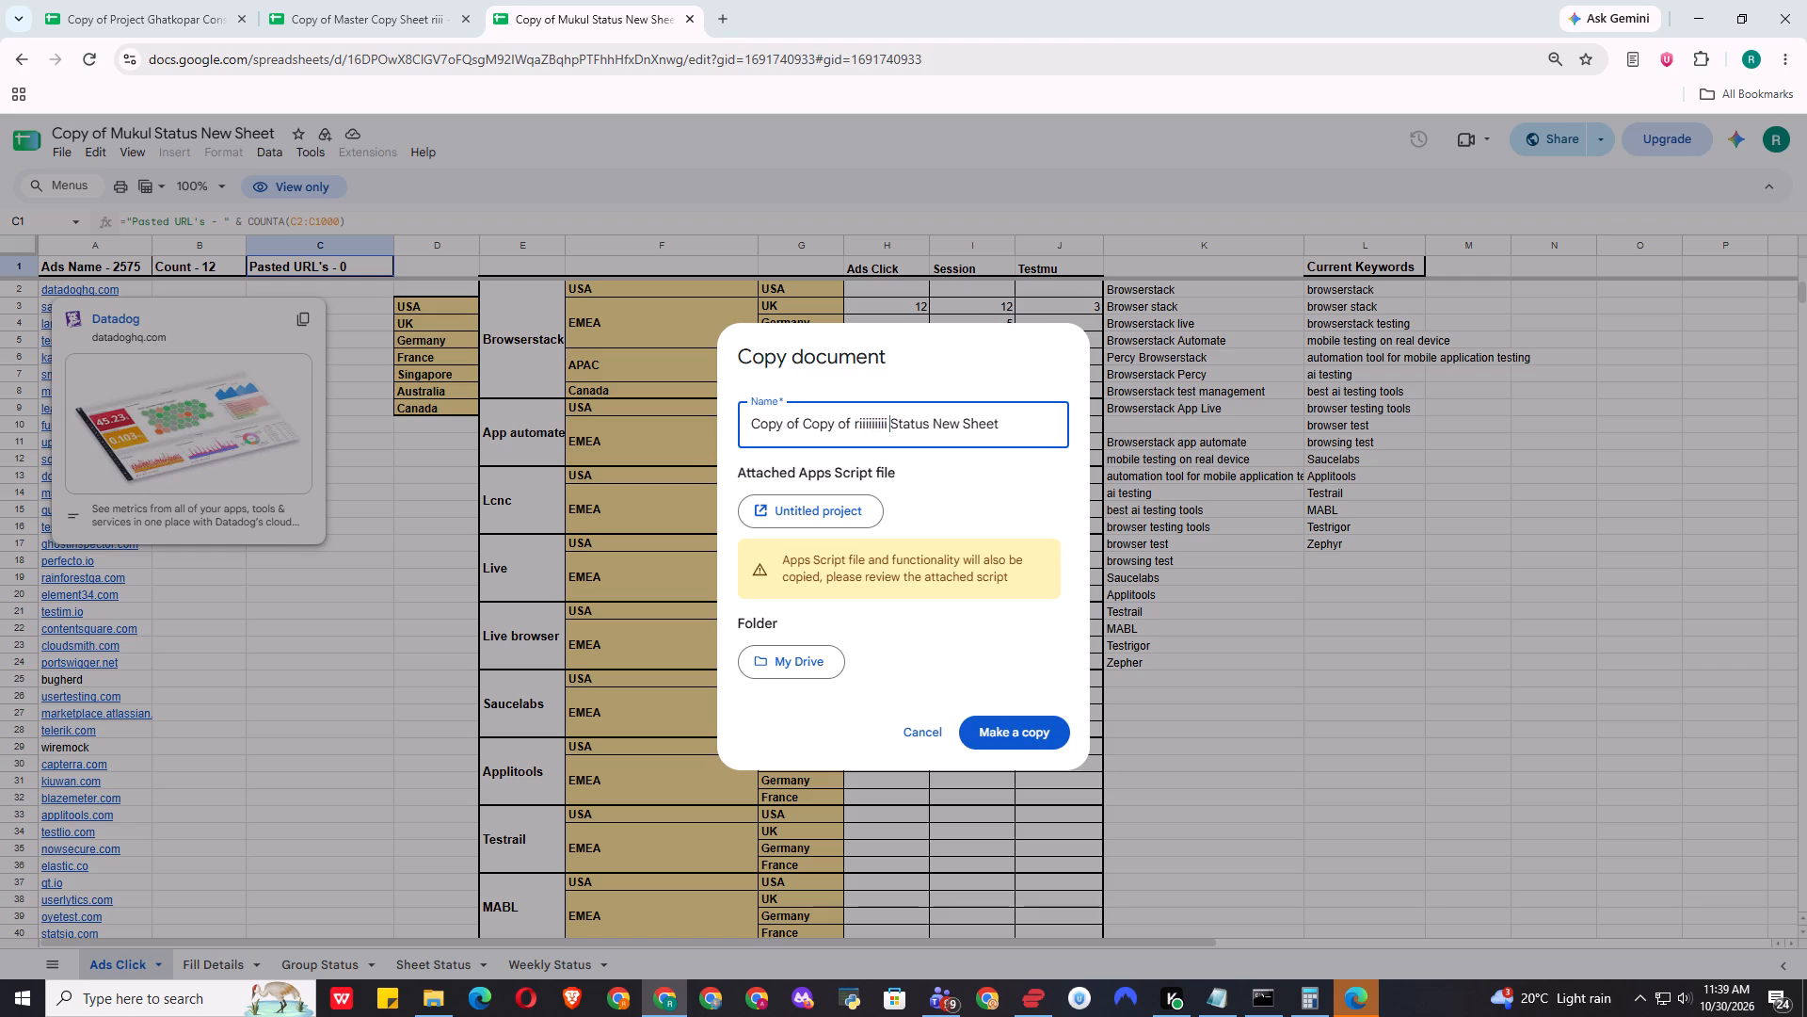
click(857, 421)
key(BackSpace)
key(shift+r)
click(1020, 734)
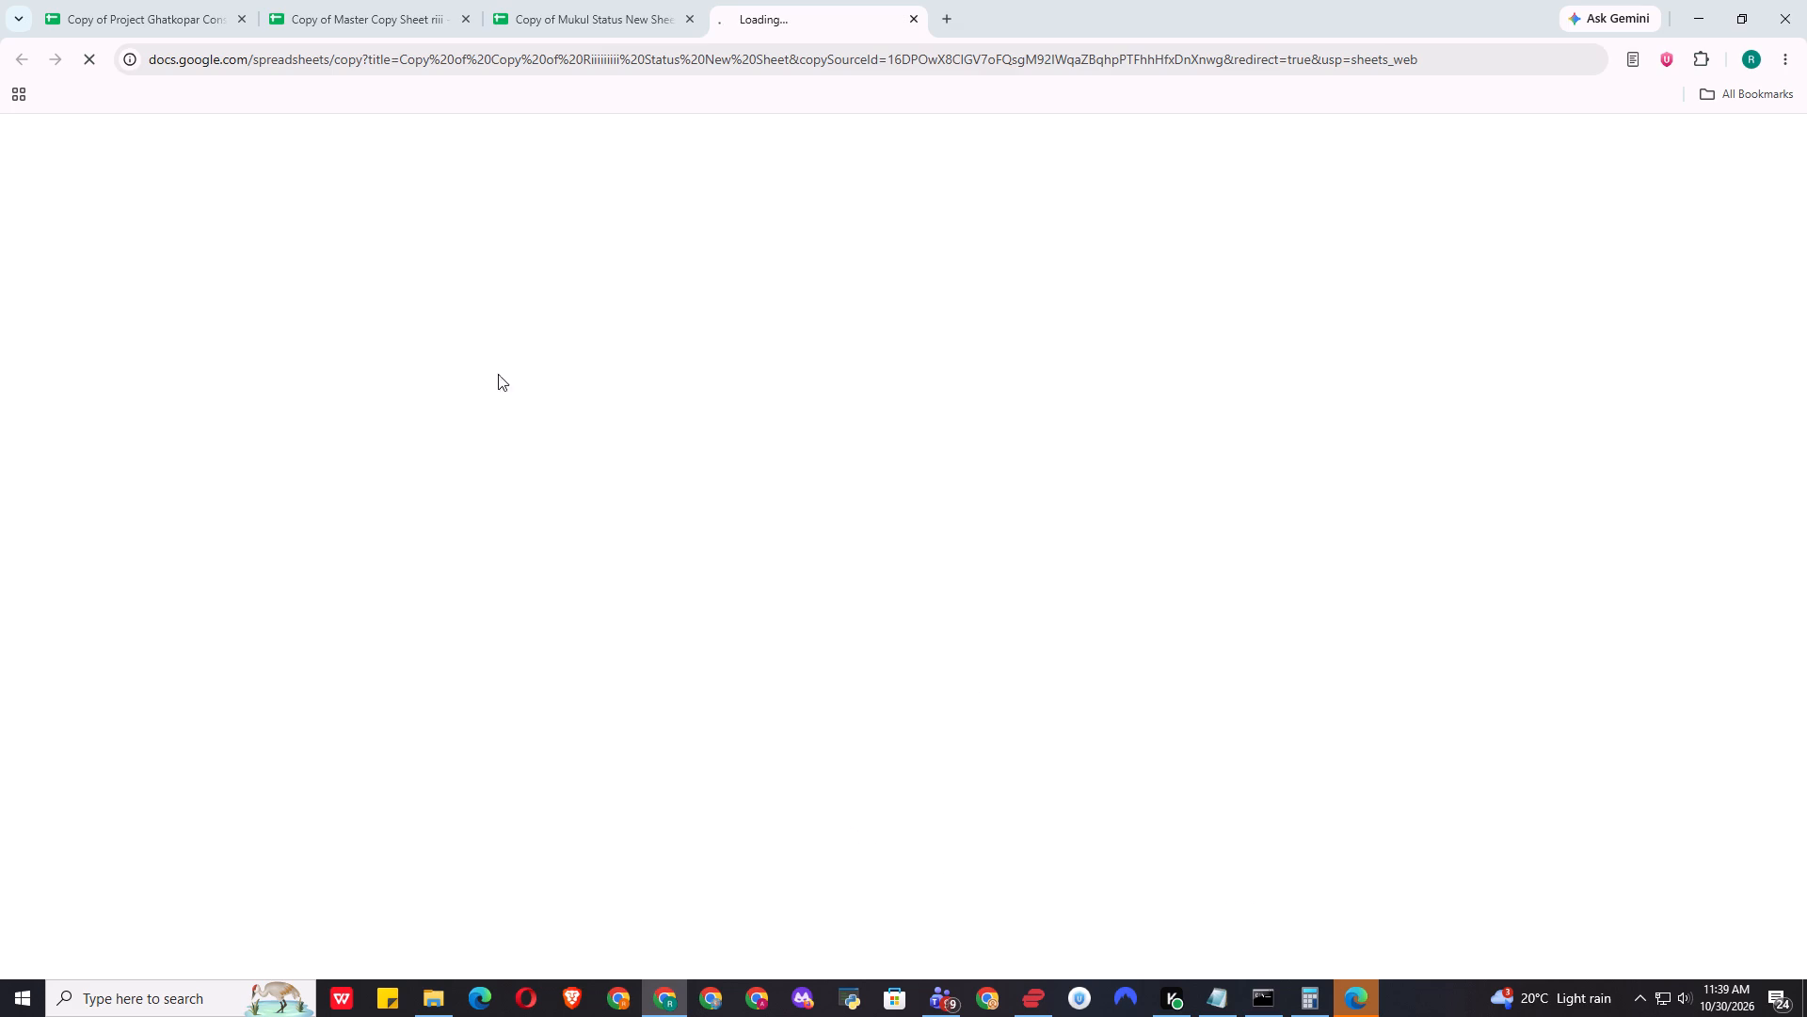
click(694, 24)
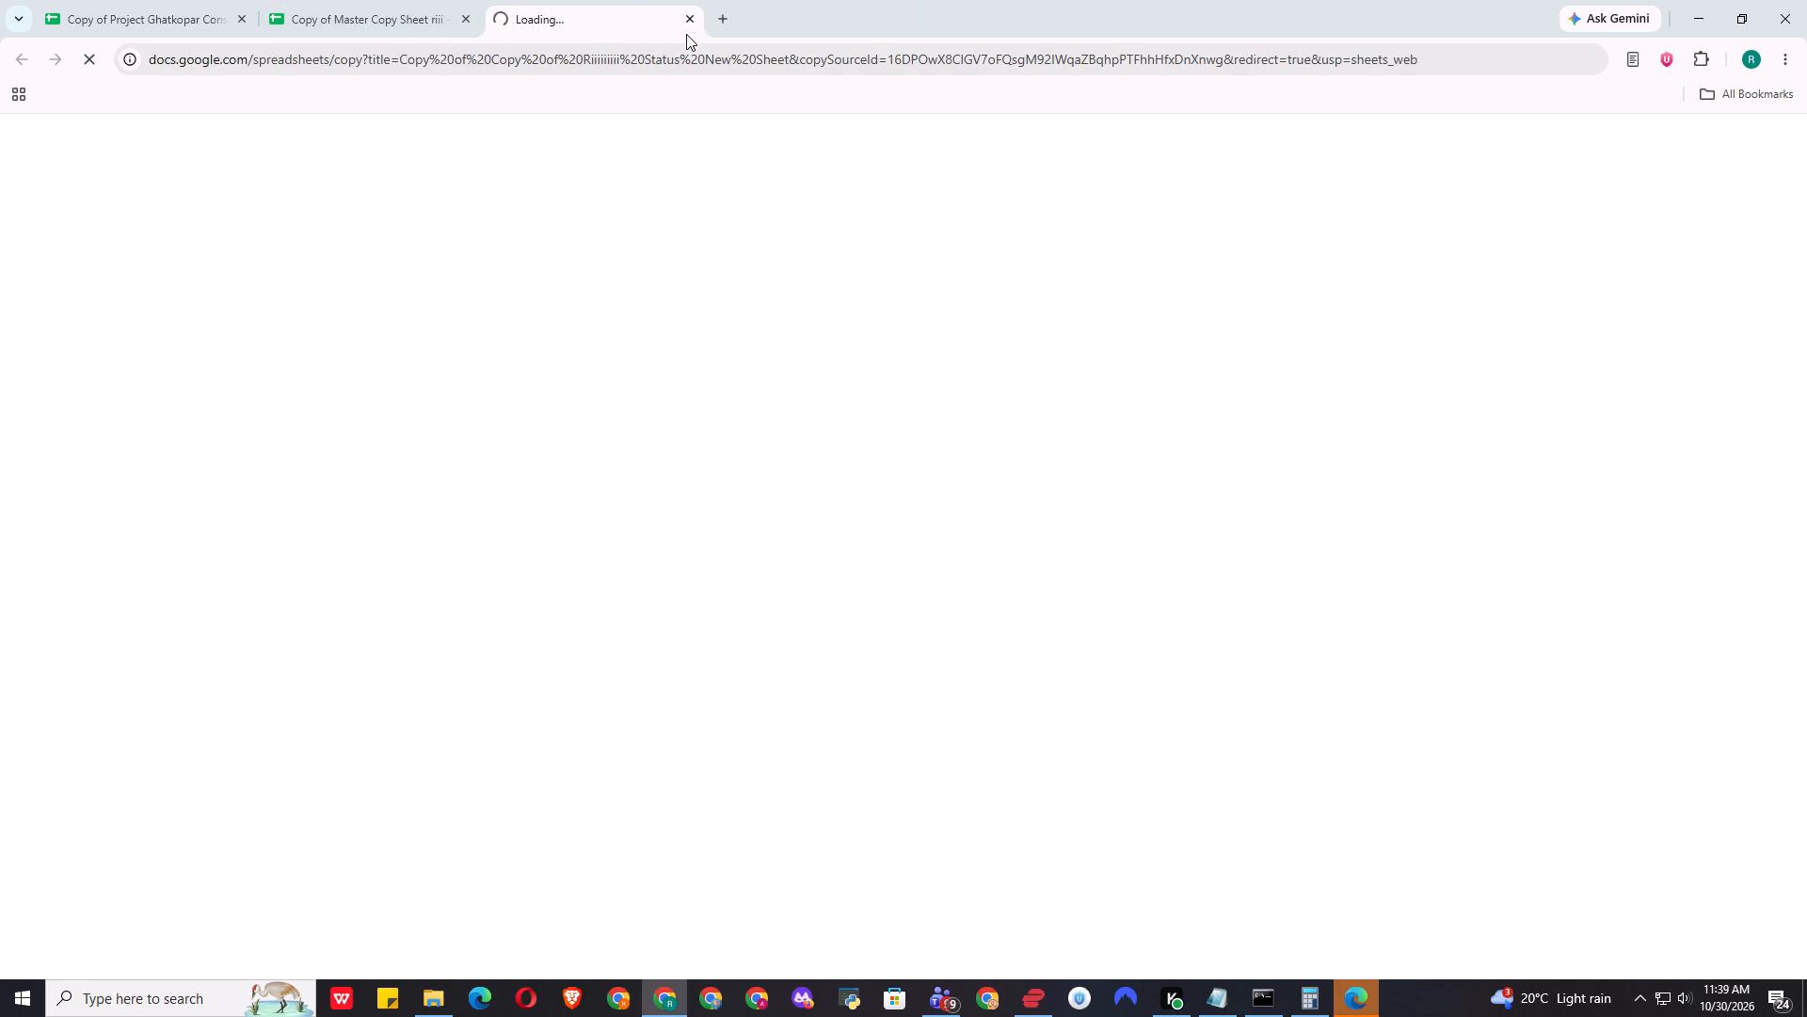
scroll(611, 542, up, 2)
scroll(817, 445, up, 2)
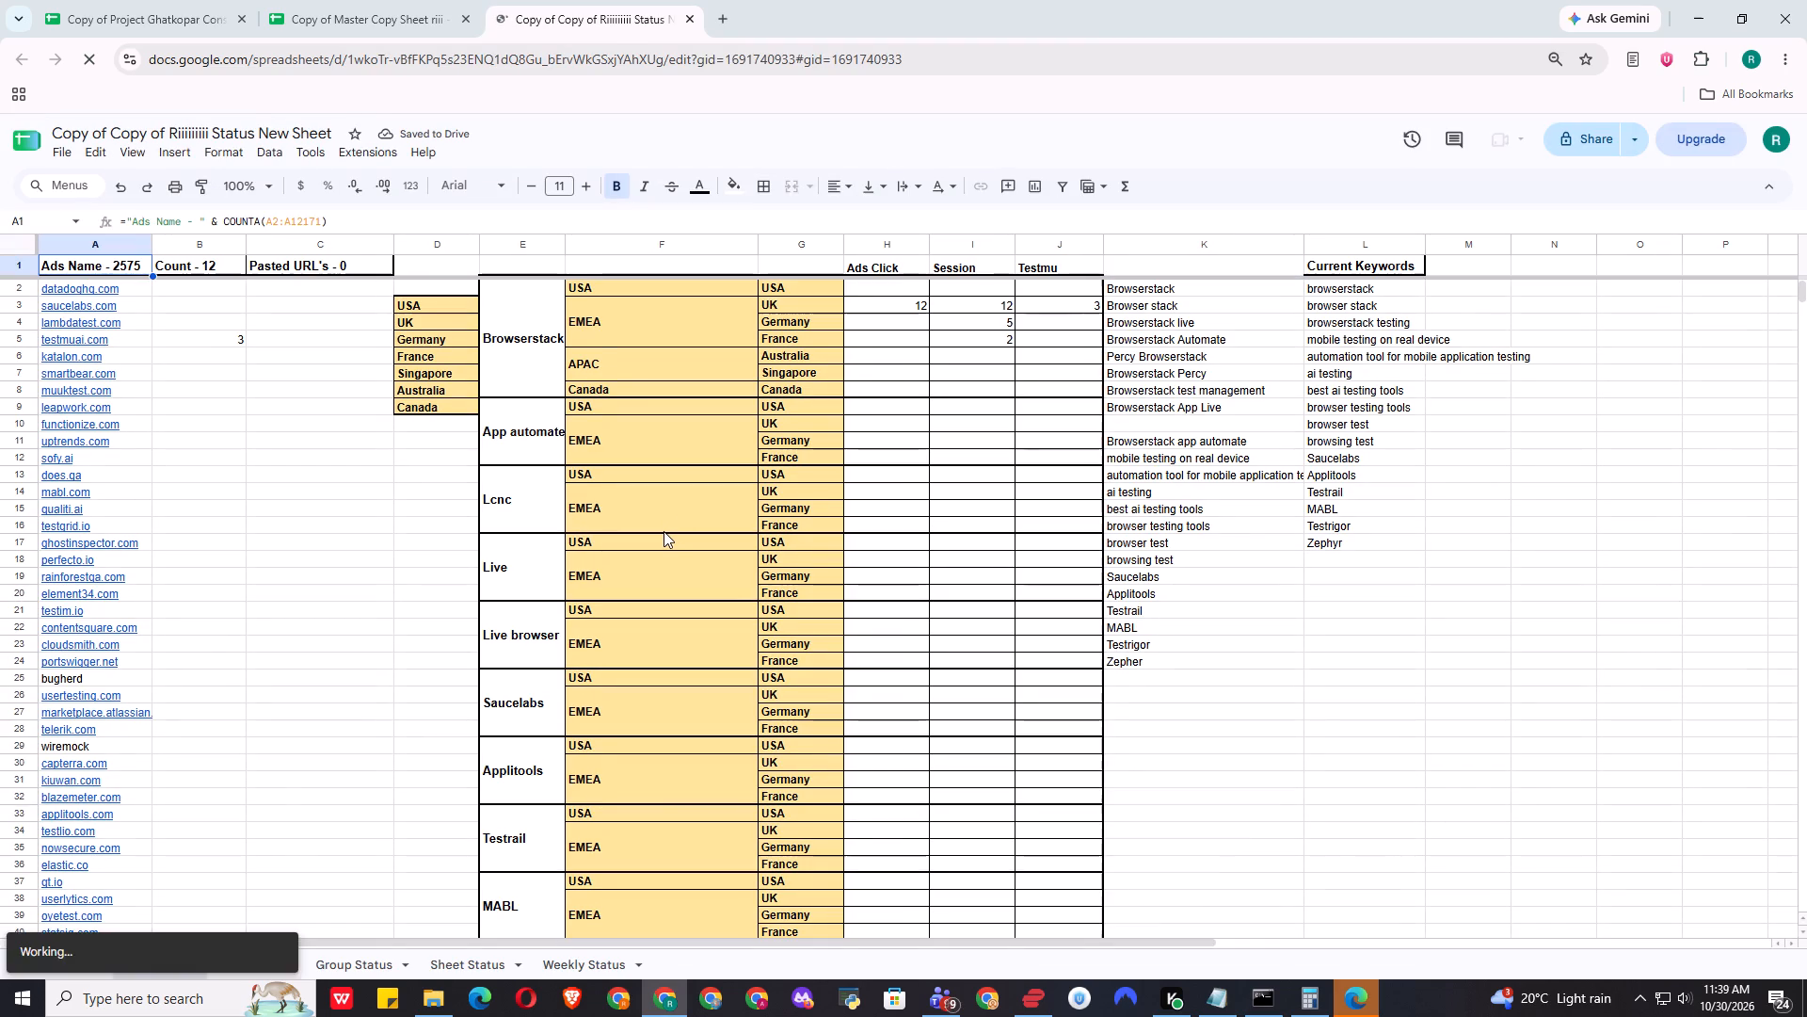
scroll(664, 531, up, 2)
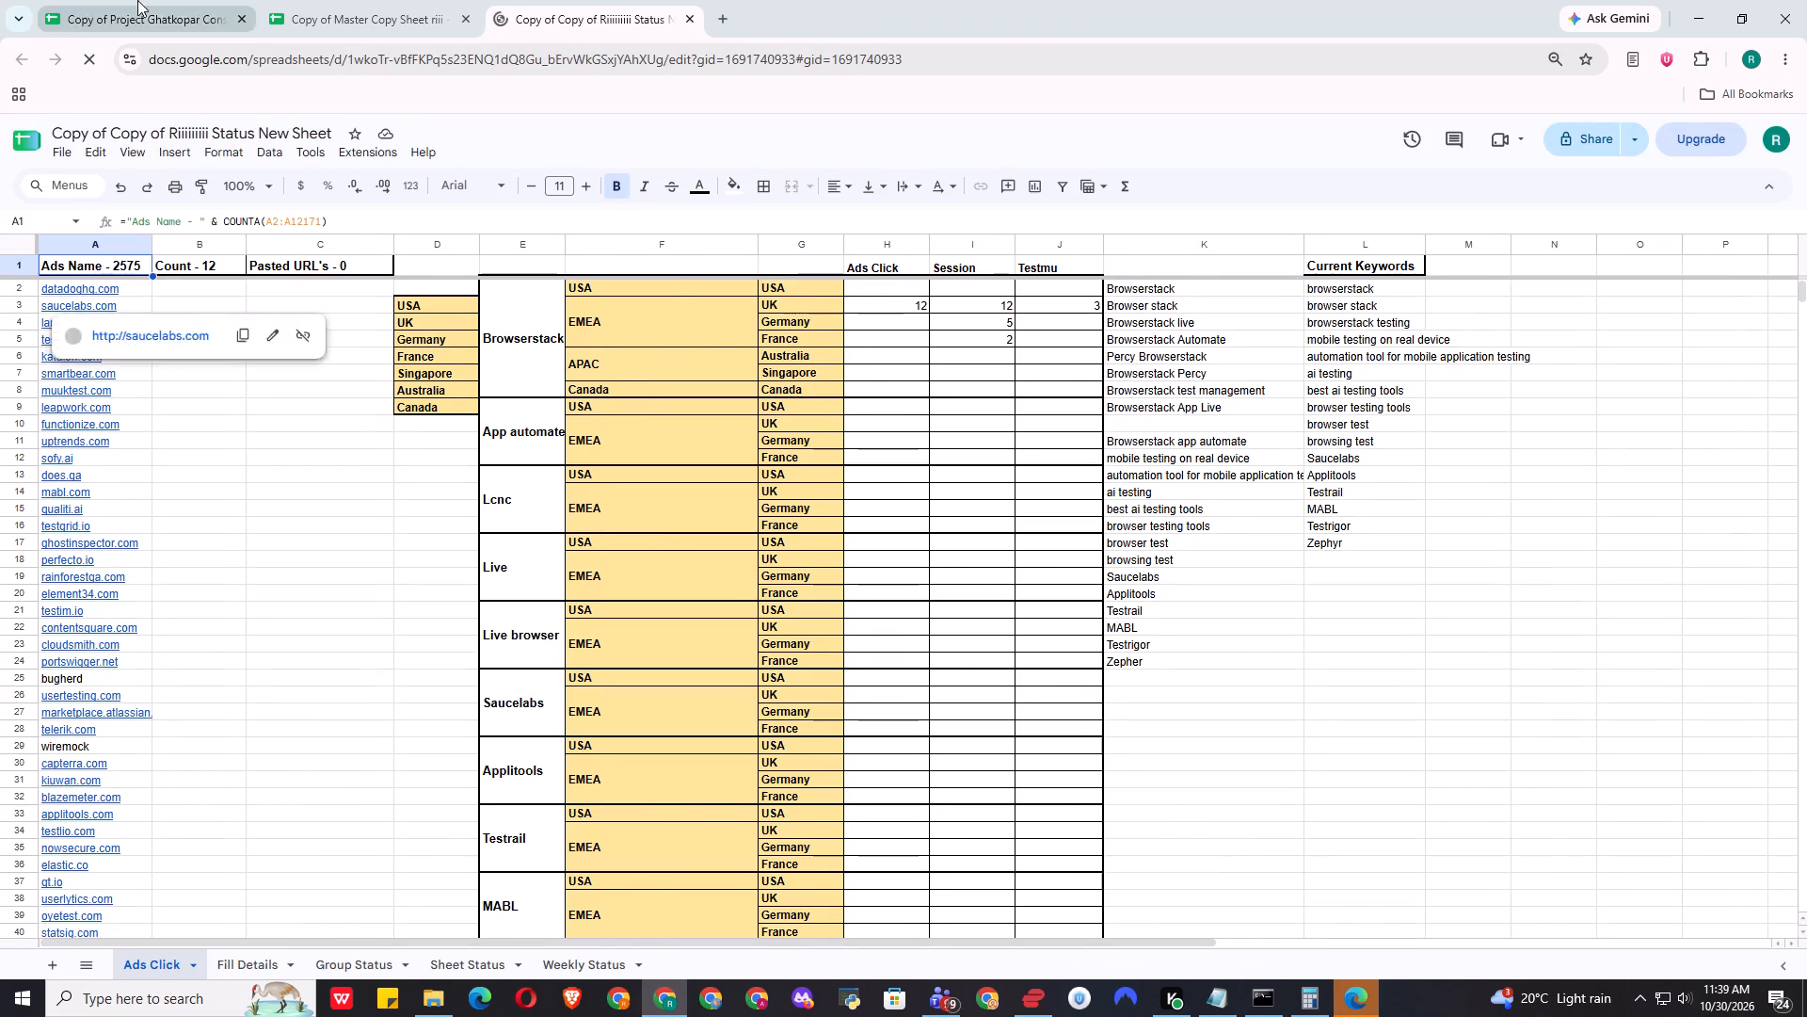
Copy ads names A3:A2929 from the project's SOP - Click Ads- US Tracker and paste them from A2 in the new status copy's Ads Click sheet.
click(137, 0)
scroll(373, 408, up, 4)
click(105, 302)
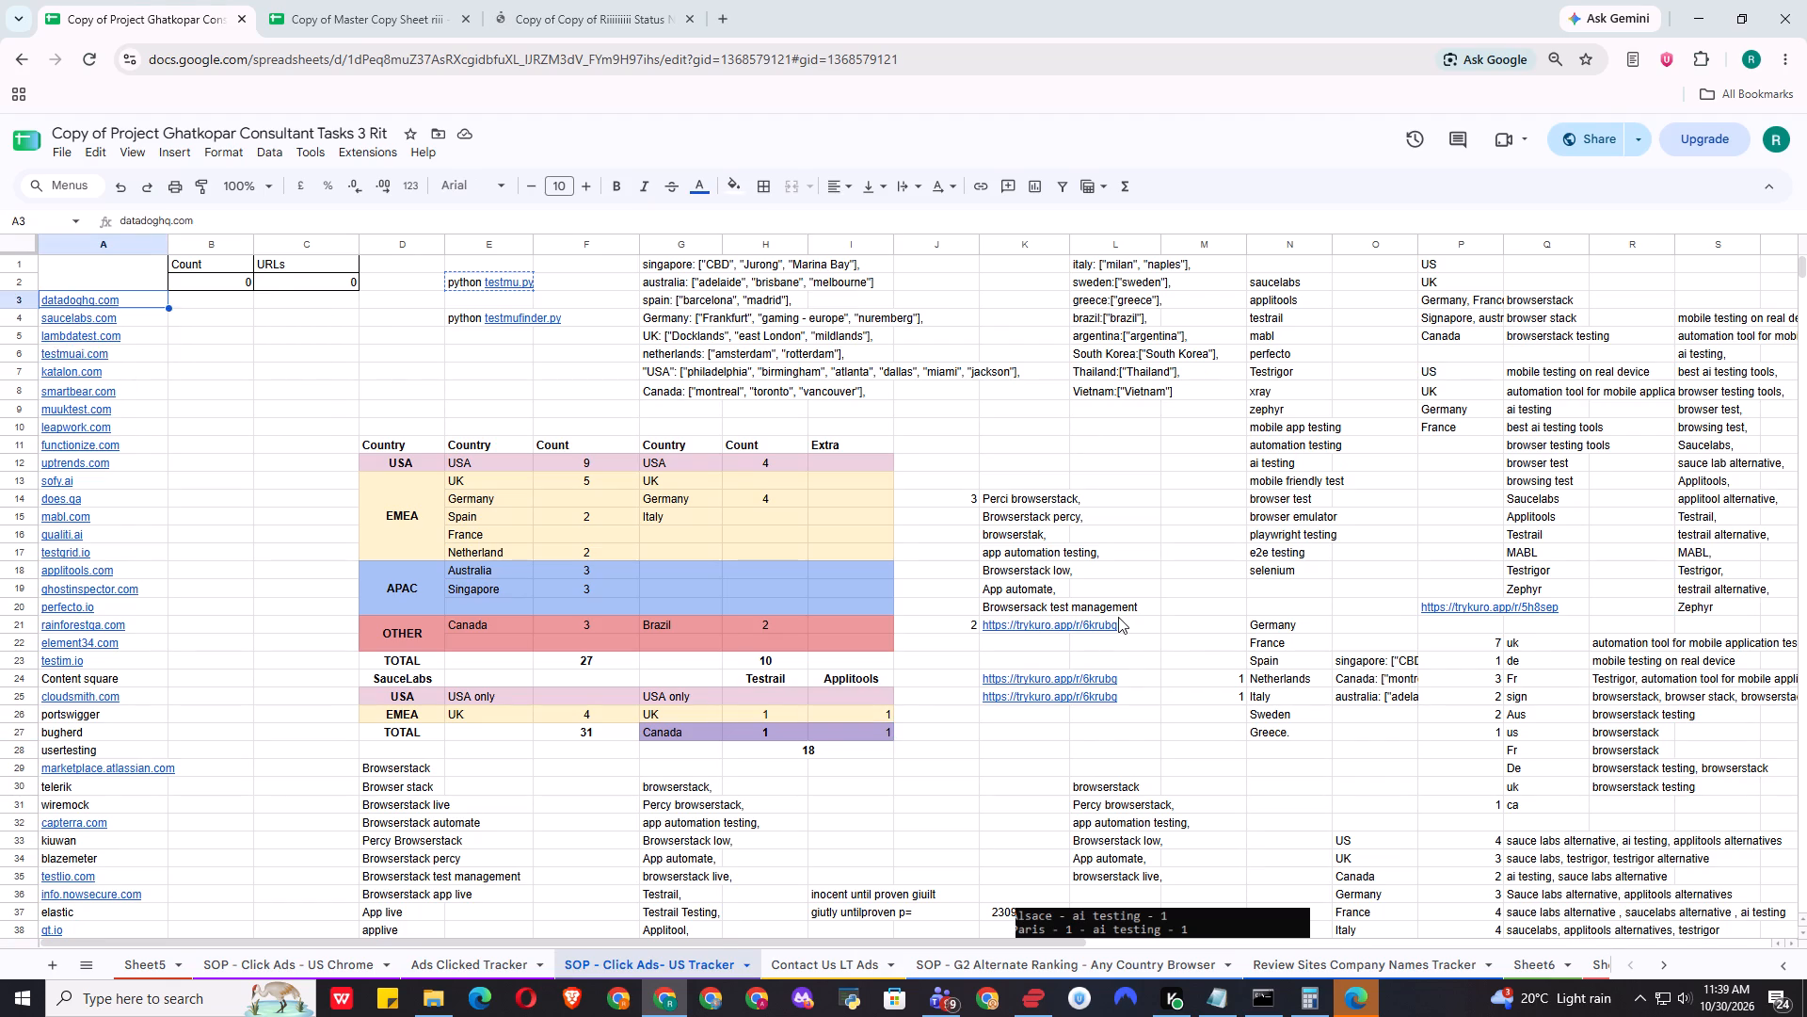
key(ctrl+shift+Down)
key(ctrl+shift+Down)
key(ctrl+shift+Down)
key(ctrl+shift+Down)
key(ctrl+shift+Down)
key(ctrl+shift+Down)
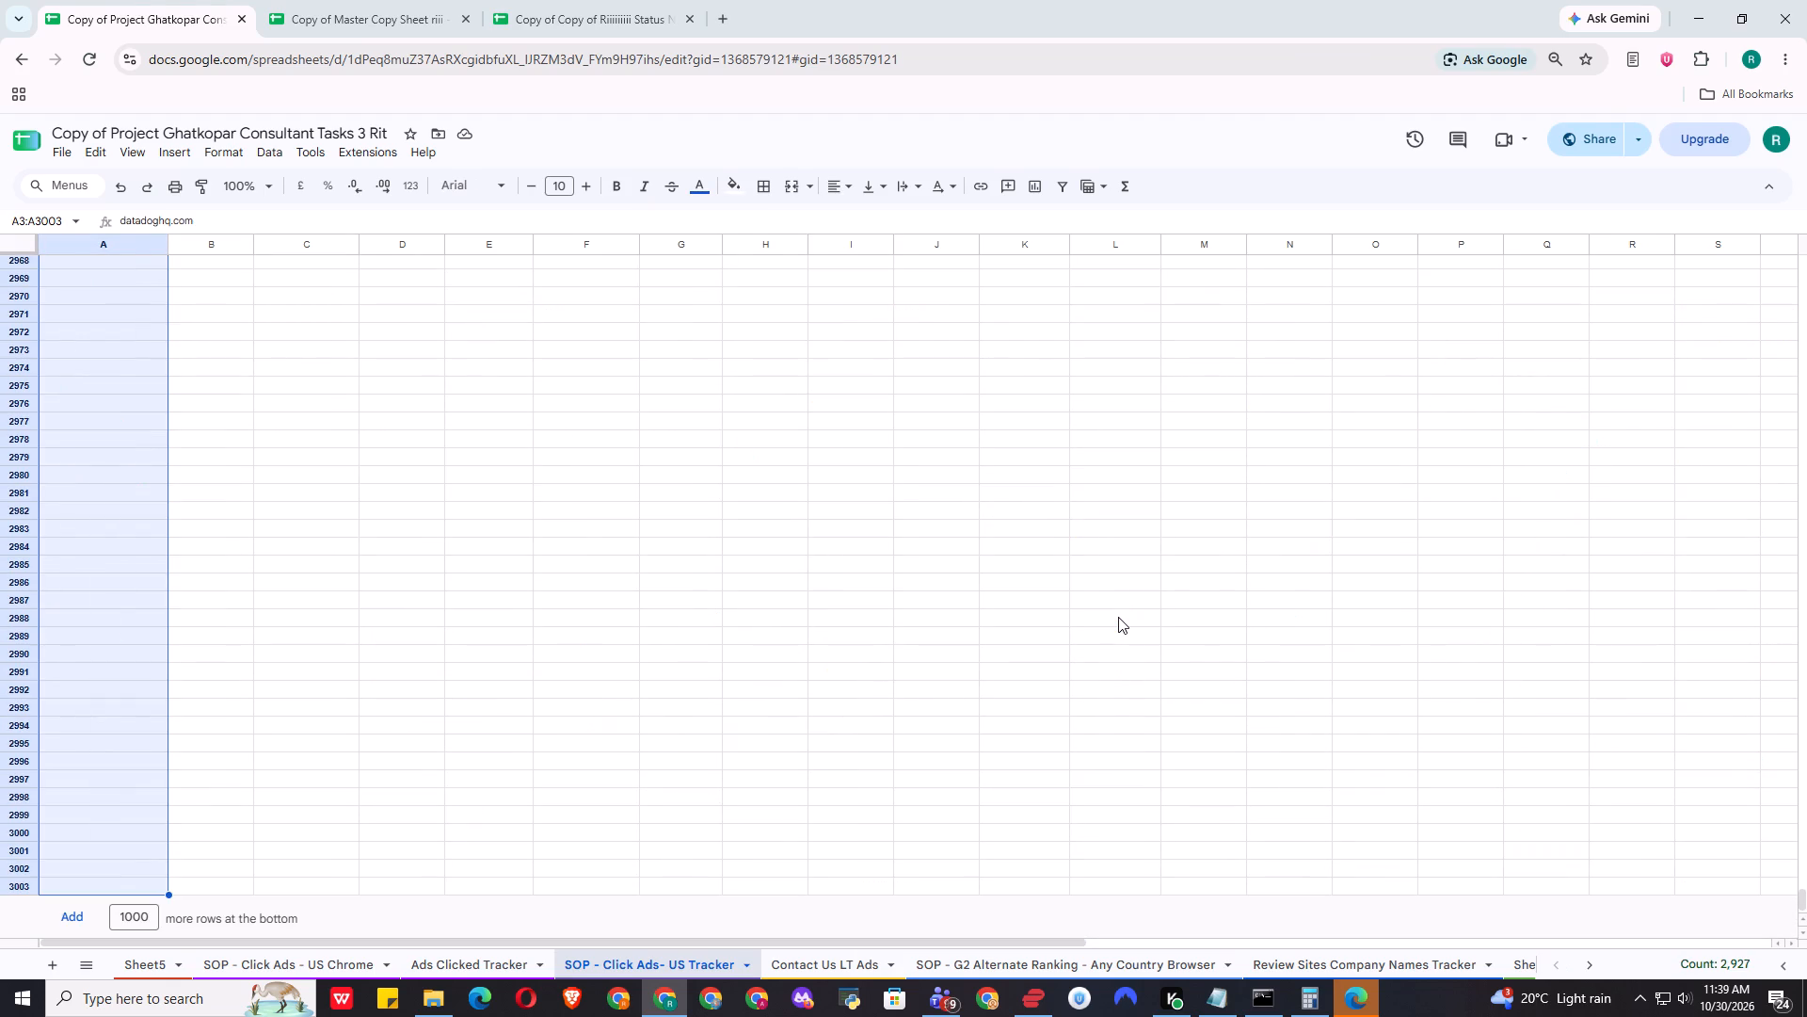
key(ctrl+shift+Up)
key(ctrl+c)
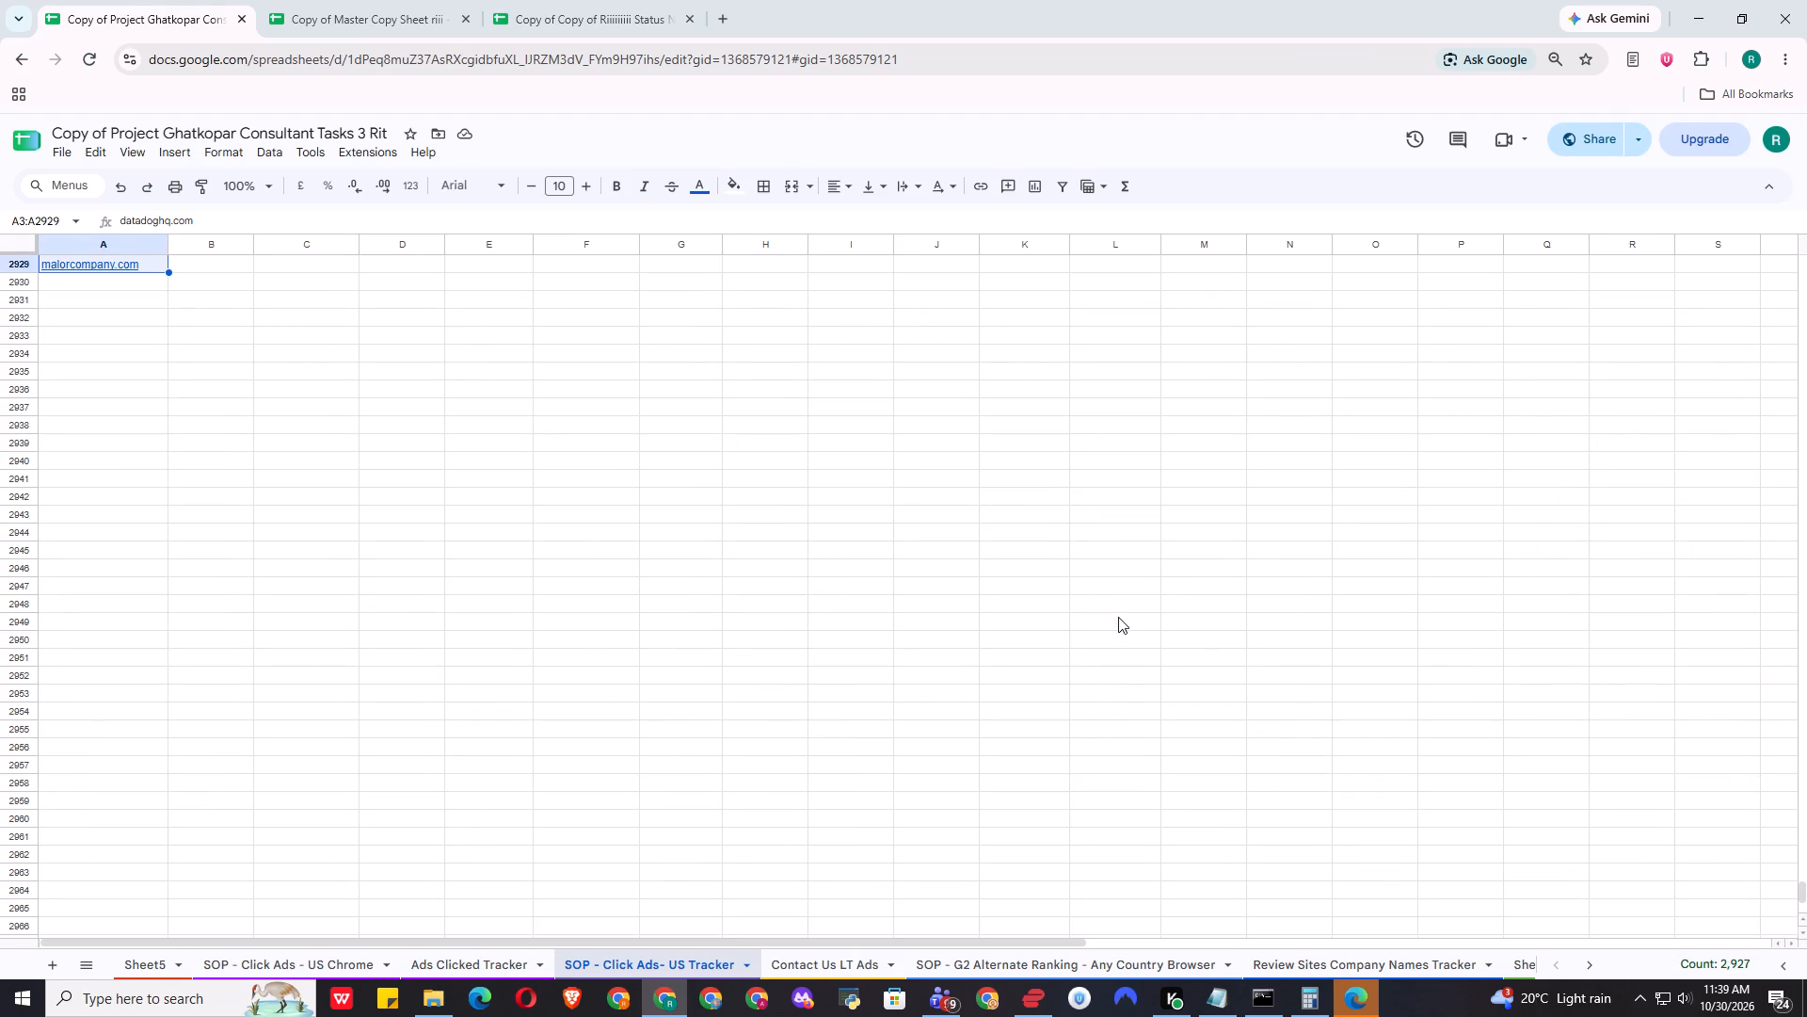
click(728, 712)
scroll(650, 677, up, 4)
click(632, 0)
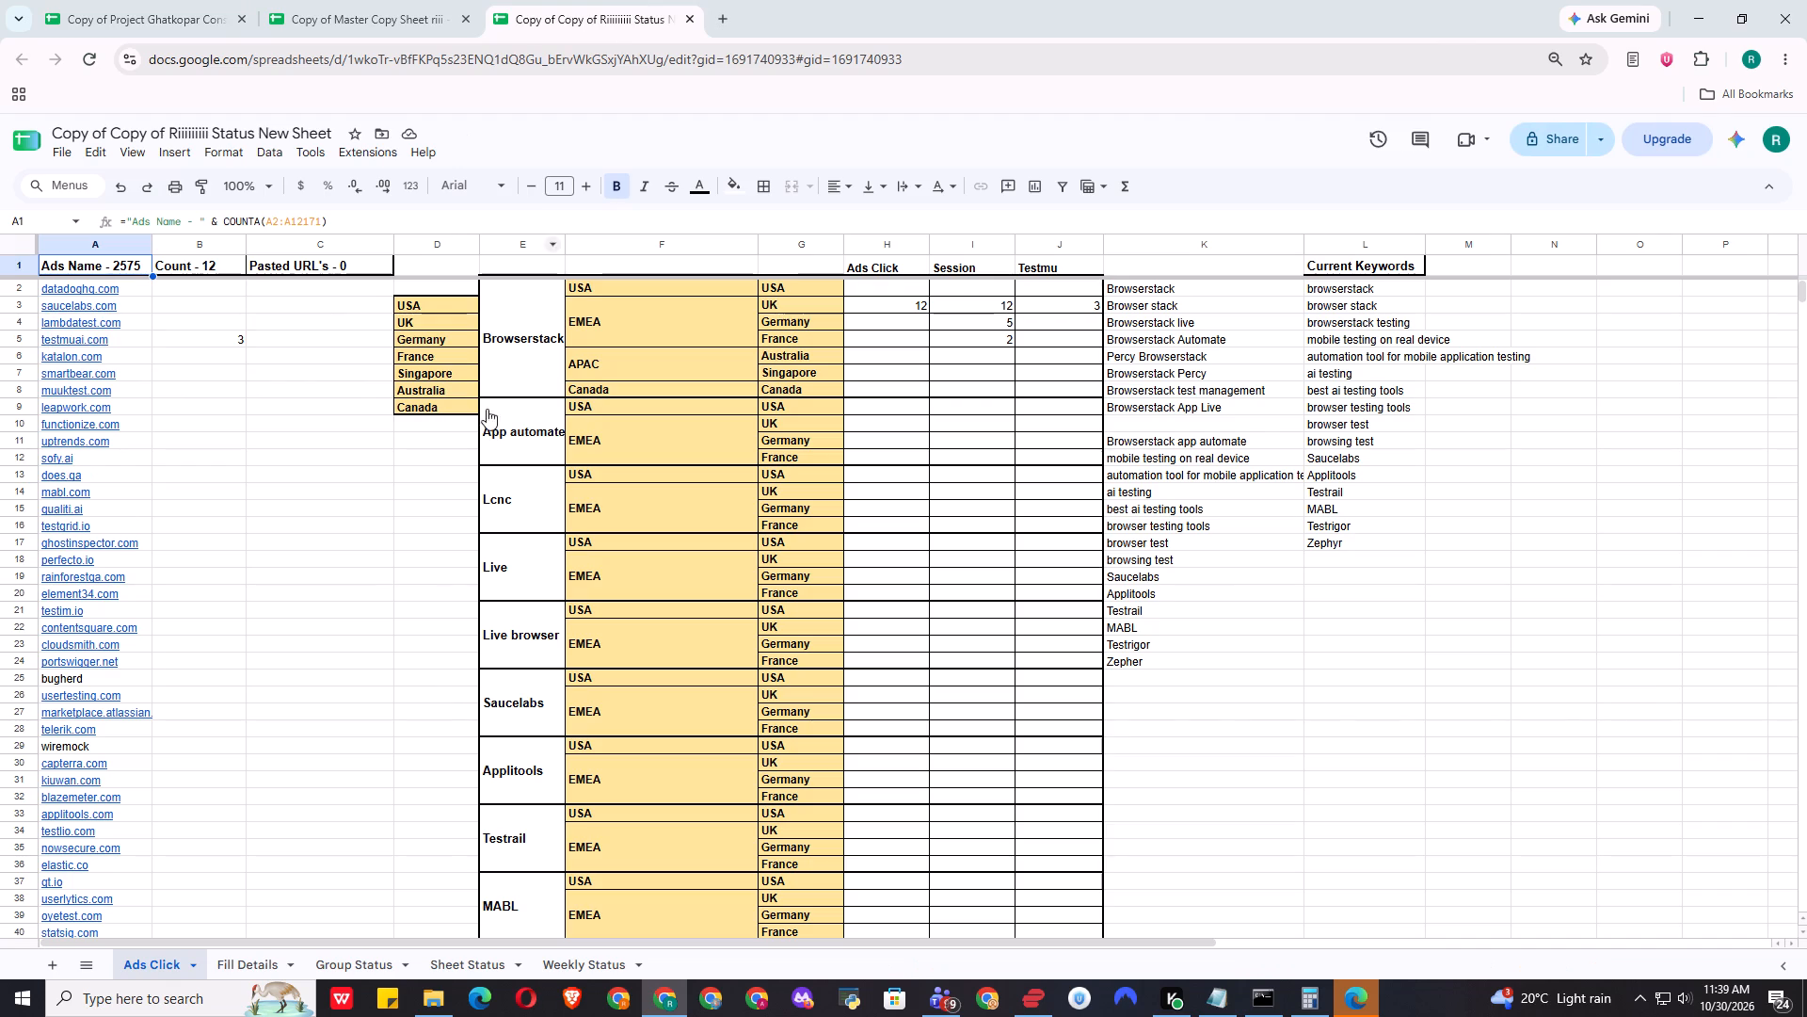
scroll(395, 584, up, 3)
click(107, 296)
key(ctrl+v)
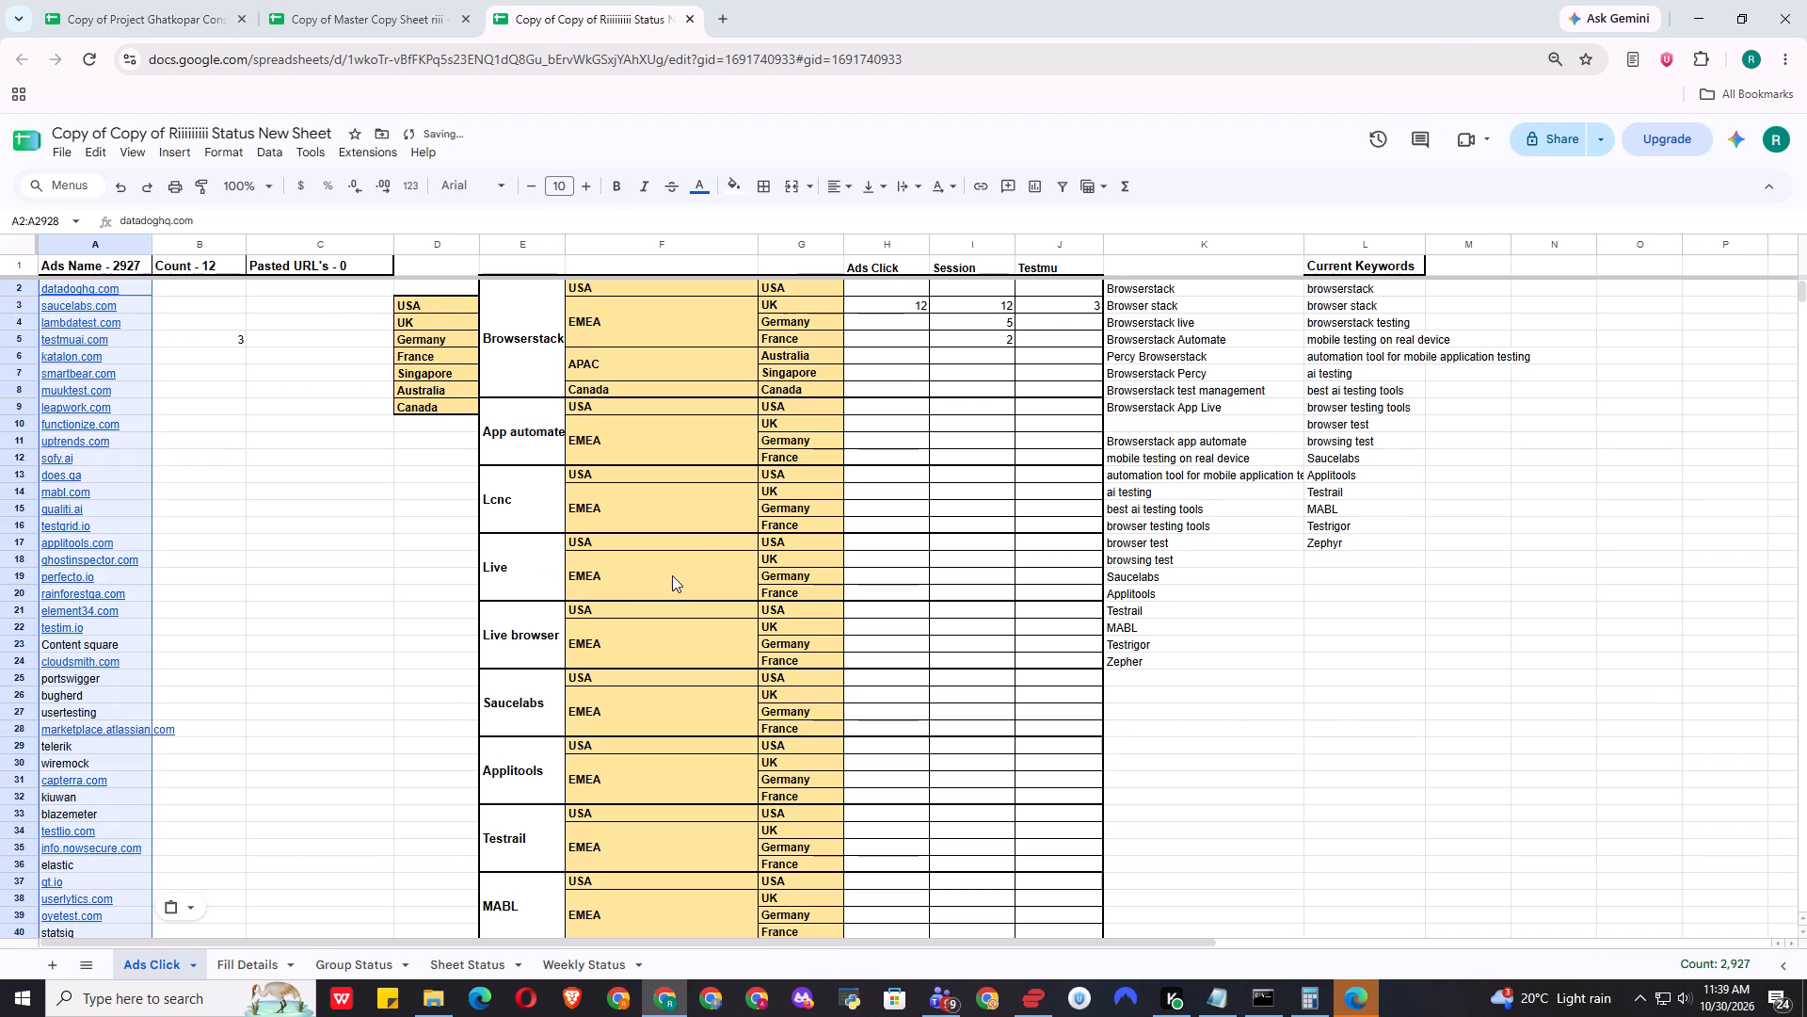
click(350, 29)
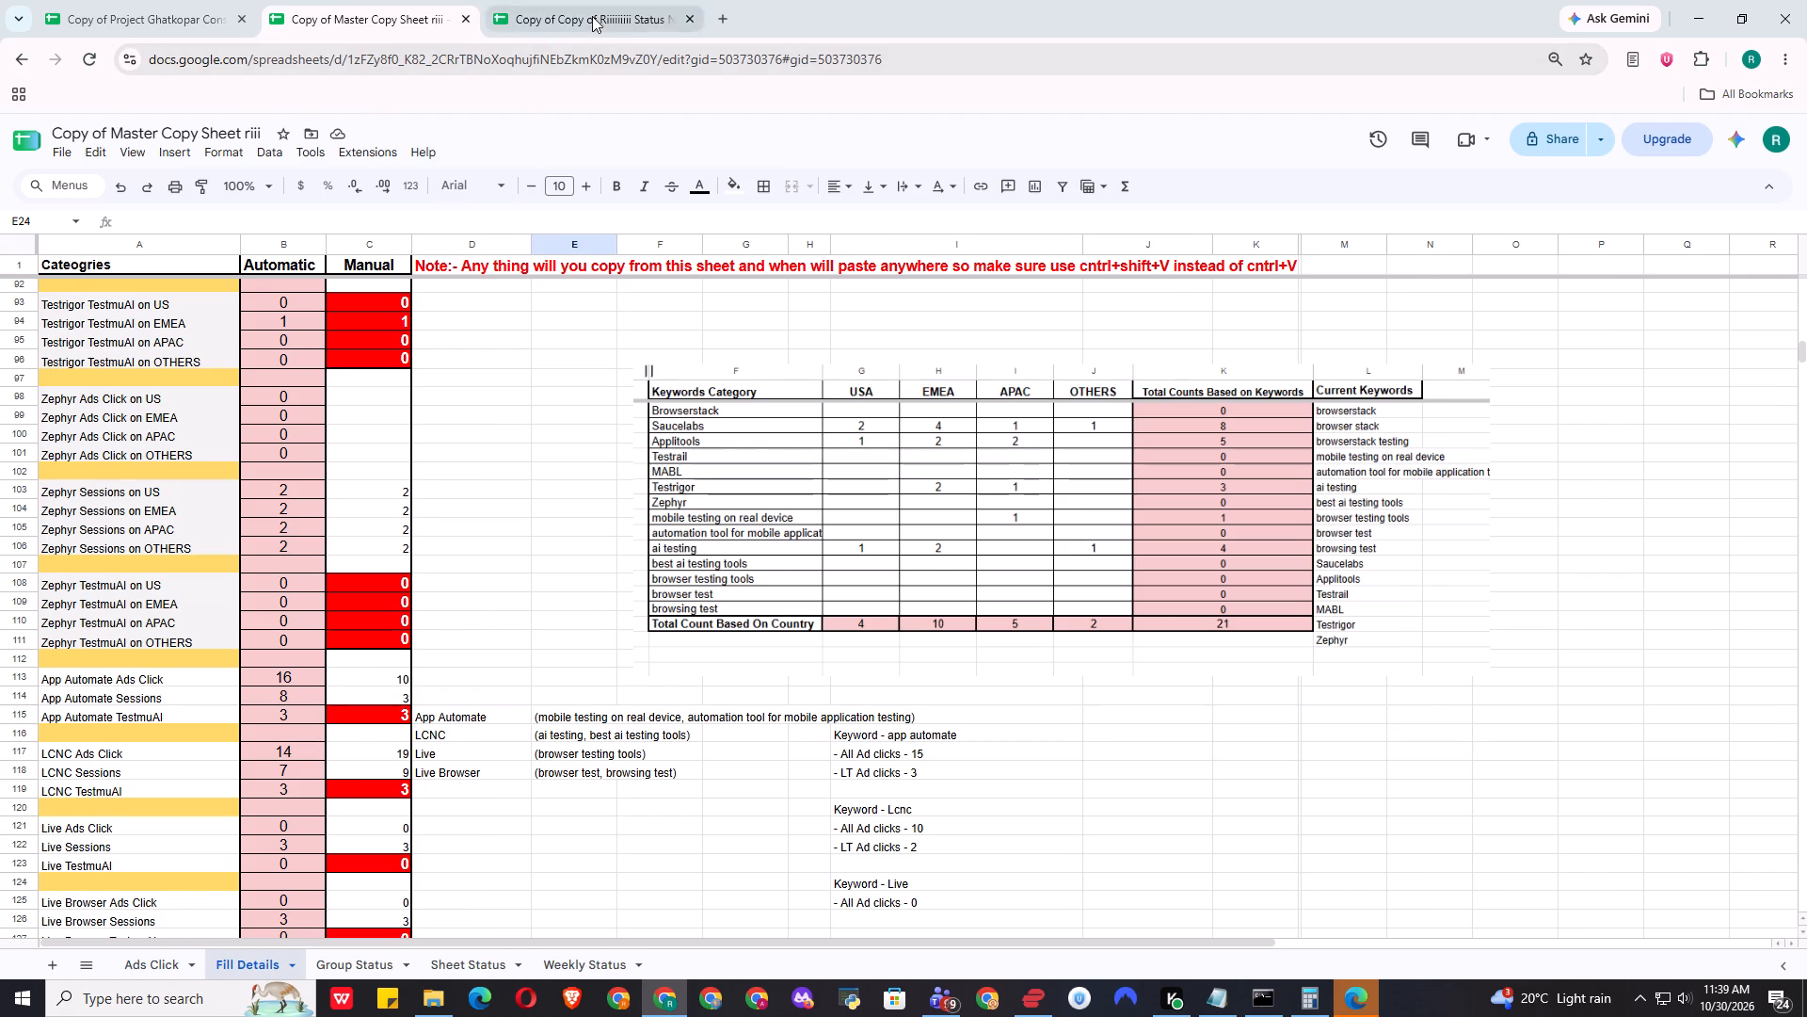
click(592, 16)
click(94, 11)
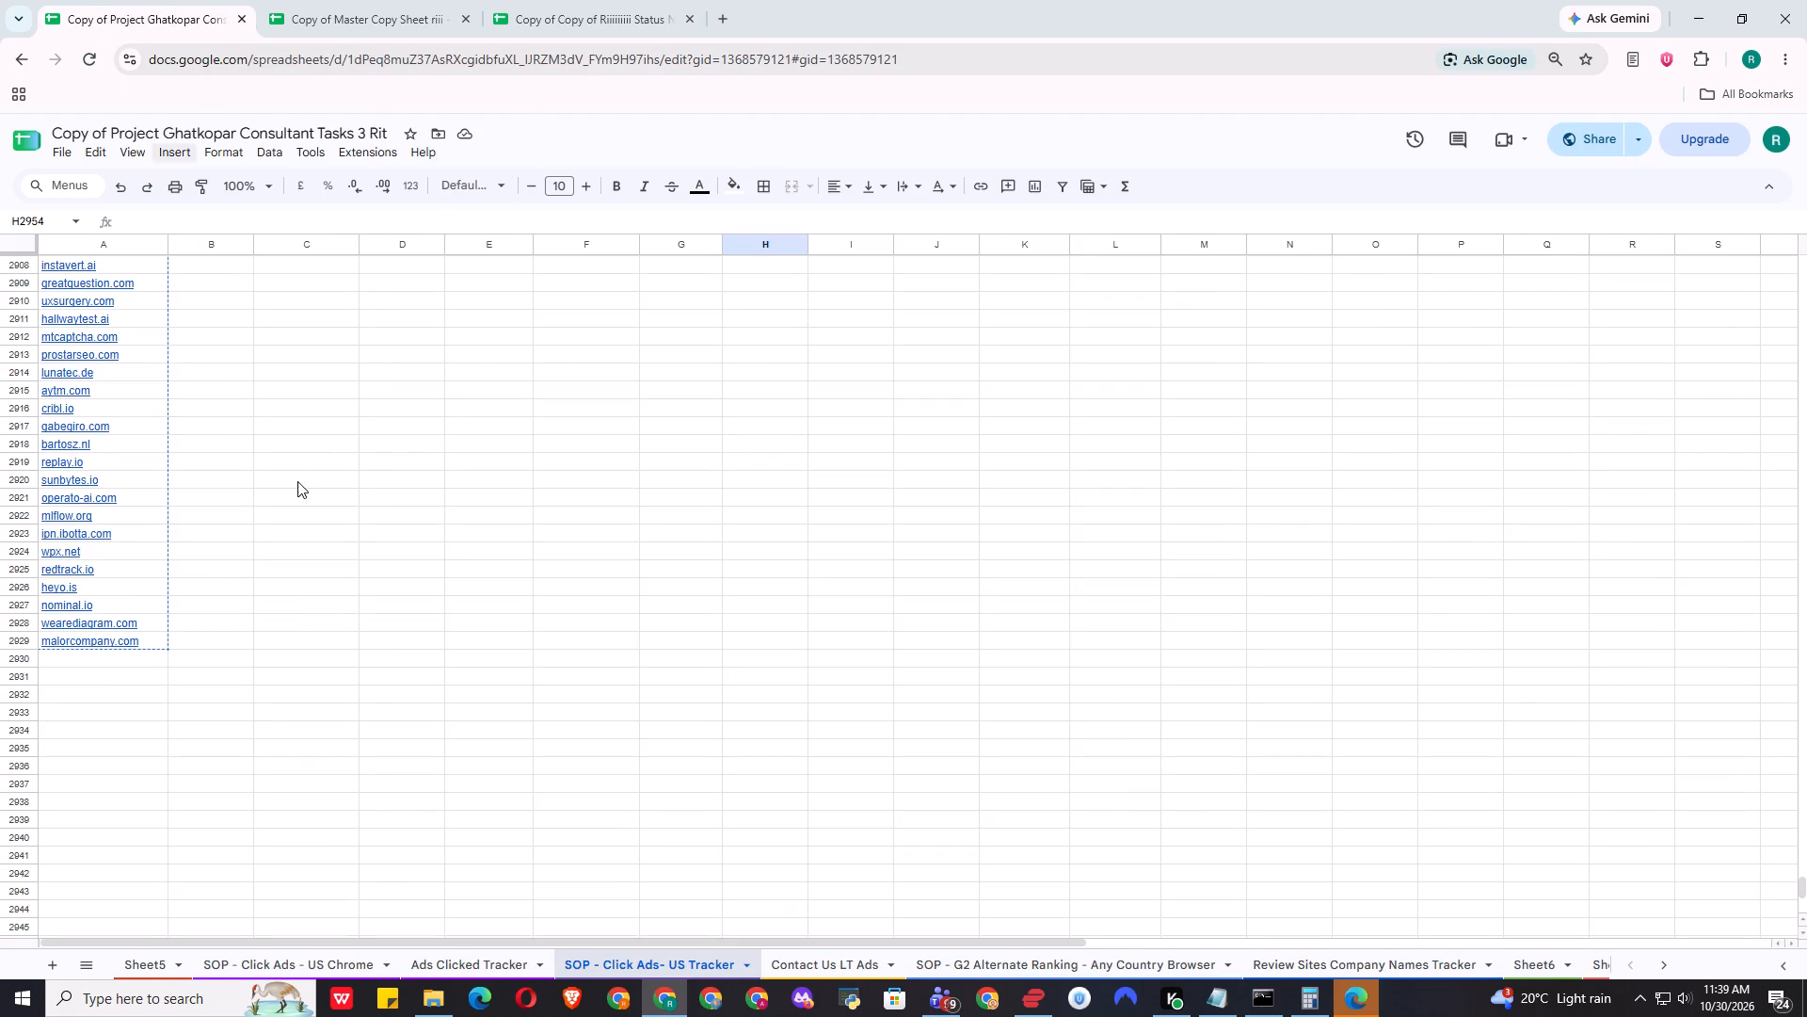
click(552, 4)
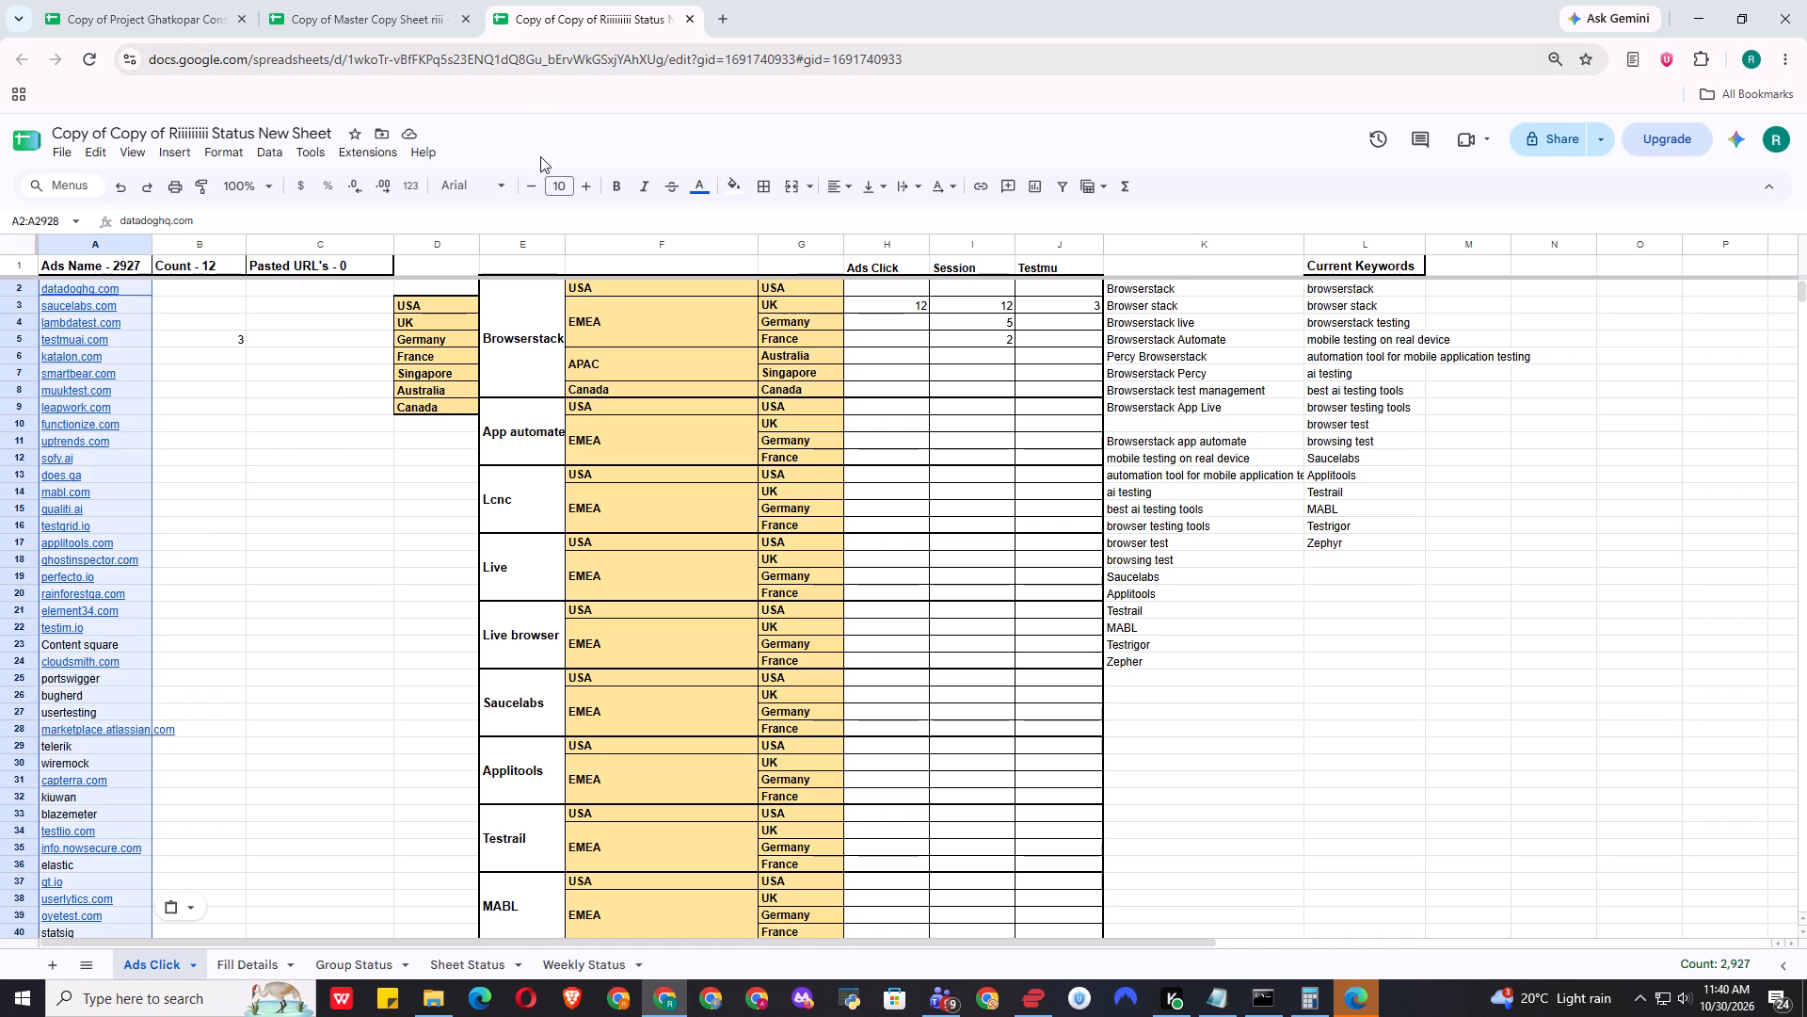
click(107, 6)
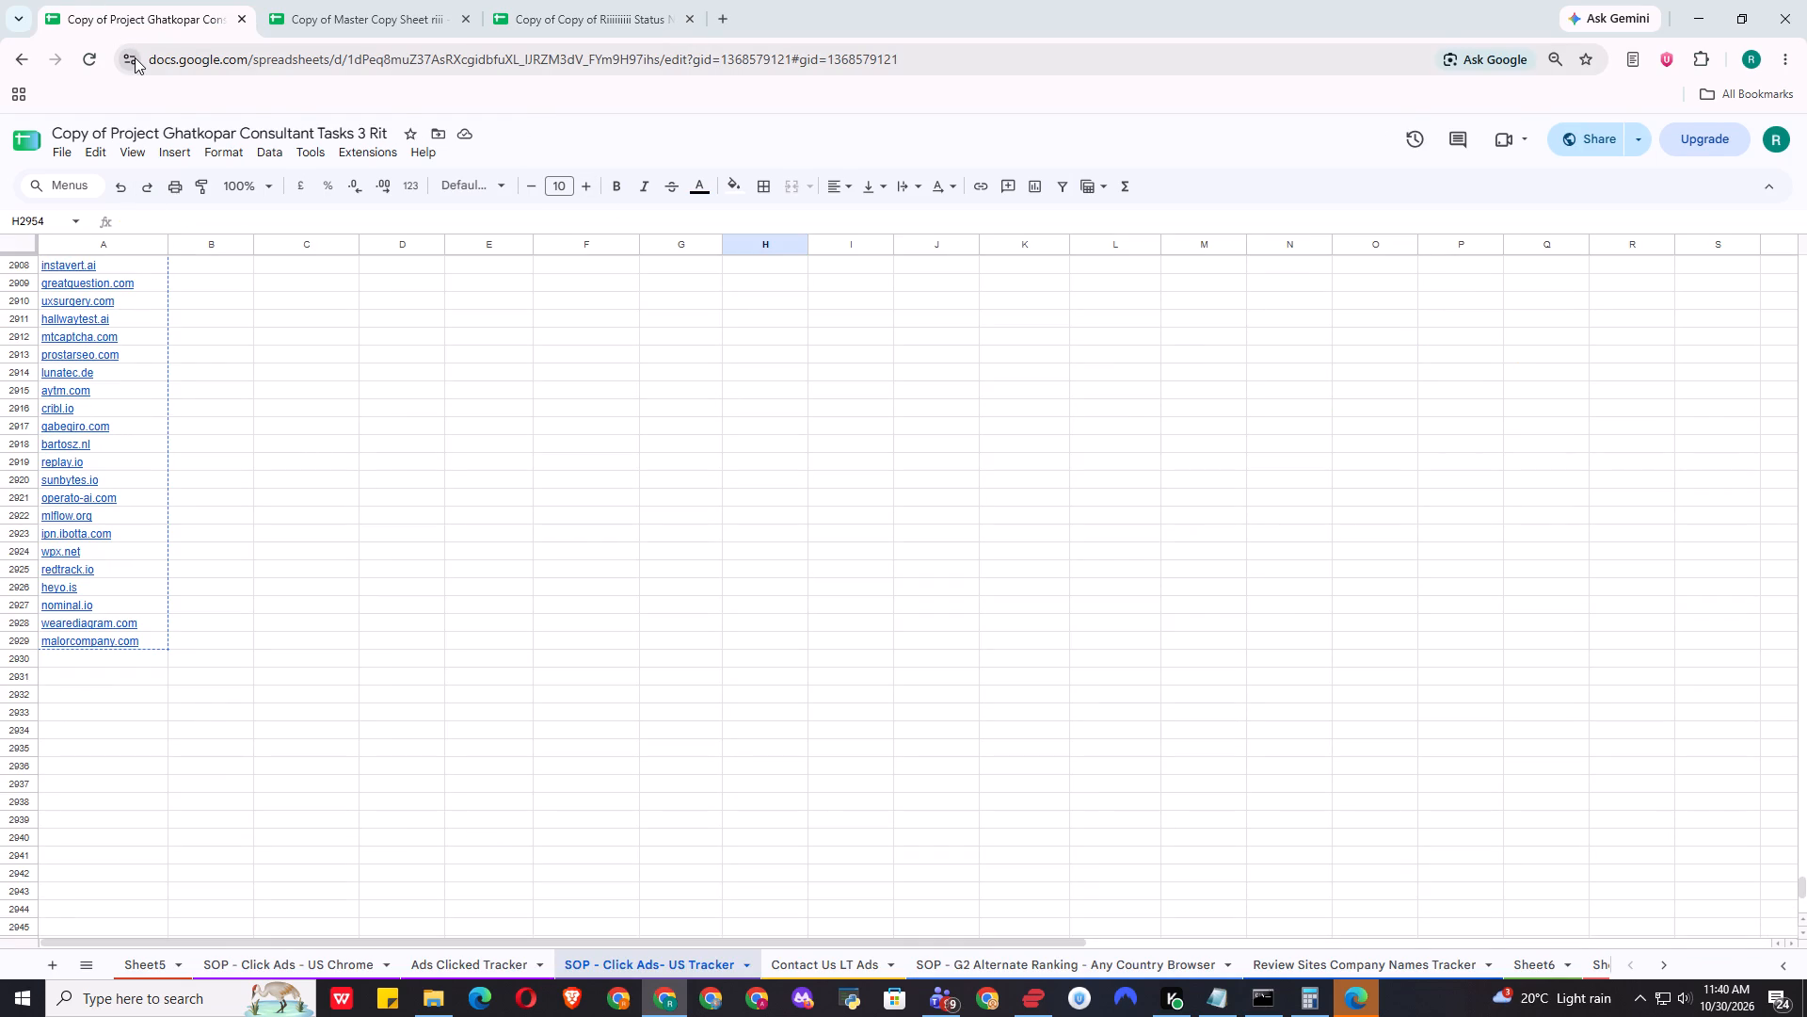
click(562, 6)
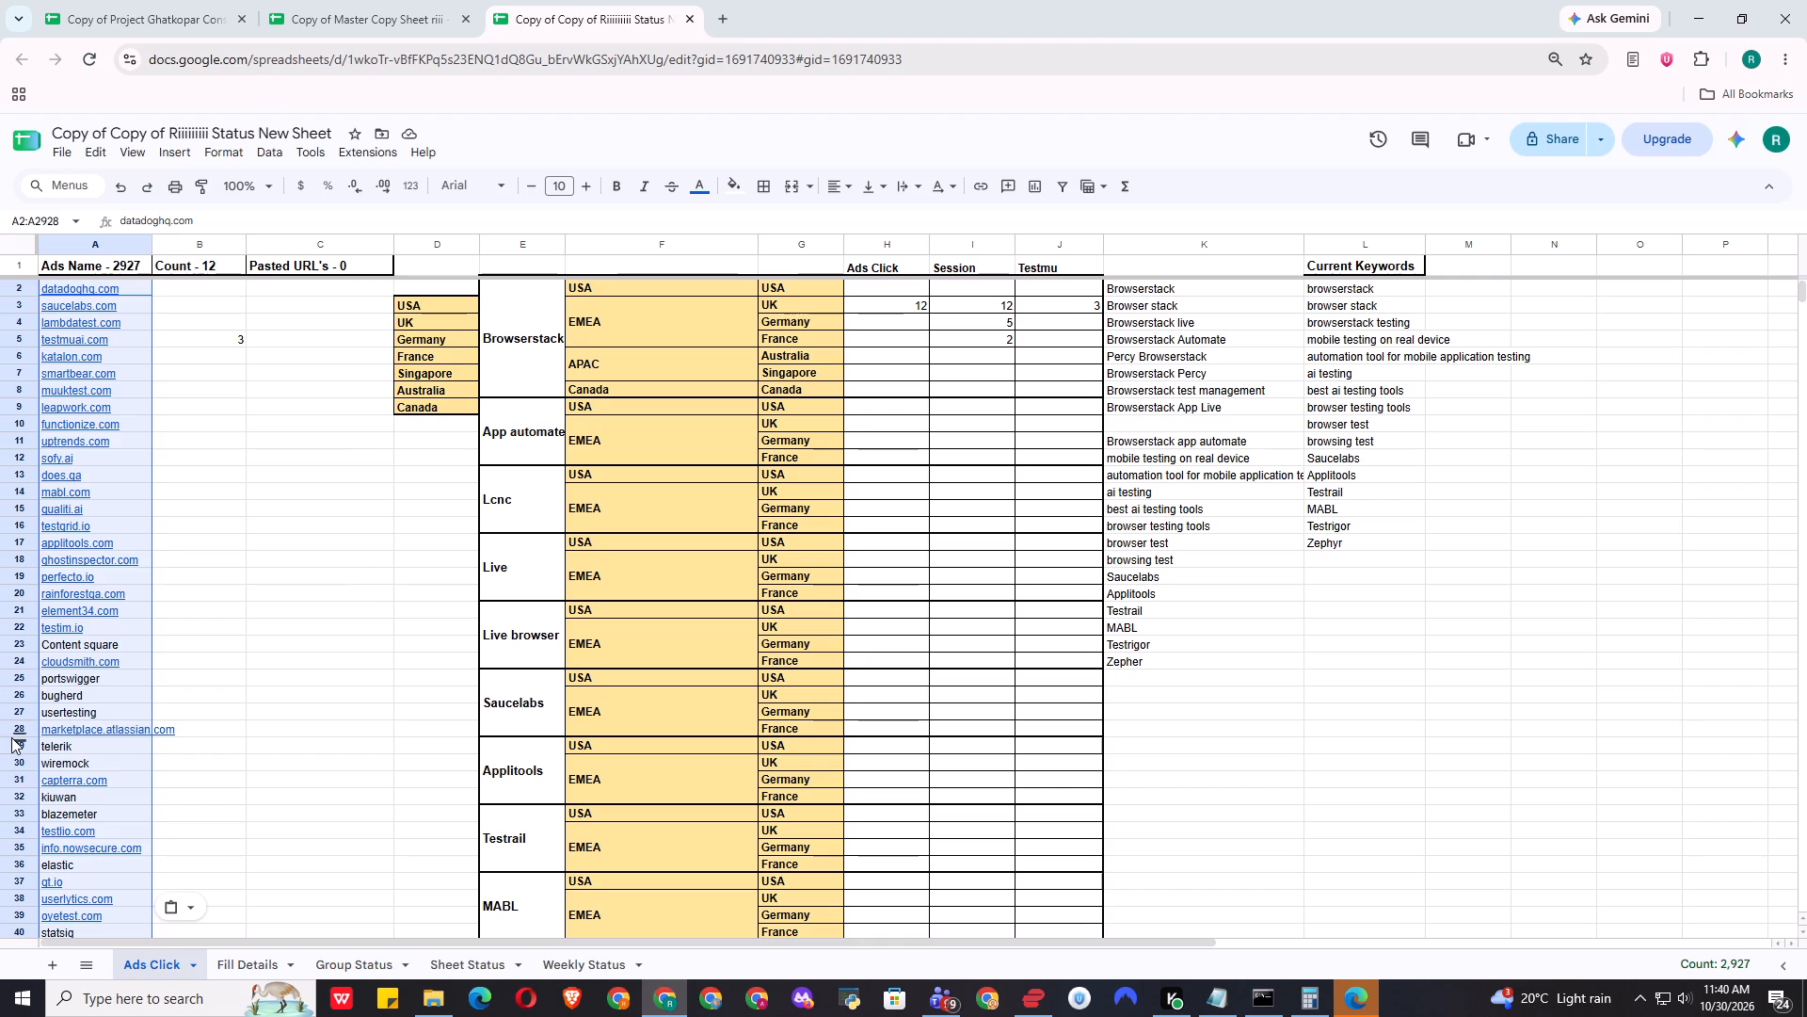
Clear all the counts in B2:B2928 beside the ads names in the status copy's Ads Click sheet.
scroll(376, 517, up, 2)
scroll(335, 494, down, 3)
scroll(335, 496, up, 5)
drag(212, 320, 244, 784)
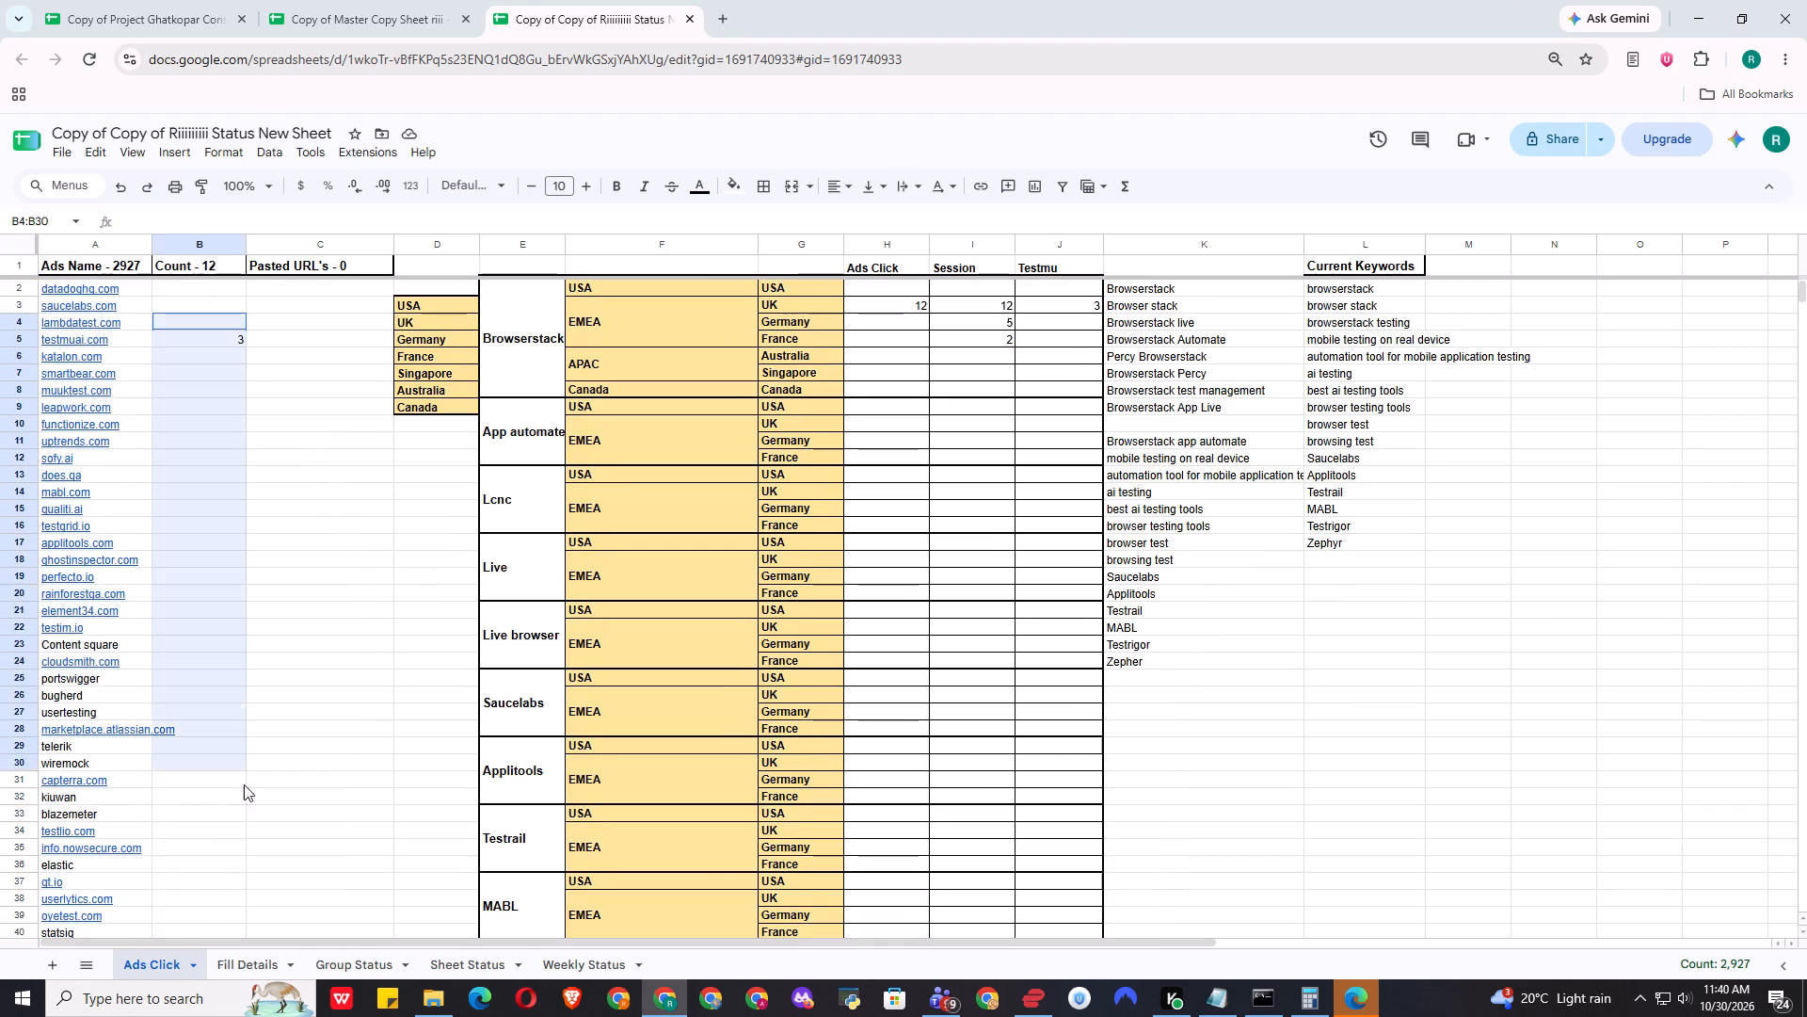
drag(244, 784, 239, 1016)
scroll(381, 767, up, 8)
click(371, 516)
scroll(351, 539, up, 4)
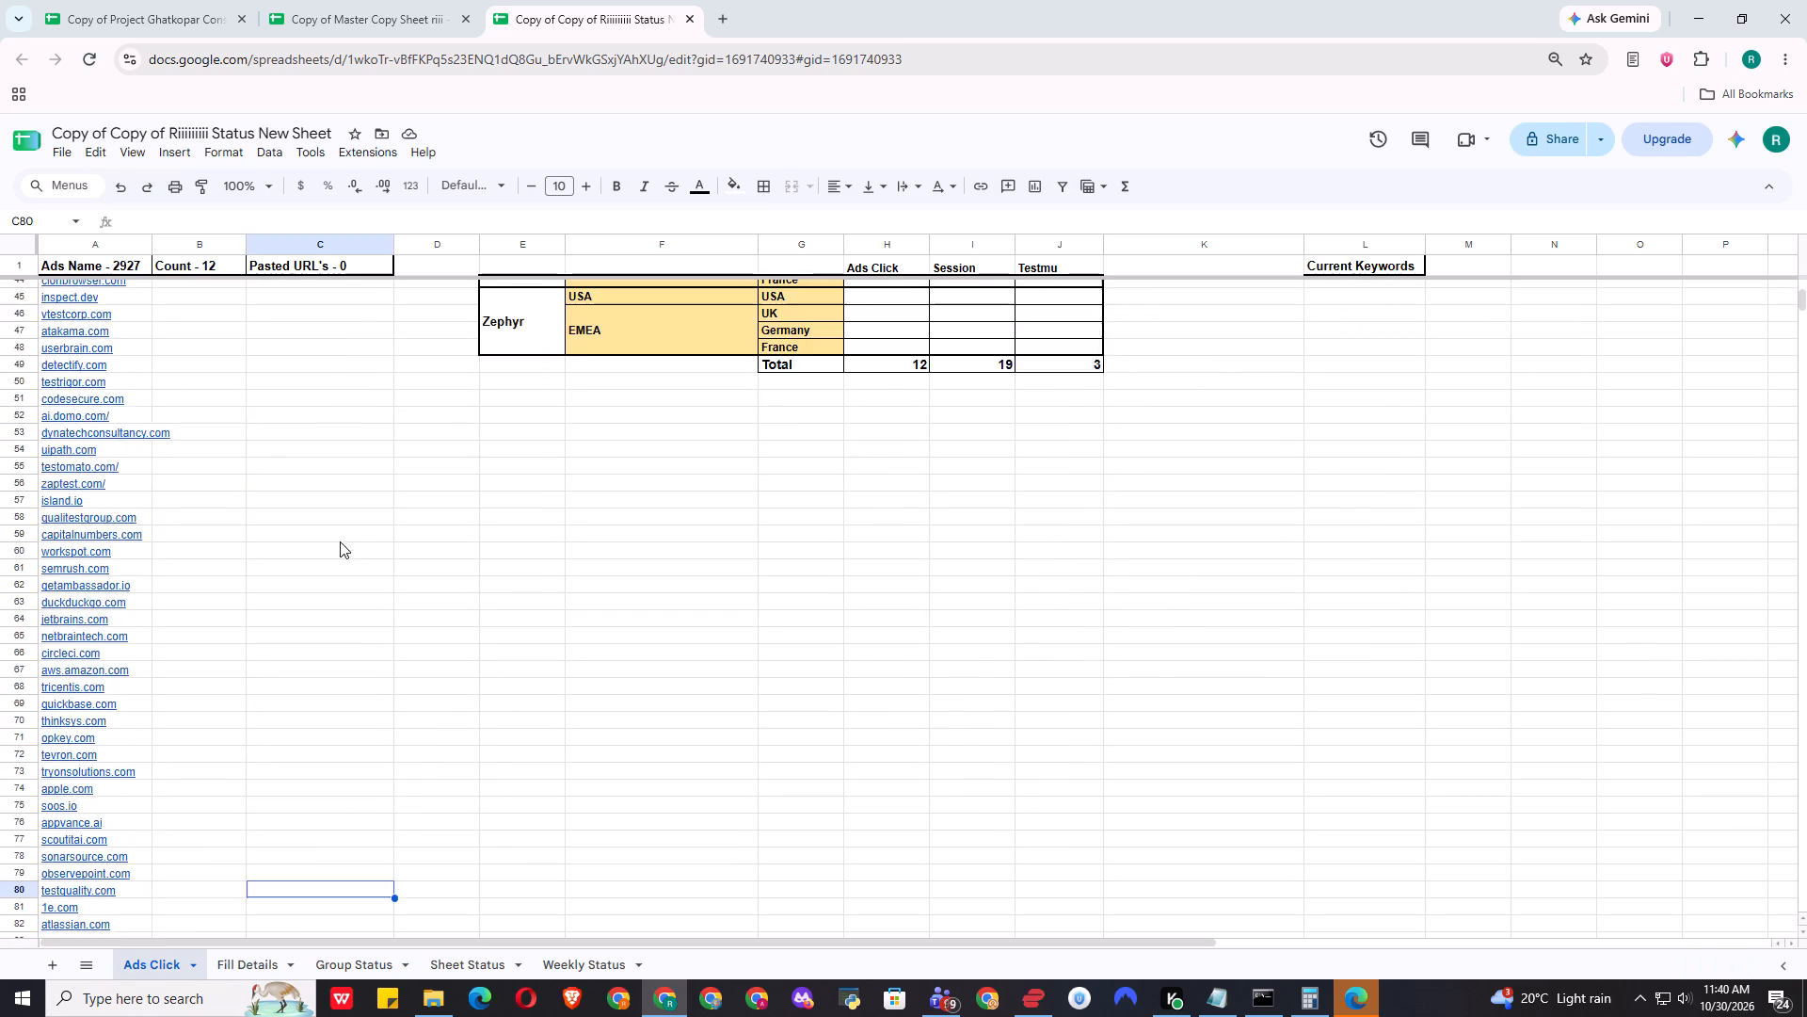
scroll(340, 541, up, 12)
click(233, 283)
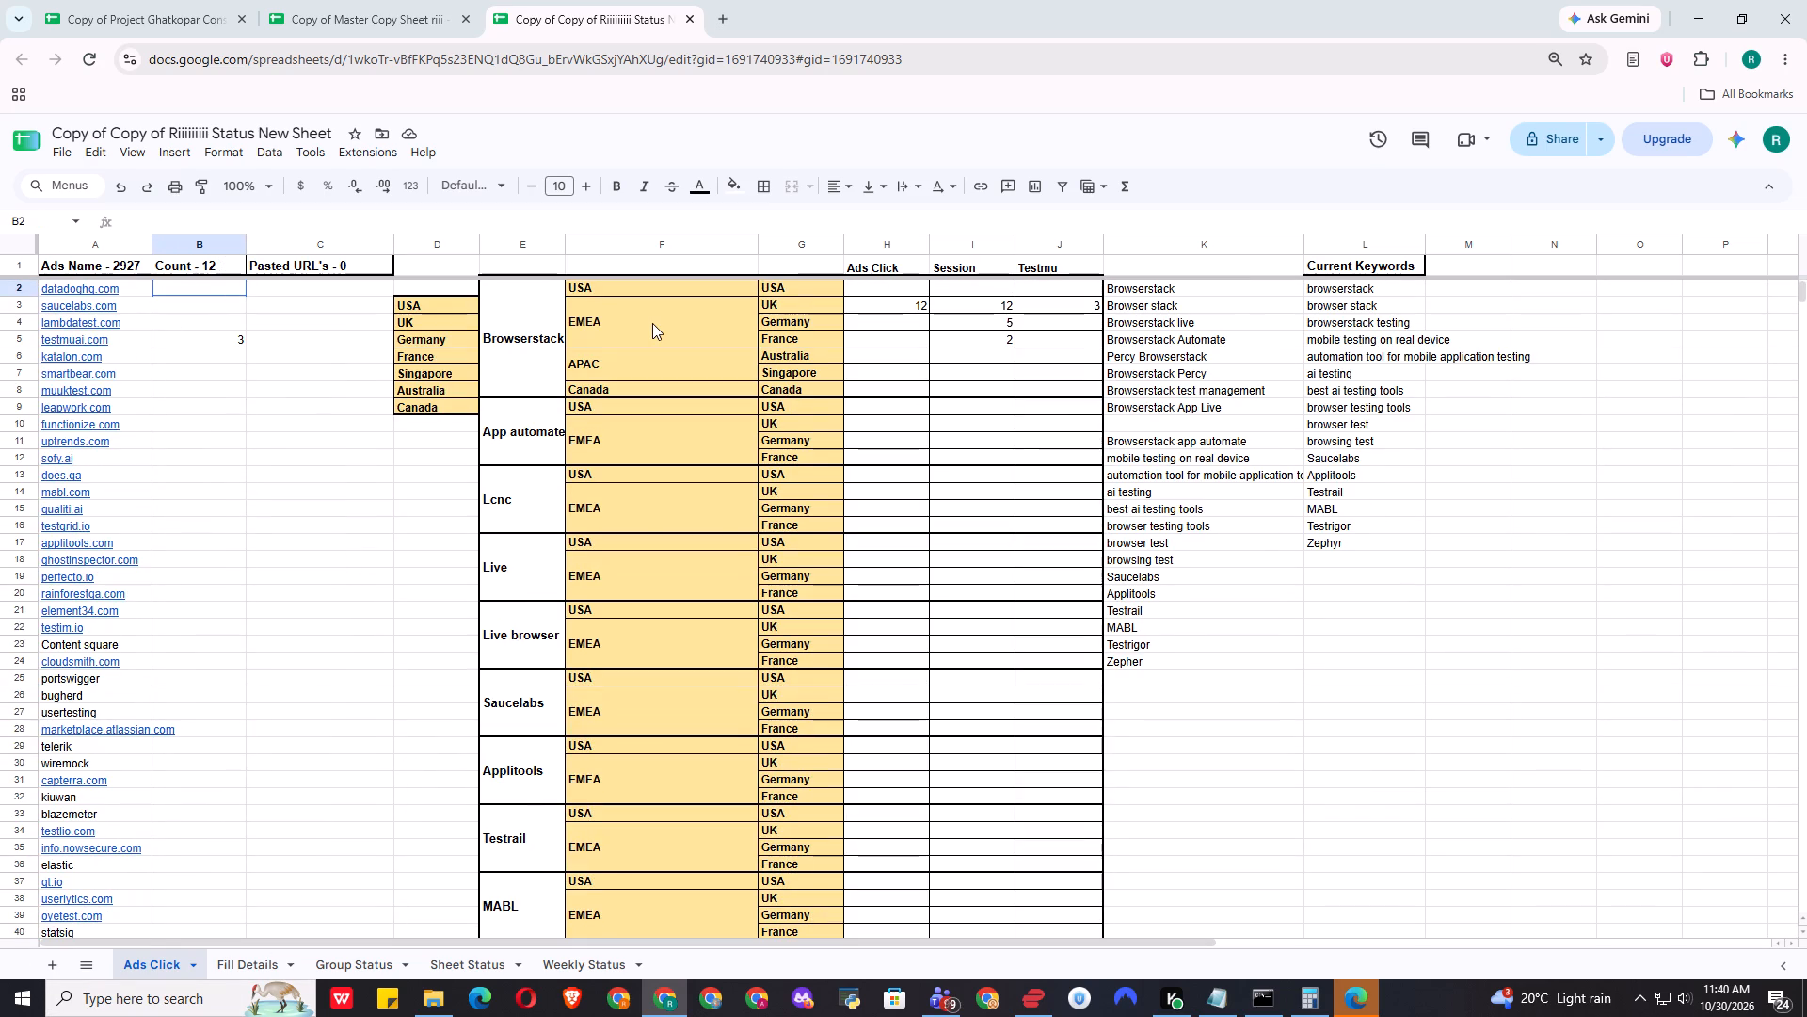
key(ctrl+shift+Down)
key(ctrl+shift+Down)
key(ctrl+shift+Down)
key(ctrl+shift+Down)
key(ctrl+shift+Down)
key(ctrl+shift+Down)
key(ctrl+shift+Down)
key(ctrl+shift+Down)
key(ctrl+shift+Down)
key(ctrl+shift+Down)
key(ctrl+shift+Down)
key(ctrl+shift+Down)
key(ctrl+shift+Down)
key(ctrl+shift+Down)
key(ctrl+shift+Down)
key(ctrl+shift+Down)
key(ctrl+shift+Down)
key(ctrl+shift+Down)
key(ctrl+shift+Down)
key(ctrl+shift+Down)
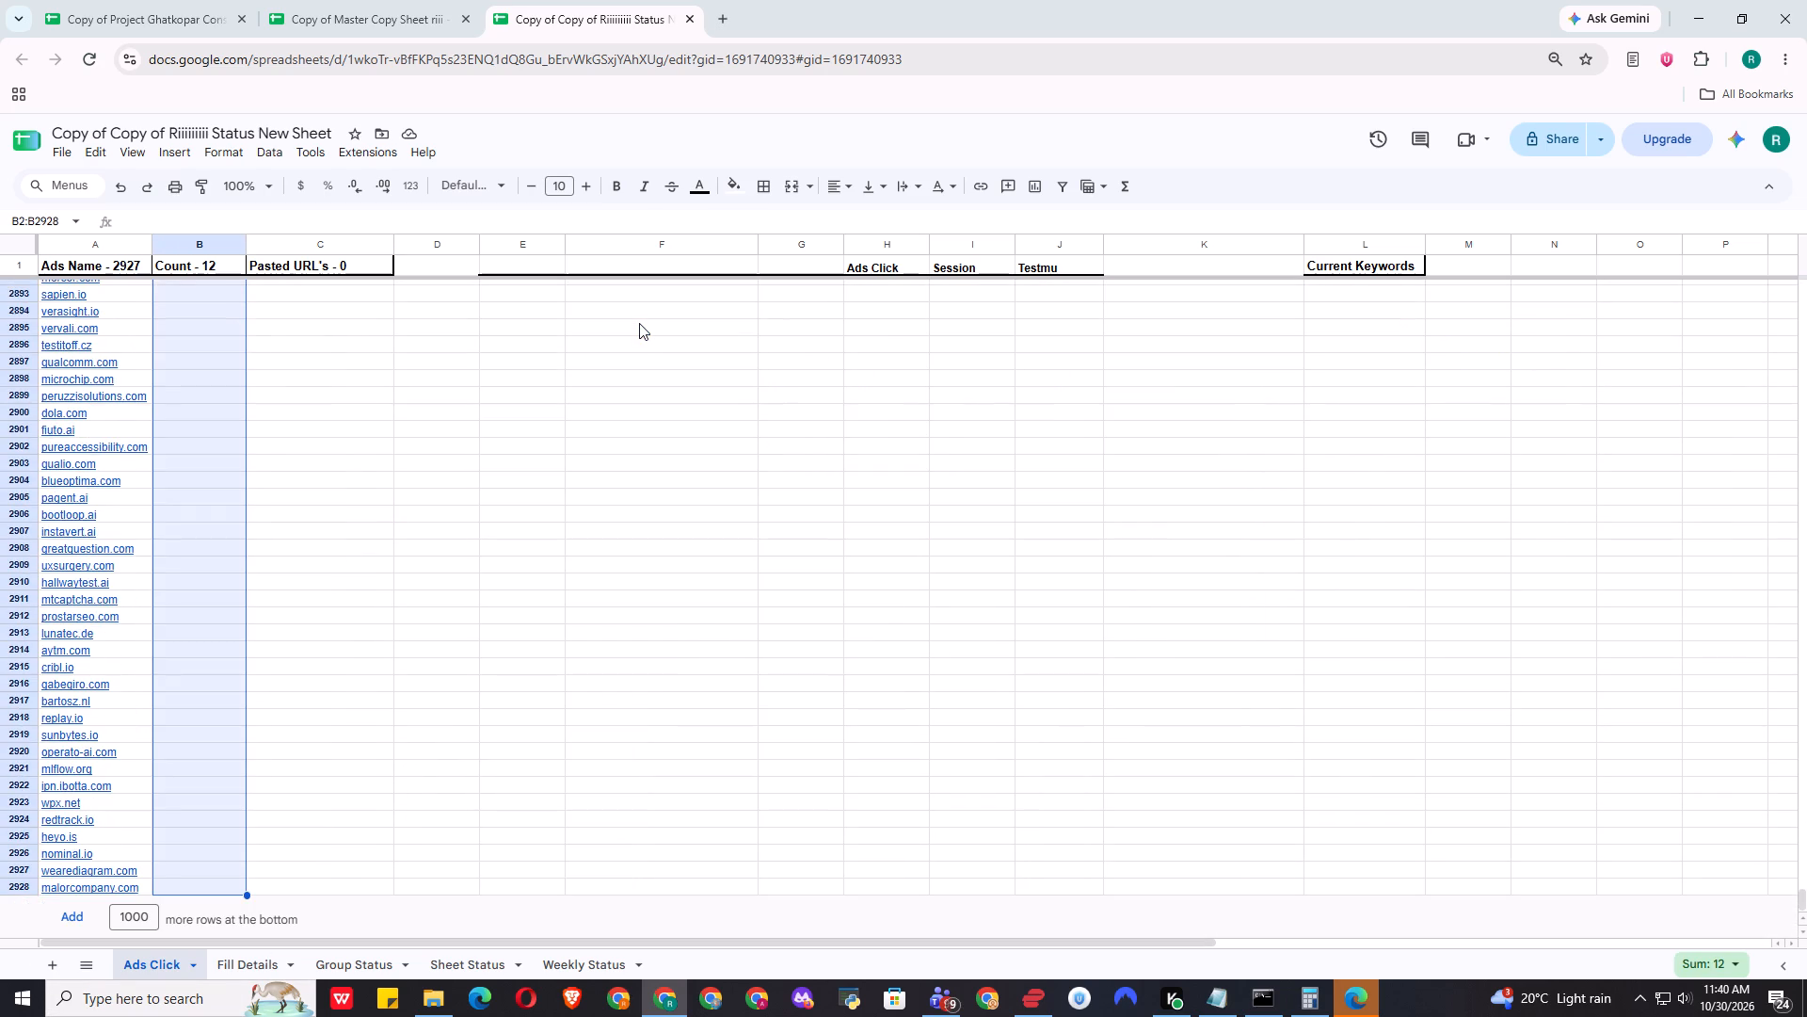
key(BackSpace)
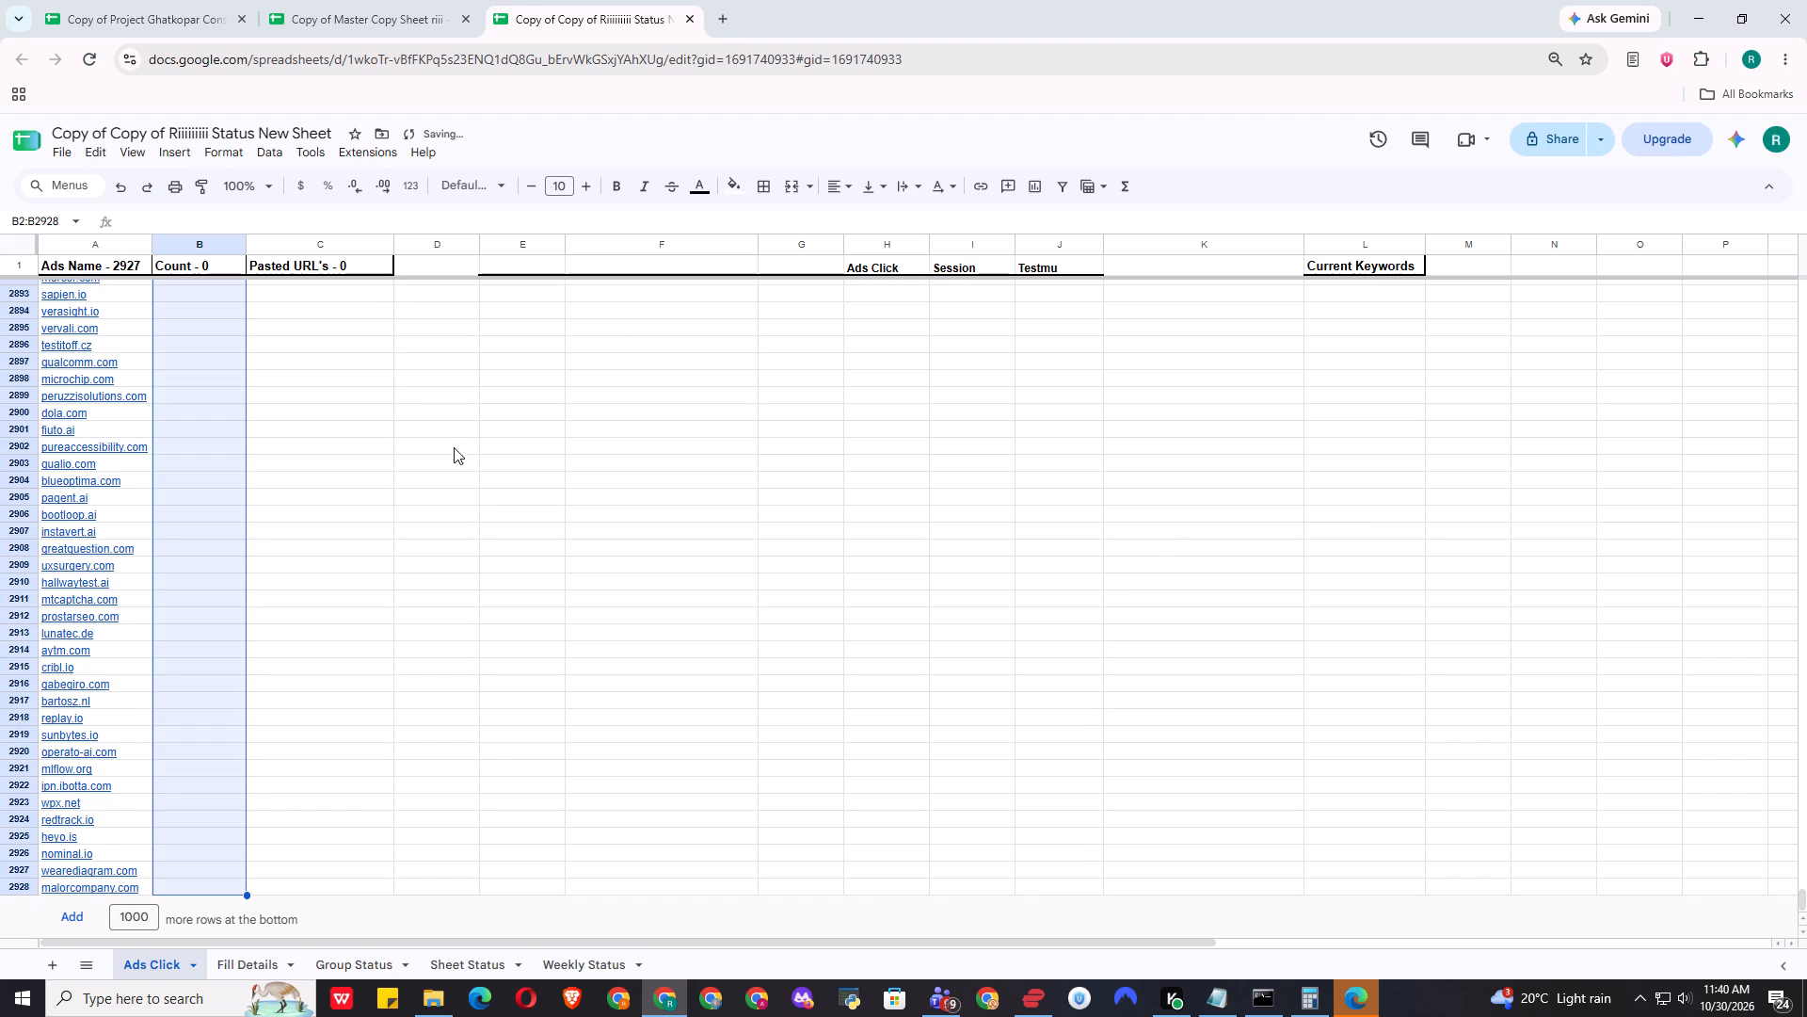
Add 1000 more rows at the bottom of the Ads Click sheet.
click(79, 921)
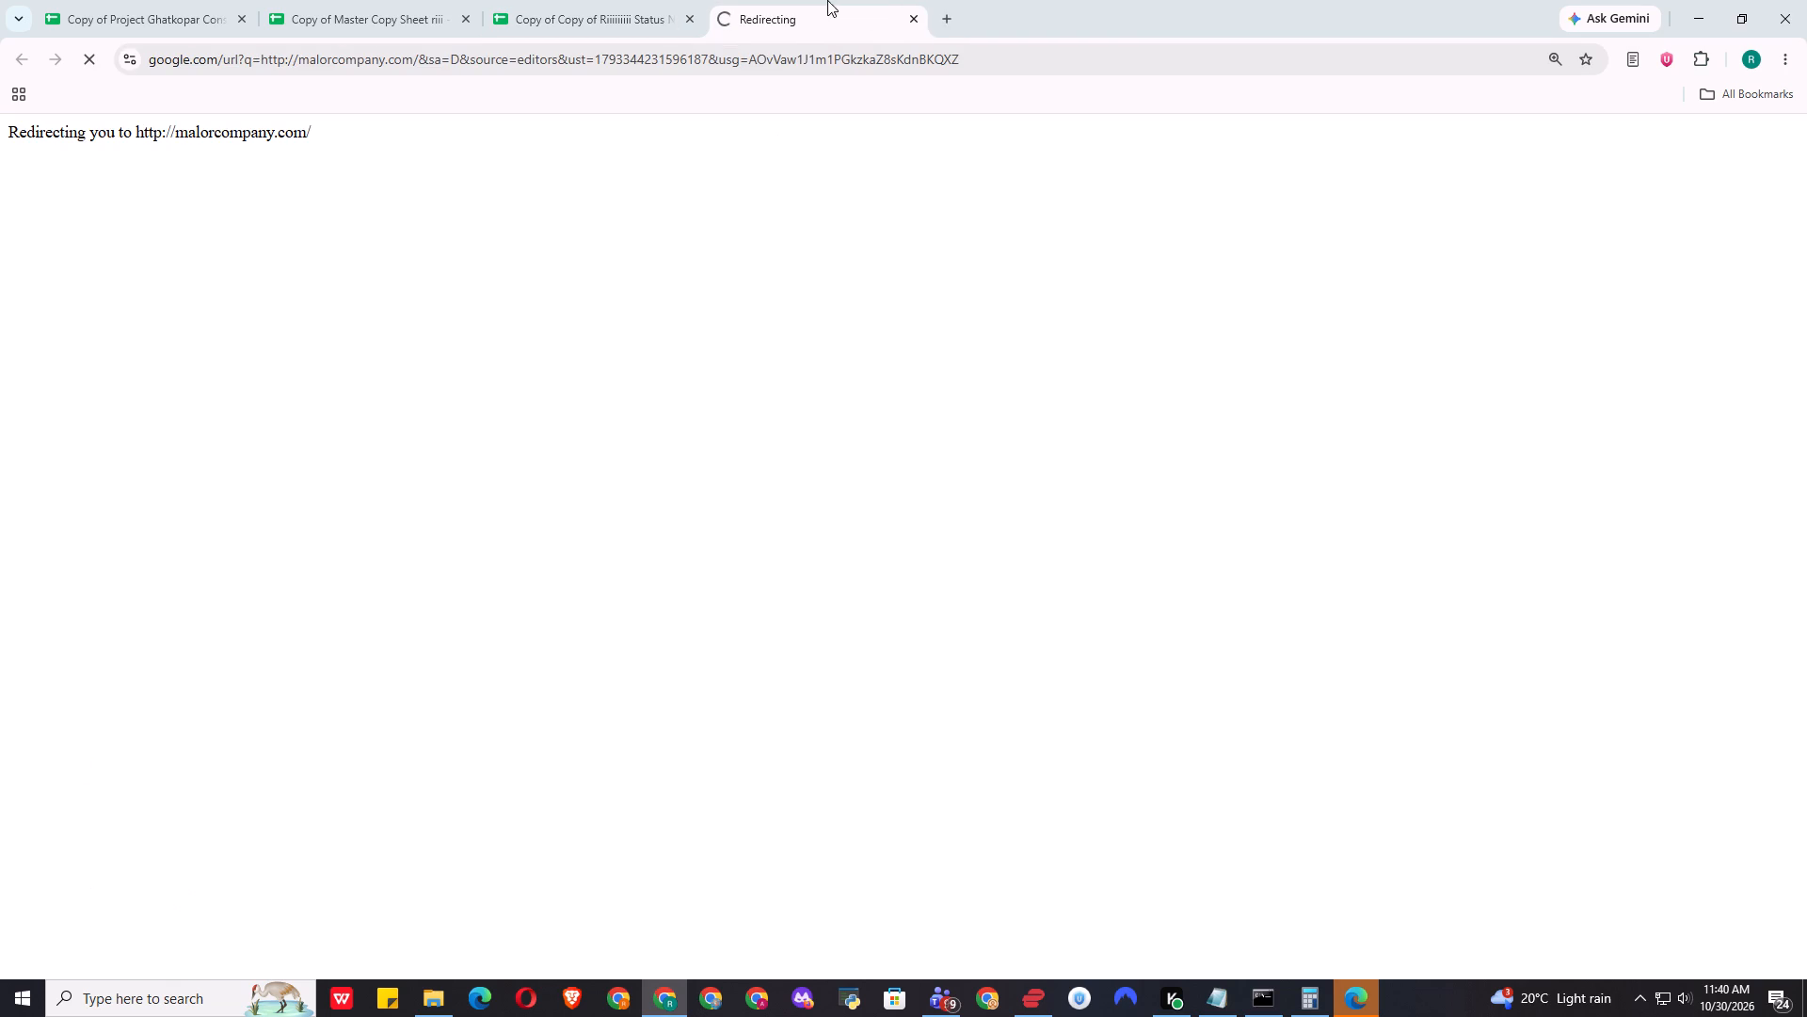
click(916, 22)
scroll(603, 401, down, 4)
click(87, 921)
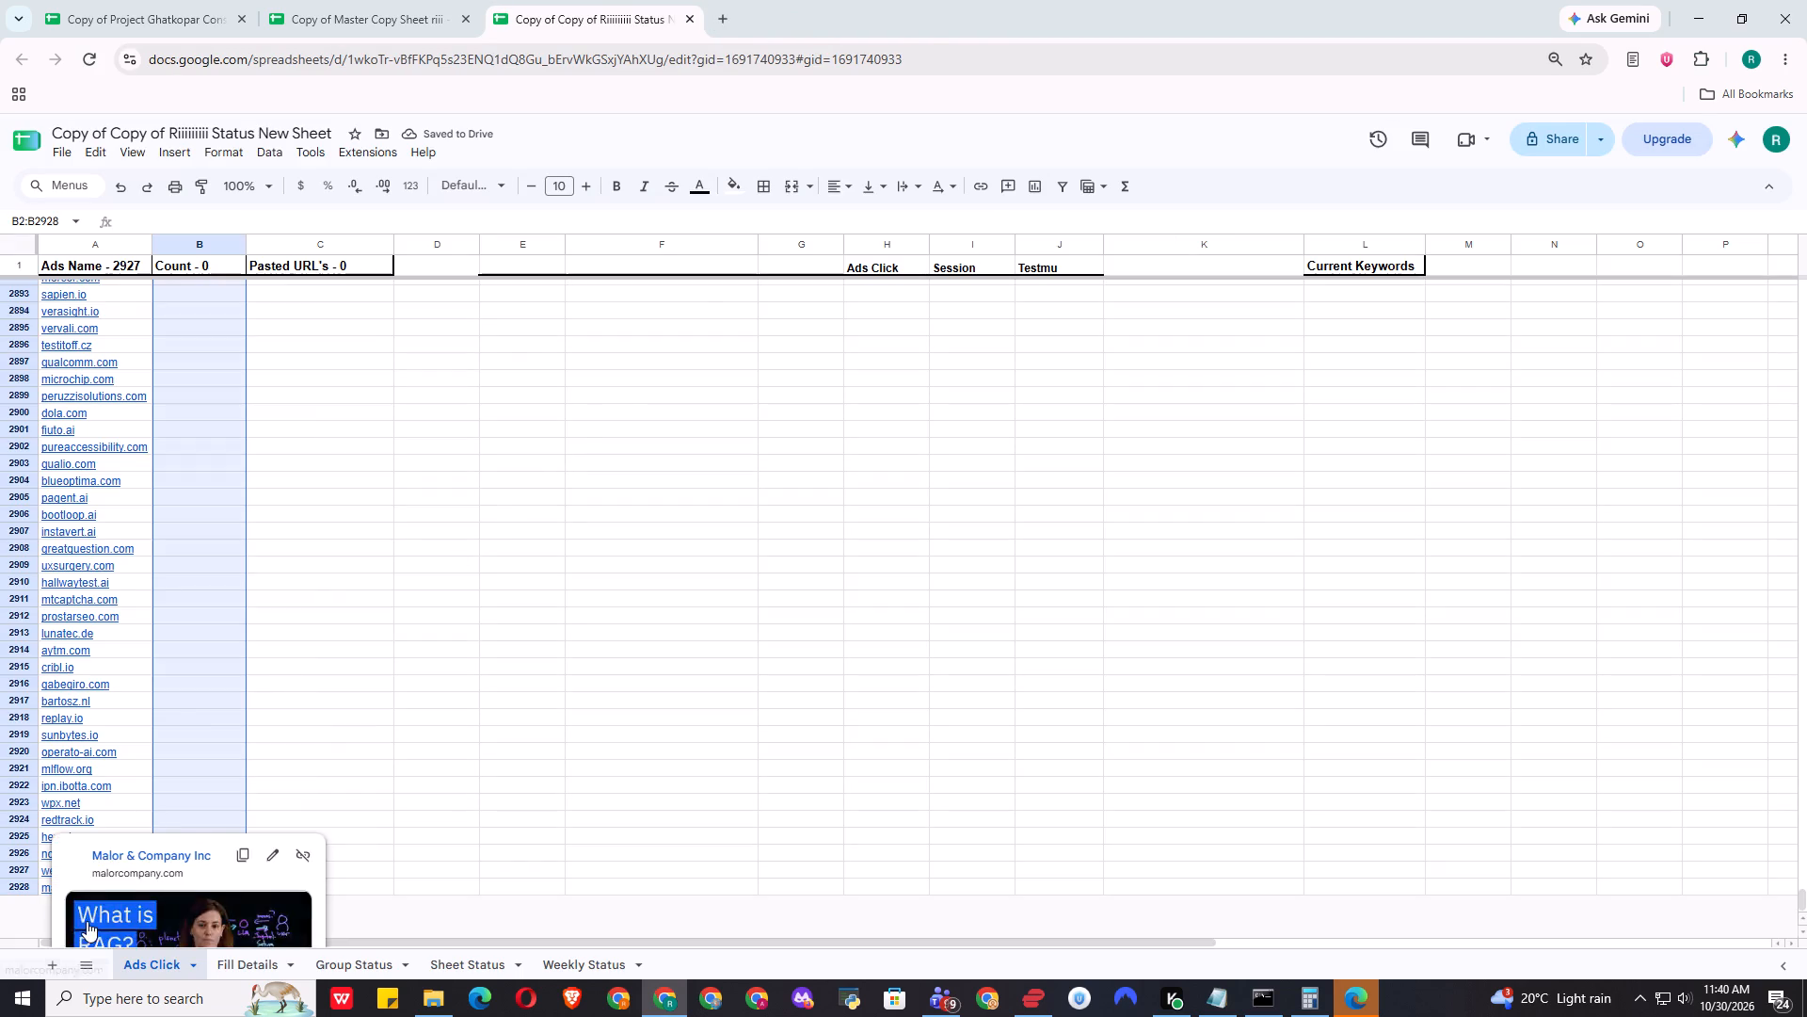
scroll(619, 580, down, 3)
click(916, 16)
scroll(367, 803, down, 4)
drag(56, 921, 503, 880)
click(590, 710)
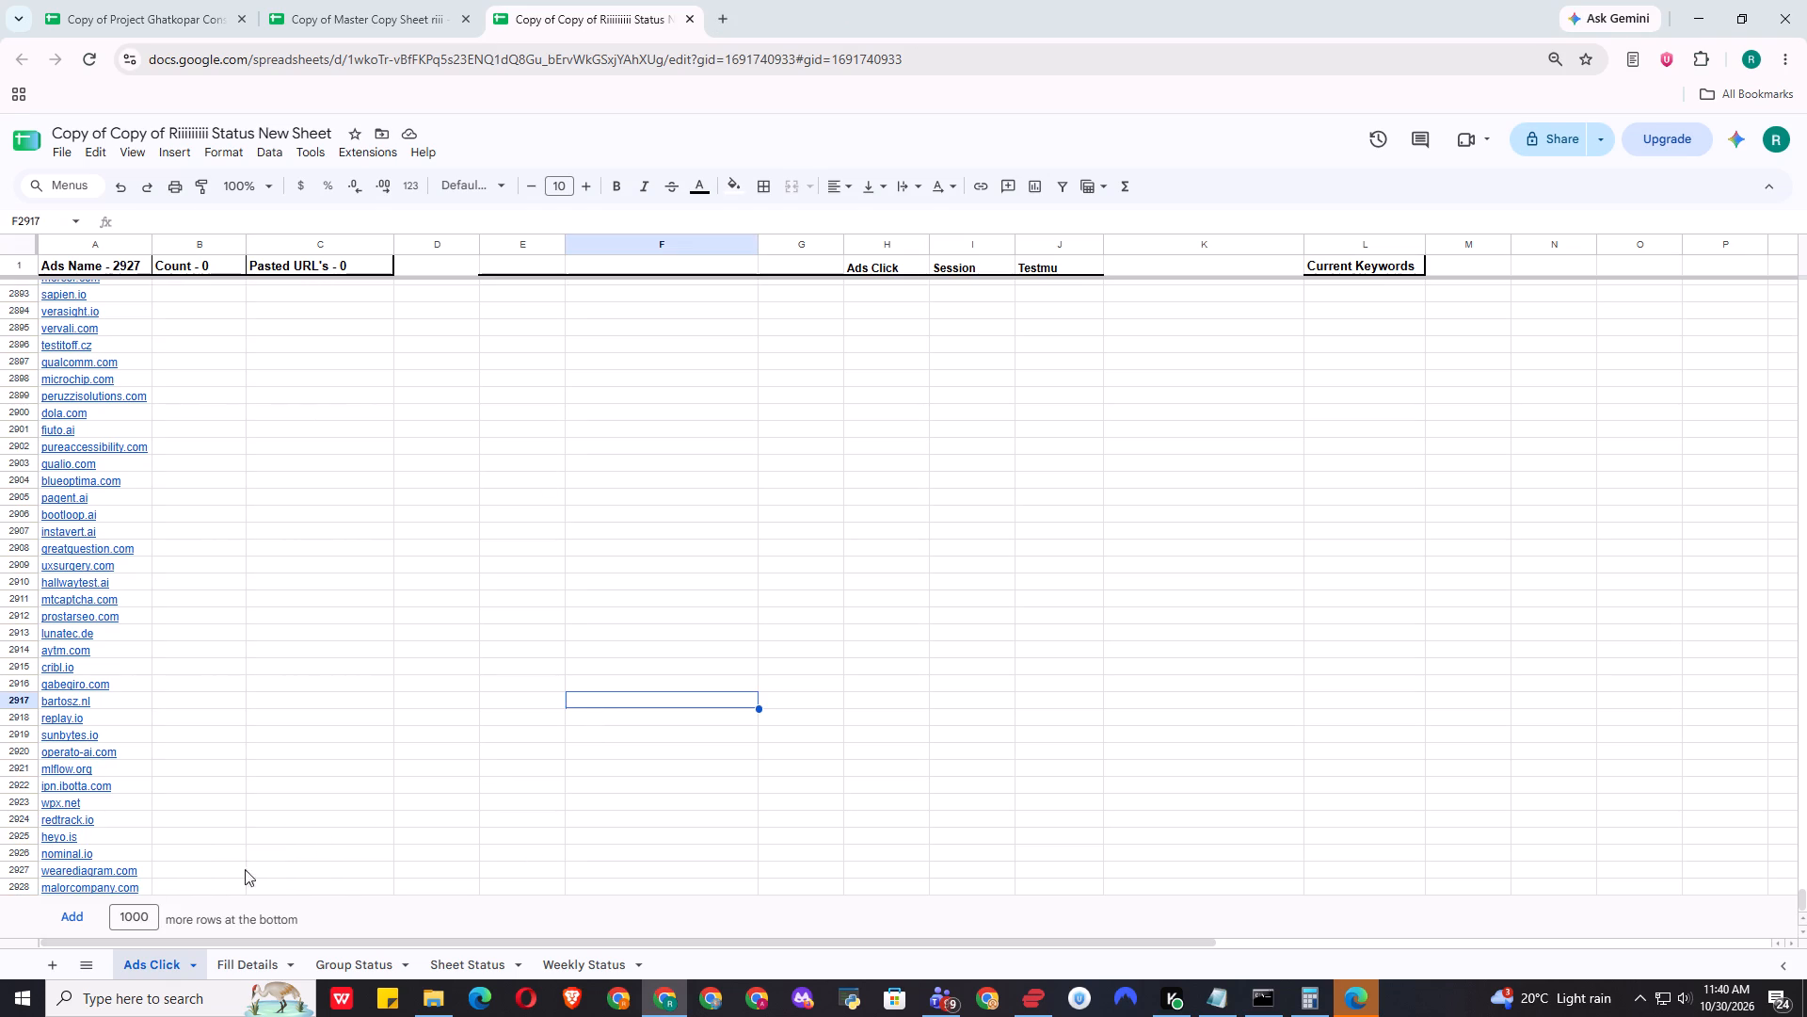
click(60, 920)
scroll(533, 687, down, 2)
scroll(489, 726, up, 4)
Compare the end of the Ads Name list with the end of the project's SOP - Click Ads- US Tracker list.
click(99, 789)
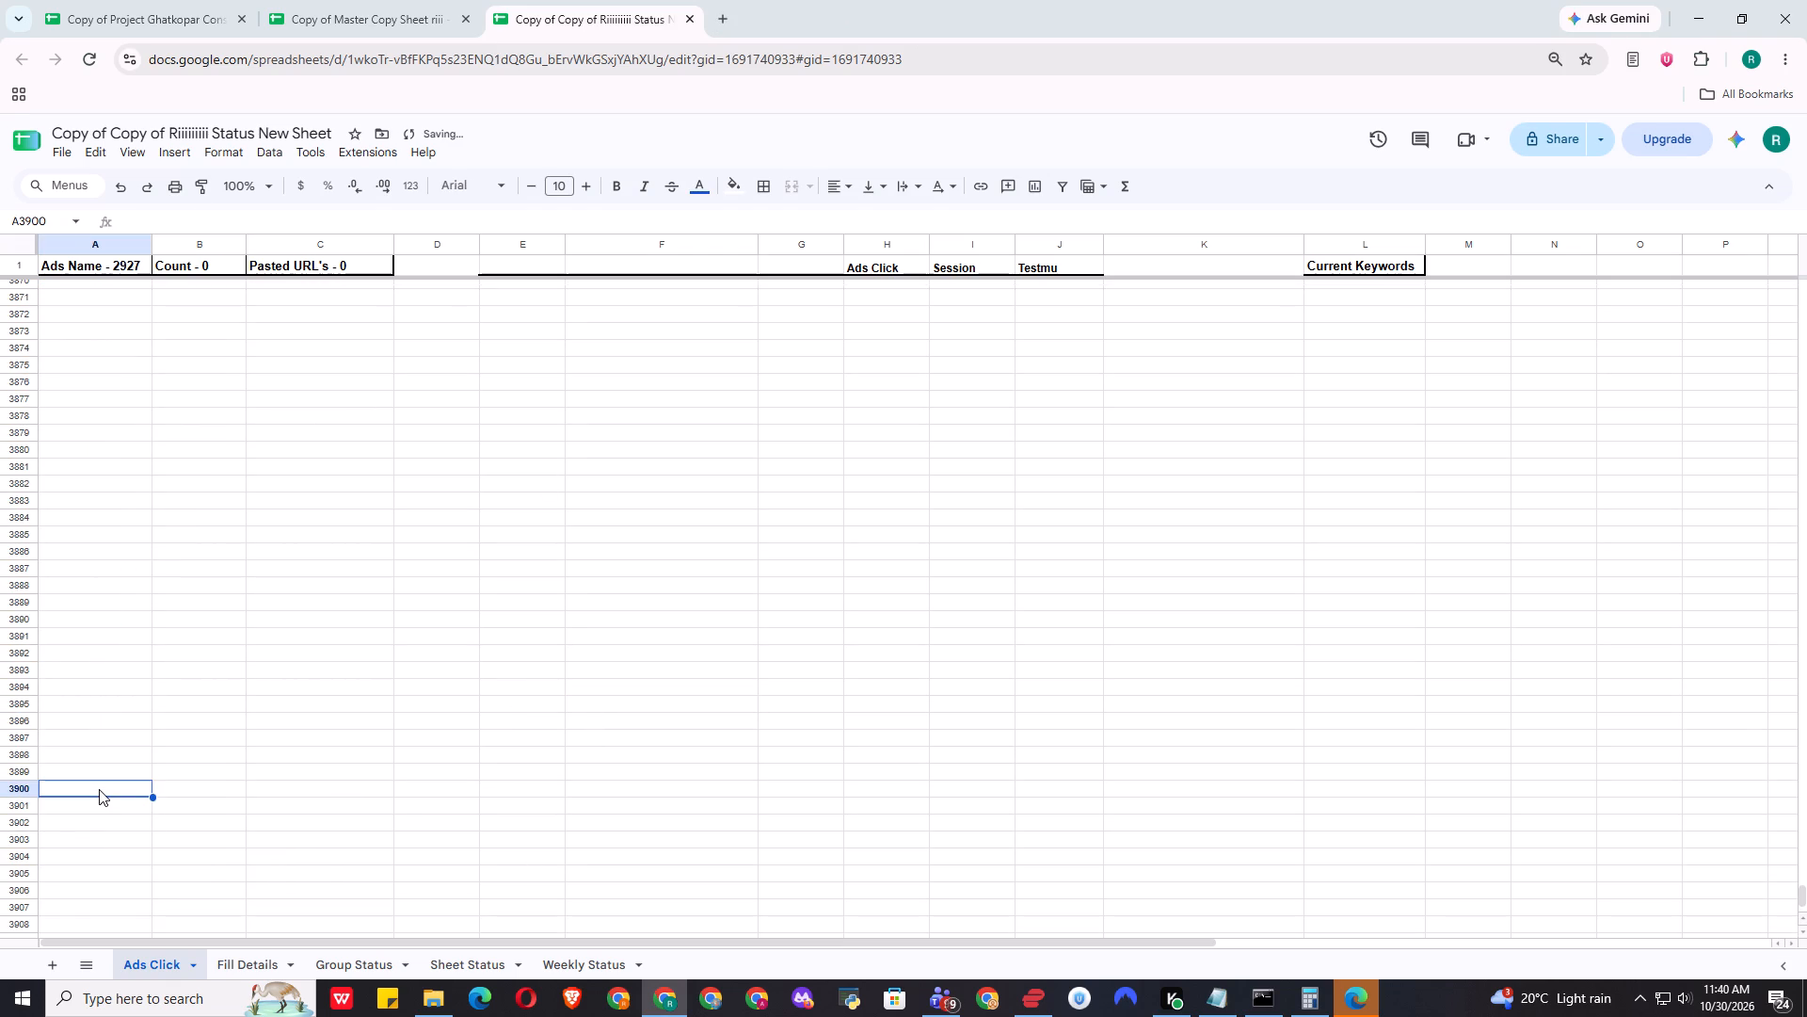
key(ctrl+Up)
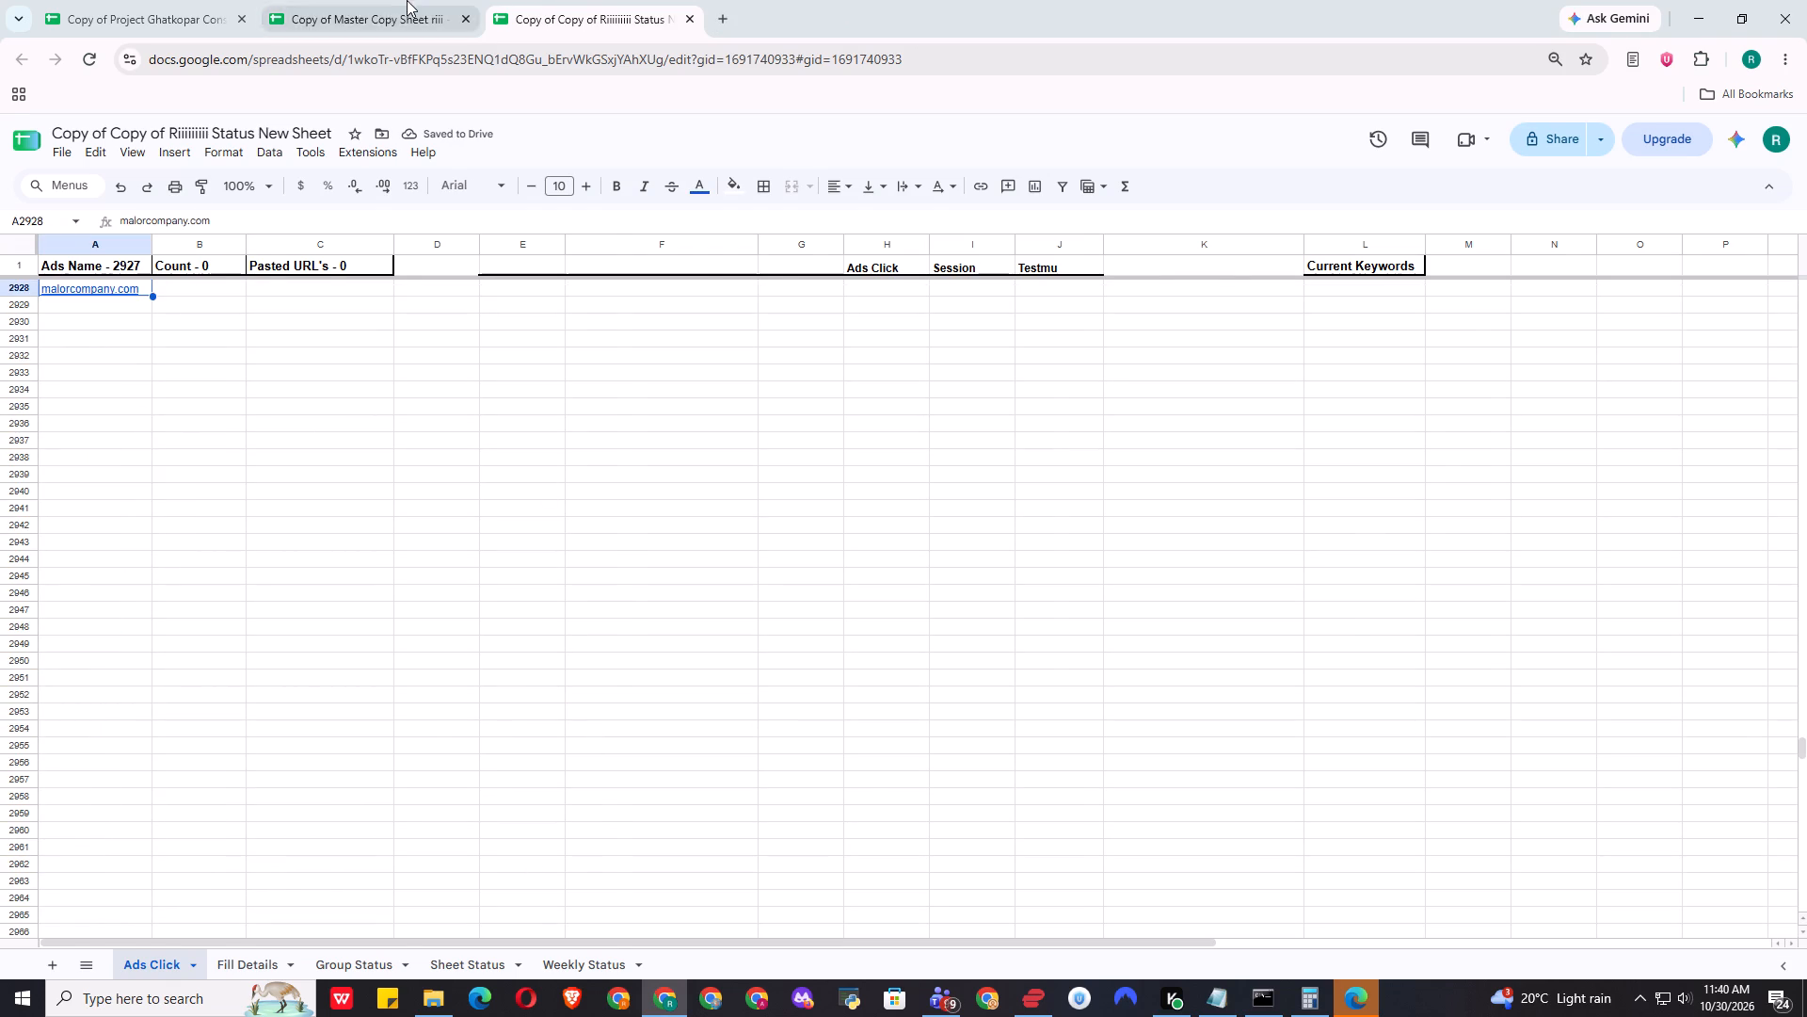
click(400, 0)
click(574, 18)
scroll(67, 546, up, 2)
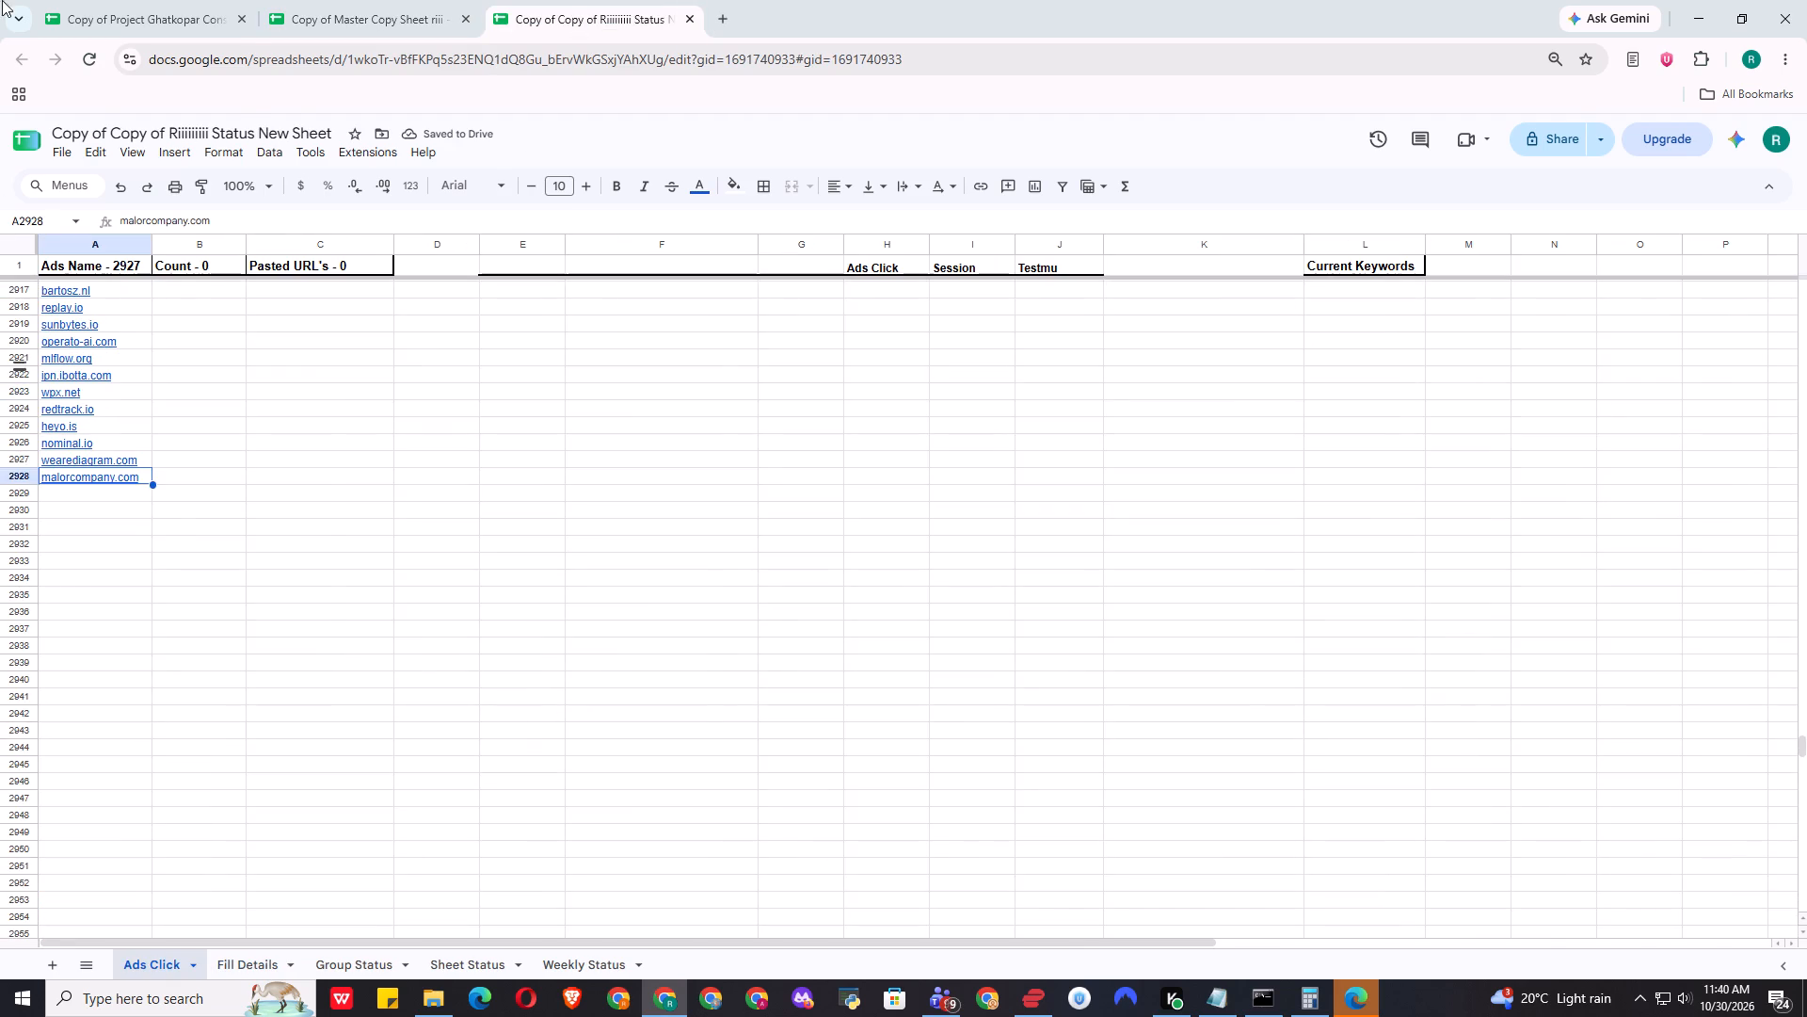
click(103, 5)
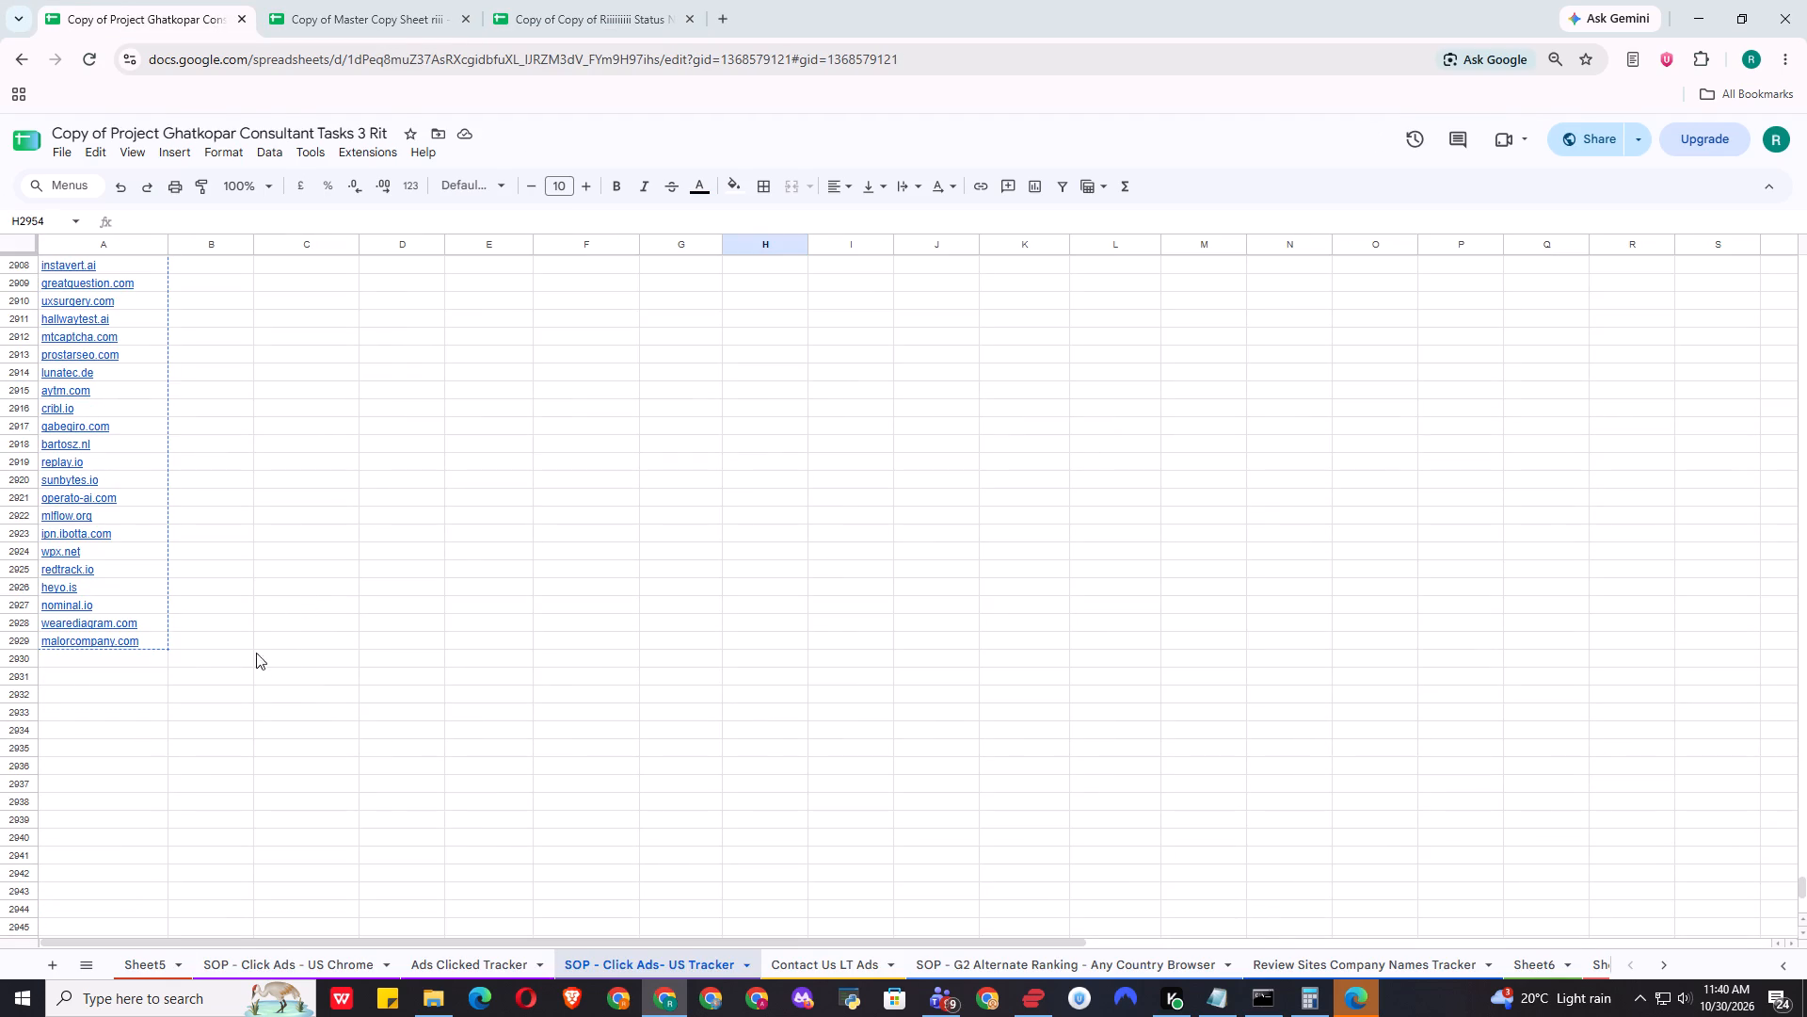
click(580, 0)
Clear the Browserstack EMEA values in the country table: Ads Click H3, Session I3:I5 and Testmu J3.
click(168, 517)
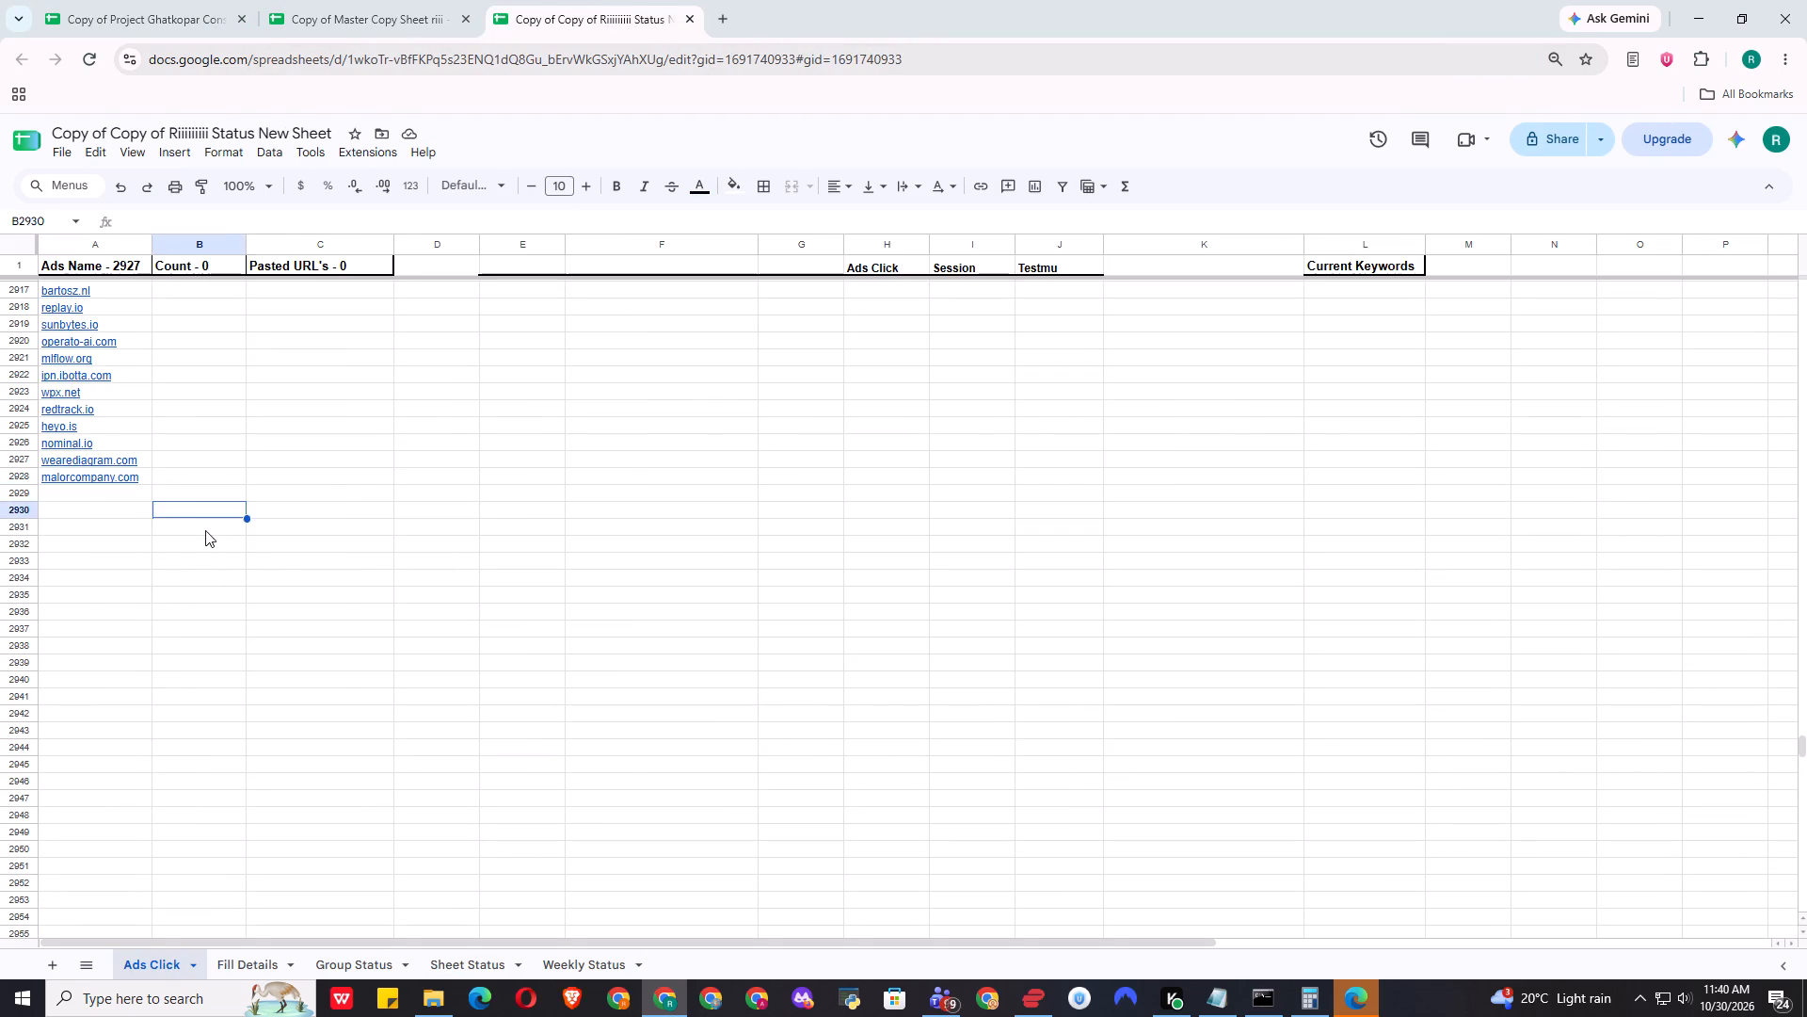
click(276, 541)
key(ctrl+Up)
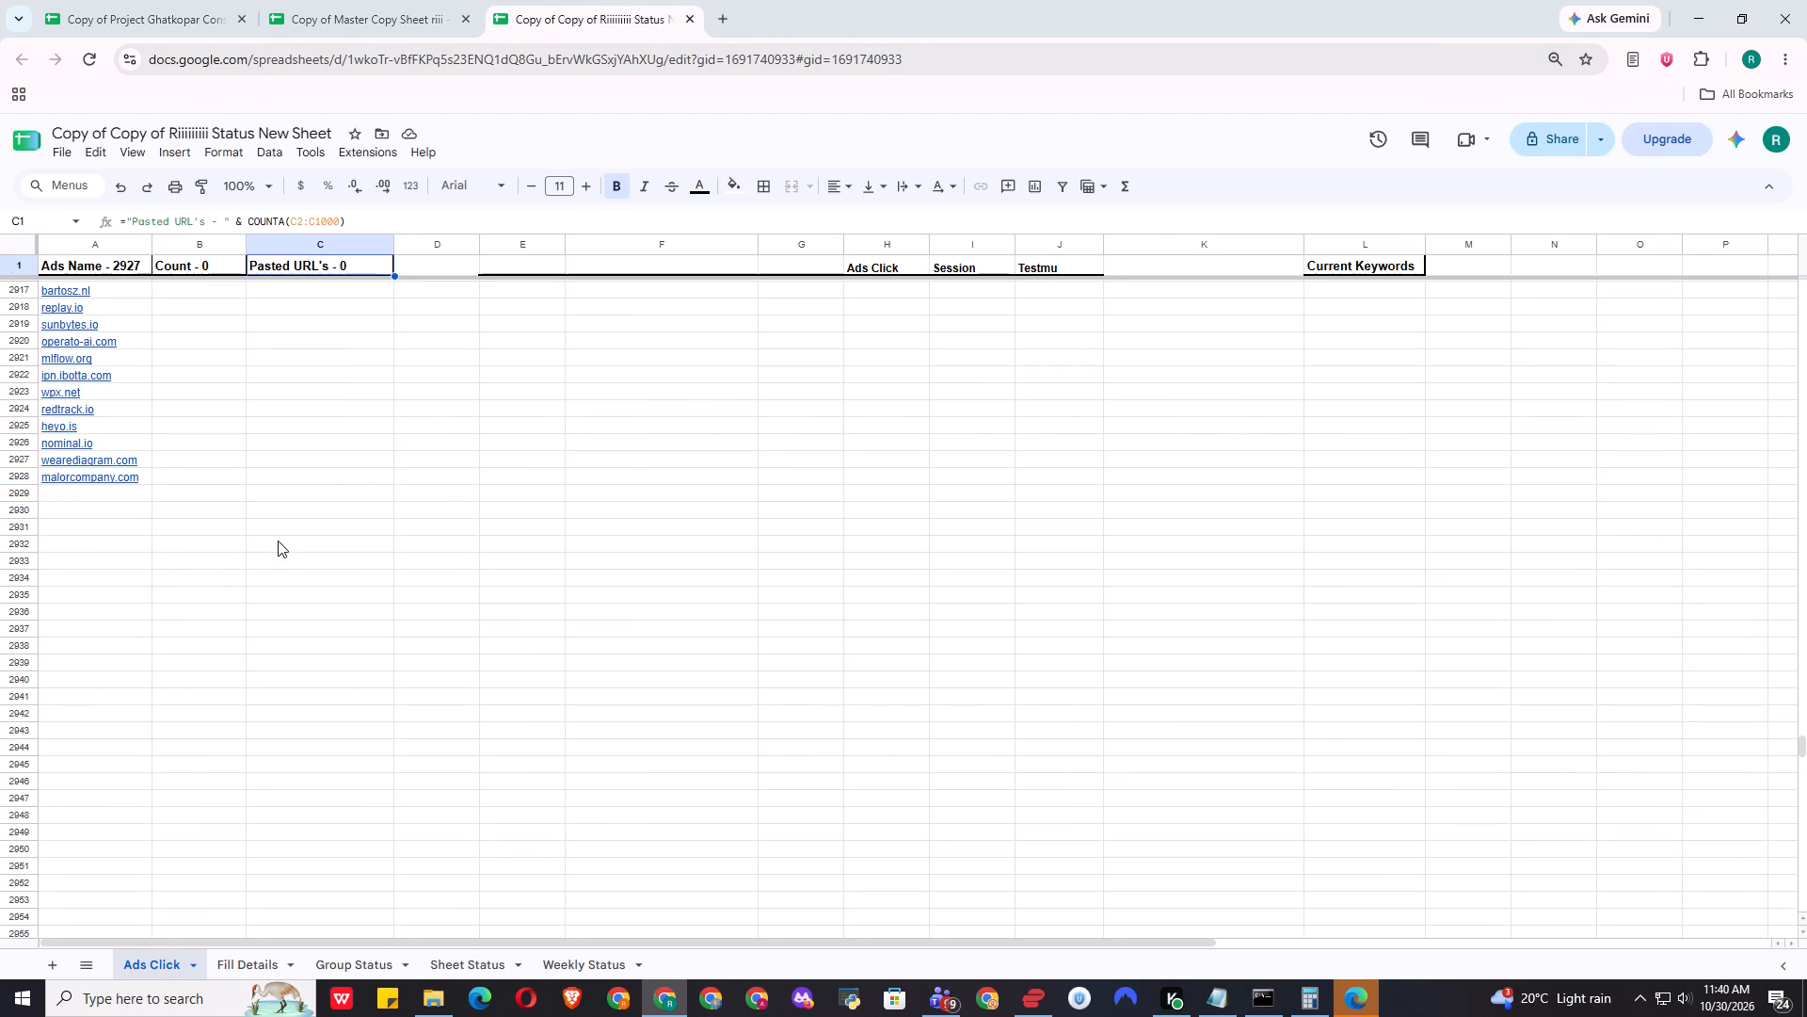
click(1797, 742)
drag(1805, 739, 1803, 492)
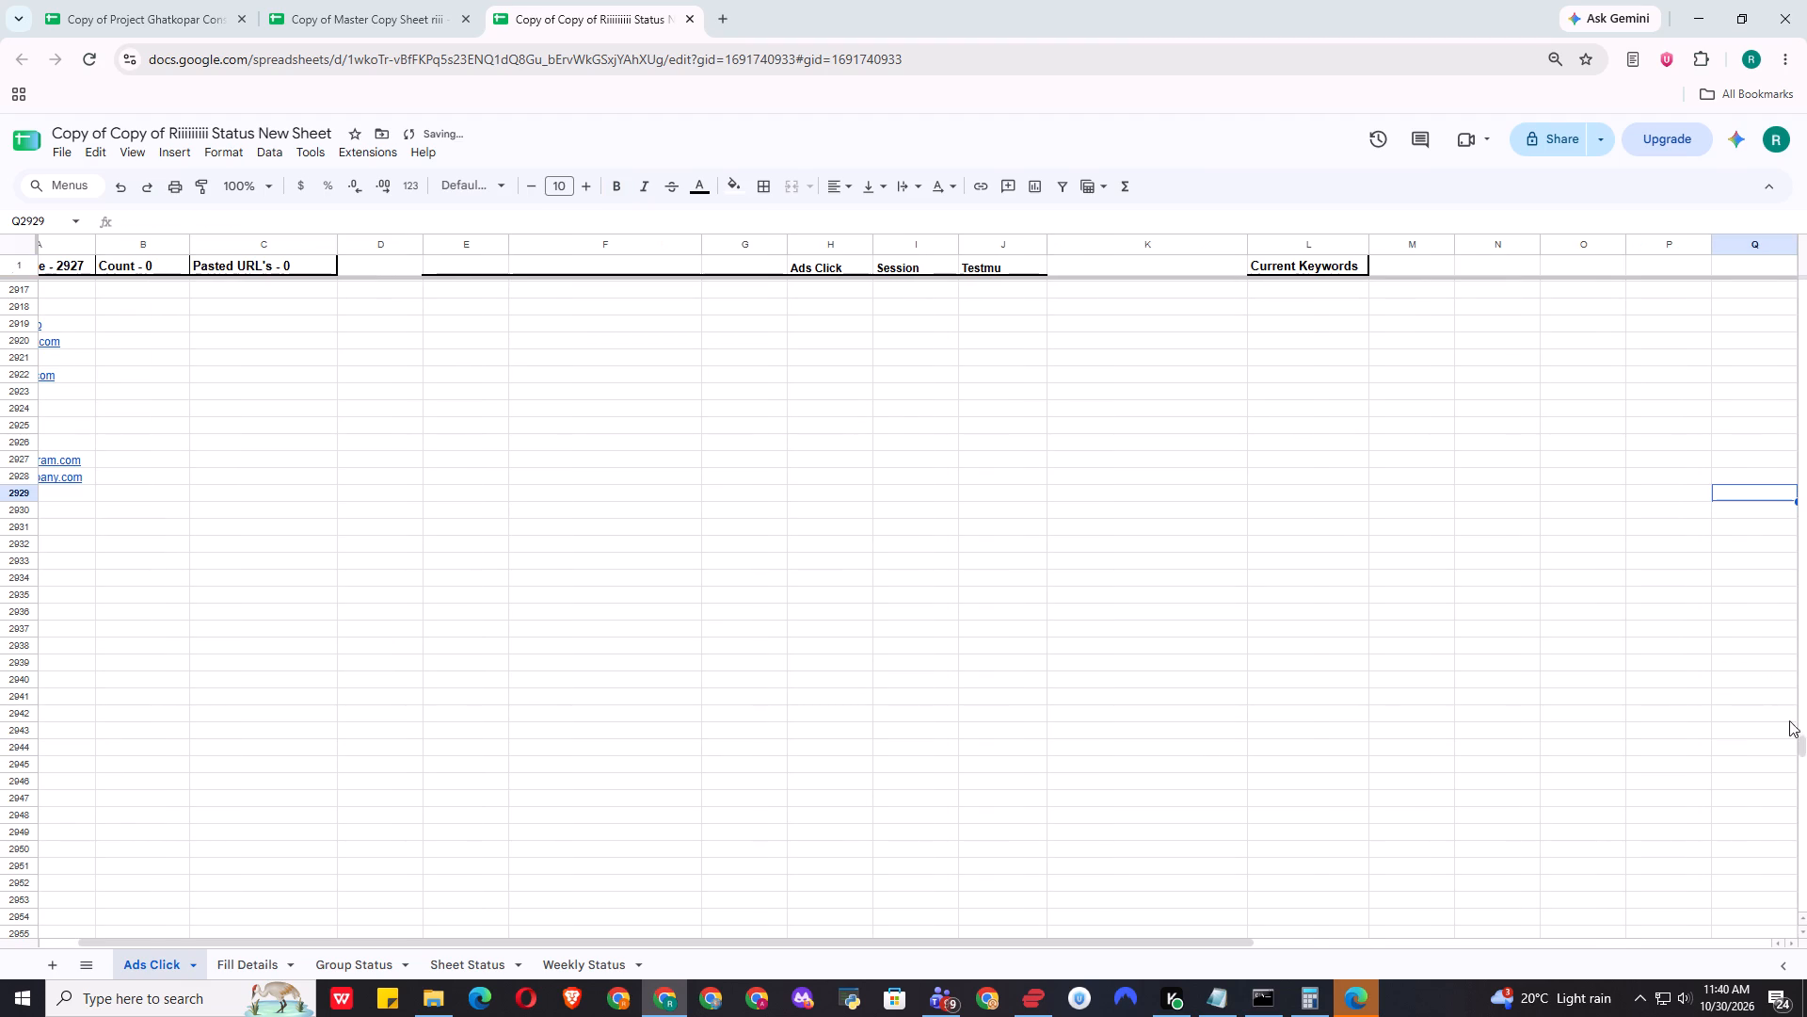
drag(1800, 744, 1756, 103)
scroll(360, 630, up, 3)
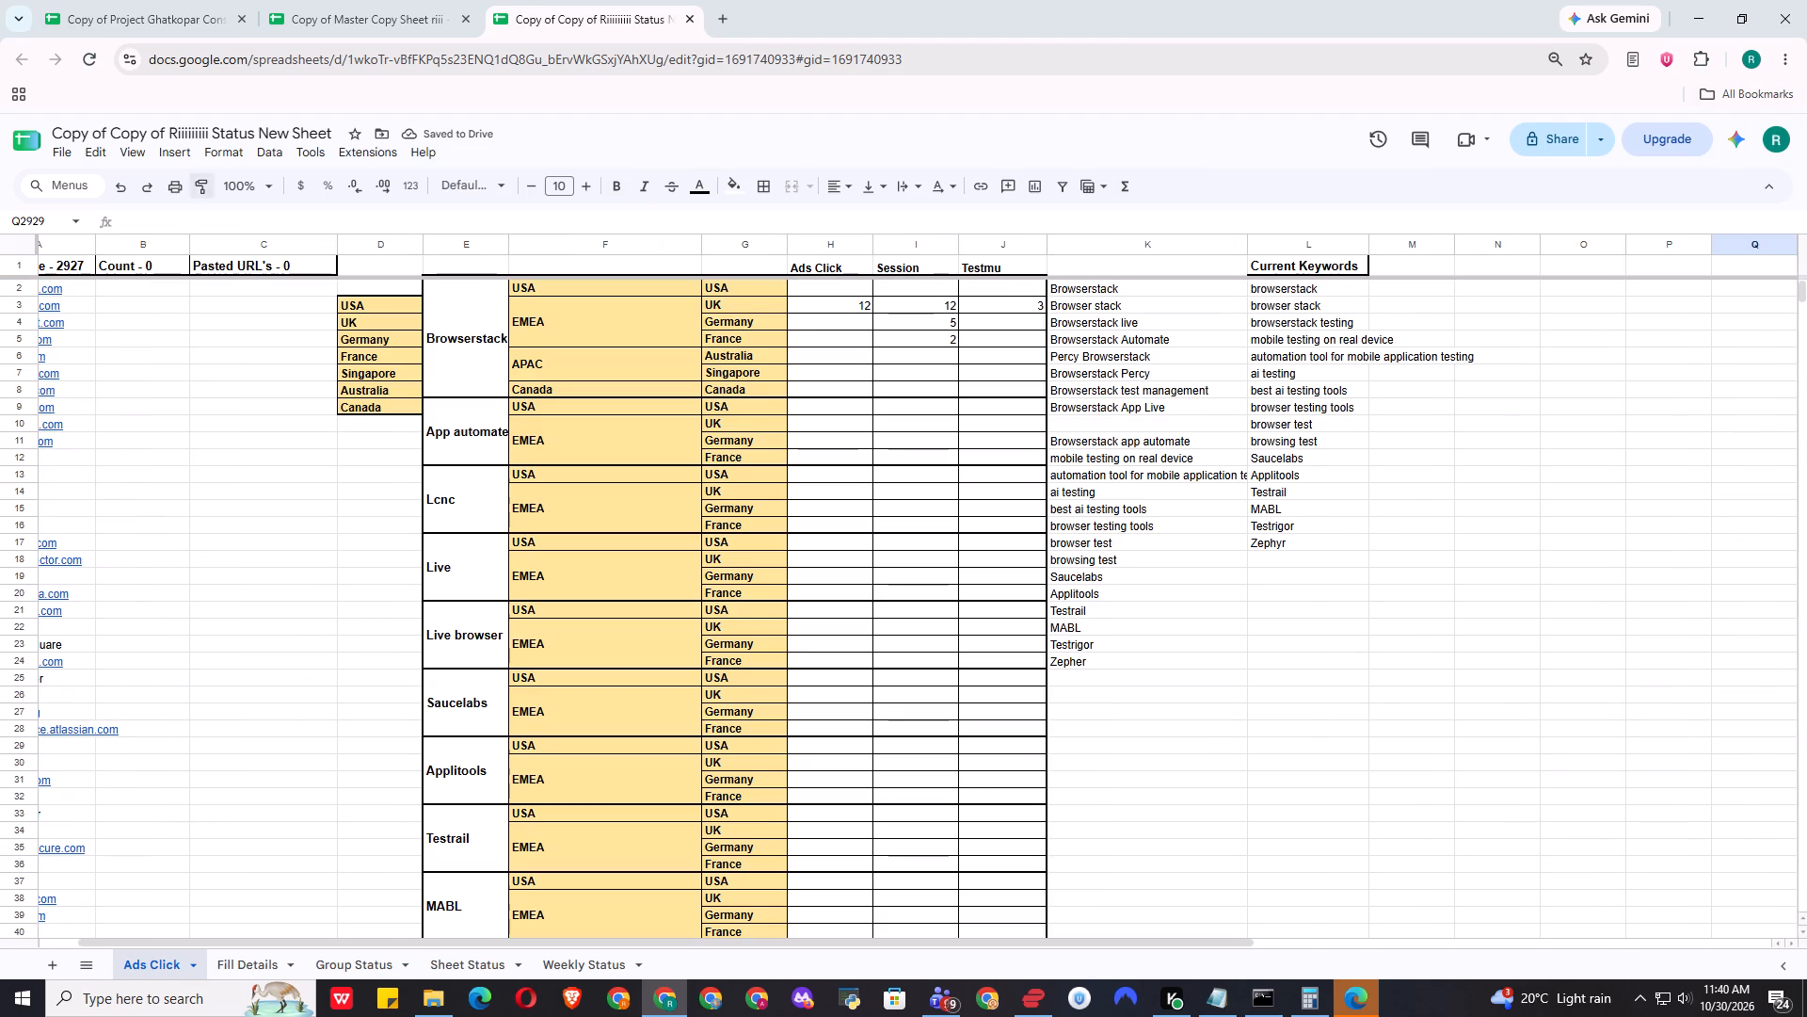
drag(367, 943, 231, 945)
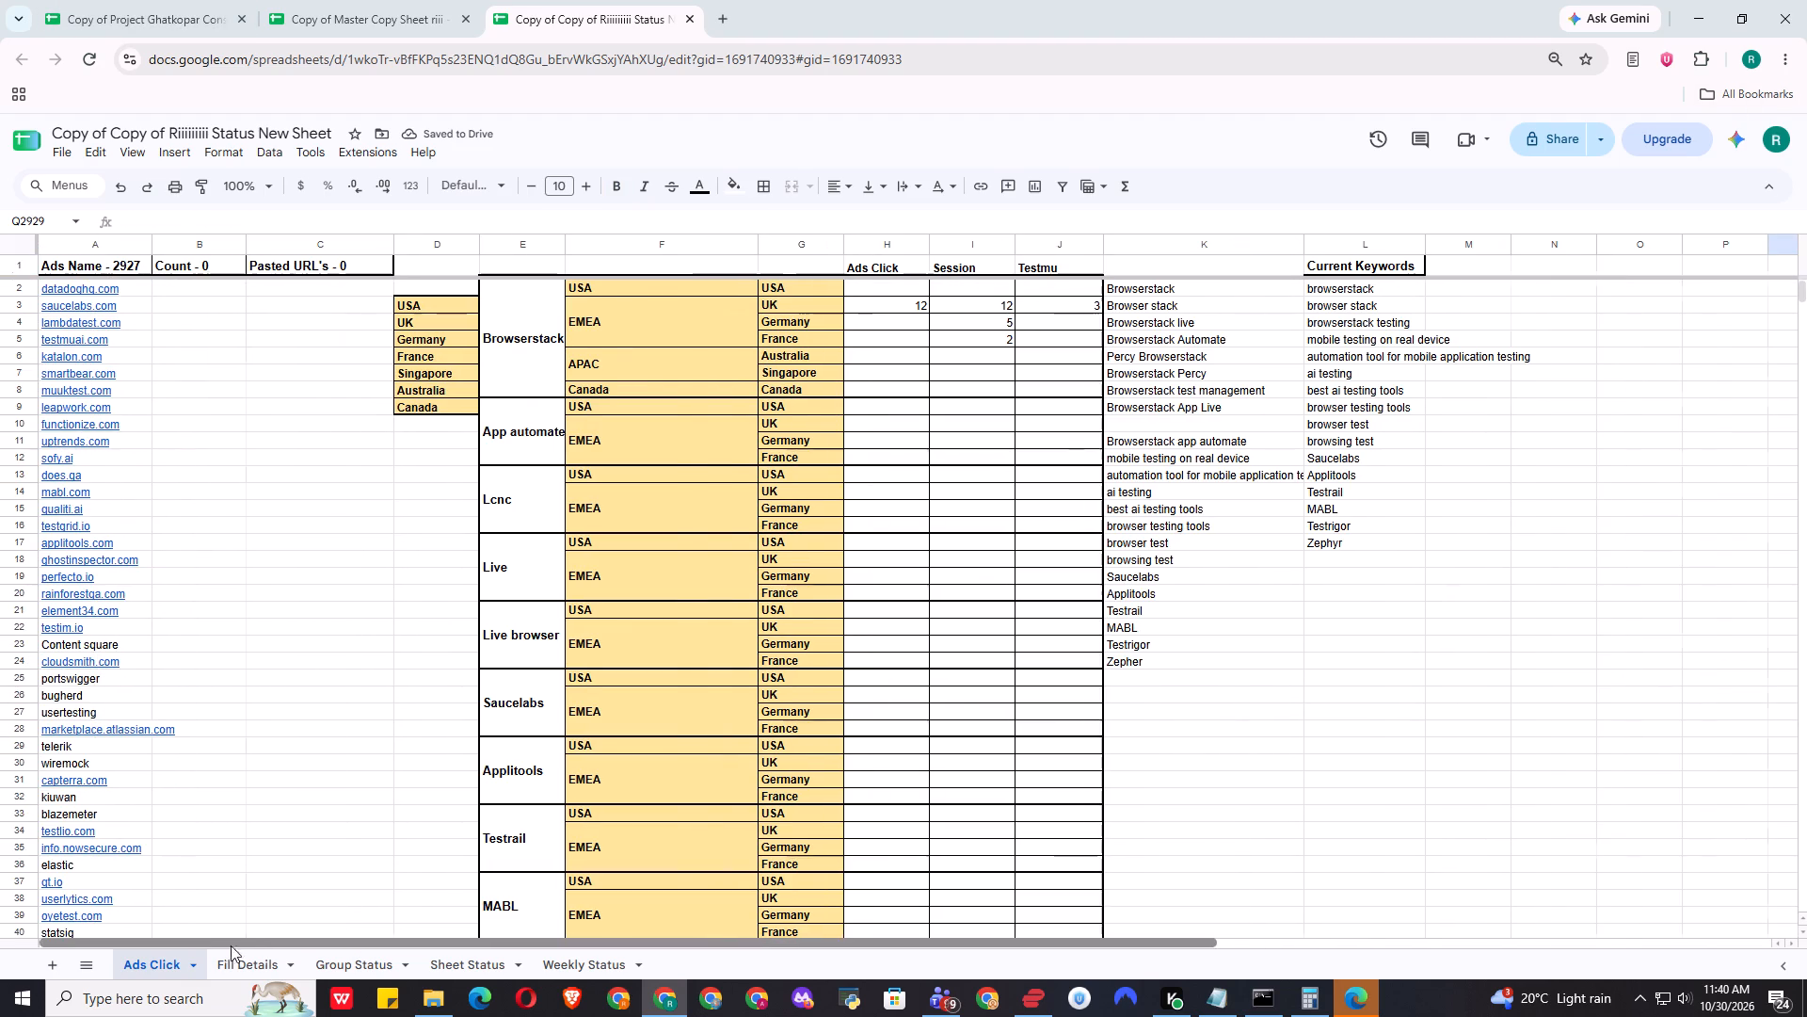
drag(231, 945, 209, 948)
scroll(586, 565, up, 3)
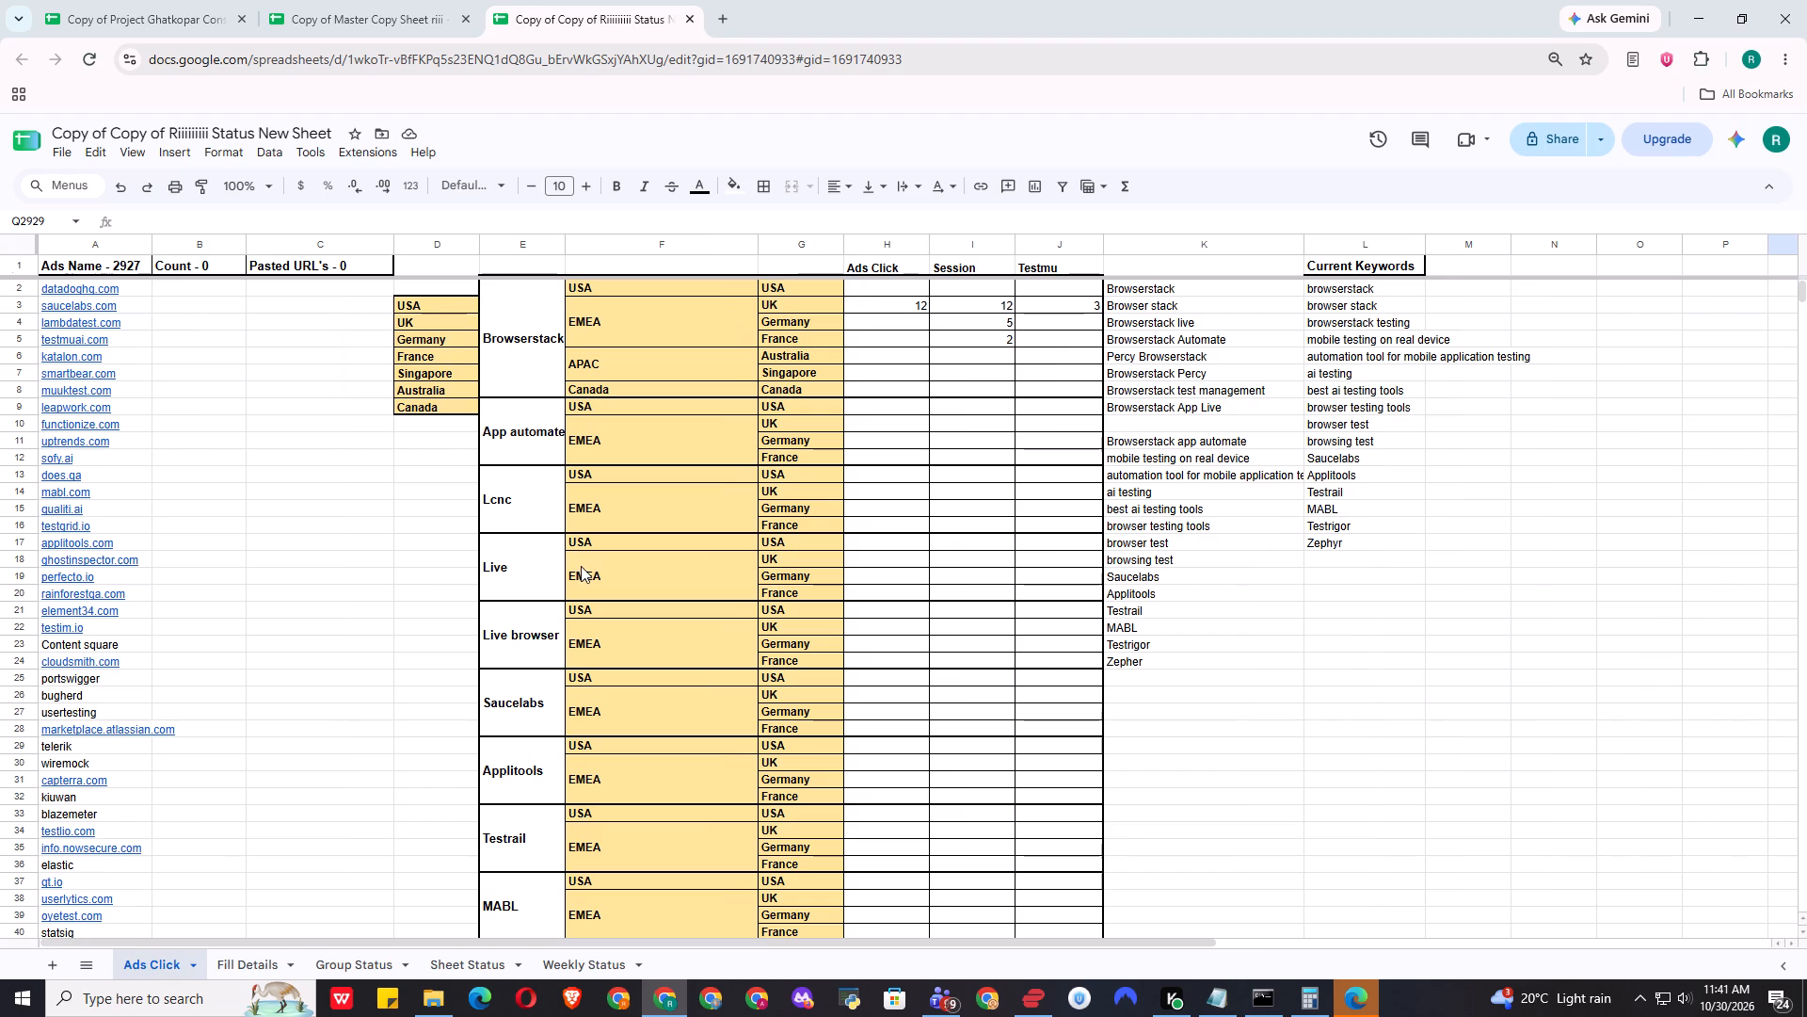
click(889, 311)
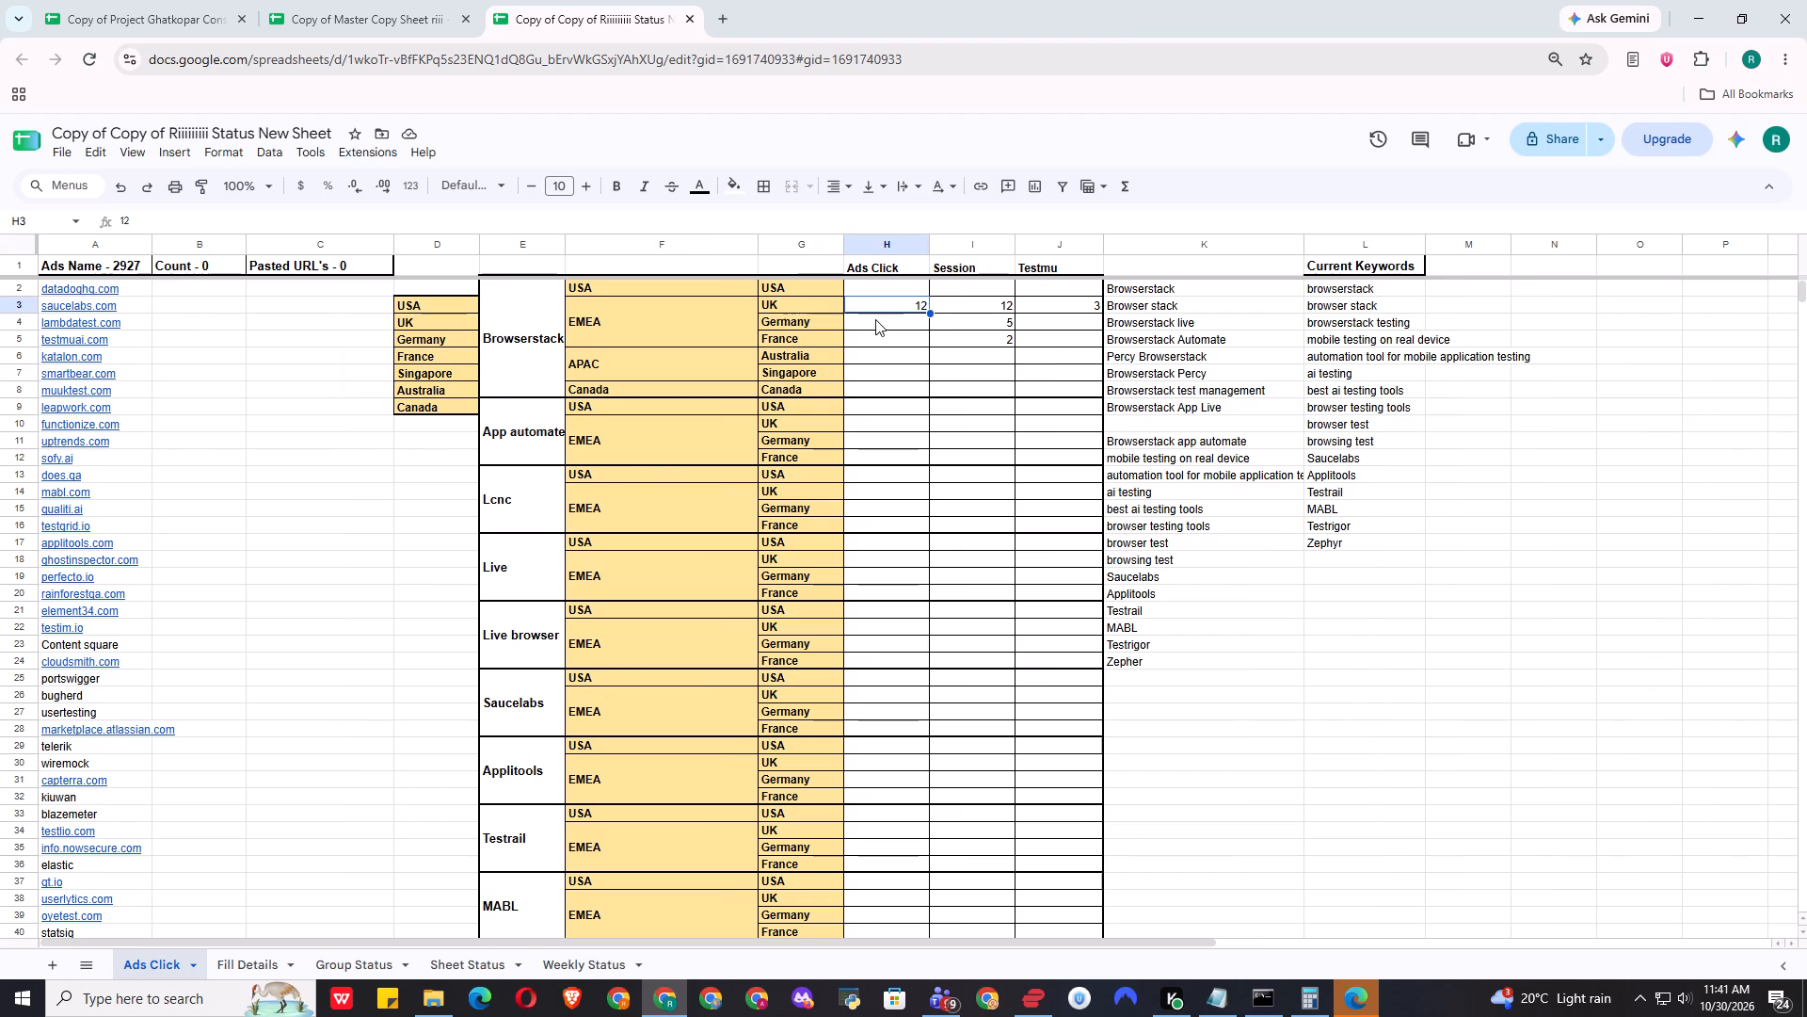
click(895, 346)
click(905, 304)
key(BackSpace)
click(994, 304)
key(BackSpace)
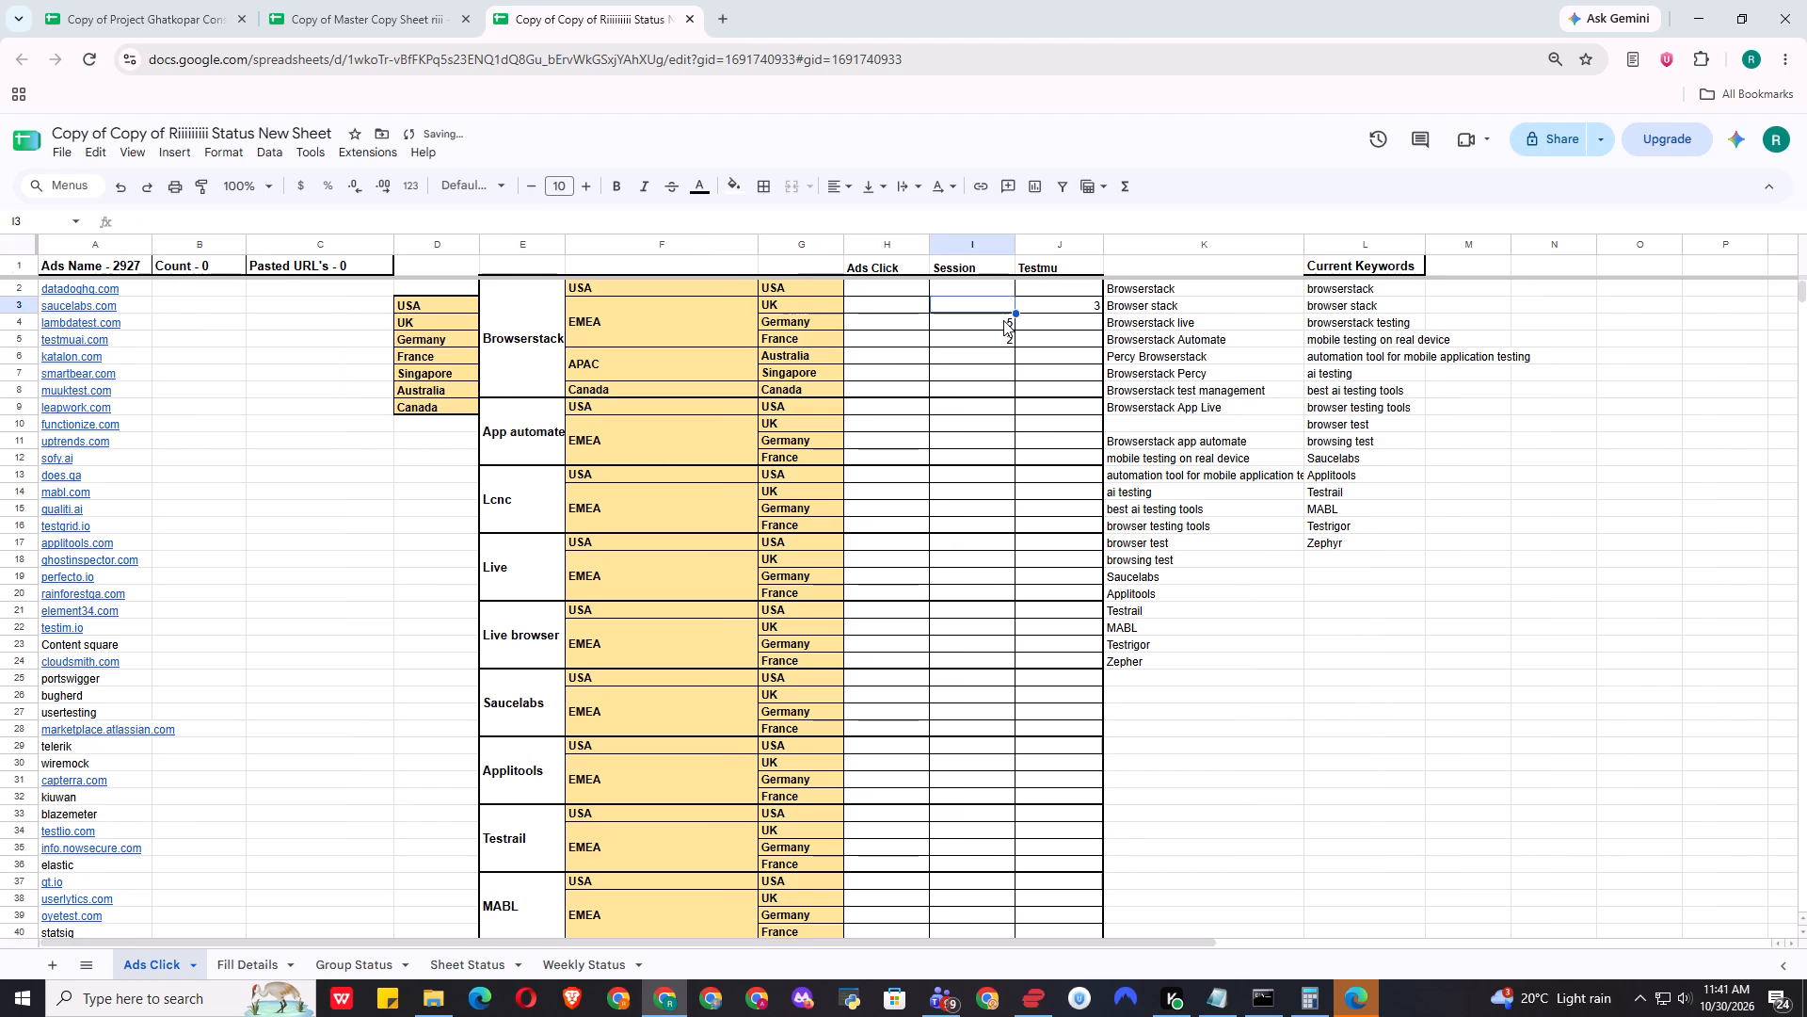
click(1003, 320)
key(BackSpace)
click(1003, 333)
key(BackSpace)
click(1076, 309)
key(BackSpace)
click(1055, 371)
scroll(883, 556, up, 2)
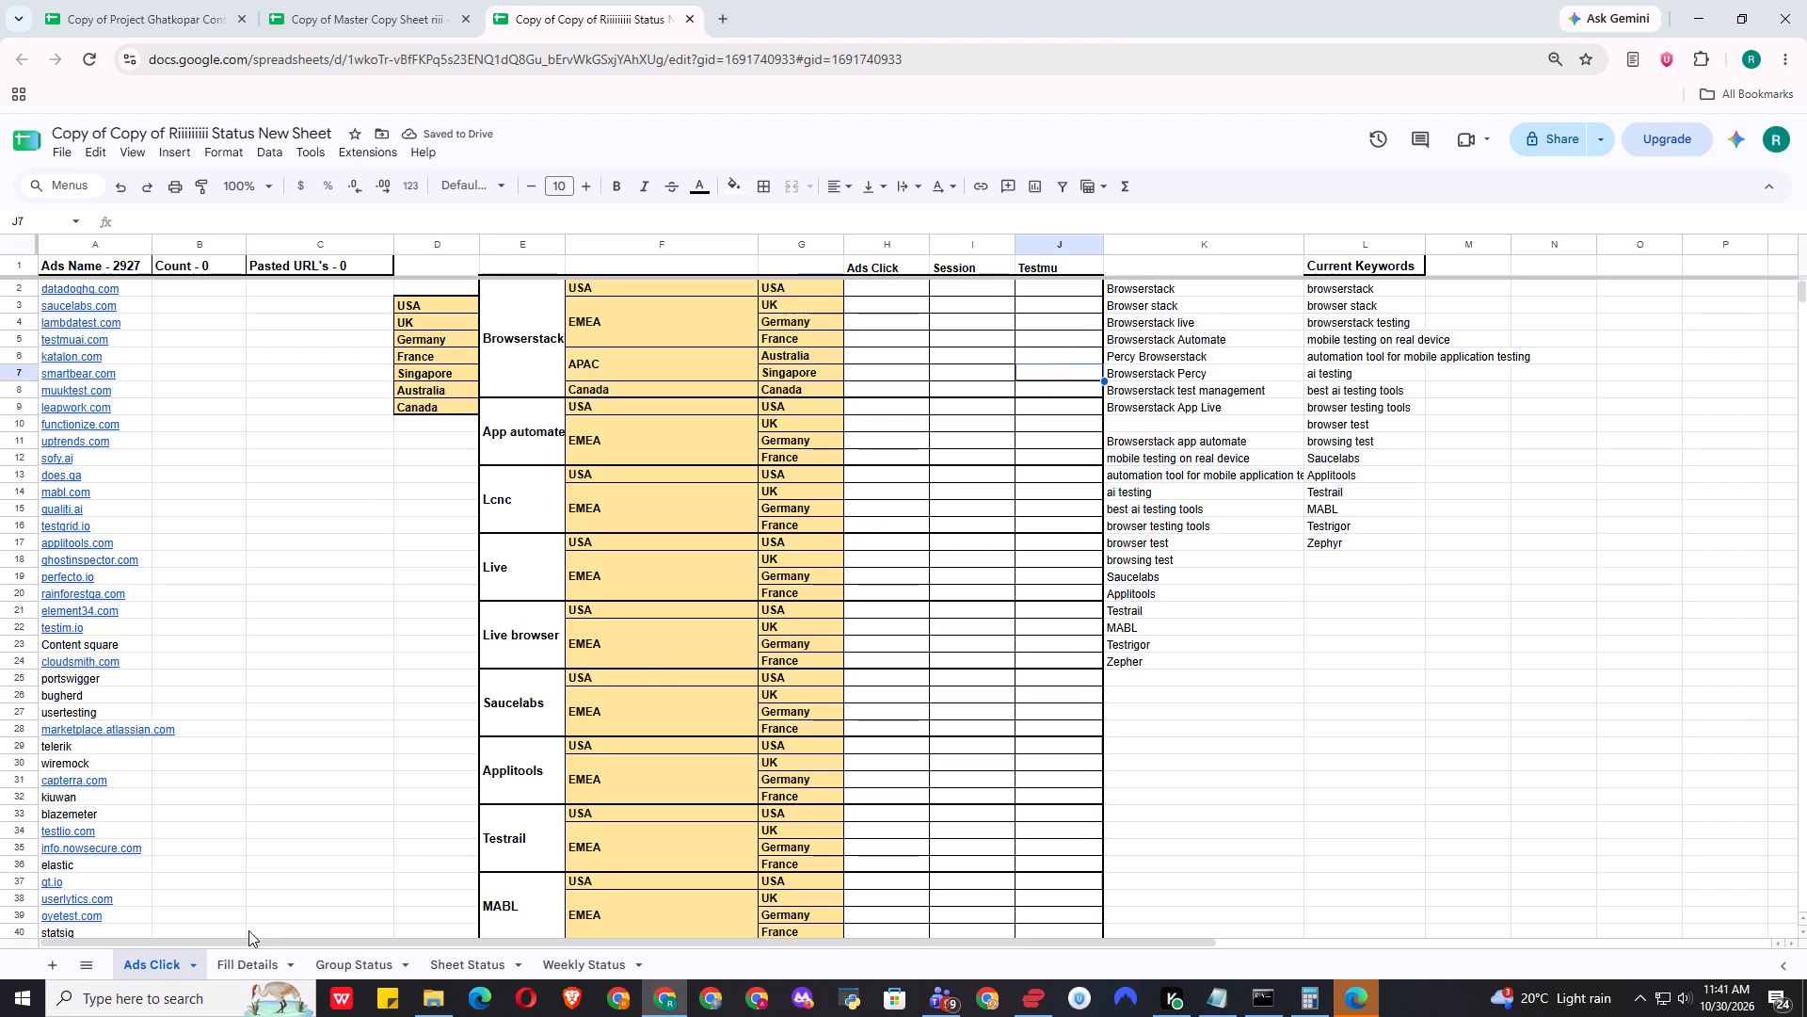
Look through the status copy's Fill Details, Group Status, Sheet Status and Weekly Status sheets.
click(246, 960)
scroll(404, 724, up, 3)
click(356, 966)
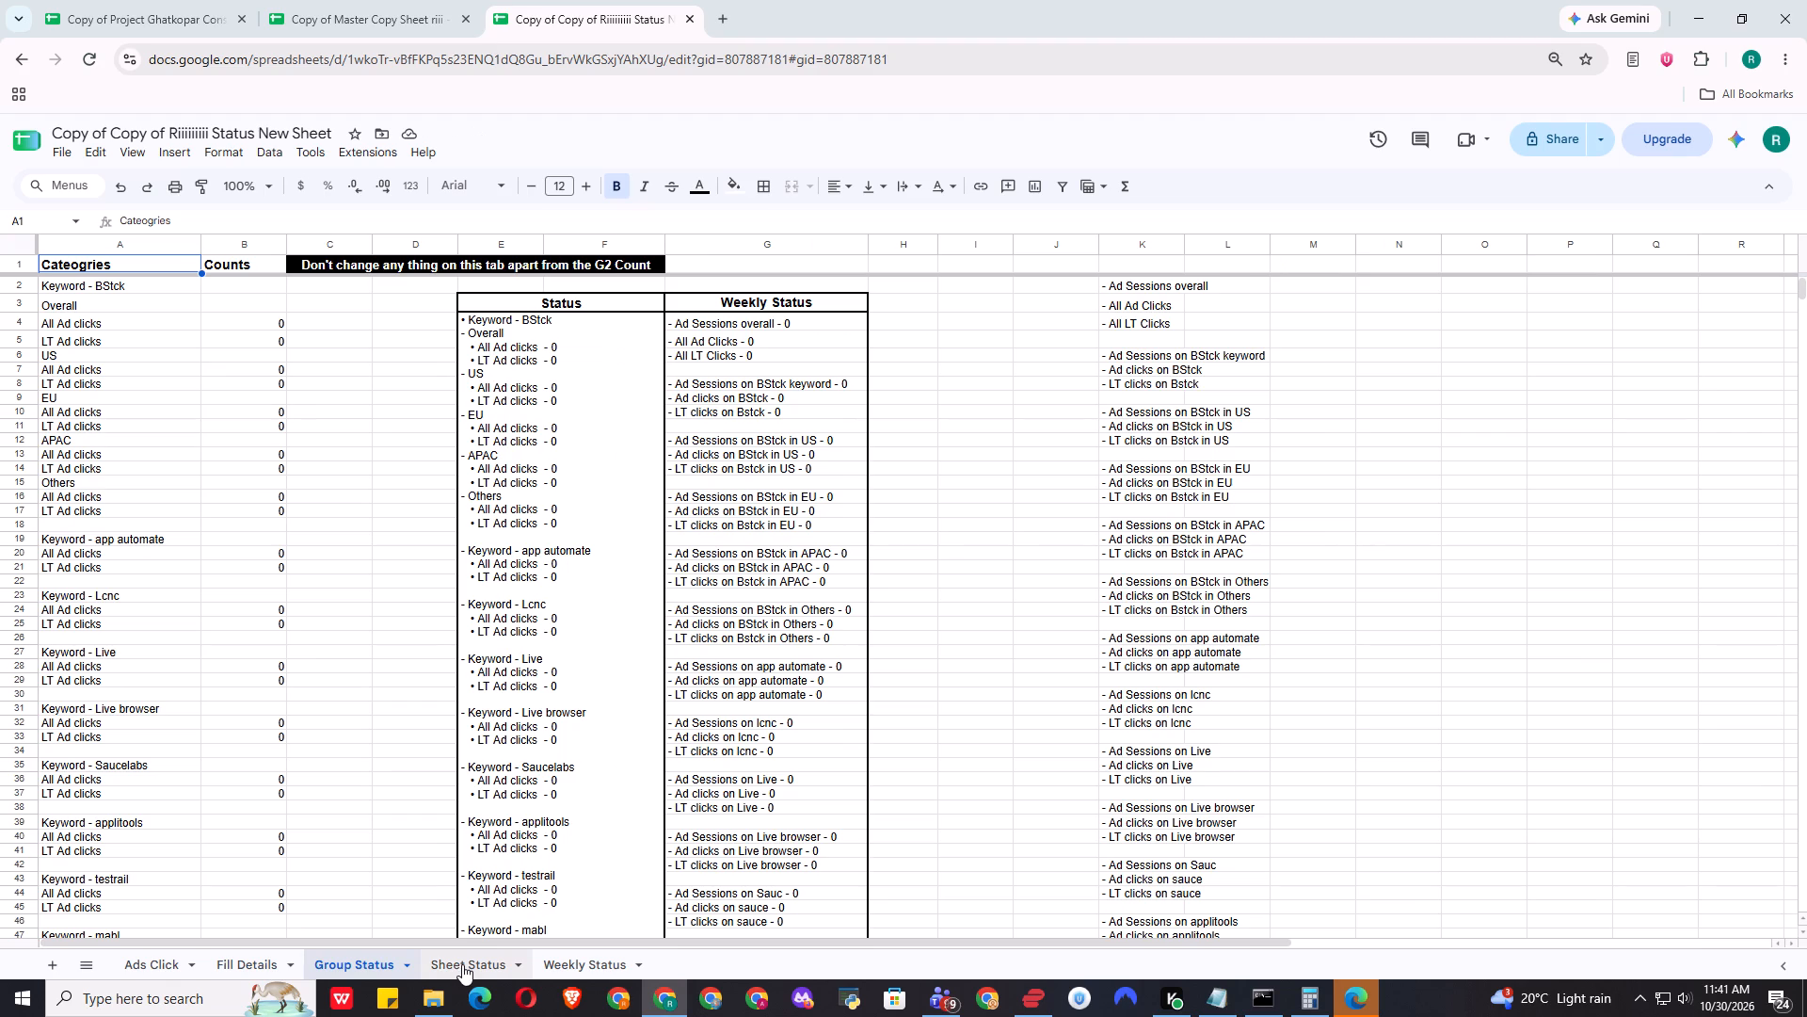
click(462, 964)
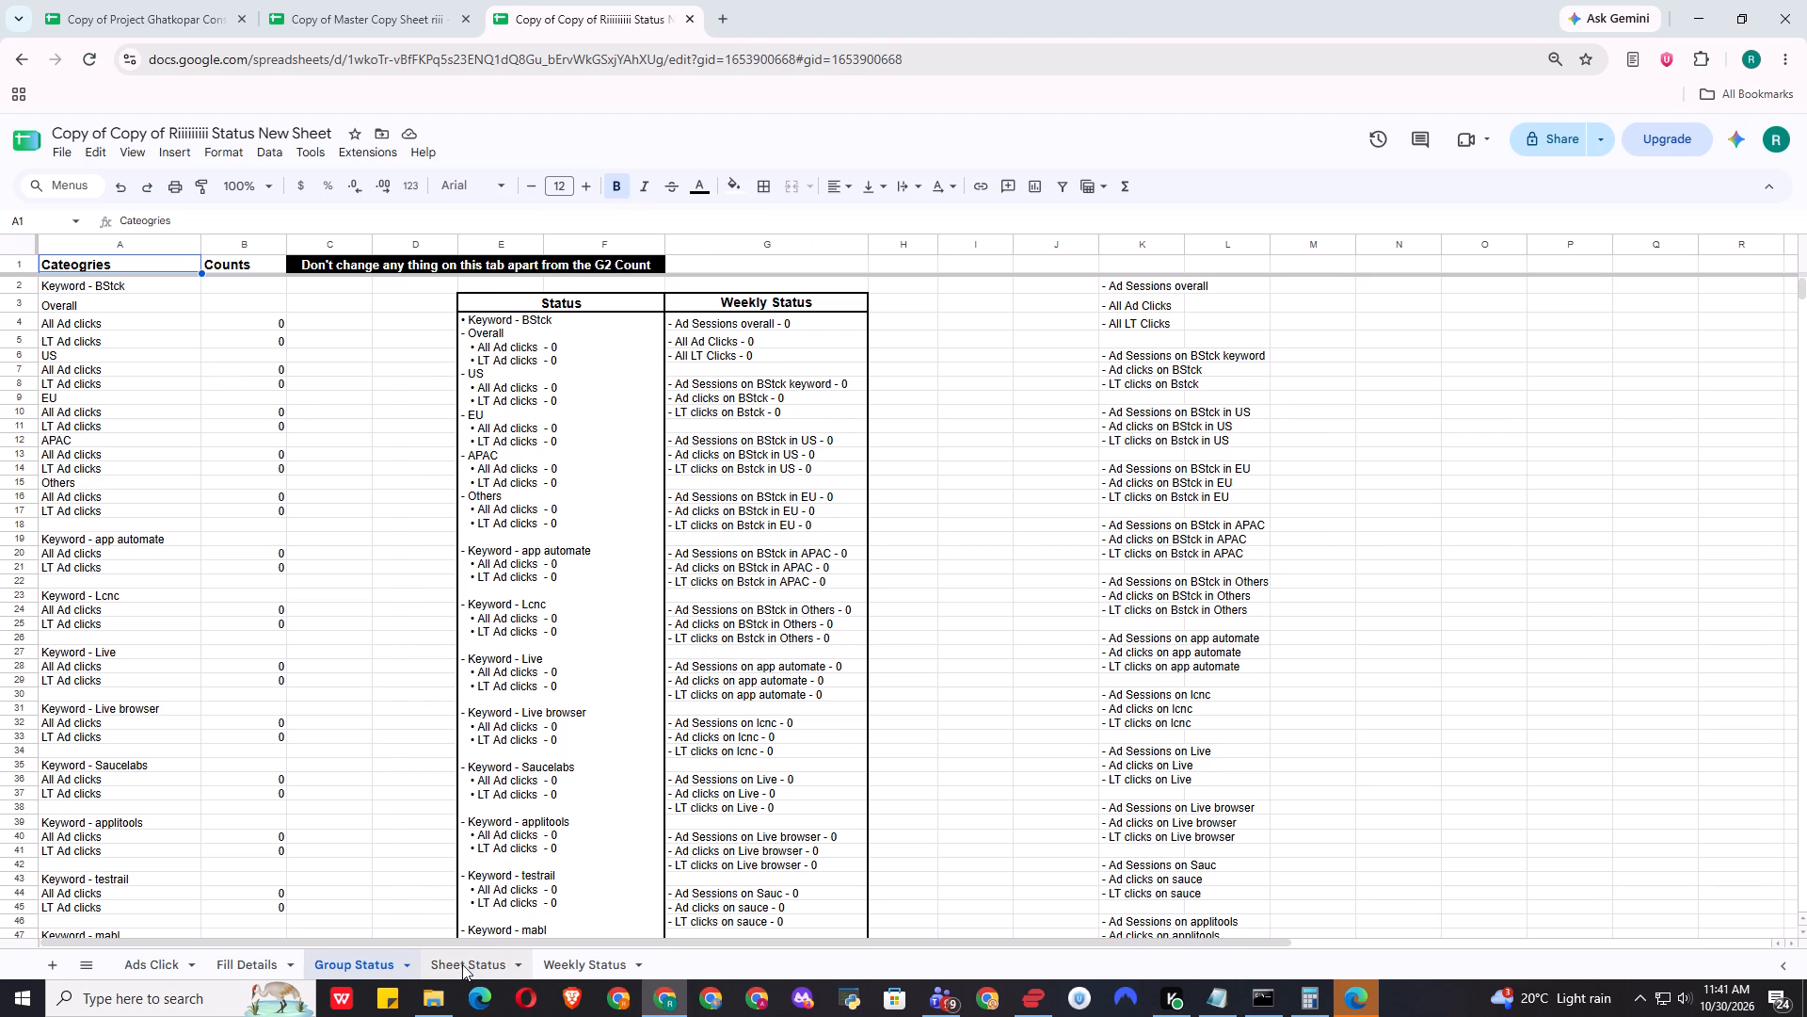
scroll(519, 925, down, 1)
click(565, 954)
scroll(621, 838, up, 3)
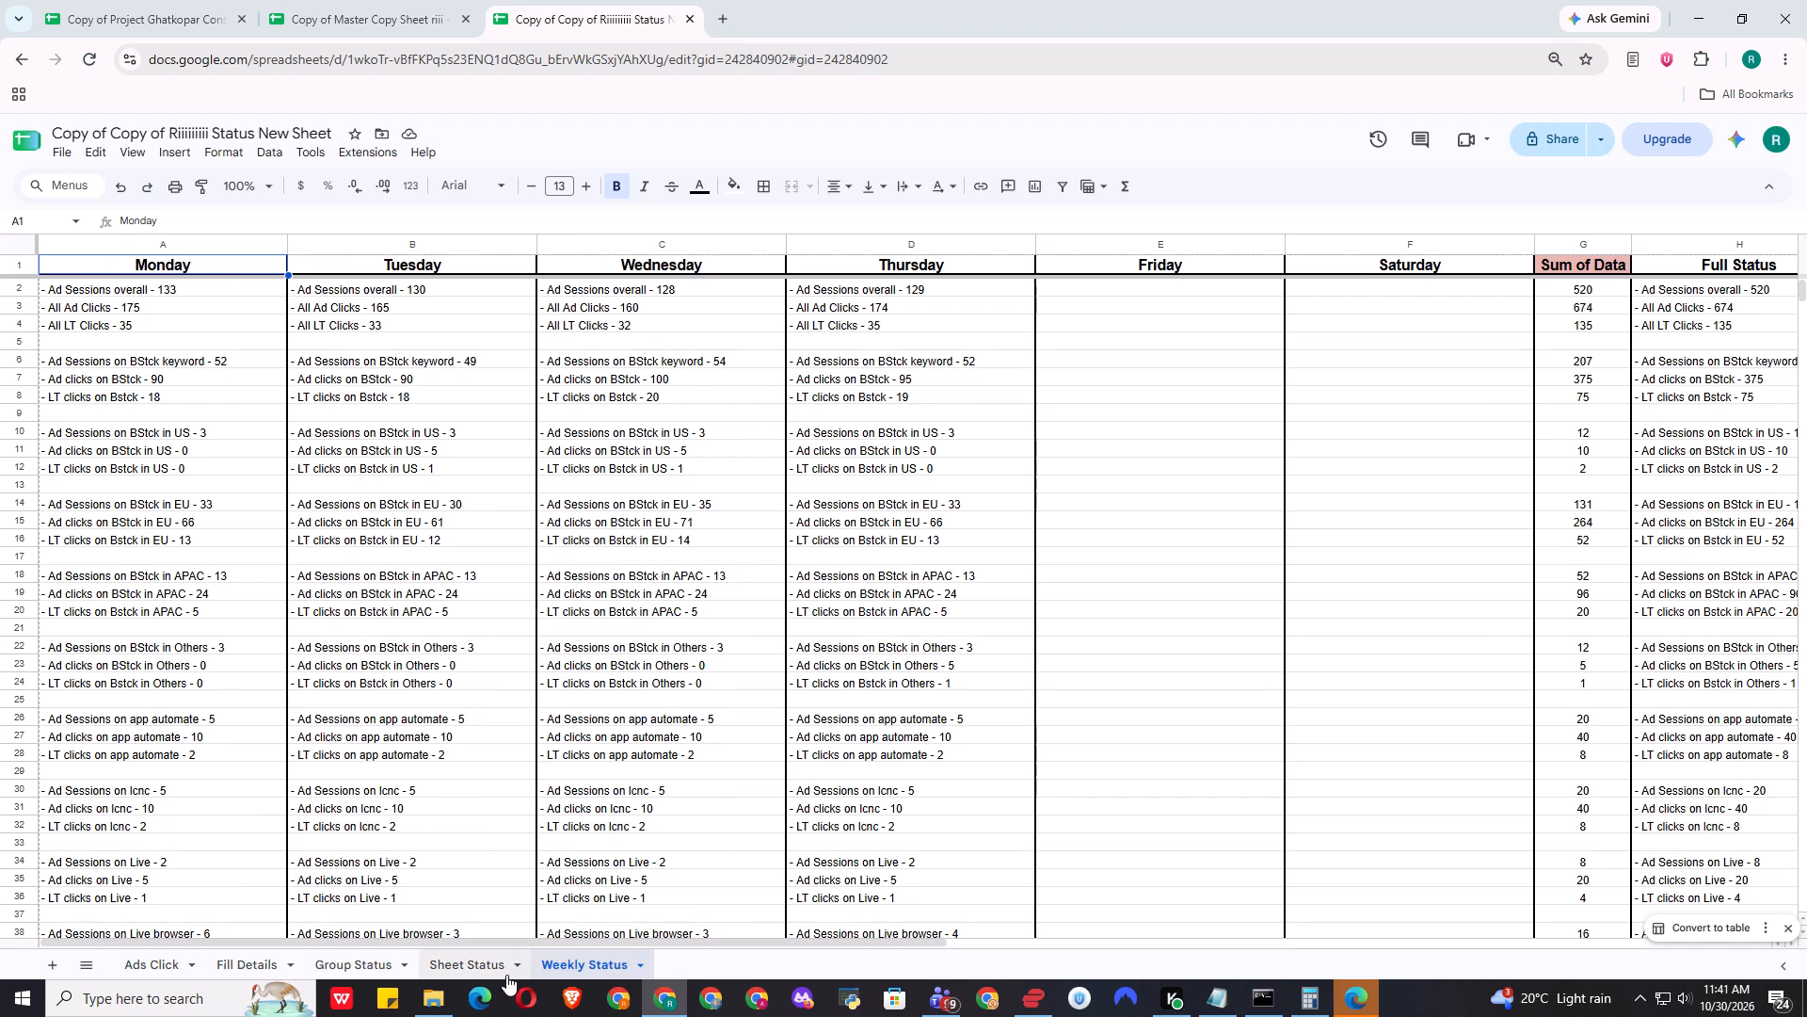
click(471, 974)
scroll(618, 726, down, 4)
click(584, 967)
scroll(665, 706, up, 3)
Compare the Weekly Status sheet of the master sheet copy with the one in the status copy.
click(359, 0)
scroll(466, 384, up, 3)
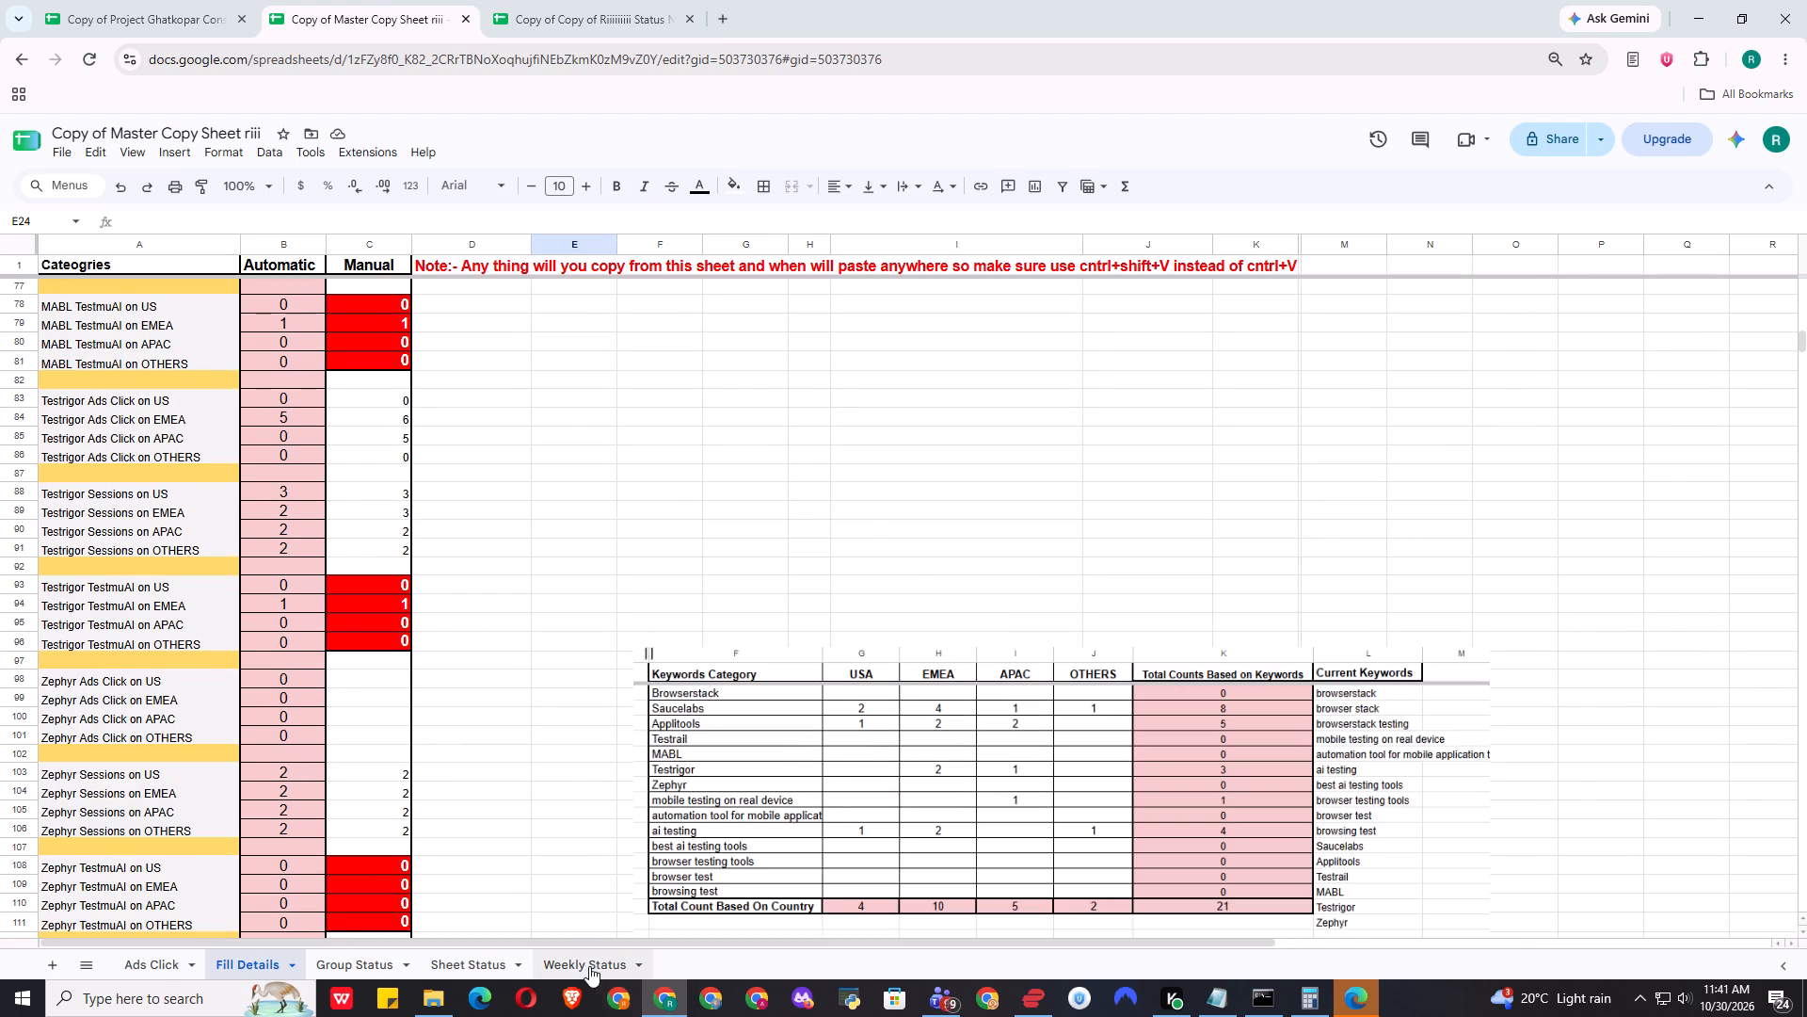
click(589, 966)
scroll(705, 668, up, 4)
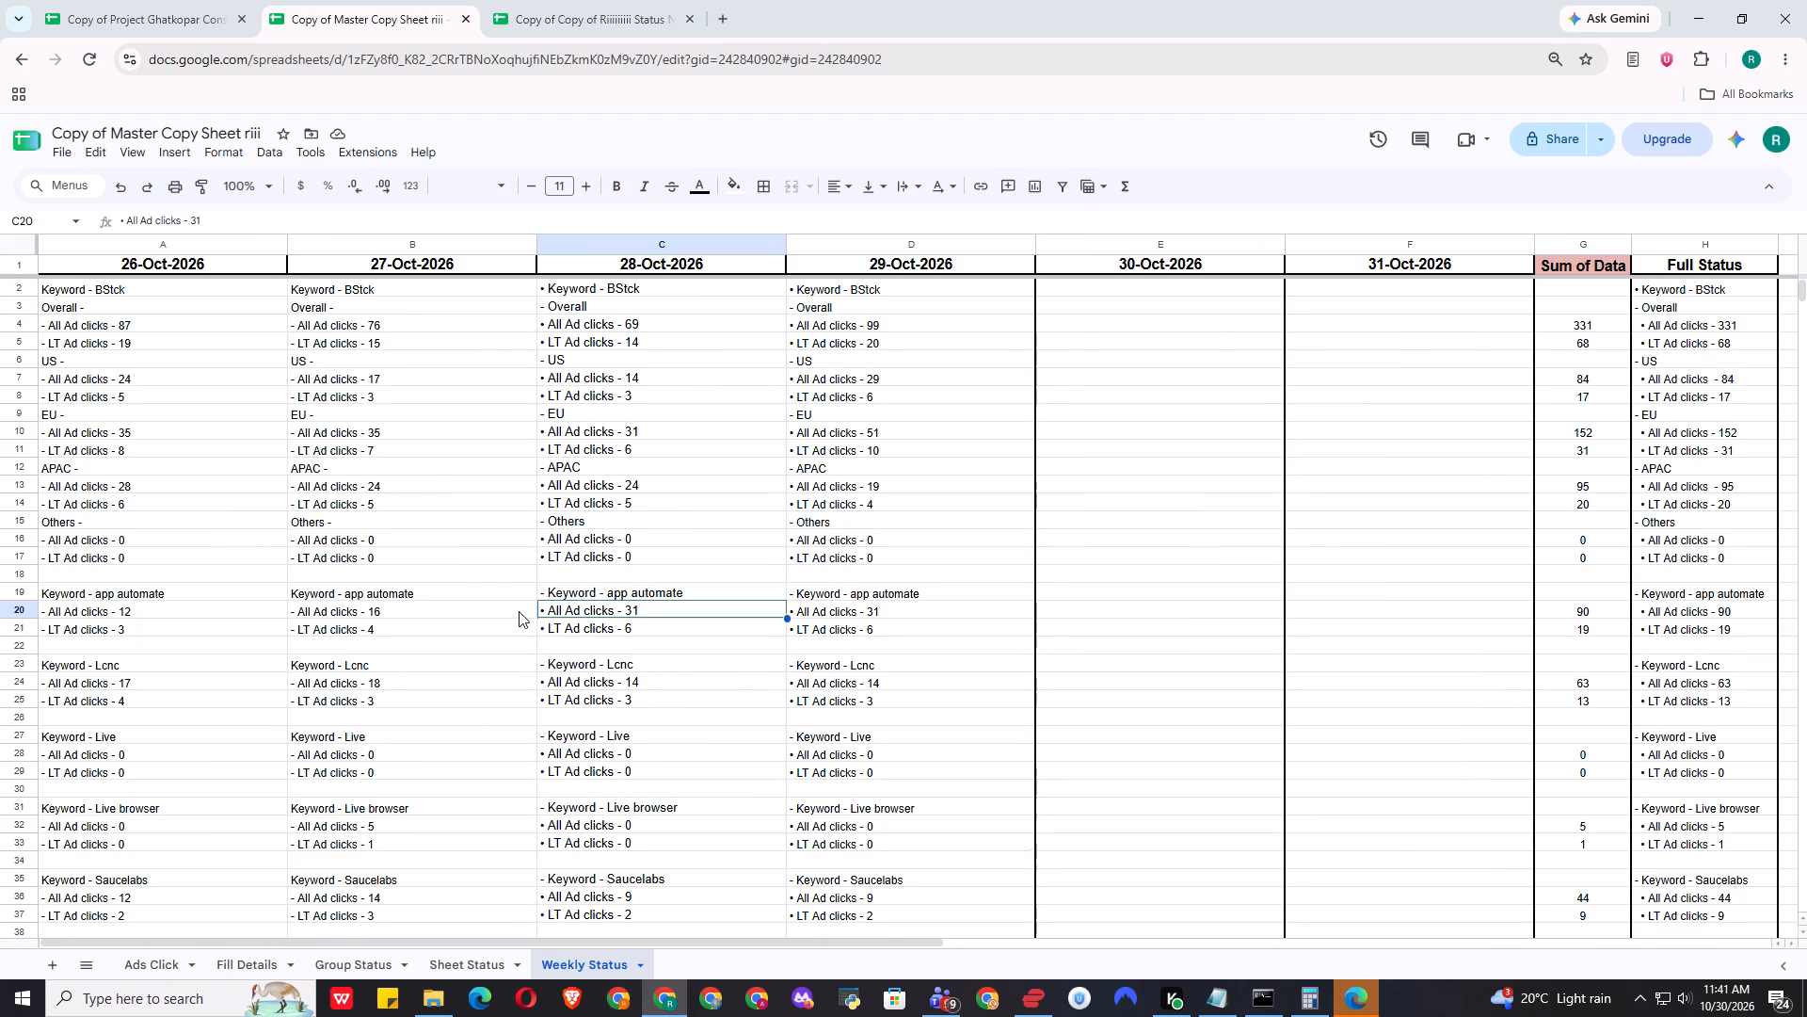
click(555, 3)
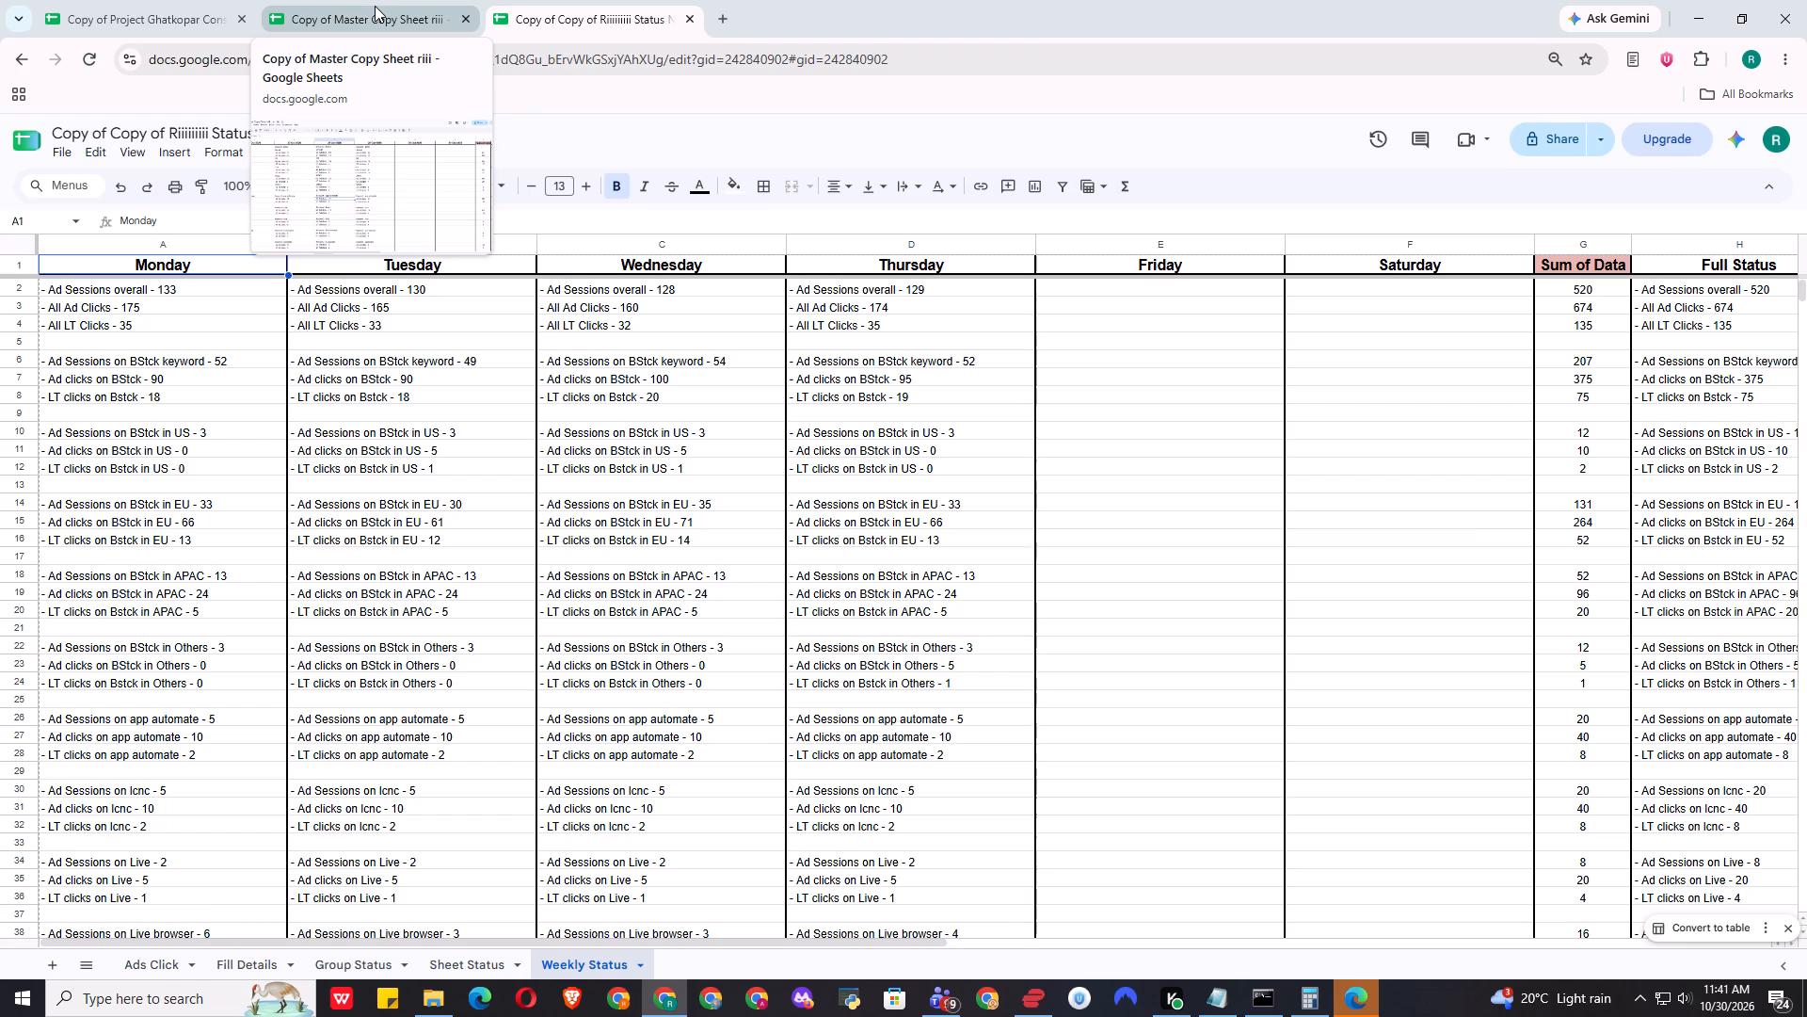
scroll(411, 498, up, 2)
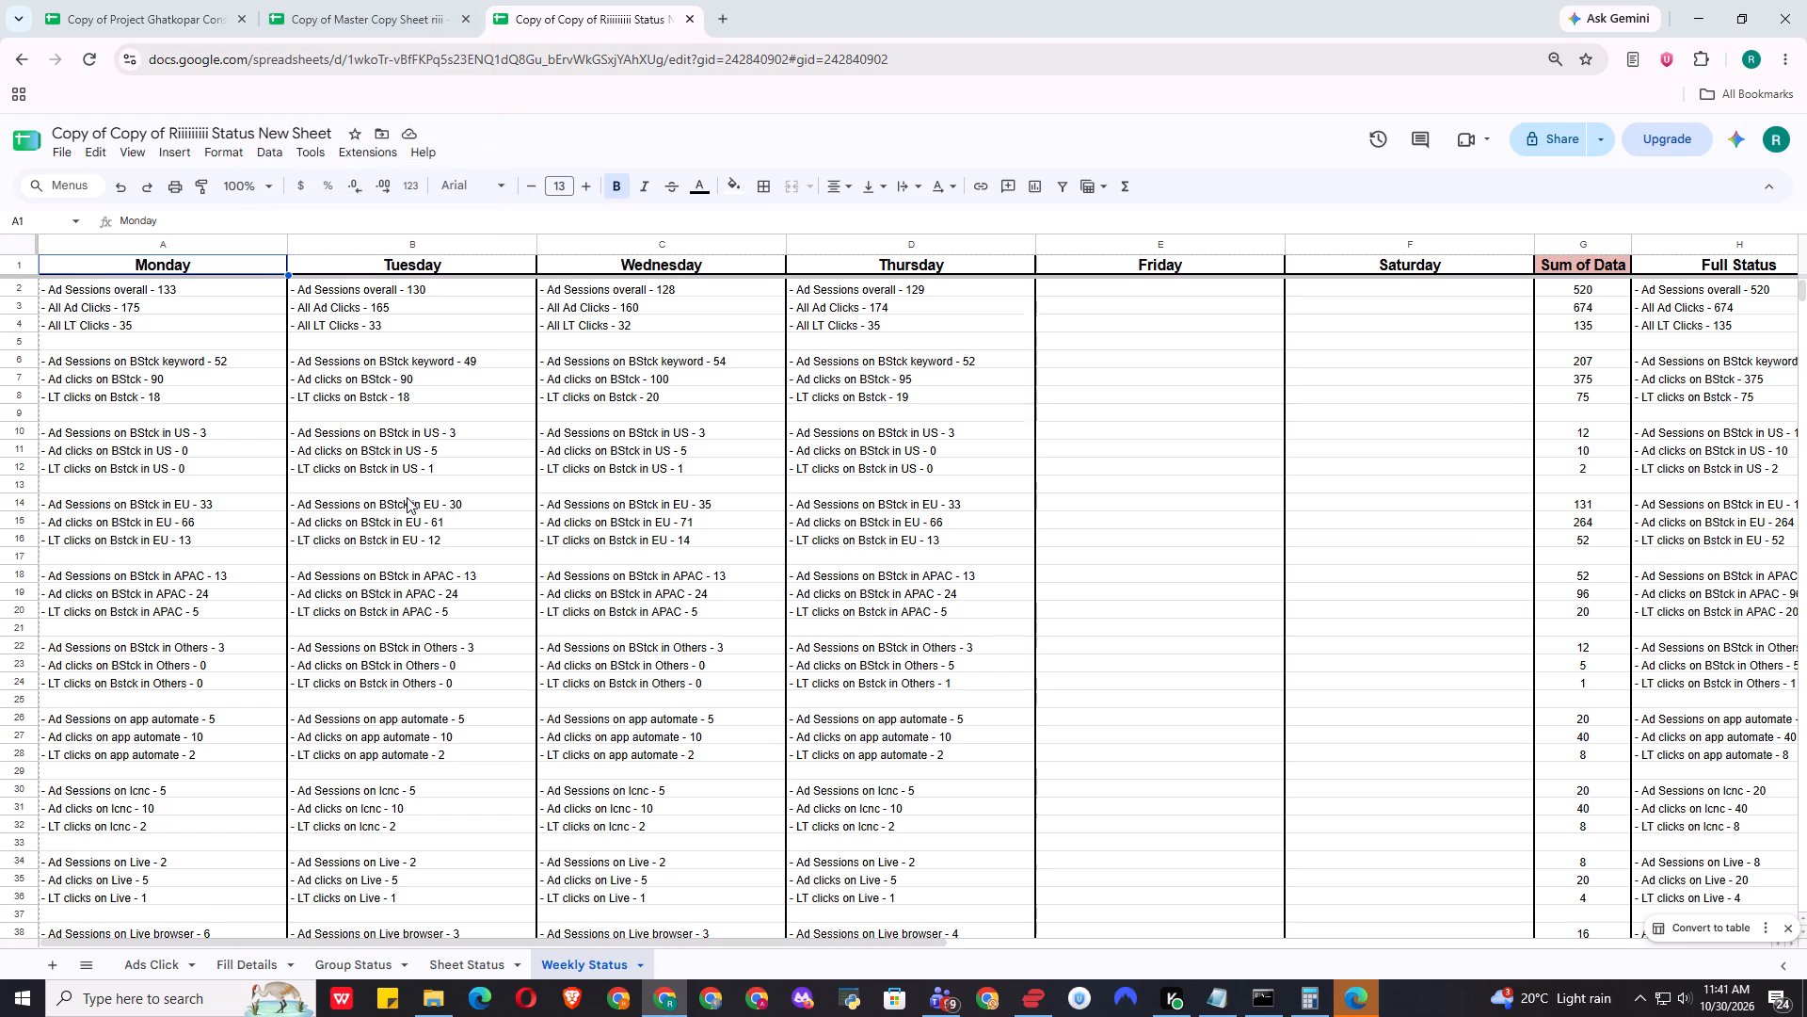
click(372, 15)
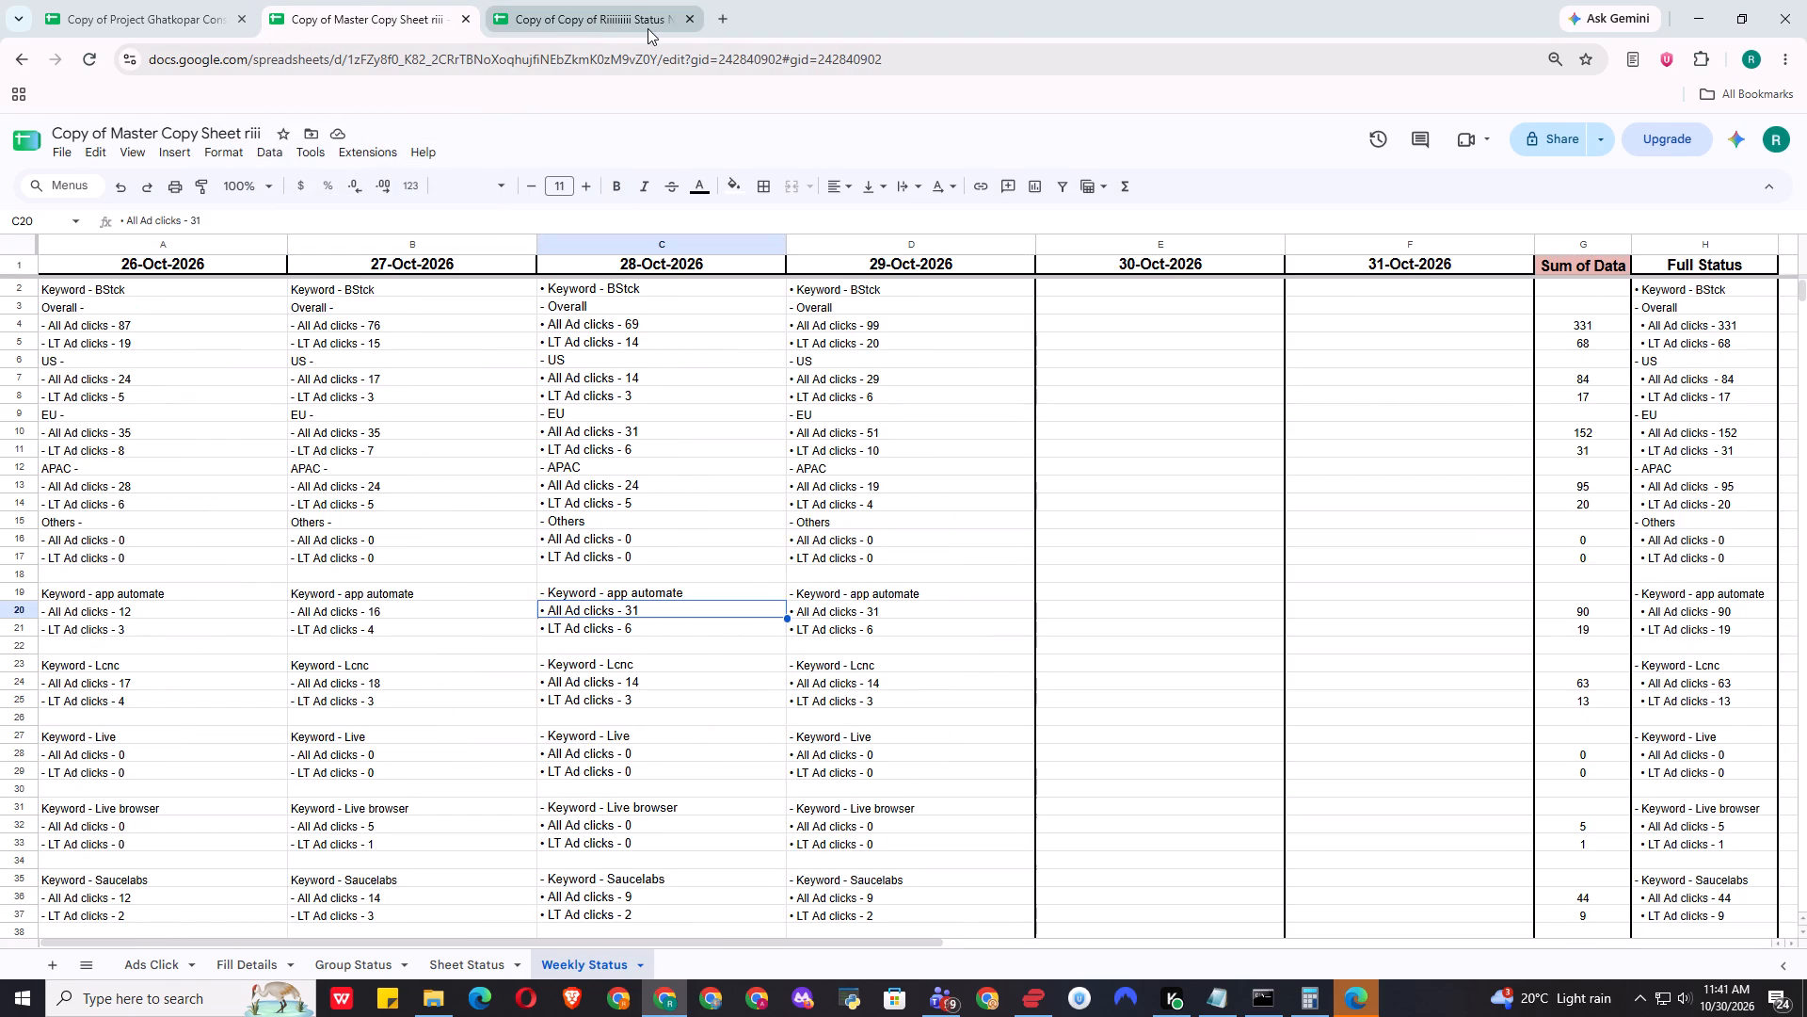
click(628, 7)
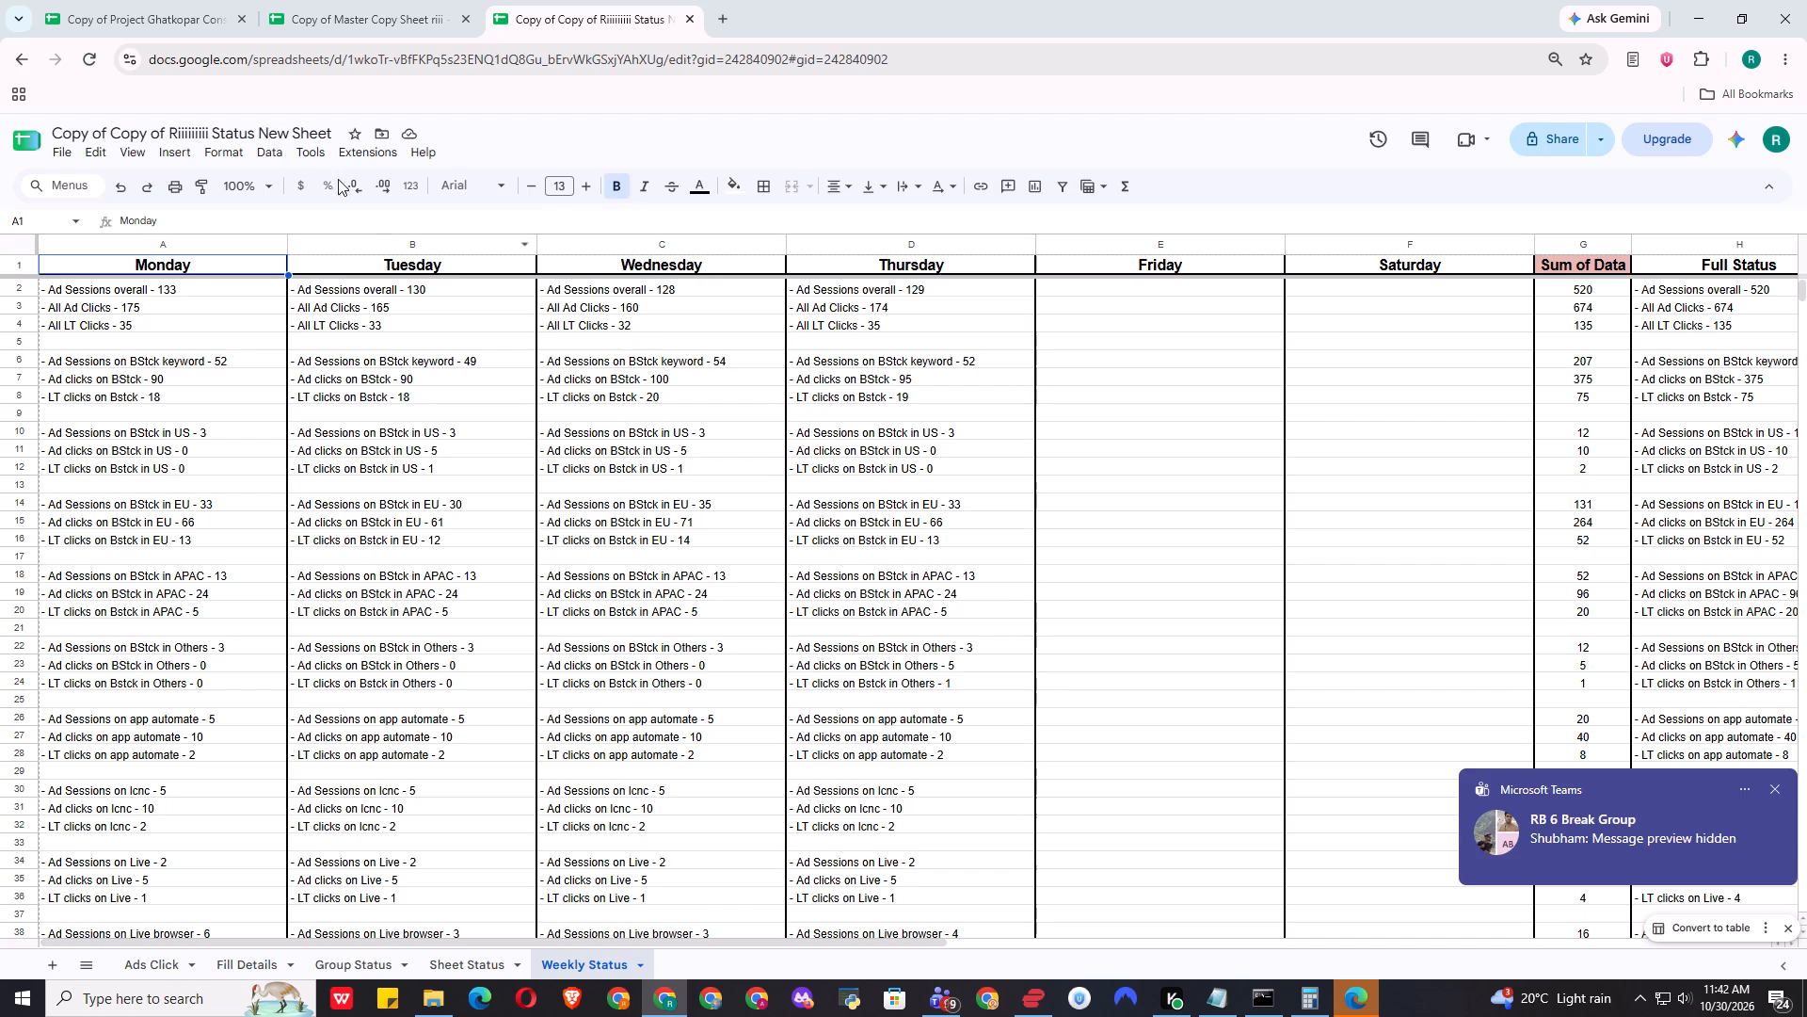
click(358, 1)
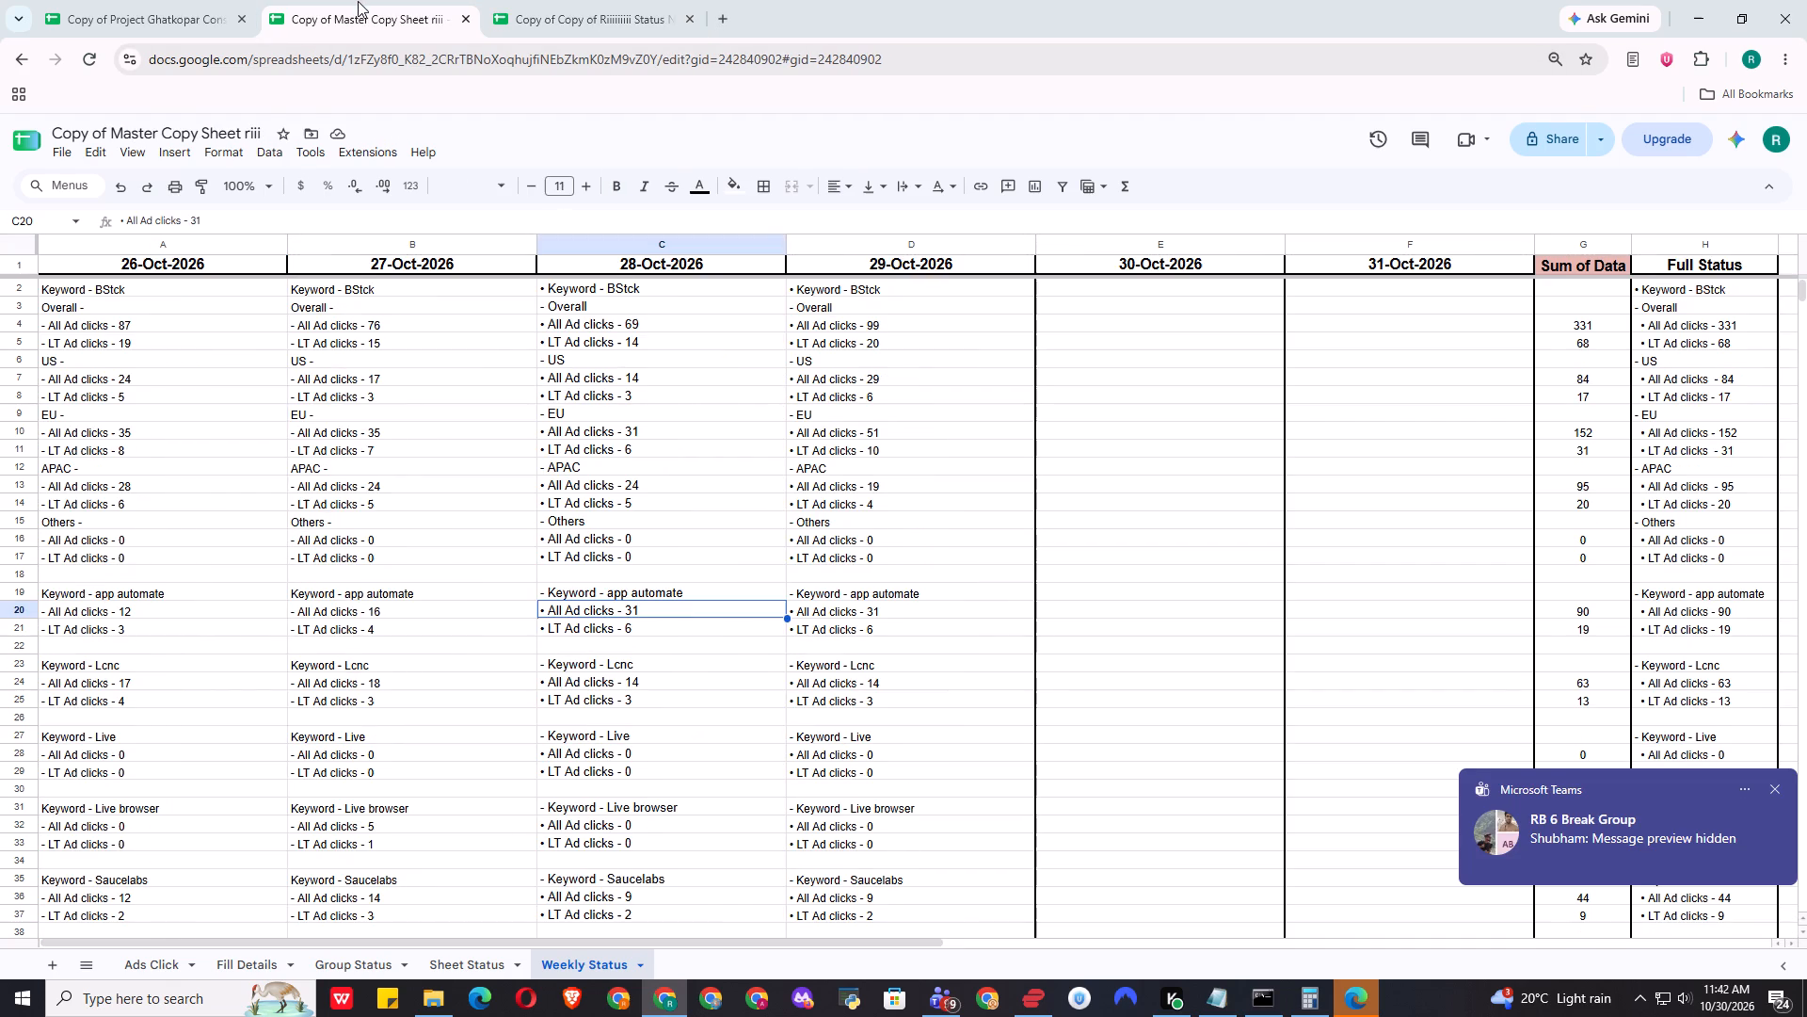
click(584, 2)
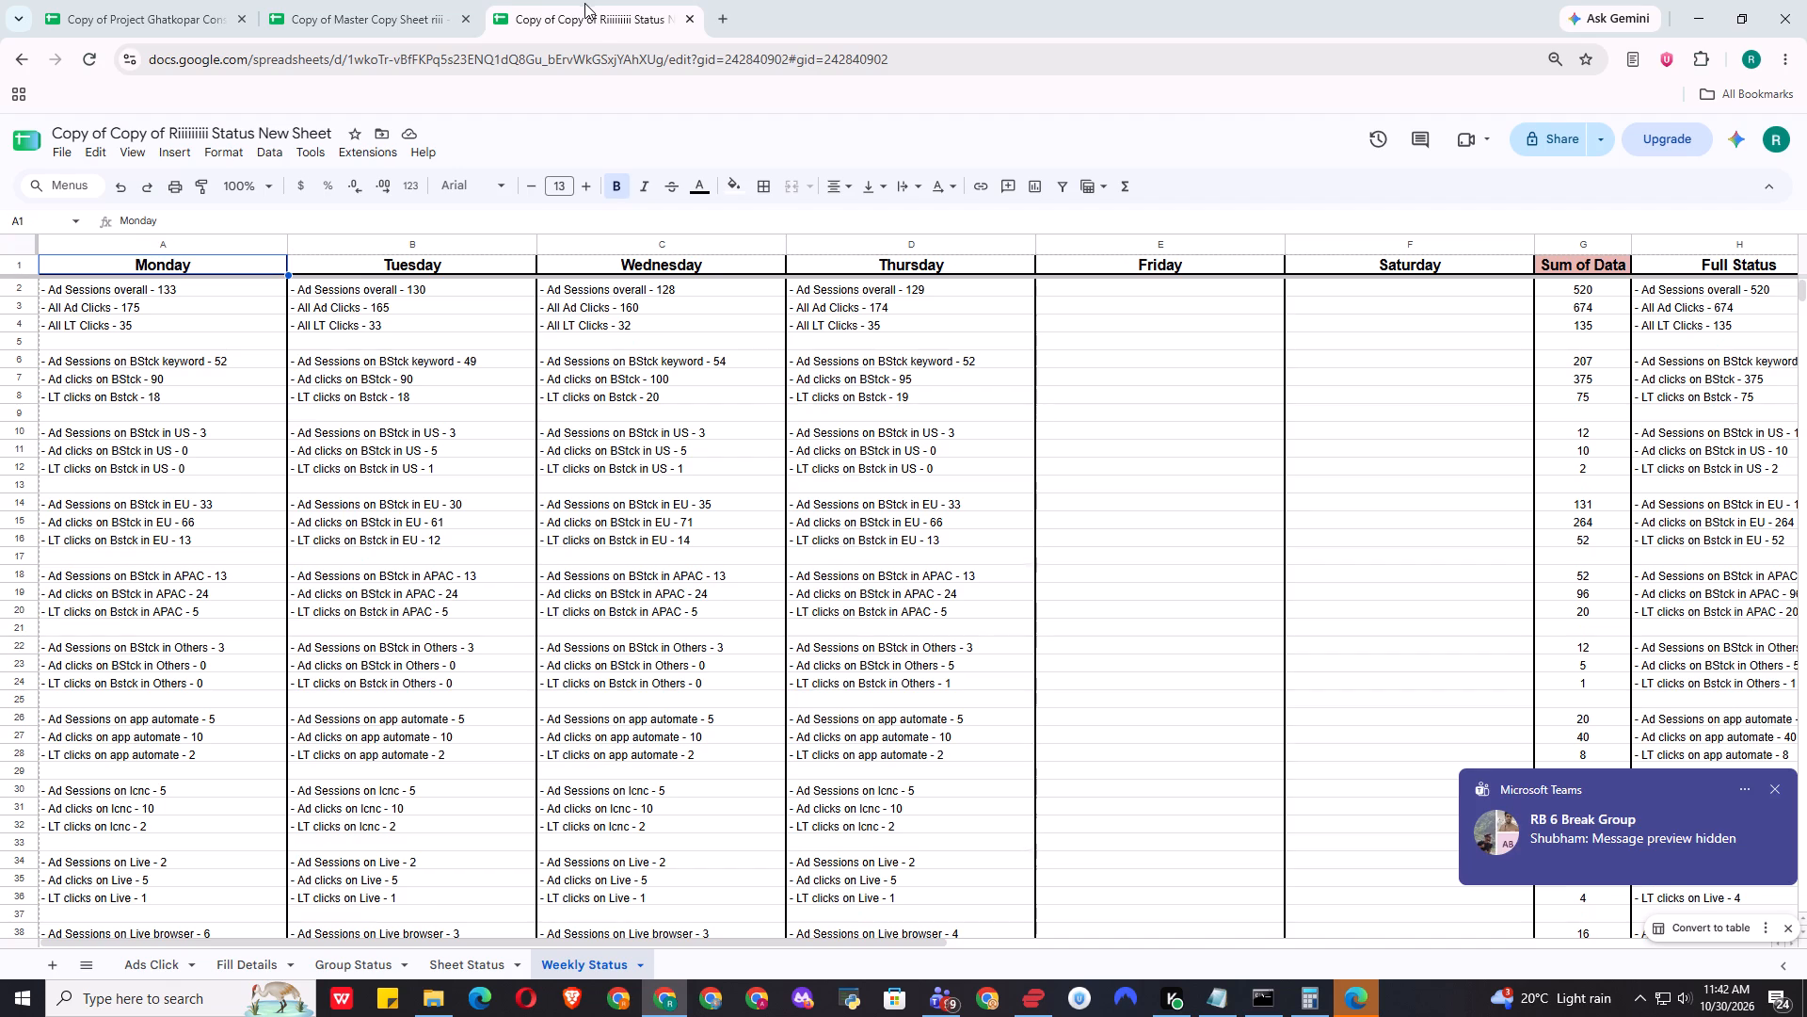
Compare the master sheet copy's Weekly Status sheet with the status copy's Sheet Status, Group Status and Weekly Status sheets.
click(458, 955)
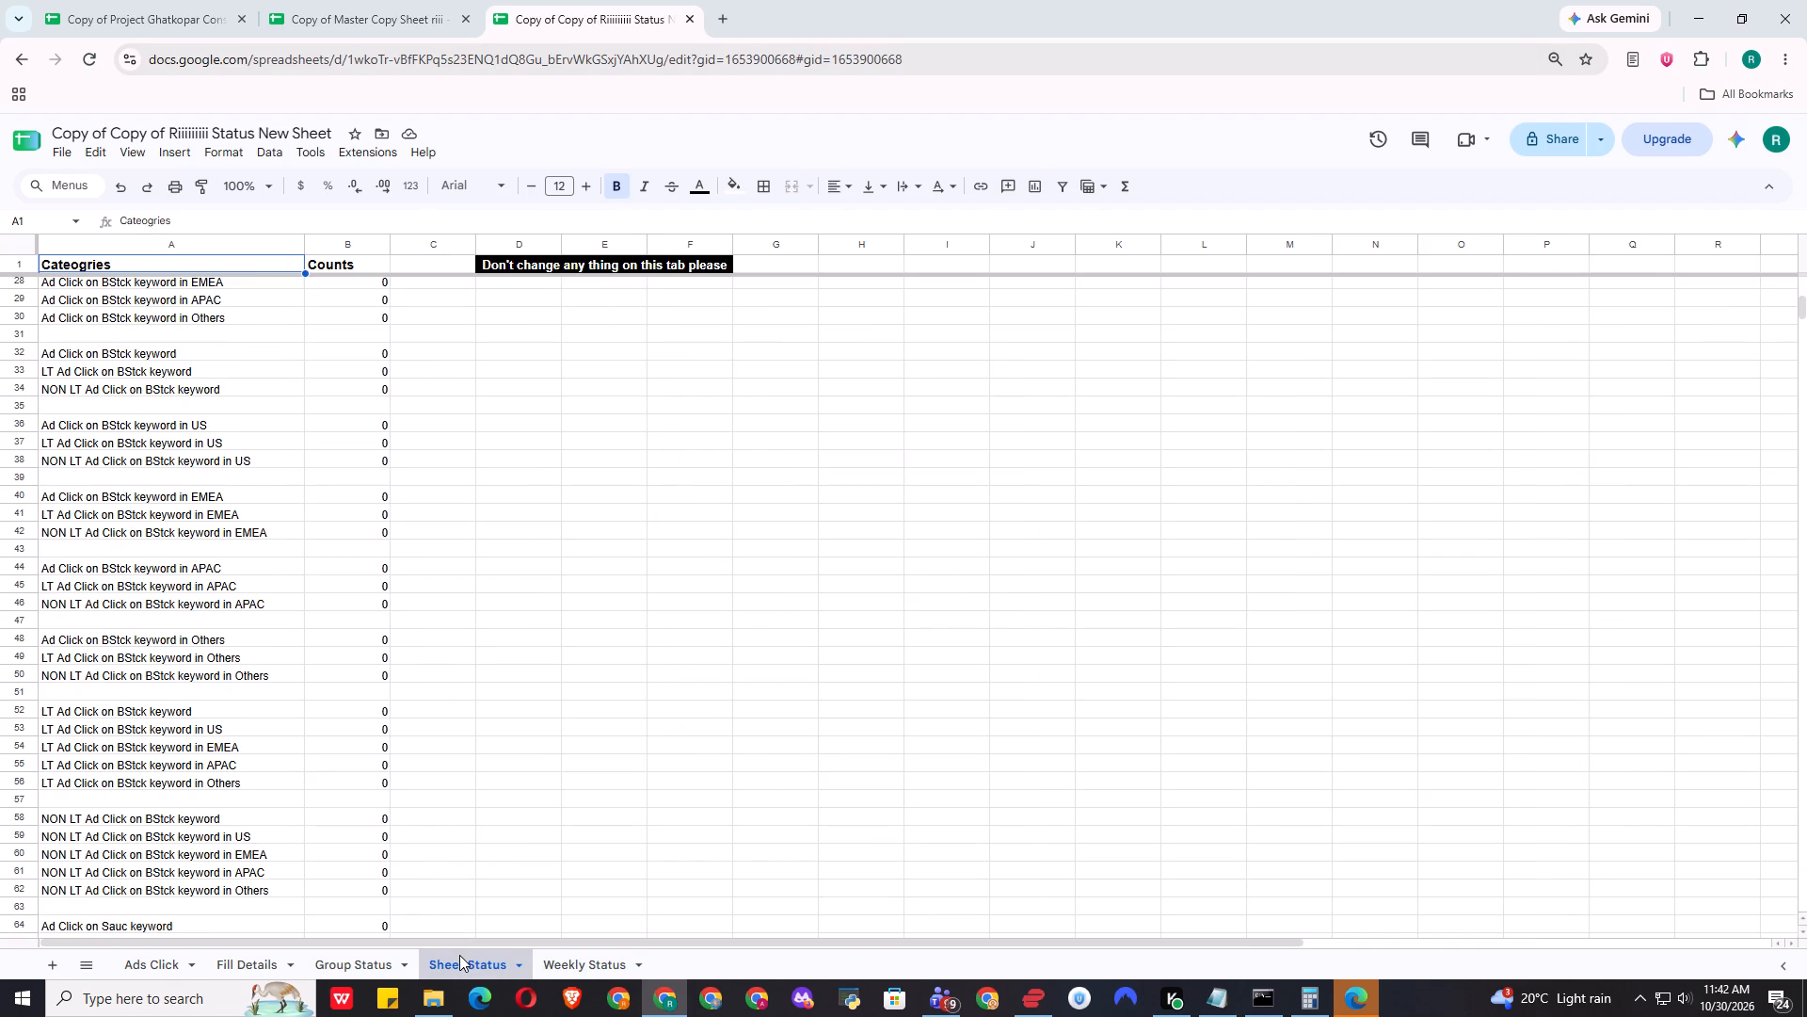
scroll(846, 890, up, 2)
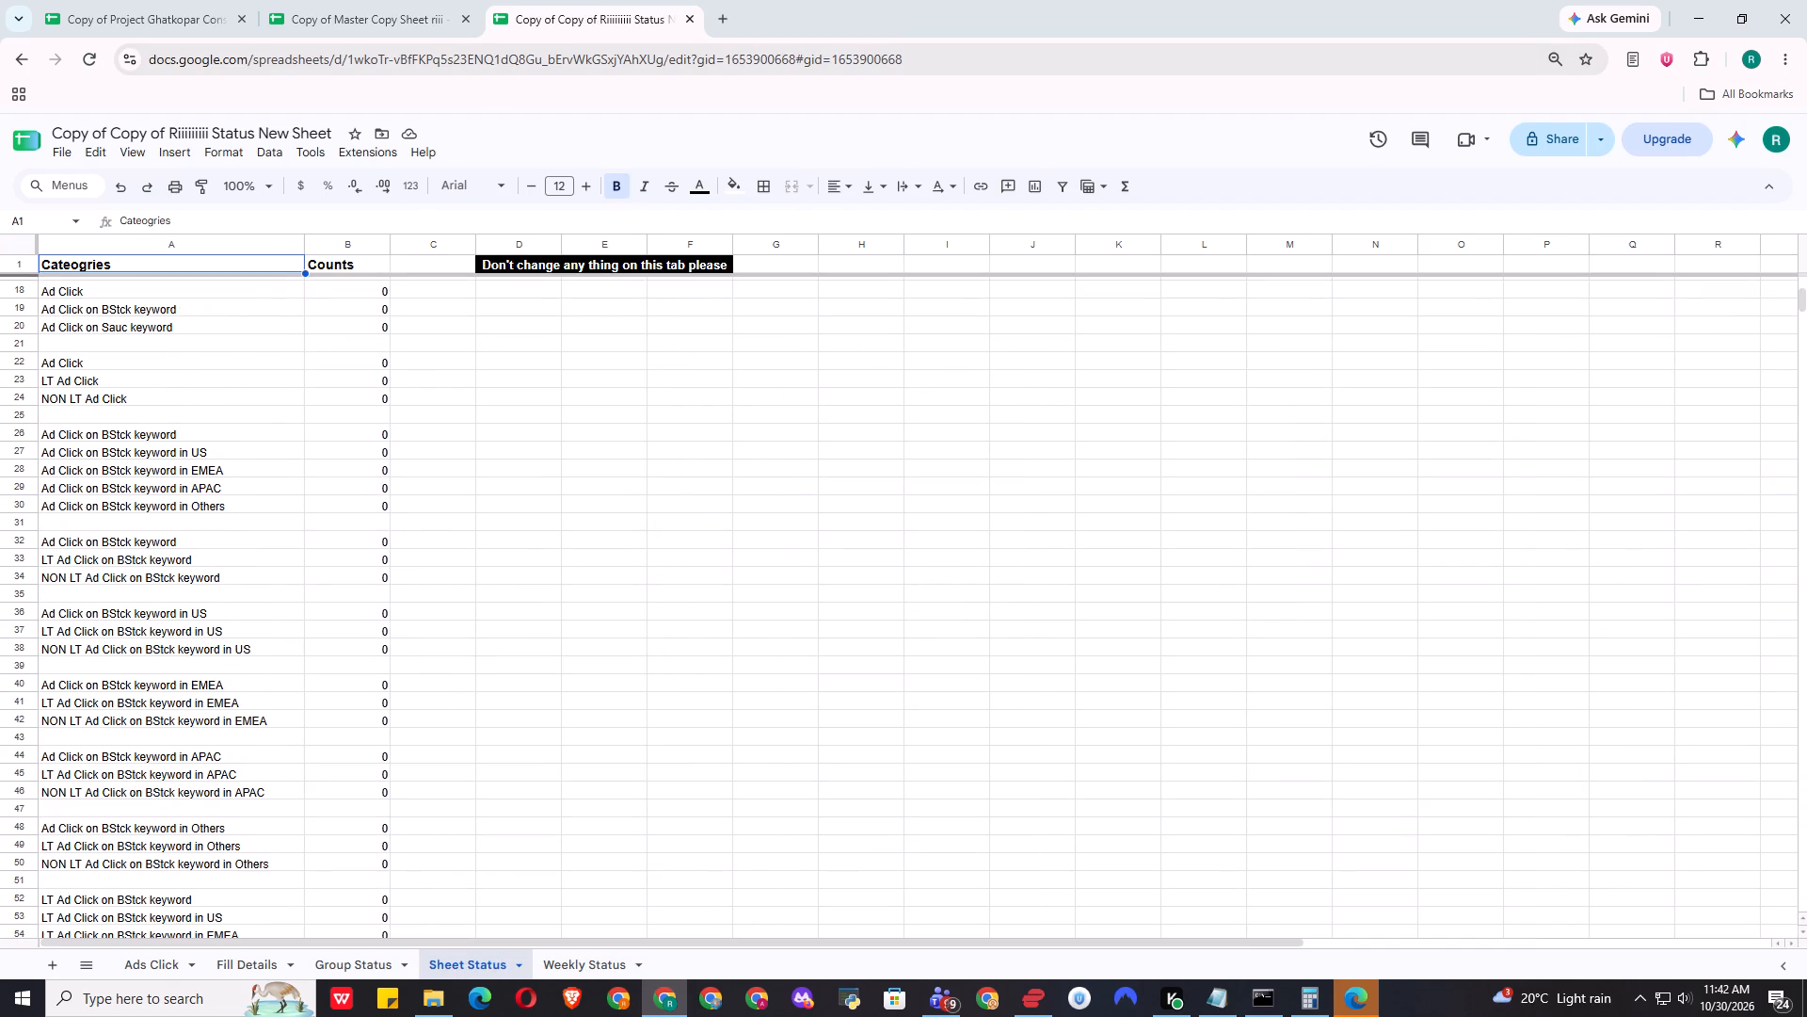
click(364, 955)
scroll(765, 726, up, 2)
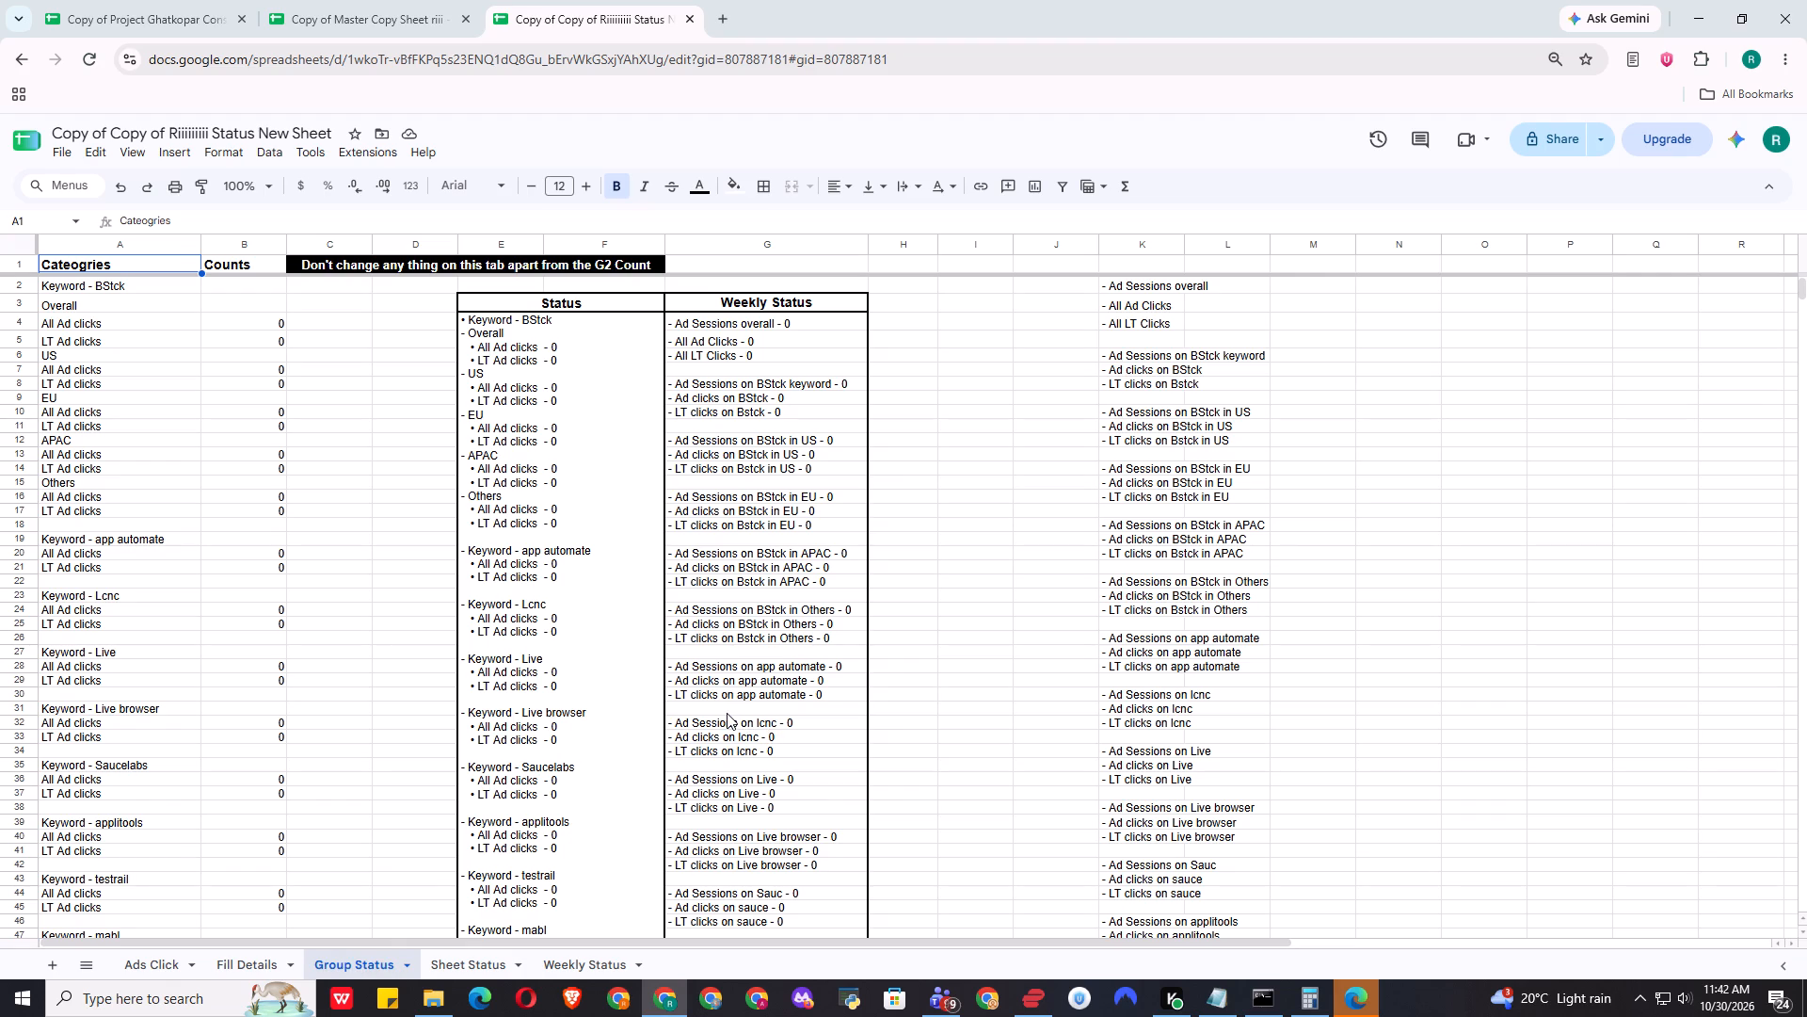
click(328, 7)
scroll(564, 511, up, 1)
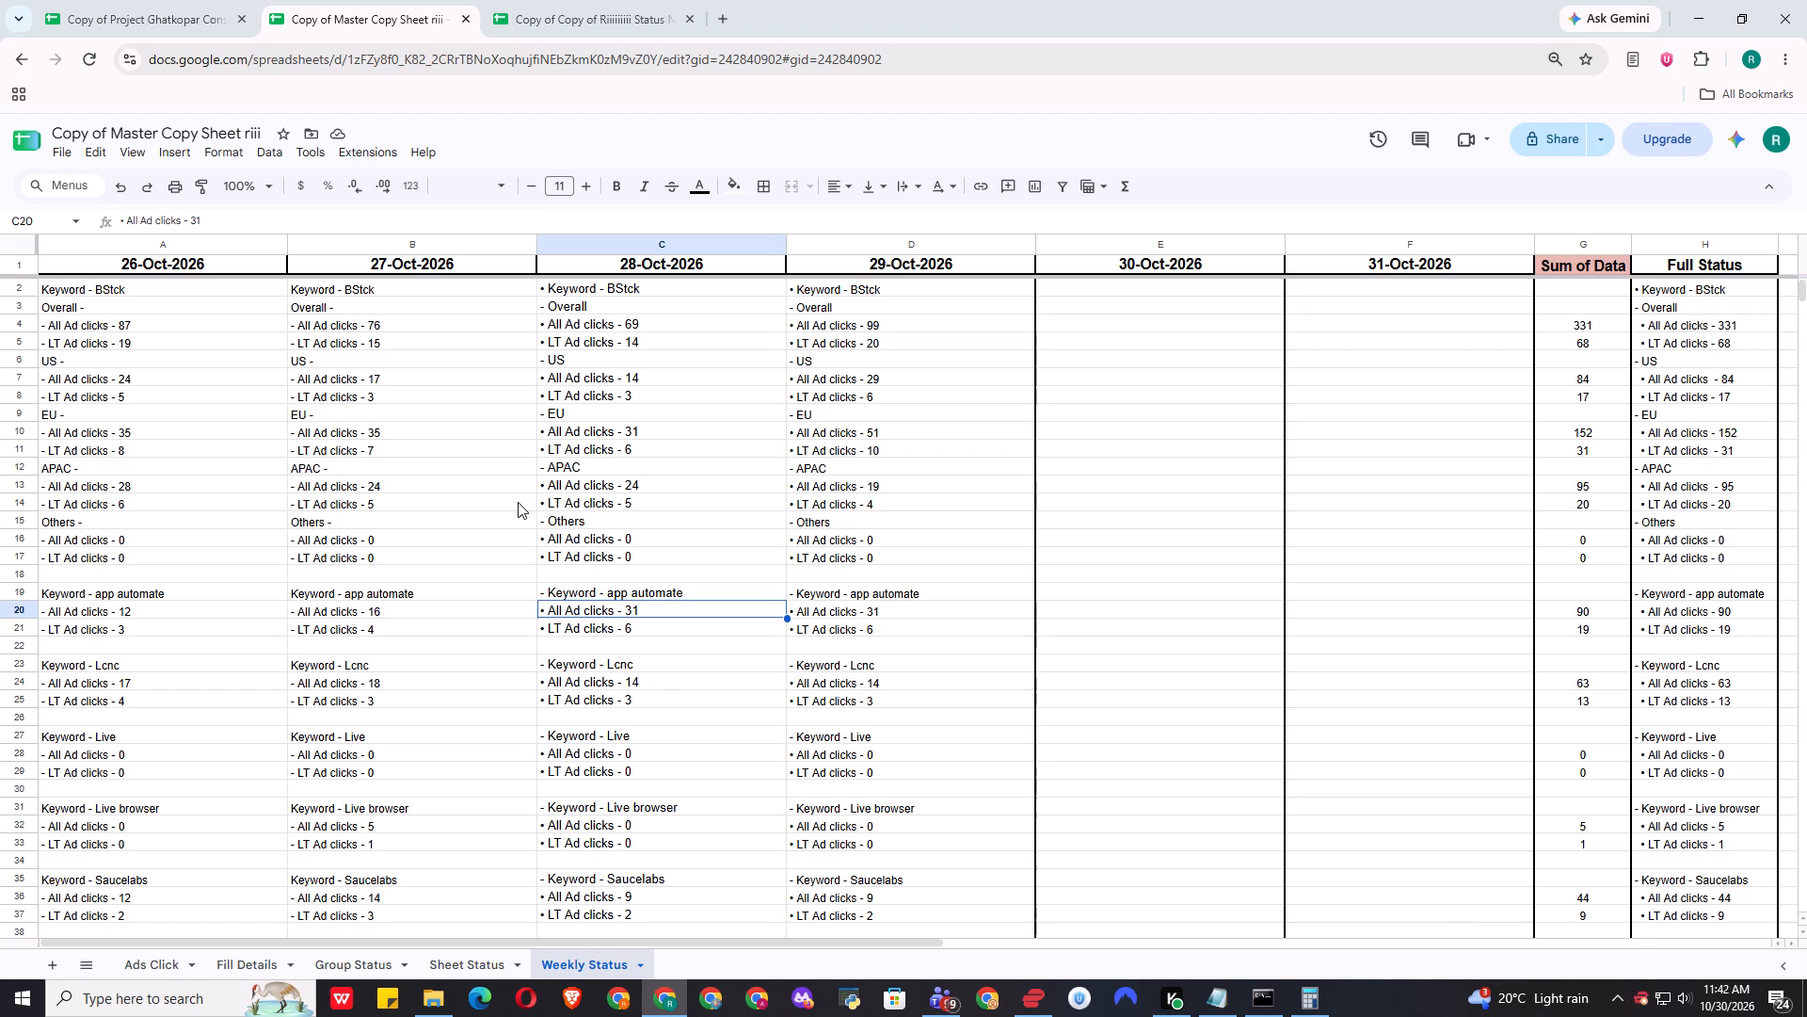
scroll(648, 706, up, 2)
scroll(640, 702, down, 2)
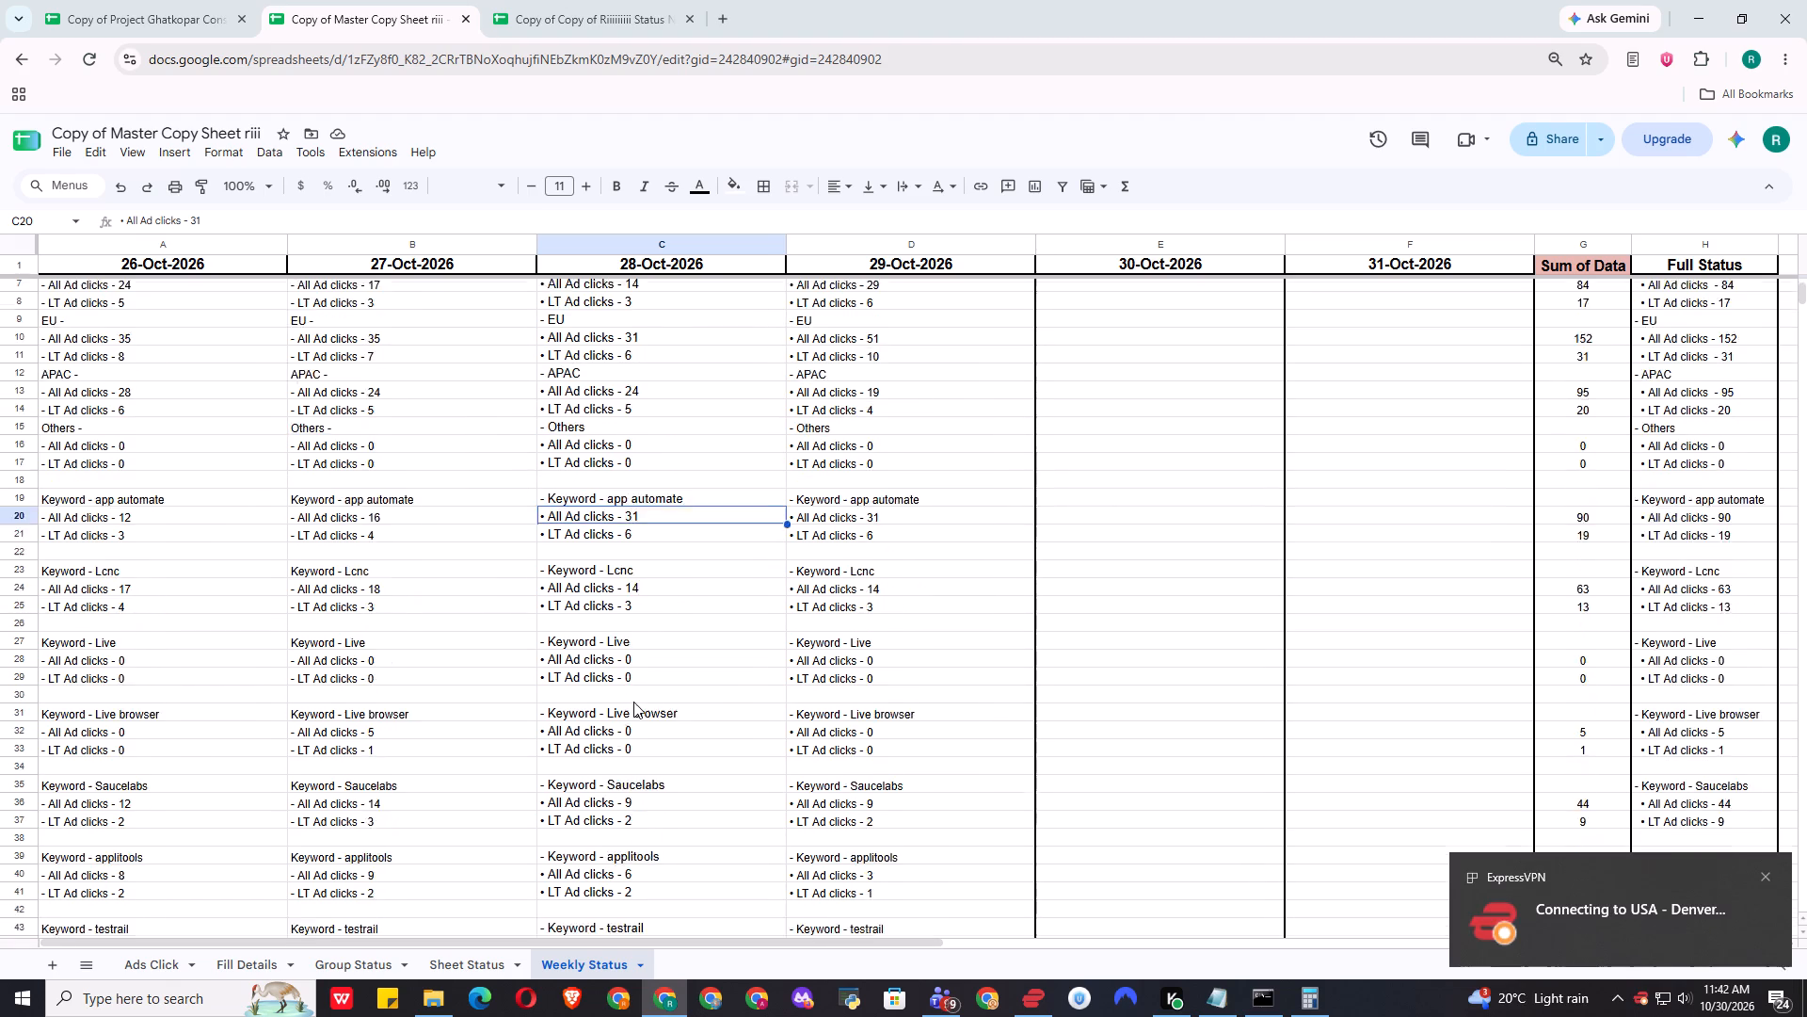
scroll(633, 702, down, 1)
scroll(616, 701, up, 6)
click(612, 0)
scroll(773, 508, up, 3)
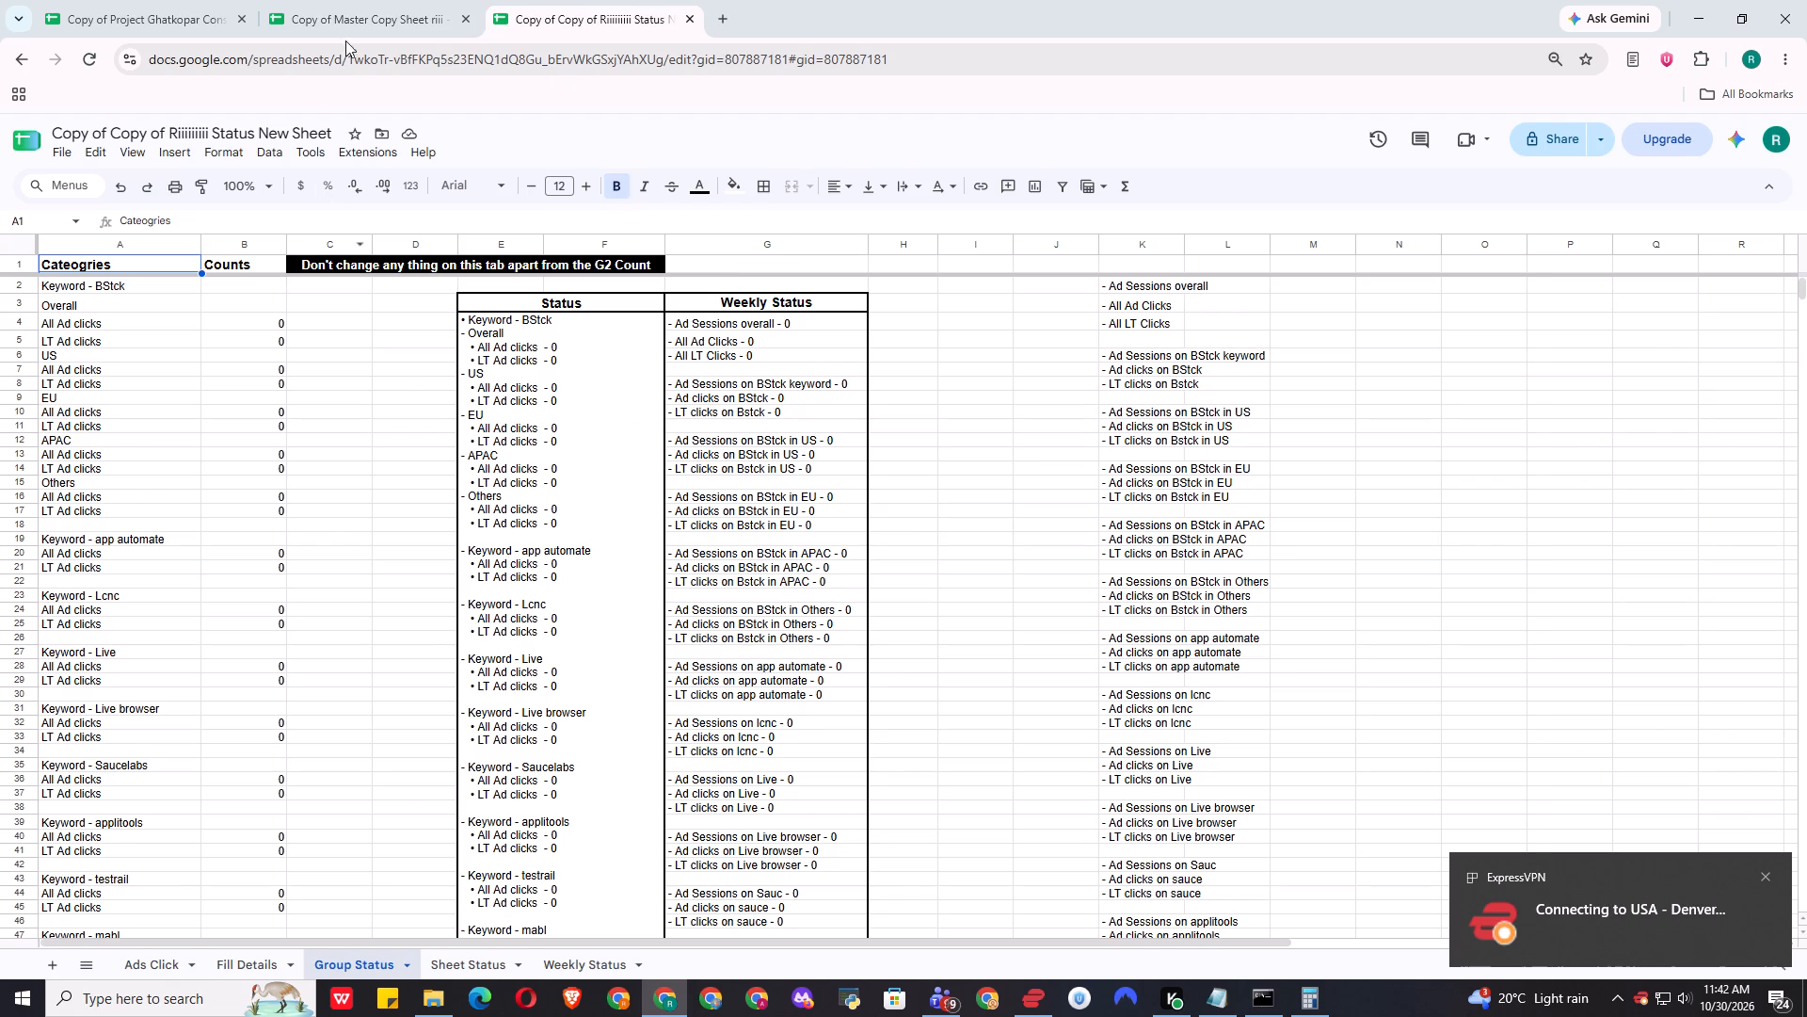
click(354, 0)
scroll(662, 542, up, 2)
click(573, 5)
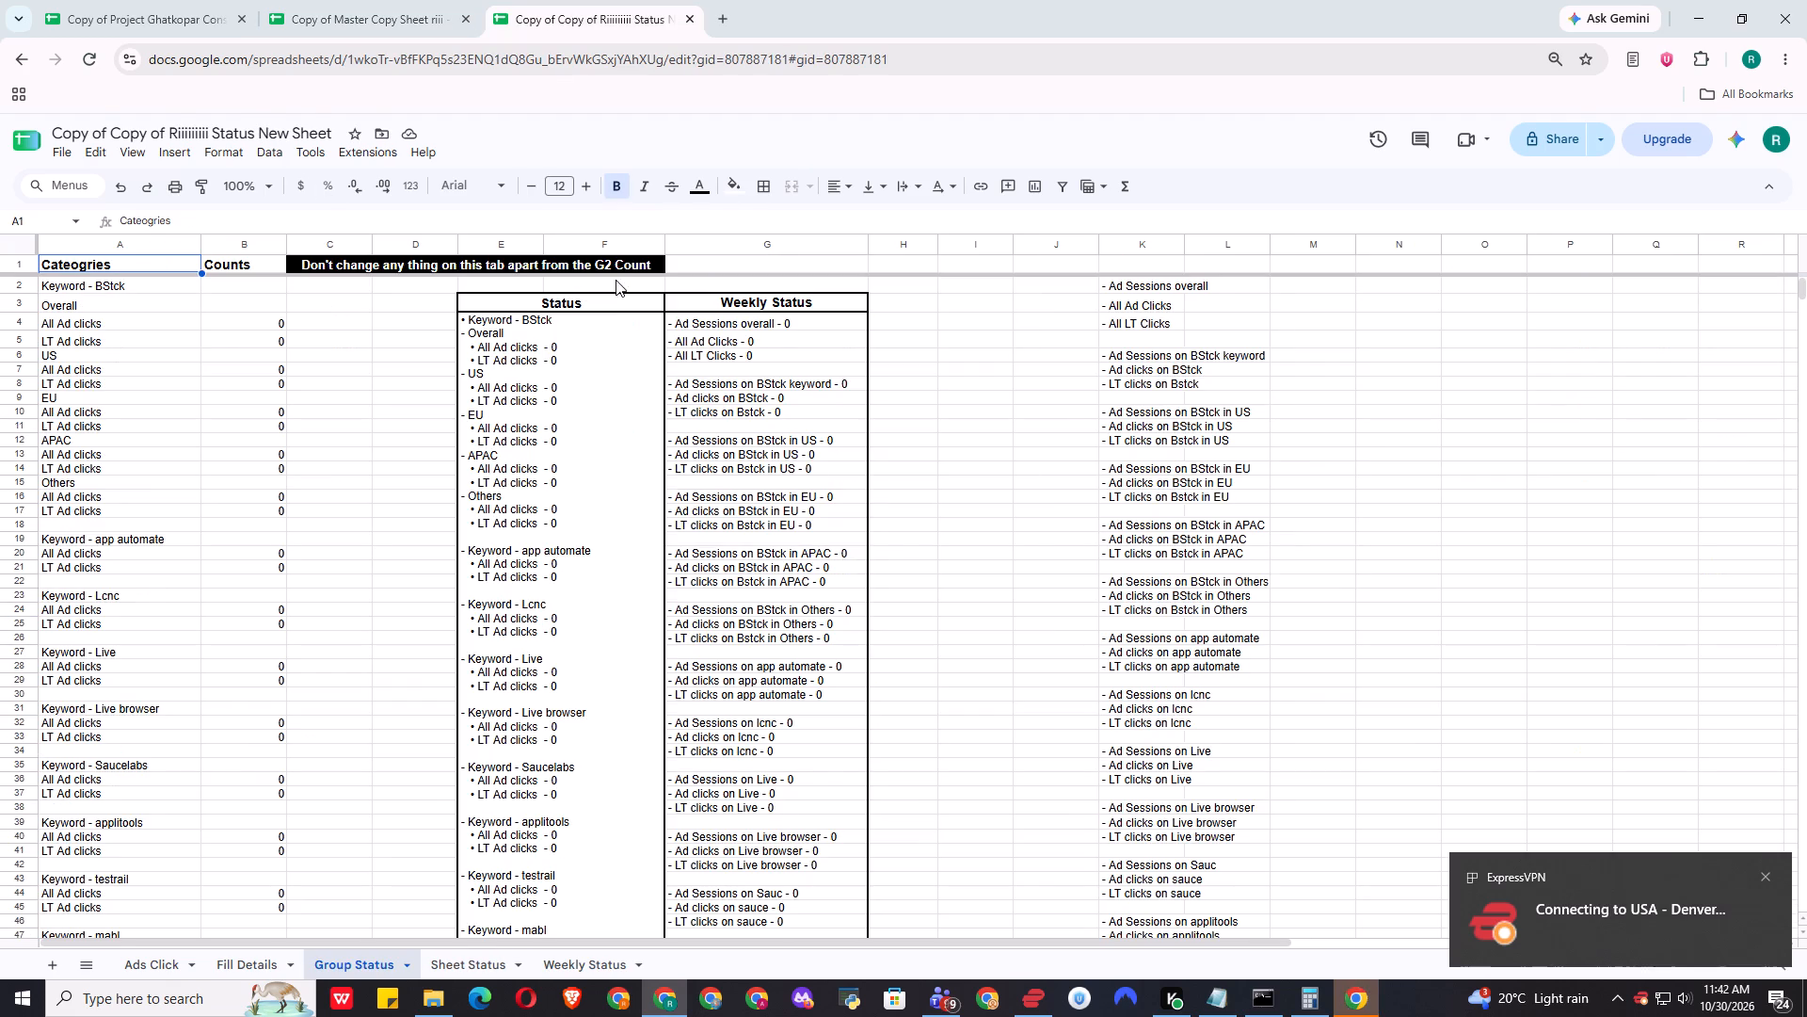
click(558, 960)
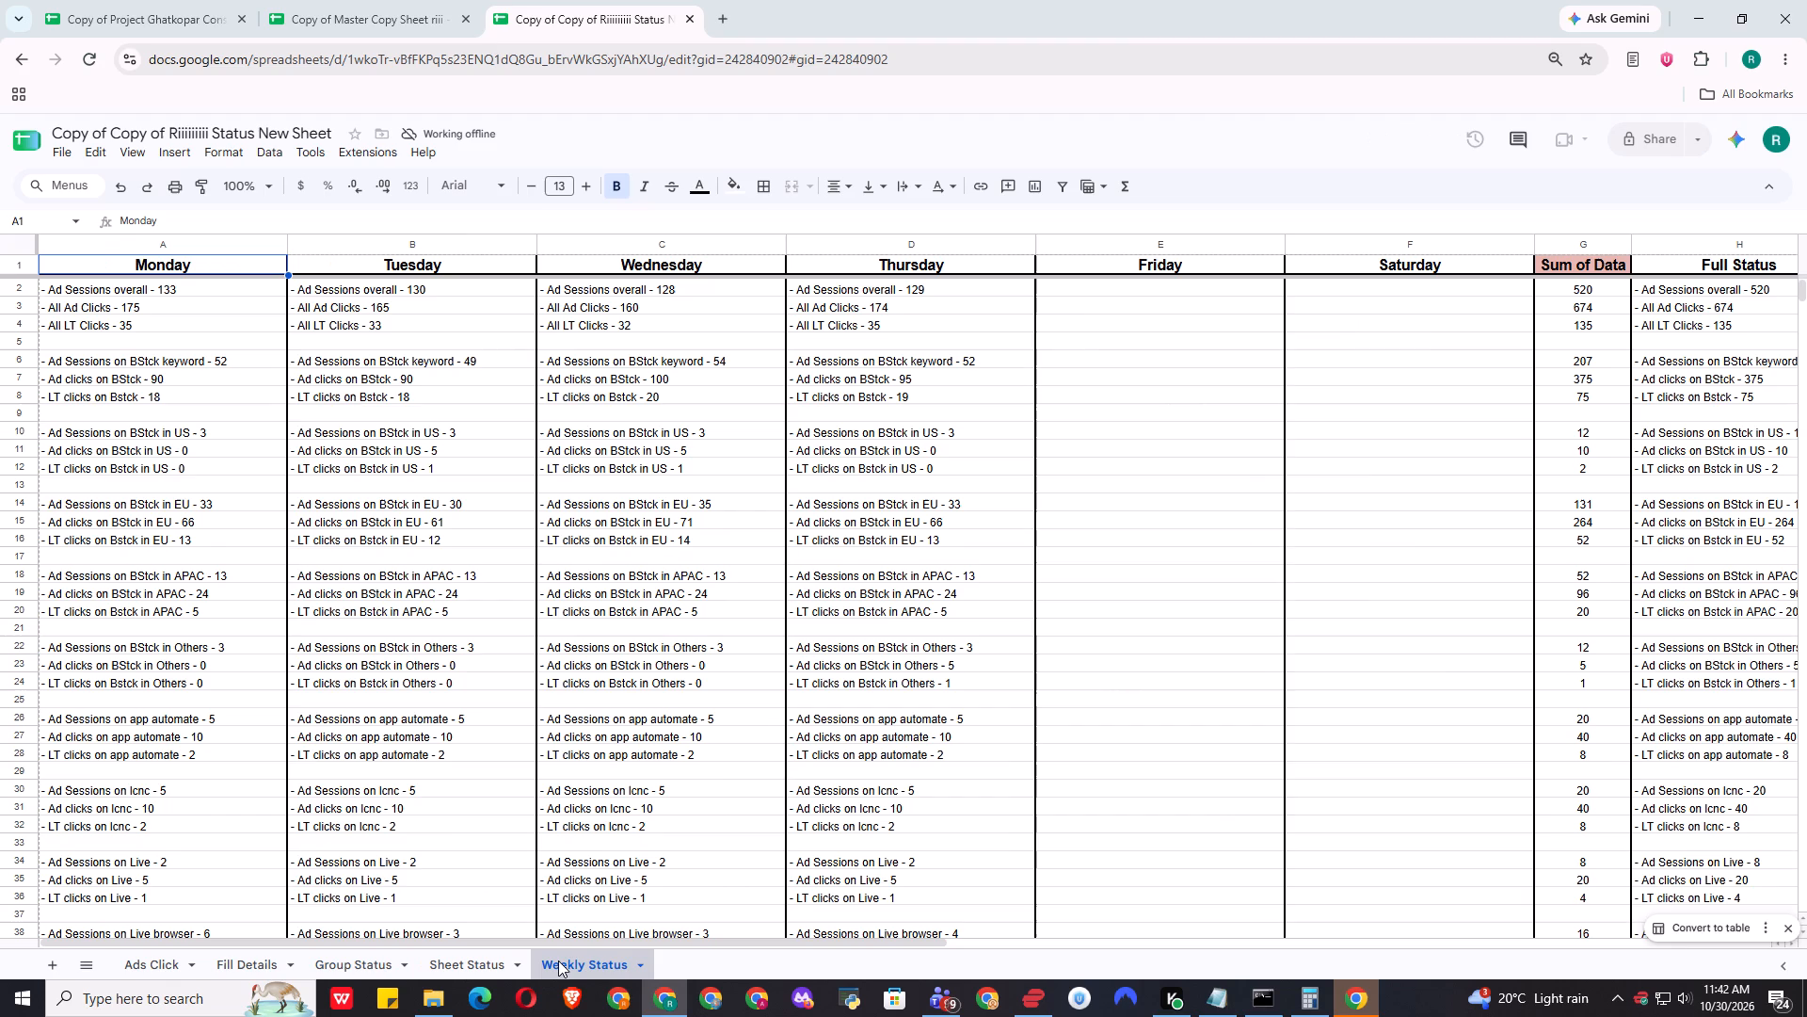
scroll(682, 742, up, 3)
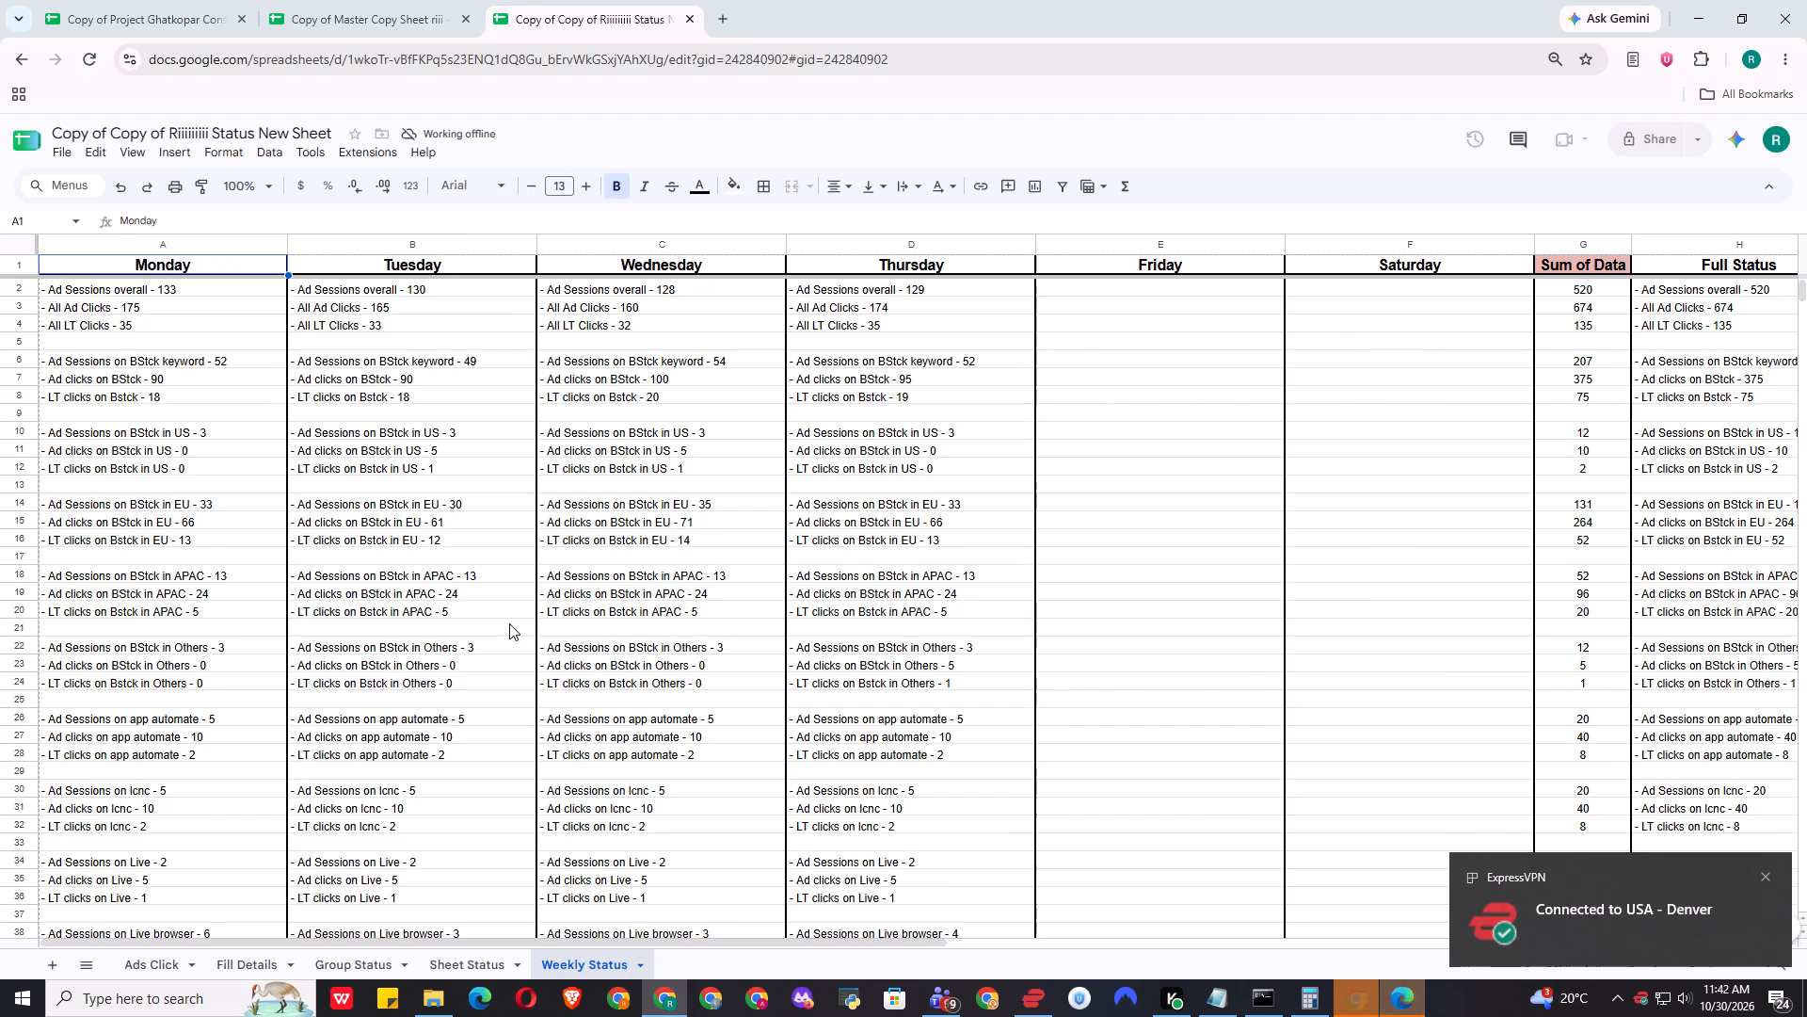
Look back through the status copy's Group Status, Sheet Status, Fill Details and Ads Click sheets.
click(354, 961)
click(440, 961)
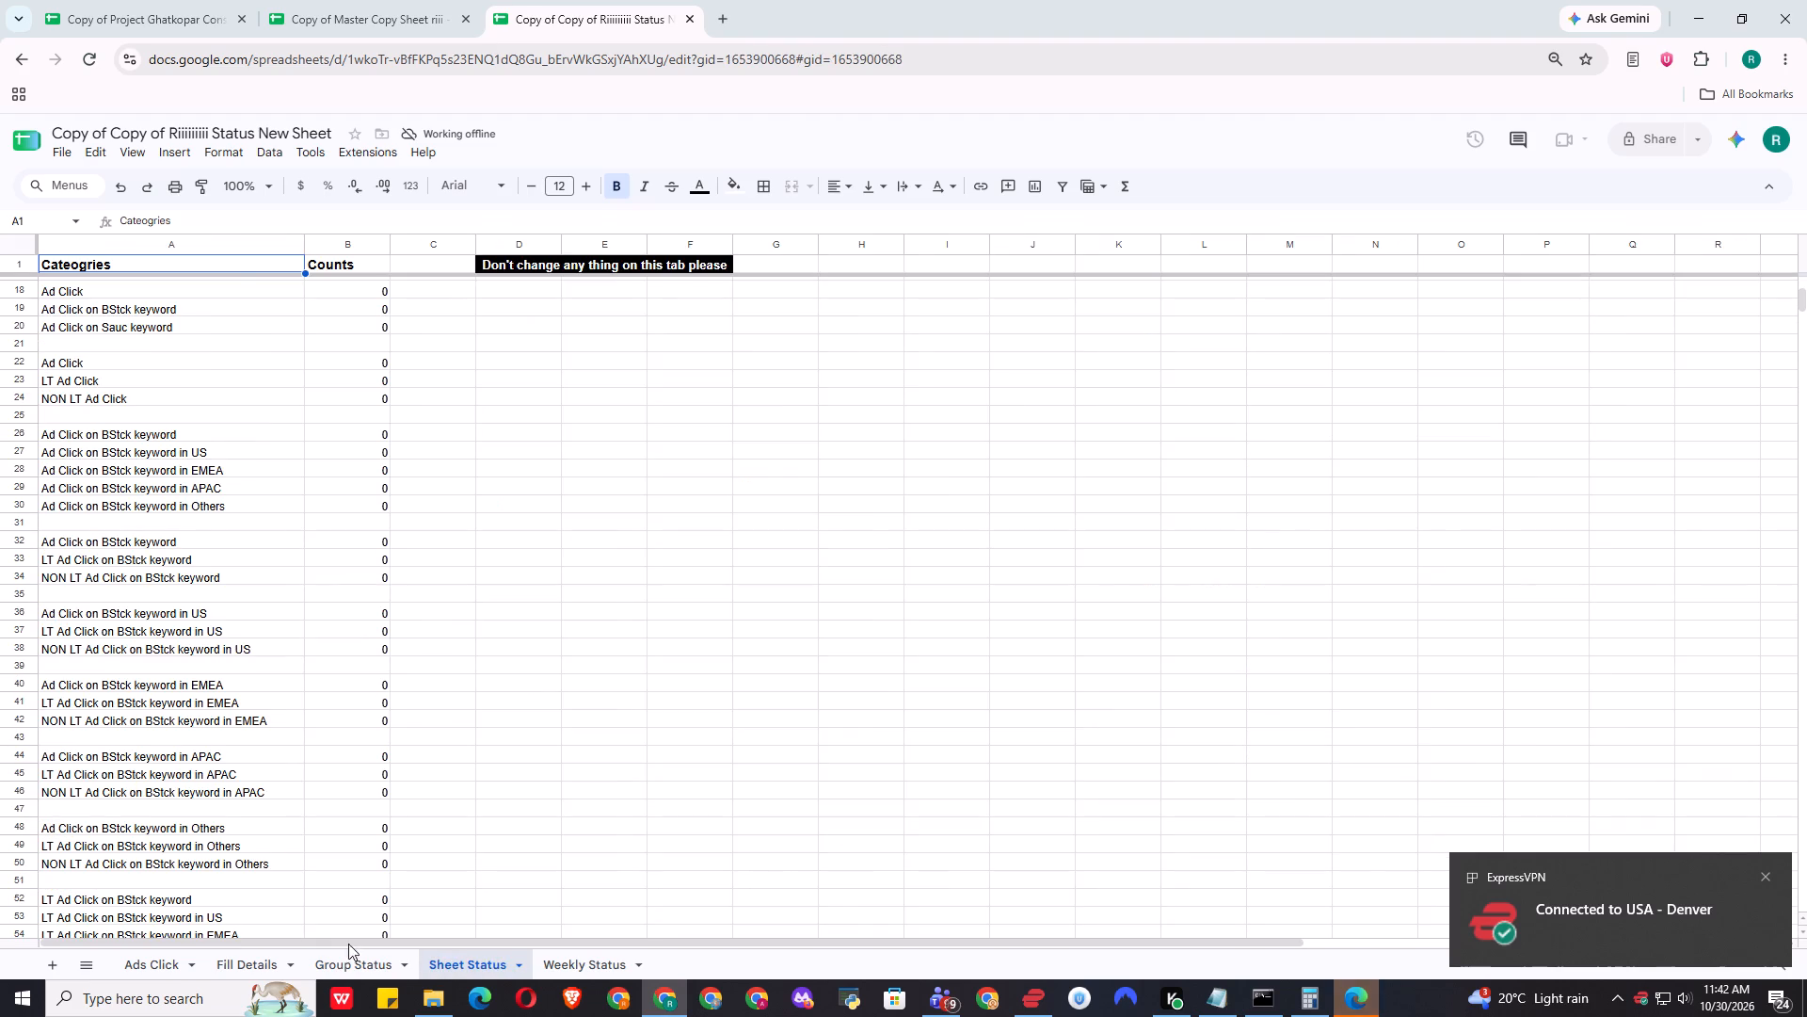
click(246, 960)
scroll(764, 674, up, 2)
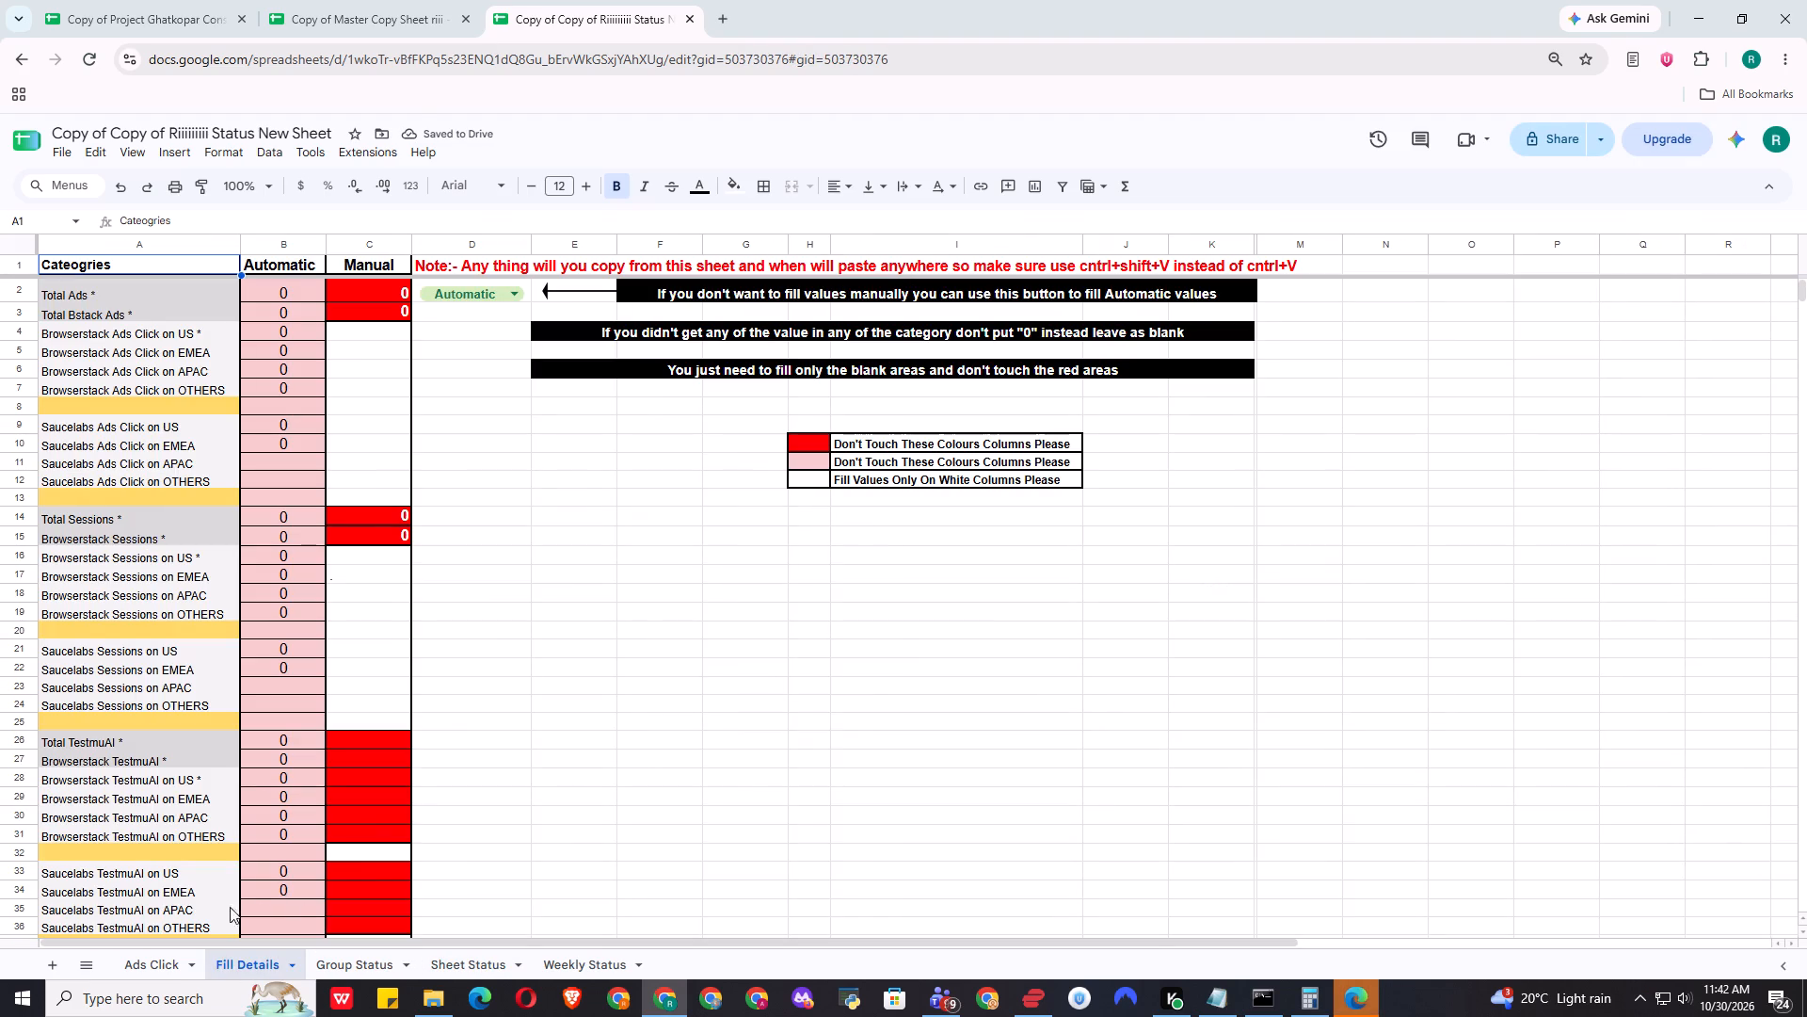
click(137, 961)
scroll(638, 716, up, 2)
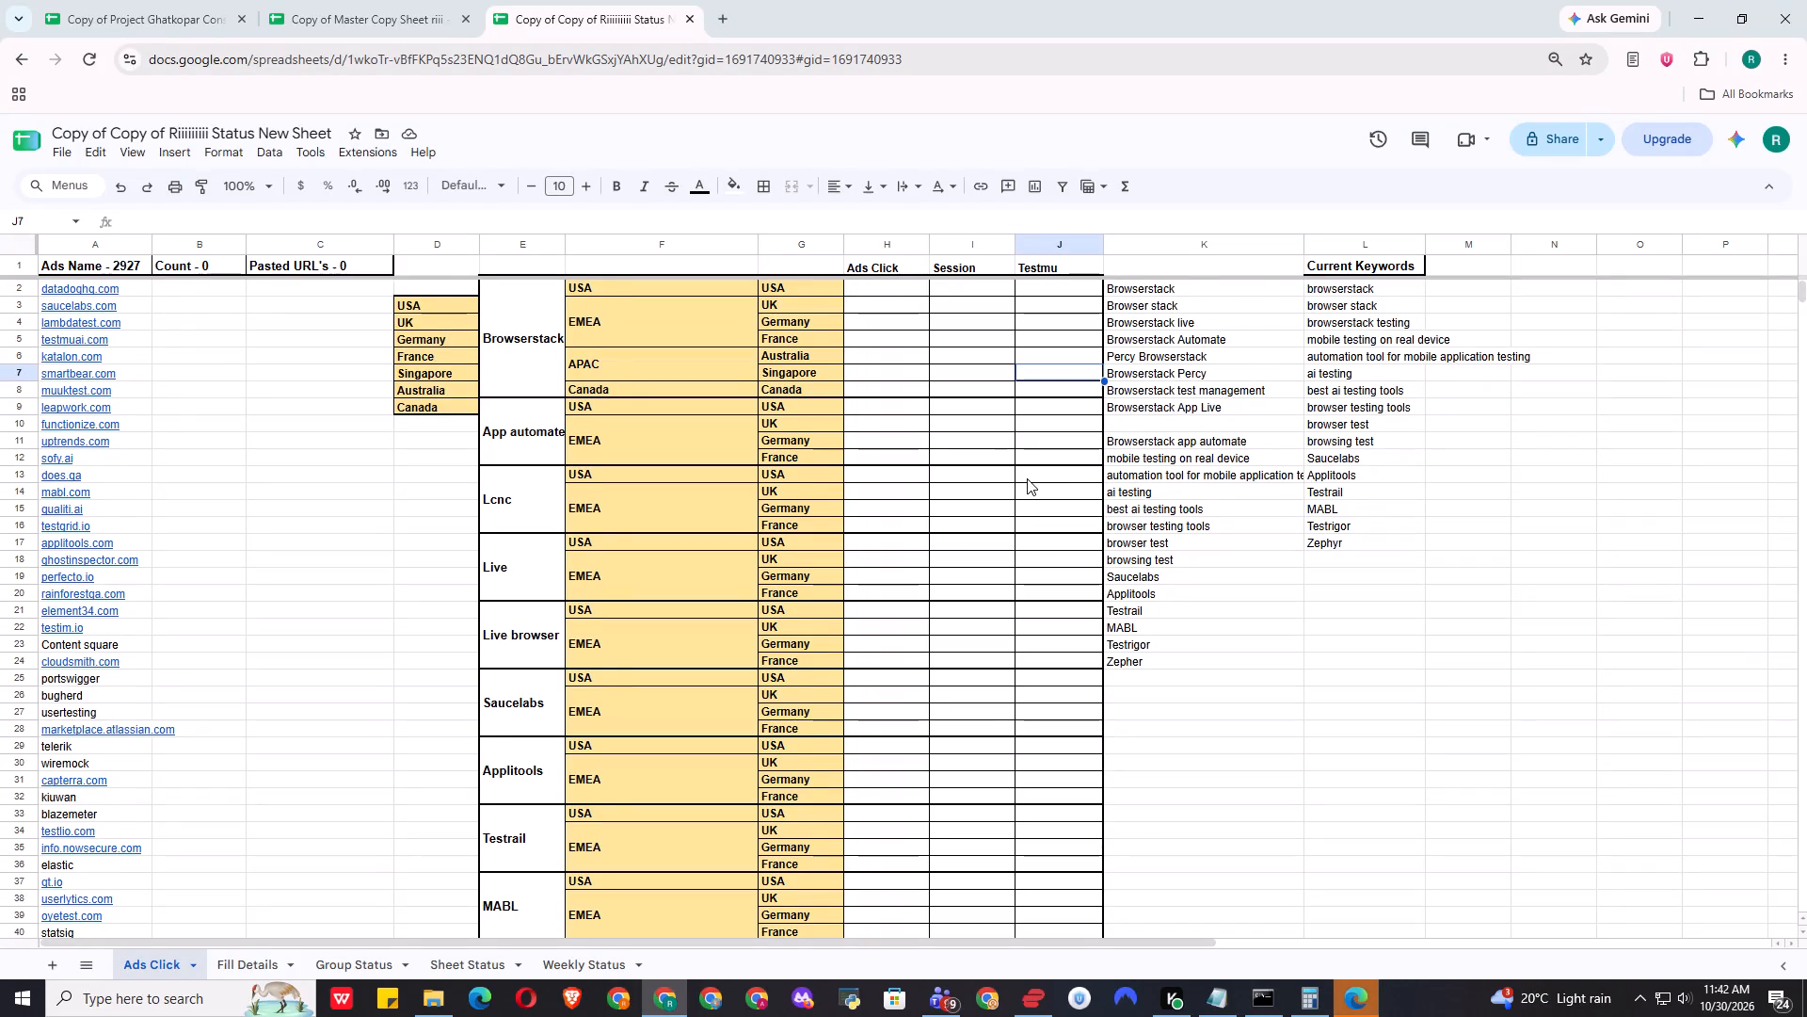
scroll(997, 508, down, 2)
scroll(1018, 776, up, 3)
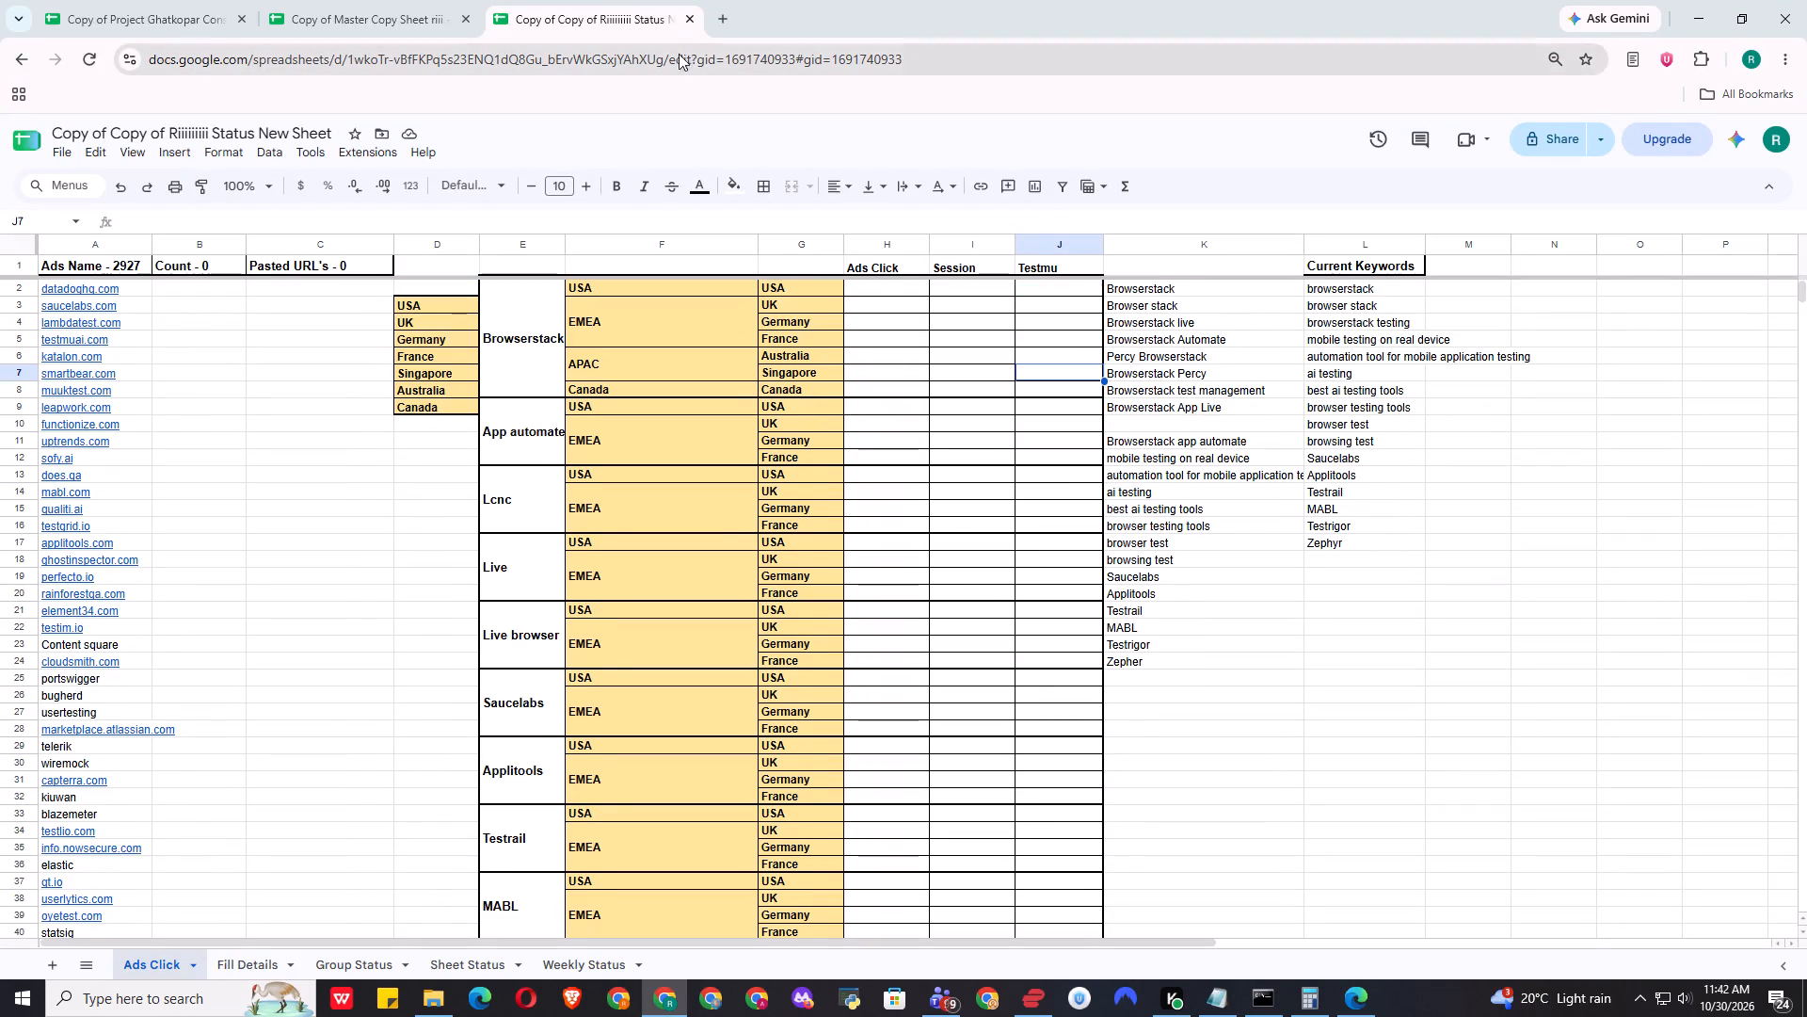
click(403, 3)
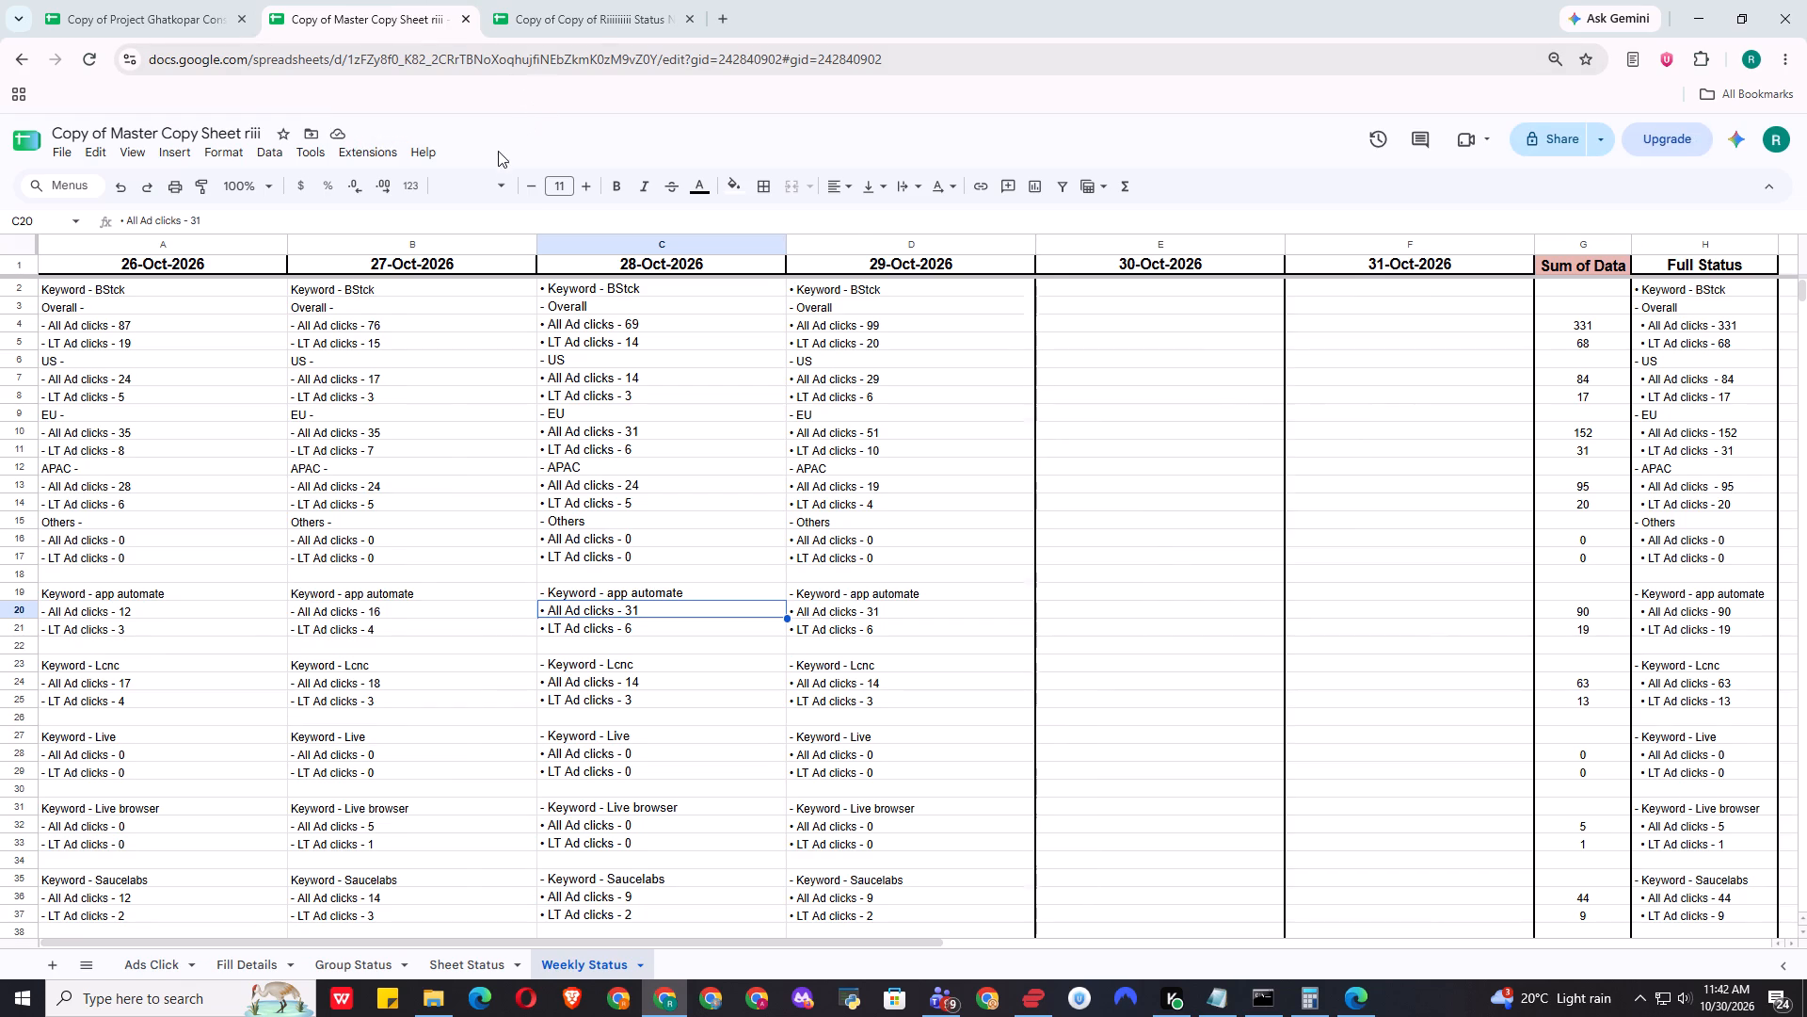
Copy the web address of the status copy's Ads Click sheet.
click(657, 0)
drag(923, 66, 0, 362)
key(ctrl+c)
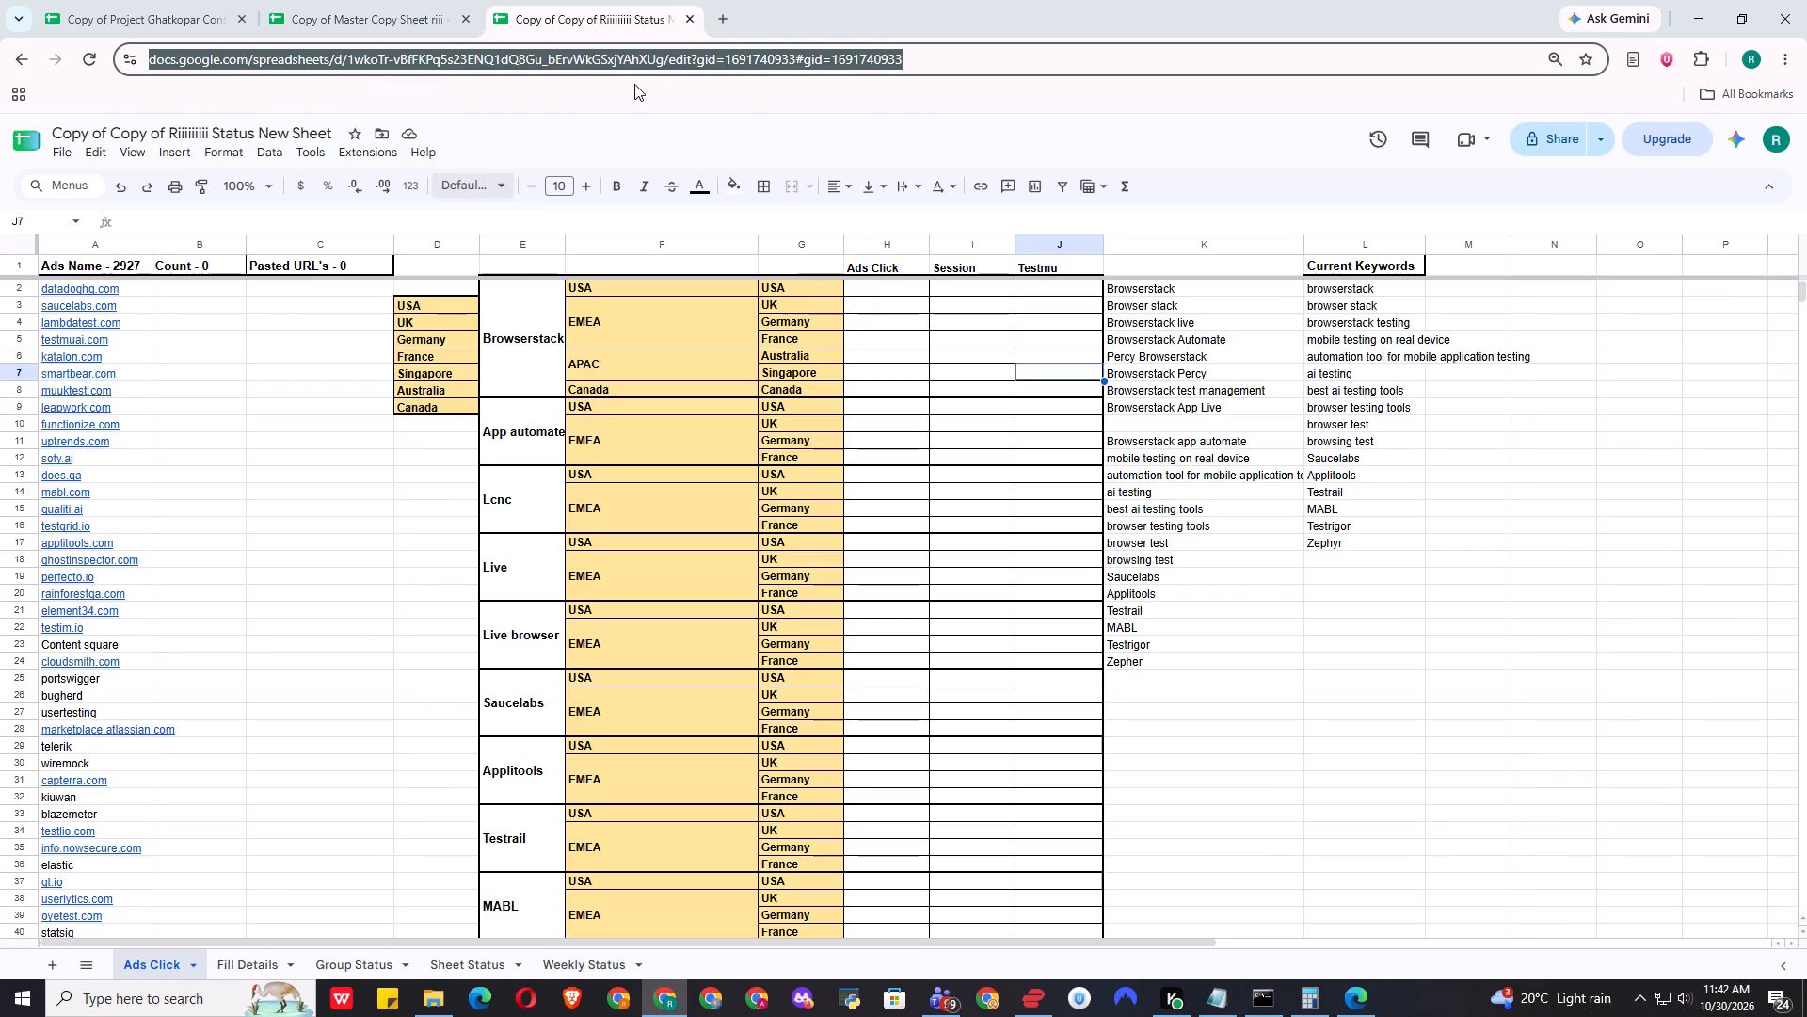
key(ctrl+c)
Remove the SQL shortcut from the browser's new tab page.
click(722, 17)
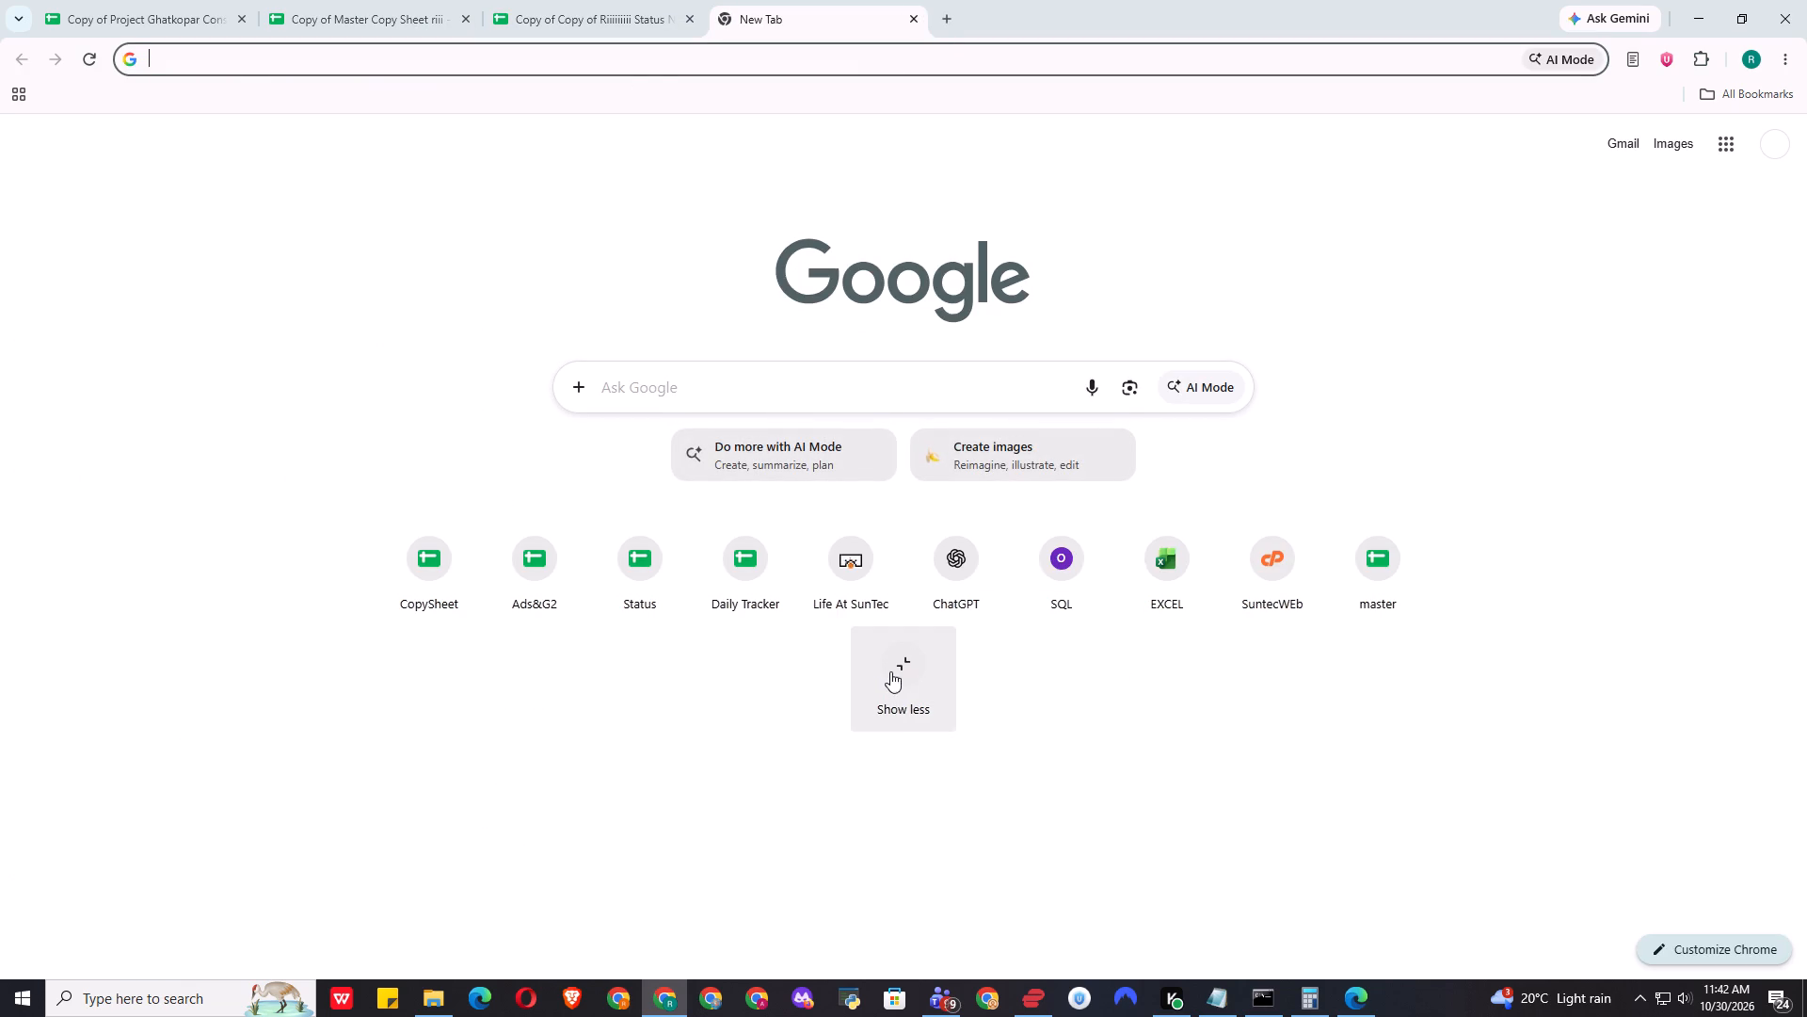
click(679, 673)
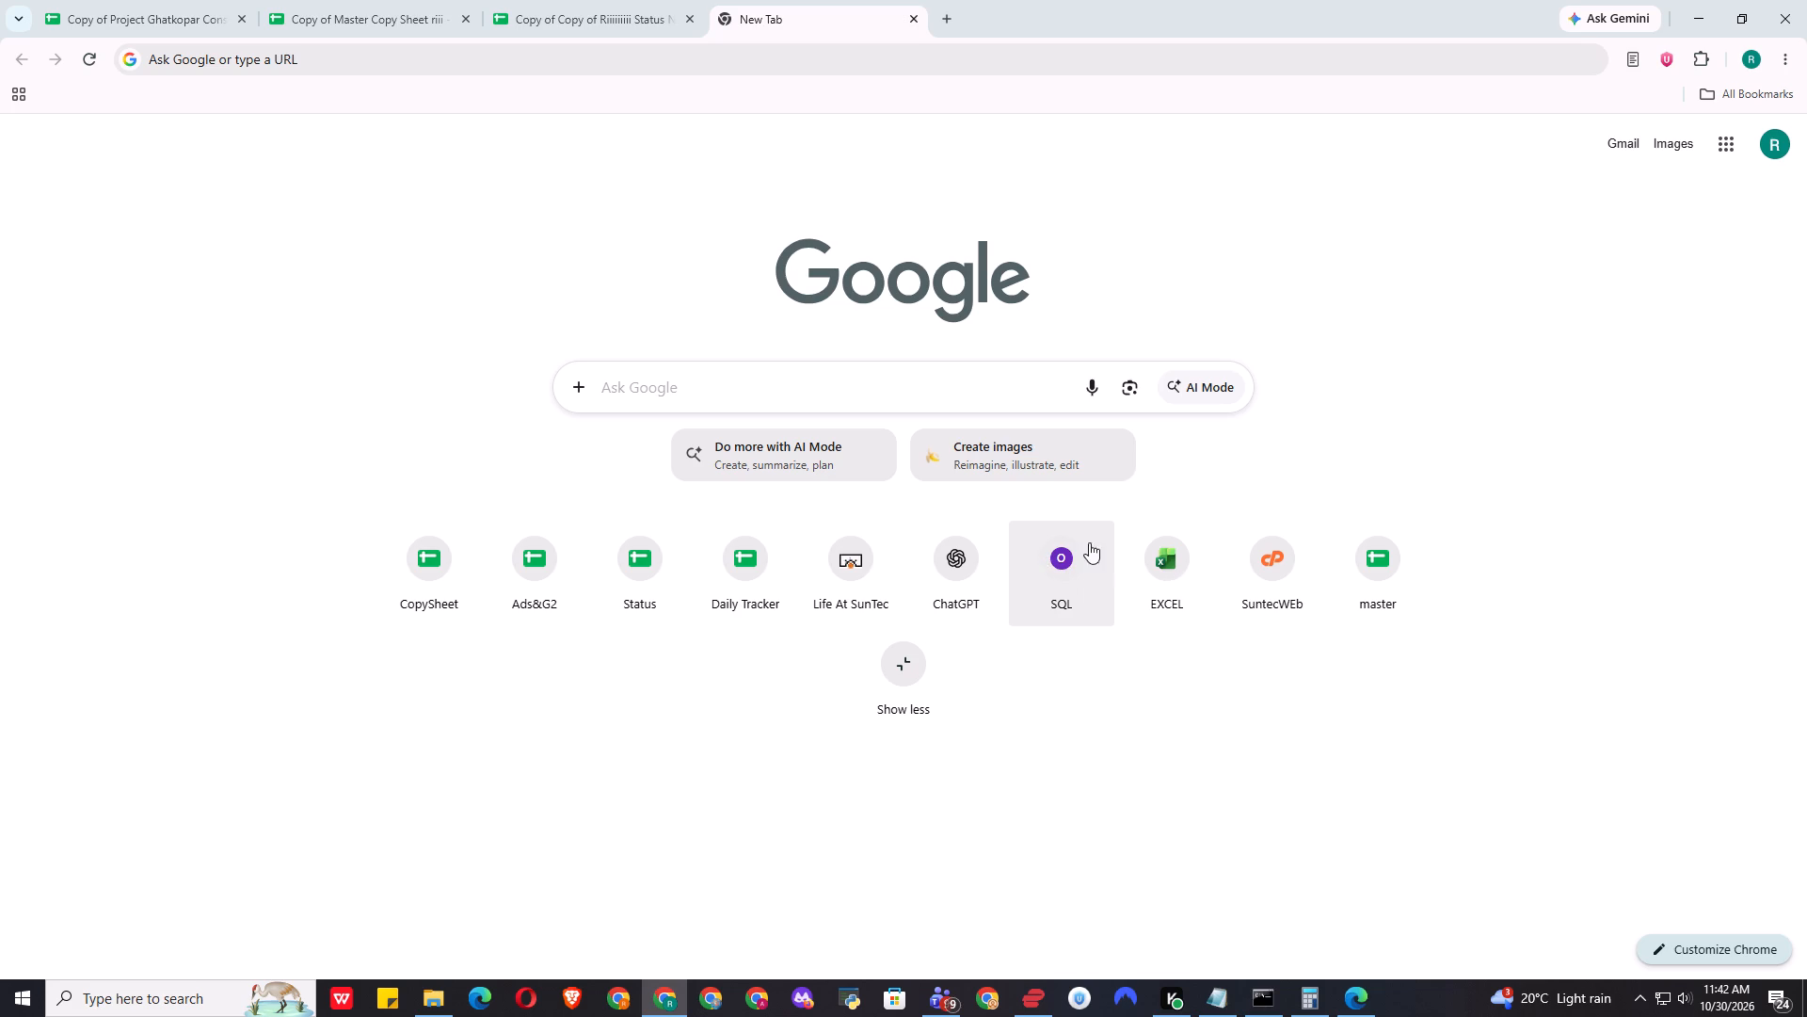
click(1110, 530)
click(1077, 582)
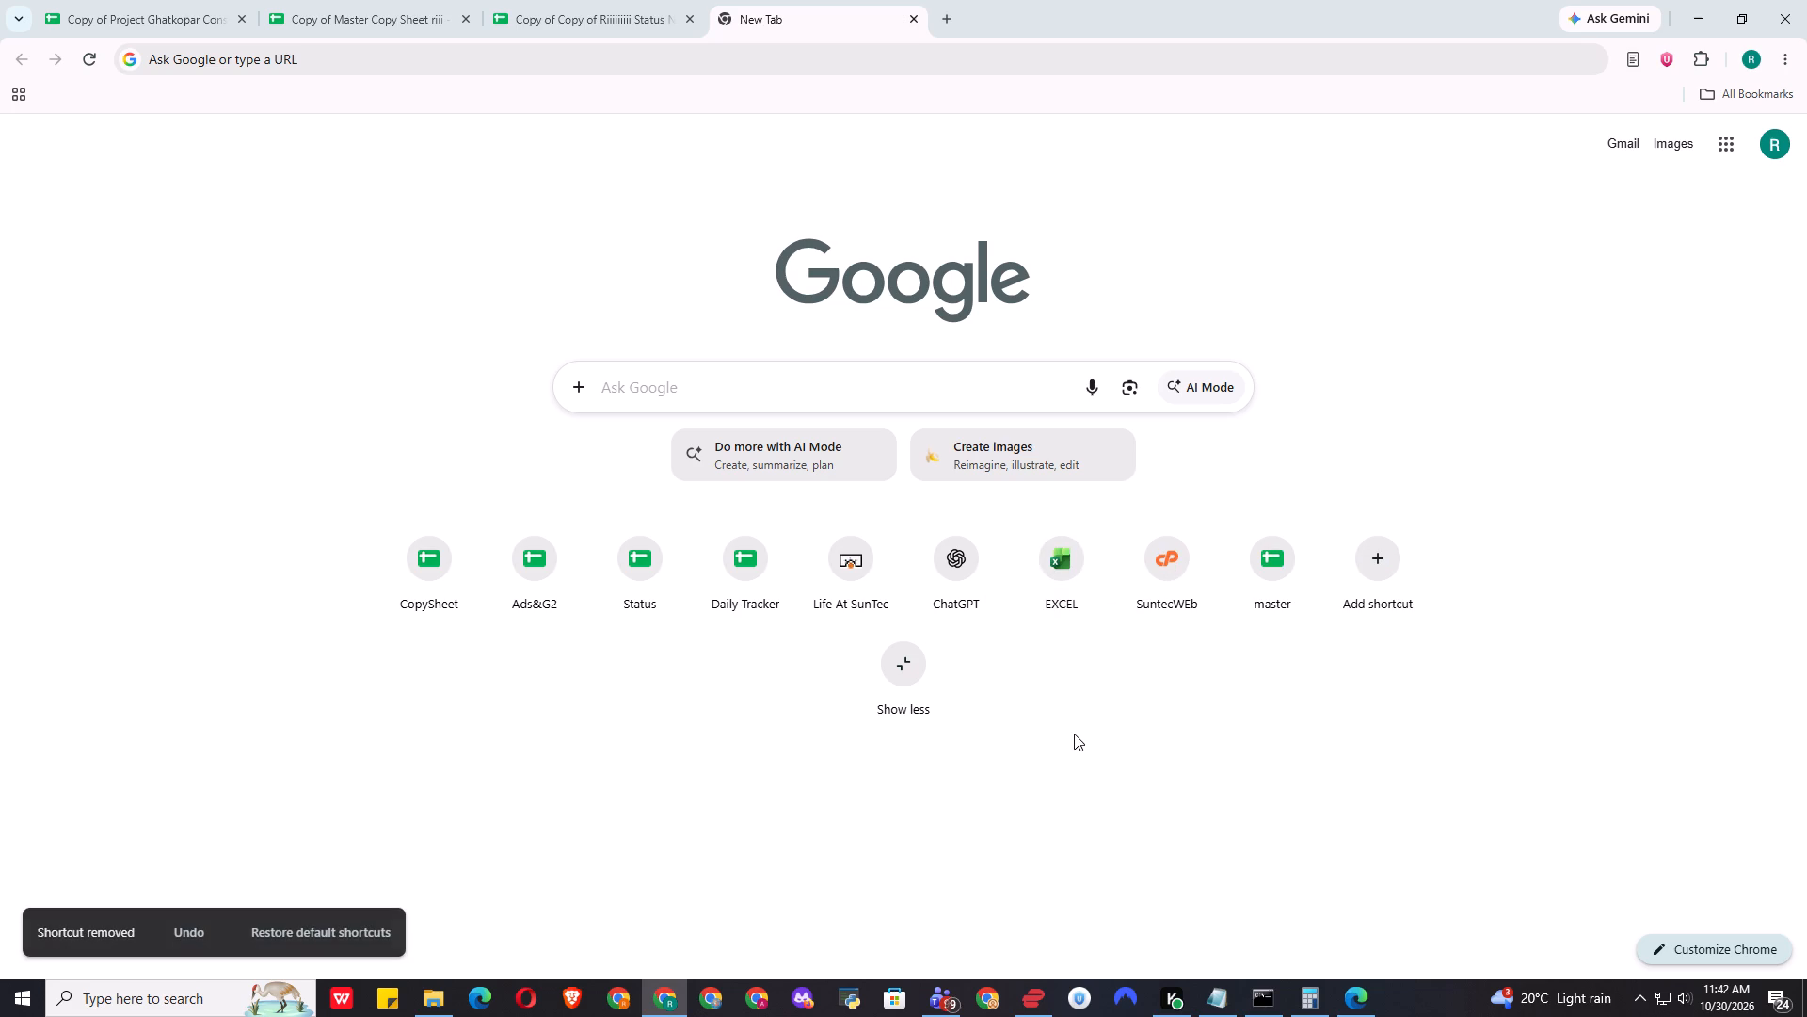
Start a new shortcut on the new tab page, using the copied status spreadsheet address as its URL.
click(1363, 568)
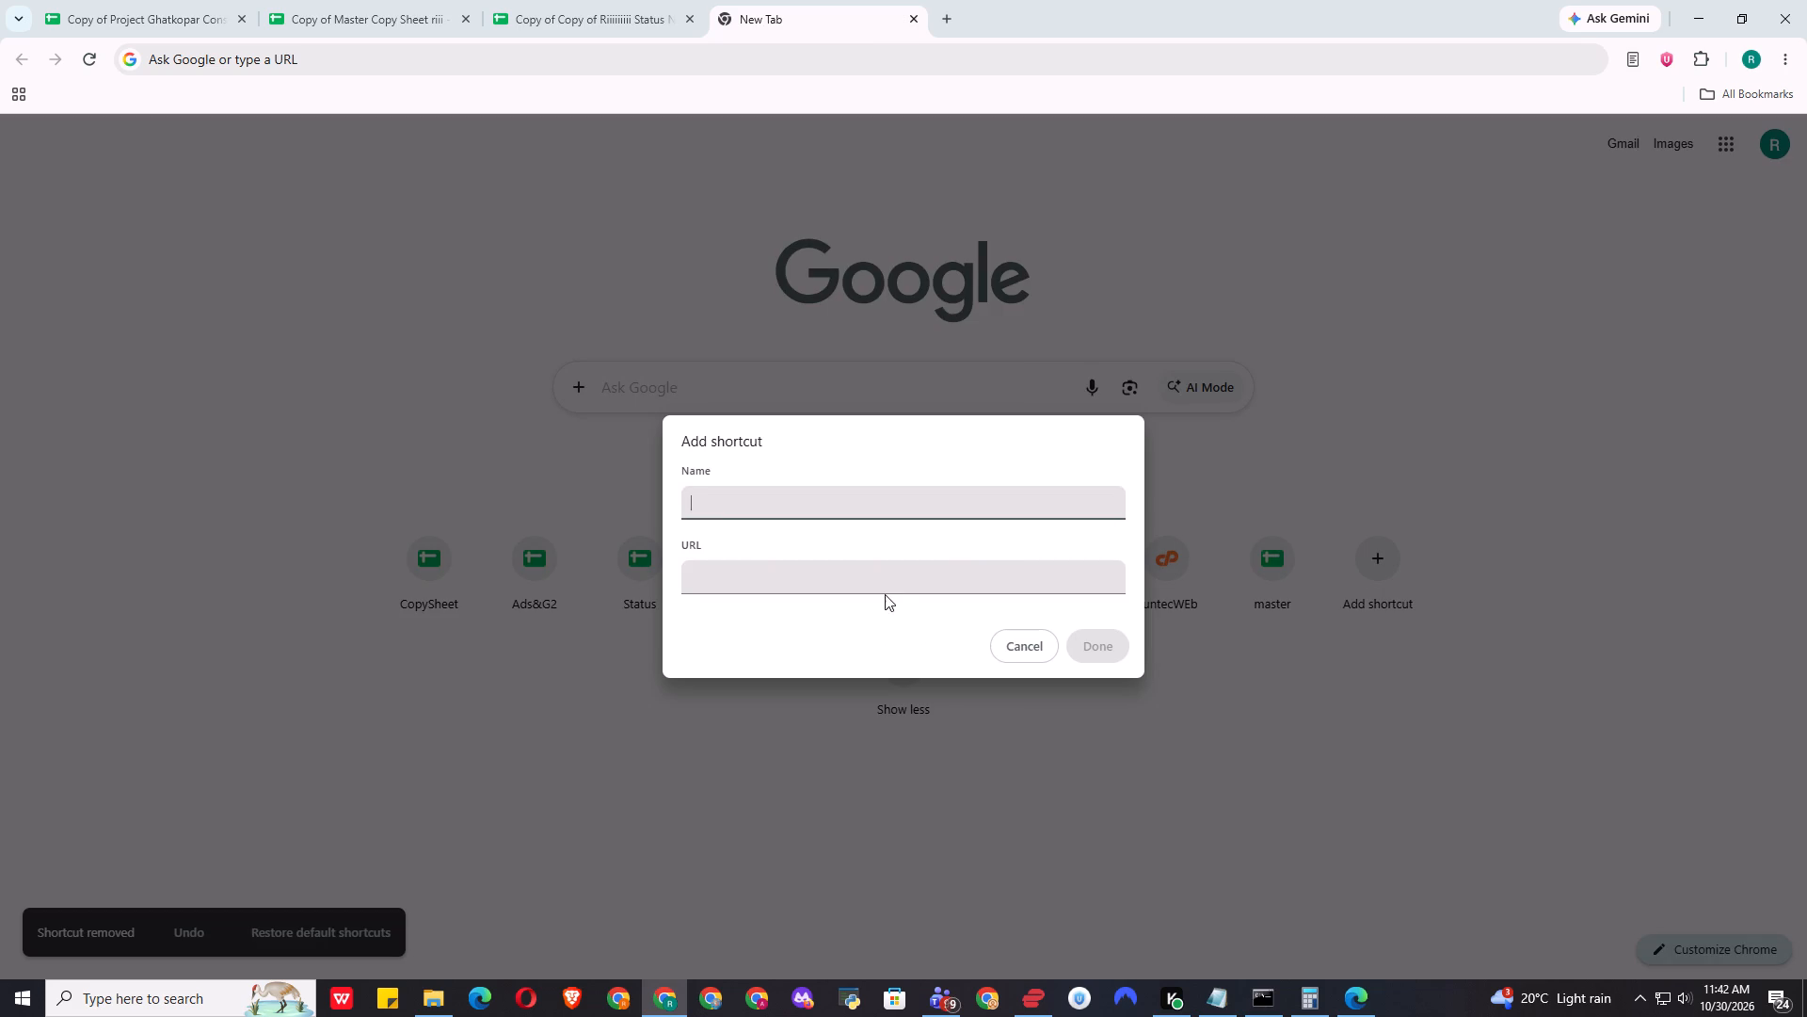
click(885, 594)
click(895, 579)
key(ctrl+v)
click(834, 491)
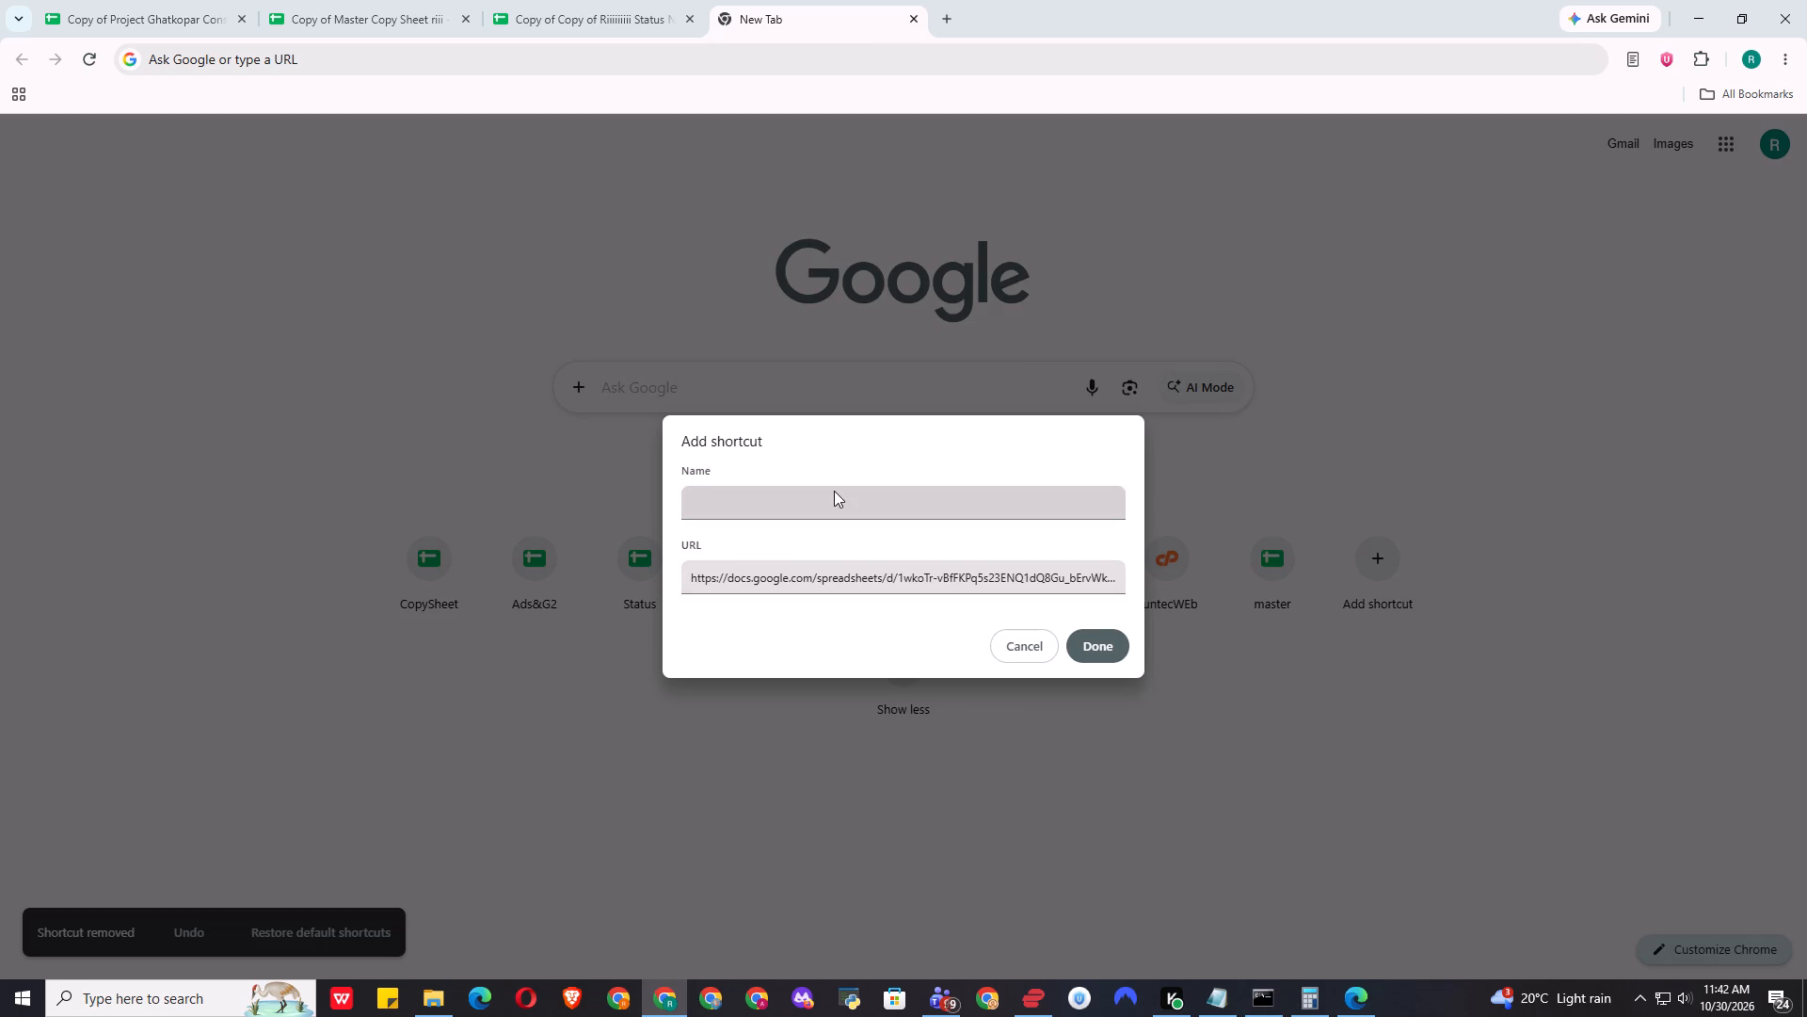
click(834, 496)
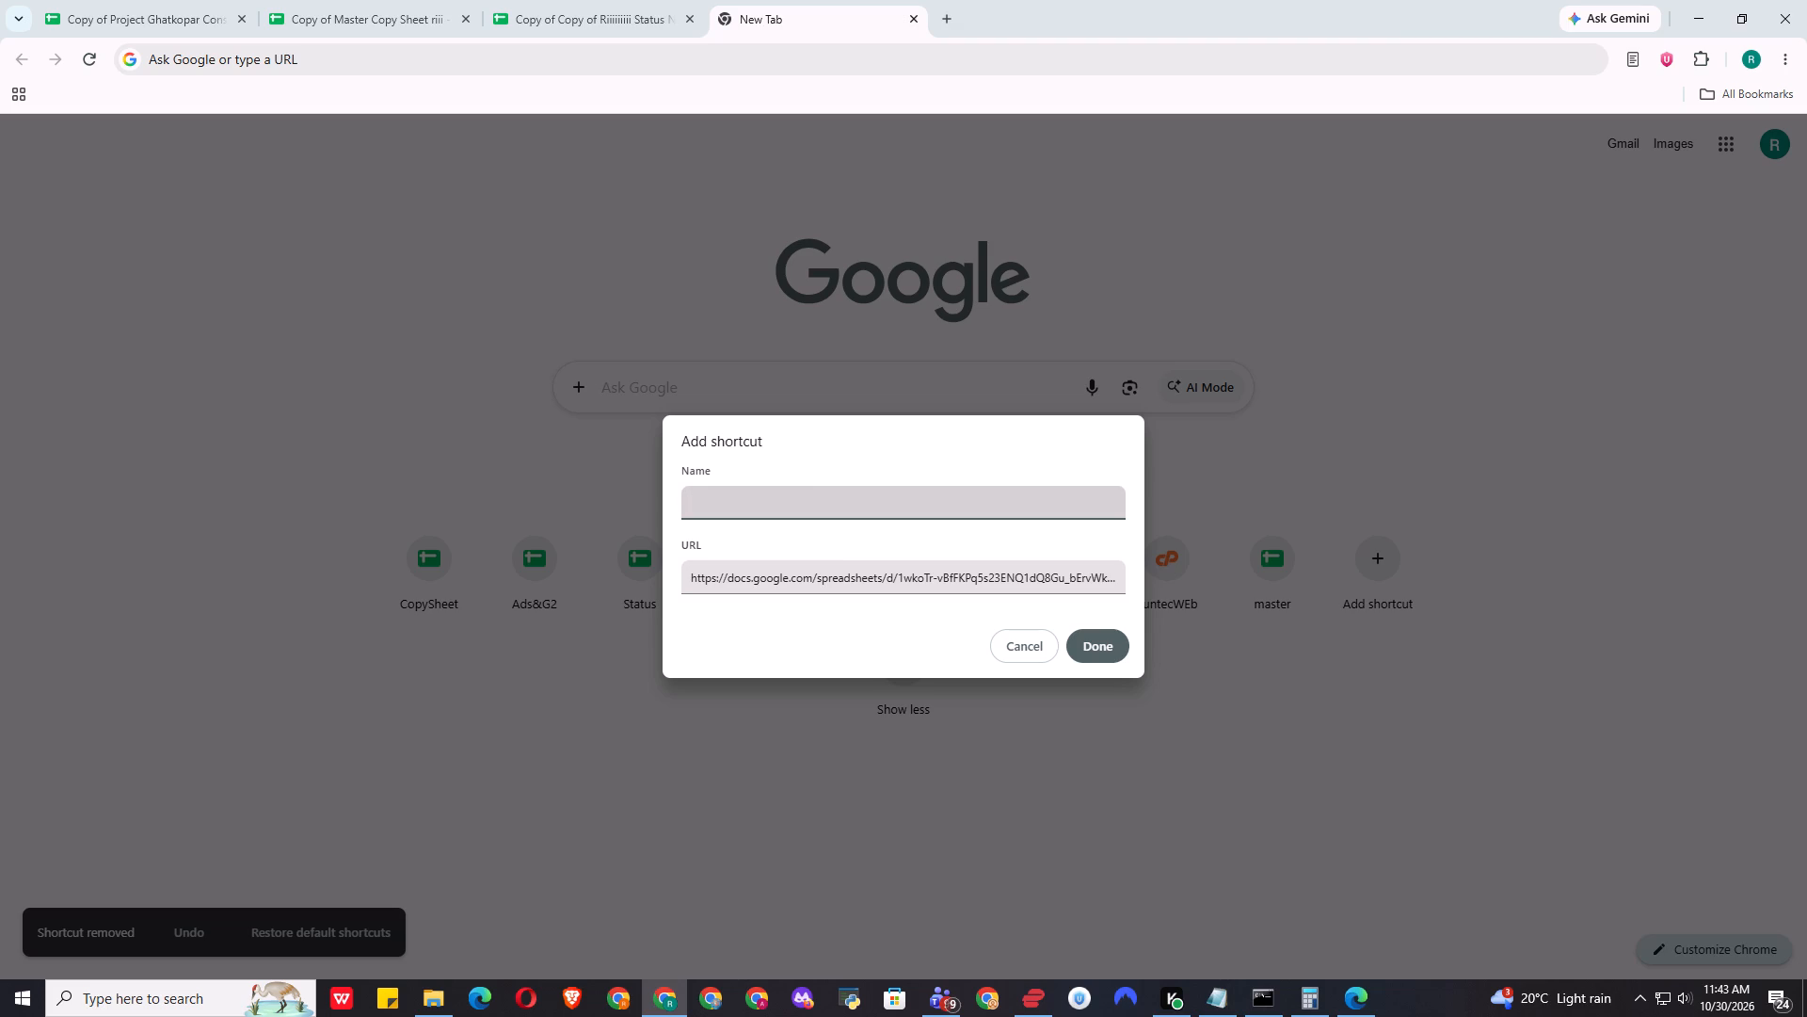
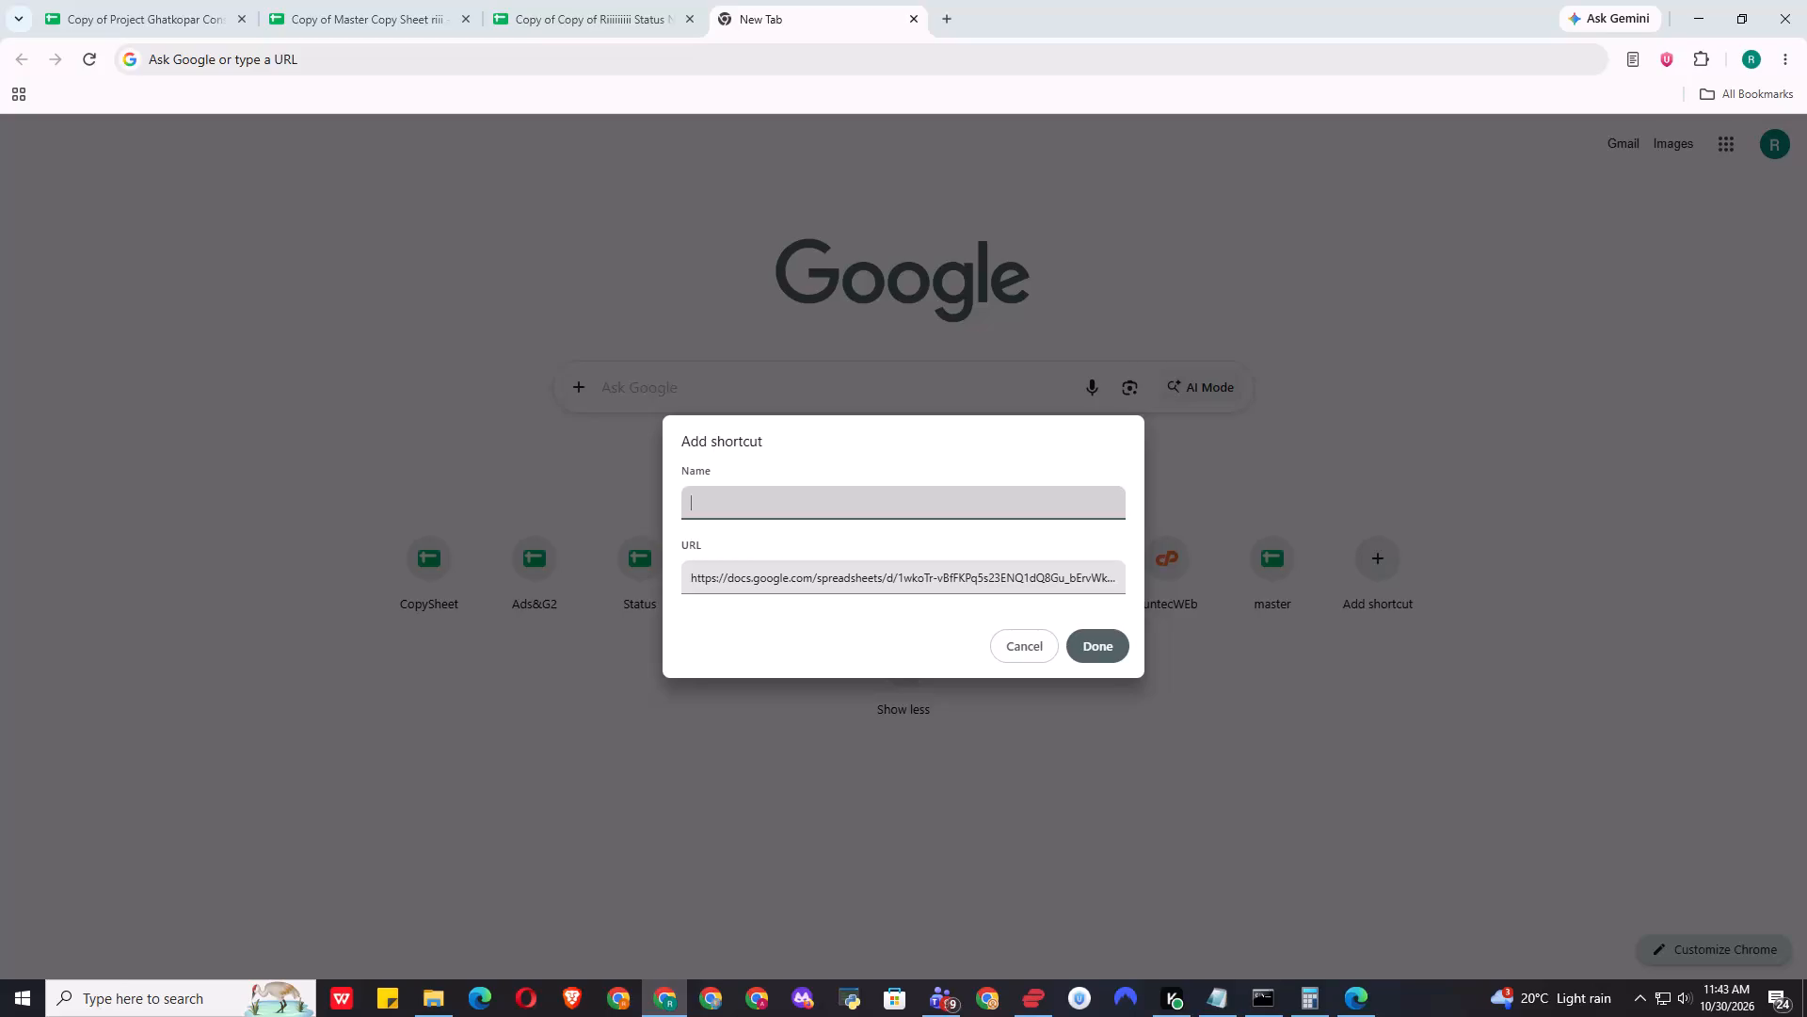
Name the new shortcut Copysheet and save it to the new tab page.
text(sheet)
click(695, 497)
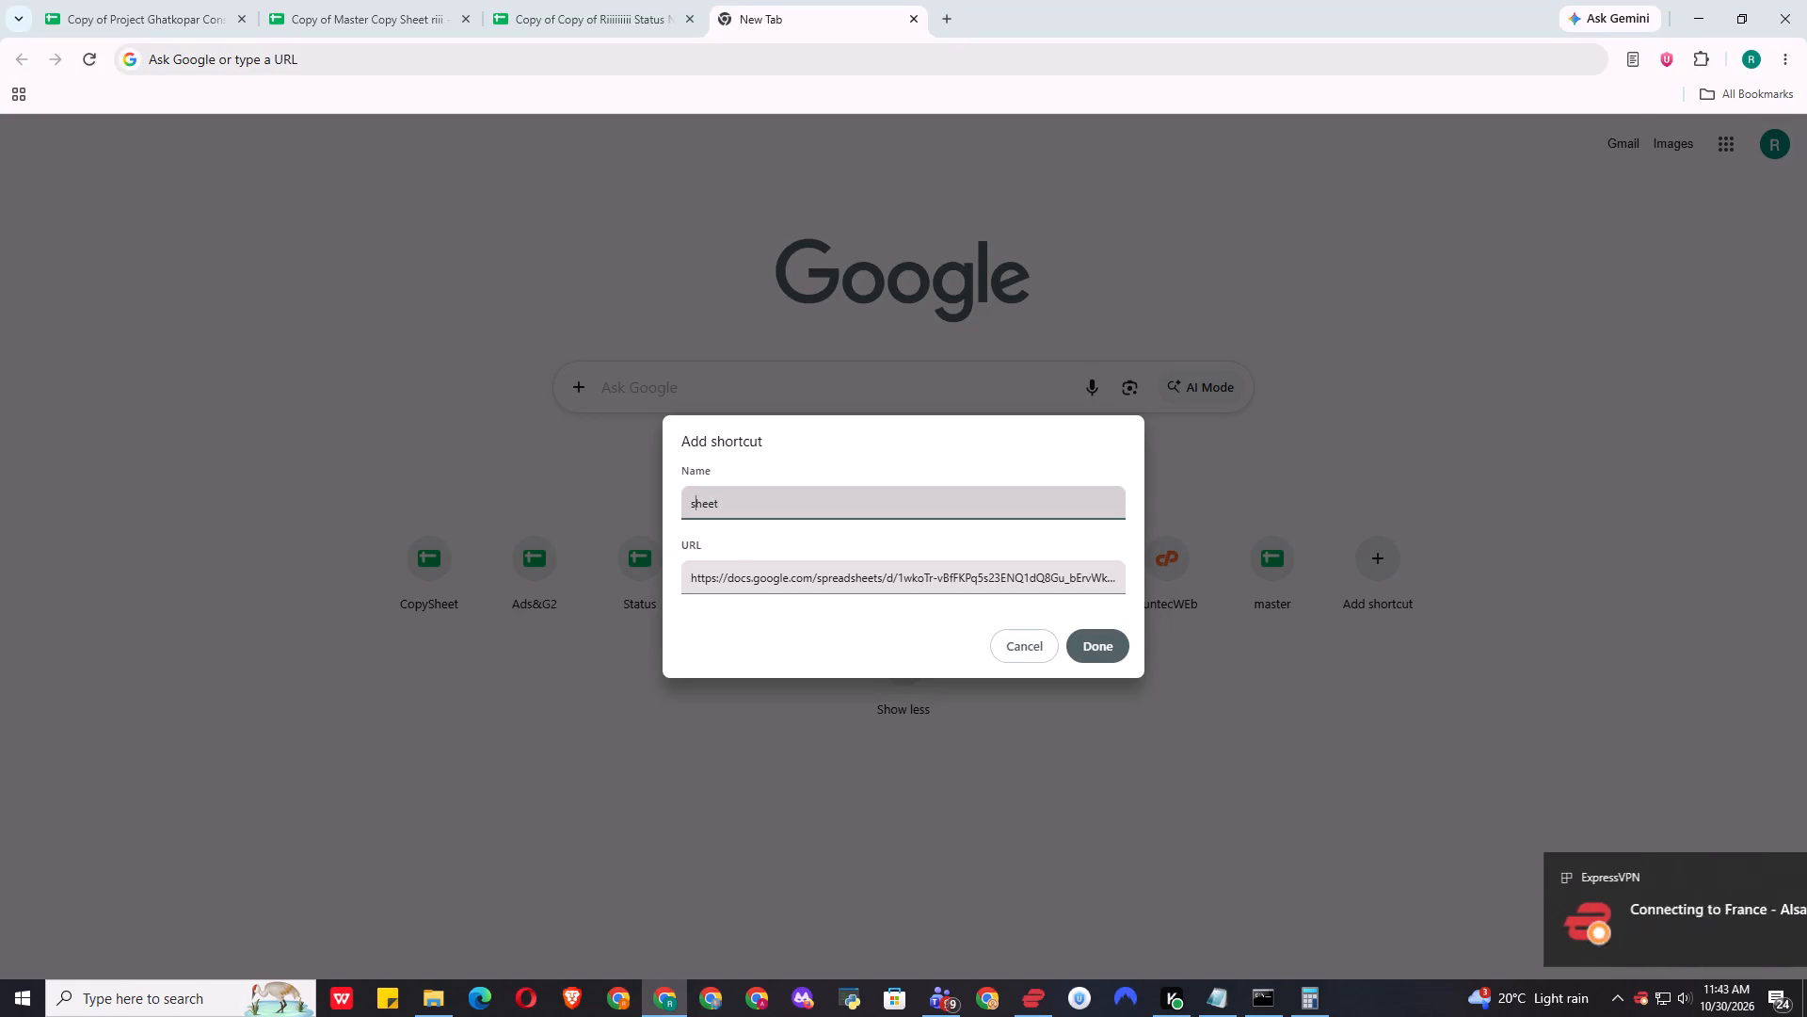
click(689, 499)
click(693, 502)
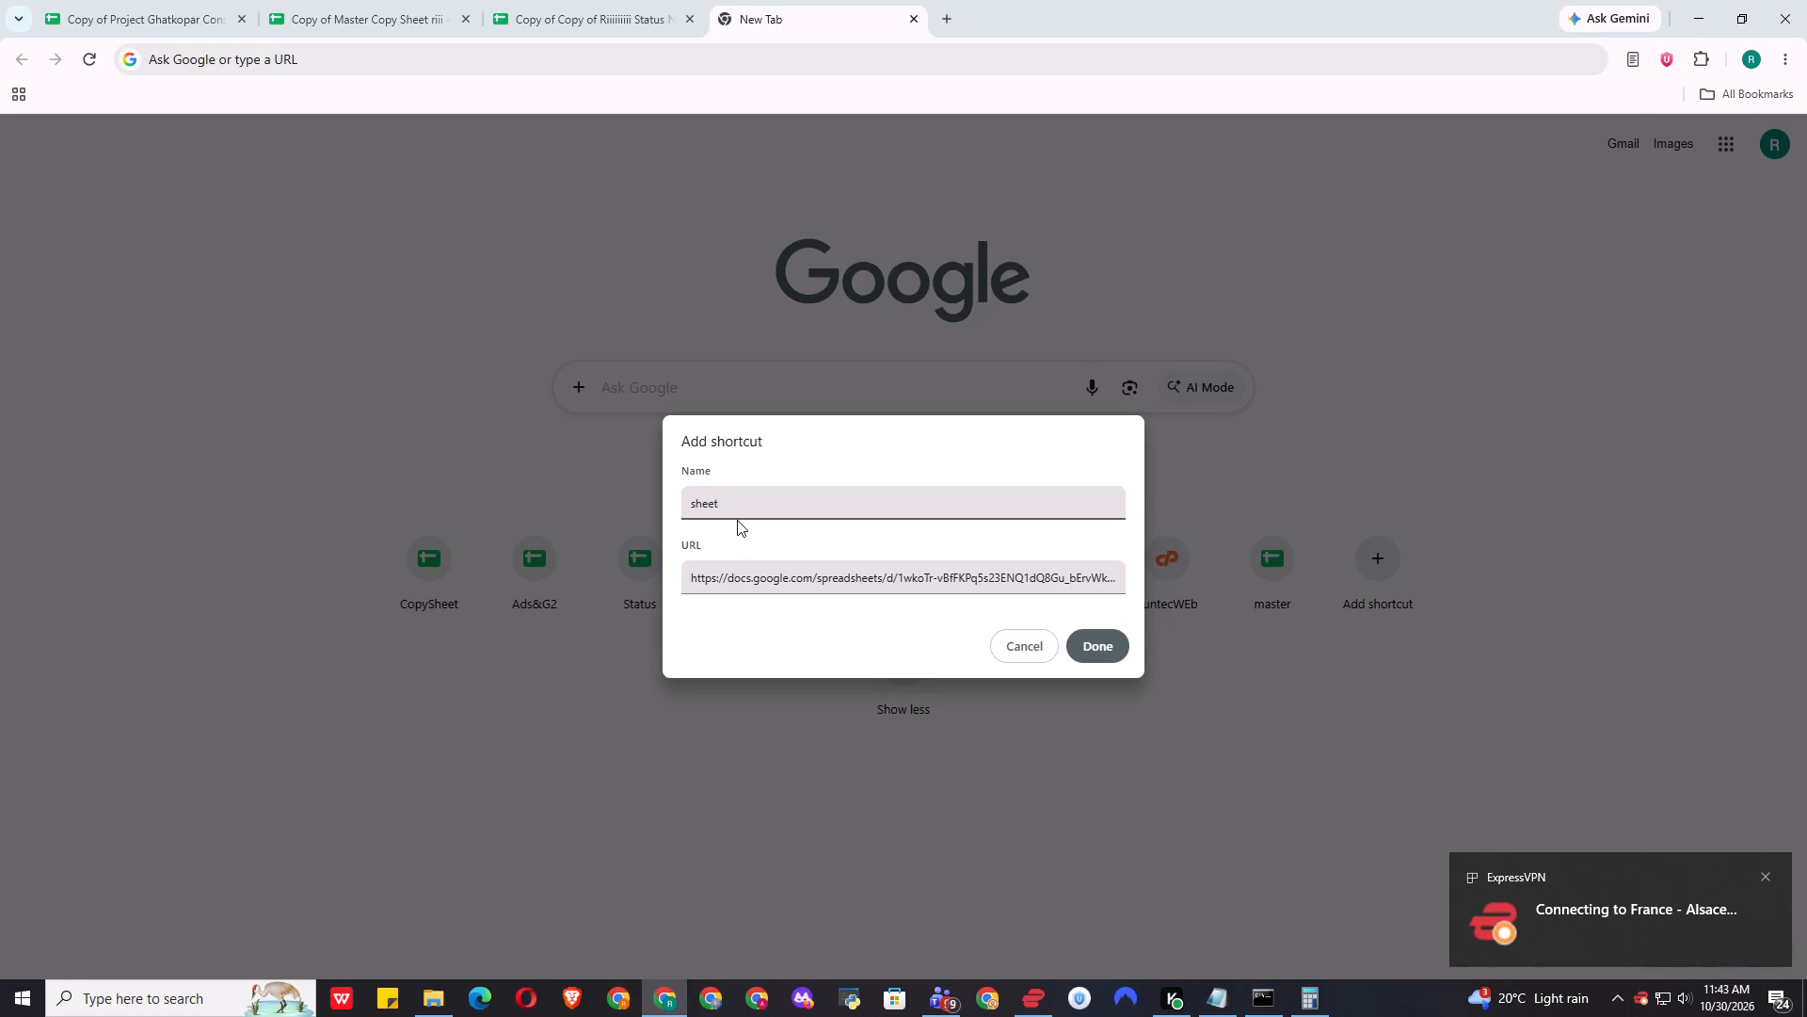
key(shift+c)
key(o)
text(py)
key(Return)
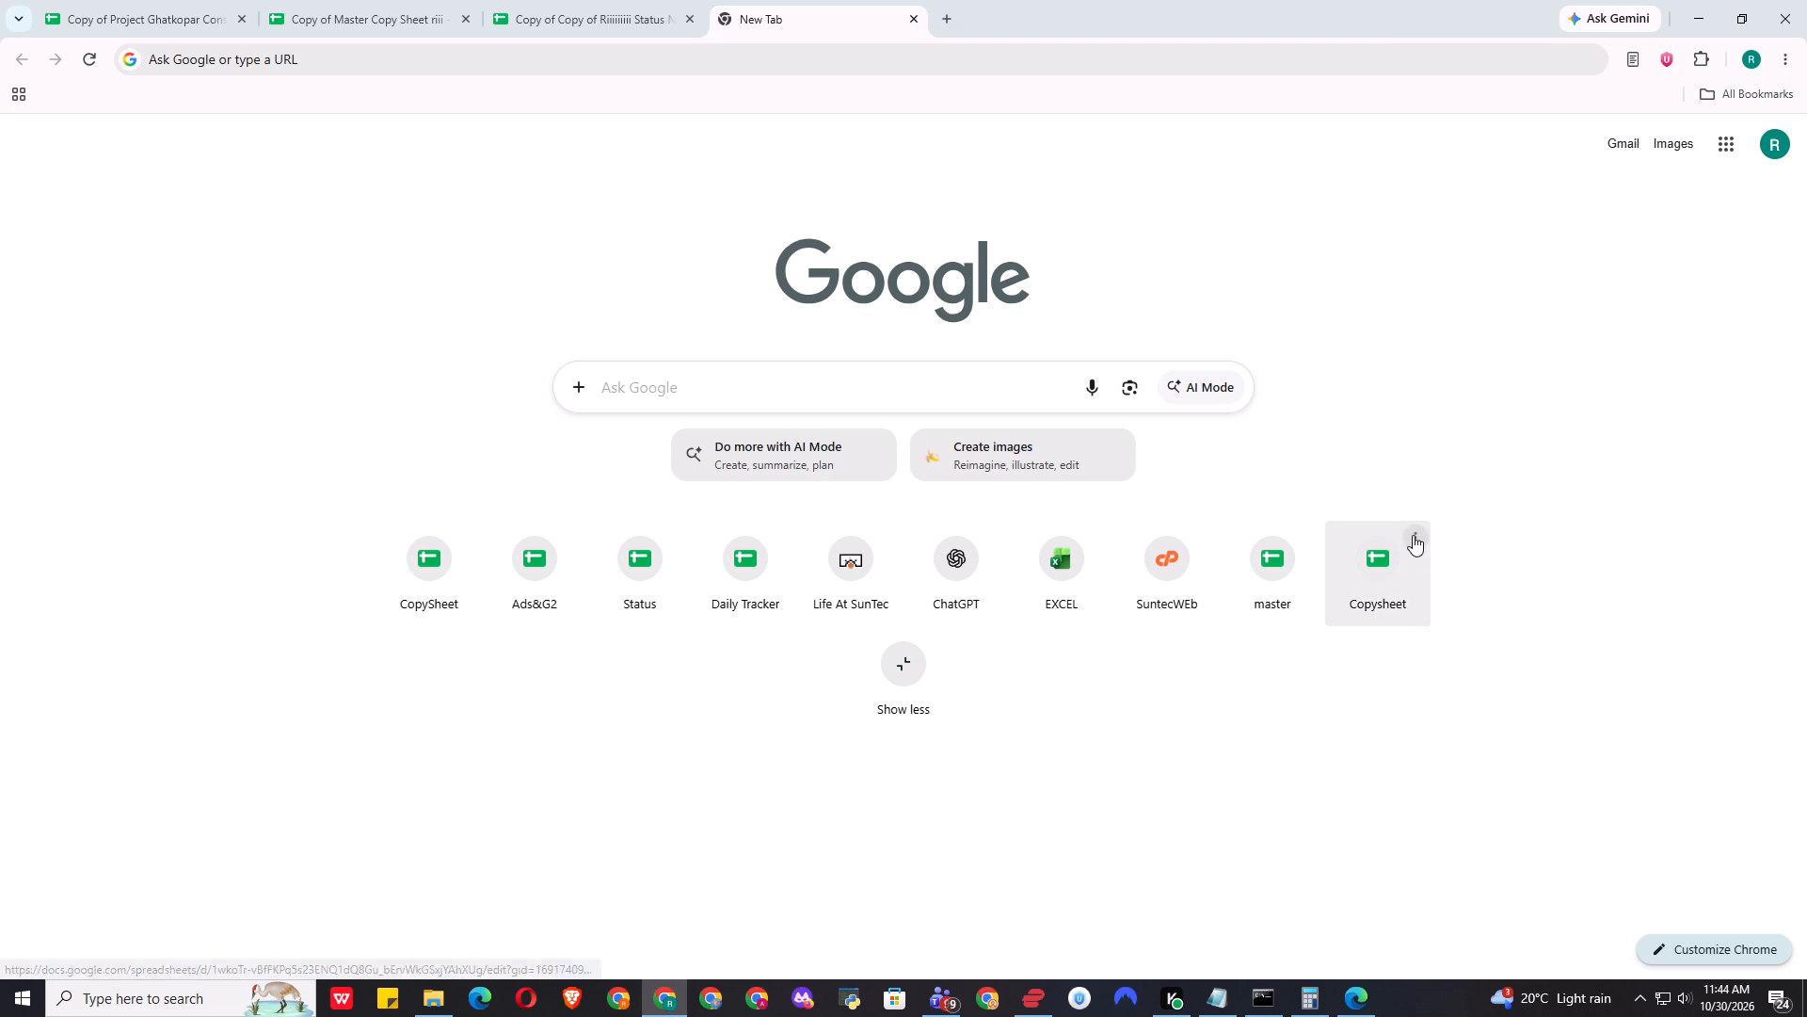
Rename the Copysheet shortcut as CopyStatussheet.
click(1413, 535)
click(1376, 553)
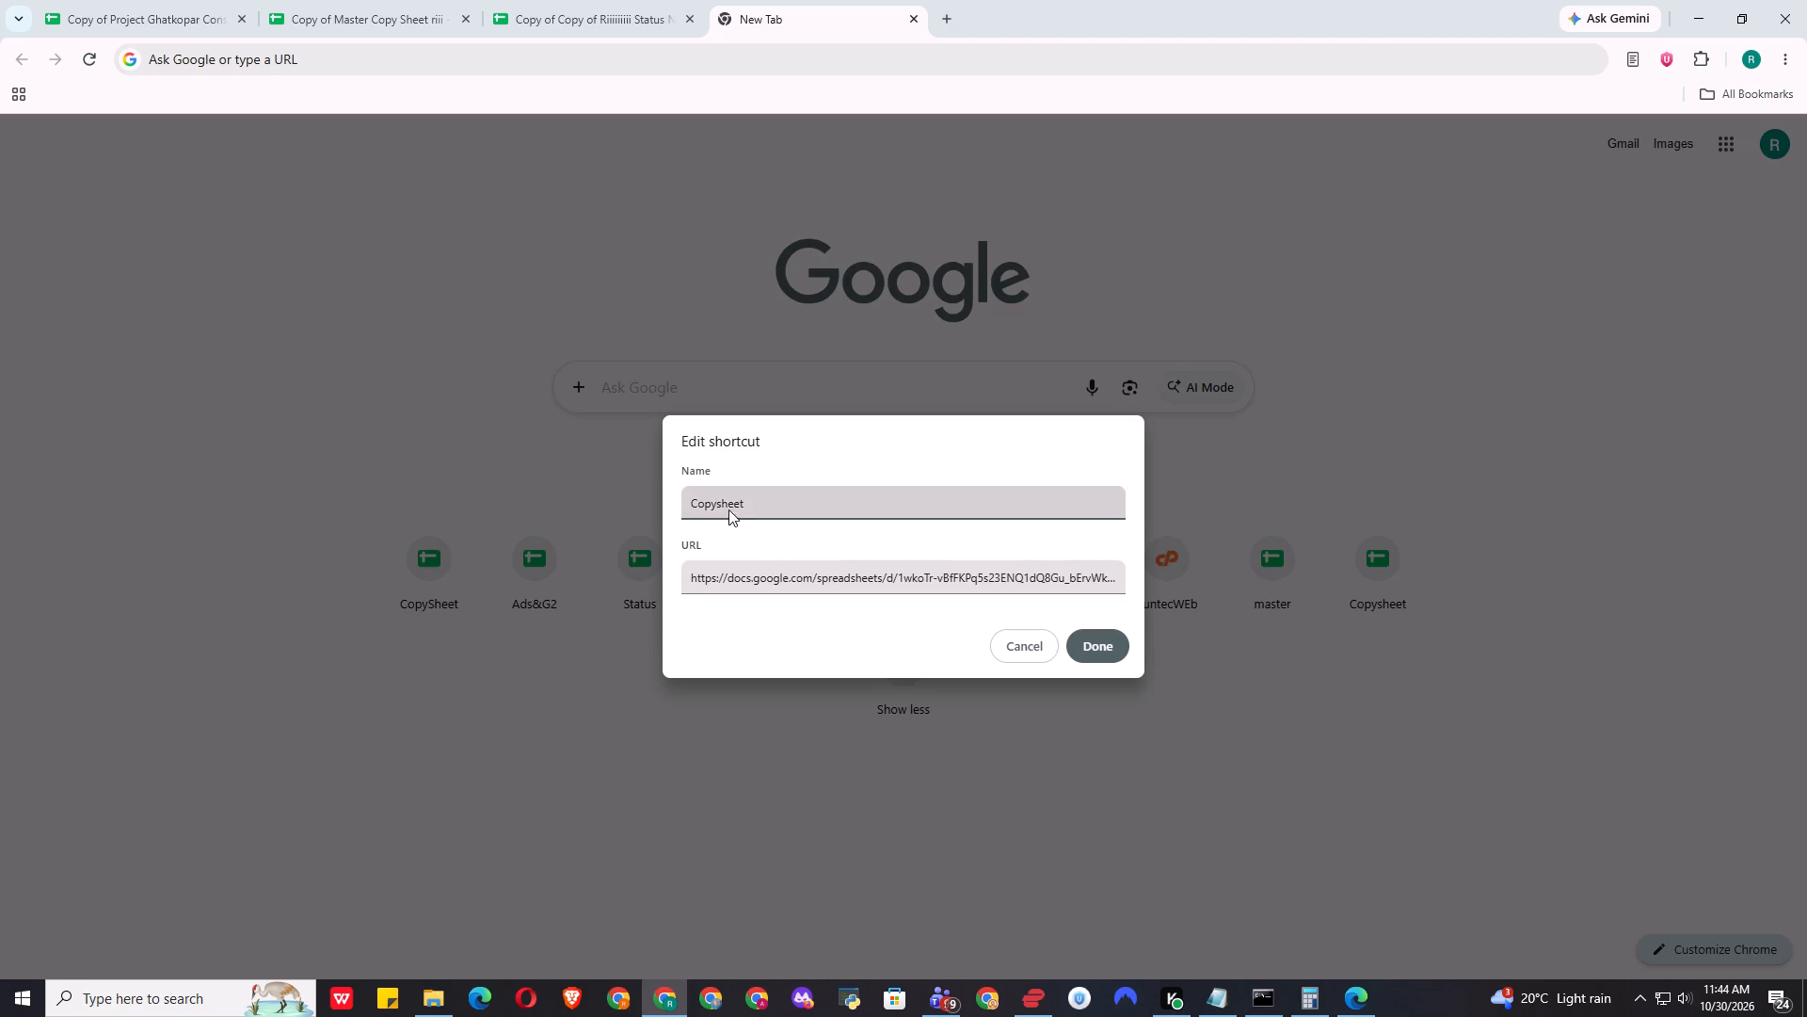
click(712, 492)
click(714, 507)
text(Statu)
key(s)
key(Return)
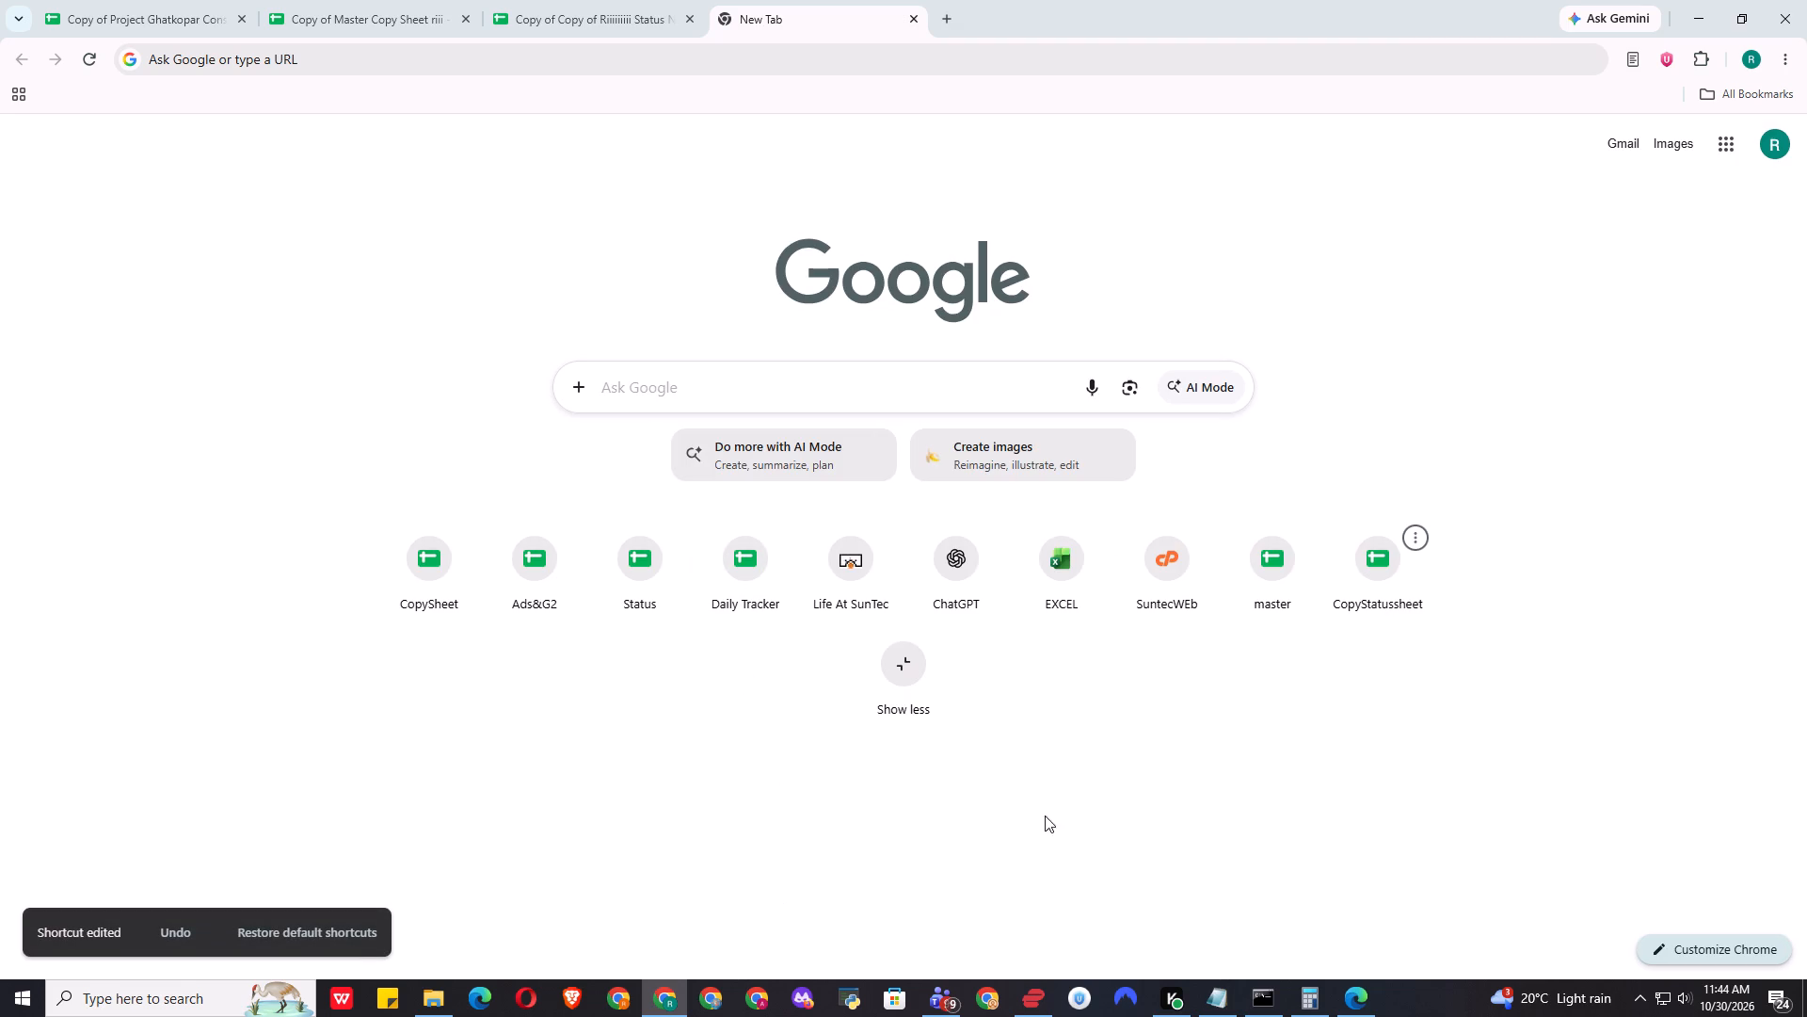
Correct the new shortcut's name to CopyStatusSheet, with a capital S in Sheet.
click(1419, 529)
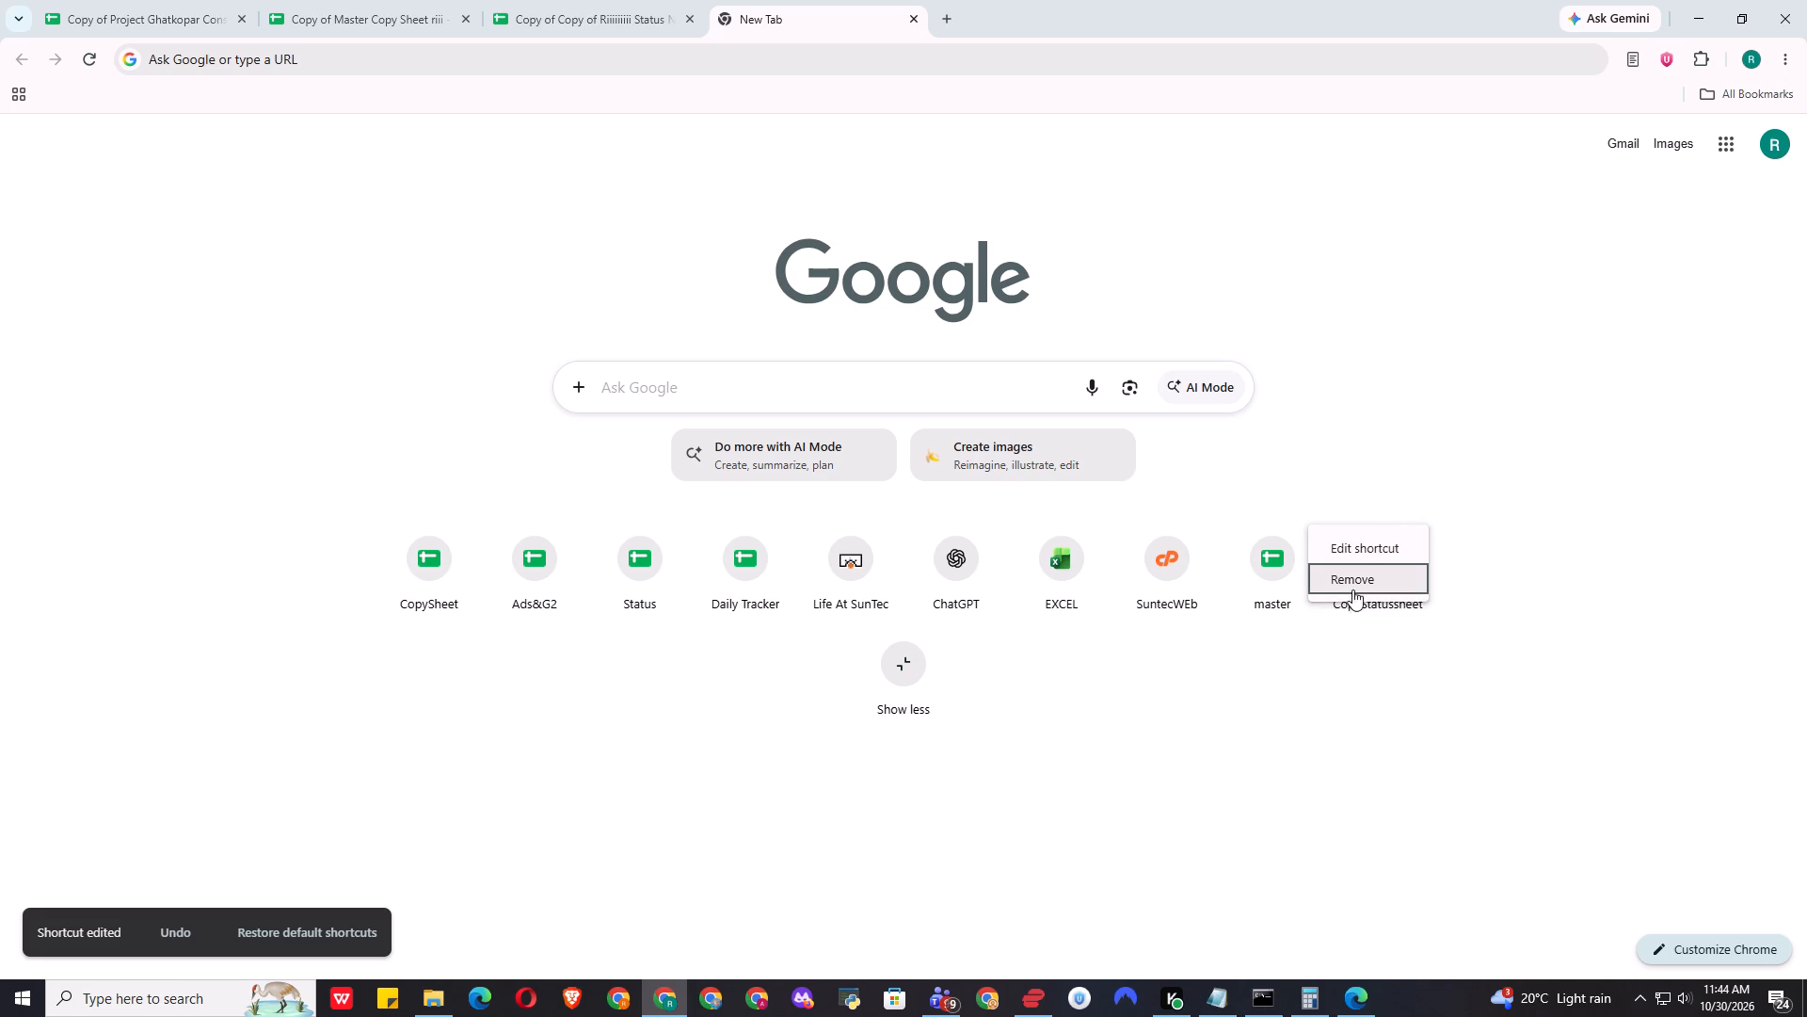
click(1362, 549)
click(750, 500)
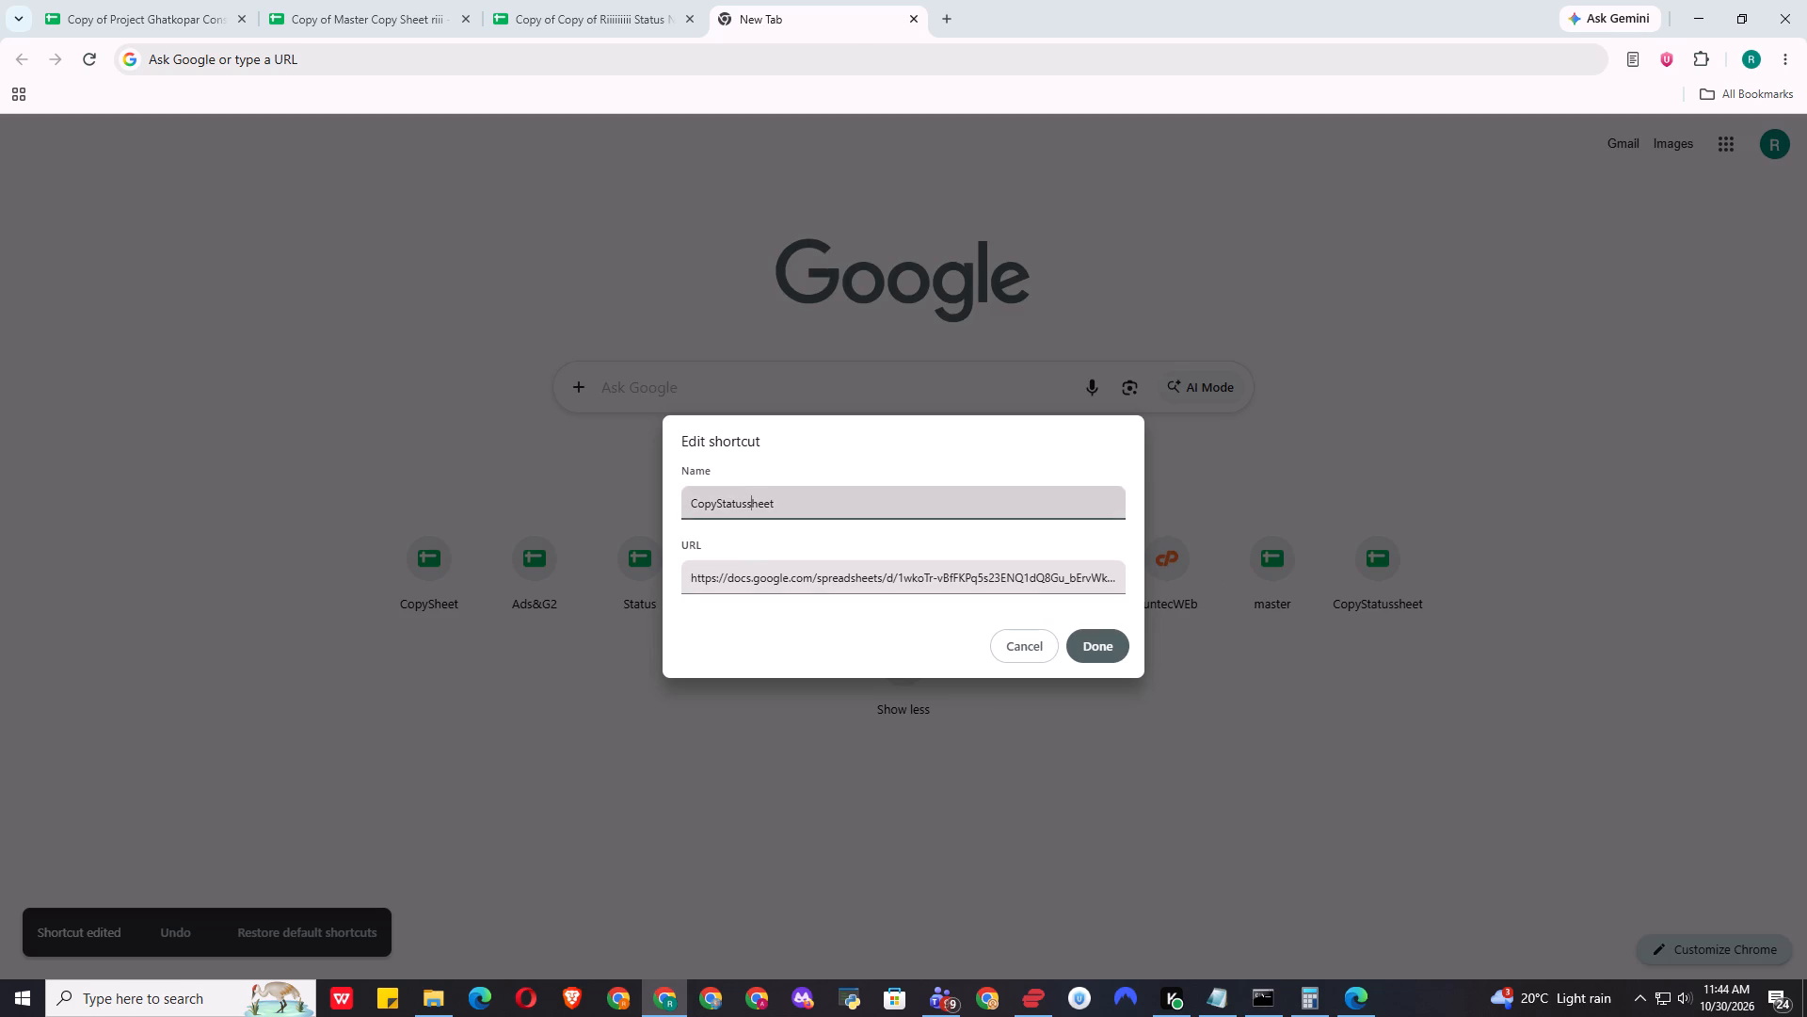
key(BackSpace)
key(shift+s)
key(Return)
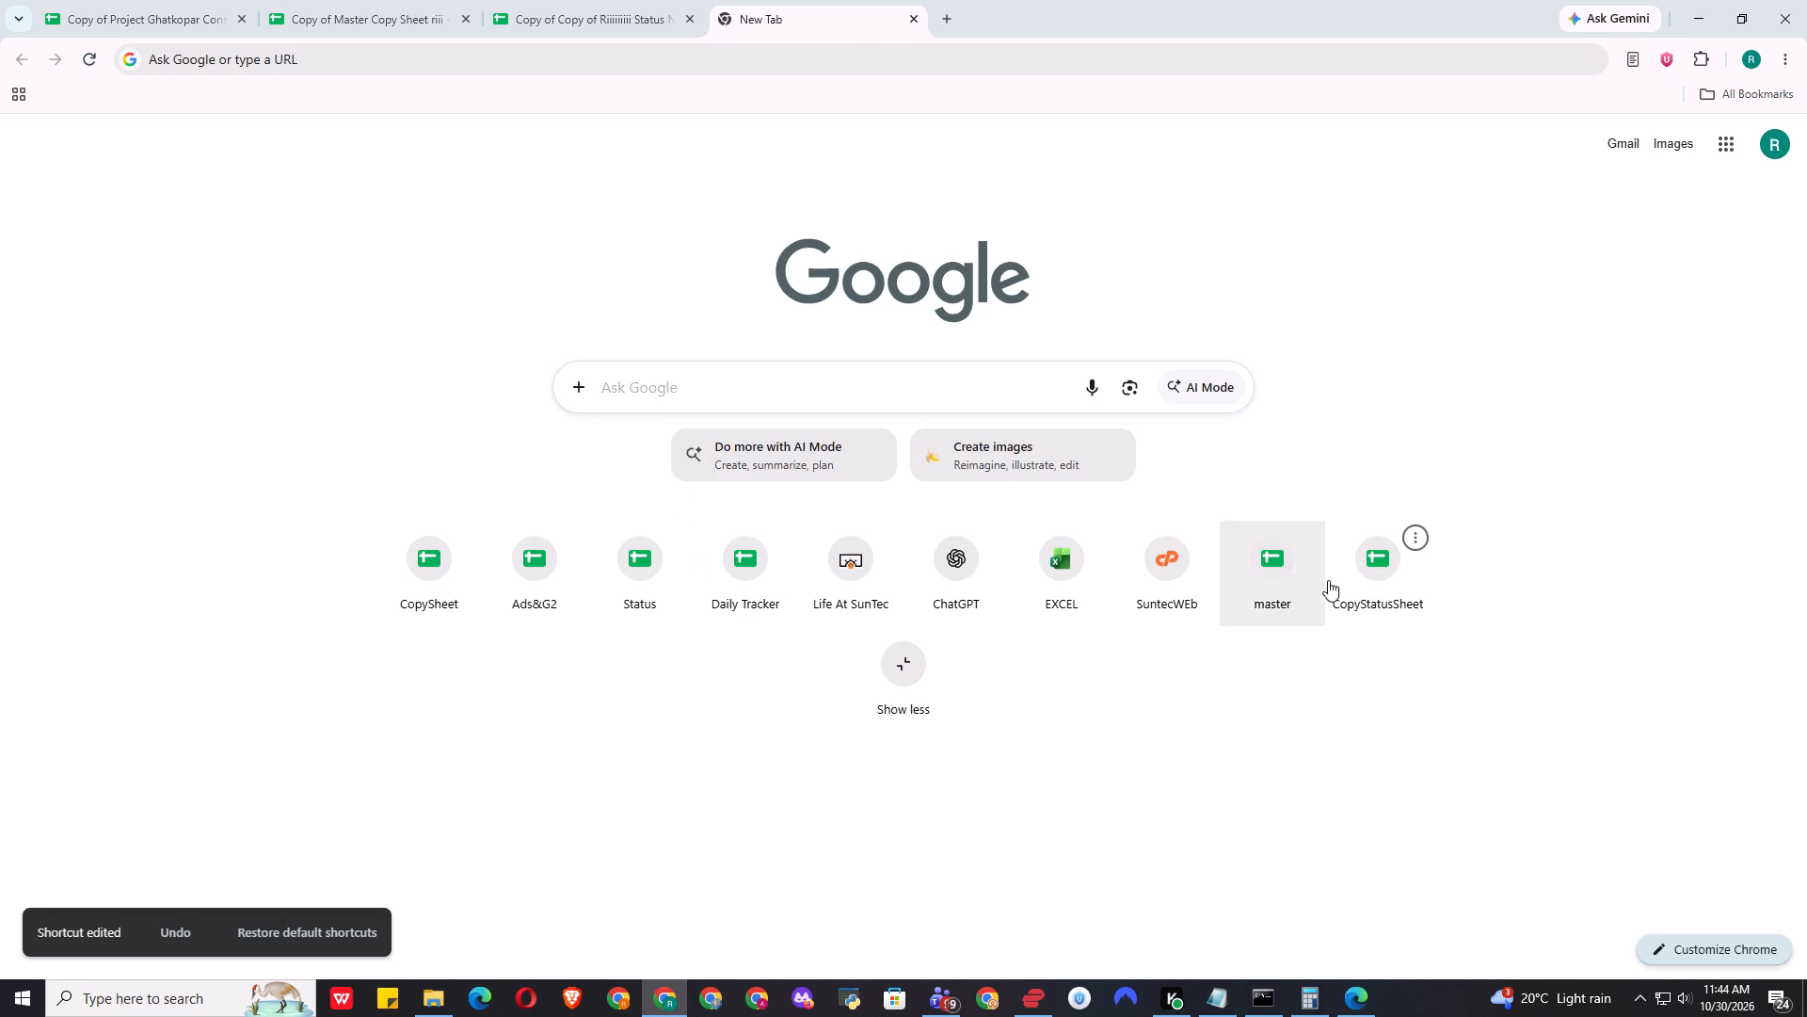
click(1347, 698)
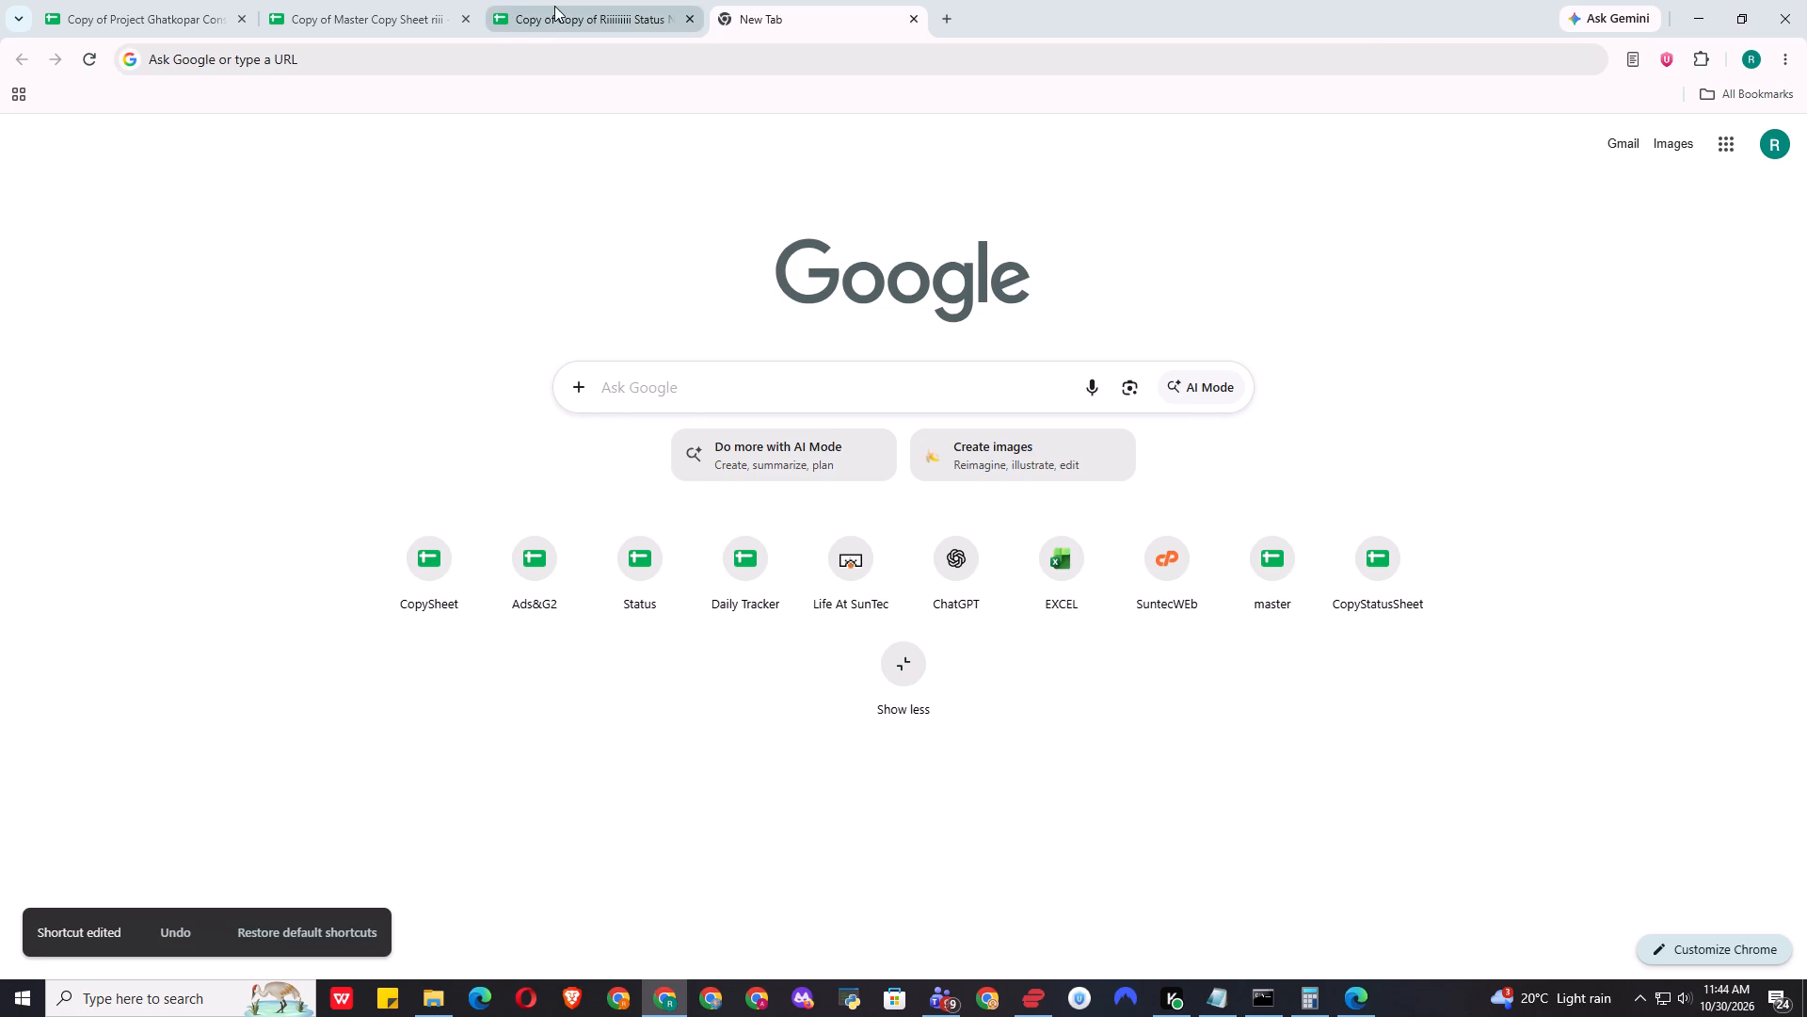
Close the browser tabs holding the status copy and the Master Copy Sheet.
click(554, 6)
scroll(413, 676, up, 2)
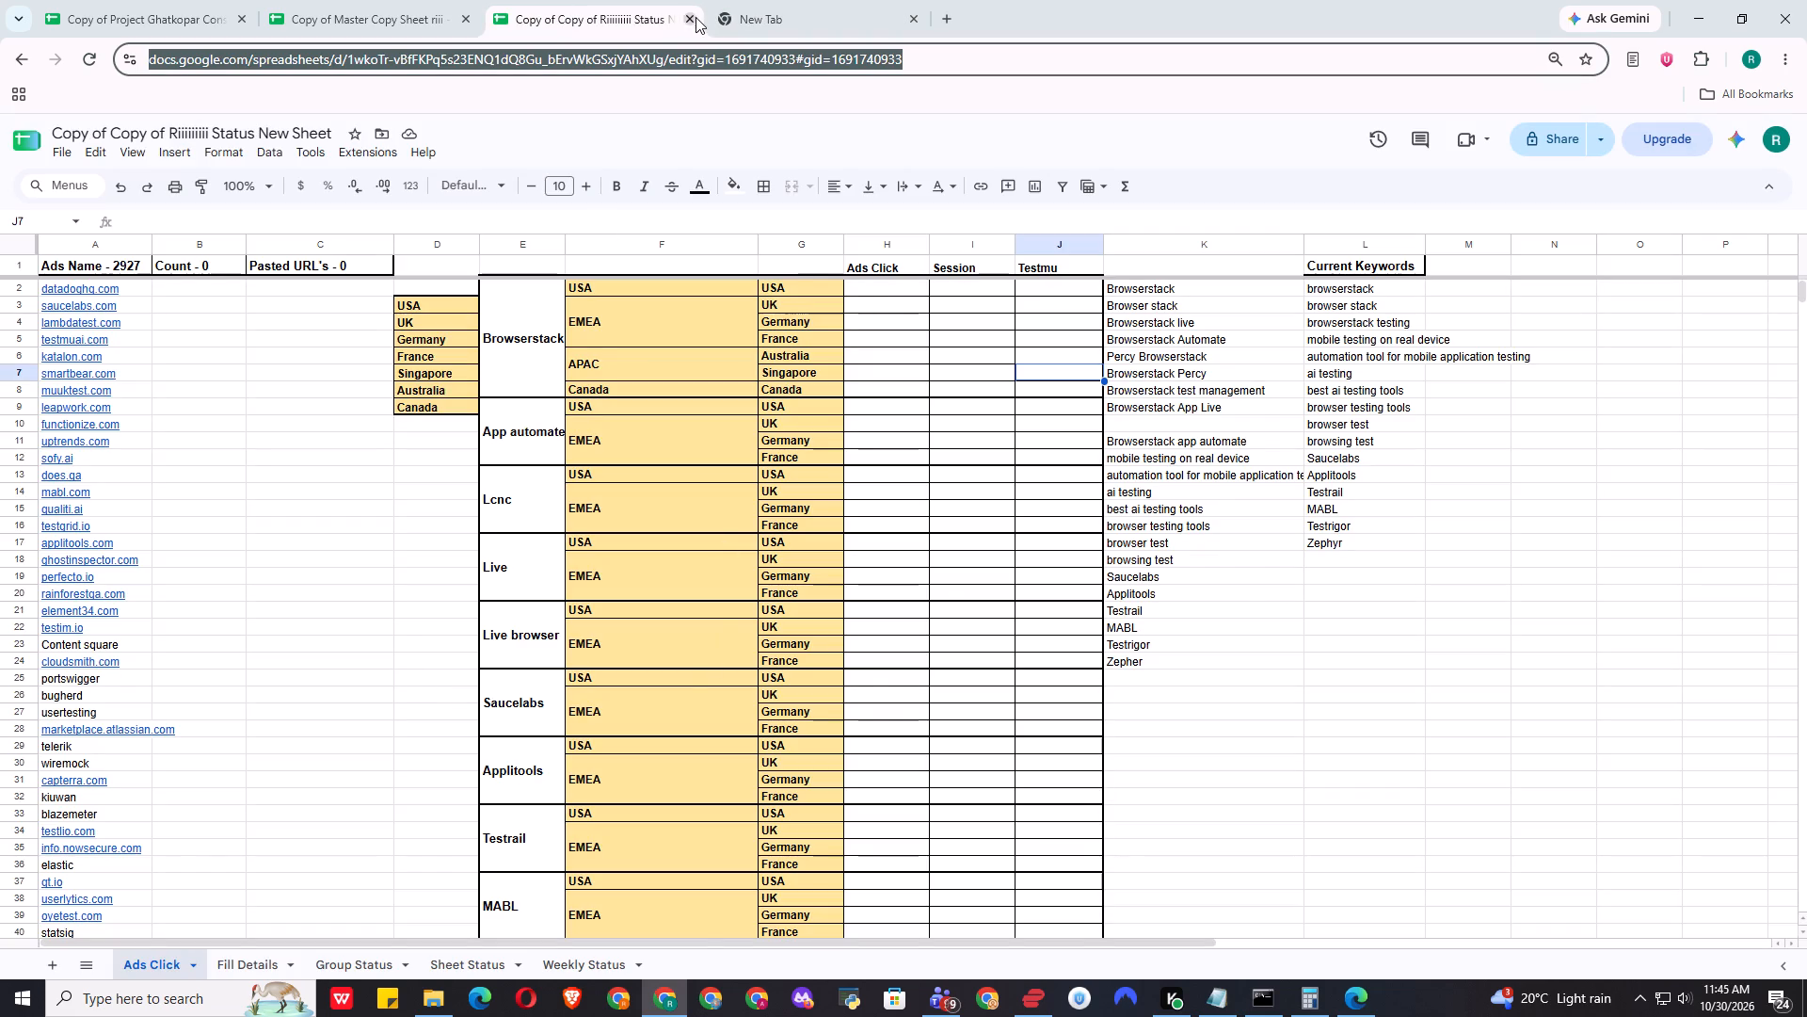
click(686, 11)
click(361, 18)
click(467, 12)
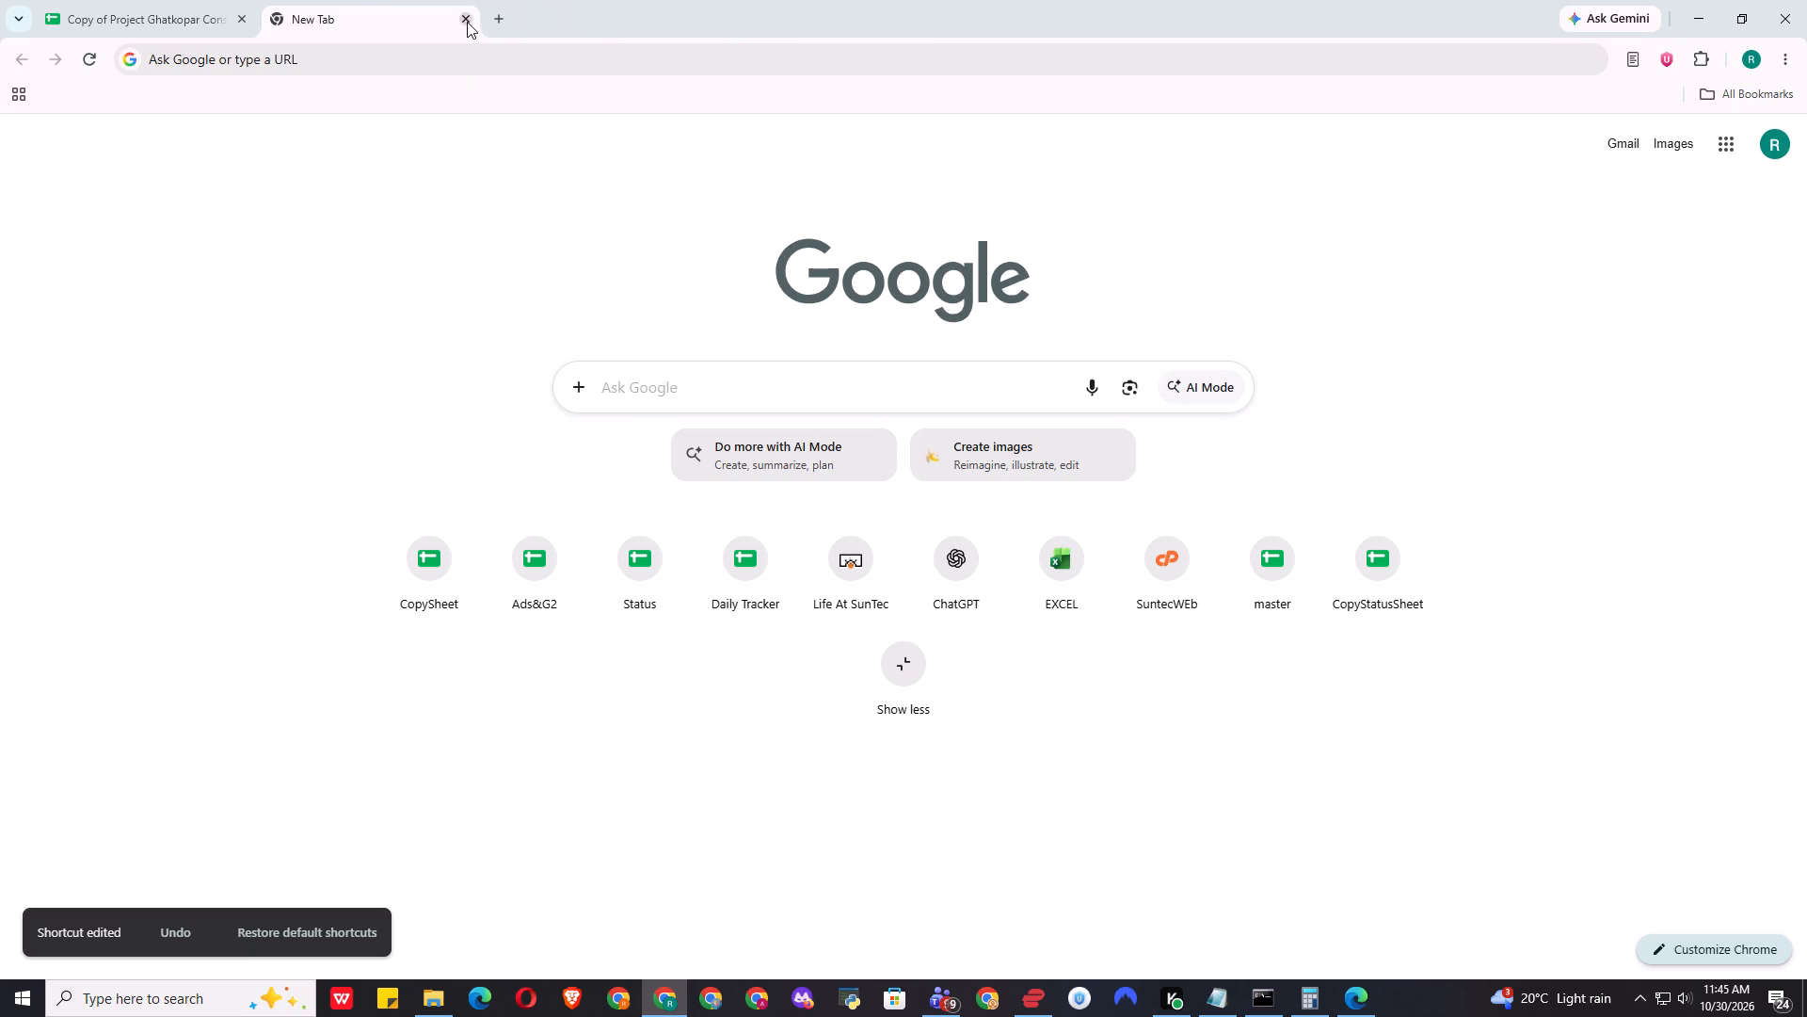
scroll(428, 383, up, 3)
Look through the Ghatkopar Consultant Tasks copy's US Chrome SOP, Ads Clicked Tracker and Review Sites Company Names Tracker sheets.
click(144, 18)
scroll(653, 564, up, 2)
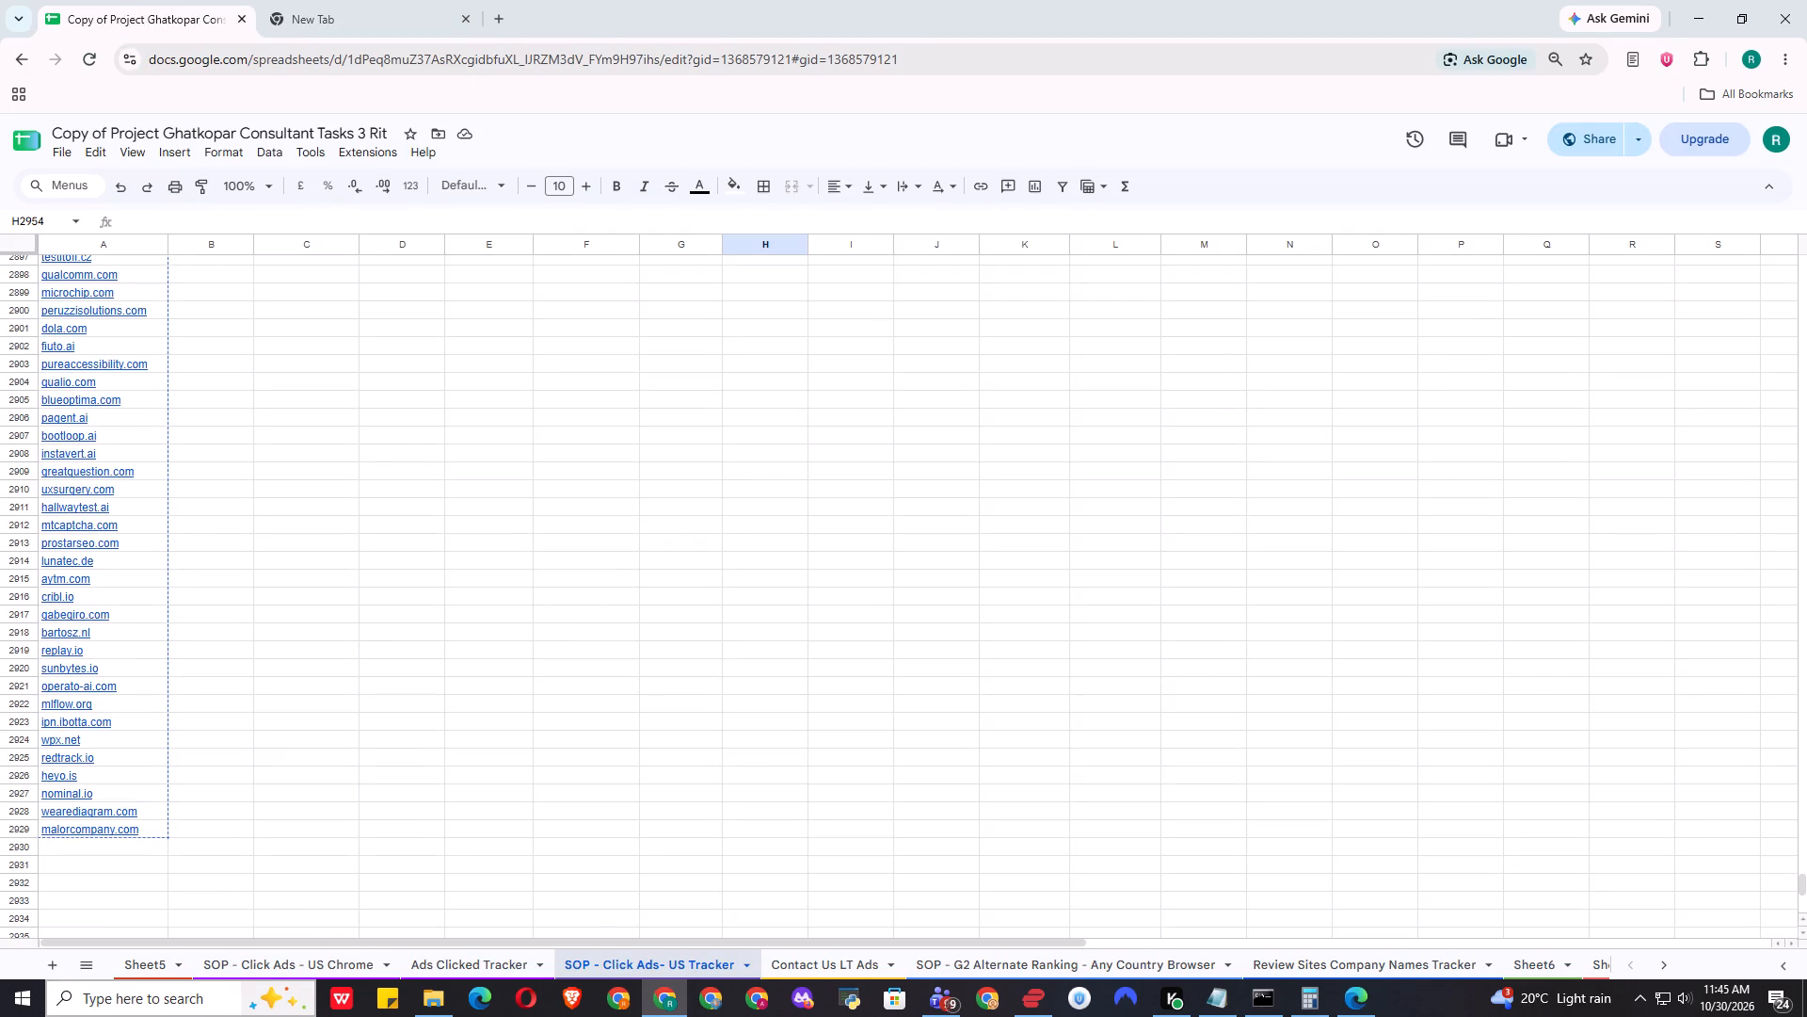
click(265, 971)
scroll(672, 625, up, 2)
click(423, 974)
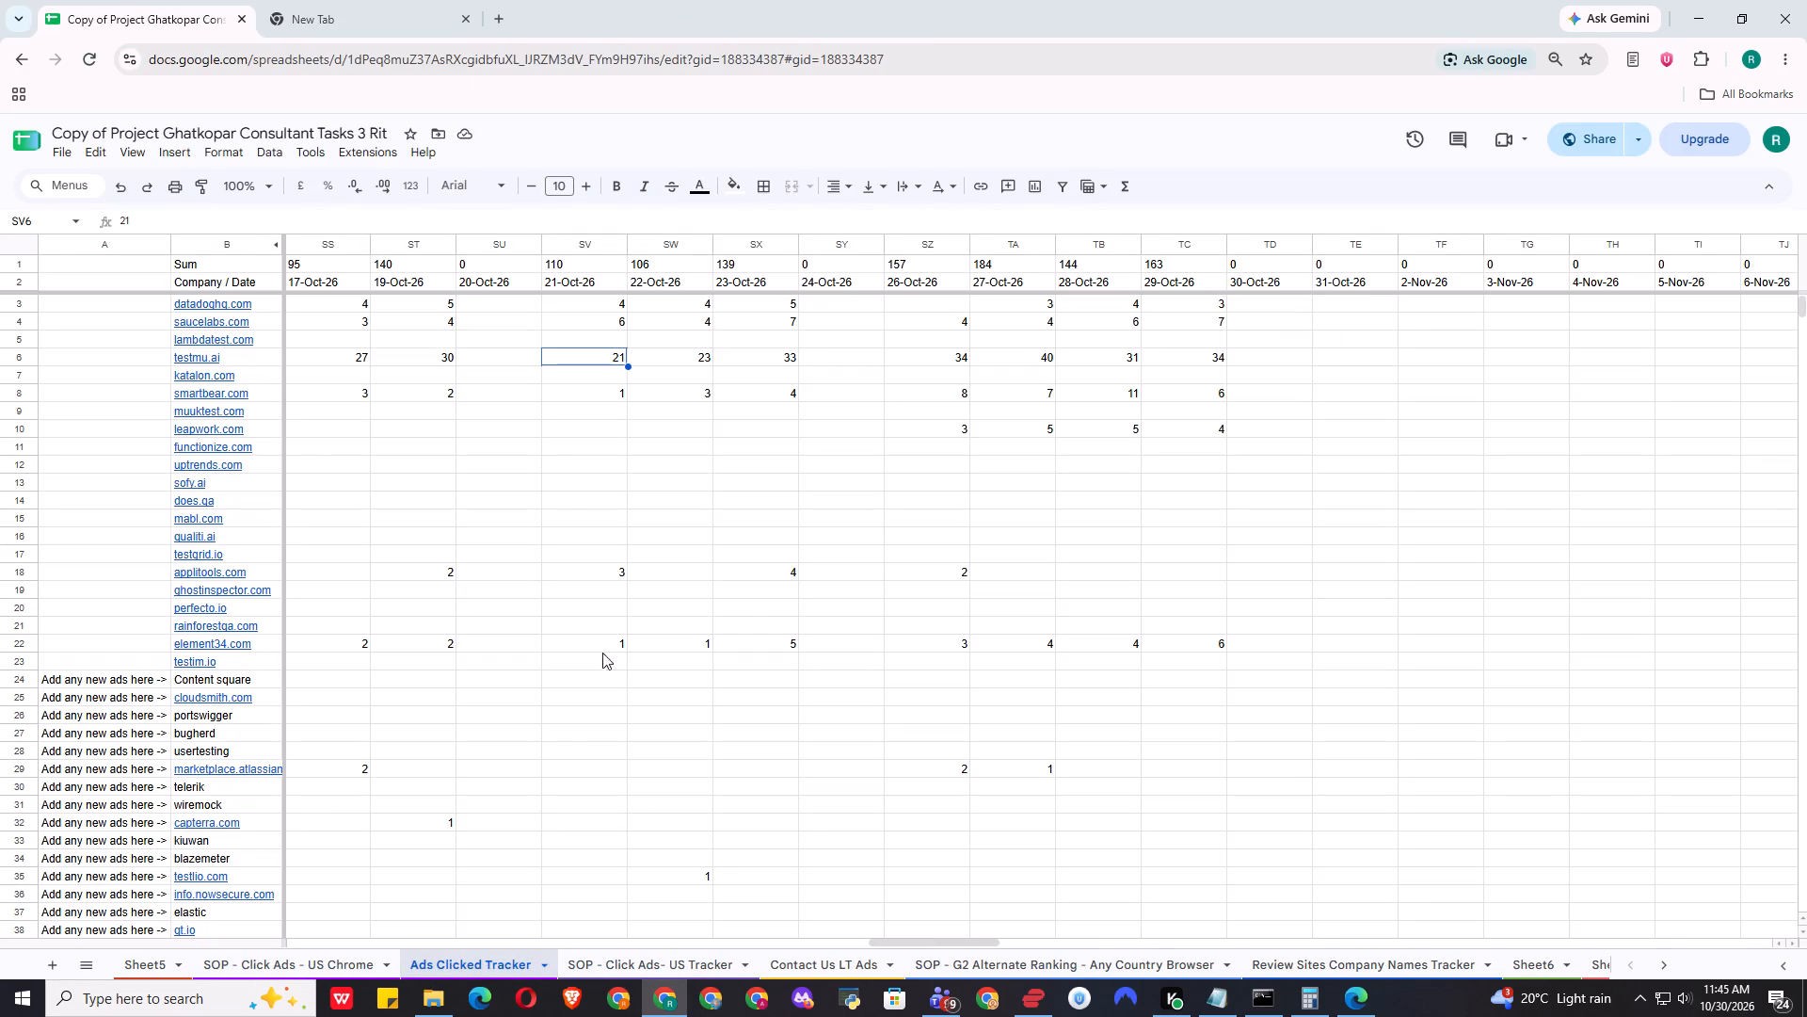
scroll(626, 605, up, 3)
click(1420, 973)
click(731, 737)
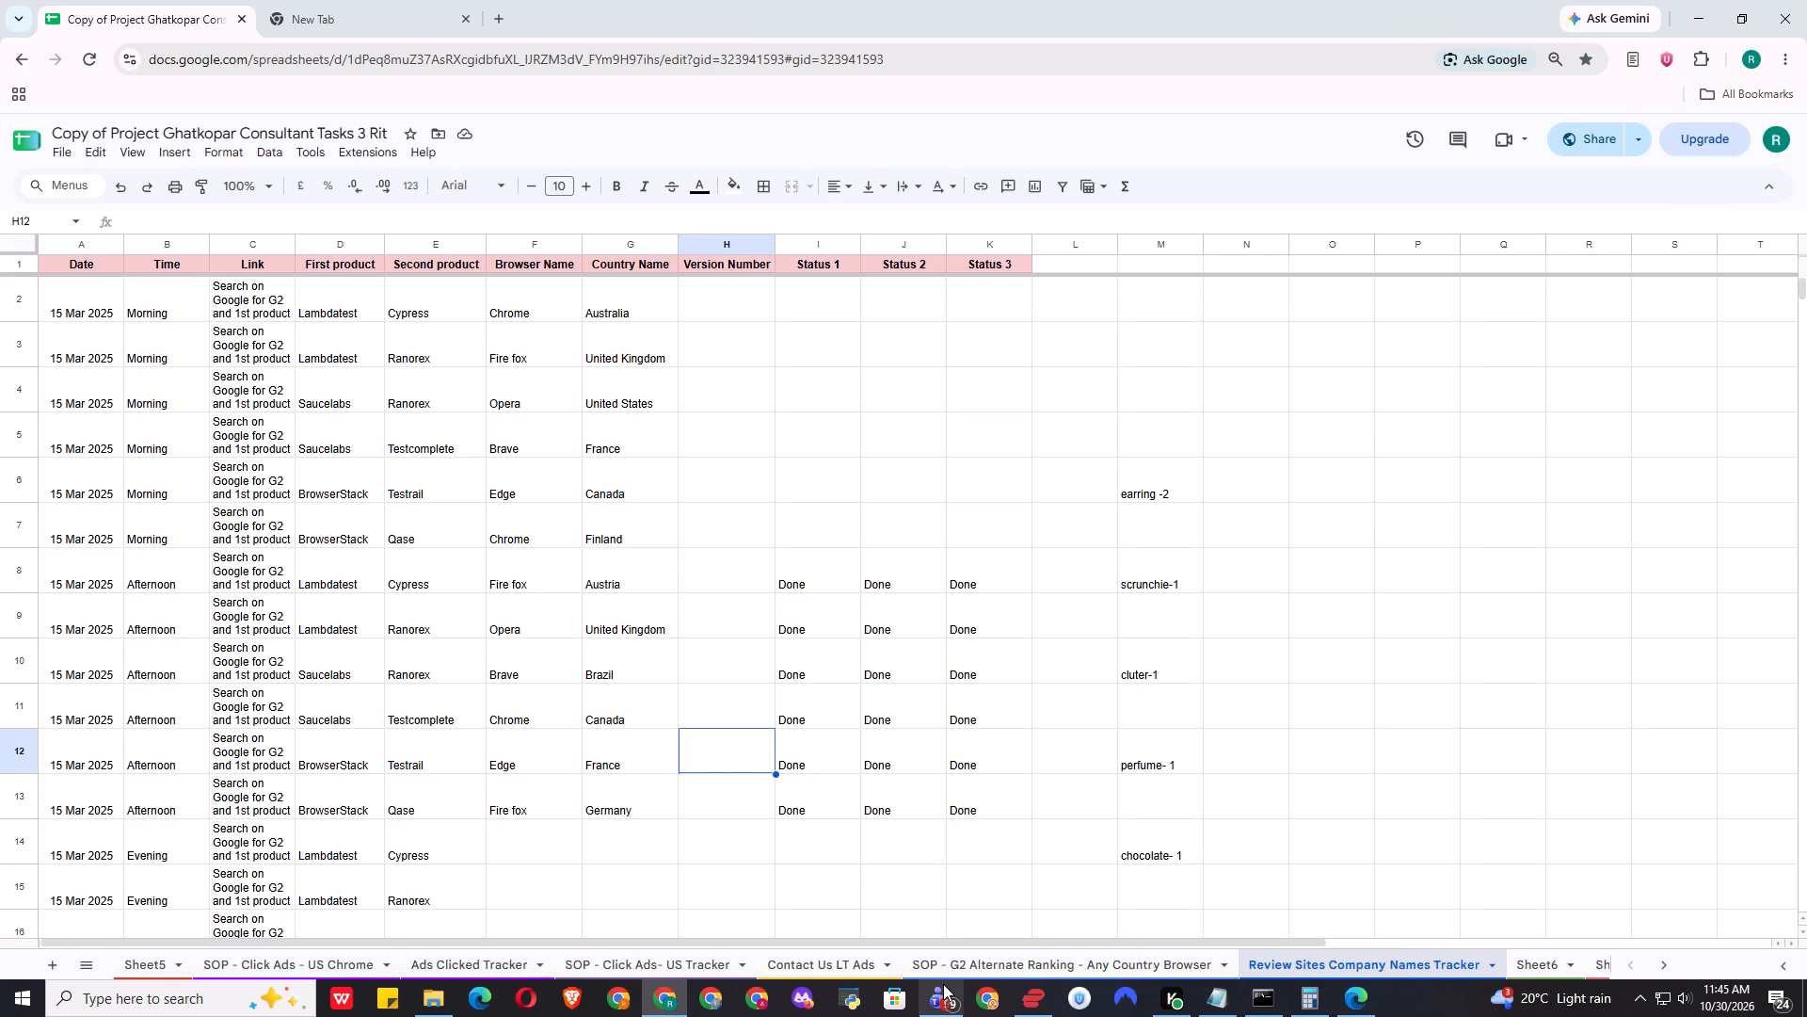
Switch to ExpressVPN and bring up its connection window.
click(1032, 993)
click(1032, 993)
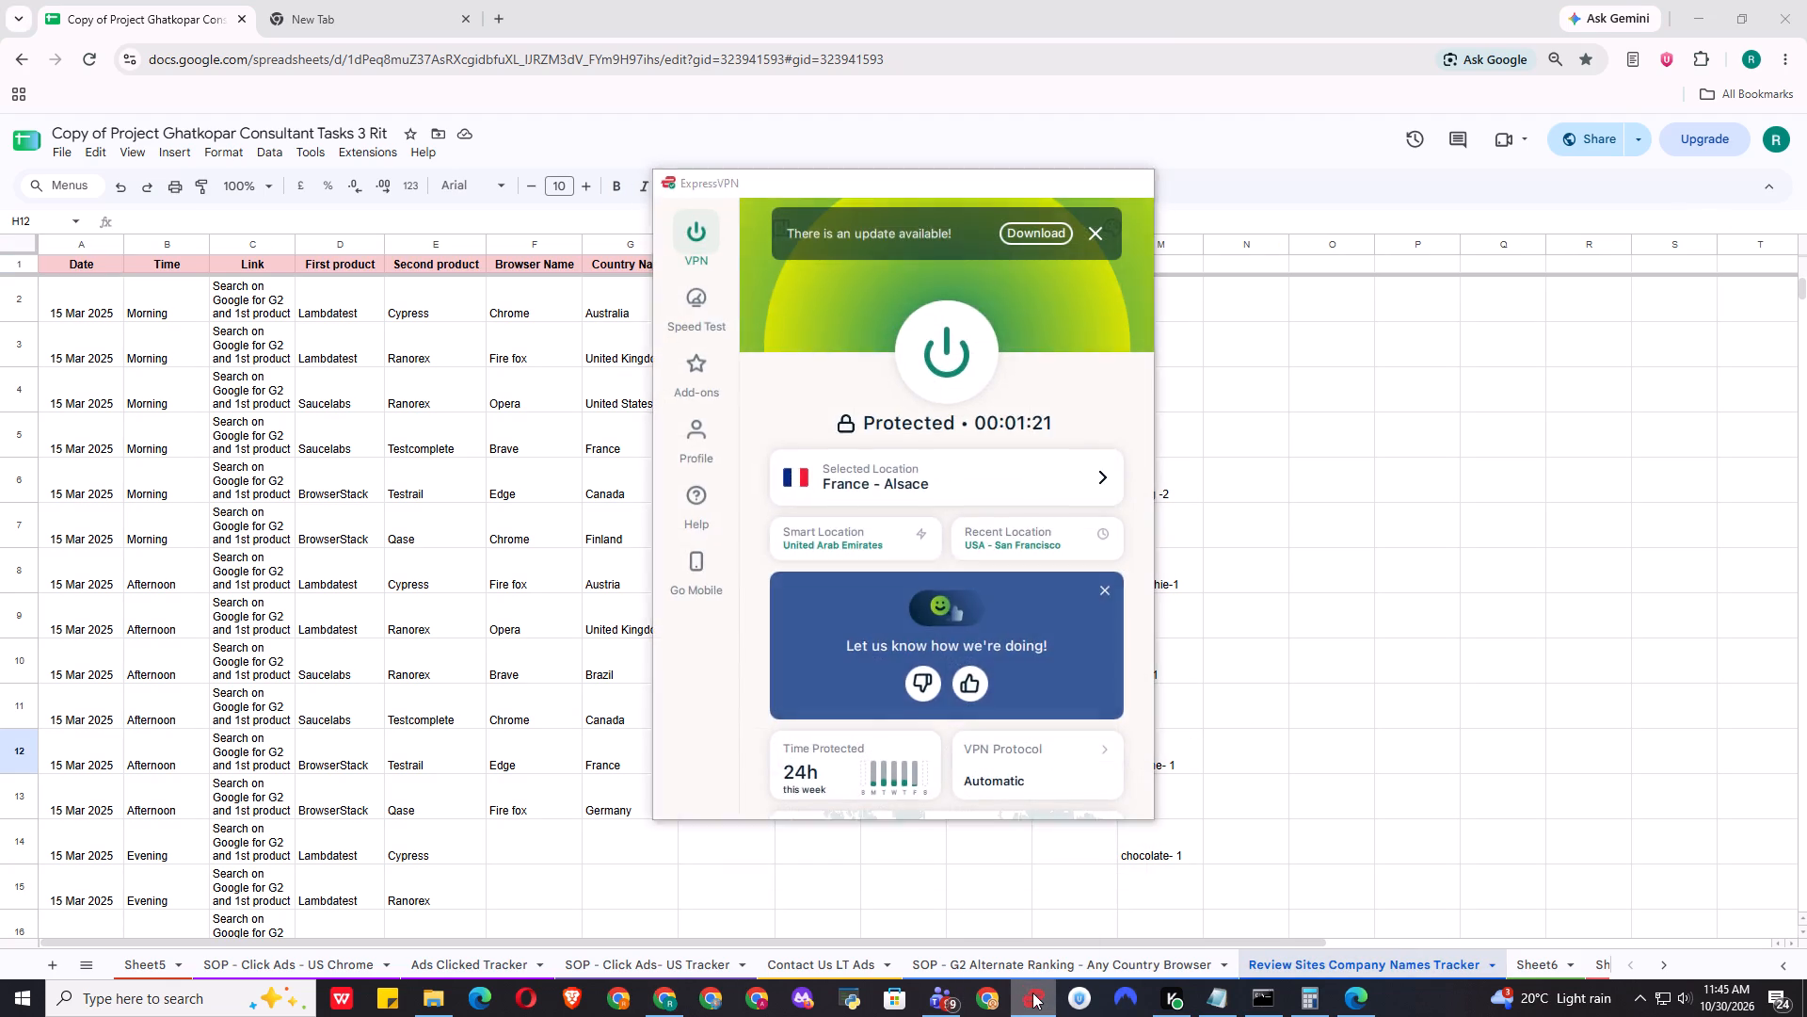
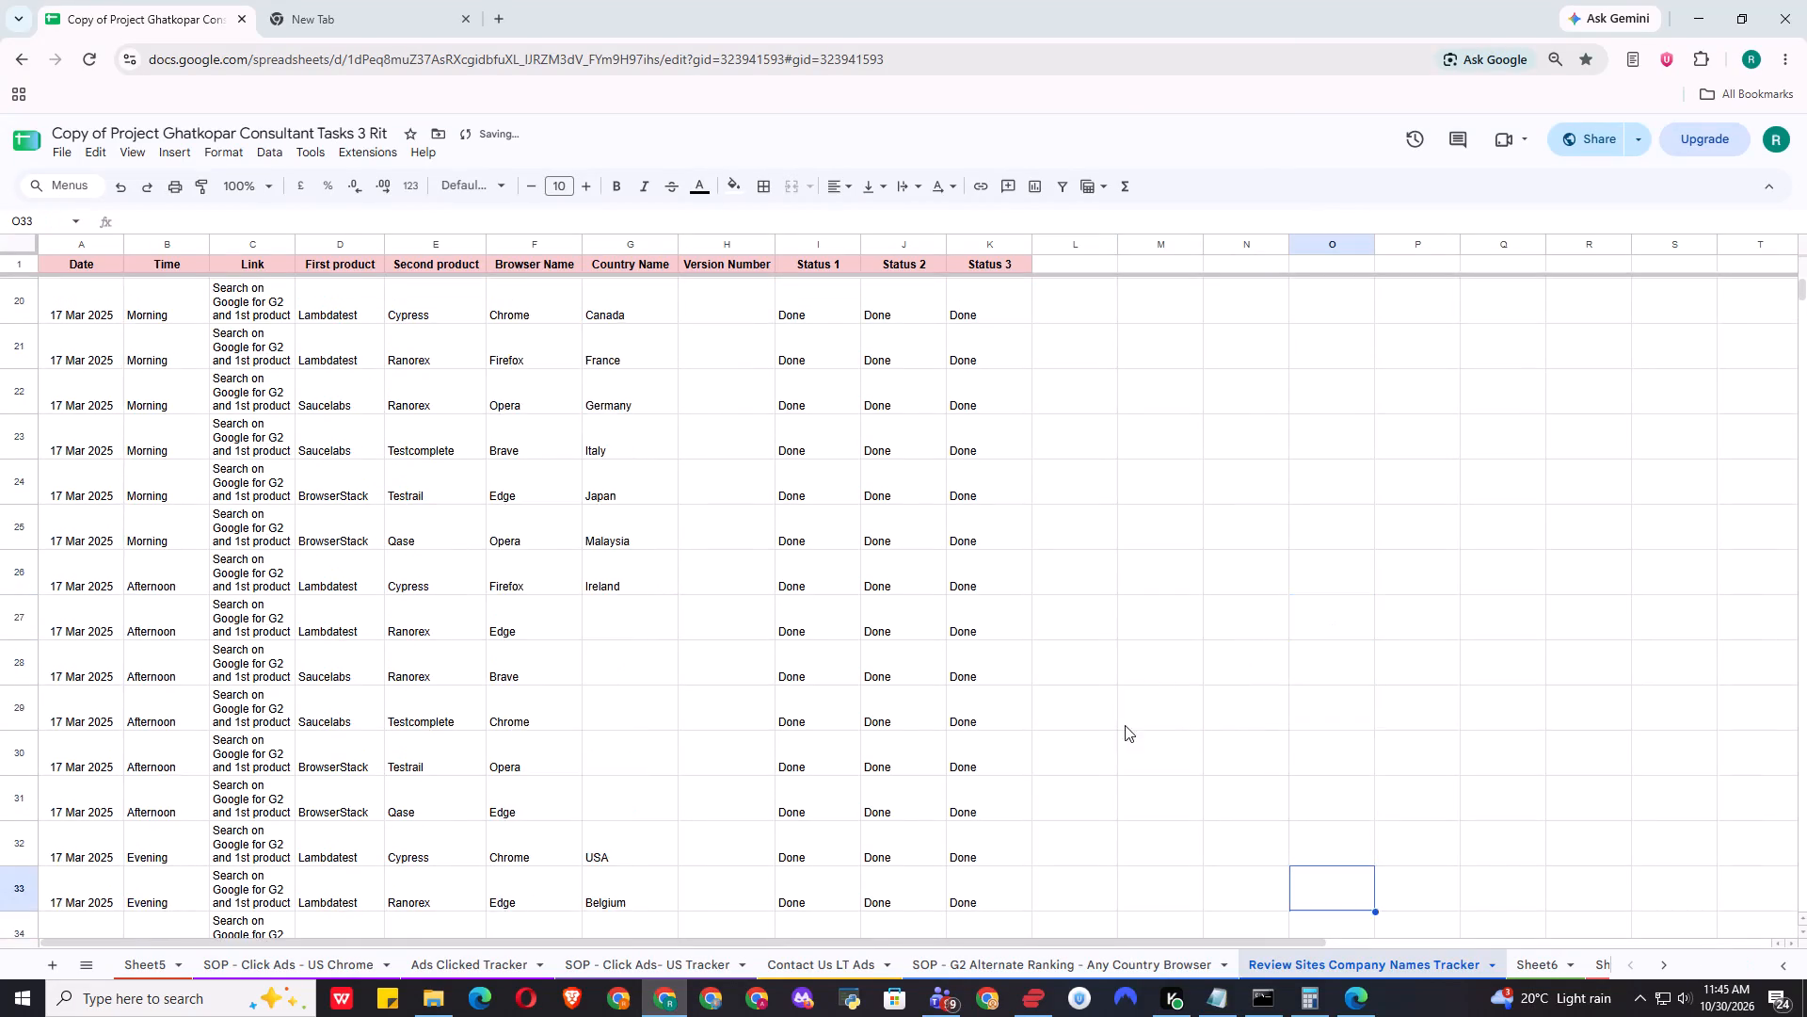
Minimise the automated Edge InPrivate window and close the Calculator.
scroll(1125, 725, up, 11)
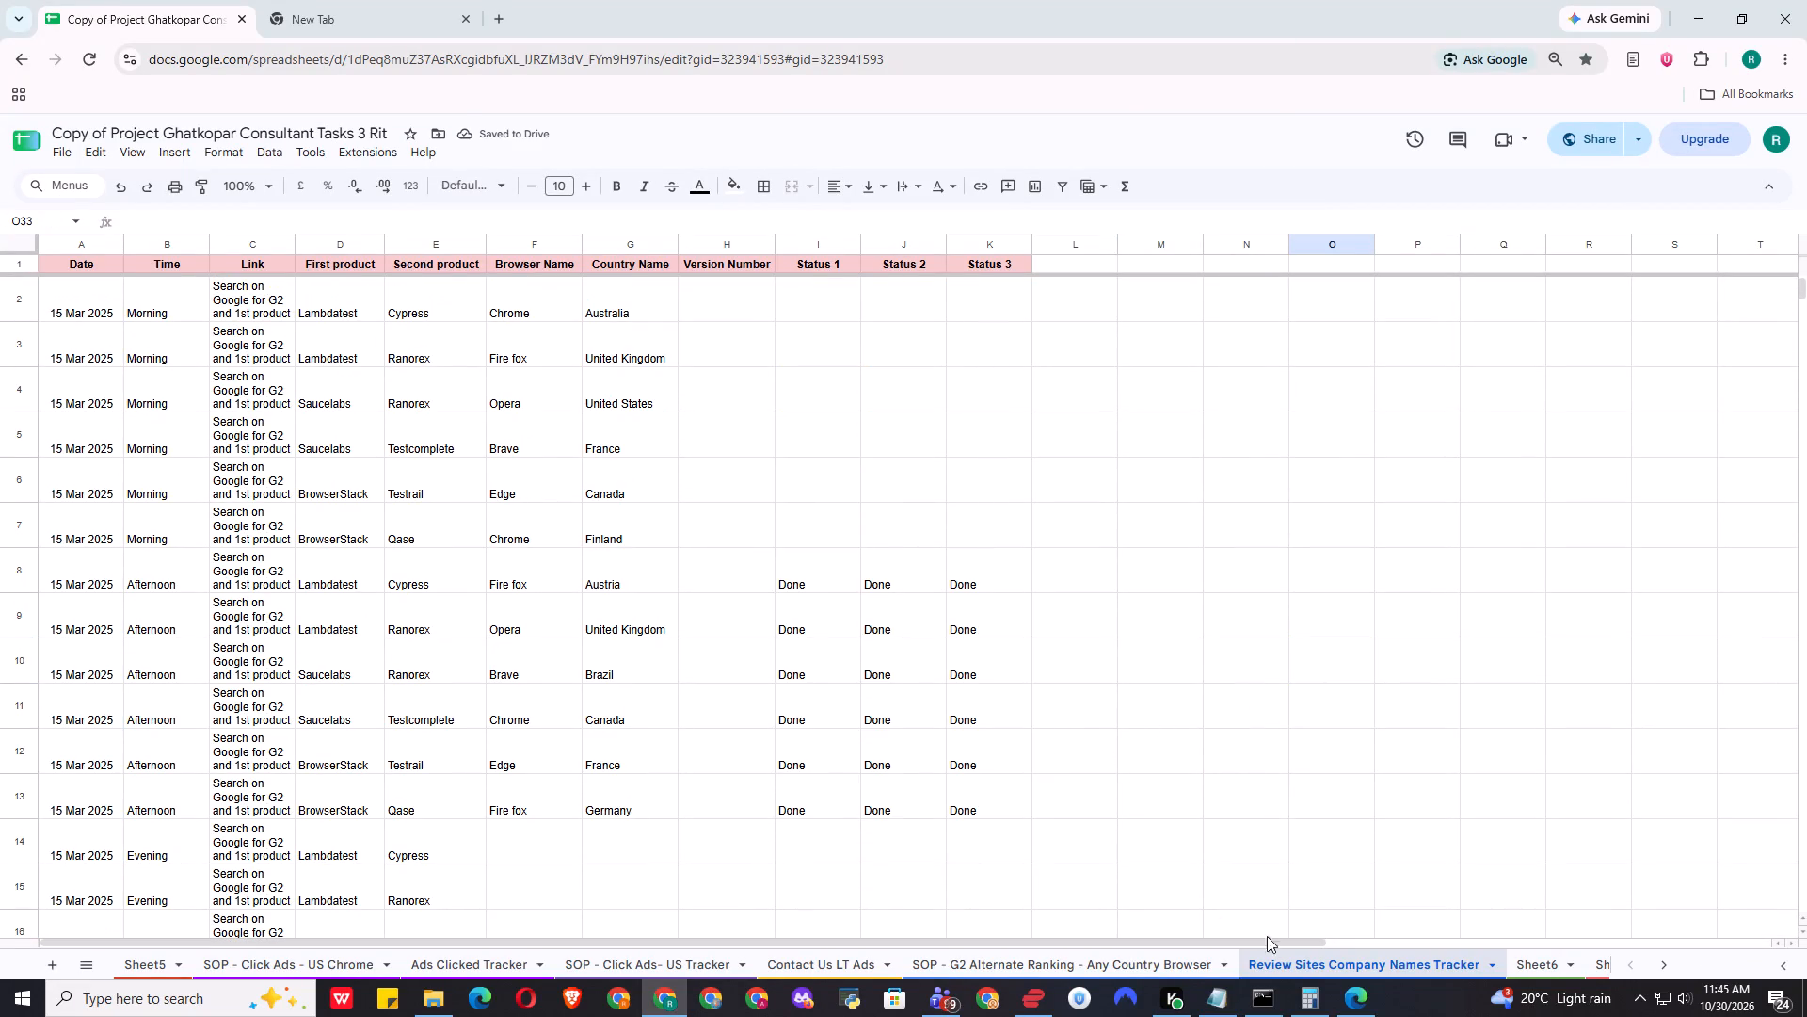
click(1372, 1009)
click(1693, 10)
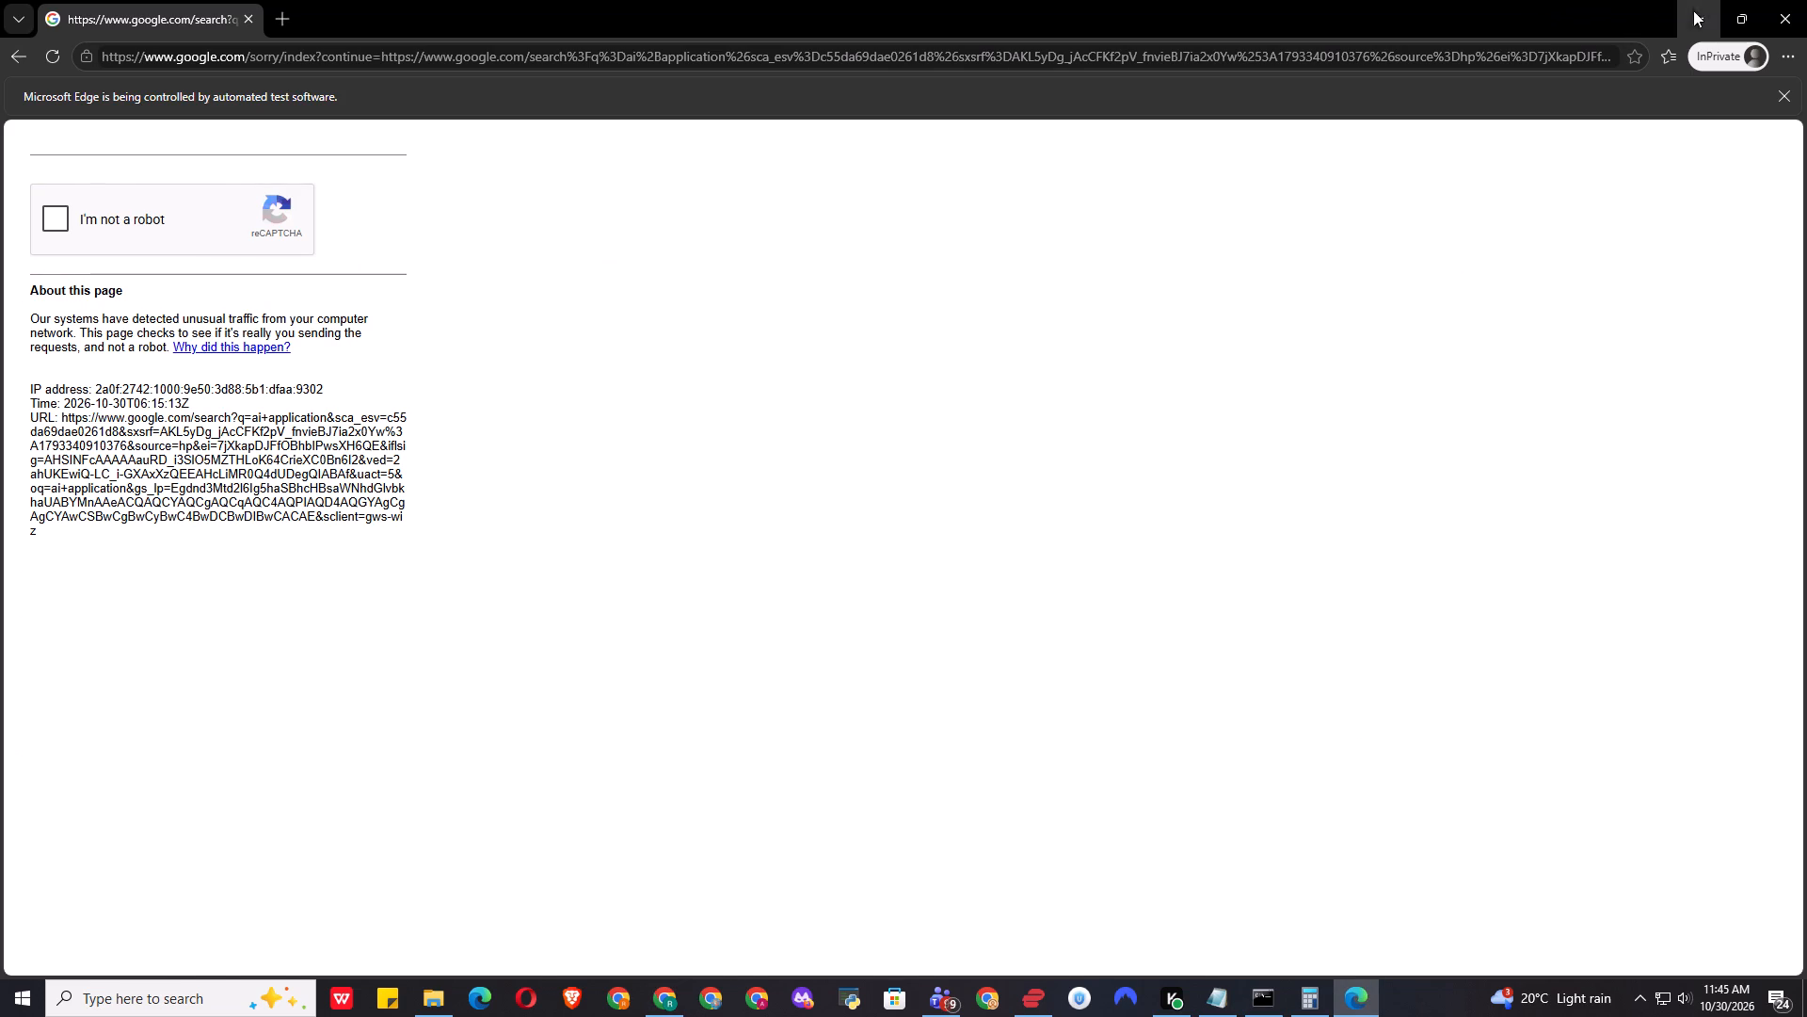
click(1325, 978)
click(1306, 1016)
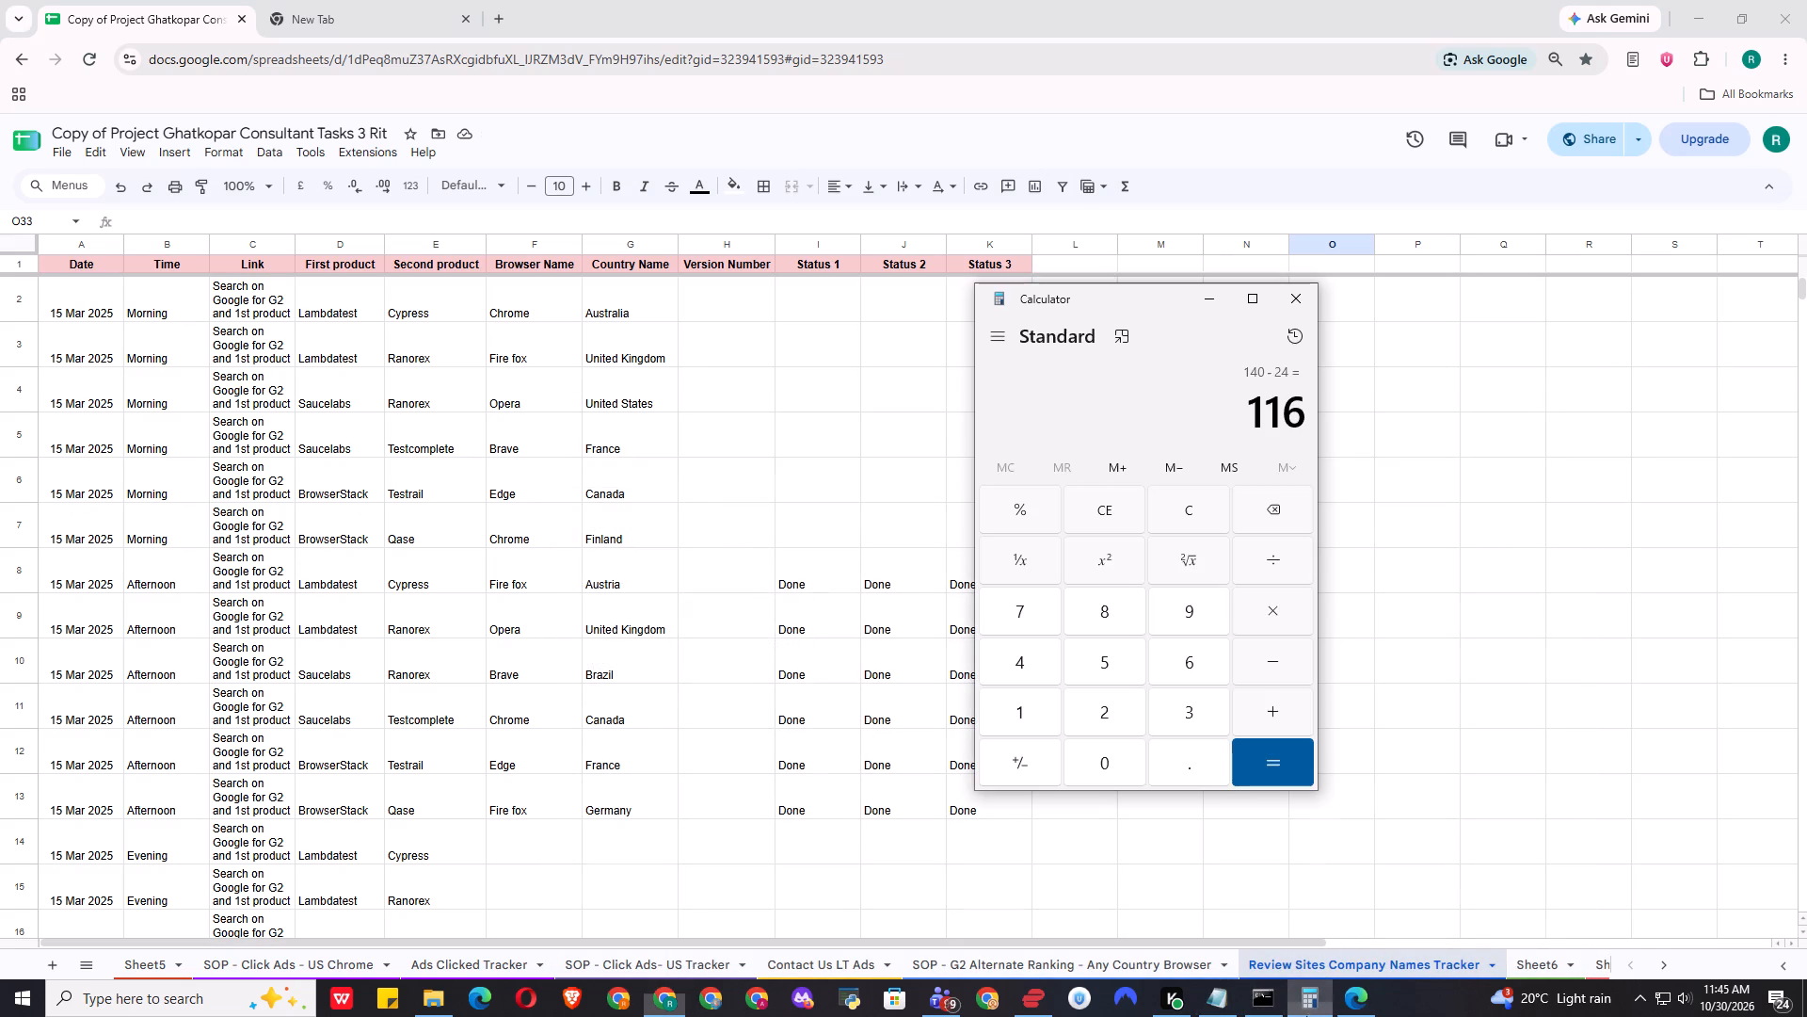
click(1288, 297)
Bring up the SOP - Click Ads- US Tracker sheet and go to its first row to view the tables there.
click(462, 957)
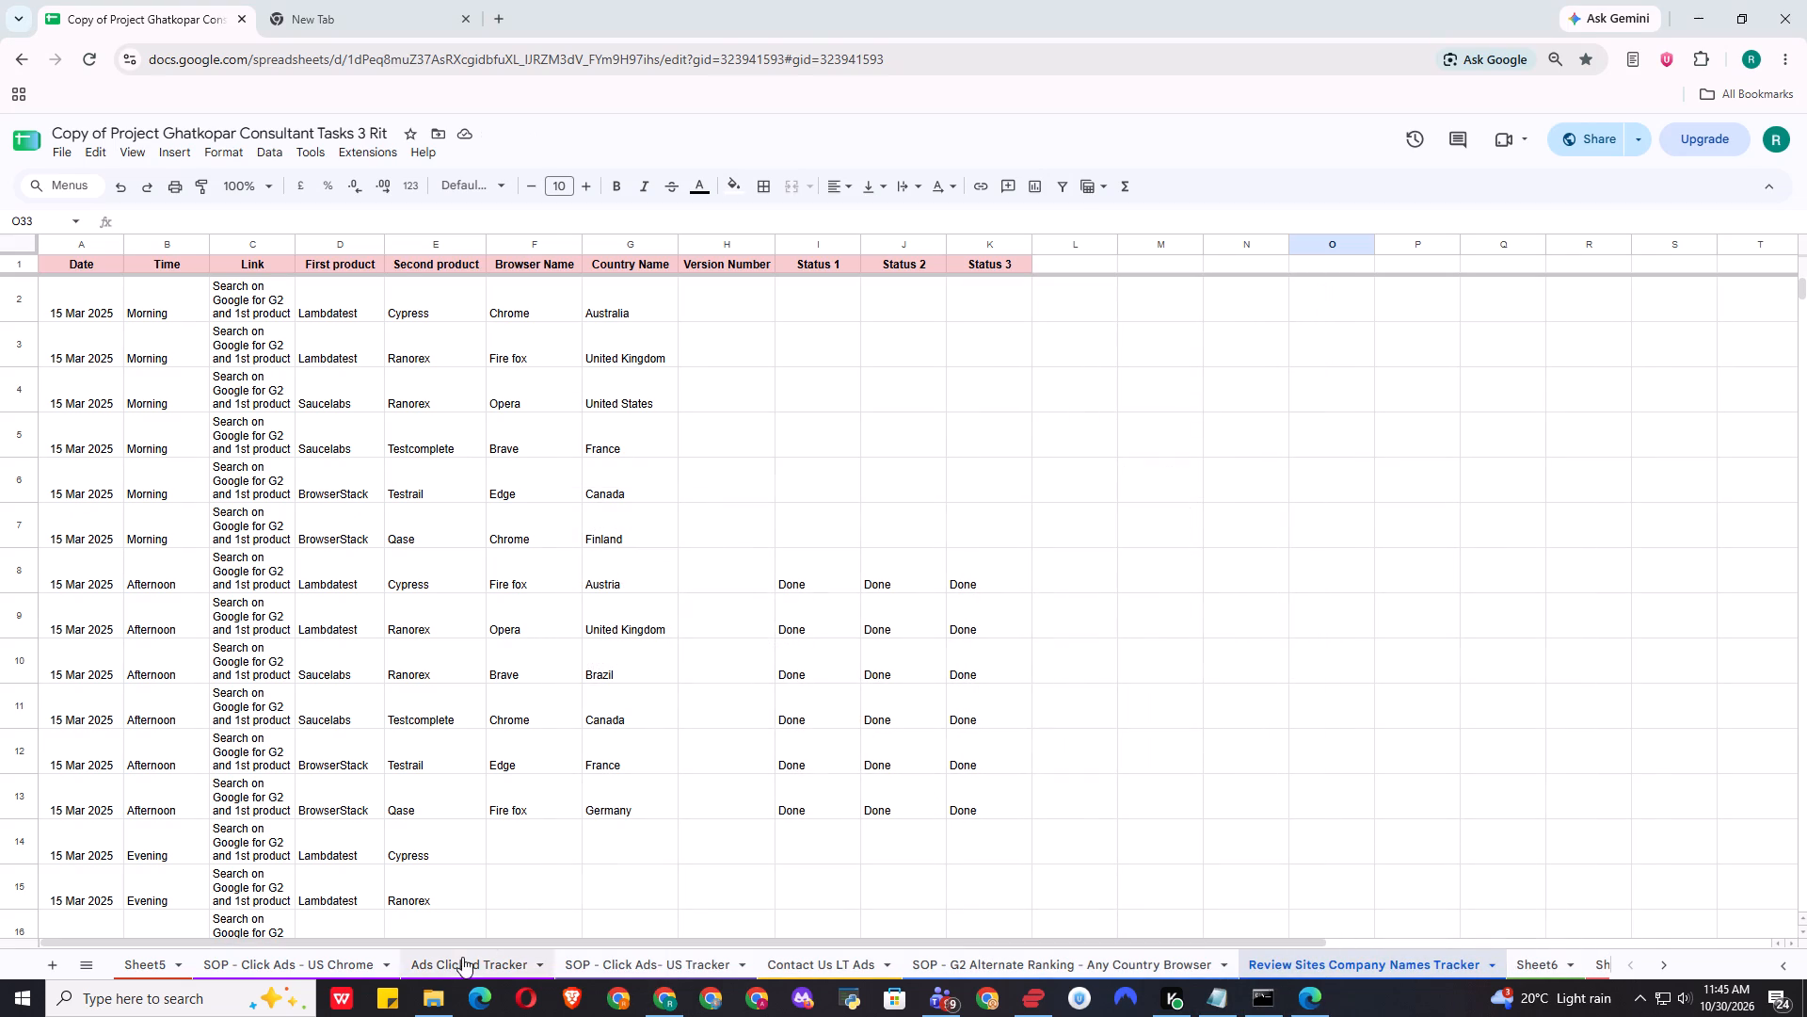
click(656, 956)
scroll(777, 596, up, 3)
click(292, 2)
scroll(973, 473, up, 3)
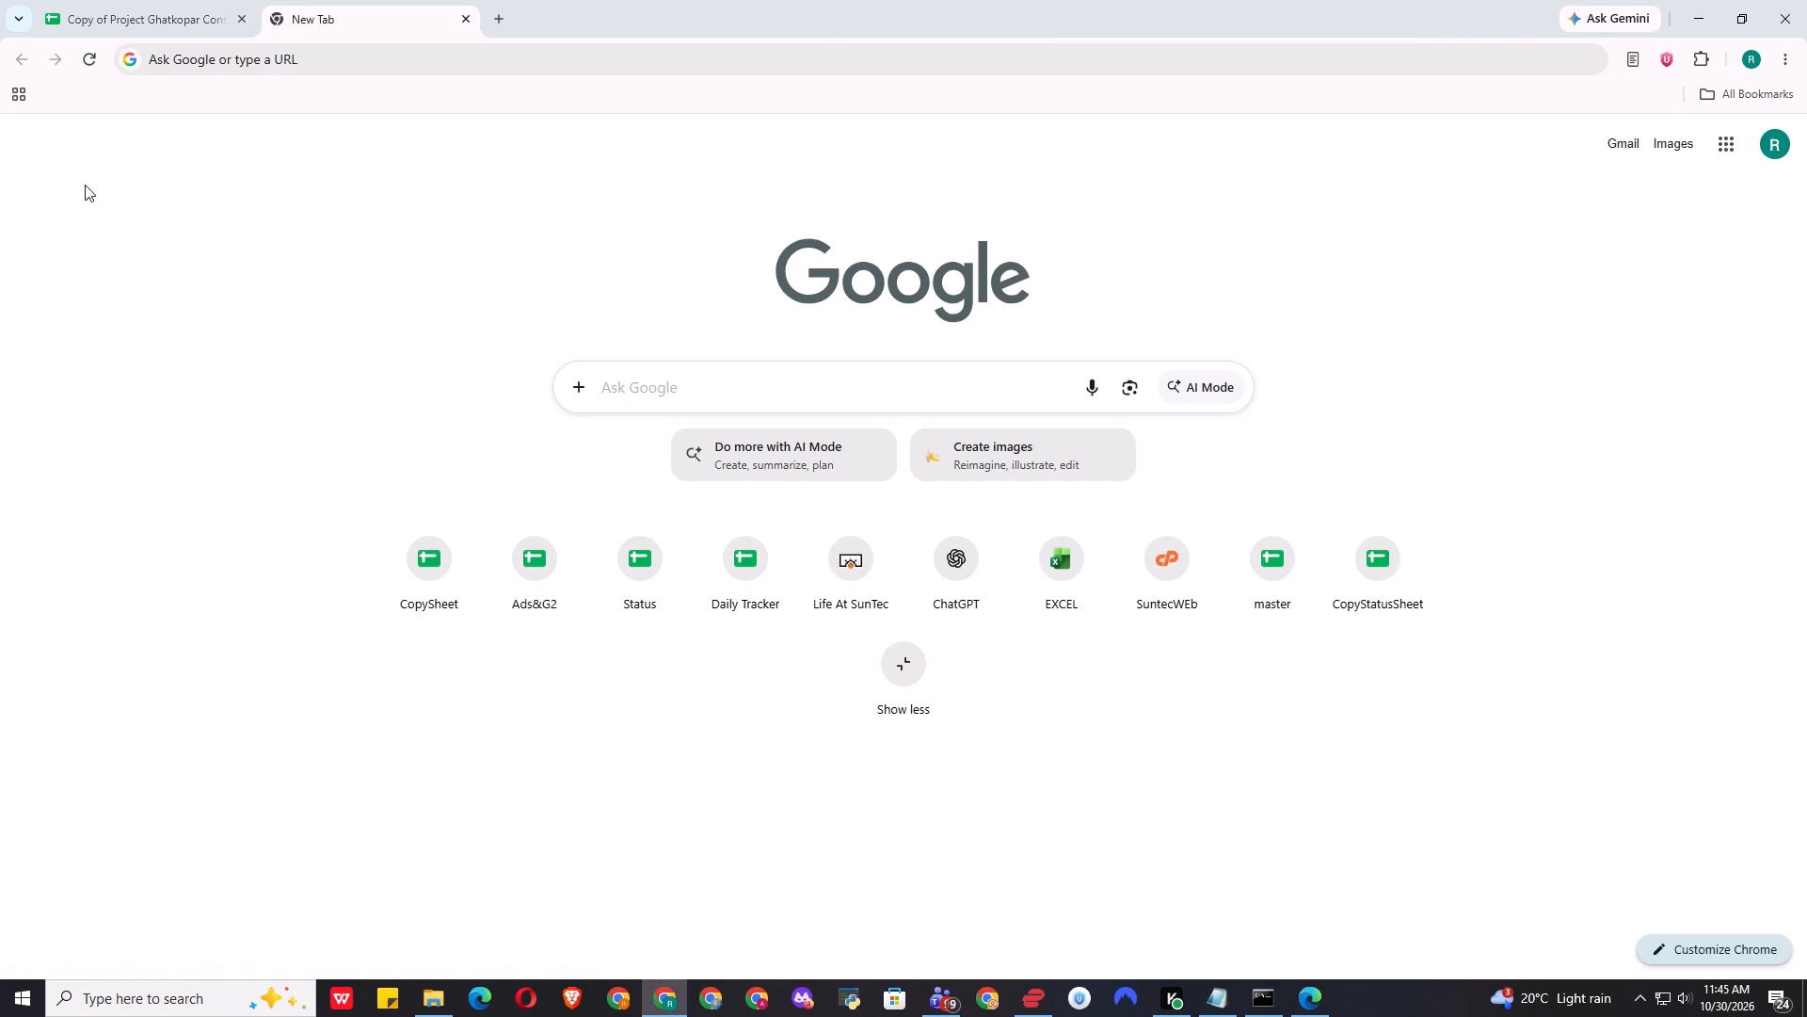
click(117, 15)
scroll(678, 587, up, 5)
click(366, 576)
click(313, 599)
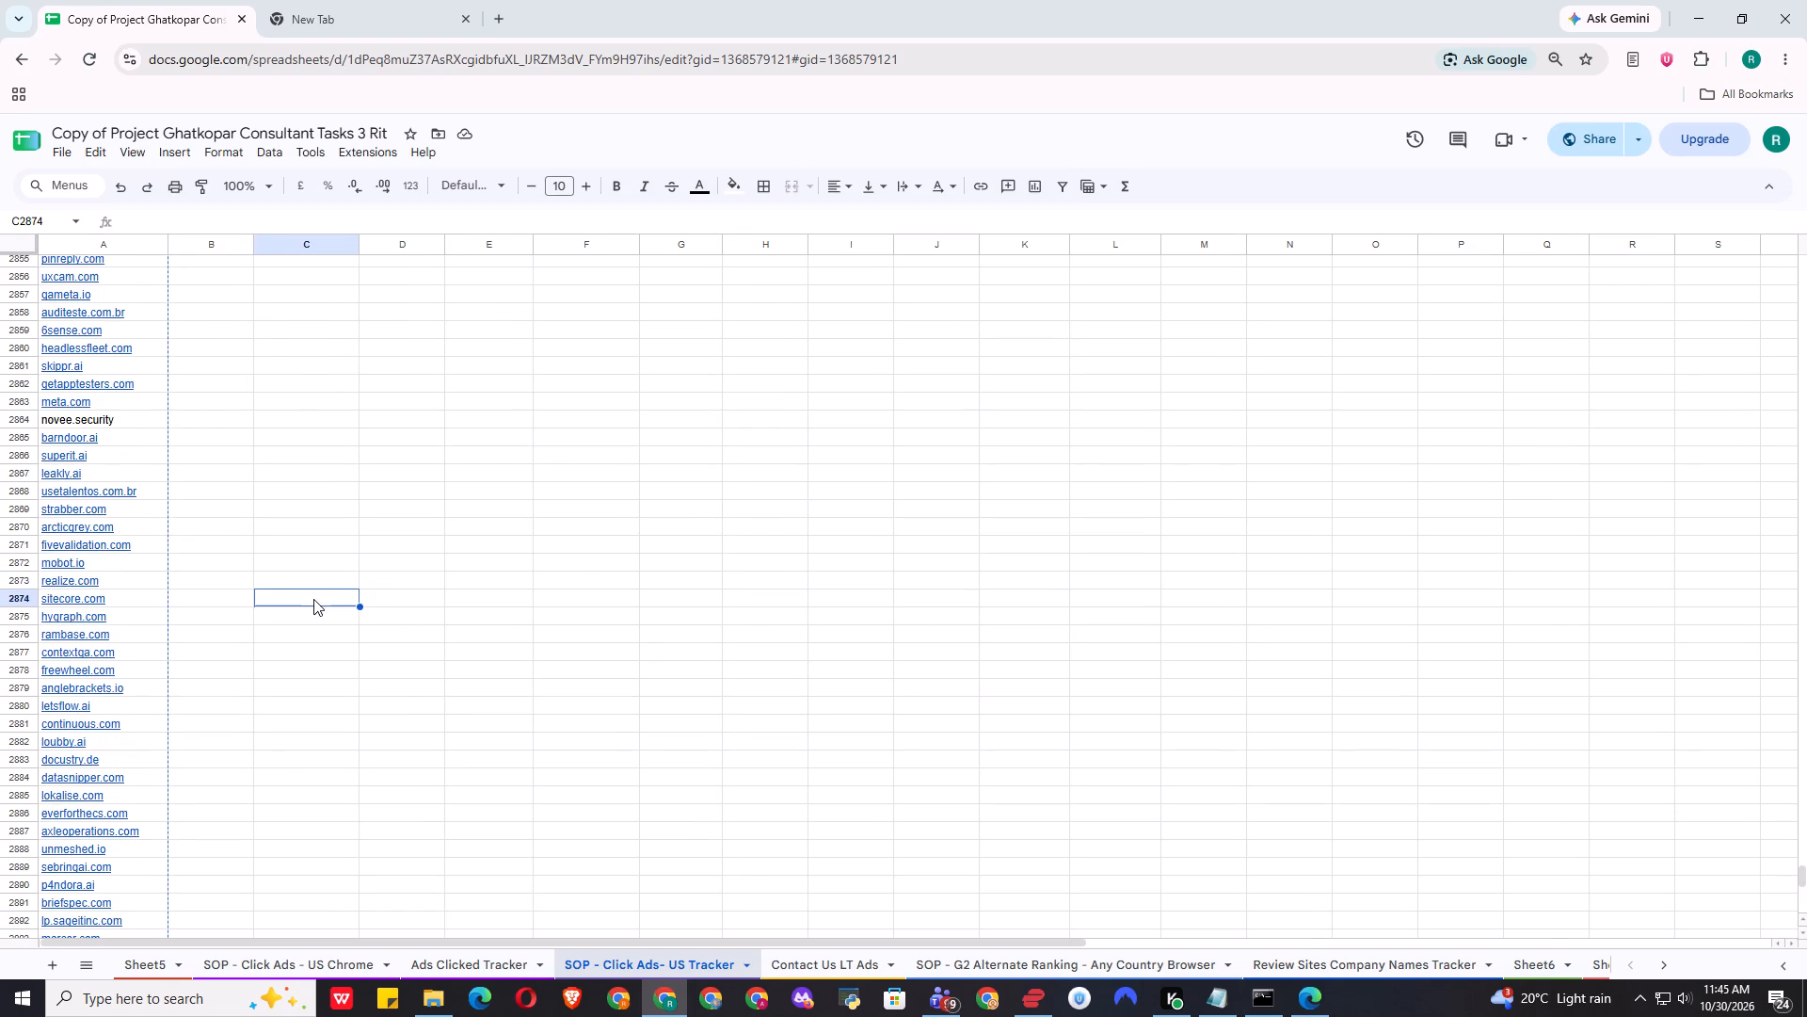
key(ctrl+Up)
key(ctrl+Up)
key(ctrl+Up)
key(ctrl+Up)
key(ctrl+Up)
key(ctrl+Up)
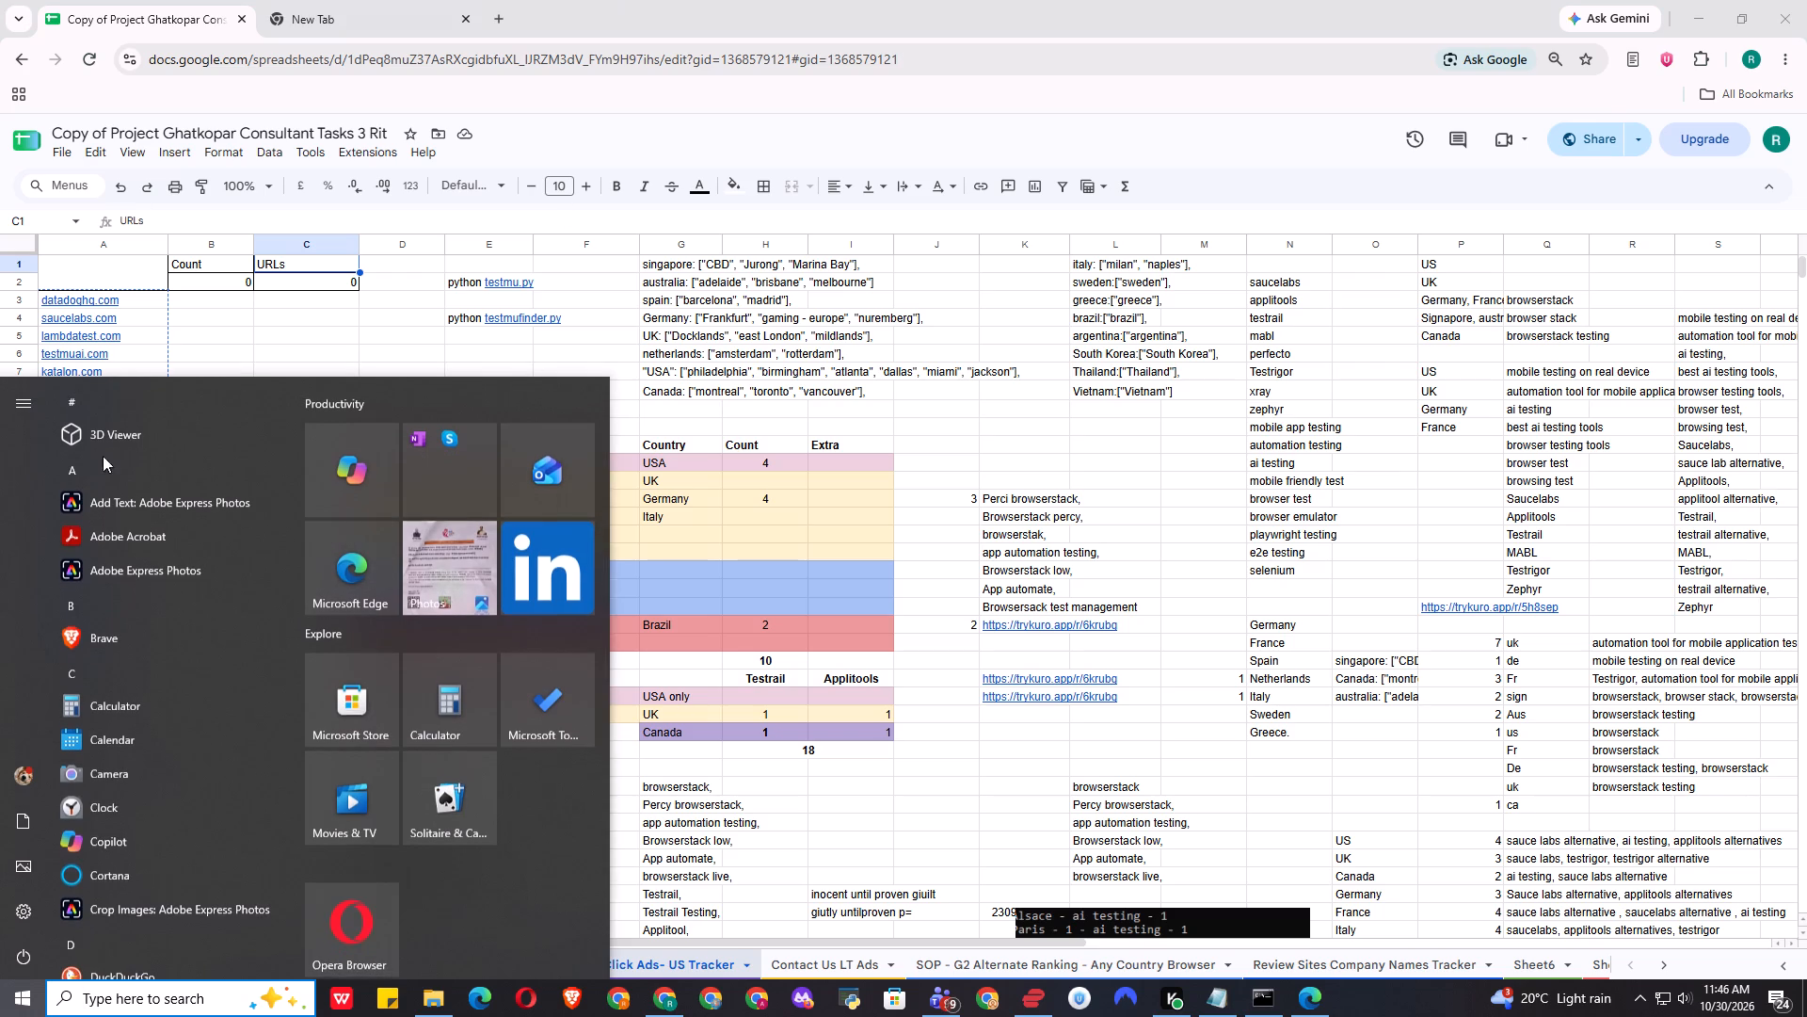
Interrupt the running testmu.py script in the command window and return to the US Tracker sheet.
click(1264, 993)
scroll(468, 412, down, 1)
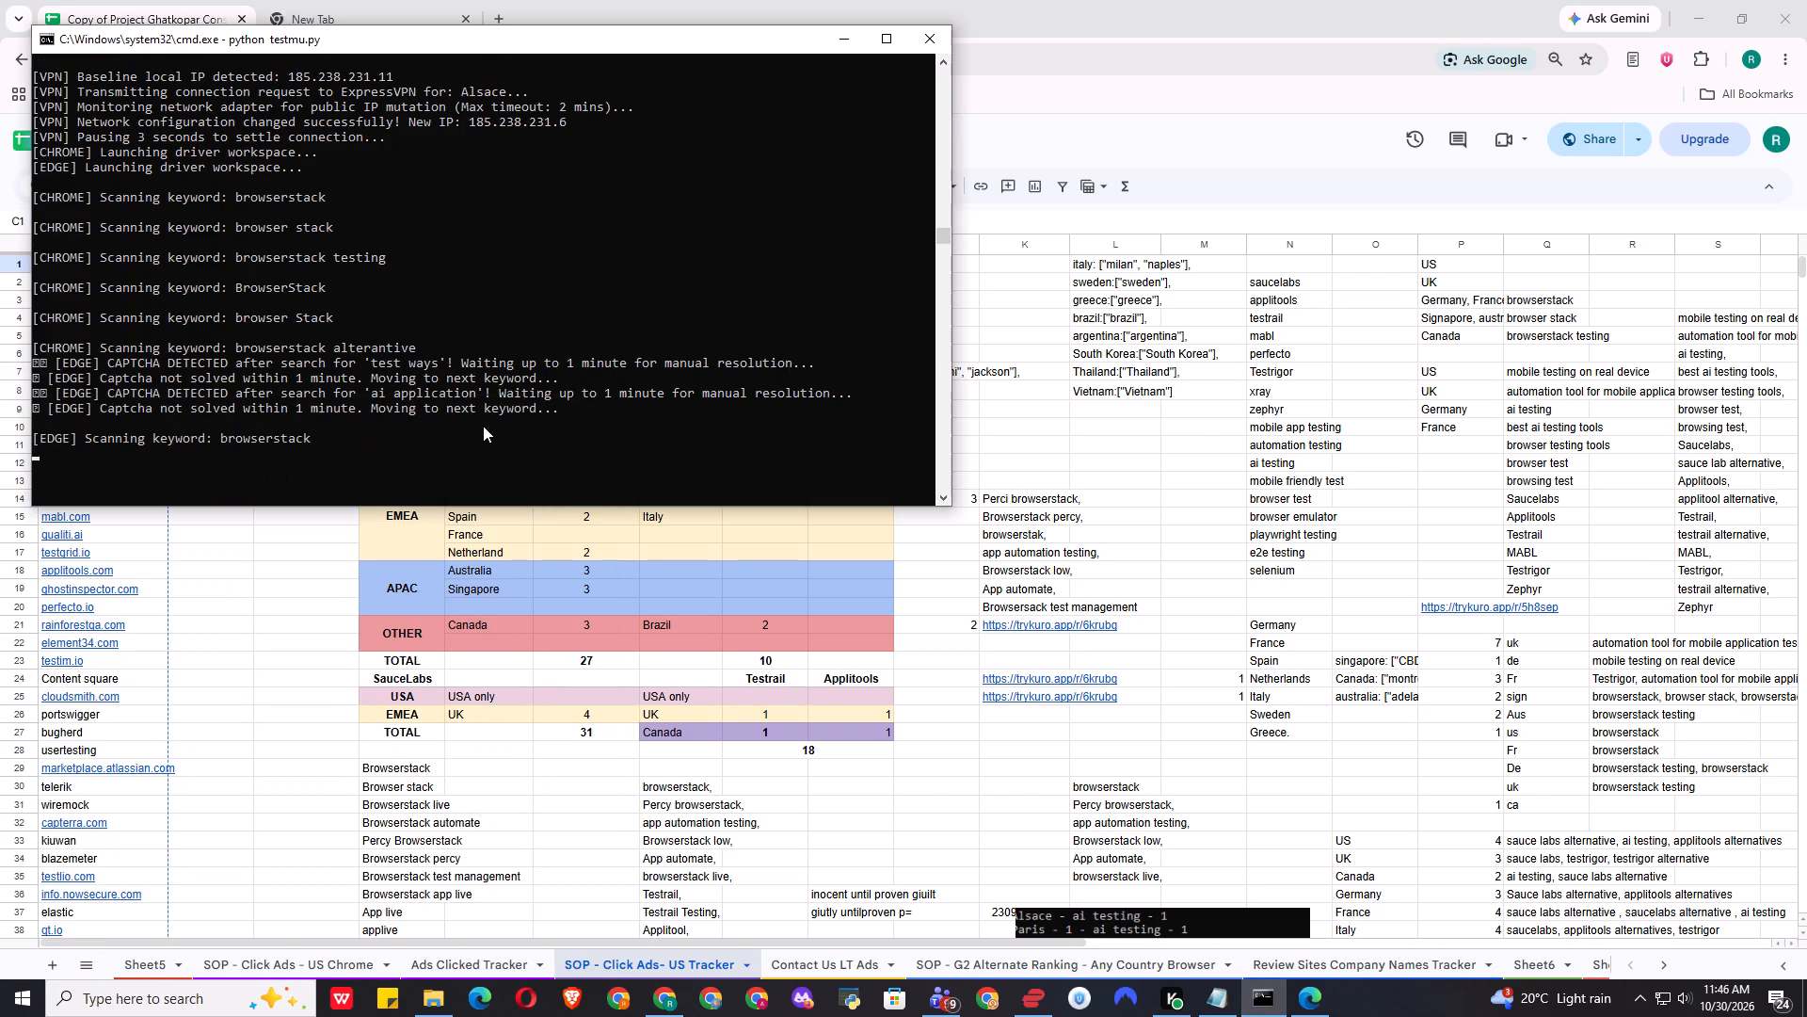
click(407, 423)
key(ctrl+c)
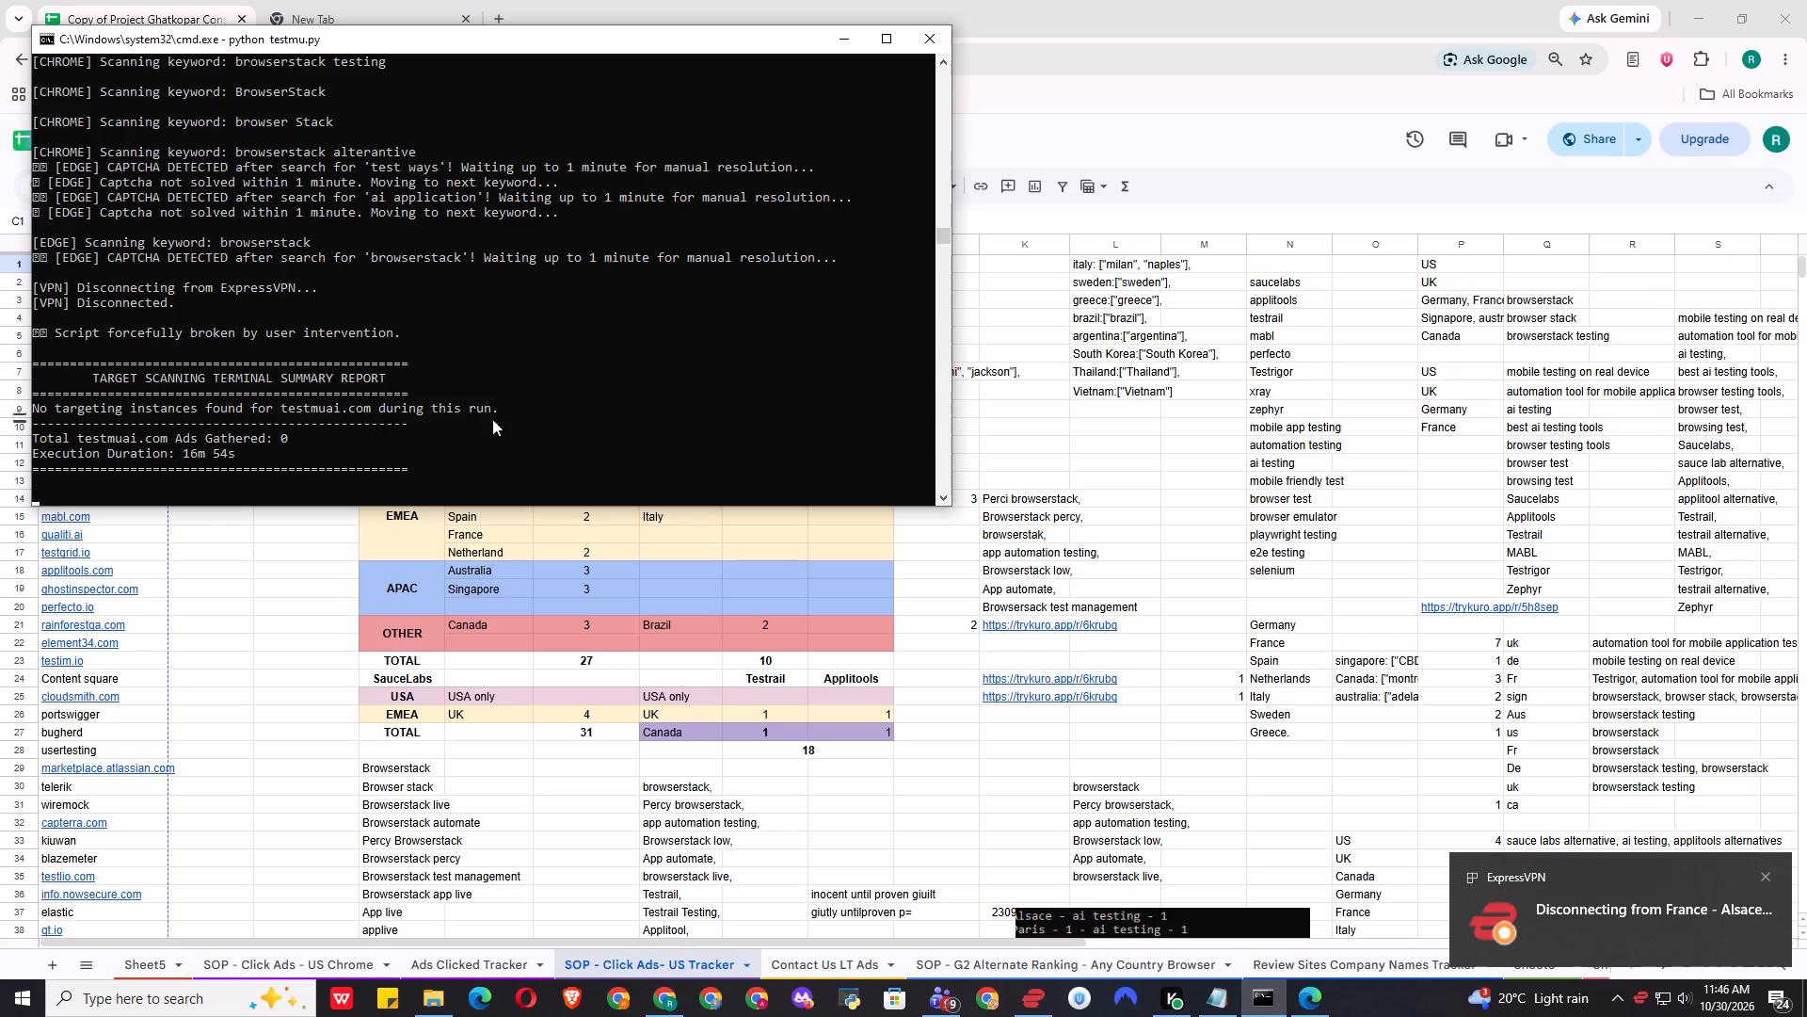
click(1163, 363)
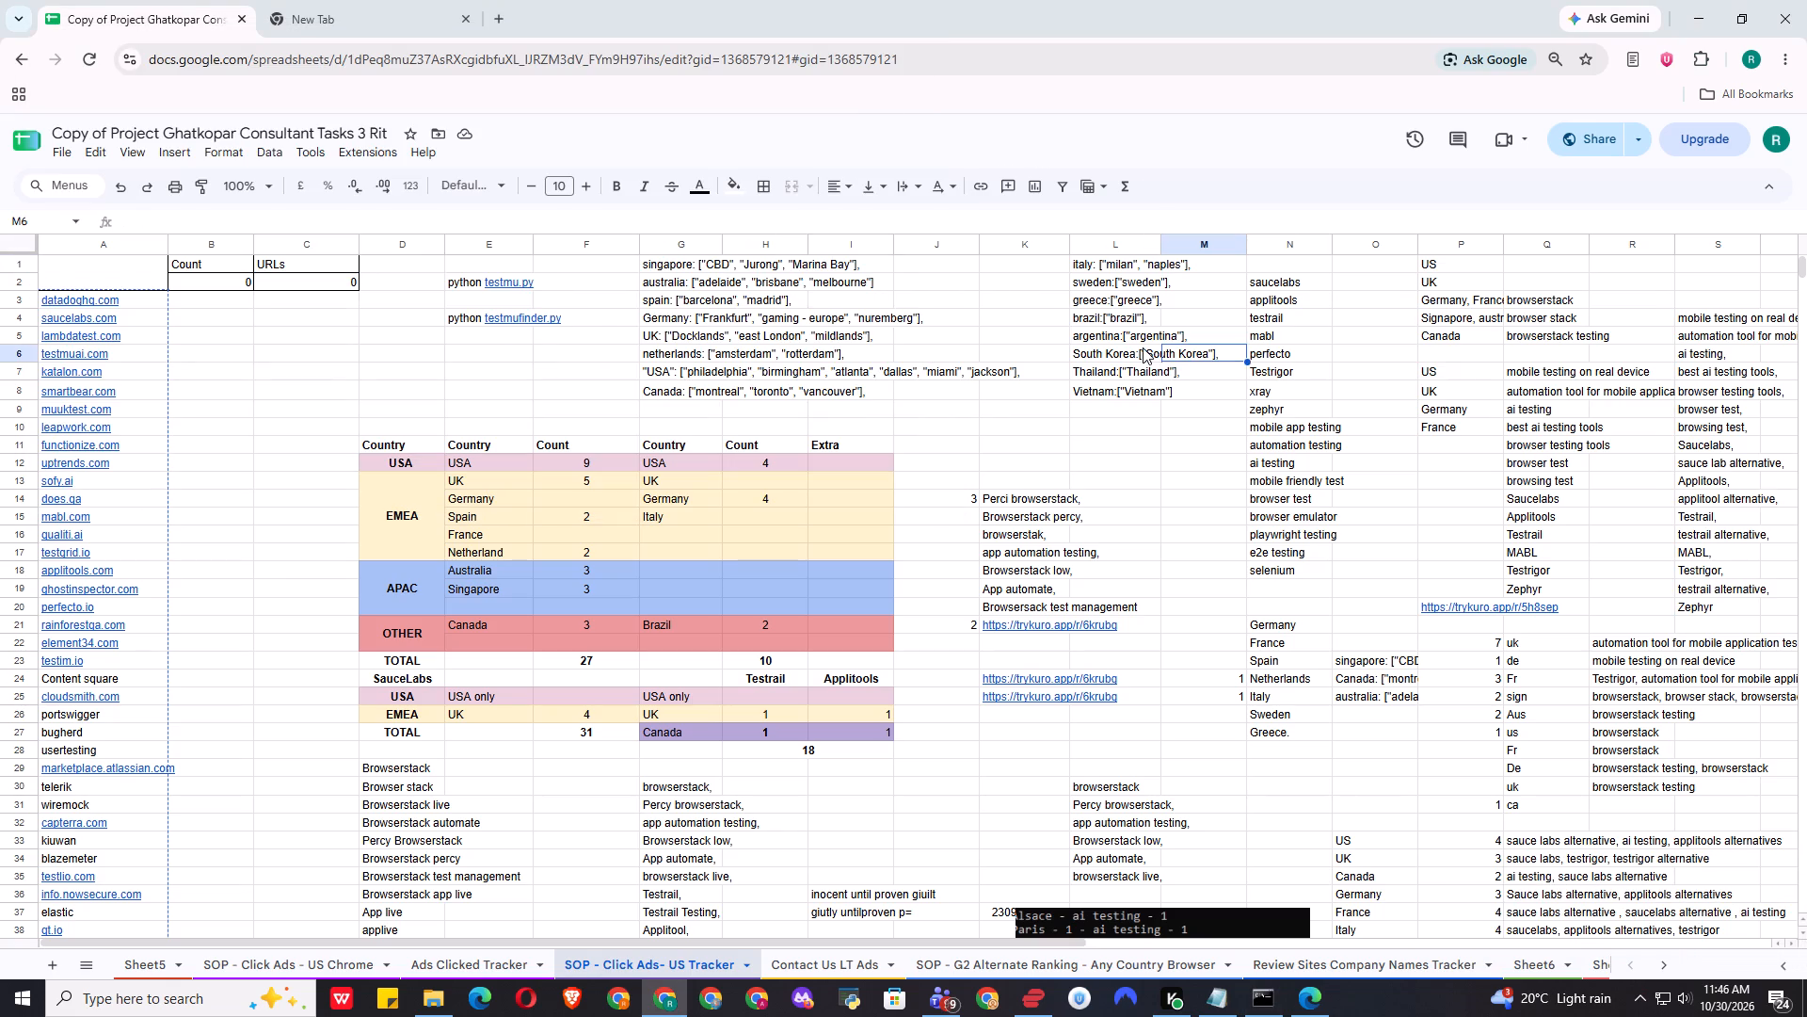